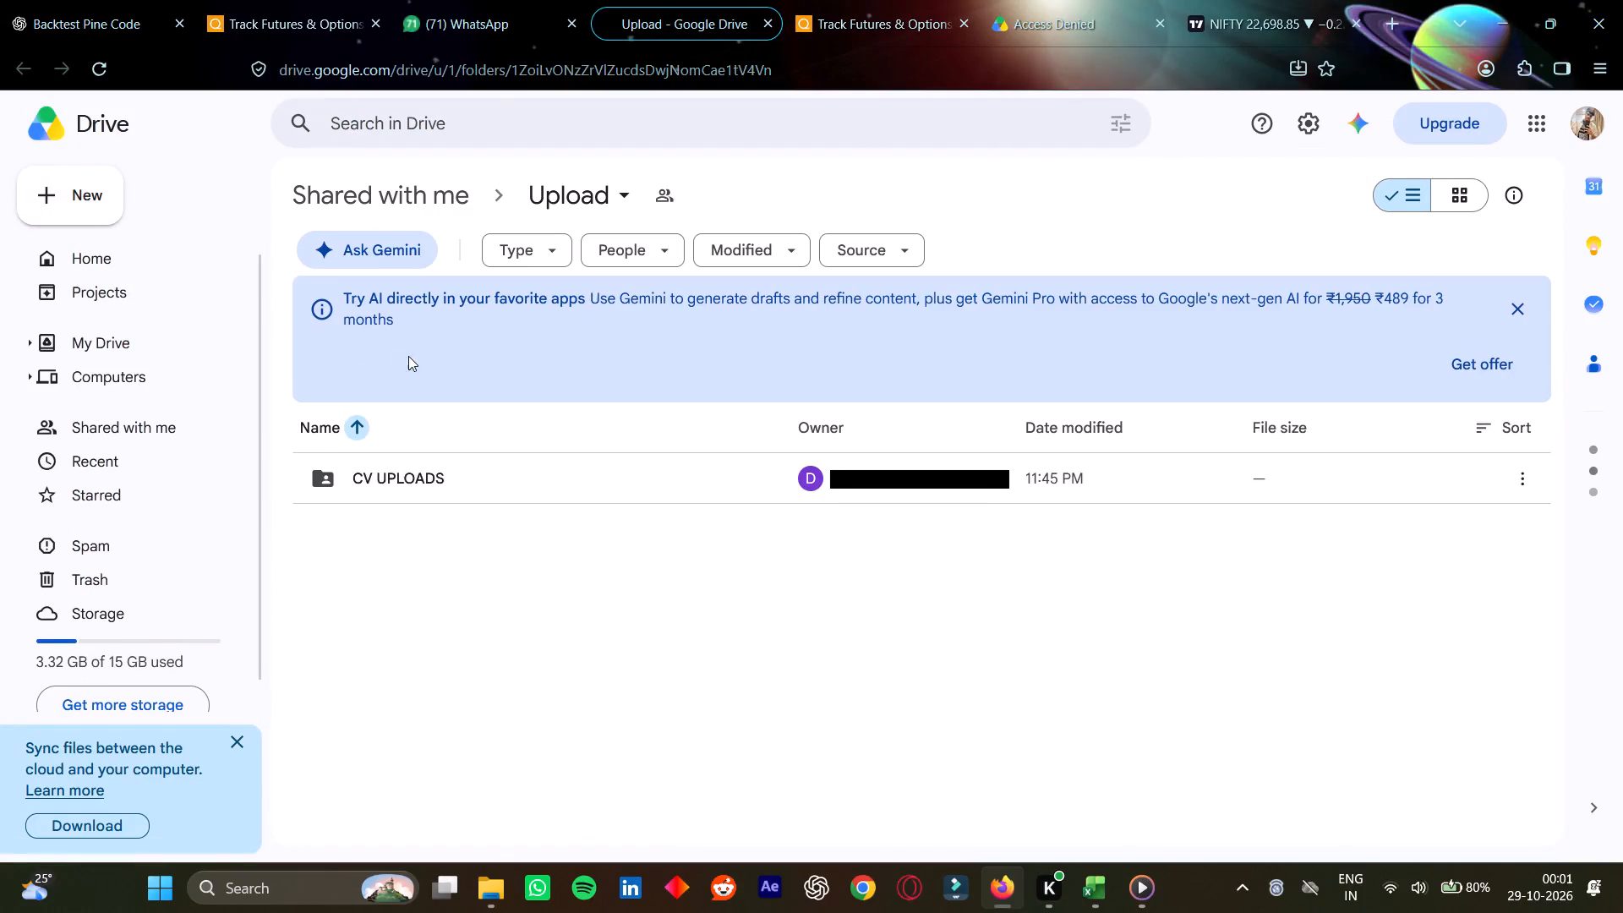
Open the shared CV UPLOADS folder and look through its department subfolders.
left_click(383, 473)
left_click(383, 473)
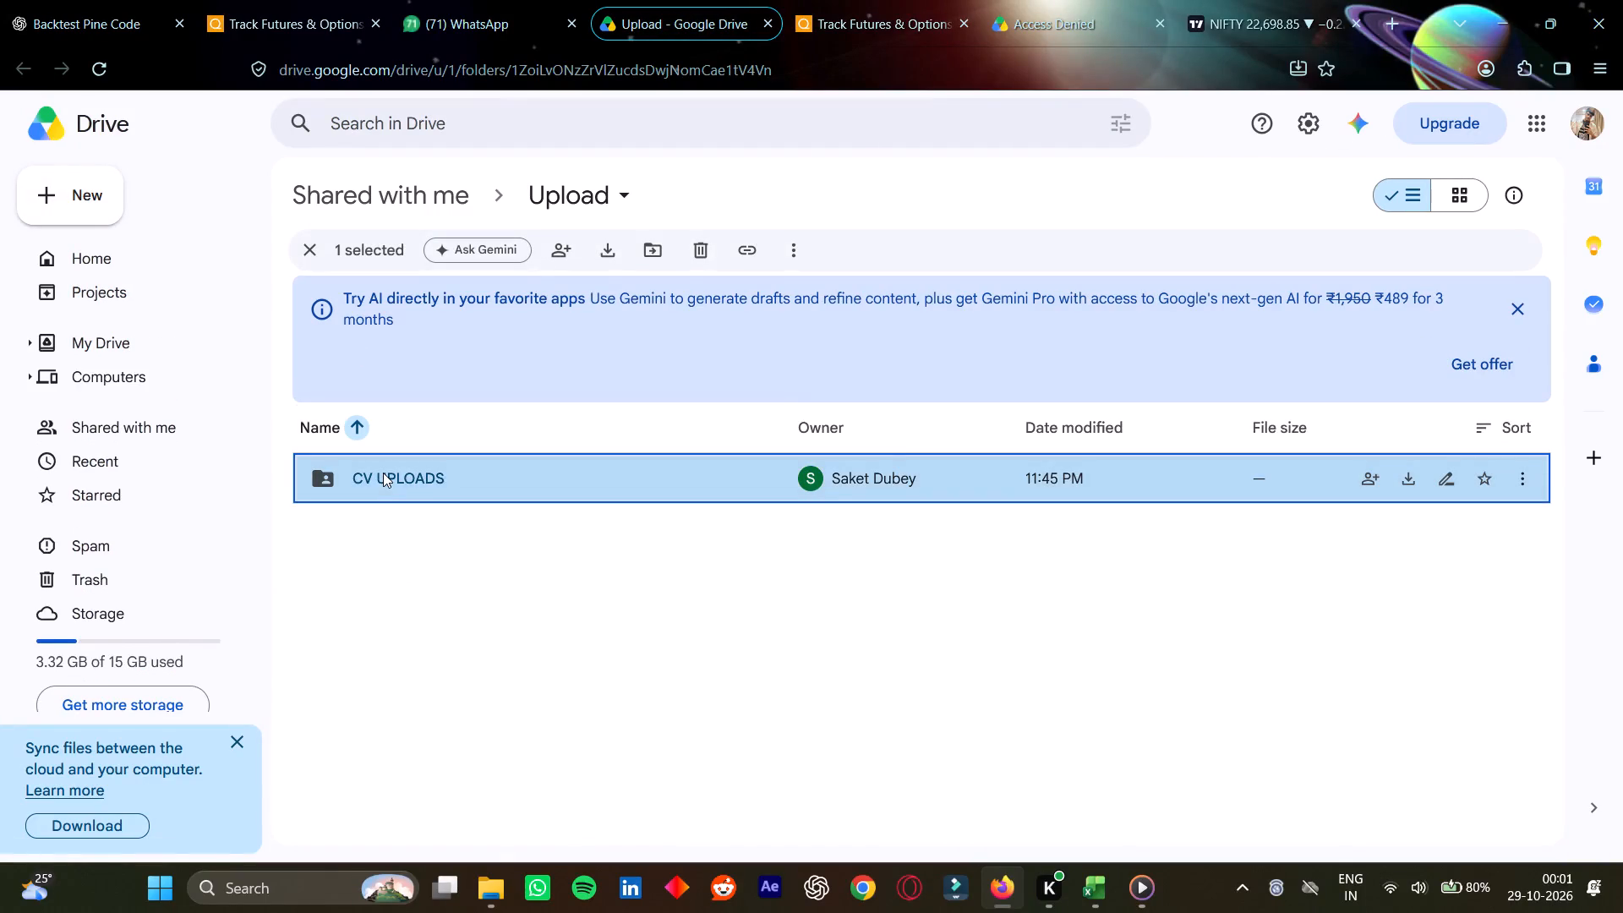
double_click(383, 473)
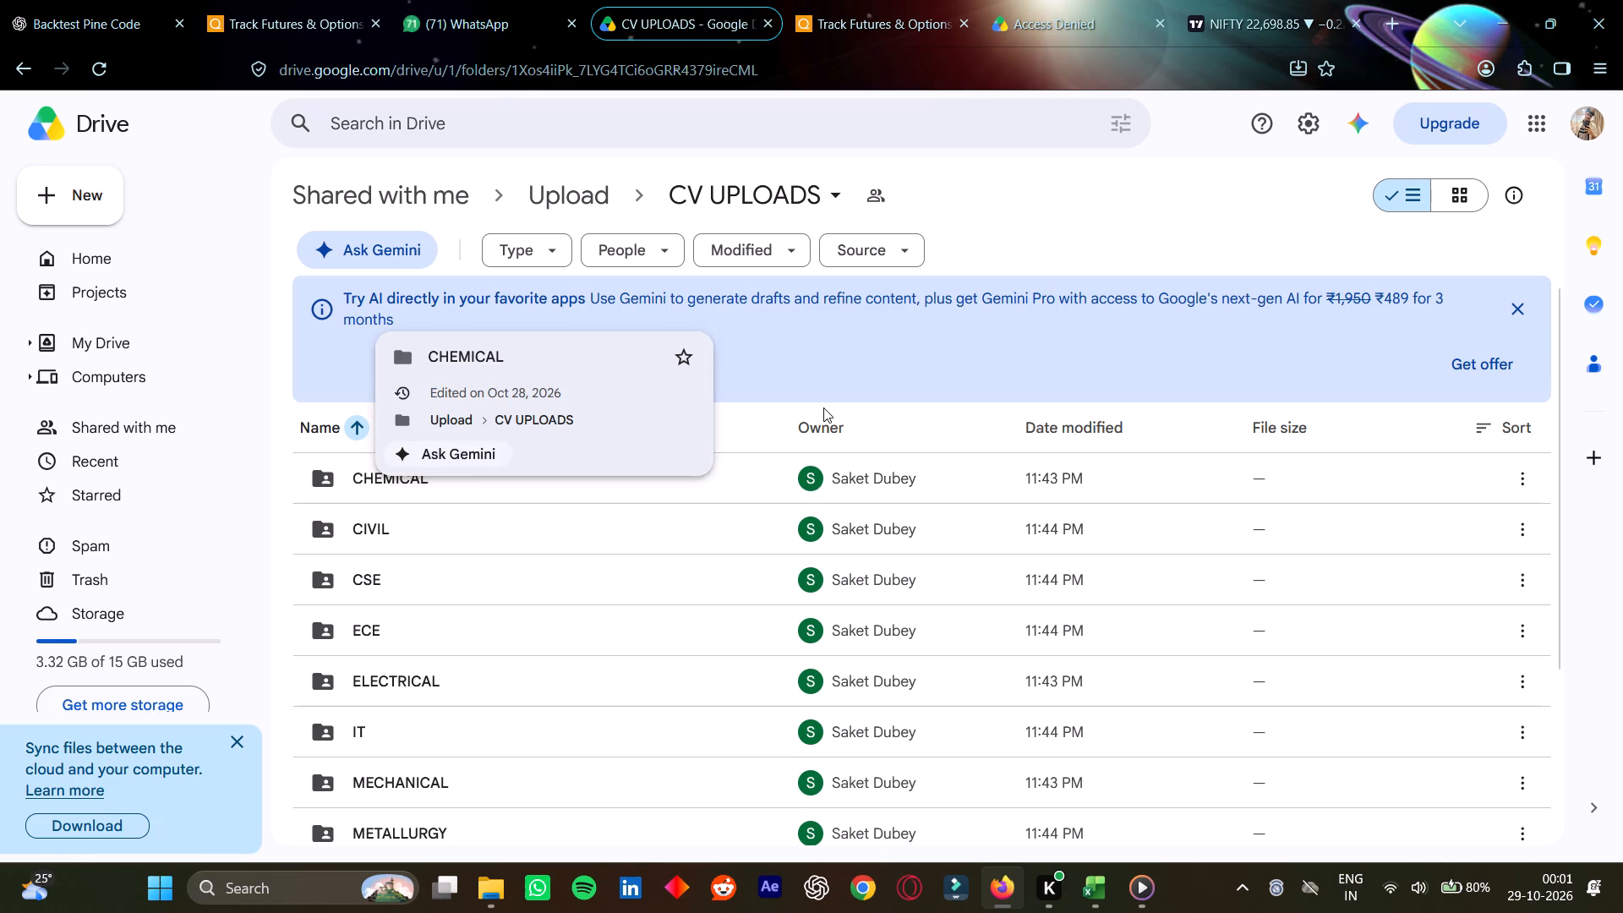
scroll(474, 649, "down", 1)
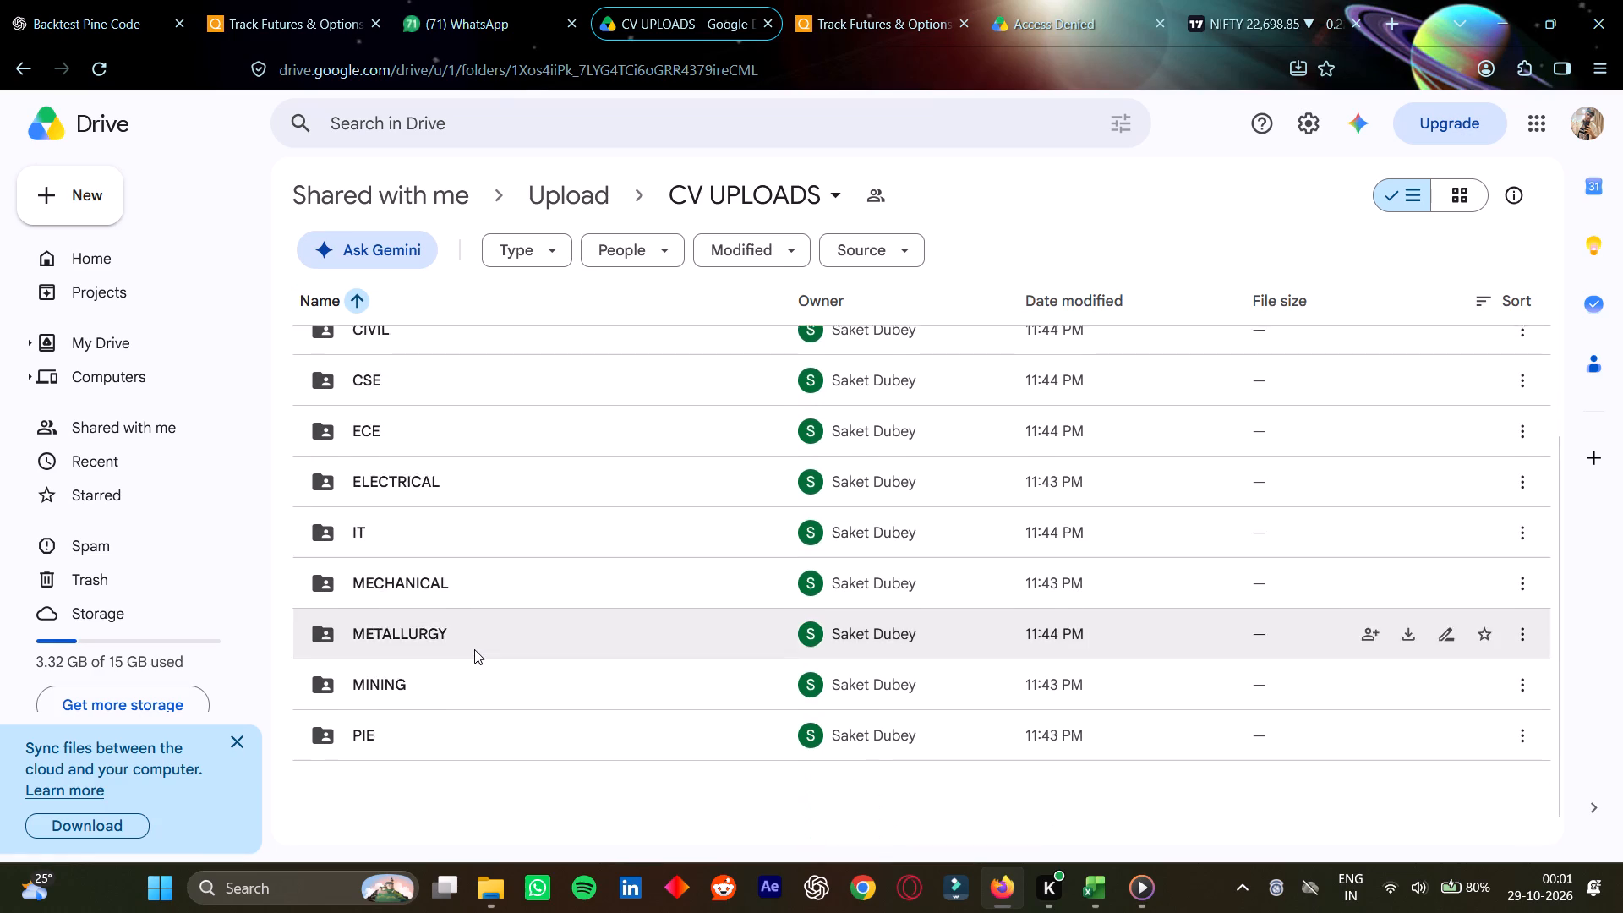
scroll(474, 649, "down", 1)
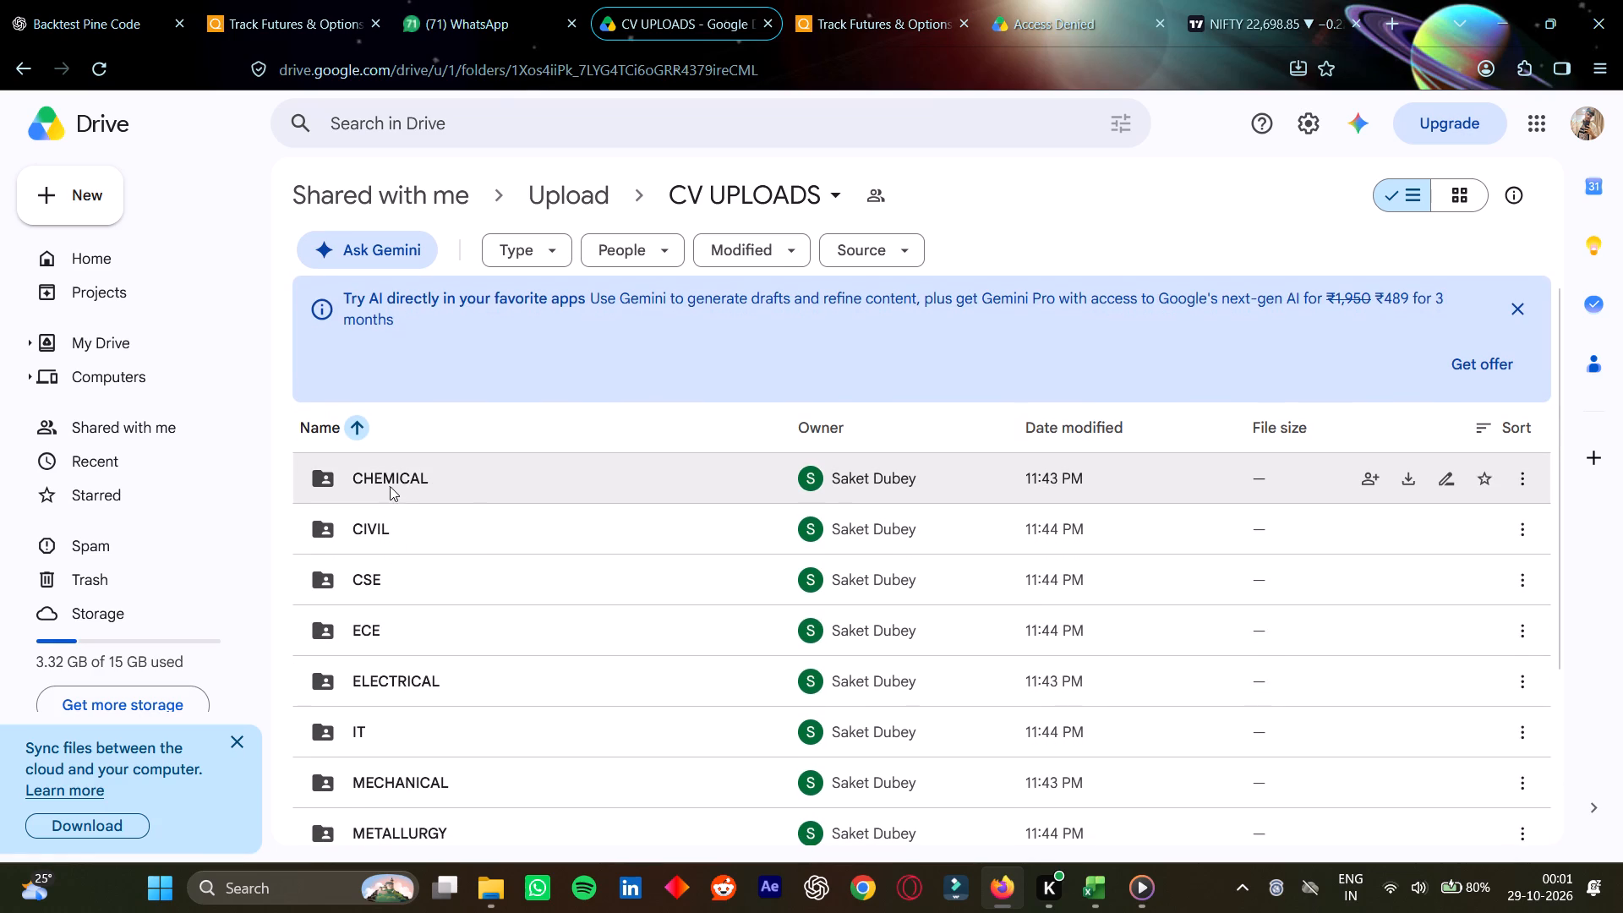
Check the contents of the CHEMICAL subfolder and return to the CV UPLOADS folder.
double_click(405, 479)
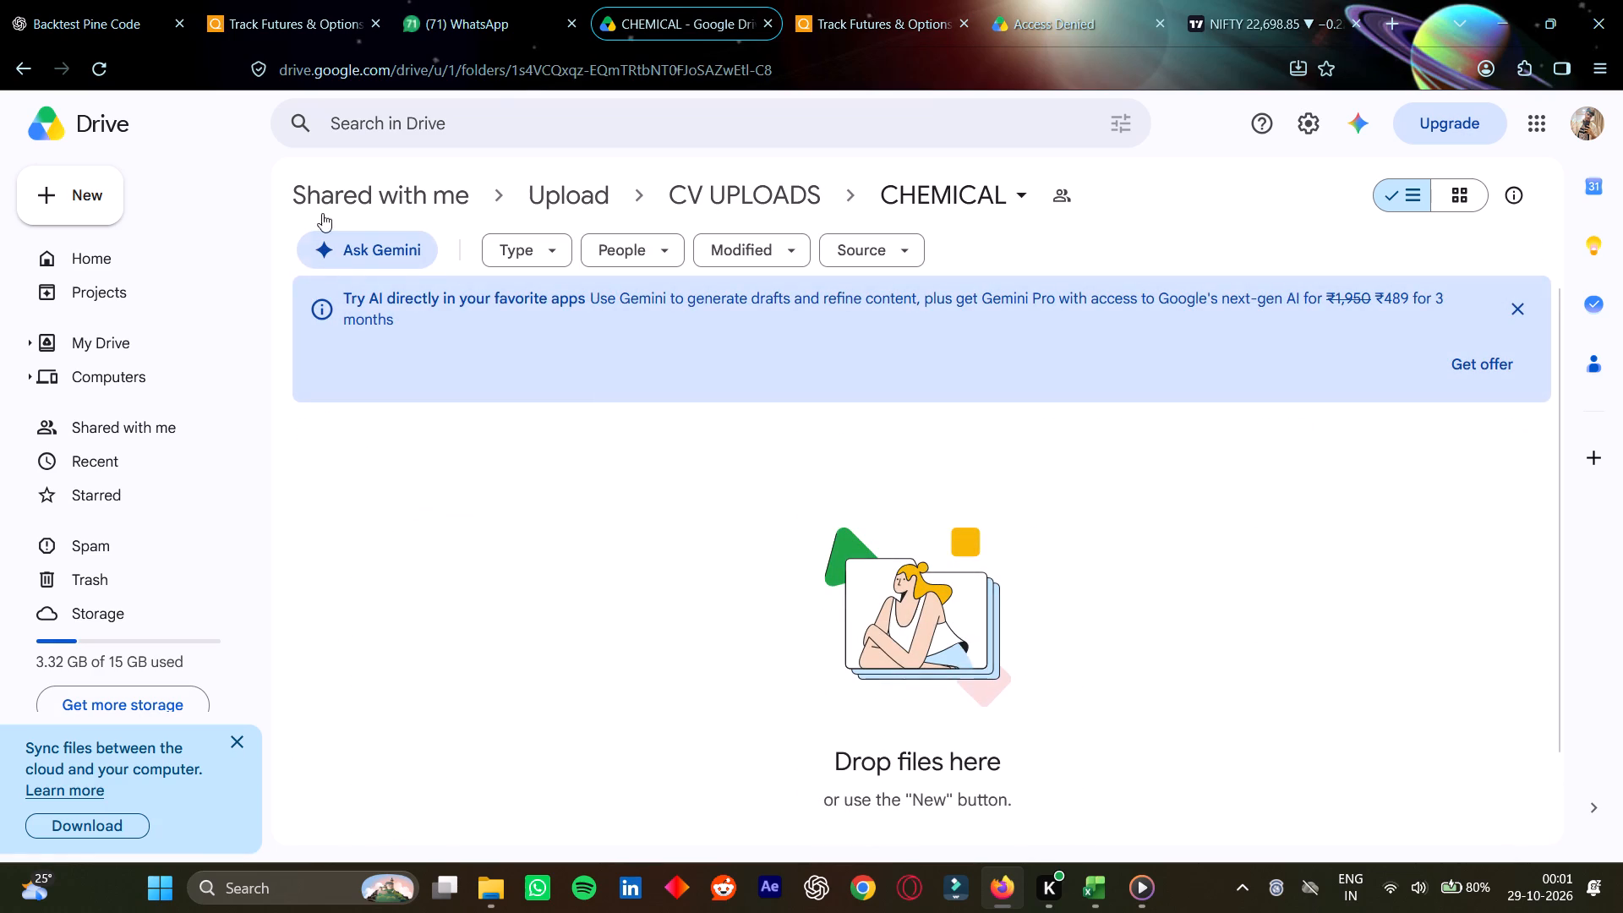
left_click(22, 76)
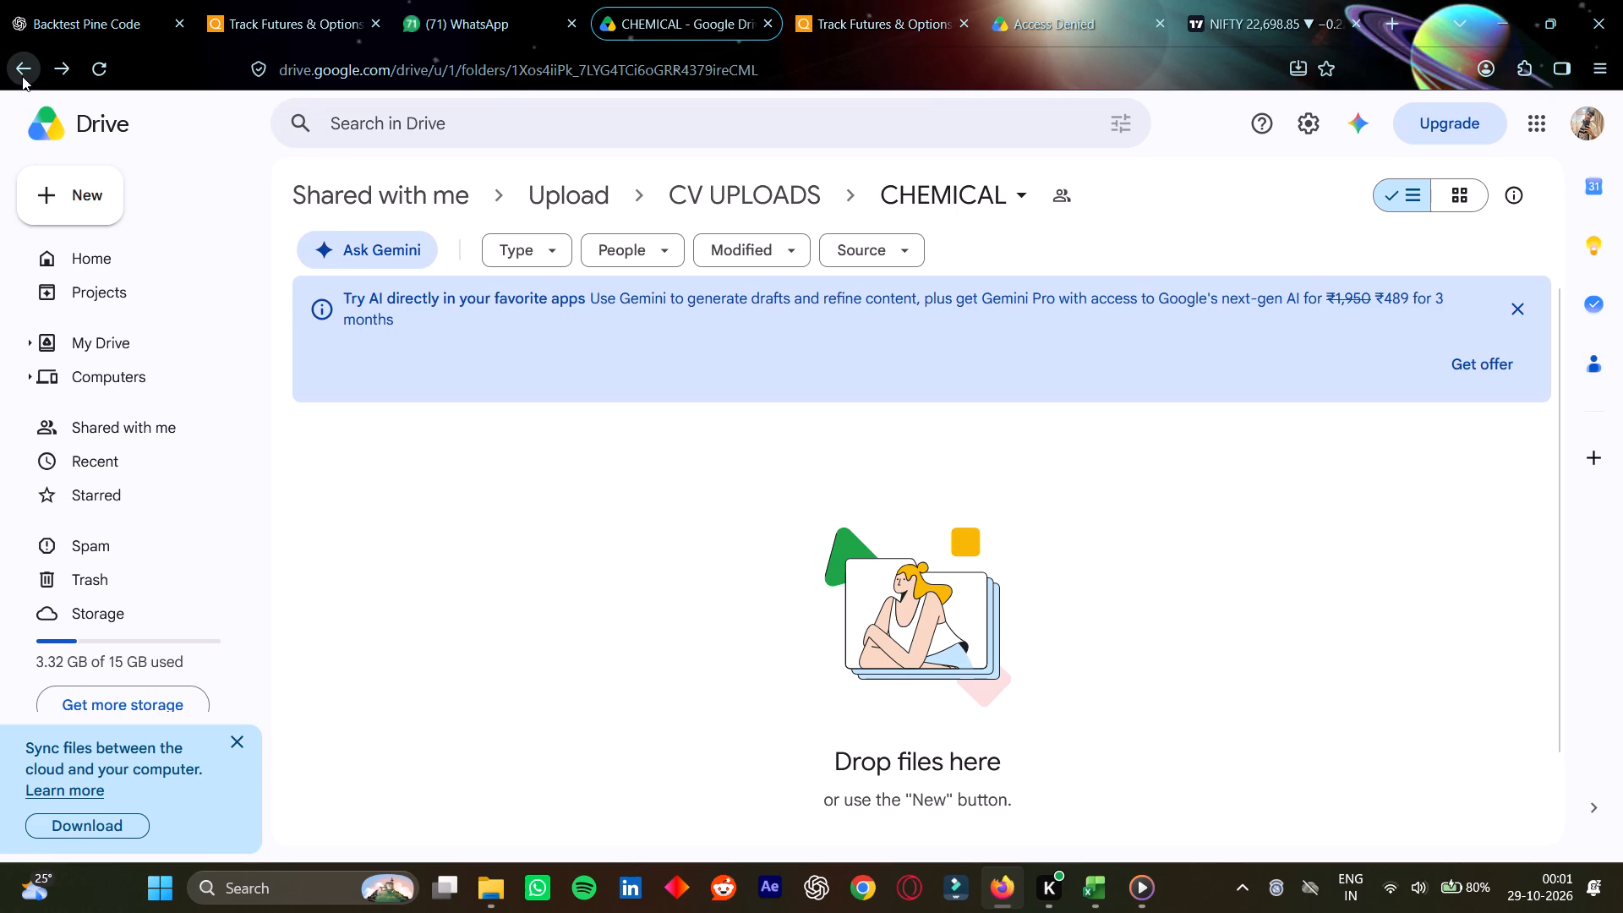
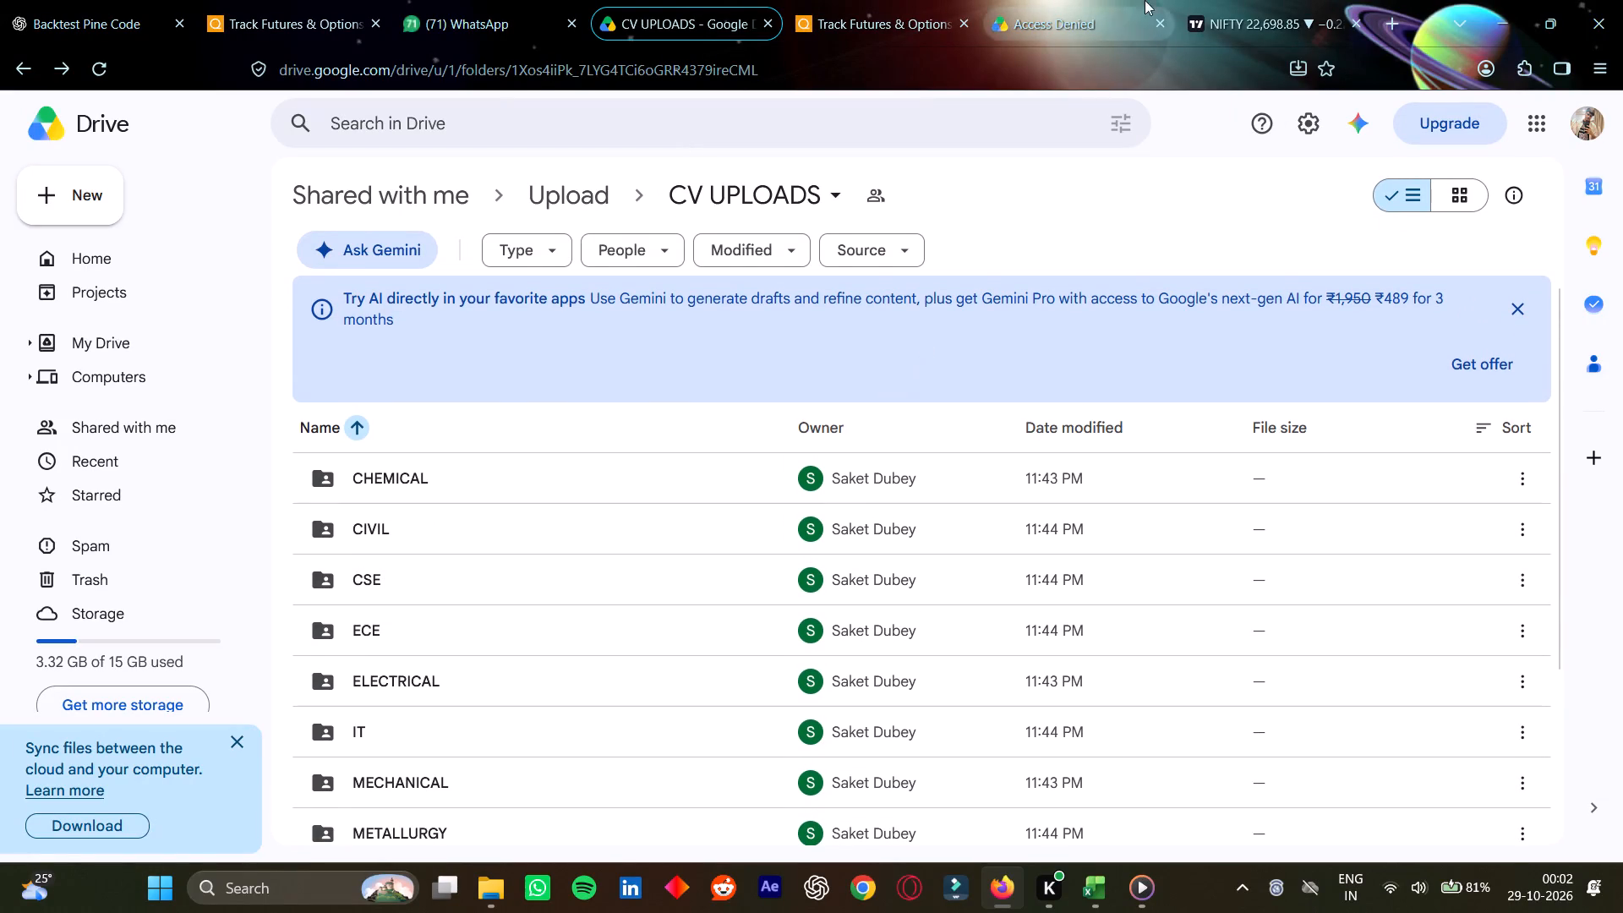
Open a new blank browser tab.
left_click(1398, 27)
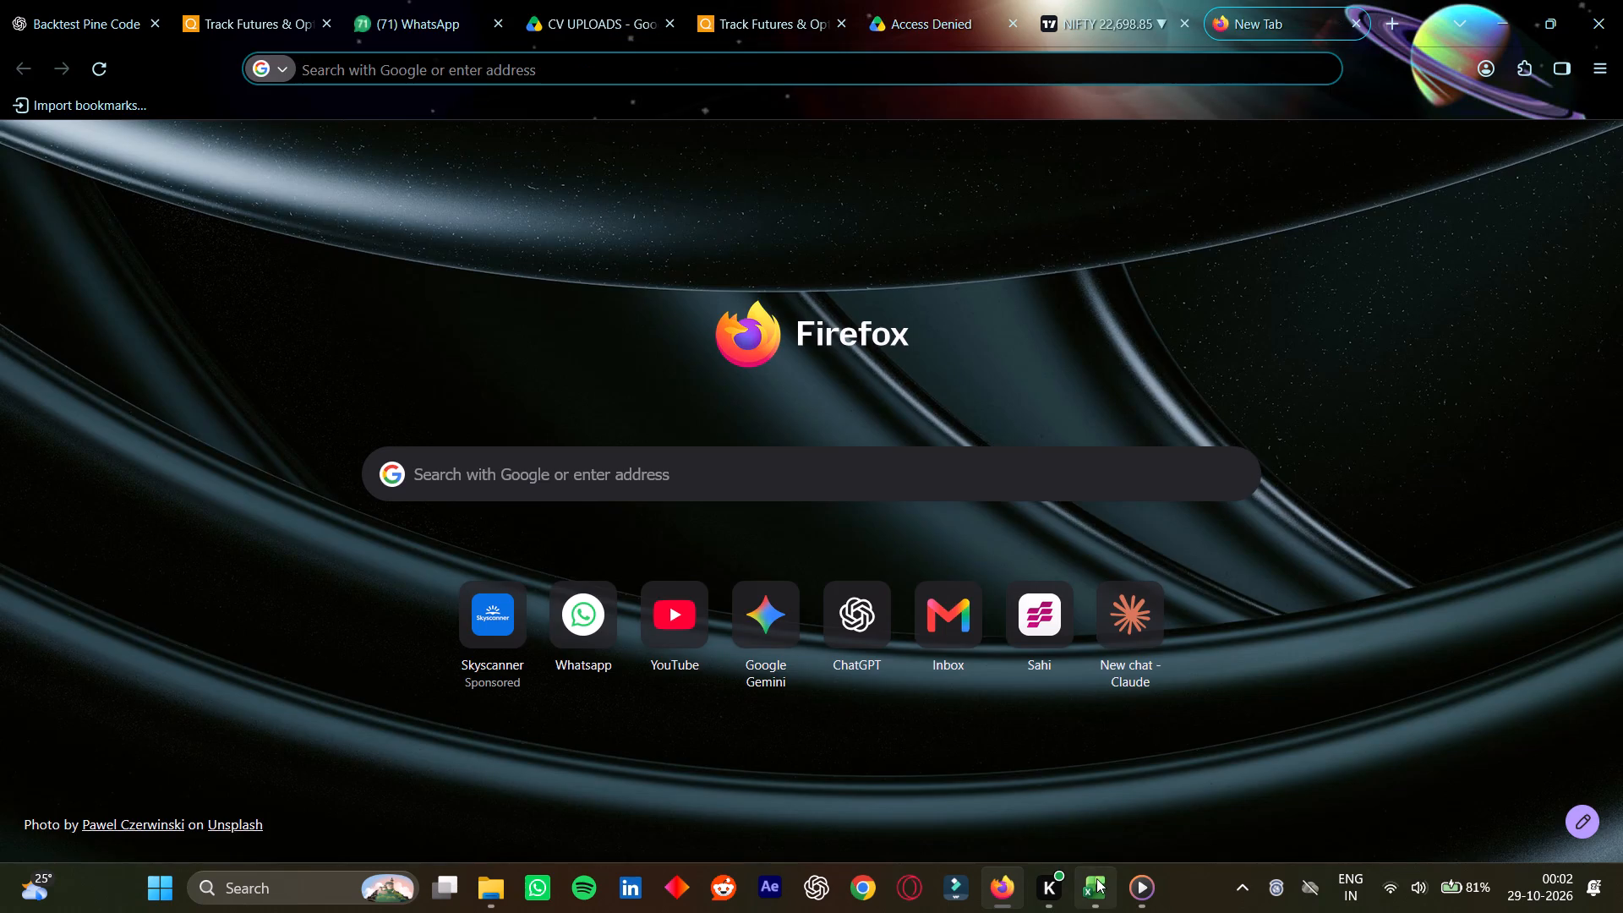
Switch to the Faculty Details BIT workbook in Excel and view the faculty list from its first rows.
left_click(1100, 877)
scroll(588, 452, "up", 5)
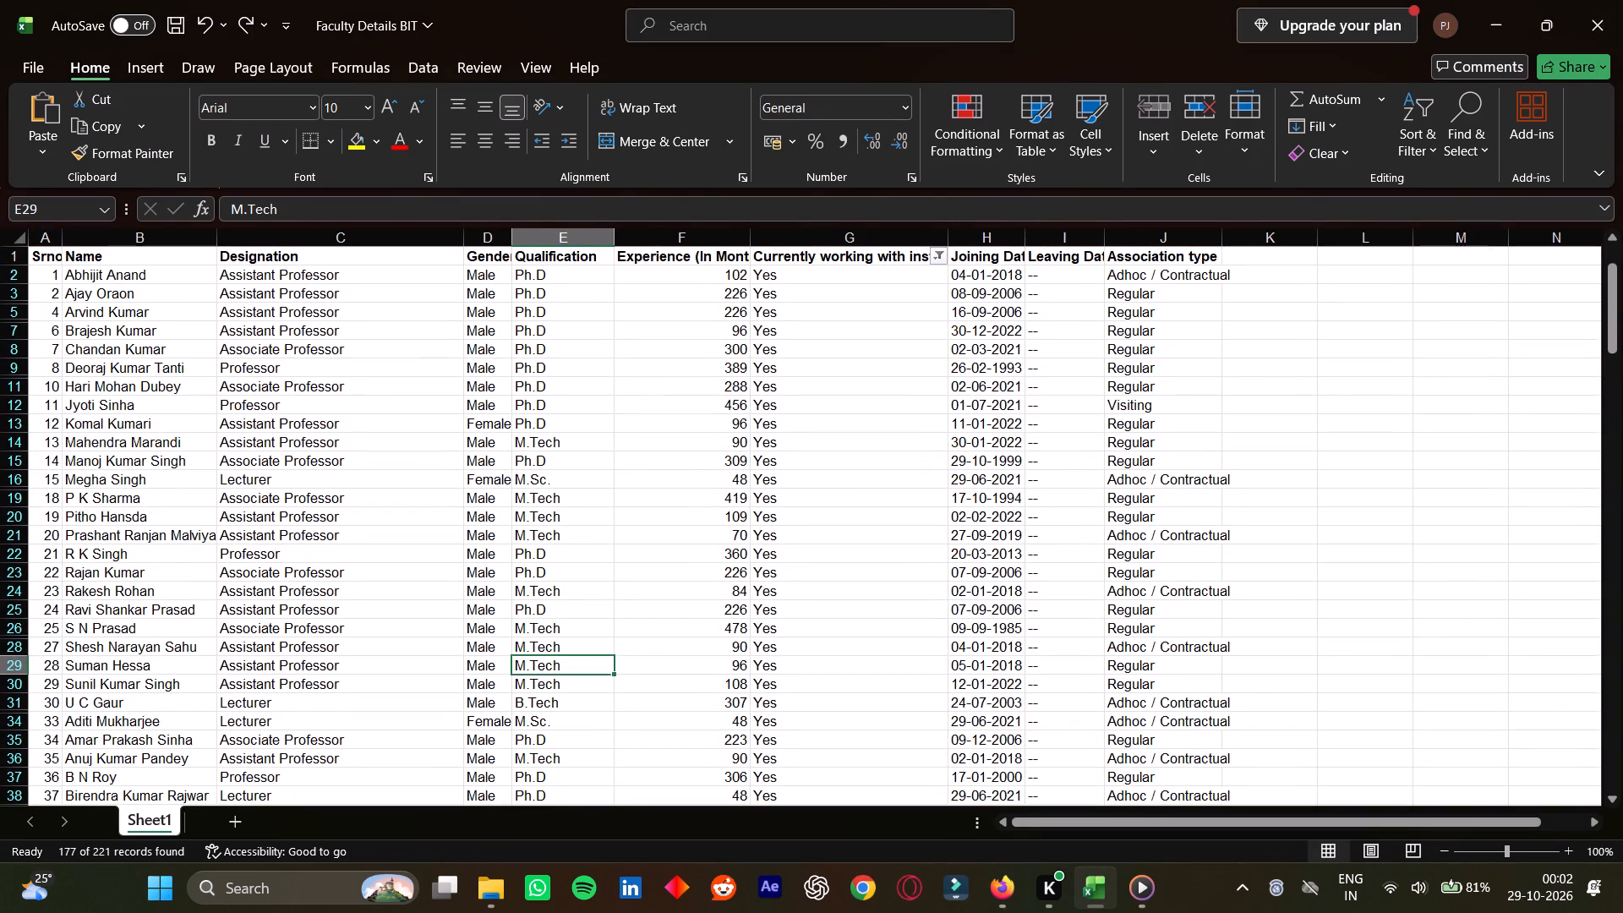
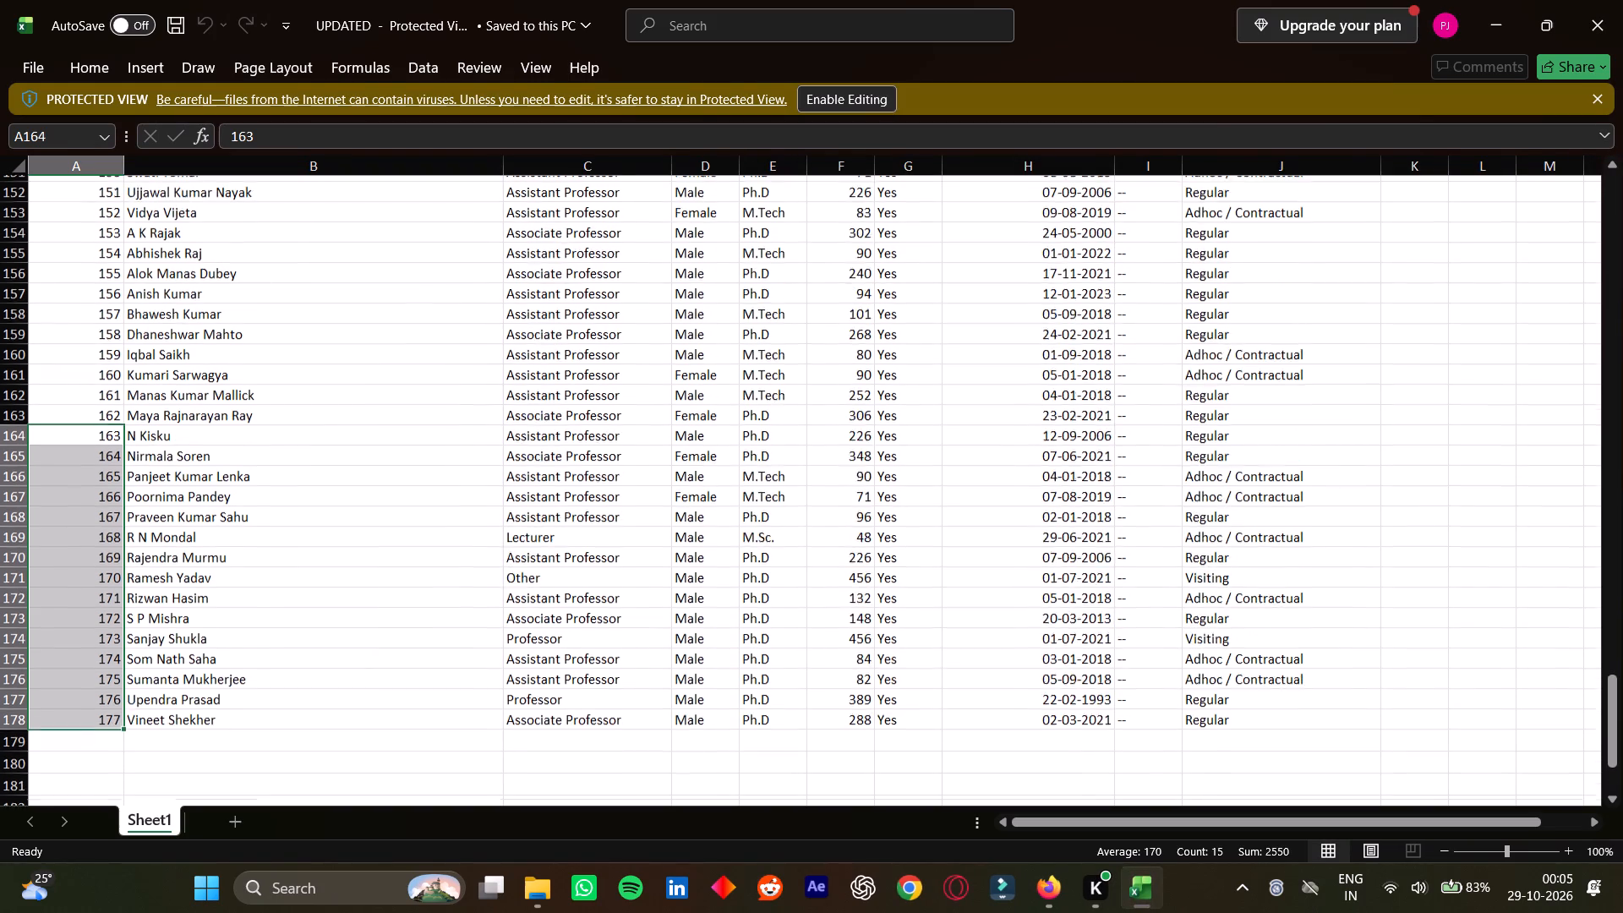
In Excel, take the UPDATED faculty workbook out of Protected View so that it can be edited.
scroll(559, 478, "up", 9)
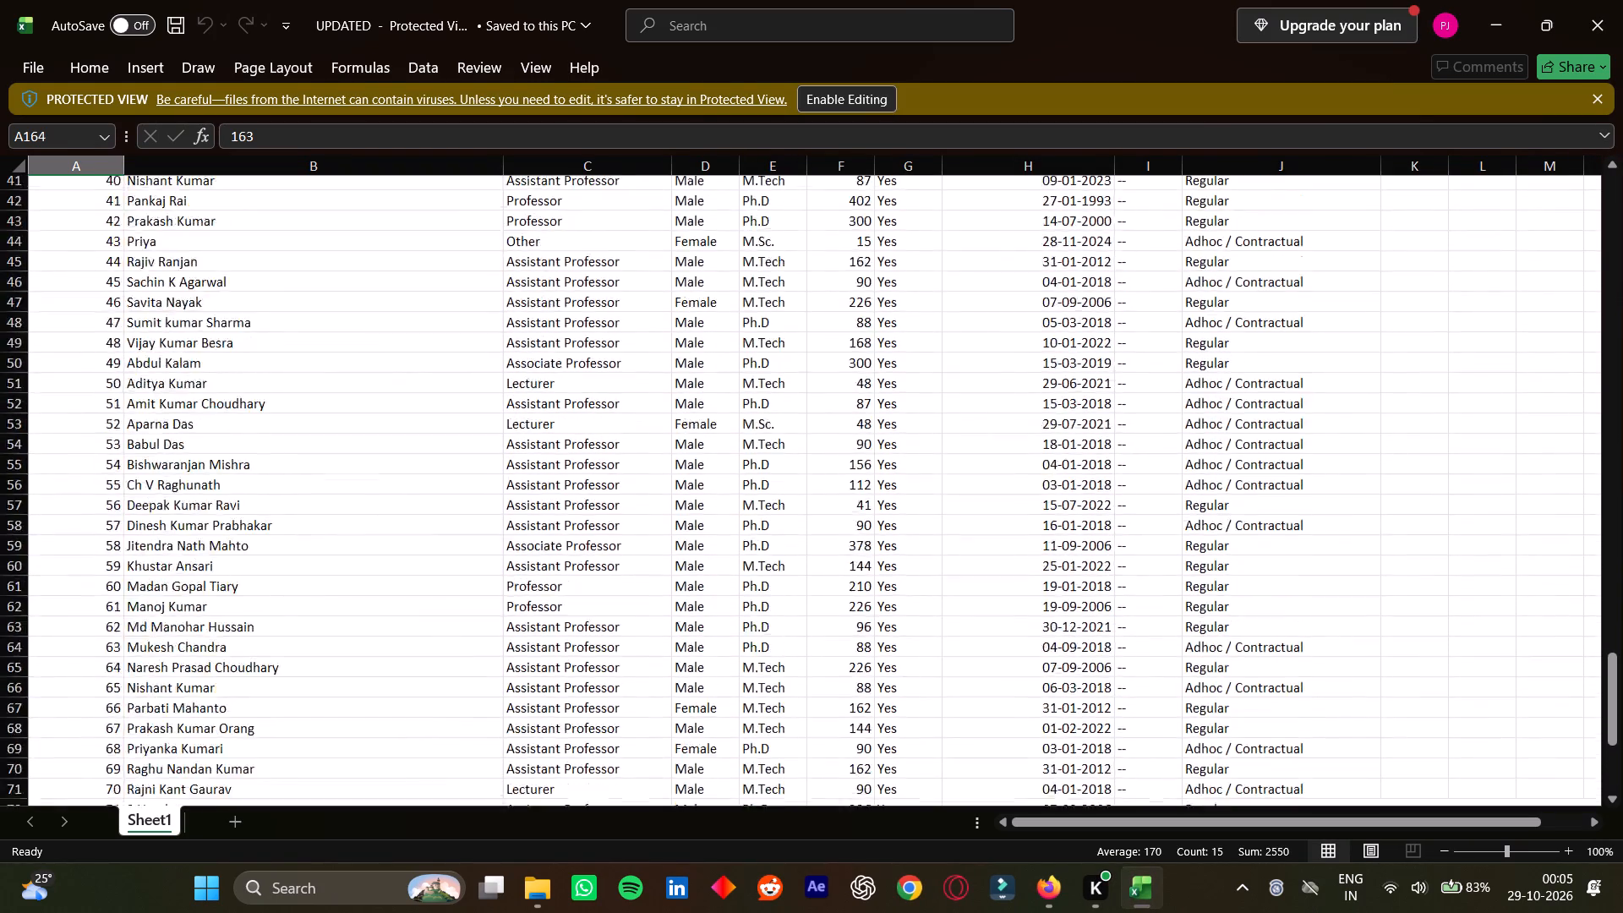
scroll(559, 478, "up", 7)
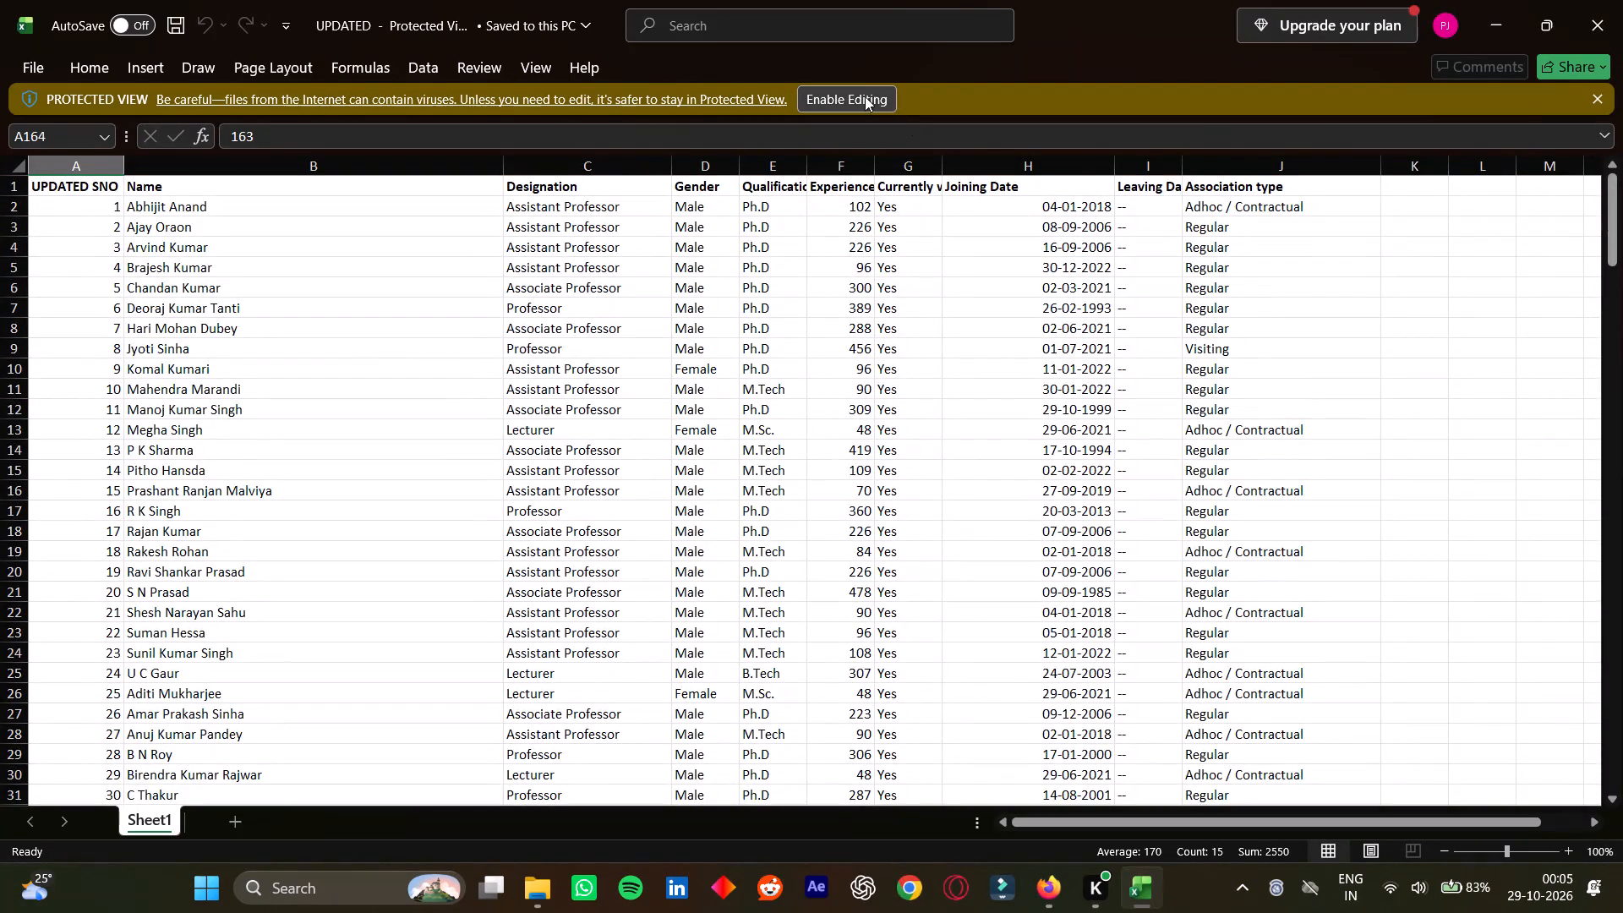
left_click(863, 96)
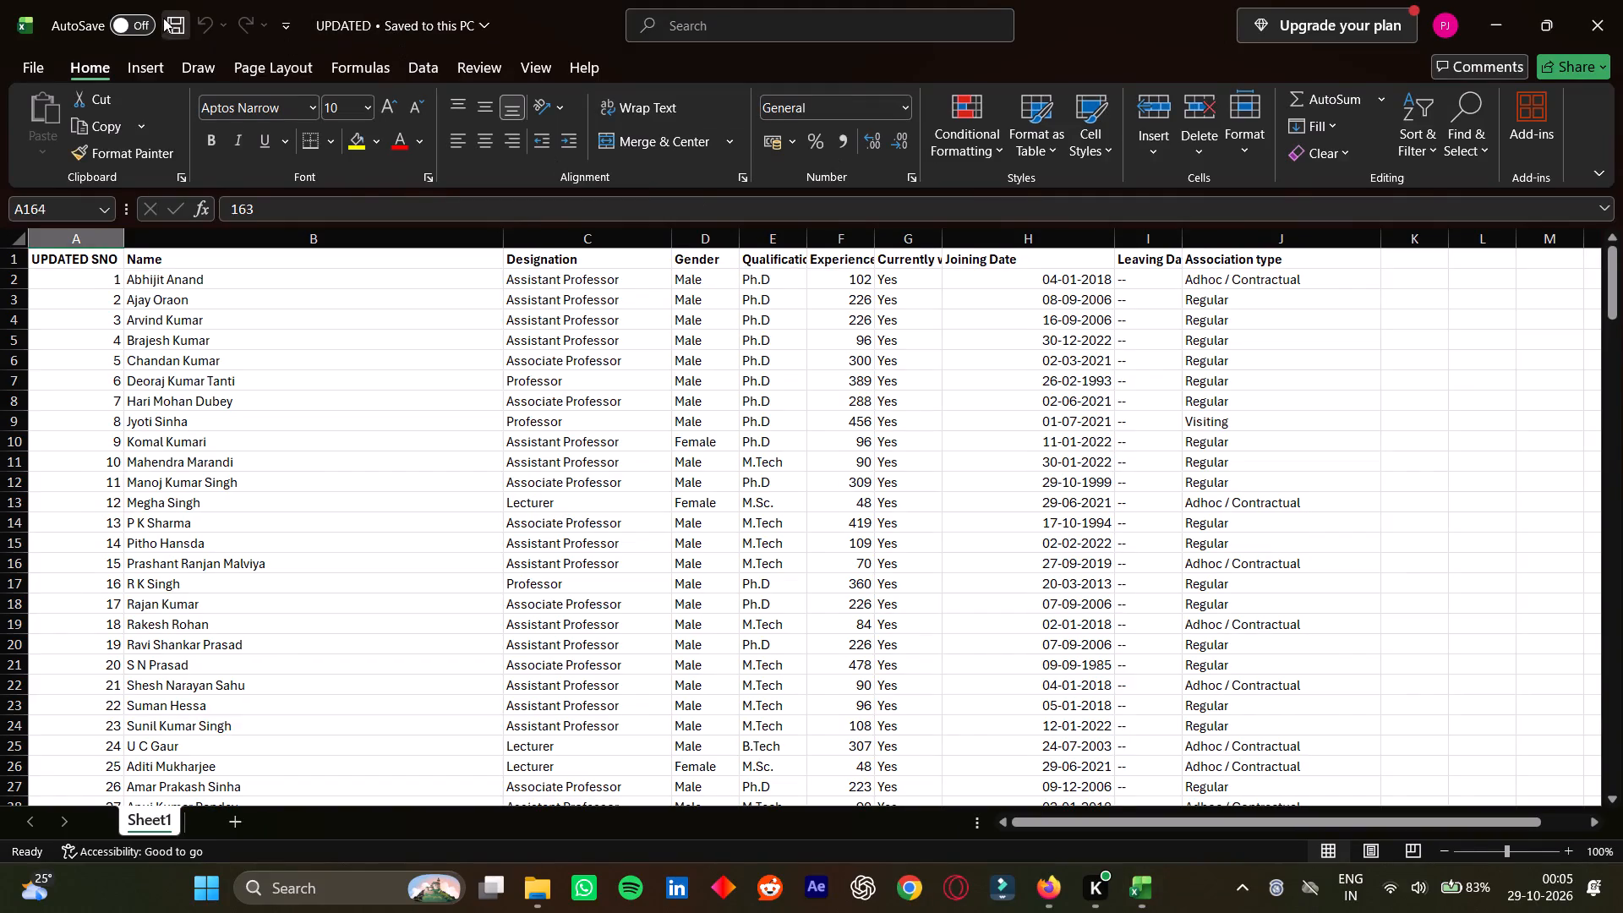
Turn on AutoSave for the UPDATED workbook by uploading a copy to the personal OneDrive, and dismiss the notice.
left_click(445, 30)
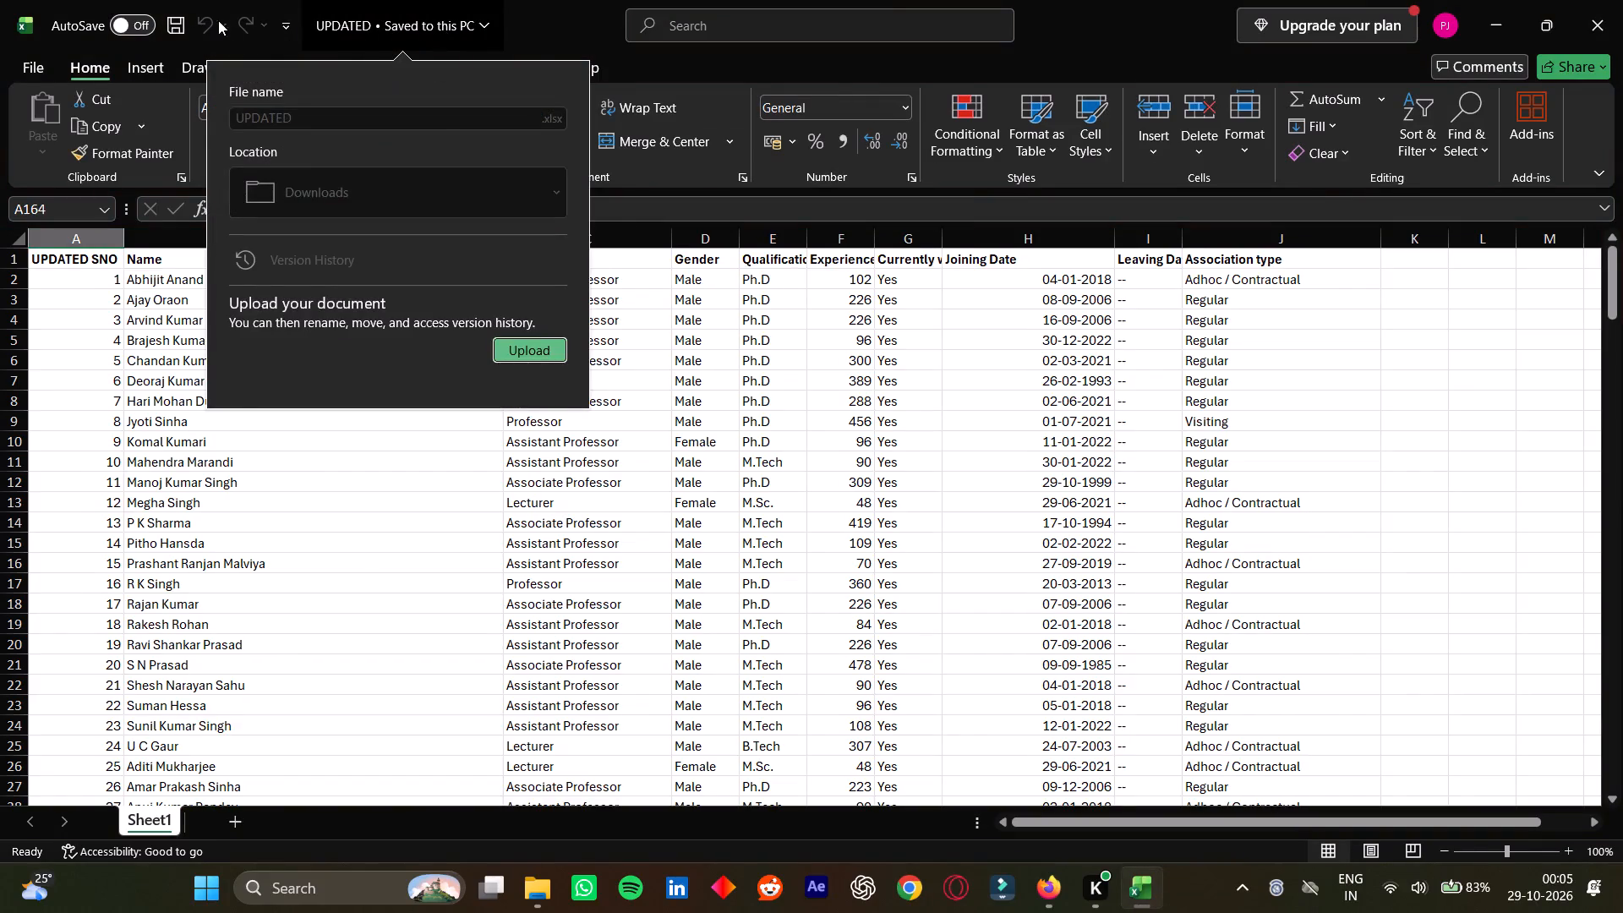
left_click(201, 18)
left_click(134, 19)
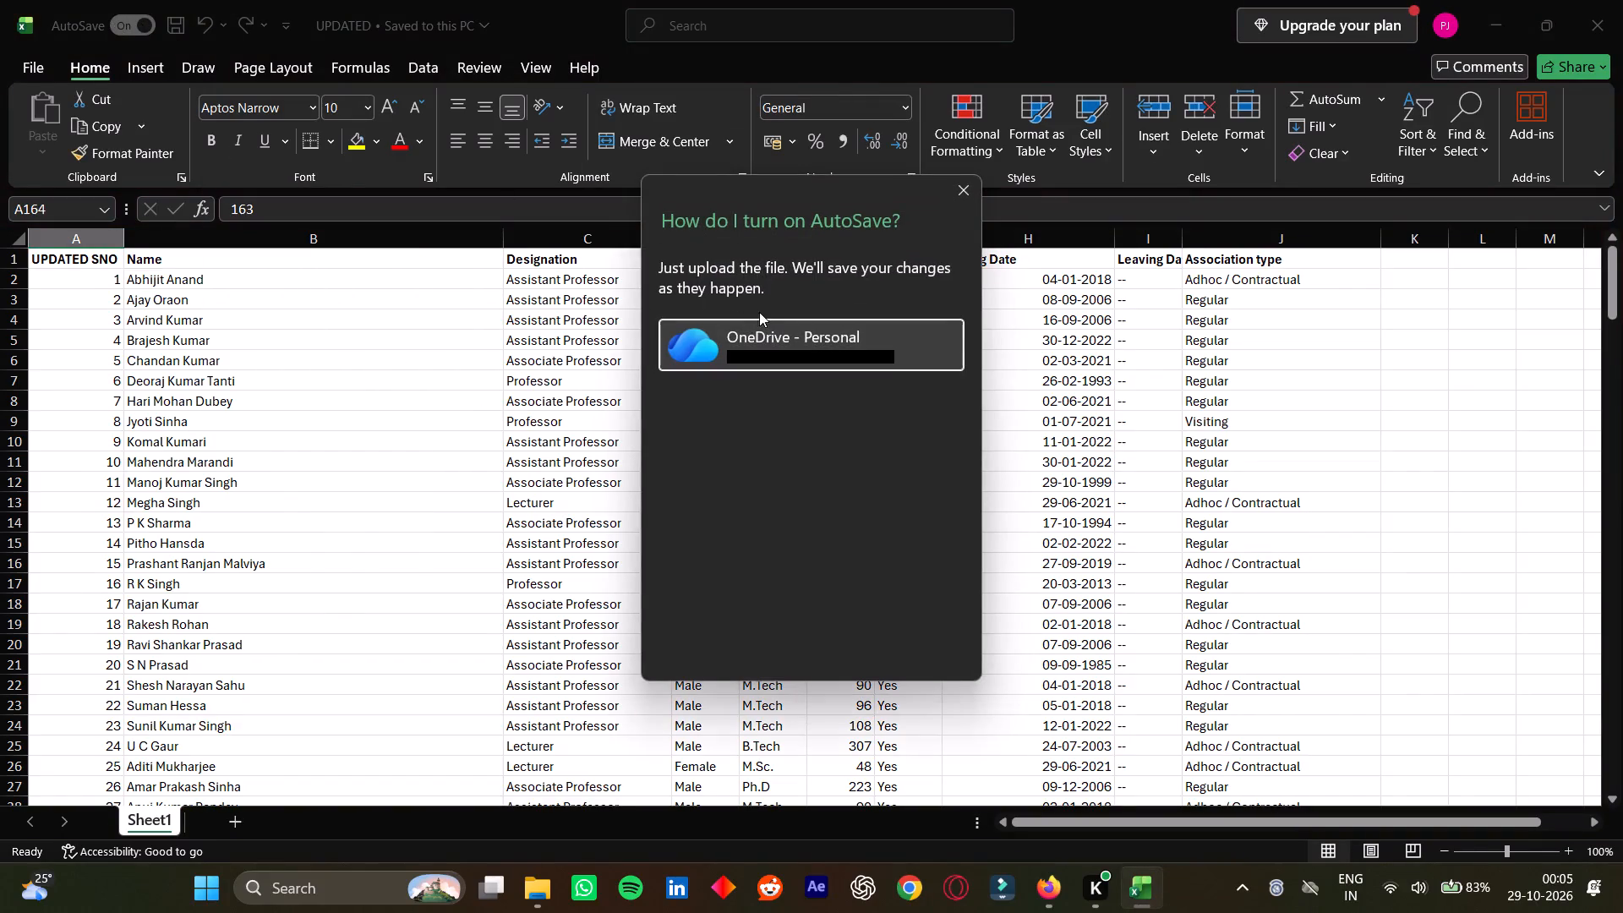
left_click(755, 345)
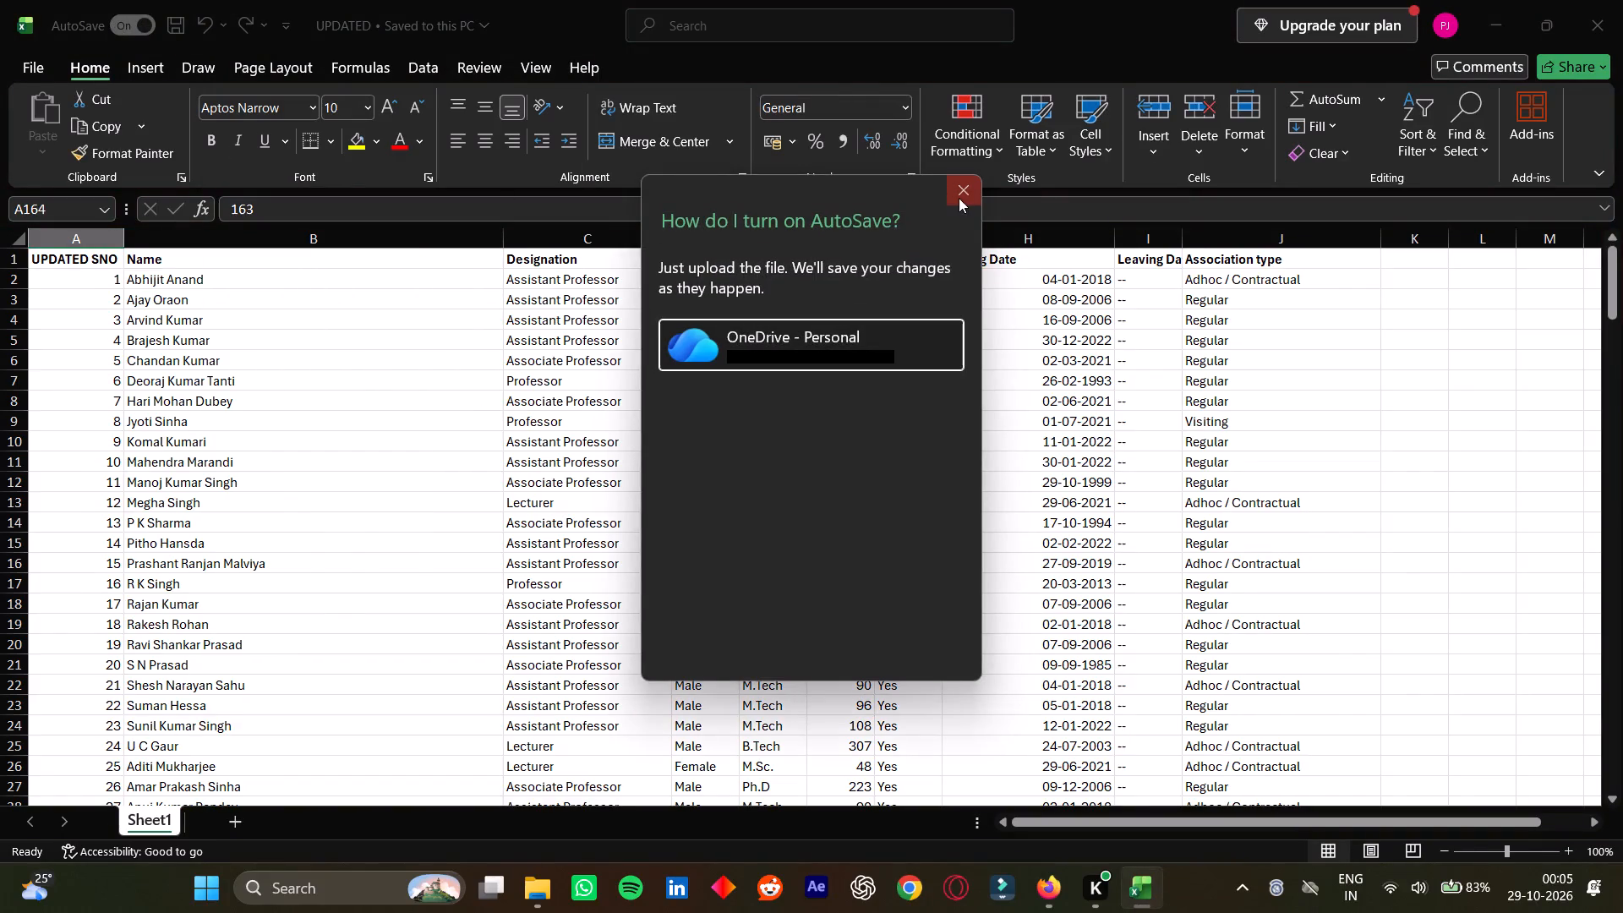
left_click(969, 194)
left_click(743, 342)
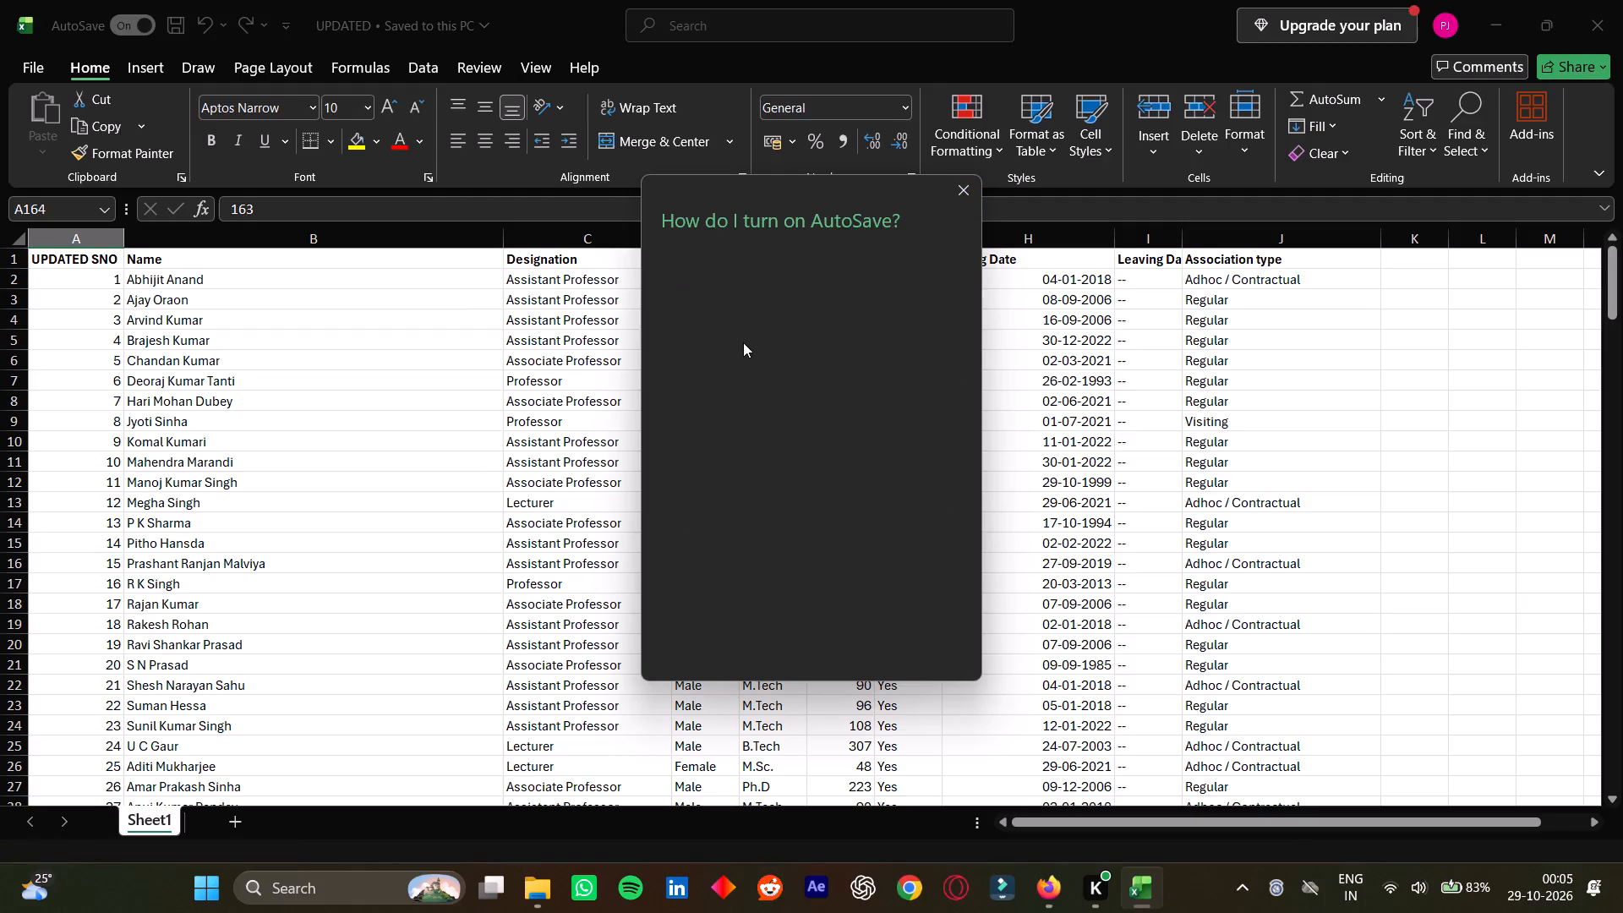
left_click(1171, 352)
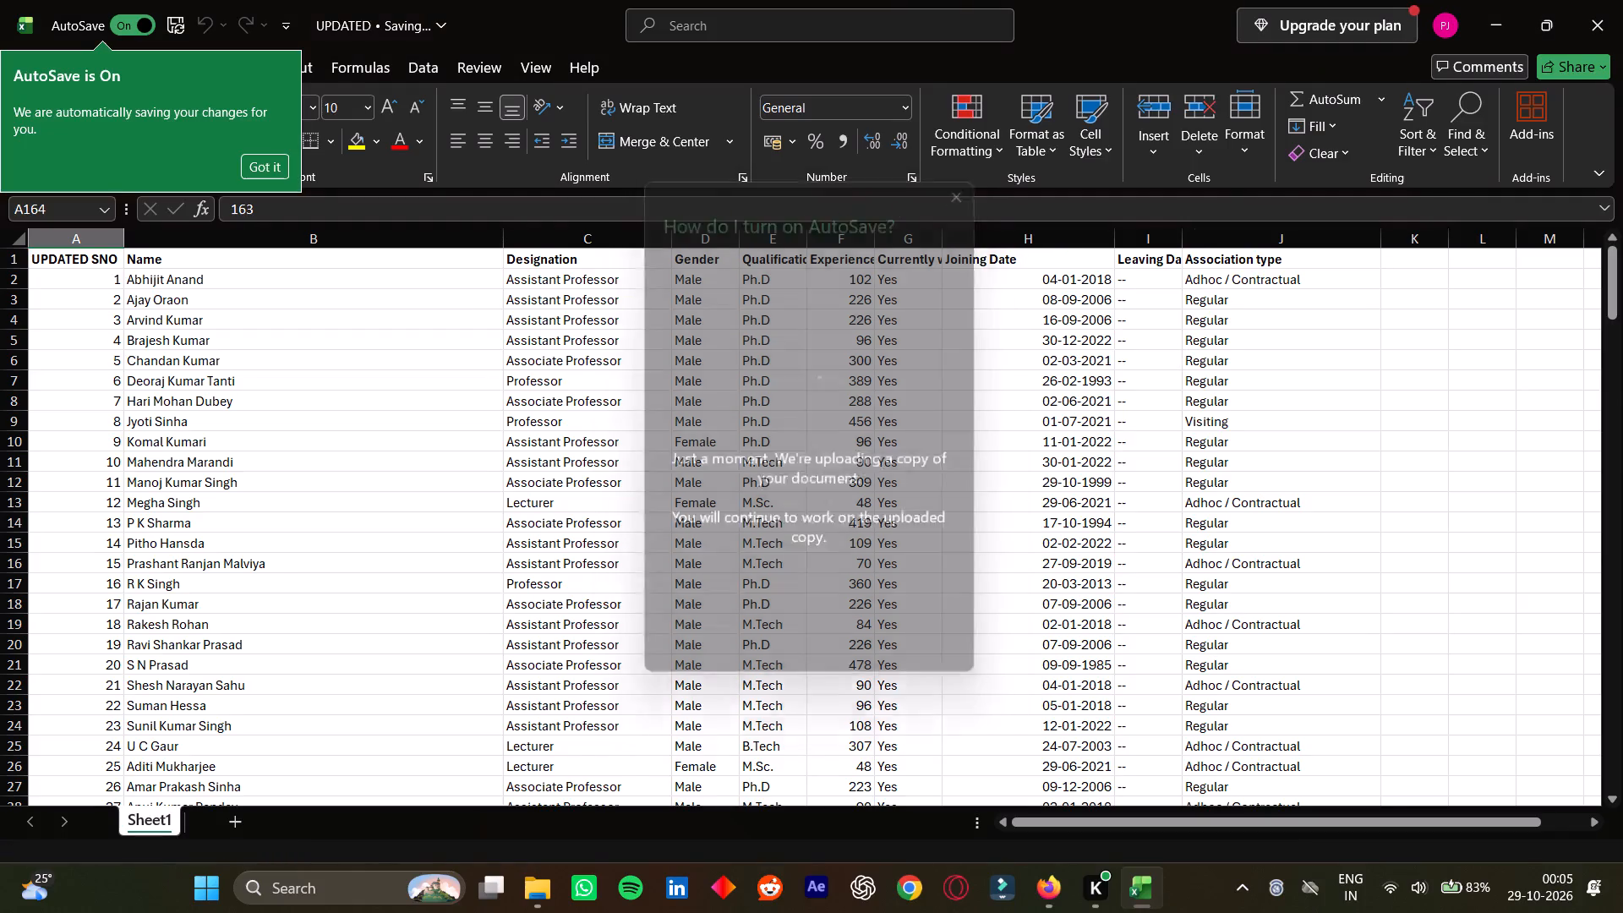
left_click(267, 167)
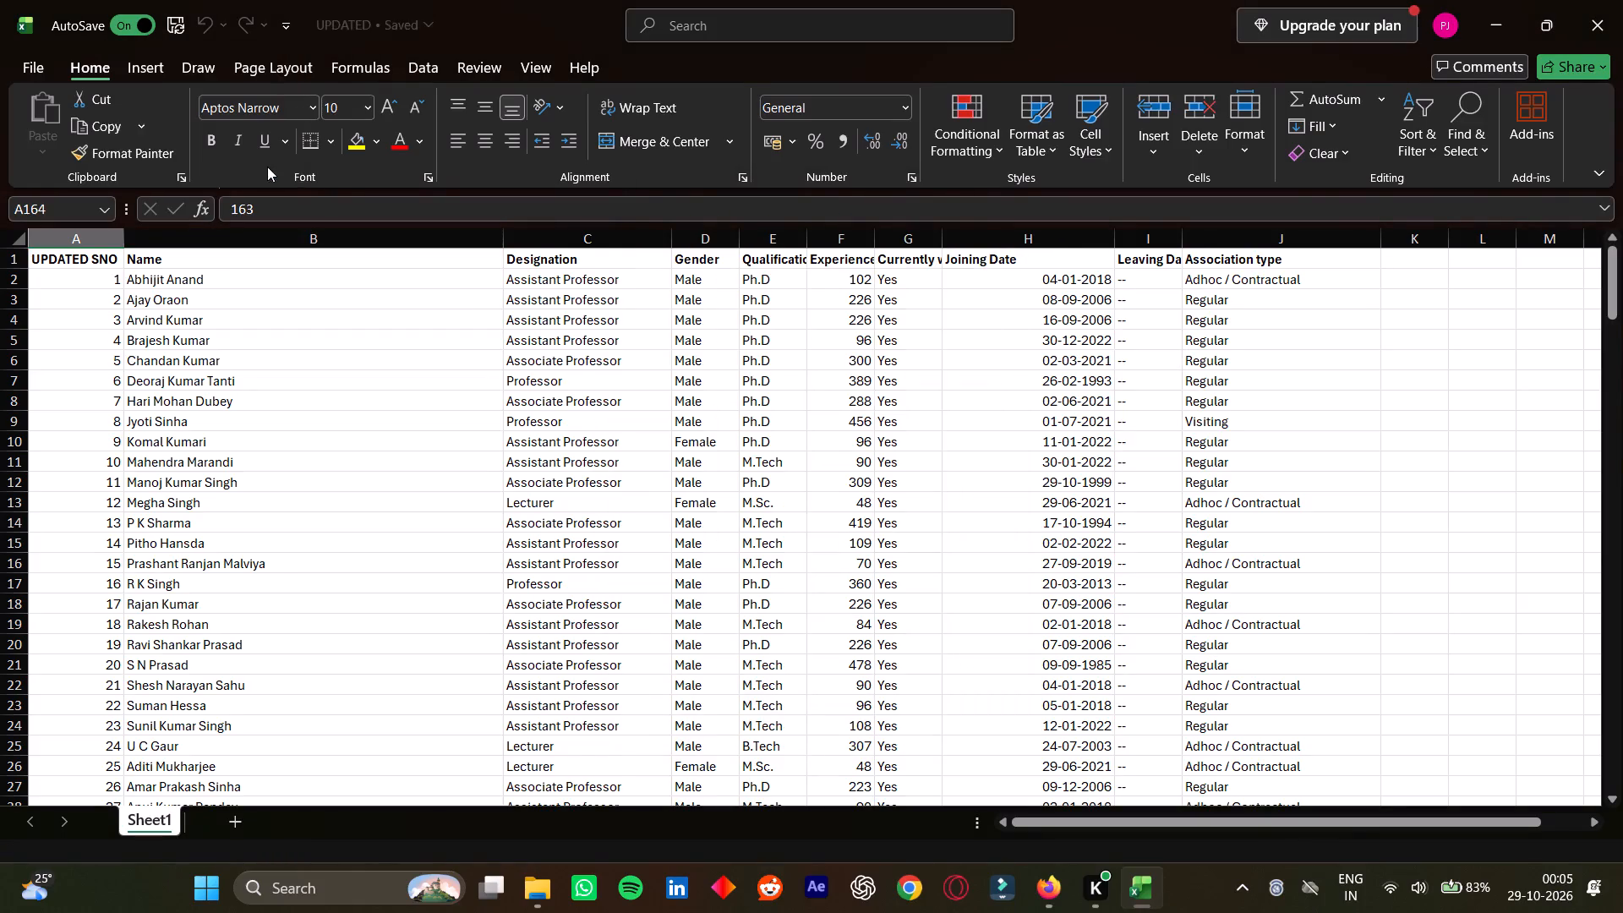
Copy the first person's name from cell B2 of the Name column, selecting its full text within the cell contents.
left_click(168, 283)
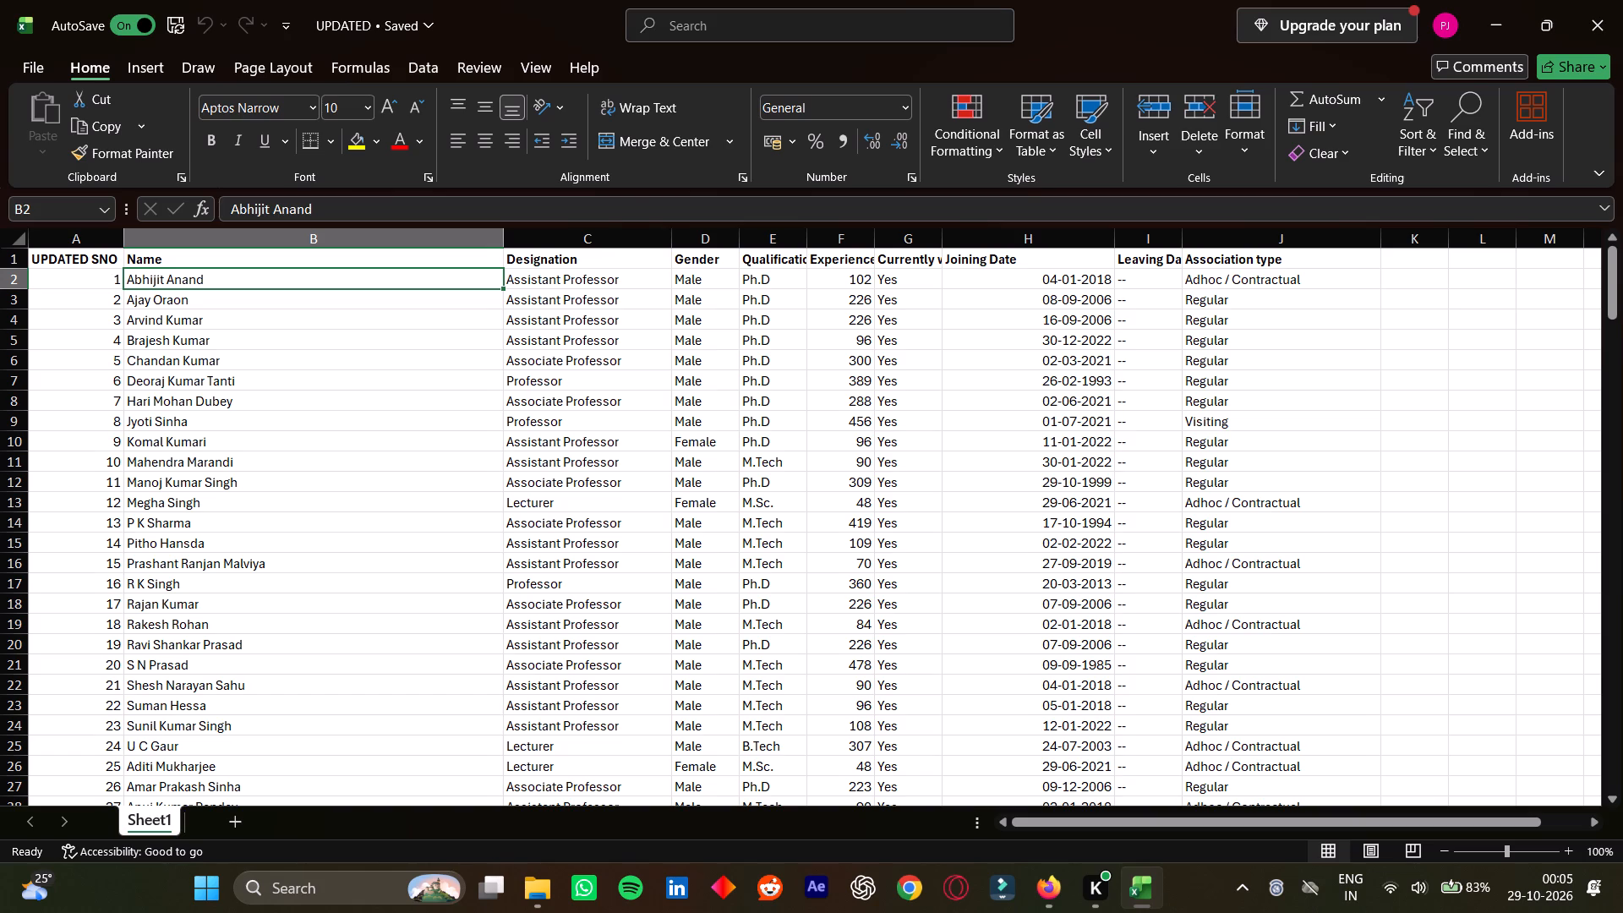
left_click(170, 287)
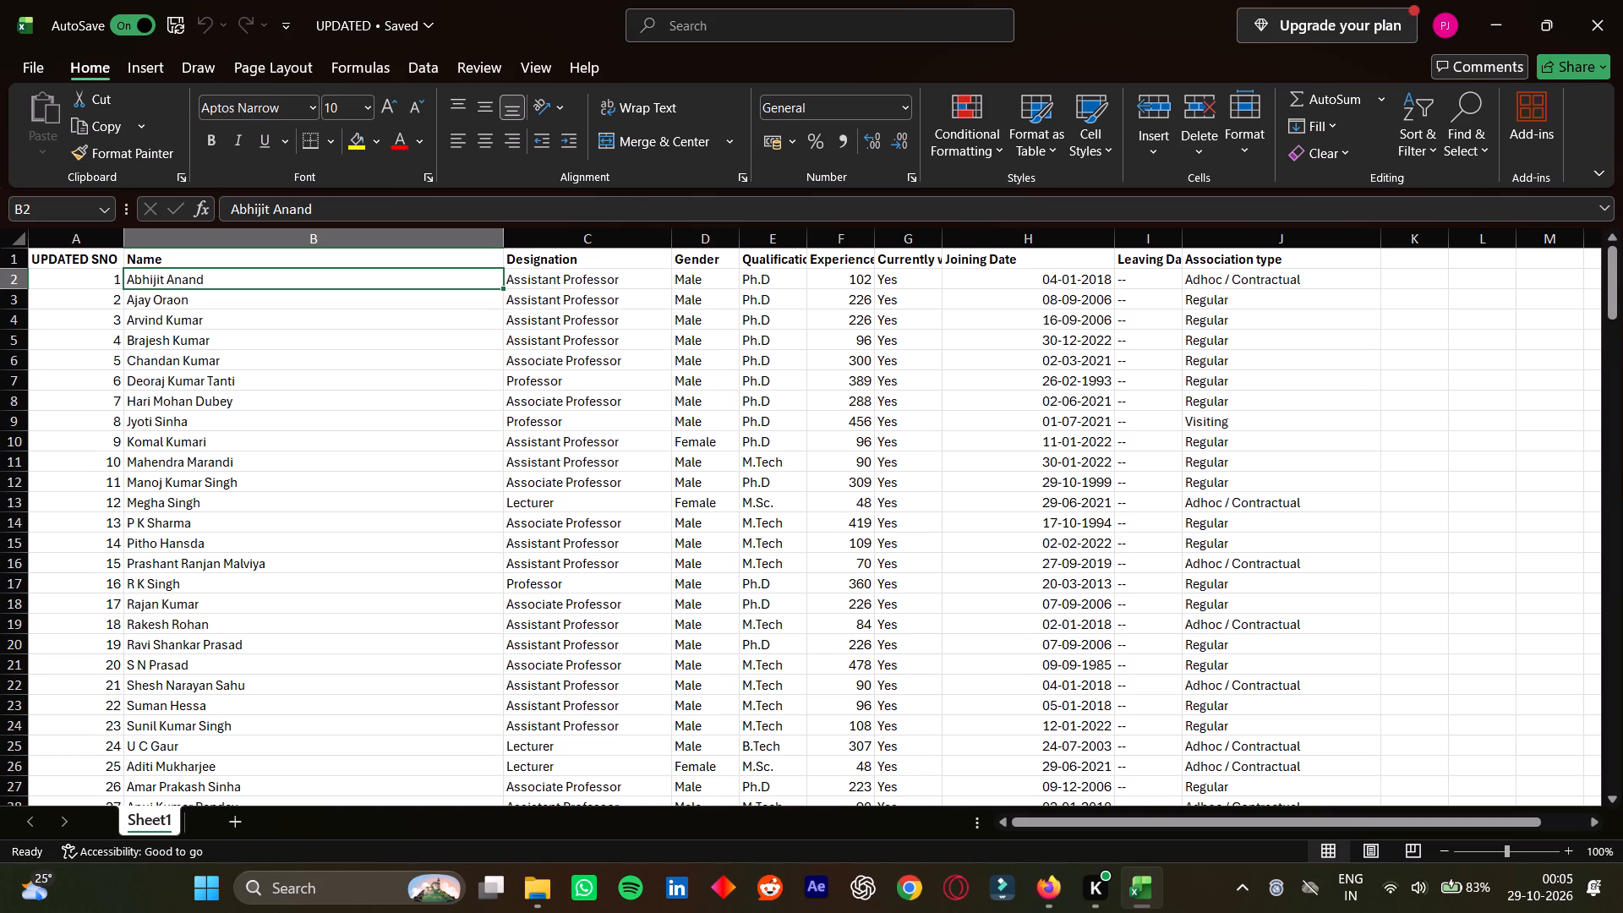
left_click(142, 282)
key("ctrl+c")
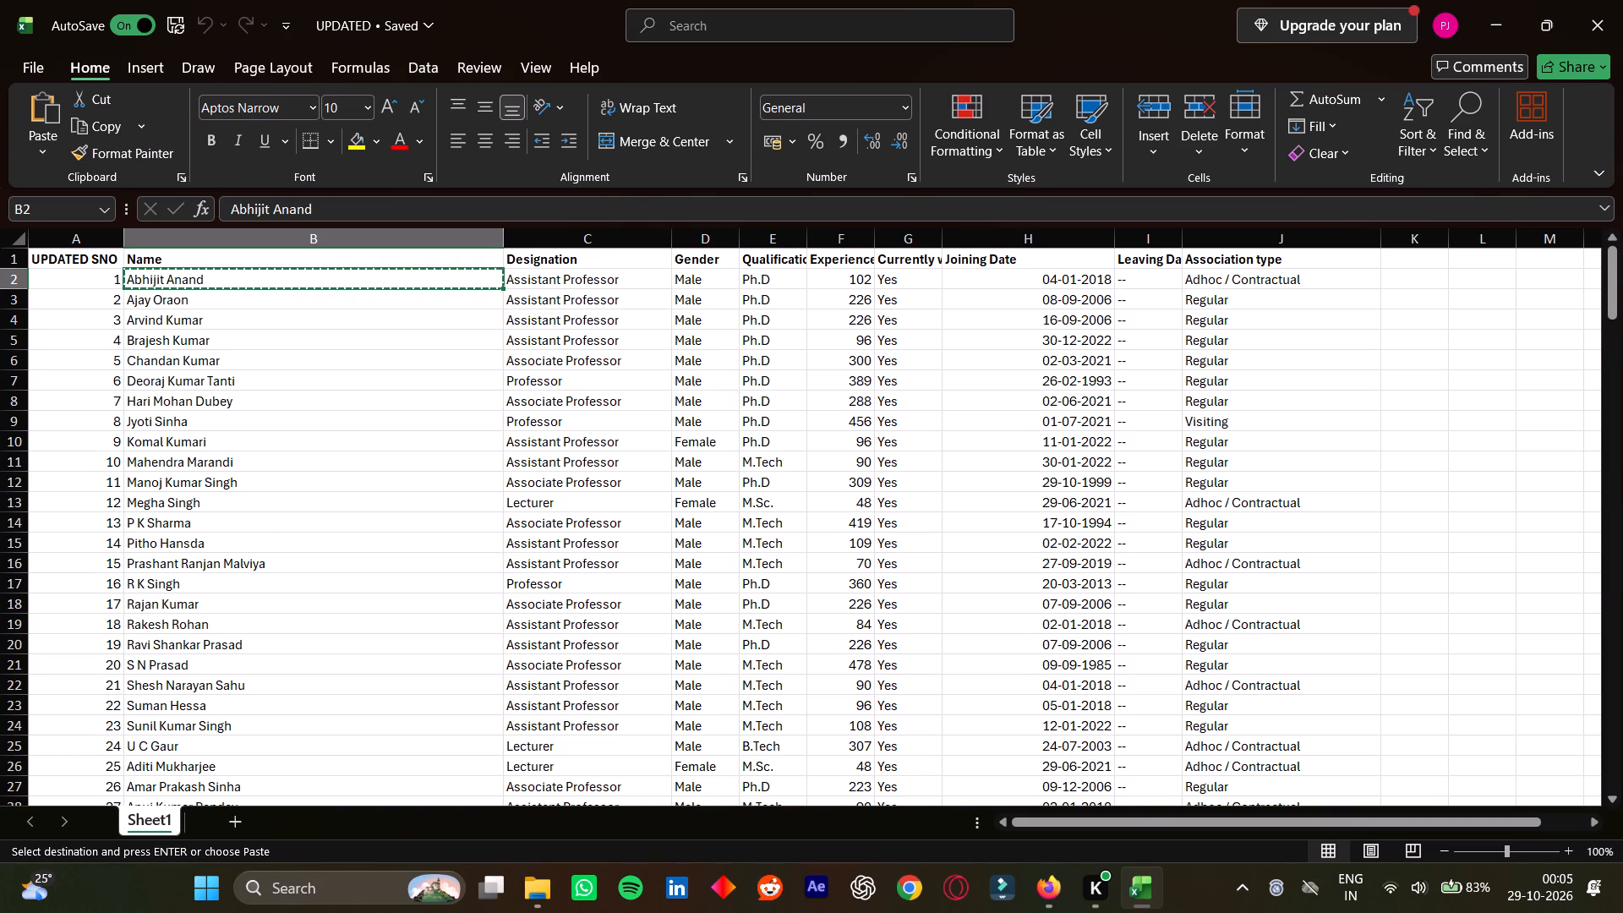
left_click_drag(325, 210, 218, 221)
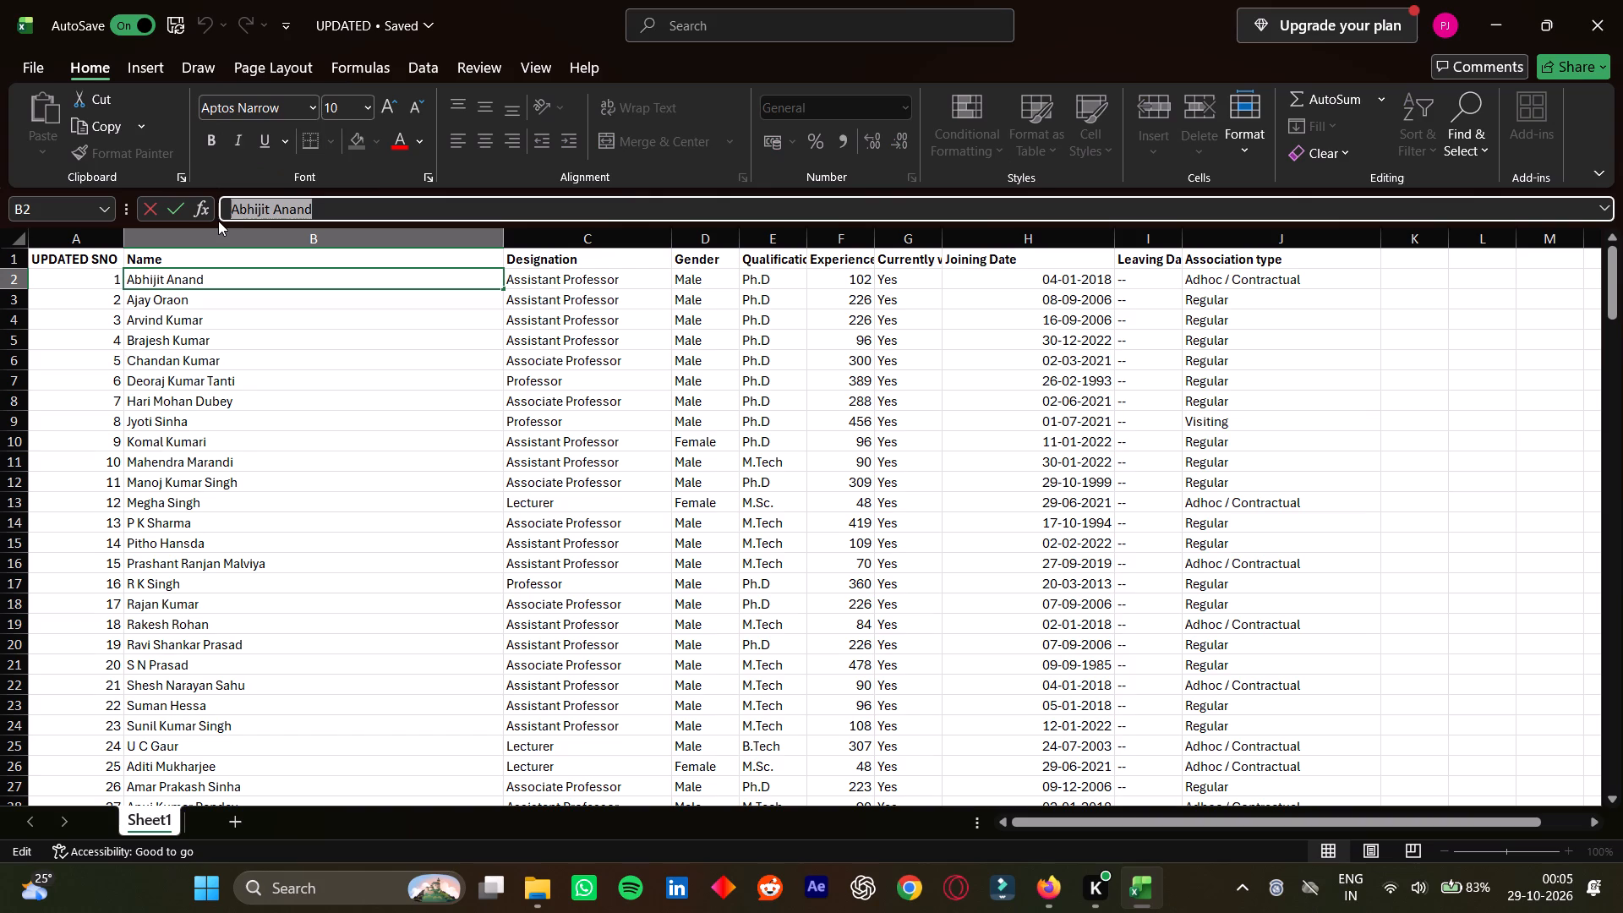
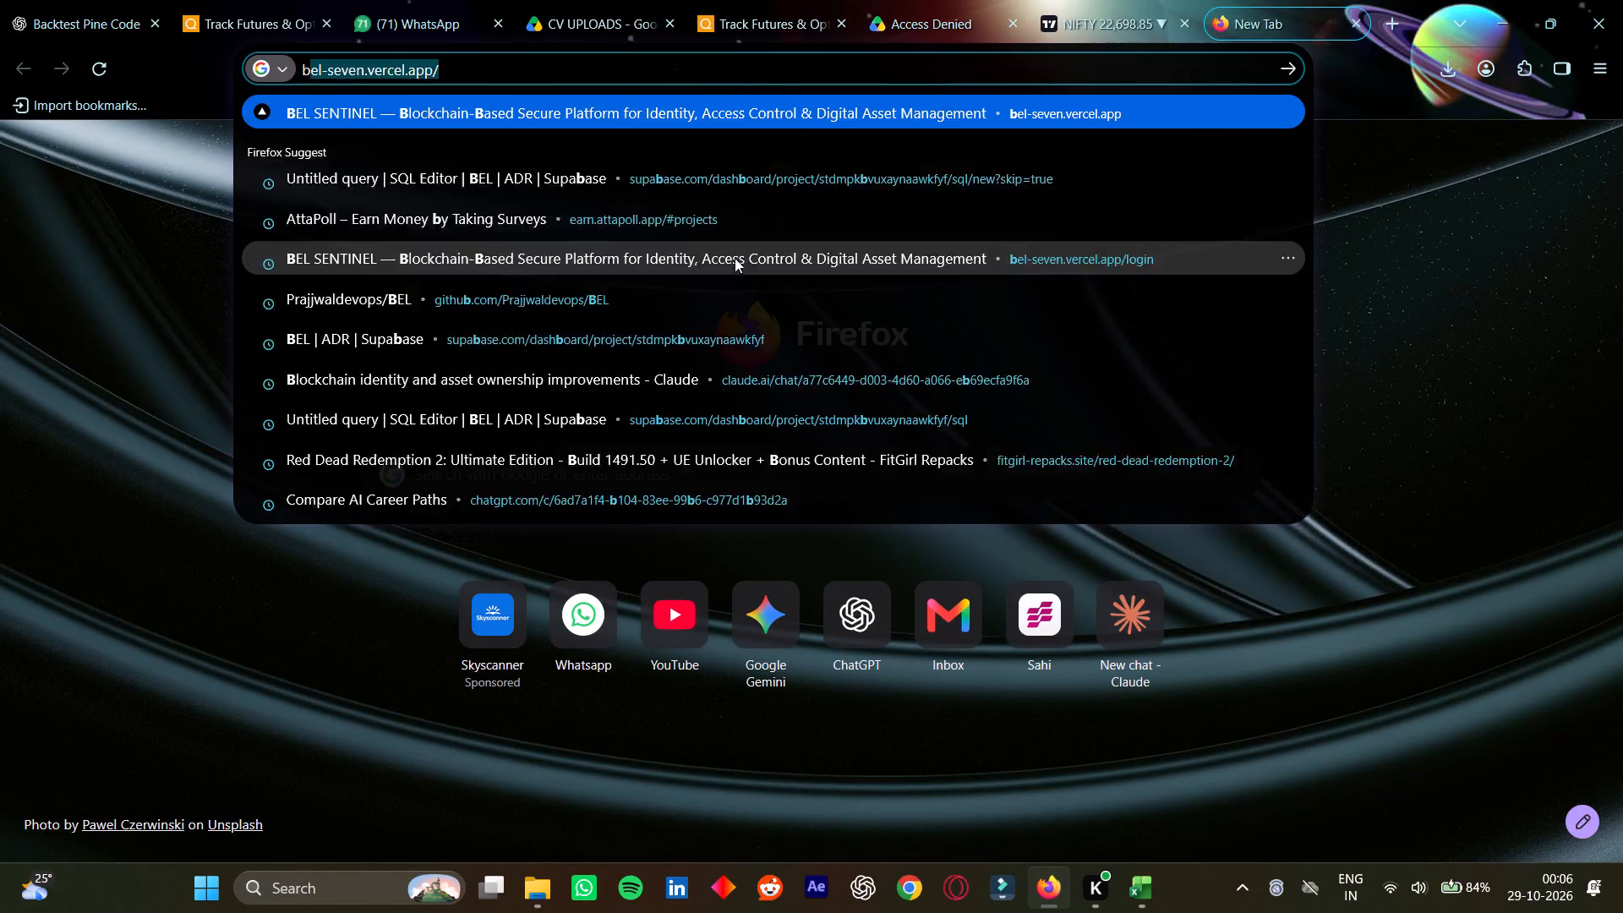
Search the web for BIT Sindri and open the college's official website.
type("it s")
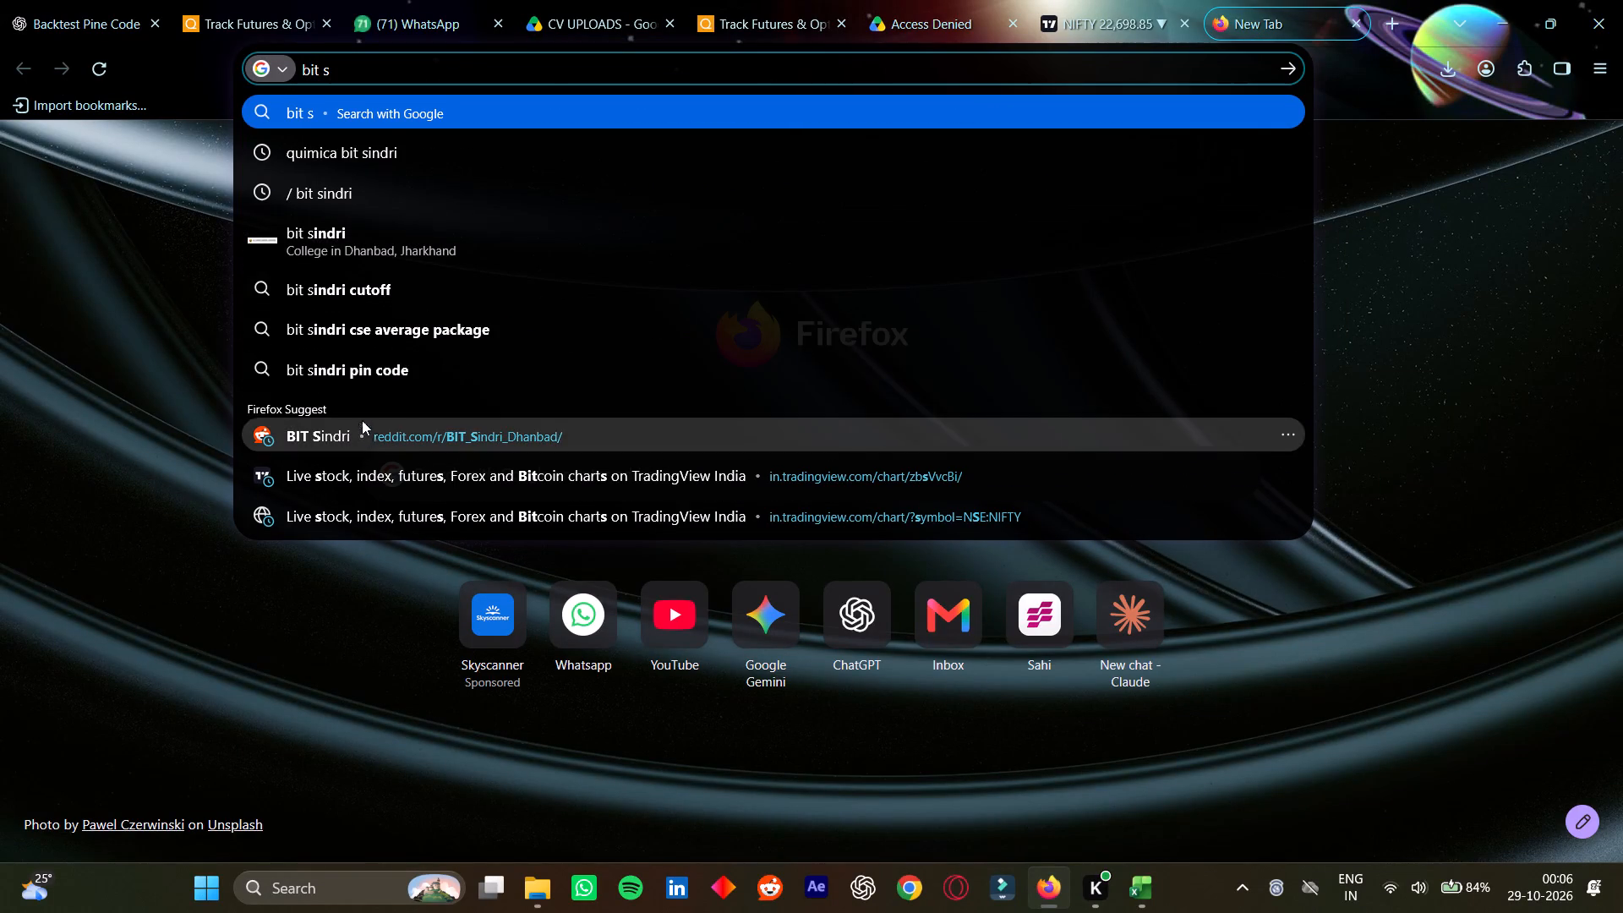
left_click(365, 185)
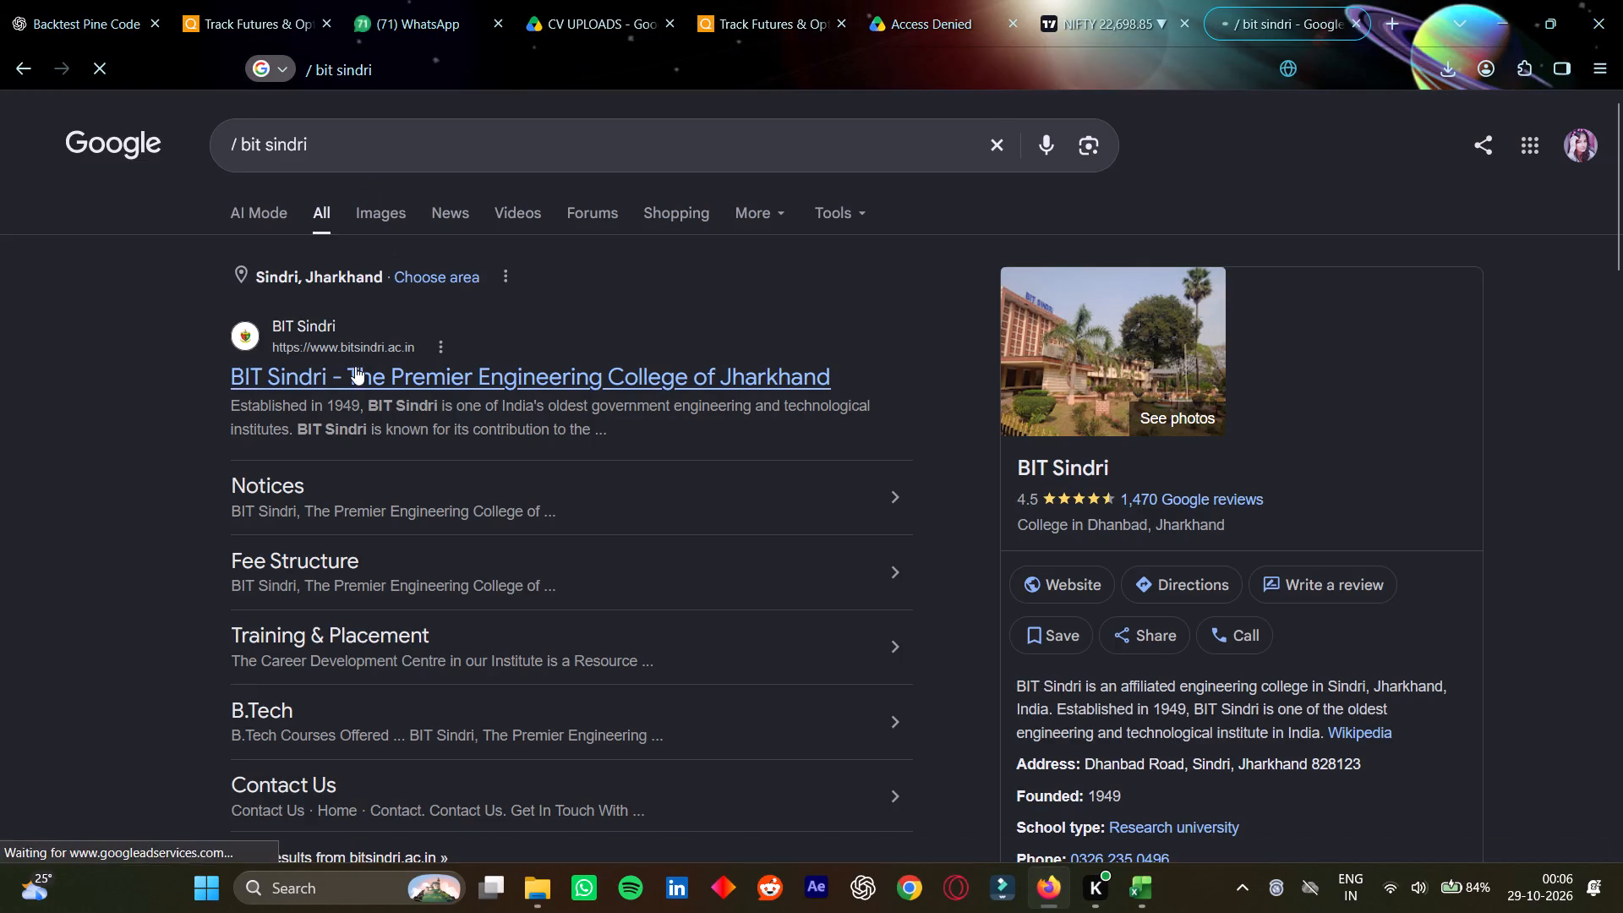
left_click(355, 367)
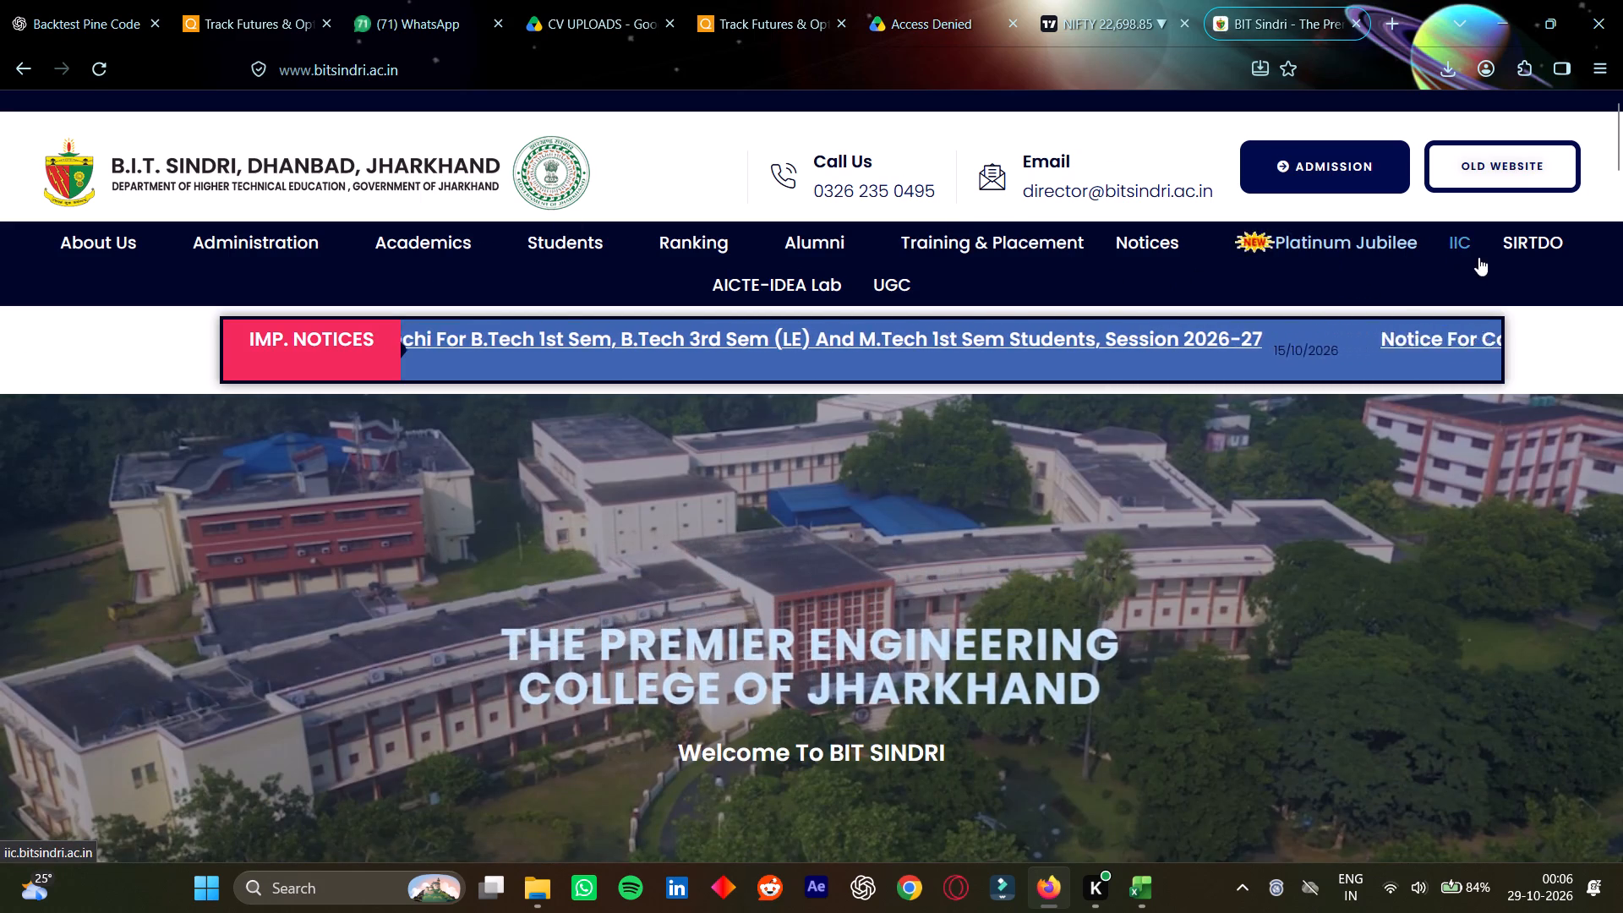
Open the Notice for Verification of MITACS GRI 2027 Application from the site's Important Alerts and read its PDF.
left_click(1468, 250)
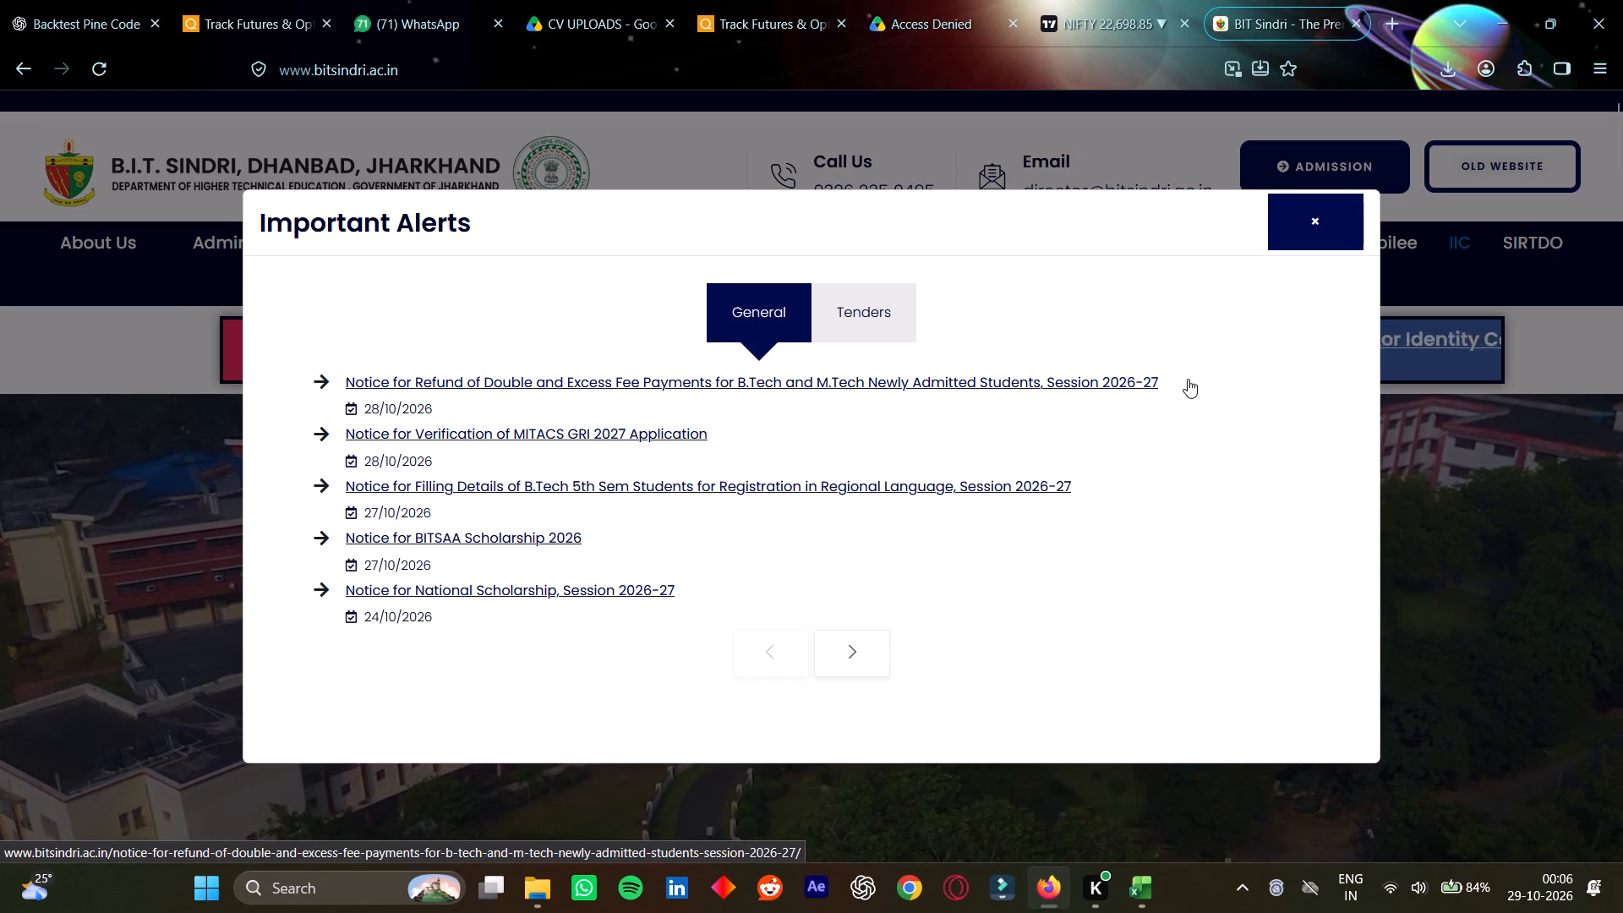
left_click(505, 433)
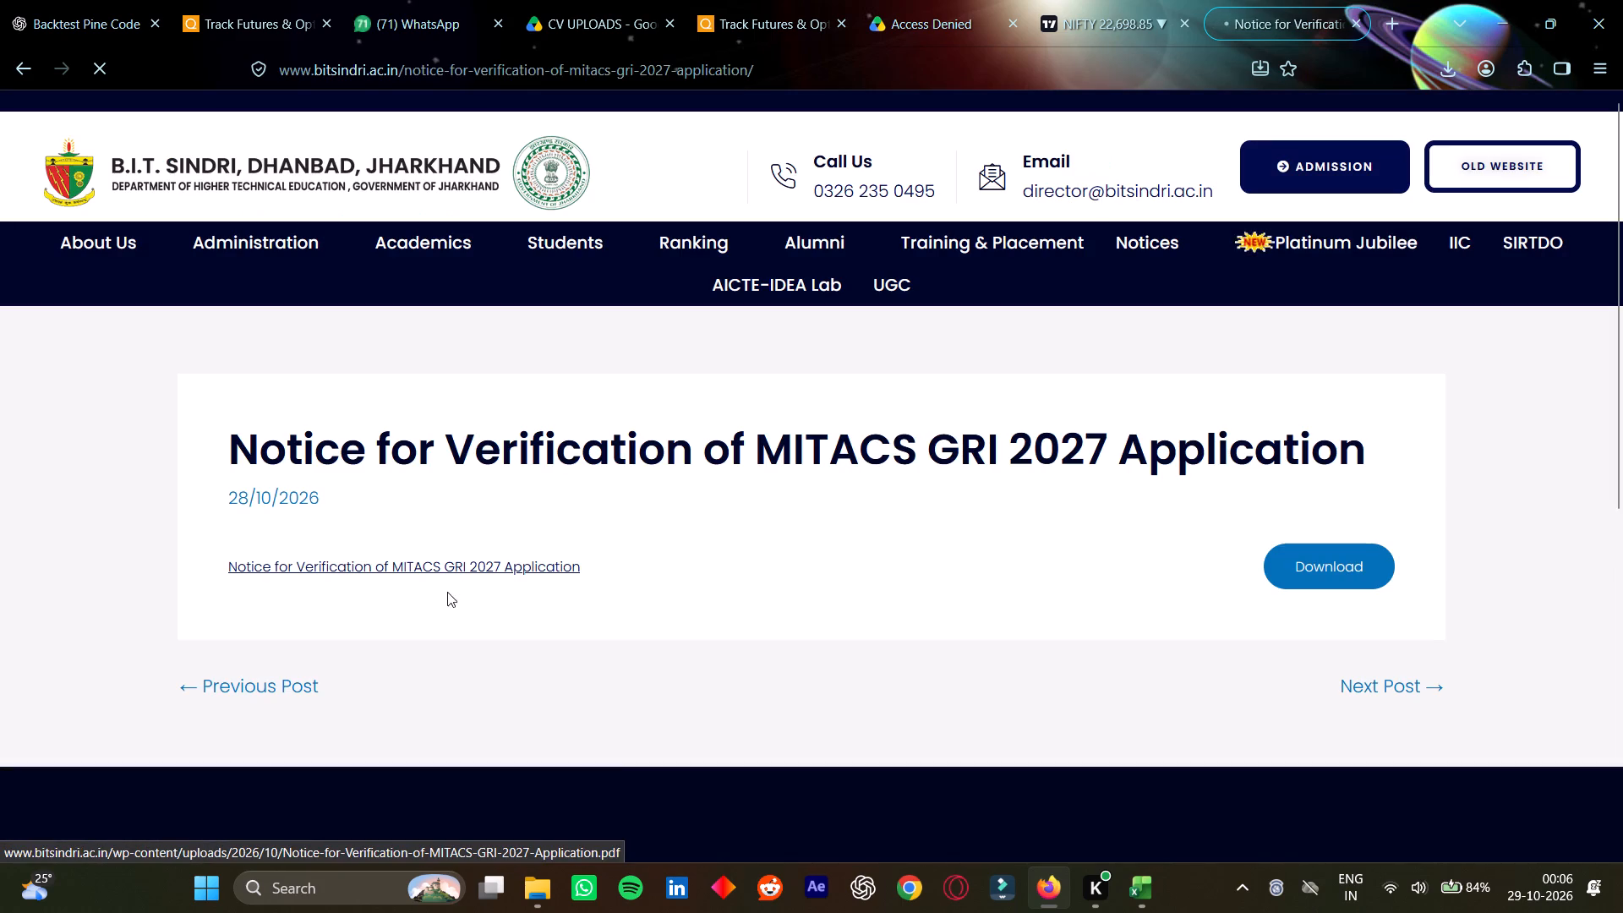
left_click(439, 561)
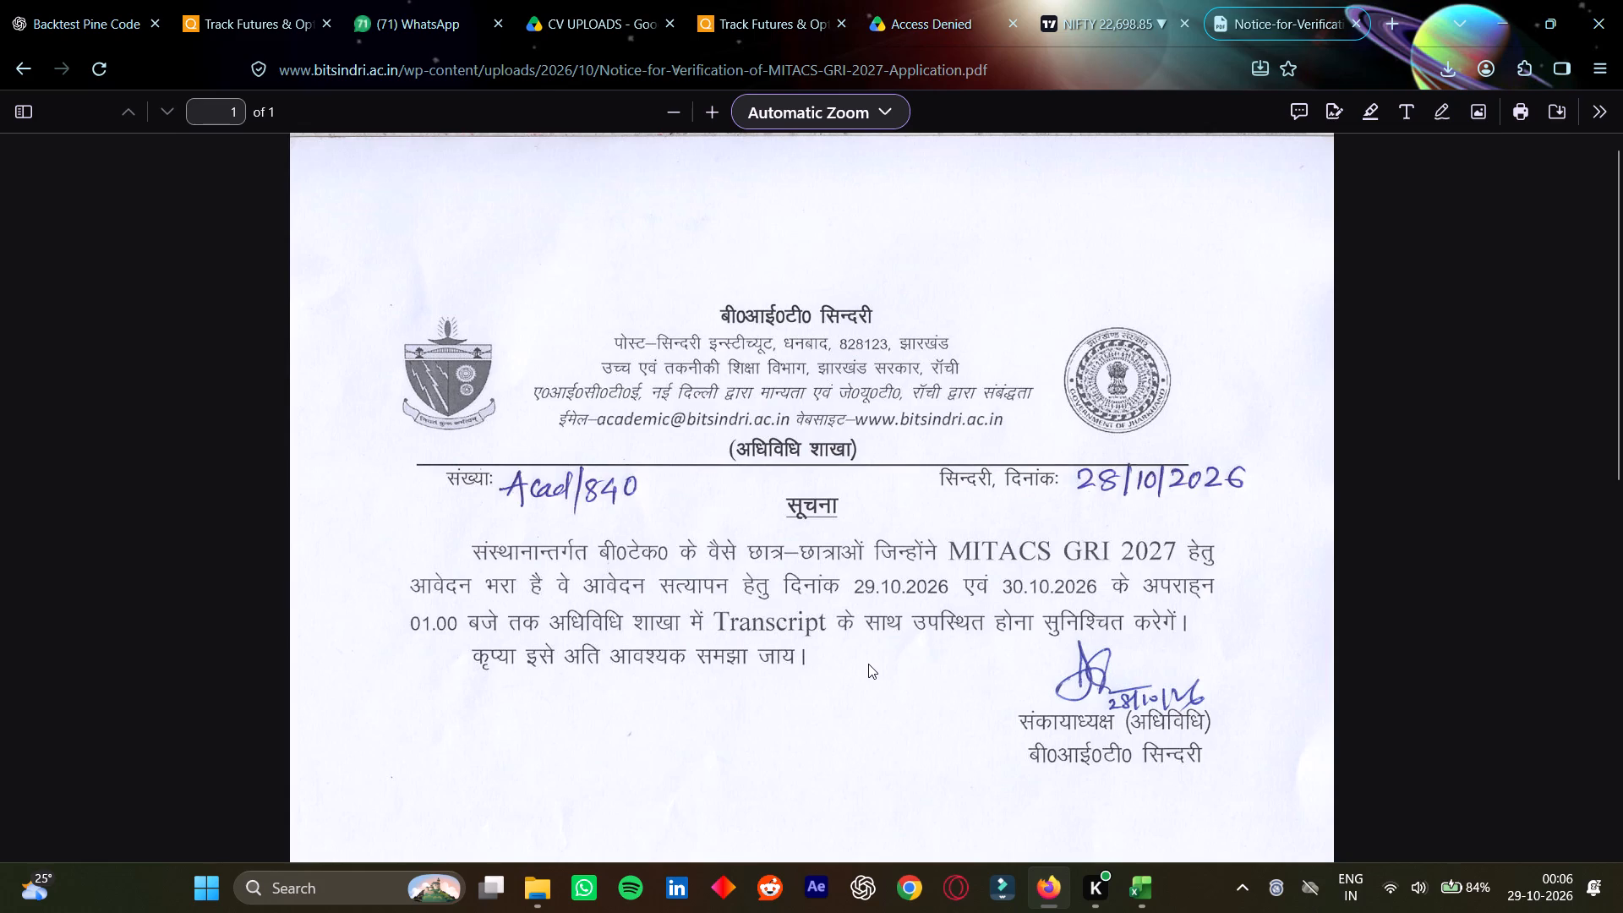
scroll(741, 662, "down", 3)
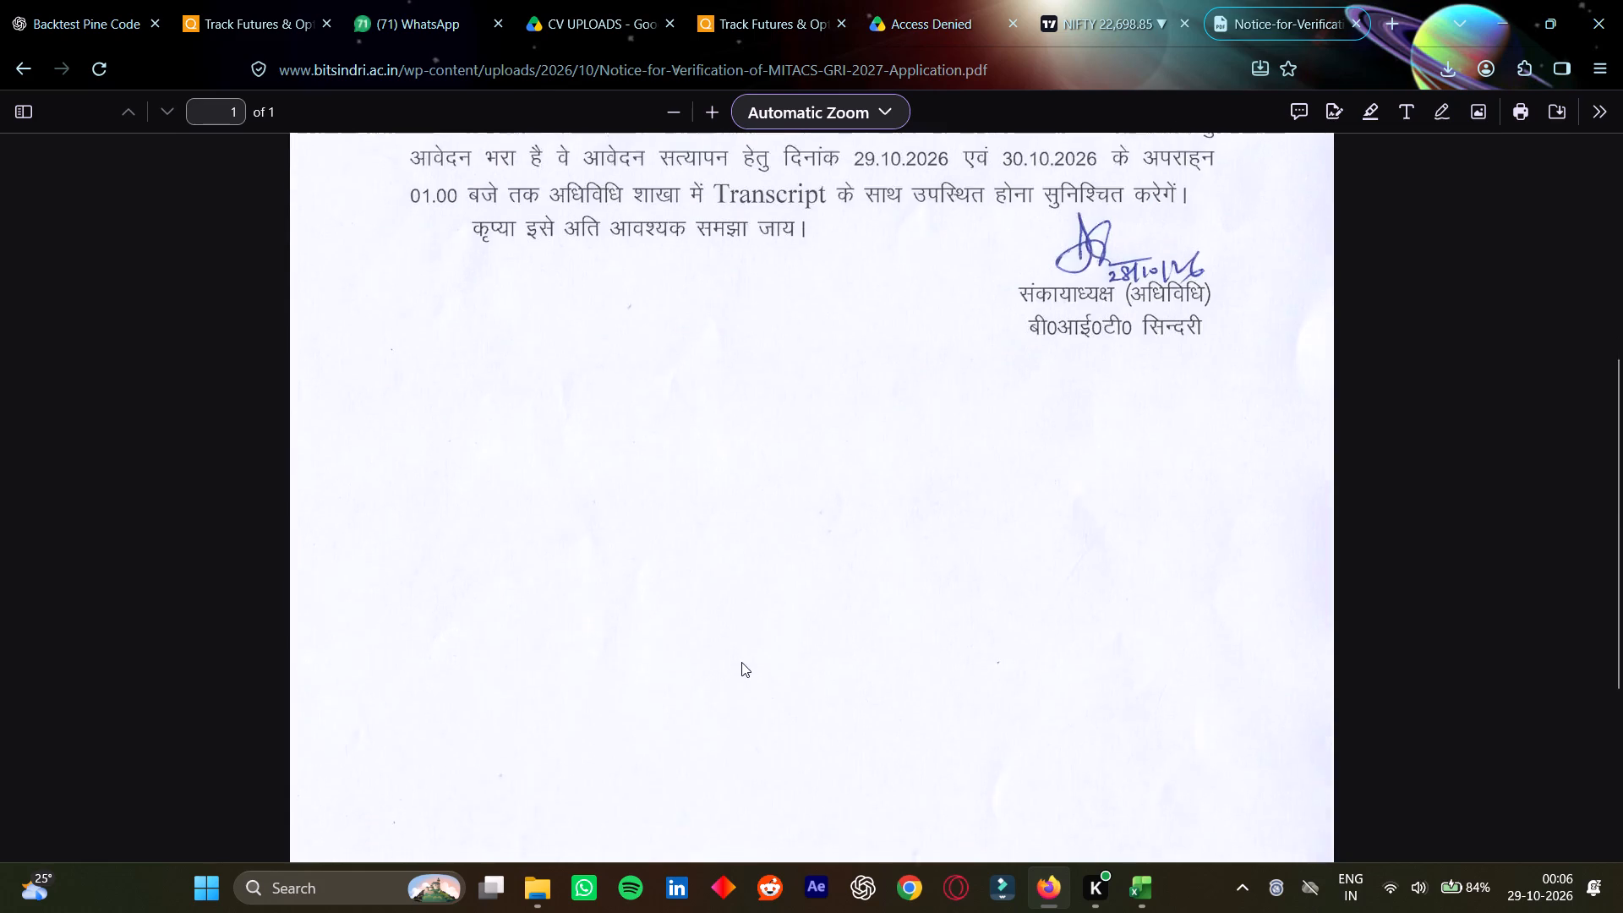
scroll(741, 662, "down", 2)
scroll(712, 752, "up", 7)
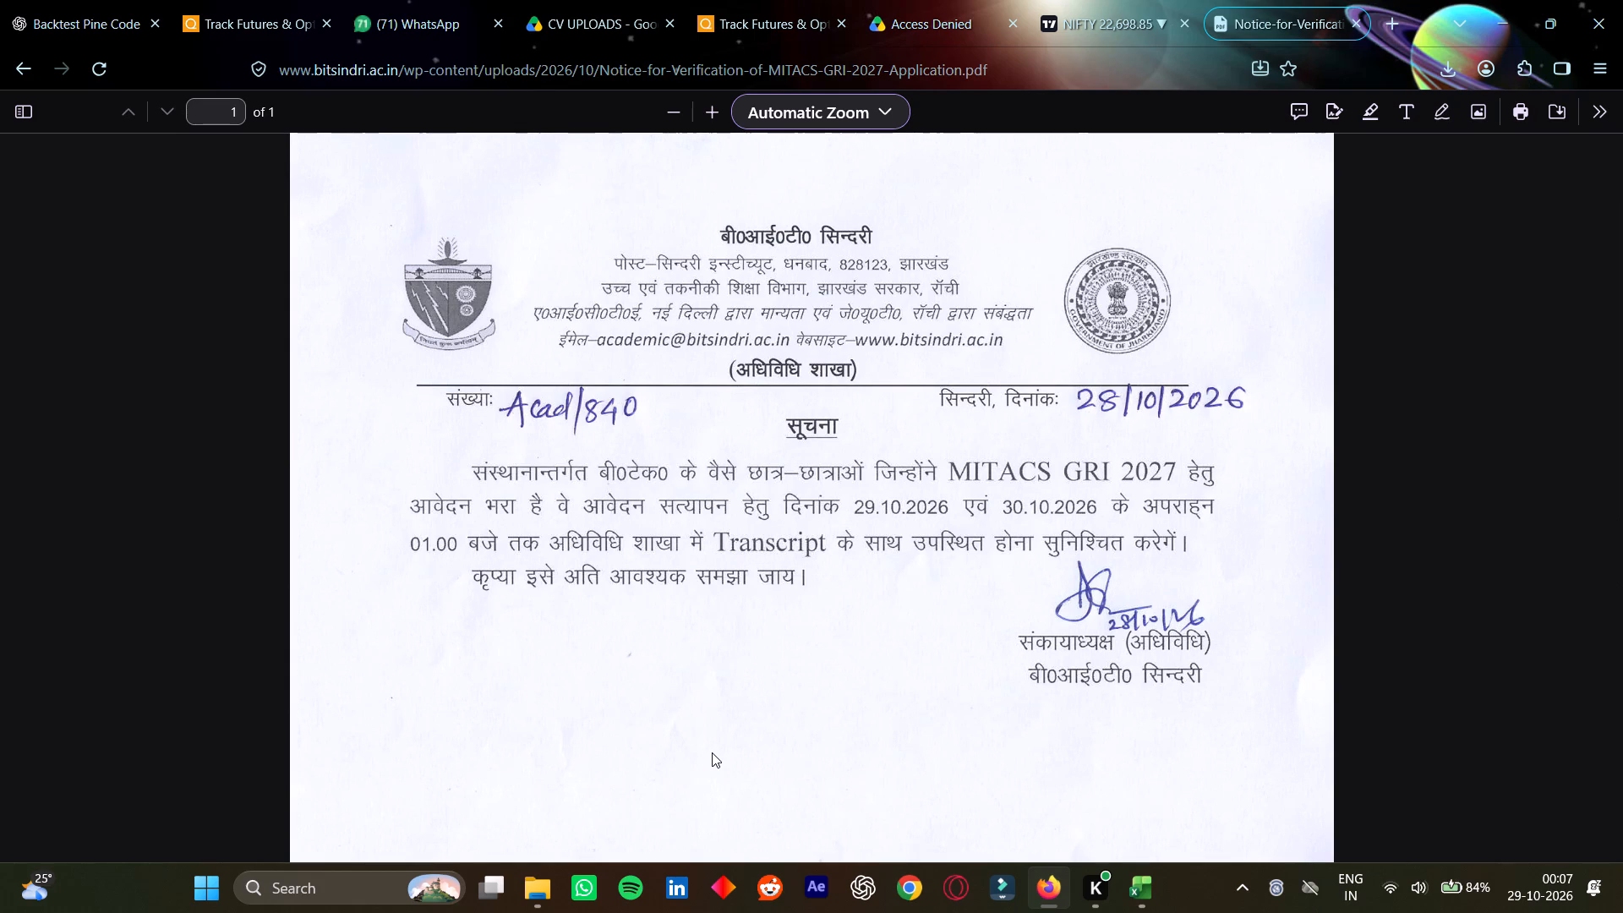
left_click(1093, 20)
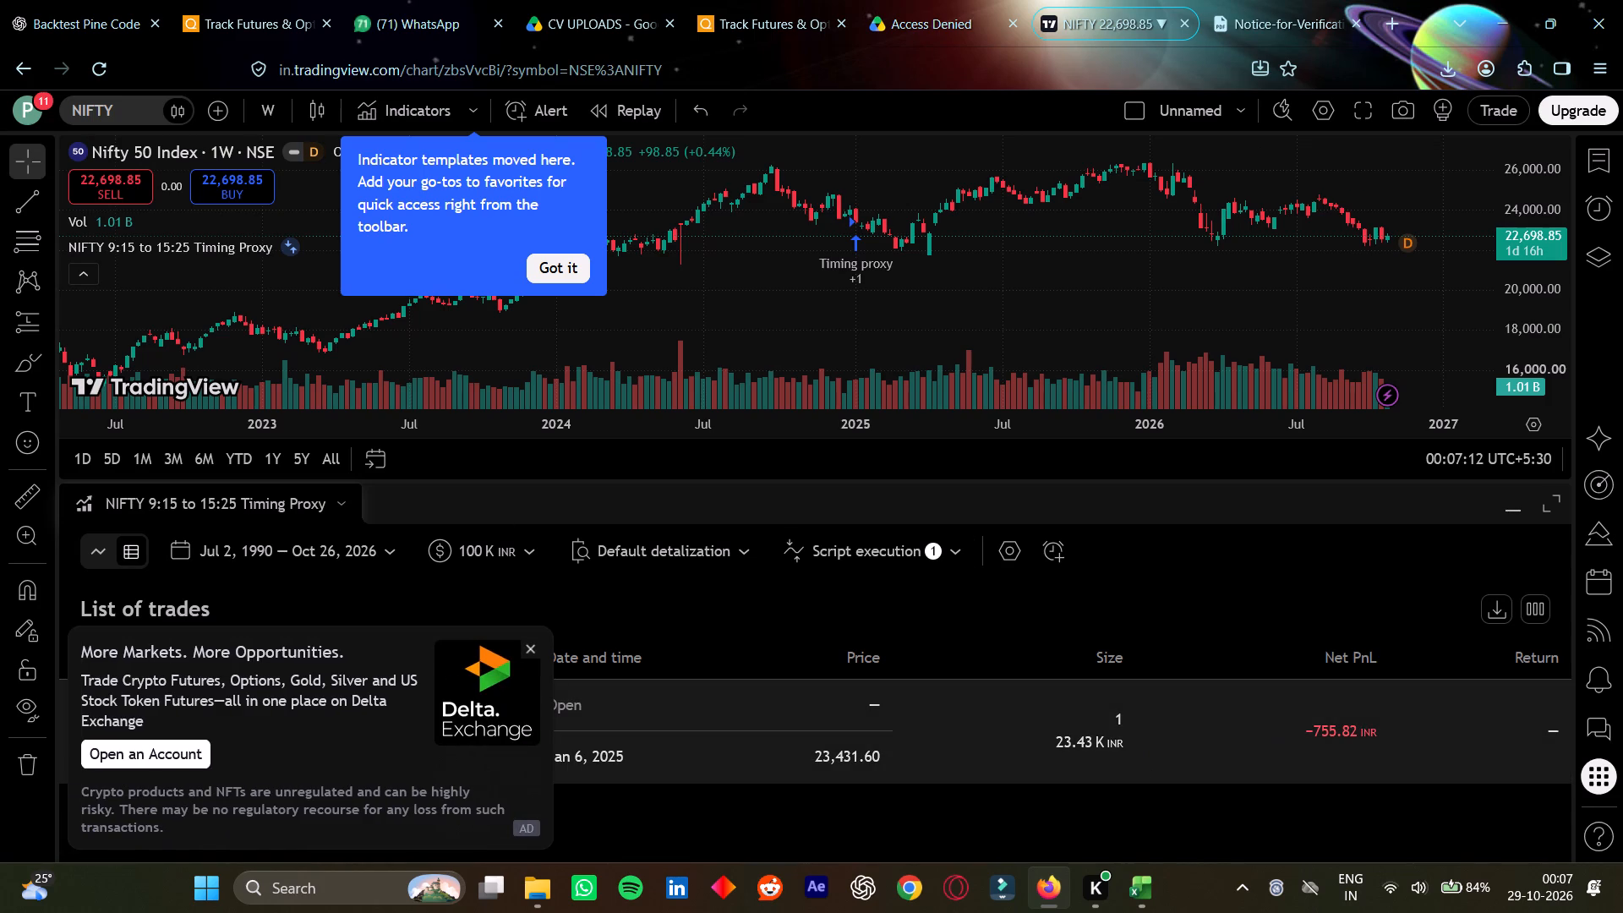
left_click(1274, 5)
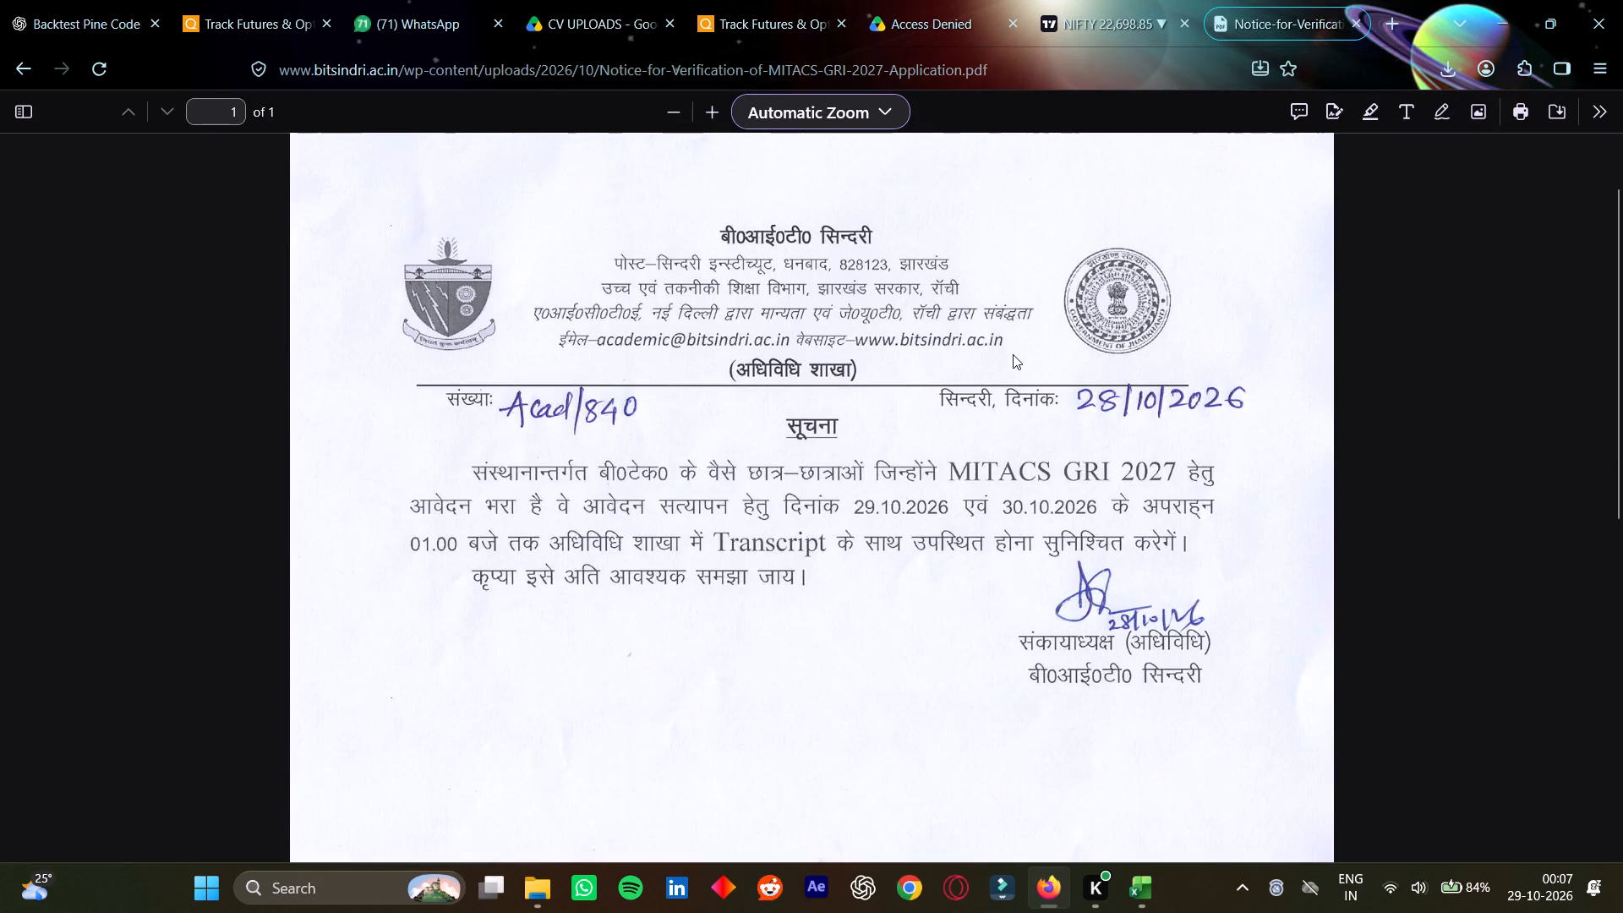
scroll(1013, 354, "up", 5)
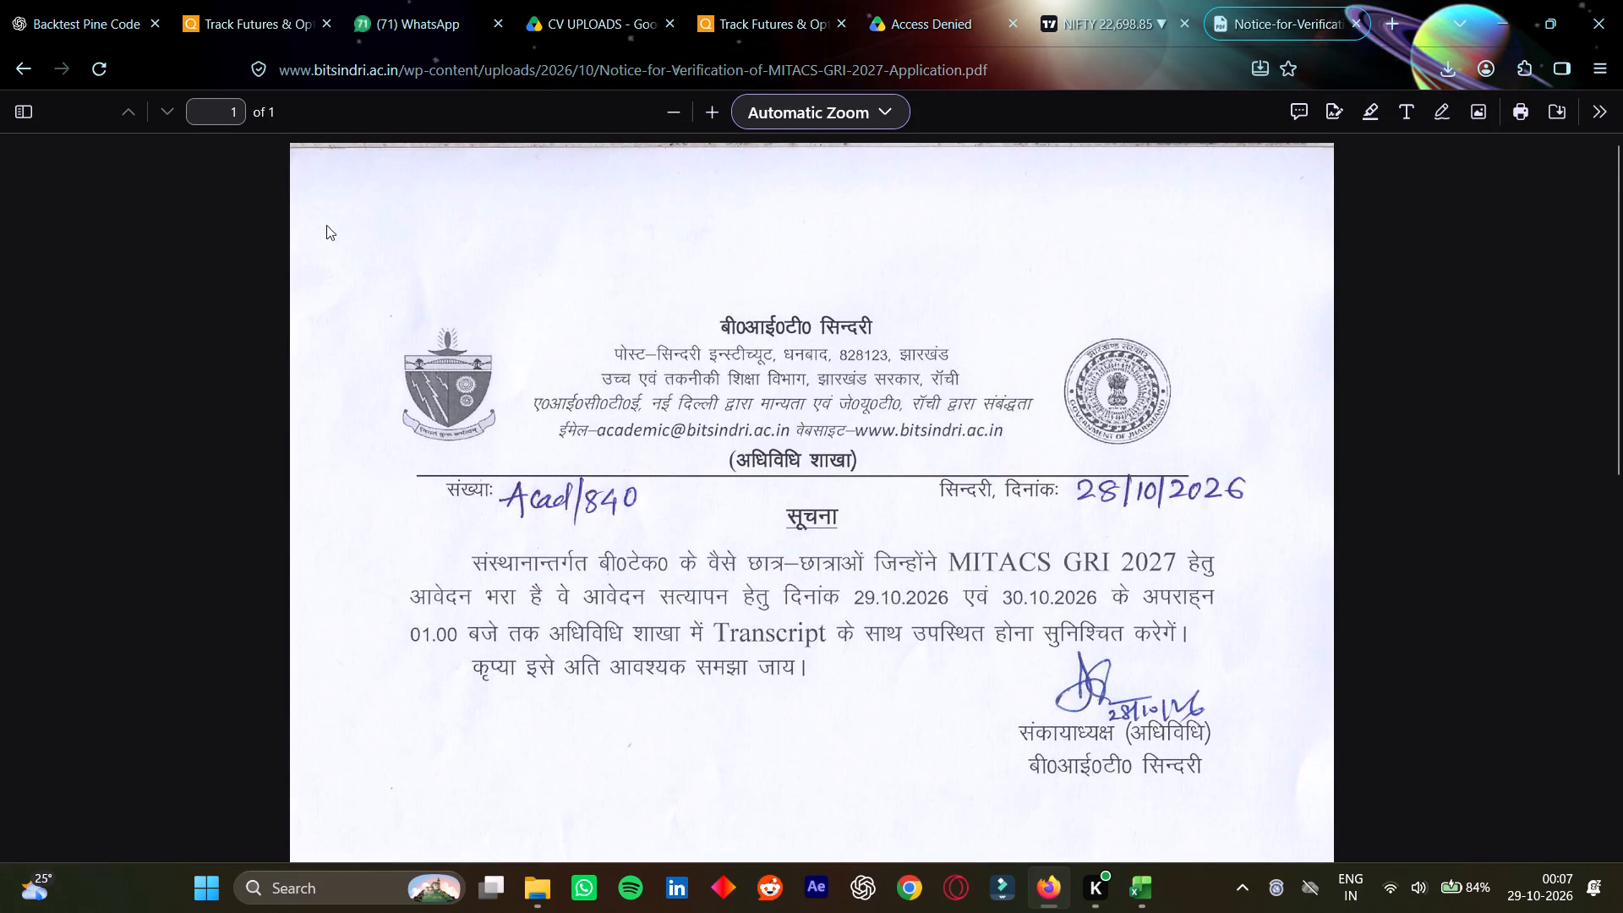
left_click(29, 65)
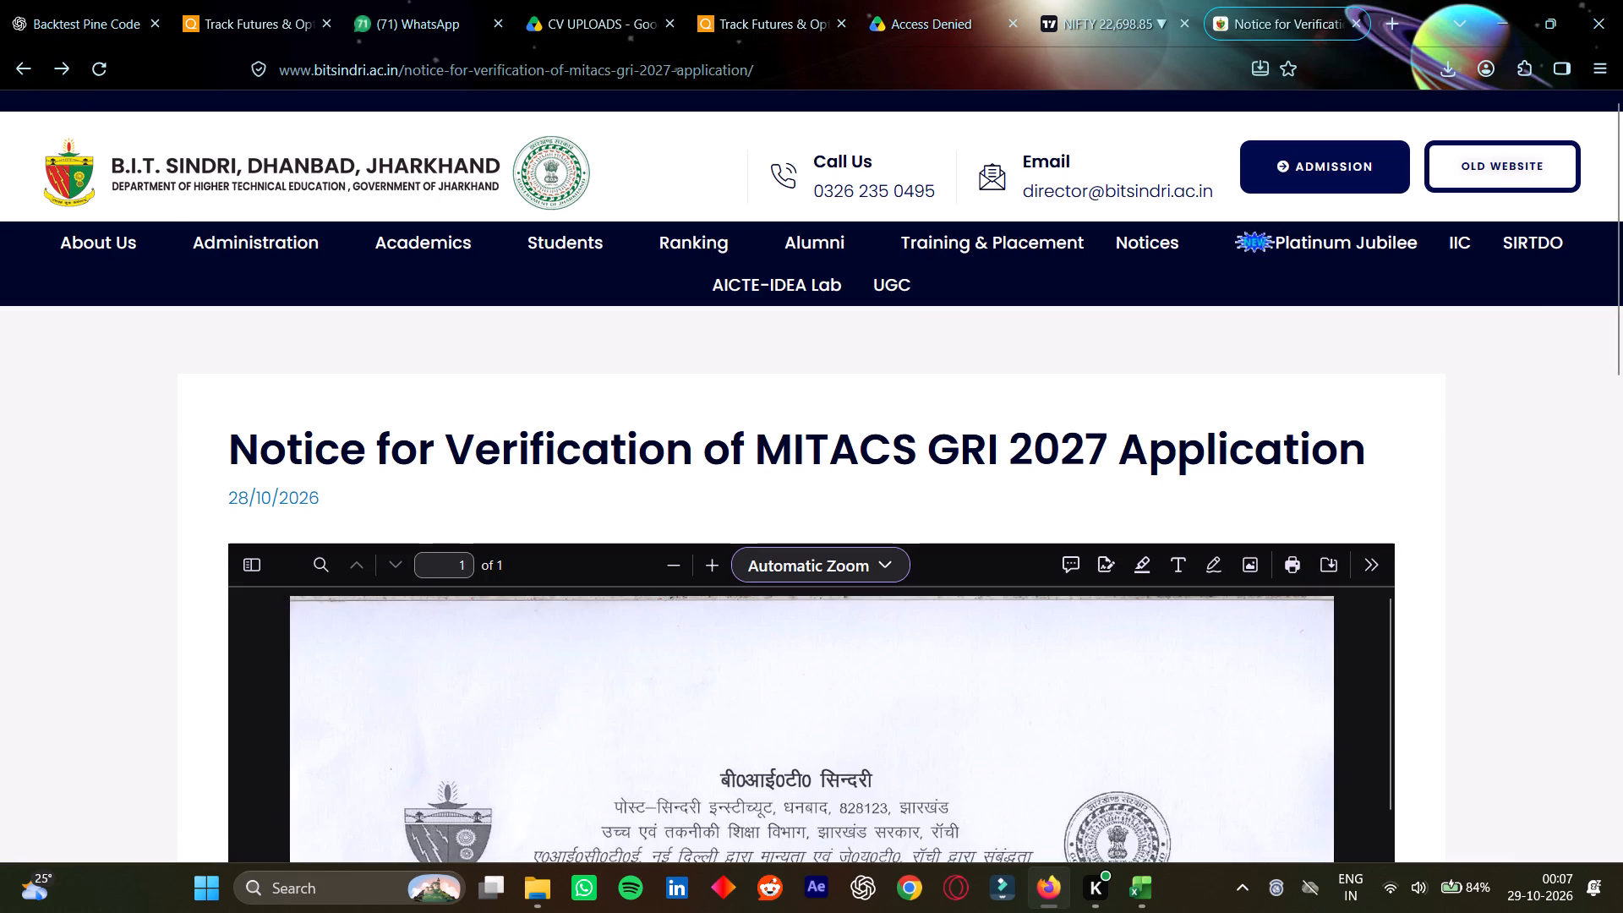
left_click(848, 566)
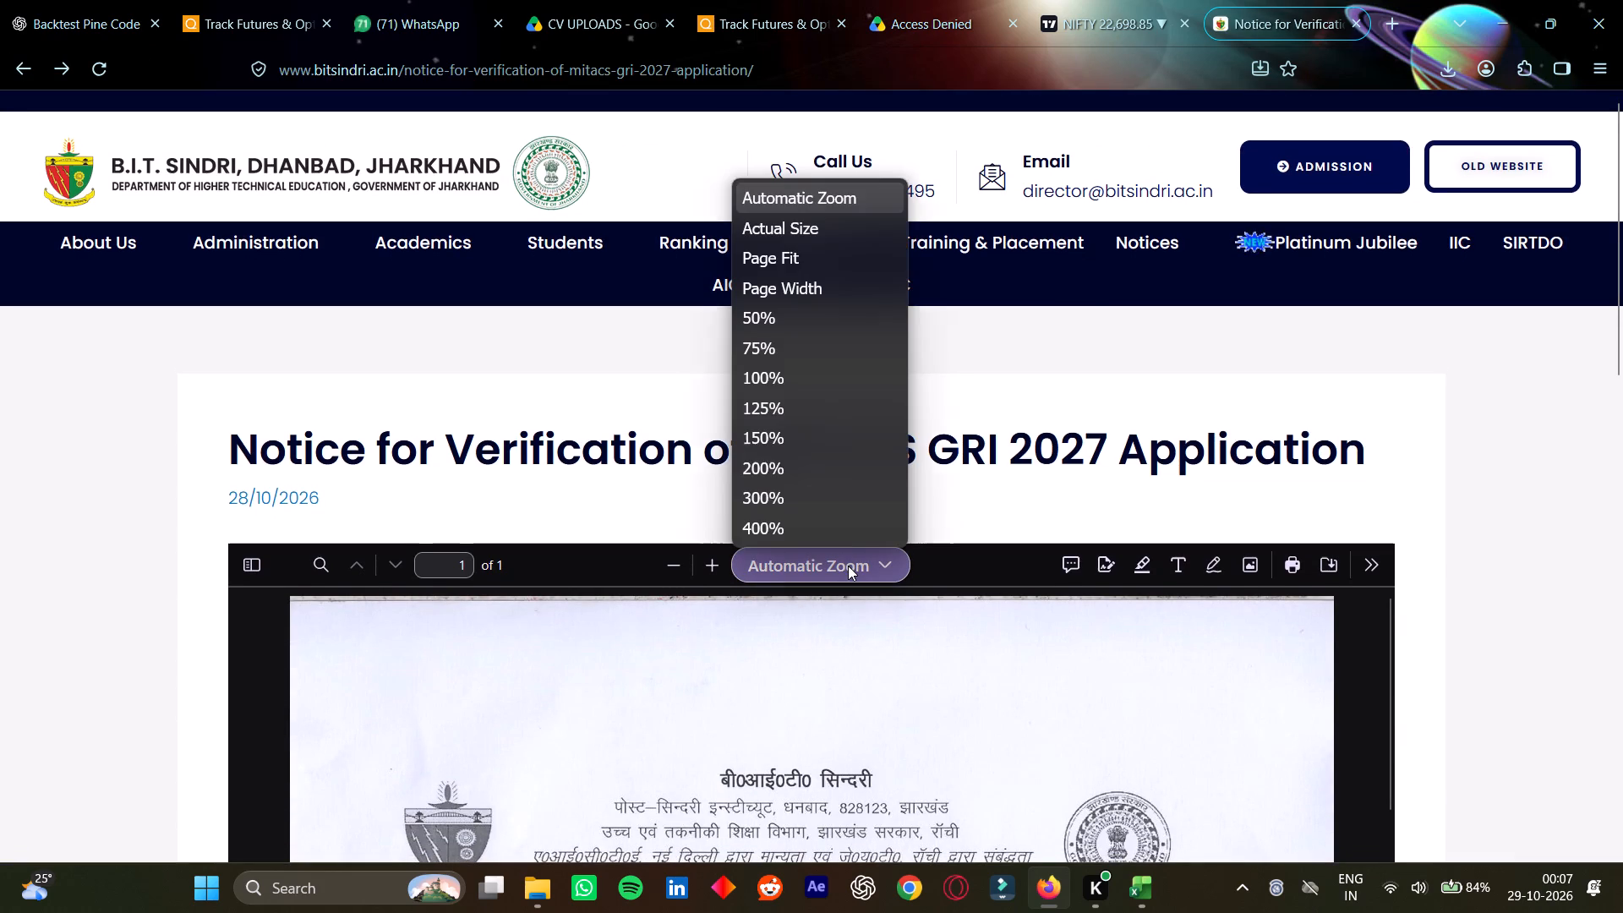
left_click(1094, 413)
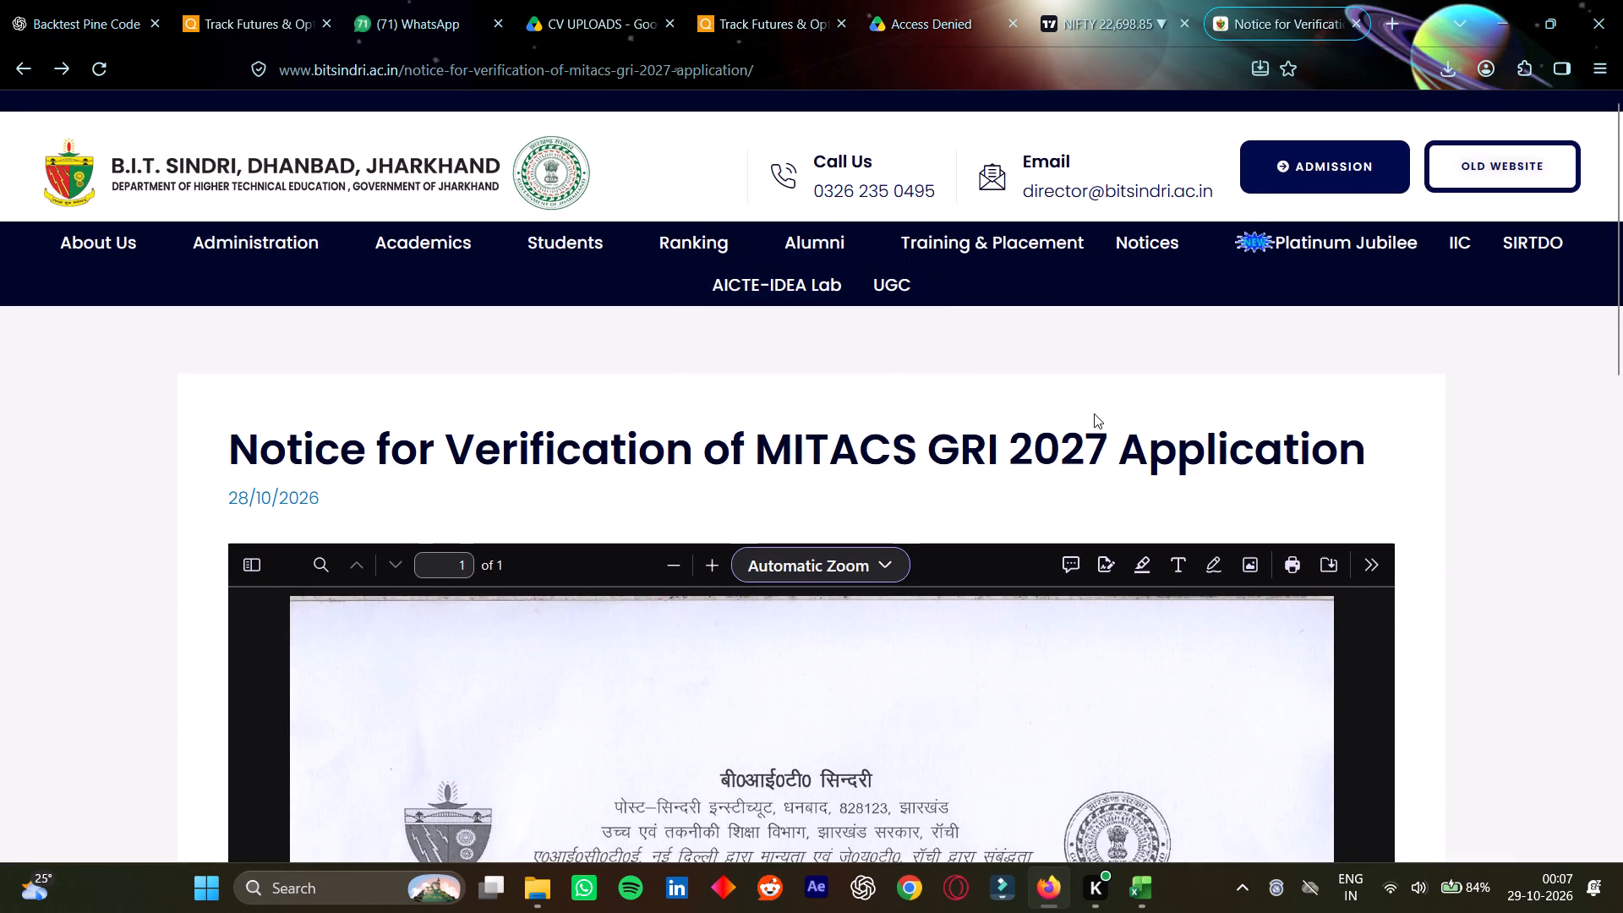
View the AICTE-IDEA Lab page and check the site's Academics listing of departments.
left_click(748, 292)
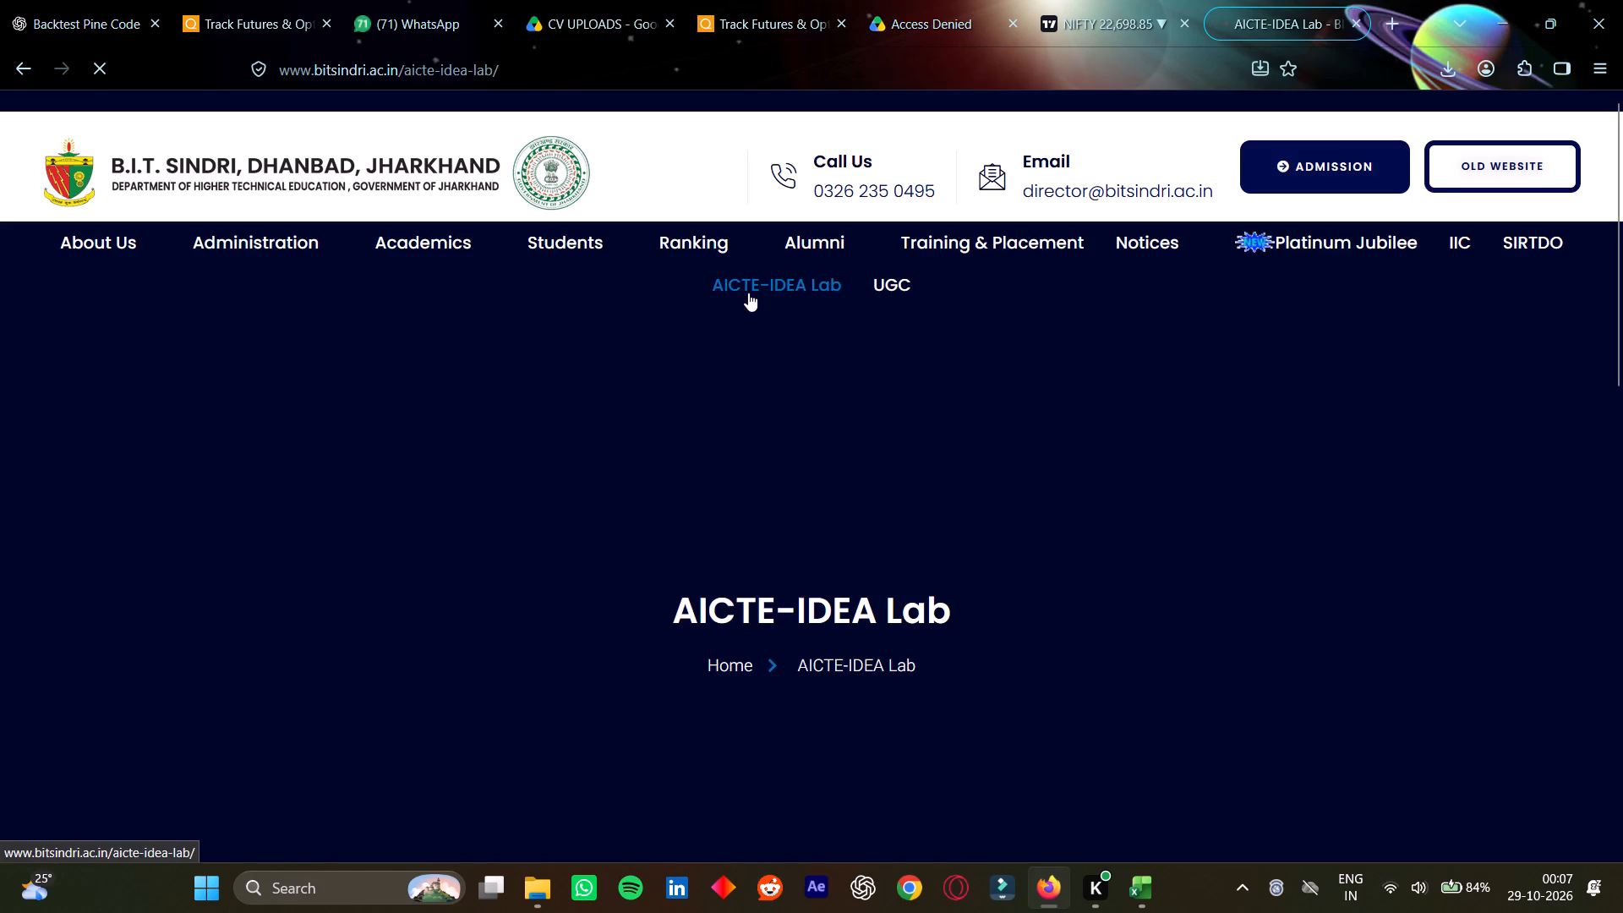
scroll(809, 446, "down", 4)
scroll(809, 446, "up", 2)
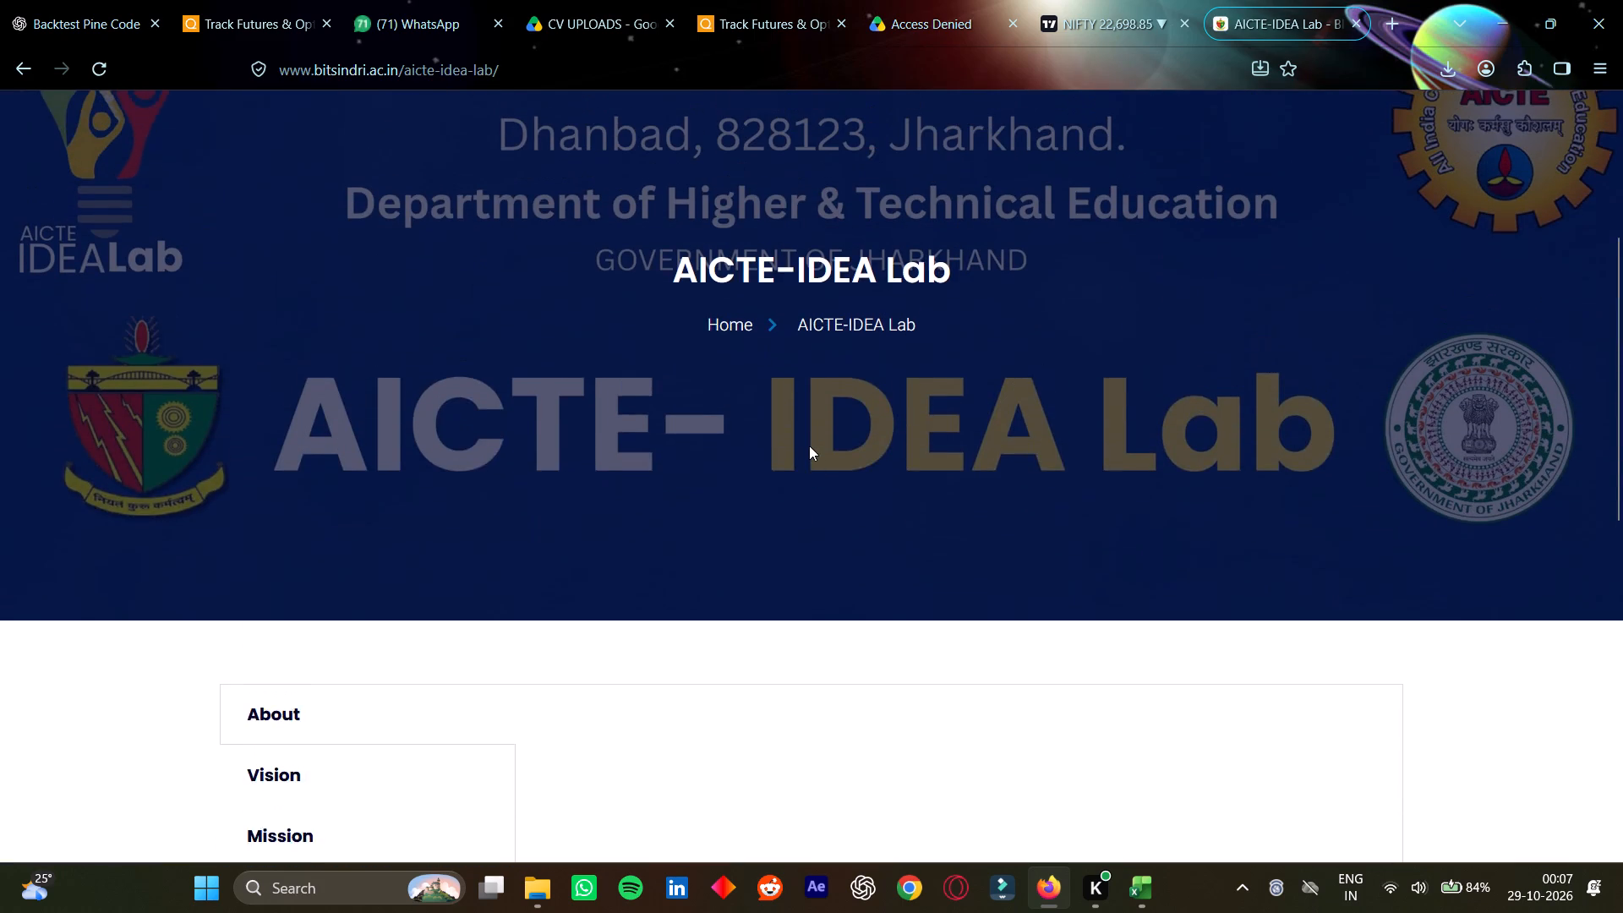
scroll(809, 446, "up", 6)
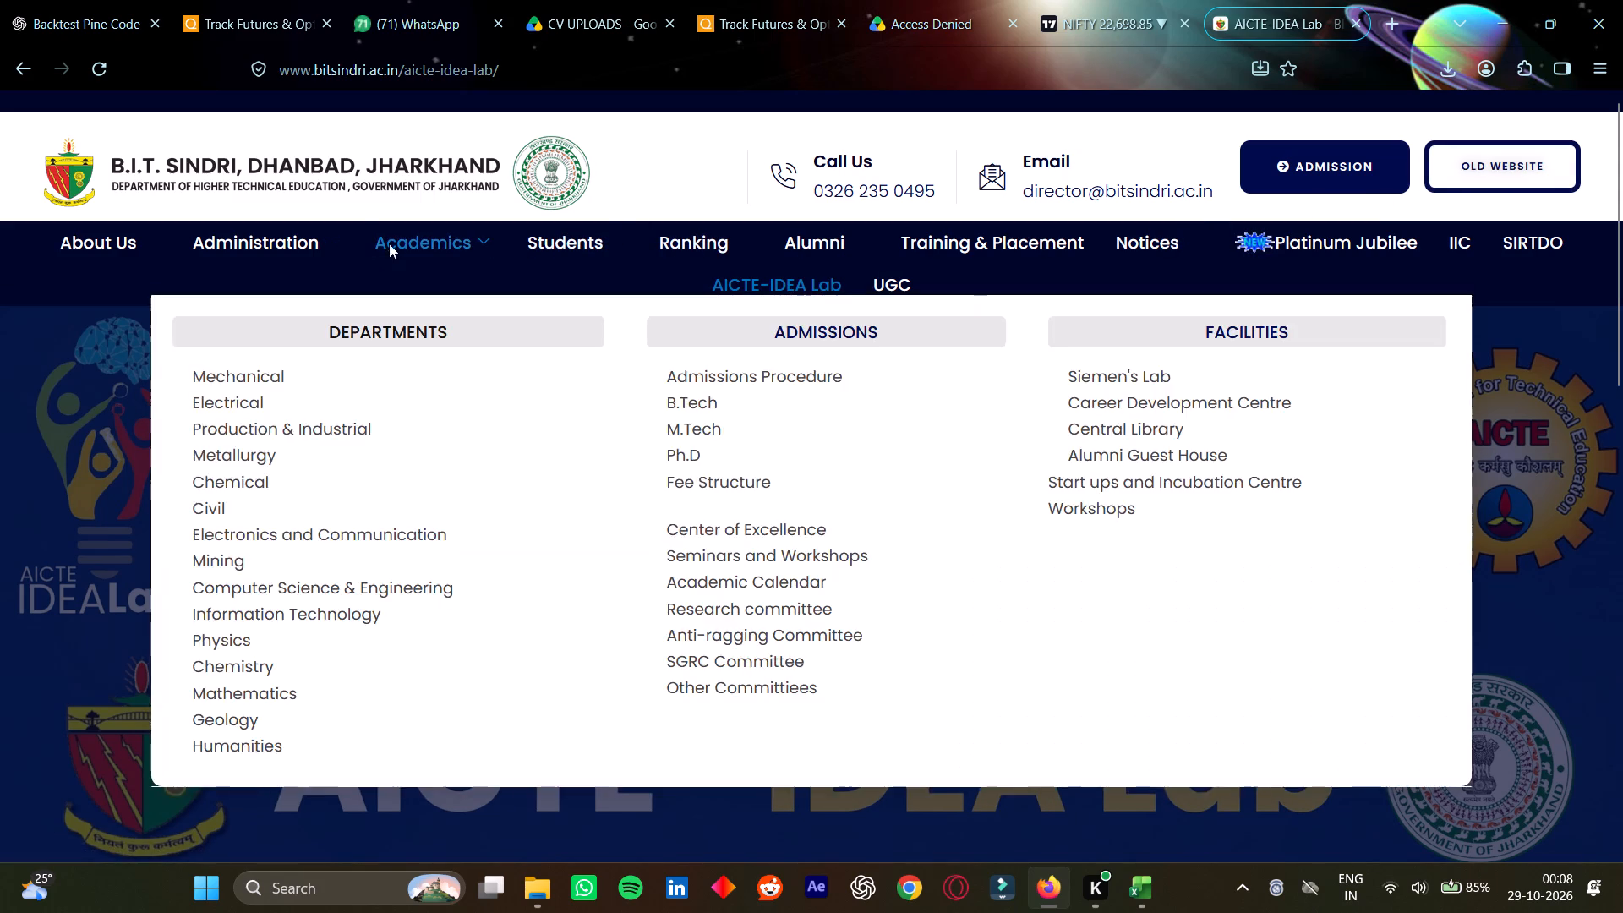
left_click(462, 219)
left_click(451, 243)
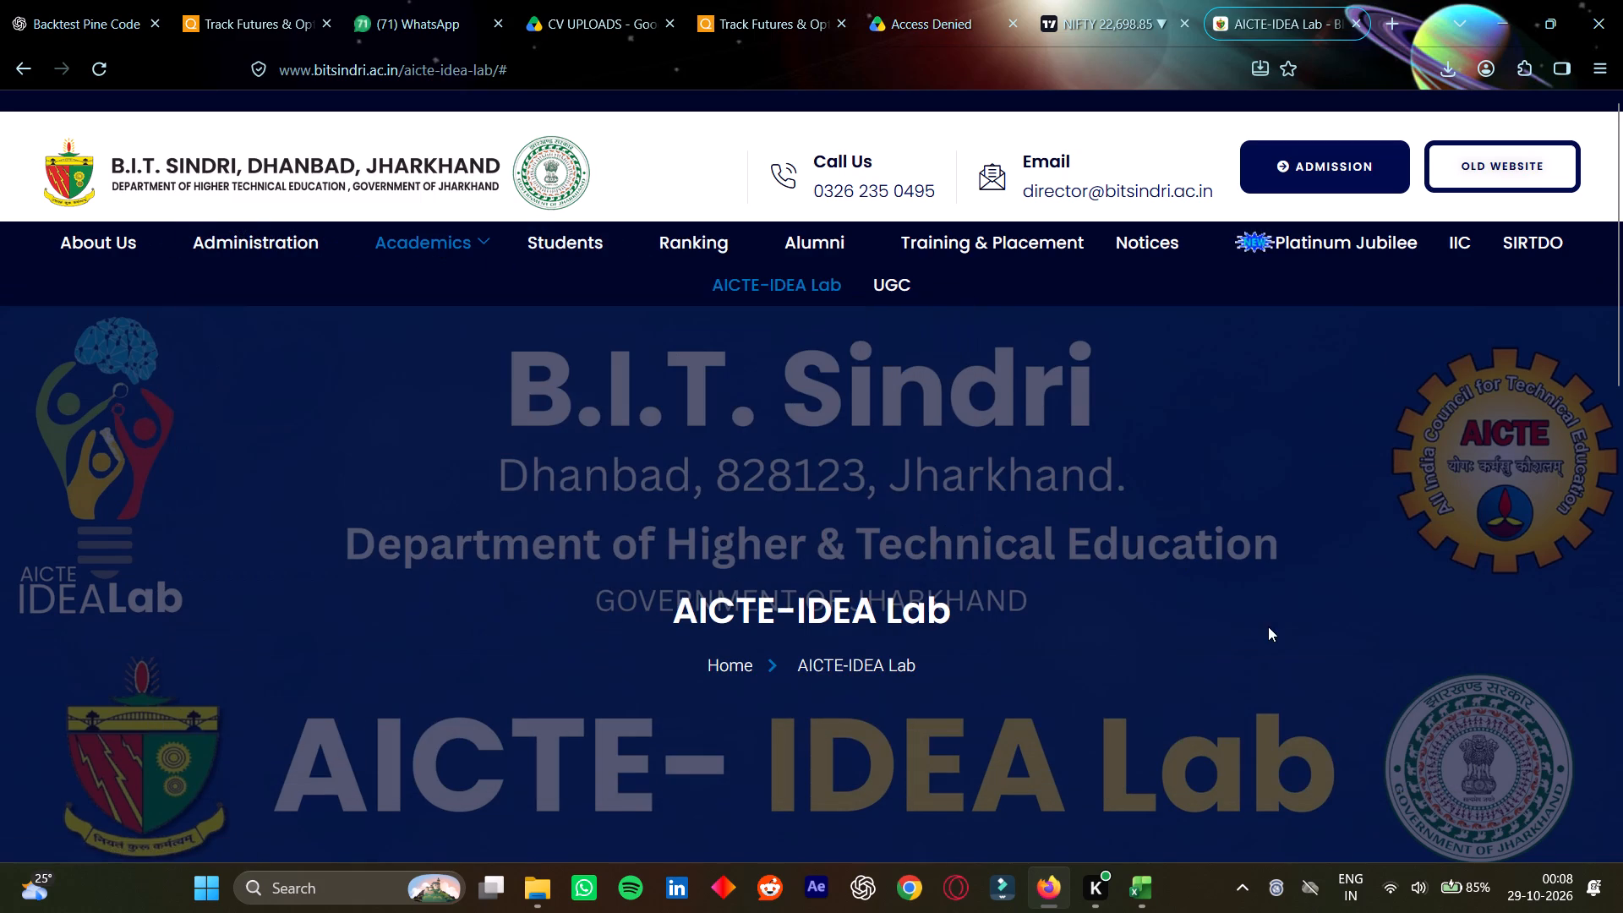
Switch to the UPDATED workbook in Excel and copy the first person's name from cell B2 again.
left_click(1139, 885)
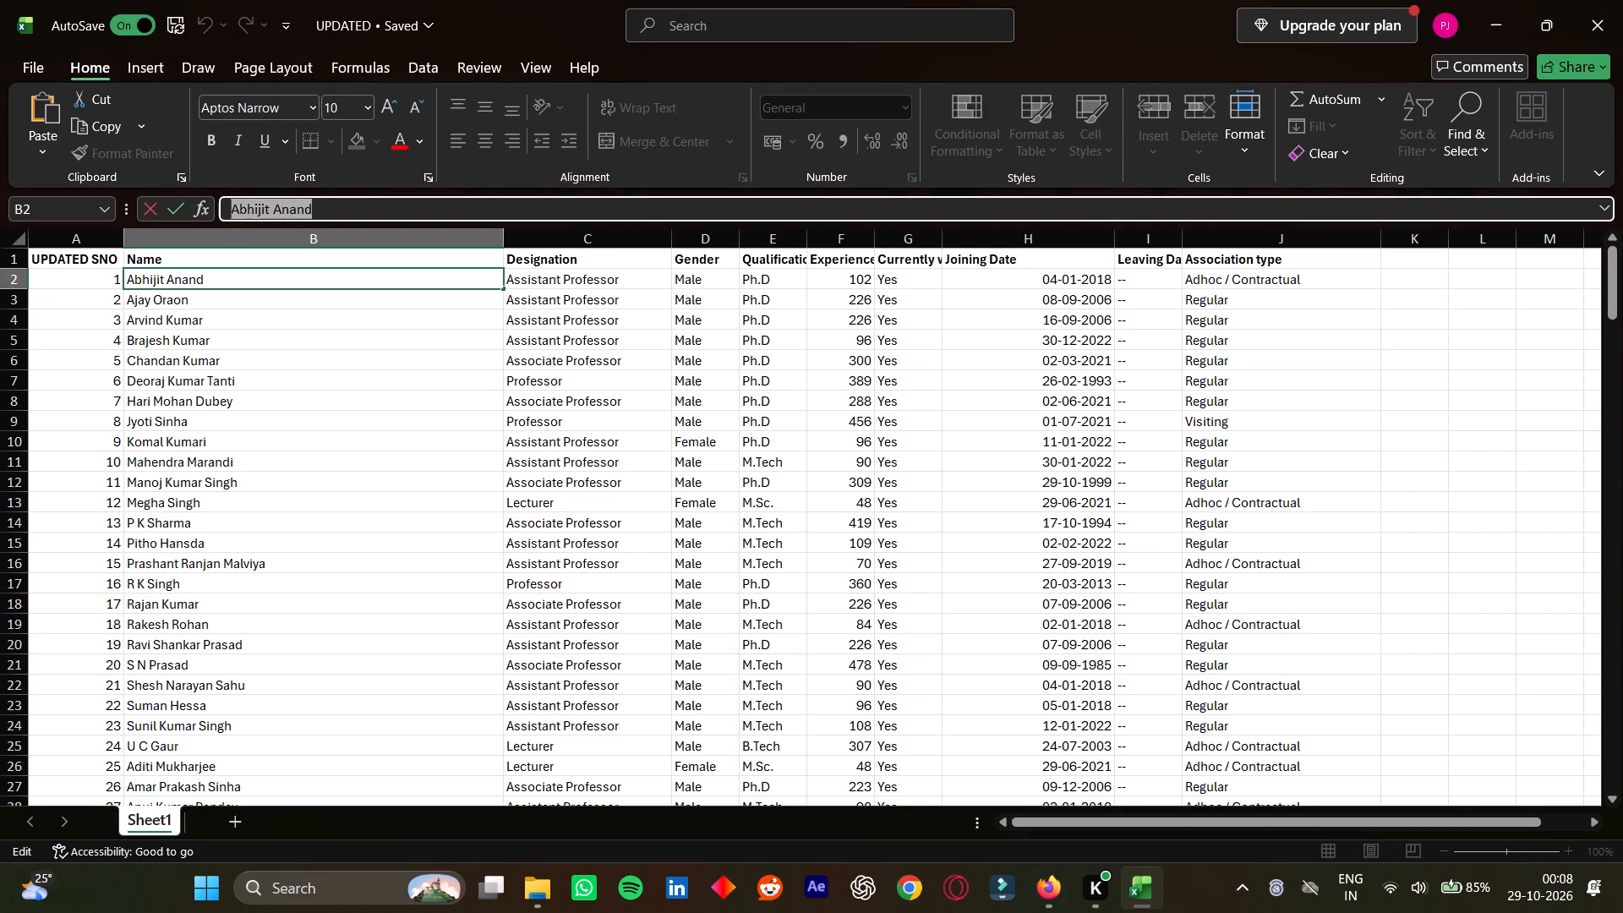
left_click_drag(212, 280, 126, 279)
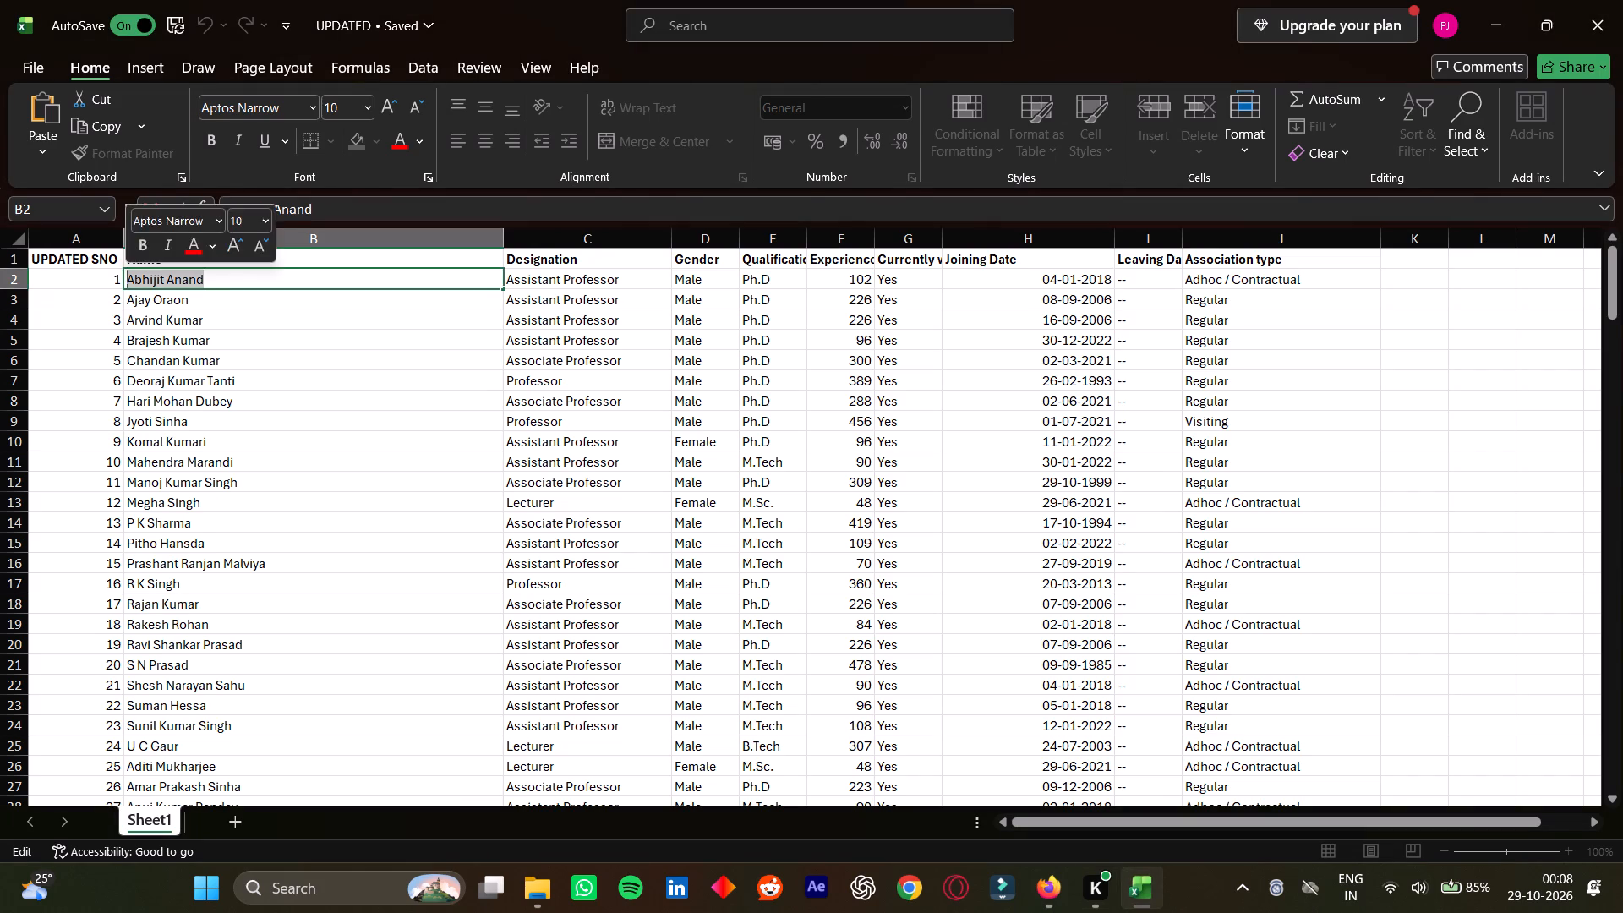
key("ctrl+c")
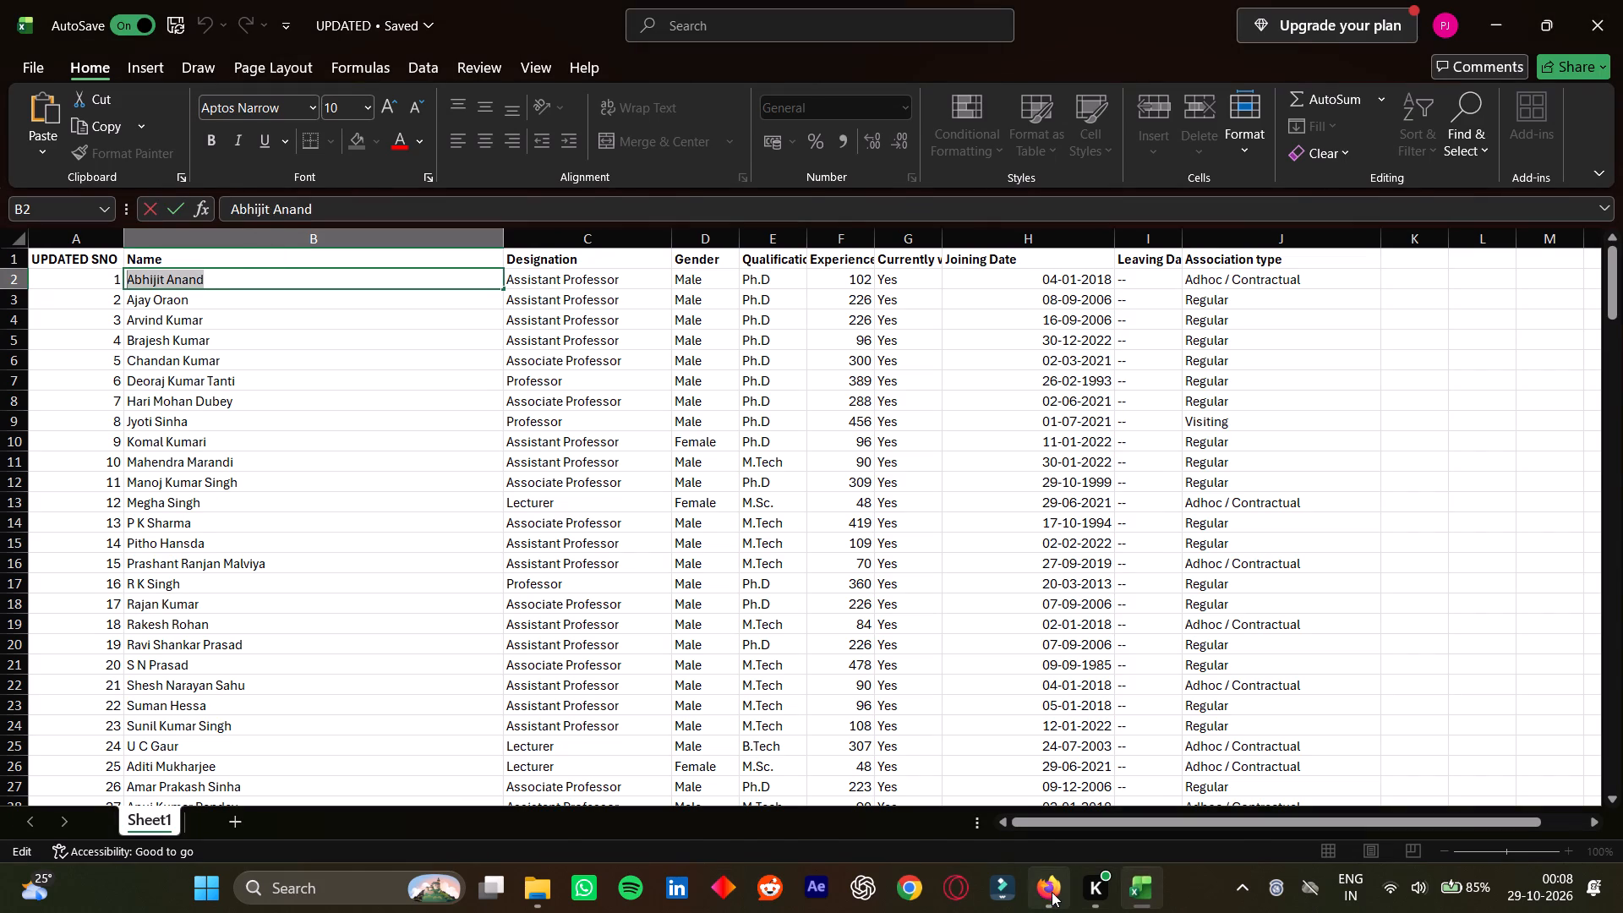
In a new Firefox tab, search Google for the copied faculty name together with "bit sindri".
left_click(1054, 894)
left_click(1400, 30)
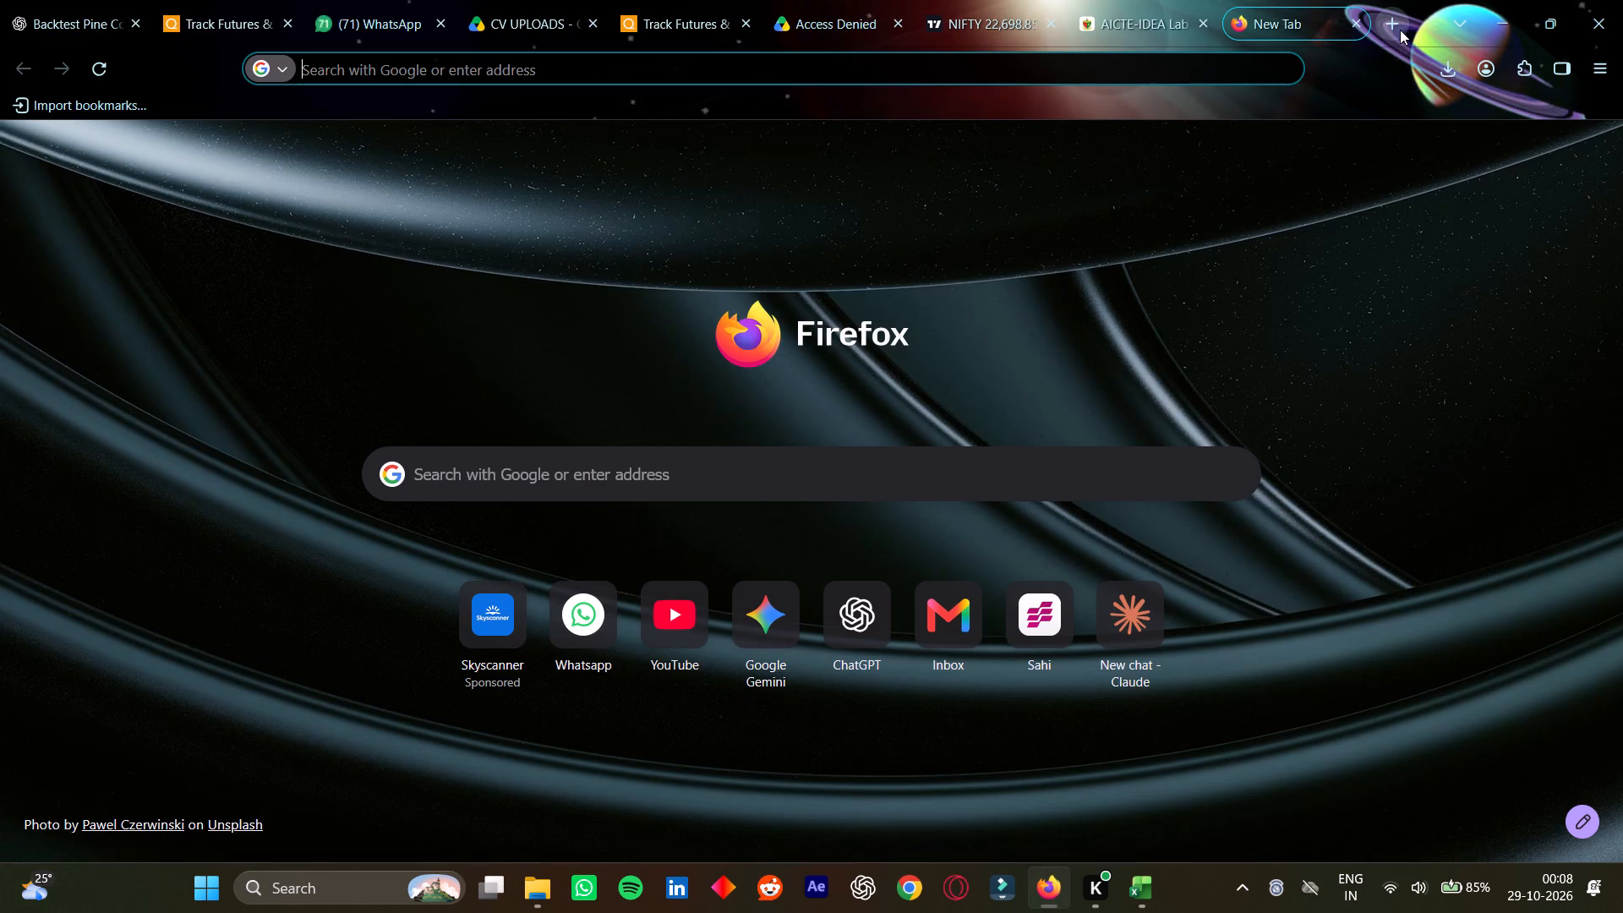
key("ctrl+v")
key("space")
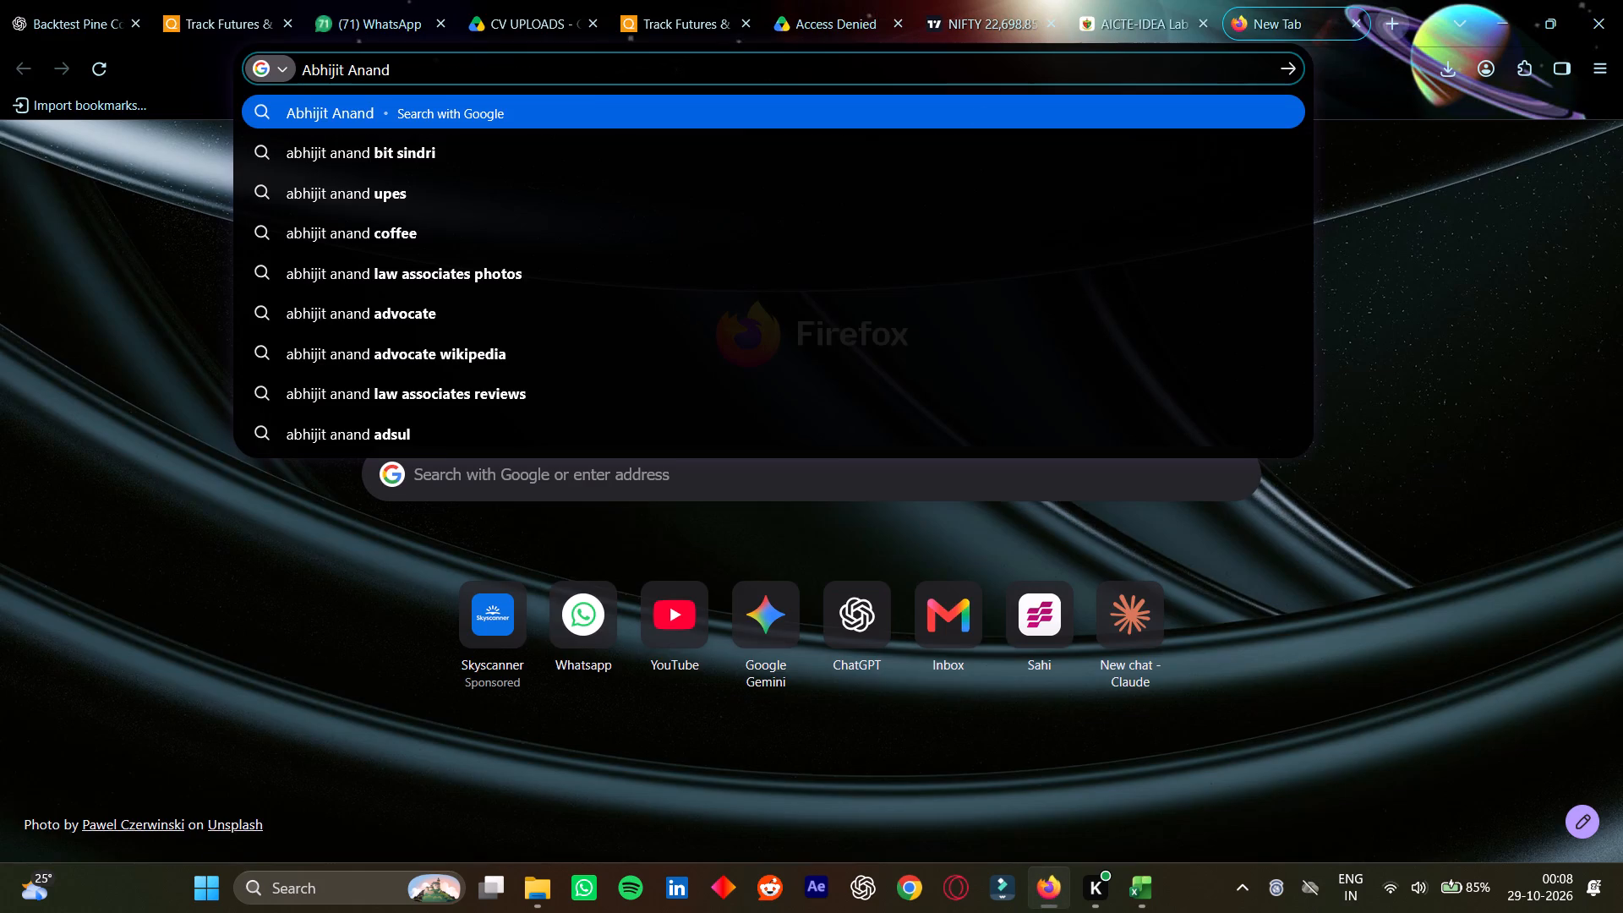
left_click(412, 147)
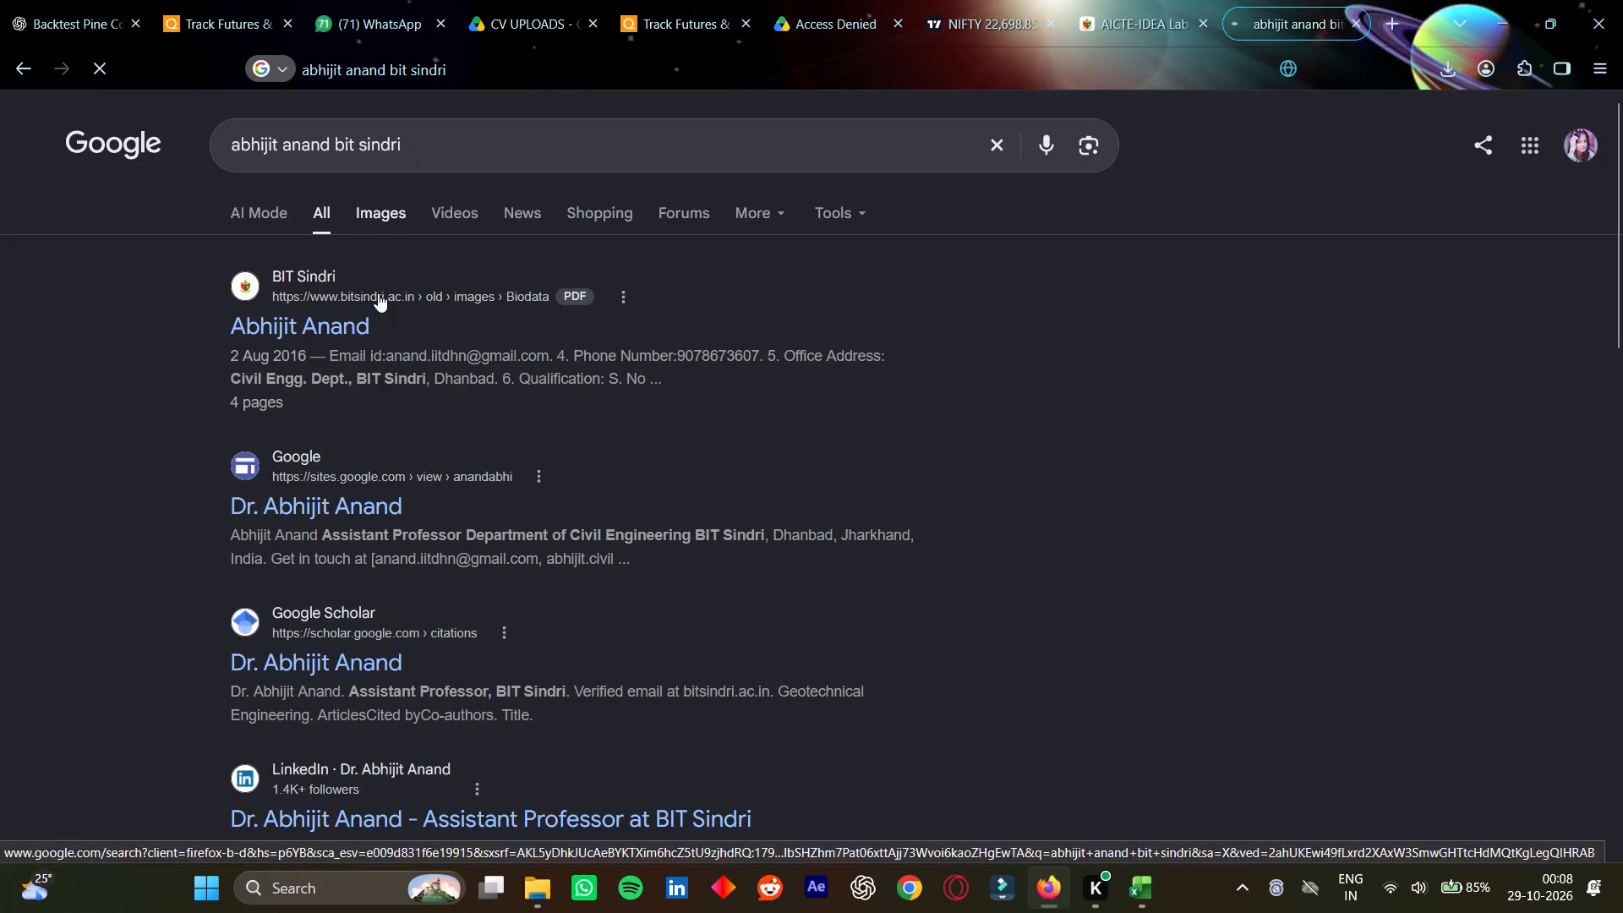
Open the BIT Sindri biodata PDF for this faculty member and review the profile's department, qualification and experience sections.
left_click(327, 326)
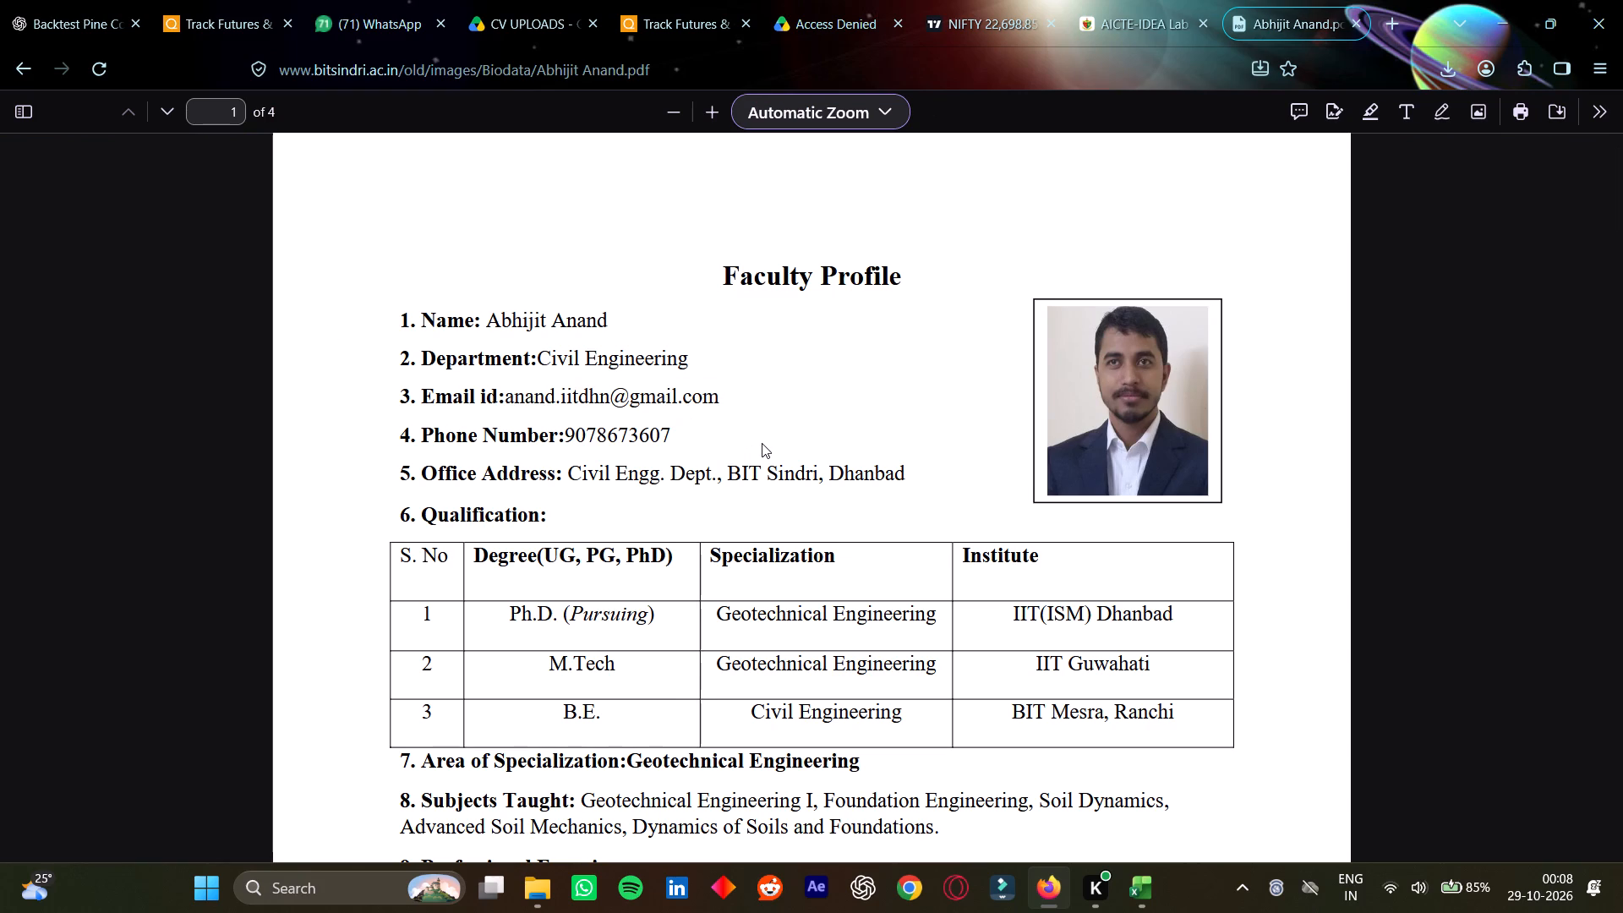
scroll(762, 443, "down", 3)
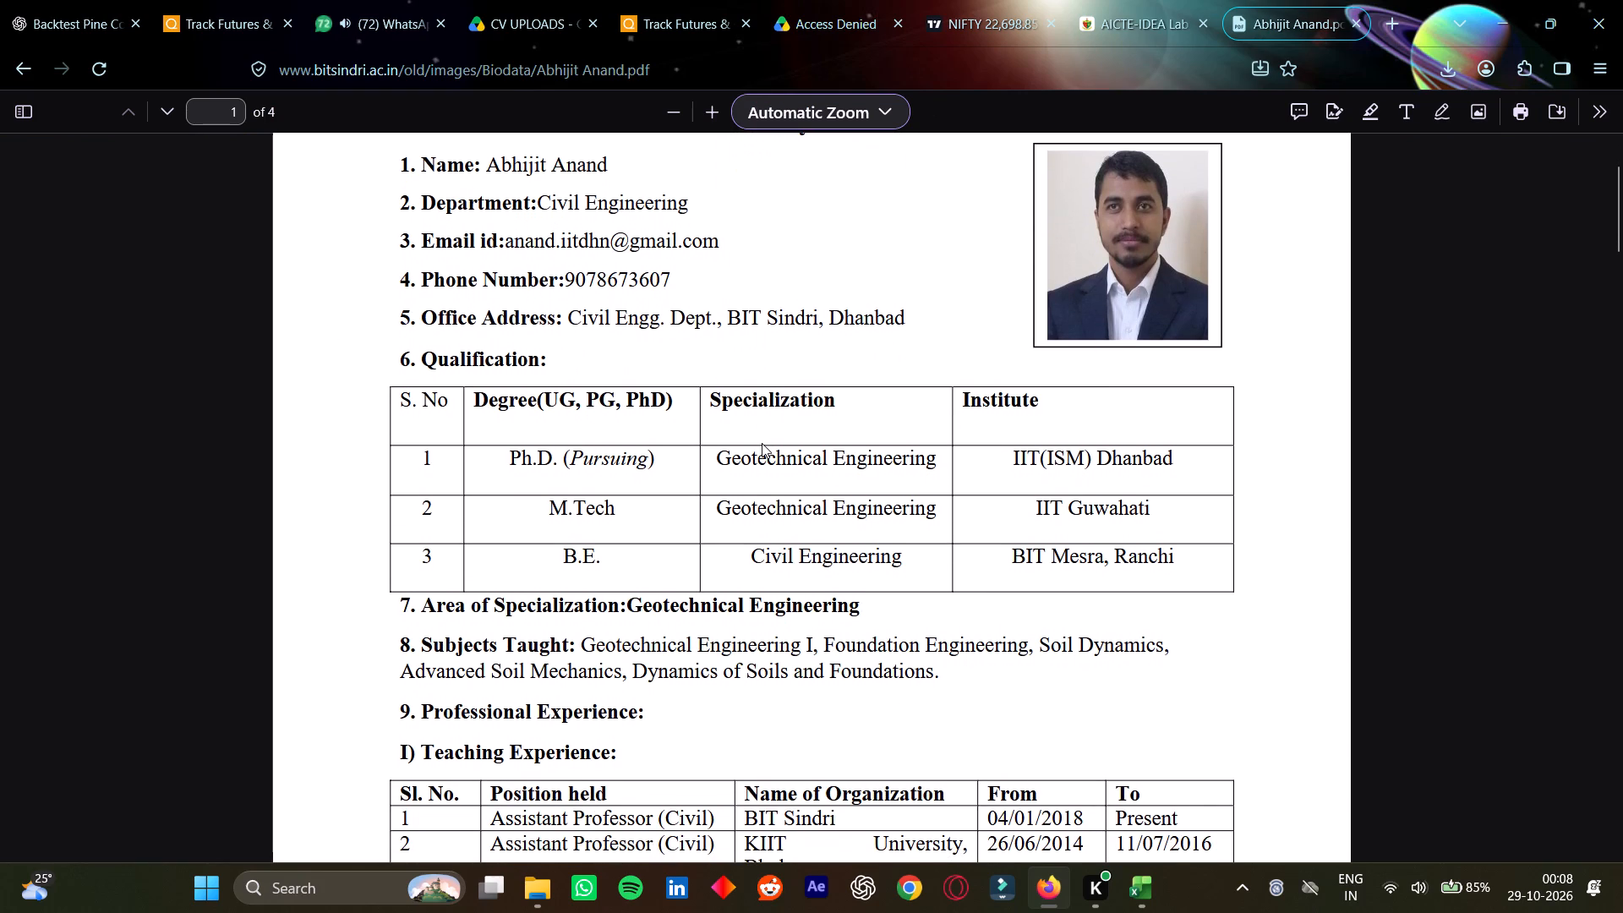
scroll(762, 443, "down", 1)
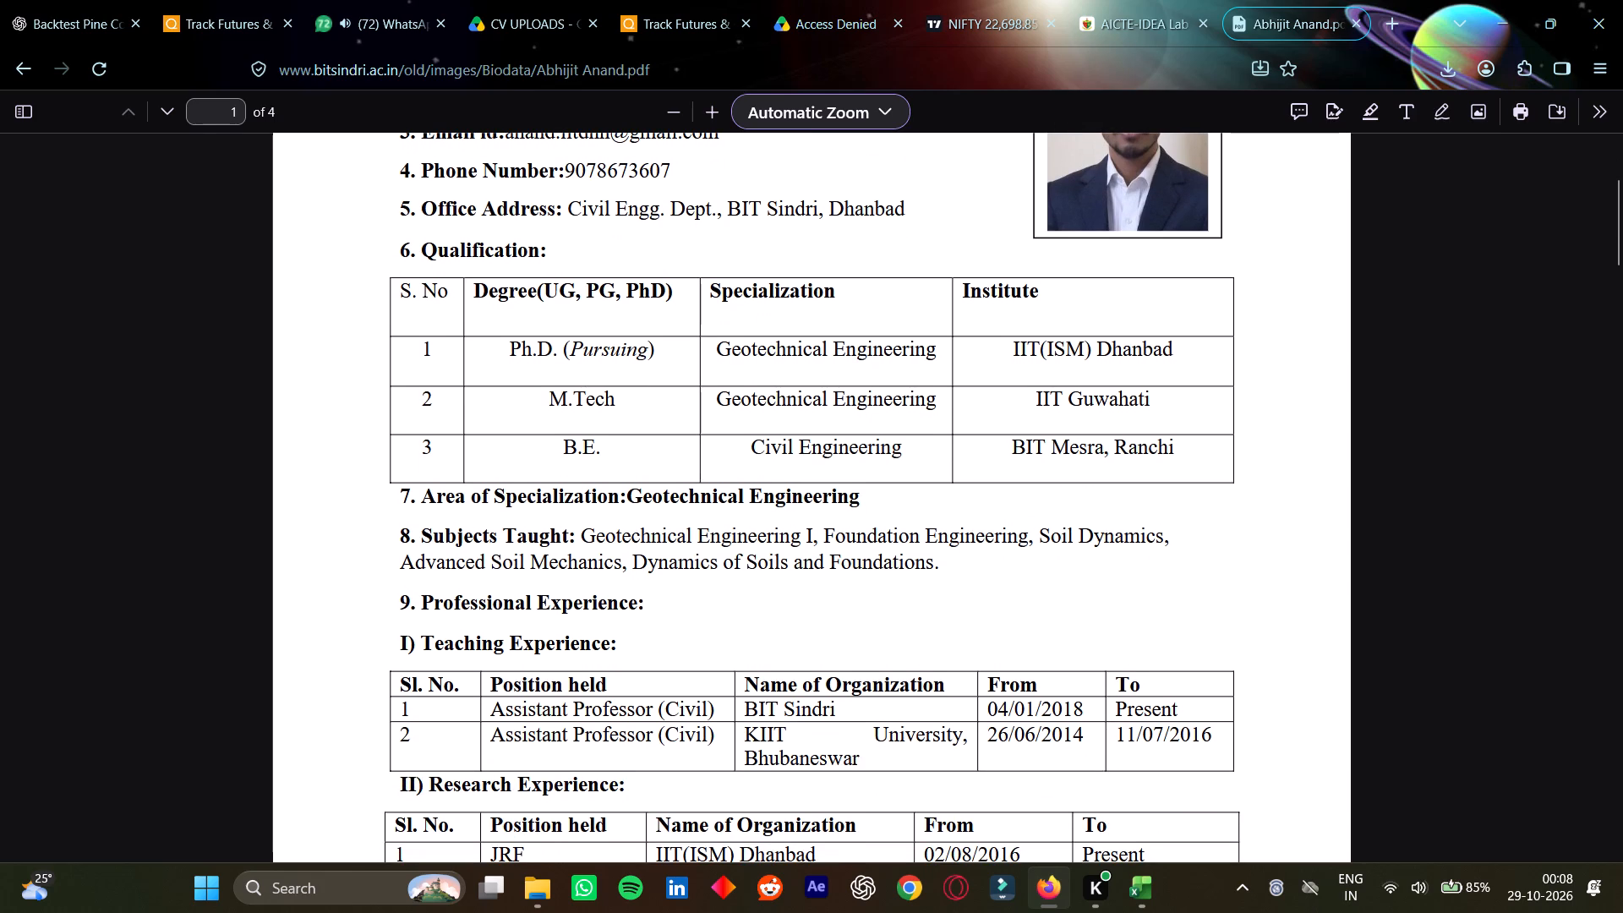
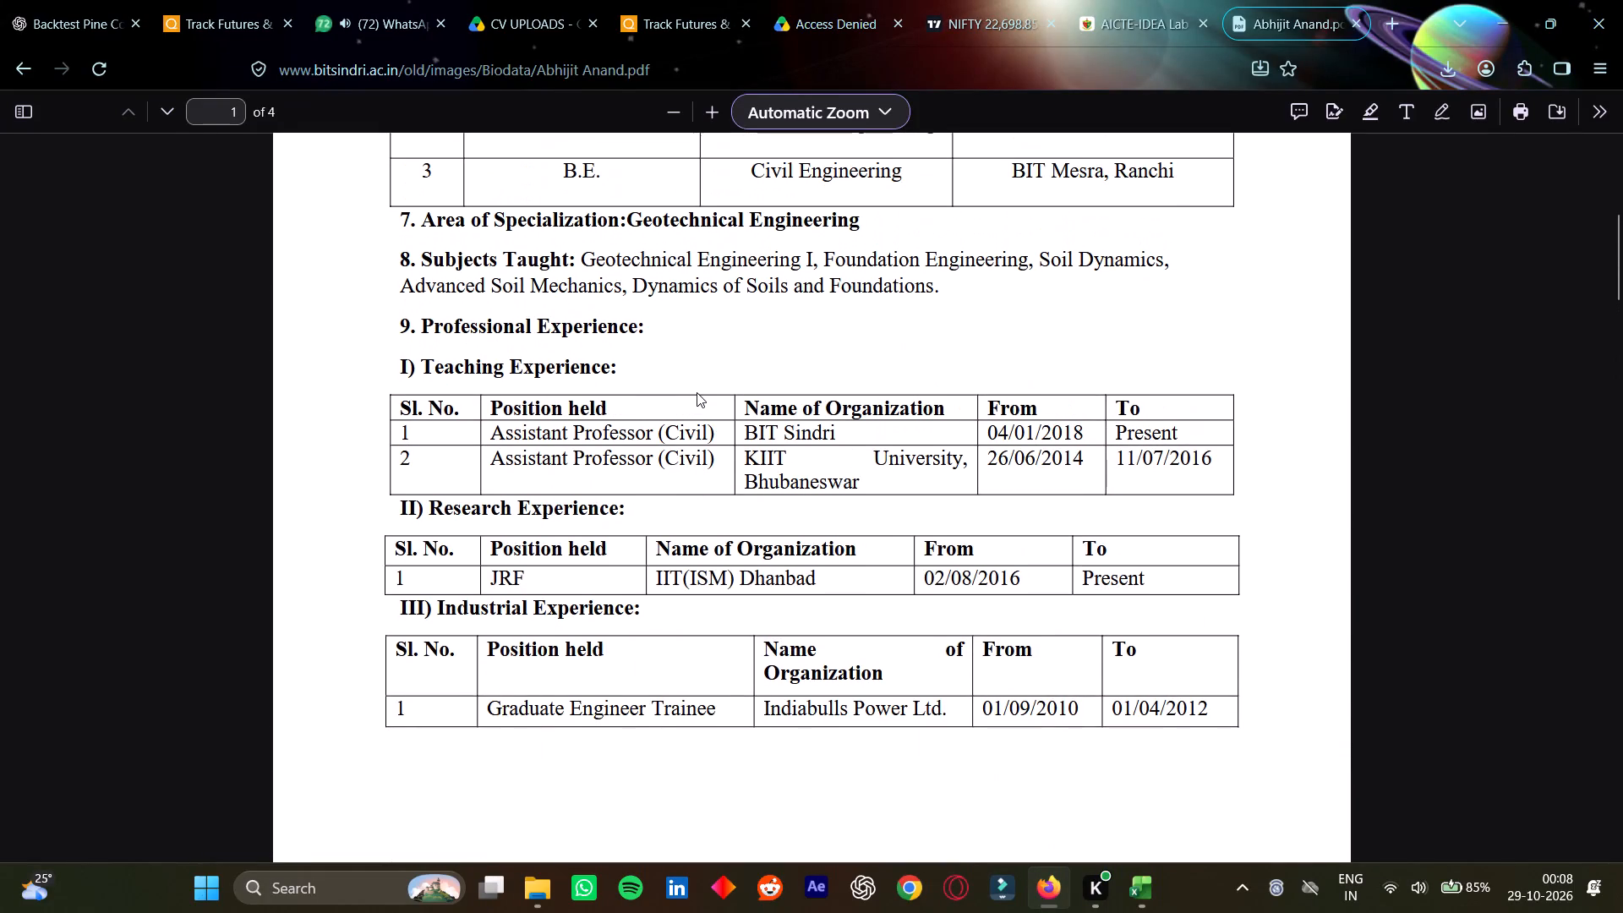
Review the name, department and qualification entries at the start of the faculty profile PDF.
scroll(697, 392, "up", 5)
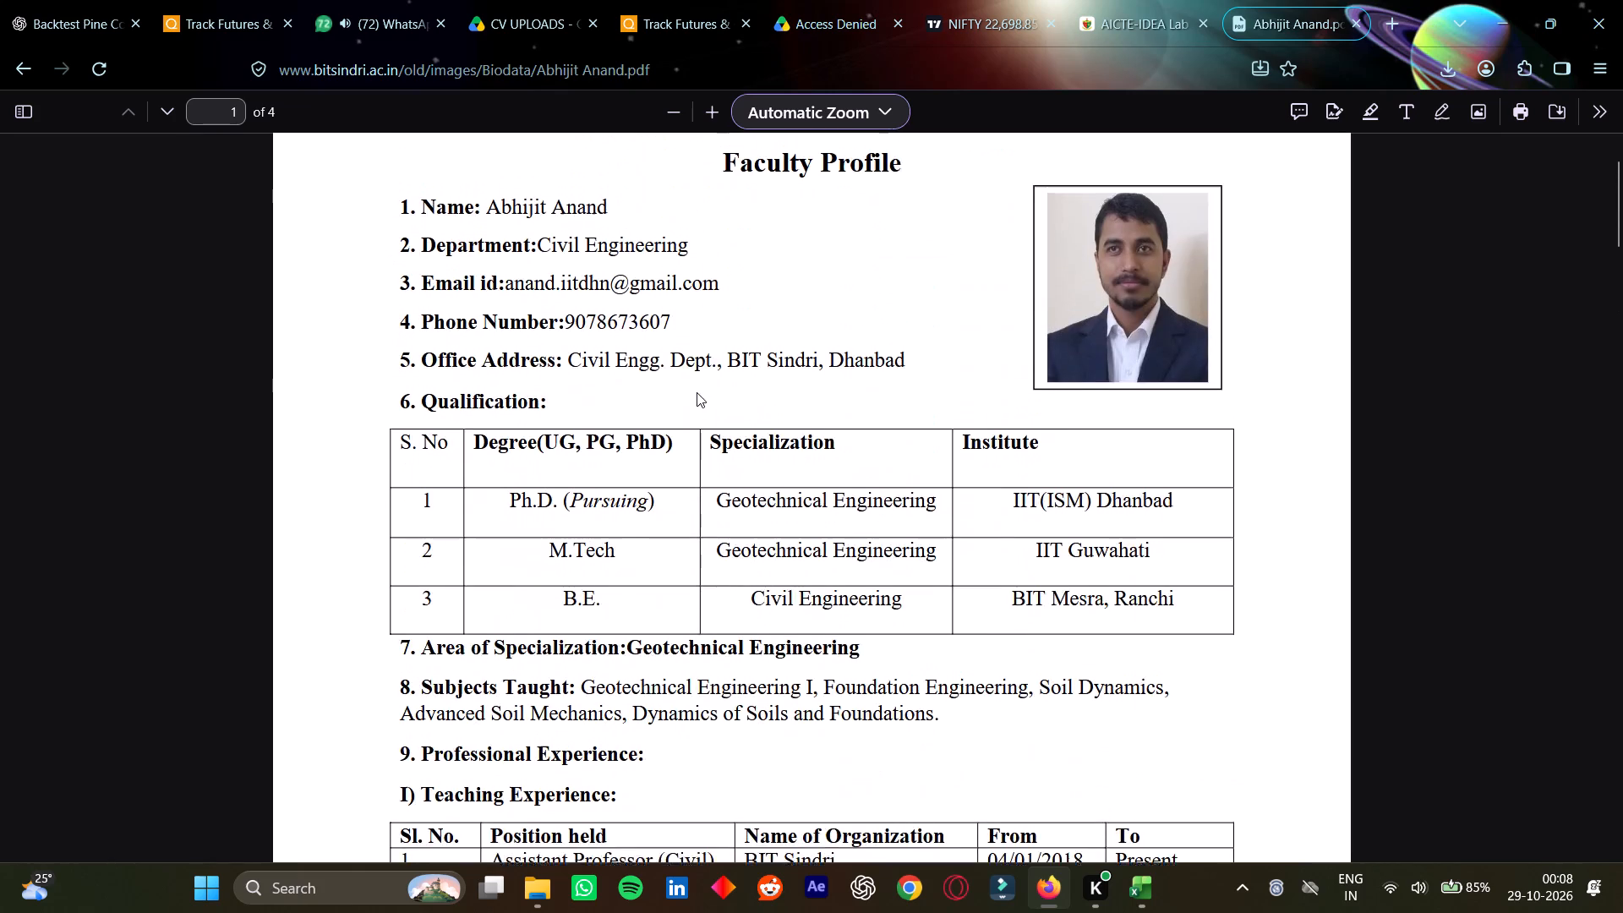
scroll(697, 392, "up", 2)
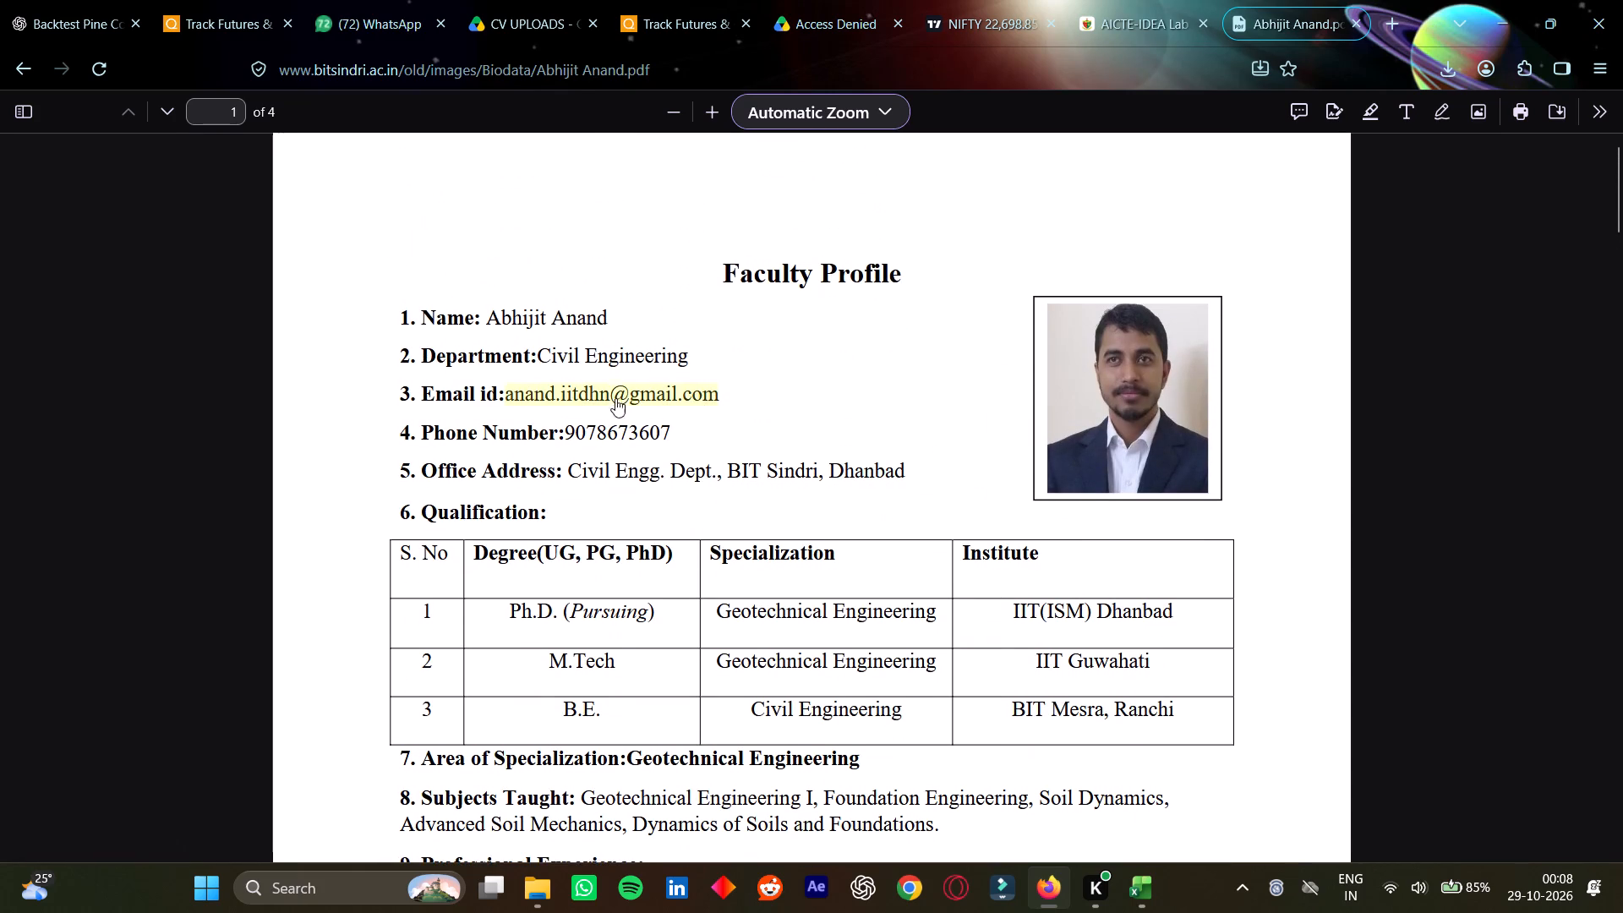
left_click(1000, 459)
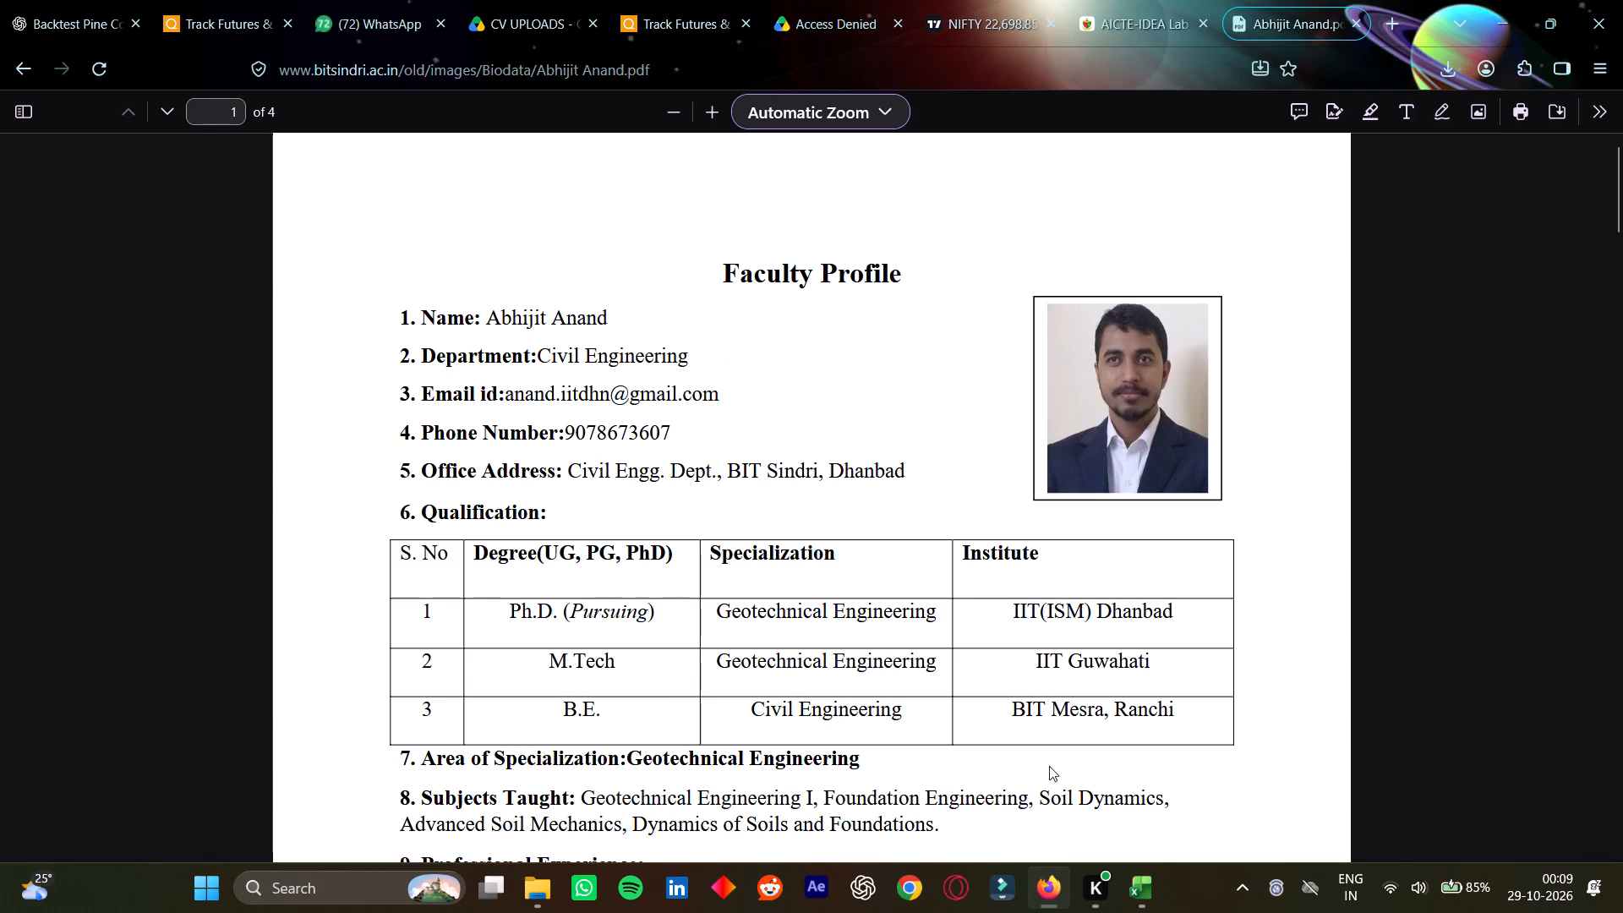
Switch to the UPDATED workbook in Excel and enter the column header "Department" in cell K1.
left_click(1148, 886)
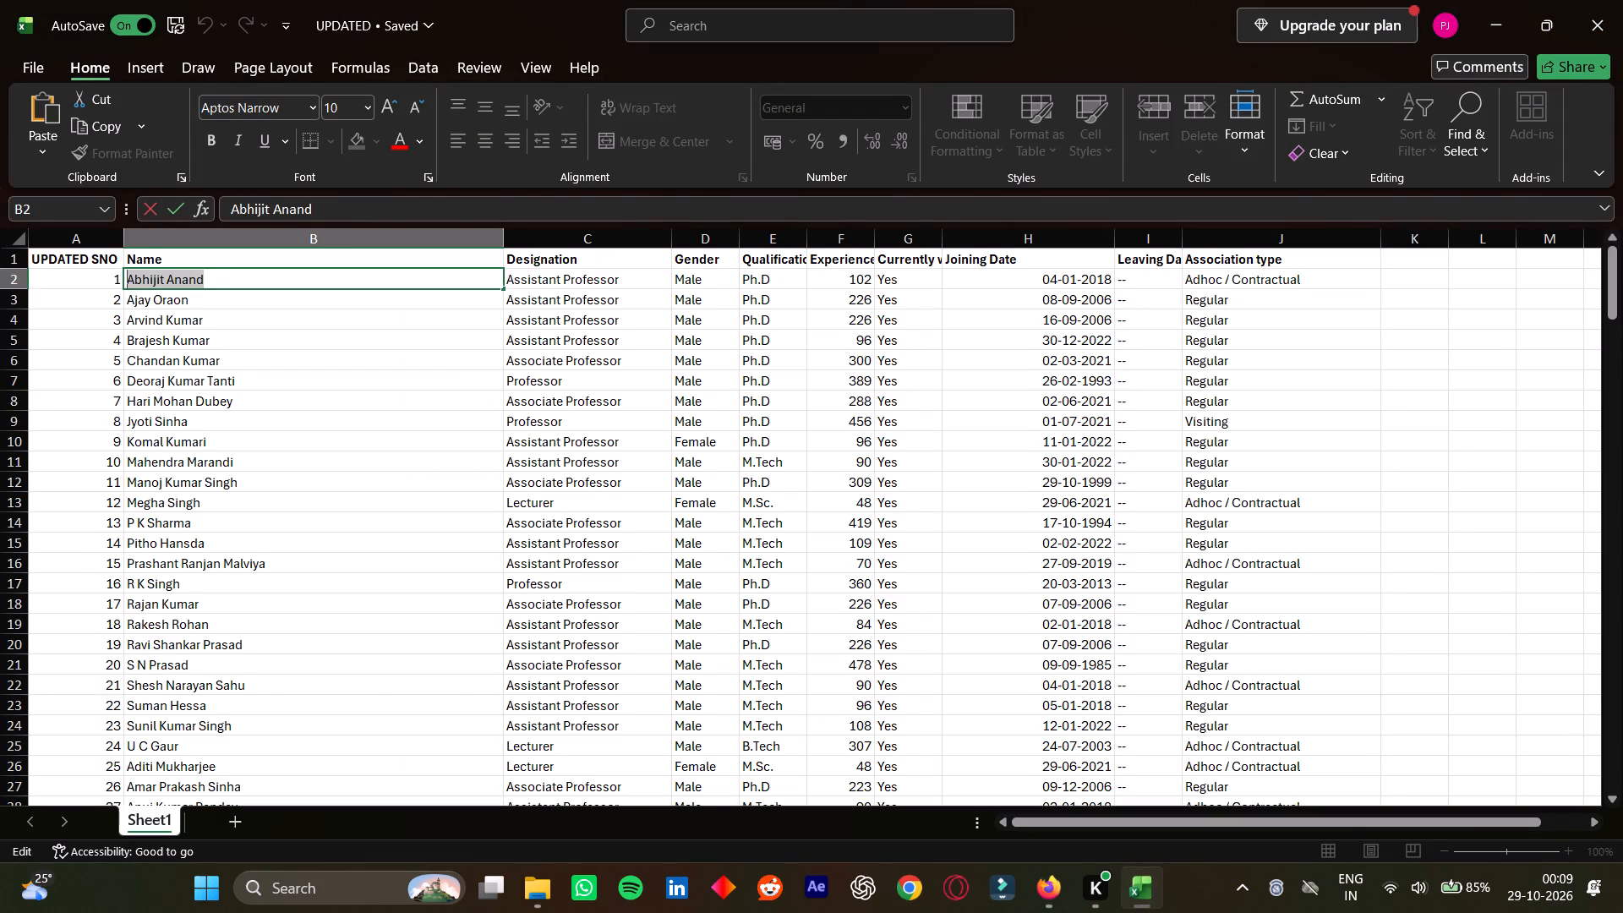
scroll(1266, 271, "up", 1)
left_click(1396, 259)
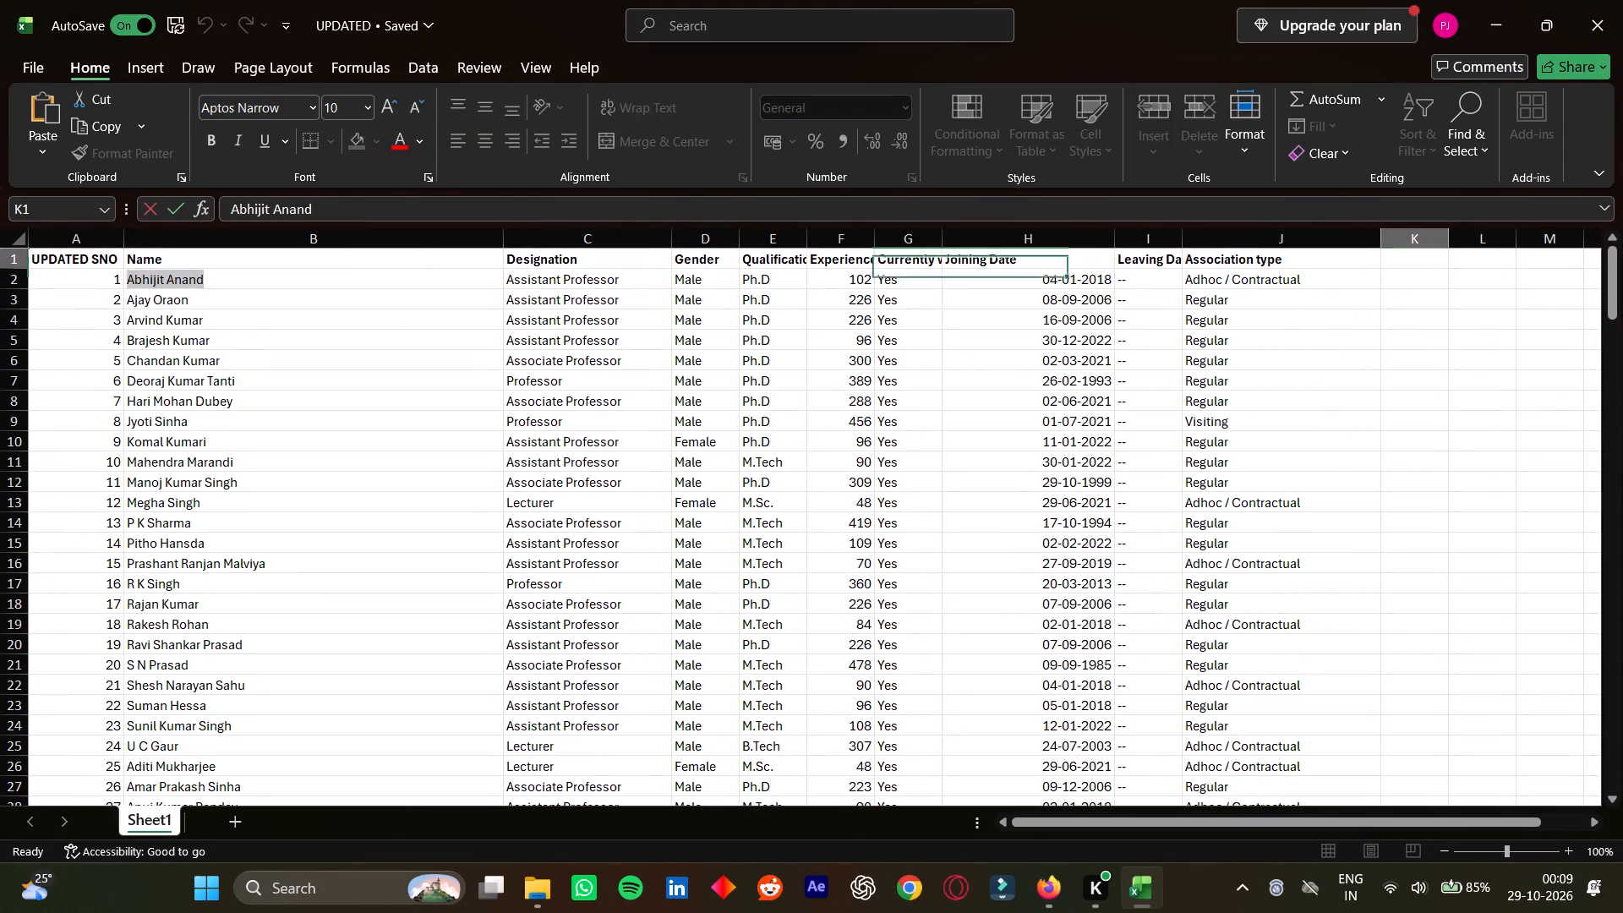
right_click(1396, 259)
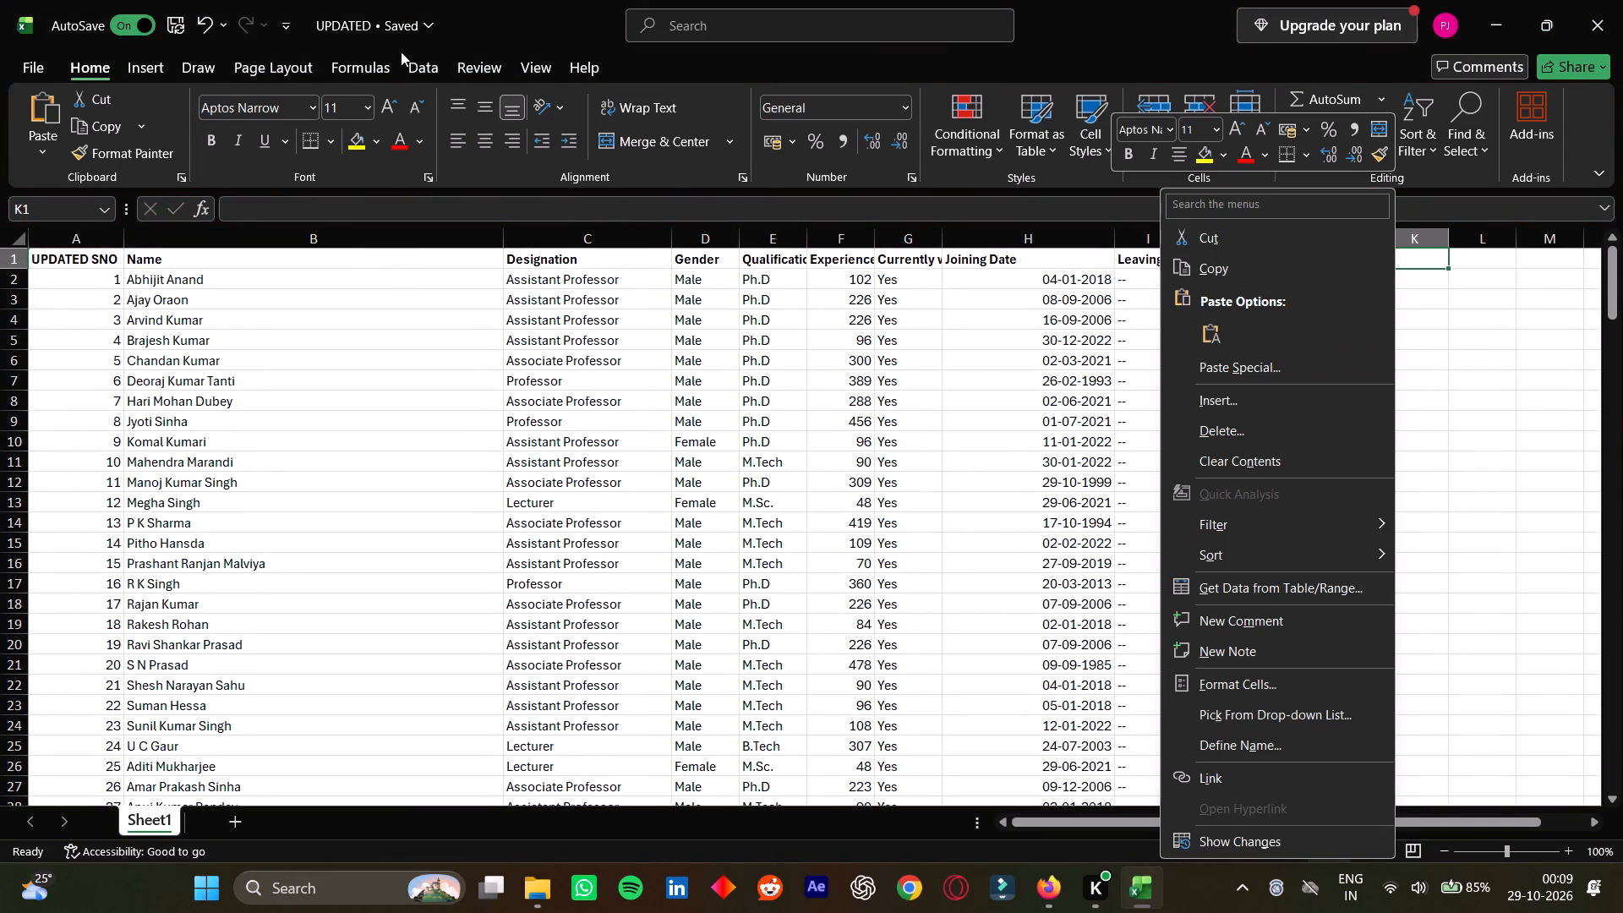
left_click(234, 210)
left_click(234, 210)
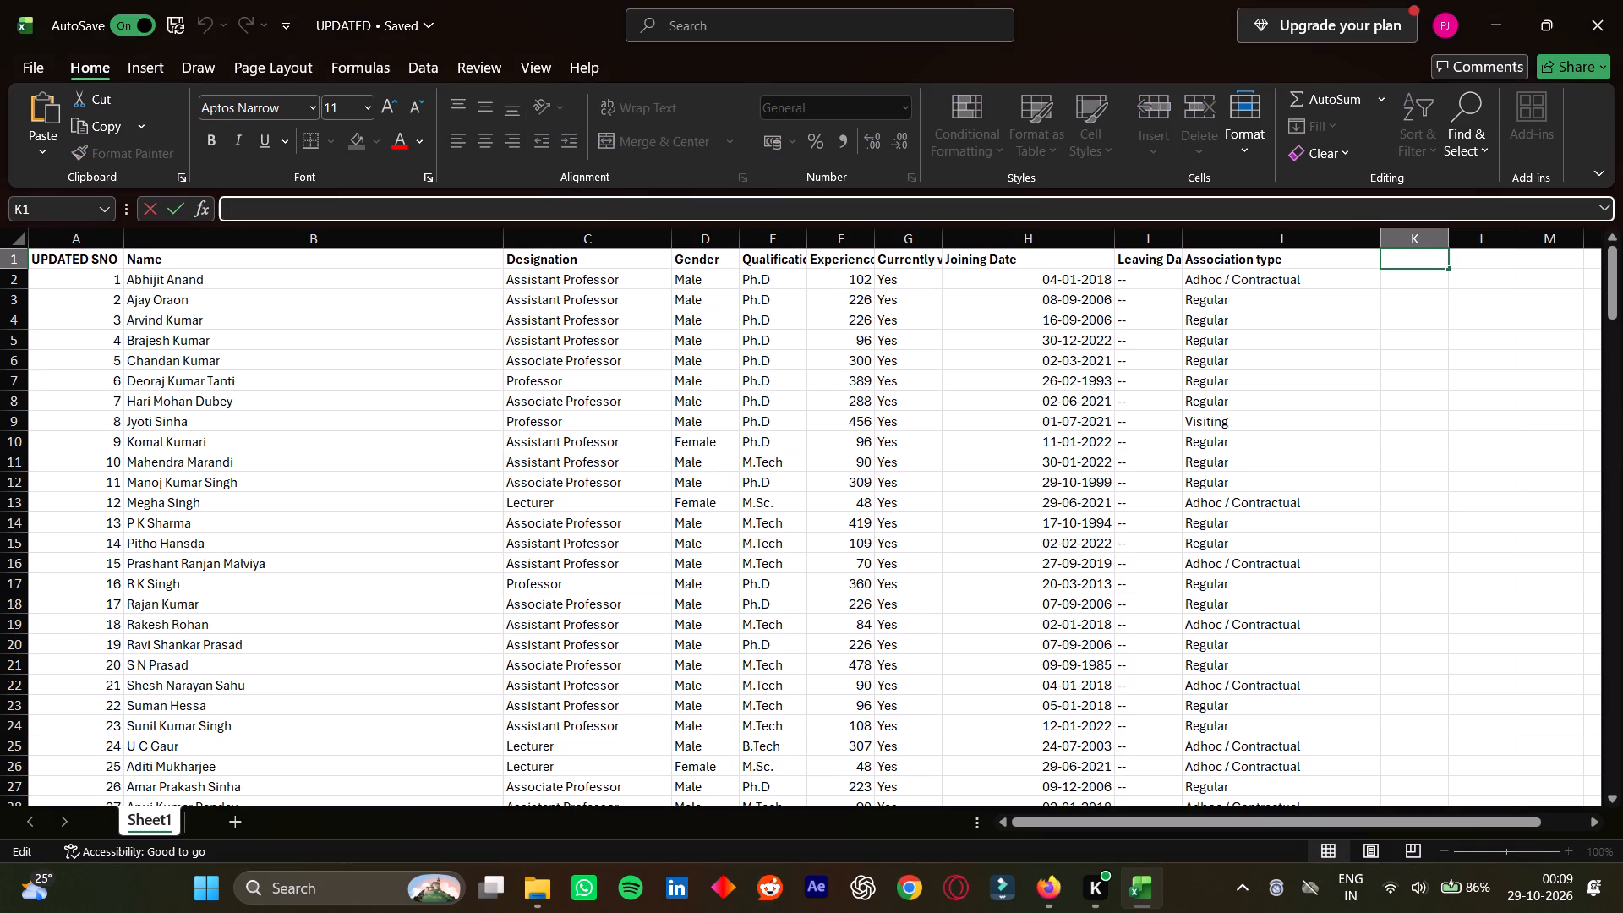
type("DE")
key("BackSpace")
type("epartment")
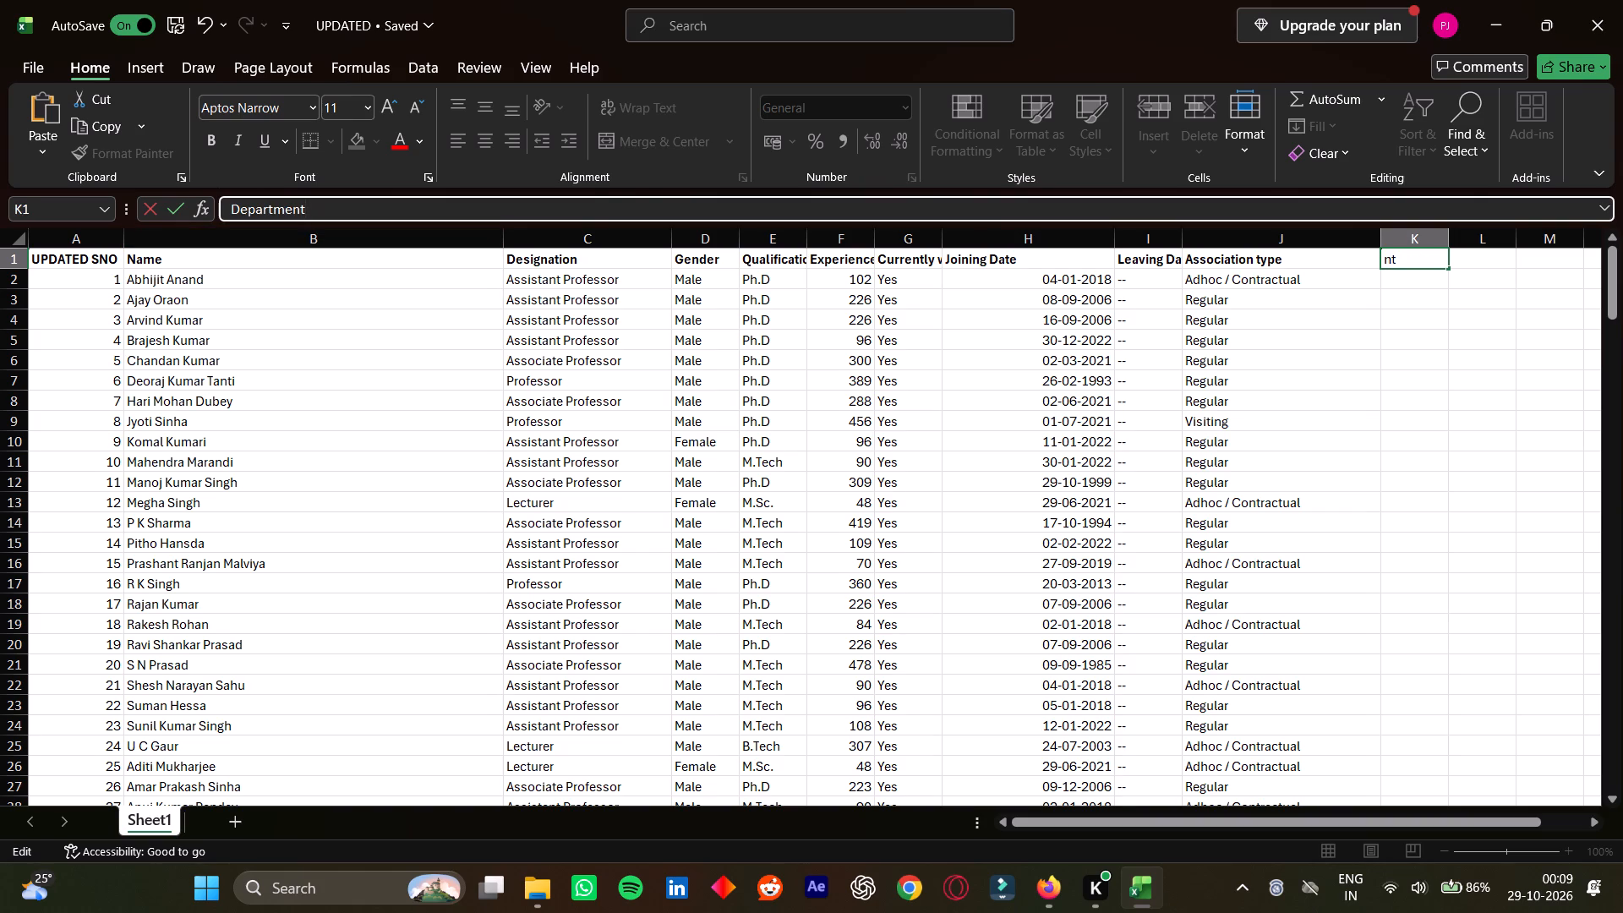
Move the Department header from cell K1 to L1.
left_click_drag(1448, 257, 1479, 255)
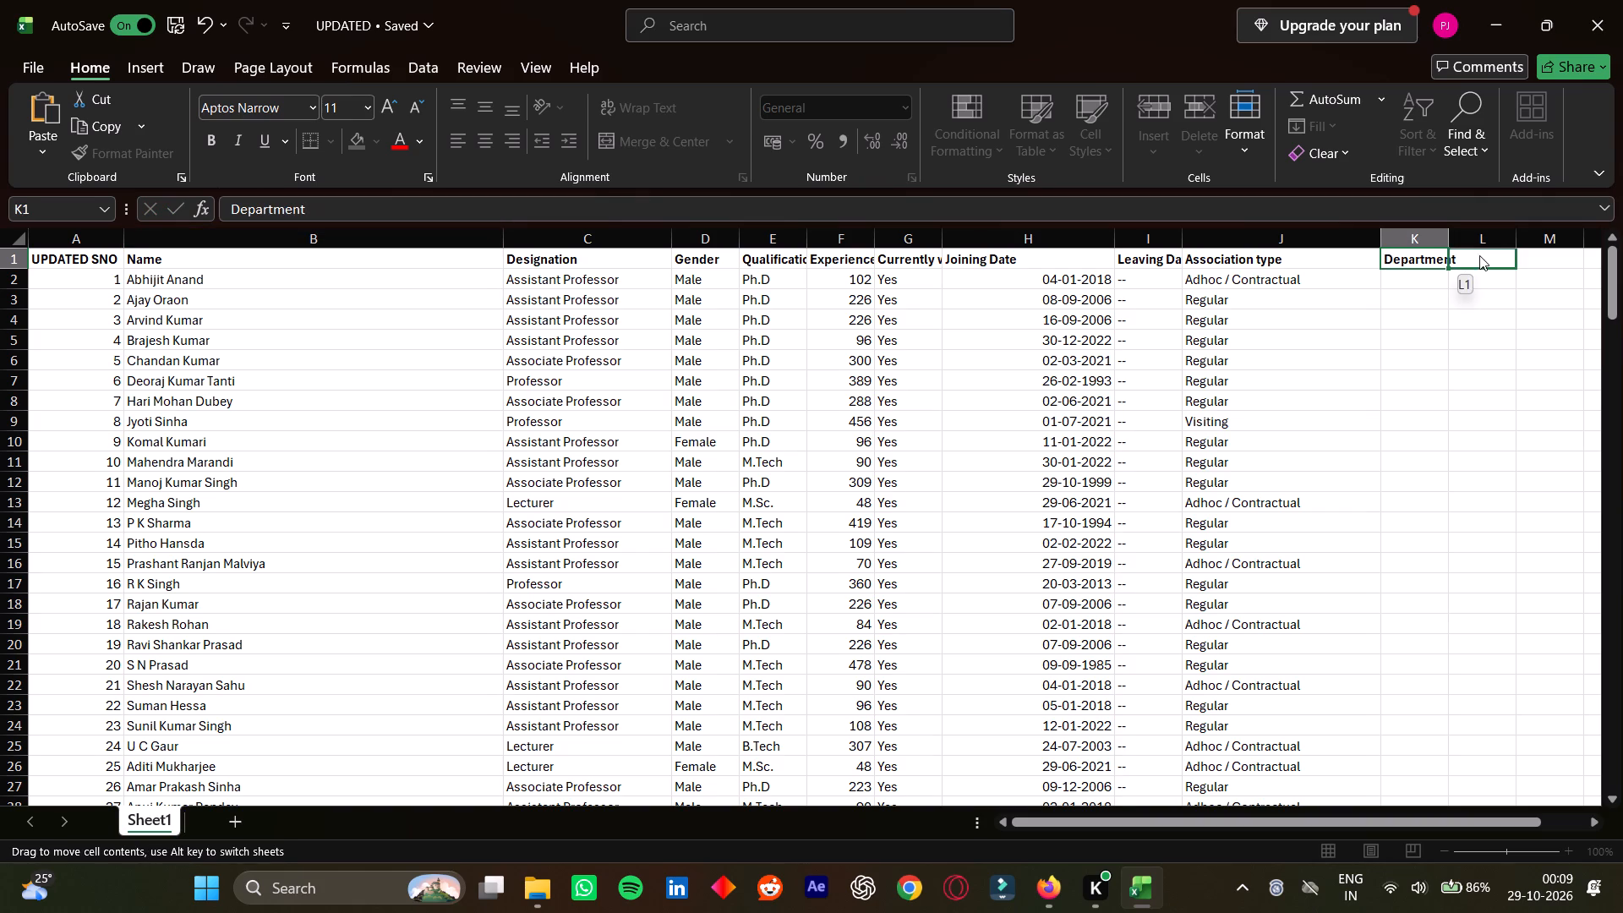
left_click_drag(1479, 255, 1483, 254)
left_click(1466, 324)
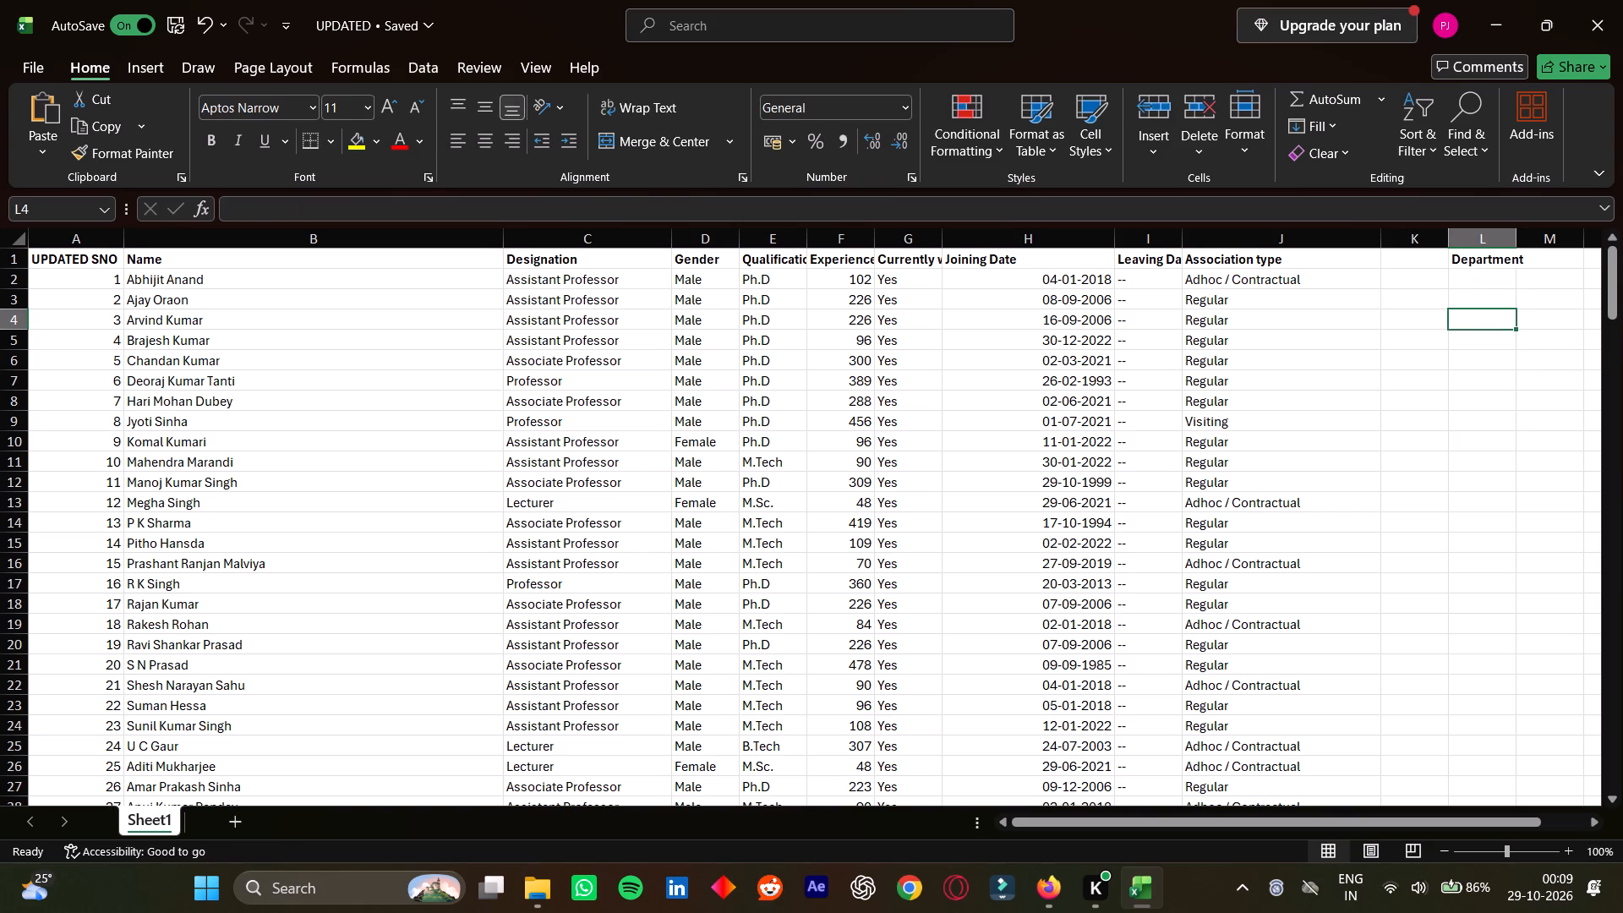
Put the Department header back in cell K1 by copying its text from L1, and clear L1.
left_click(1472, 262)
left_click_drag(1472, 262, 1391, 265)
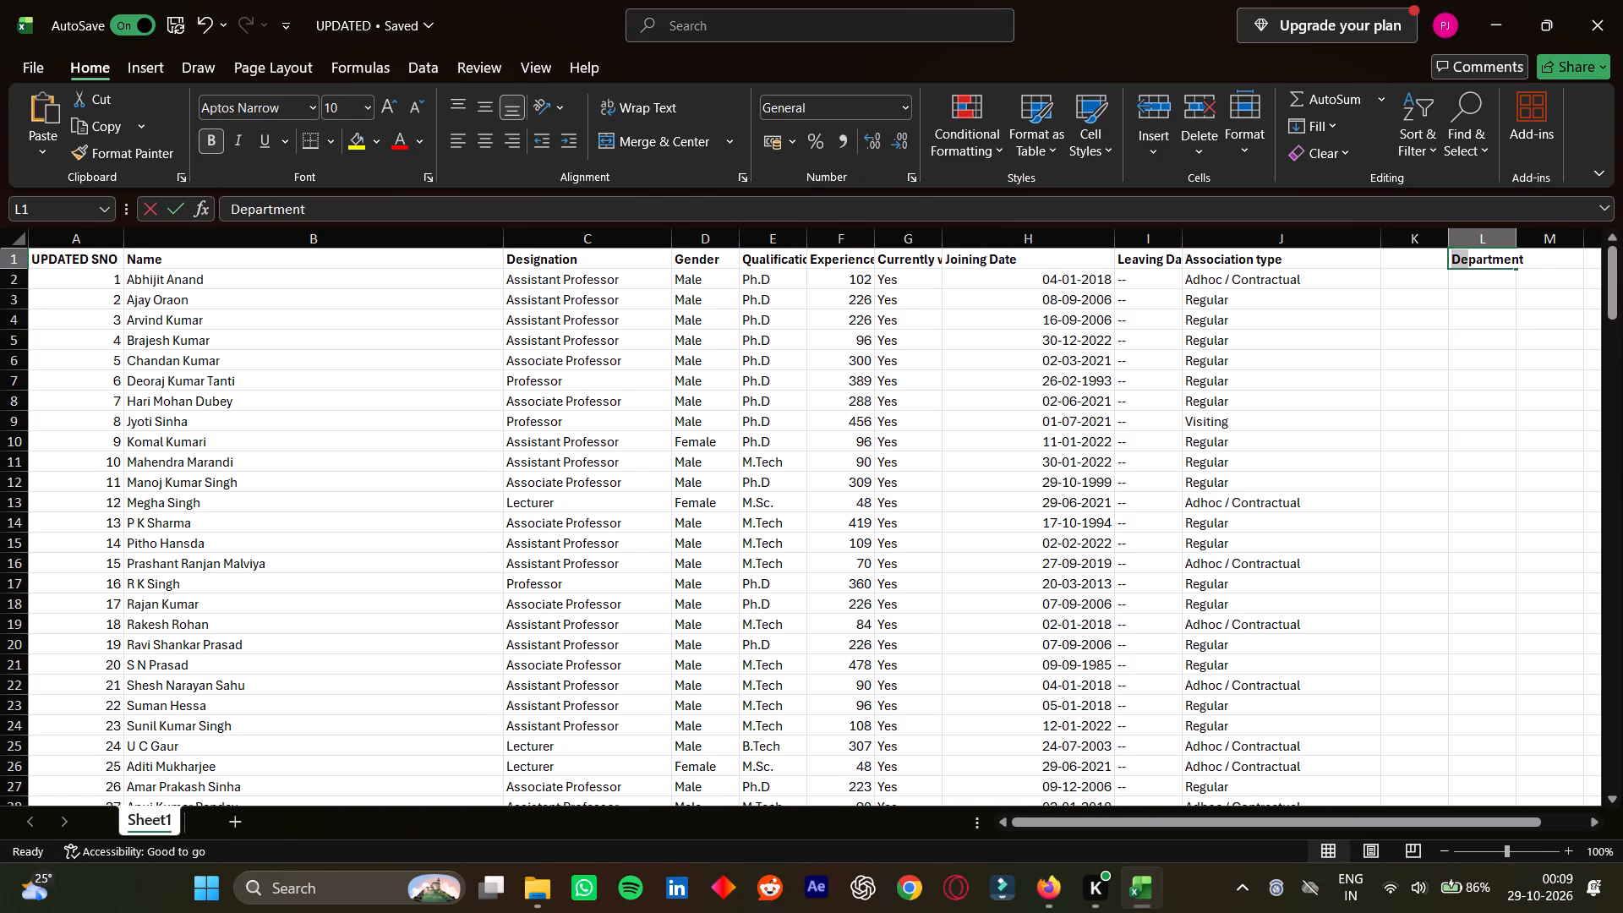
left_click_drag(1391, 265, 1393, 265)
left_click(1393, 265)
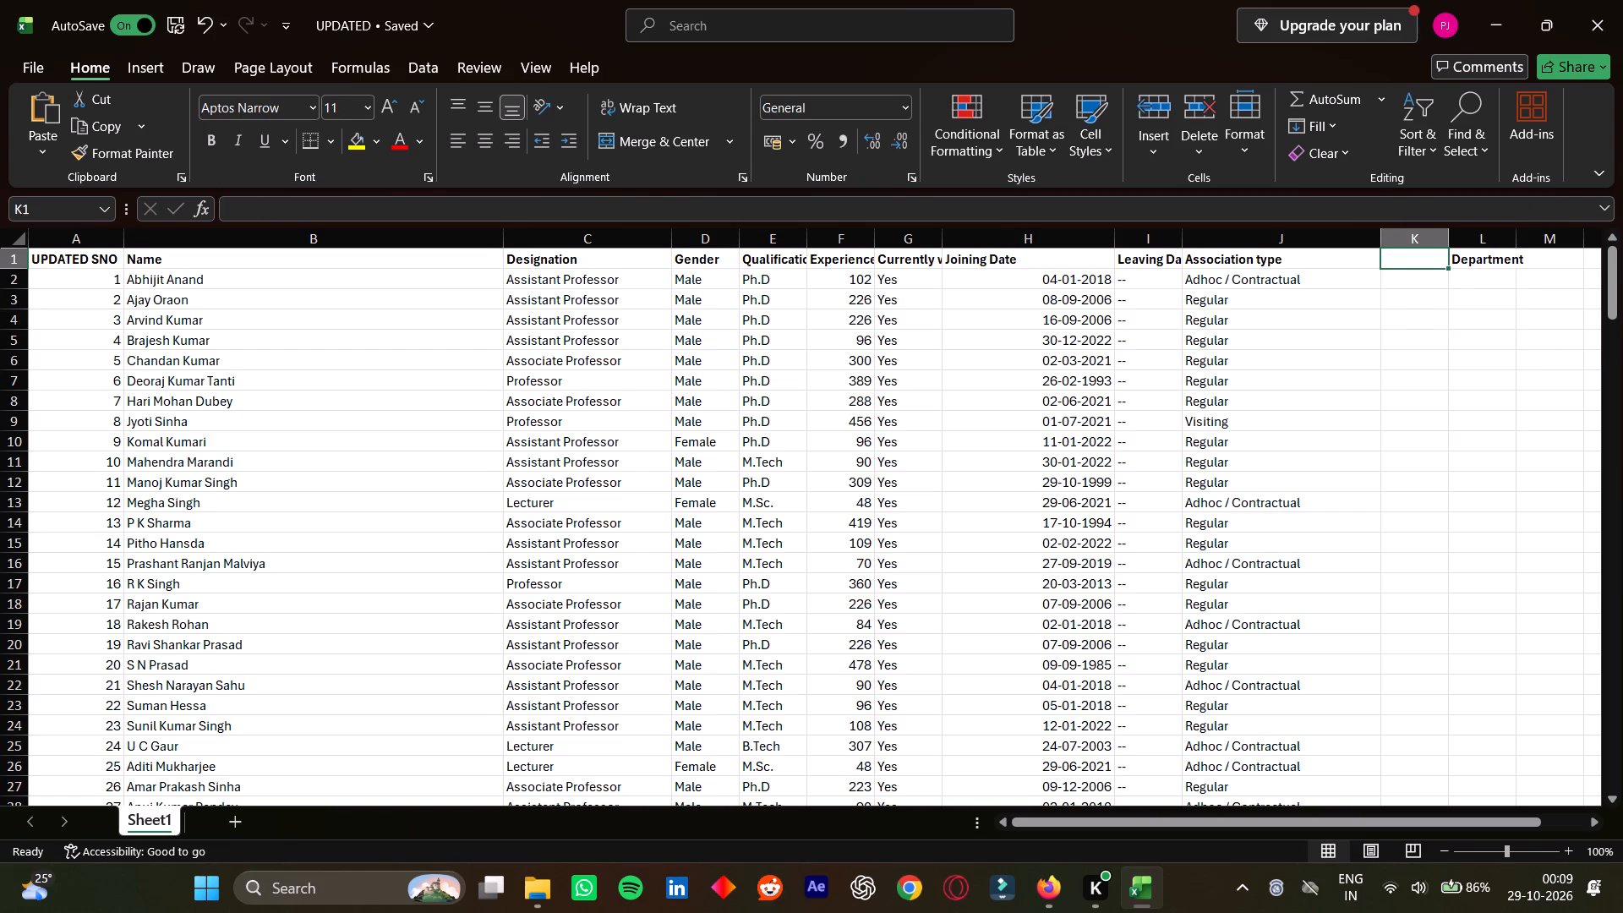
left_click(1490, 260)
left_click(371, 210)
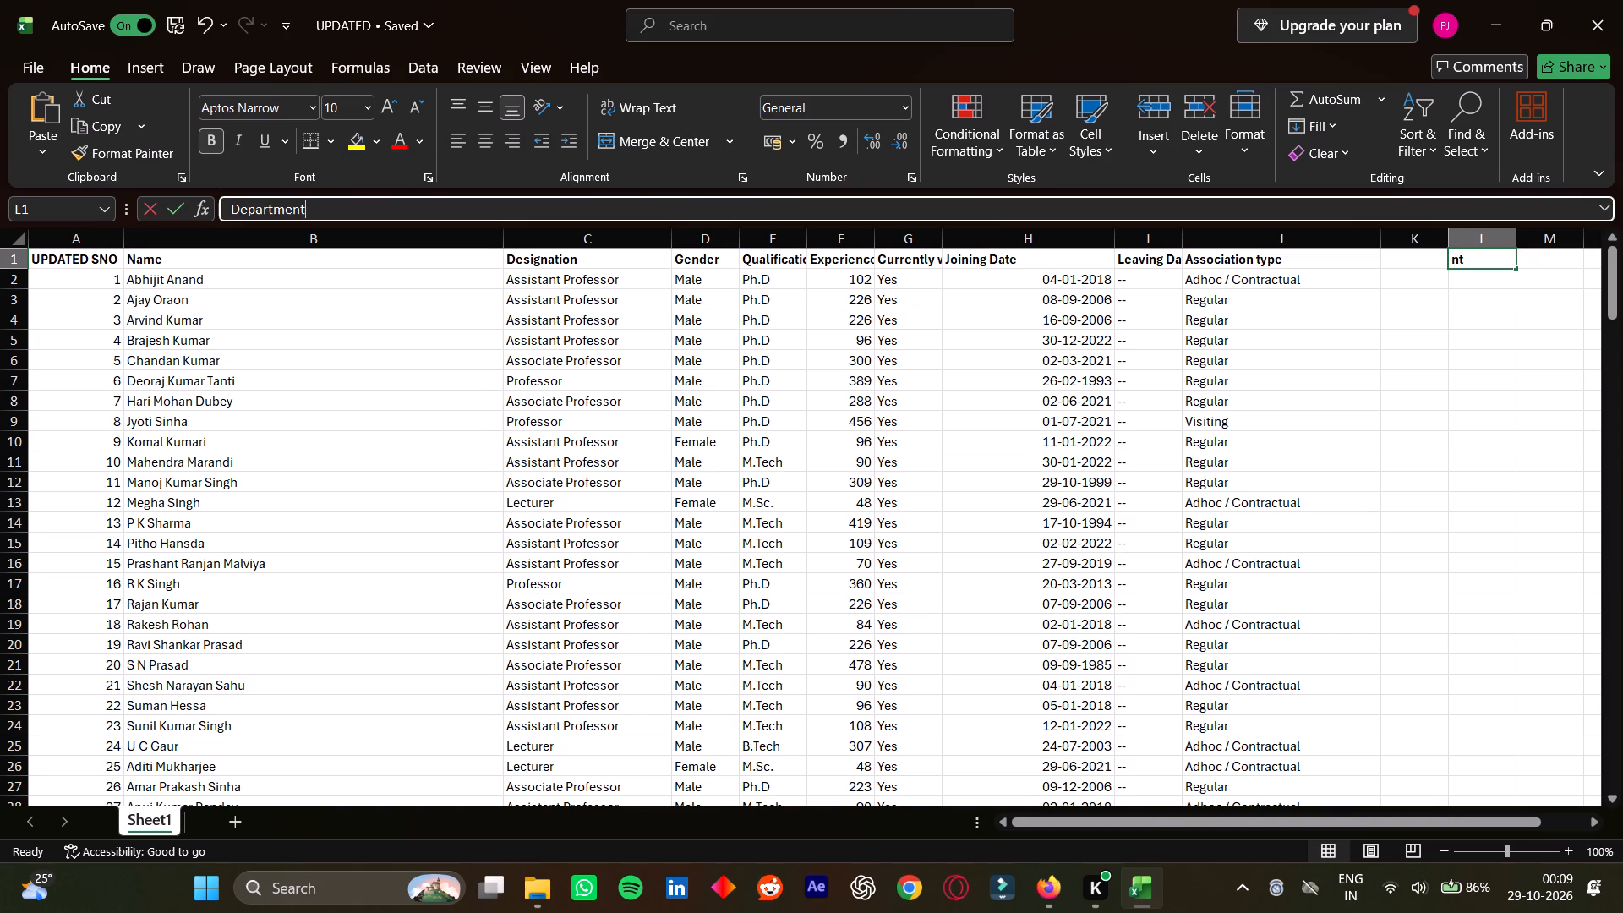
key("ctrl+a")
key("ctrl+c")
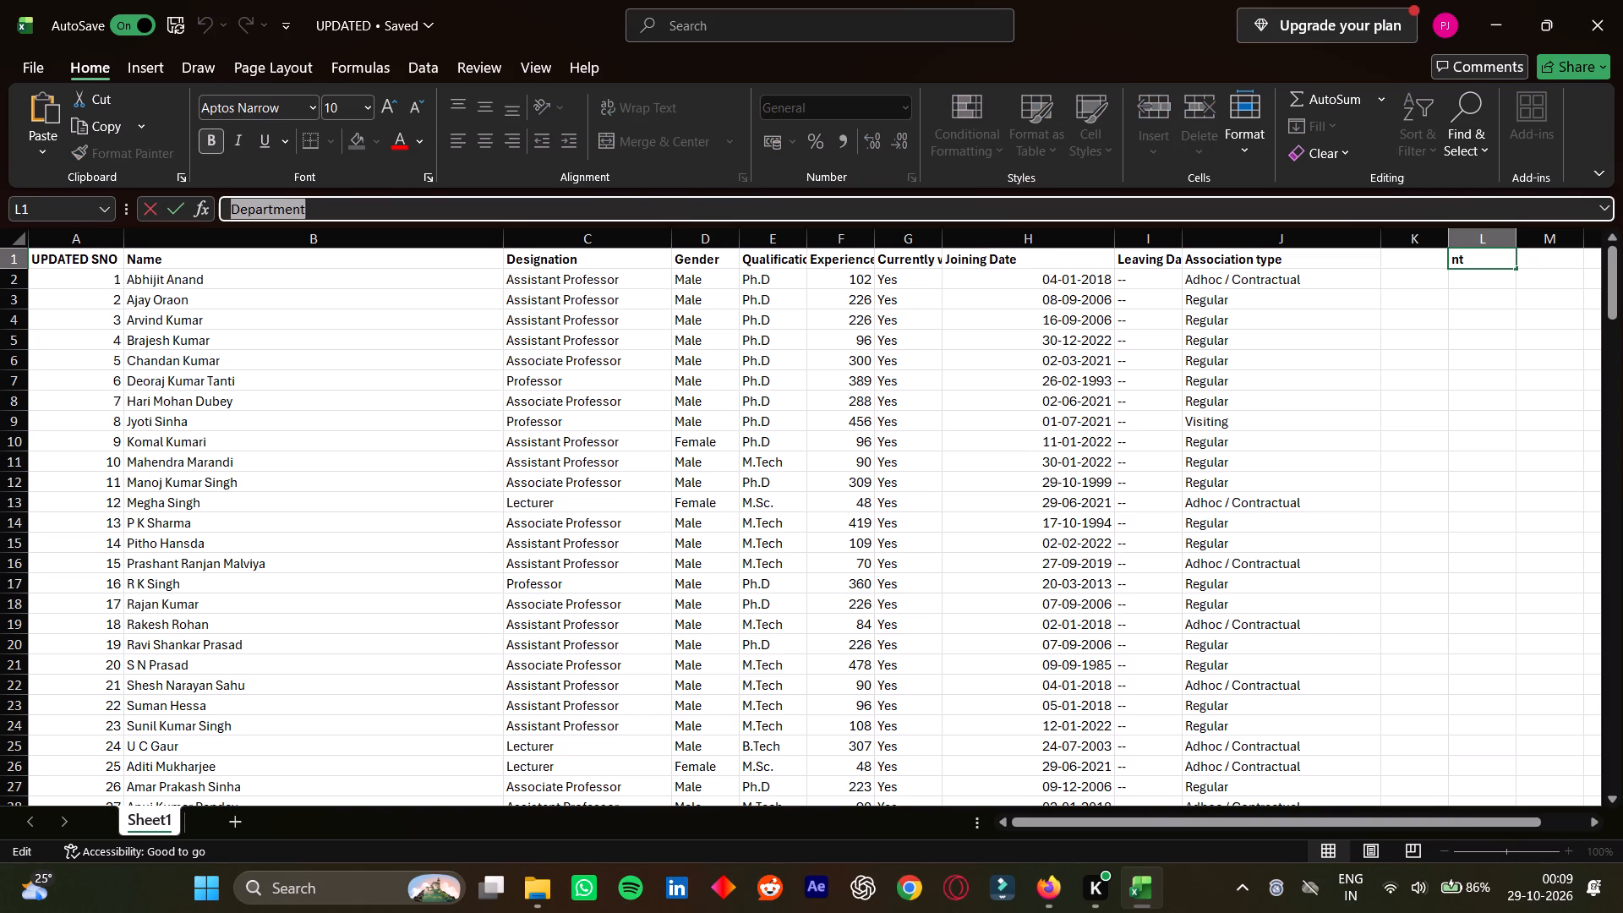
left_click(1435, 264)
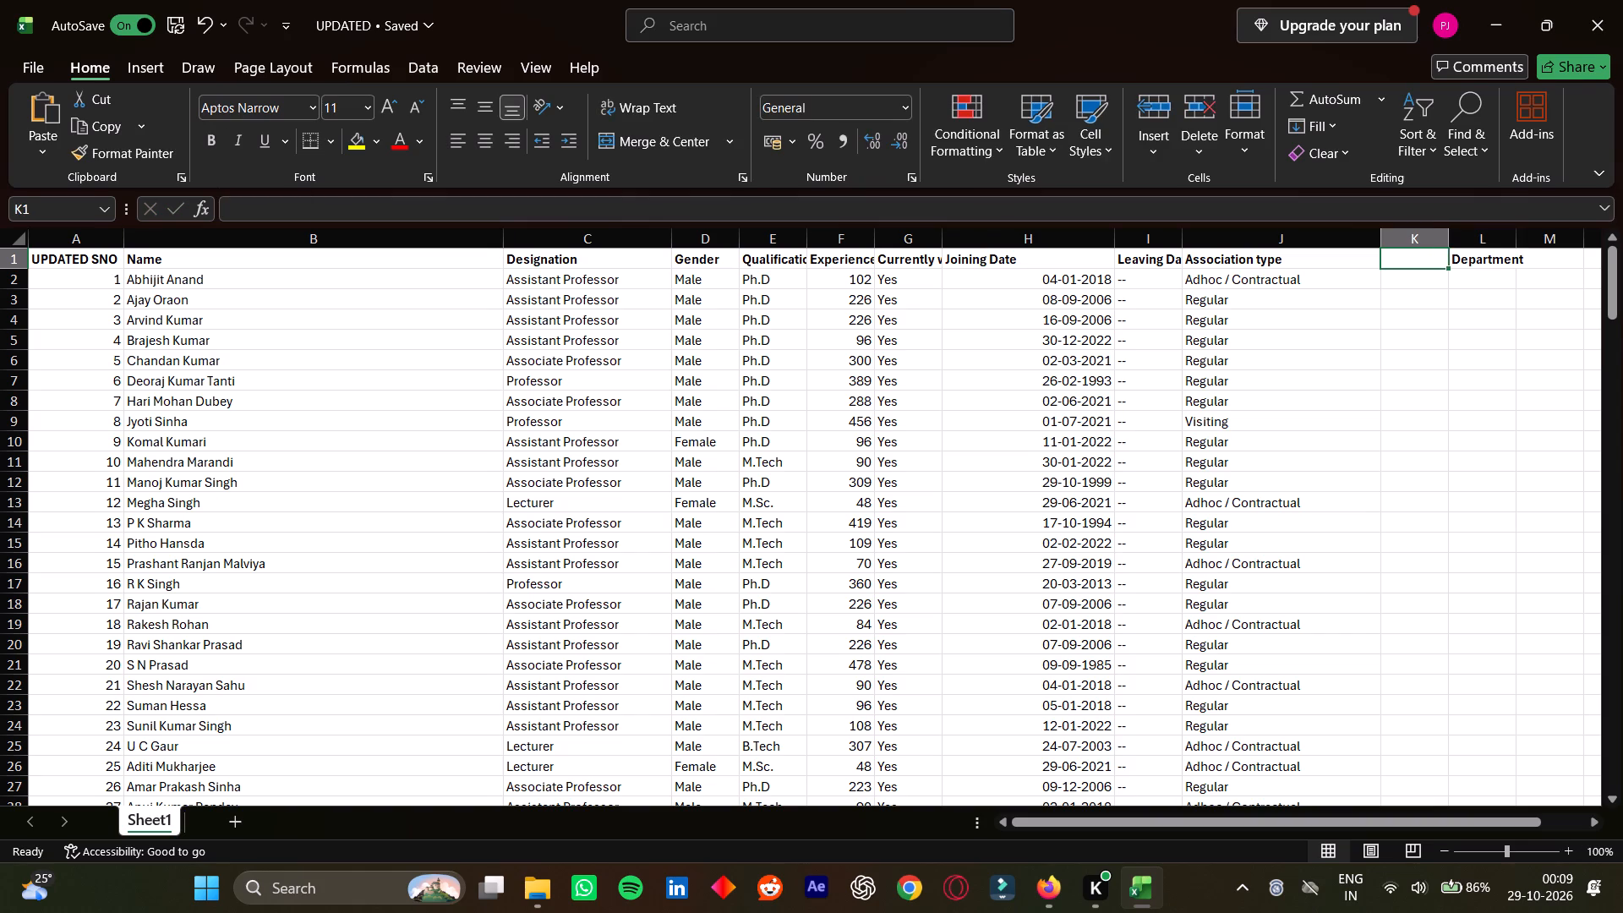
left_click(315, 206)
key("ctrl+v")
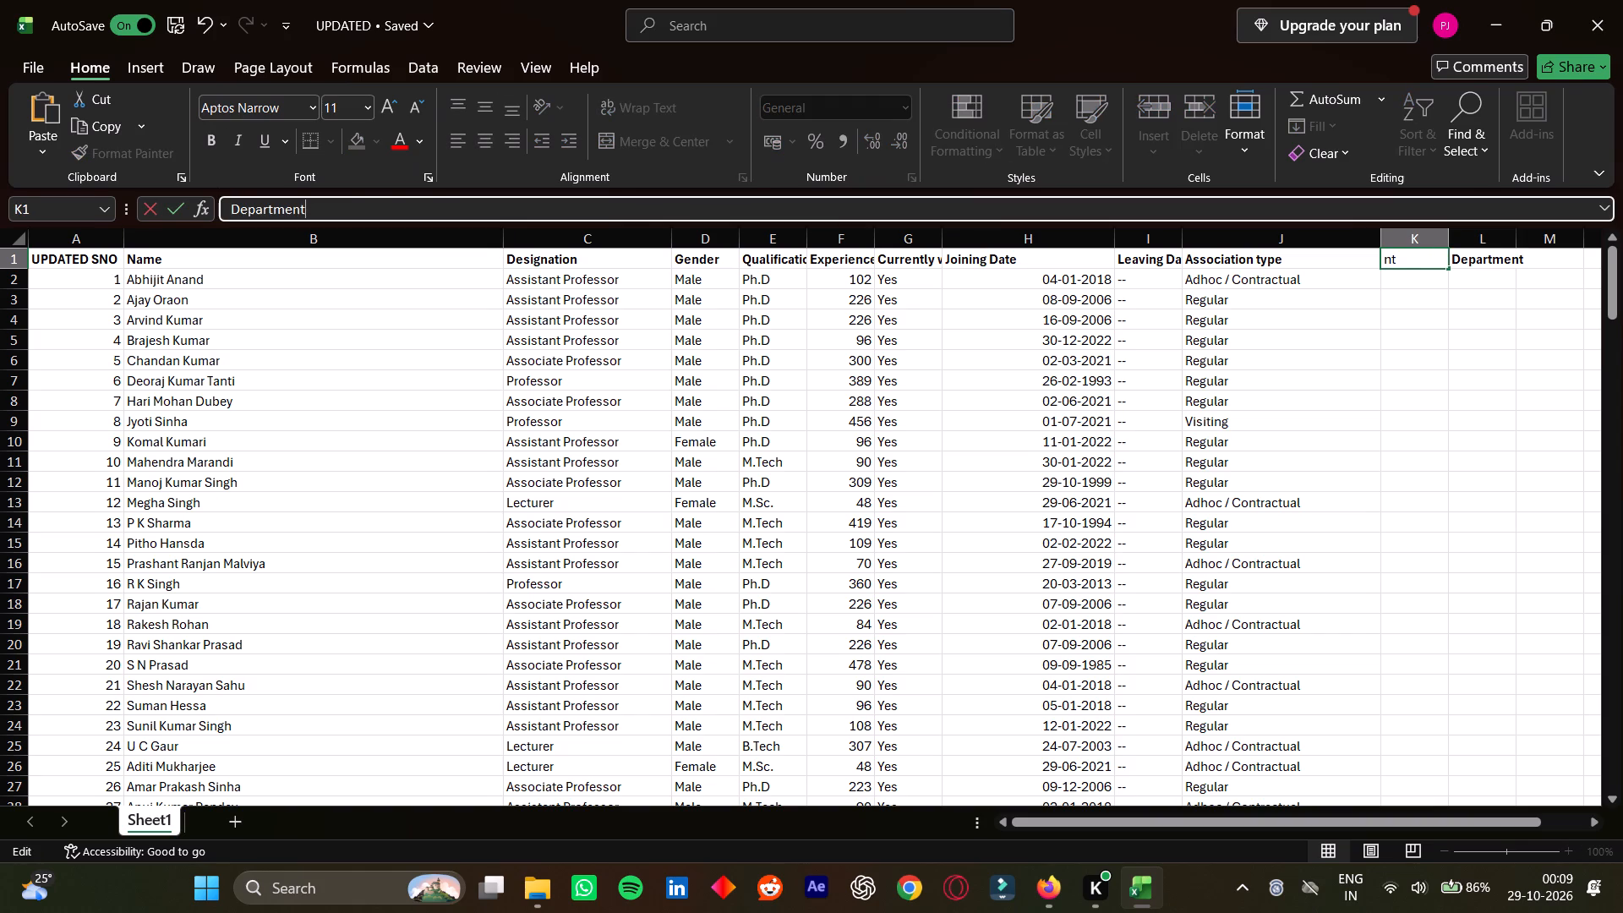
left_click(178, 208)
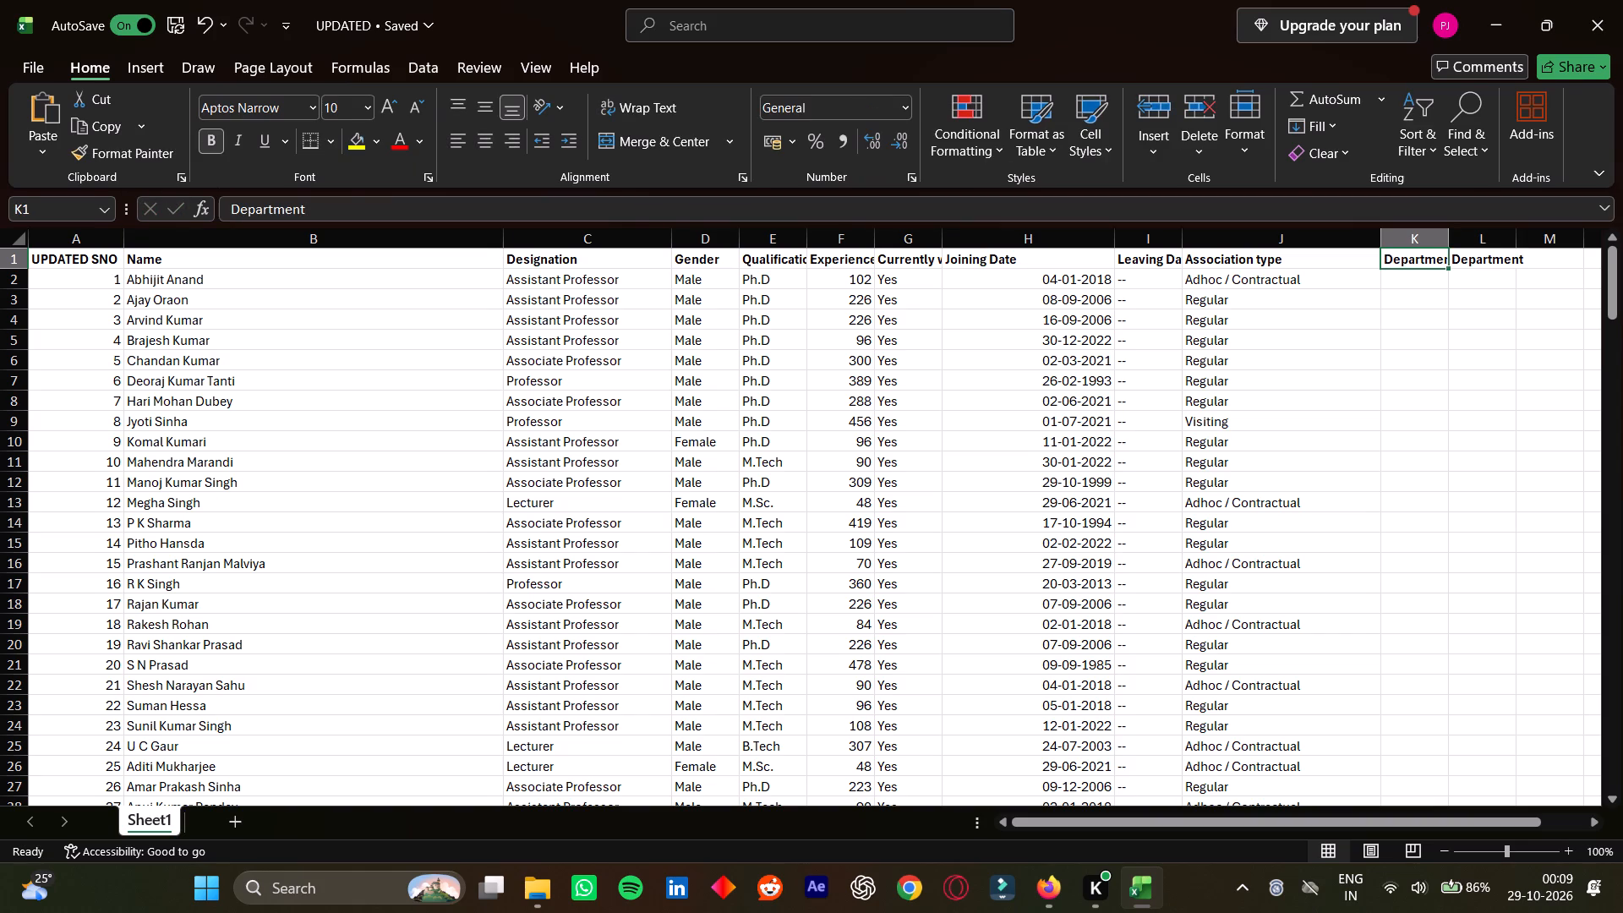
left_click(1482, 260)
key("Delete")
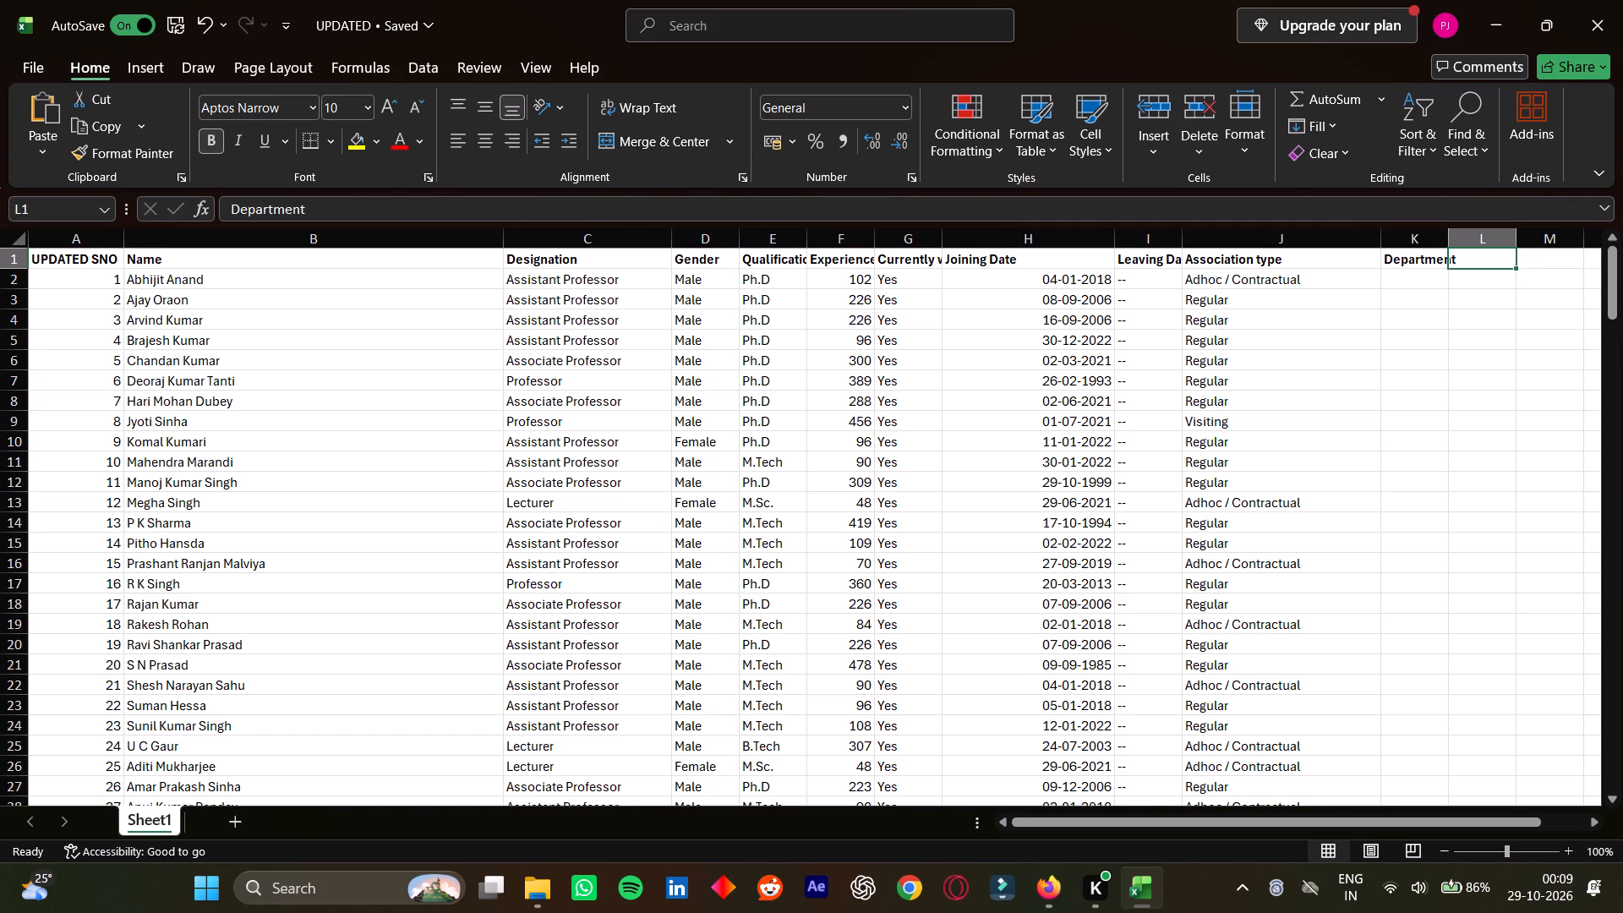
Widen column K so that the full Department header fits inside it.
left_click(1429, 303)
left_click(1571, 329)
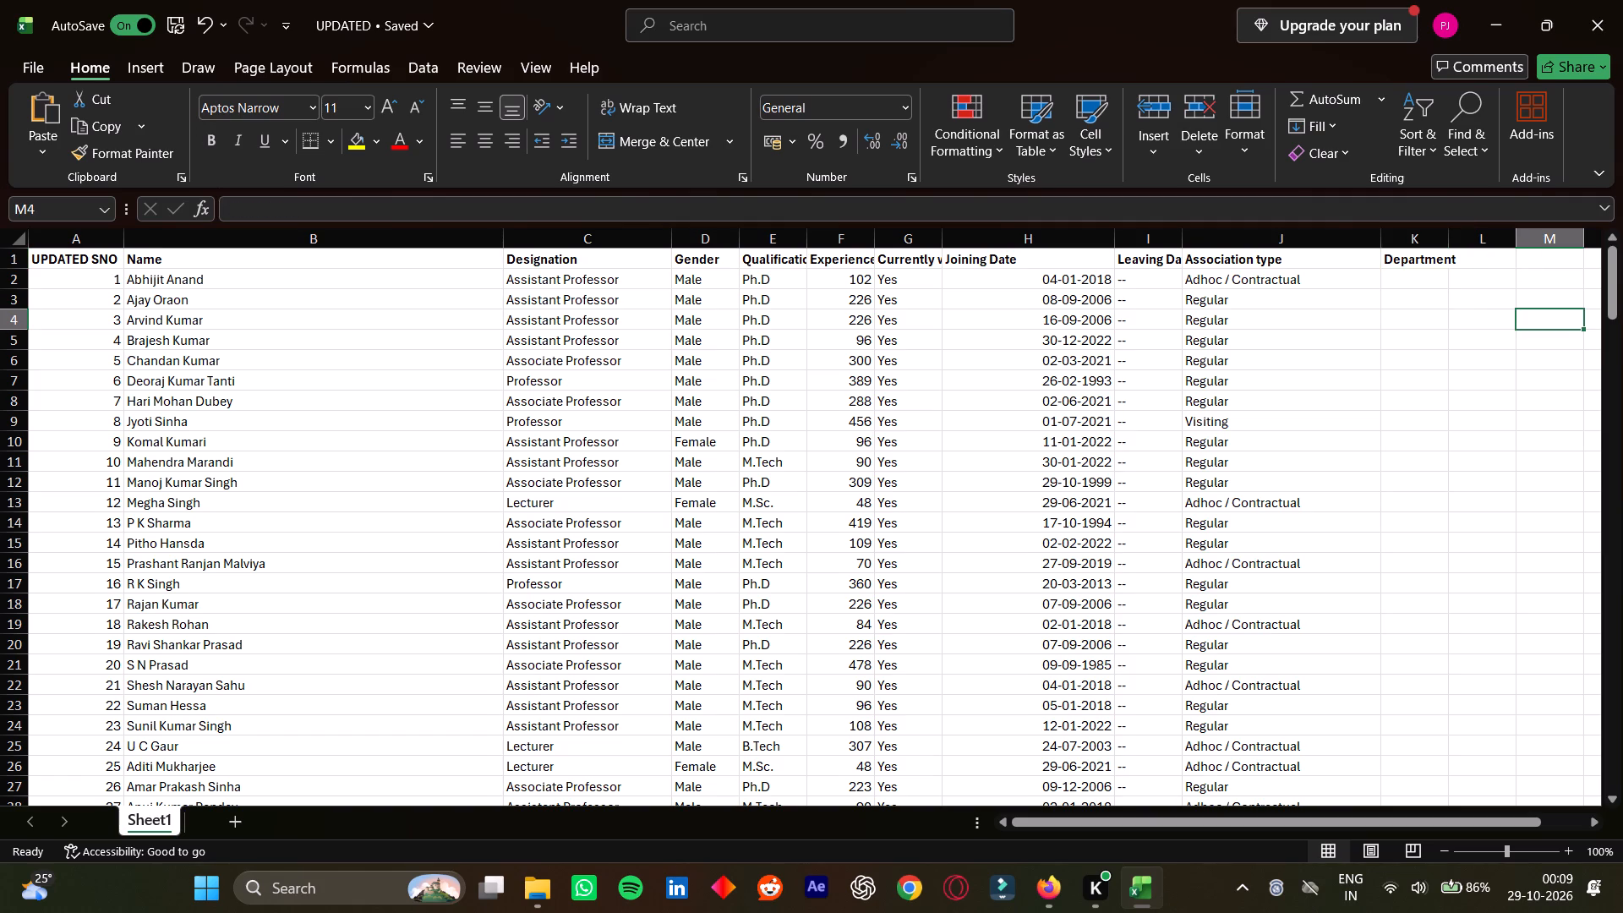
left_click(1450, 278)
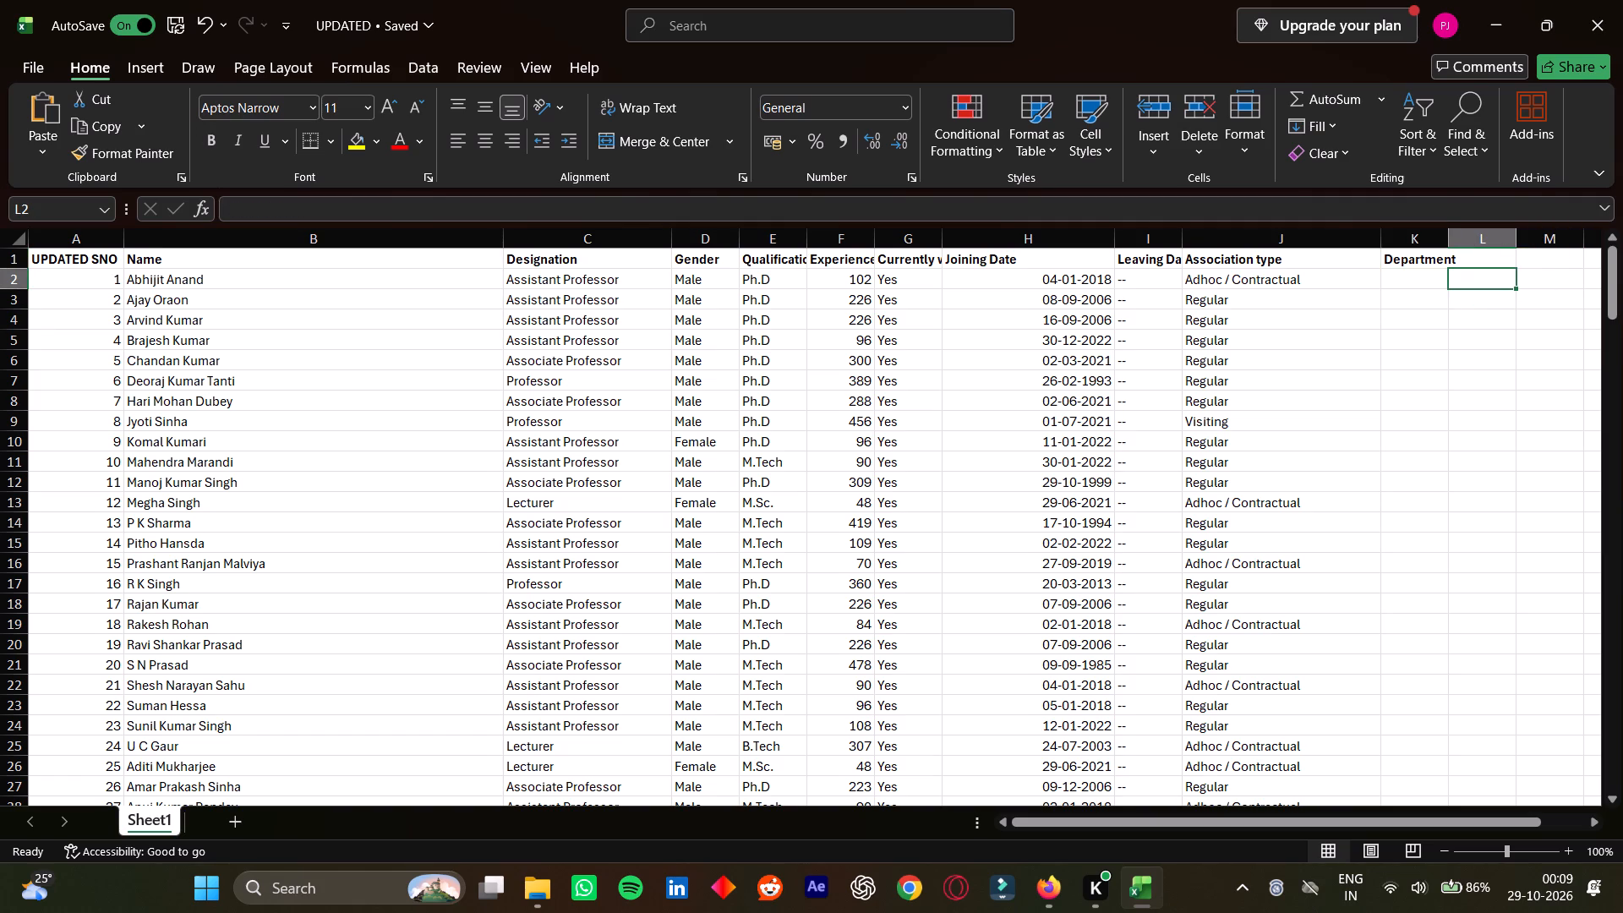
left_click(1451, 238)
left_click_drag(1451, 238, 1460, 238)
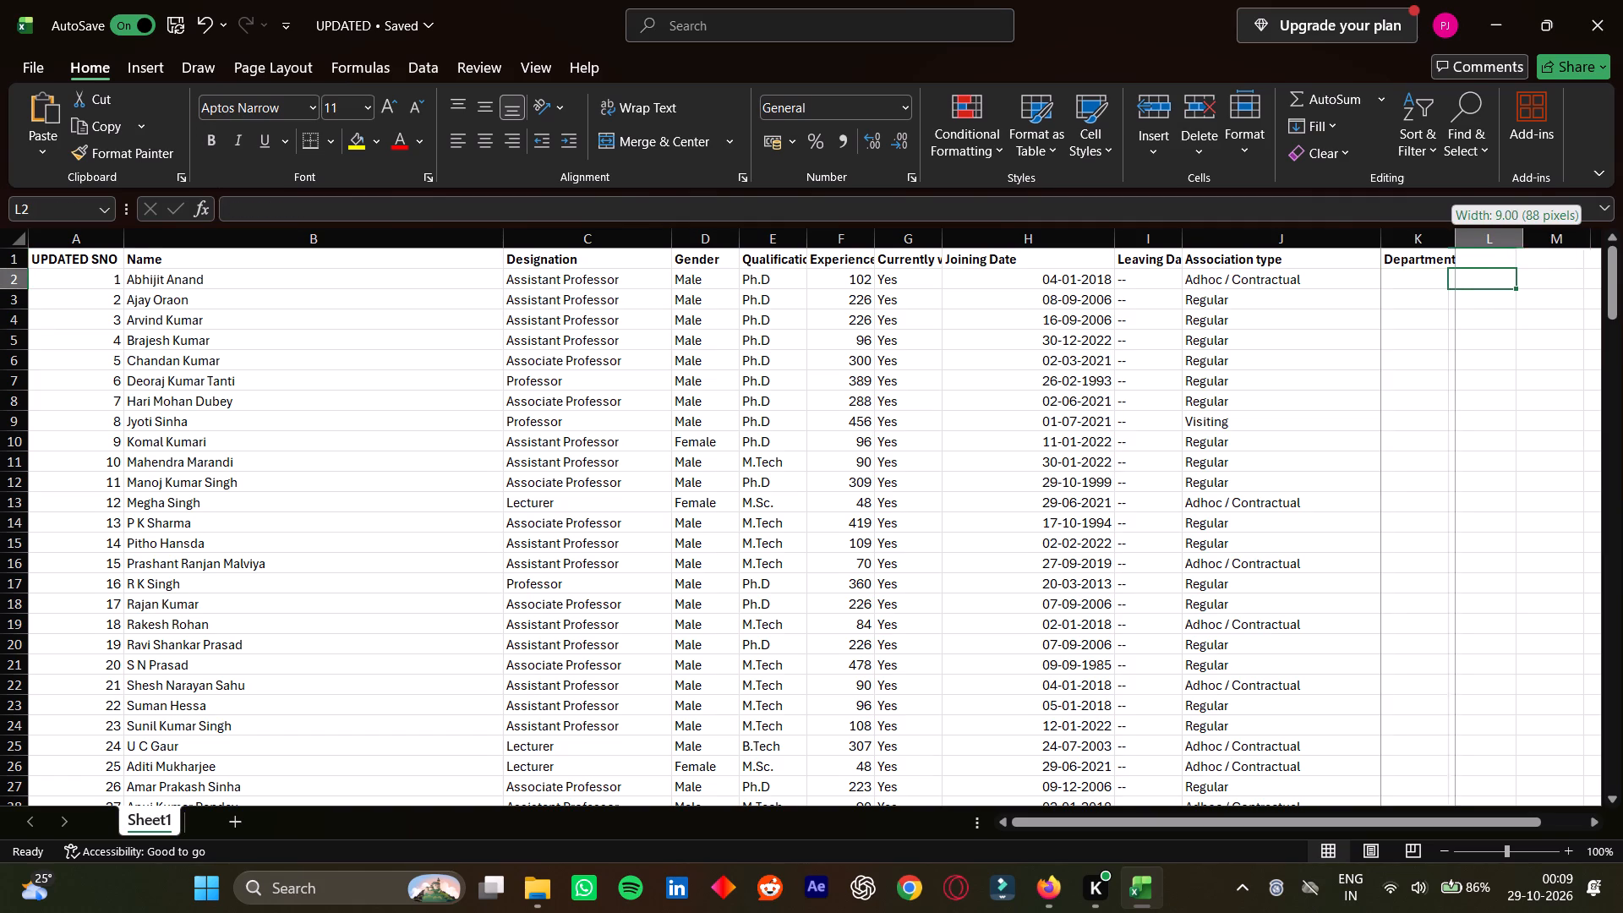
left_click_drag(1460, 238, 1471, 238)
left_click(1514, 342)
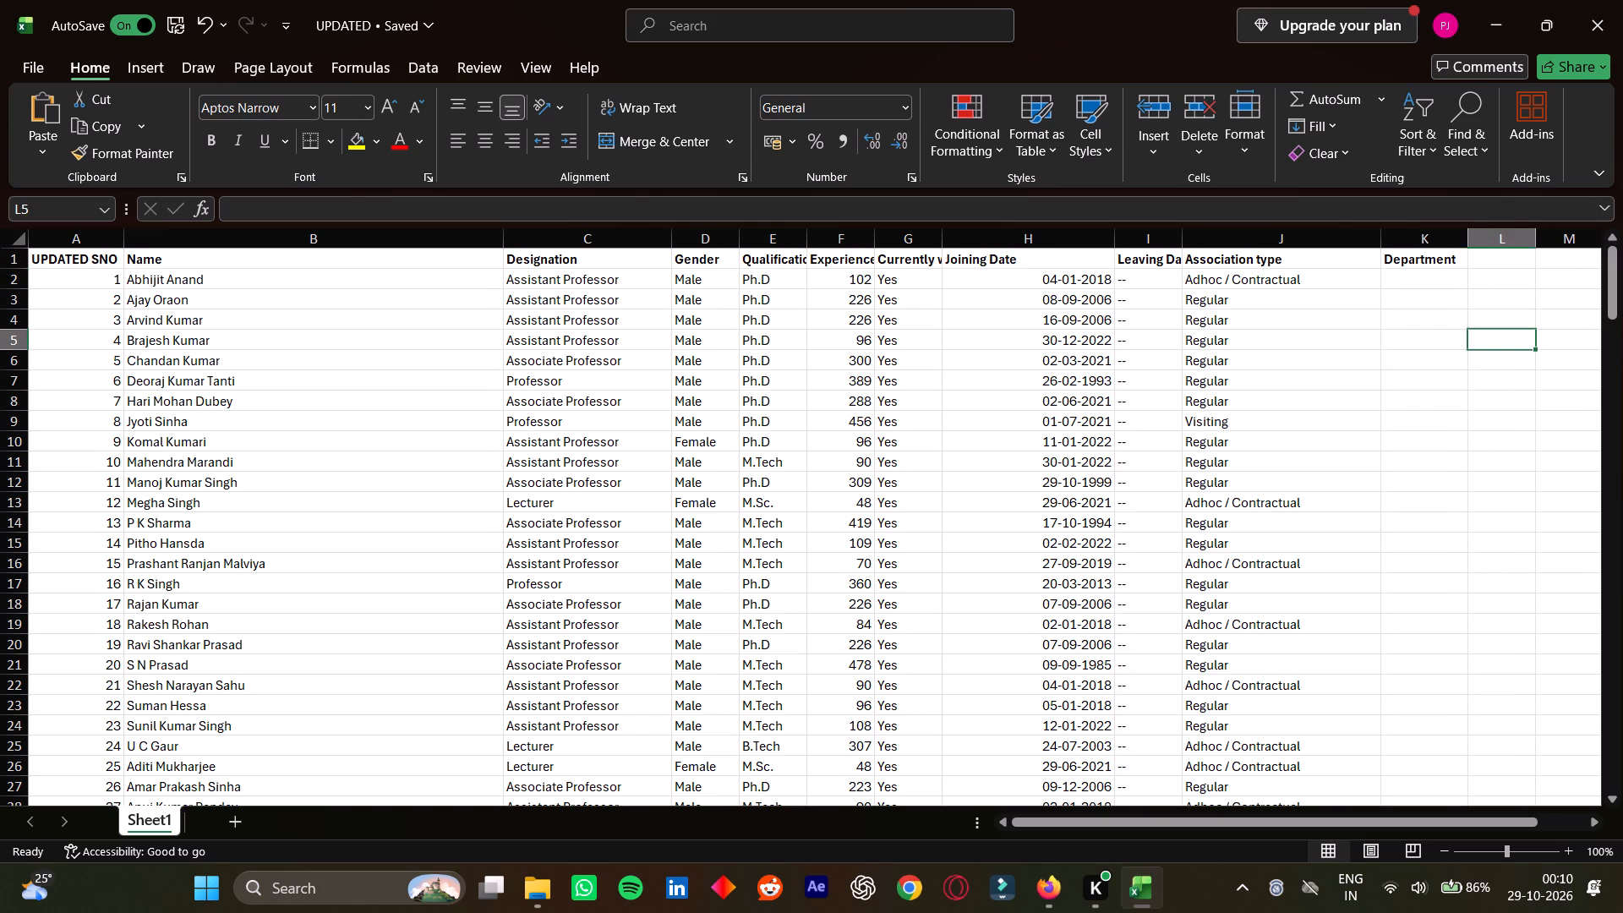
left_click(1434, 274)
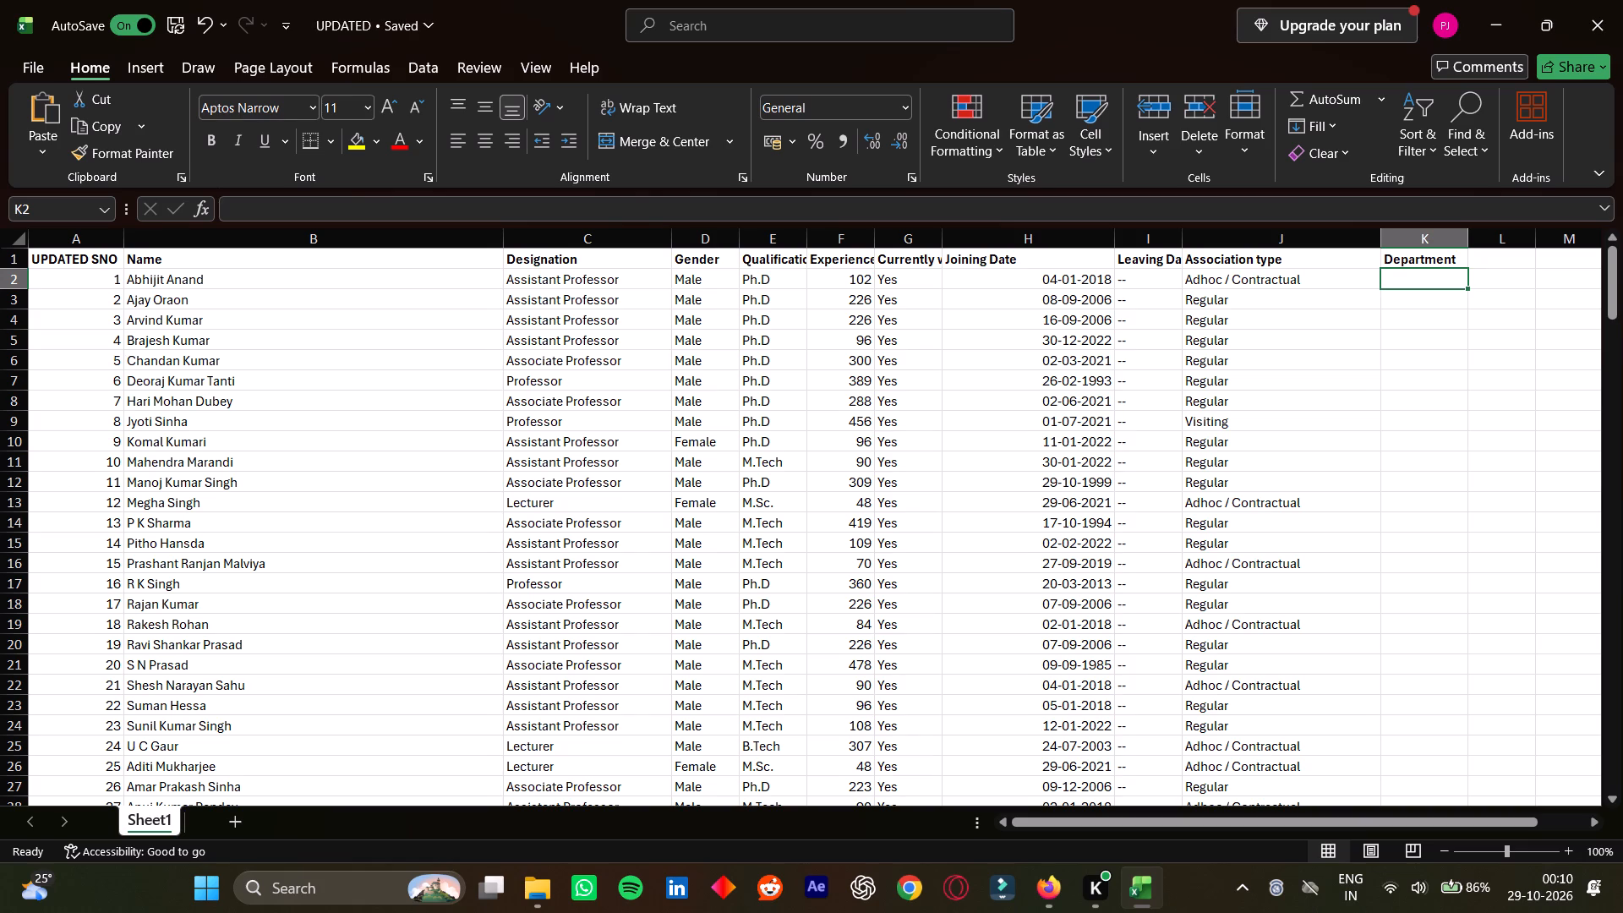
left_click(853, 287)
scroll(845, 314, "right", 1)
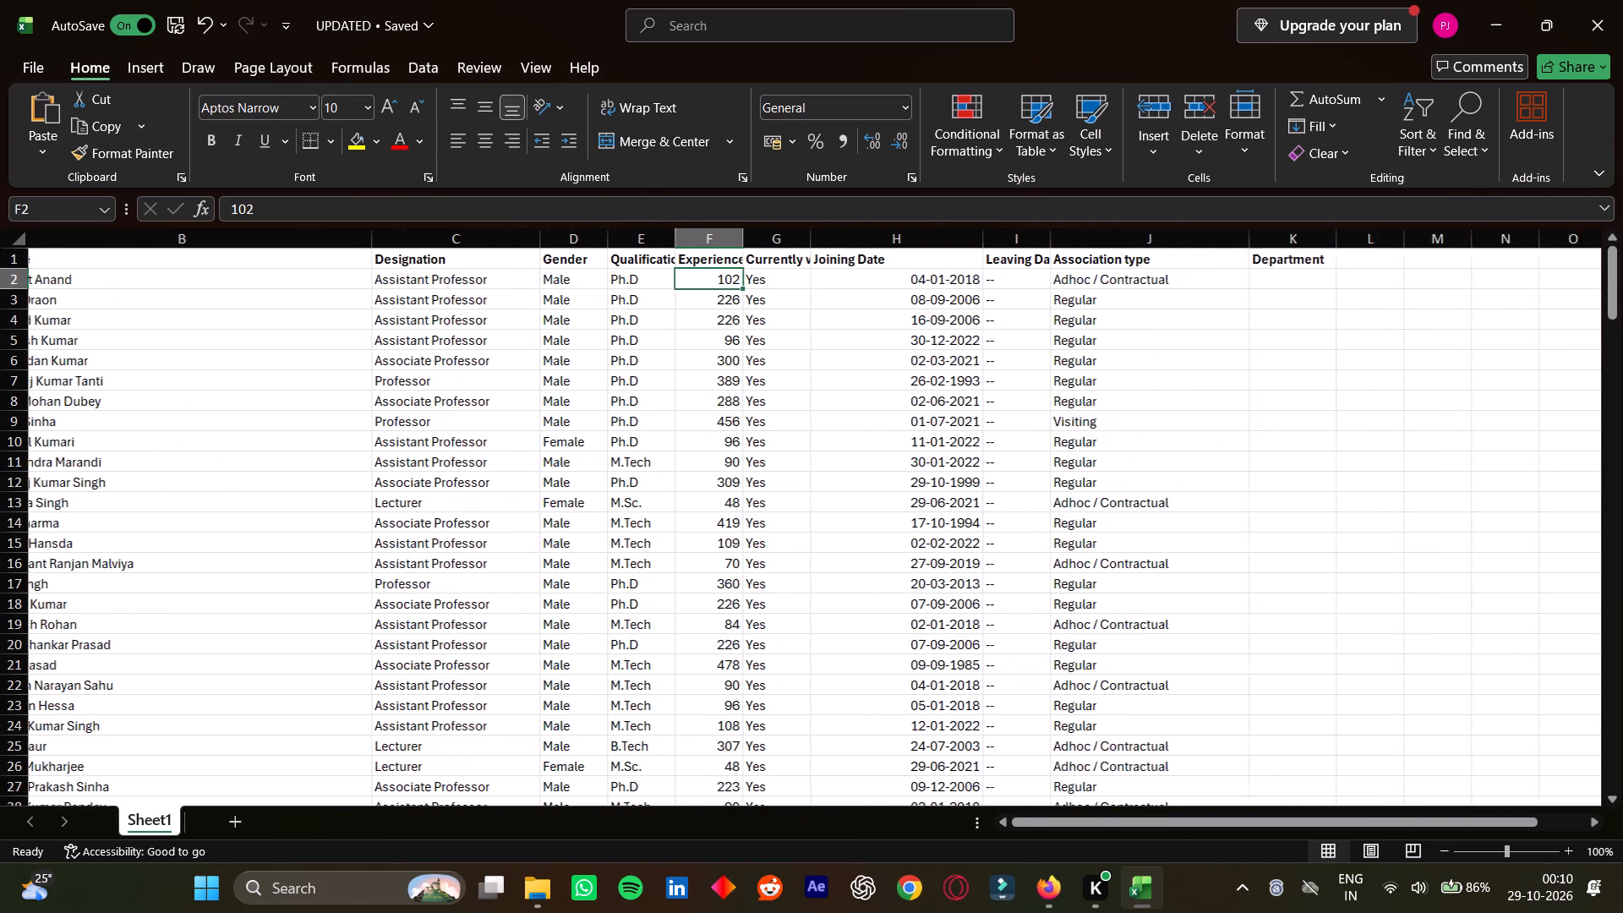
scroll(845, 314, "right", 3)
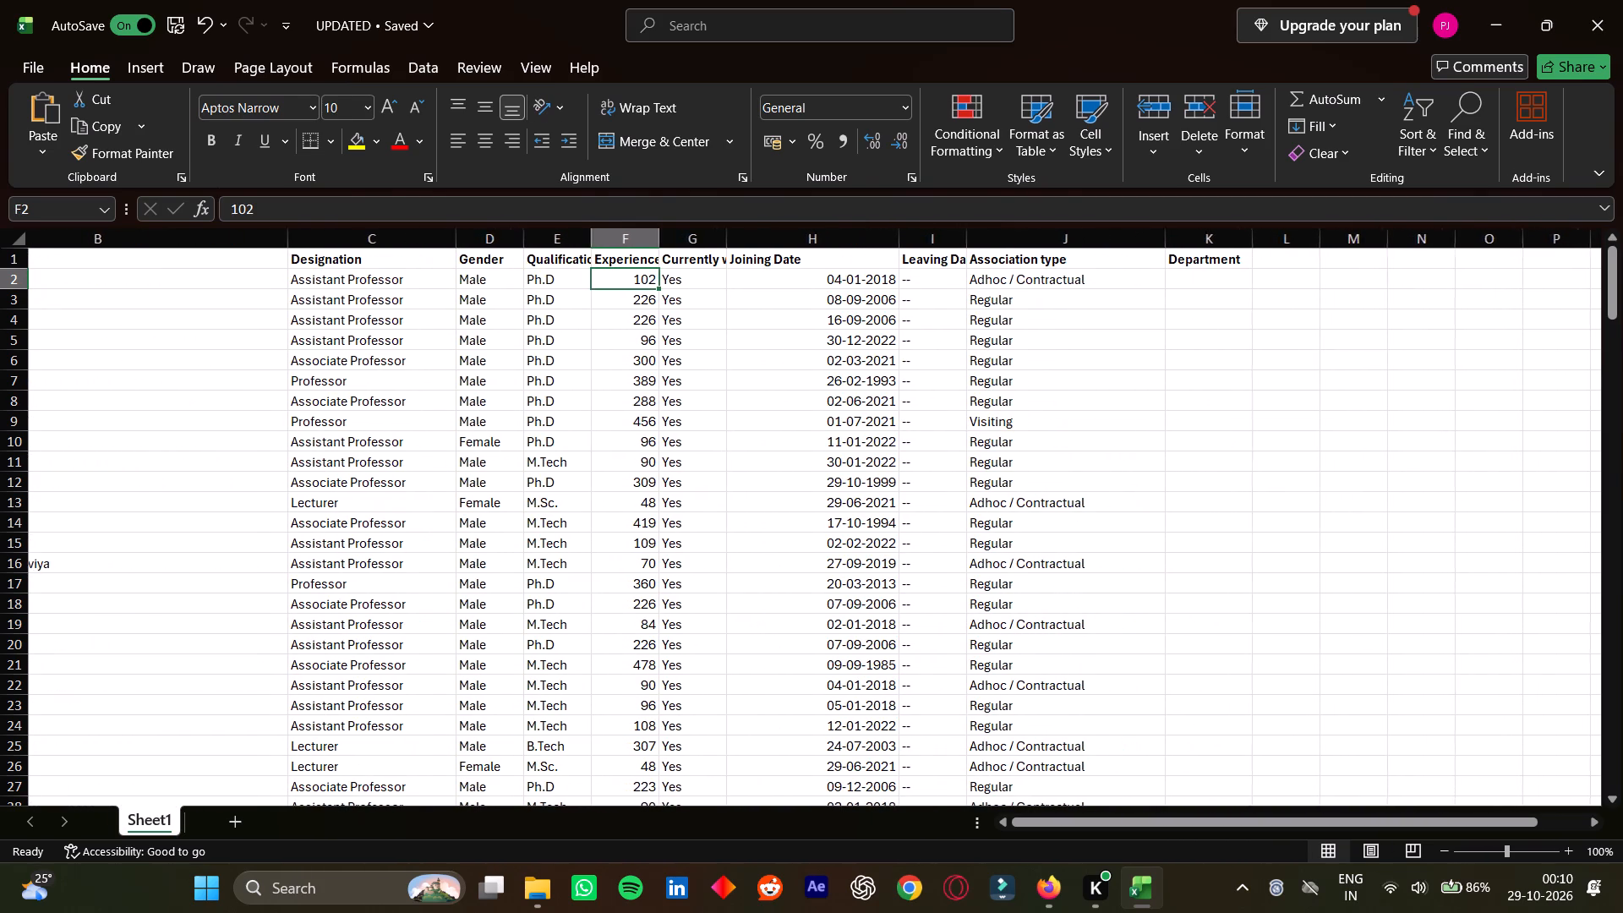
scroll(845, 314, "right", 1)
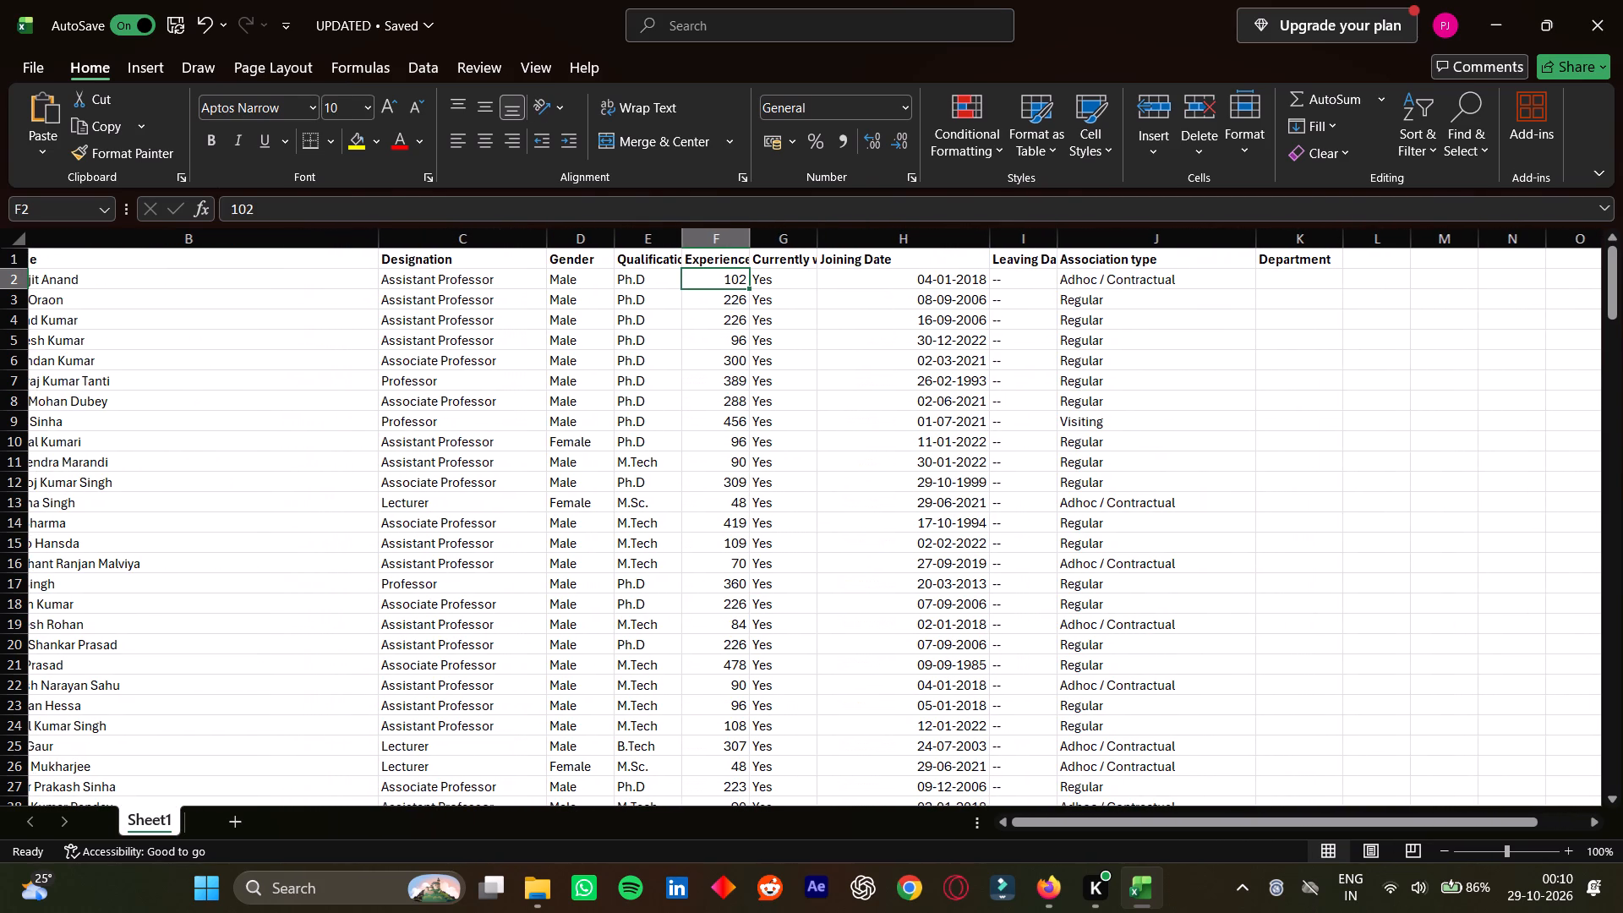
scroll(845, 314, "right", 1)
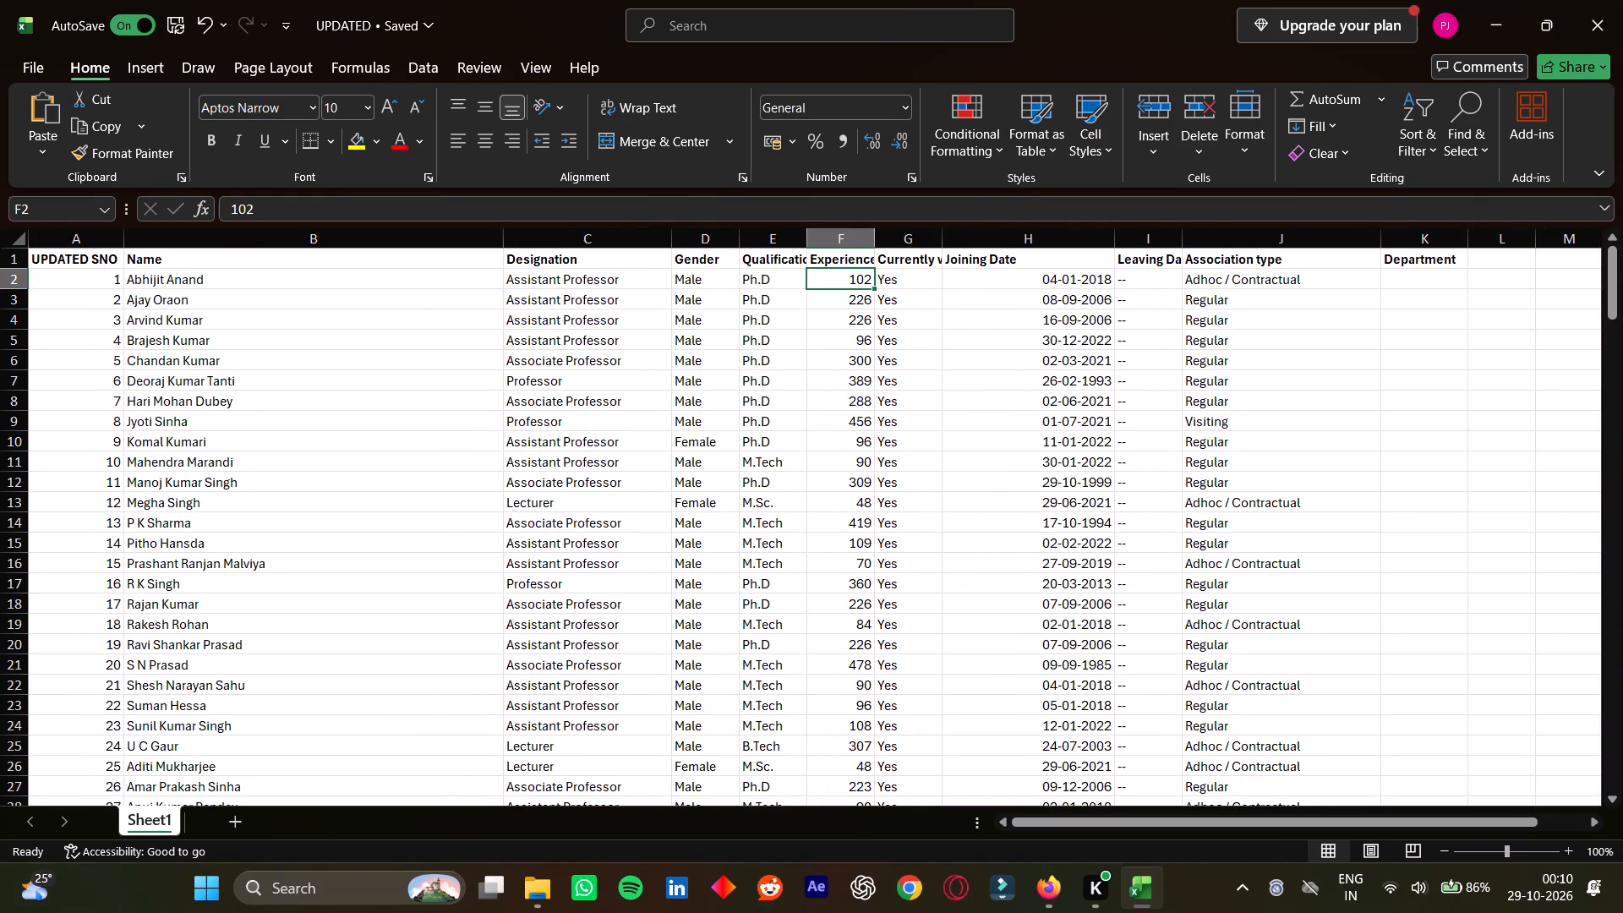
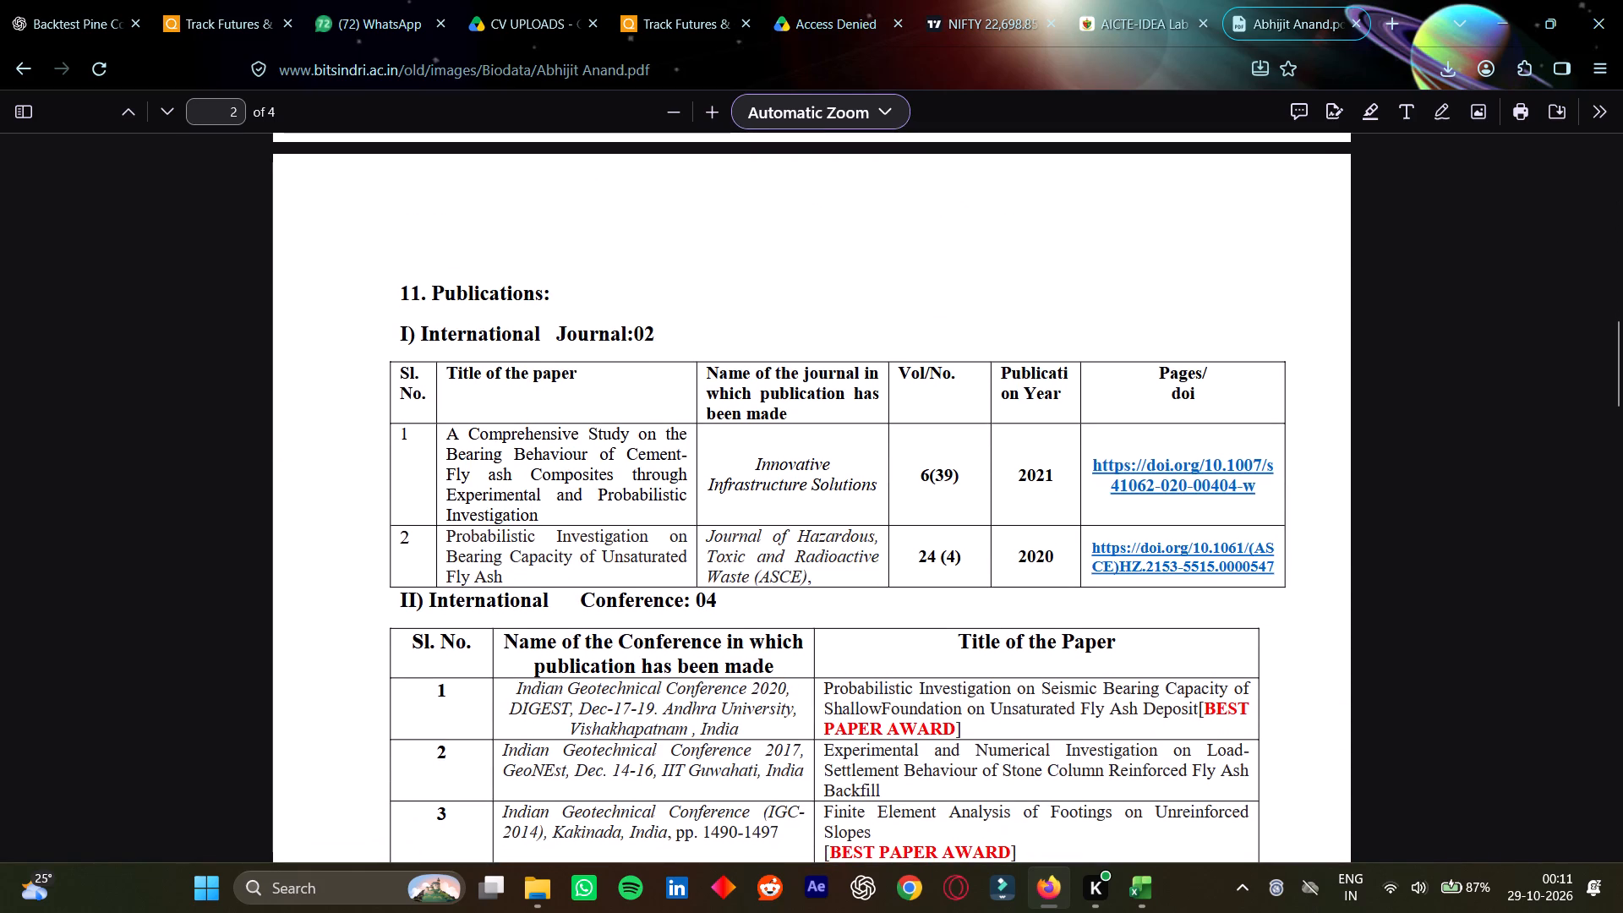
Read the open faculty CV from the publications on page 2 through the workshops, projects and personal profile to the closing declaration.
scroll(566, 476, "down", 2)
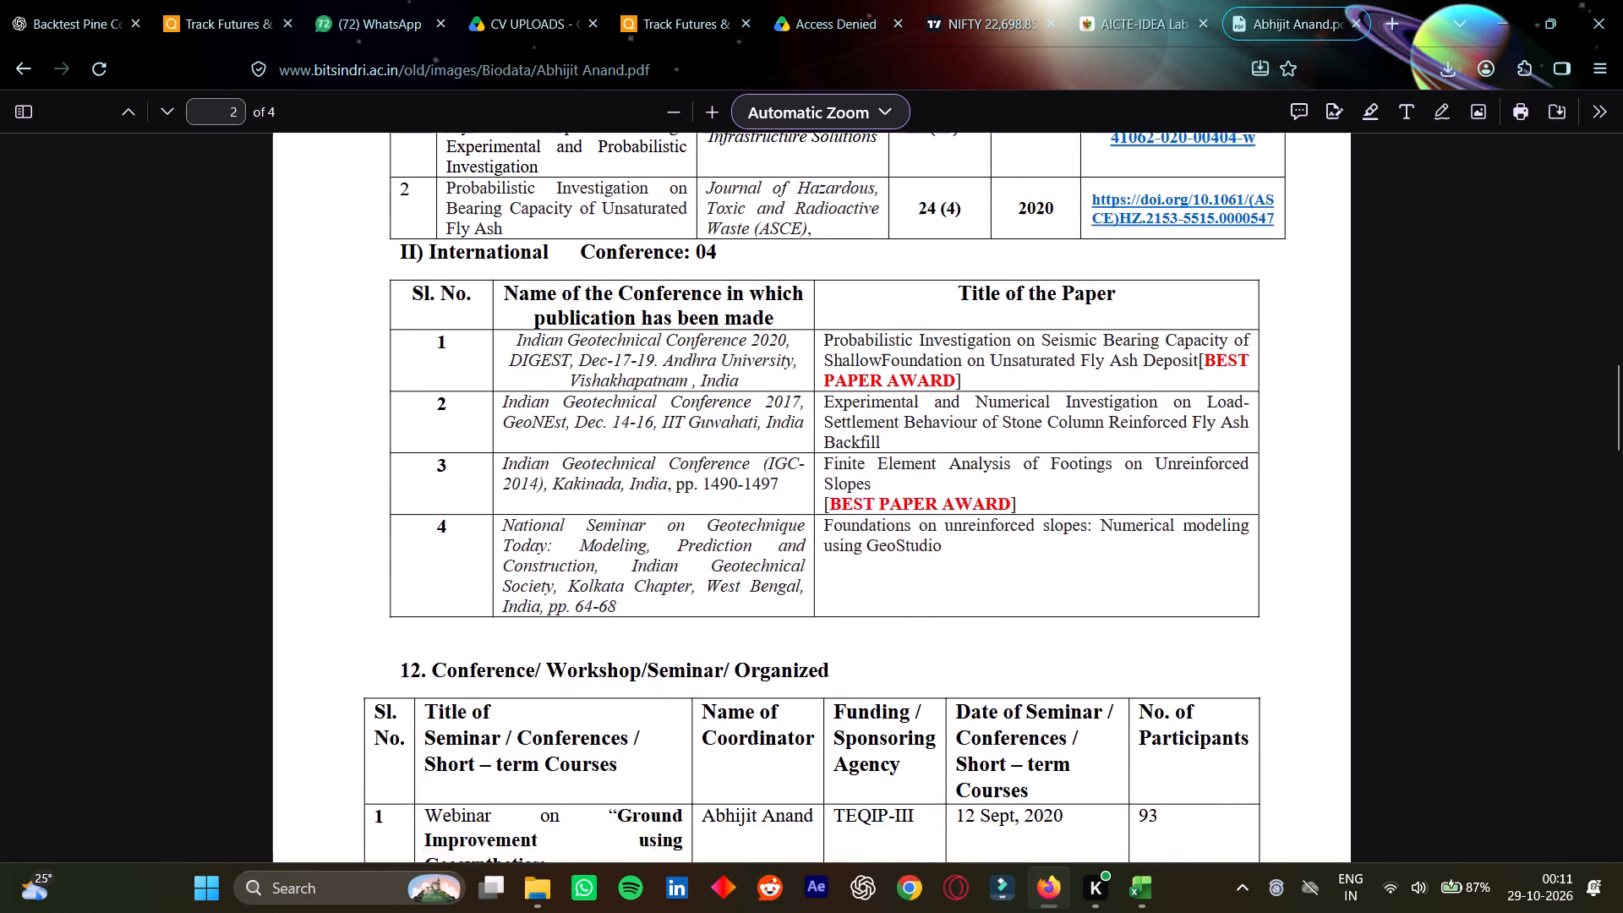
scroll(566, 476, "down", 6)
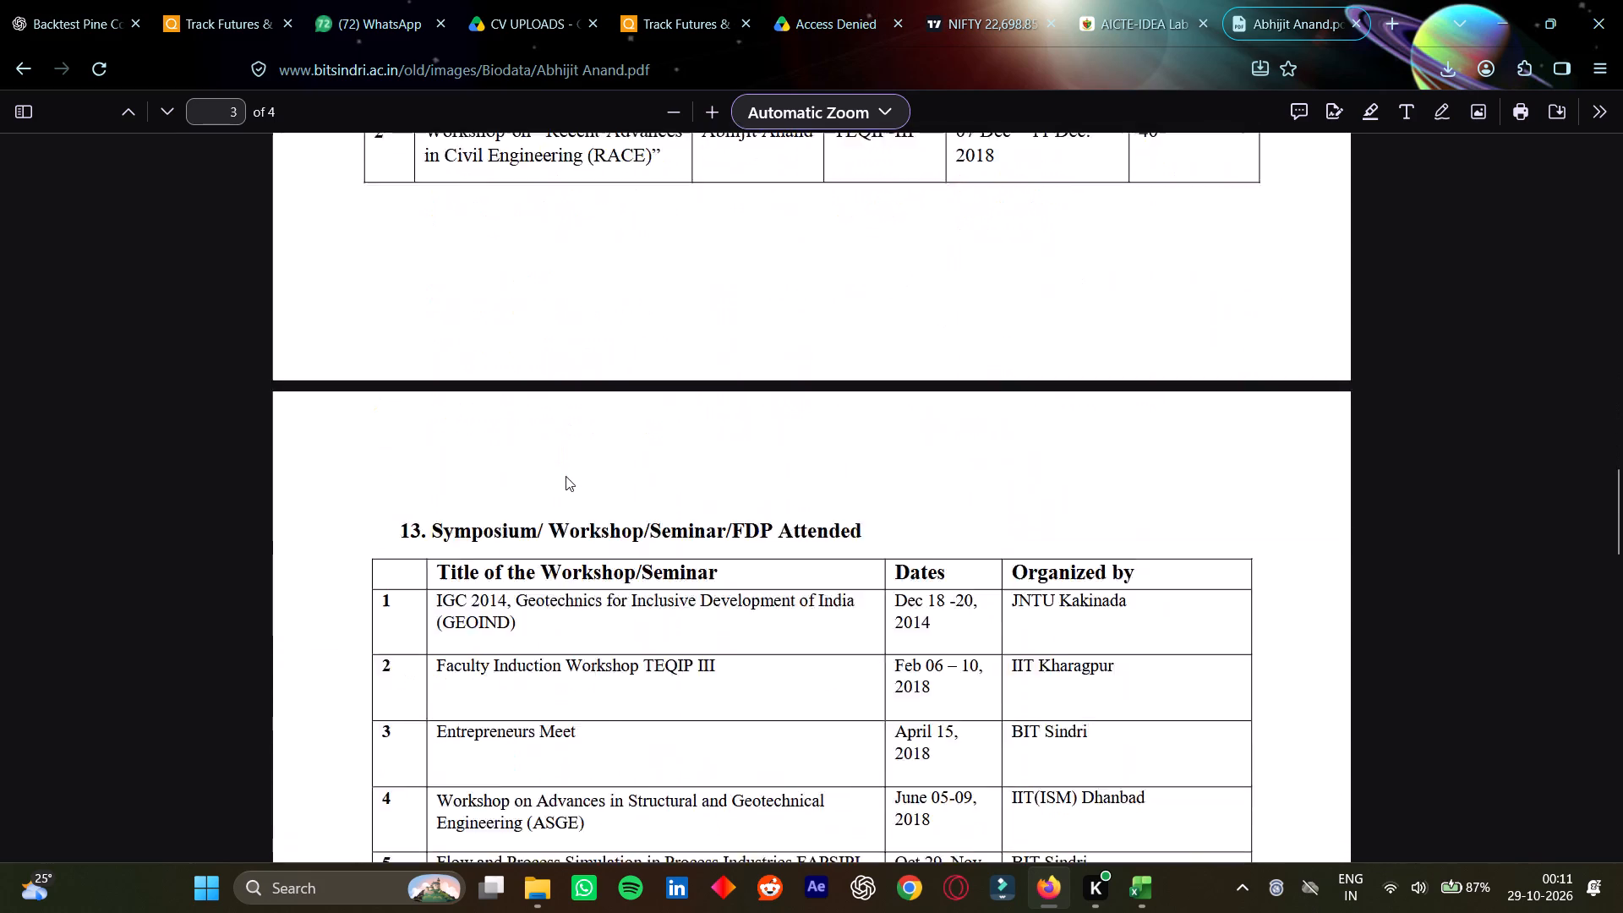
scroll(566, 476, "down", 9)
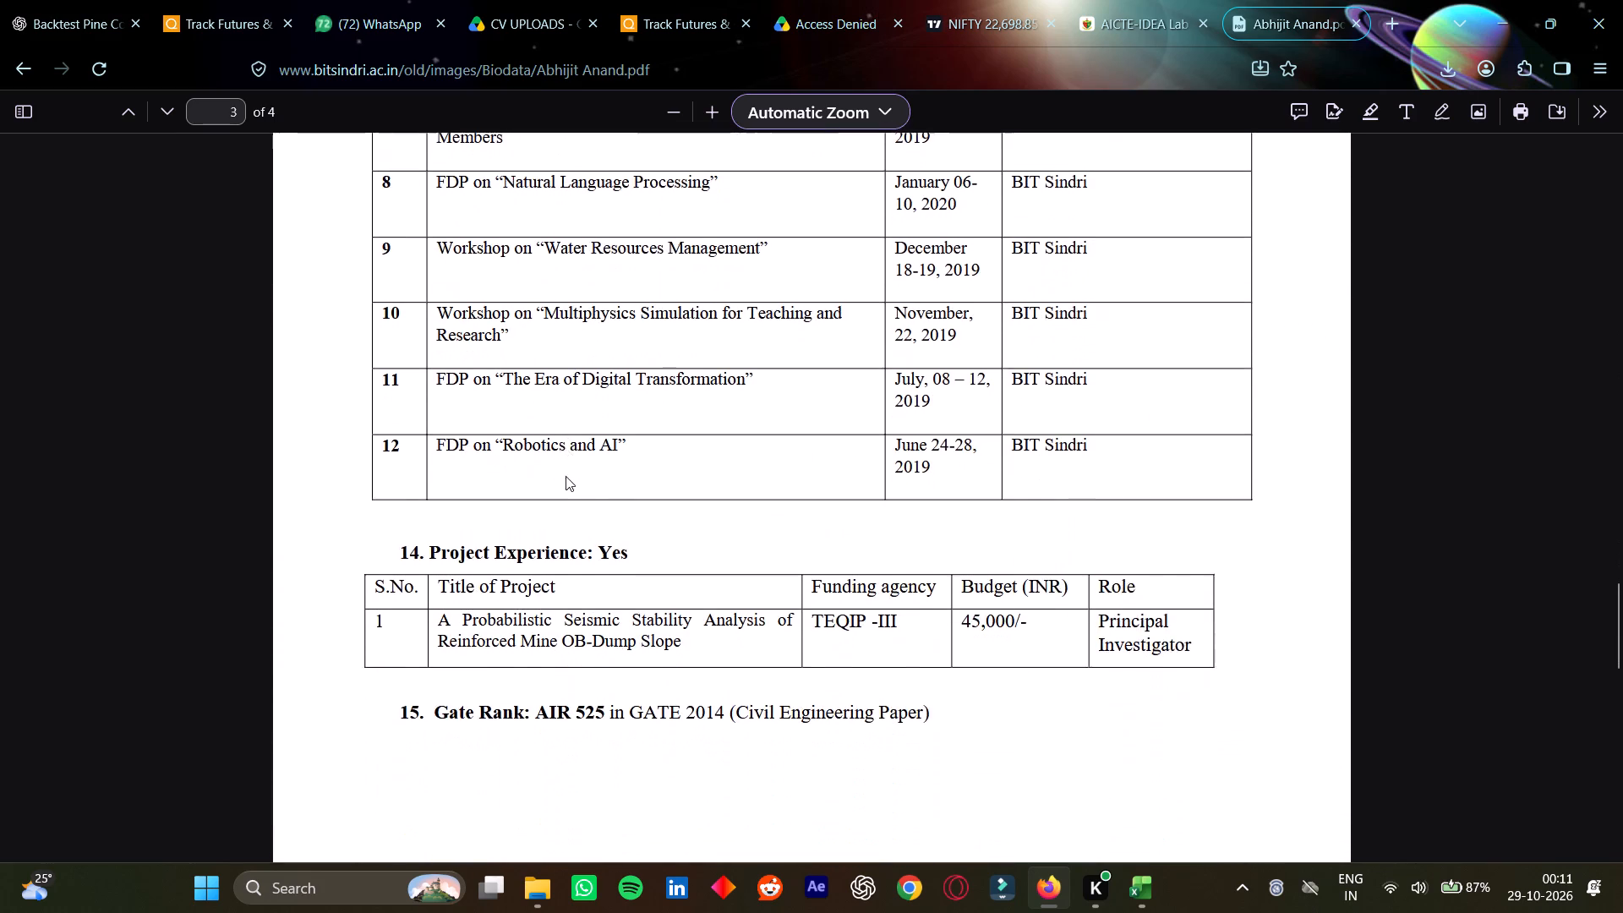
scroll(566, 476, "down", 3)
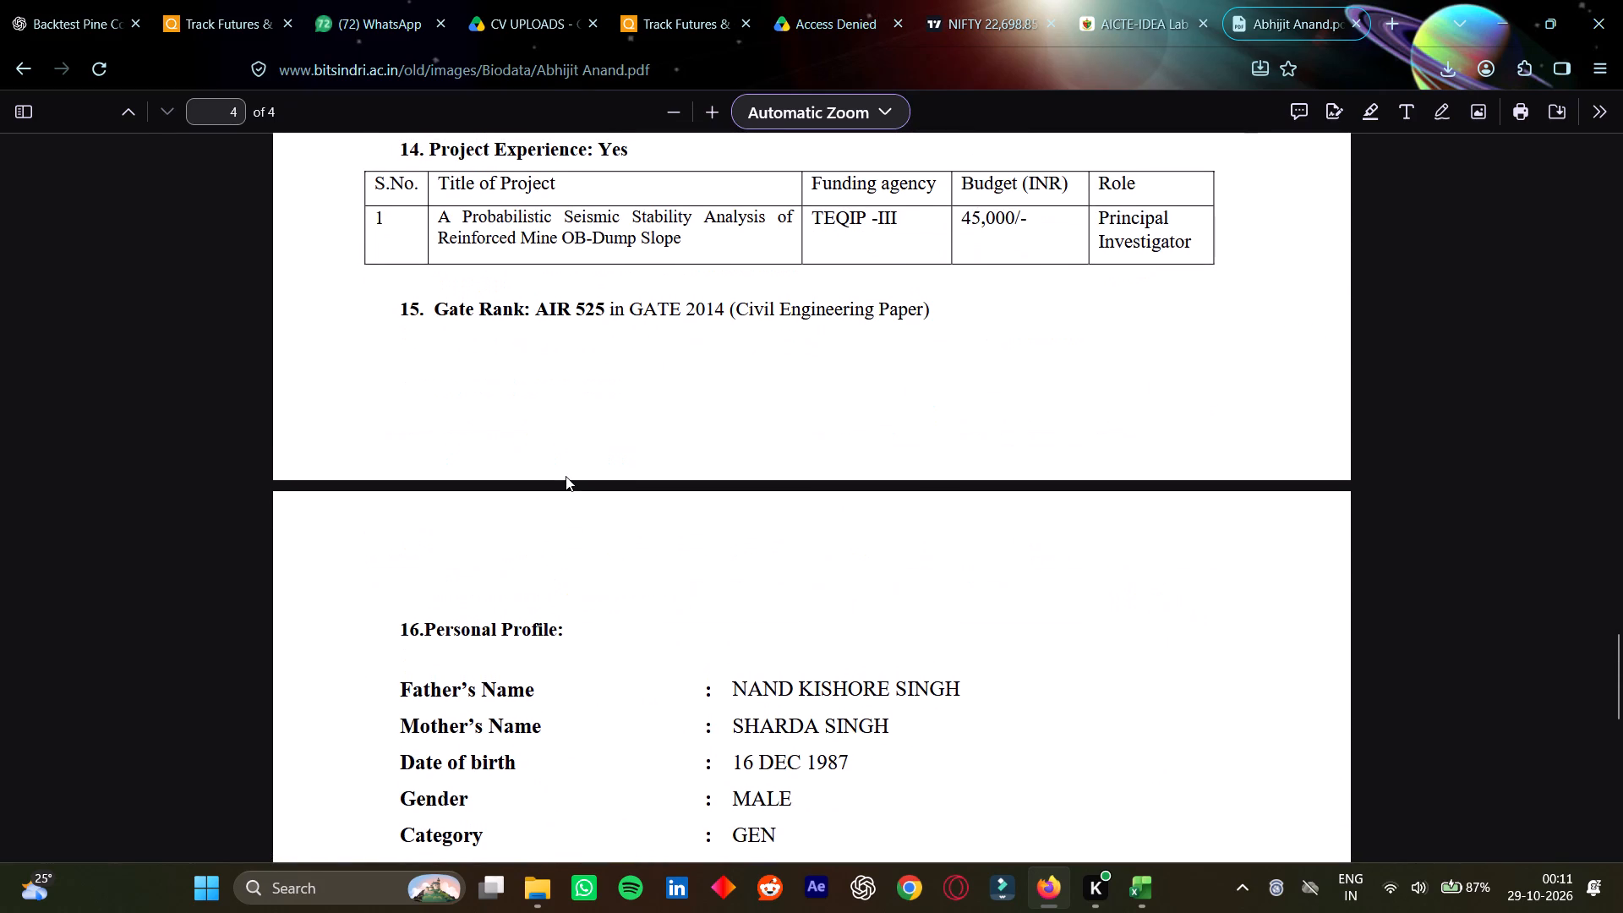
scroll(566, 476, "down", 3)
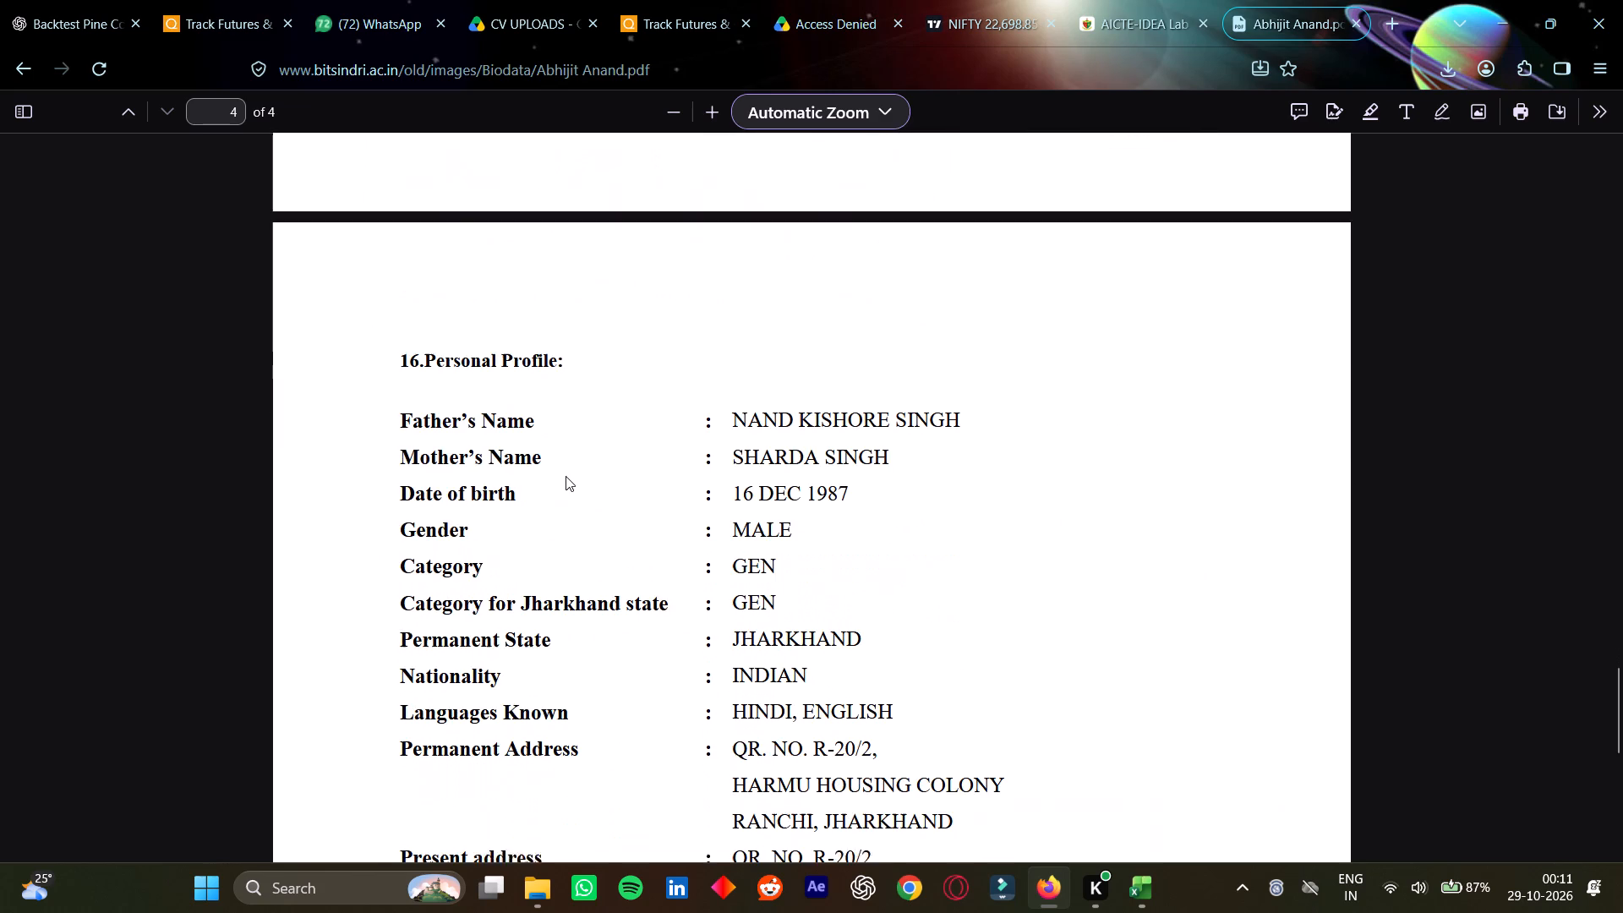
scroll(566, 476, "down", 3)
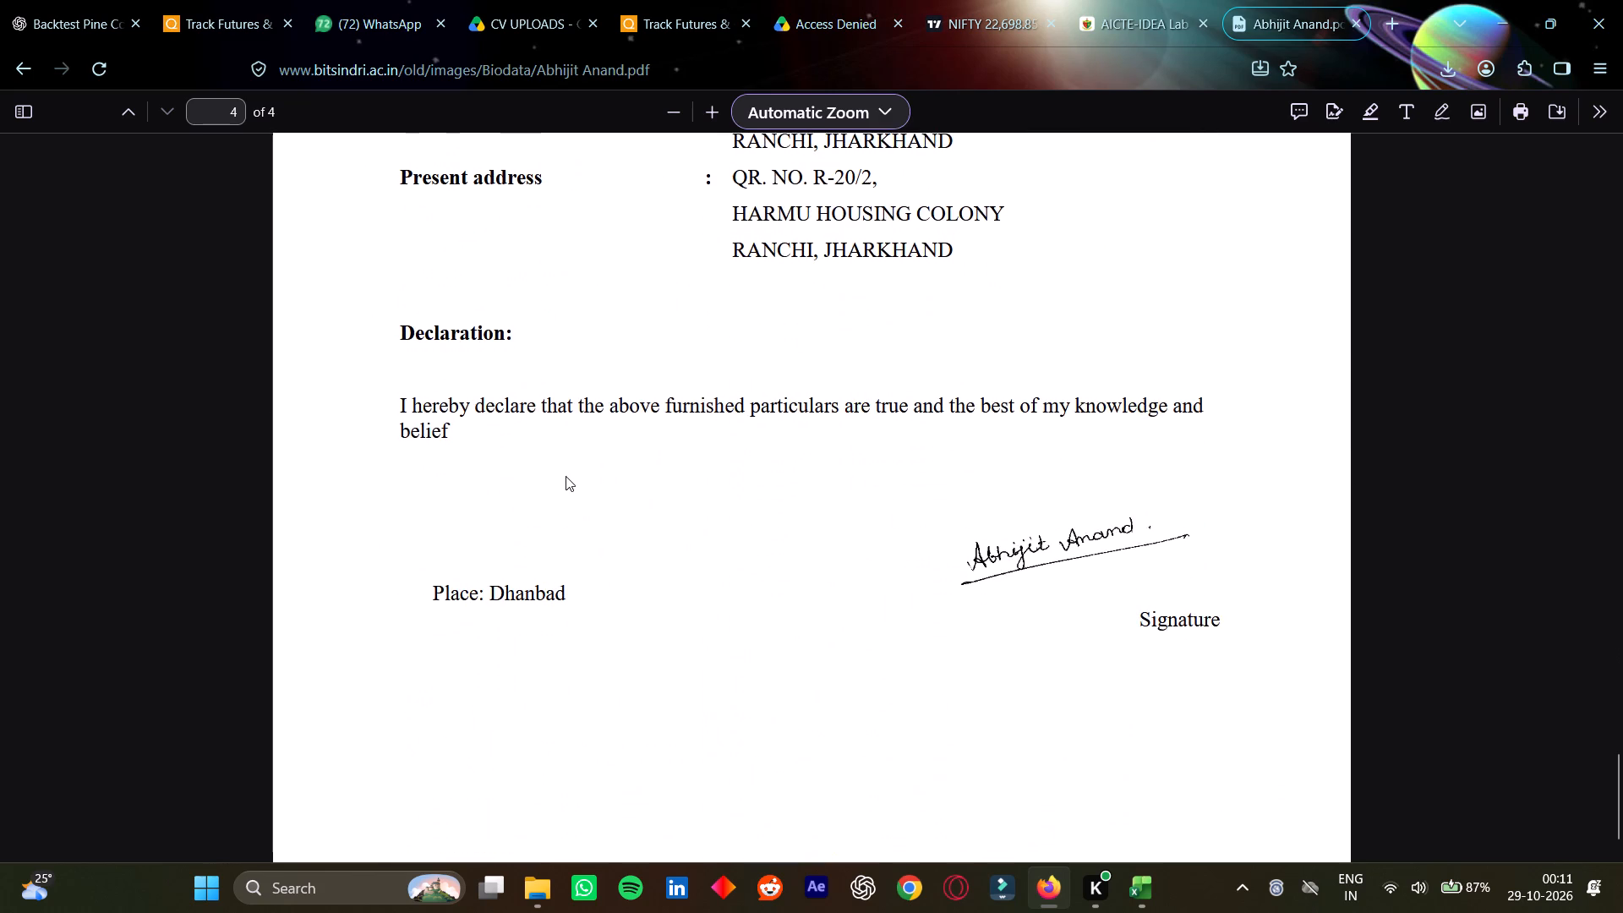
scroll(566, 476, "down", 6)
Go back through the CV to its first page and examine the department, qualifications, specialization and teaching experience.
scroll(566, 476, "up", 4)
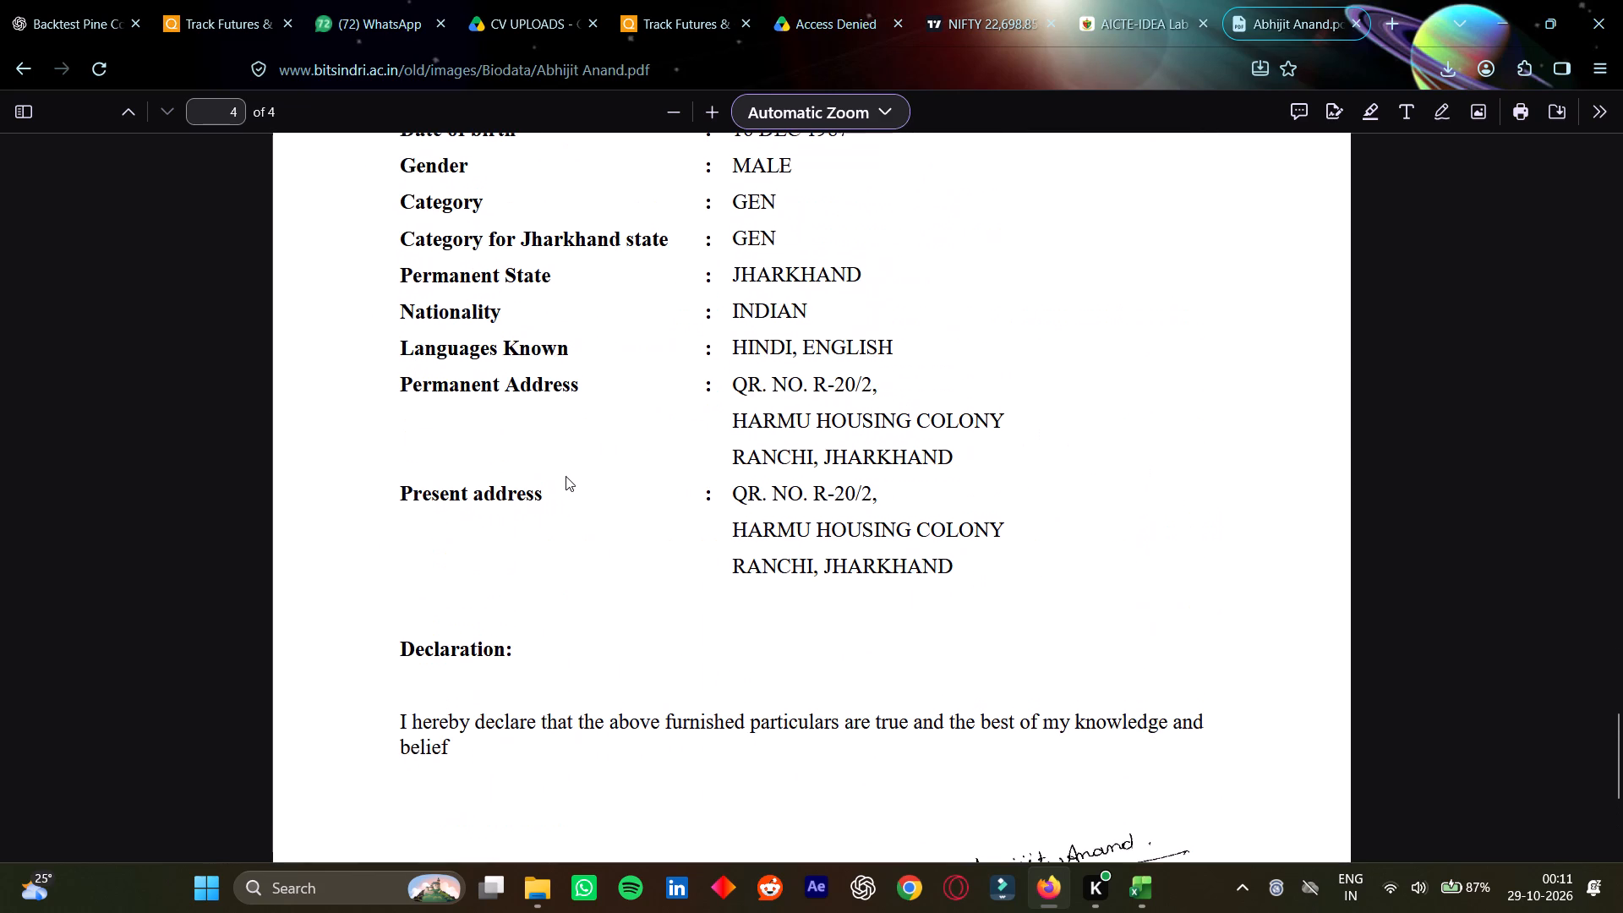
scroll(566, 476, "up", 7)
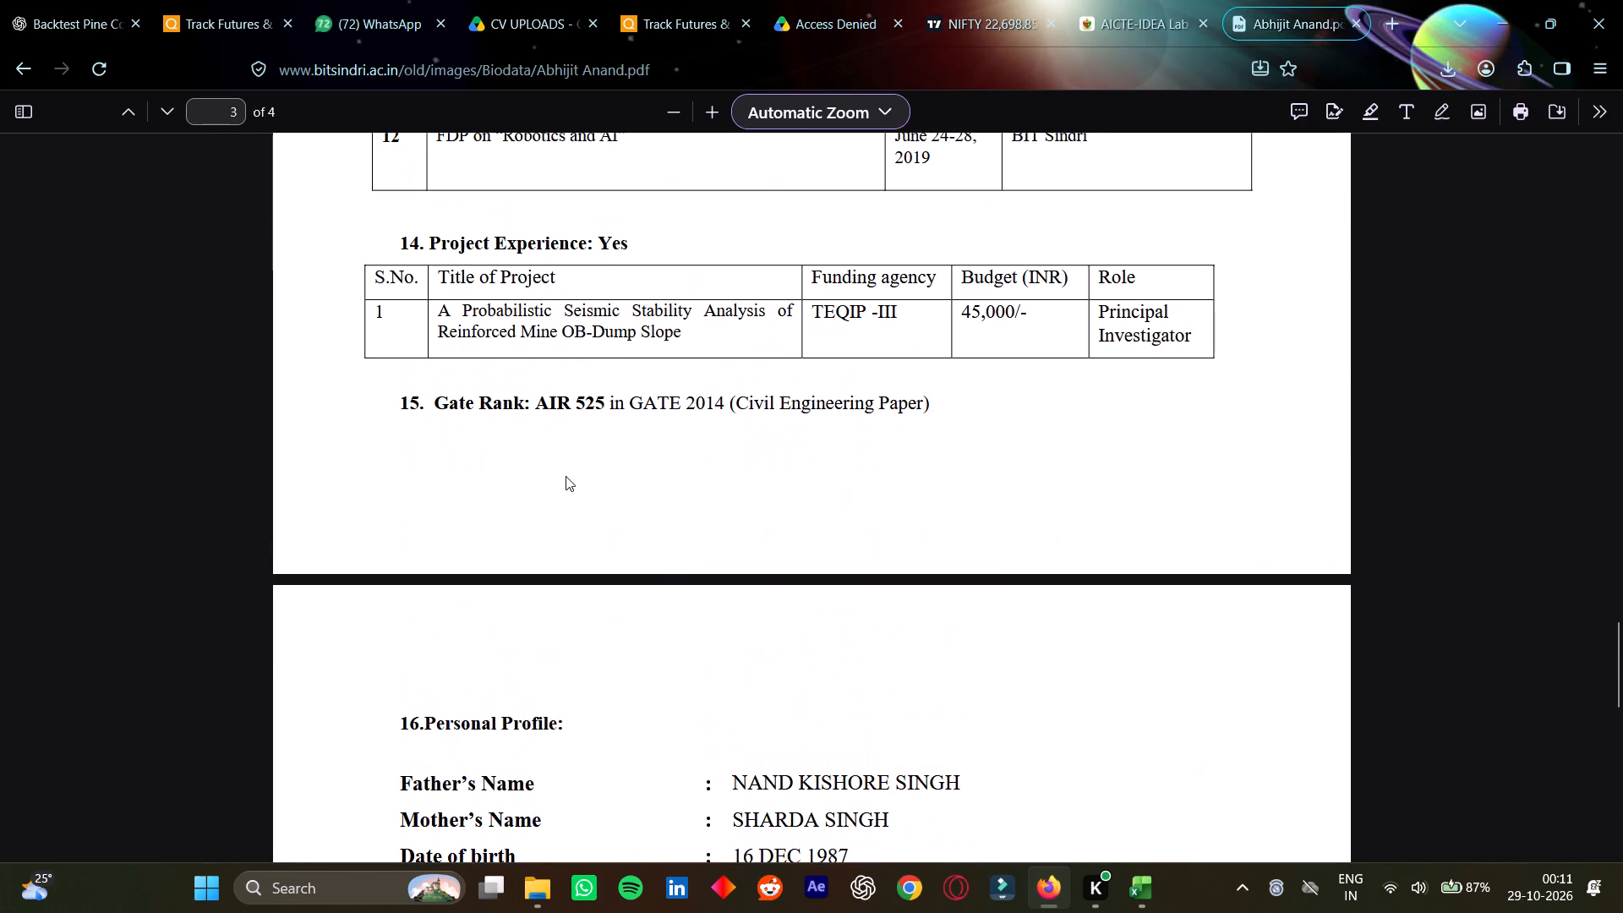
scroll(566, 476, "up", 1)
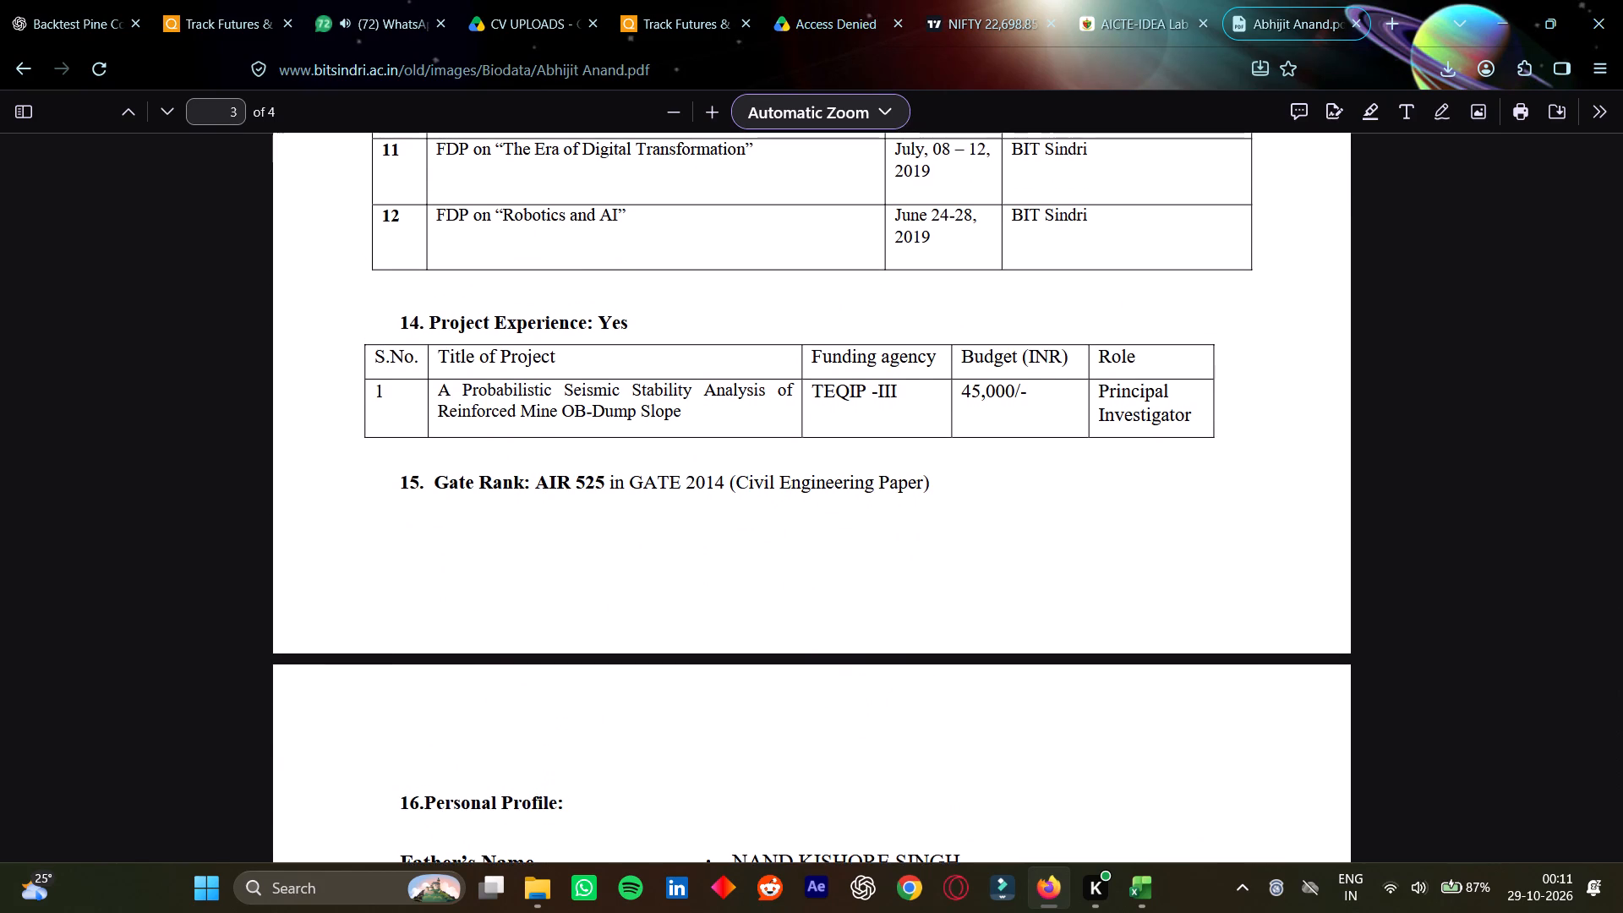
scroll(566, 476, "up", 15)
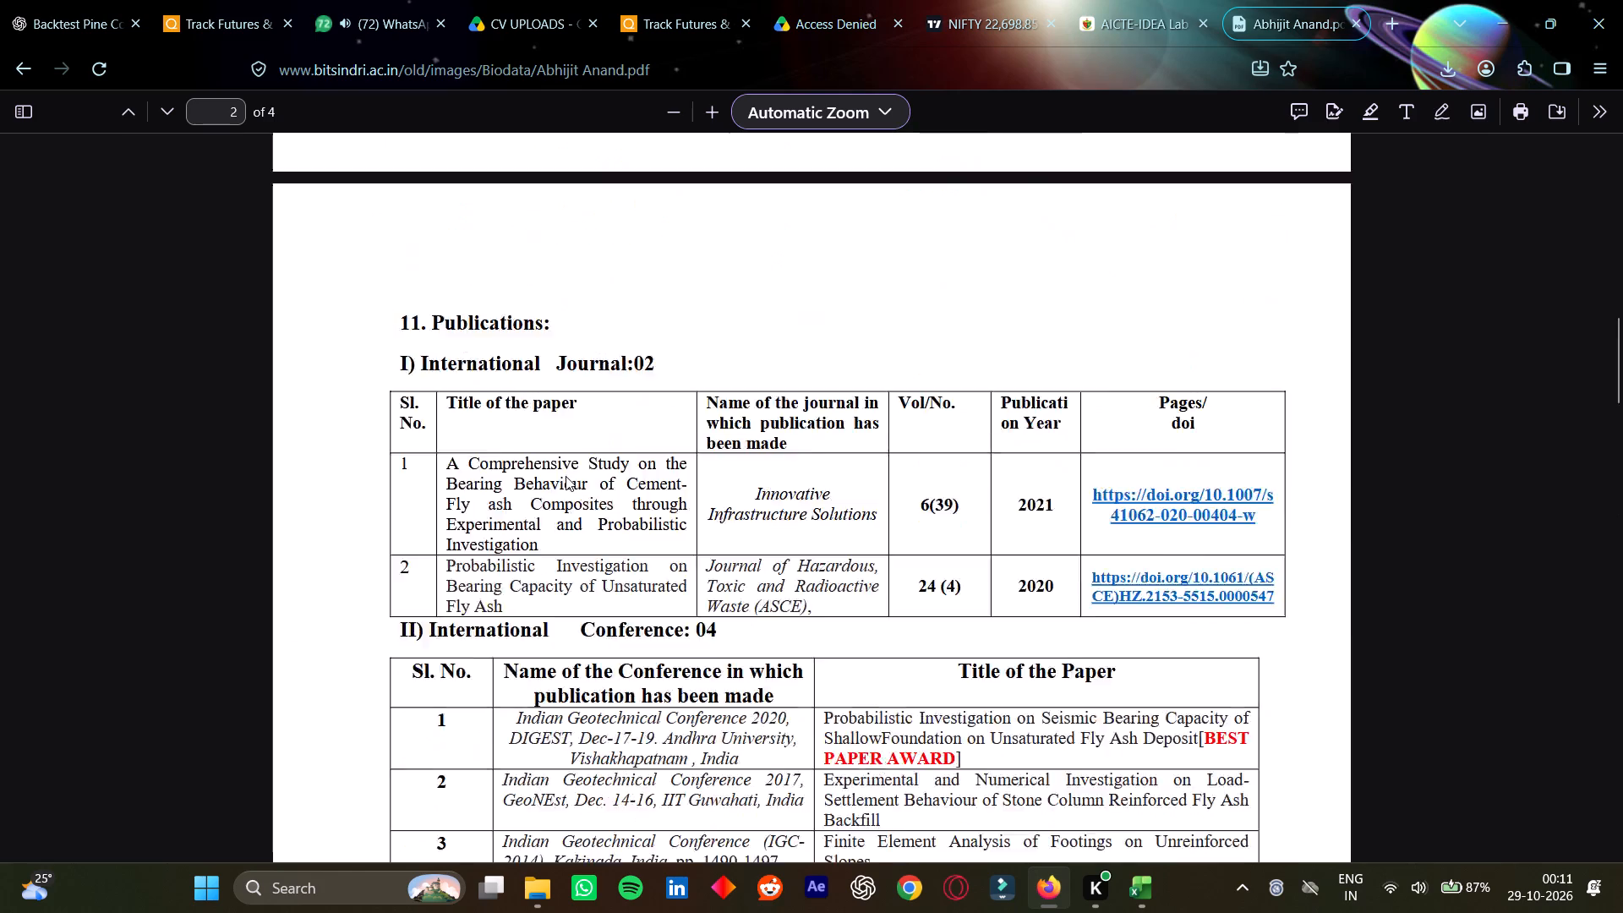
scroll(566, 476, "up", 4)
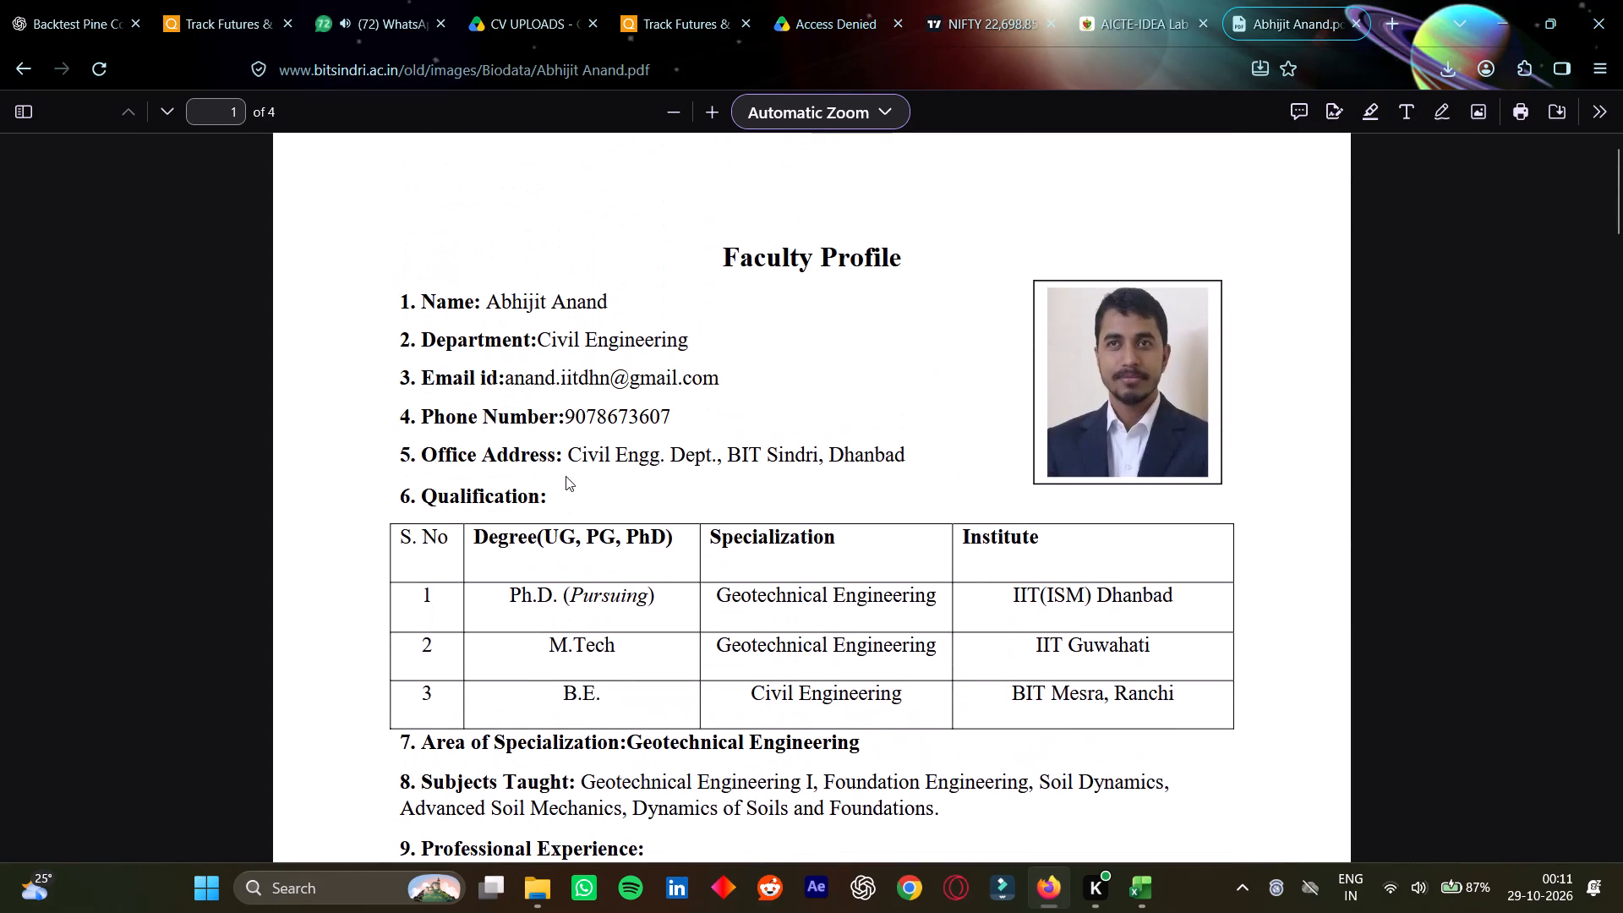
scroll(566, 476, "down", 3)
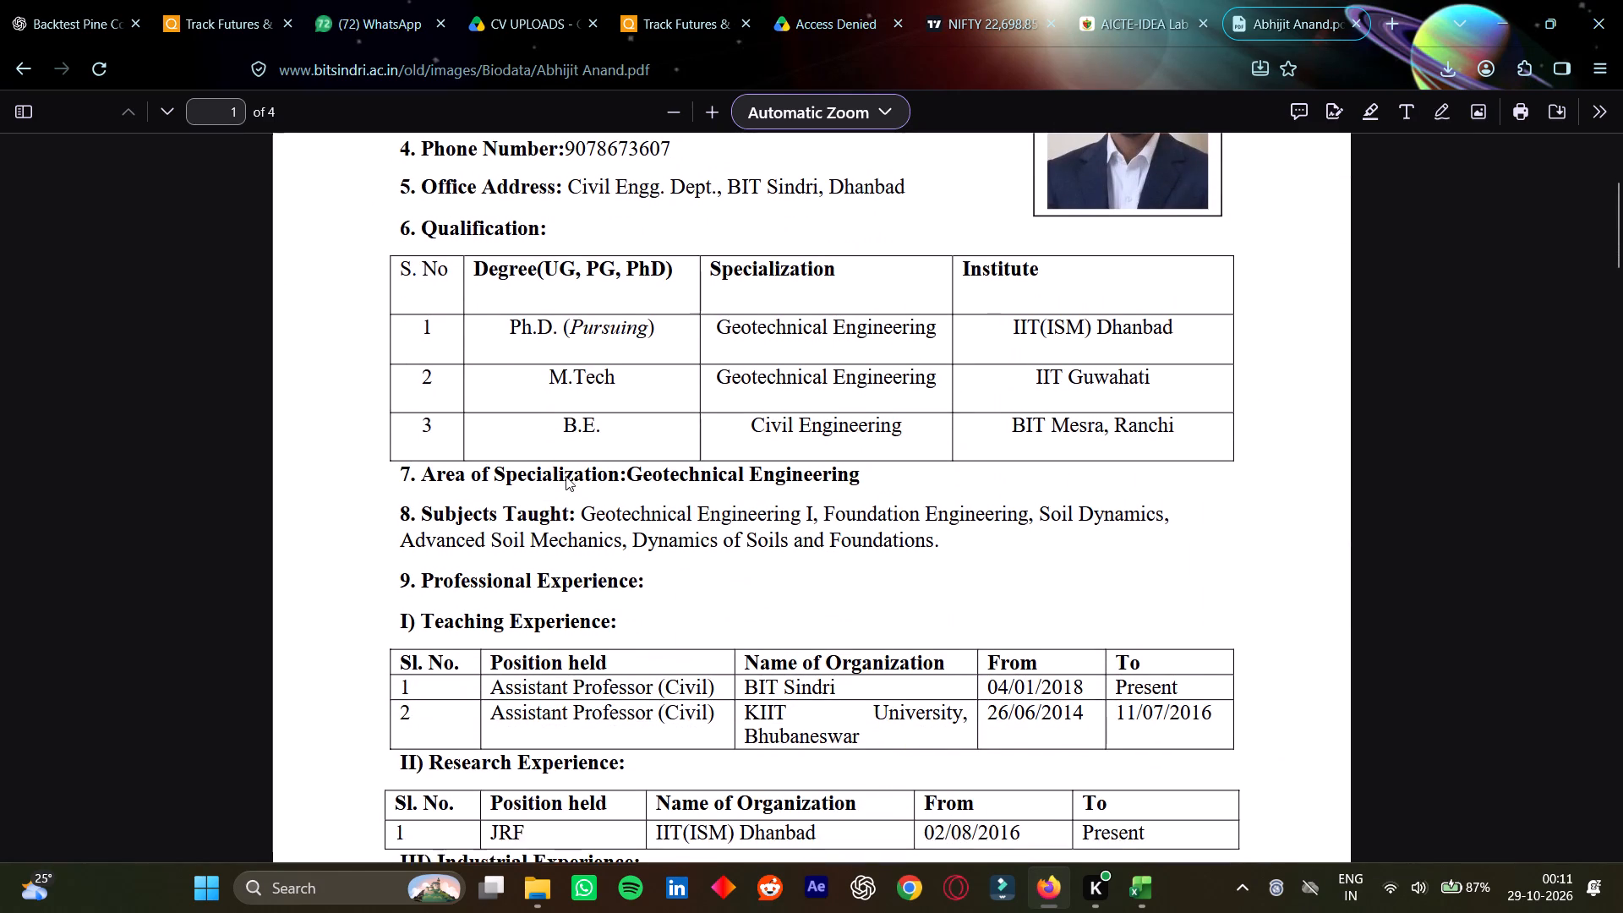
scroll(566, 476, "down", 1)
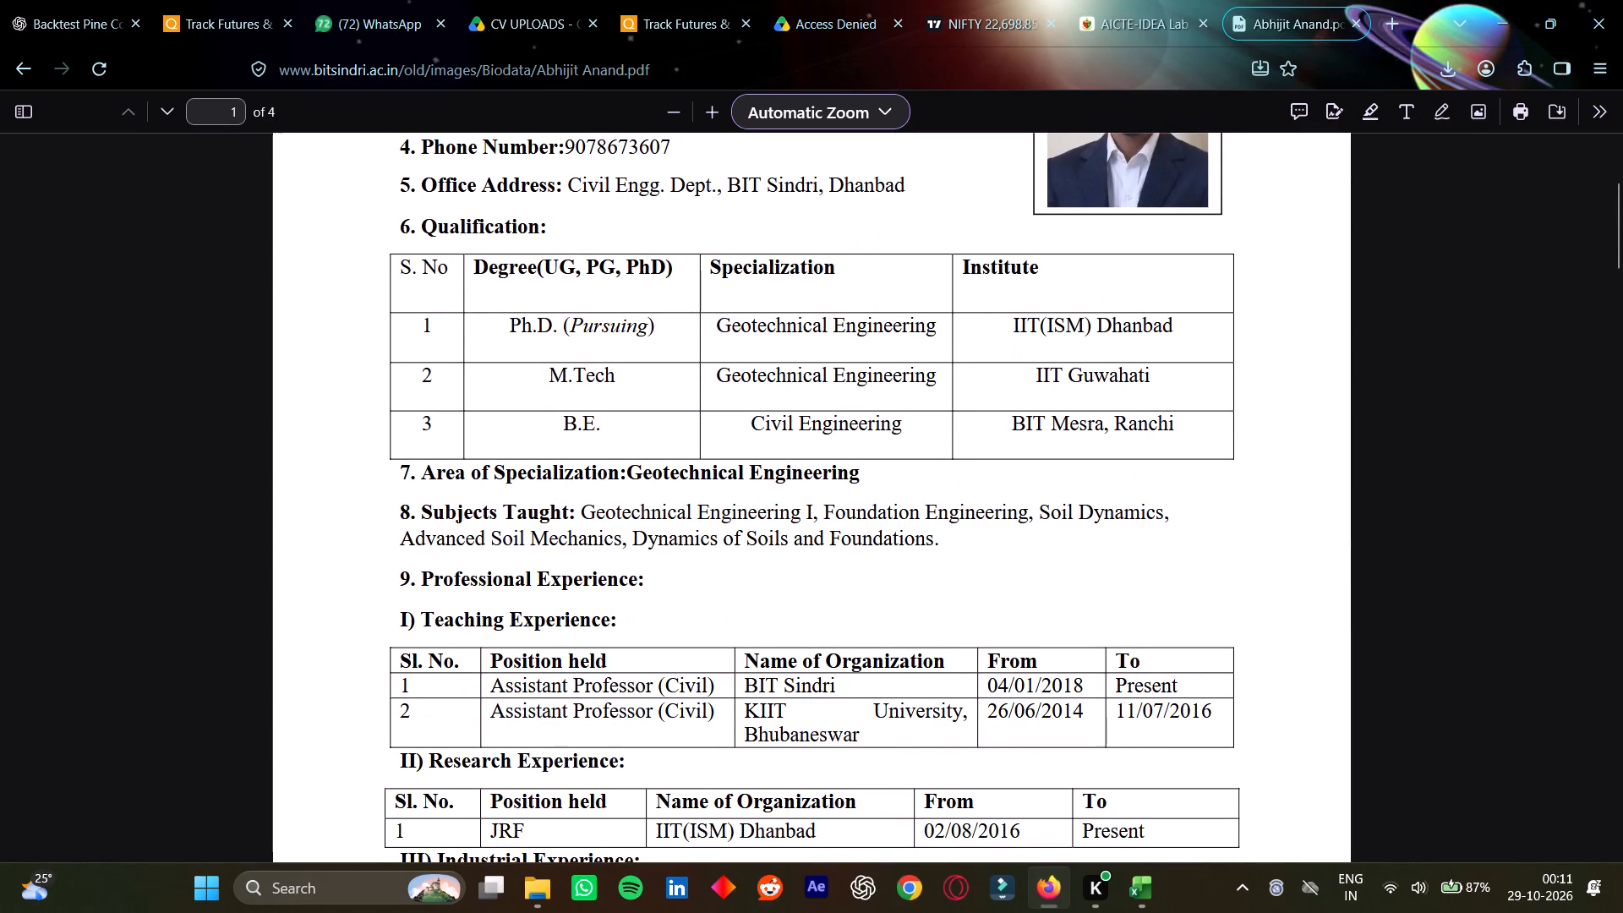
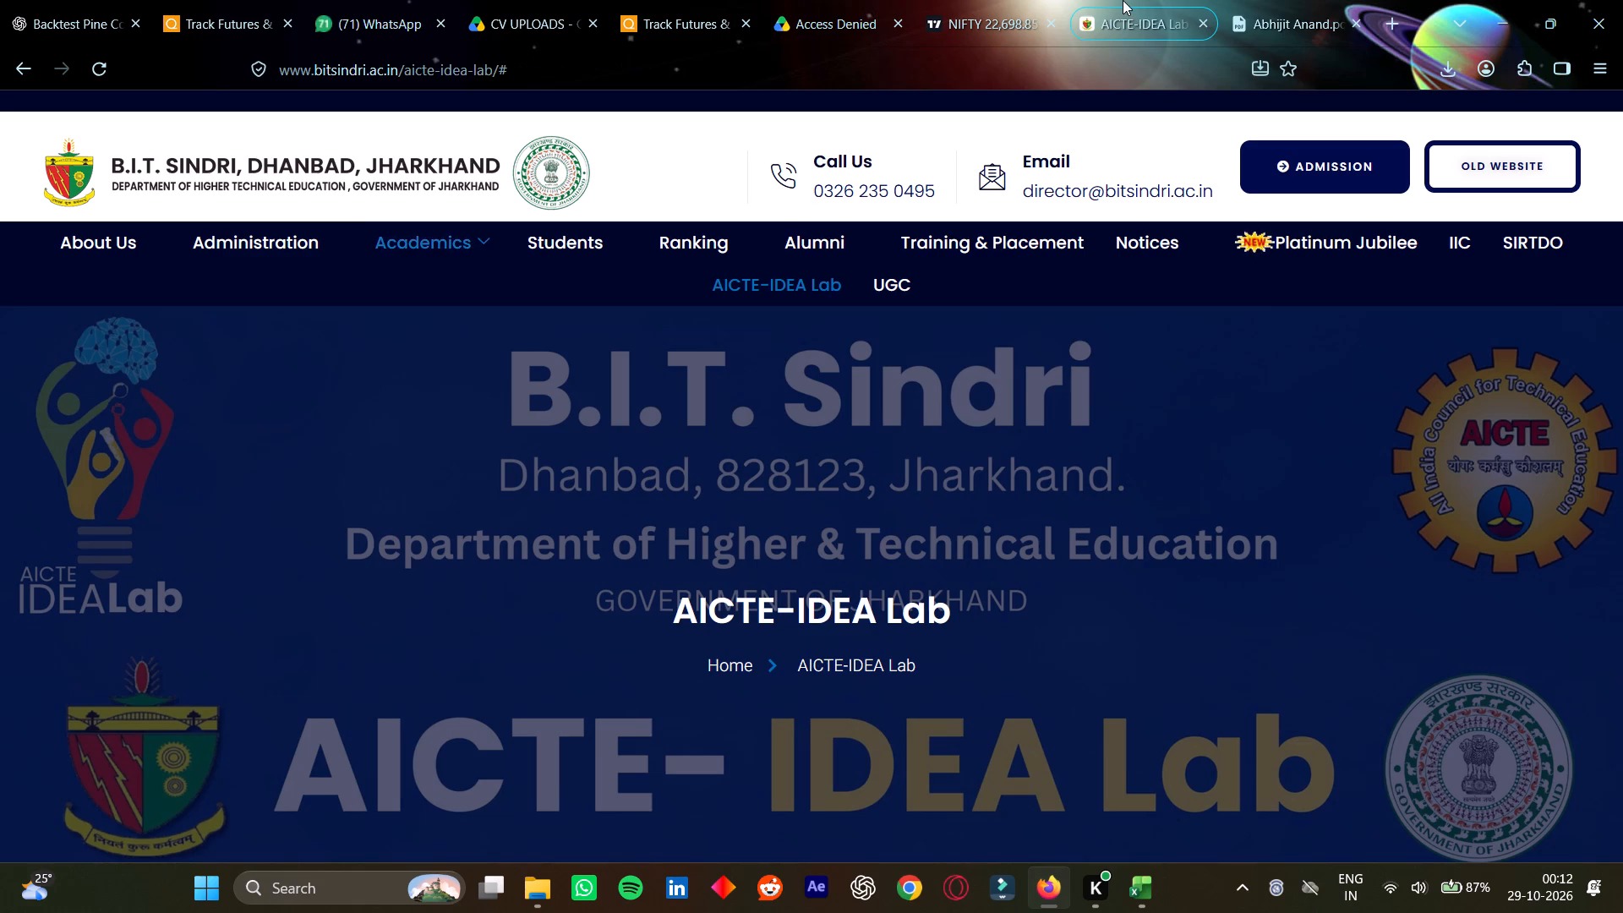
Save the open Civil Engineering faculty CV as a PDF in the Downloads folder under its existing file name.
left_click(1266, 1)
right_click(719, 228)
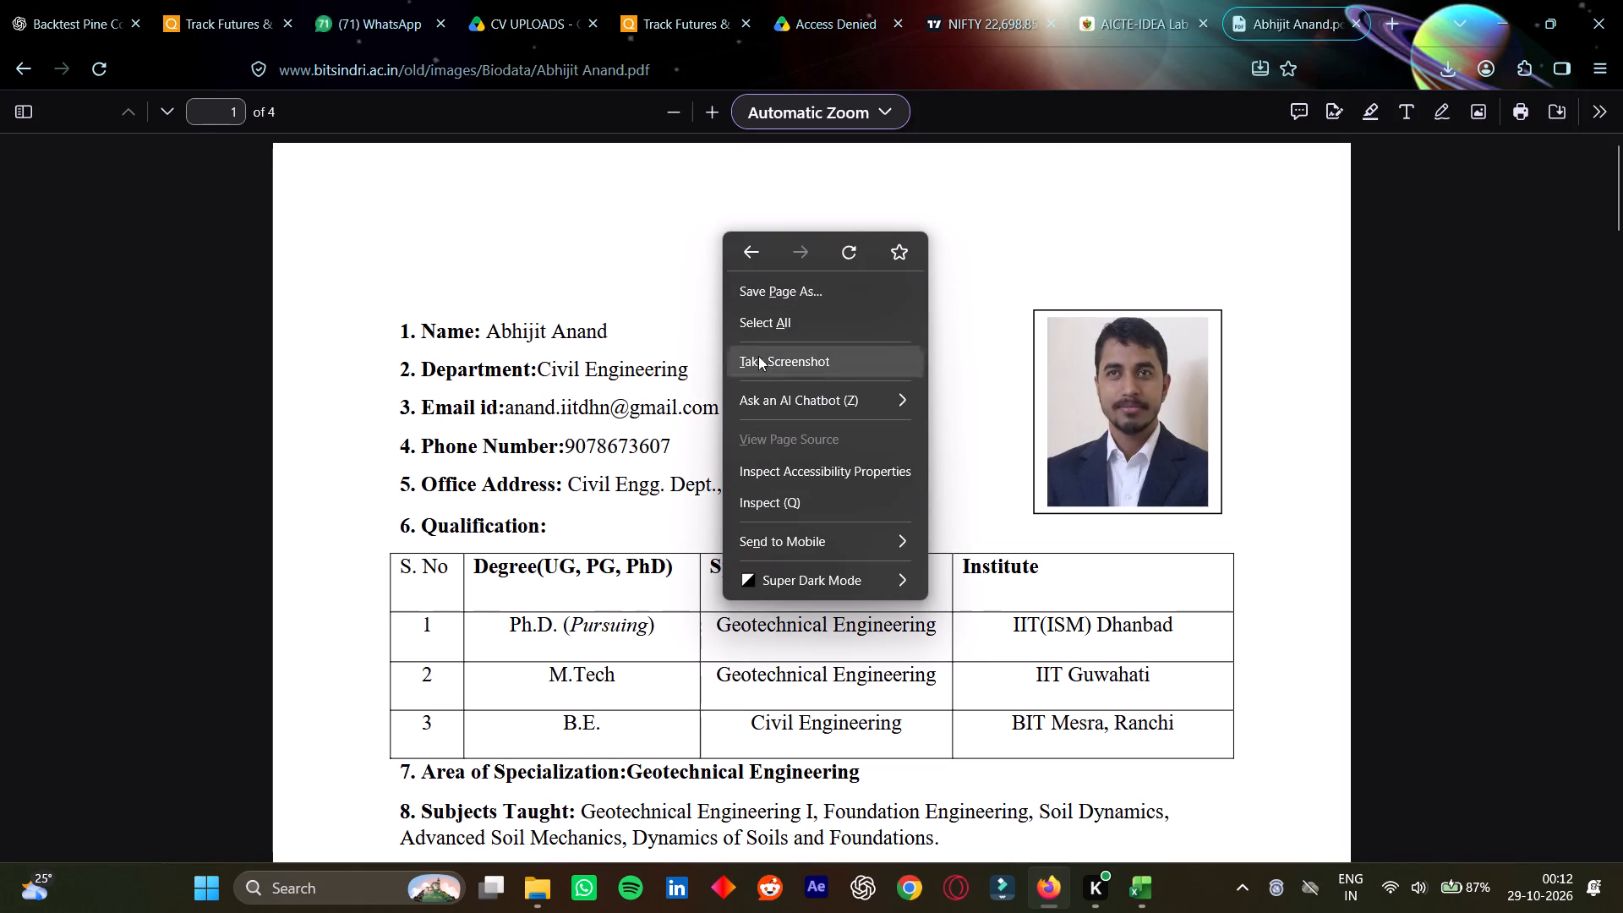
left_click(786, 292)
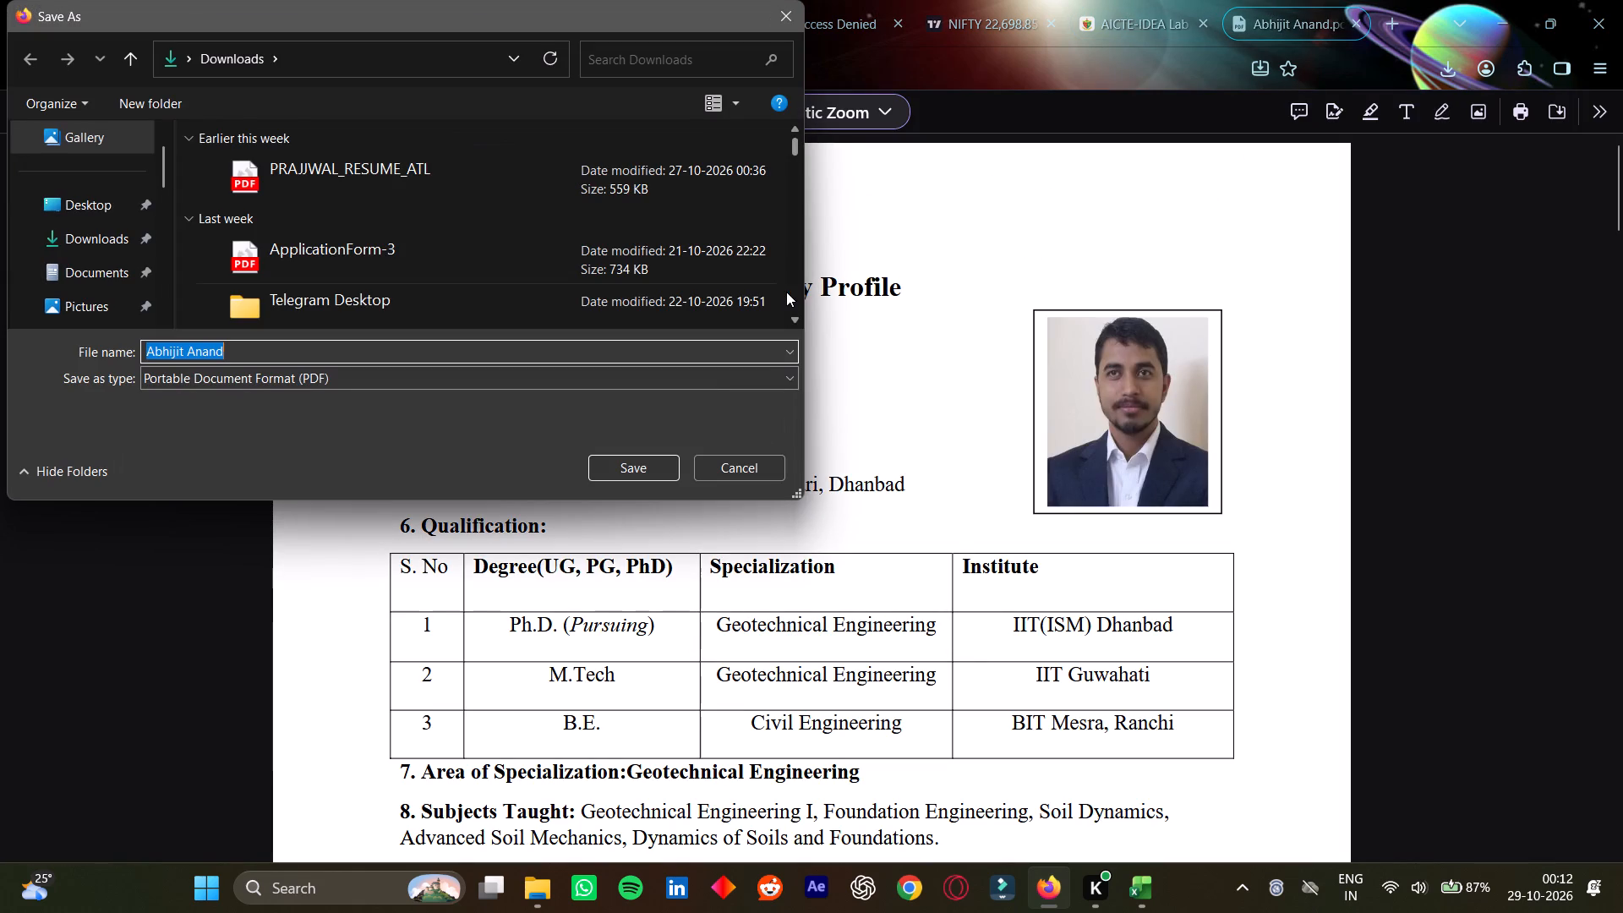
left_click(340, 359)
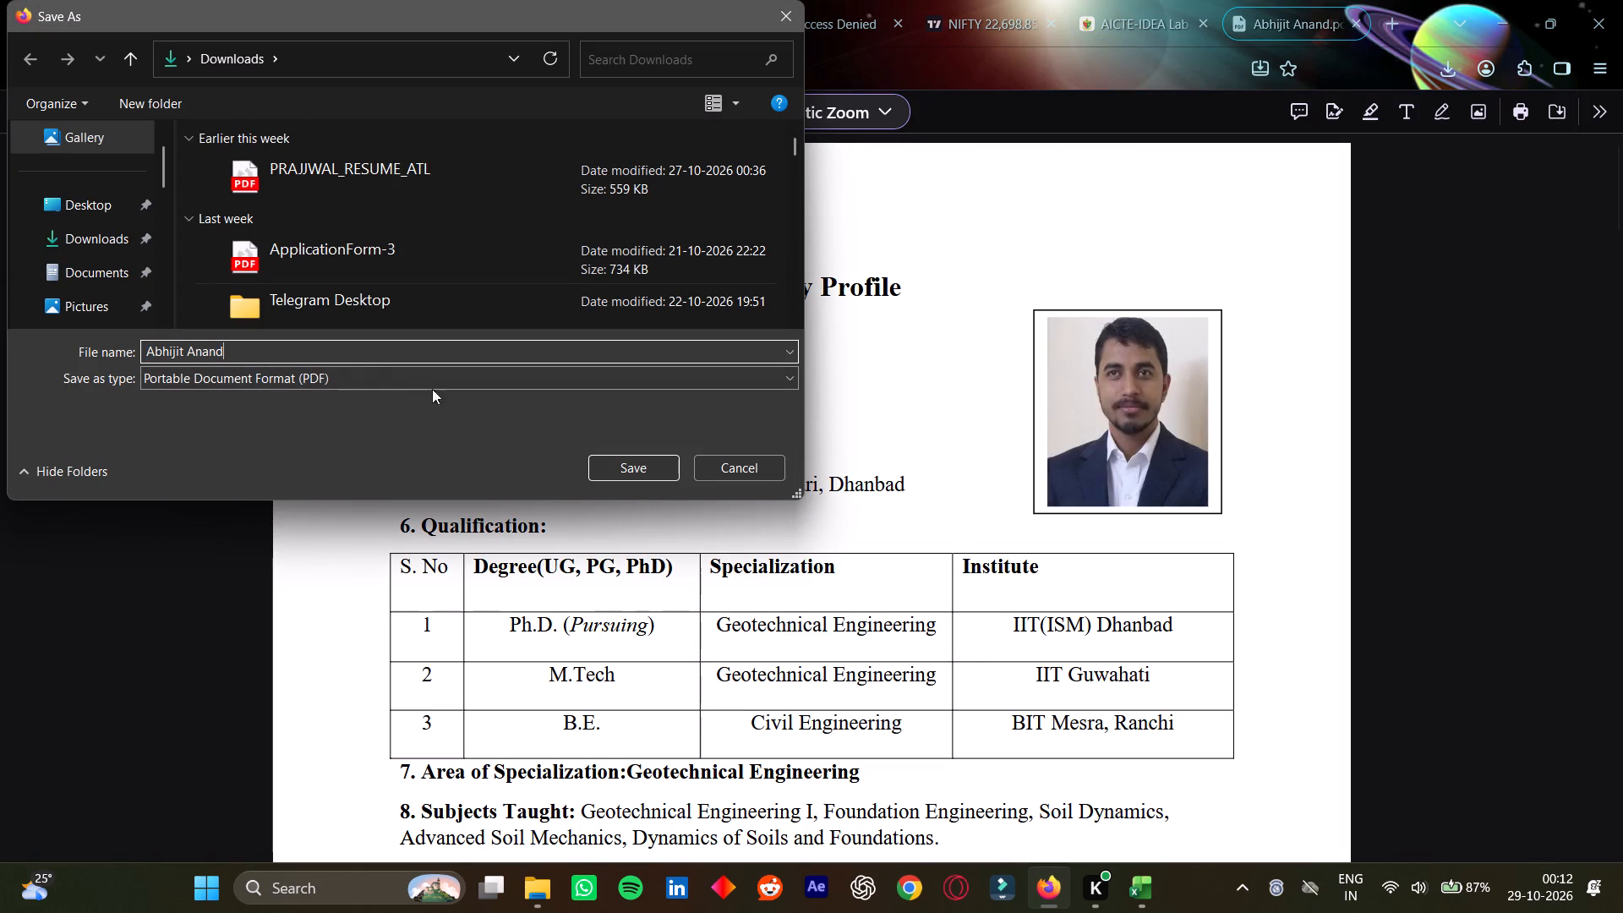
left_click(617, 462)
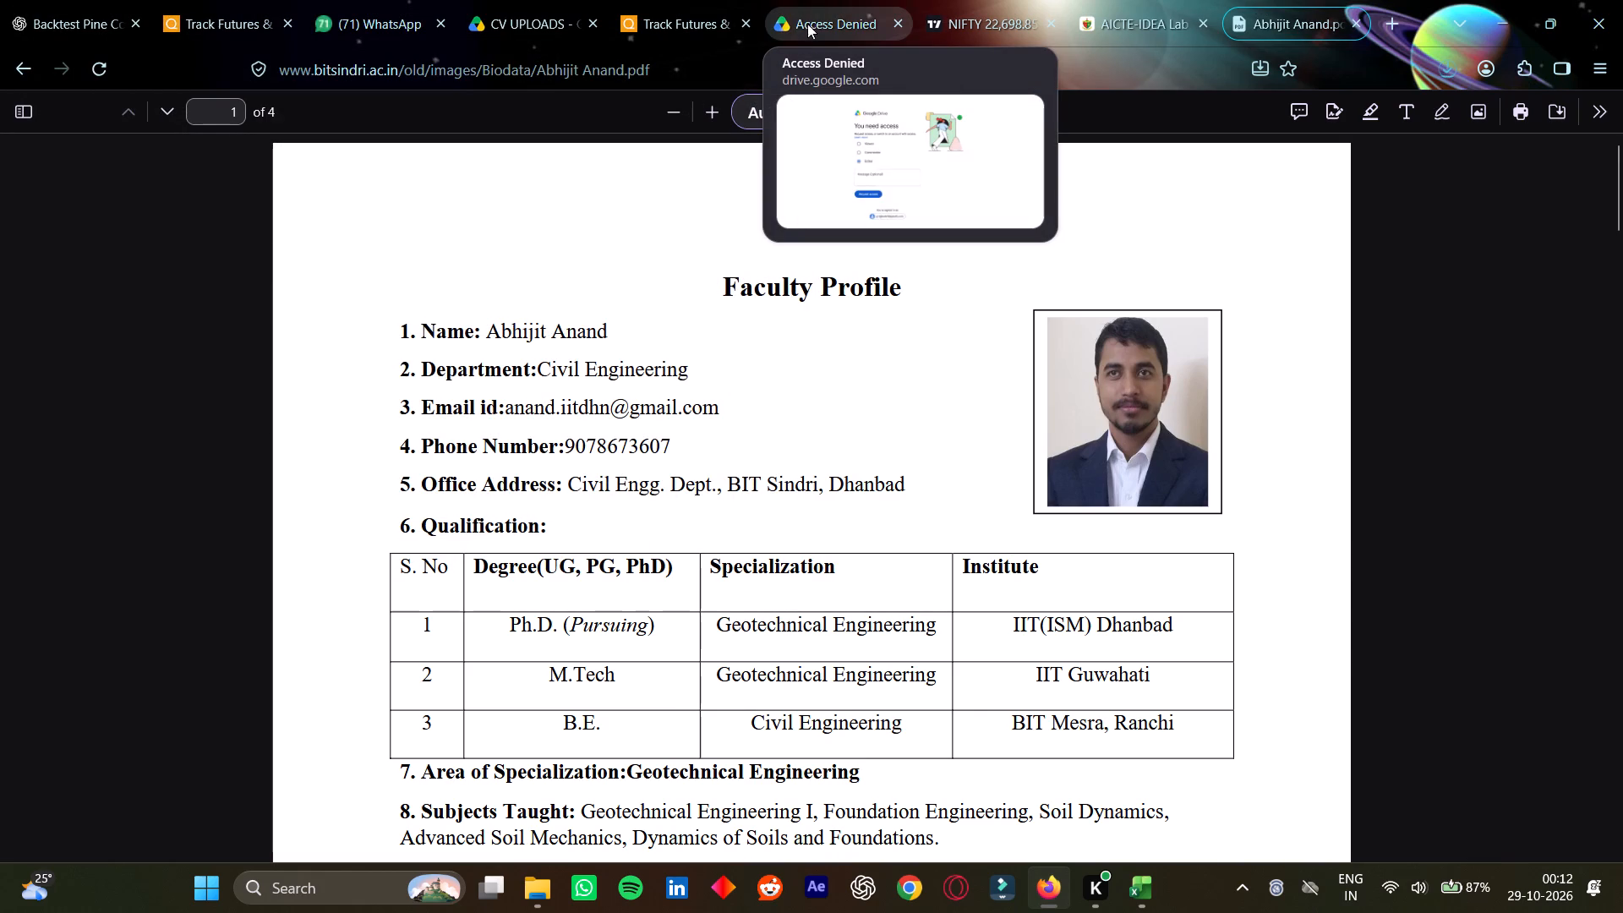
Open the CIVIL folder inside CV UPLOADS in Google Drive and dismiss the Gemini offer banner.
left_click(533, 0)
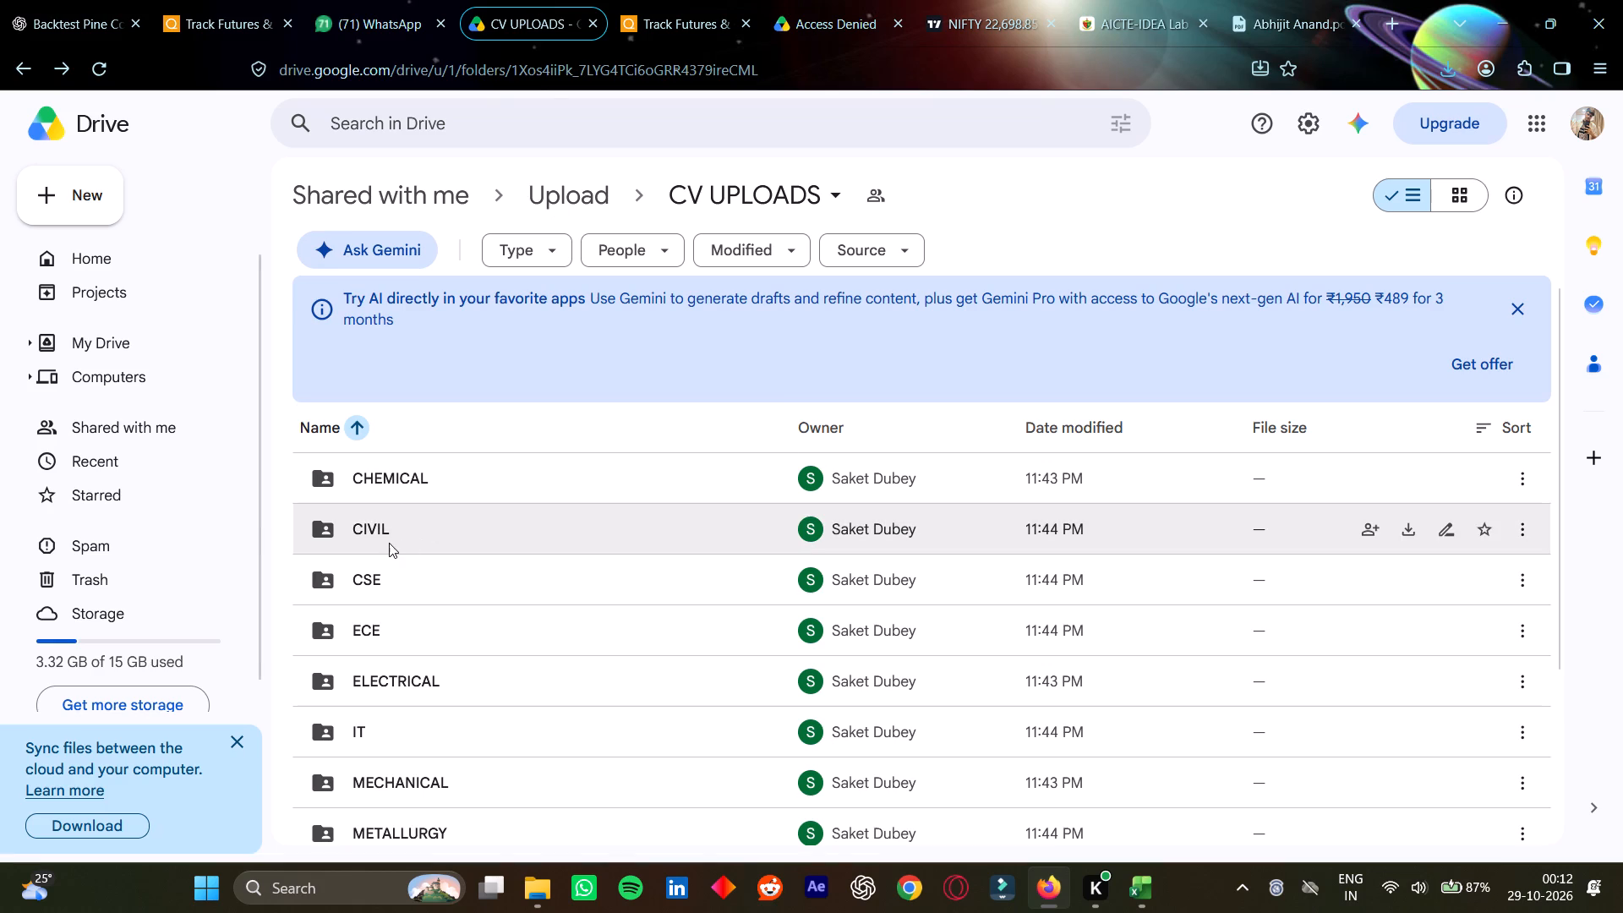
double_click(389, 543)
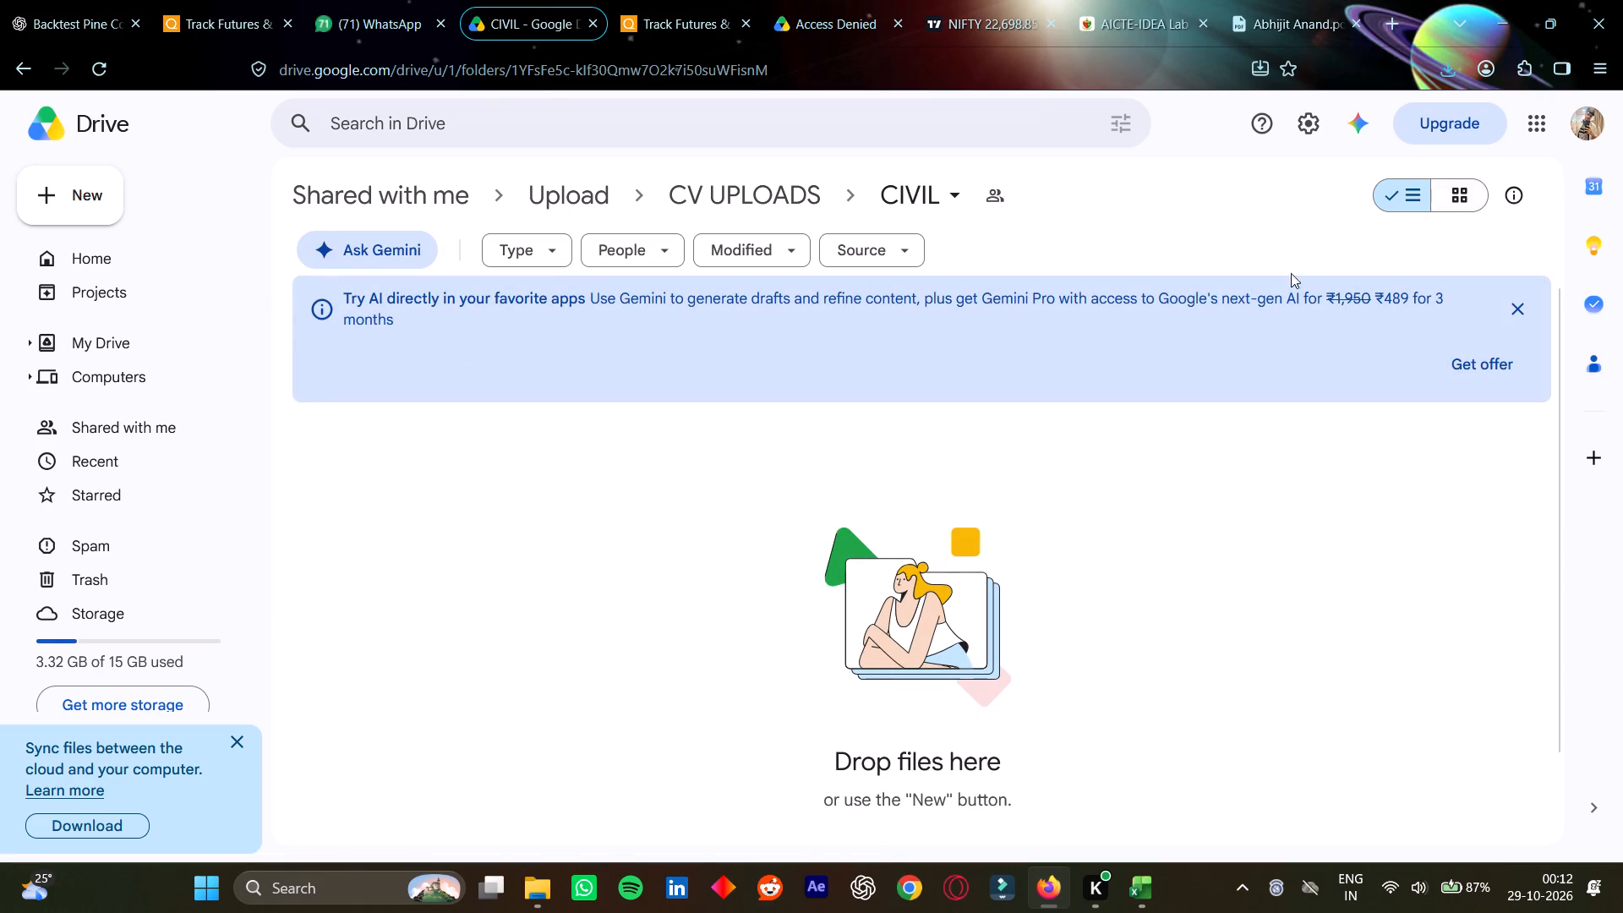
left_click(1510, 303)
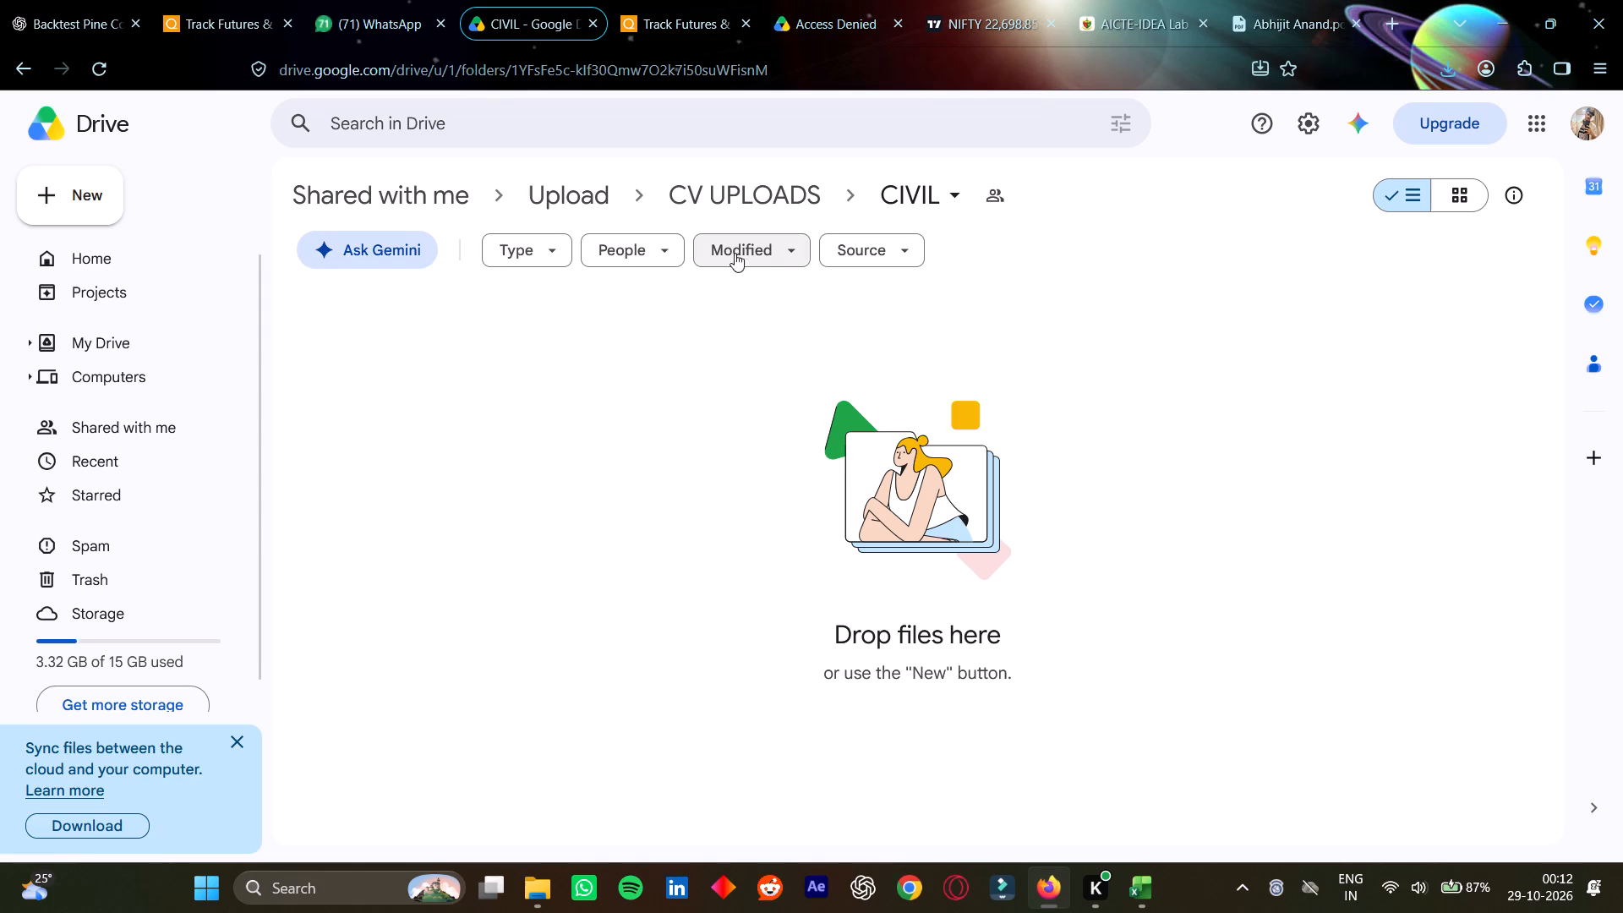
Place File Explorer's Downloads folder side by side with Drive and upload the newly saved faculty CV PDF into the CIVIL folder.
left_click(510, 896)
left_click(541, 894)
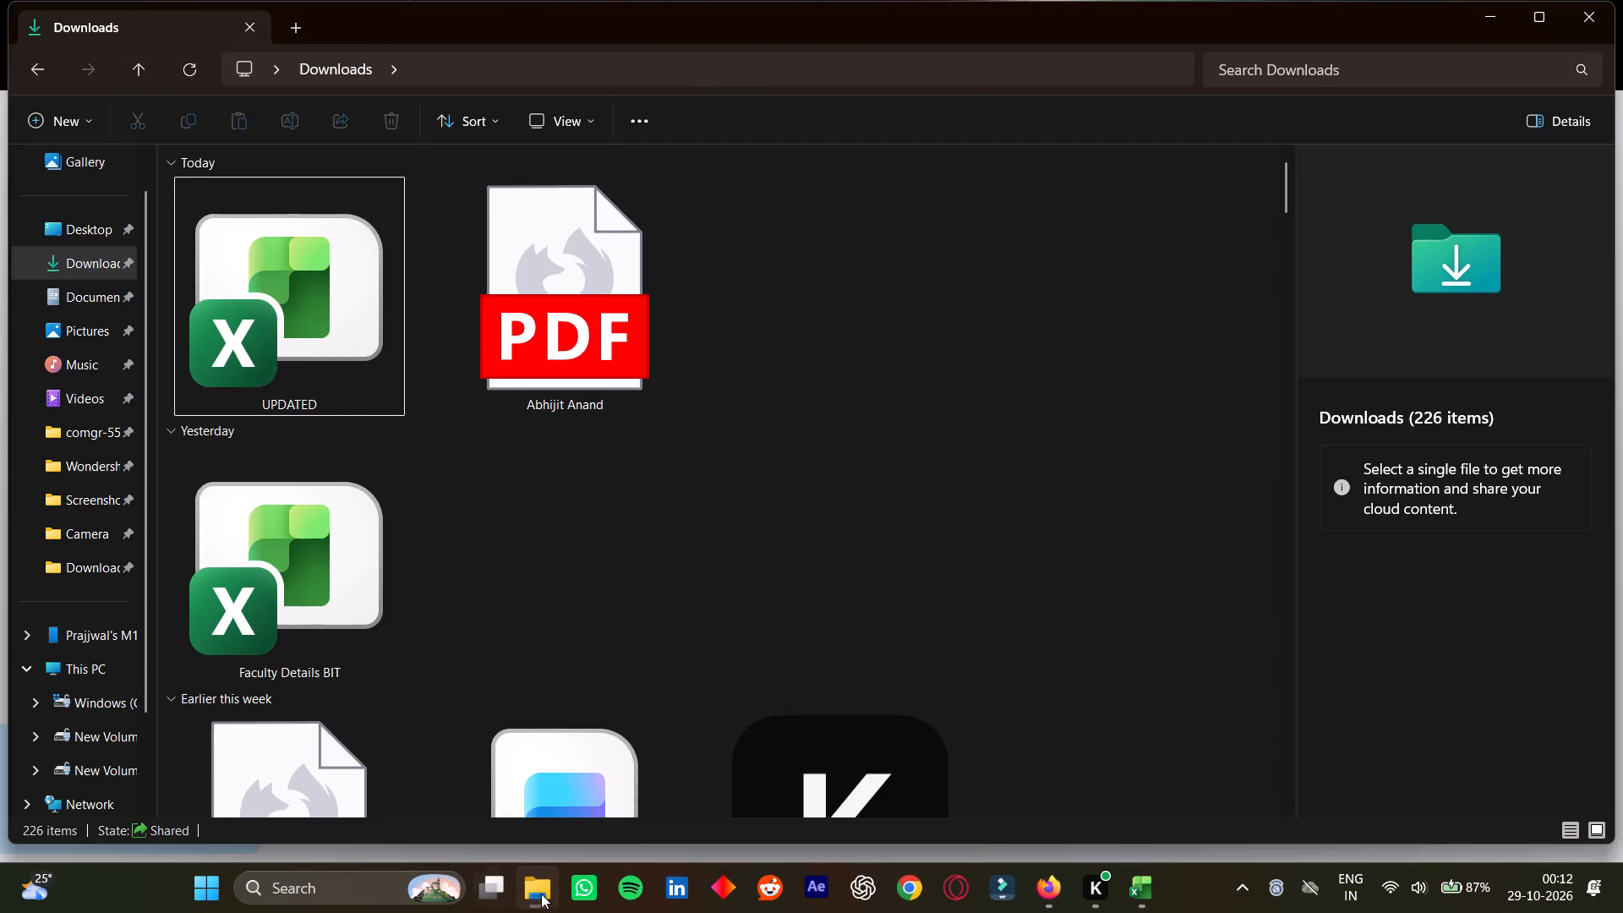
left_click(645, 374)
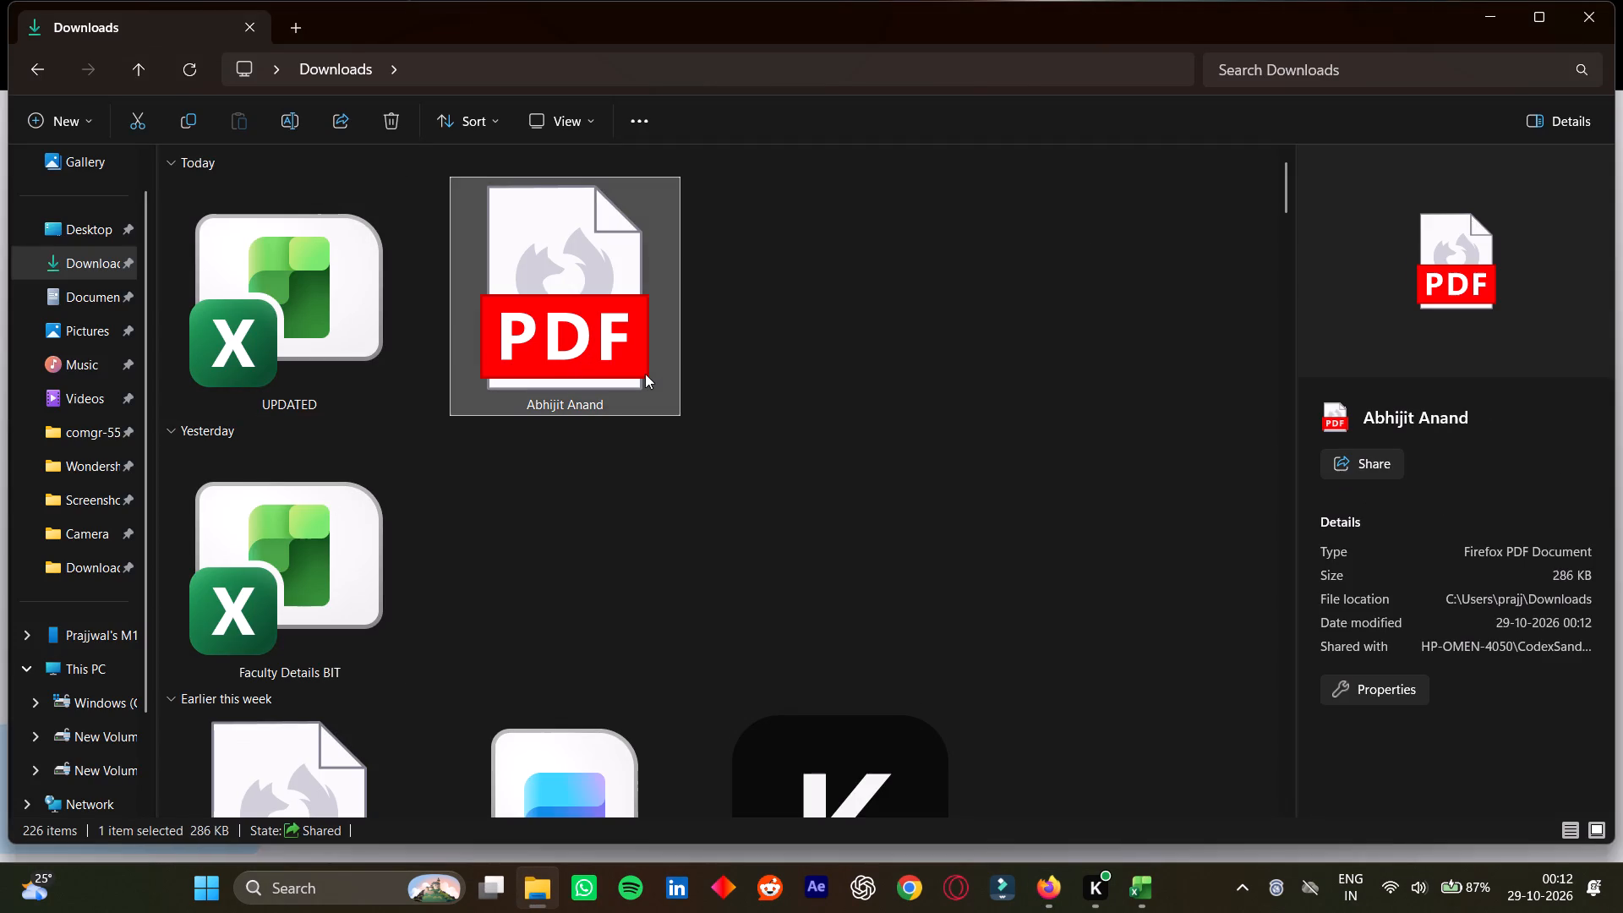
left_click(1544, 16)
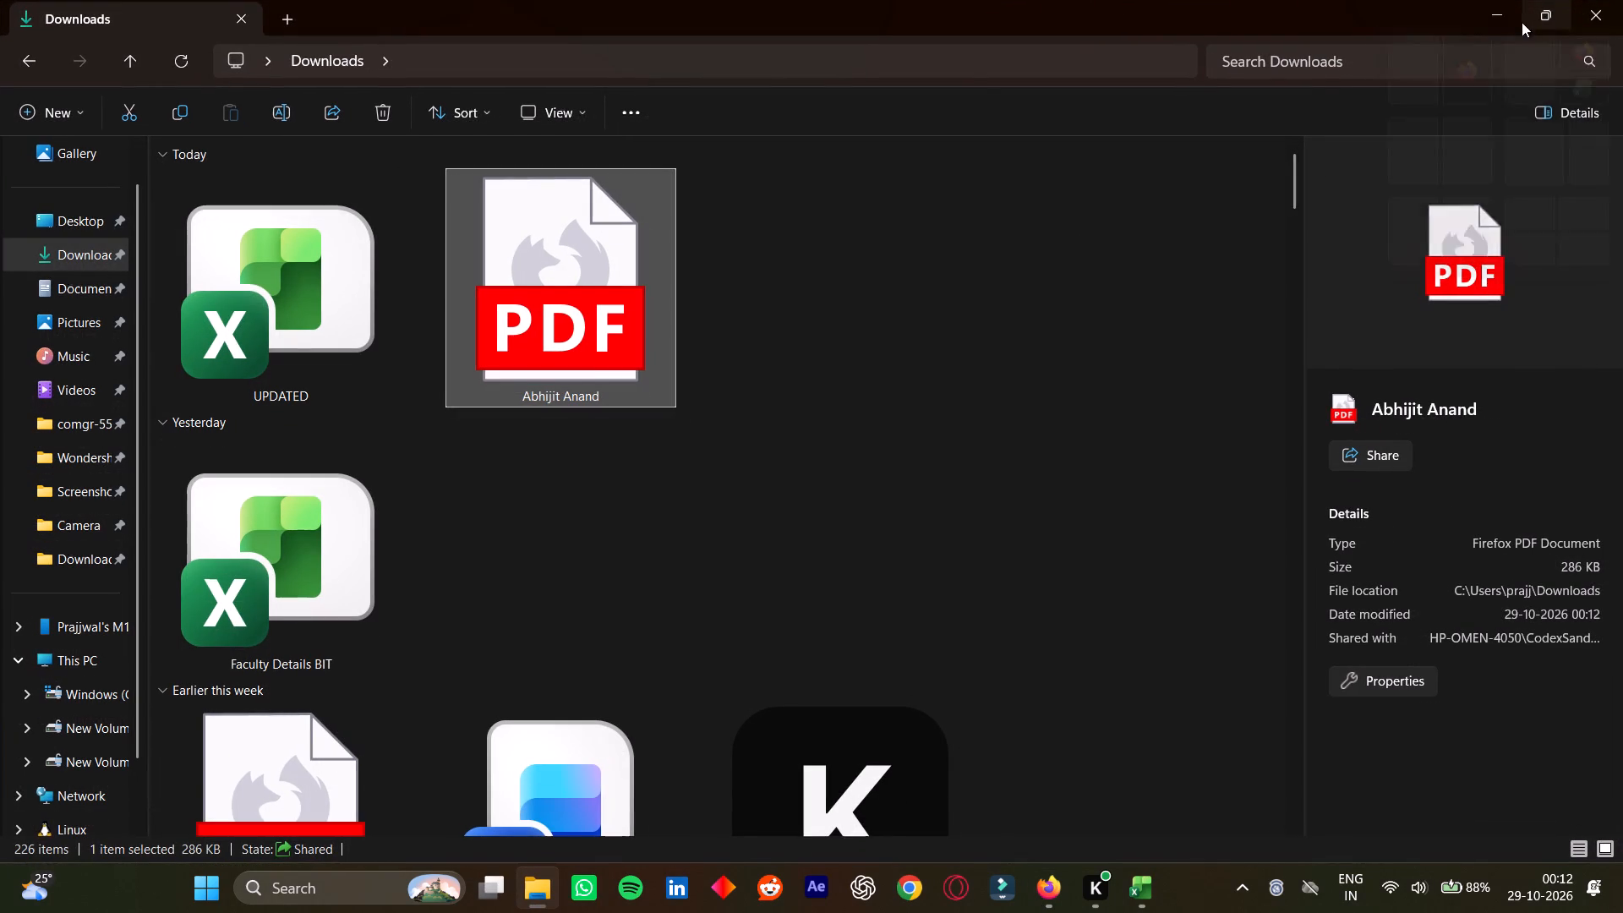
left_click(1544, 21)
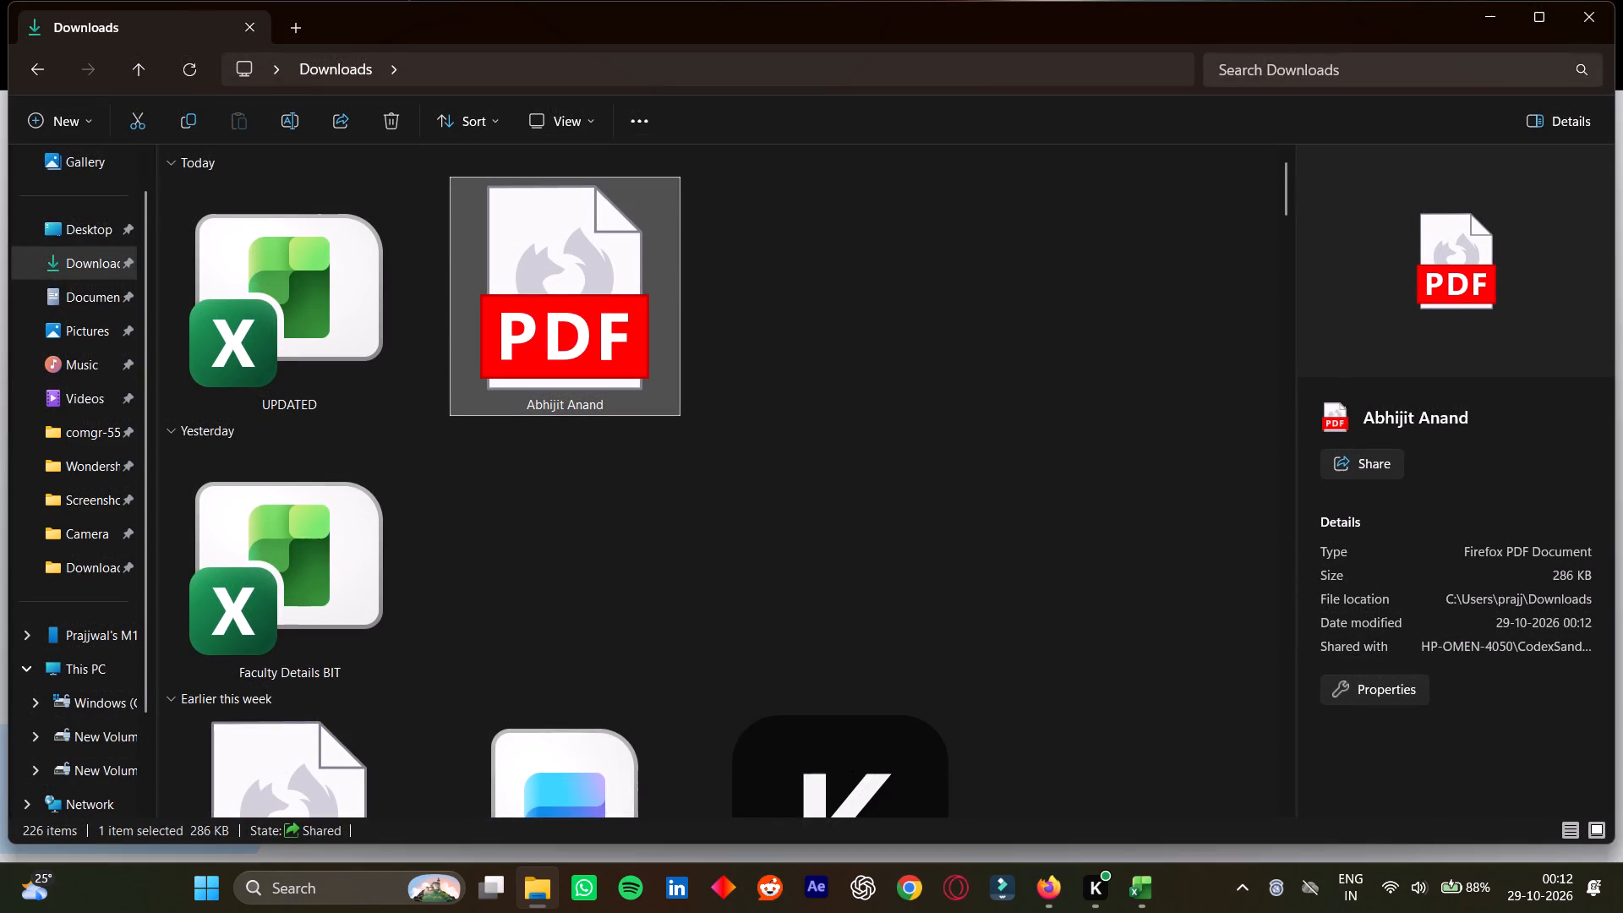
left_click_drag(1344, 35, 830, 4)
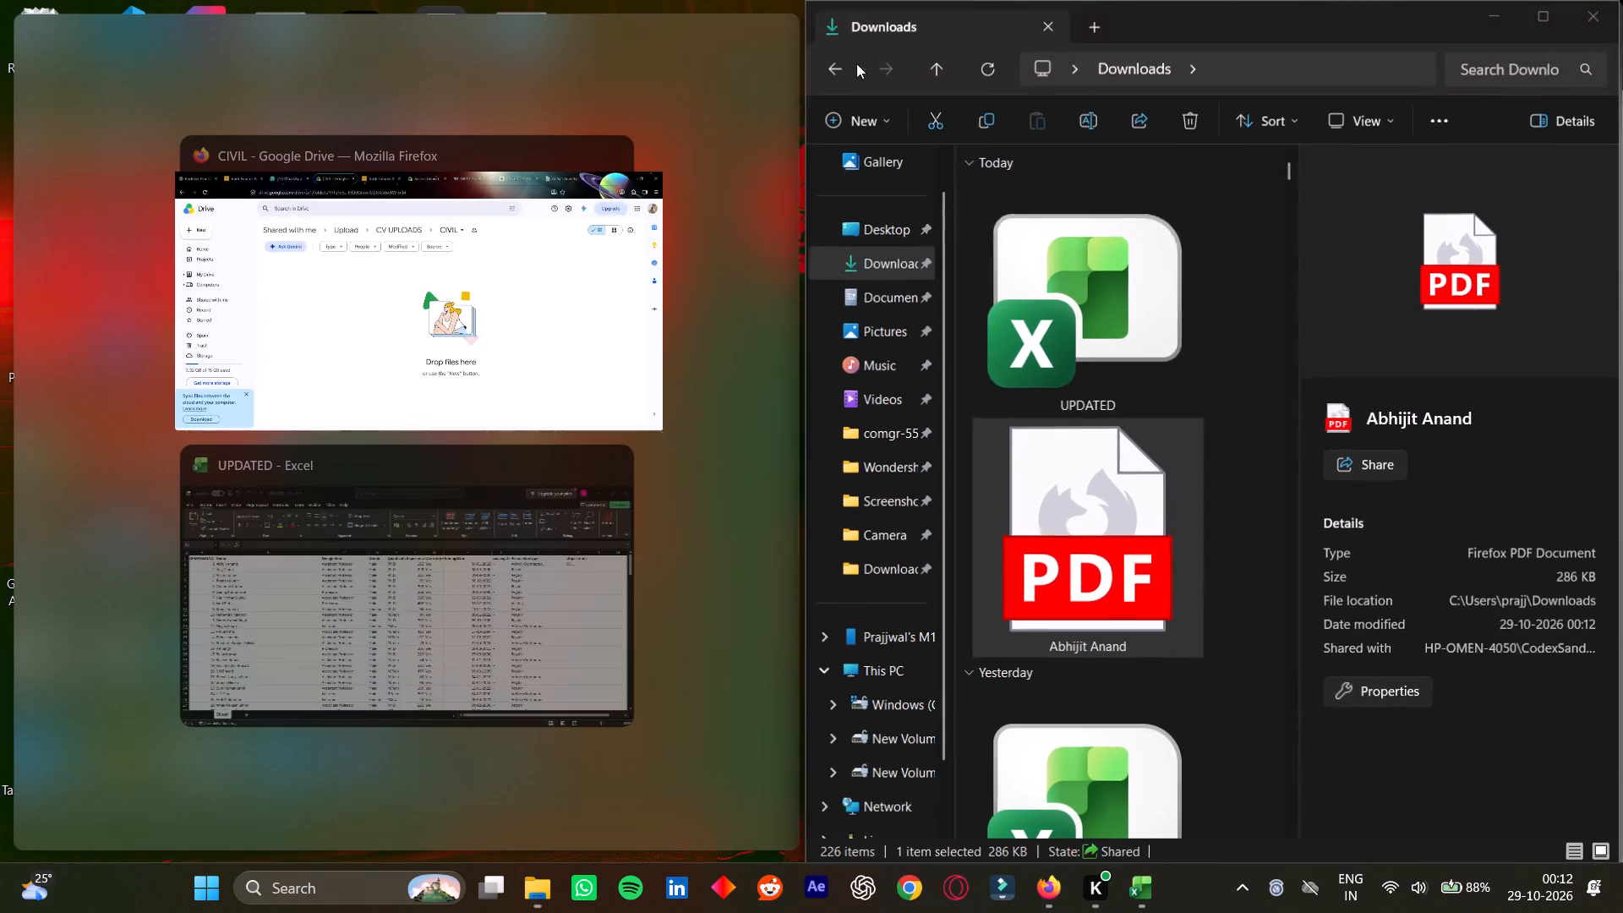
left_click(468, 335)
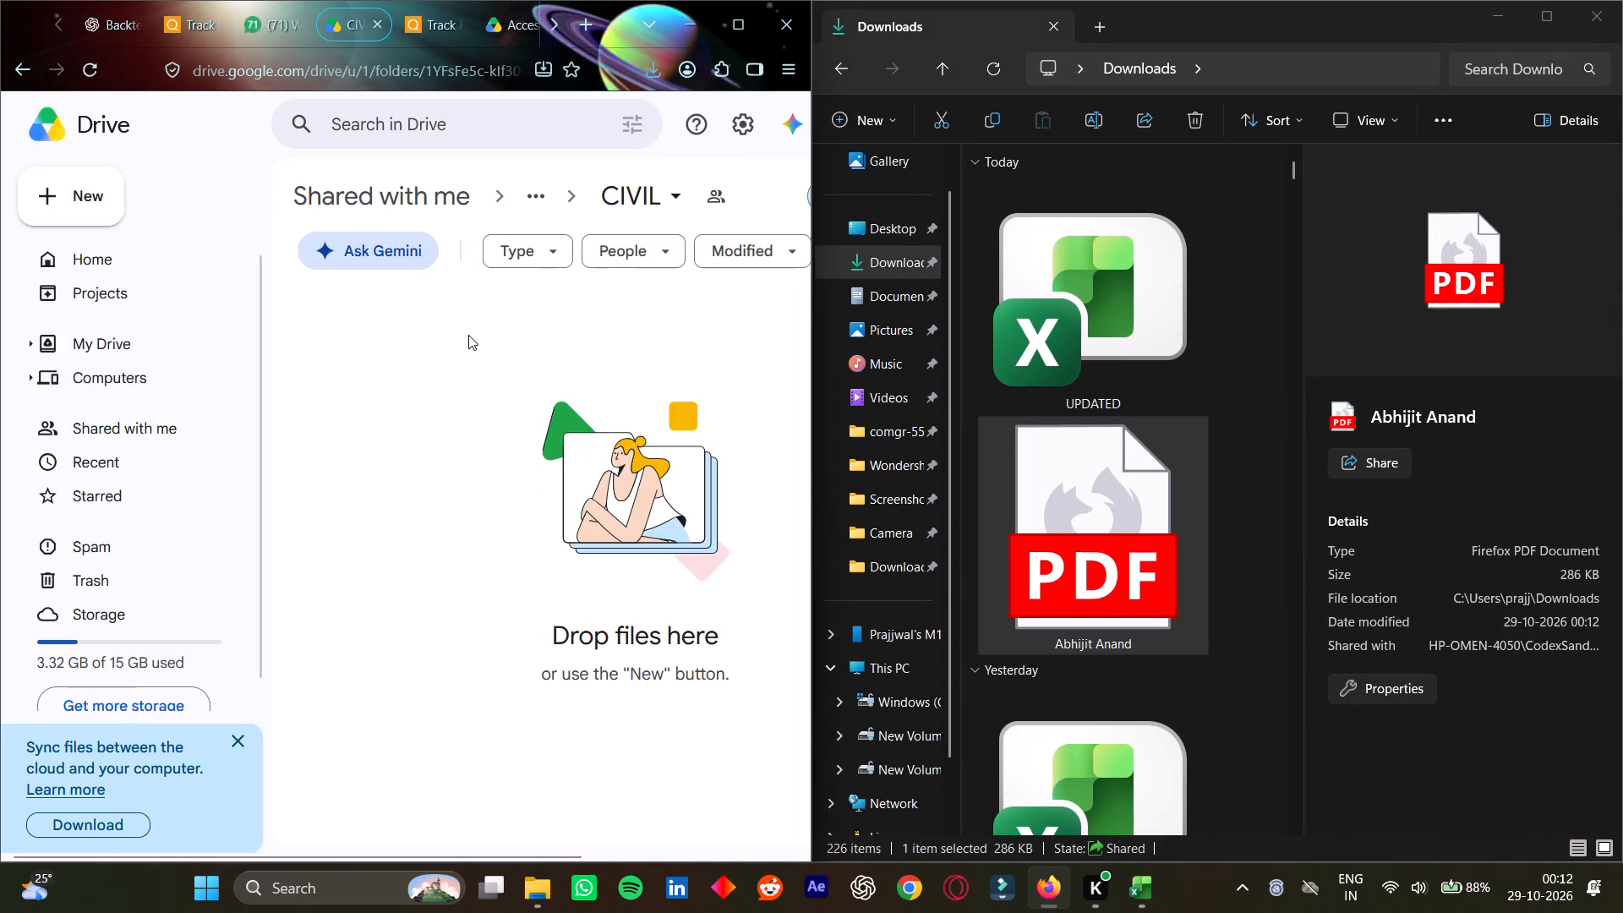
left_click_drag(1094, 589, 725, 615)
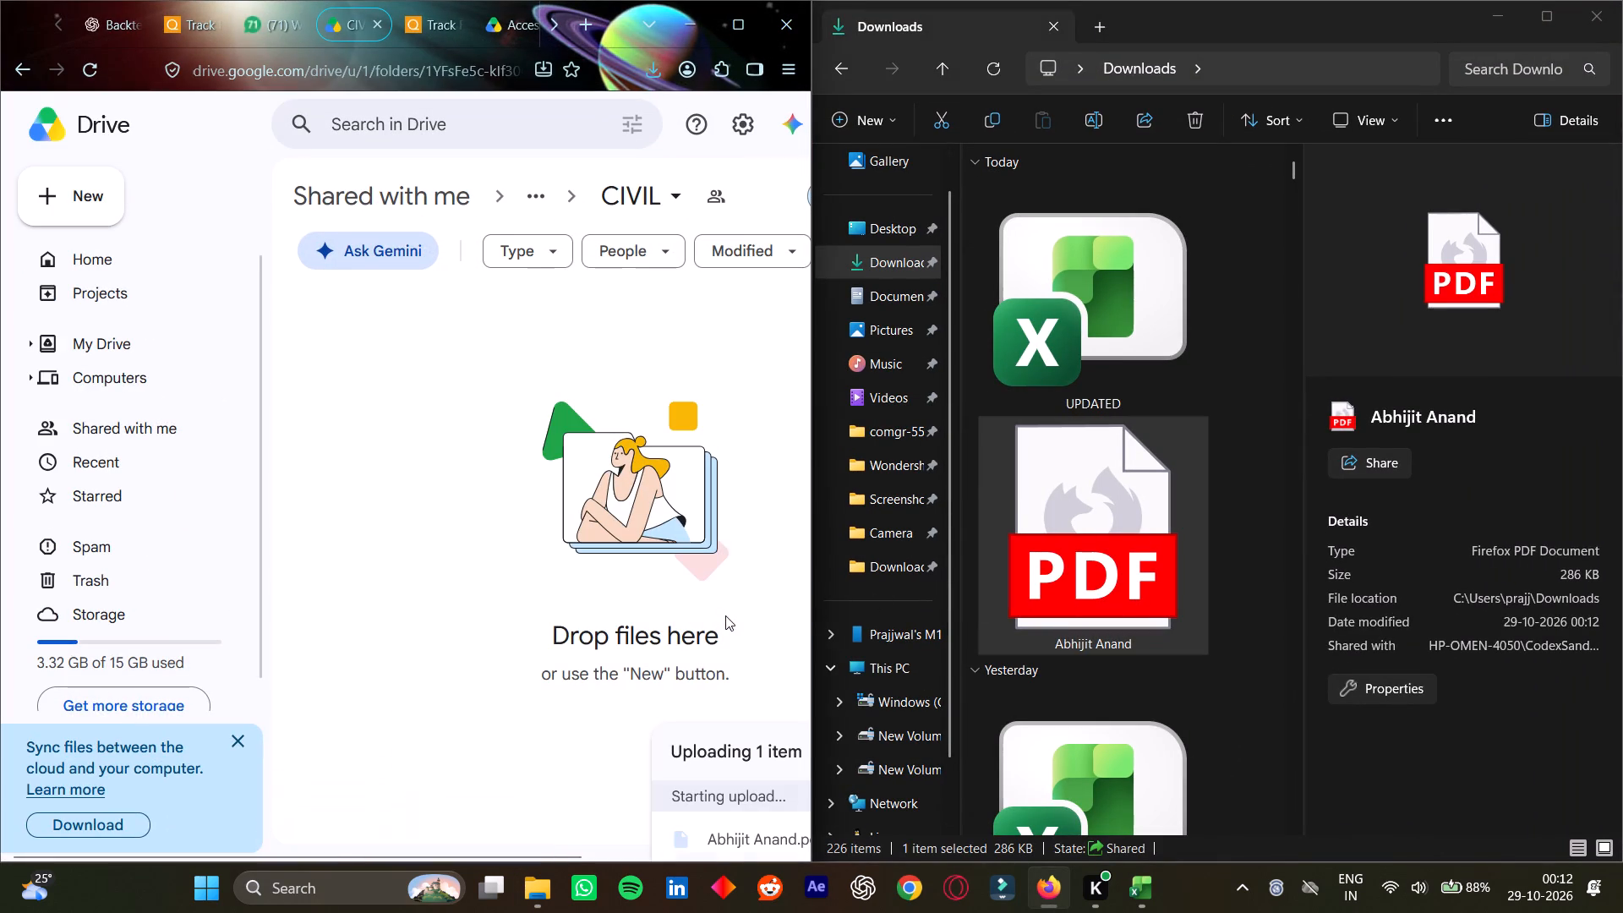
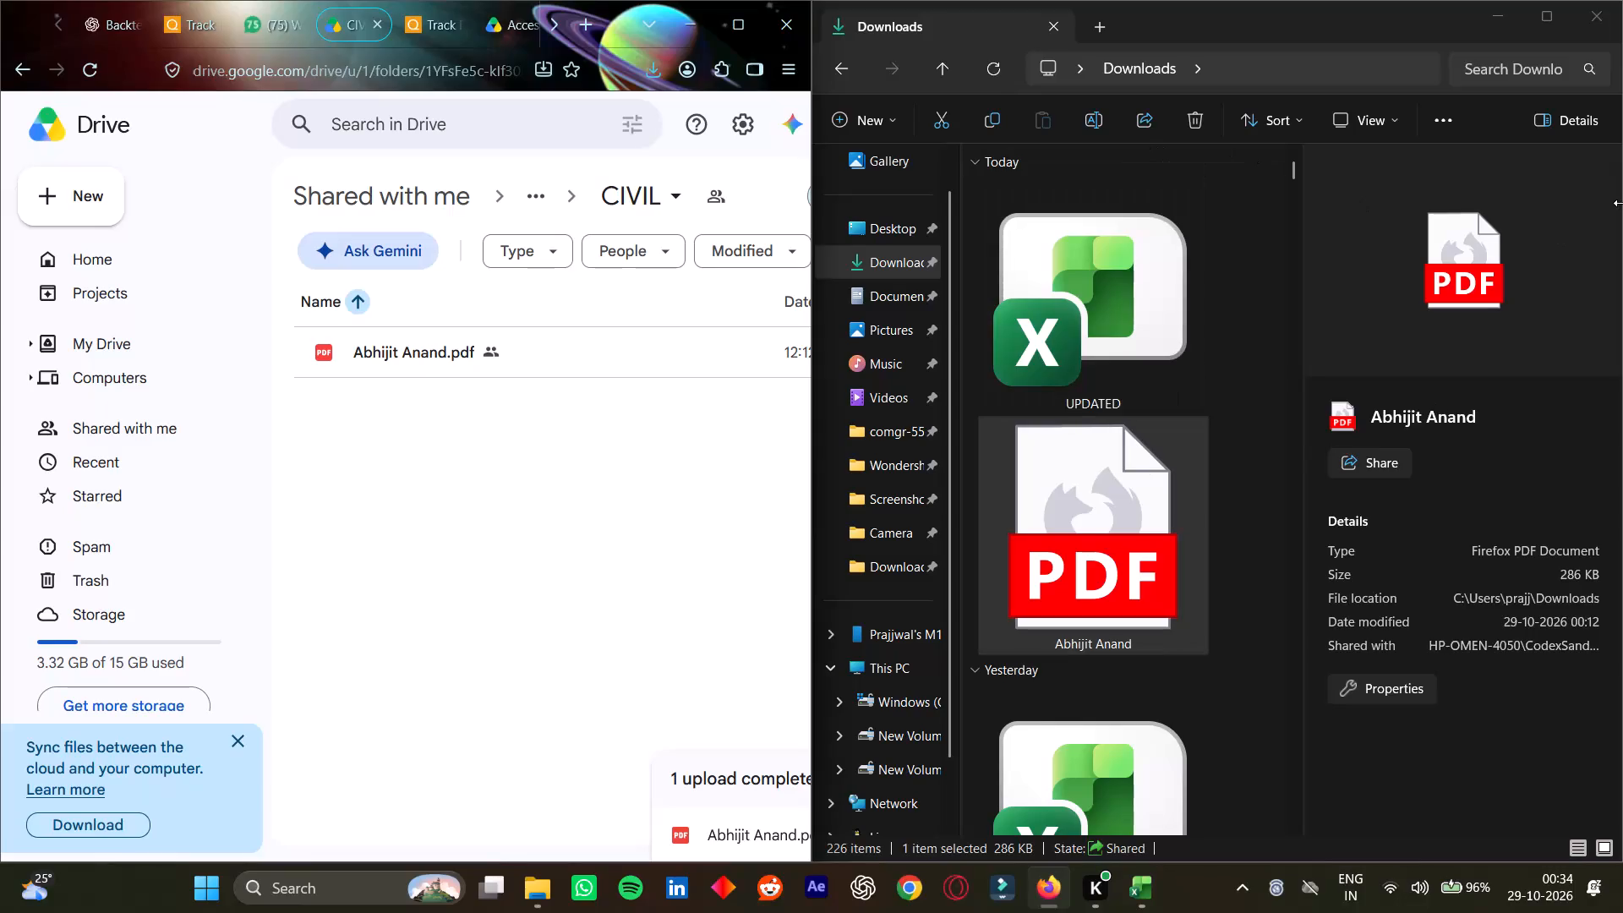
Close the Downloads window, bring Drive back to full size and return from the refreshed CIVIL folder to CV UPLOADS.
left_click(1598, 14)
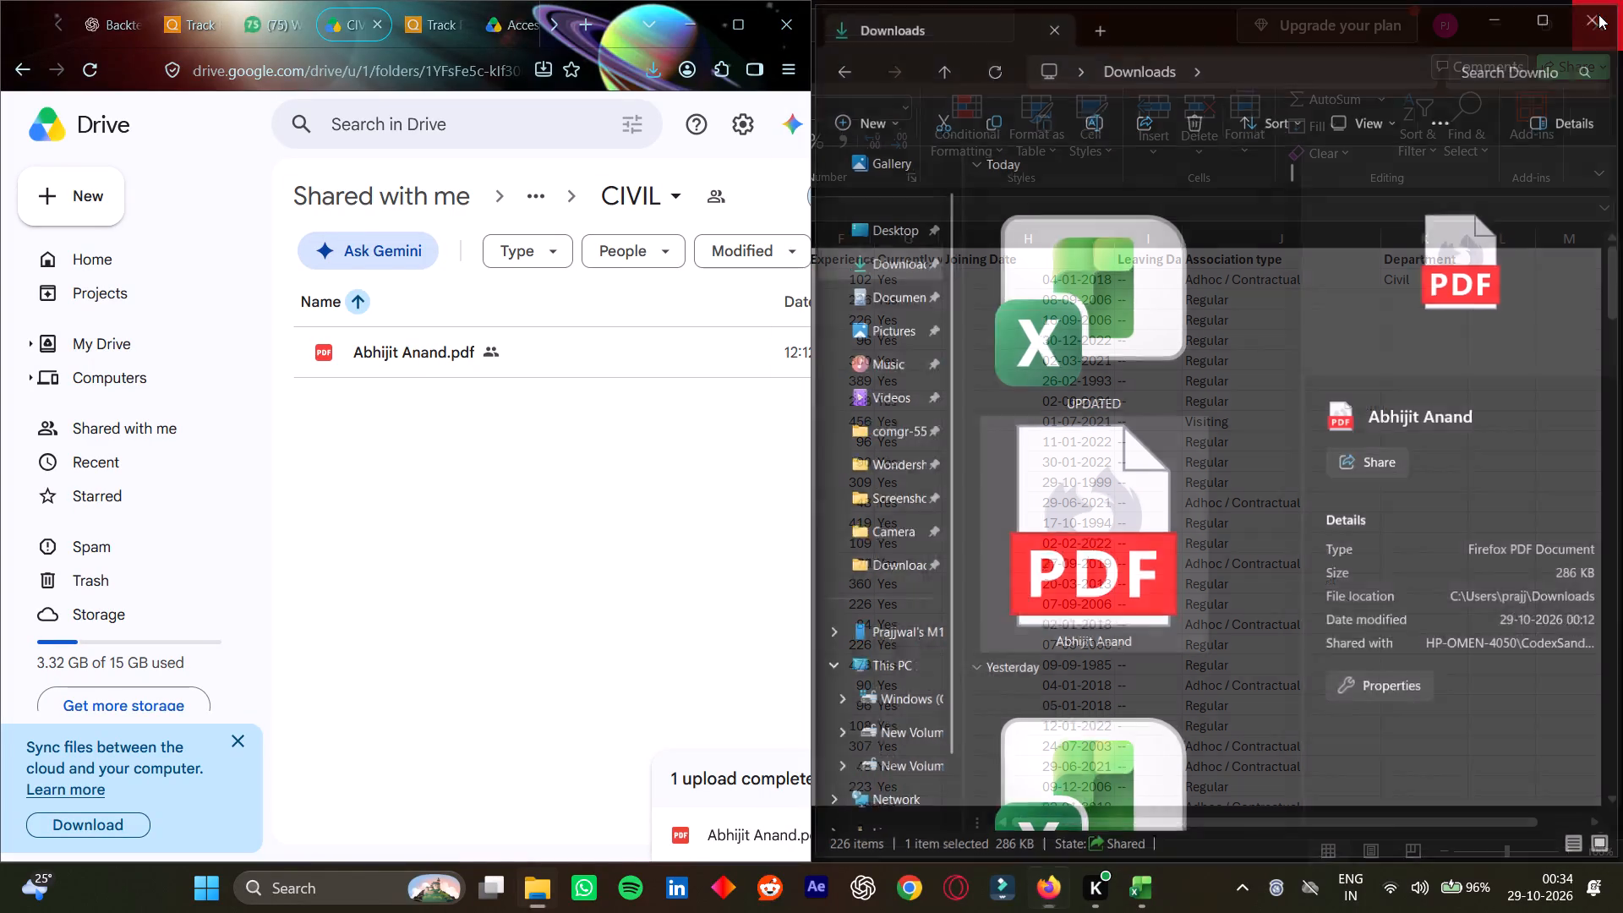
left_click(746, 21)
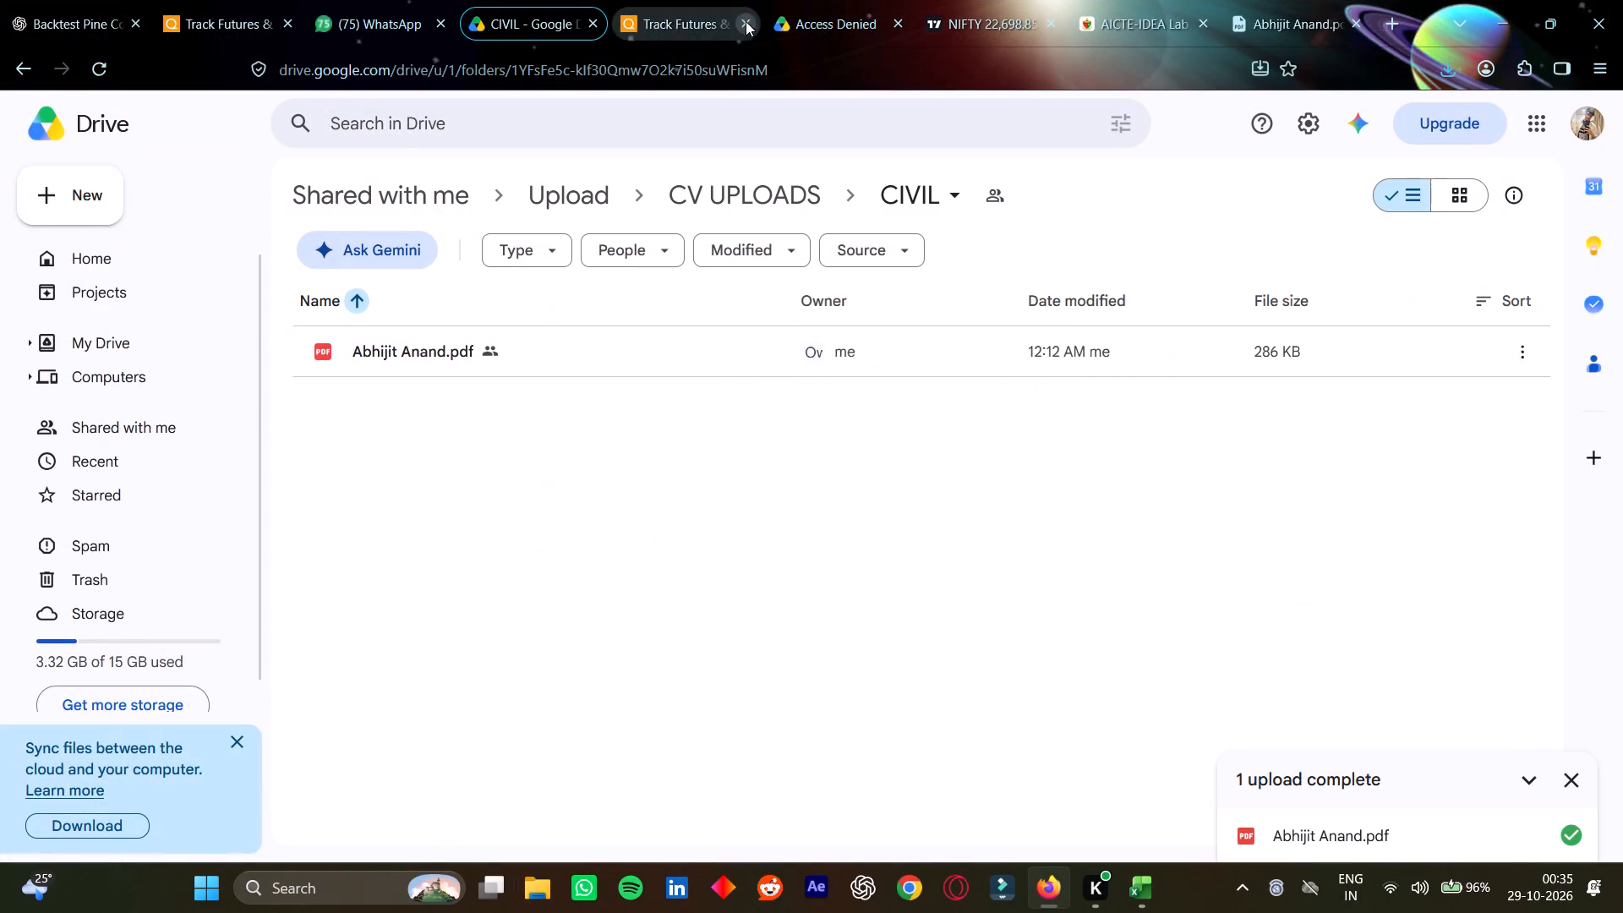
left_click(101, 76)
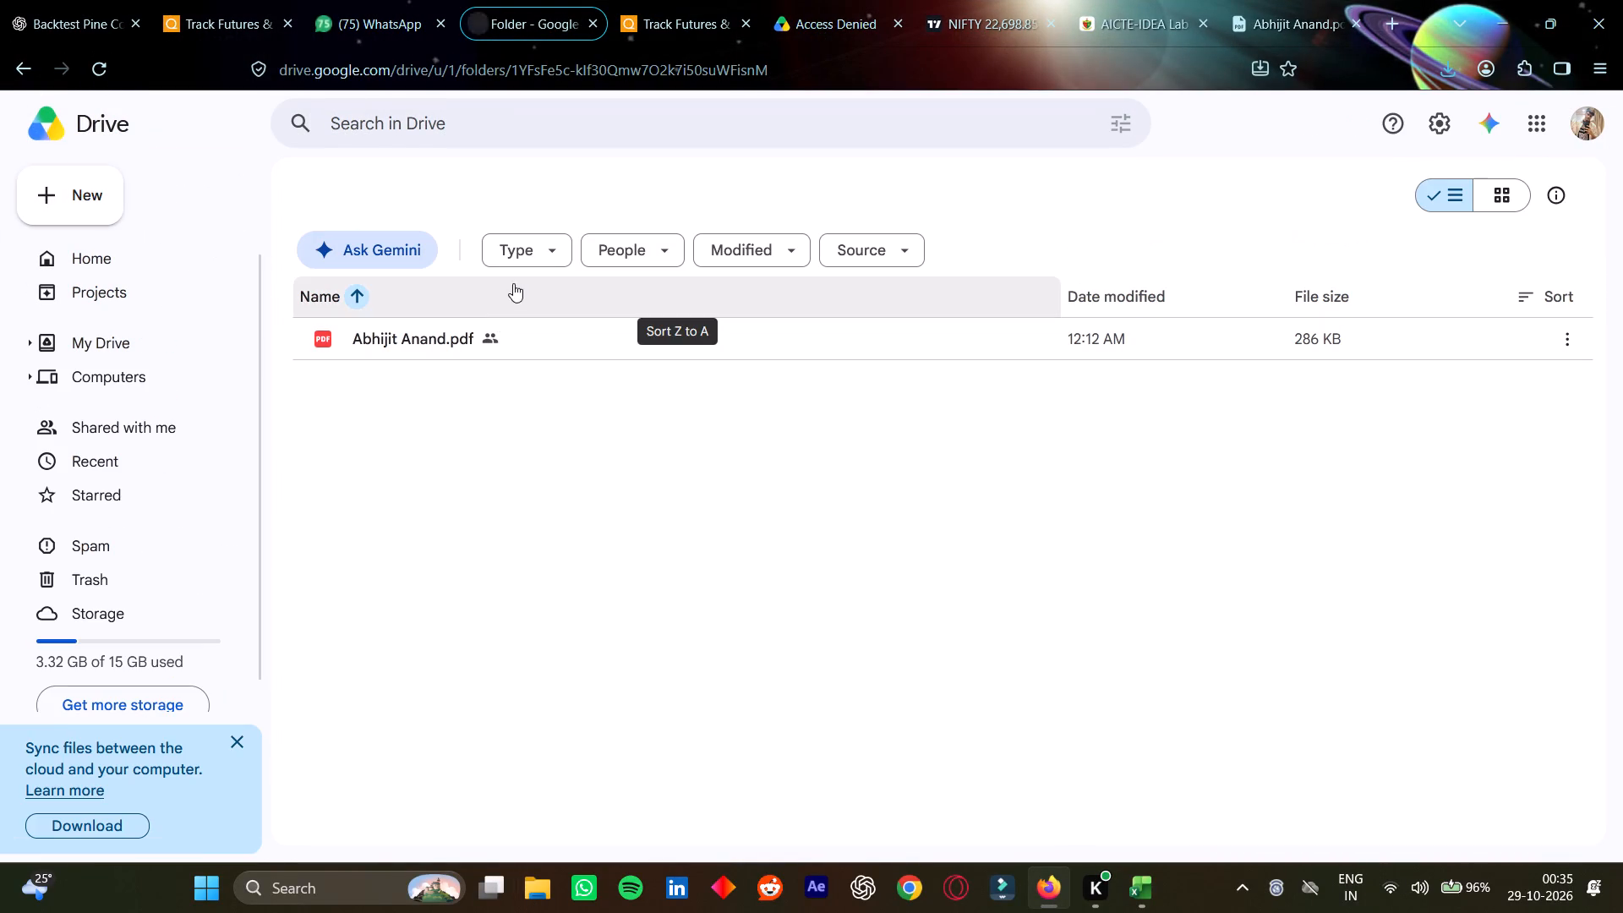
left_click(22, 69)
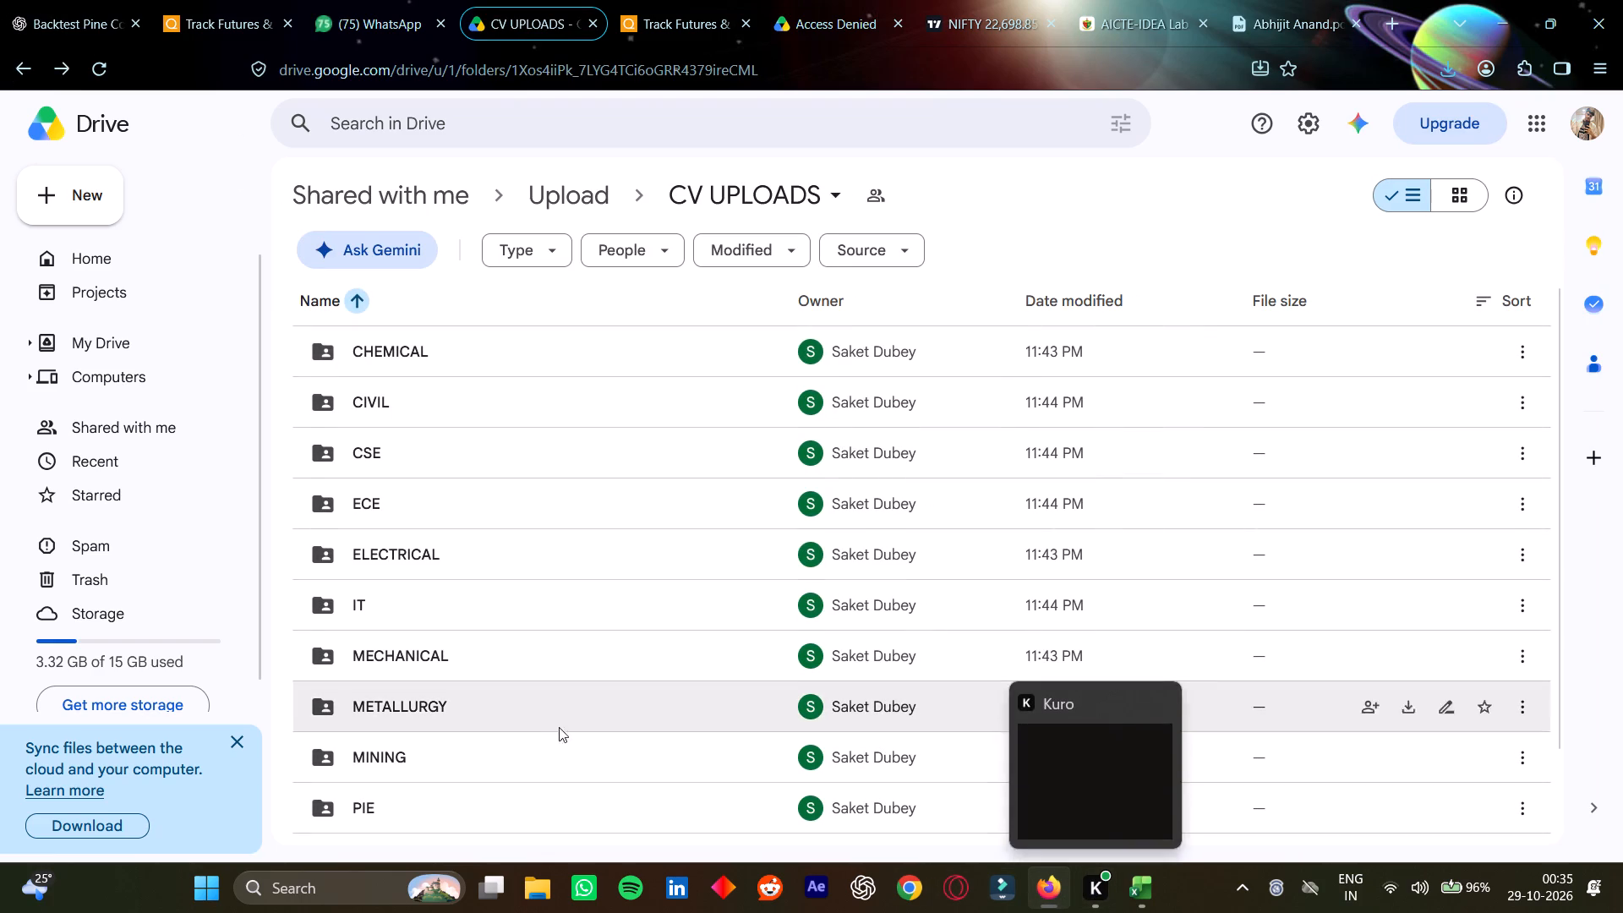
Check the contents of the CHEMICAL folder and return to the CV UPLOADS folder list.
scroll(915, 473, "up", 1)
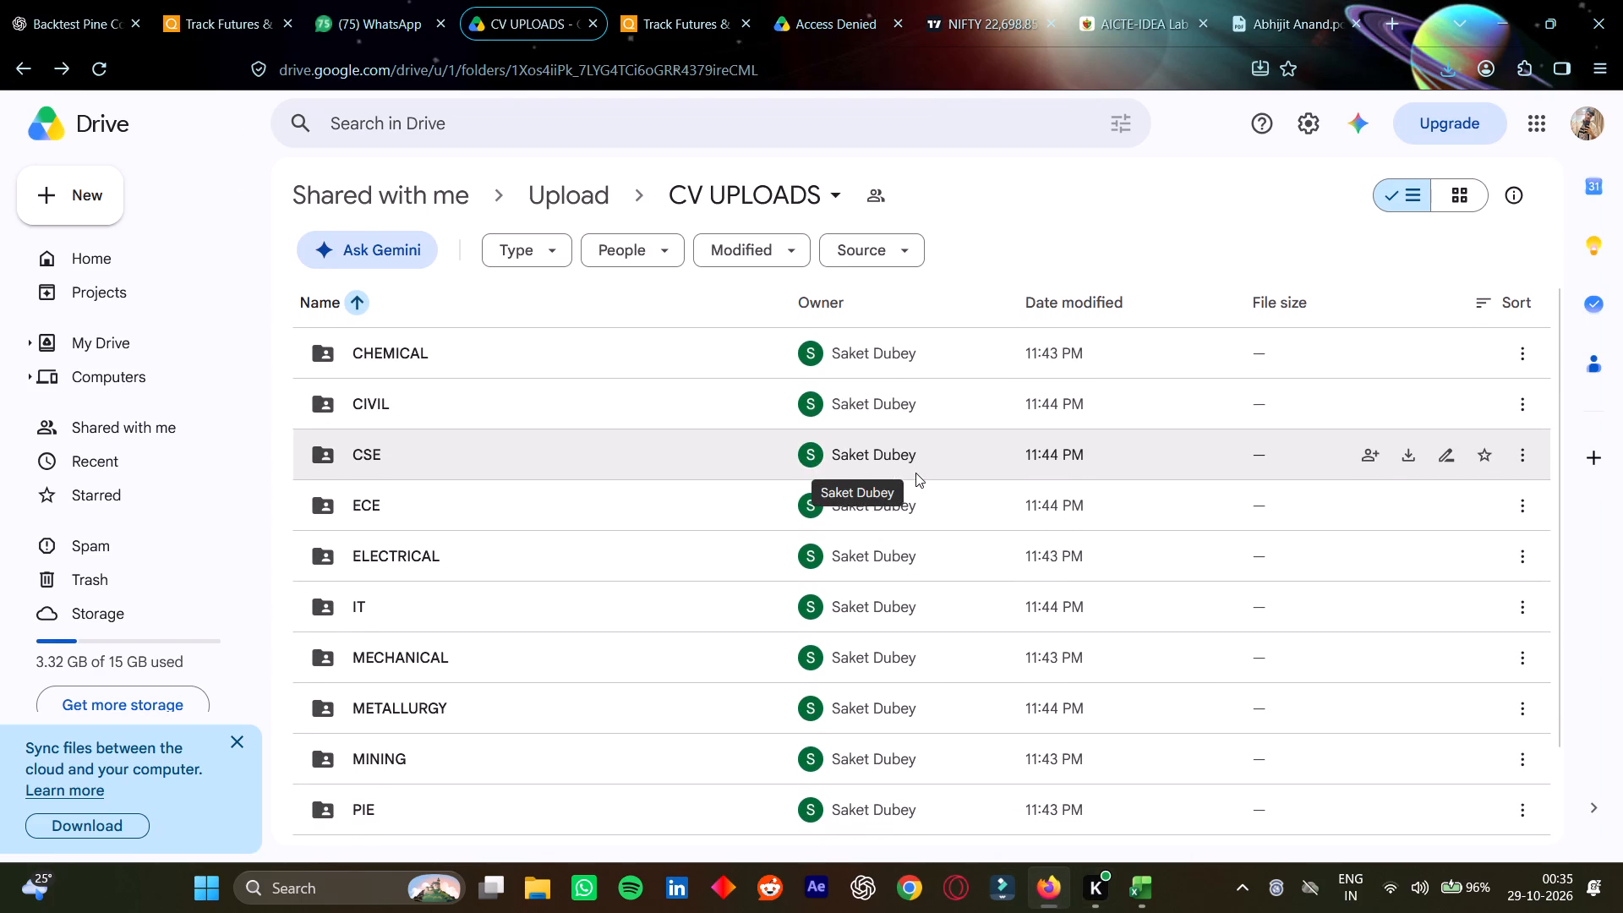
left_click(406, 348)
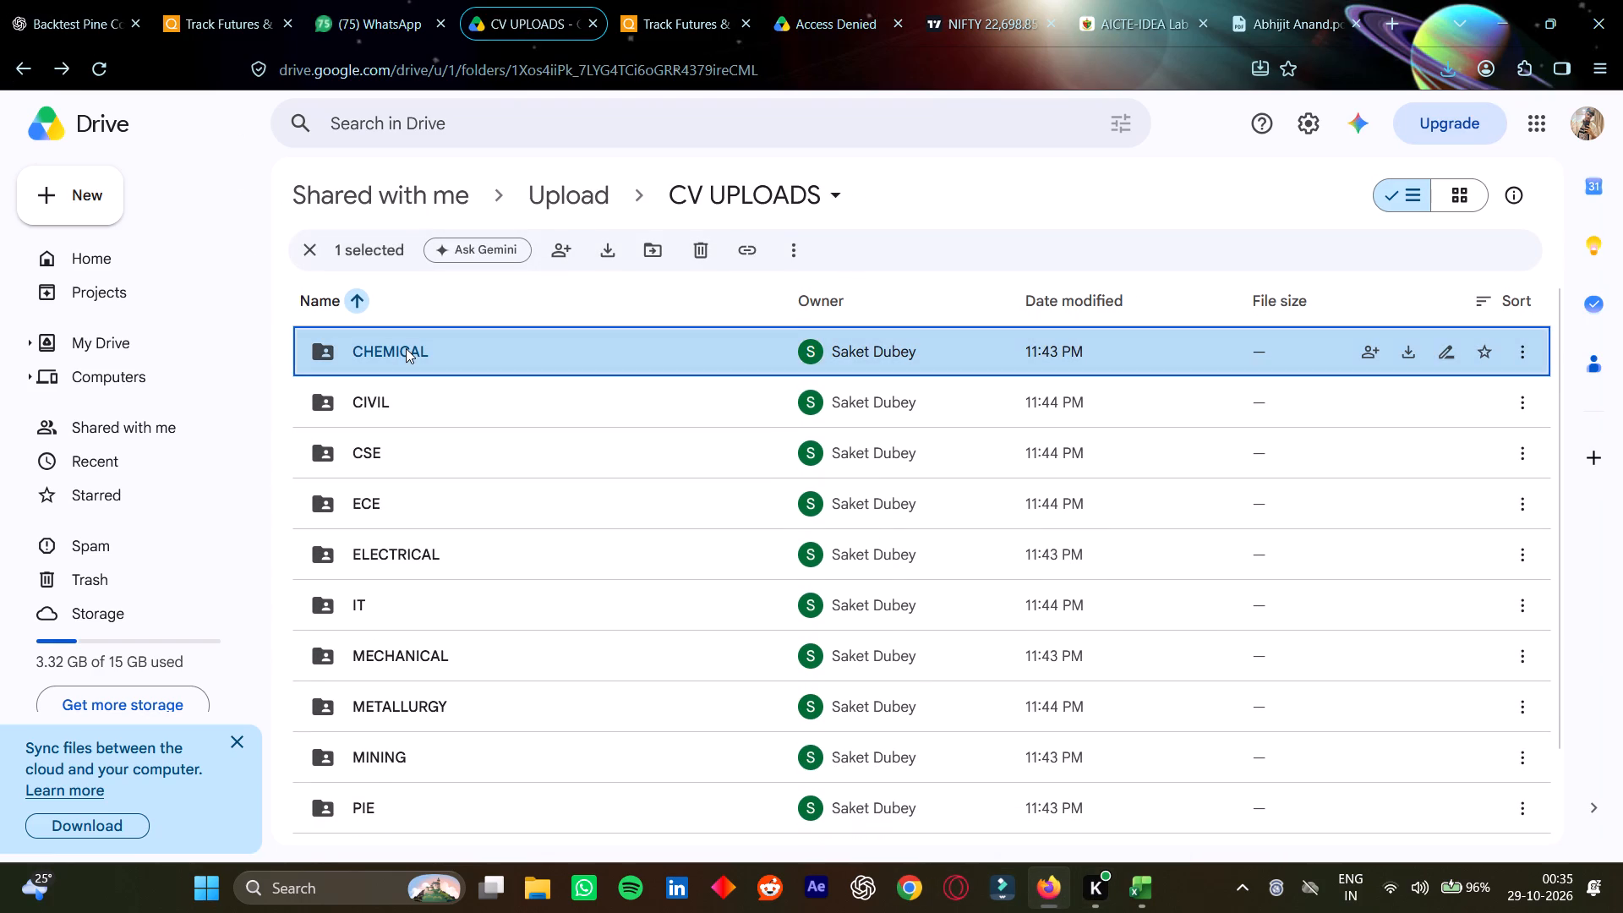
double_click(406, 348)
left_click(14, 64)
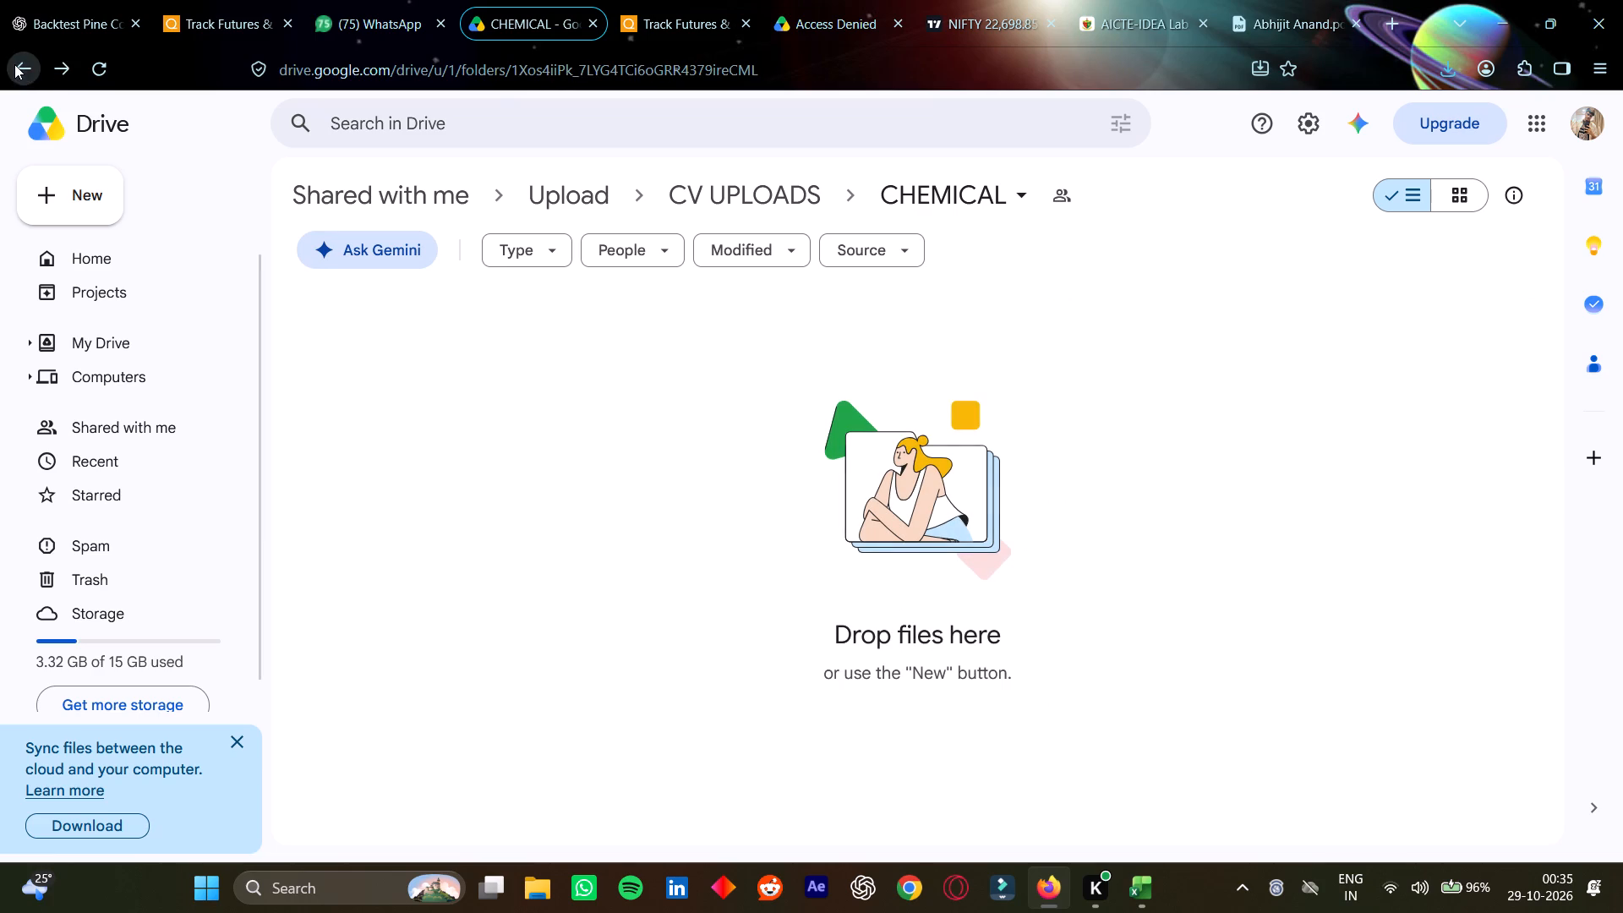
Copy the second faculty member's name from the UPDATED Excel list and search Google for it with "bit sindri" in a new browser tab.
left_click(1159, 894)
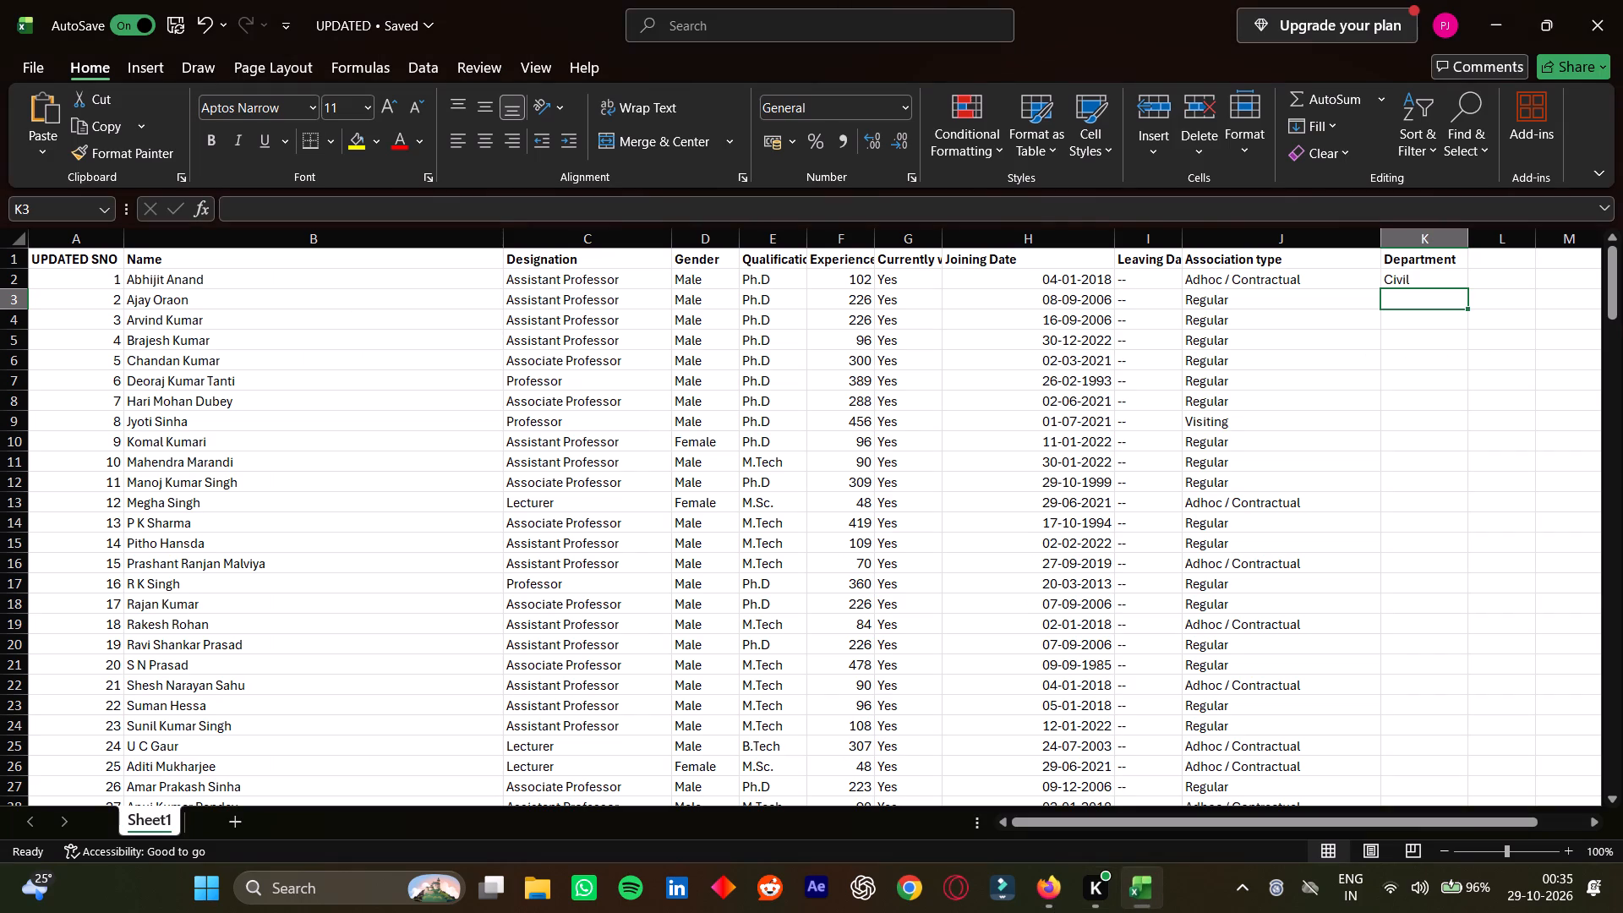
left_click(170, 305)
right_click(170, 305)
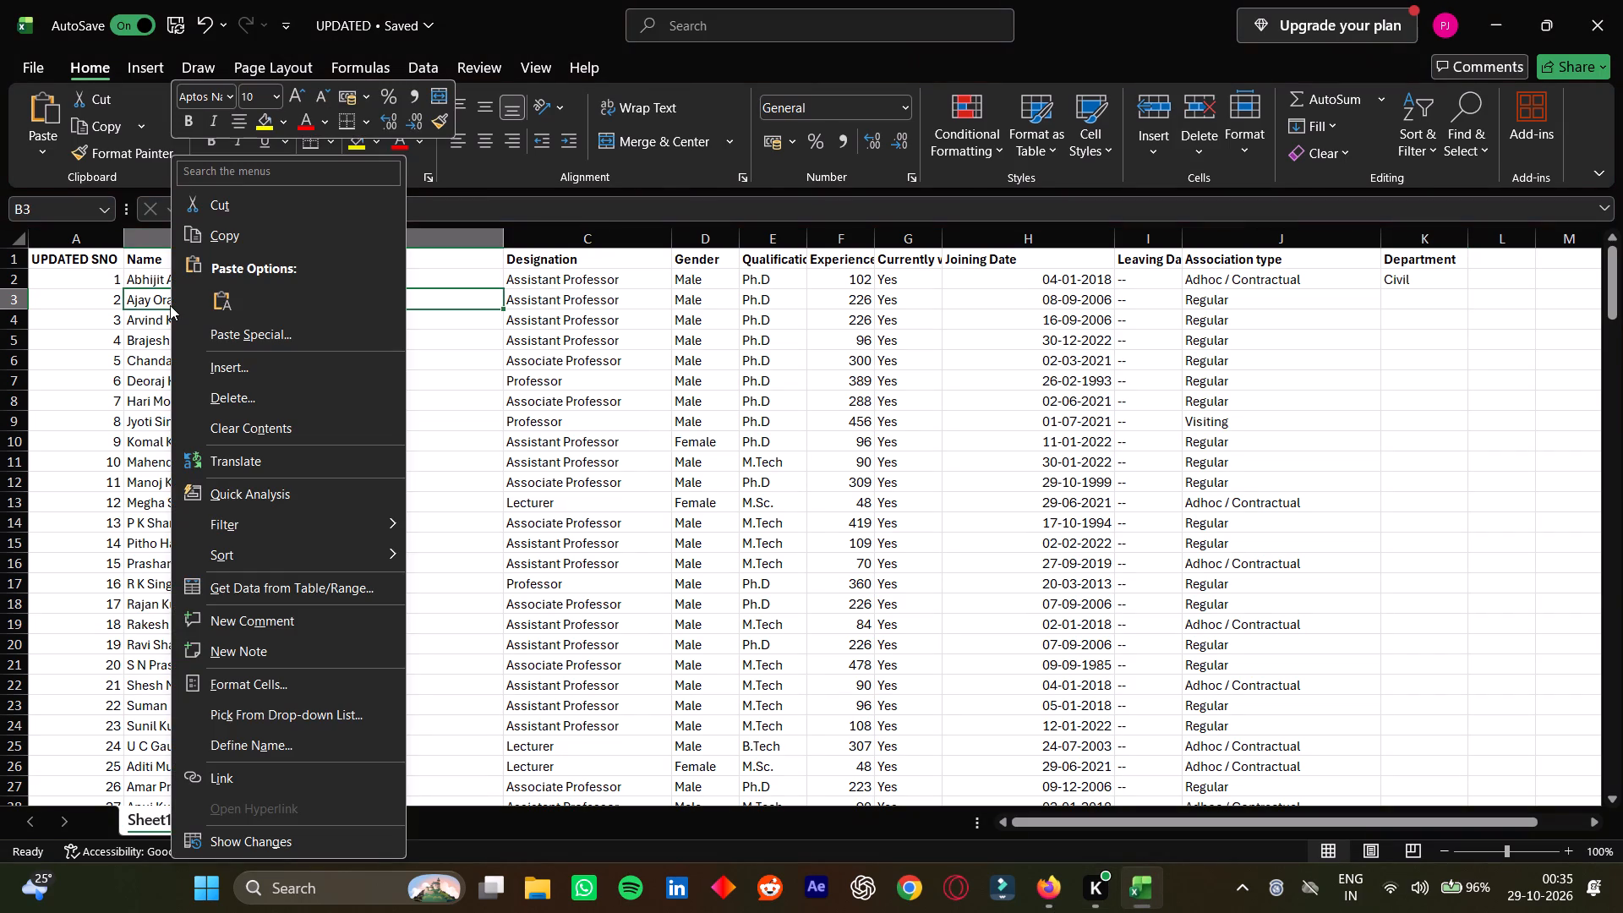
left_click(235, 238)
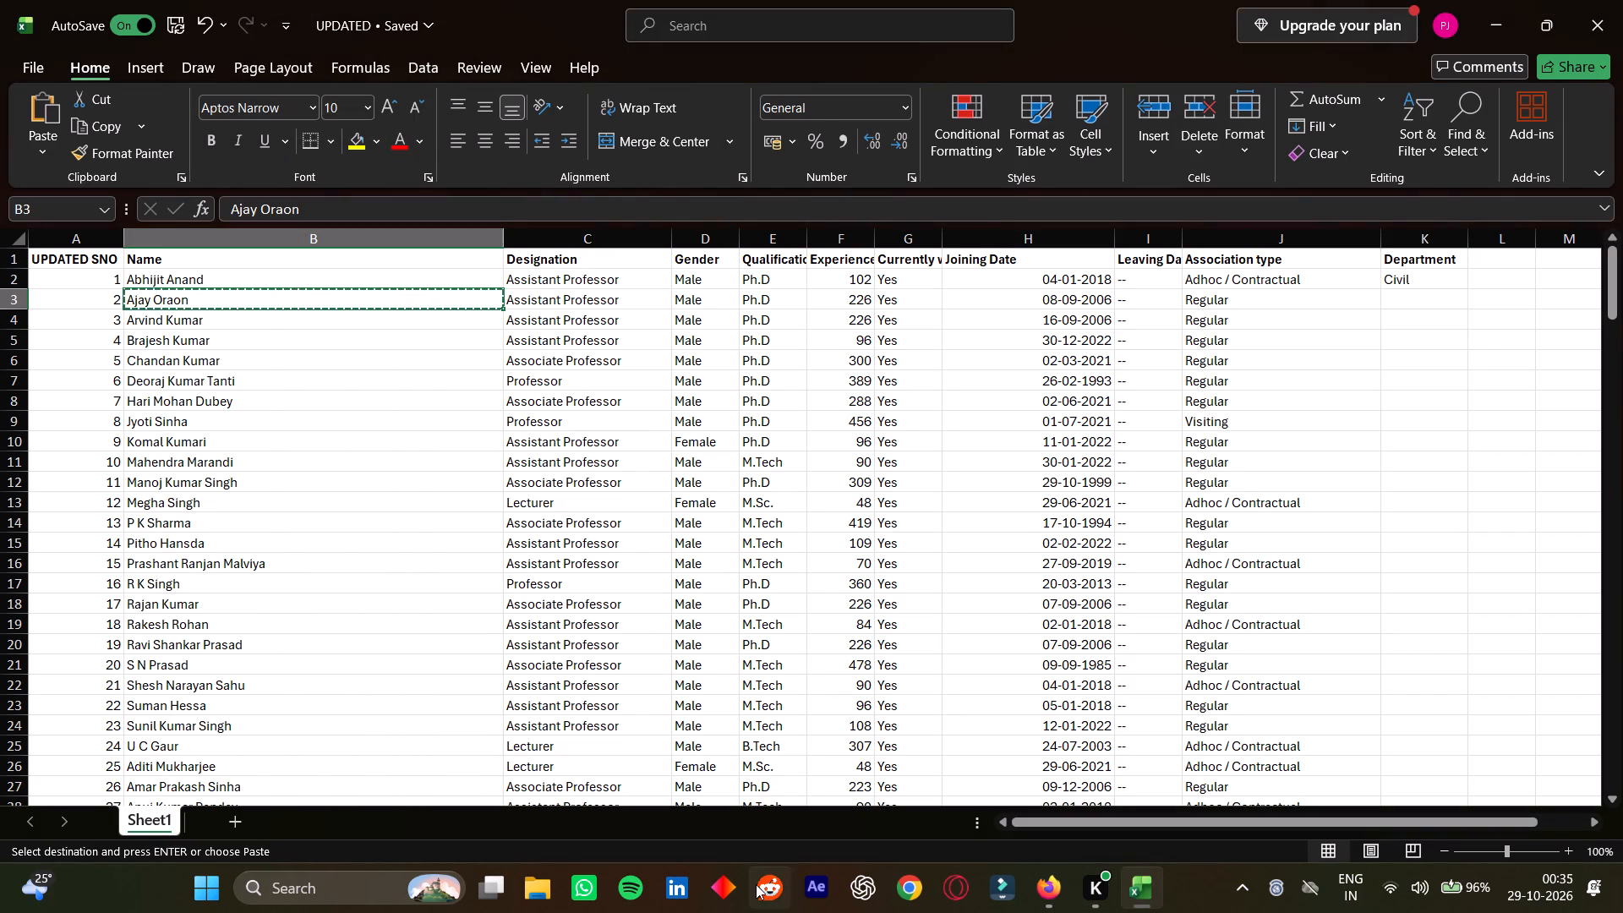
left_click(1055, 884)
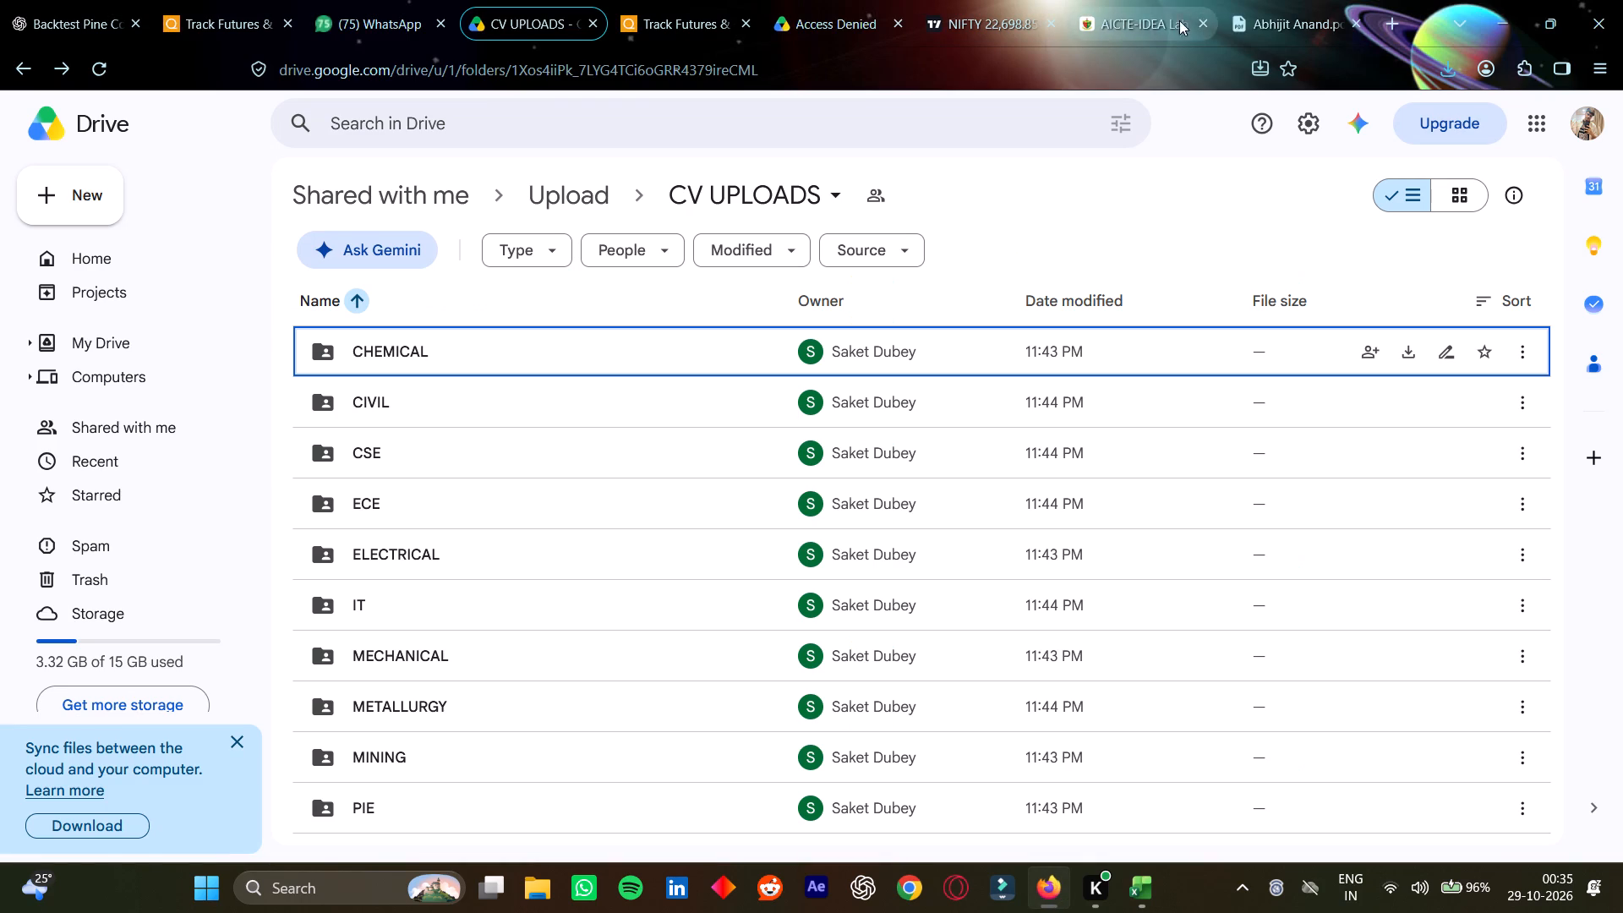
left_click(1400, 18)
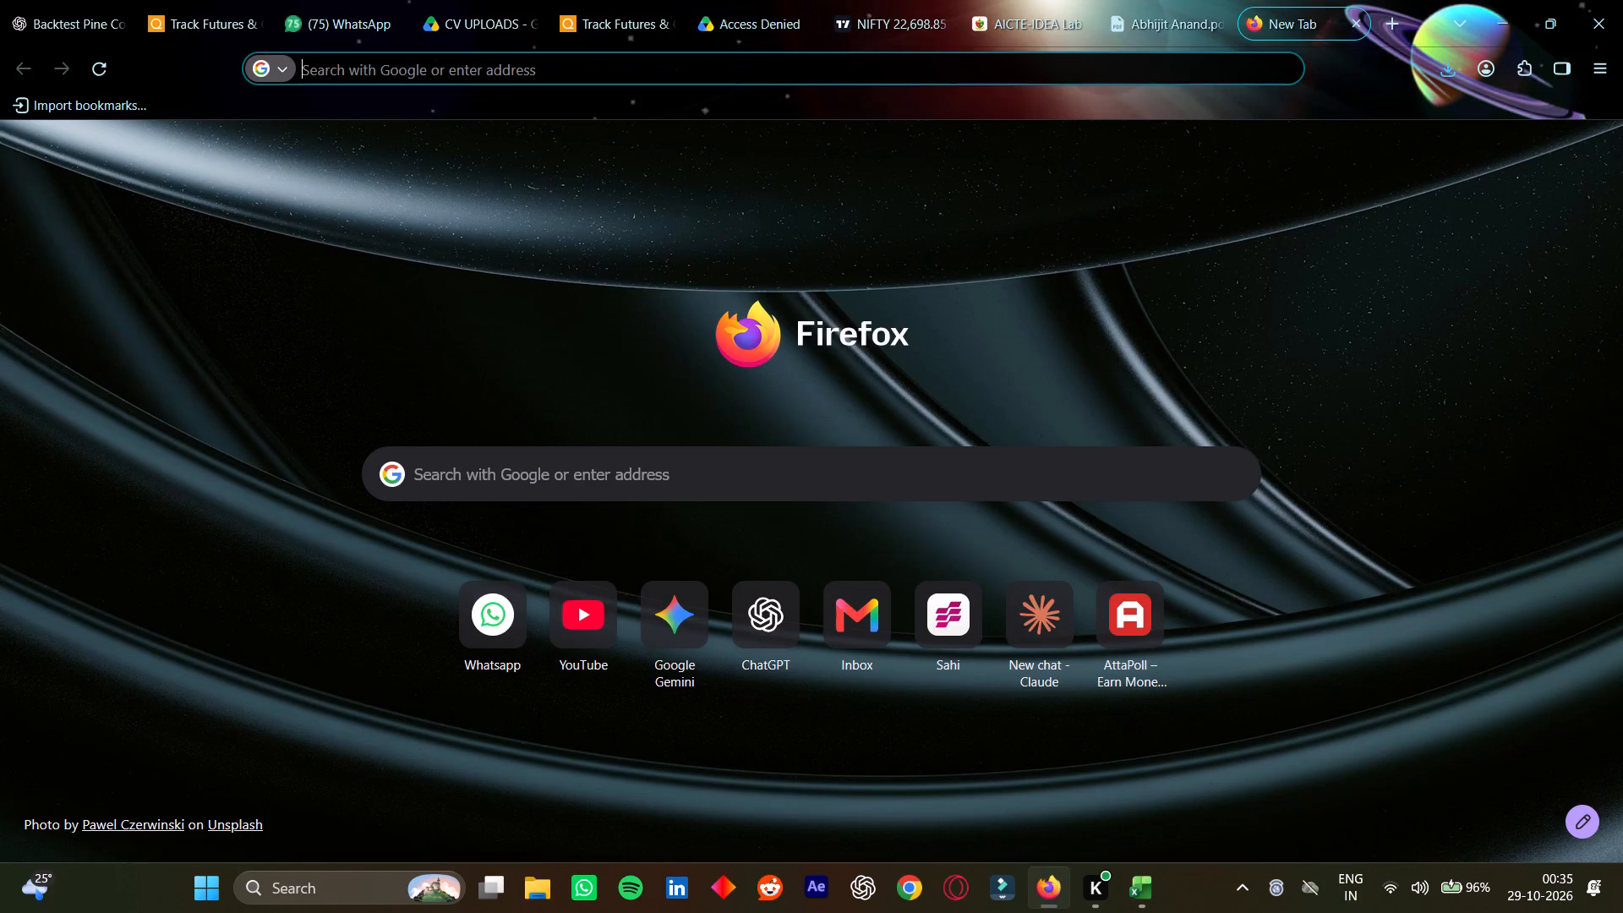
key("ctrl+v")
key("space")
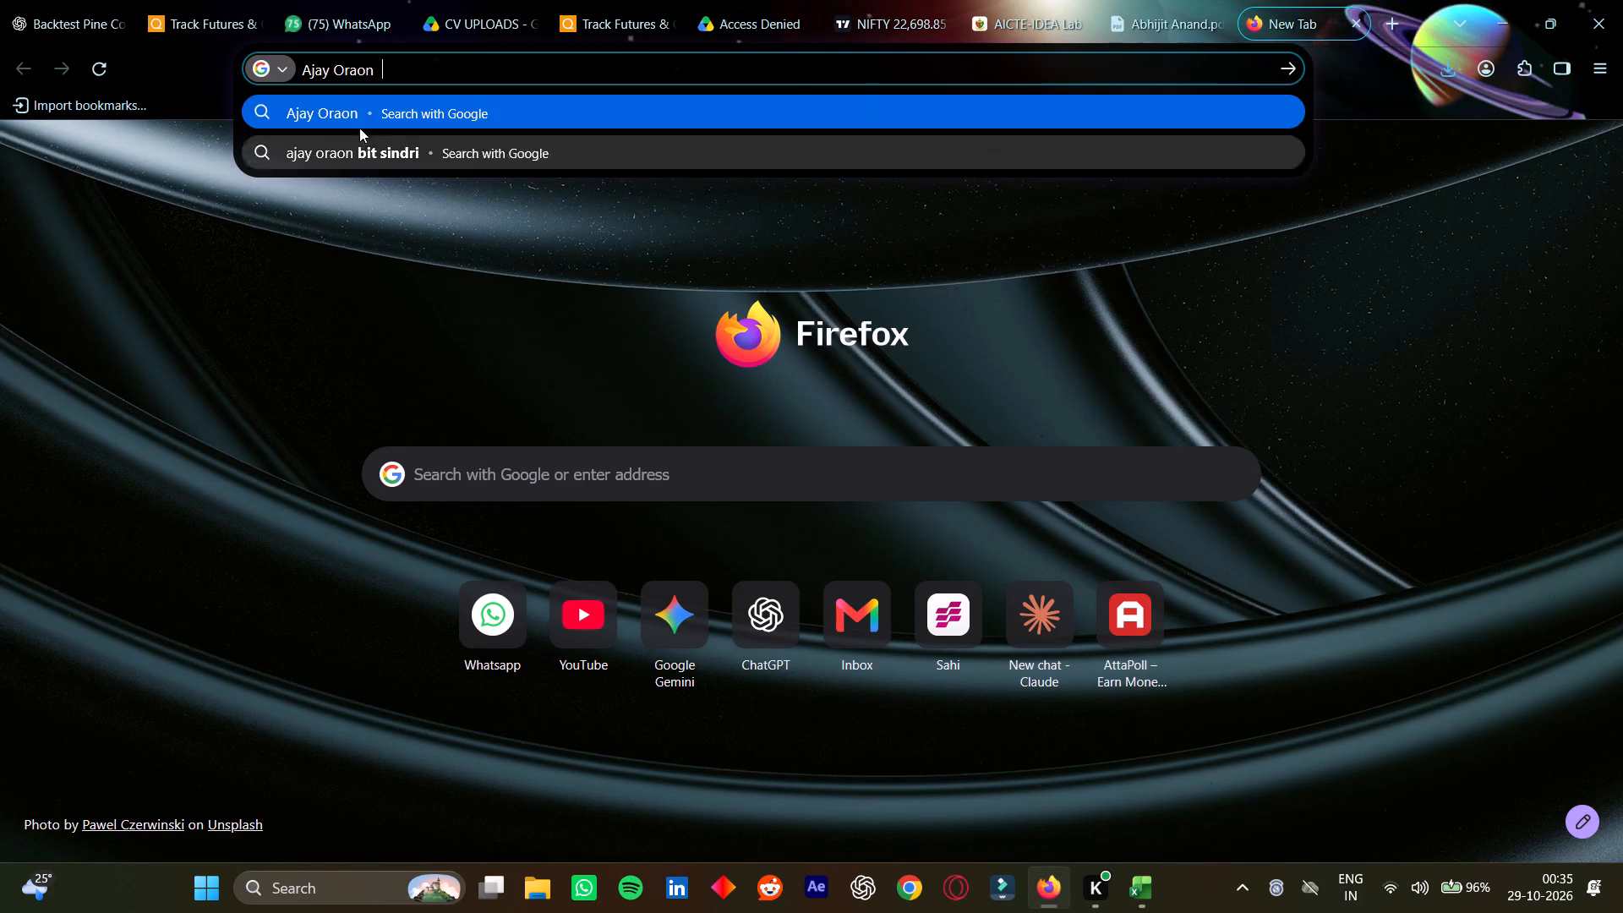
left_click(380, 142)
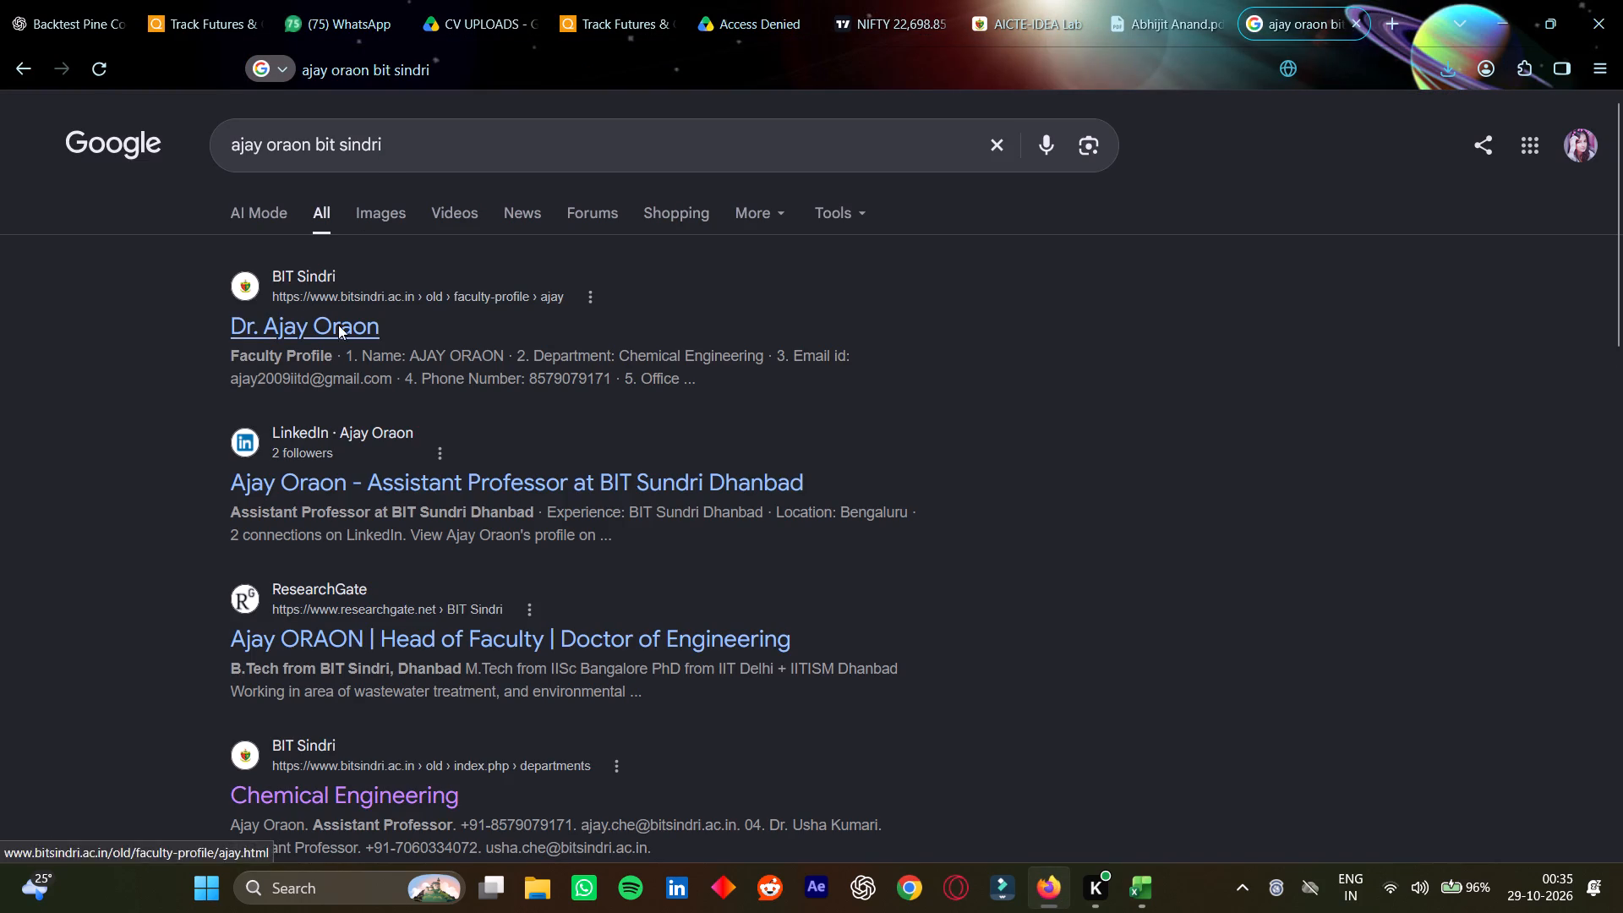
Open the faculty member's BIT Sindri profile page and examine it for the department and a downloadable CV.
left_click(309, 336)
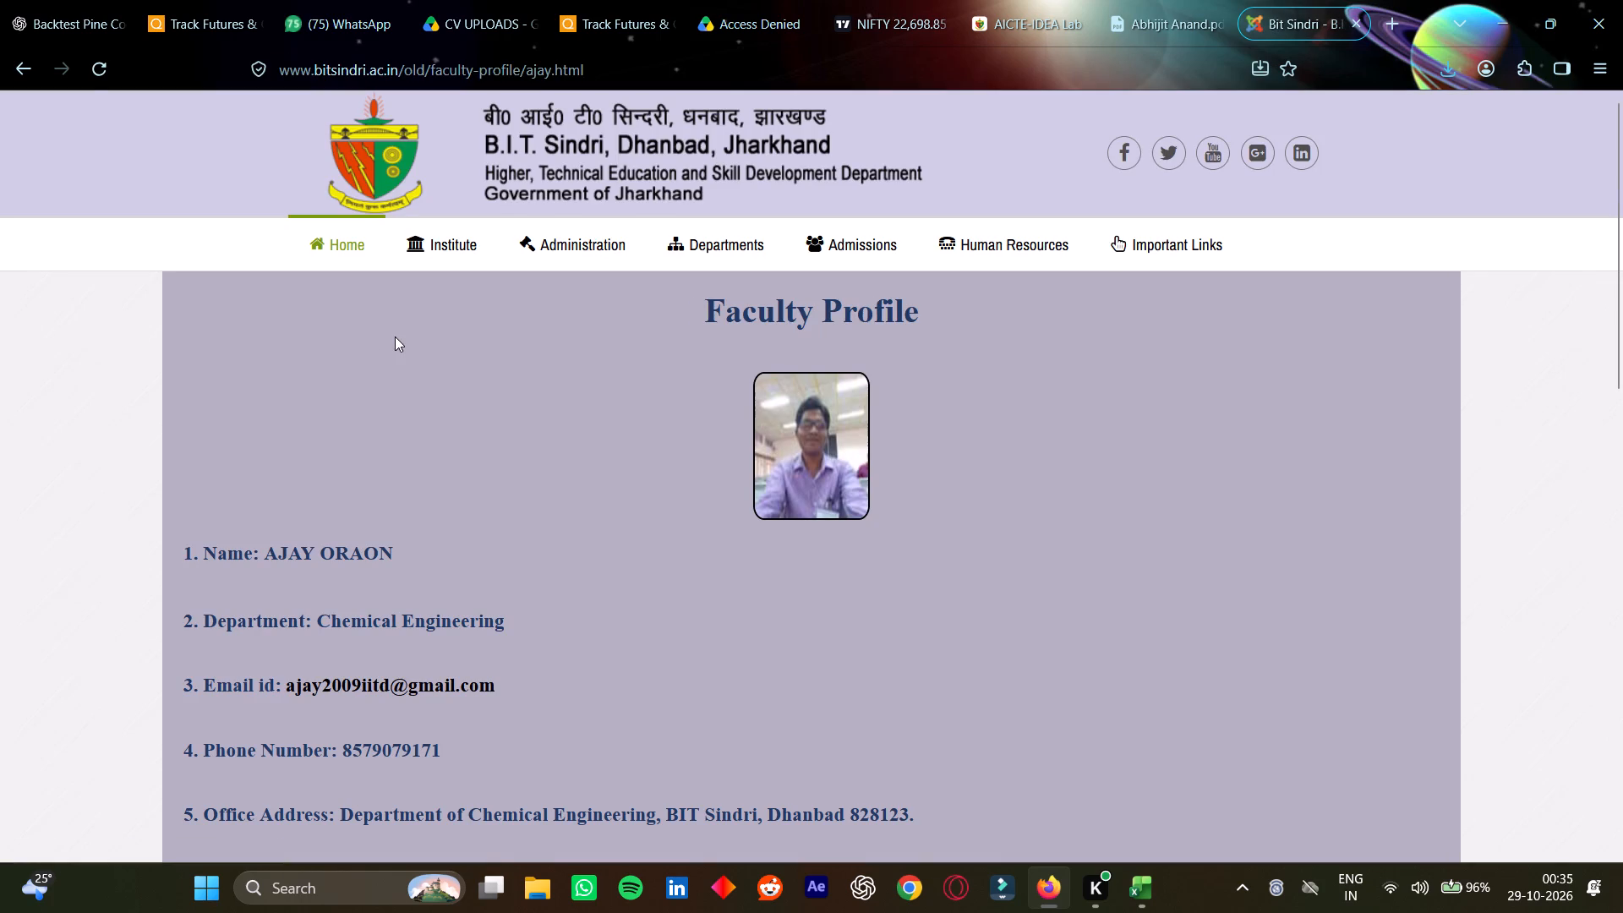
scroll(518, 550, "down", 9)
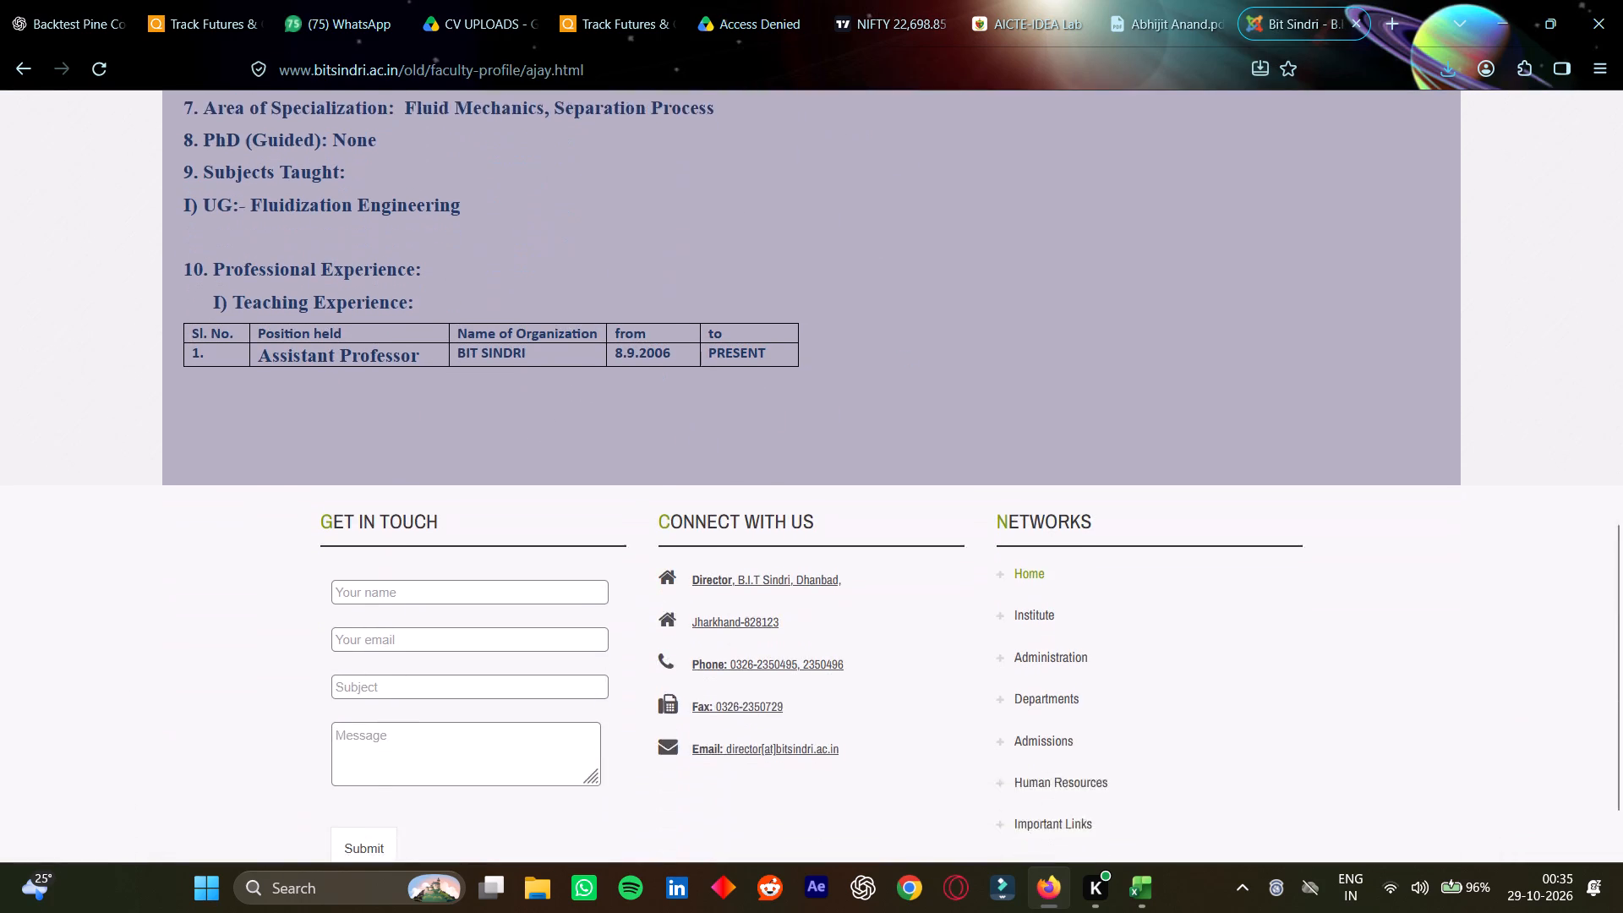
scroll(518, 550, "up", 3)
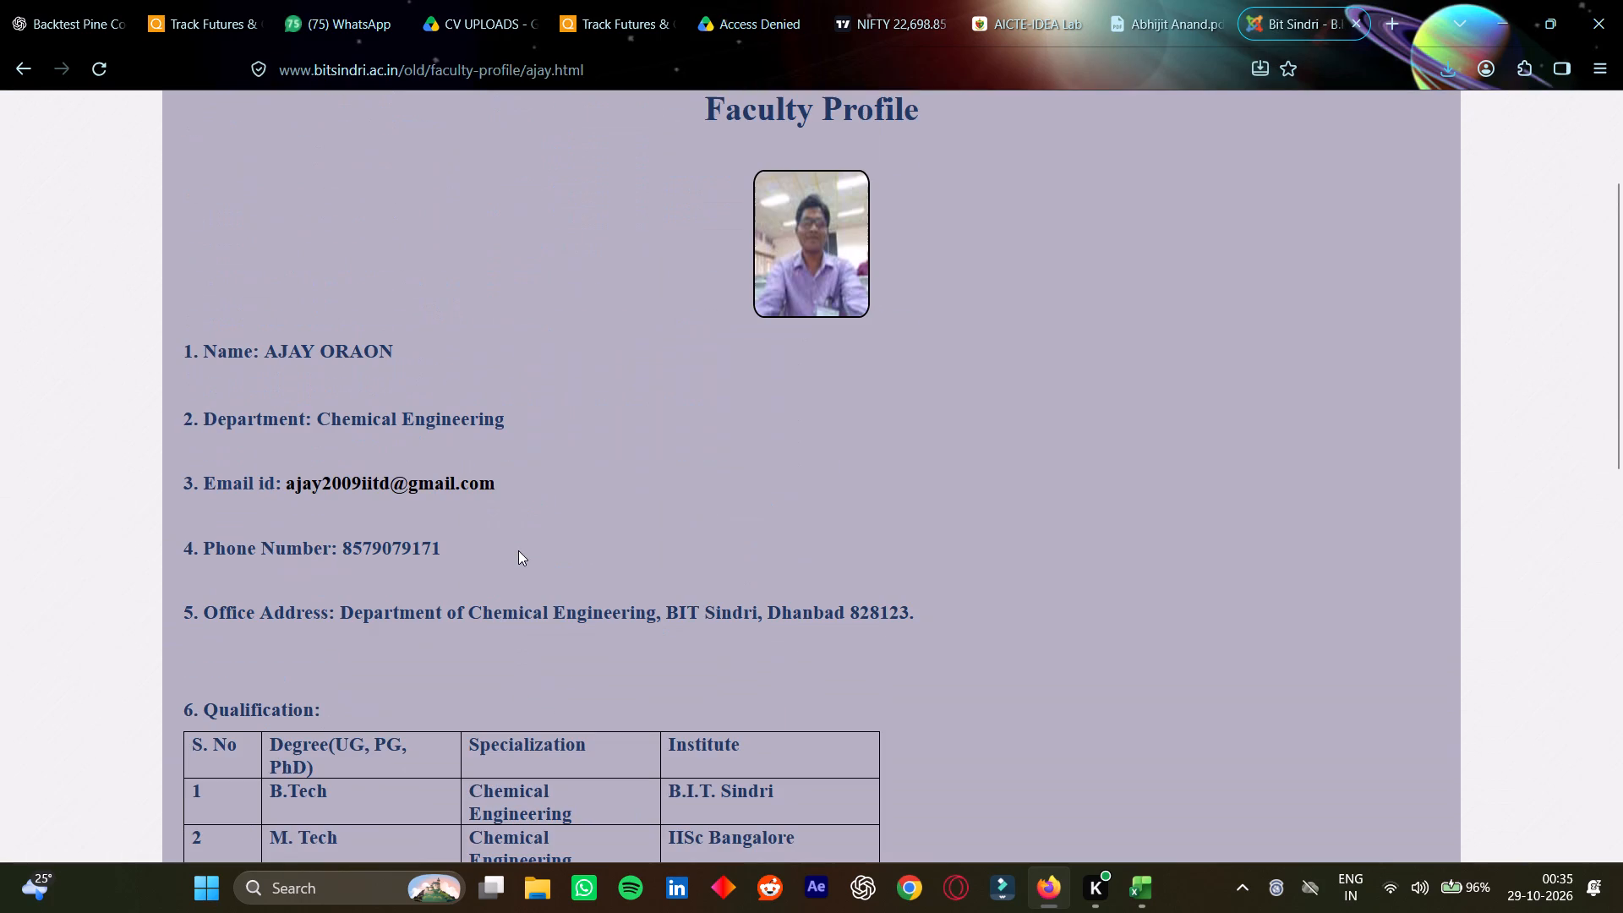
scroll(518, 550, "down", 4)
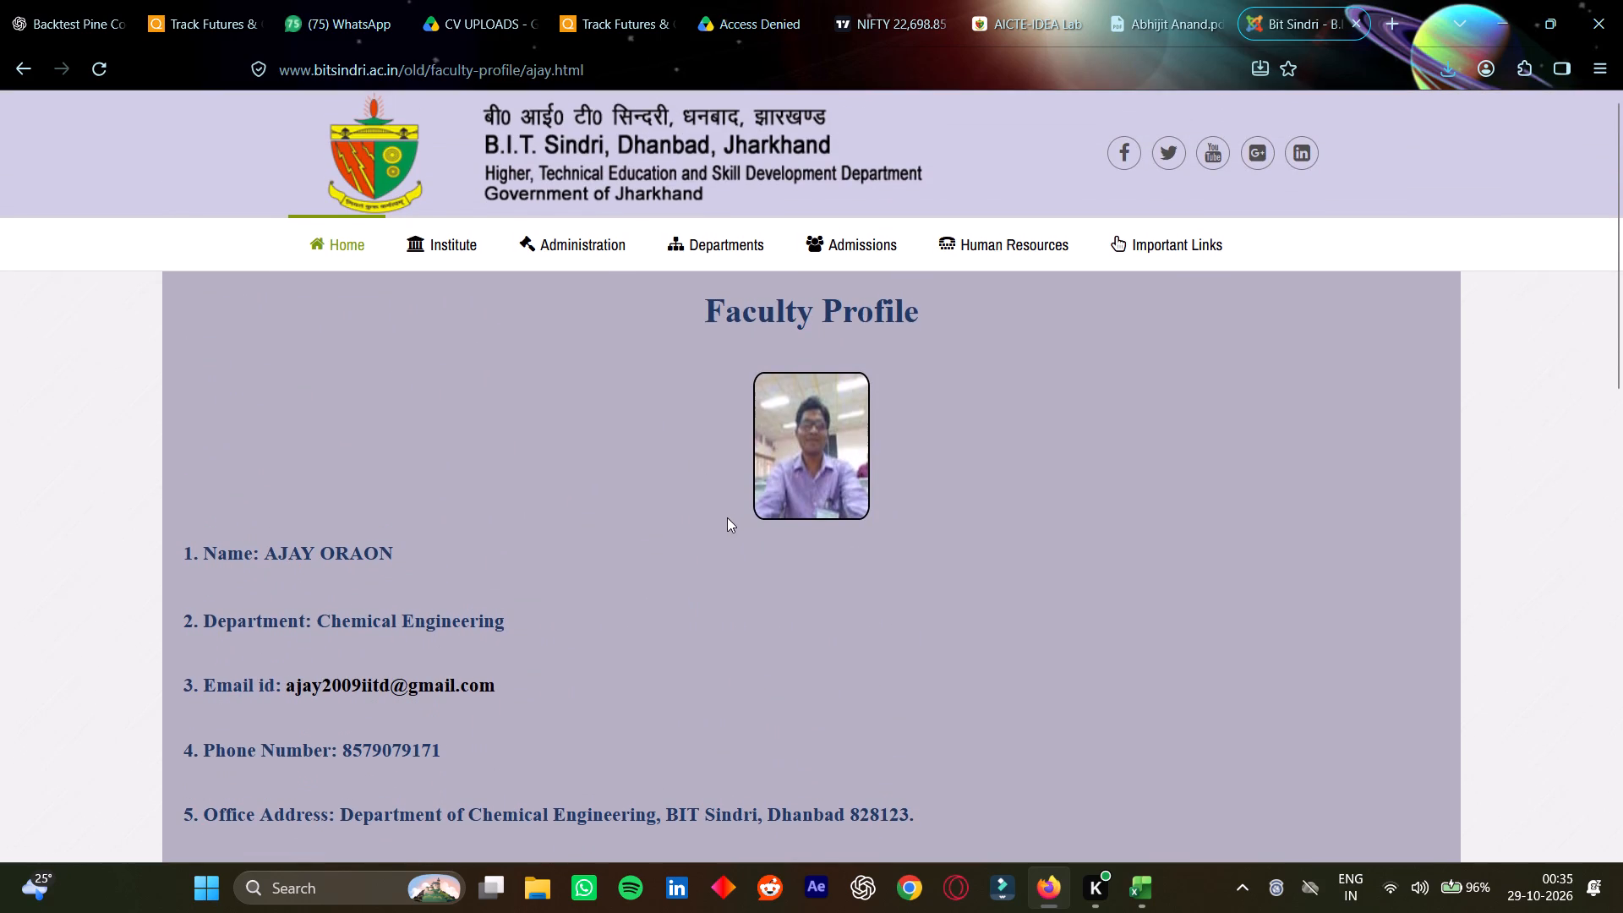
scroll(727, 517, "down", 4)
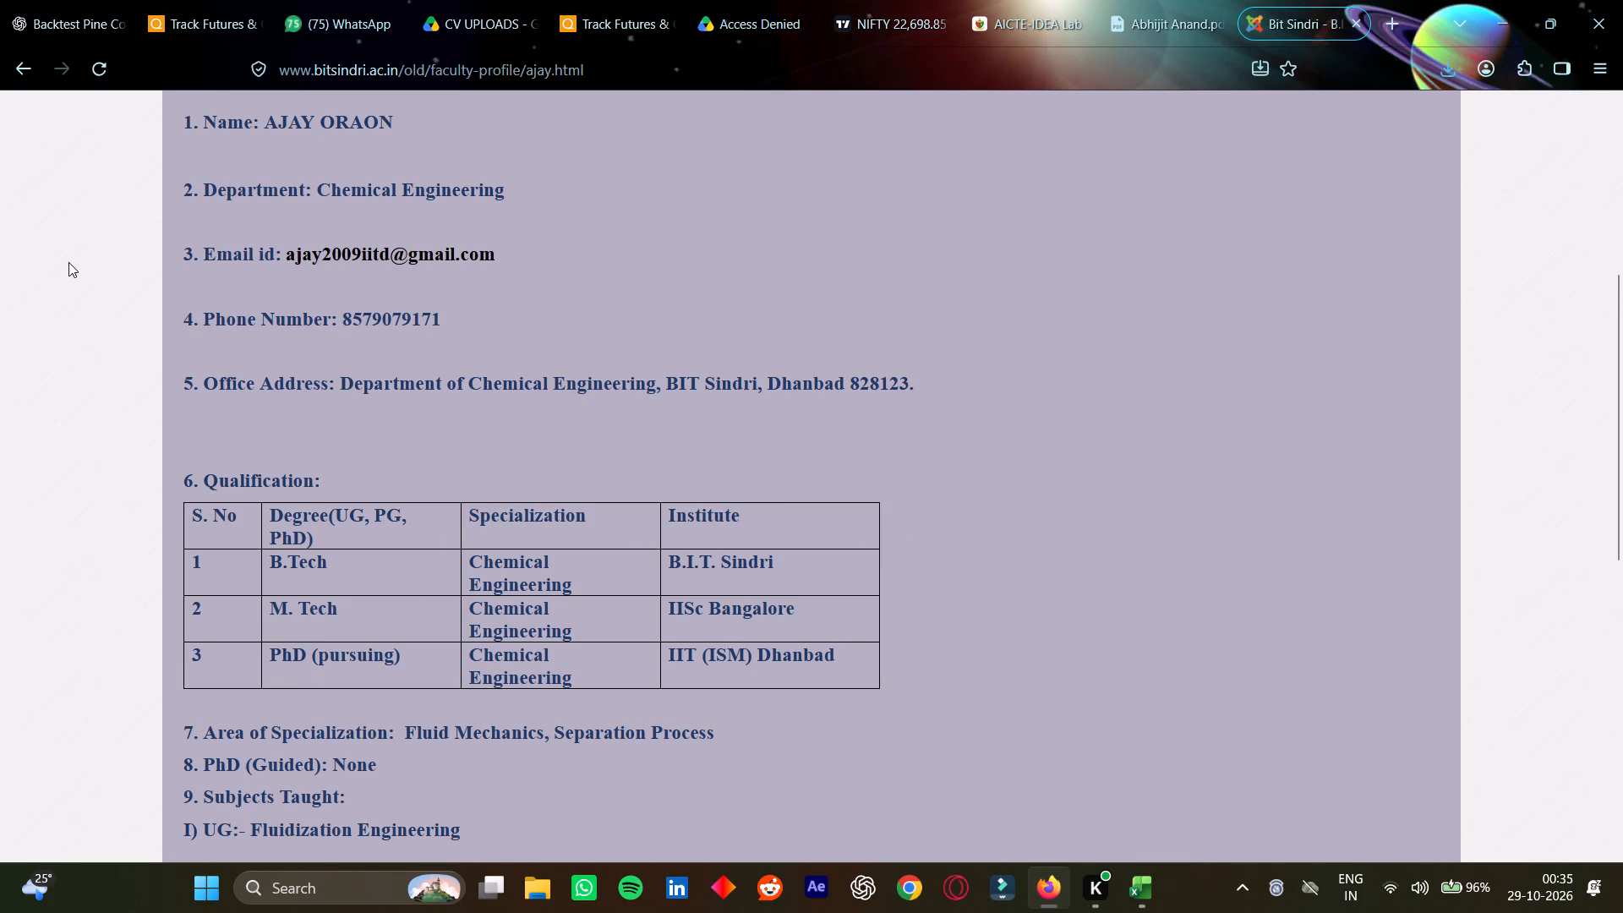
scroll(299, 472, "down", 1)
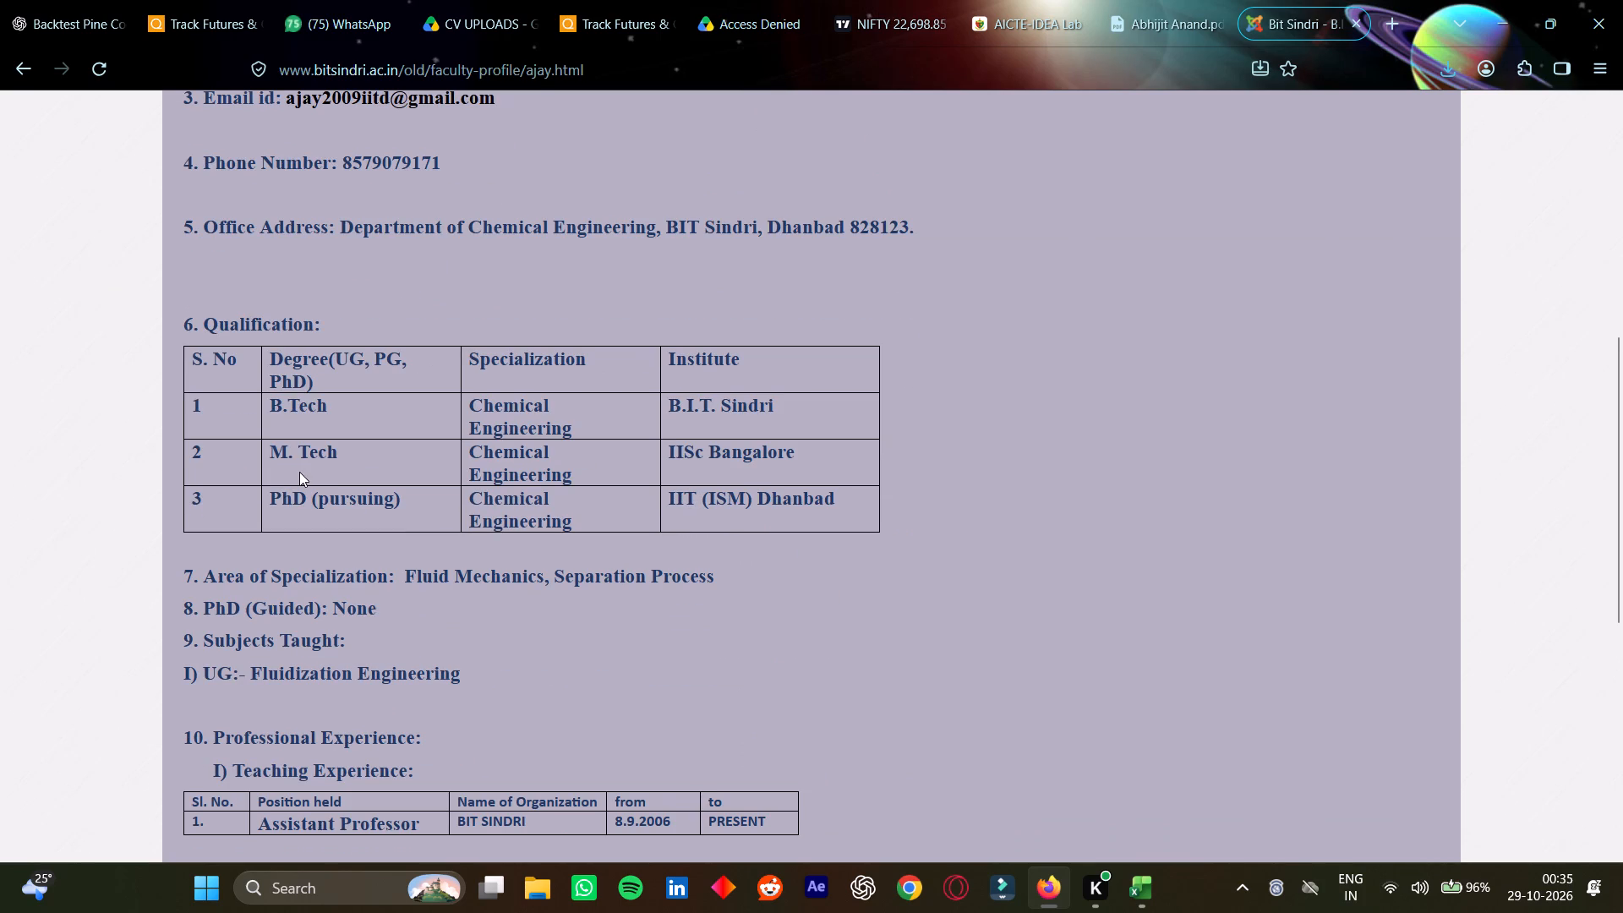
scroll(299, 472, "down", 3)
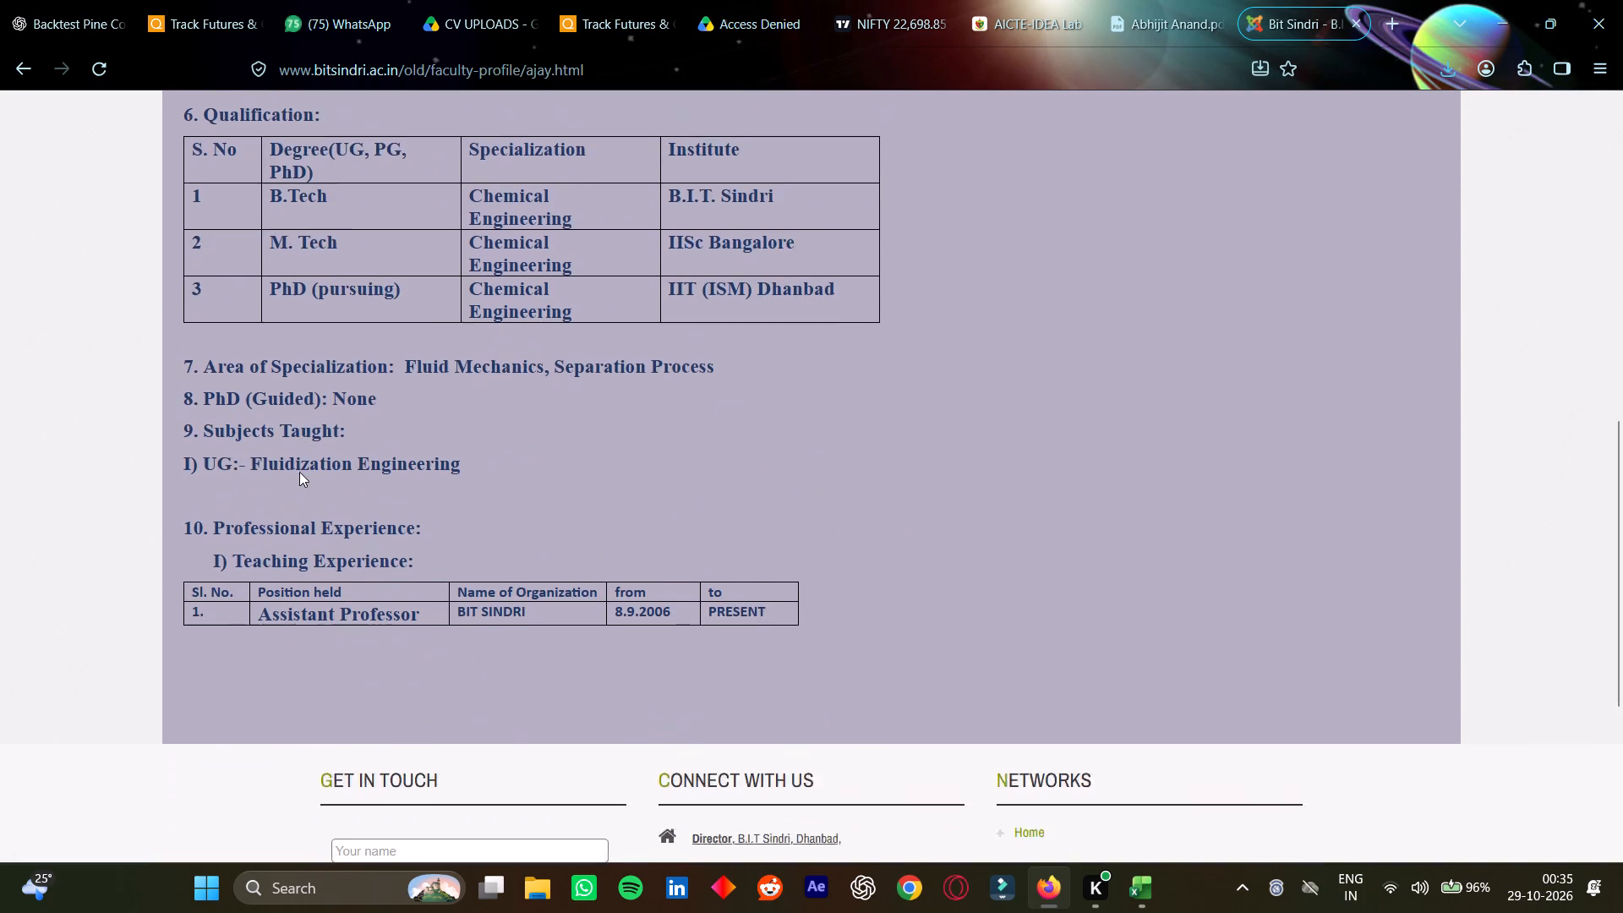
scroll(299, 472, "down", 2)
scroll(299, 472, "up", 7)
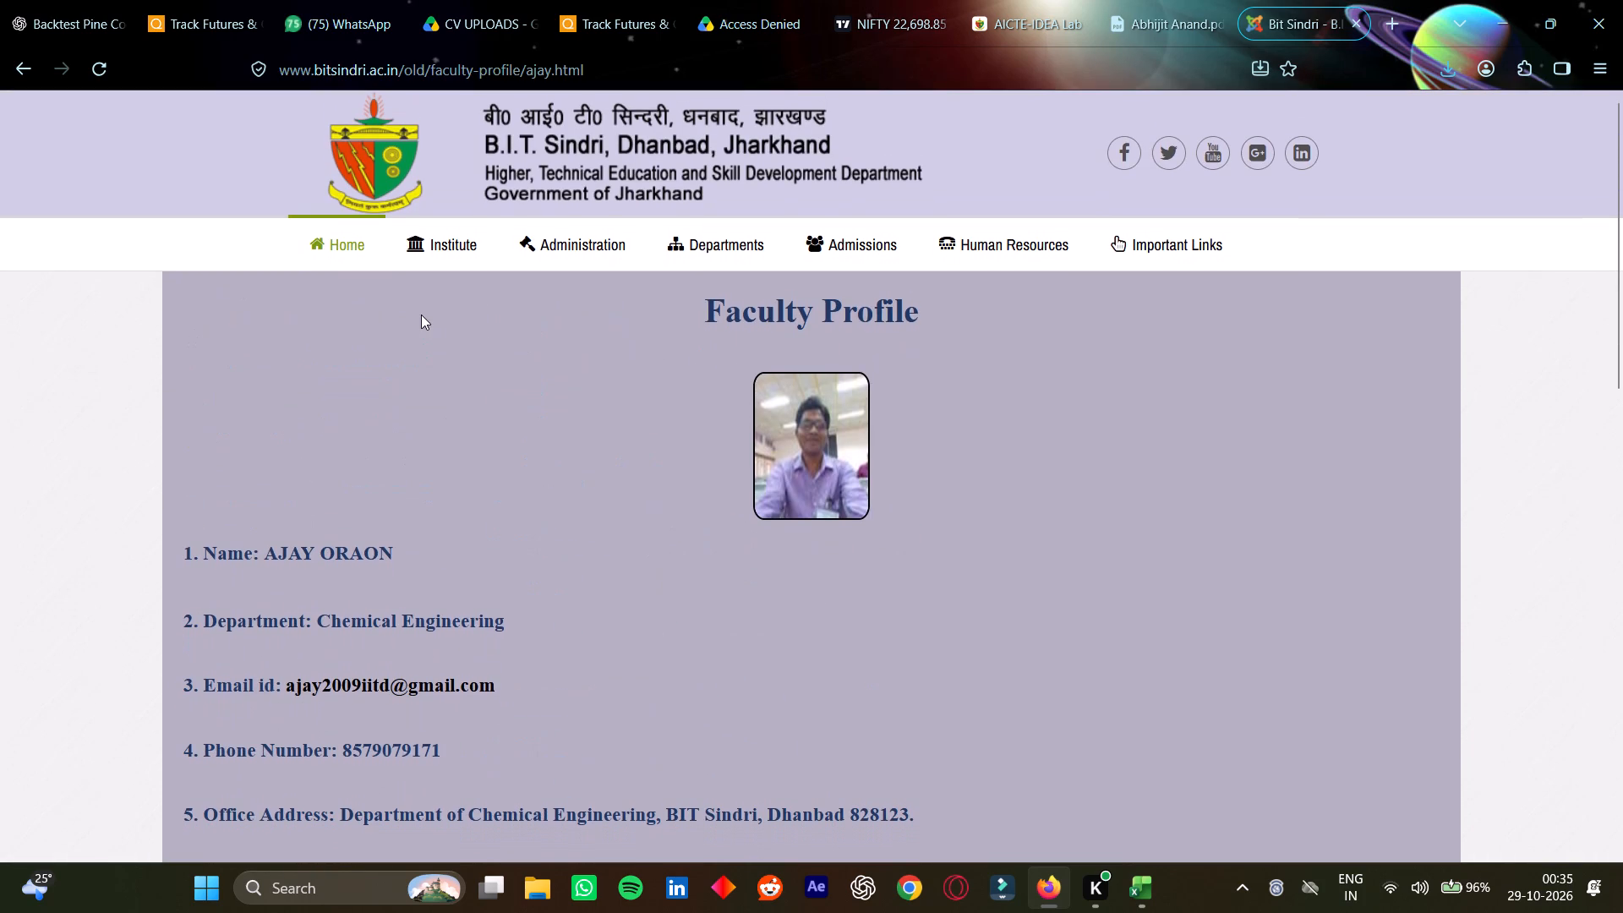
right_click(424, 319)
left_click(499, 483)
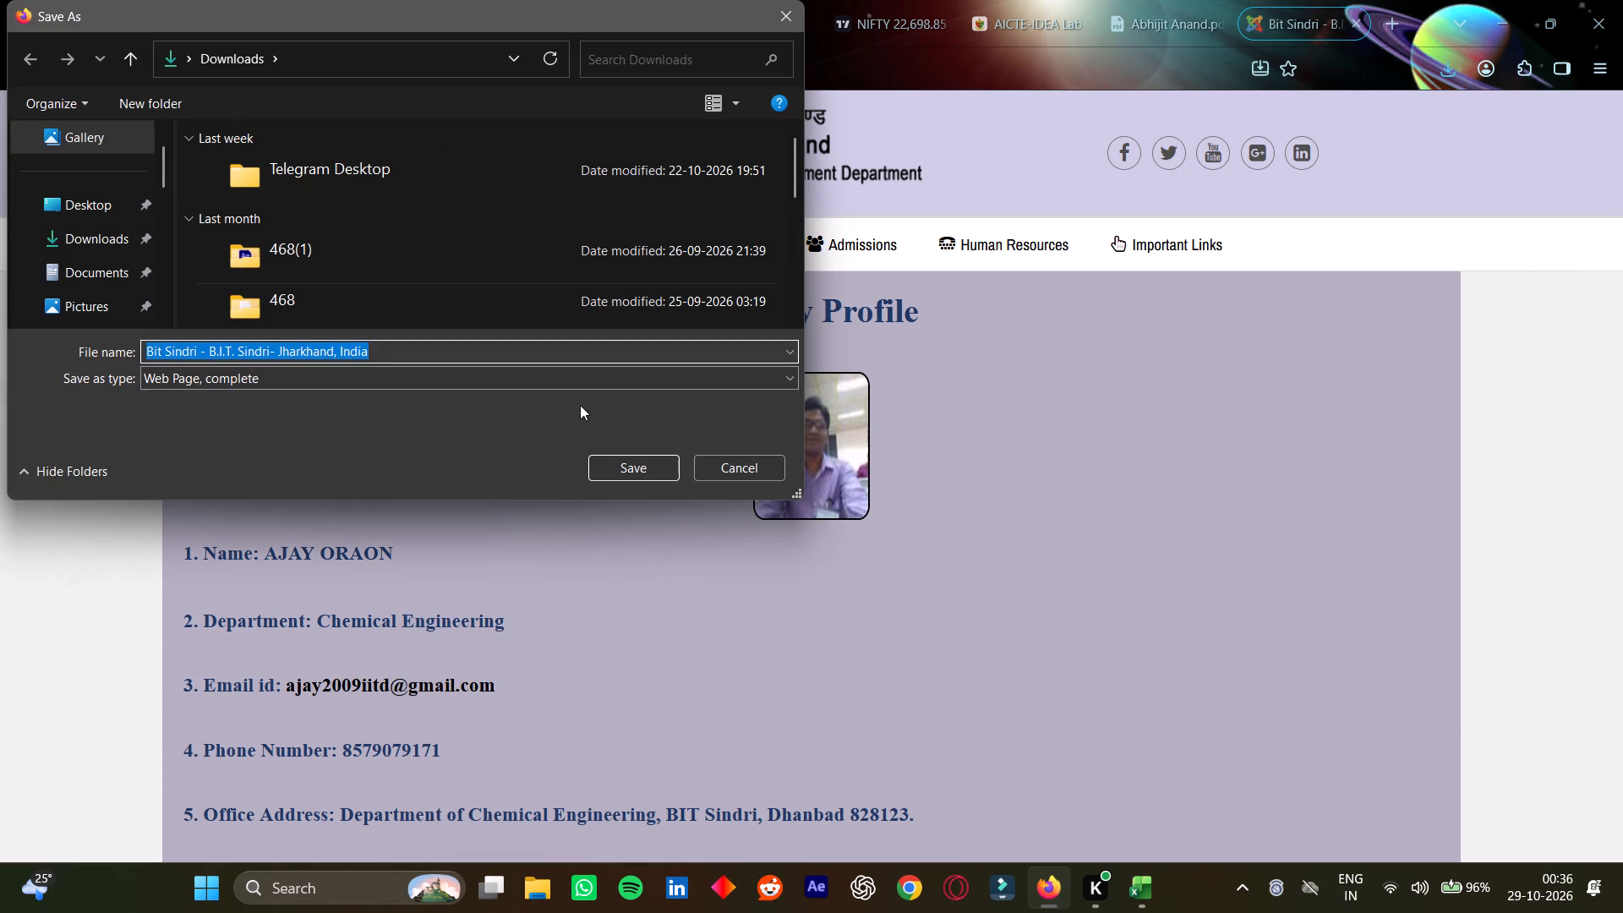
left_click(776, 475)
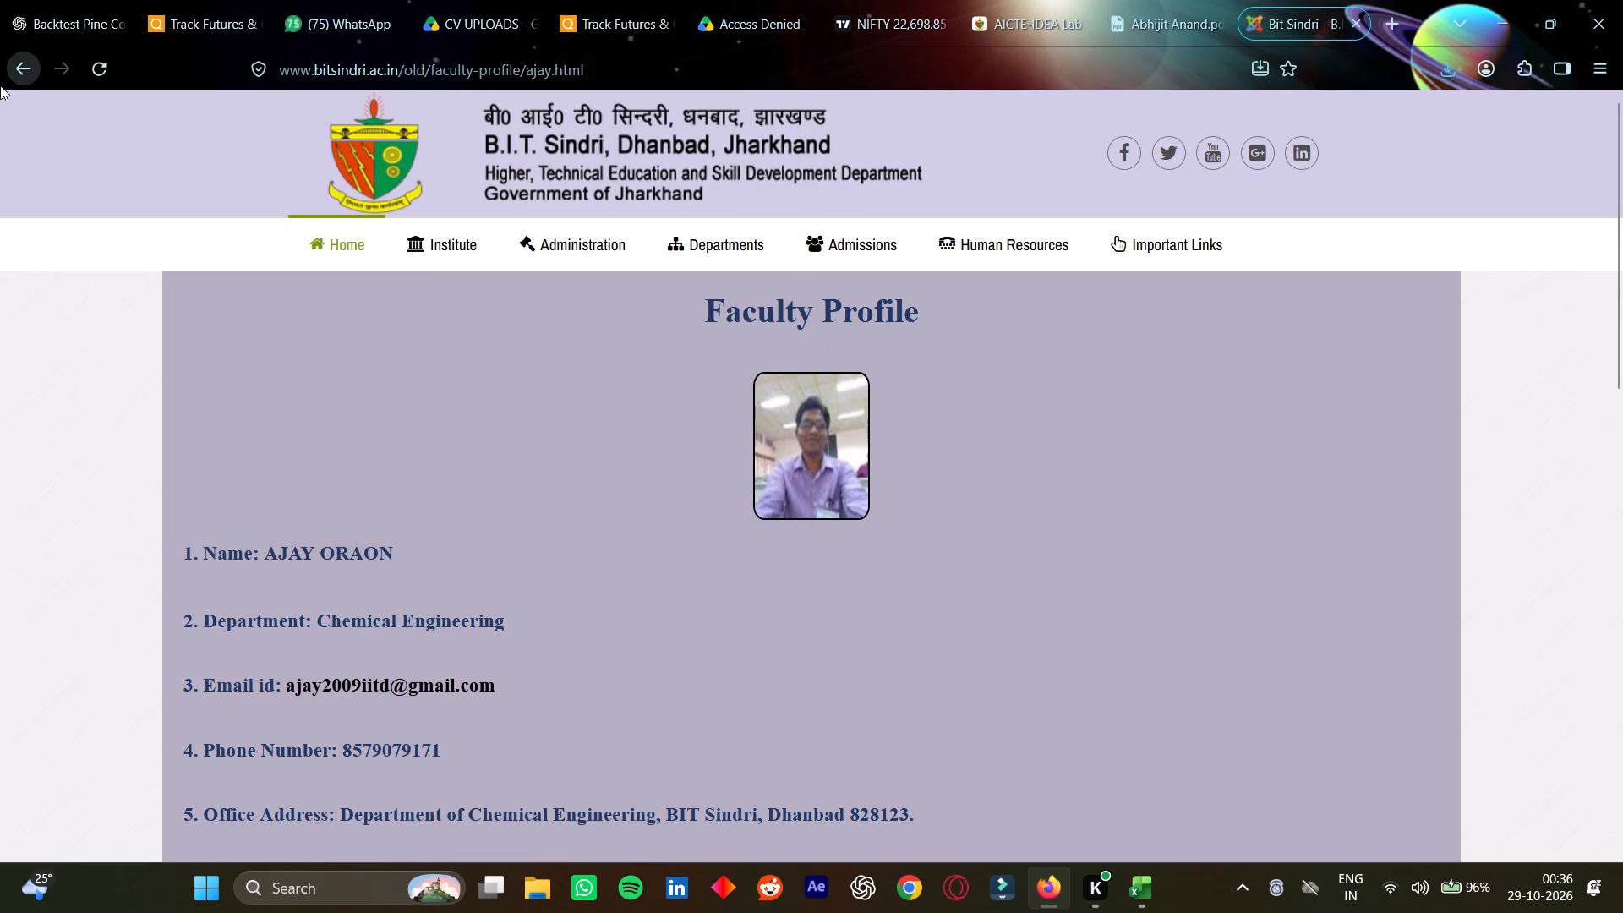
Open the Chemical Engineering department page from the search results and follow the second faculty member's link in its List of Faculty Members.
left_click(32, 51)
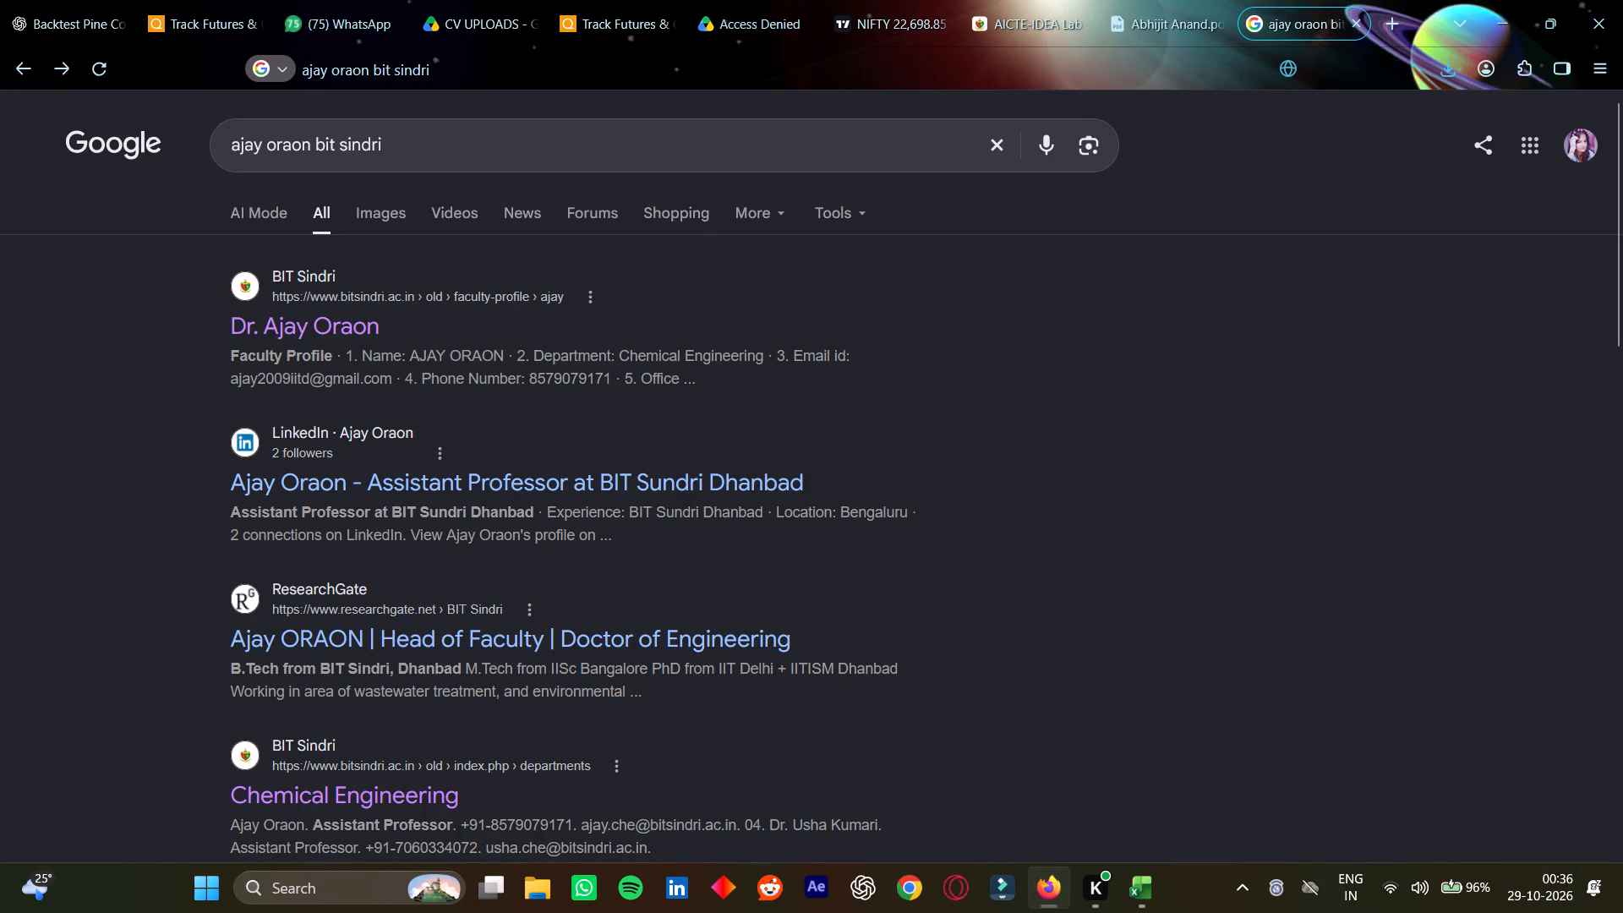
left_click(279, 788)
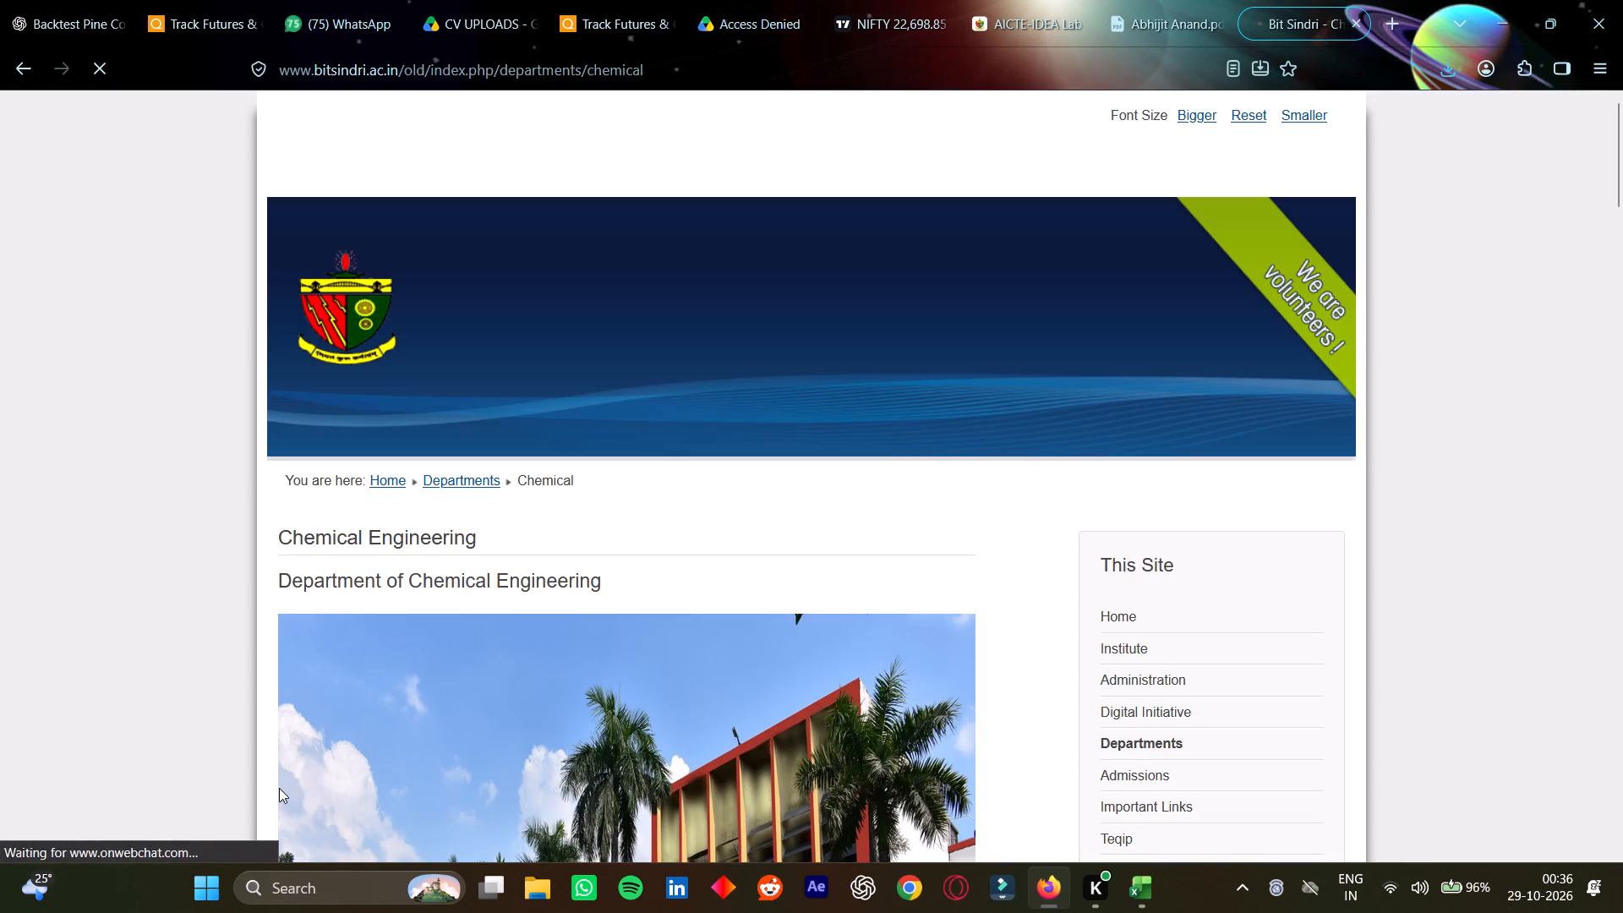
scroll(828, 571, "down", 10)
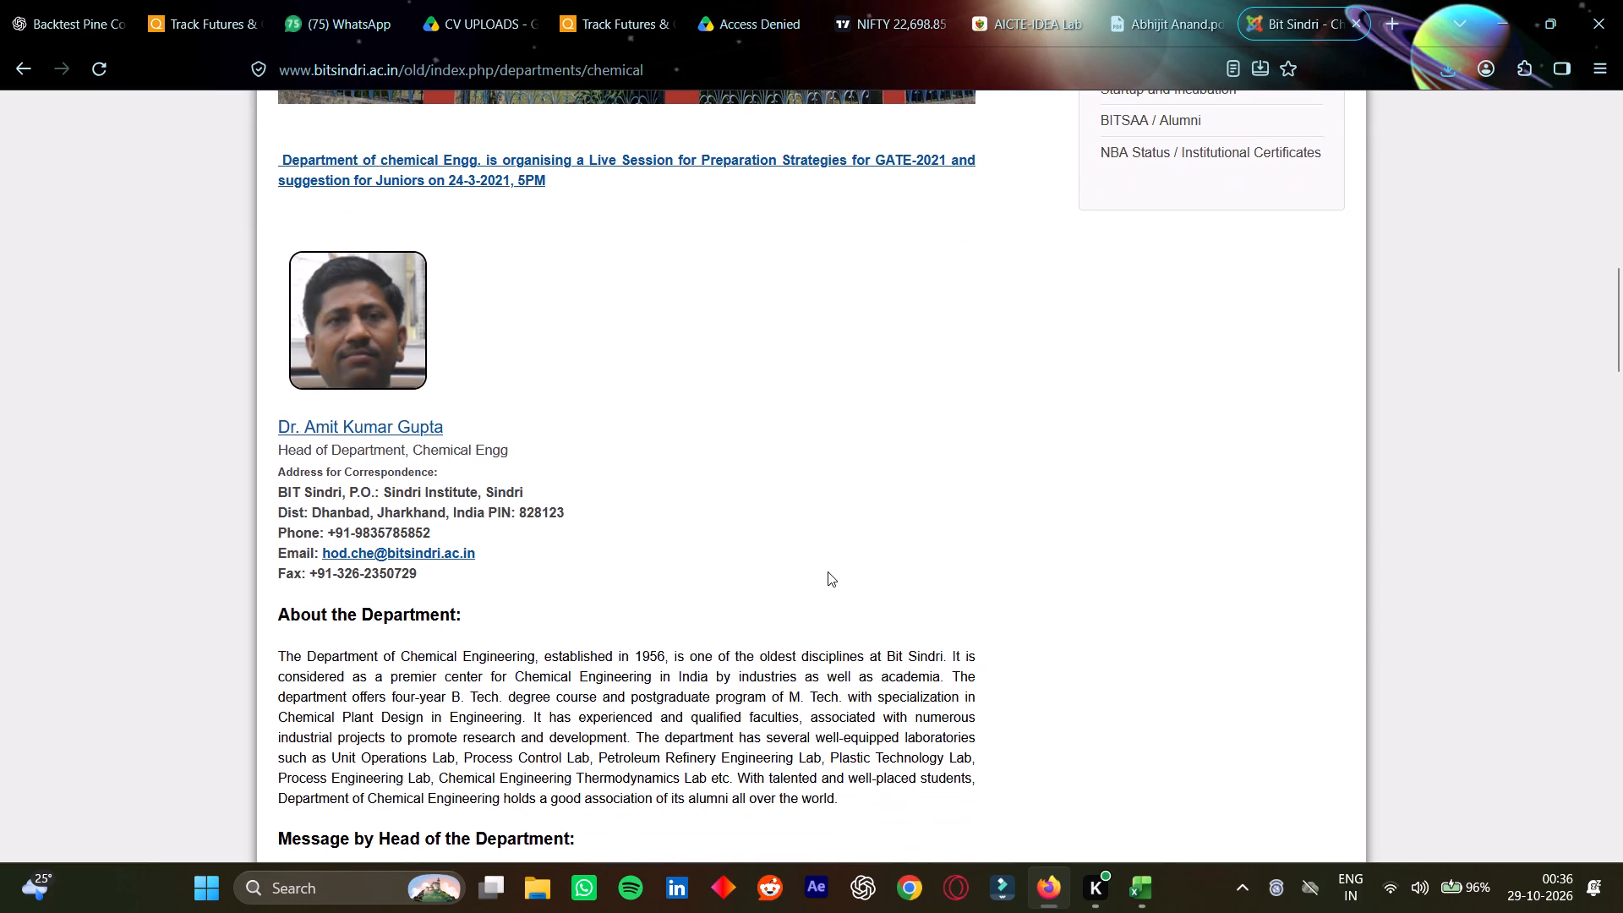
scroll(828, 571, "down", 13)
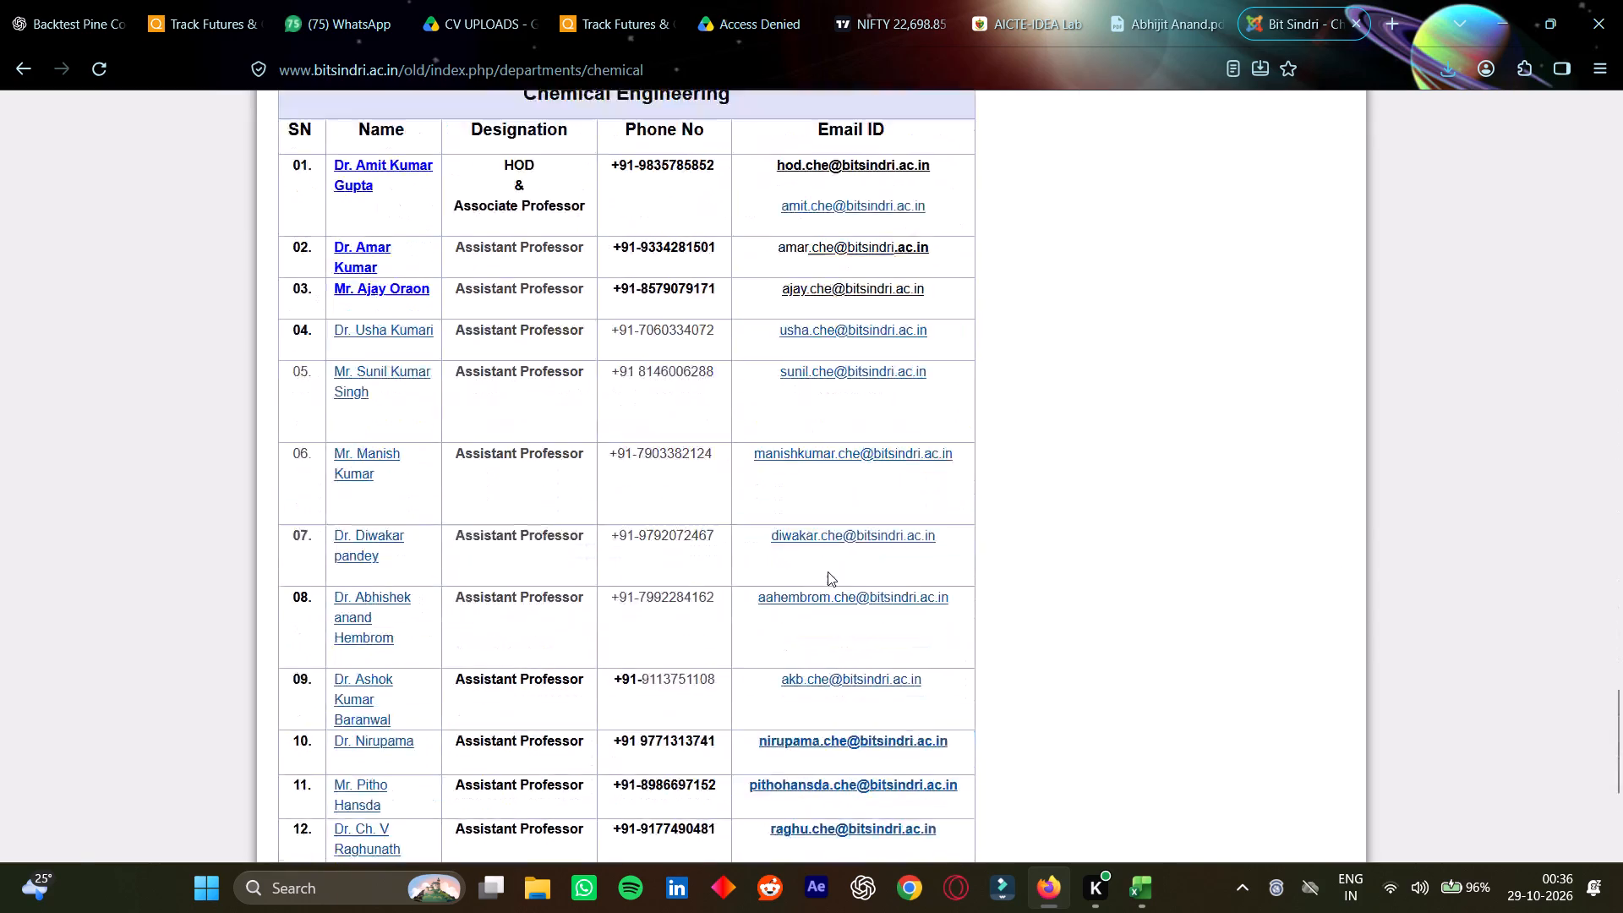
scroll(828, 571, "down", 3)
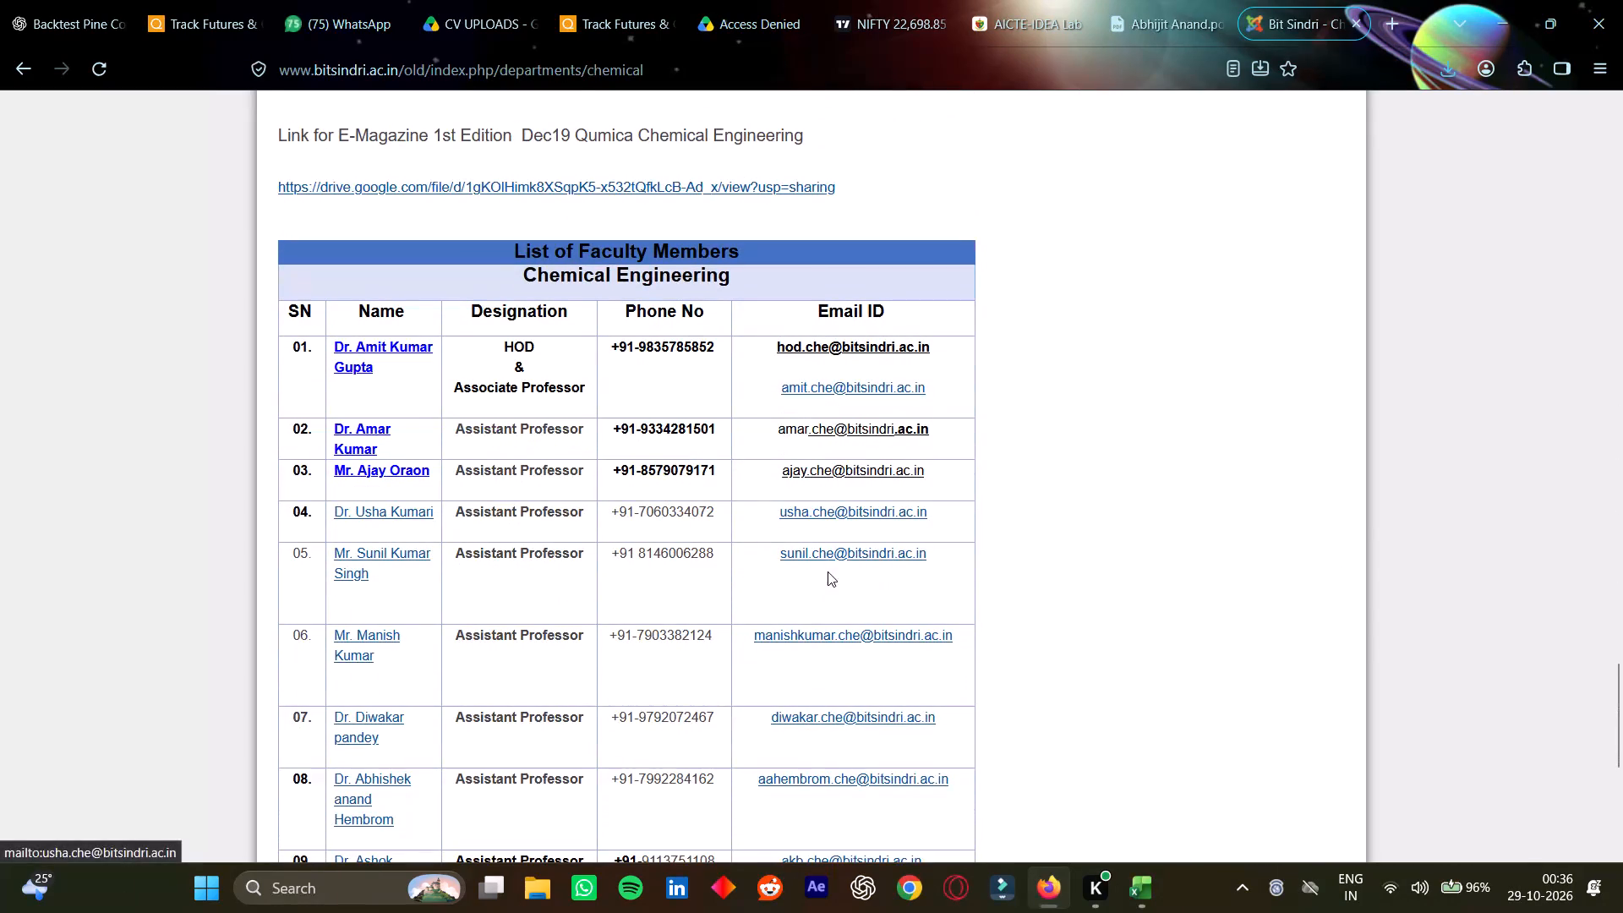
left_click(408, 472)
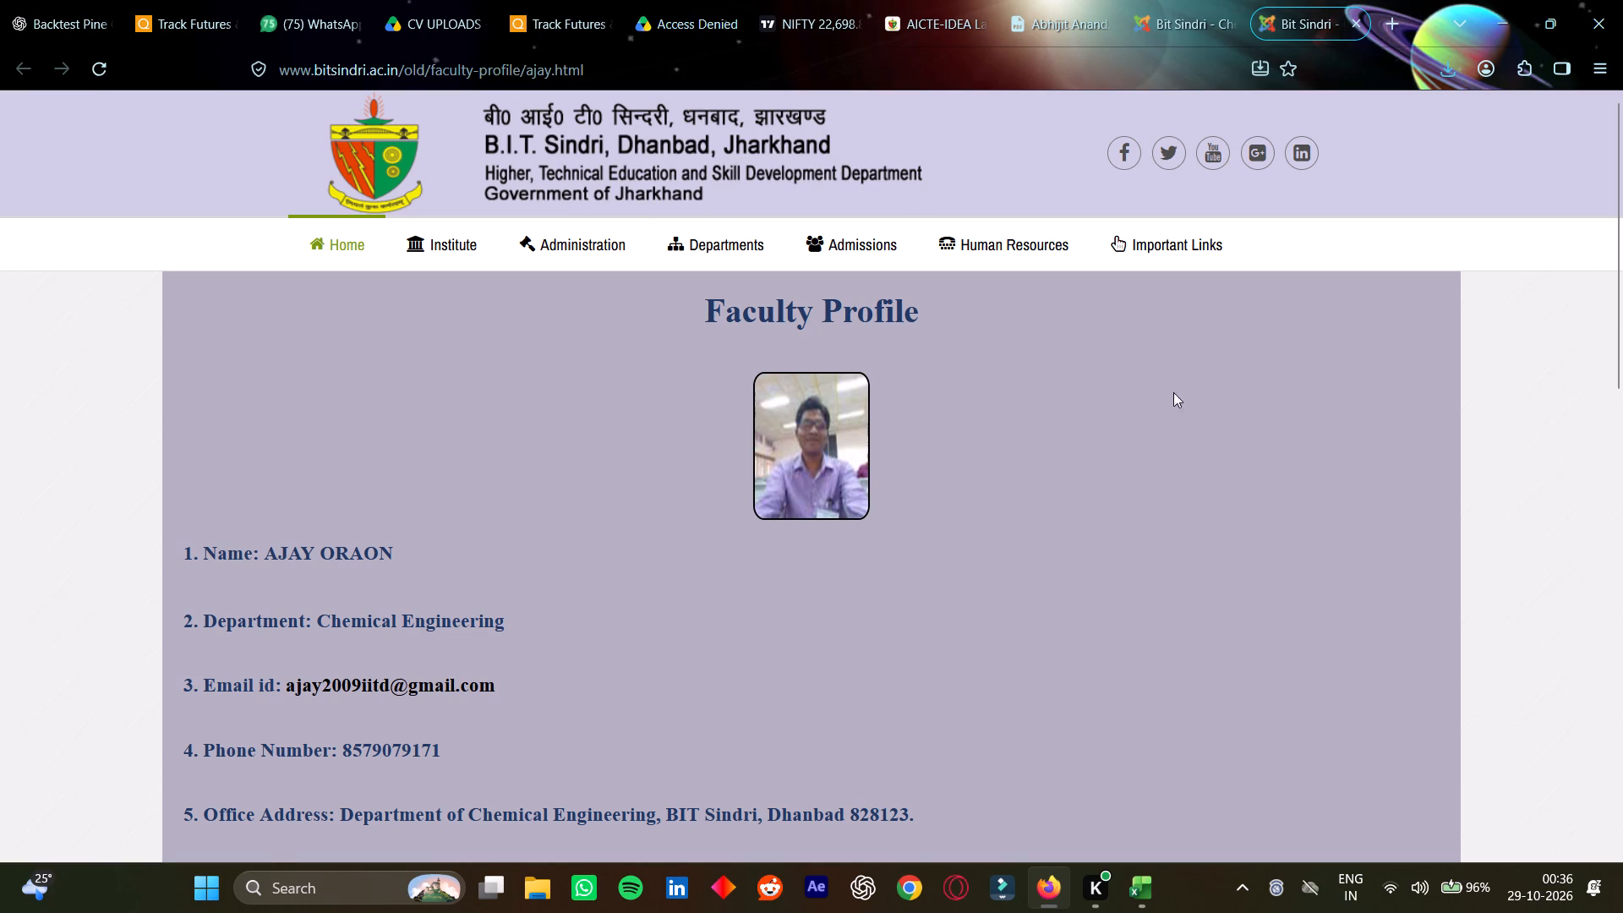
Return to the Chemical Engineering department page and open the biodata PDF of faculty member 11 from the List of Faculty Members.
left_click(1170, 0)
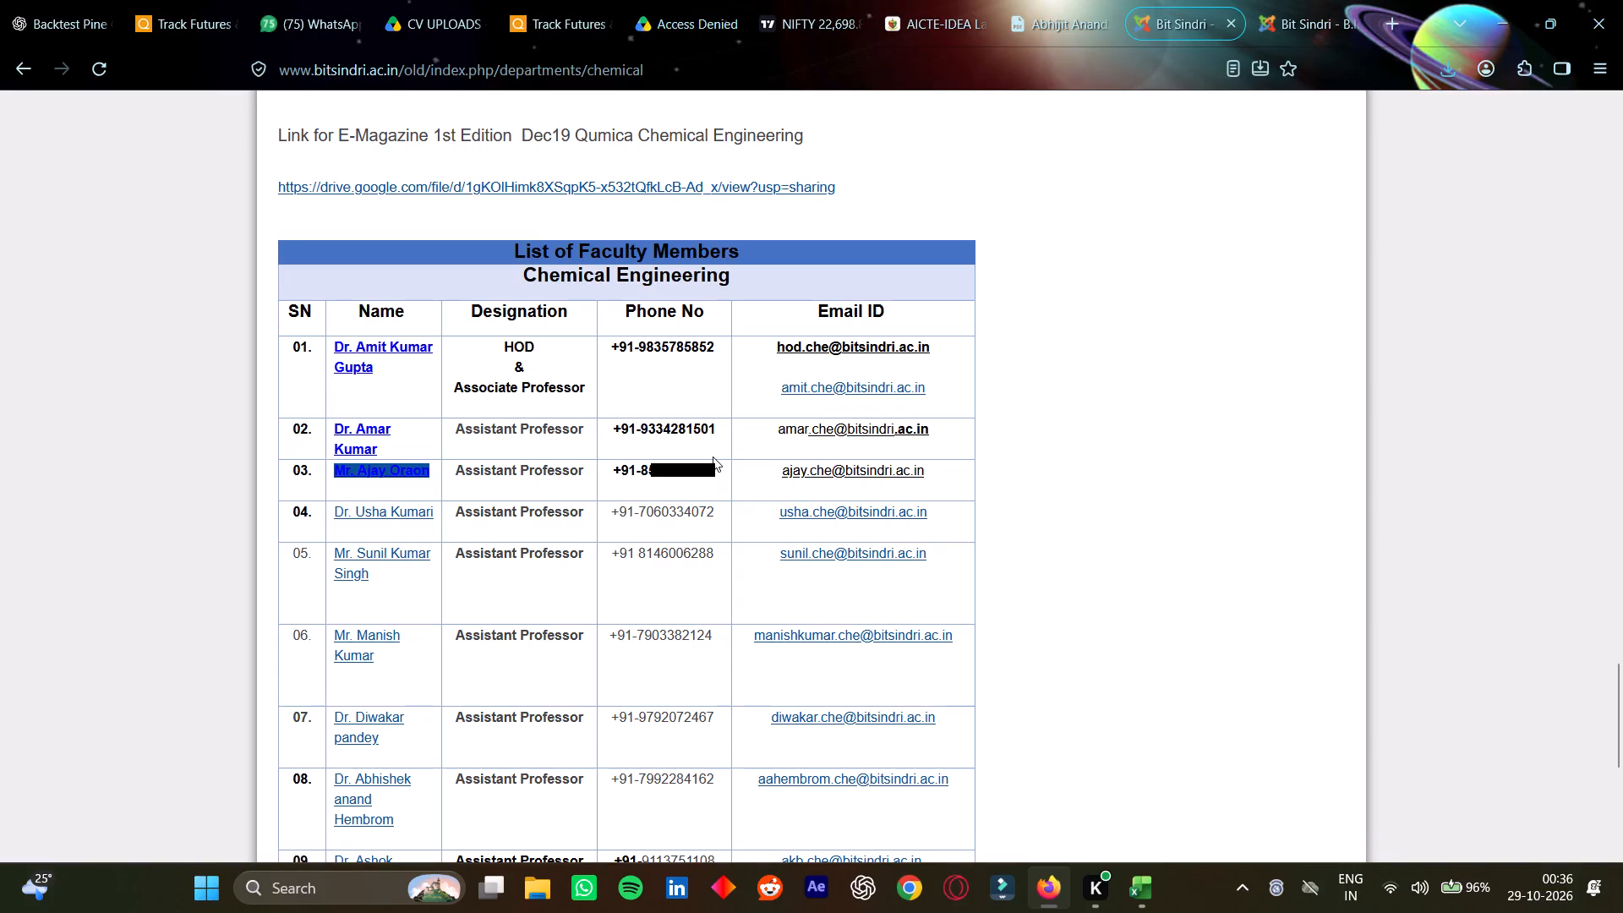
scroll(292, 566, "down", 1)
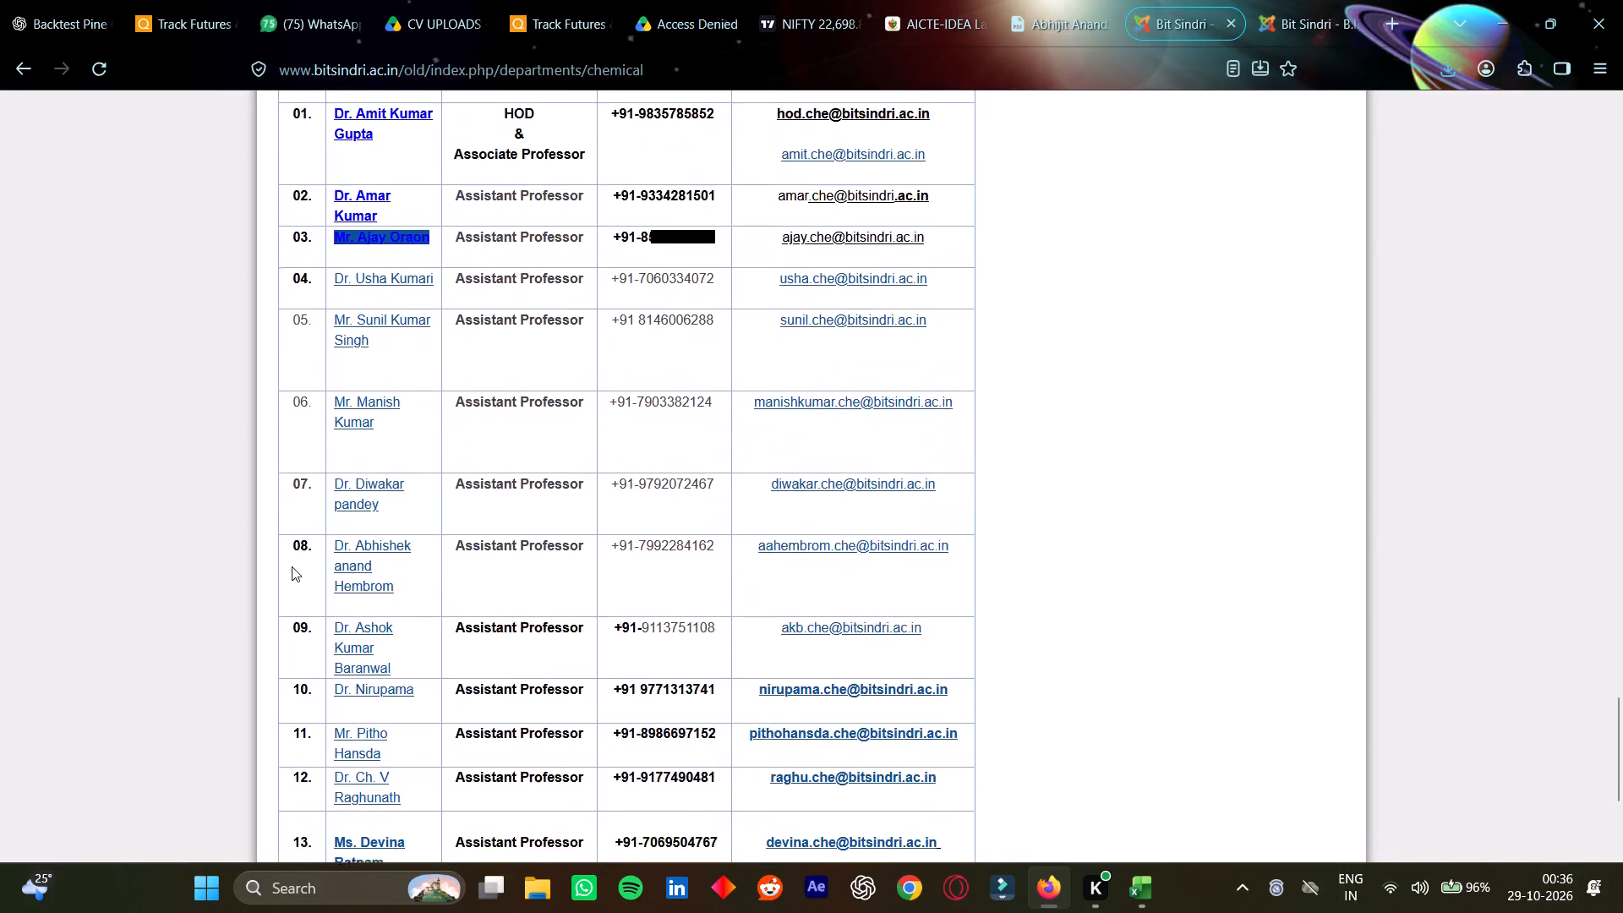
scroll(292, 566, "down", 2)
left_click(356, 712)
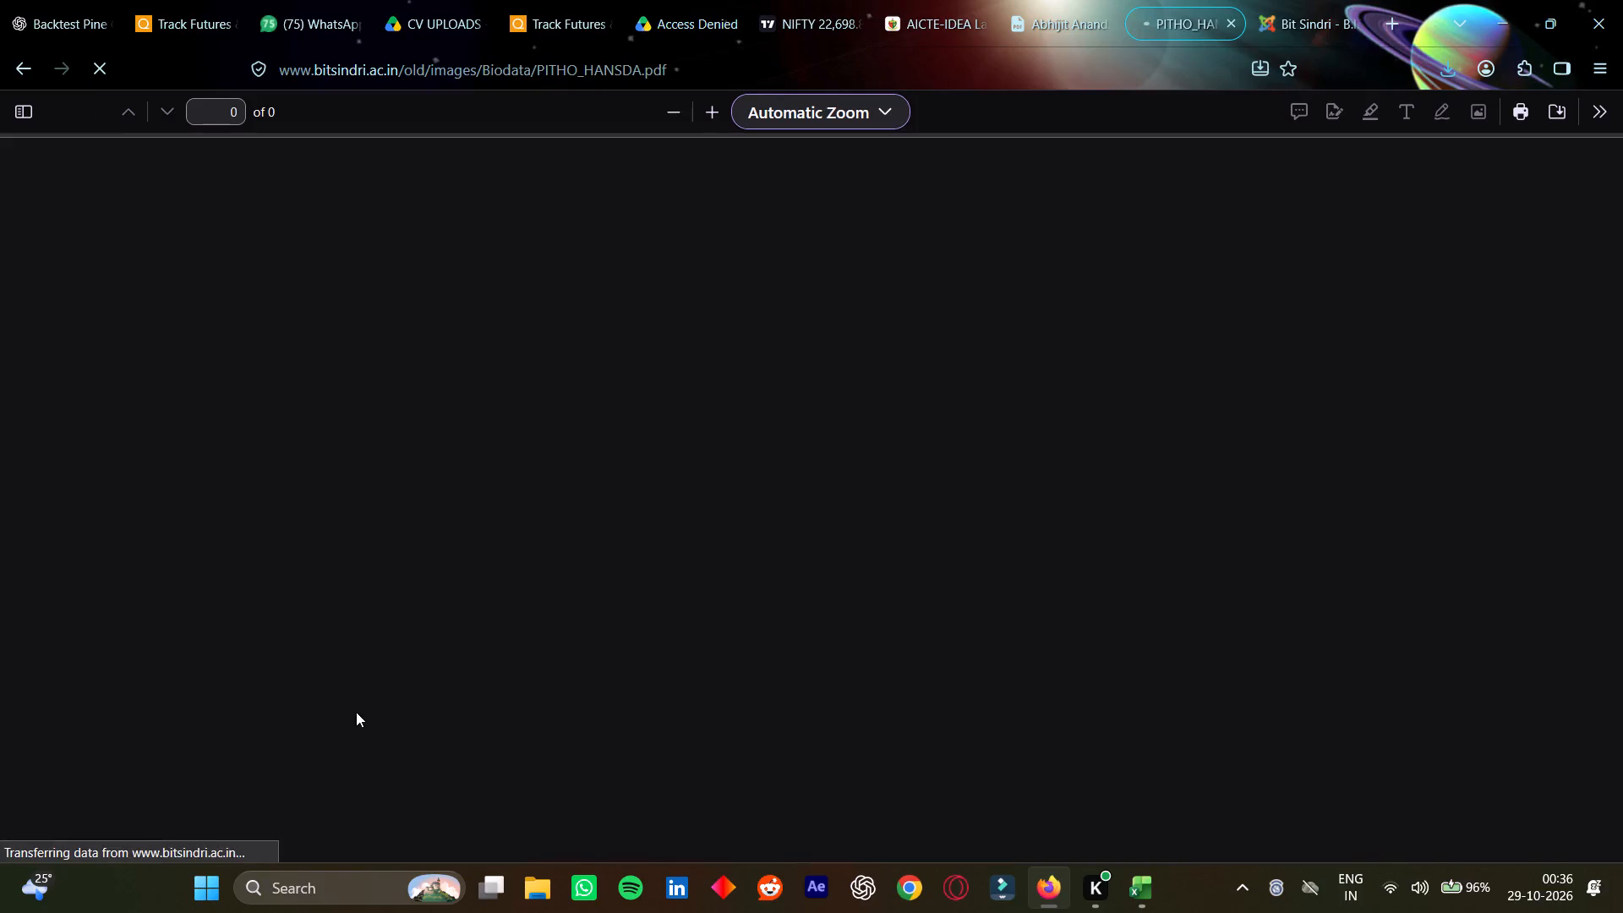
Examine the two-page biodata PDF for the faculty member's degrees, area of specialization, research and industrial experience, and conferences.
scroll(356, 712, "down", 8)
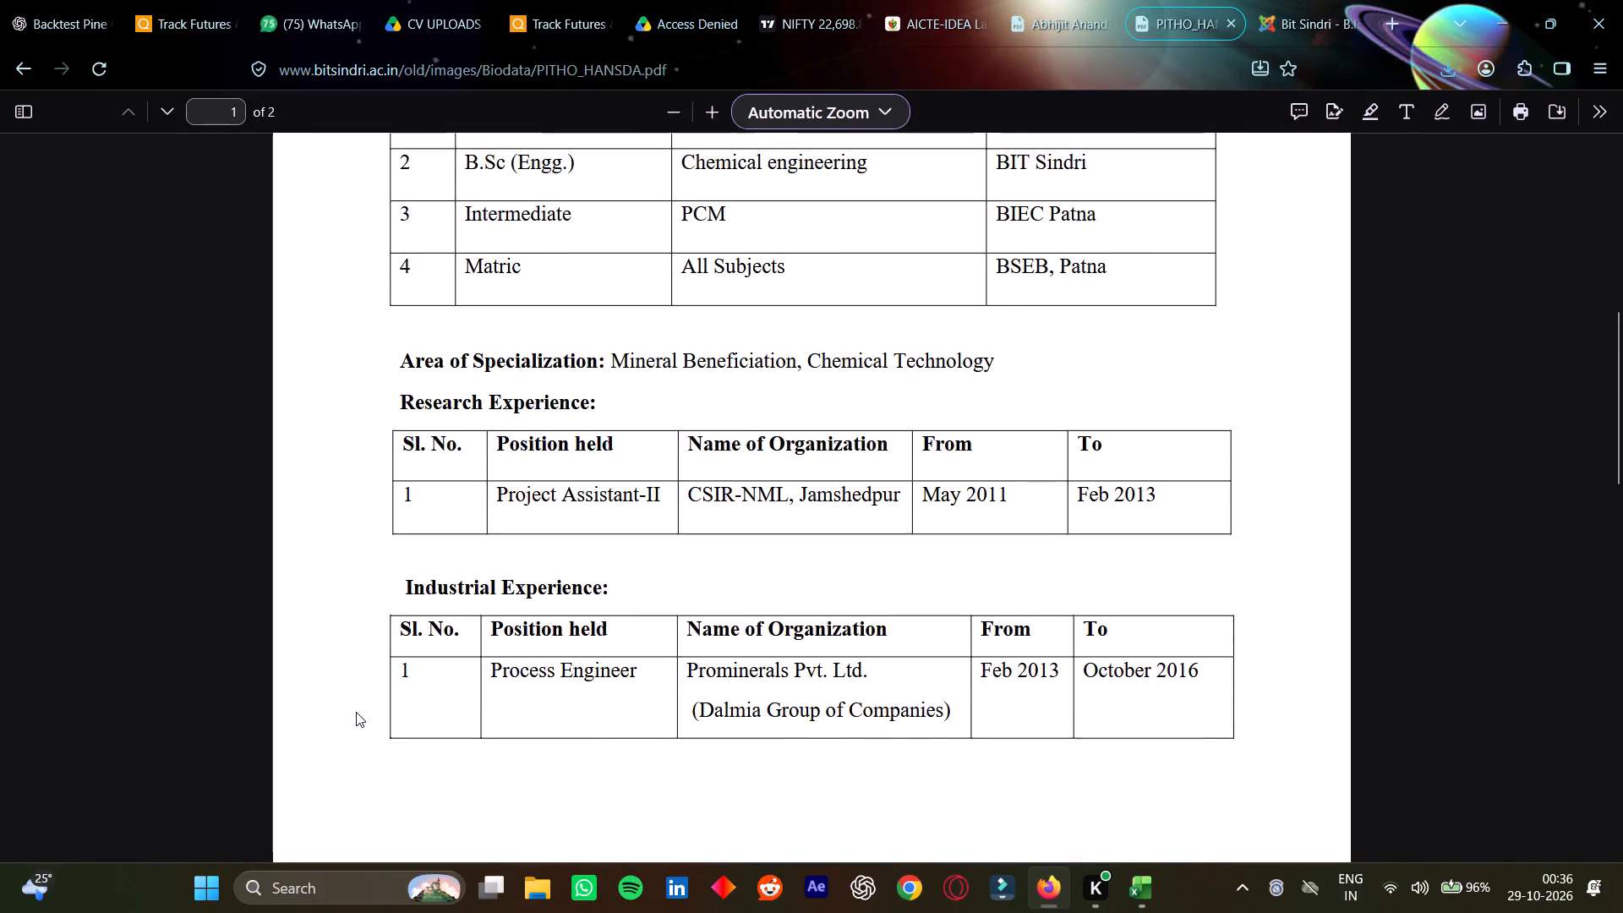
scroll(356, 712, "down", 2)
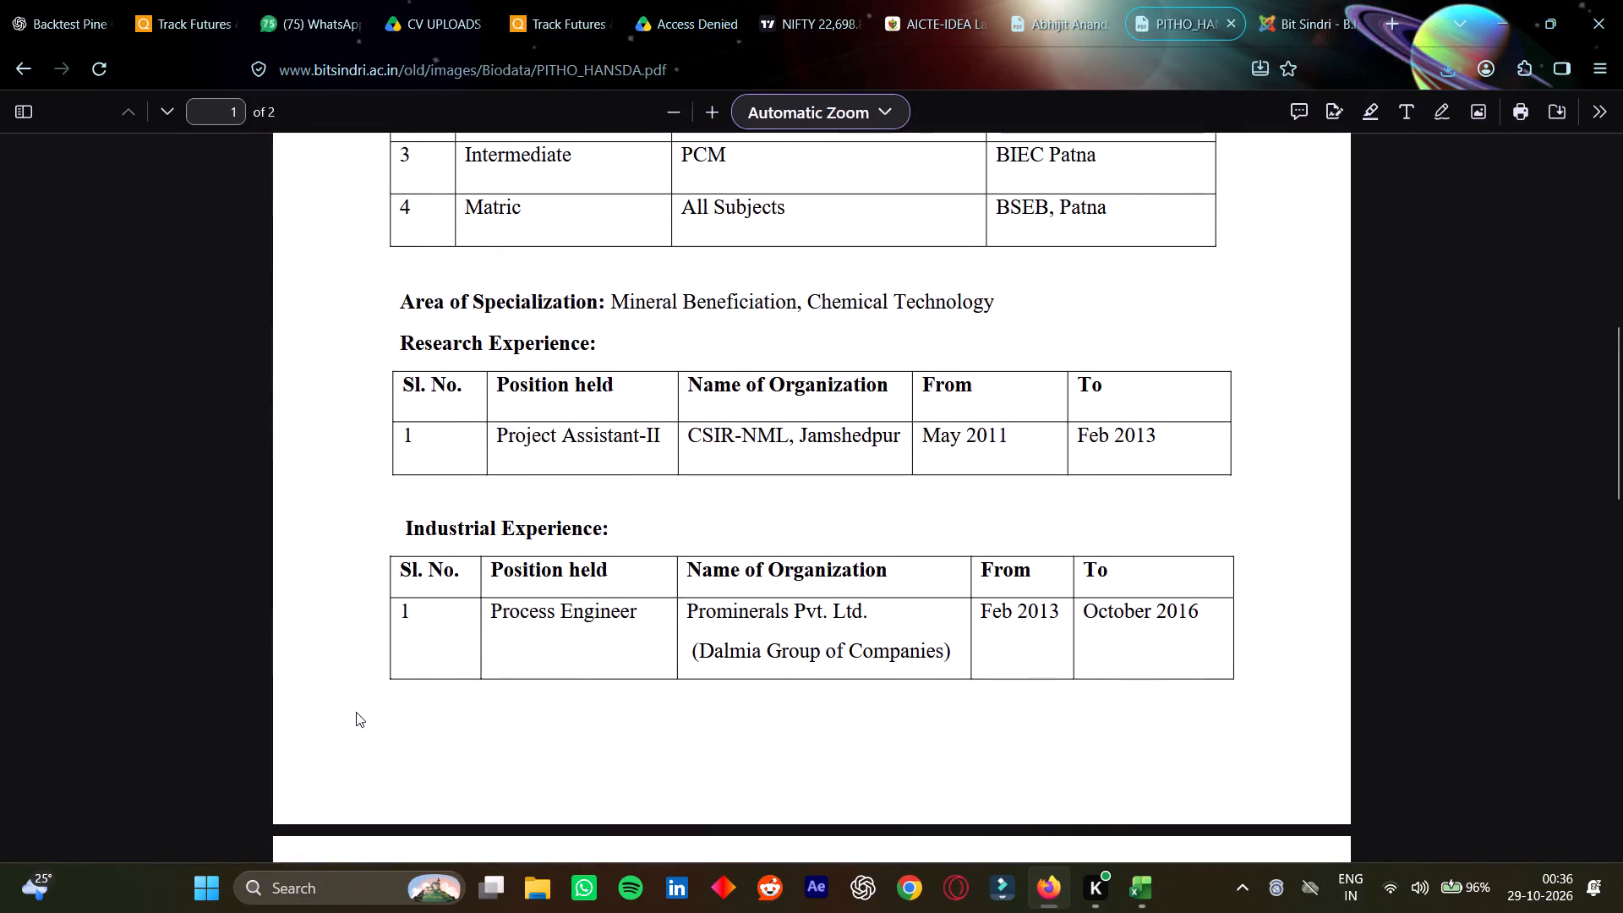
scroll(356, 712, "down", 3)
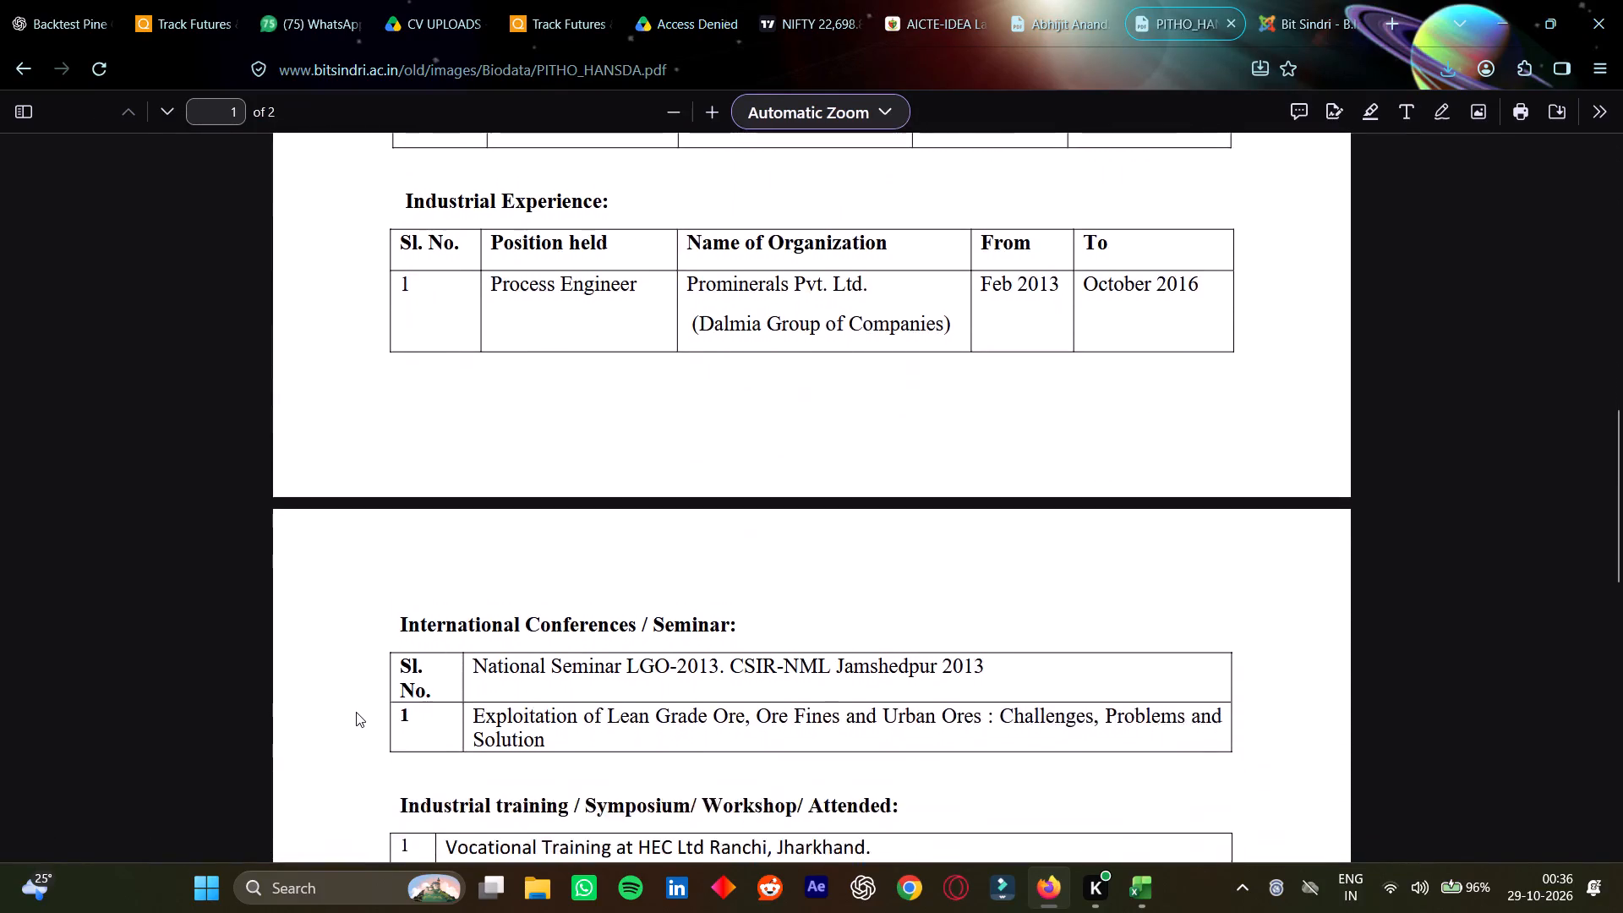
scroll(356, 712, "down", 3)
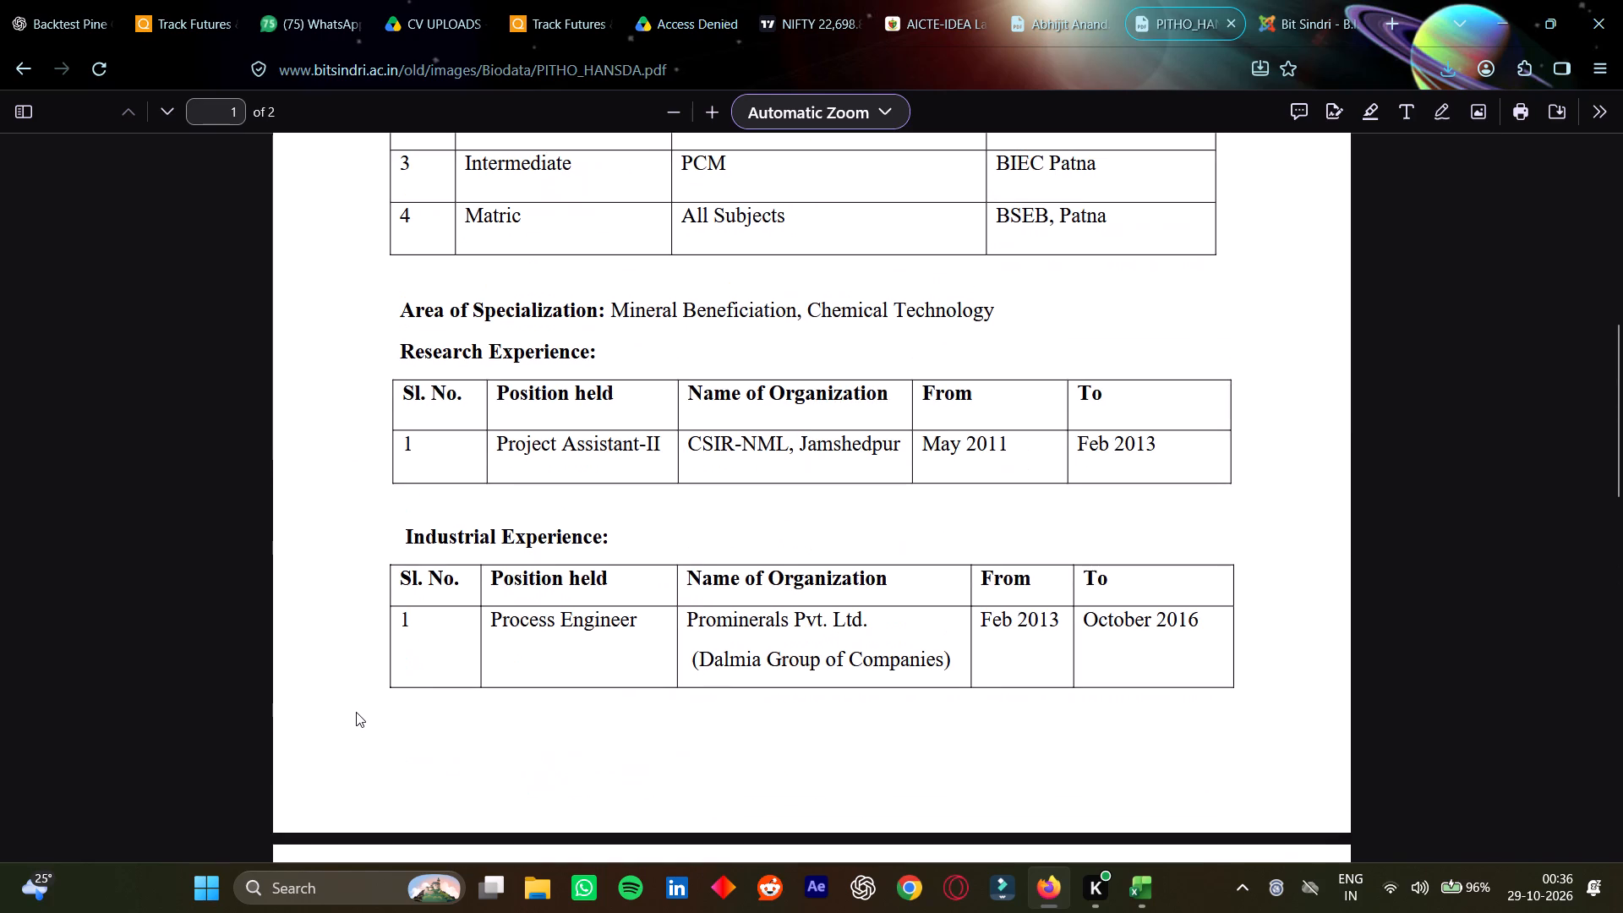
scroll(356, 712, "down", 1)
scroll(356, 712, "up", 3)
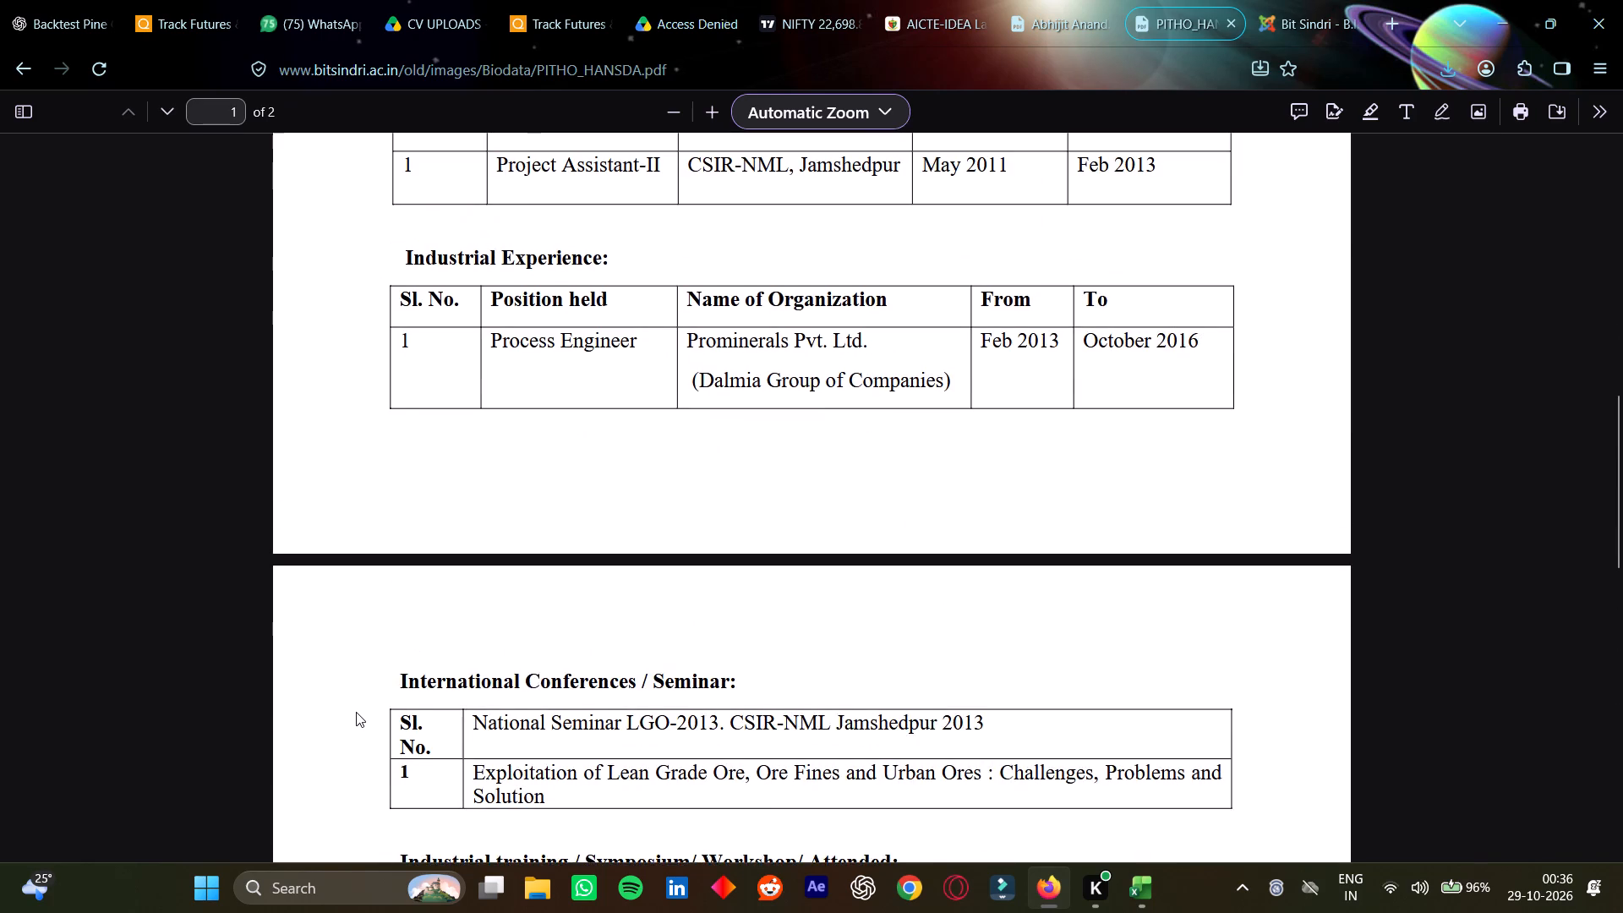
scroll(356, 712, "up", 8)
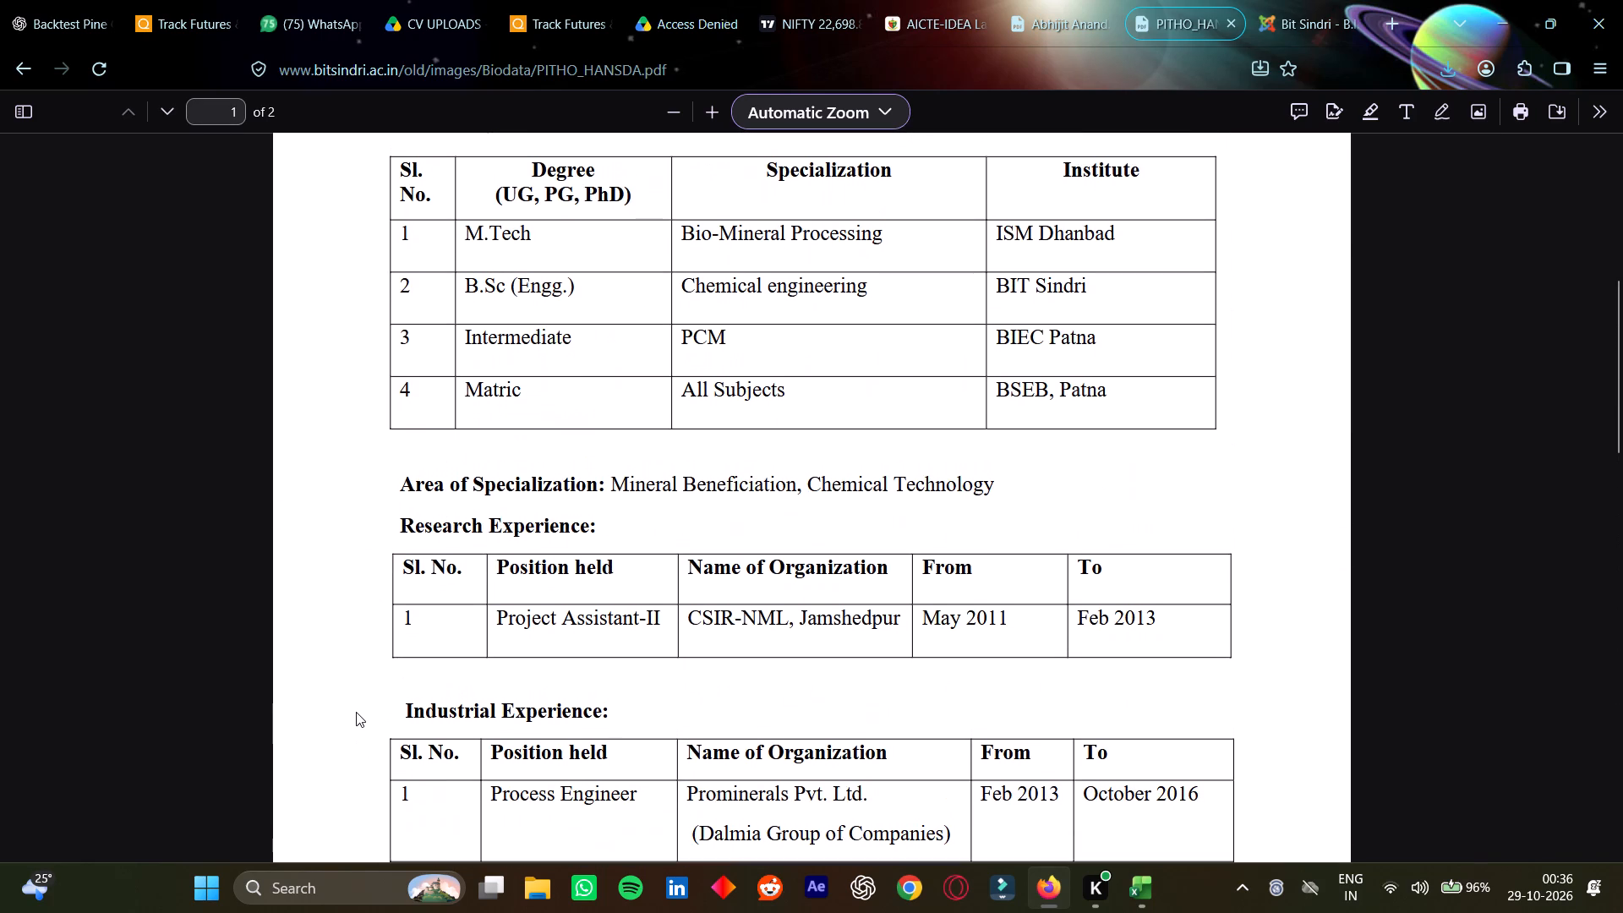
scroll(356, 712, "up", 1)
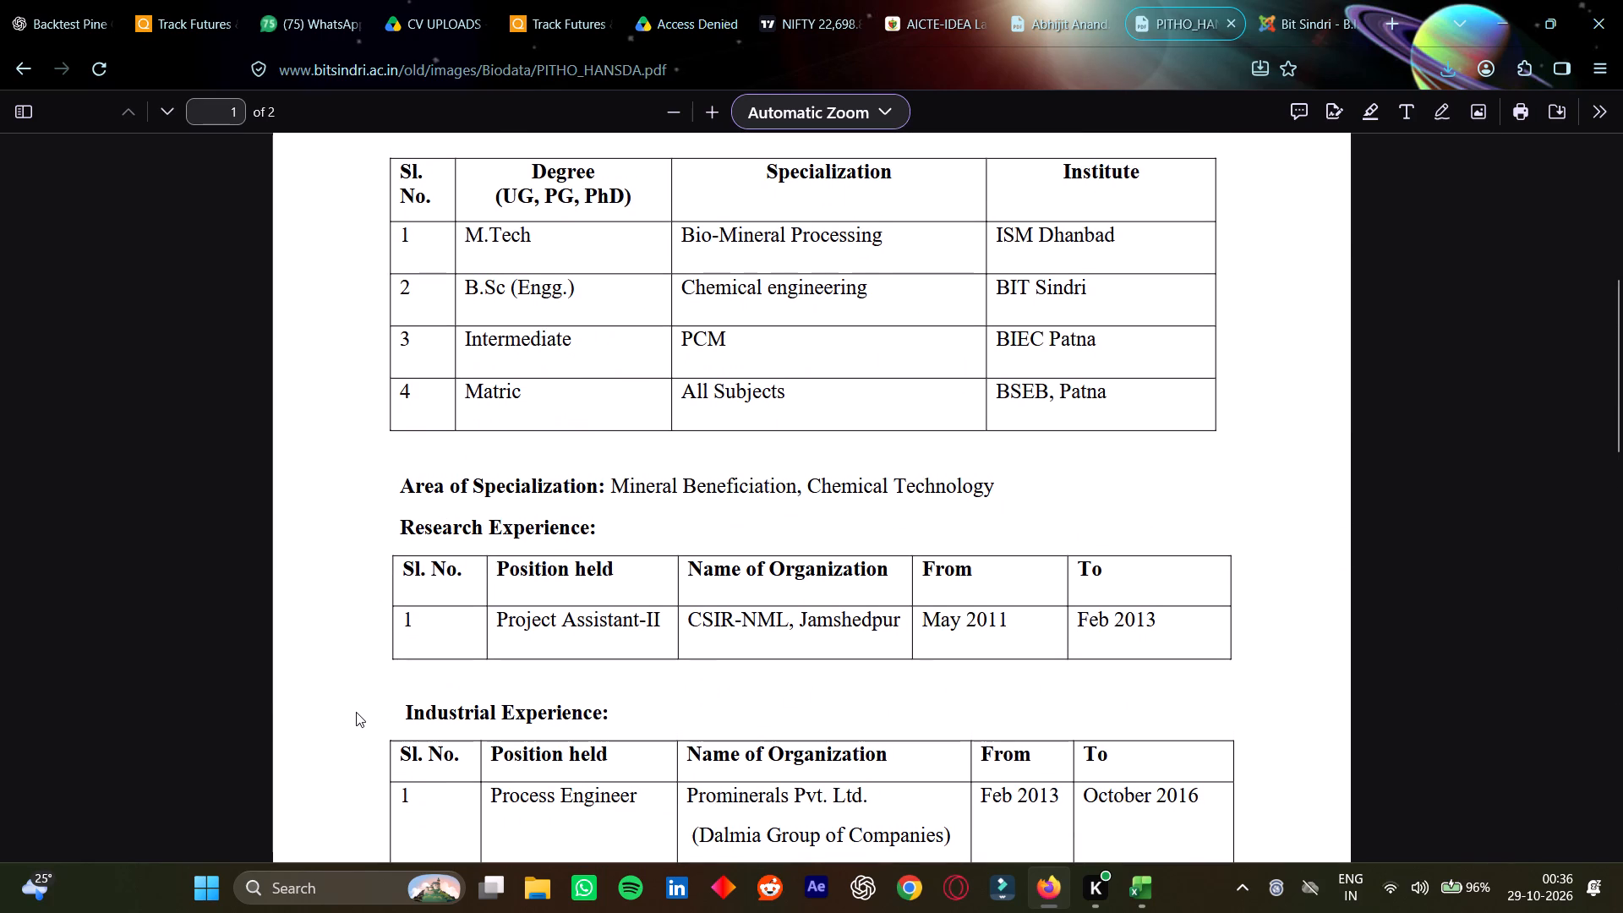
Review the open Chemical Engineering faculty profile PDF and compare it with the previously saved Civil Engineering CV.
scroll(356, 712, "up", 1)
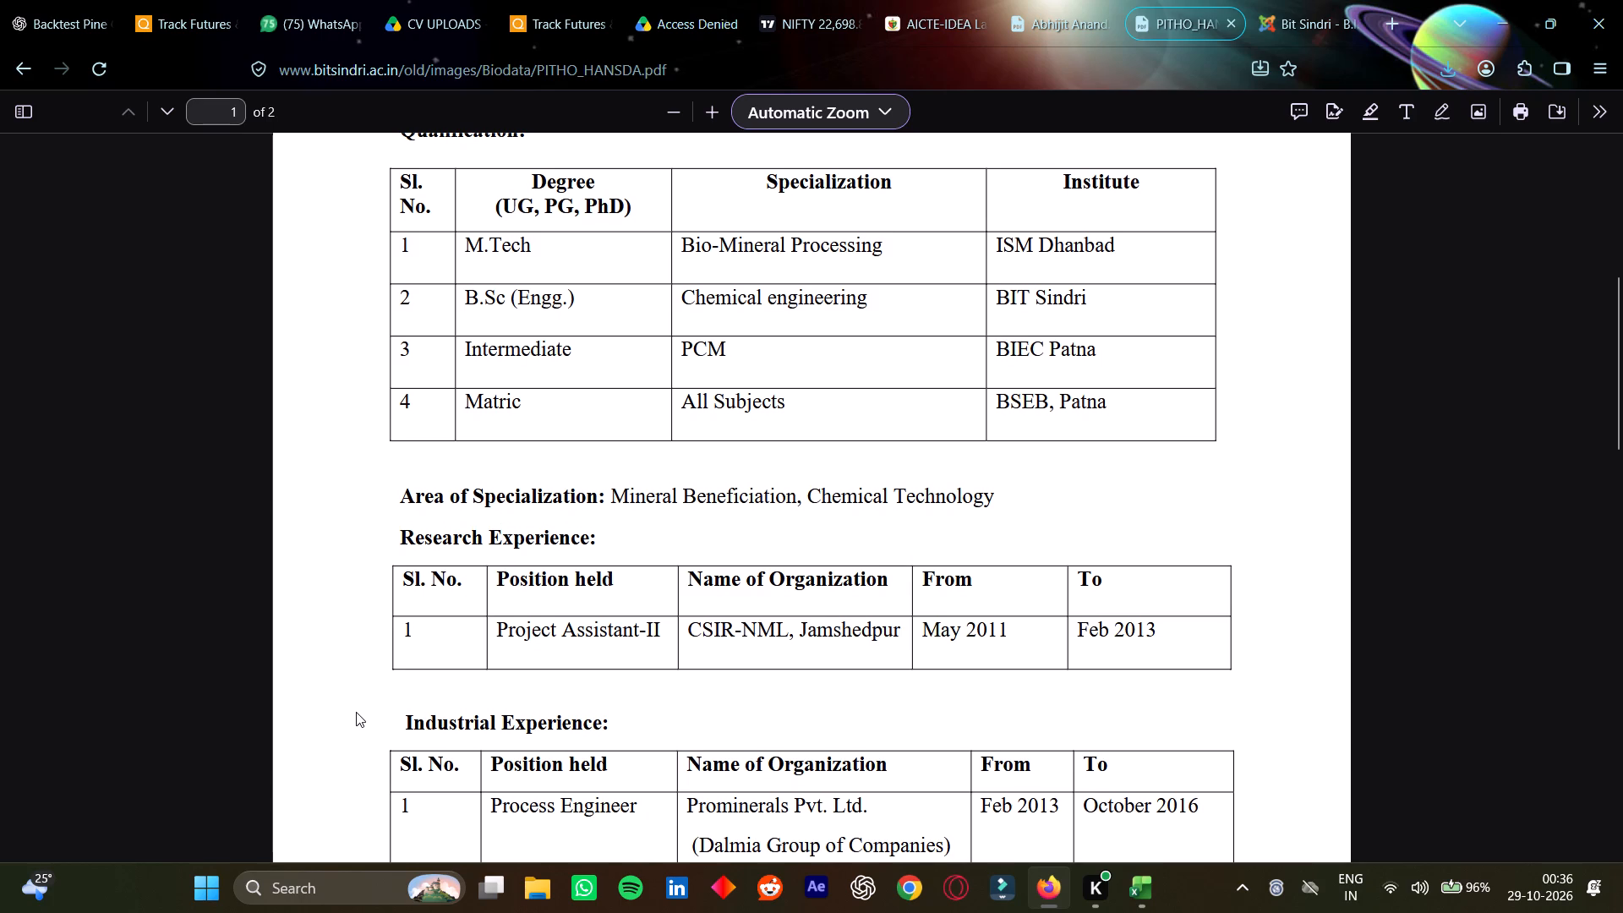
scroll(356, 712, "up", 3)
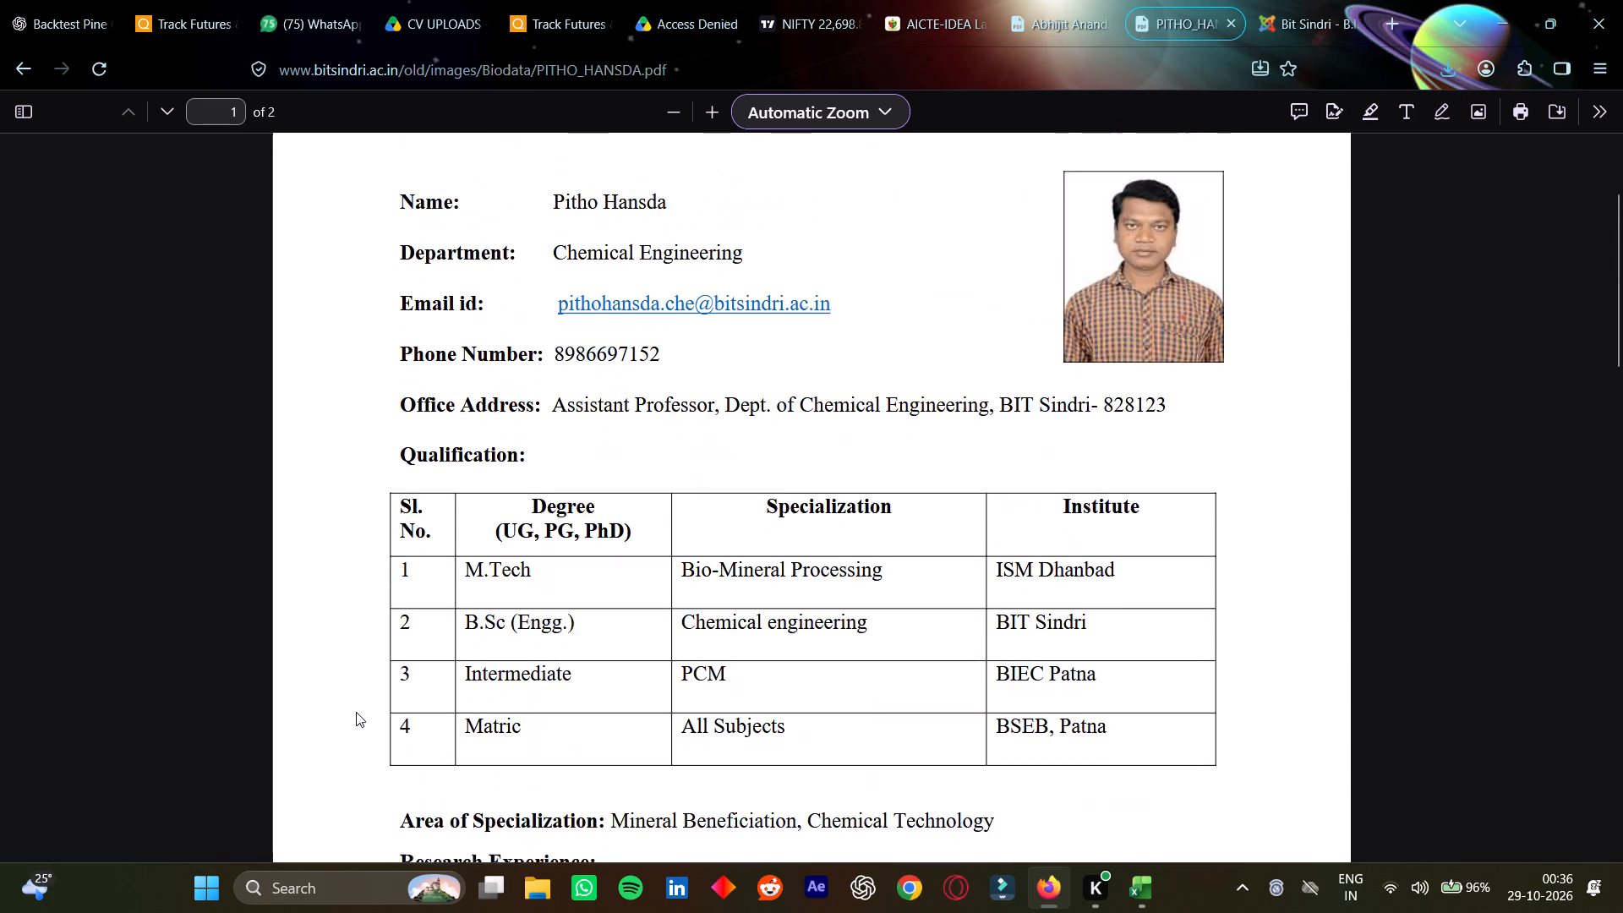
scroll(356, 712, "up", 4)
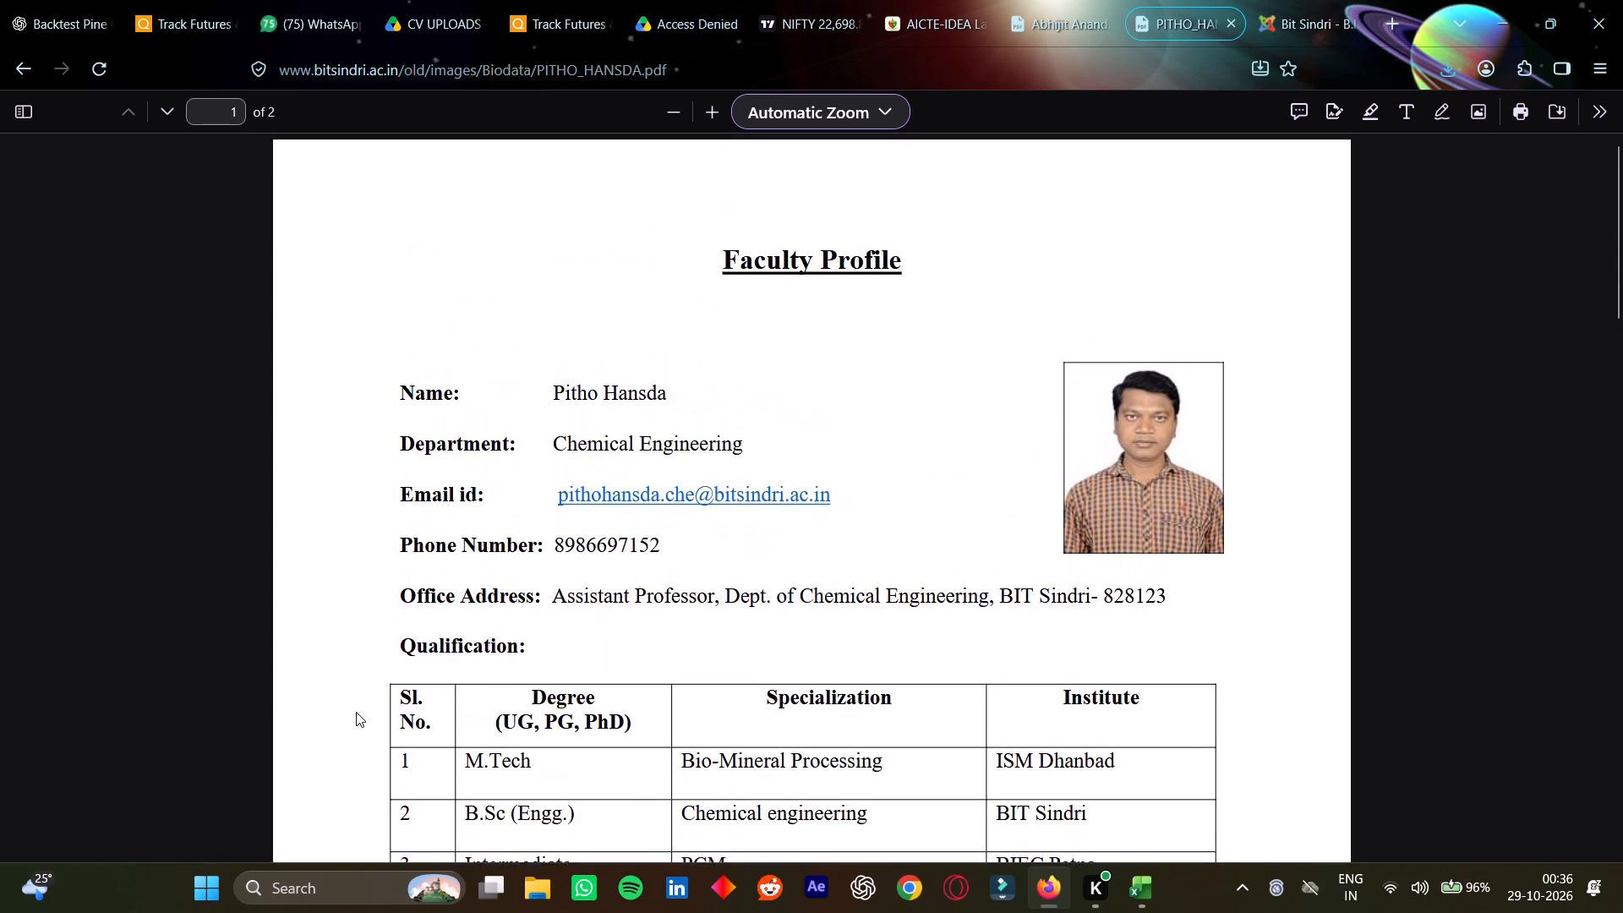
scroll(356, 712, "up", 2)
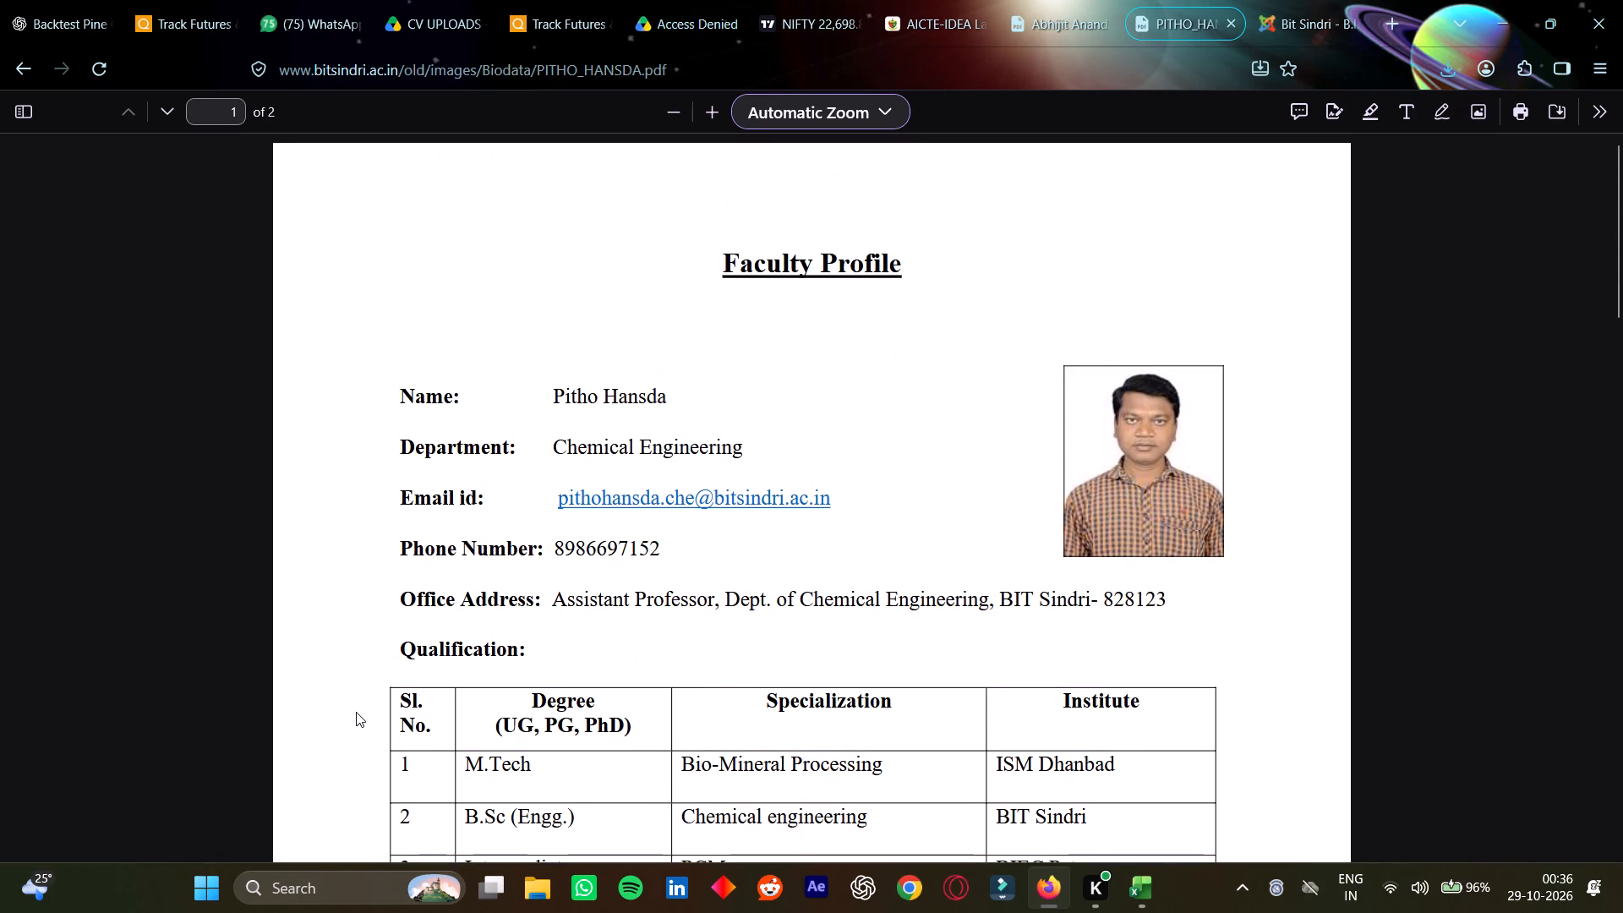
left_click(1077, 11)
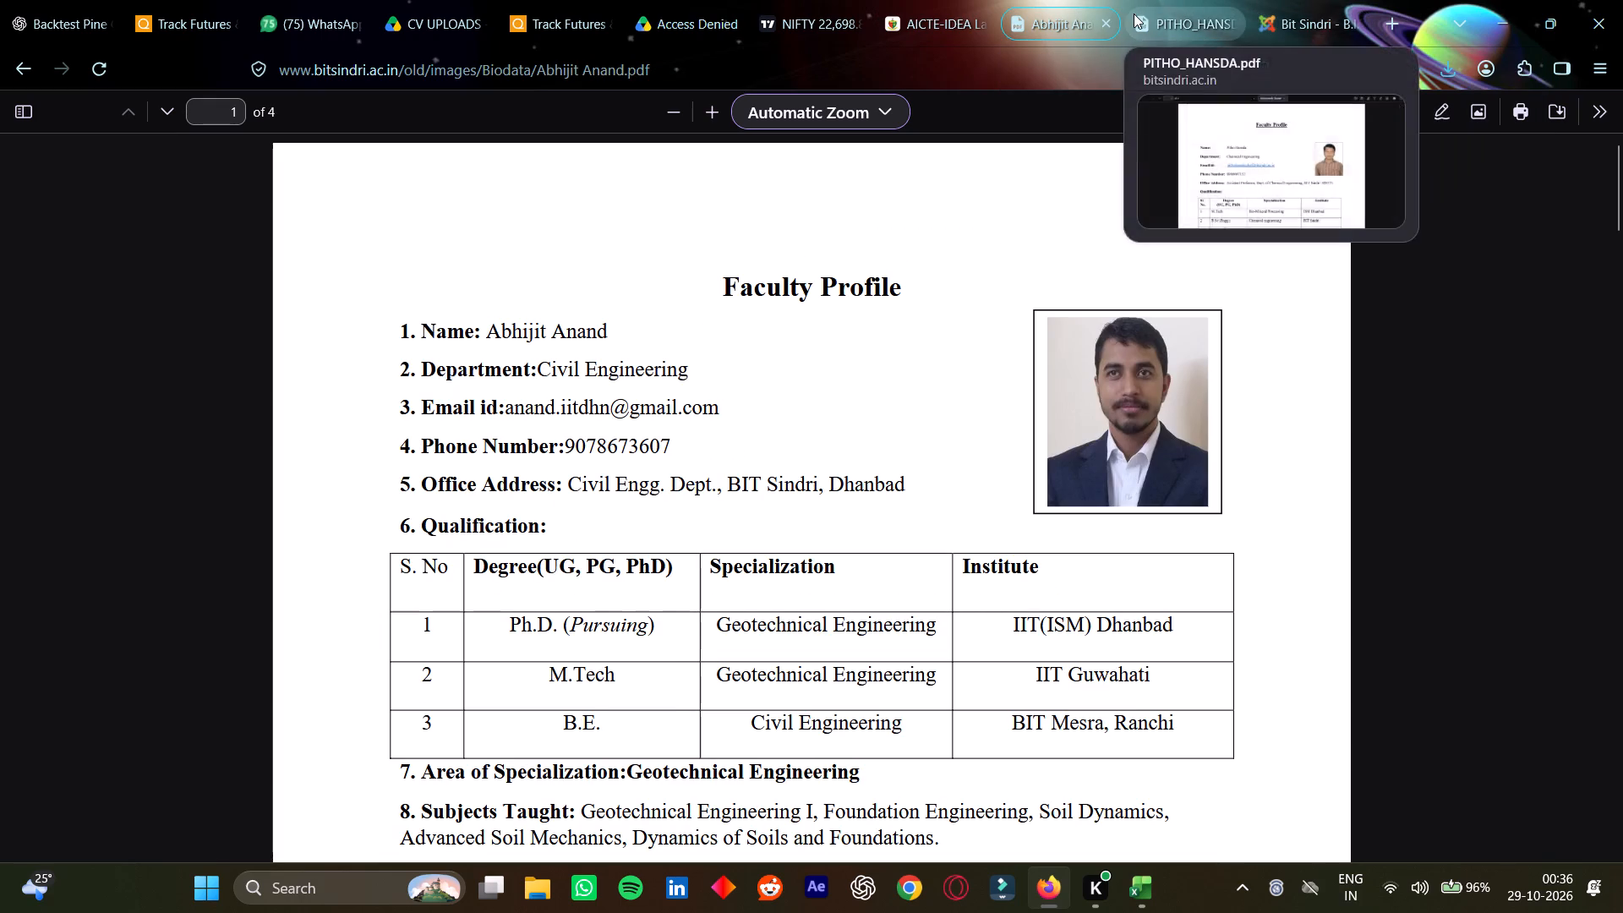
Save the second faculty member's profile web page to Downloads with type All Files, named after the faculty member with a .pdf extension.
left_click(1309, 3)
right_click(729, 440)
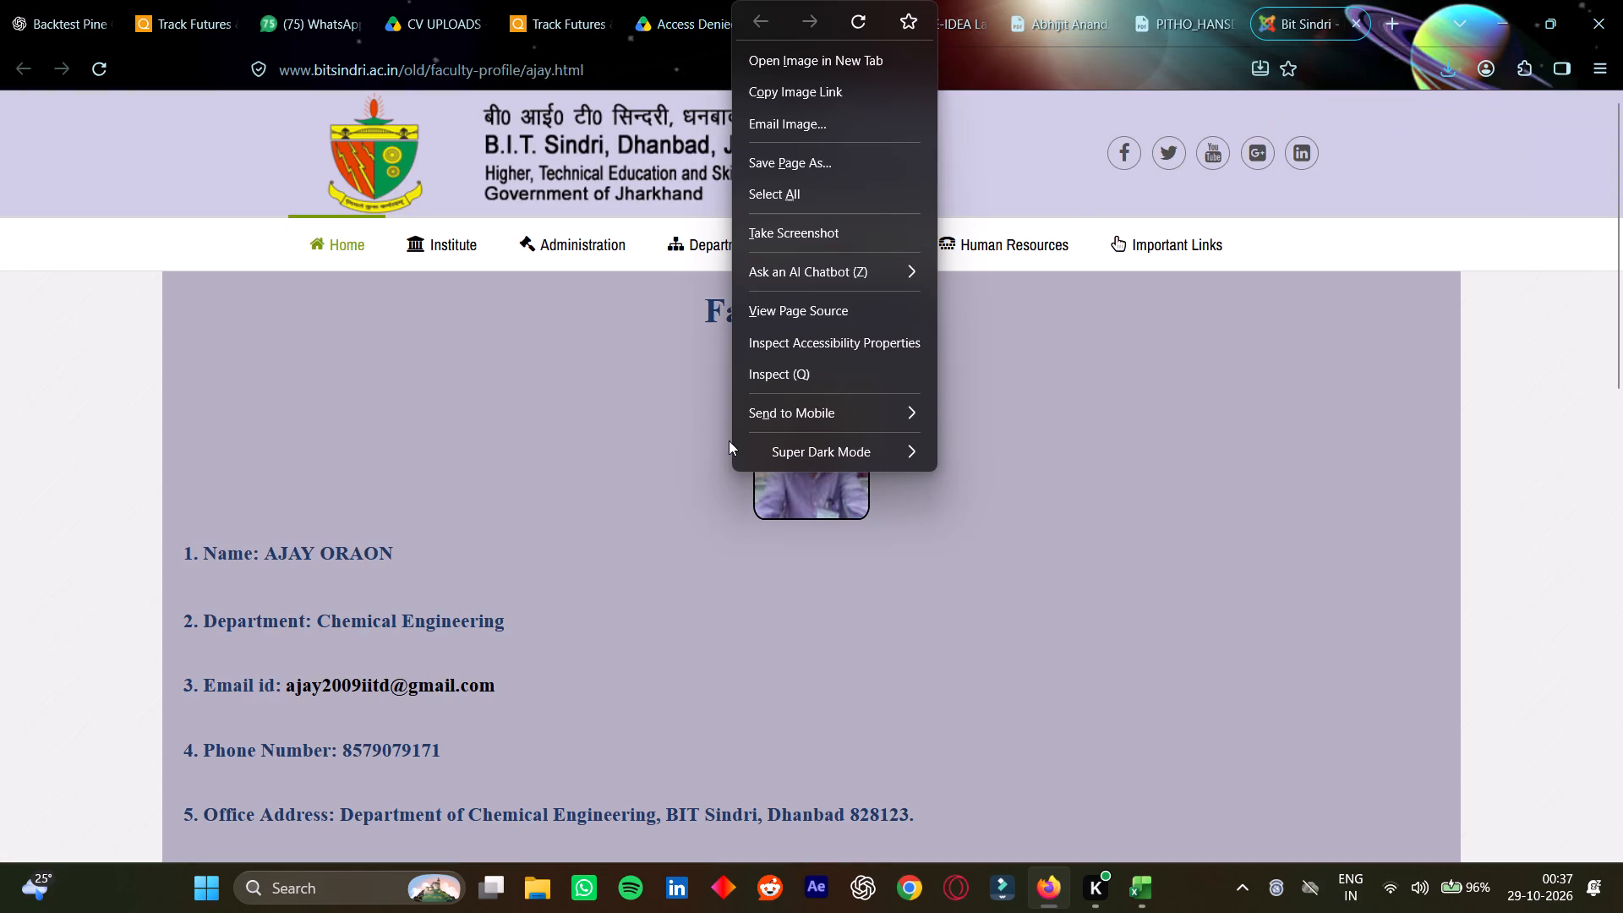
left_click(795, 156)
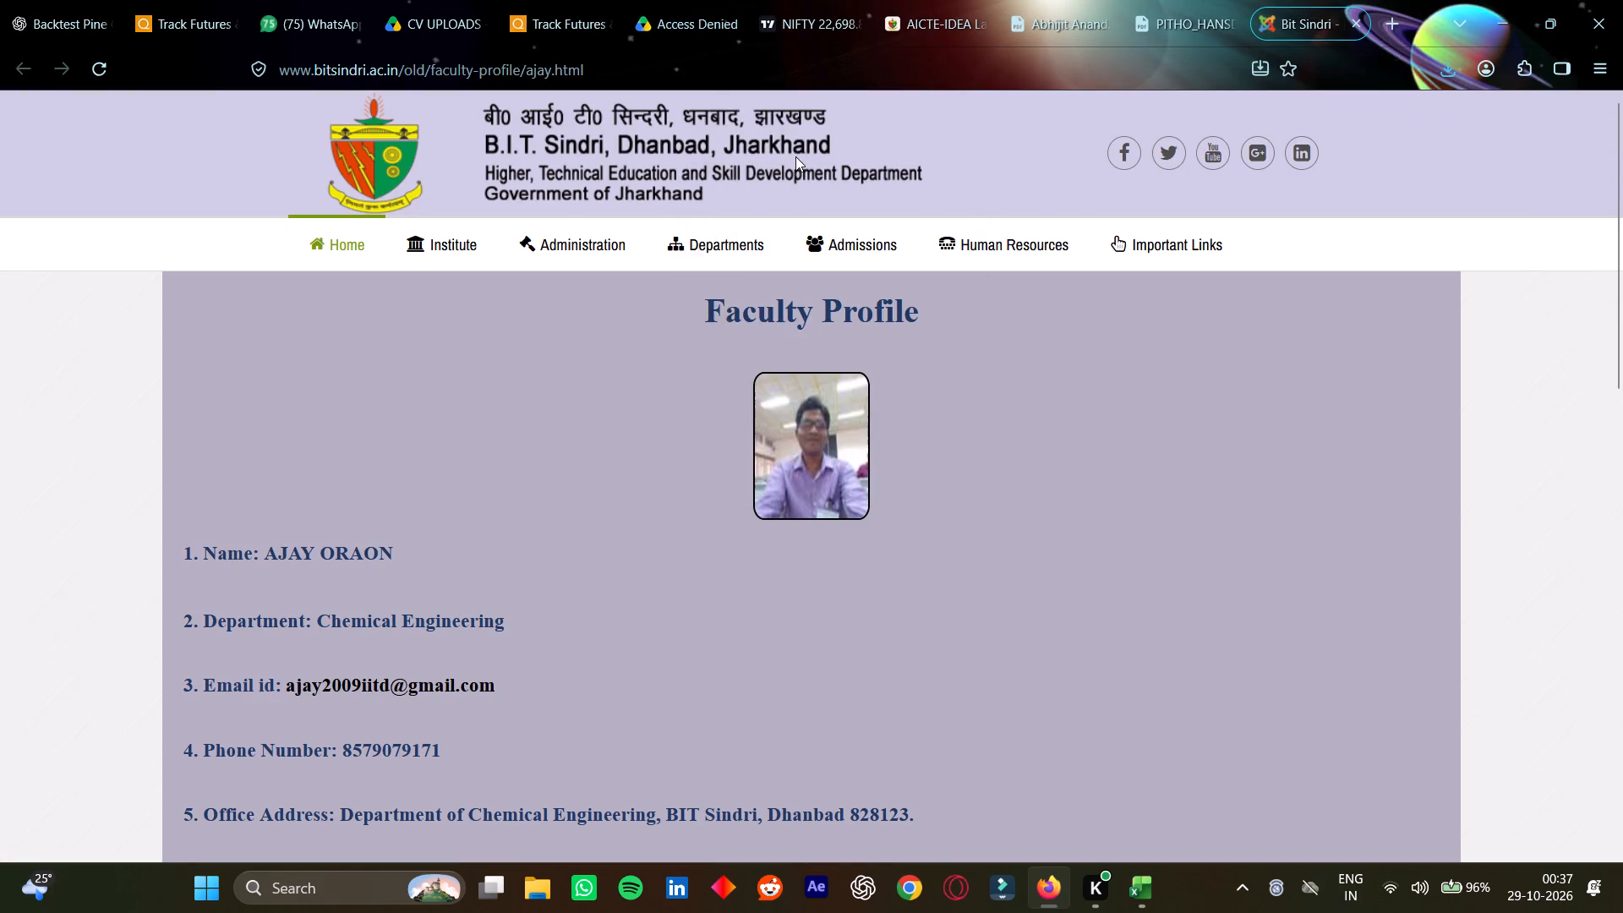
left_click(402, 346)
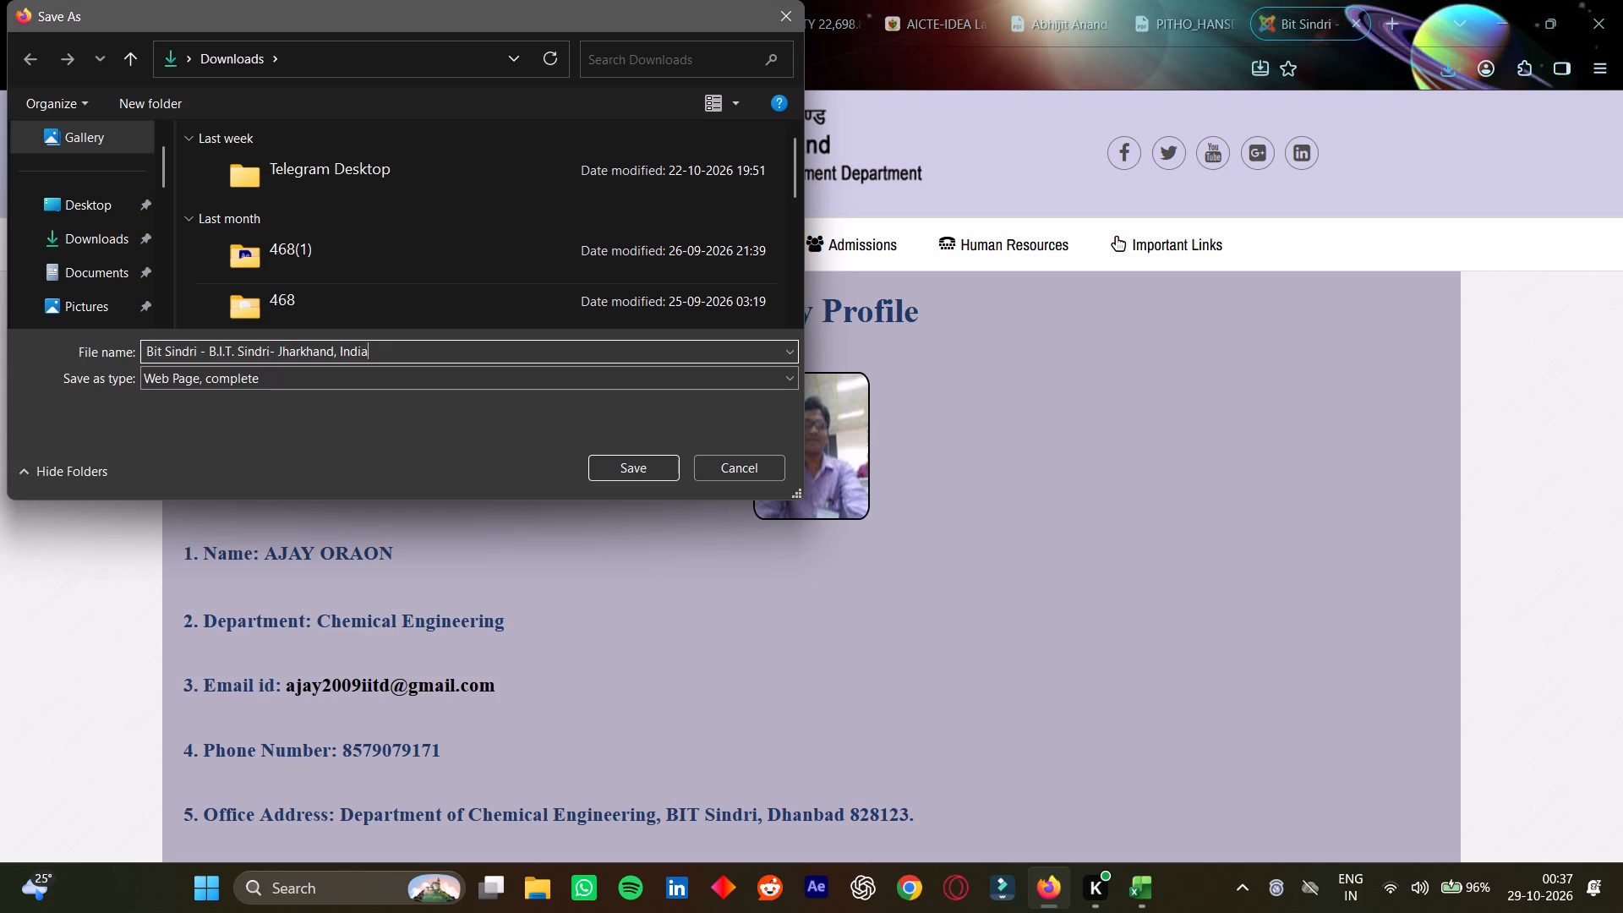
left_click(297, 384)
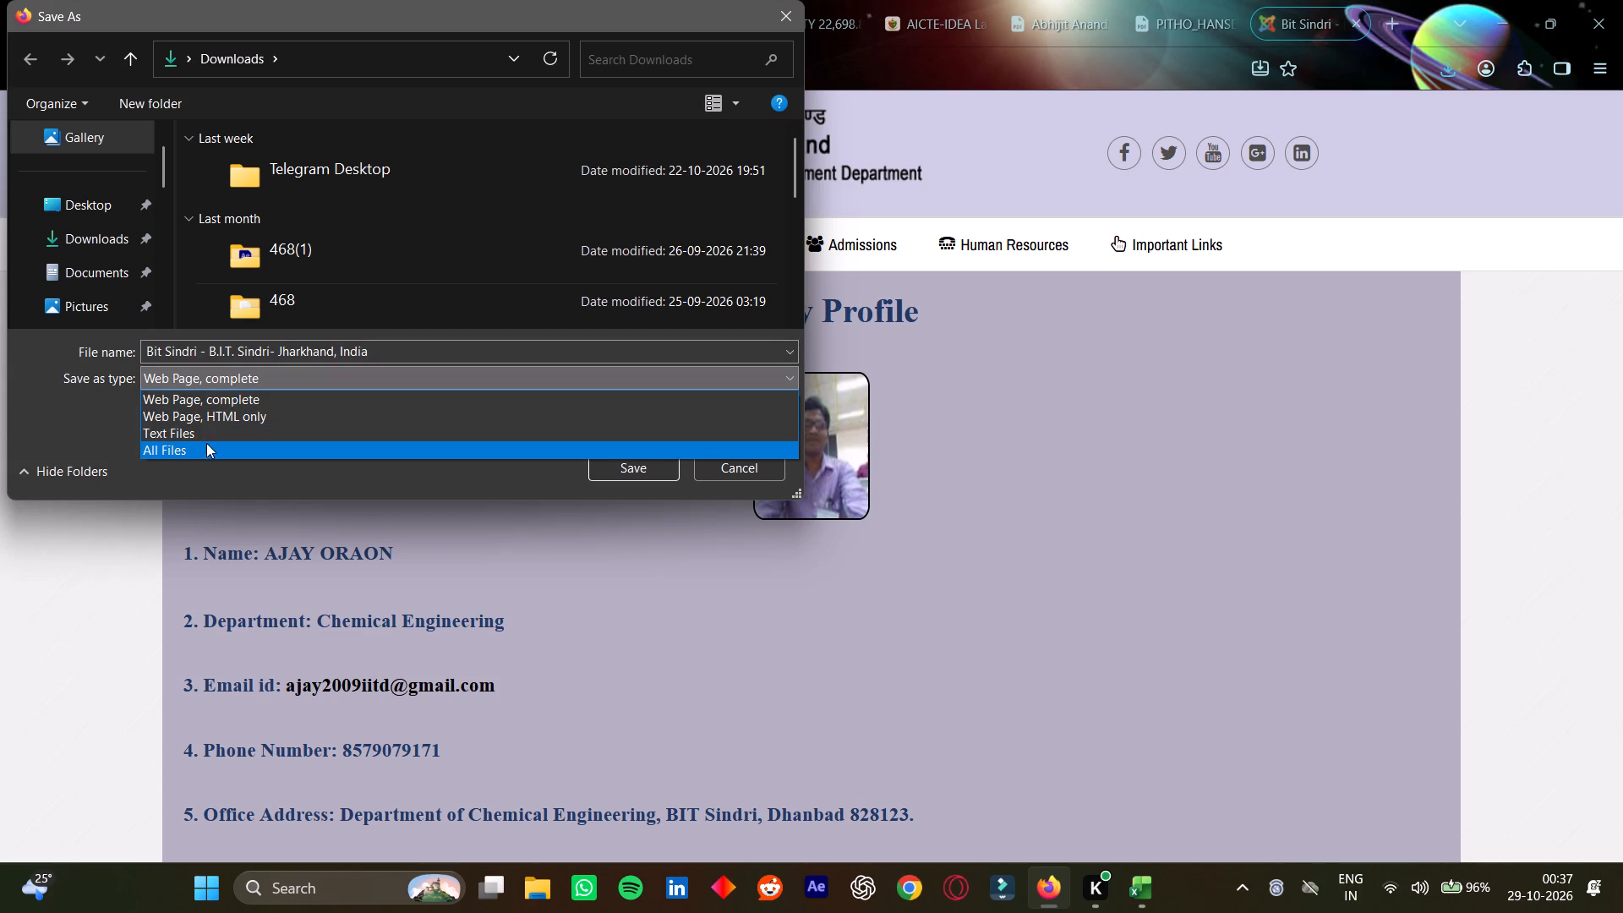
left_click(204, 446)
left_click(427, 357)
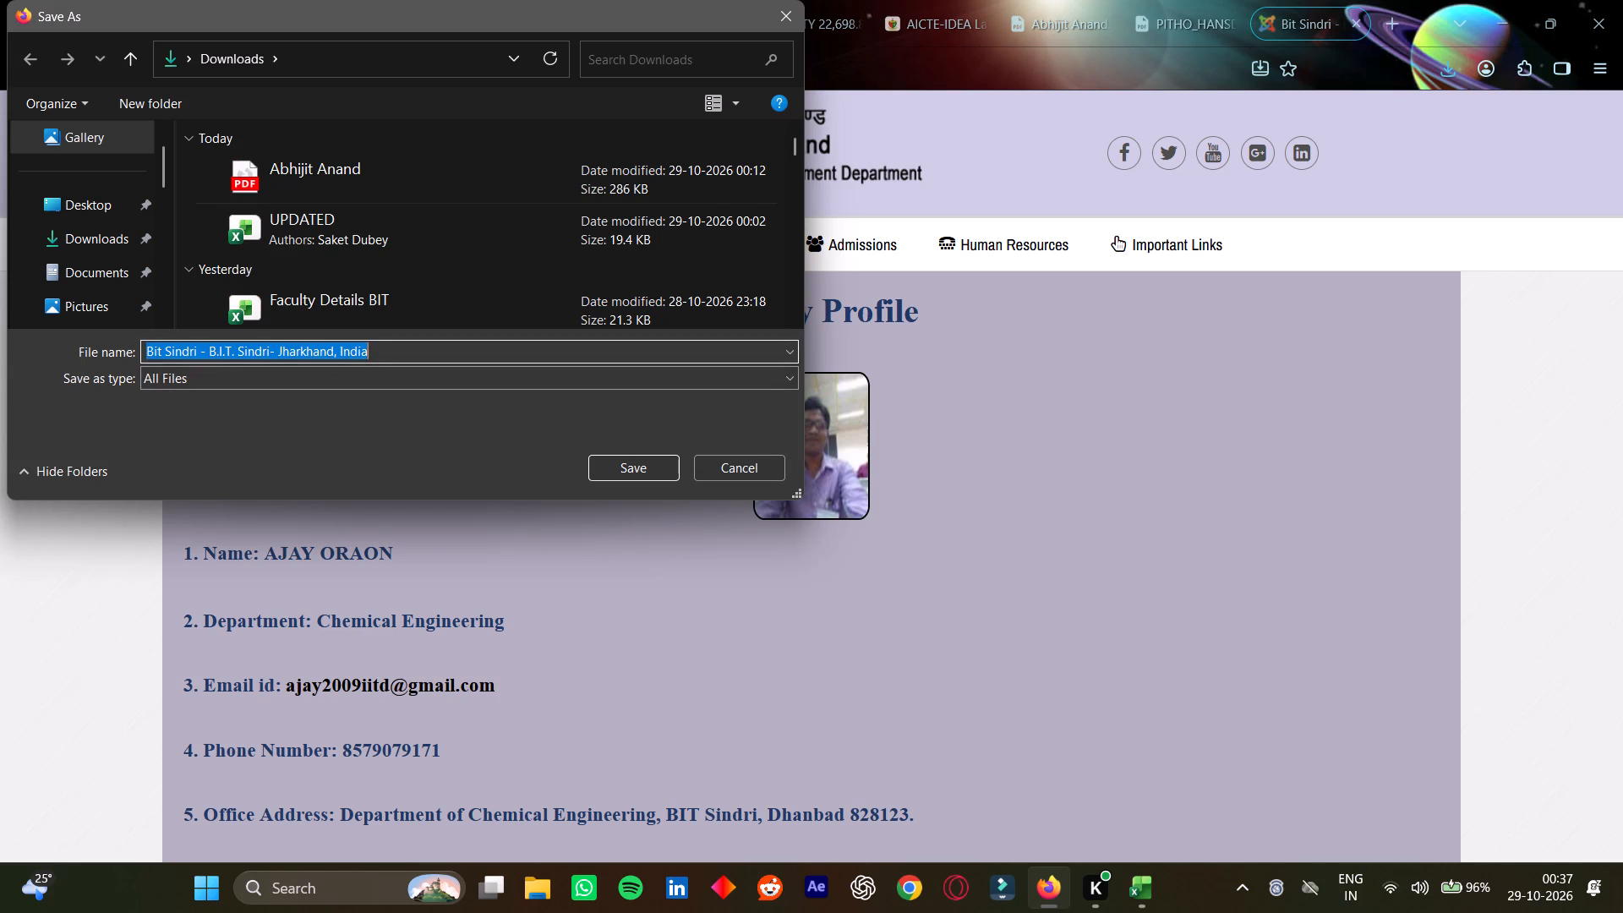
left_click(429, 357)
key("BackSpace")
key("BackSpace")
key("BackSpace")
key("BackSpace")
key("BackSpace")
key("BackSpace")
key("BackSpace")
key("BackSpace")
key("BackSpace")
key("BackSpace")
key("BackSpace")
key("BackSpace")
key("BackSpace")
key("BackSpace")
key("BackSpace")
key("BackSpace")
key("BackSpace")
key("BackSpace")
key("BackSpace")
key("BackSpace")
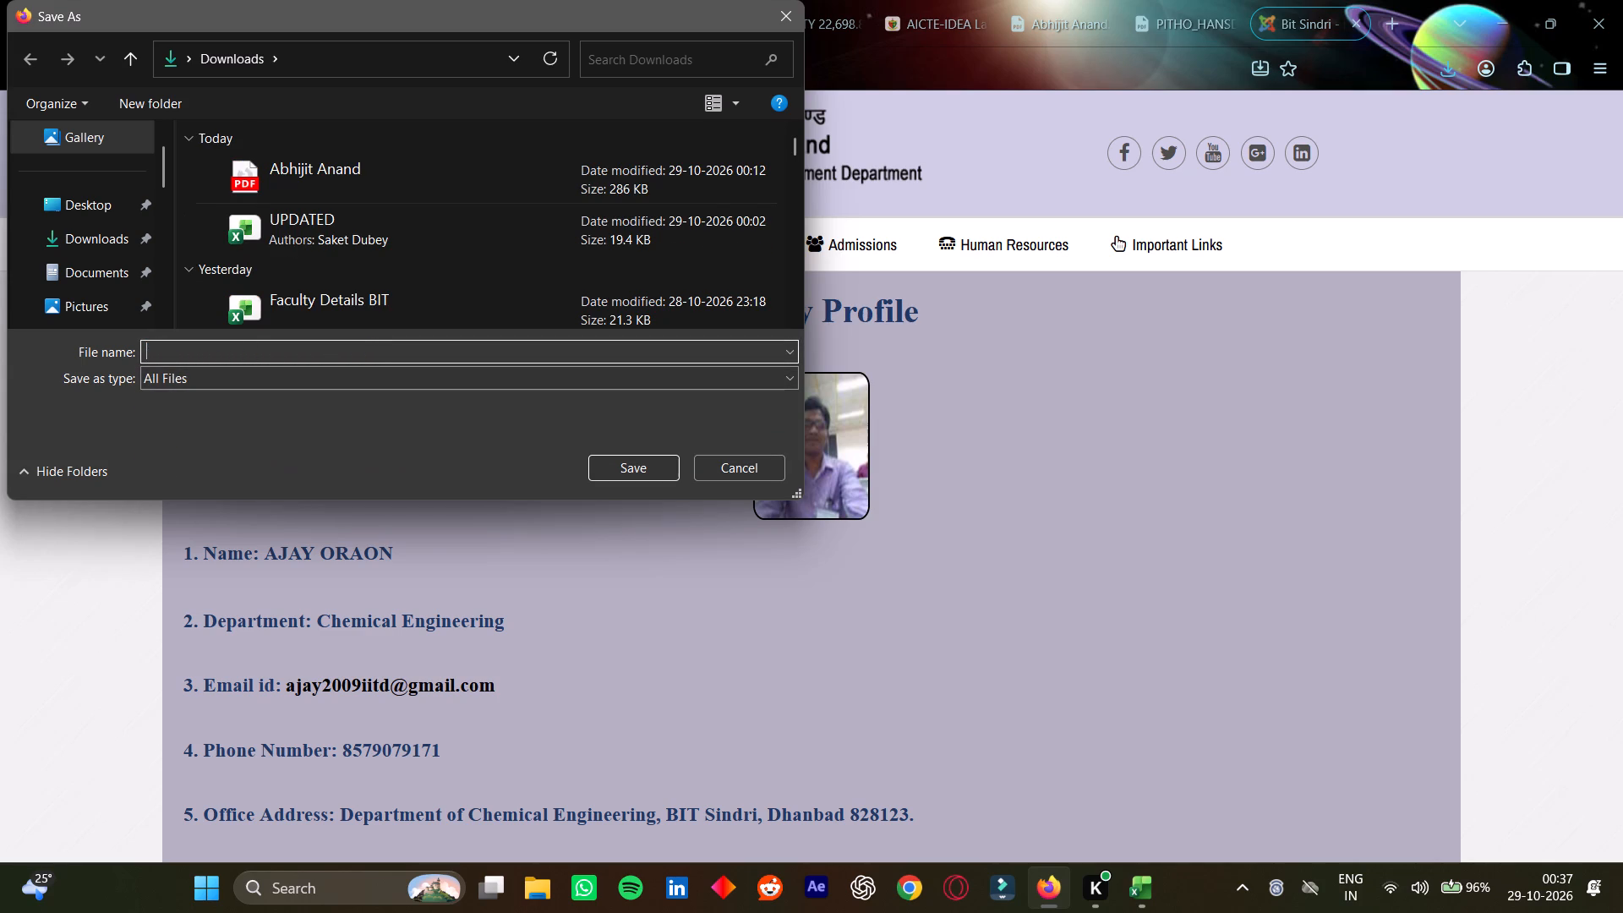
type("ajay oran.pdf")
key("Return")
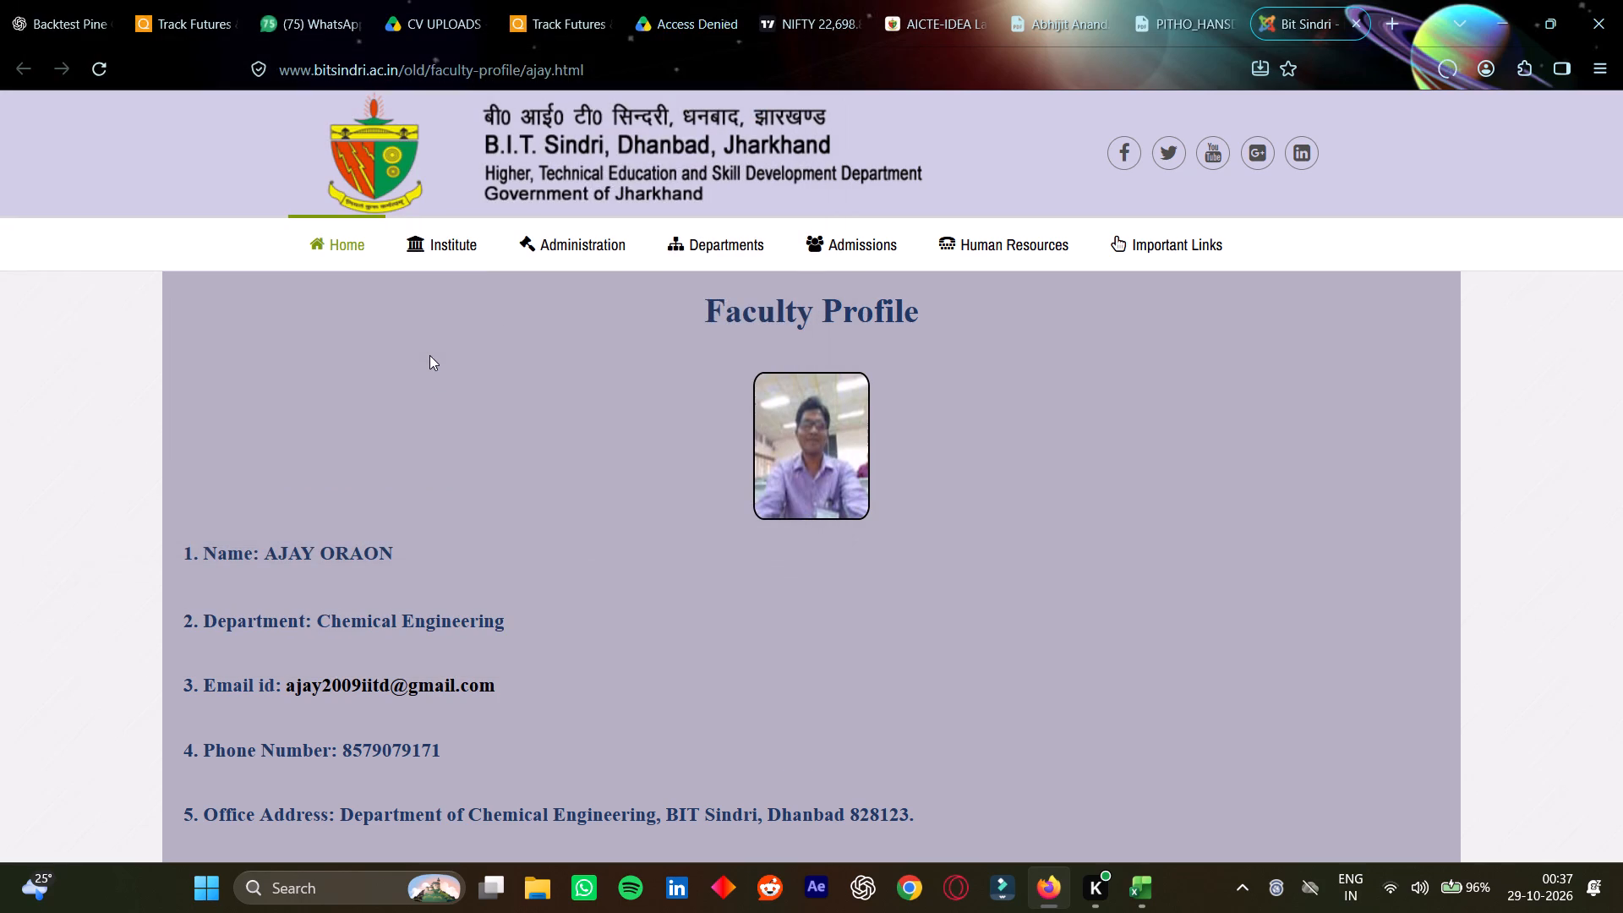
Open the newly saved PDF-named profile from the Downloads folder to check it.
left_click(529, 875)
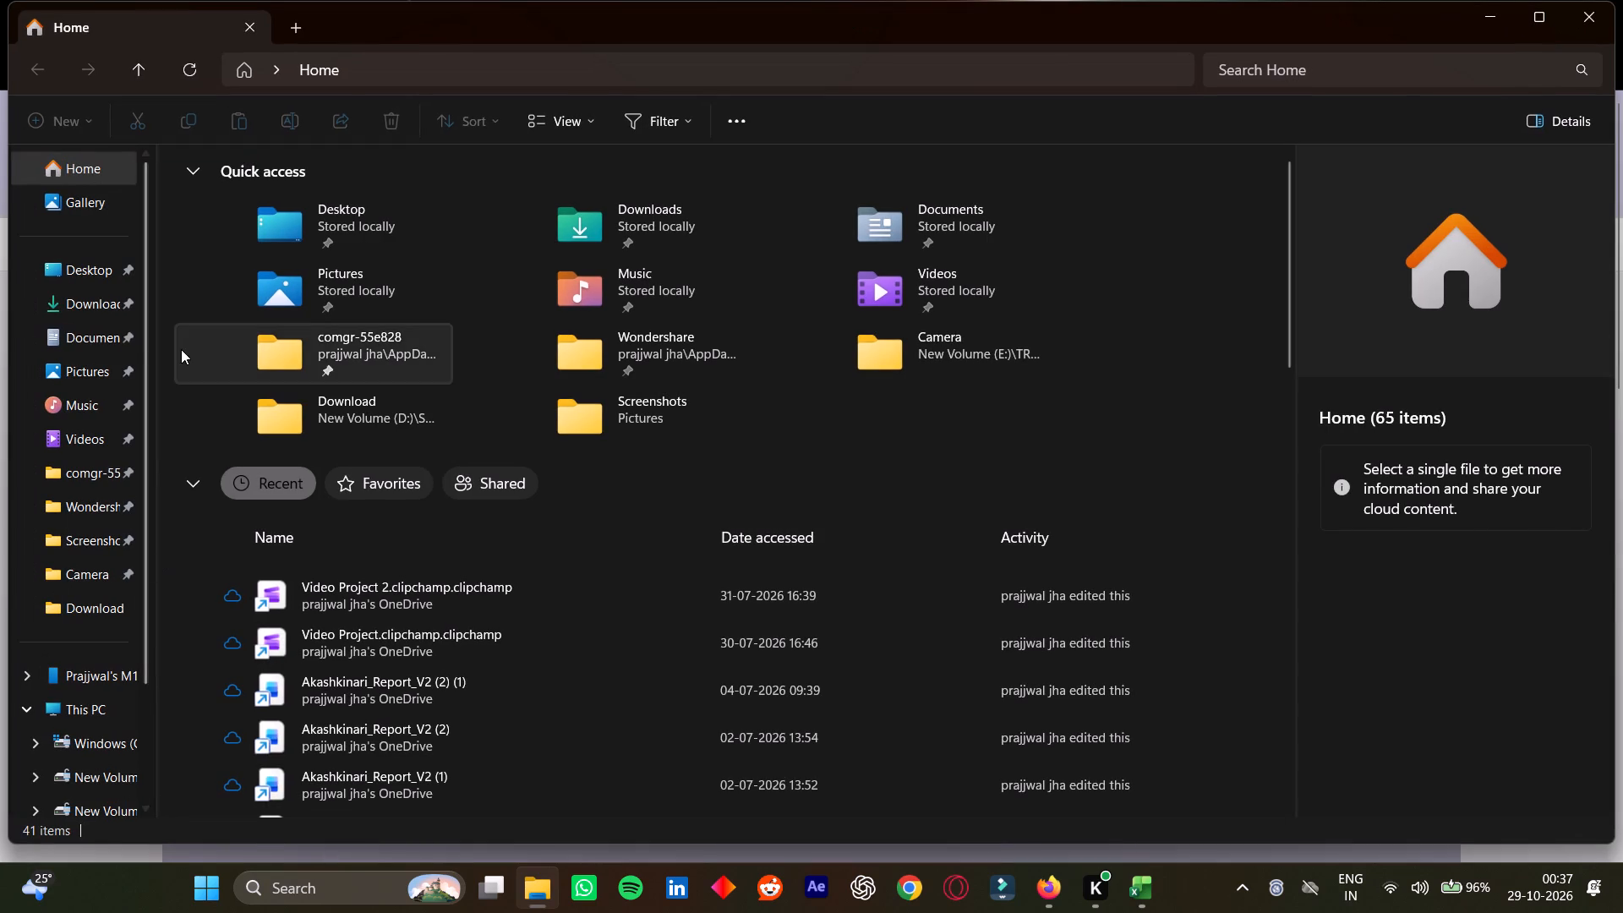
left_click(78, 300)
double_click(342, 303)
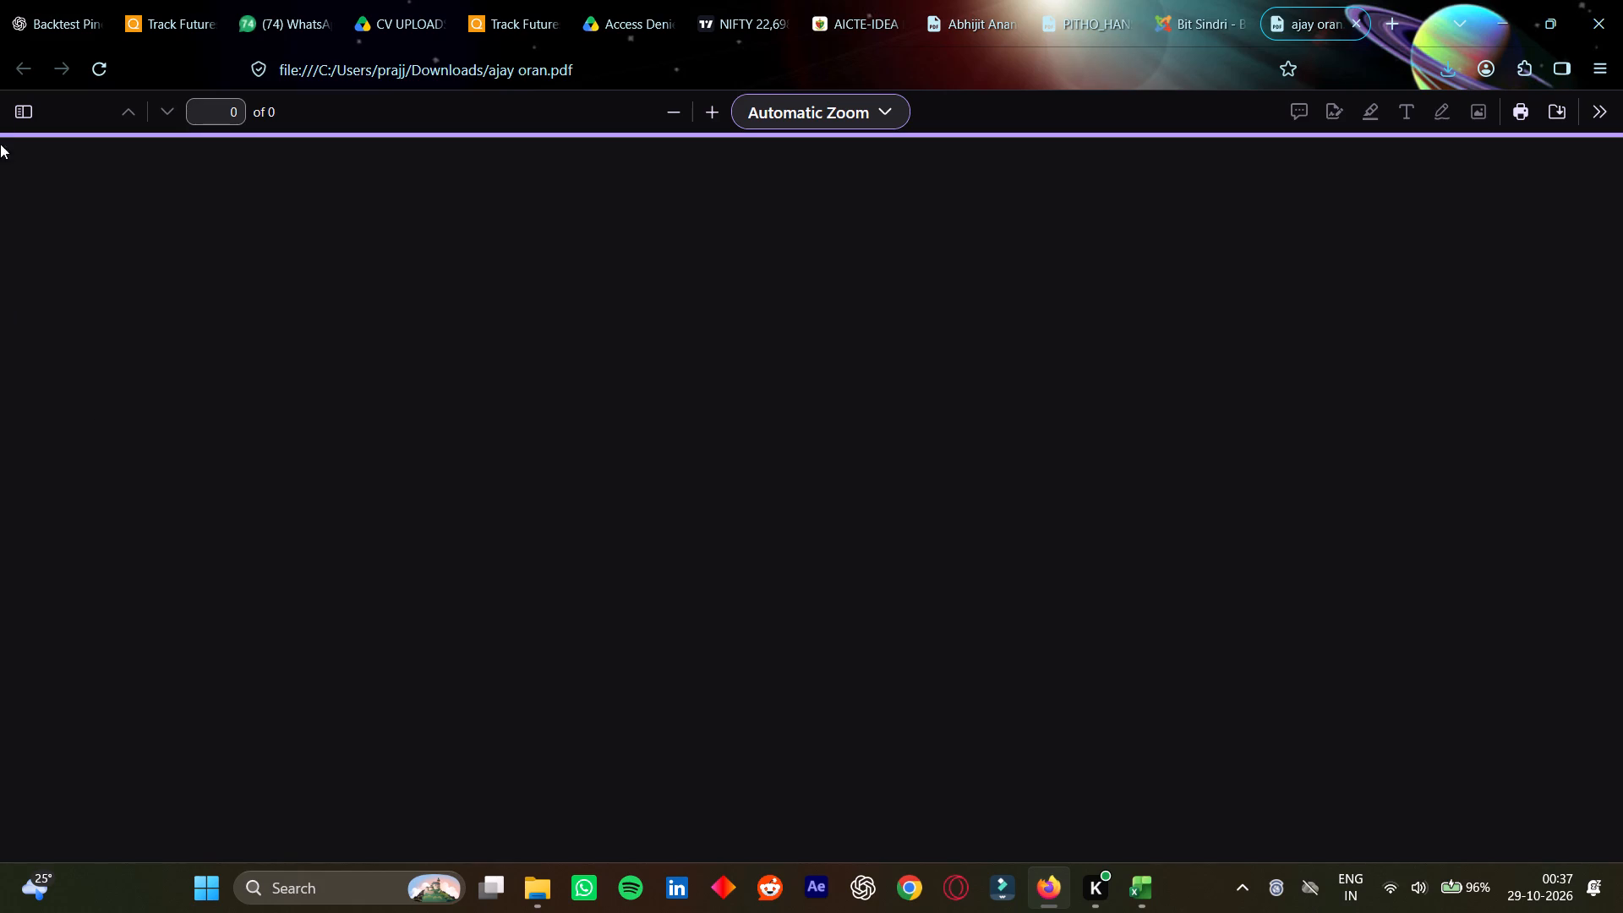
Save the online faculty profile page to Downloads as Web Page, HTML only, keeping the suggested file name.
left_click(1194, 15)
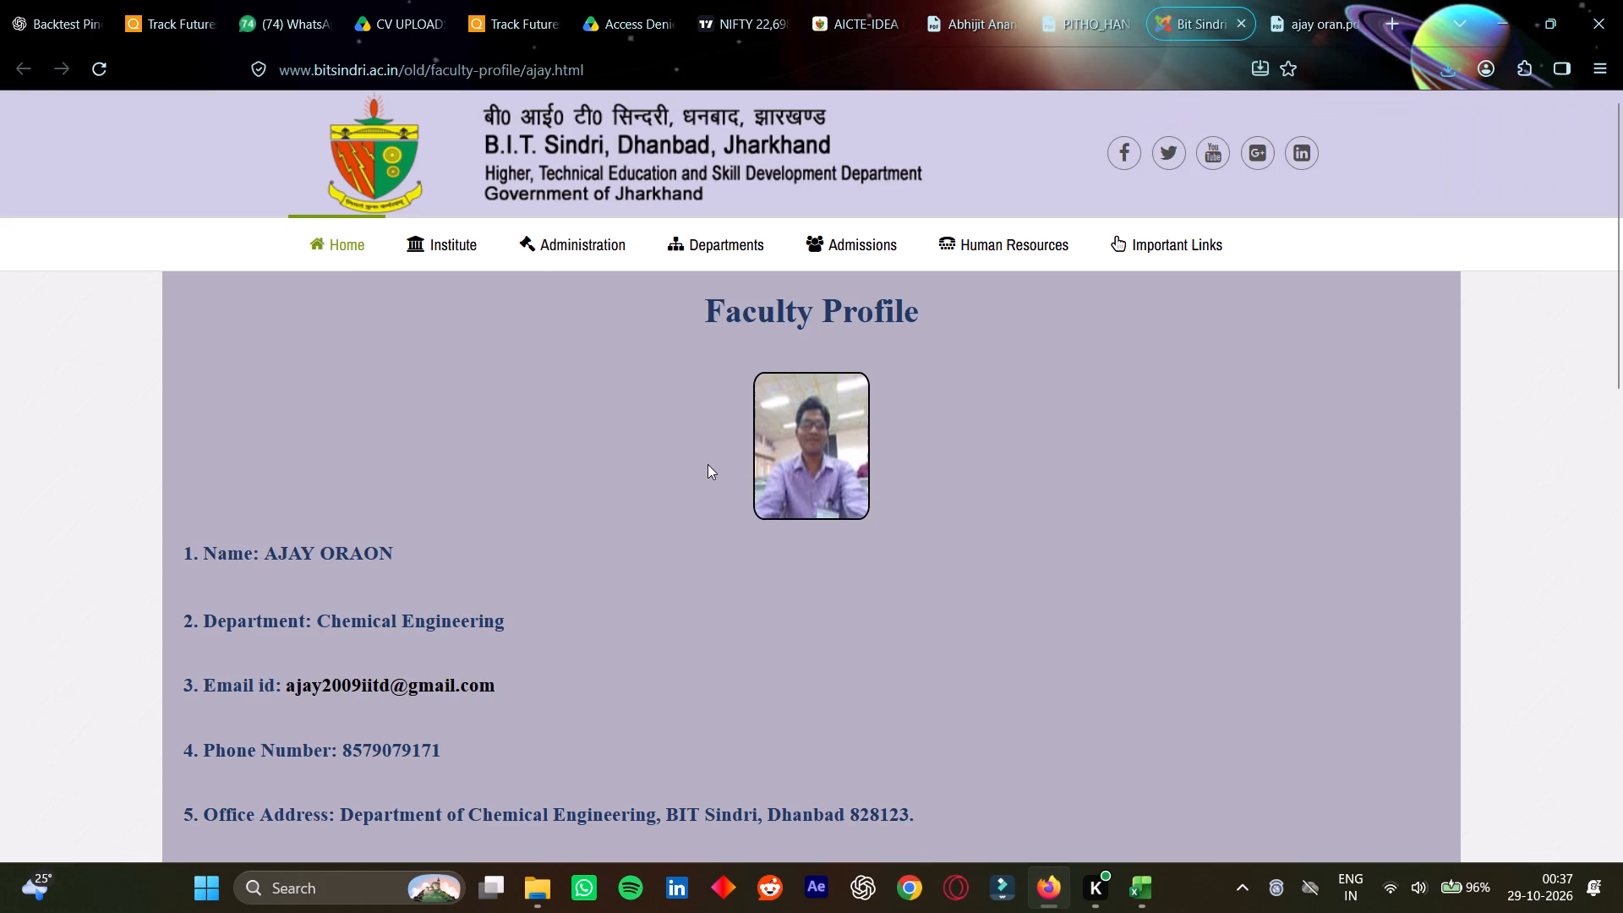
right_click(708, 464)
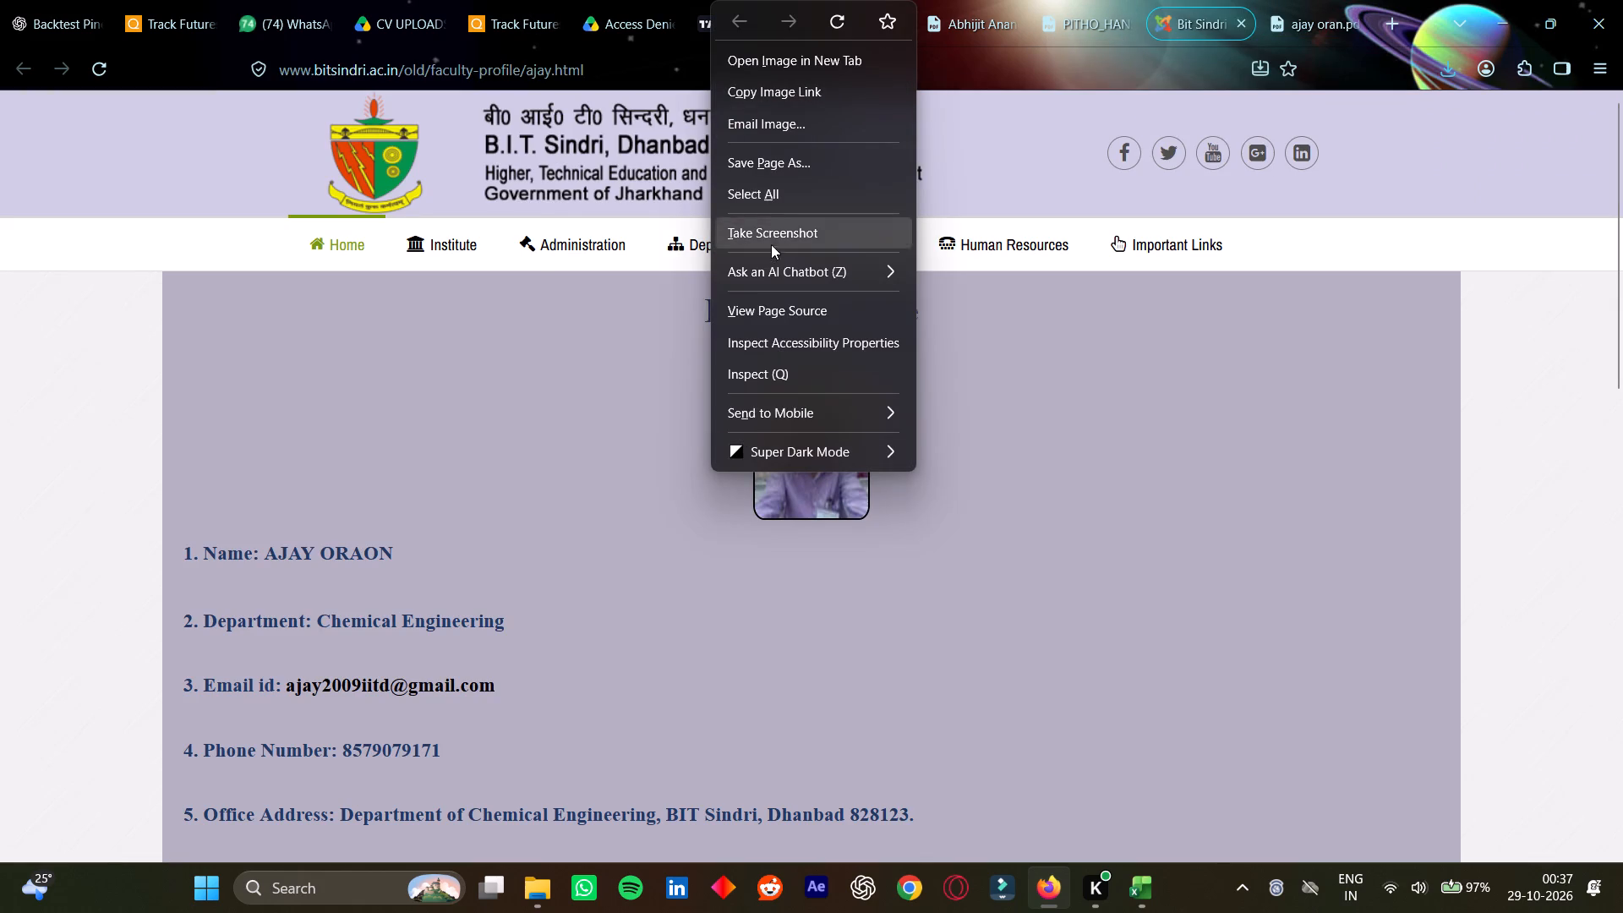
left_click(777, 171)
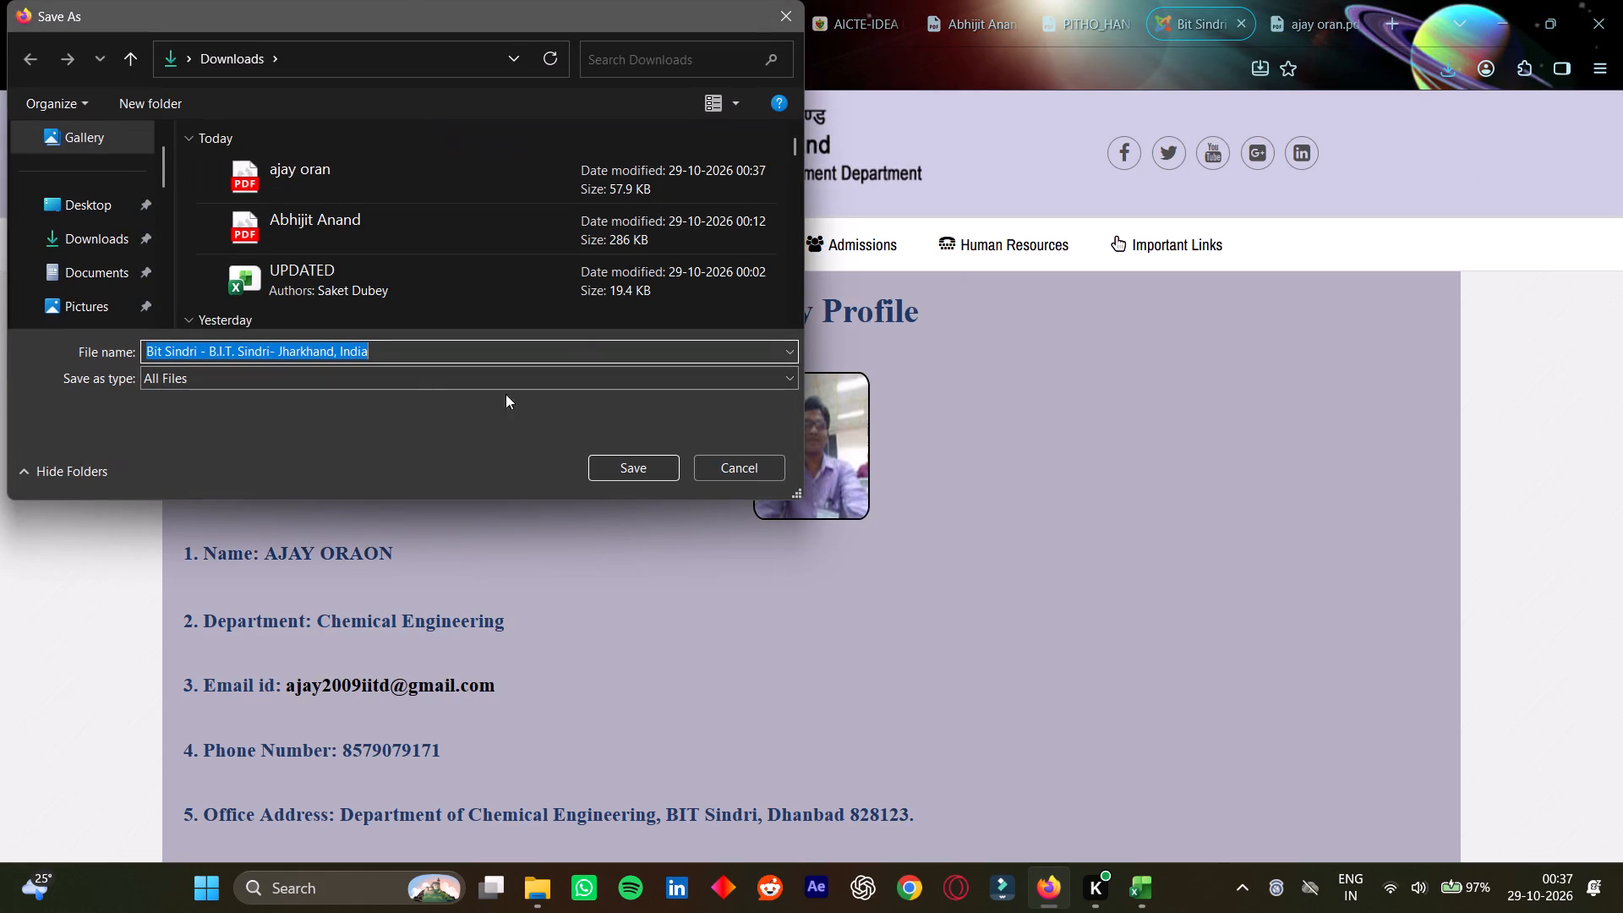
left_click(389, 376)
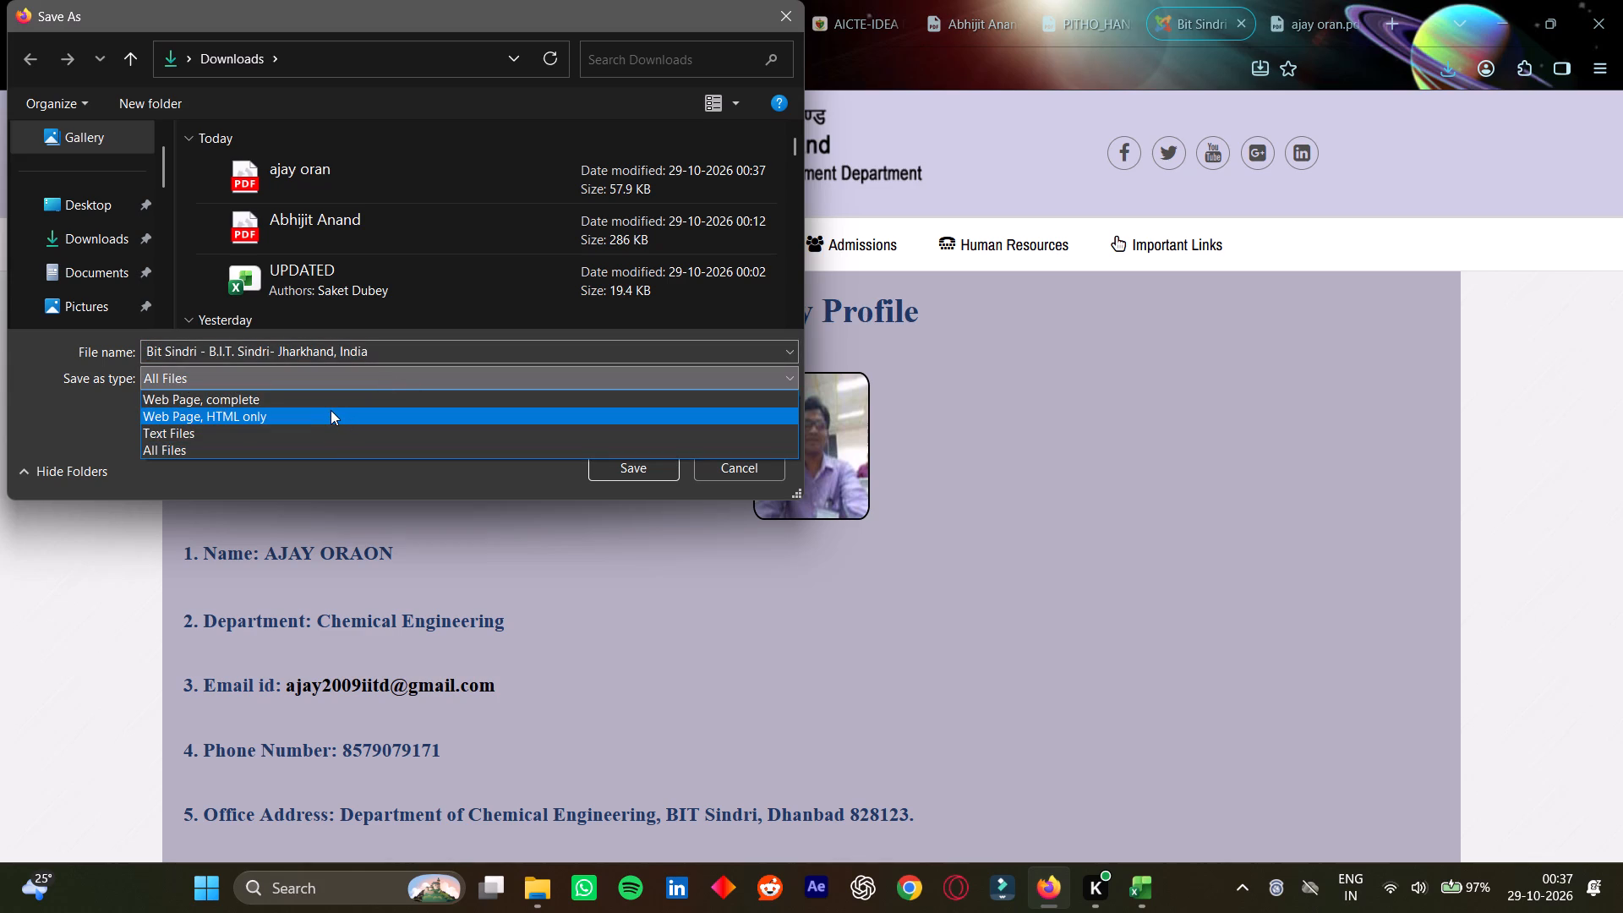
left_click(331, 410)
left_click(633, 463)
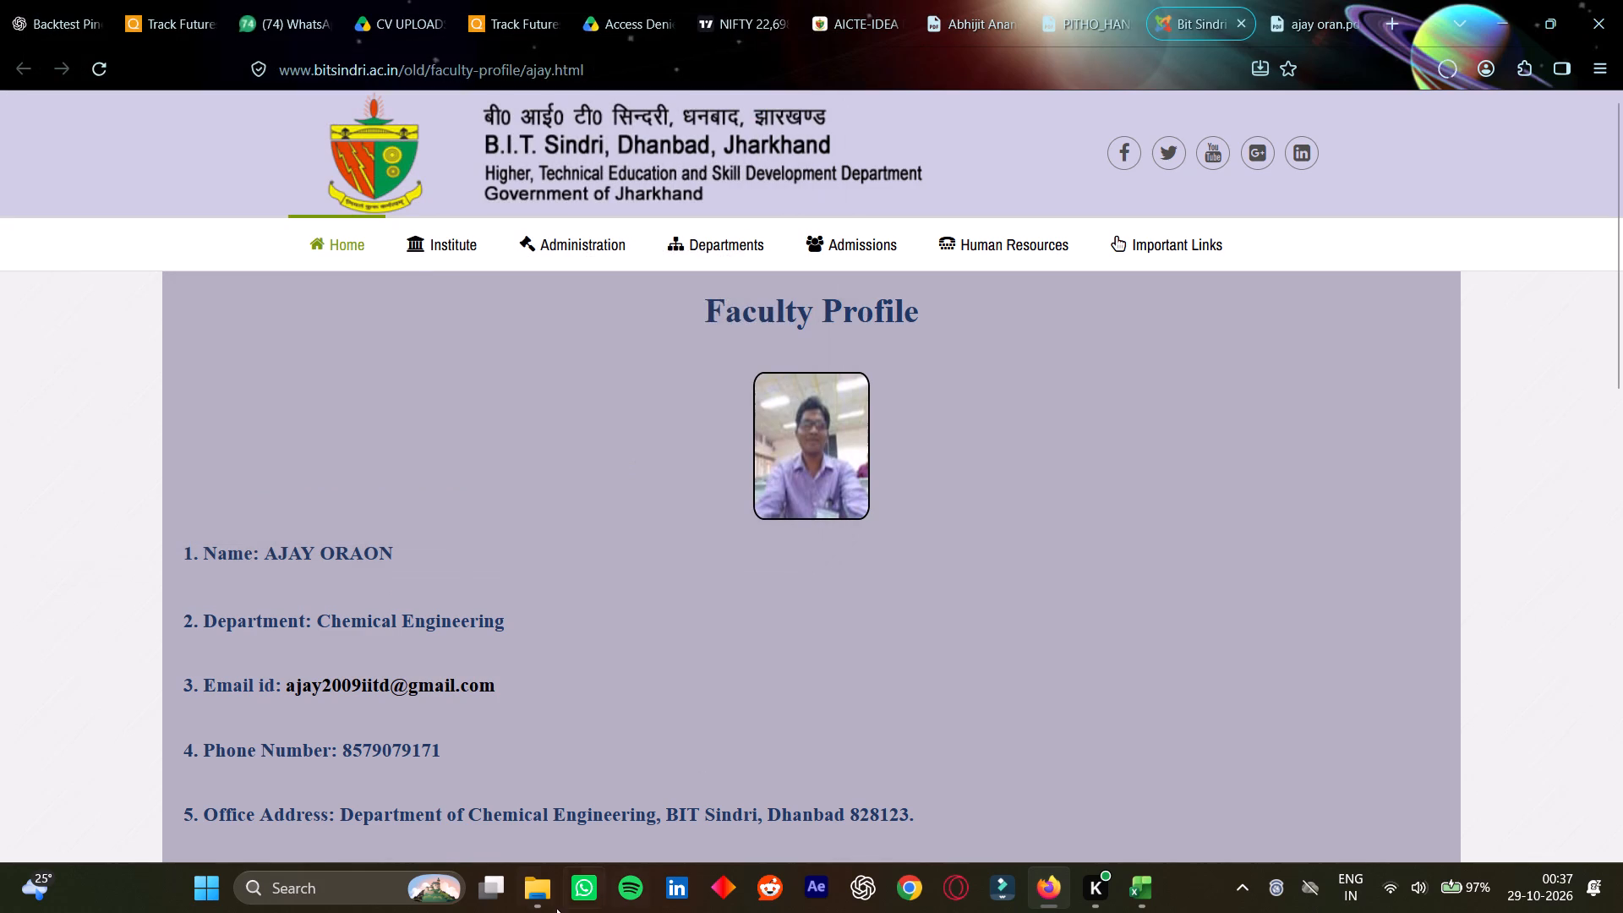
Open the saved HTML page from the Downloads folder, using Firefox just once, to check it.
left_click(543, 910)
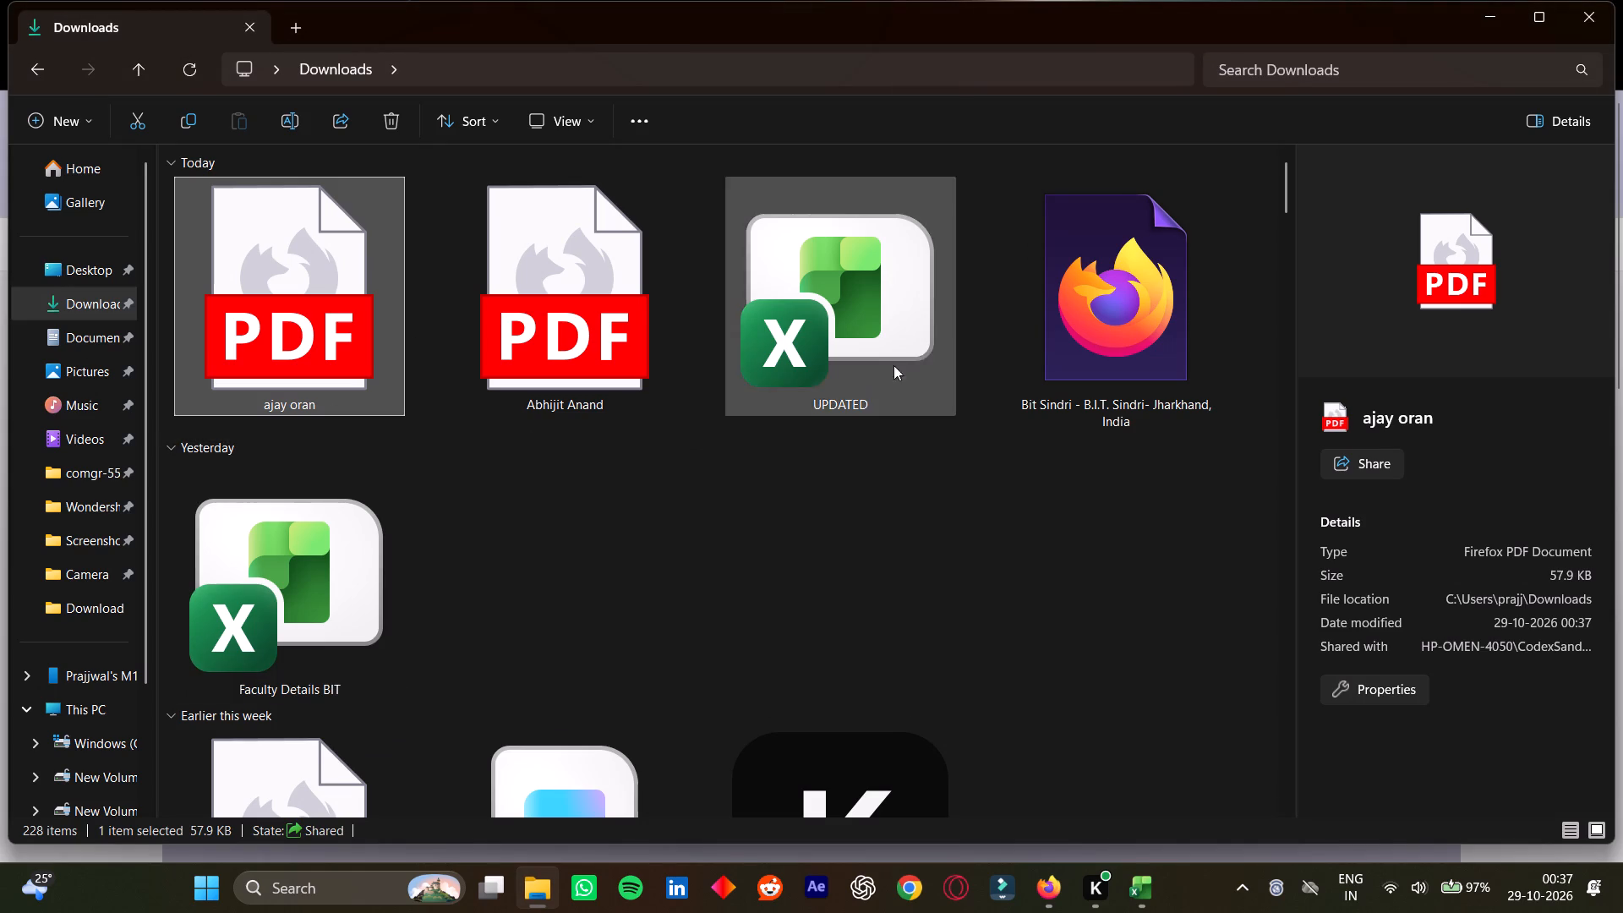
double_click(1123, 357)
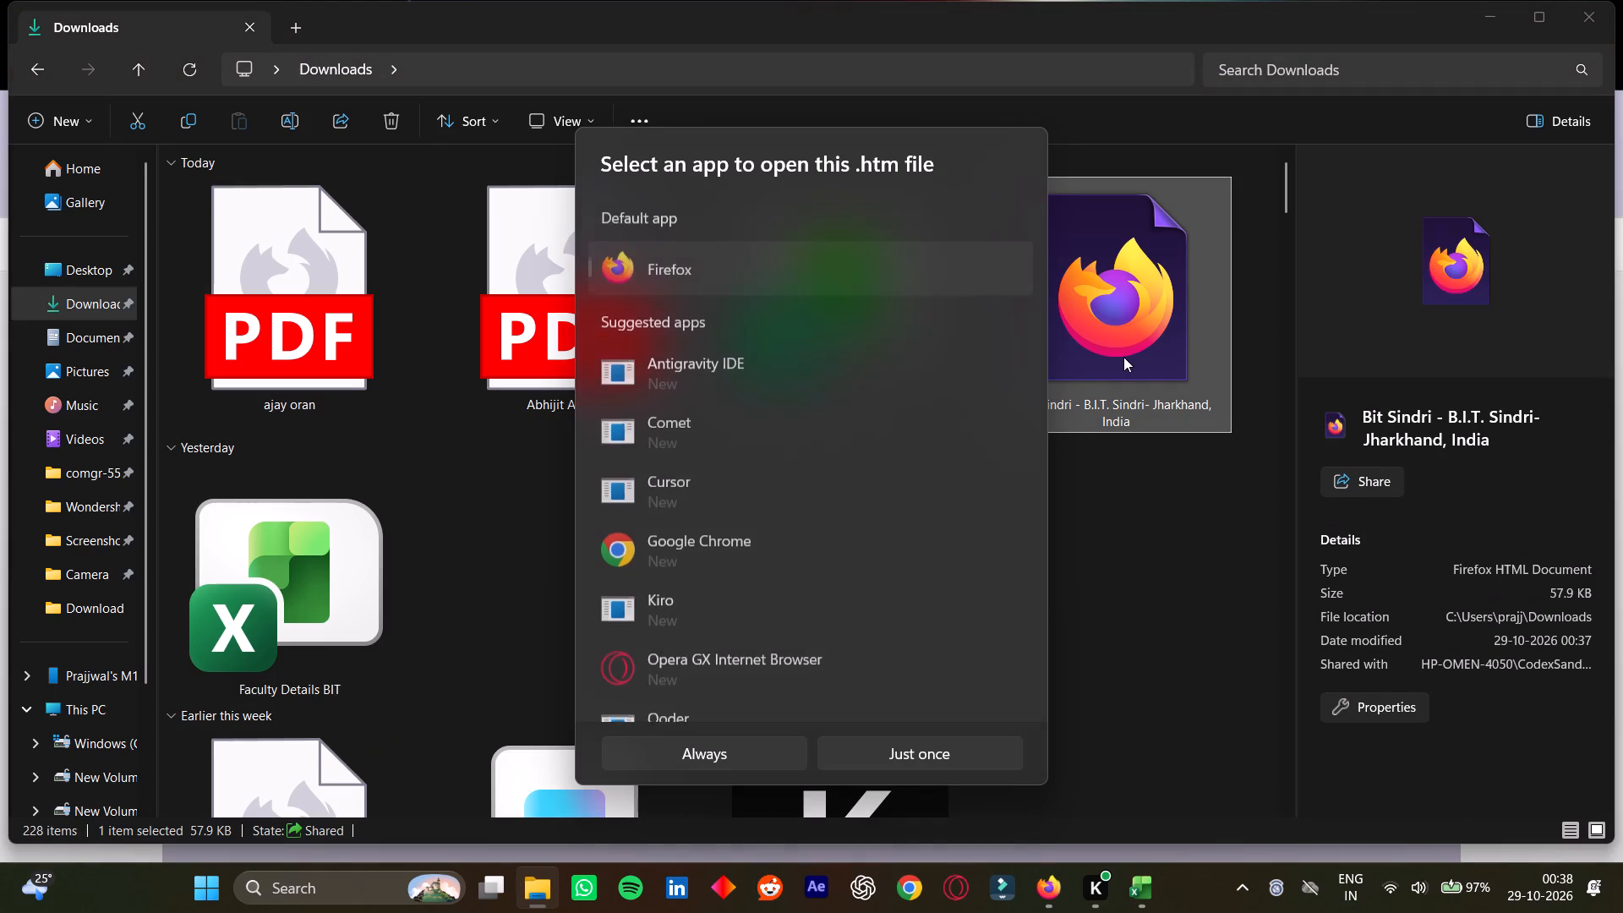
left_click(896, 757)
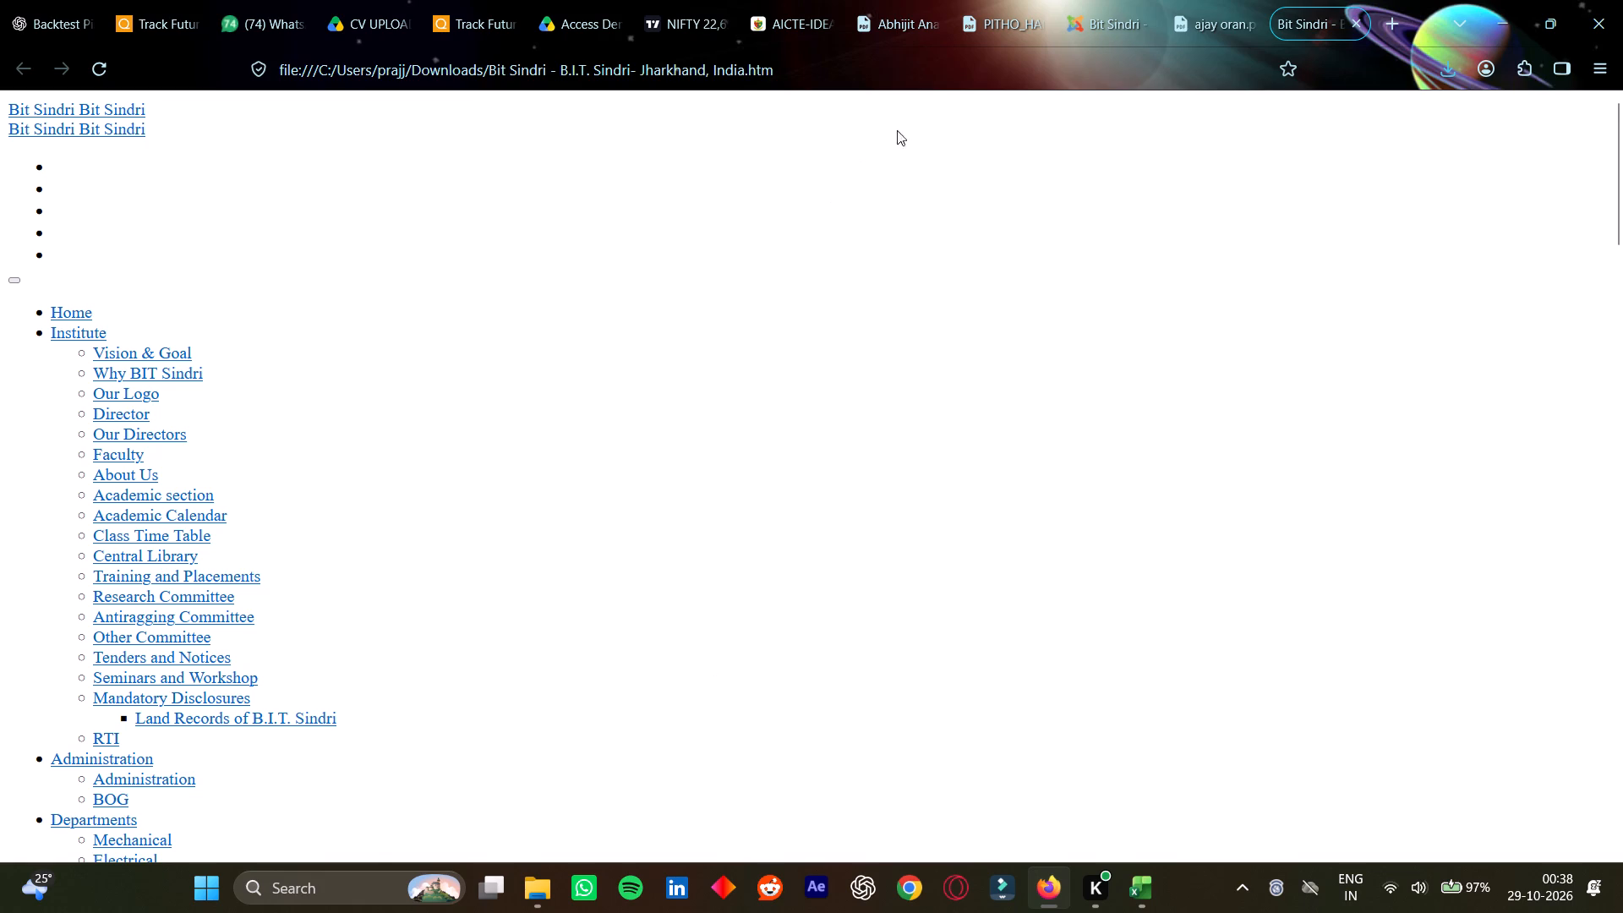
Examine the saved PDF-named copy and the online faculty profile page, including its Qualification section.
left_click(1223, 30)
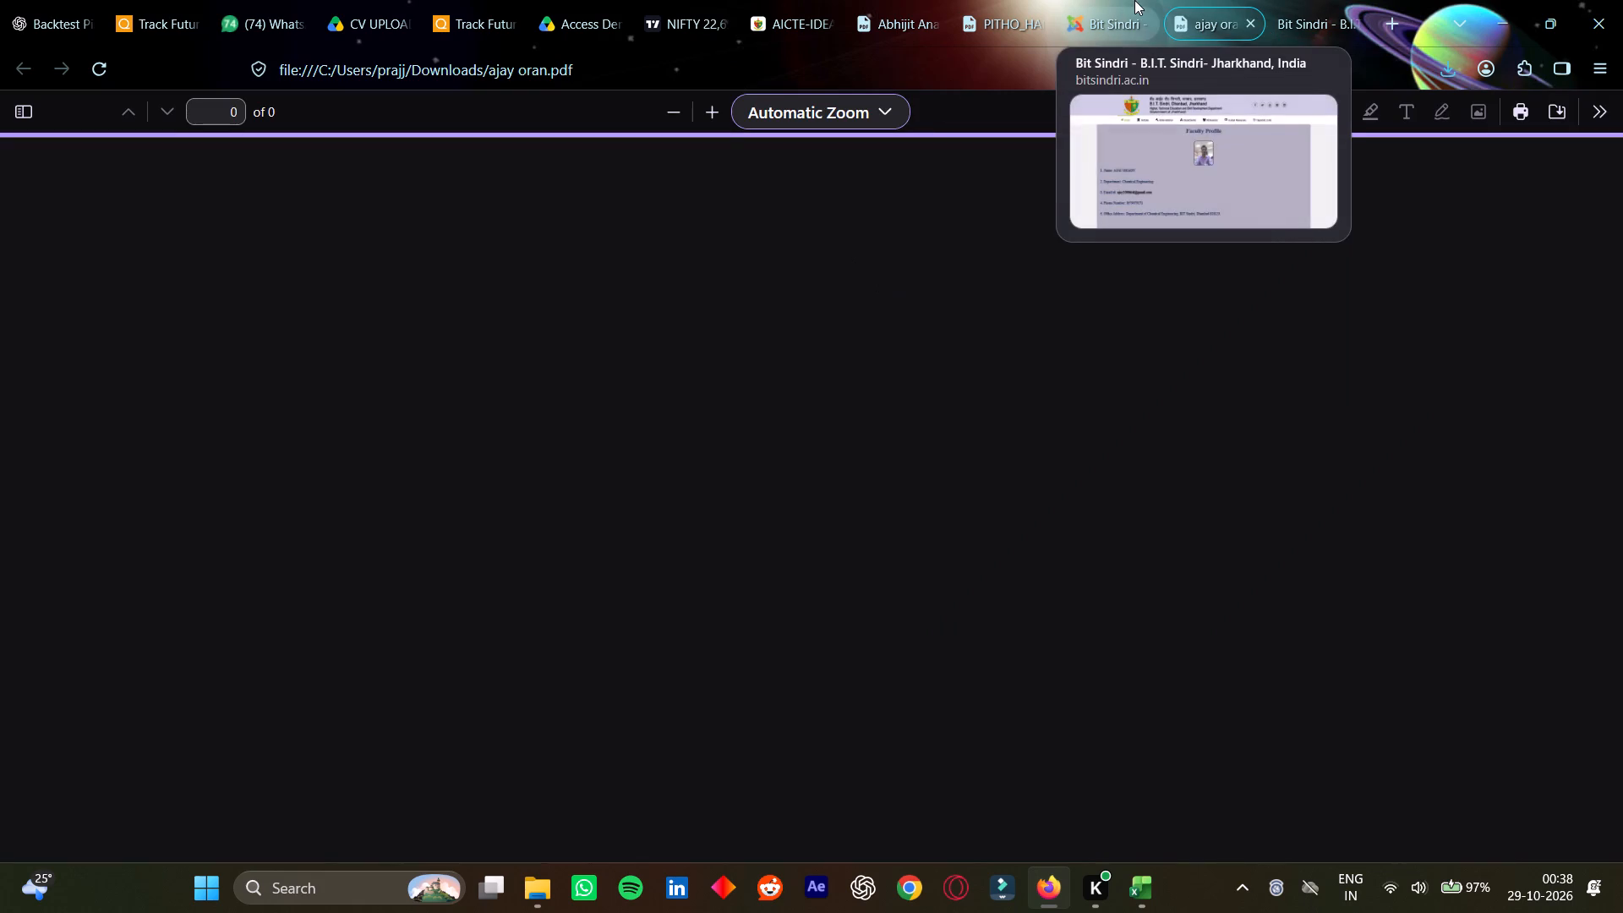
left_click(1103, 8)
right_click(680, 449)
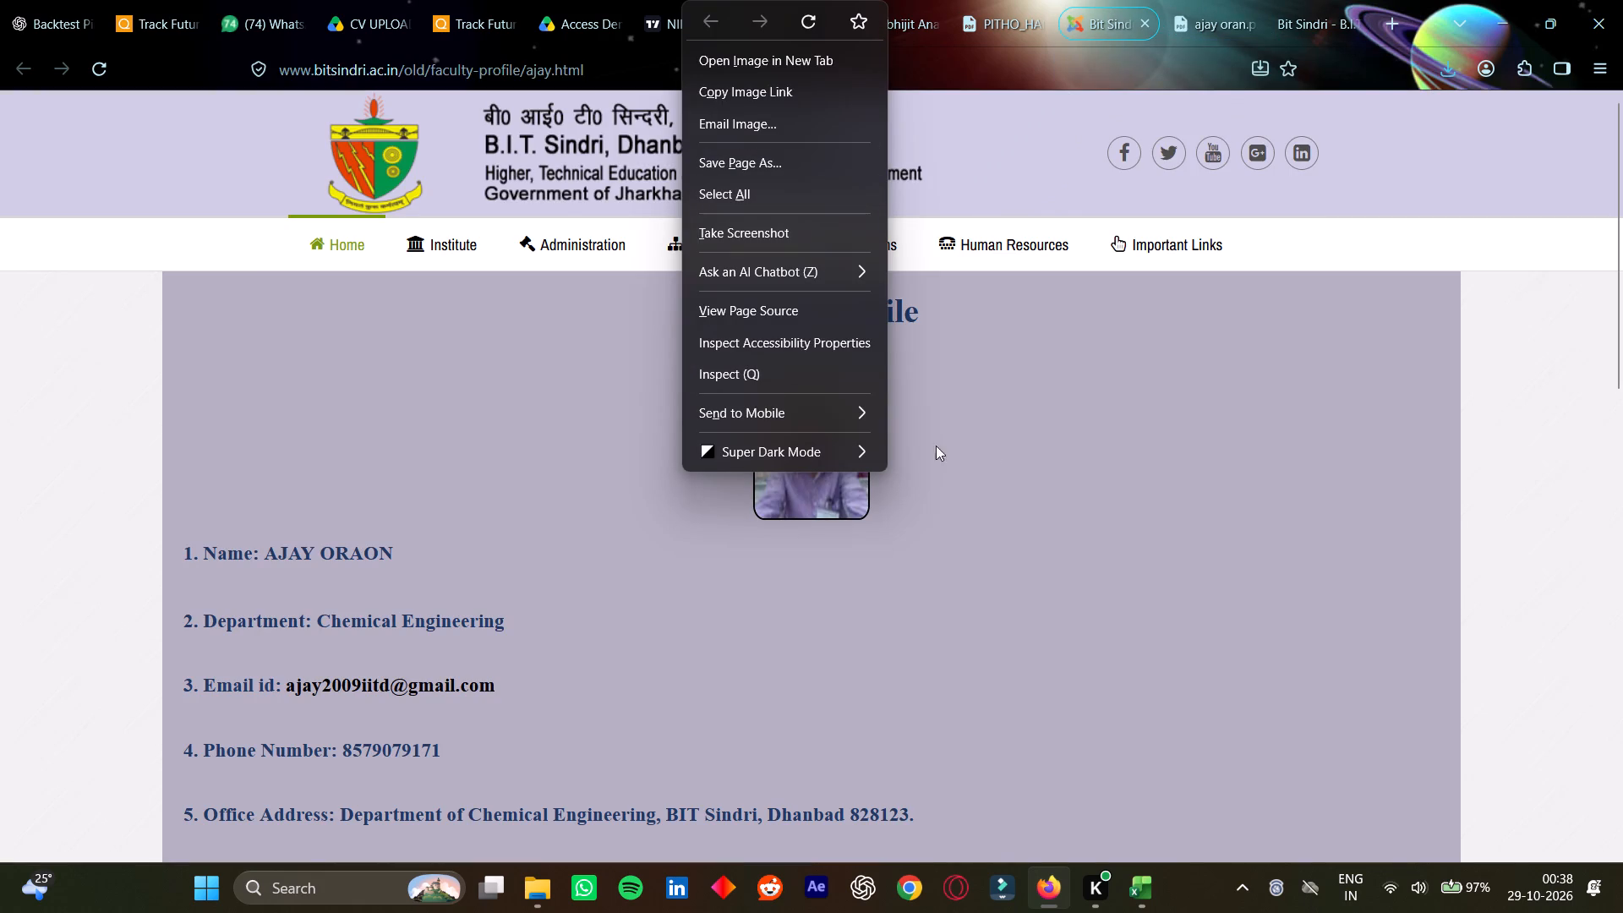
left_click(1172, 384)
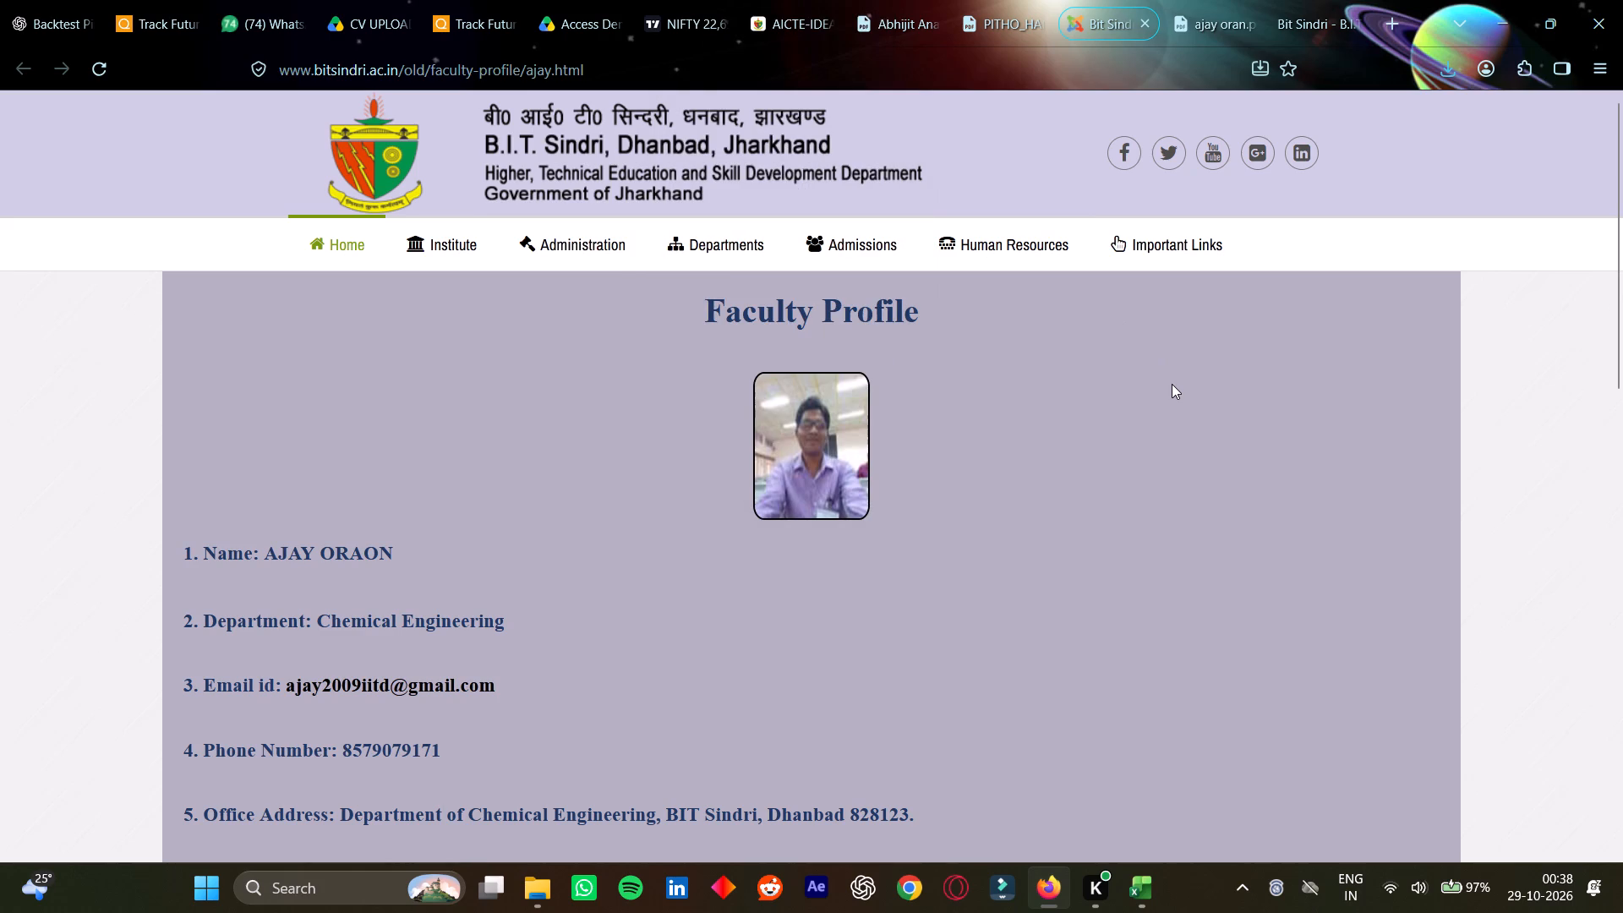
scroll(1172, 384, "down", 8)
scroll(1172, 384, "up", 2)
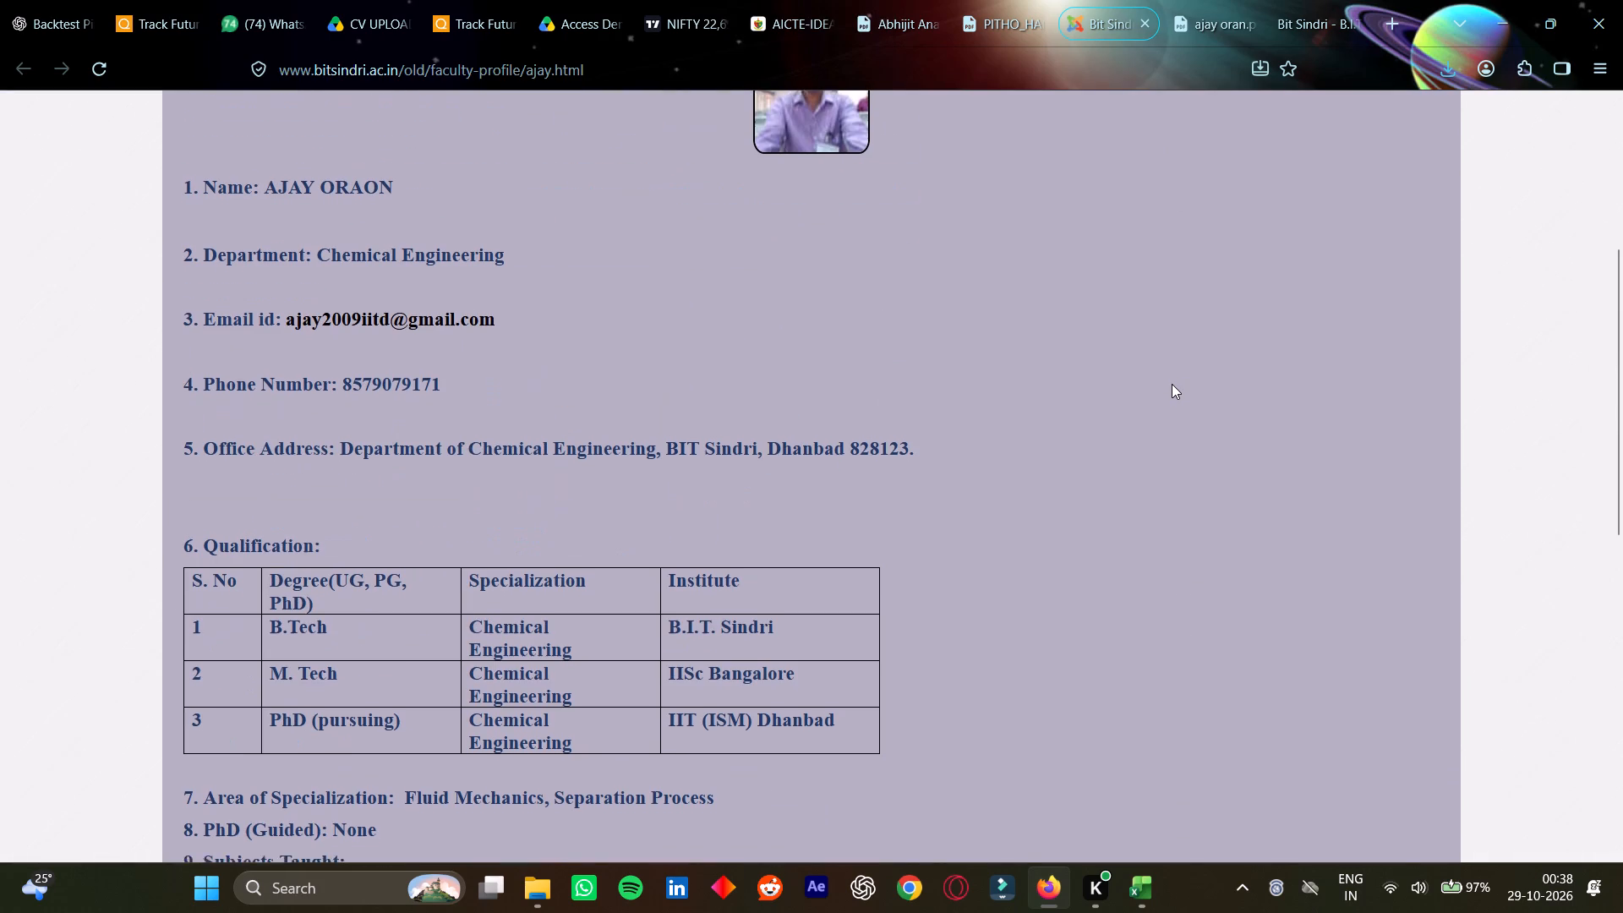
scroll(1172, 384, "up", 1)
Open the profile page's background image in a new tab and look through the saved copies in the other tabs.
right_click(457, 446)
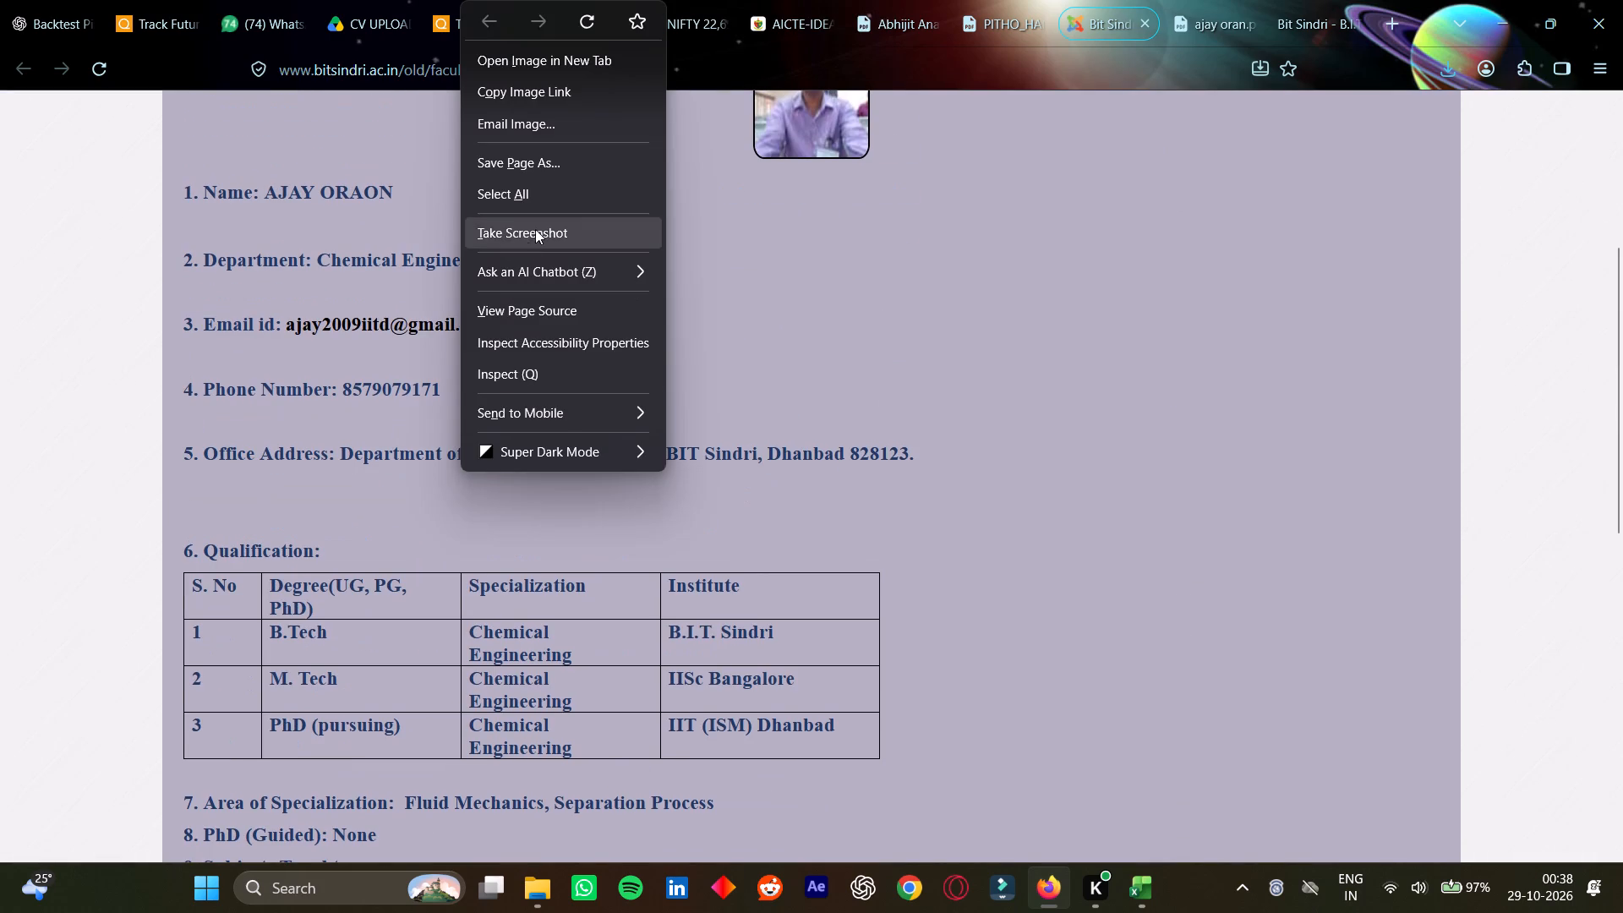
left_click(552, 68)
left_click(1195, 11)
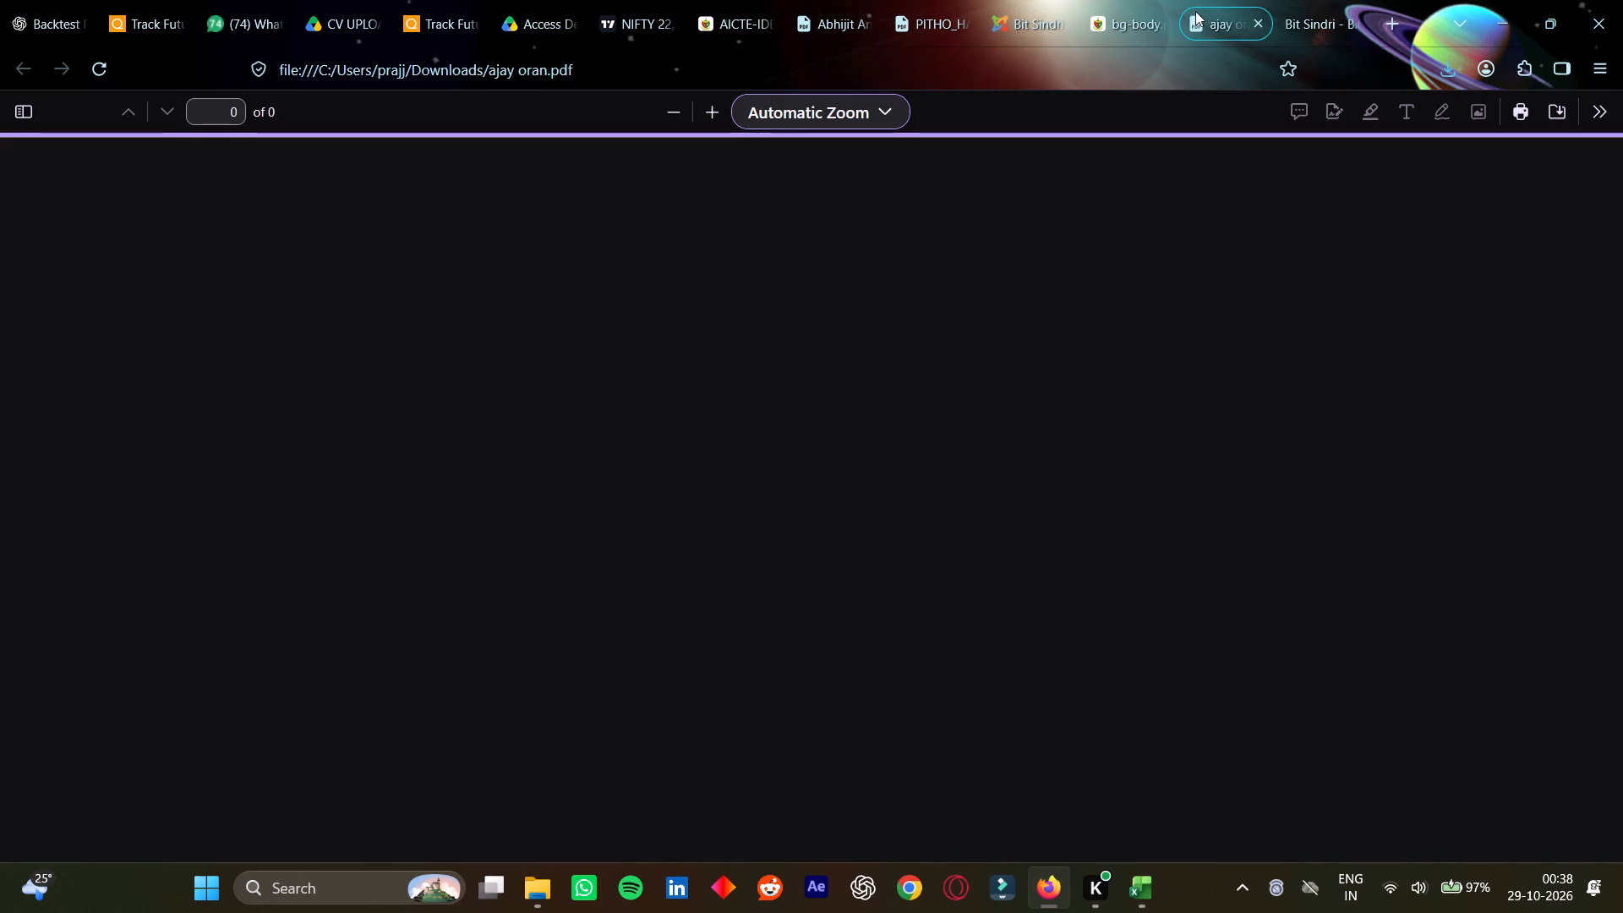
left_click(1303, 32)
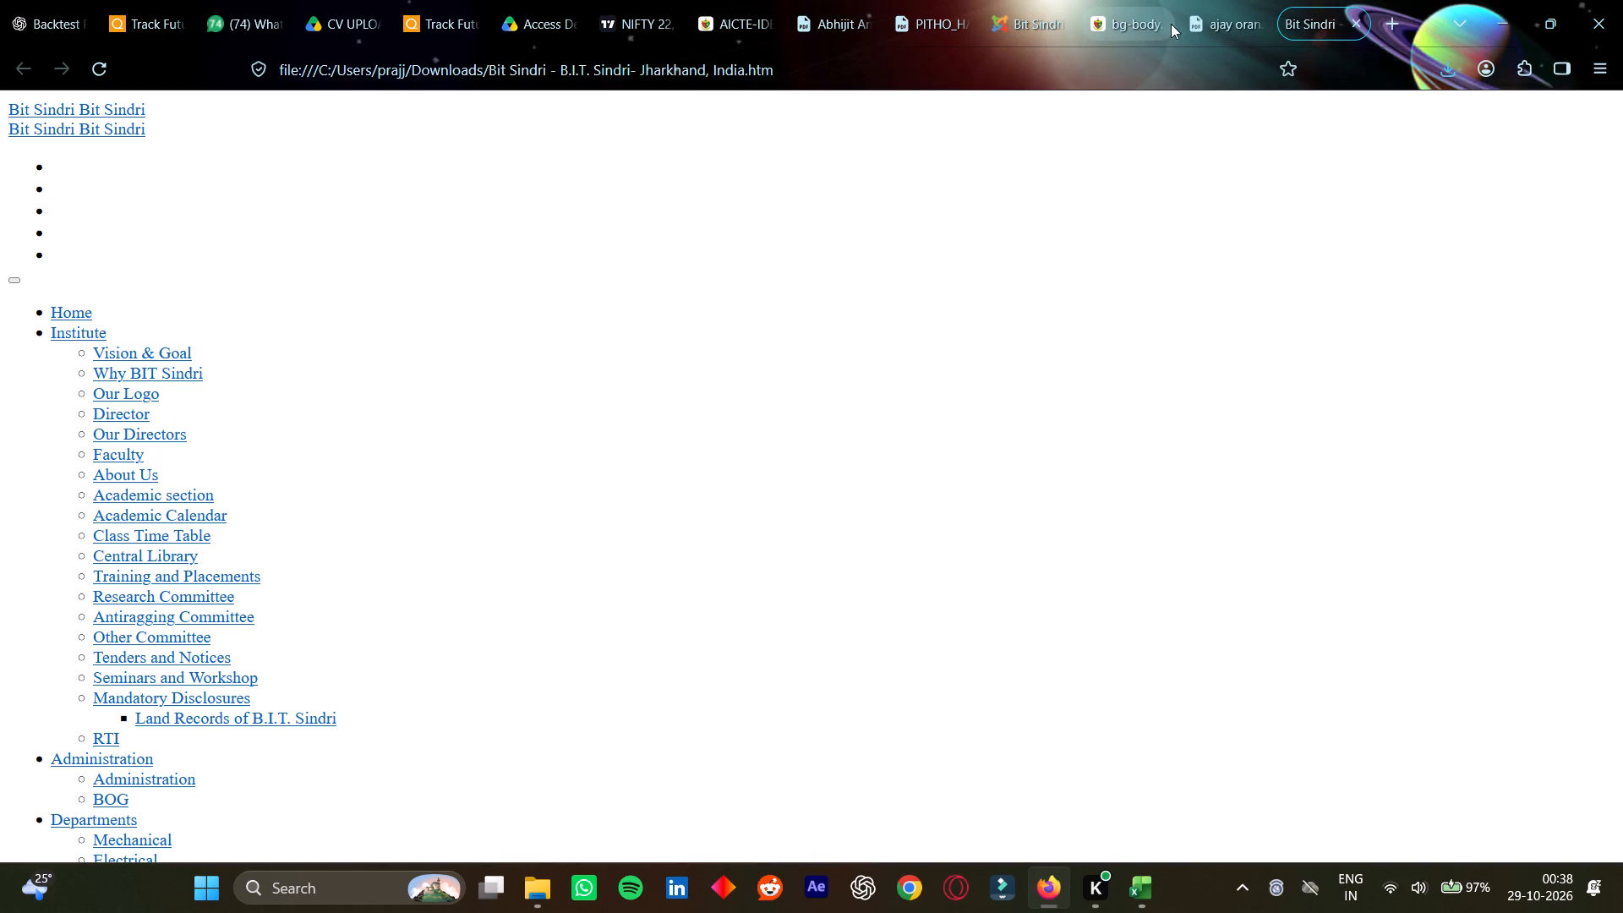
left_click(1153, 23)
Save the online faculty profile to Downloads as Web Page, complete, under the suggested name, replacing the existing HTML file.
left_click(1038, 14)
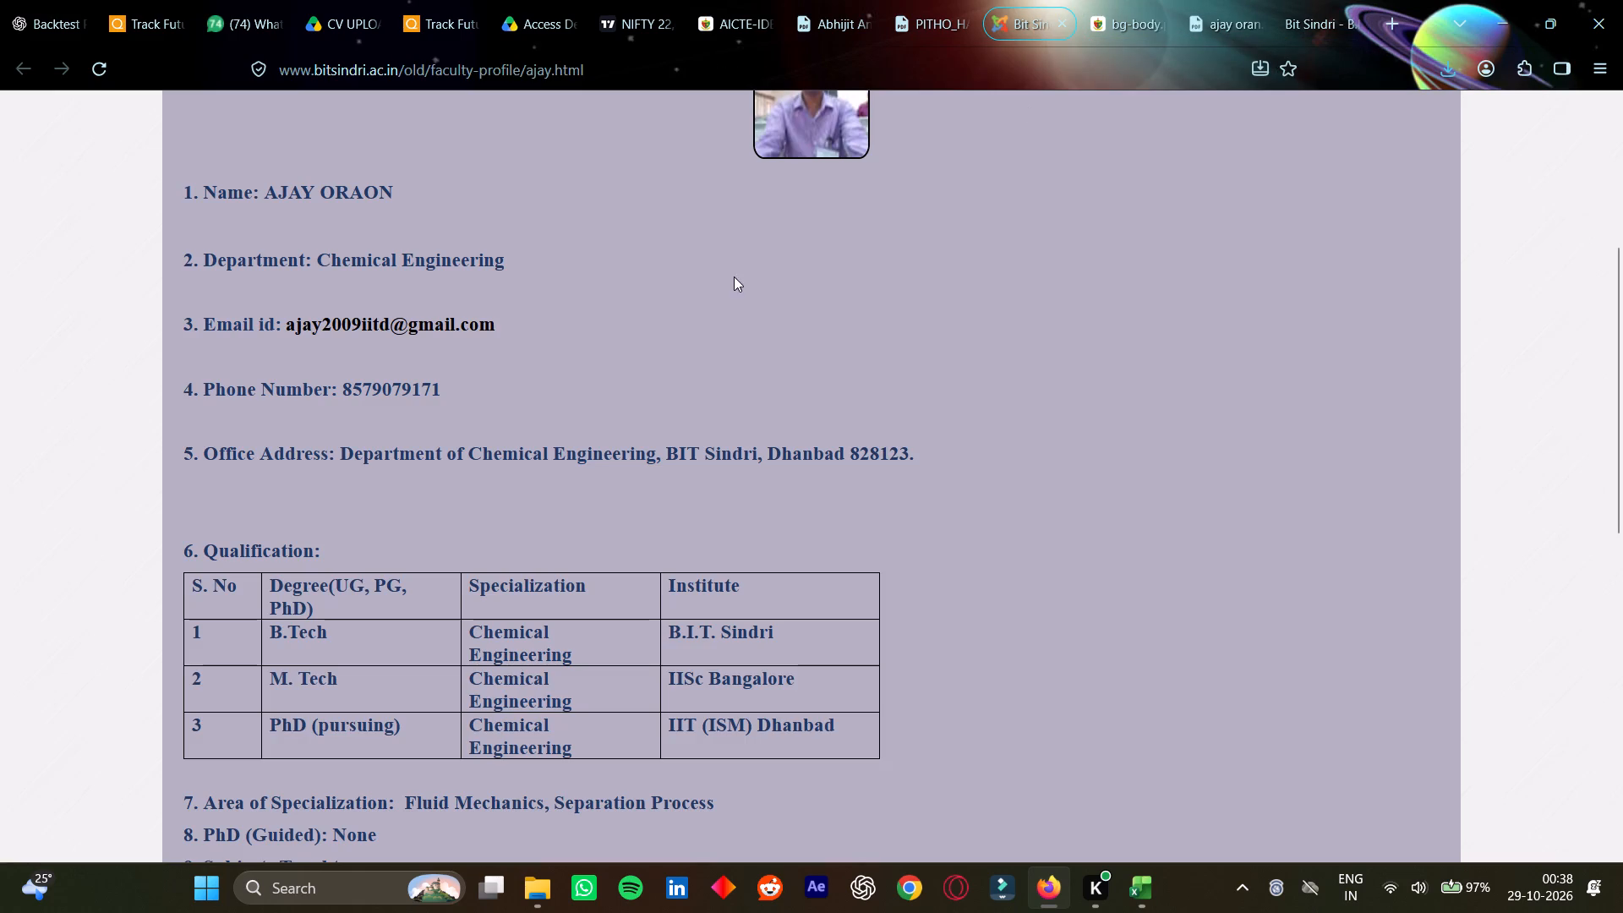
left_click(742, 283)
left_click(748, 287)
right_click(748, 287)
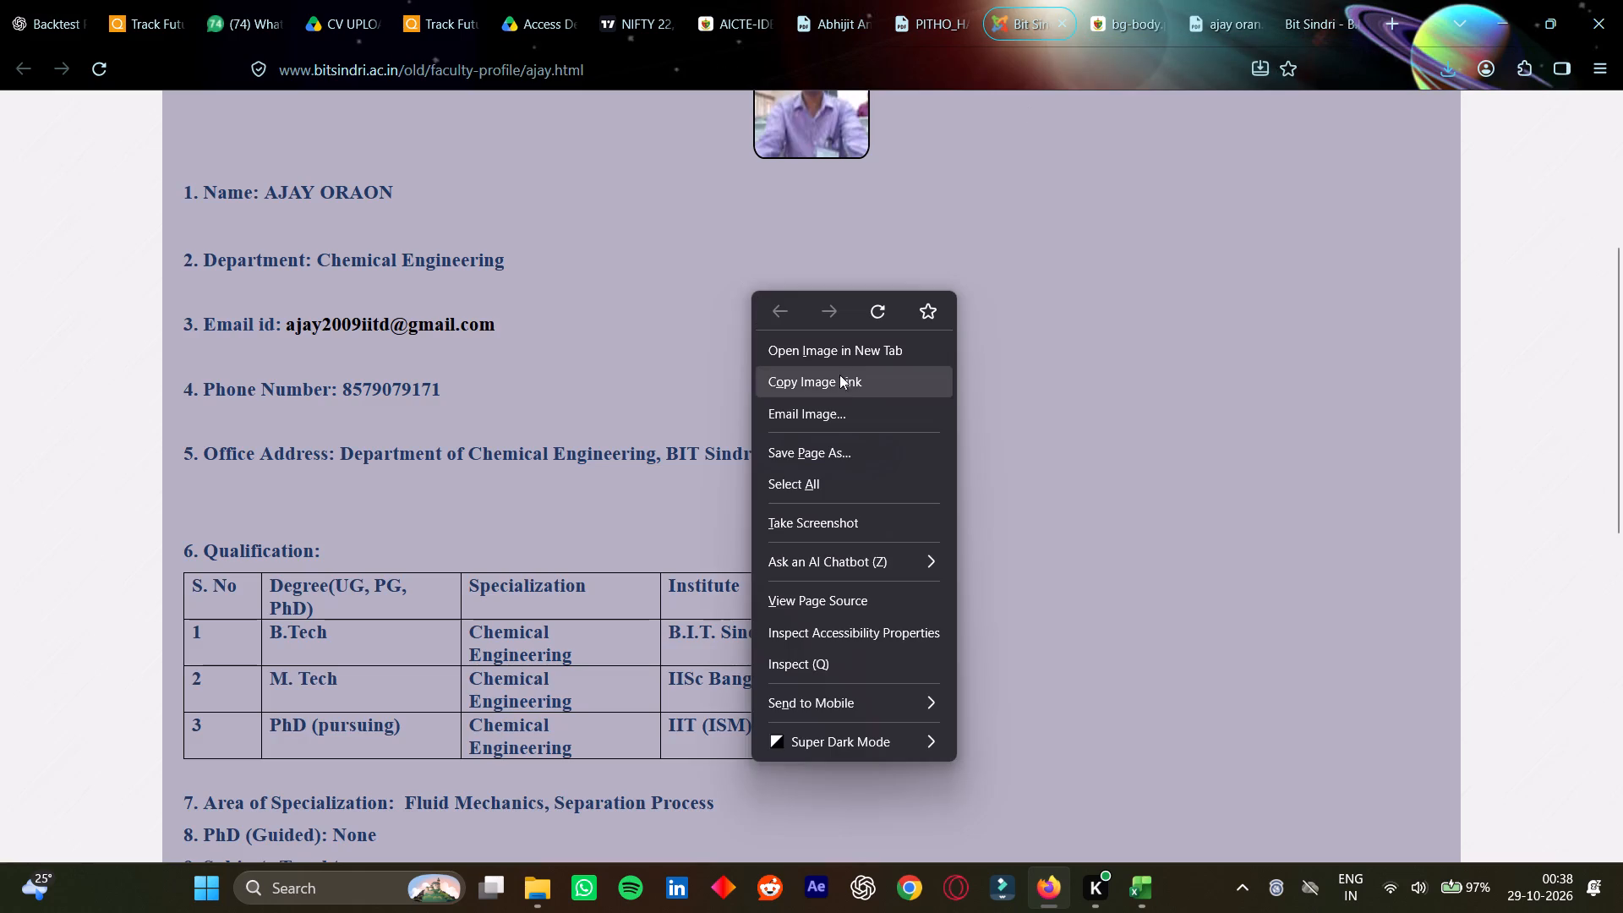
left_click(814, 461)
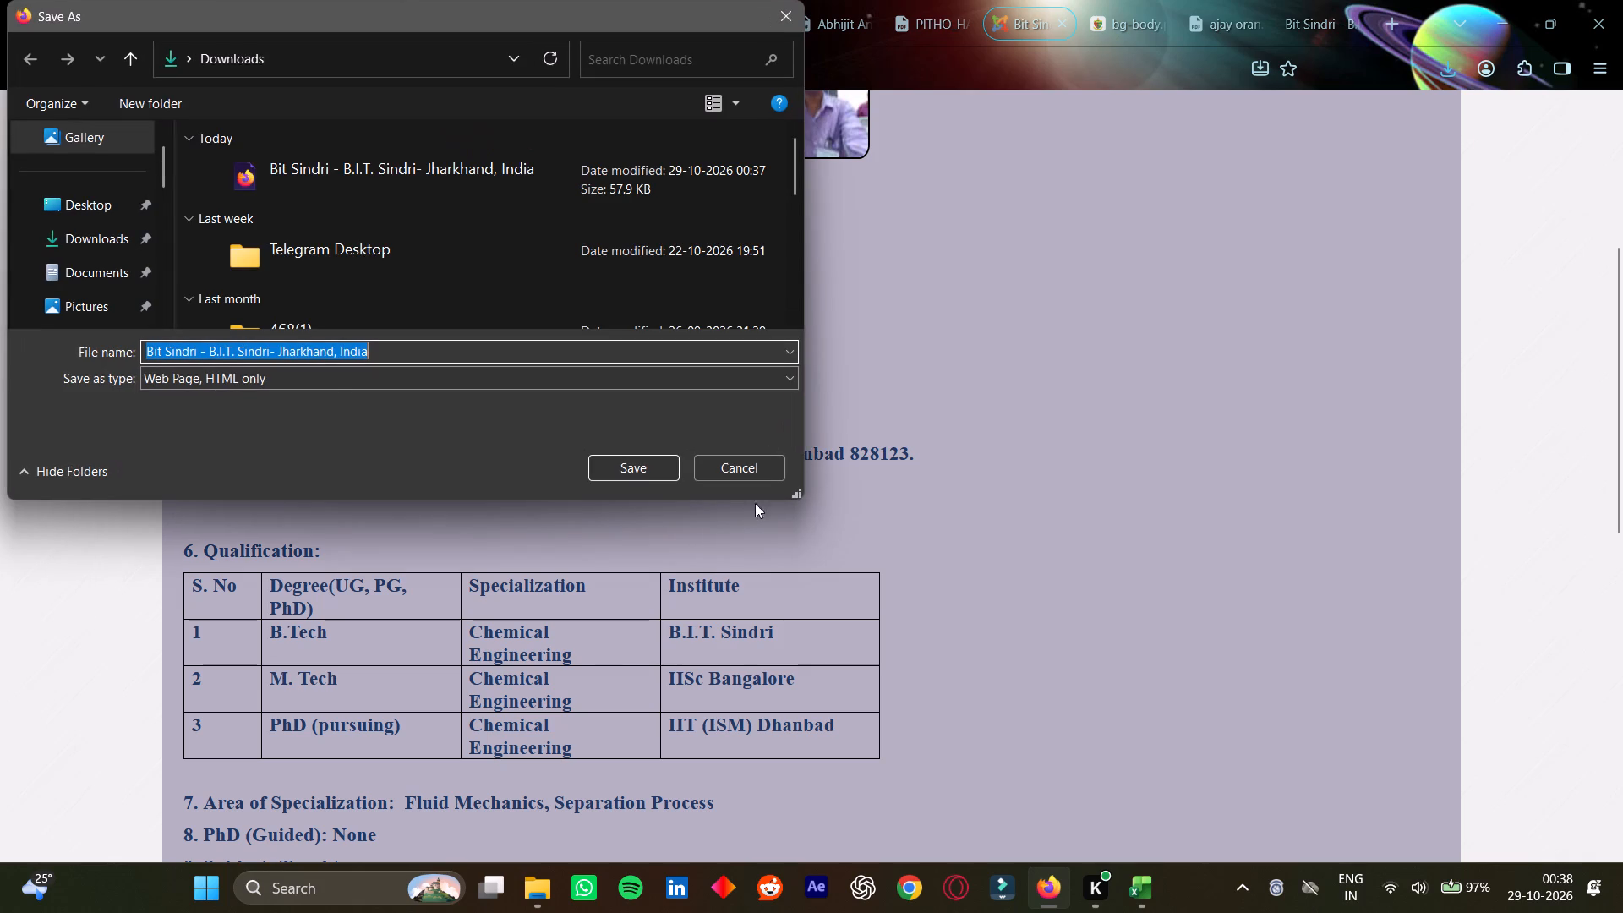
left_click(395, 380)
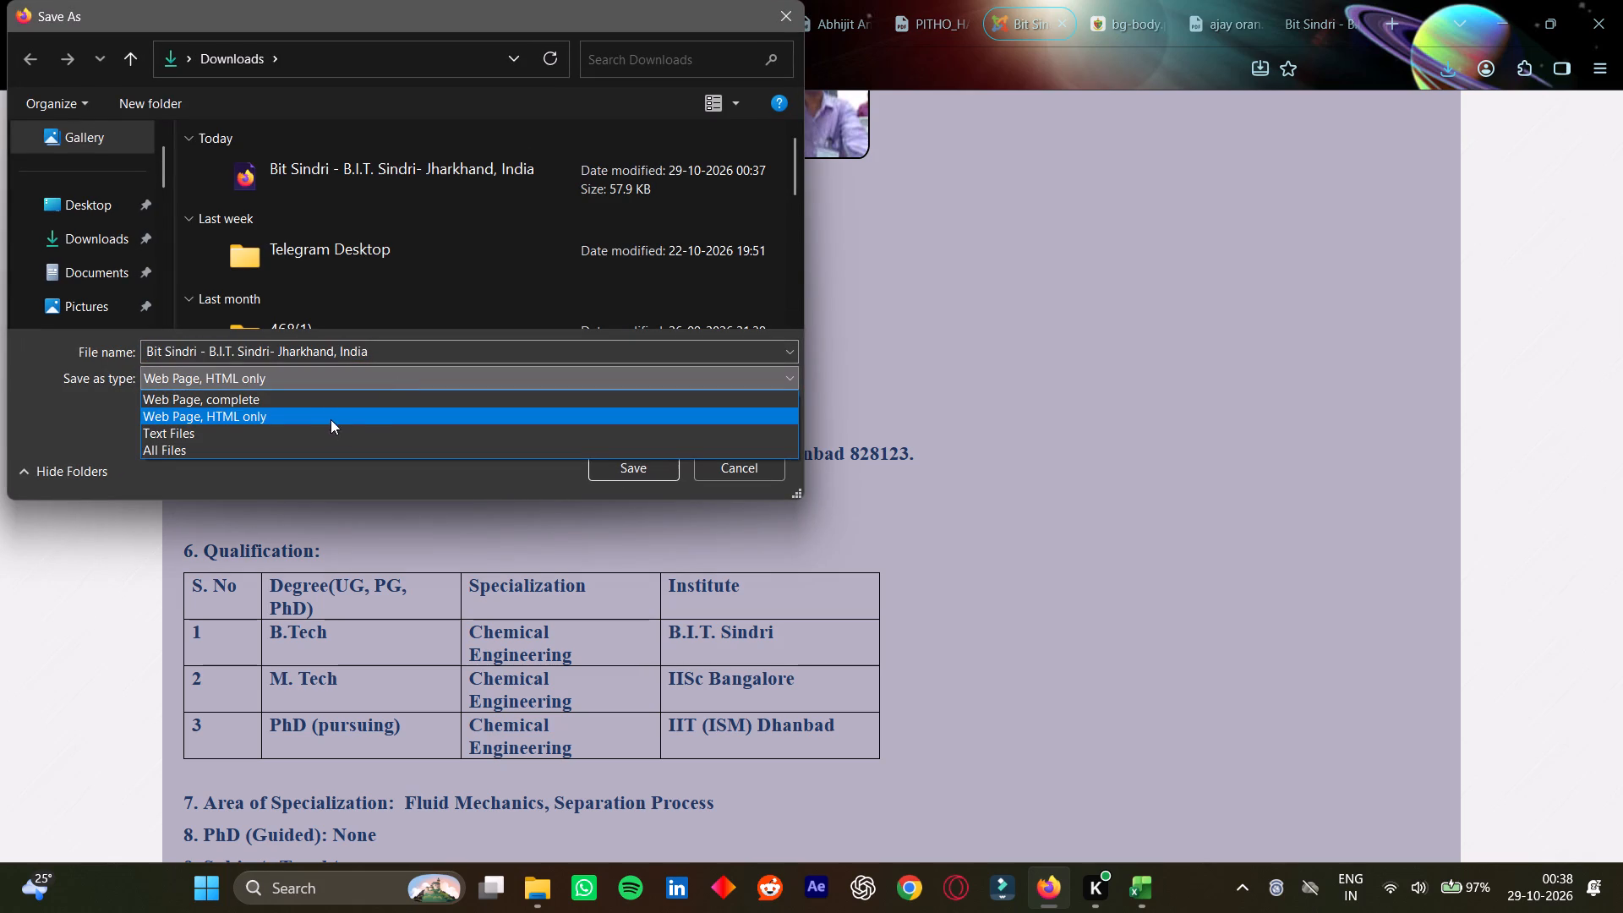
left_click(314, 399)
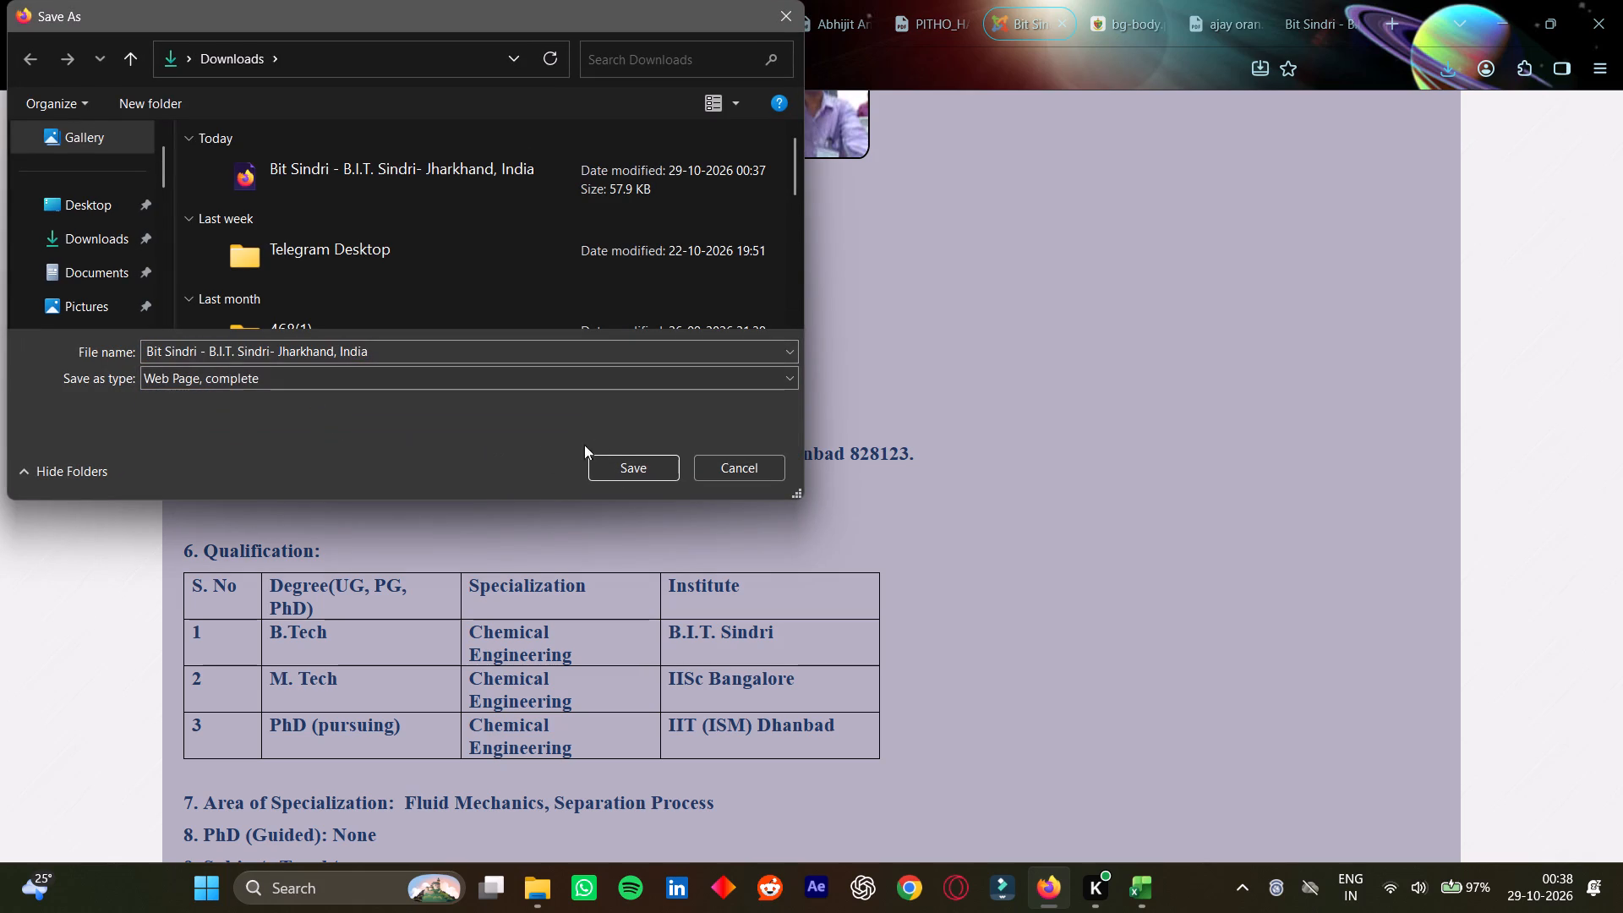
left_click(619, 463)
left_click(876, 438)
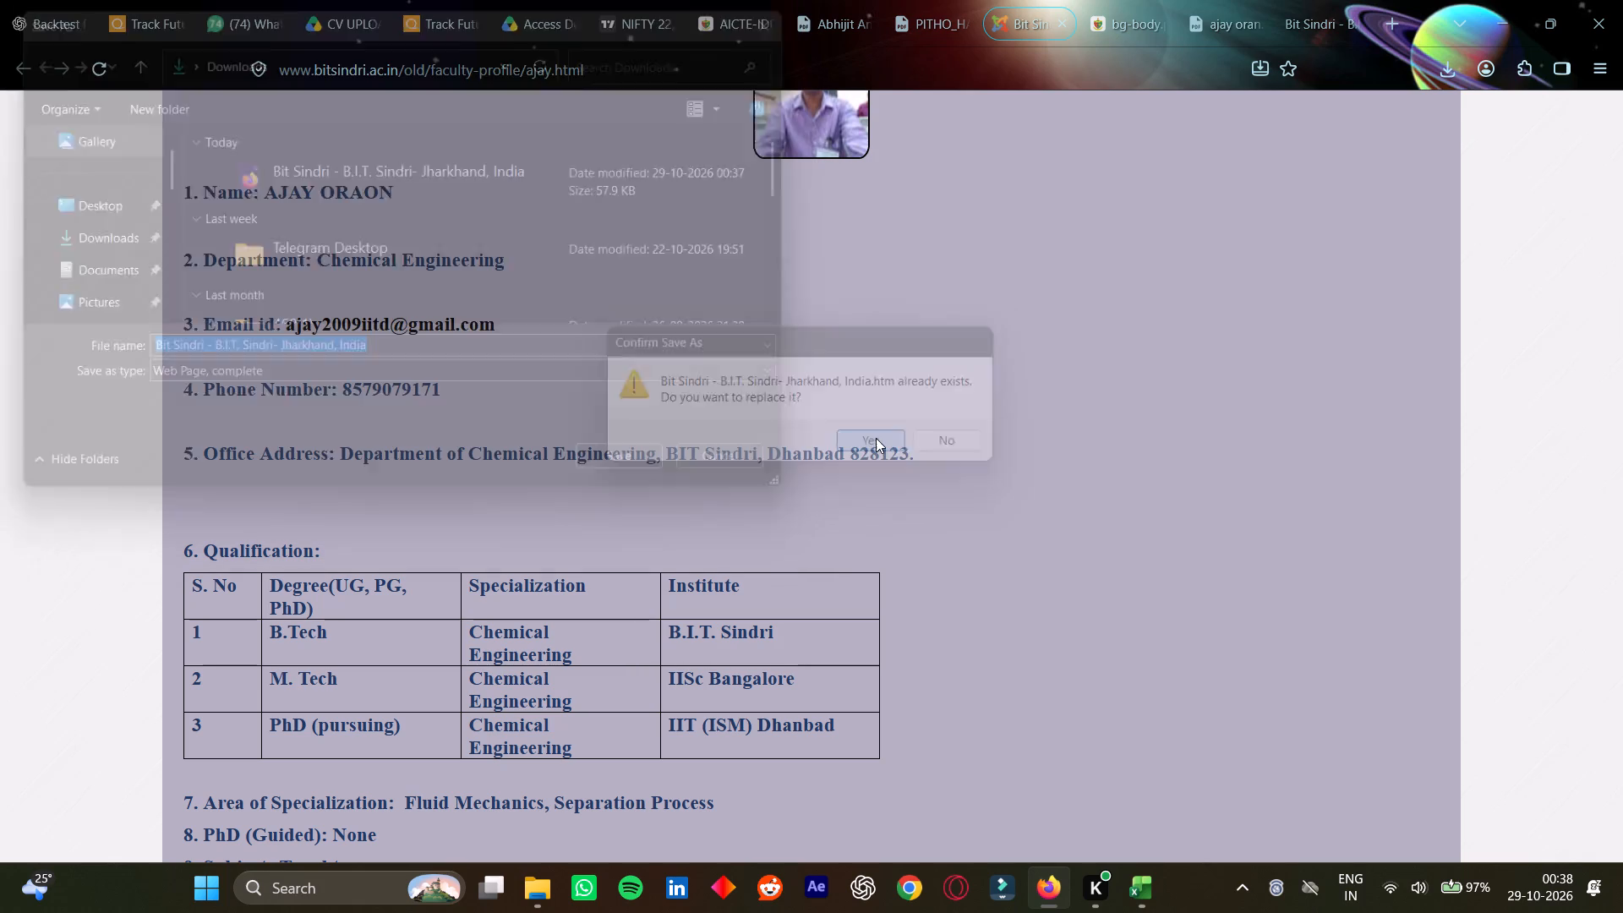
Check the newly saved complete web page by reloading its open tab and reopening the file from the Downloads folder.
left_click(1213, 7)
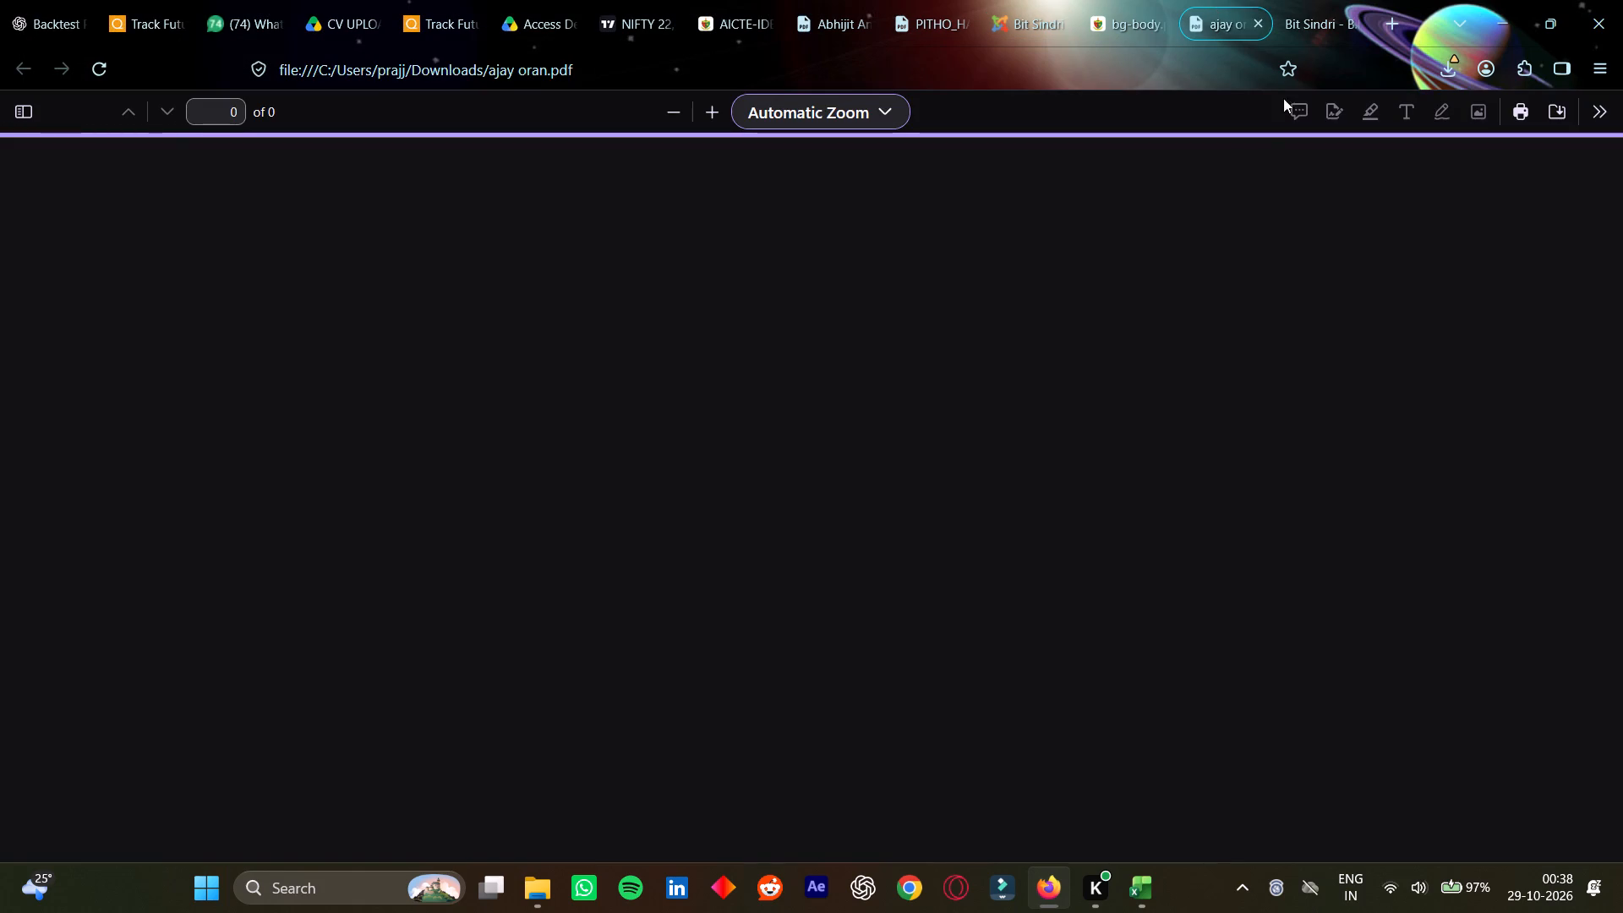
left_click(1318, 29)
left_click(109, 67)
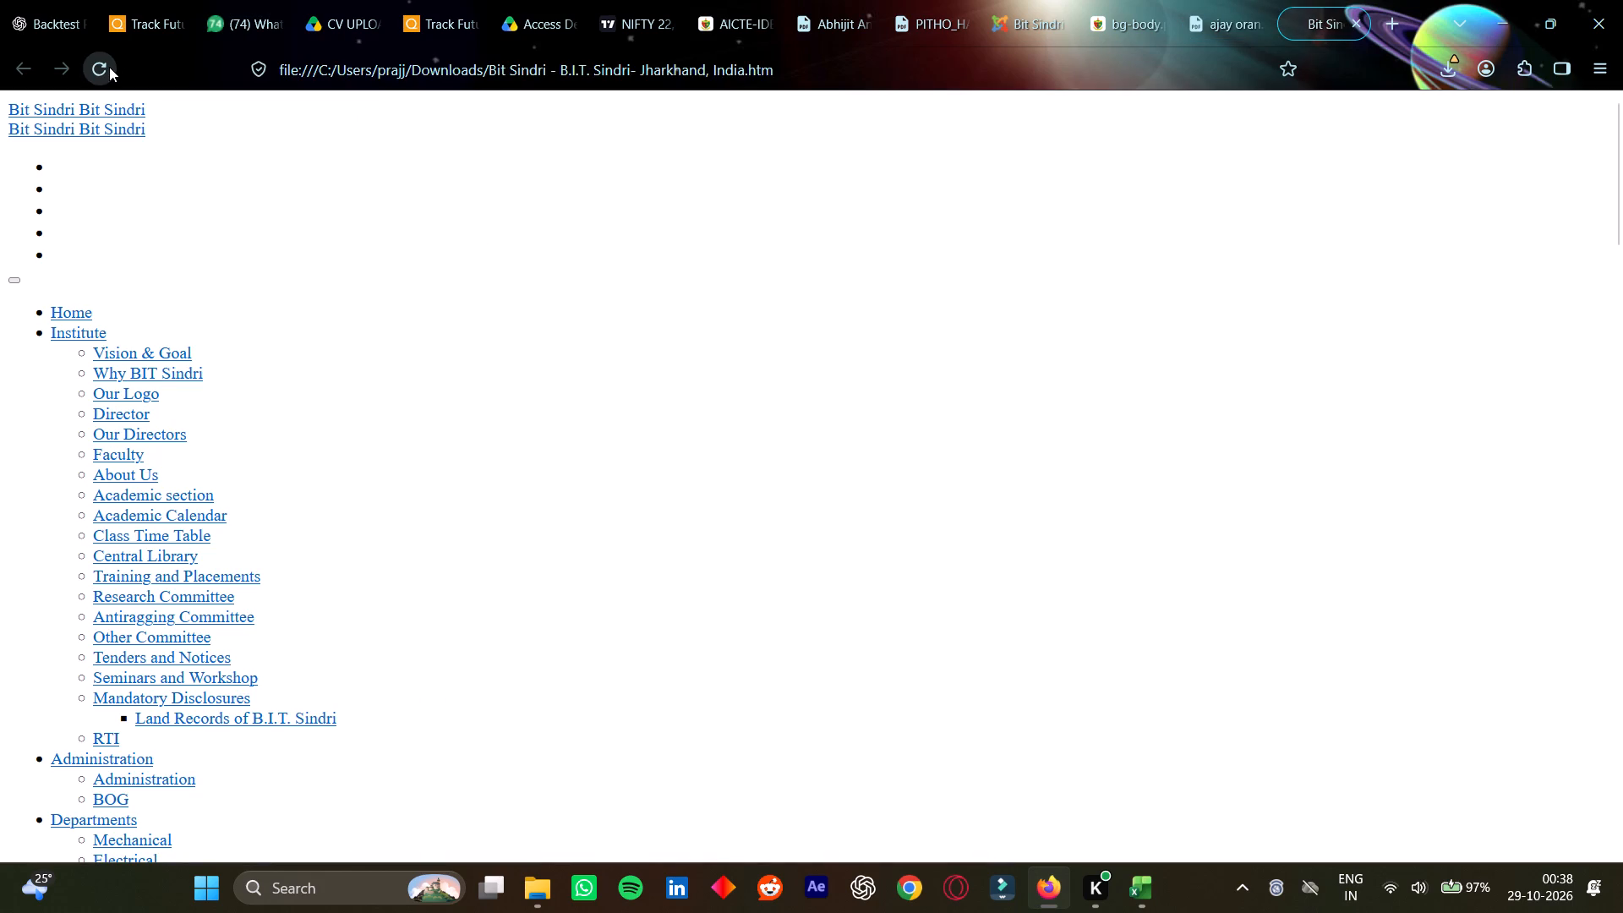
left_click(109, 67)
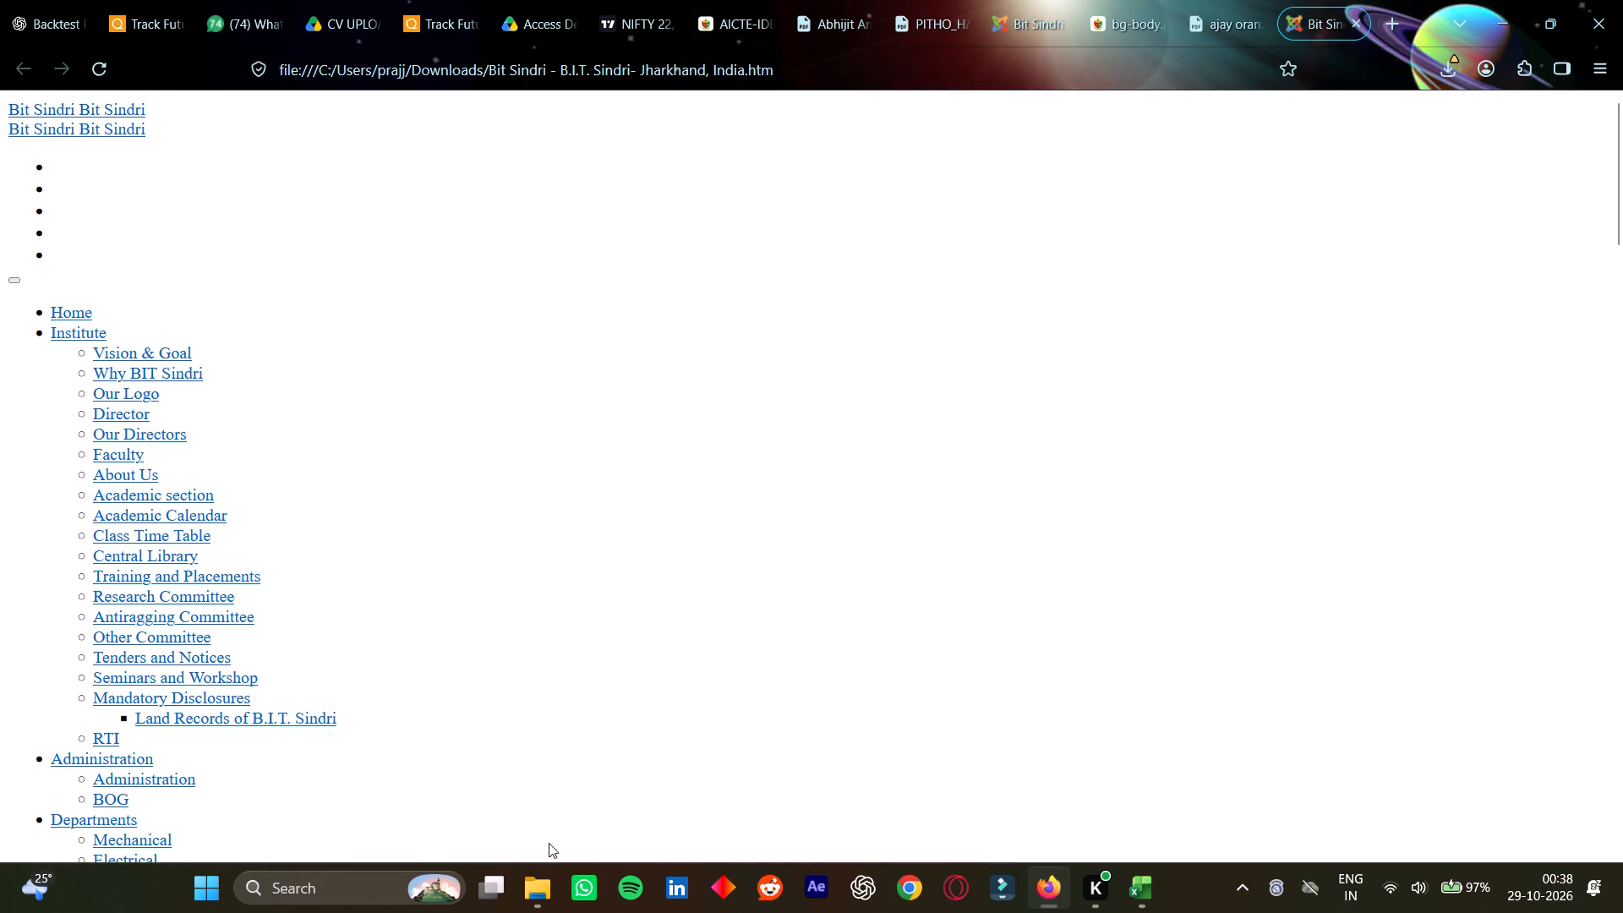
left_click(526, 883)
double_click(1117, 374)
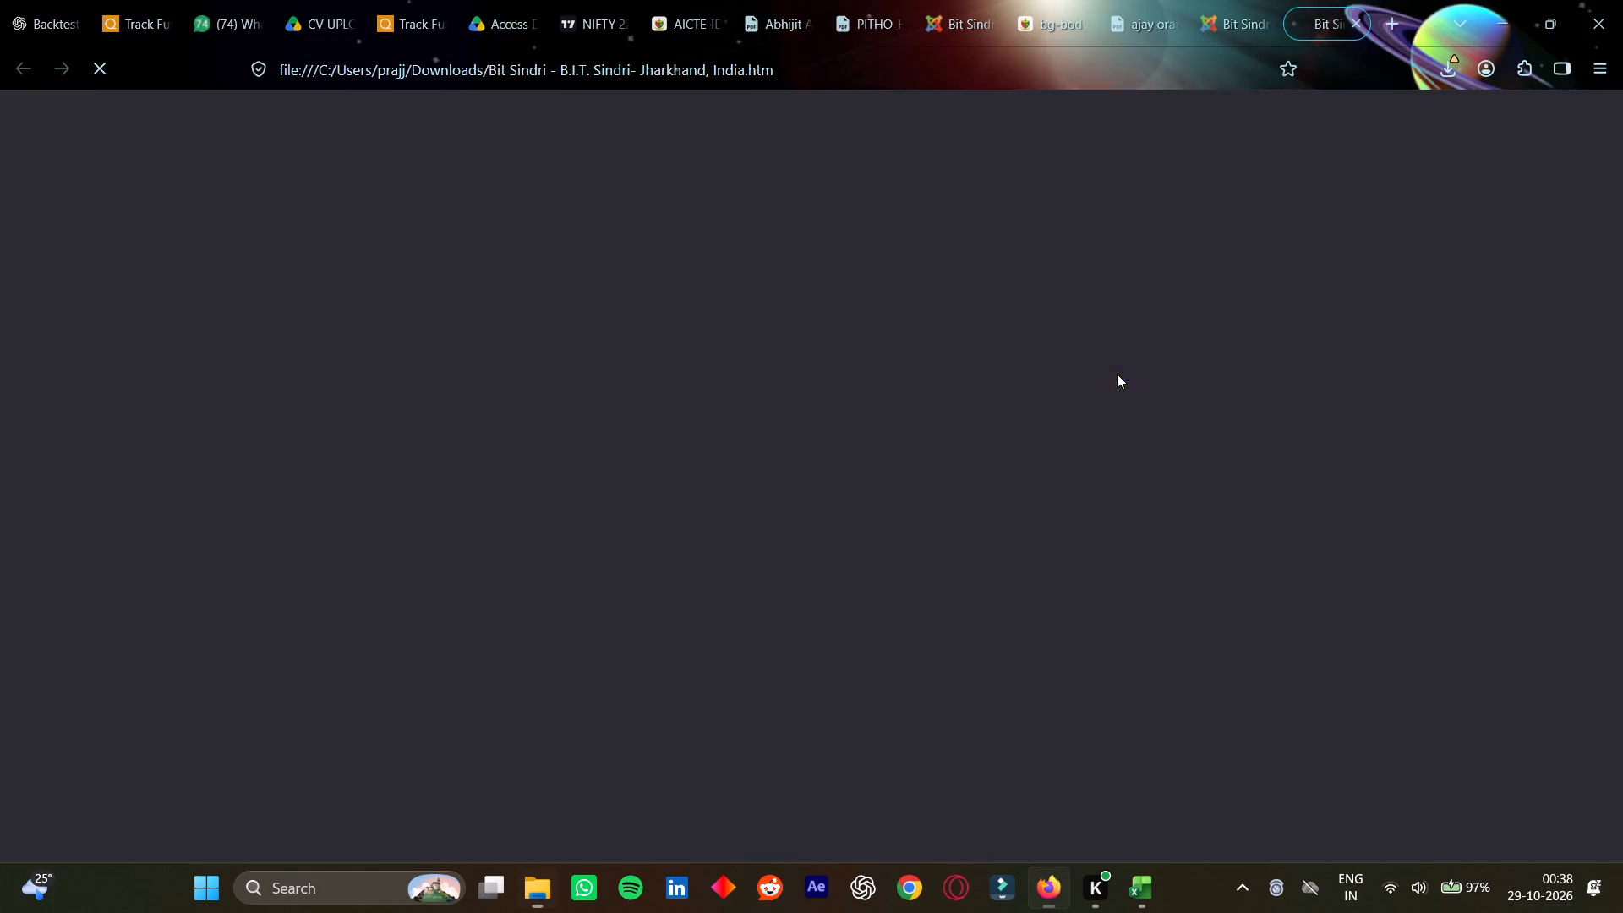
Return to the online faculty profile page and look over the personal details and Qualification table.
left_click(988, 15)
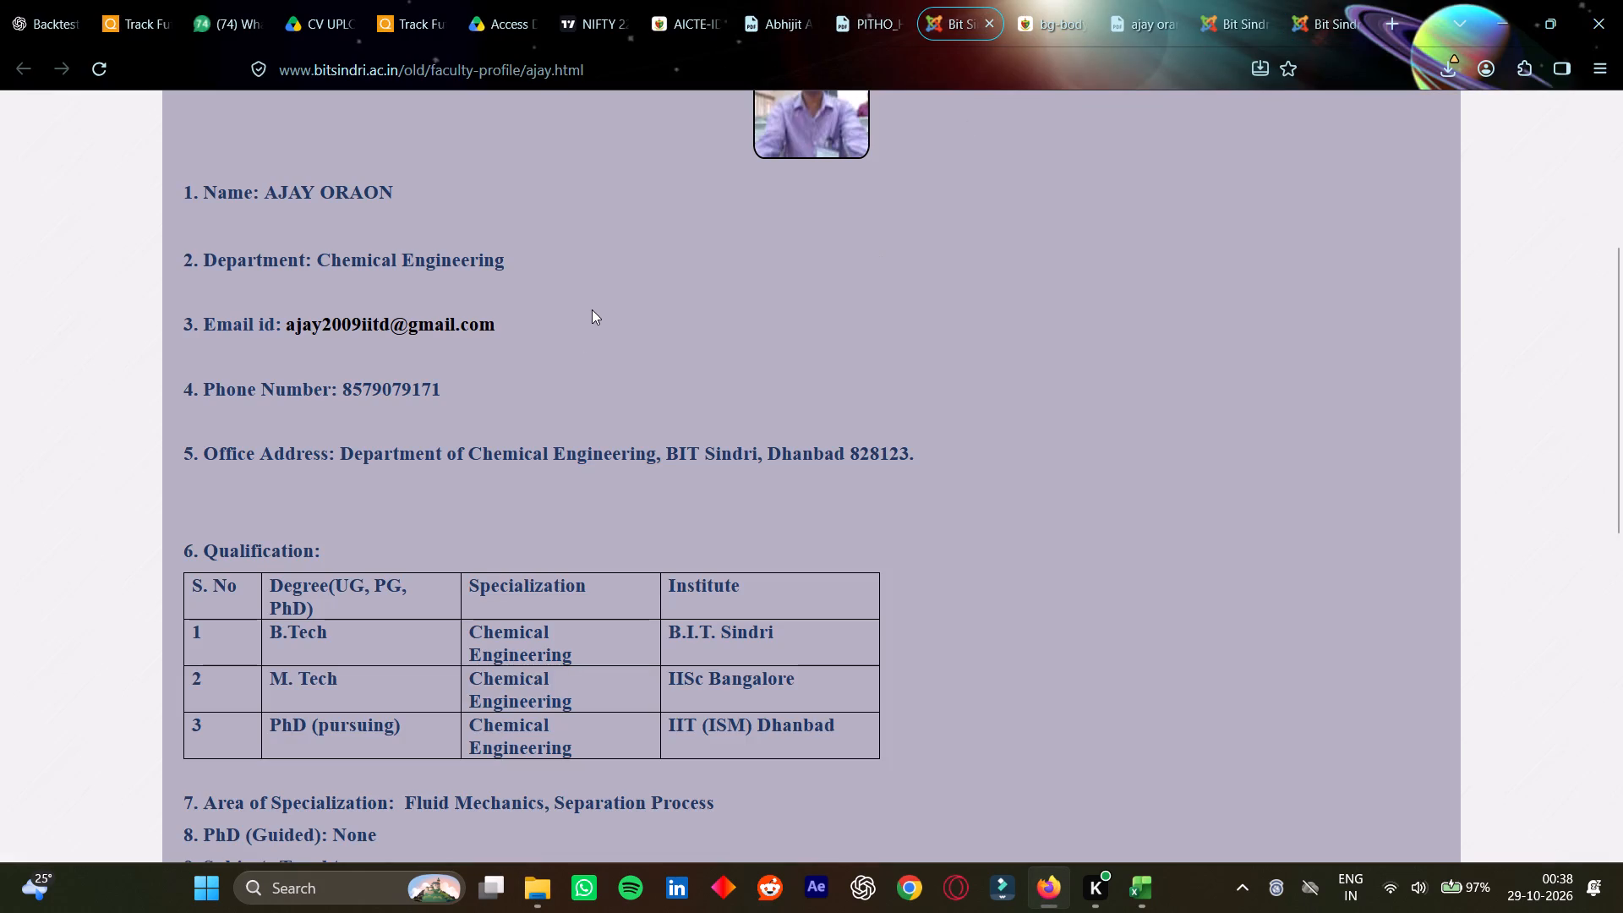
scroll(593, 308, "up", 7)
scroll(593, 308, "down", 2)
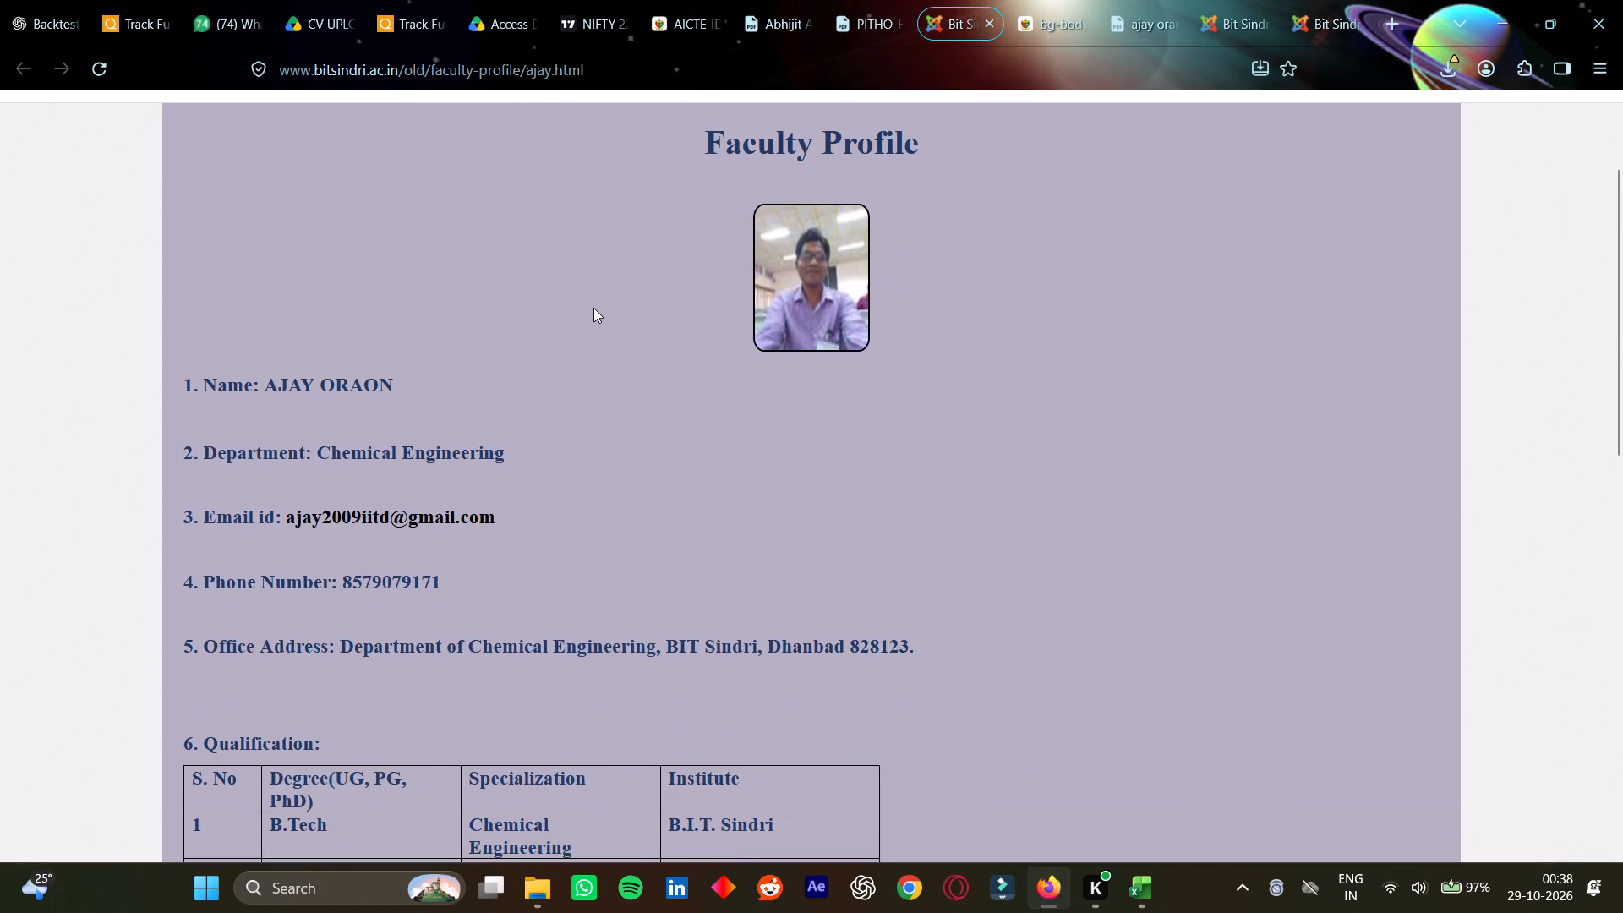
scroll(593, 308, "down", 2)
left_click(593, 308)
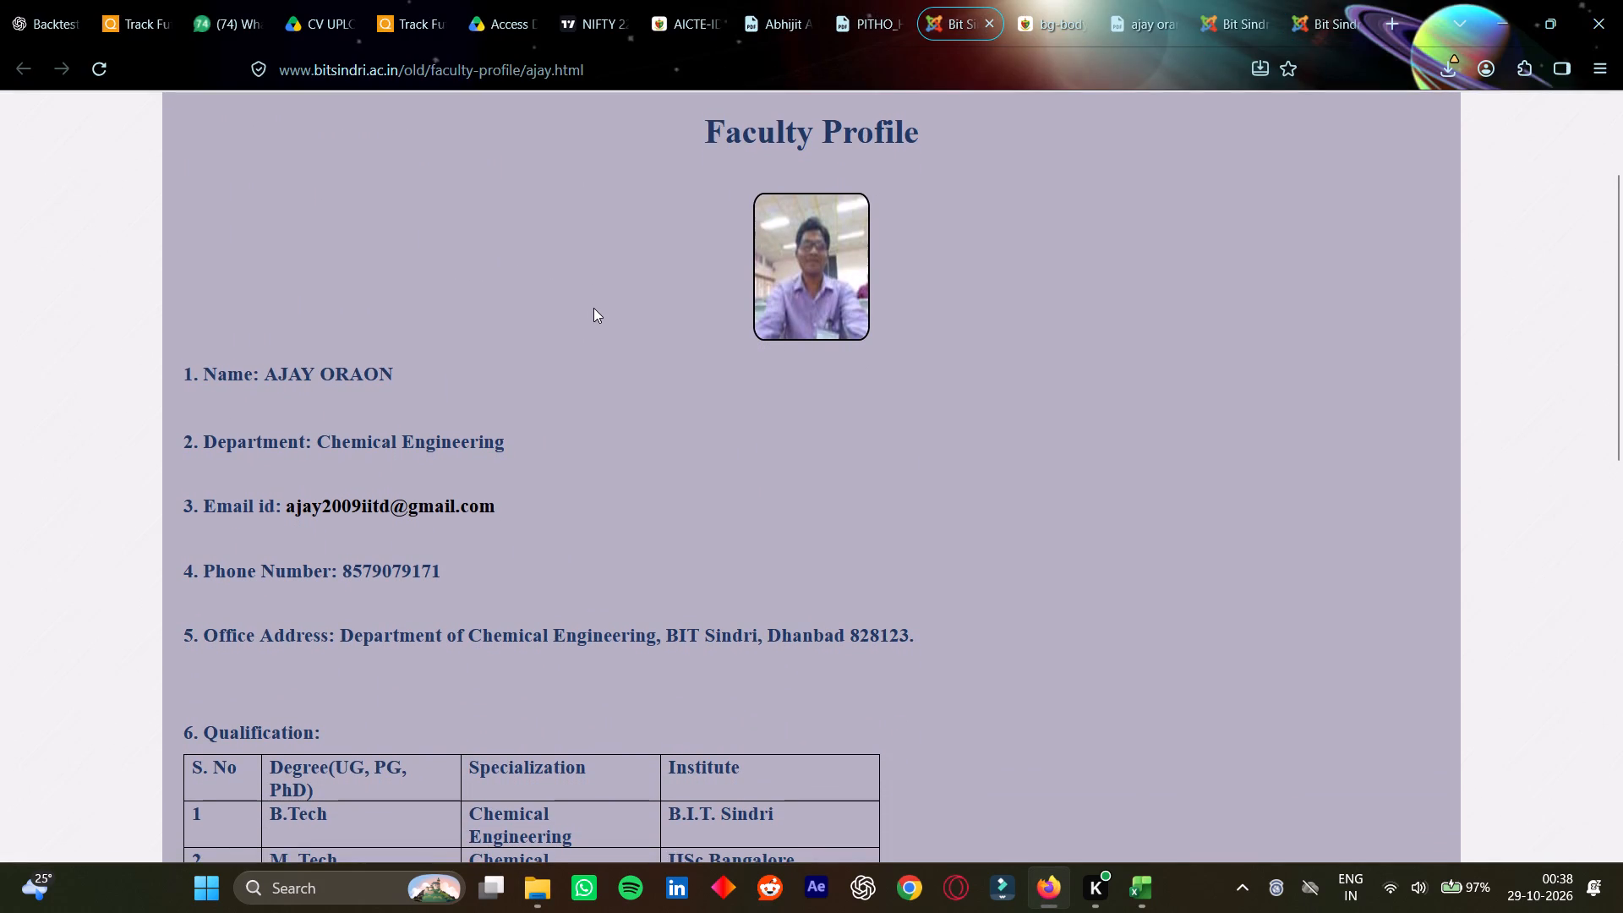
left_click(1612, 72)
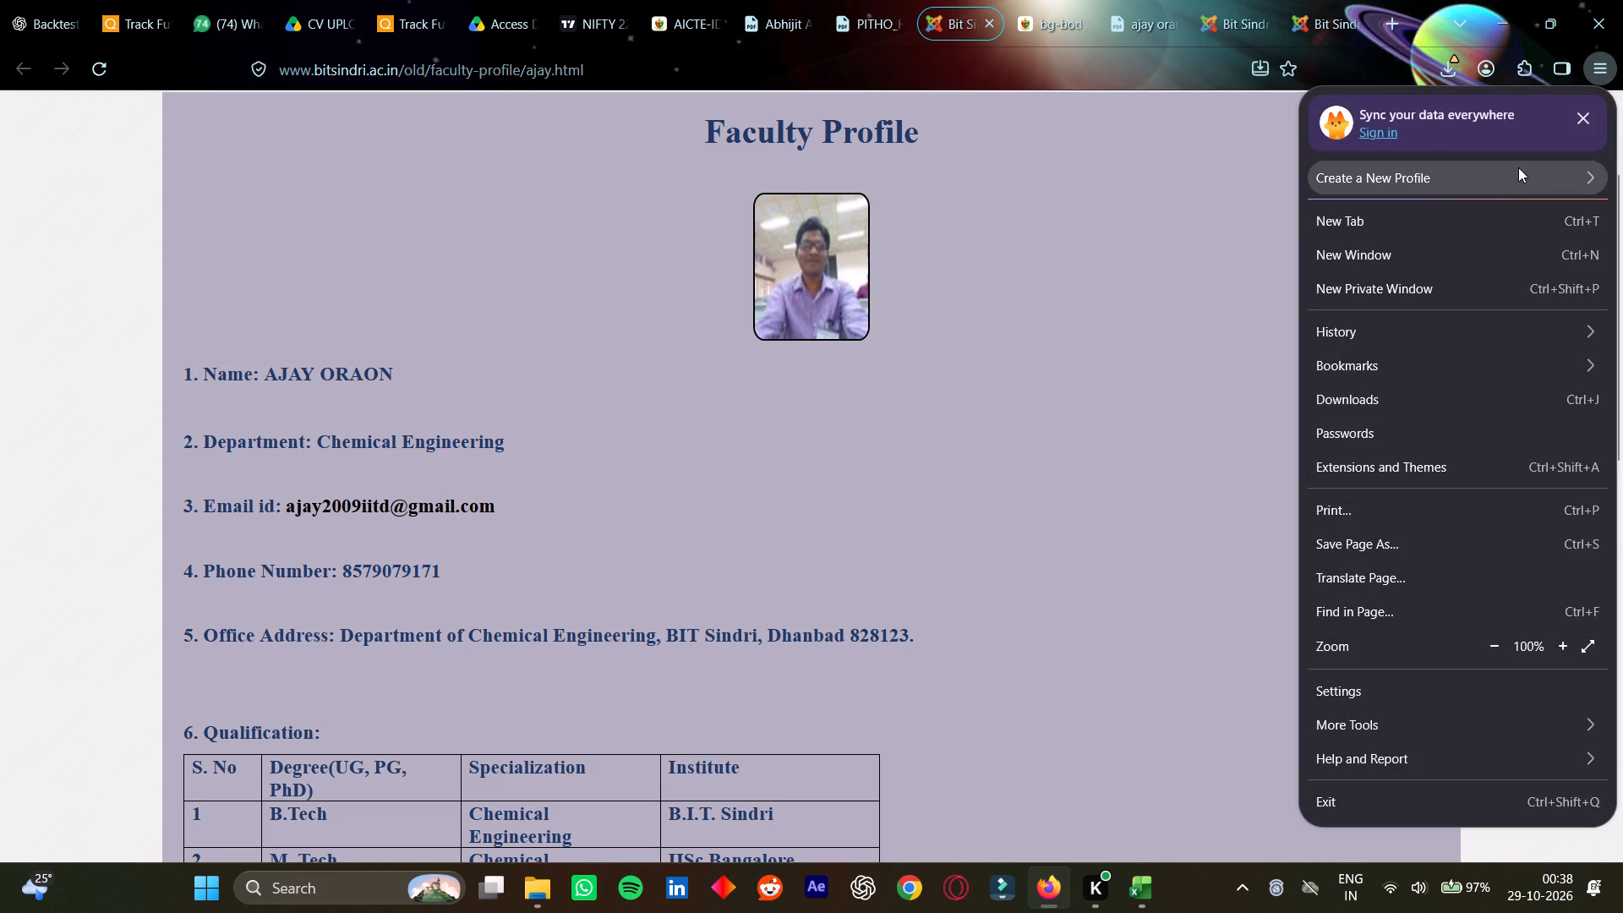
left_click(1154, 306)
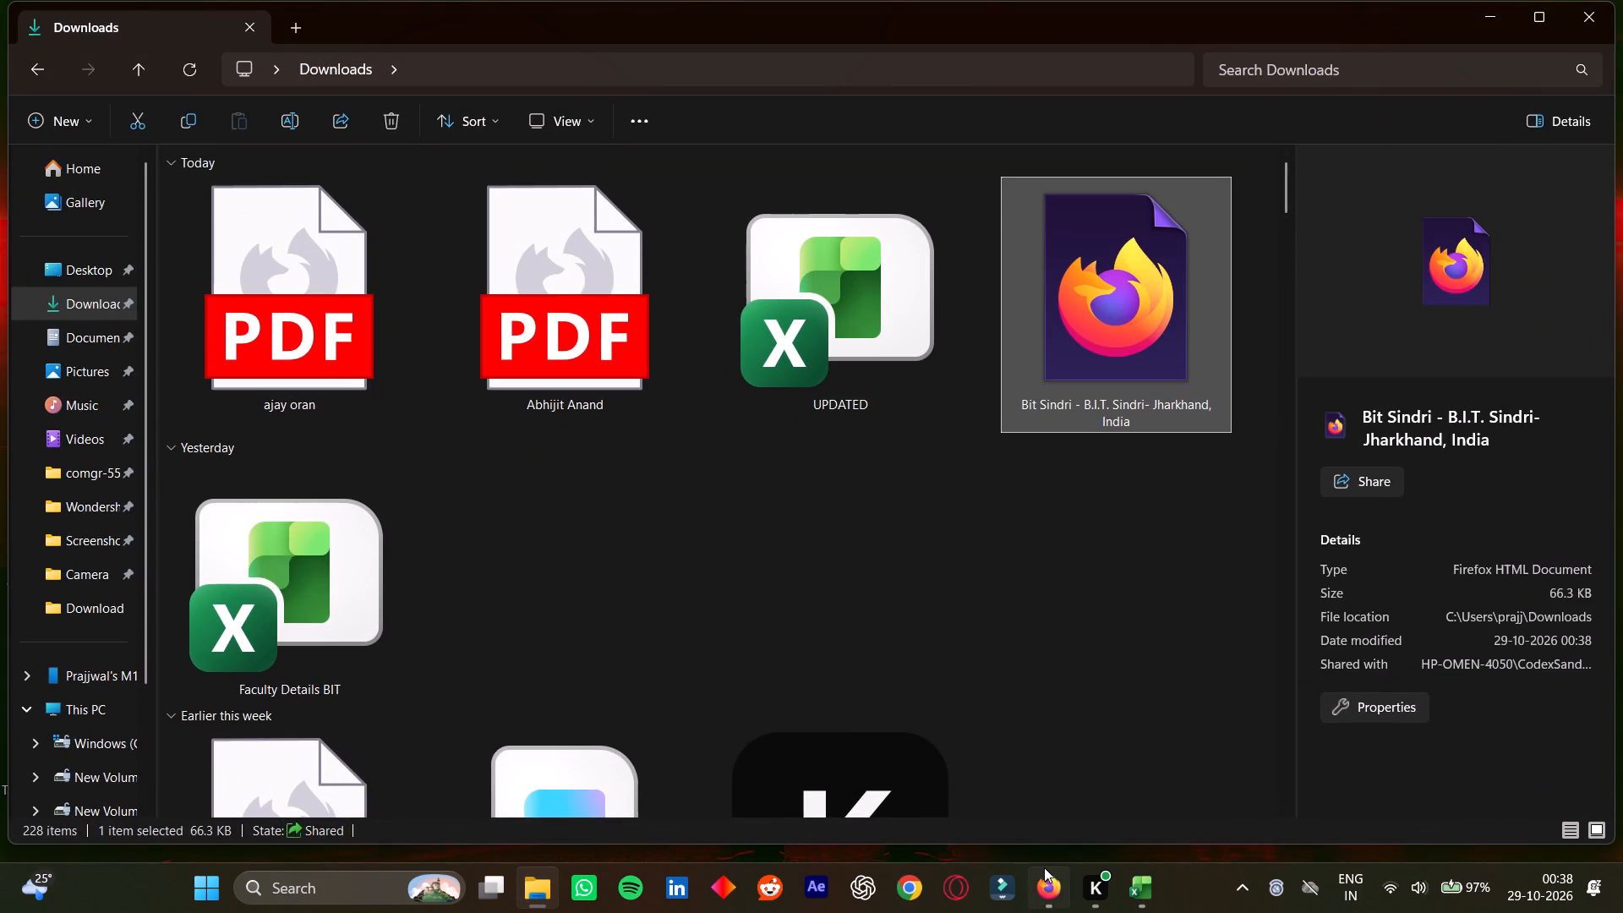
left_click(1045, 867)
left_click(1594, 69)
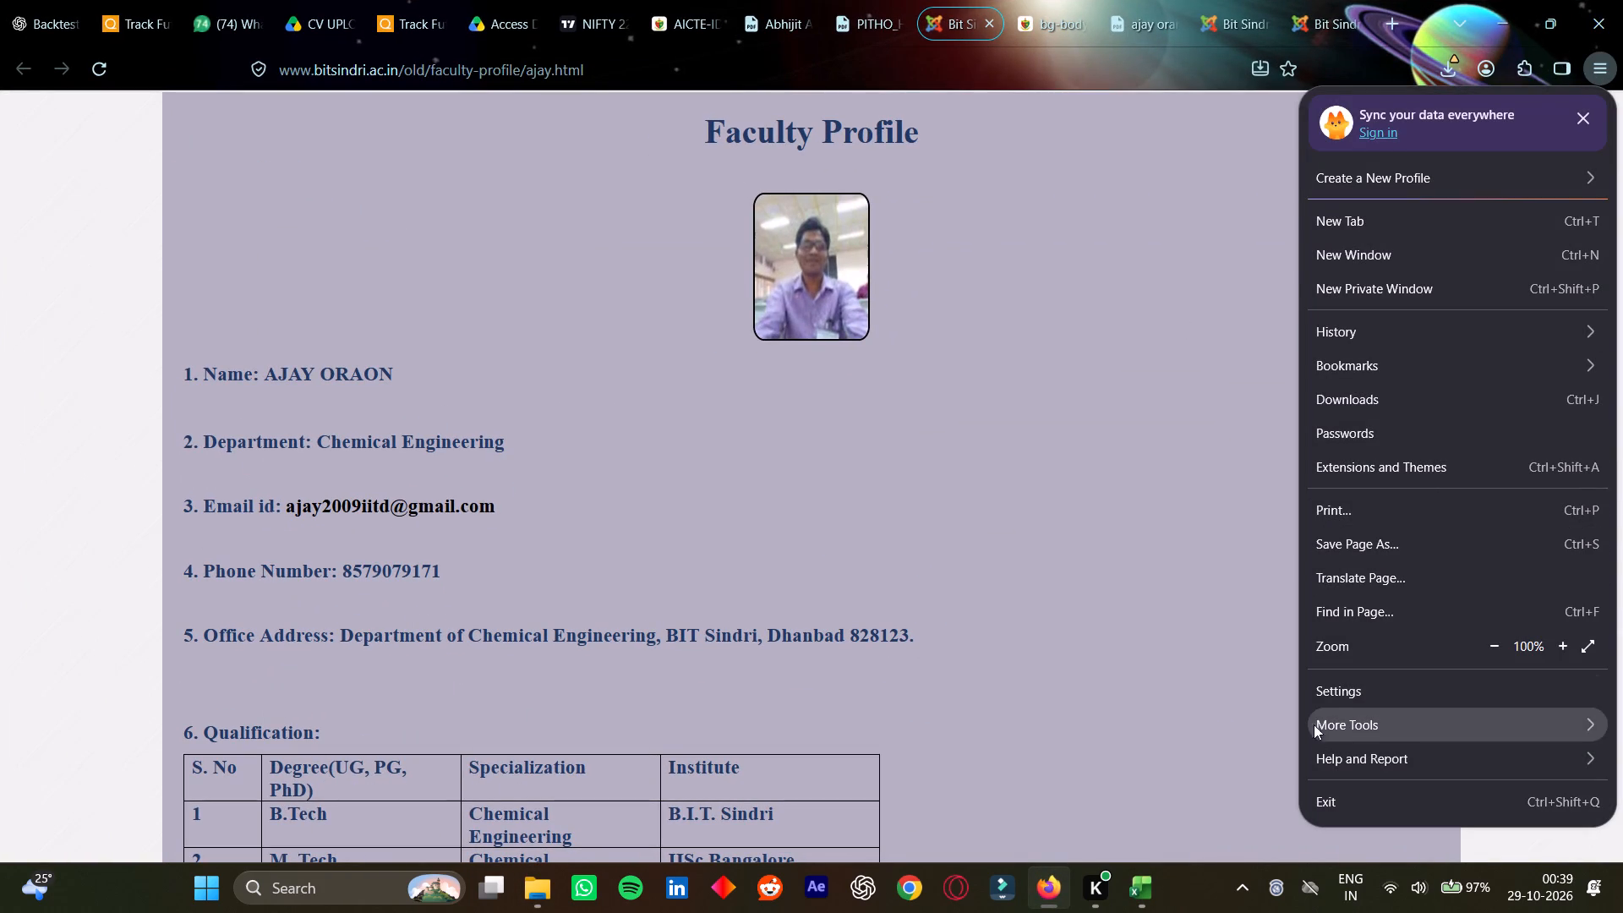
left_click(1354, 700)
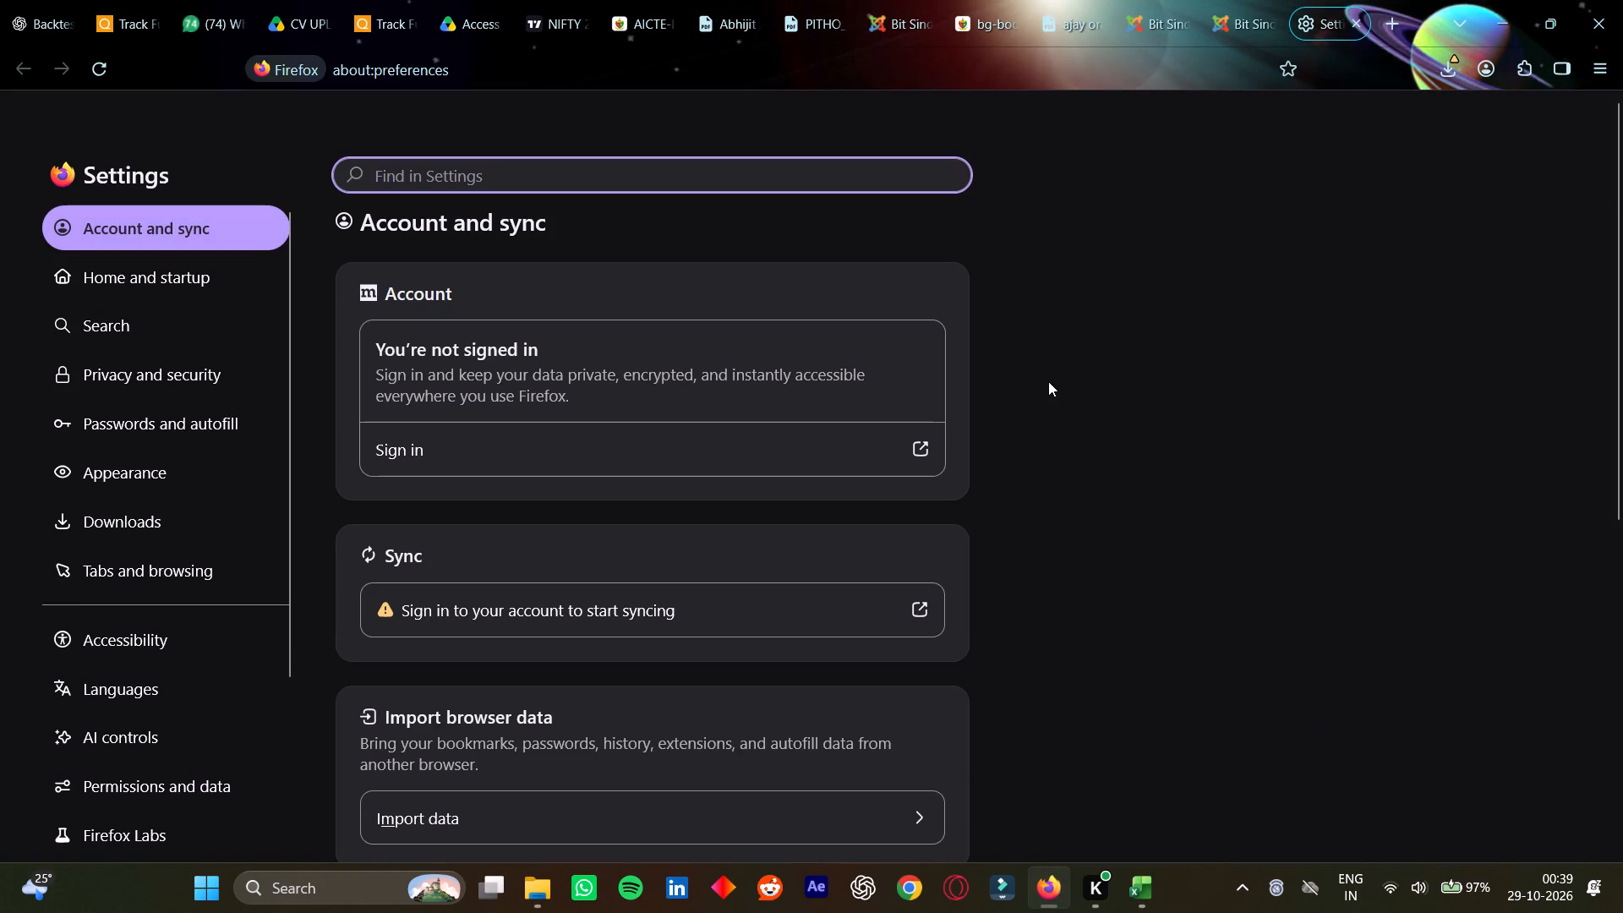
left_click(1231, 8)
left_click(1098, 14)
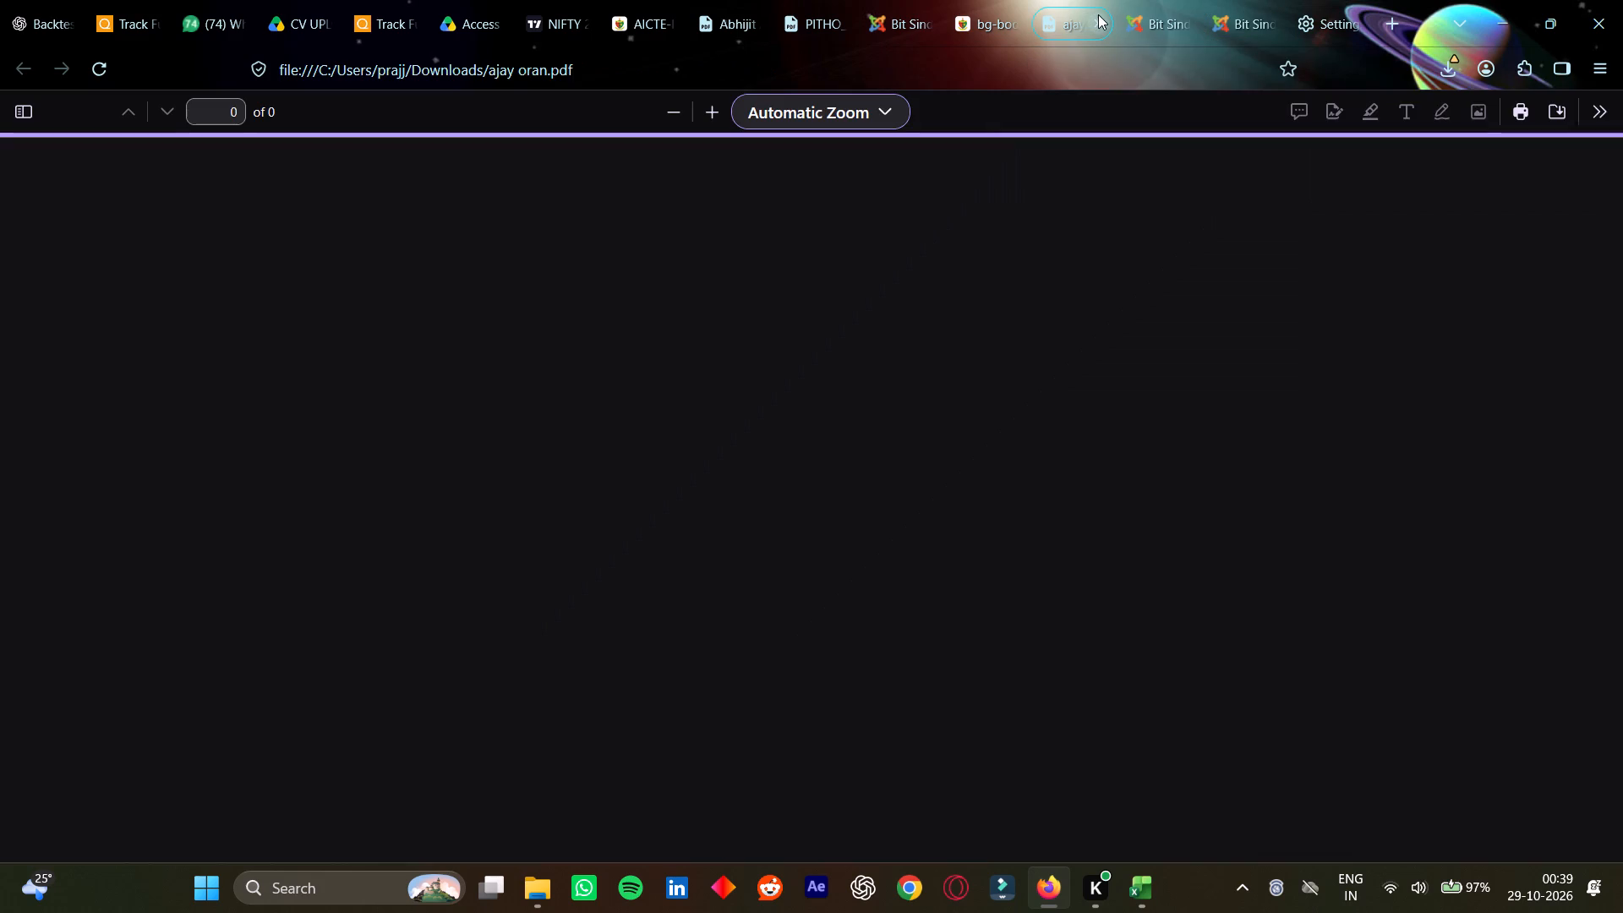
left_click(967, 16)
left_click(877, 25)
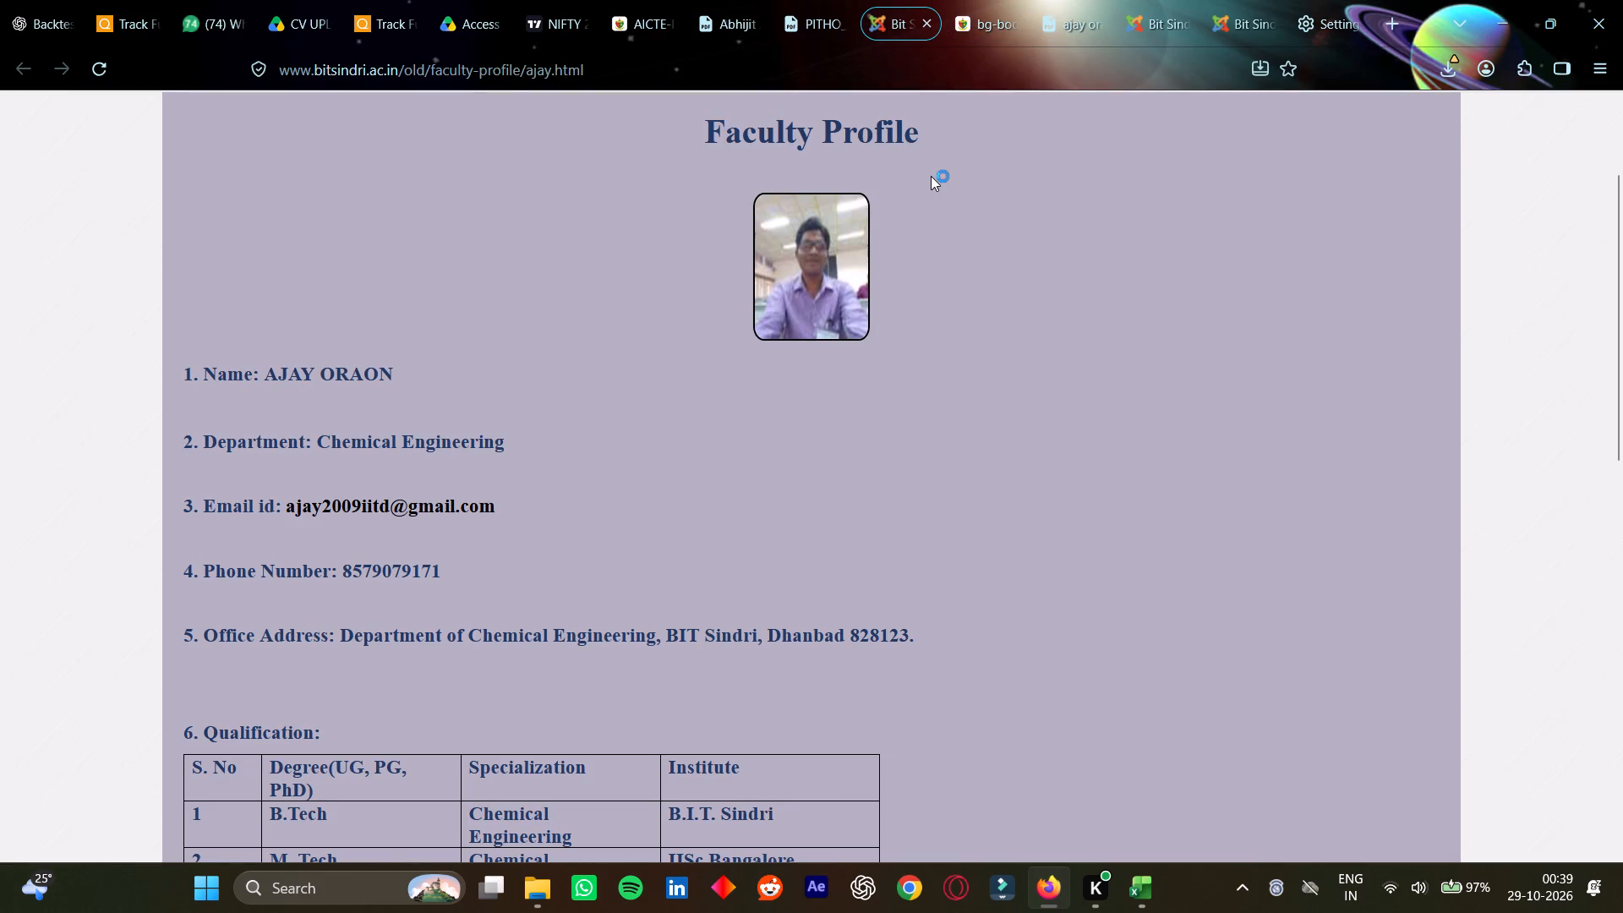
Examine the whole online faculty profile, from the site header through Qualification to the Teaching Experience table and footer.
scroll(862, 342, "up", 3)
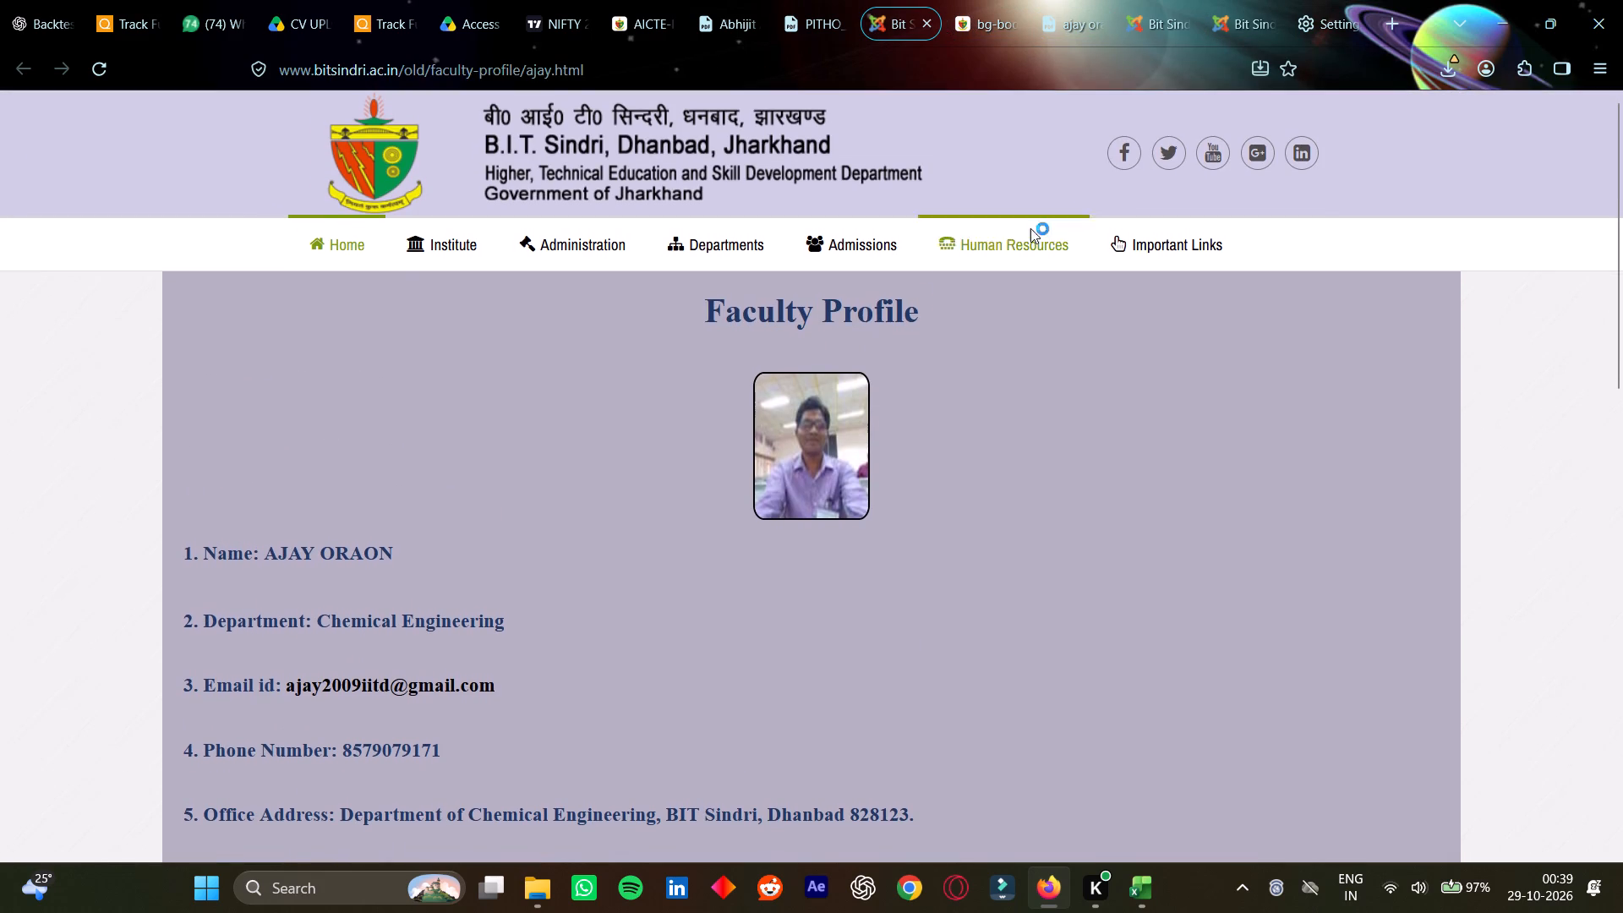
scroll(671, 402, "down", 3)
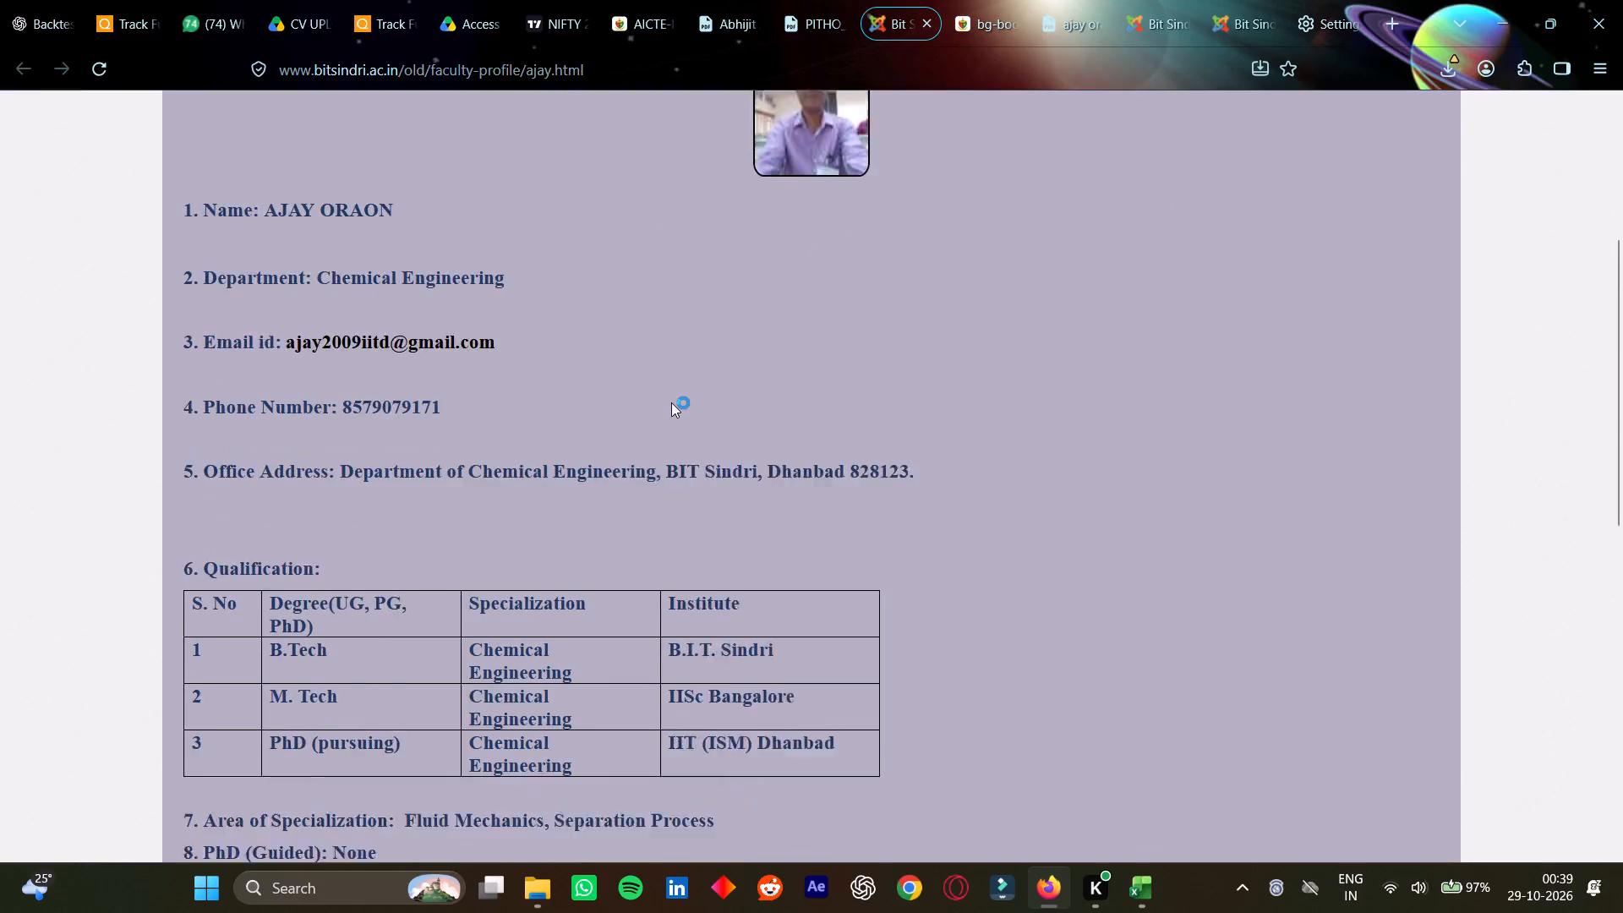
scroll(671, 402, "down", 6)
scroll(671, 402, "up", 1)
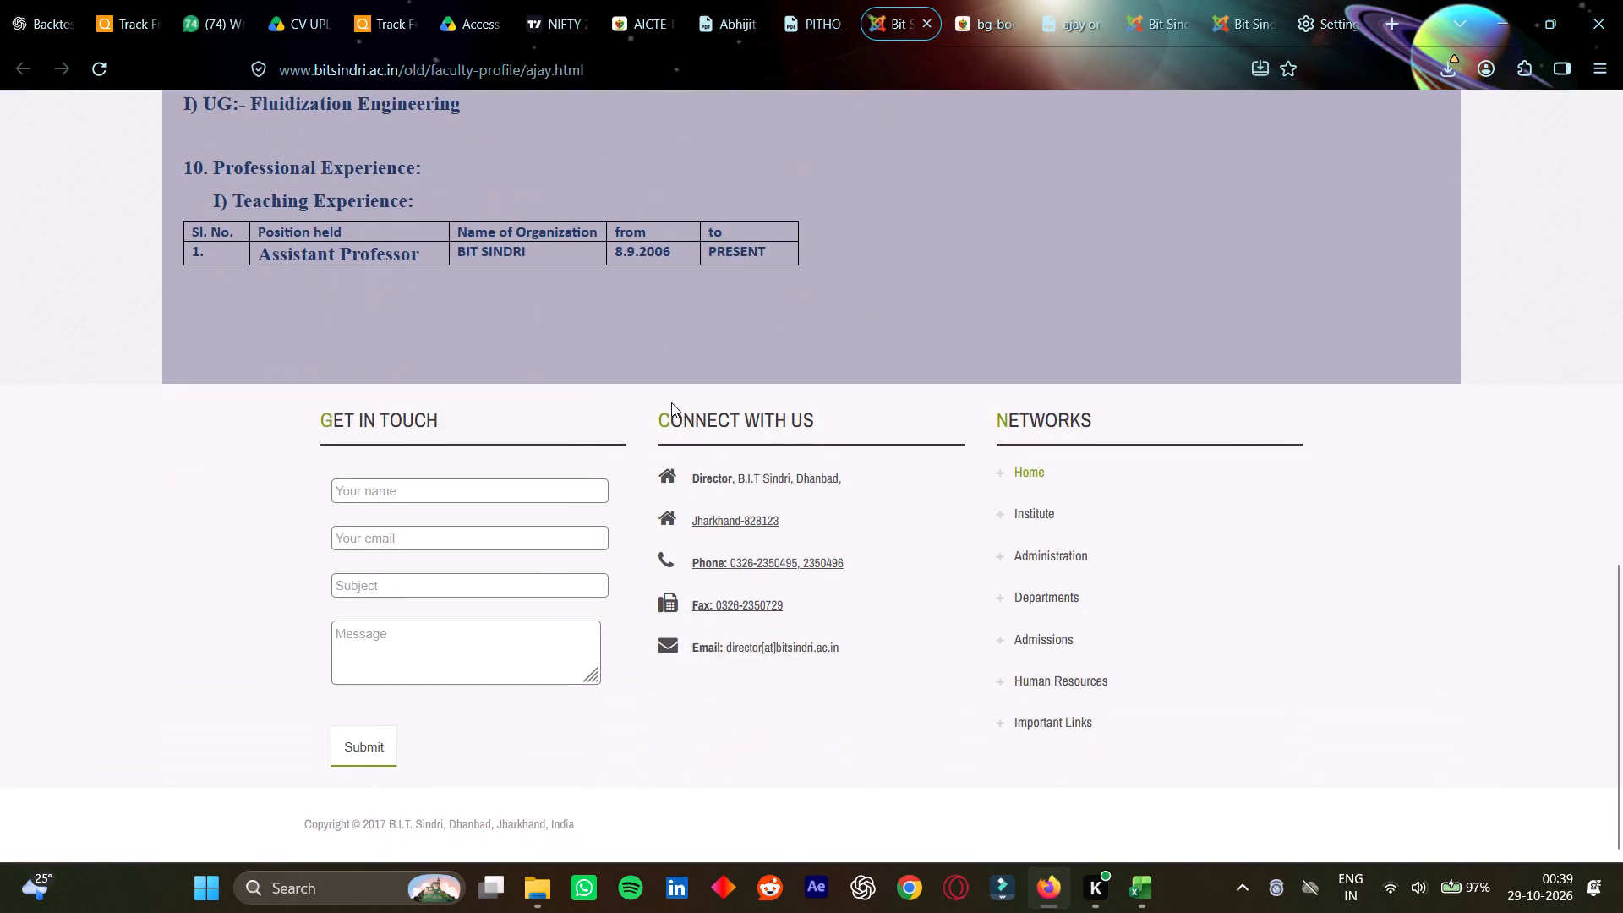
scroll(671, 402, "up", 4)
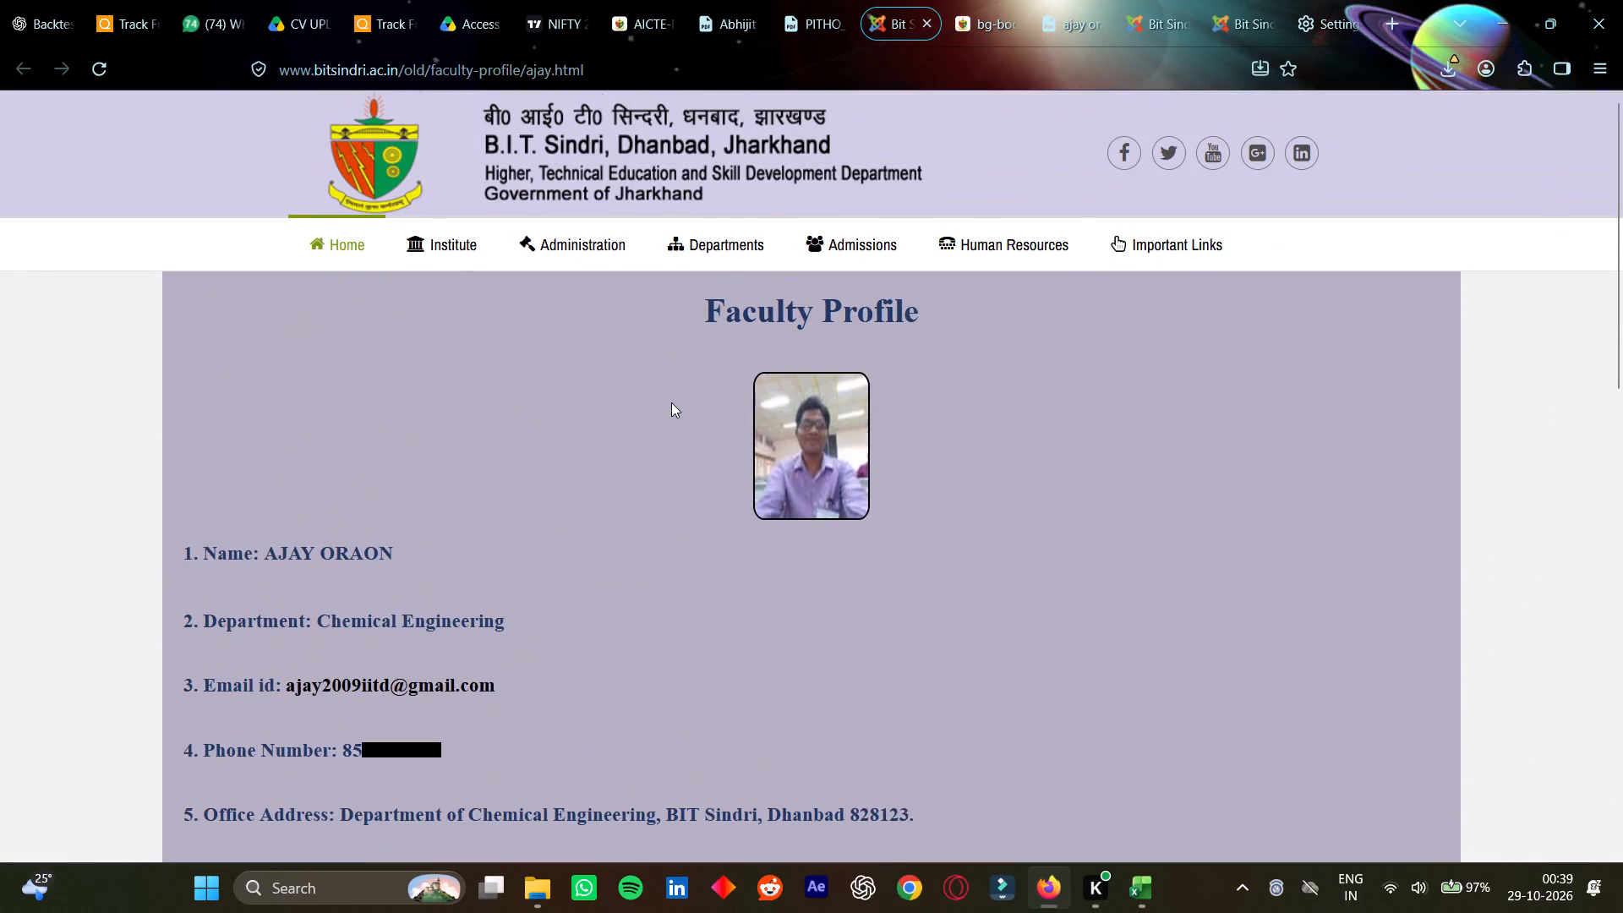
scroll(671, 402, "up", 1)
scroll(762, 320, "down", 2)
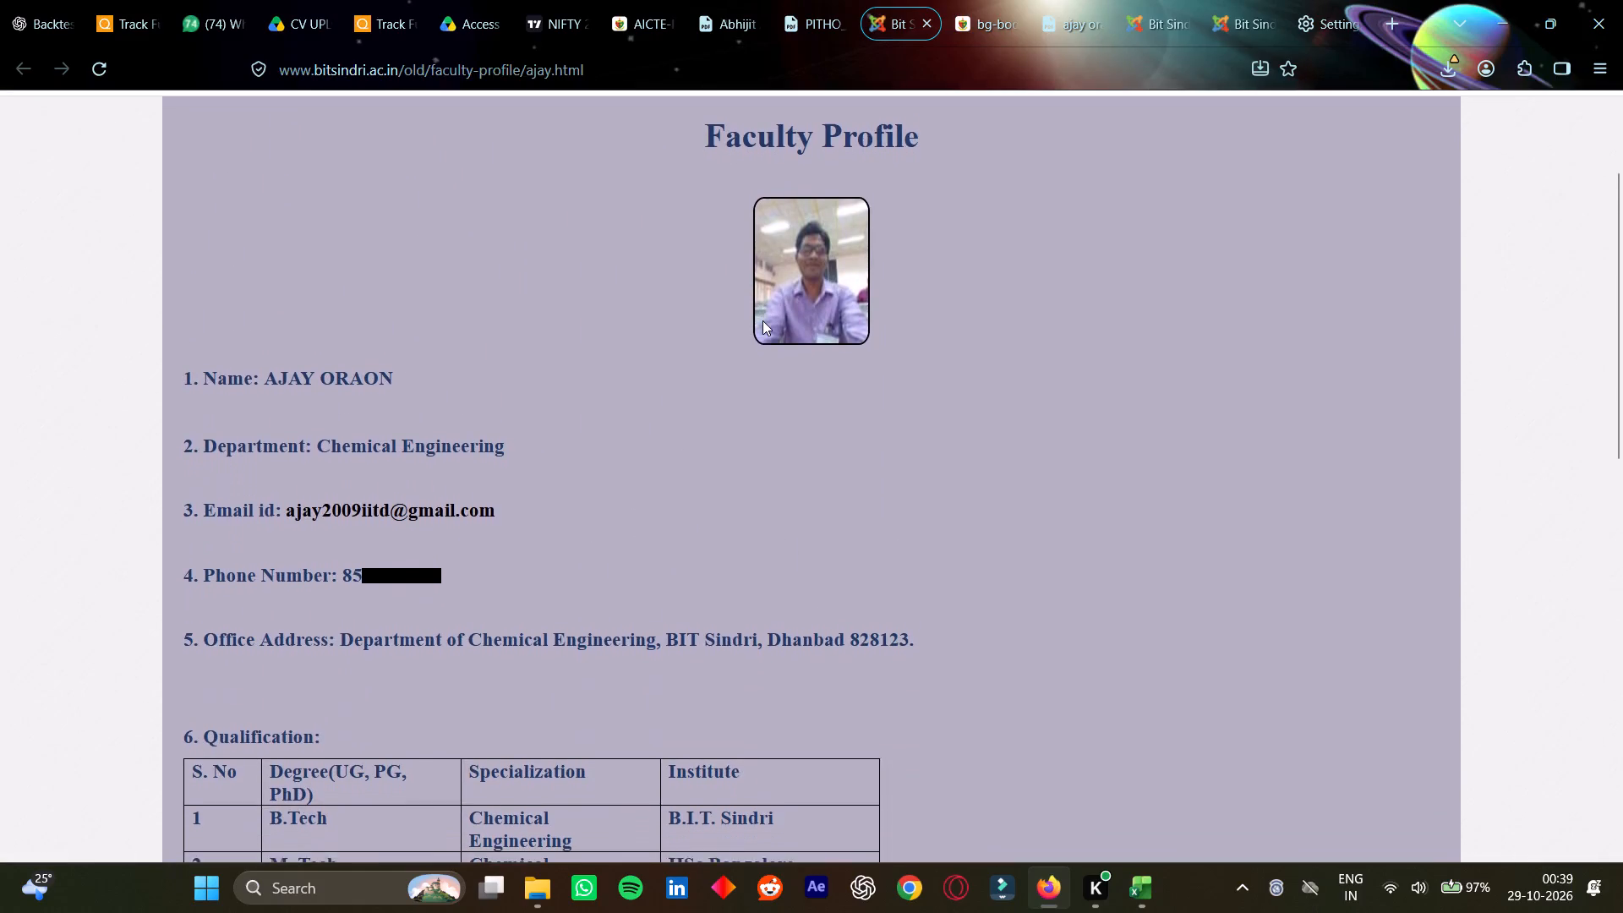
scroll(762, 320, "down", 1)
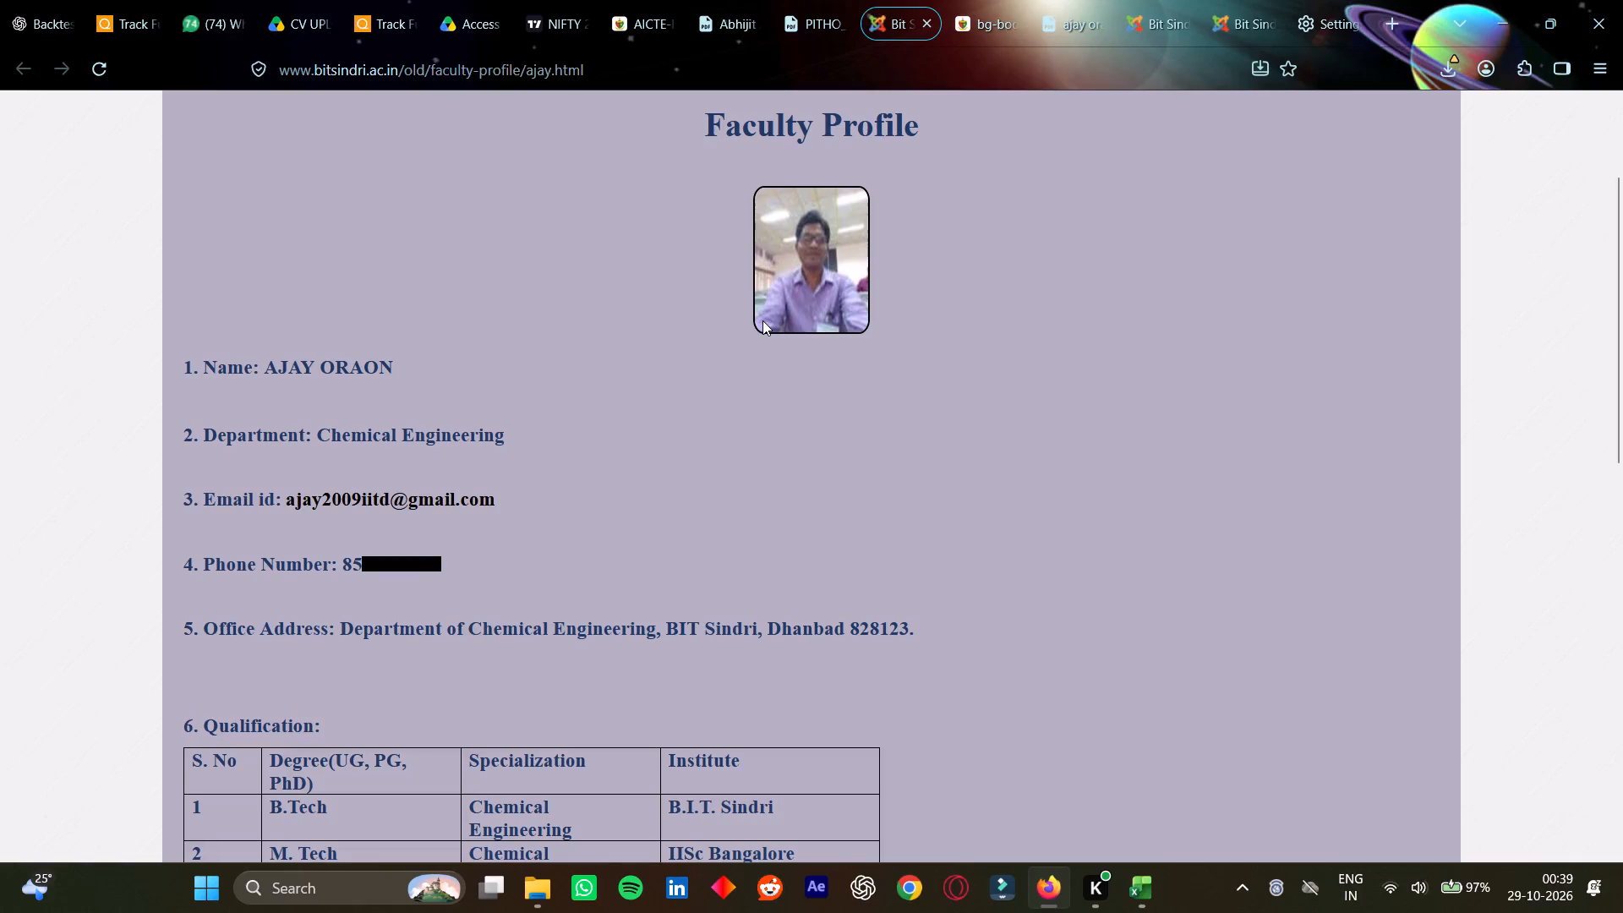
Set the profile page's zoom to 40% and capture a rectangular screenshot of the entire Faculty Profile block.
left_click(1598, 79)
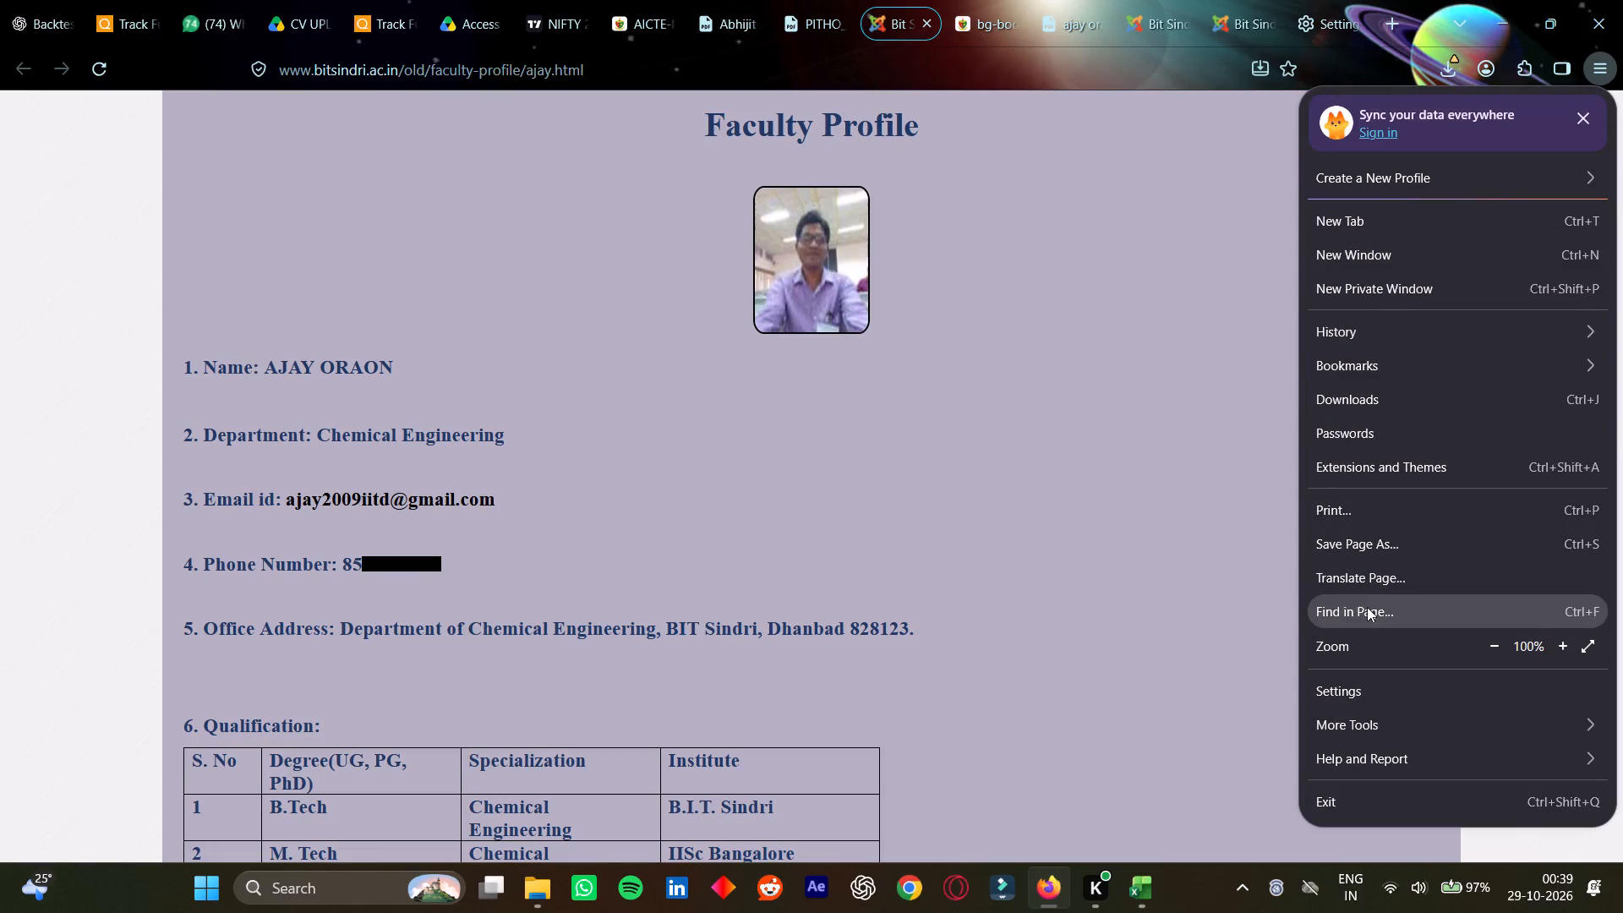
left_click(1502, 646)
triple_click(1502, 646)
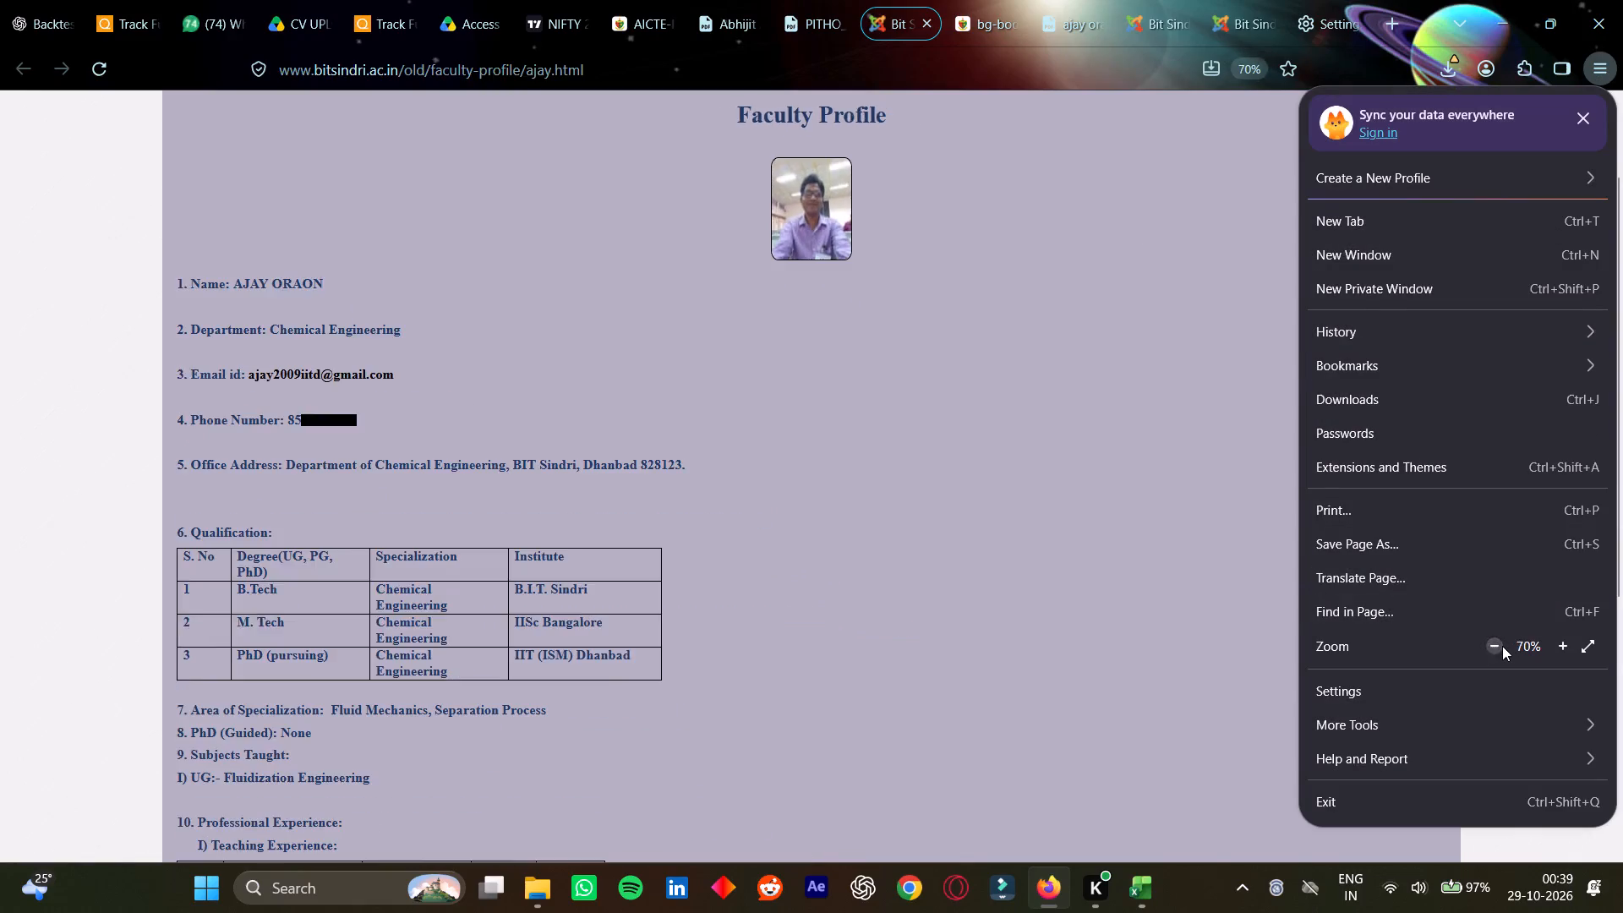
double_click(1502, 646)
left_click(1194, 487)
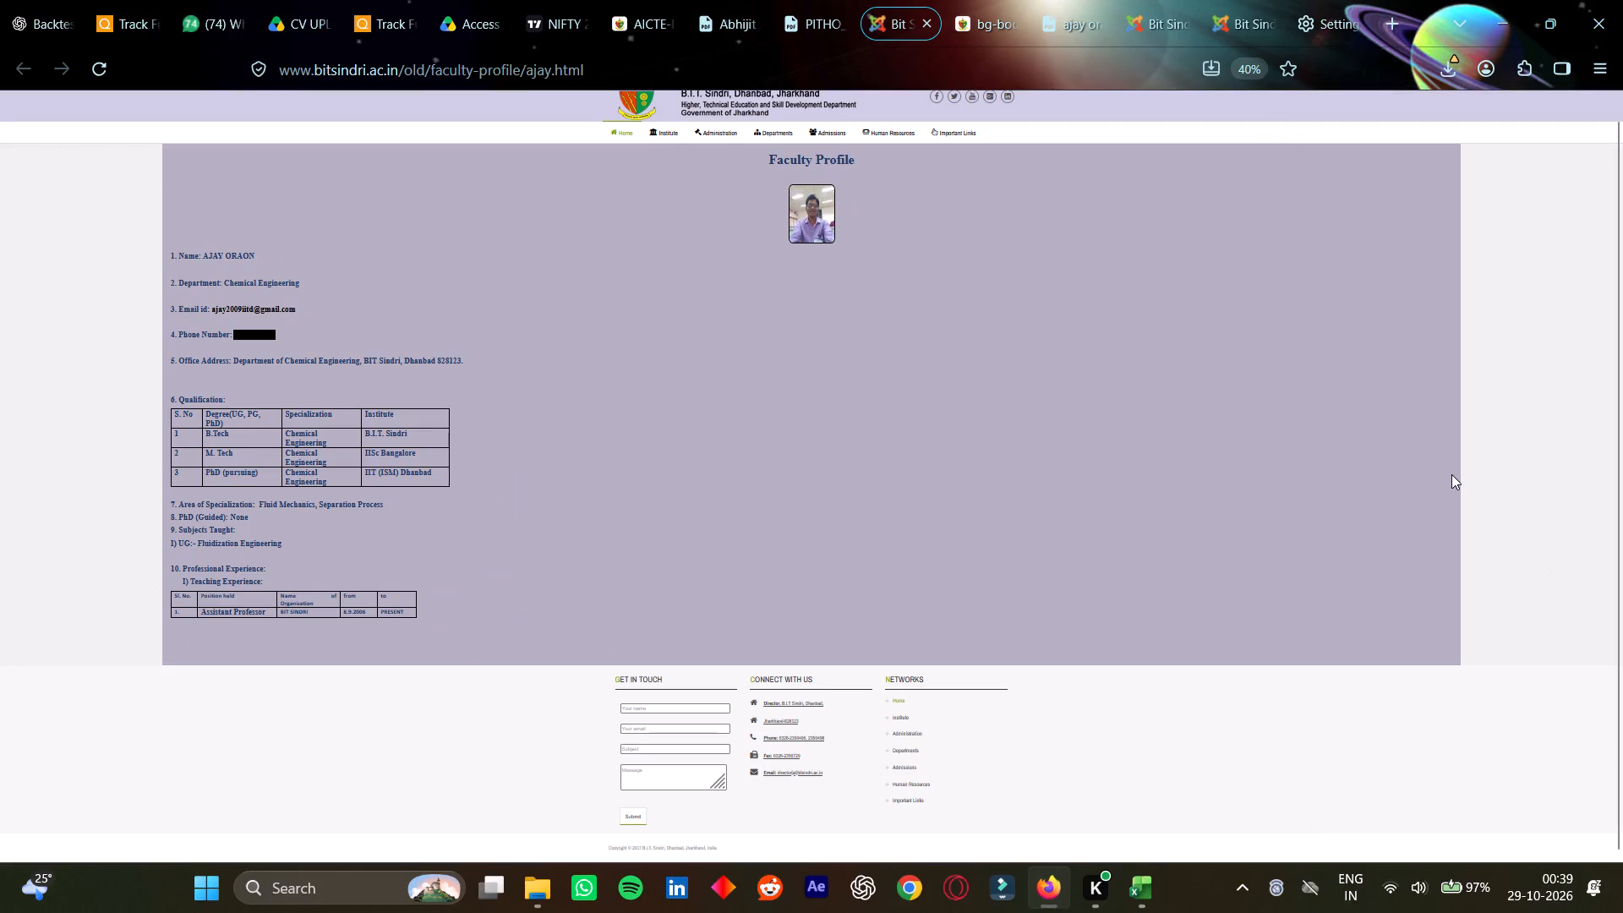
key("Print")
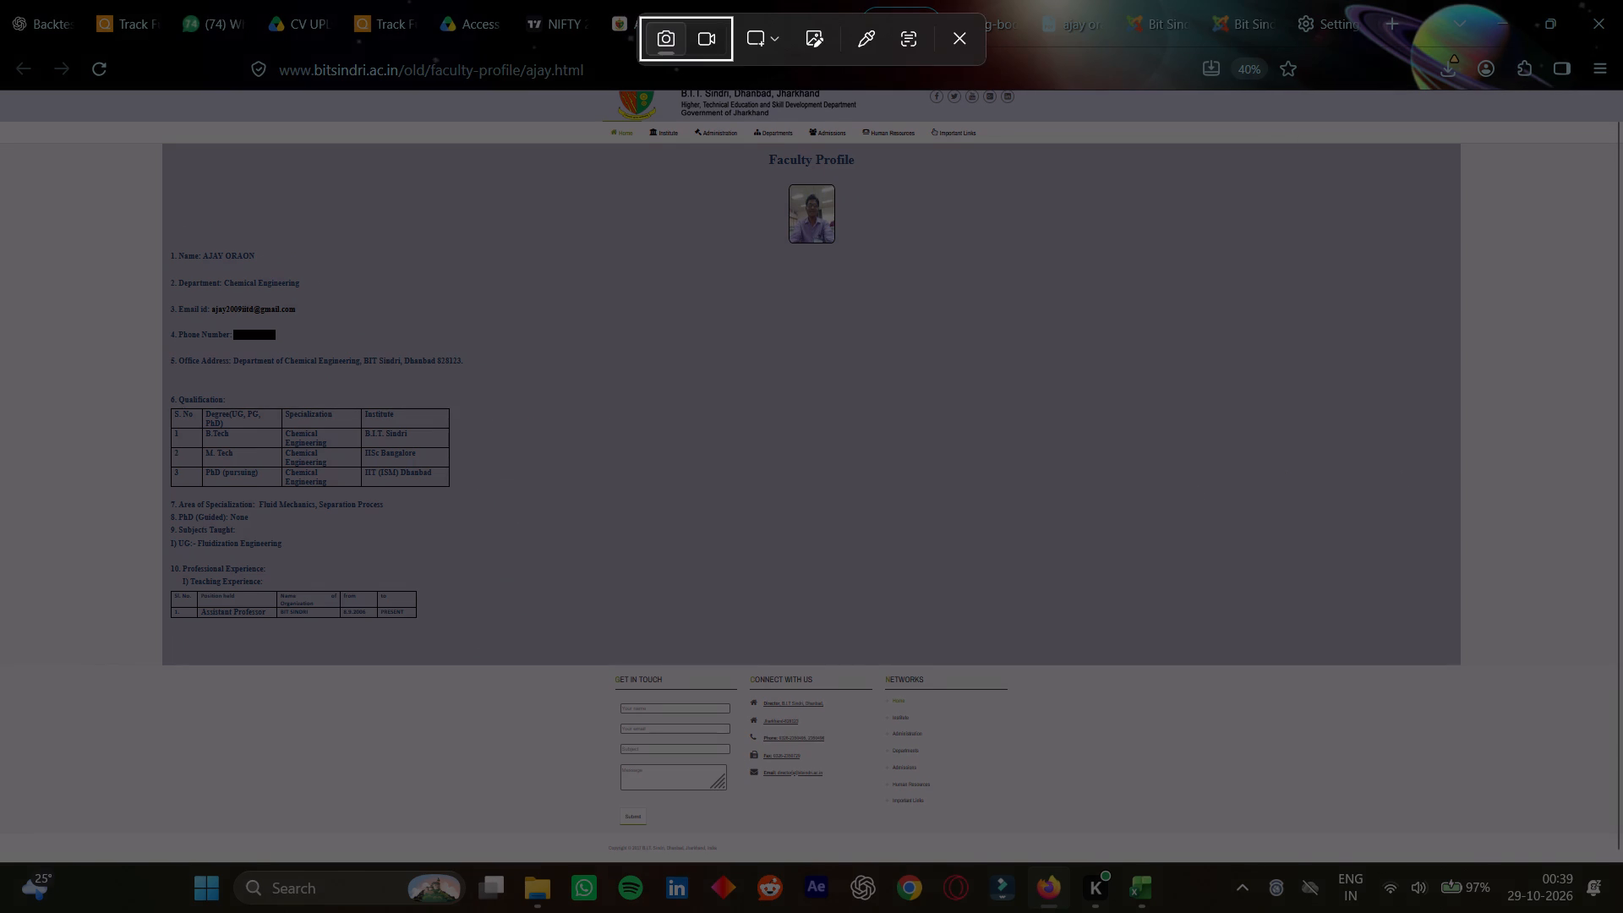
left_click_drag(165, 145, 239, 619)
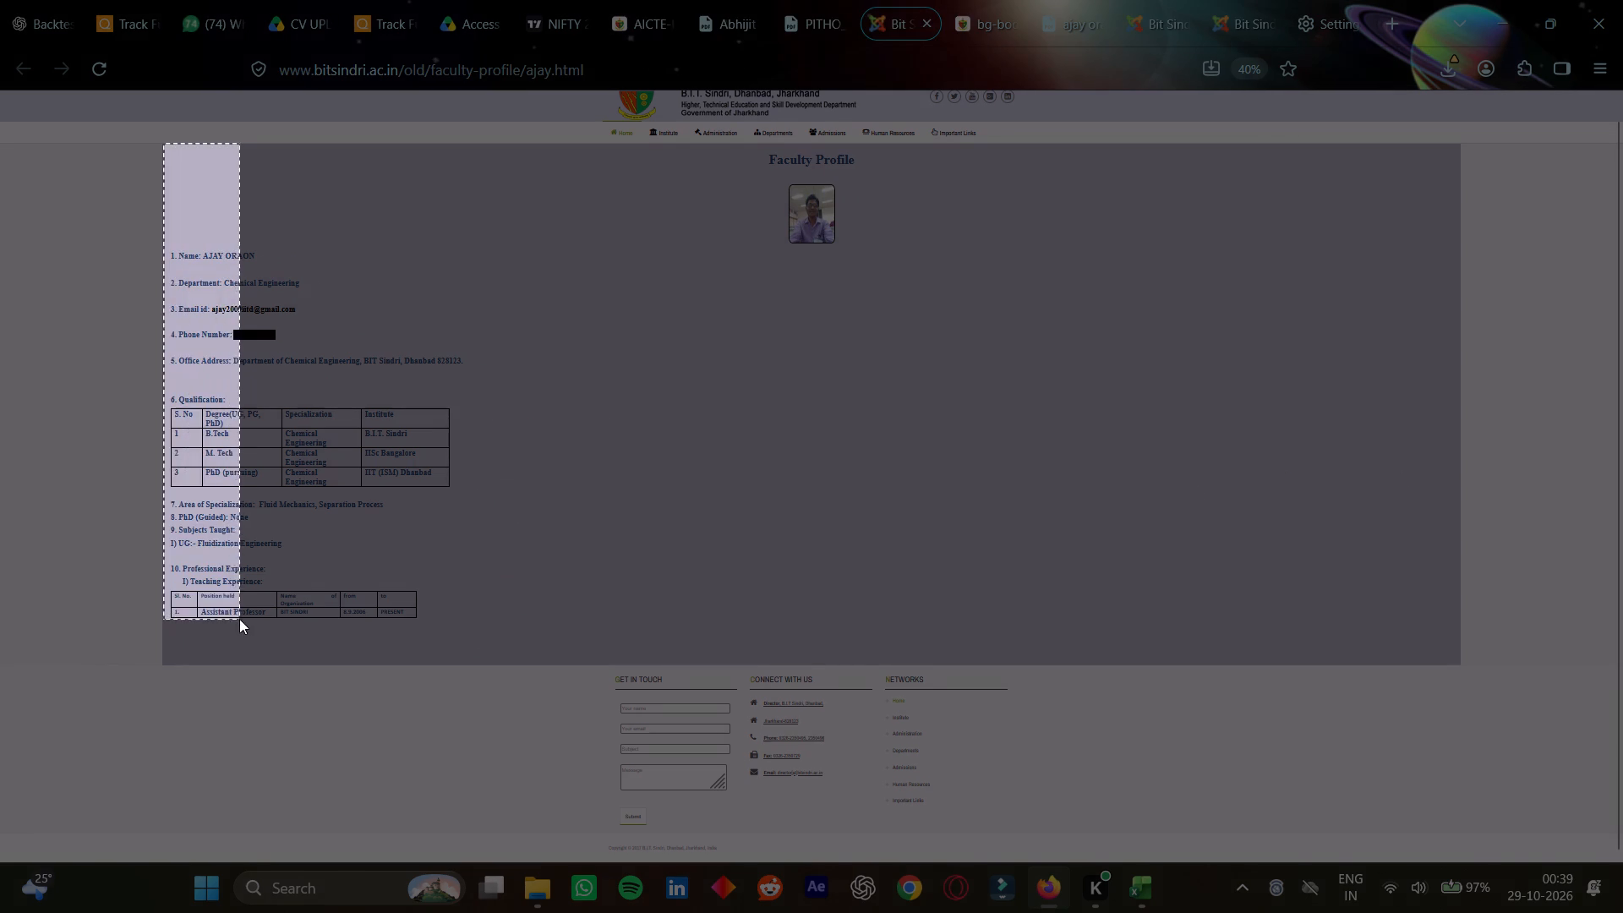
left_click_drag(239, 619, 788, 651)
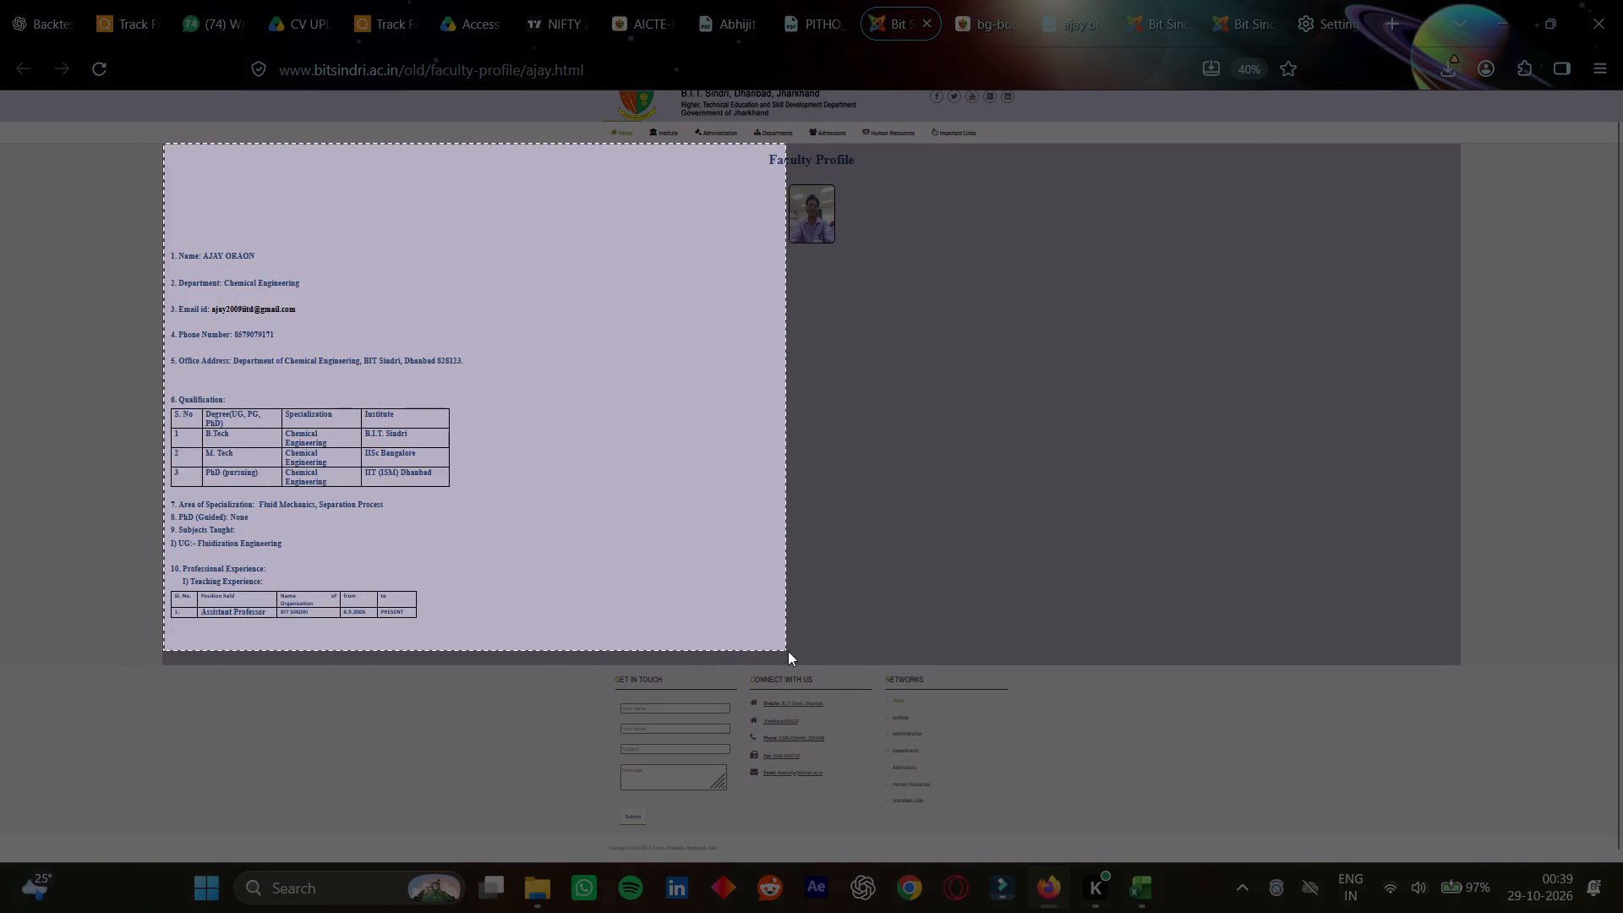
left_click_drag(788, 651, 1135, 671)
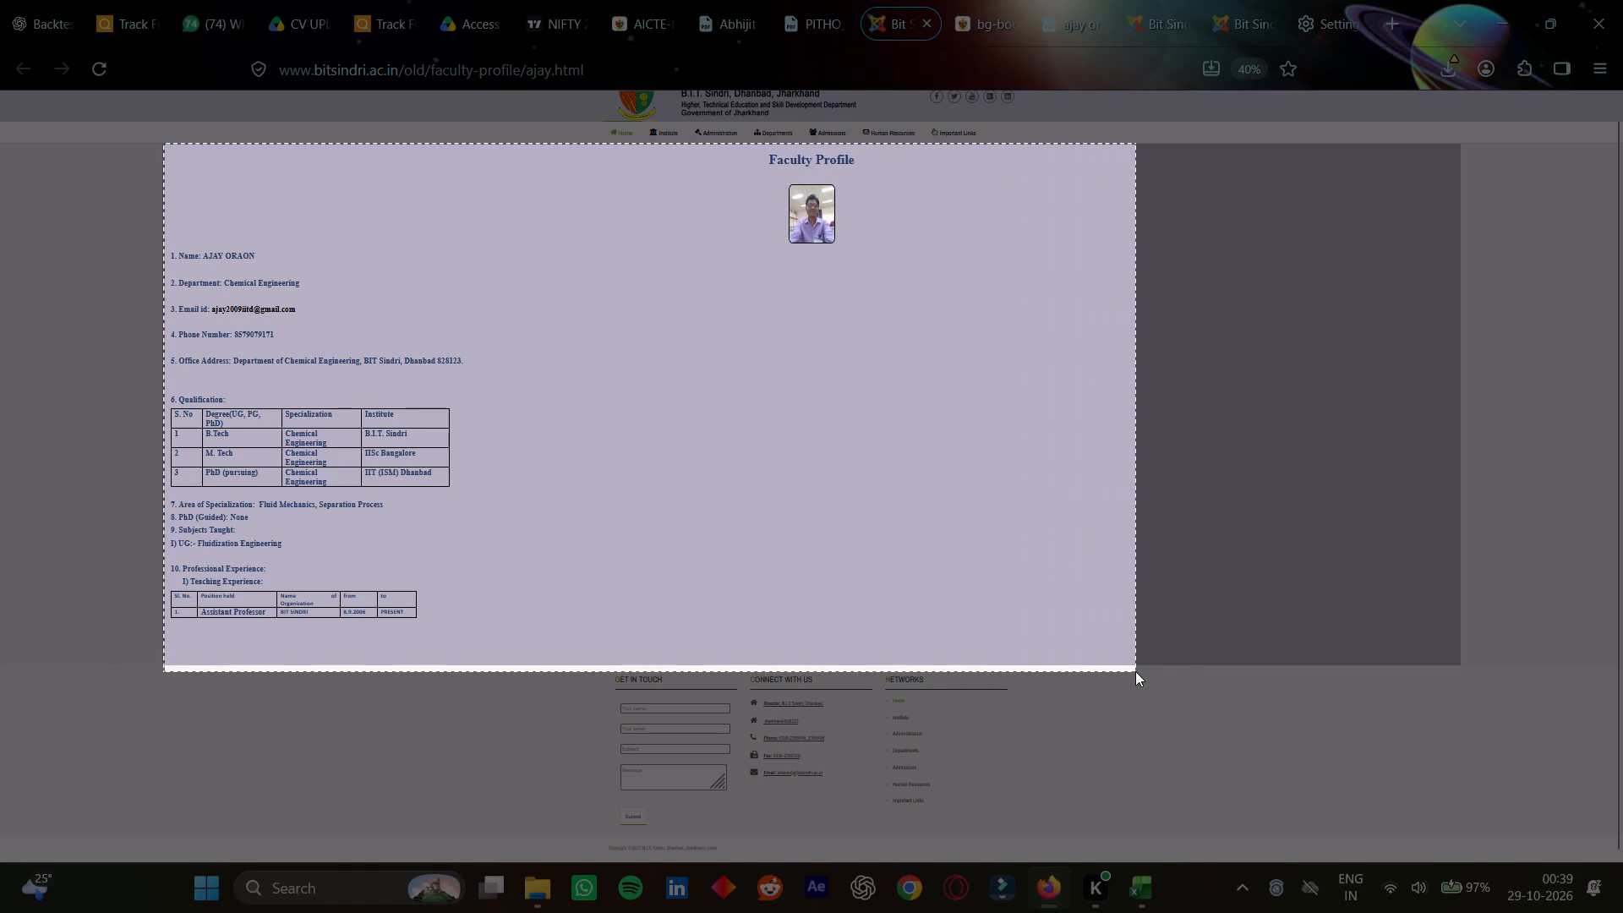
left_click_drag(1135, 671, 1394, 662)
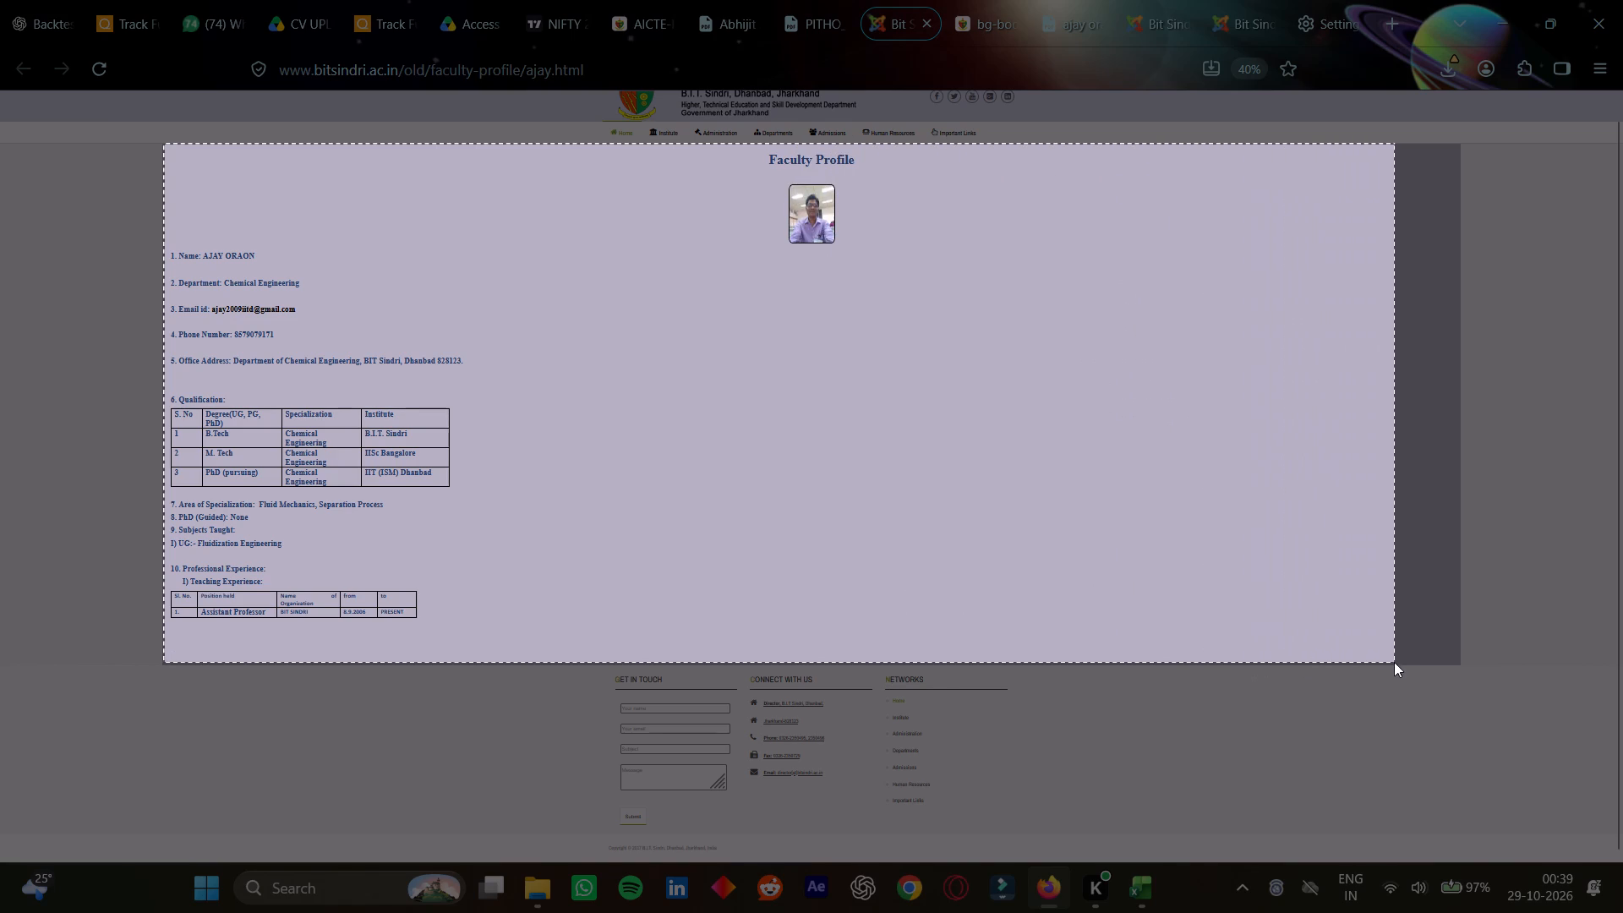
left_click_drag(1394, 662, 1460, 661)
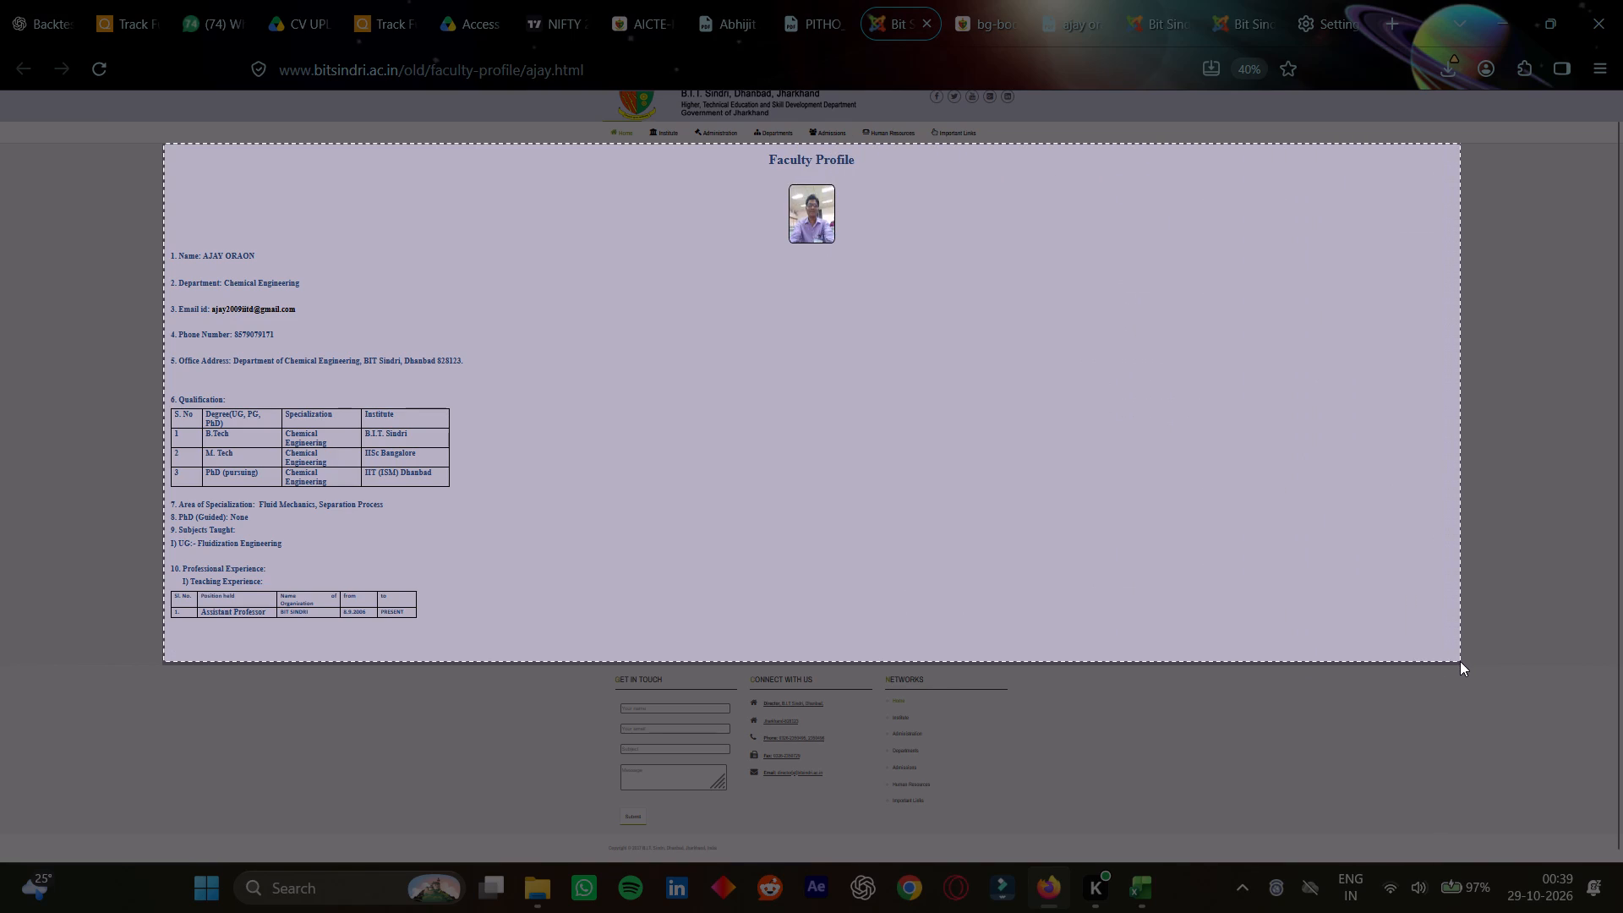
left_click_drag(1460, 661, 1455, 664)
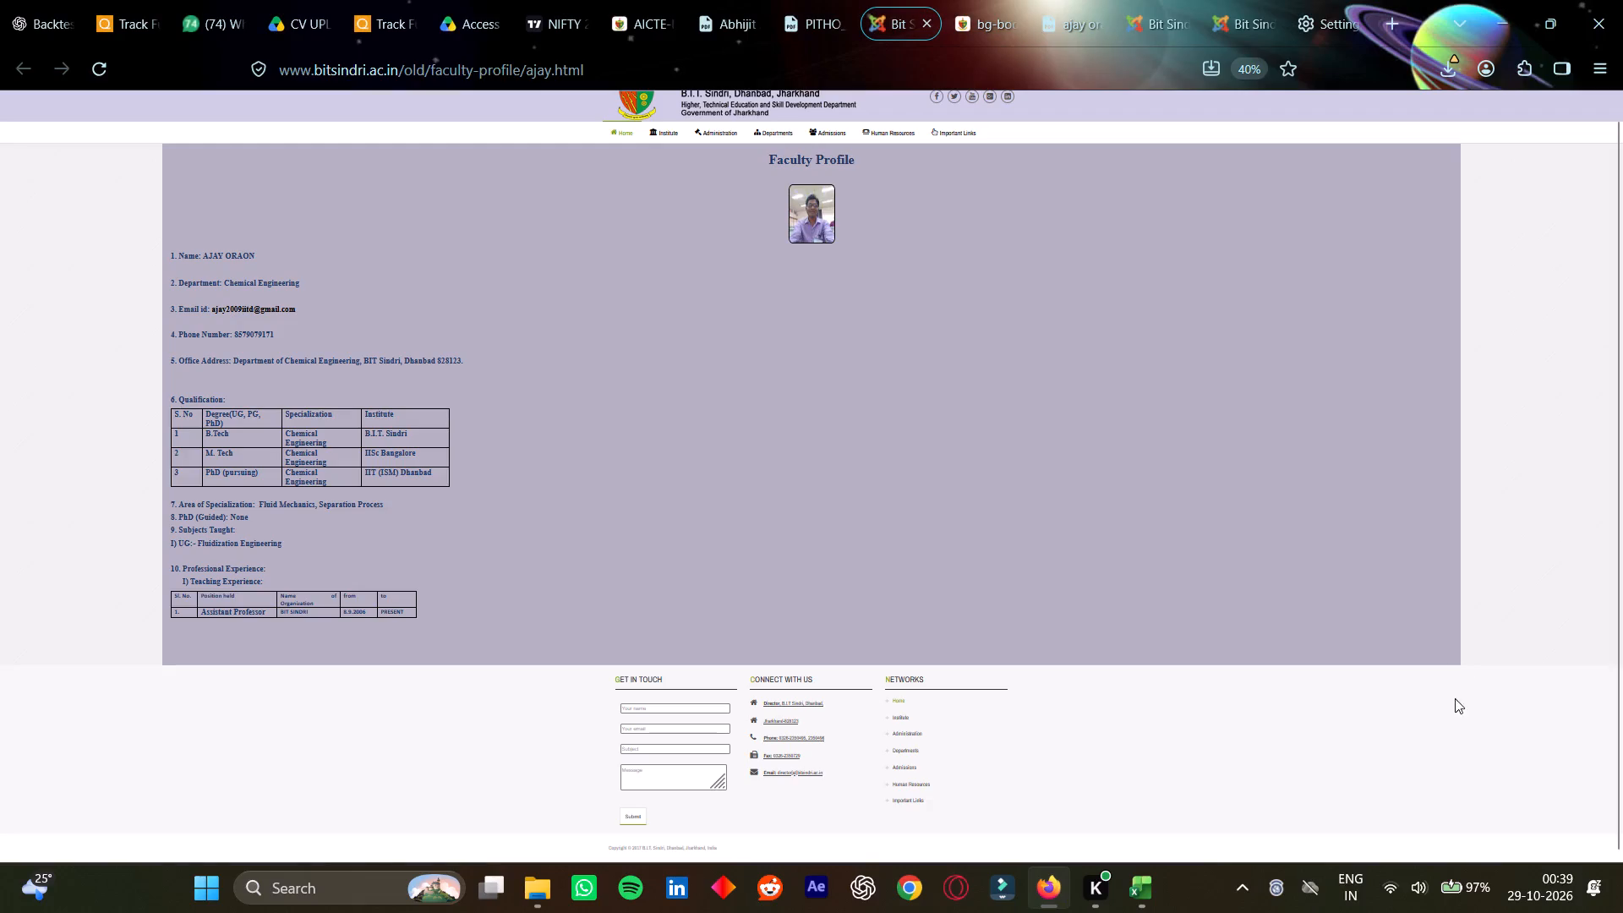
Open the captured screenshot in Snipping Tool and examine its Qualification and Teaching Experience tables up close.
left_click(1303, 617)
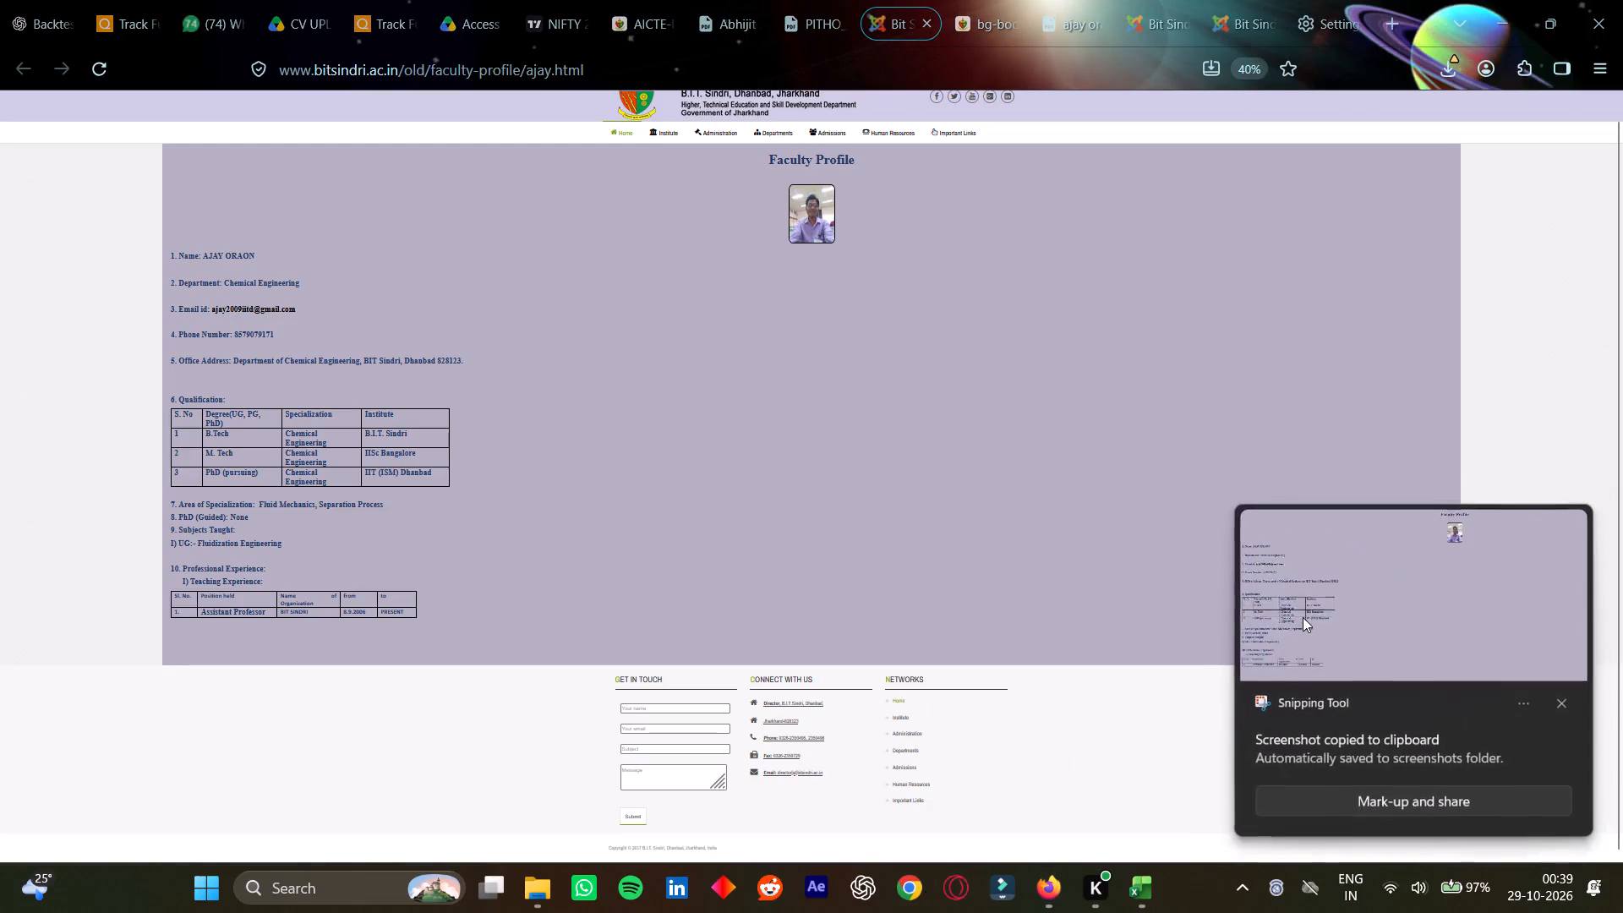
double_click(784, 692)
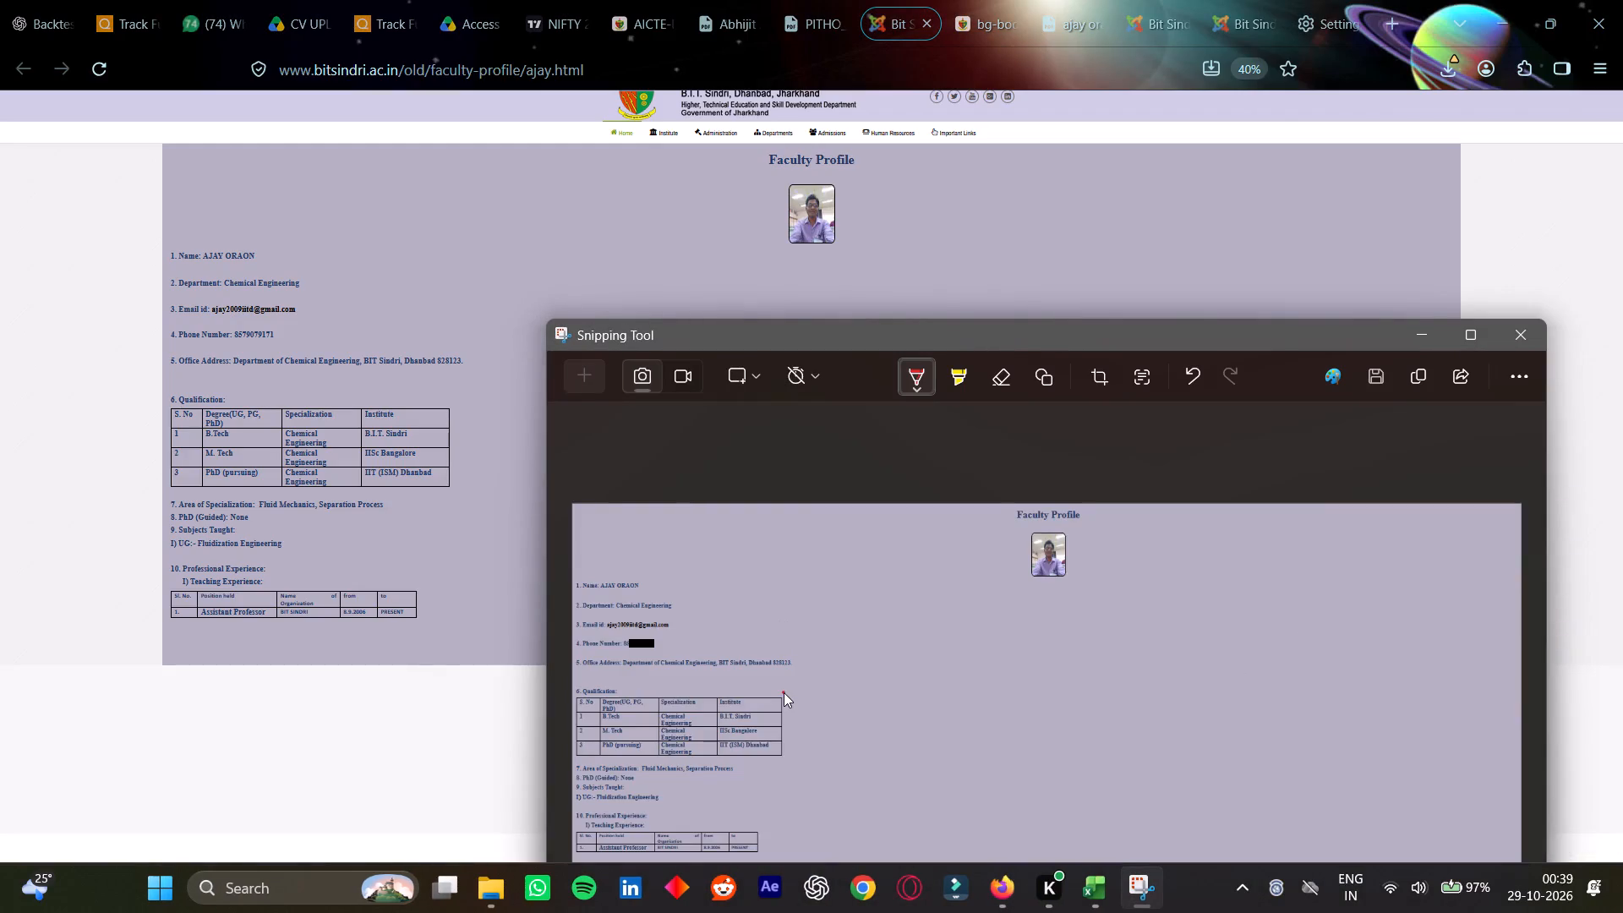
scroll(784, 692, "right", 7)
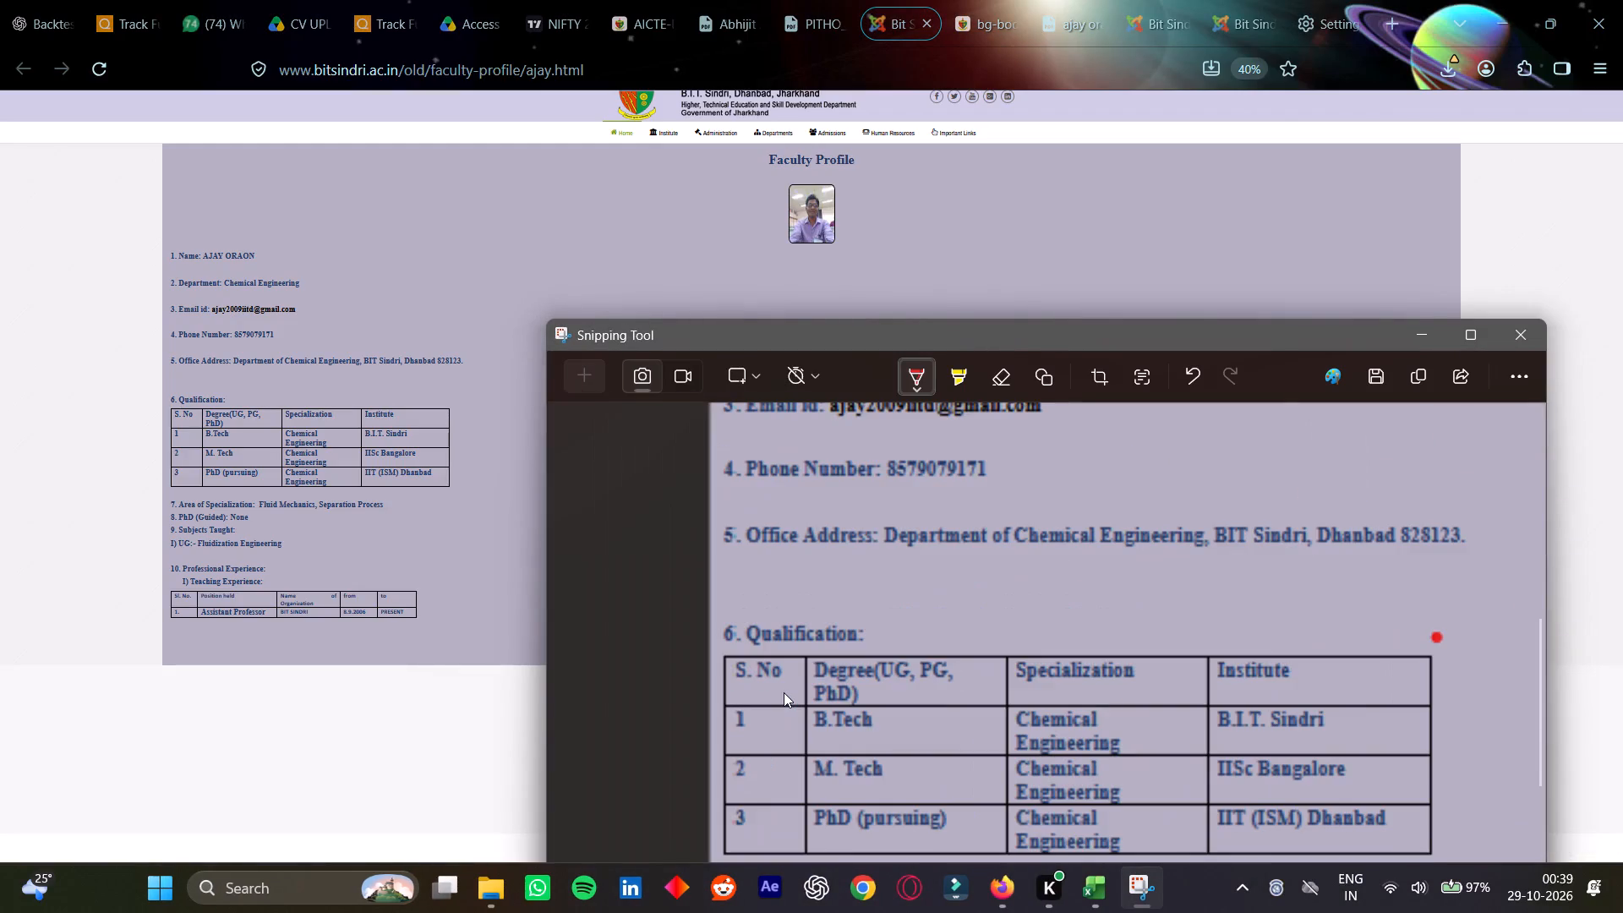
scroll(784, 692, "up", 3)
scroll(784, 692, "down", 8)
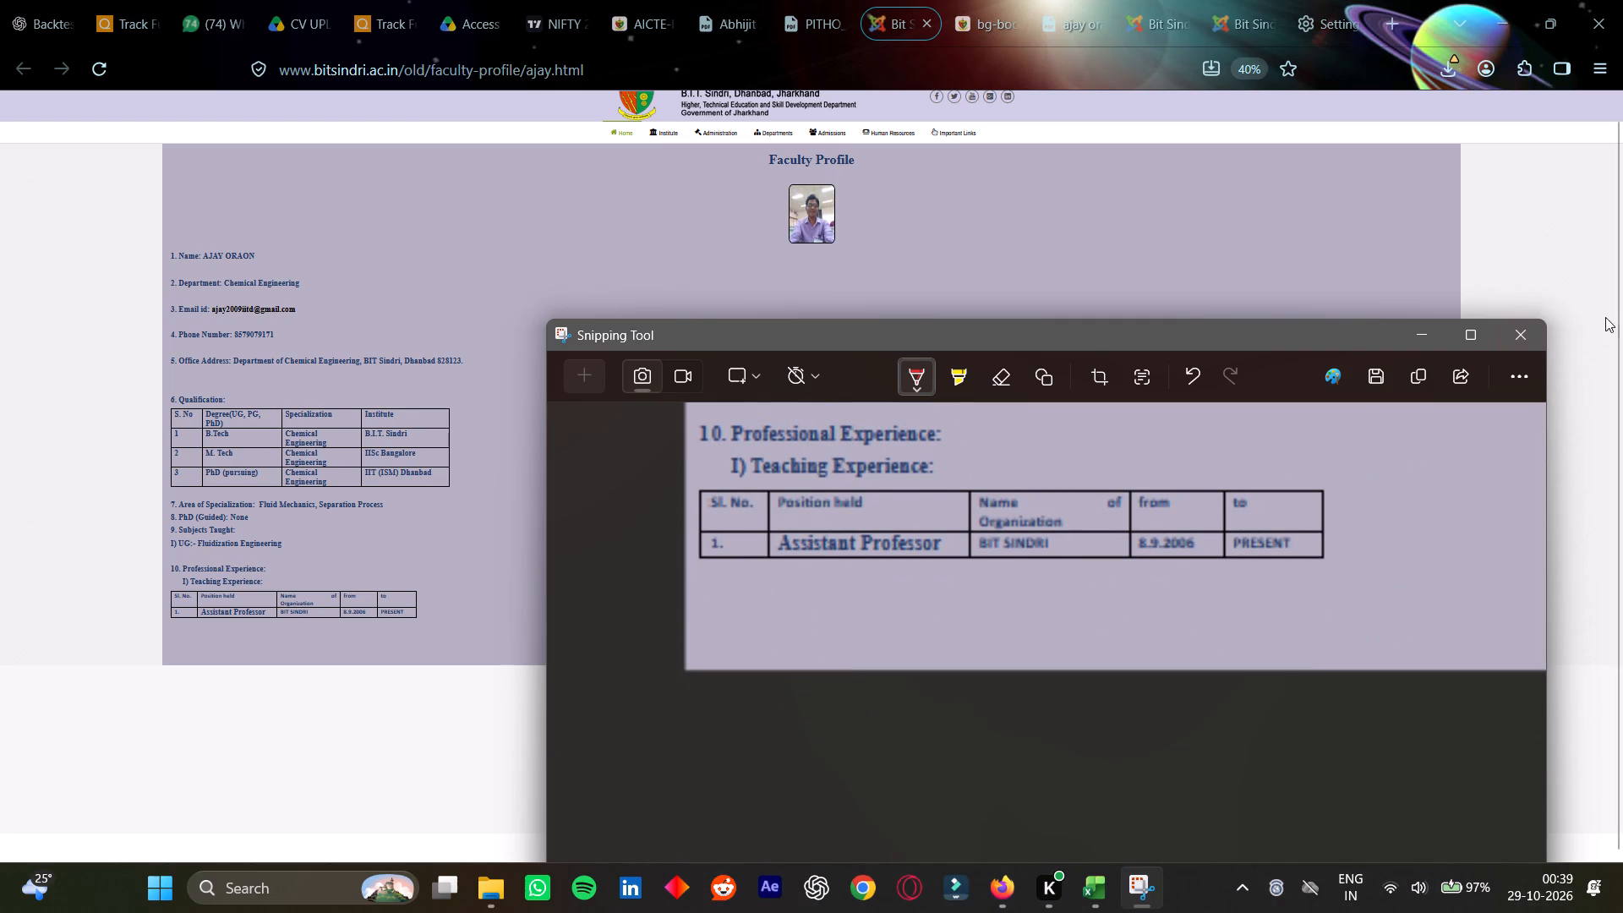
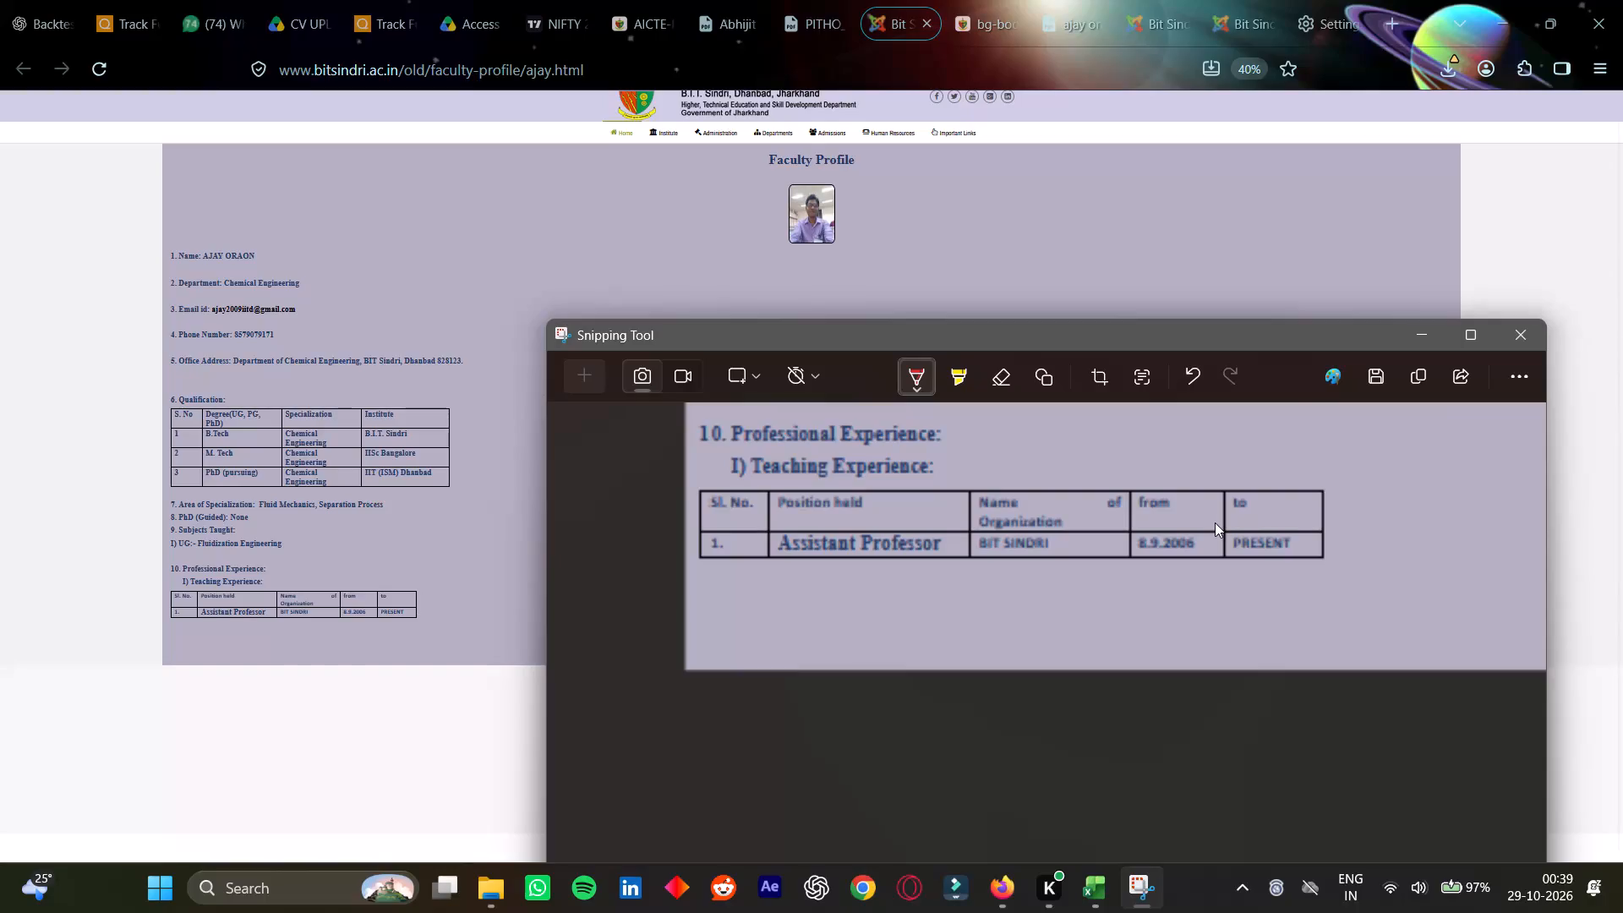
Close the Snipping Tool window showing the captured faculty profile and return to the online profile page.
left_click(1513, 336)
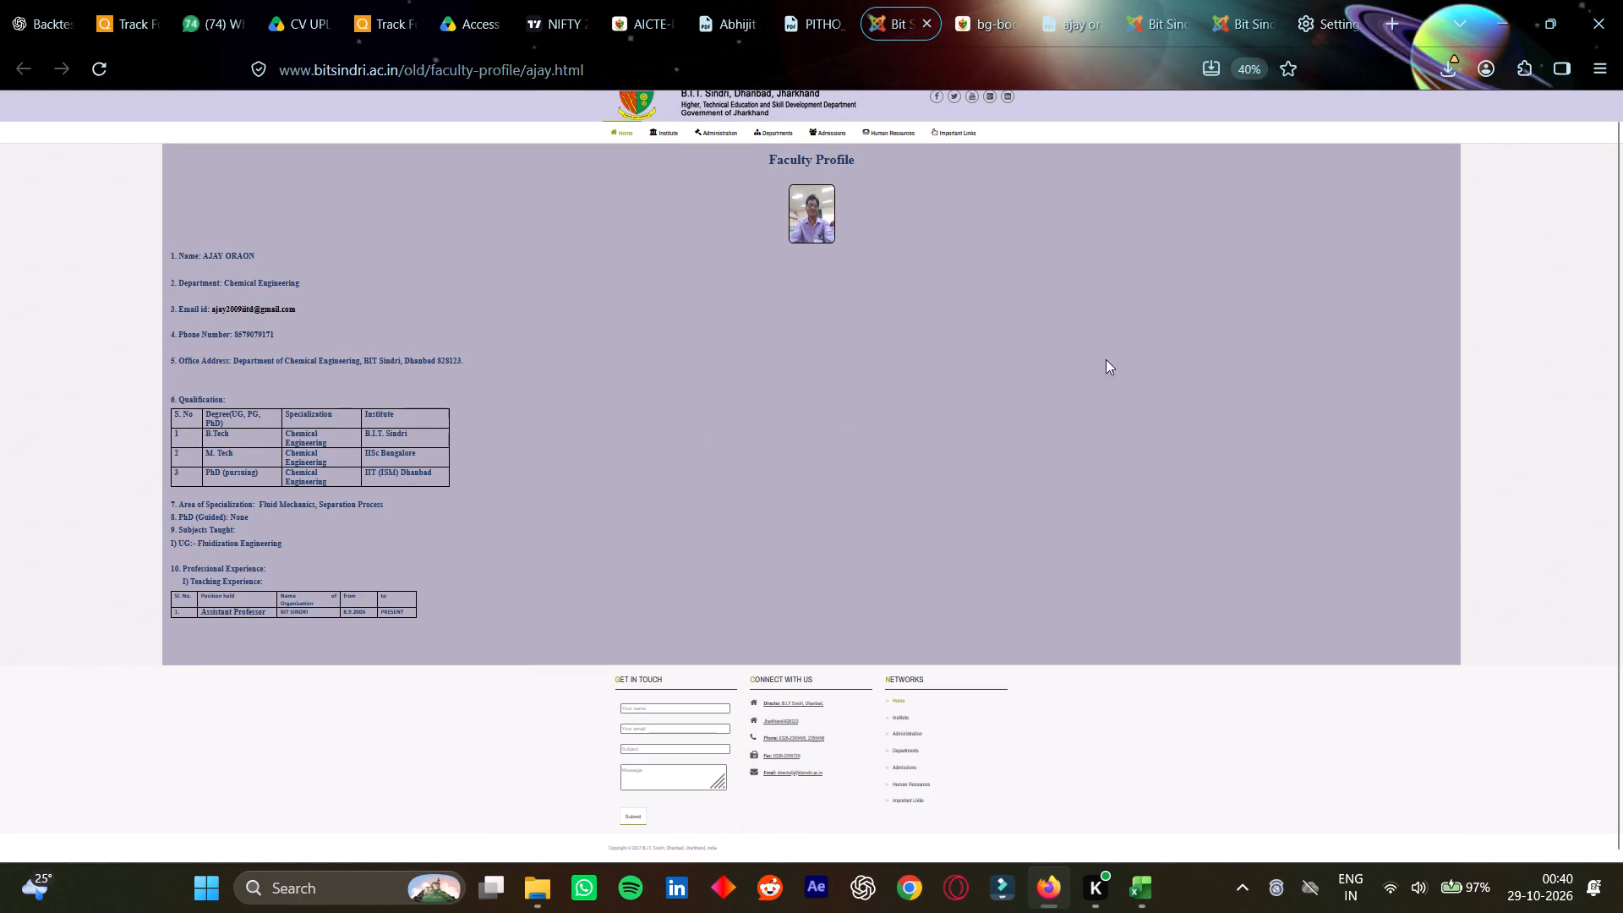
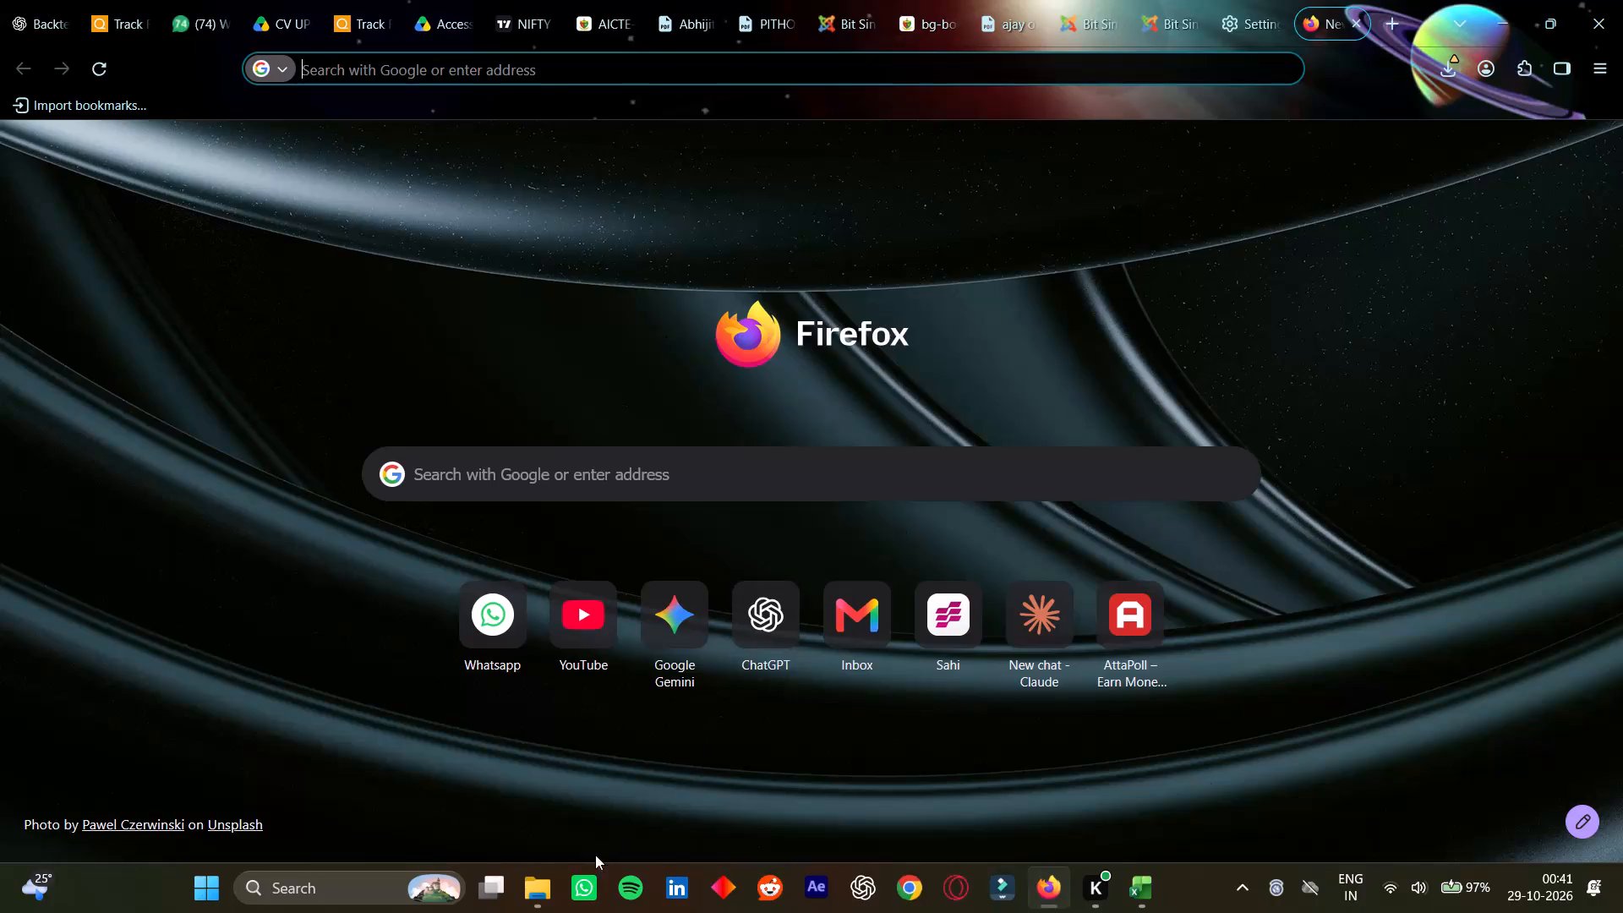
View the latest capture in the Pictures Screenshots folder and rename the file with the faculty member's name.
left_click(533, 895)
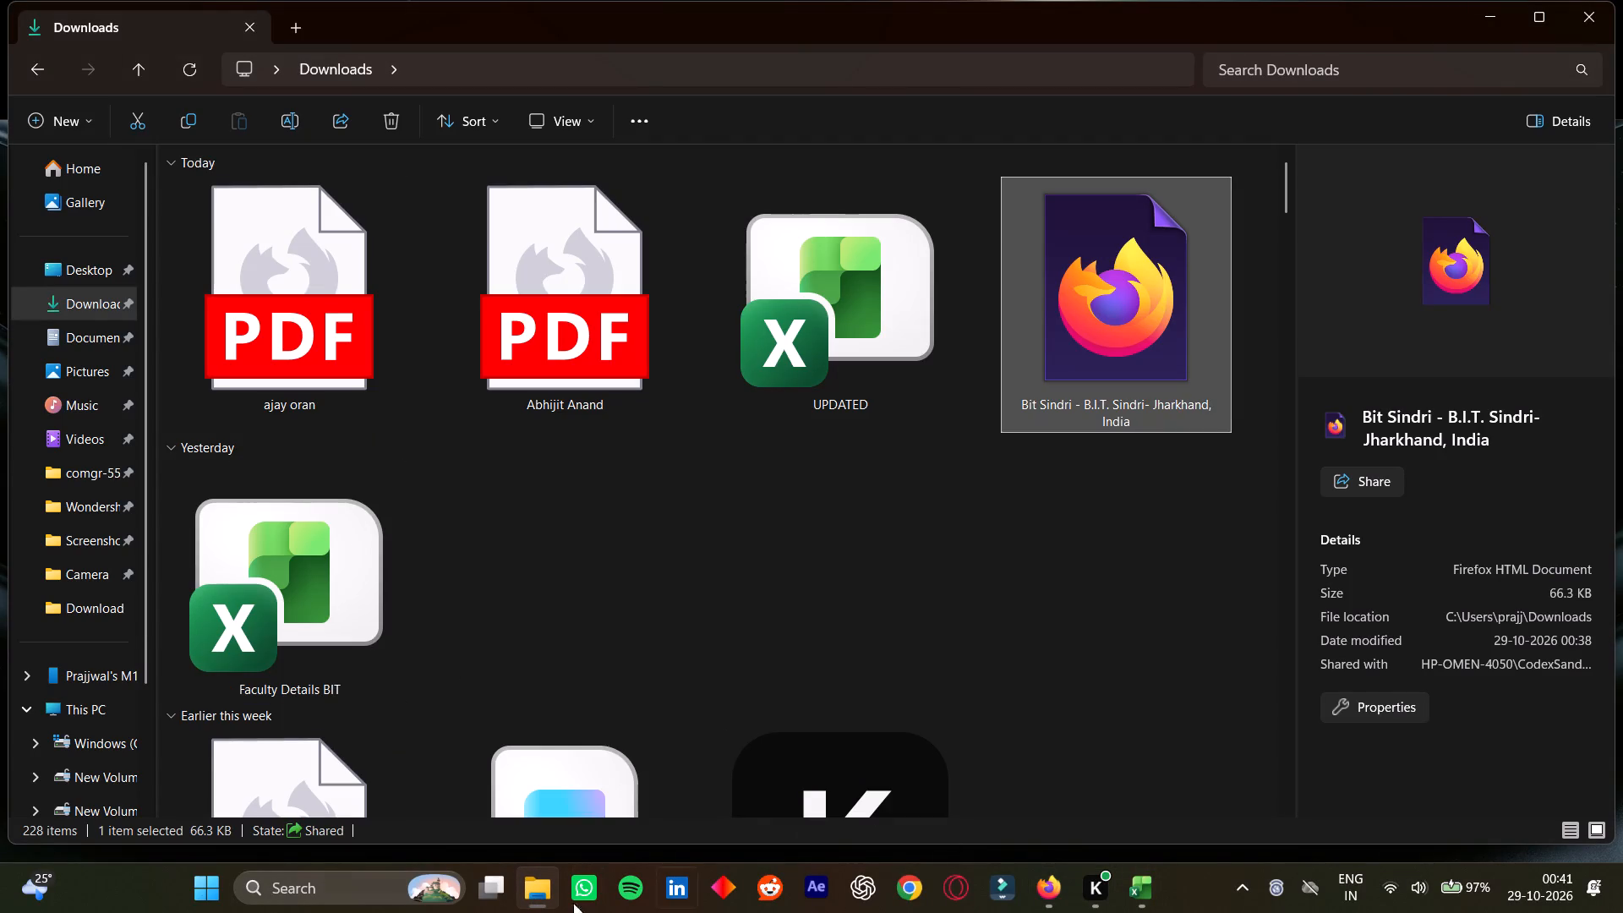
left_click(81, 371)
double_click(338, 224)
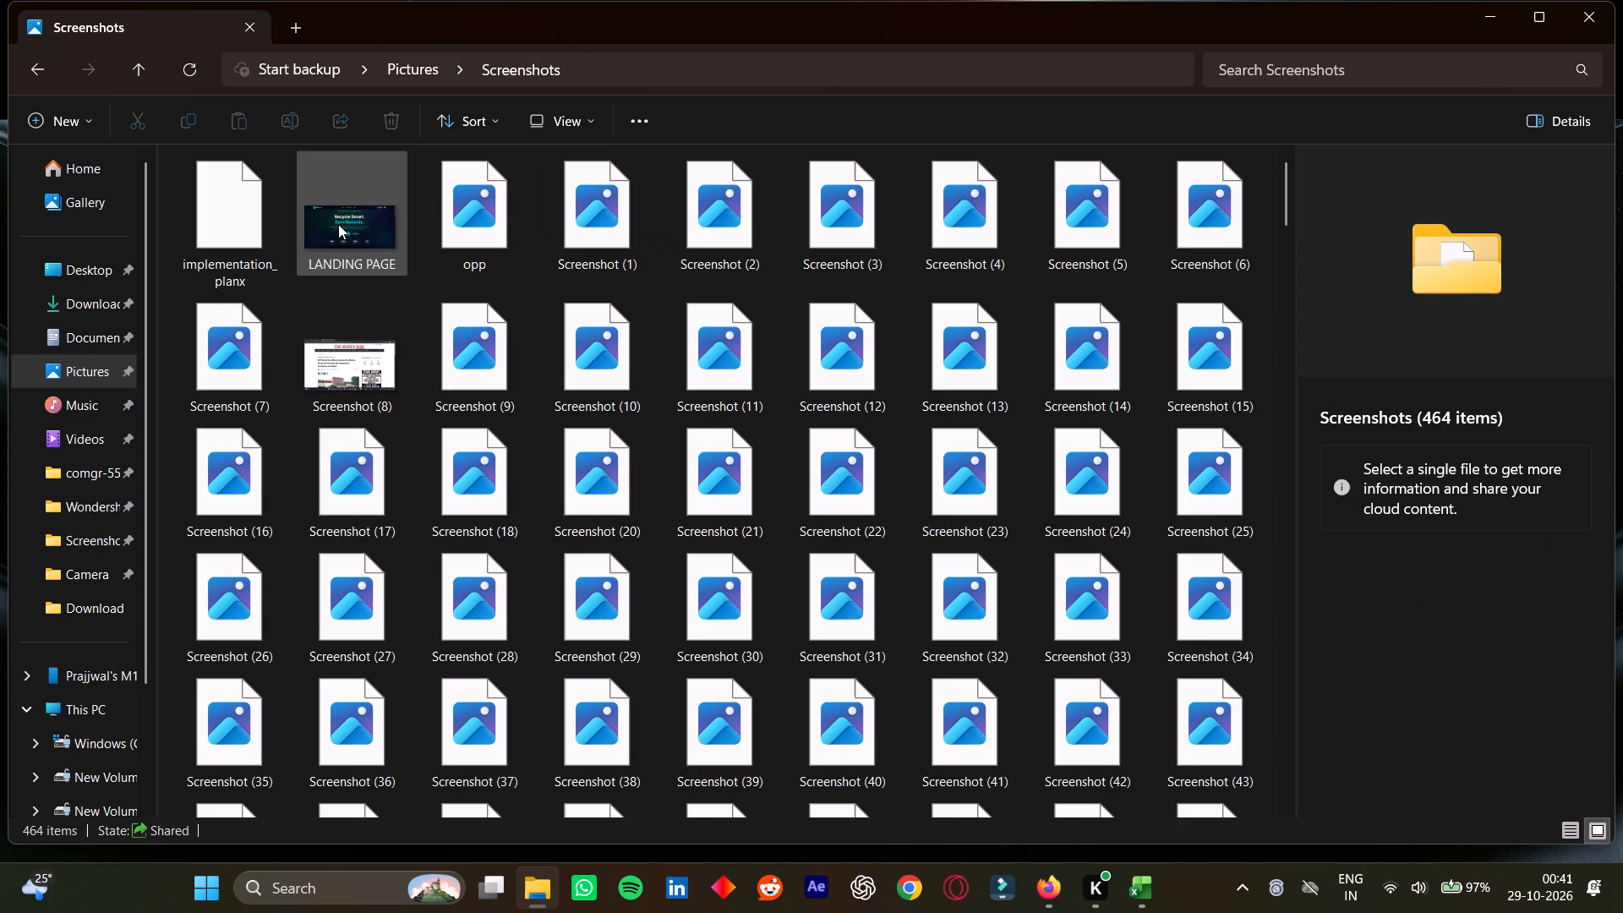
left_click_drag(1282, 210, 1246, 664)
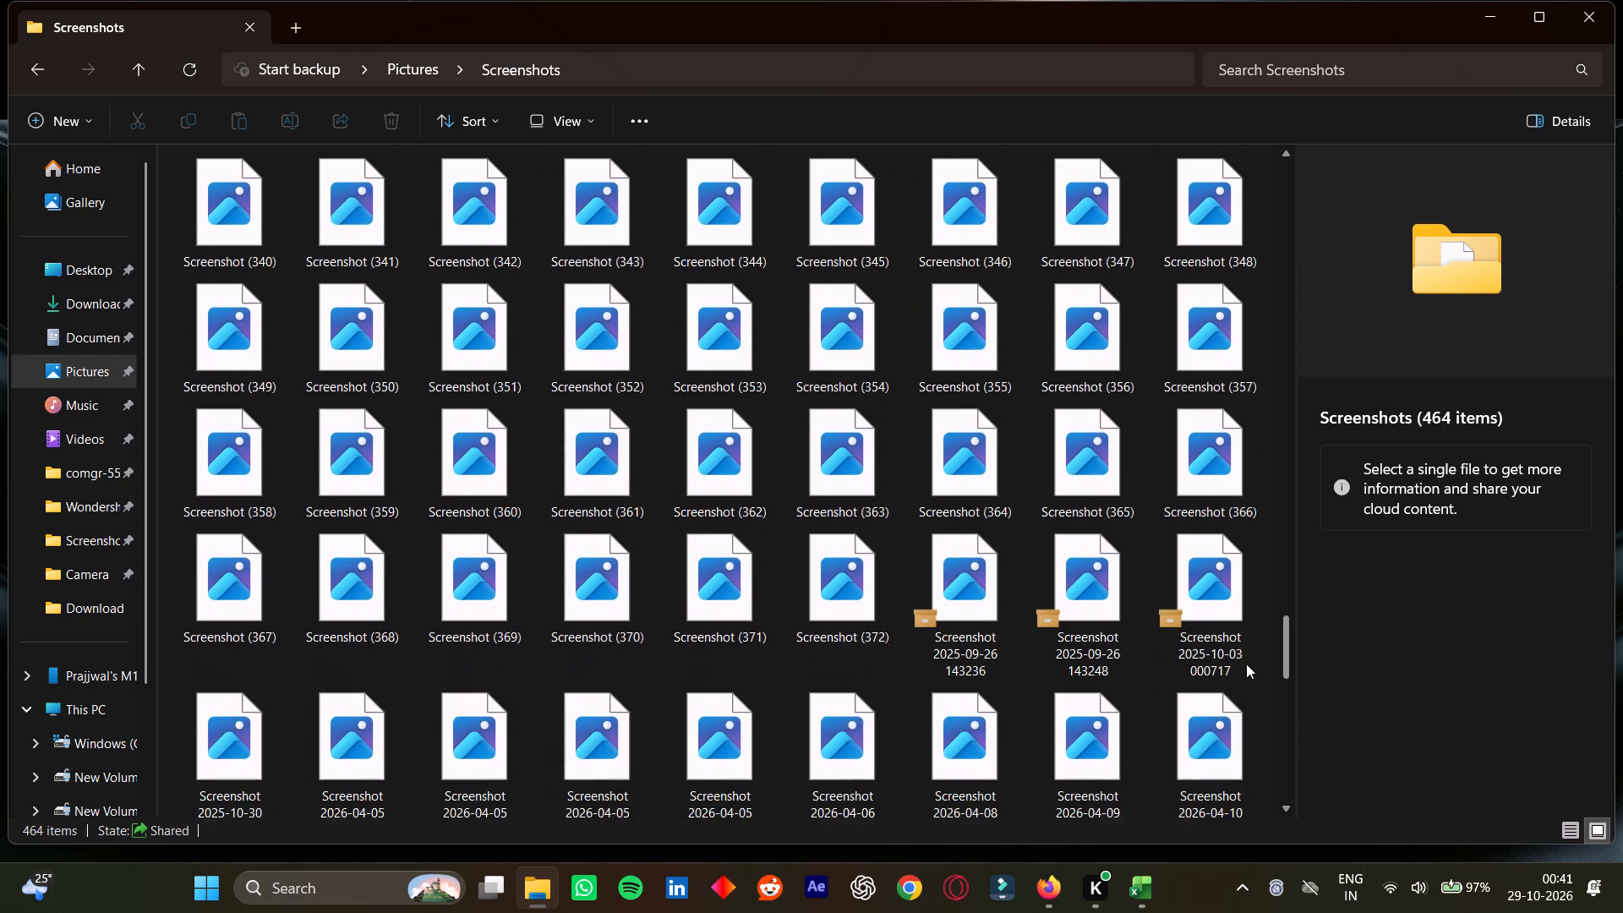
left_click_drag(1246, 664, 1248, 828)
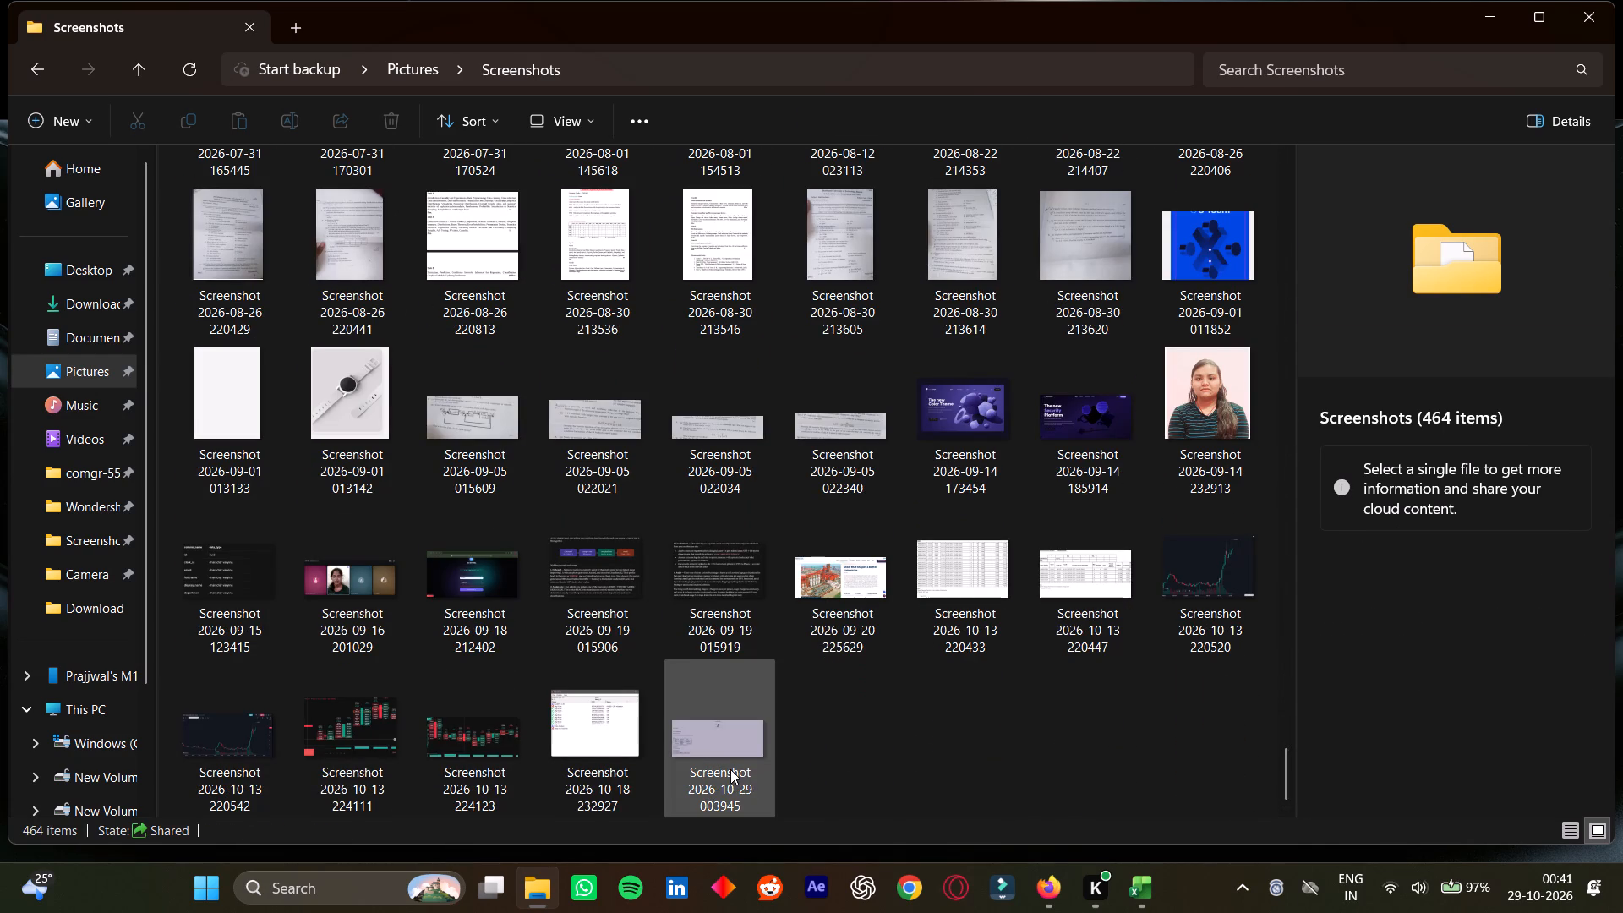
double_click(730, 769)
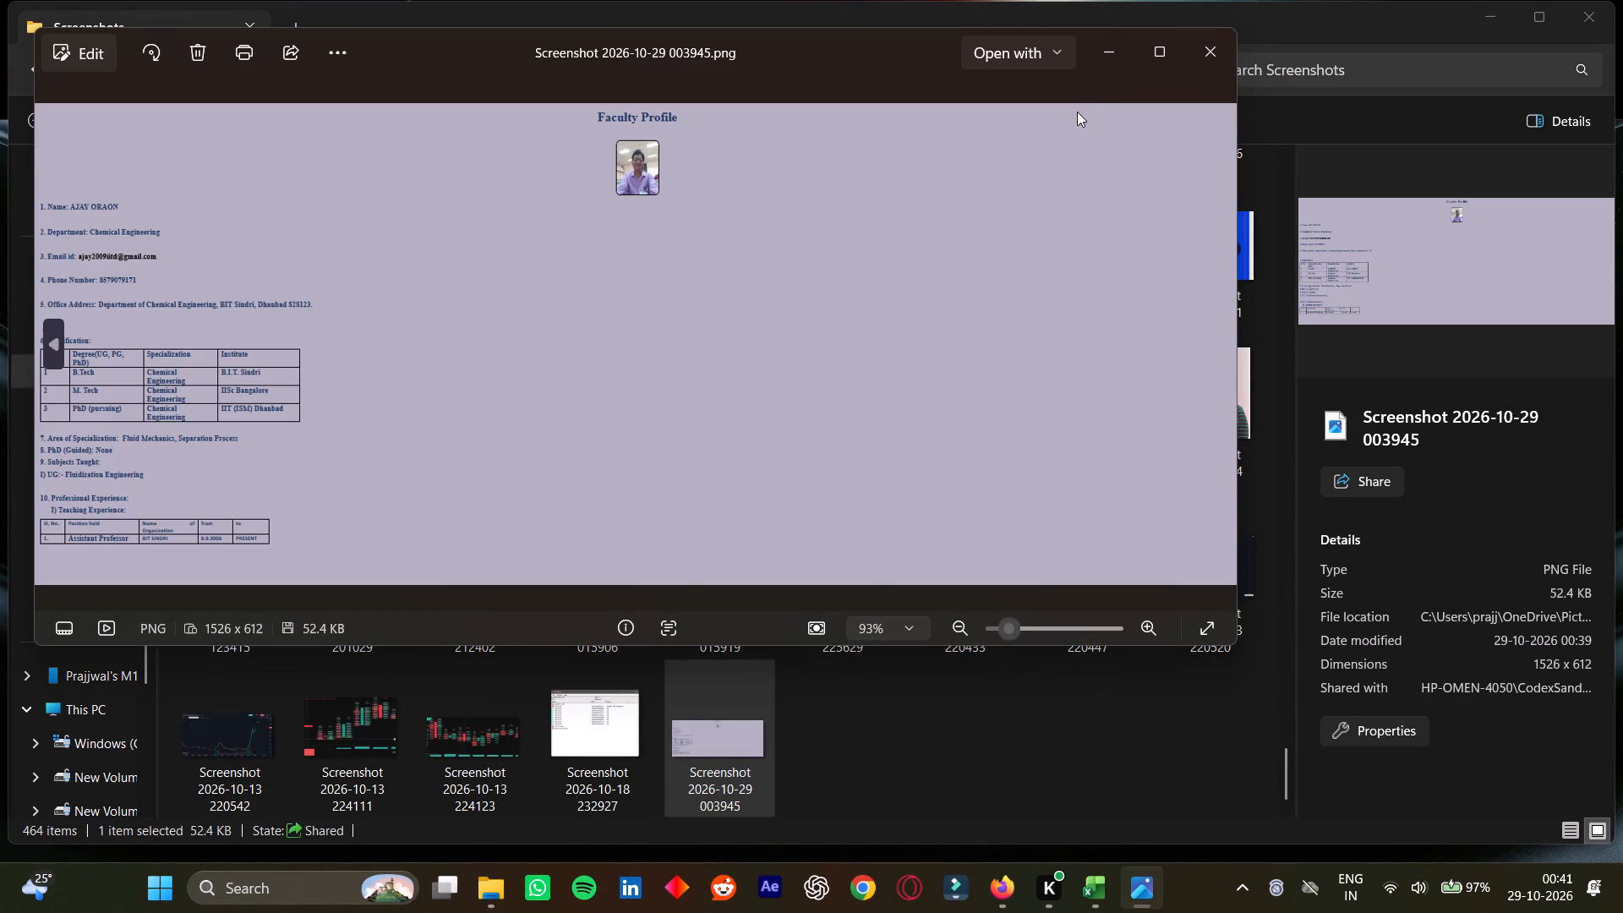
left_click(1208, 44)
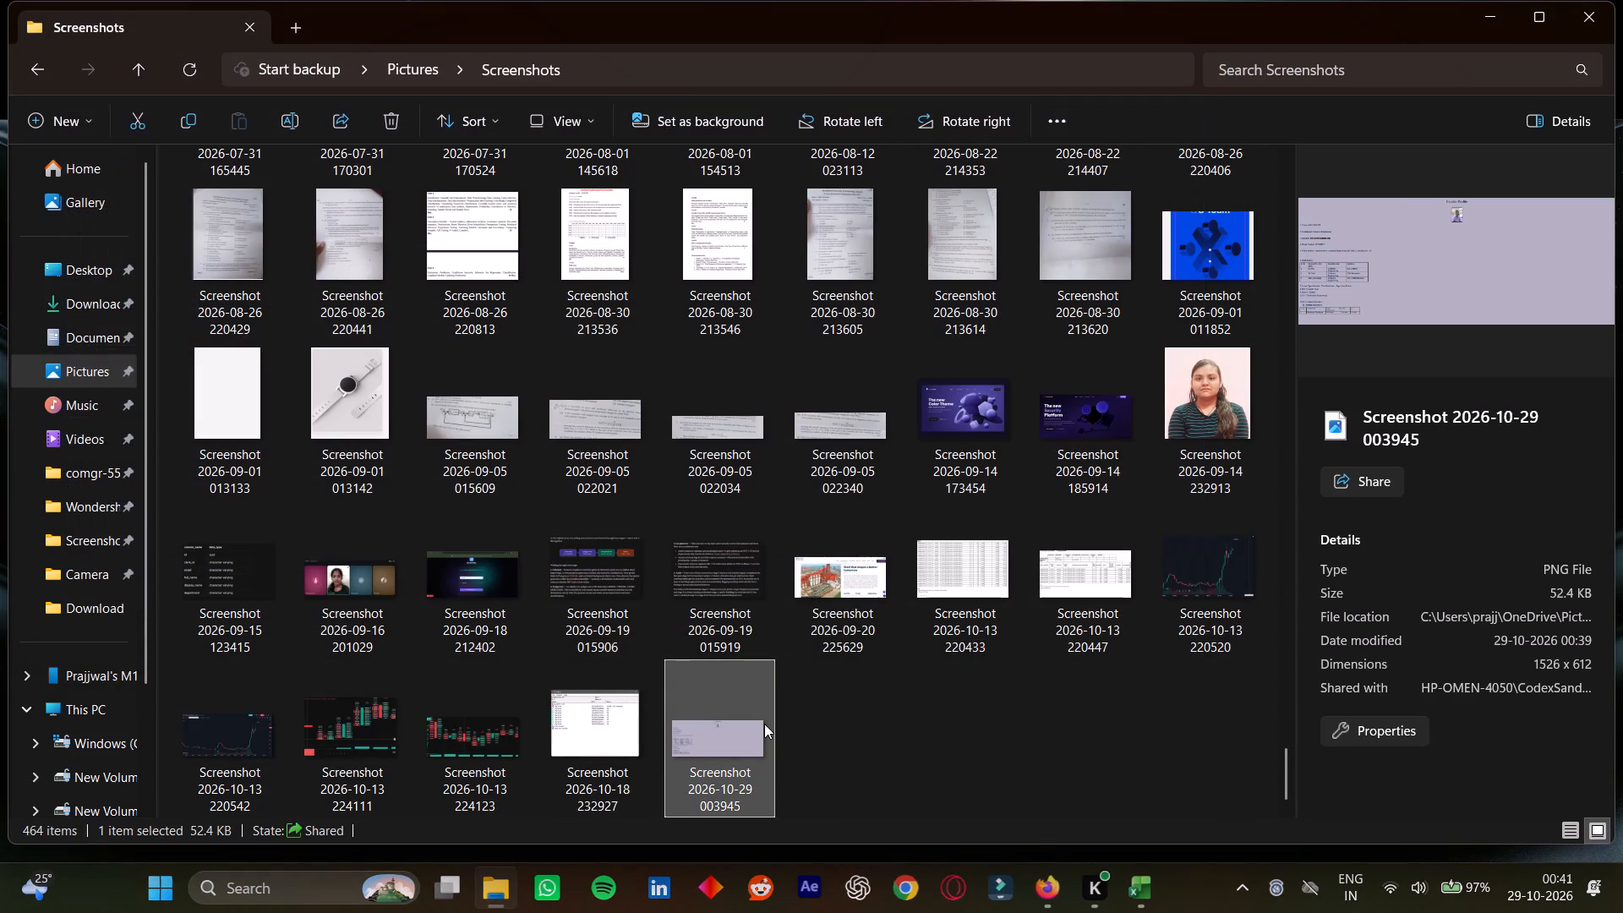
left_click(734, 768)
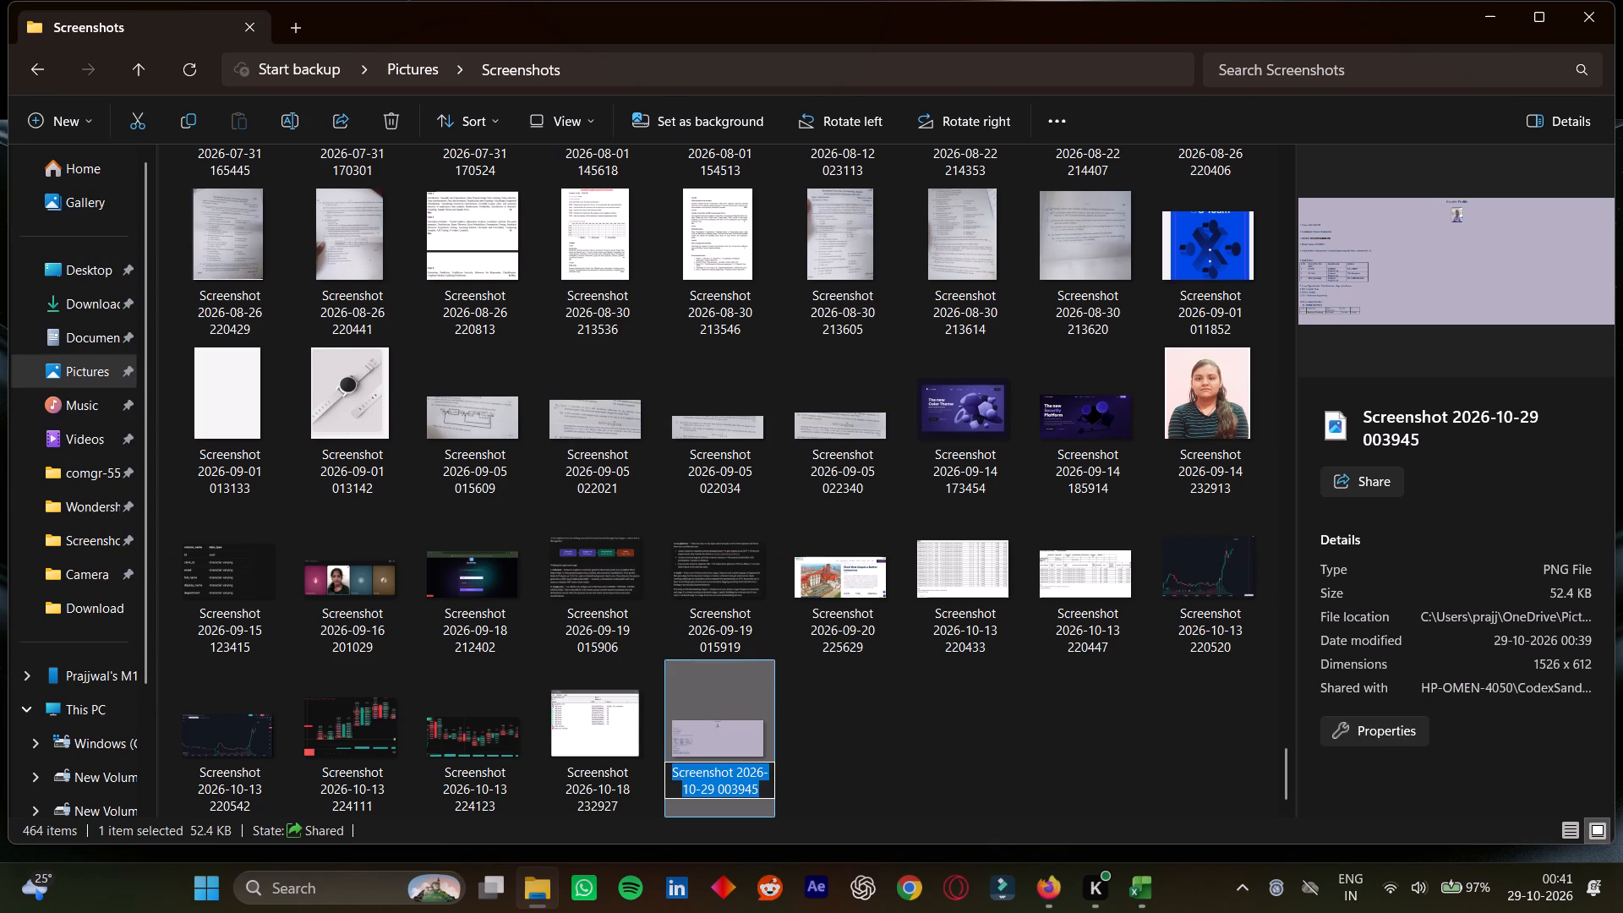
key("BackSpace")
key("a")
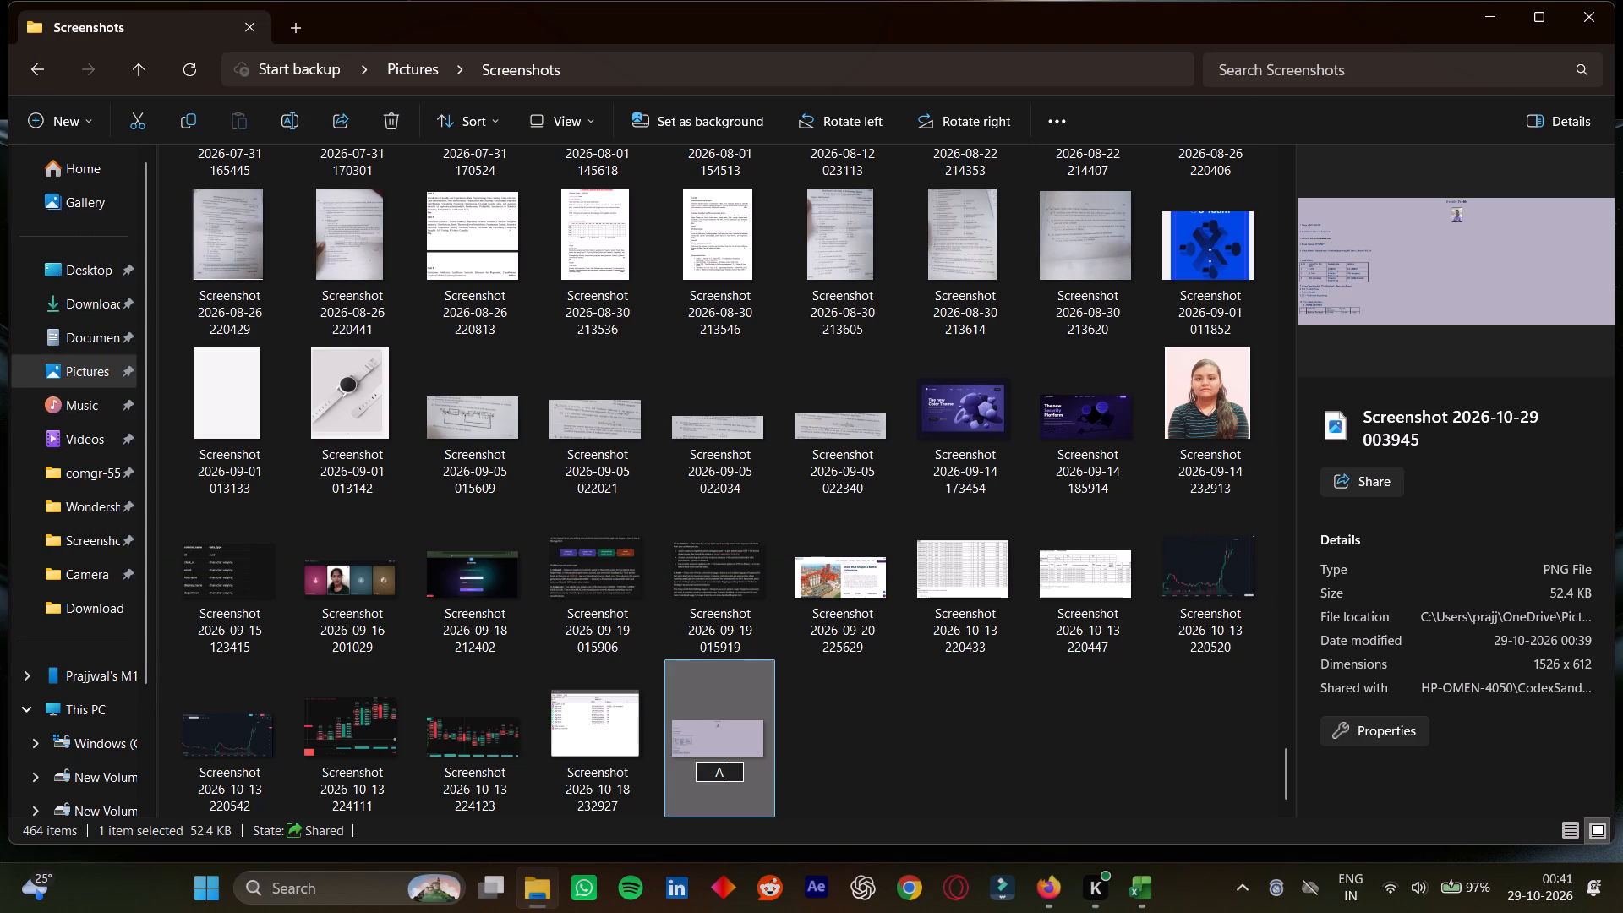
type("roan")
left_click(933, 785)
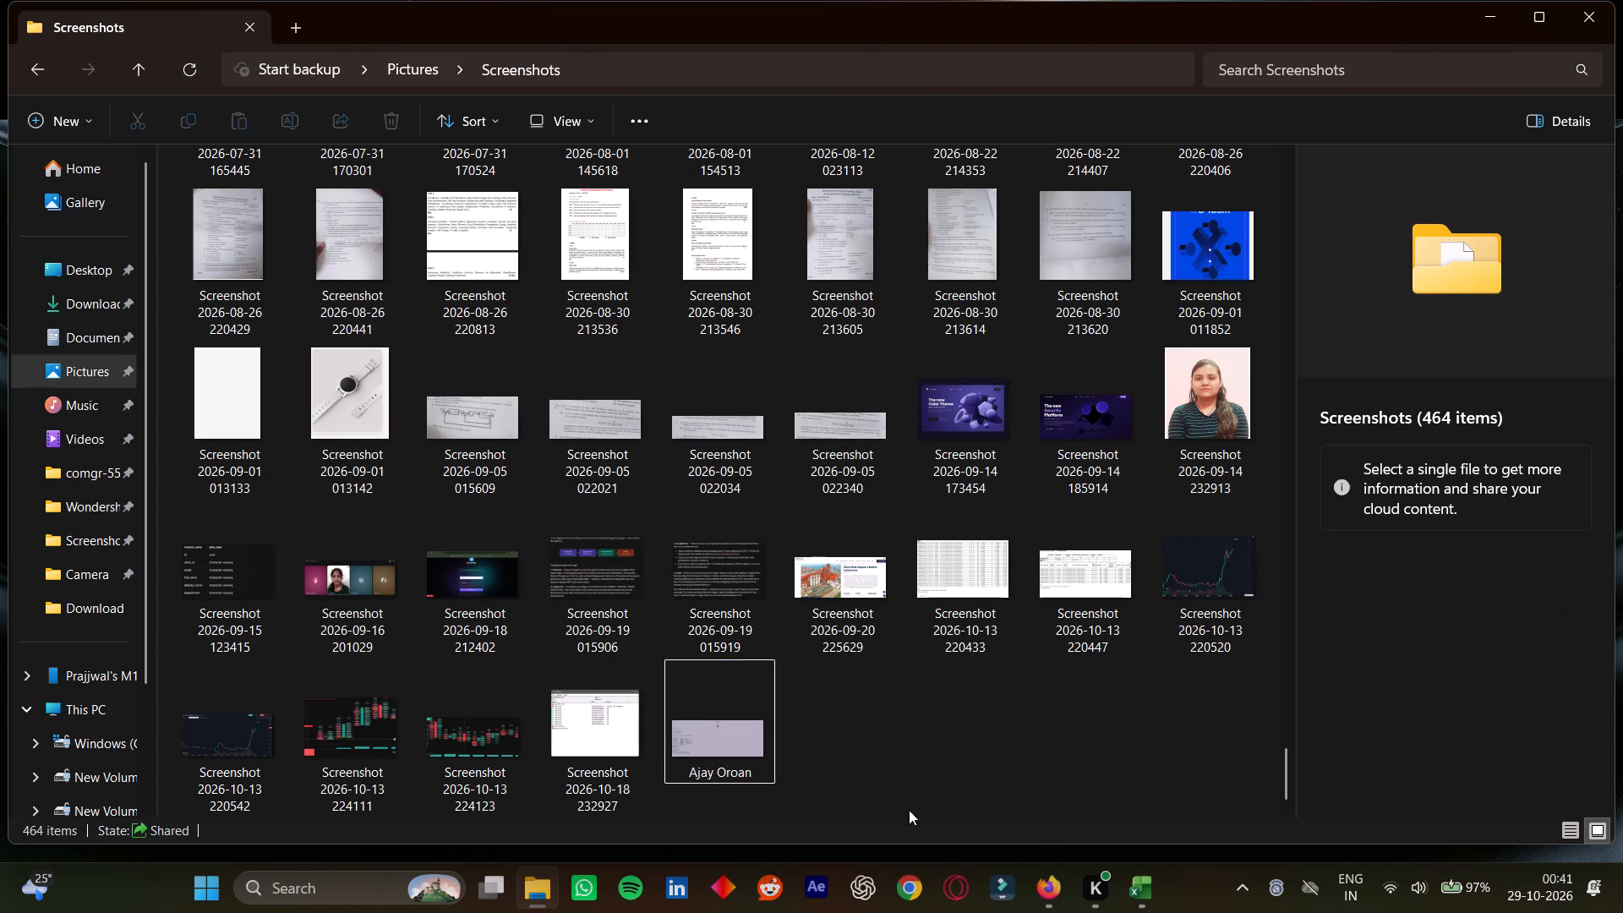
Correct the surname's spelling in the screenshot's file name to match the second faculty entry in the UPDATED workbook.
left_click(748, 765)
right_click(748, 765)
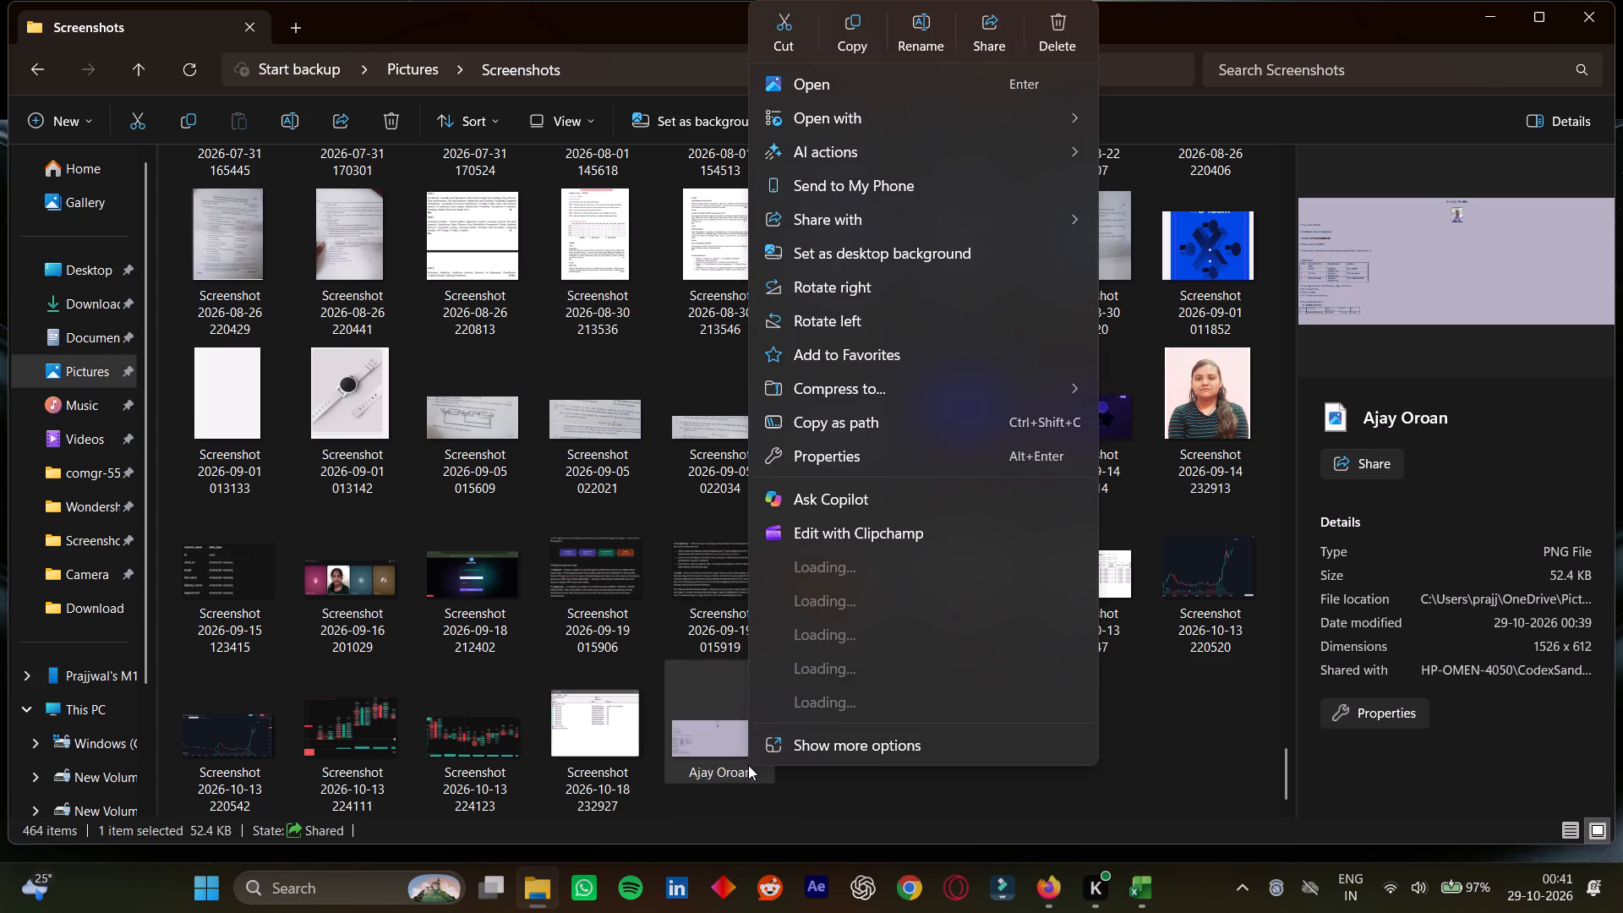
left_click(926, 27)
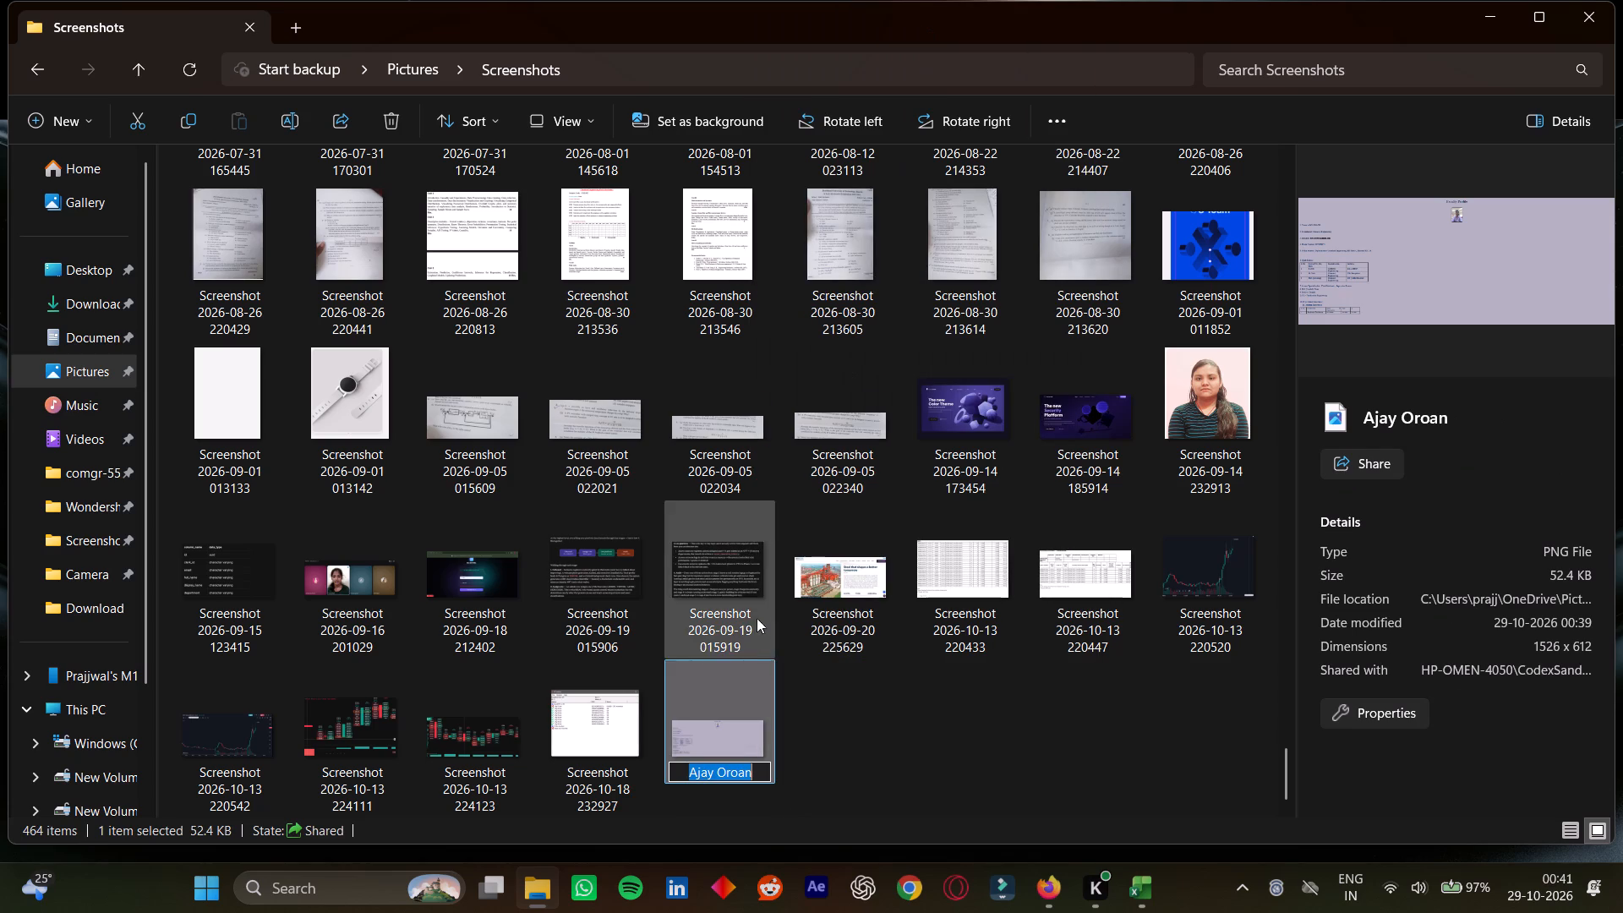
left_click(758, 774)
left_click(1054, 903)
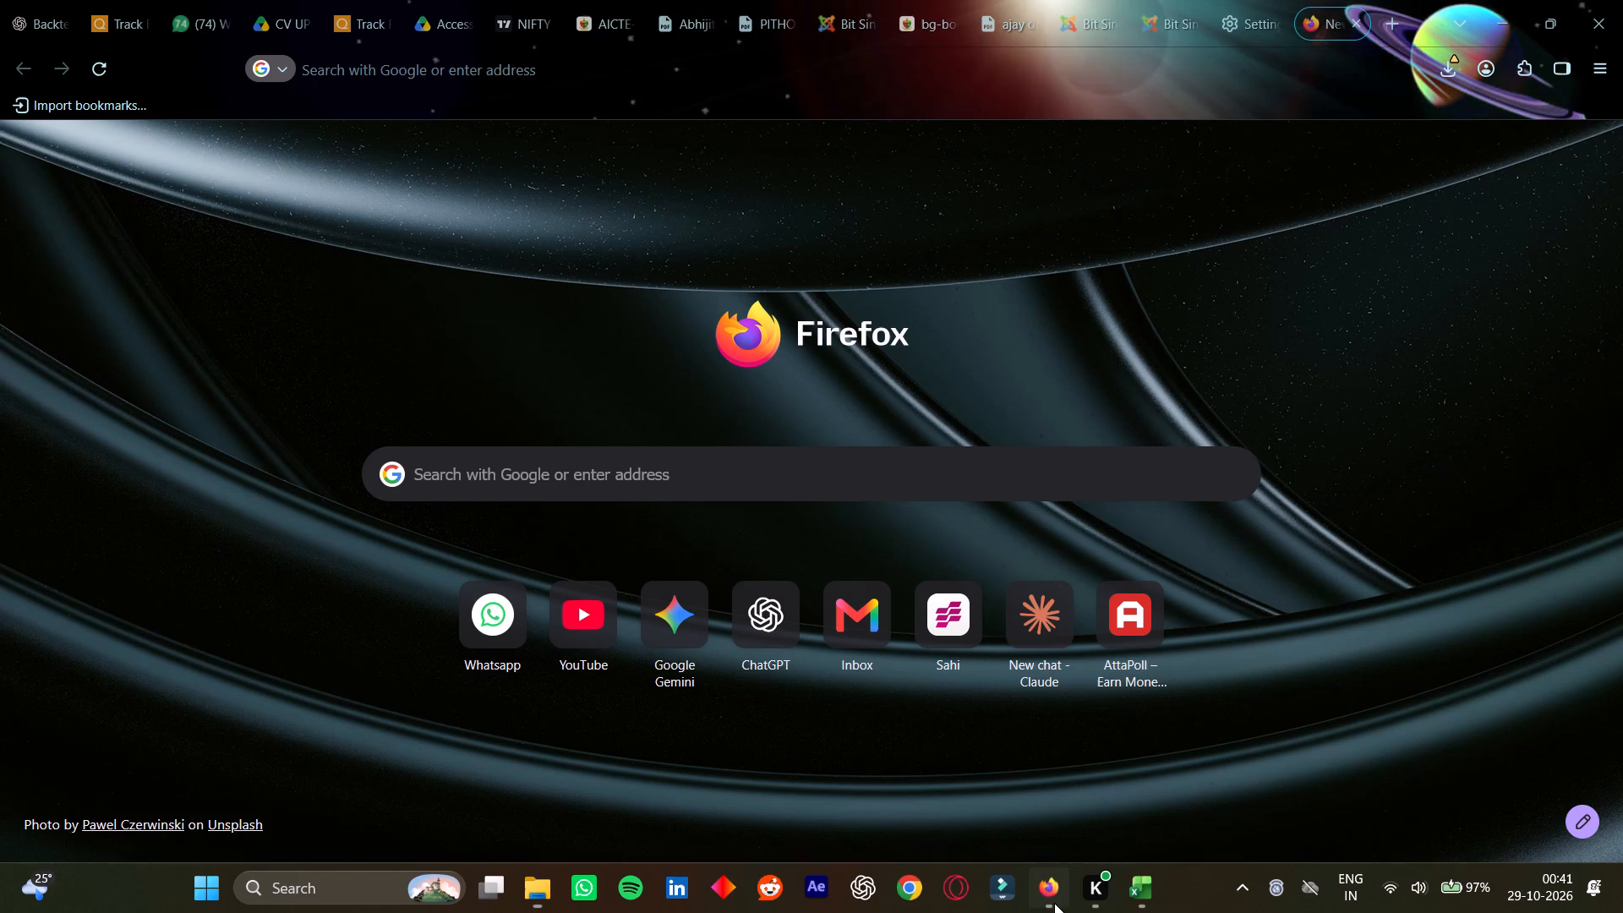
left_click(1145, 898)
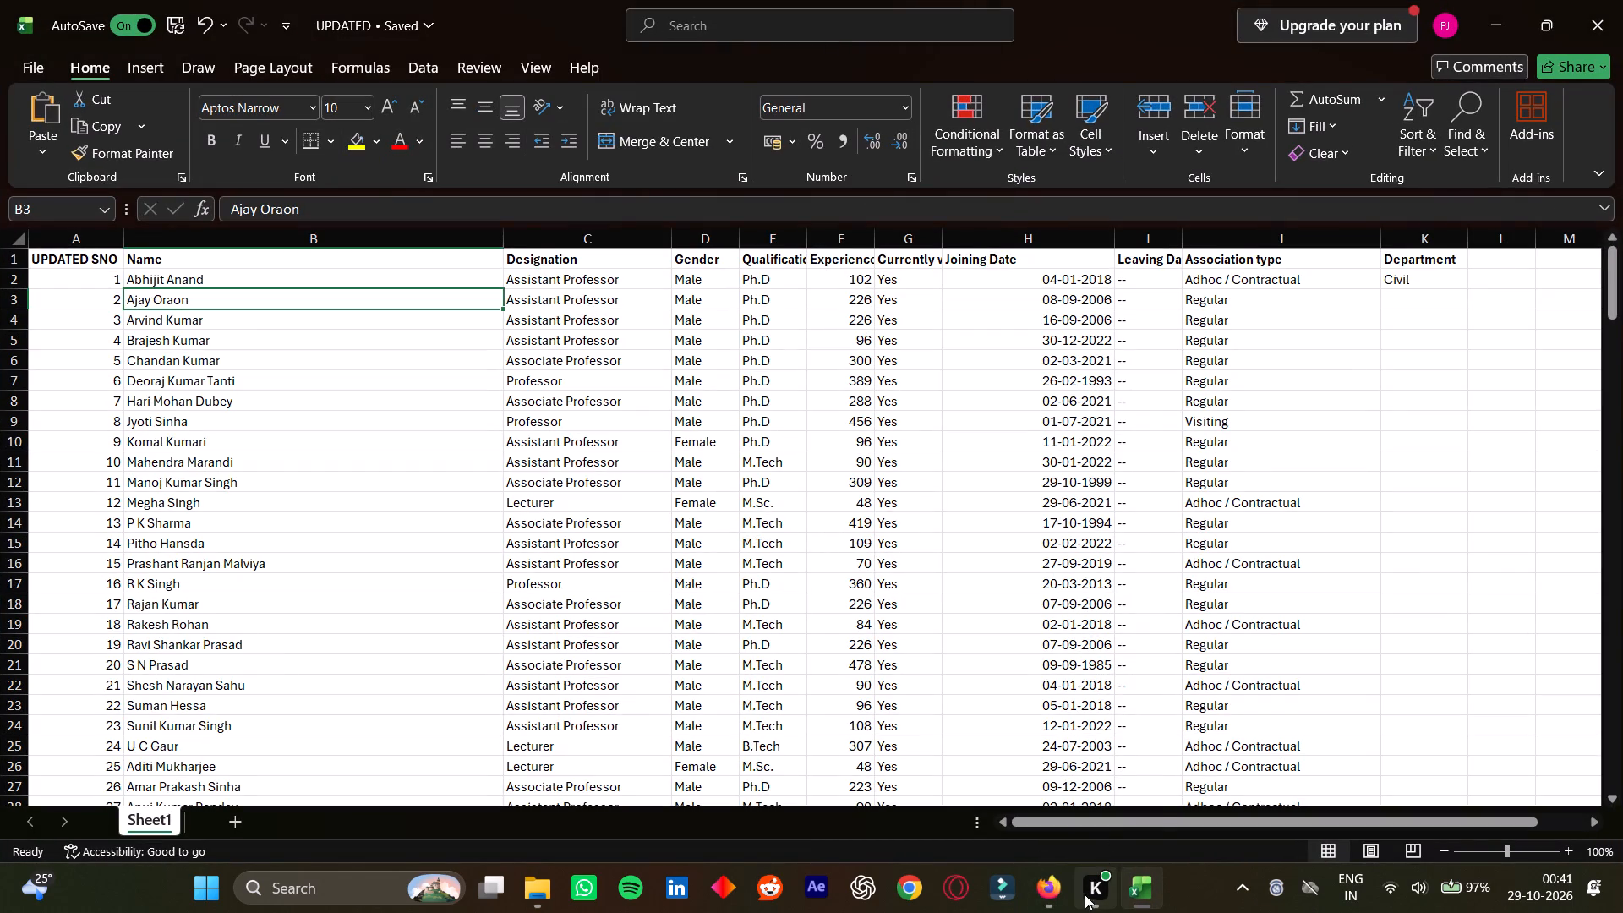
left_click(538, 890)
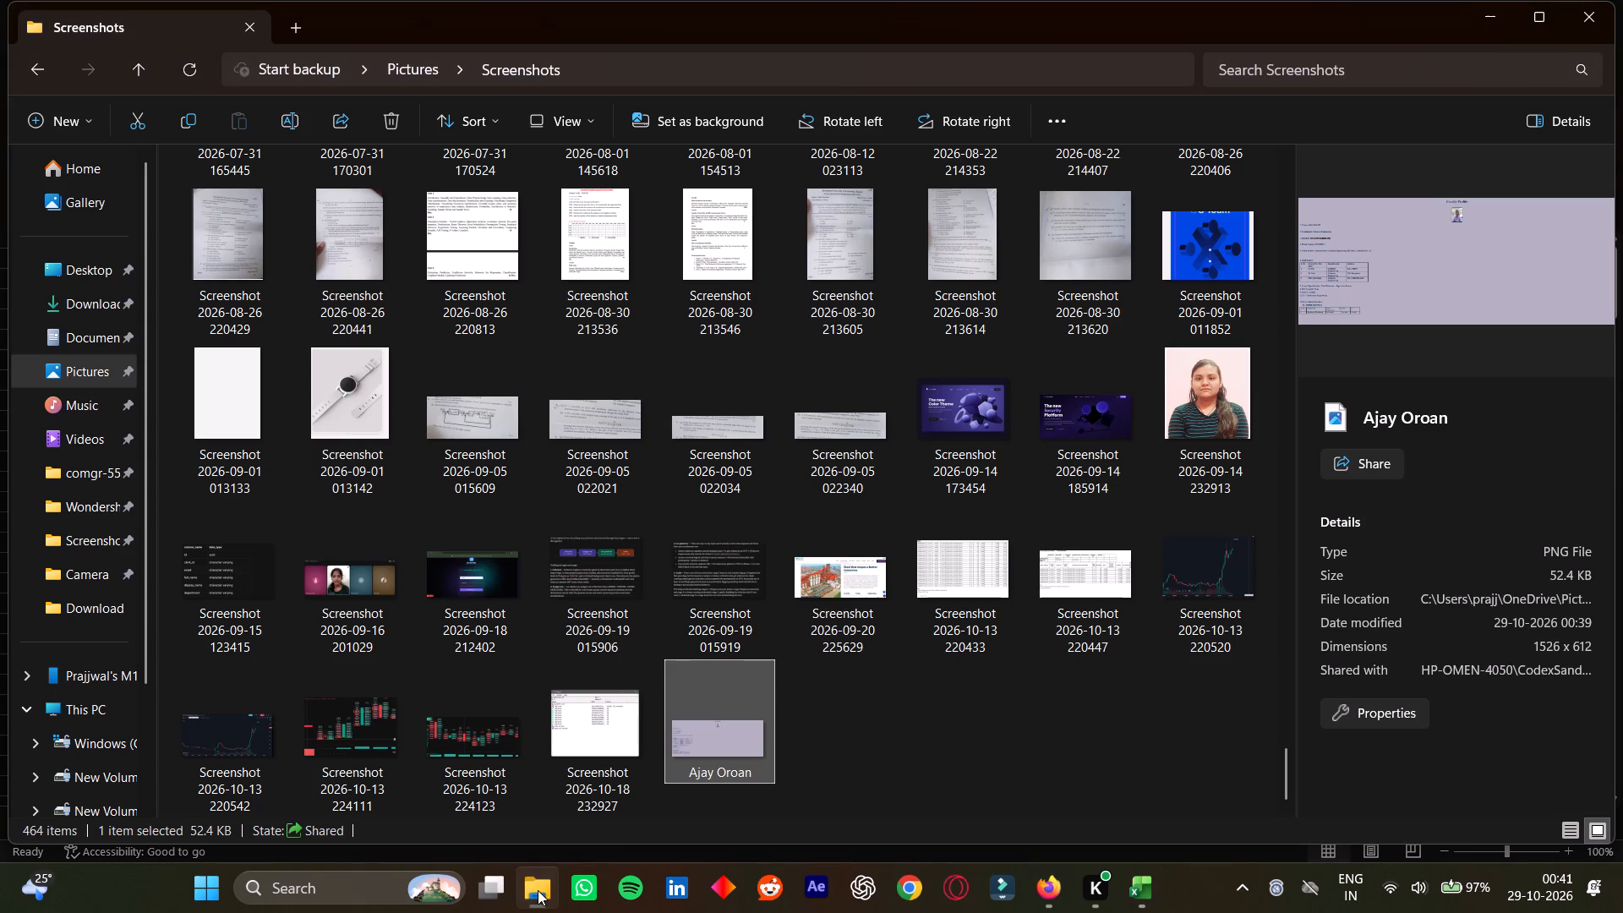
left_click(751, 756)
right_click(740, 755)
left_click(914, 46)
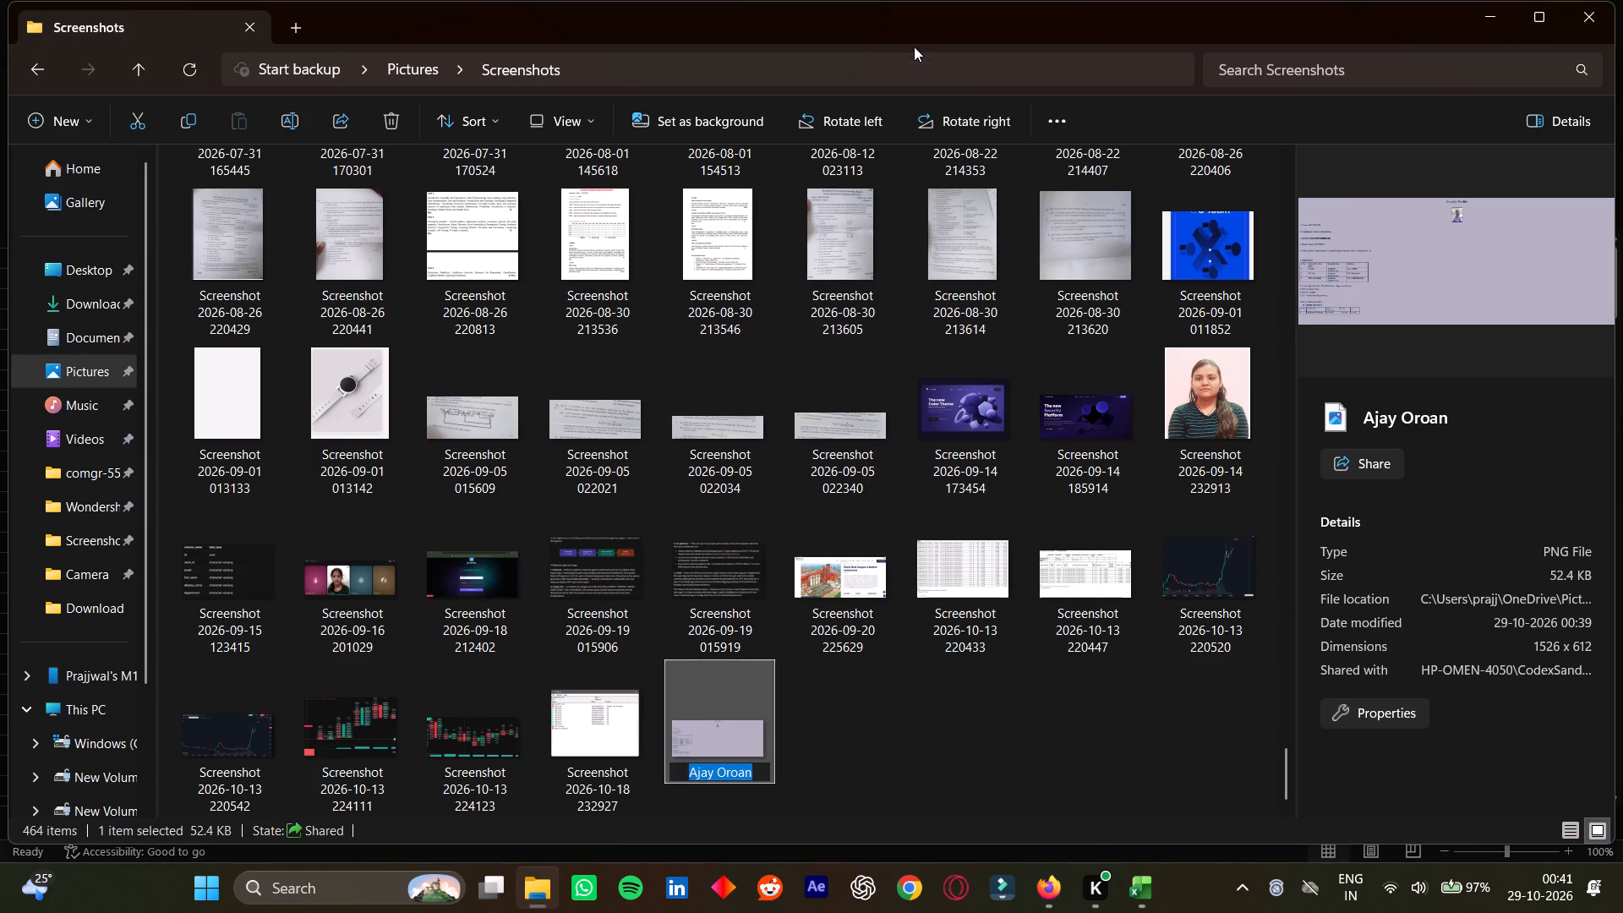
left_click(758, 766)
key("BackSpace")
key("BackSpace")
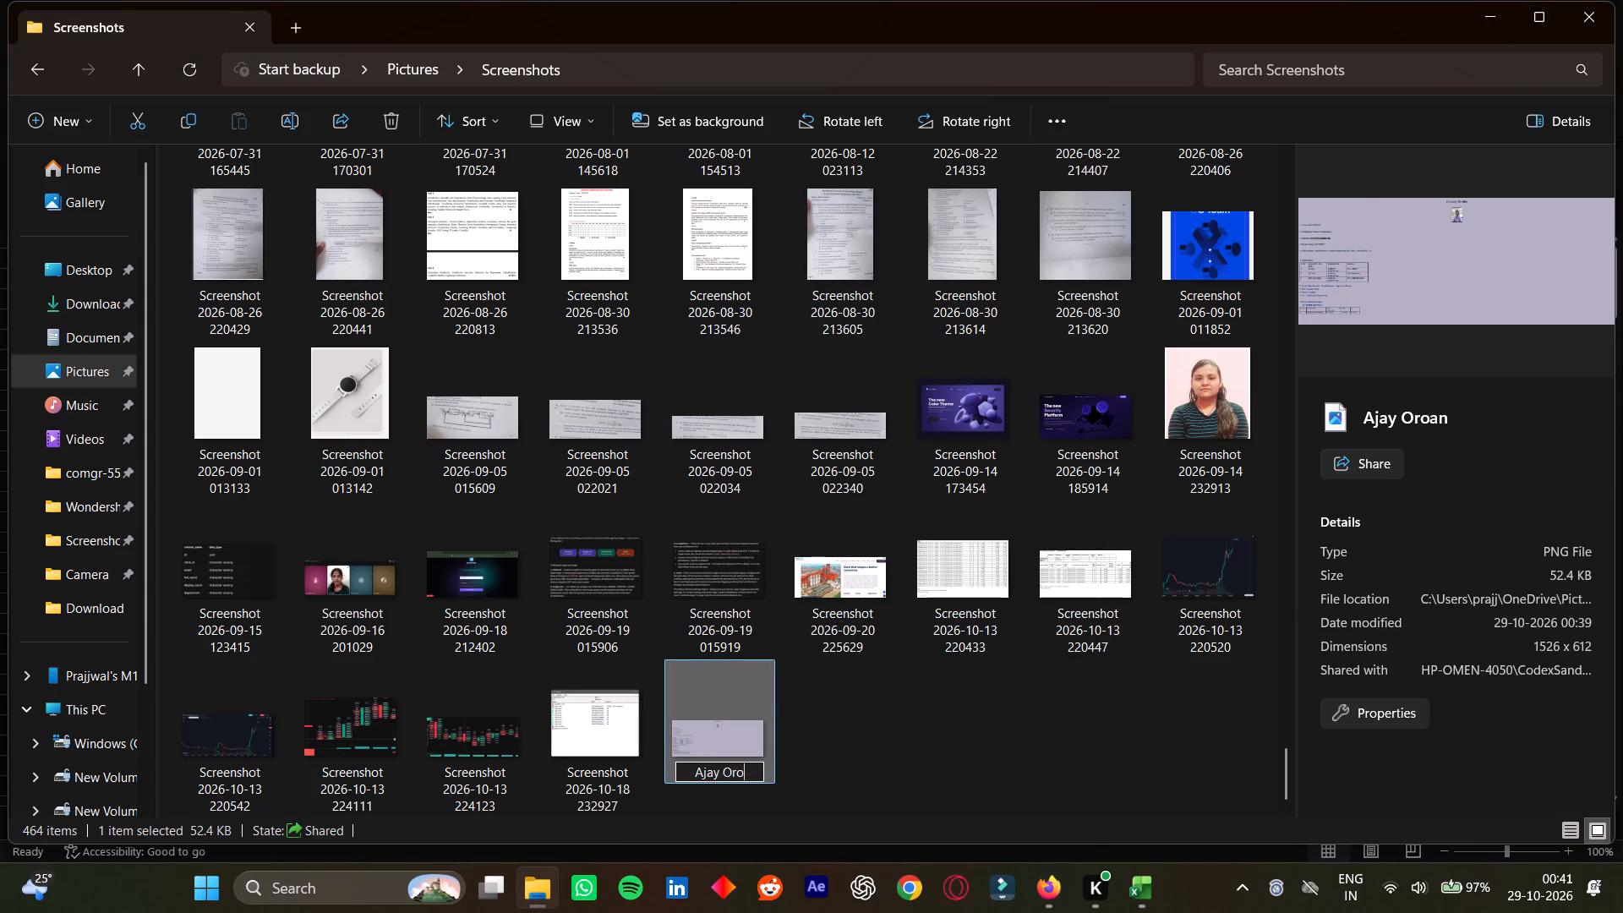
key("BackSpace")
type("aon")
left_click(871, 773)
Switch to Firefox, search the web for "image to pdf" in a new tab, and open iLovePDF's JPG to PDF converter.
left_click(1061, 912)
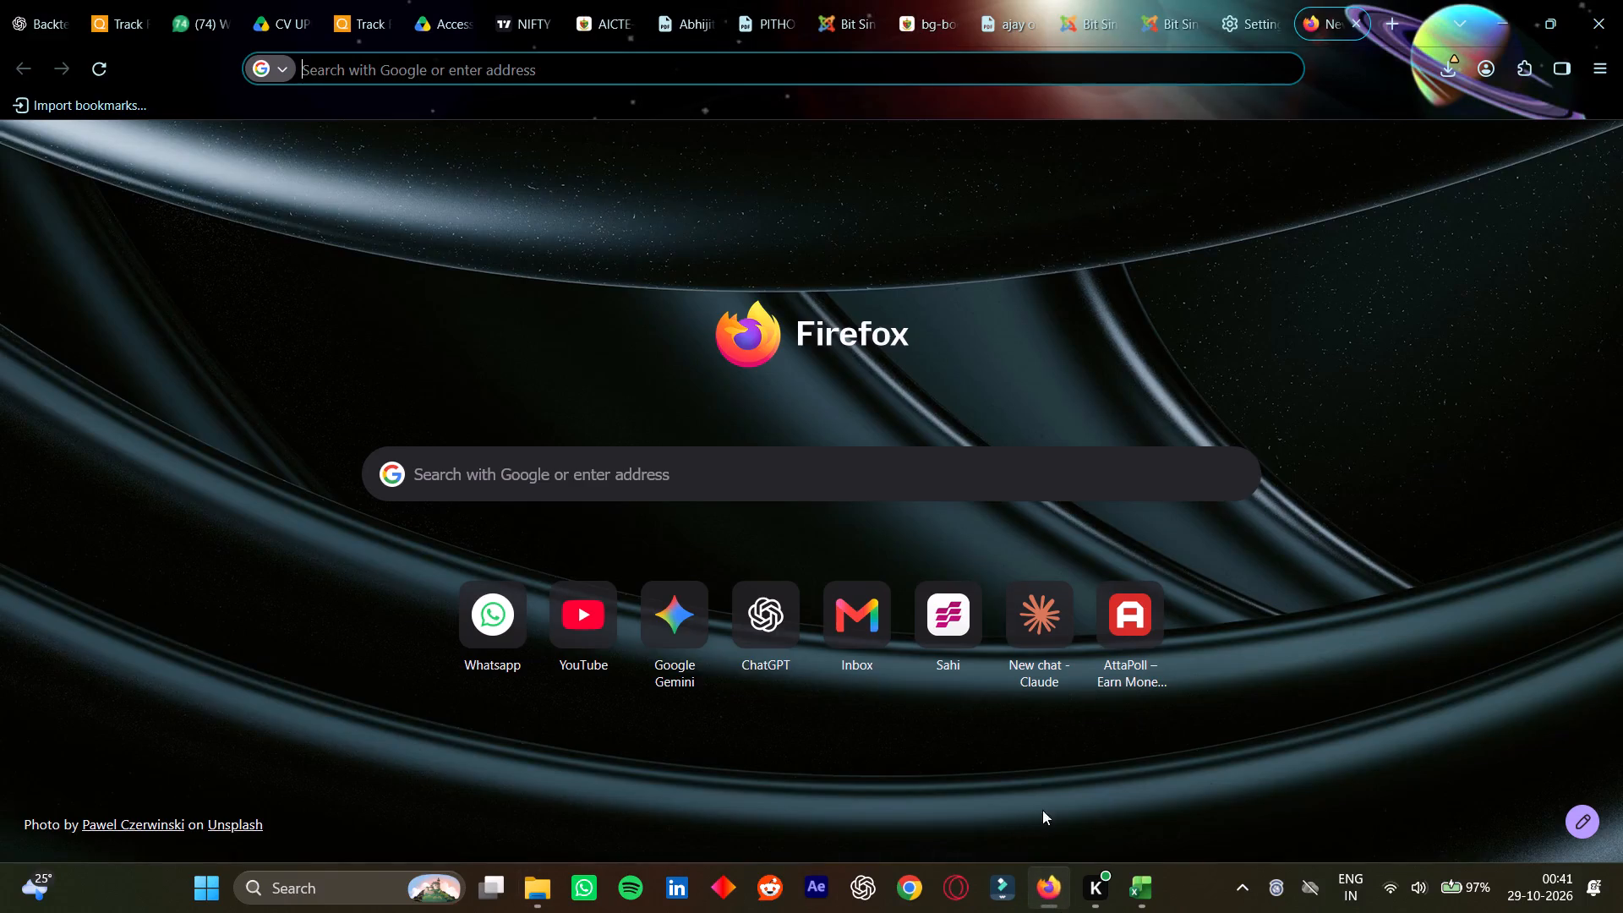
left_click(1385, 30)
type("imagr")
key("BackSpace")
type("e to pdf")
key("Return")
left_click(453, 328)
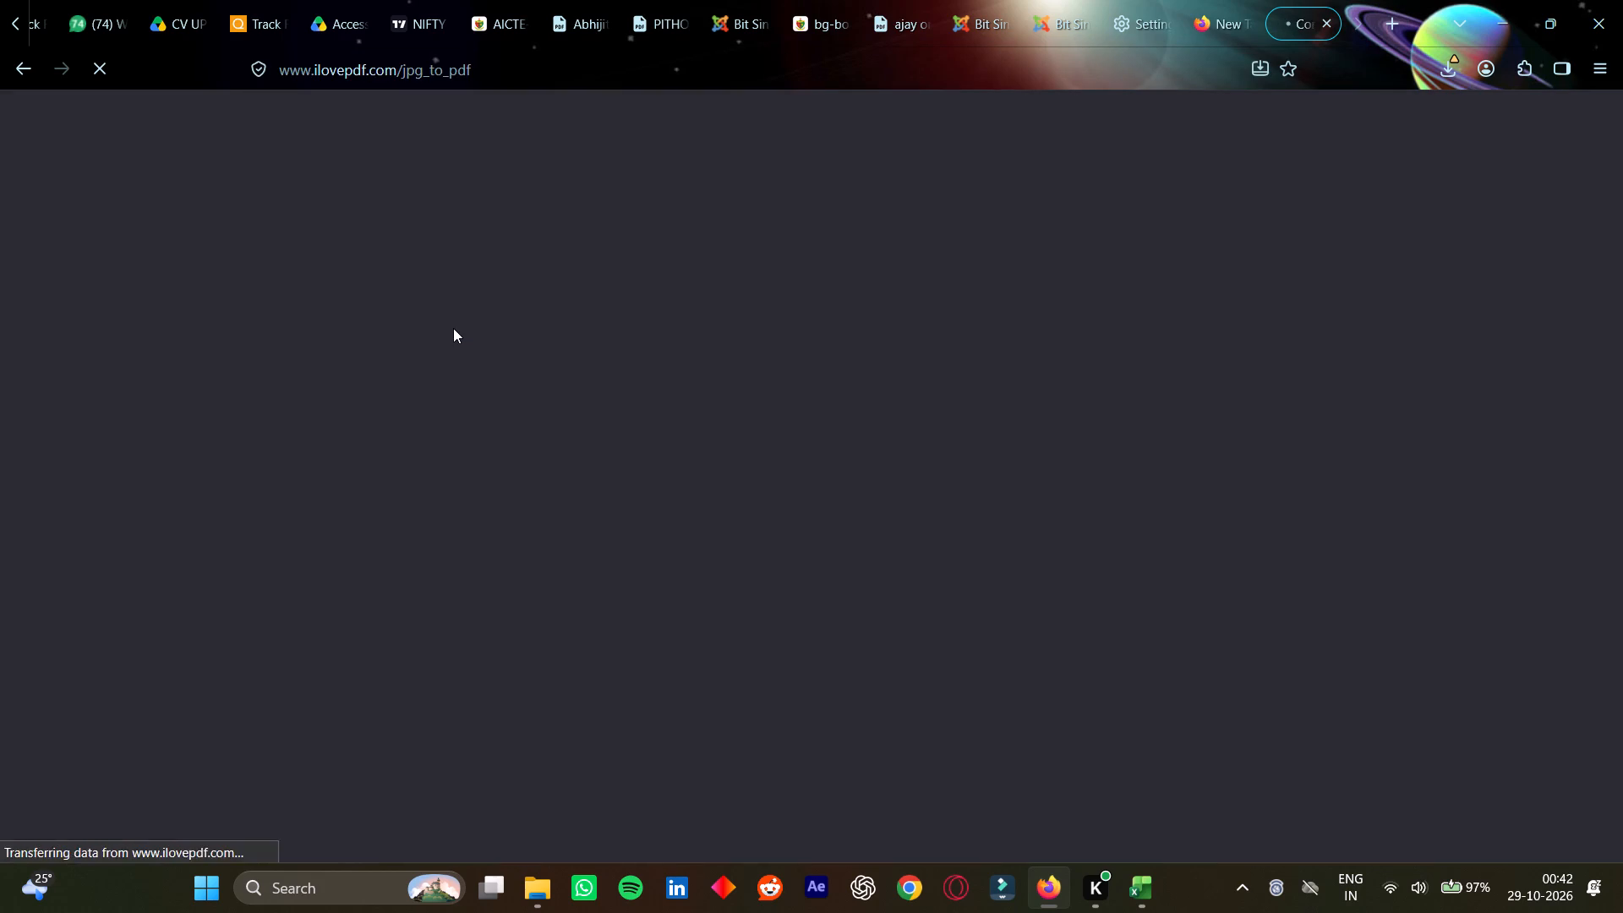
Load the renamed screenshot from the Pictures Screenshots folder, convert it to PDF, and download the result.
left_click(774, 347)
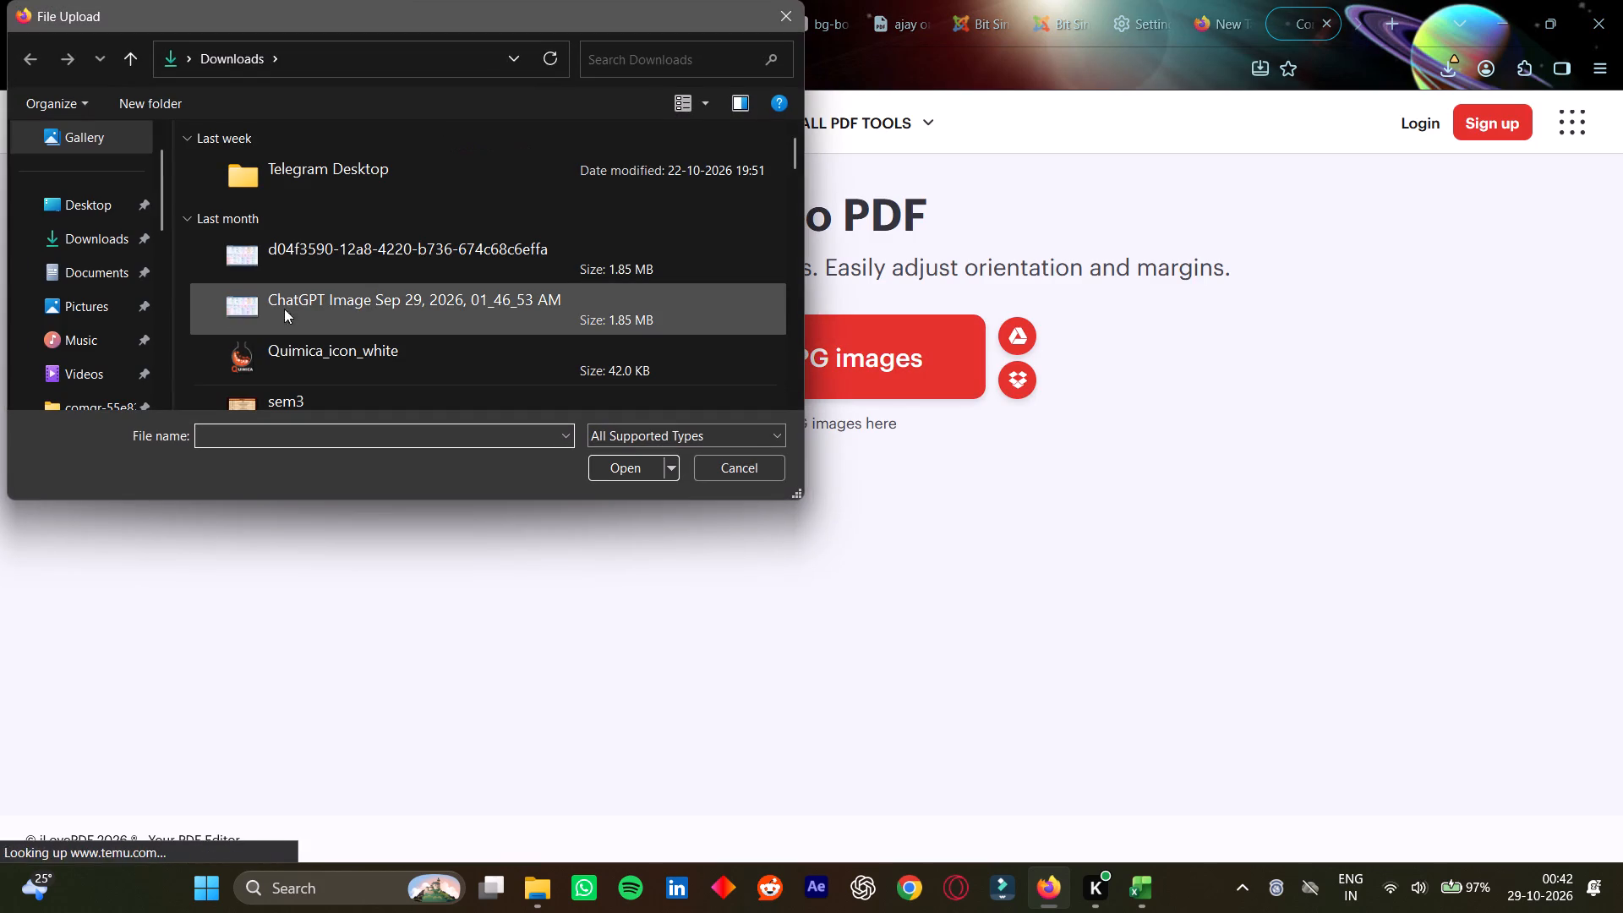
left_click(125, 297)
double_click(341, 205)
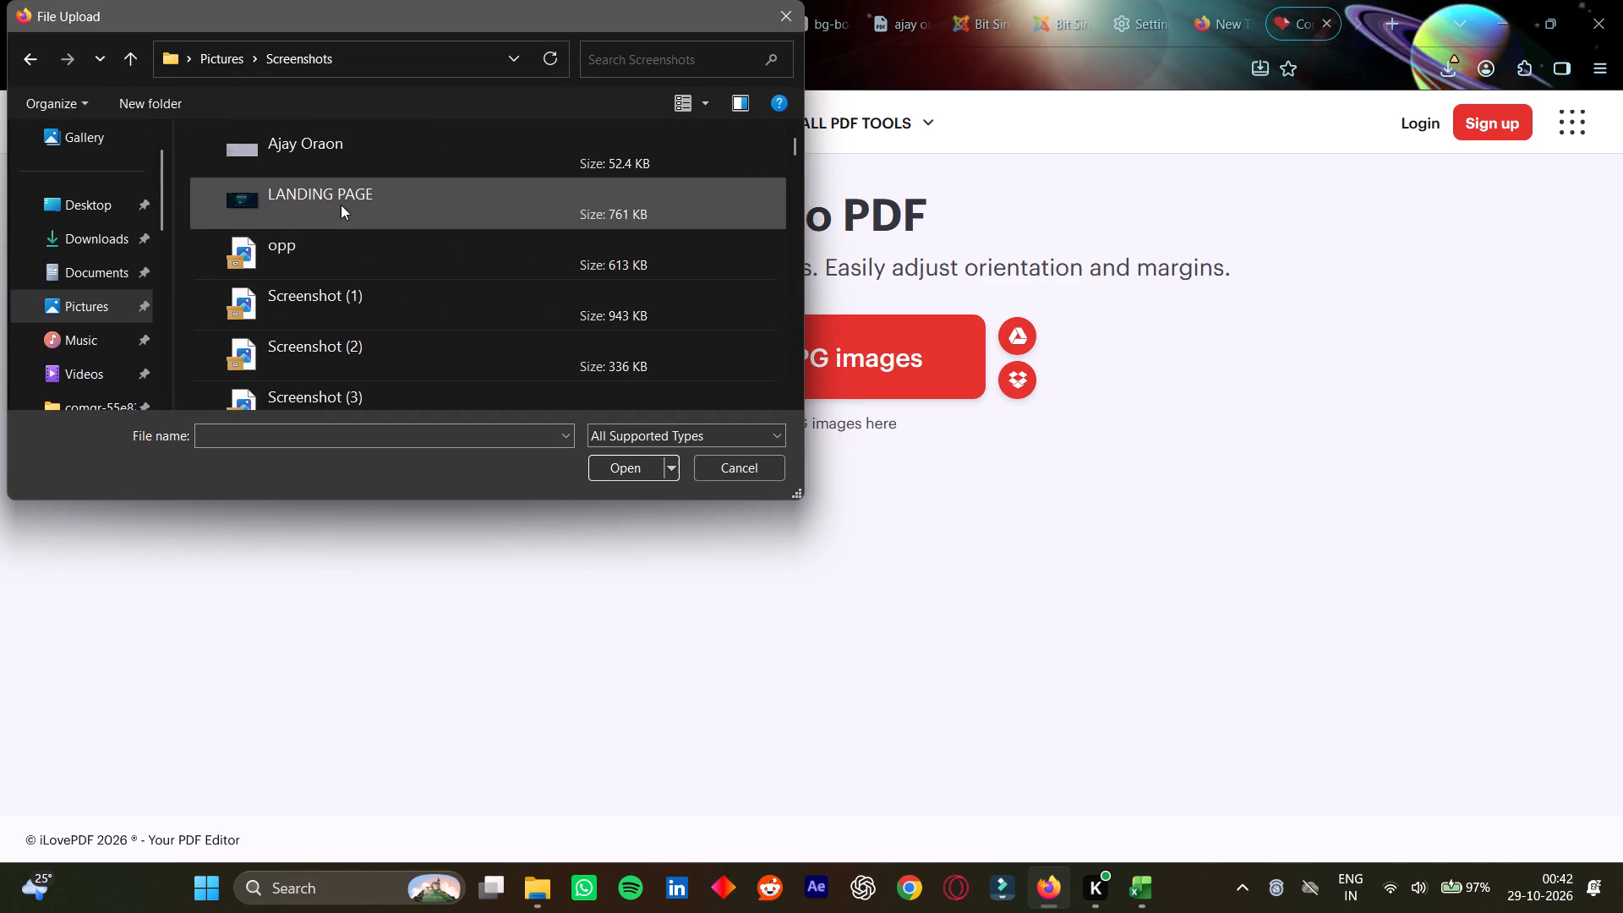
left_click(337, 158)
left_click(627, 469)
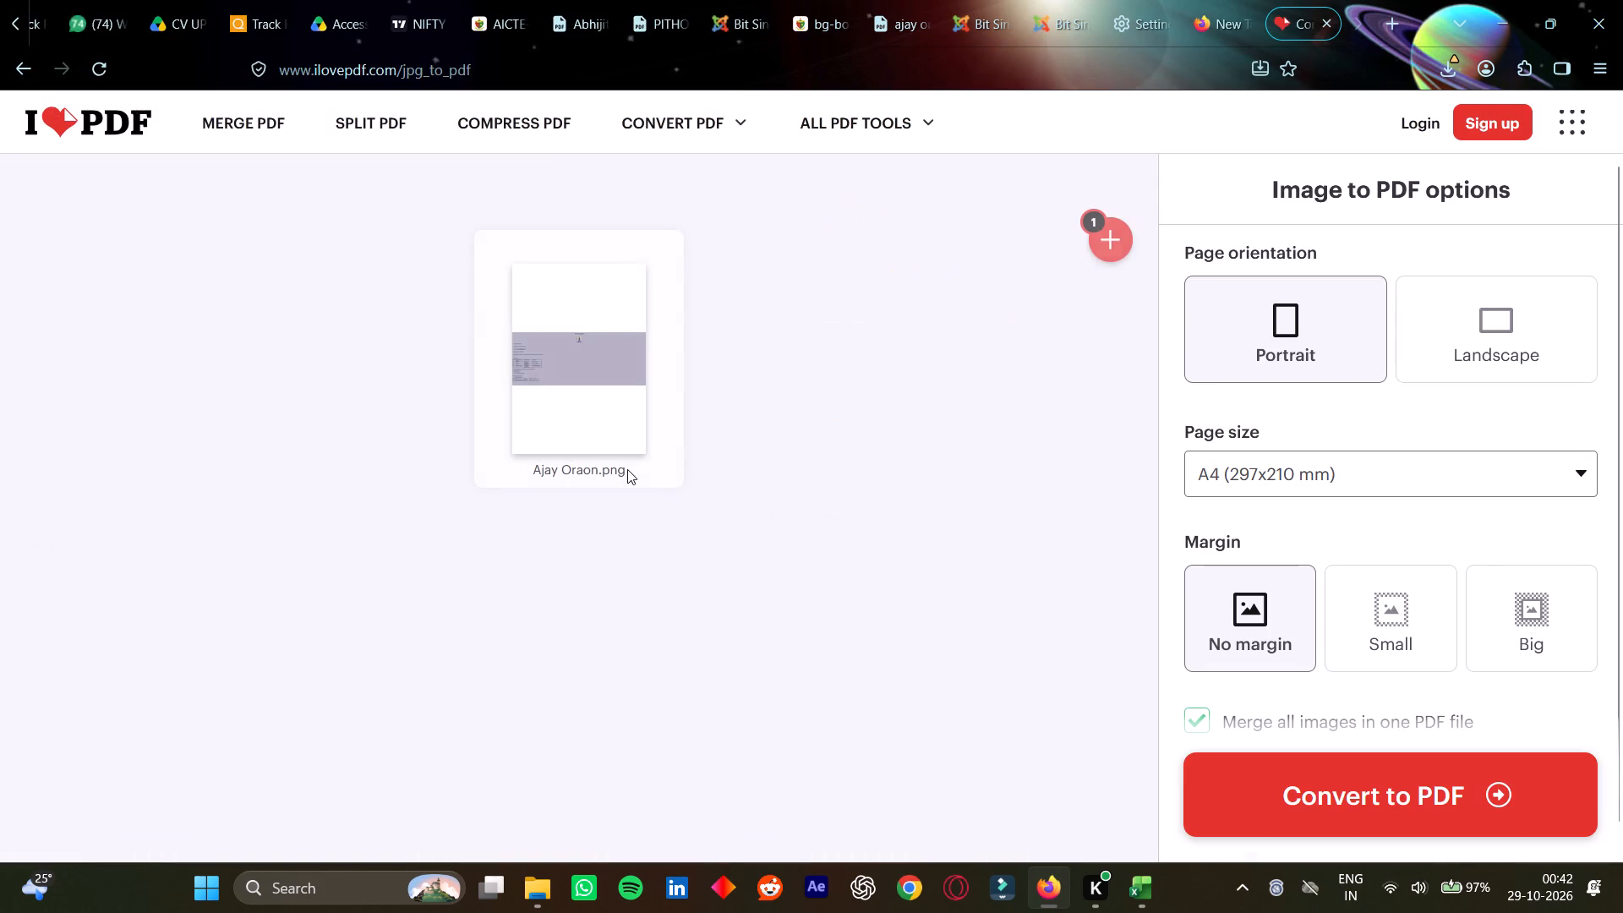
left_click(1287, 810)
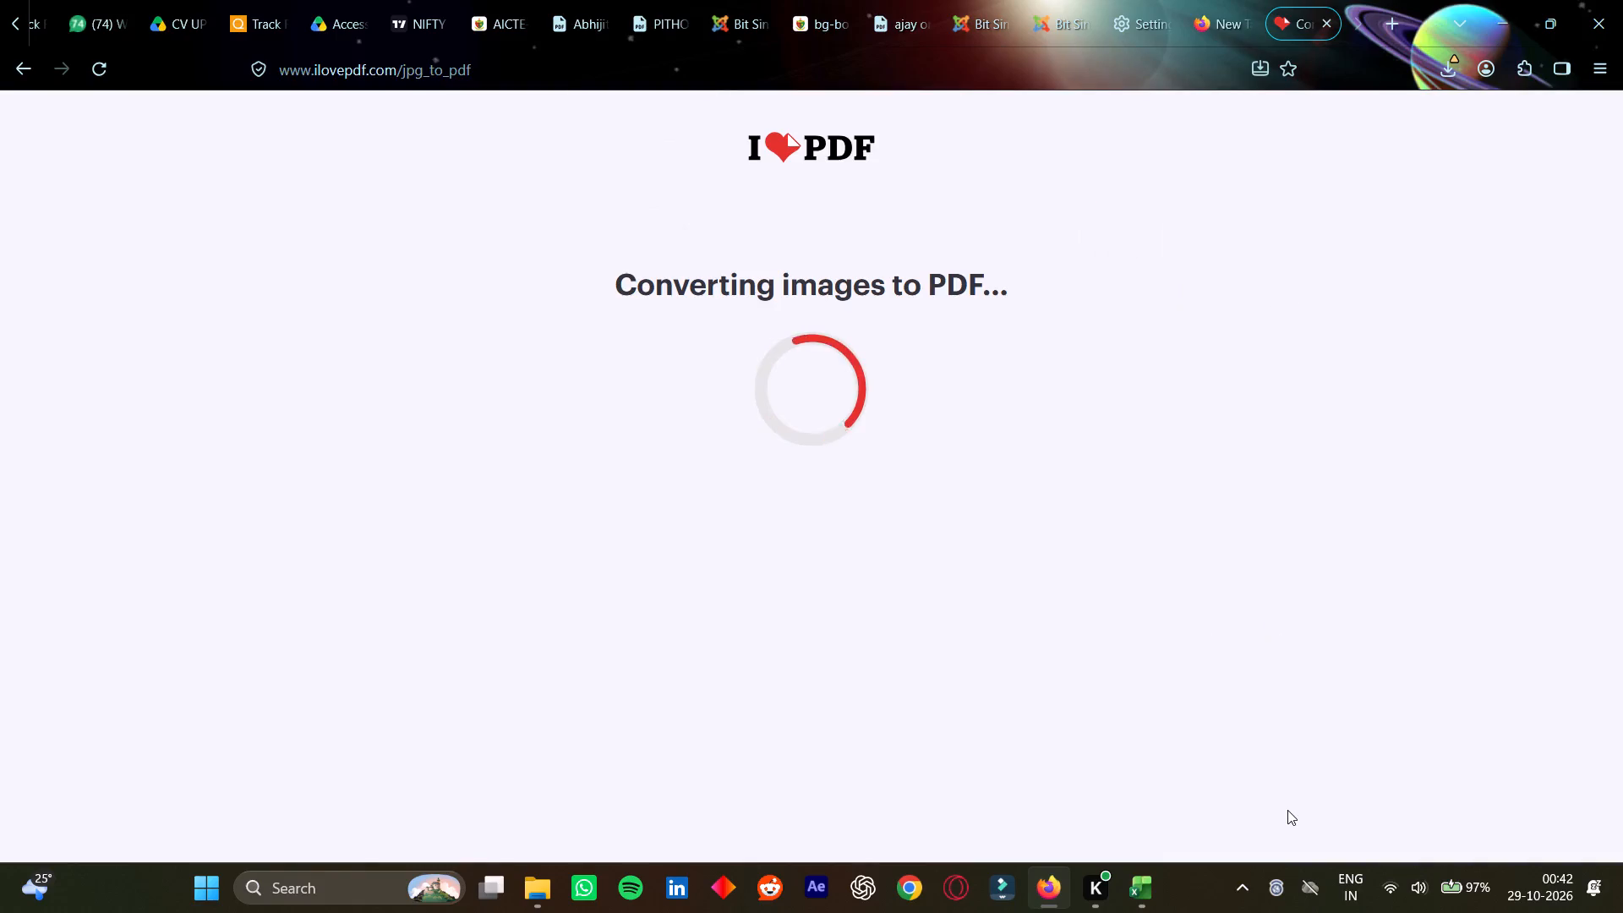
left_click(806, 304)
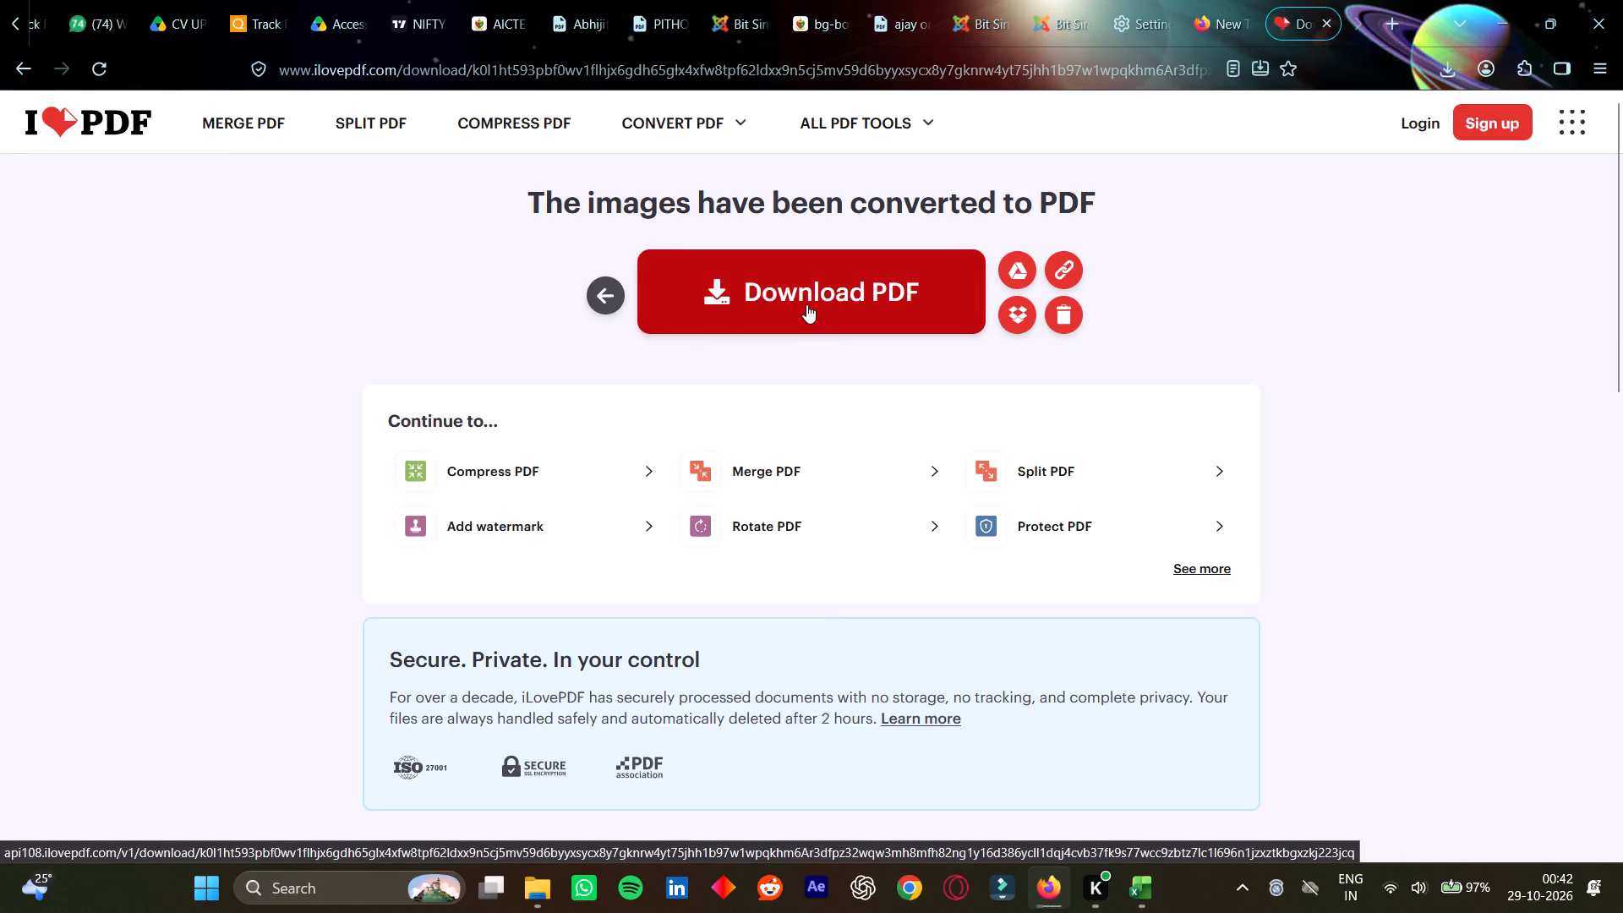
Examine the downloaded PDF's page layout and the legibility of the captured faculty profile.
scroll(828, 504, "down", 1)
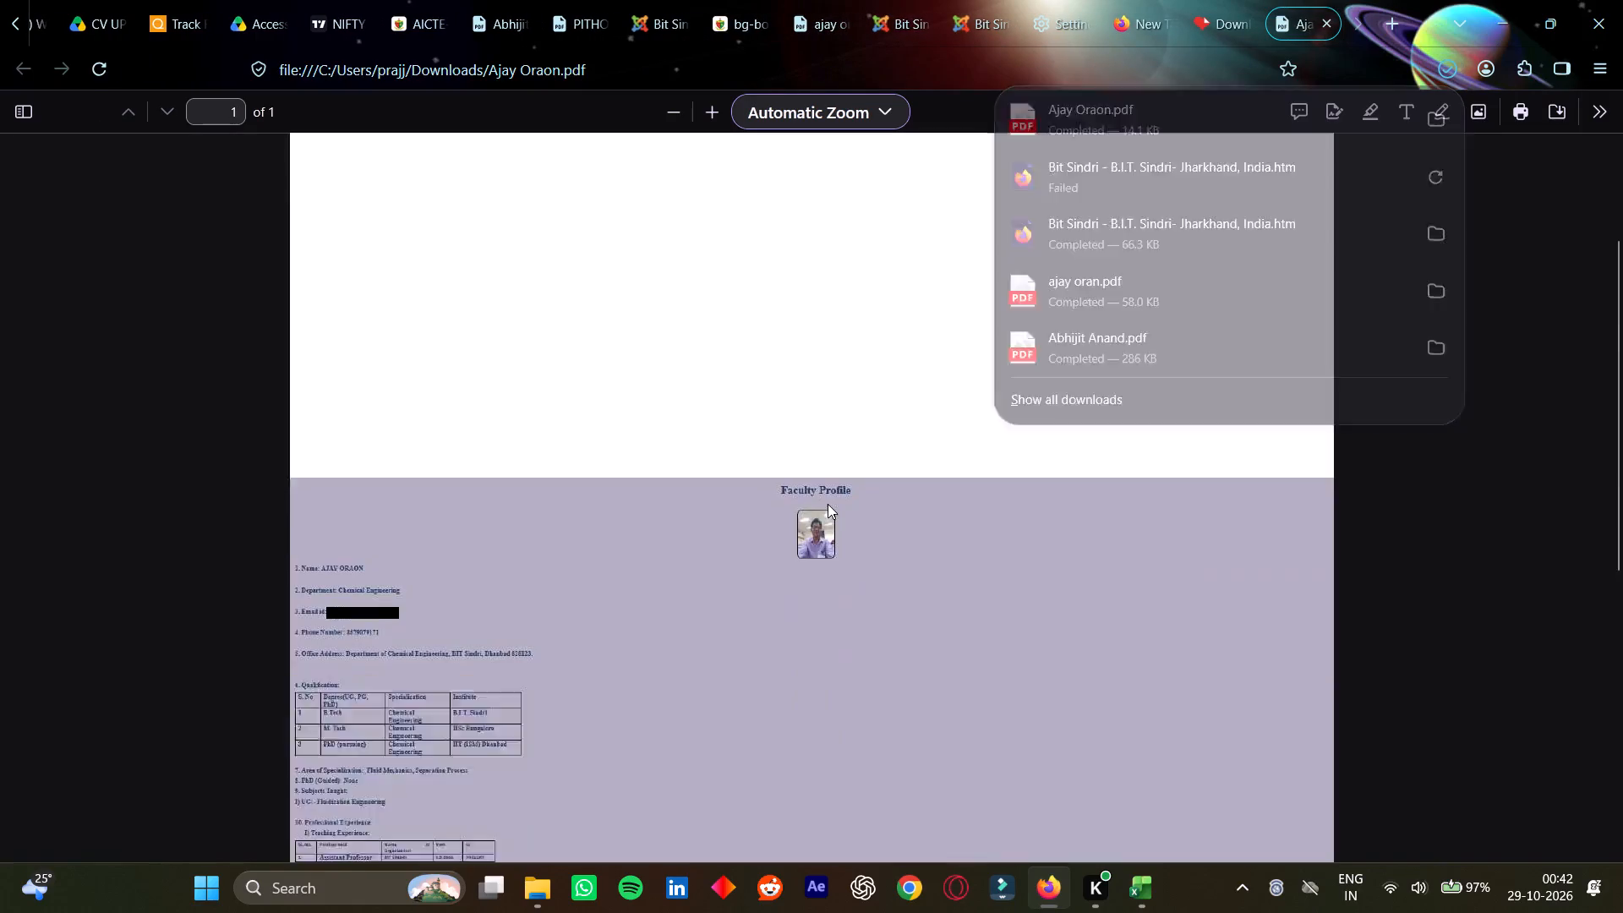
scroll(828, 504, "down", 2)
scroll(828, 504, "right", 7)
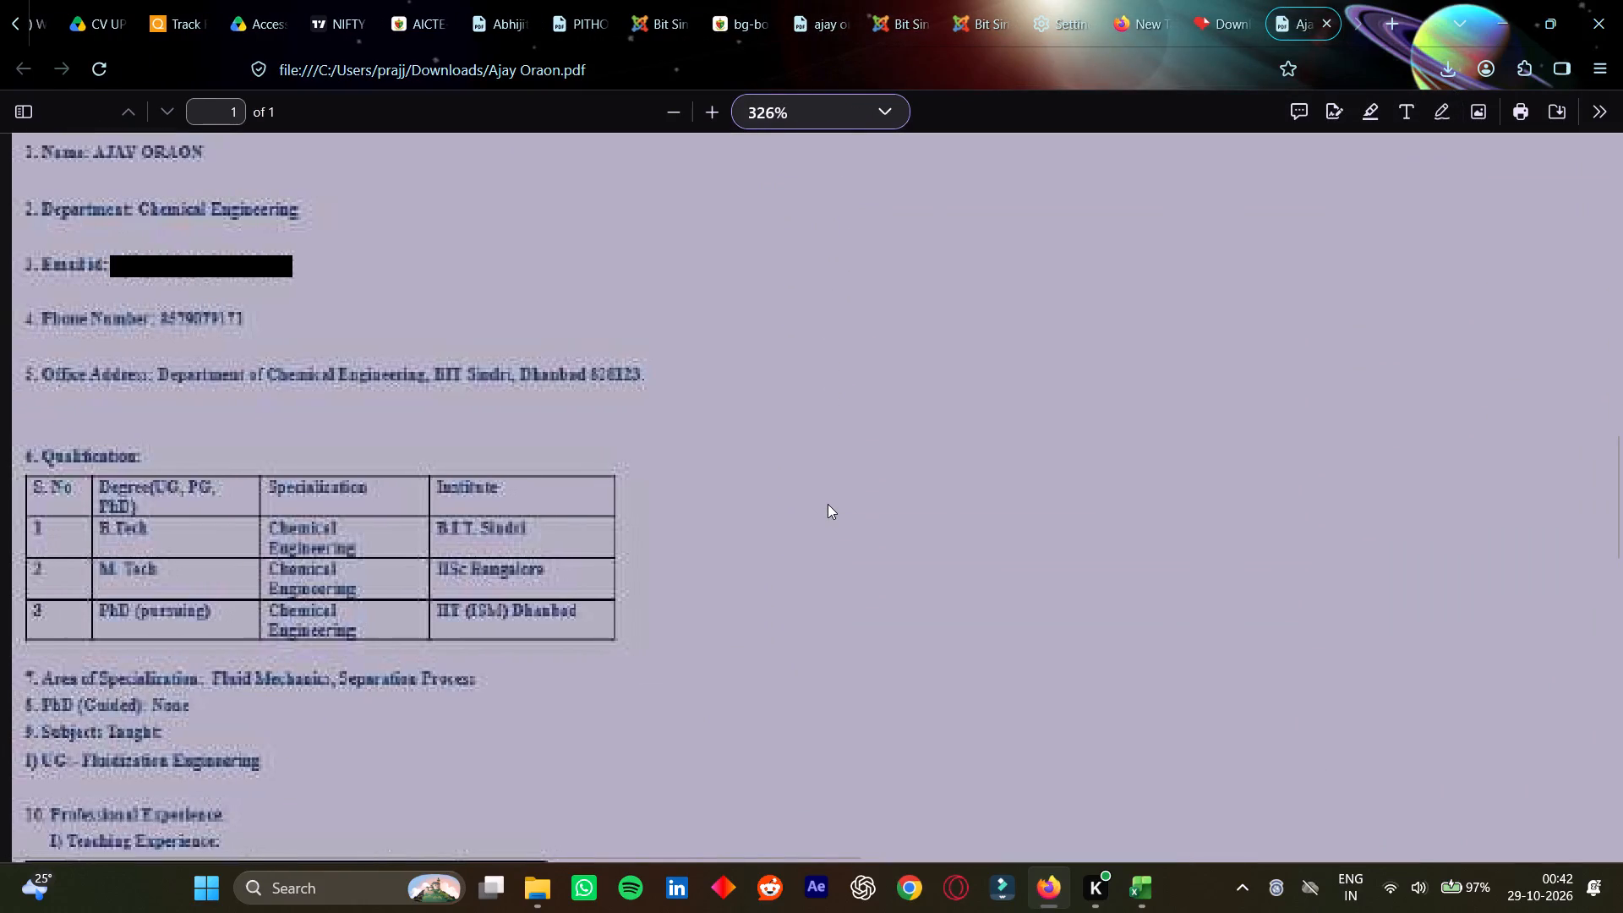
scroll(828, 504, "right", 1)
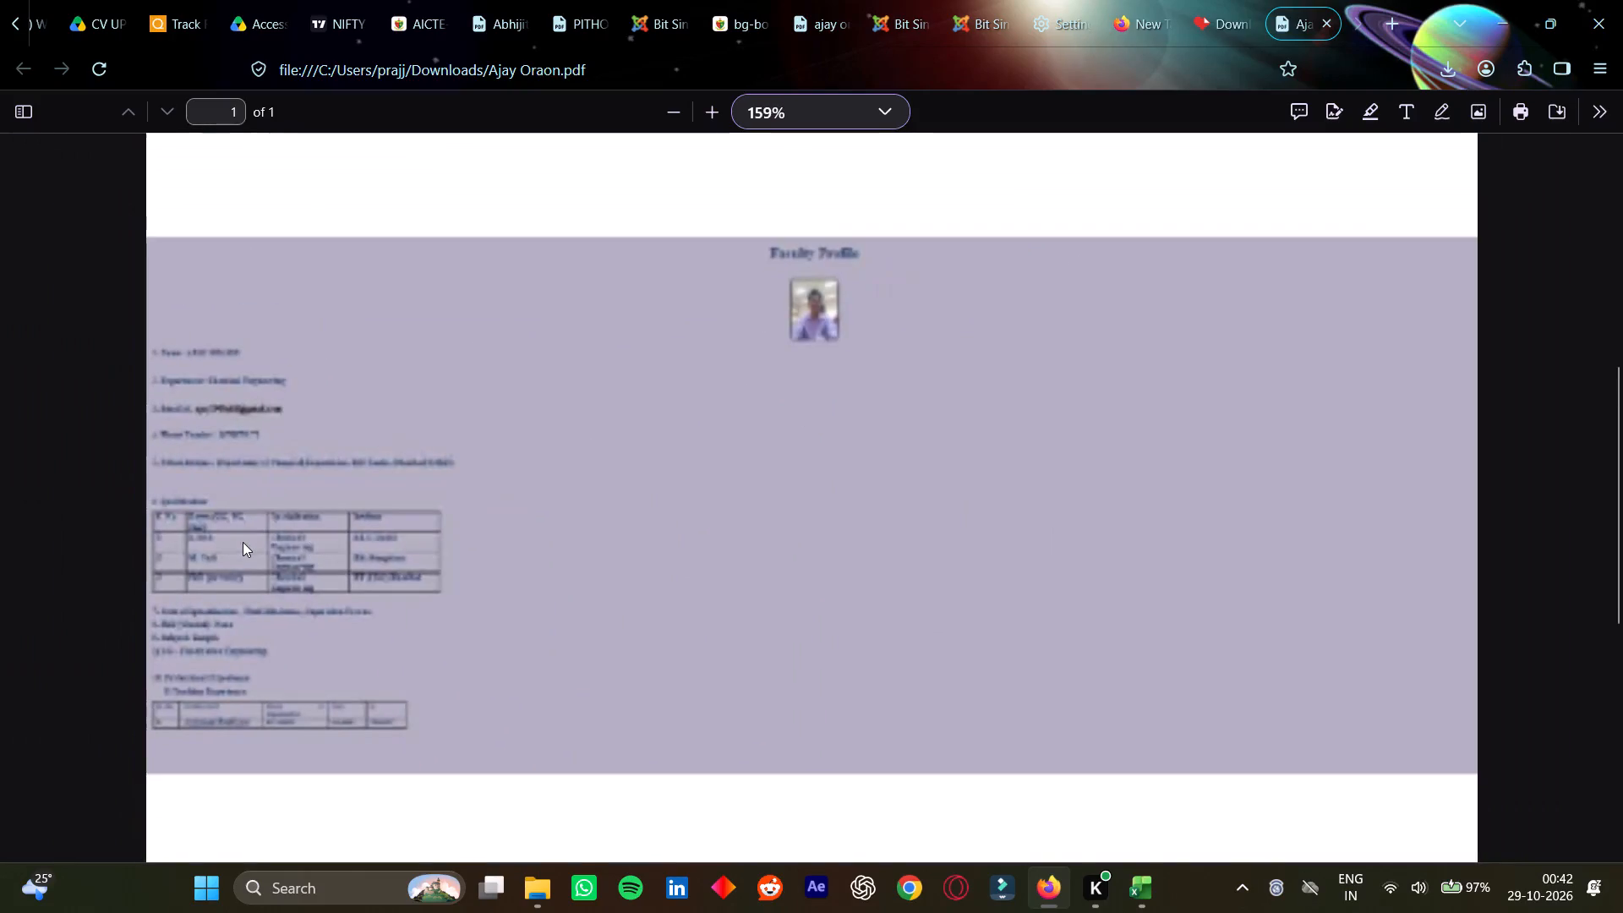
scroll(243, 542, "down", 6)
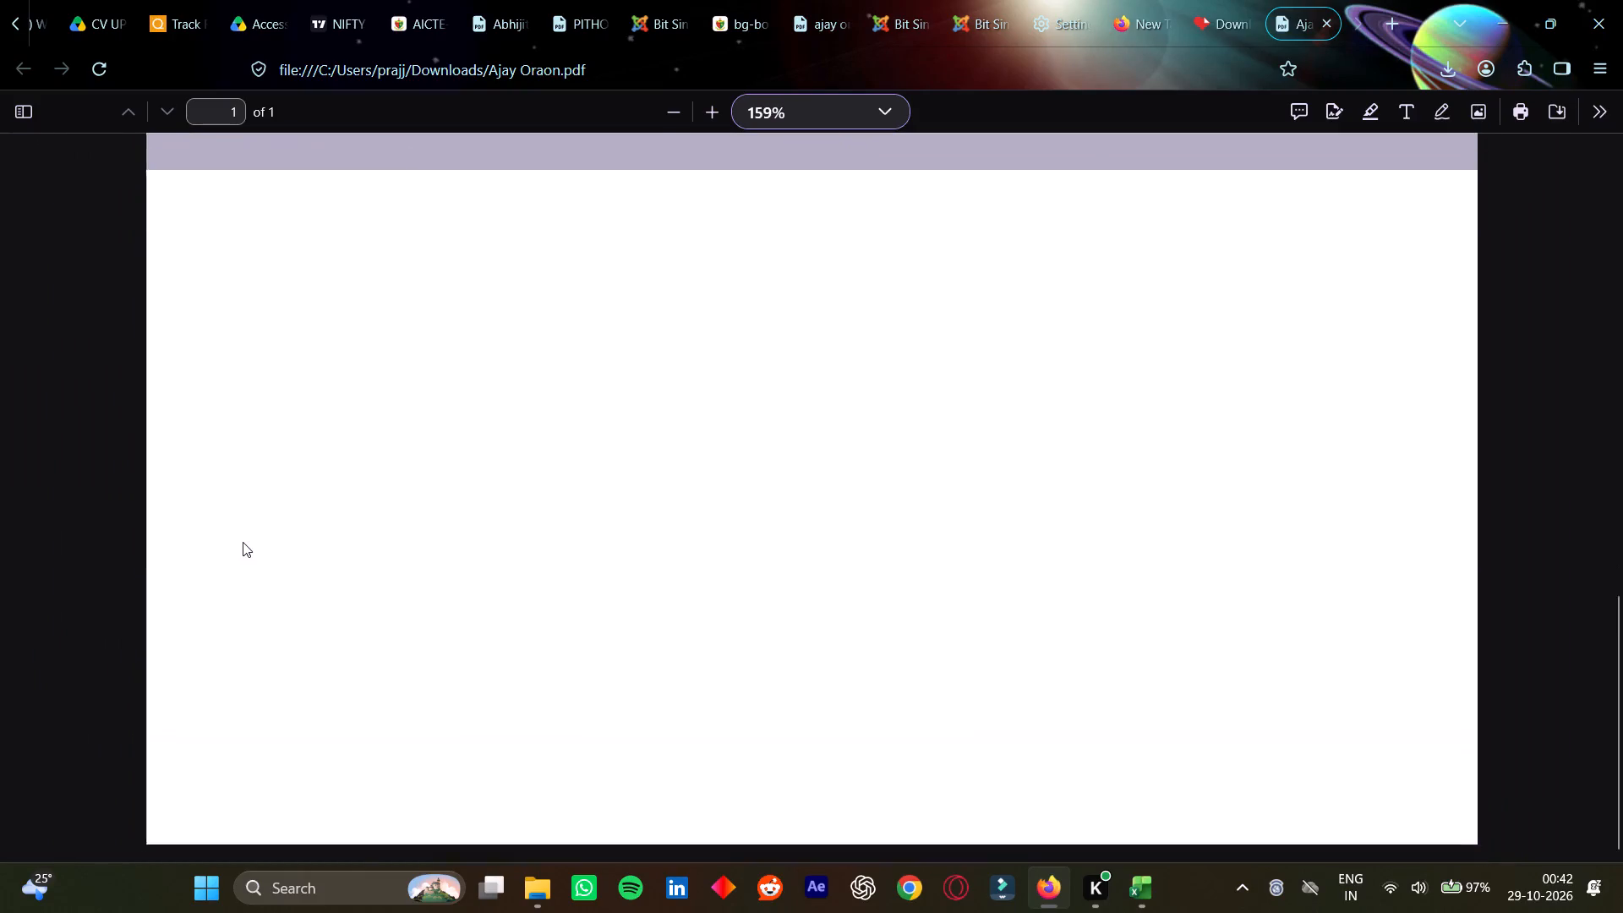
scroll(243, 542, "up", 5)
scroll(243, 542, "down", 5)
scroll(243, 542, "up", 4)
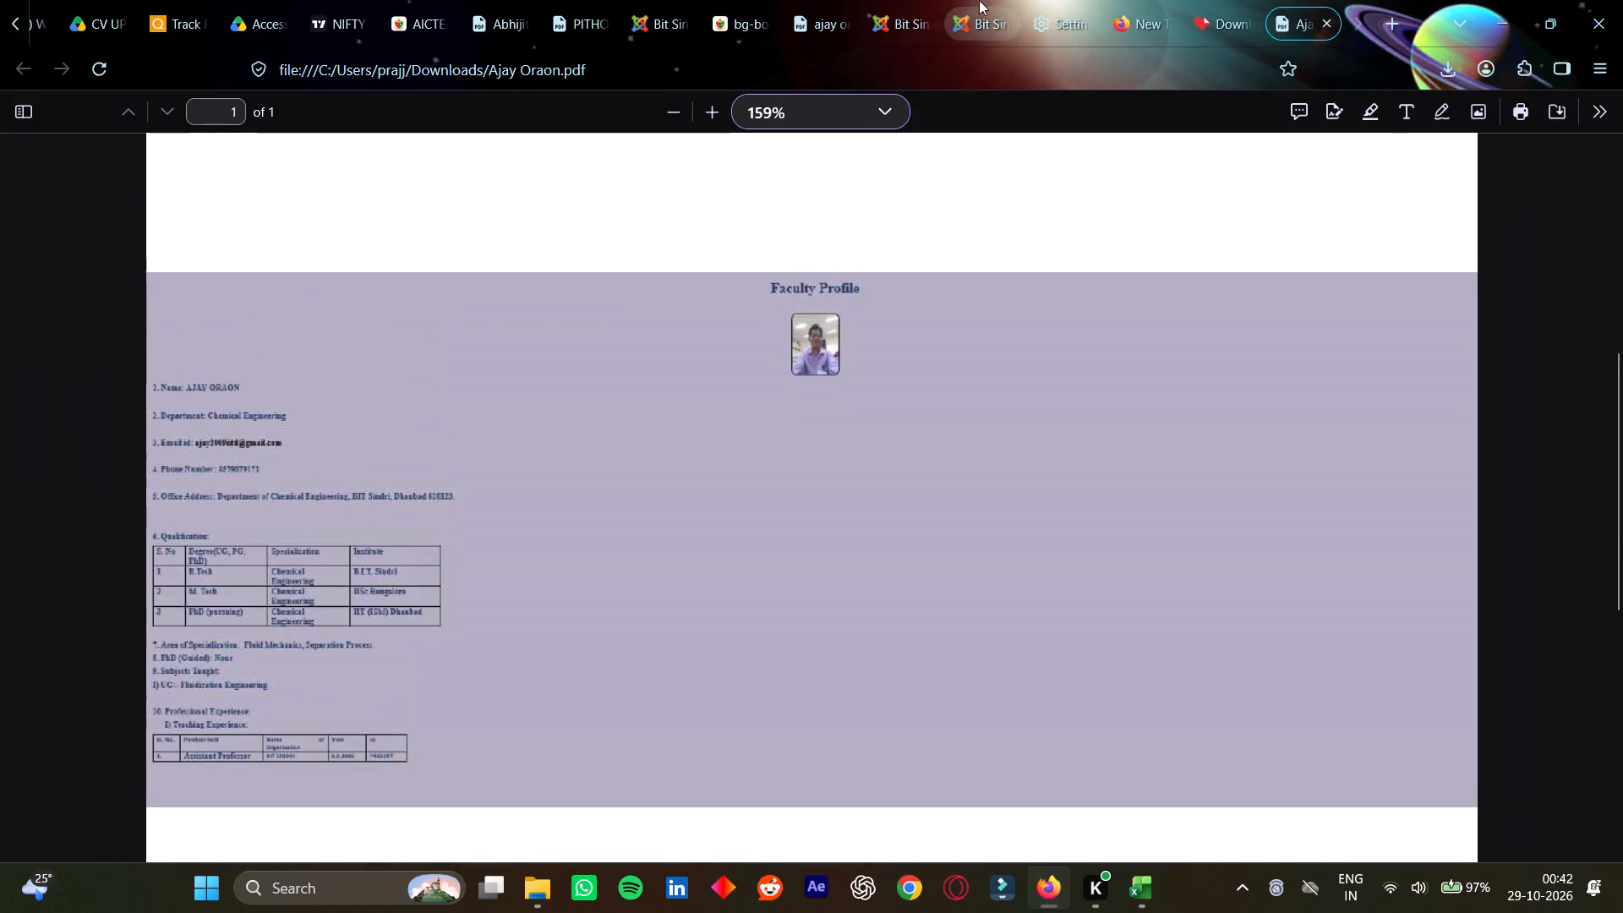
Return to the same faculty member's online BIT Sindri profile page and enlarge the page zoom to 60%.
left_click(811, 9)
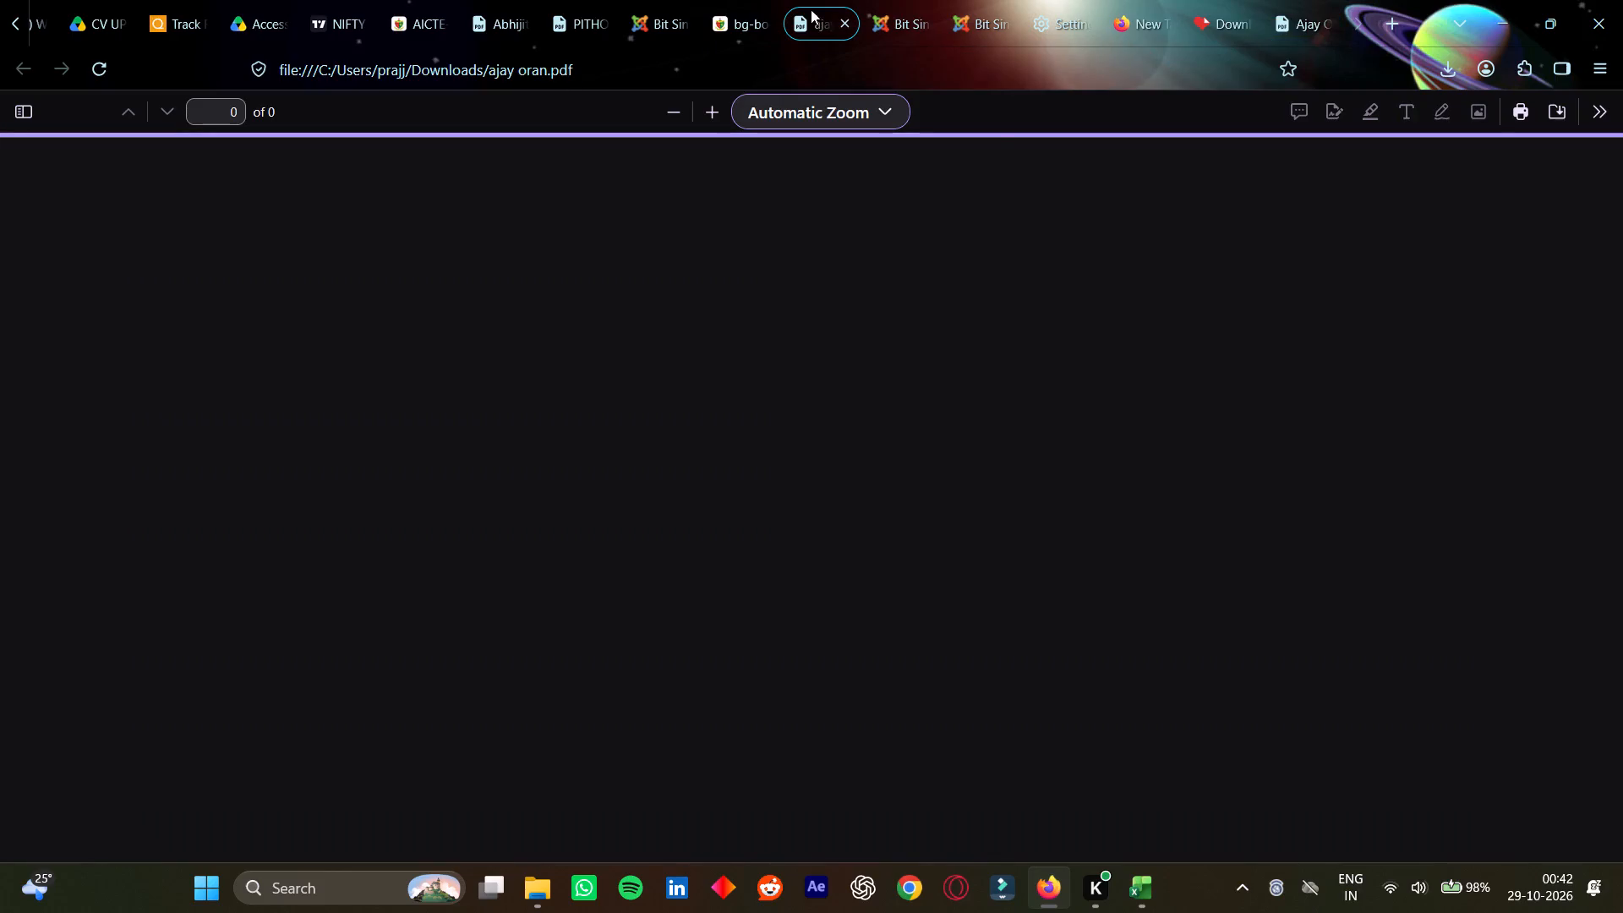
left_click(724, 0)
left_click(648, 23)
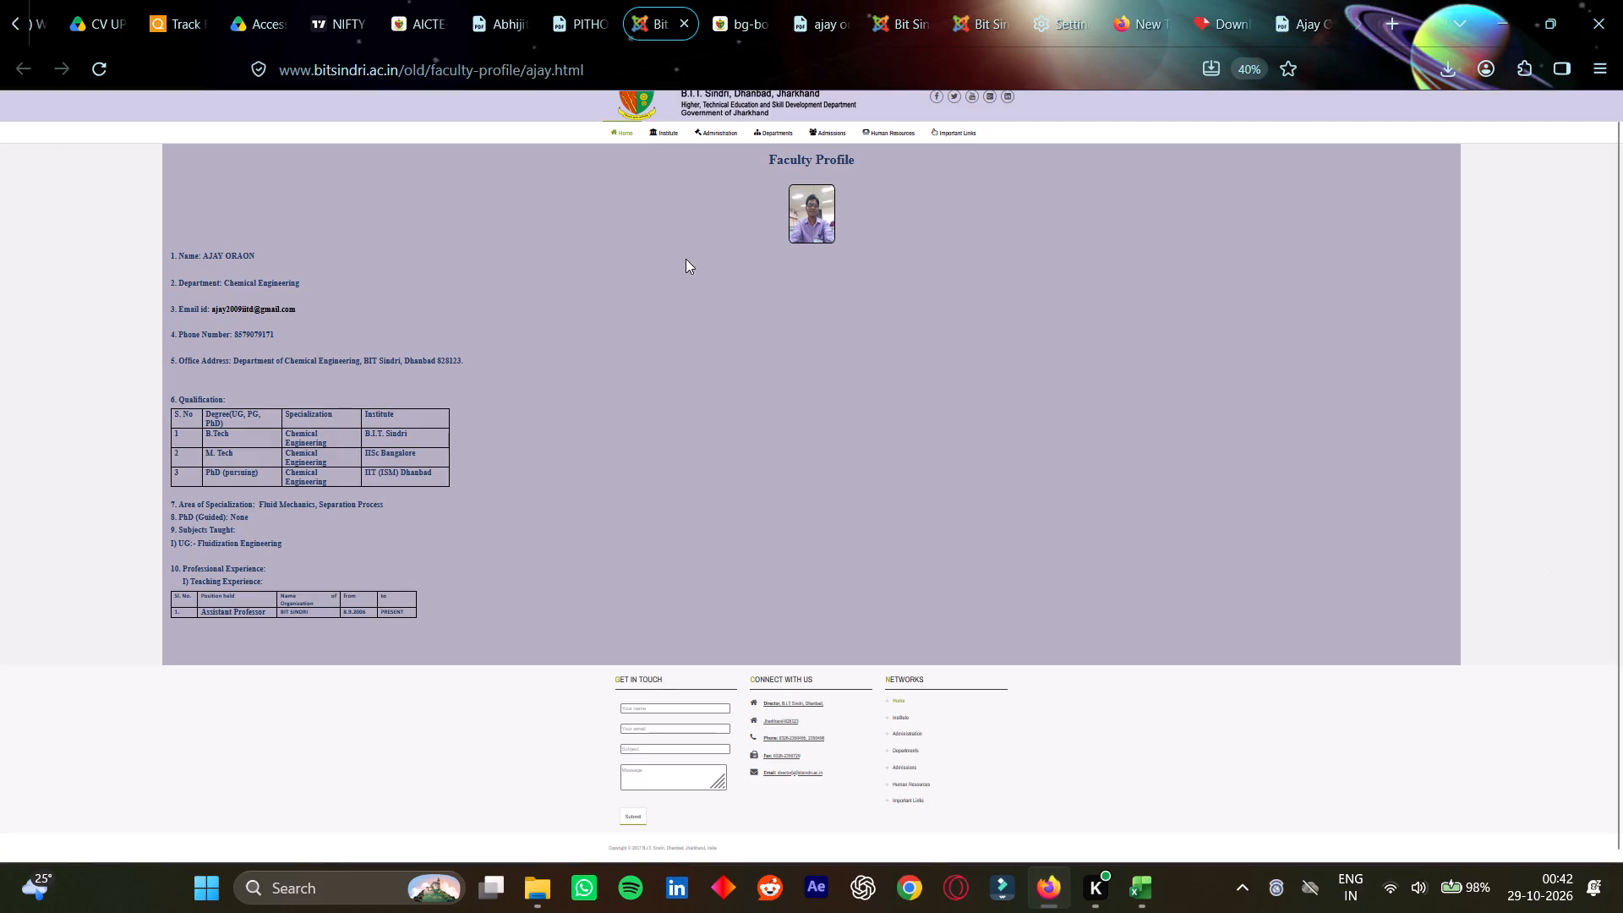
left_click(1601, 74)
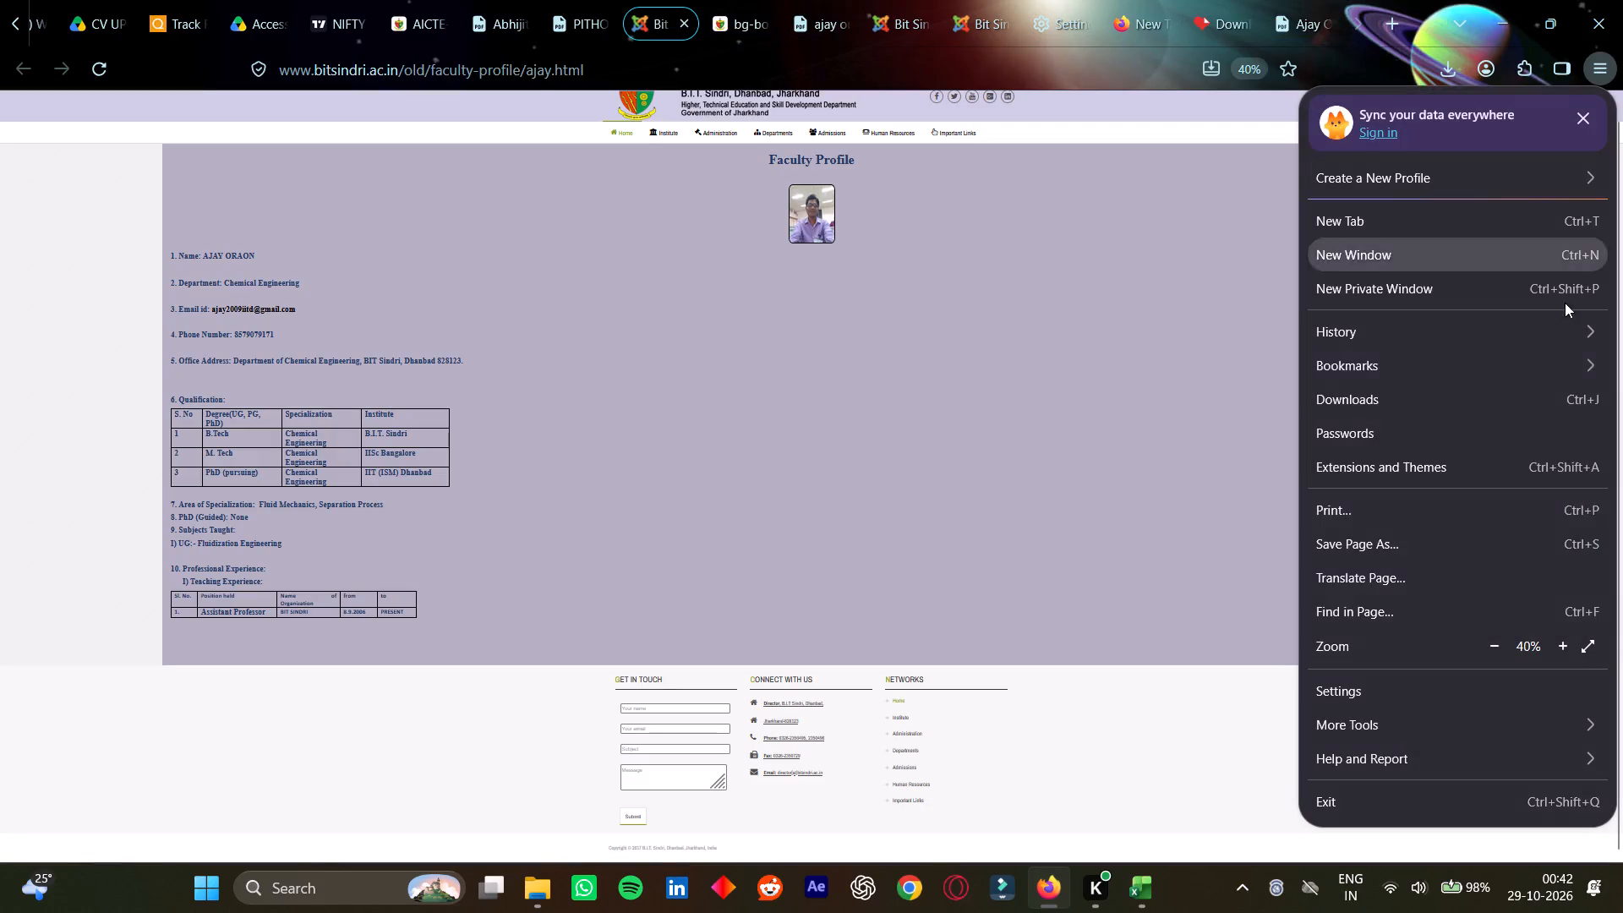
left_click(1570, 642)
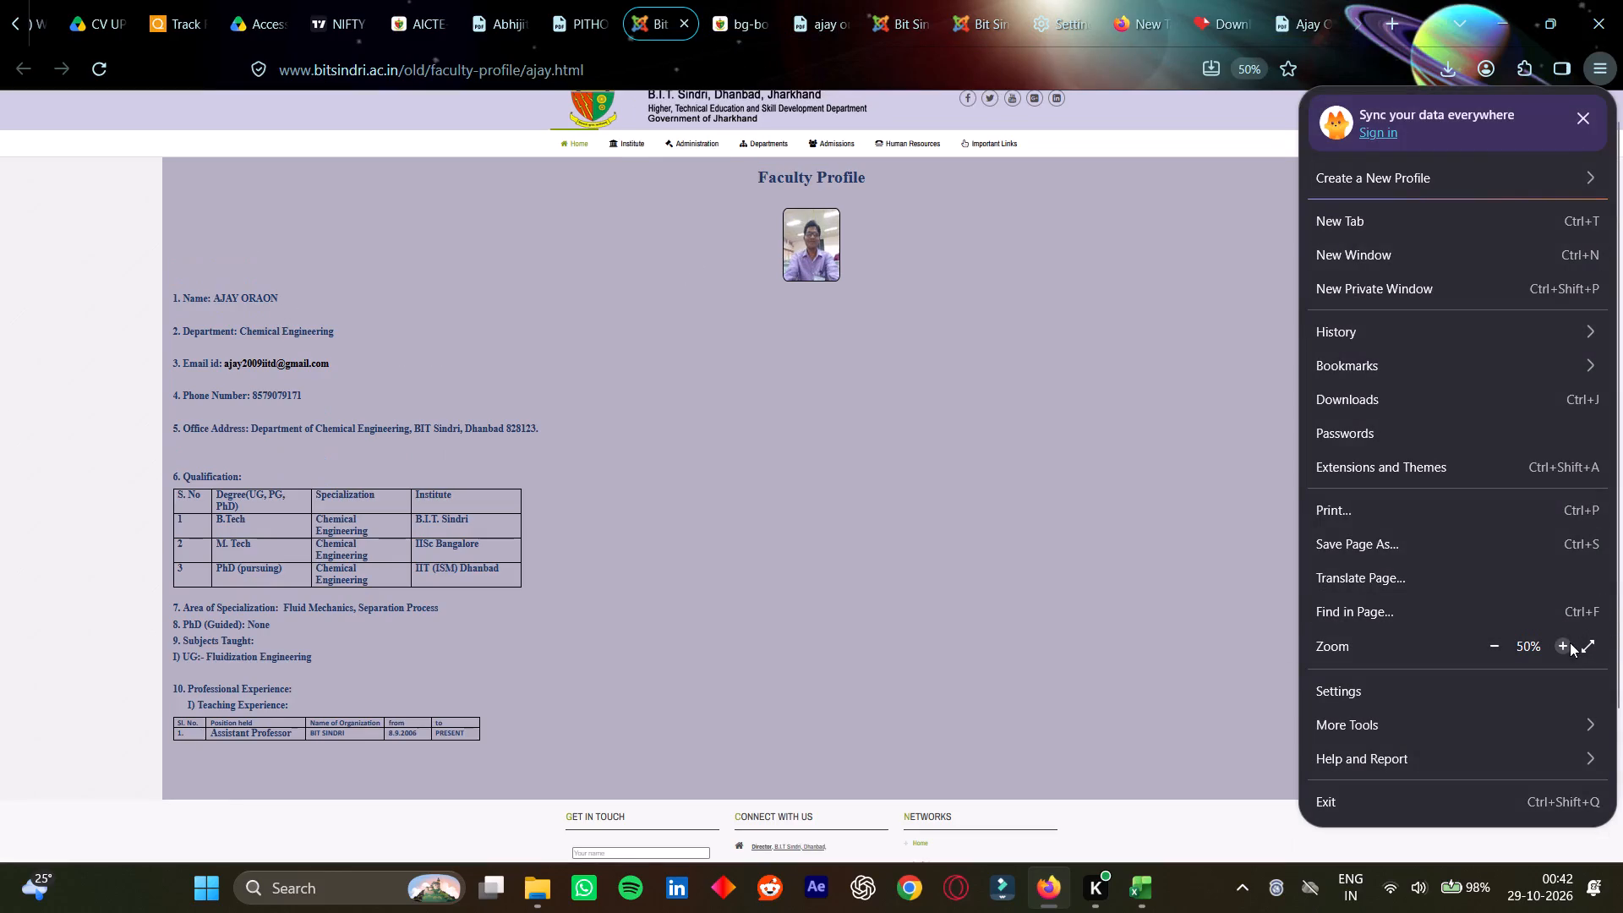
left_click(1570, 642)
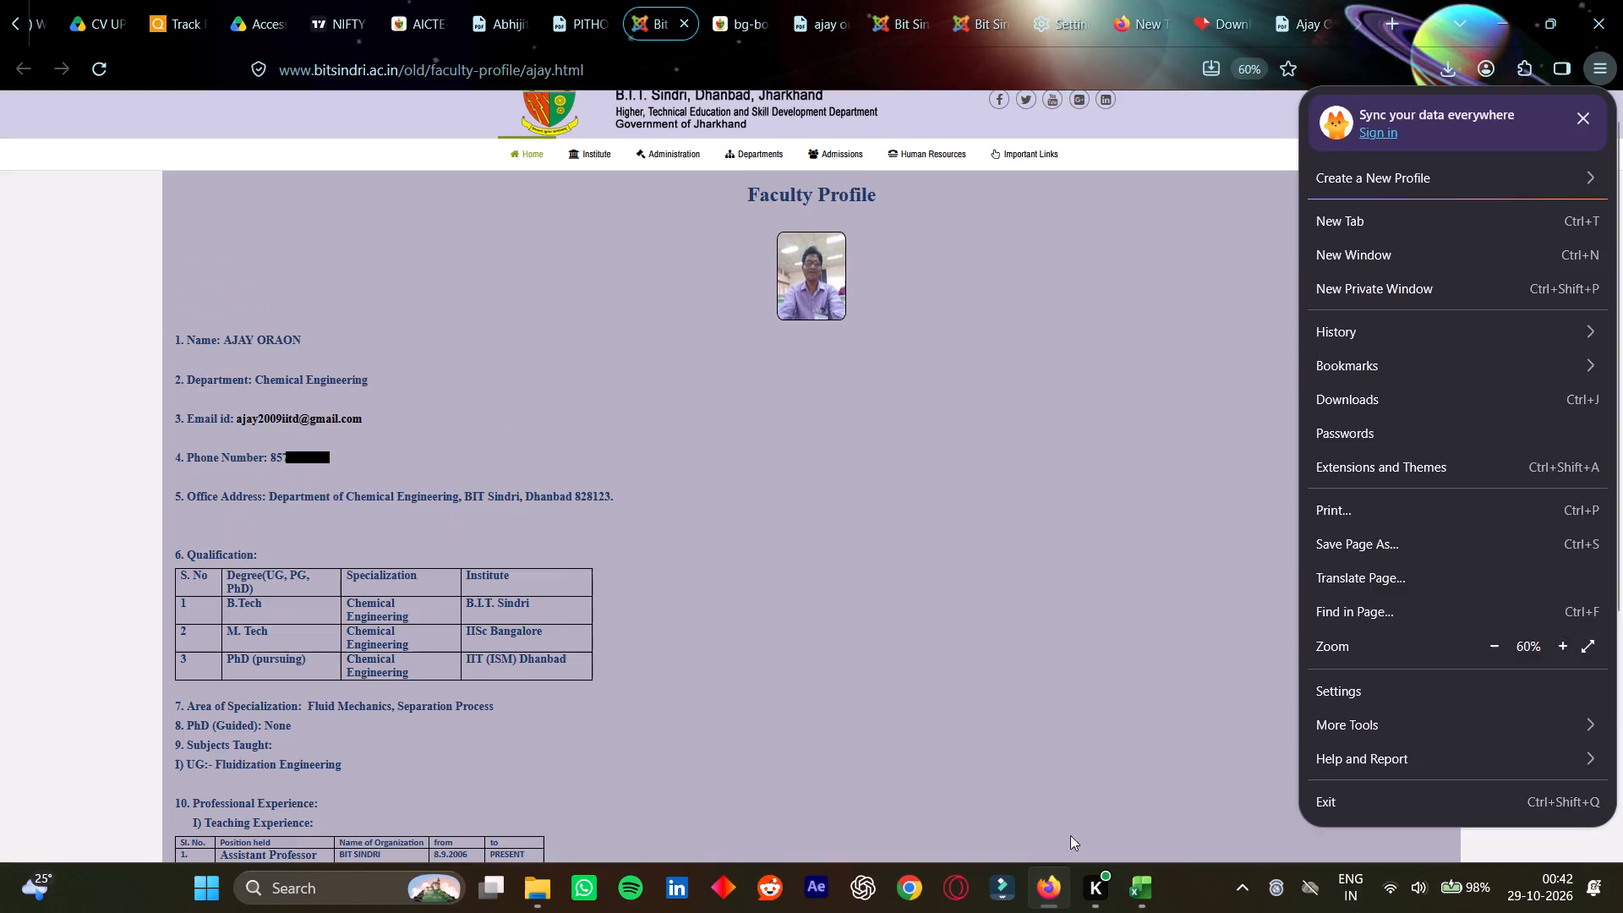
Enlarge the faculty profile page zoom to 70% and frame the profile from the photo through the Teaching Experience table.
scroll(885, 766, "down", 1)
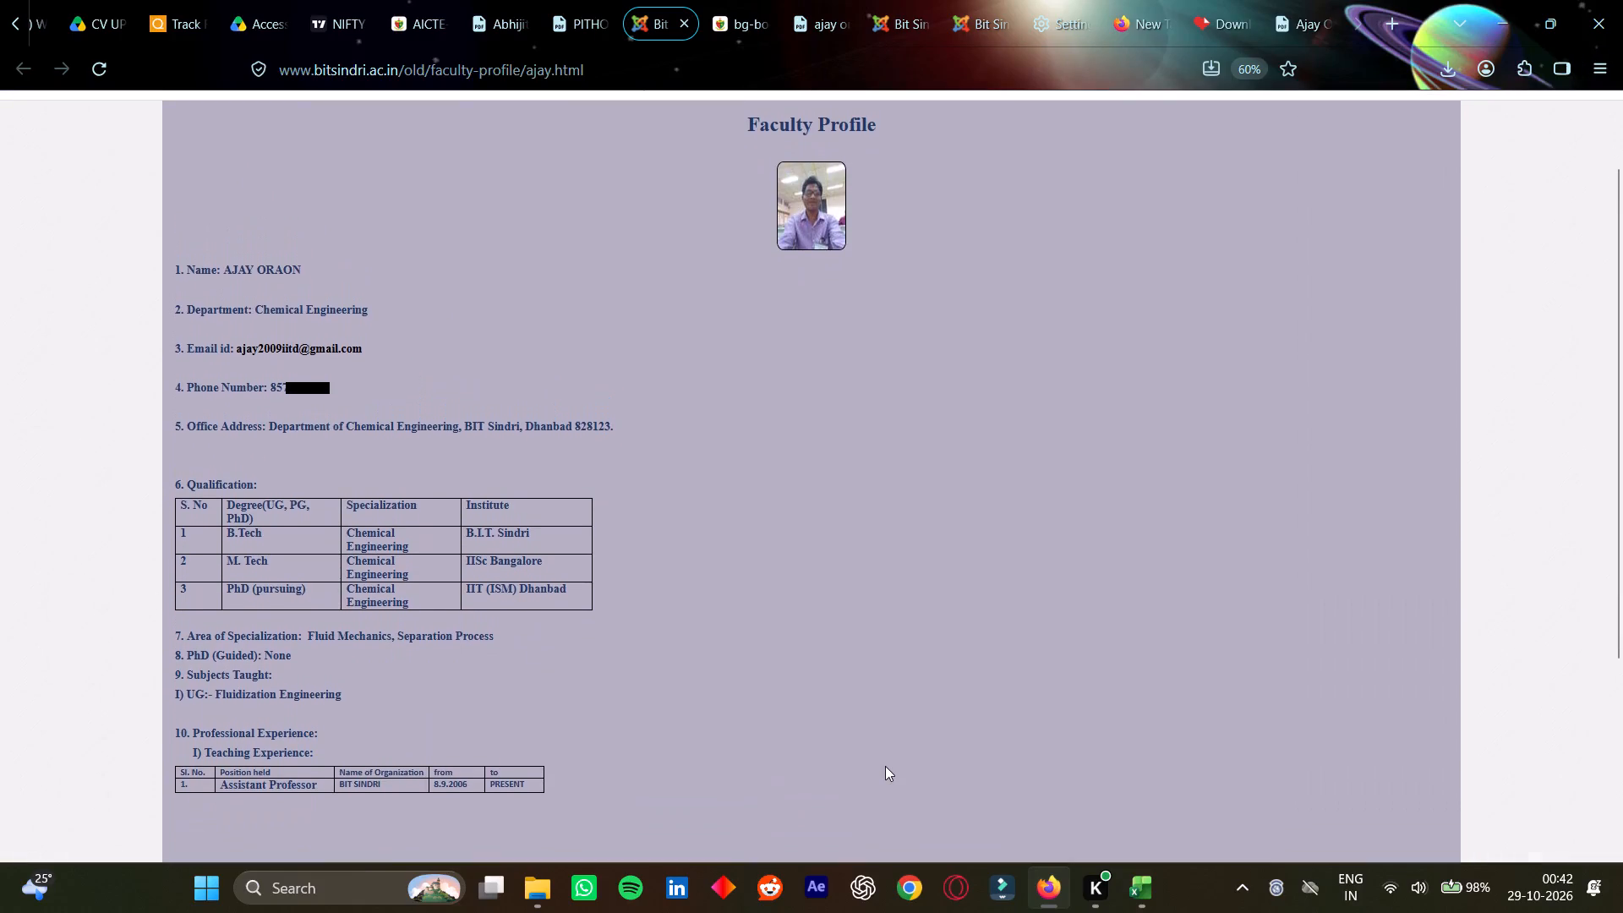
scroll(885, 766, "down", 2)
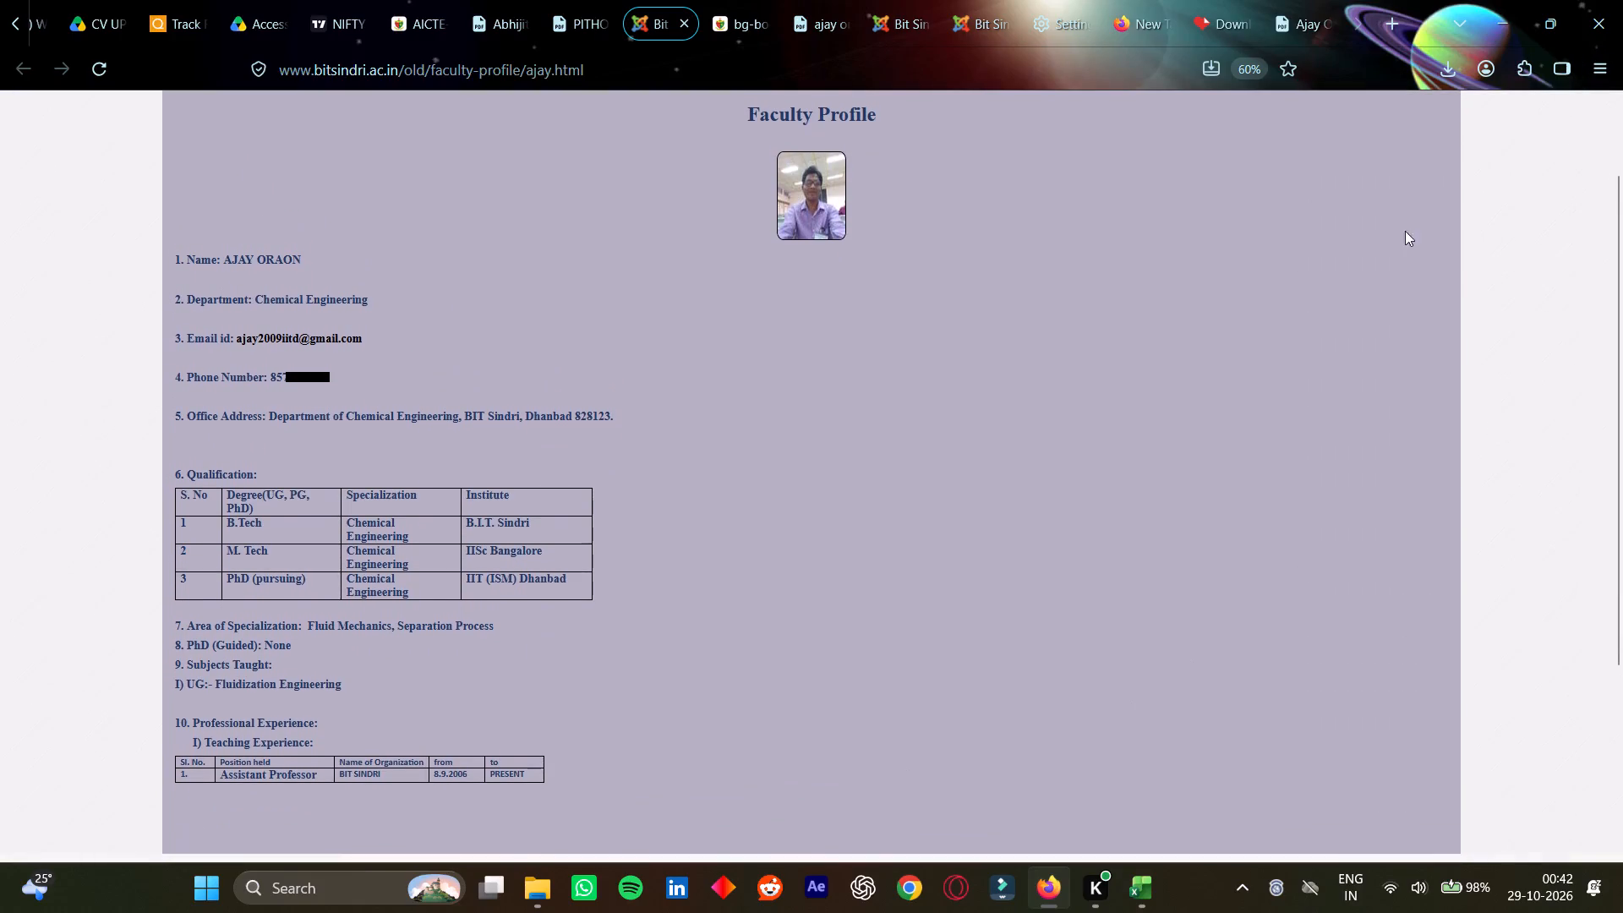
left_click(1592, 67)
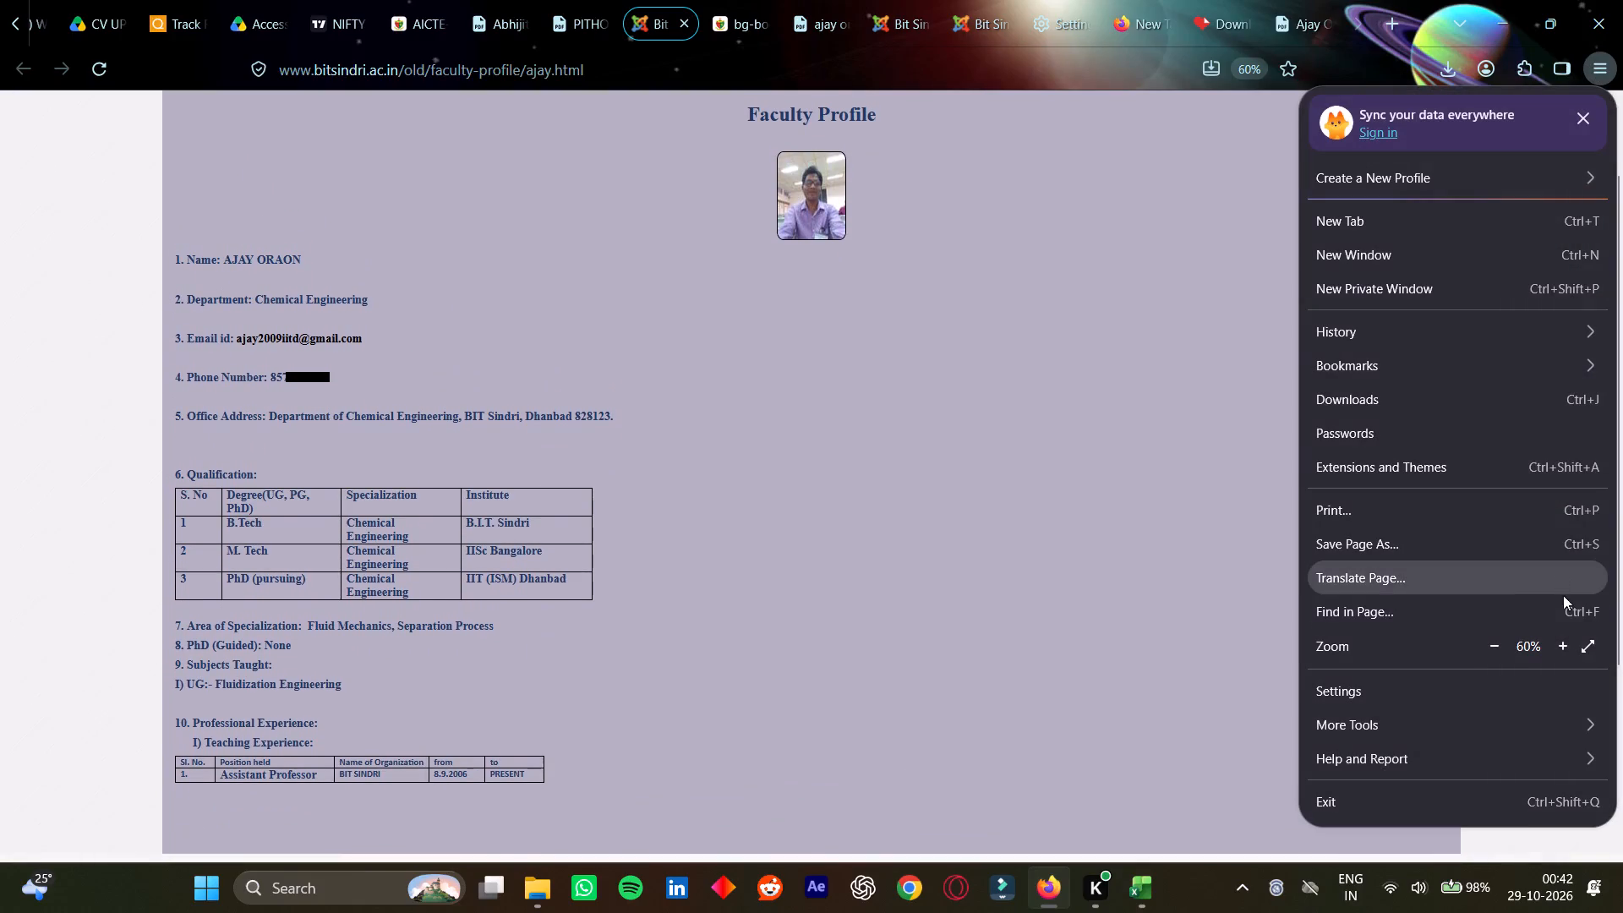
left_click(1560, 646)
scroll(1101, 659, "down", 1)
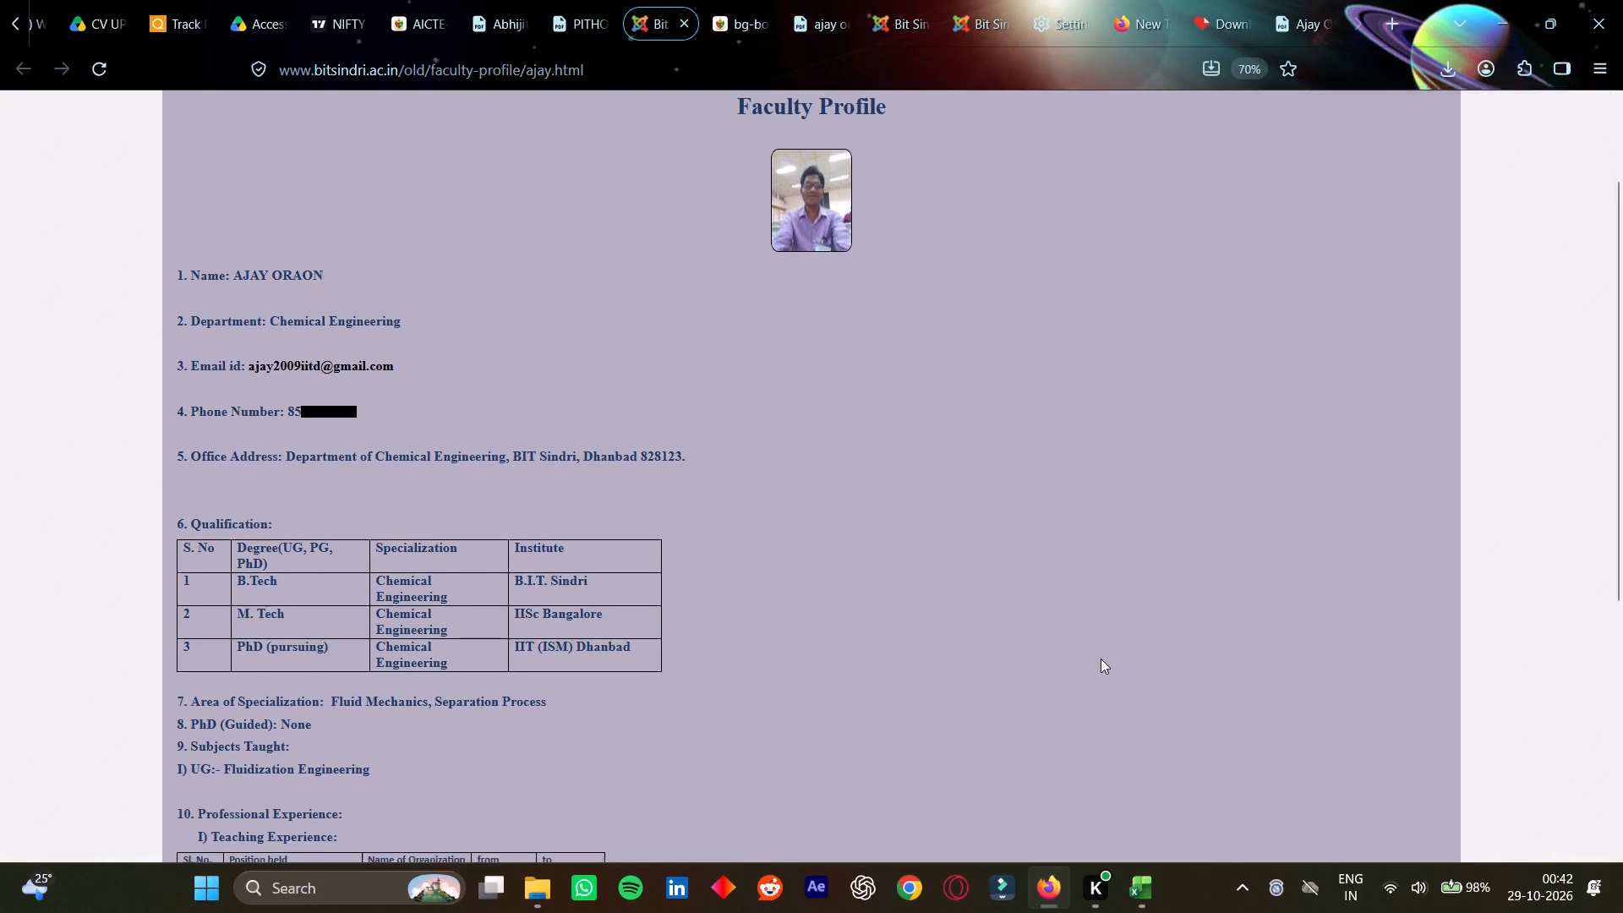
scroll(1101, 659, "down", 3)
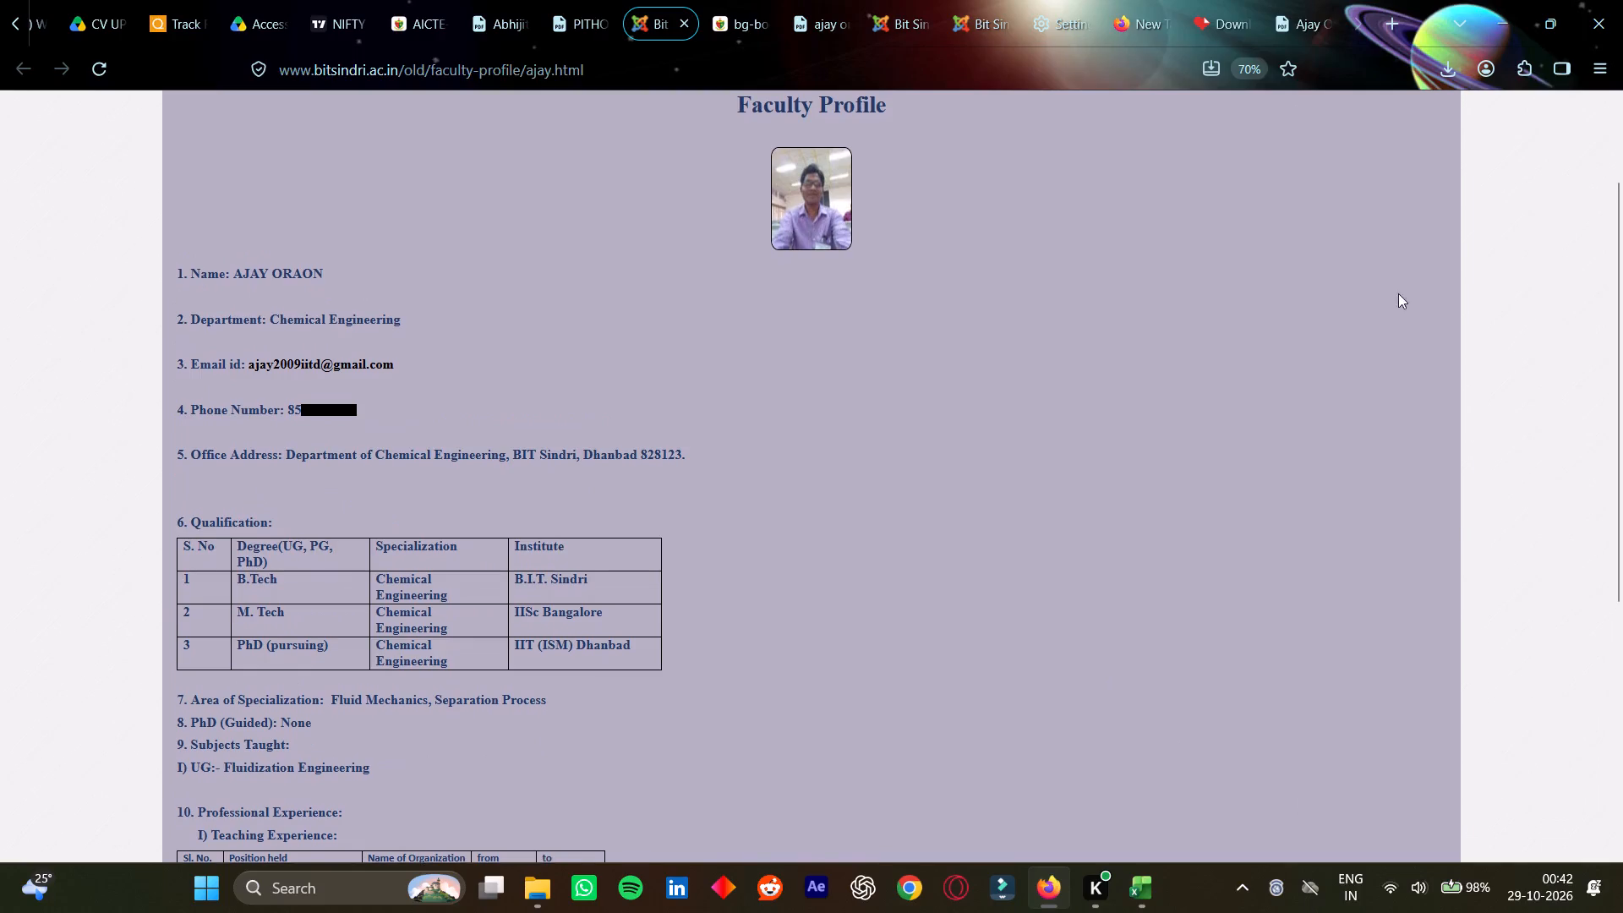
scroll(1227, 364, "down", 1)
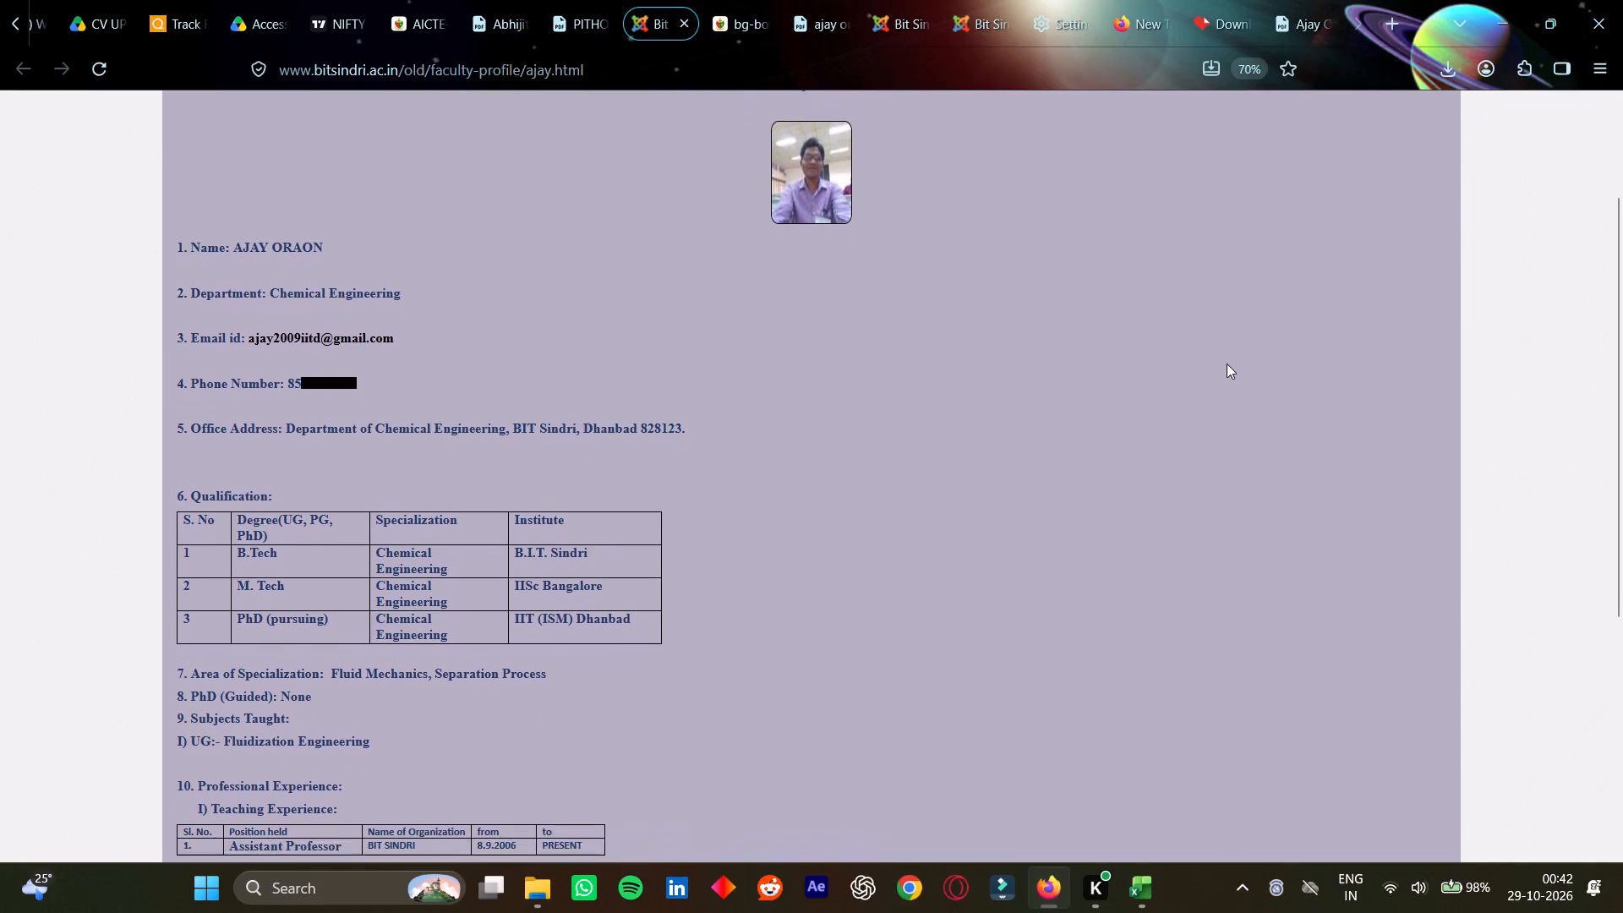
scroll(1227, 364, "down", 3)
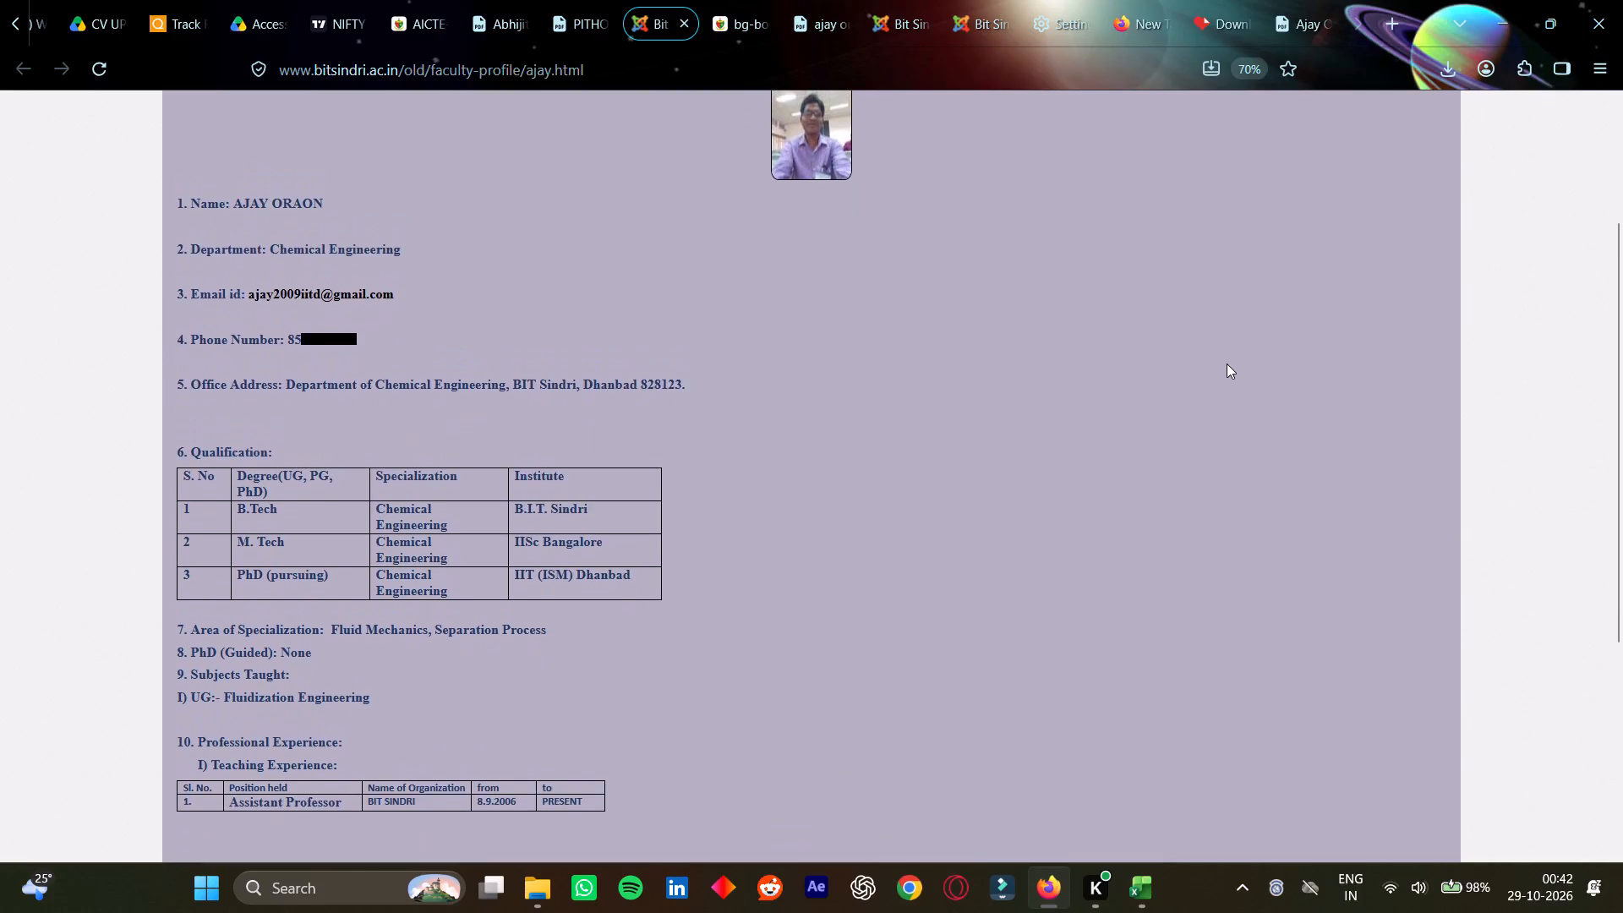
scroll(1227, 364, "down", 2)
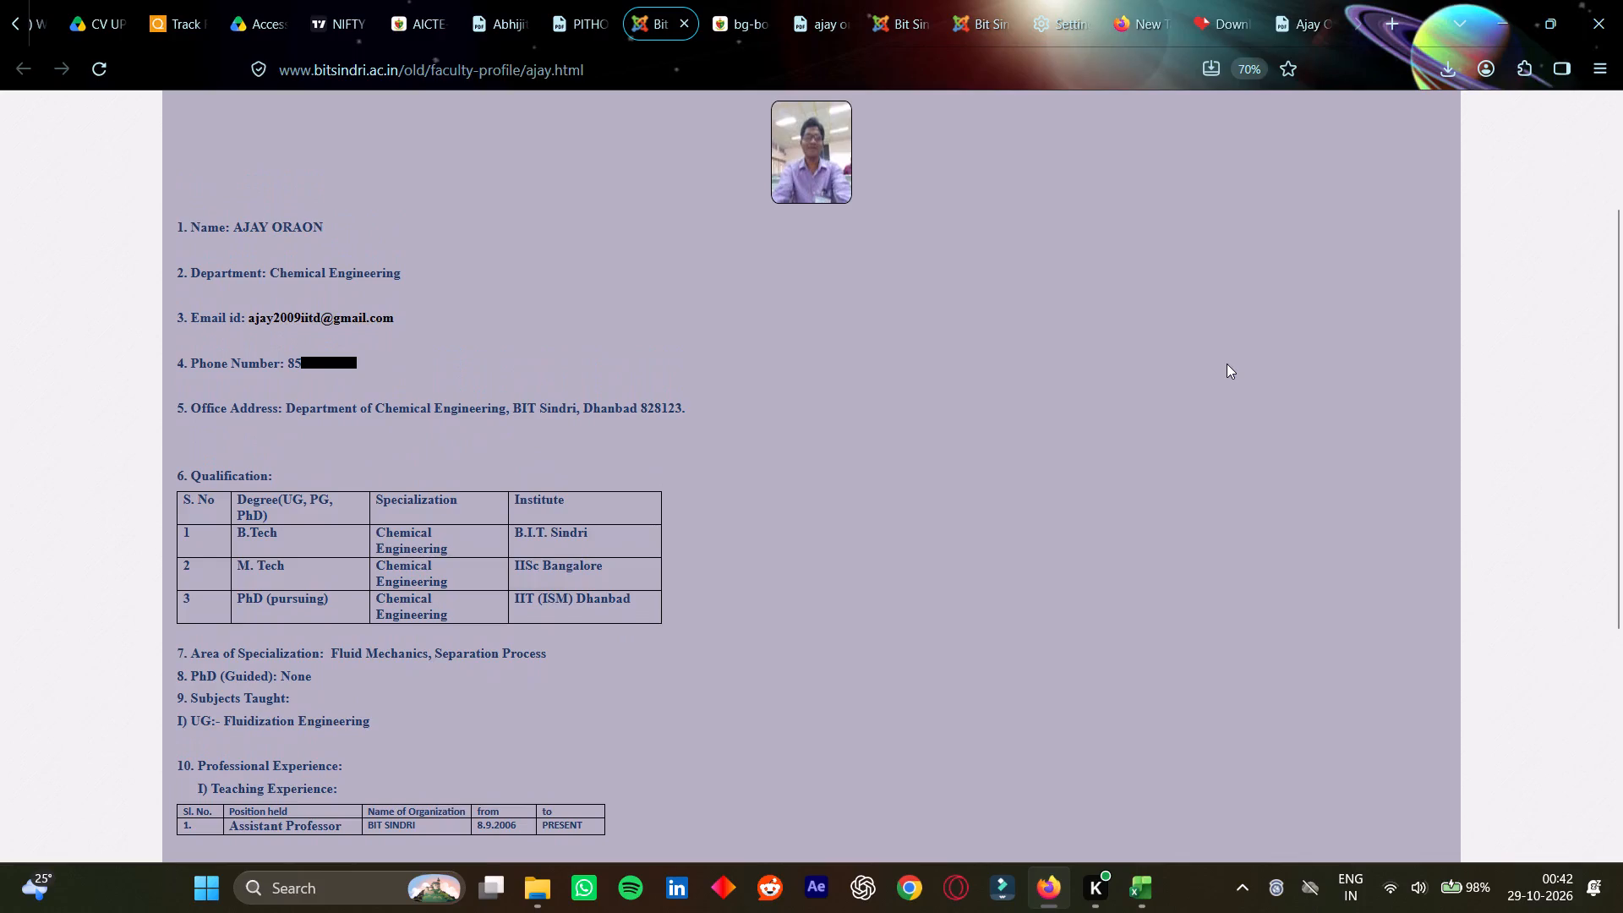
Capture a screenshot of the profile area from the photo through the Teaching Experience table and check the snip's legibility.
key("super+Print")
key("Print")
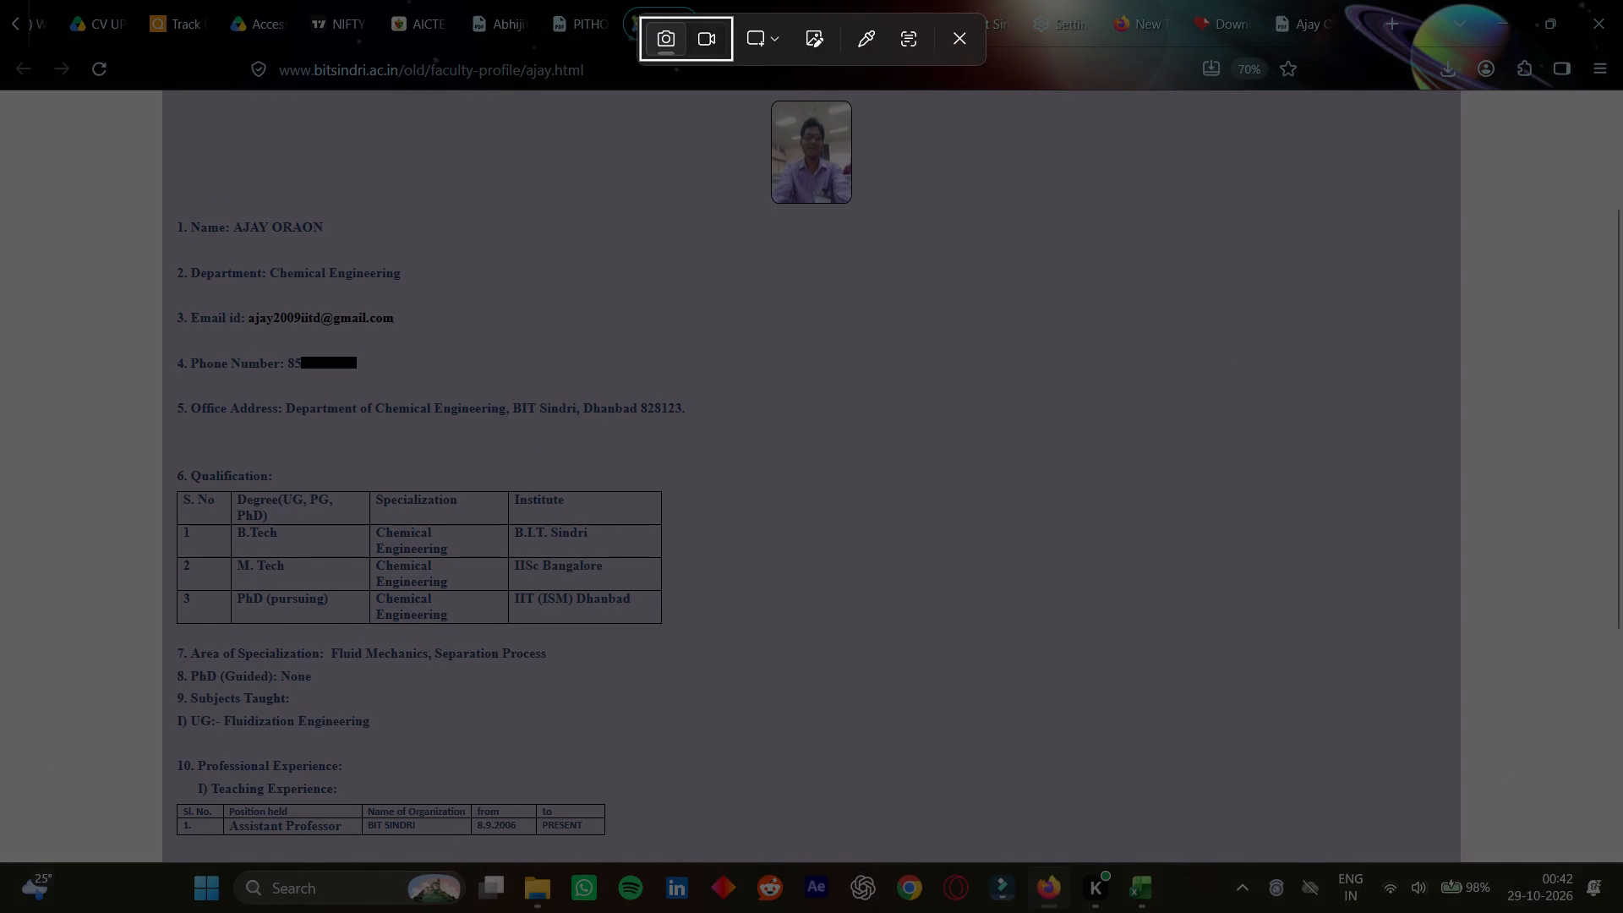
left_click_drag(164, 90, 829, 863)
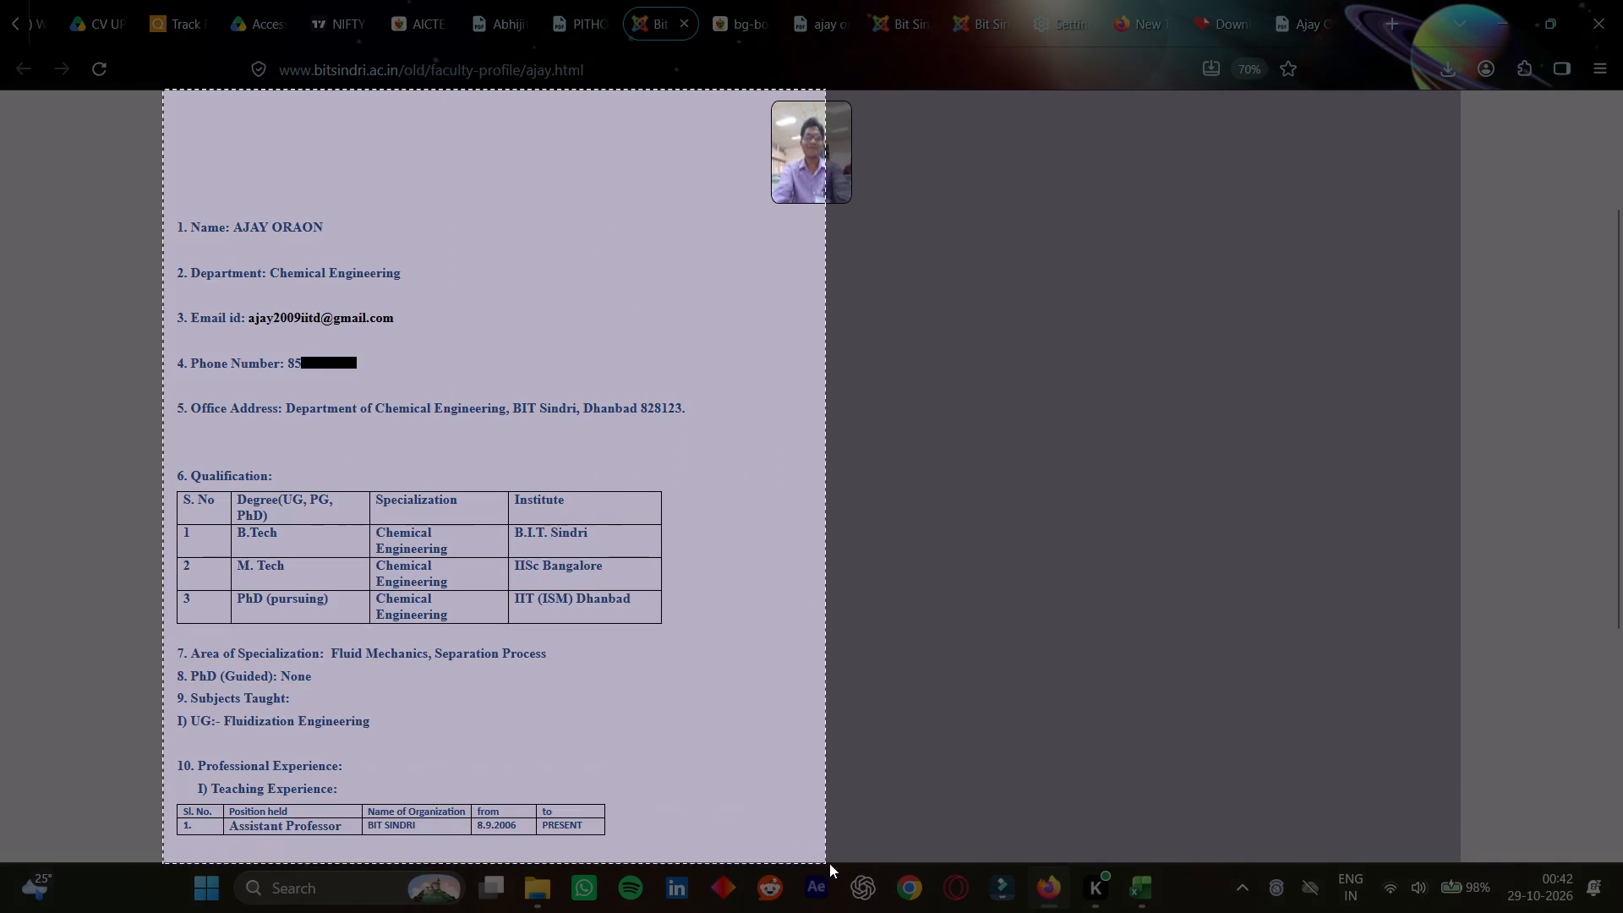
left_click_drag(829, 863, 883, 872)
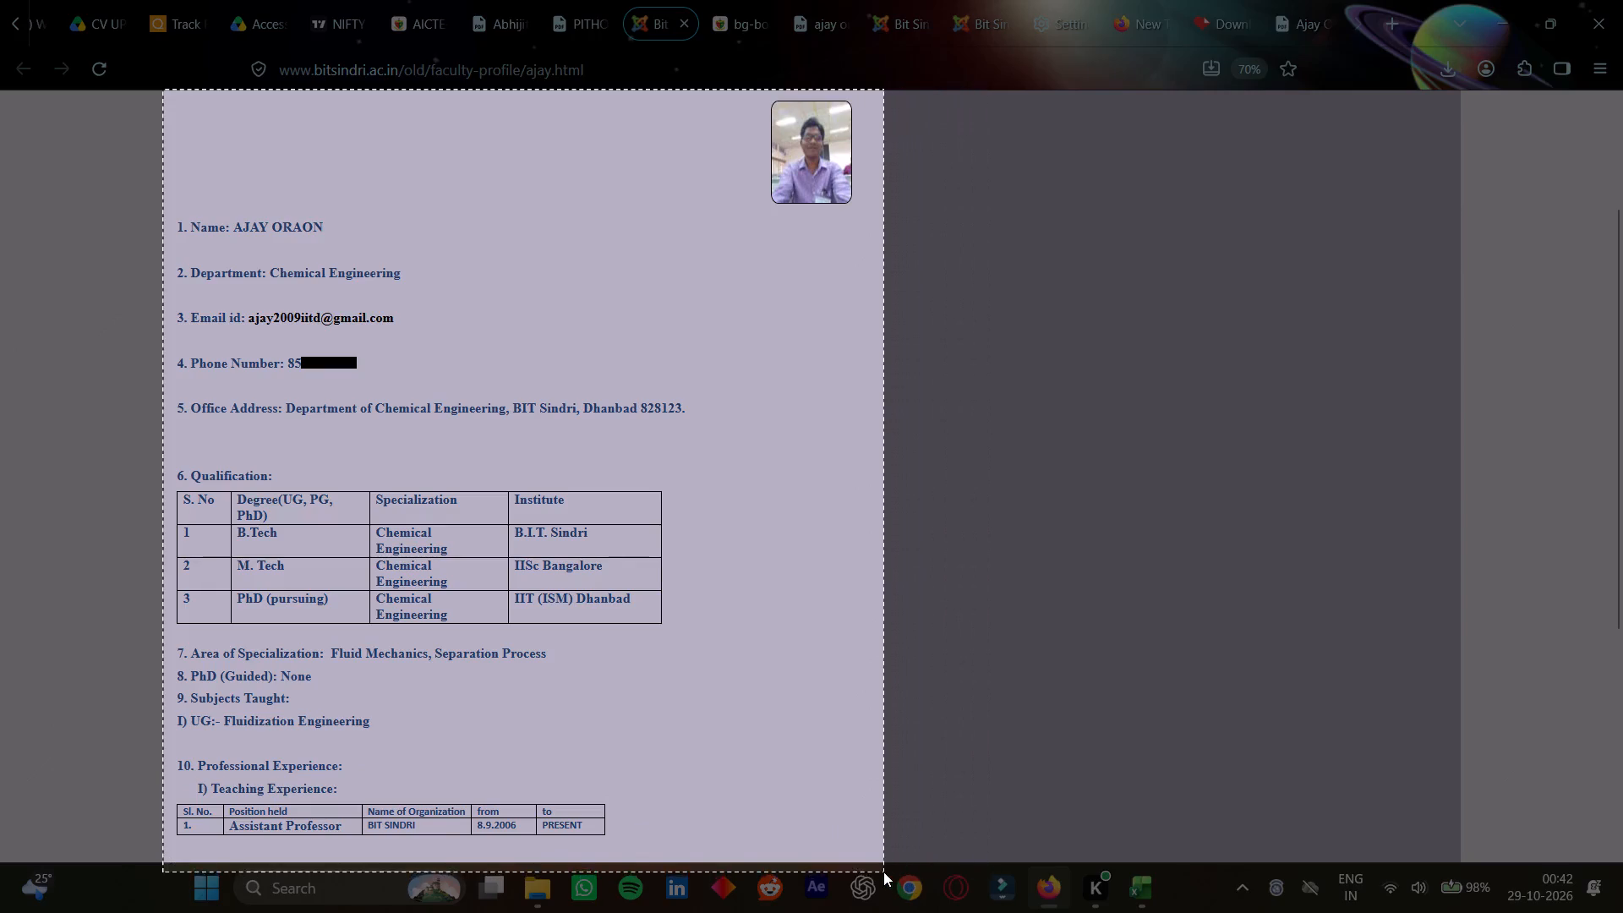
left_click_drag(883, 872, 856, 856)
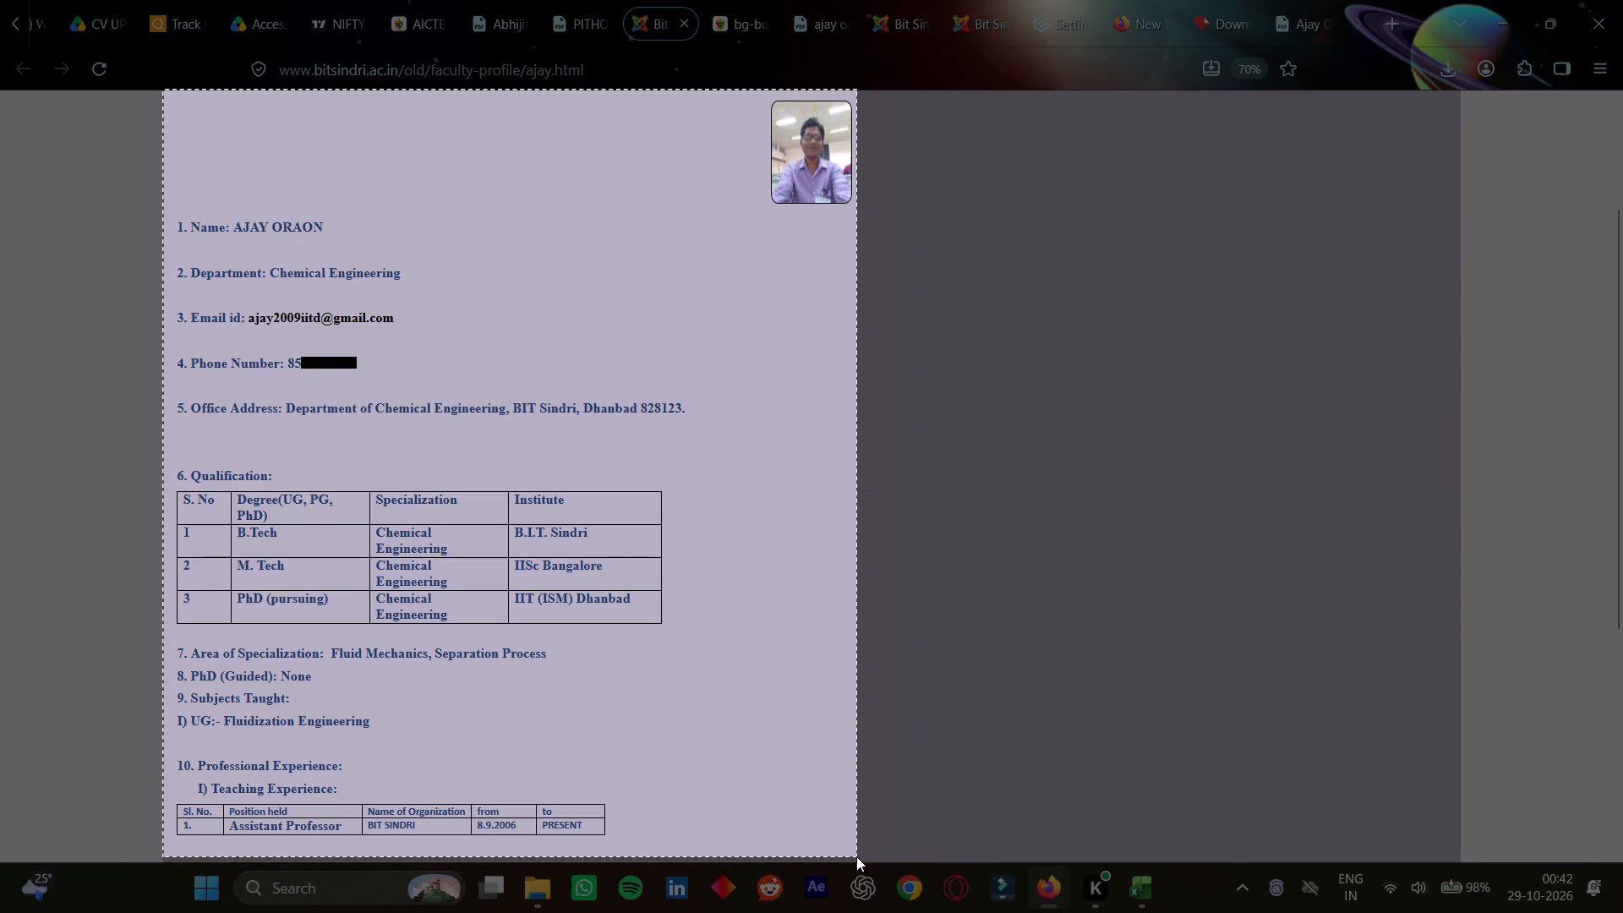
left_click_drag(856, 856, 851, 856)
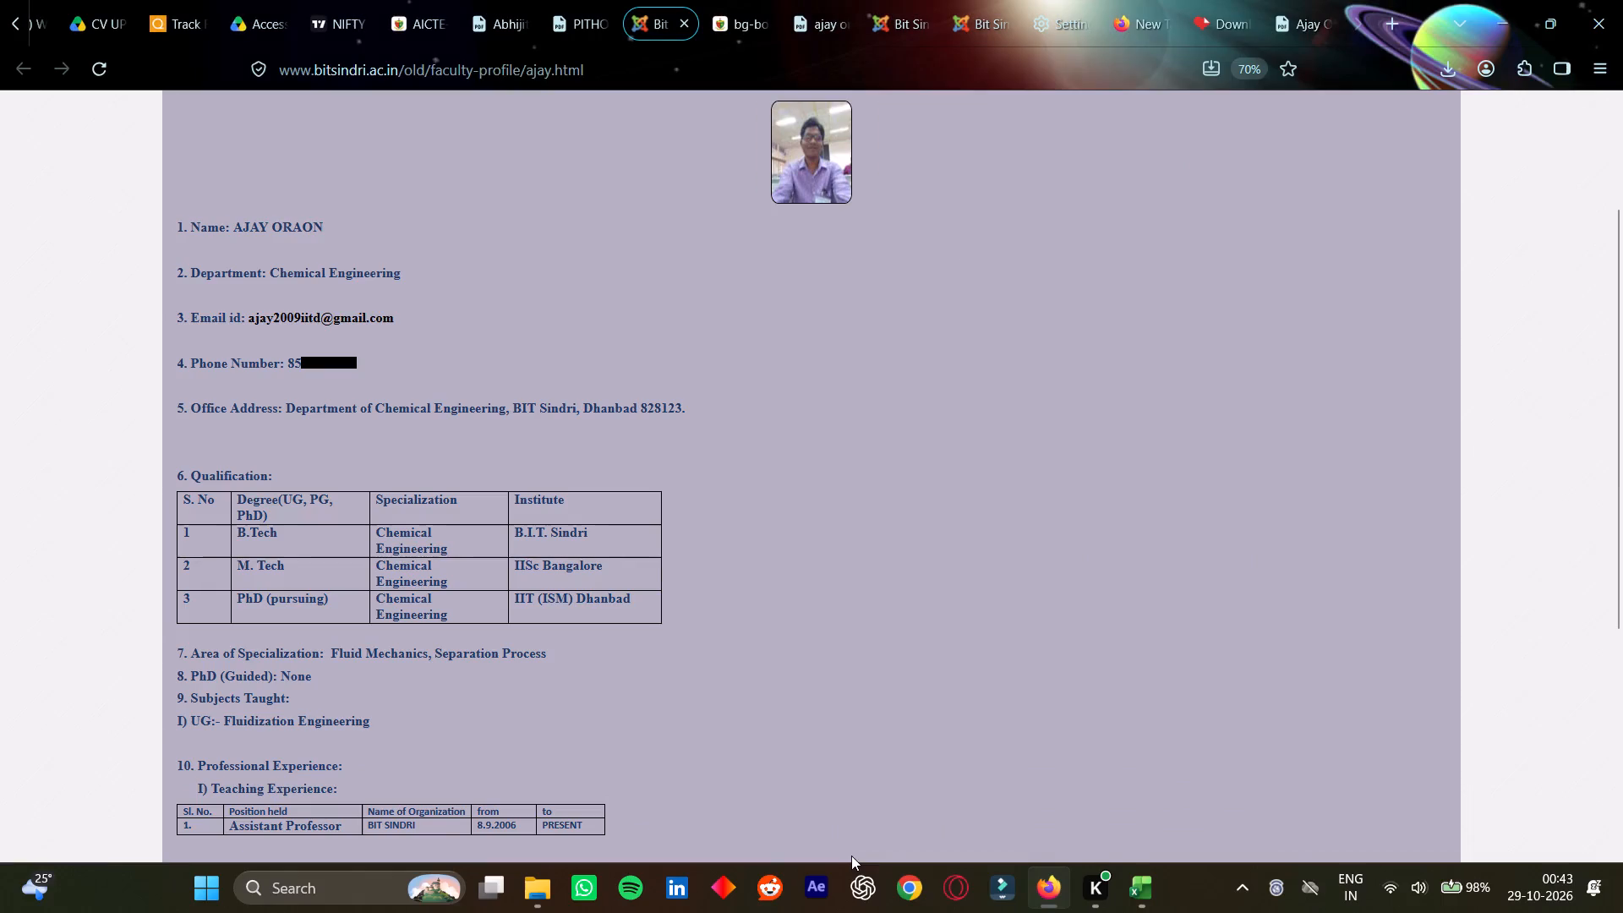
double_click(1358, 549)
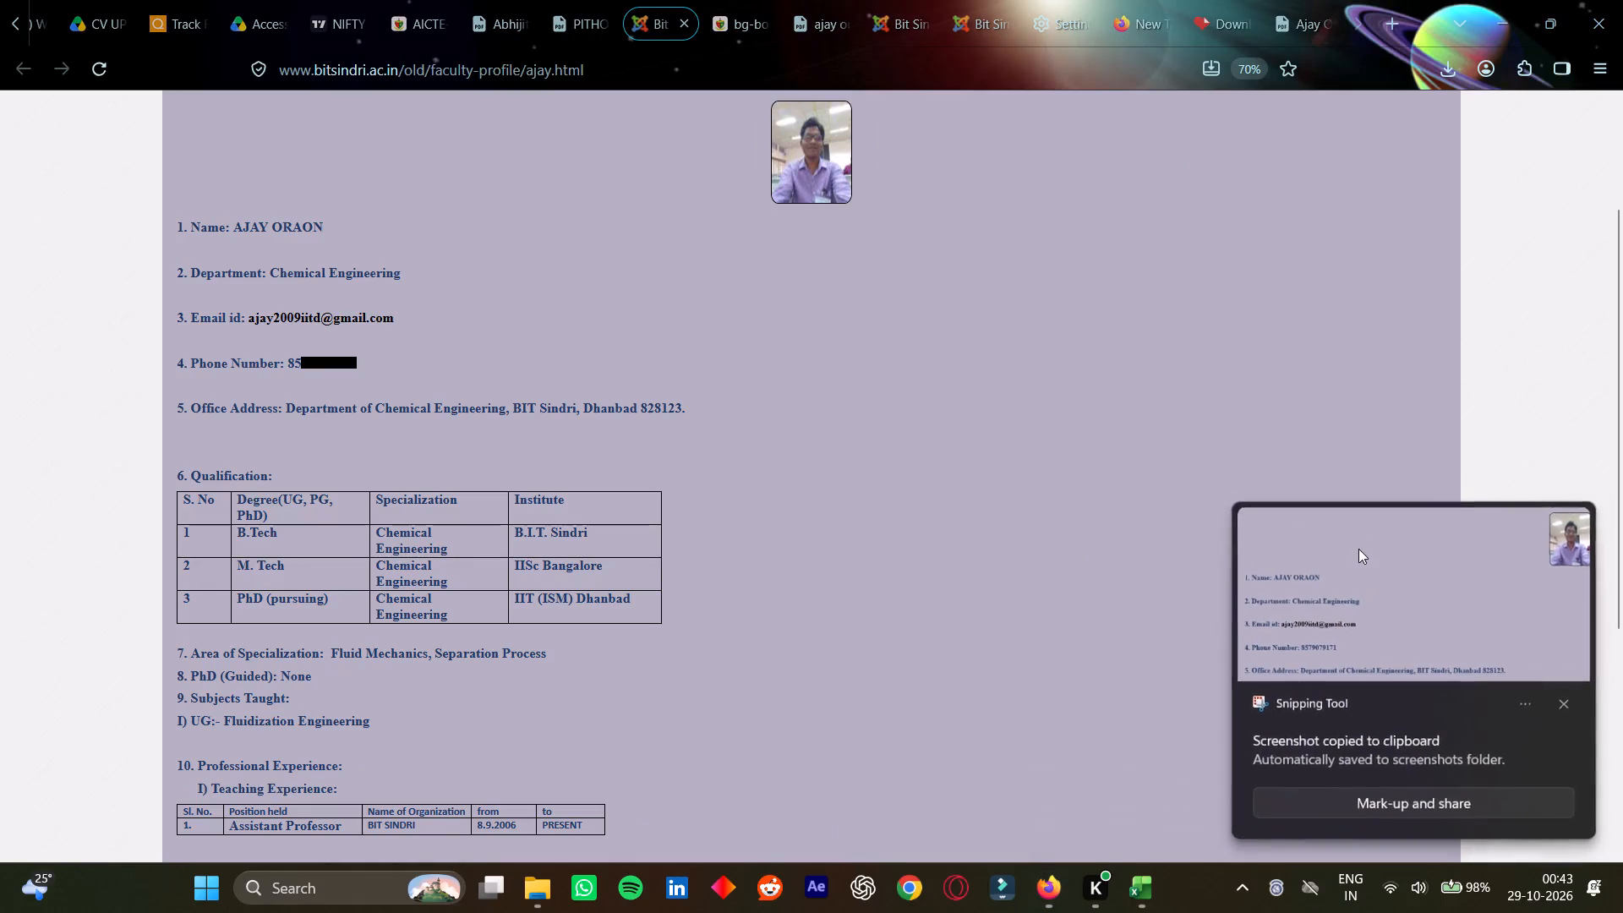
double_click(1014, 602)
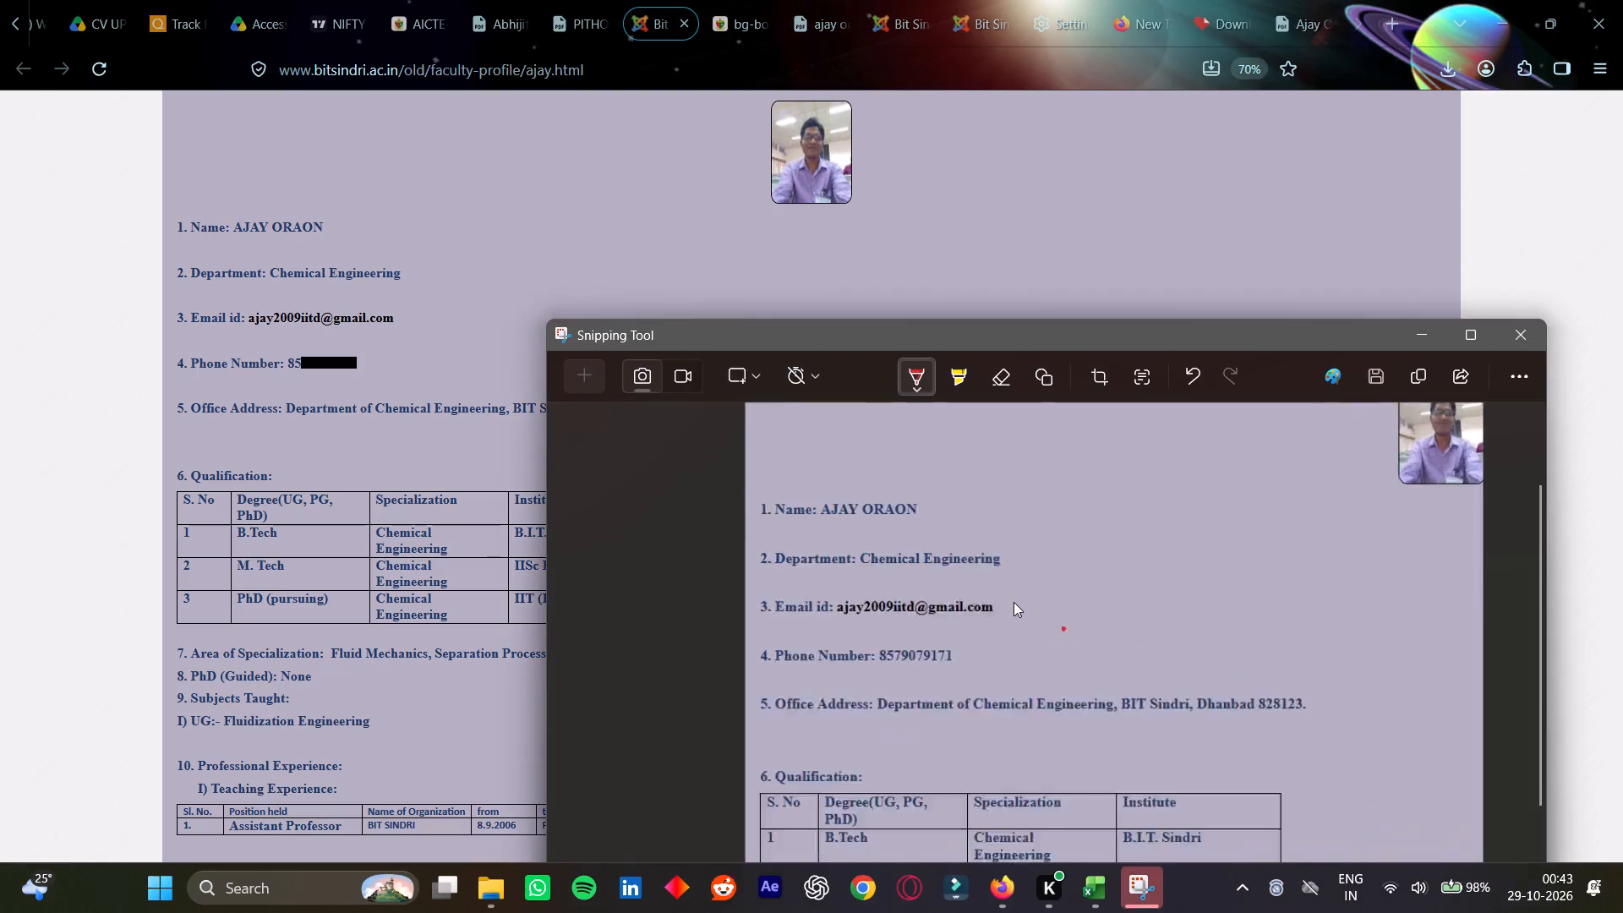
left_click(1511, 339)
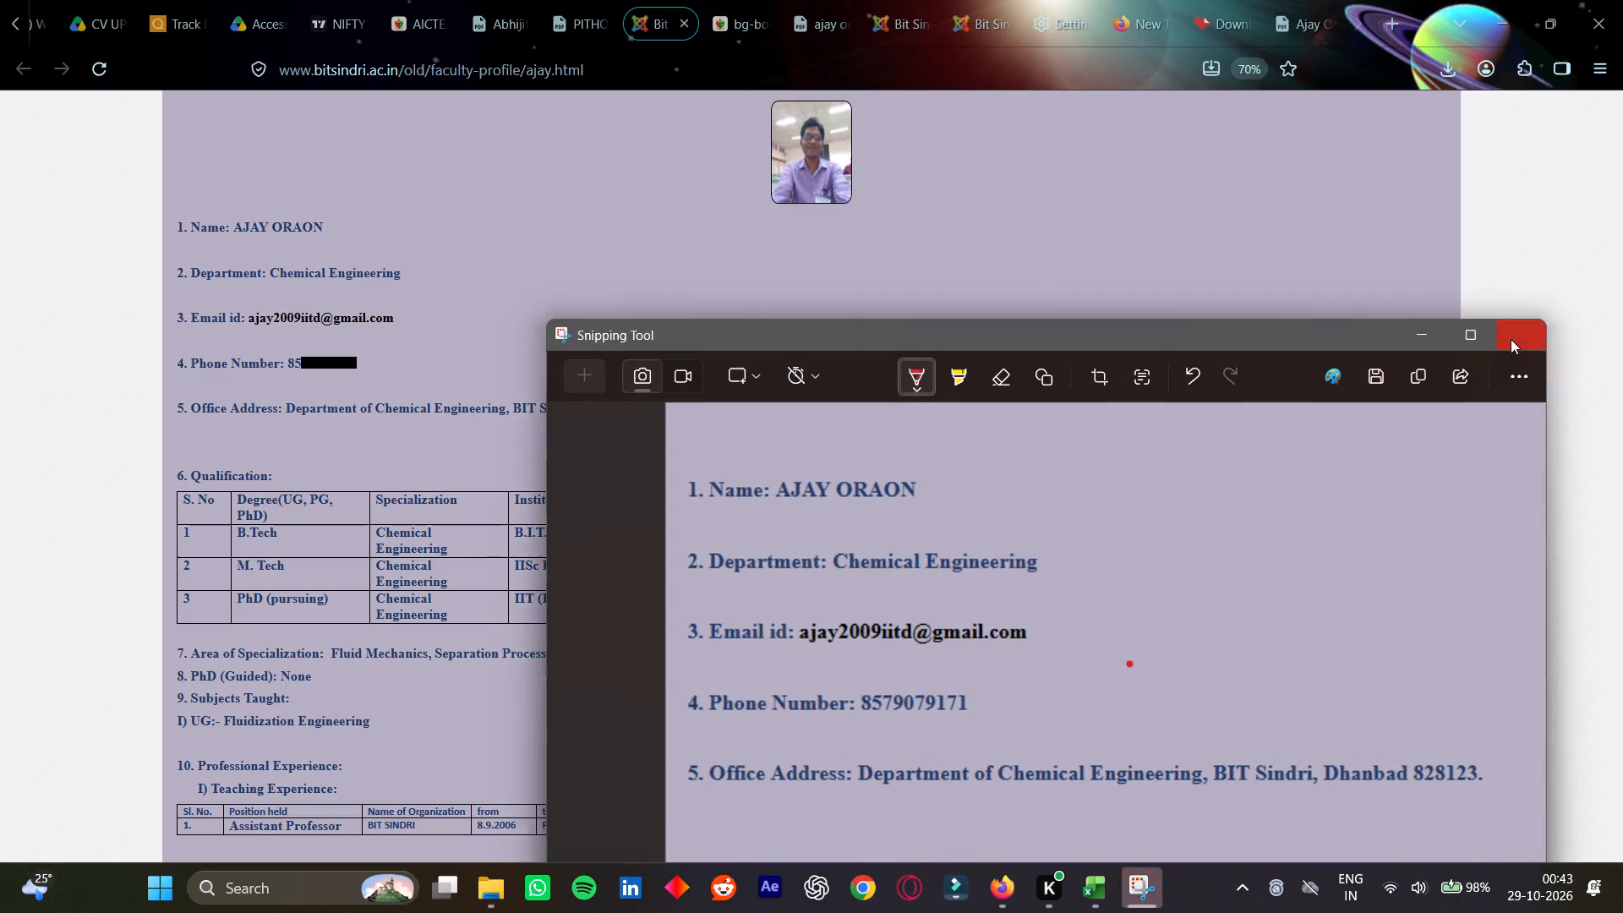
left_click(1211, 14)
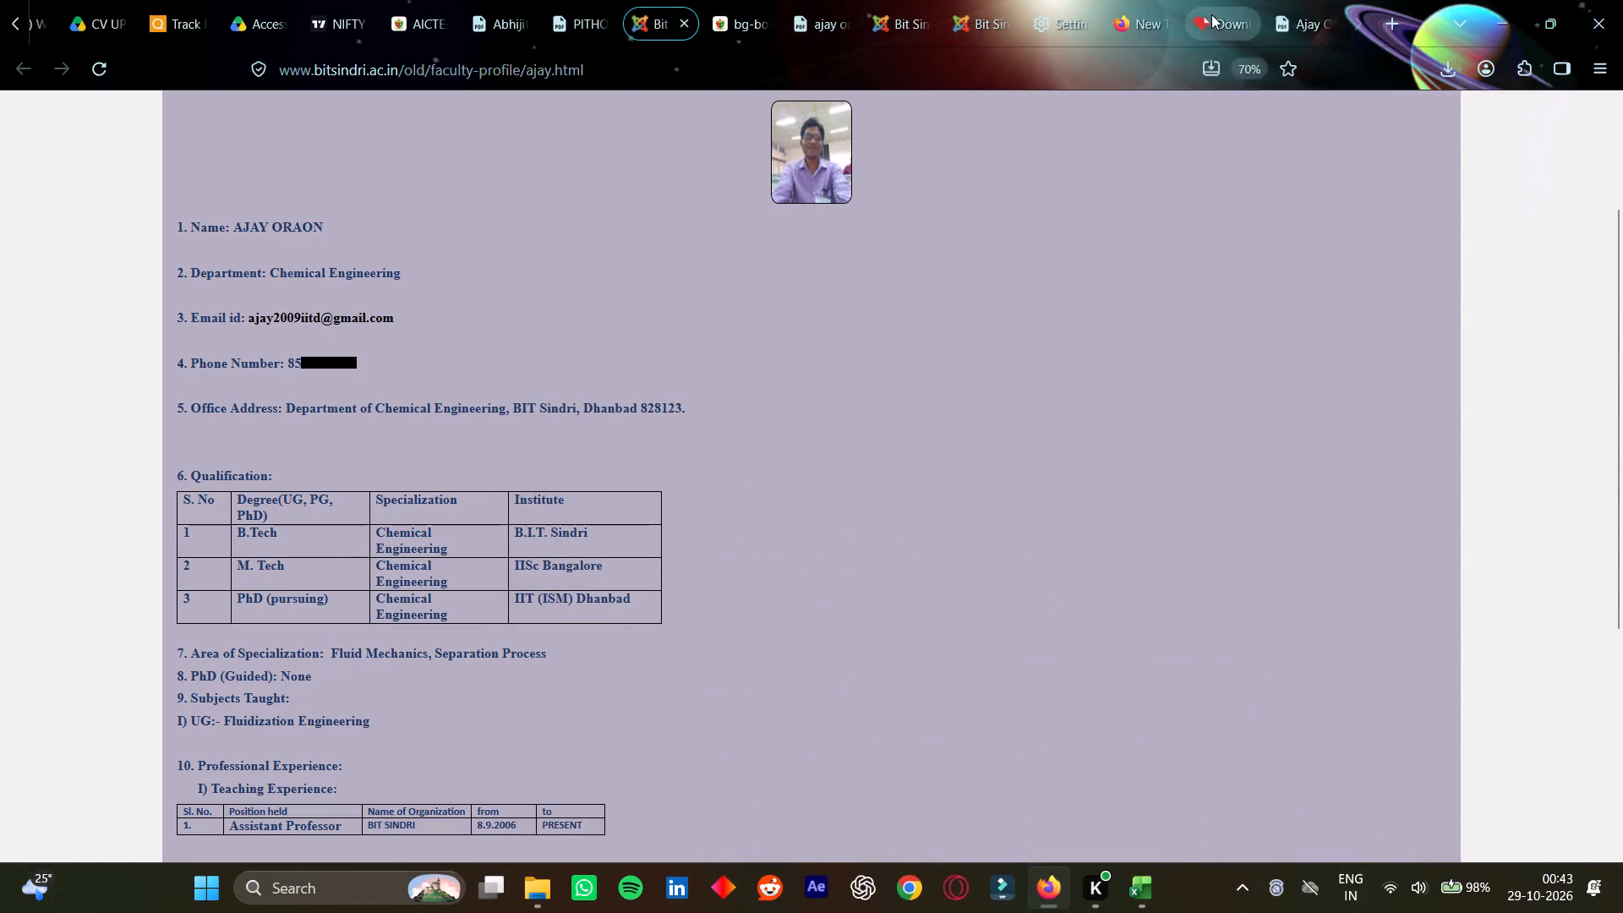
left_click(606, 310)
left_click(722, 353)
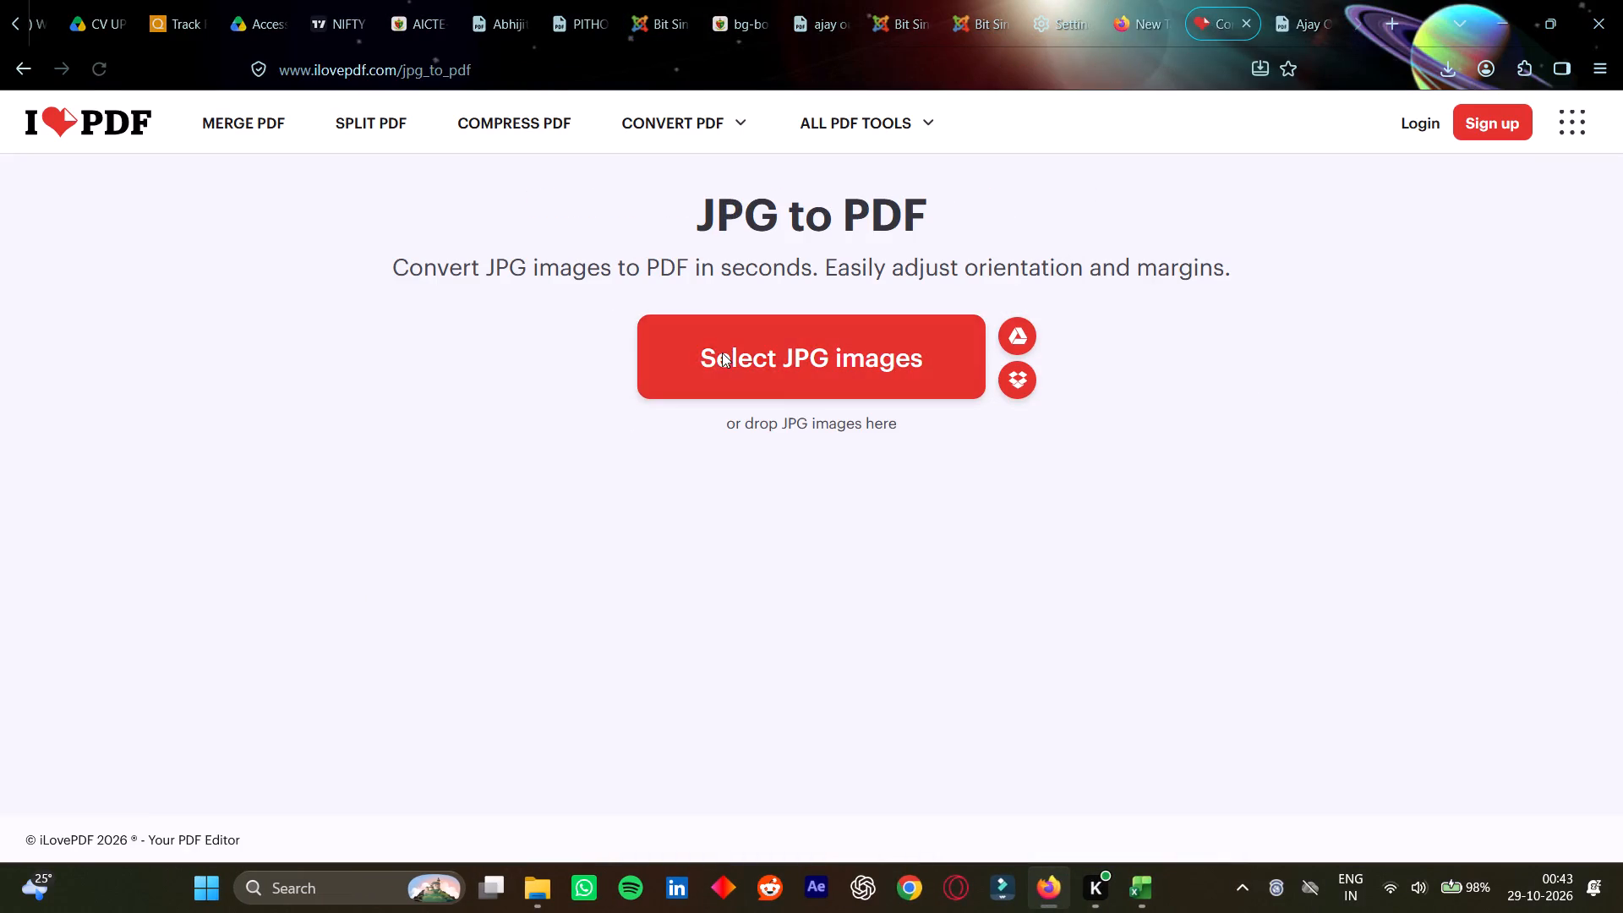
left_click(118, 292)
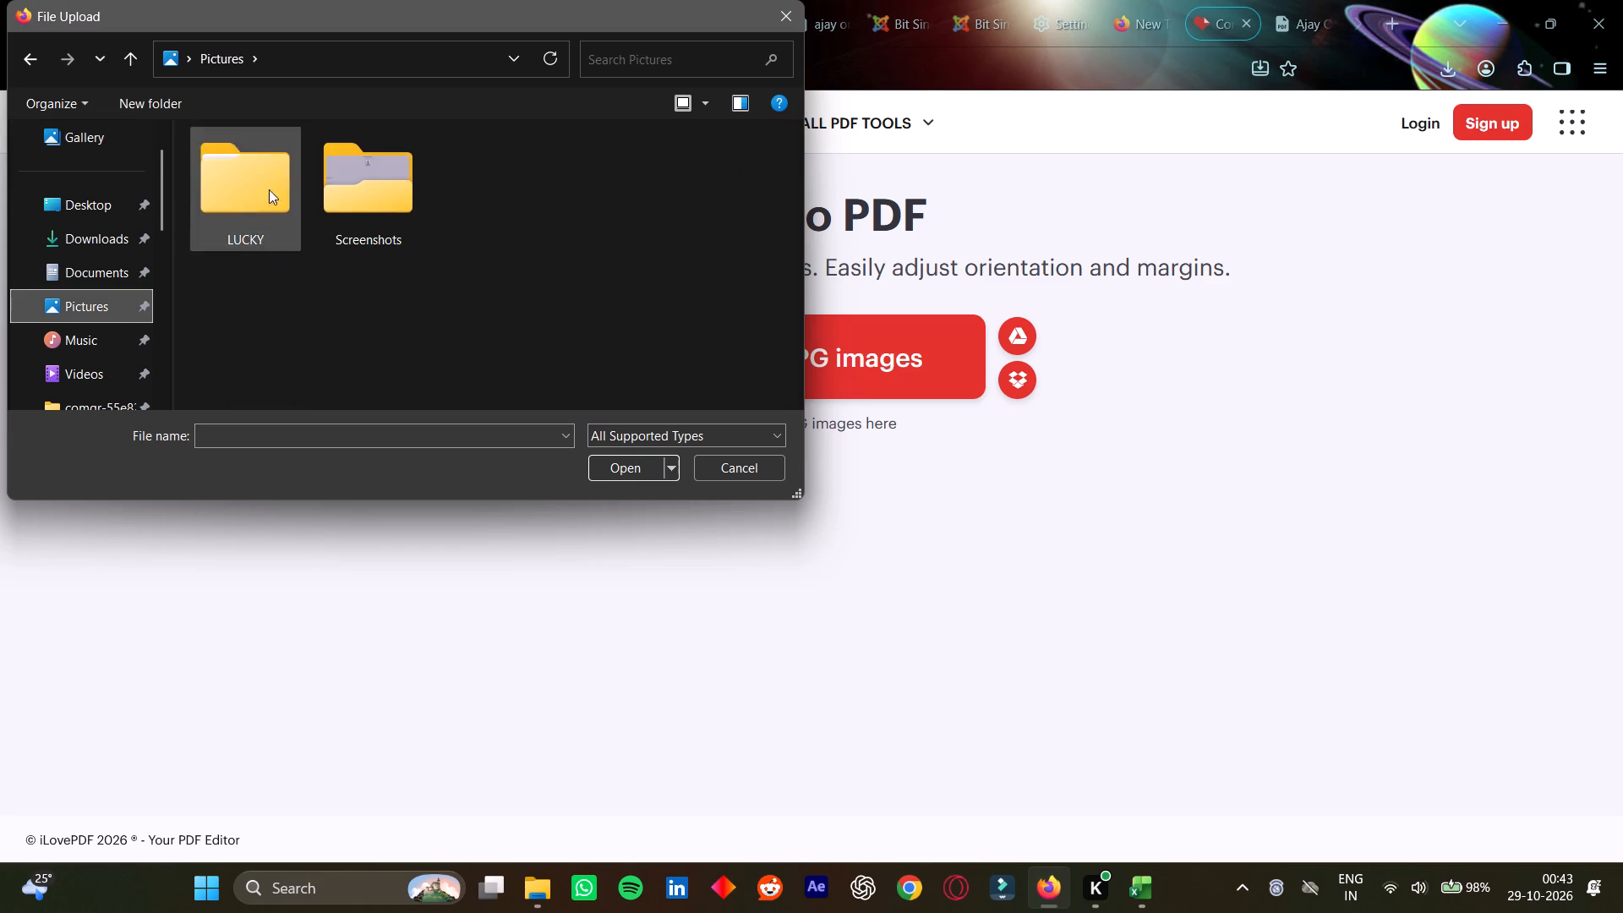
double_click(390, 170)
left_click_drag(798, 148, 768, 441)
left_click(408, 389)
left_click(614, 457)
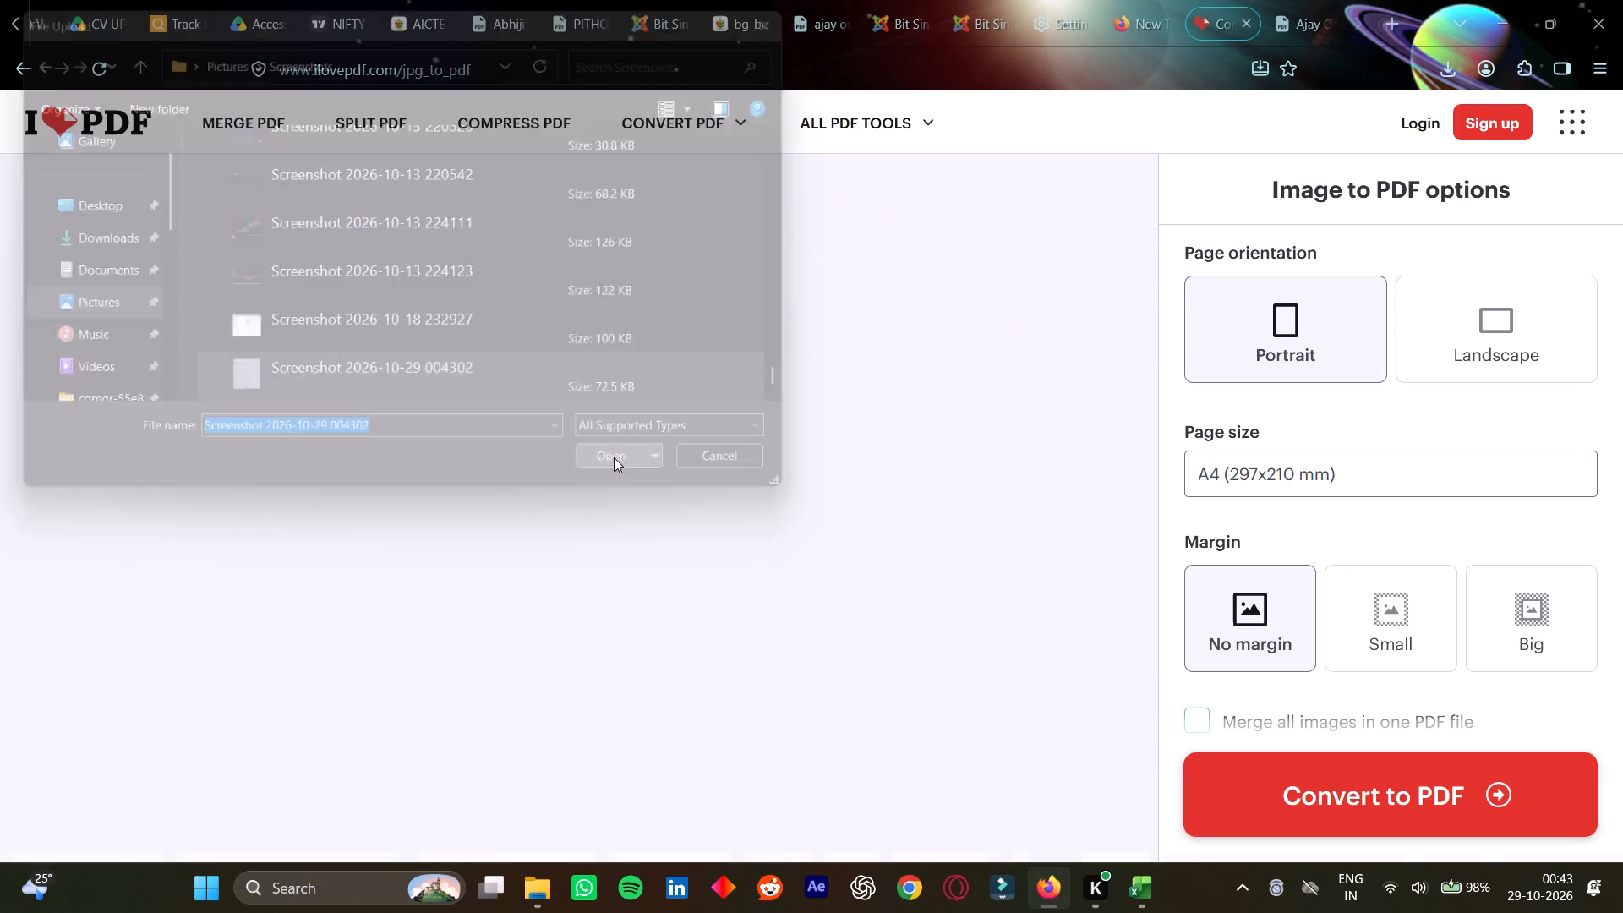
left_click(1292, 785)
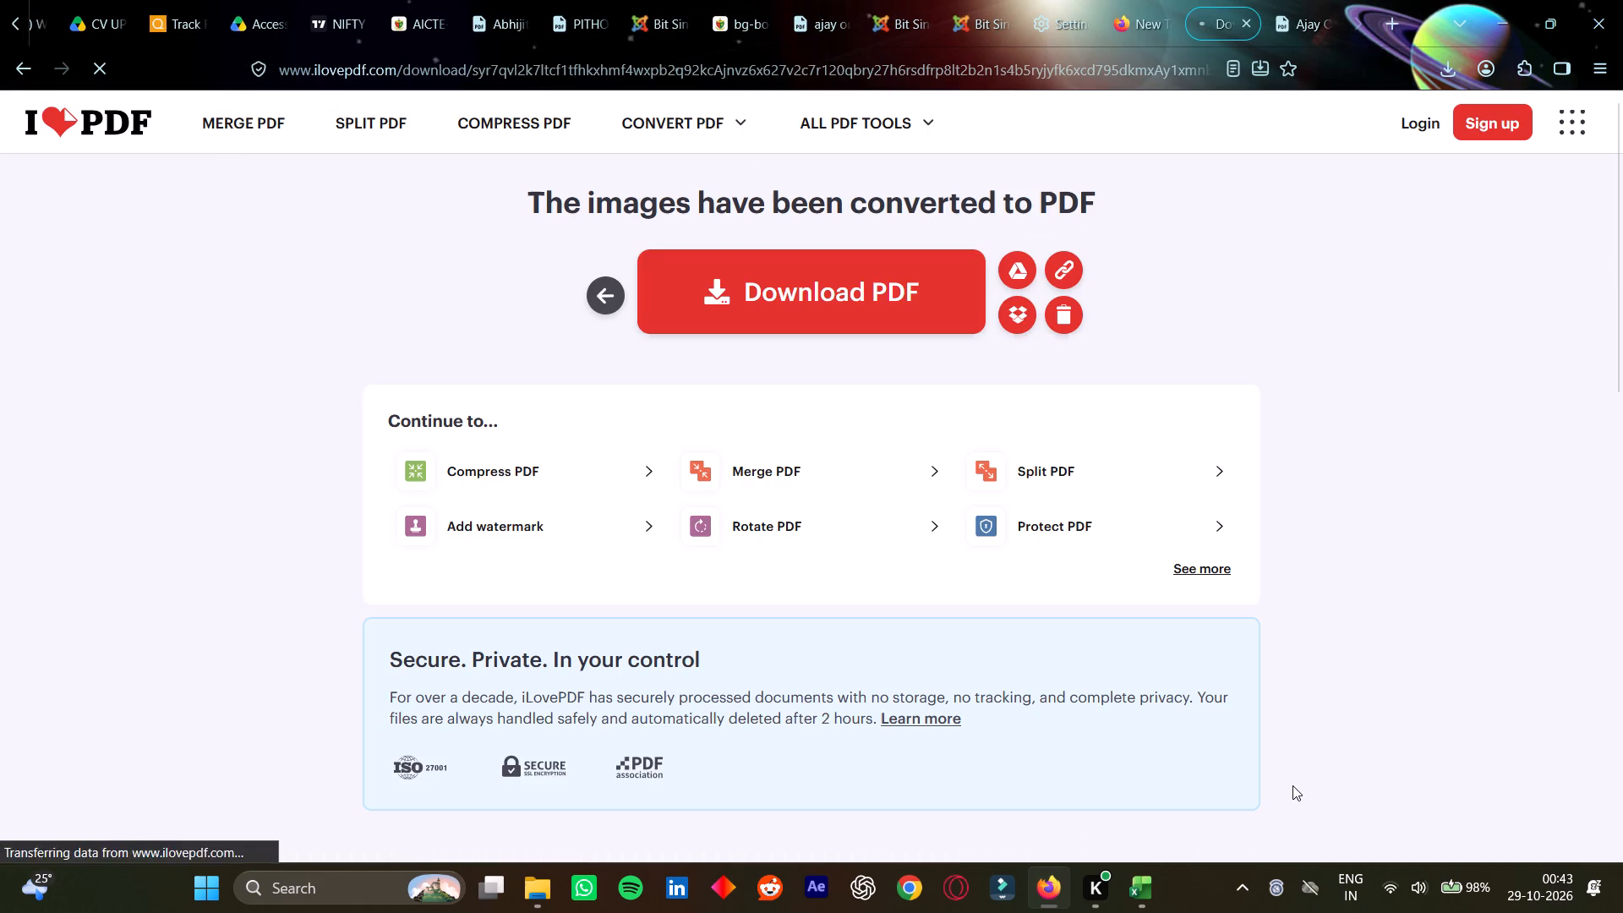
left_click(926, 307)
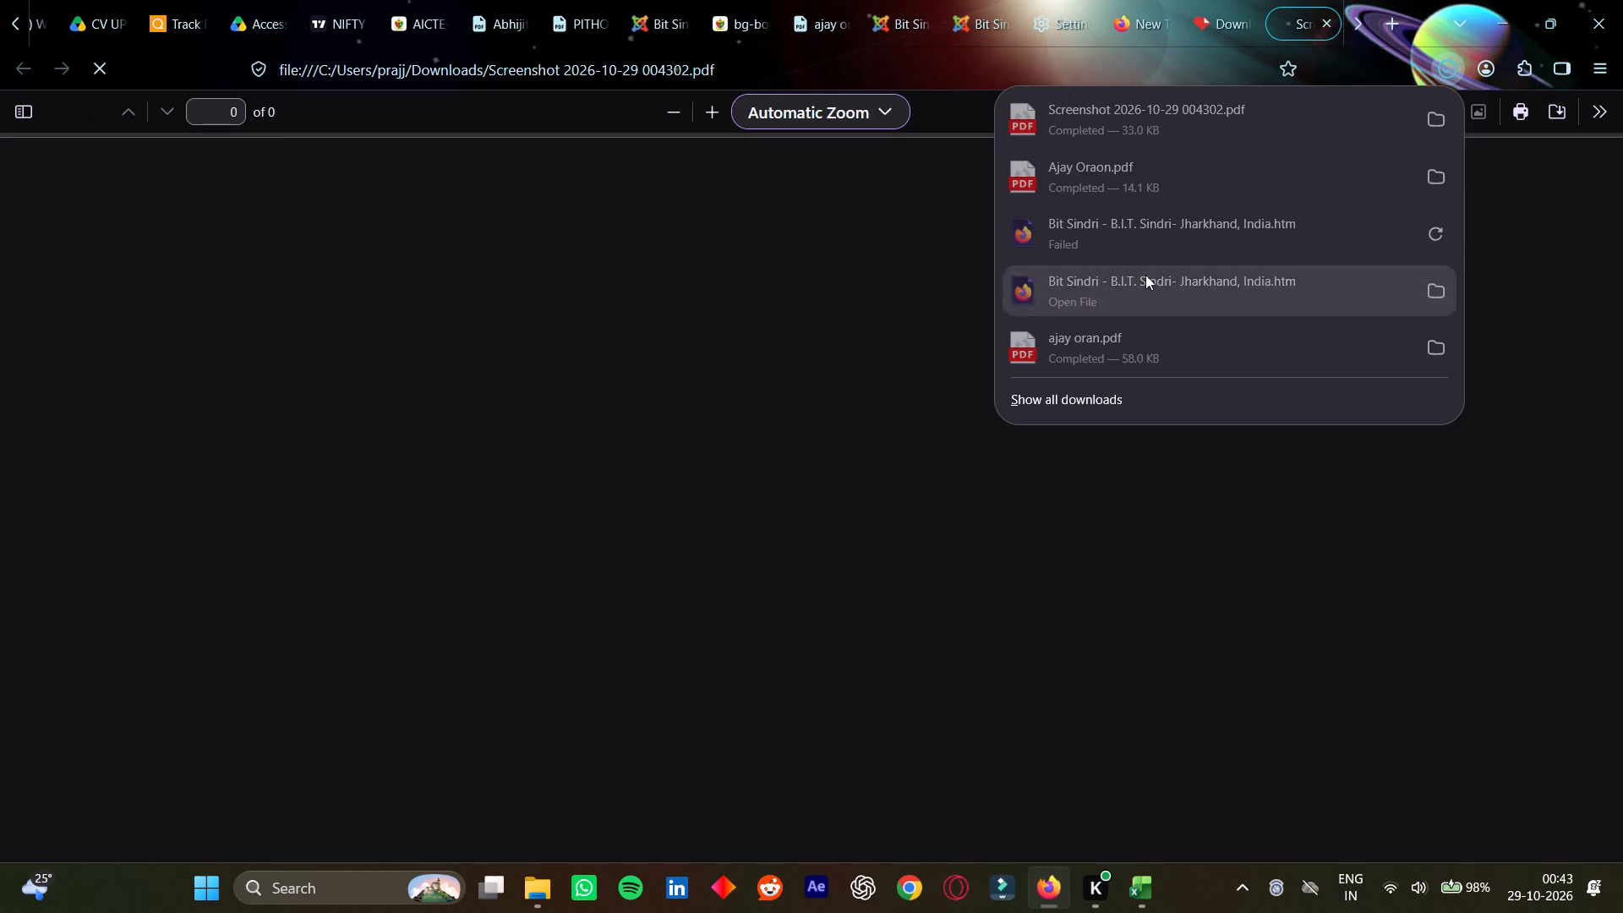
scroll(811, 560, "down", 3)
scroll(811, 560, "up", 1)
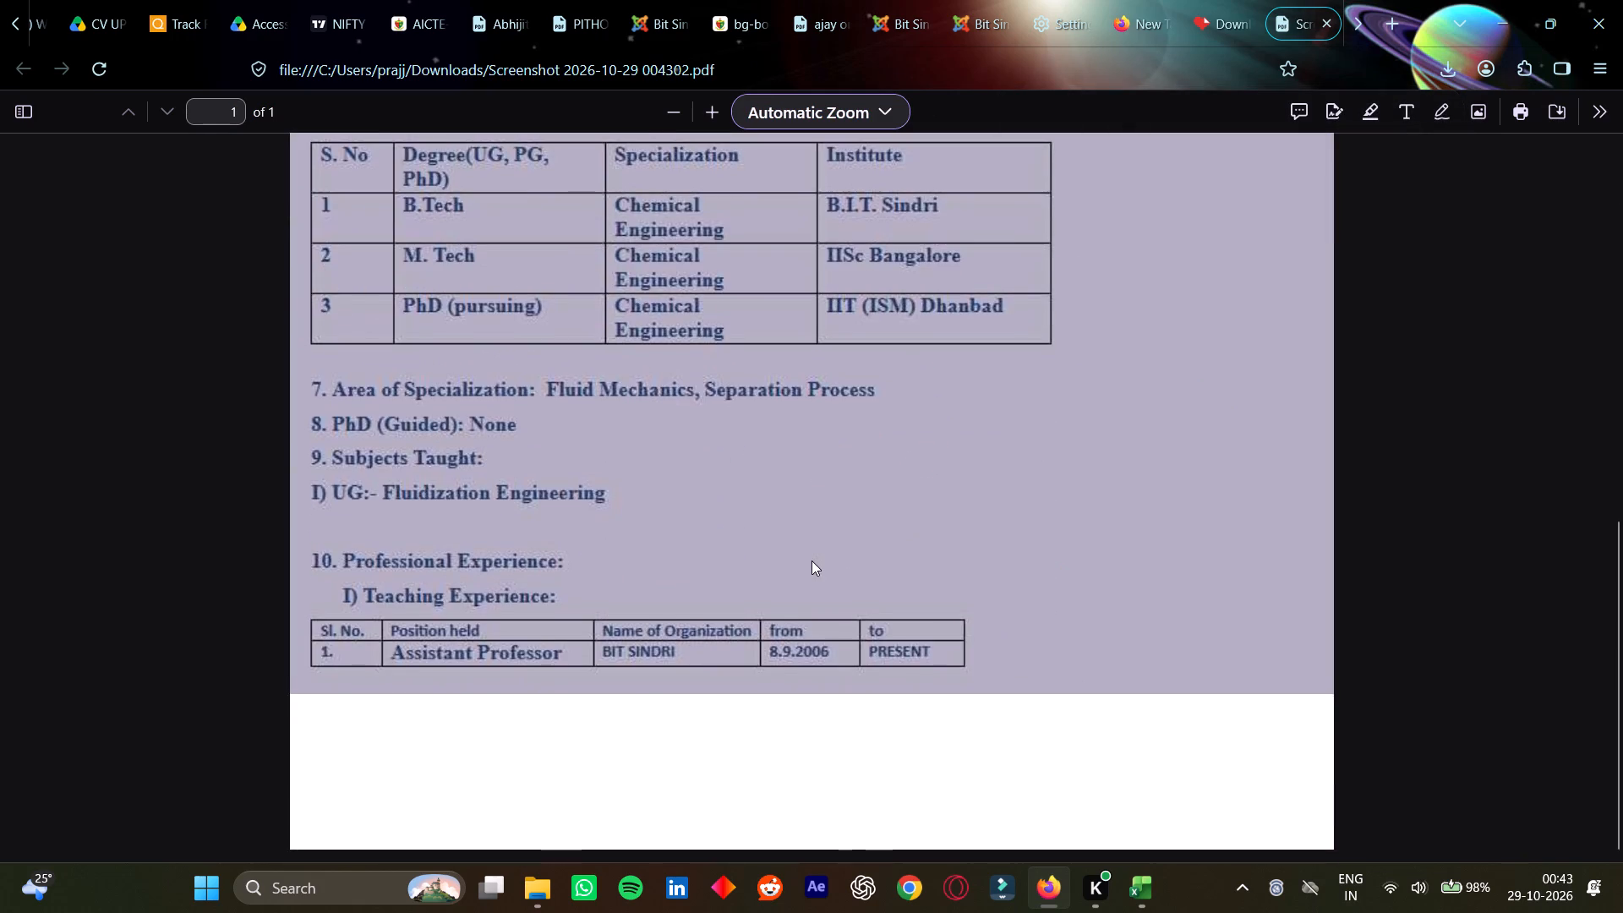
scroll(811, 560, "up", 2)
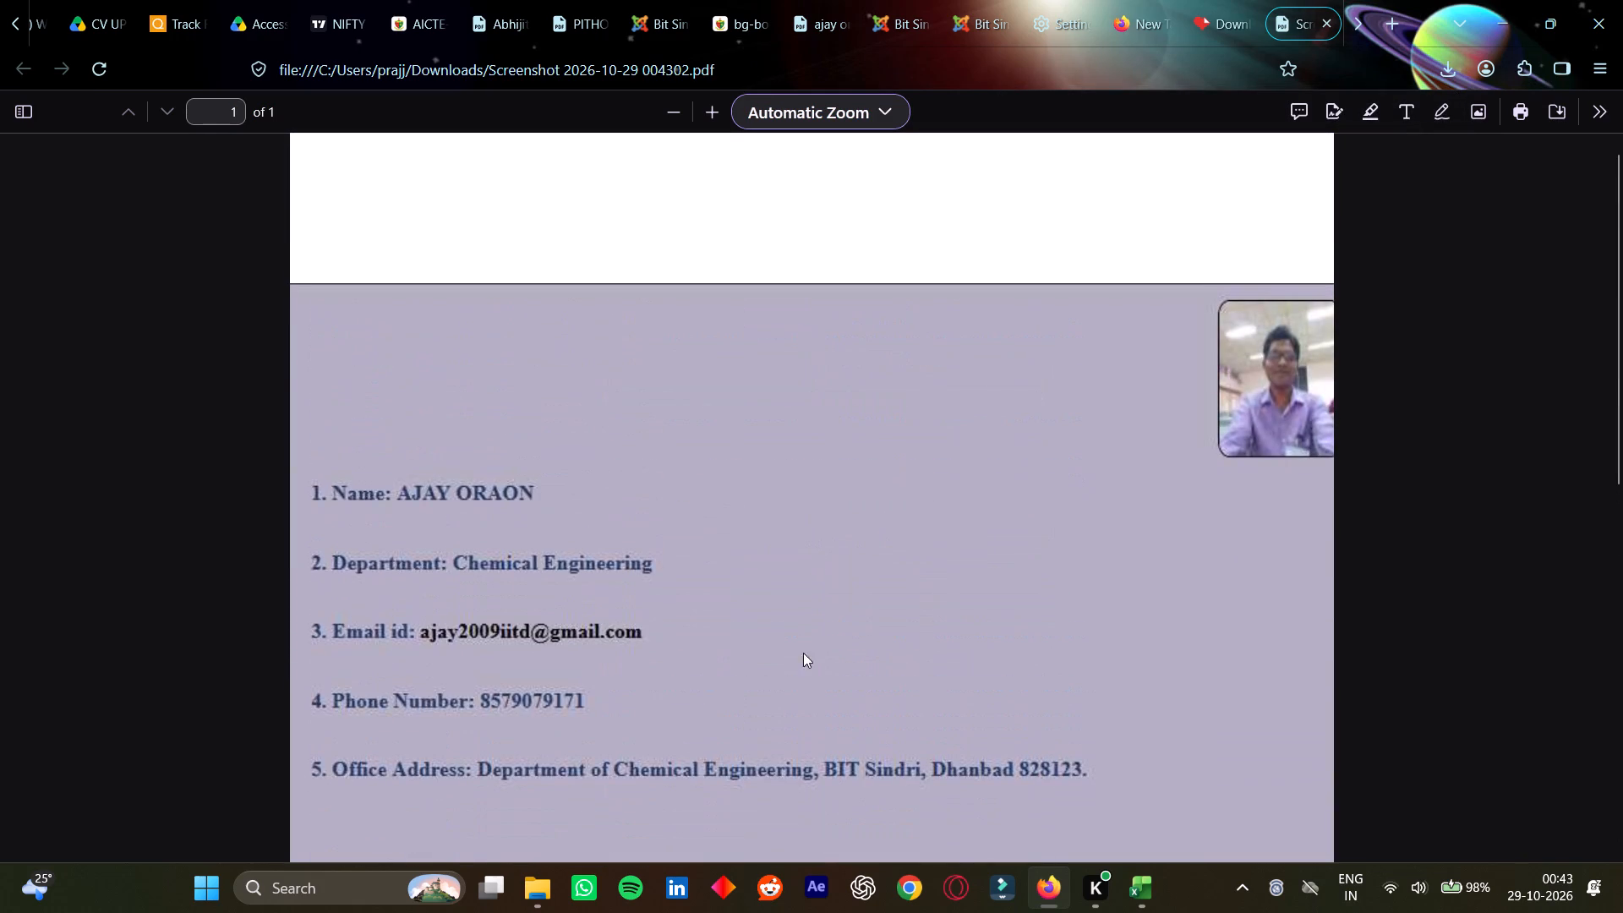
Switch to File Explorer and open the Downloads folder.
left_click(529, 888)
left_click(97, 310)
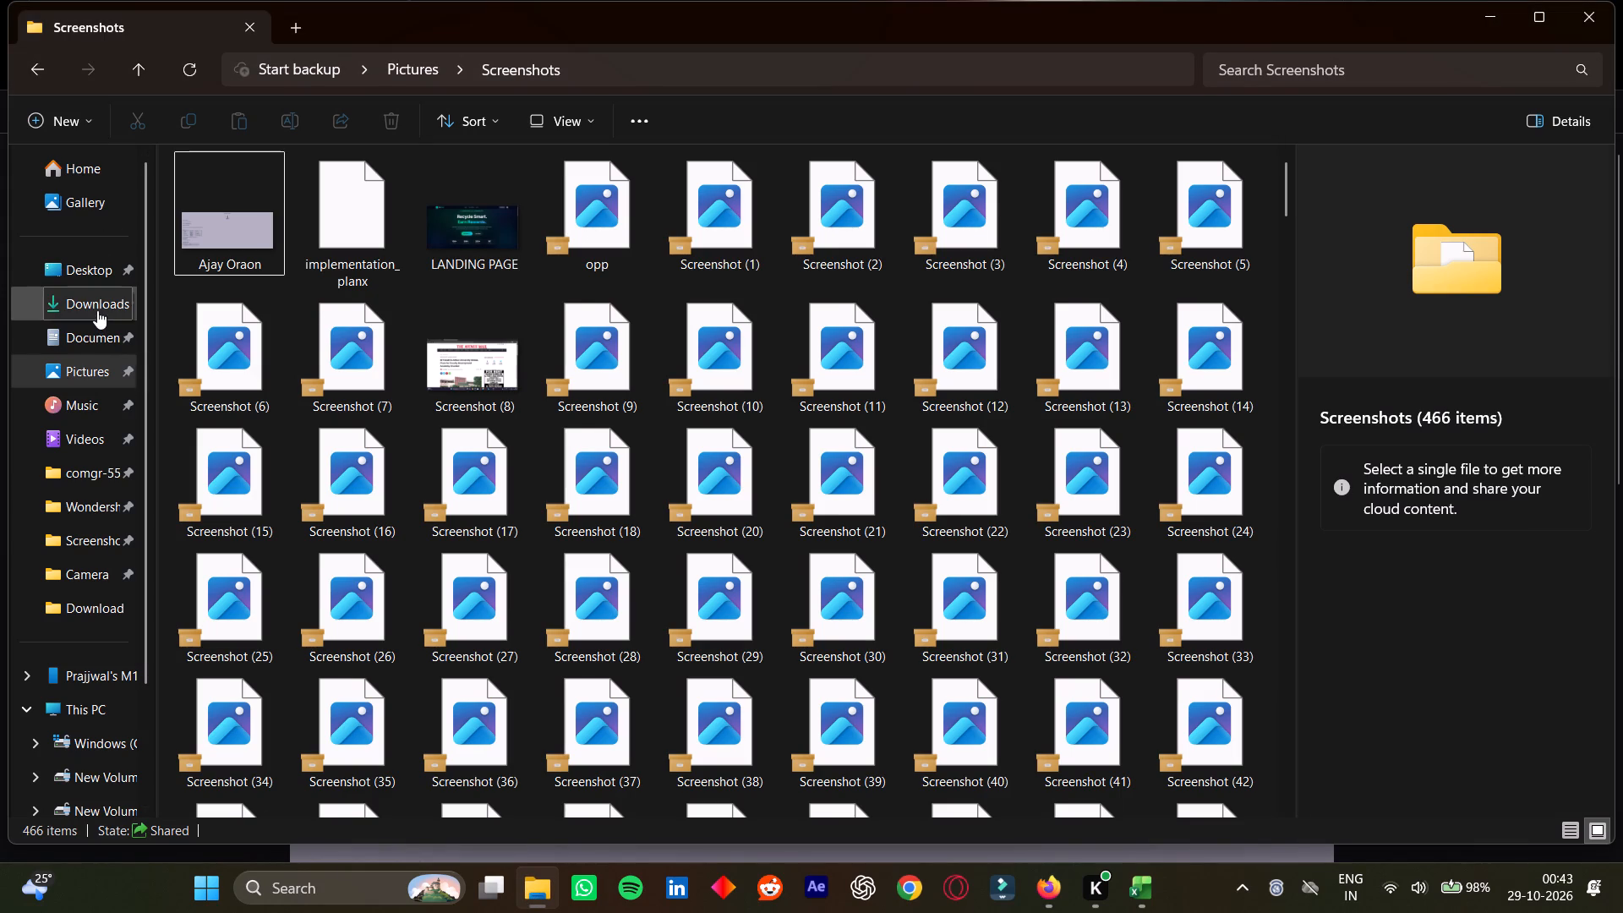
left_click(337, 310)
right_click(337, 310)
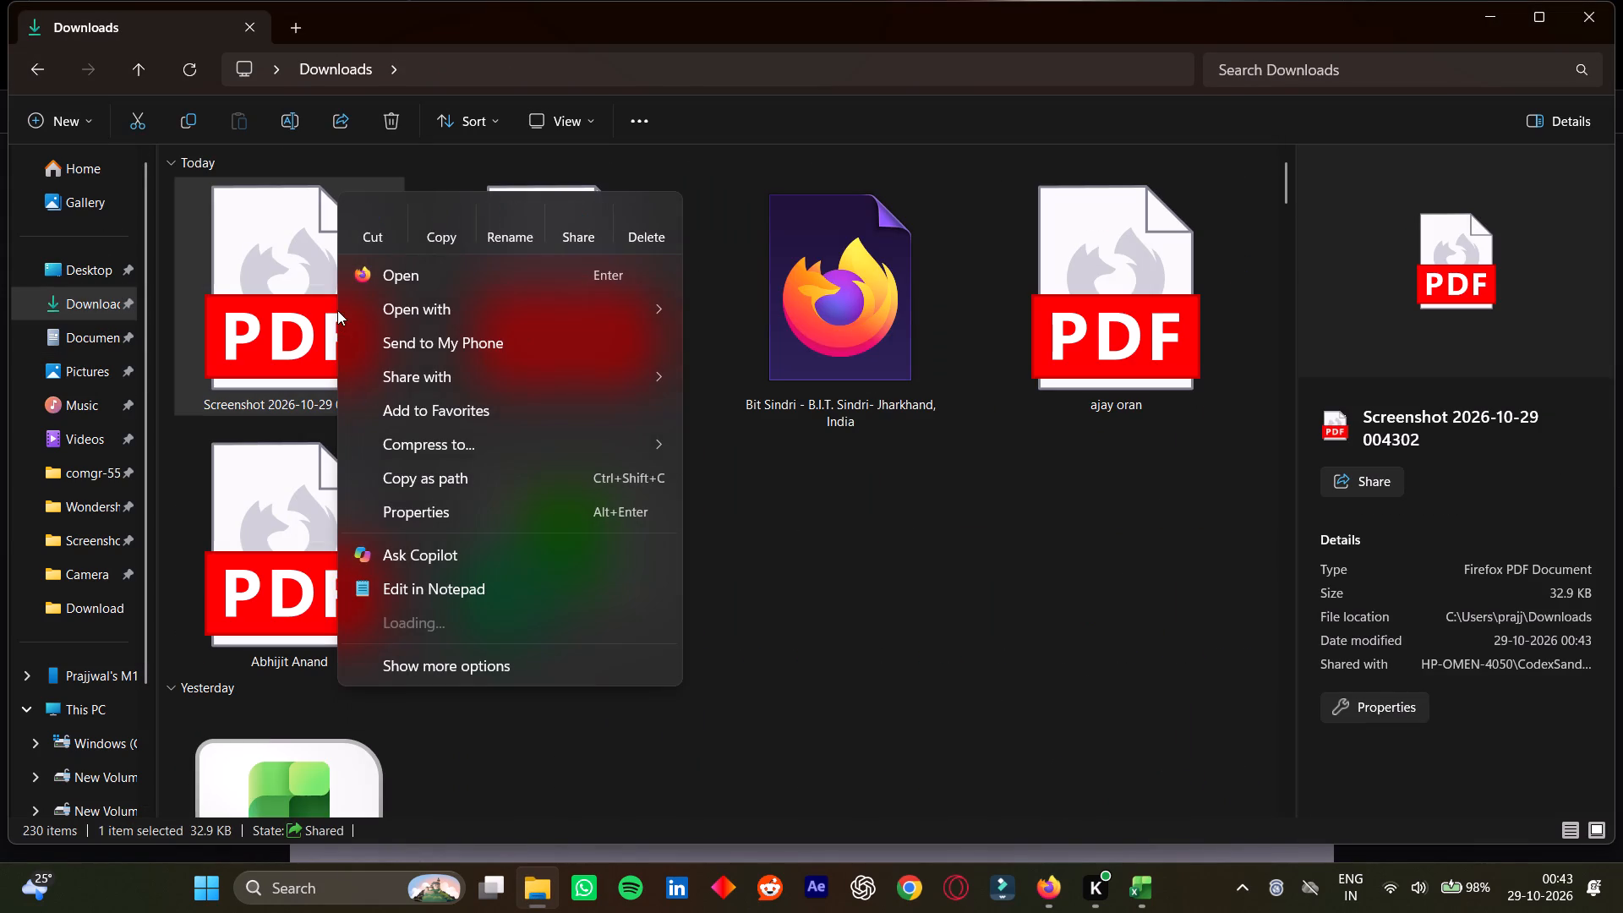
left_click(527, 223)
Delete this faculty member's two earlier profile PDFs and the saved Bit Sindri web page from Downloads.
left_click(569, 293)
key("Delete")
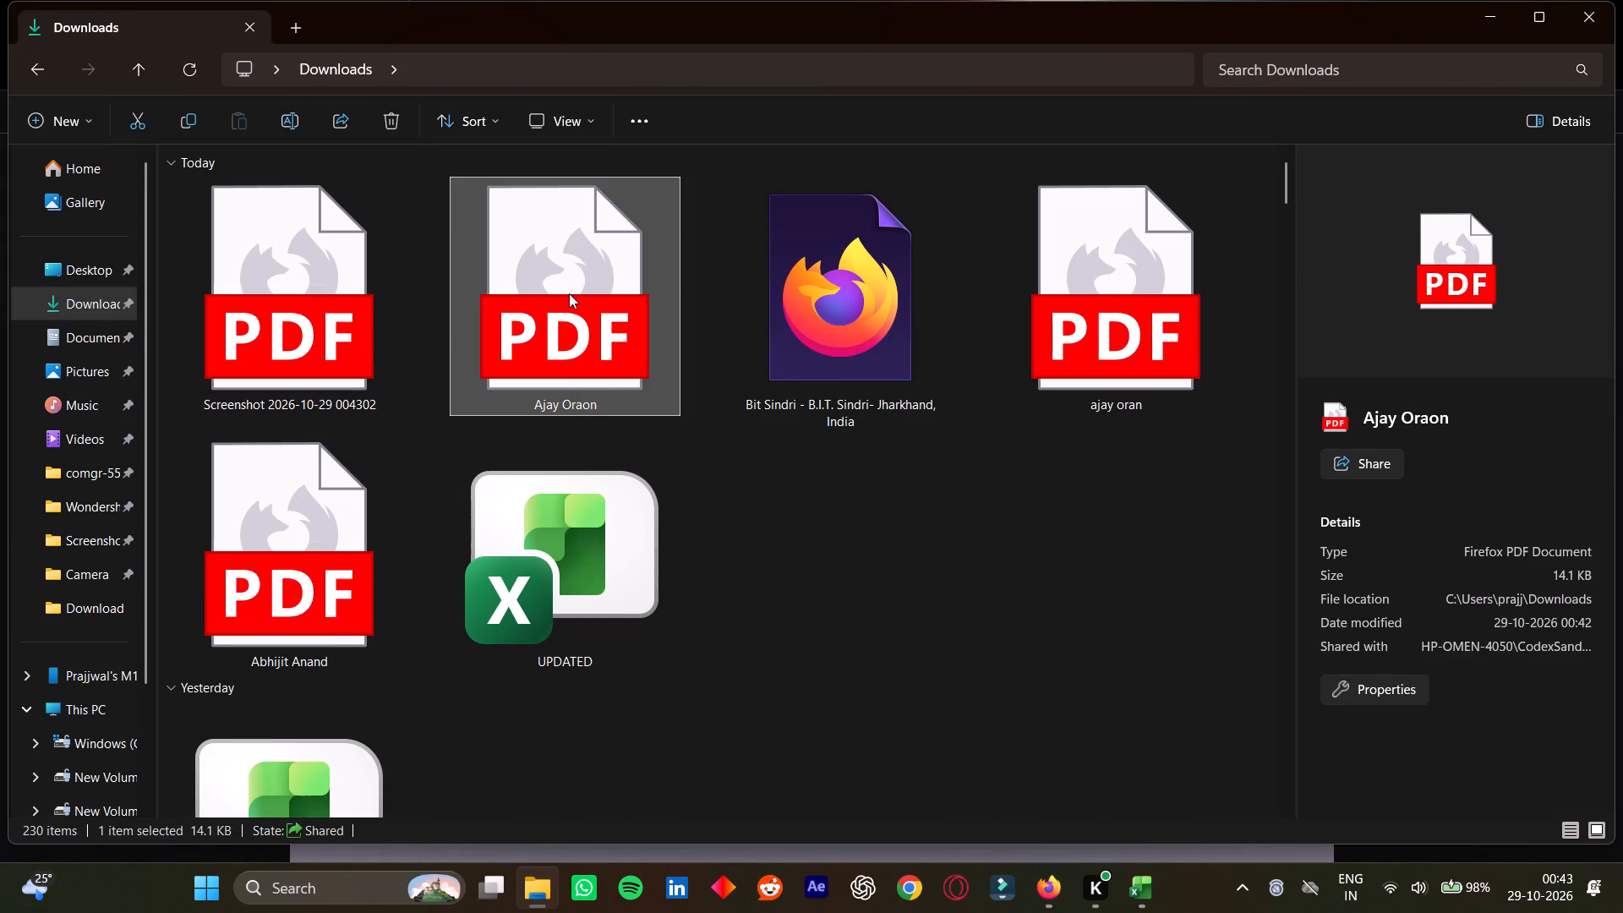
left_click(363, 339)
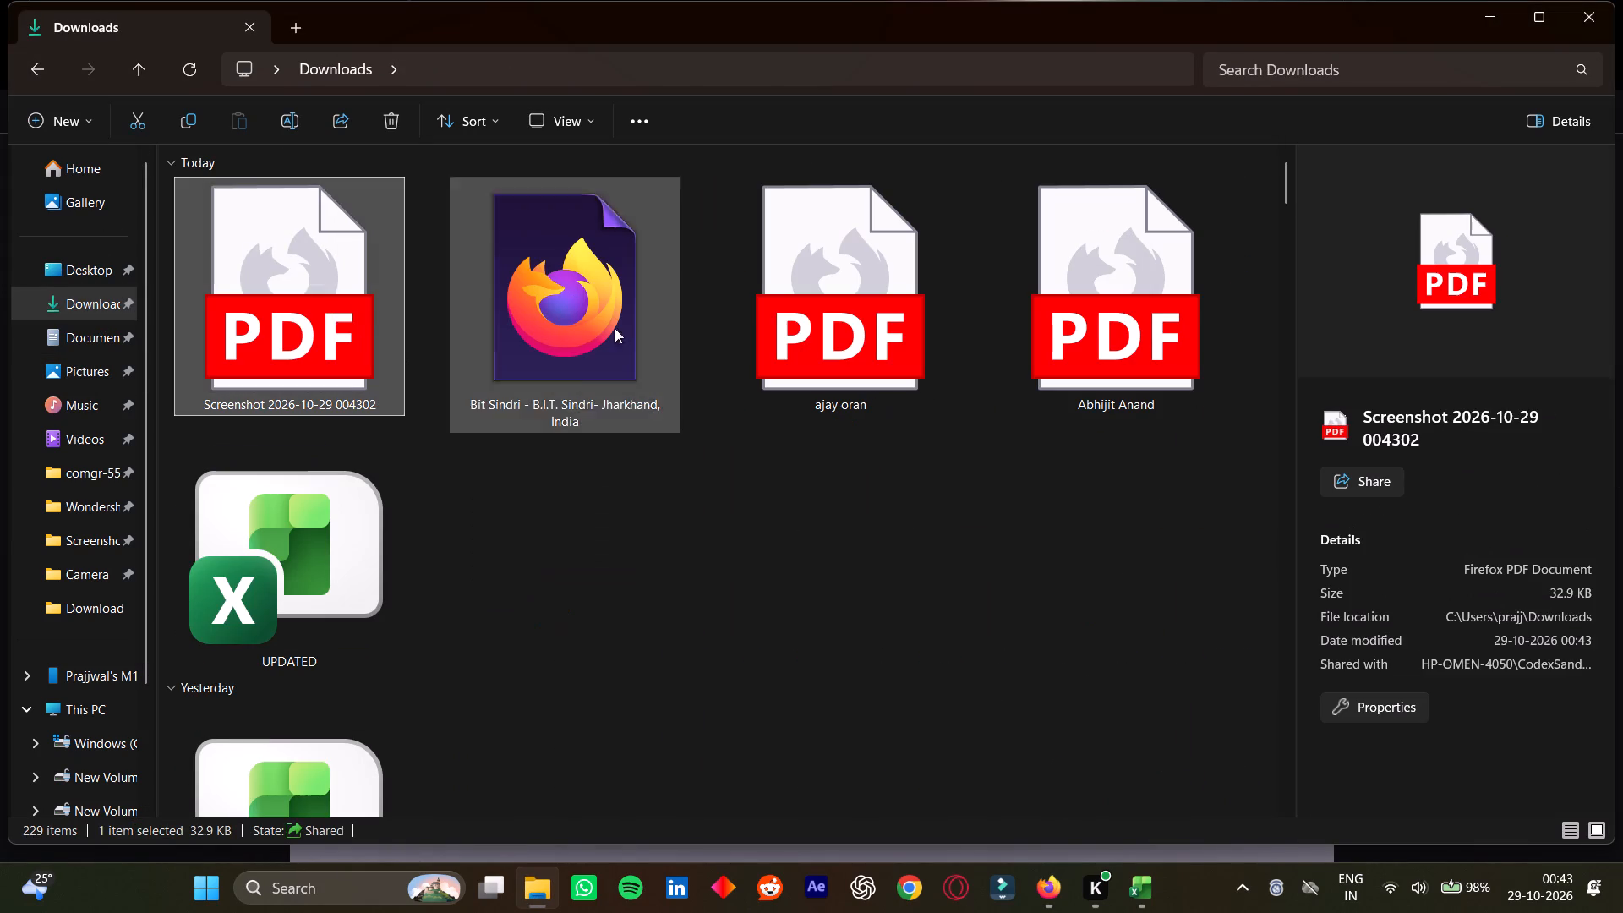
left_click(809, 347)
key("Delete")
left_click(484, 359)
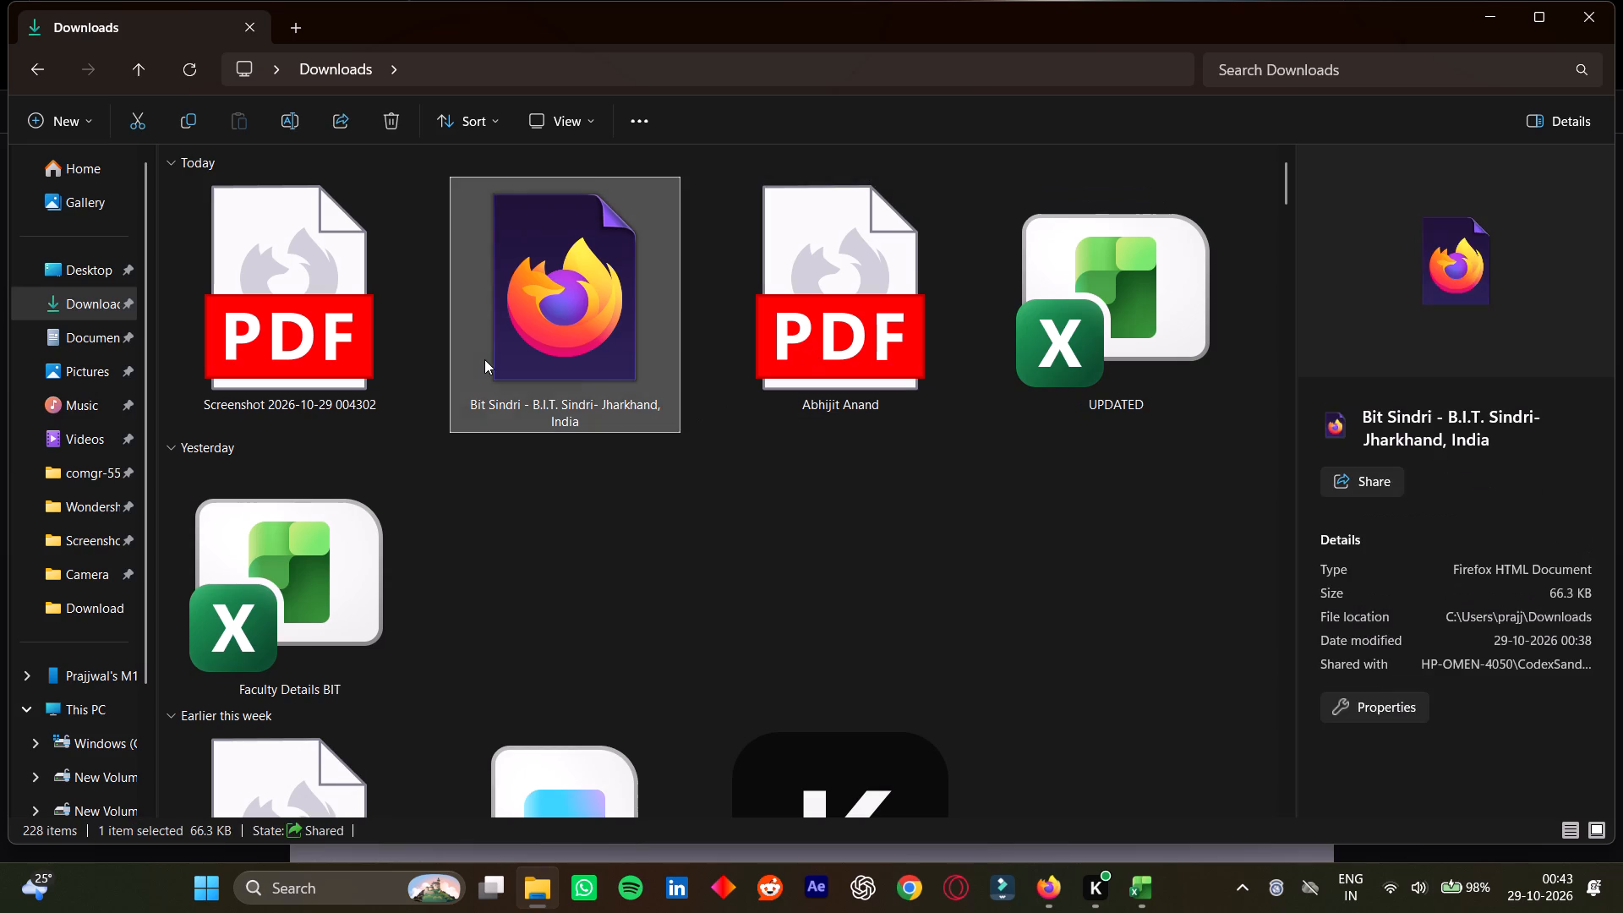
key("Delete")
left_click(303, 364)
right_click(303, 364)
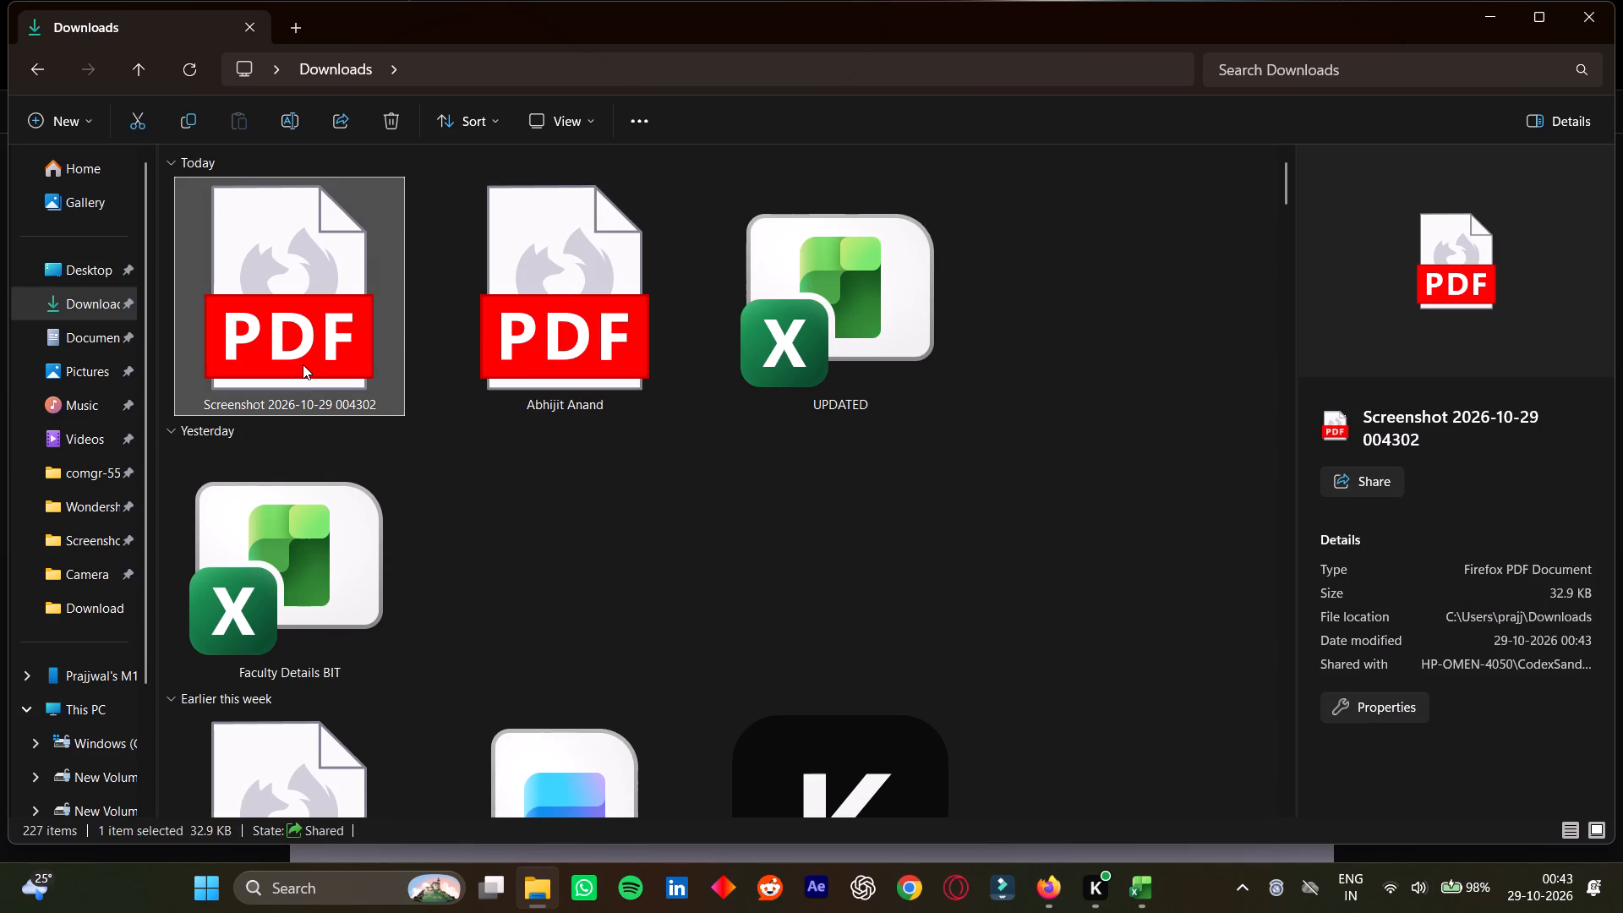
left_click(465, 222)
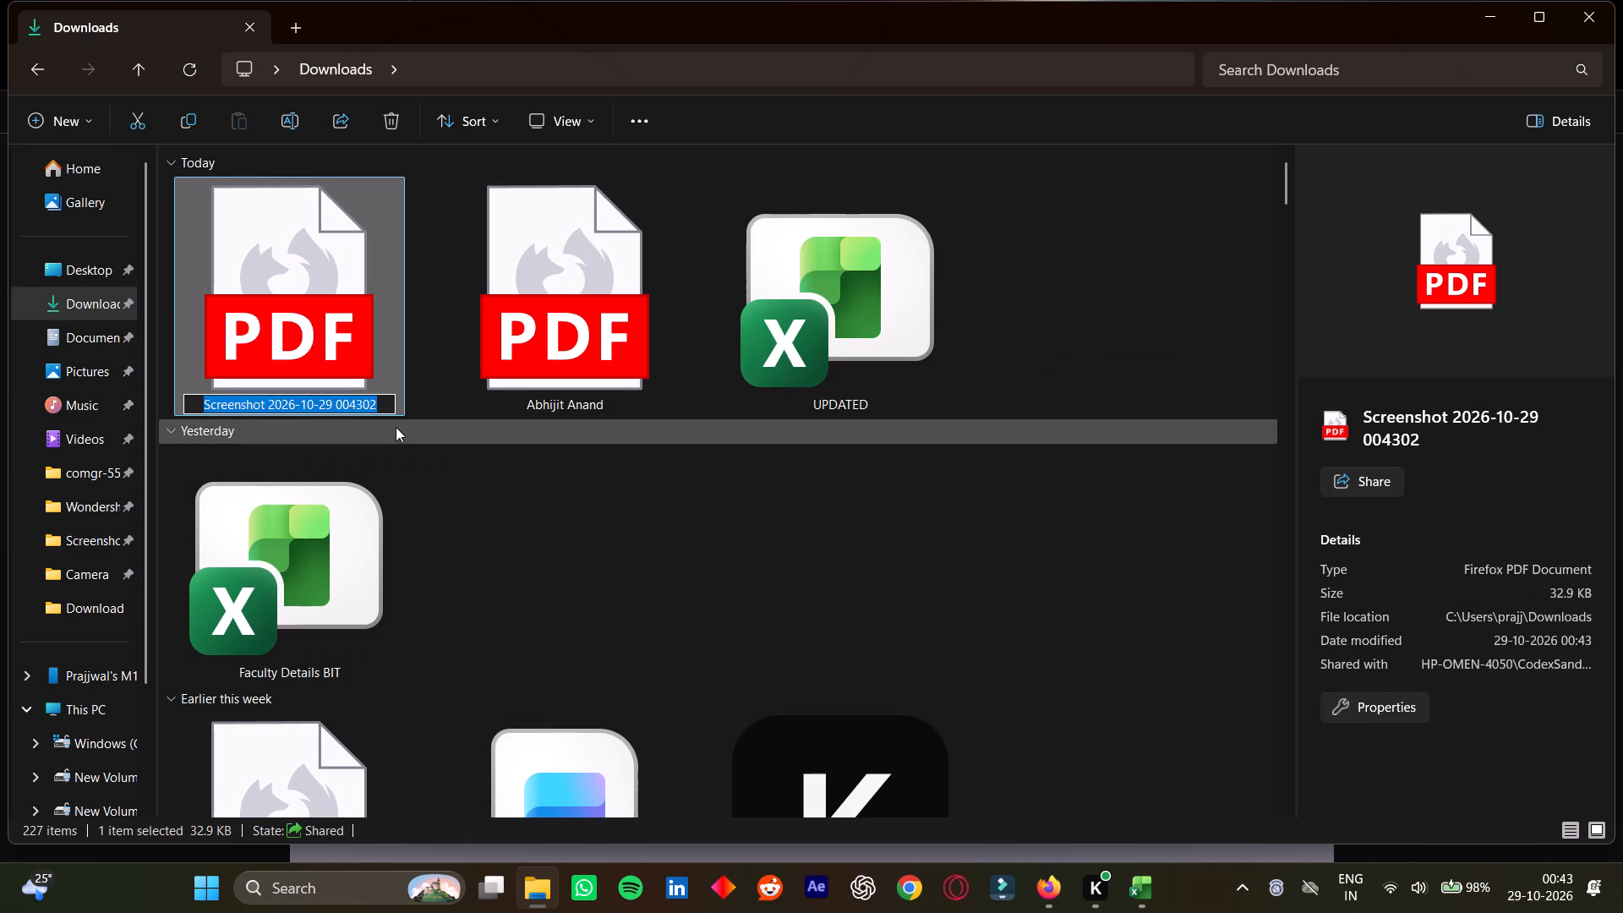
key("BackSpace")
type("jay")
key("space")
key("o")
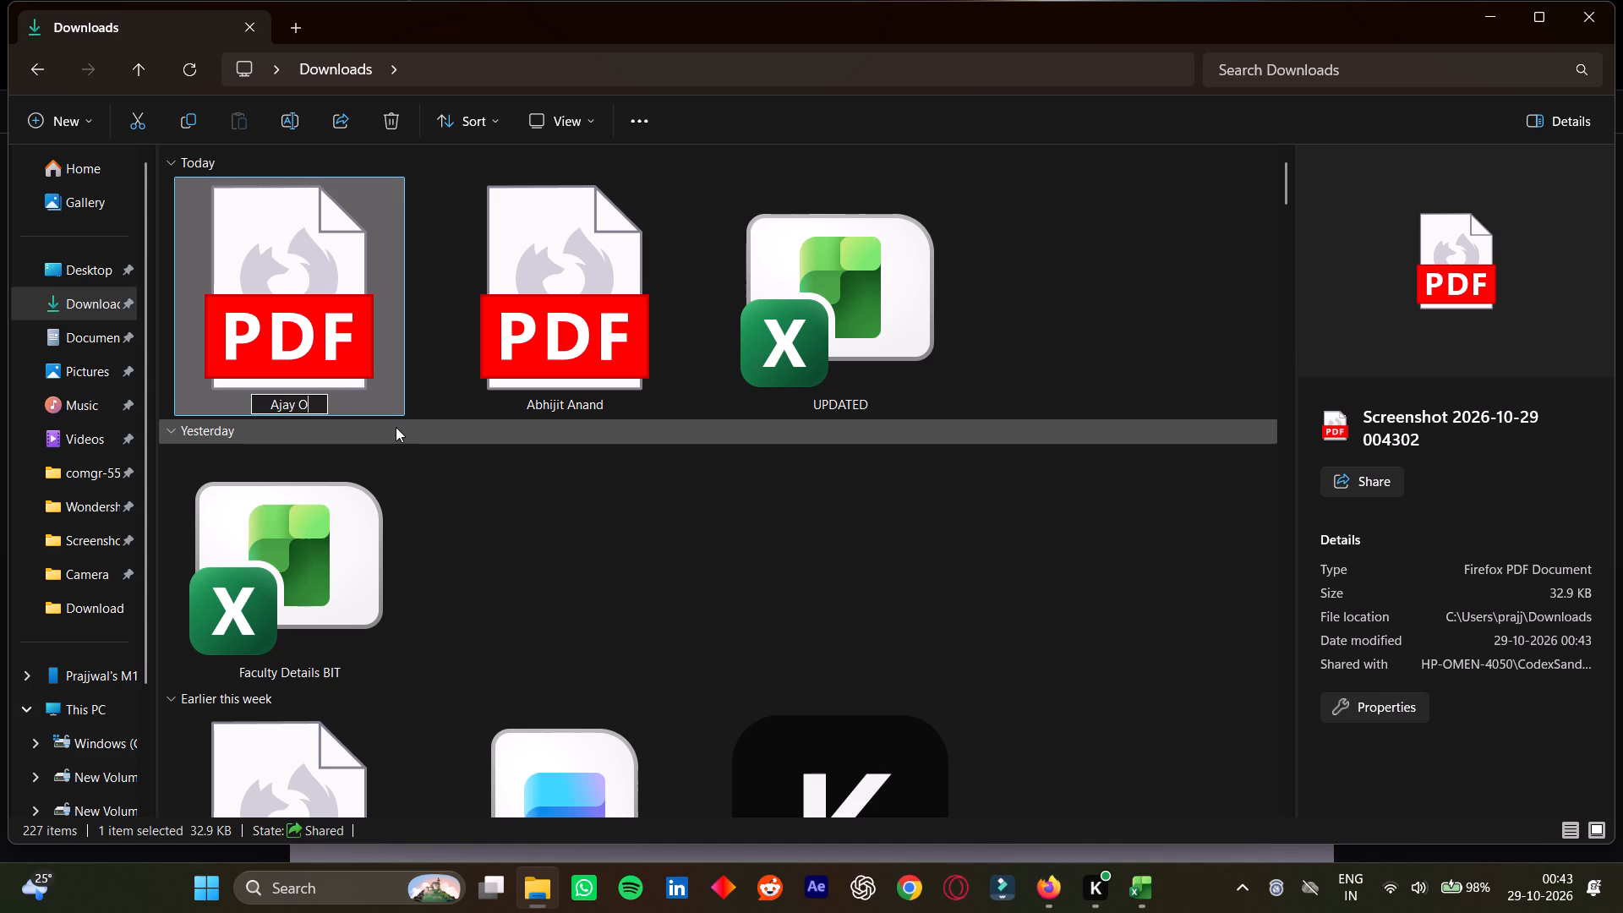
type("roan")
left_click(573, 587)
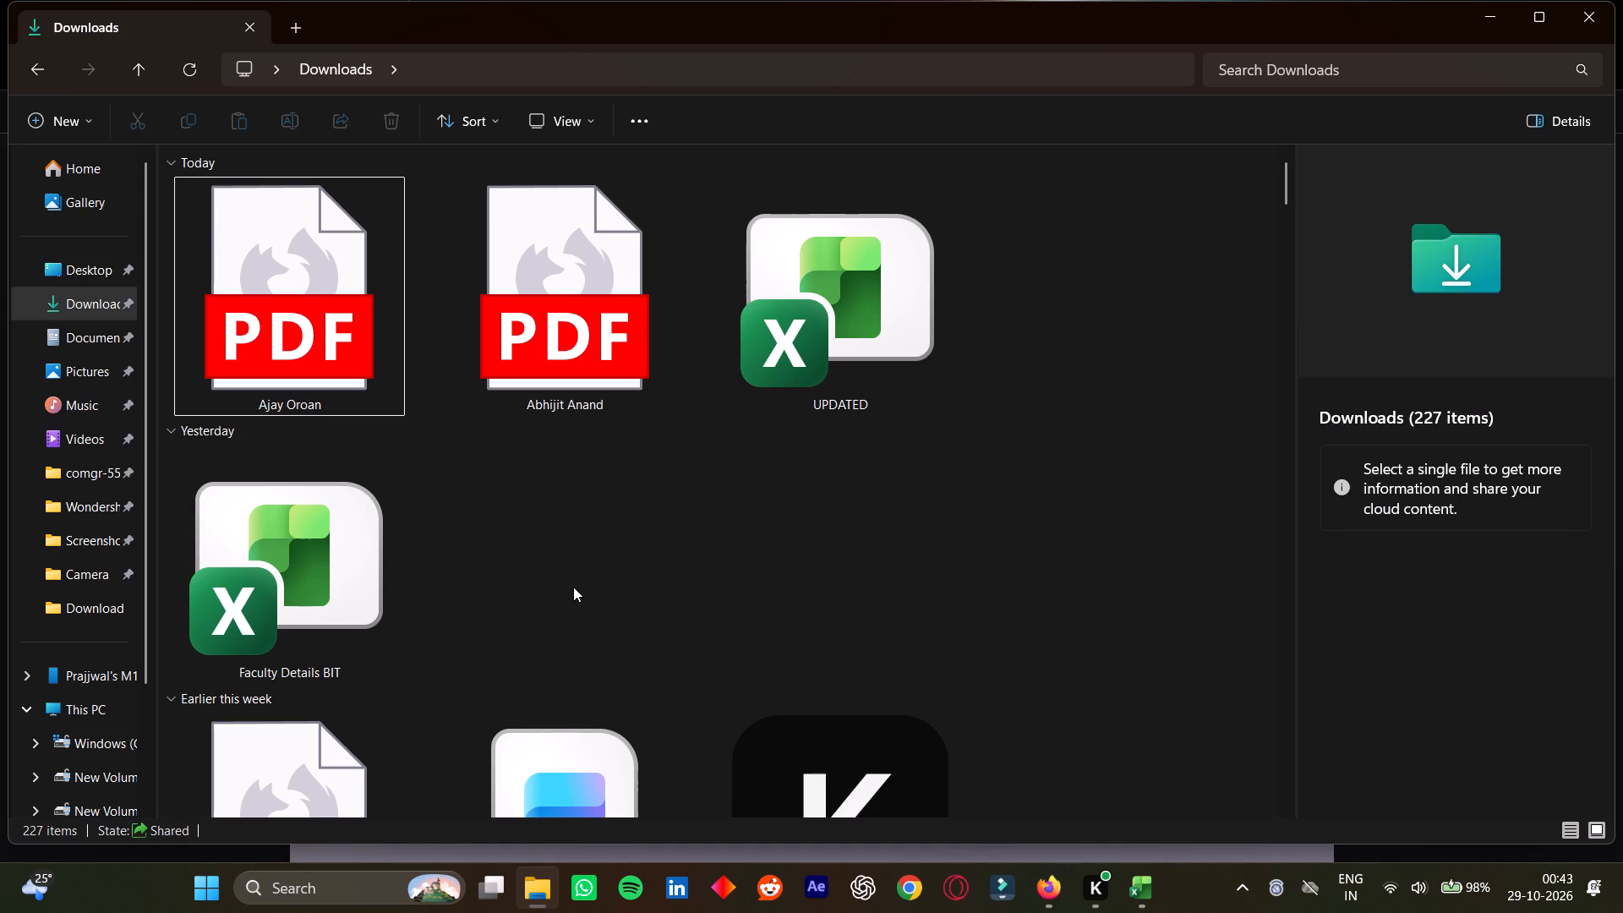
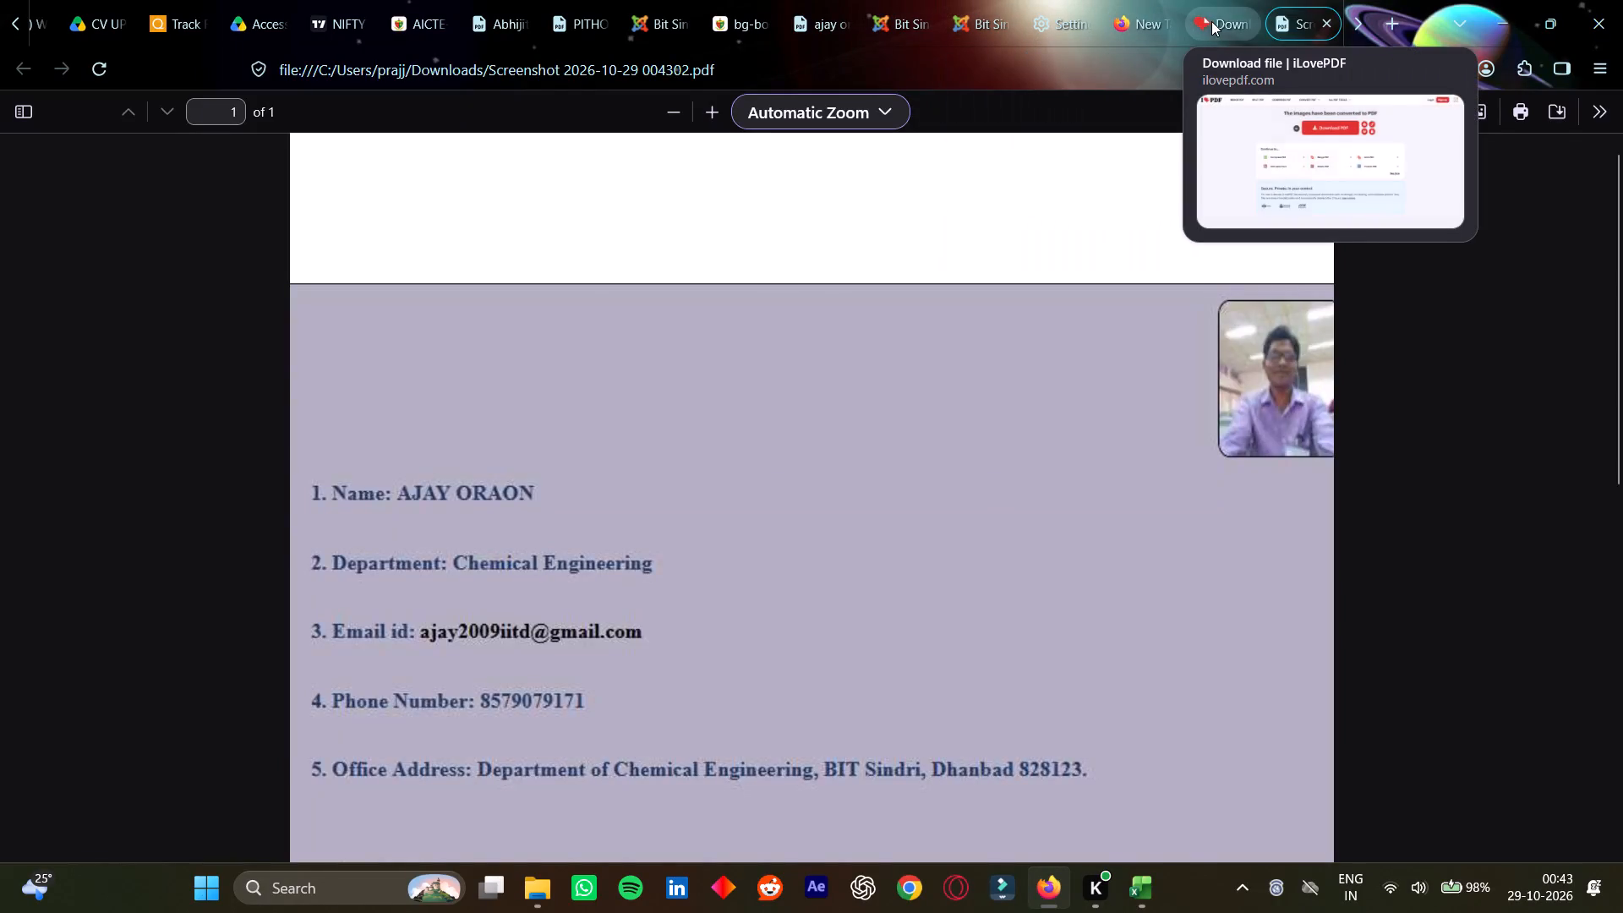
Upload the renamed profile PDF from Downloads to the CHEMICAL folder in CV UPLOADS on Drive, and close File Explorer.
left_click(1220, 25)
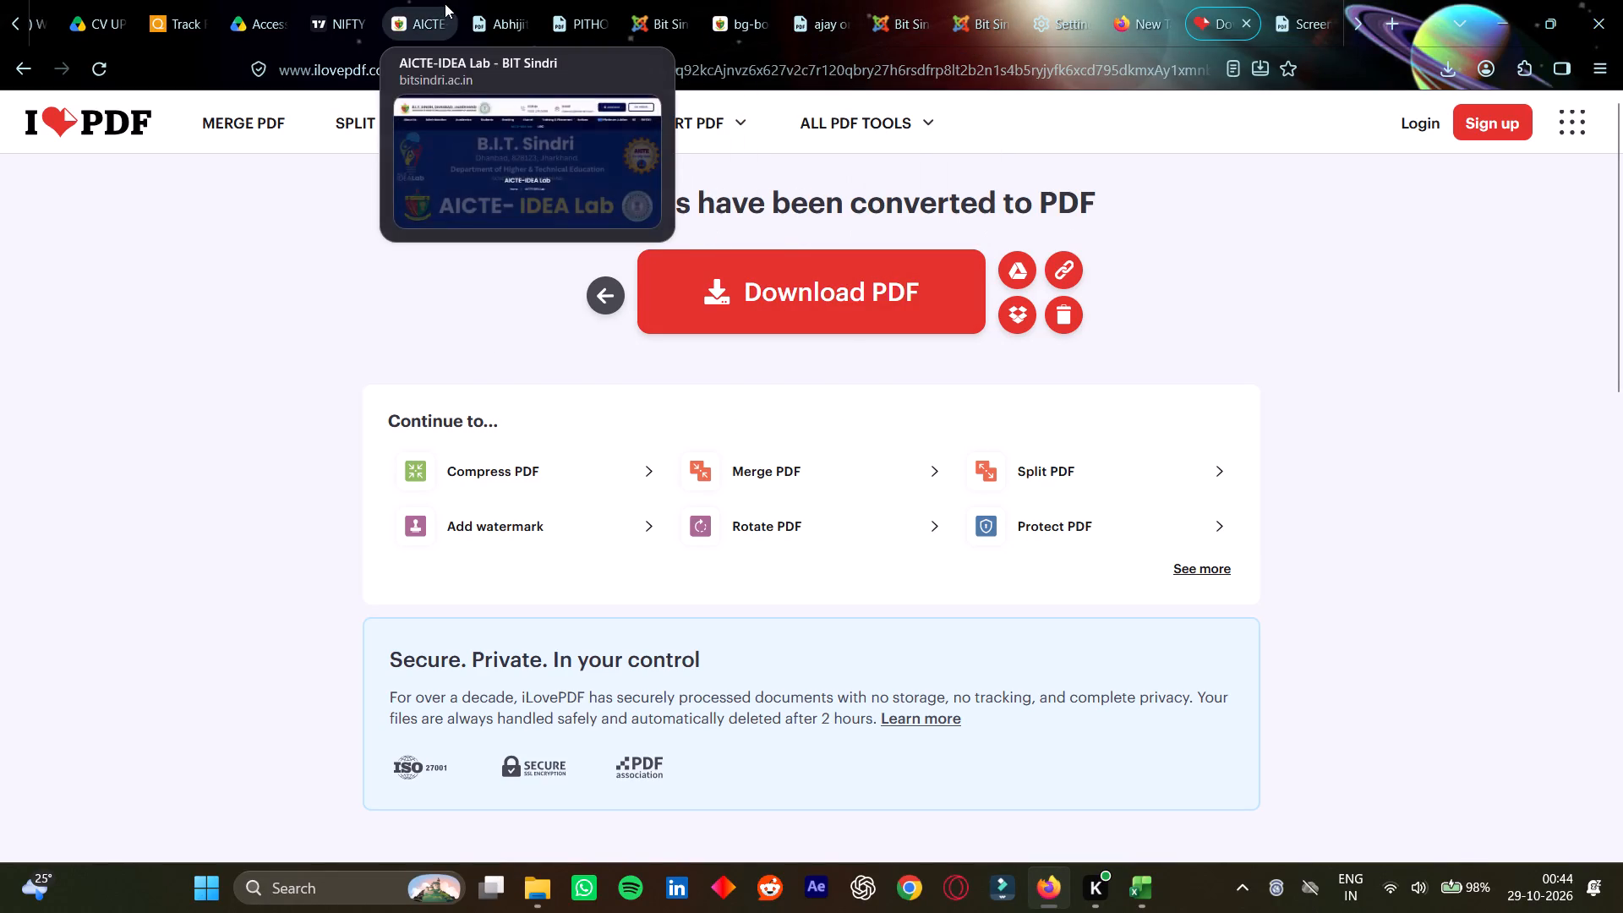
left_click(92, 26)
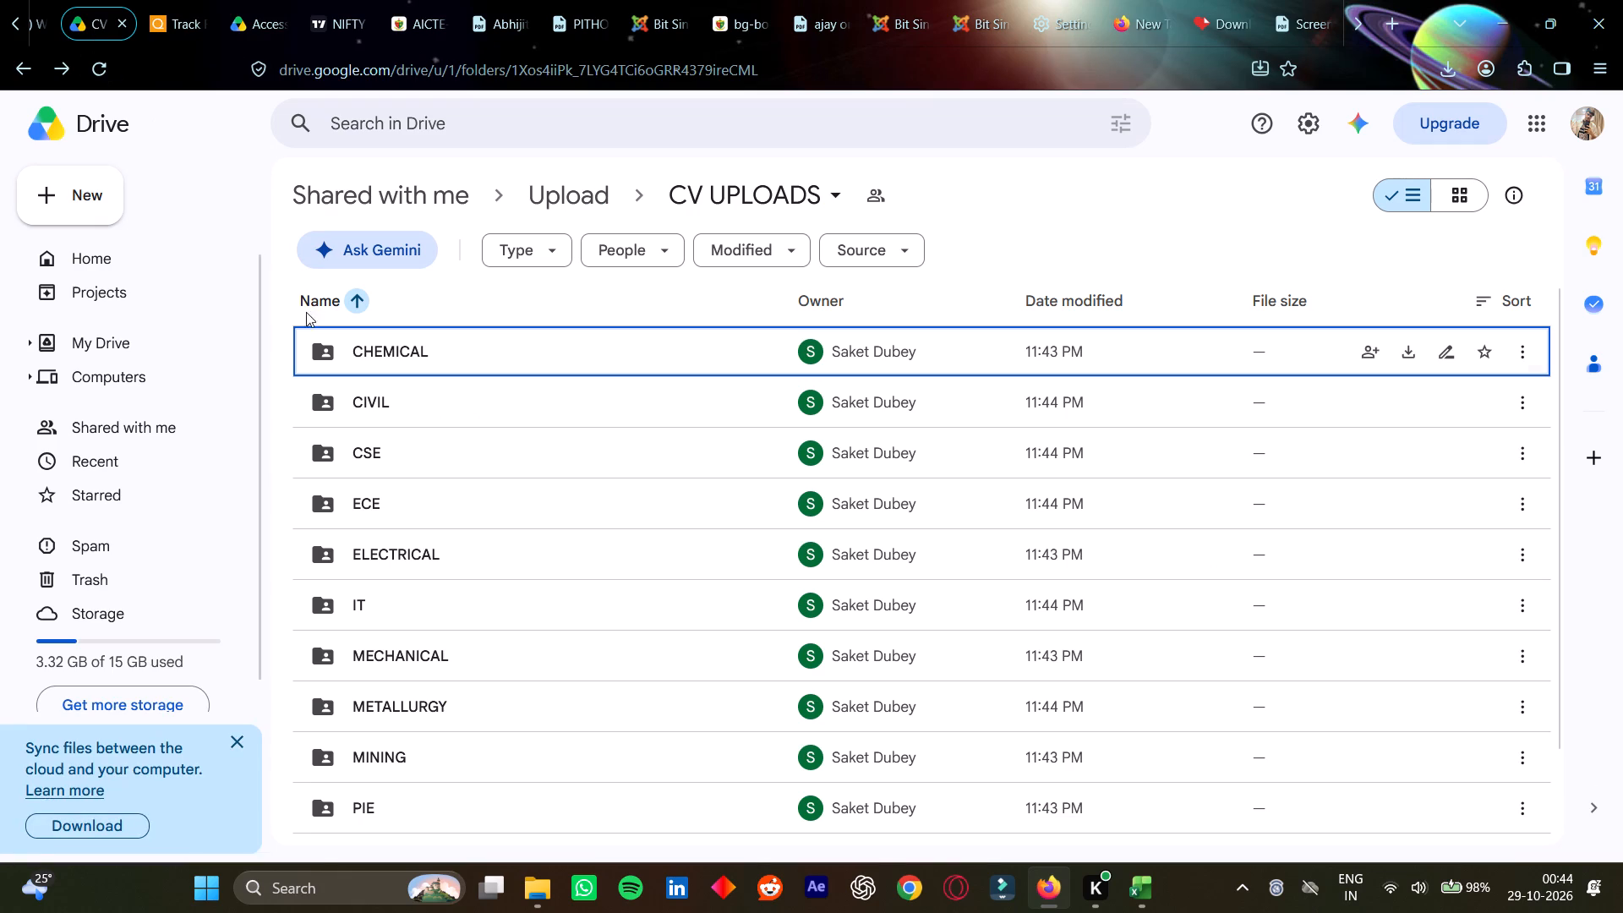
double_click(391, 351)
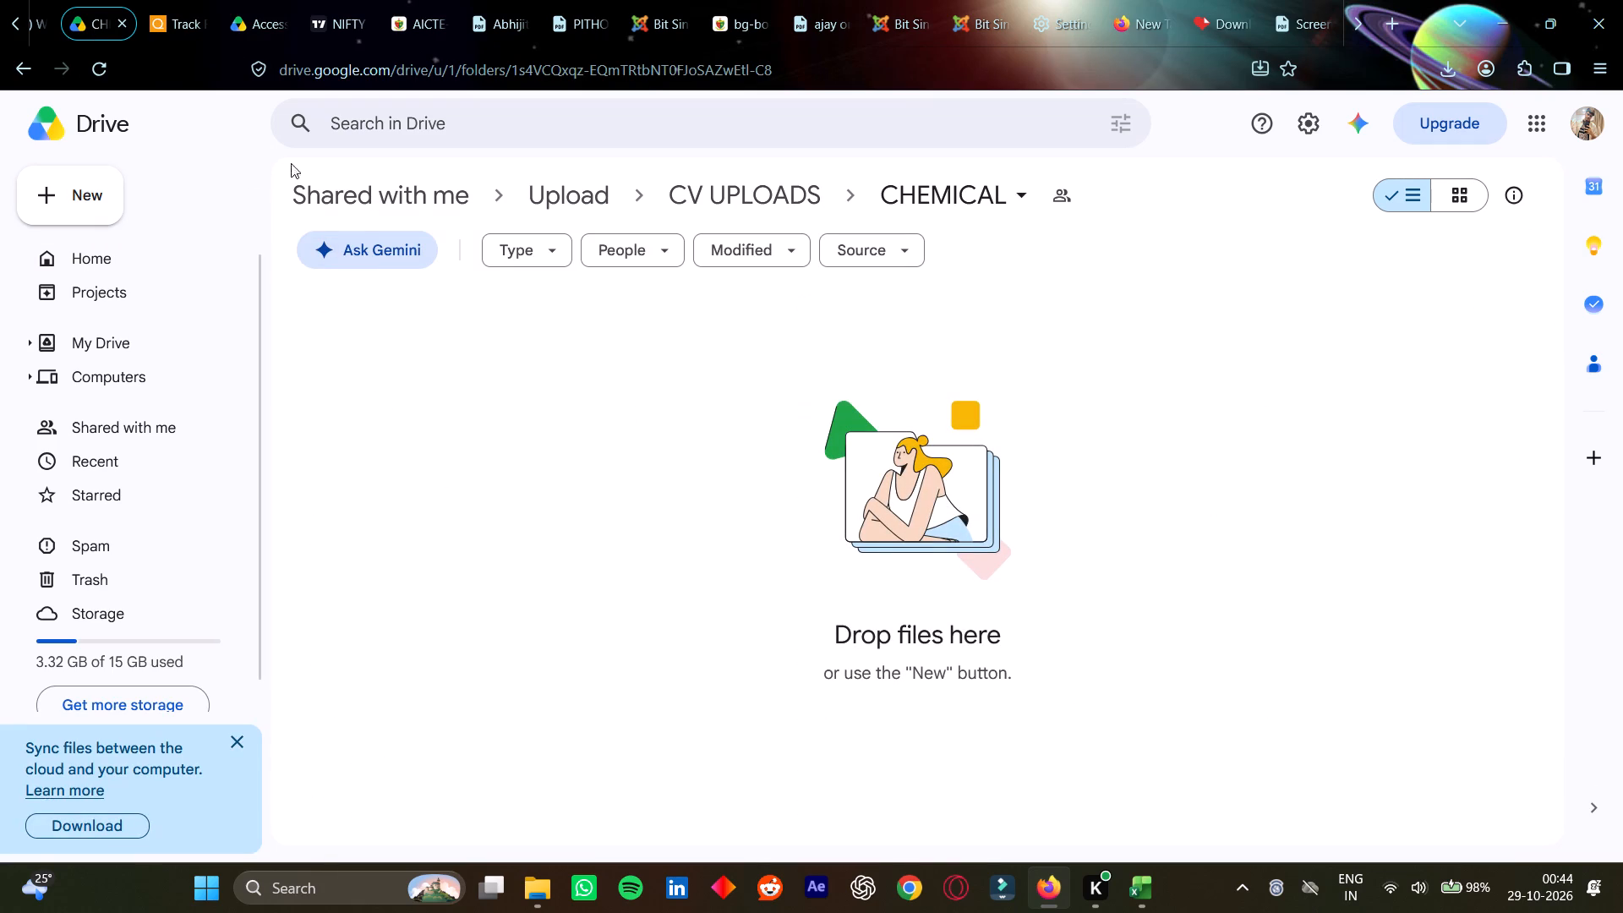
left_click(542, 894)
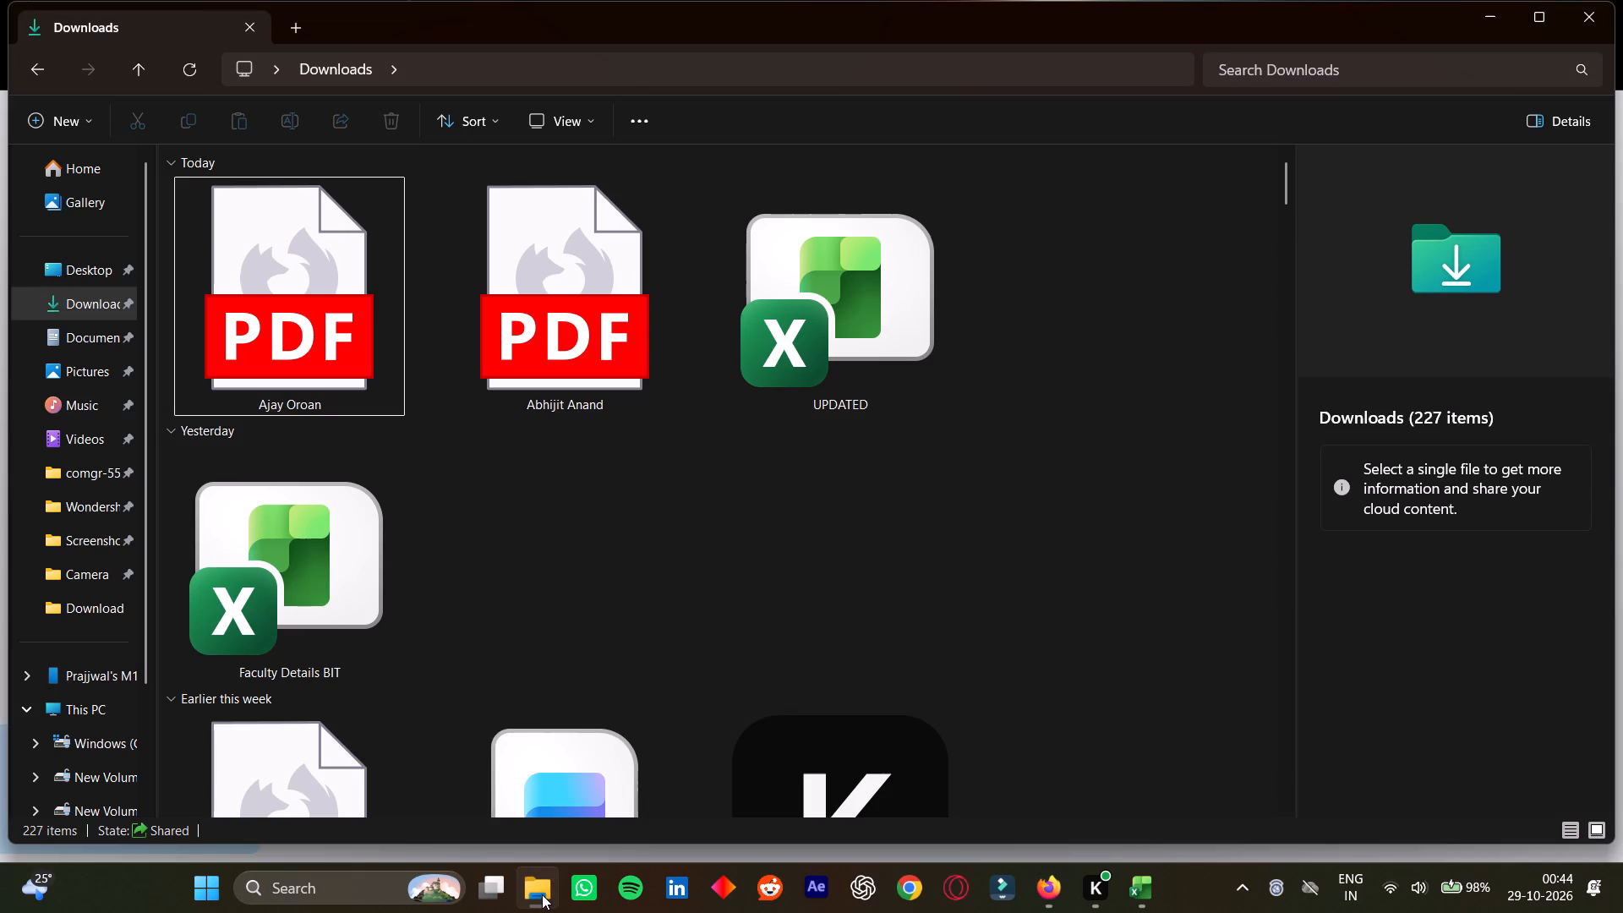
left_click_drag(980, 23, 1601, 7)
left_click(426, 264)
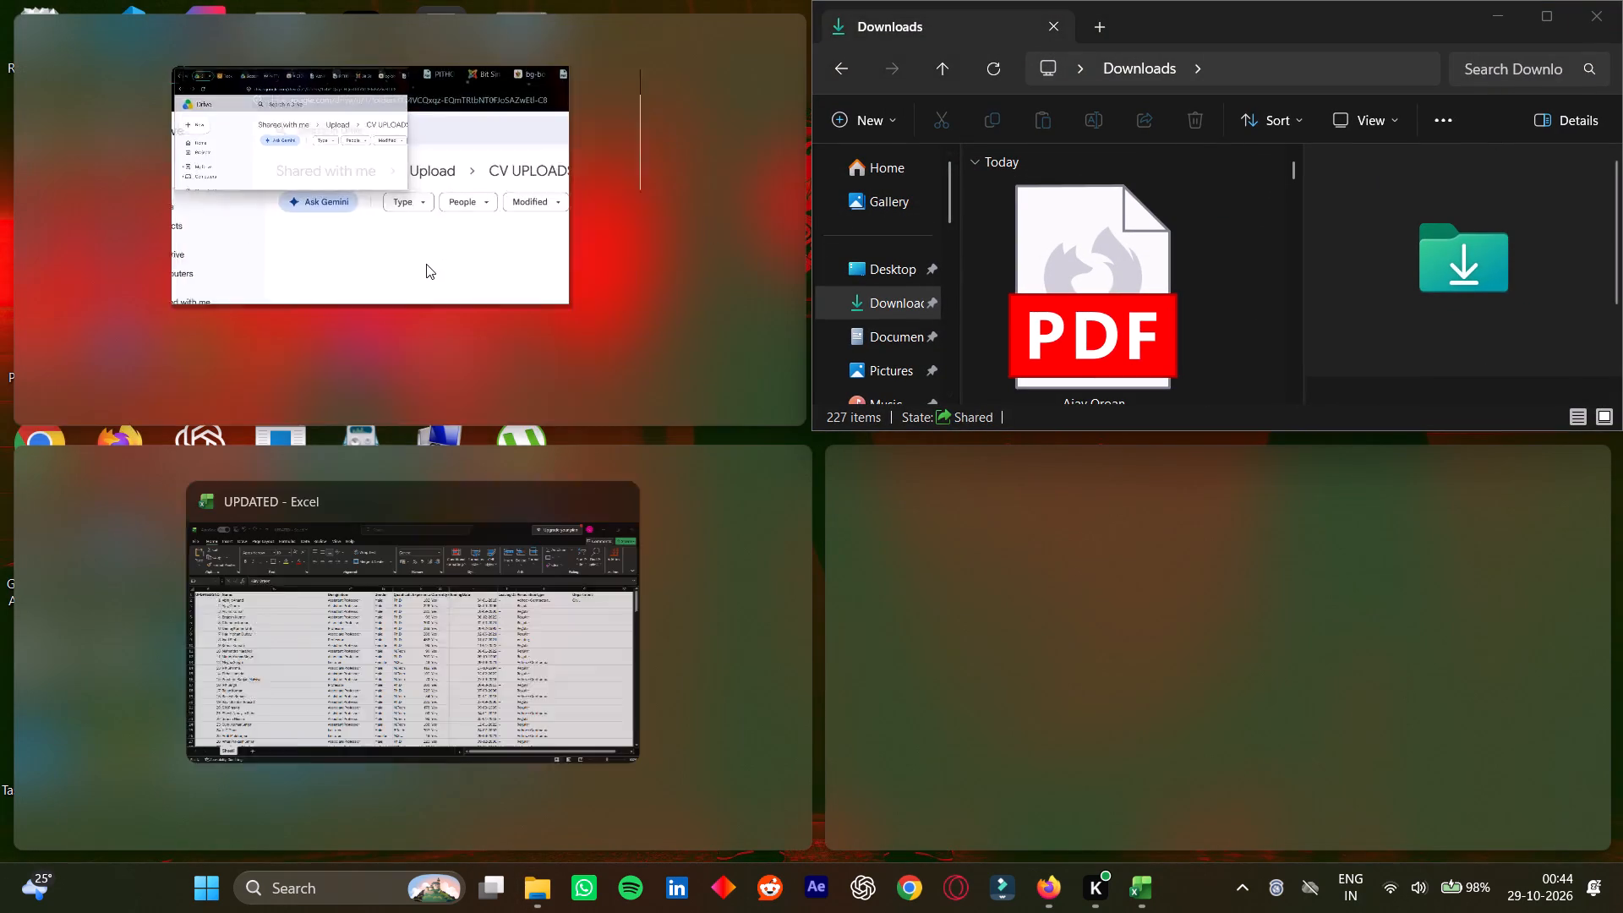
left_click_drag(1046, 364, 615, 302)
left_click(1586, 28)
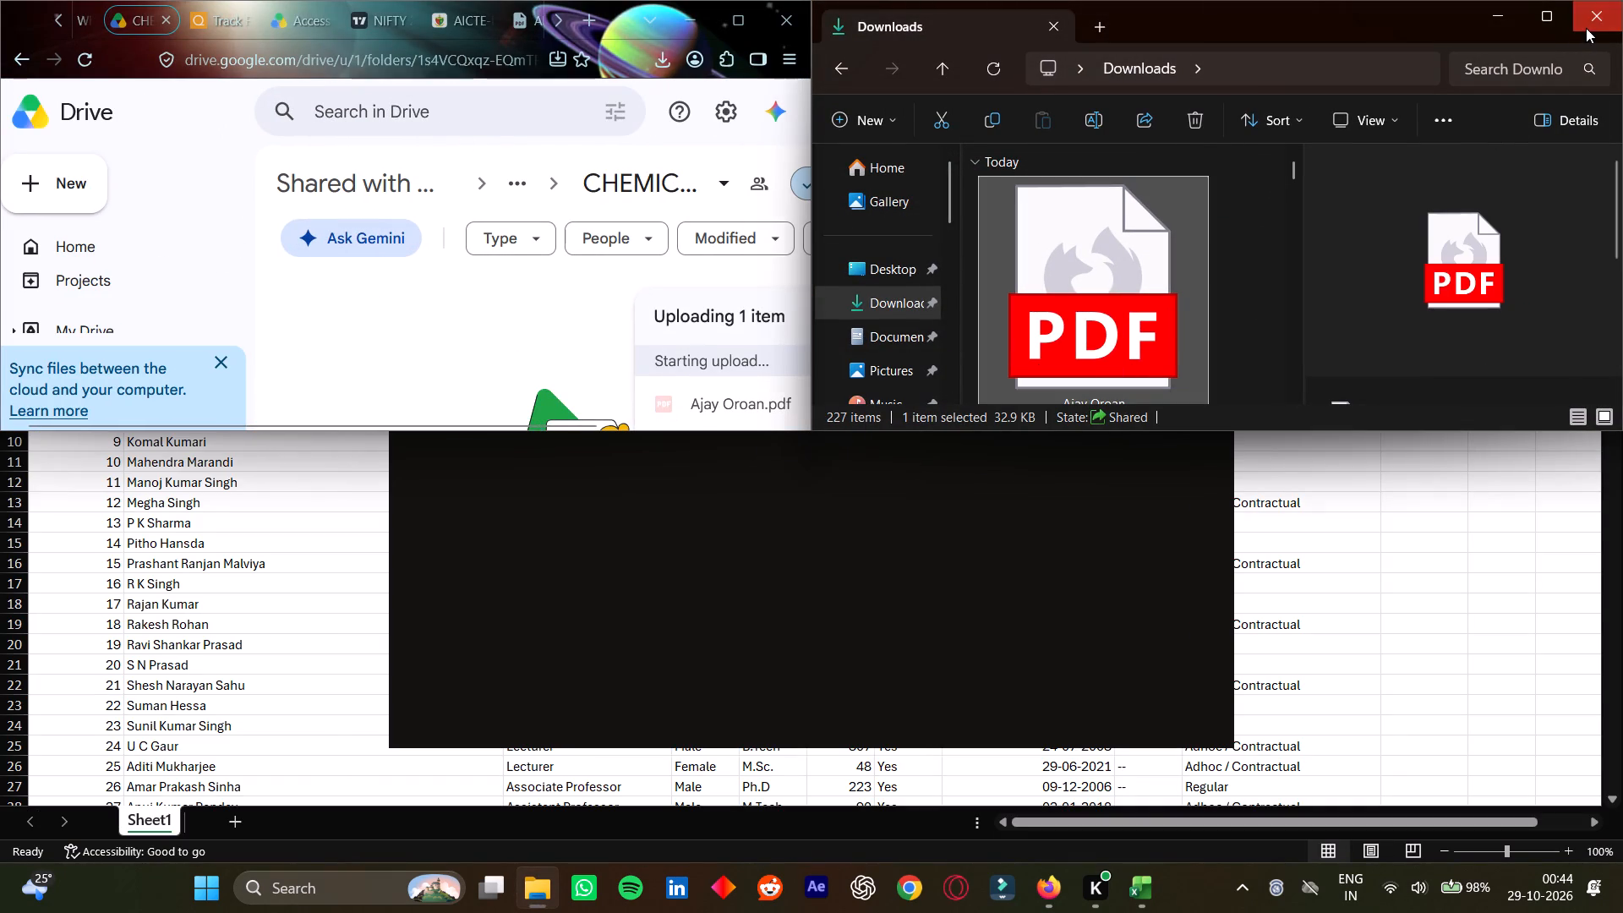
Switch to the UPDATED workbook in Excel and enter Chemical as the second faculty member's department in K3.
left_click(1373, 471)
left_click(1413, 305)
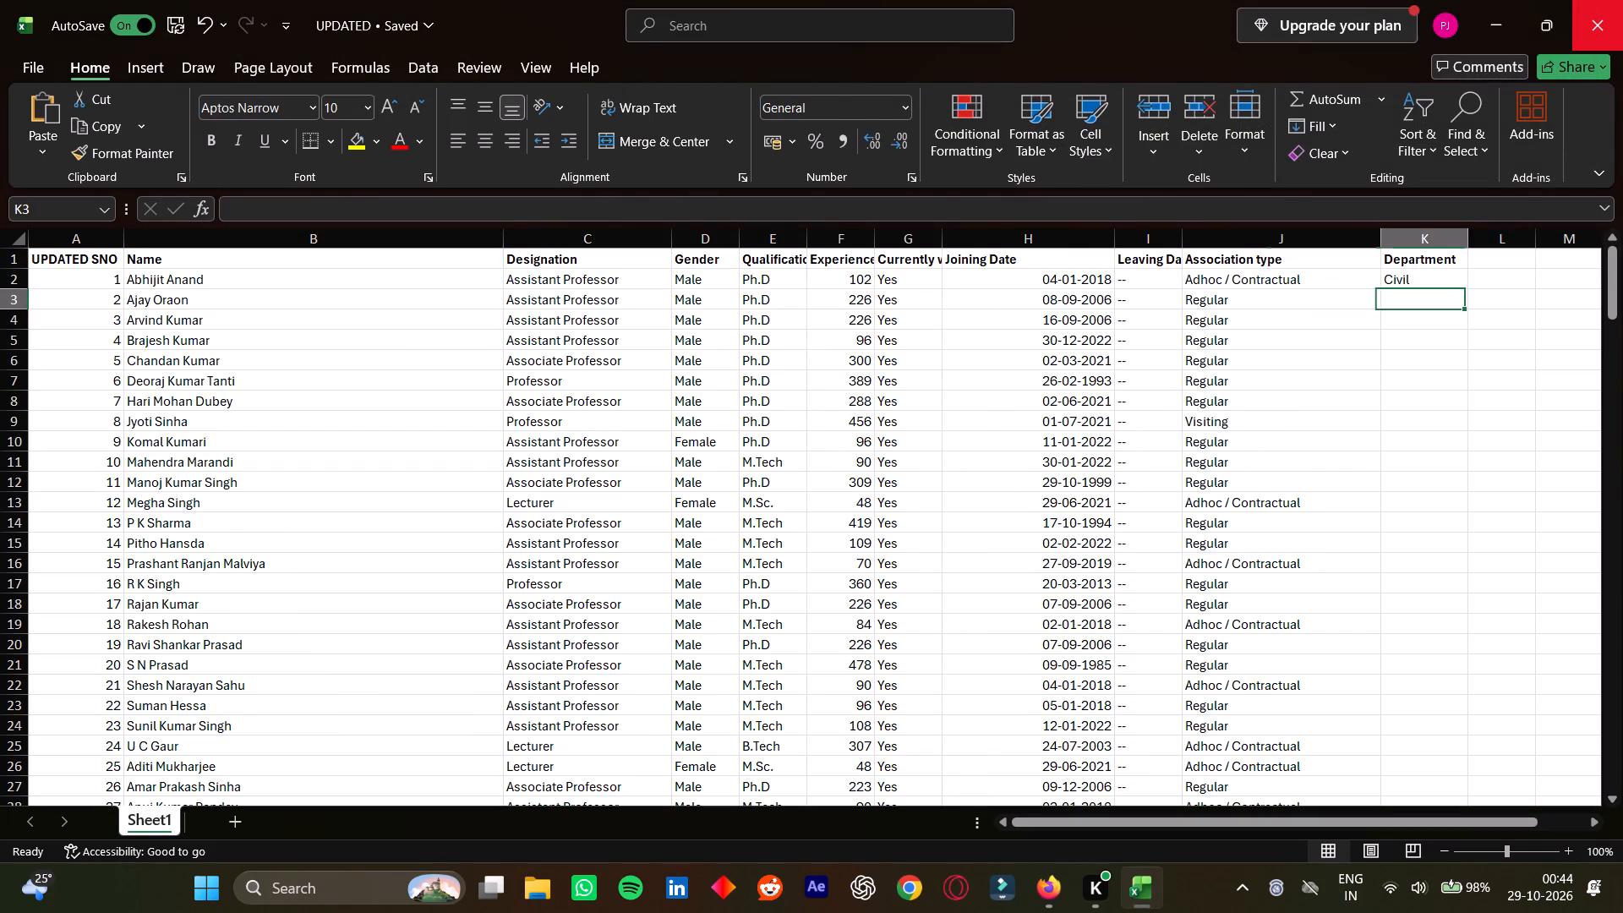
left_click(1413, 305)
double_click(1413, 305)
type("hemical")
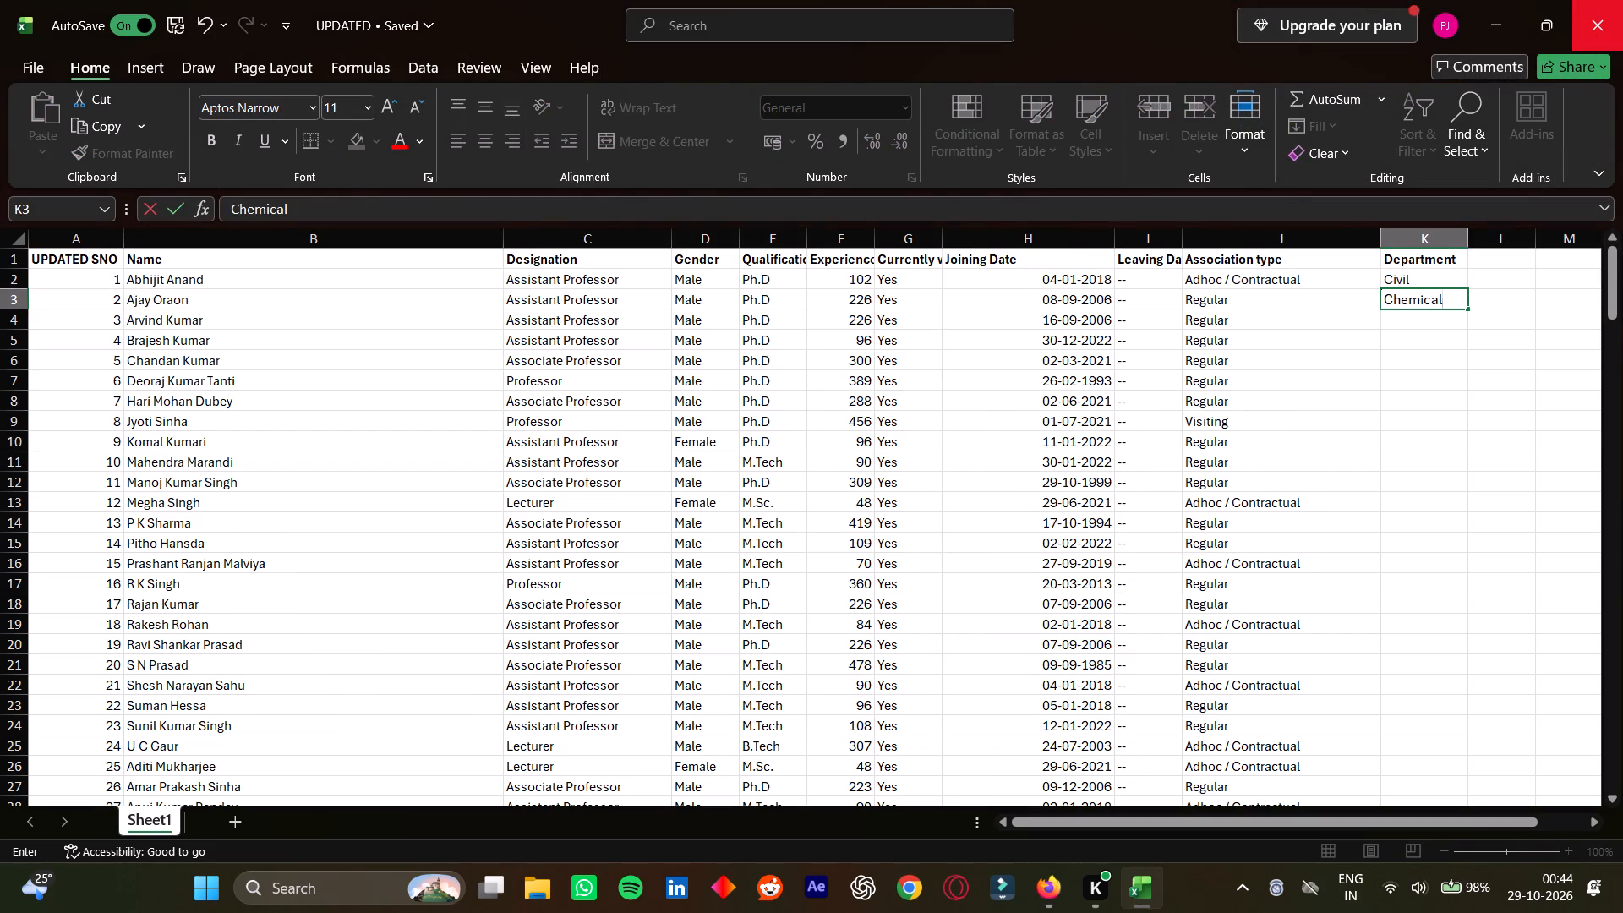
left_click(179, 332)
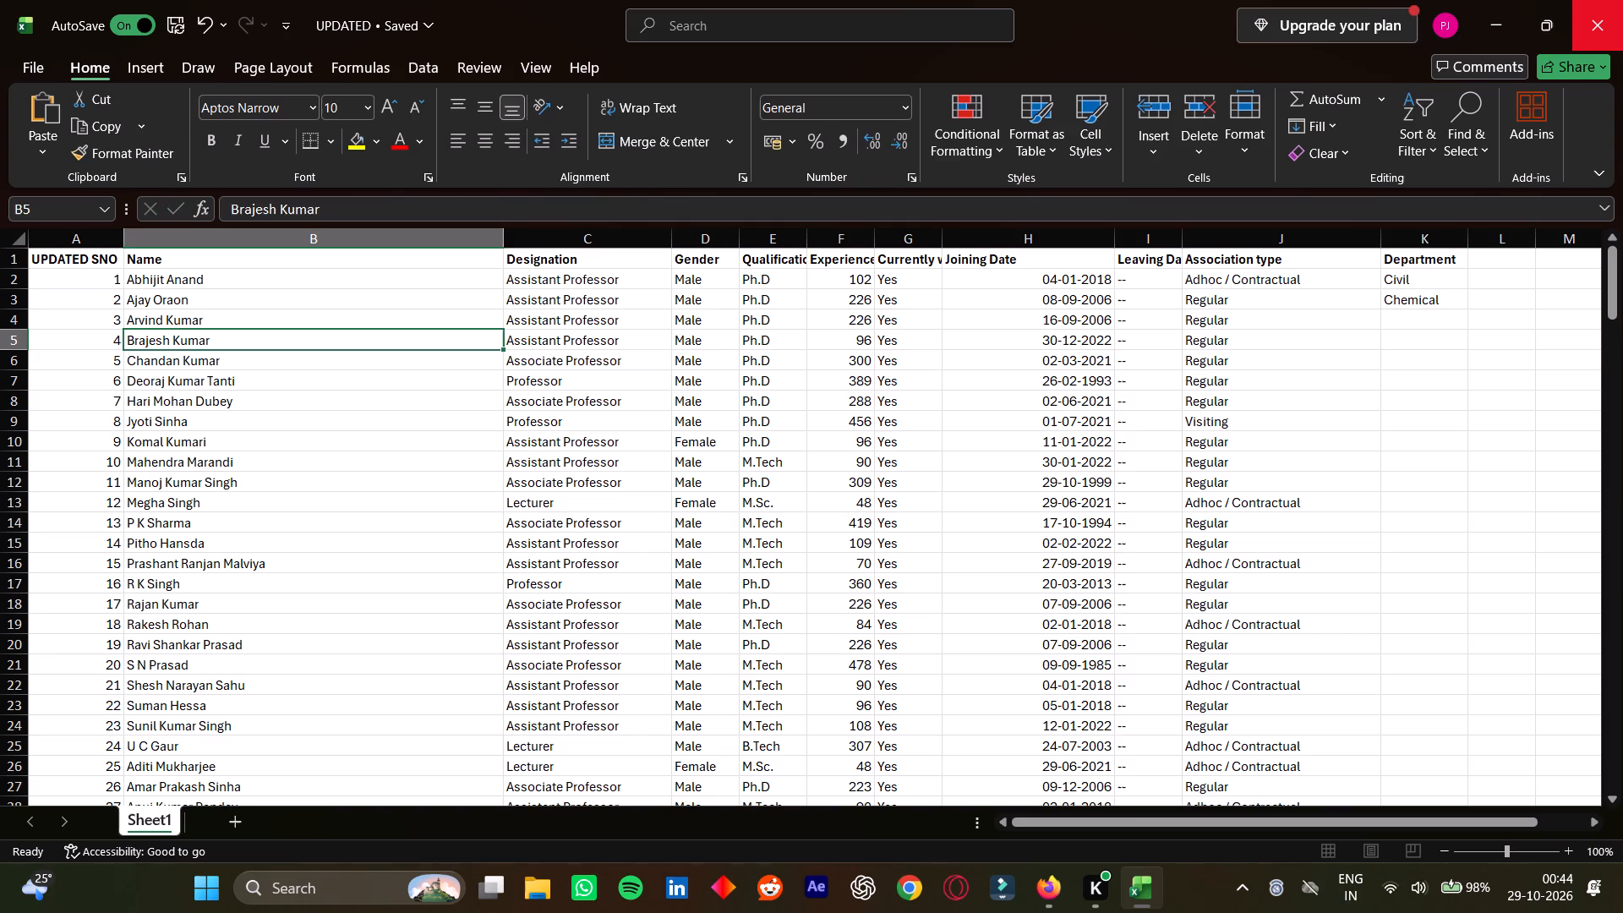
Copy the third listed faculty member's name text from cell B4.
left_click(161, 323)
key("ctrl+c")
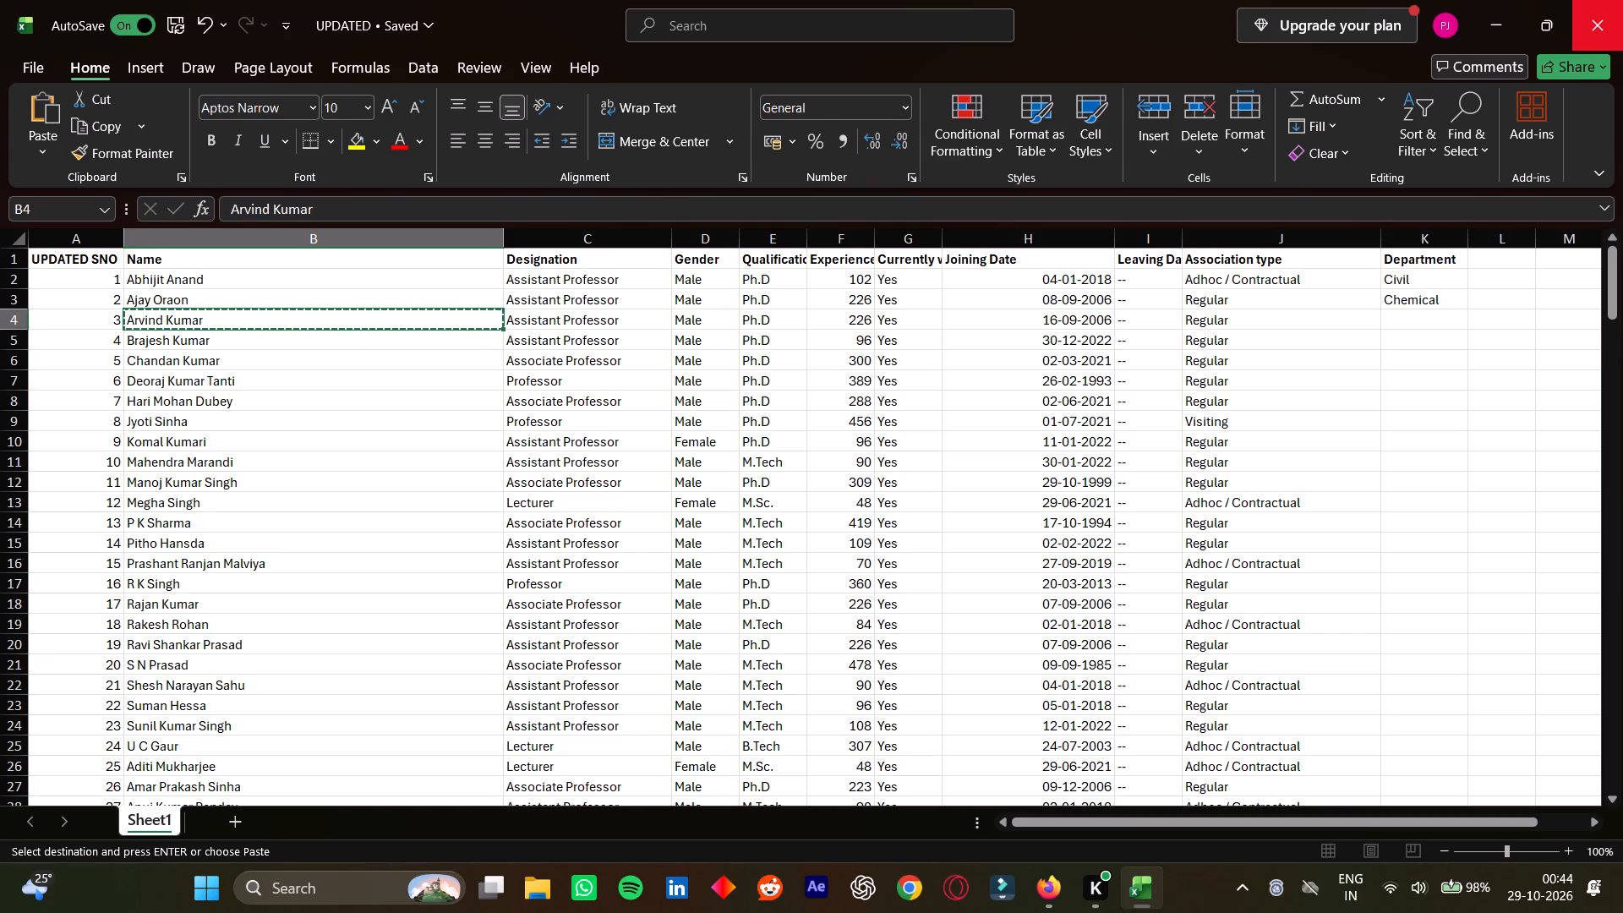
left_click_drag(323, 206, 210, 220)
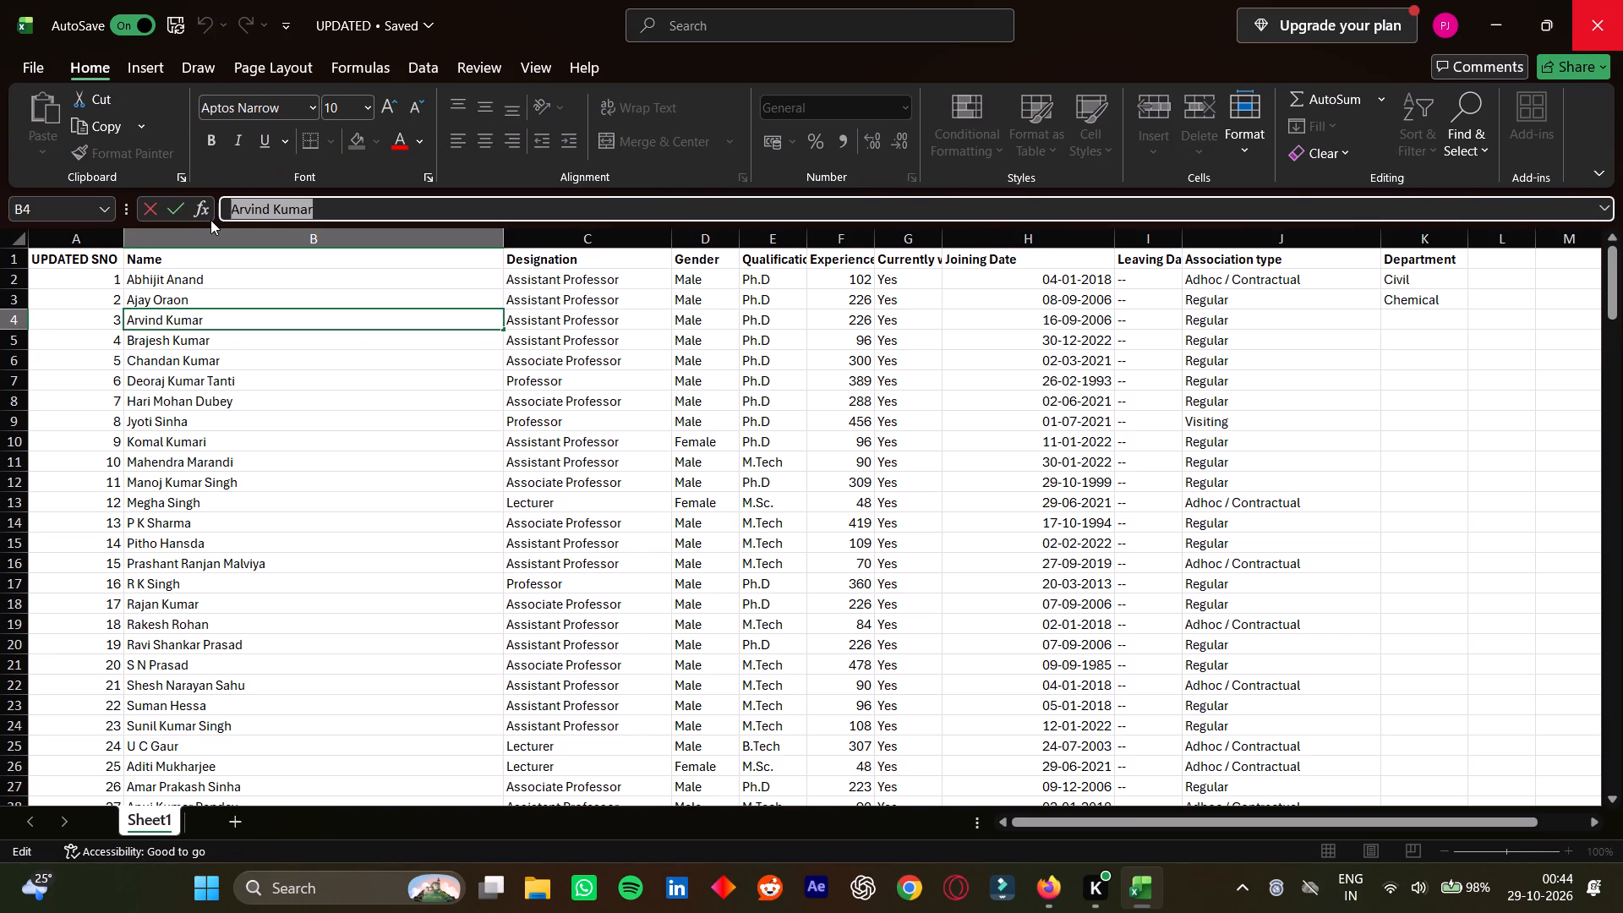
Switch to Firefox, search the web for the copied faculty name plus "bit sindri", and open the BIT Sindri Electronics and Communication faculty profile.
key("ctrl+c")
left_click(1042, 907)
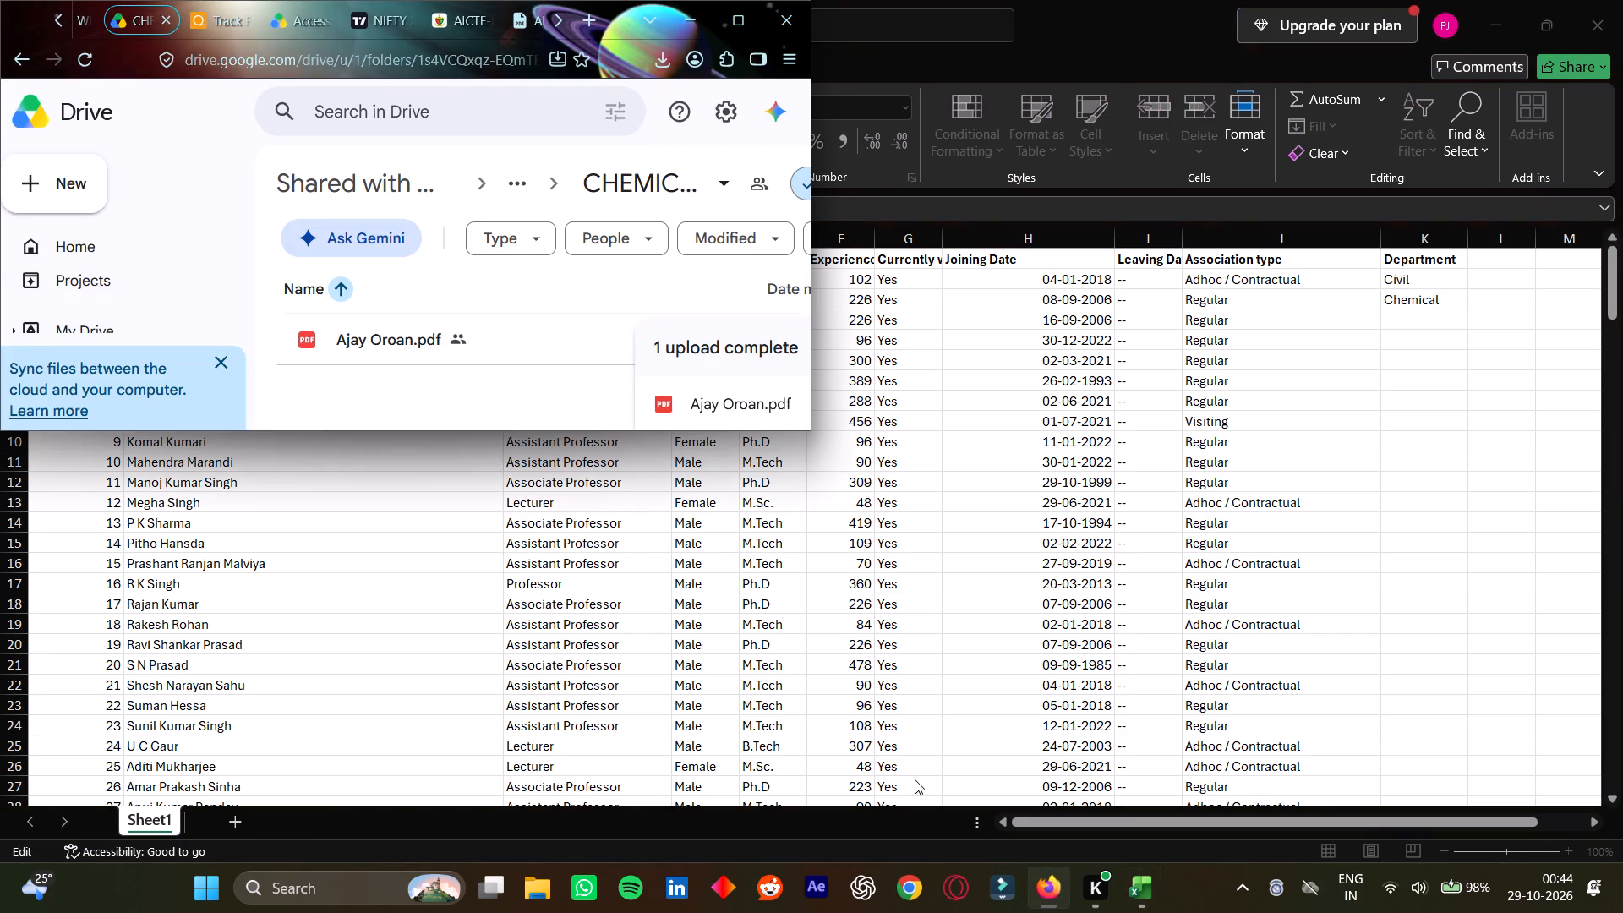
left_click(741, 17)
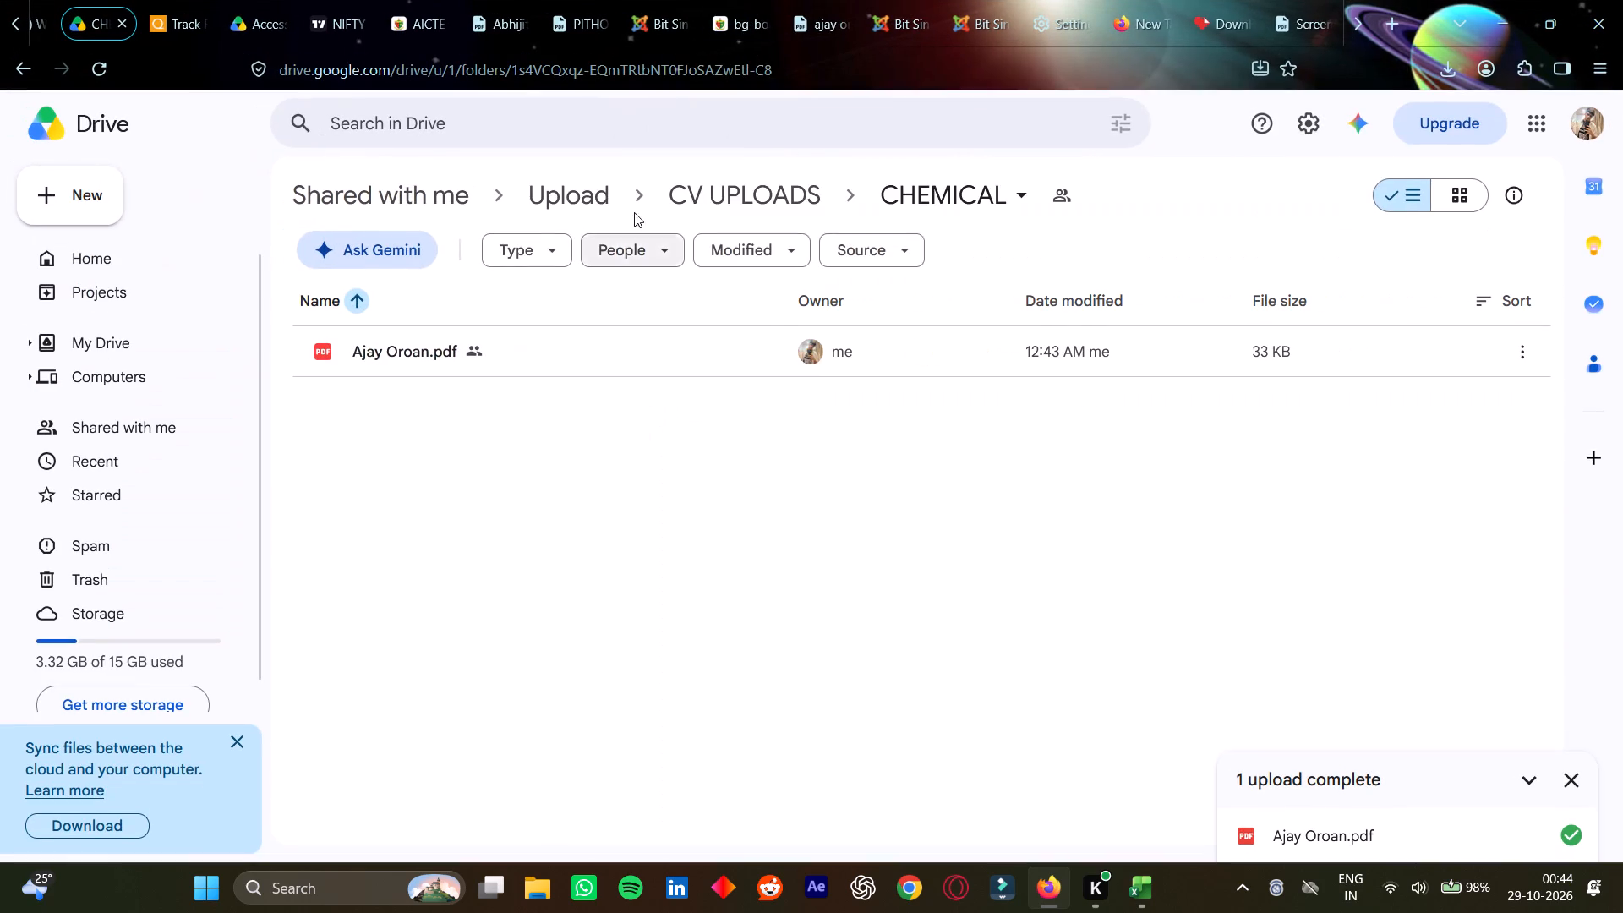
left_click(1424, 38)
left_click(1403, 14)
key("ctrl+v")
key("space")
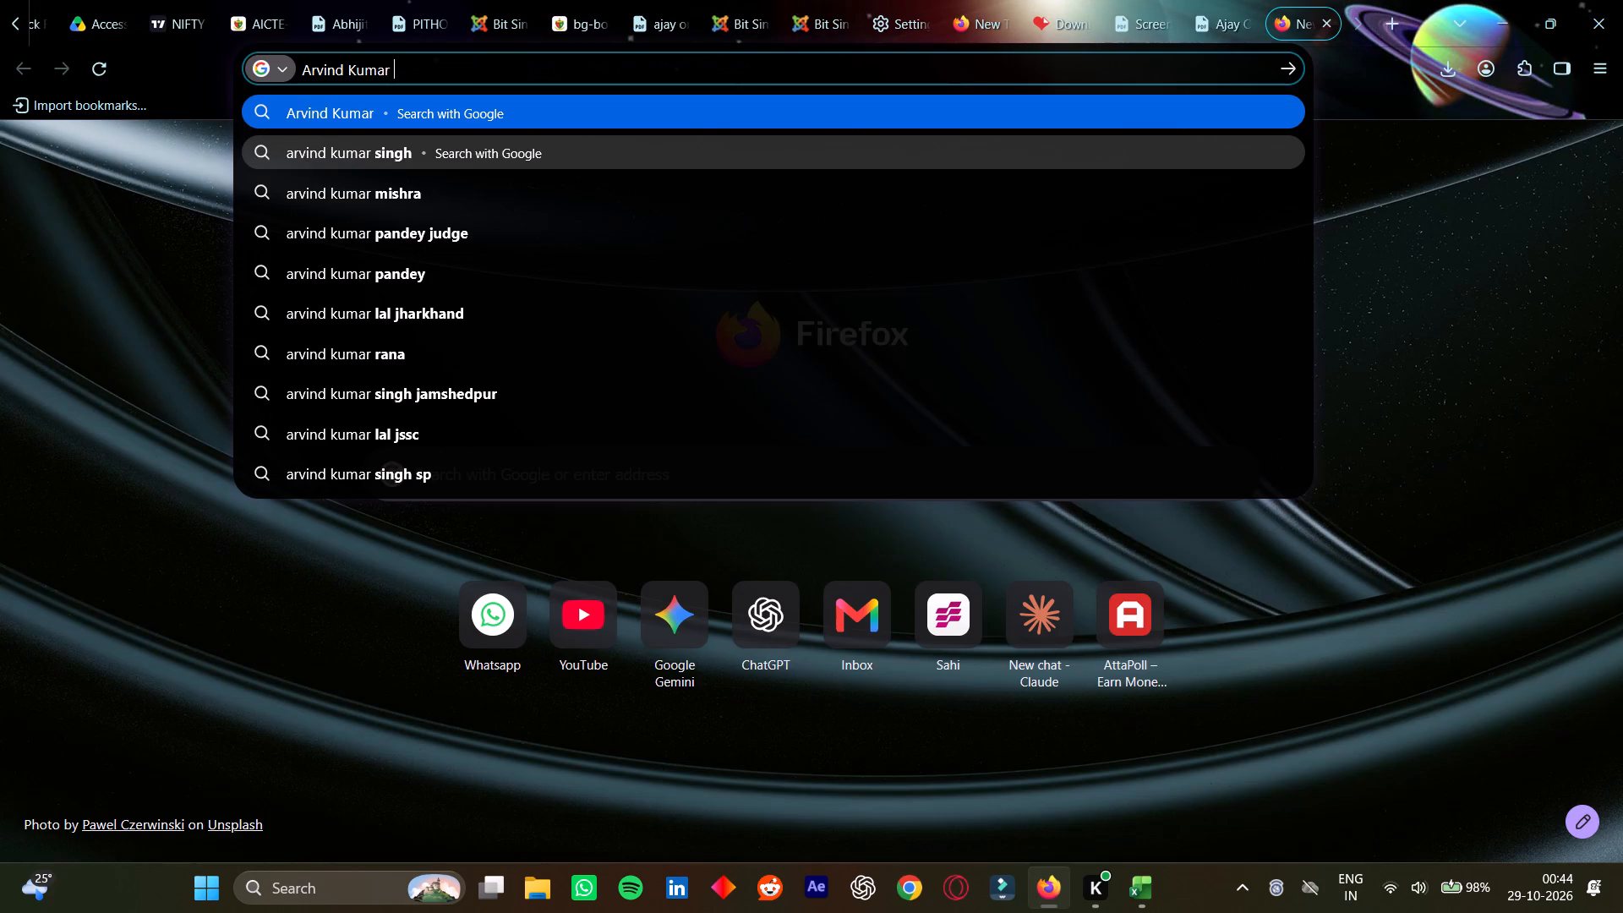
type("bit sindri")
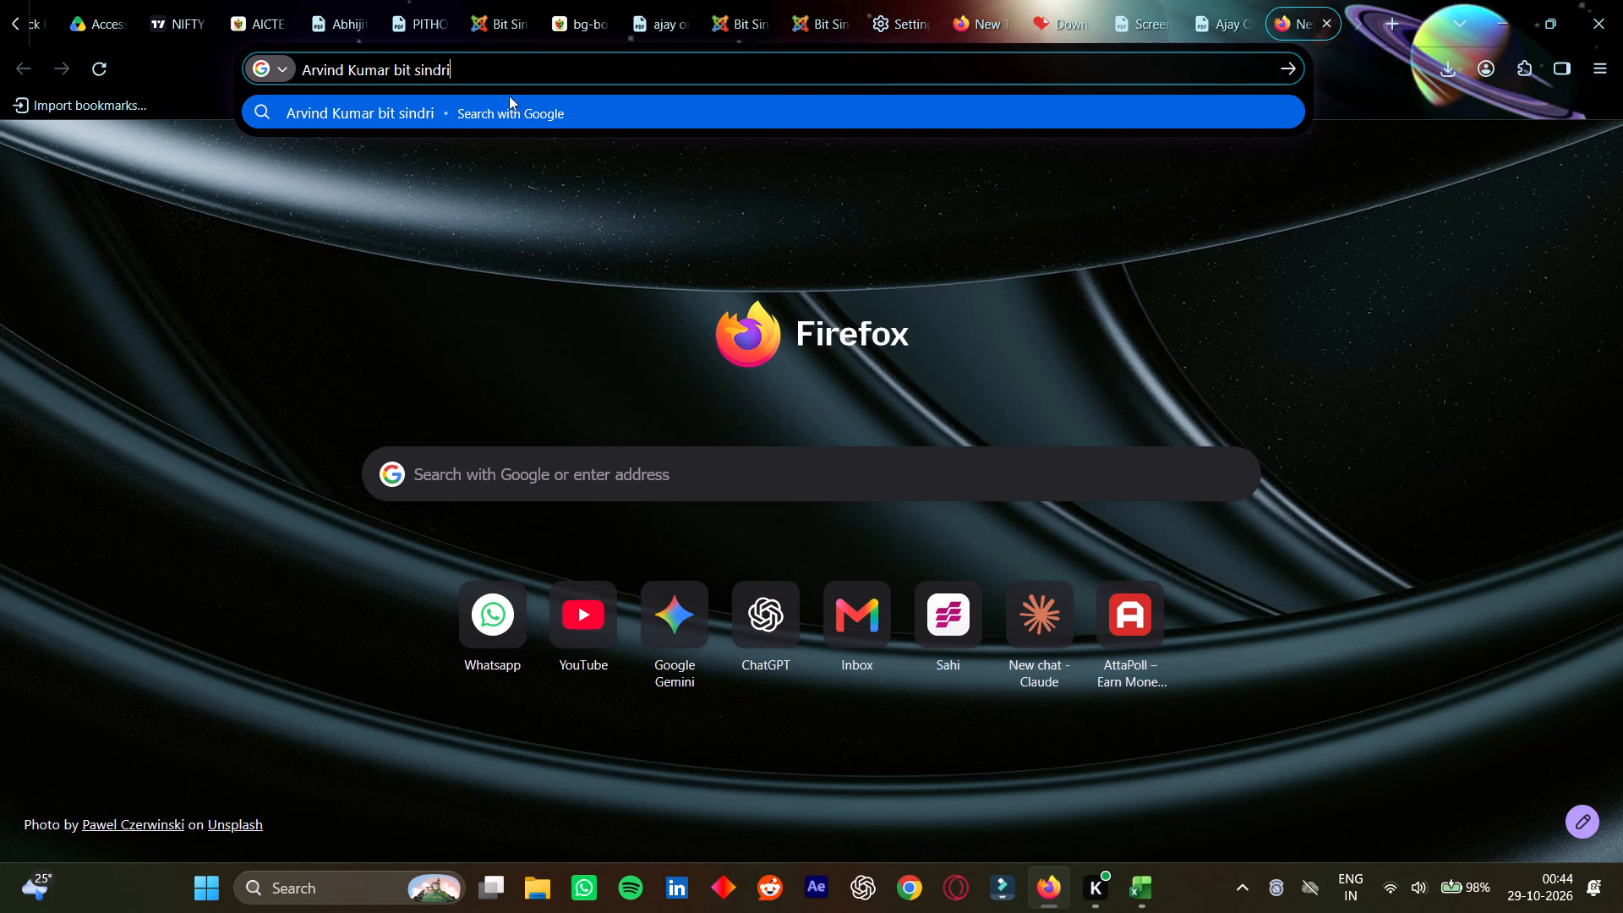
left_click(496, 115)
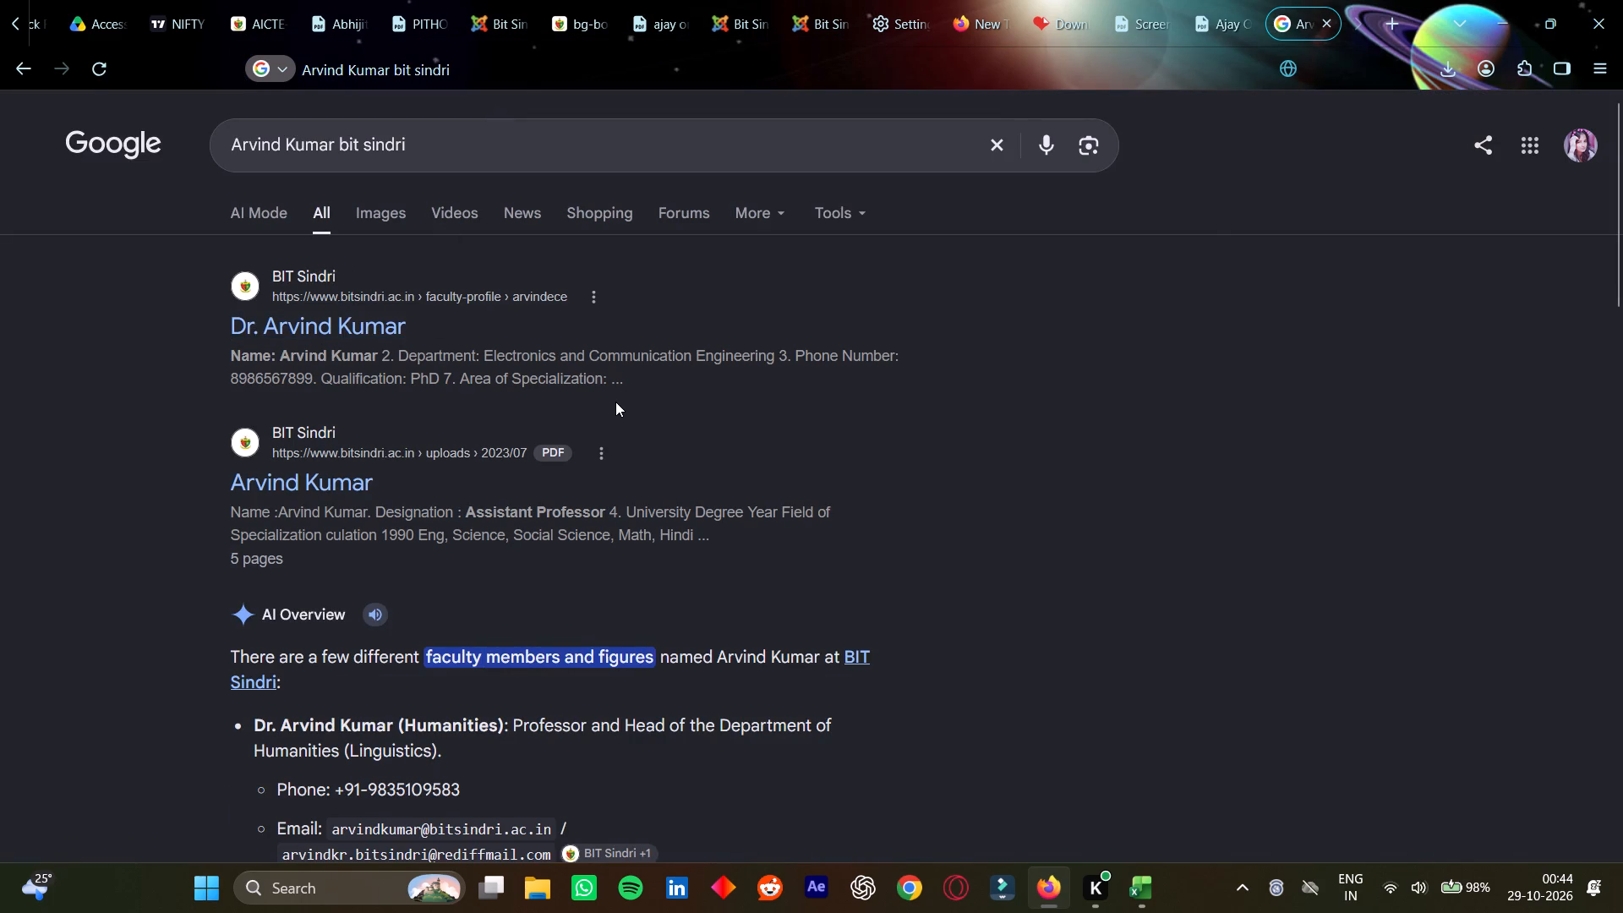
left_click(341, 325)
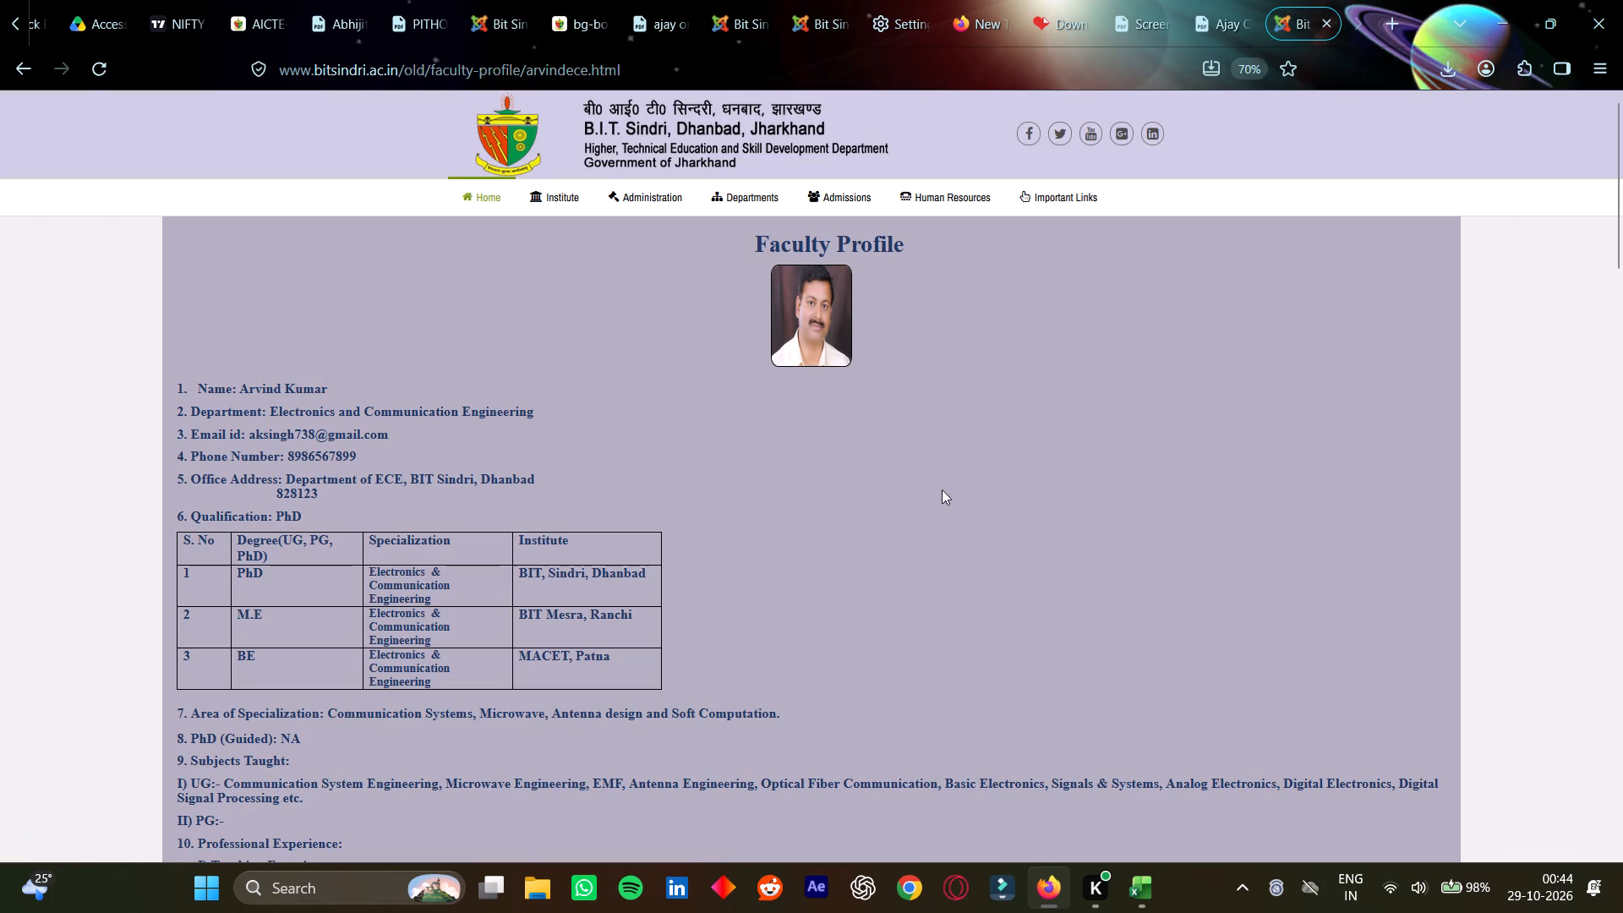
Check the opened faculty profile against row 4 of the UPDATED workbook, examining its department, teaching experience, publications and administrative positions.
left_click(1148, 899)
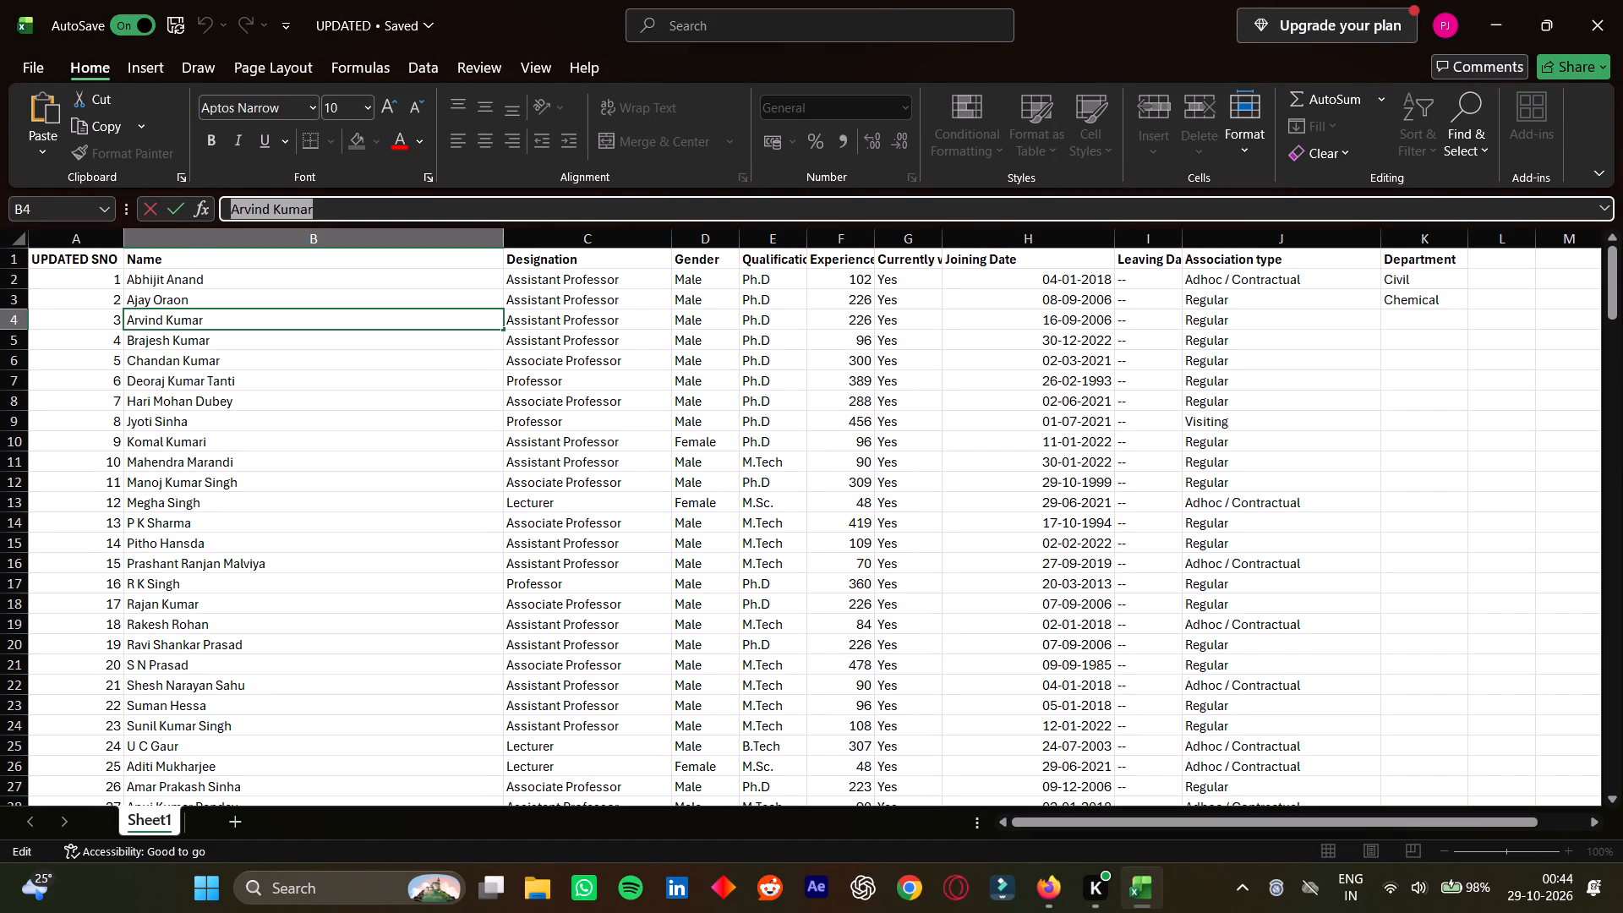
left_click(1052, 898)
scroll(767, 564, "down", 3)
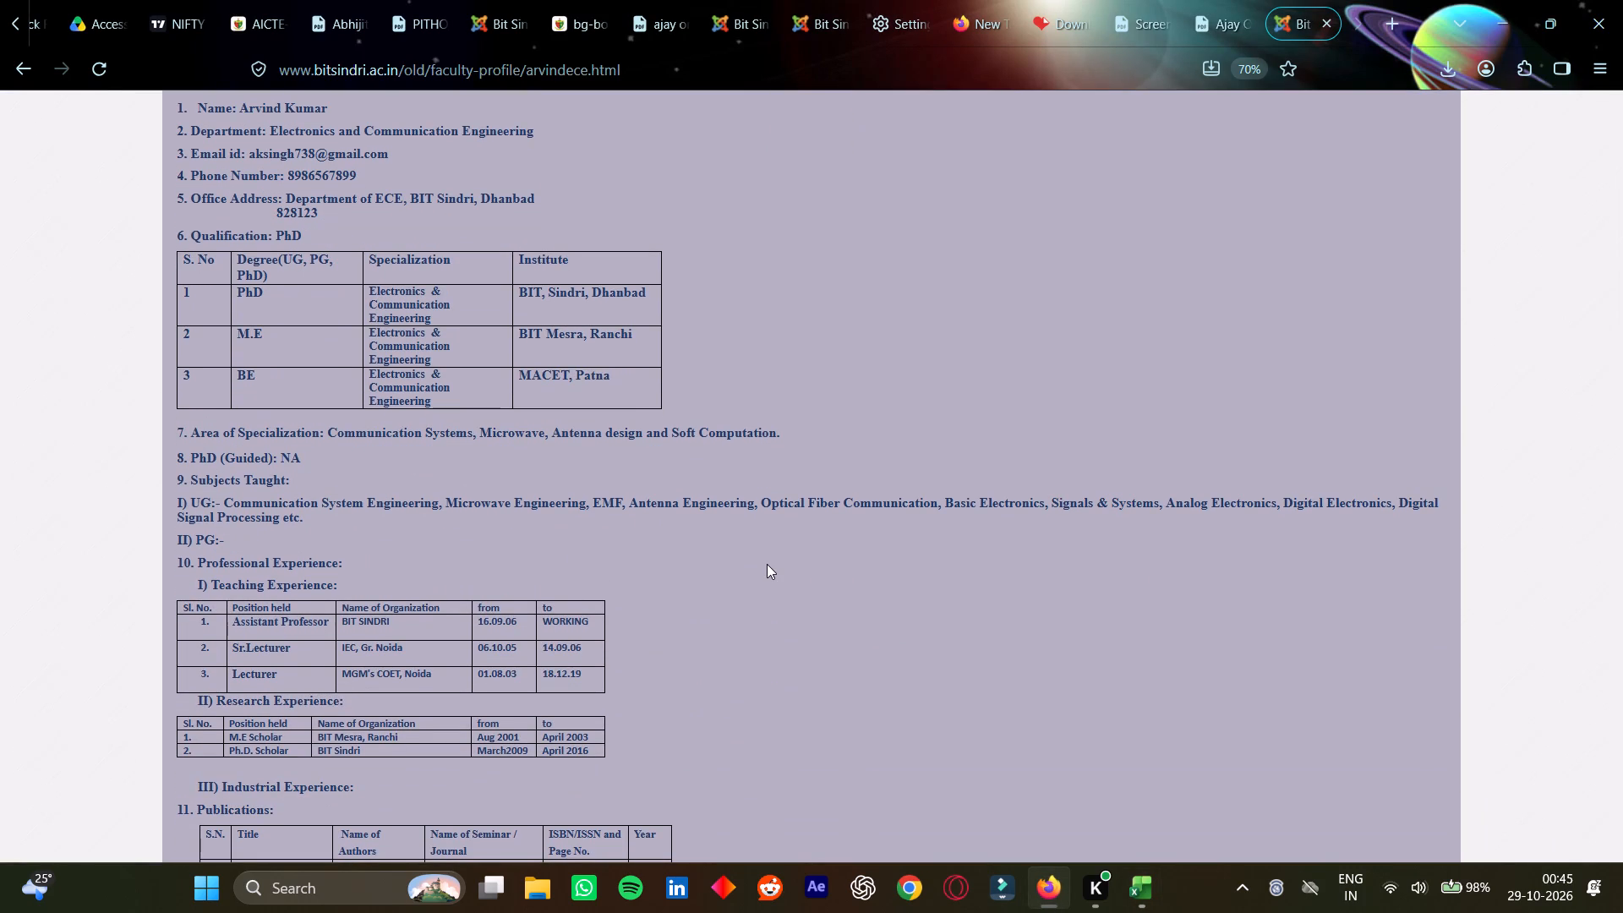
scroll(767, 564, "down", 3)
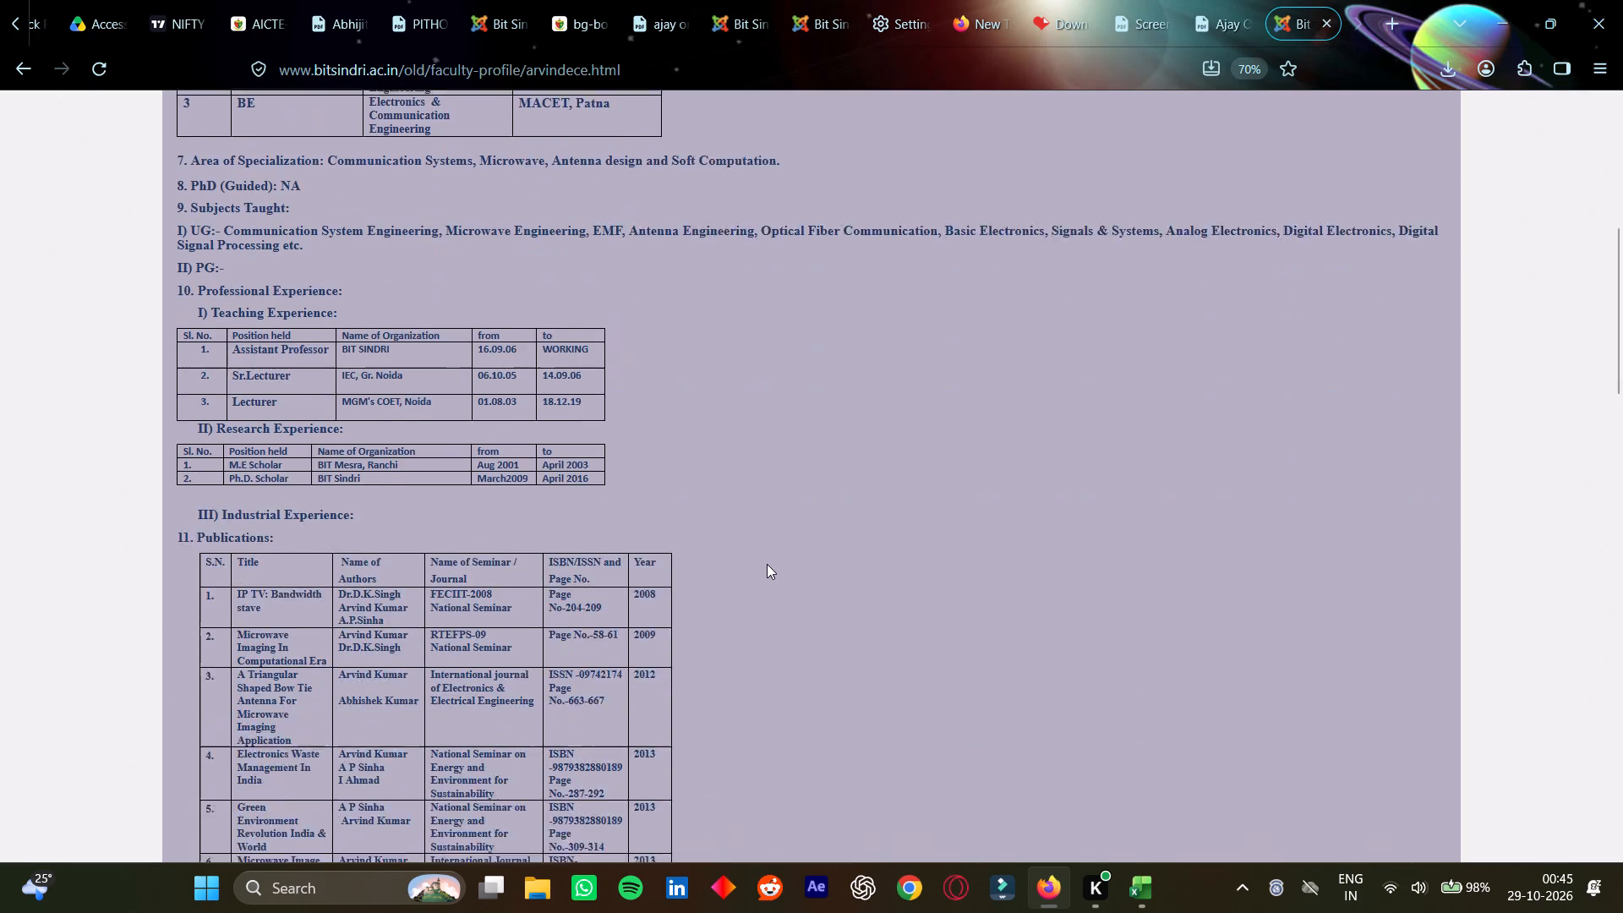
scroll(767, 564, "down", 14)
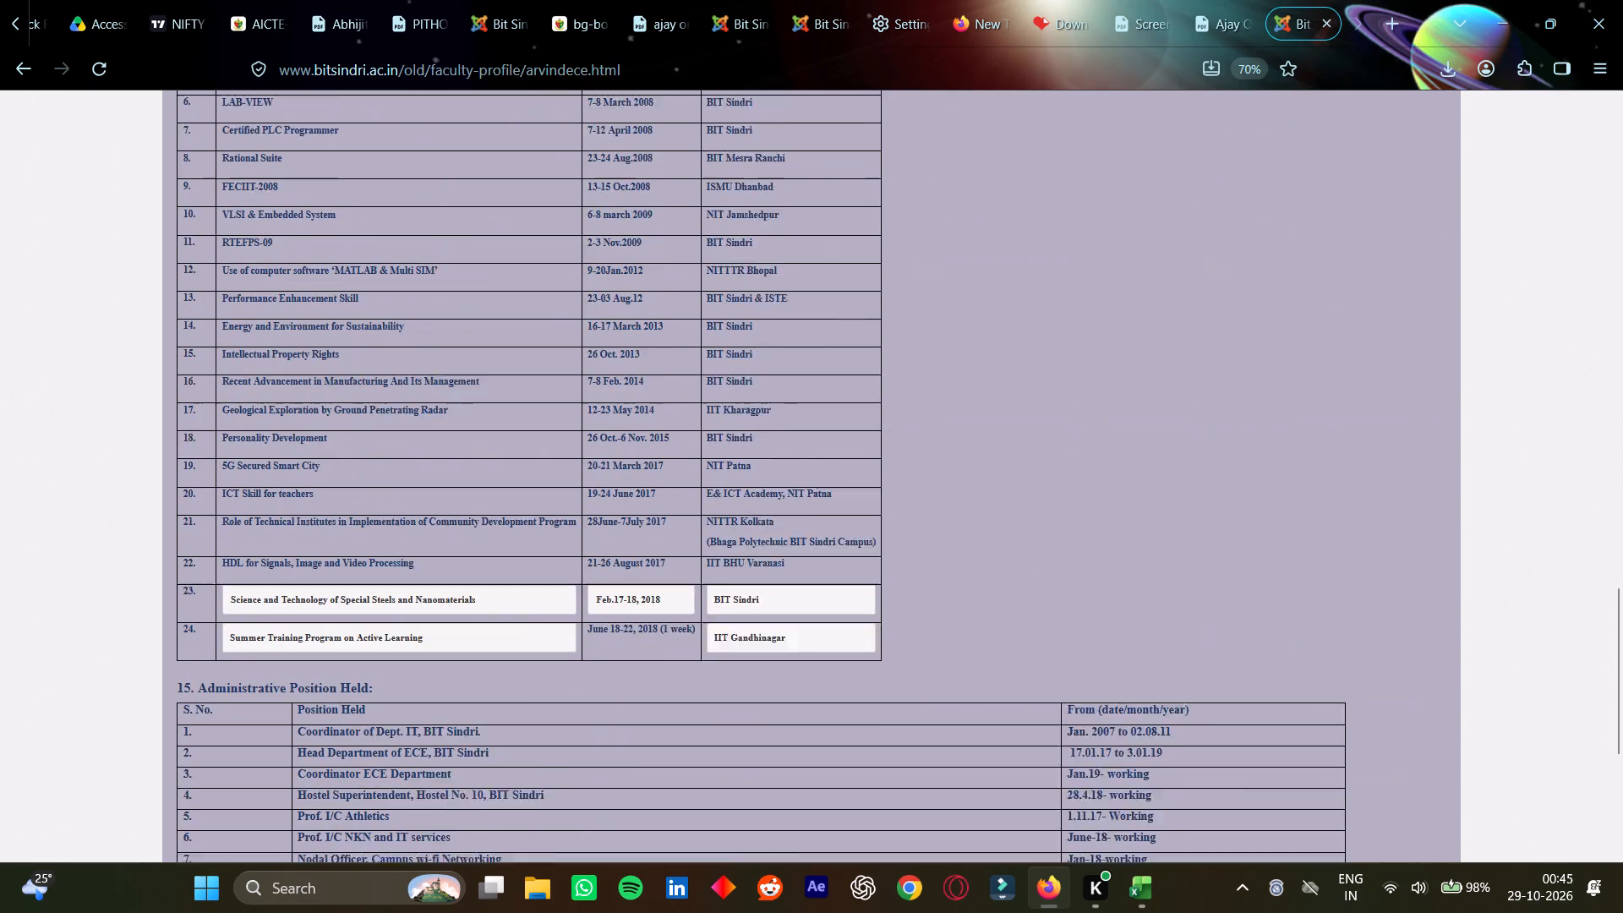
scroll(767, 564, "down", 1)
scroll(767, 564, "up", 3)
scroll(767, 564, "down", 10)
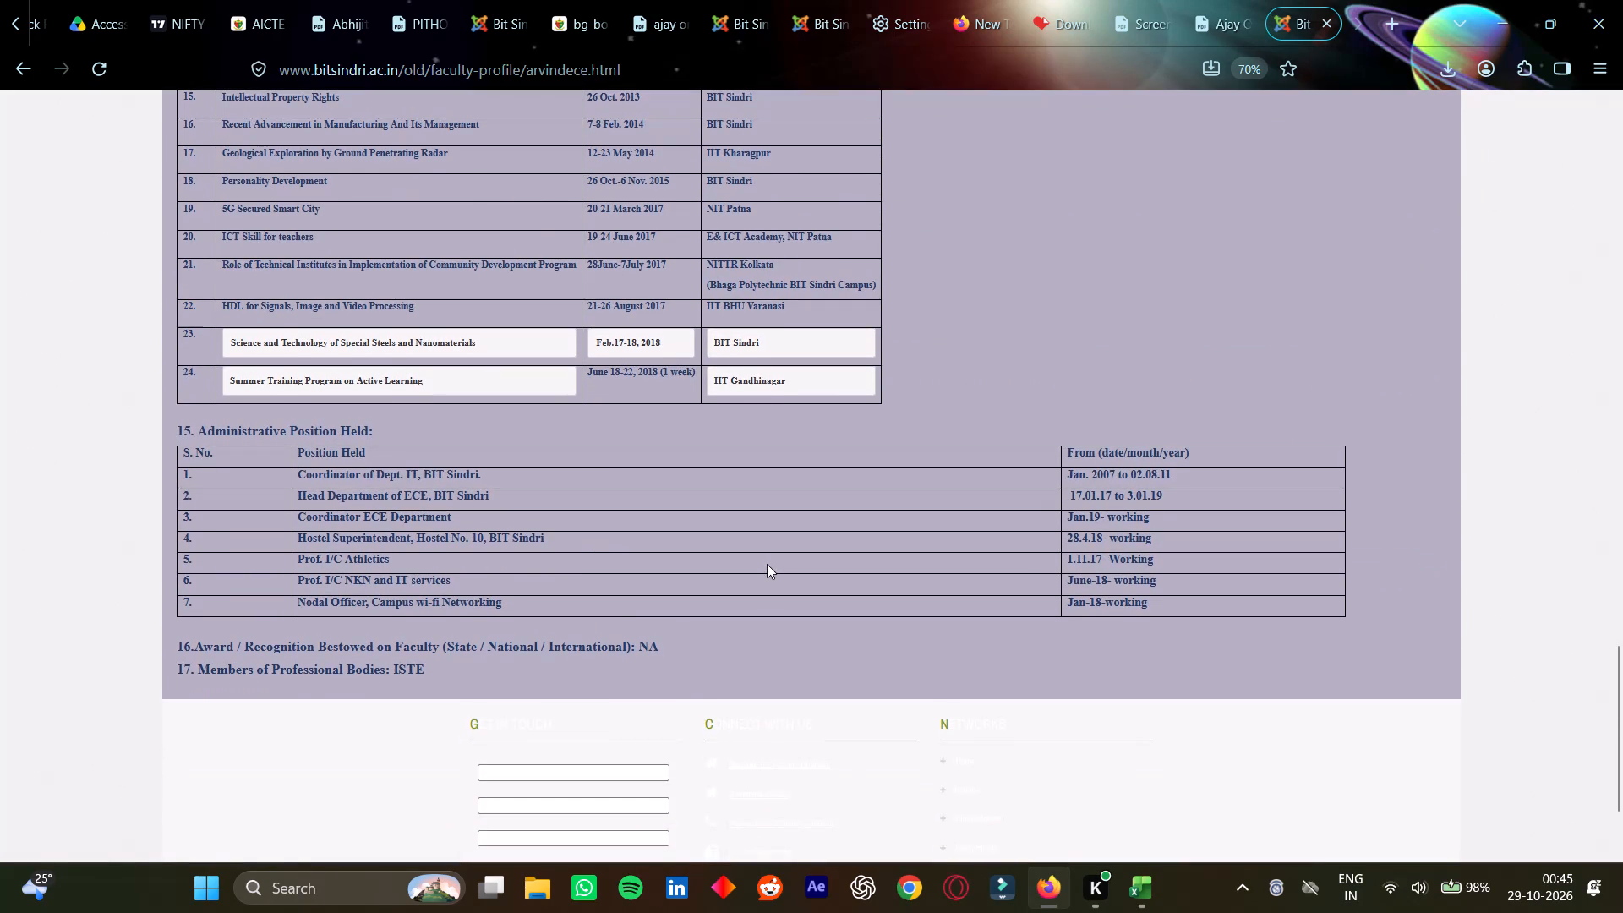
scroll(767, 564, "up", 15)
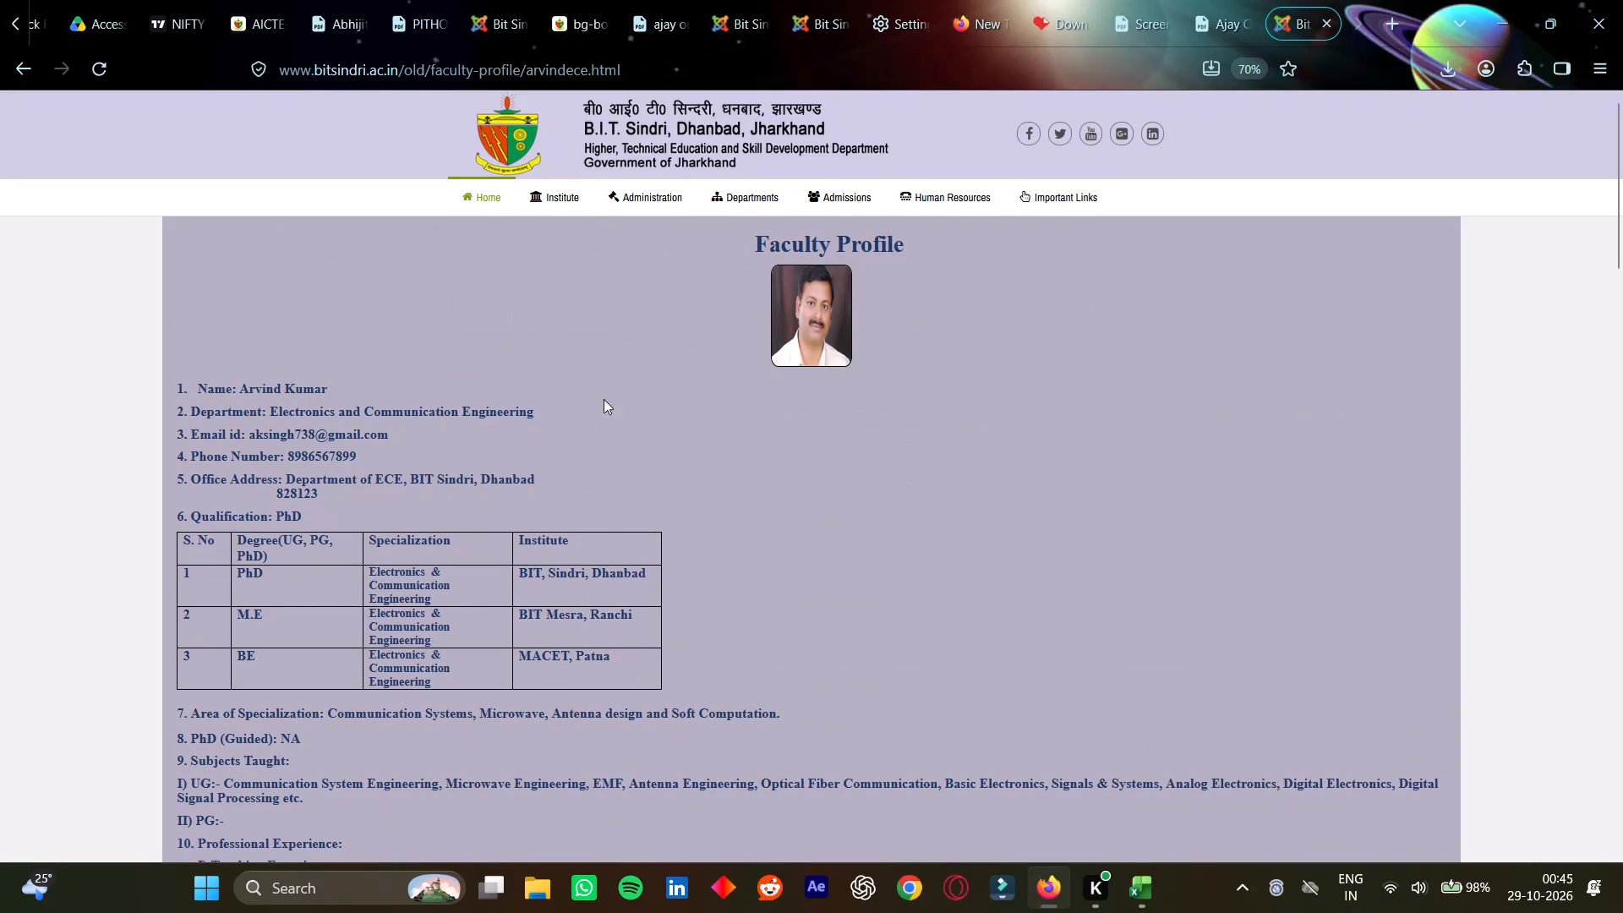
left_click(531, 454)
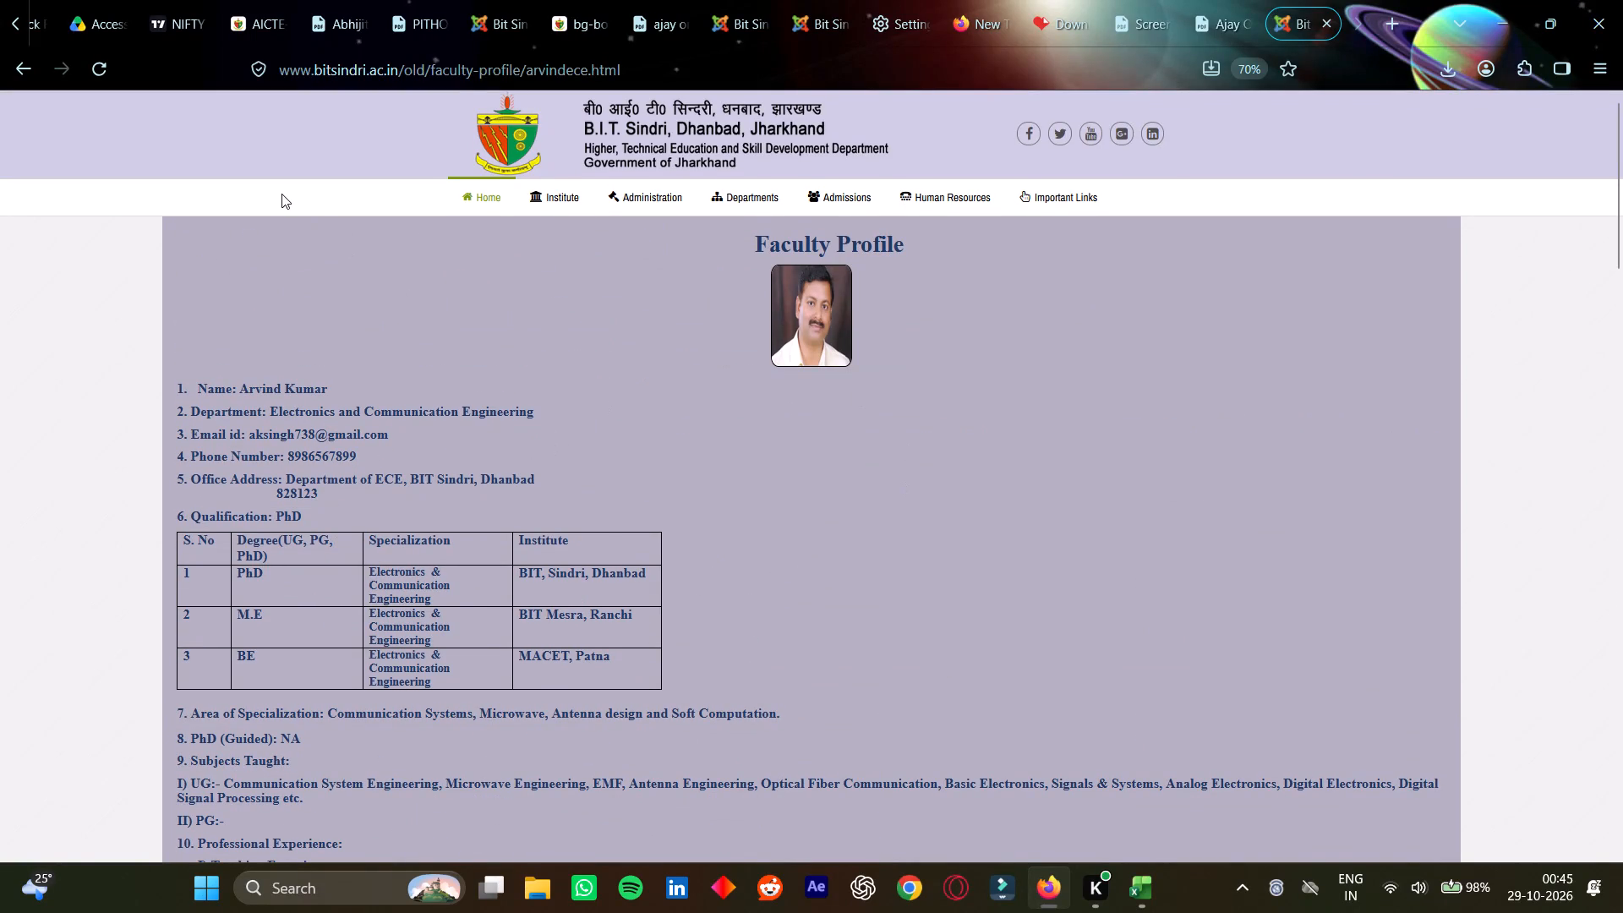
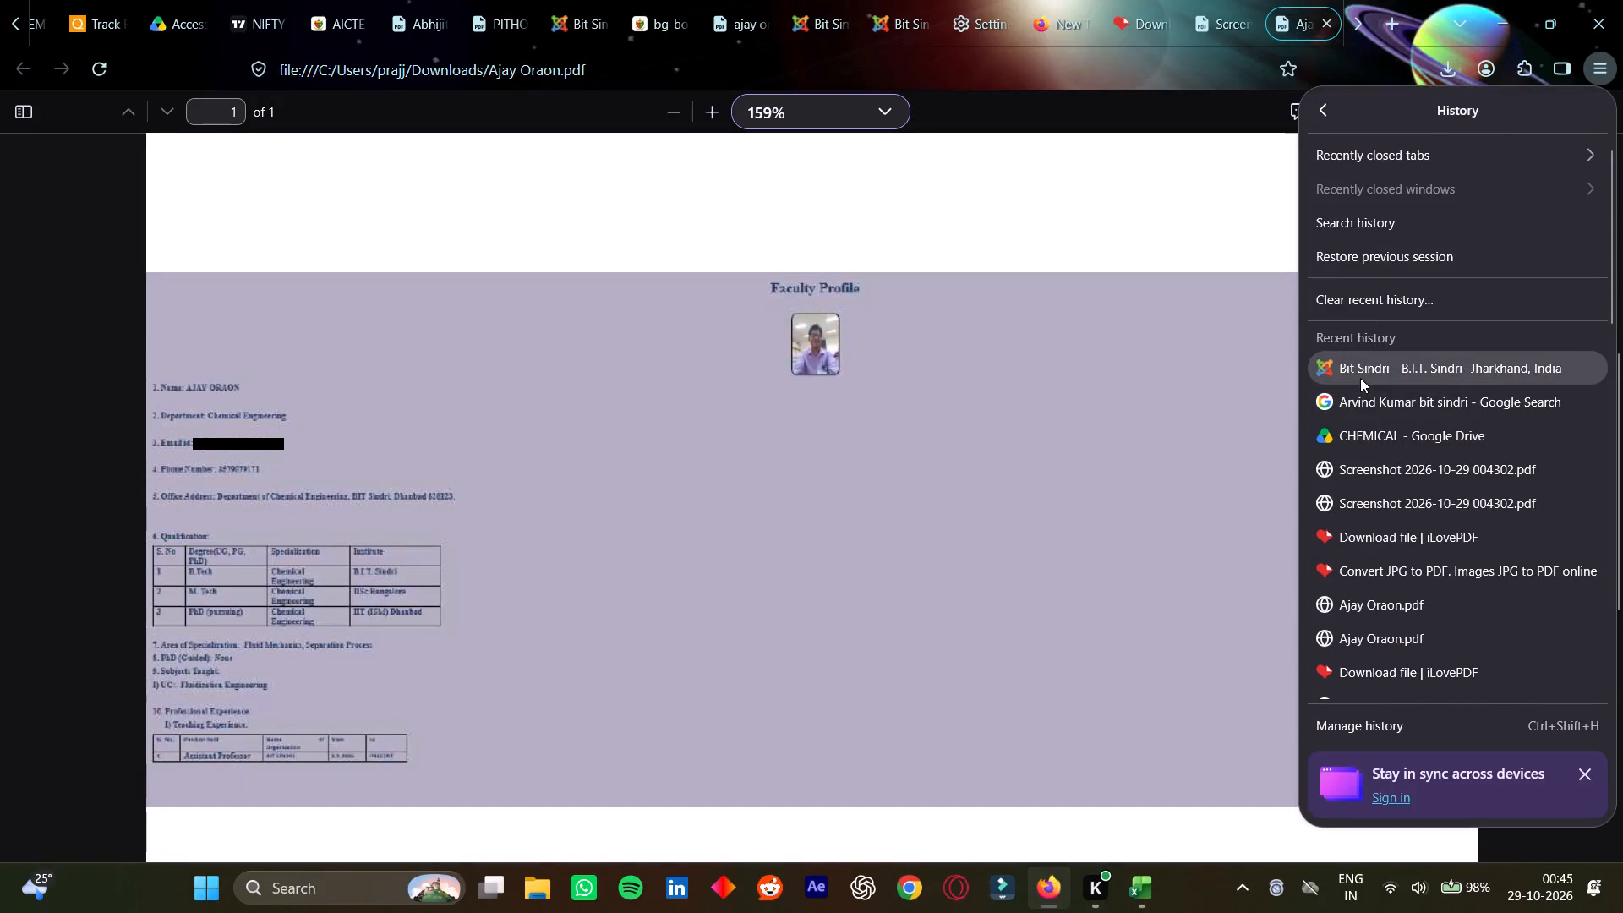
Reopen the third listed faculty member's BIT Sindri web search from history and view the five-page biodata PDF from its results.
left_click(1361, 404)
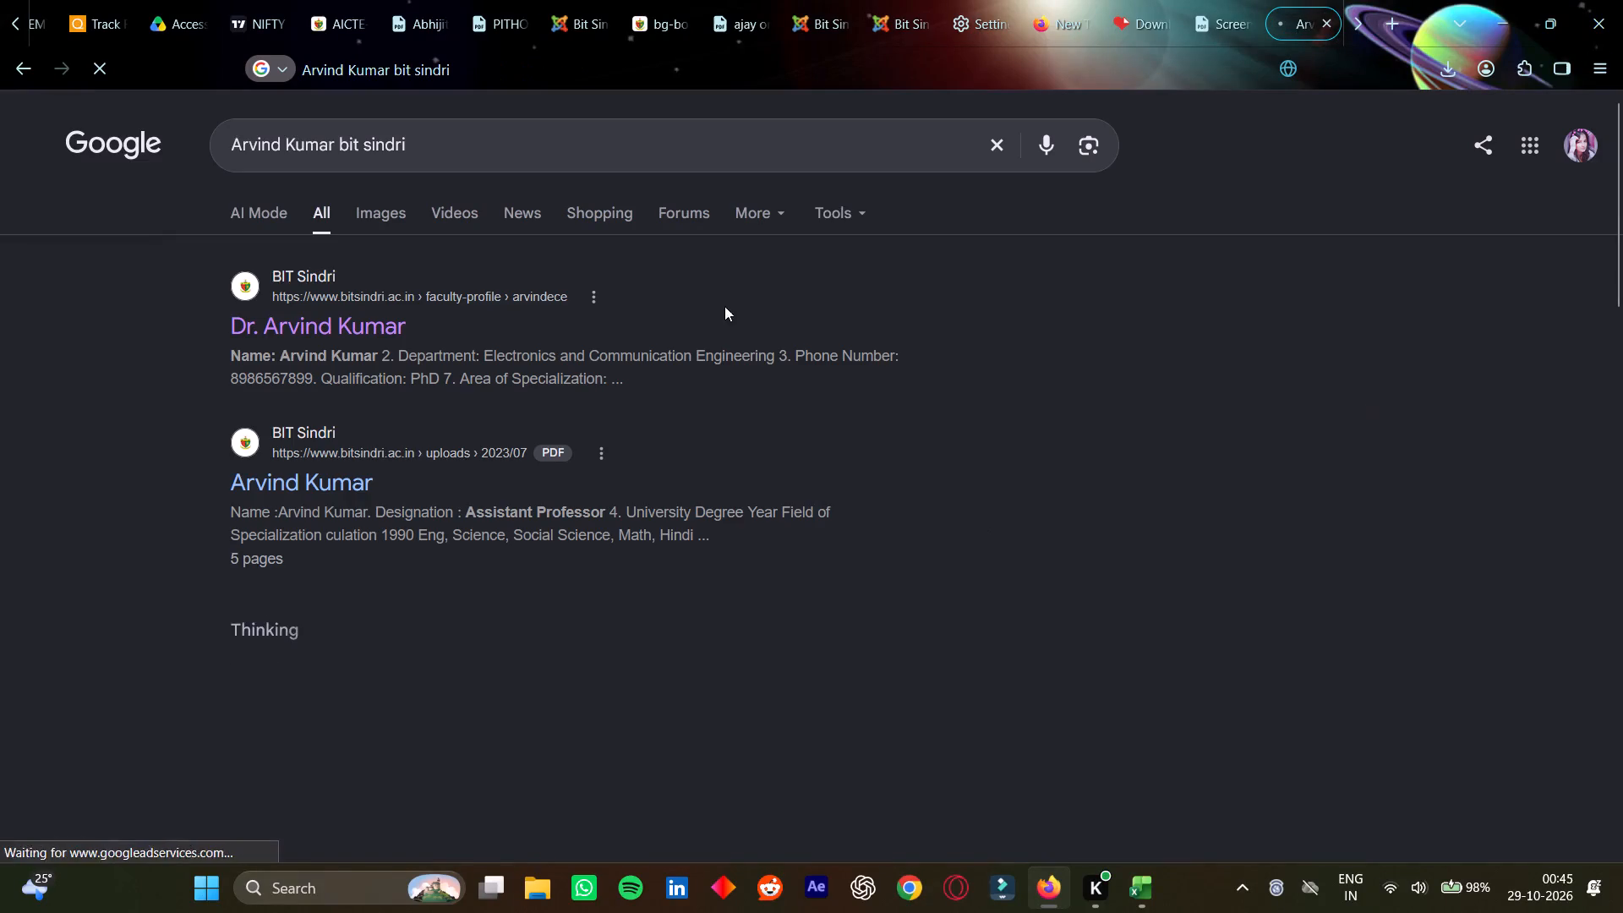
left_click(269, 476)
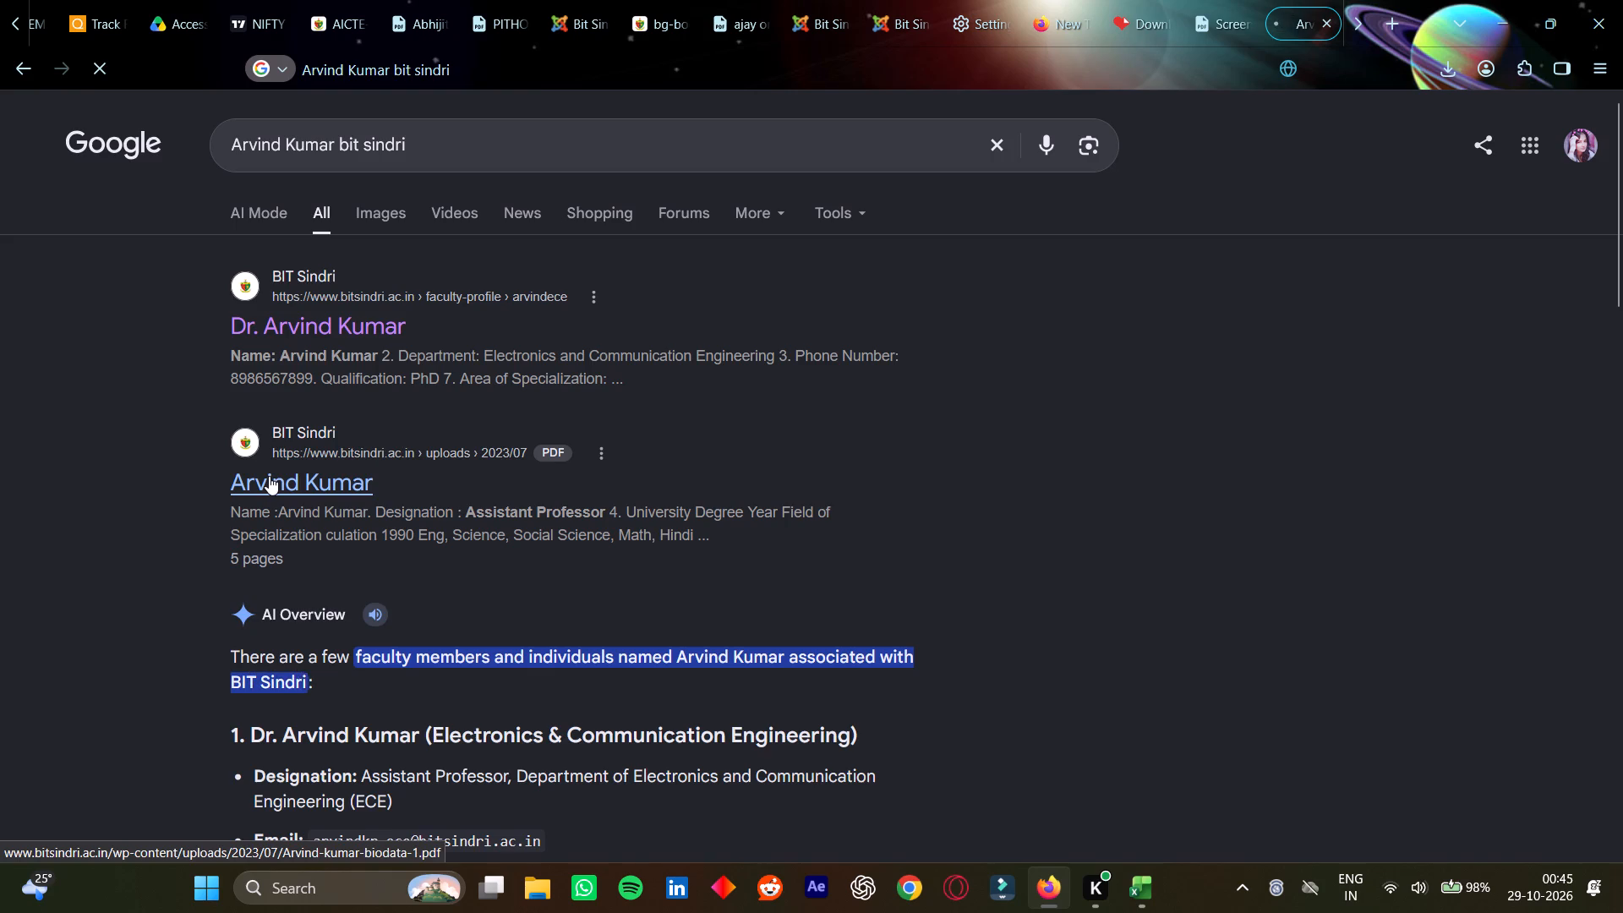
scroll(615, 577, "down", 1)
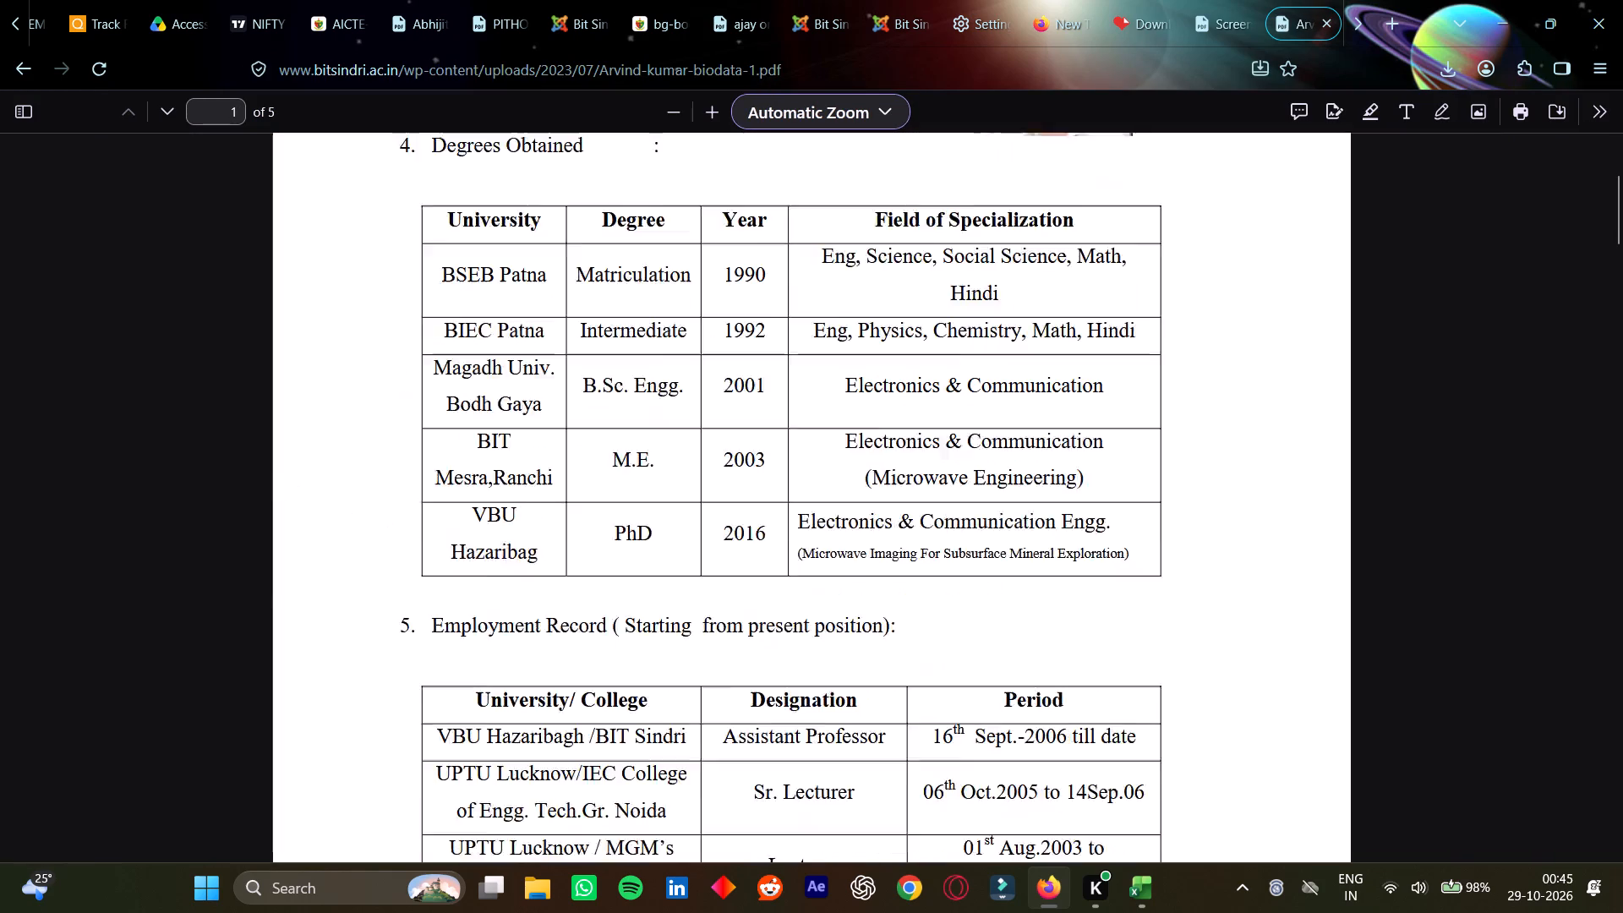
Read through the third listed faculty member's BIT Sindri biodata PDF to check its content.
scroll(615, 577, "down", 13)
scroll(615, 577, "down", 8)
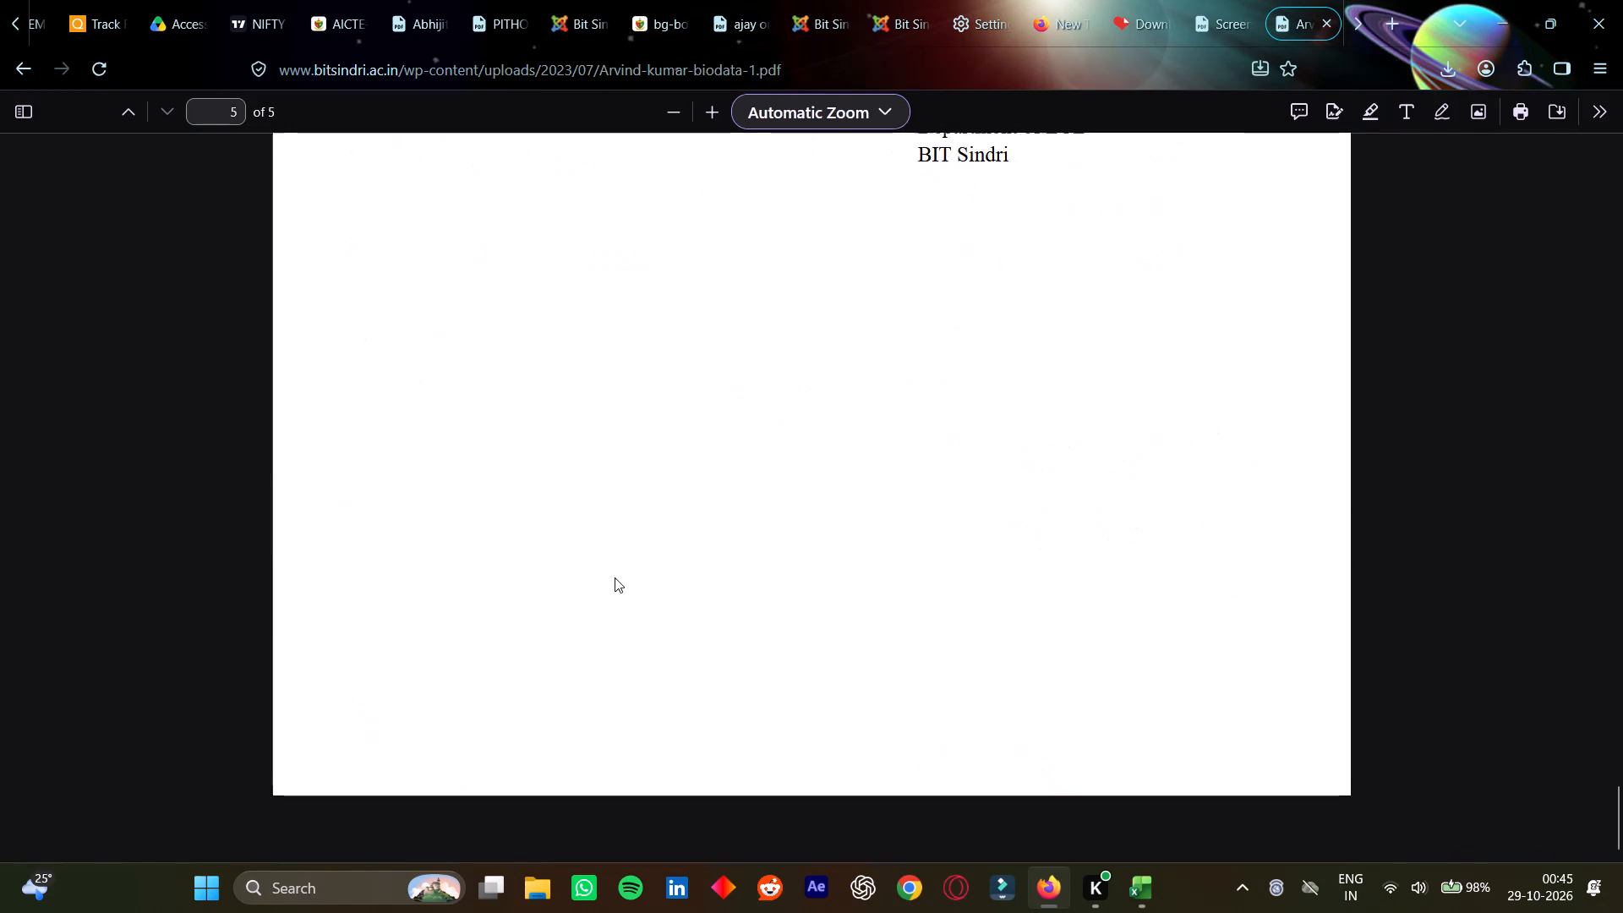
scroll(615, 577, "up", 18)
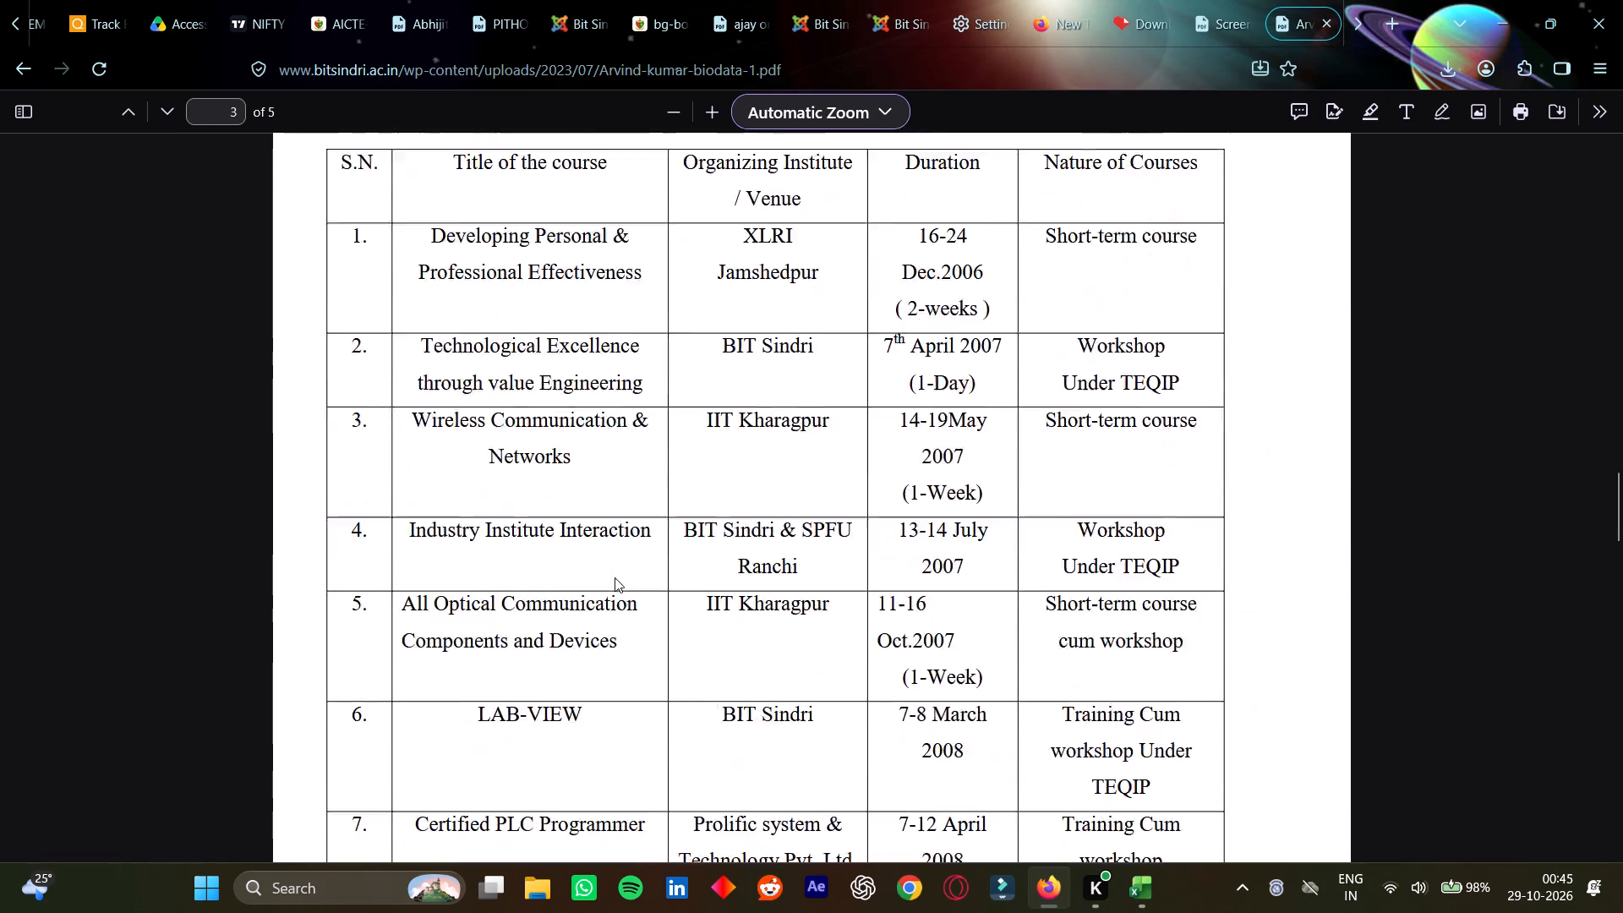
scroll(615, 577, "up", 5)
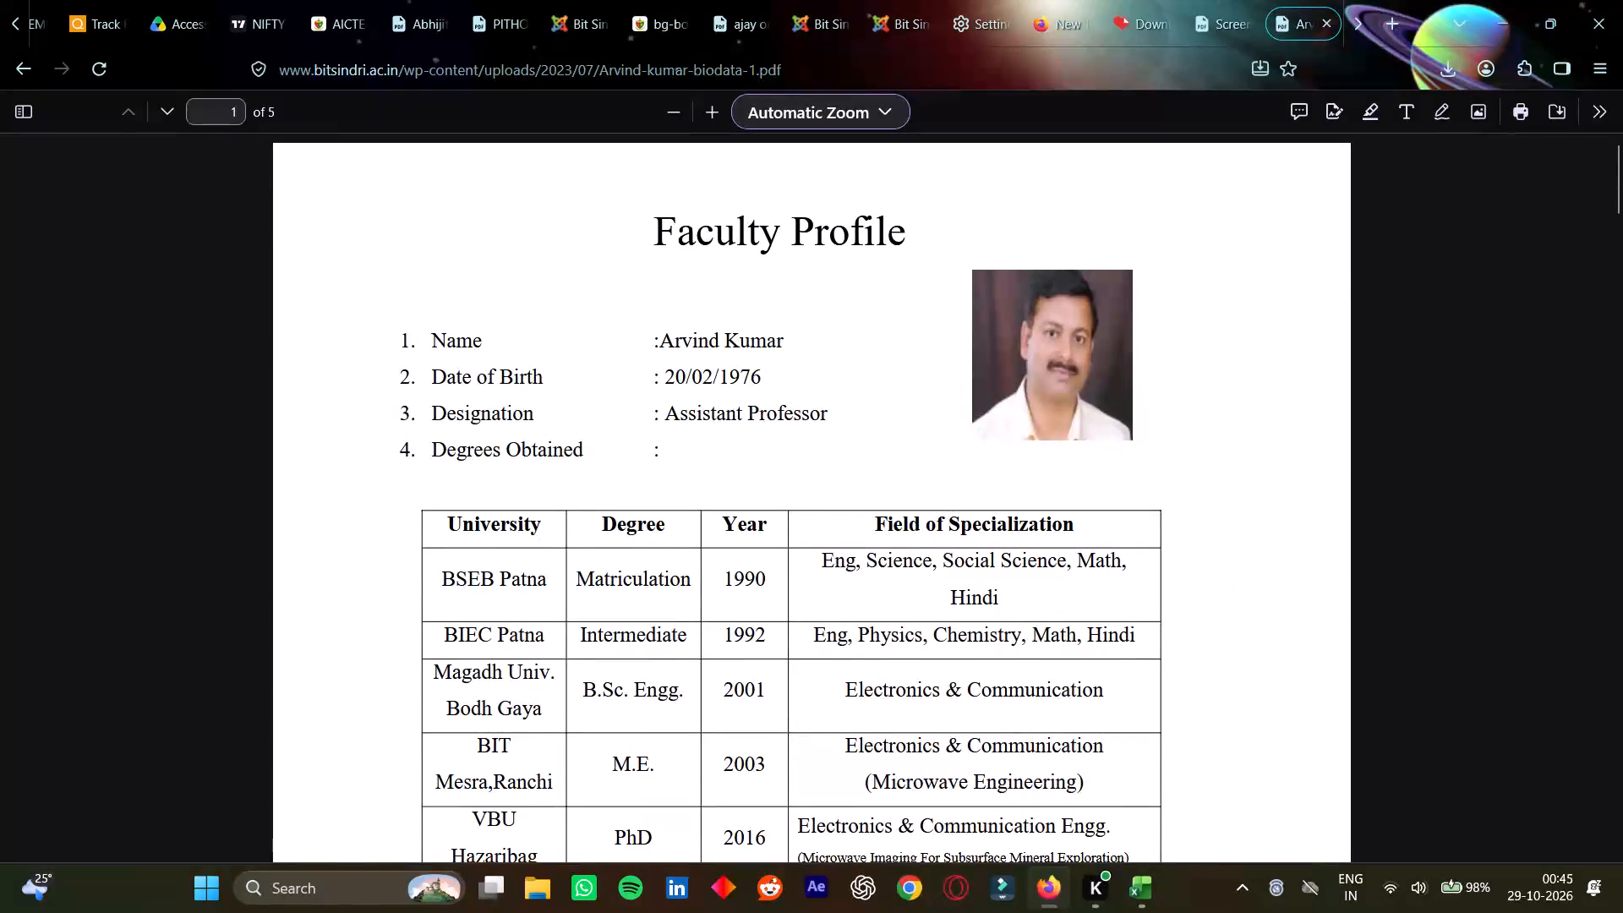
Save the biodata PDF to Downloads, removing "-biodata-1" from the end of the suggested file name.
left_click(456, 415)
right_click(599, 254)
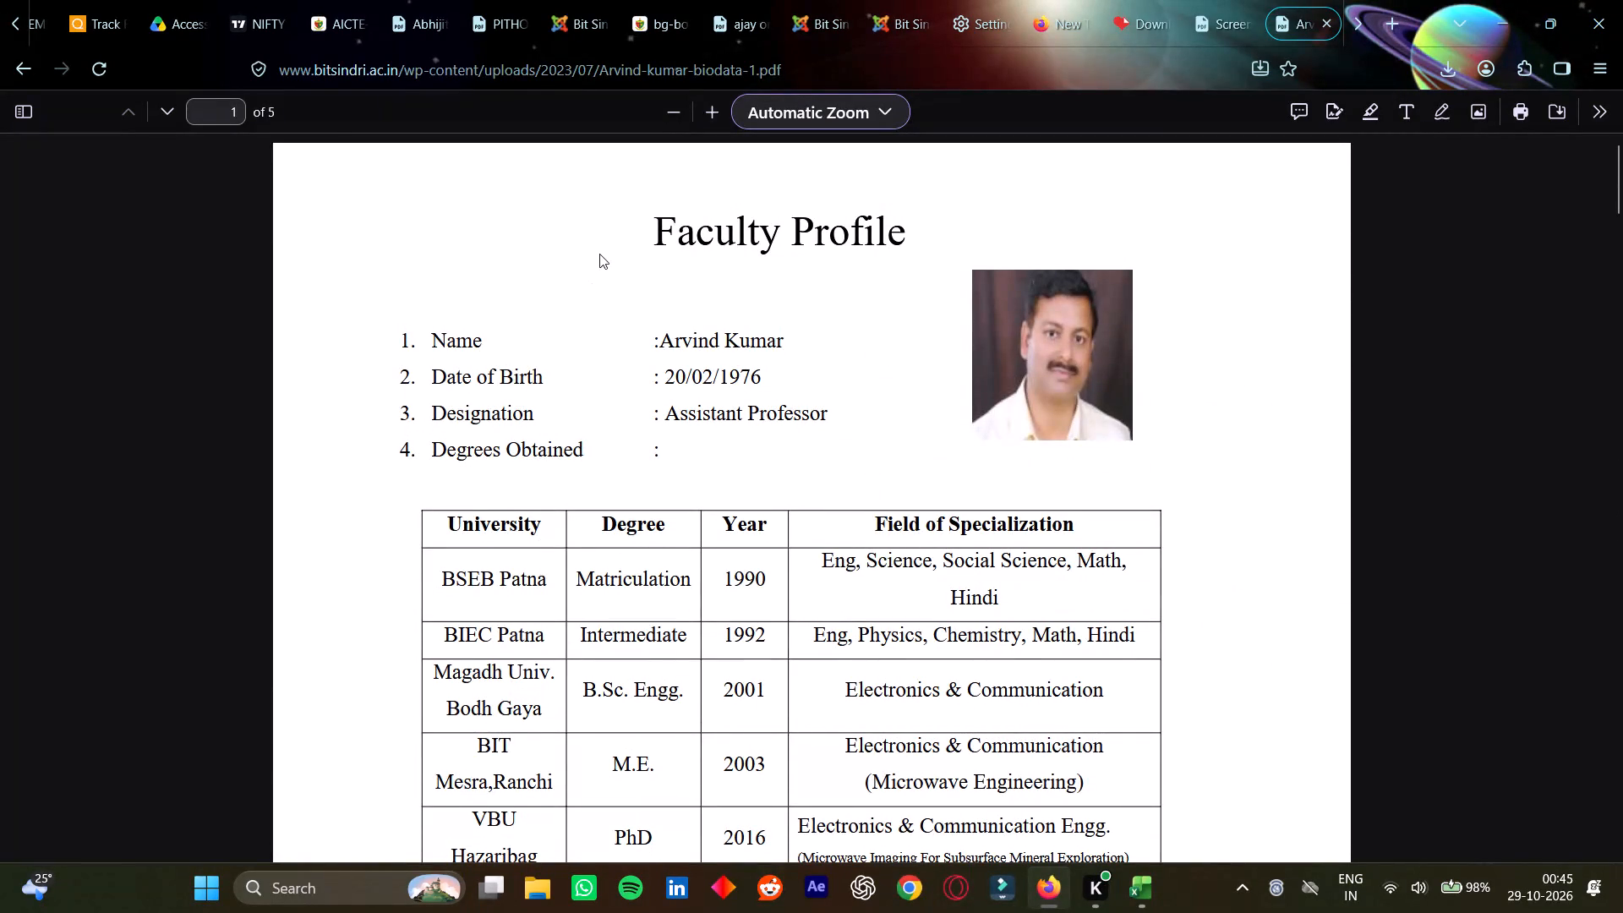
left_click(668, 328)
left_click(349, 340)
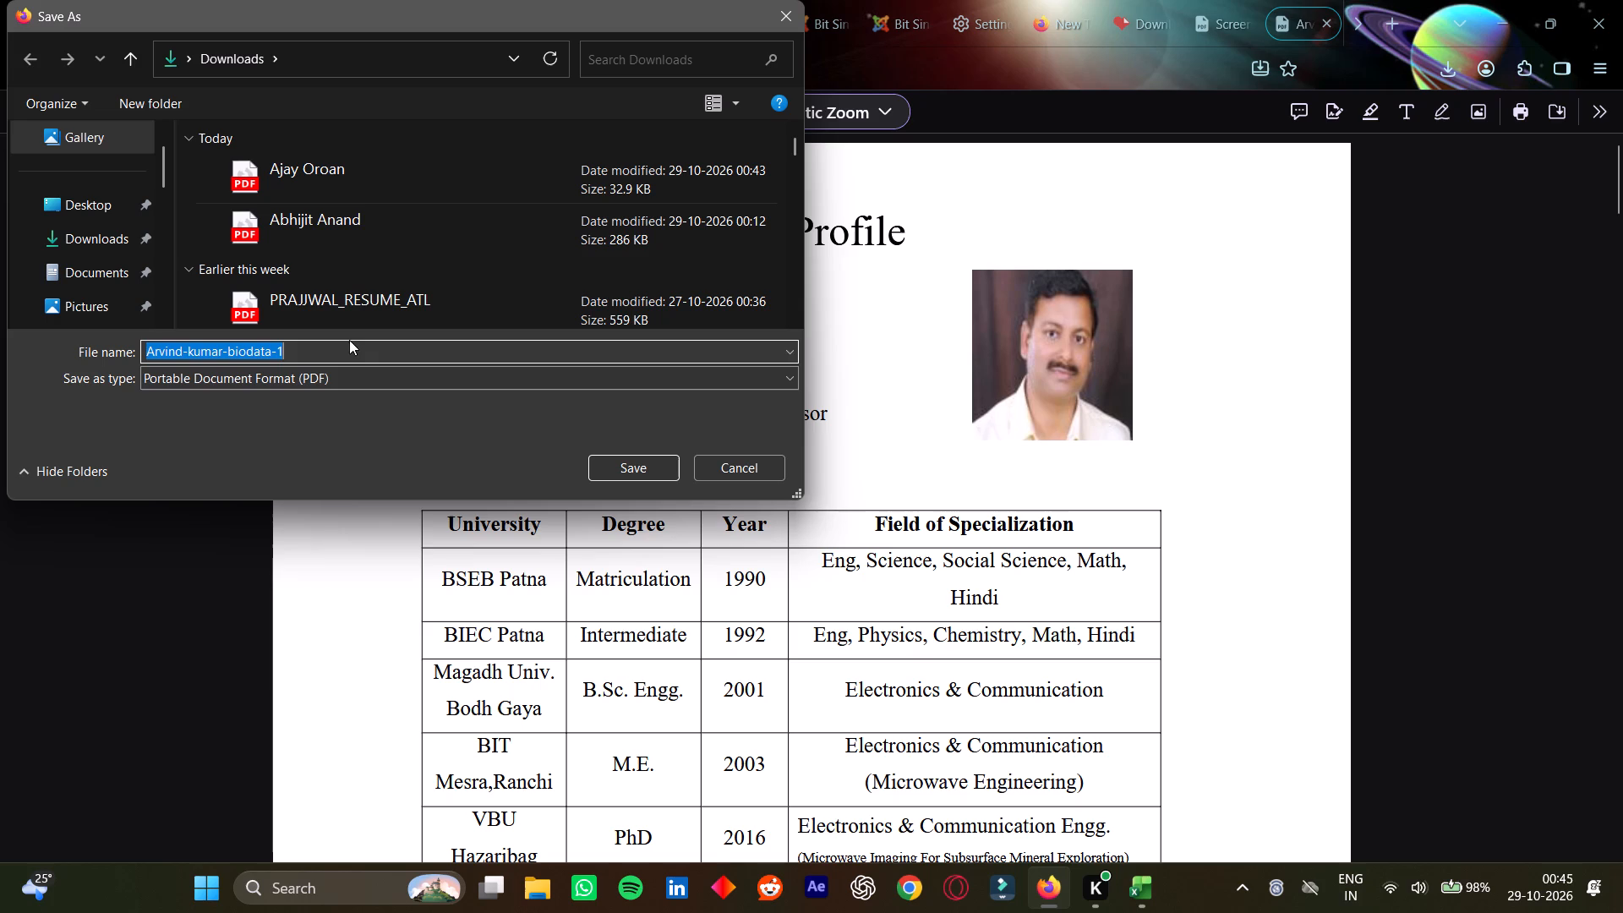
left_click(308, 348)
key("BackSpace")
key("BackSpace")
key("BackSpace")
key("BackSpace")
key("BackSpace")
key("BackSpace")
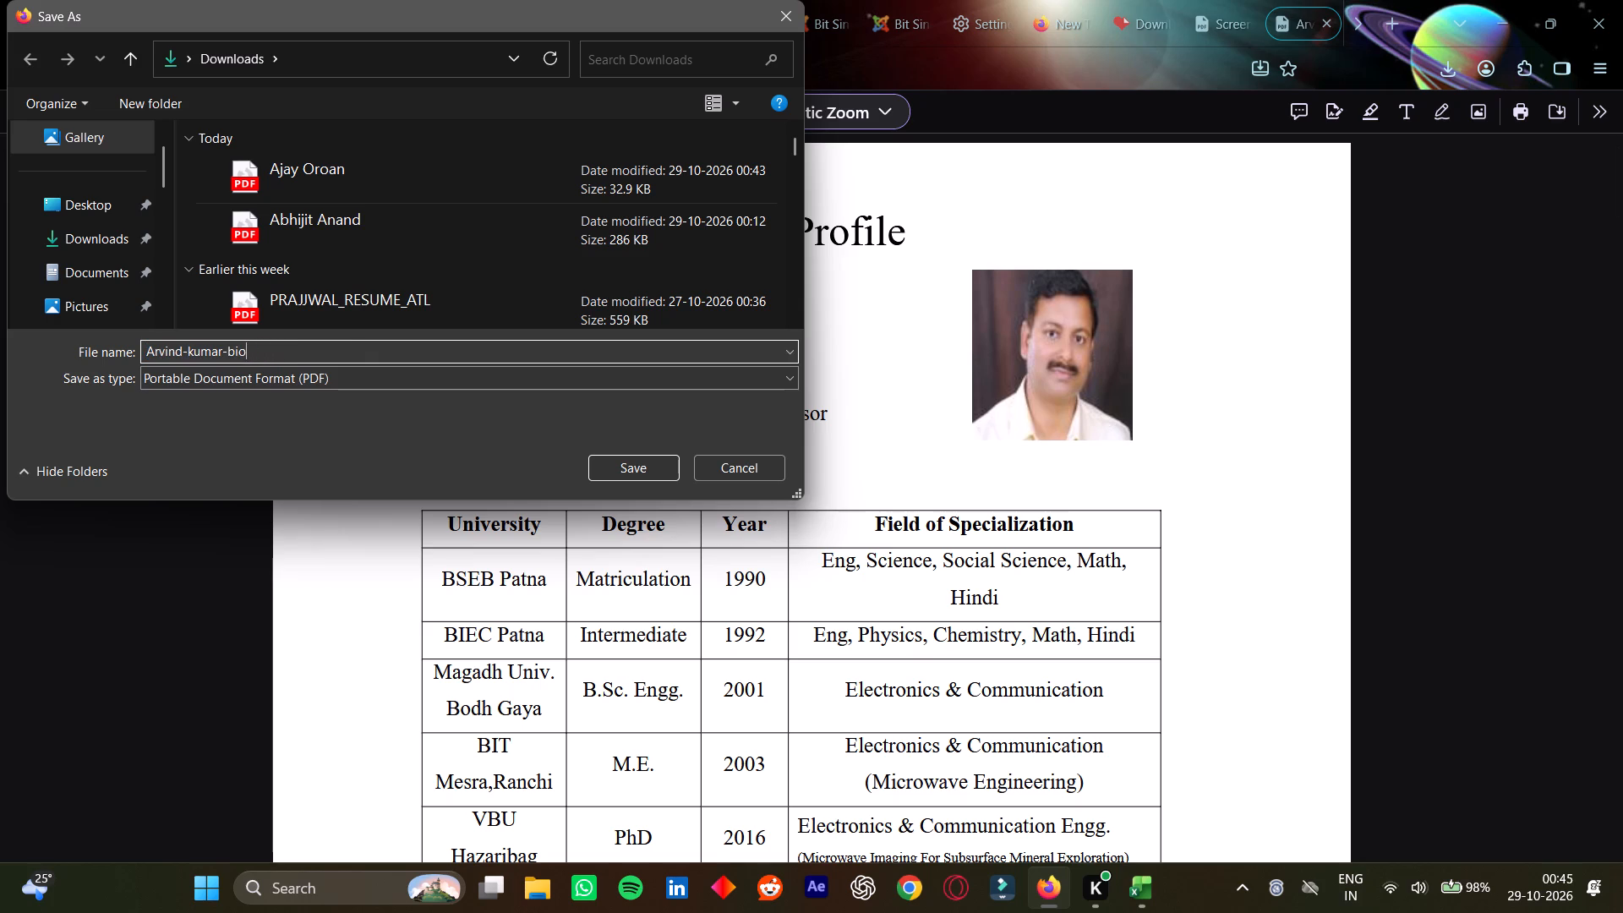
key("BackSpace")
key("BackSpace")
key("BackSpace")
key("BackSpace")
left_click(640, 471)
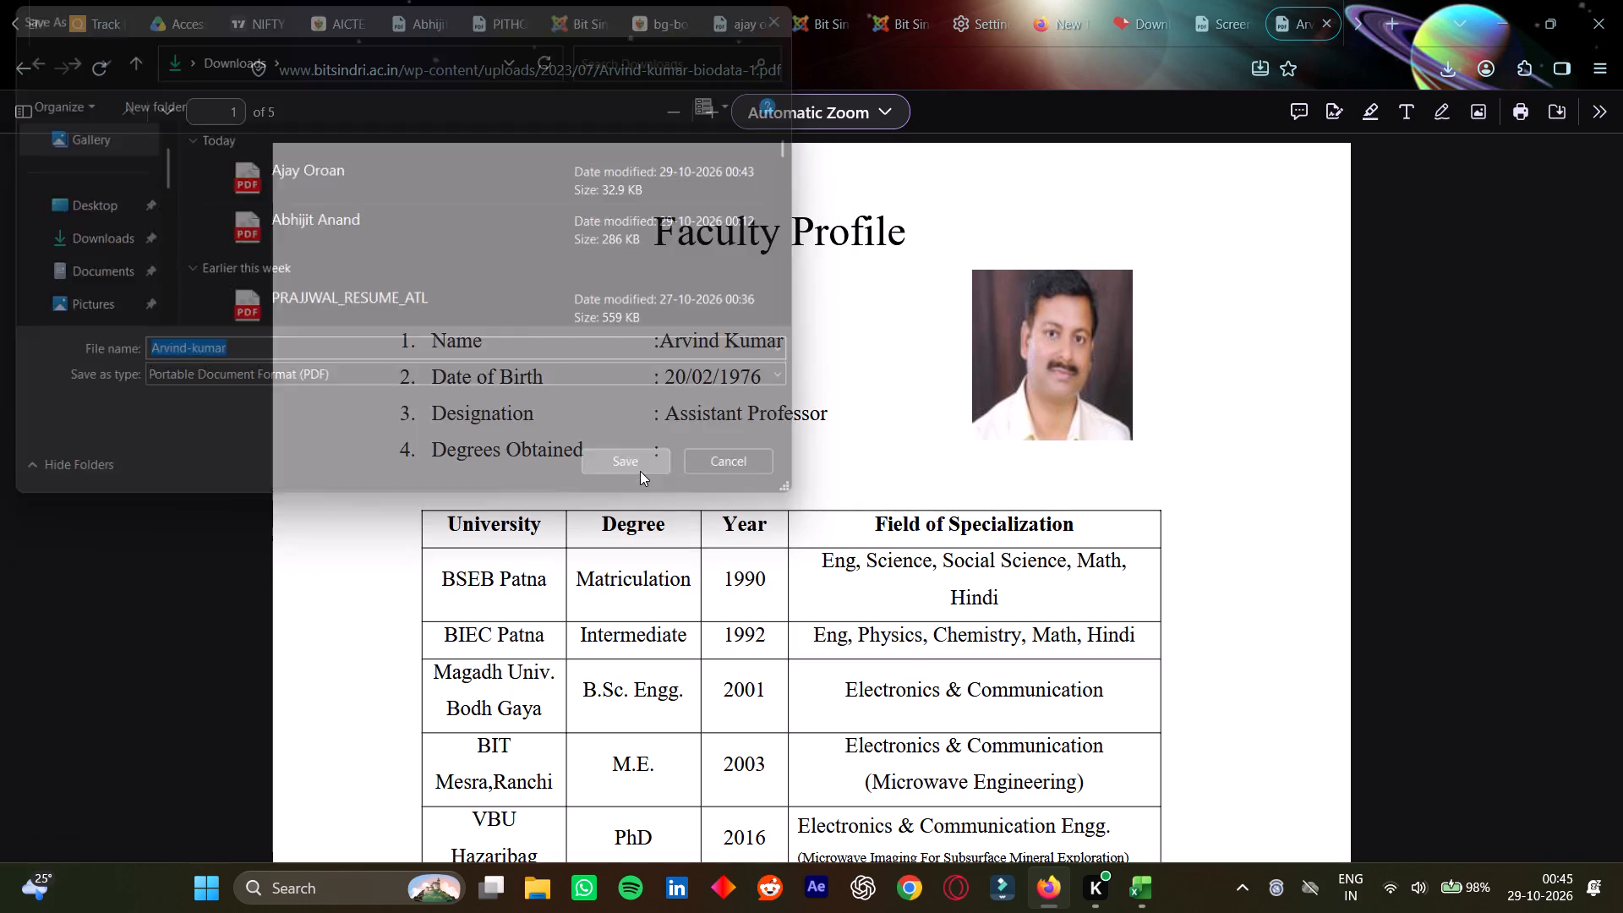
Check the specialization in the profile, then switch to the UPDATED workbook in Excel and enter ECE as the third faculty member's department in K4.
scroll(868, 628, "down", 2)
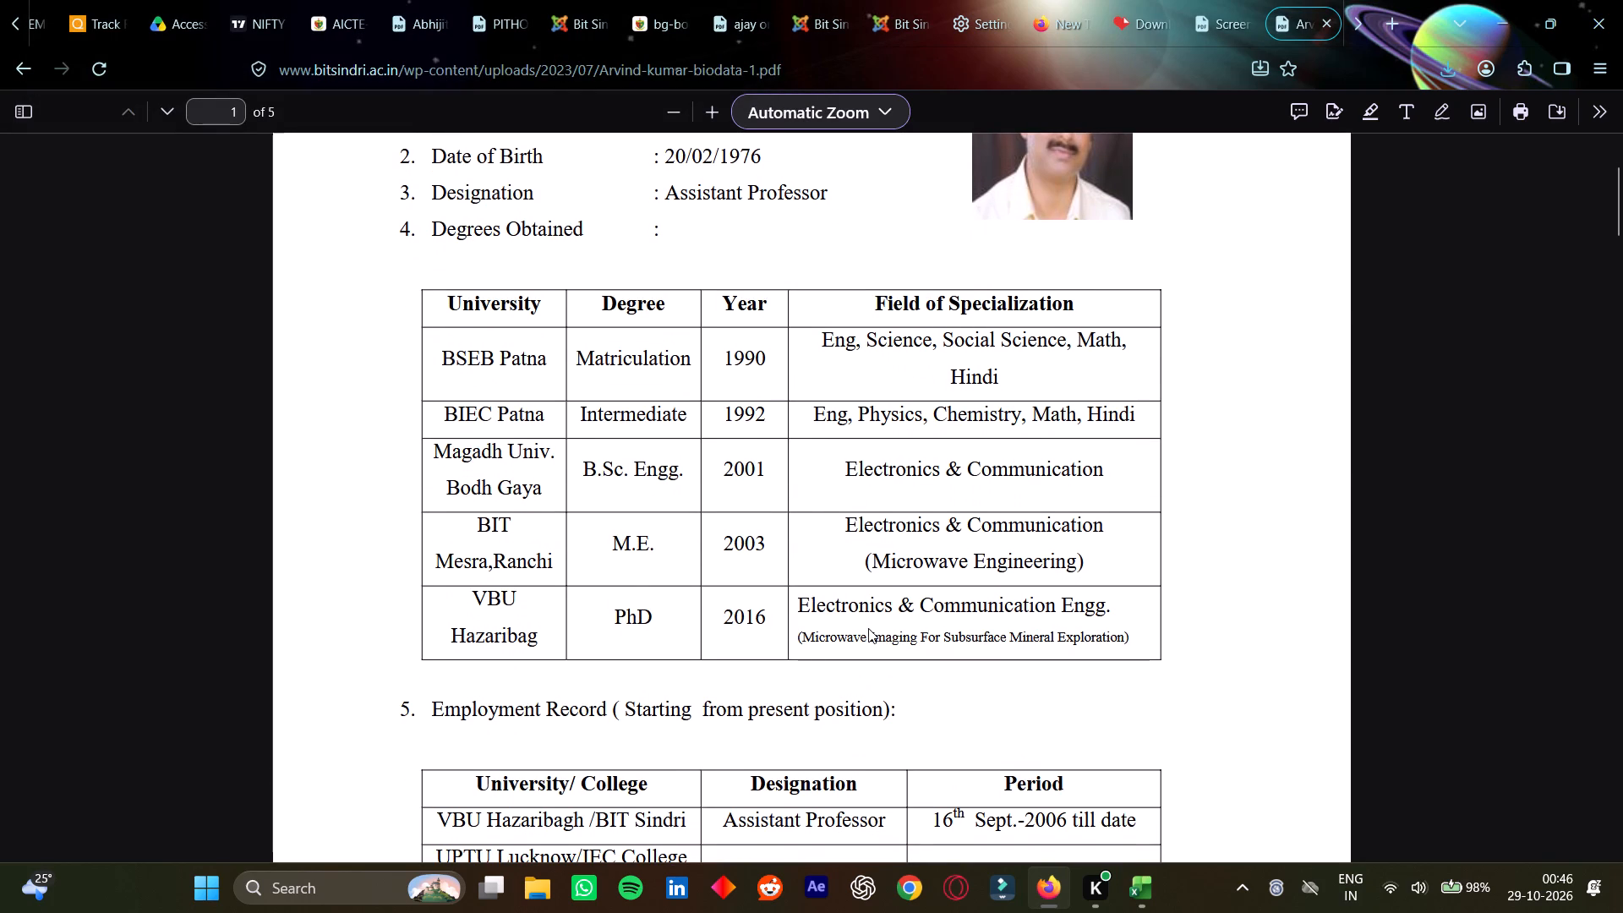
left_click(1144, 895)
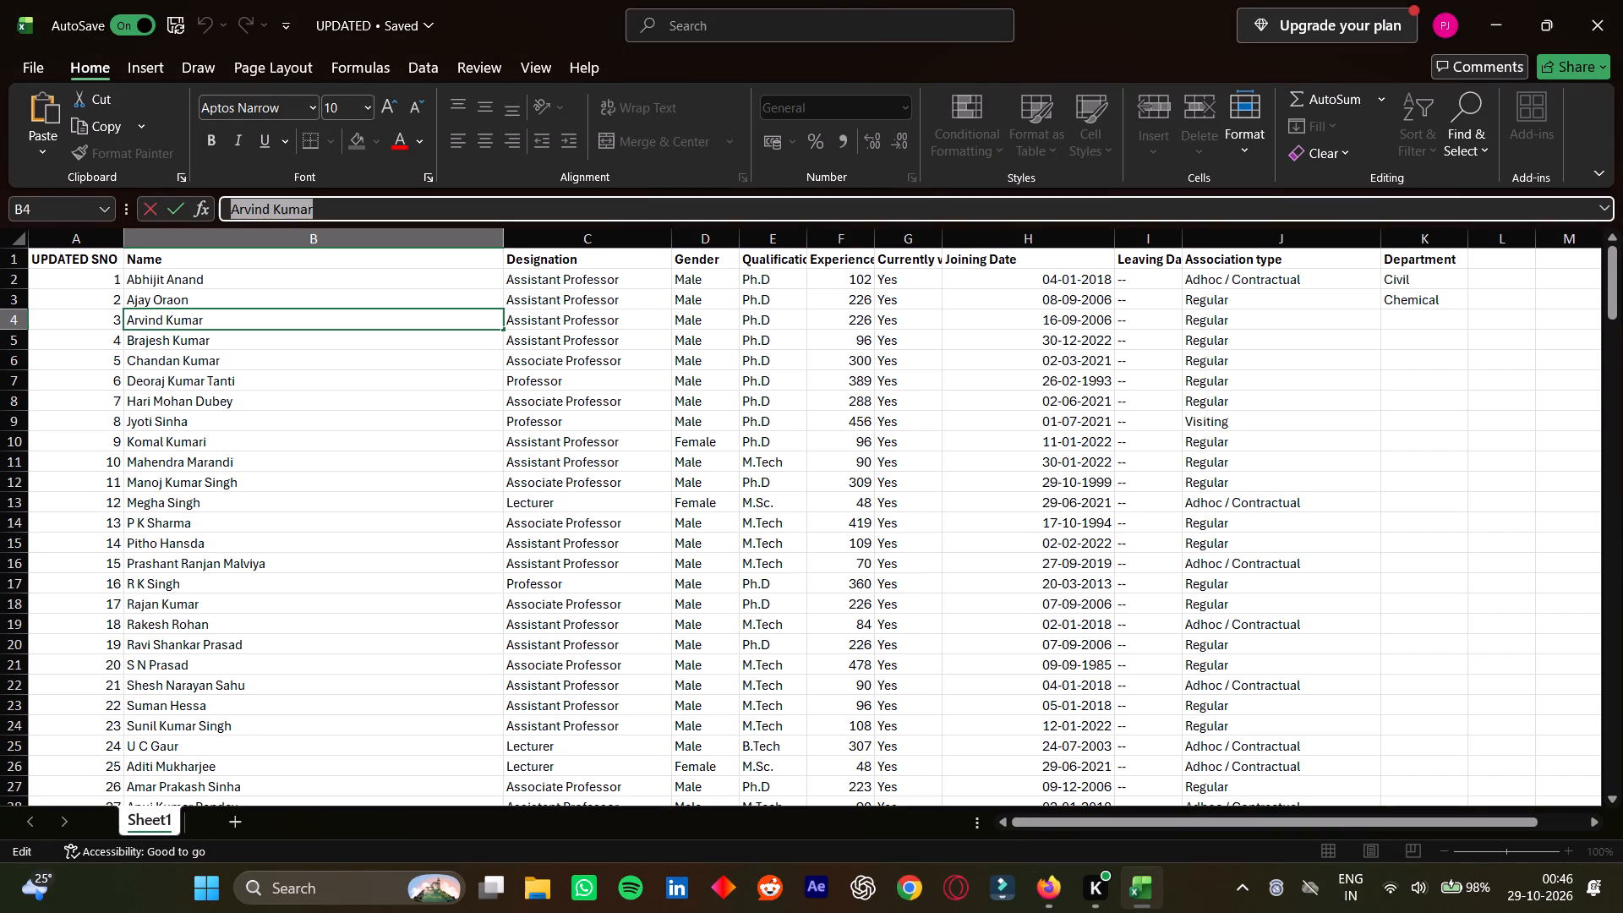
left_click(1418, 325)
left_click(1418, 325)
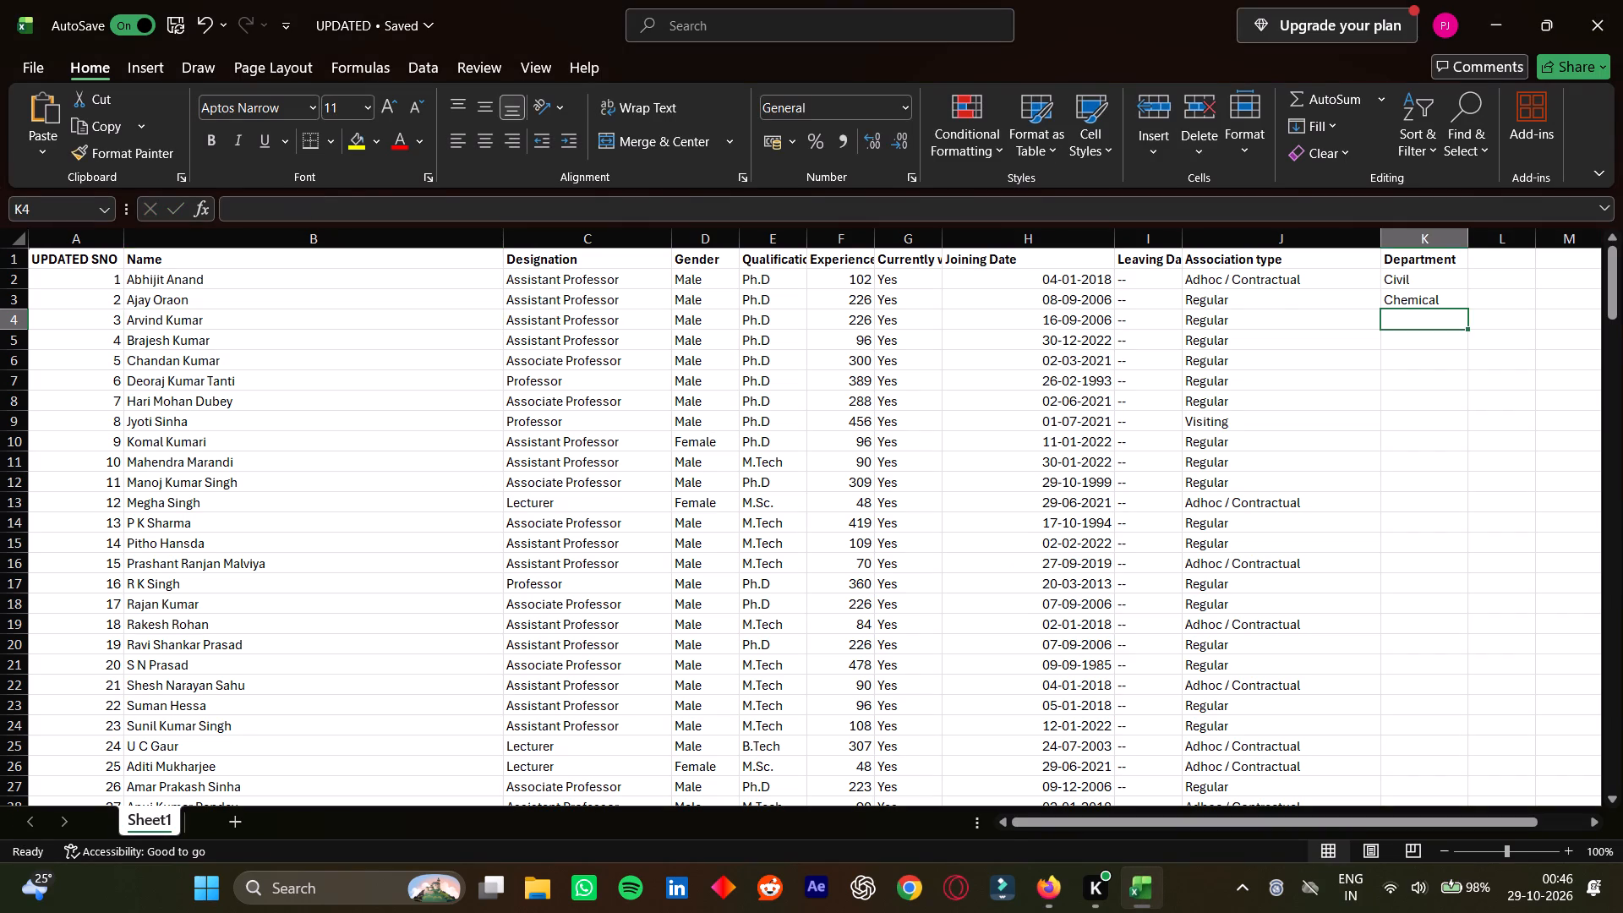
double_click(1402, 314)
type("ECE")
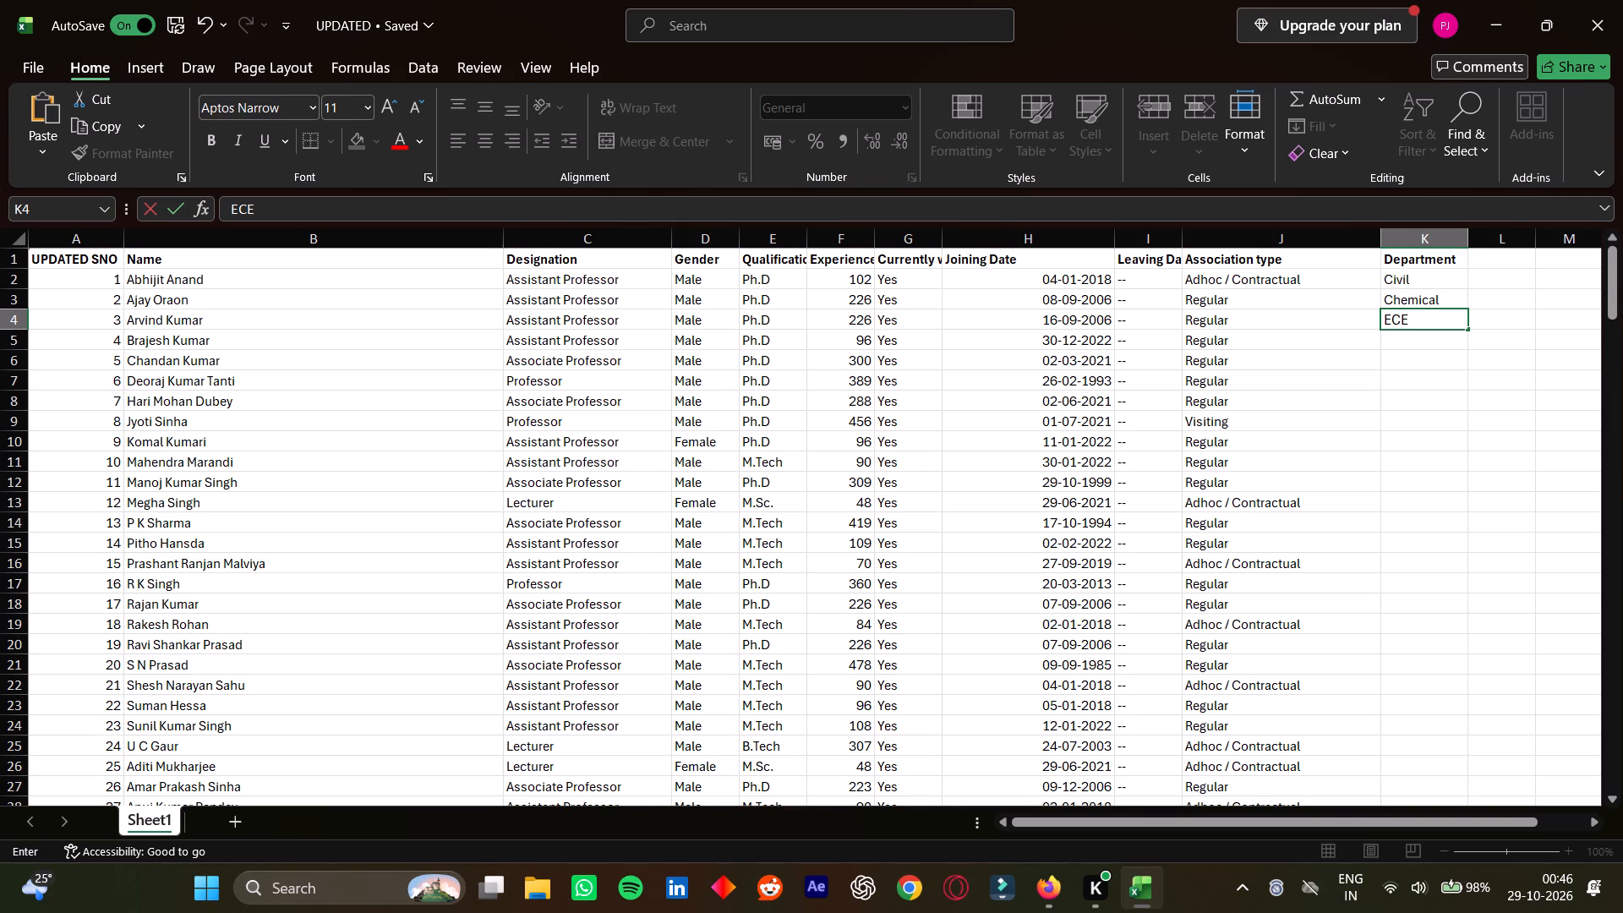
left_click(1457, 420)
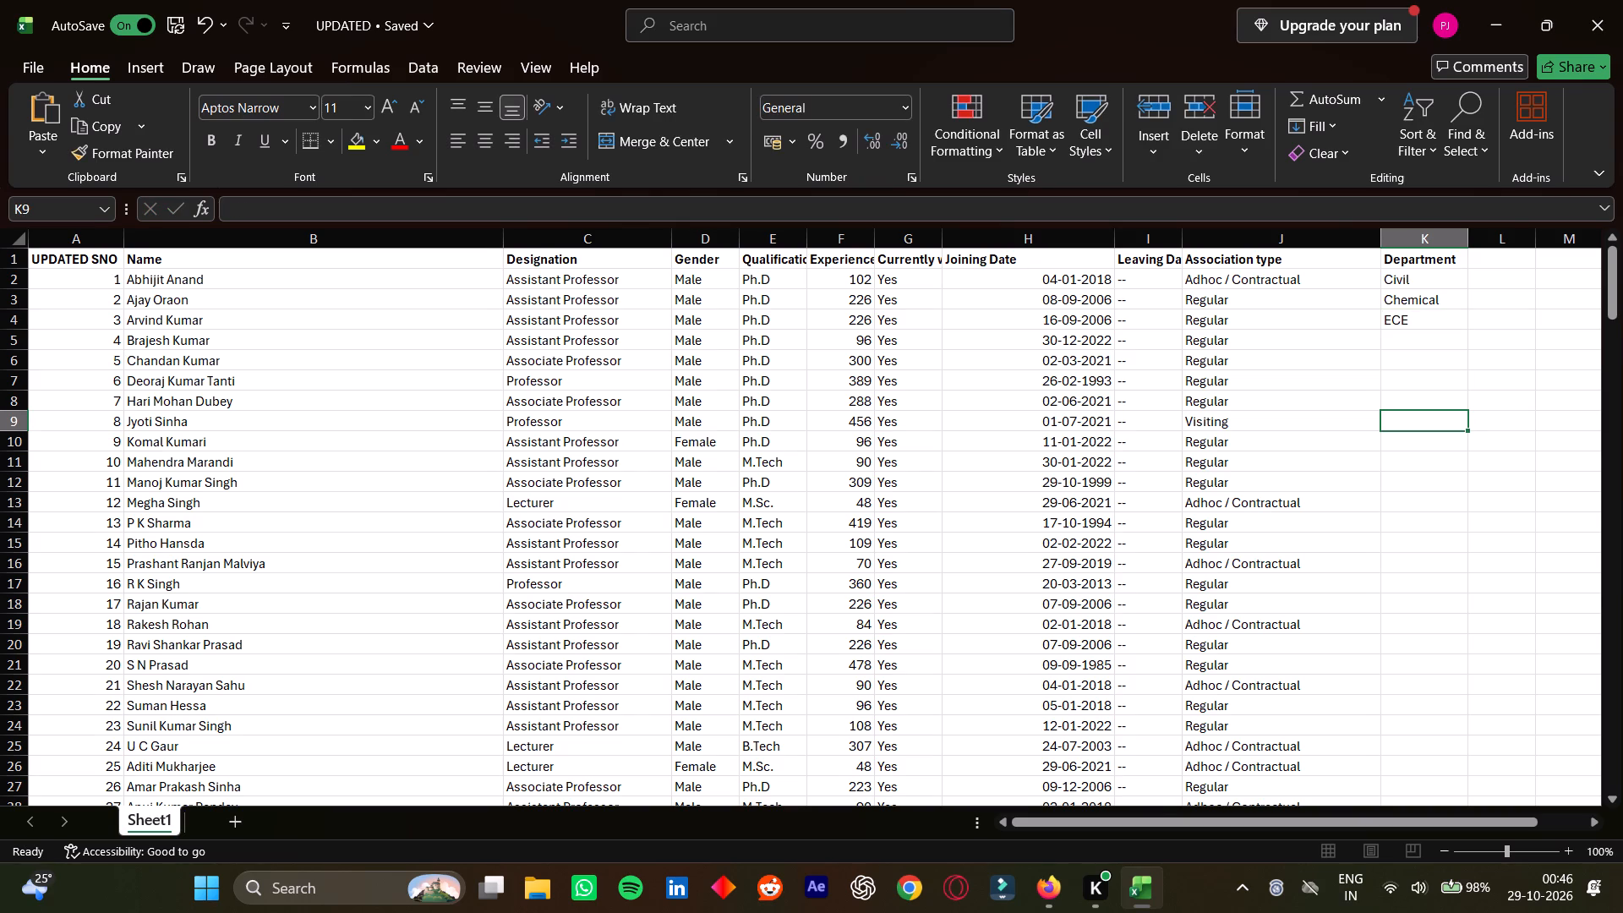
Switch to Firefox, reload the shared Drive page and open the ECE folder inside CV UPLOADS.
left_click(1046, 904)
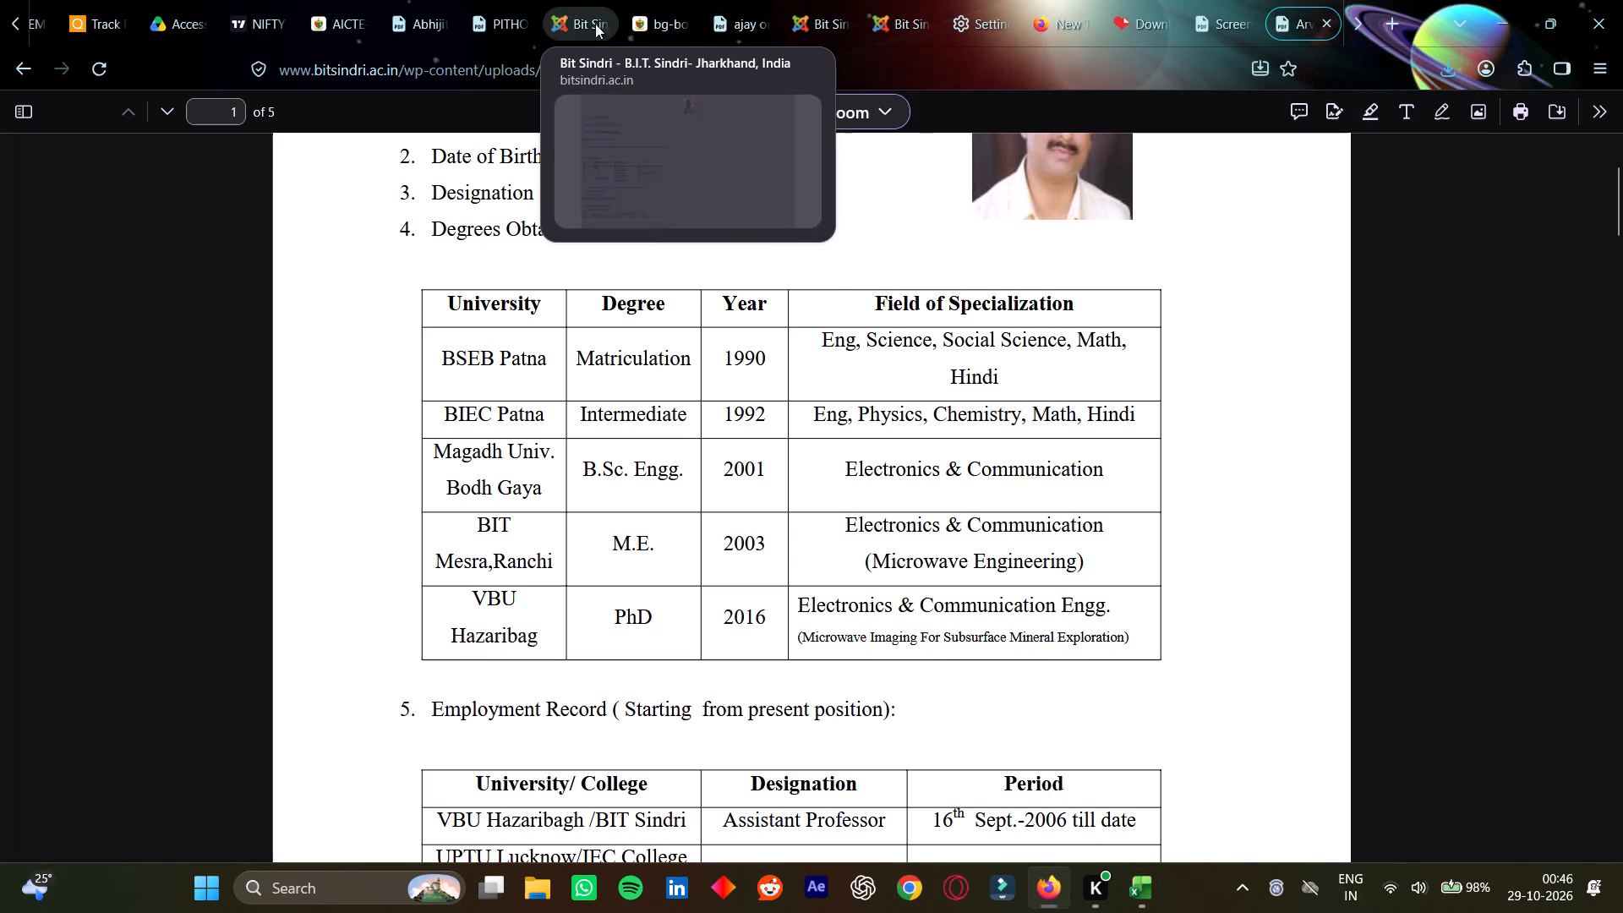
left_click(1227, 10)
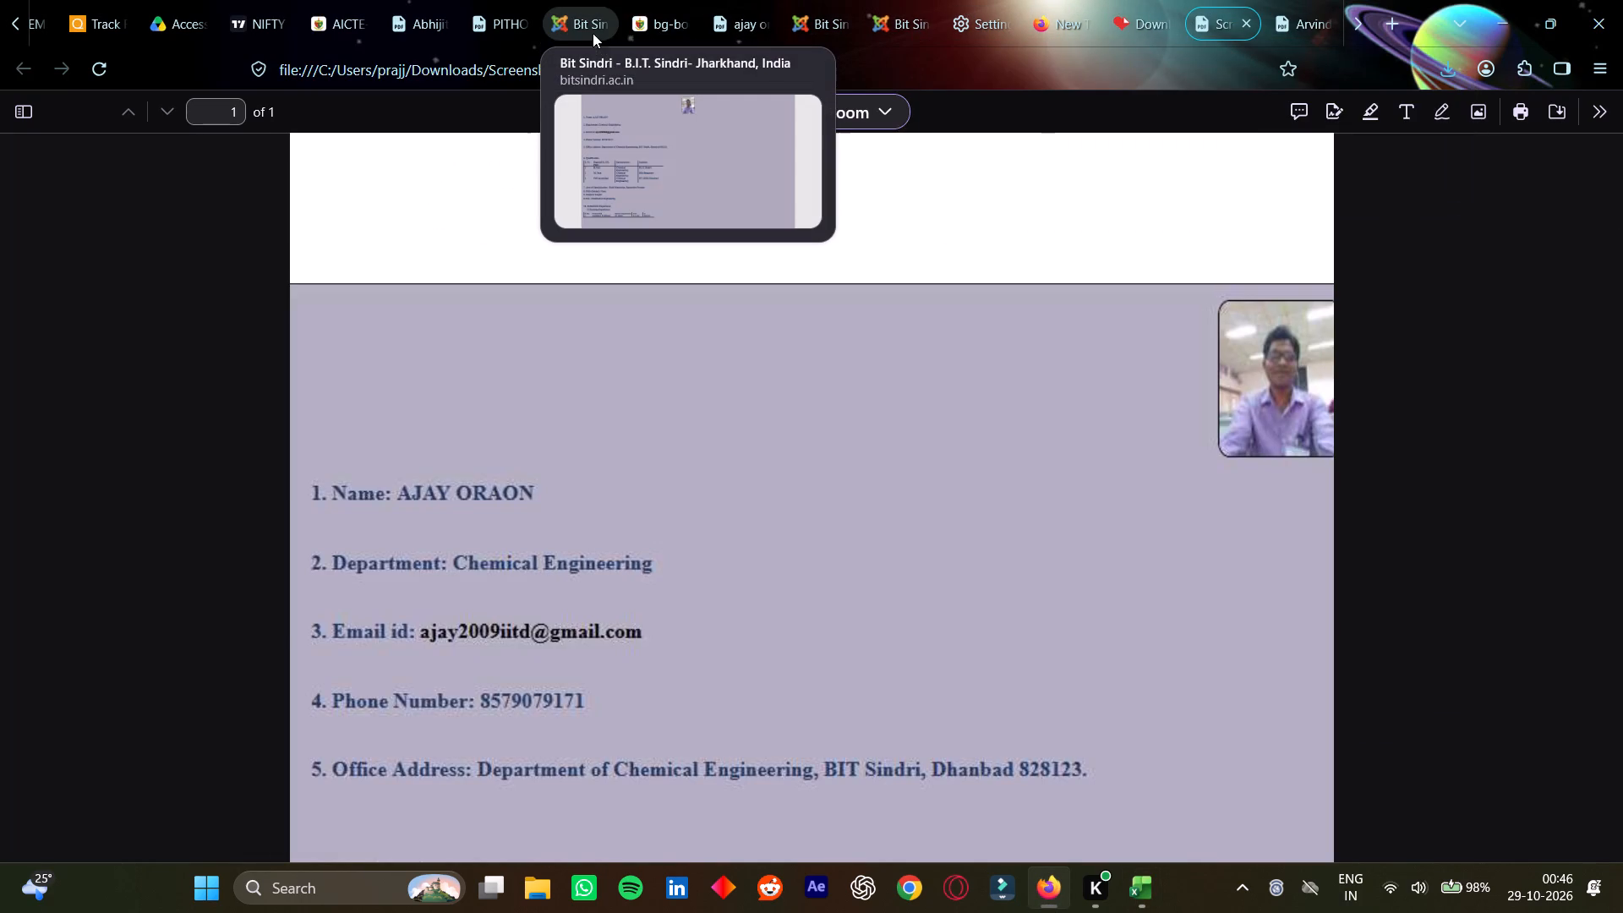
left_click(179, 29)
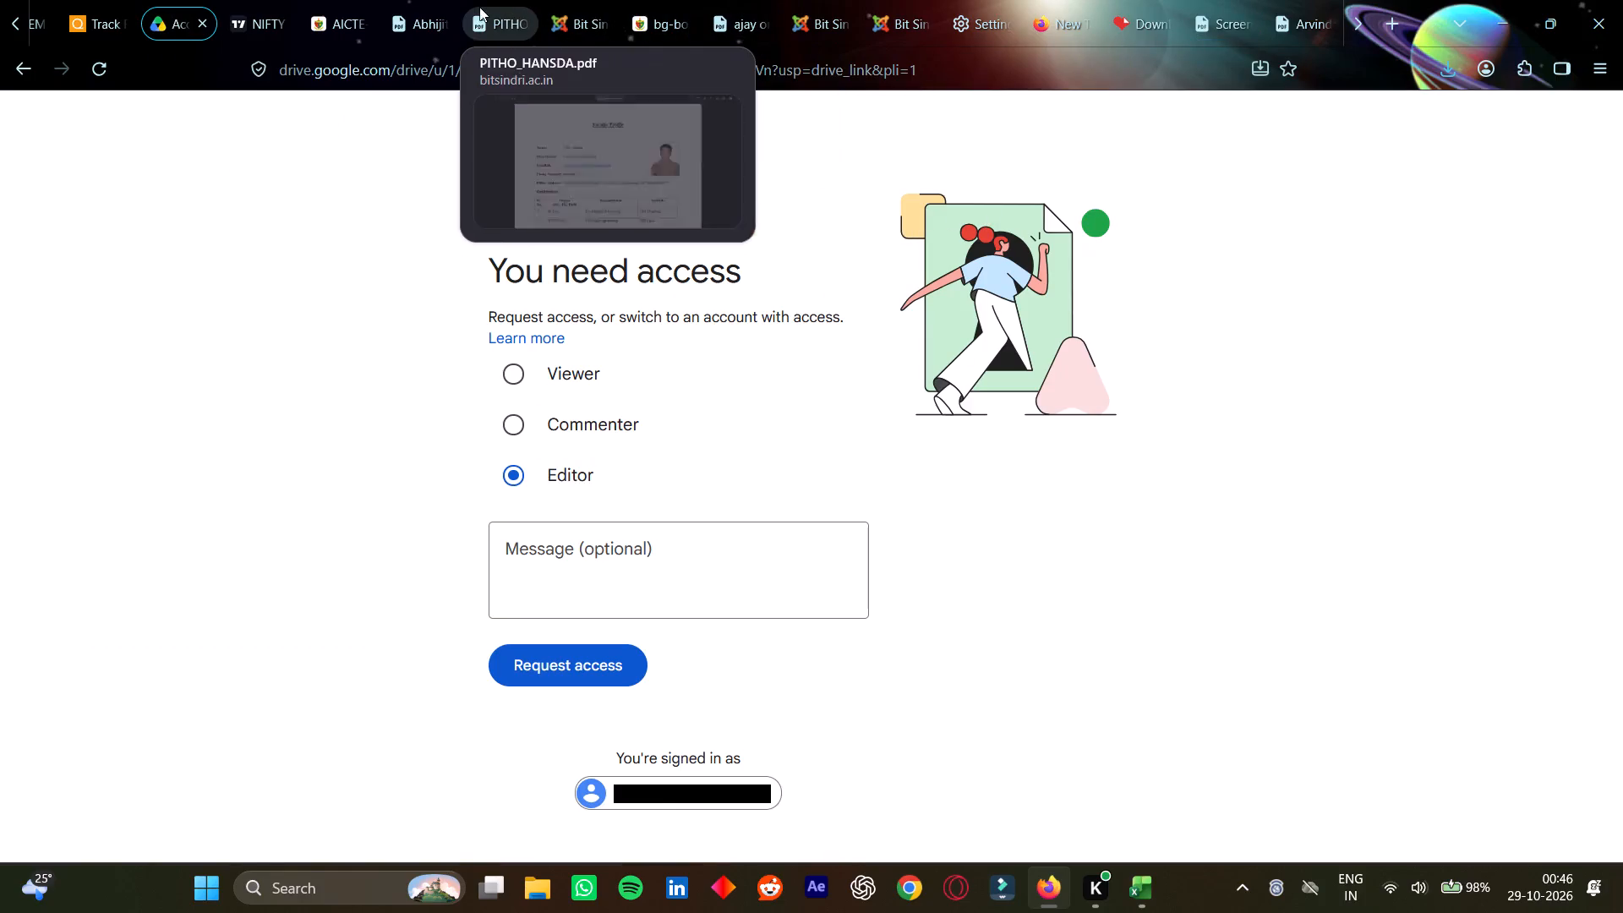
left_click(93, 70)
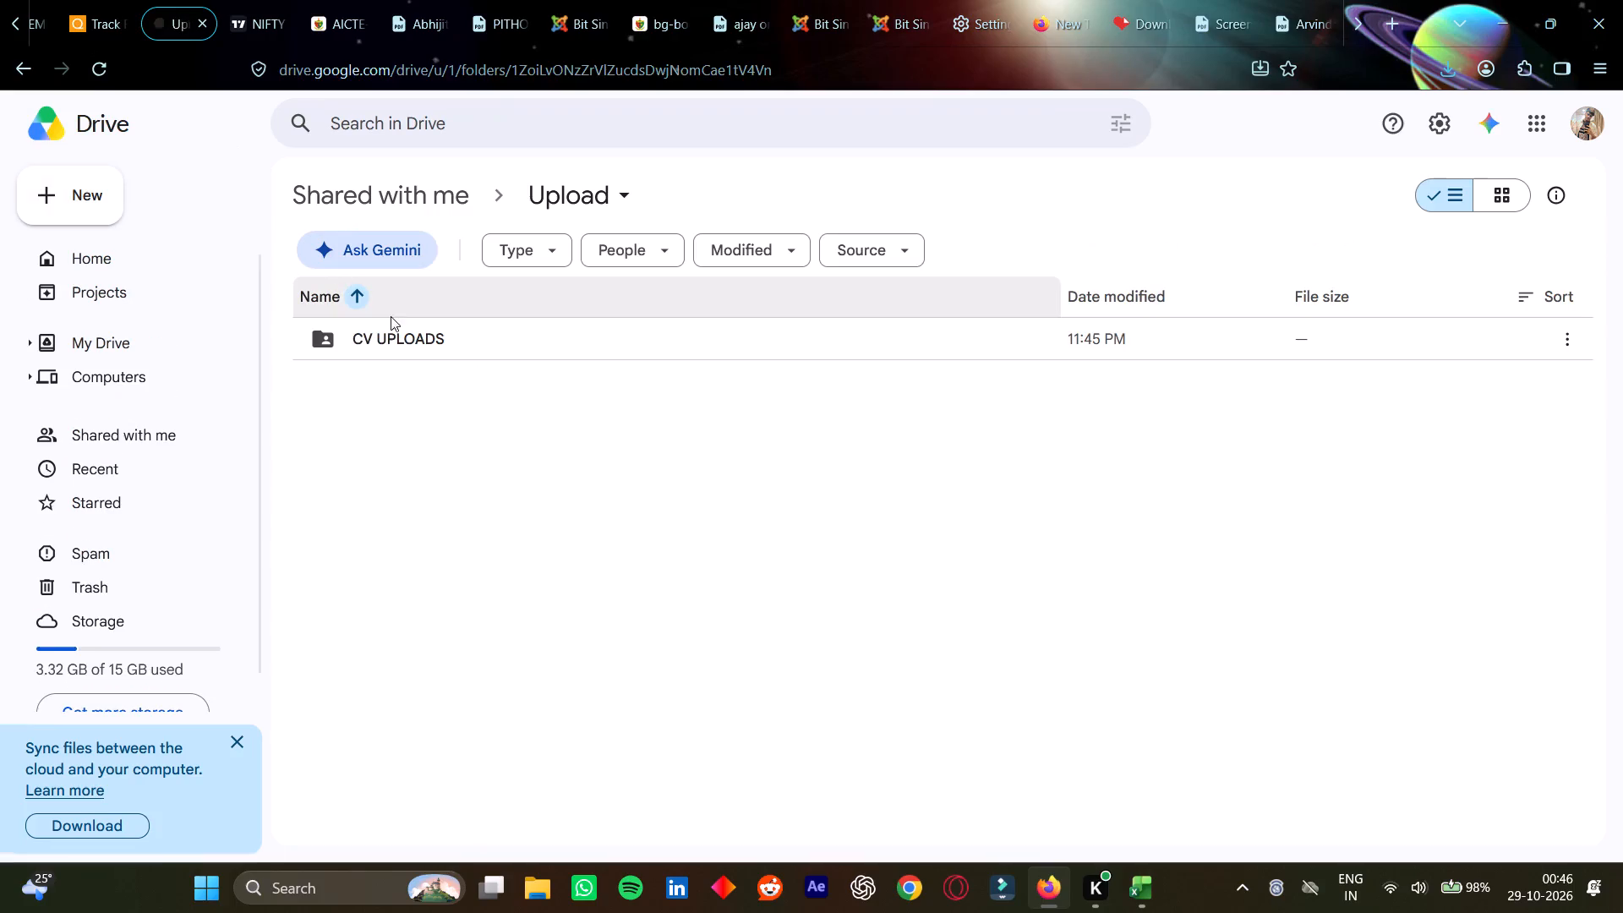
left_click(410, 336)
double_click(391, 346)
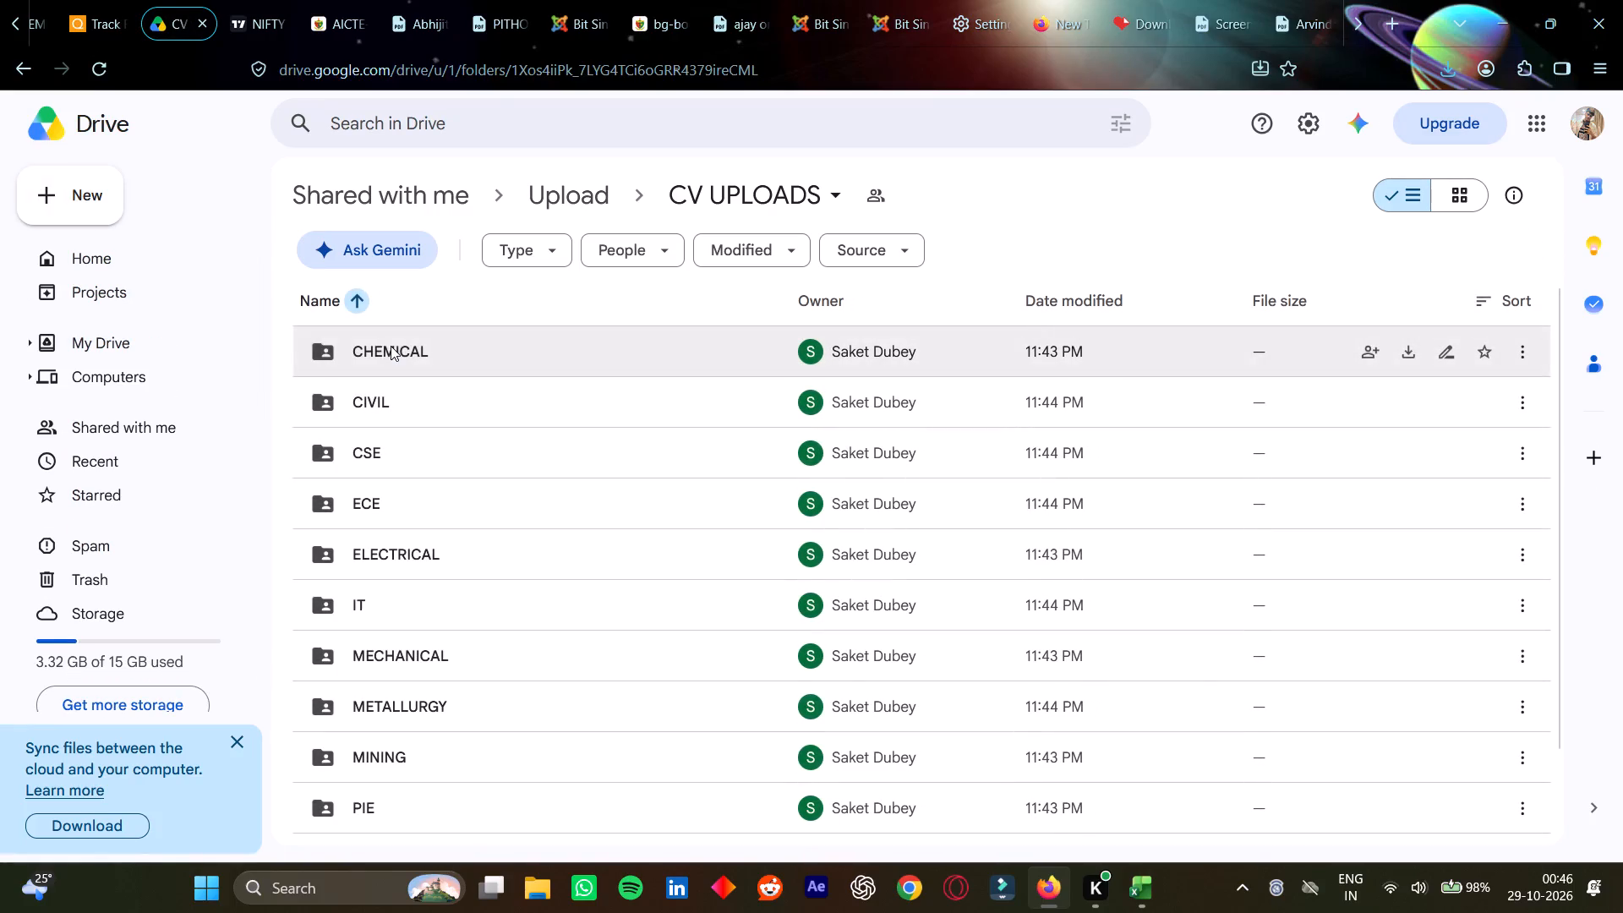
double_click(376, 504)
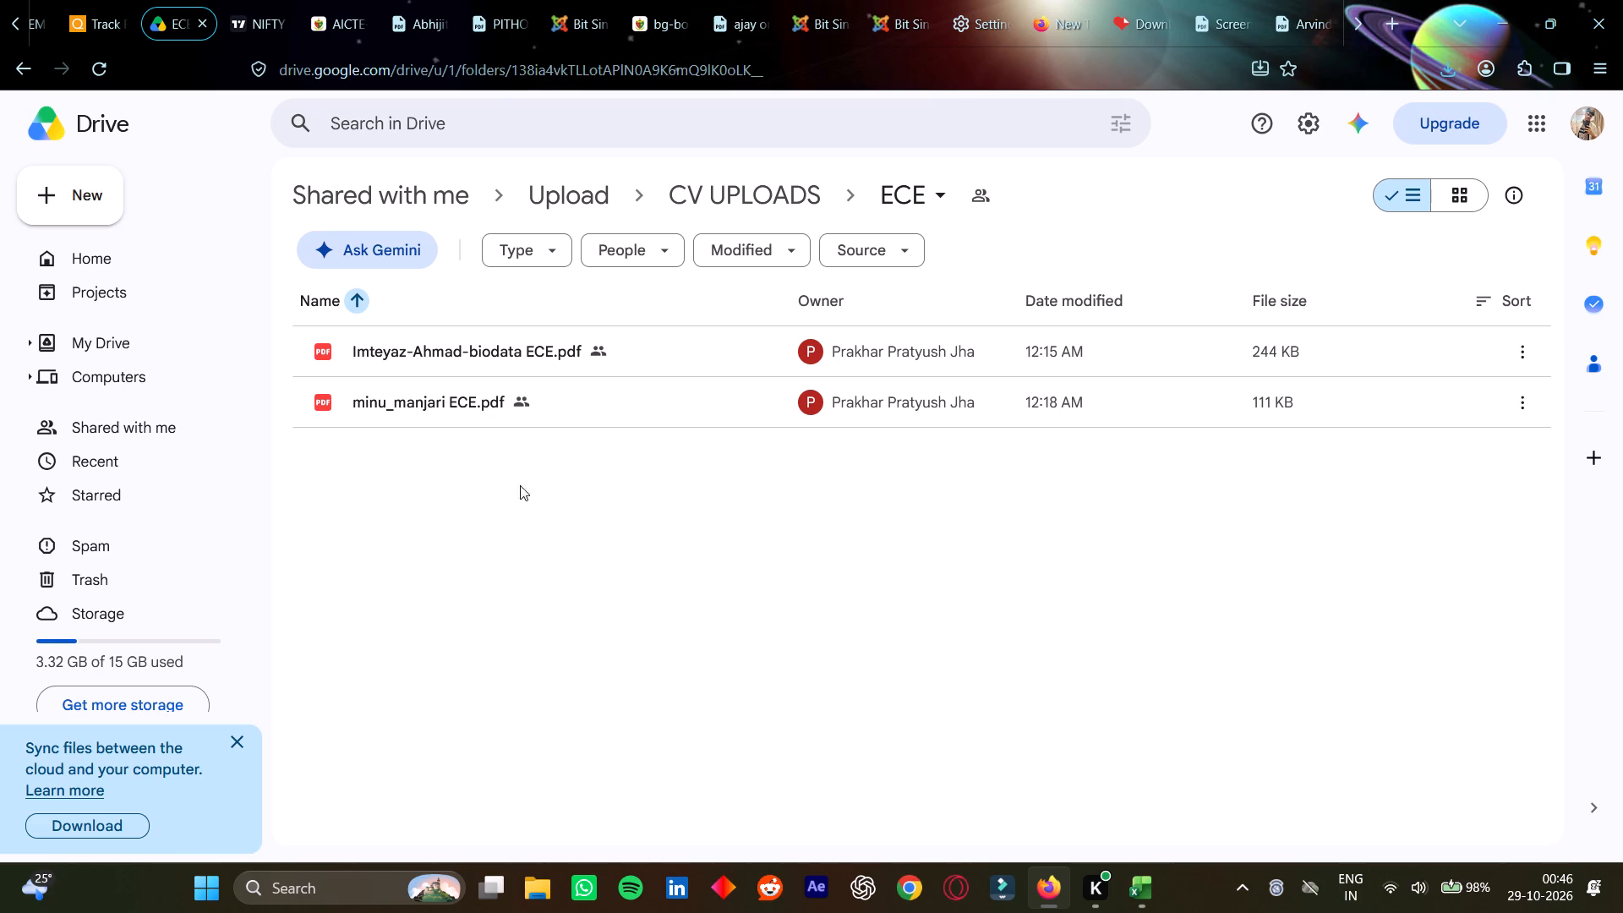
Upload the third faculty member's saved PDF from Downloads in File Explorer to the Drive ECE folder, and minimize File Explorer.
double_click(549, 892)
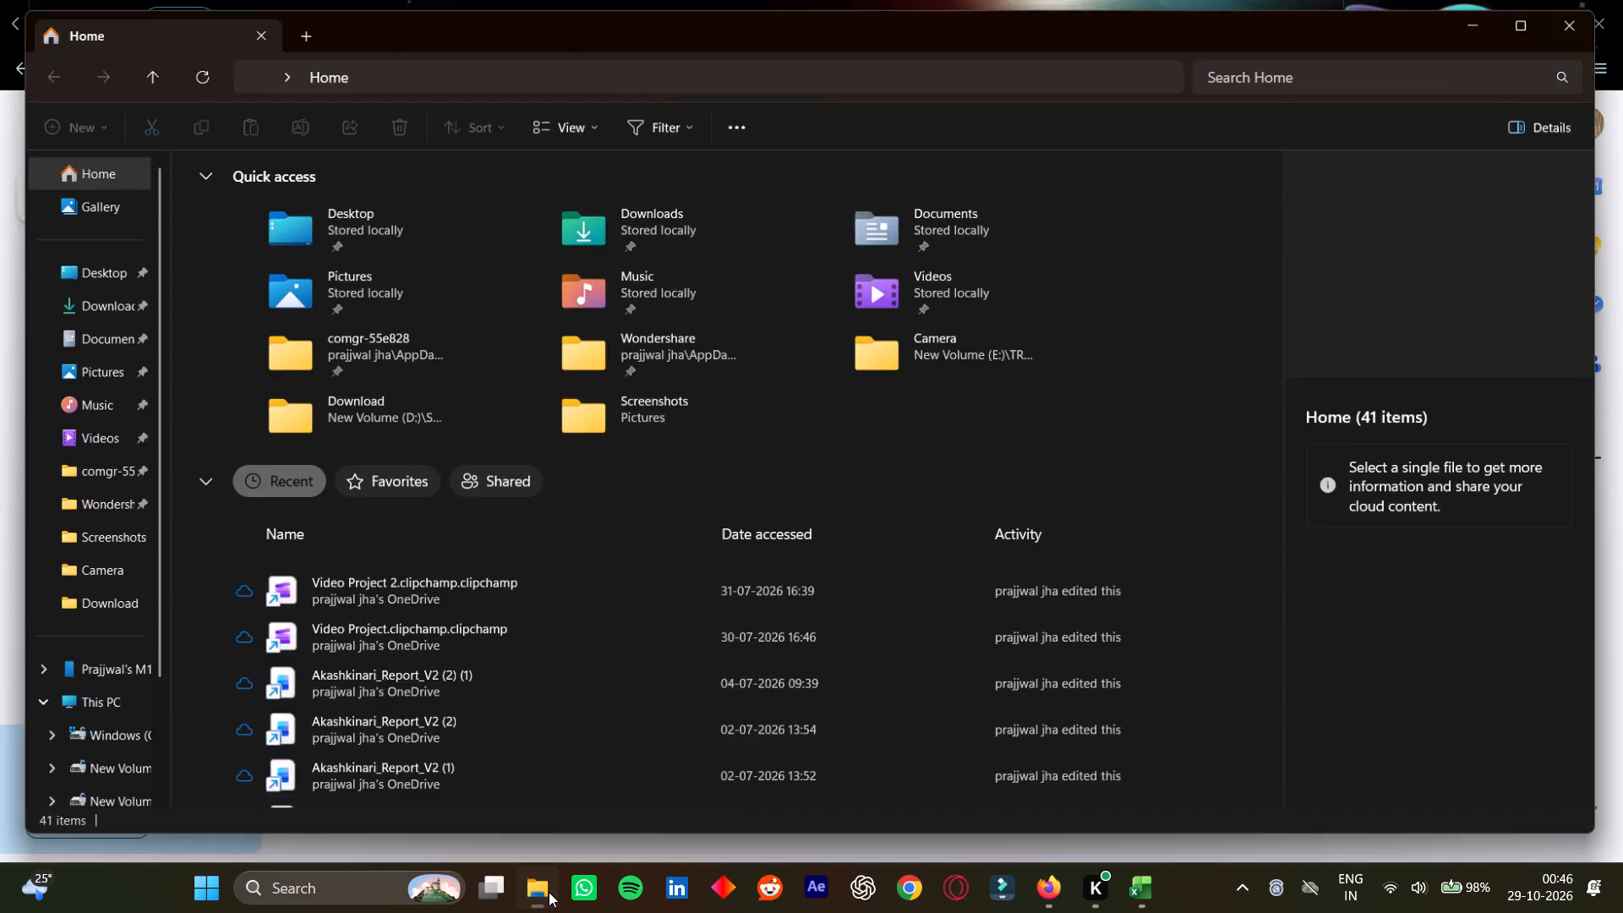
left_click(519, 780)
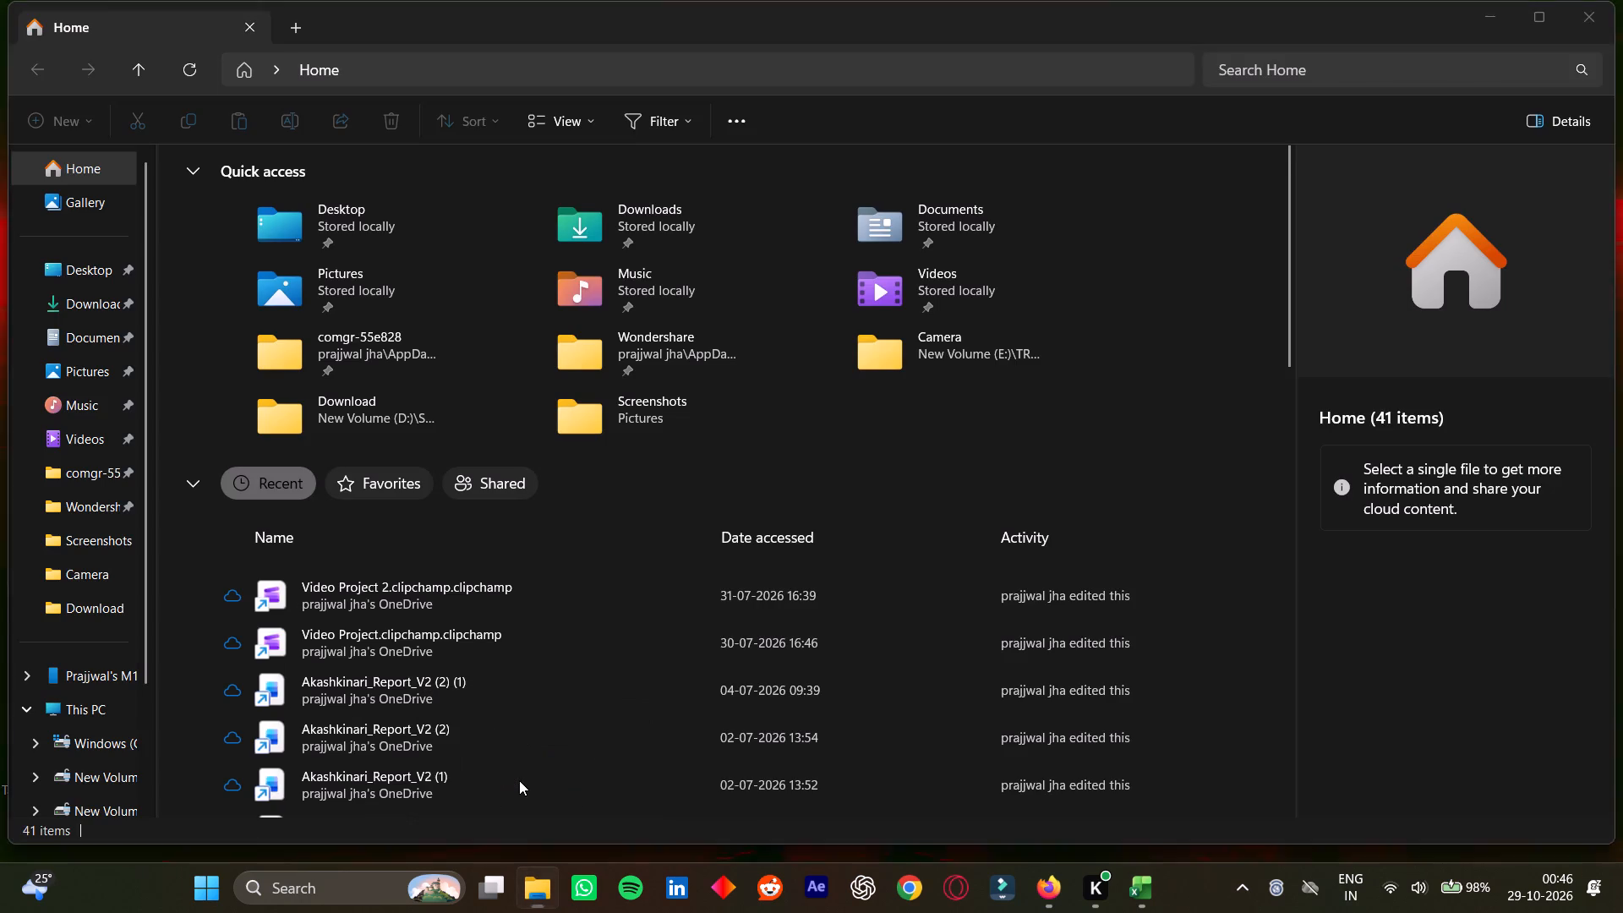
left_click(80, 298)
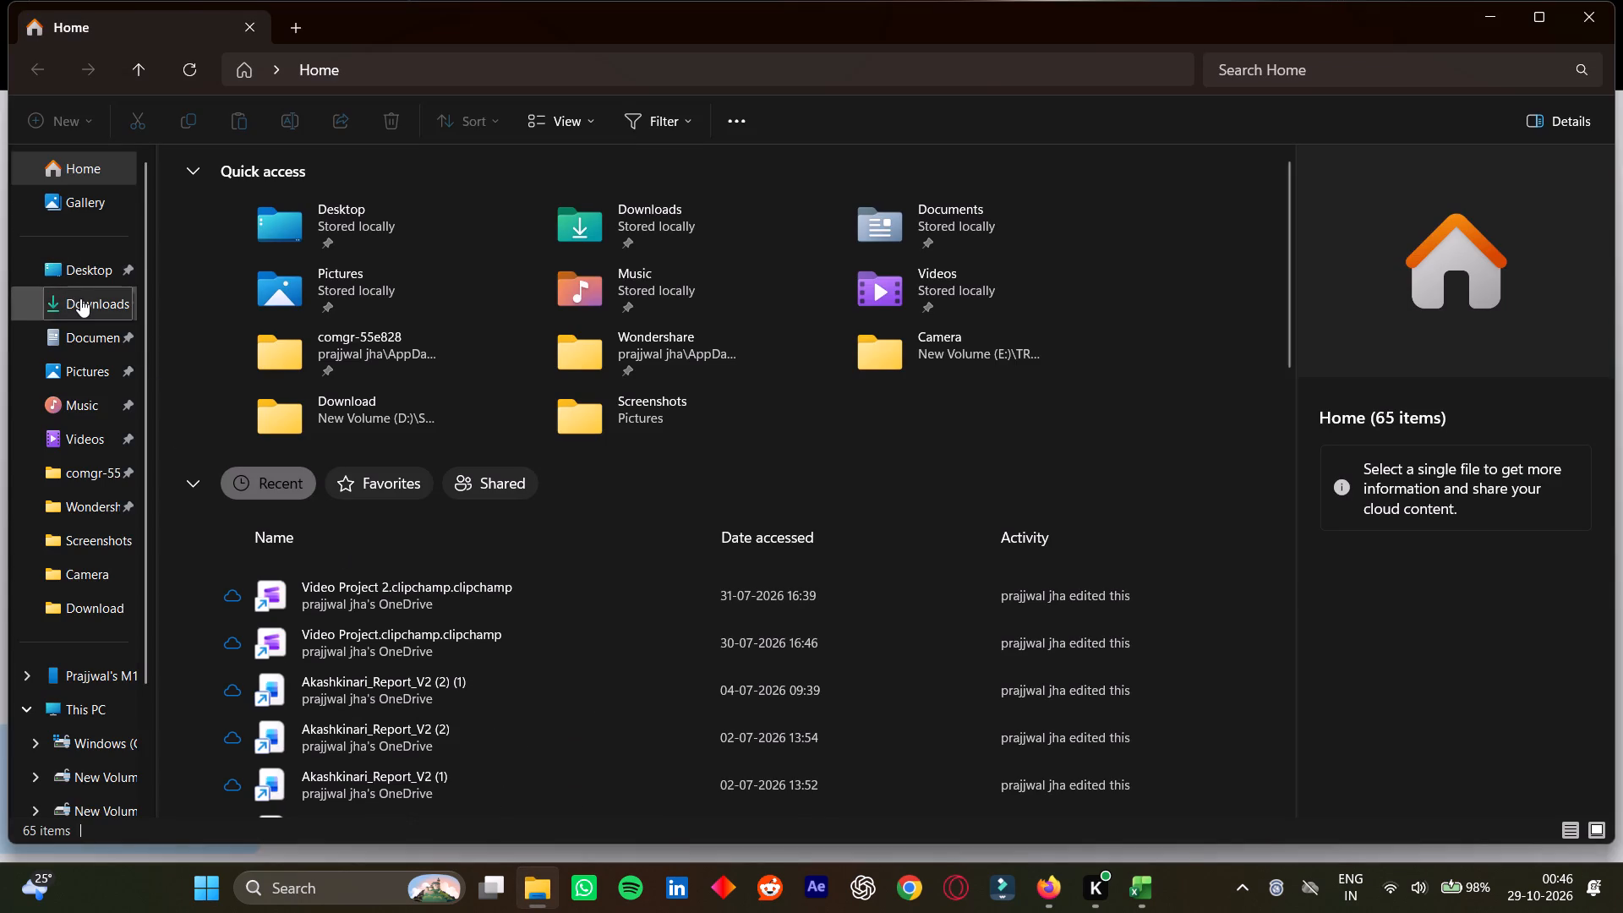
left_click_drag(280, 336, 133, 451)
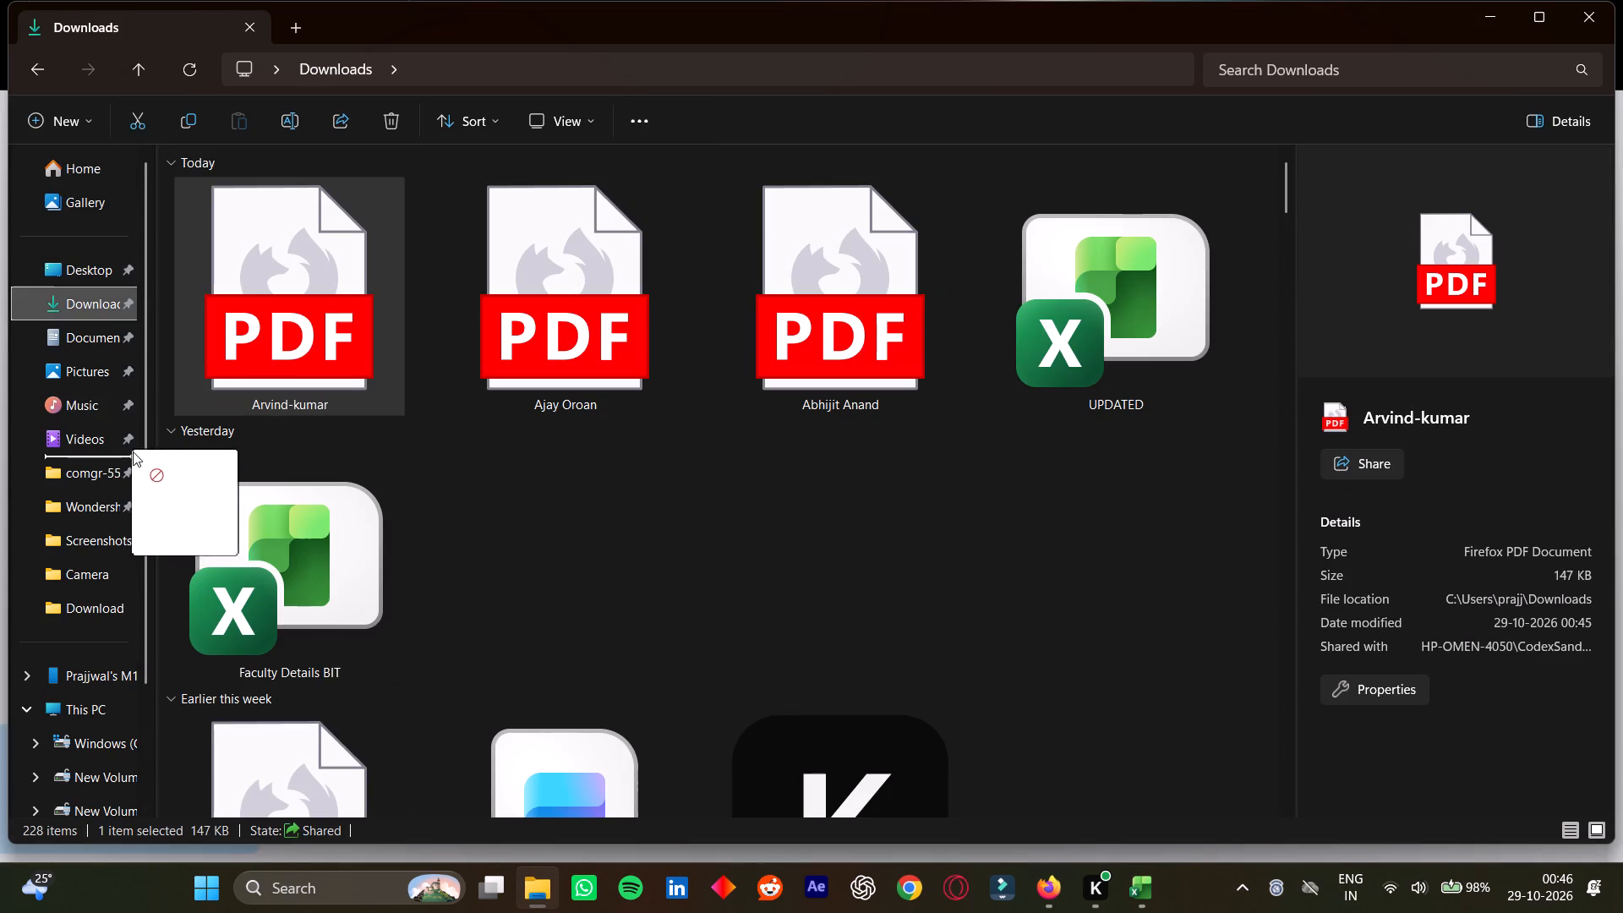
left_click_drag(133, 451, 286, 495)
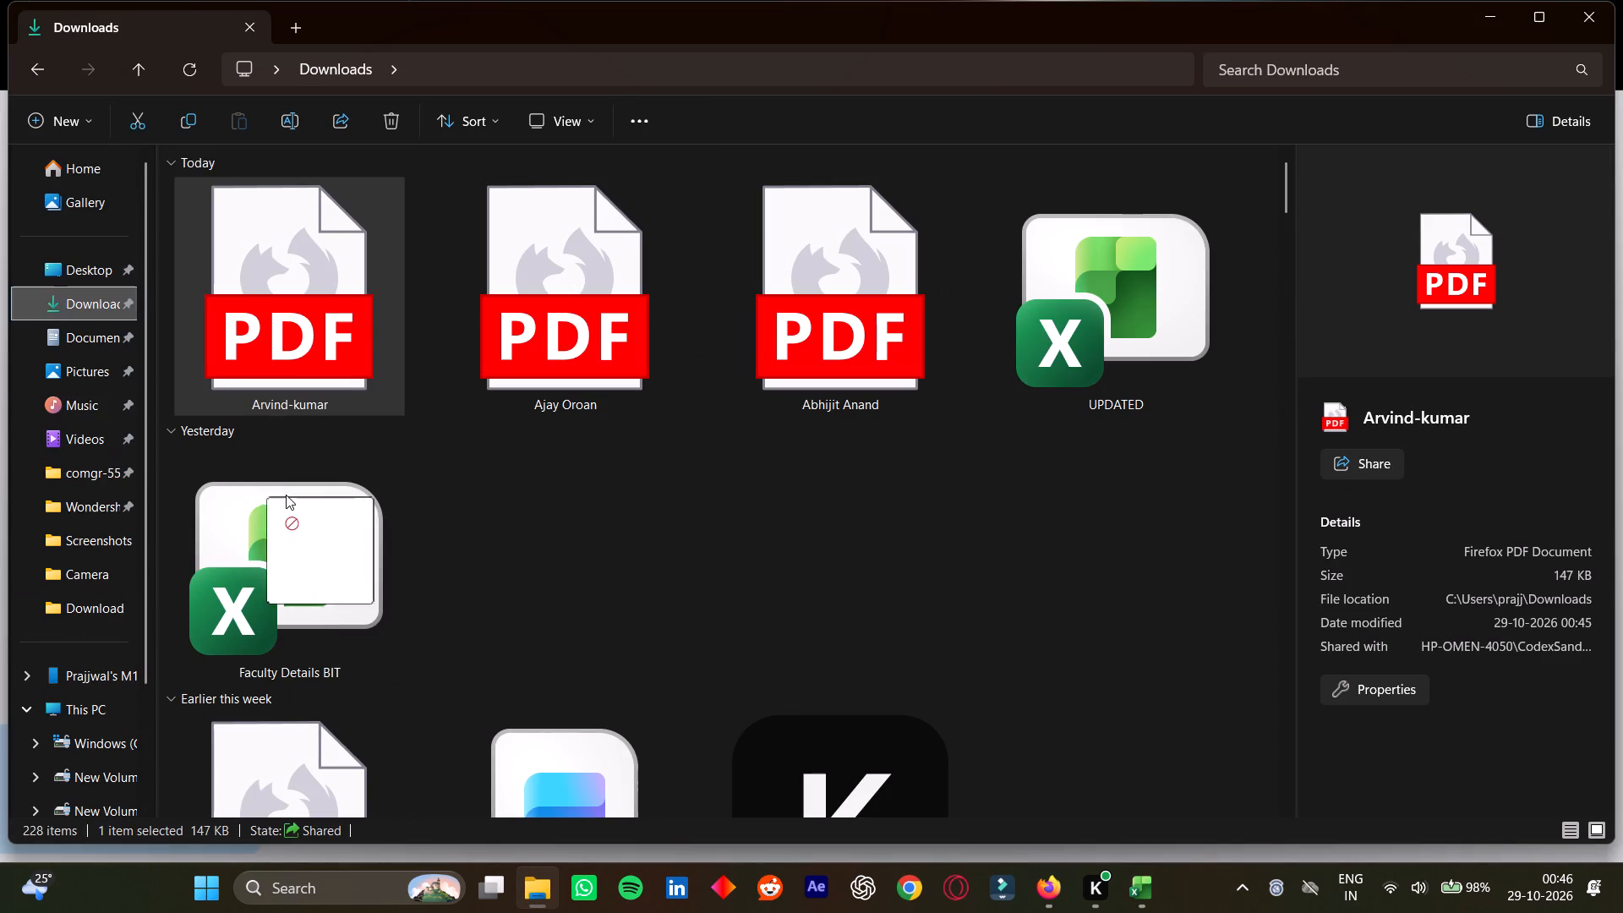
left_click_drag(286, 495, 244, 300)
left_click_drag(509, 27, 996, 7)
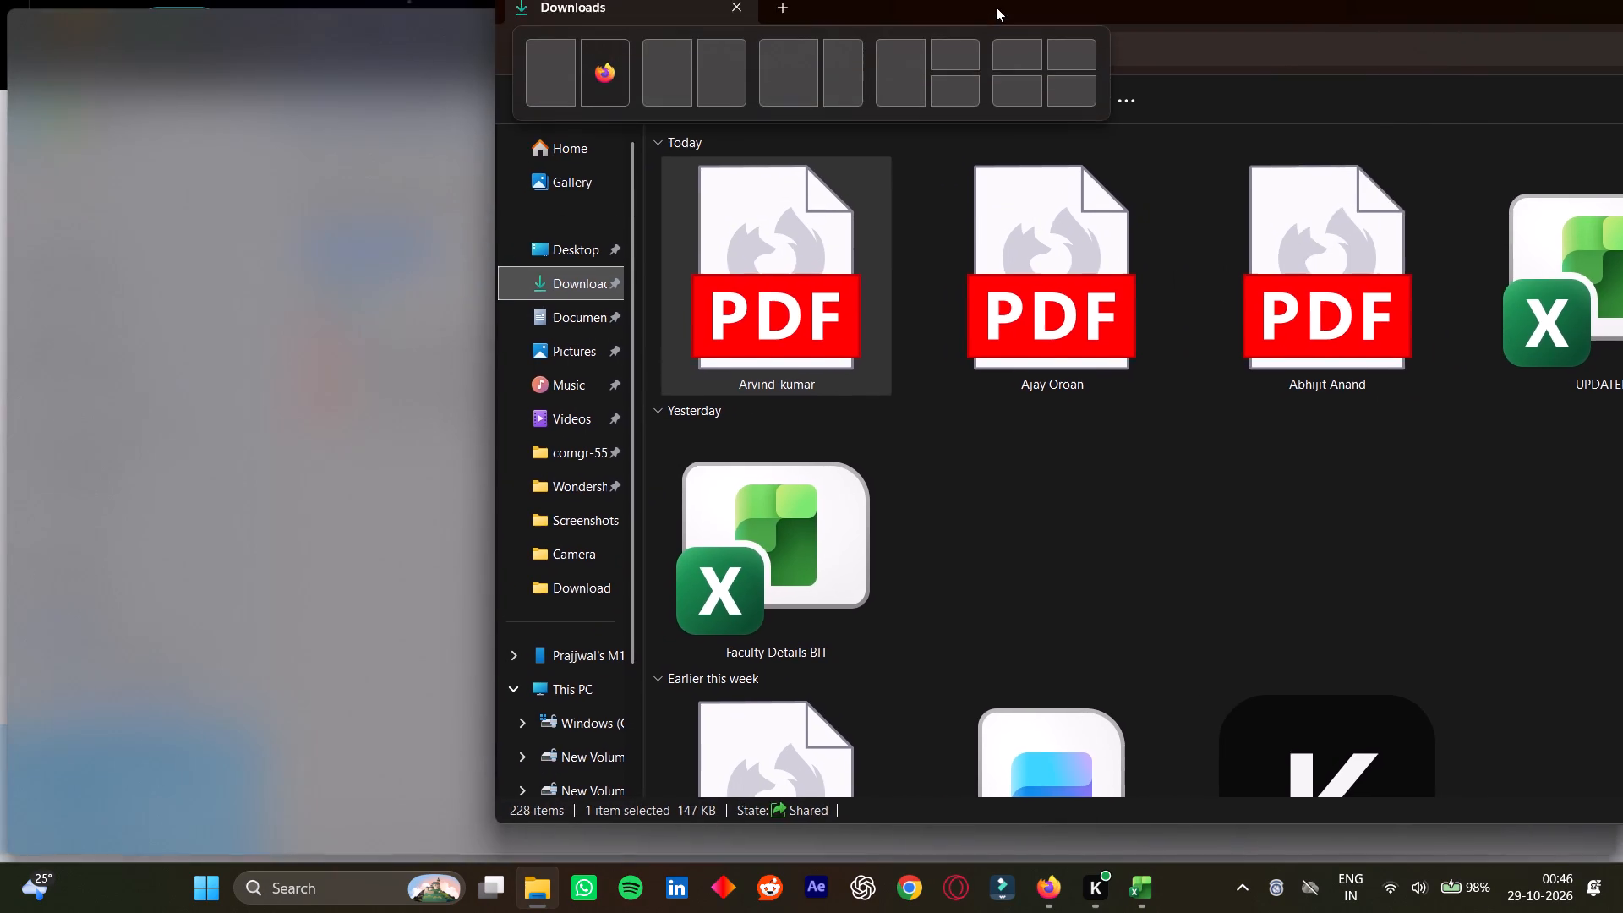
left_click_drag(996, 7, 834, 21)
left_click_drag(627, 342, 276, 561)
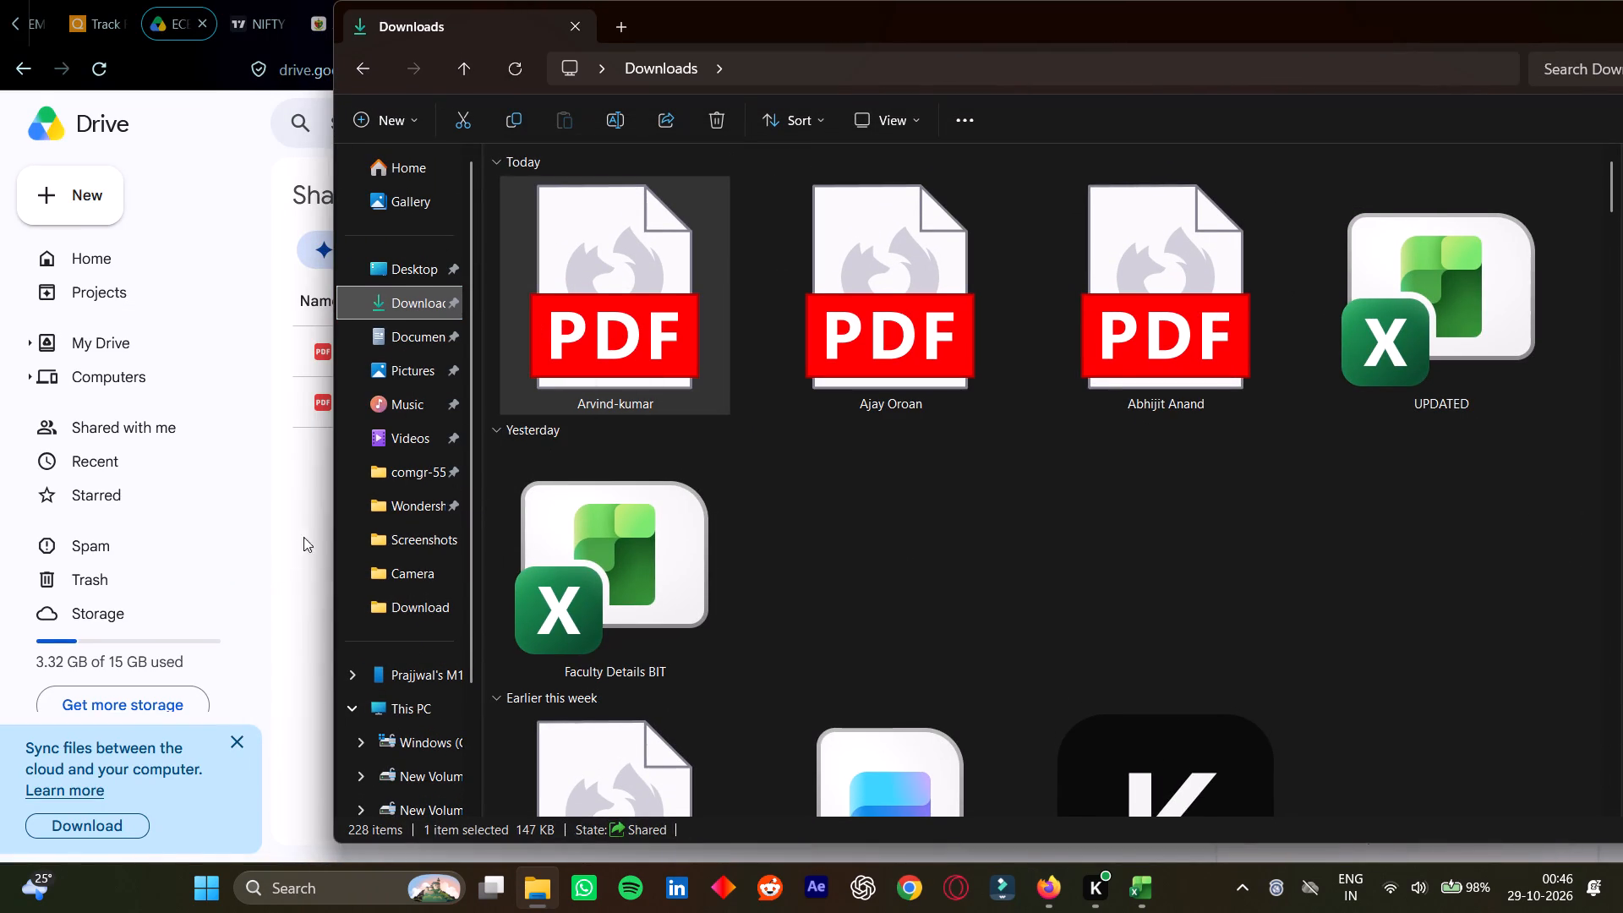
left_click_drag(1470, 26, 1145, 123)
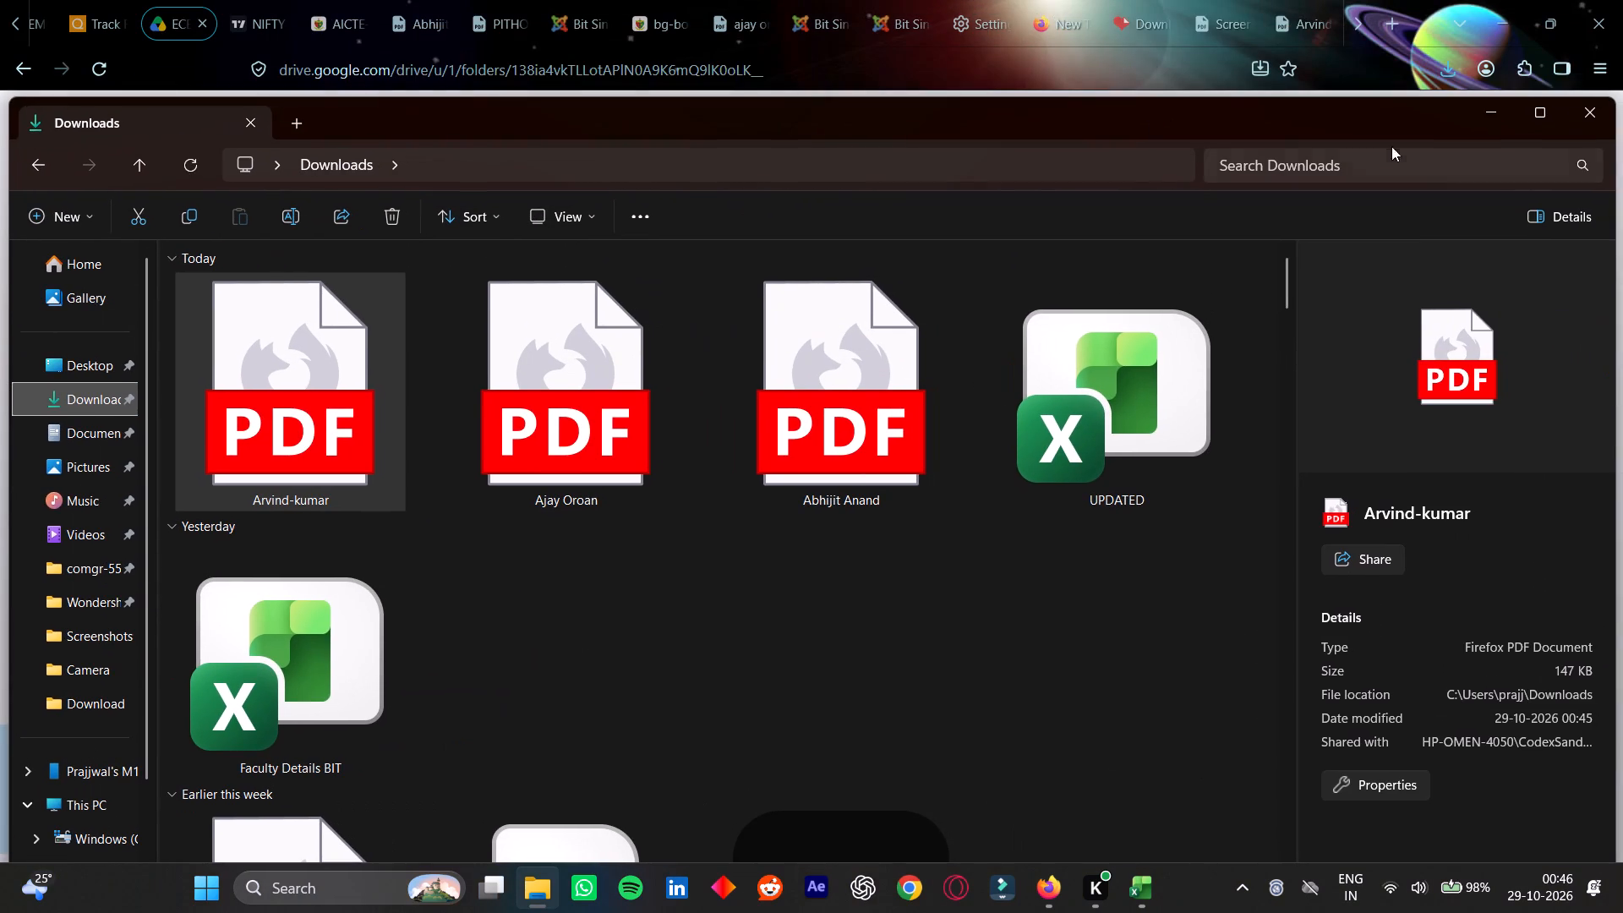
left_click(1487, 114)
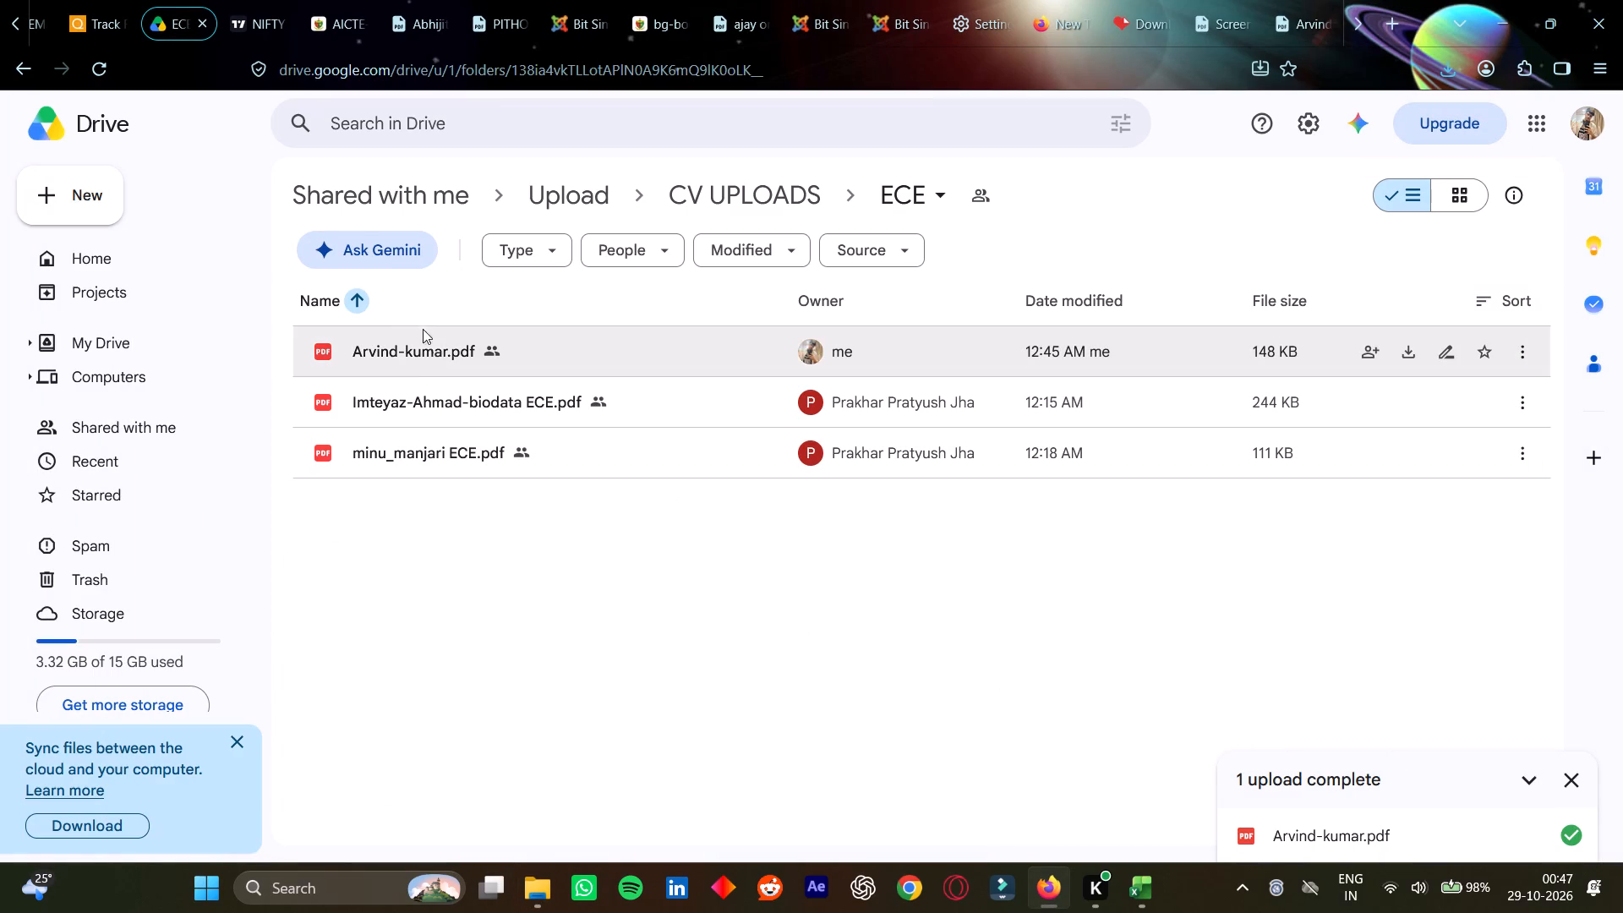
Append -ECE to the name of the third faculty member's PDF in the Drive ECE folder, and return to CV UPLOADS.
left_click(411, 350)
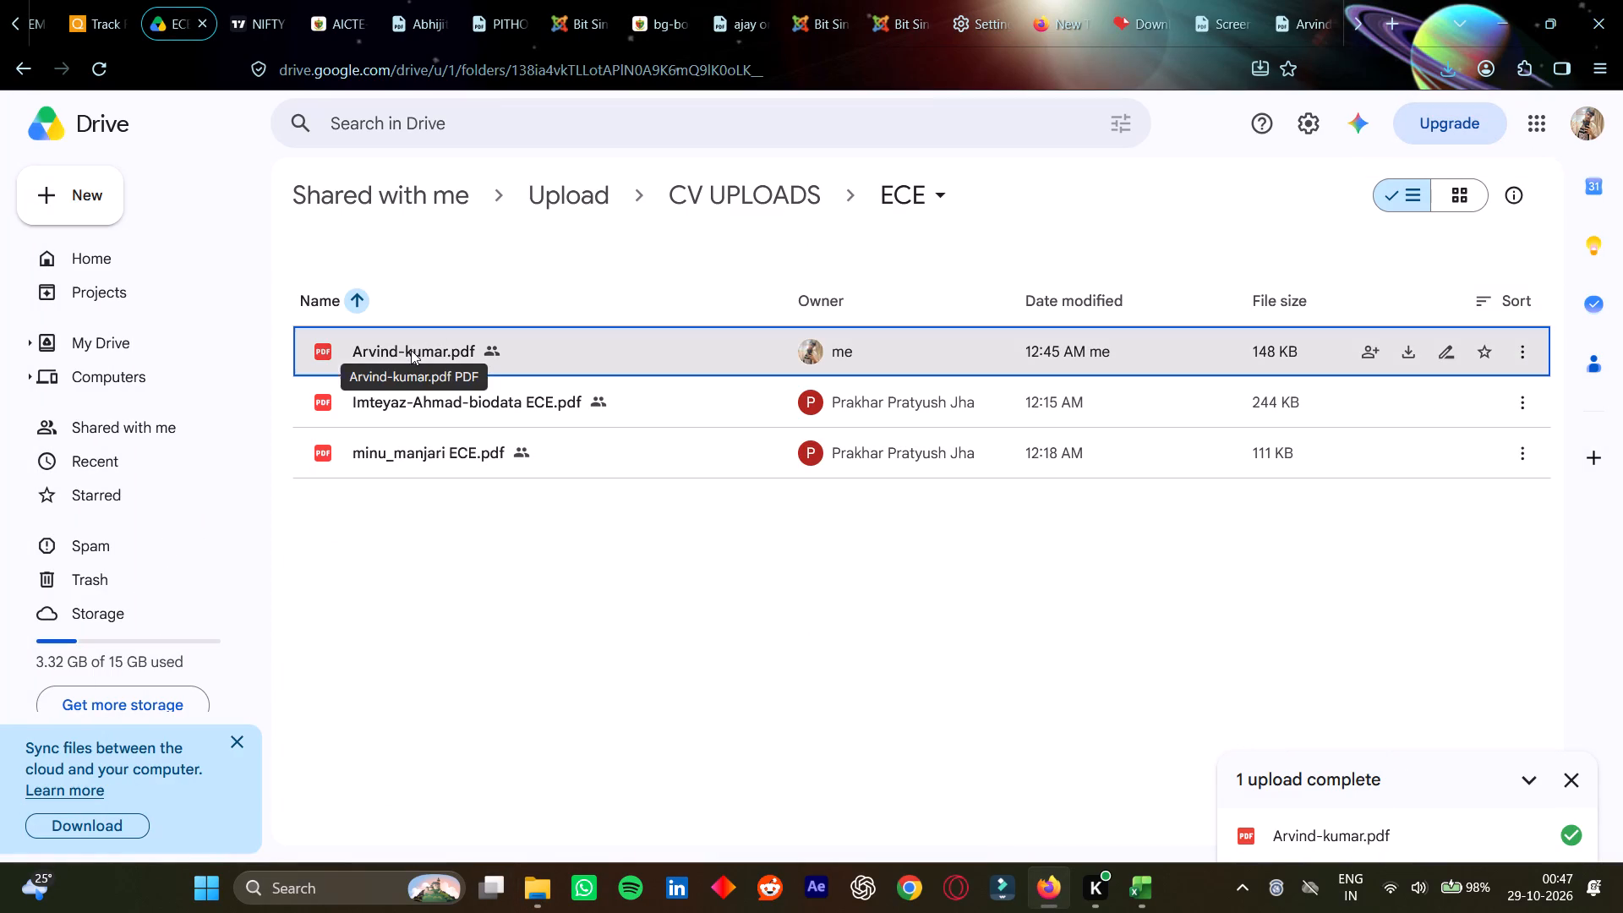
left_click(411, 350)
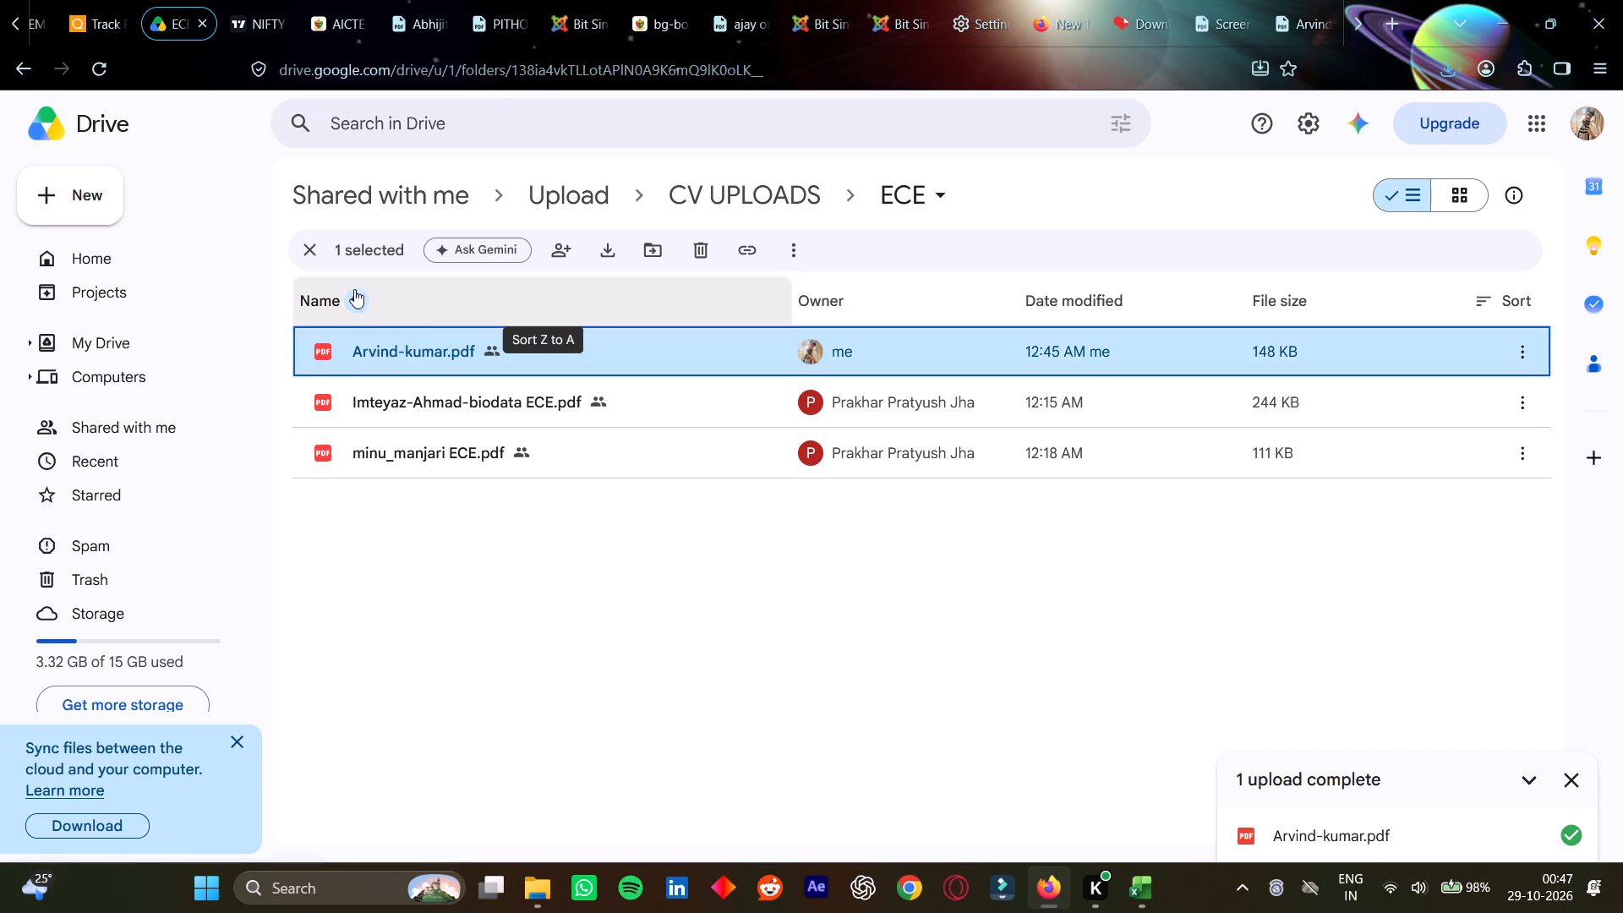
left_click(714, 682)
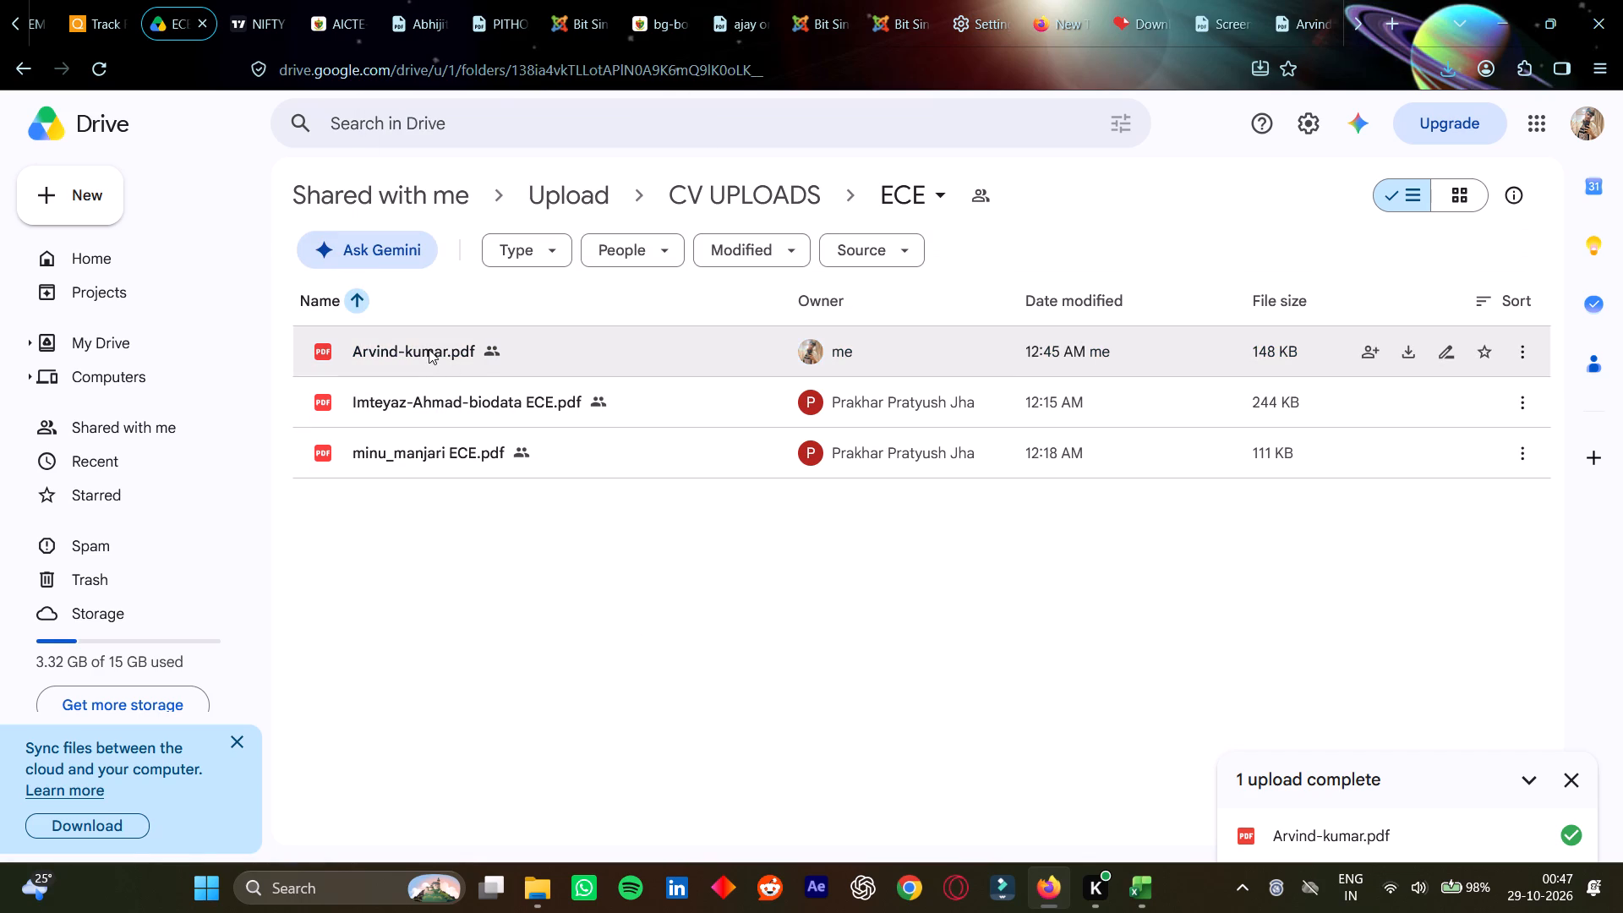
left_click(391, 349)
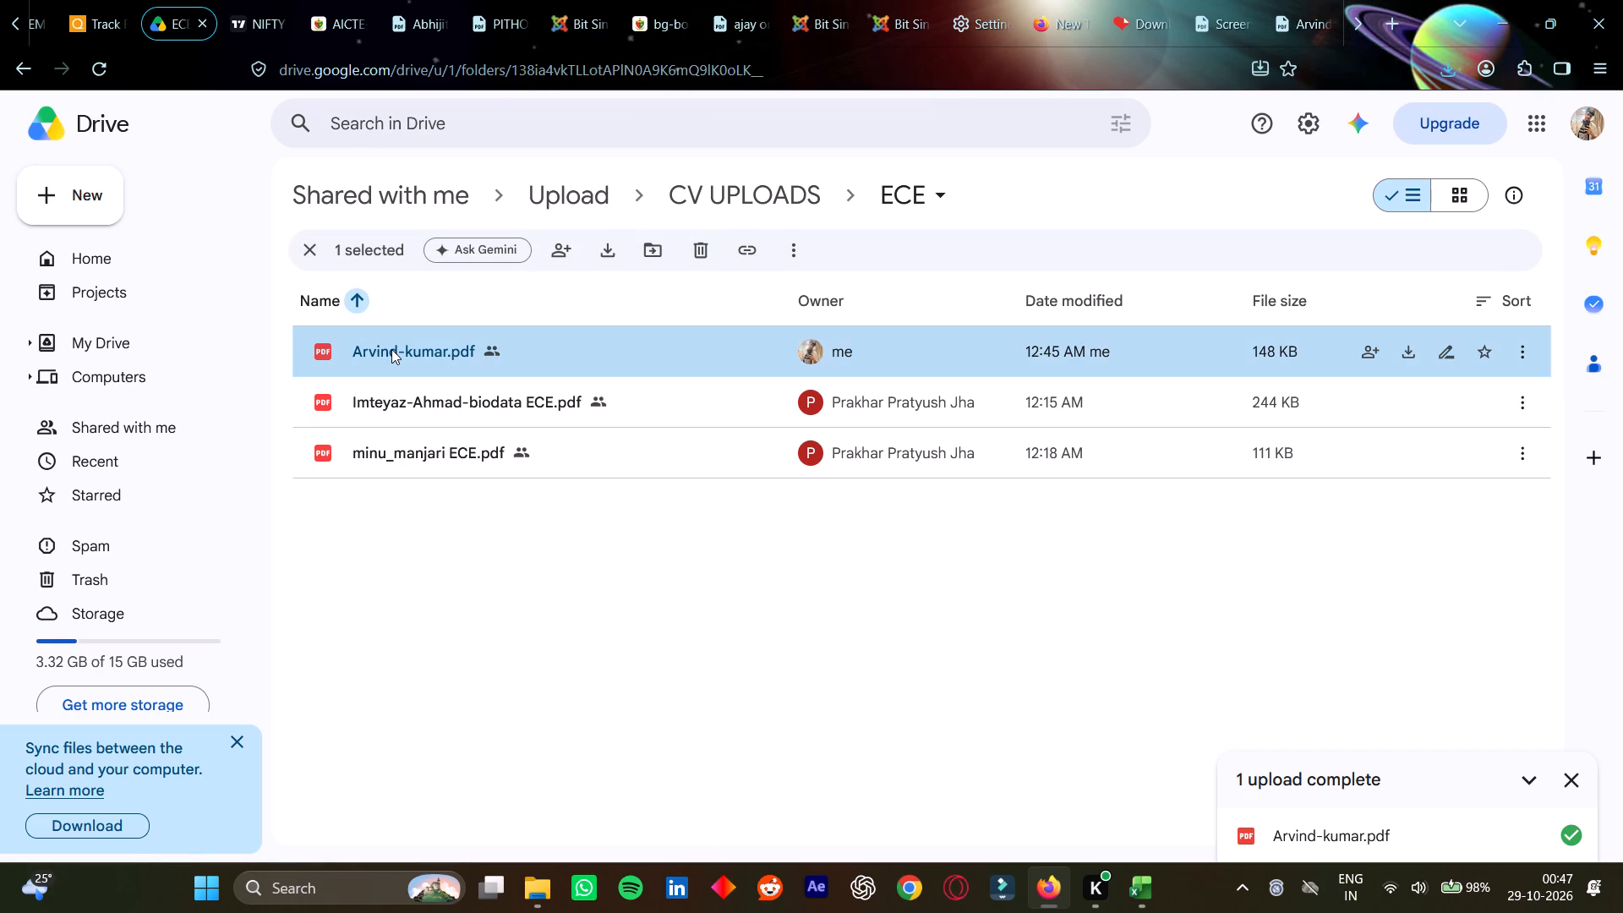
right_click(391, 349)
left_click(470, 456)
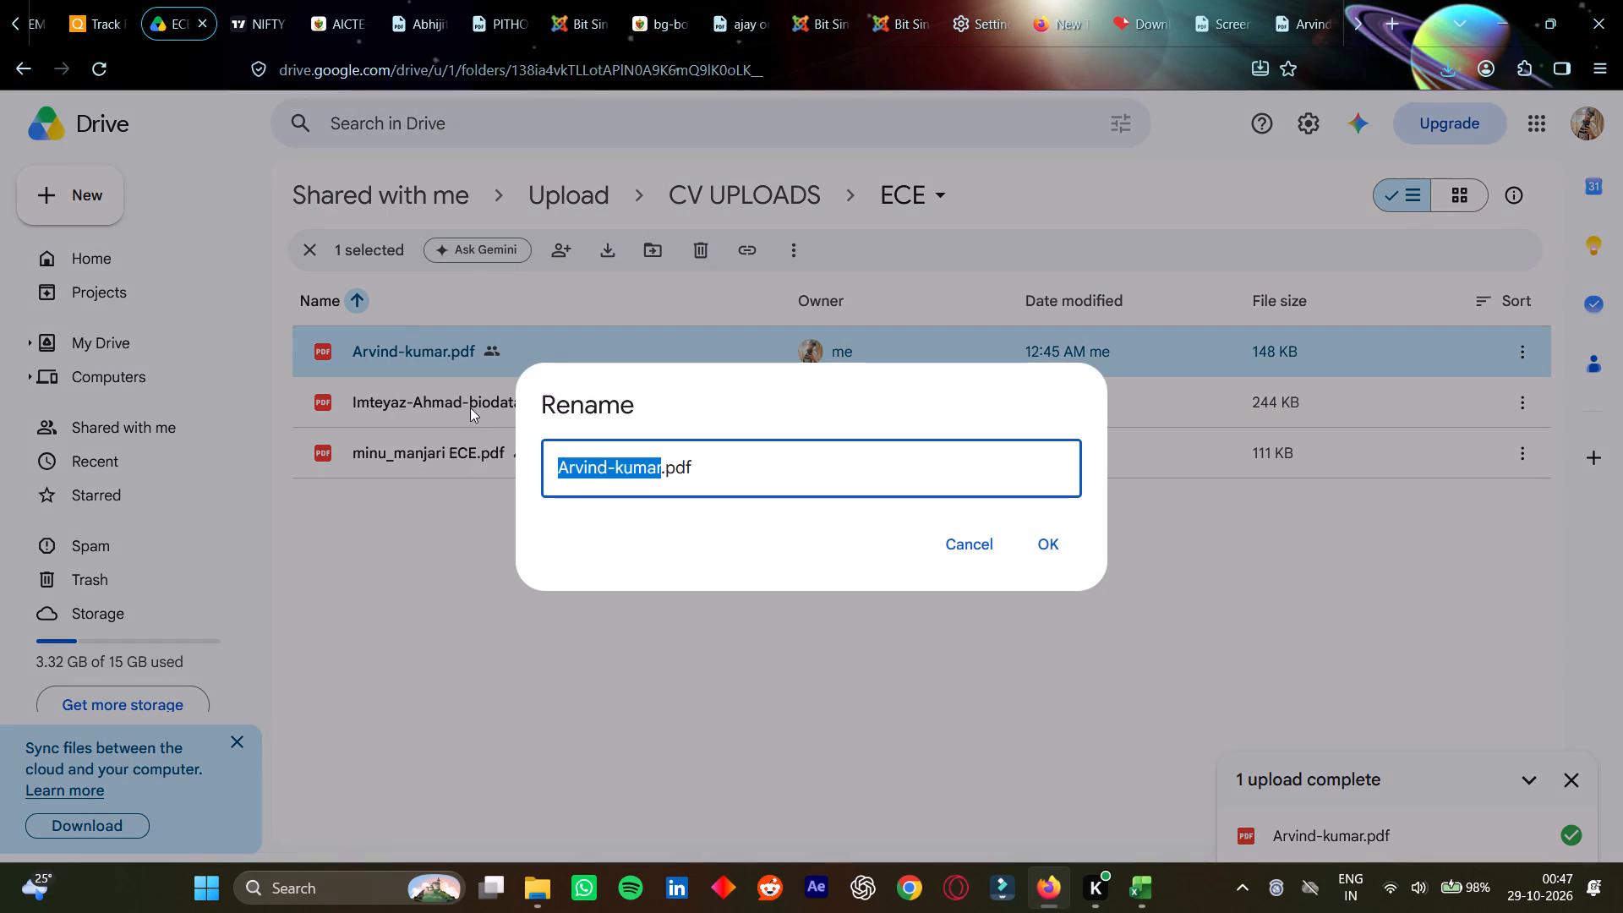
left_click(666, 474)
left_click(659, 472)
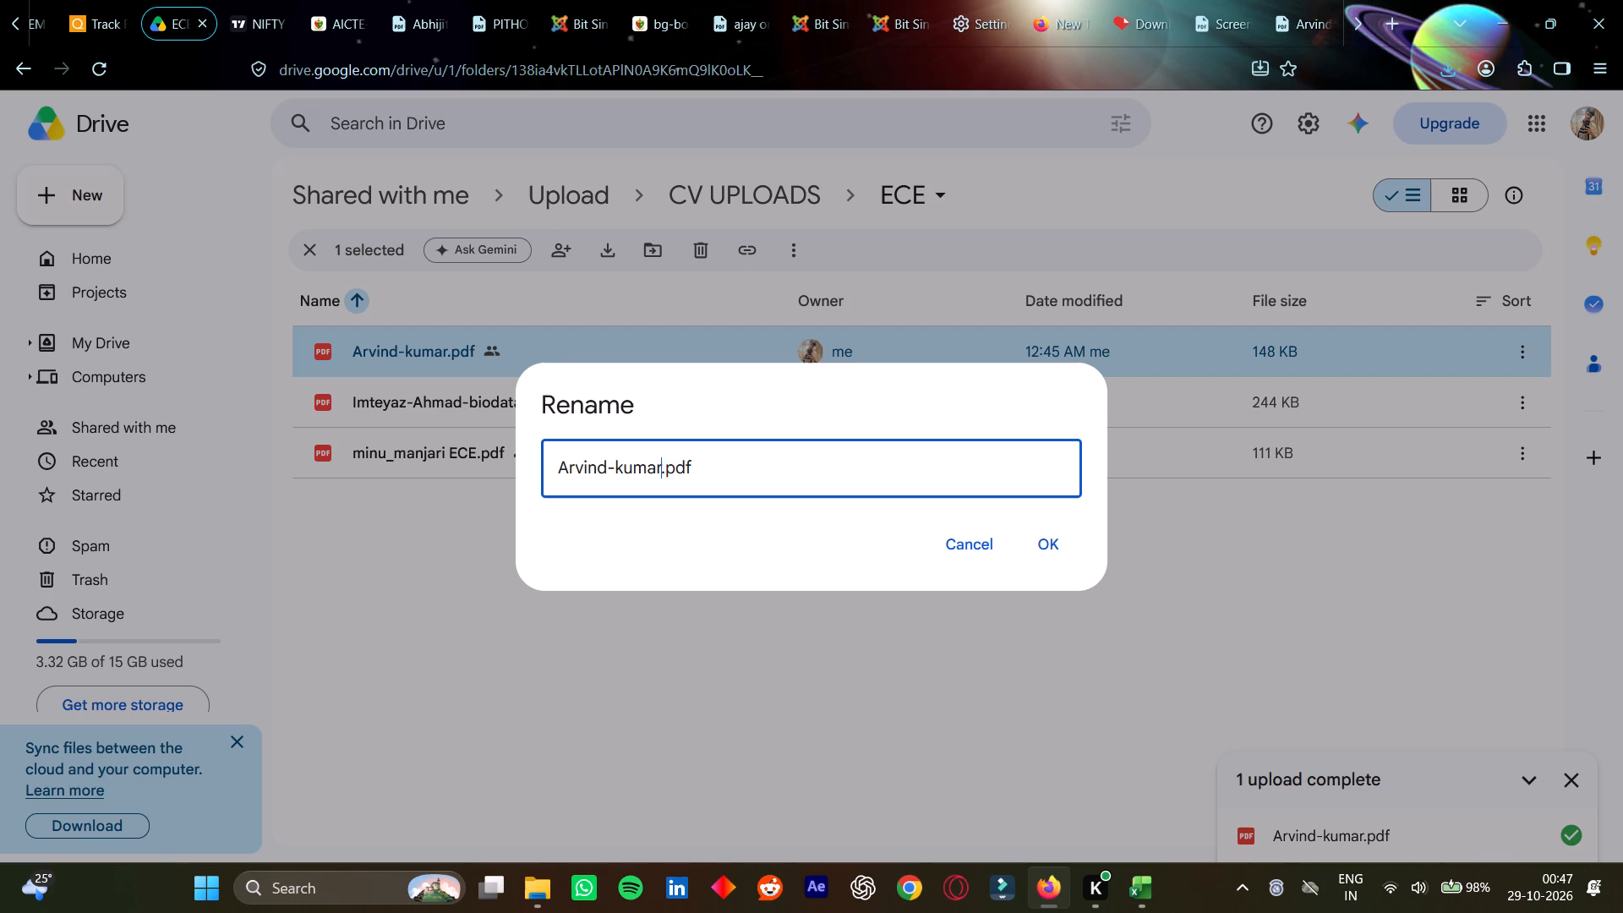
key("minus")
type("ECE")
left_click(1039, 543)
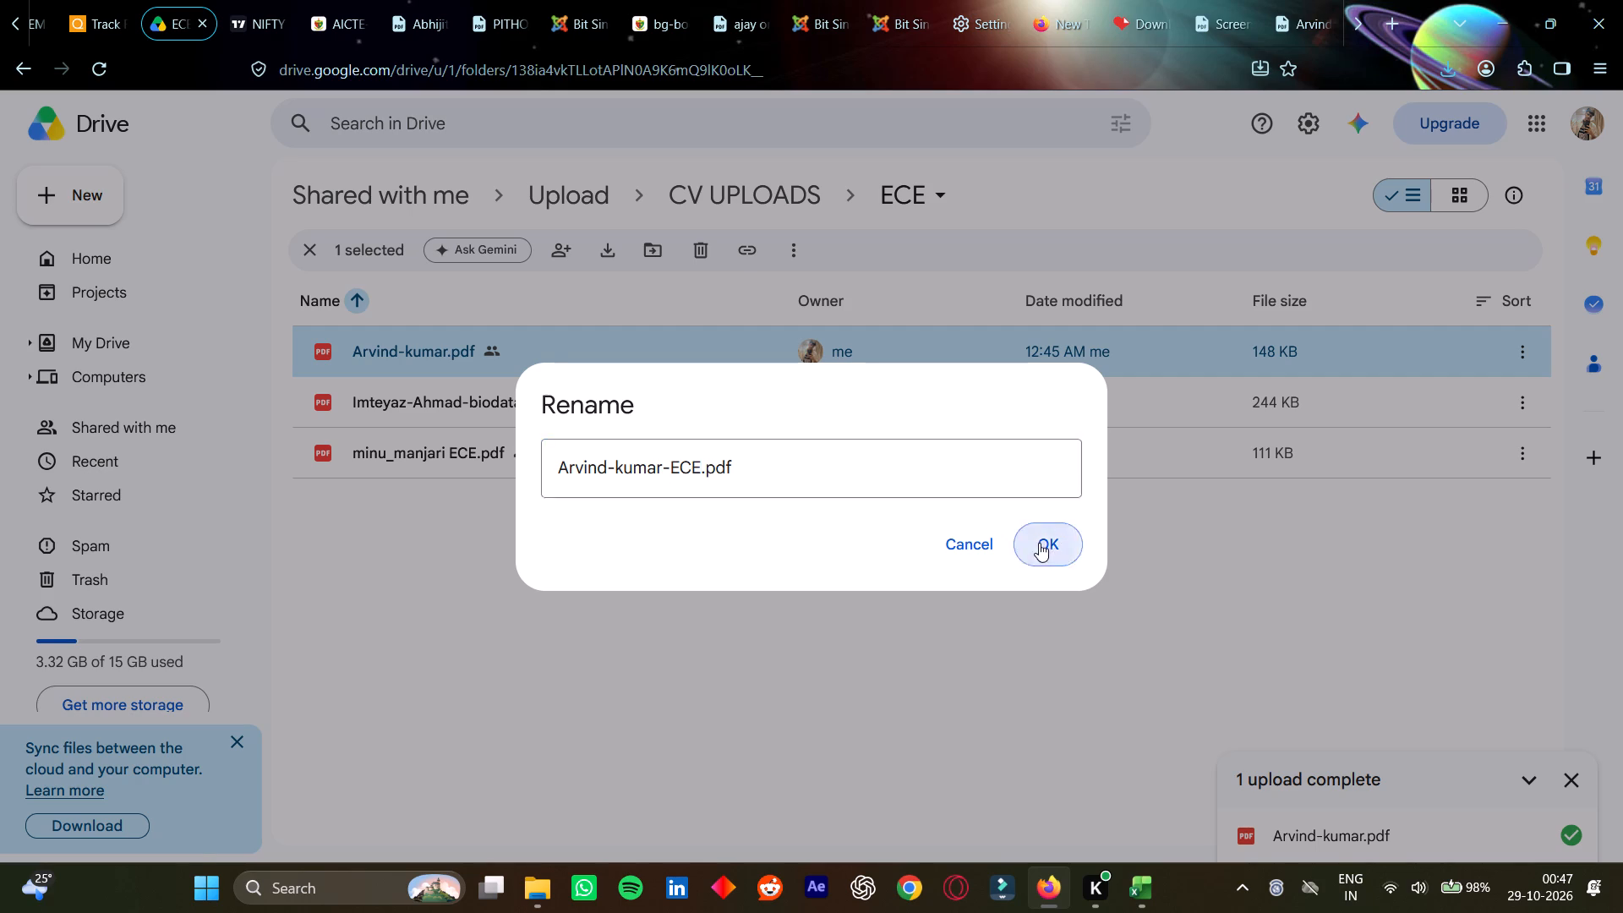
left_click(315, 250)
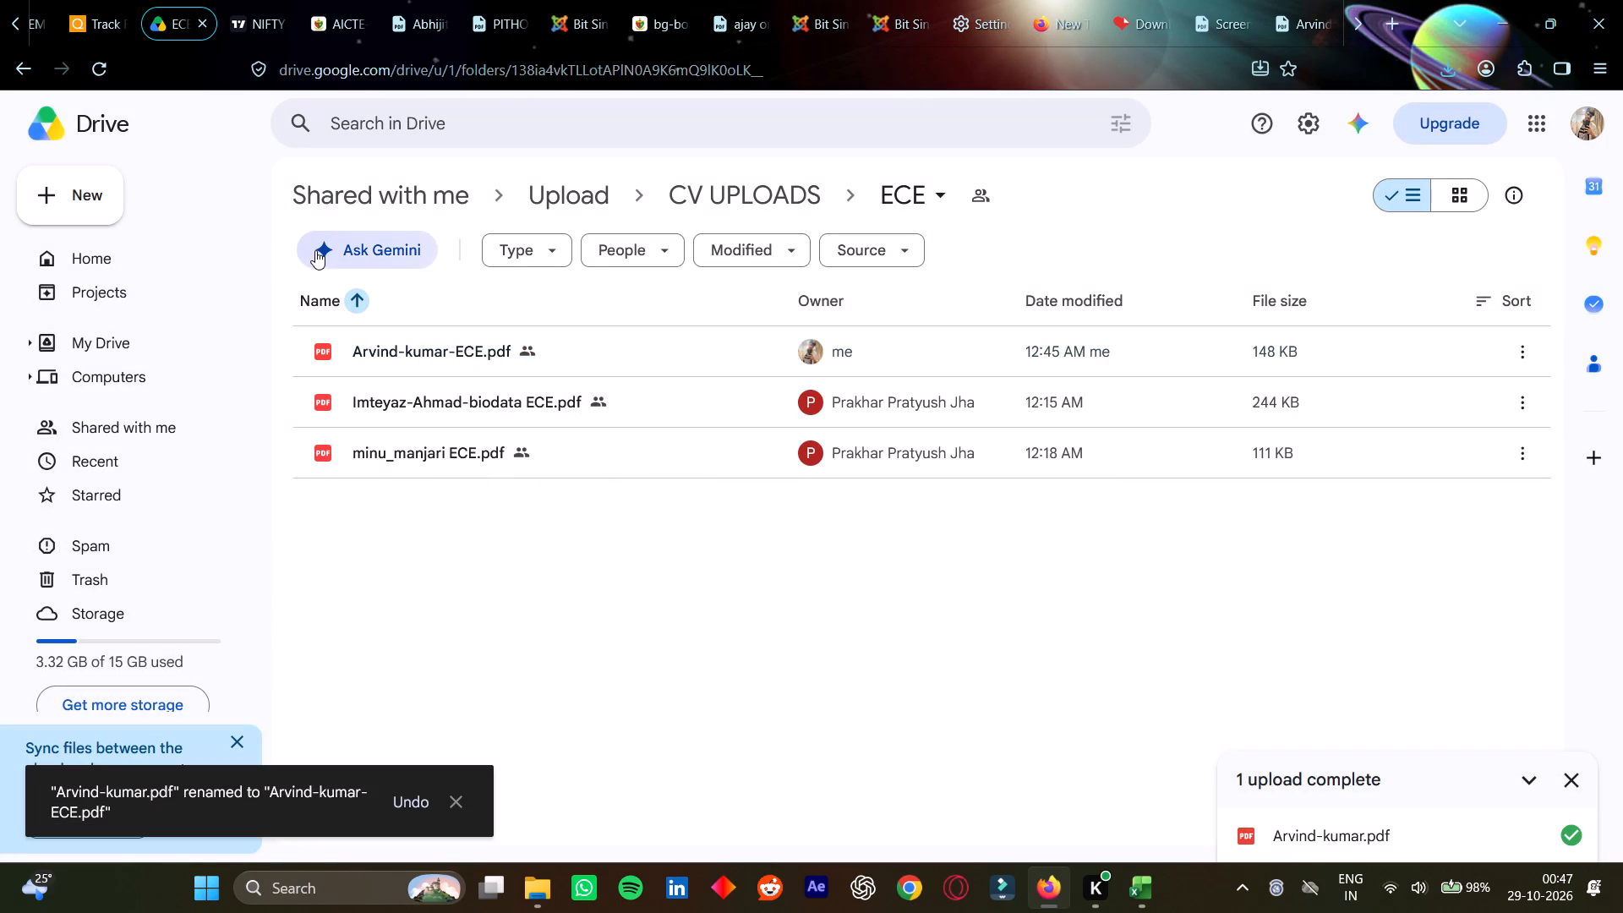
left_click(730, 191)
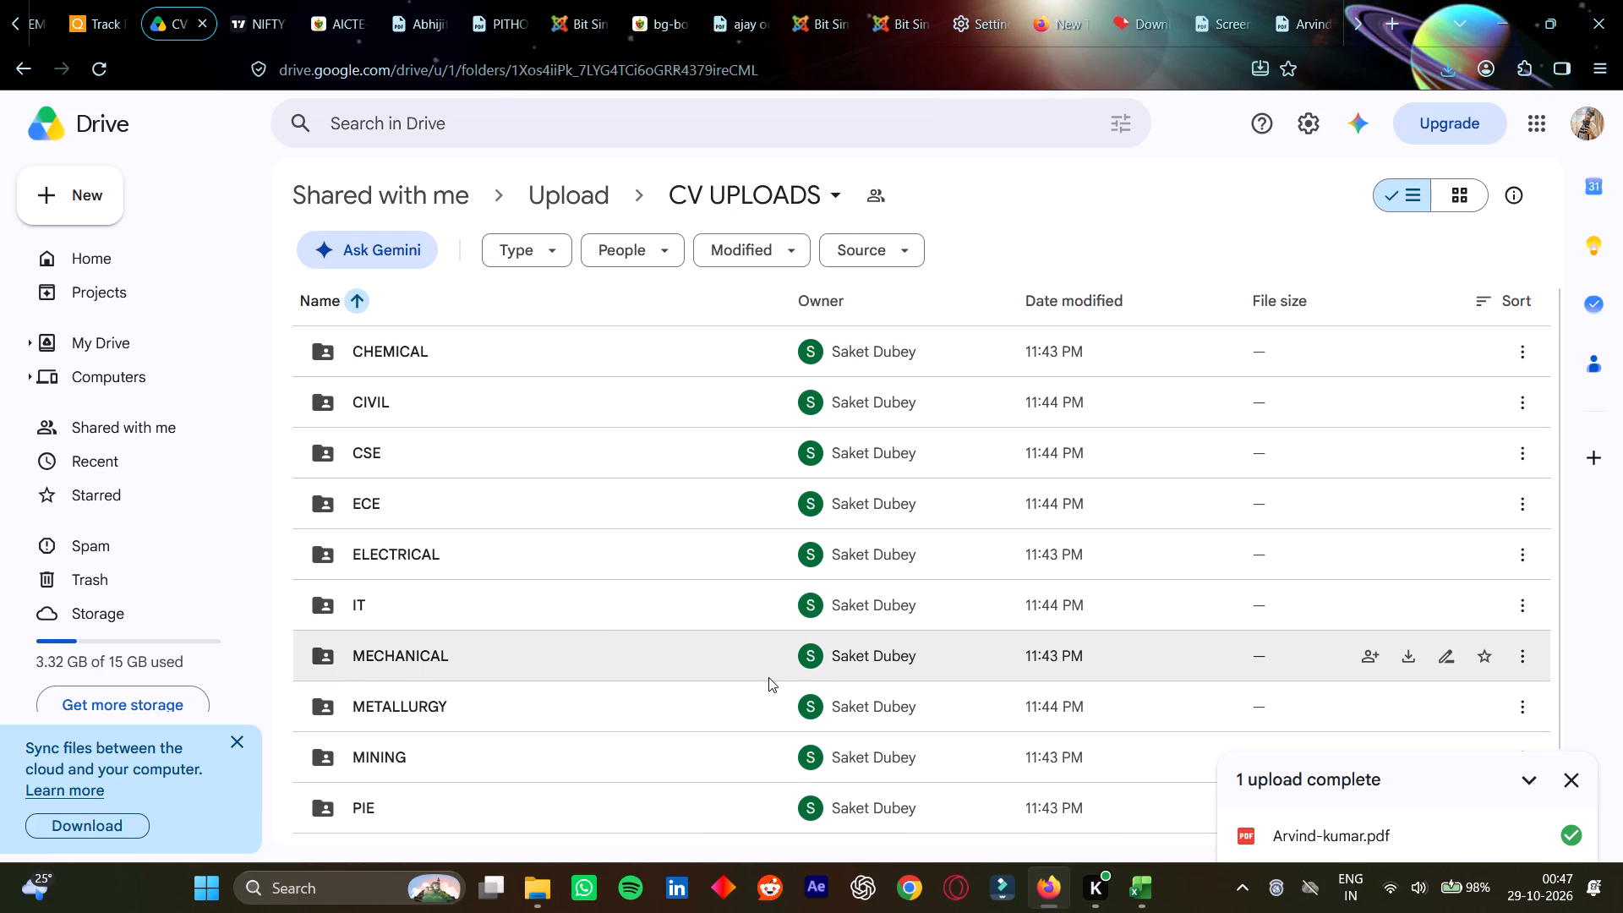
Switch to the UPDATED workbook in Excel and copy the fourth faculty member's name from B5.
left_click(1307, 12)
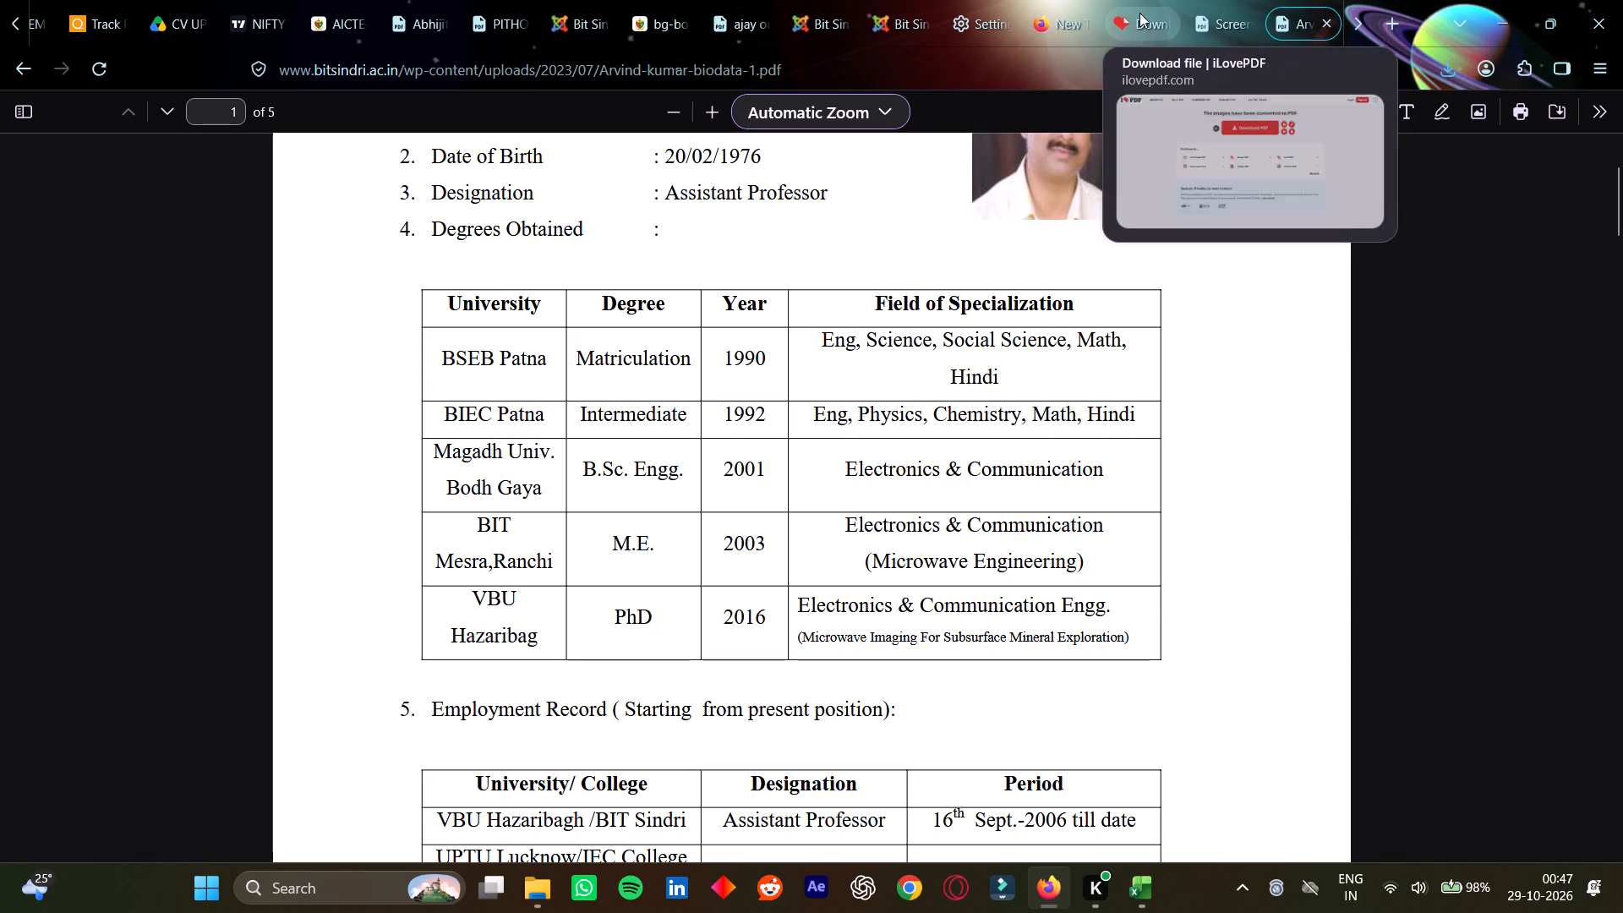
left_click(1033, 19)
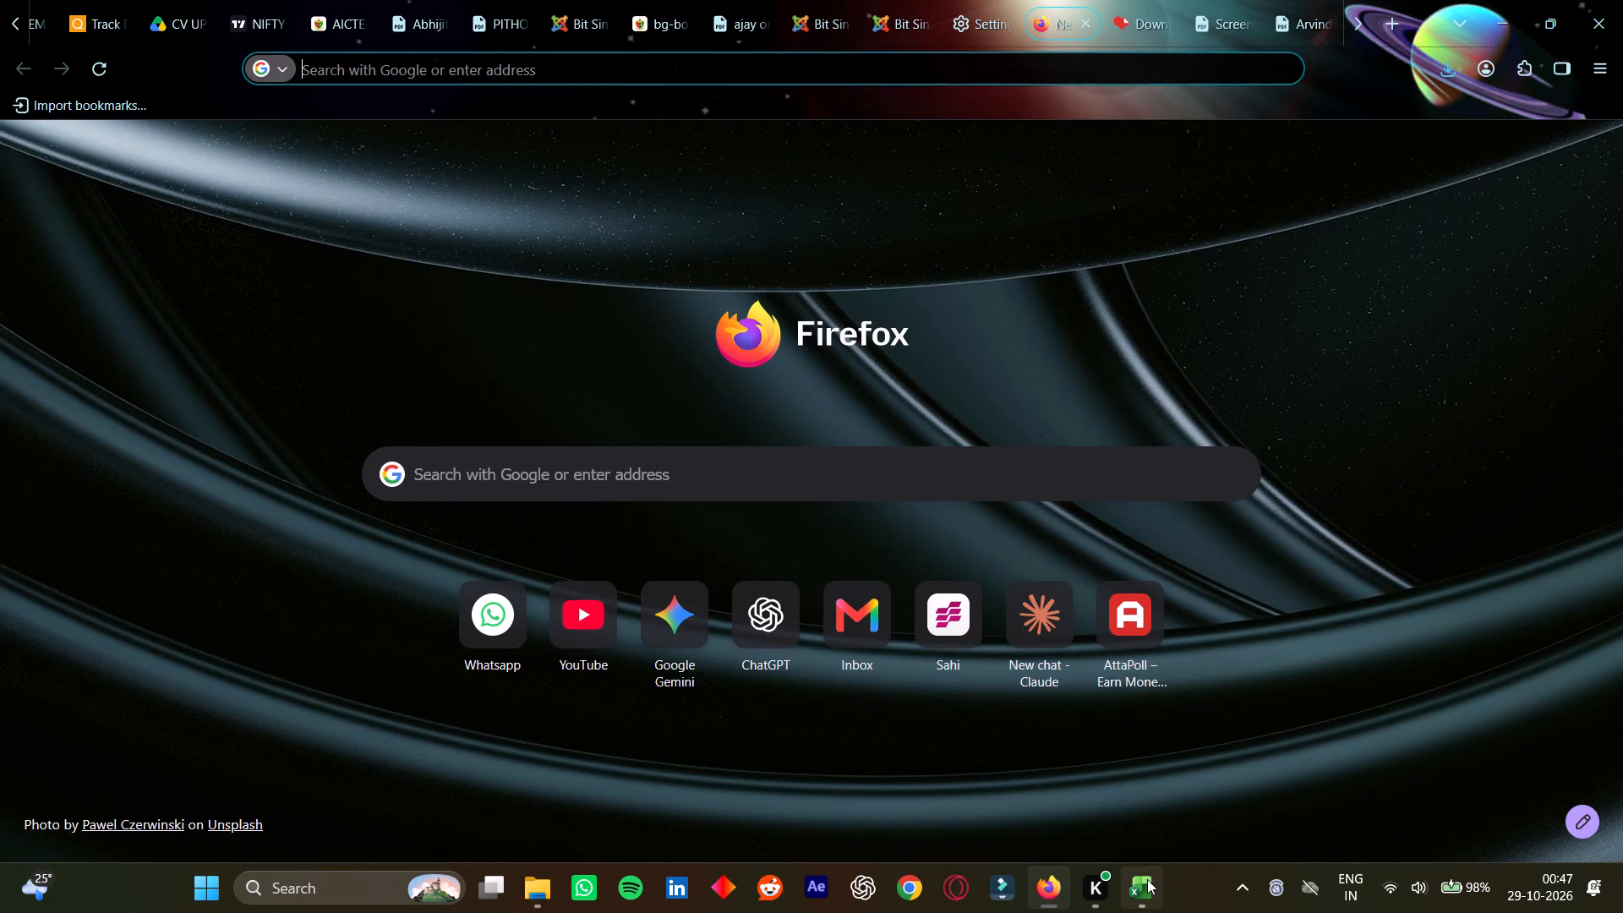
left_click(1147, 888)
left_click(156, 341)
right_click(156, 341)
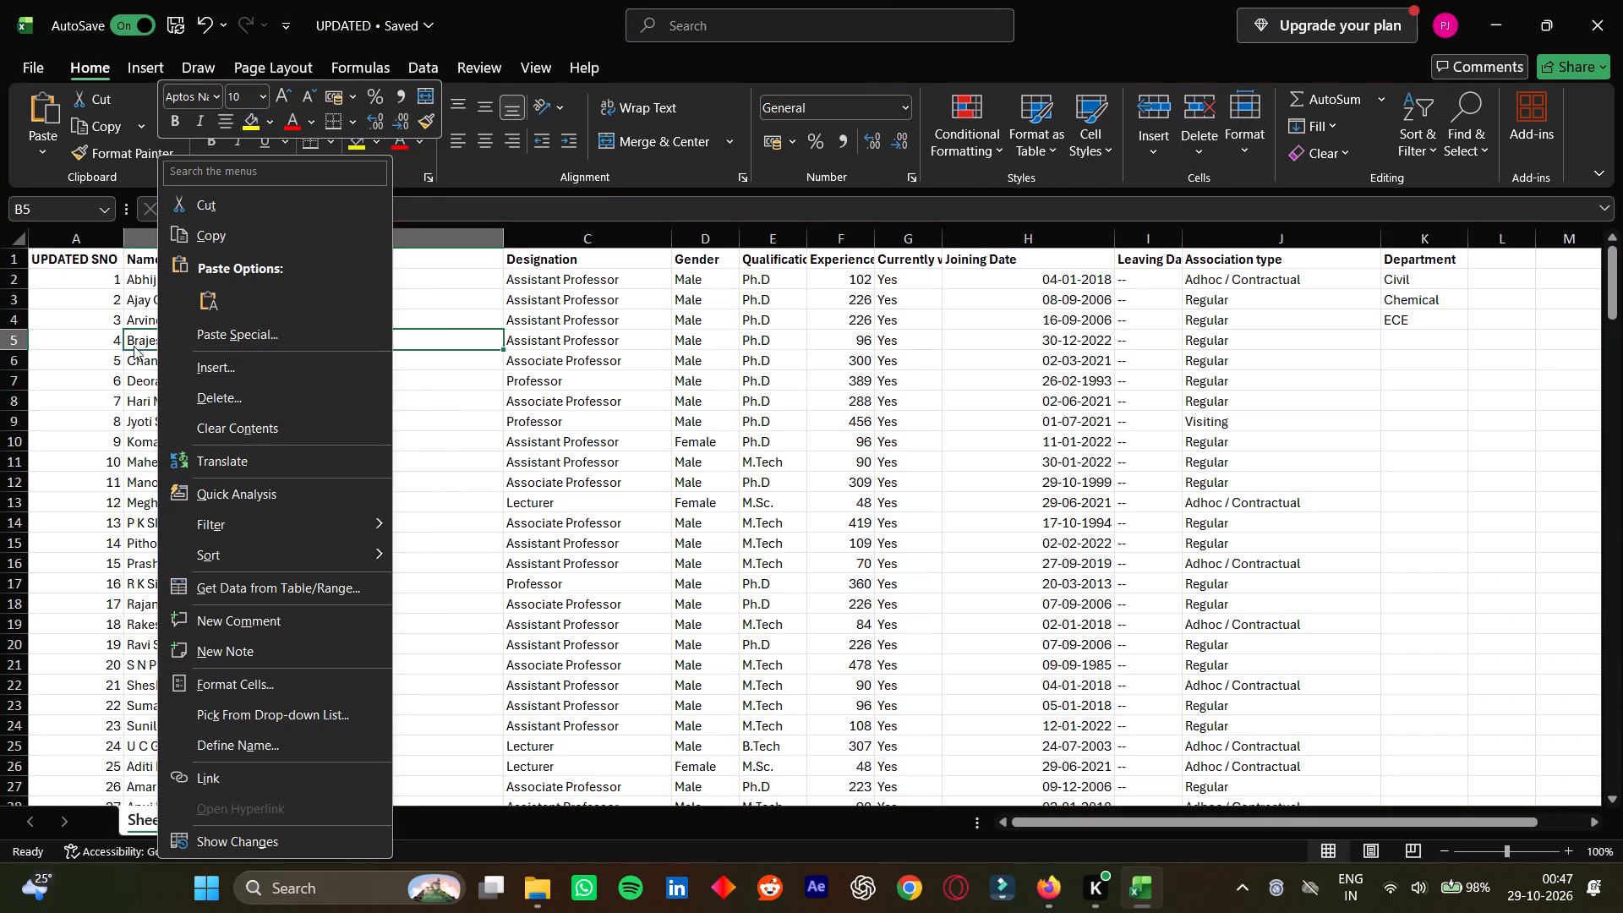
left_click(133, 342)
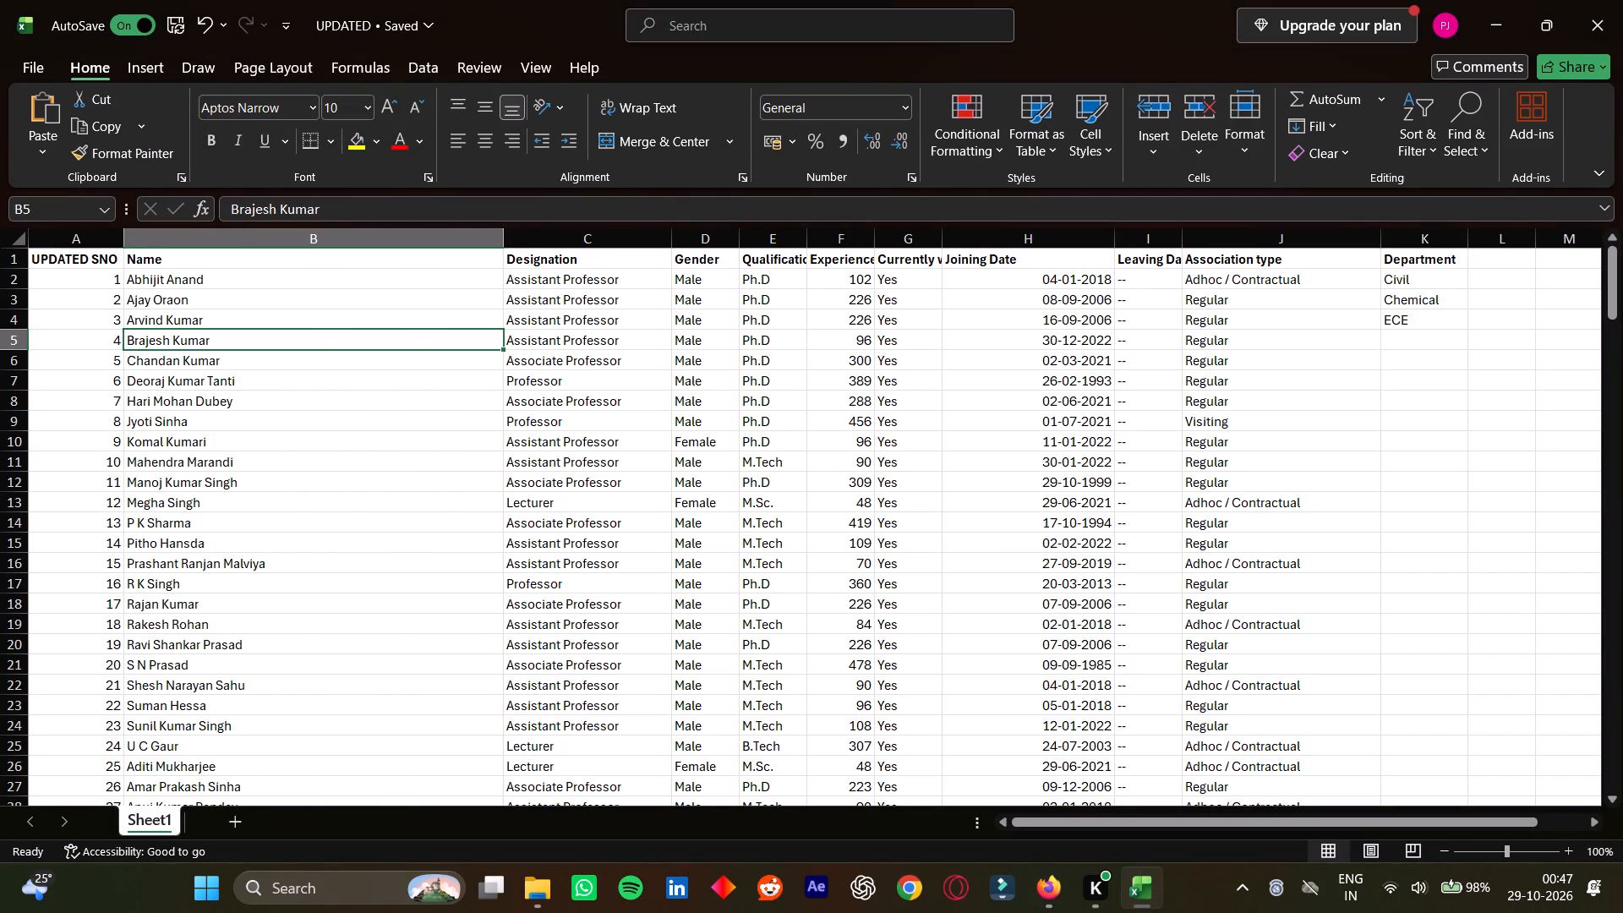
key("ctrl+c")
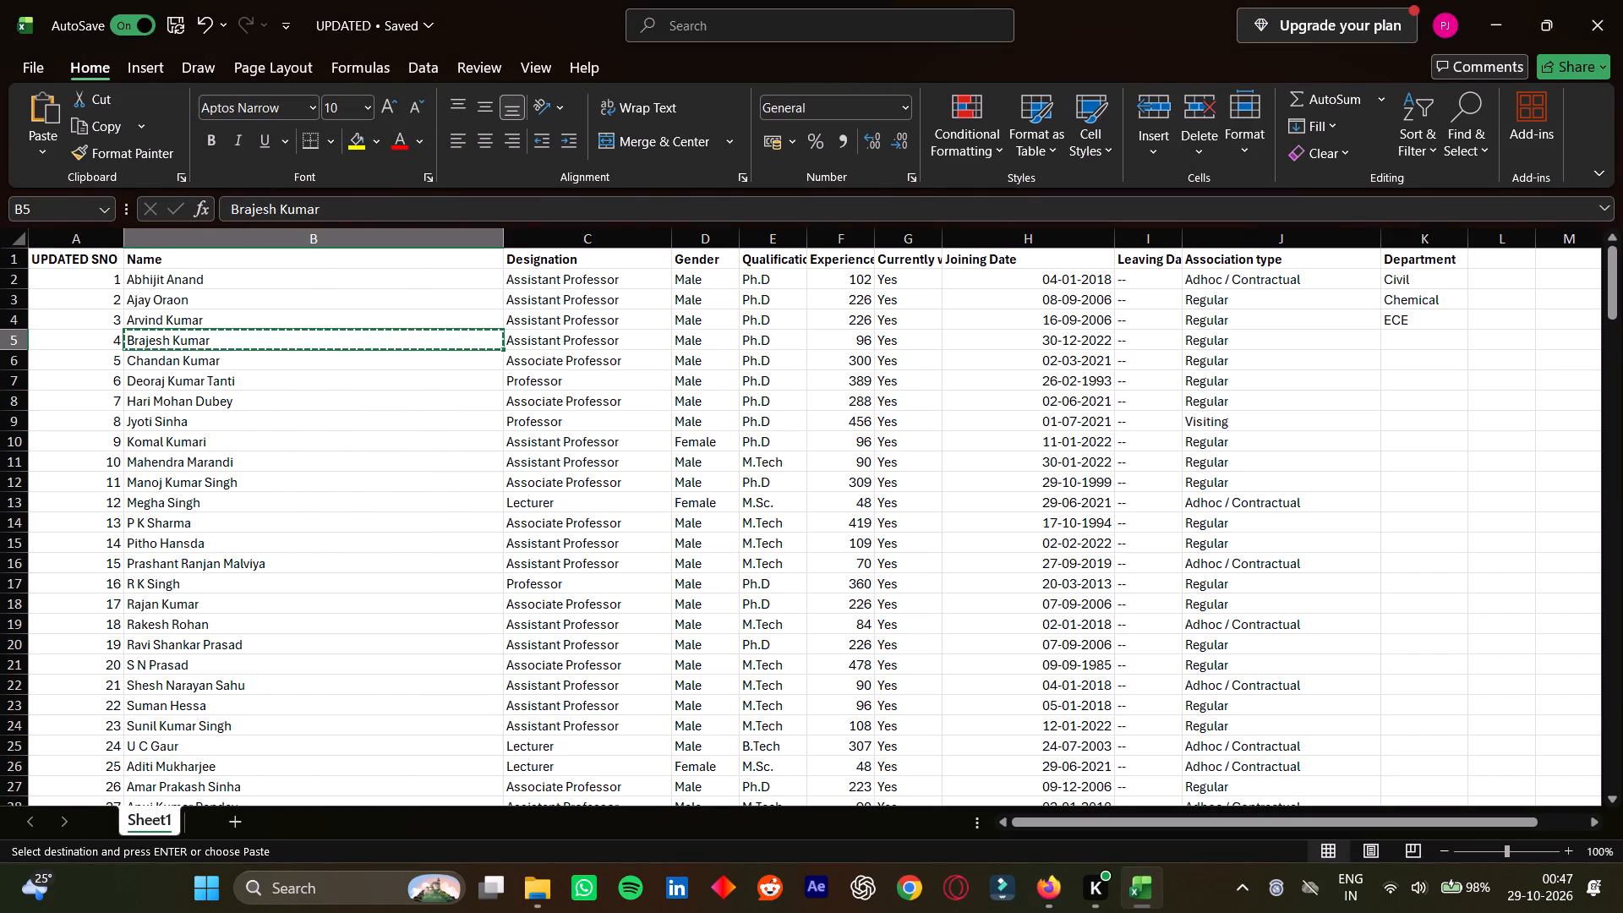
scroll(445, 551, "down", 15)
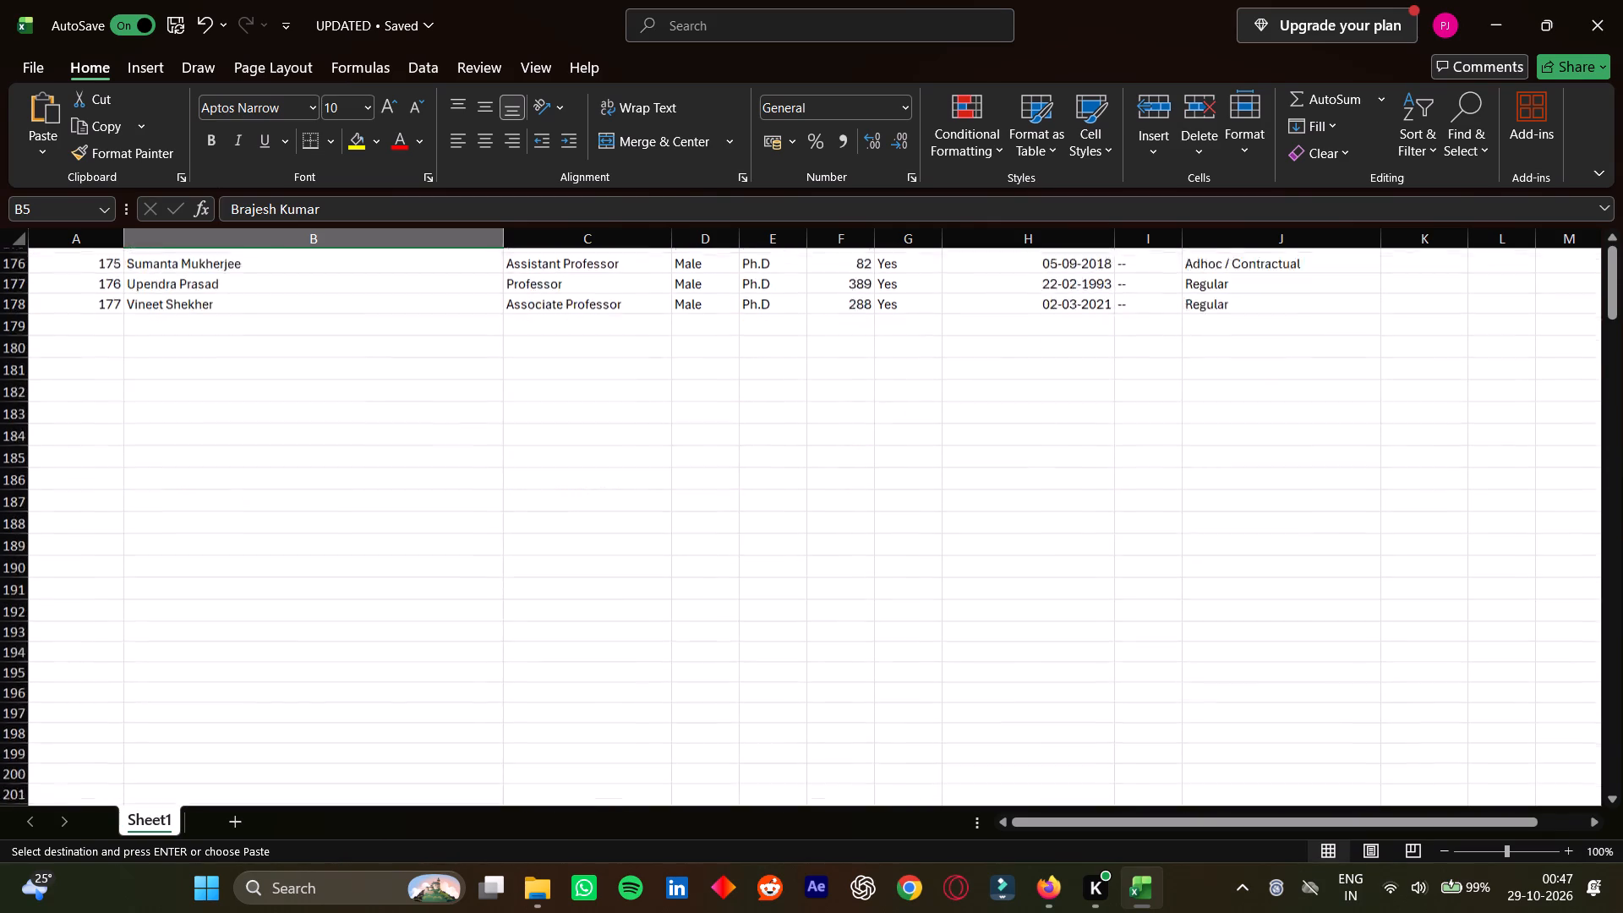
scroll(445, 551, "up", 17)
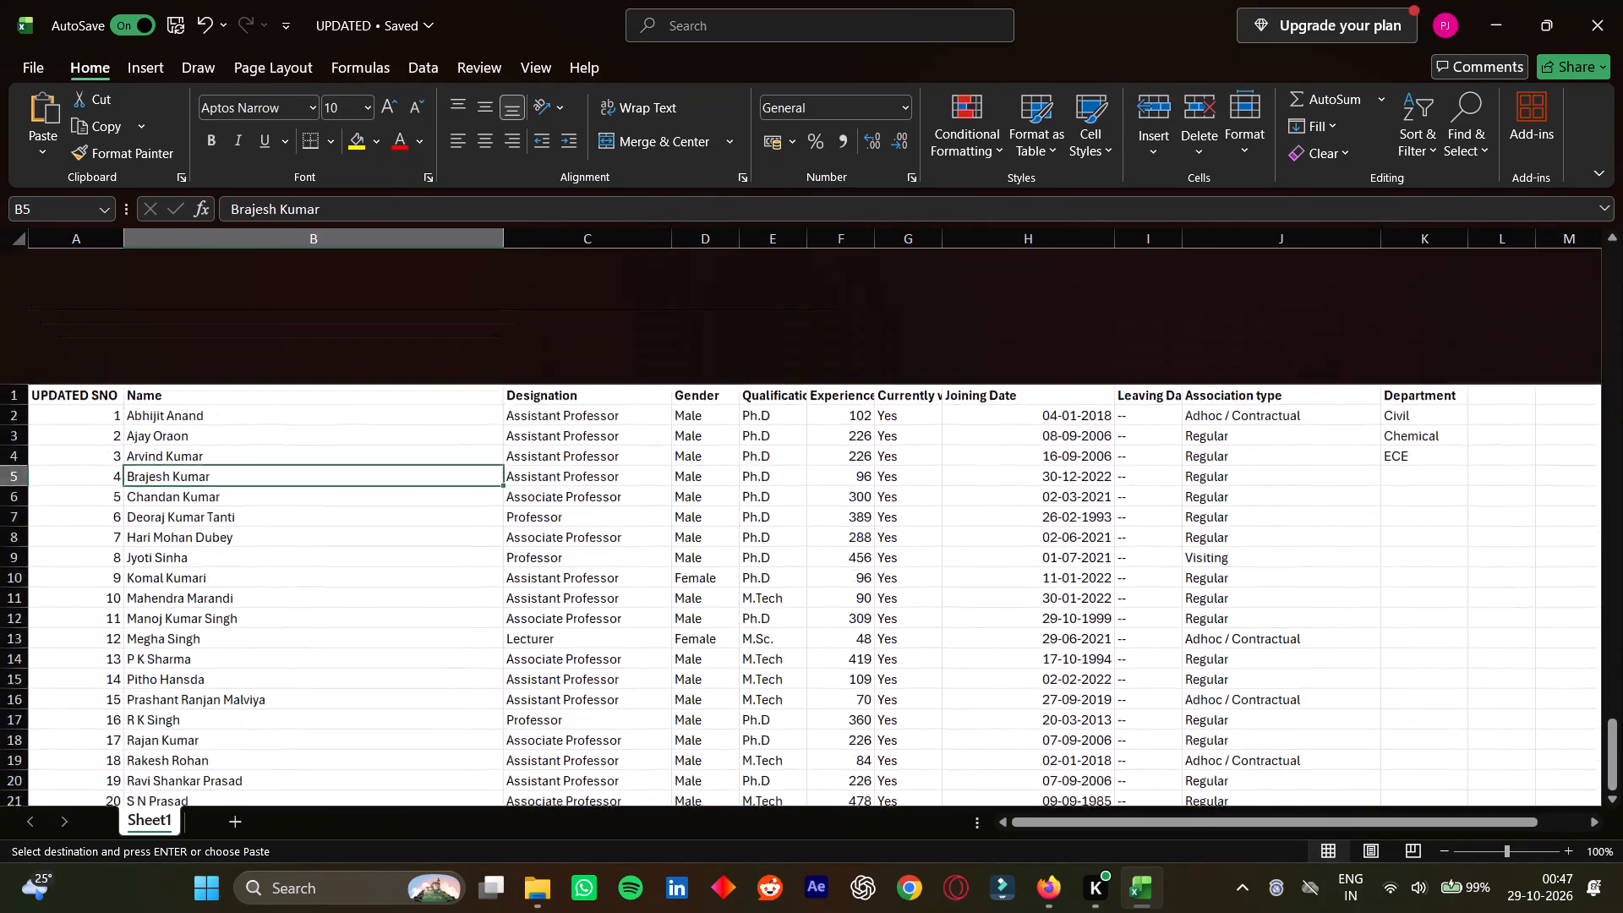
Switch to Firefox and search the web in a new tab for the copied name followed by BIT SINDRI.
left_click(1043, 882)
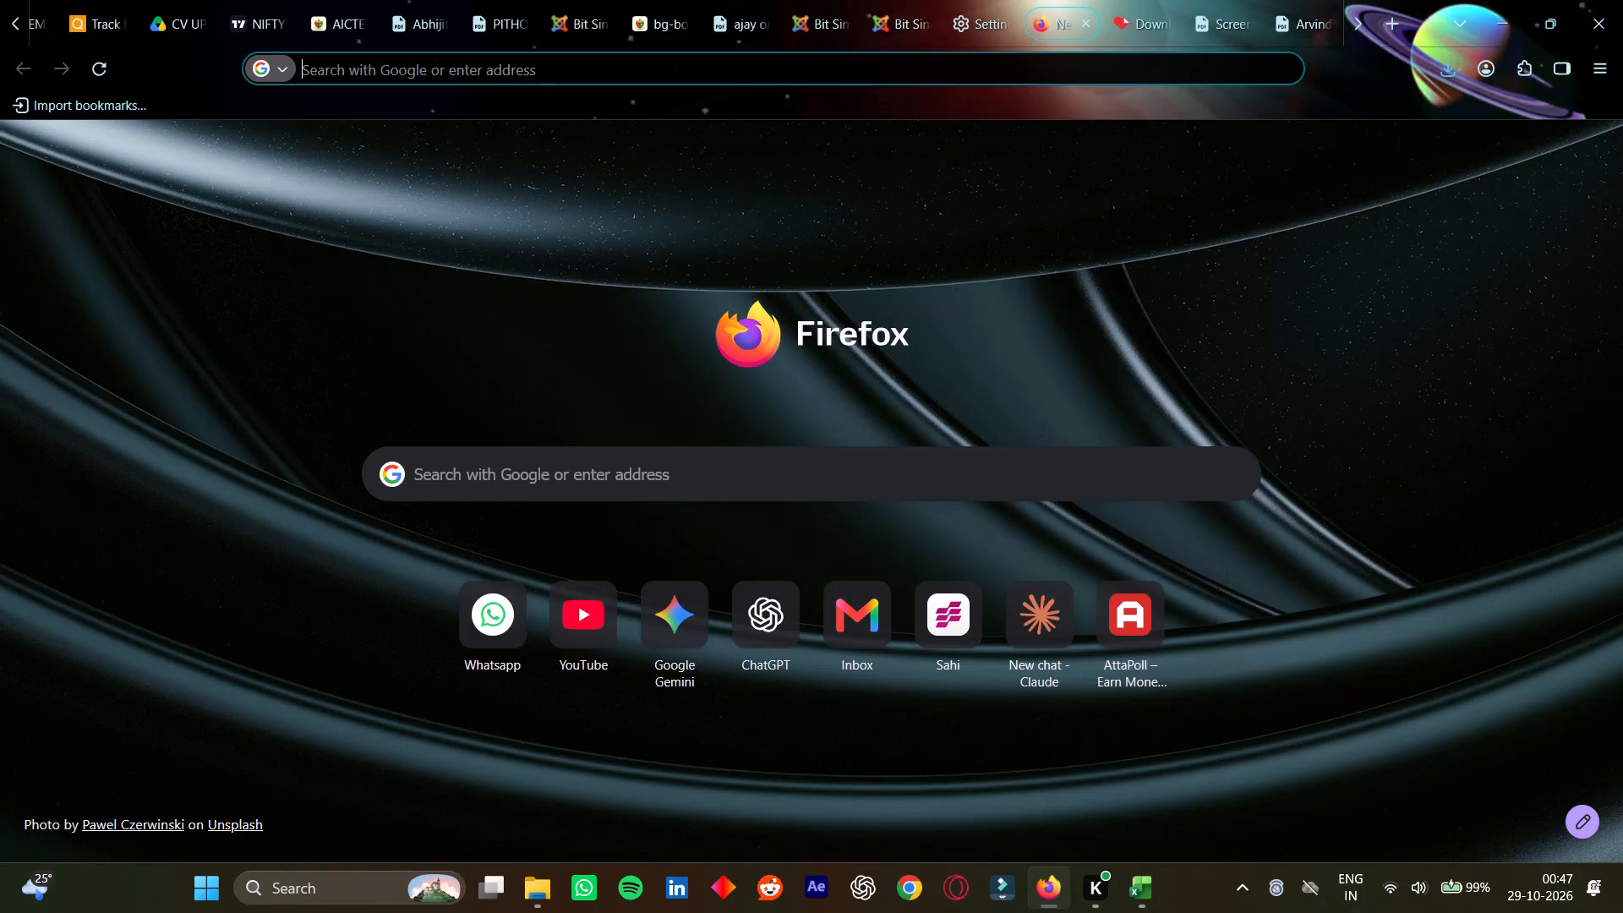
left_click(1396, 21)
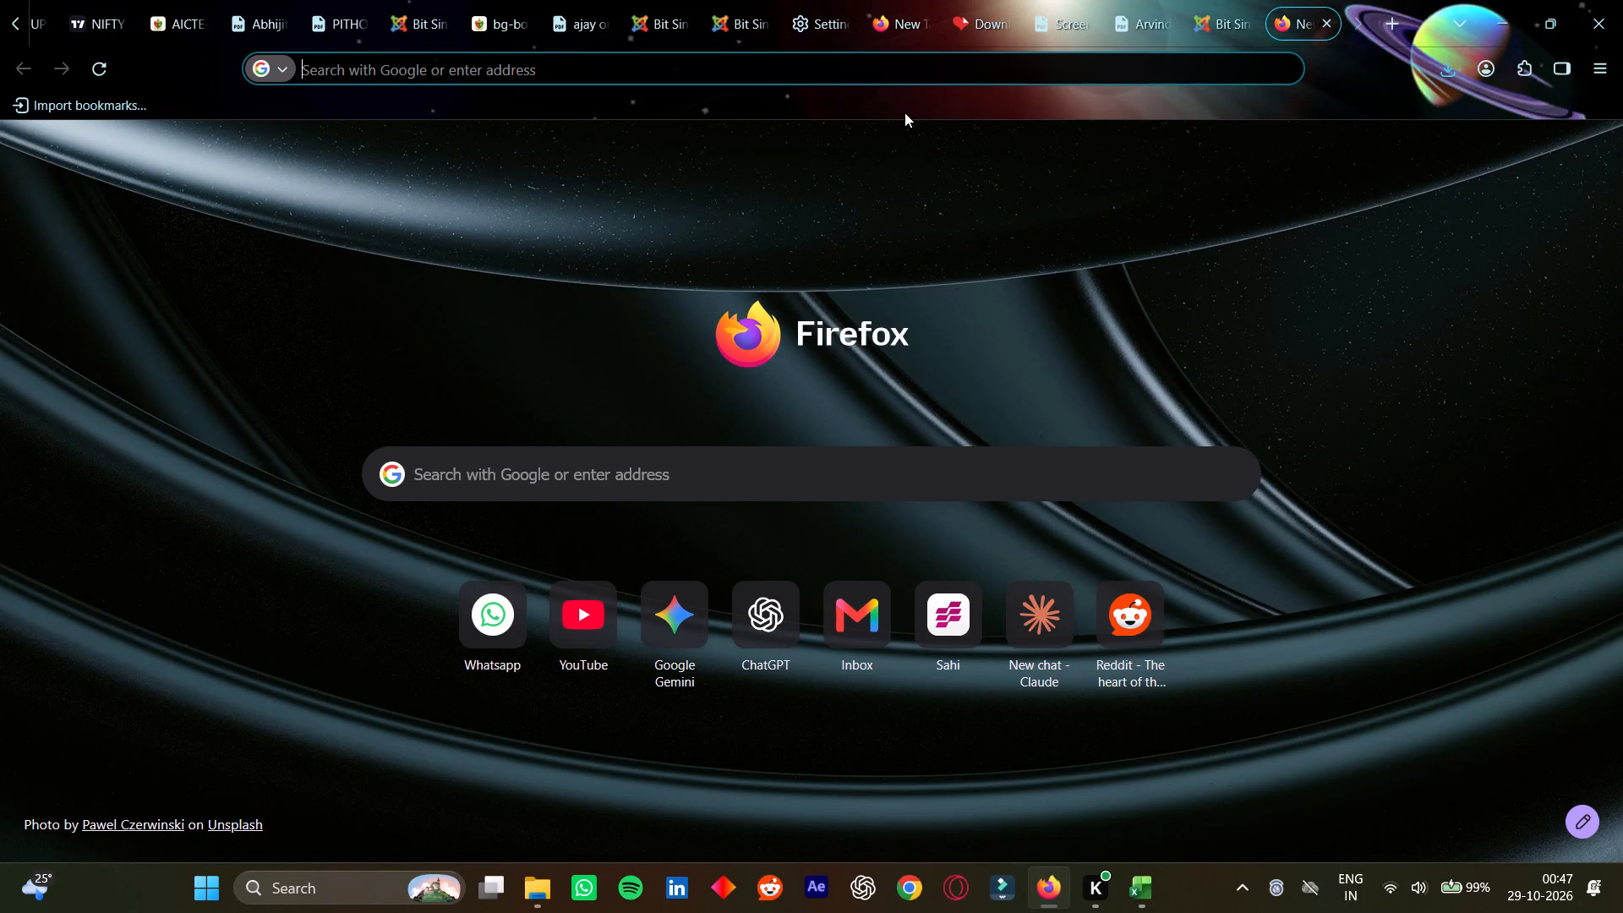
key("ctrl+v")
key("space")
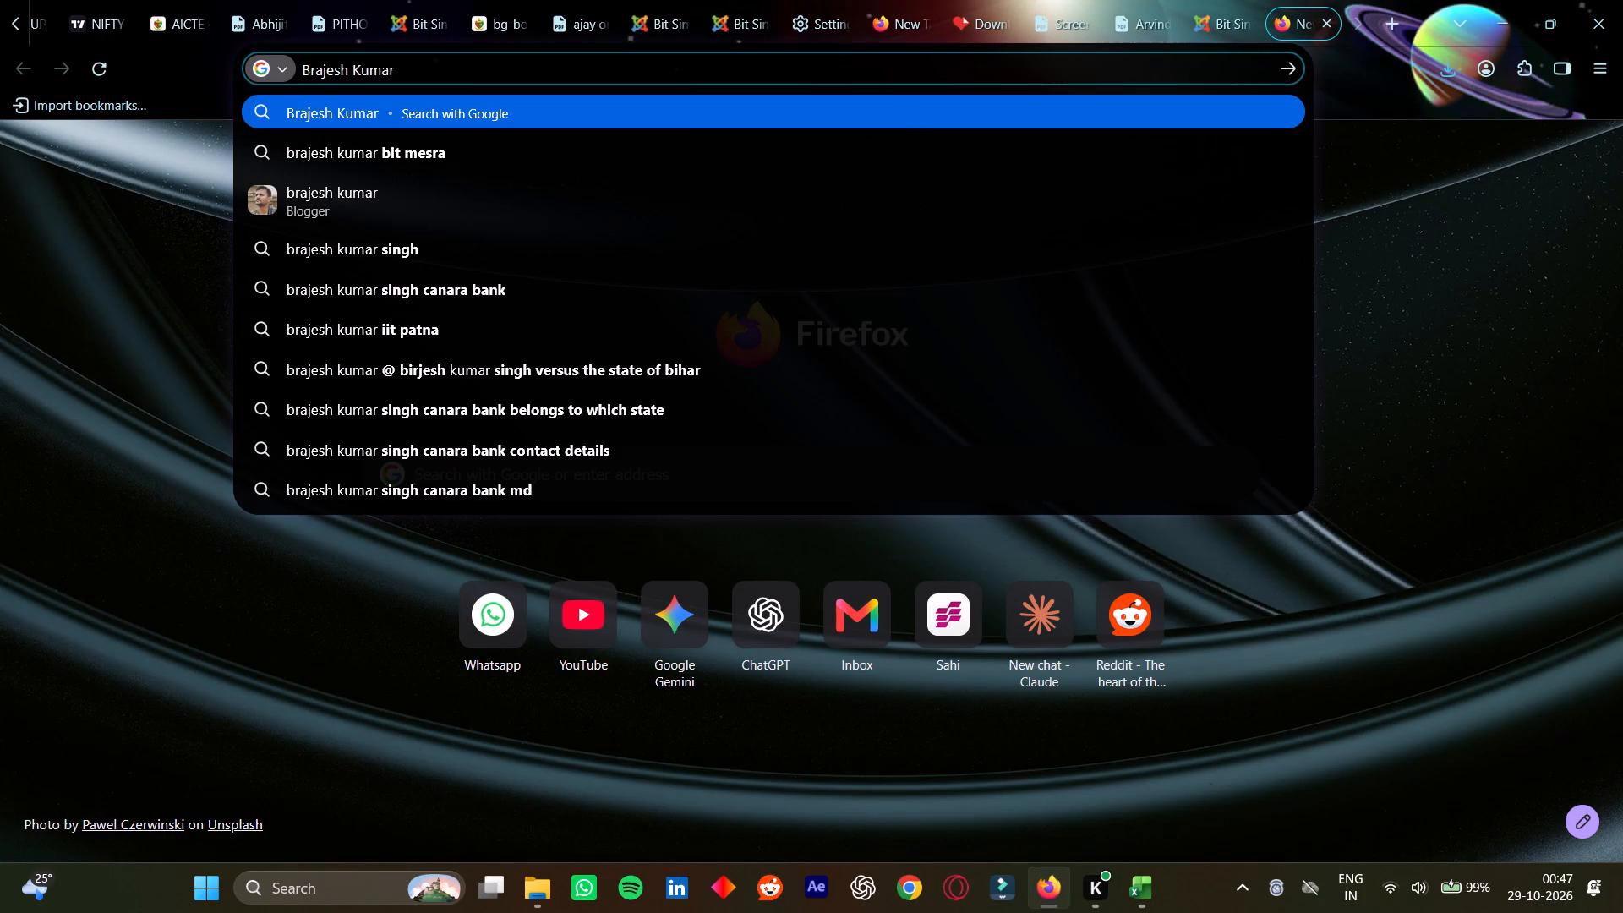
type("BIT SINDRI")
key("Return")
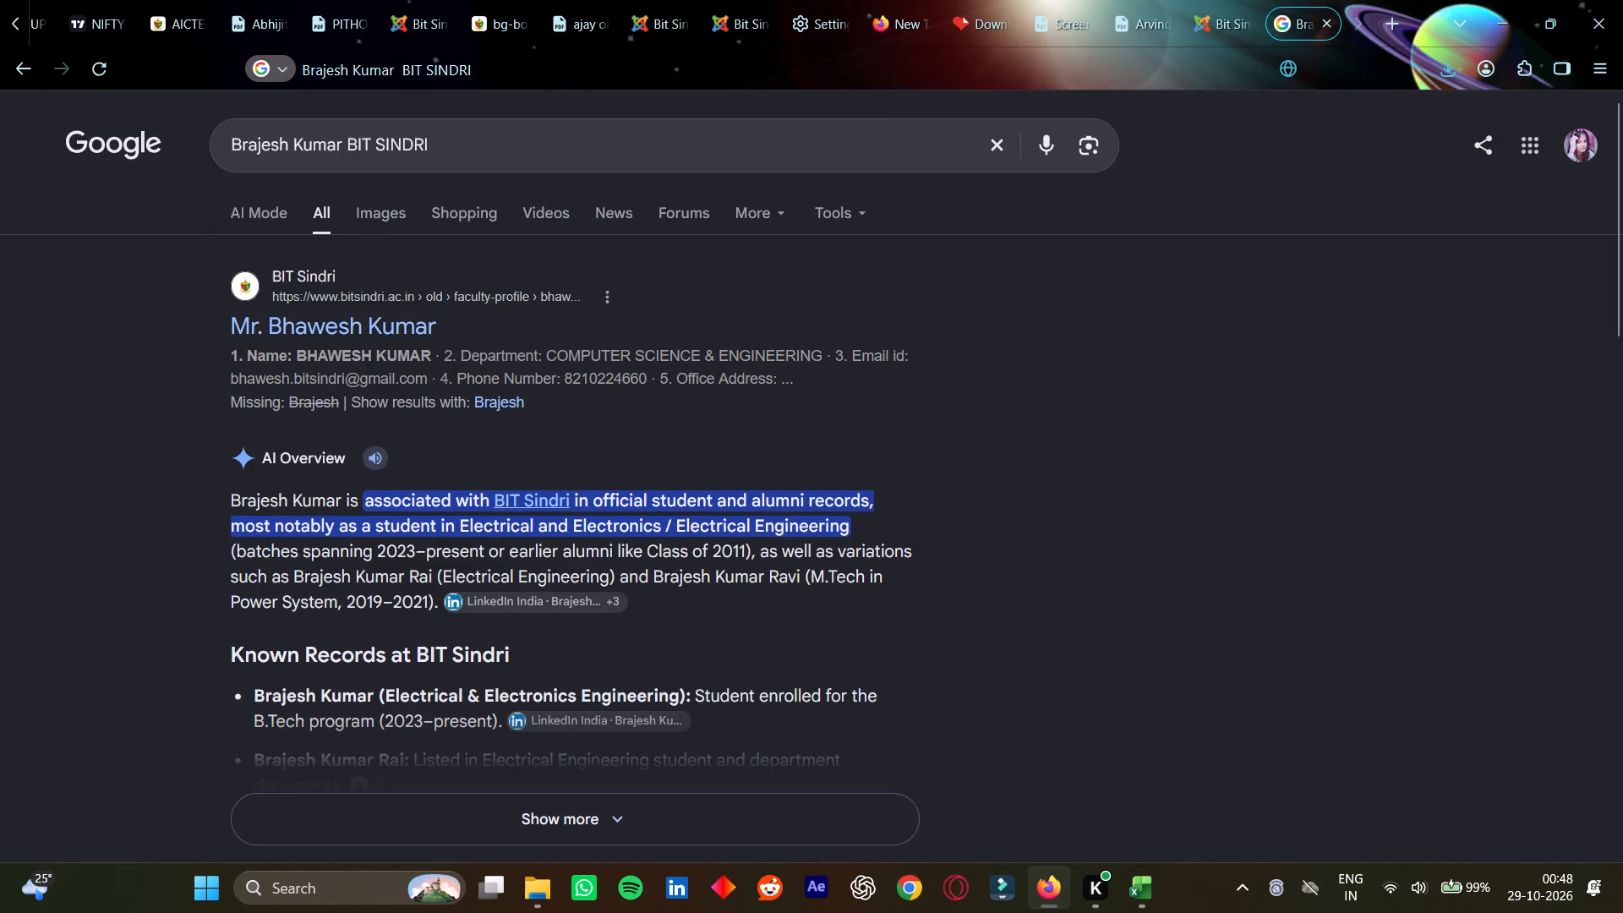
Examine the search results and the expanded AI Overview for the fourth faculty member's BIT Sindri faculty profile.
scroll(729, 526, "down", 3)
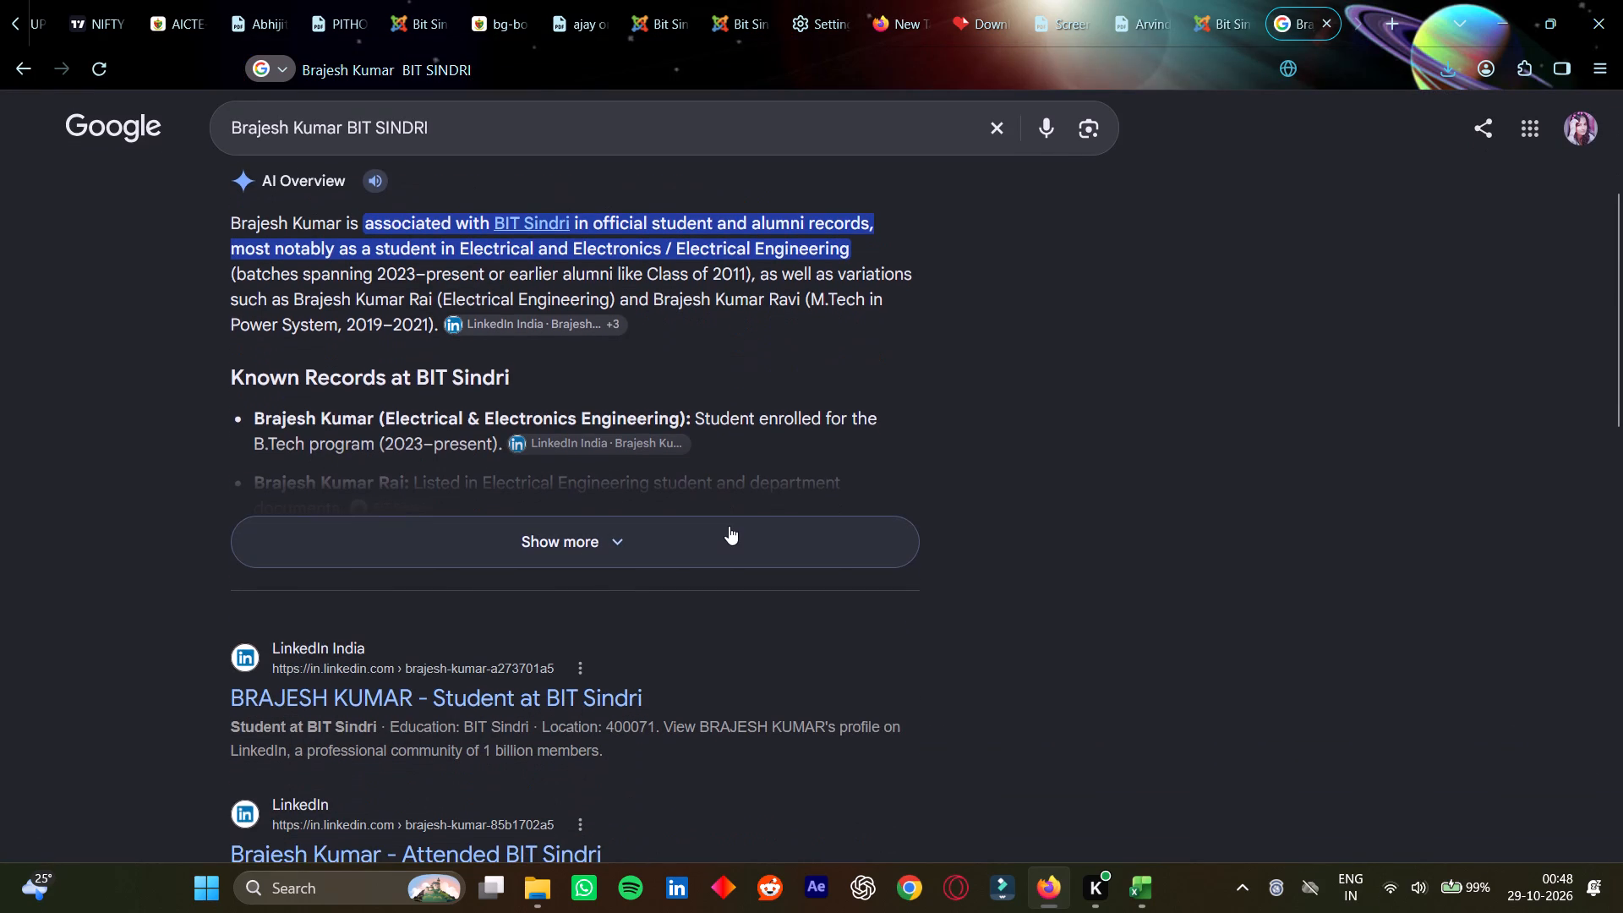
scroll(729, 526, "up", 2)
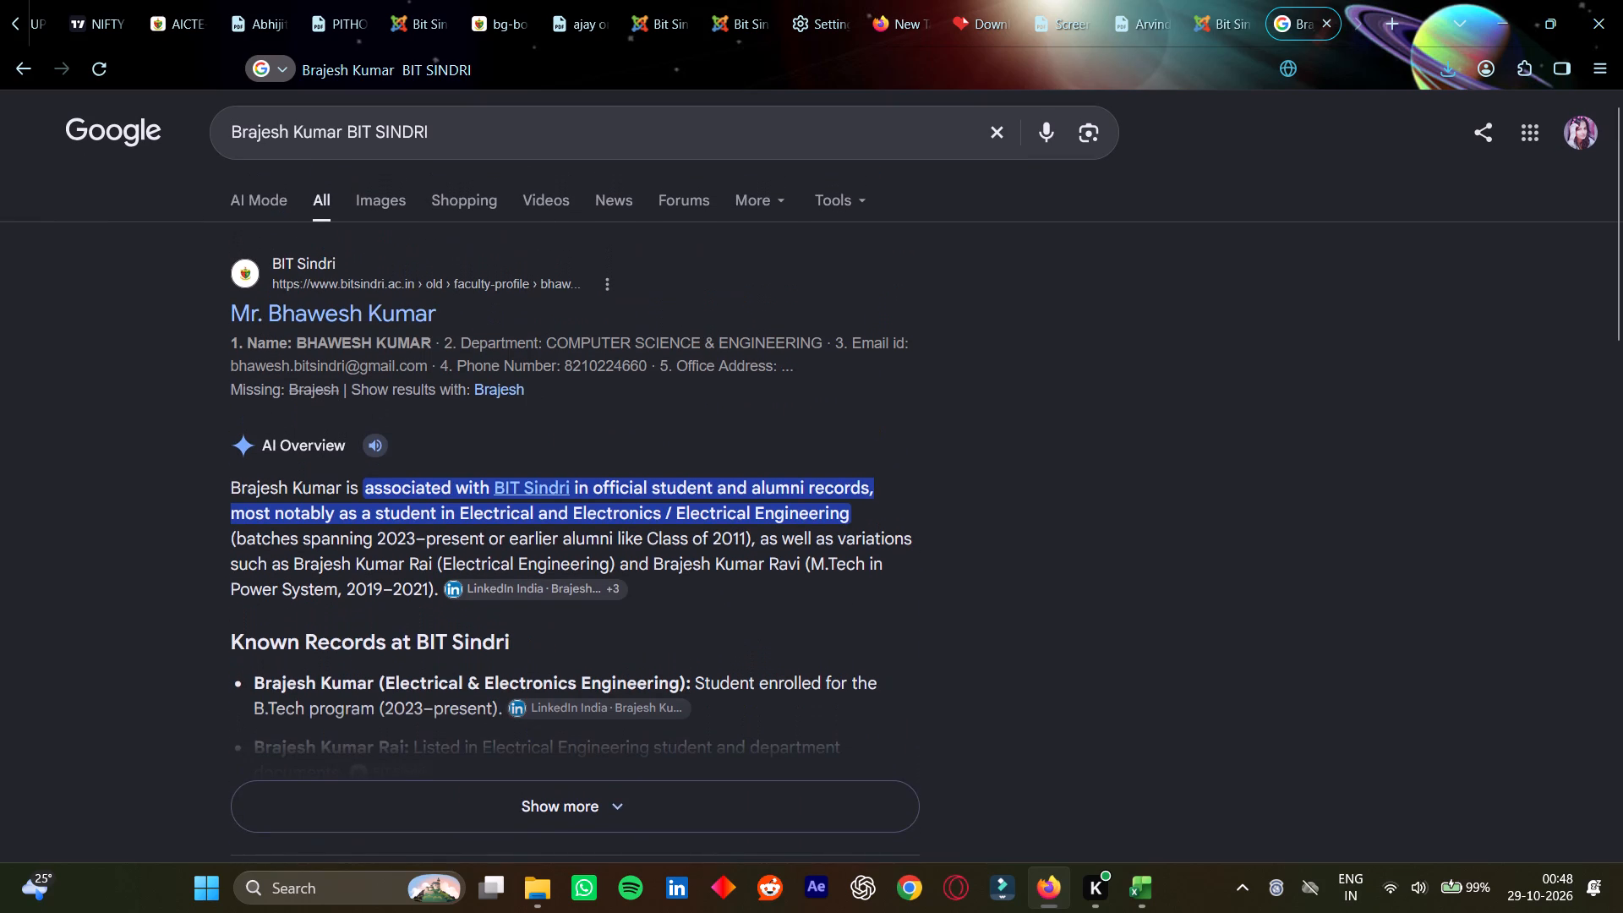
scroll(527, 367, "down", 3)
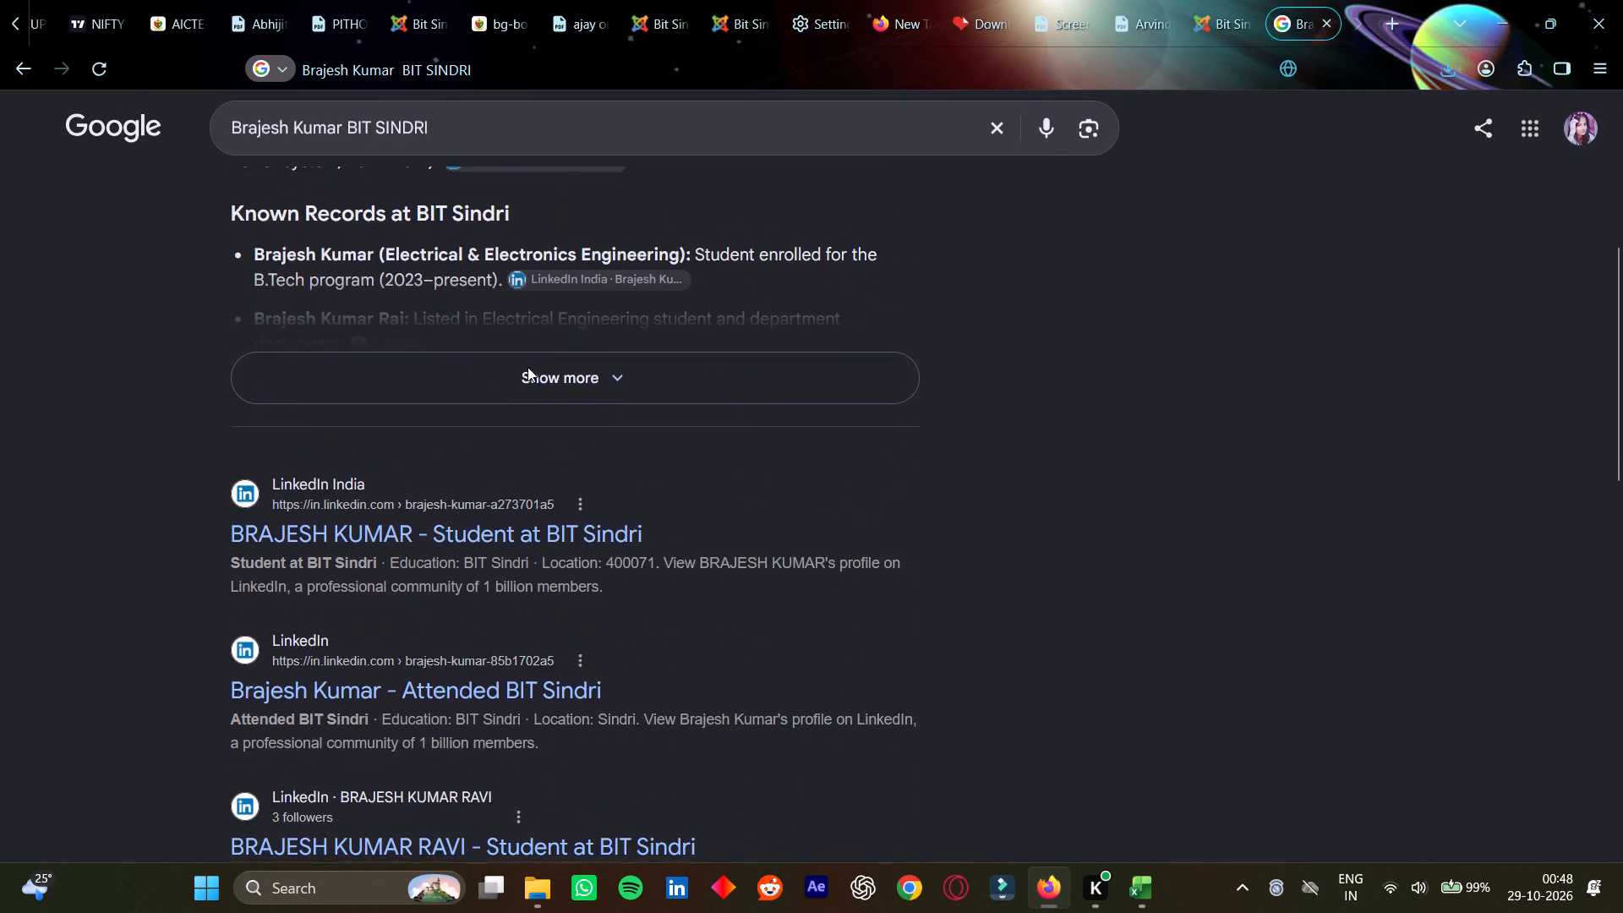
scroll(527, 367, "down", 1)
scroll(527, 367, "up", 3)
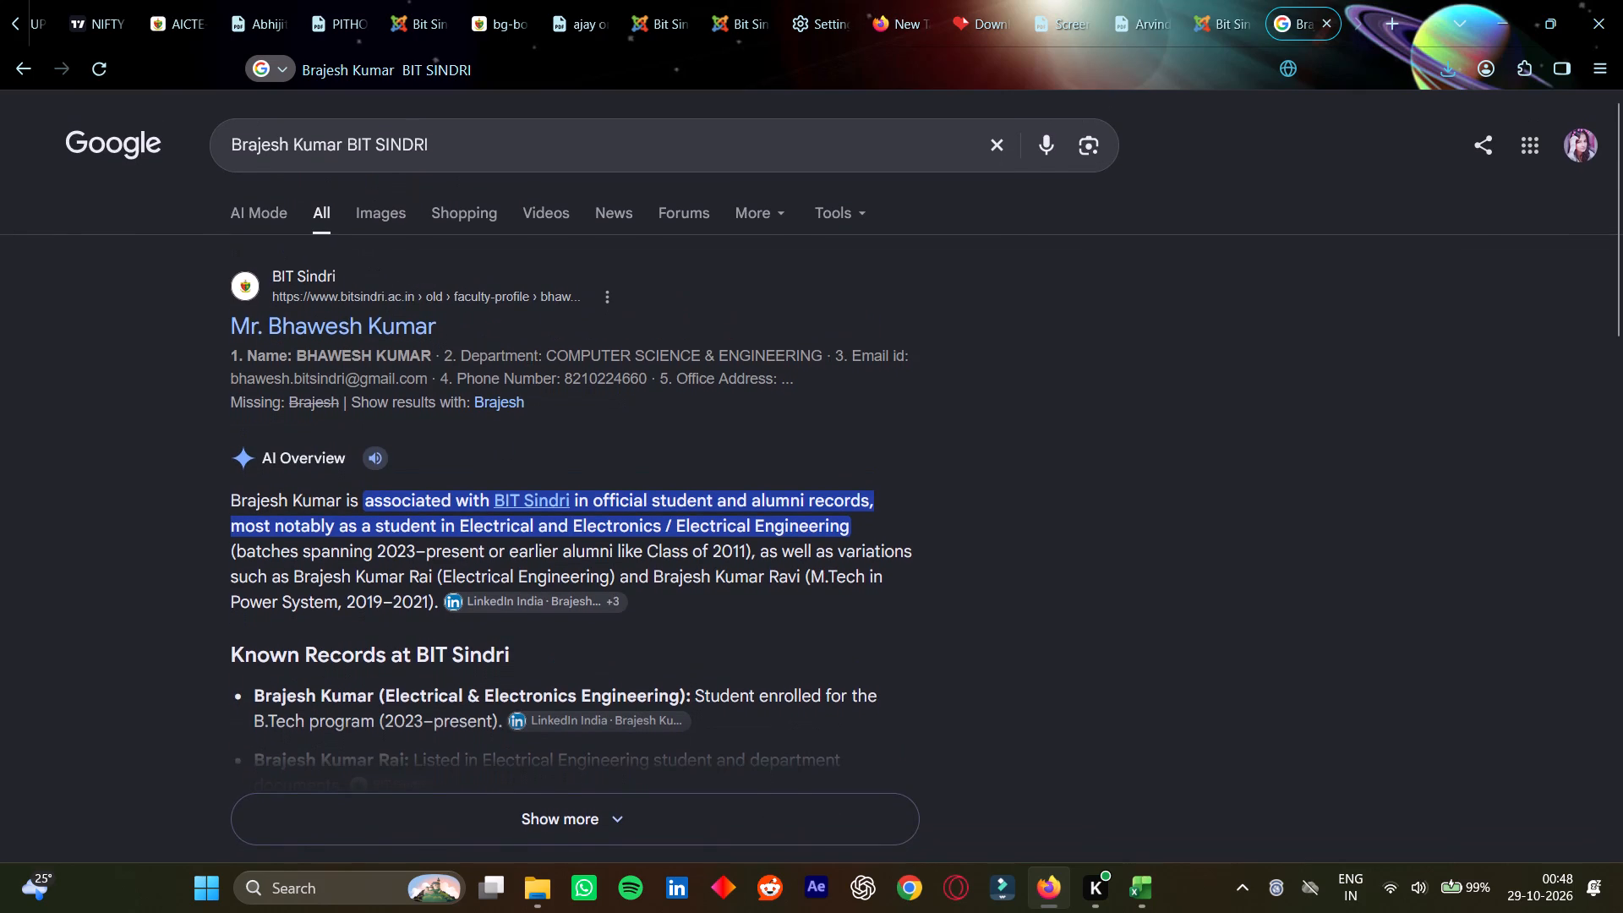
left_click(503, 824)
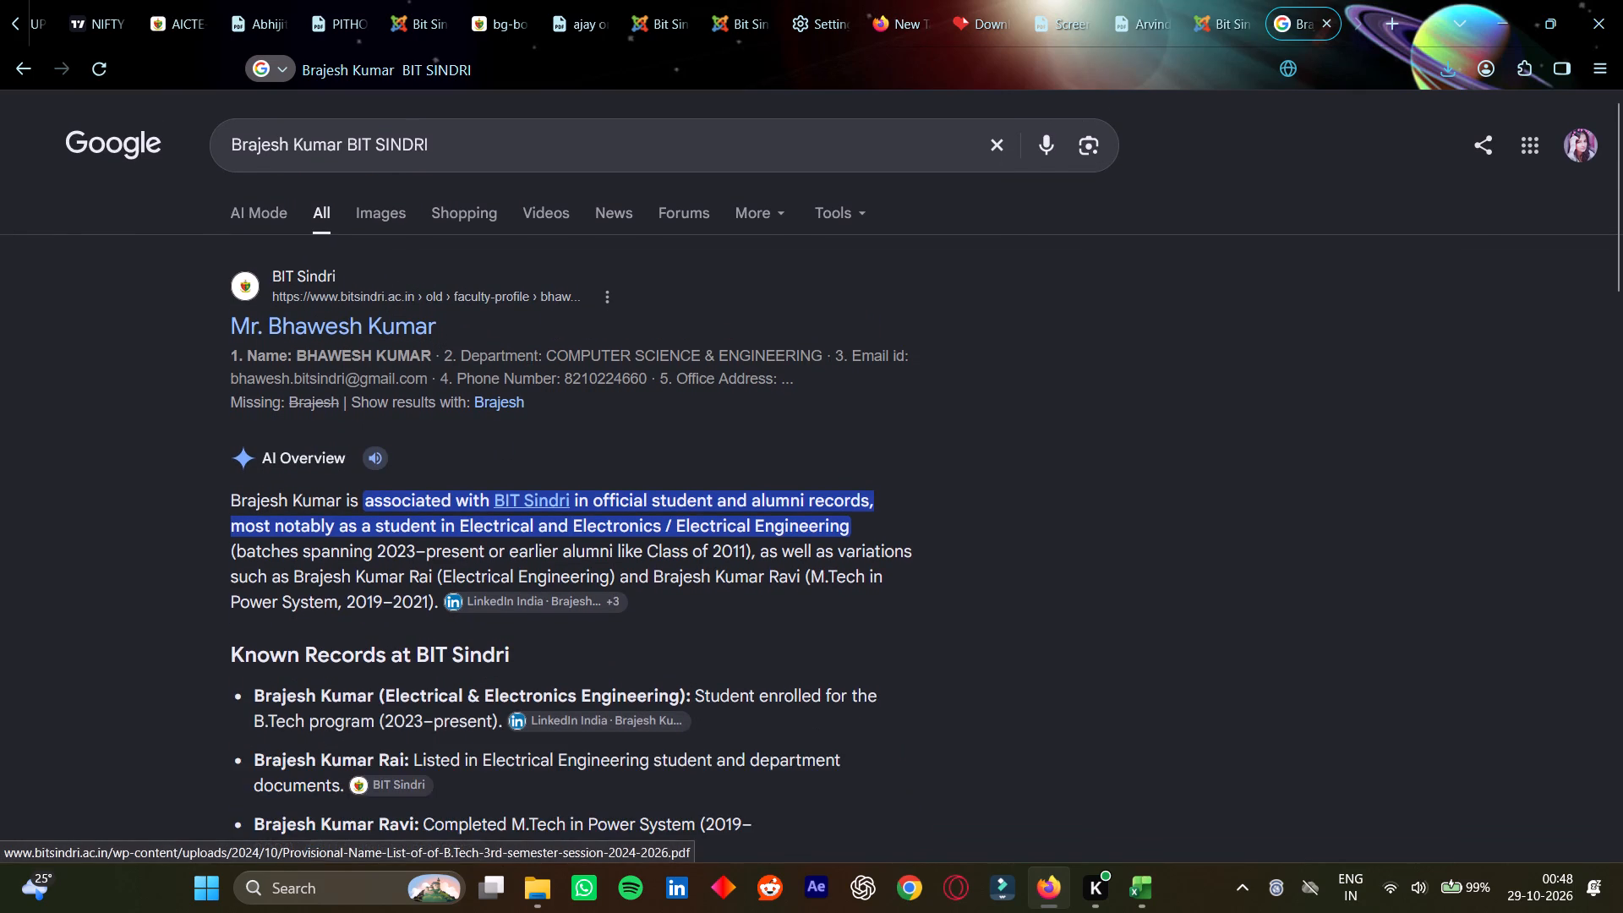
scroll(870, 504, "down", 2)
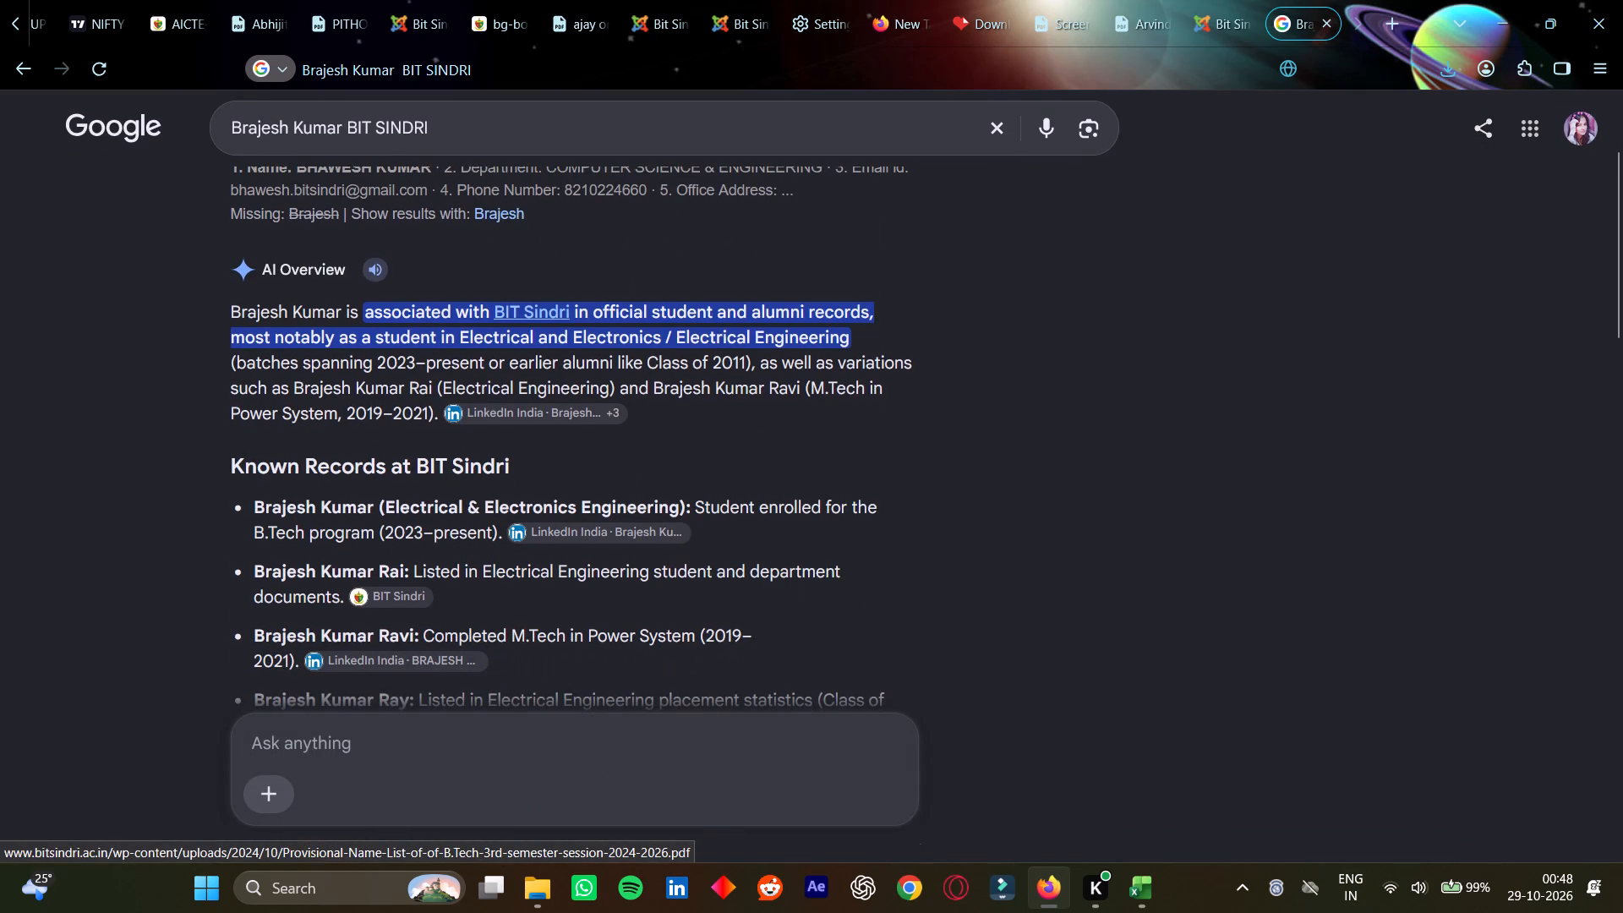
scroll(870, 504, "up", 3)
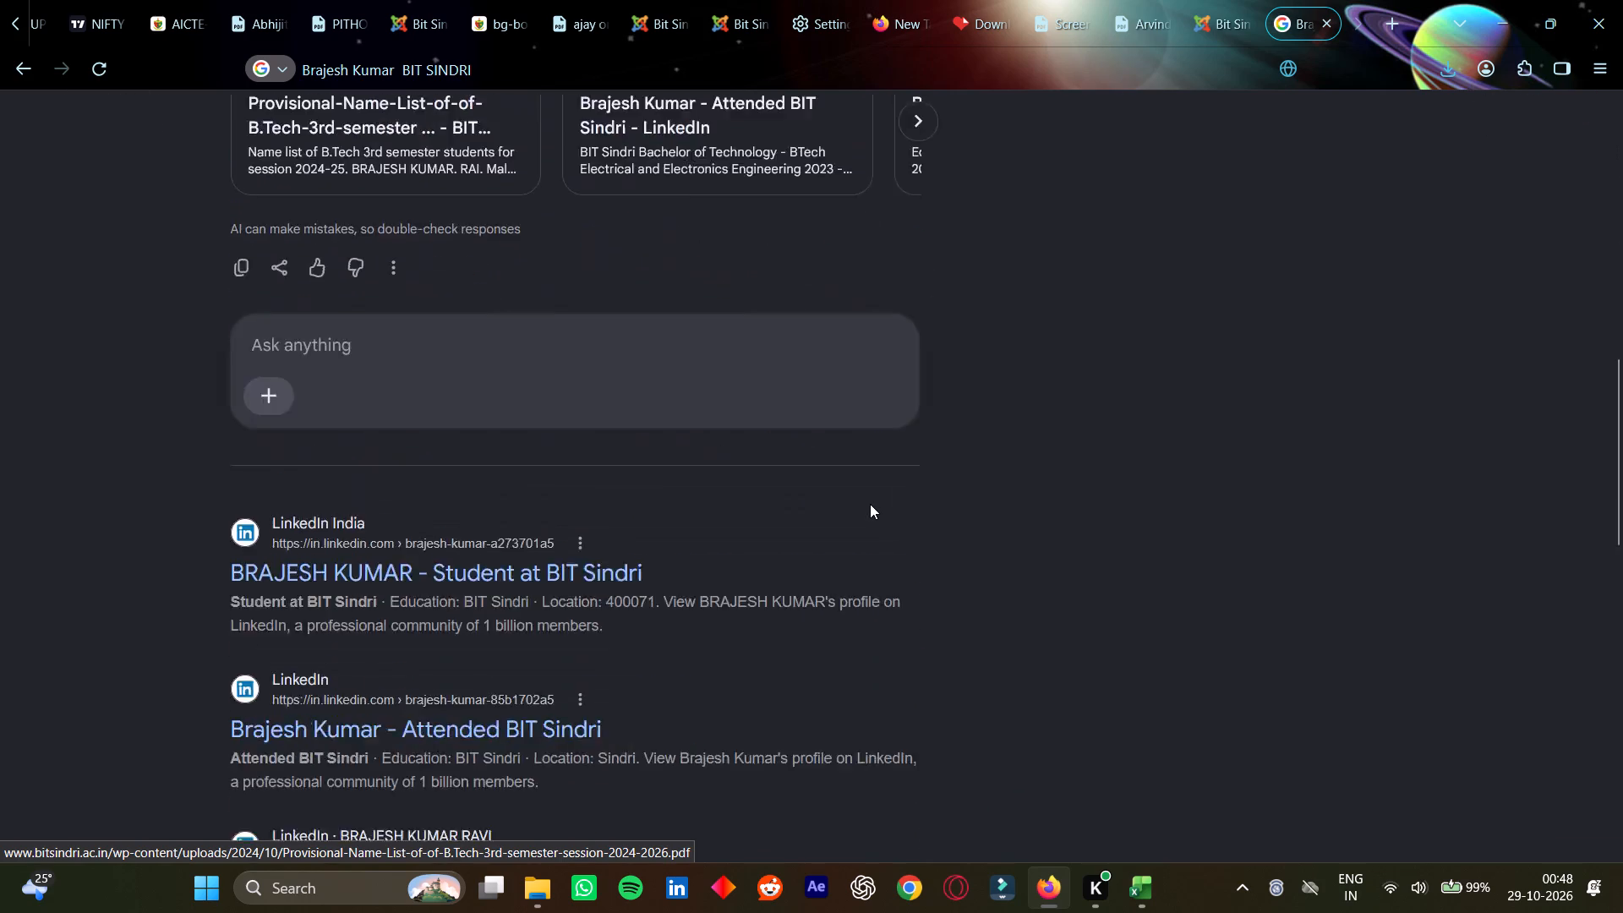
scroll(870, 504, "up", 9)
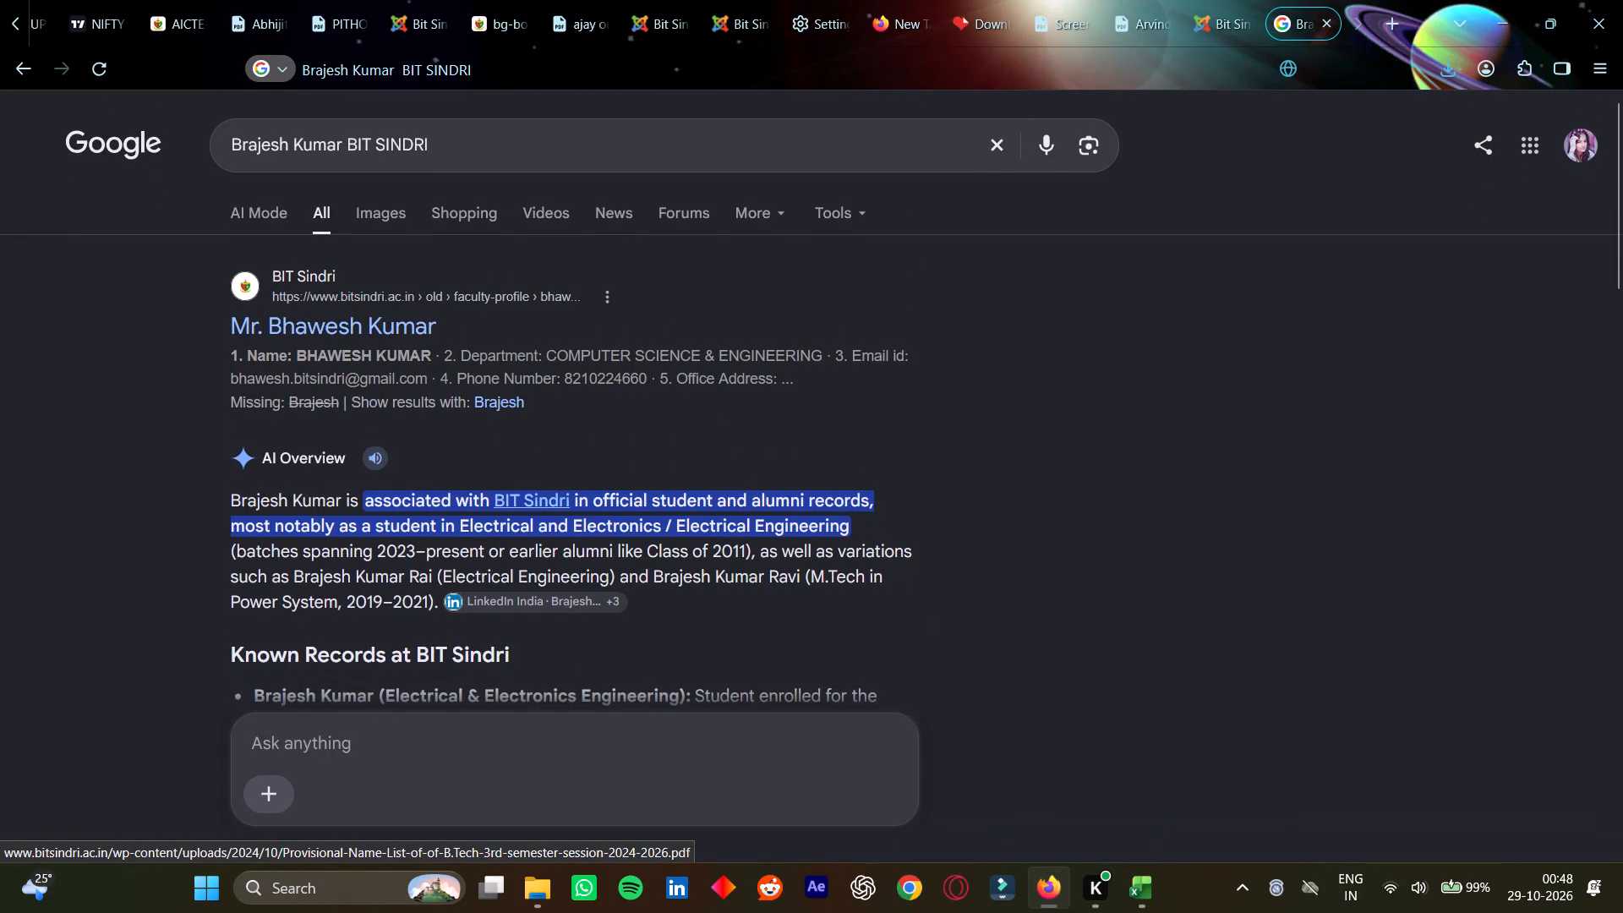
Open the BIT Sindri faculty profile from the first search result and check its name, department and teaching experience.
left_click(360, 321)
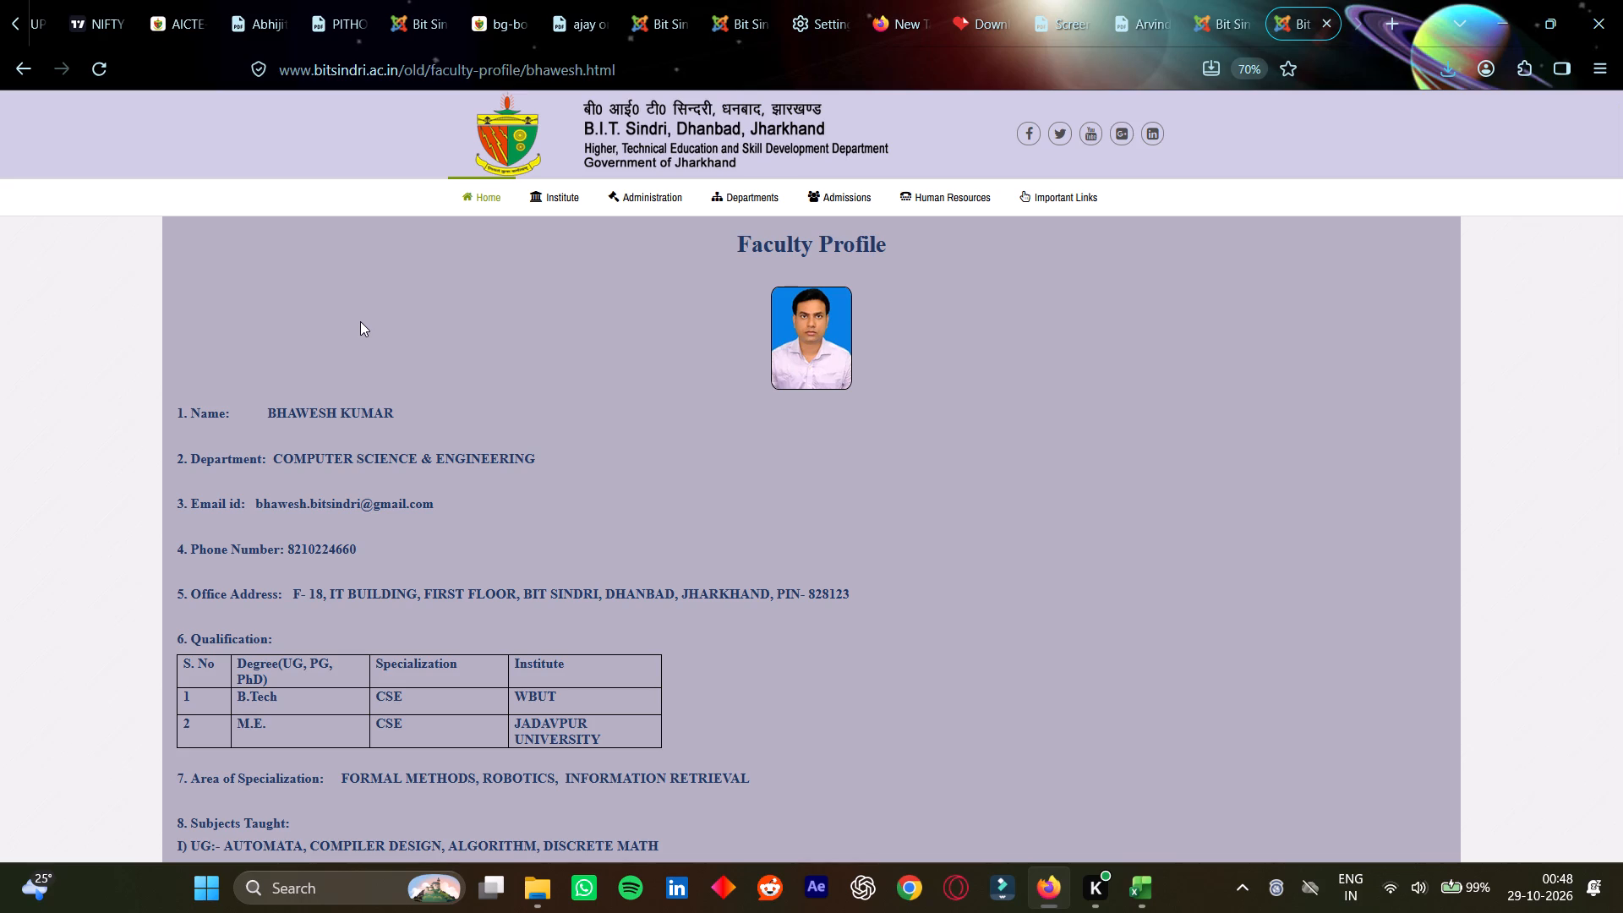
scroll(360, 321, "down", 1)
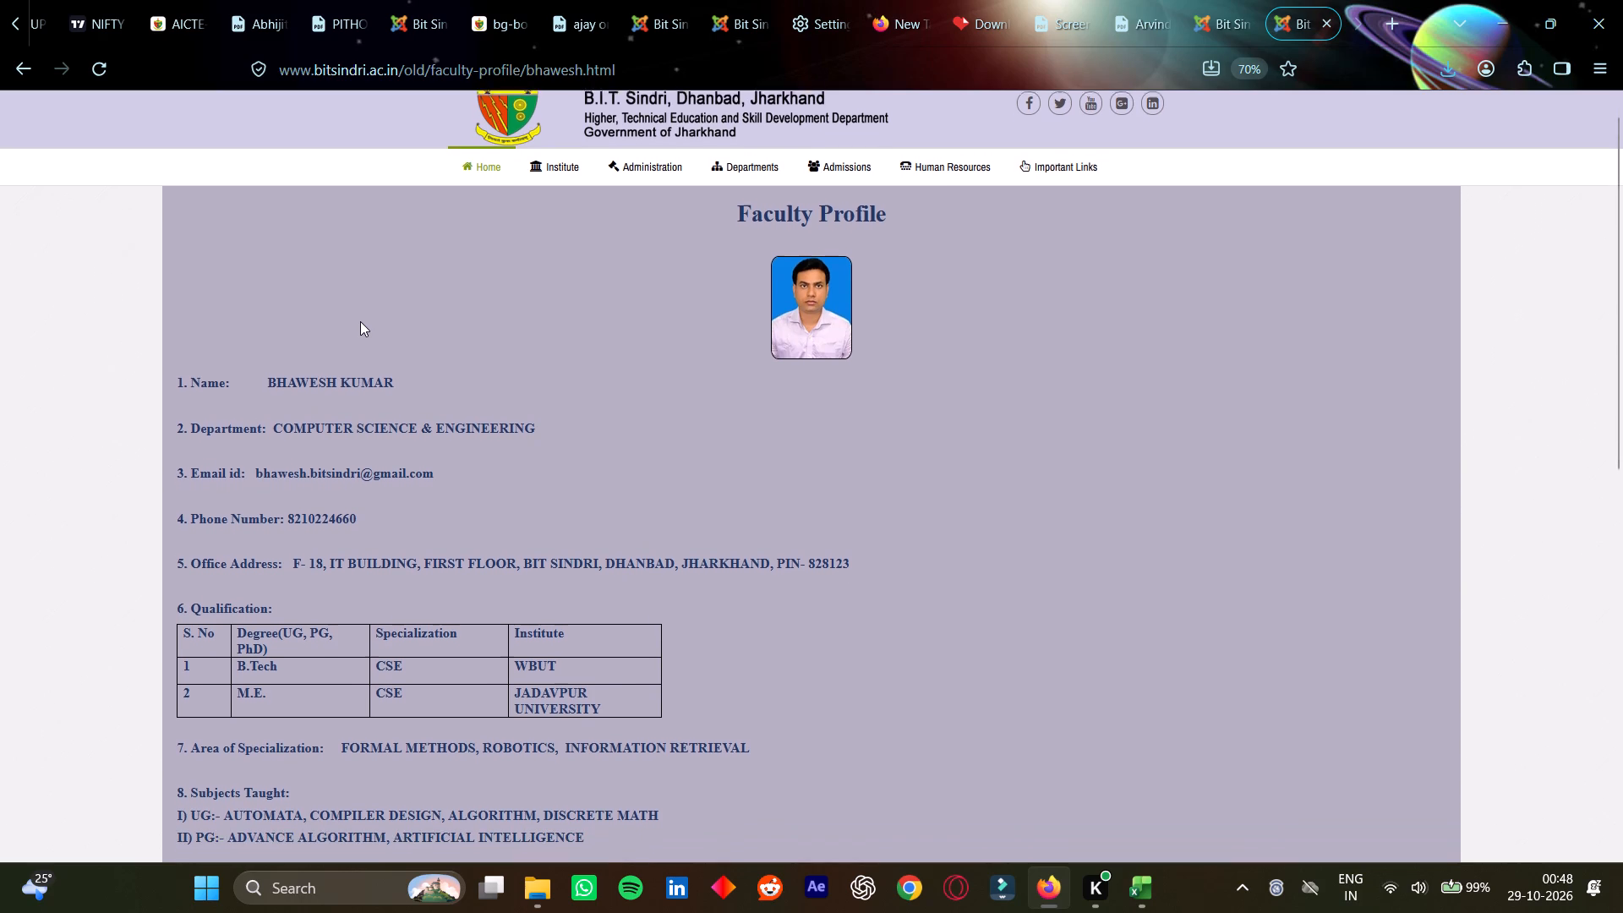
scroll(360, 321, "down", 3)
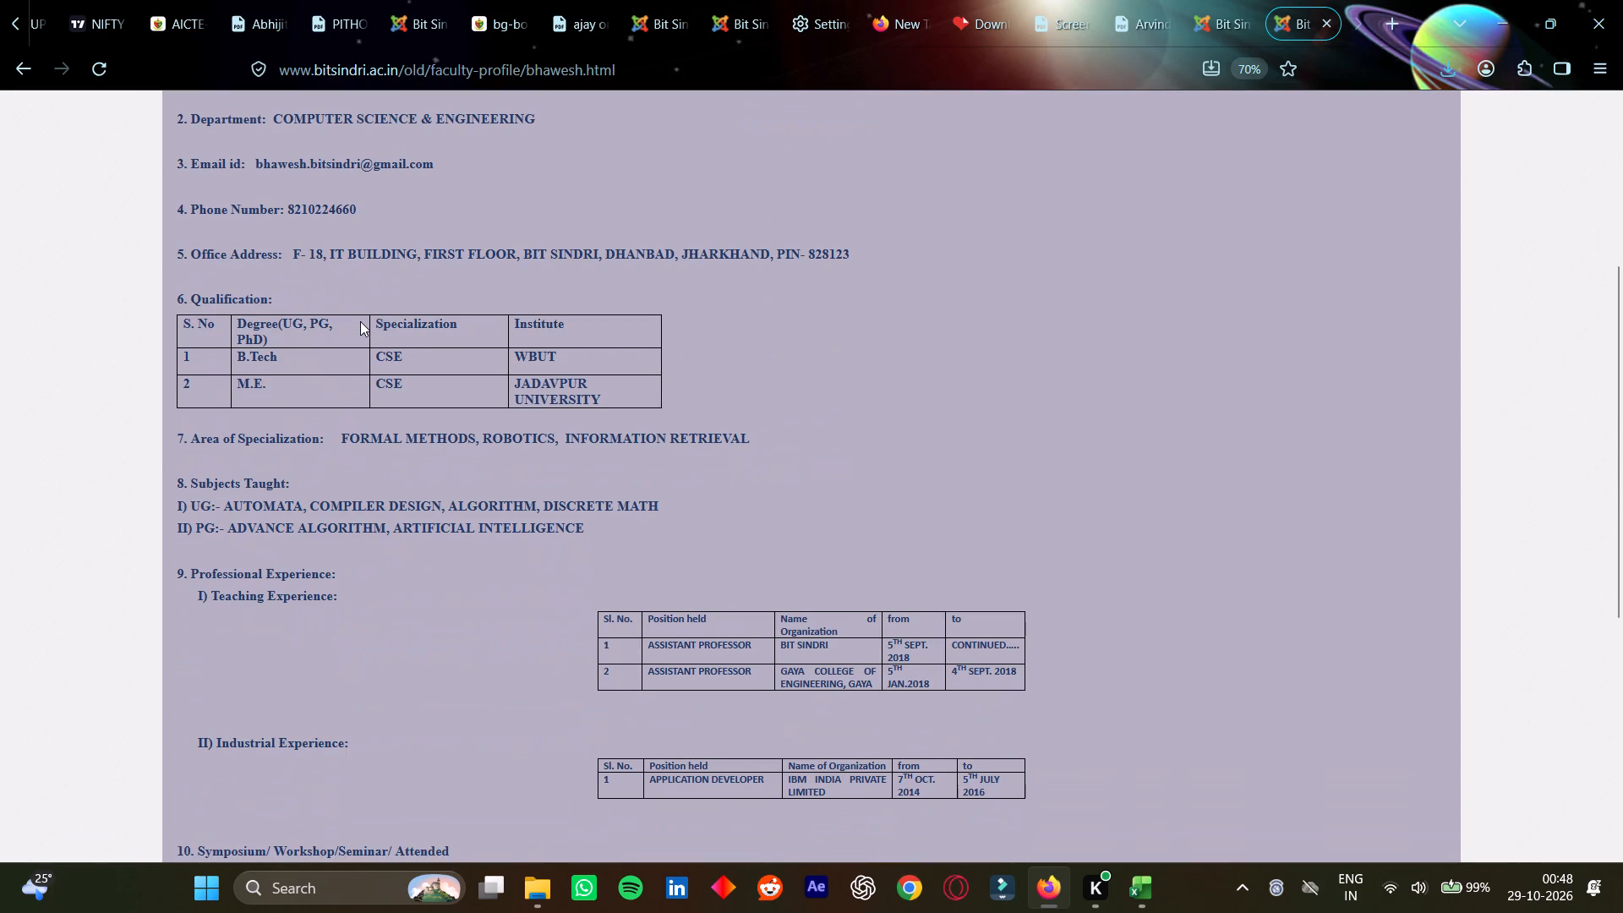
Switch to the UPDATED workbook in Excel to check the fourth faculty member's row.
left_click(1139, 903)
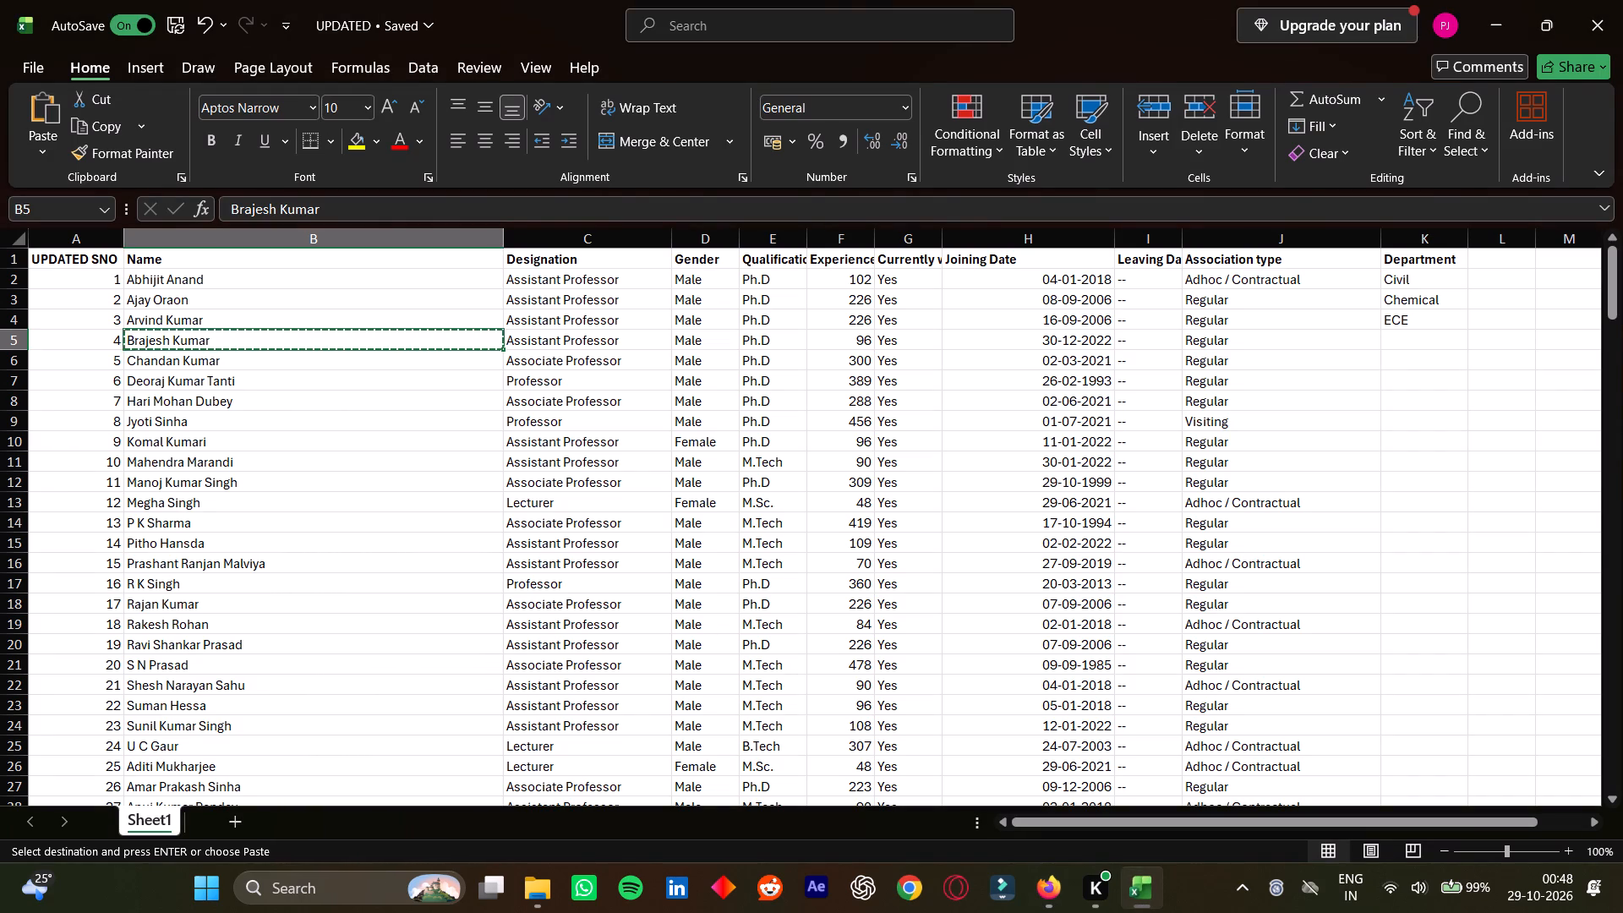
Check the fourth faculty member's joining date in H5 in Excel, and return to Firefox to examine the open profile.
left_click(1101, 340)
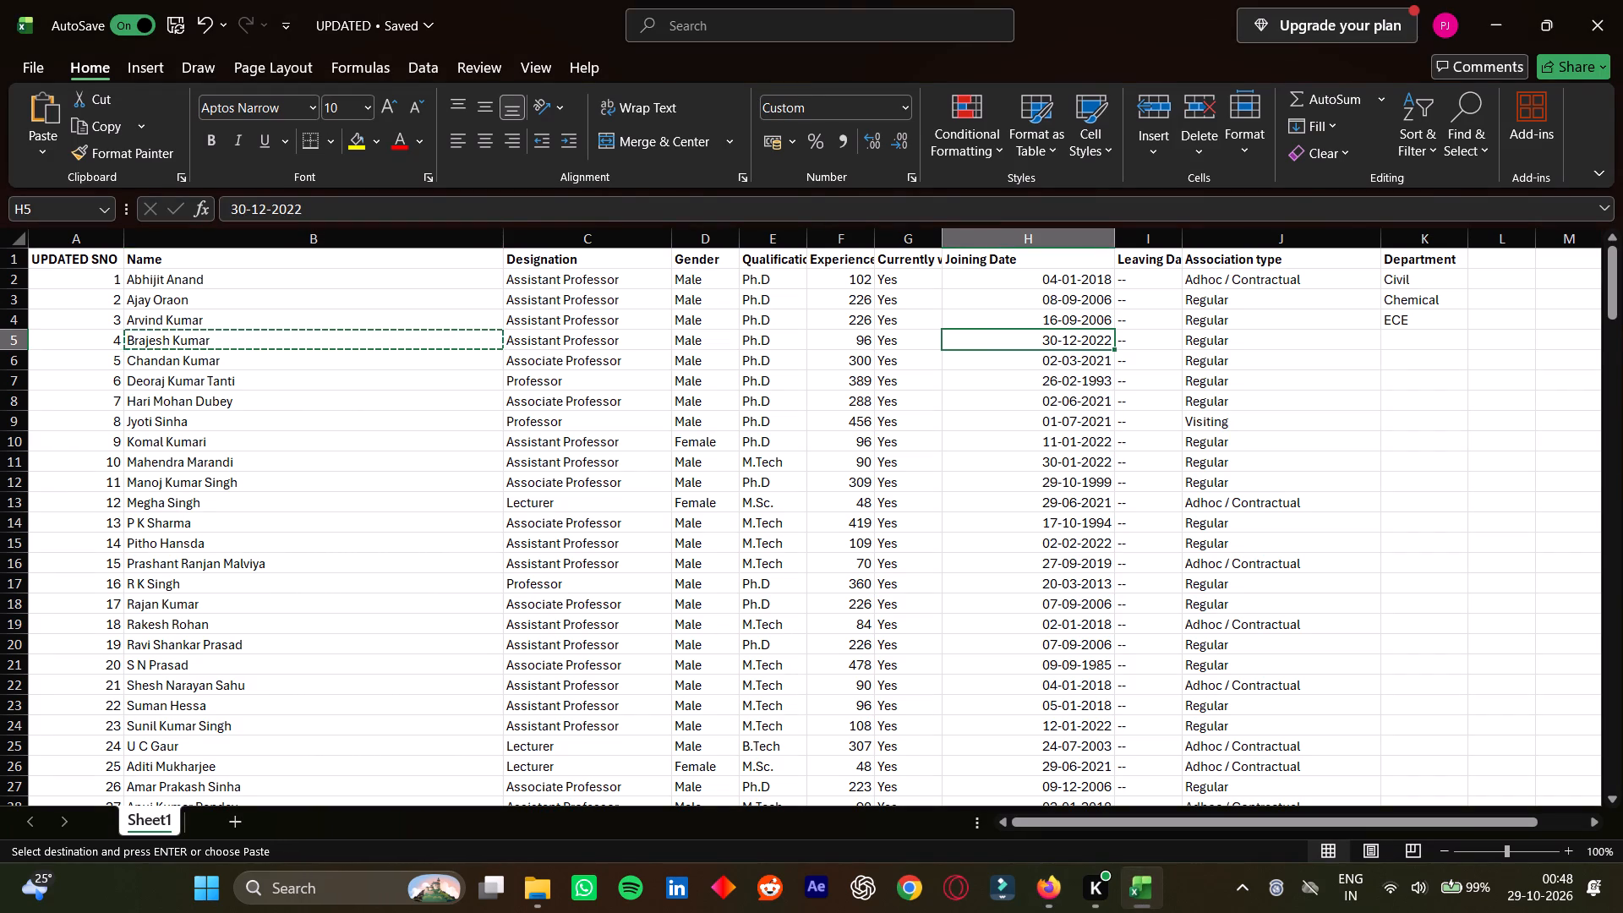
left_click(1041, 896)
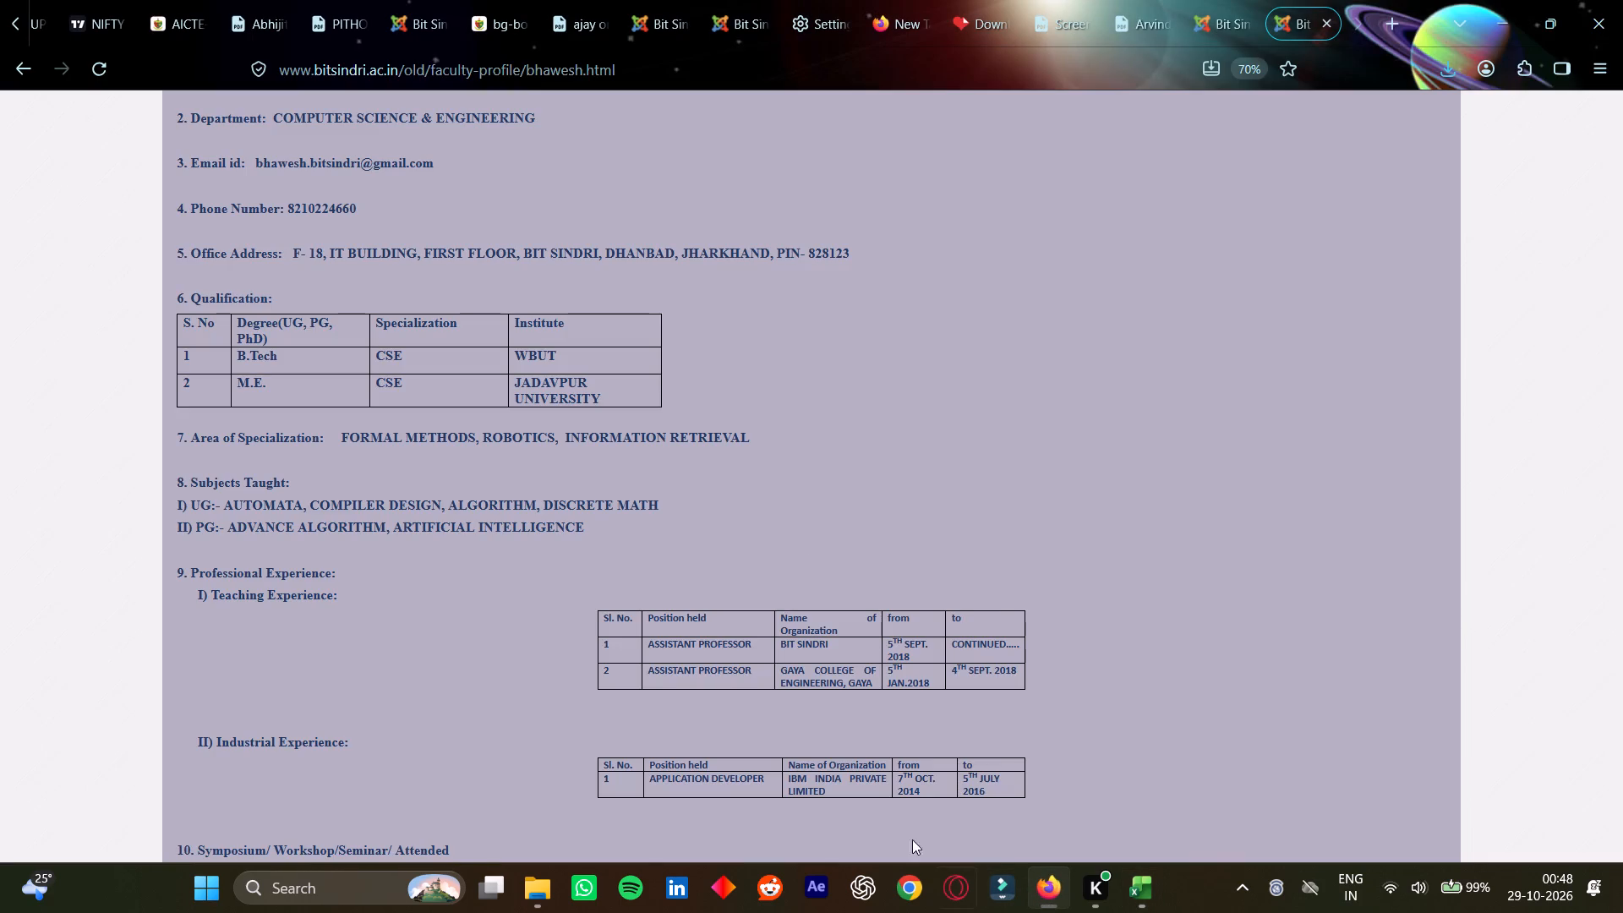
scroll(834, 499, "up", 7)
left_click(656, 68)
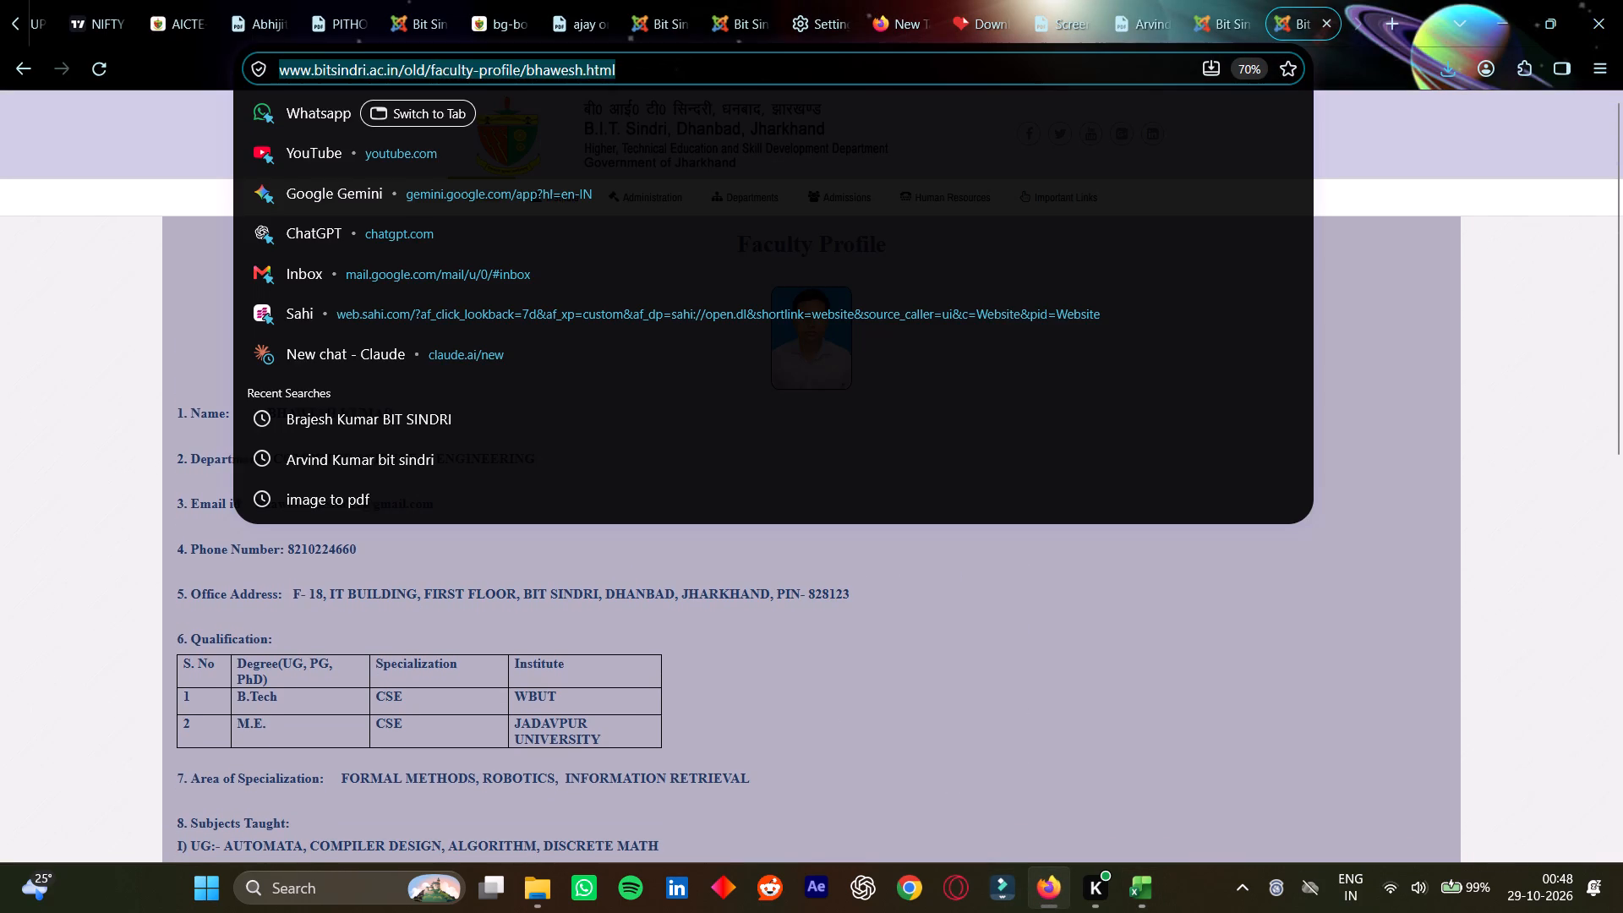
left_click(684, 68)
key("BackSpace")
key("BackSpace")
key("BackSpace")
key("BackSpace")
key("BackSpace")
key("BackSpace")
key("BackSpace")
key("BackSpace")
key("BackSpace")
key("BackSpace")
key("BackSpace")
key("BackSpace")
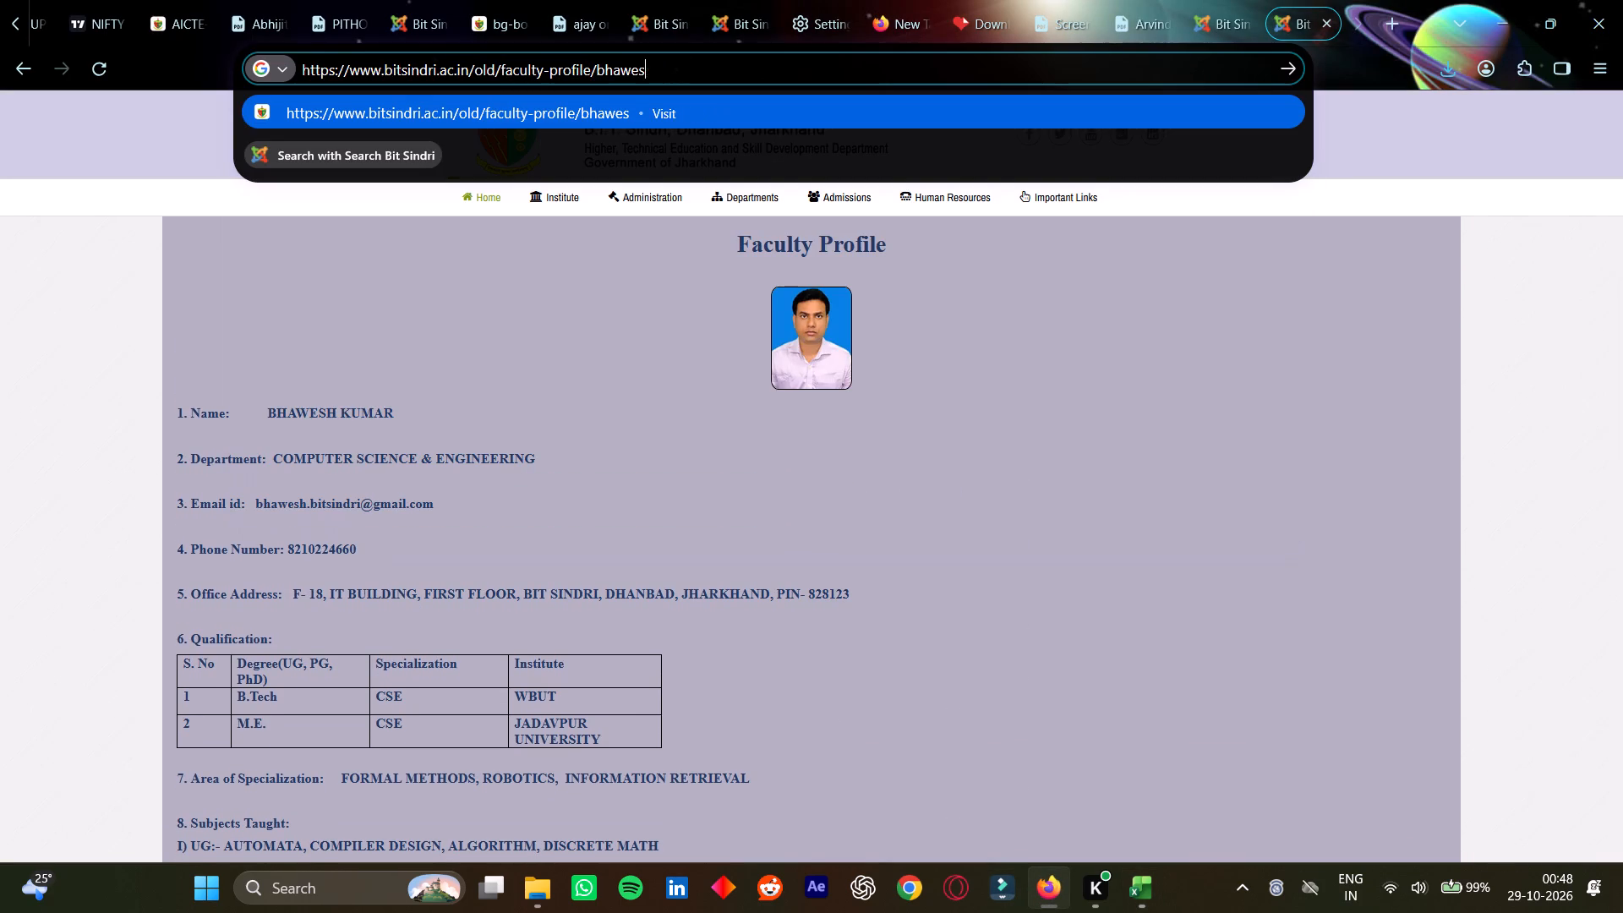
key("BackSpace")
key("Return")
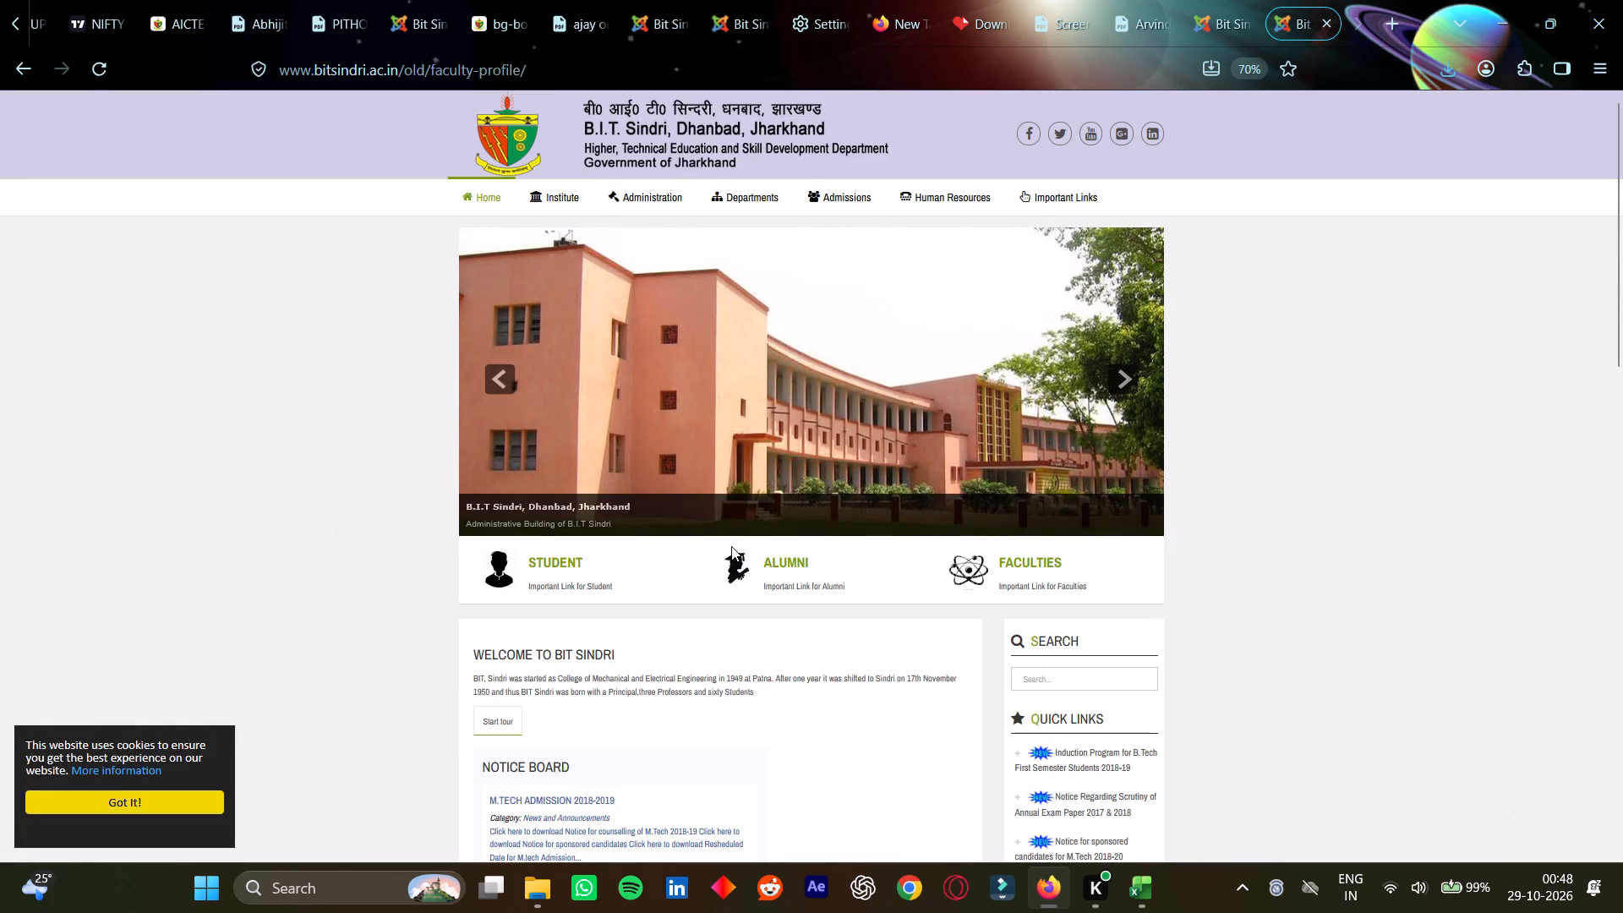
scroll(731, 546, "down", 8)
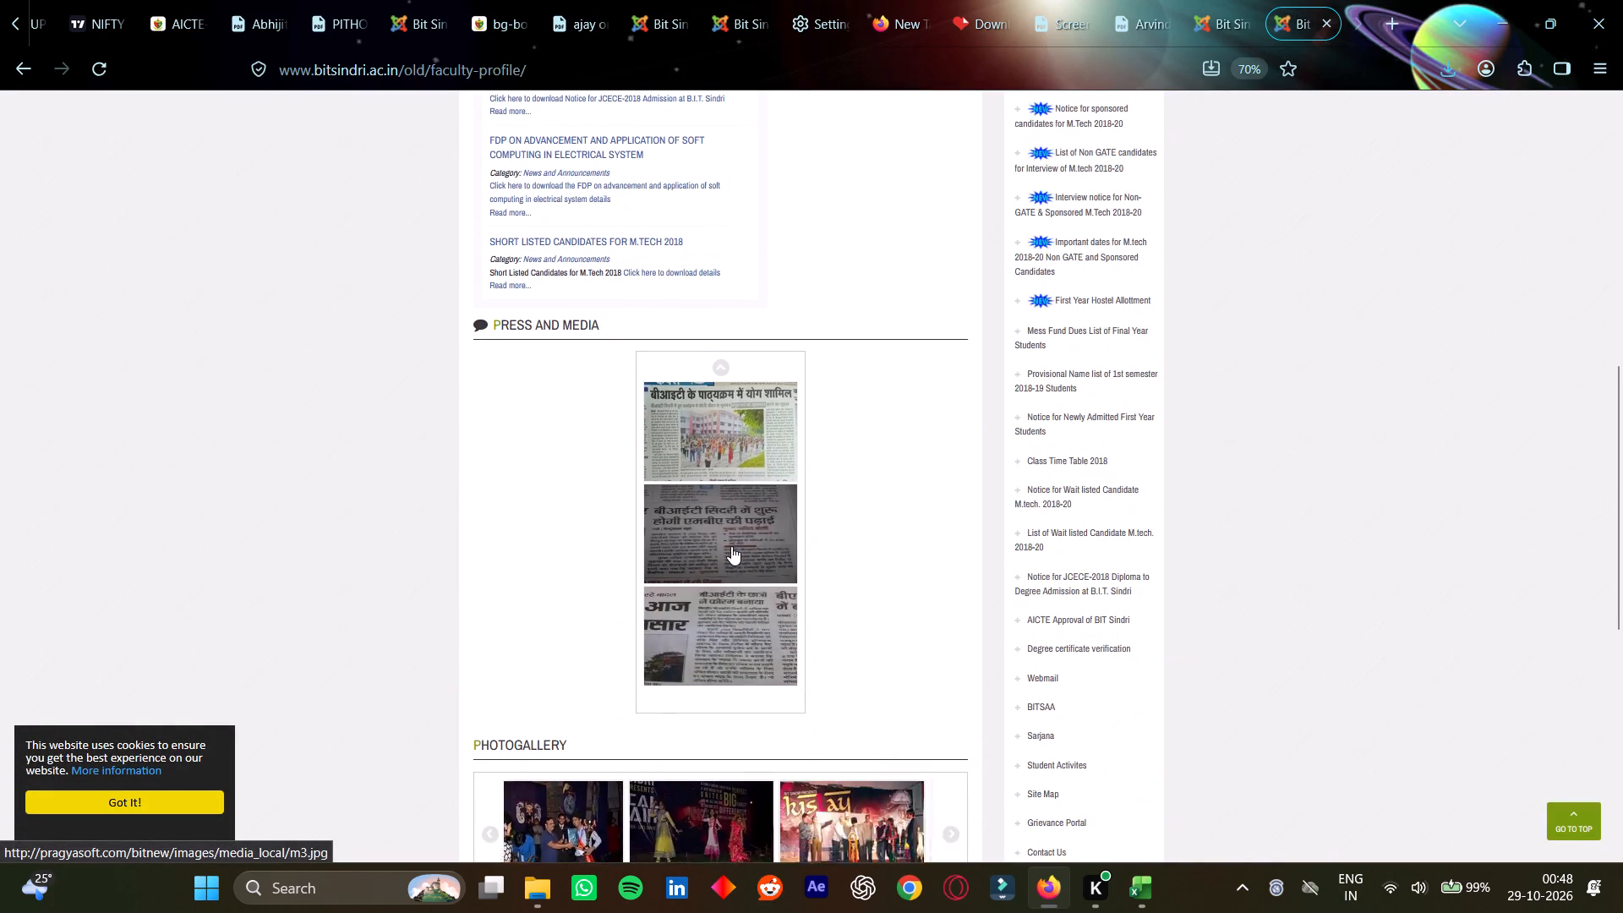
scroll(731, 546, "down", 1)
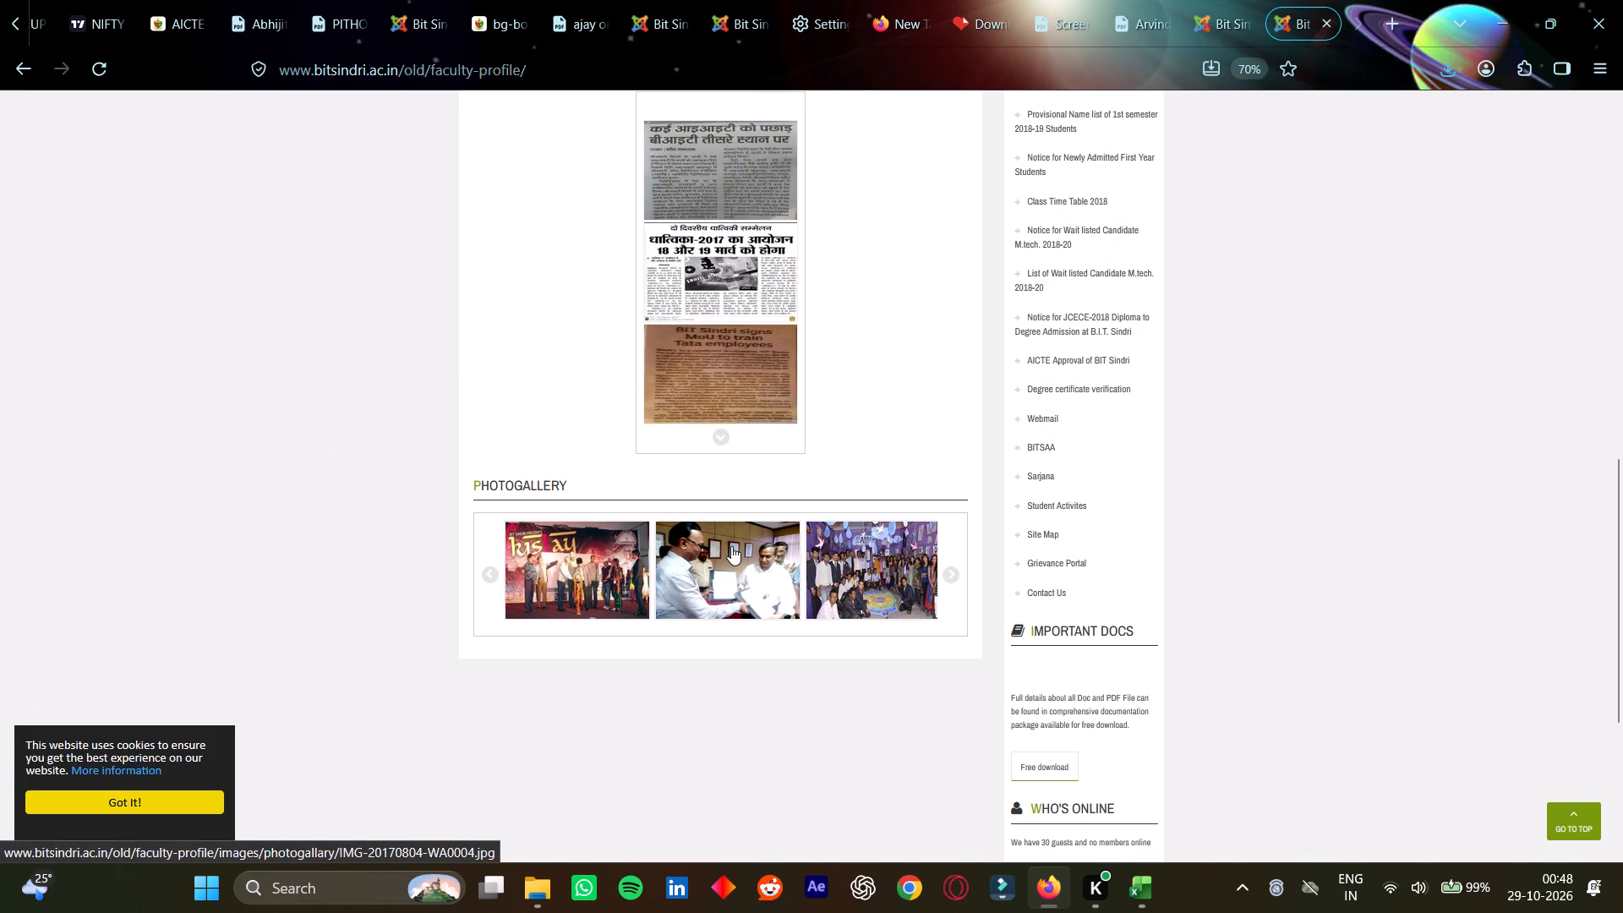
scroll(855, 463, "up", 6)
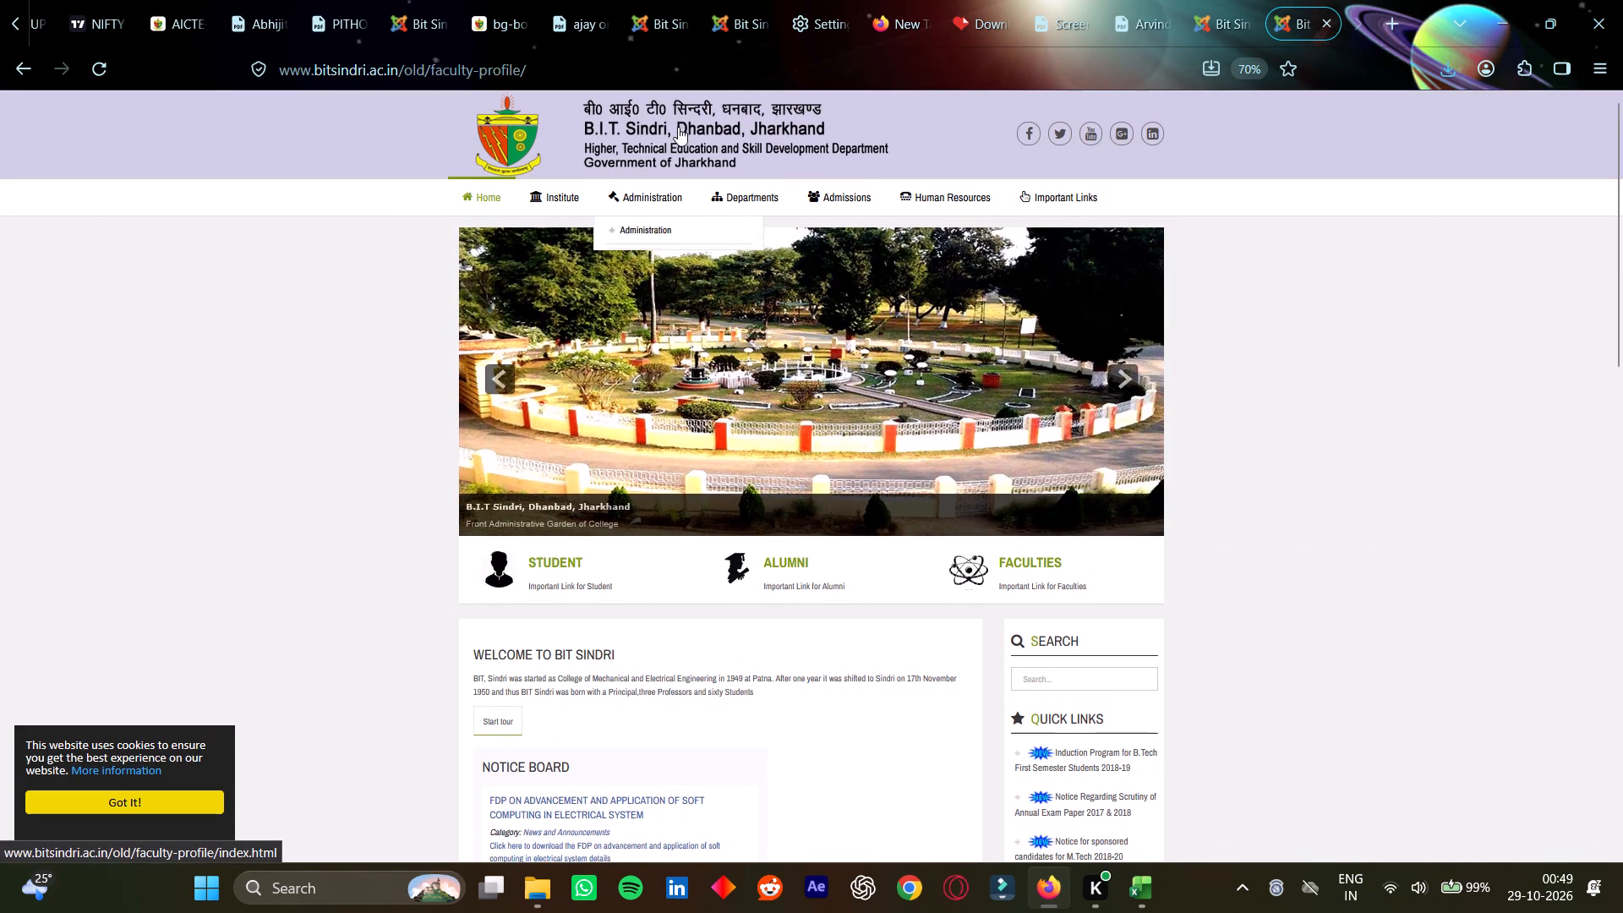
left_click(537, 72)
left_click(590, 71)
key("BackSpace")
key("BackSpace")
key("BackSpace")
key("BackSpace")
key("BackSpace")
key("BackSpace")
key("BackSpace")
key("BackSpace")
key("BackSpace")
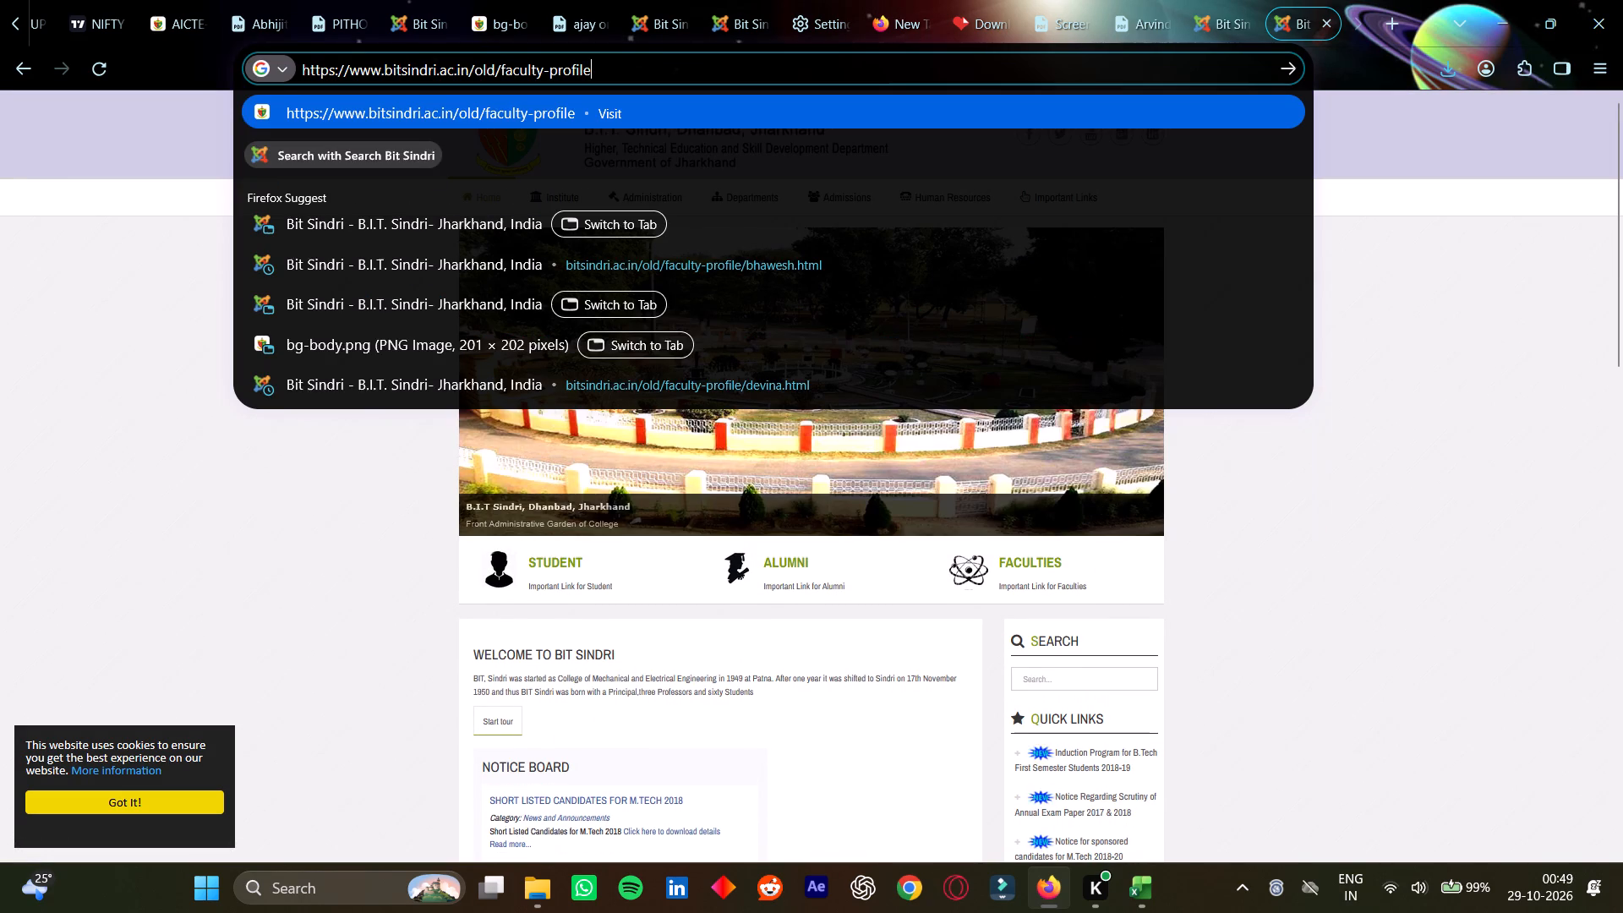
key("BackSpace")
key("BackSpace")
key("BackSpace")
key("BackSpace")
key("BackSpace")
key("BackSpace")
key("BackSpace")
key("BackSpace")
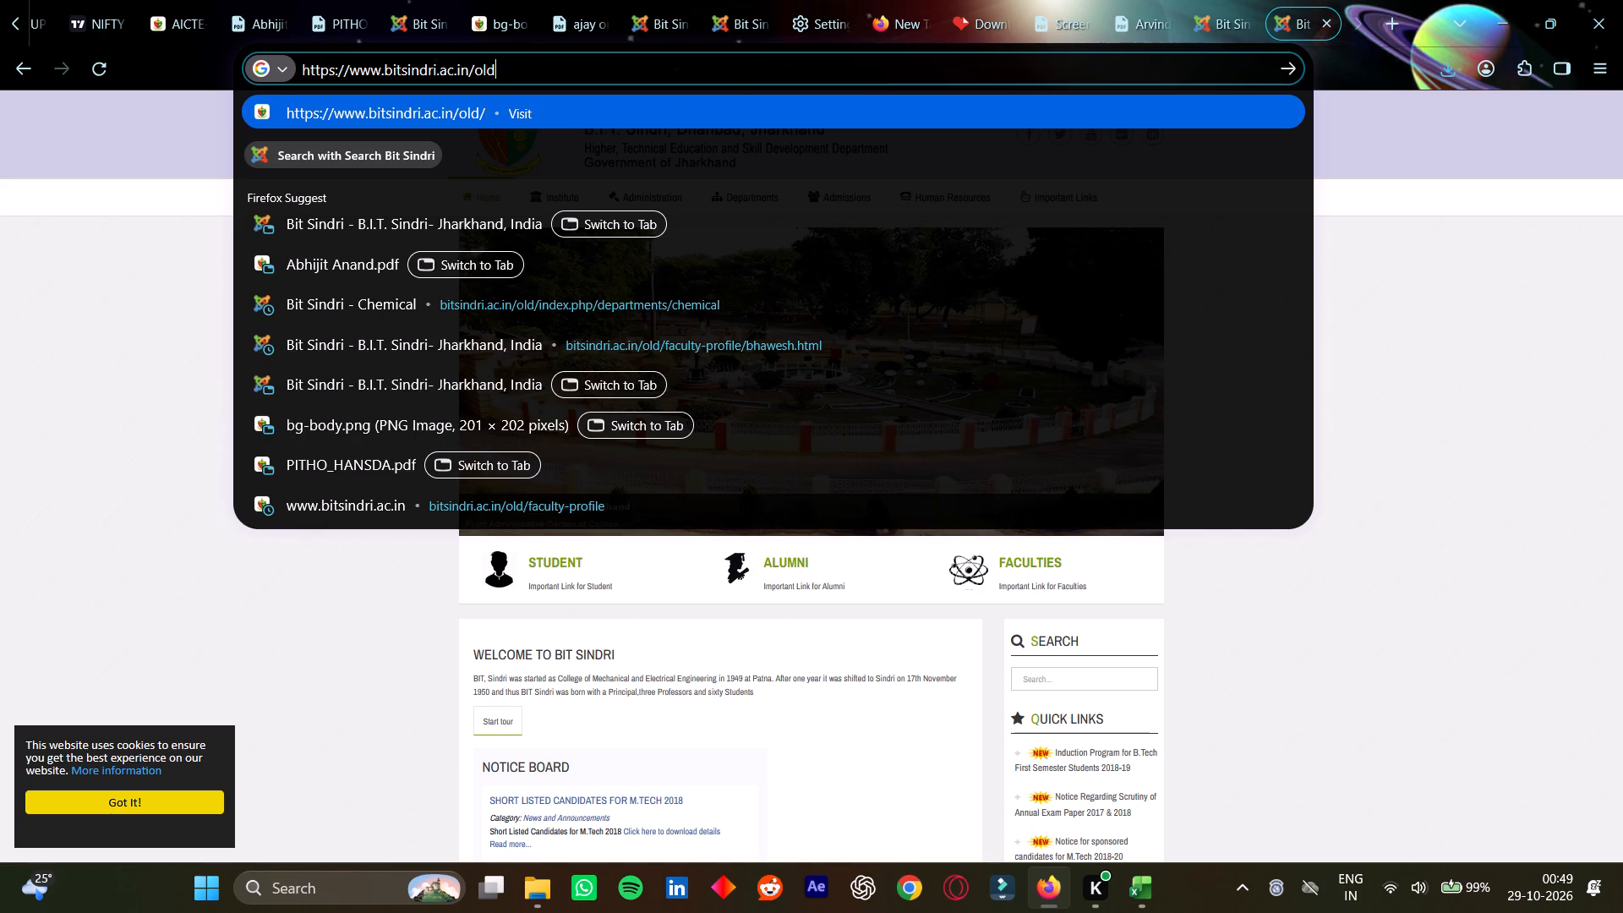
key("BackSpace")
key("BackSpace")
key("BackSpace")
key("BackSpace")
key("Return")
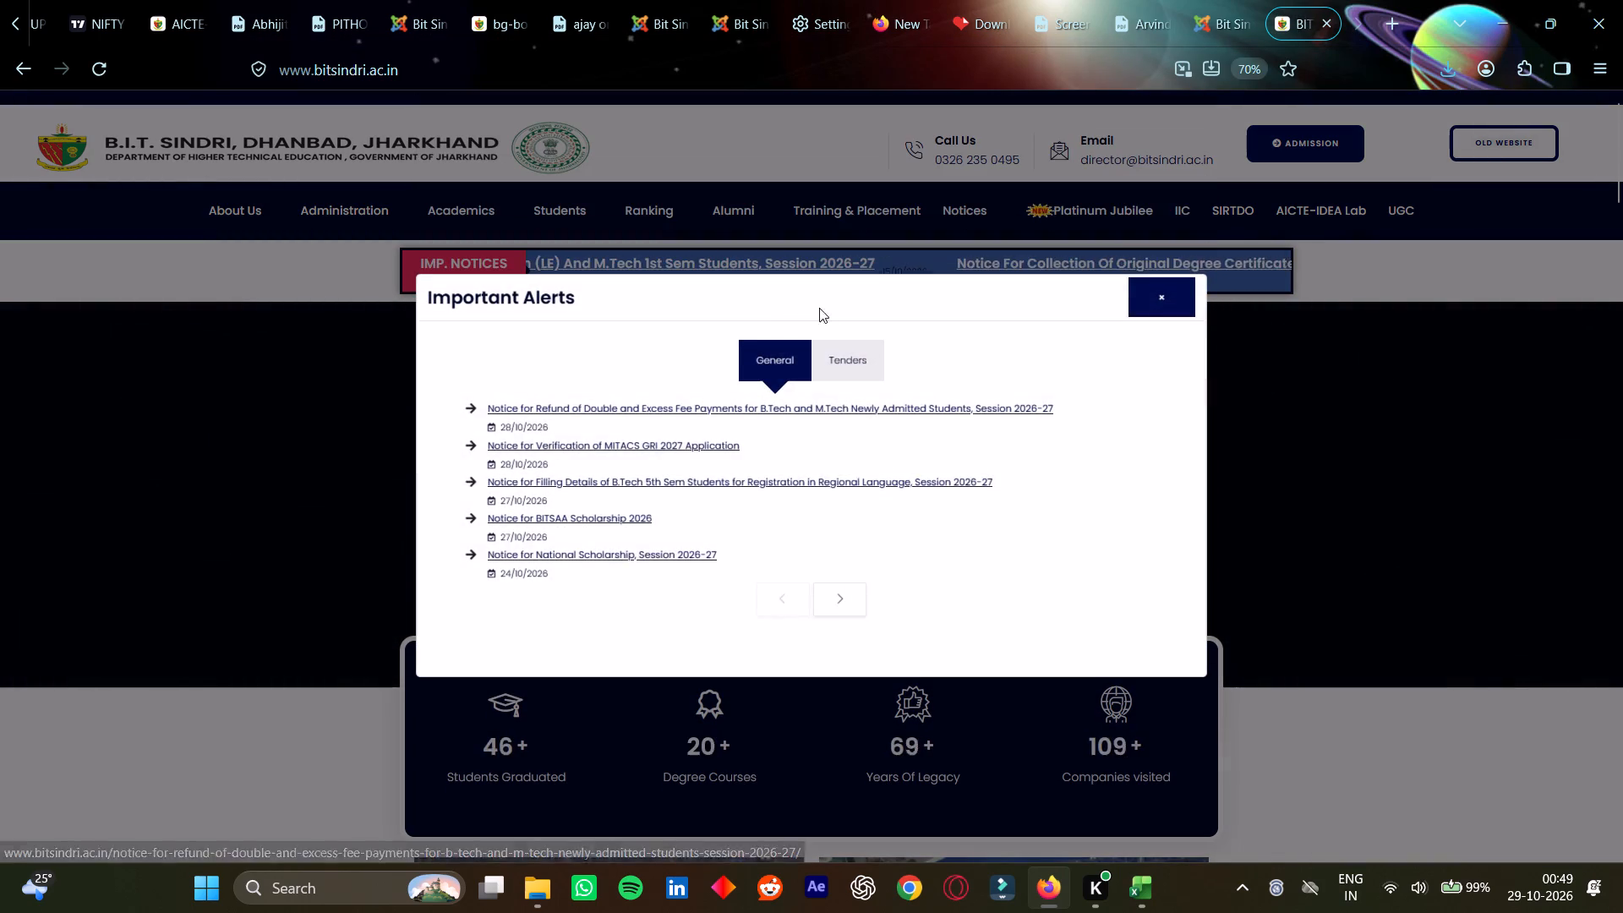
left_click(1170, 303)
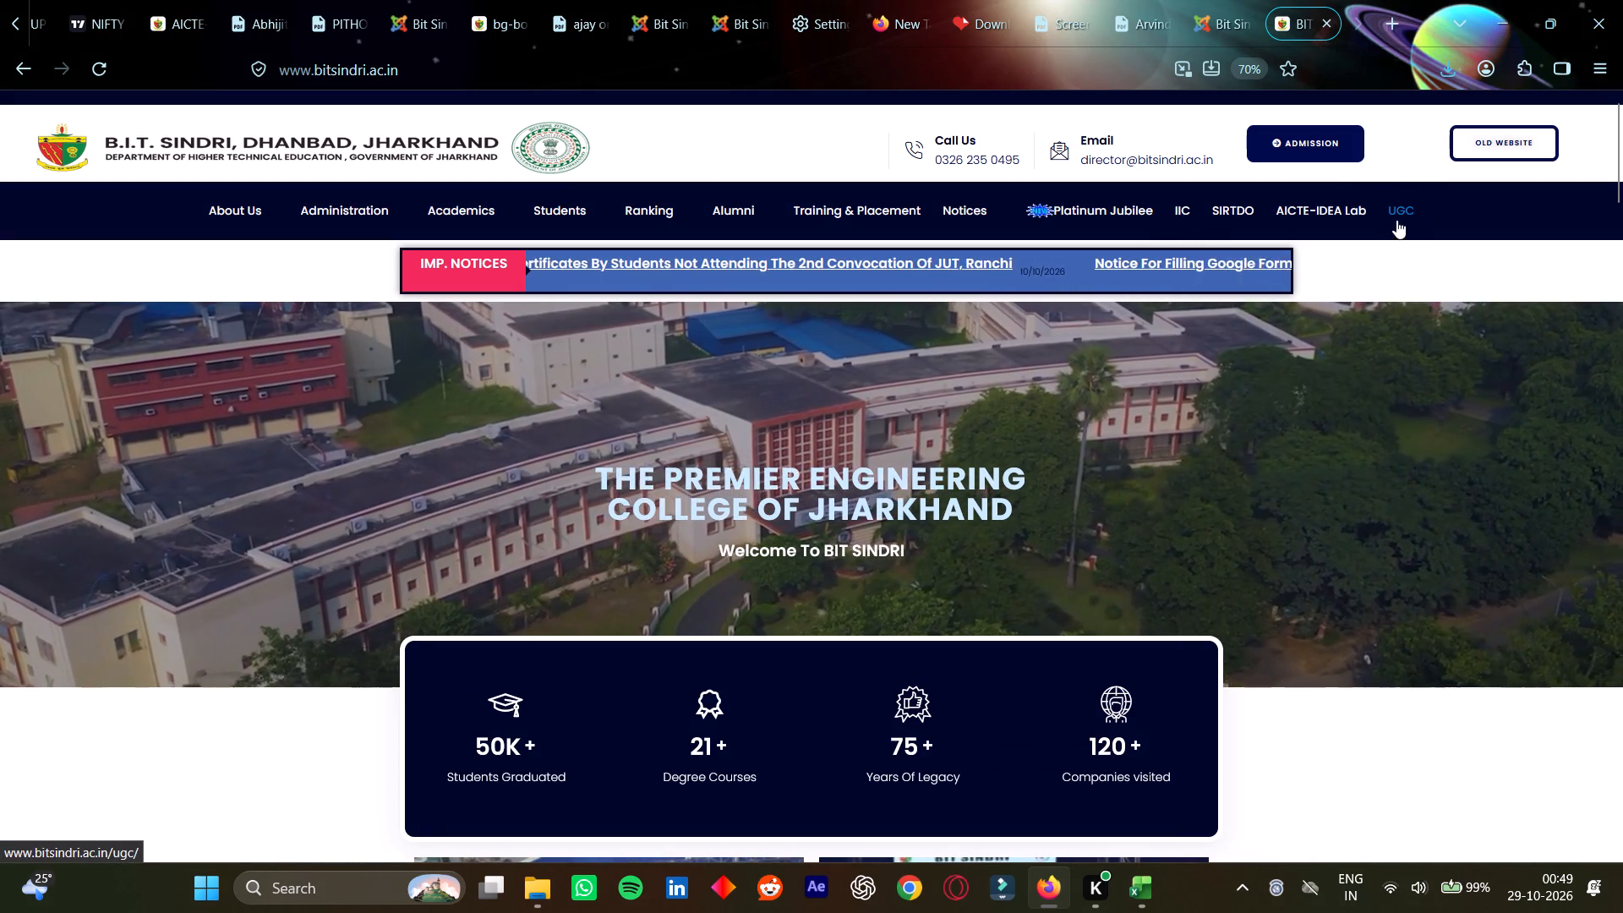
Open the website's UGC page and look through its content and footer links.
left_click(1403, 215)
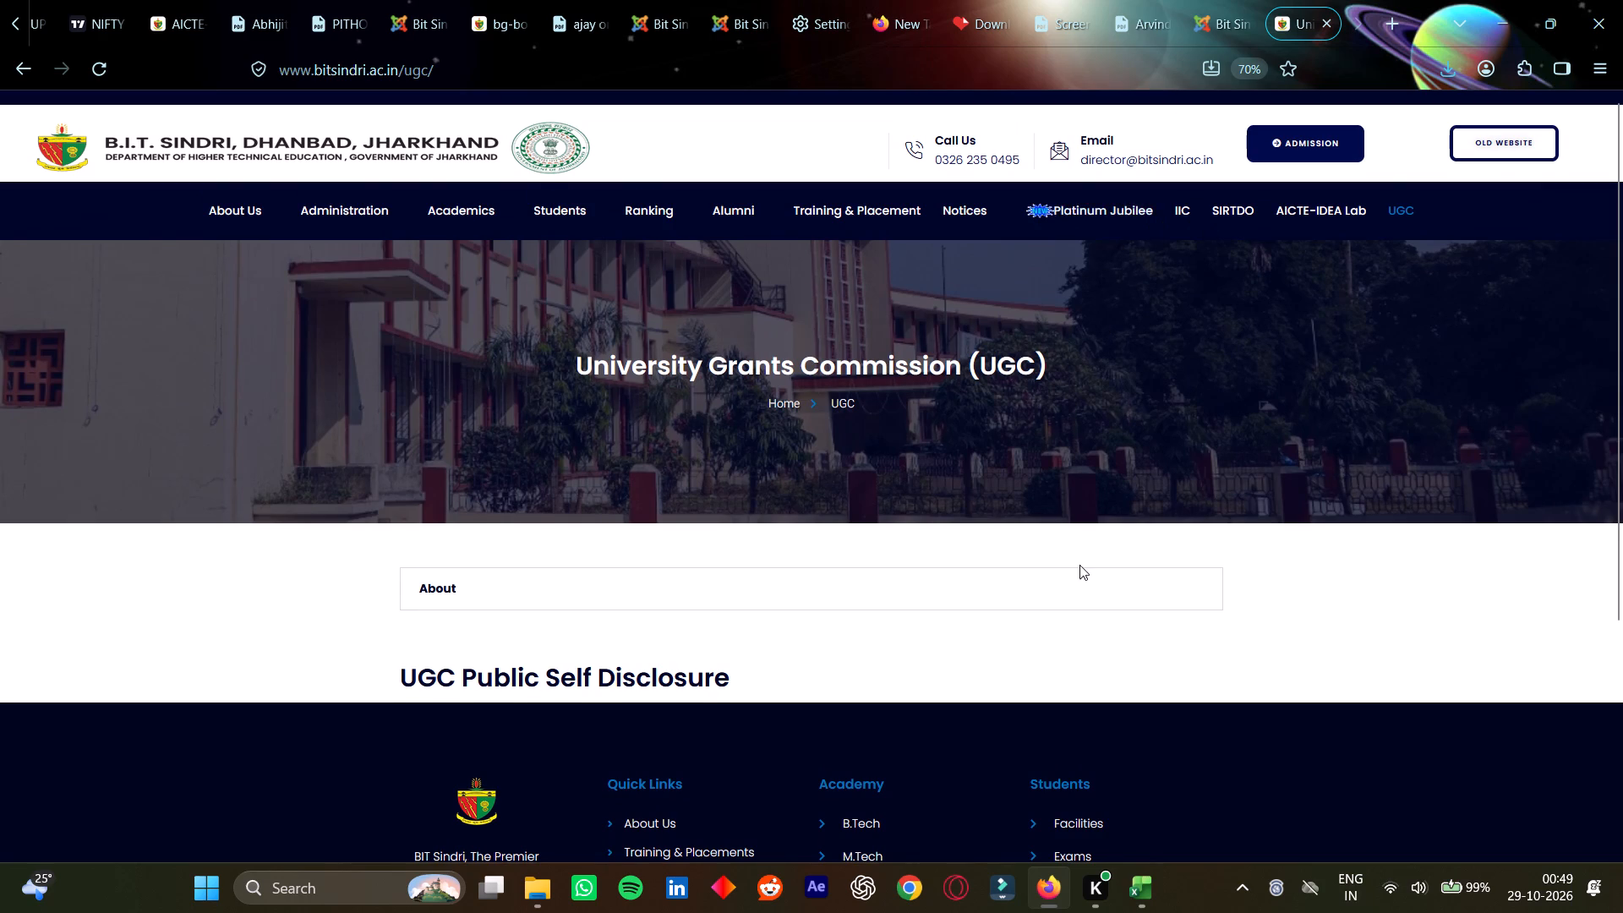
scroll(1079, 565, "down", 4)
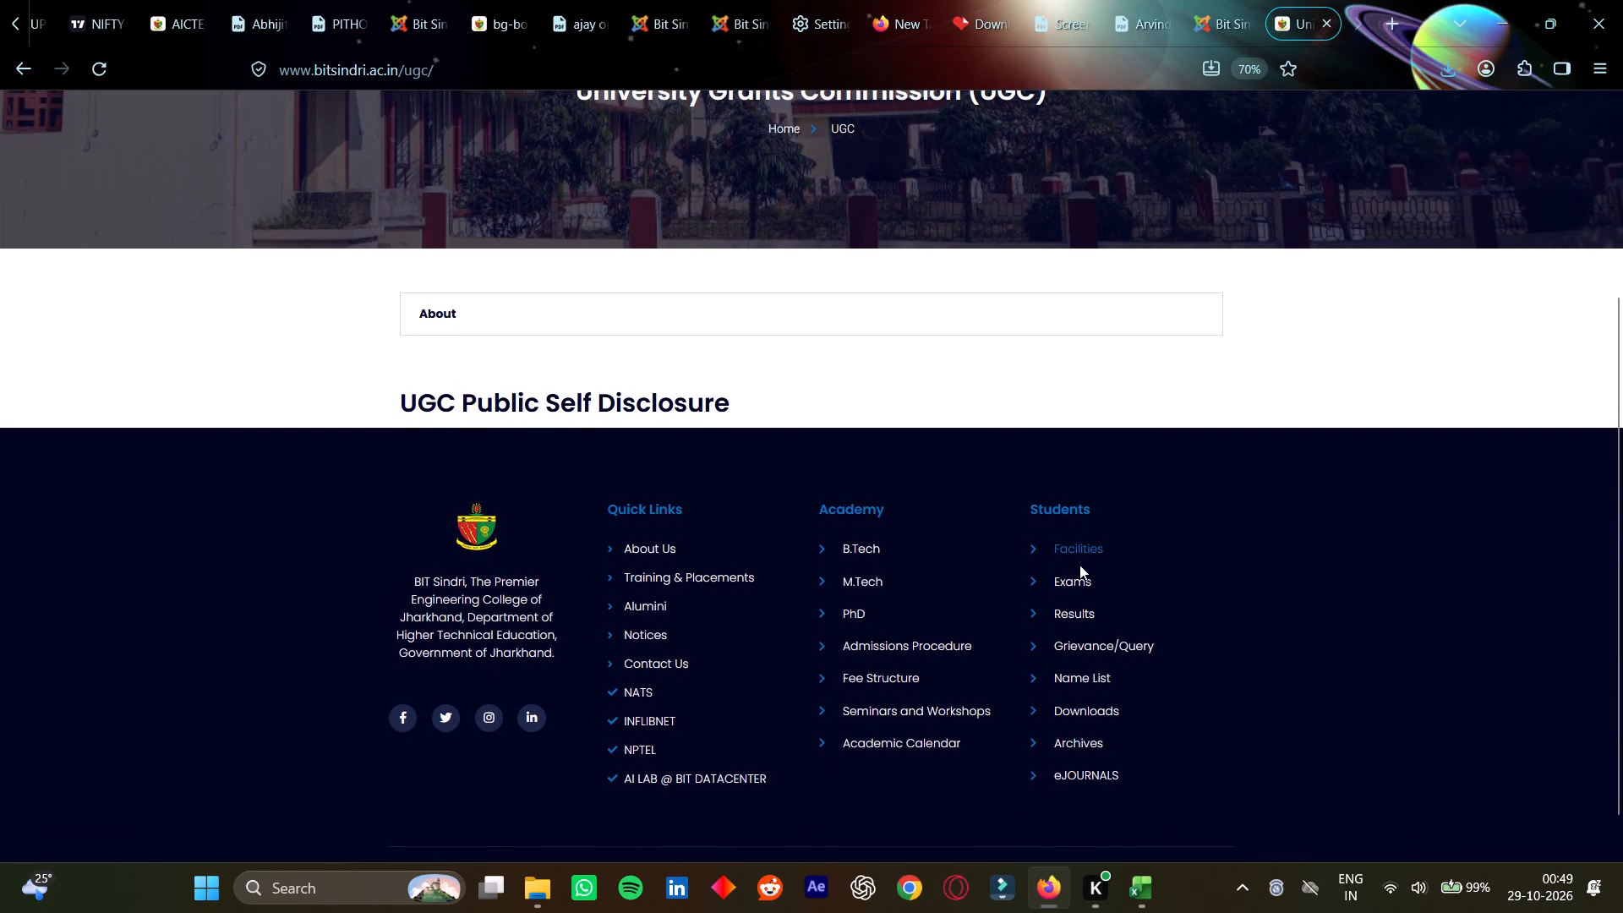
Open the college's Training & Placements page from the footer links and examine its CDC Activities section.
left_click(610, 580)
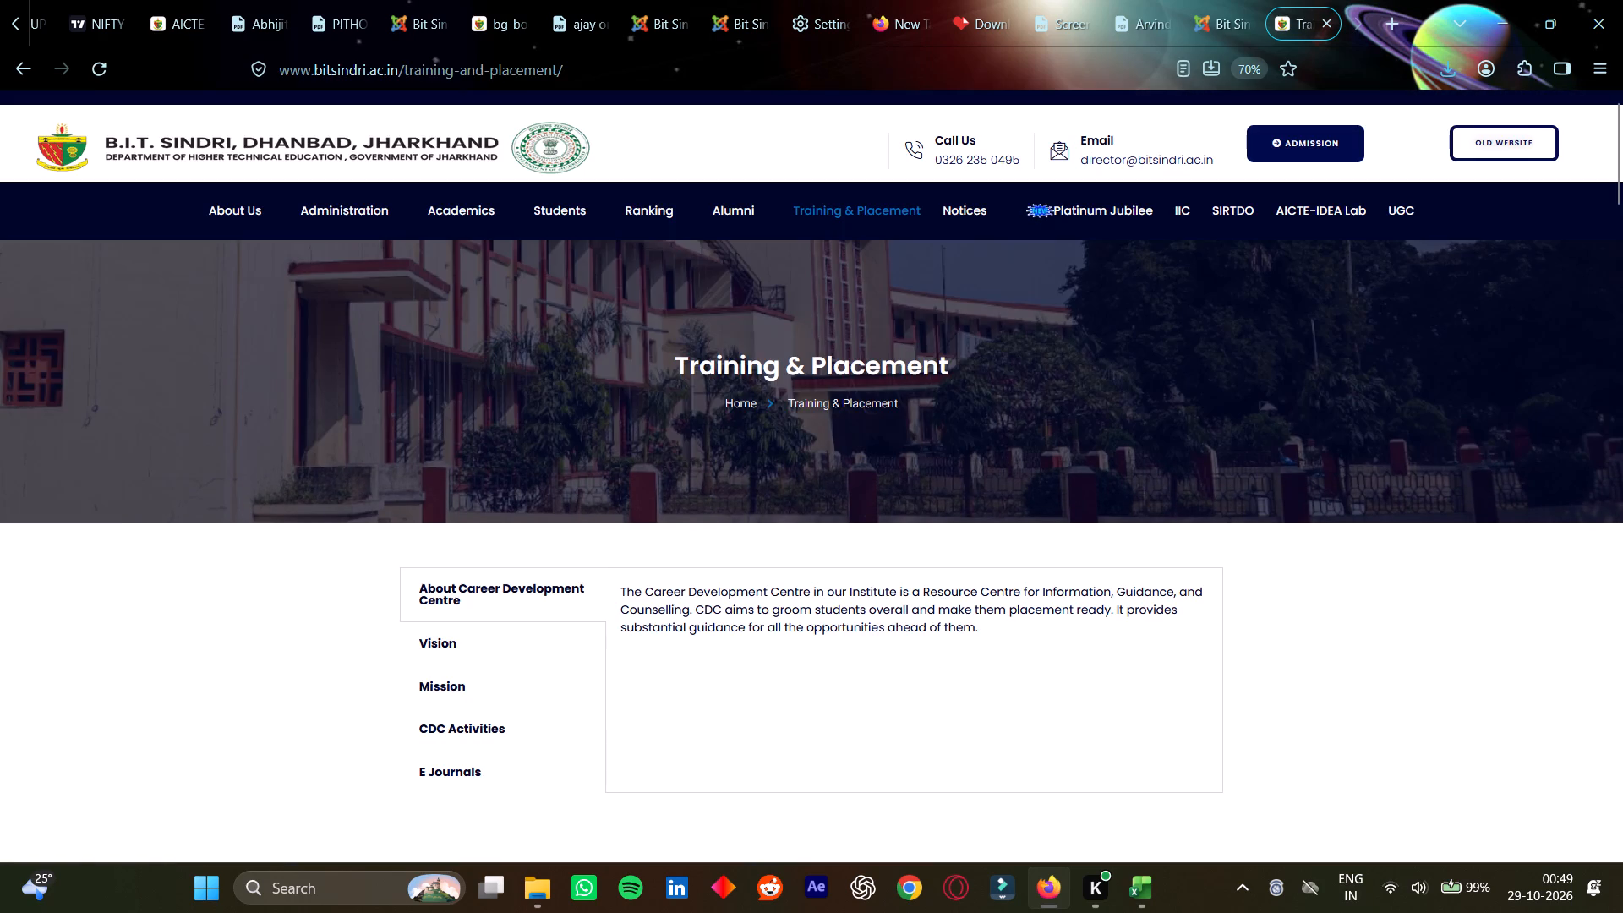
left_click(456, 770)
left_click(516, 713)
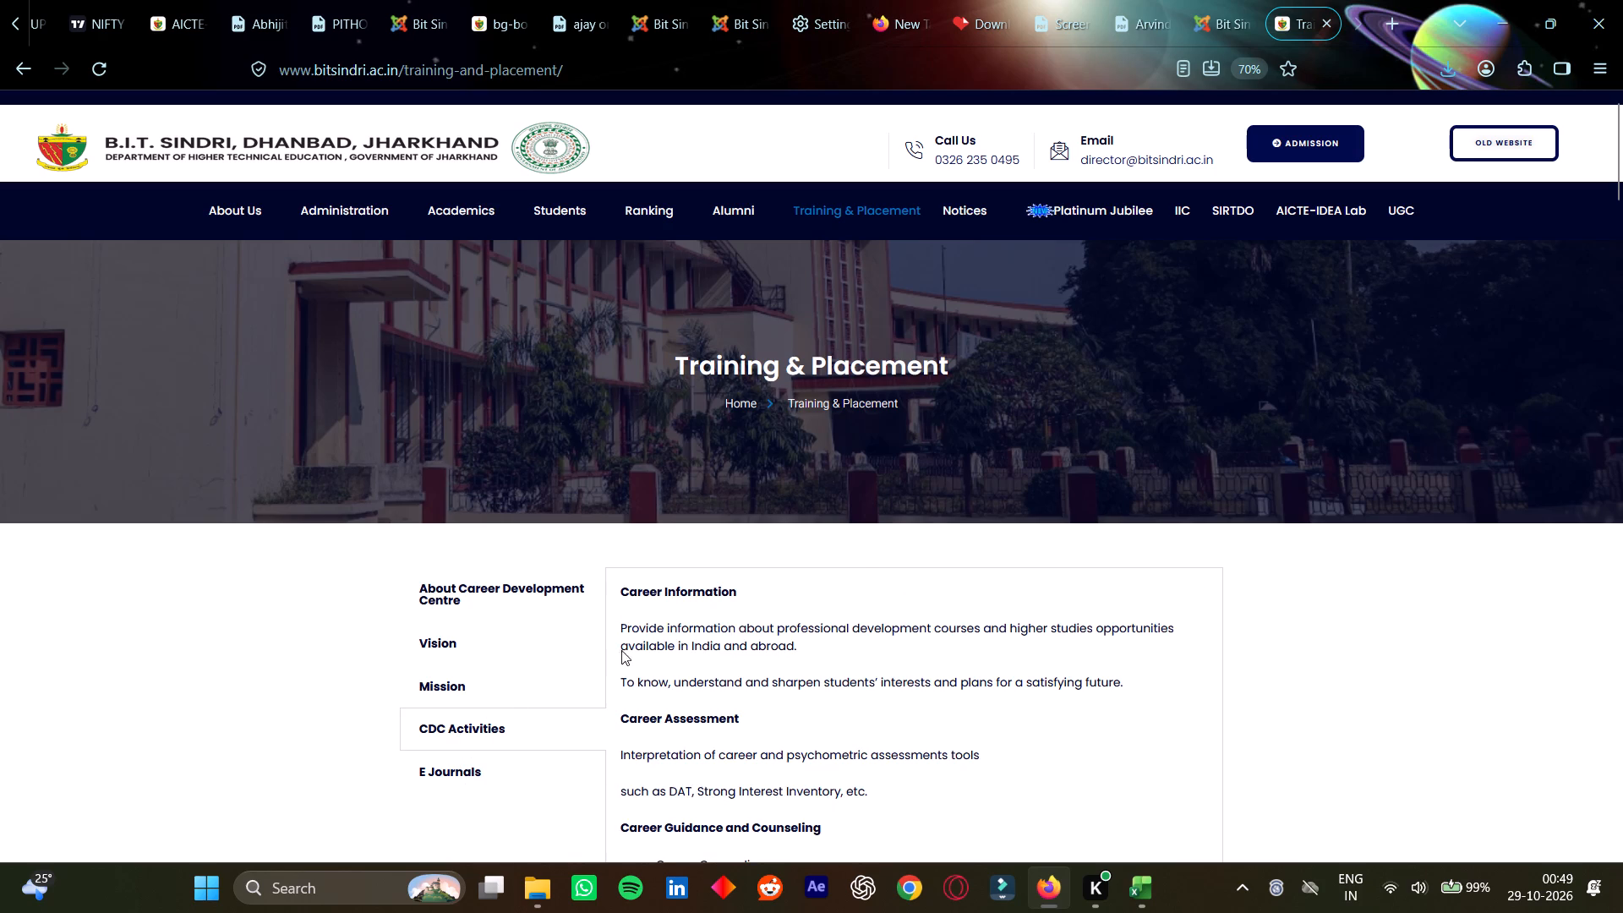
scroll(851, 558, "down", 7)
scroll(851, 558, "up", 3)
scroll(851, 558, "down", 2)
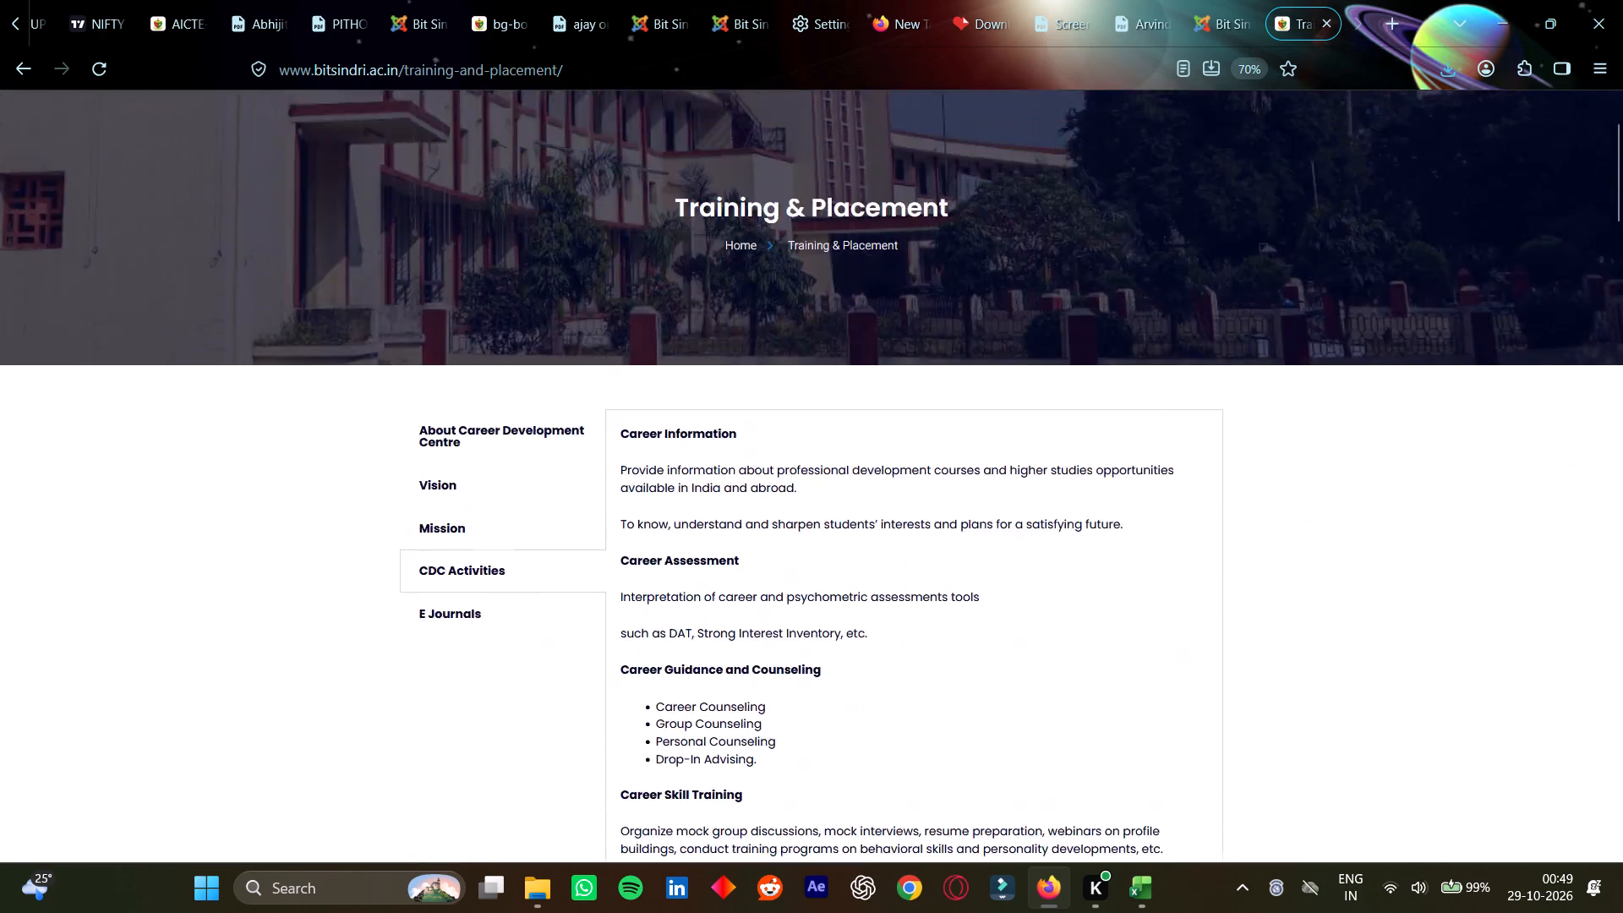
Look through the Training & Placement page's recruiters, 2024-25 Highlights, placement charts and downloadable PDF documents.
scroll(851, 558, "down", 6)
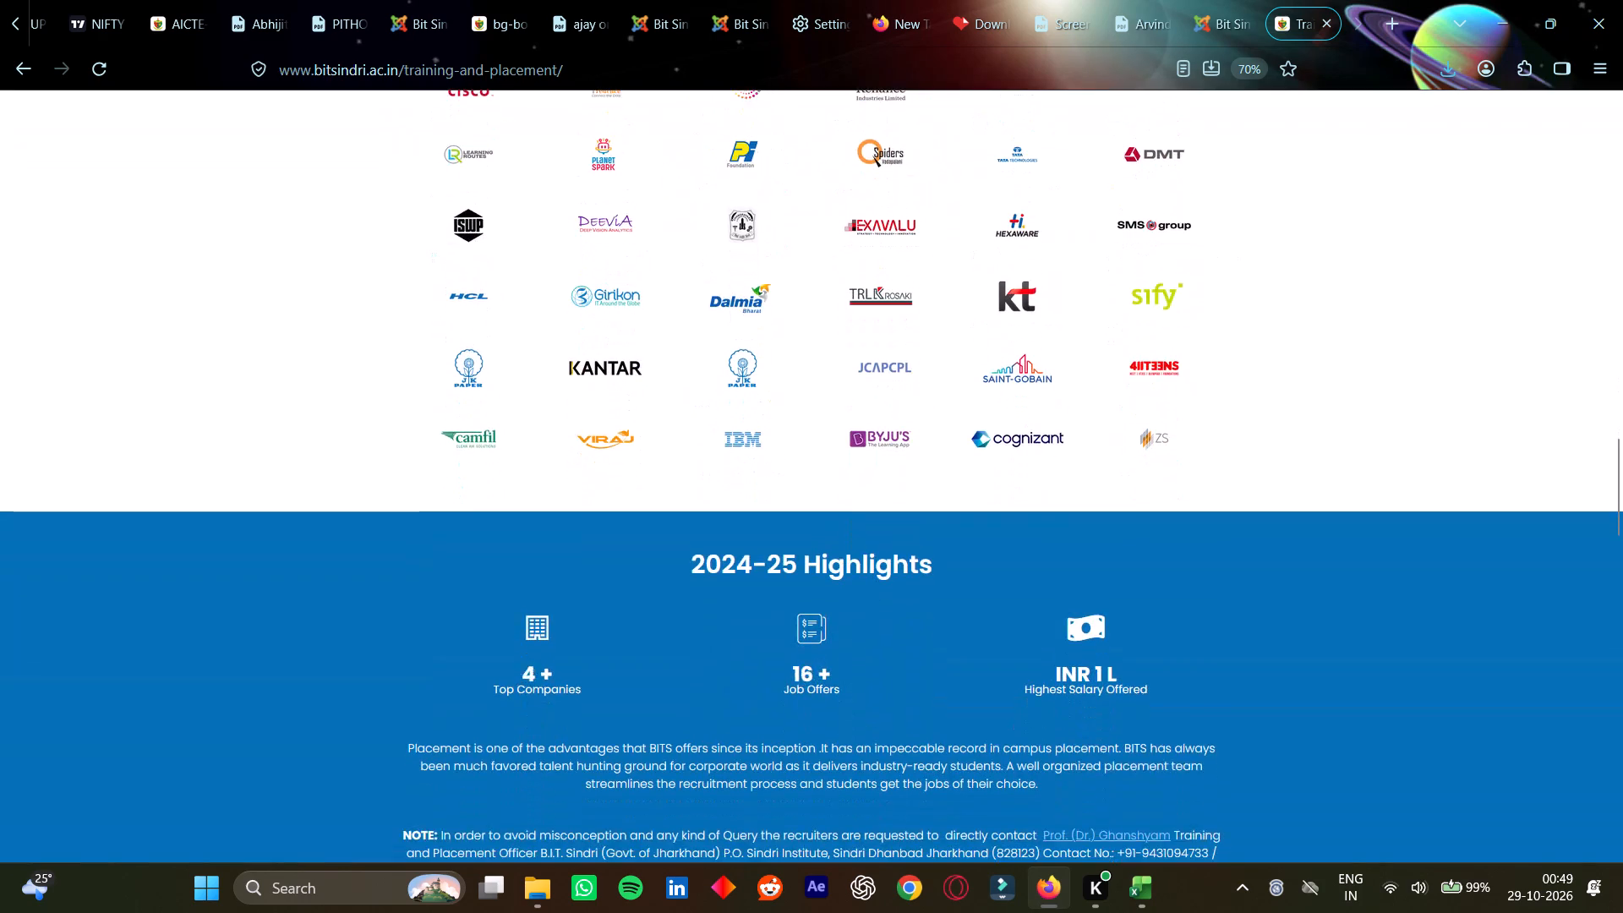
scroll(851, 558, "down", 1)
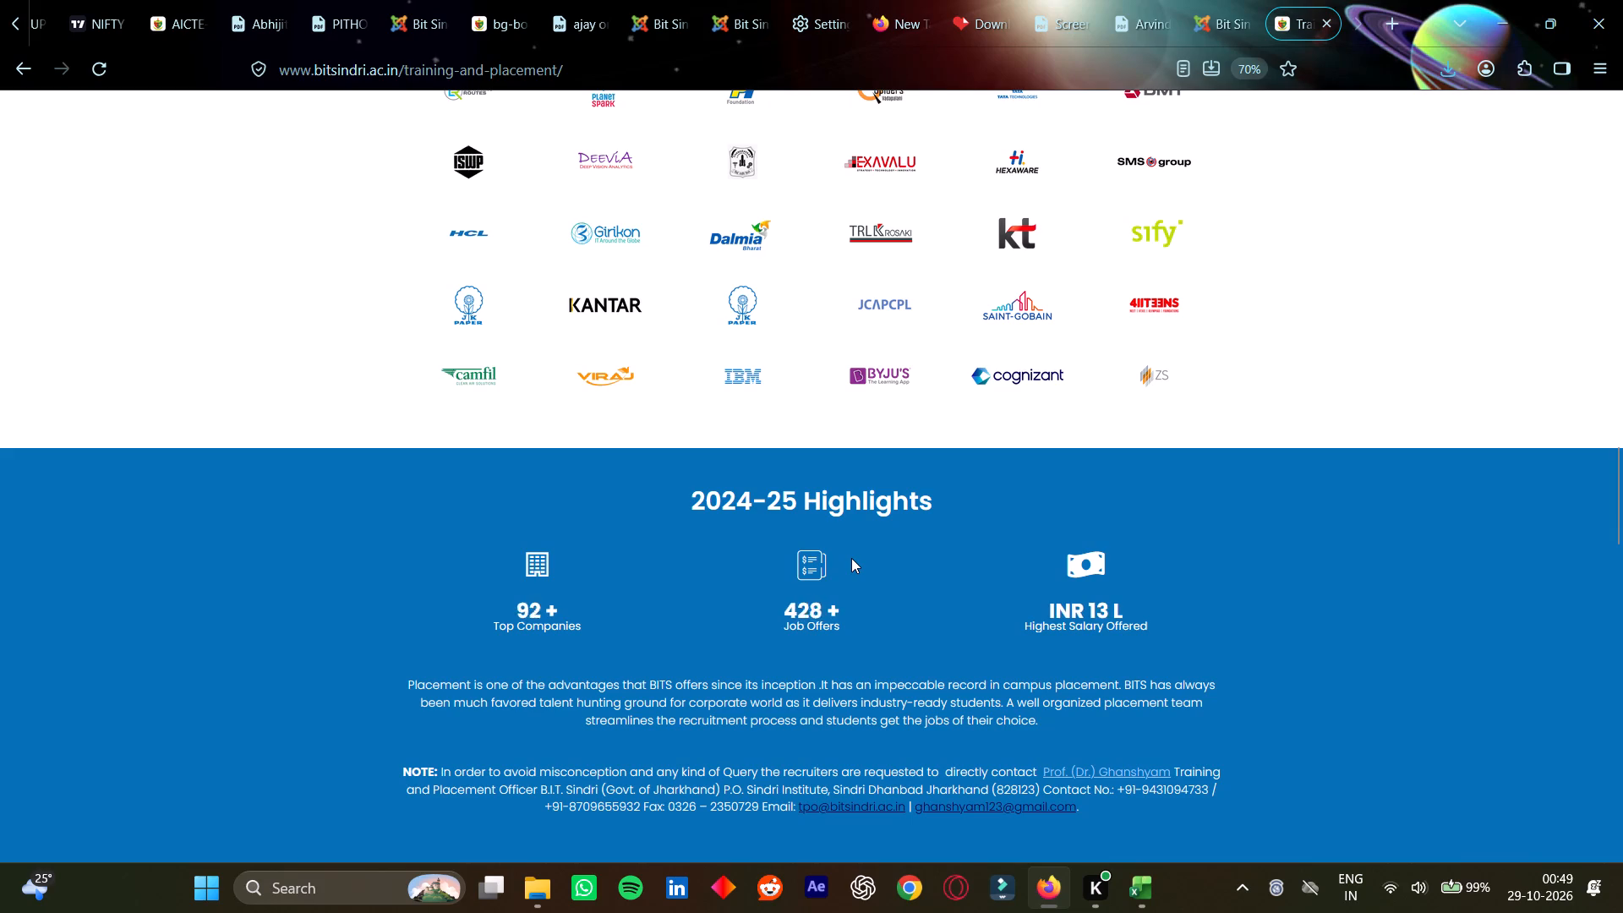
scroll(851, 558, "down", 3)
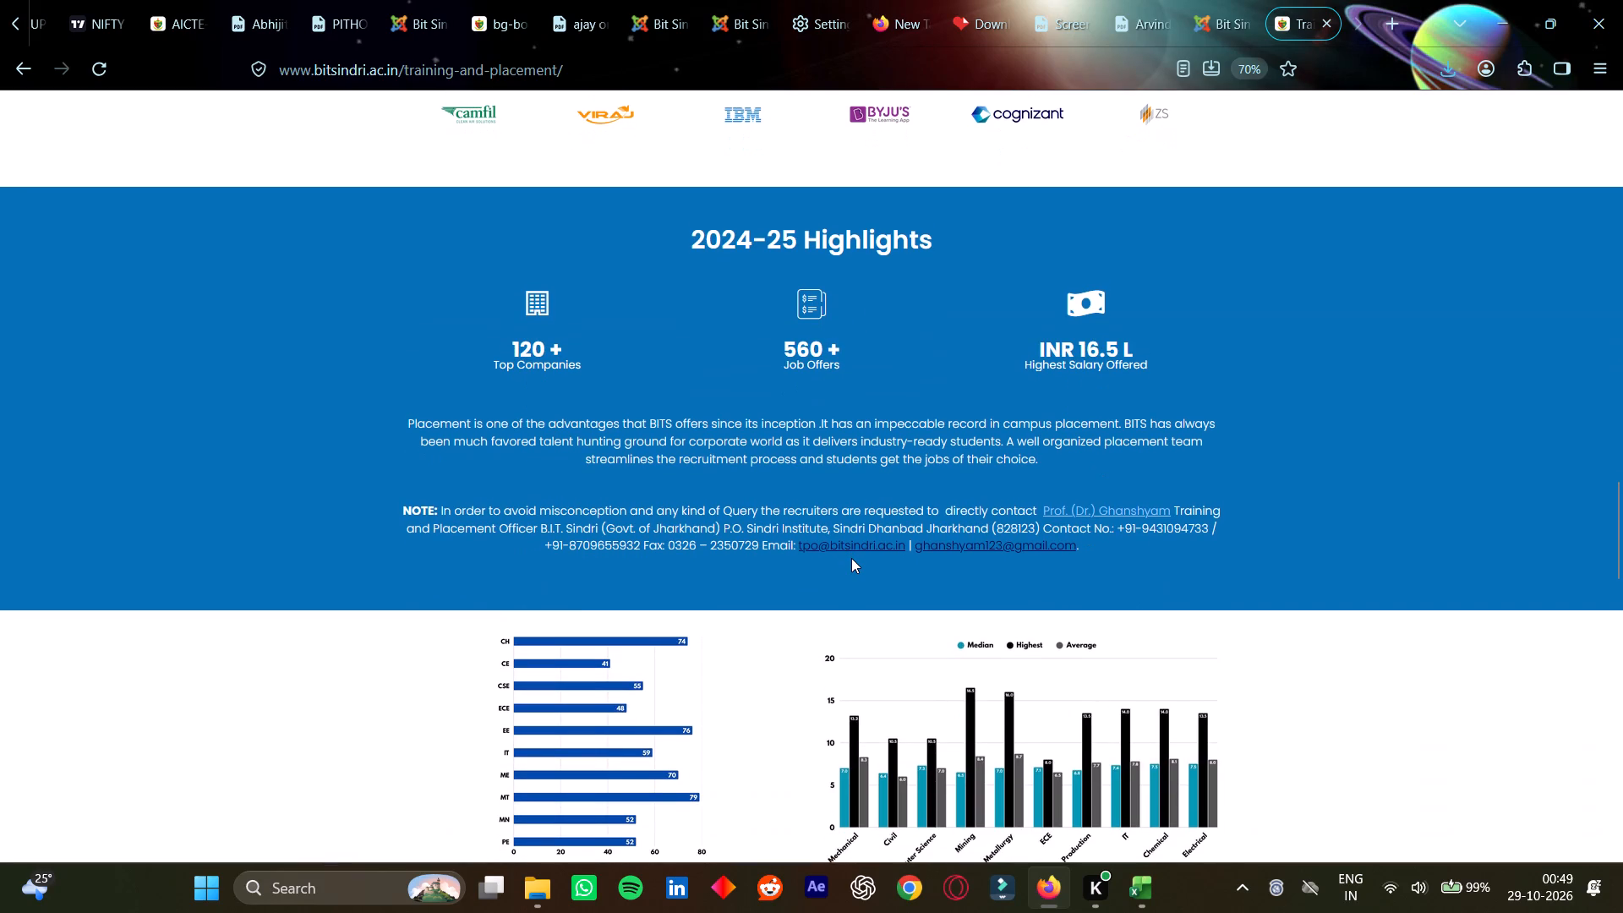
scroll(851, 558, "down", 5)
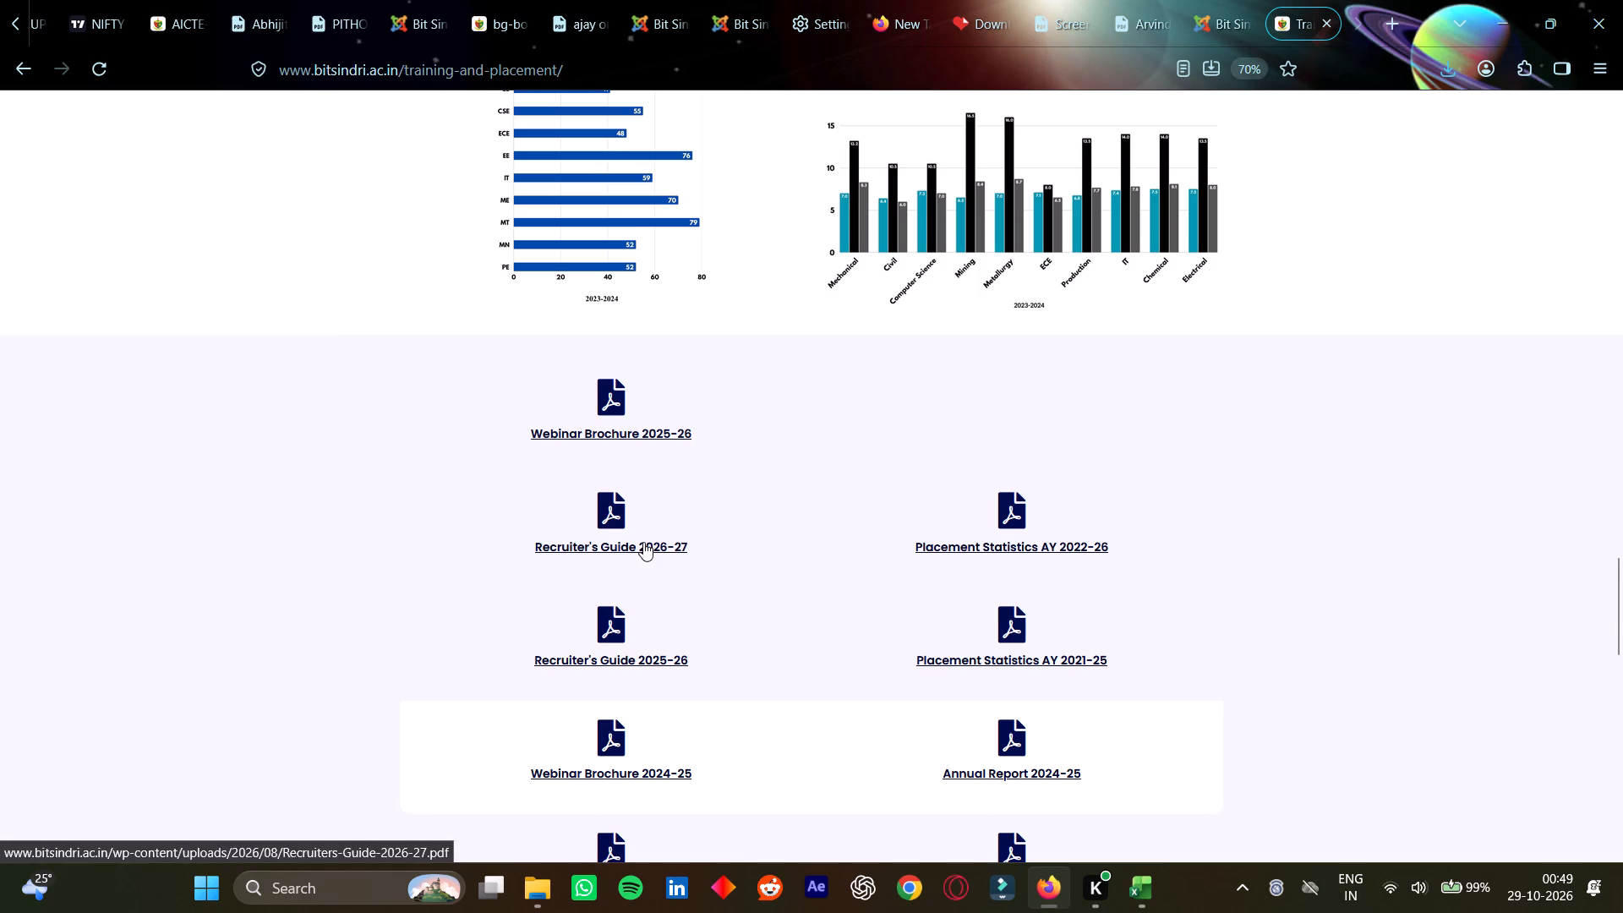
scroll(643, 542, "down", 1)
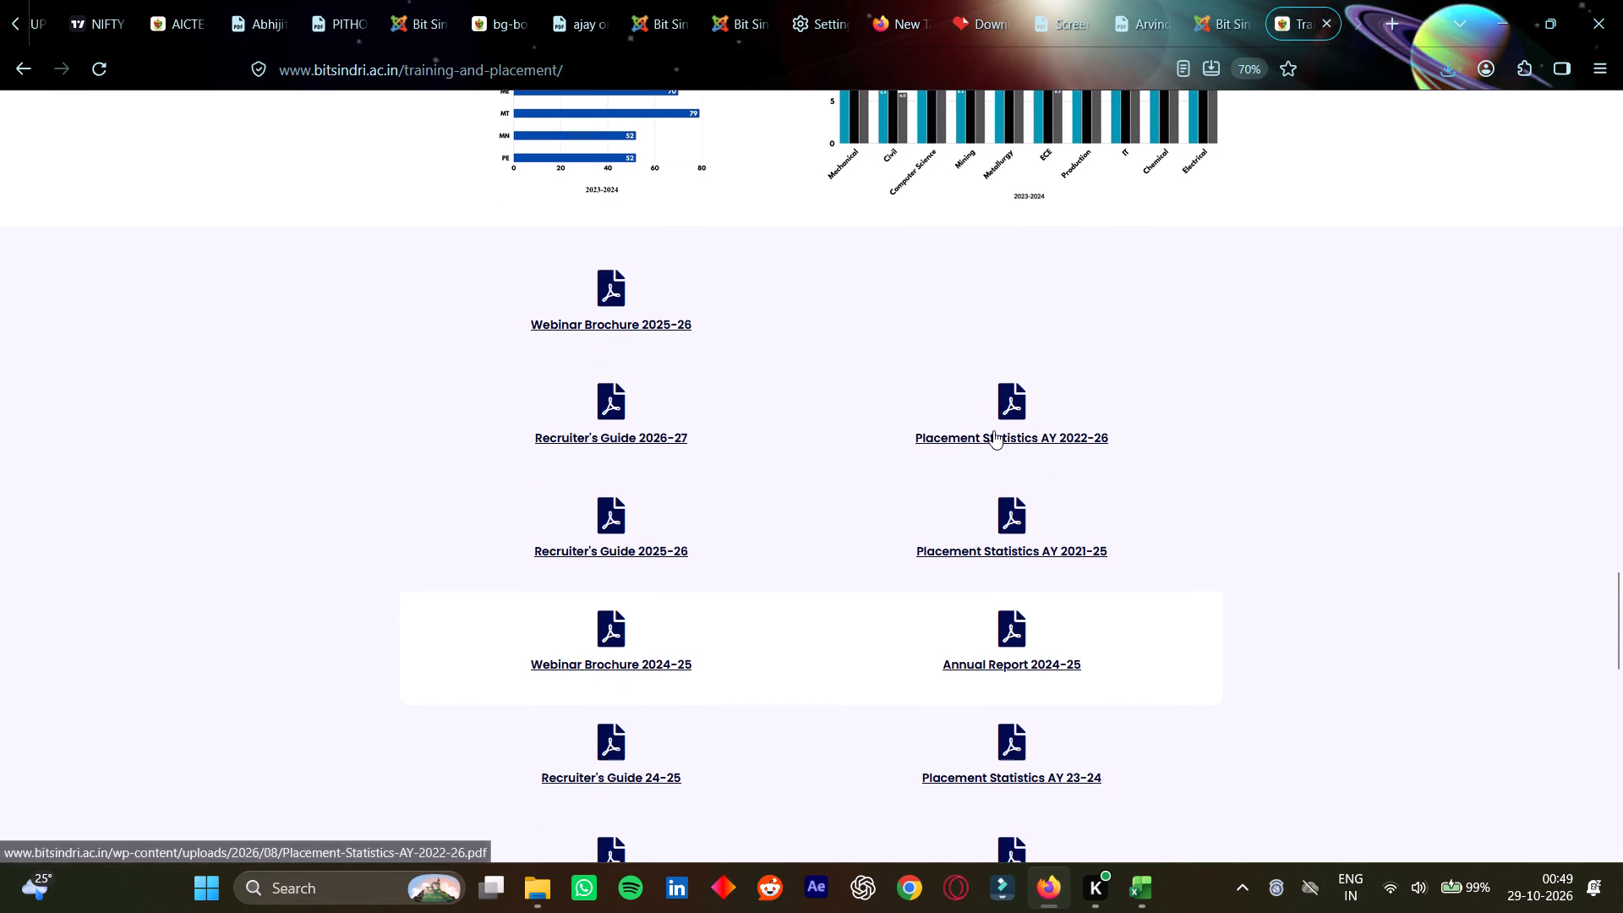
Open the Placement Statistics AY 2022-26 PDF, skim its first pages and return to the Training & Placement page.
left_click(993, 430)
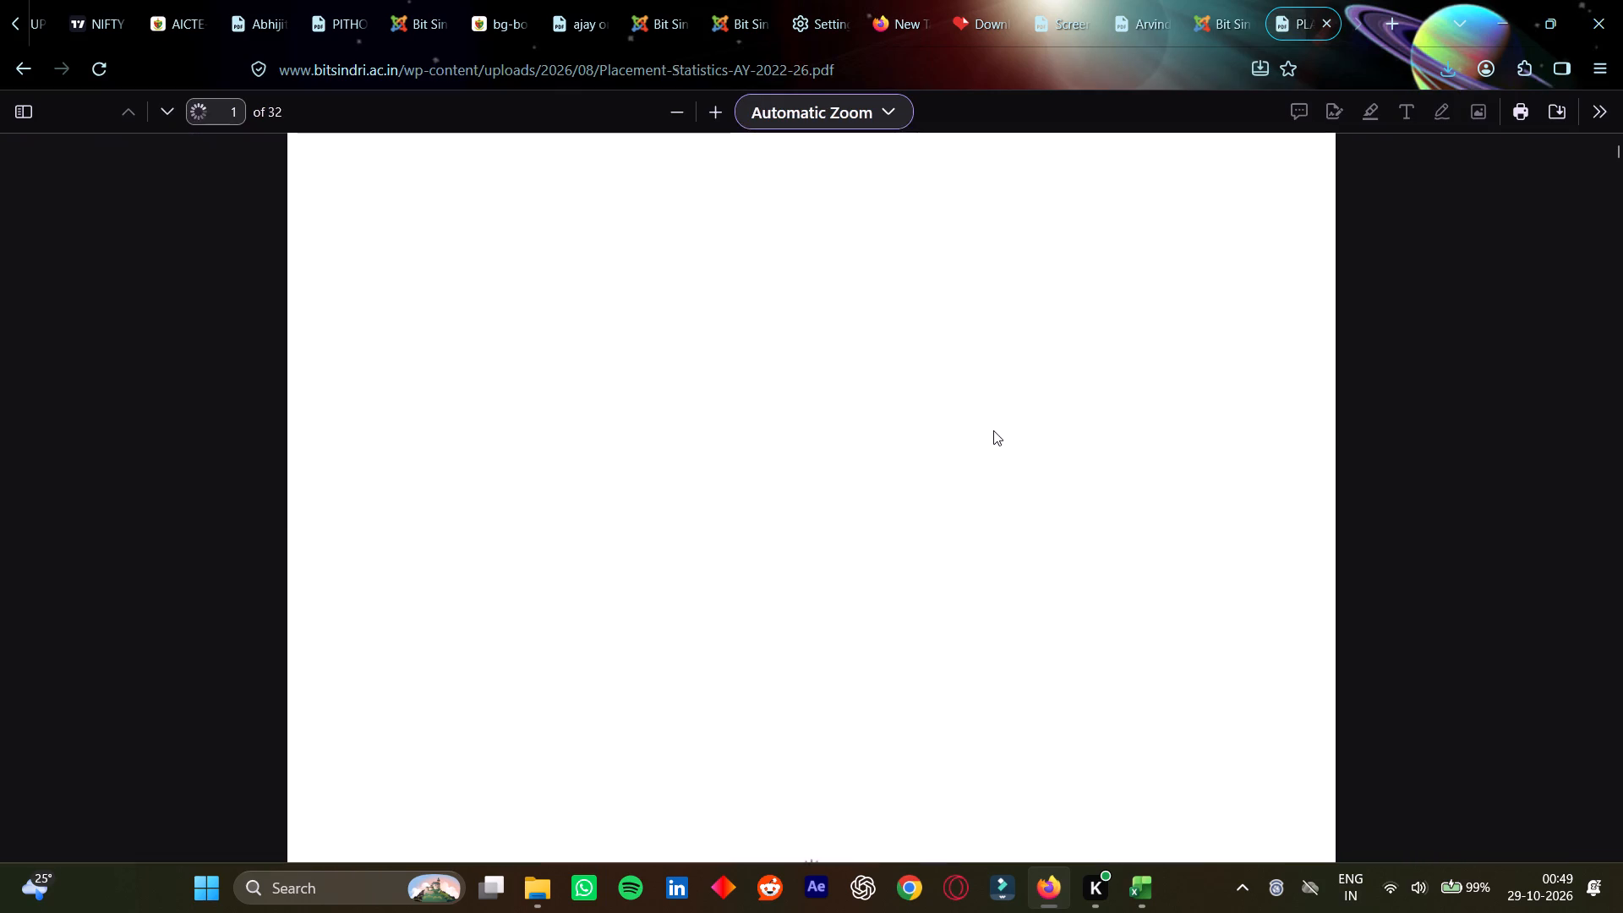
scroll(993, 430, "down", 9)
scroll(993, 430, "up", 1)
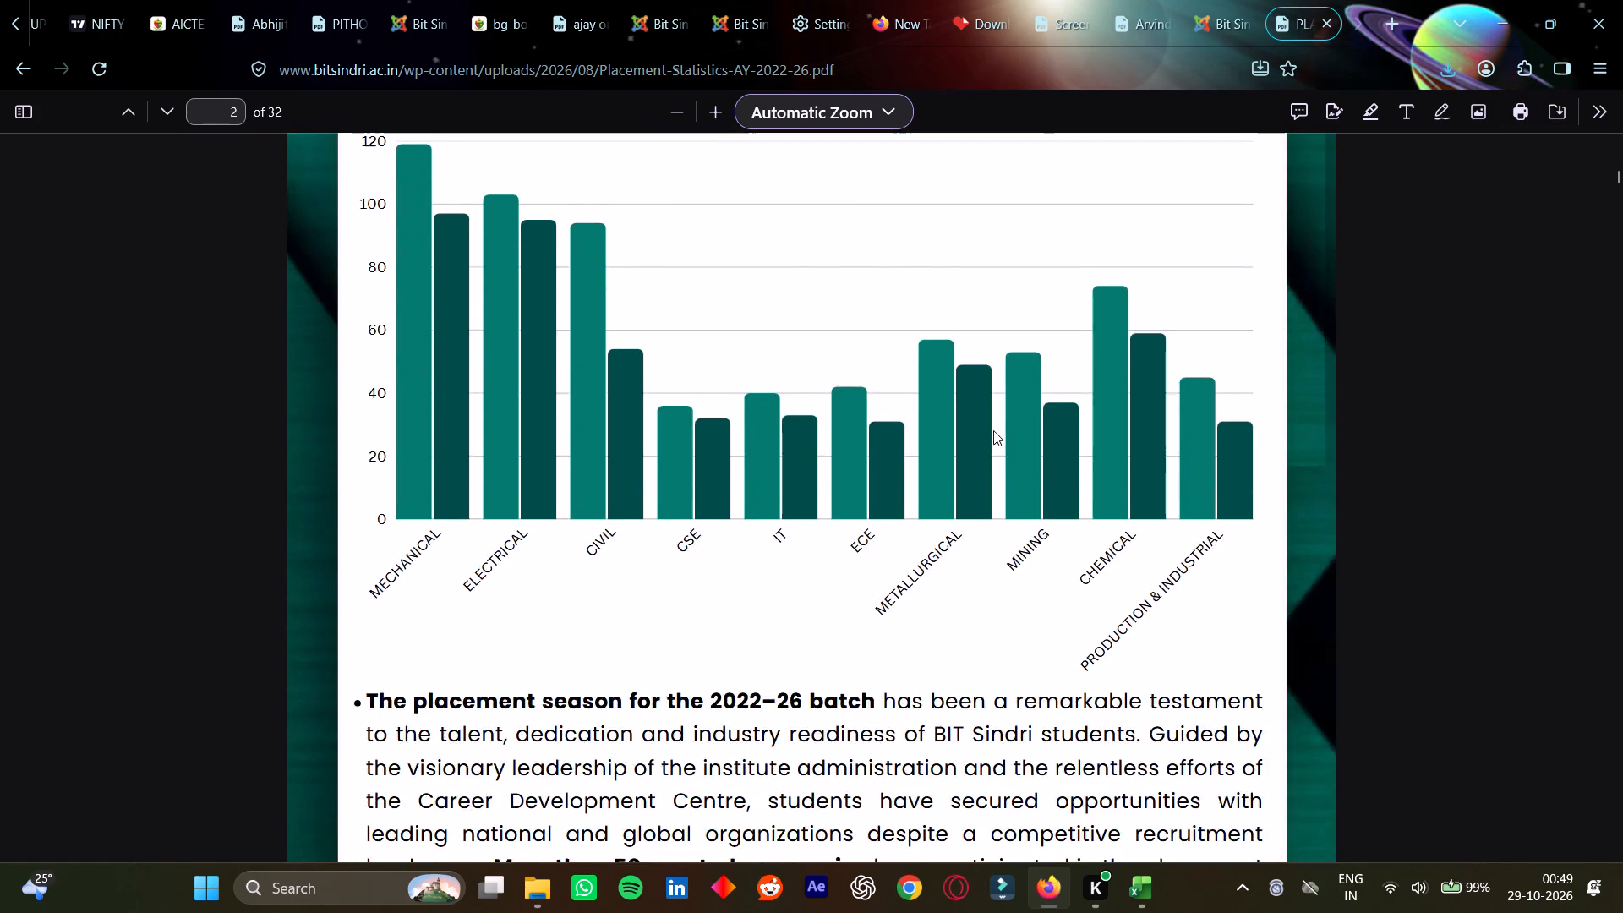
scroll(993, 430, "up", 1)
left_click(21, 83)
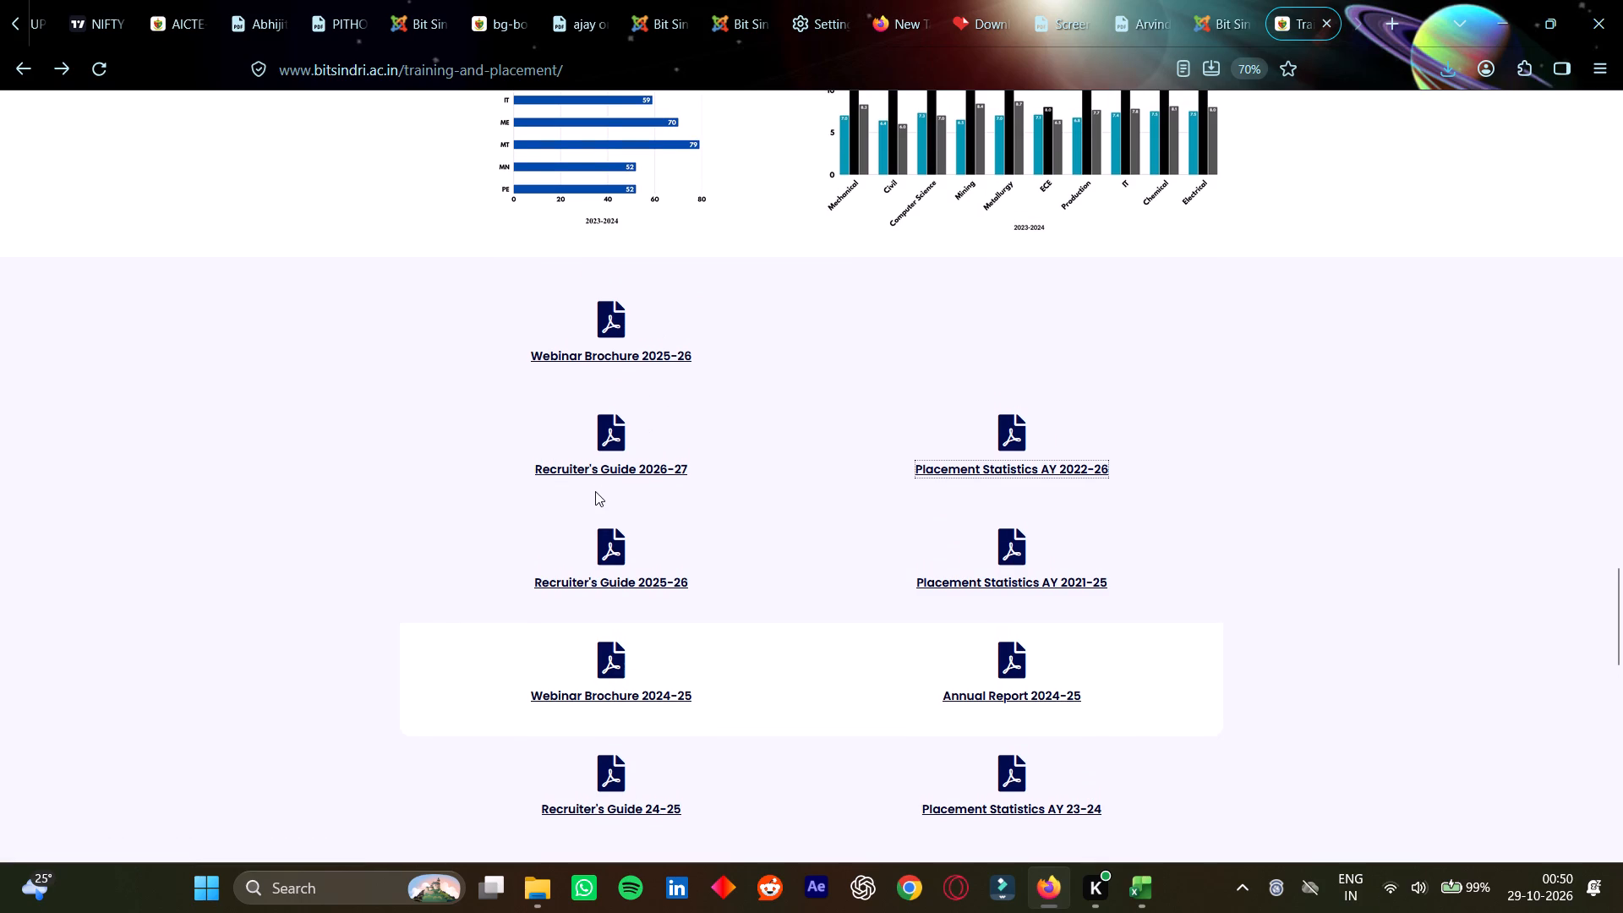
Open the Recruiter's Guide 2026-27 PDF and look through its cover, introductory messages and engineering department pages.
left_click(608, 474)
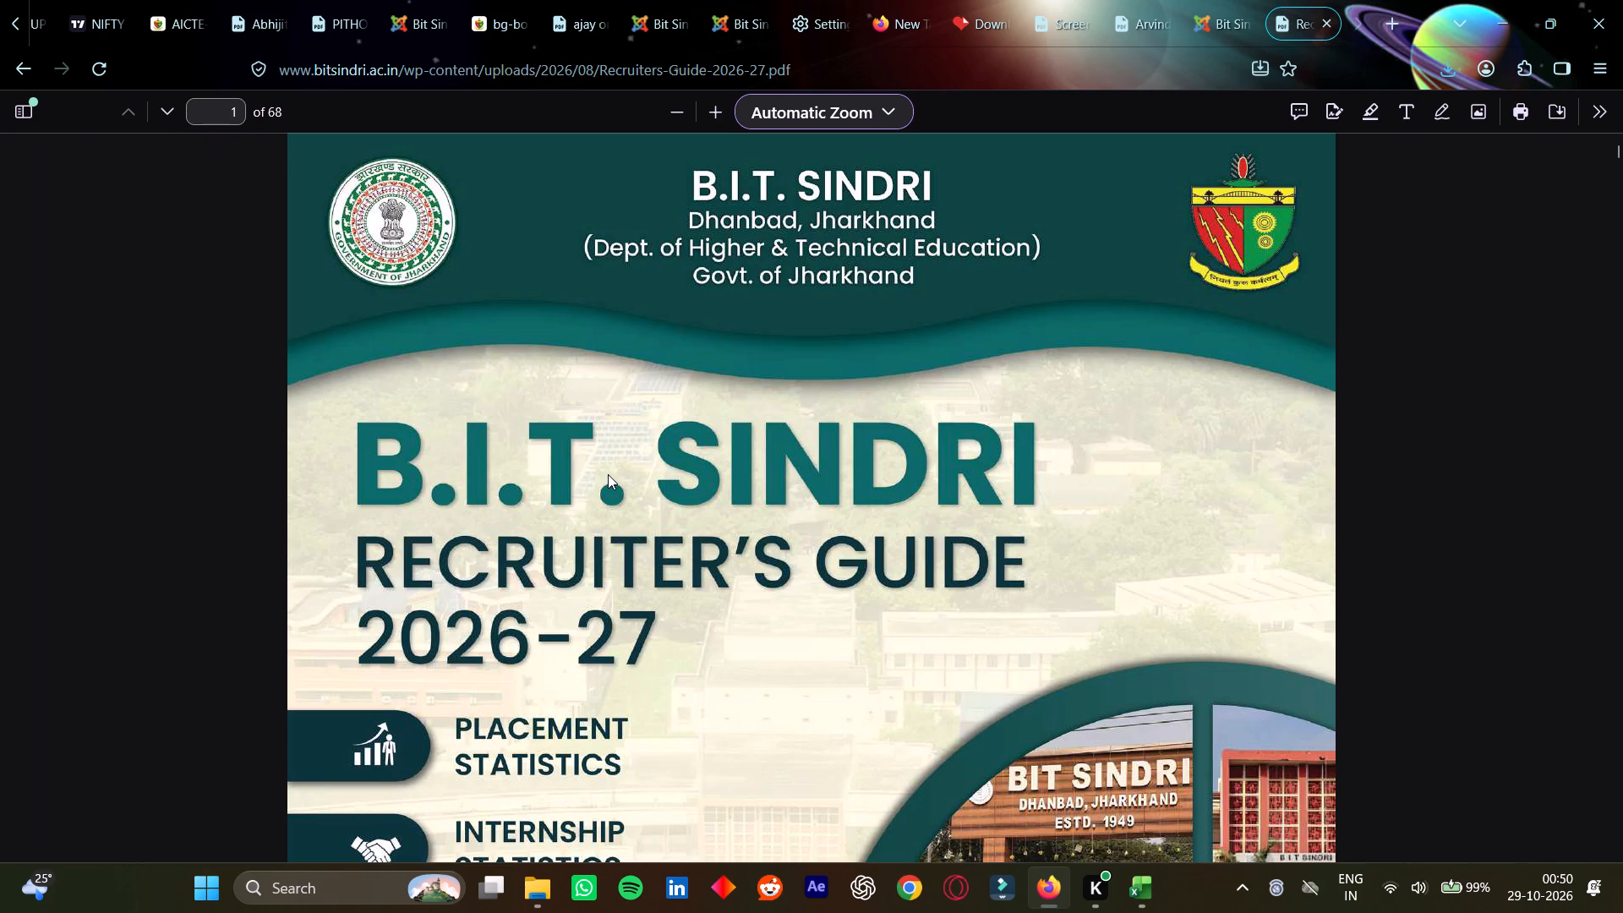
scroll(608, 474, "down", 7)
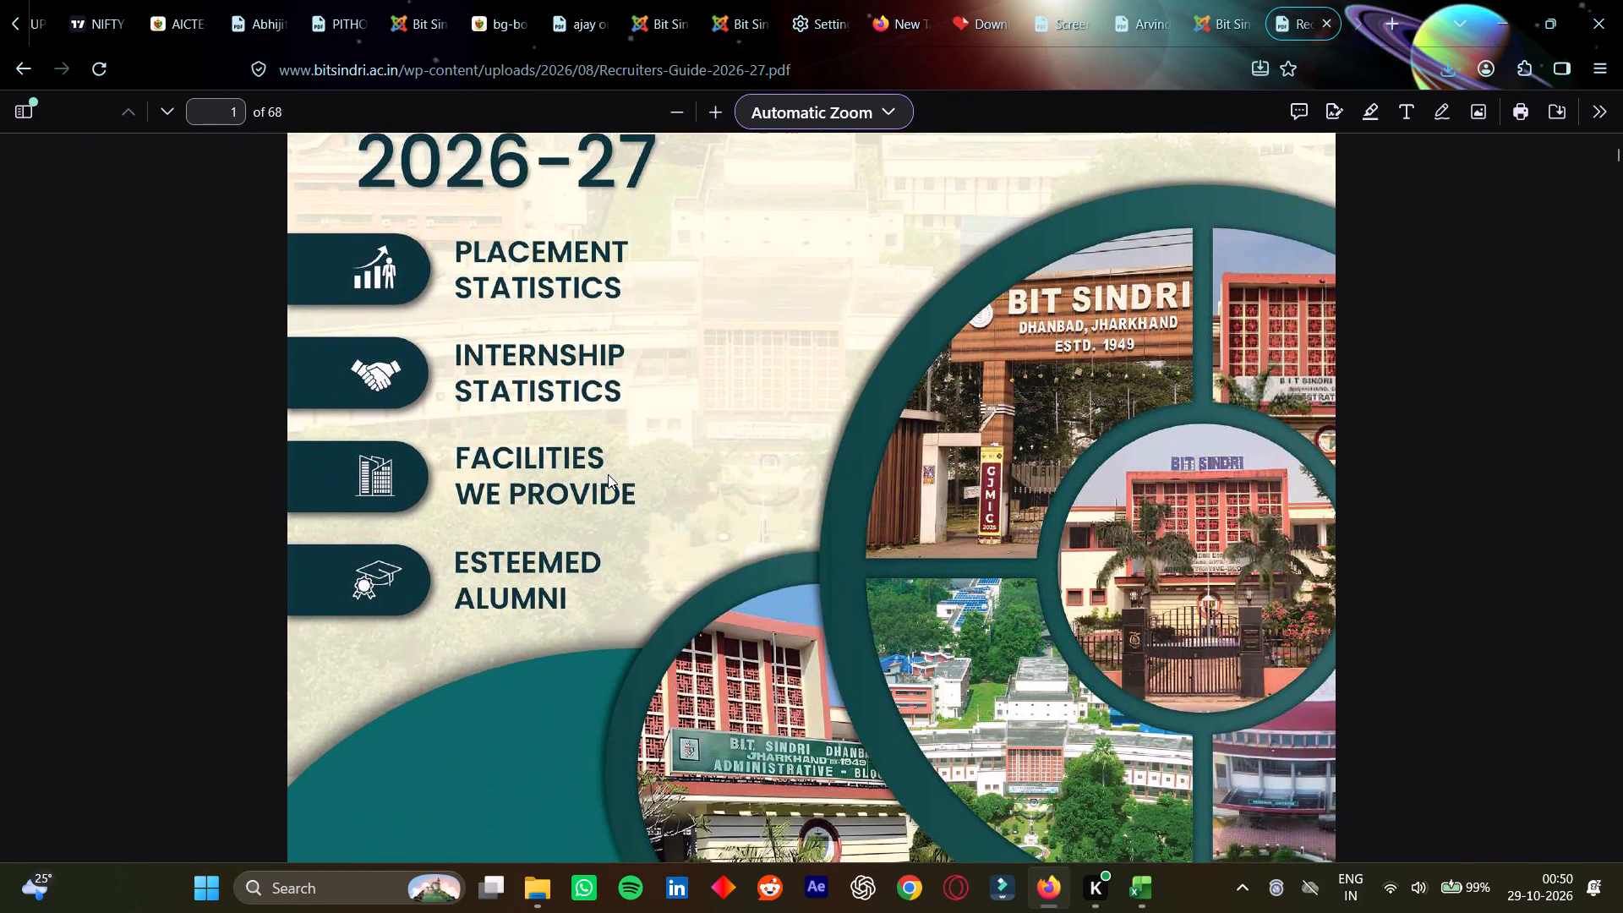
scroll(608, 474, "down", 2)
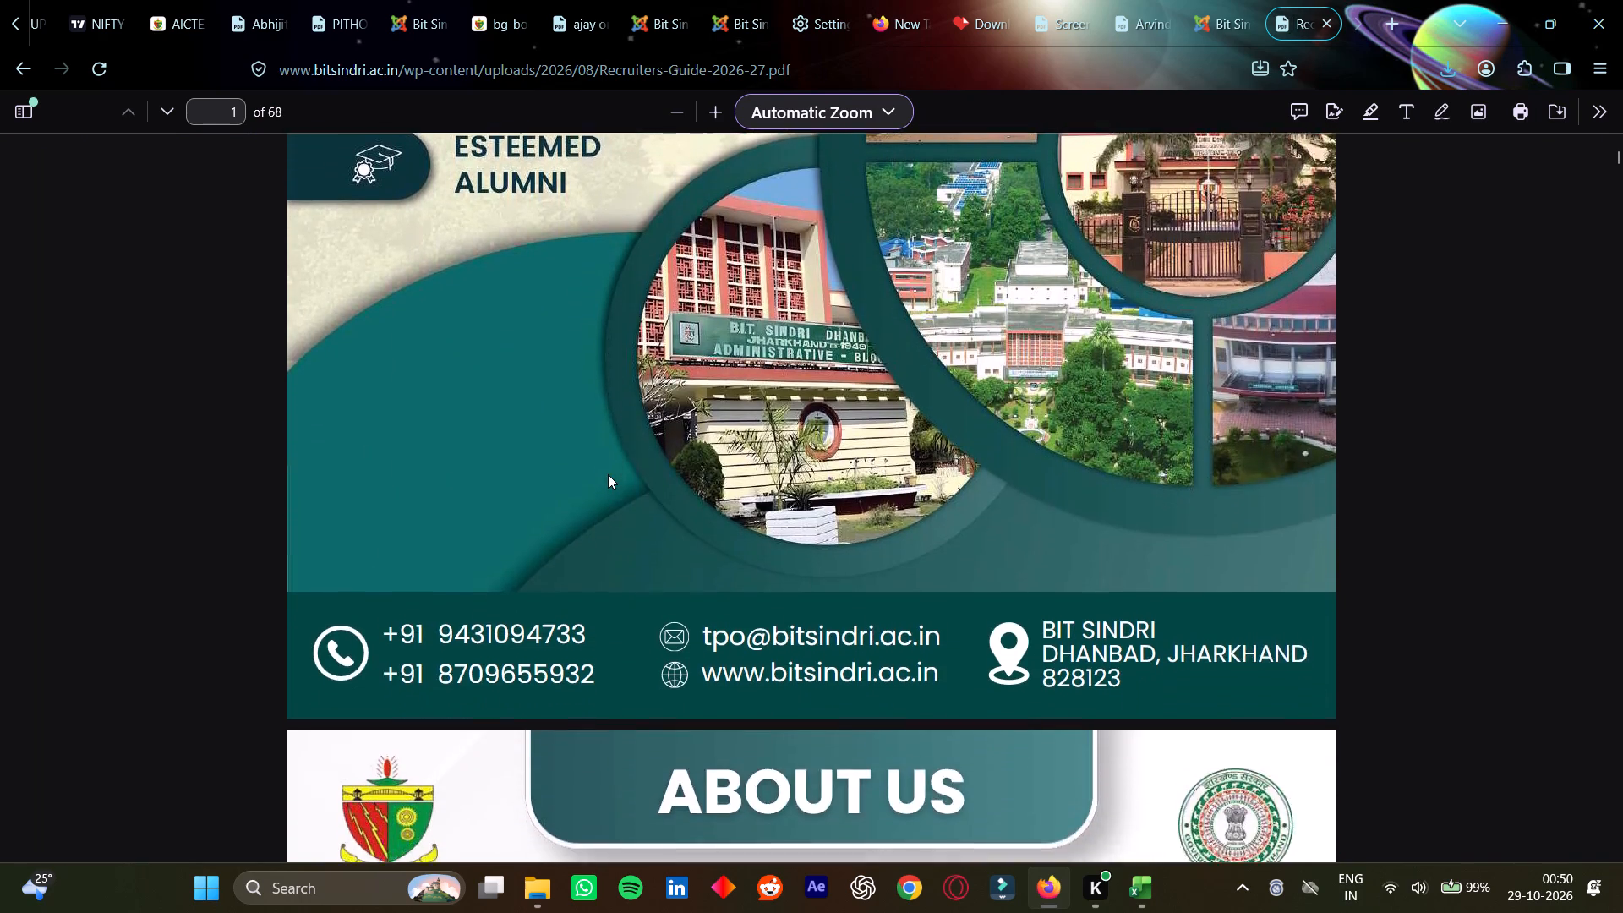
scroll(608, 474, "down", 15)
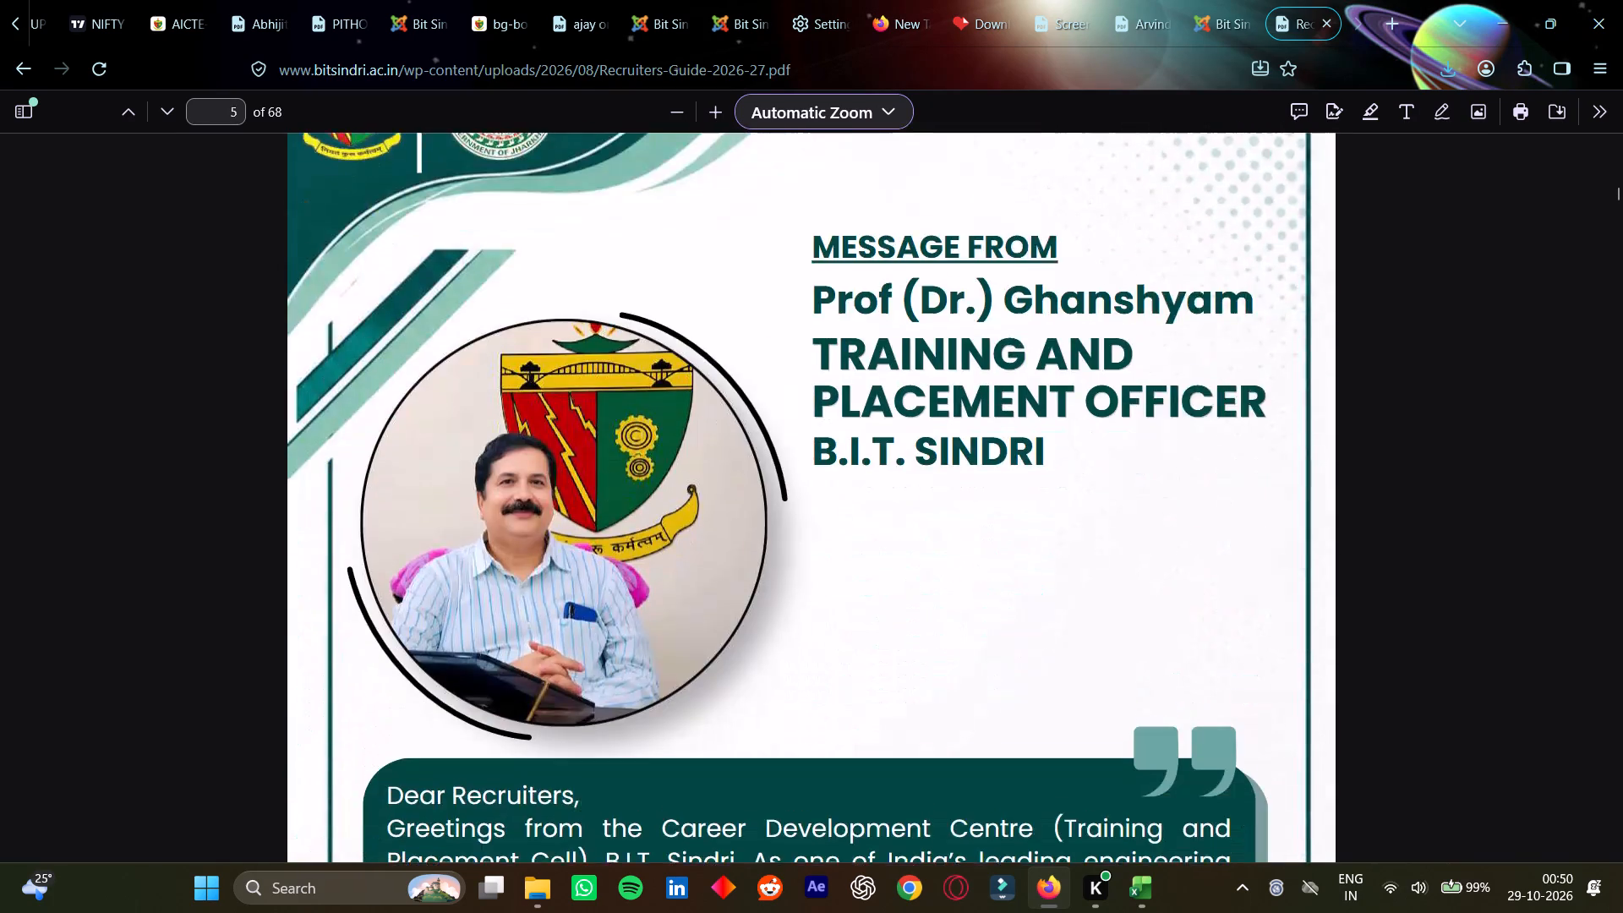
scroll(608, 474, "down", 11)
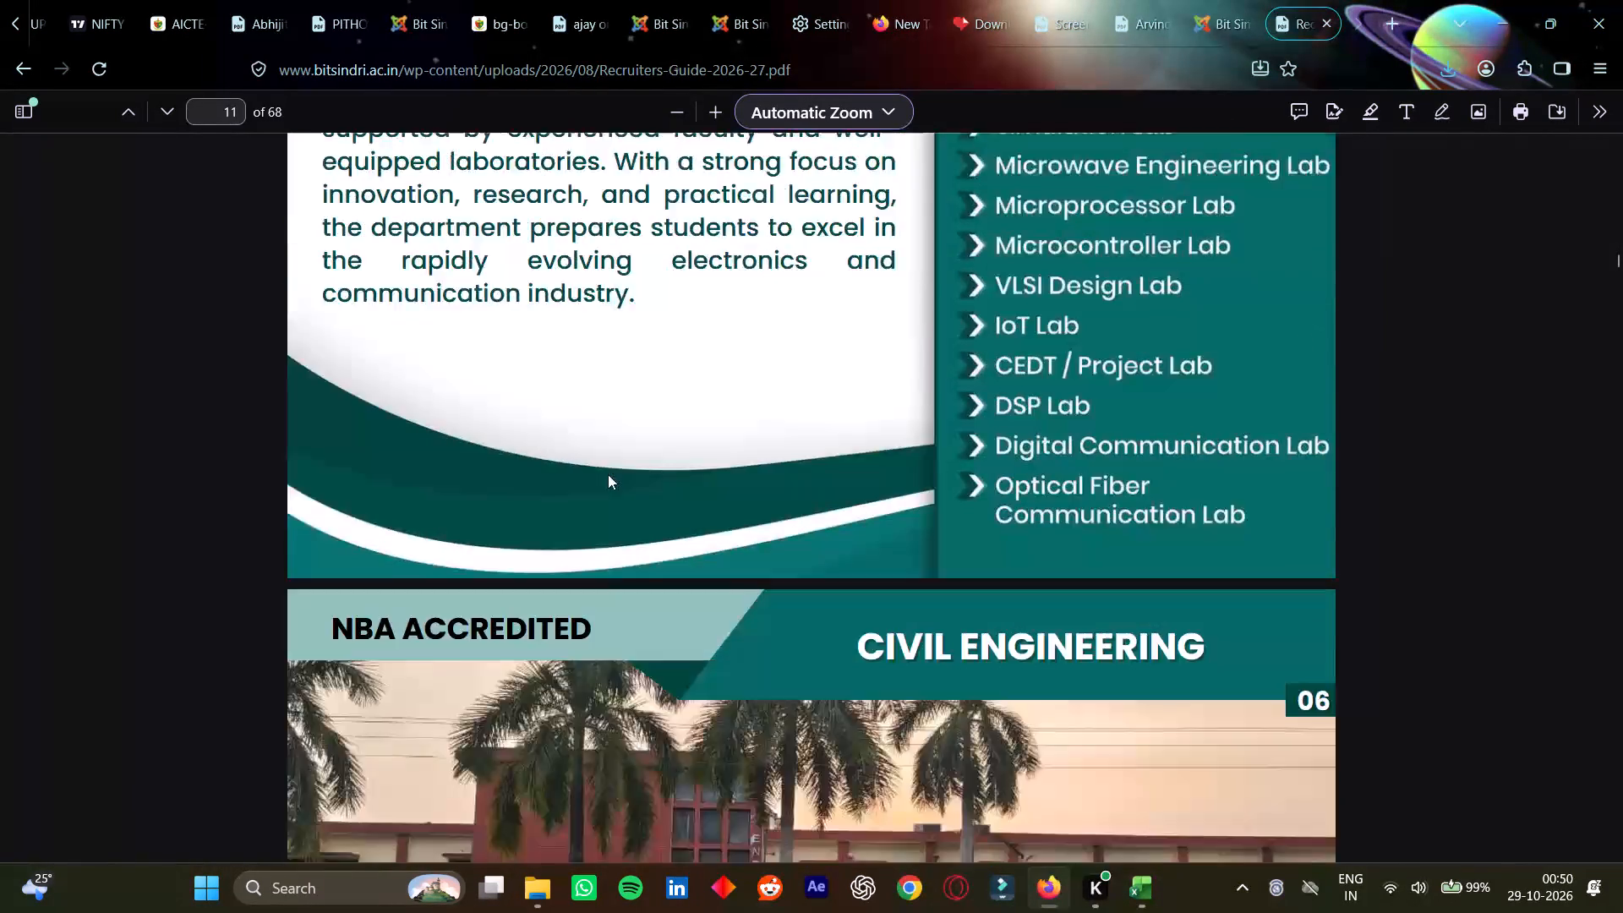
scroll(608, 474, "down", 10)
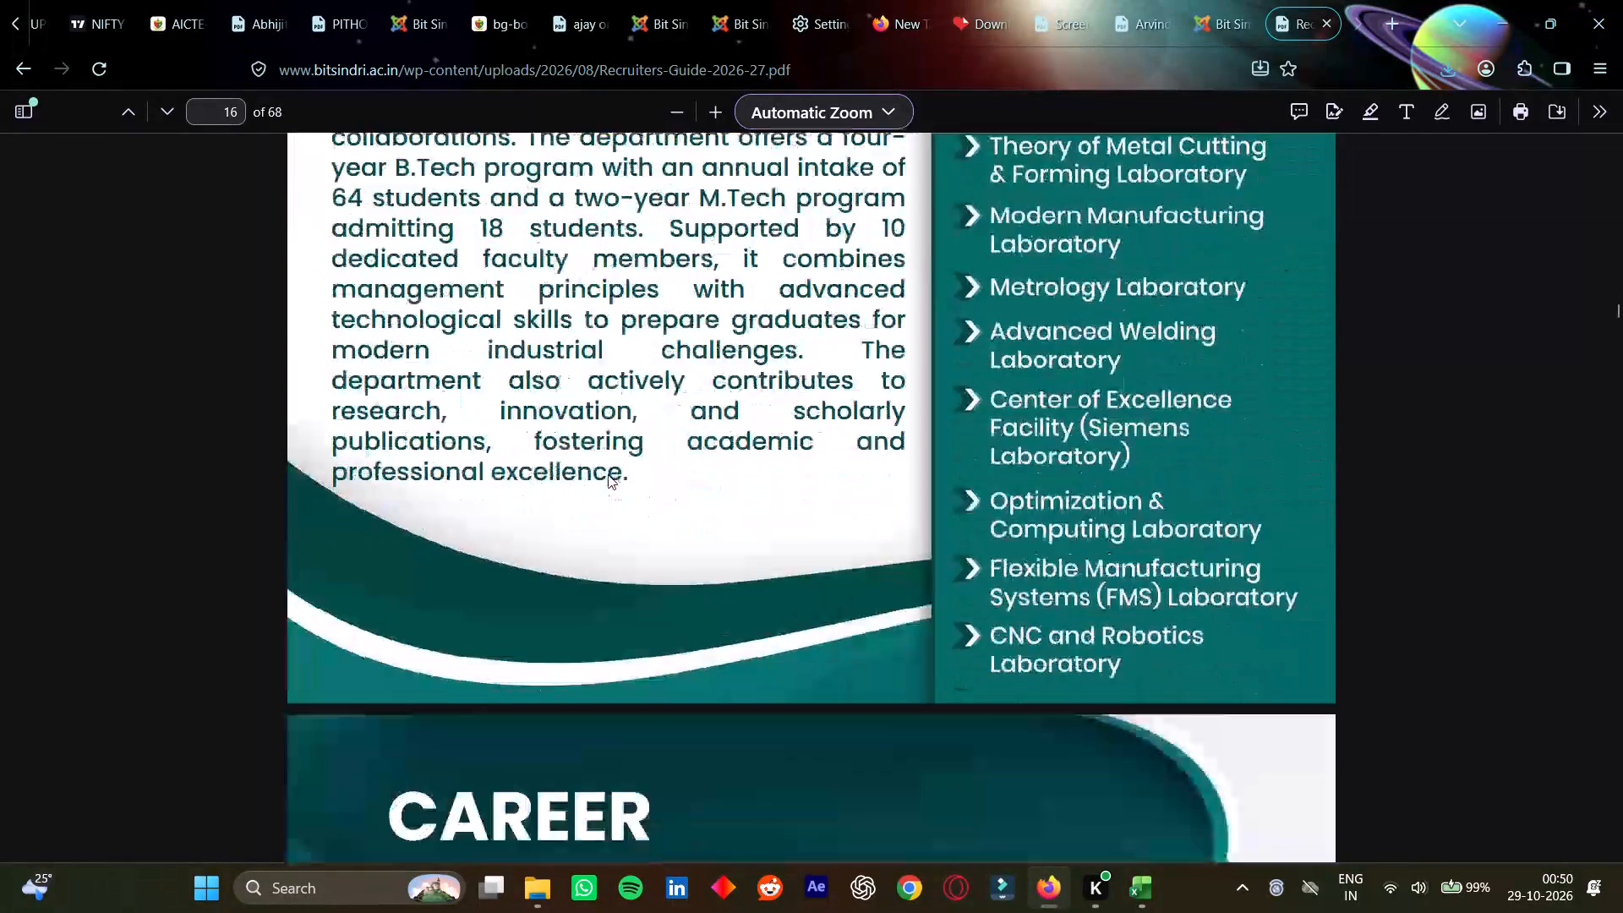
Look through the Recruiter's Guide pages on NIRF and IIRF rankings, college facilities and student activities.
scroll(608, 474, "down", 4)
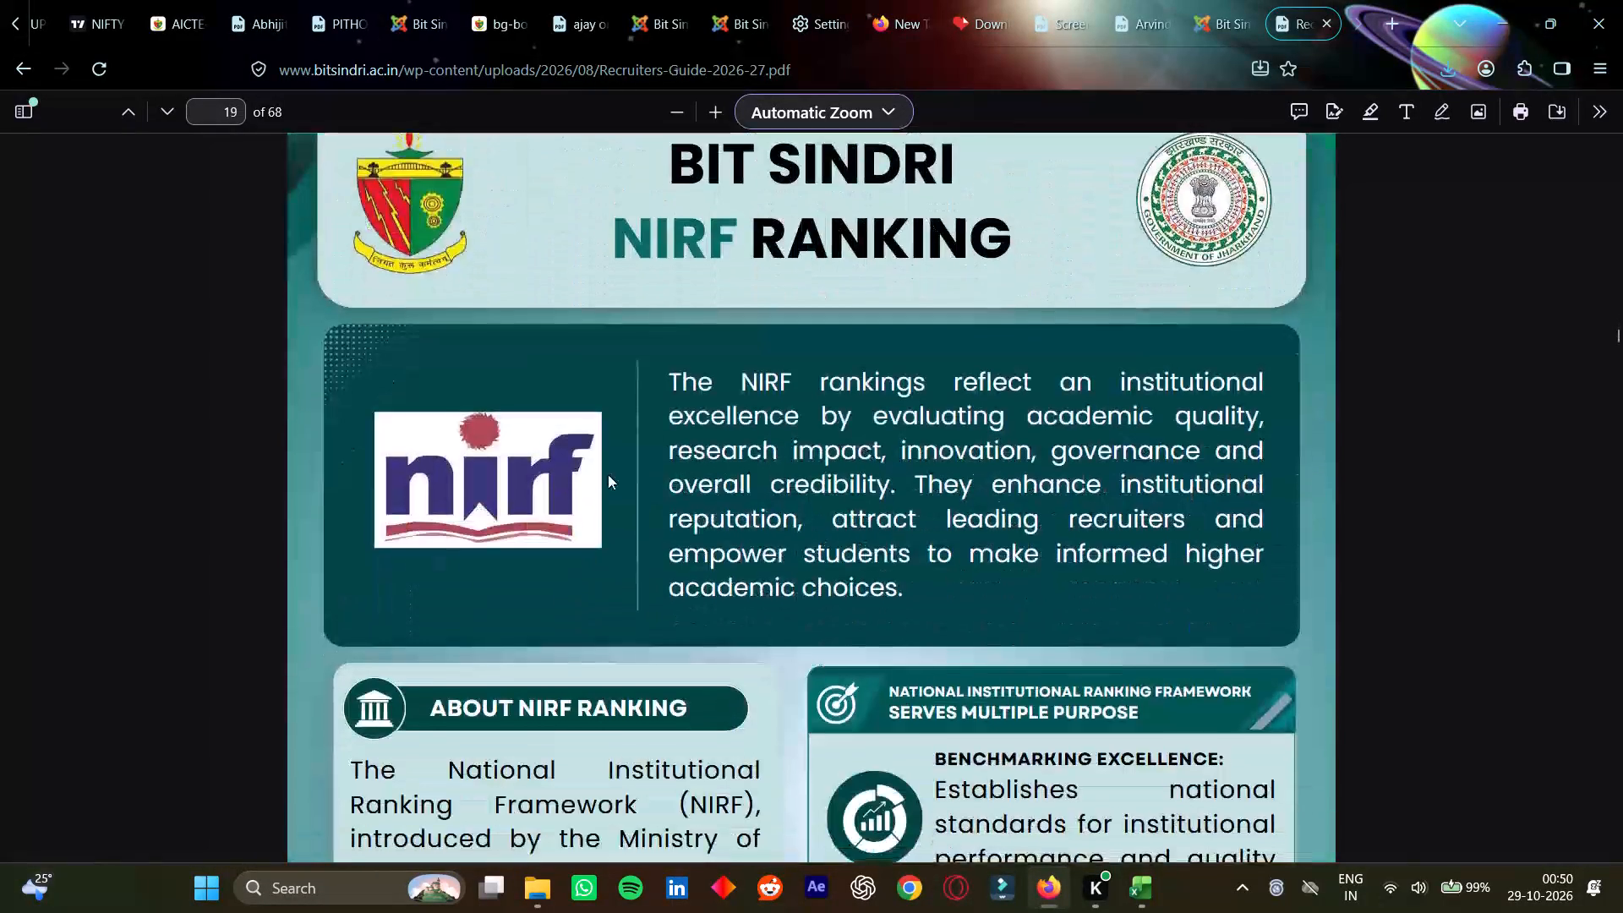
scroll(608, 474, "down", 2)
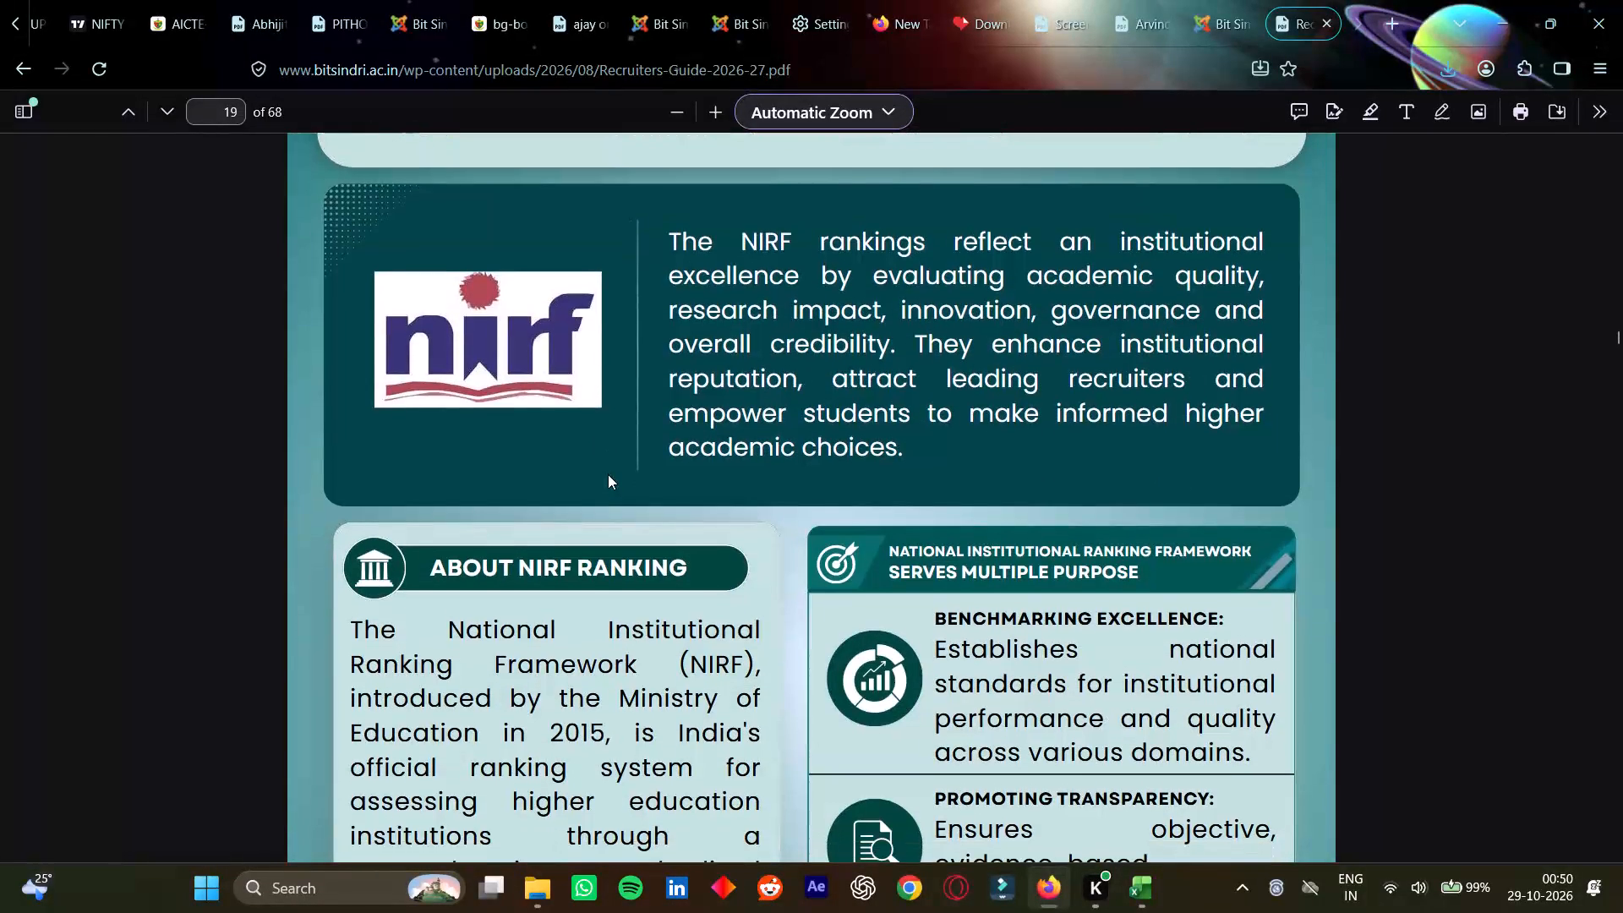
scroll(608, 474, "down", 12)
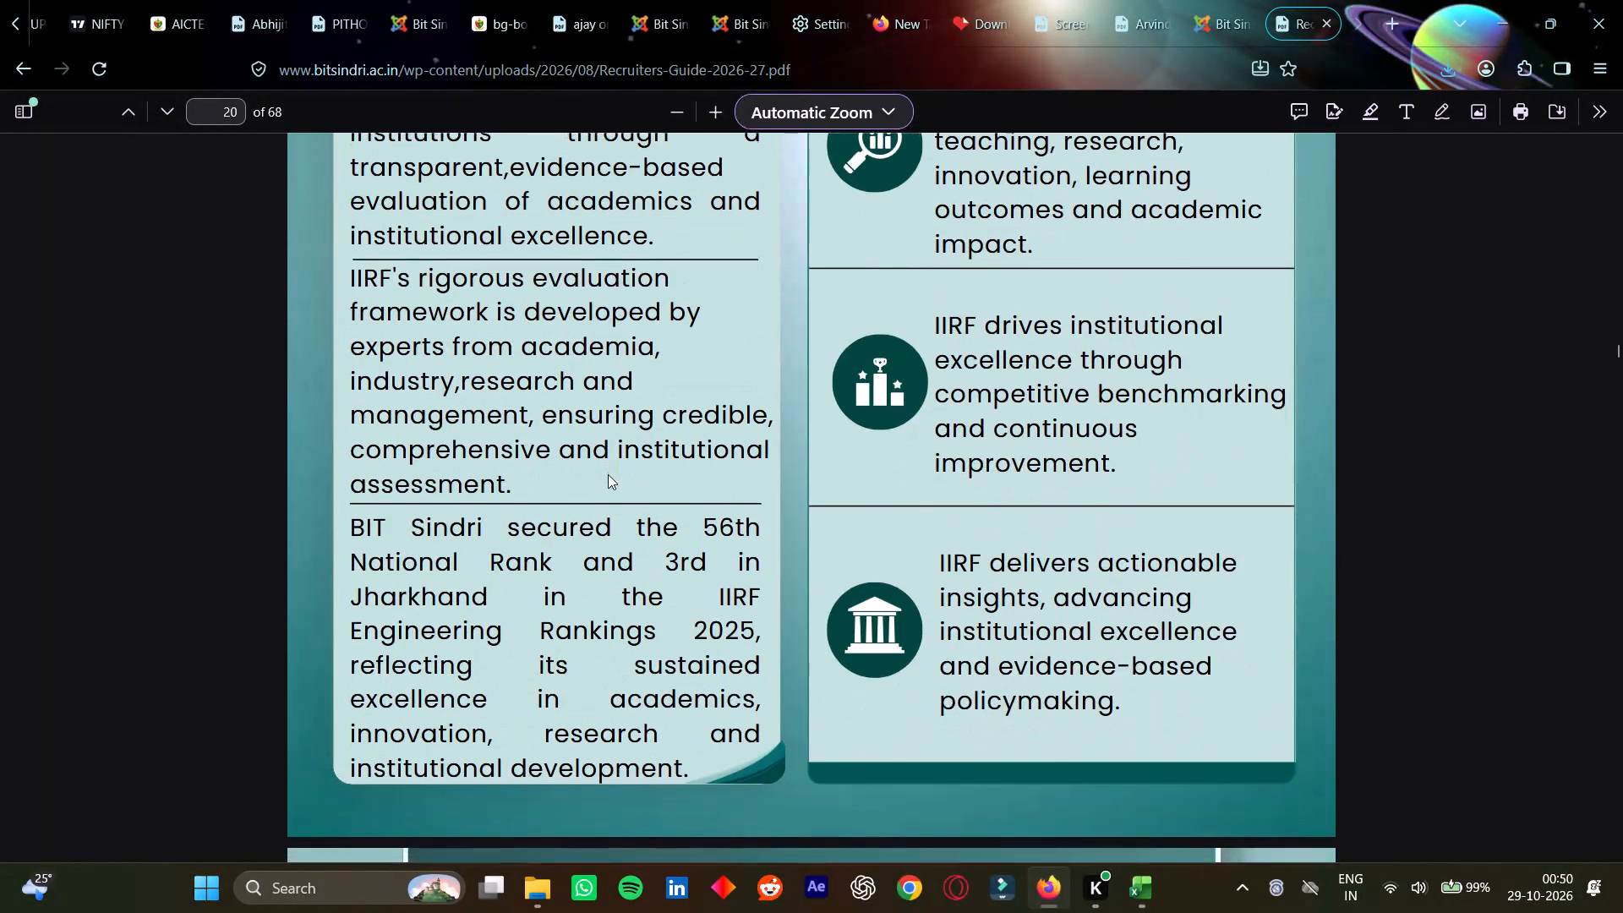
scroll(608, 474, "down", 4)
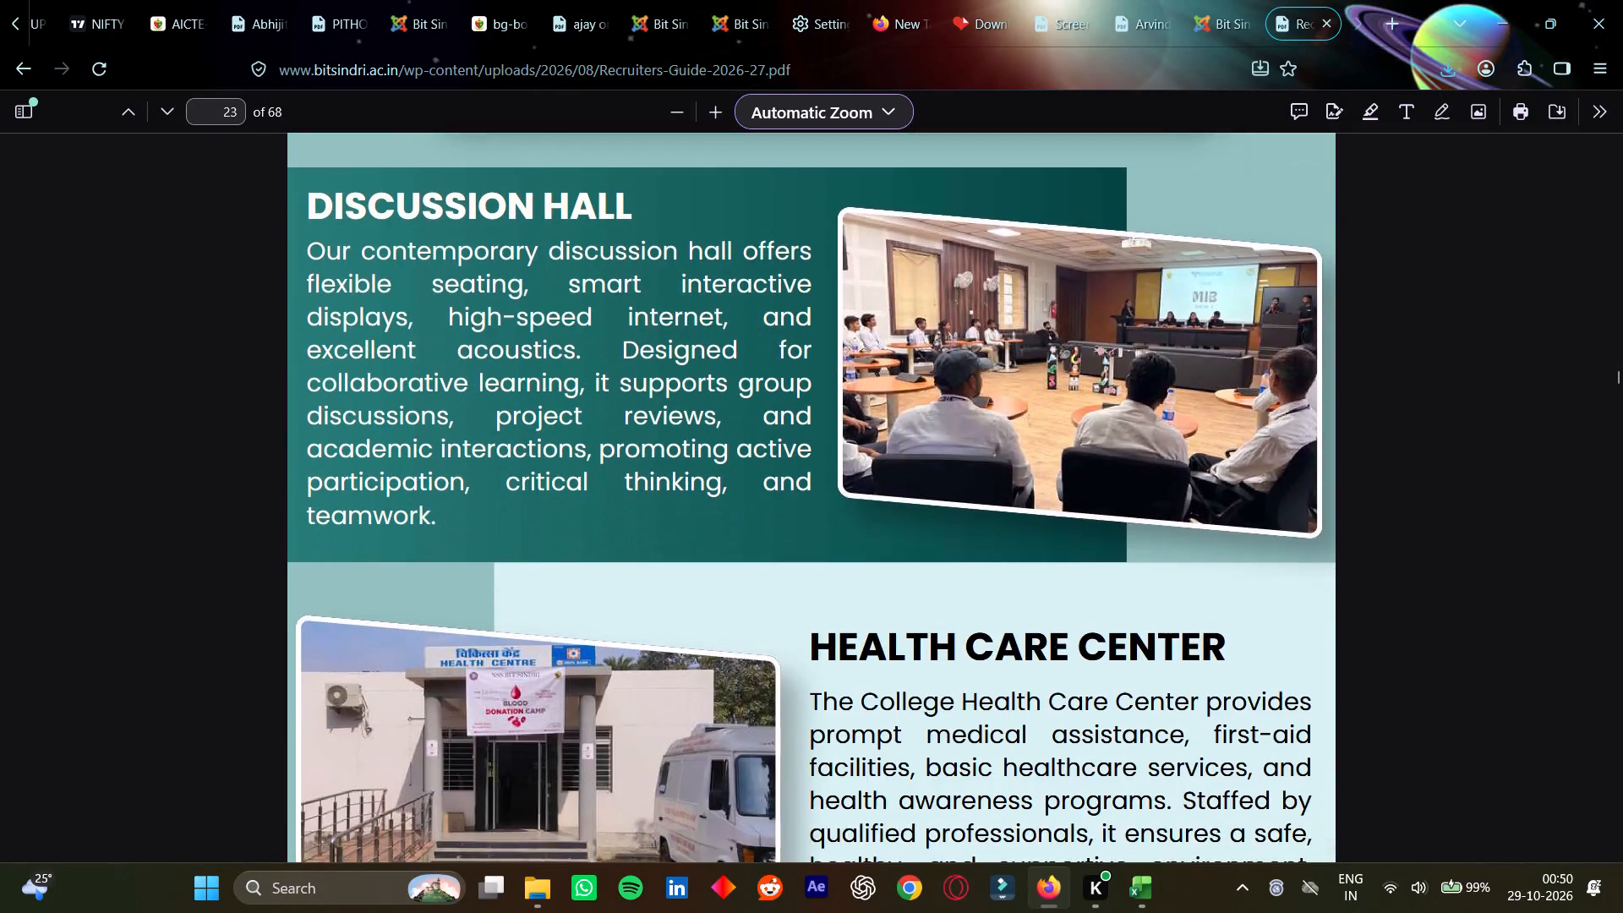
scroll(608, 474, "down", 2)
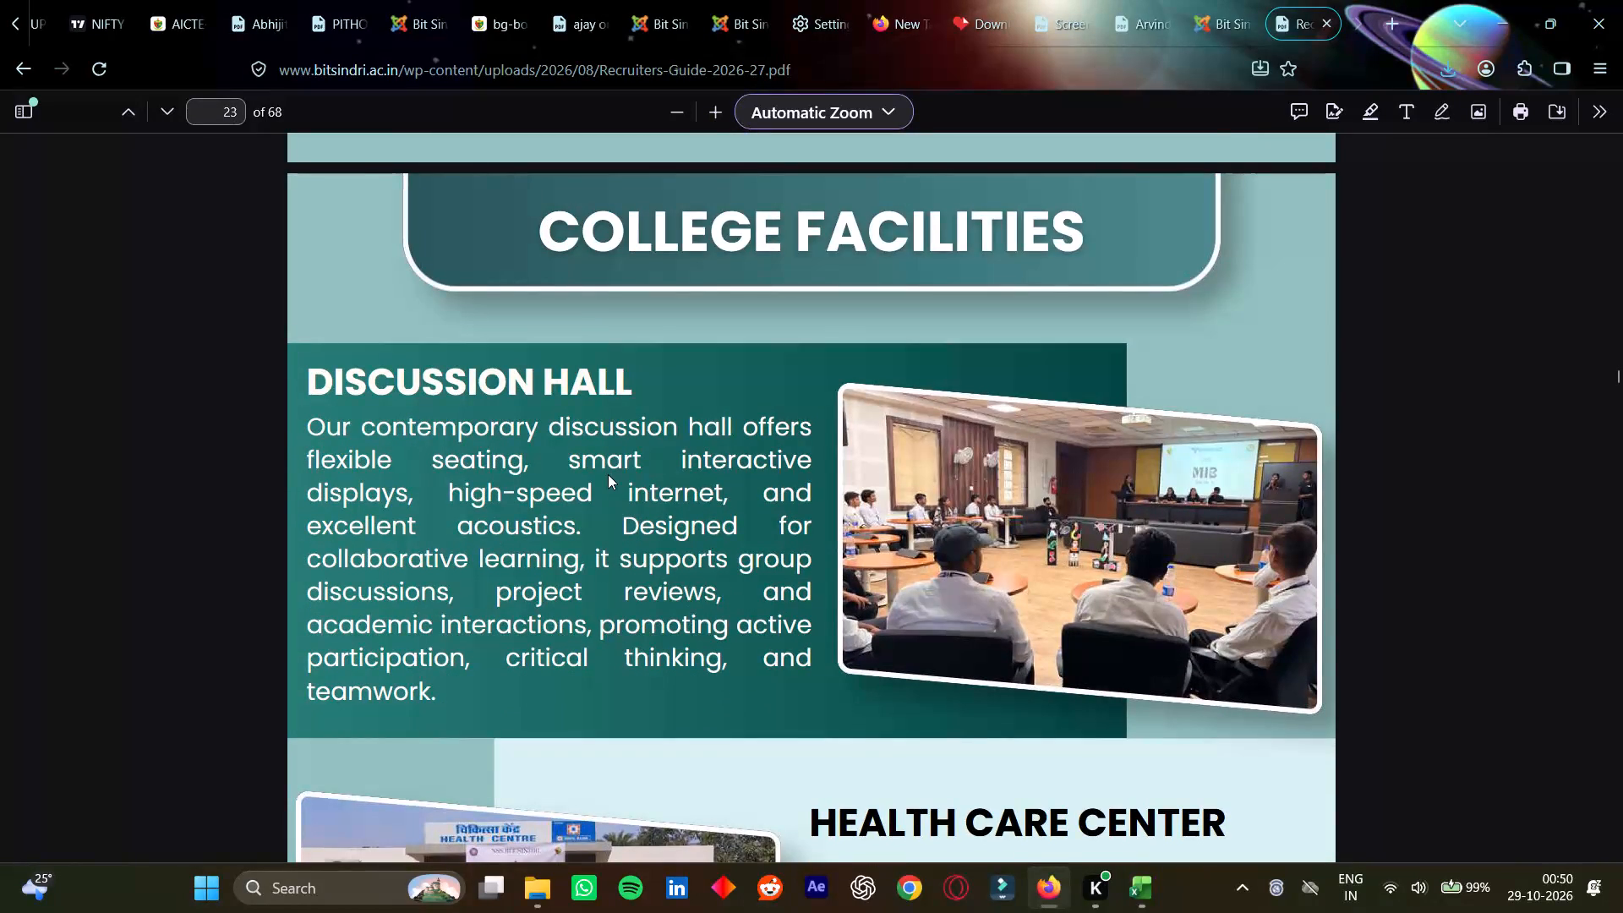
scroll(608, 474, "down", 7)
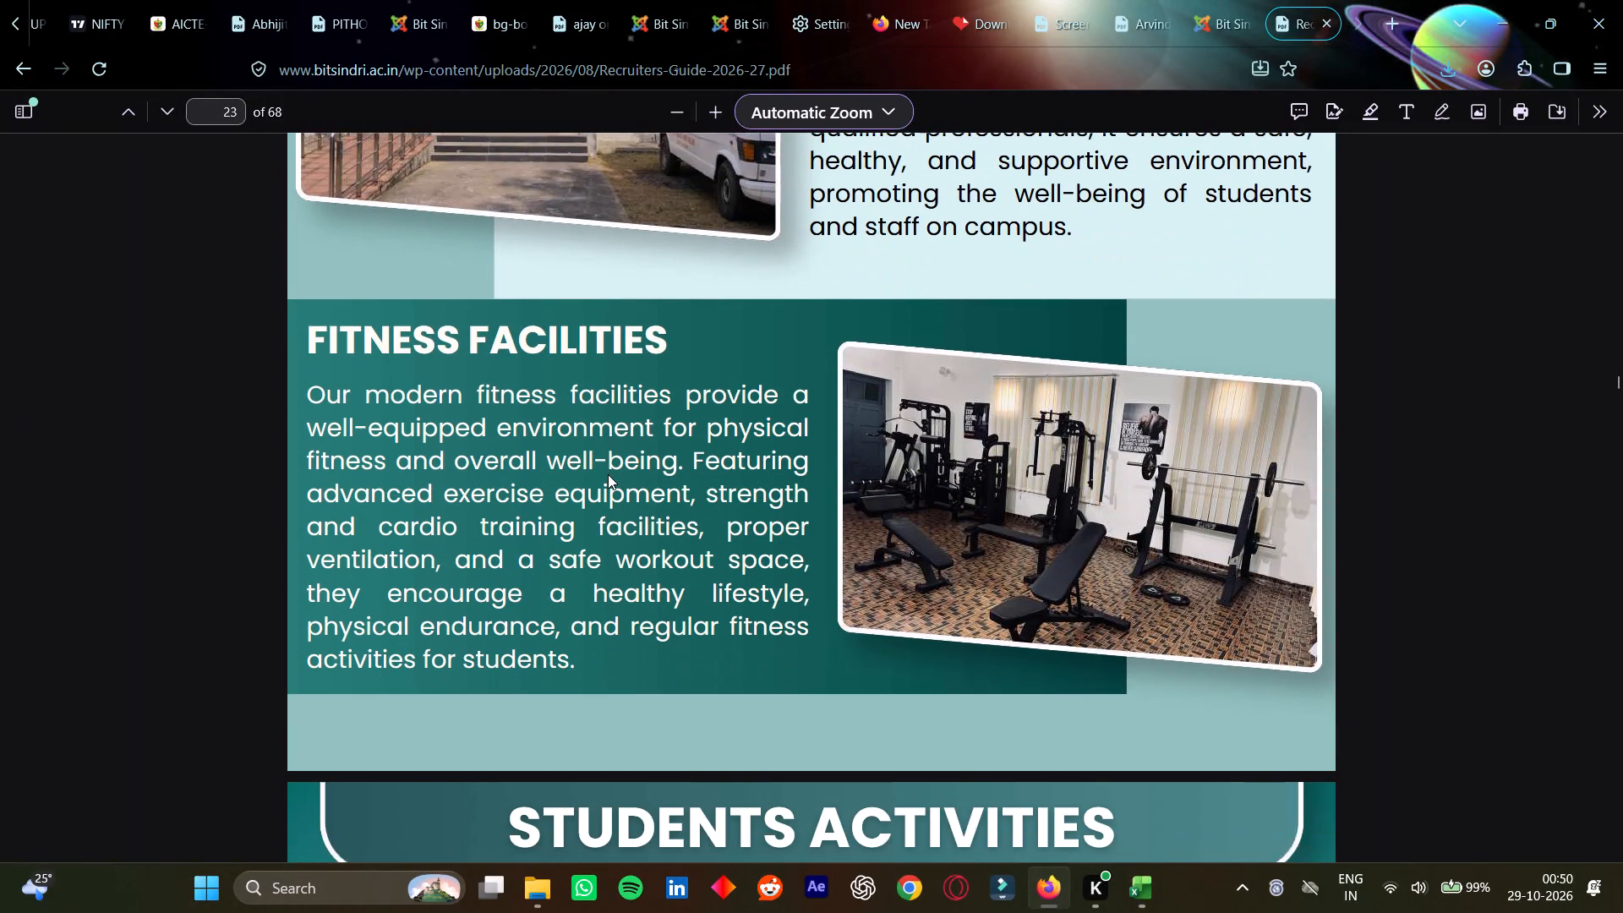
scroll(608, 474, "down", 2)
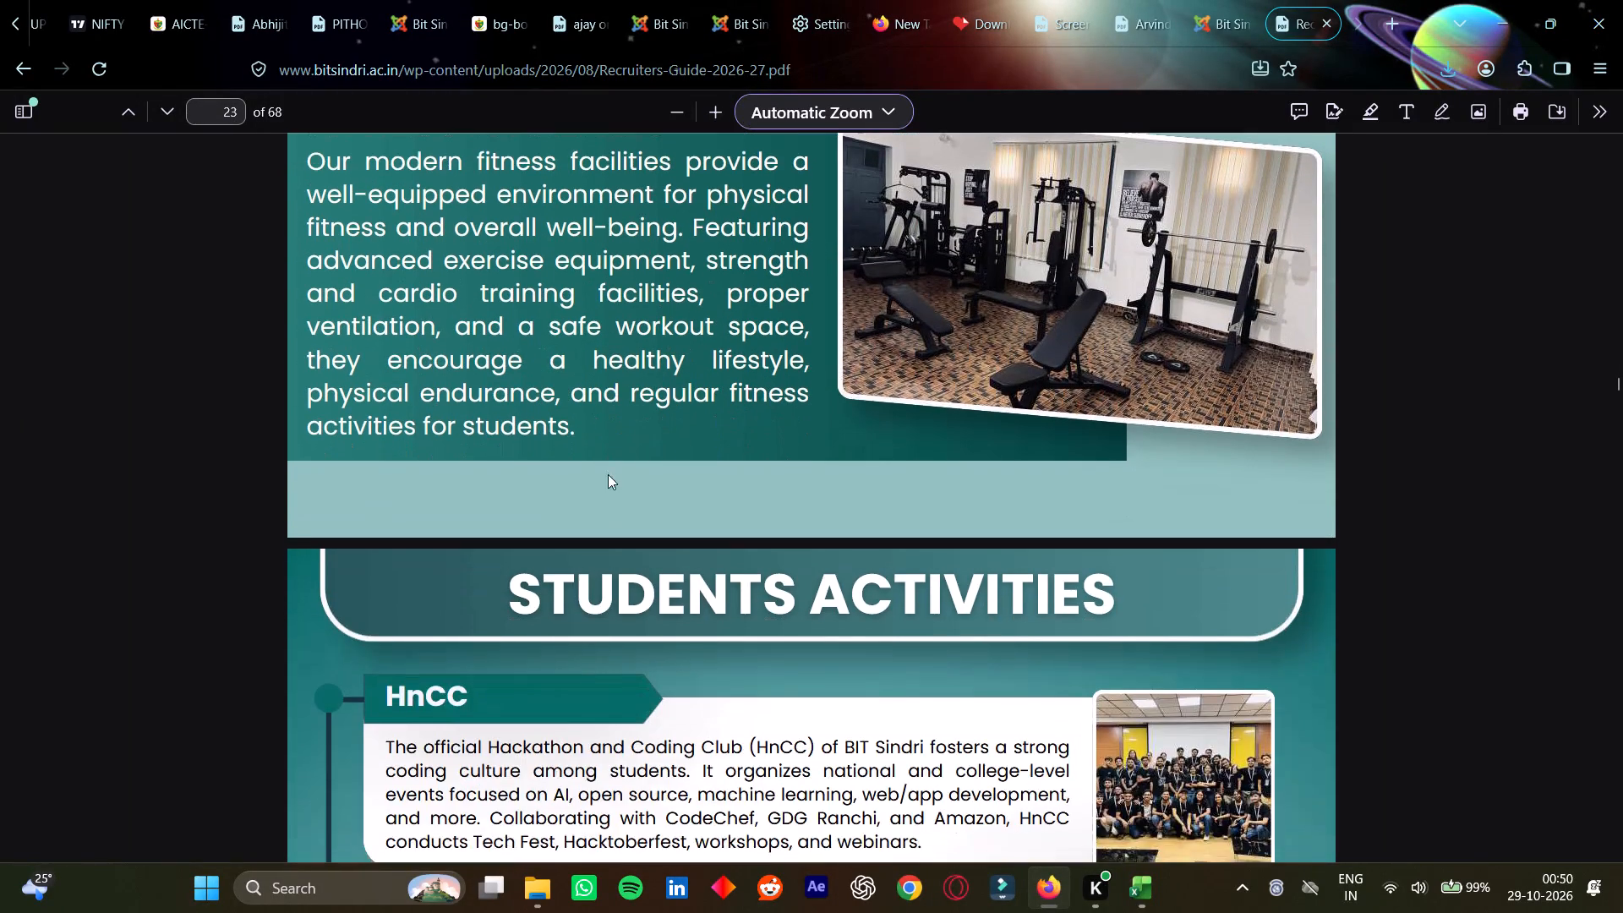
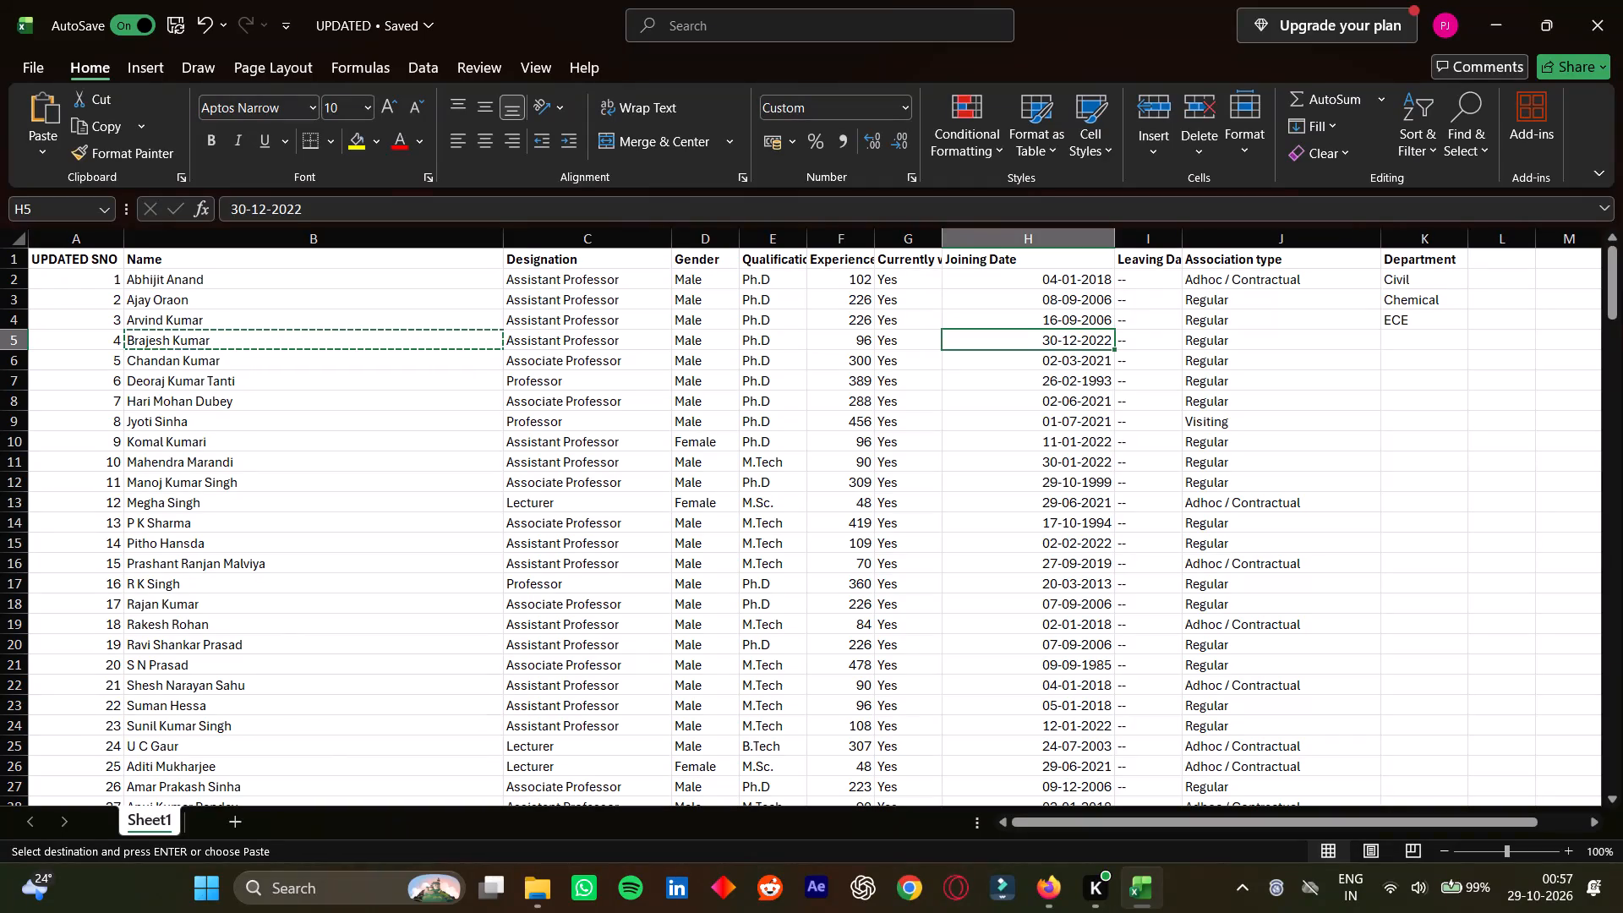
Copy the faculty name in row 5 of the UPDATED sheet and search for it in Firefox together with BIT SINDRI.
left_click(169, 344)
left_click(325, 224)
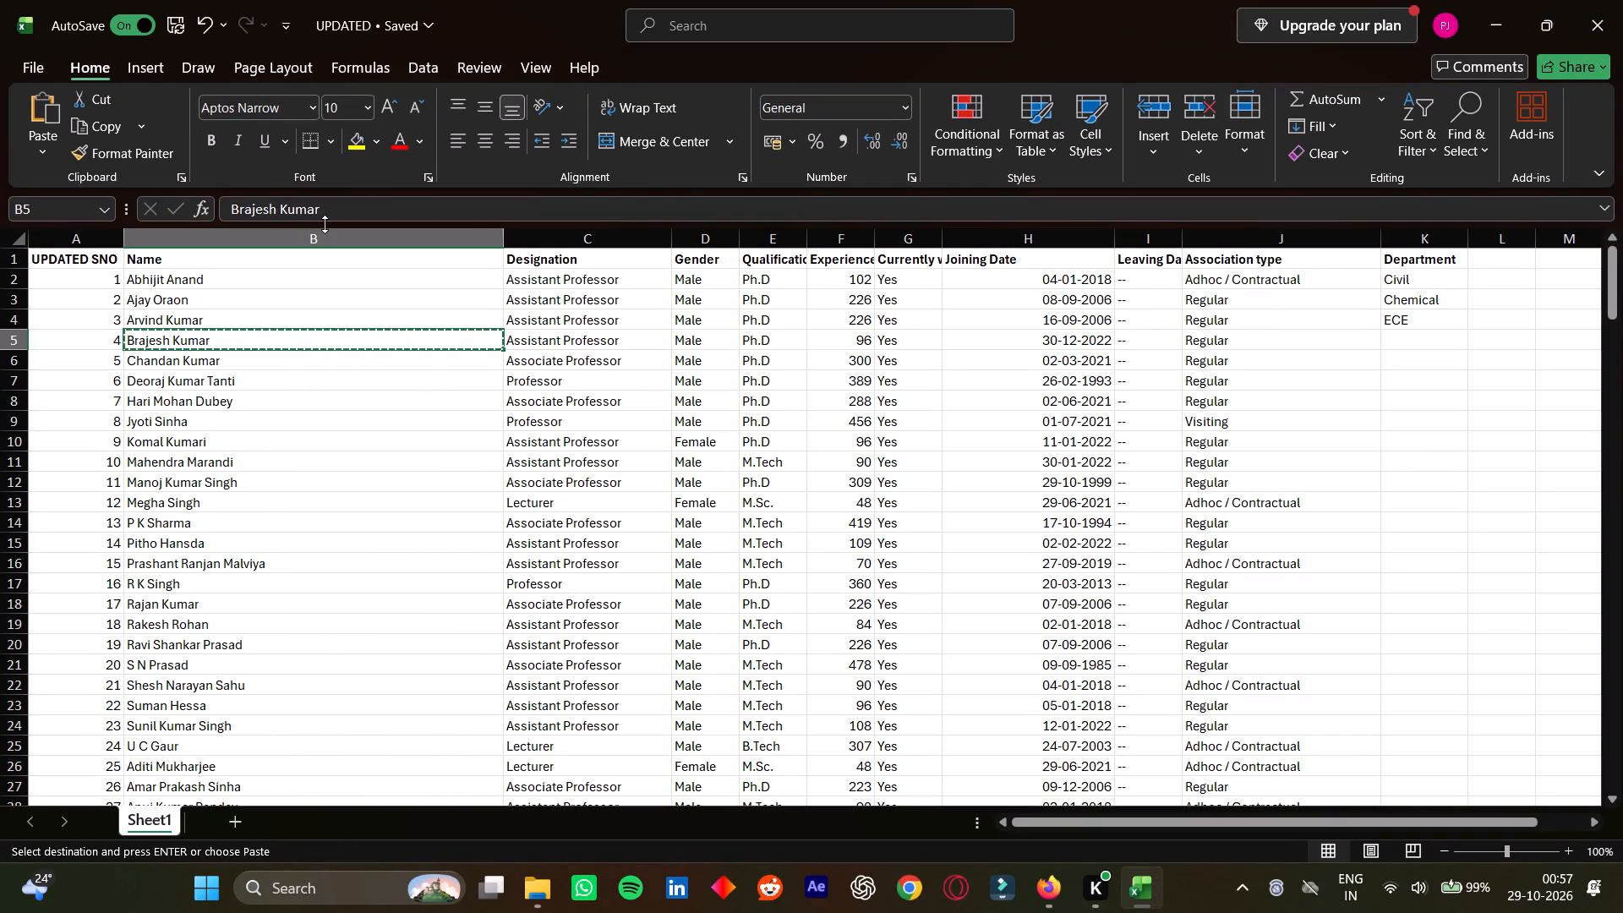
left_click_drag(324, 216, 184, 205)
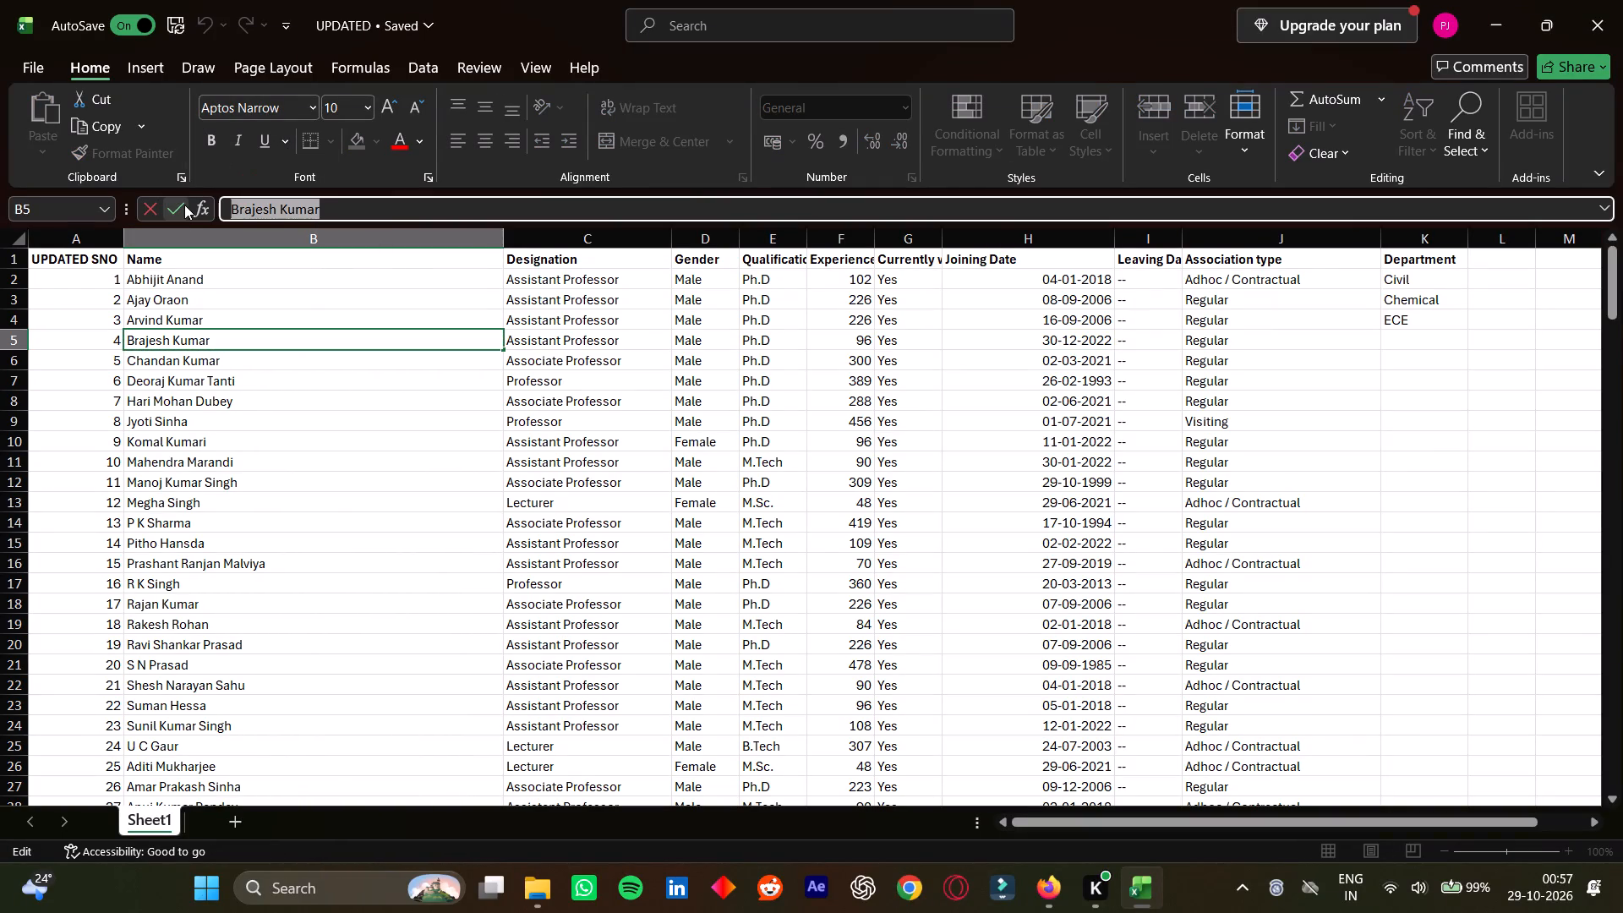
key("ctrl+c")
left_click(1047, 887)
left_click(1097, 41)
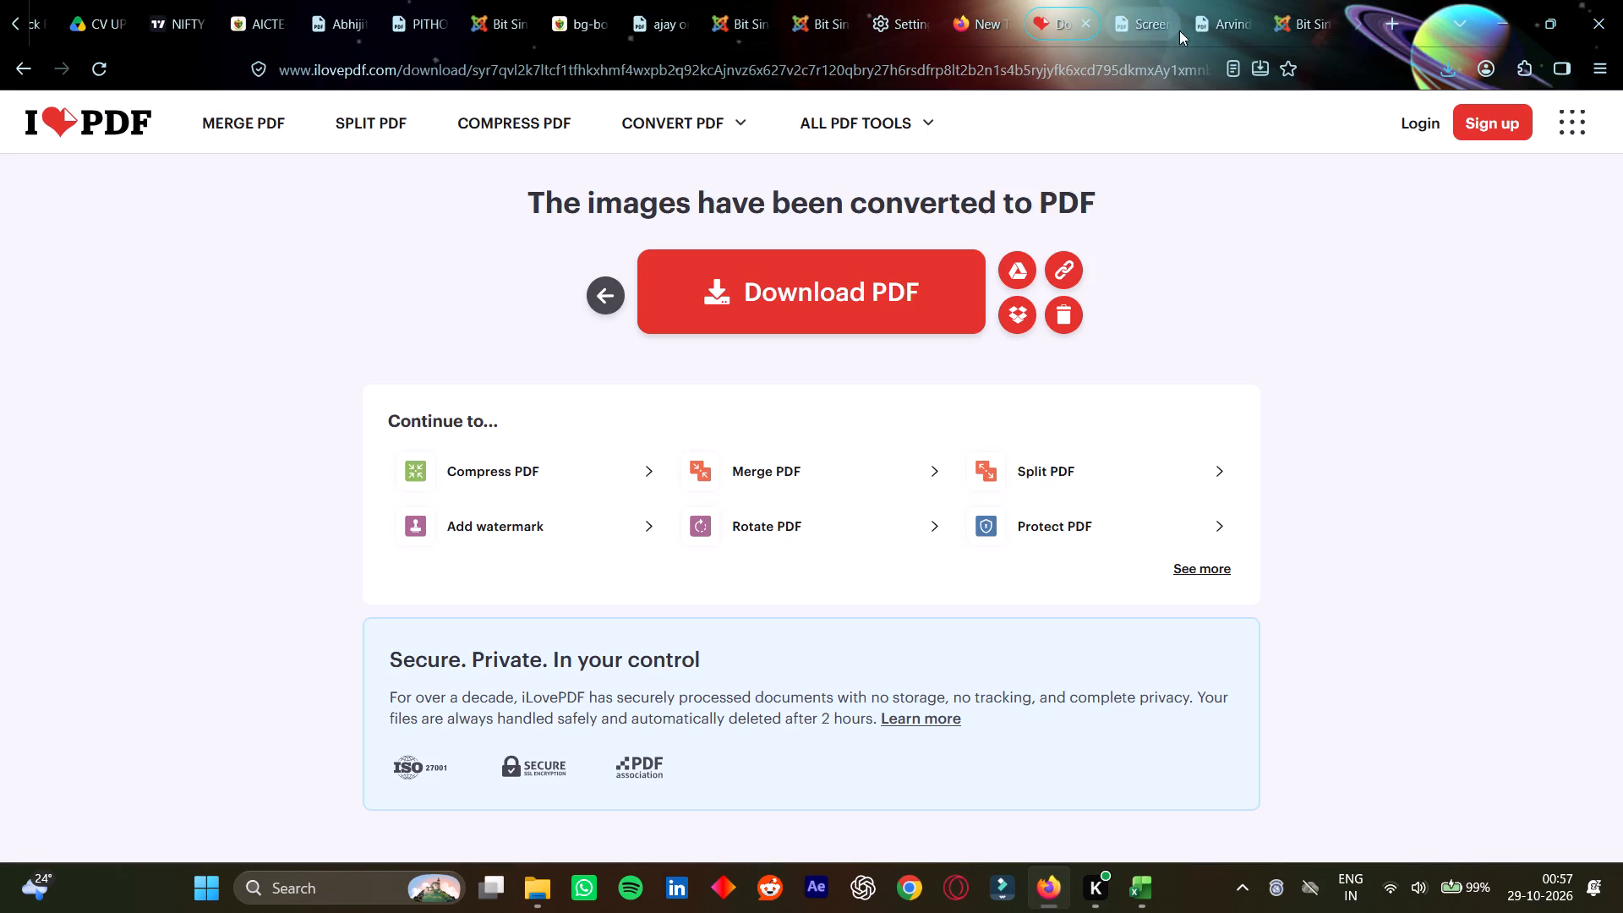
left_click(1306, 19)
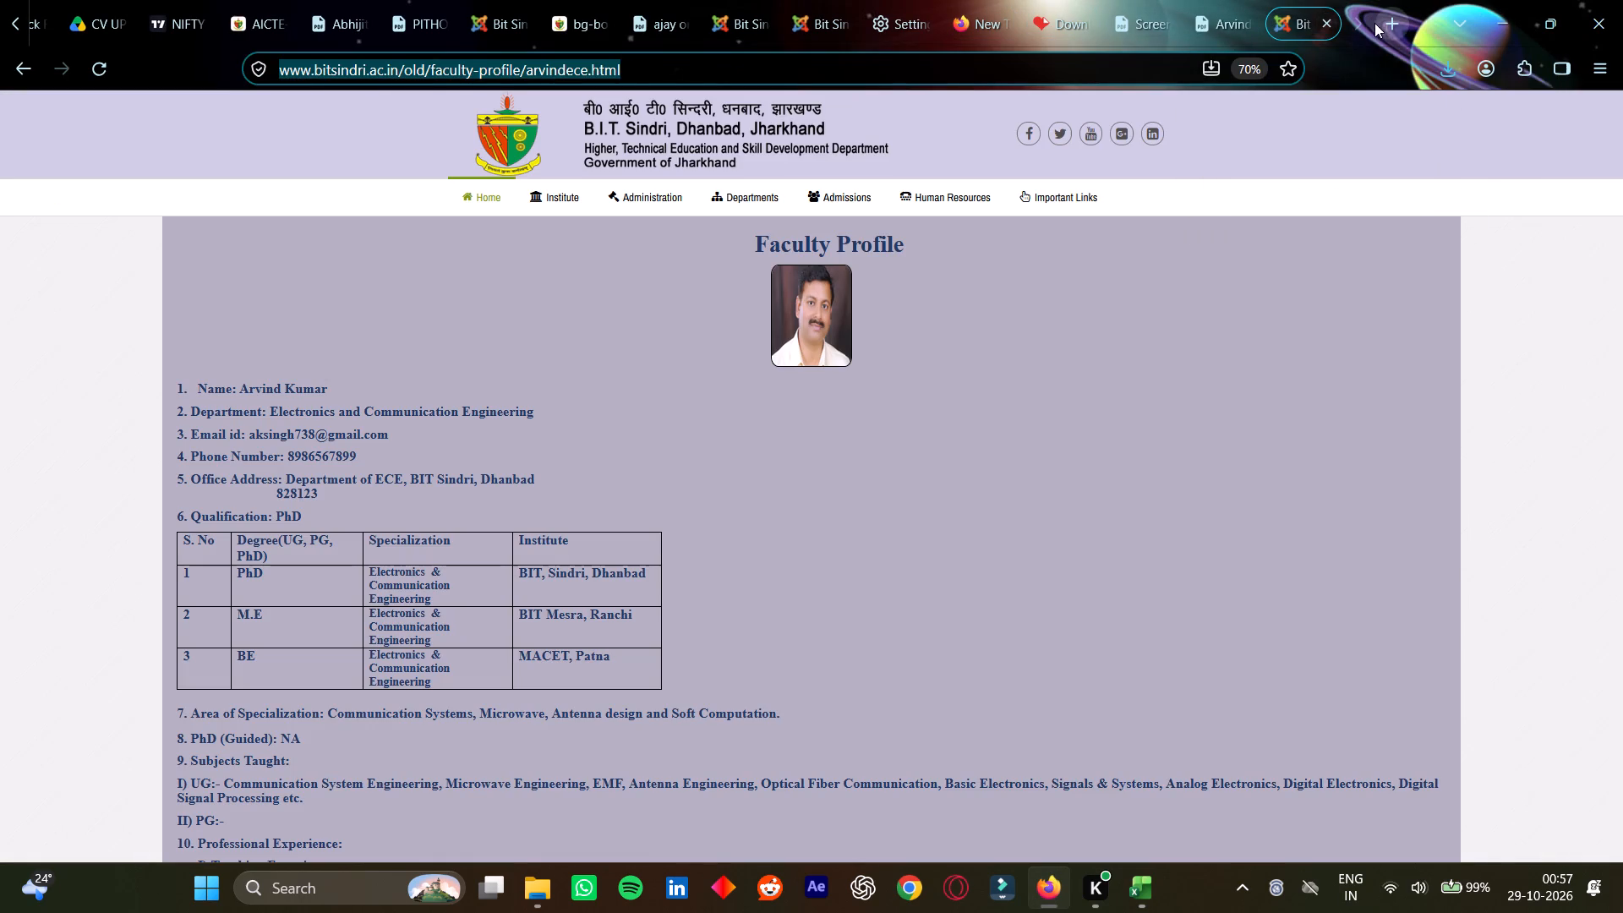
left_click(1389, 27)
key("ctrl+v")
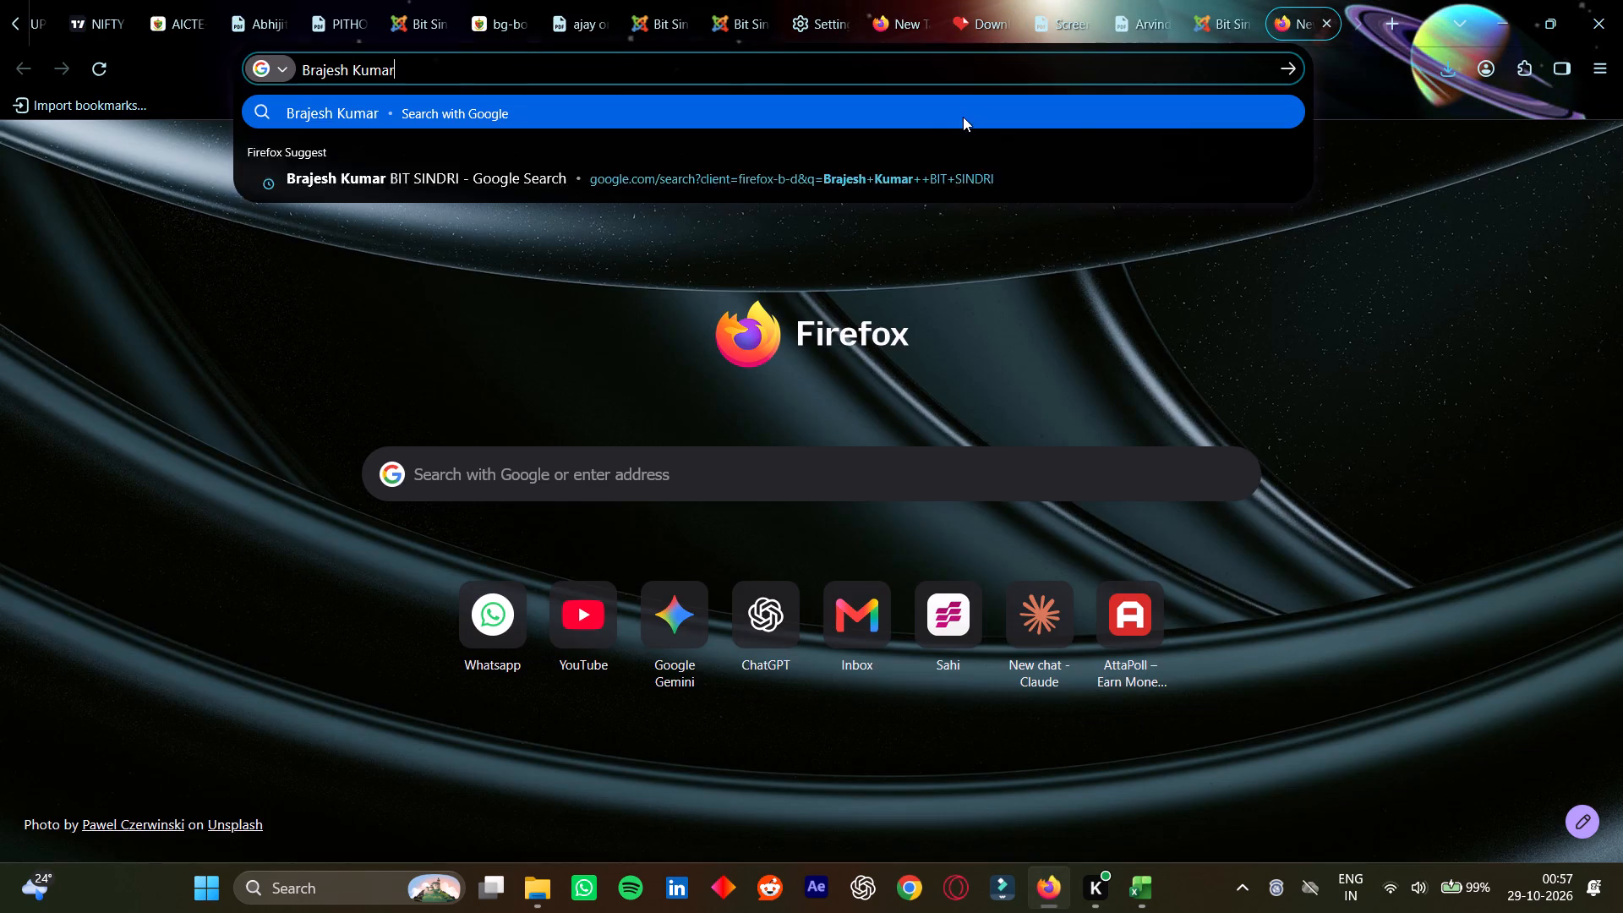
key("space")
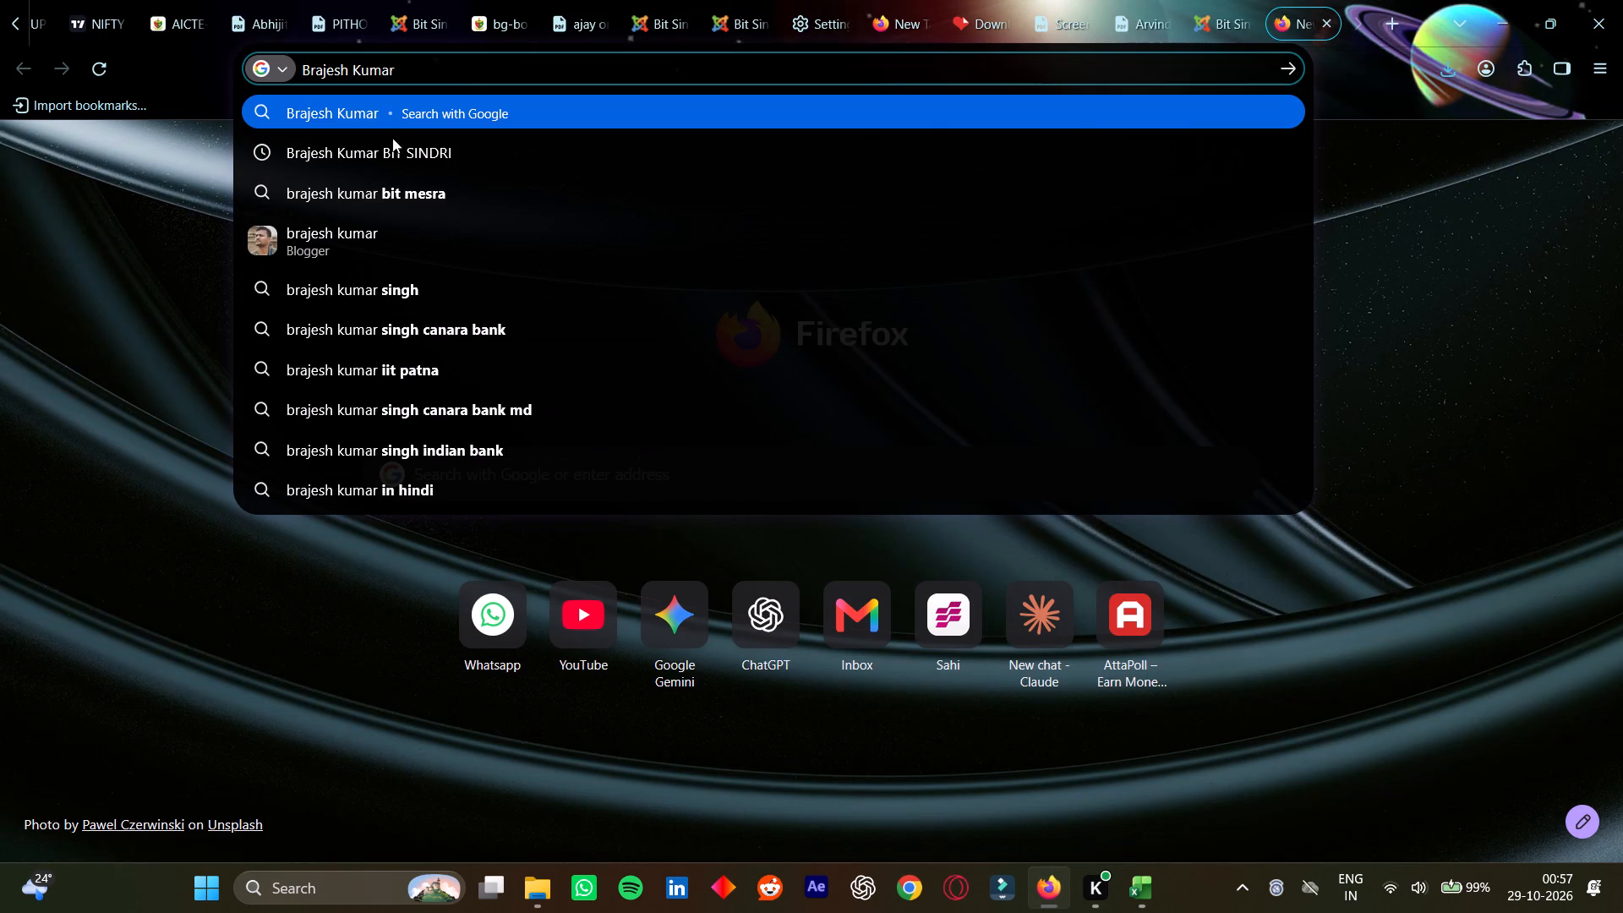
left_click(413, 166)
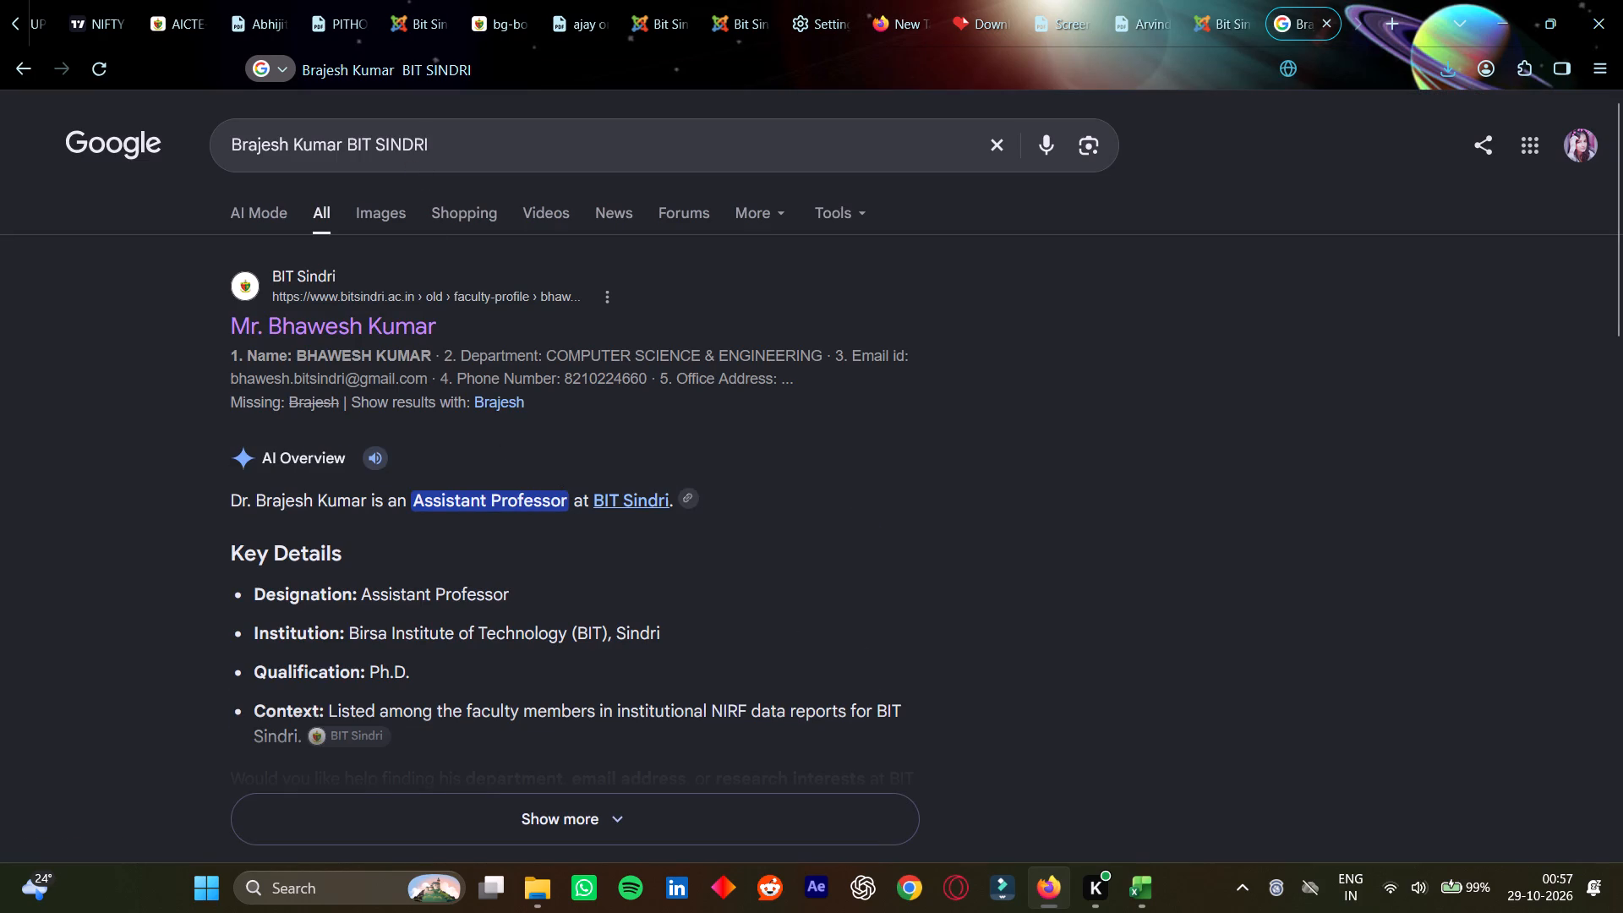
Expand the AI overview, look through the search results, and open the BIT Sindri website link before returning to the results.
left_click(538, 818)
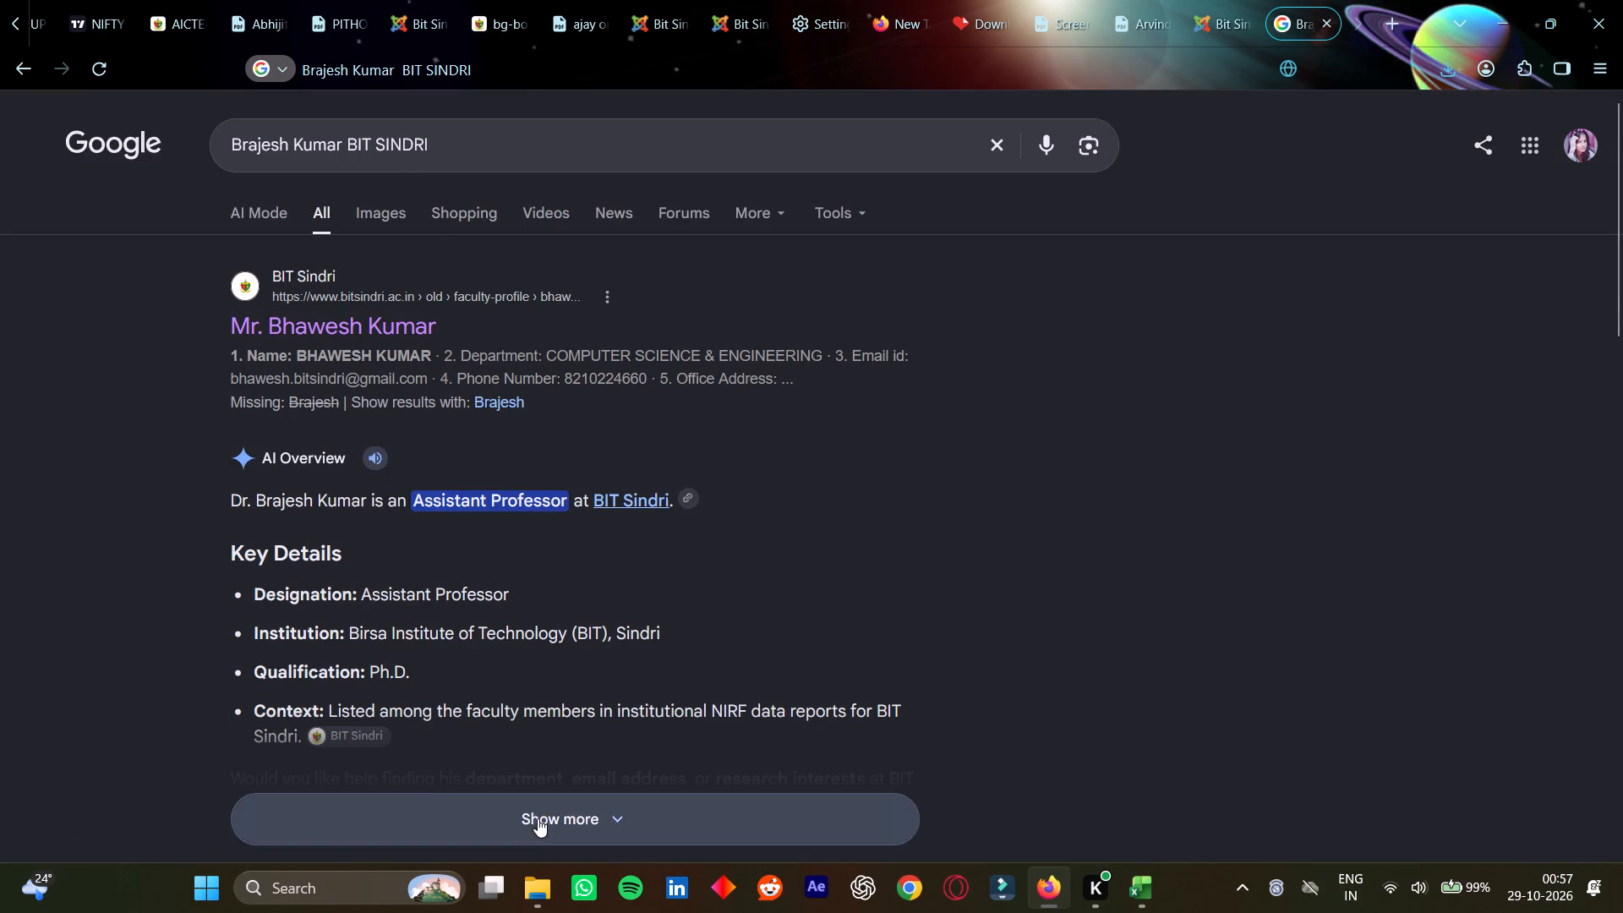
scroll(768, 599, "down", 3)
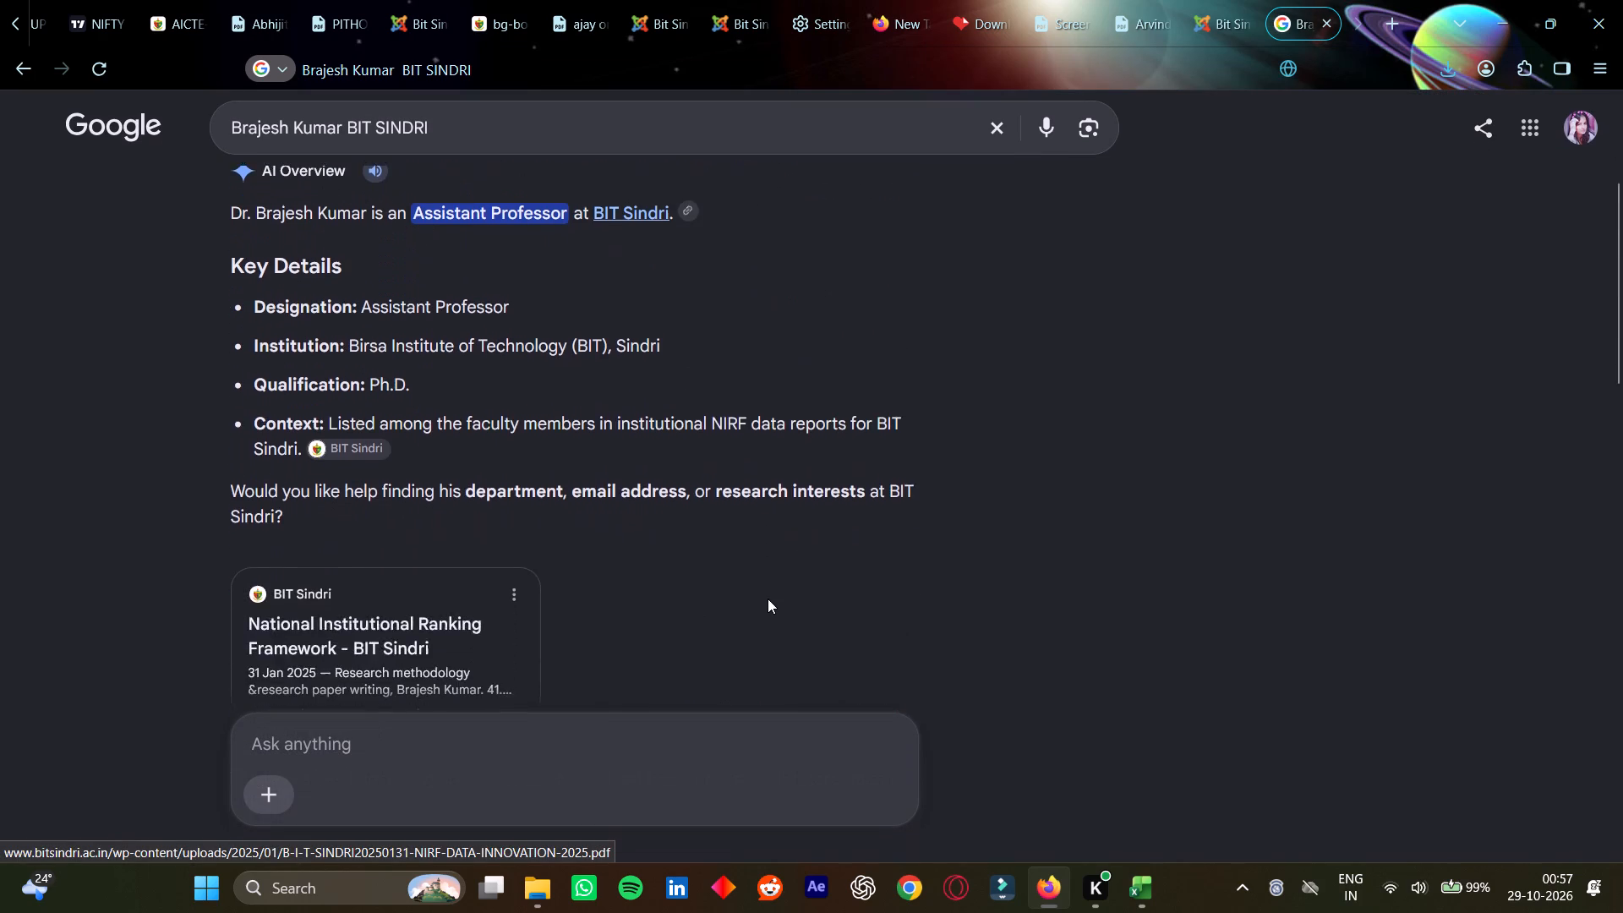
scroll(768, 599, "down", 1)
scroll(768, 599, "up", 2)
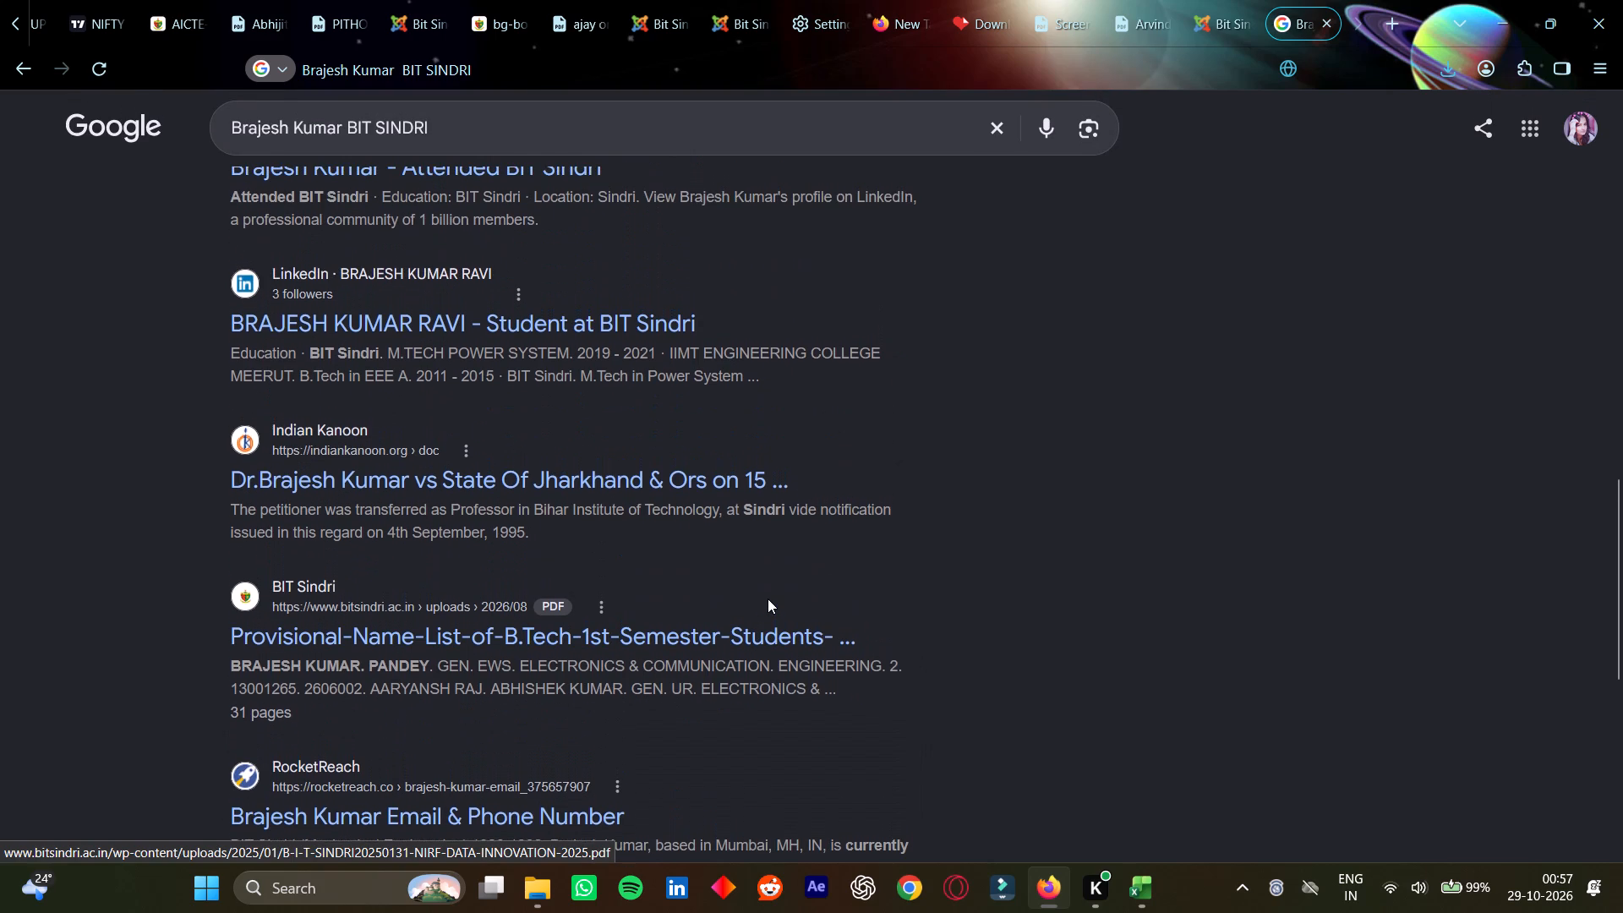
scroll(768, 599, "up", 3)
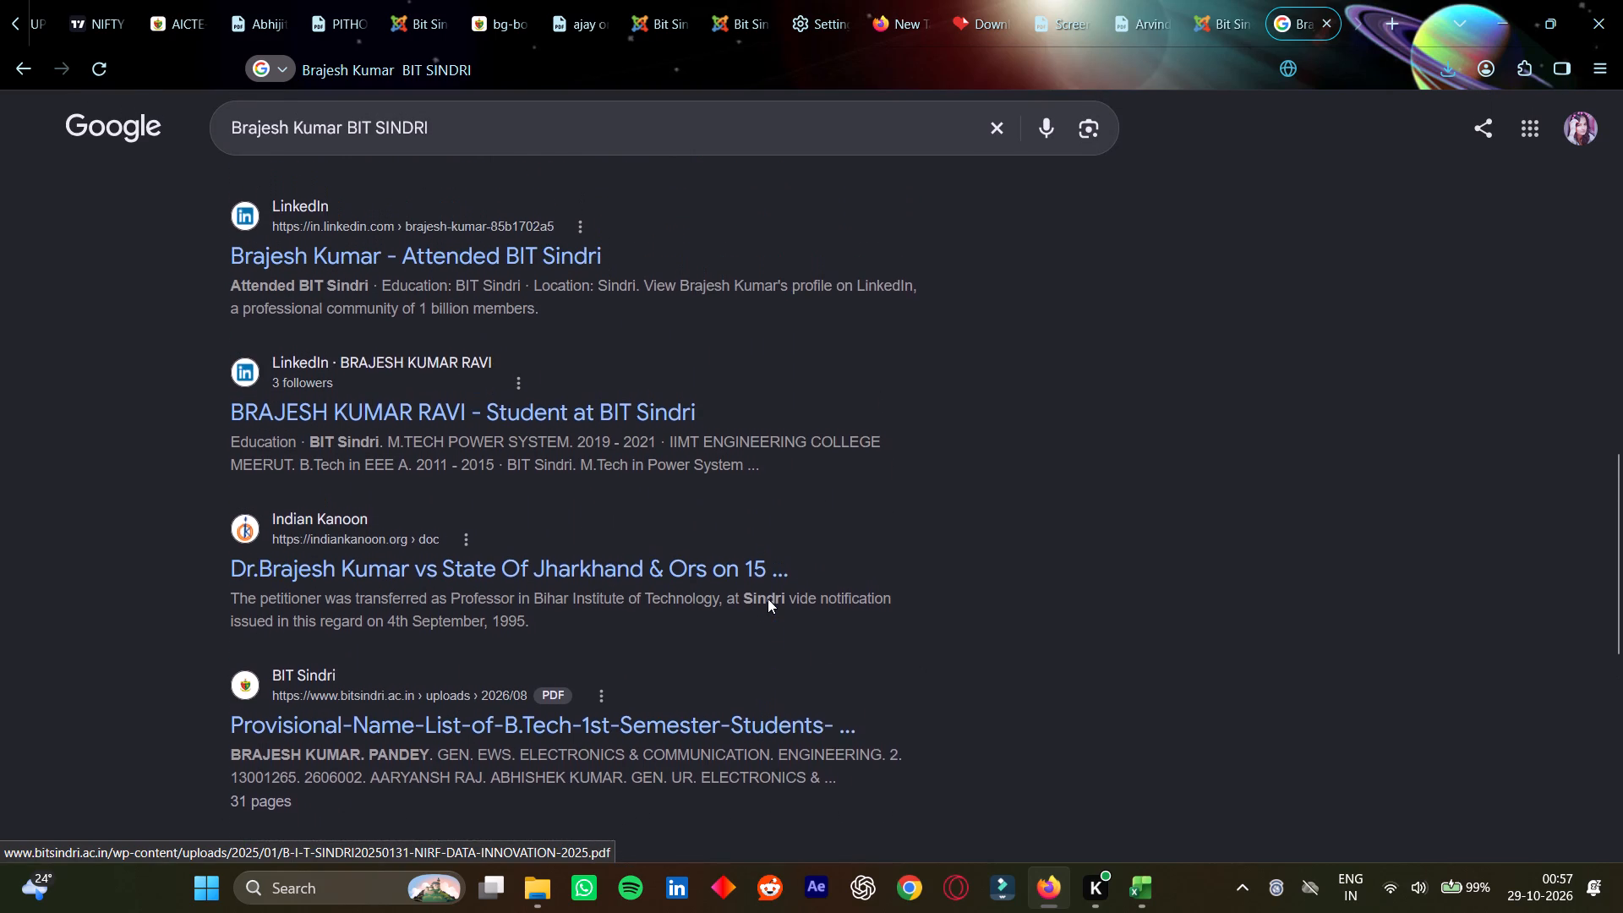
scroll(768, 599, "up", 9)
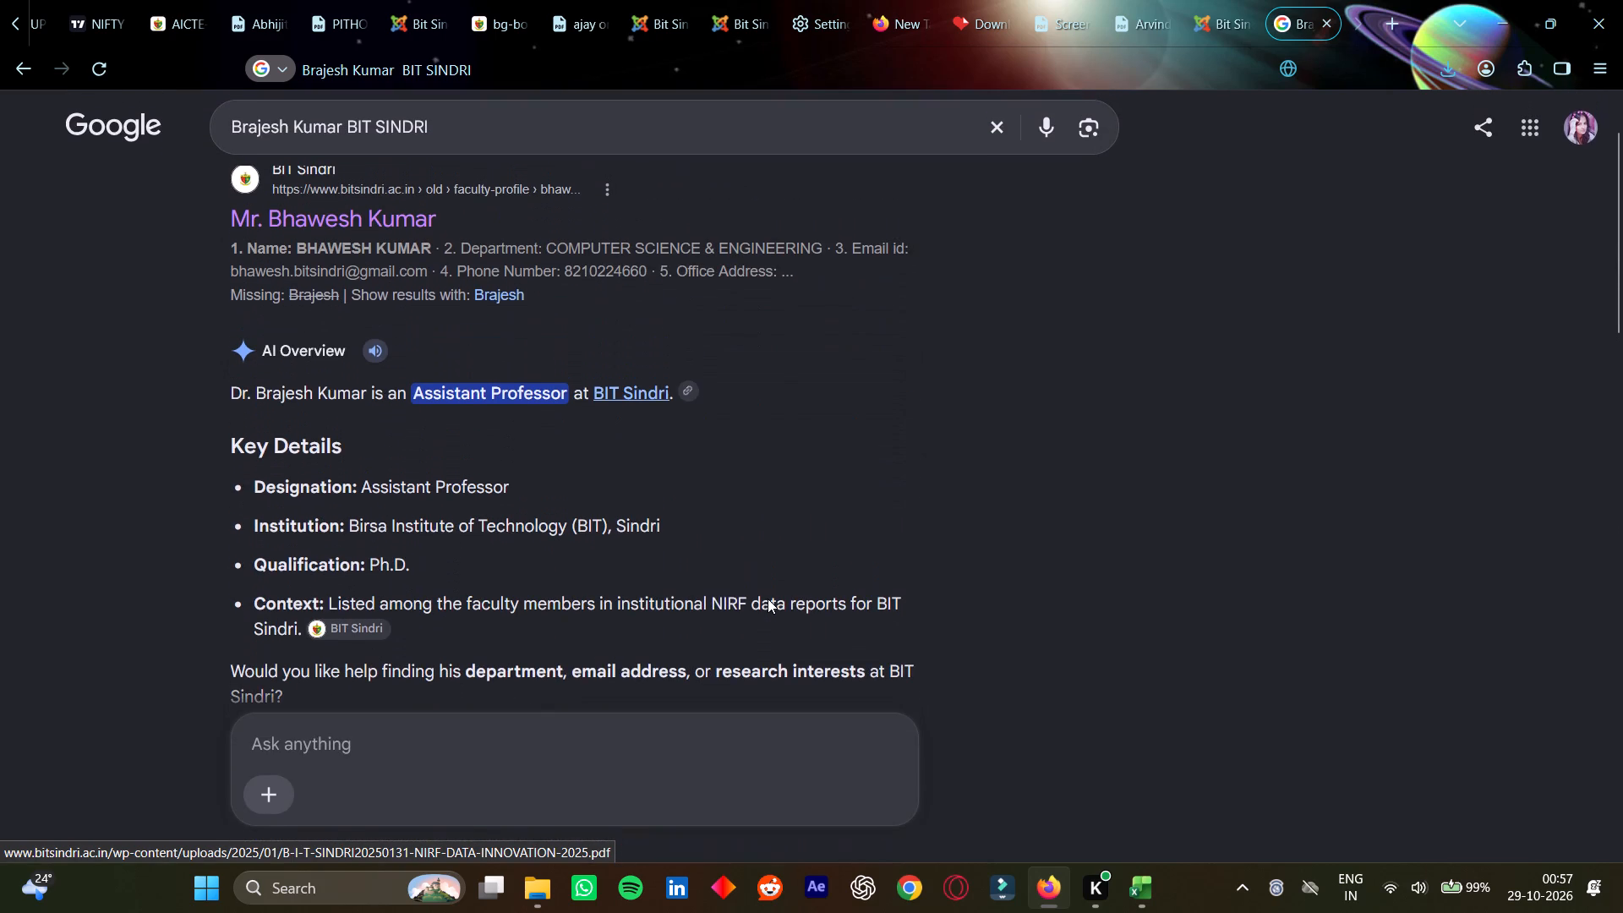
left_click(619, 395)
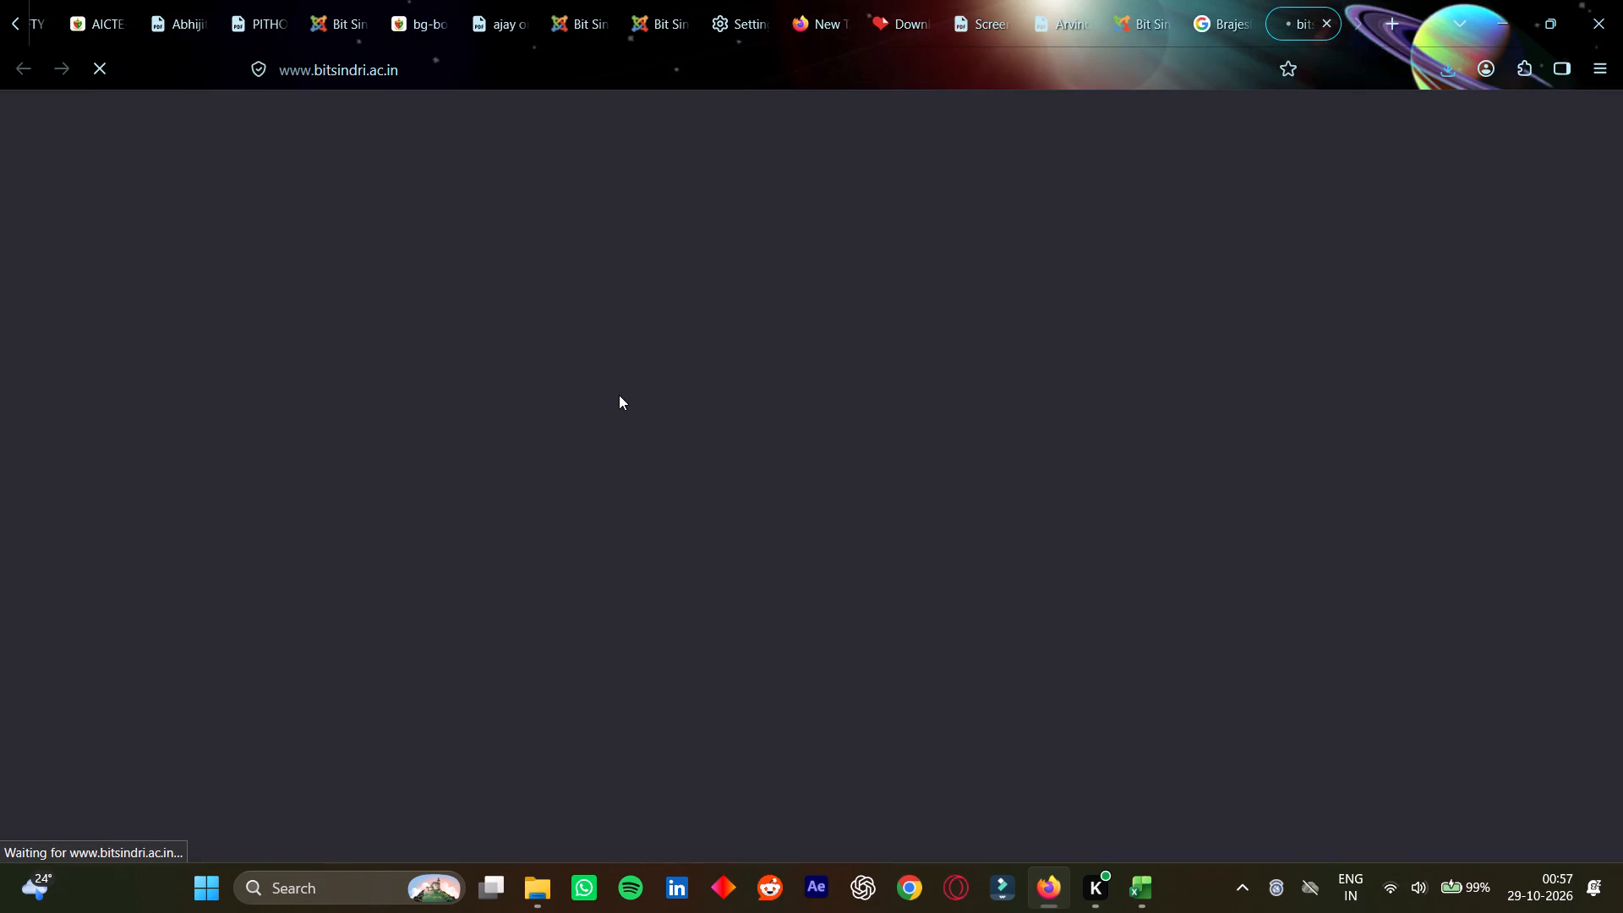
left_click(1246, 13)
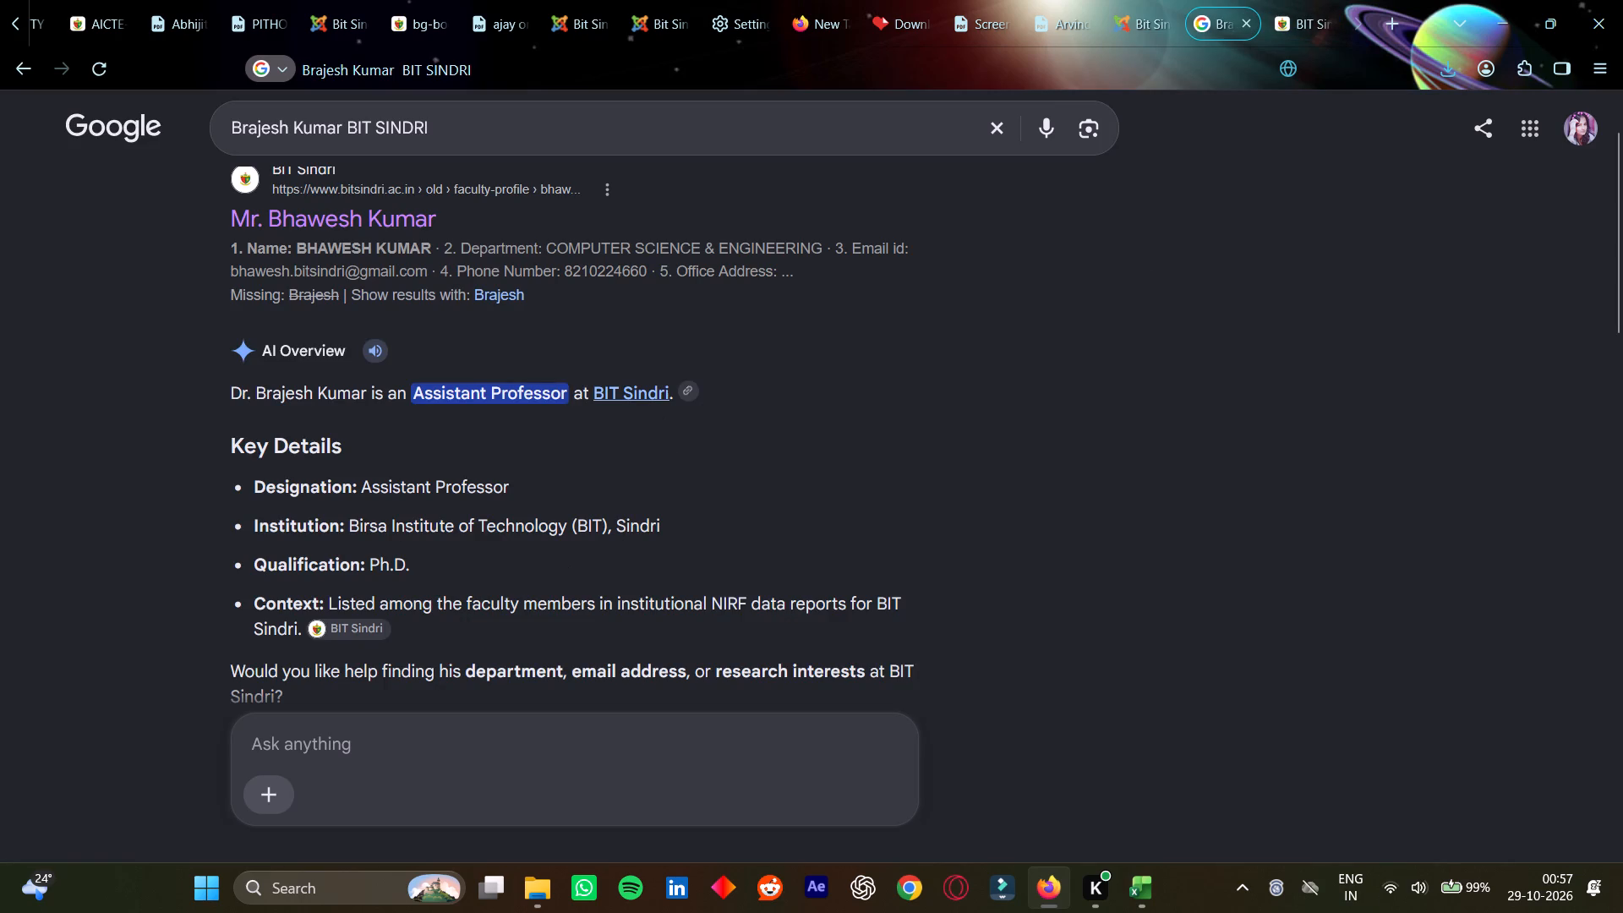
Open the cited BIT Sindri NIRF 2025 Innovation data PDF, look through its Faculty Details pages, and return to the search results.
left_click(363, 633)
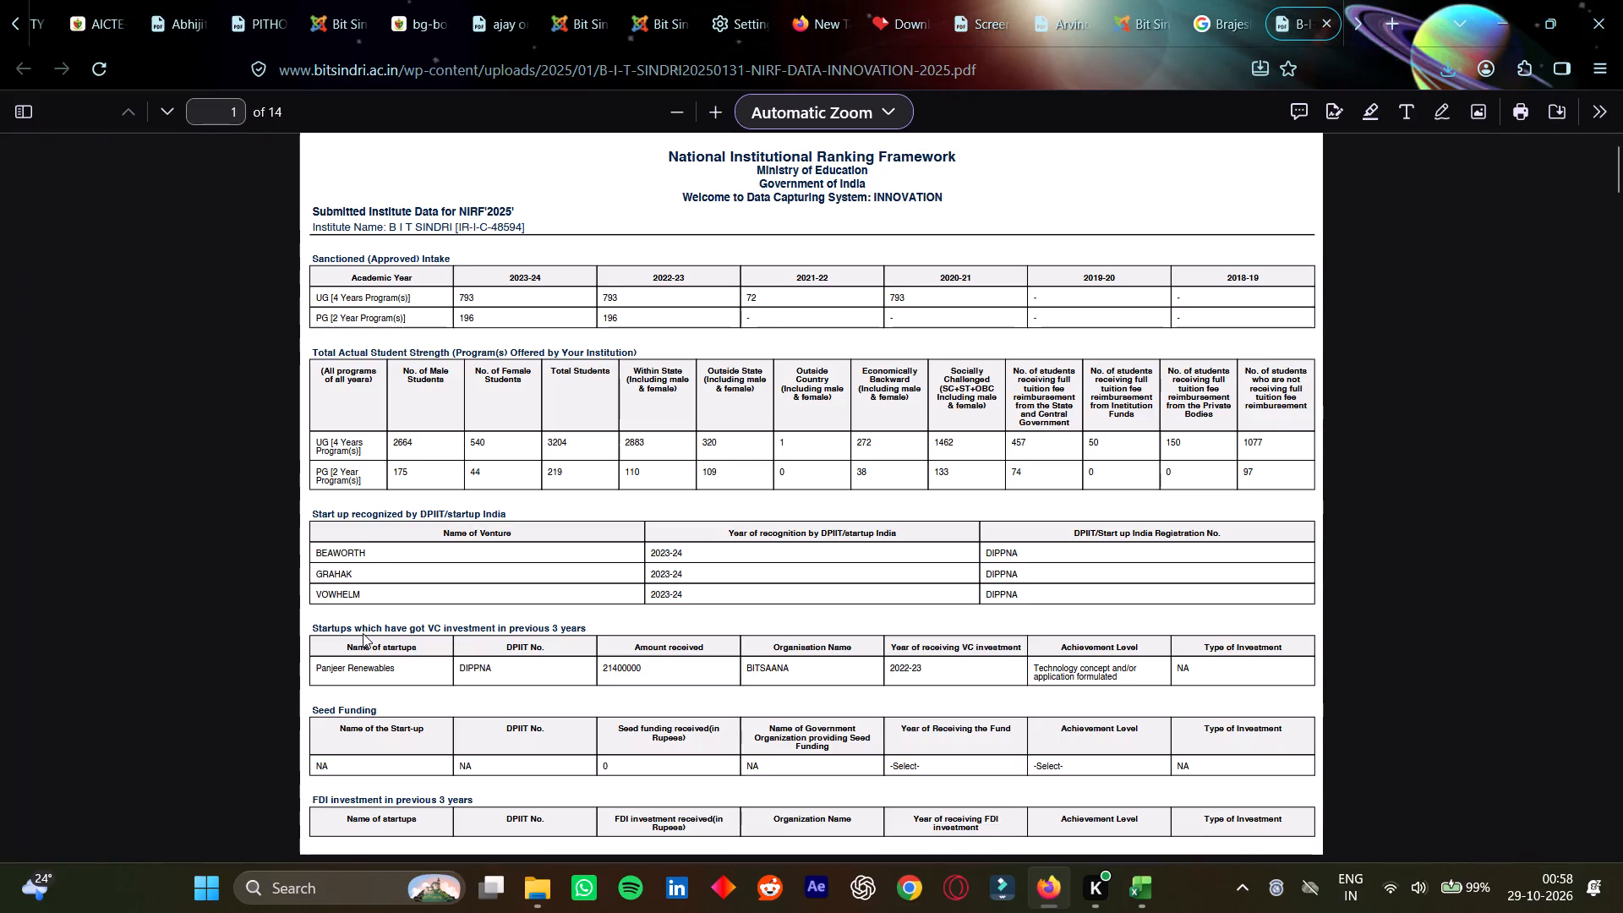
scroll(363, 633, "down", 11)
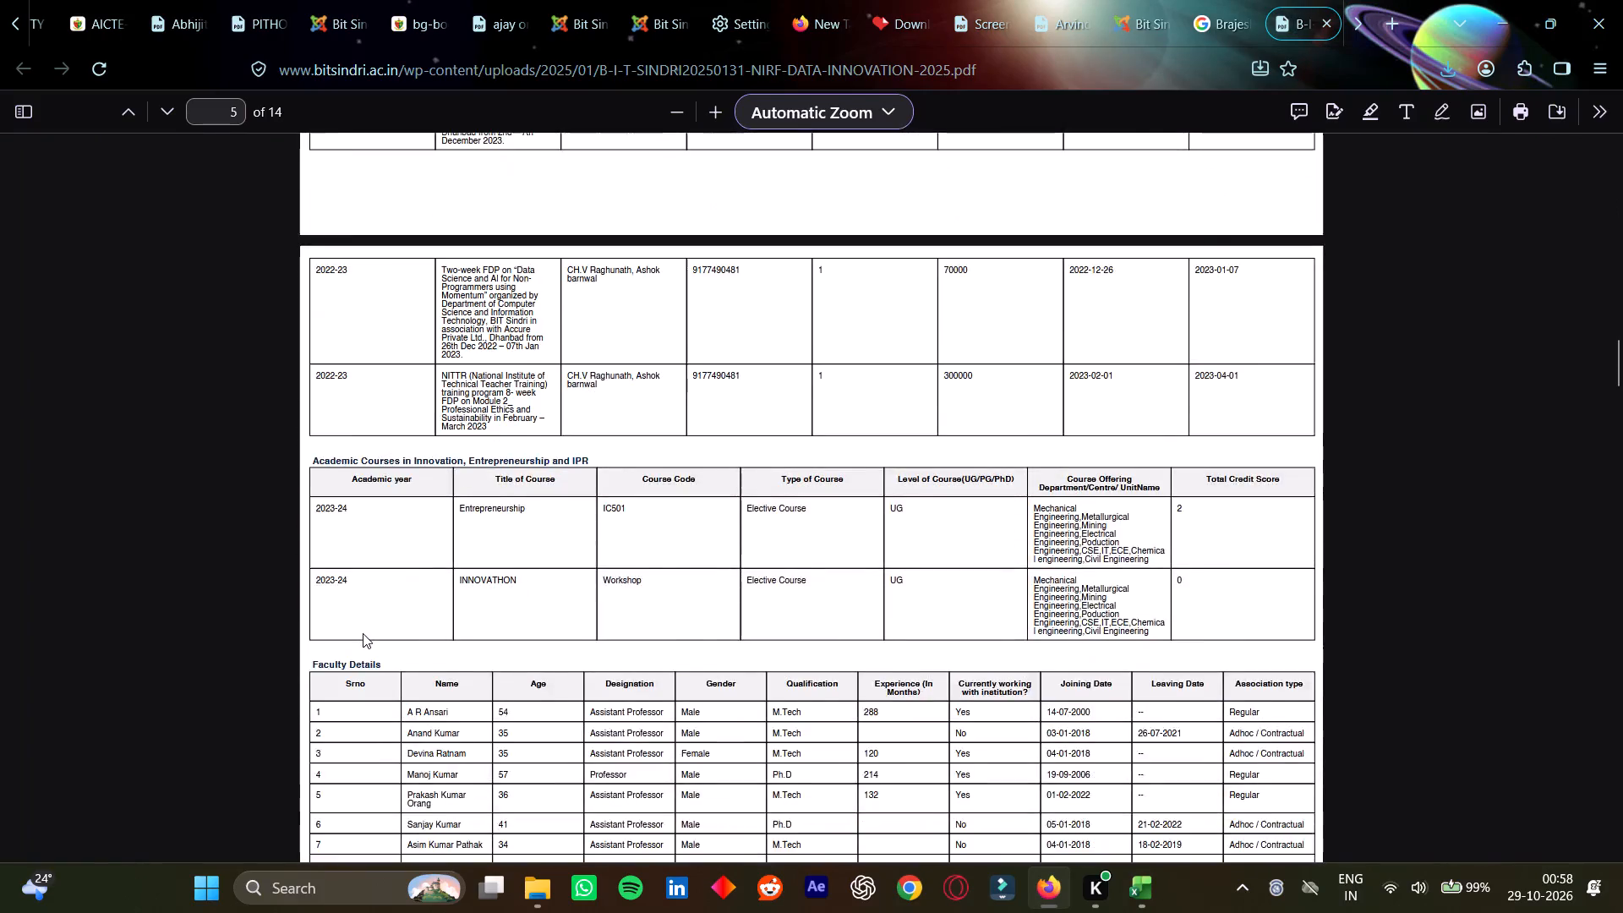
scroll(363, 633, "down", 2)
scroll(363, 633, "up", 1)
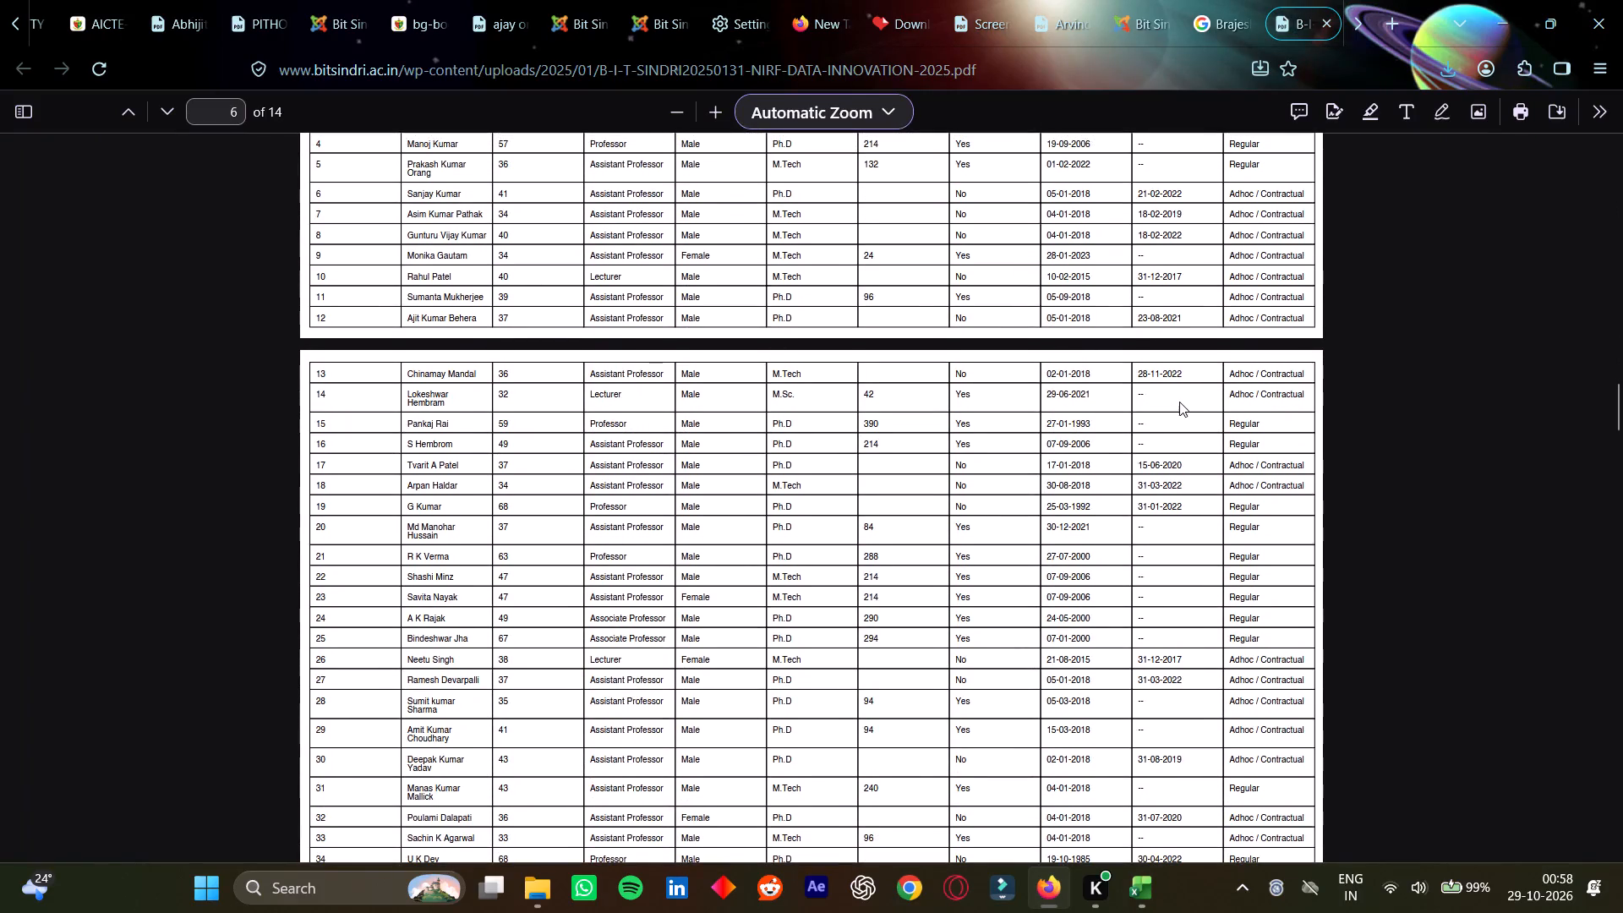
scroll(1180, 401, "left", 3)
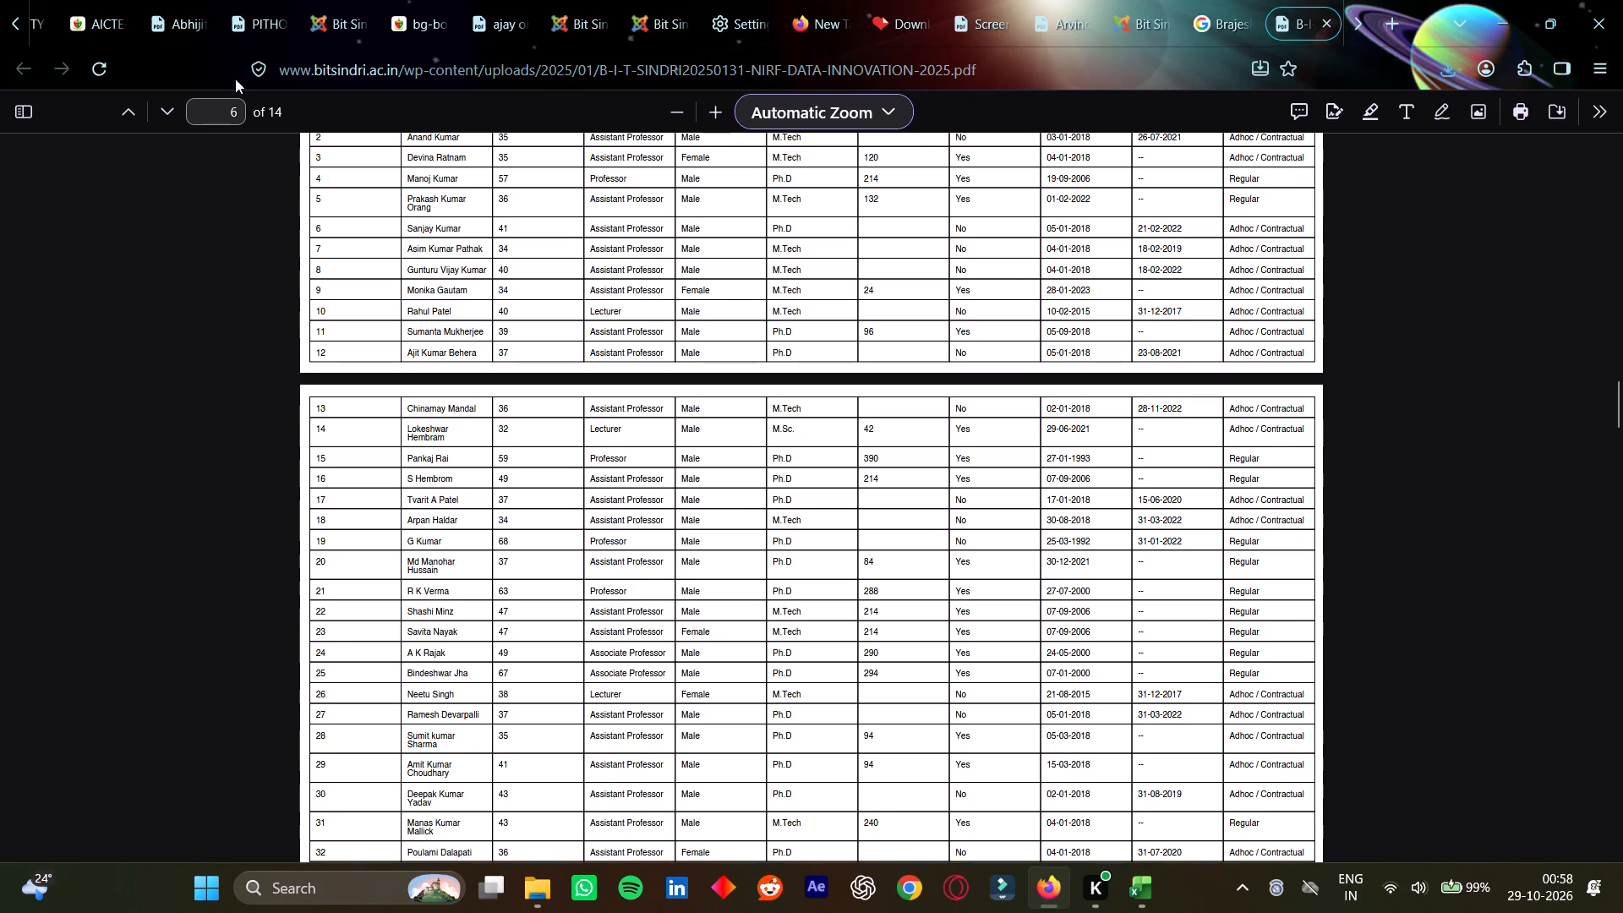
scroll(919, 140, "up", 7)
scroll(919, 140, "down", 2)
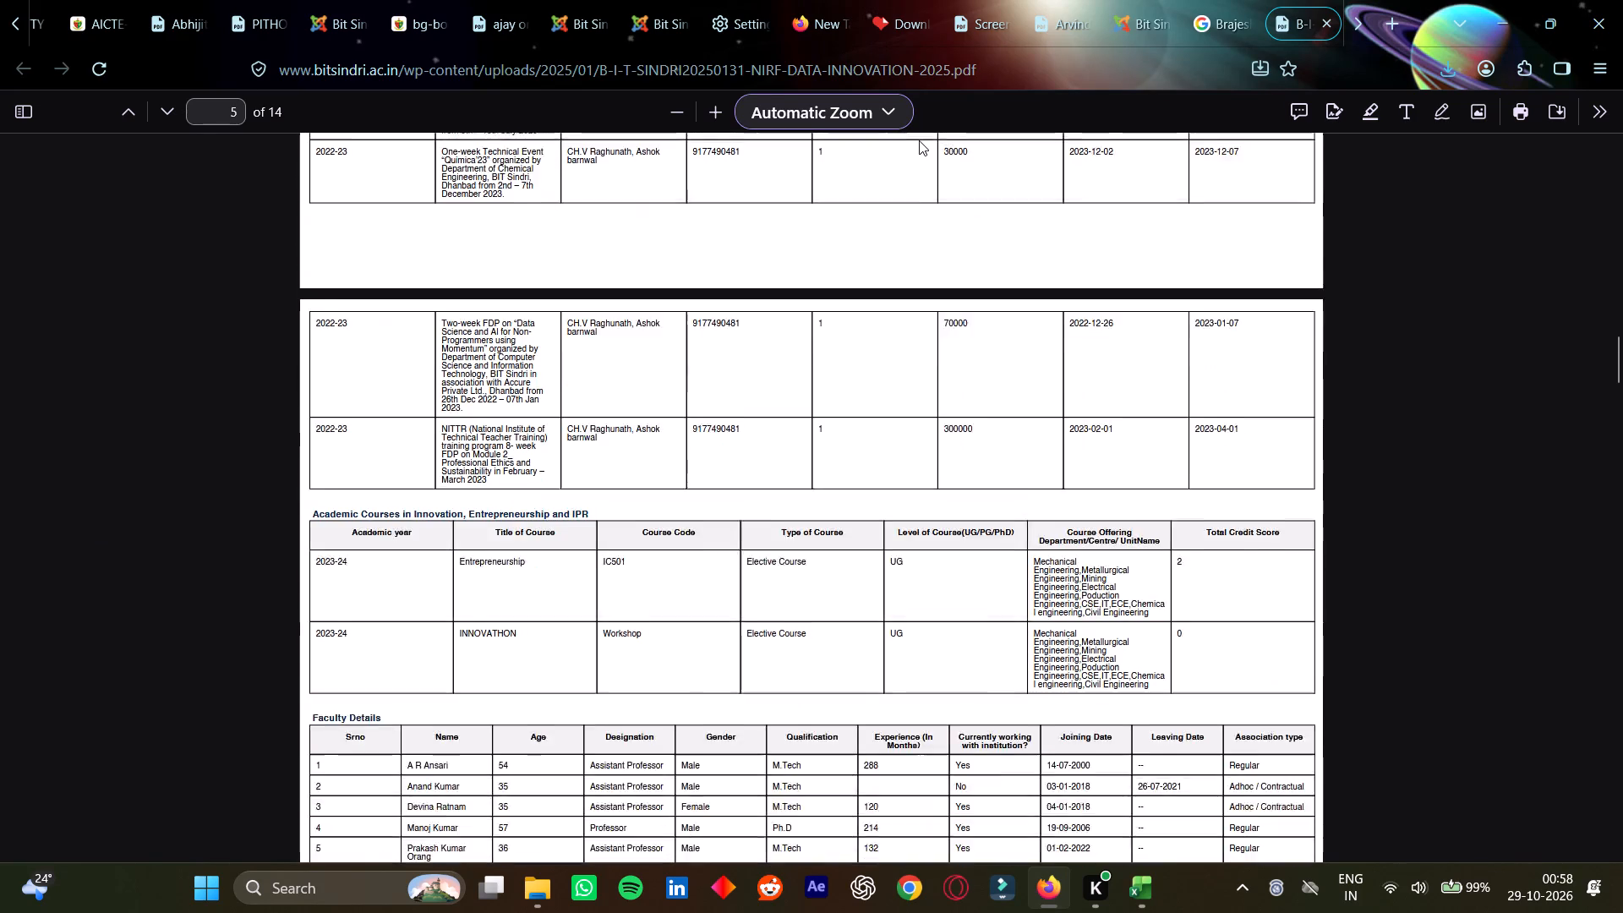
scroll(919, 140, "down", 19)
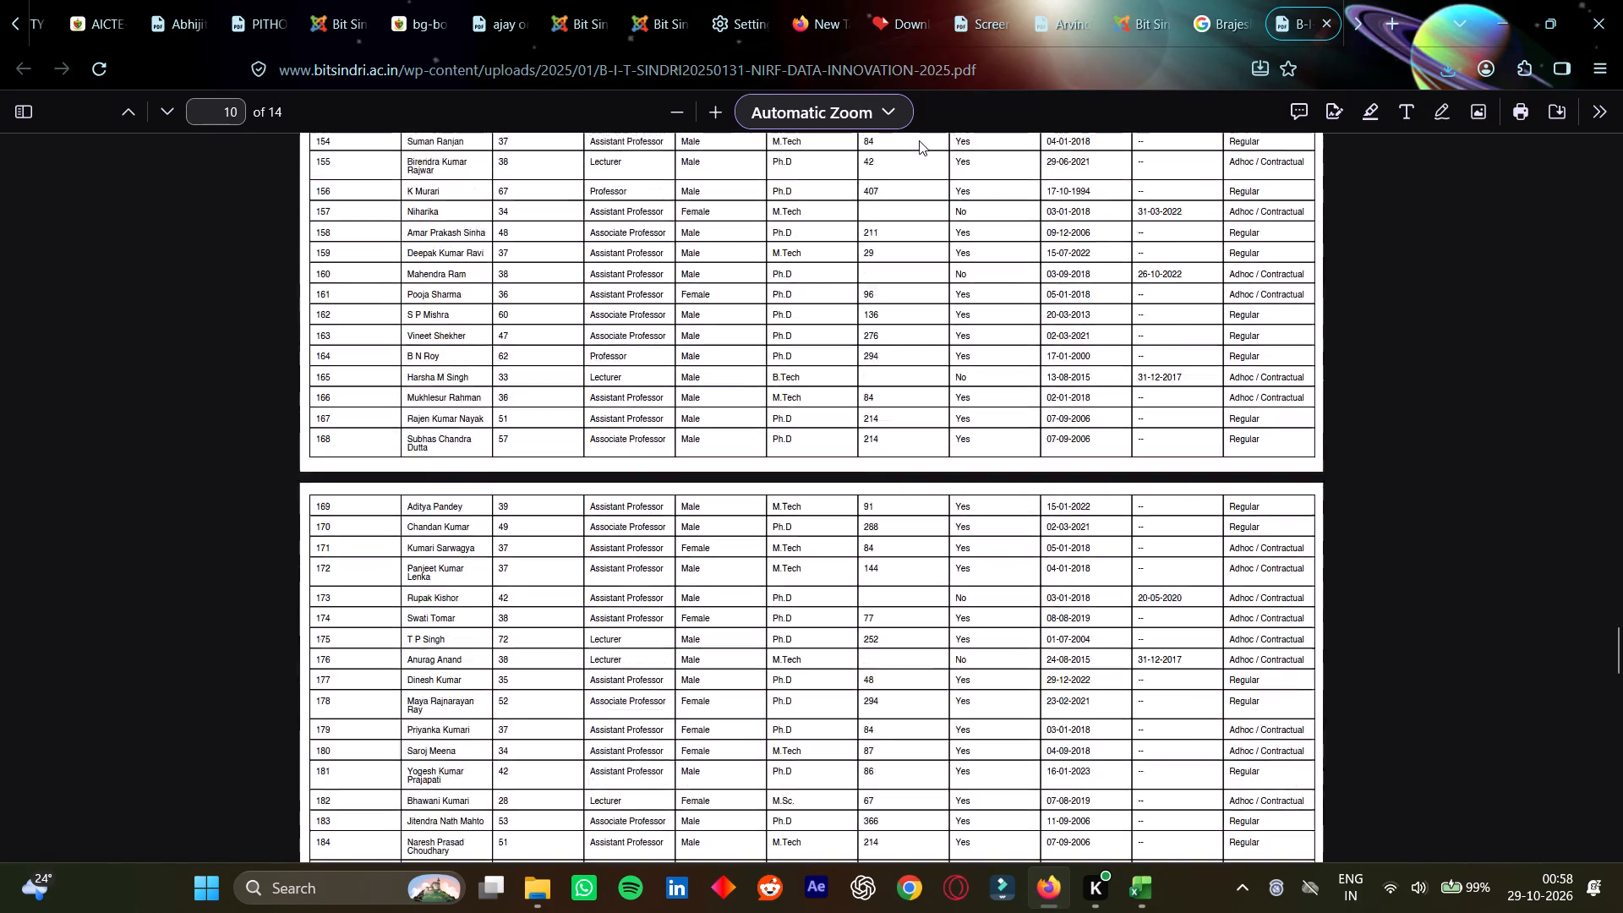
scroll(919, 140, "down", 5)
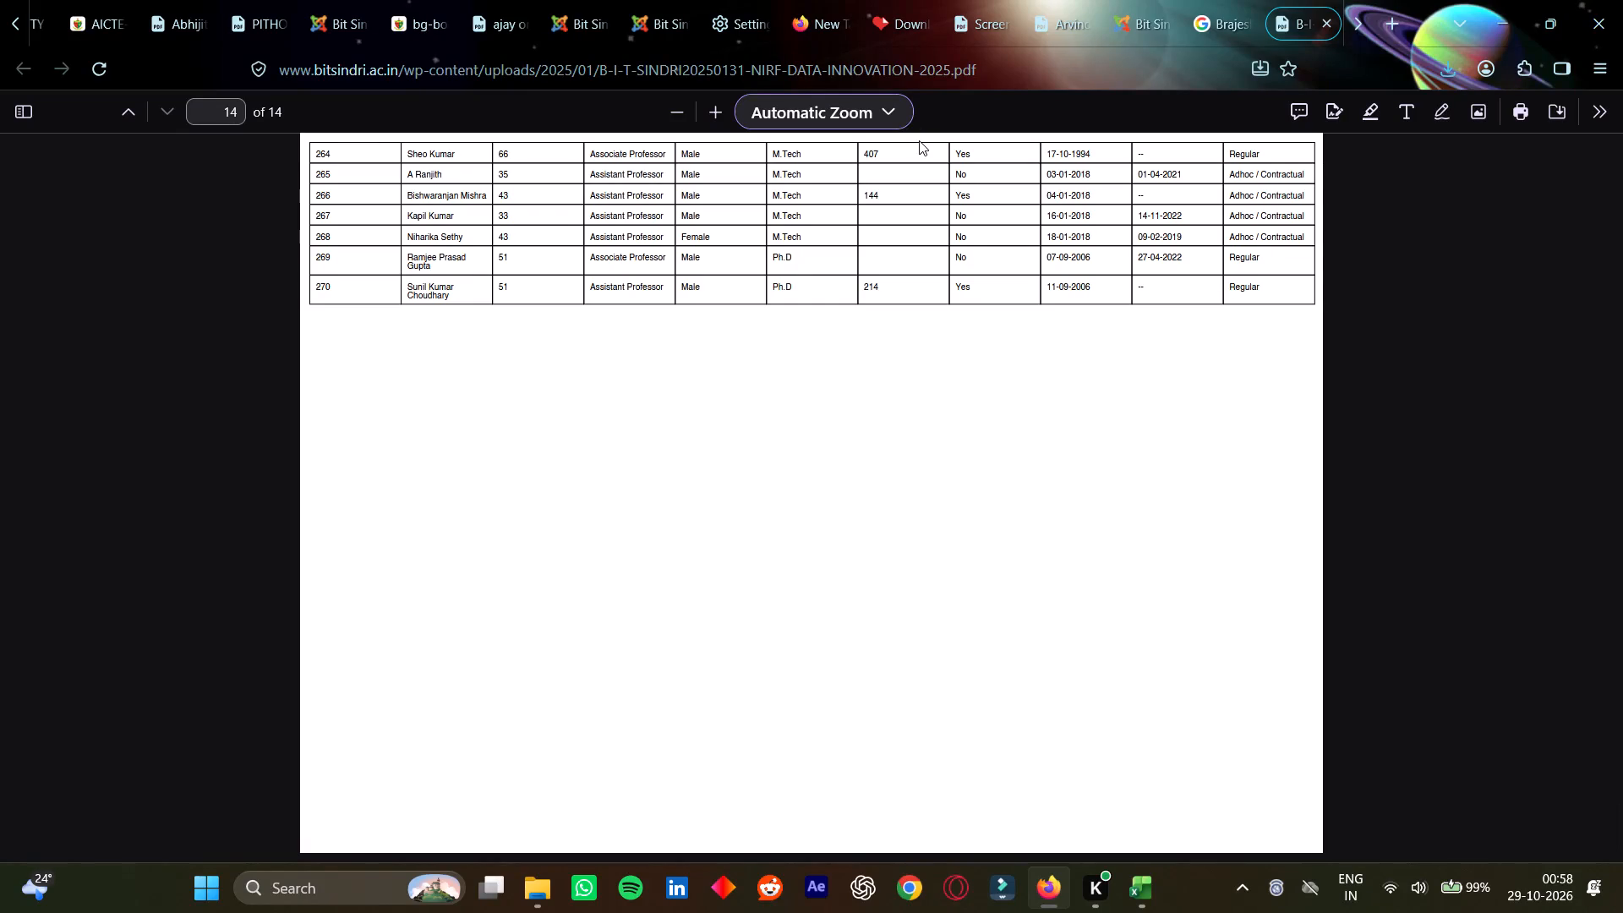
left_click(1214, 33)
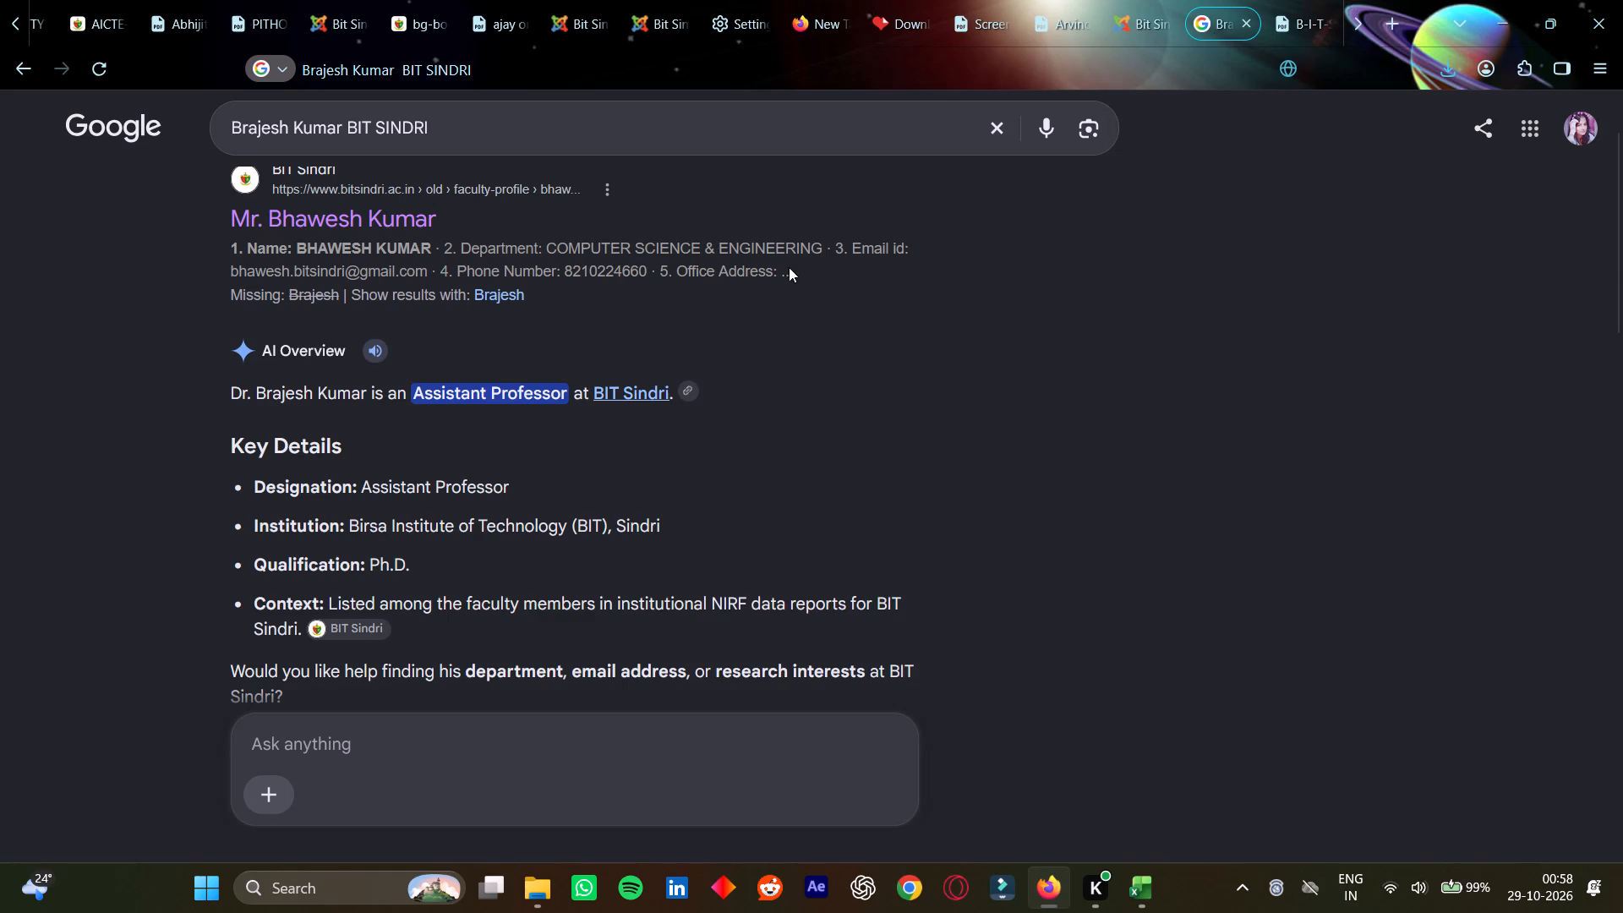
scroll(1096, 547, "down", 7)
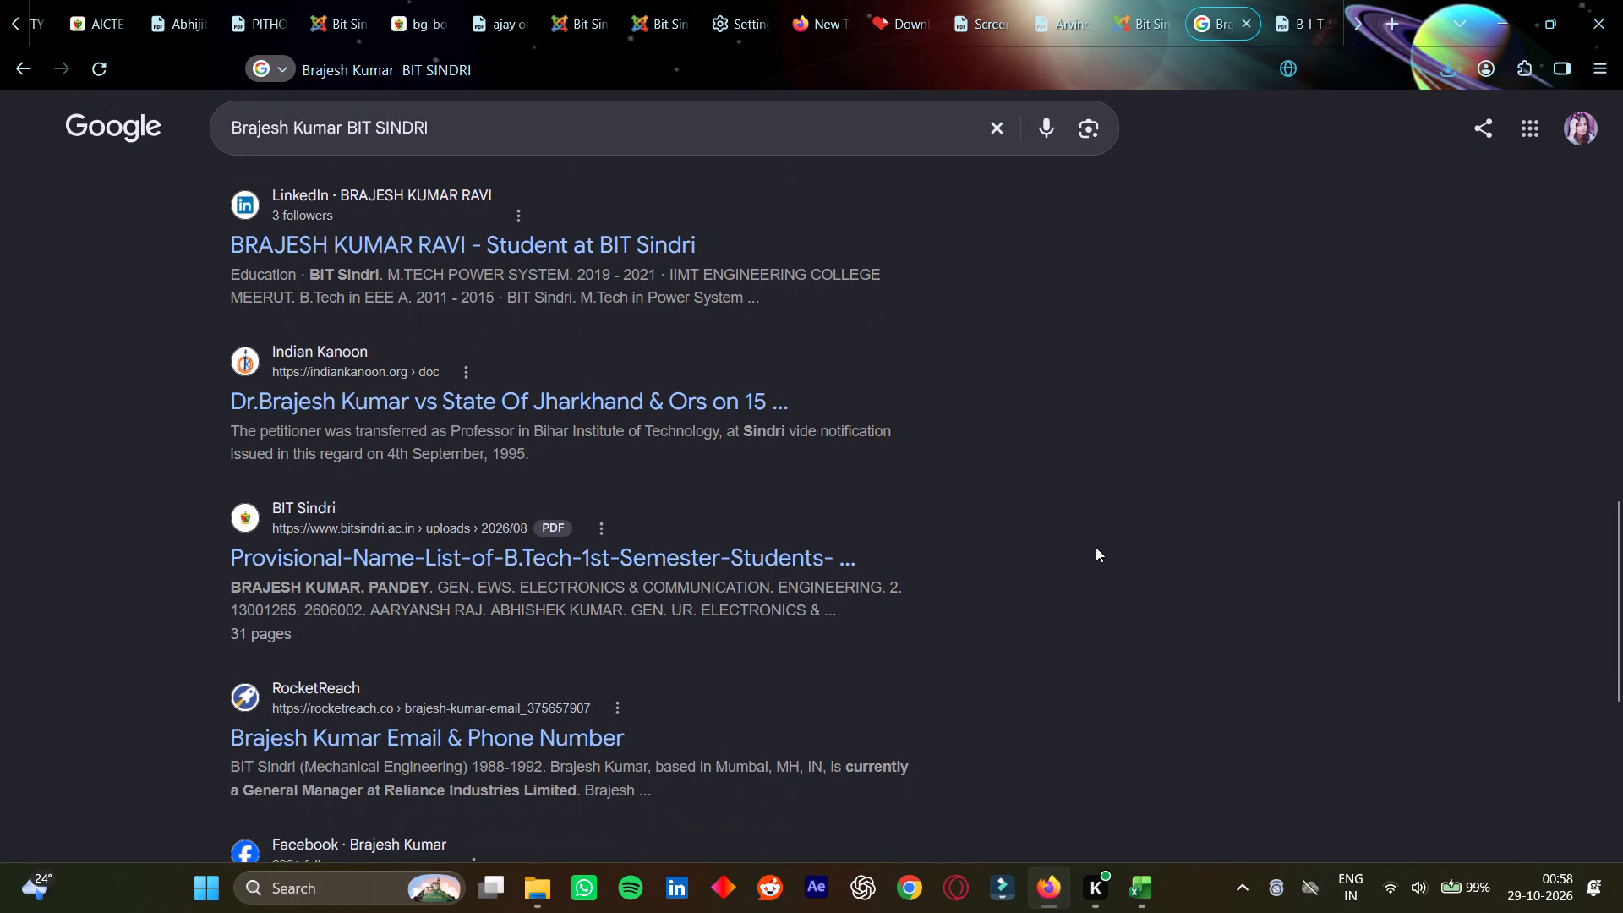
Add PROF to the row 5 faculty name search, switch to the suggested PROFESSOR spelling, and look through the results for a BIT Sindri profile.
scroll(1096, 547, "up", 3)
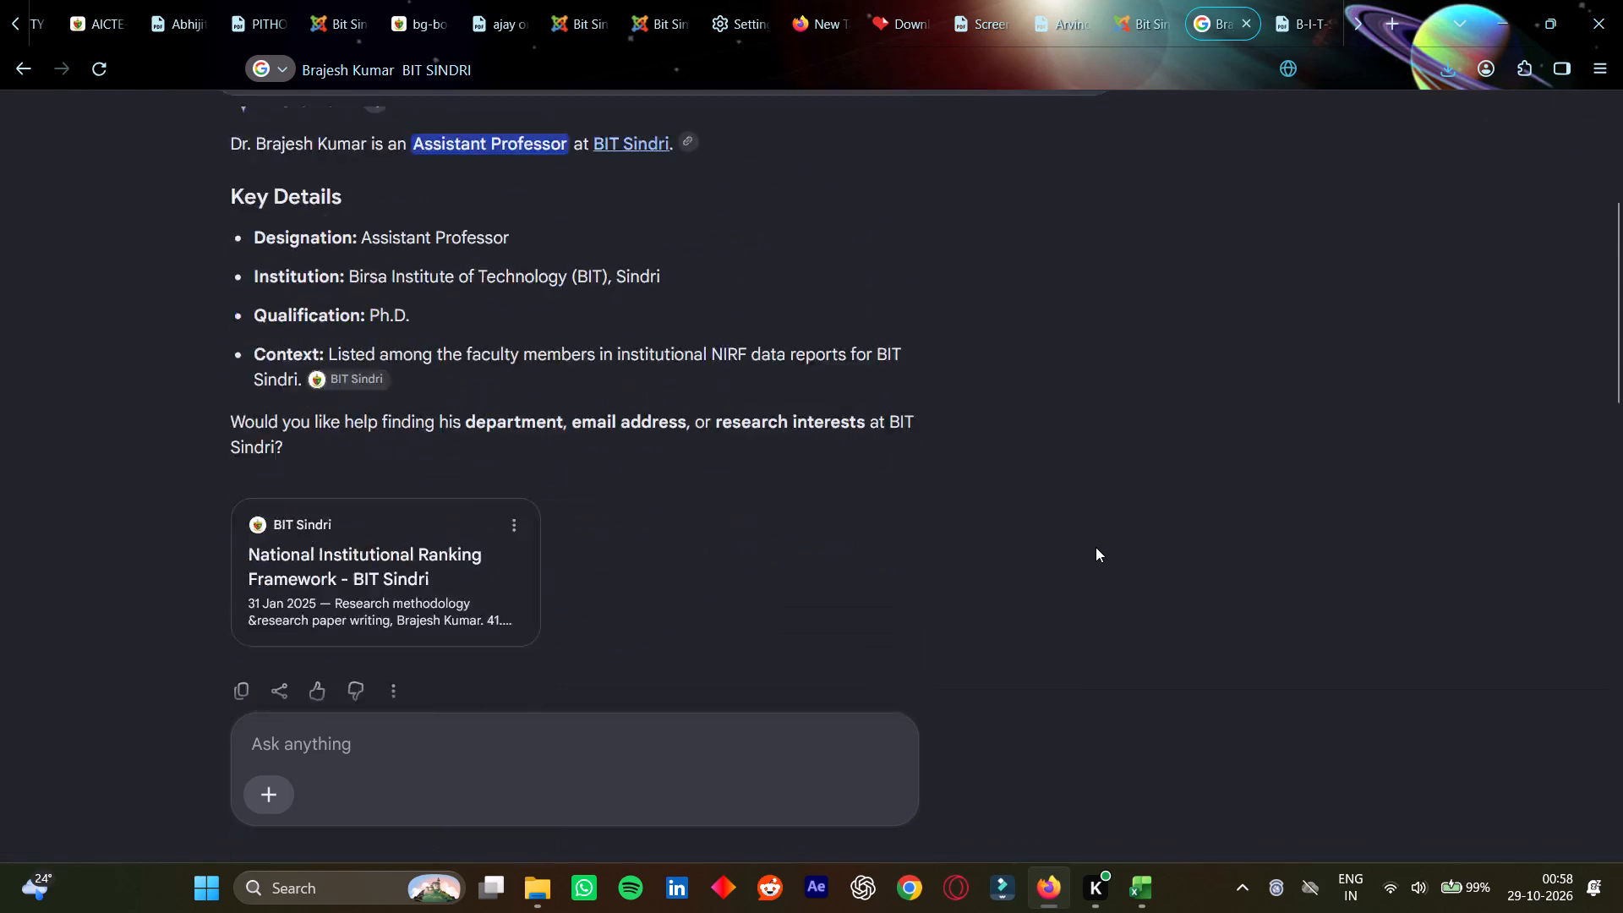
left_click(342, 147)
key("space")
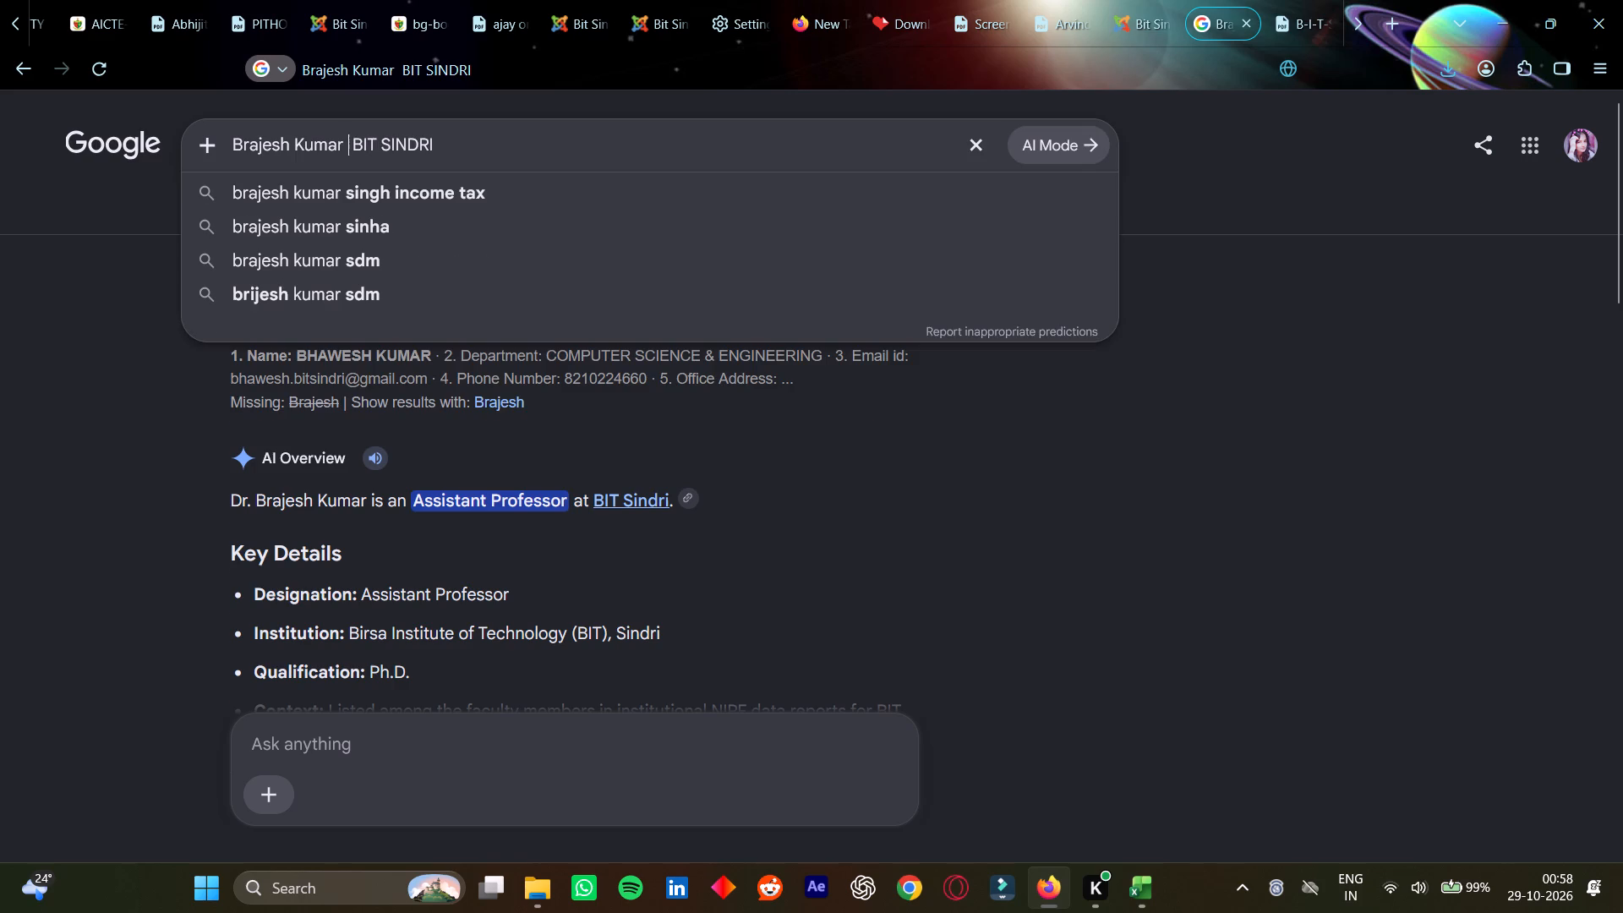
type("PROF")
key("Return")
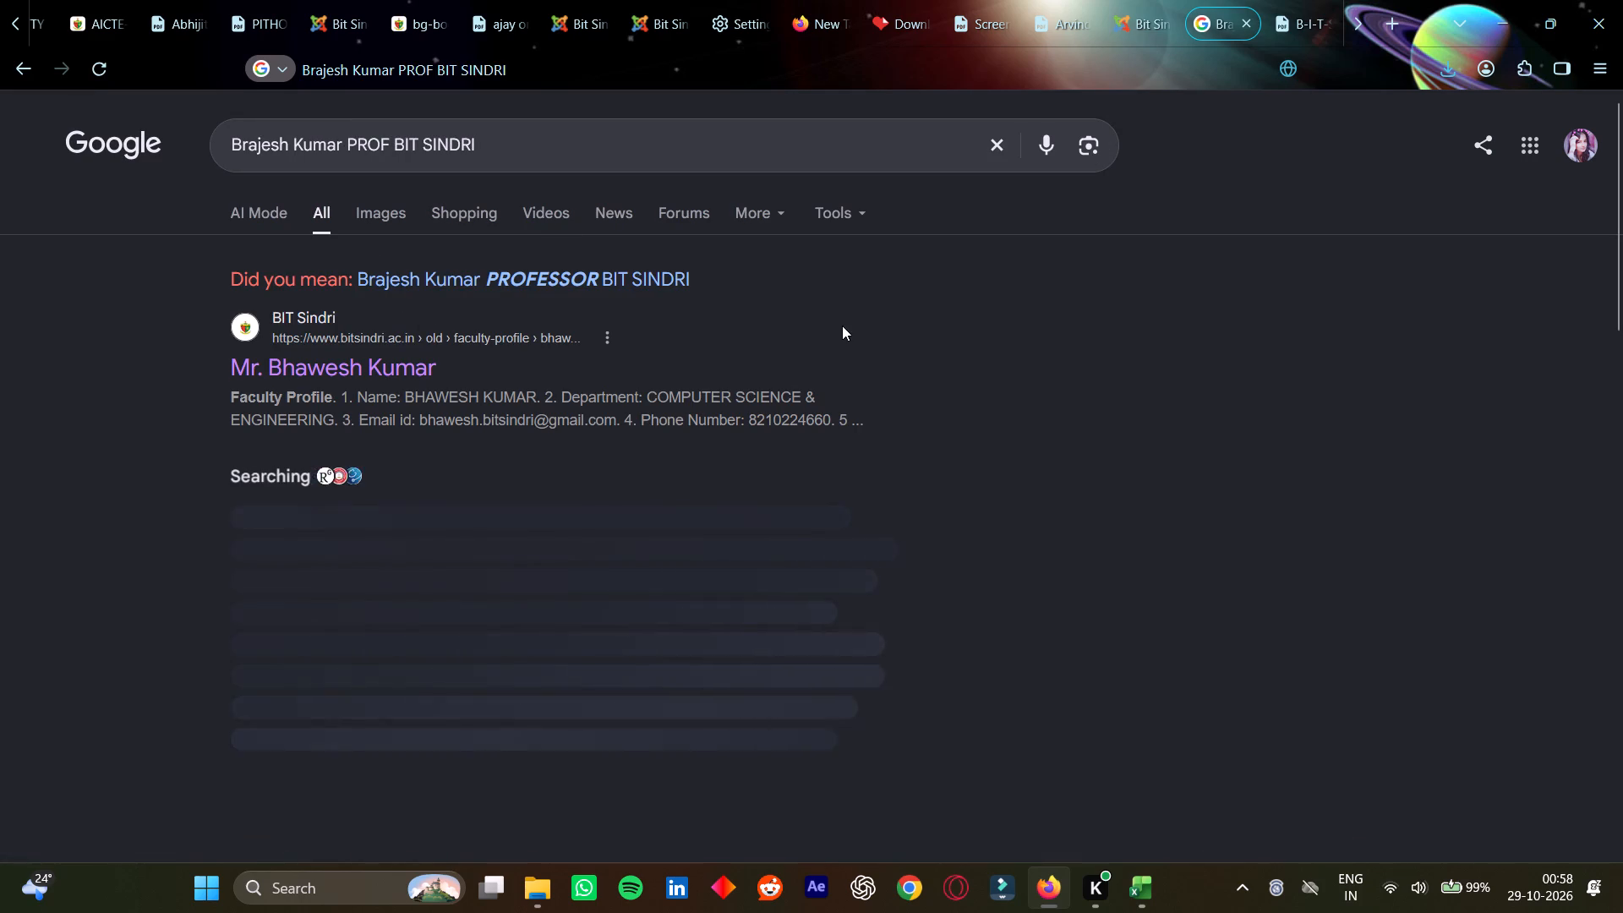
left_click(550, 281)
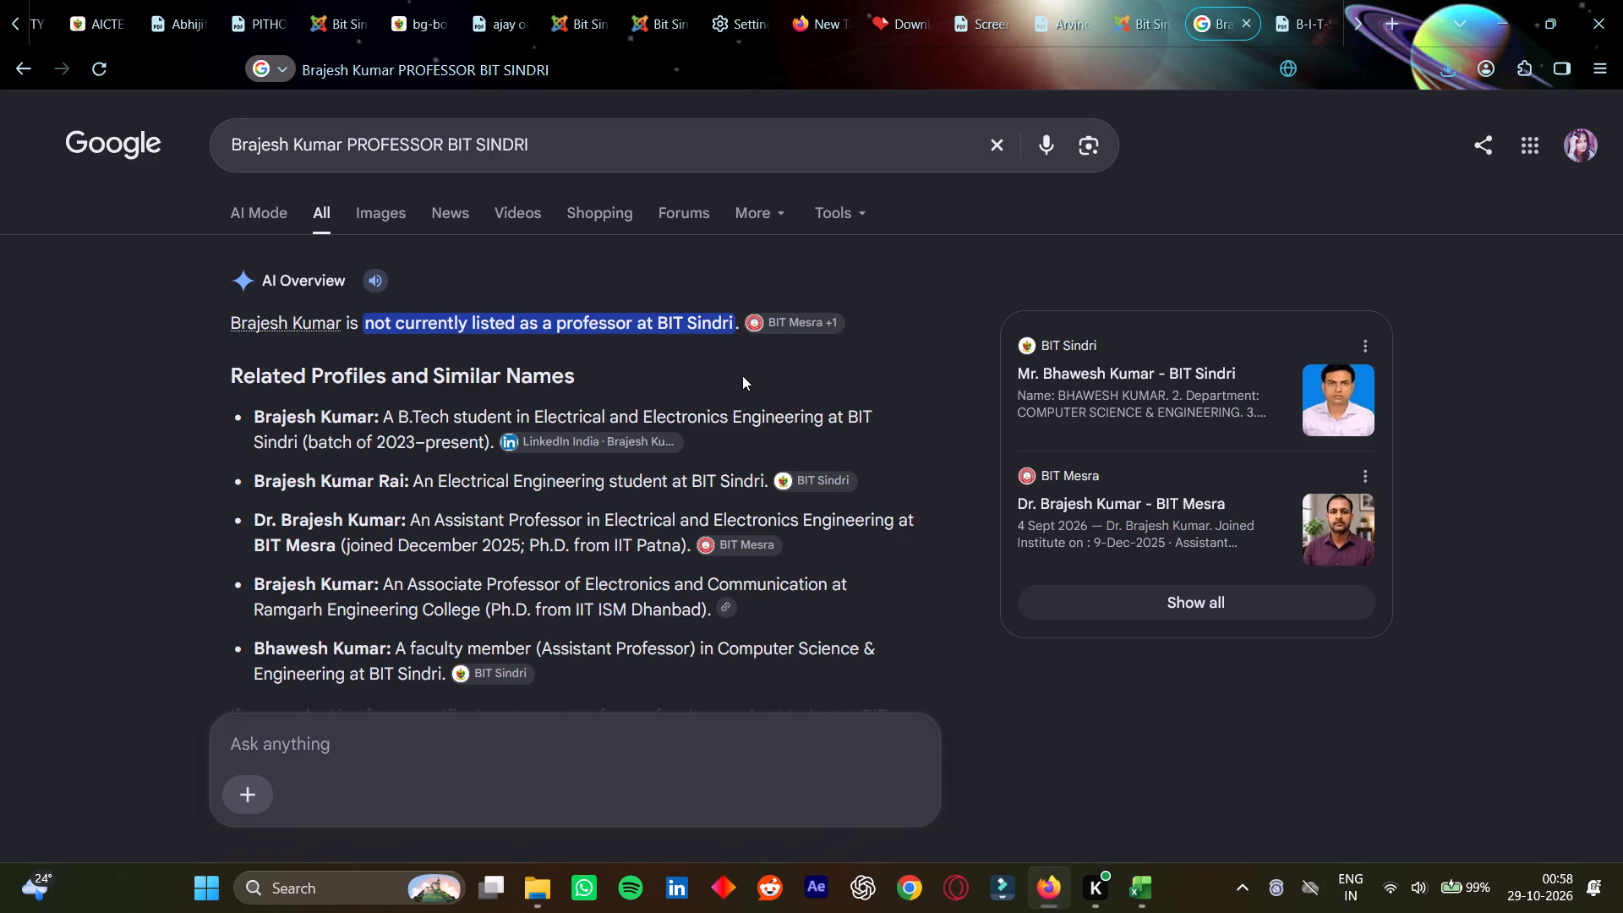
scroll(742, 375, "down", 6)
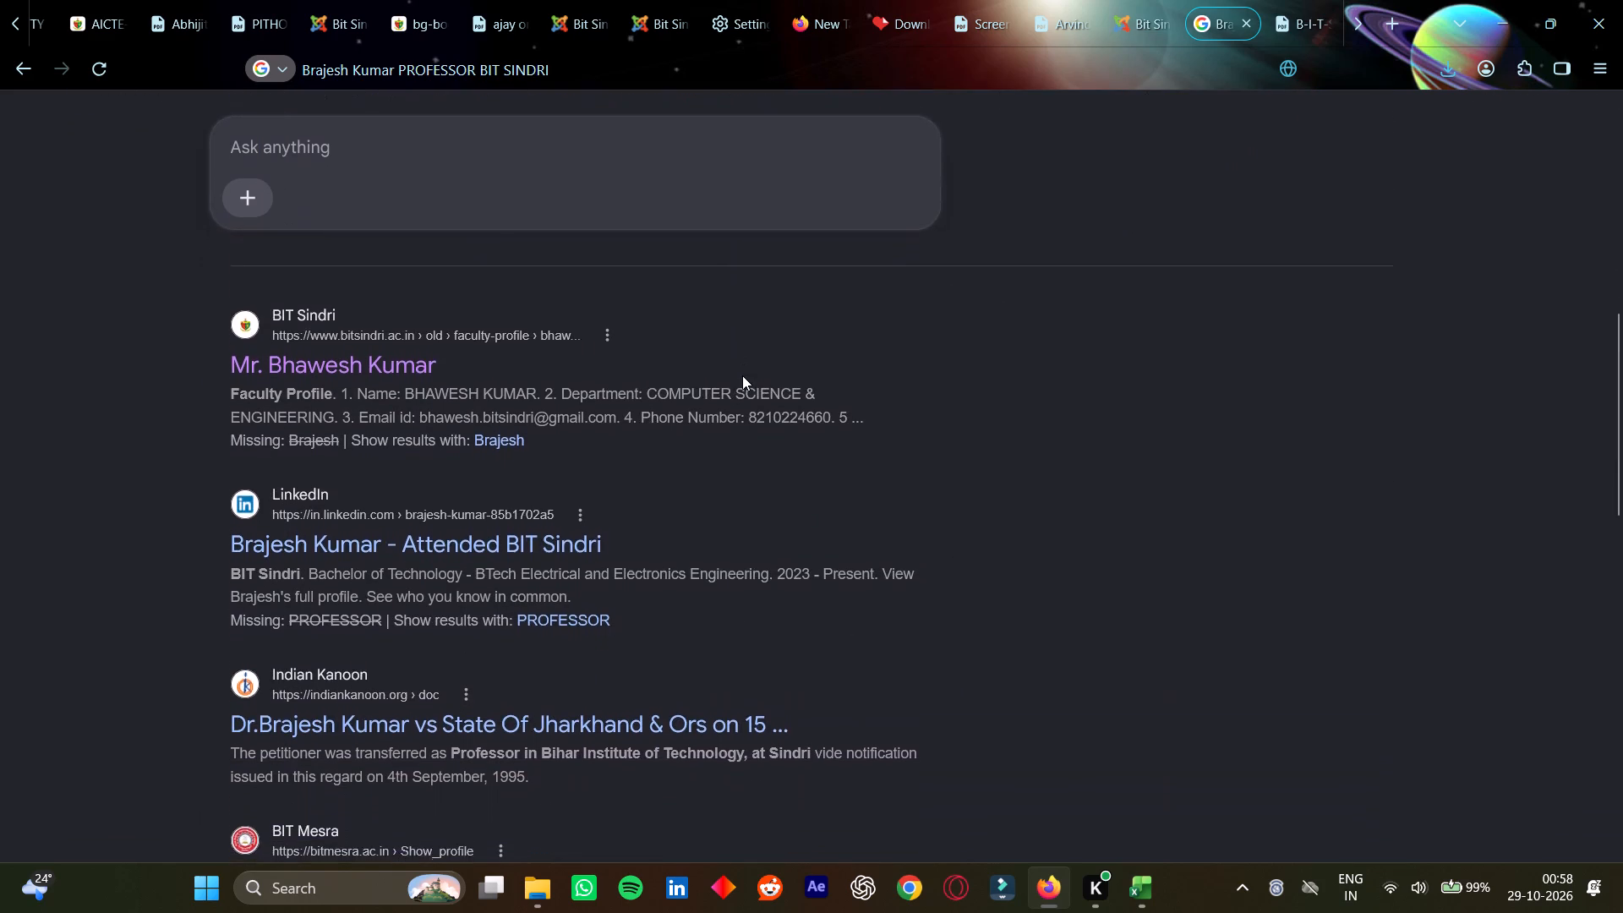
scroll(742, 375, "down", 1)
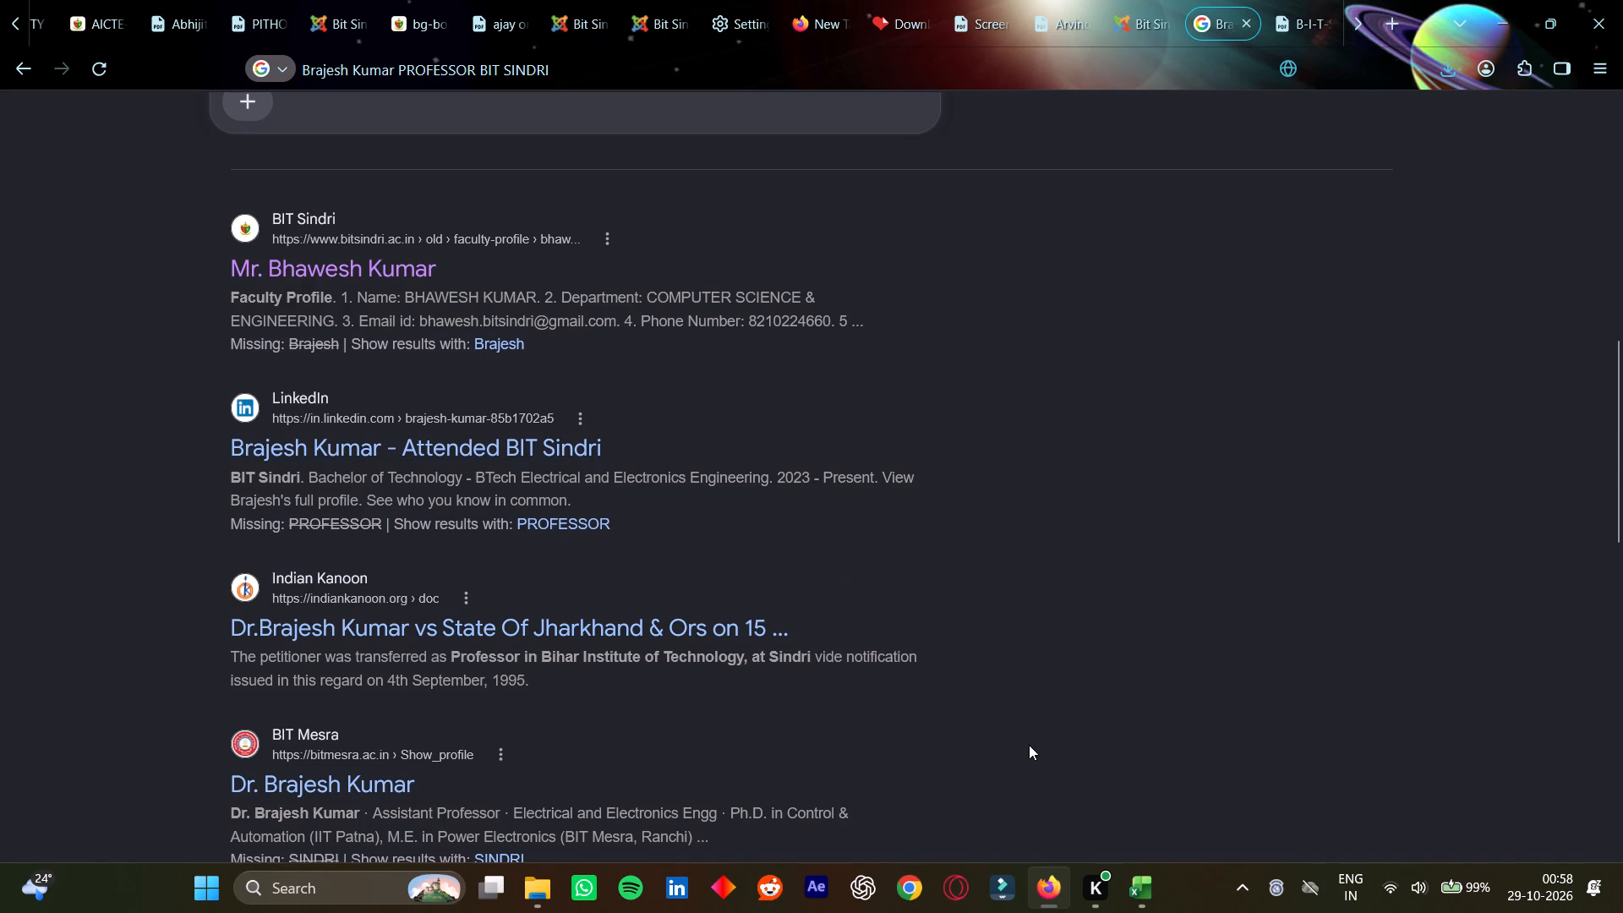
scroll(1029, 746, "down", 2)
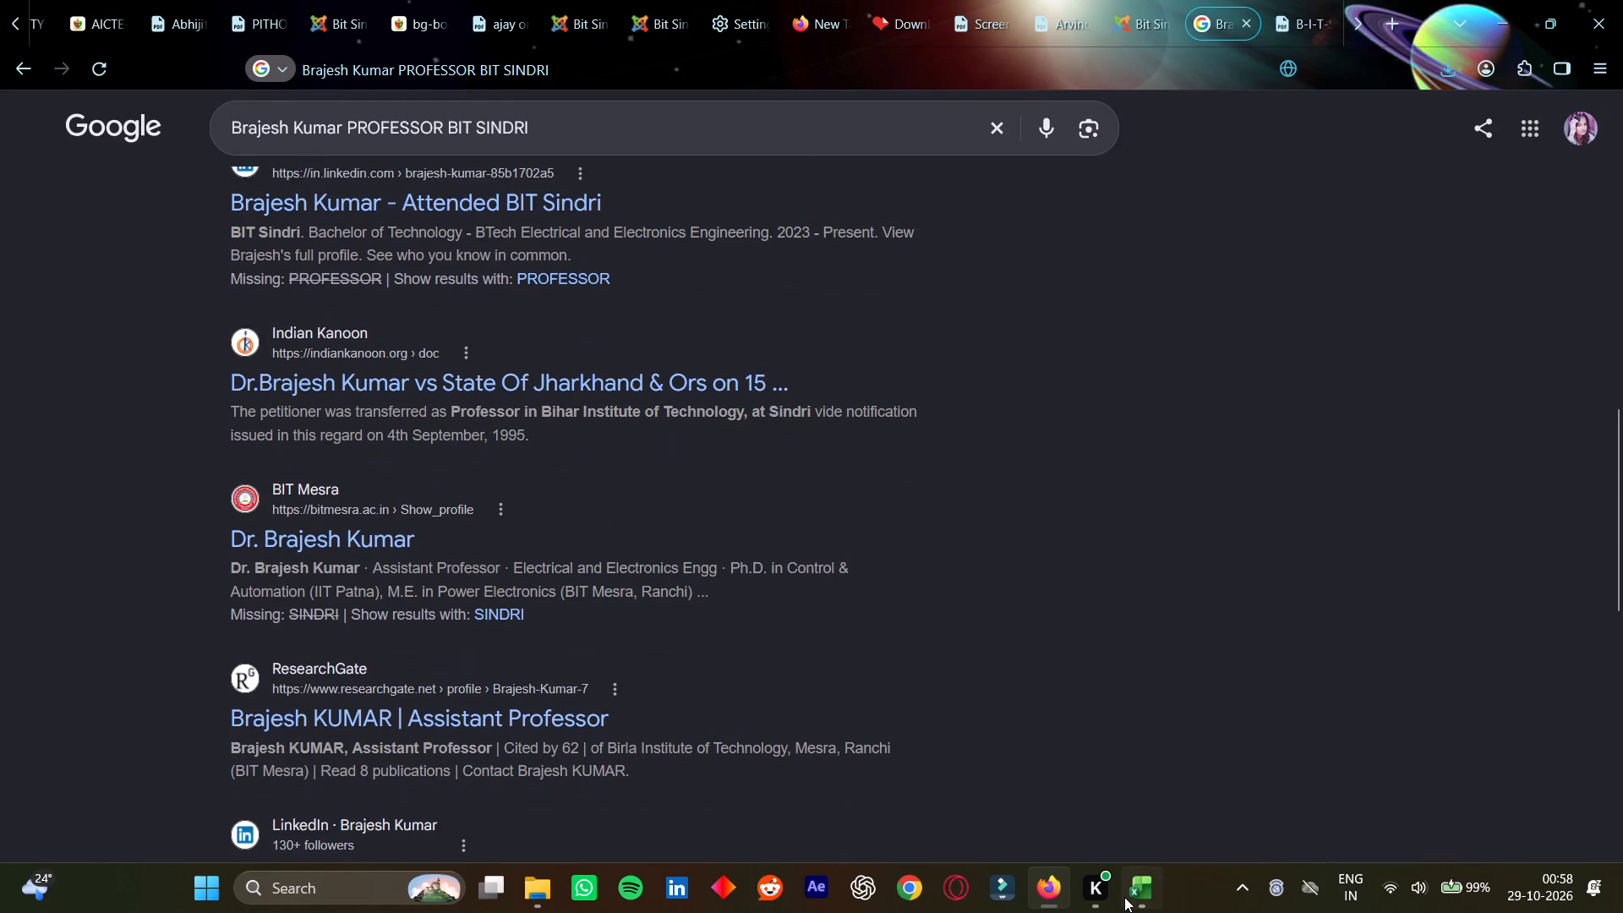
Copy the faculty name in row 6 of the UPDATED sheet and return to the Firefox search query to look it up.
left_click(1124, 897)
left_click(234, 361)
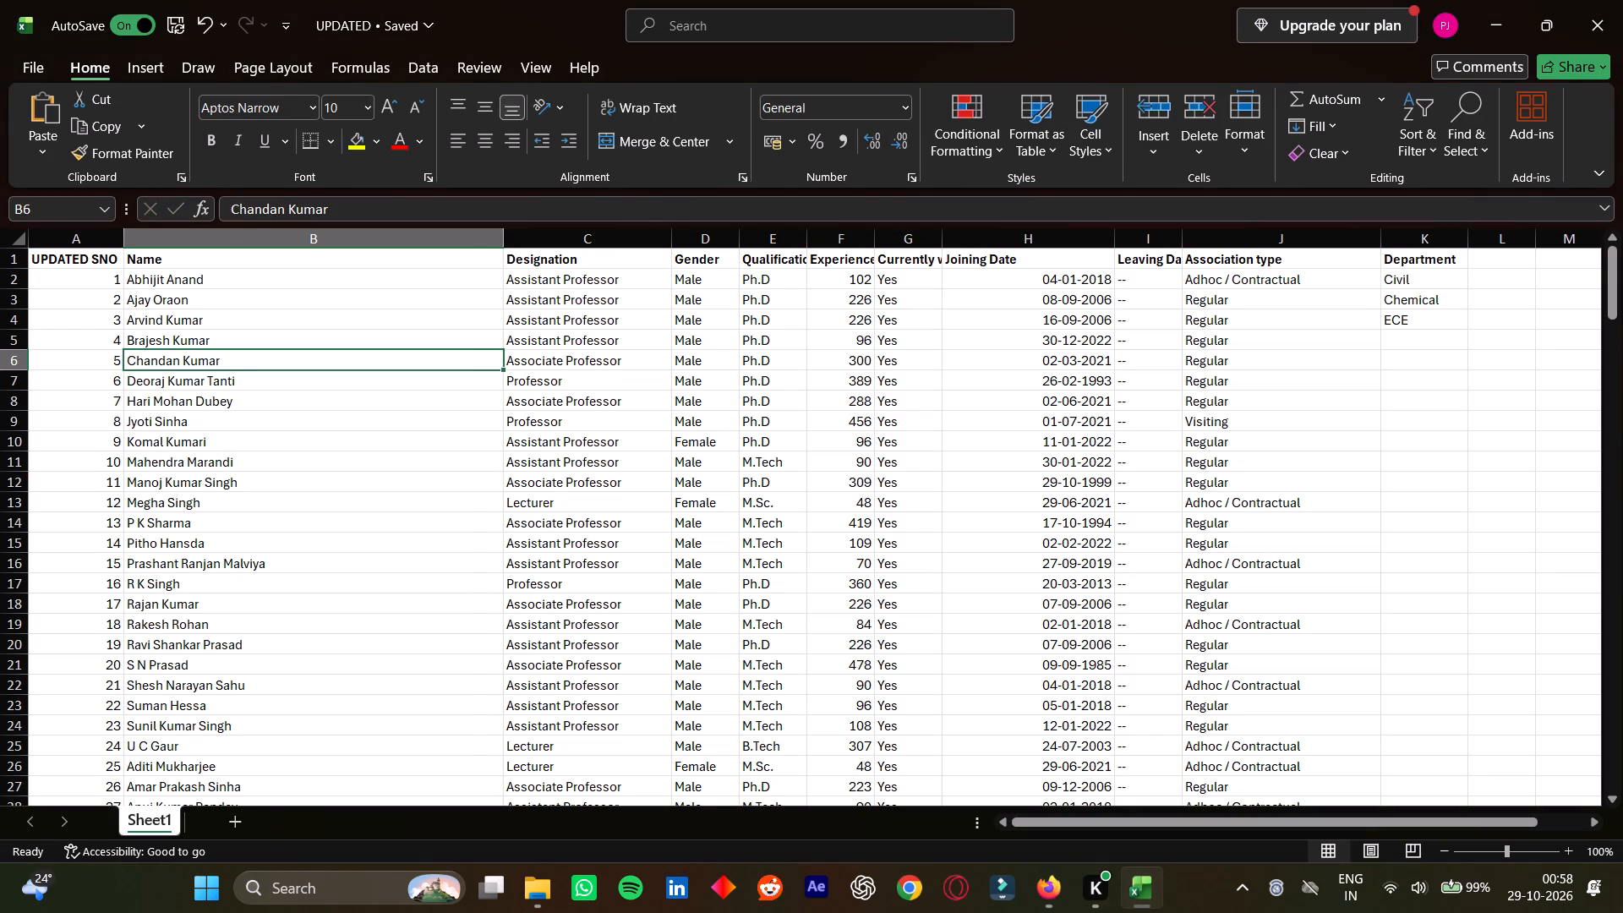
right_click(234, 361)
left_click(284, 234)
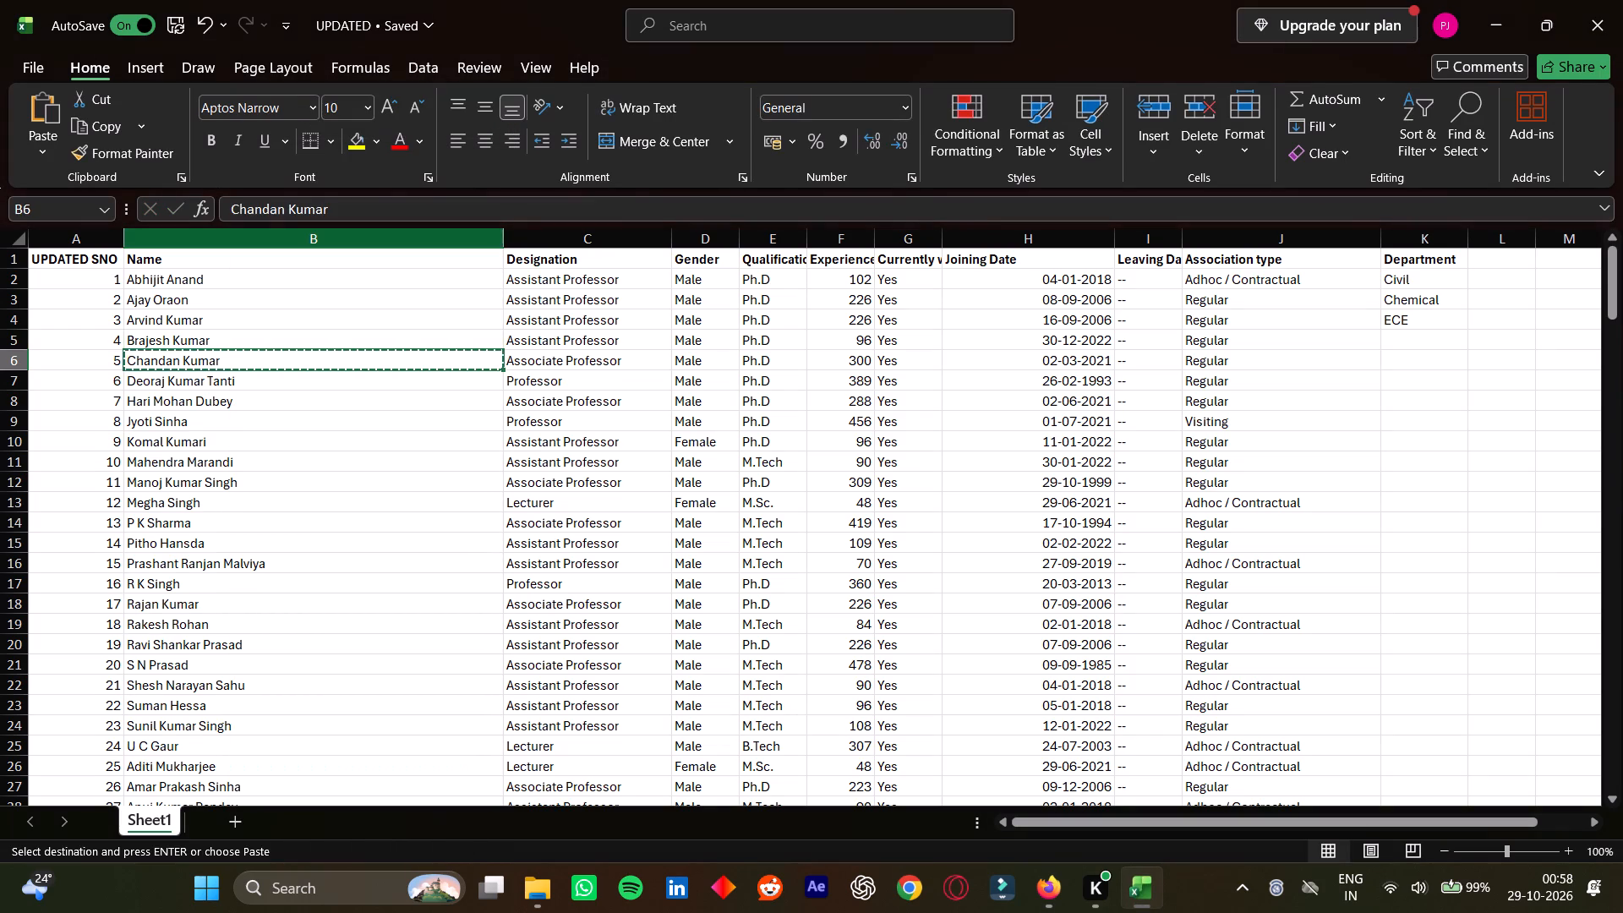
left_click(1042, 896)
left_click(575, 137)
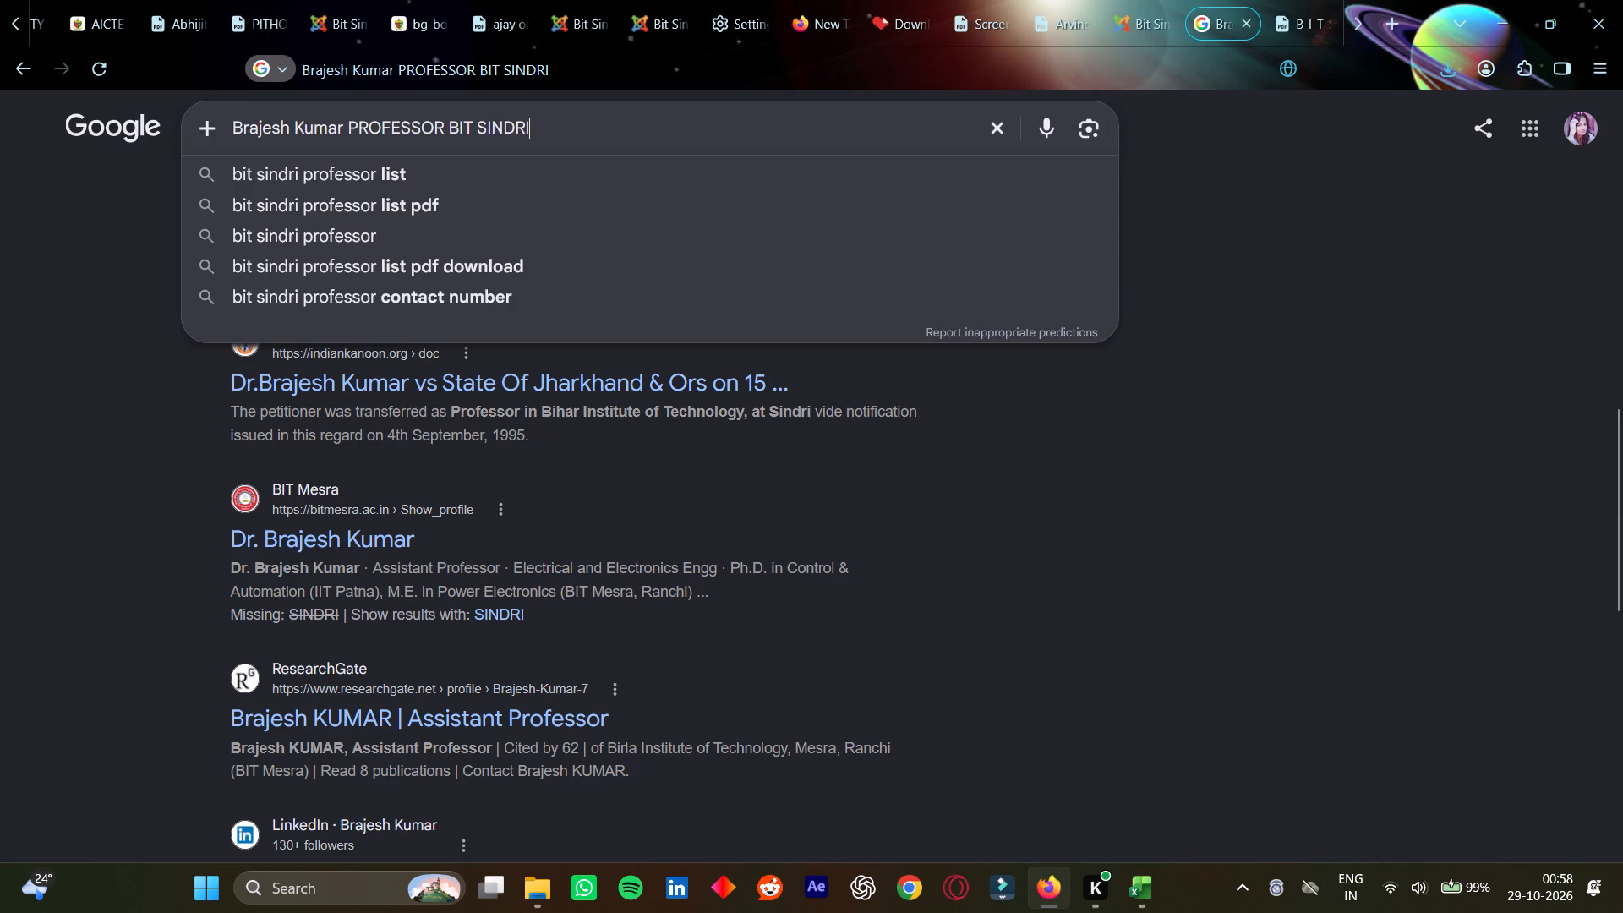
Replace the search query with the faculty name from row 6 of the sheet followed by BIT SINDRI and run the search.
key("BackSpace")
key("BackSpace")
key("BackSpace")
key("BackSpace")
key("BackSpace")
key("BackSpace")
key("BackSpace")
key("BackSpace")
key("BackSpace")
key("BackSpace")
key("BackSpace")
key("BackSpace")
key("BackSpace")
key("BackSpace")
key("BackSpace")
key("BackSpace")
key("BackSpace")
key("BackSpace")
key("BackSpace")
key("BackSpace")
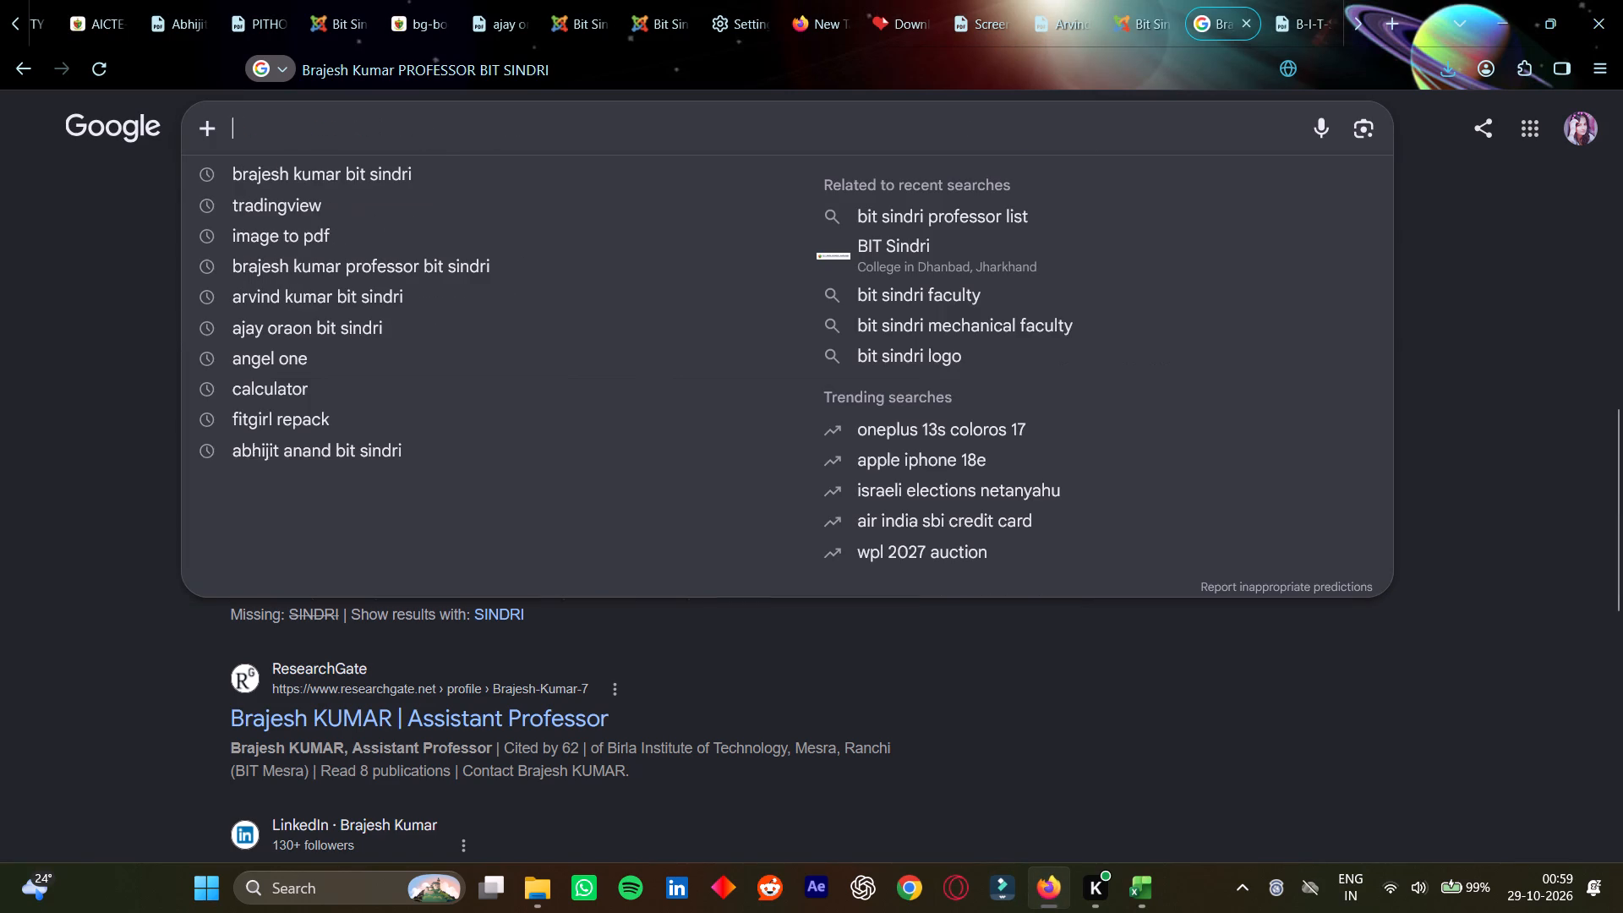
key("ctrl+v")
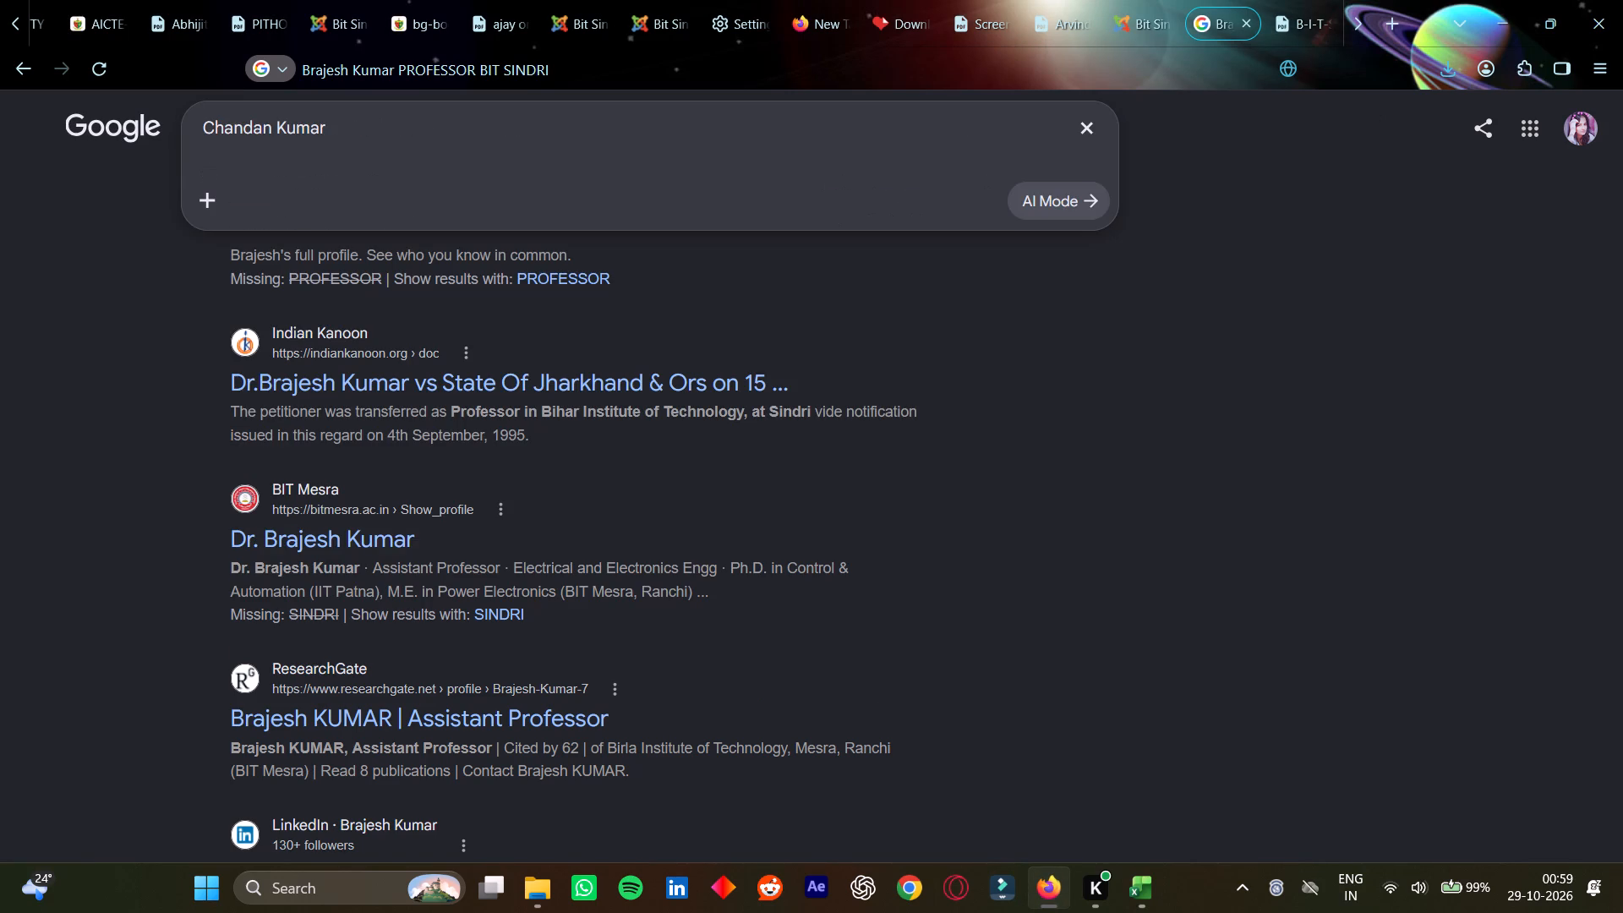
key("space")
type("BIT SINDRI")
key("Return")
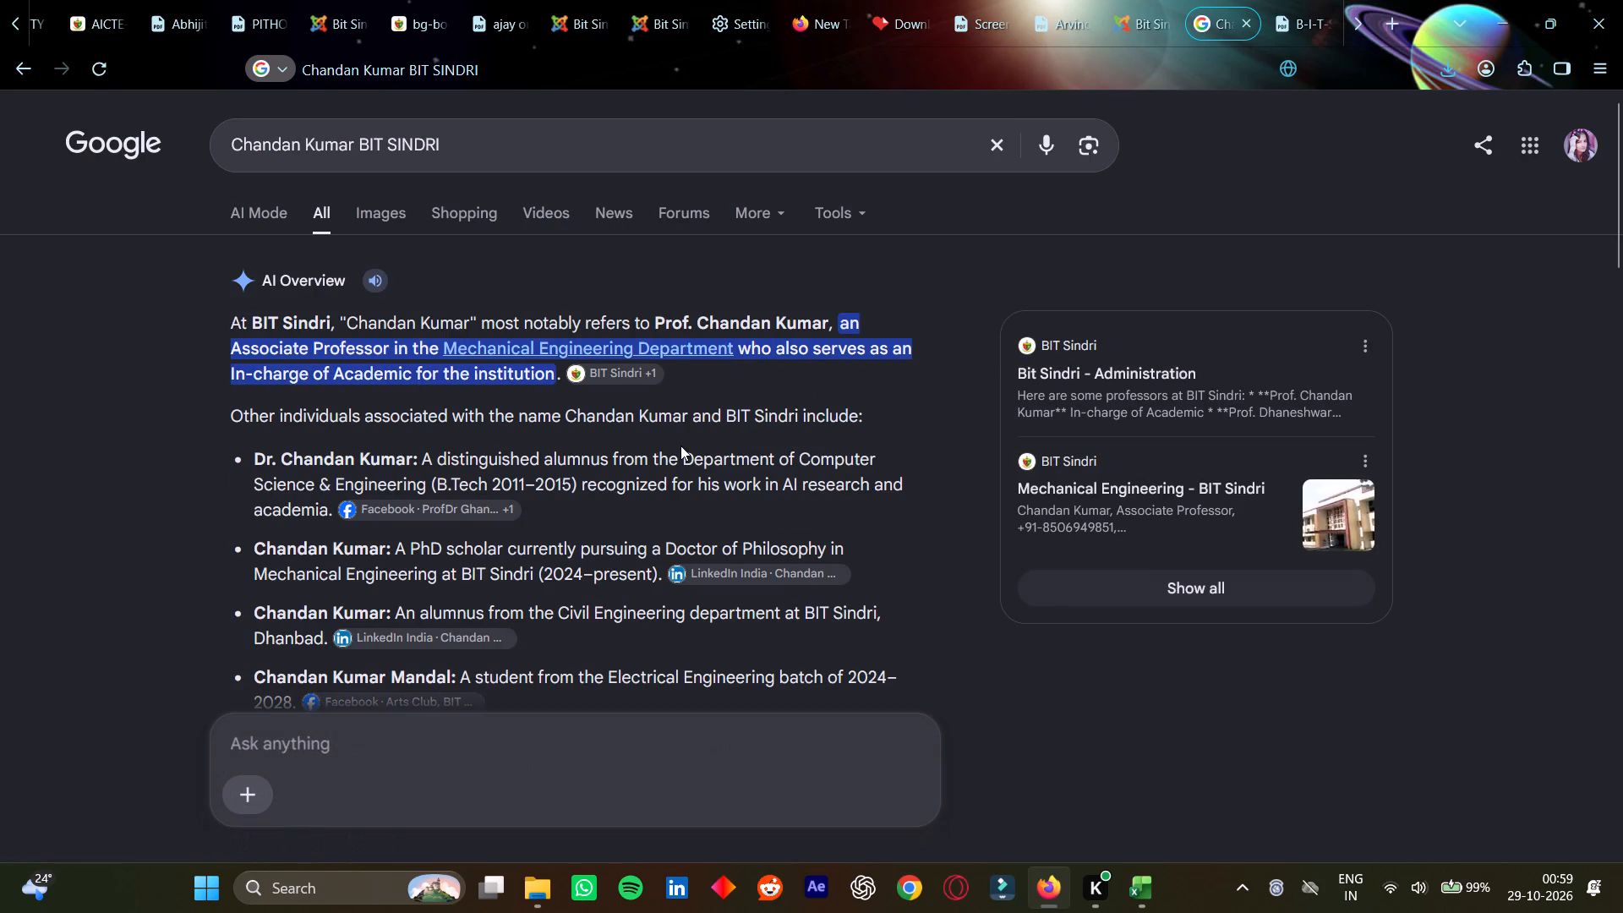
Open the BIT Sindri Mechanical Engineering department page from the search results and look down it for the faculty member's profile.
scroll(698, 594, "down", 4)
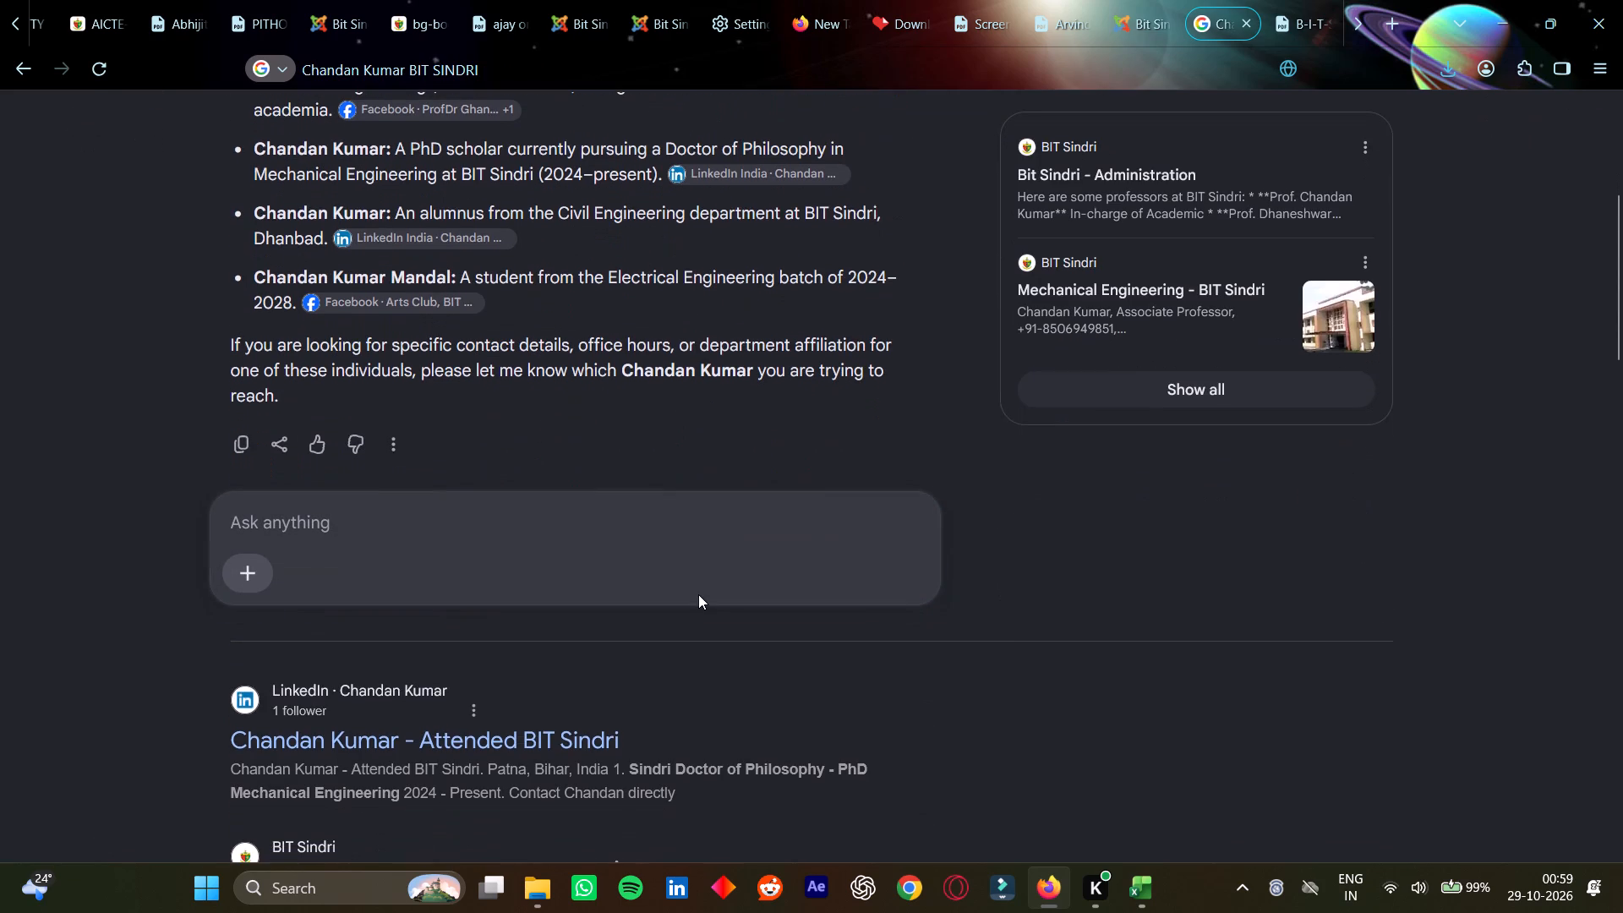
scroll(698, 594, "down", 2)
left_click(369, 682)
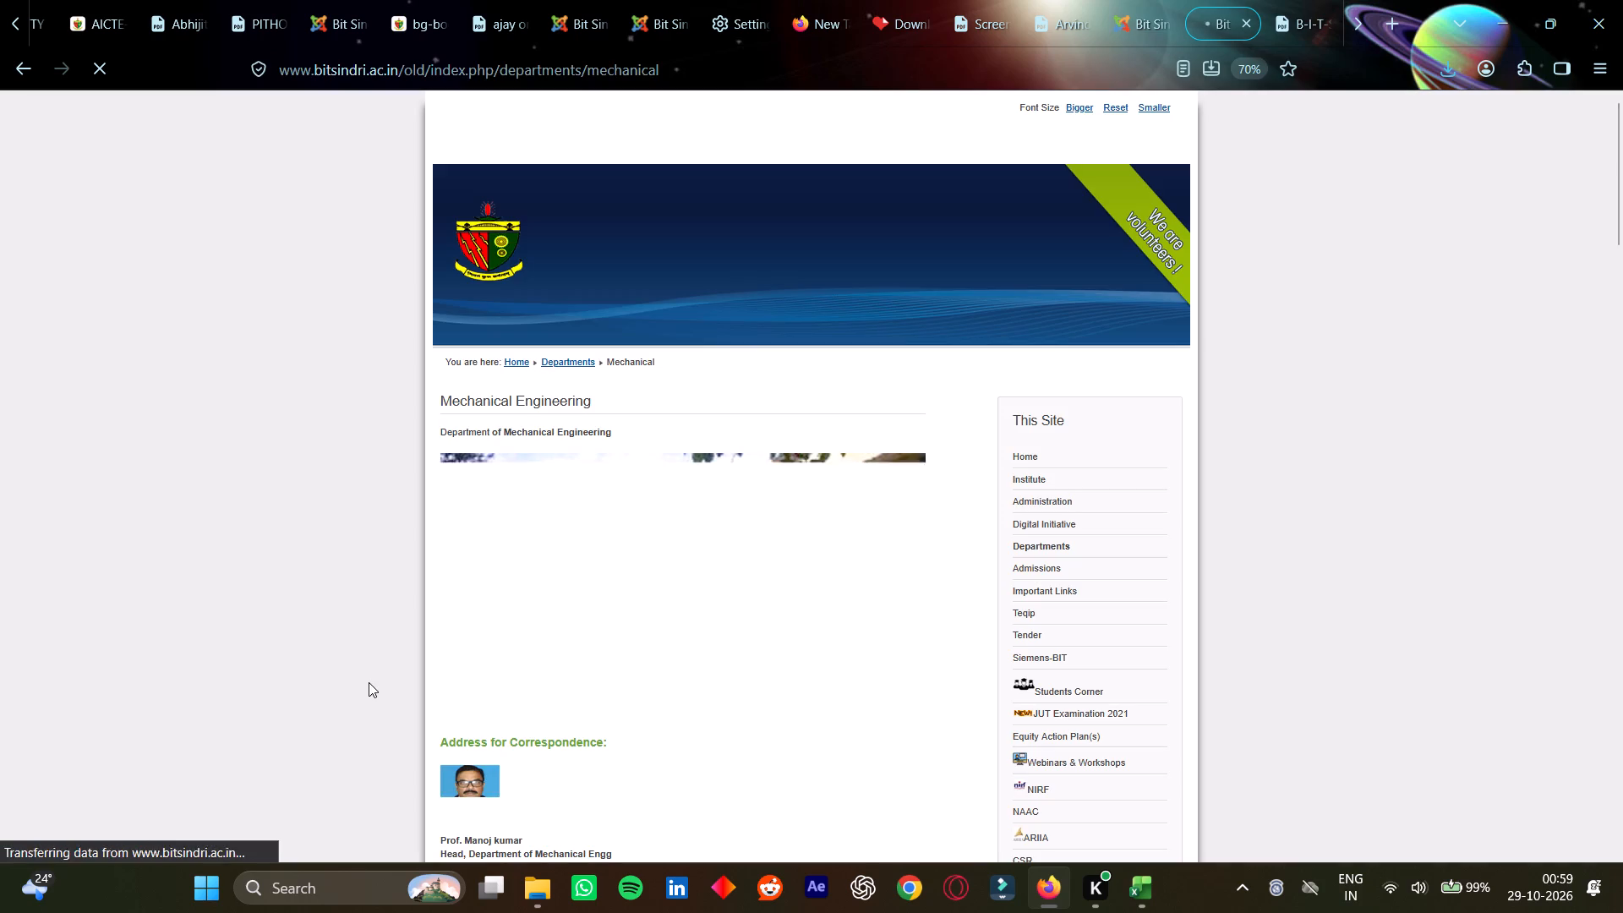
scroll(713, 705, "down", 5)
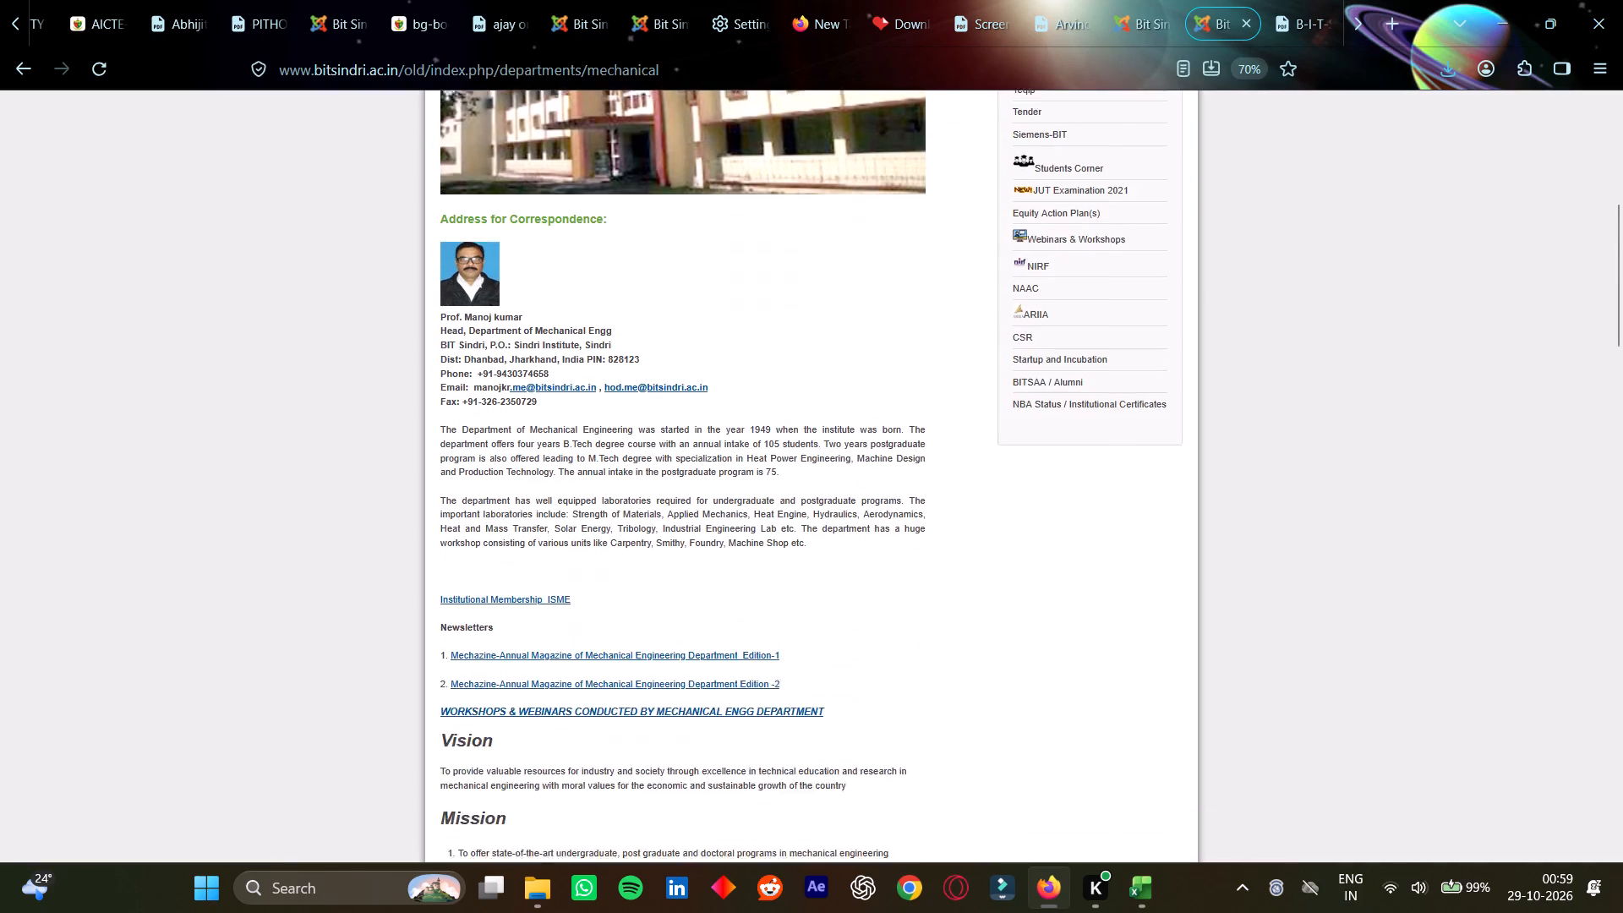
Find entry 07 in the Mechanical Engineering List of Faculty Members, open that associate professor's profile PDF and check its opening details.
scroll(713, 705, "down", 8)
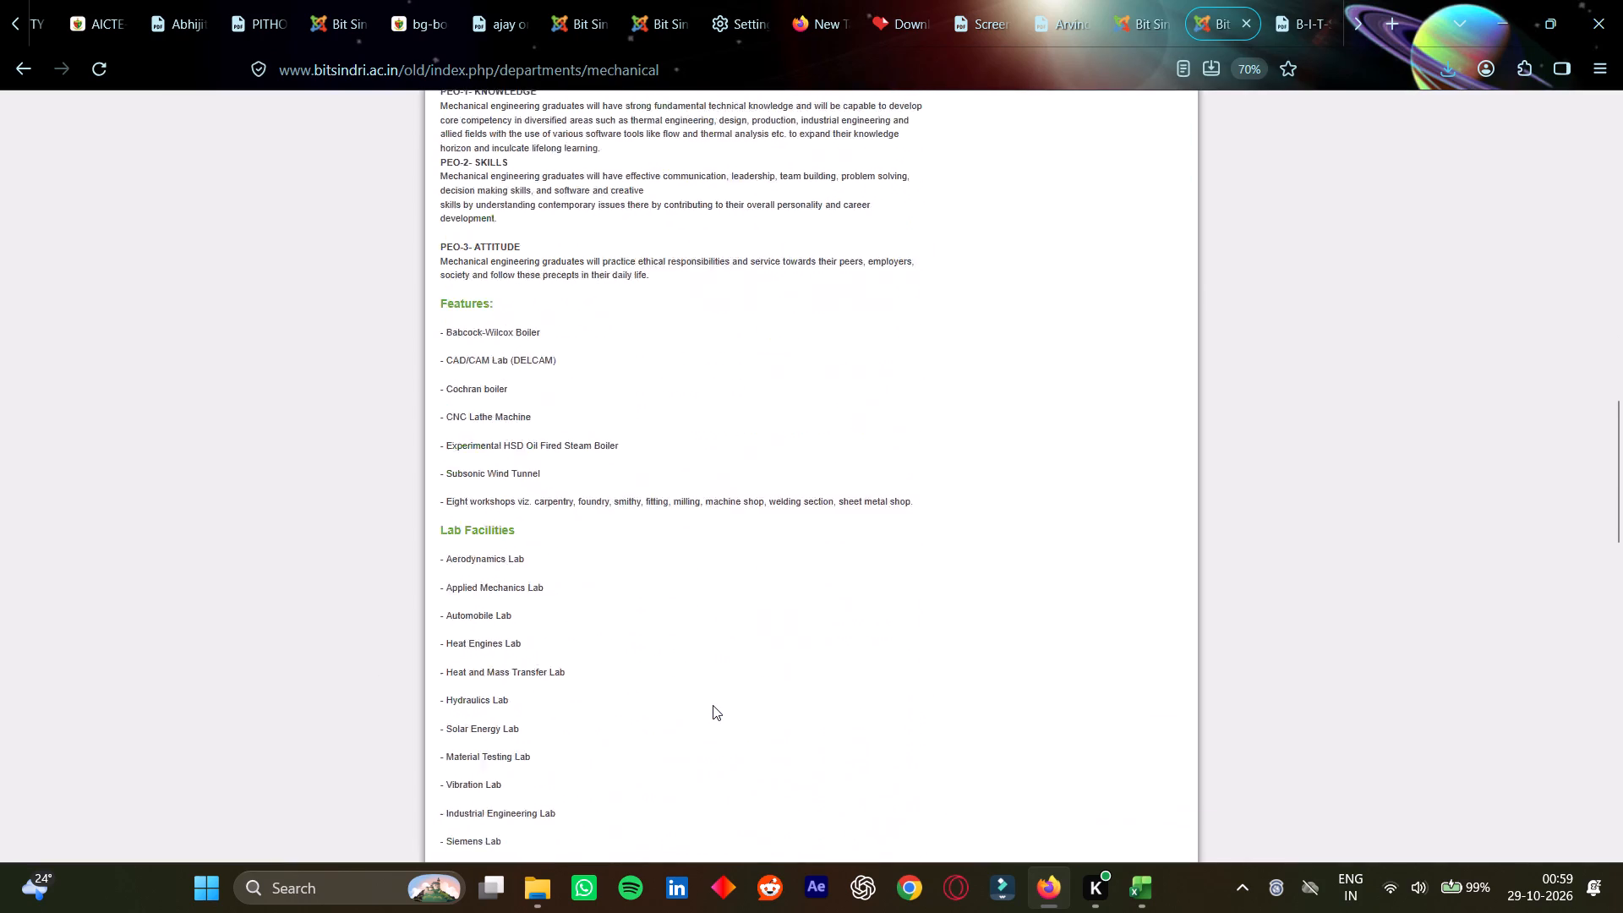
scroll(713, 705, "down", 4)
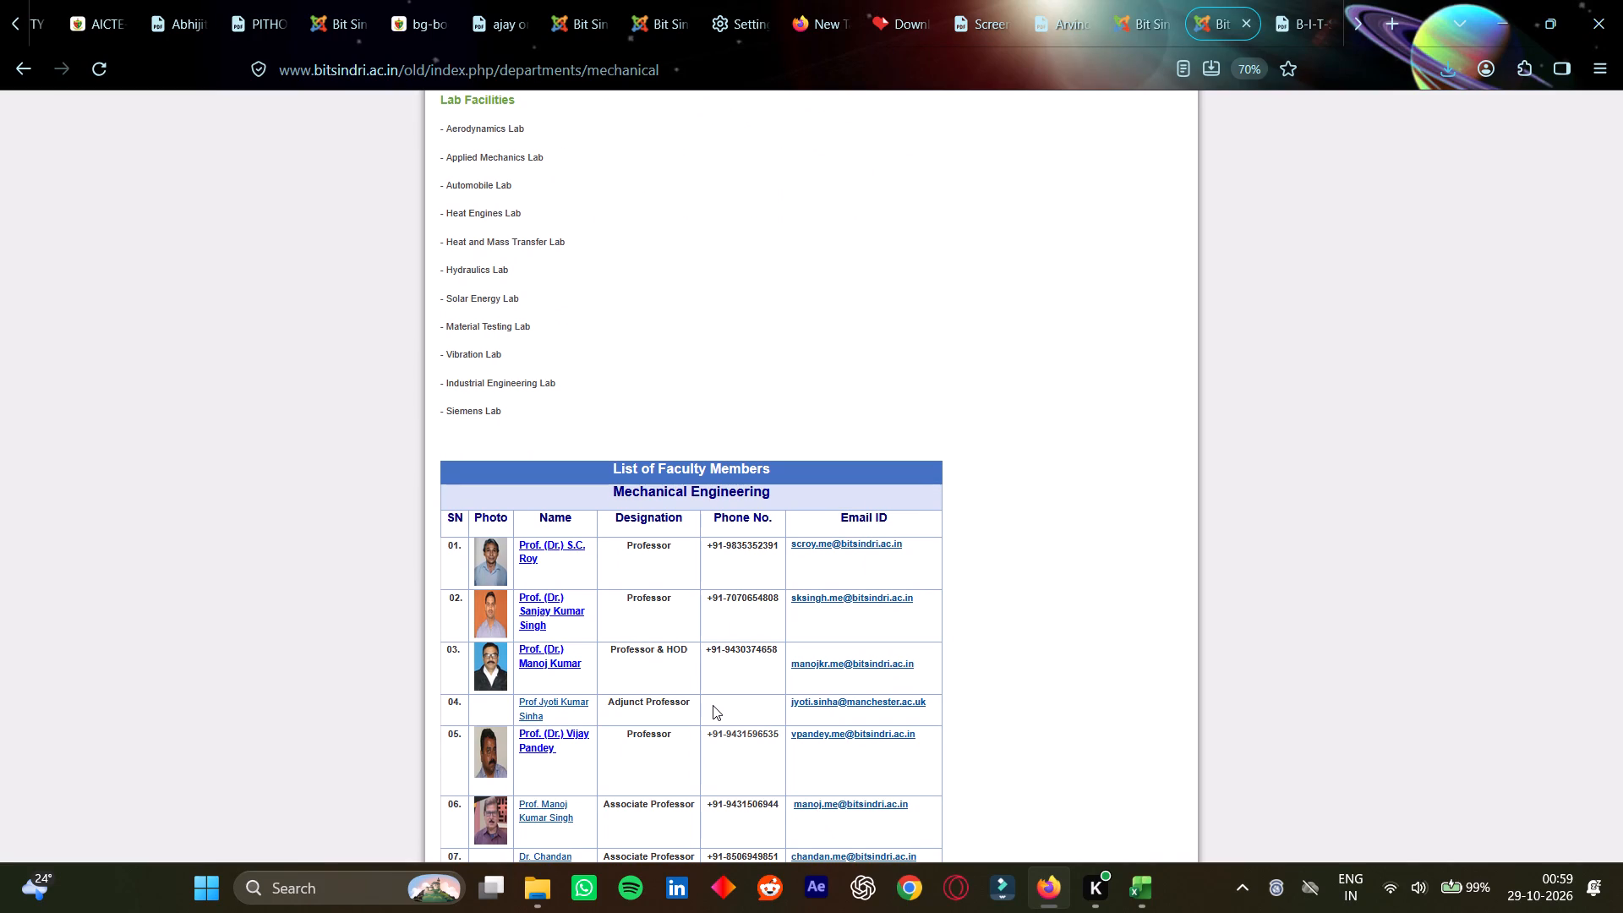
scroll(713, 705, "down", 1)
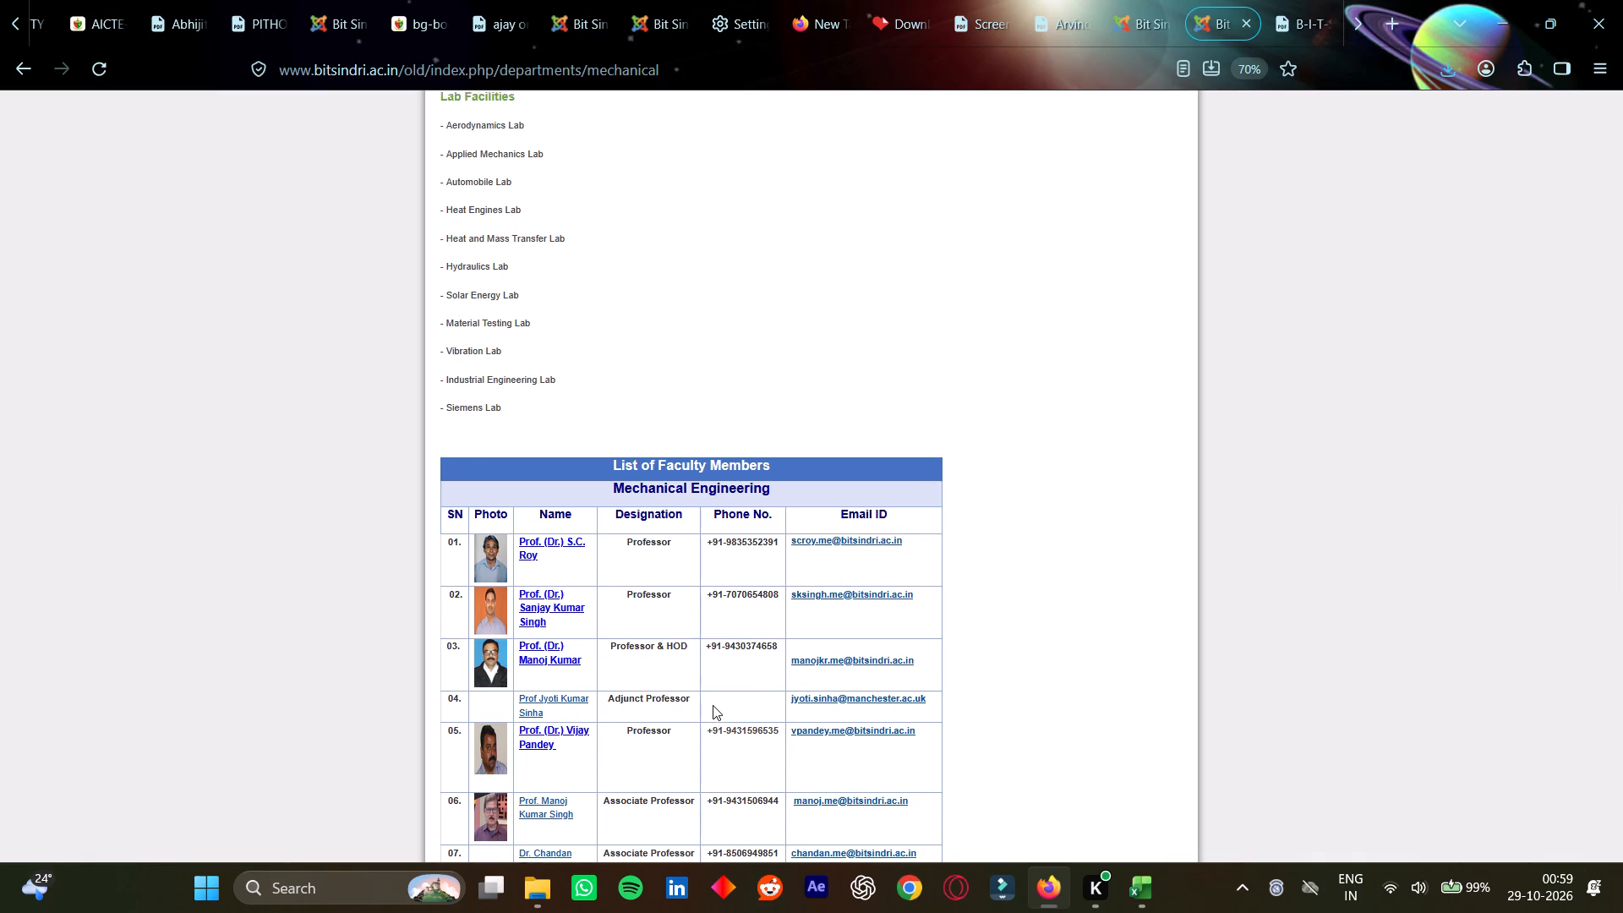
scroll(713, 705, "down", 1)
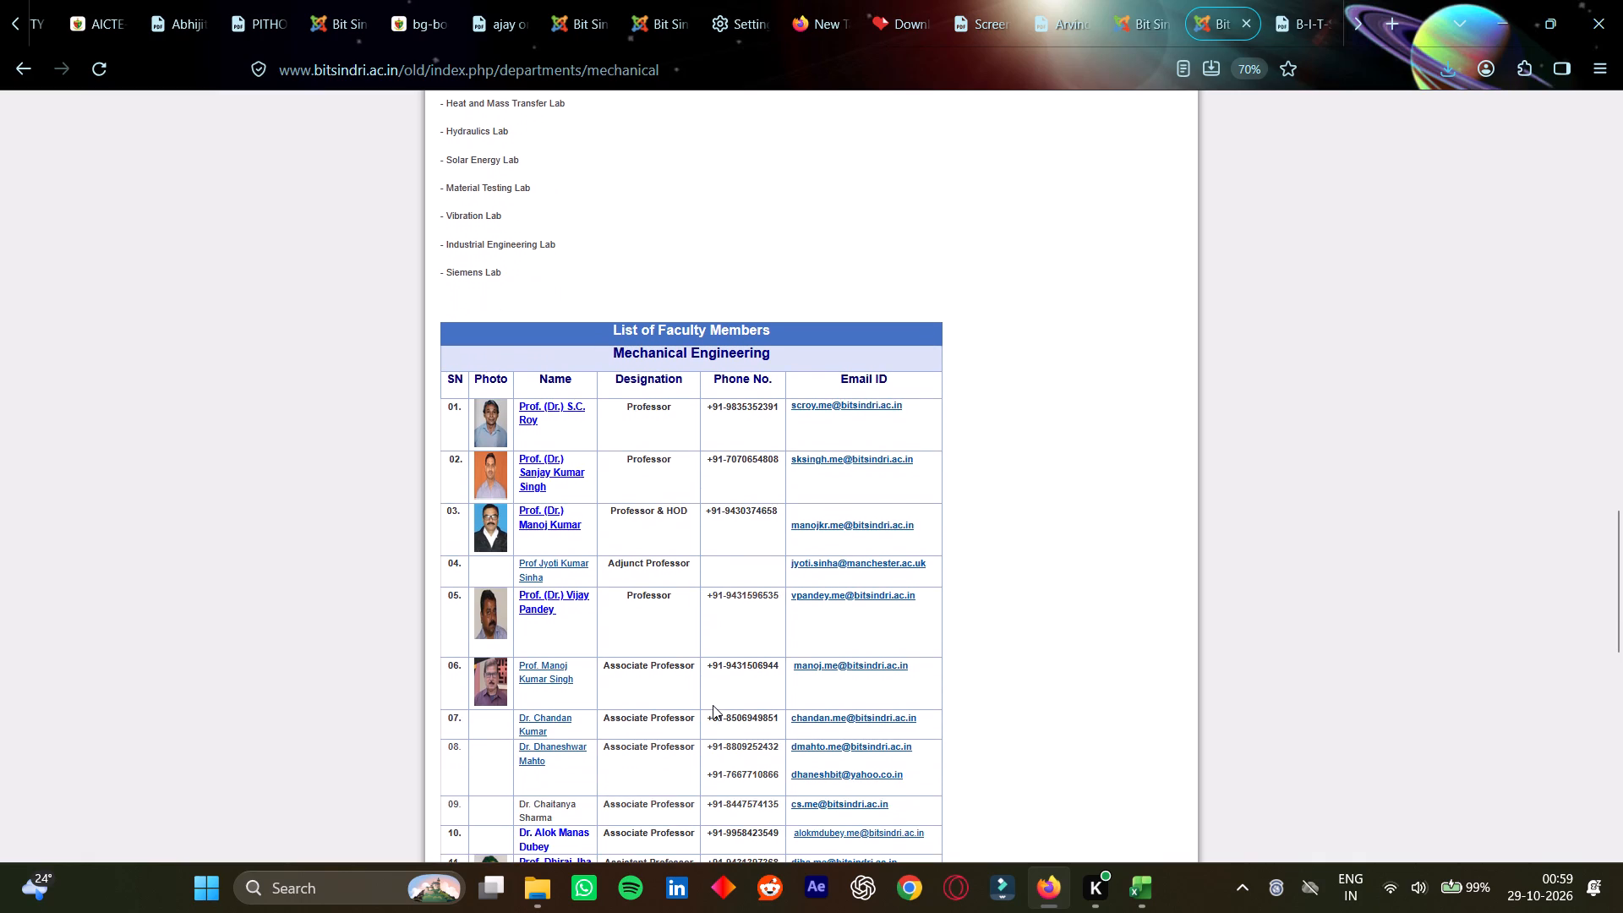
left_click(536, 721)
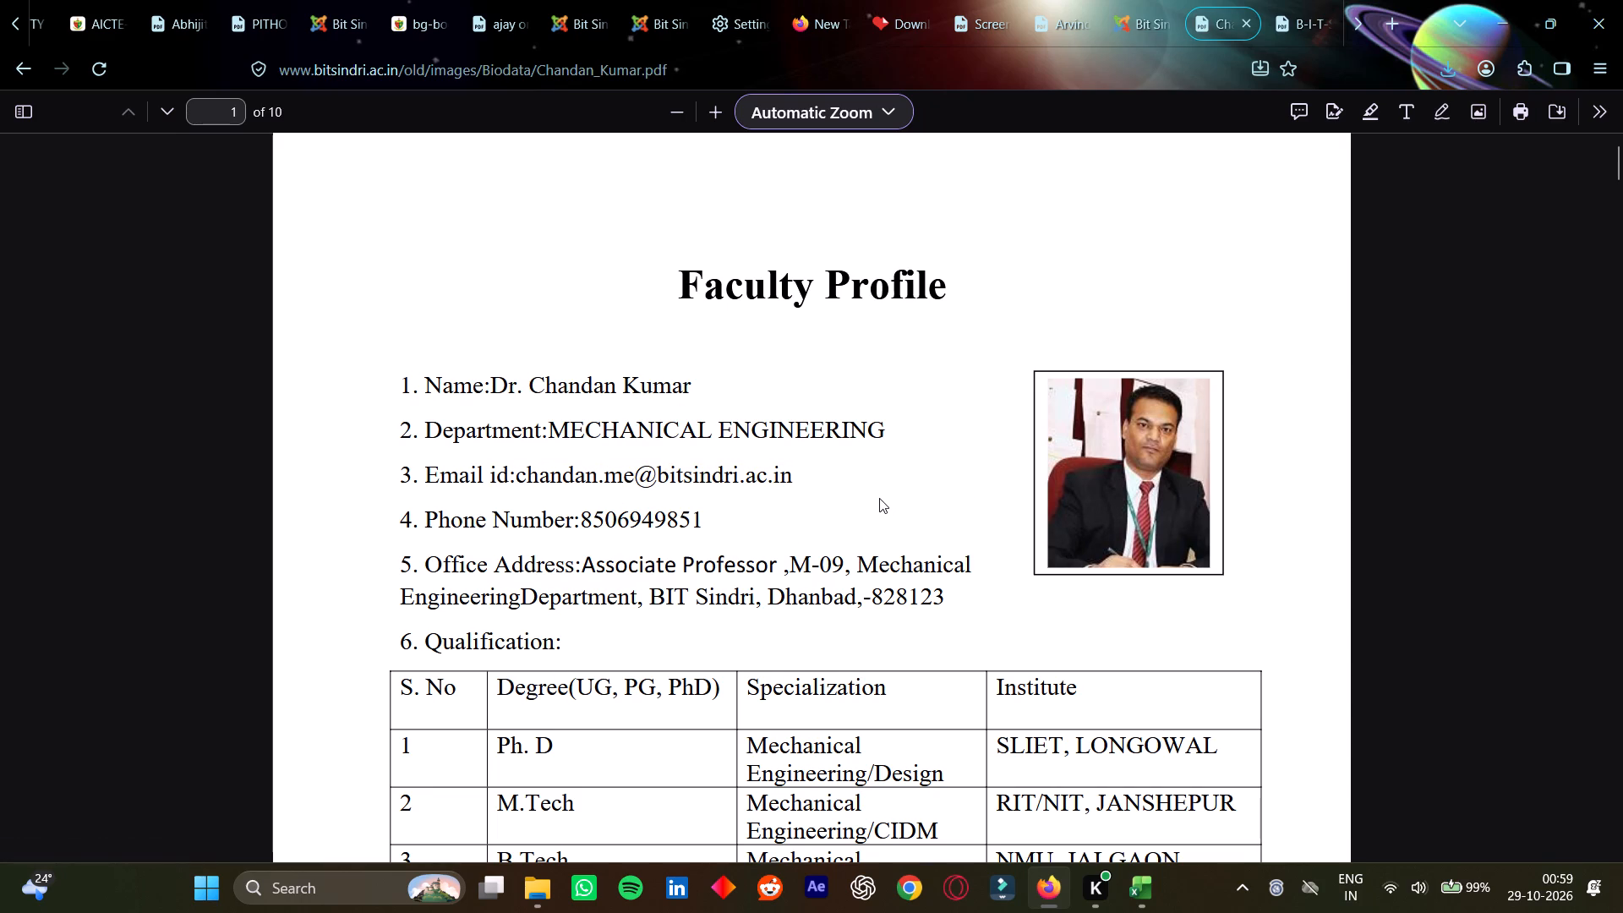
scroll(878, 497, "down", 2)
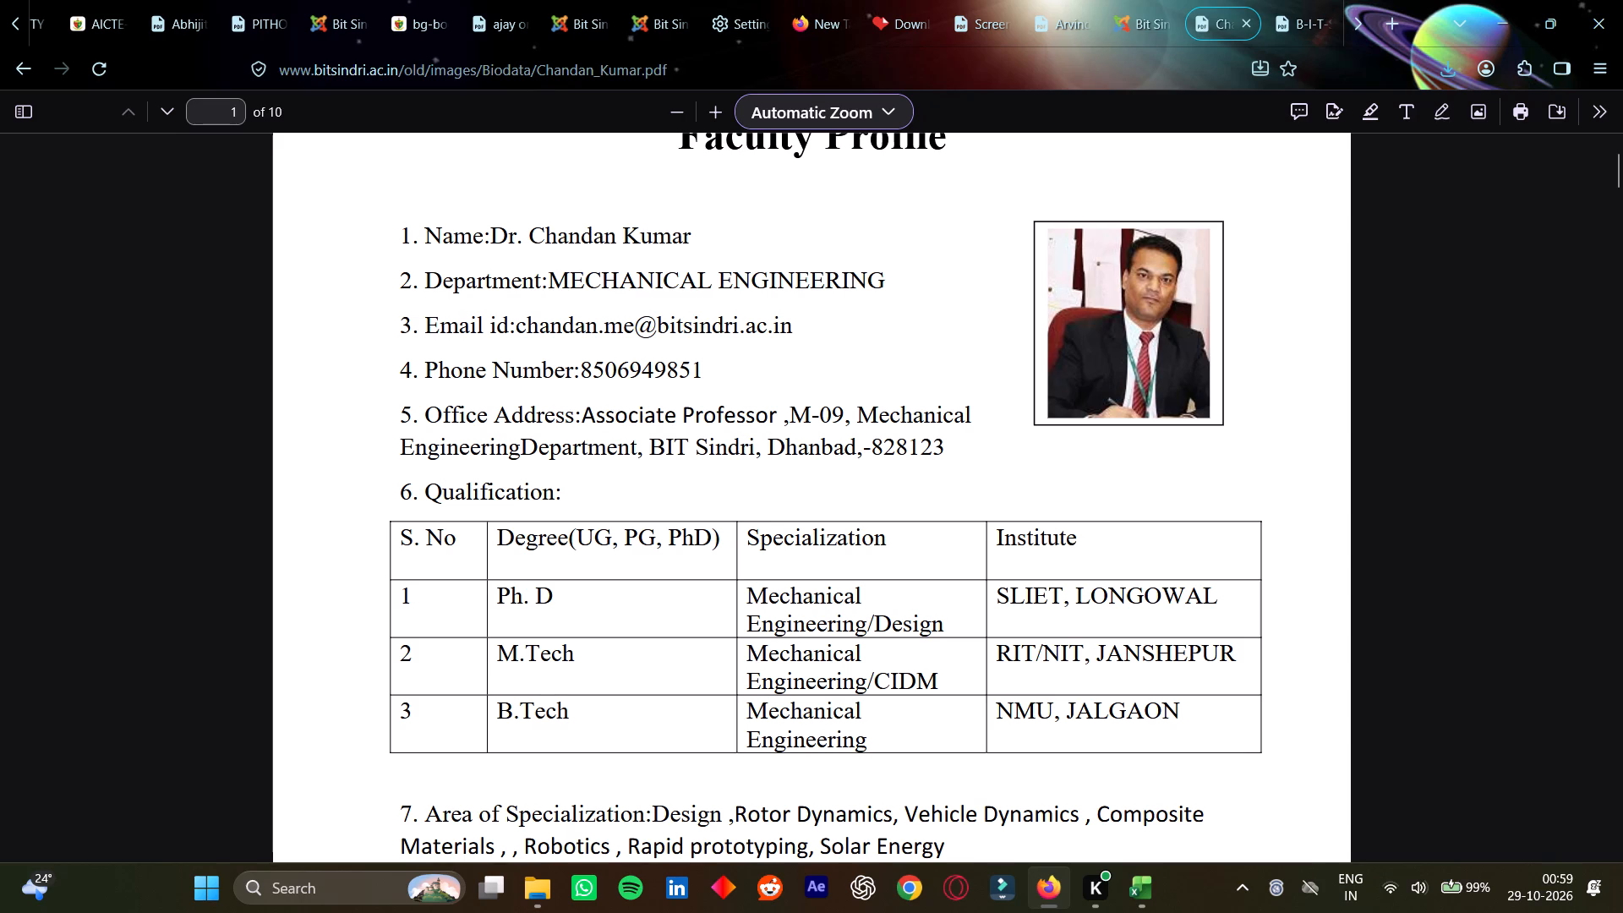
Look through the faculty member's profile PDF, covering department, qualifications, experience, publications and administrative positions.
scroll(805, 546, "down", 3)
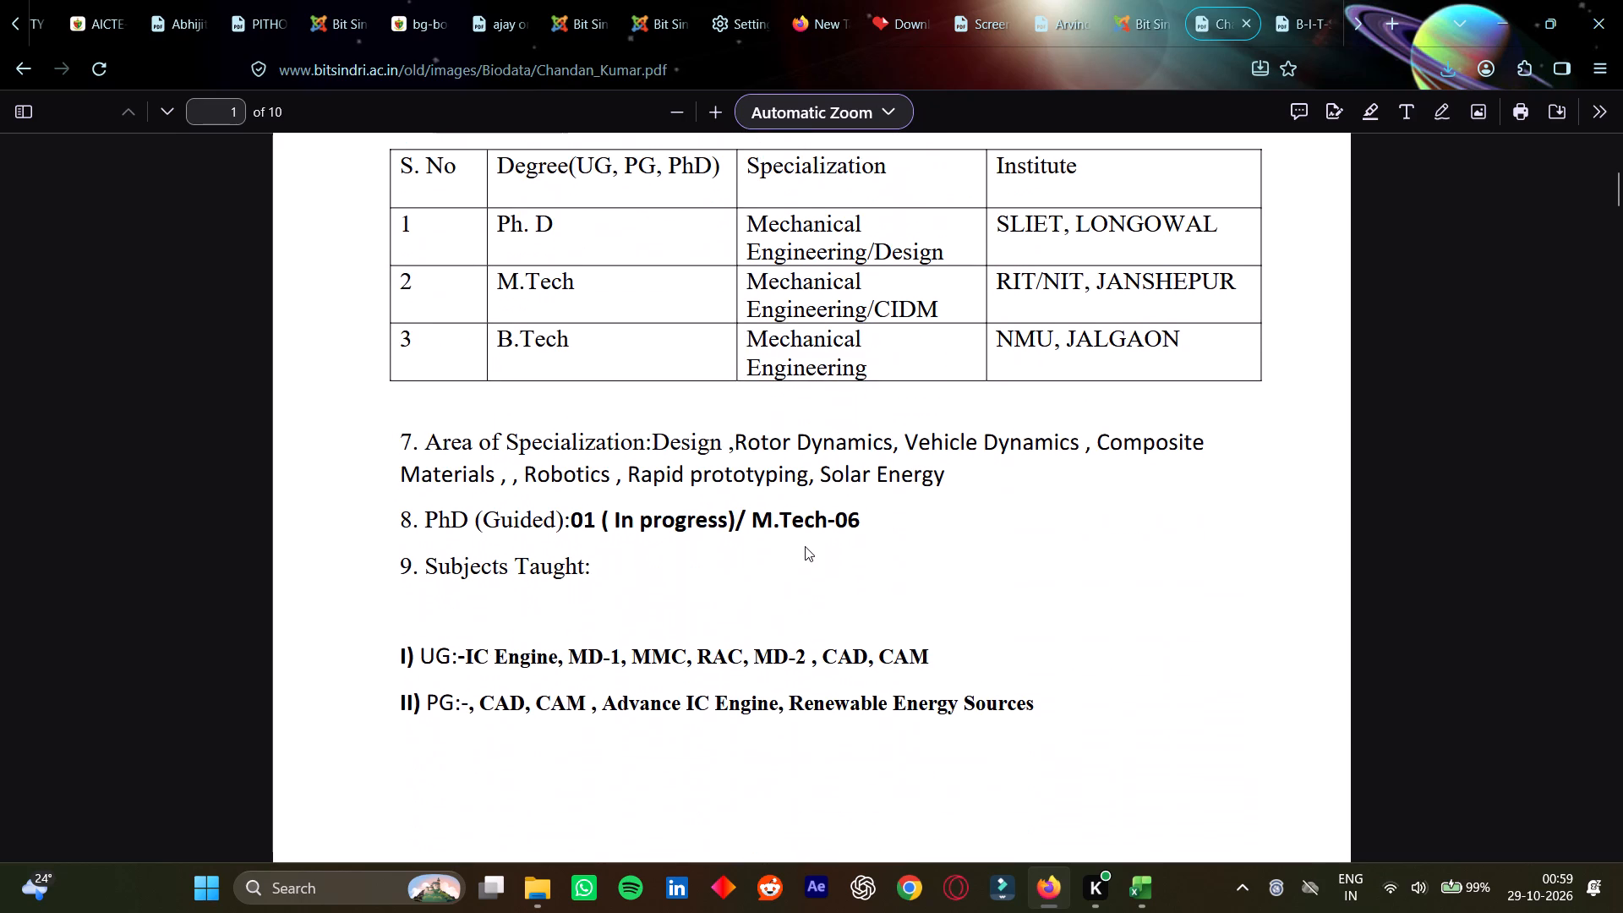
scroll(805, 546, "down", 5)
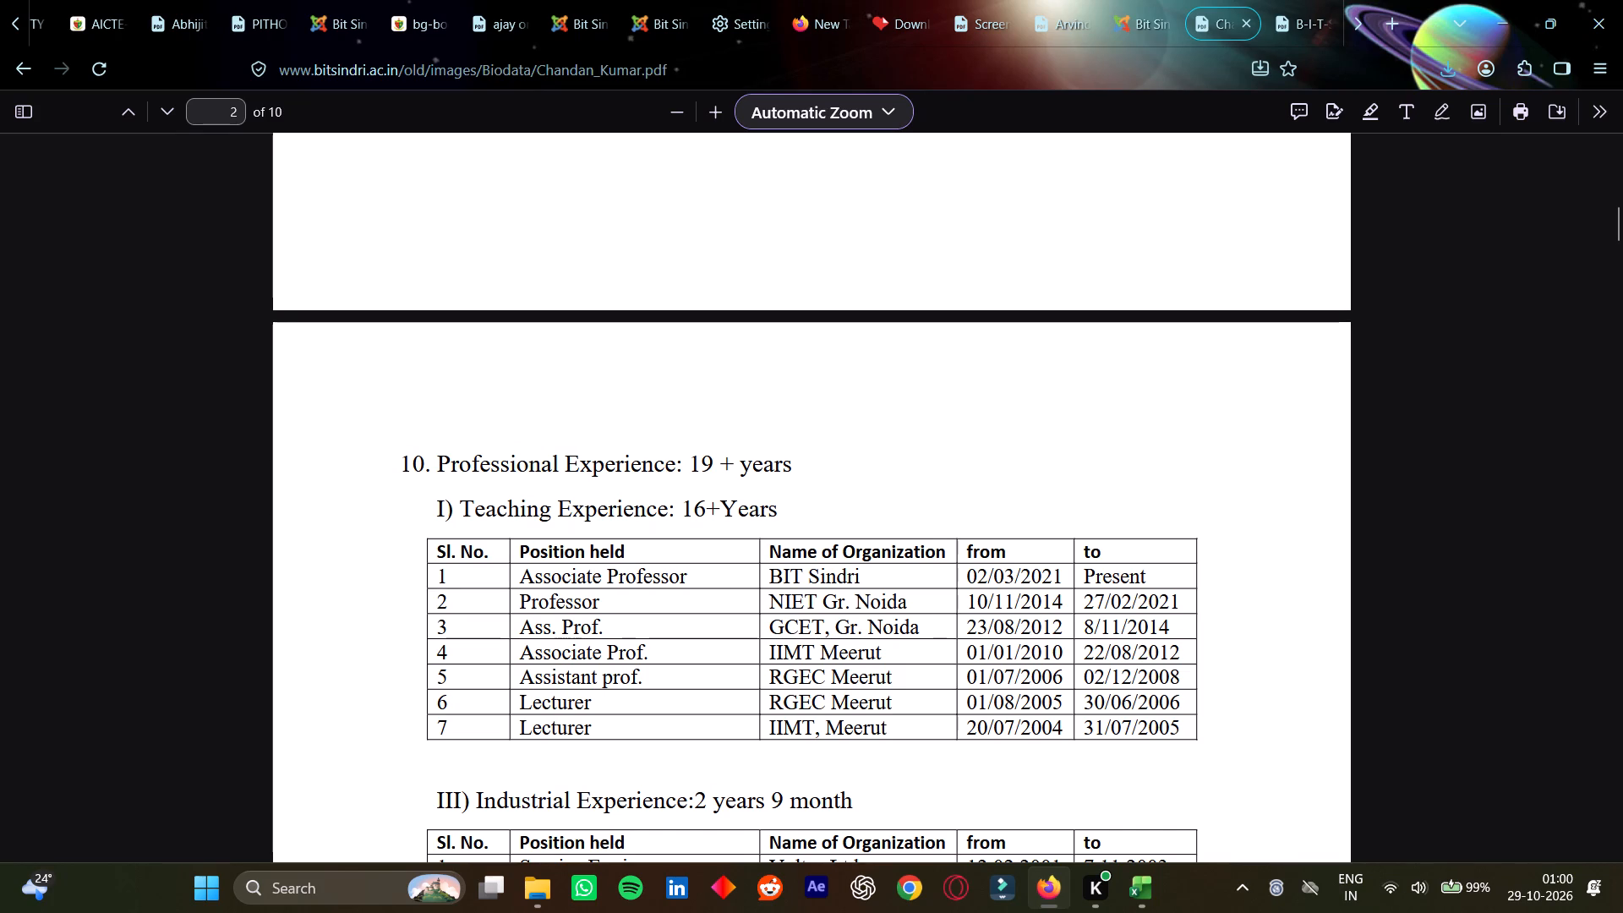
scroll(923, 522, "down", 1)
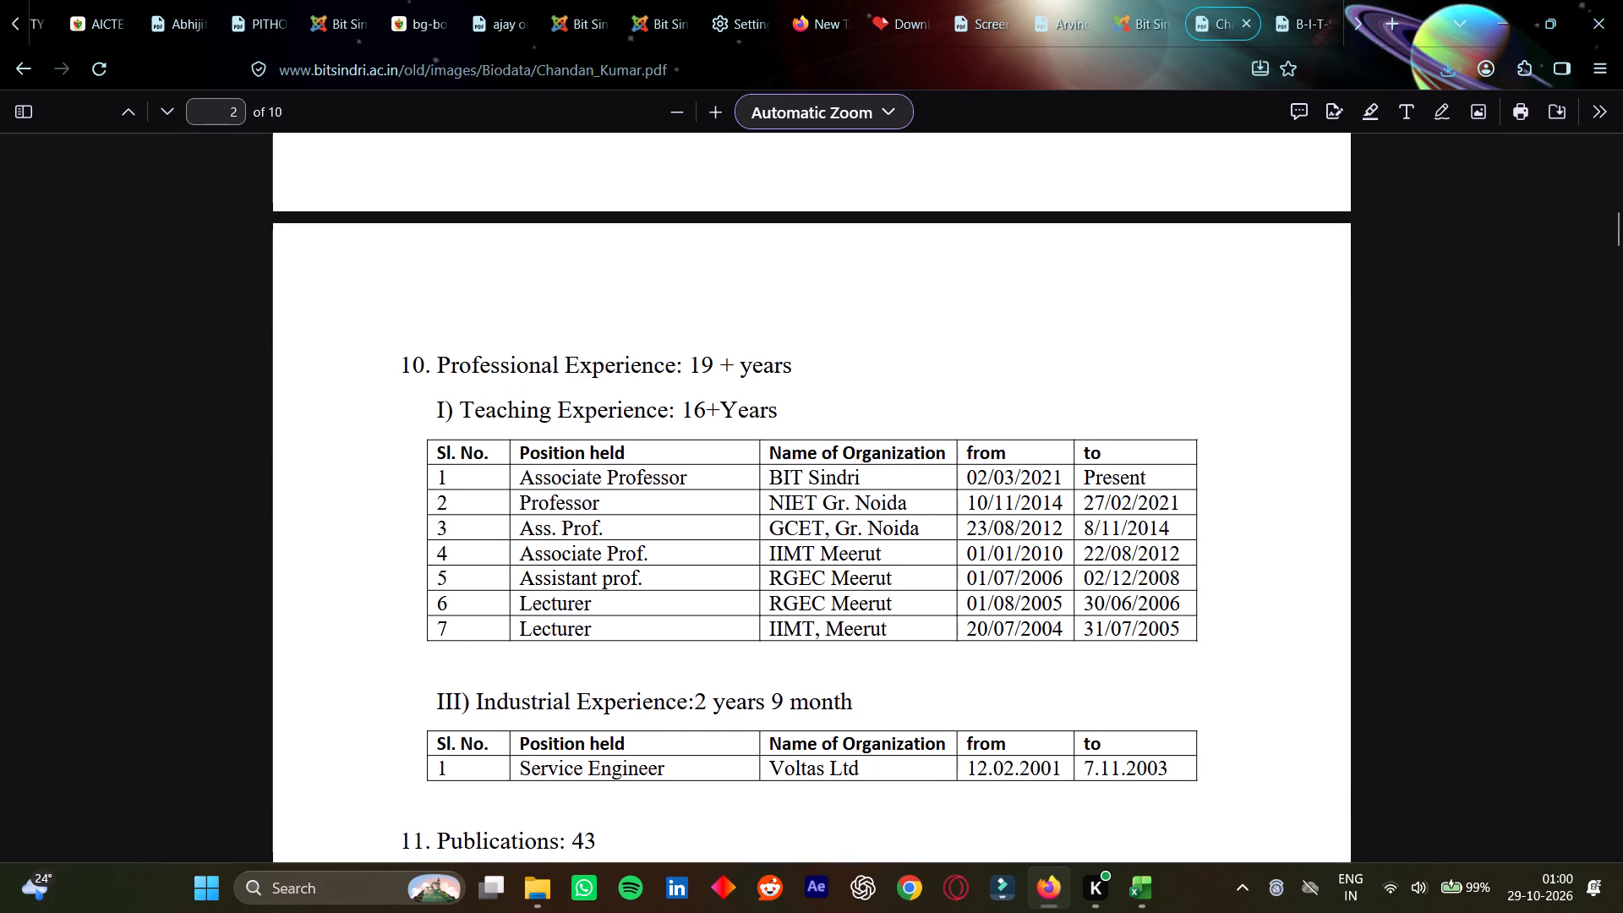
scroll(923, 522, "down", 1)
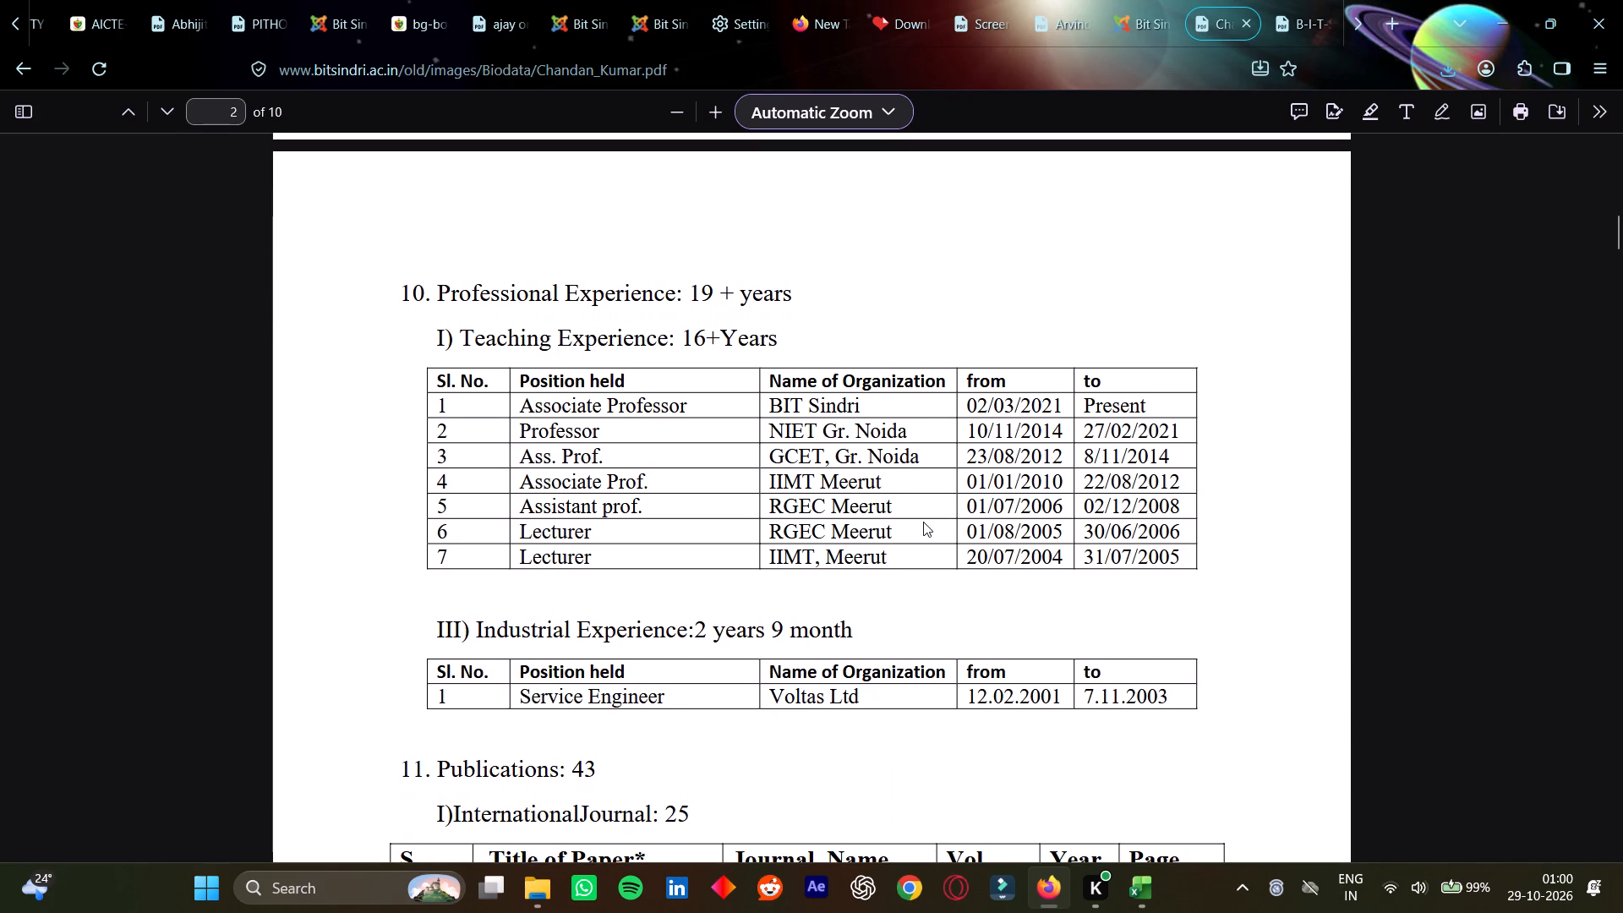
scroll(923, 522, "down", 16)
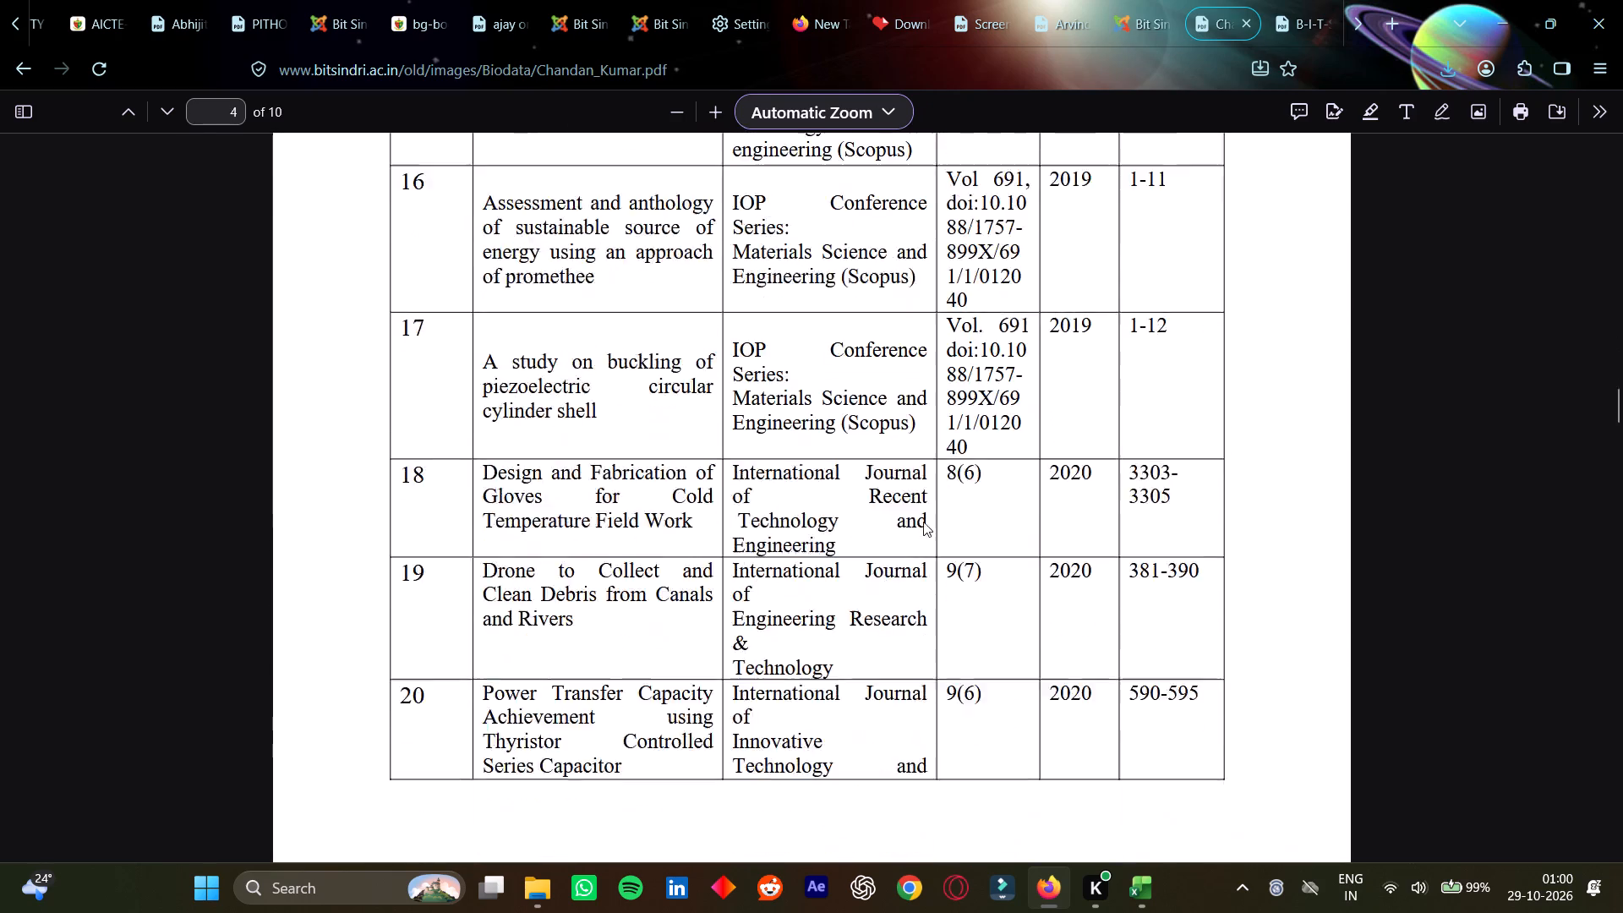
scroll(923, 522, "down", 18)
scroll(923, 522, "up", 5)
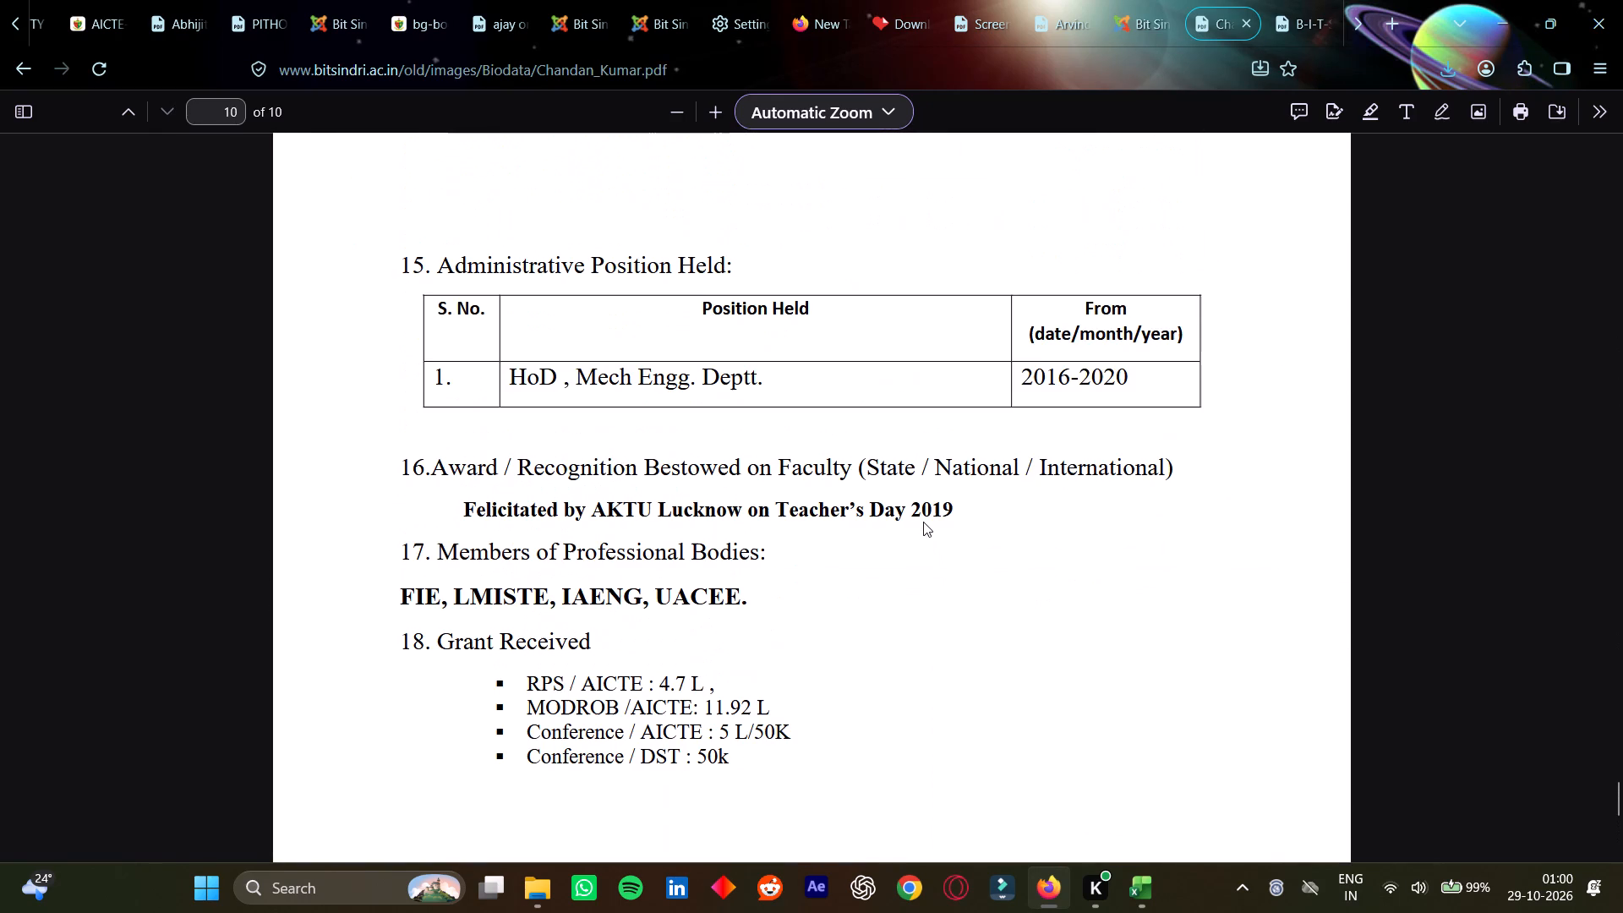
scroll(923, 522, "up", 1)
Save the profile PDF to Downloads with _MECH appended to its existing file name.
right_click(923, 522)
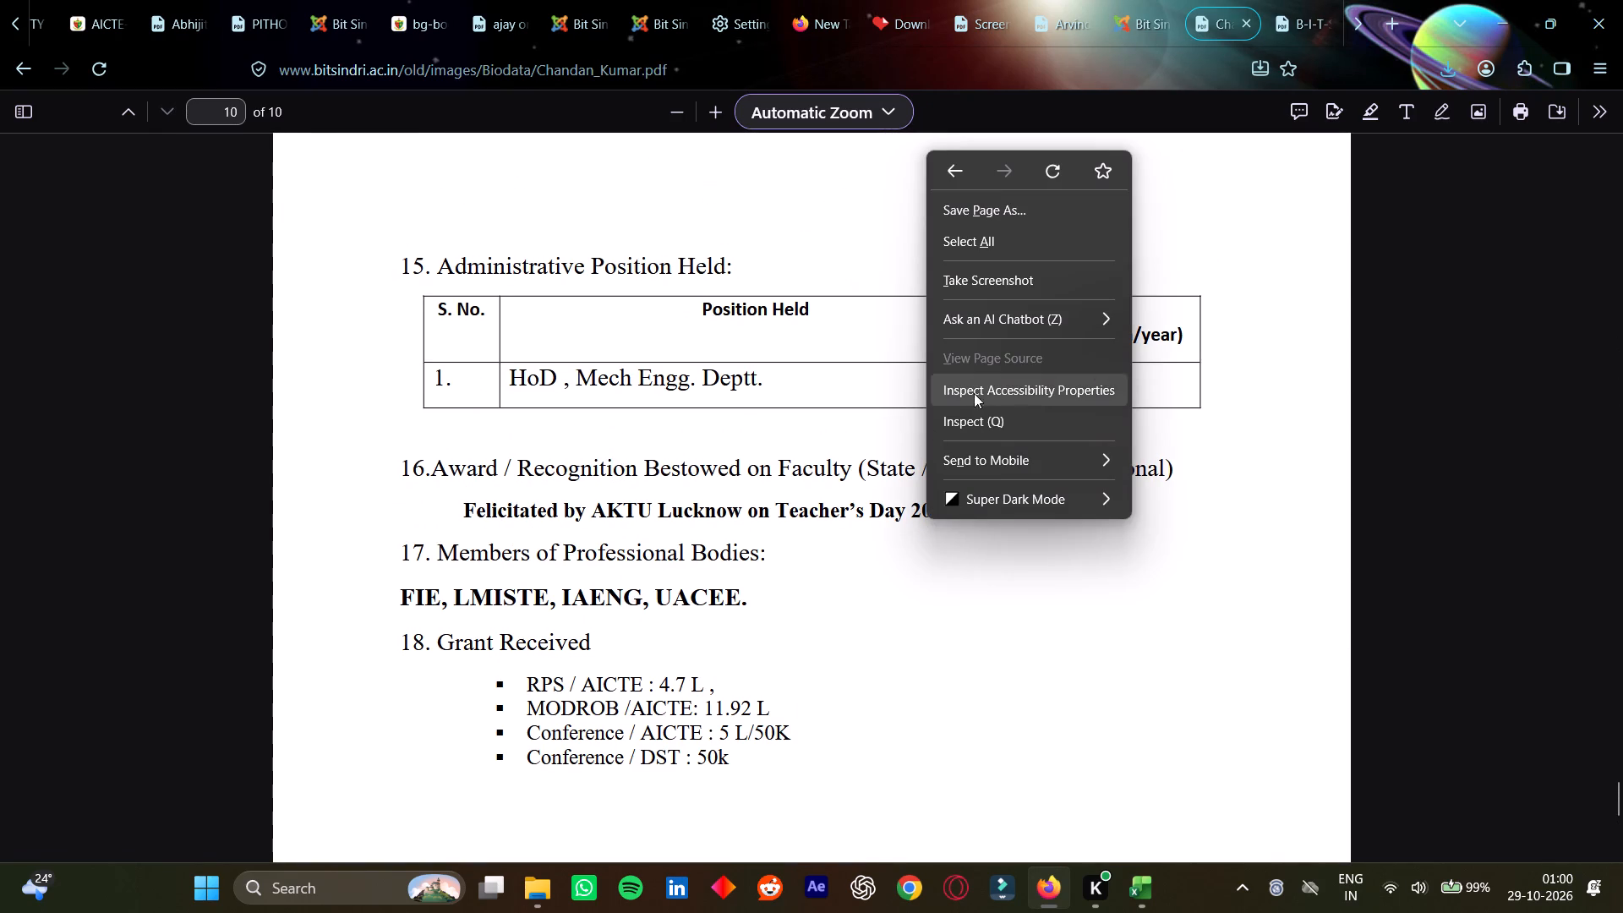
left_click(995, 205)
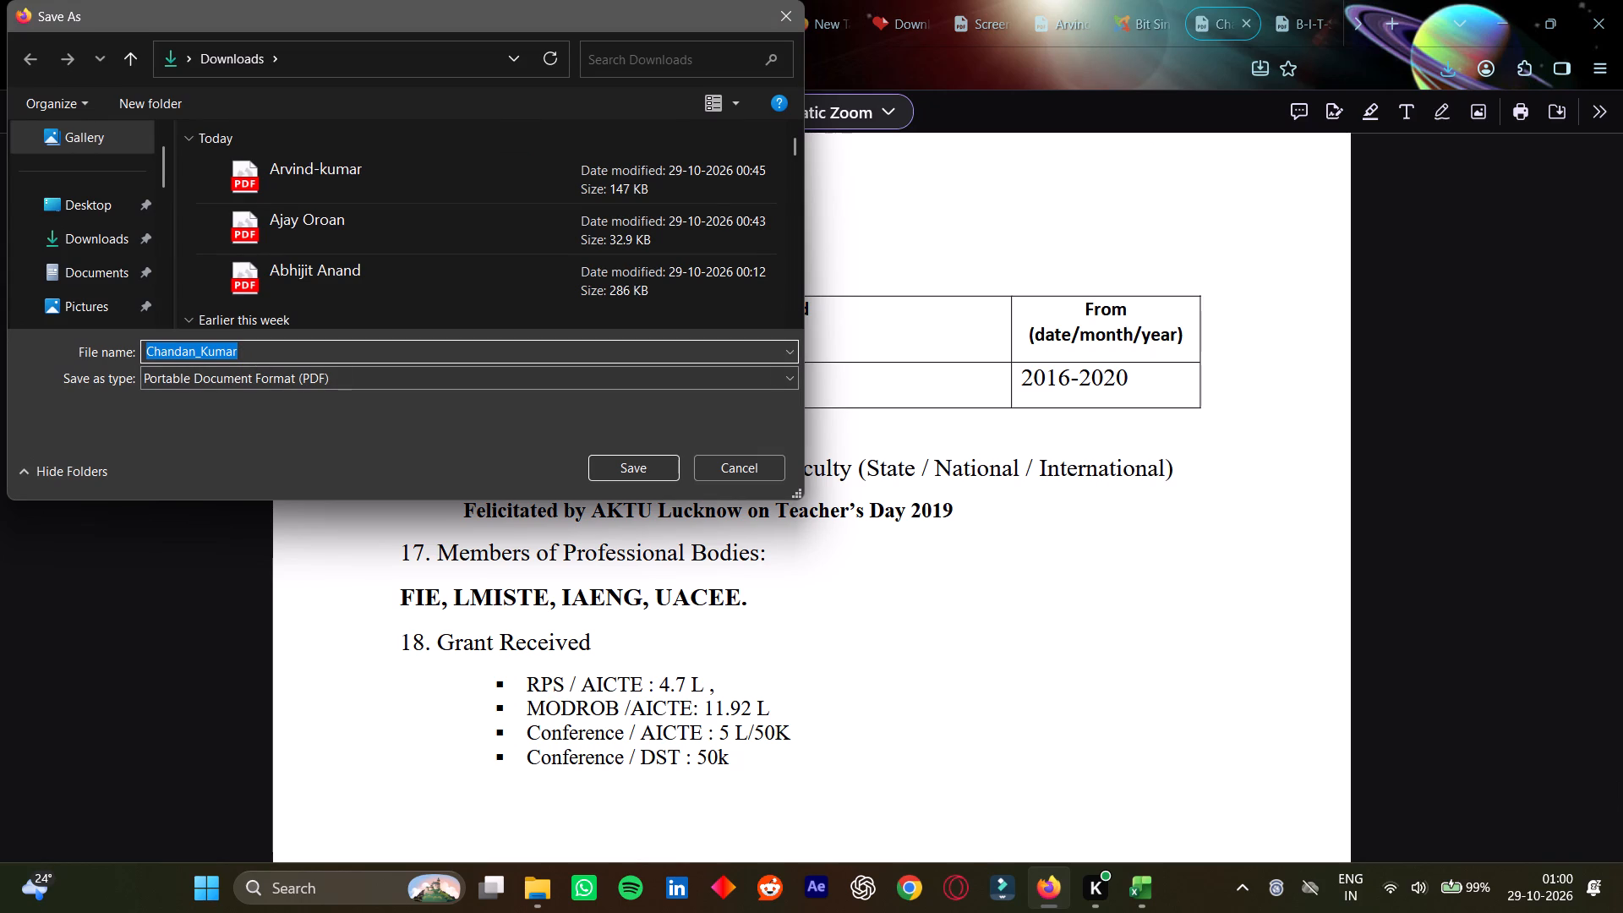
left_click(246, 349)
key("shift+underscore")
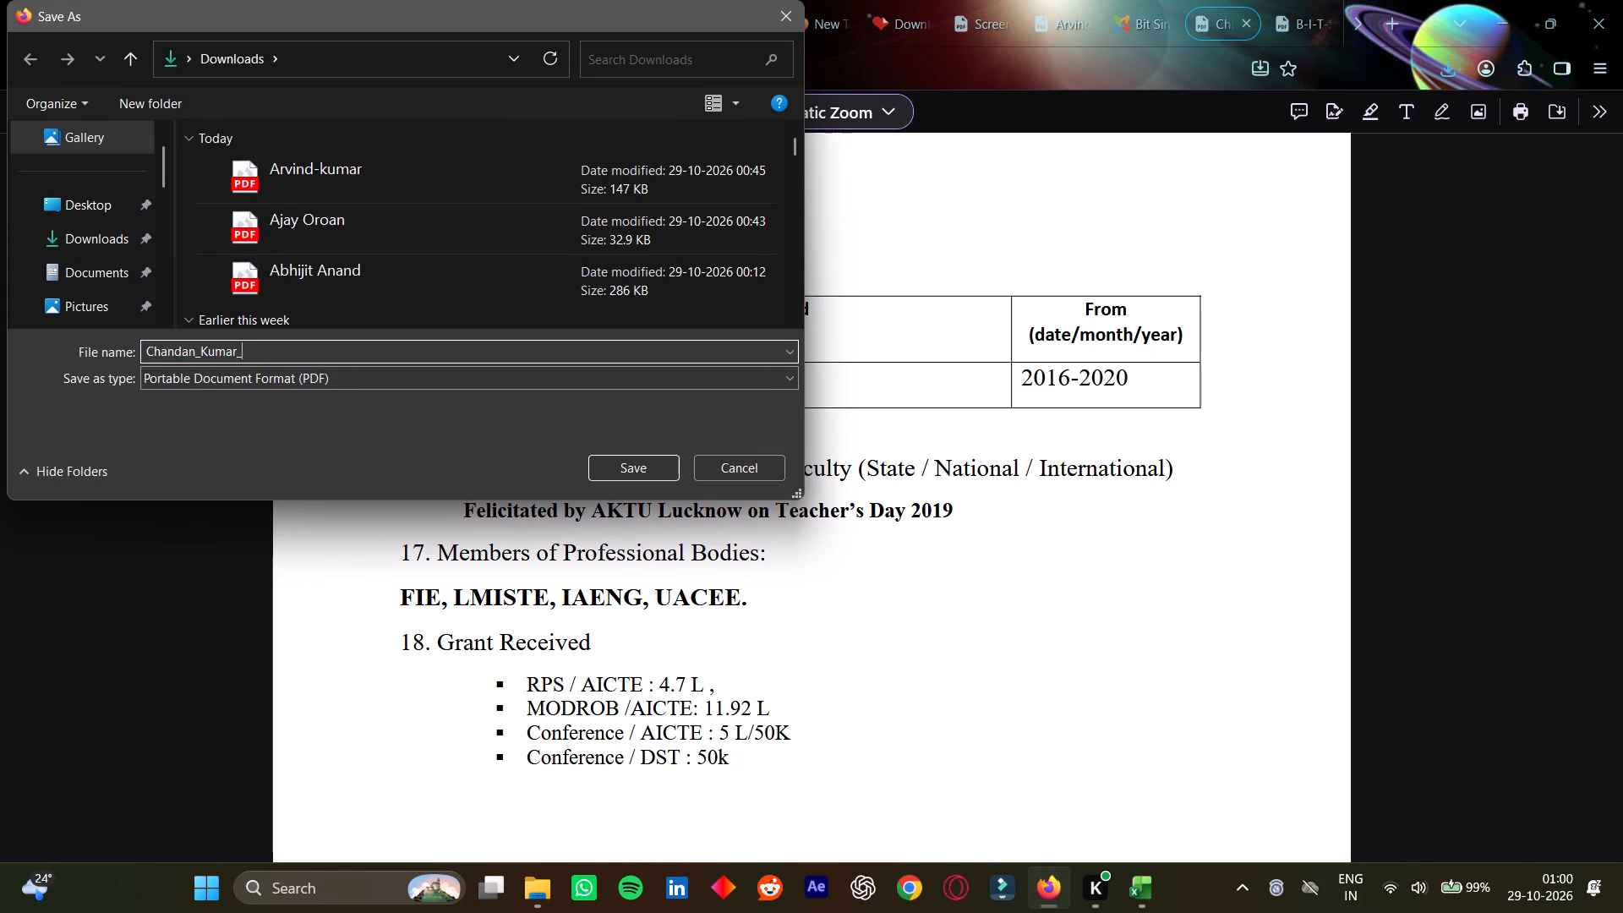
type("MECH")
left_click(623, 480)
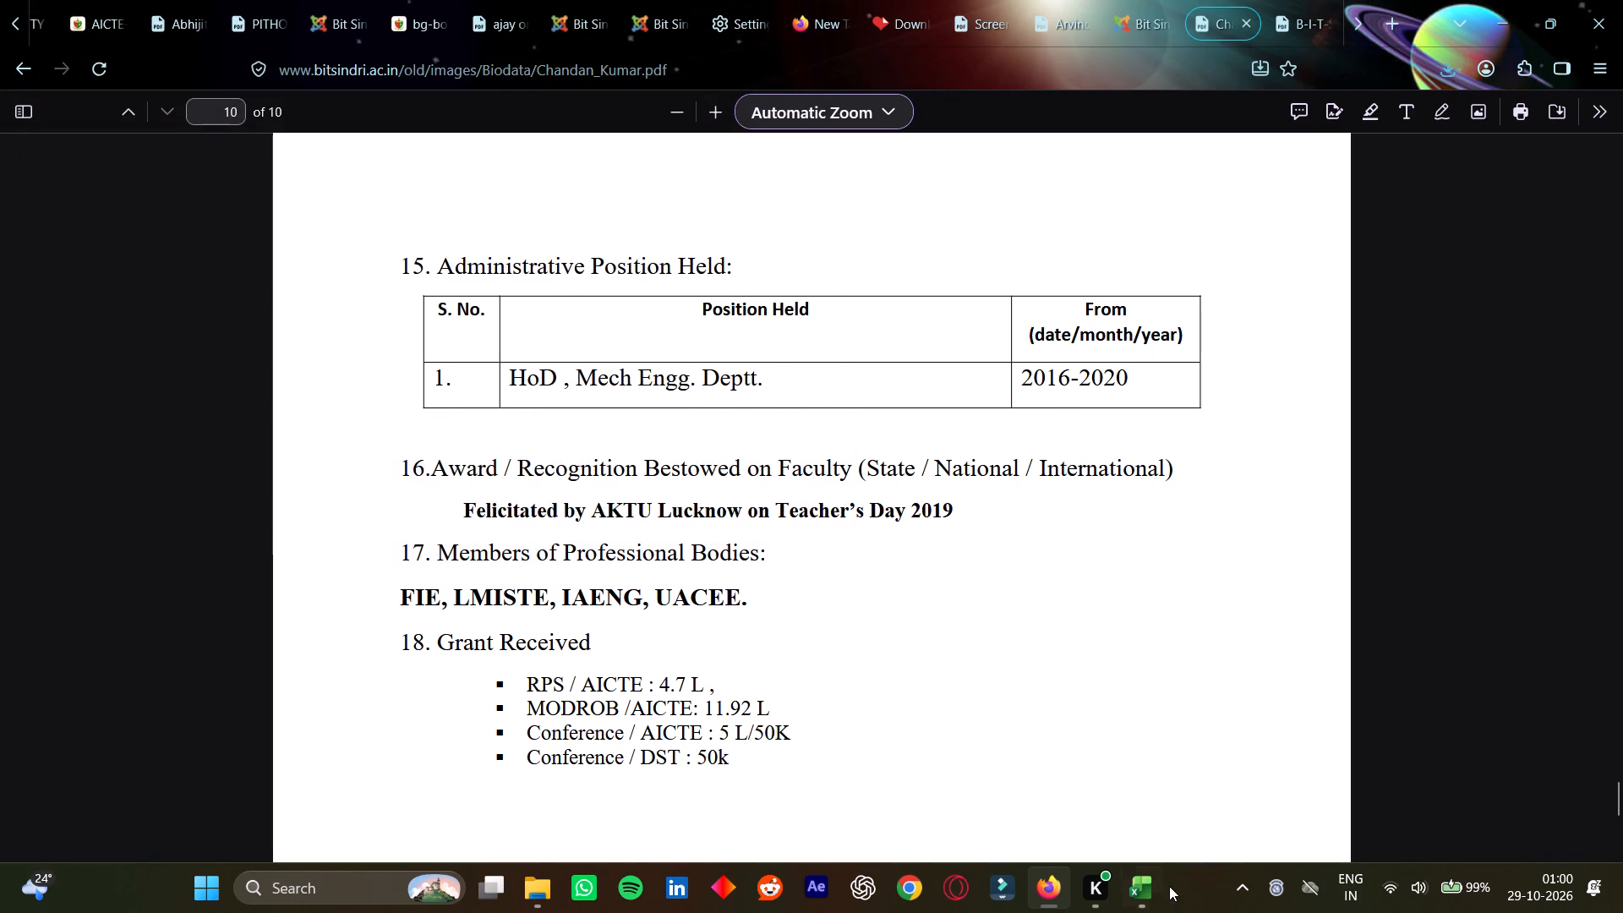
Switch to the UPDATED workbook in Excel and enter Mechanical in the Department column for row 6.
left_click(1149, 899)
left_click(1413, 366)
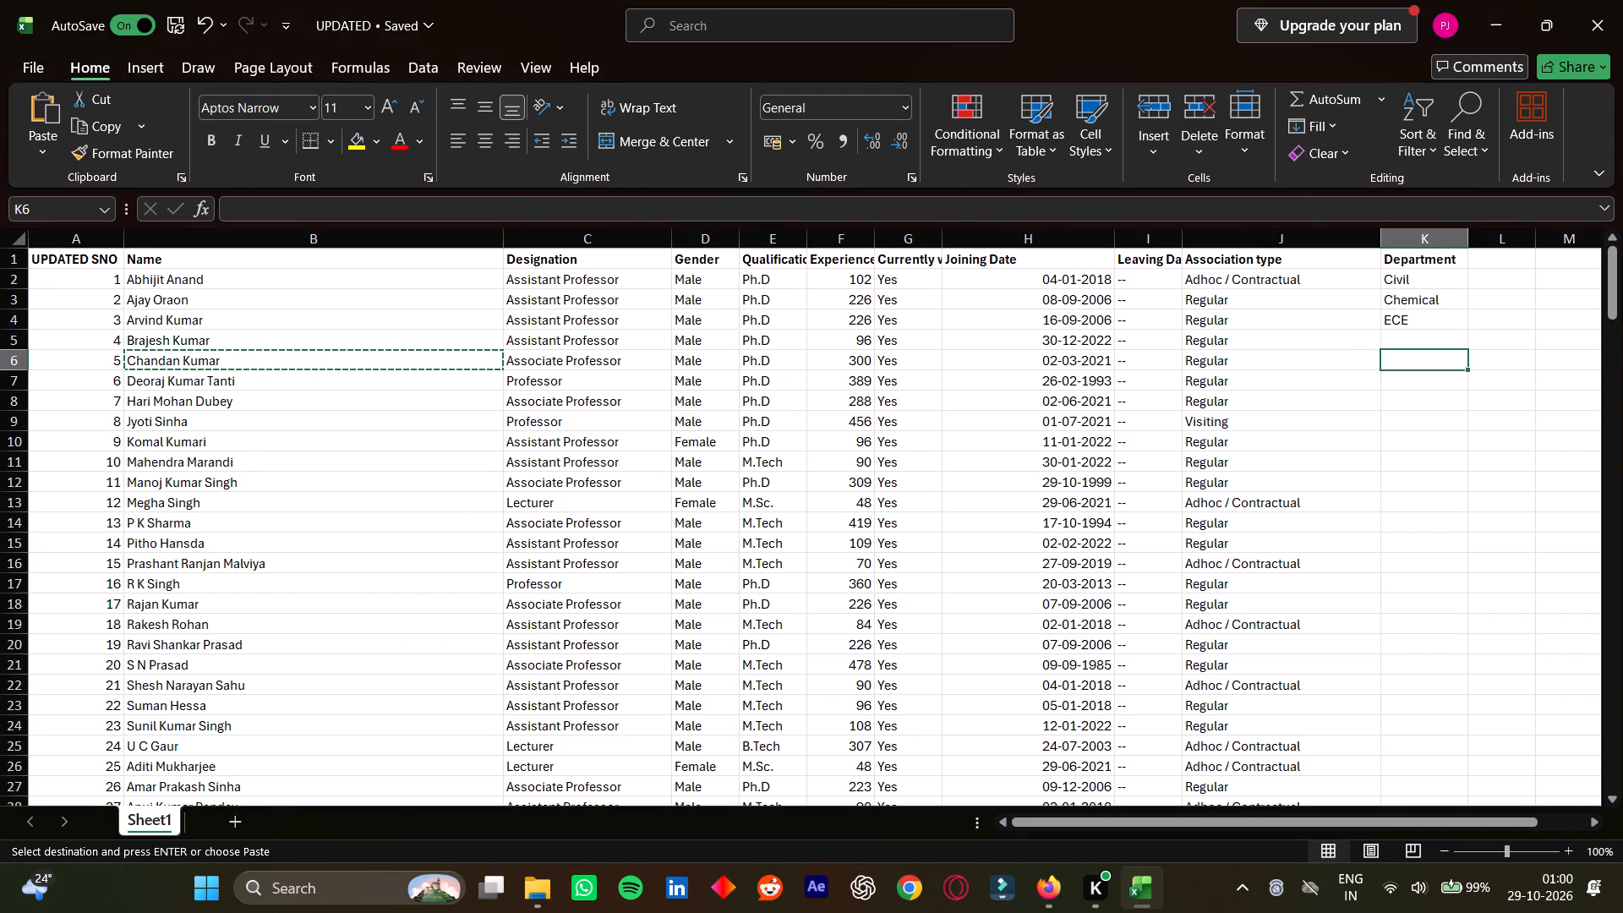
left_click(1413, 366)
left_click(263, 207)
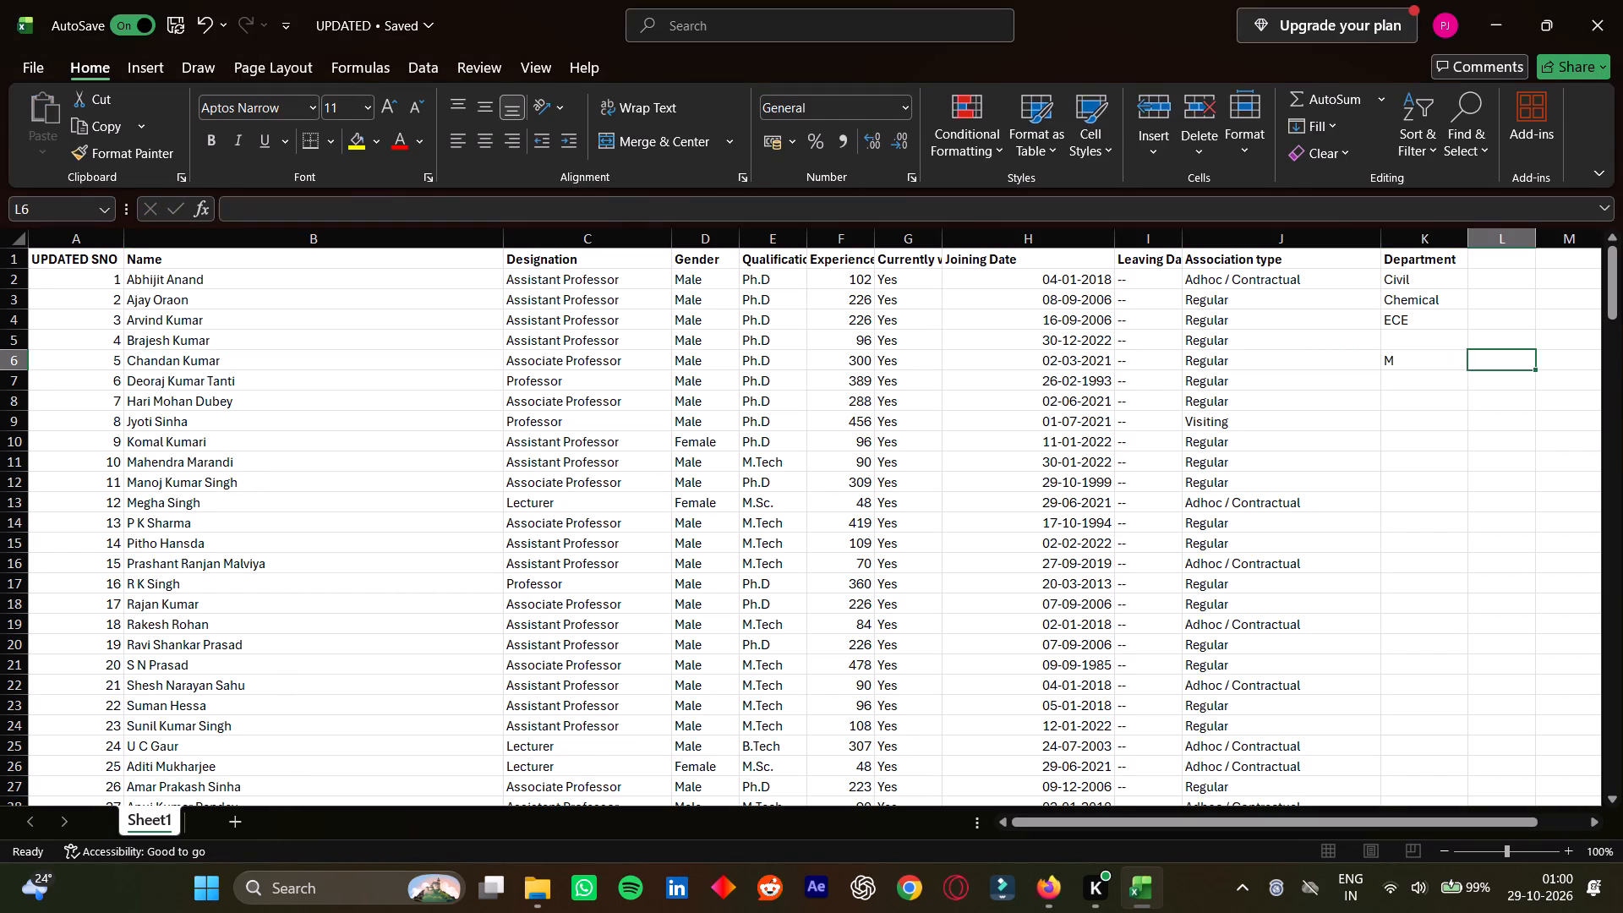
type("echanical")
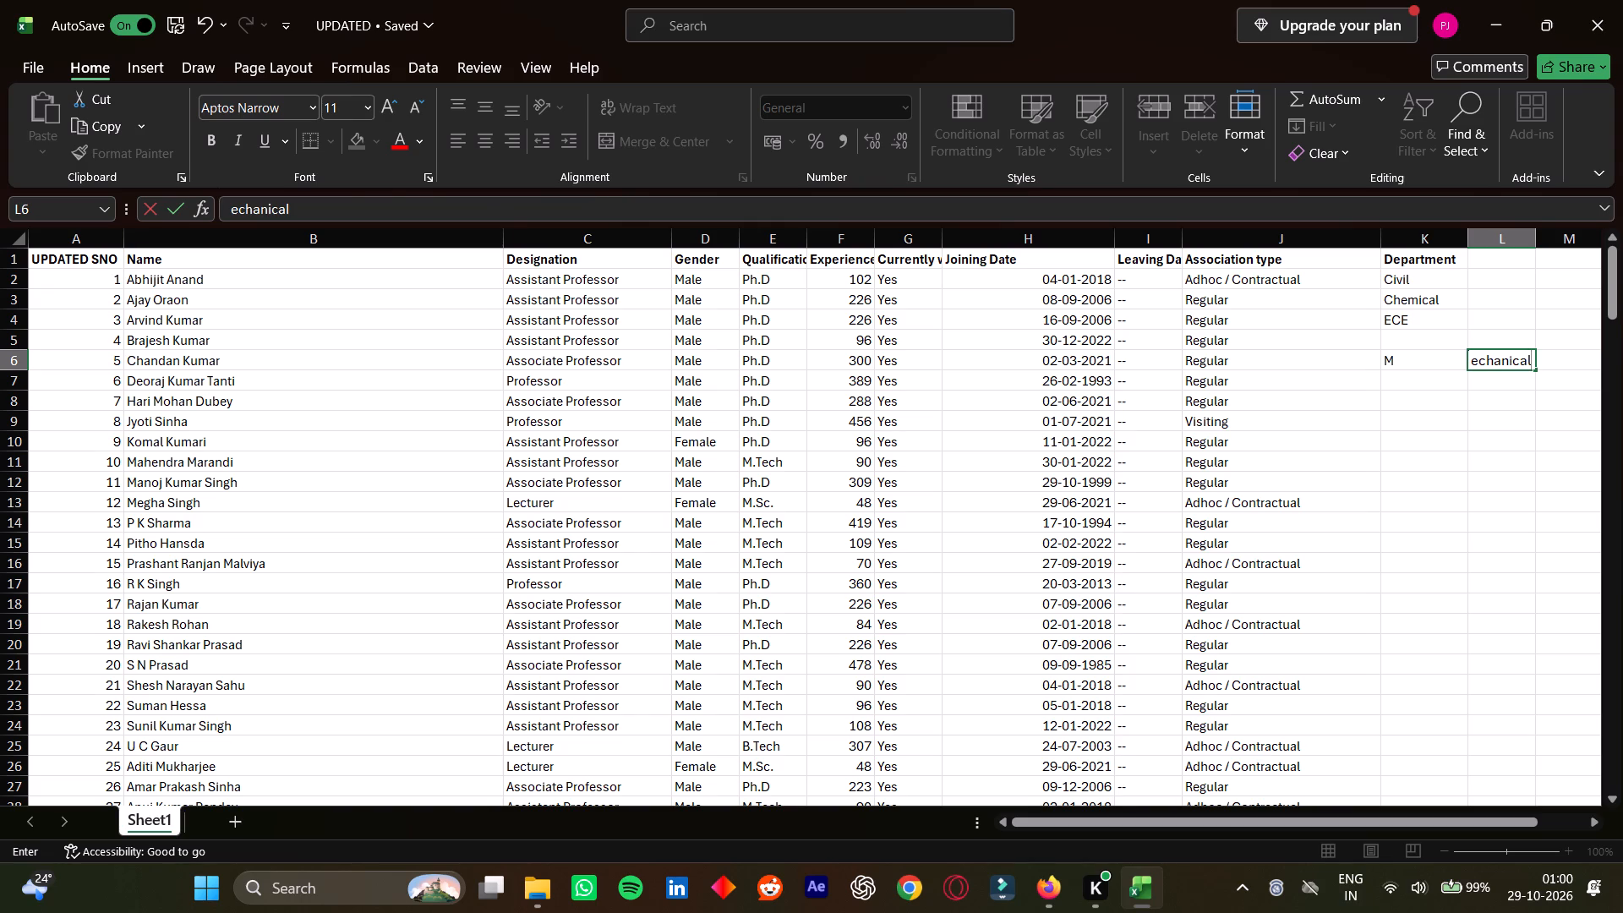
key("ctrl+a")
key("ctrl+c")
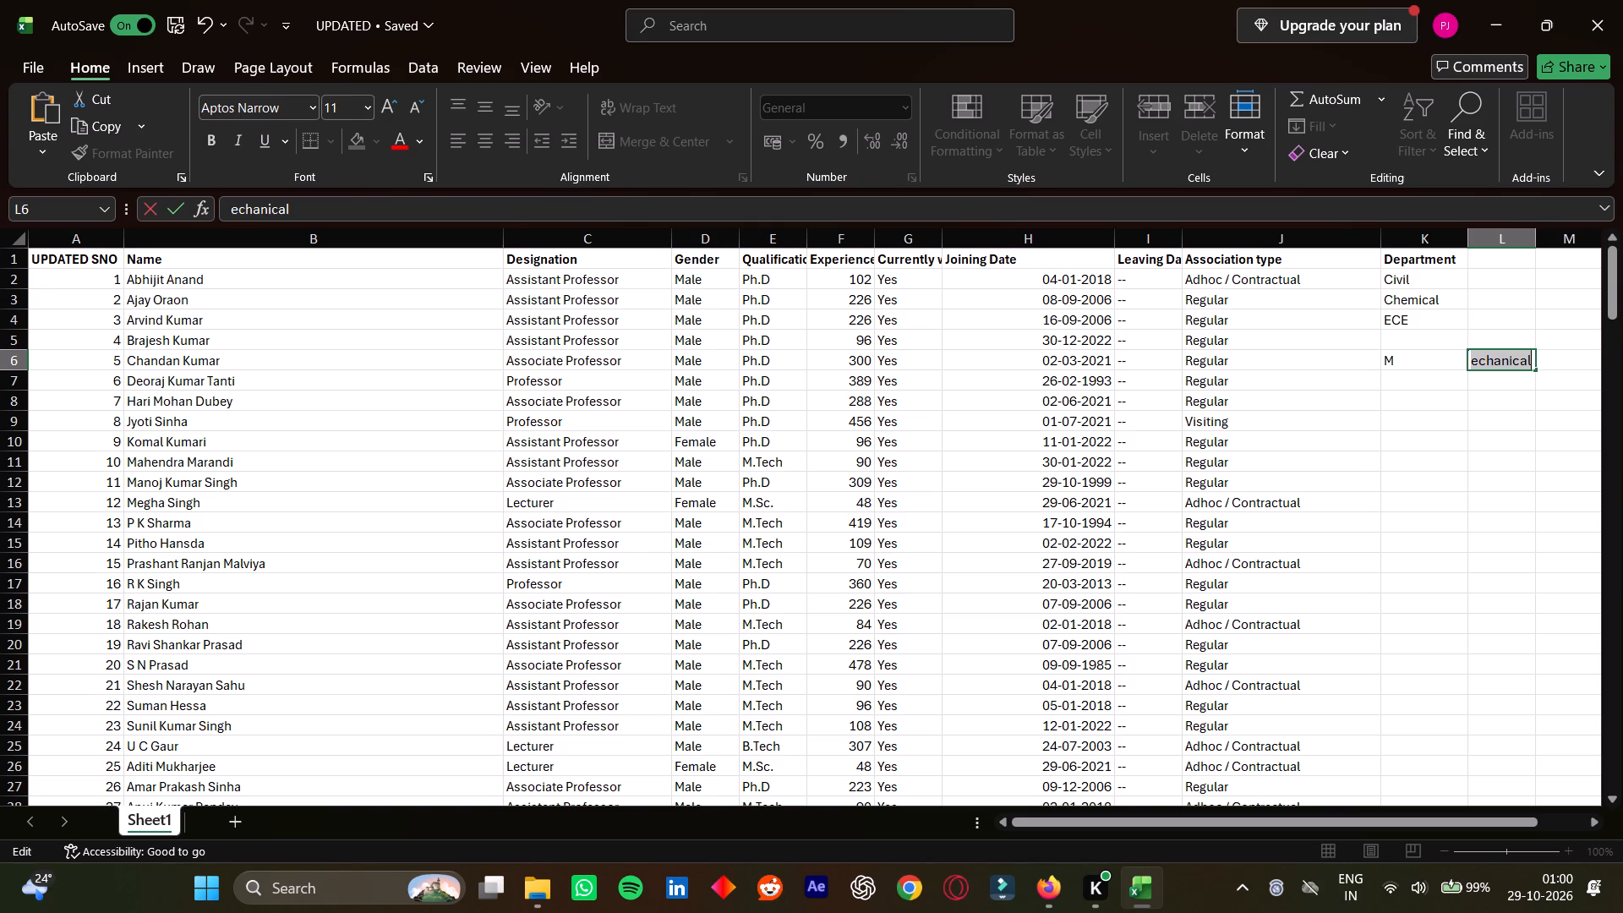
key("BackSpace")
left_click(1421, 364)
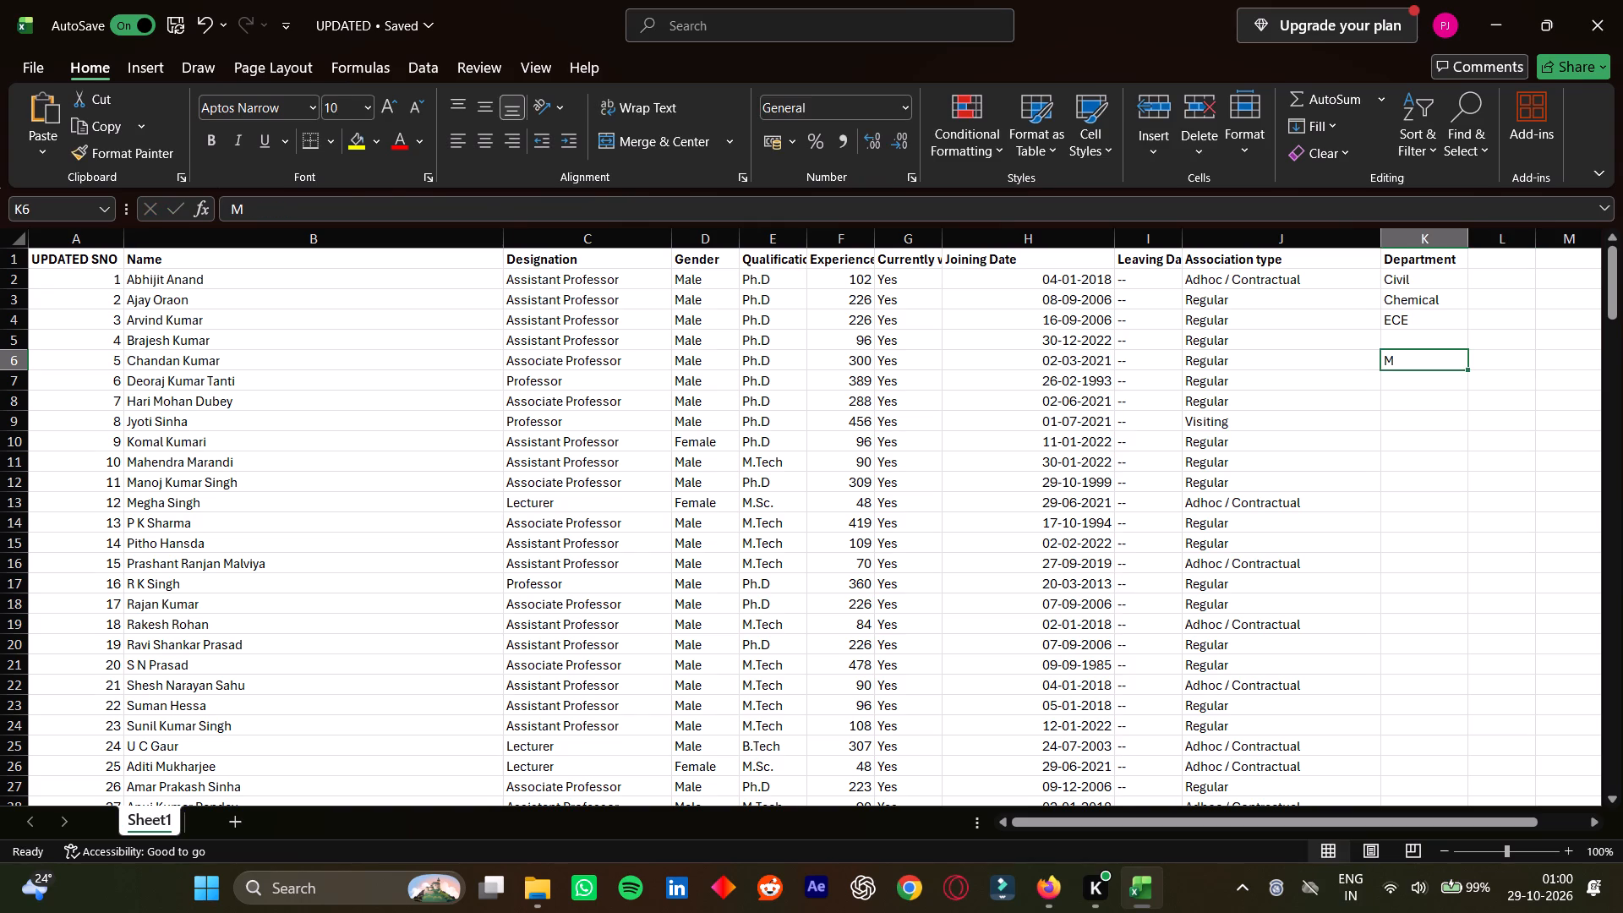
left_click(268, 215)
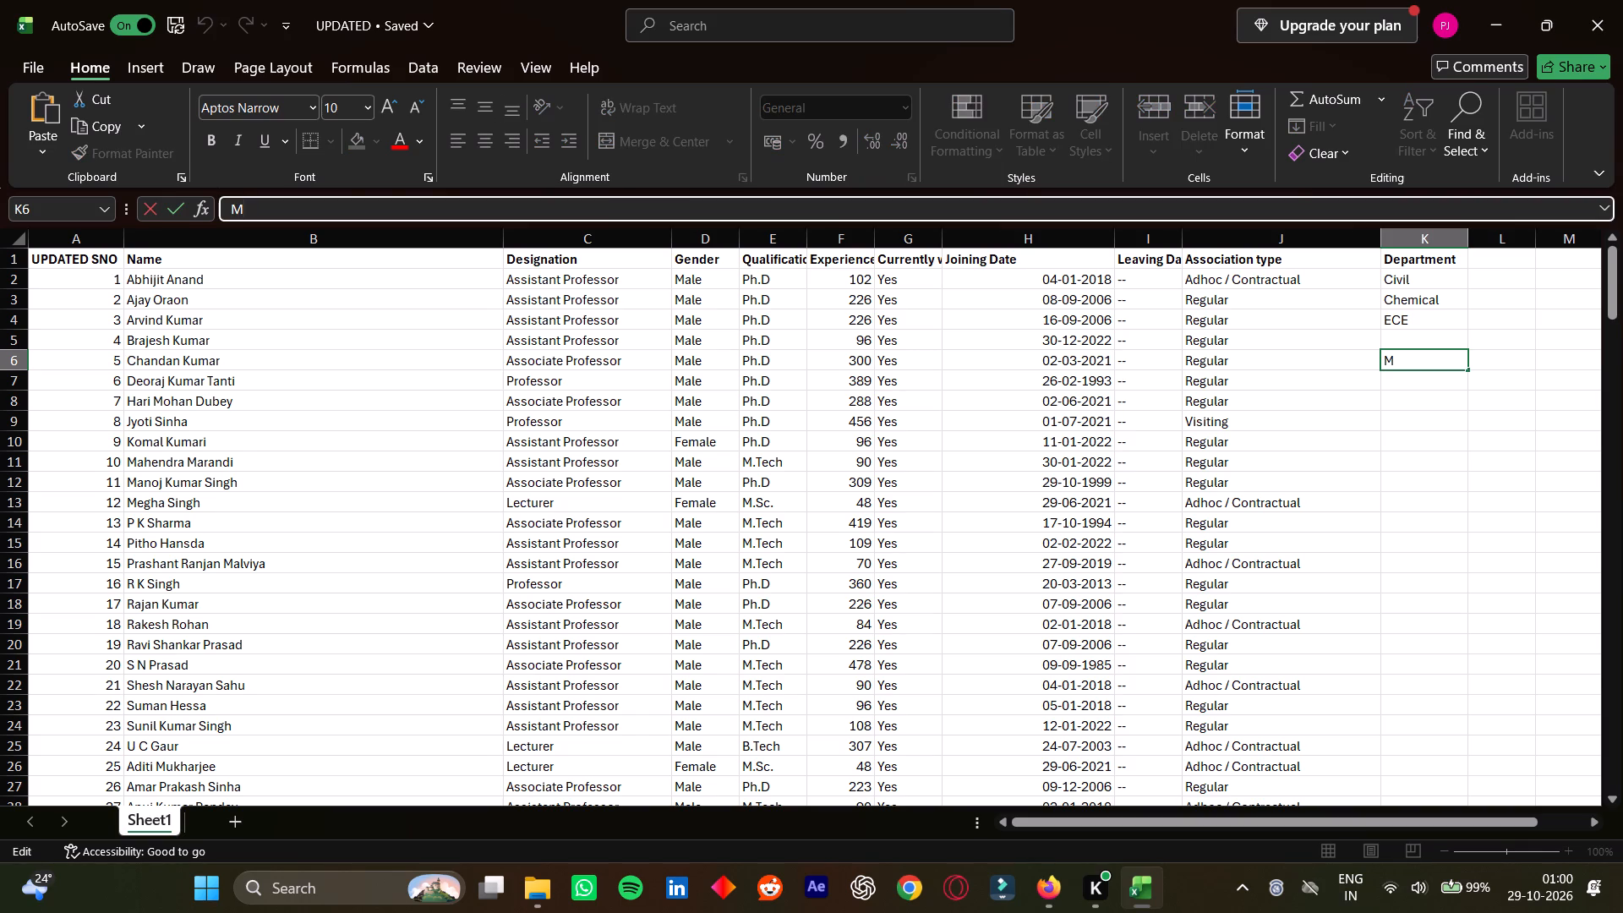
key("ctrl+v")
left_click(1466, 440)
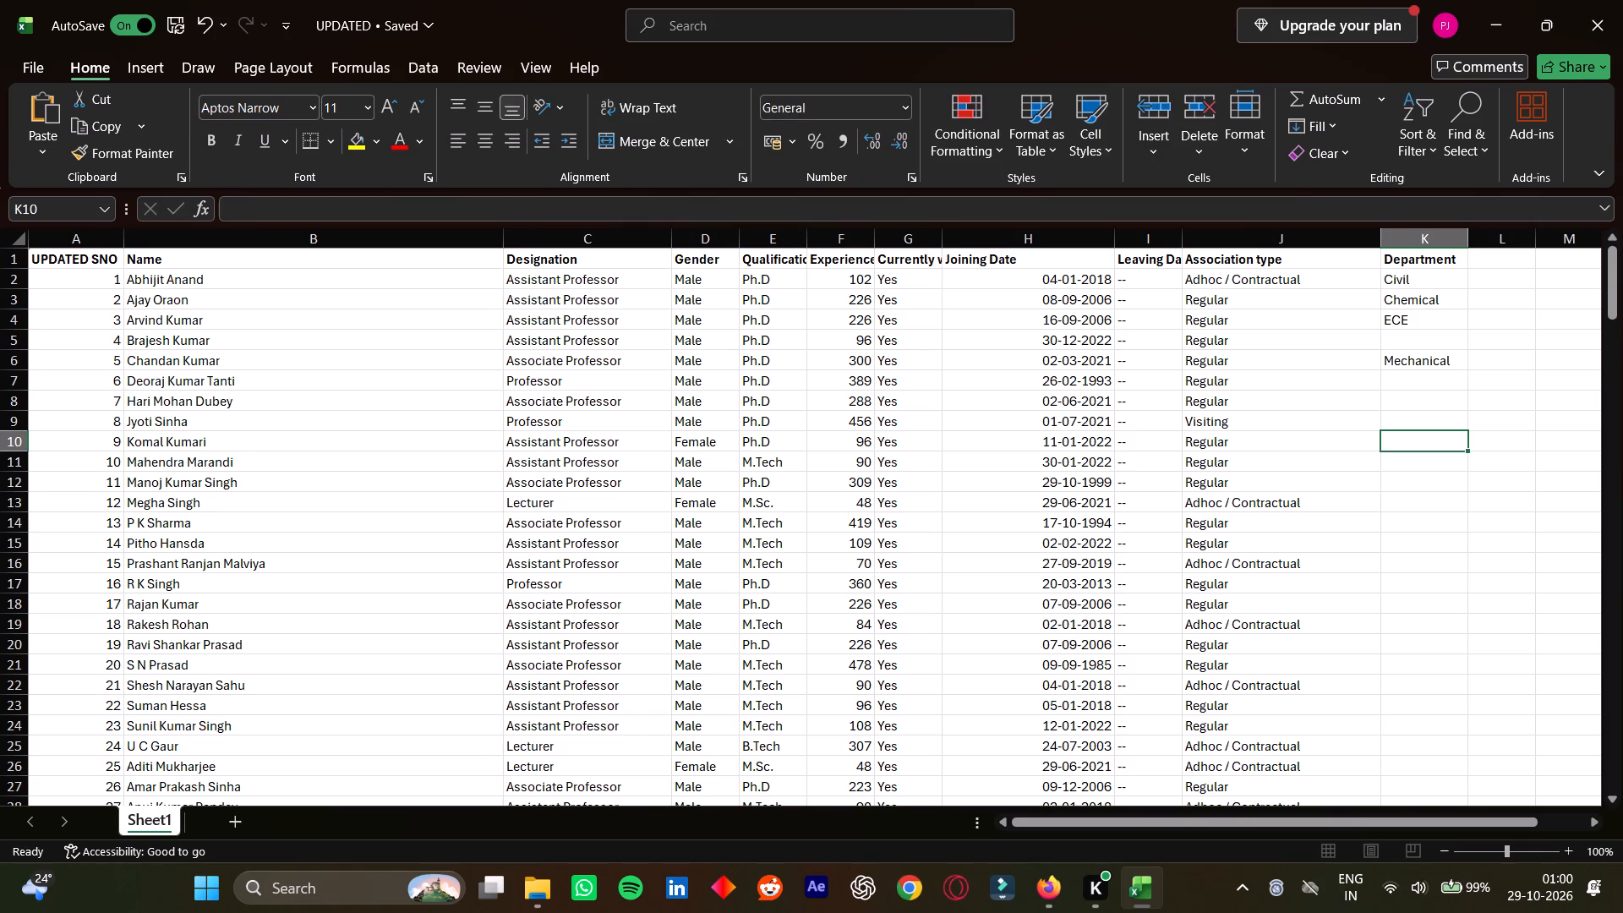
Switch back to Firefox.
left_click(1046, 902)
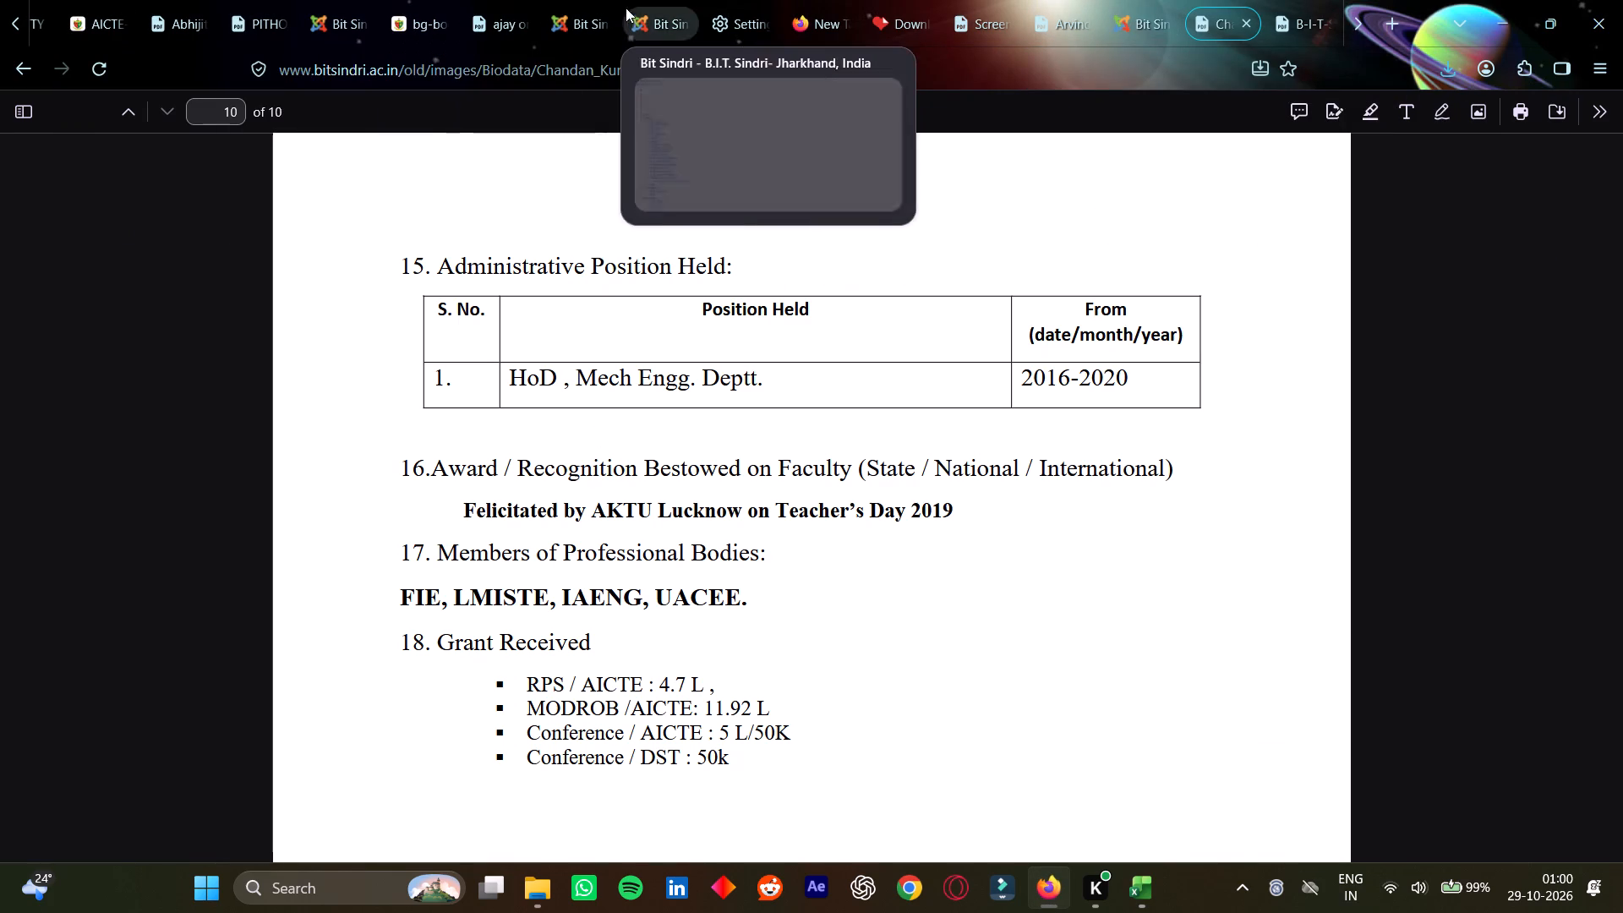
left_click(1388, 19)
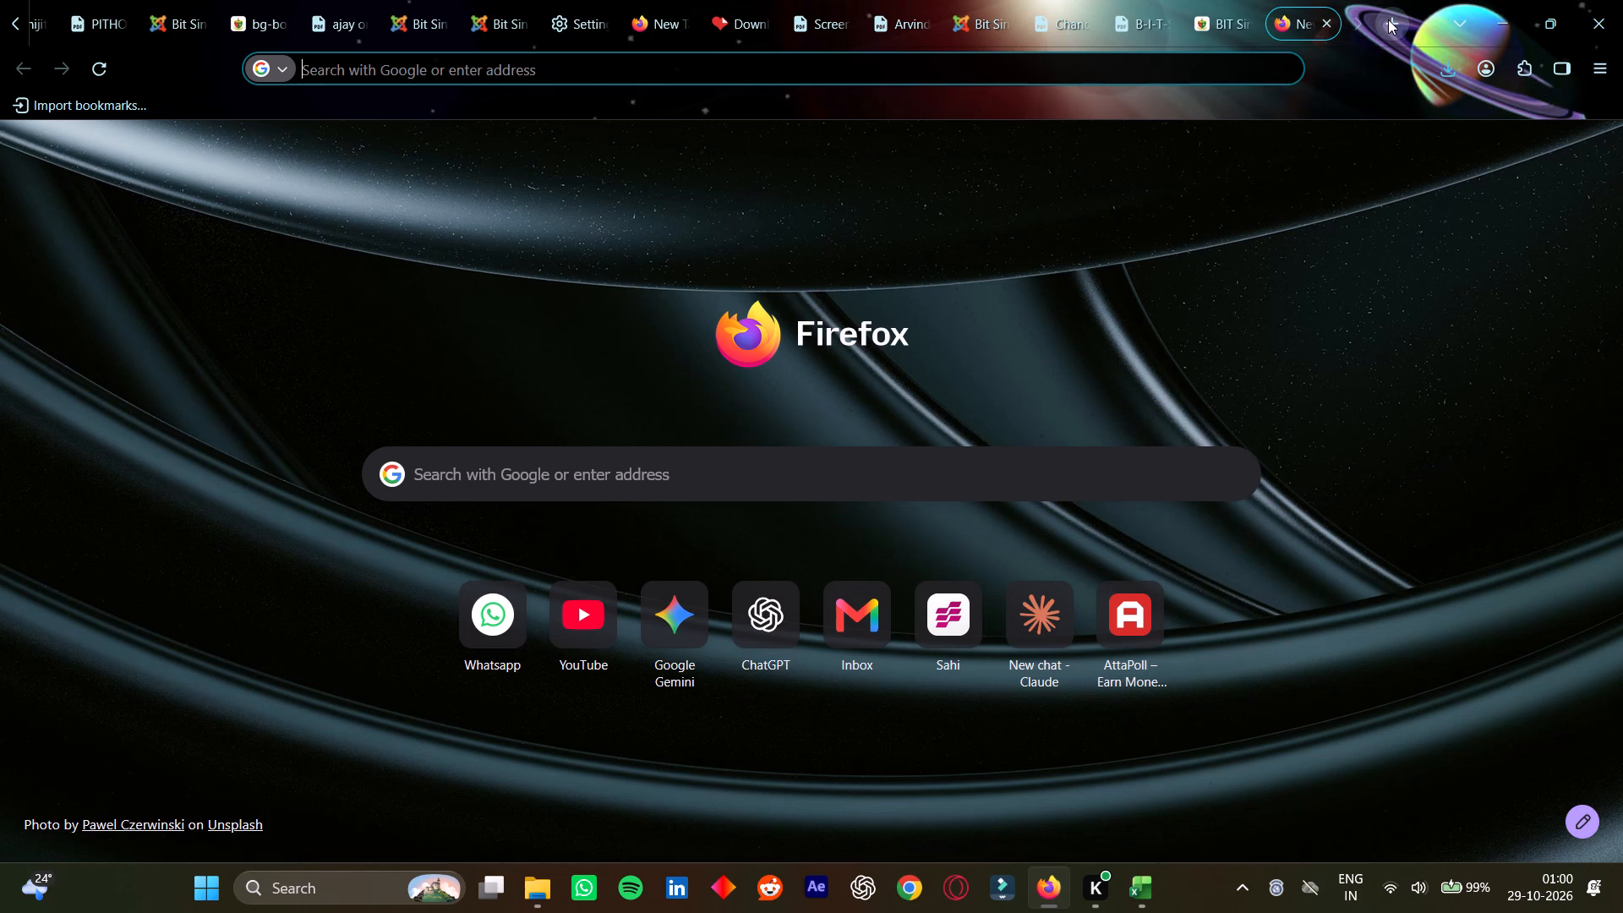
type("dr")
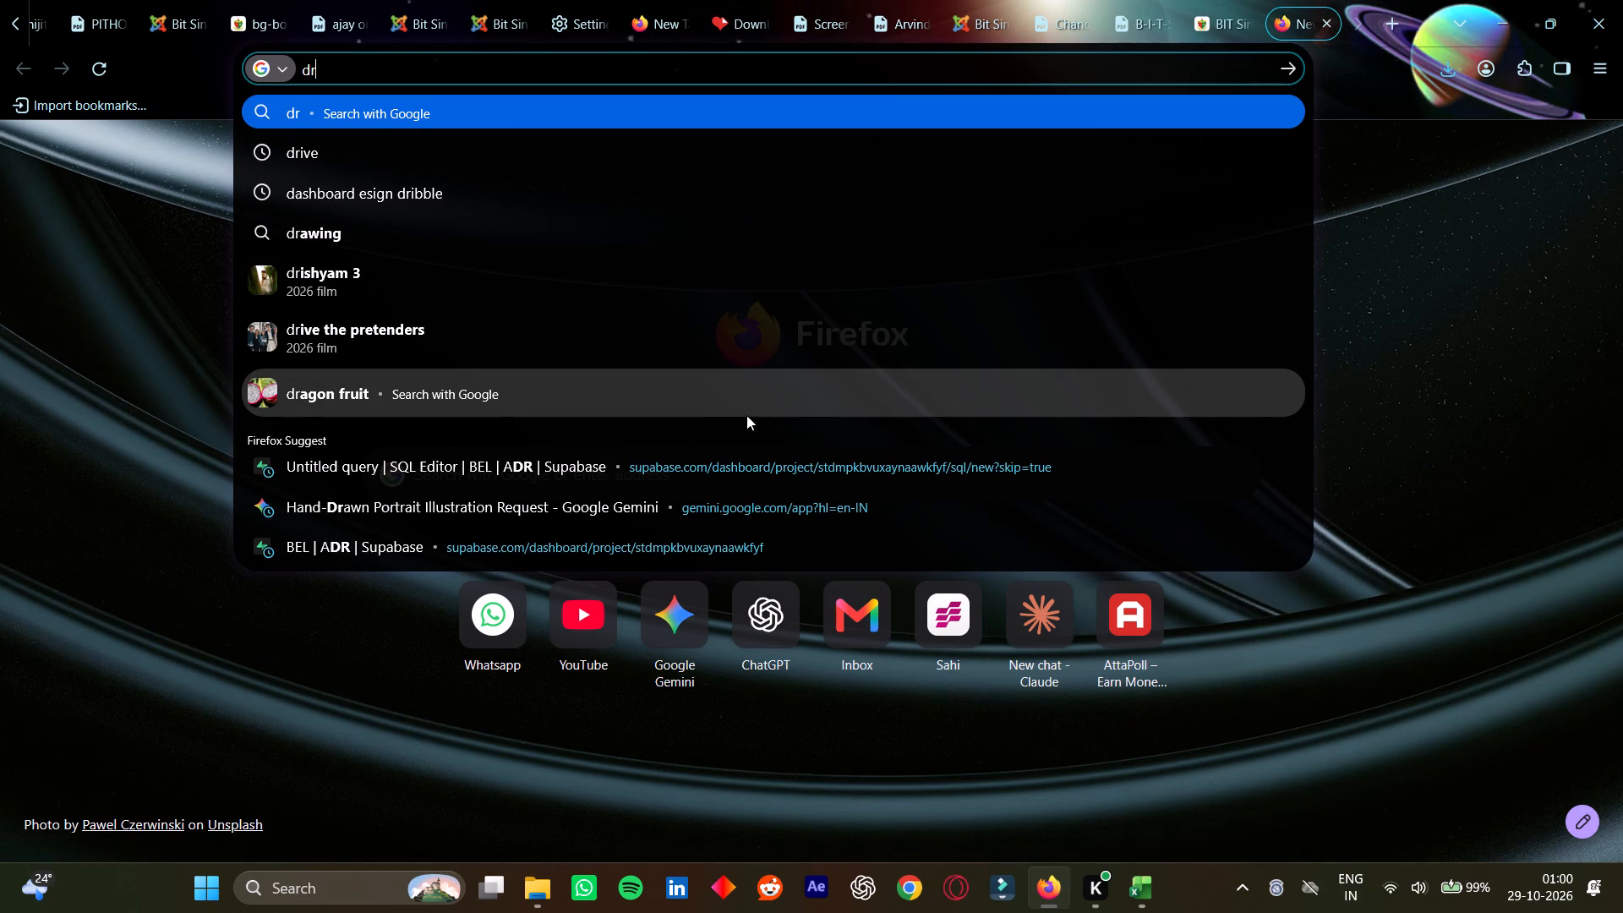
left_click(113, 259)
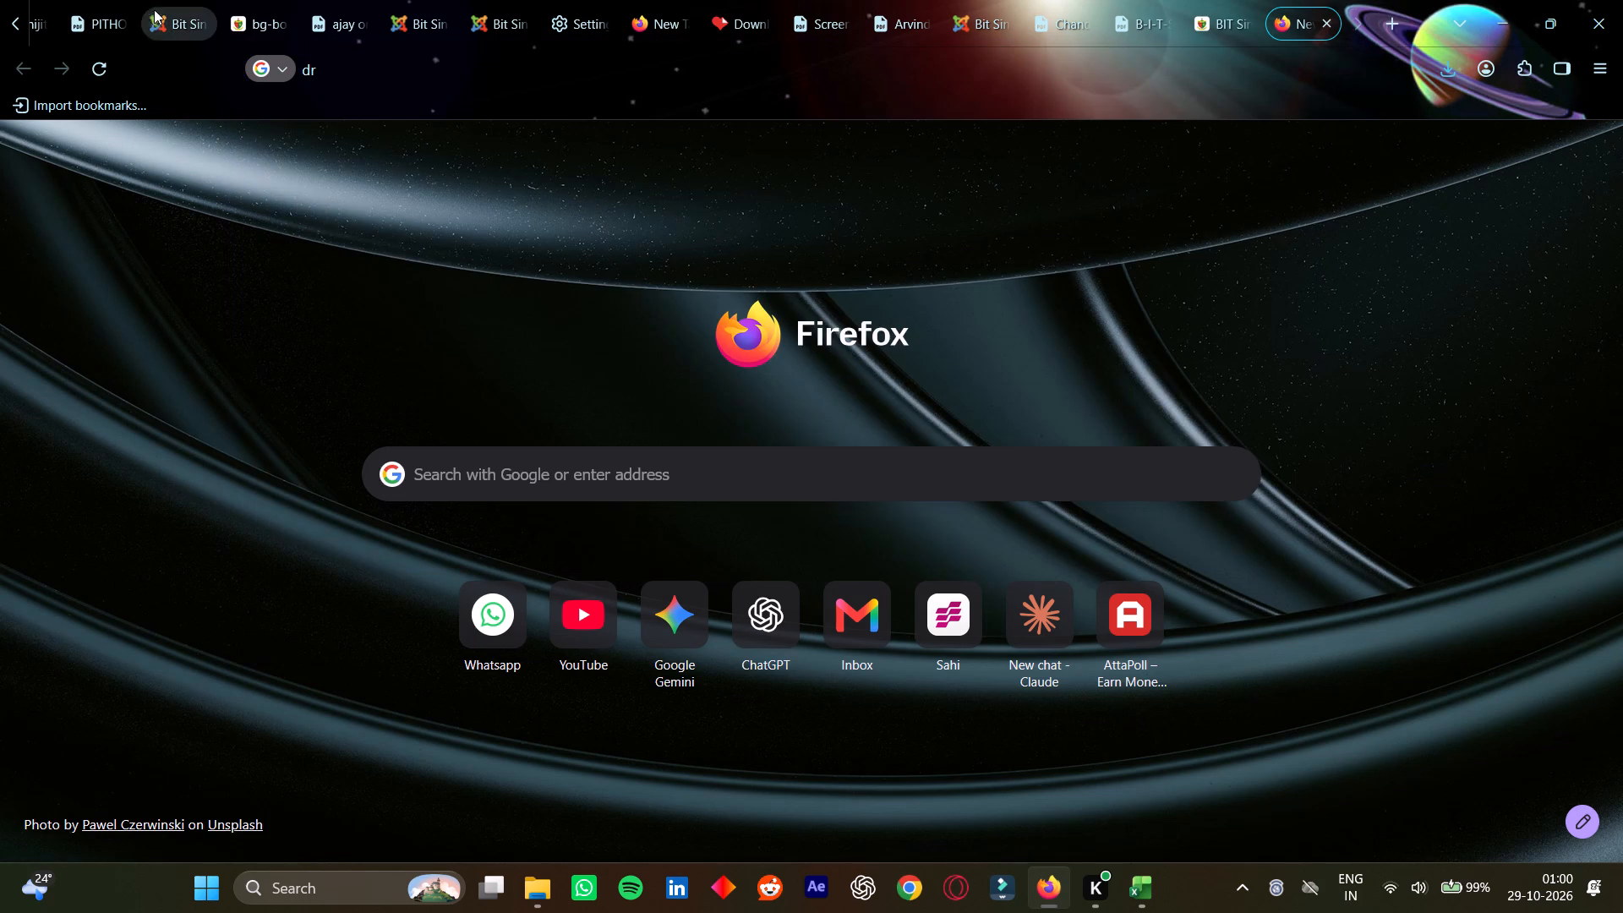
Return to the already open Google Drive CHEMICAL folder, go back to CV UPLOADS and open the MECHANICAL folder.
scroll(46, 24, "right", 12)
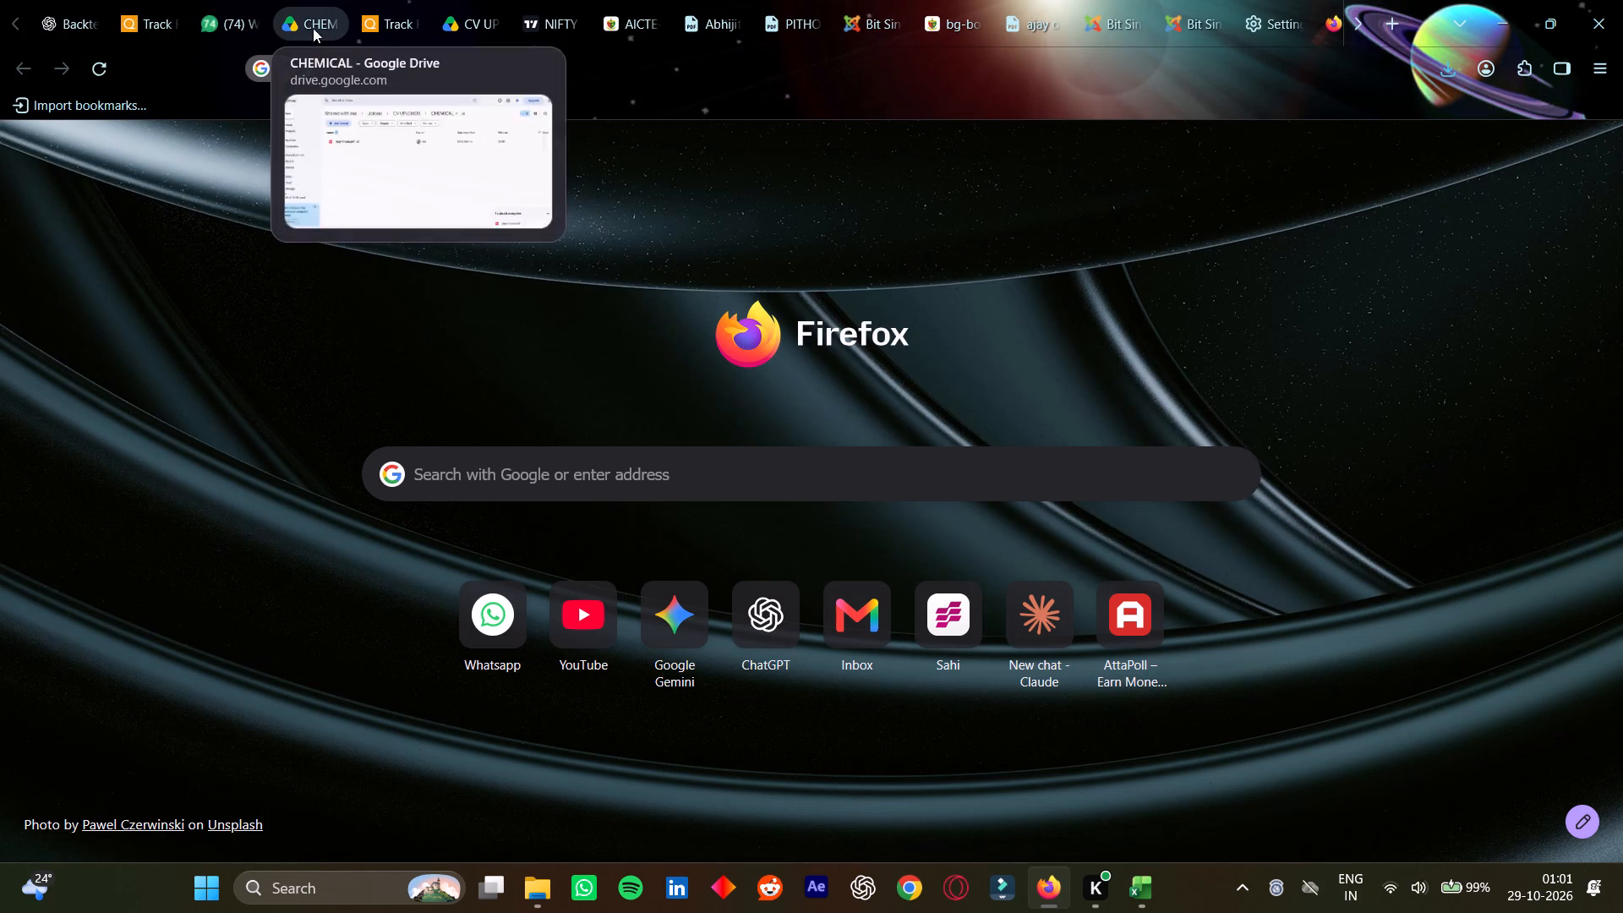
left_click(313, 28)
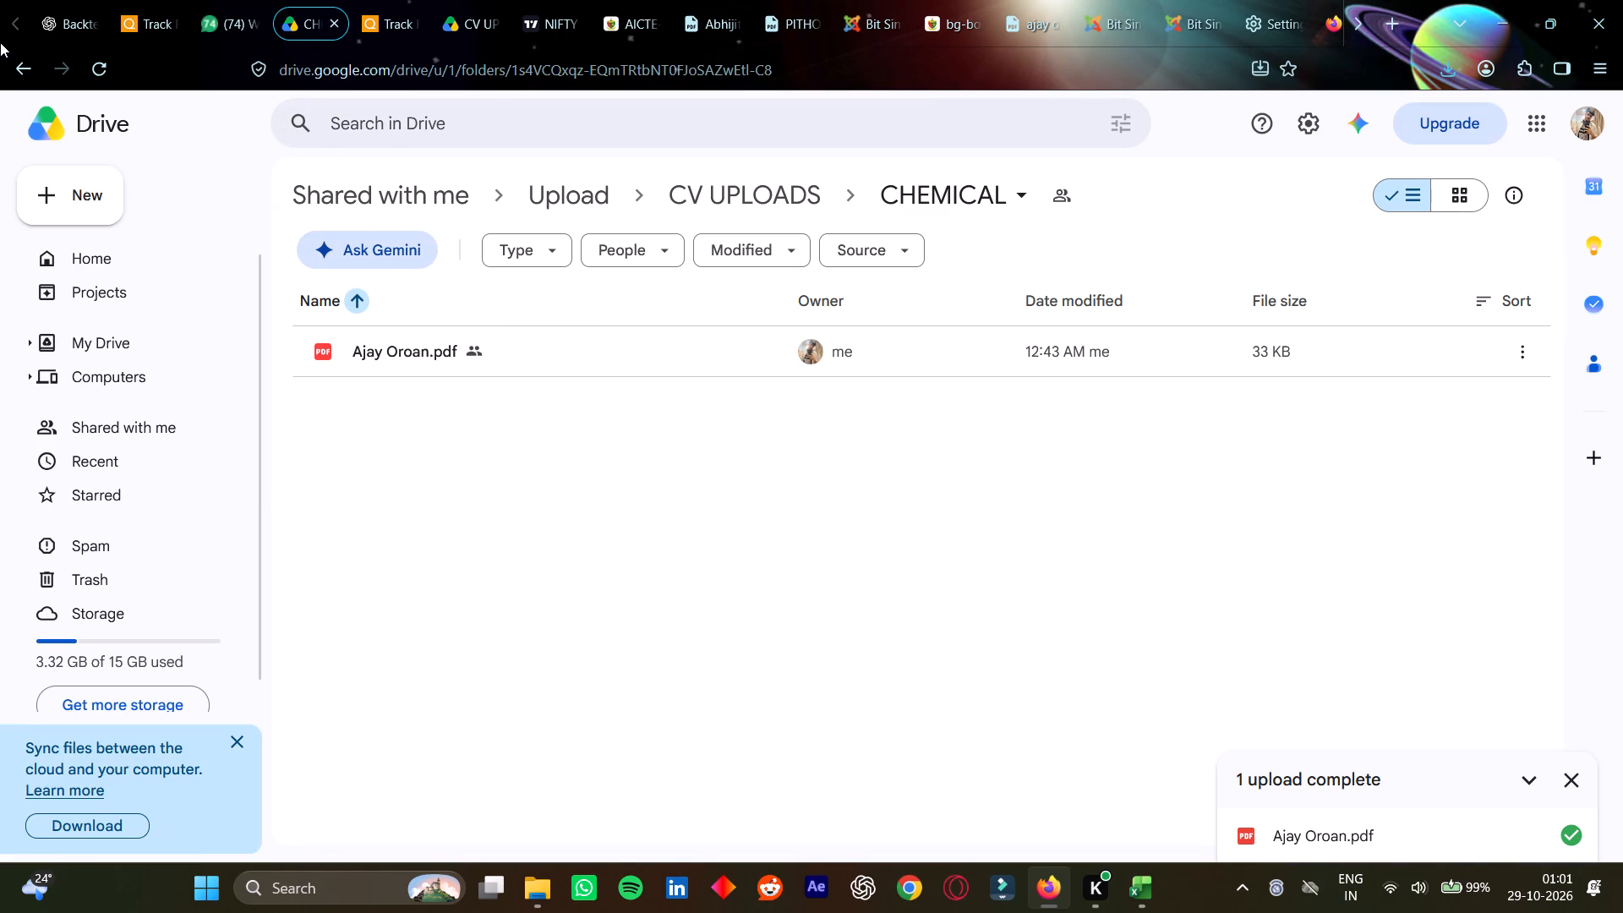
left_click(25, 73)
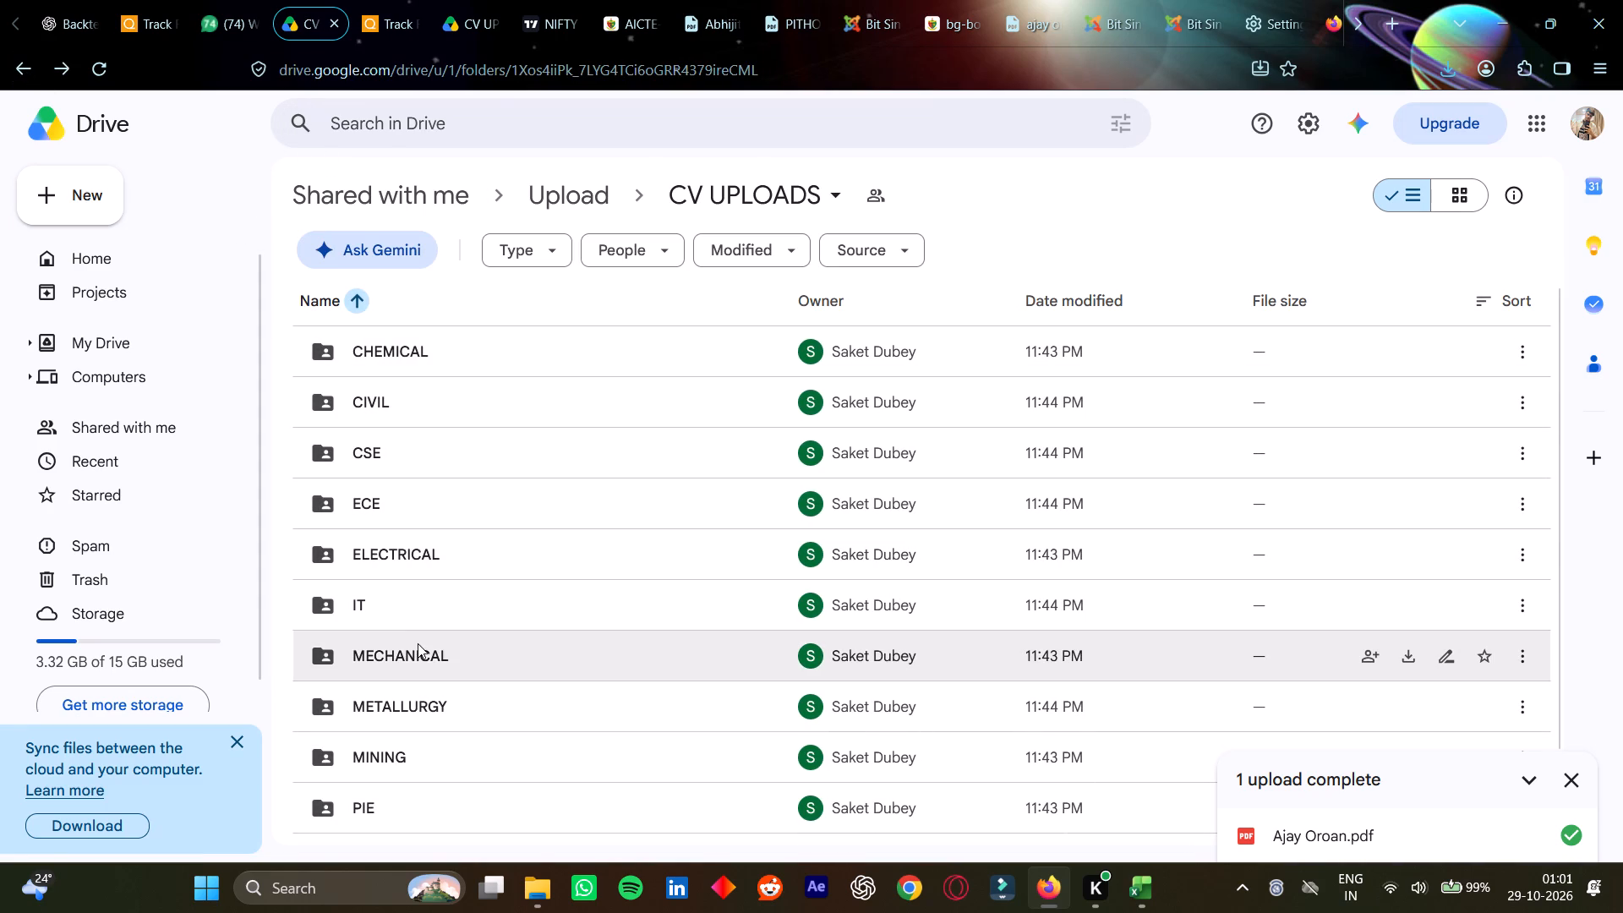
double_click(403, 653)
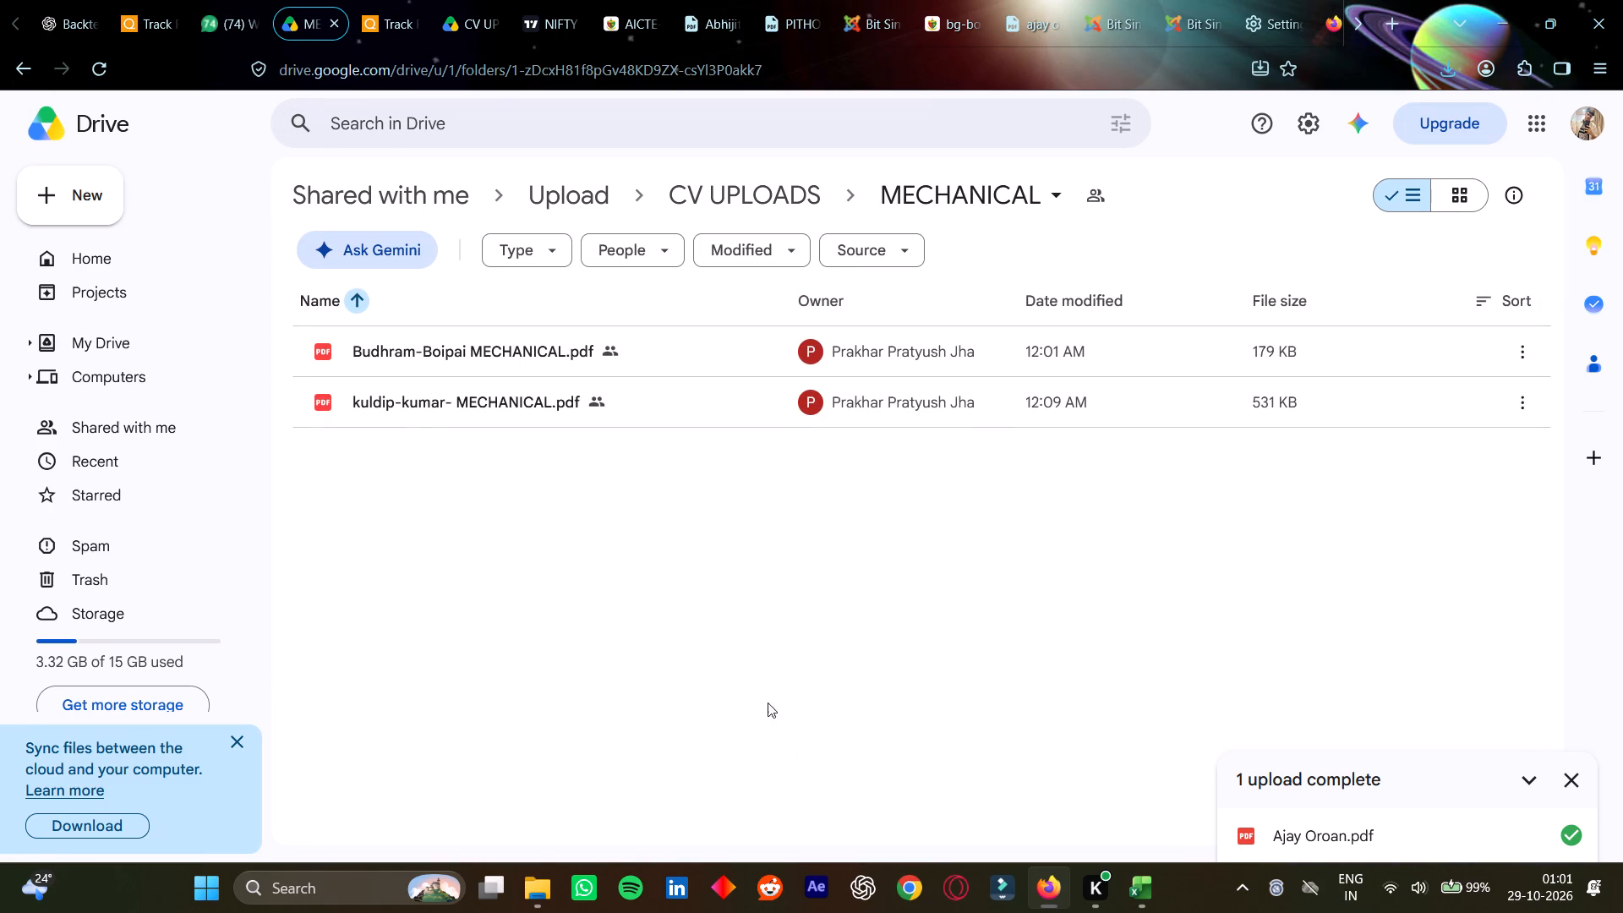
Upload the profile PDF tagged _MECH from the Downloads folder in File Explorer to the Drive MECHANICAL folder.
left_click(549, 889)
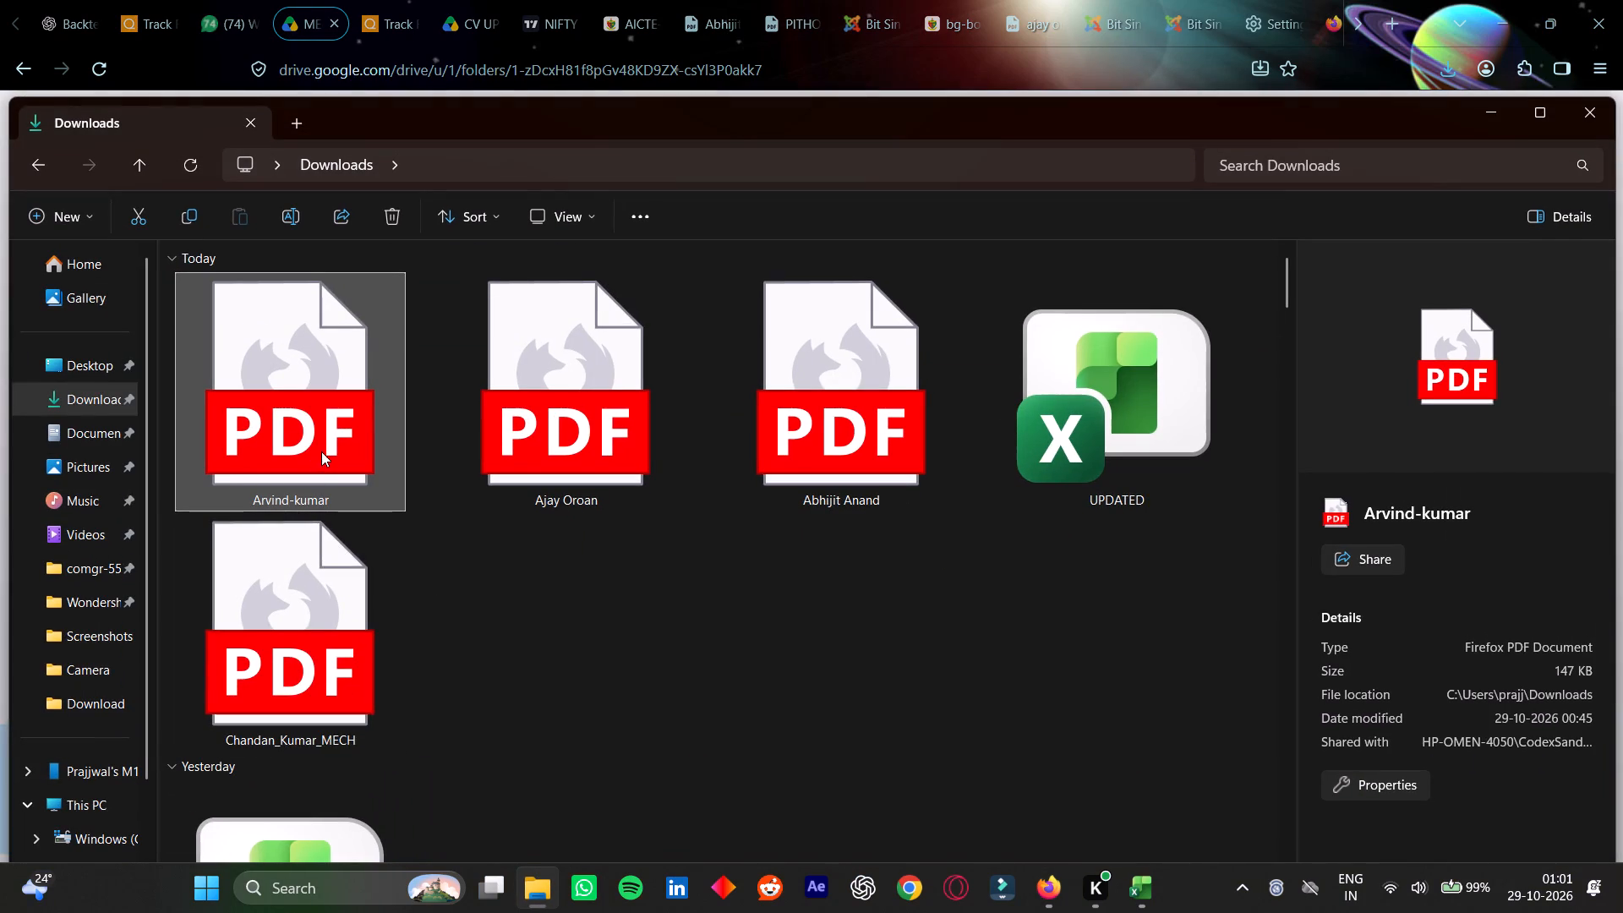
left_click_drag(288, 636, 108, 690)
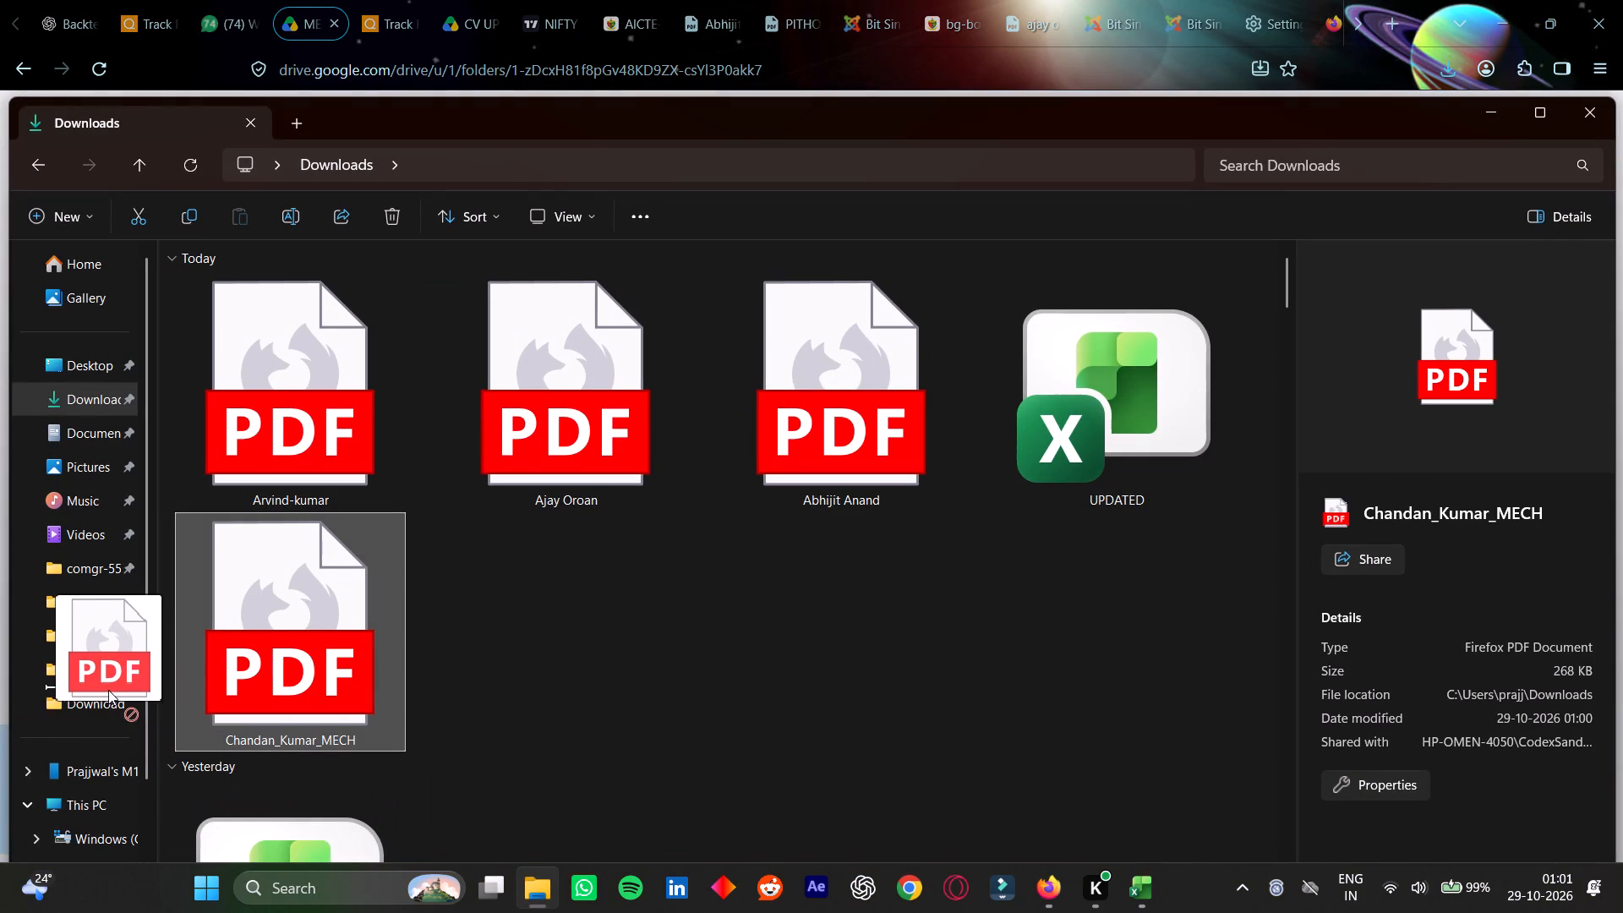
left_click_drag(108, 690, 240, 680)
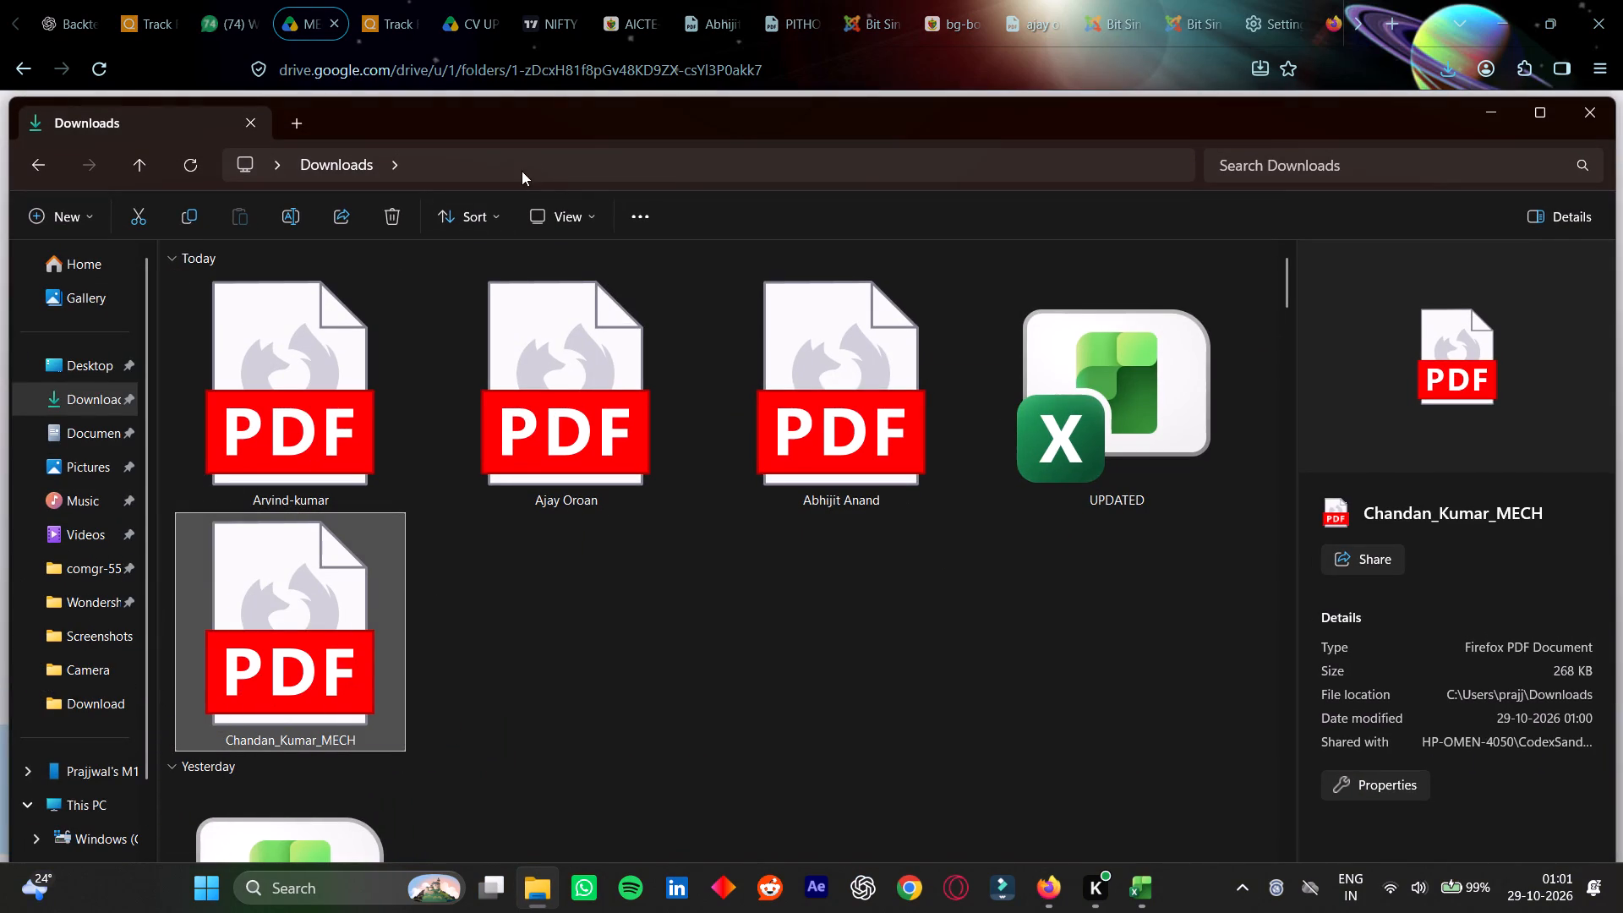
left_click_drag(546, 123, 949, 142)
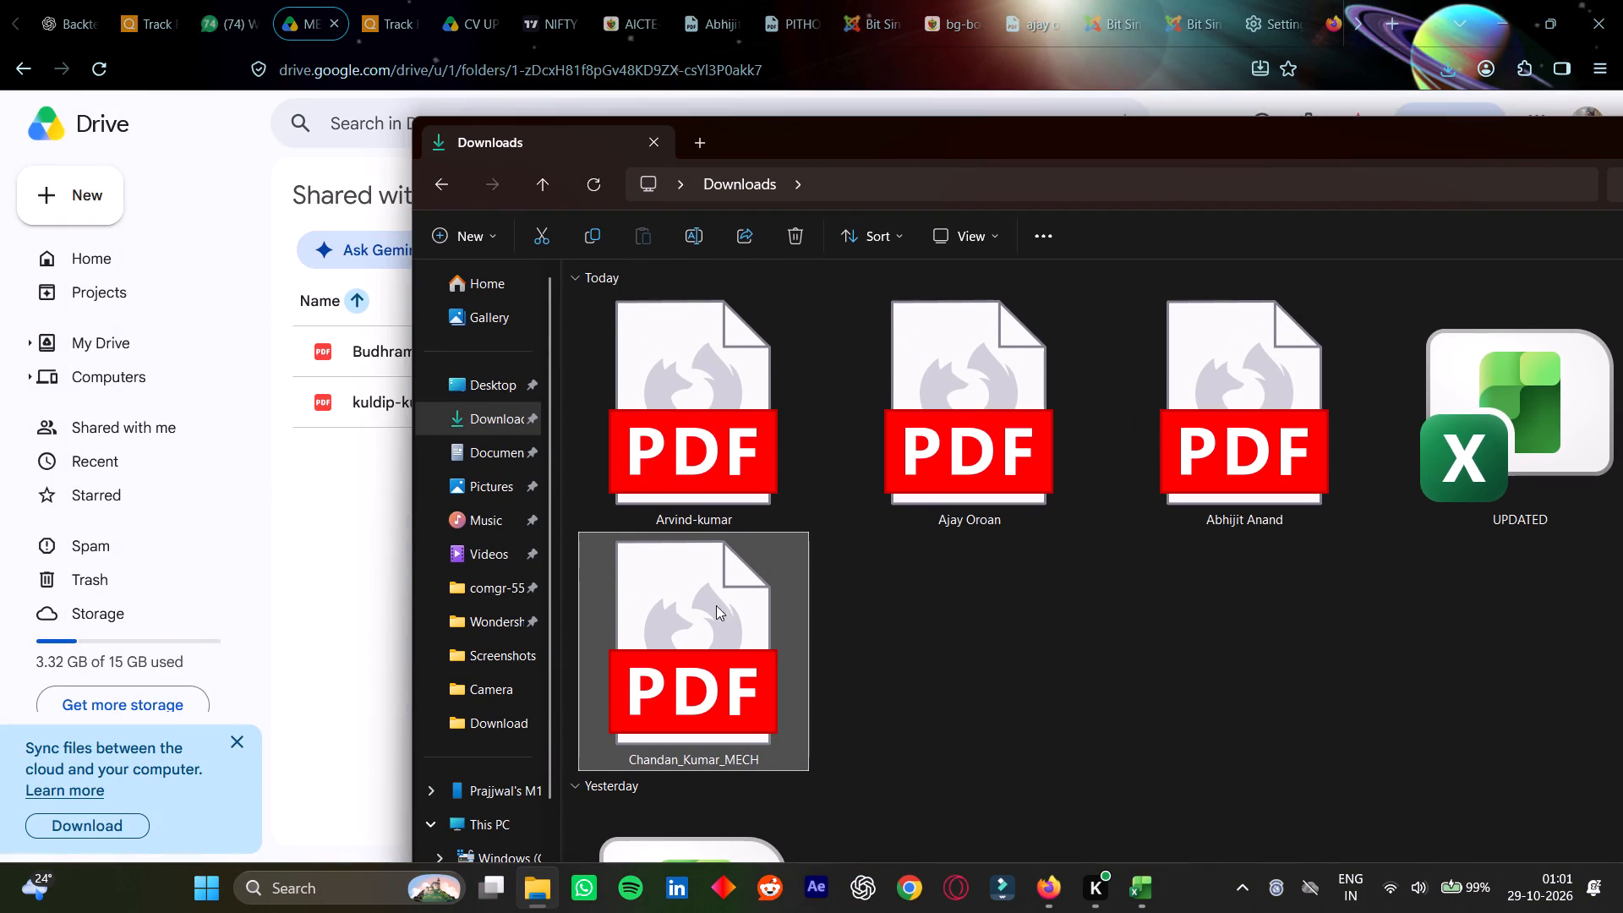
left_click_drag(670, 675, 393, 577)
left_click(341, 570)
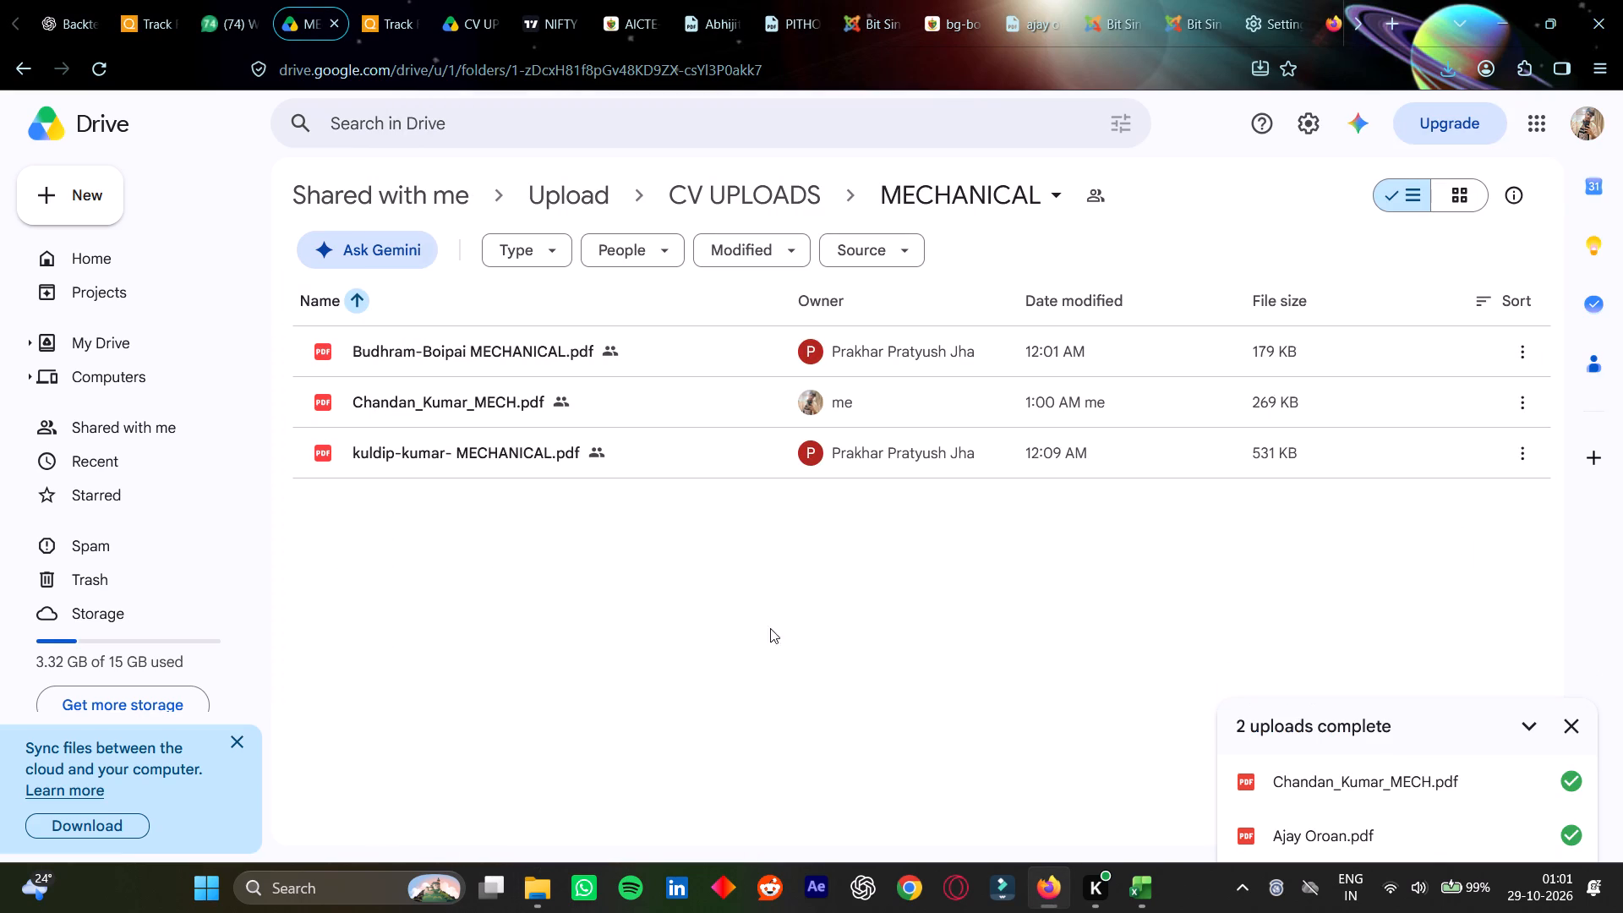
Switch to the UPDATED workbook in Excel and copy the faculty member's name from row 7.
left_click(1145, 894)
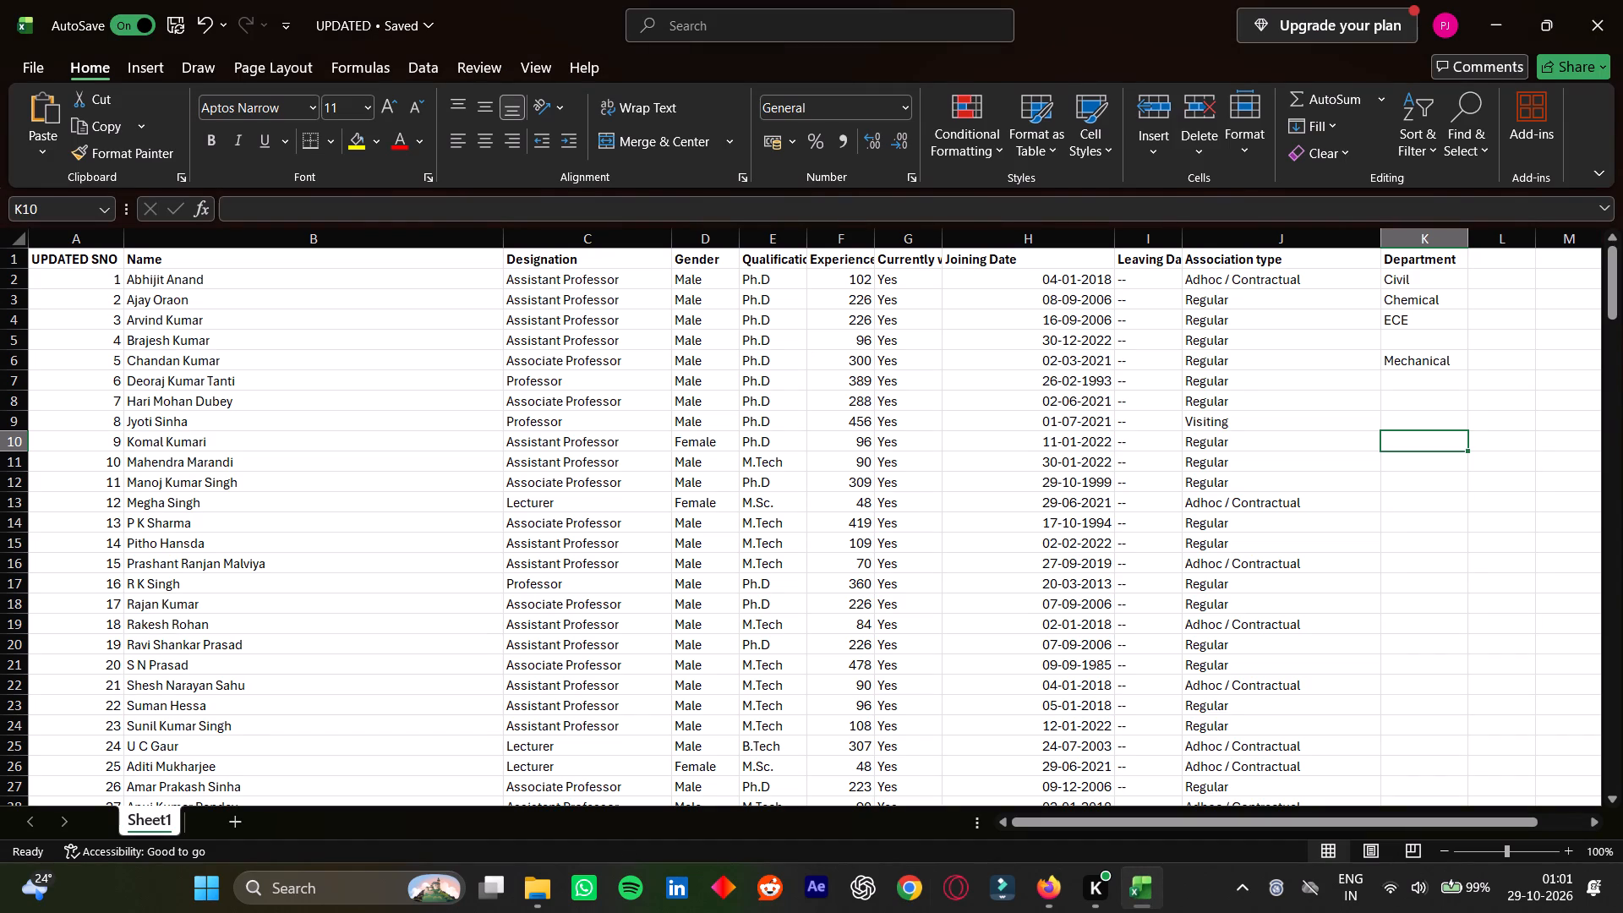
left_click(189, 381)
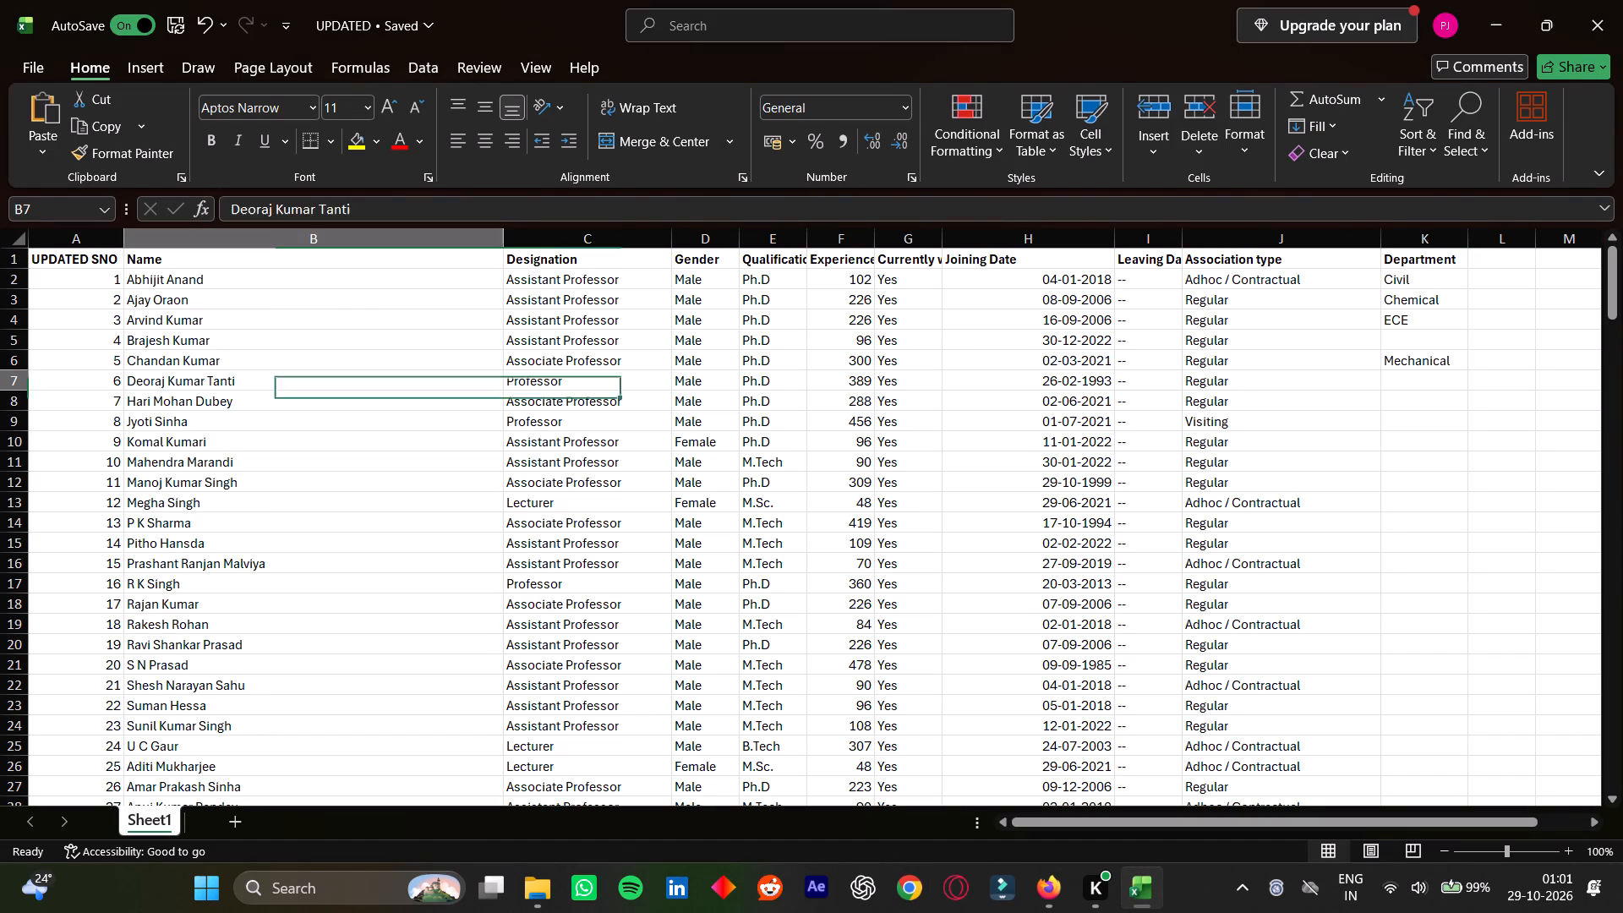
left_click(189, 381)
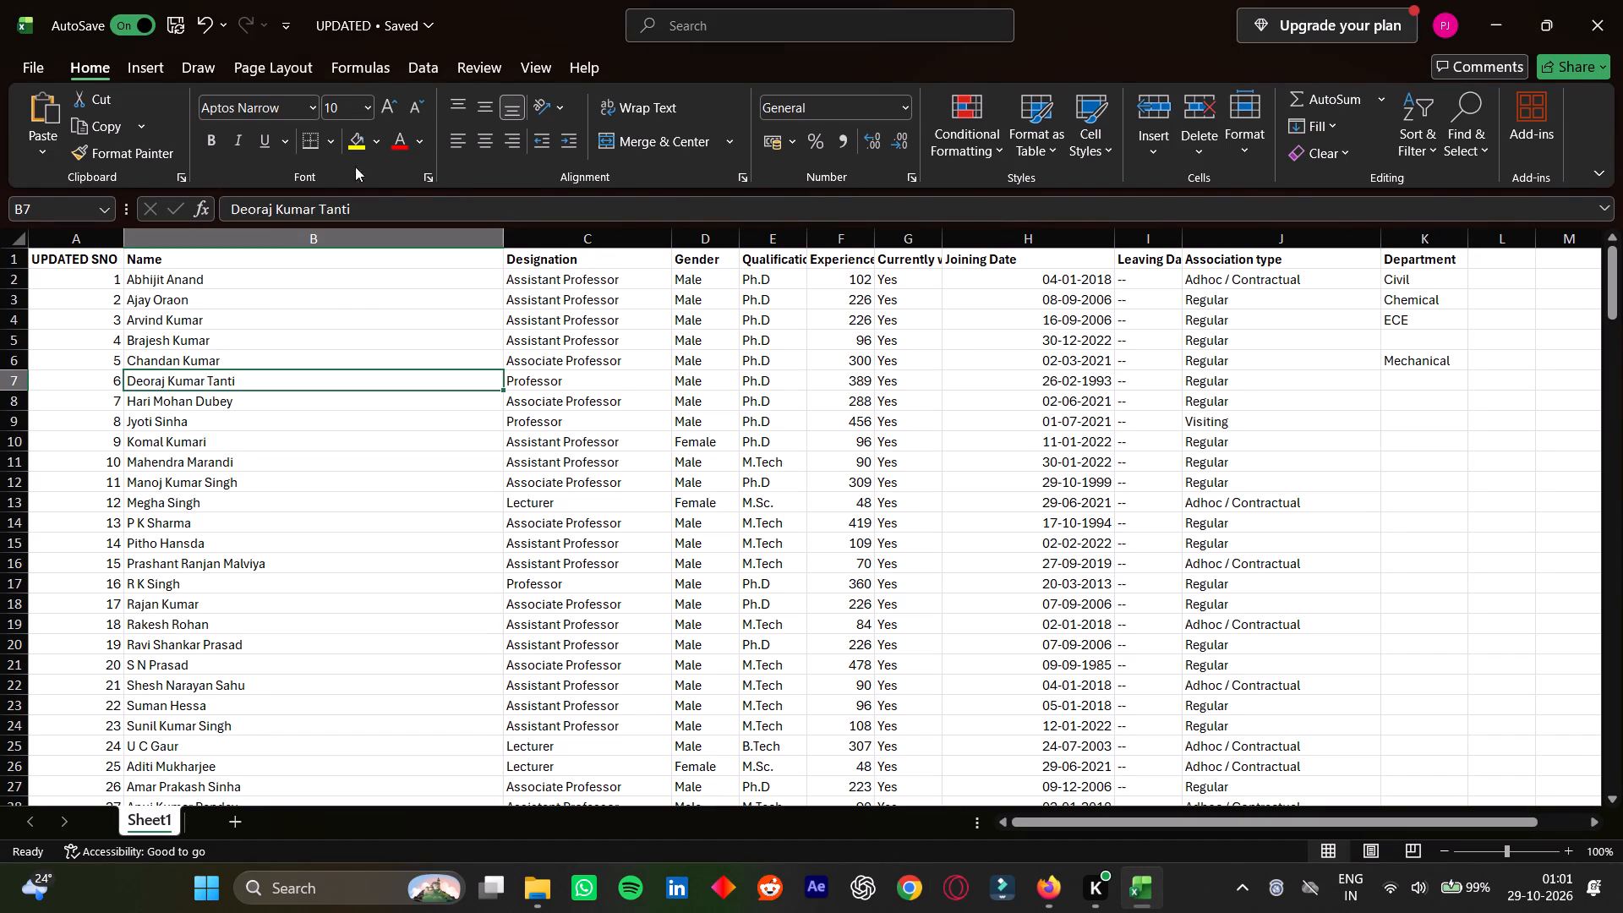
left_click(353, 200)
key("ctrl+a")
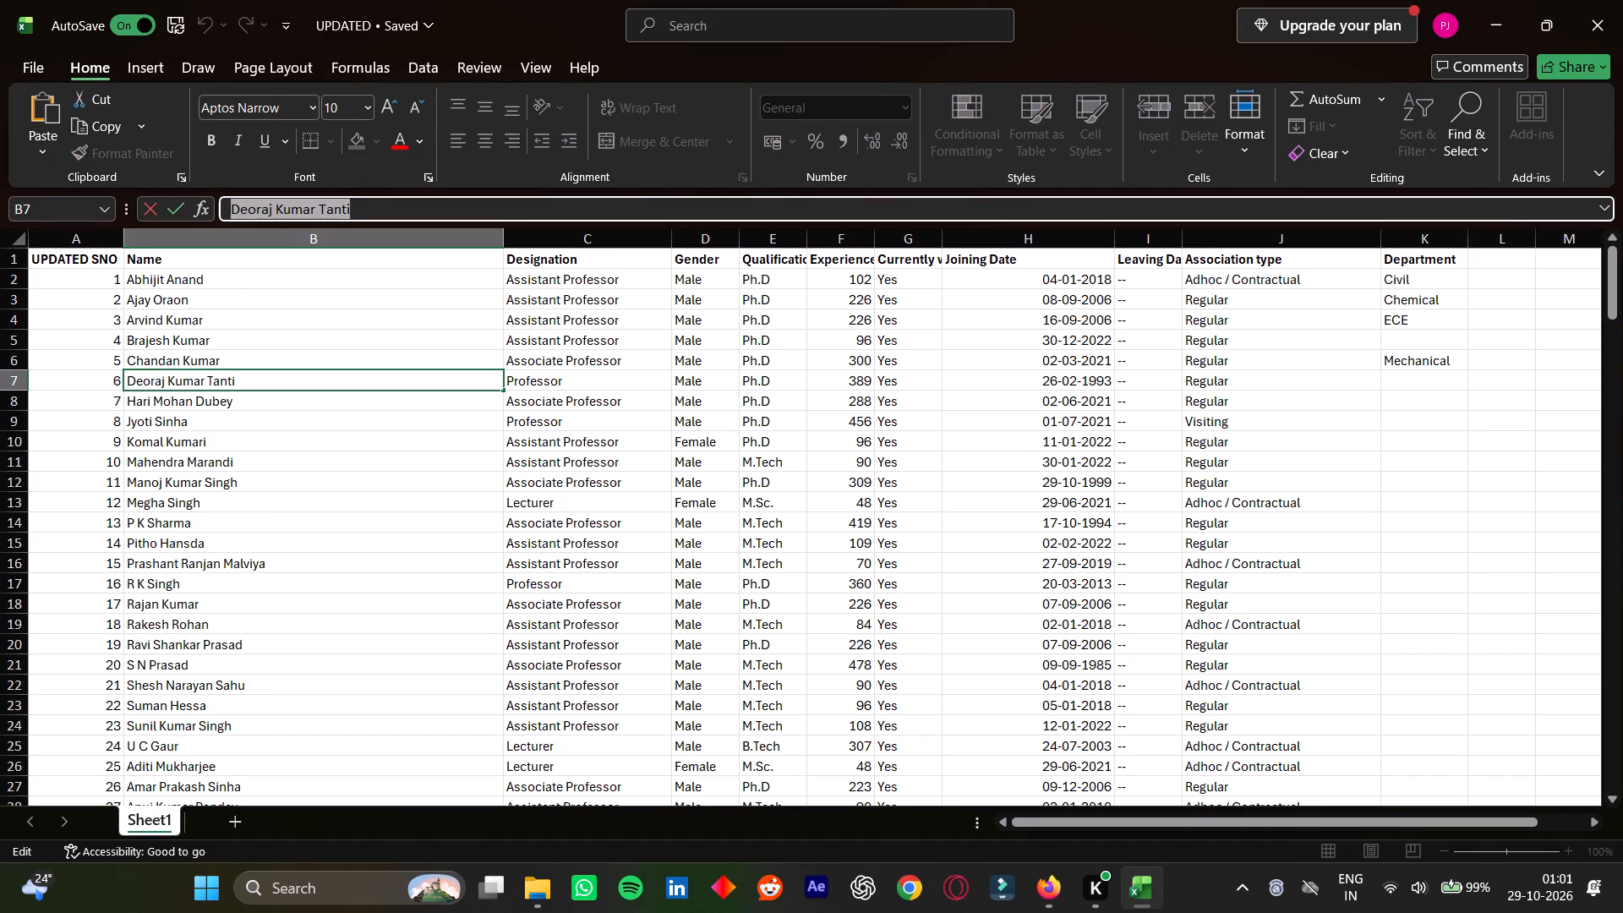
key("ctrl+c")
Switch to Firefox and, in a new tab, search Google for the copied name followed by "bit sindri".
left_click(1061, 894)
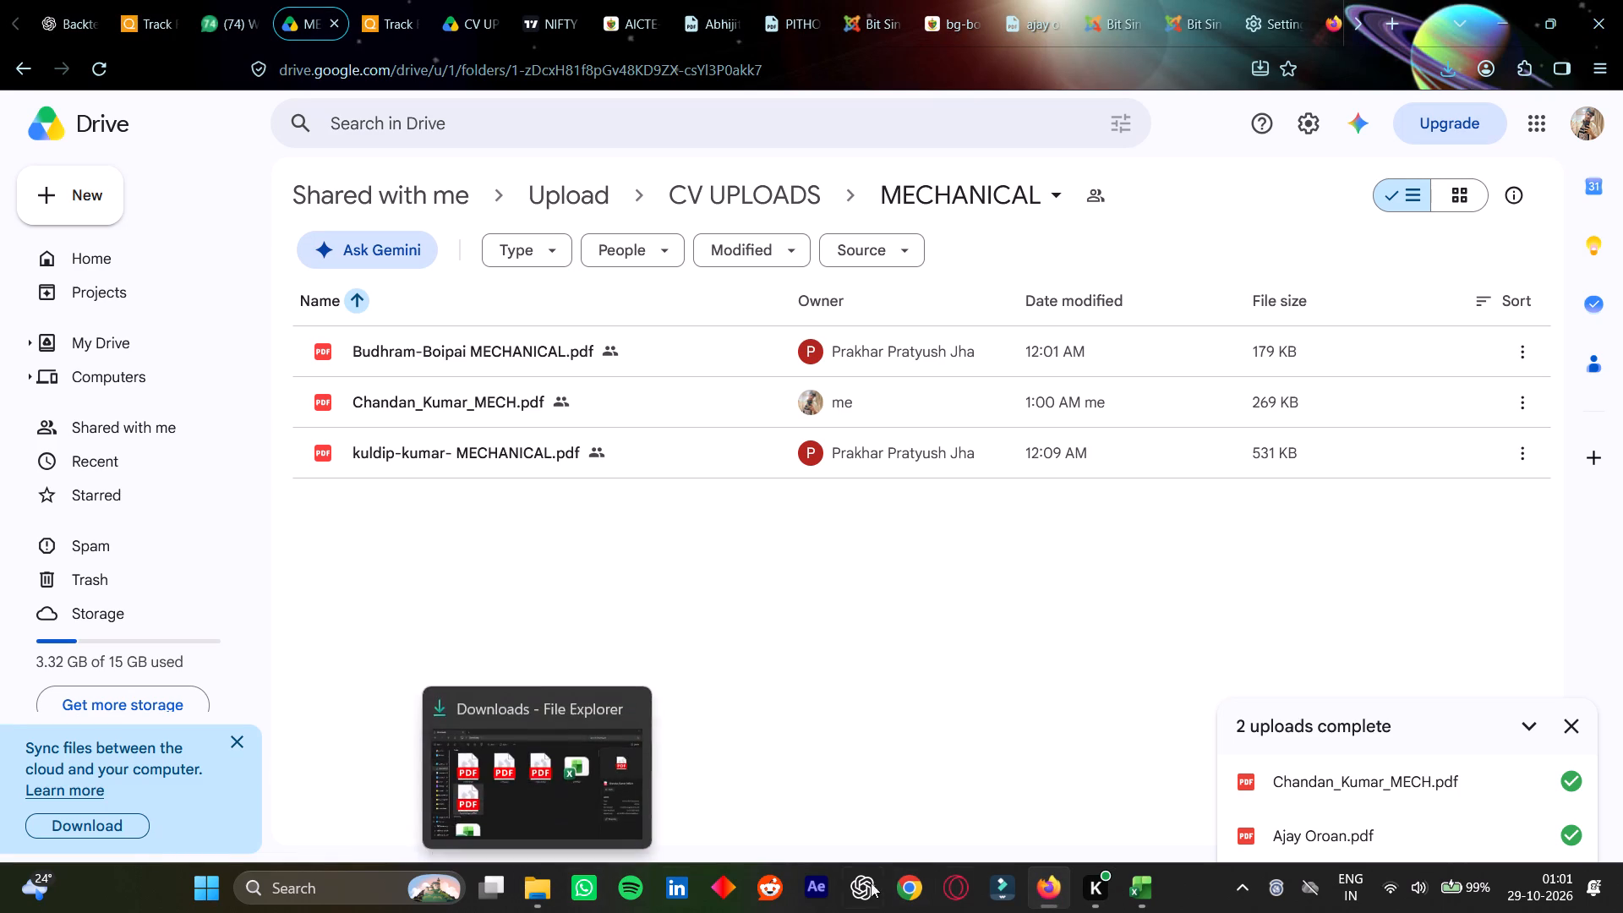
left_click(1055, 888)
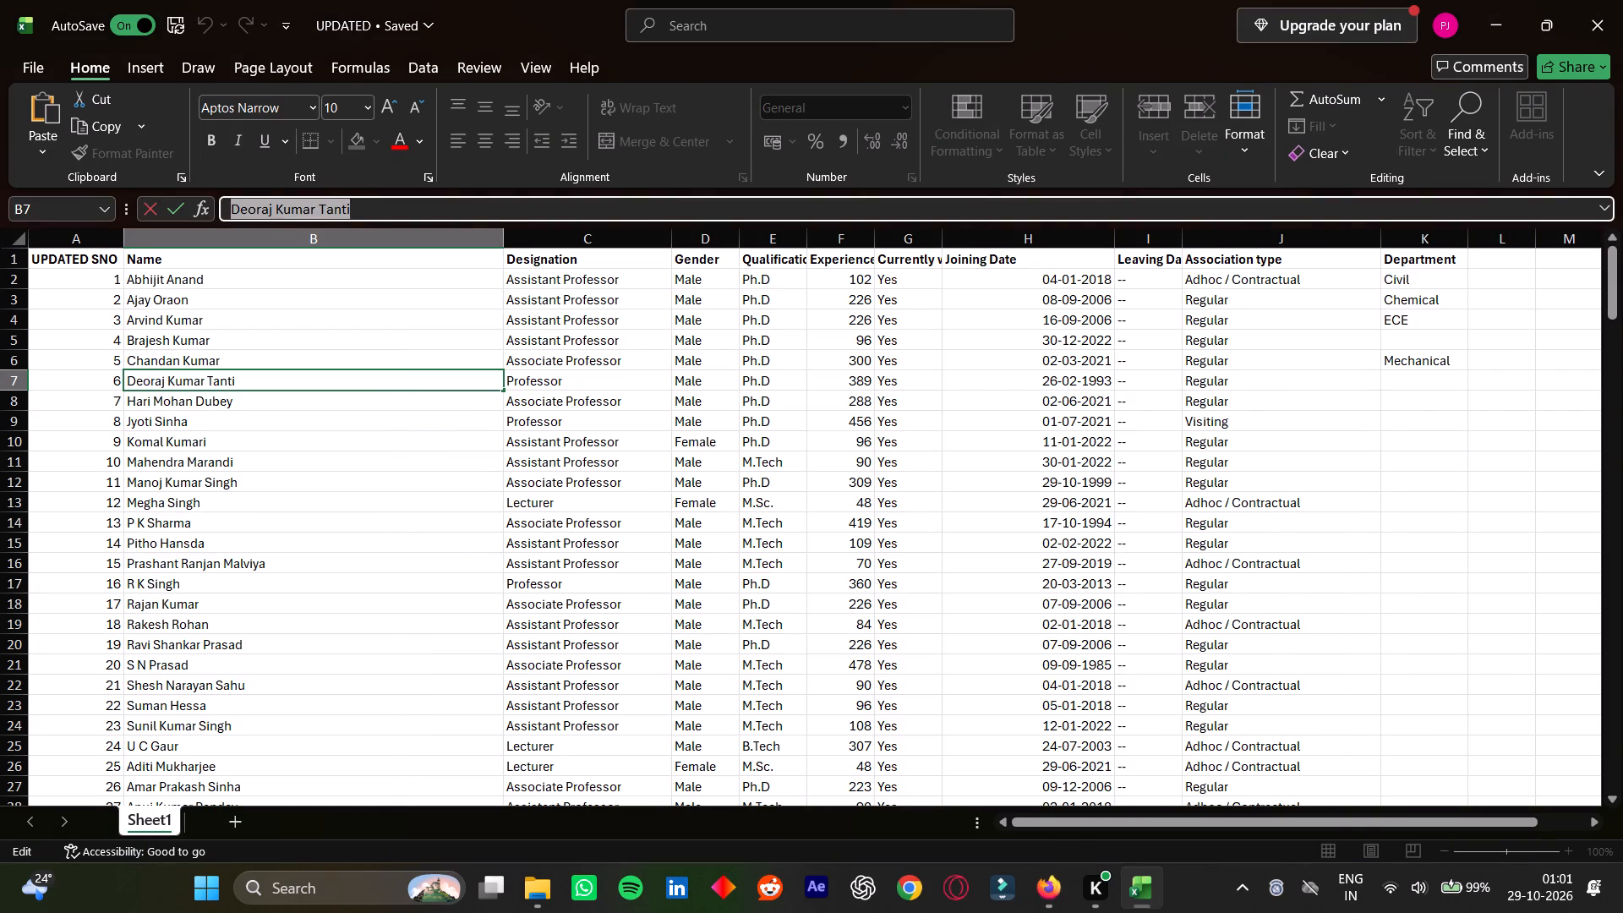
left_click(1051, 900)
left_click(1389, 21)
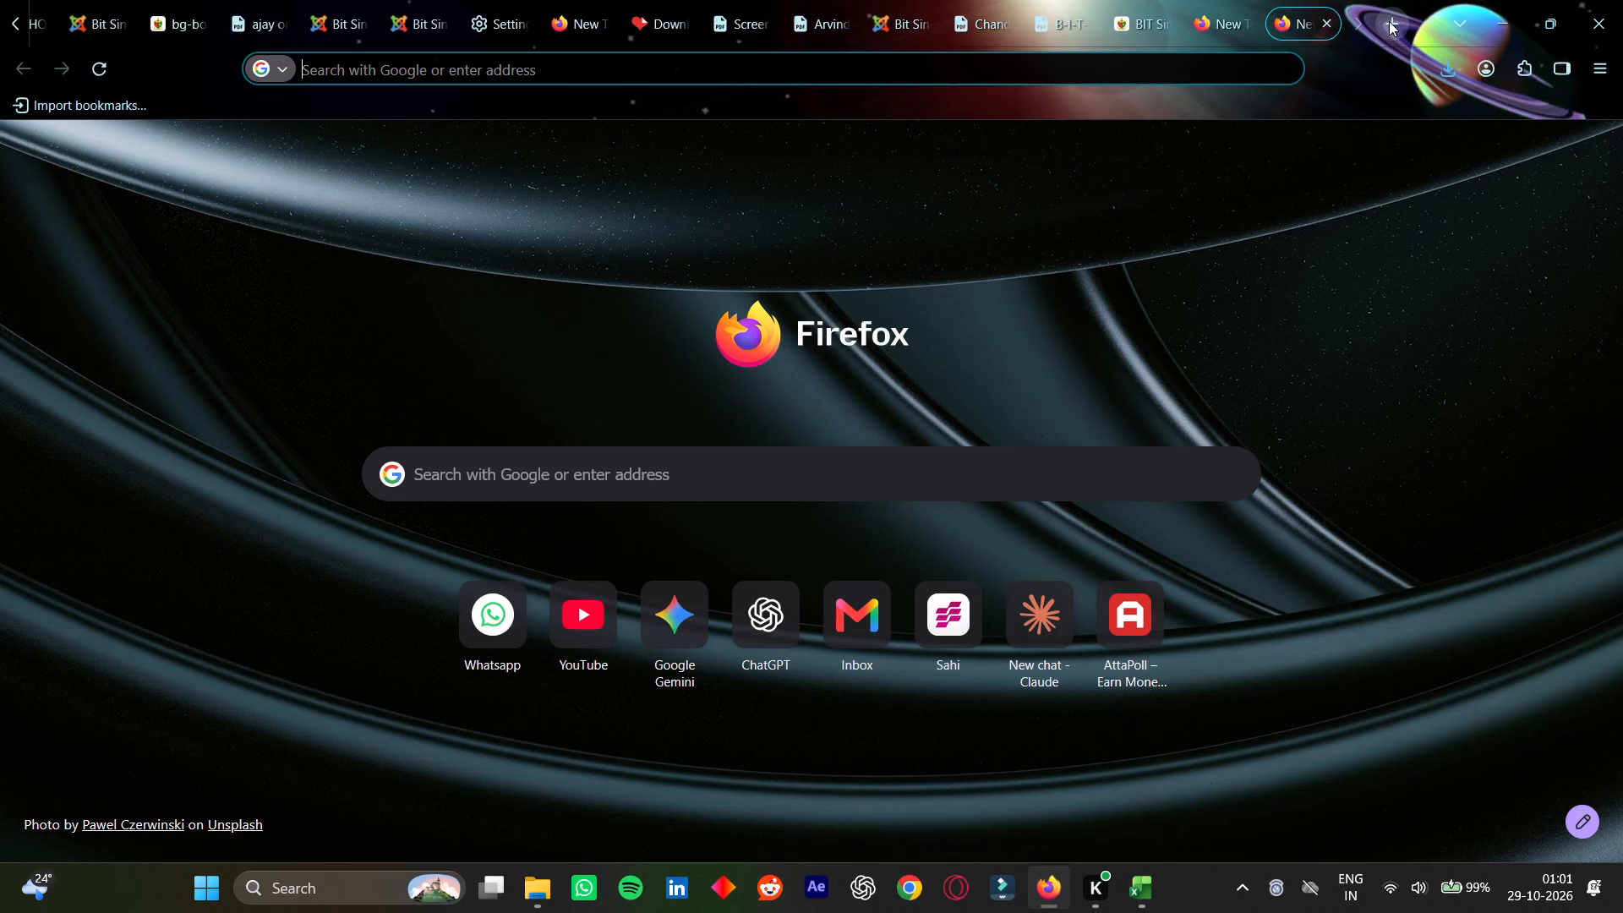
key("ctrl+v")
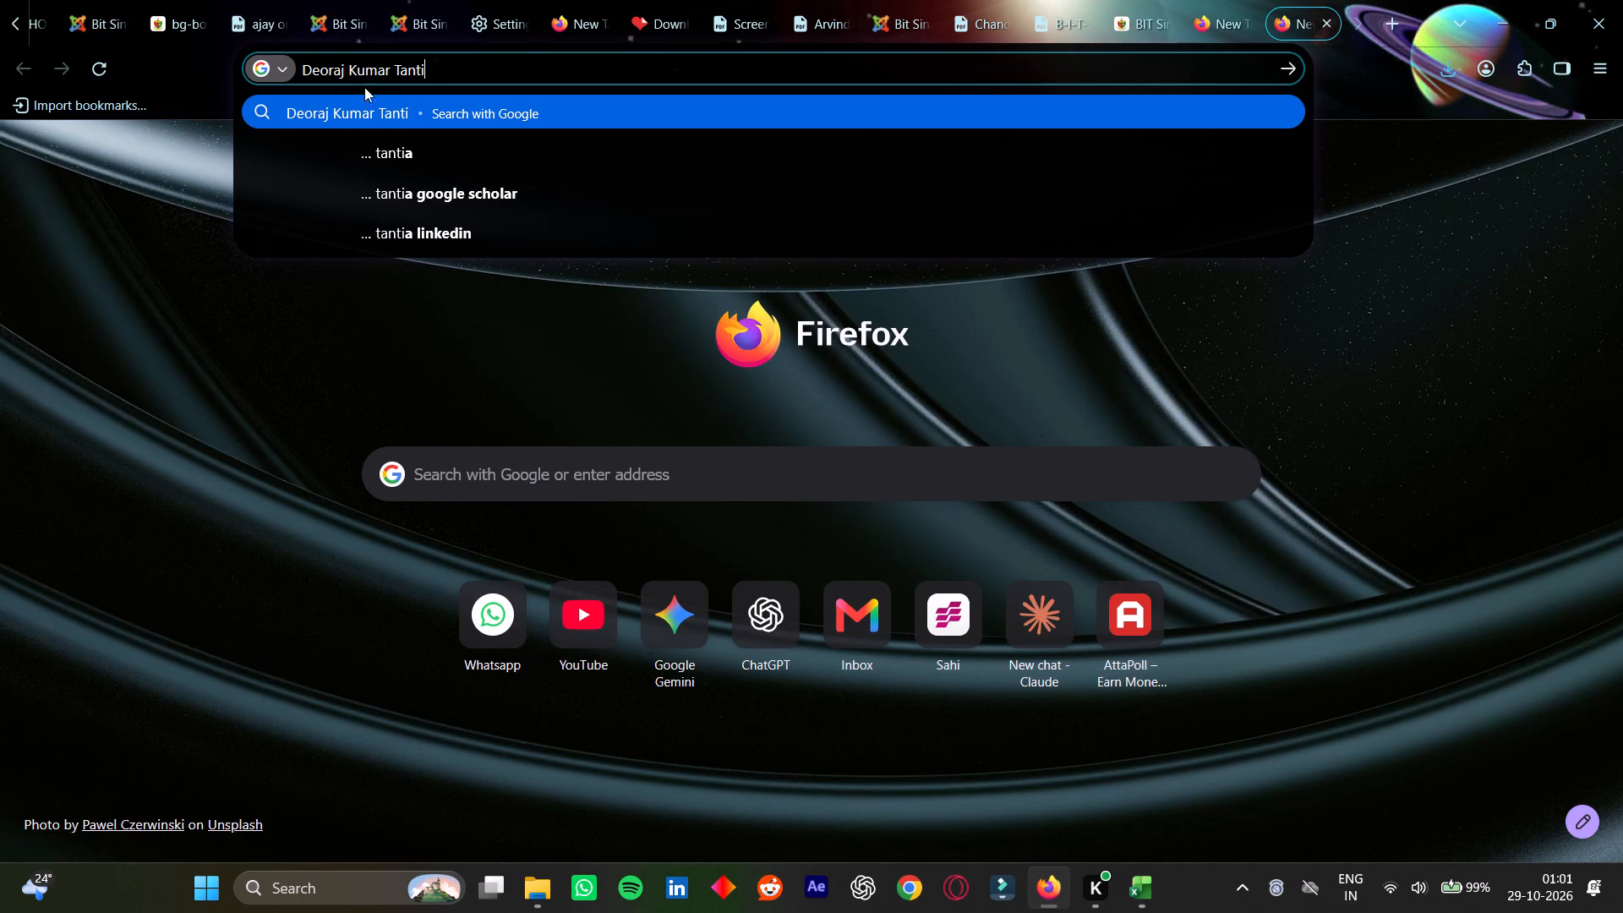
key("space")
type("bit sindri")
key("Return")
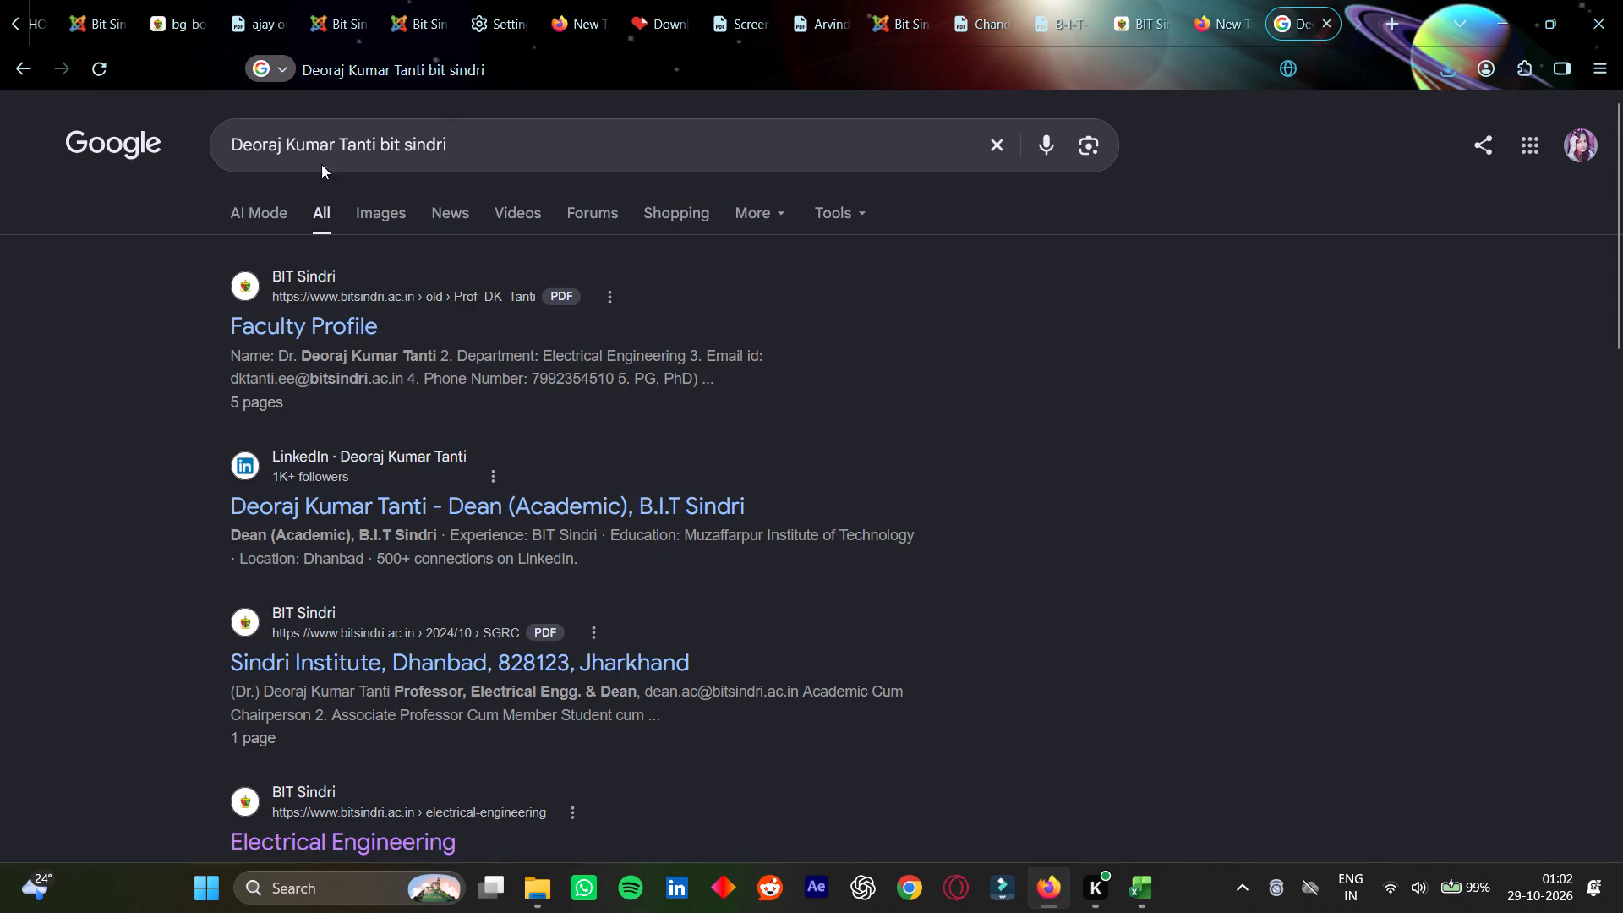
Open the BIT Sindri Electrical Engineering result and examine the department page for the faculty member's profile.
scroll(388, 725, "down", 1)
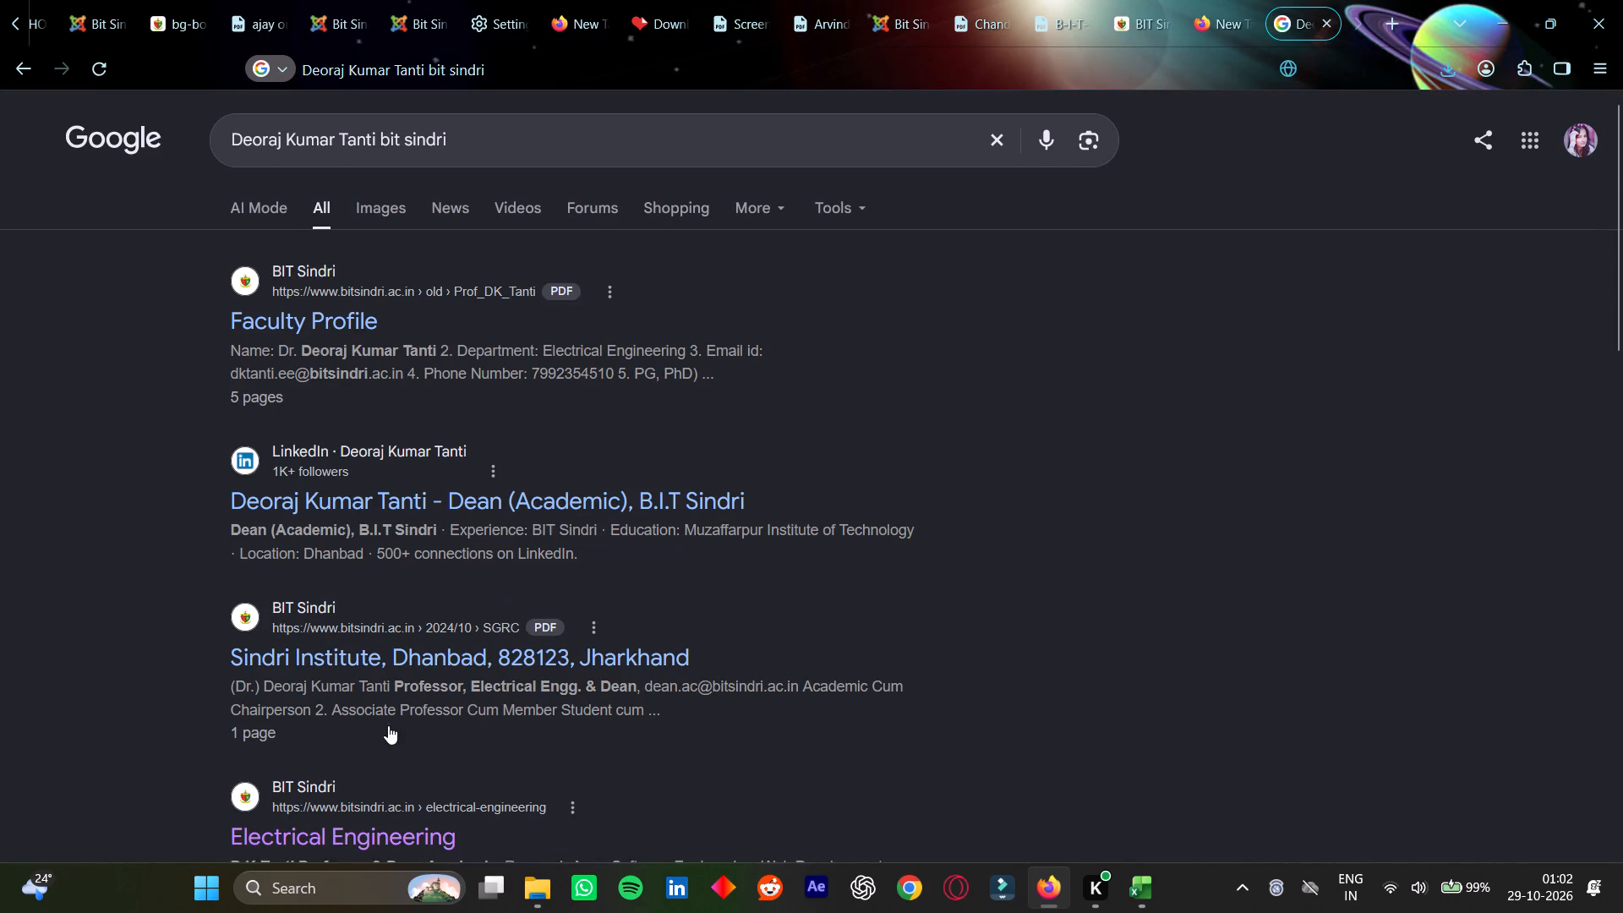
scroll(388, 725, "down", 1)
left_click(401, 610)
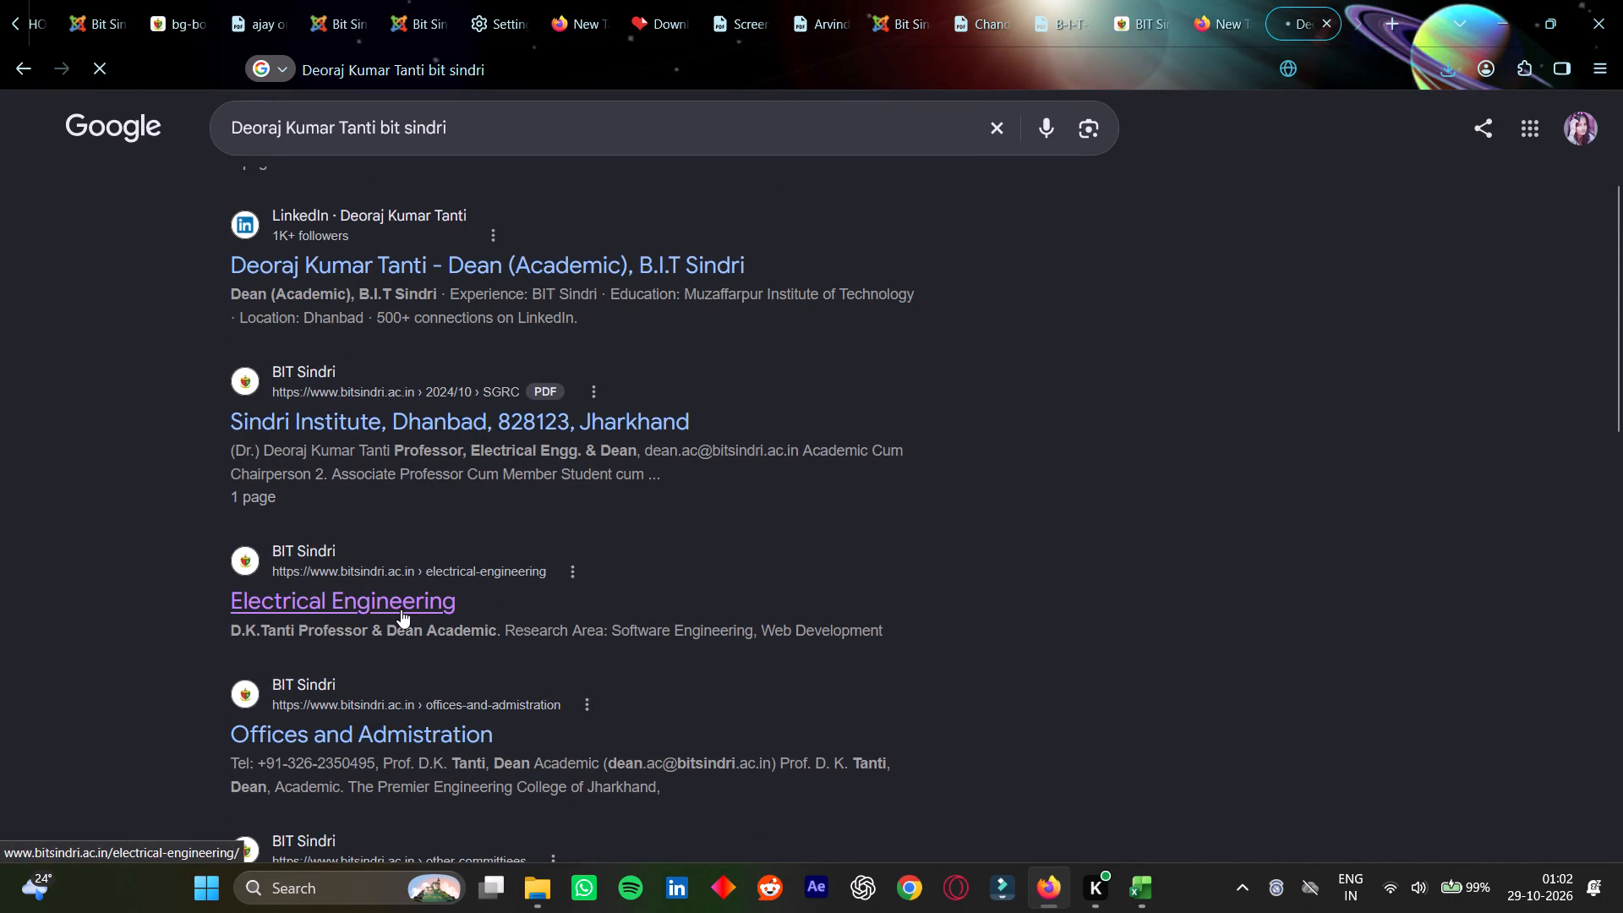
scroll(646, 592, "down", 2)
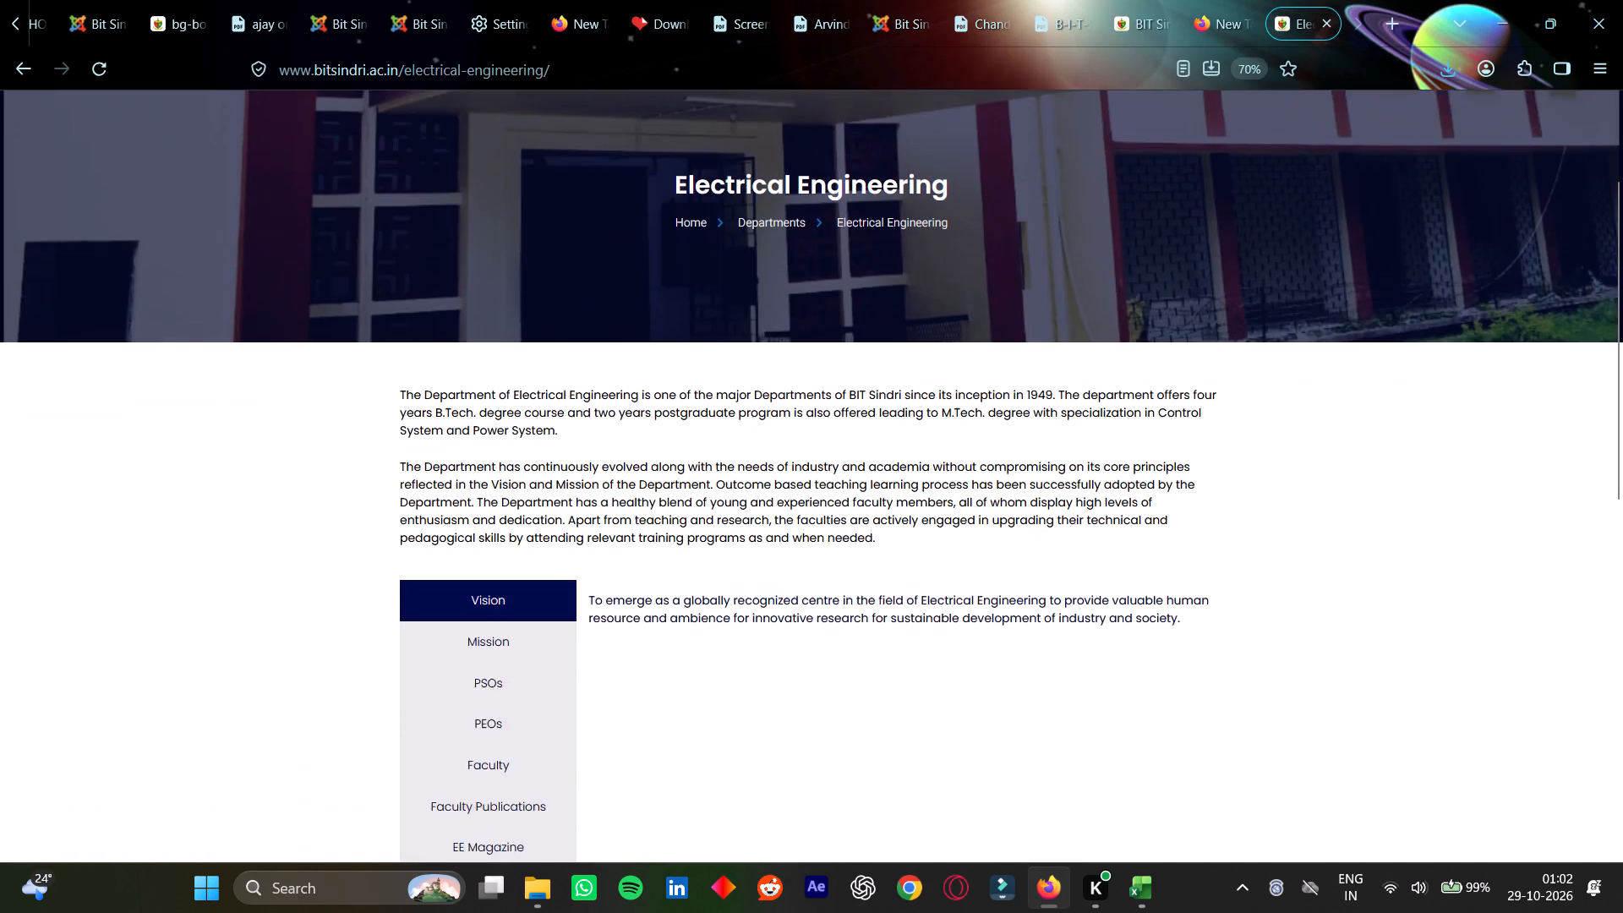
scroll(646, 592, "down", 4)
scroll(646, 592, "up", 1)
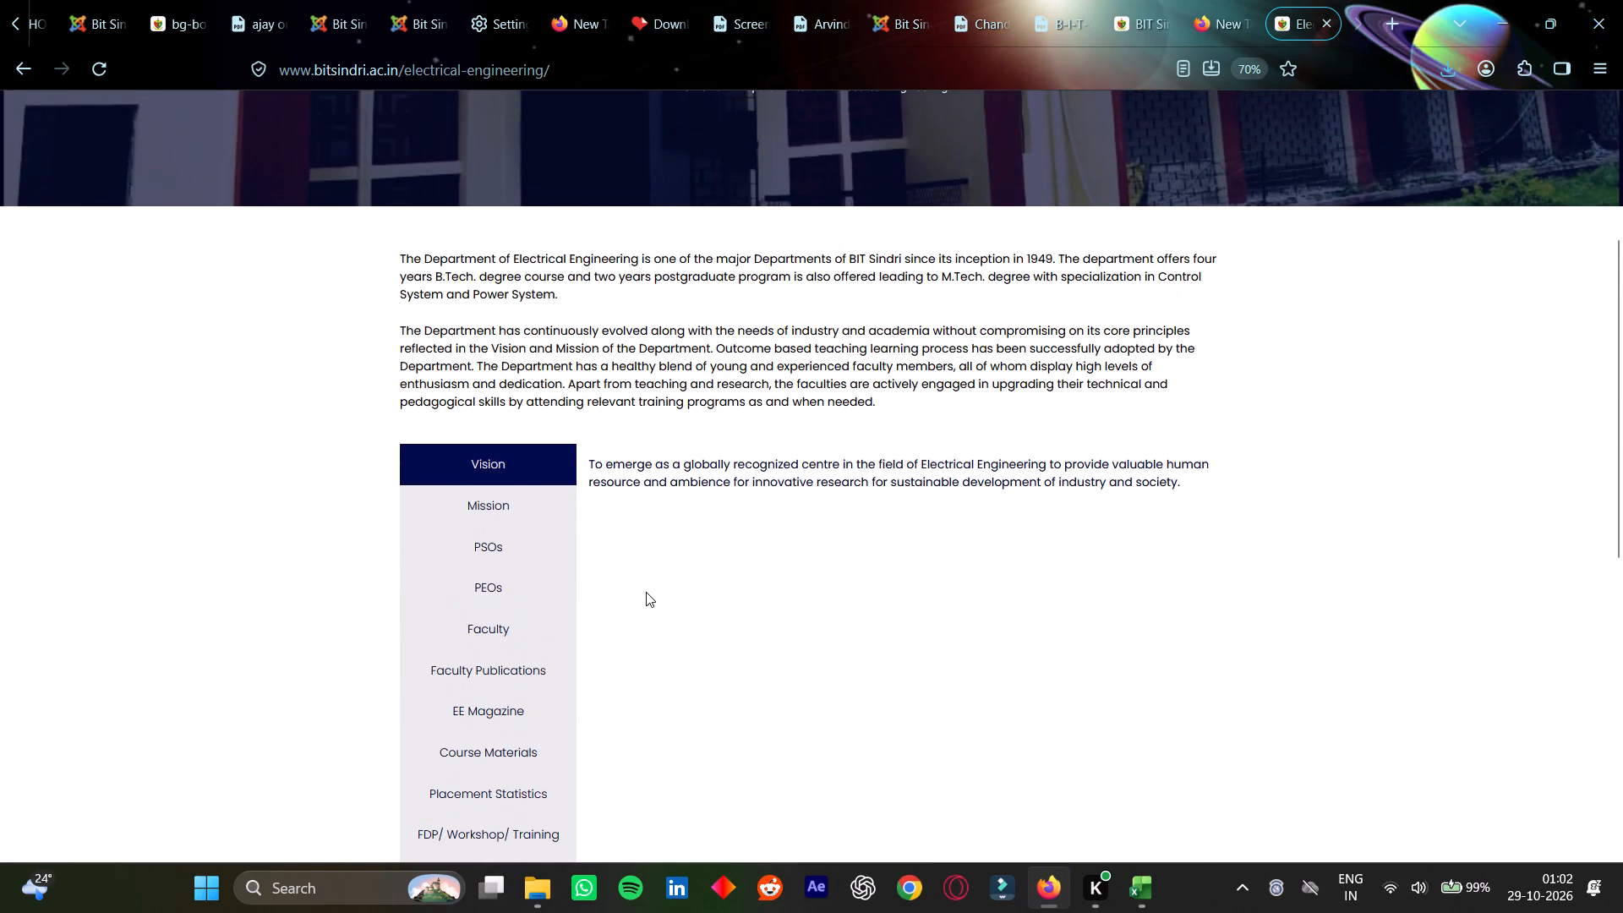
scroll(646, 592, "down", 3)
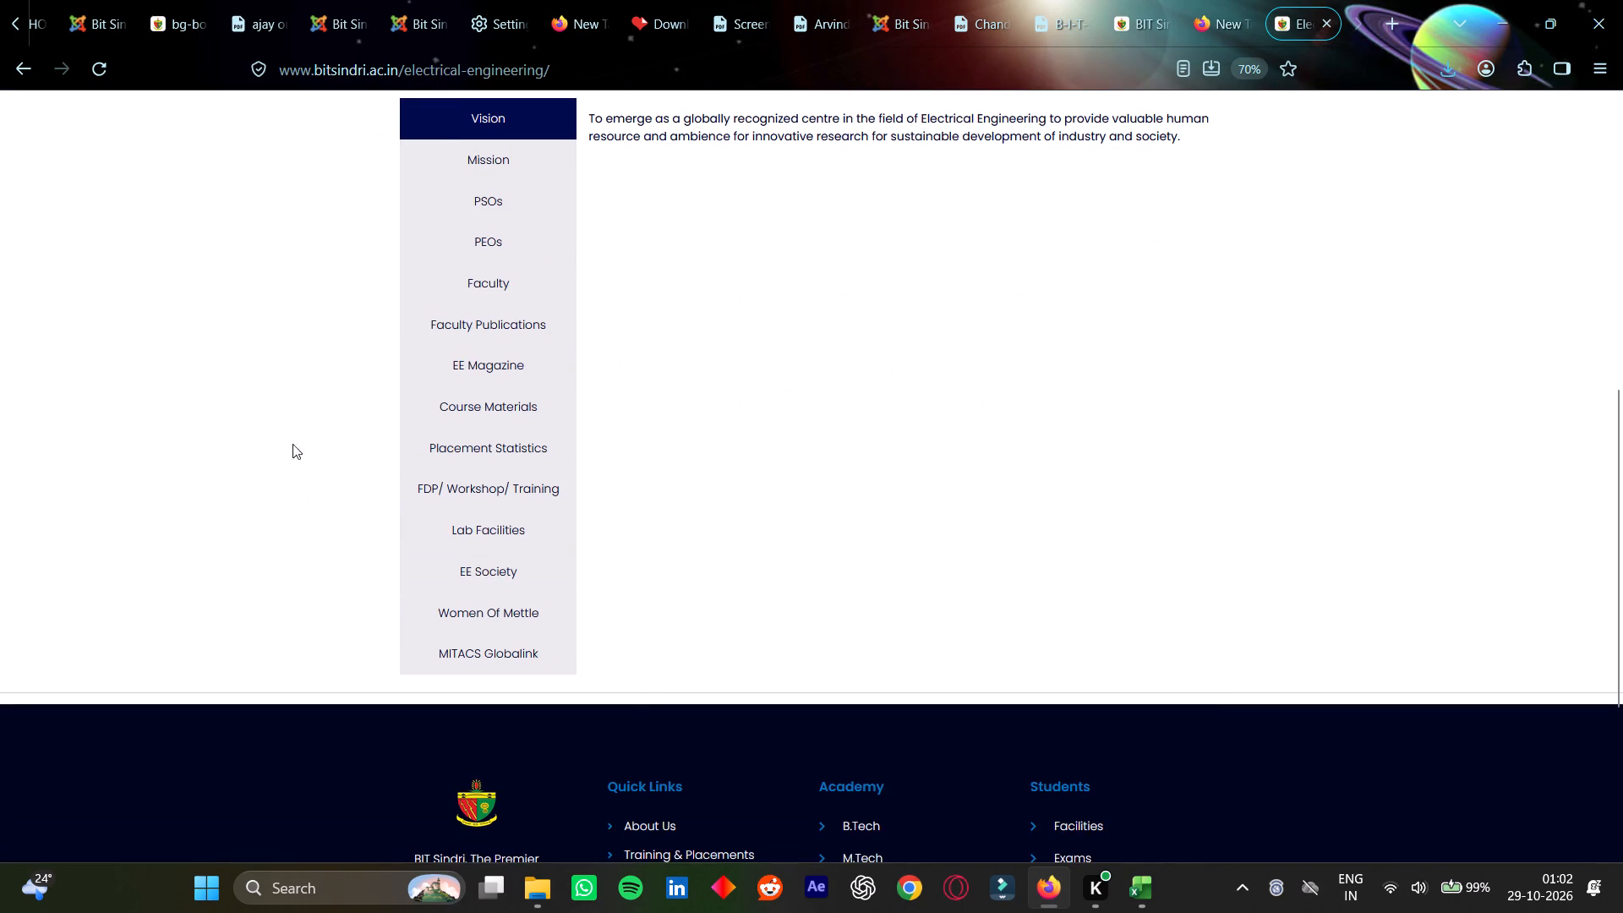
Return to the search results and open the BIT Sindri SGRC PDF to check the faculty member's entry.
left_click(28, 67)
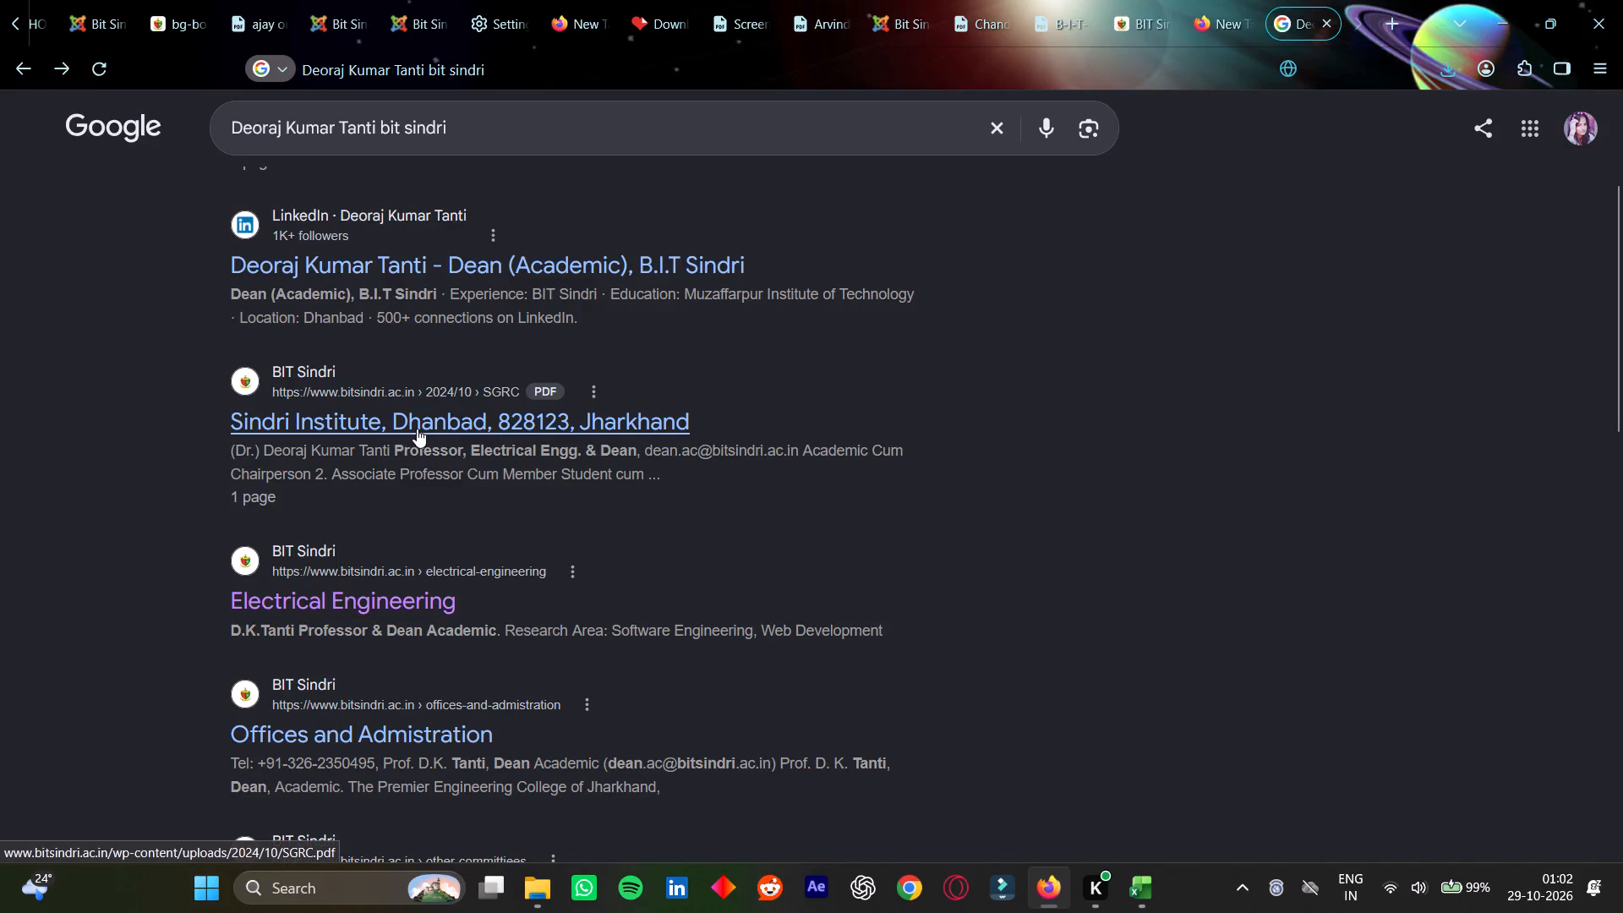
left_click(413, 425)
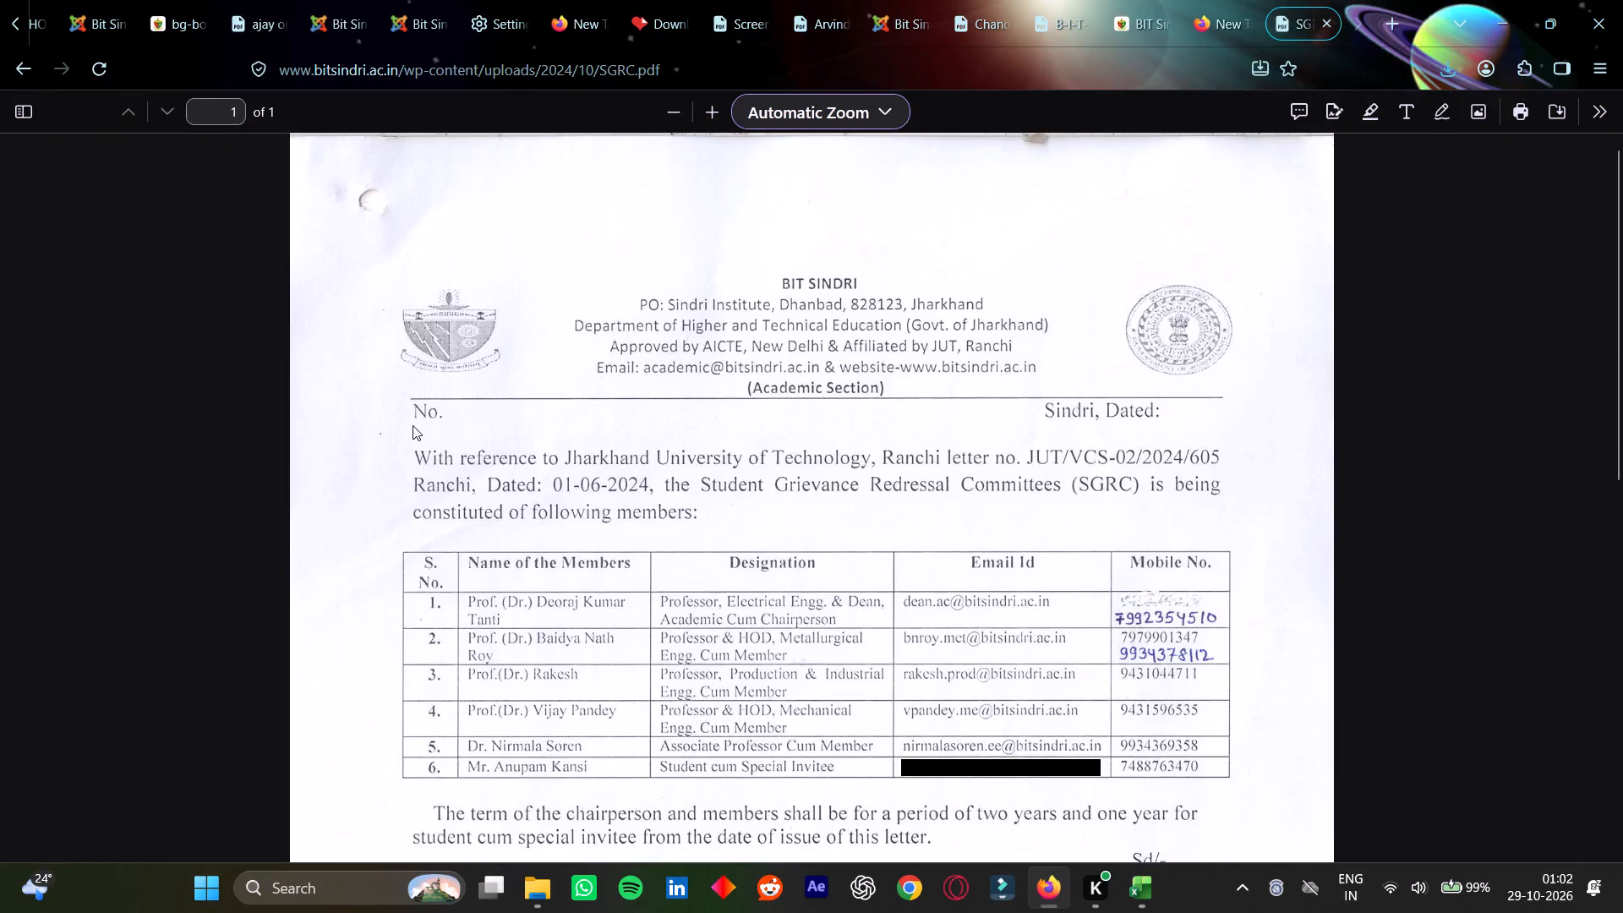
scroll(413, 425, "down", 1)
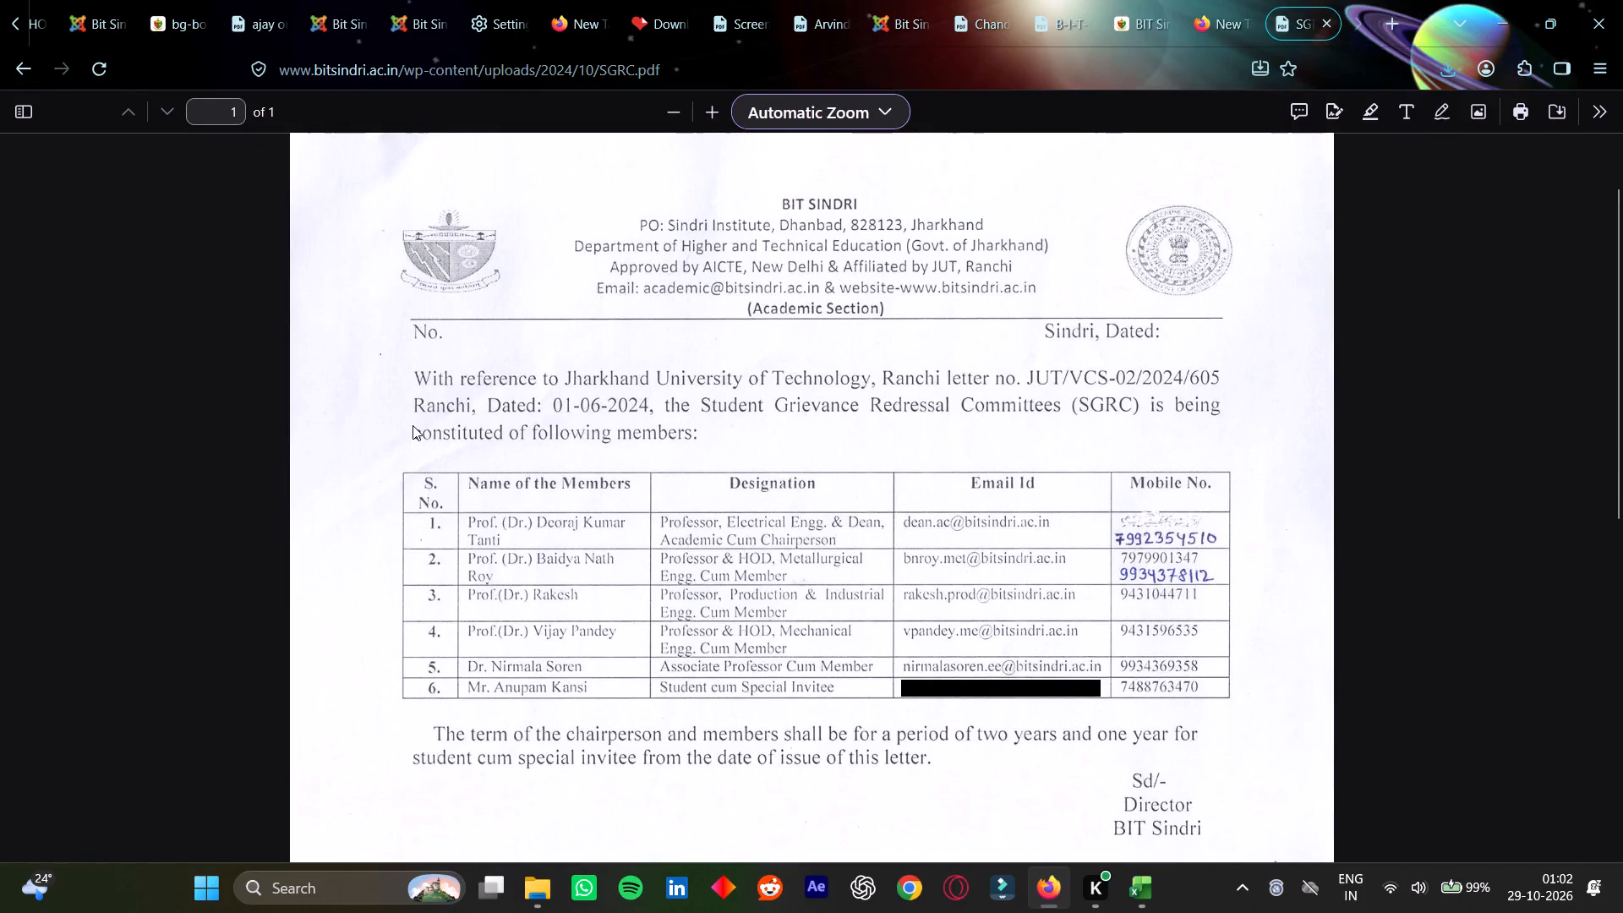
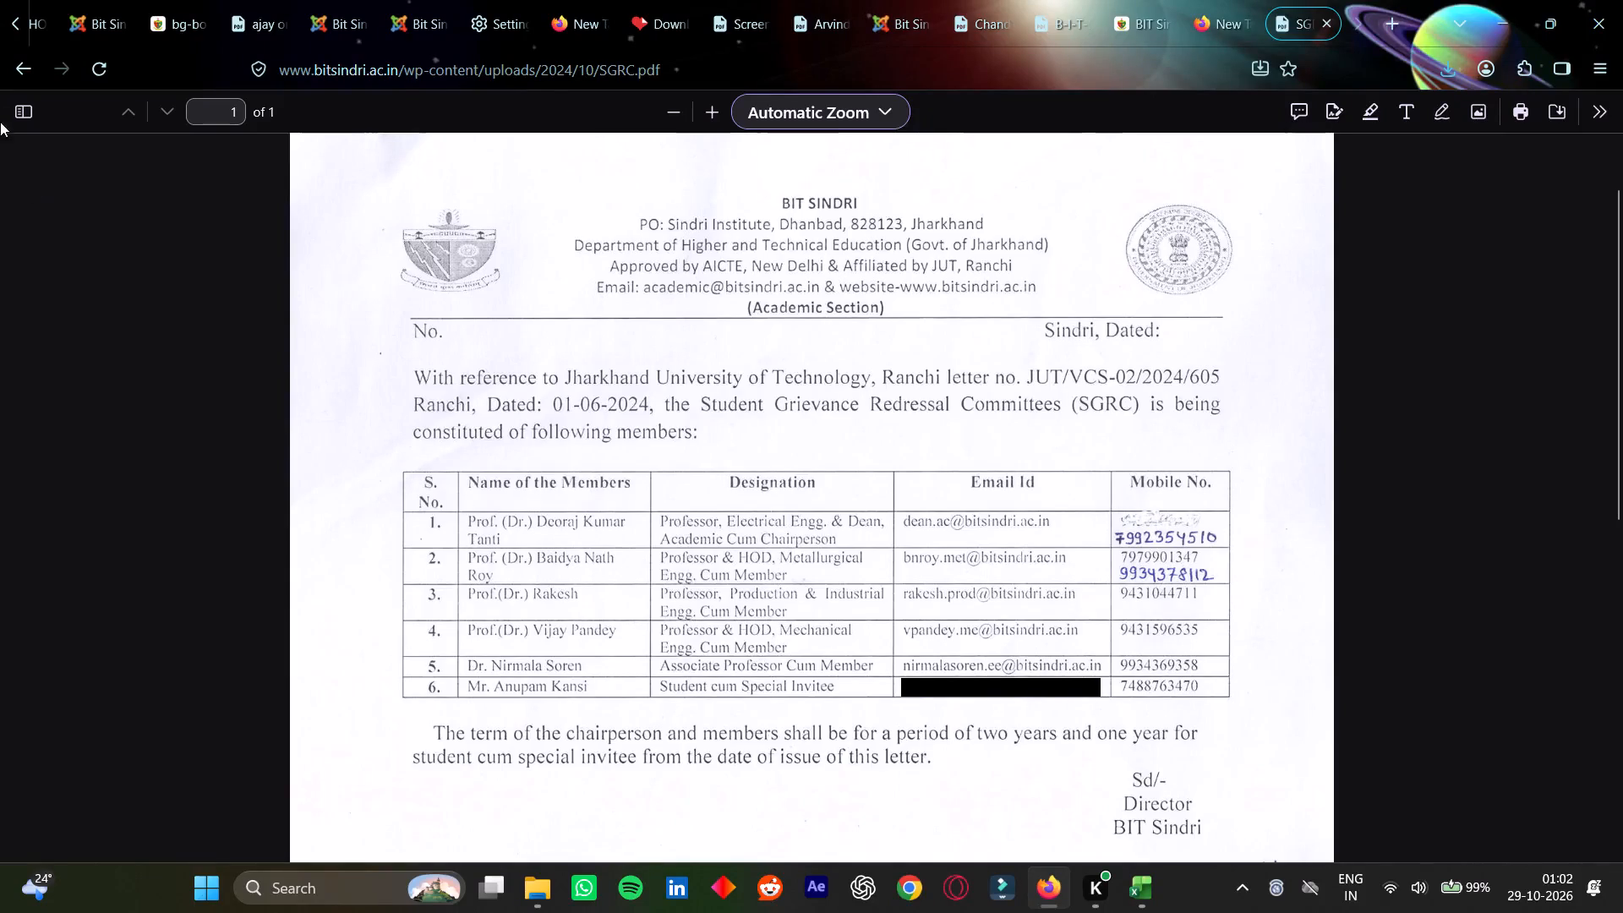
Return to the search results, open the BIT Sindri Faculty Profile PDF, and check the faculty member's department and details.
left_click(34, 67)
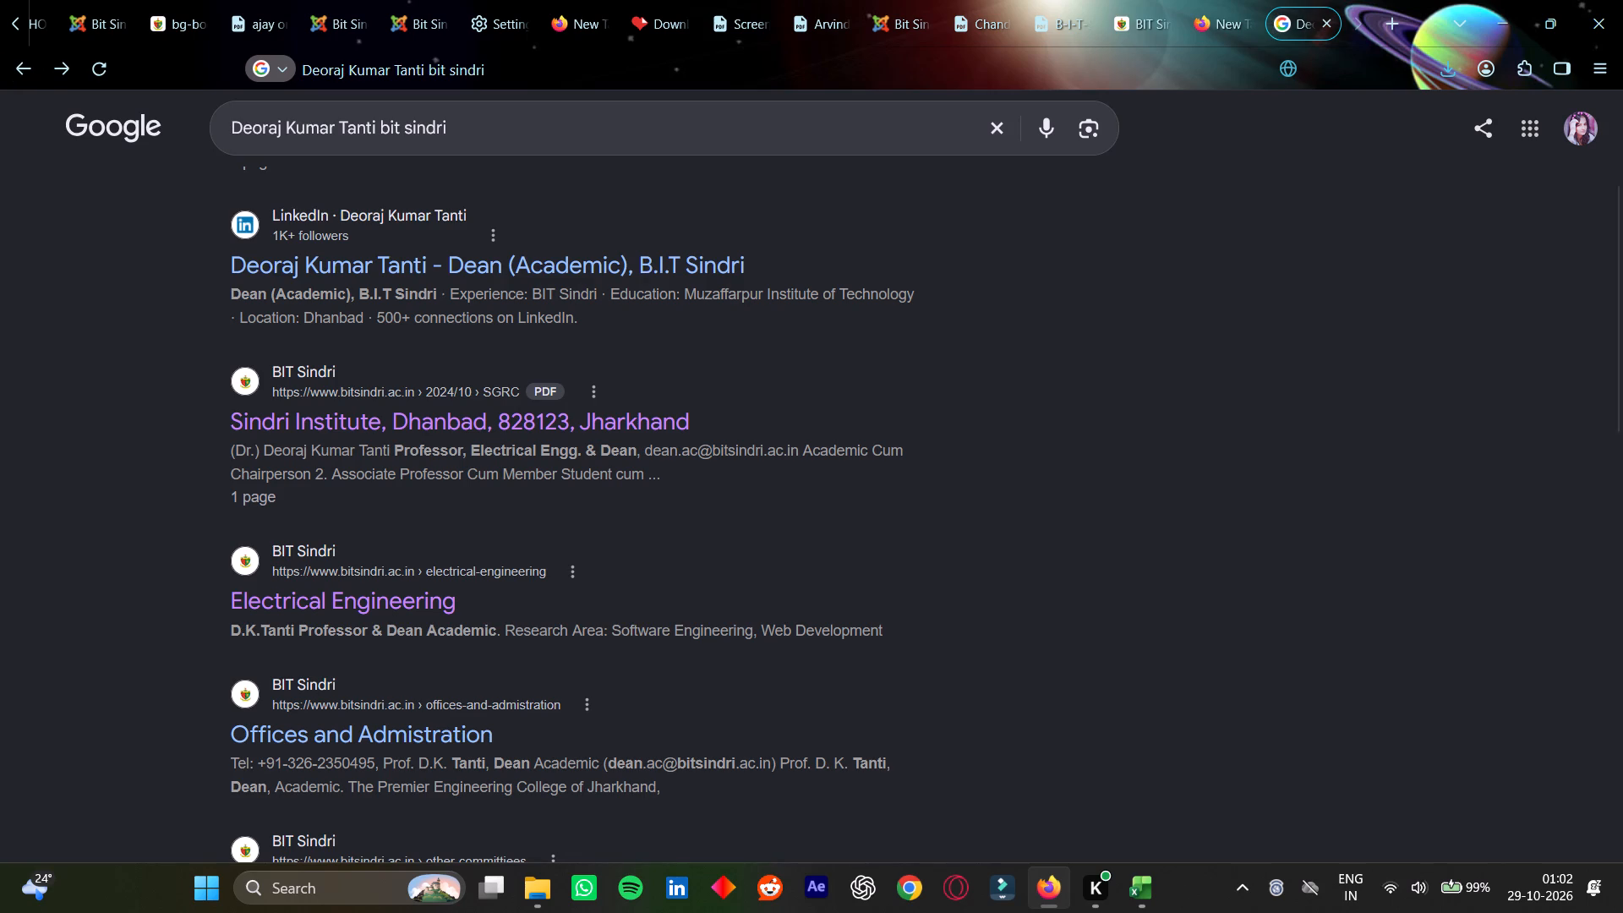
scroll(249, 281, "up", 3)
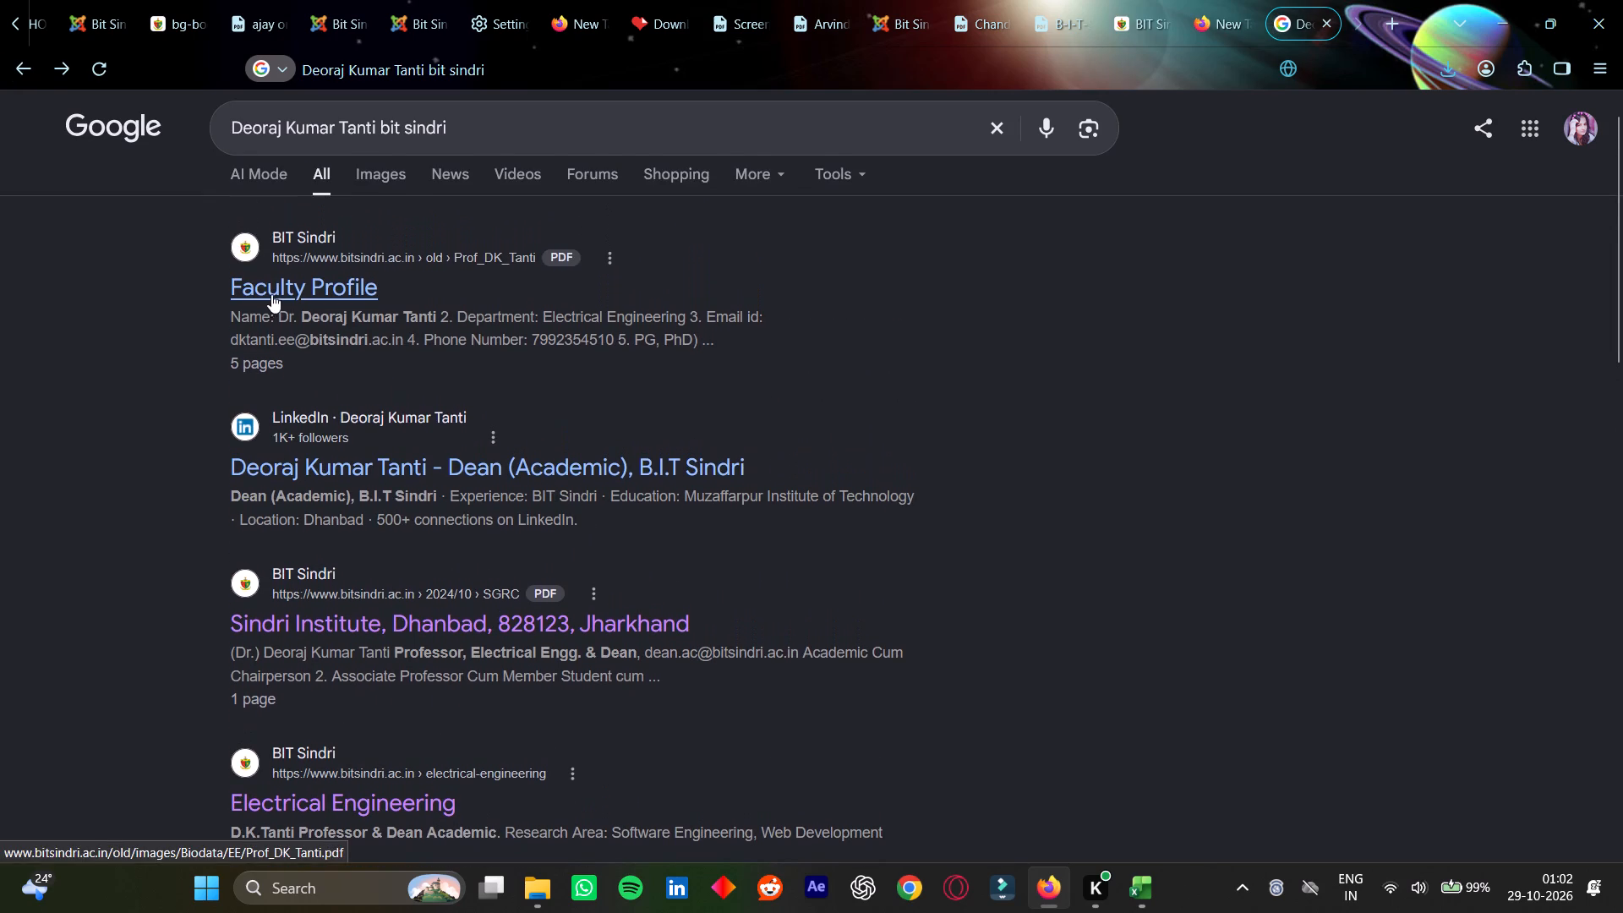
left_click(290, 295)
scroll(609, 487, "down", 2)
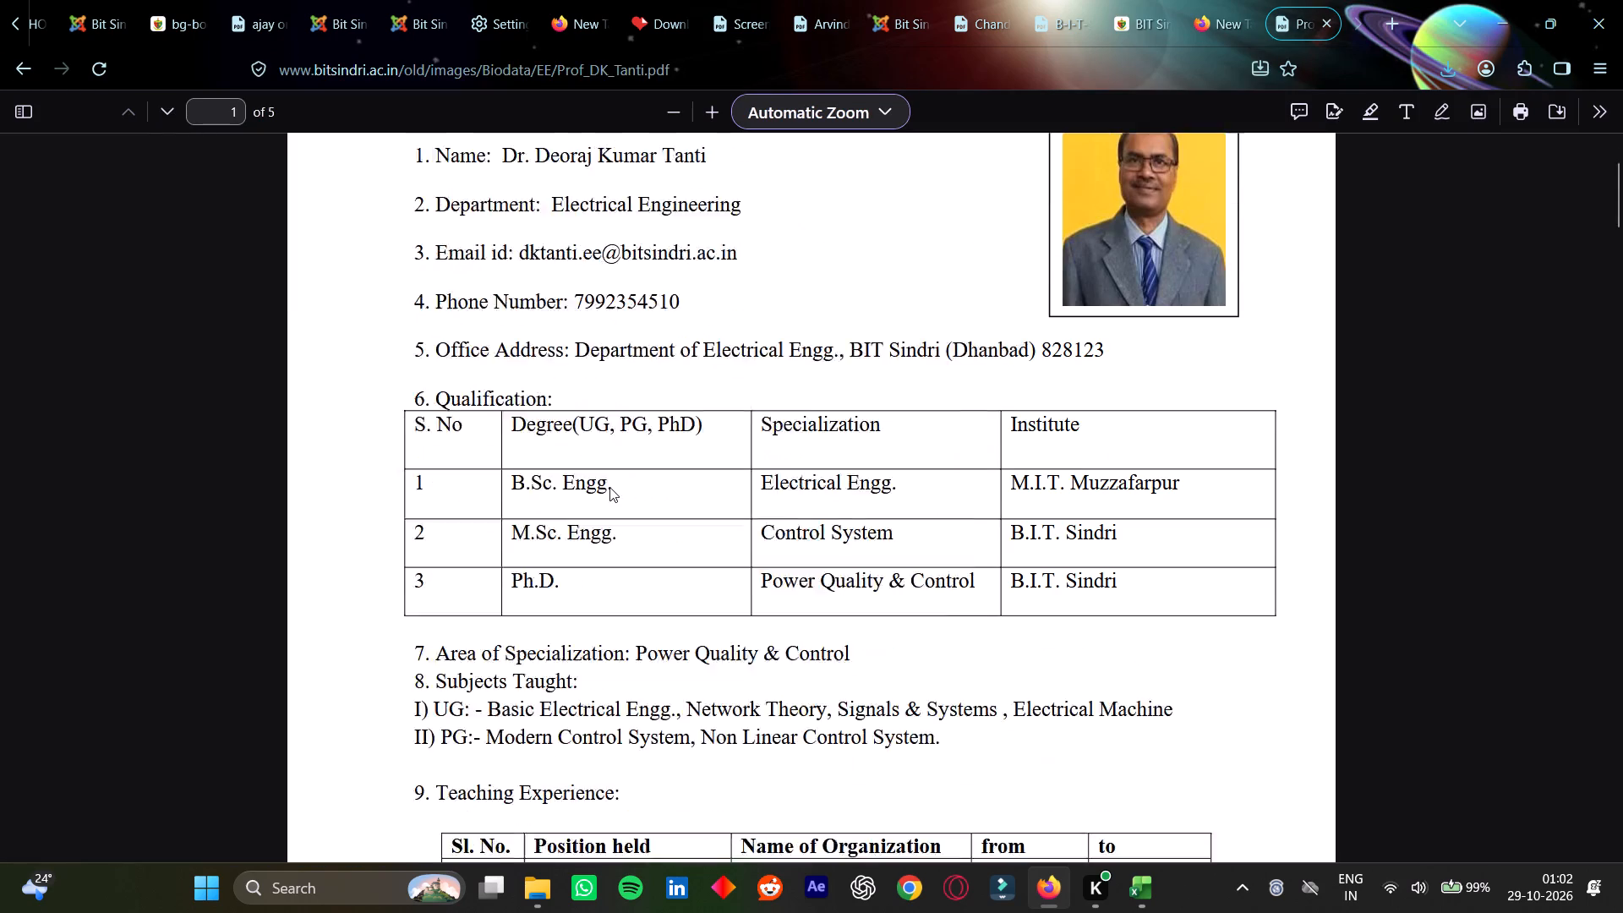
scroll(609, 487, "down", 2)
scroll(609, 487, "up", 1)
scroll(609, 487, "down", 4)
scroll(609, 487, "up", 1)
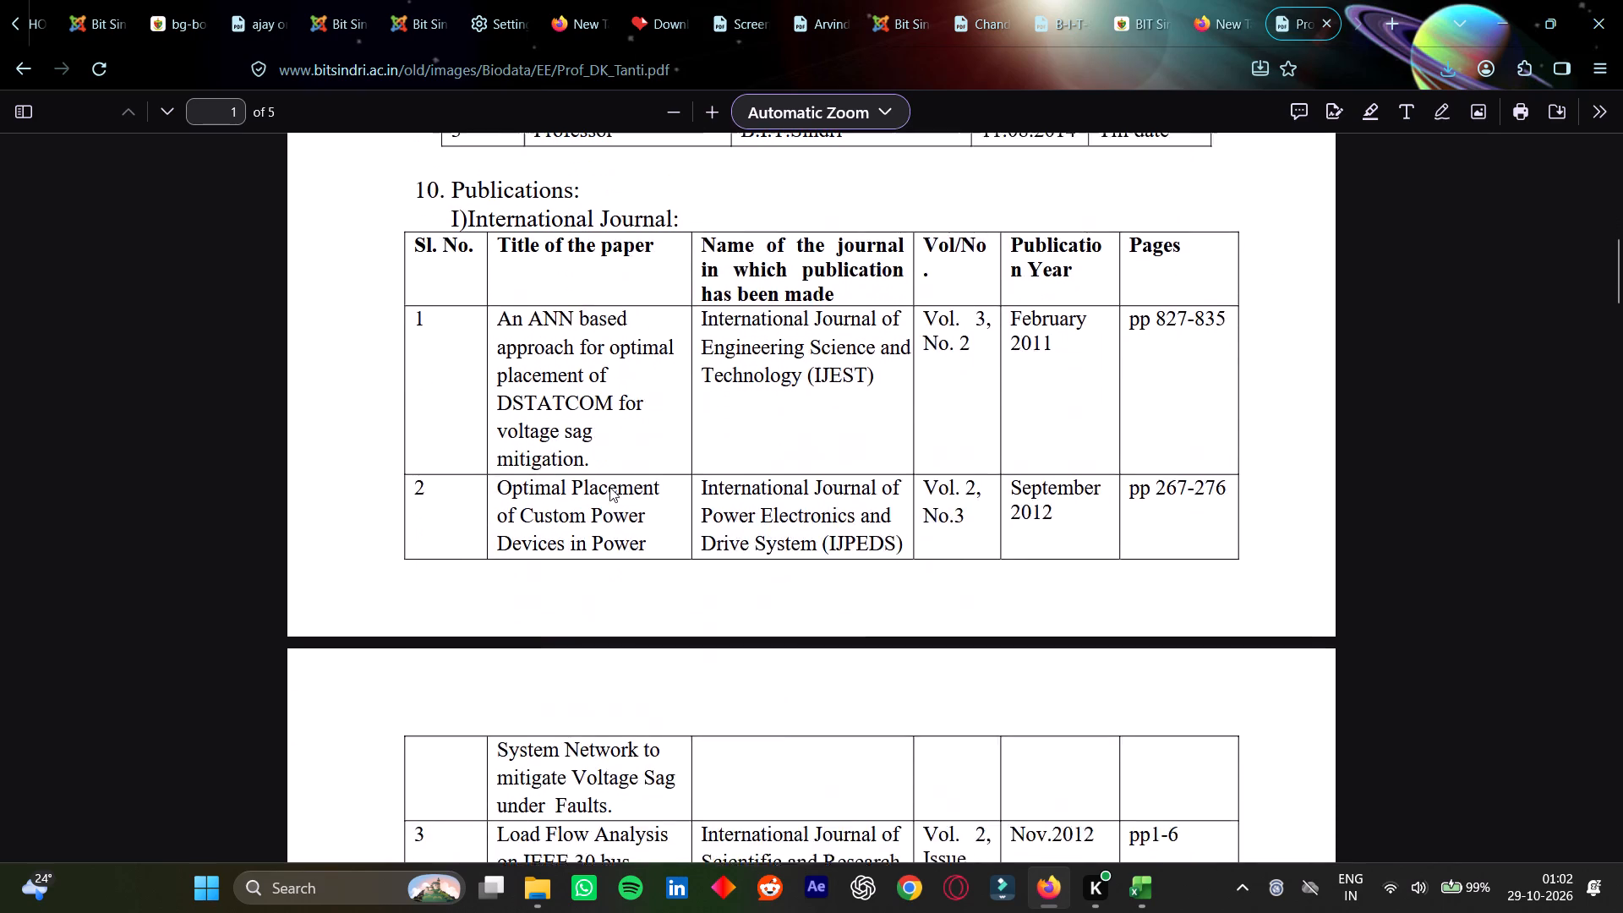
scroll(609, 487, "up", 1)
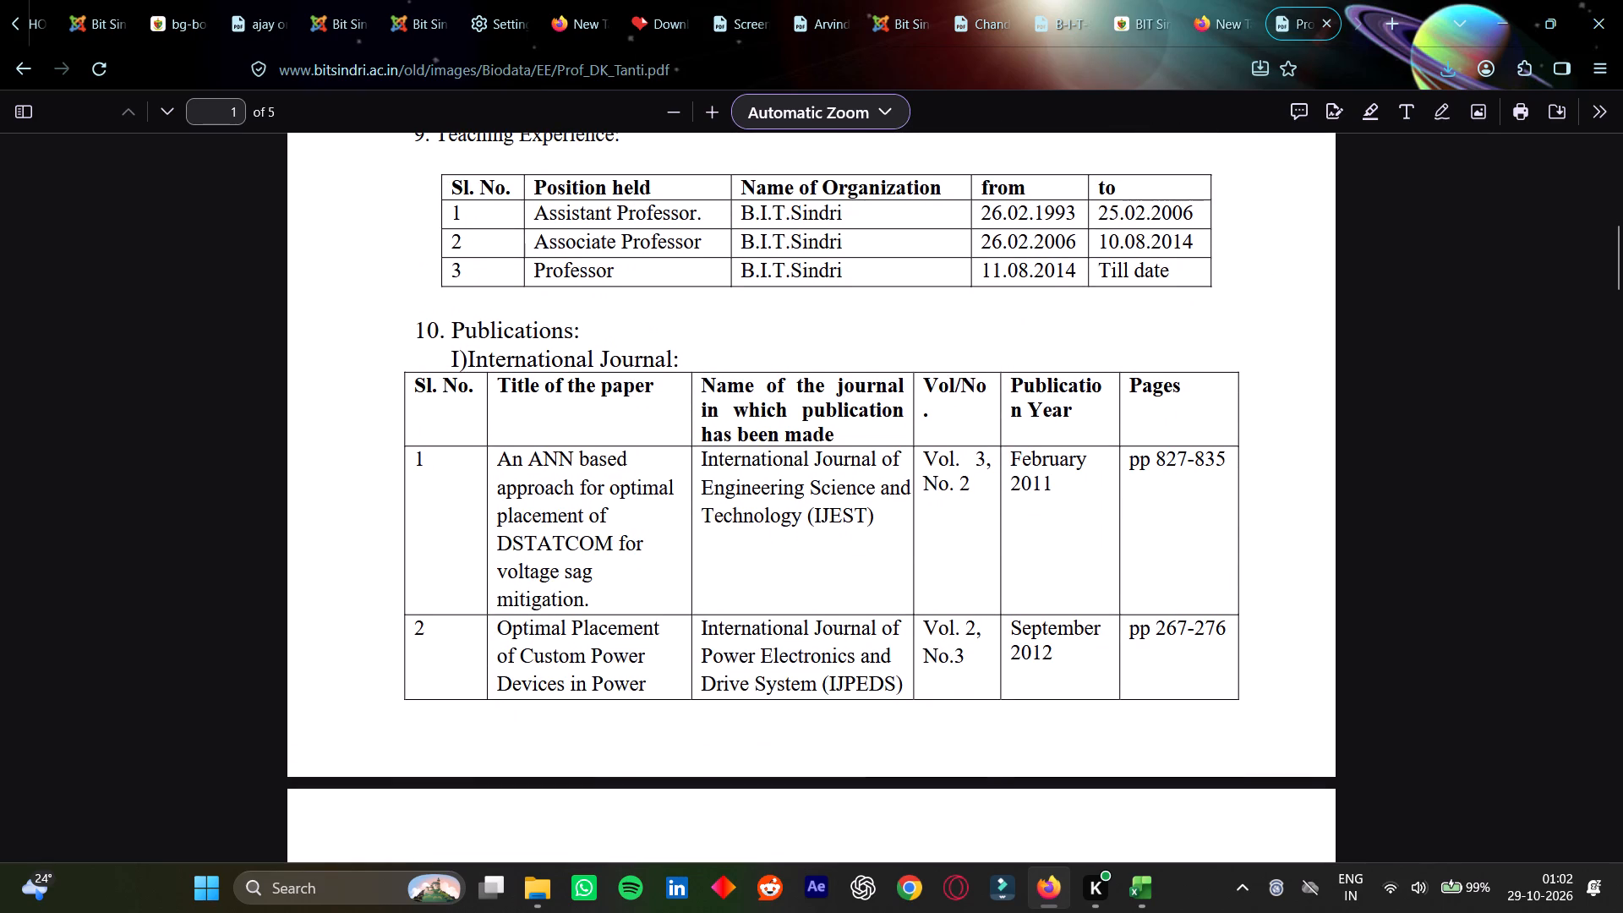
Save the faculty profile as a PDF in Downloads, appending "_ELECTRICAL" to the suggested file name.
left_click(564, 345)
left_click(704, 236)
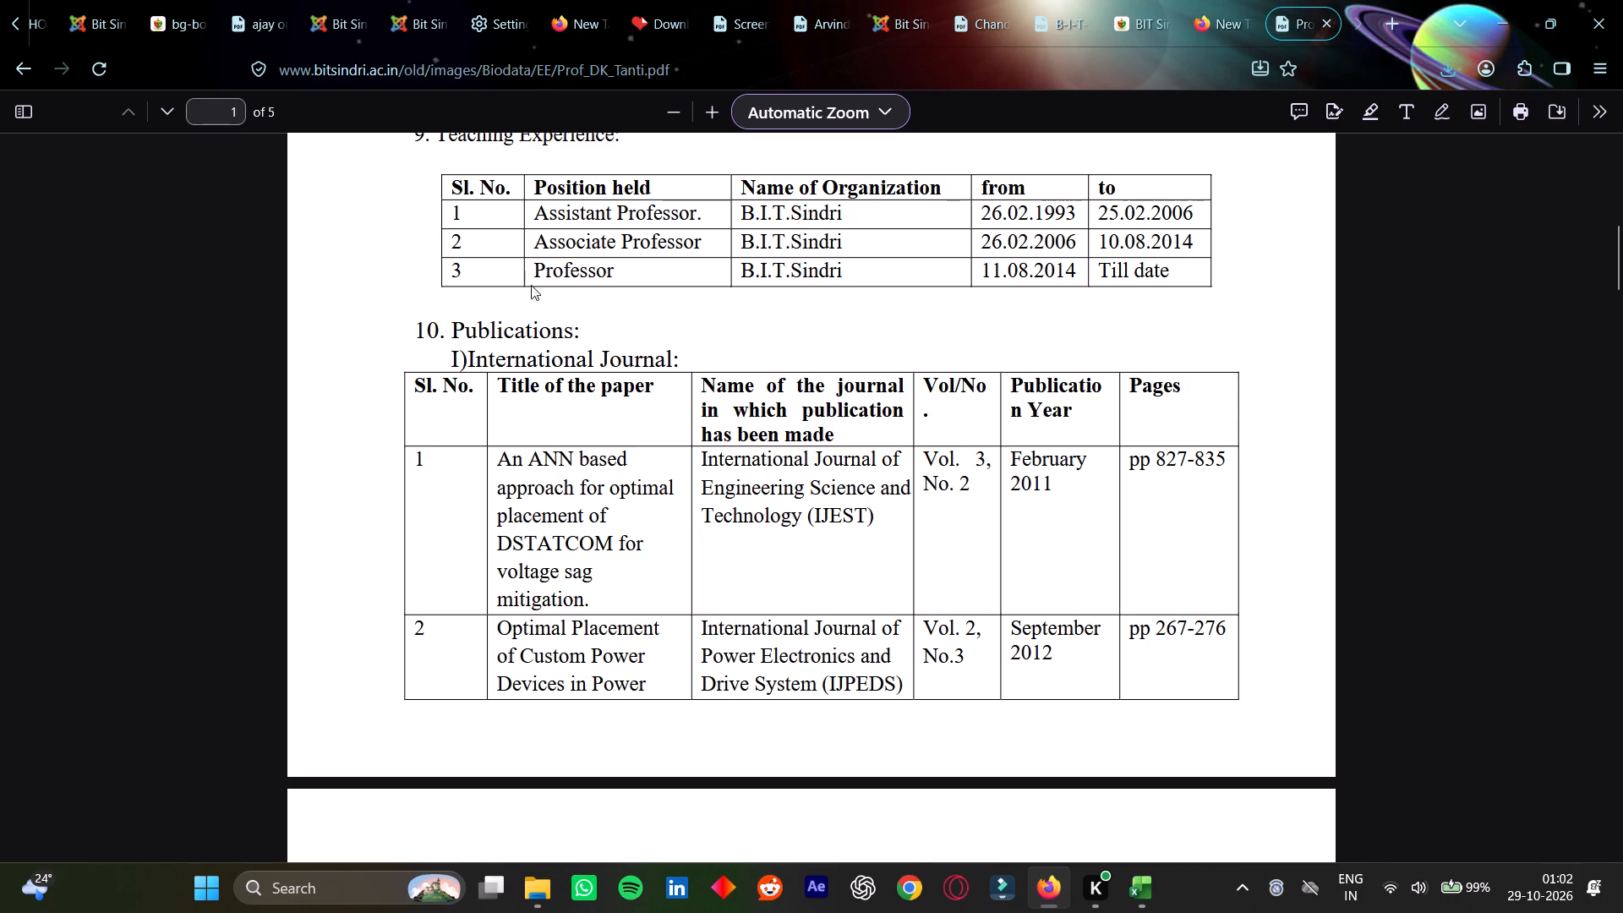
right_click(503, 271)
left_click(587, 334)
left_click(238, 347)
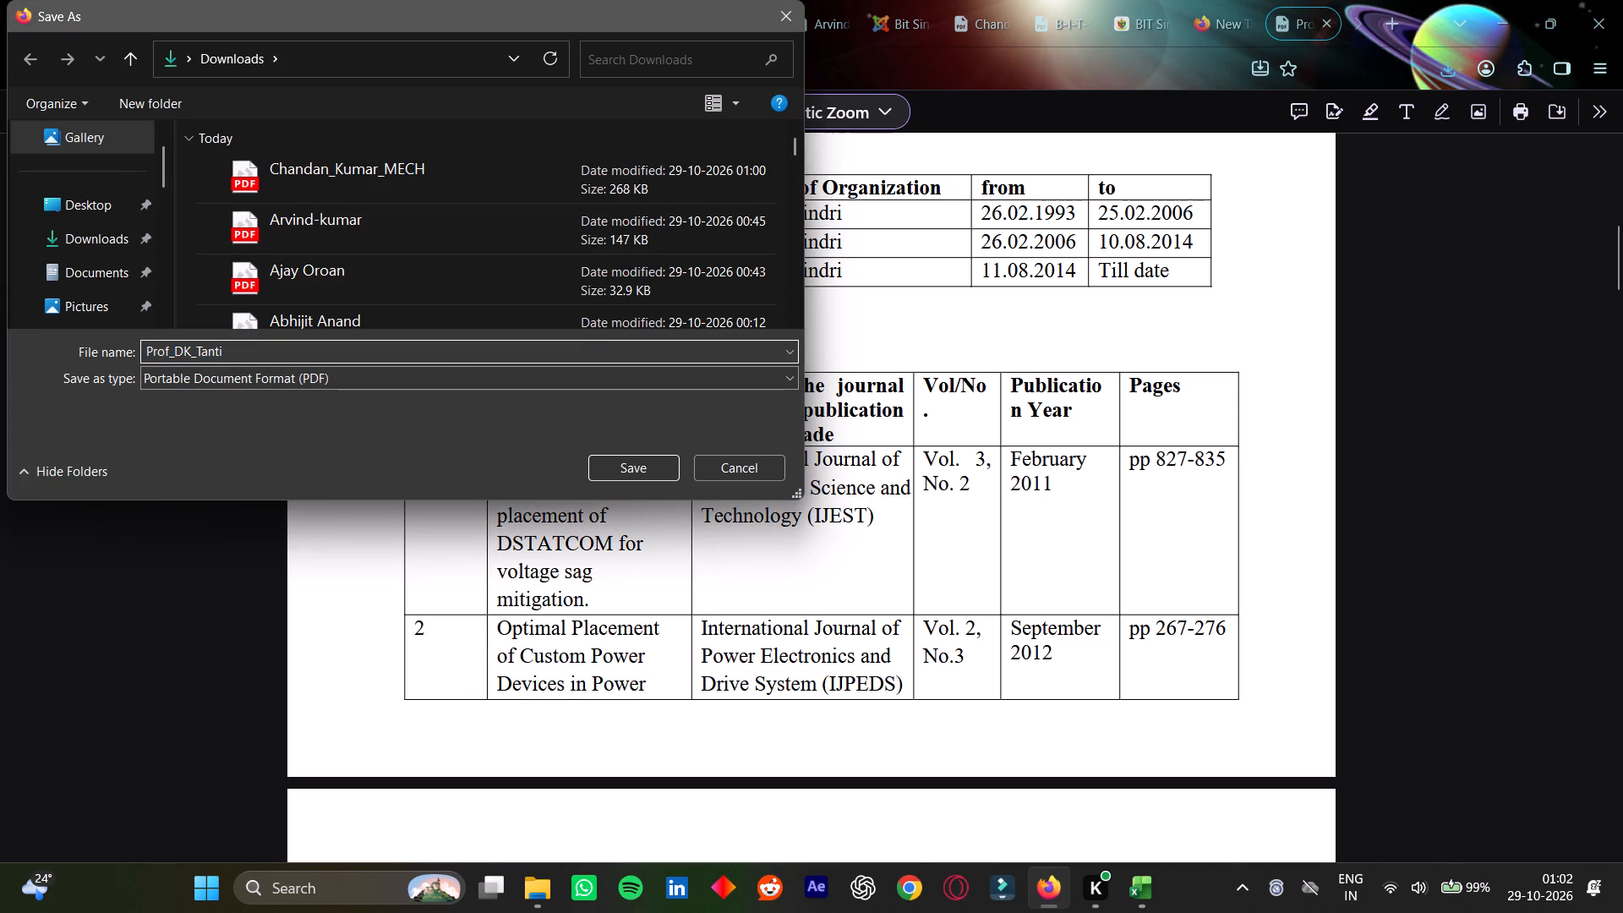
key("shift+underscore")
type("ELECTRICAL")
left_click(637, 471)
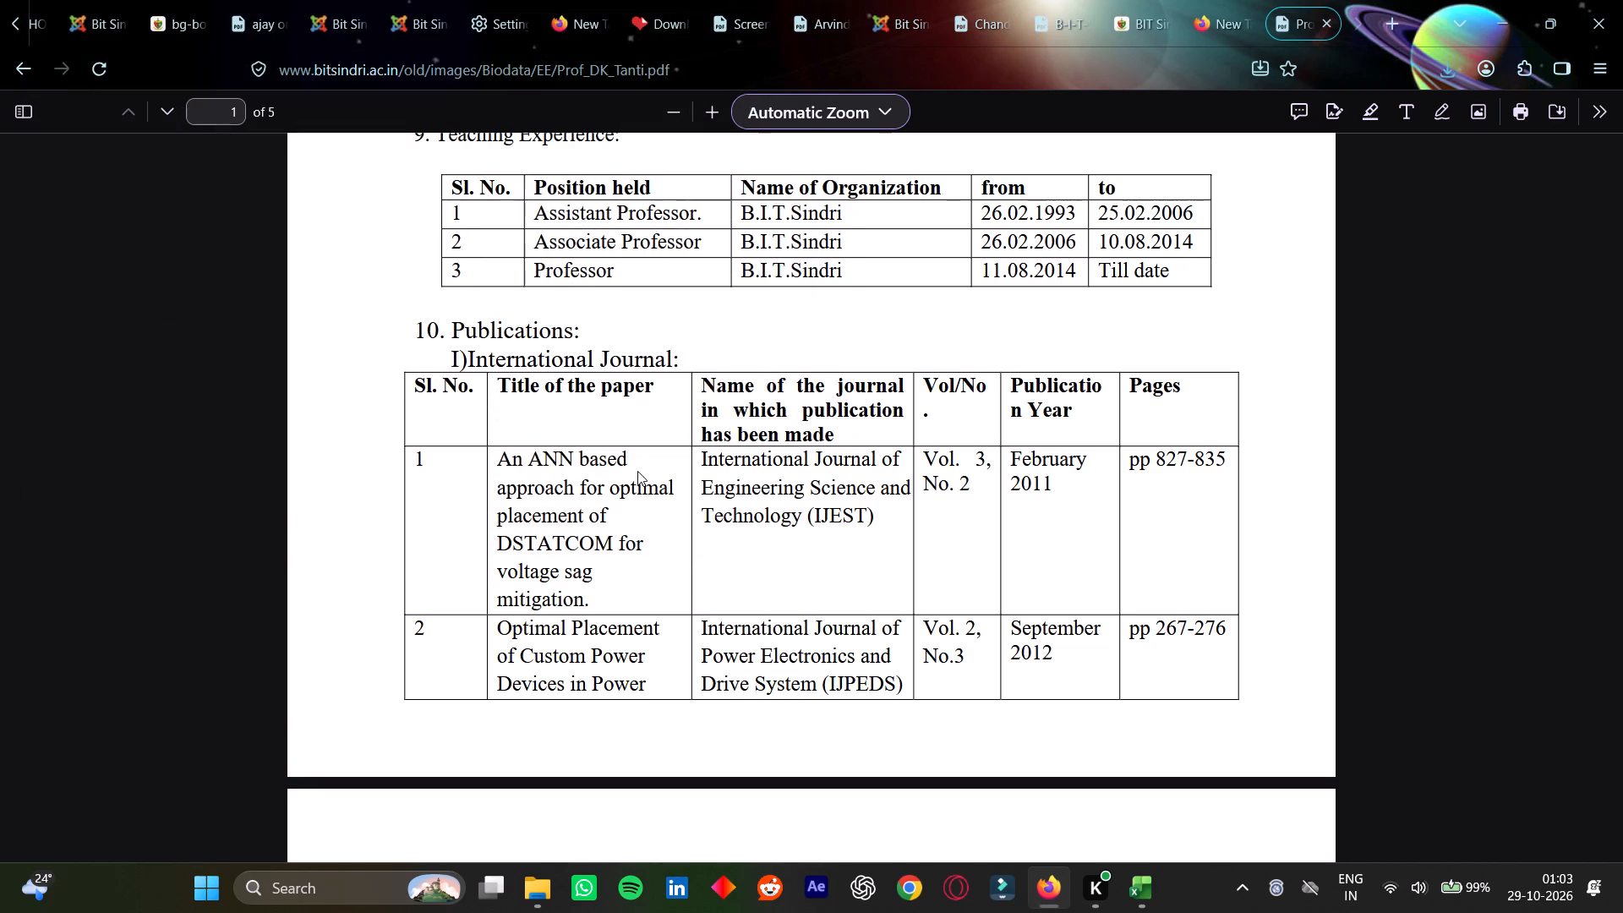
Switch to the UPDATED workbook in Excel and enter "Electrical" as the Department in row 7.
left_click(1155, 893)
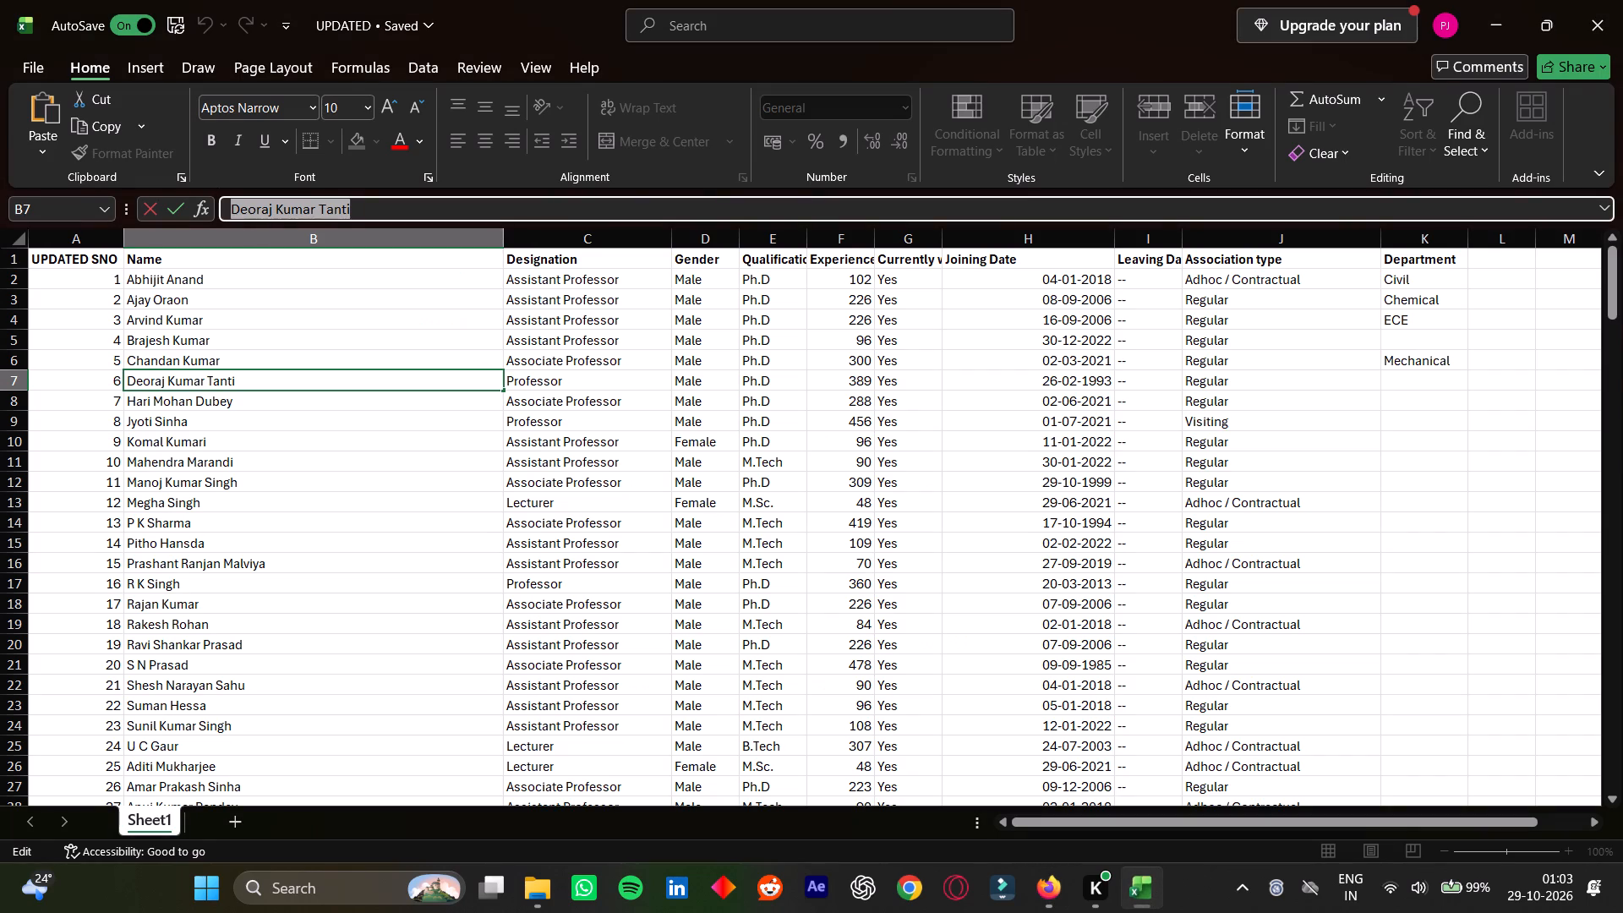
left_click(1398, 385)
left_click(1398, 385)
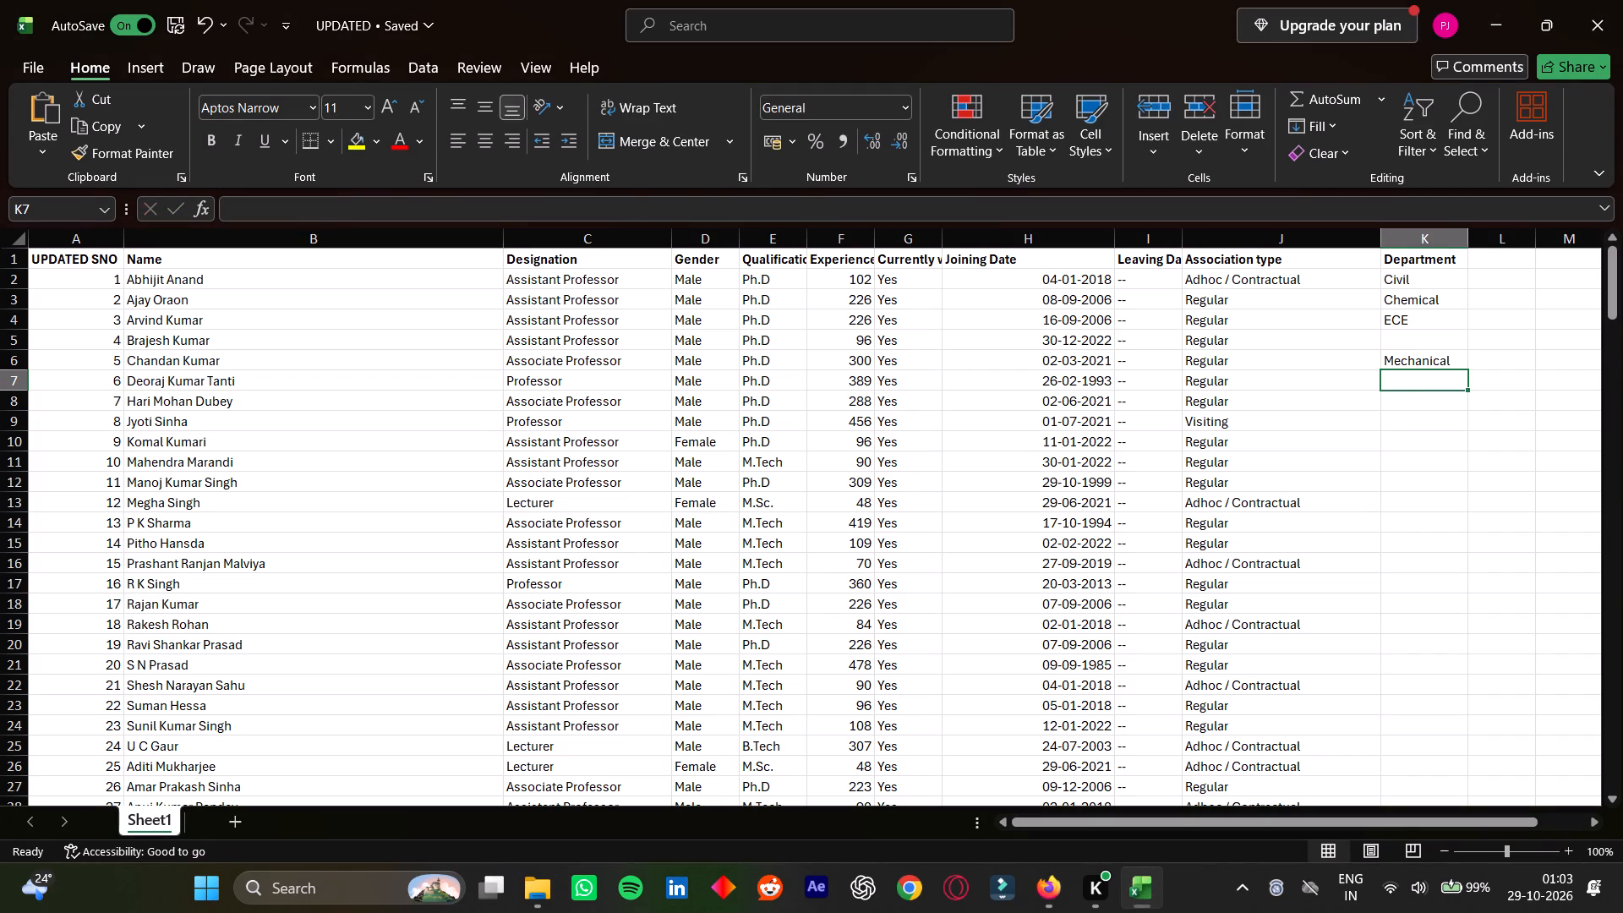
left_click(300, 206)
type("lectrical")
left_click(855, 394)
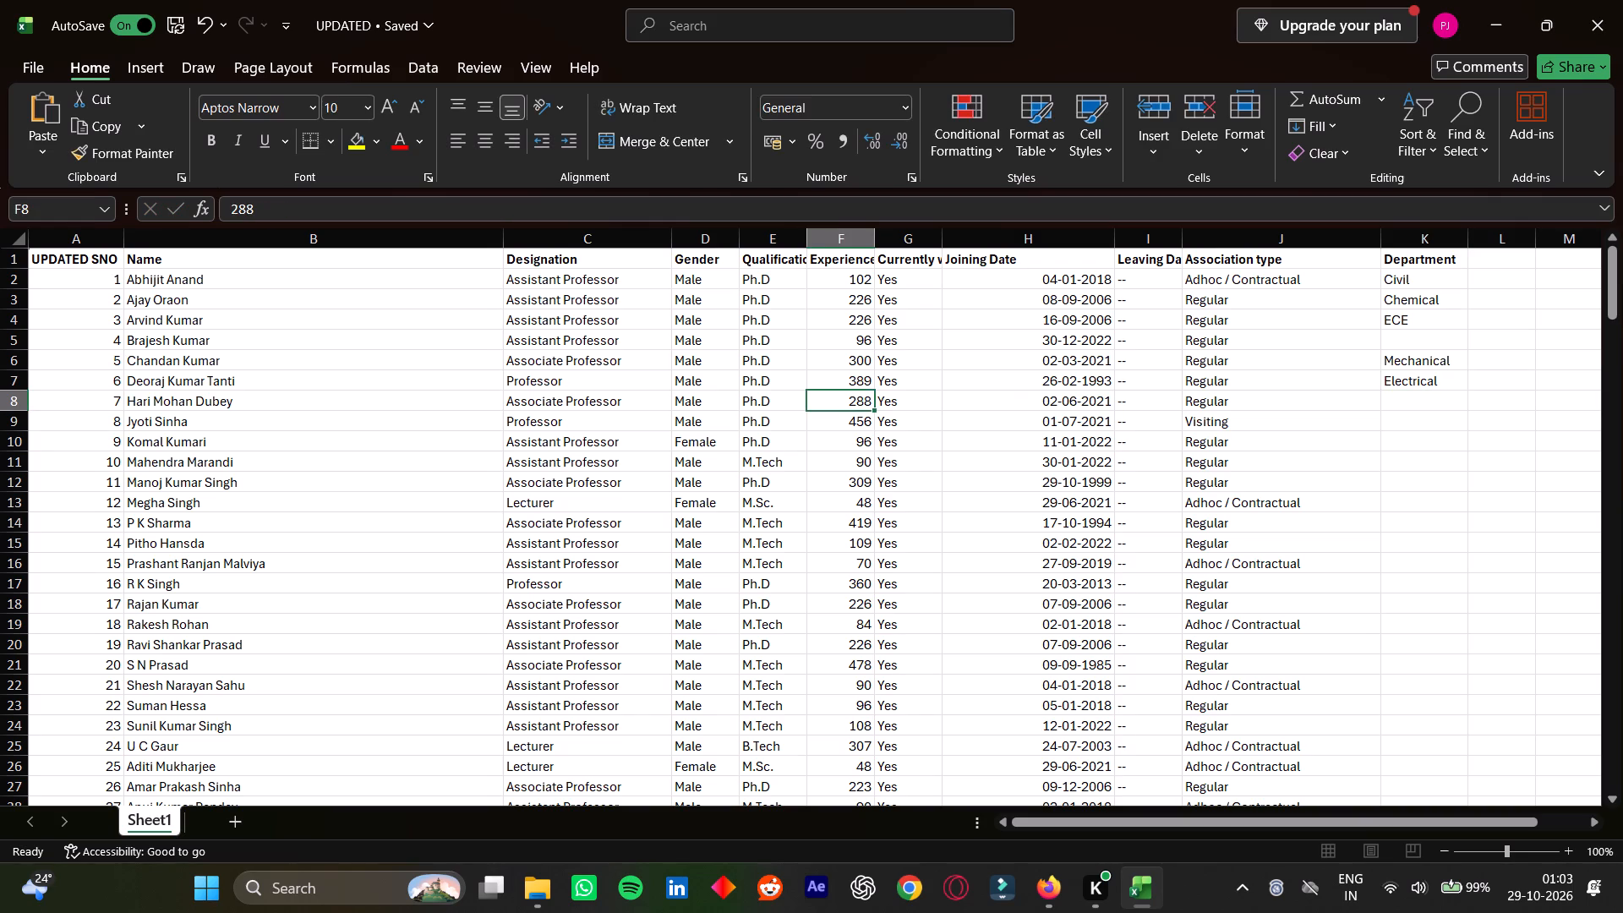
Switch to Google Drive in Firefox and upload the new ELECTRICAL profile PDF from Downloads into the ELECTRICAL folder of CV UPLOADS.
left_click(1070, 903)
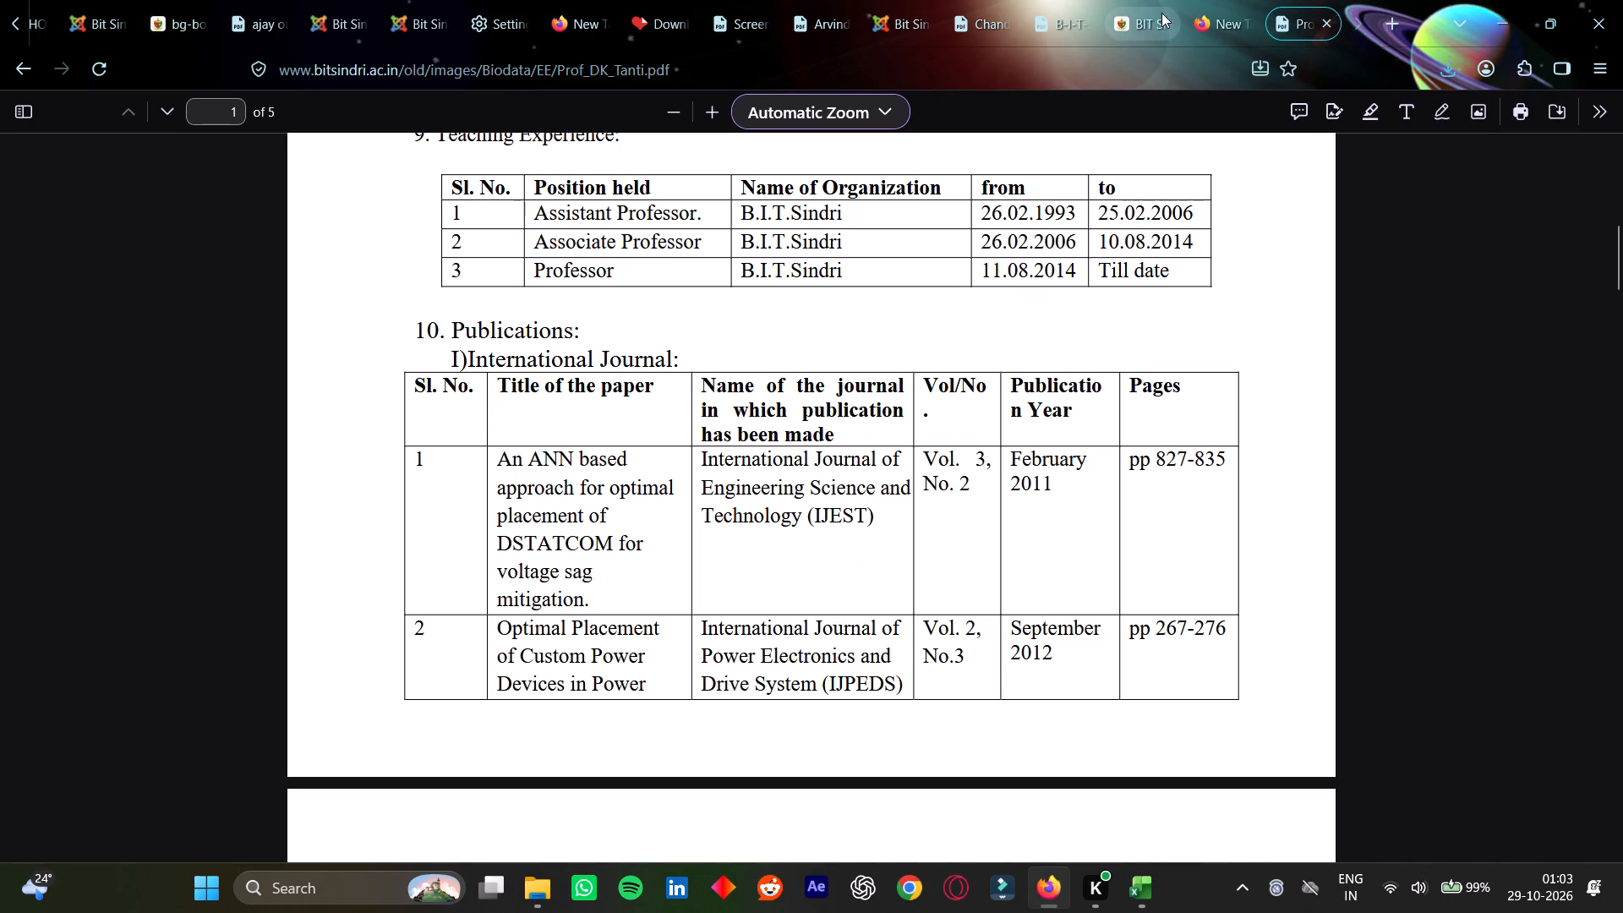
scroll(178, 0, "right", 12)
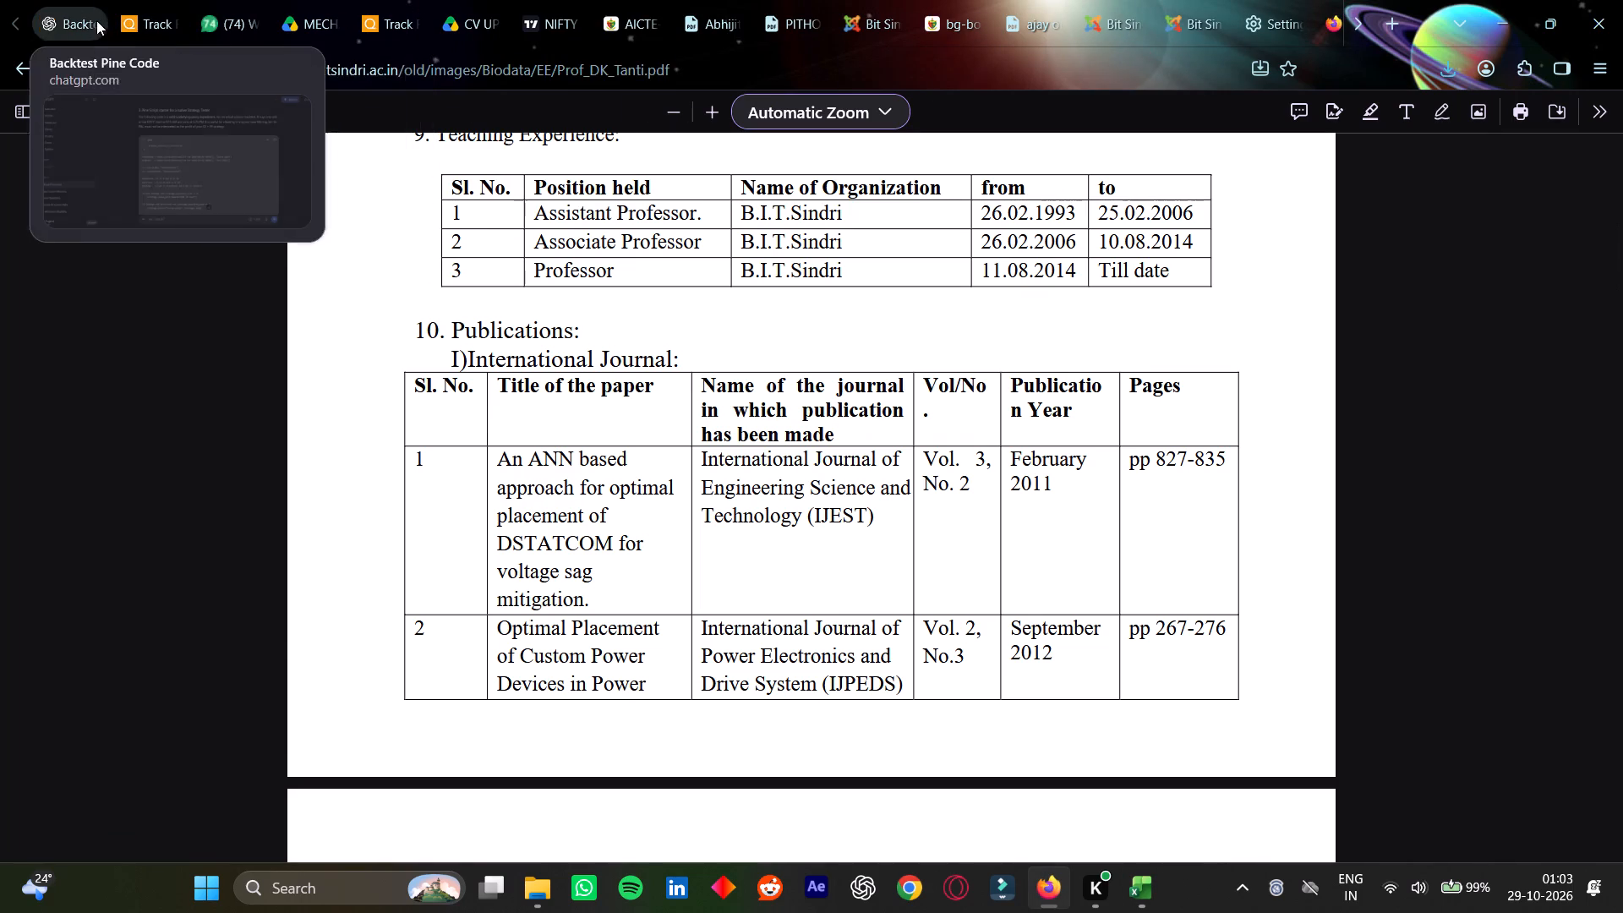
left_click(323, 32)
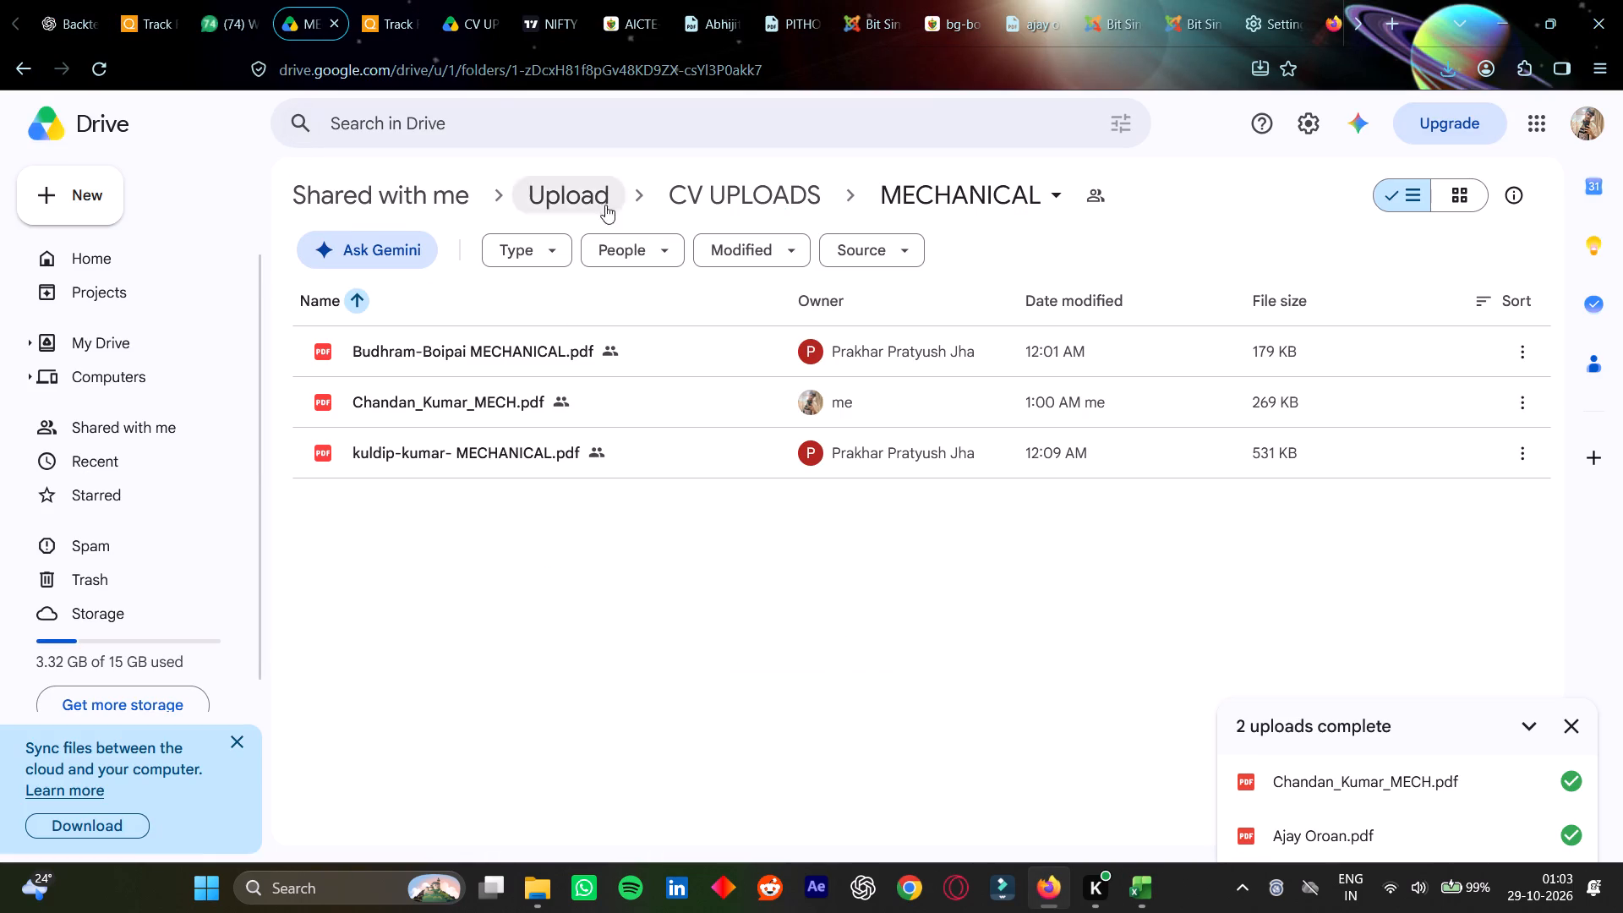
left_click(790, 194)
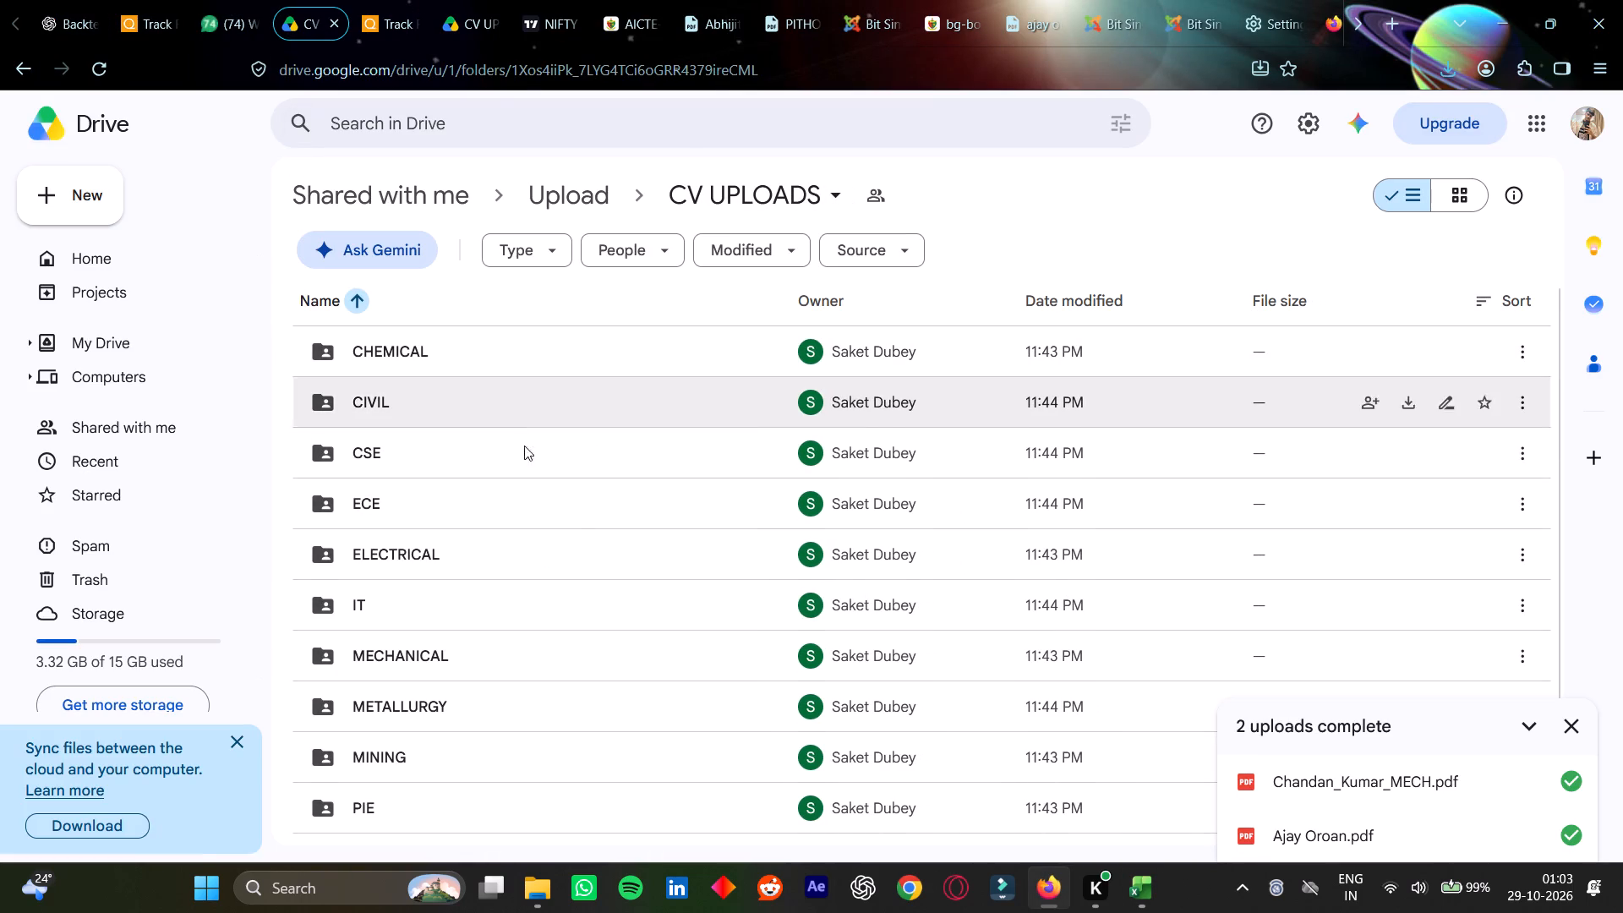
scroll(585, 517, "down", 2)
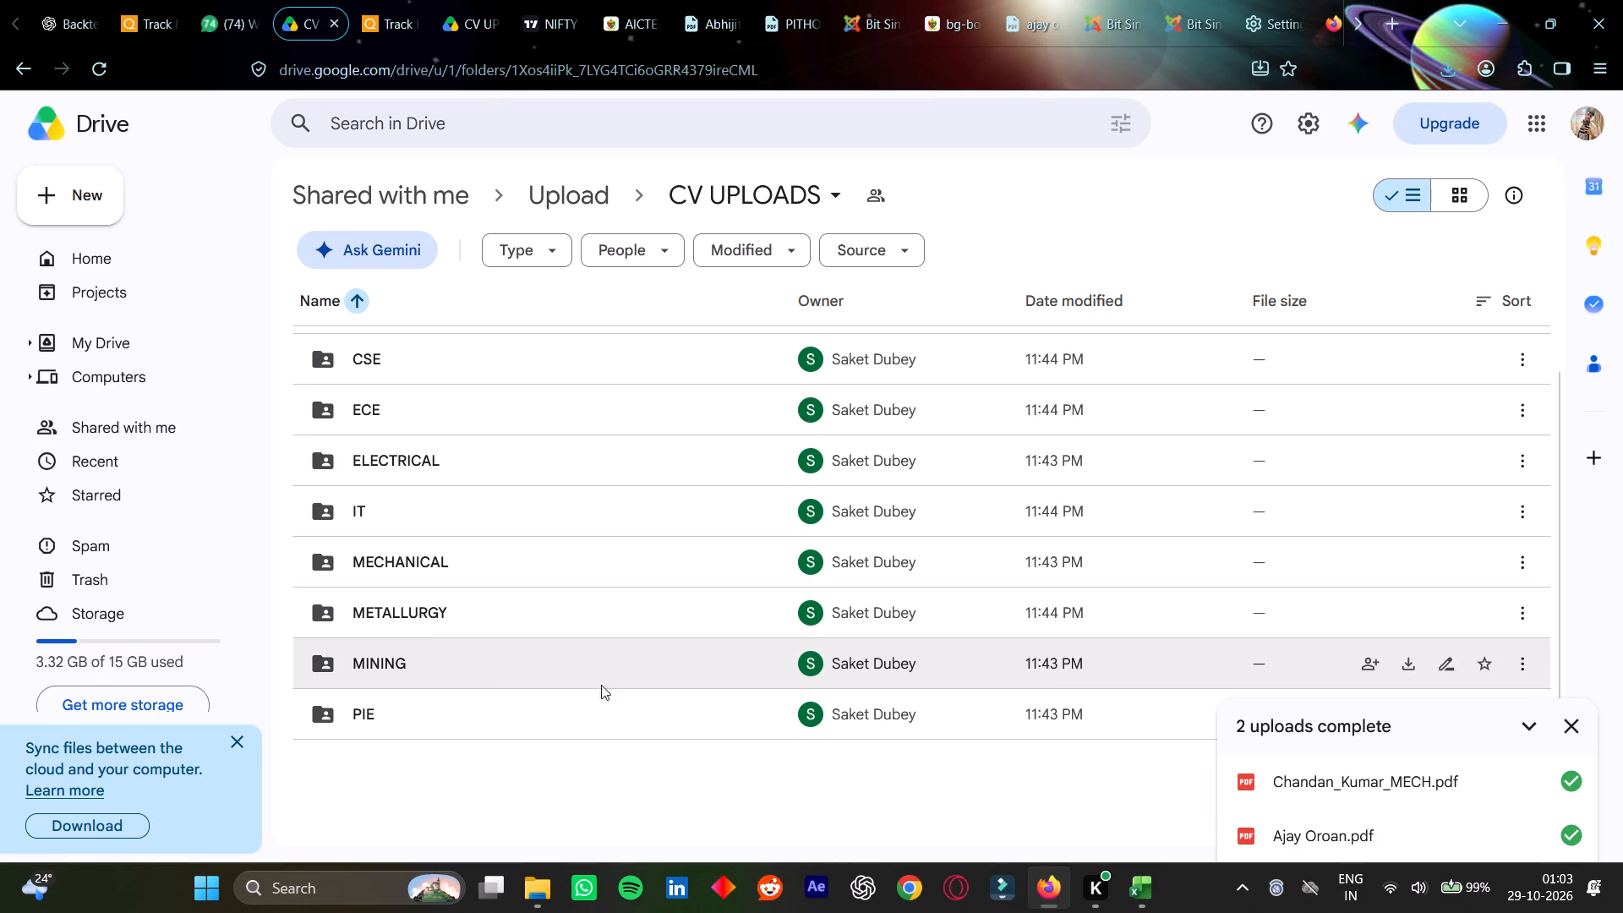
double_click(410, 441)
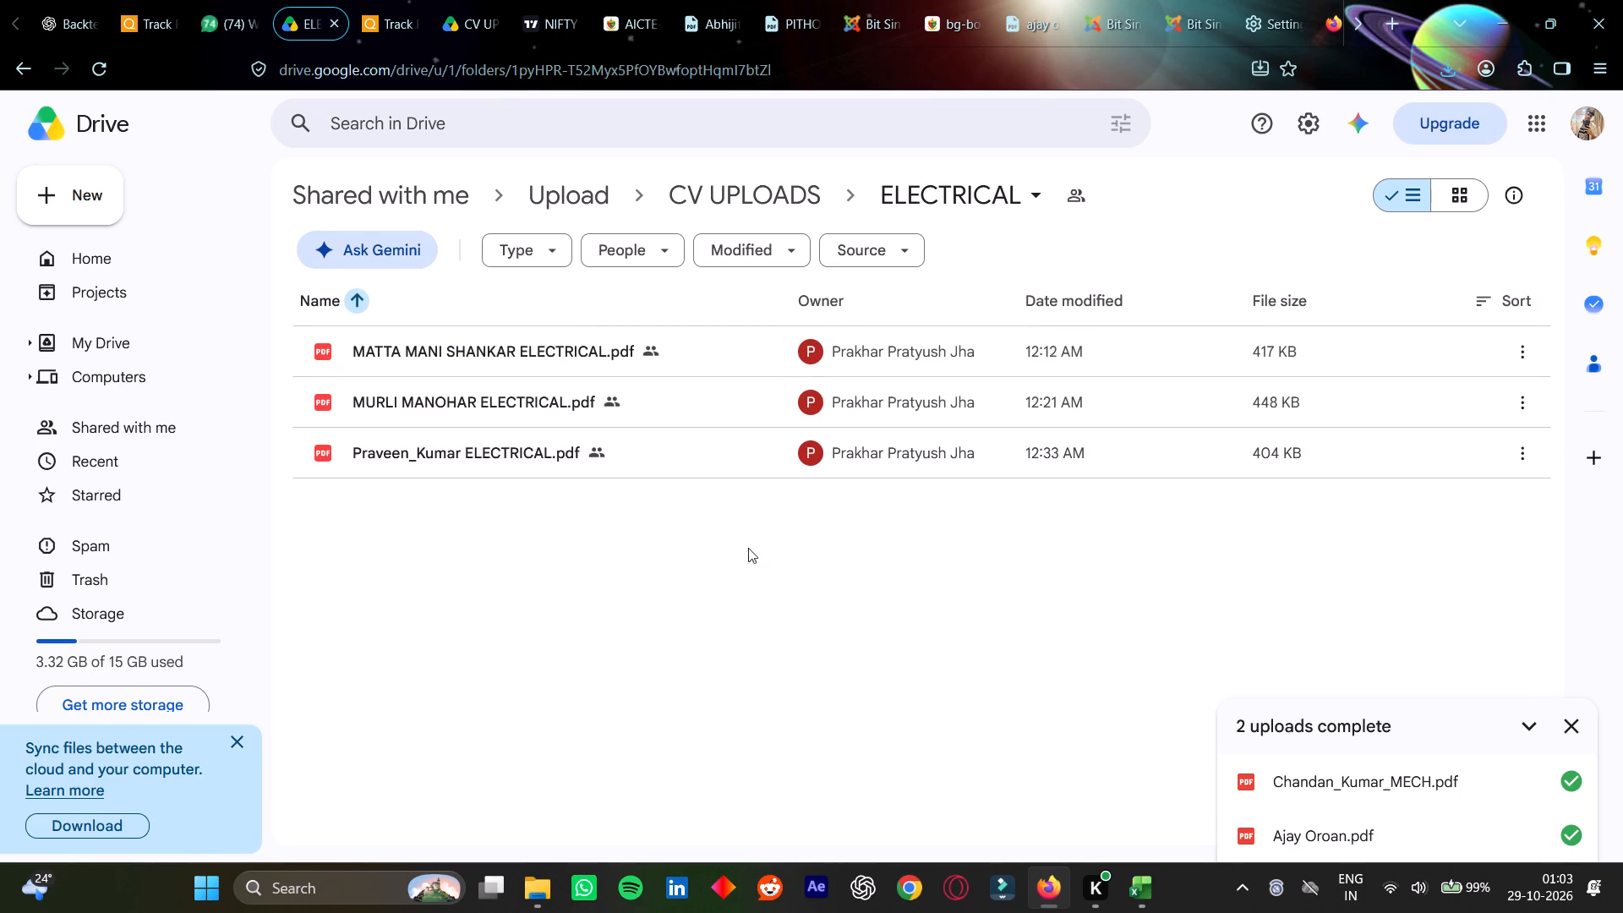
left_click(538, 897)
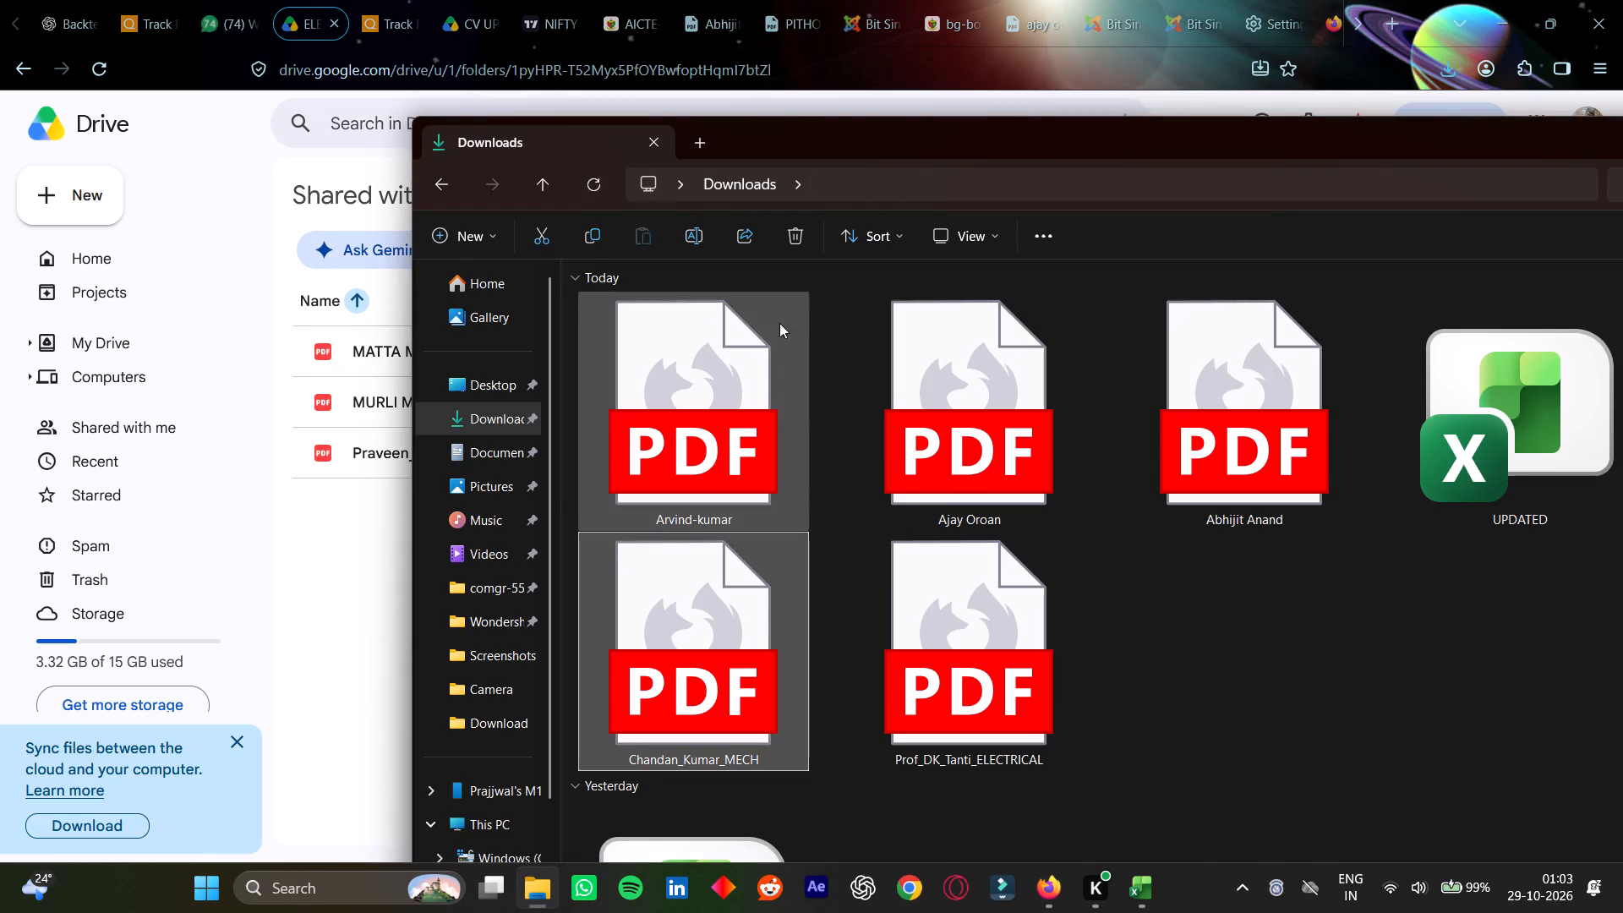
left_click(1233, 615)
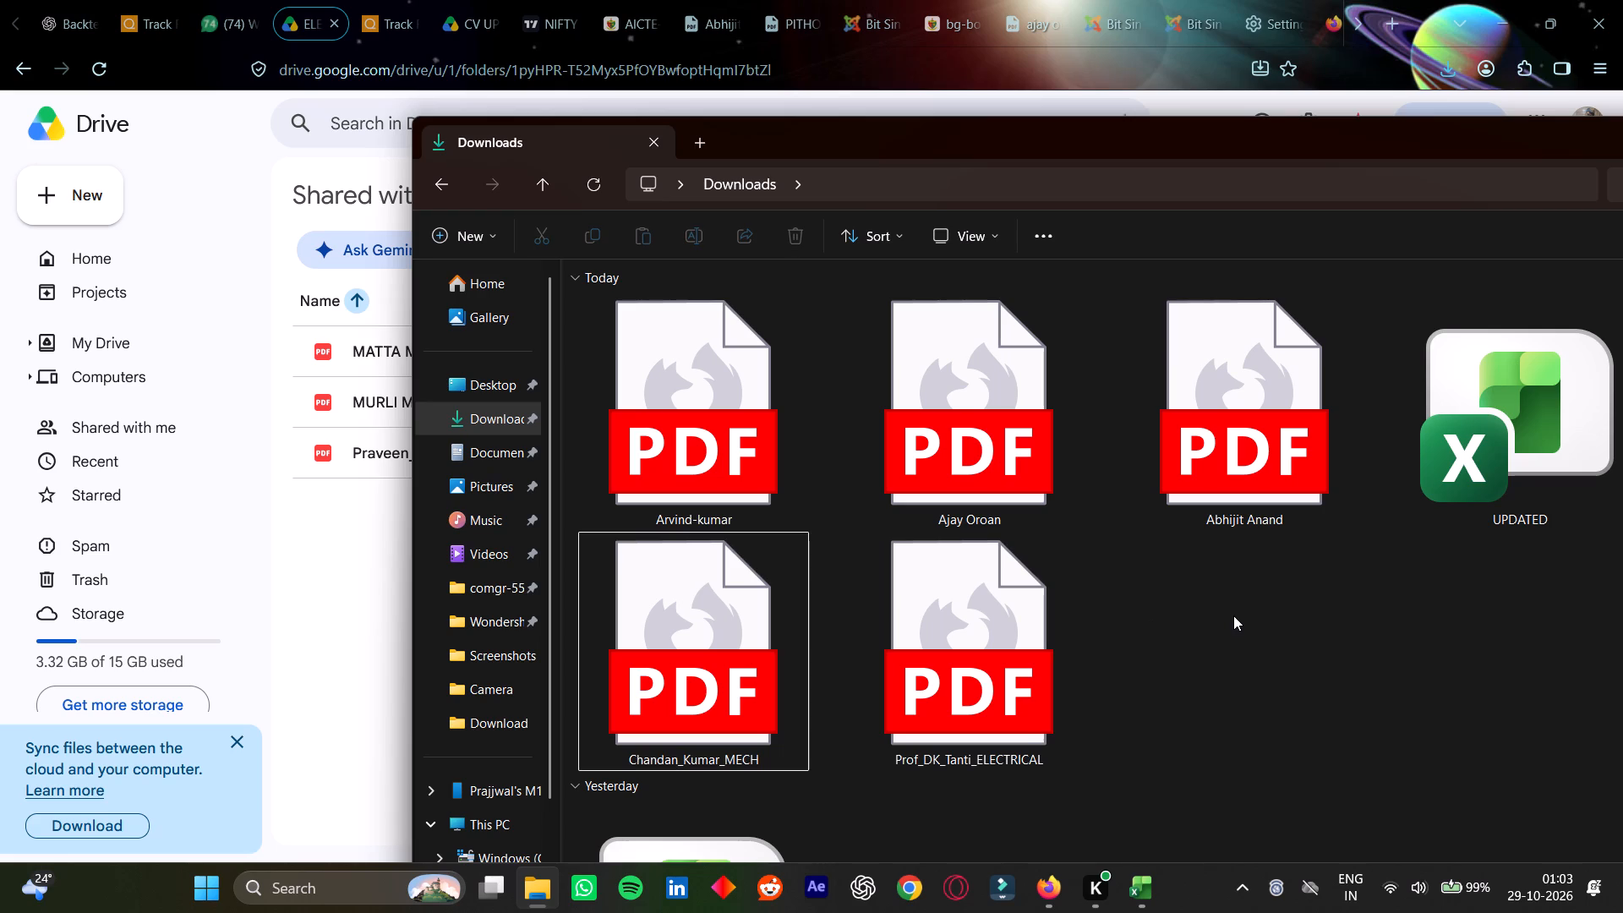
left_click_drag(1008, 638, 369, 572)
left_click(936, 102)
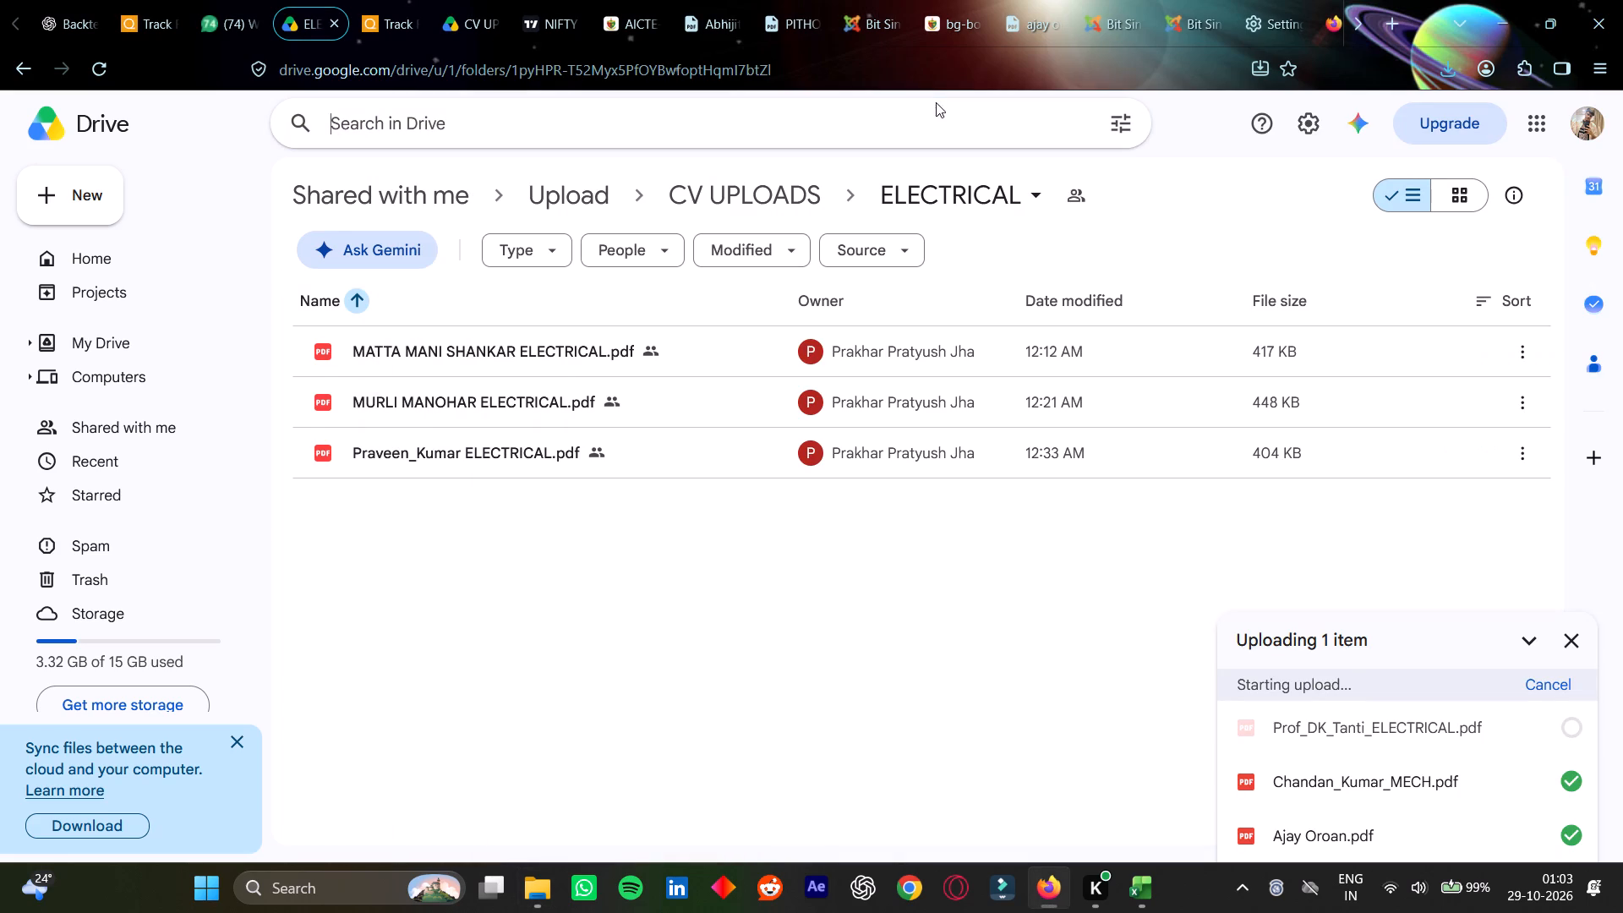
Switch to the UPDATED workbook in Excel and copy the faculty member's name from row 8.
left_click(1152, 890)
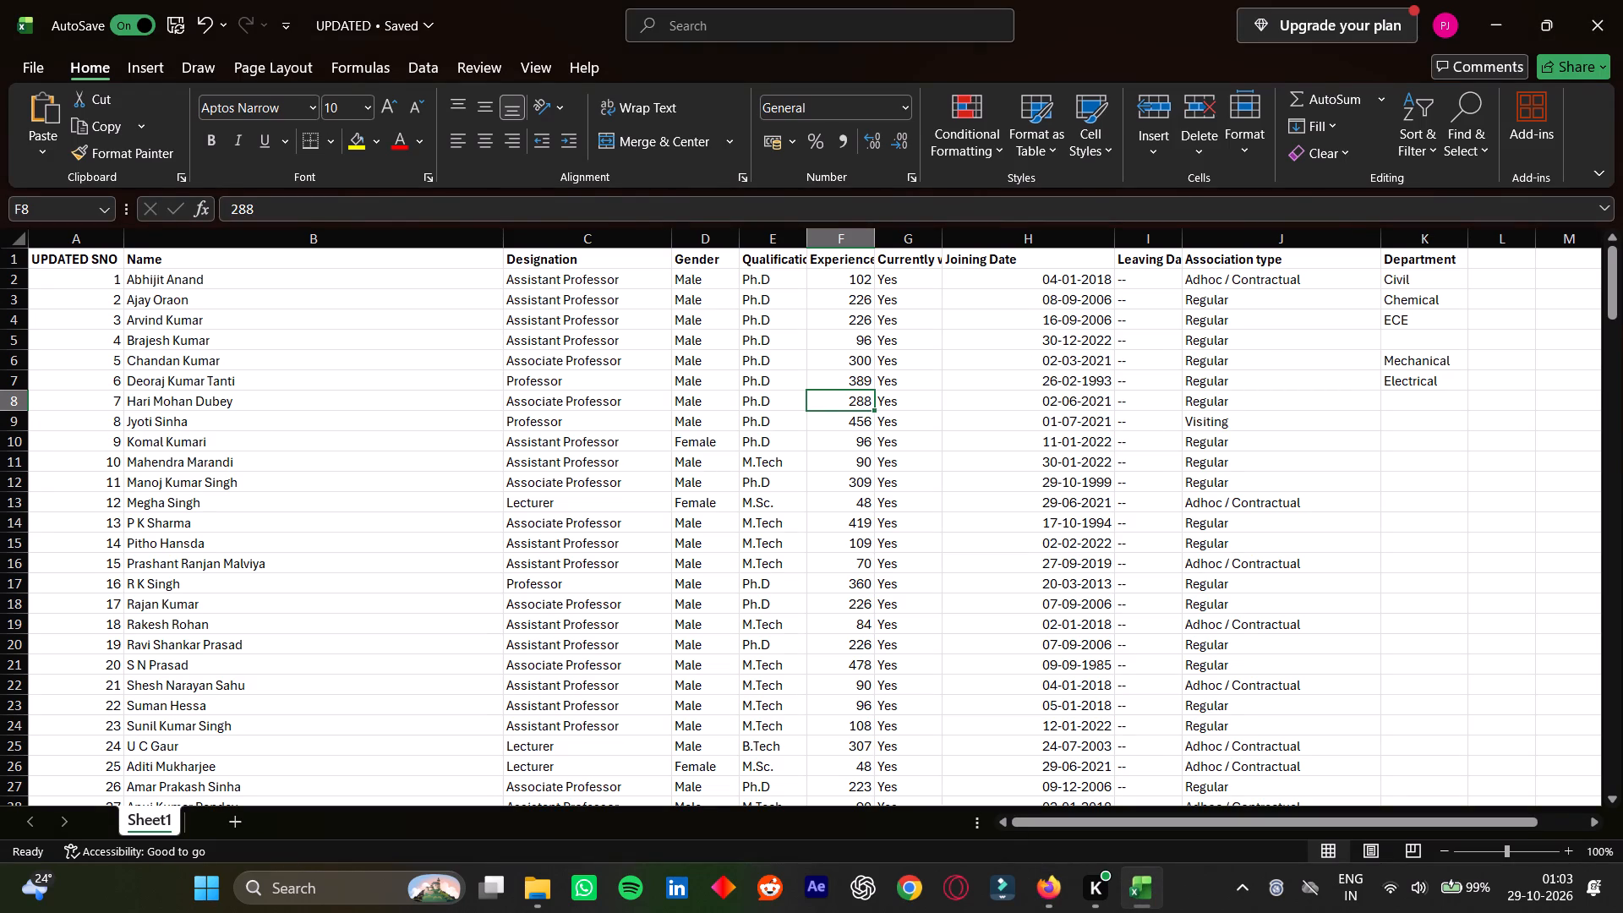
left_click(188, 407)
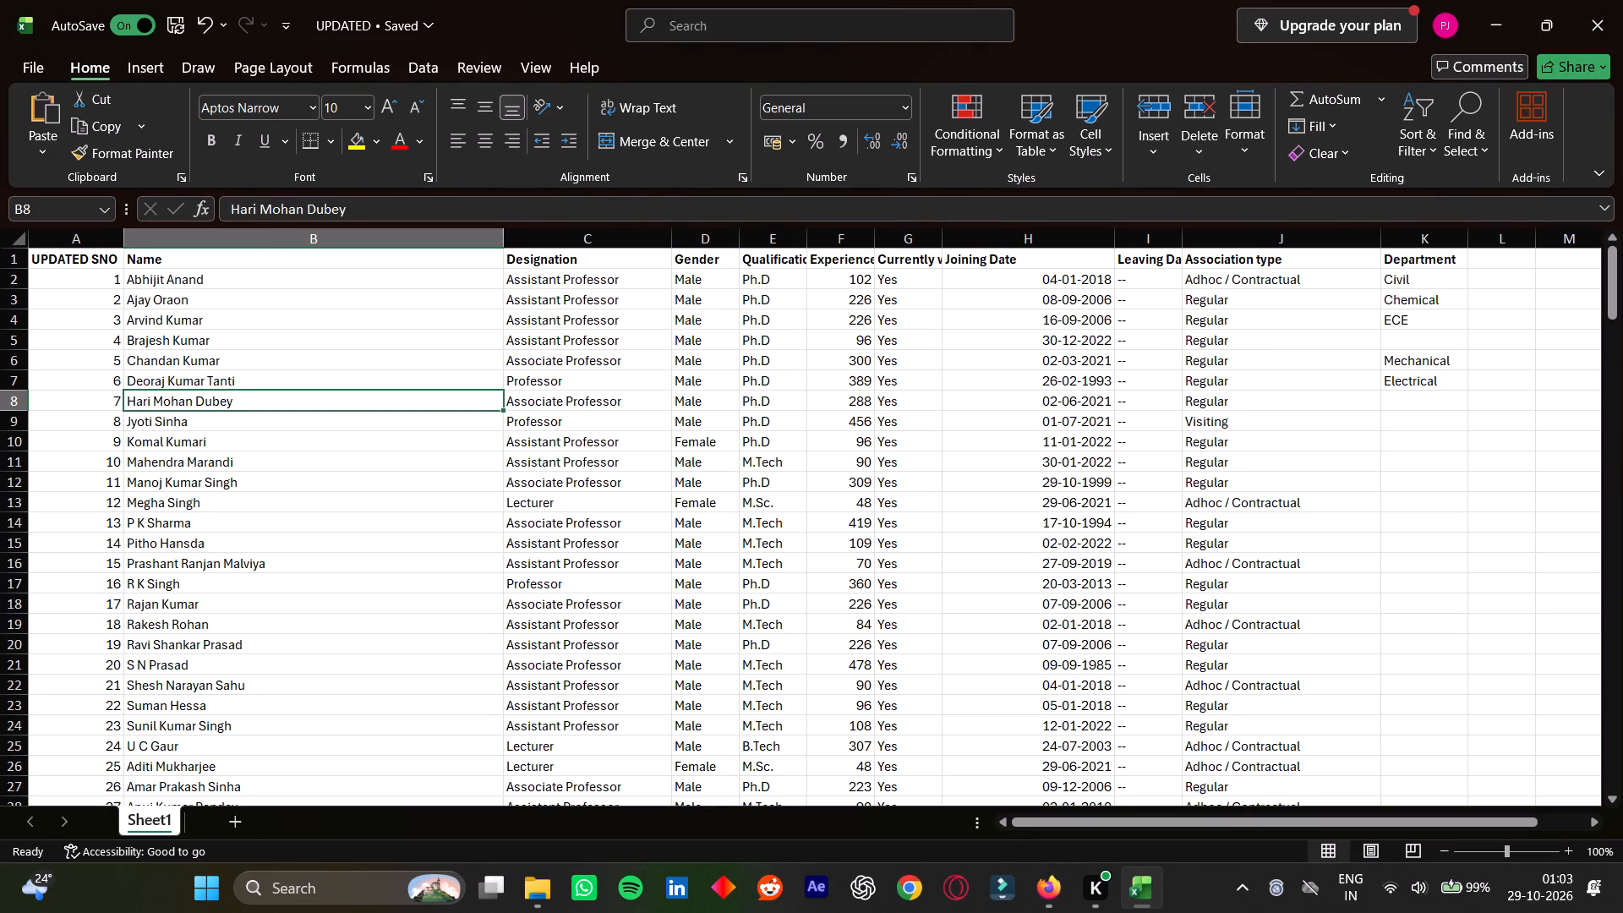
left_click(349, 217)
key("ctrl+a")
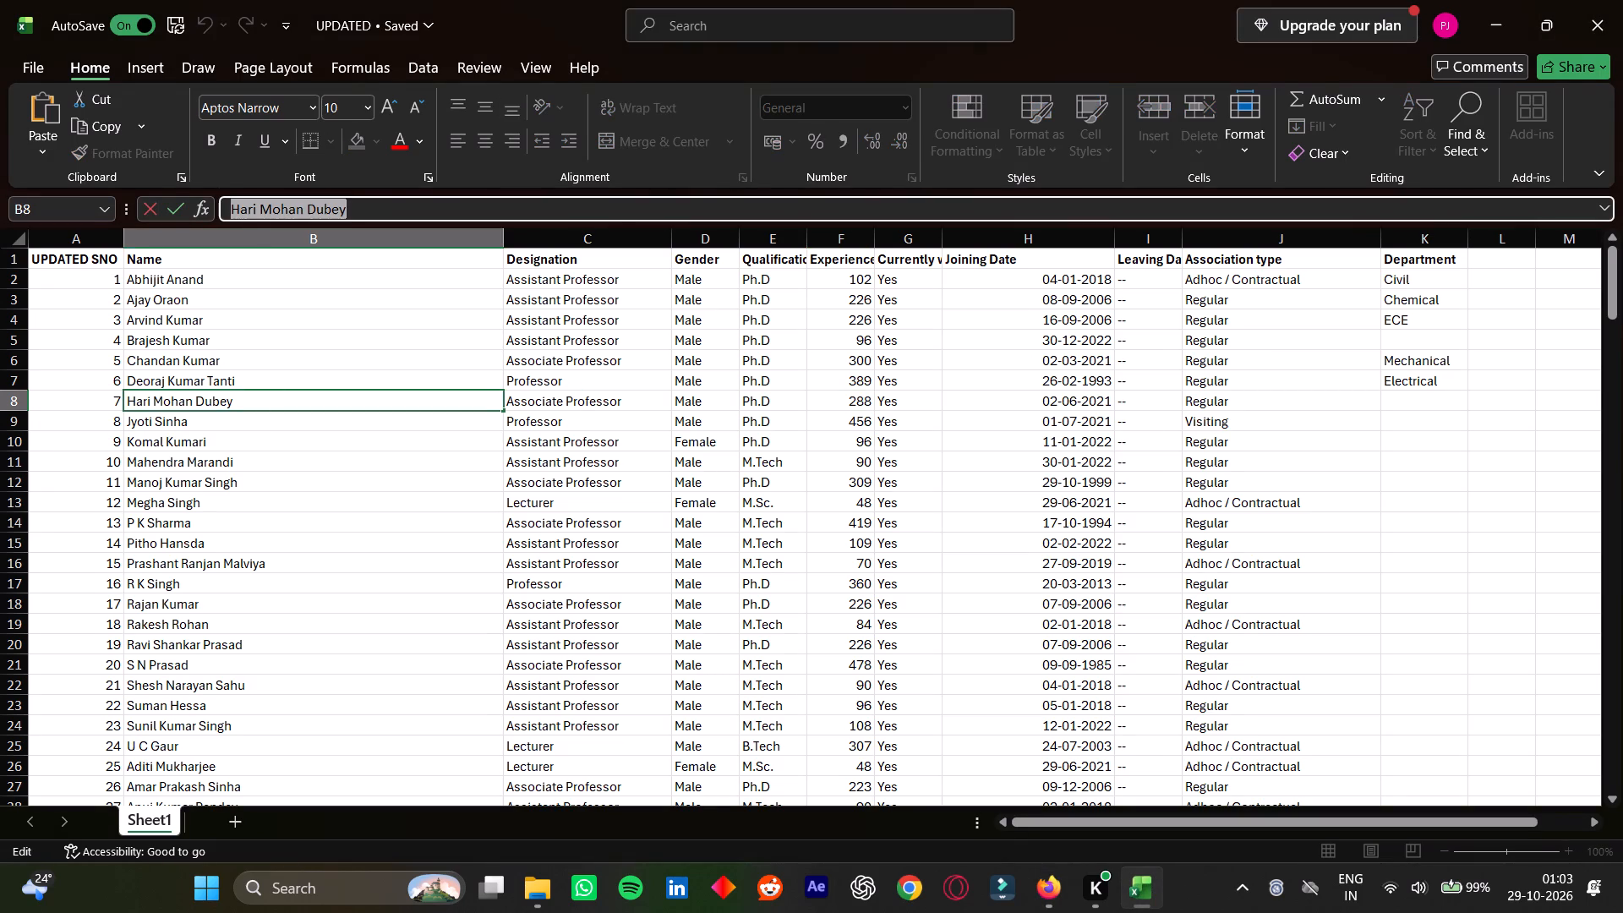
key("ctrl+c")
Switch to Firefox and, in a new tab, search Google for the copied name followed by "bit sindri".
left_click(1052, 888)
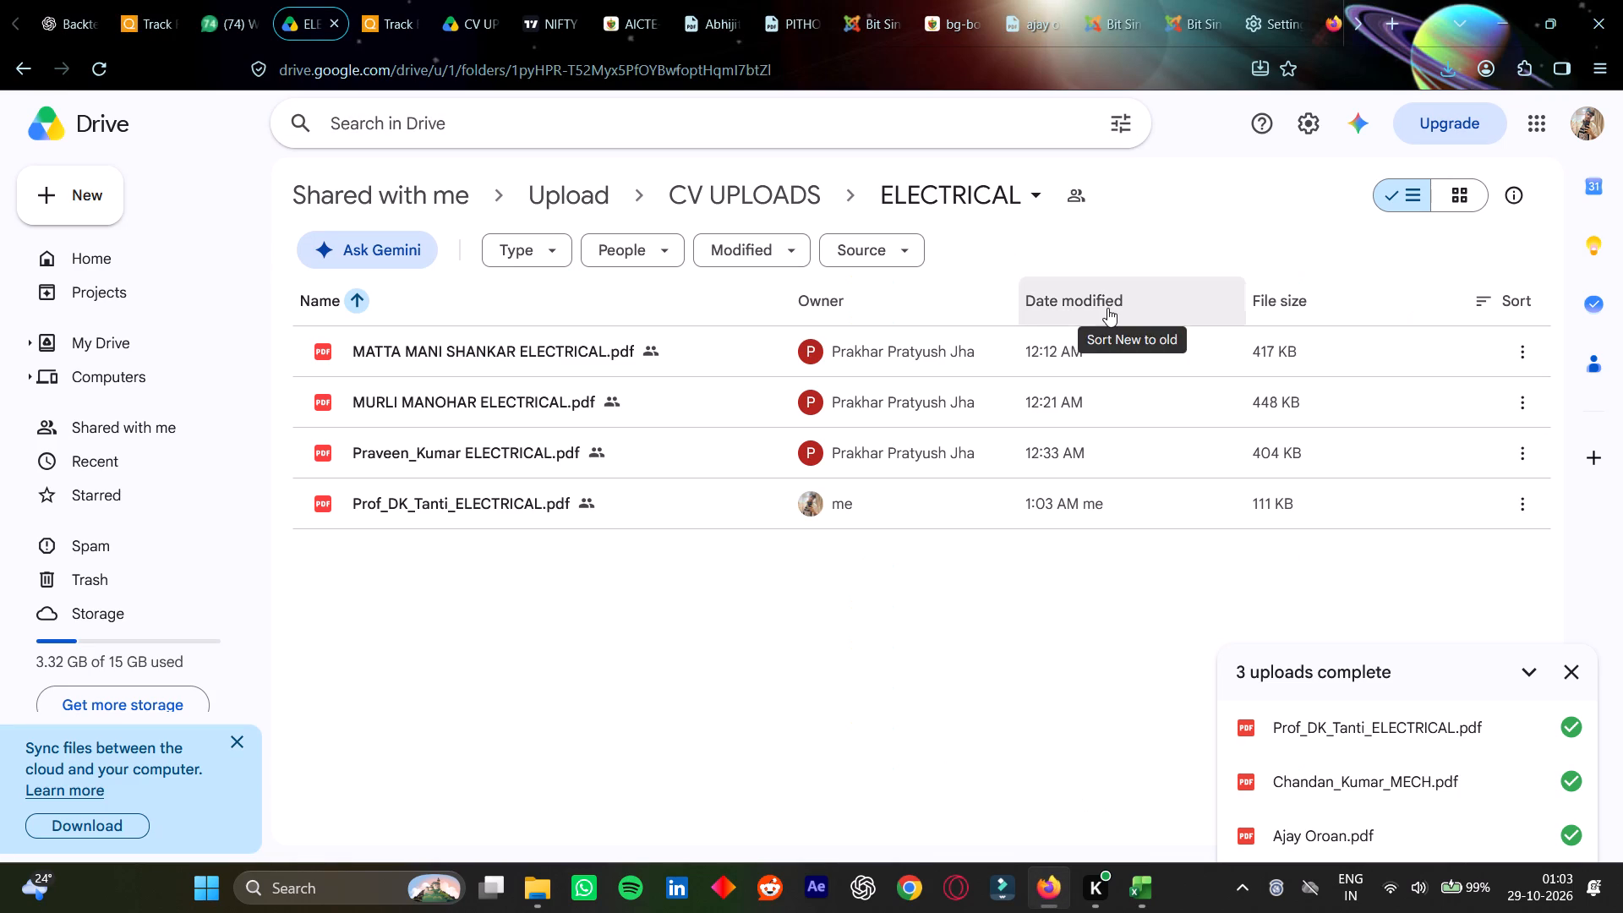
left_click(1396, 19)
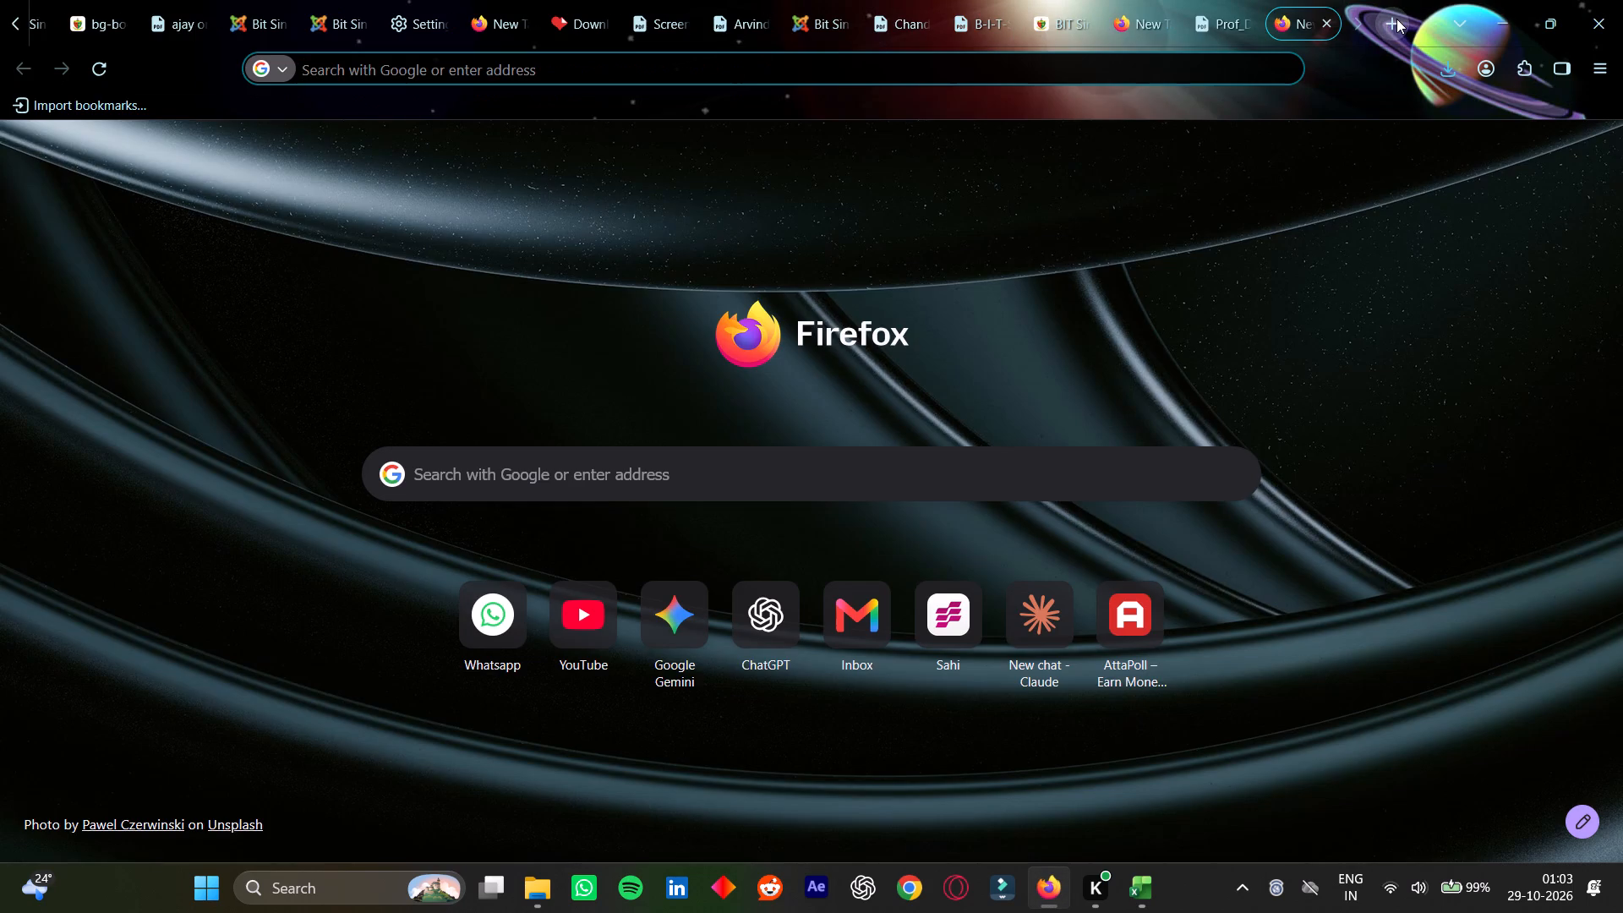
key("ctrl+v")
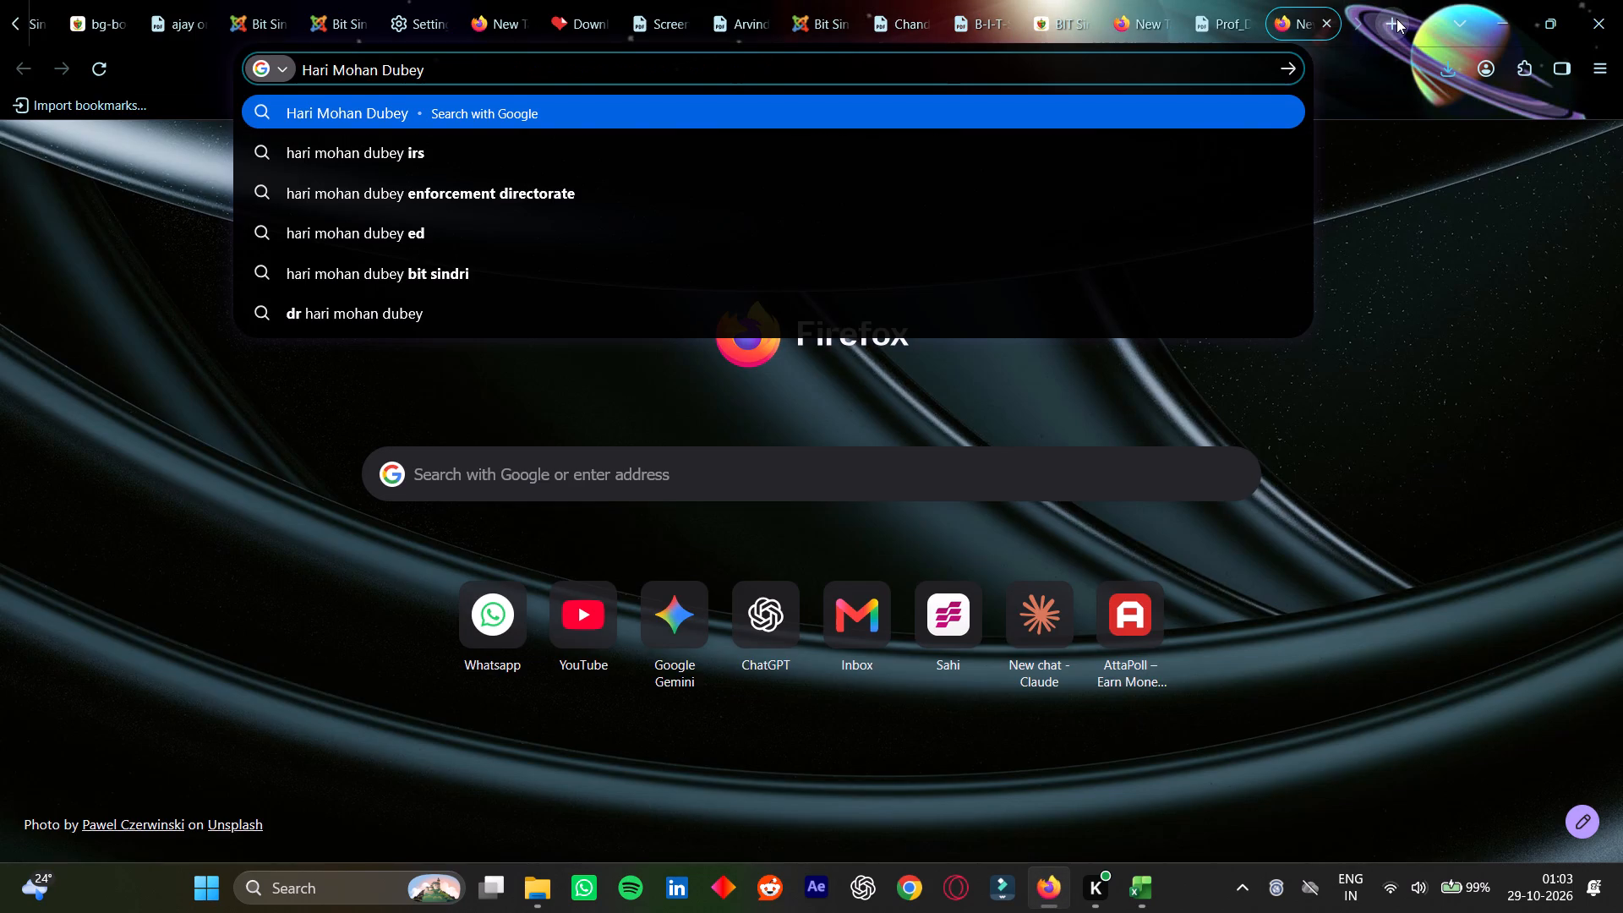
key("space")
type("bit sindri")
key("Return")
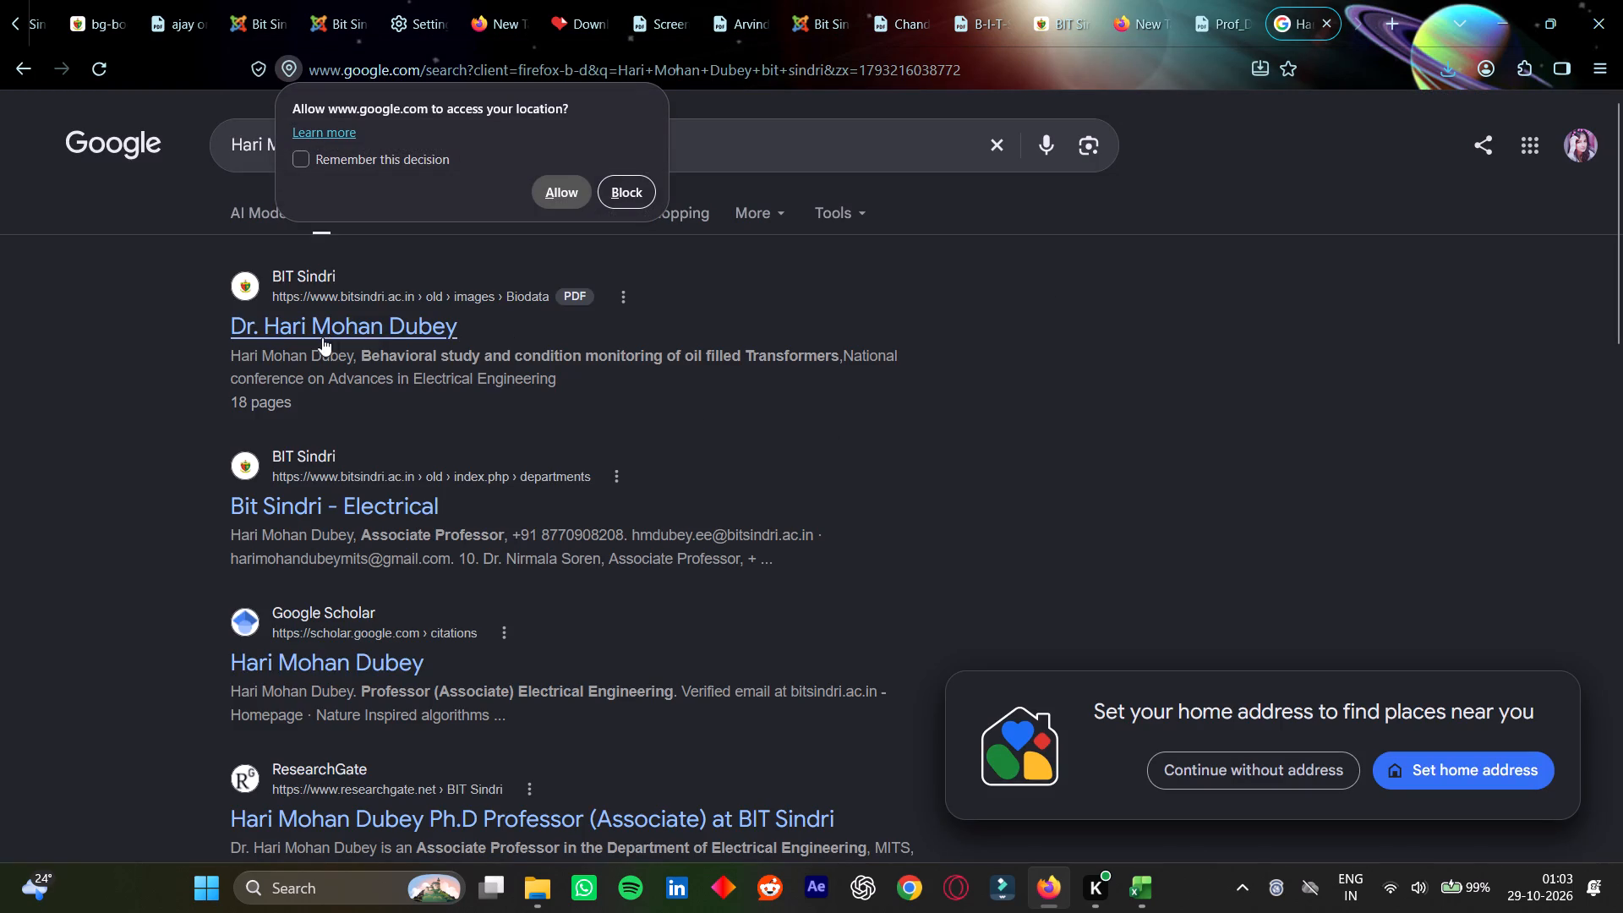
Open the faculty member's BIT Sindri profile PDF from the search results and save it to Downloads with "_electrical" appended to the file name.
left_click(392, 326)
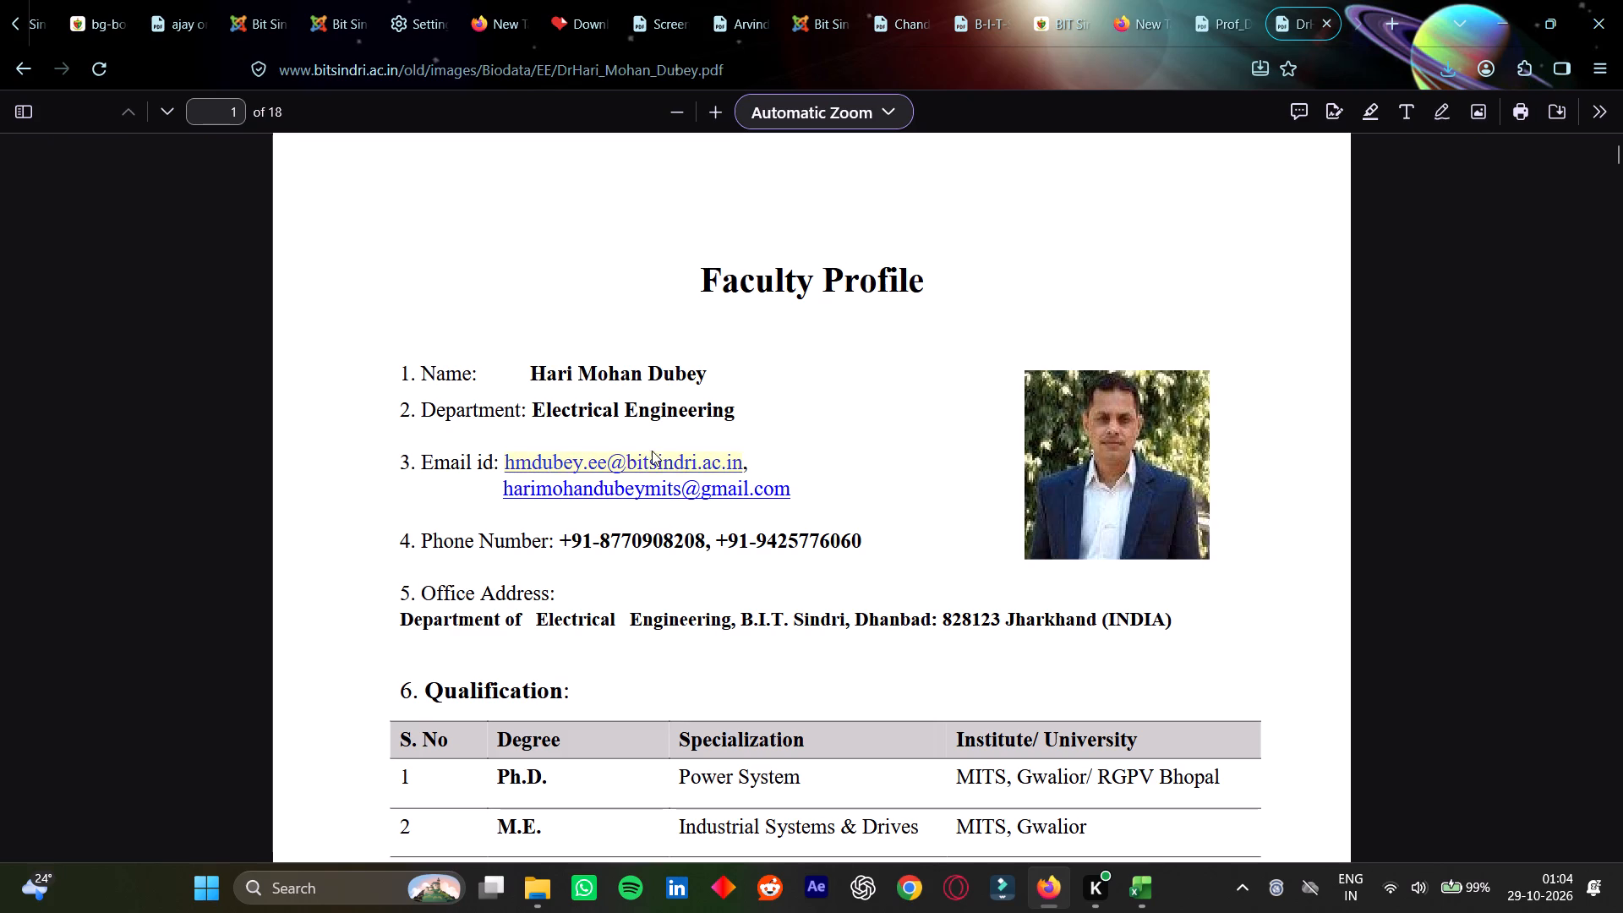
scroll(839, 362, "down", 3)
right_click(888, 423)
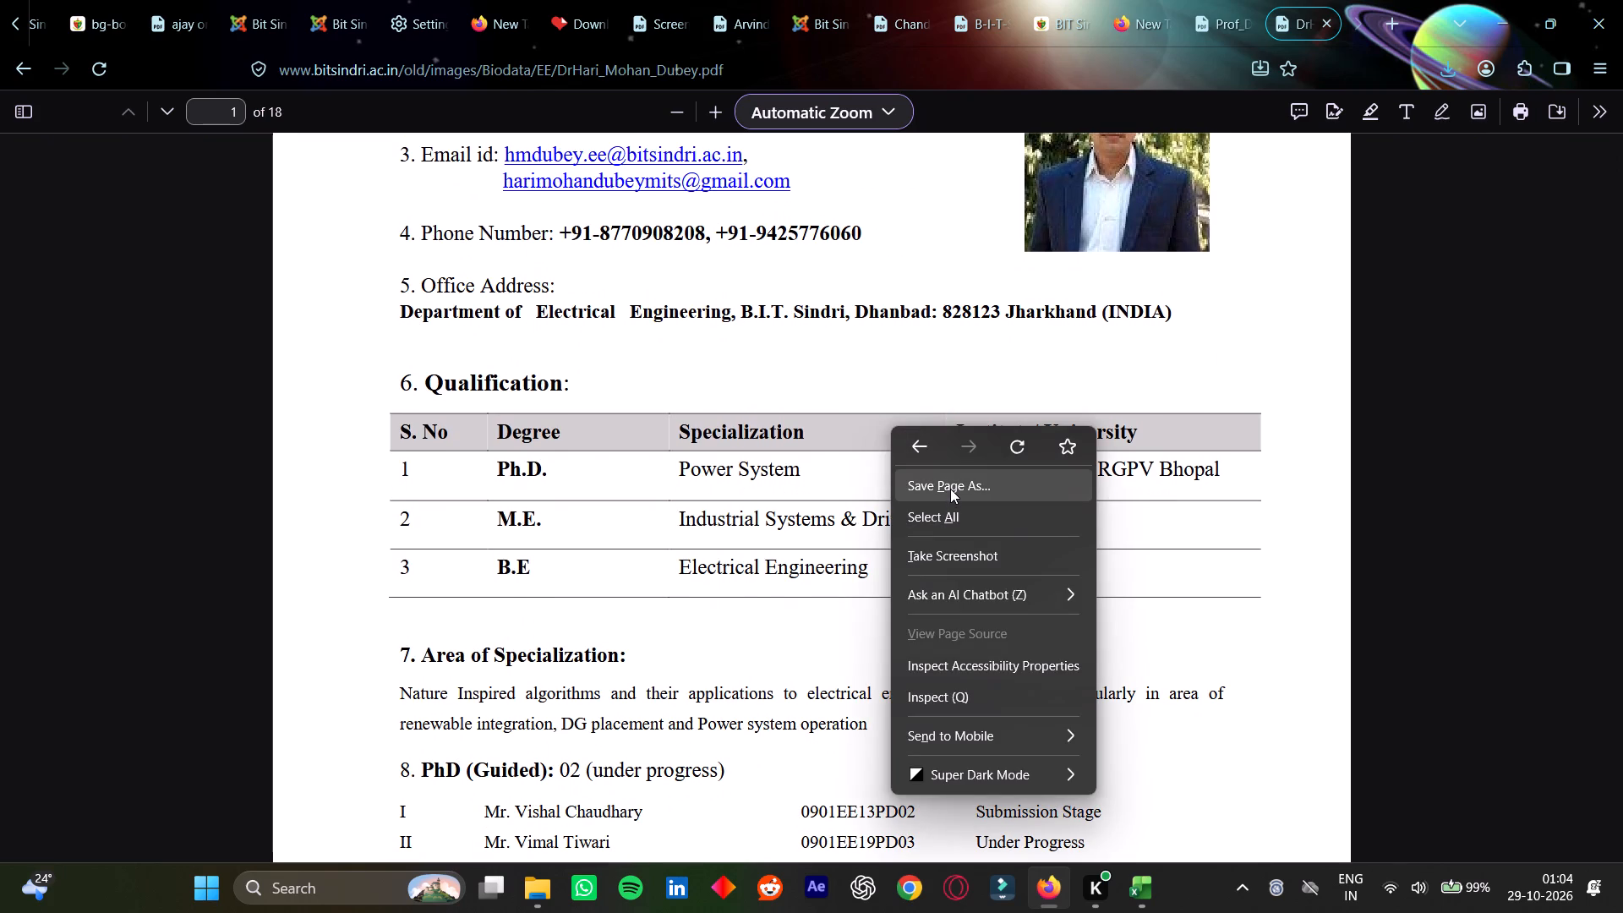
left_click(950, 489)
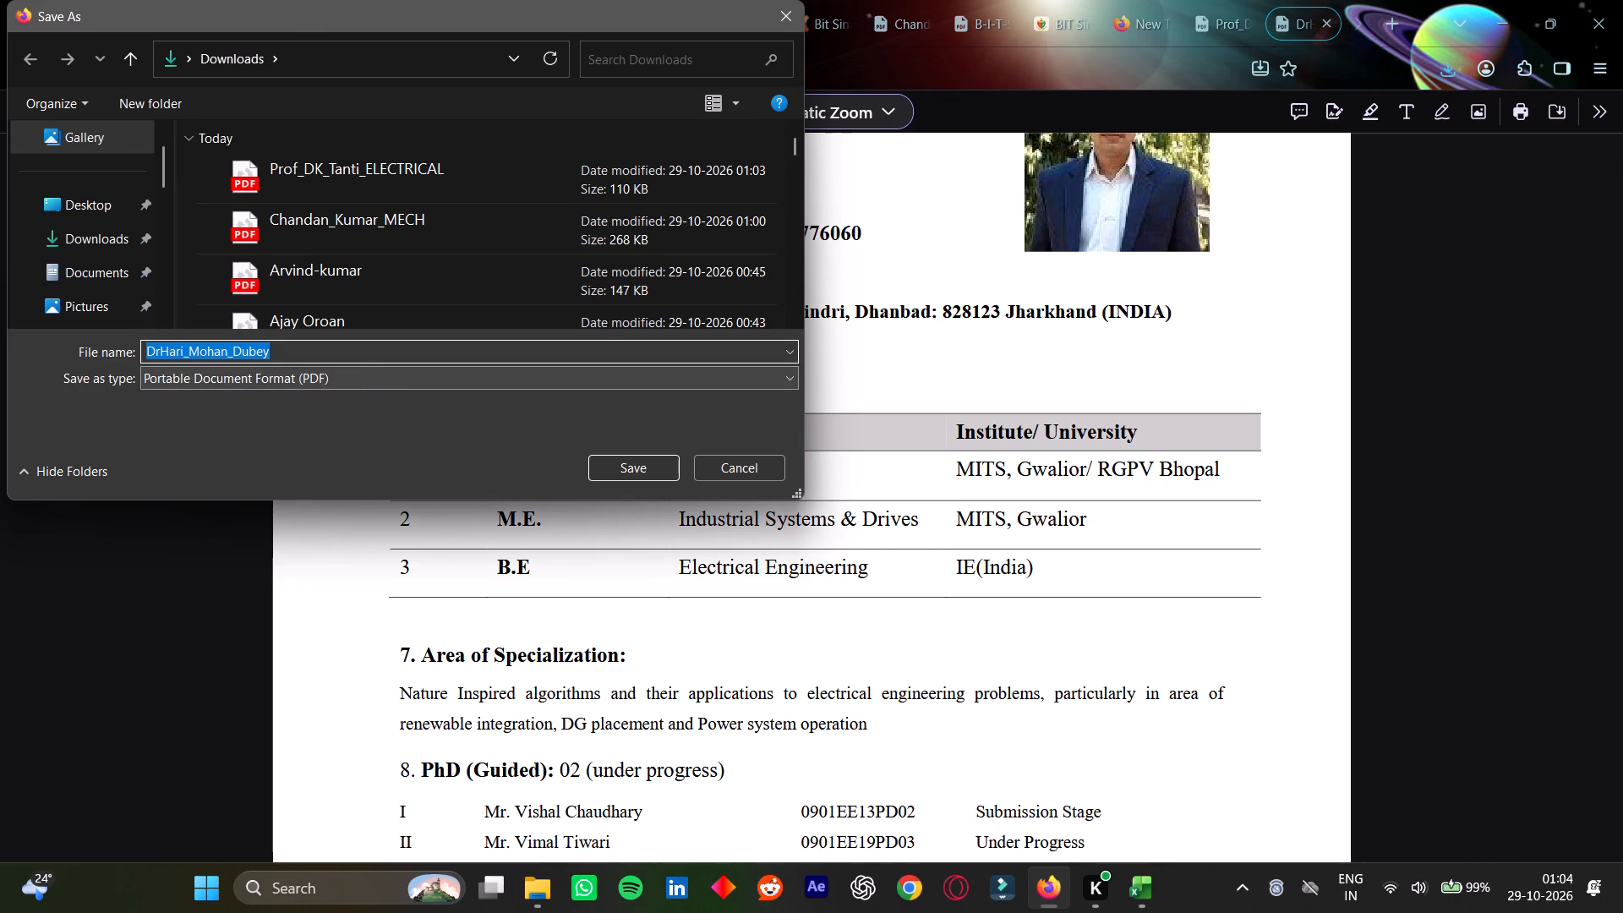
left_click(282, 343)
key("shift+underscore")
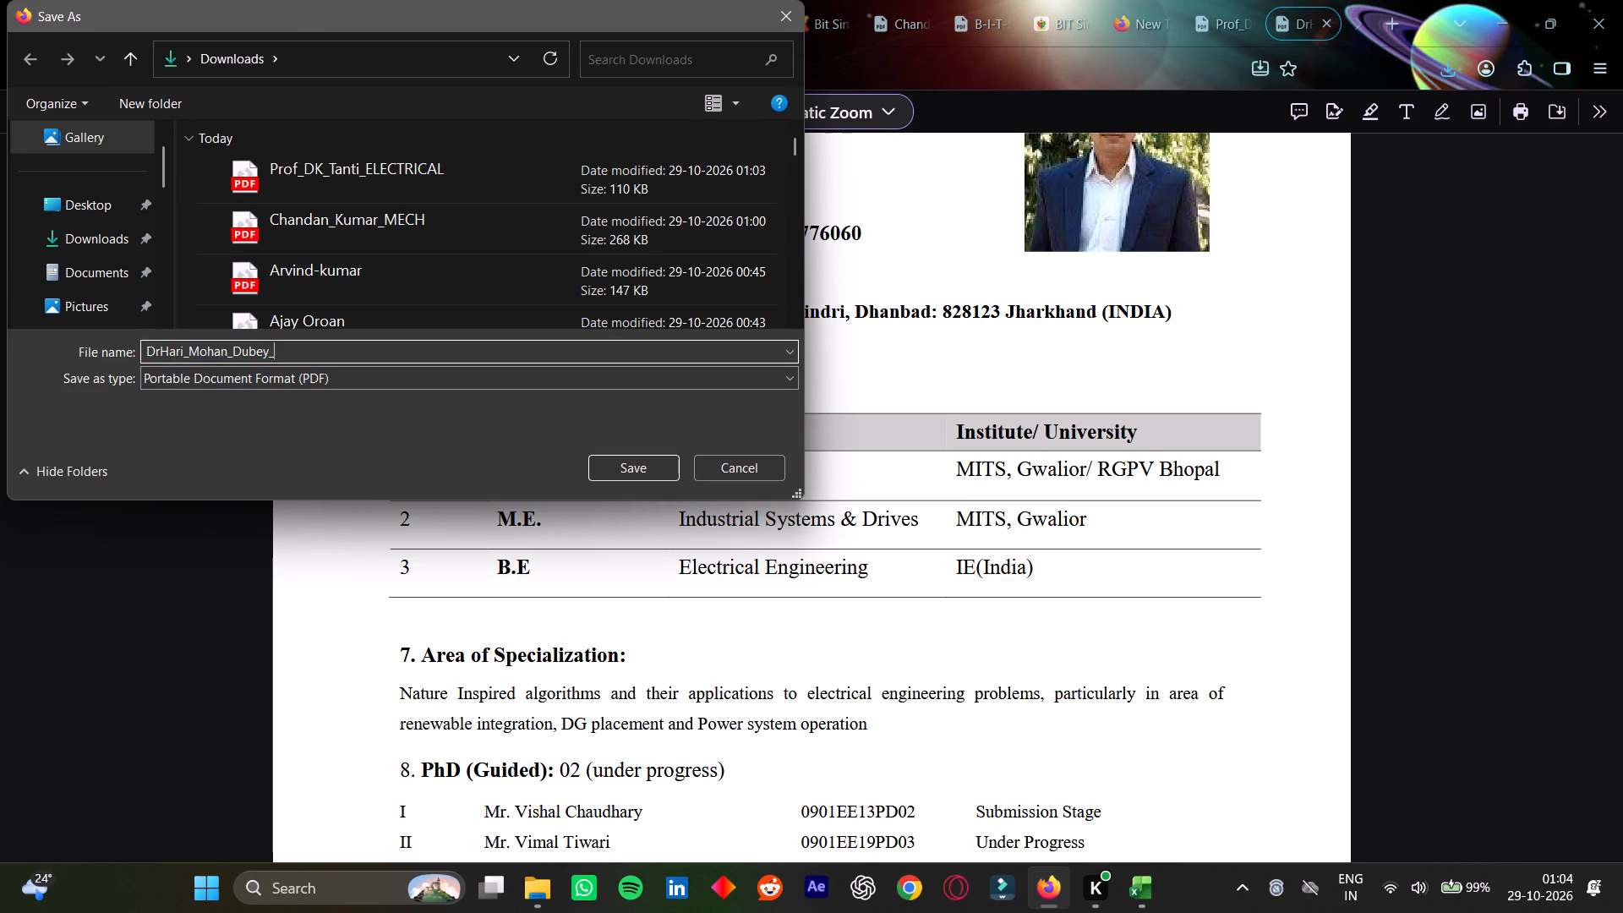
type("ek")
key("BackSpace")
type("lectrical")
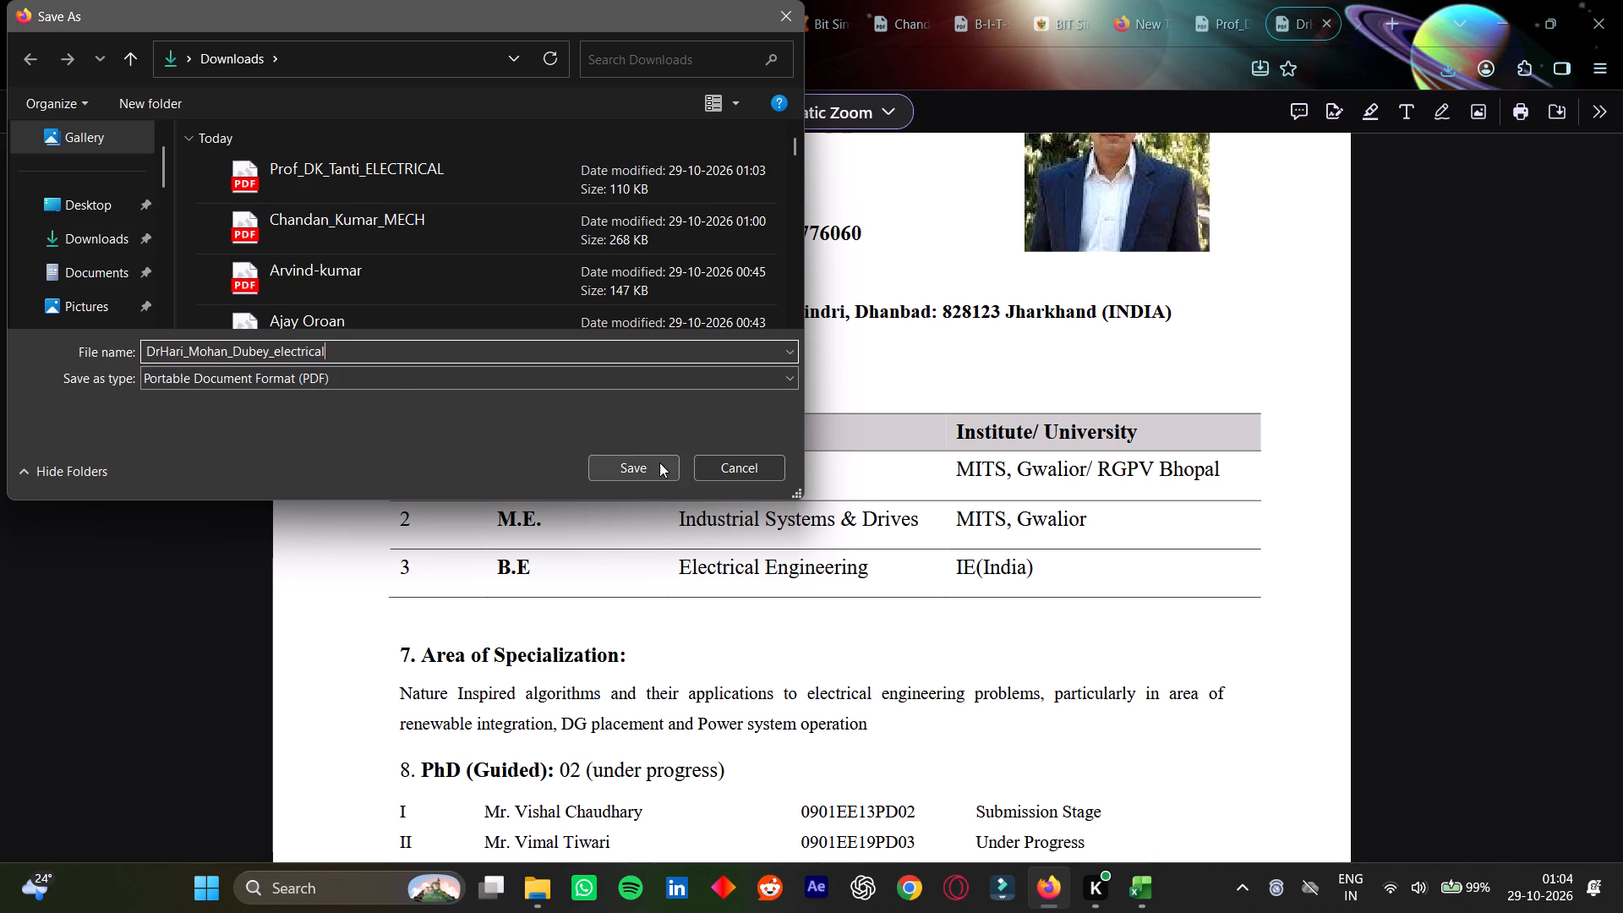
left_click(645, 462)
Look through the first pages of the profile PDF, examining the supervised dissertations, experience, books and international journal publications.
scroll(965, 544, "down", 4)
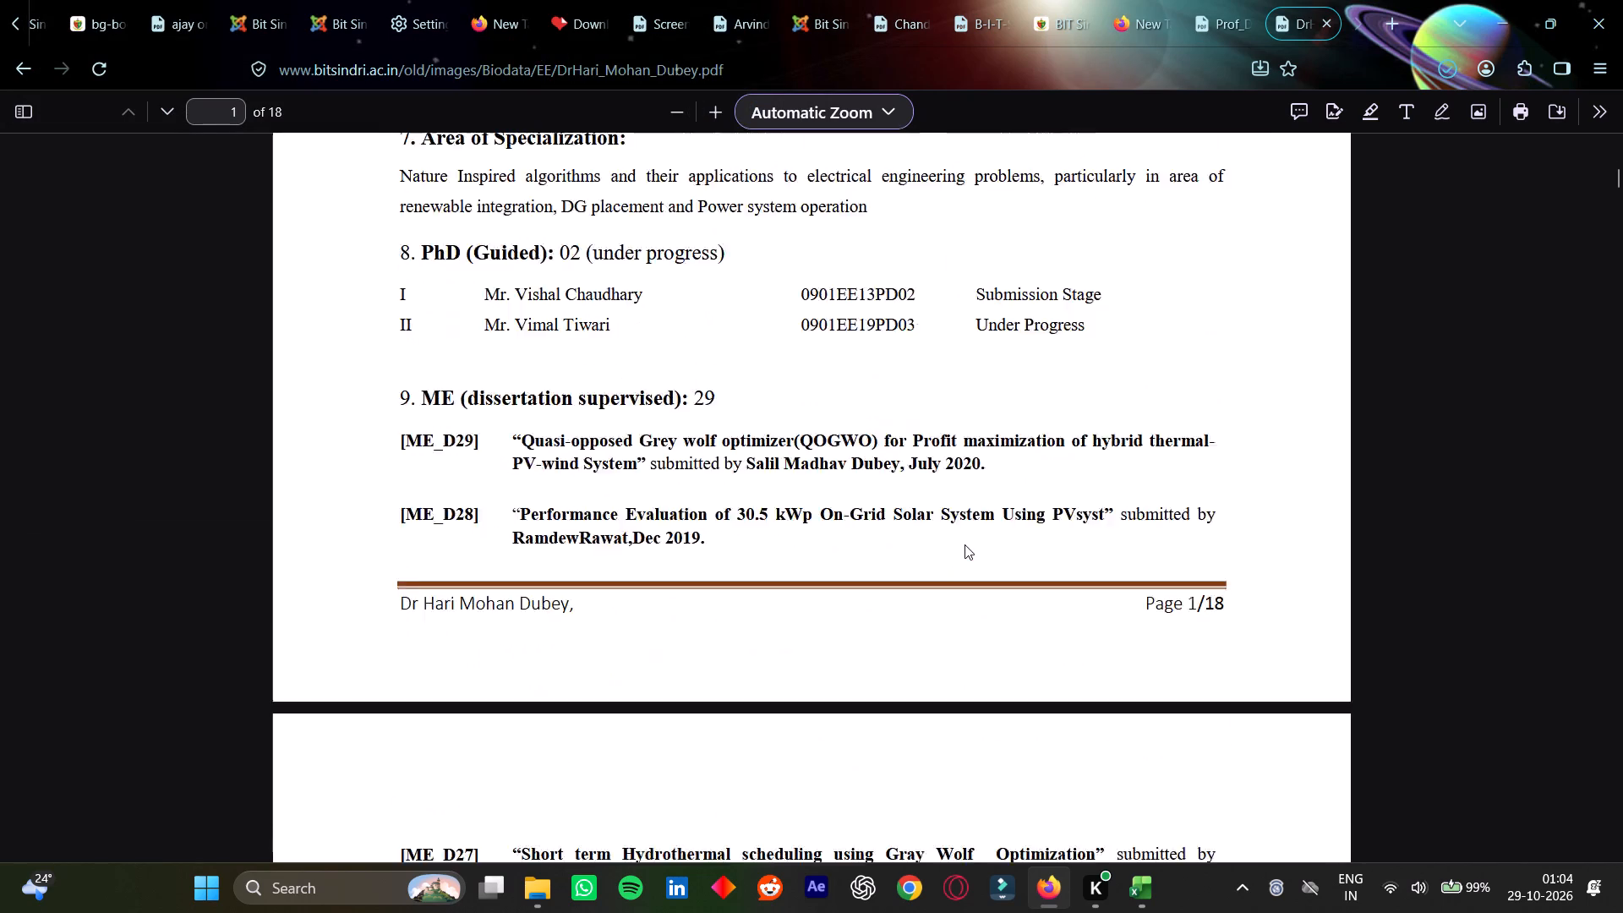
scroll(965, 544, "down", 15)
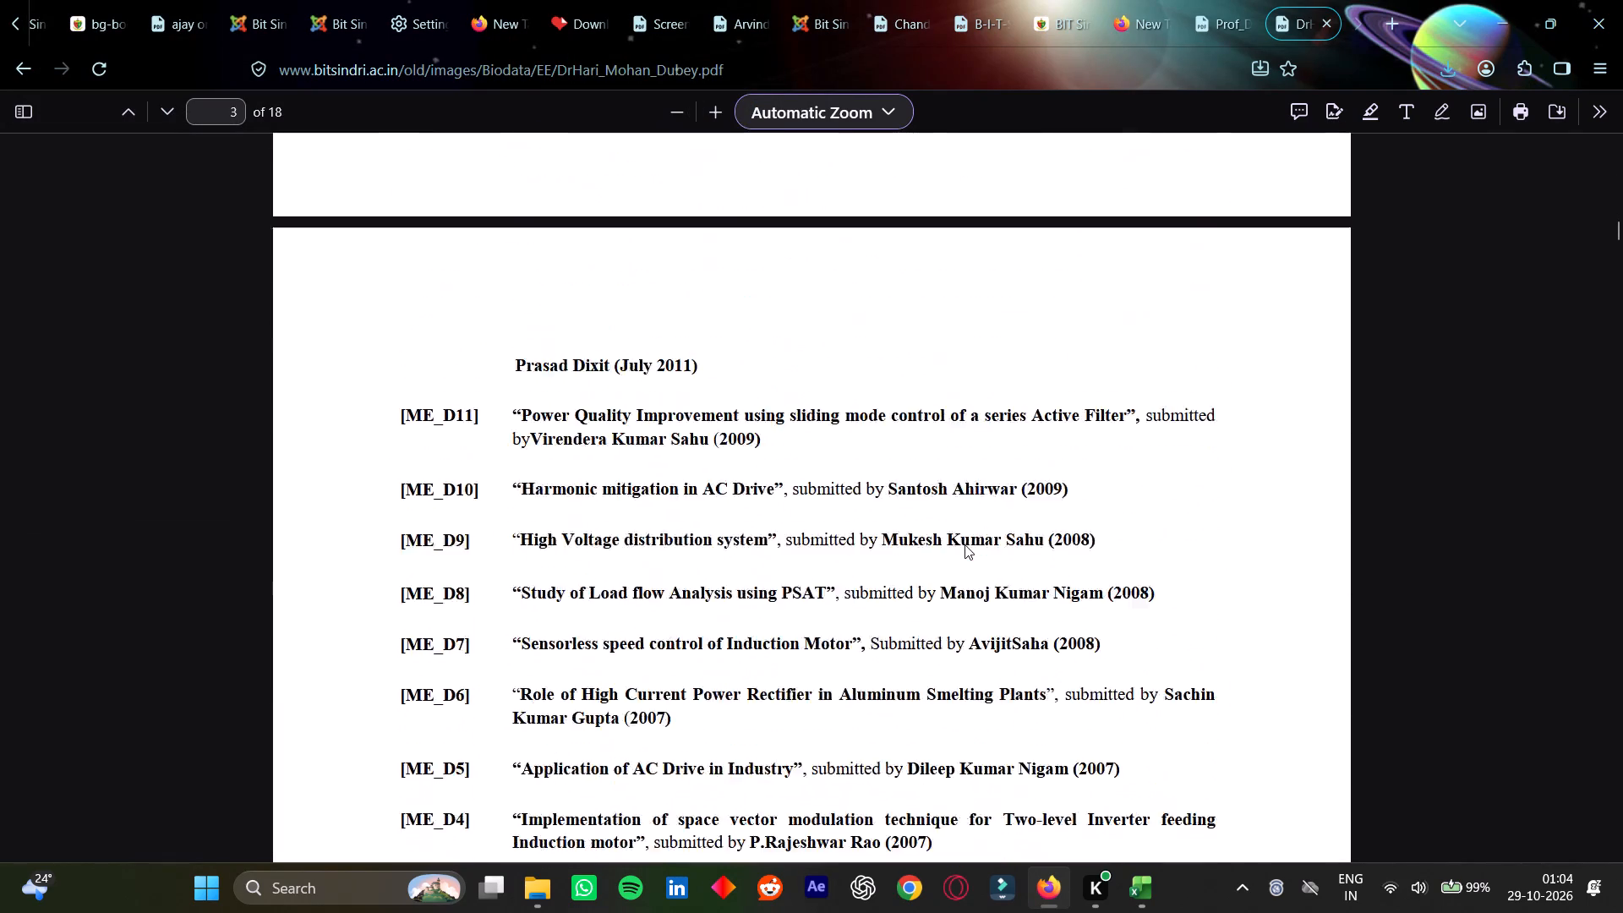
scroll(965, 544, "down", 5)
scroll(965, 544, "up", 2)
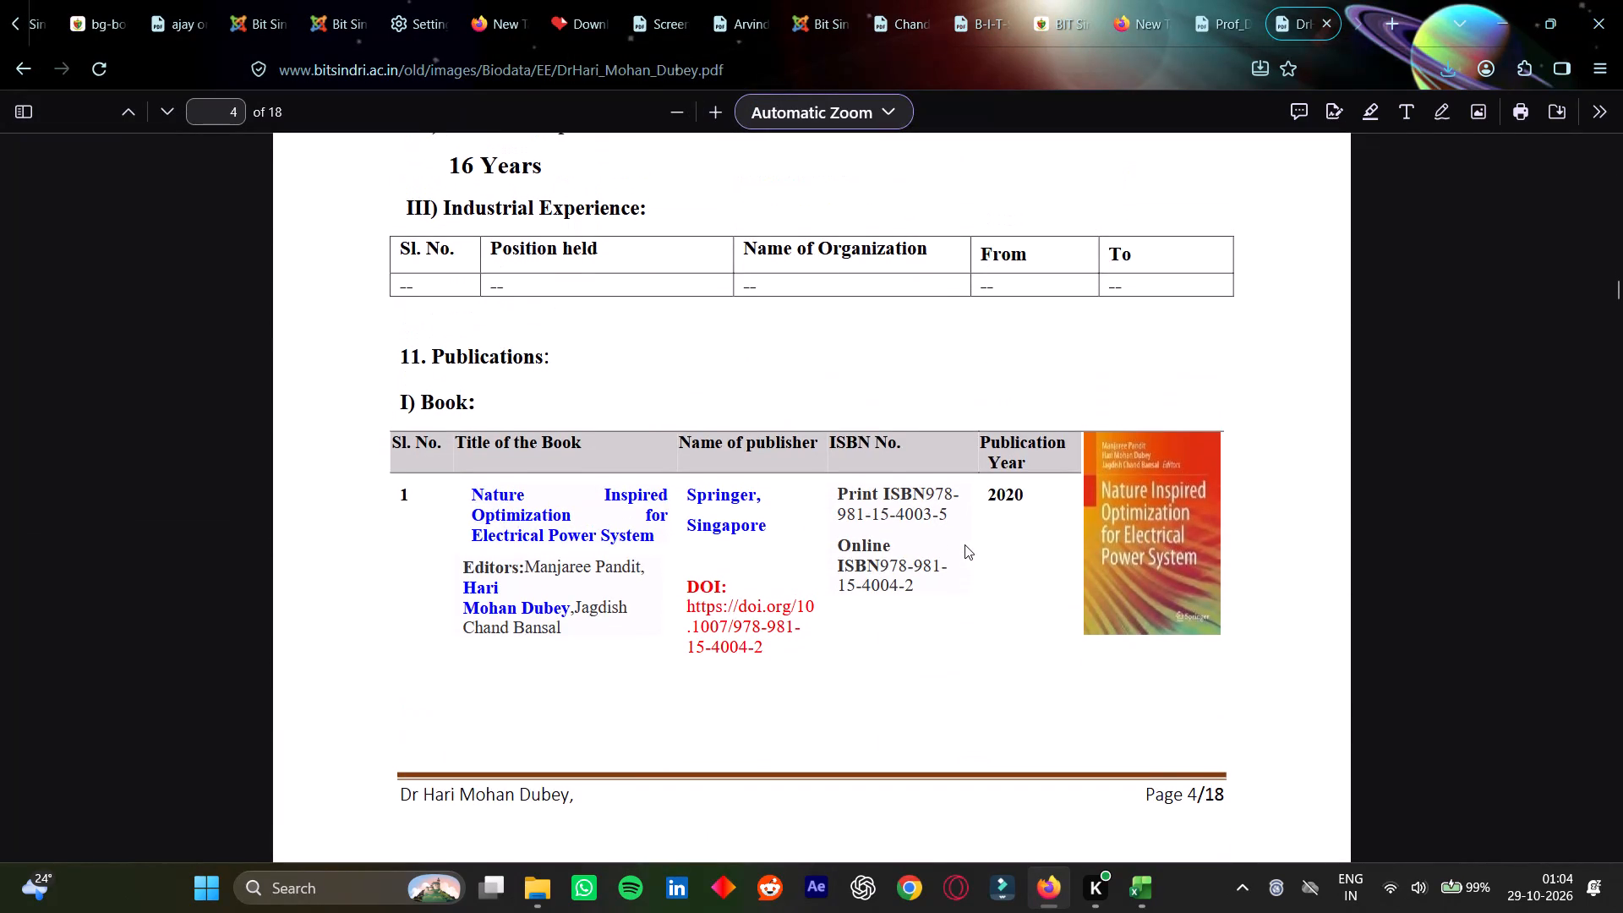
scroll(965, 544, "up", 1)
scroll(965, 544, "down", 6)
scroll(965, 544, "up", 1)
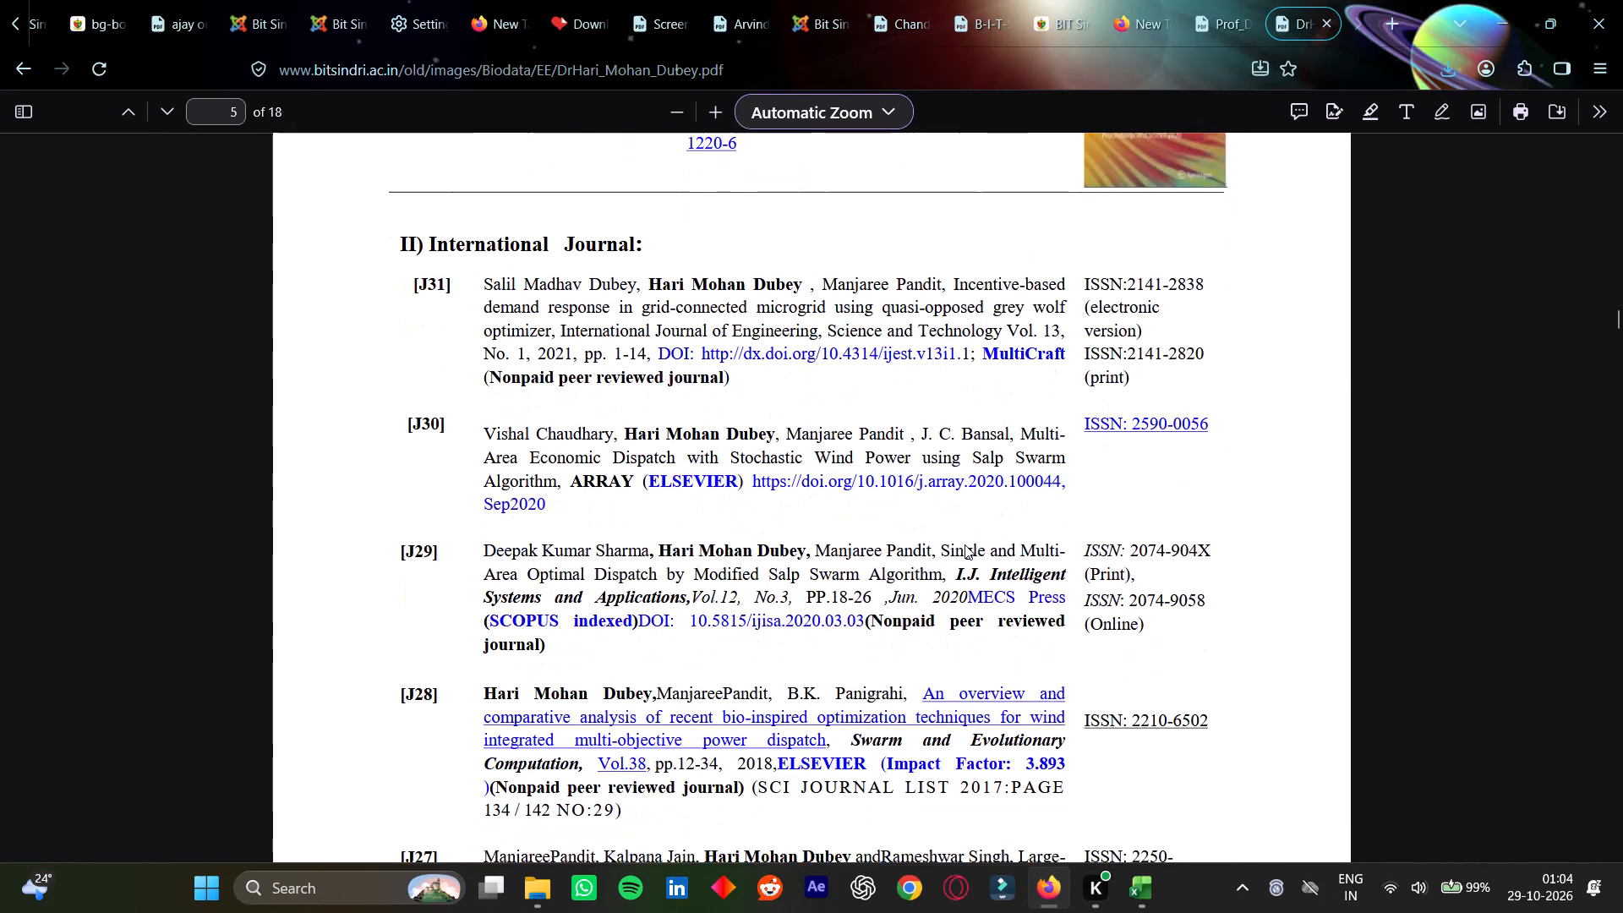
scroll(965, 544, "up", 1)
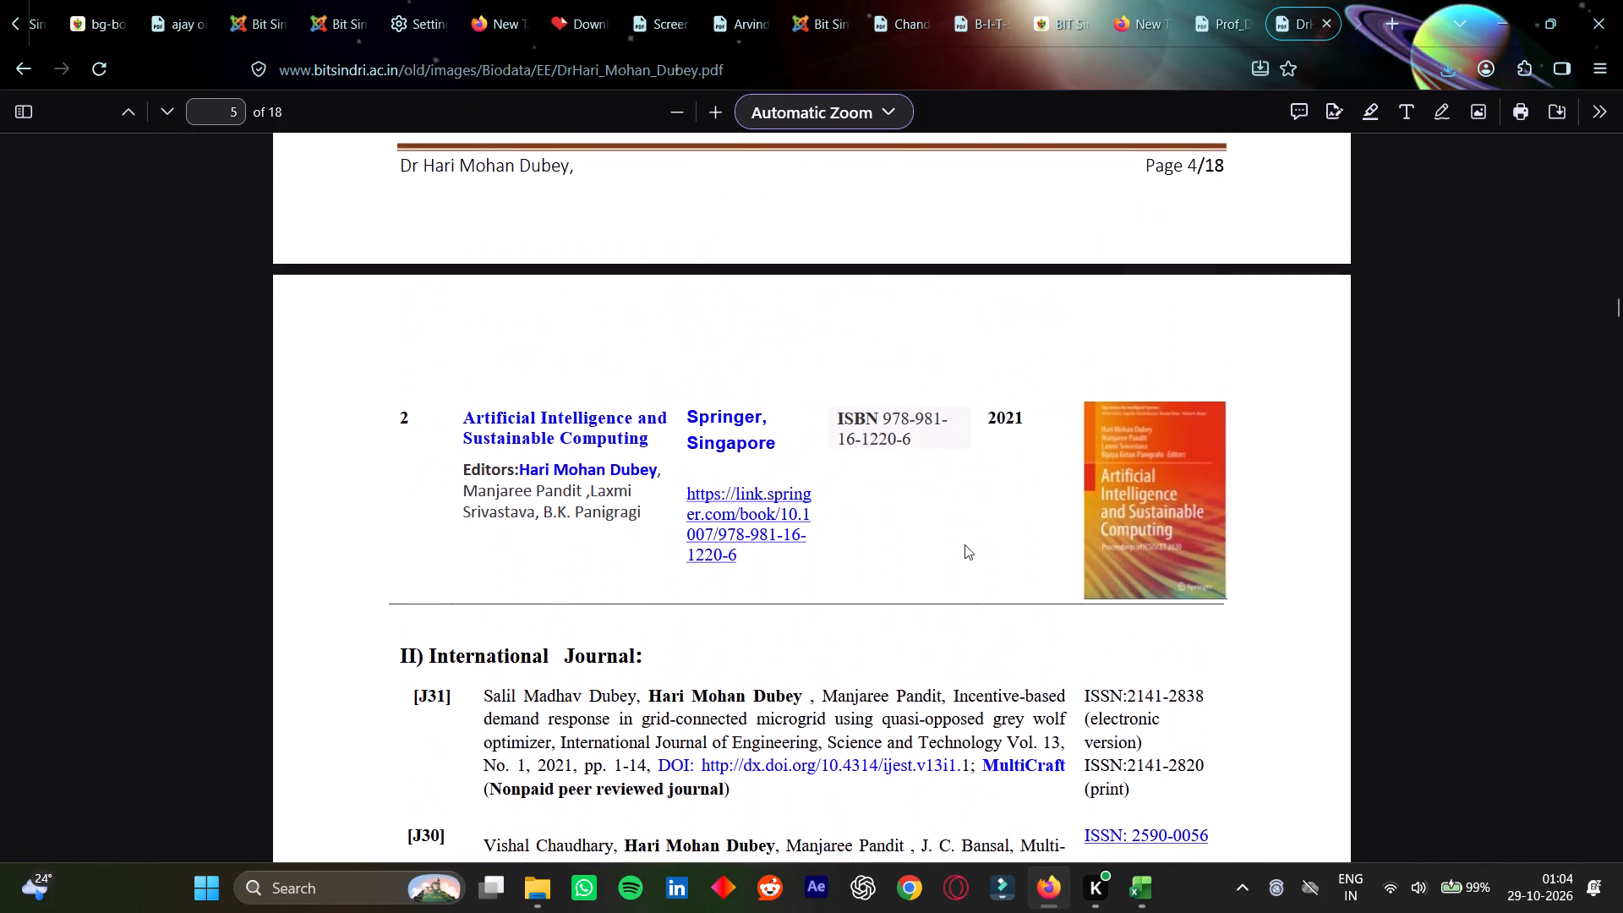
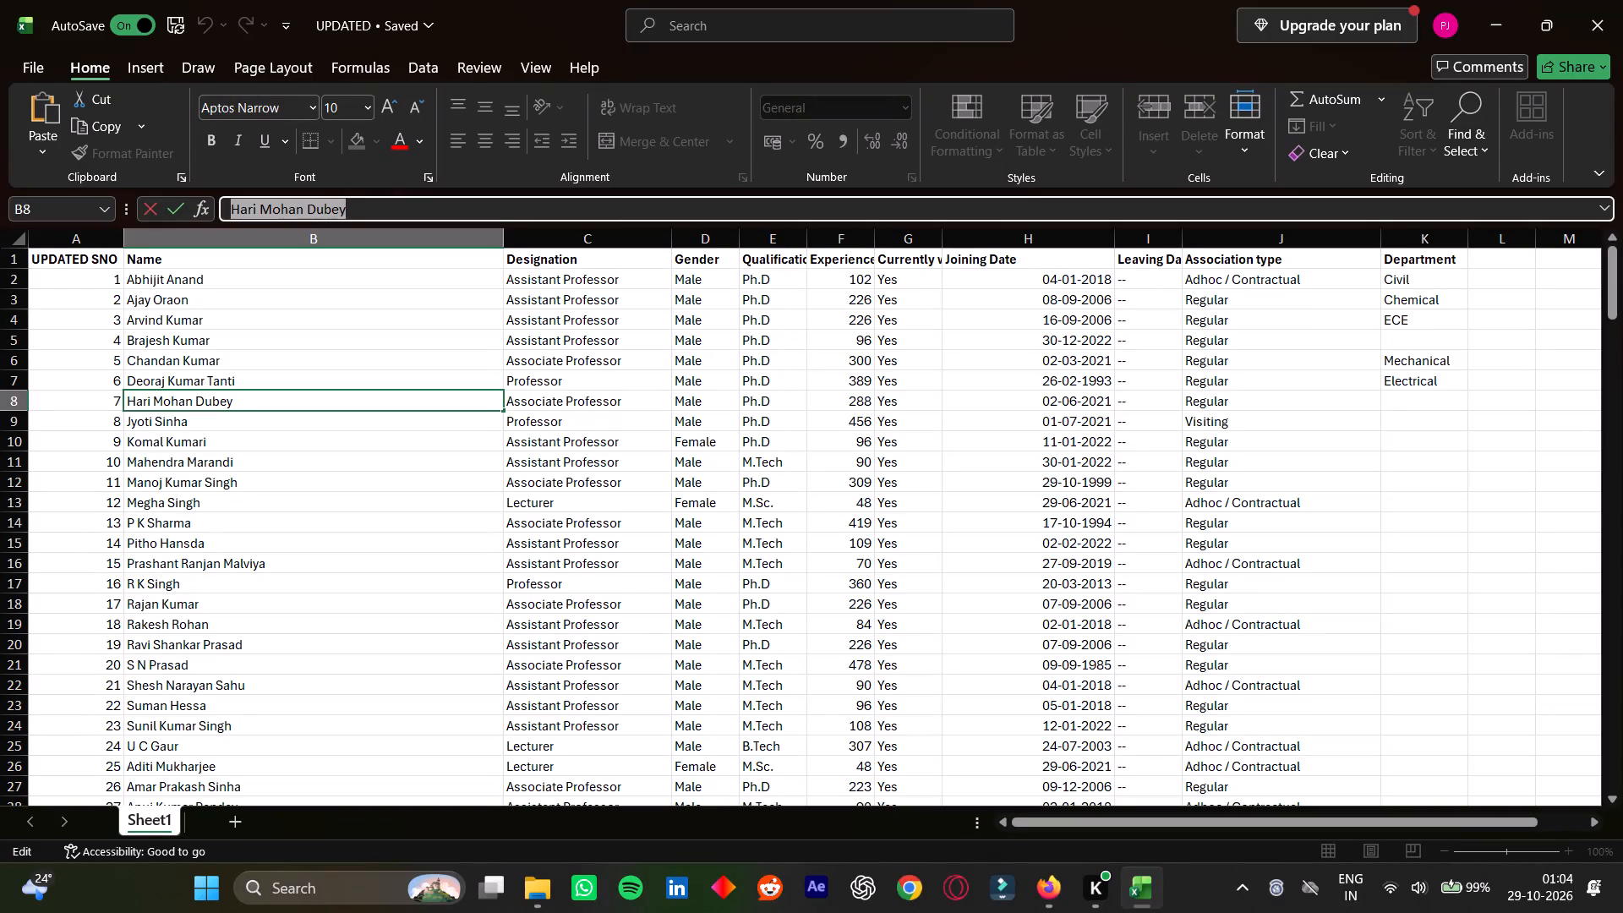
Enter "Electrical" in the Department column for the faculty member in row 8.
left_click(1411, 385)
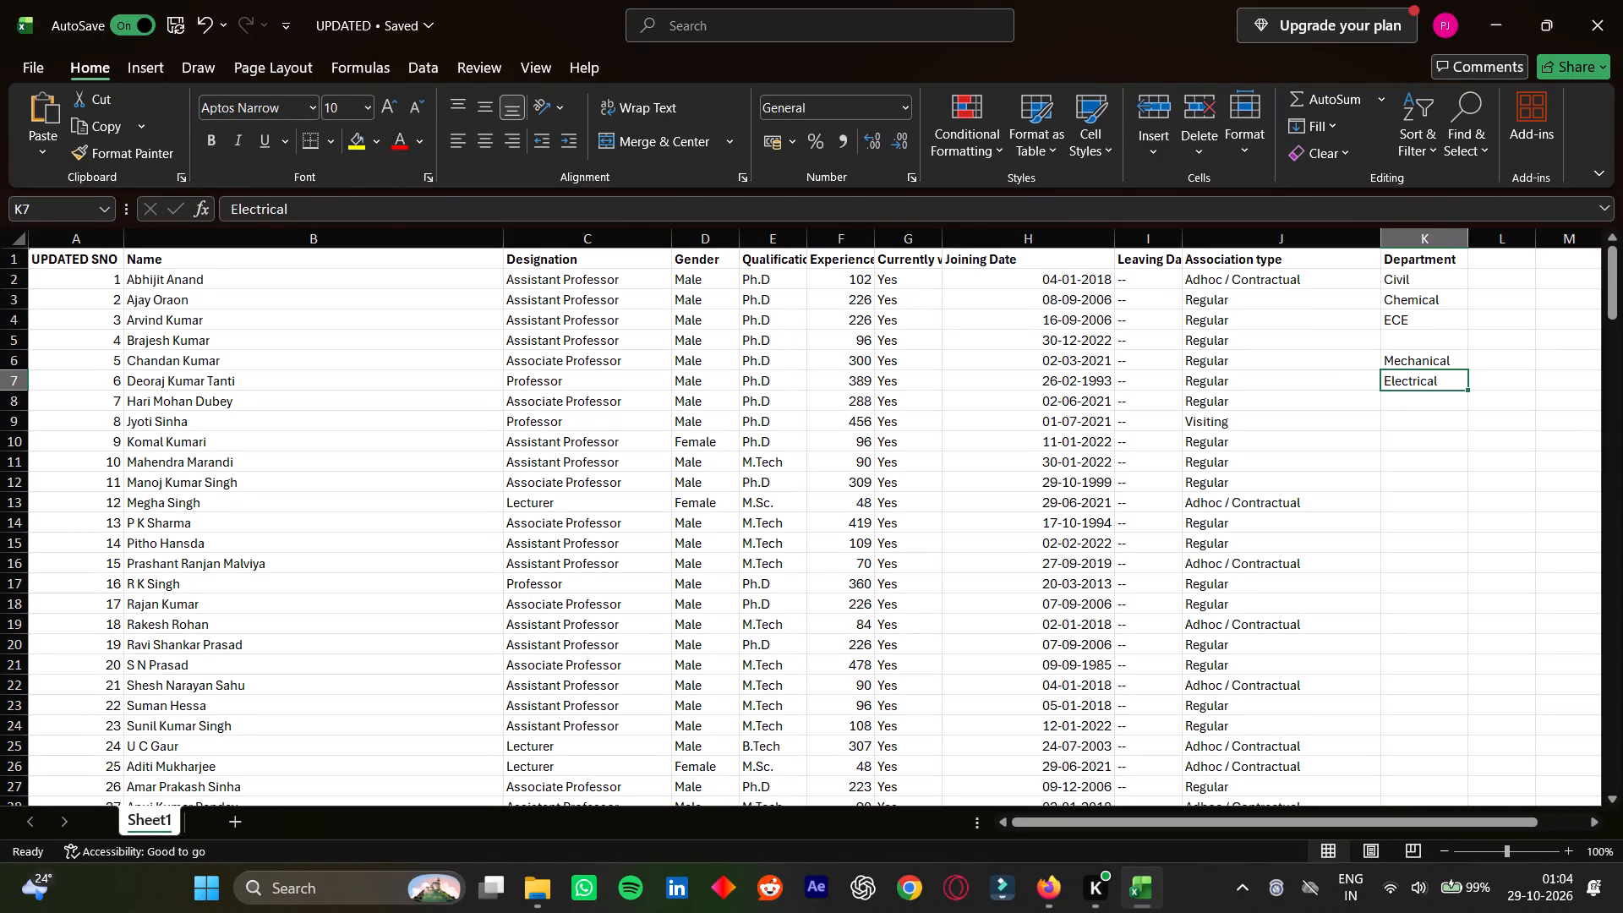
left_click(1402, 406)
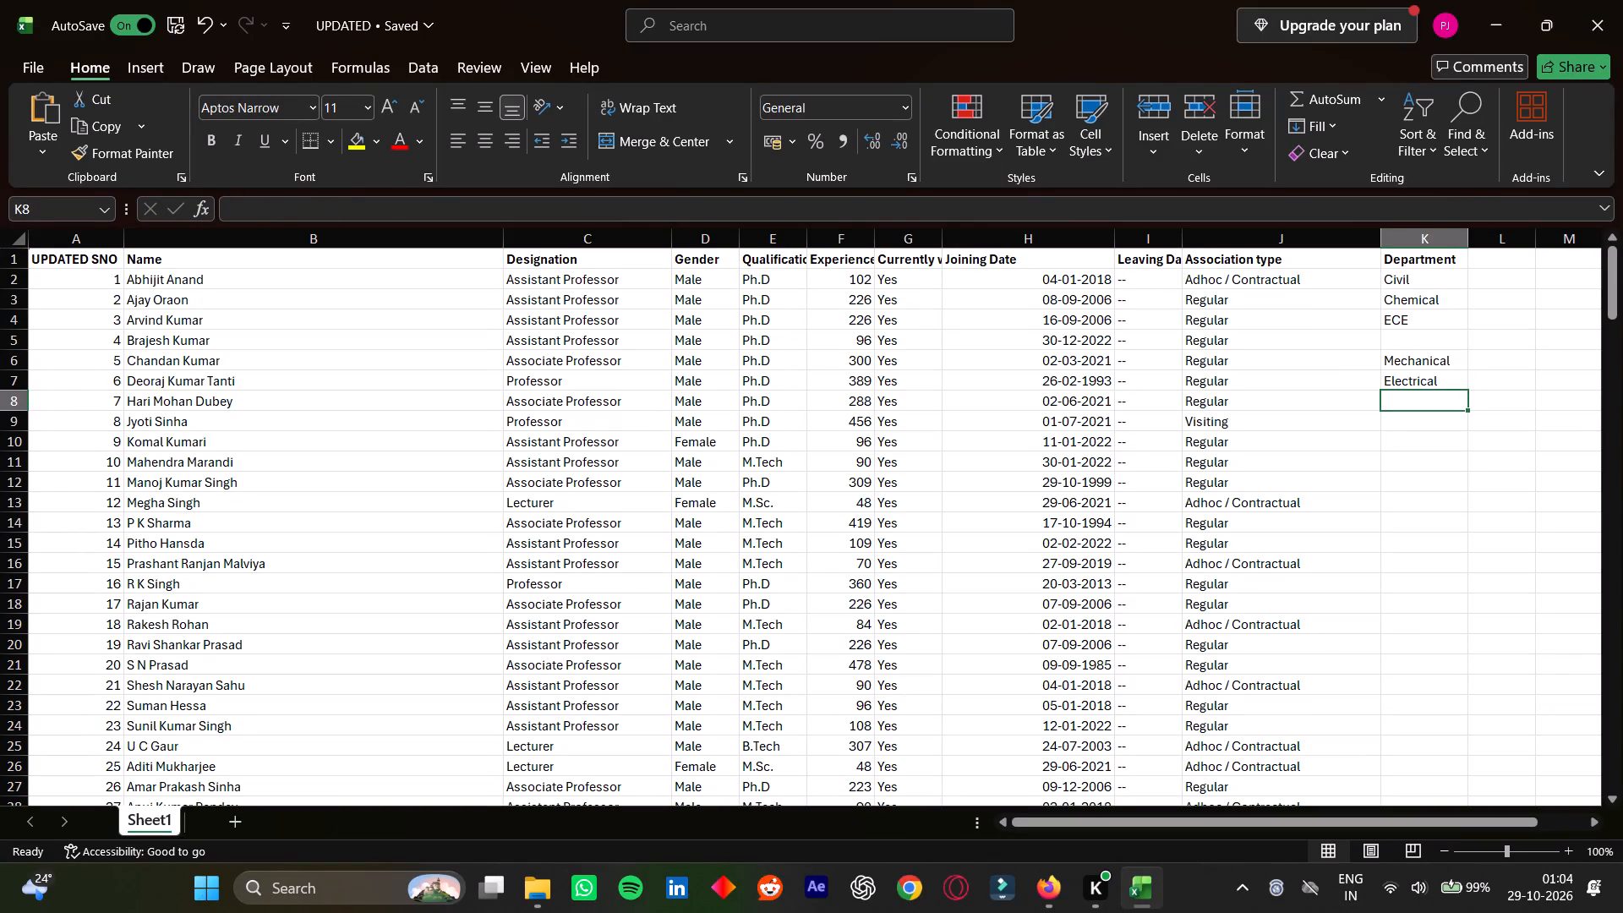
left_click(1402, 406)
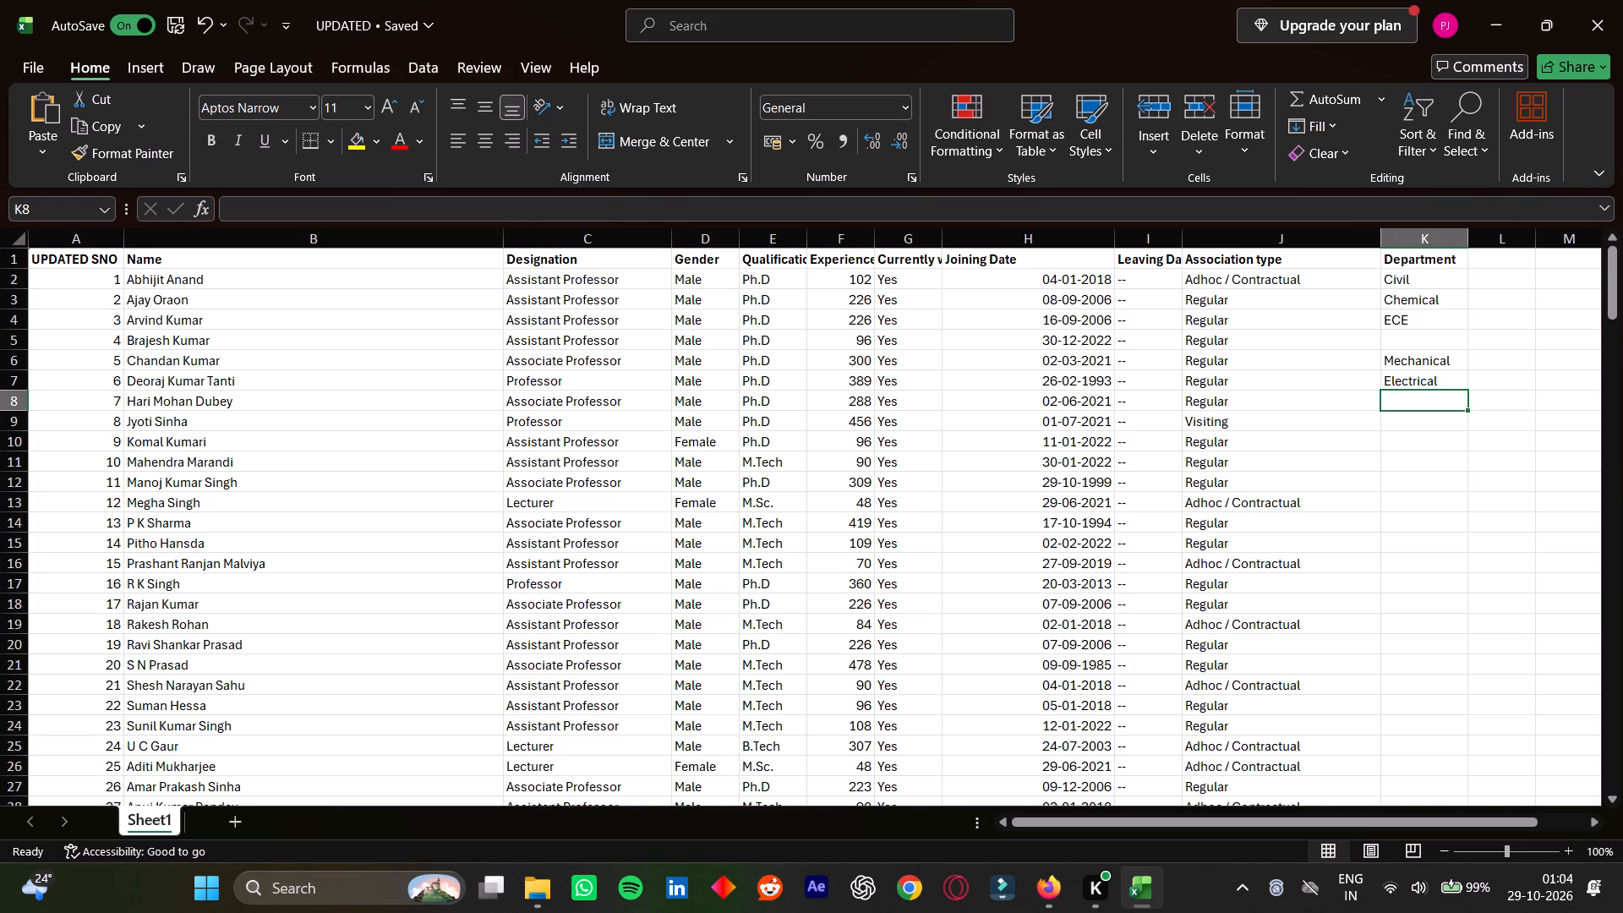
left_click(249, 213)
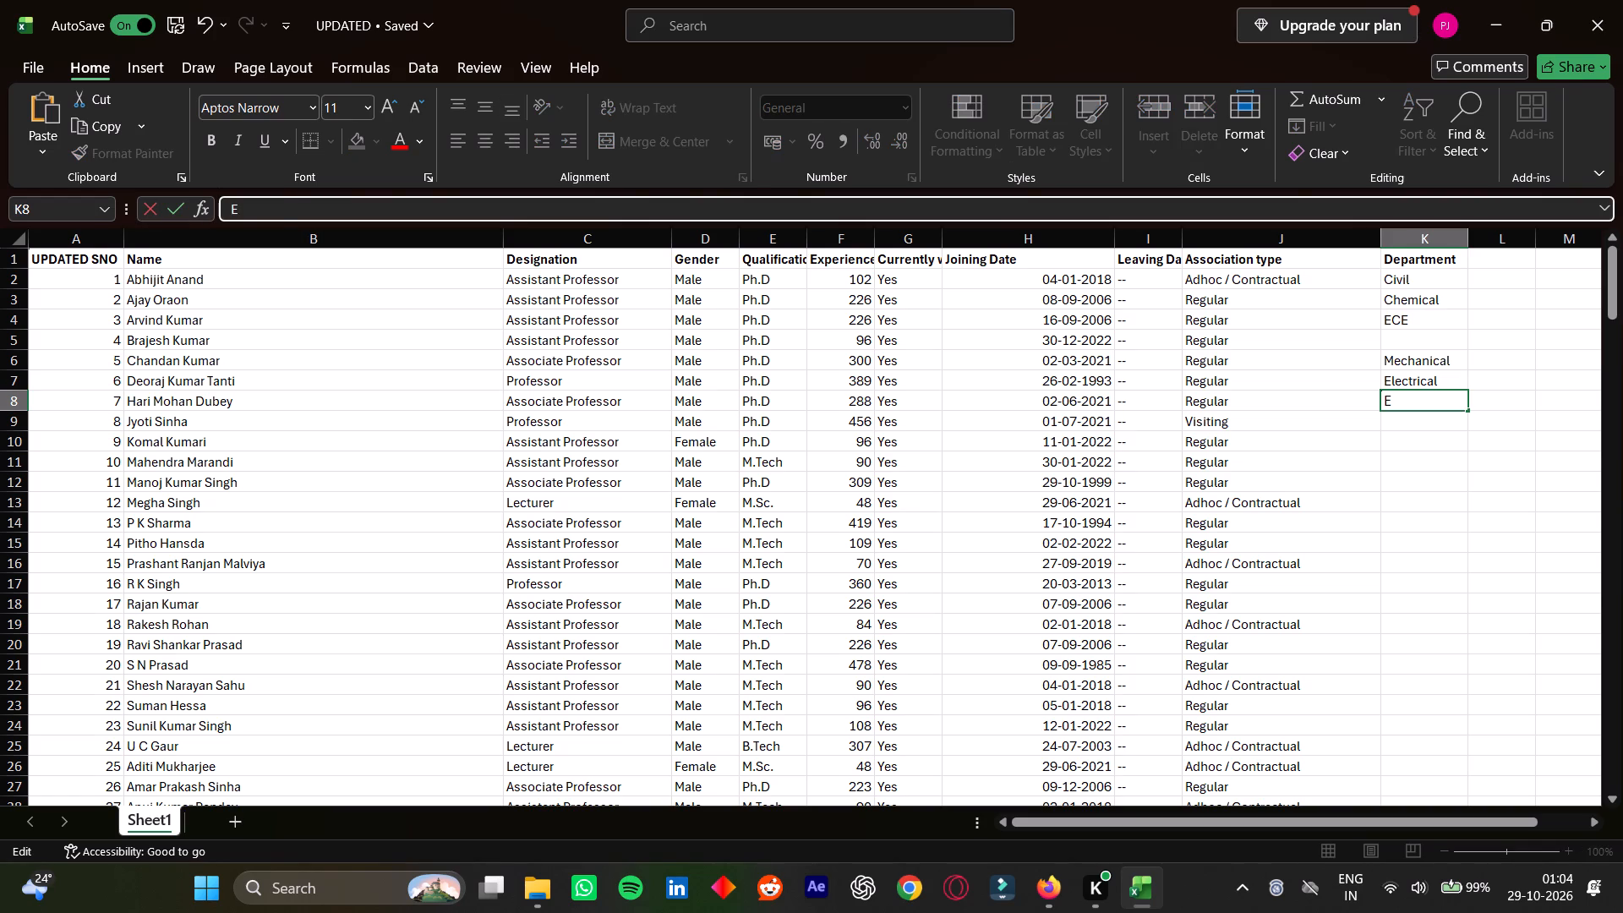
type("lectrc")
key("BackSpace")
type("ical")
left_click(764, 367)
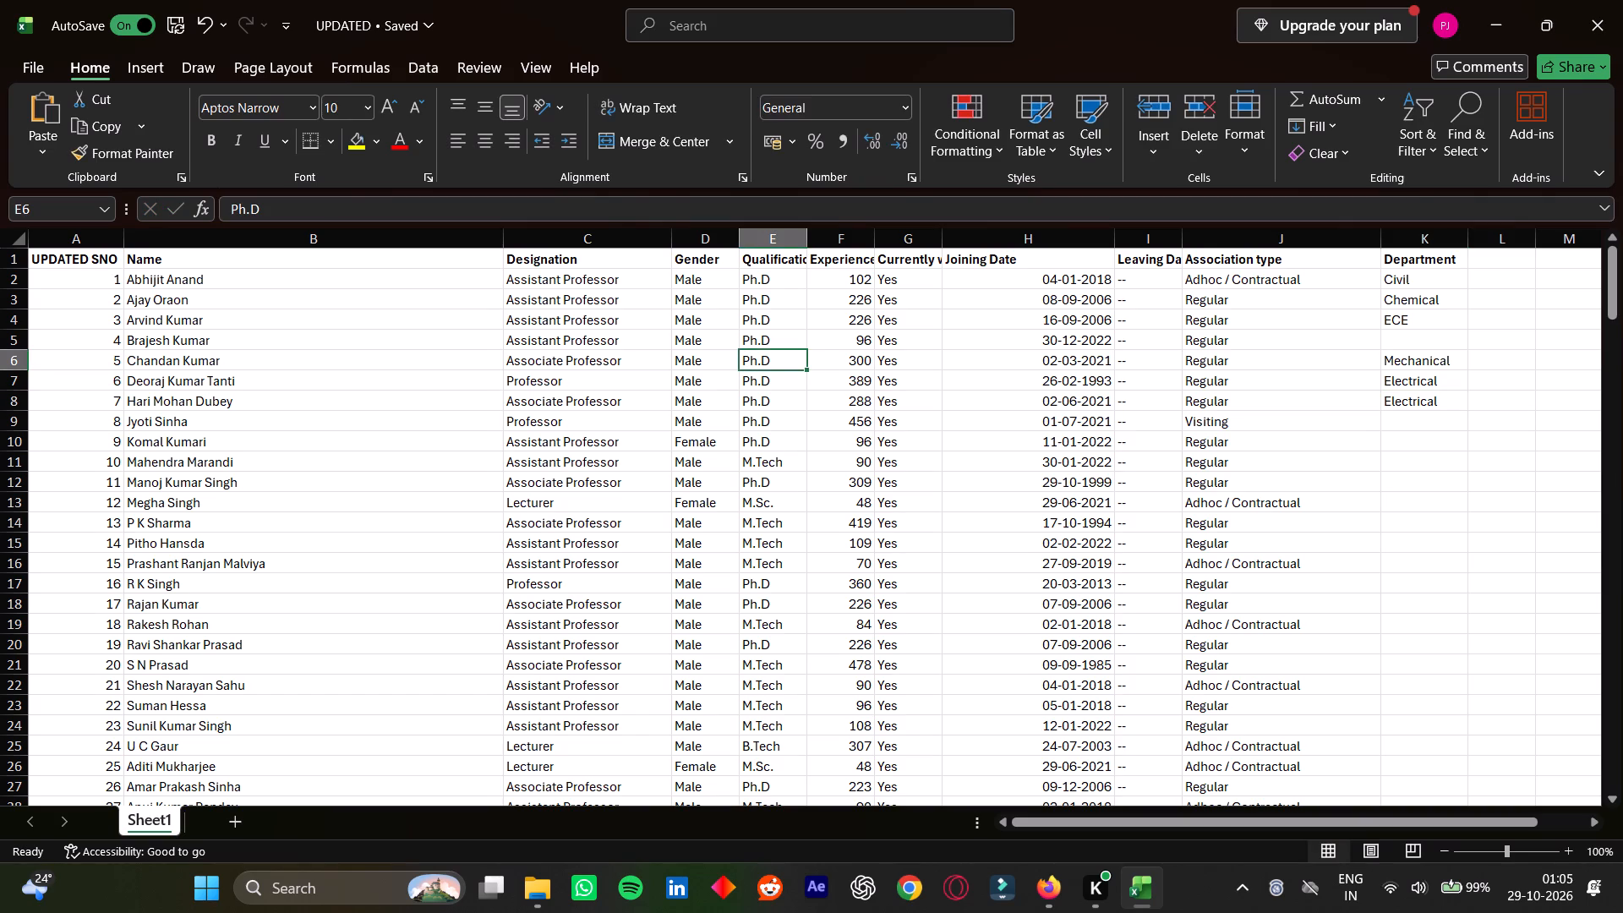
Copy the faculty member's name from row 9 of the UPDATED workbook.
left_click(170, 422)
left_click(170, 422)
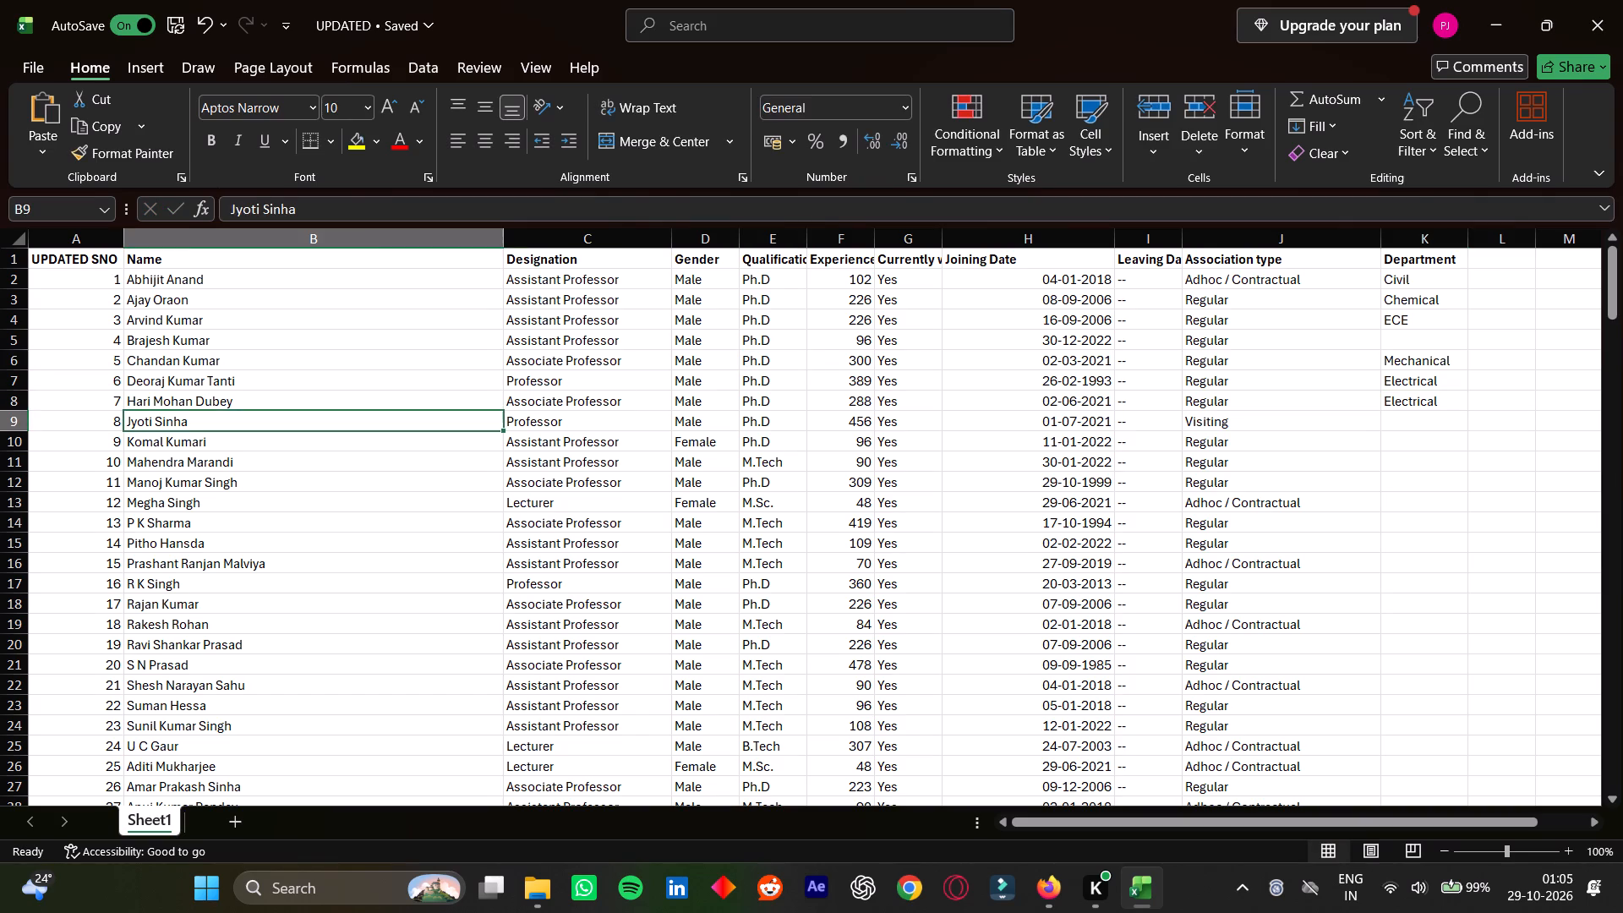
left_click(302, 214)
key("ctrl+a")
key("ctrl+c")
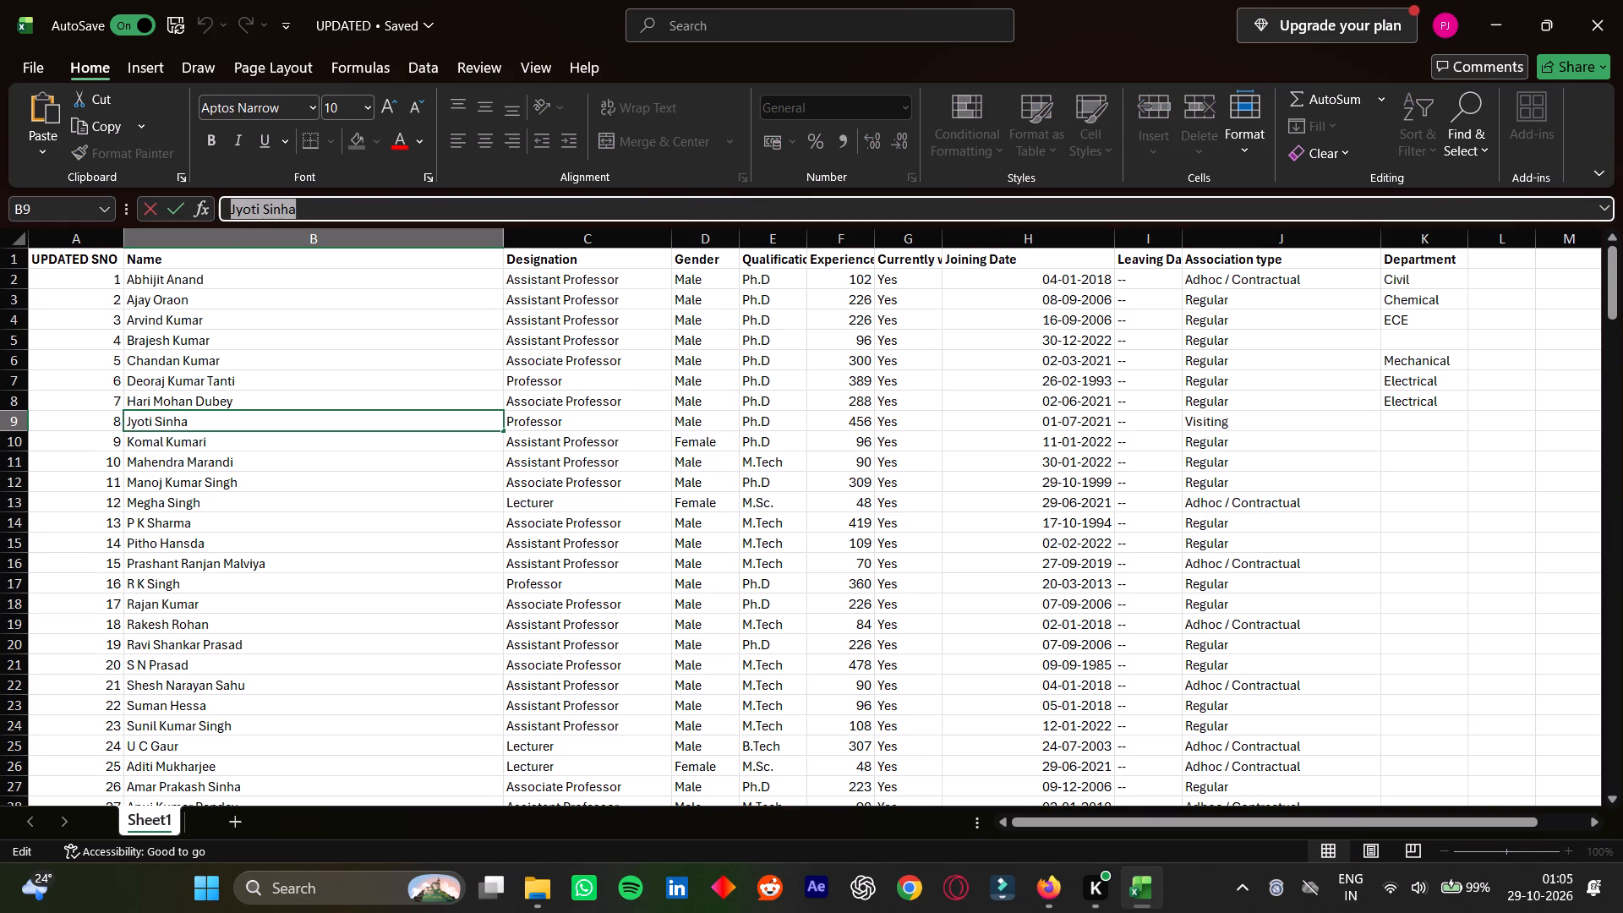
Switch to Firefox and upload the newly saved "_electrical" profile PDF from Downloads to the ELECTRICAL folder in Google Drive.
left_click(1030, 895)
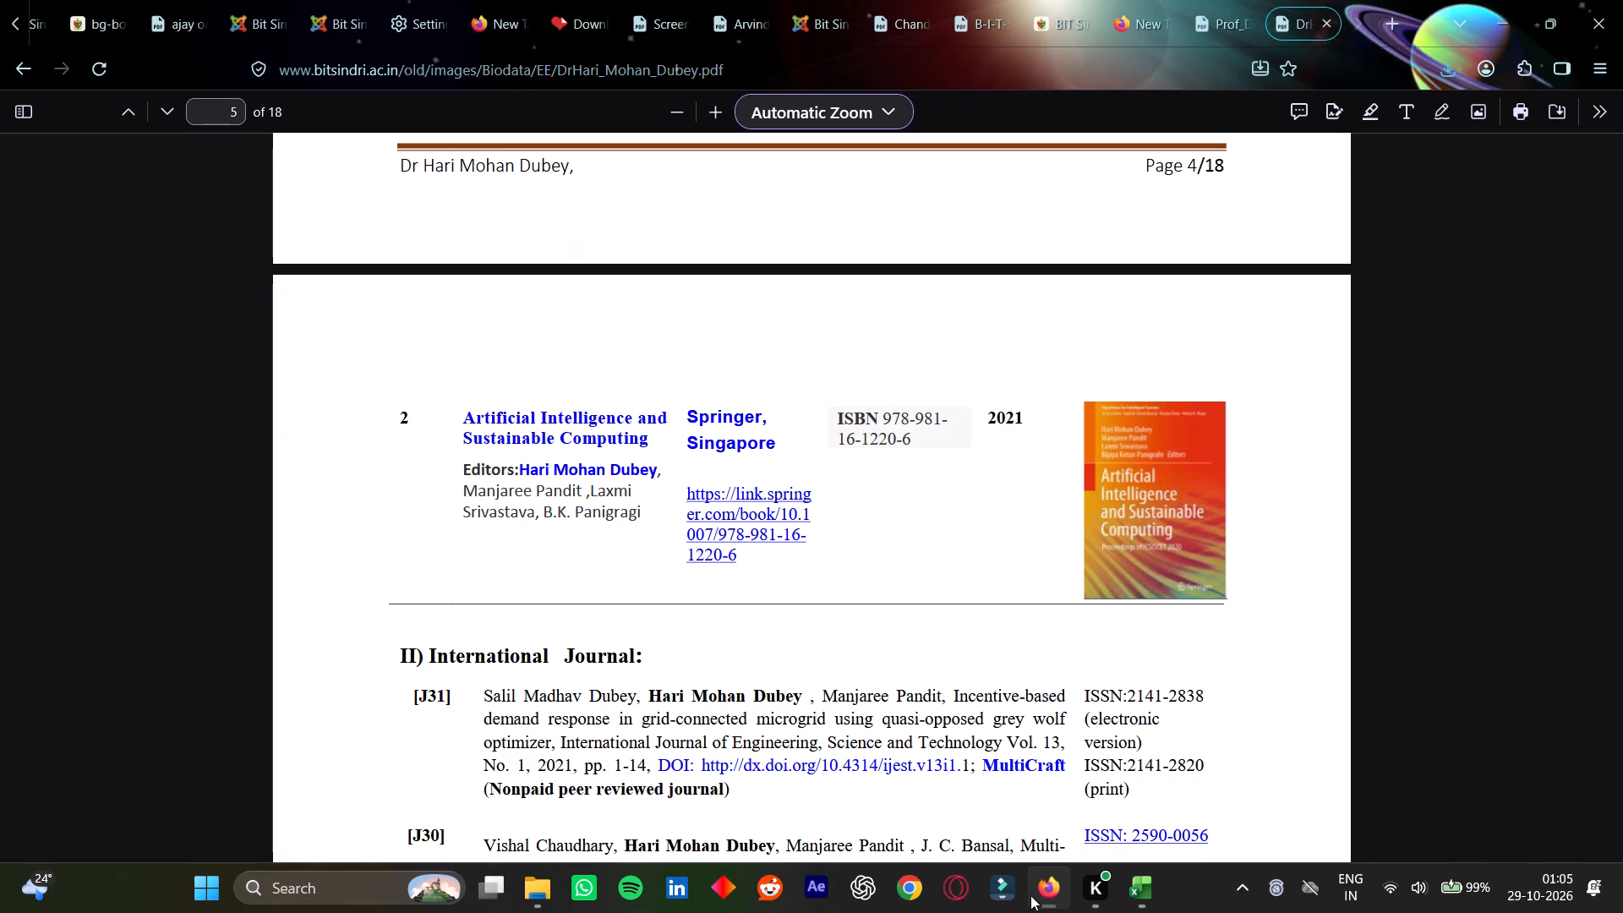
scroll(230, 0, "right", 13)
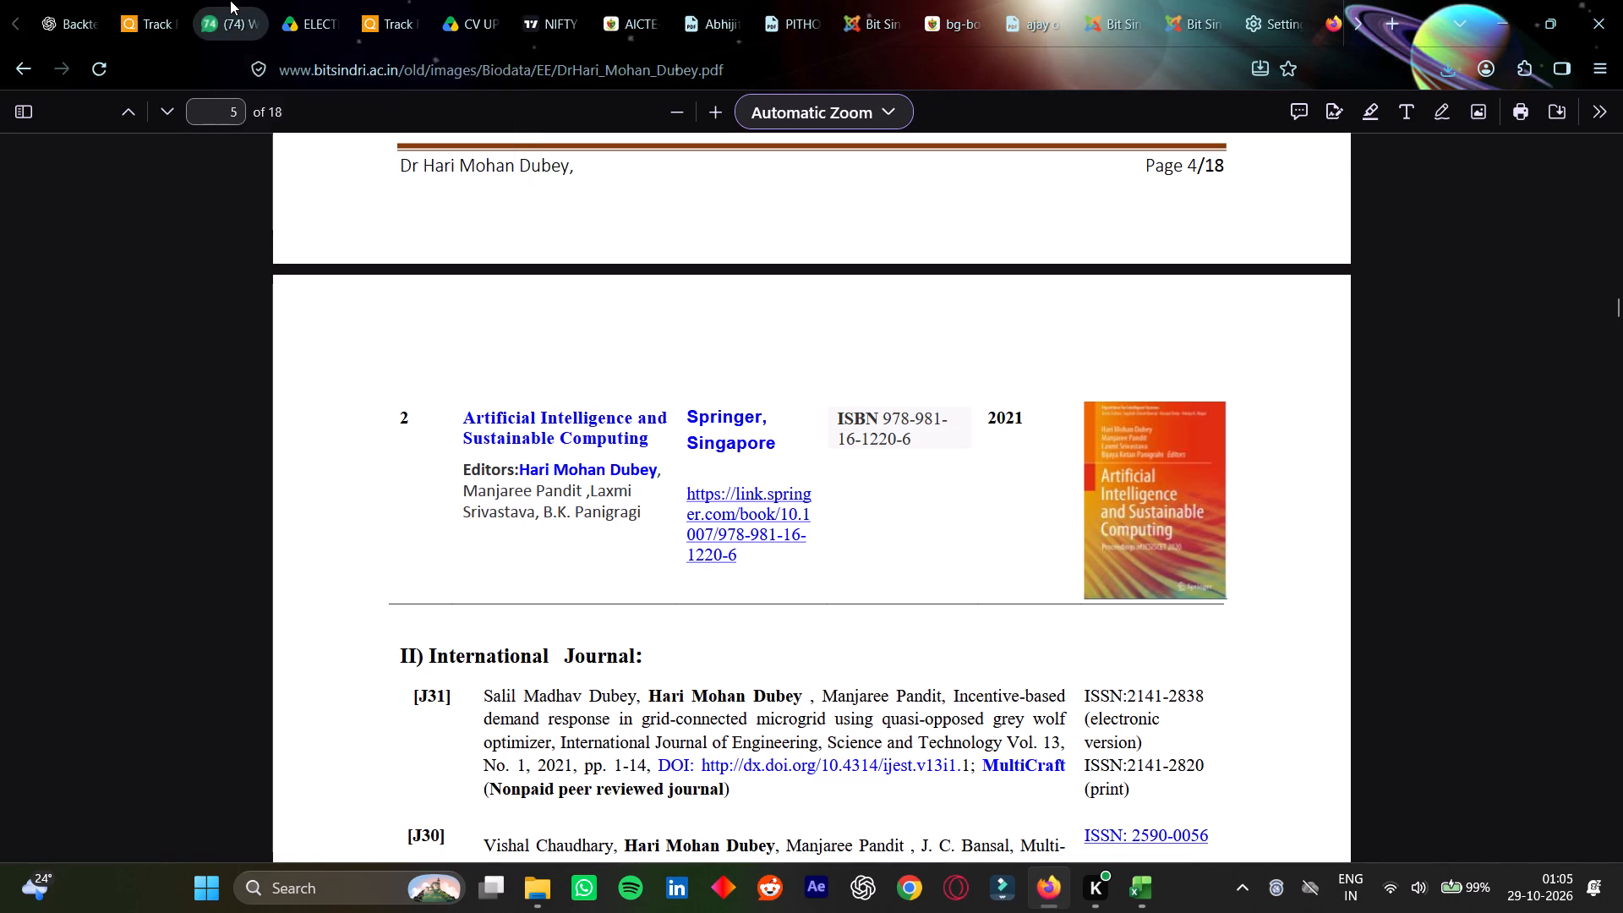
left_click(313, 30)
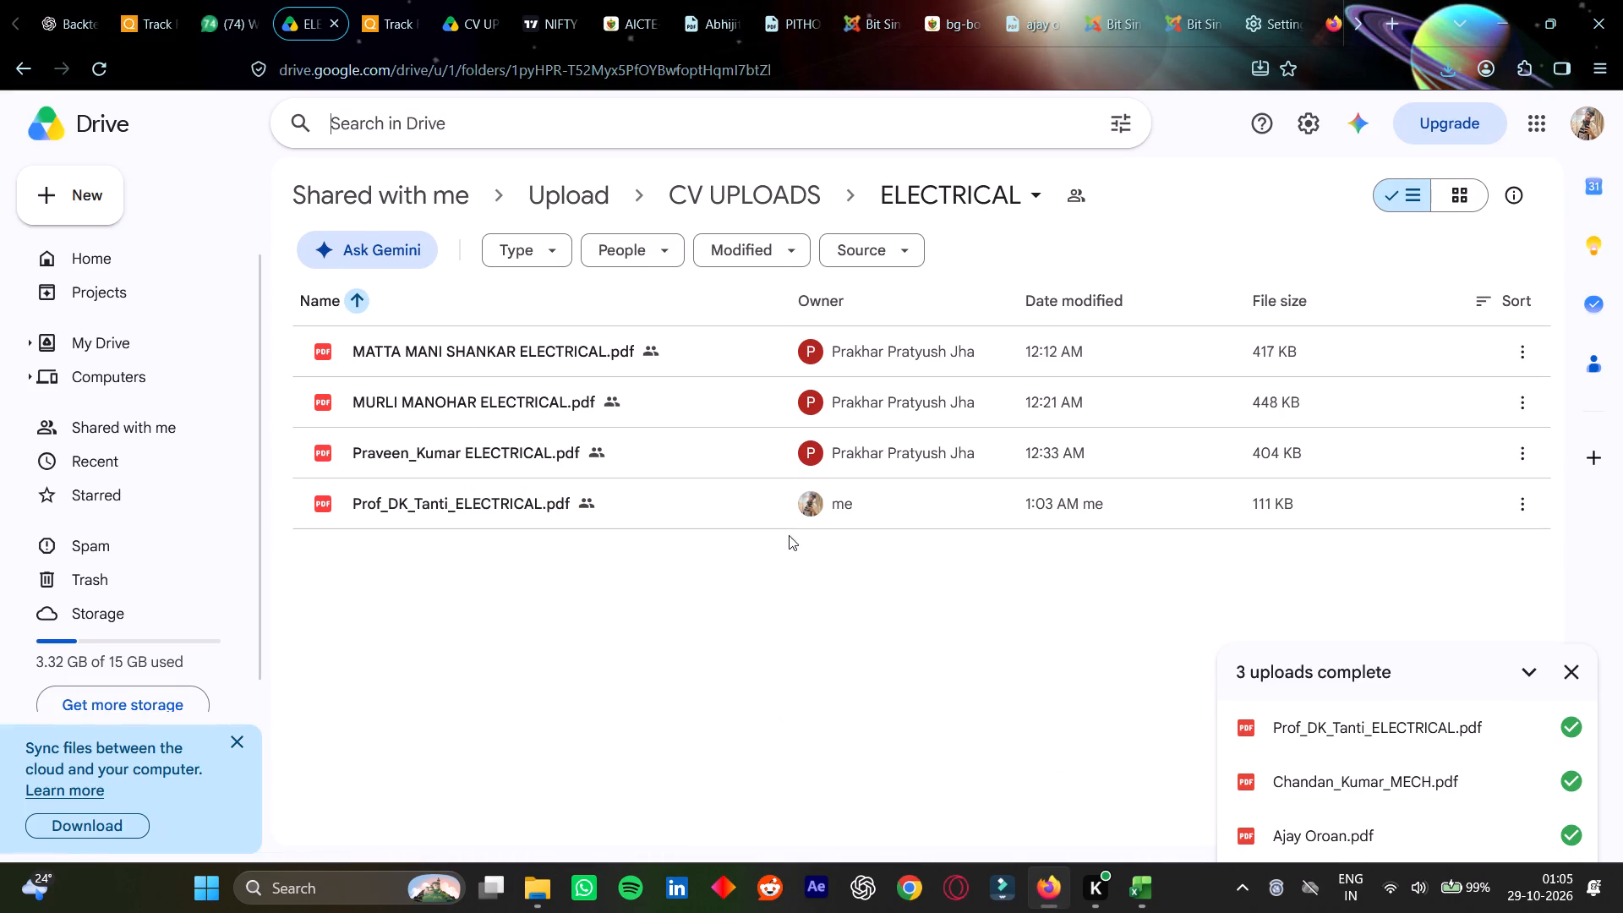
left_click(534, 899)
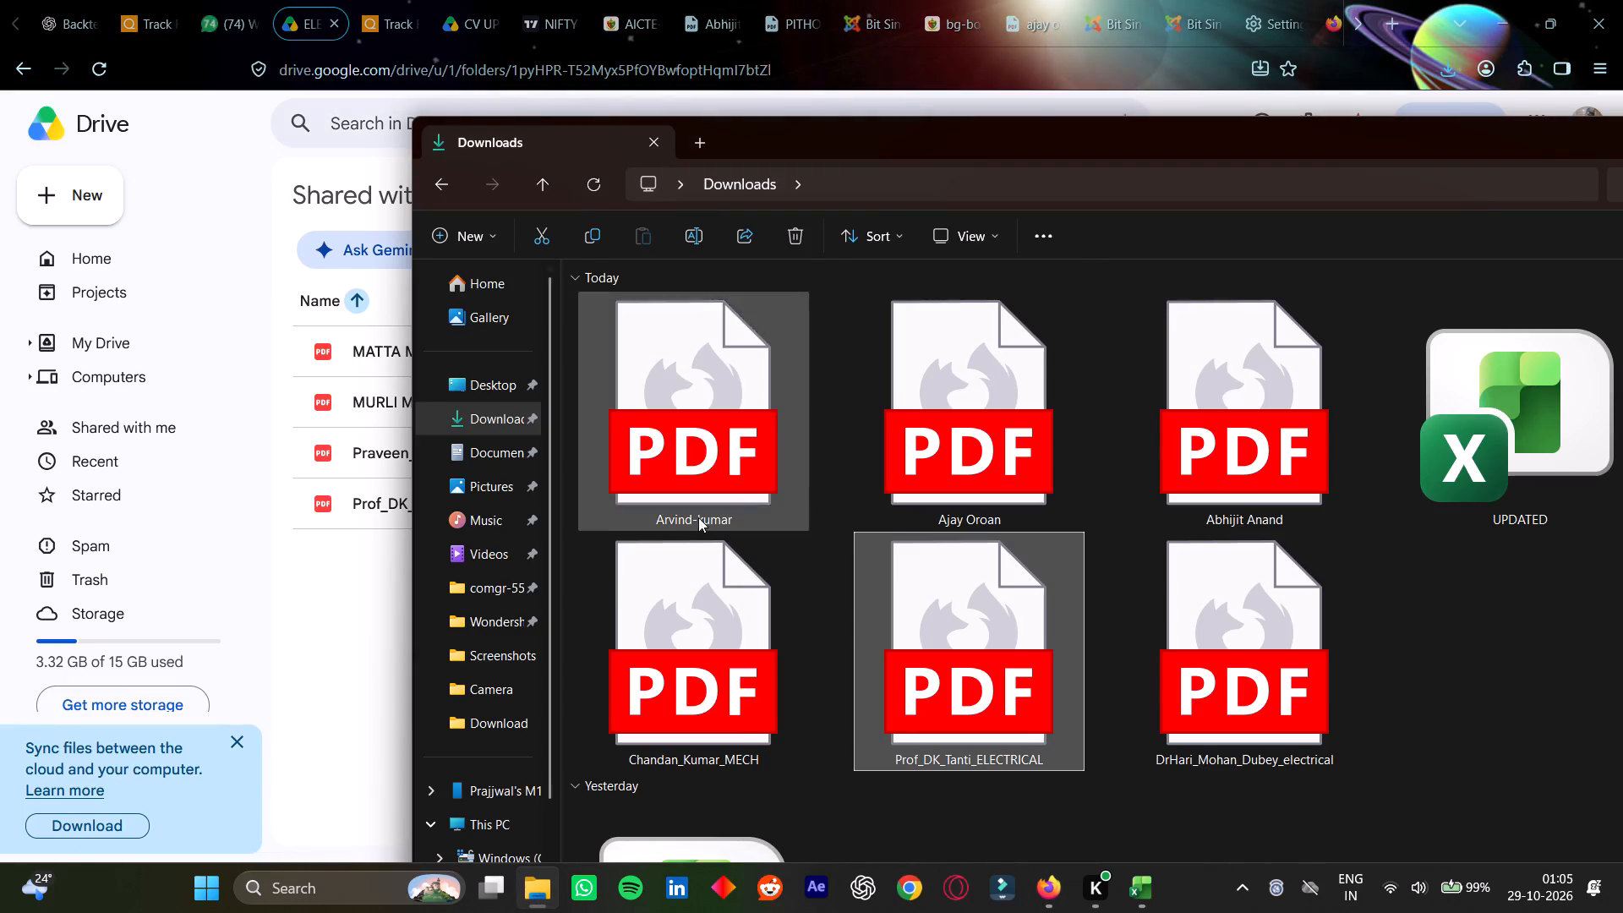
left_click_drag(1232, 695, 373, 666)
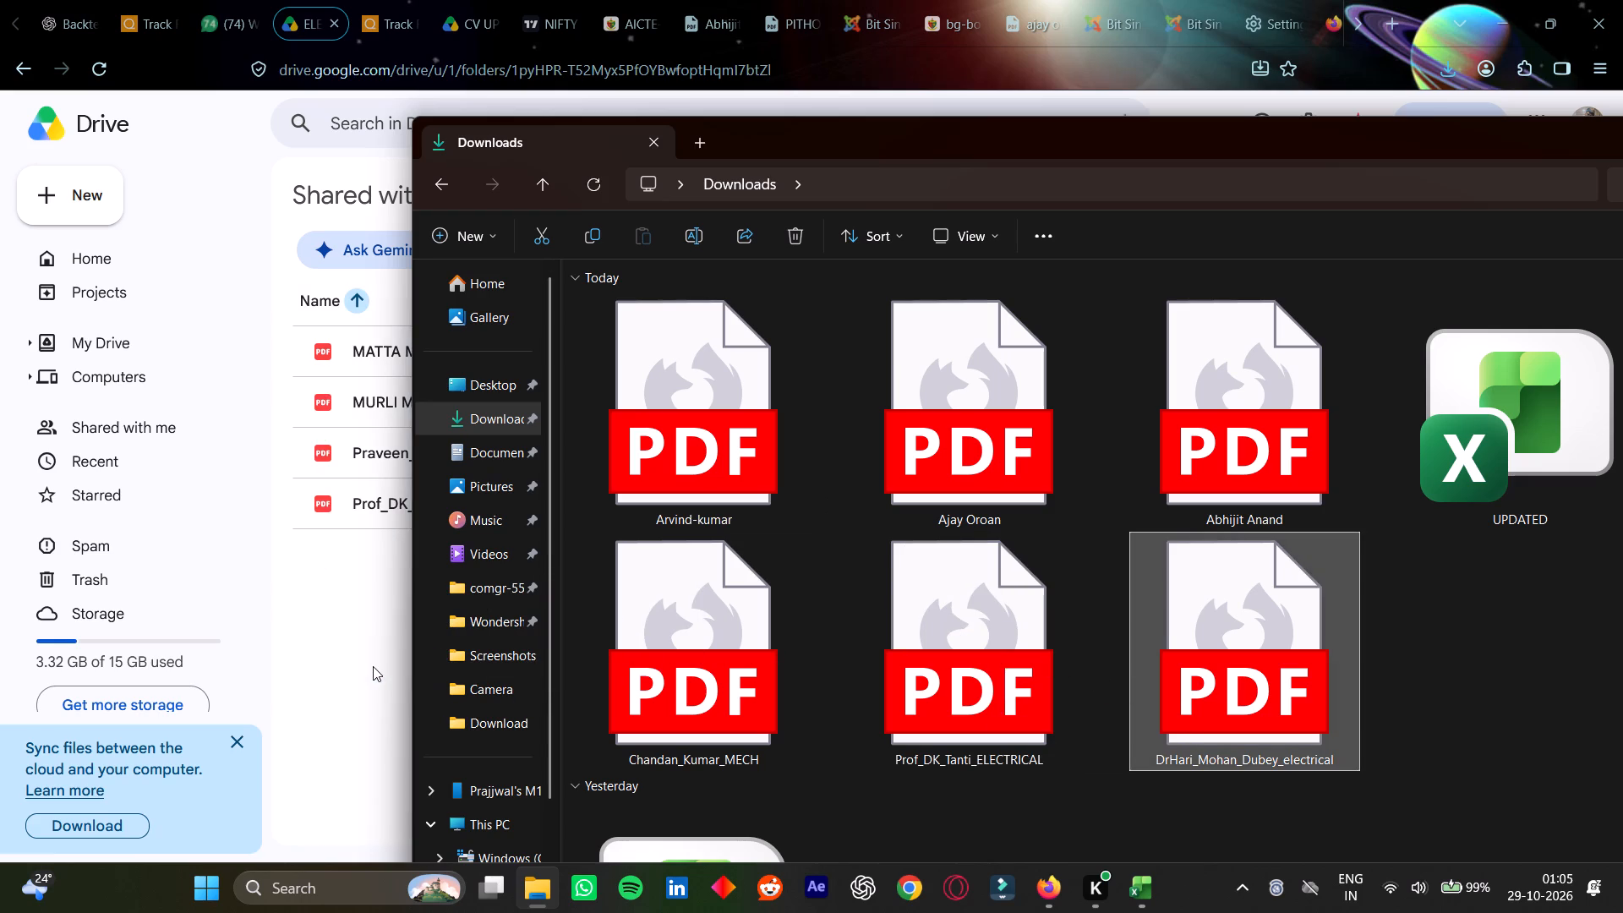
left_click(373, 666)
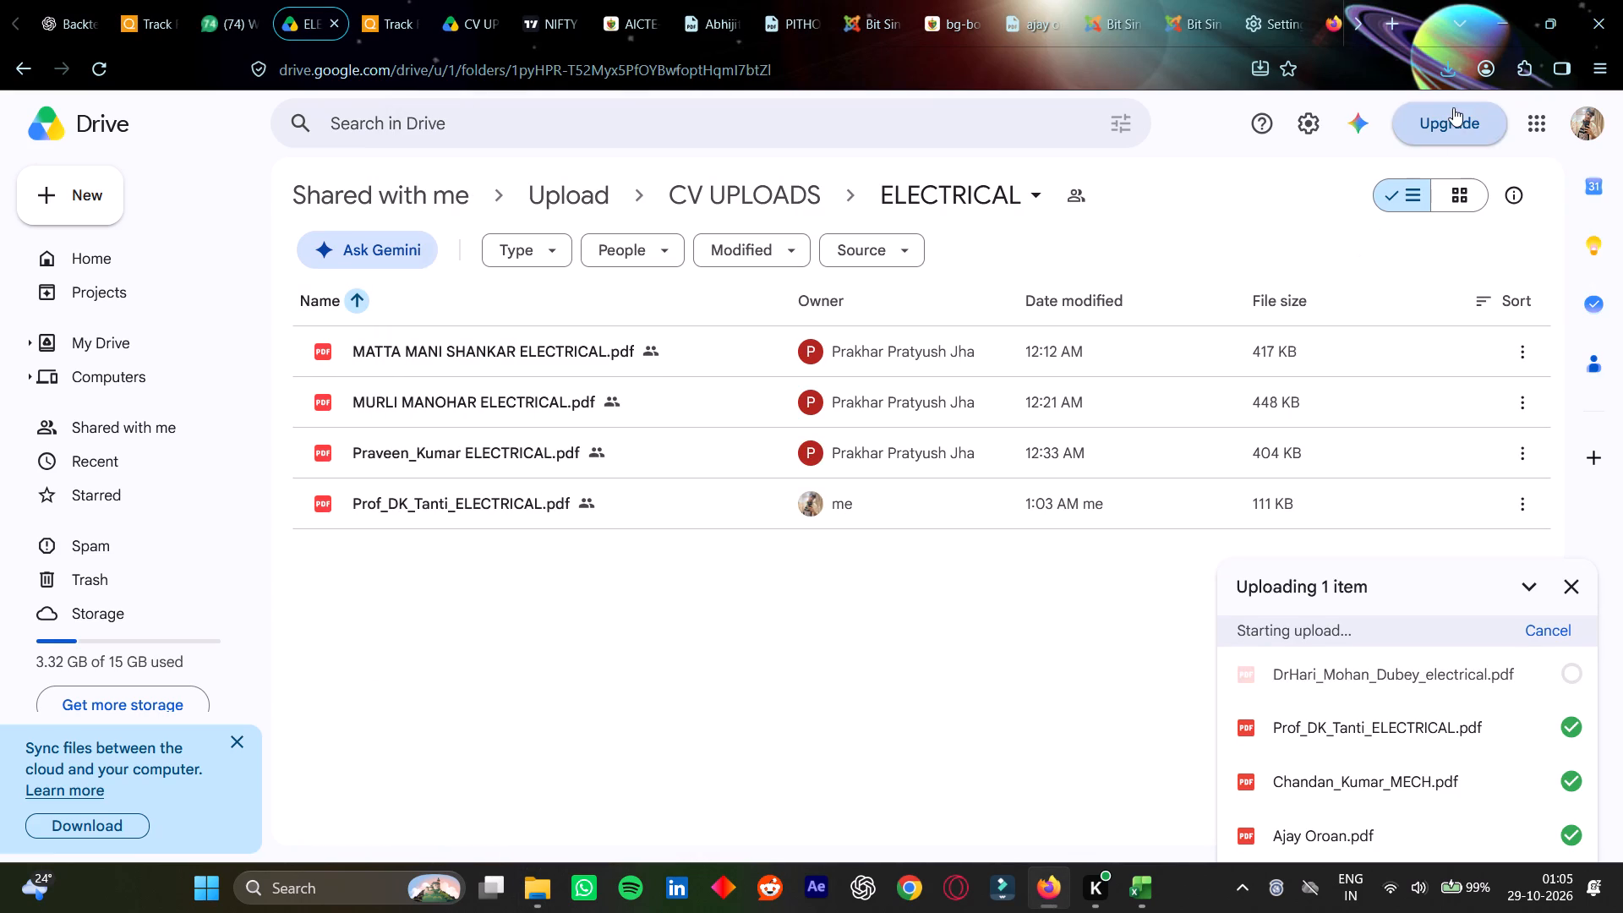
In a new tab, search Google for the copied row 9 name followed by "bit sindri".
left_click(1384, 21)
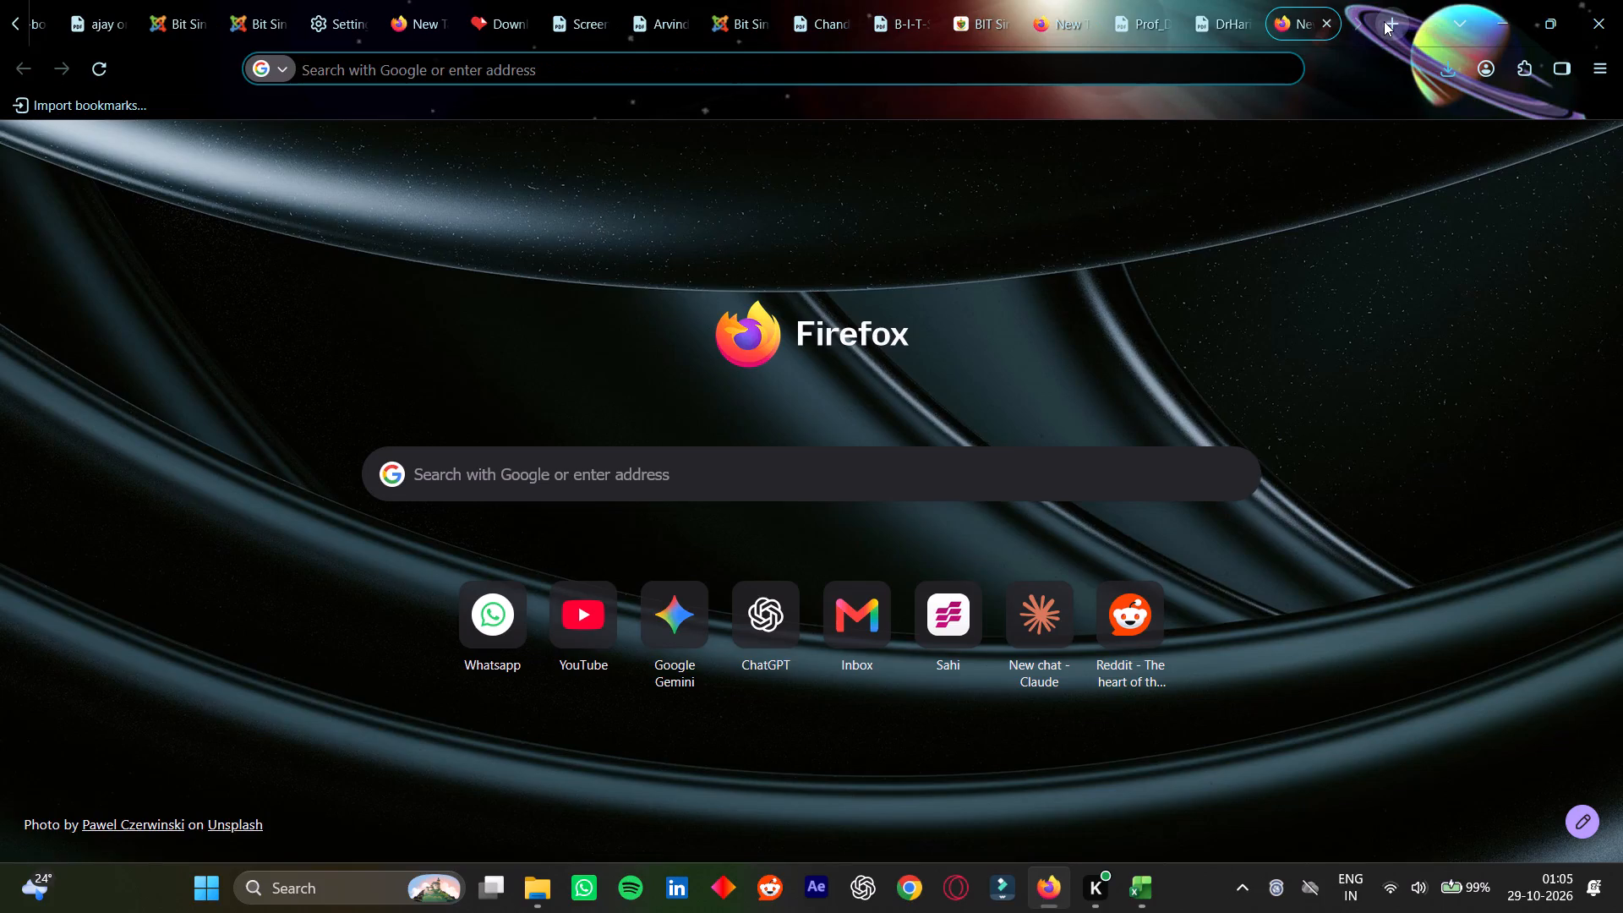
key("ctrl+v")
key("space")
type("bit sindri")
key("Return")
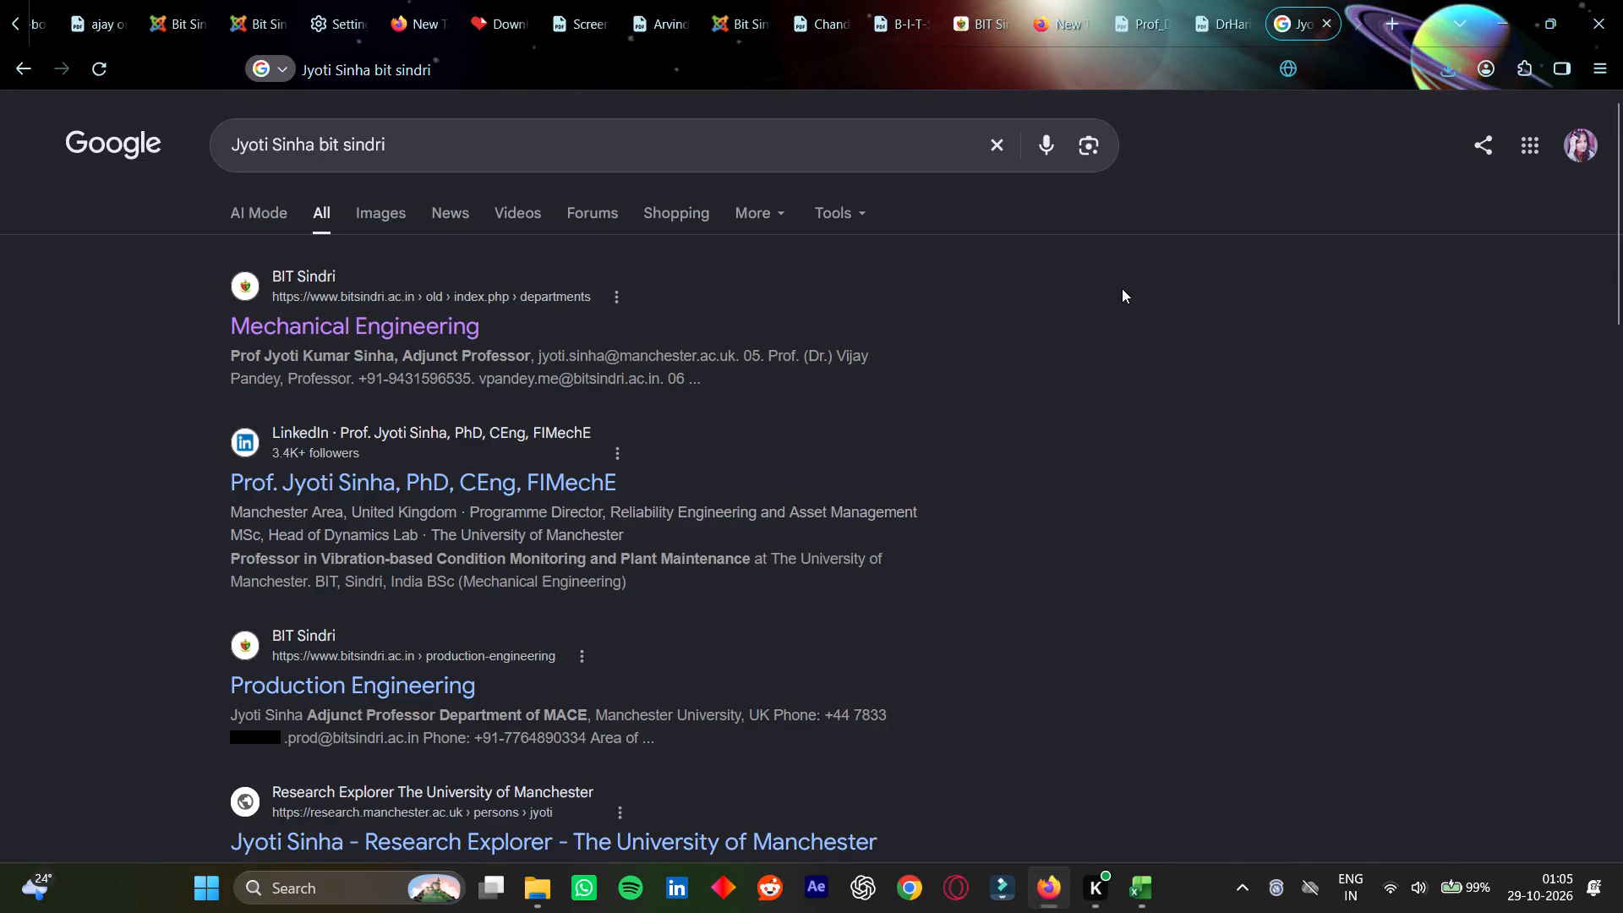
Open BIT Sindri's Mechanical Engineering department page from the search results and look through its faculty list for the faculty member.
left_click(408, 322)
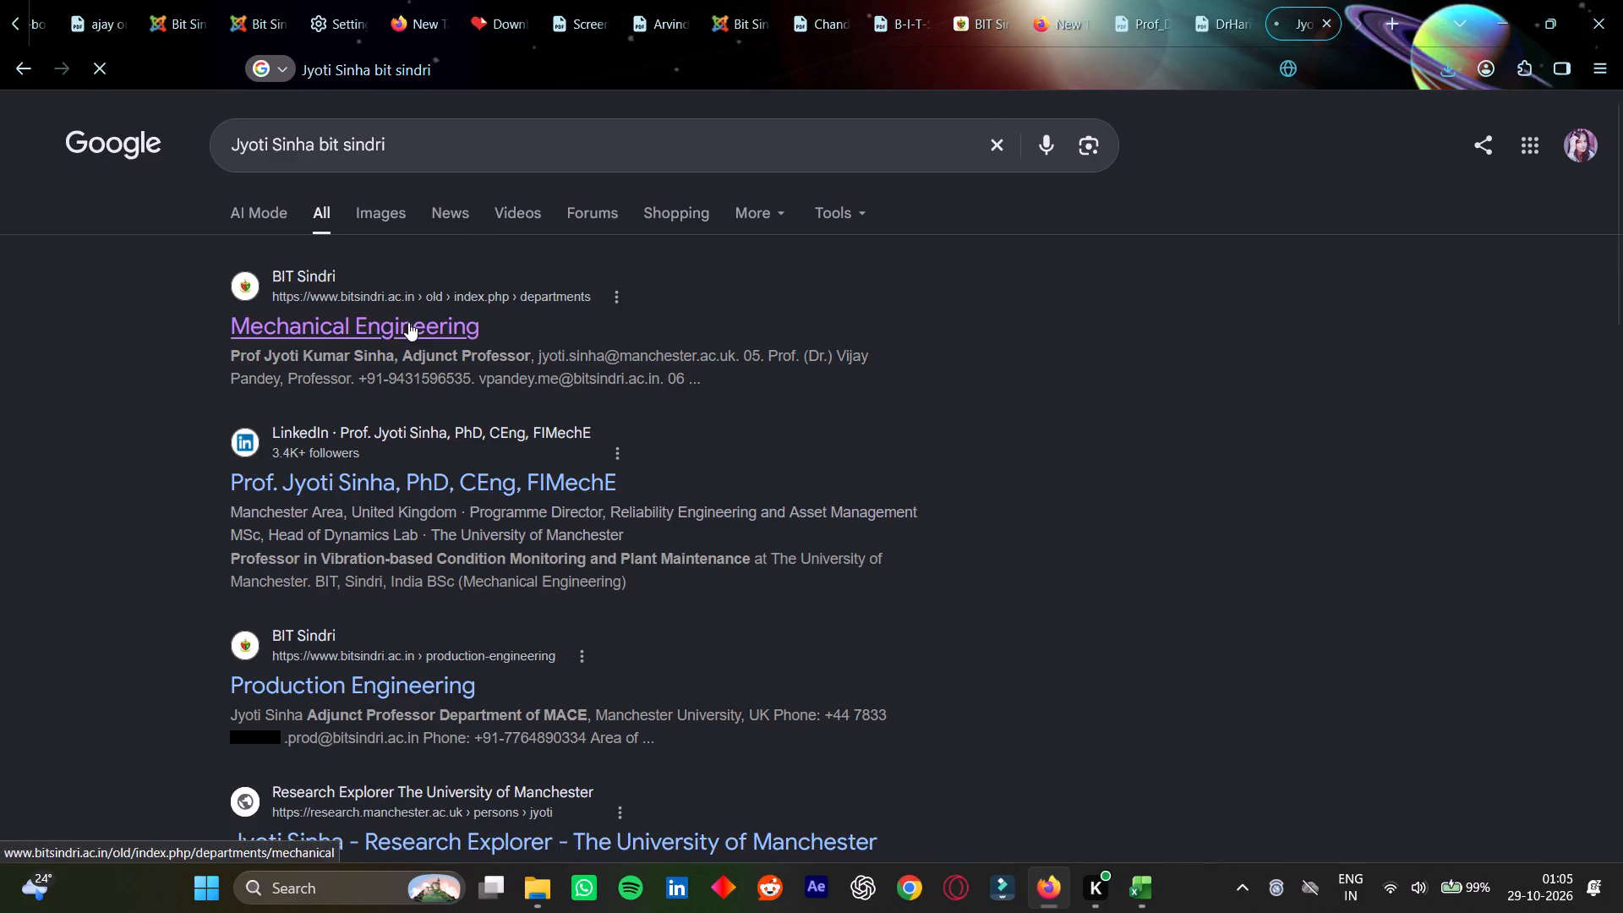
scroll(762, 778, "down", 5)
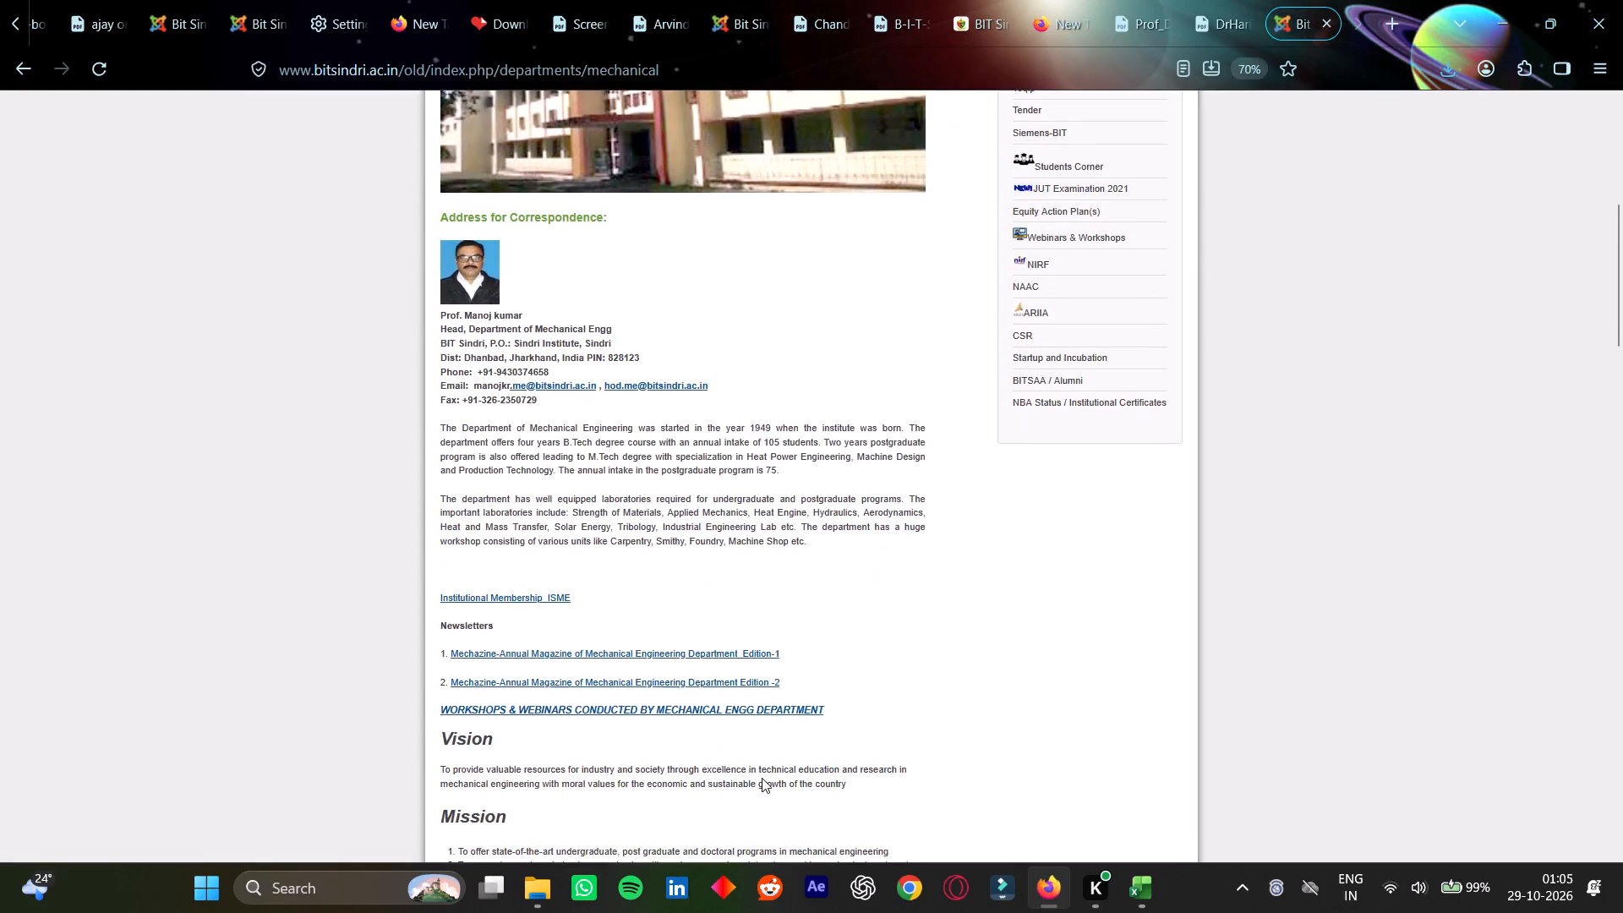
scroll(762, 778, "down", 13)
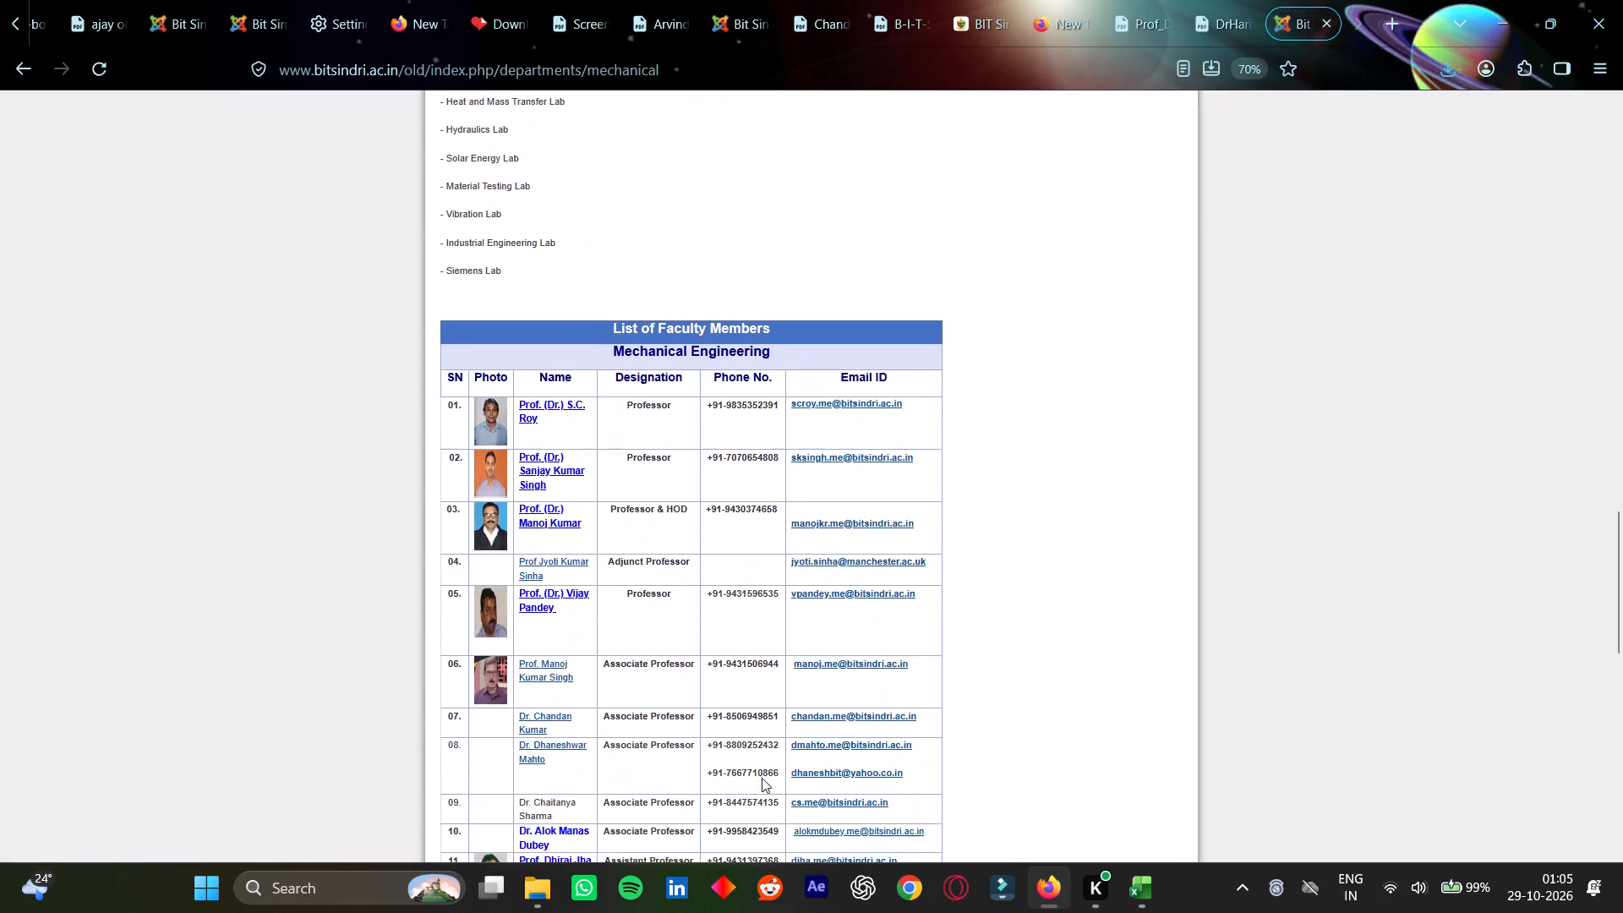
scroll(762, 778, "down", 6)
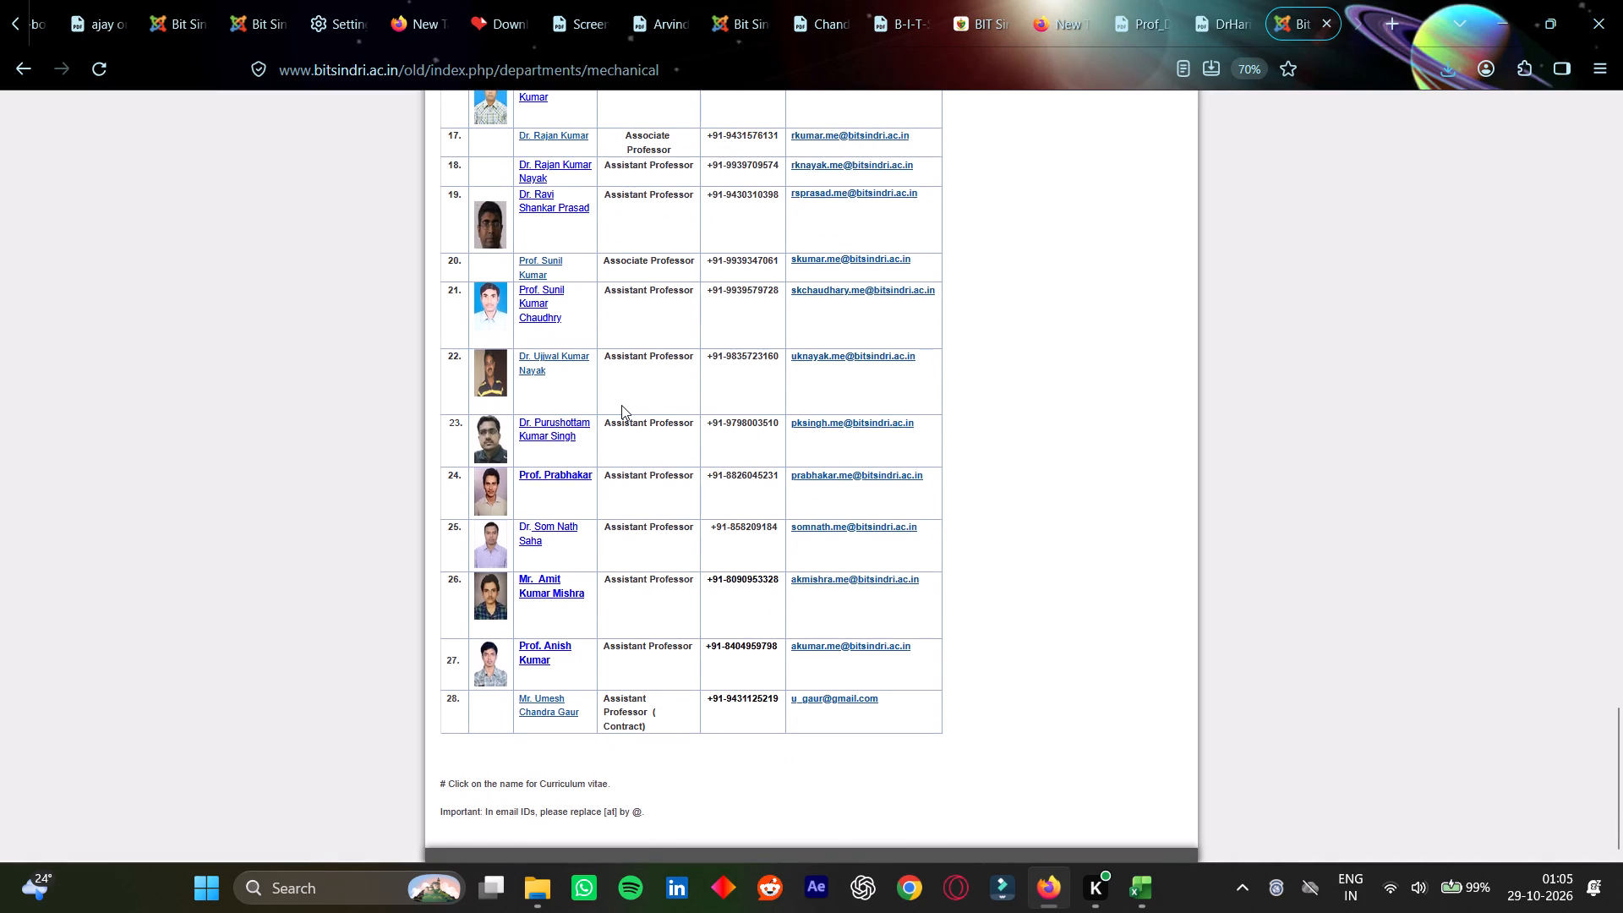
Find the row 9 faculty member in the Mechanical Engineering faculty list and open the linked profile PDF.
scroll(621, 405, "up", 5)
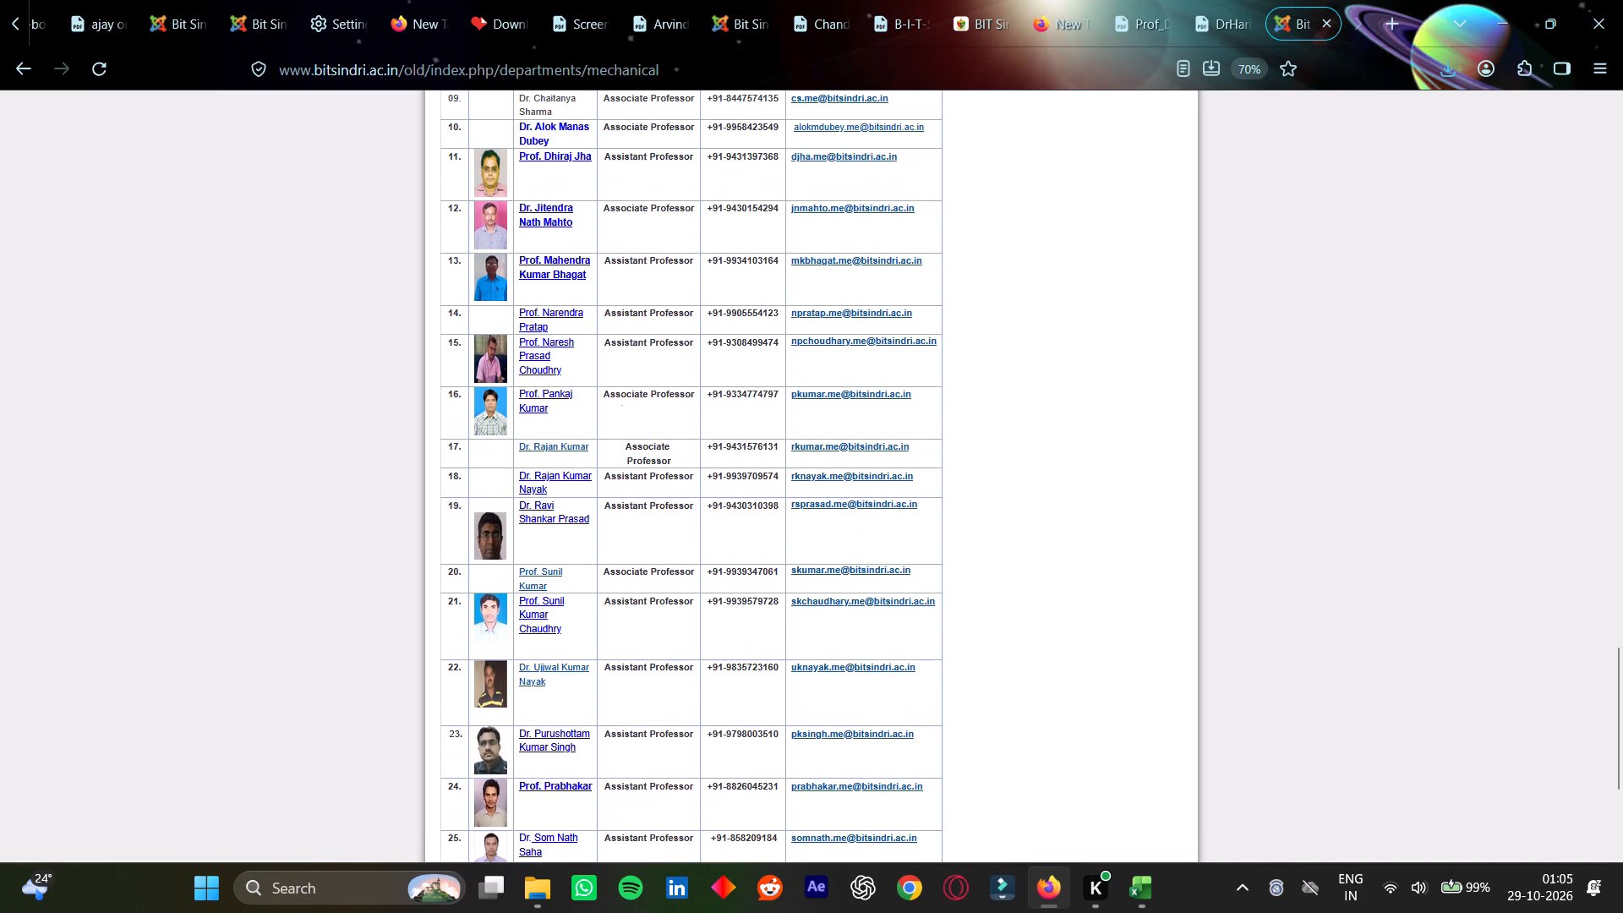
scroll(621, 405, "up", 2)
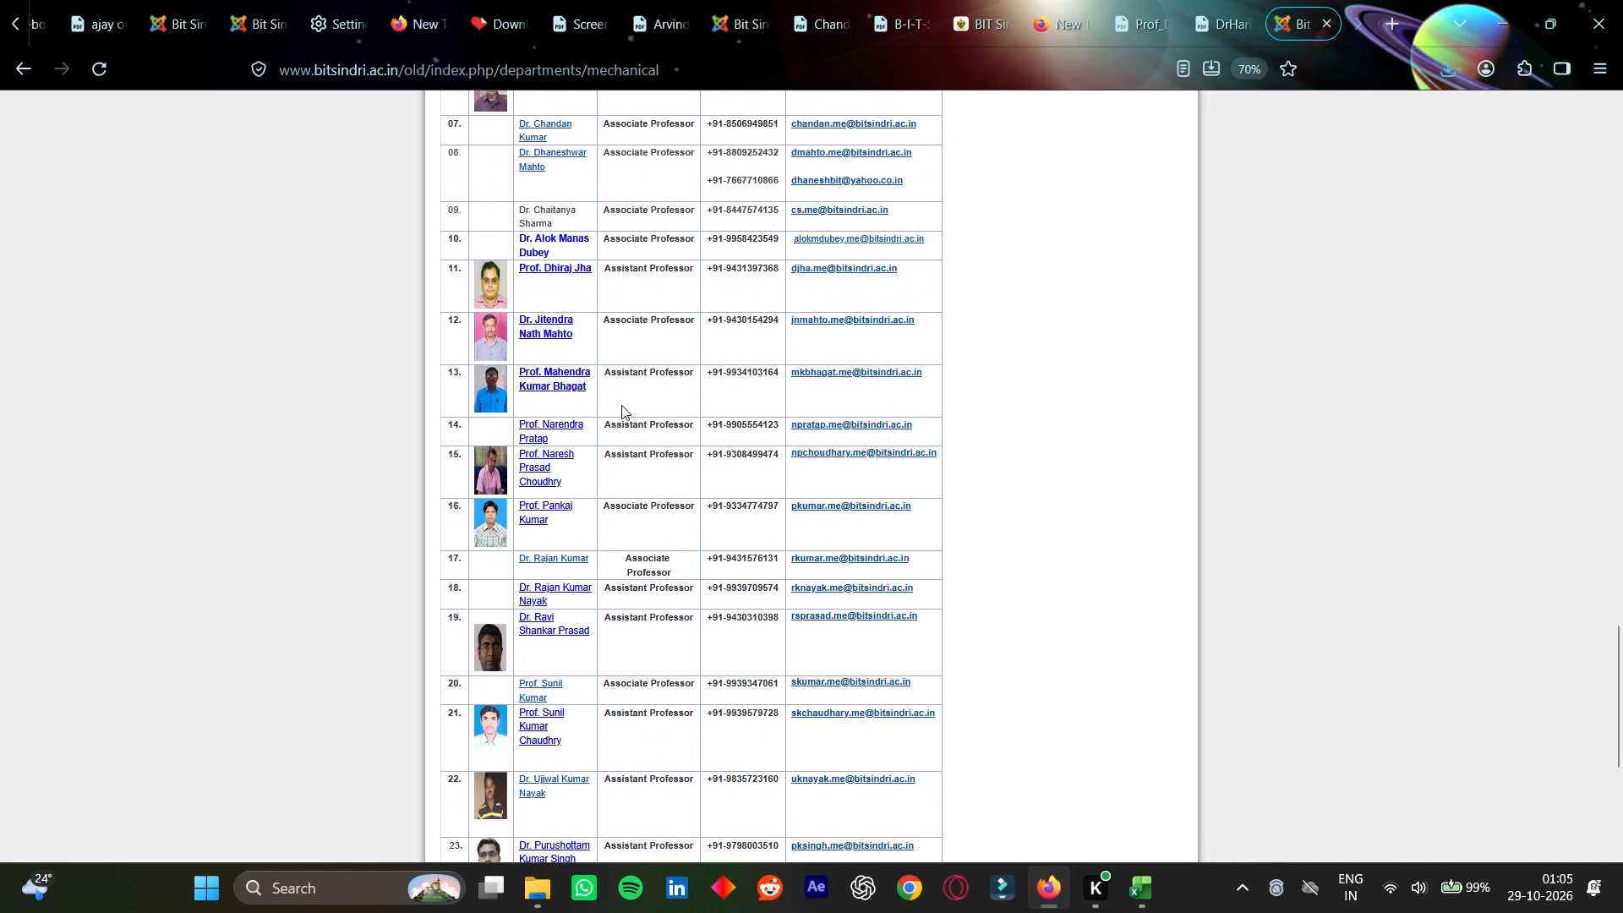
scroll(621, 405, "up", 5)
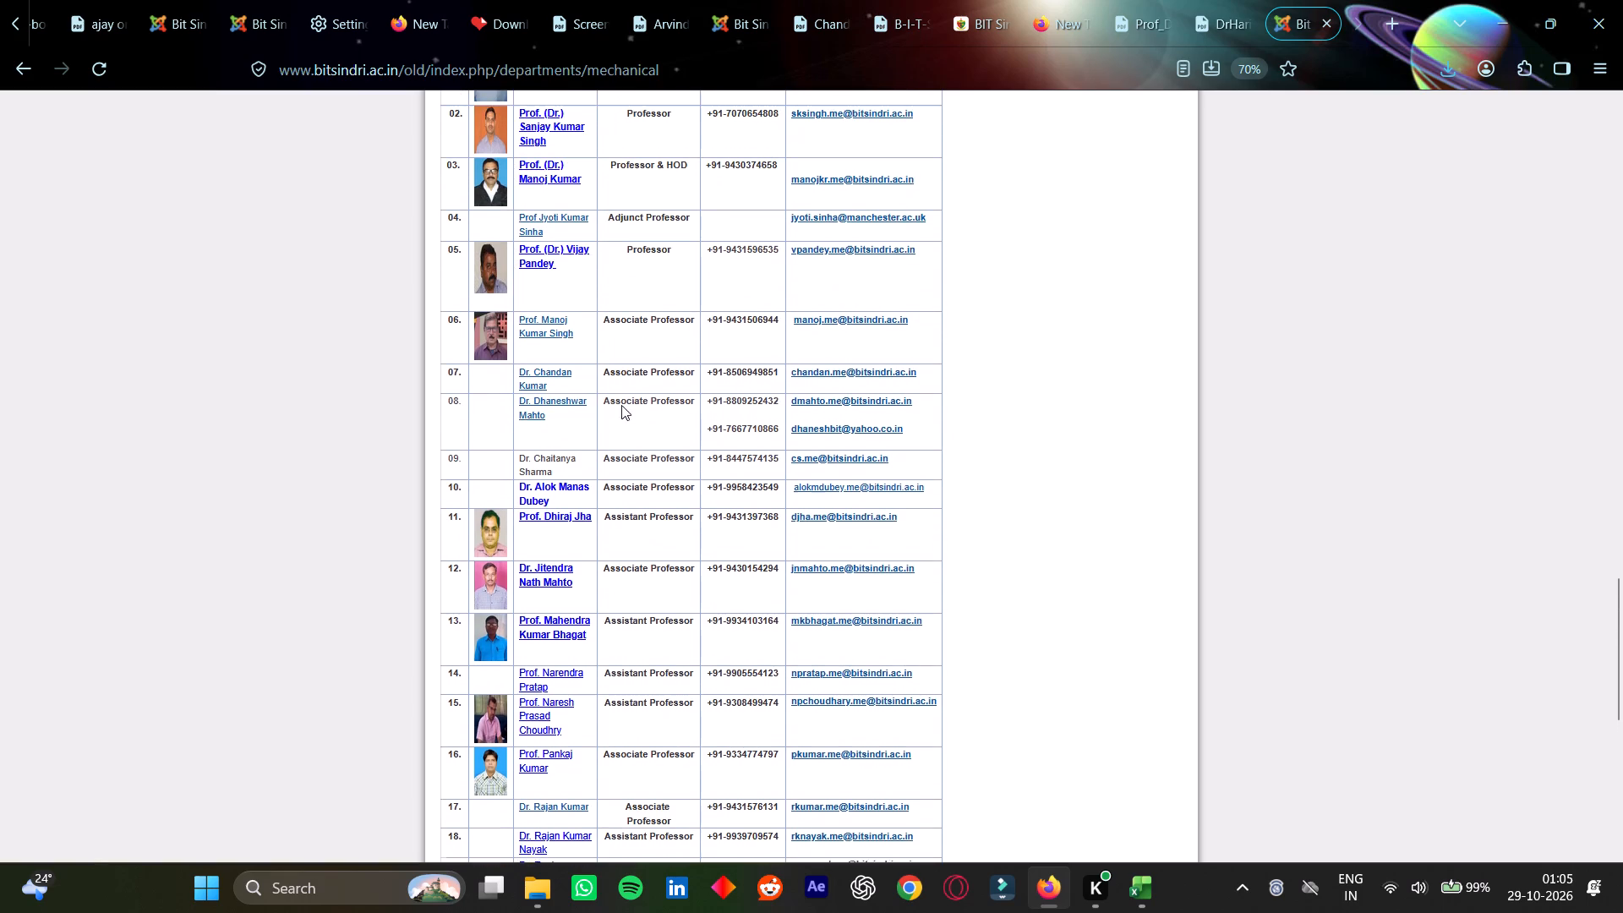
scroll(621, 405, "up", 1)
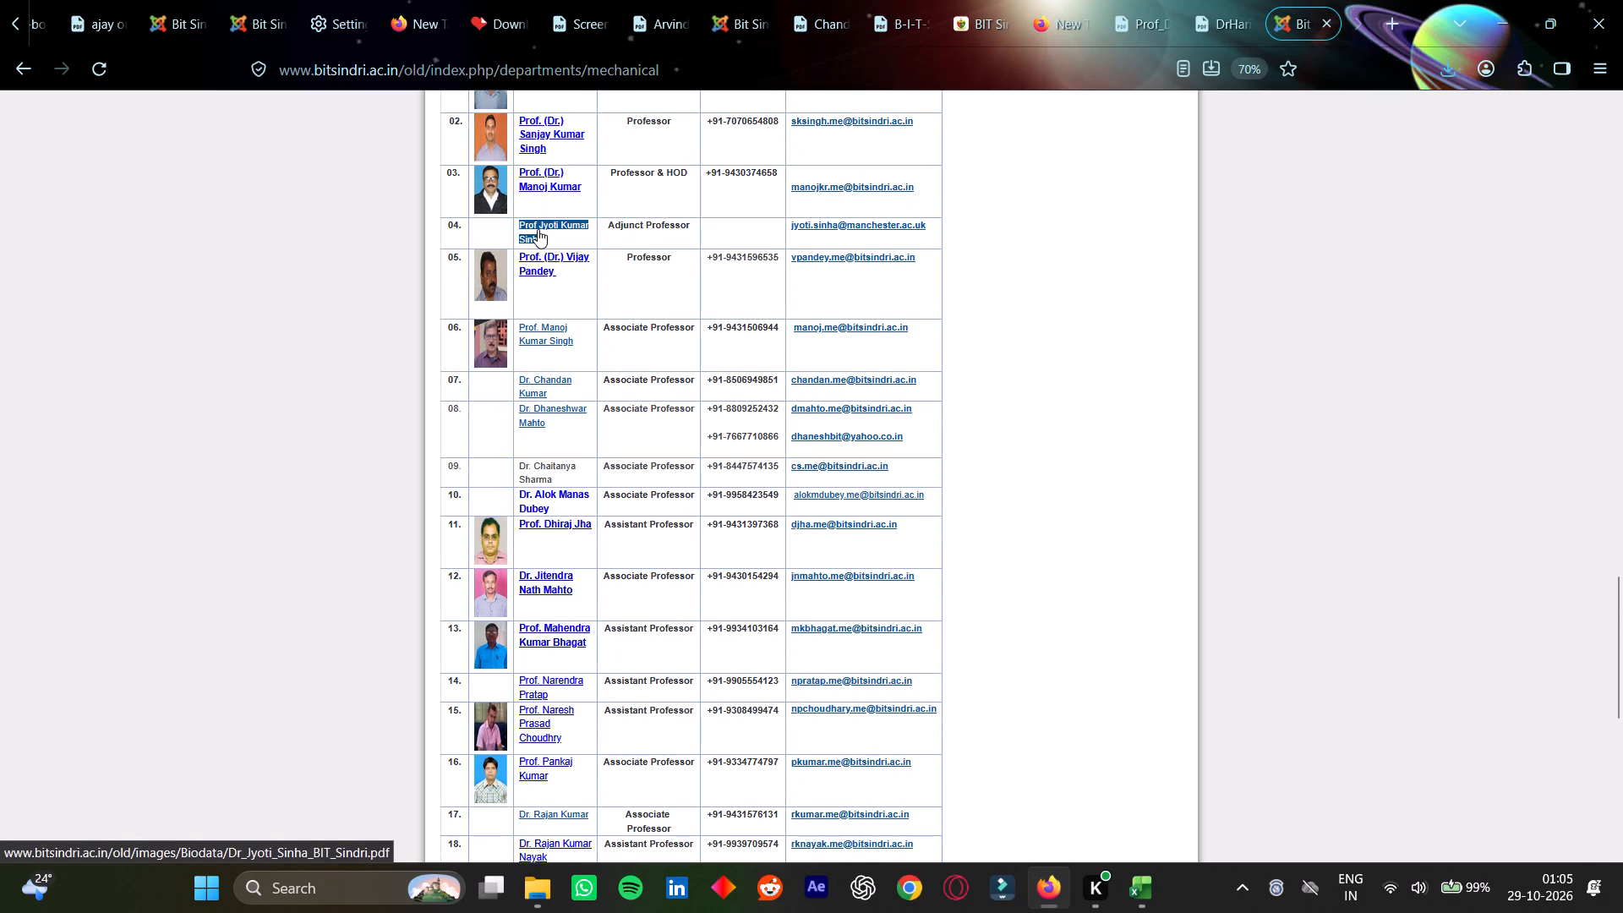
left_click(538, 229)
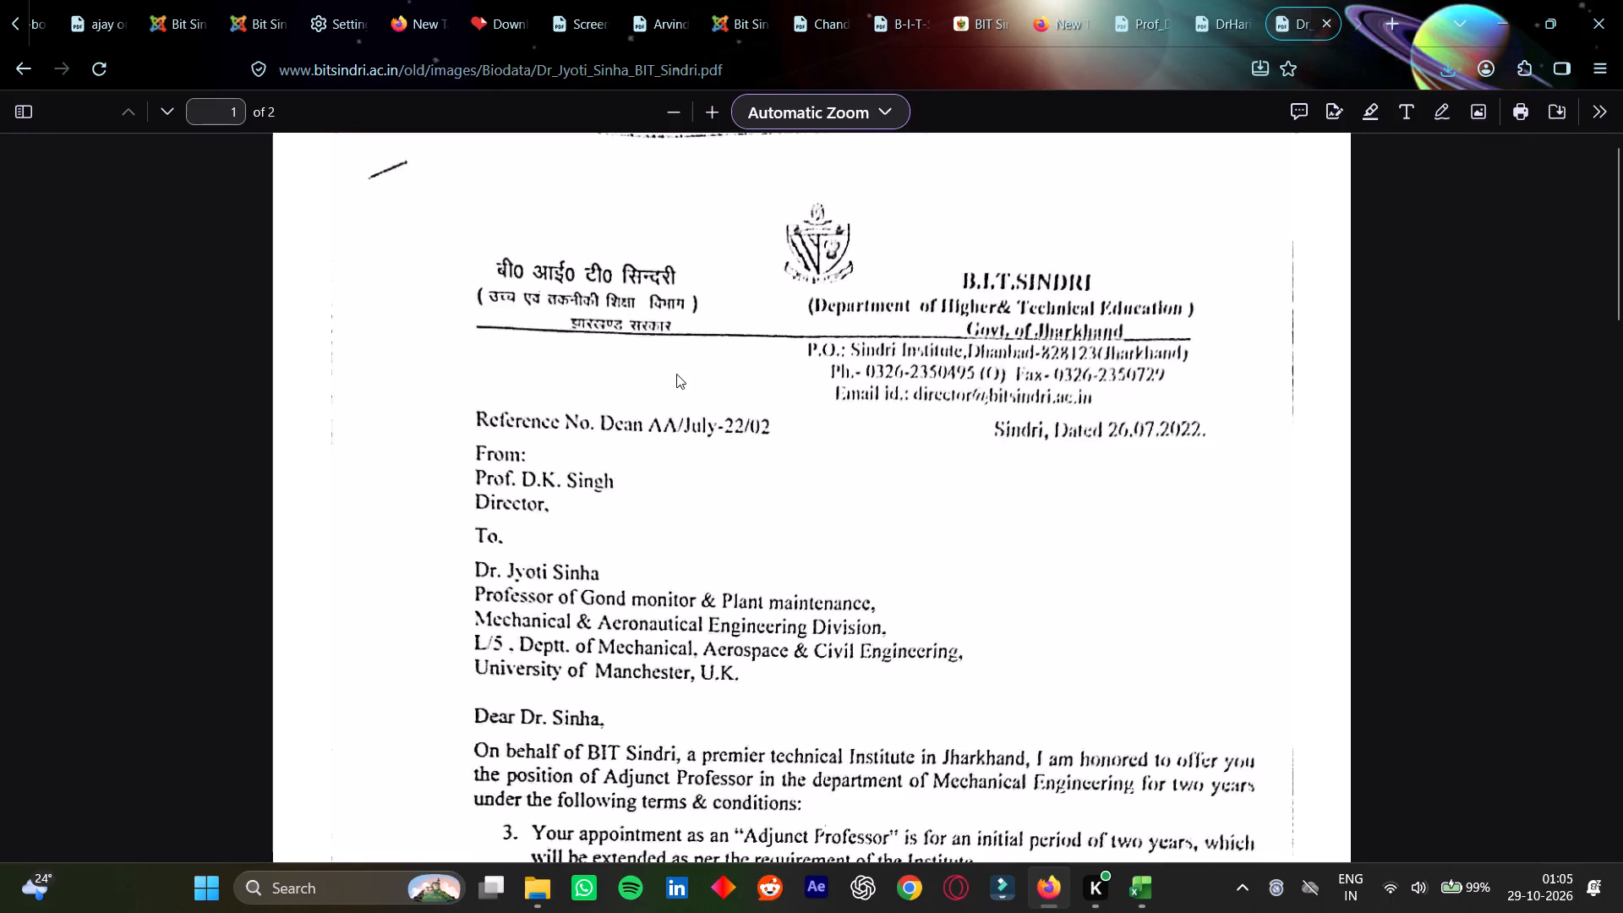
Read through both pages of the opened PDF to check the faculty member's identity, department and appointment details.
scroll(710, 417, "down", 7)
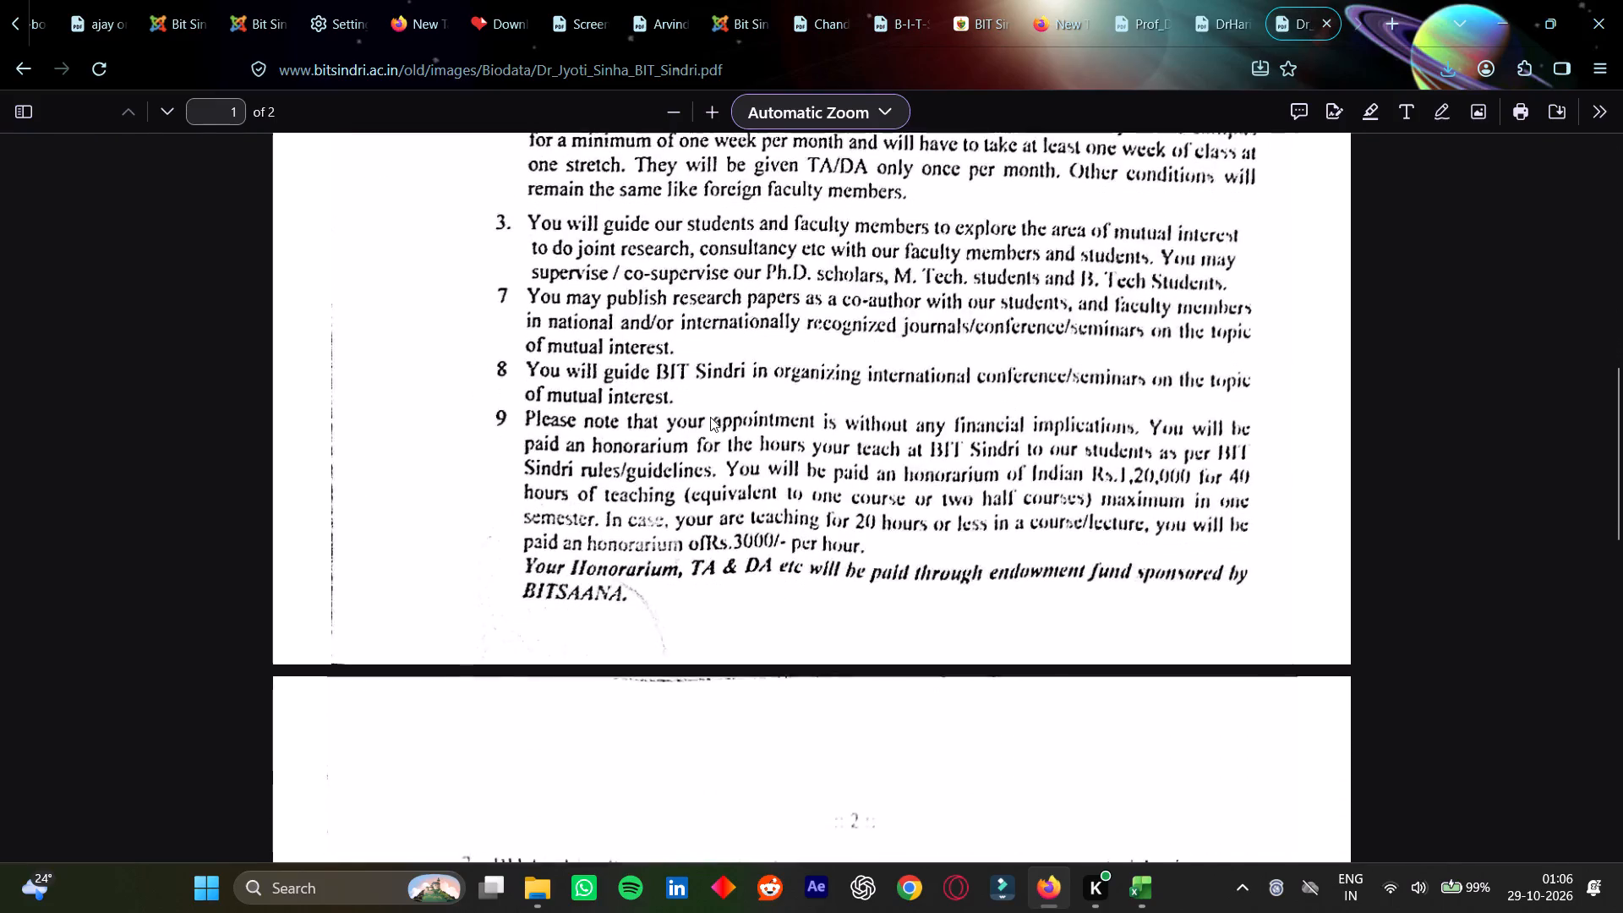
scroll(710, 417, "down", 5)
scroll(710, 417, "up", 7)
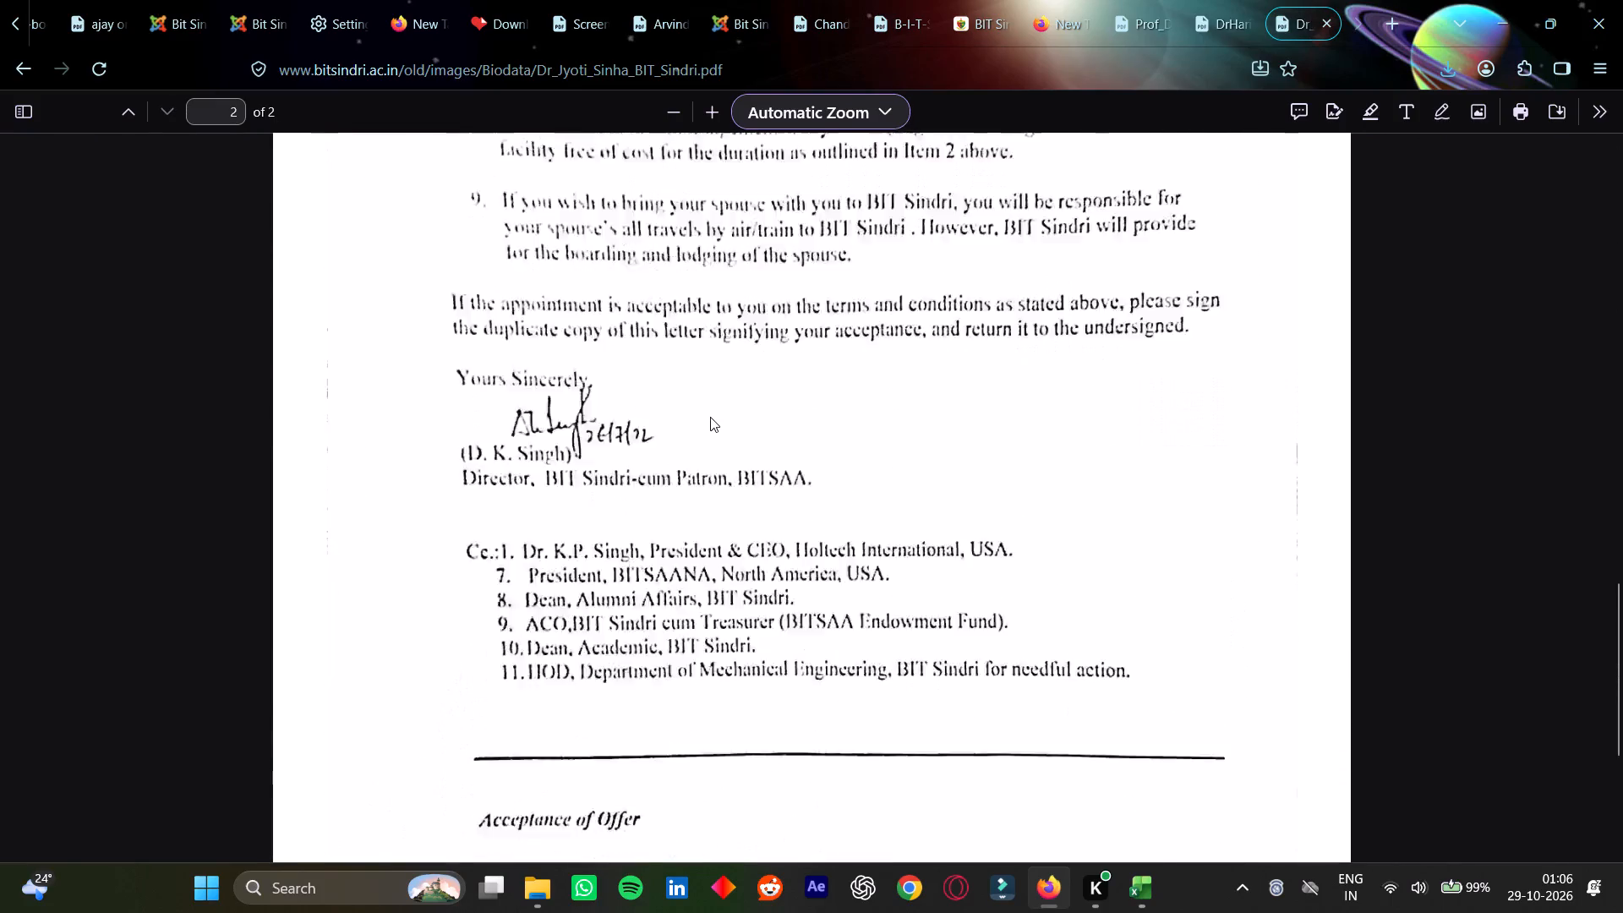
scroll(710, 417, "up", 6)
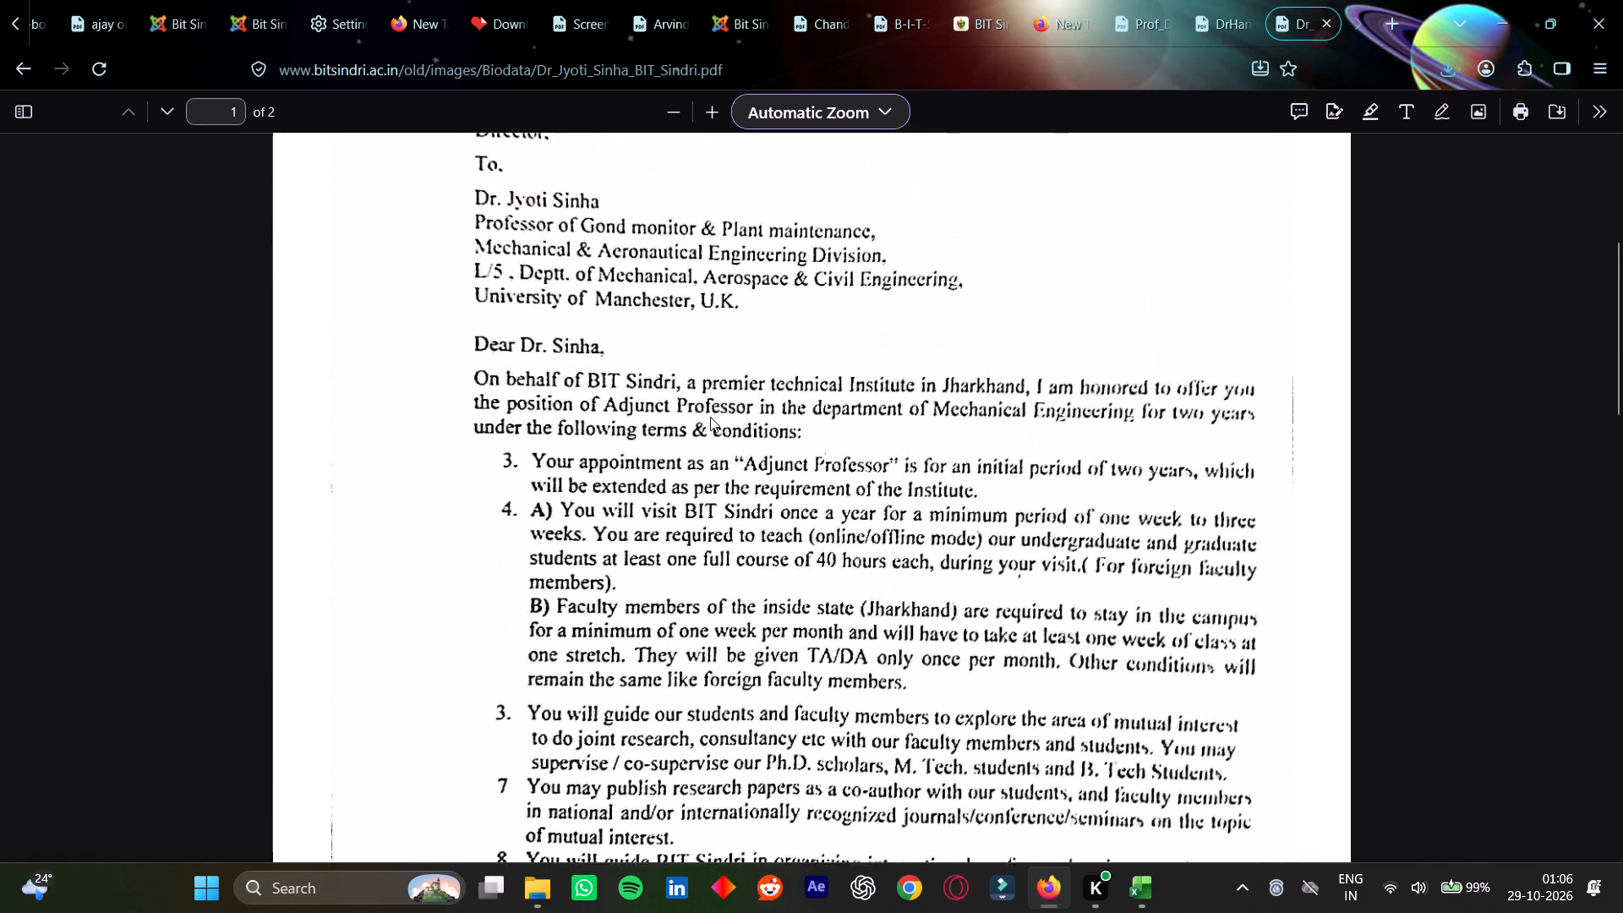
scroll(710, 417, "up", 2)
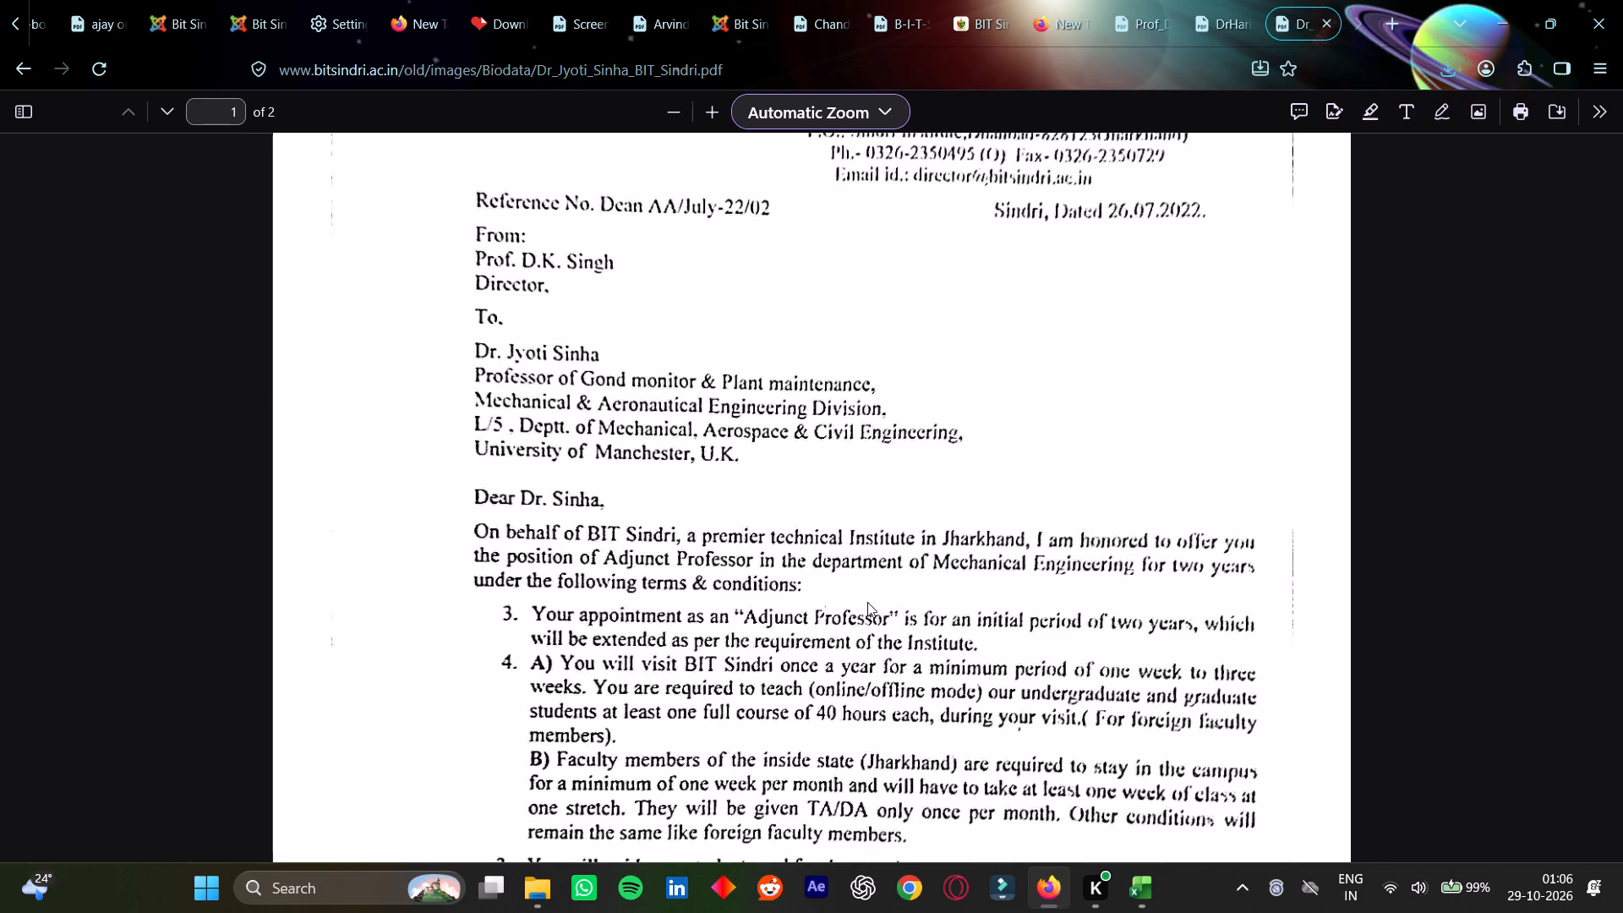
scroll(867, 602, "up", 3)
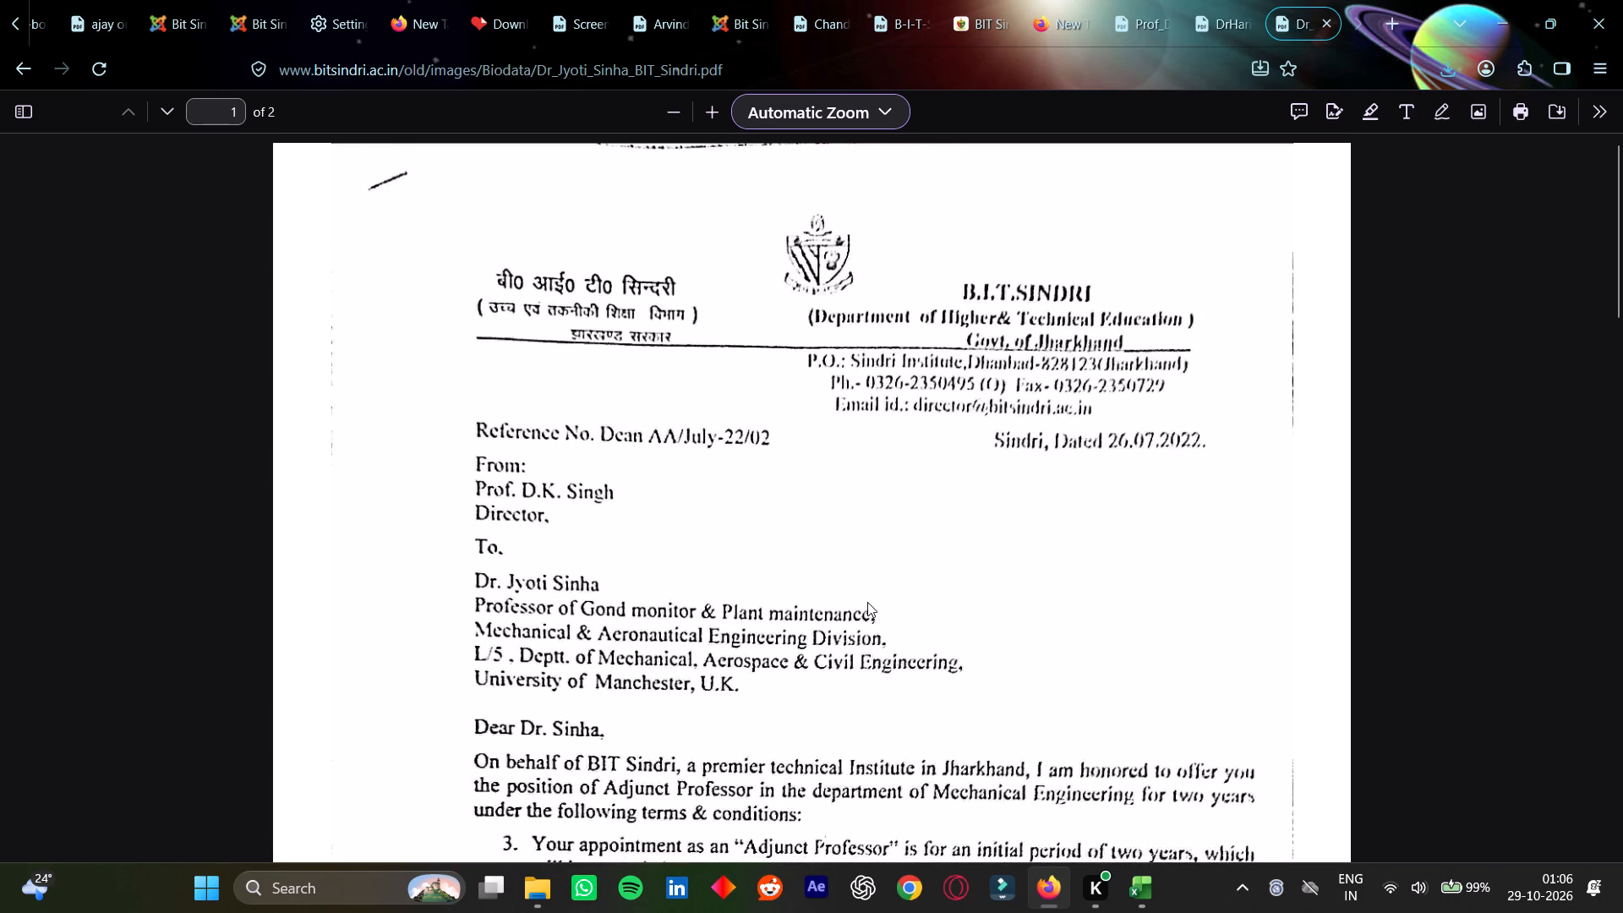
left_click(867, 602)
right_click(437, 464)
left_click(493, 491)
left_click(649, 473)
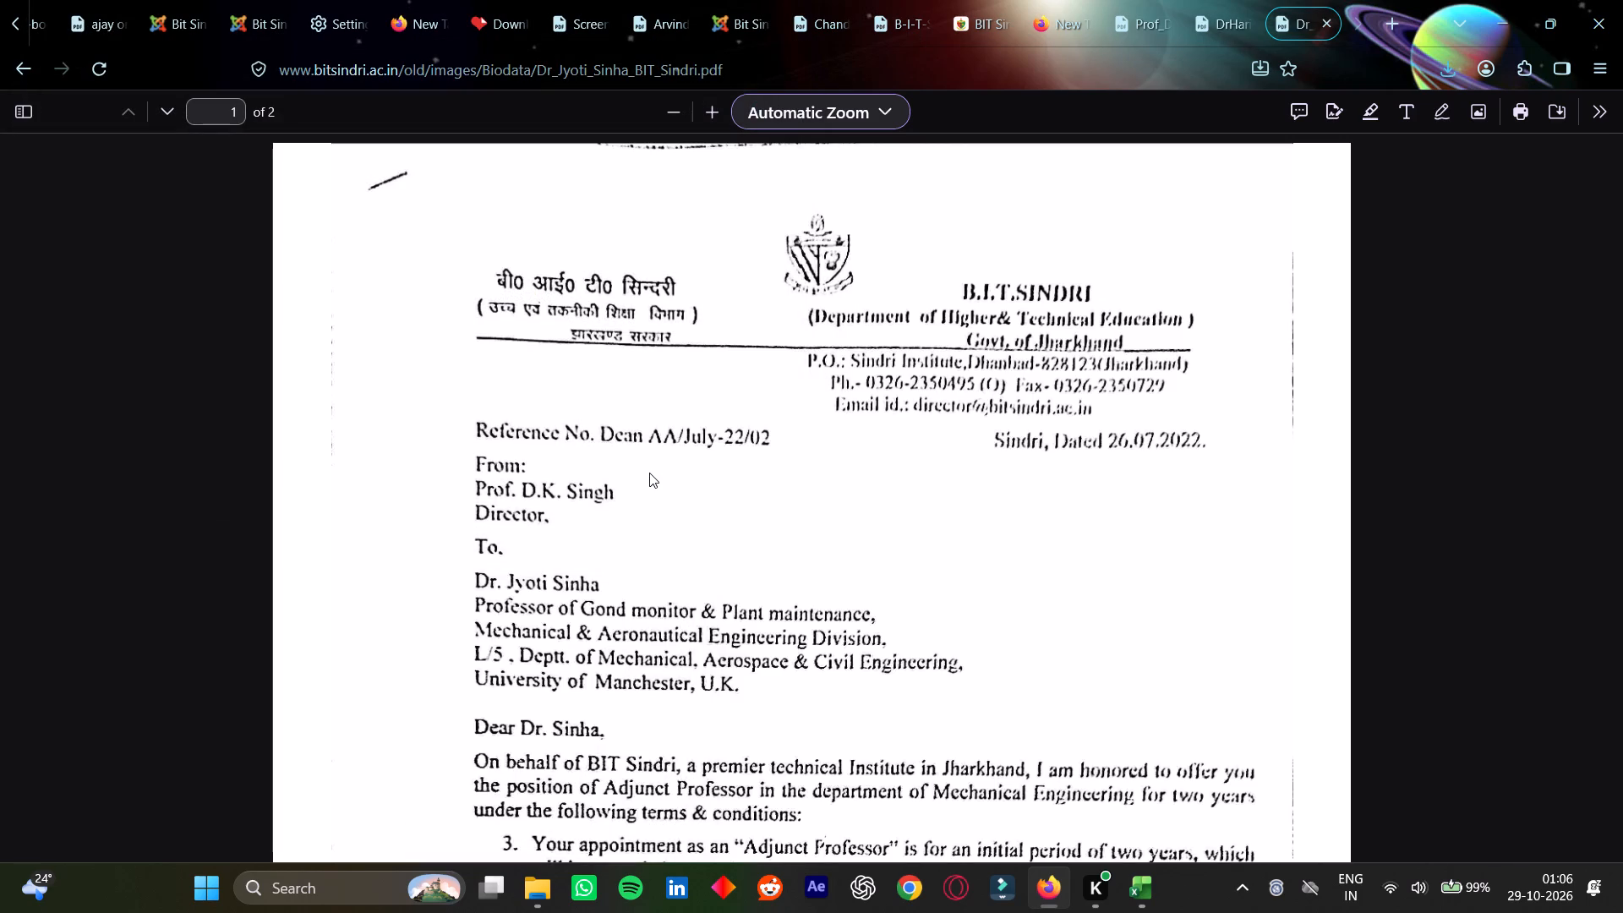
scroll(649, 473, "down", 3)
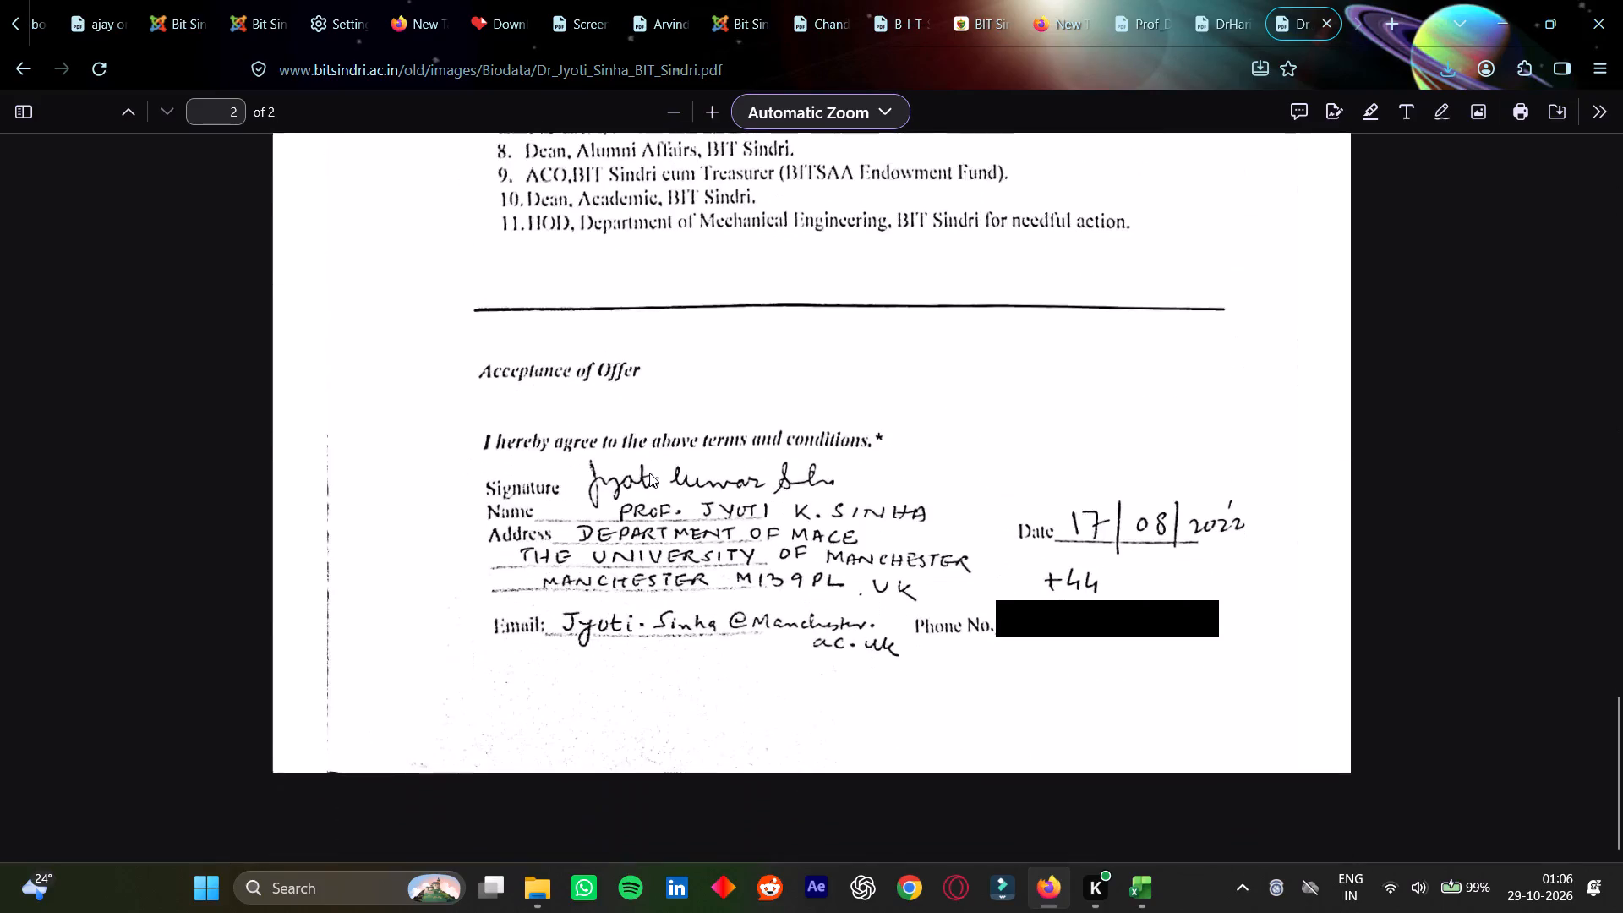
scroll(649, 473, "down", 1)
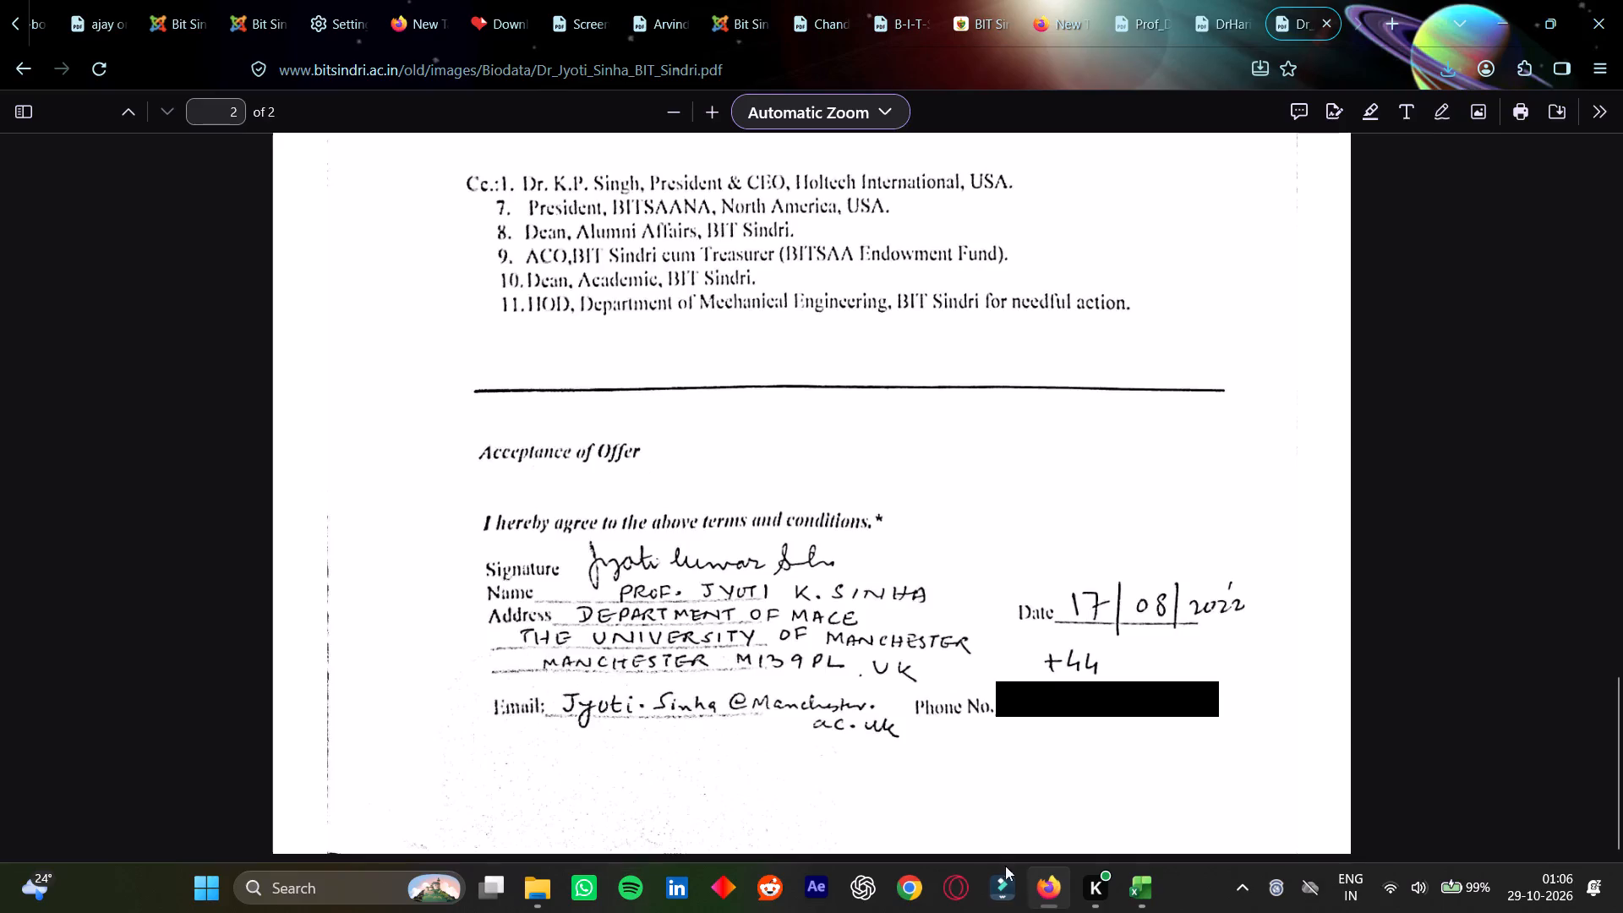
Switch to the UPDATED workbook in Excel, at the faculty member's entry in row 9.
left_click(1134, 874)
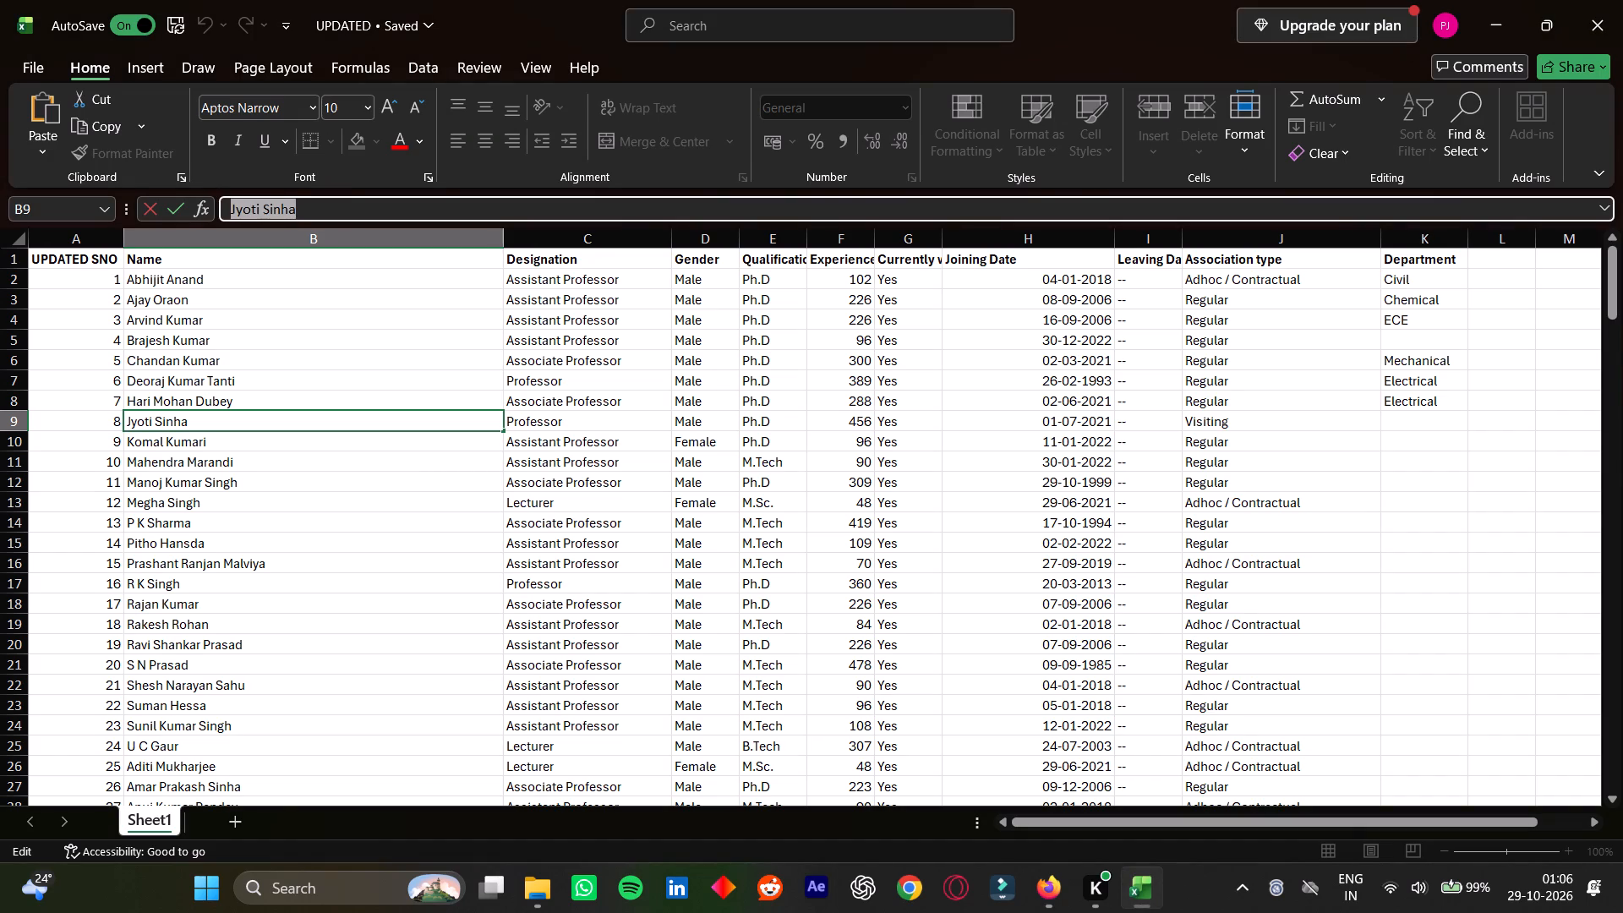
Copy the faculty member's name from row 10 of the UPDATED workbook.
left_click(171, 442)
right_click(171, 442)
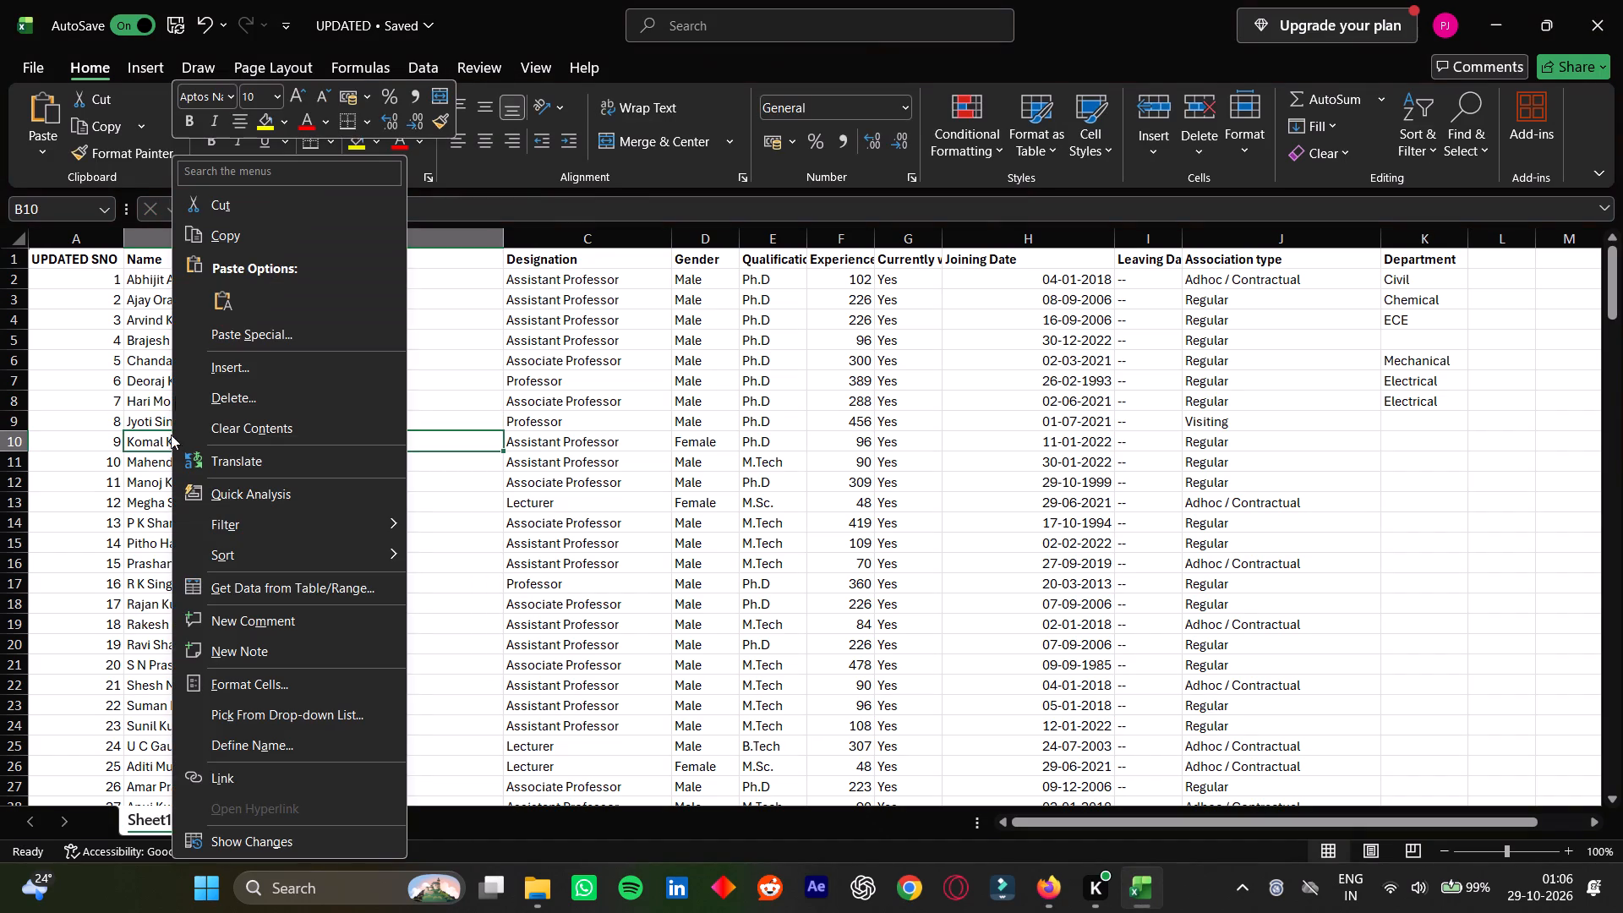
left_click(225, 232)
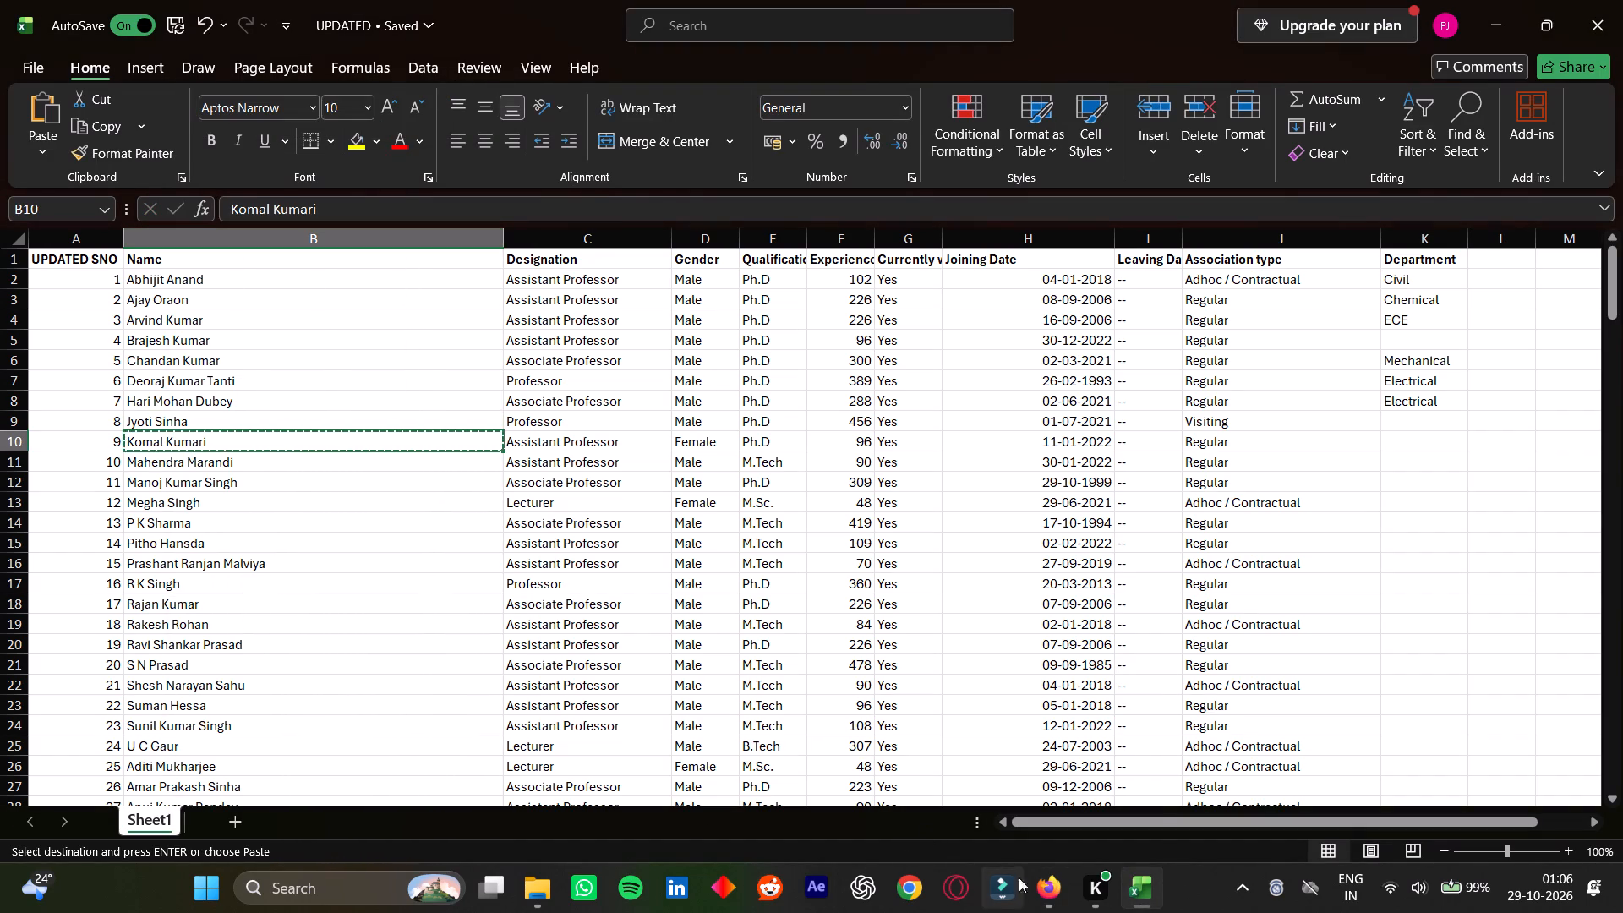
Switch to Firefox and, in a new tab, search Google for the copied row 10 name followed by "bit sindri".
left_click(1050, 900)
left_click(1165, 910)
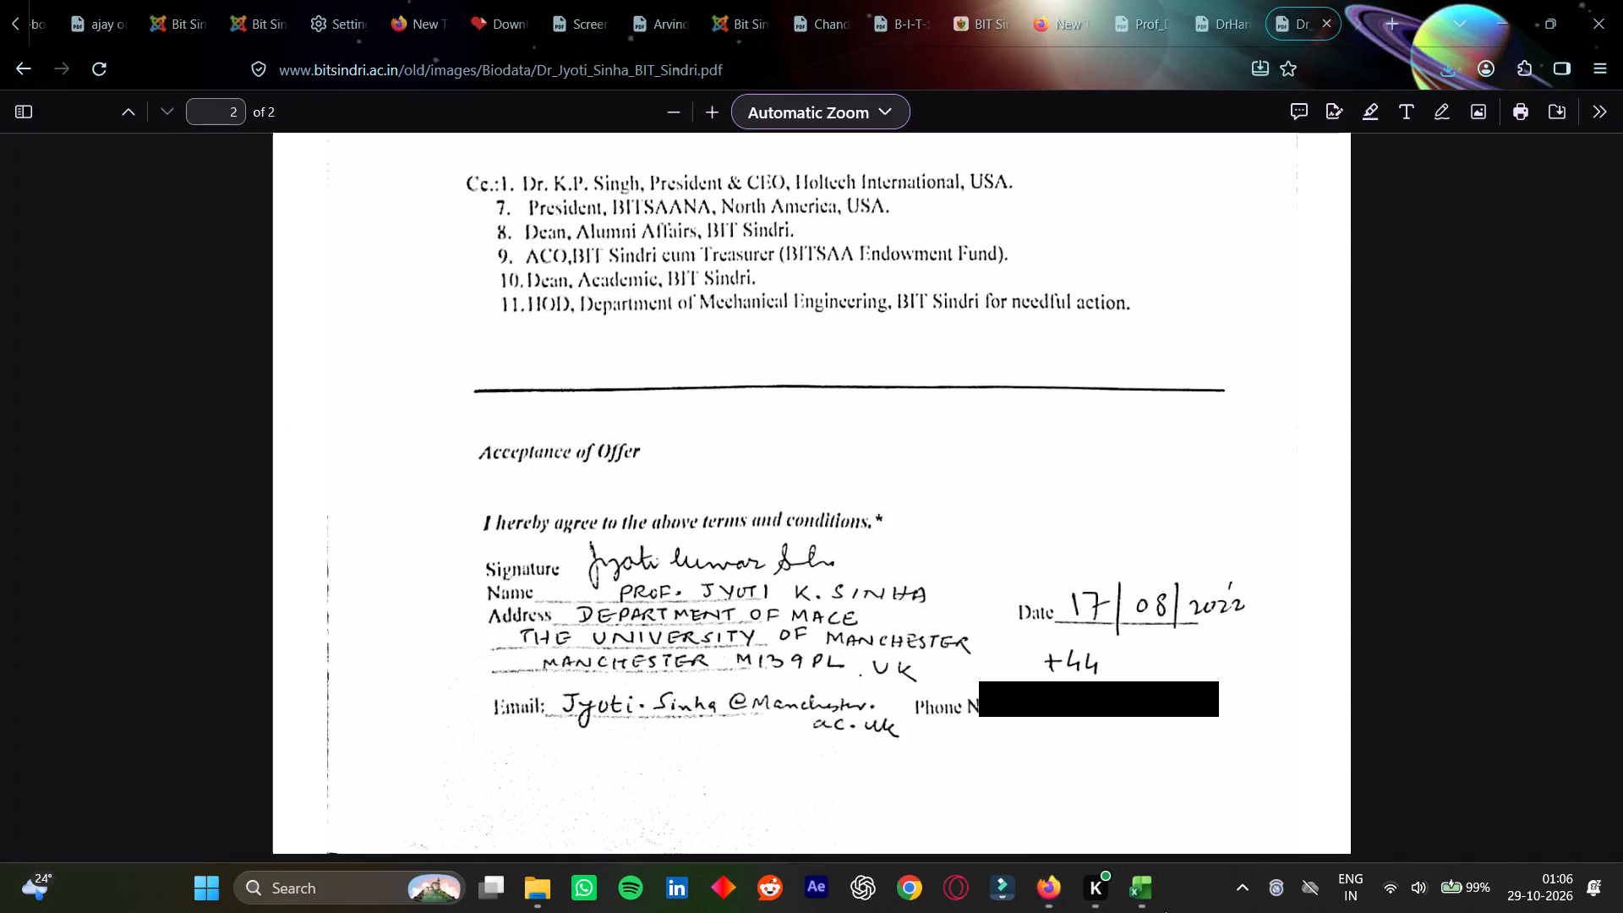
left_click(1124, 893)
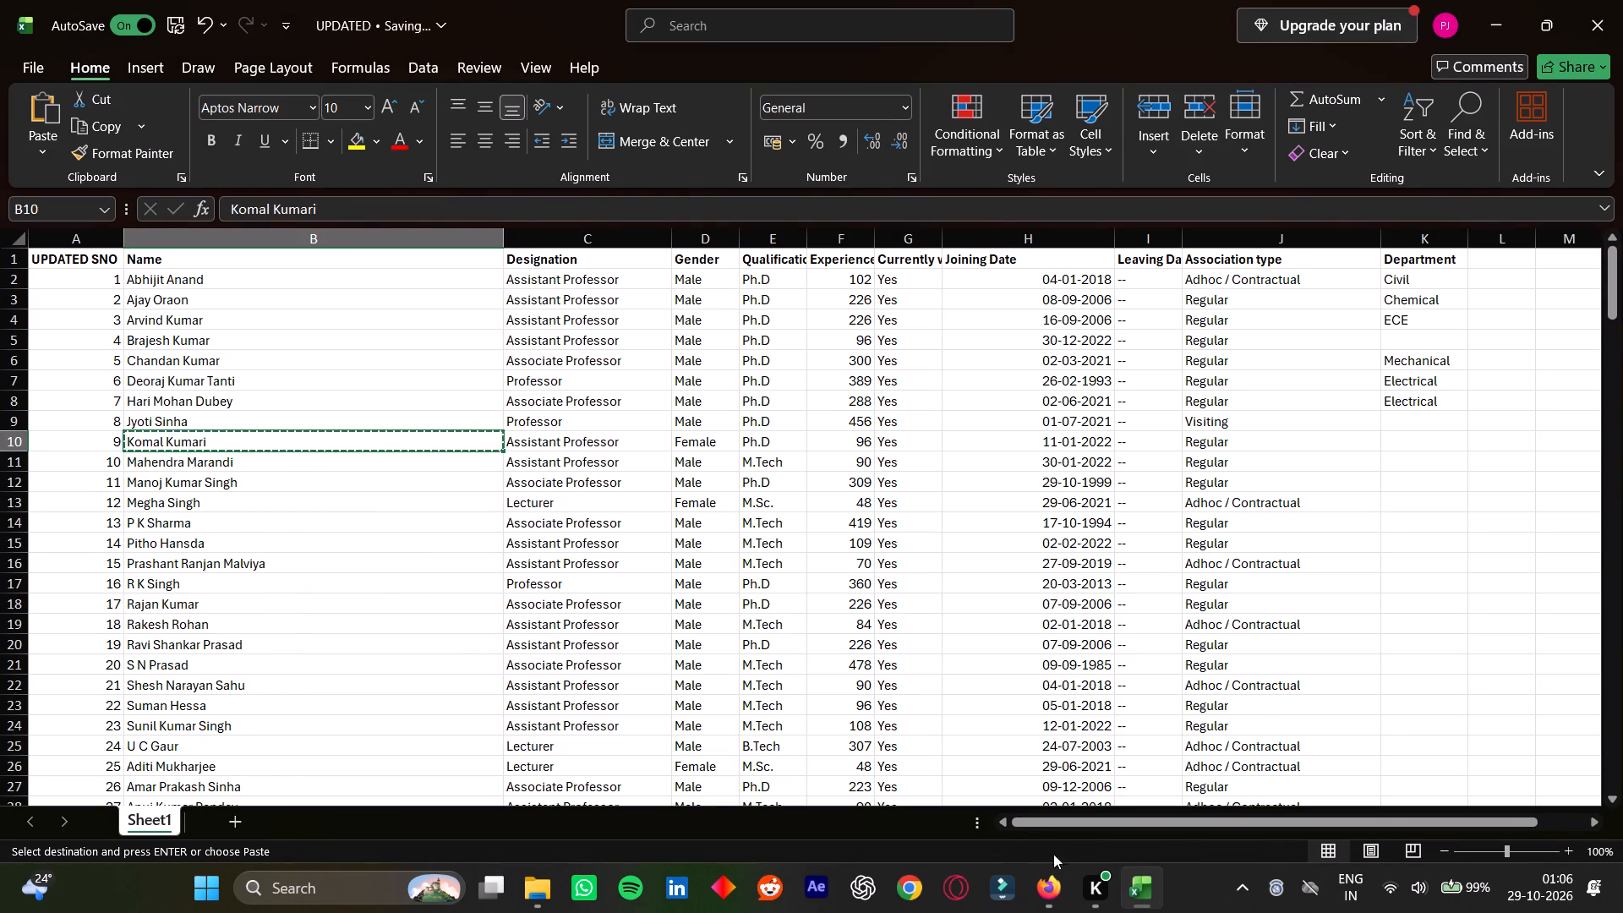
left_click(1055, 887)
left_click(1381, 24)
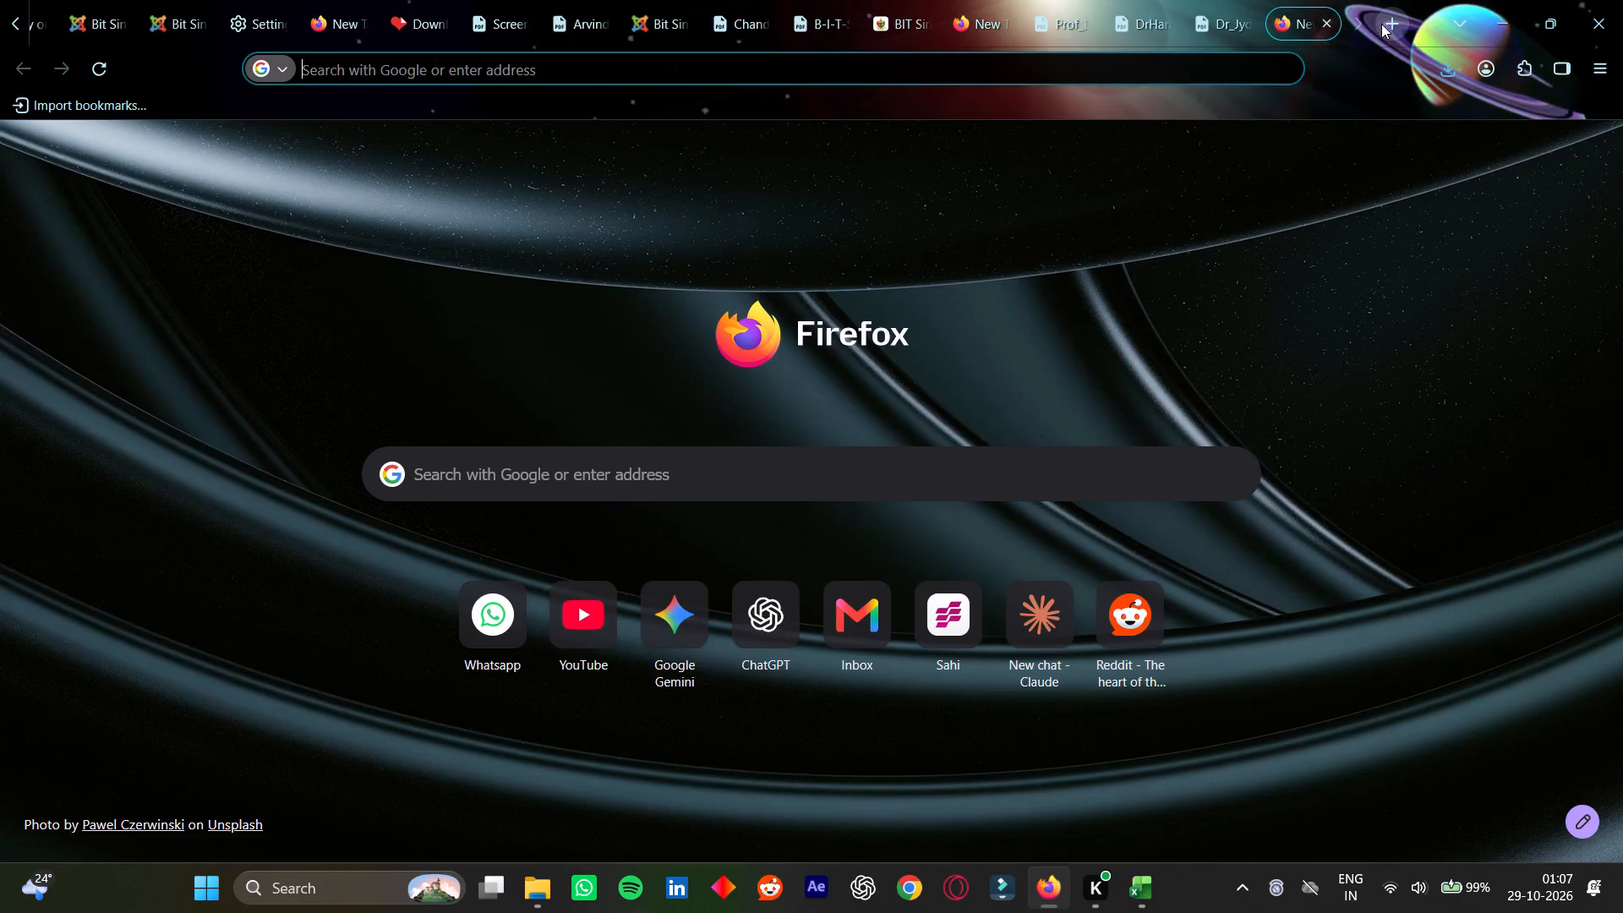
key("ctrl+v")
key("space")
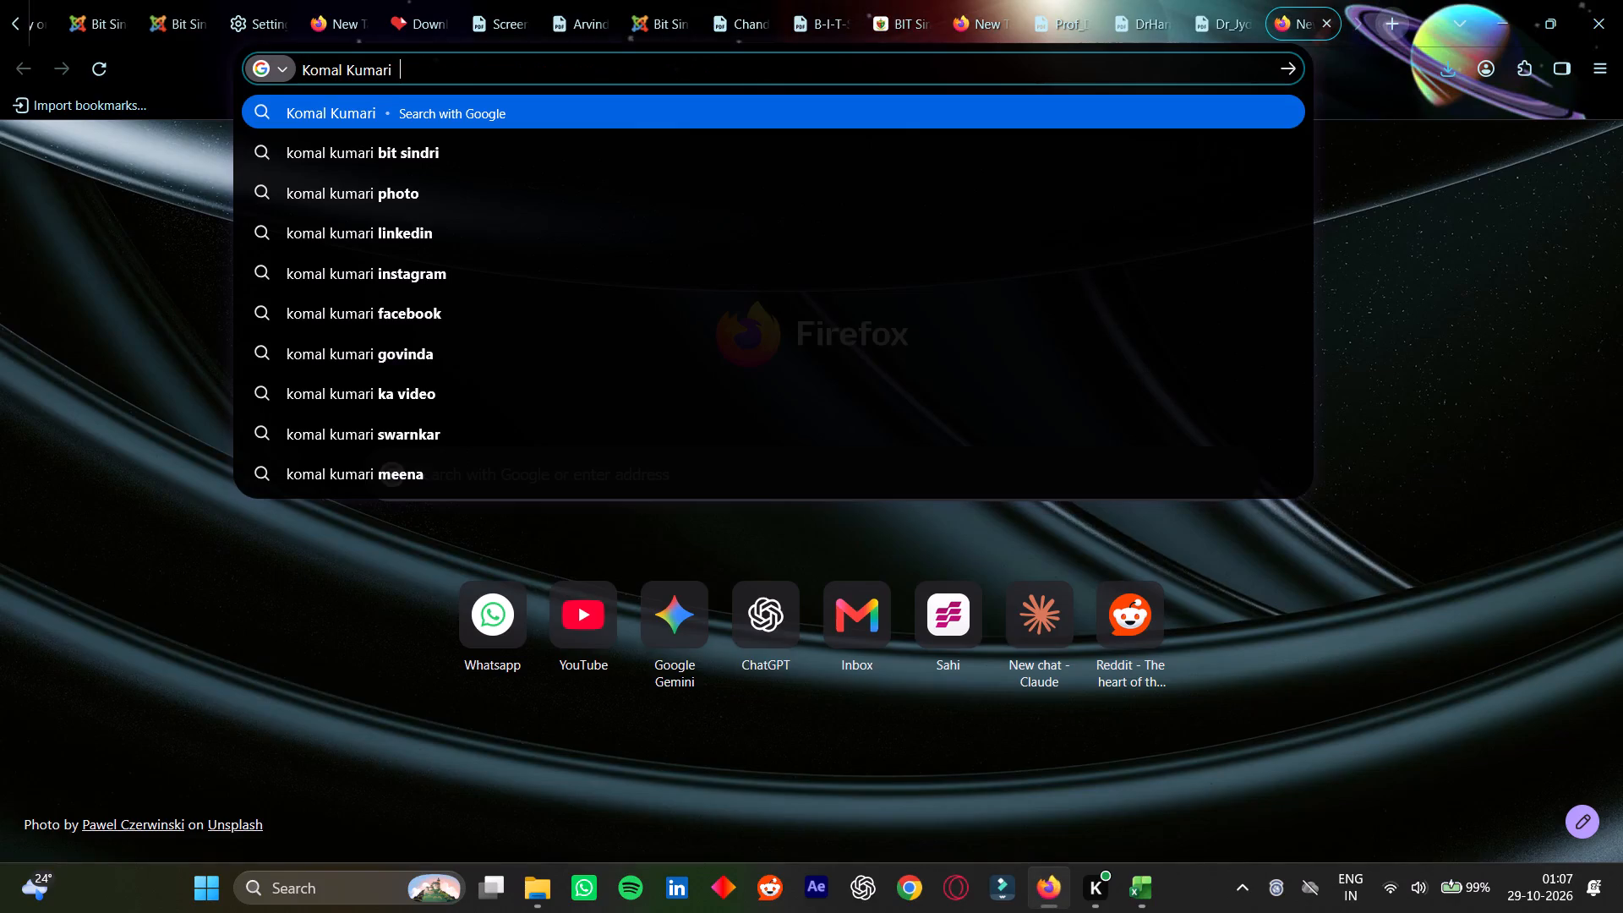
left_click(522, 144)
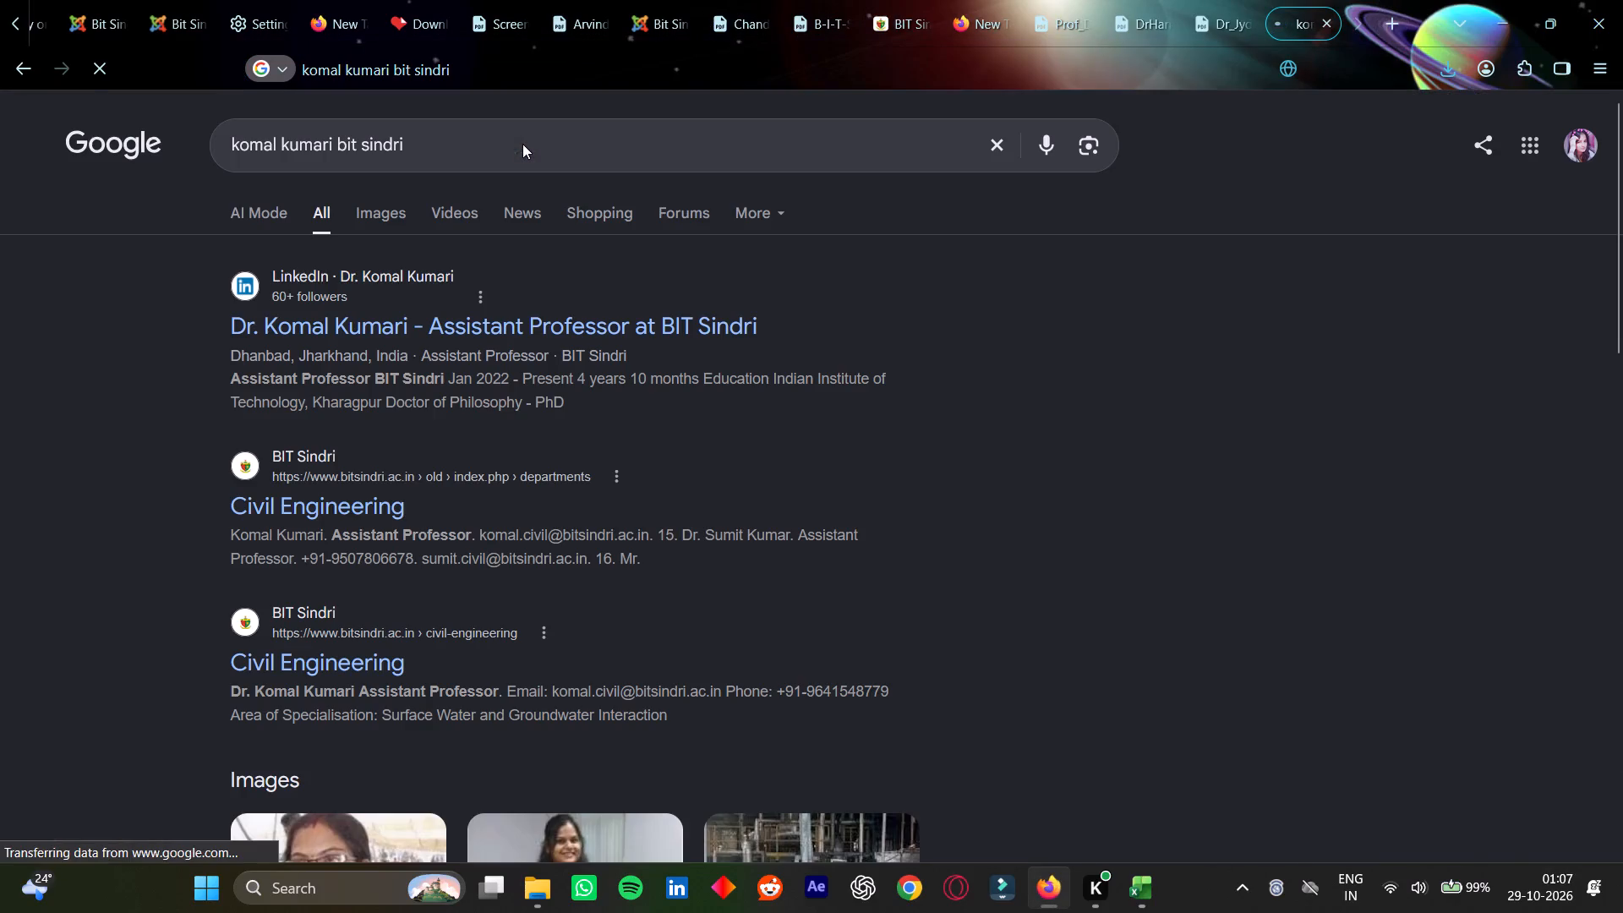
Open the old-site Civil Engineering department page from the search results and look through its faculty list for the row 10 faculty member.
left_click(316, 503)
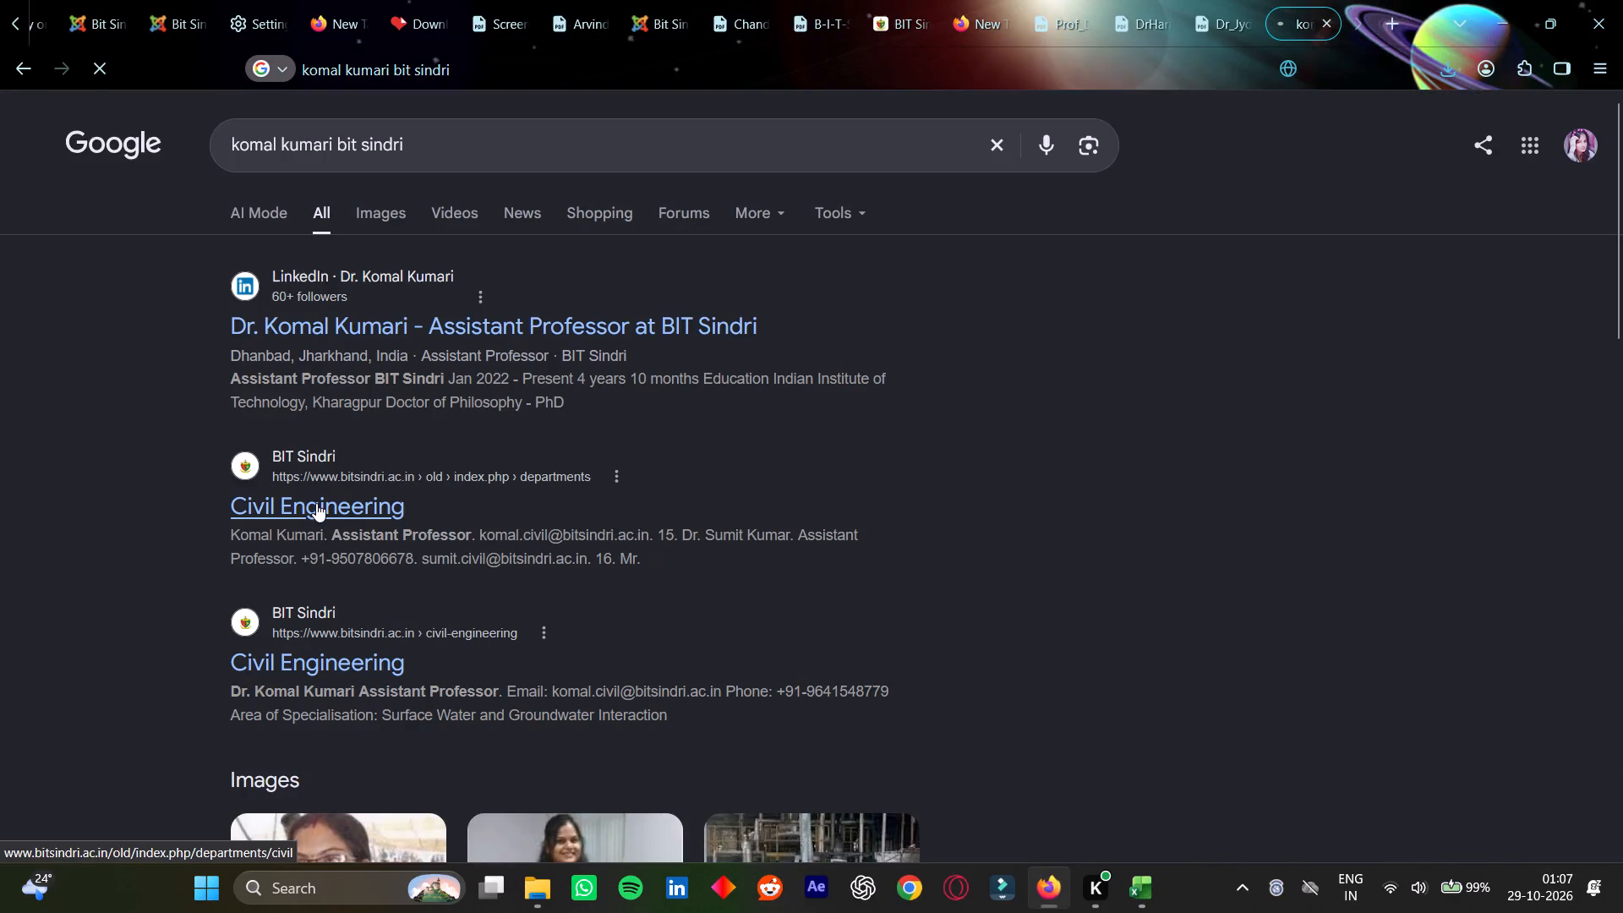
scroll(786, 664, "down", 3)
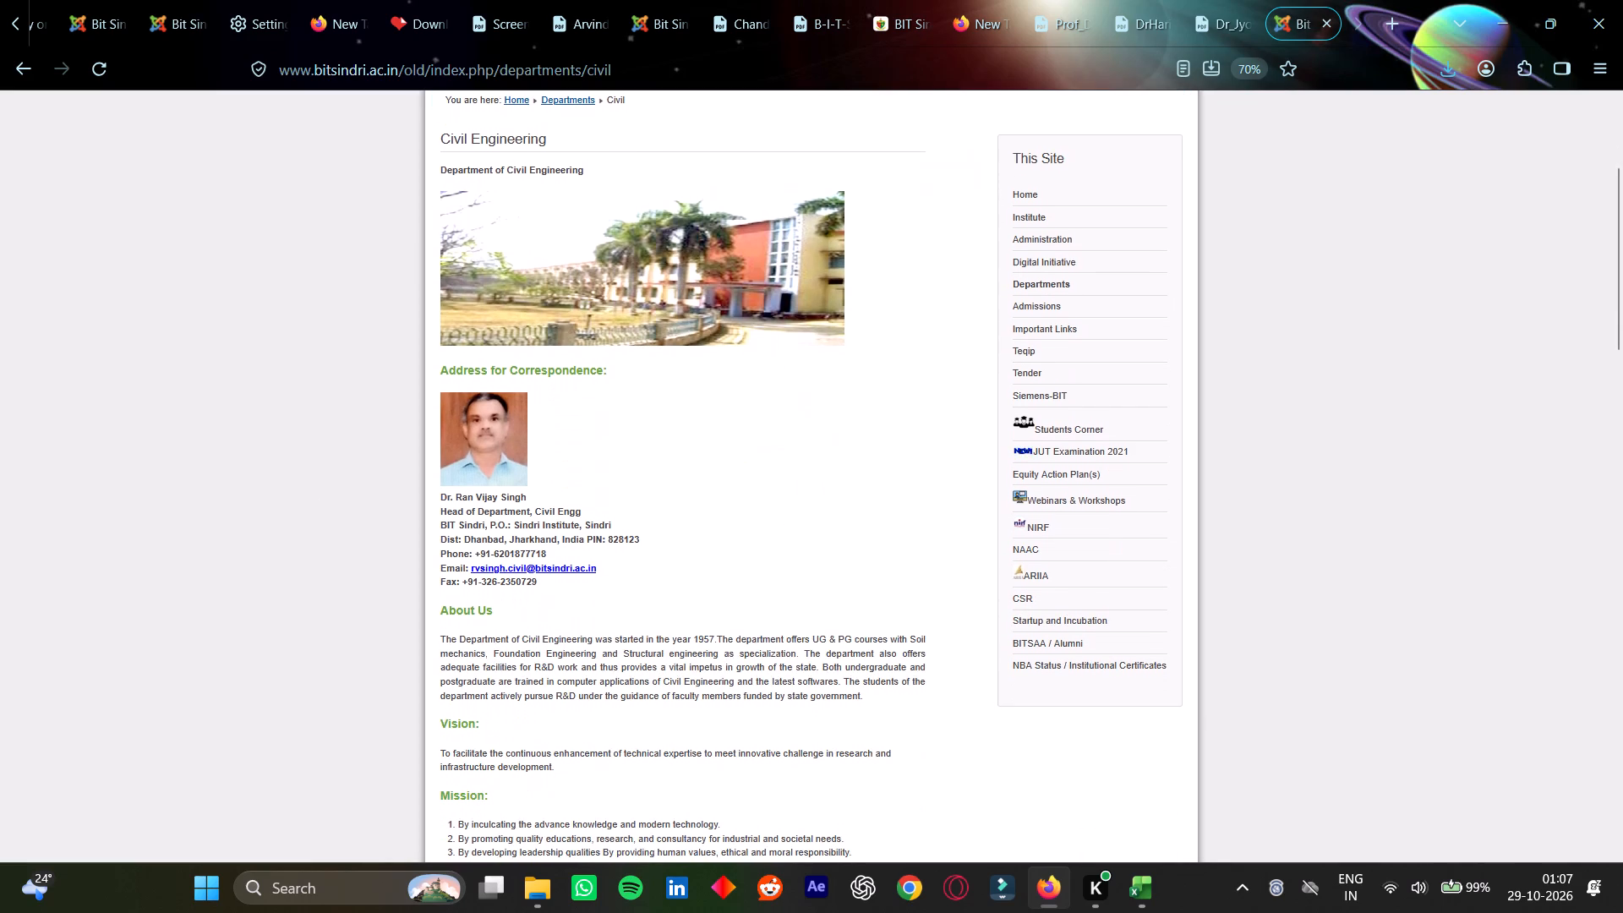
scroll(786, 664, "down", 2)
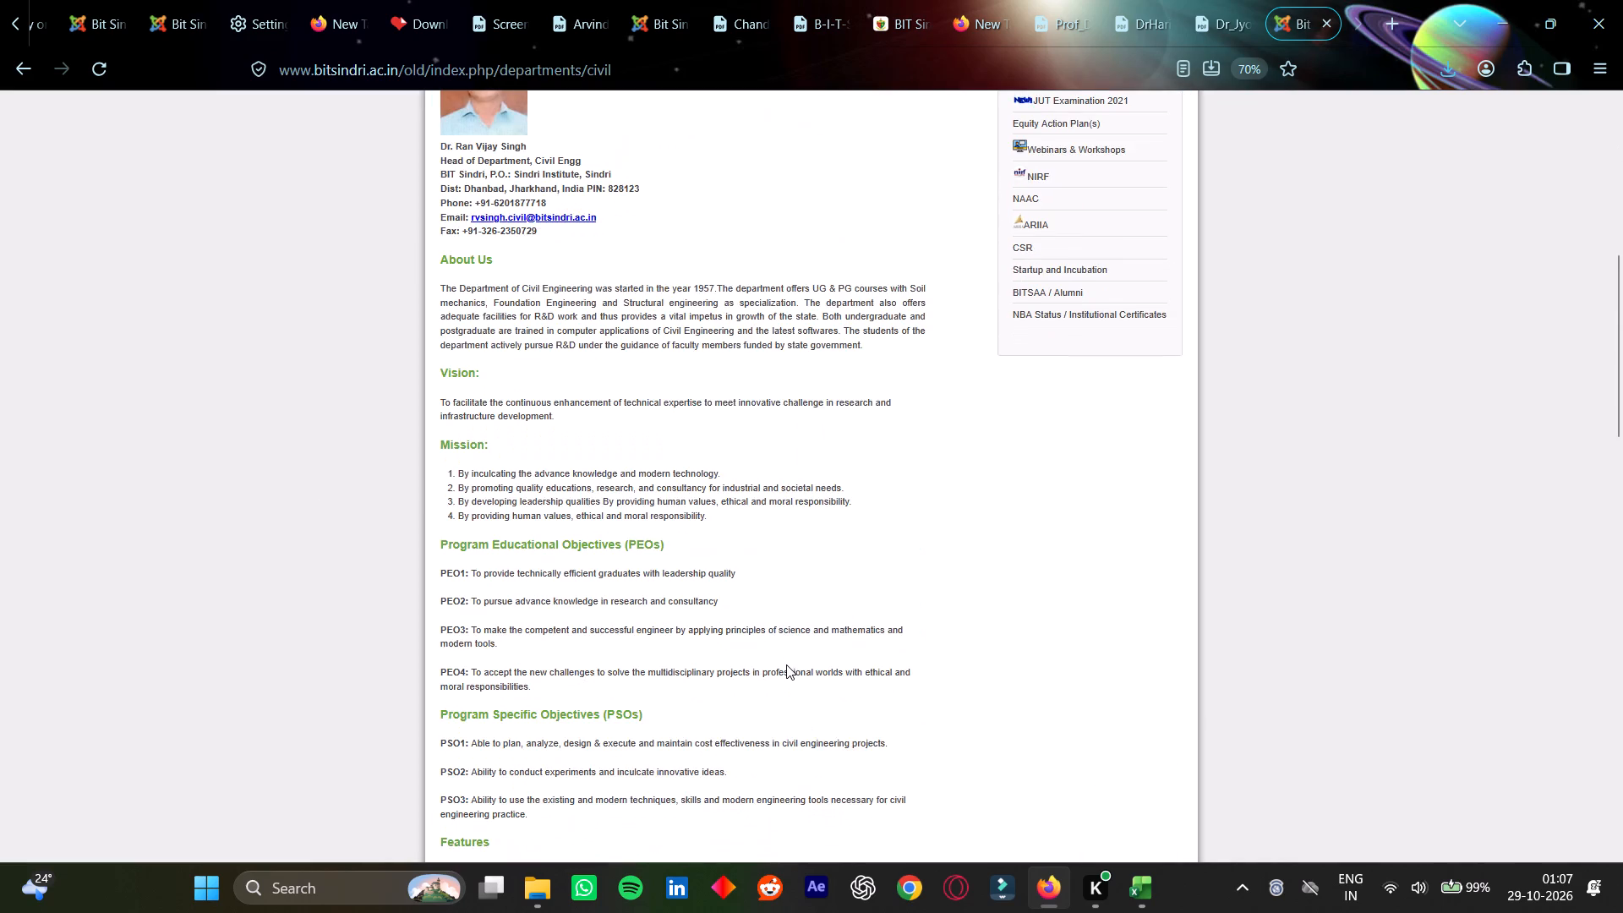
scroll(786, 664, "down", 8)
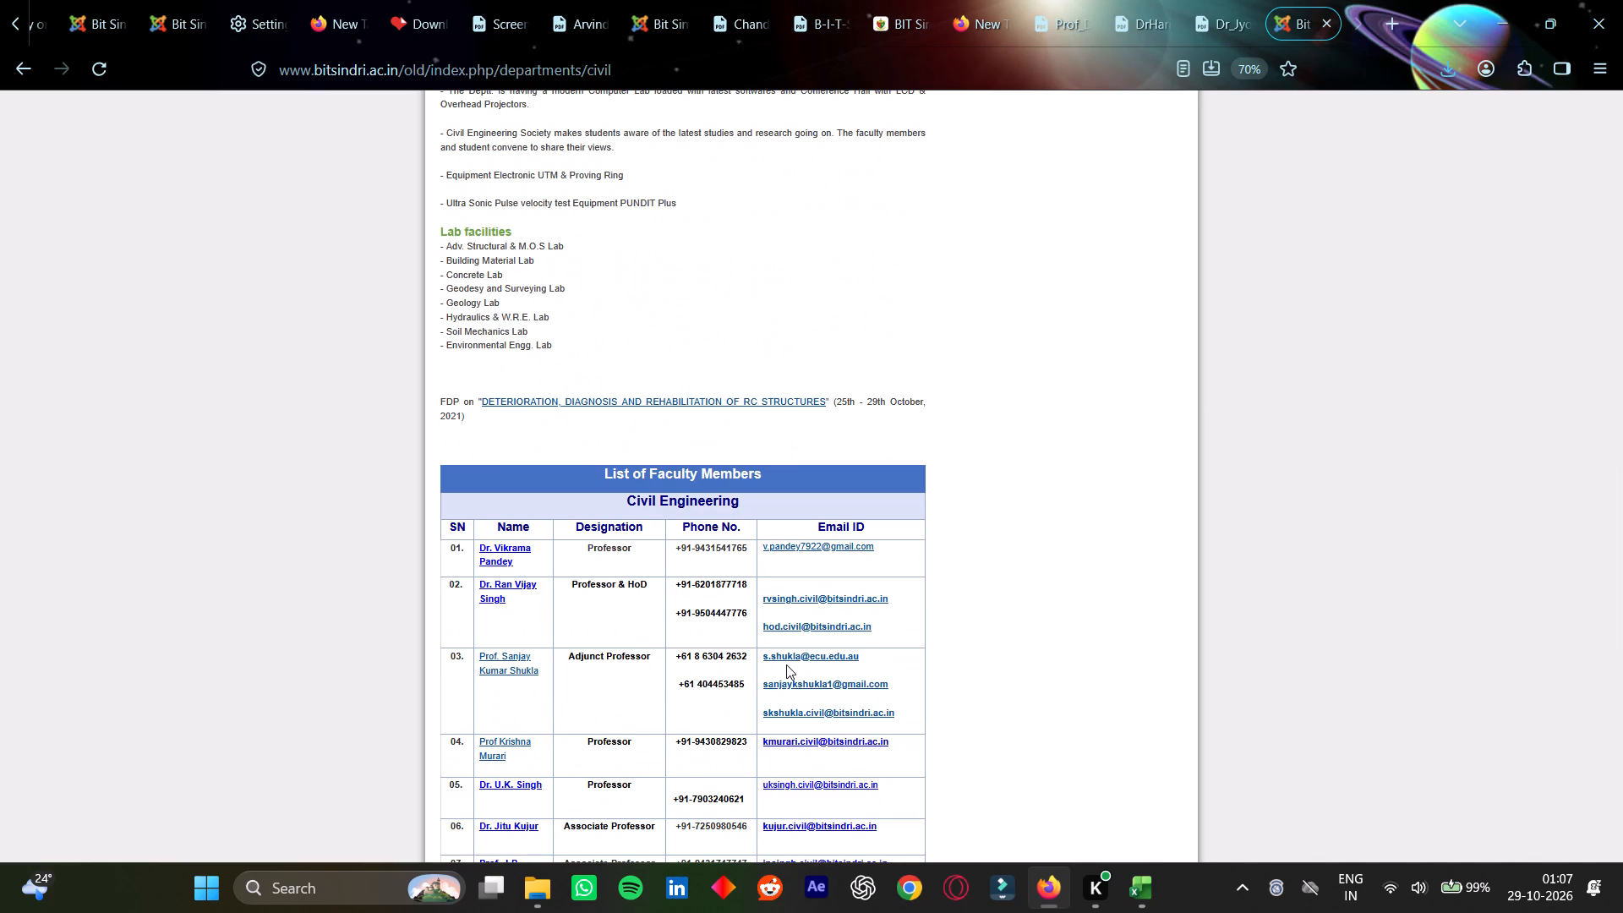
scroll(786, 664, "down", 1)
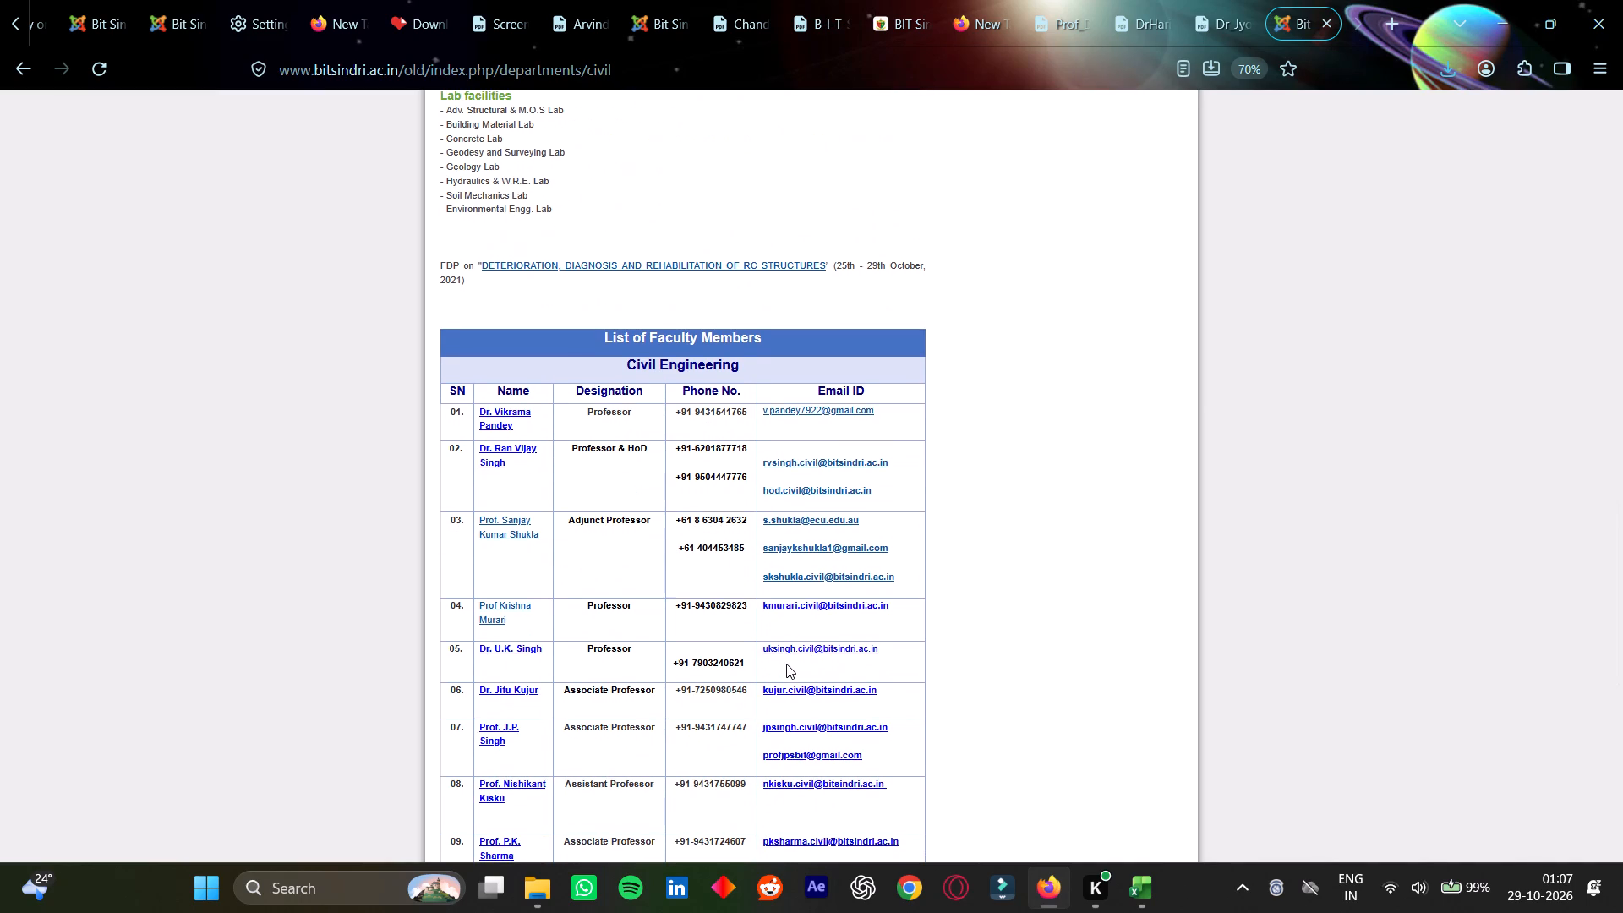
scroll(786, 664, "down", 1)
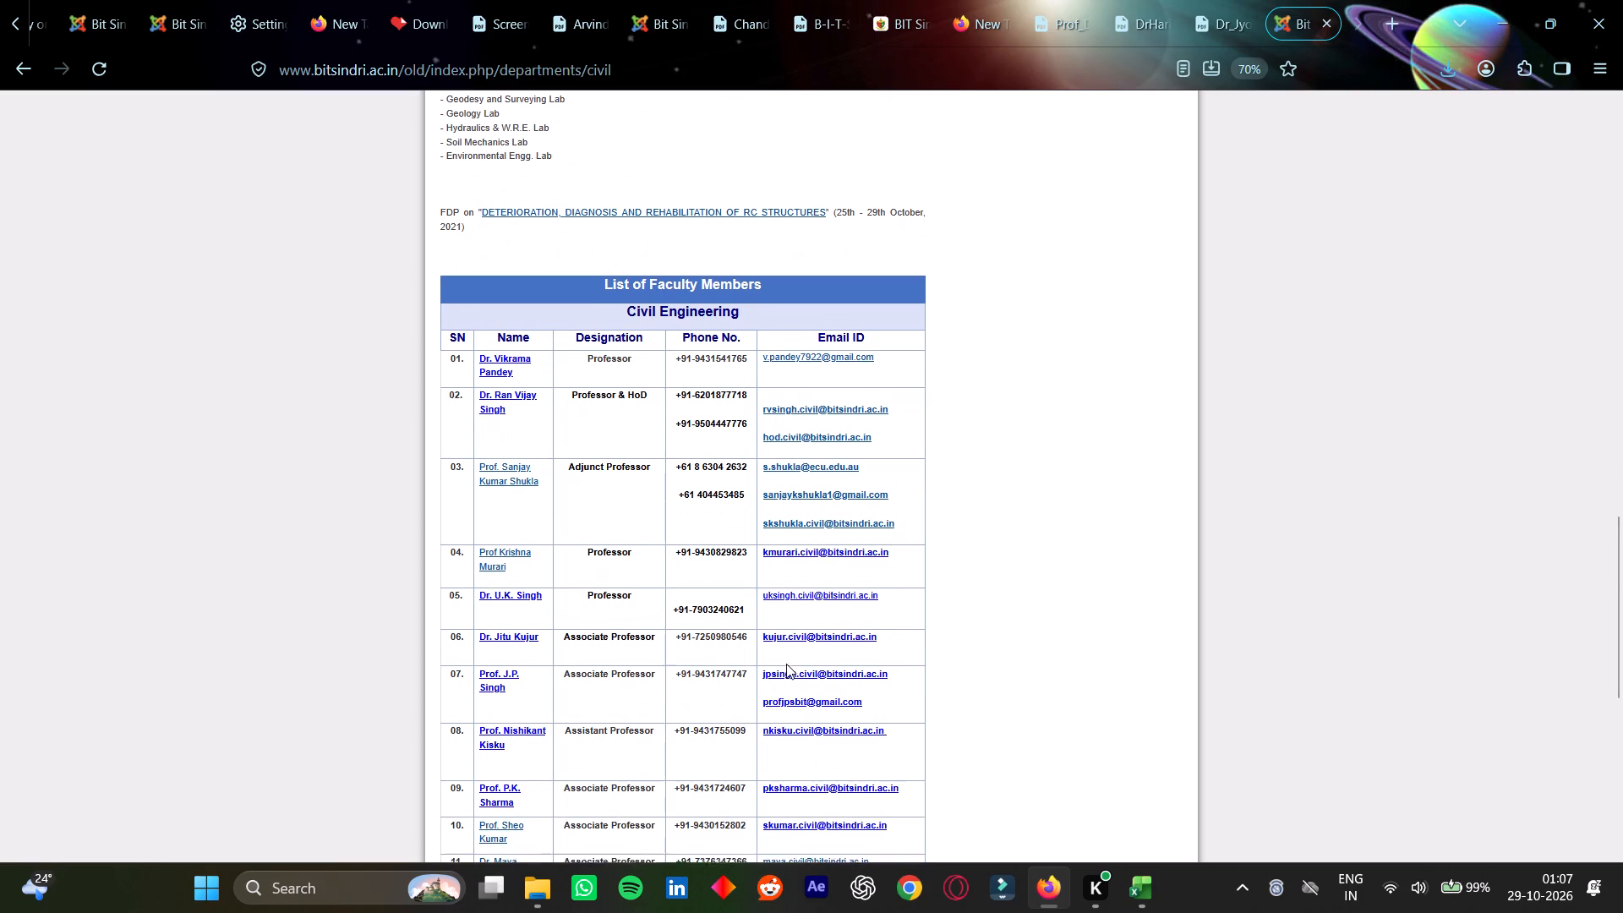
scroll(786, 664, "down", 1)
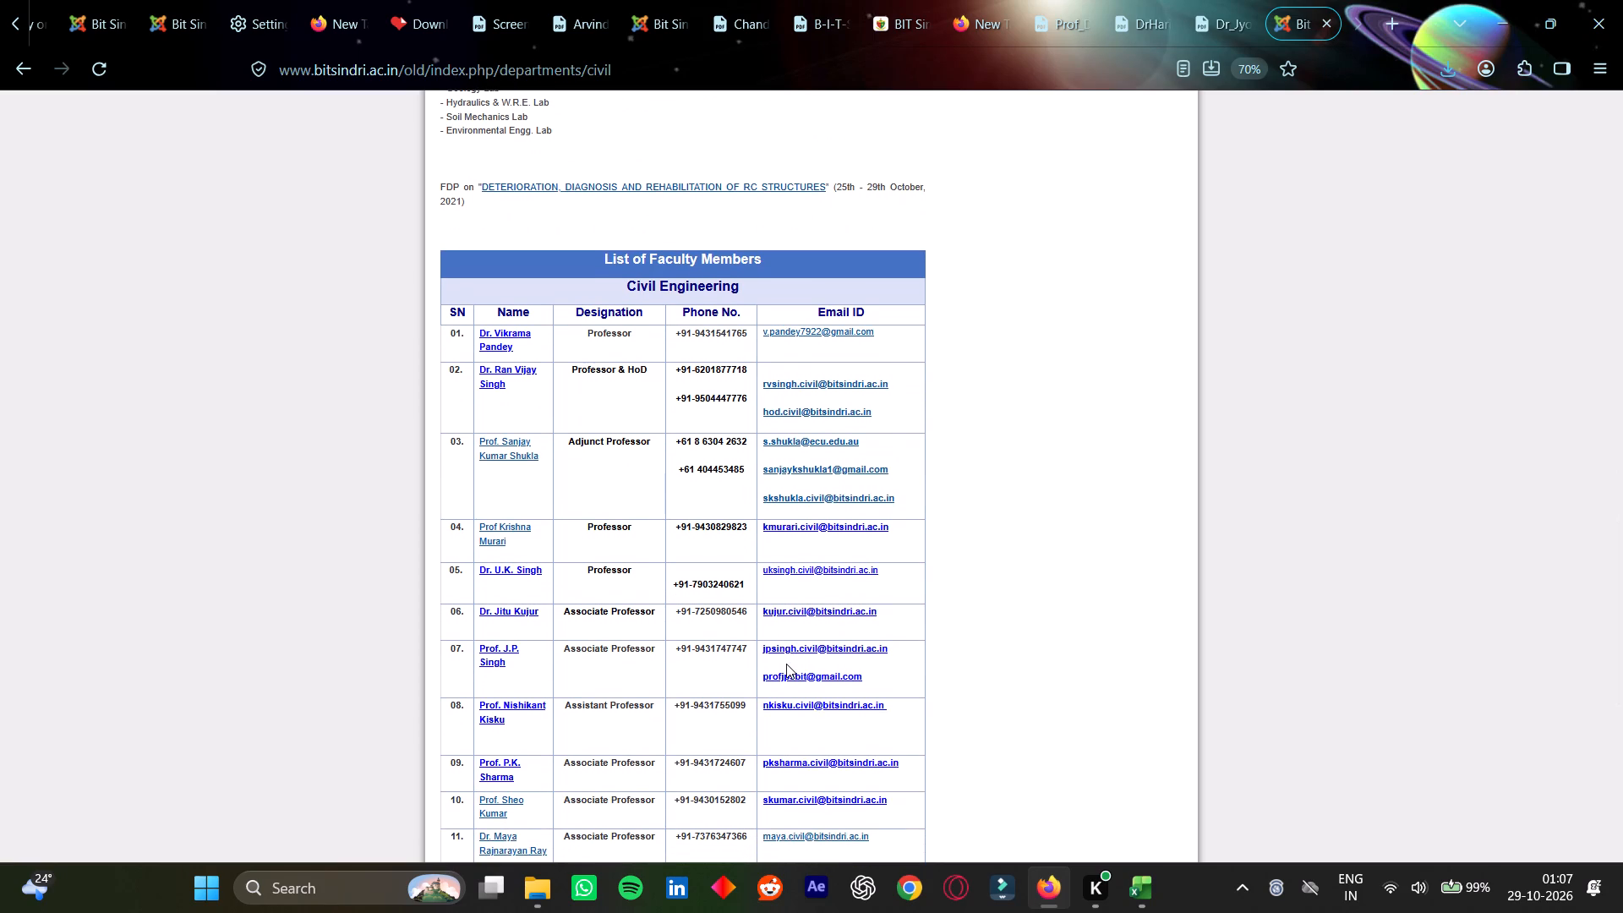
scroll(786, 664, "down", 1)
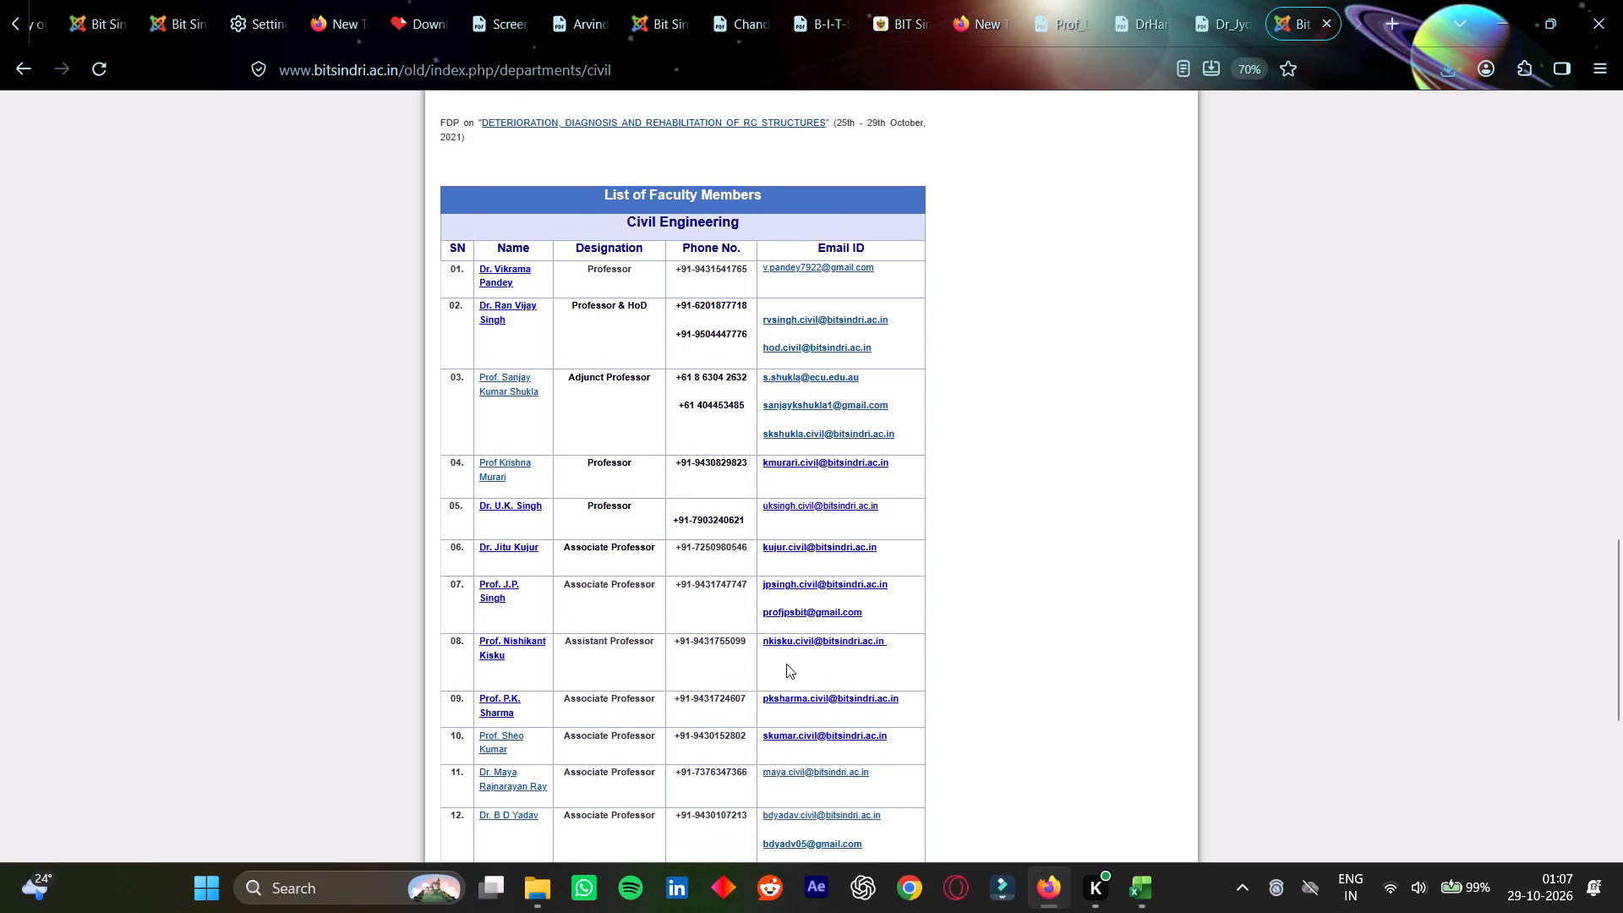
scroll(786, 664, "down", 1)
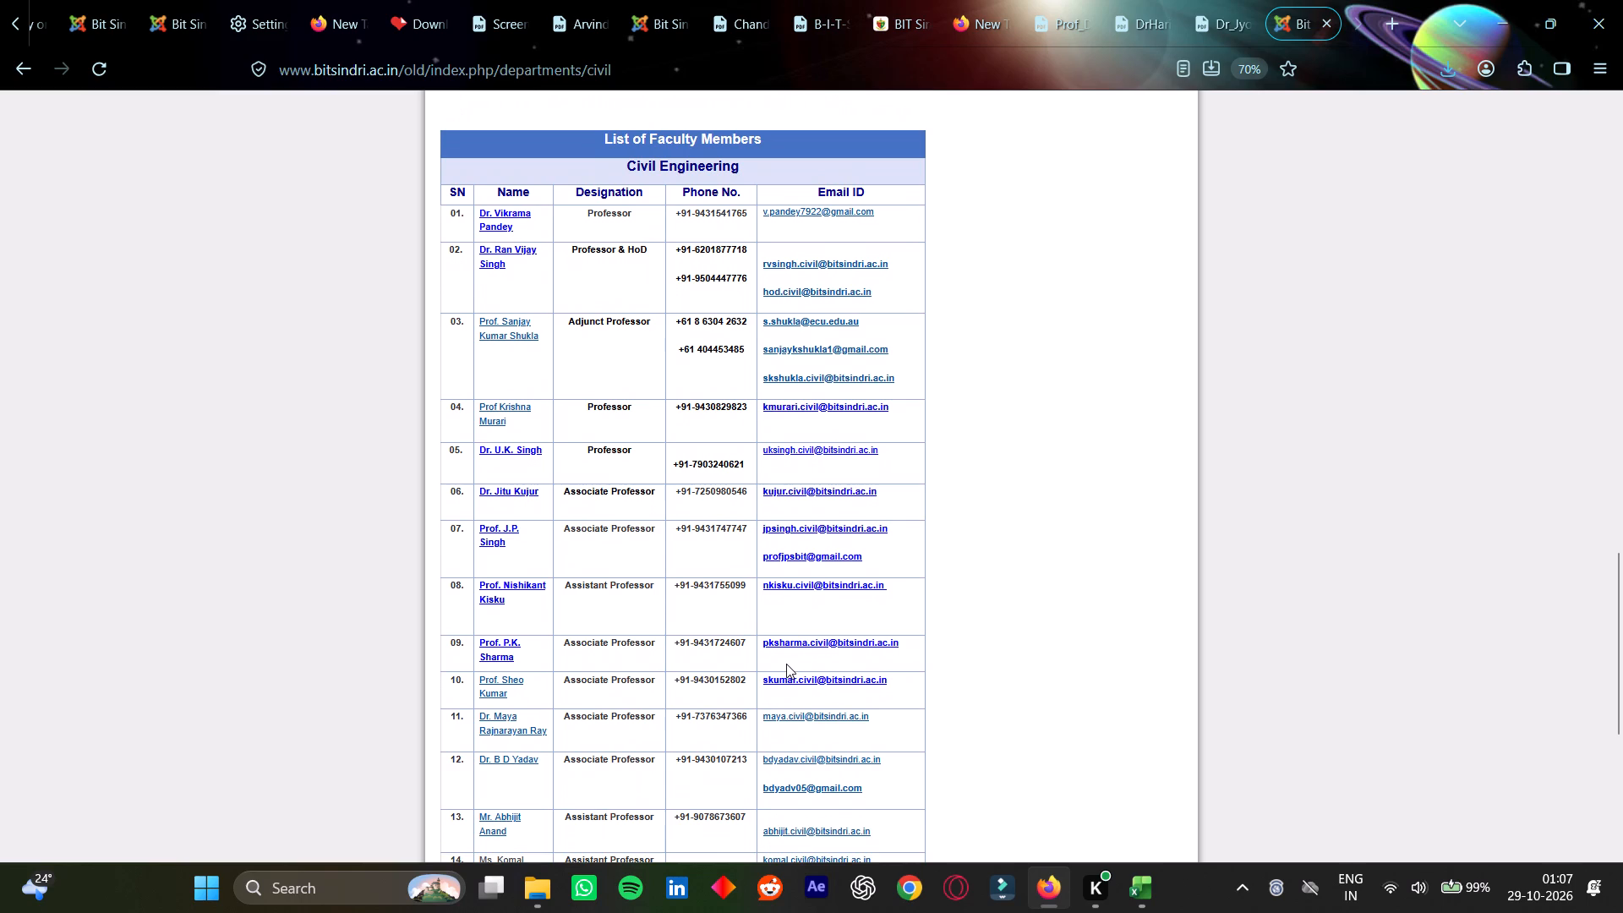
scroll(786, 664, "down", 1)
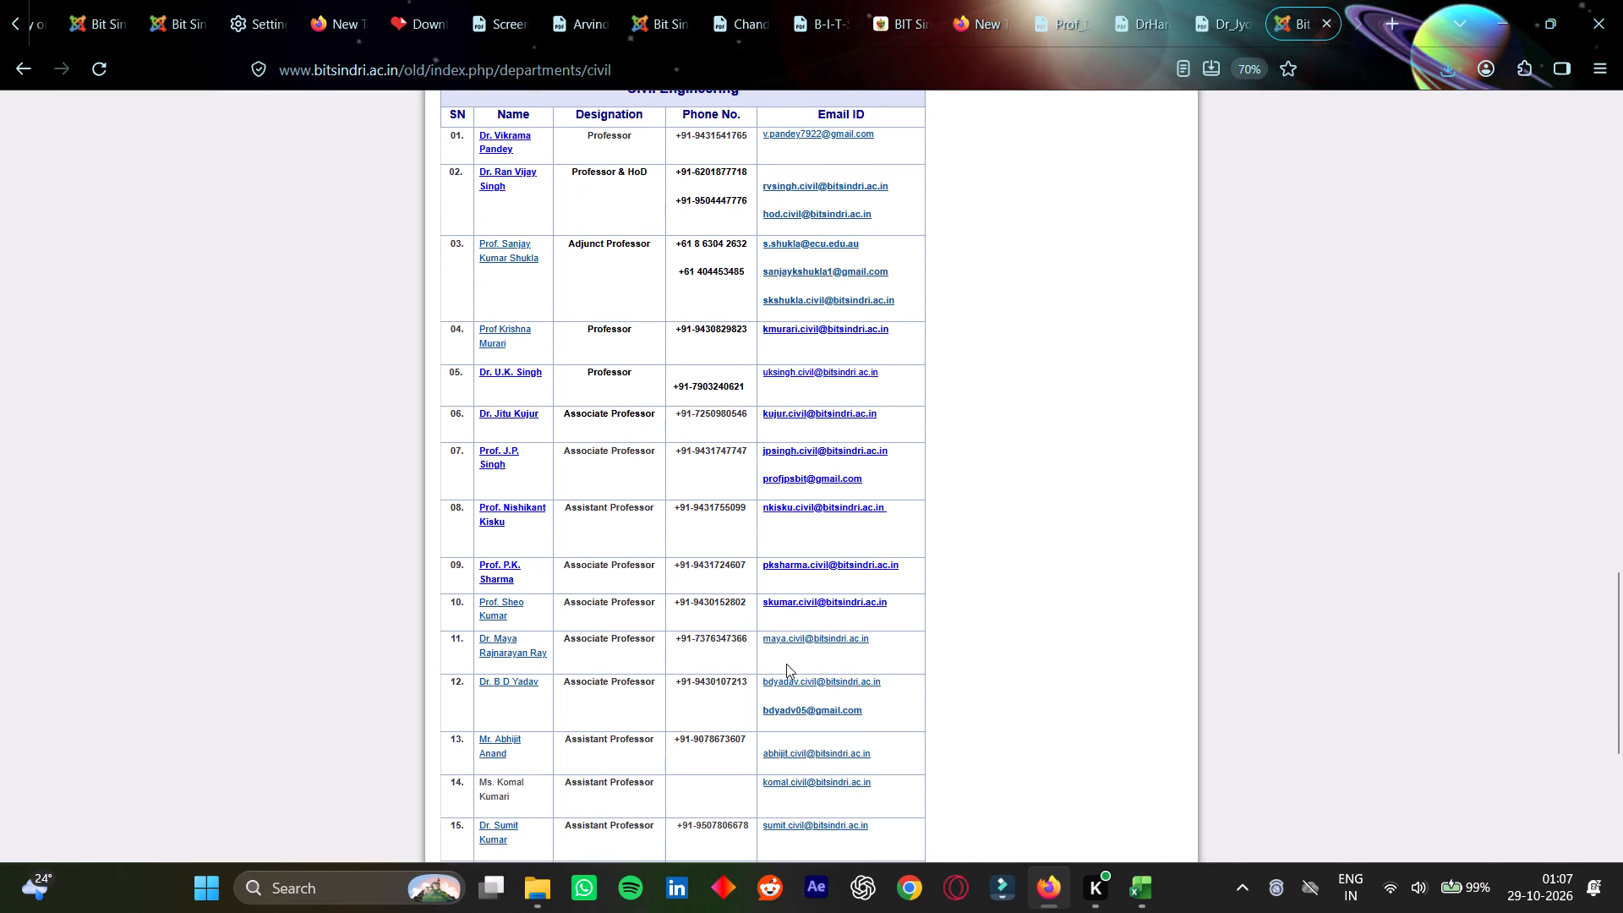
Try to open the faculty member's profile from the name in entry 14 of the Civil Engineering list, and return to the search results.
triple_click(491, 791)
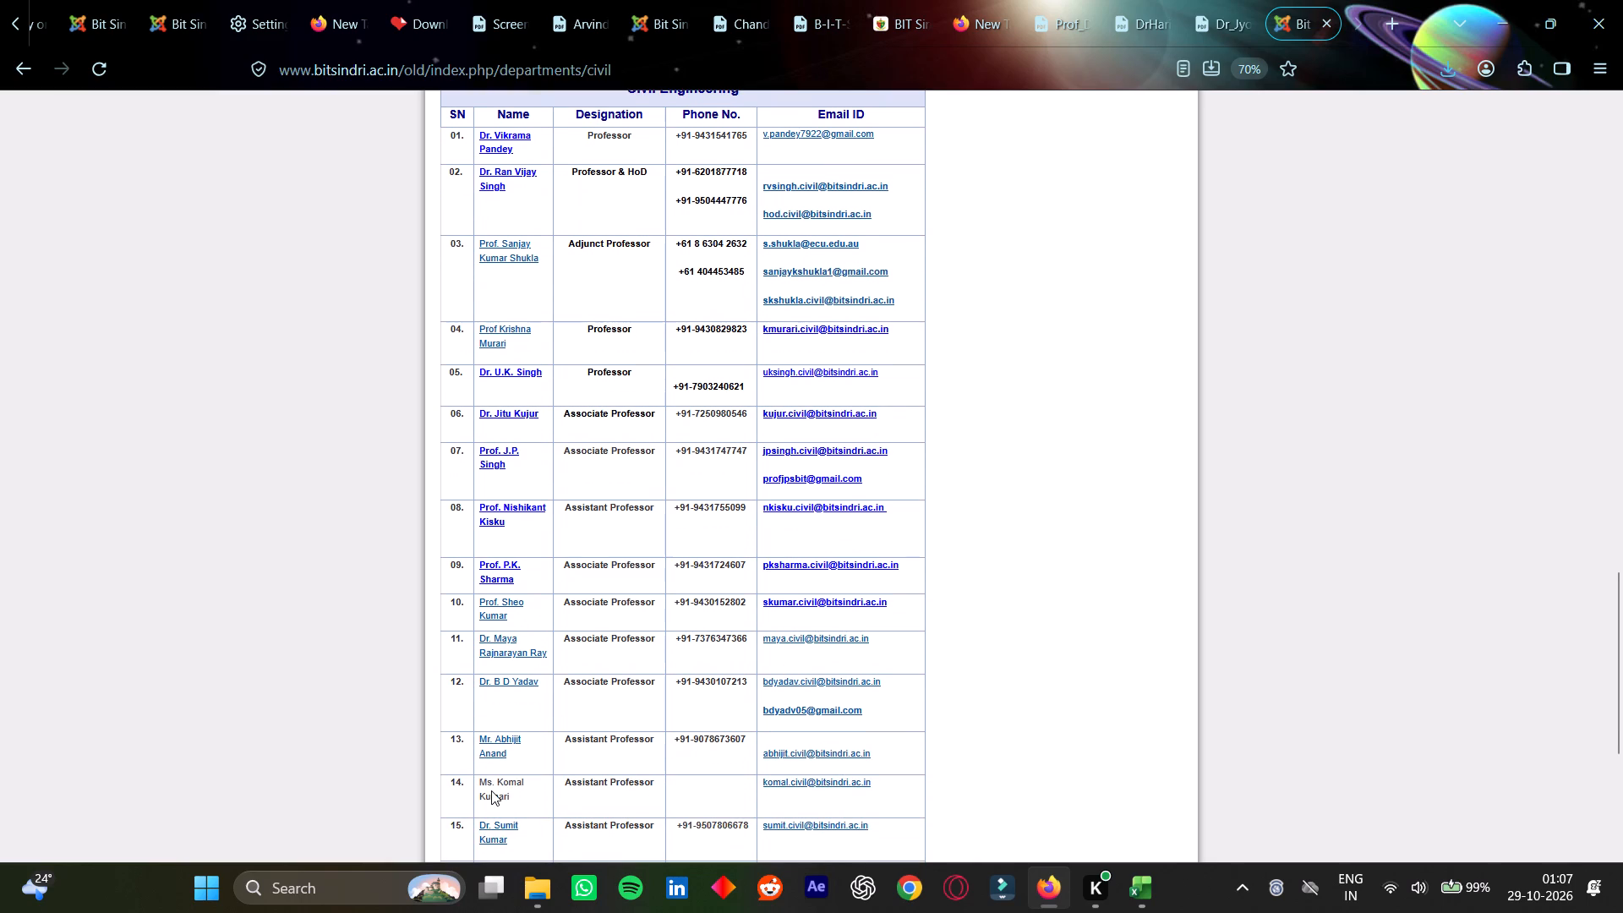
left_click(491, 791)
left_click(578, 801)
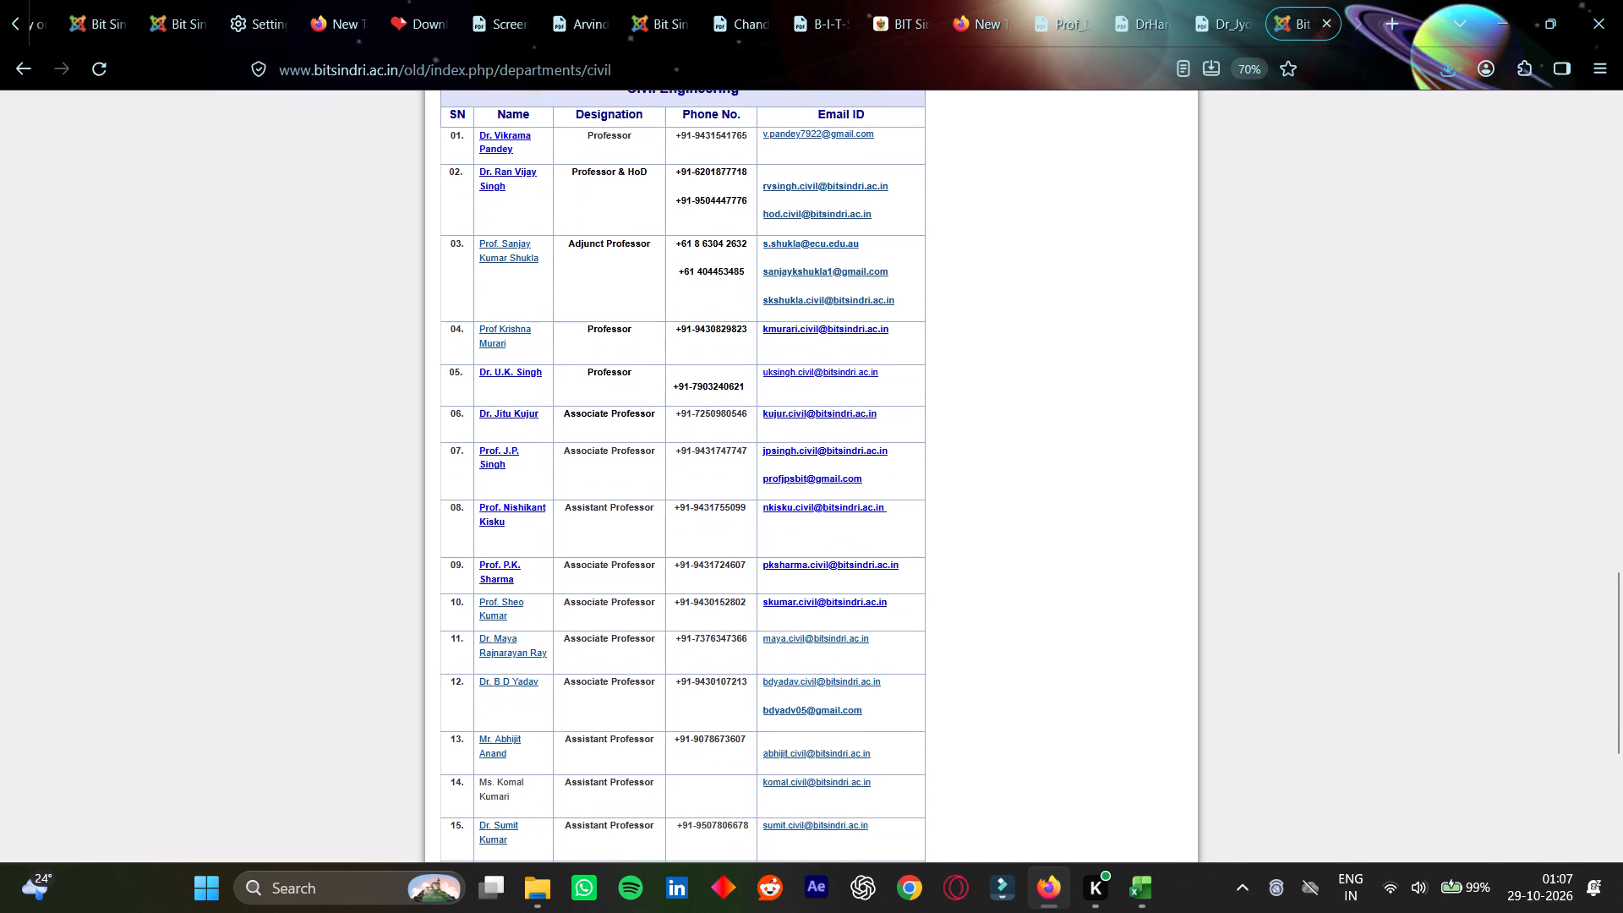
left_click(490, 786)
left_click_drag(473, 781, 538, 812)
left_click(625, 804)
scroll(550, 718, "down", 1)
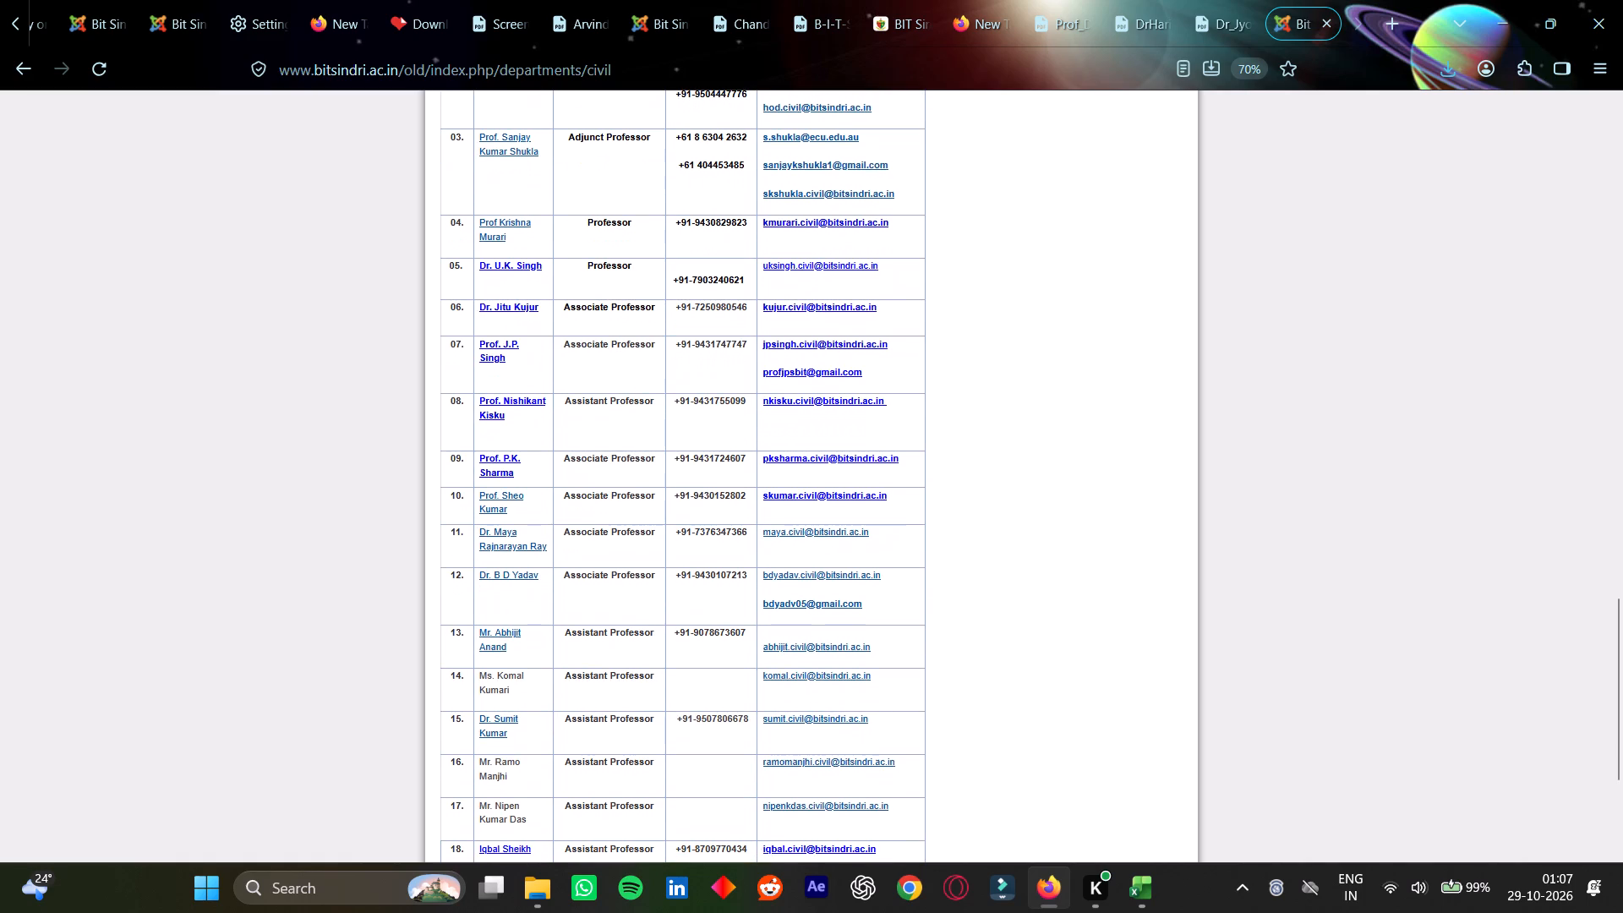
double_click(500, 689)
left_click_drag(500, 689, 512, 688)
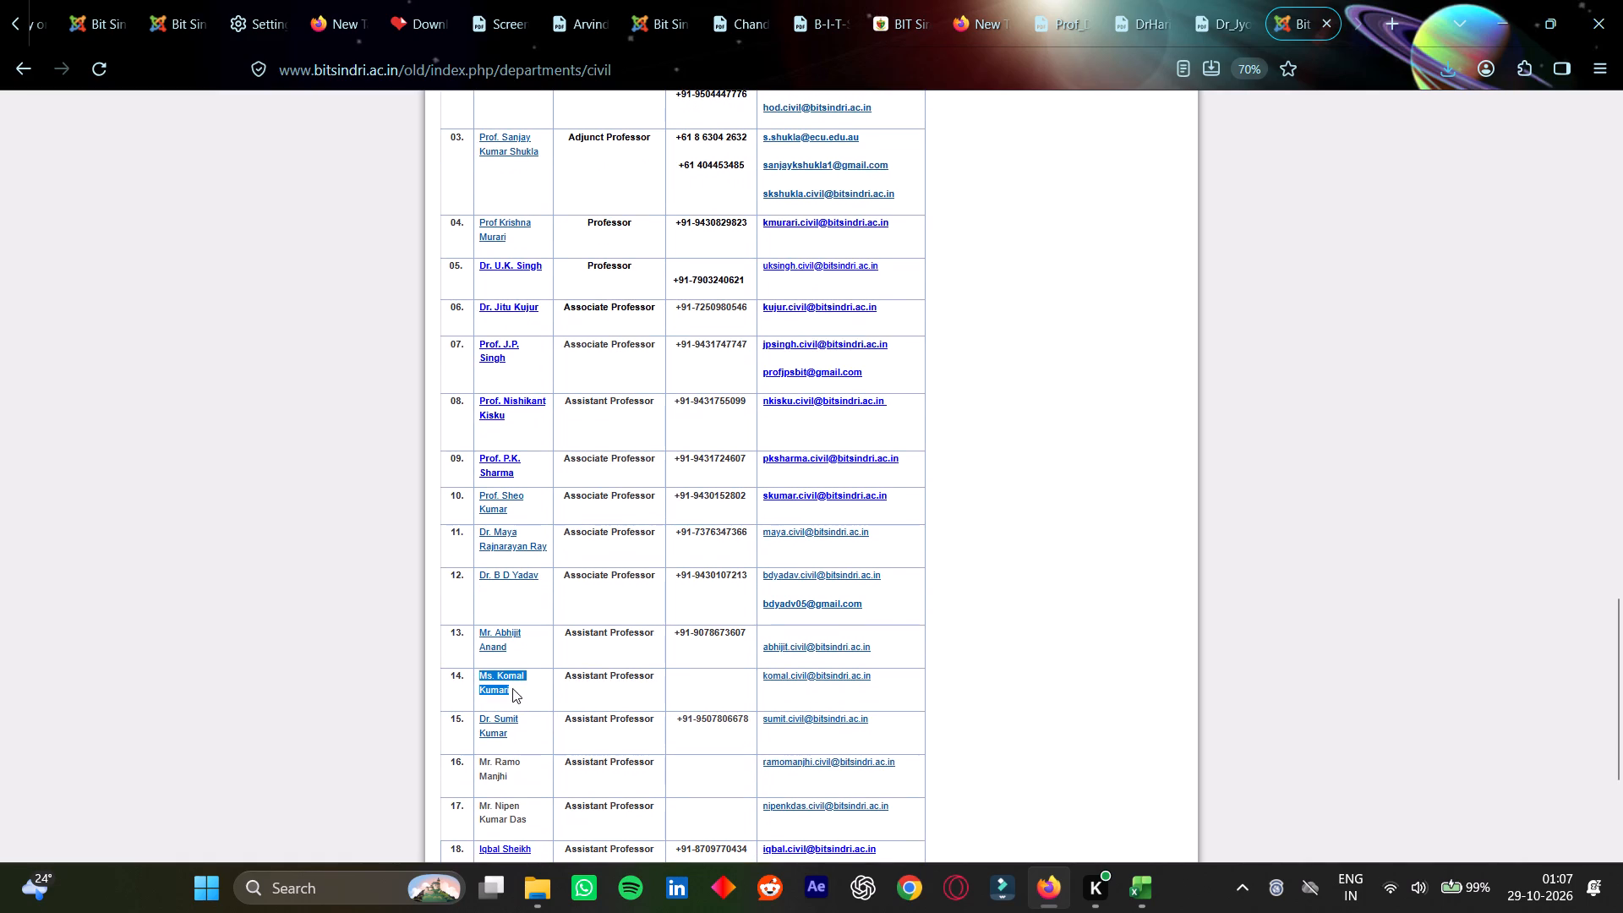
left_click_drag(512, 688, 510, 685)
left_click(496, 686)
left_click_drag(521, 690, 425, 674)
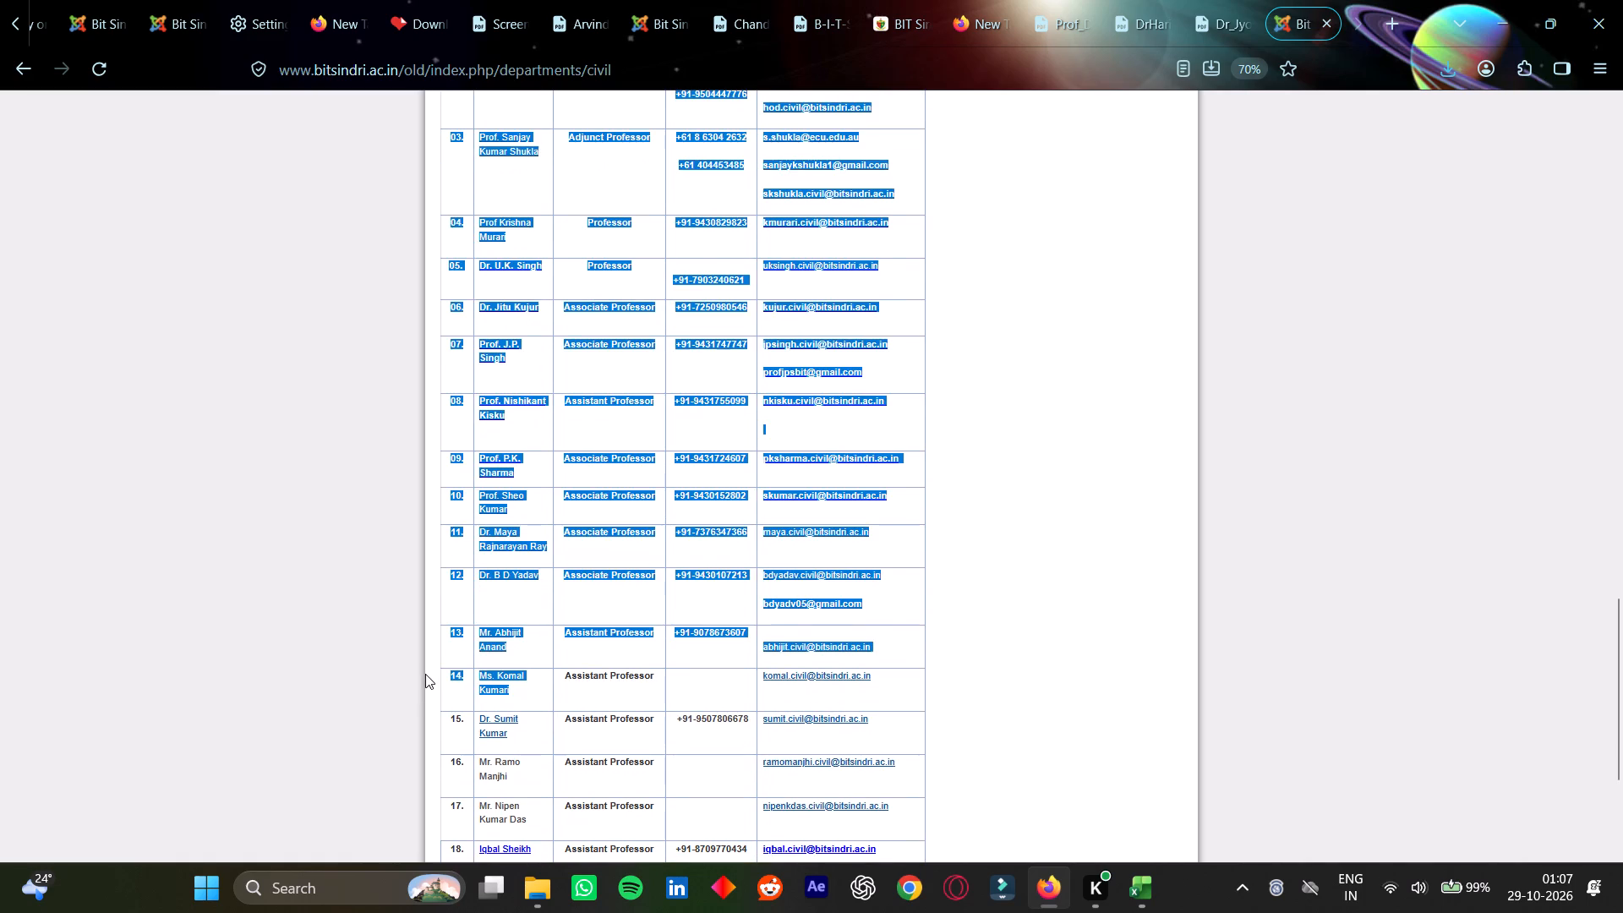
left_click_drag(425, 674, 478, 681)
left_click(511, 690)
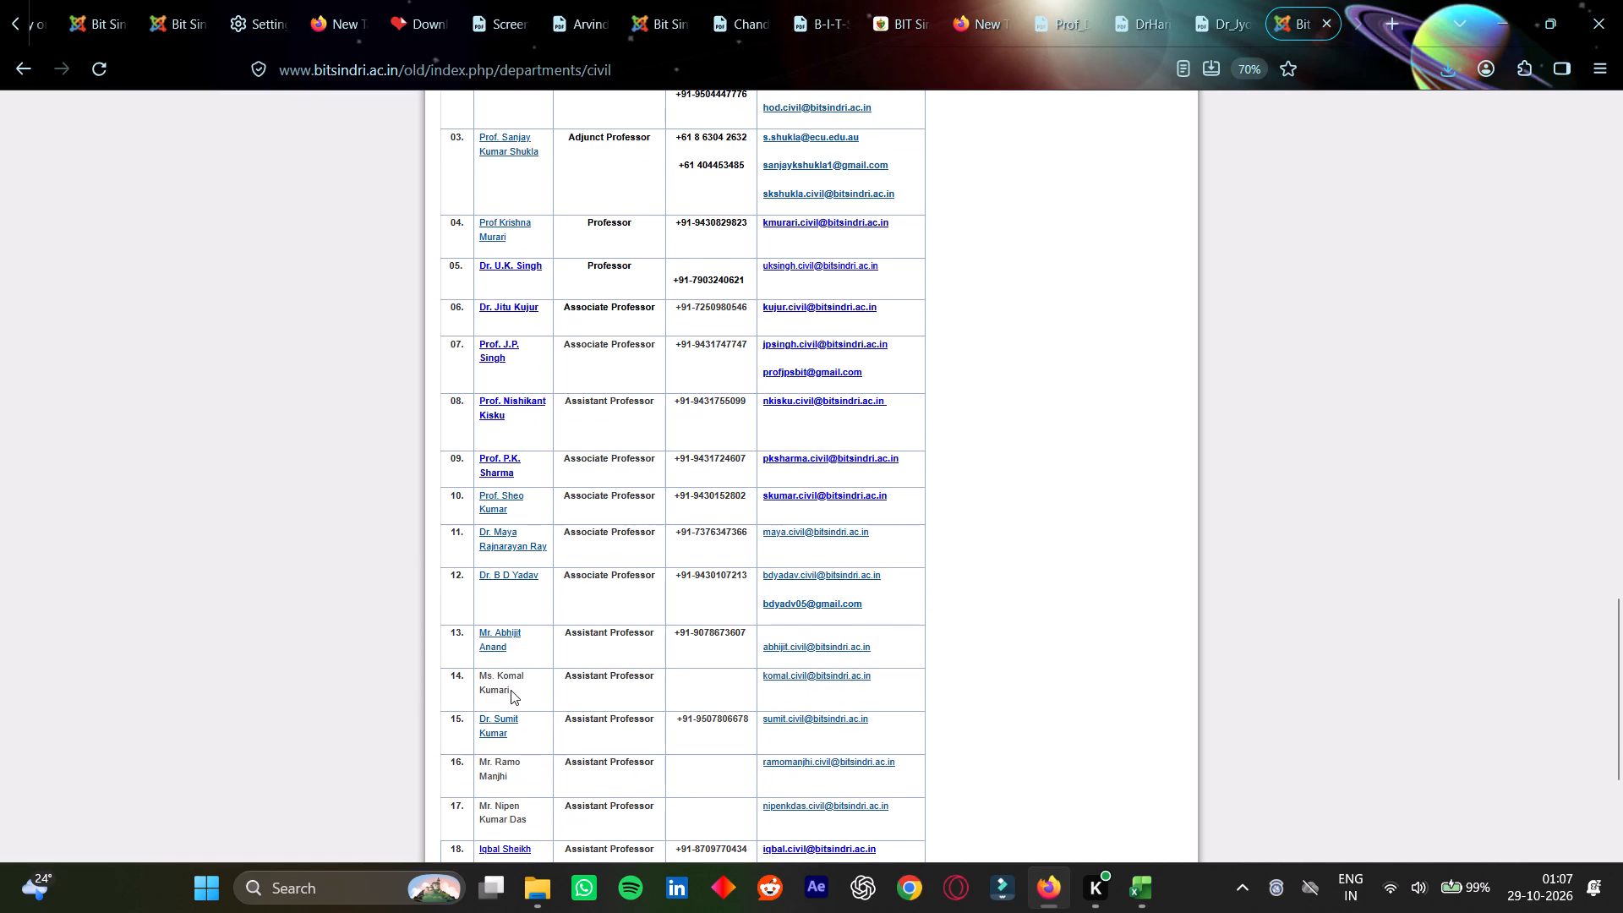
left_click_drag(511, 690, 473, 682)
left_click(538, 698)
left_click(716, 720)
scroll(694, 665, "down", 1)
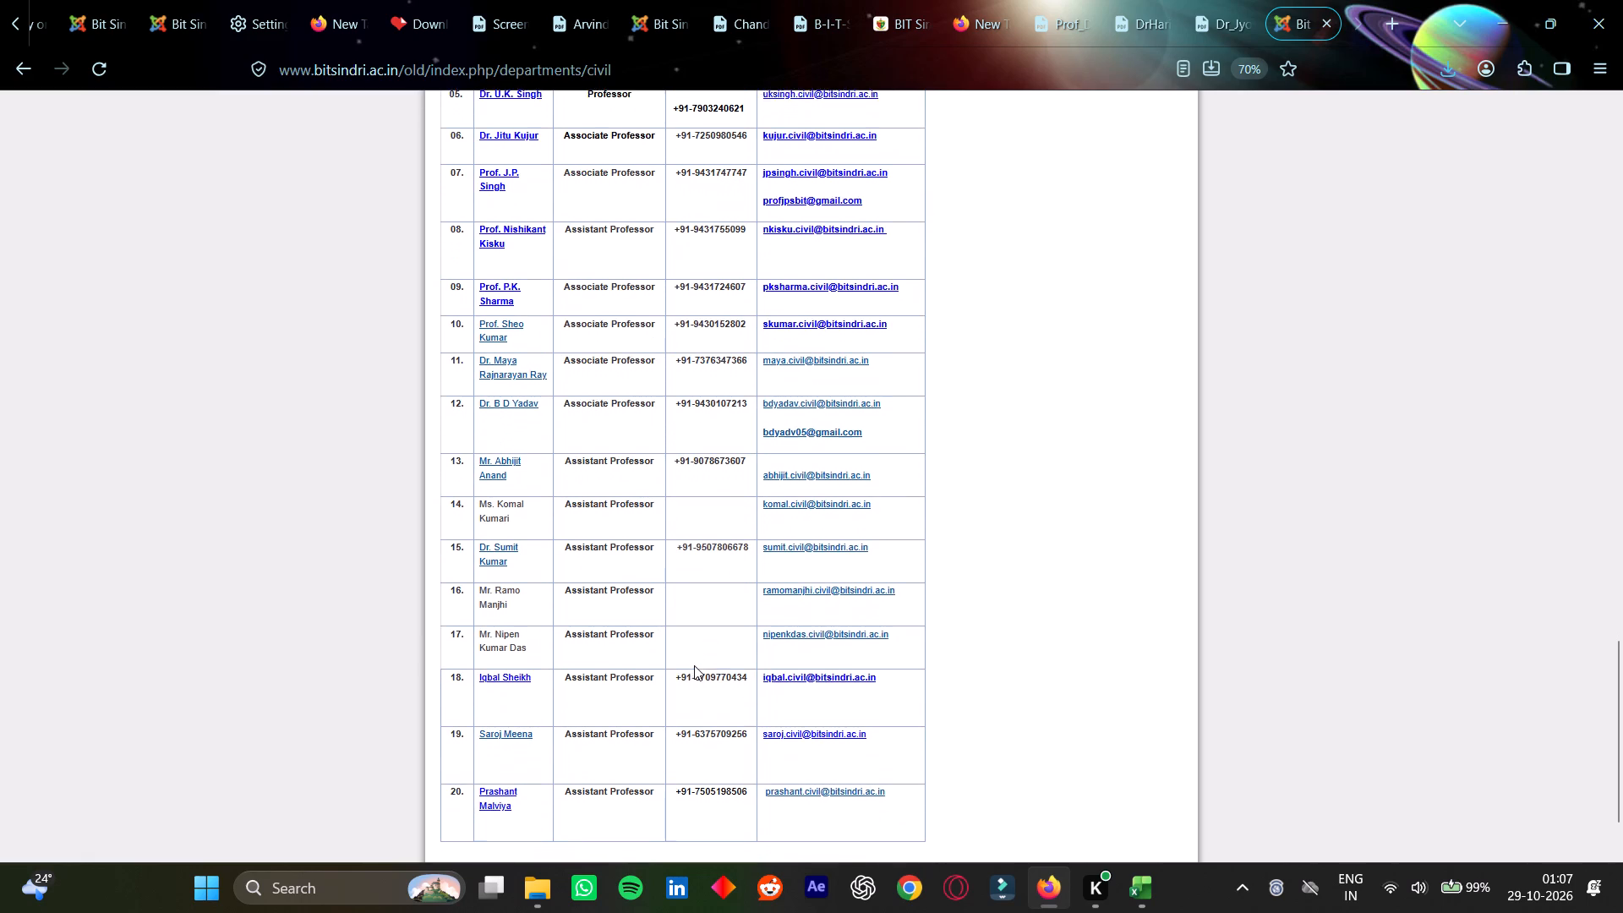
scroll(694, 665, "down", 1)
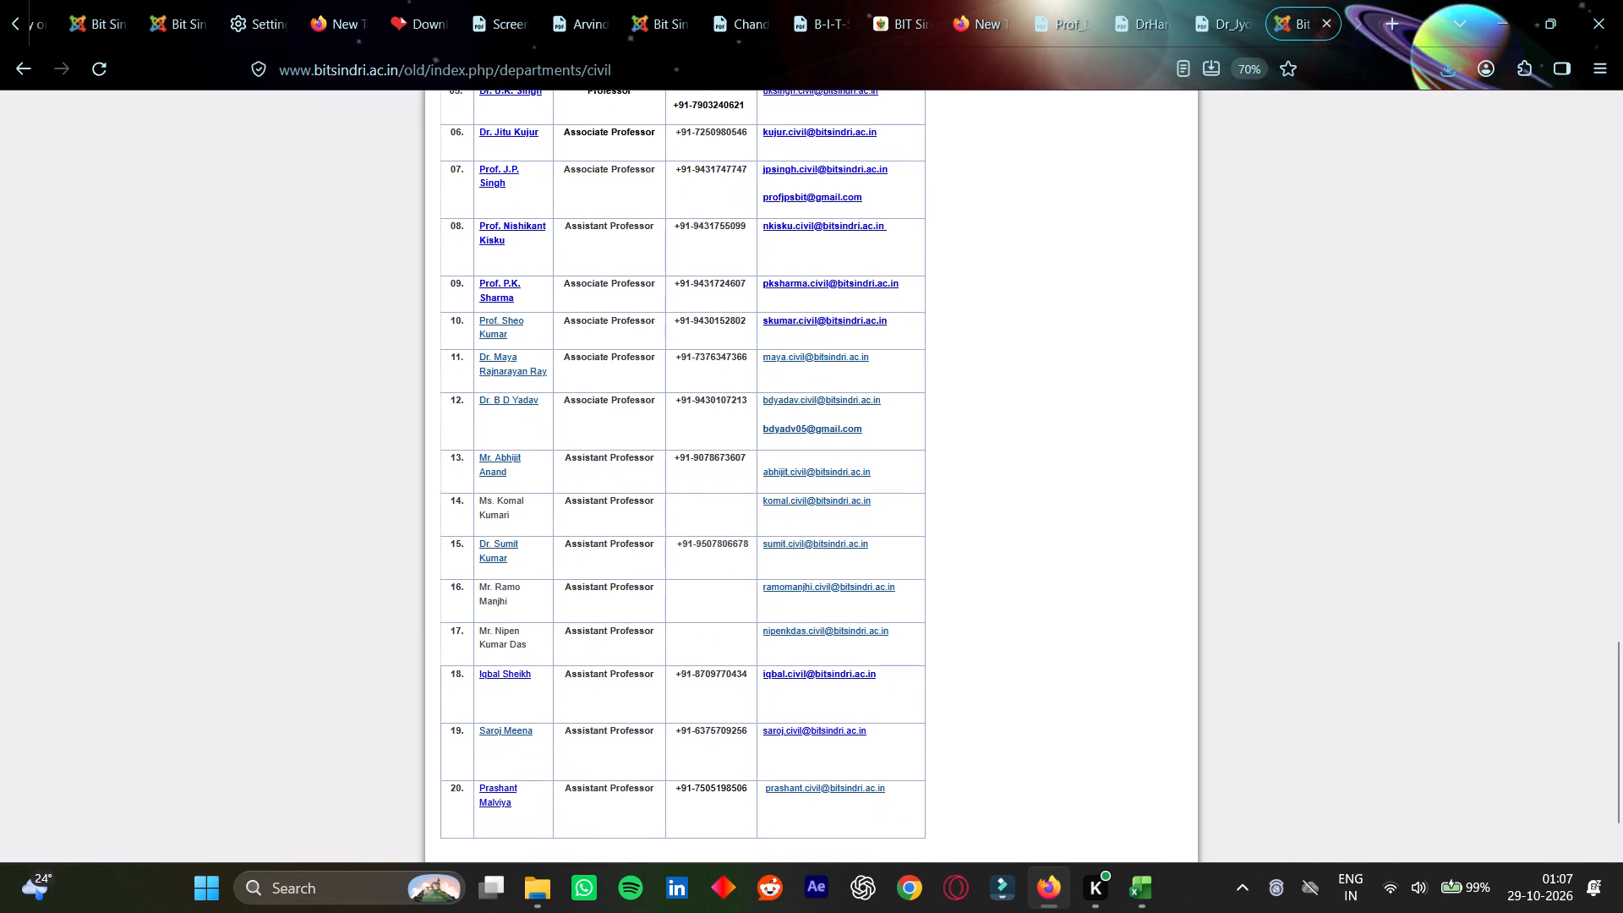
left_click(495, 631)
left_click_drag(495, 631, 508, 564)
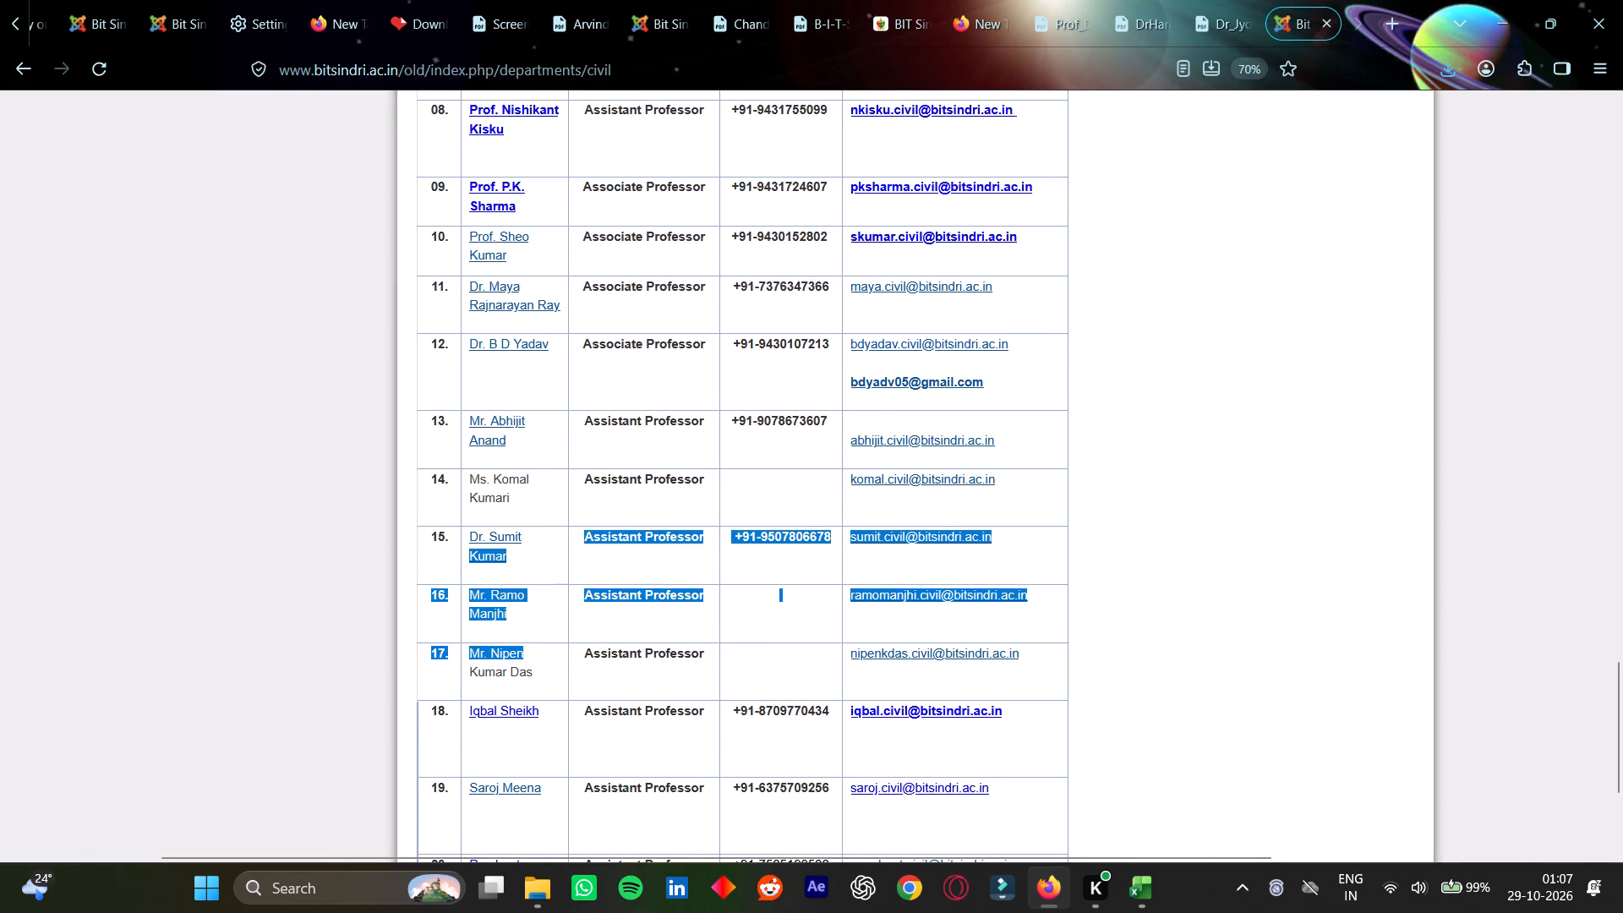
double_click(501, 478)
left_click(25, 53)
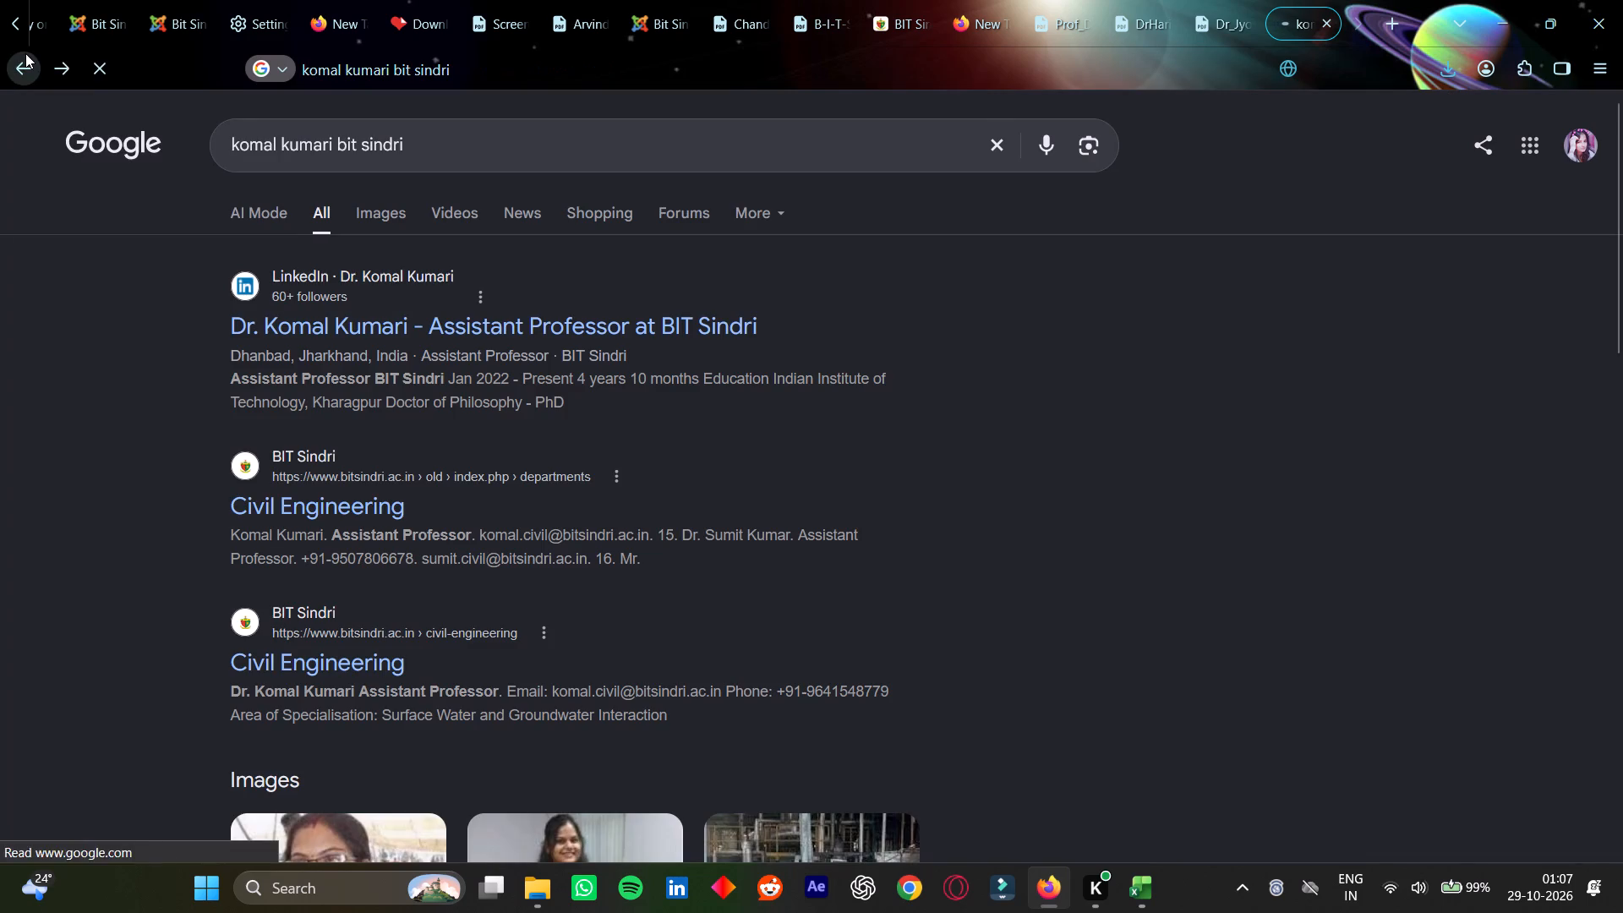
Open BIT Sindri's newer Civil Engineering department page from the search results, glance over it, and return to the results.
left_click(344, 654)
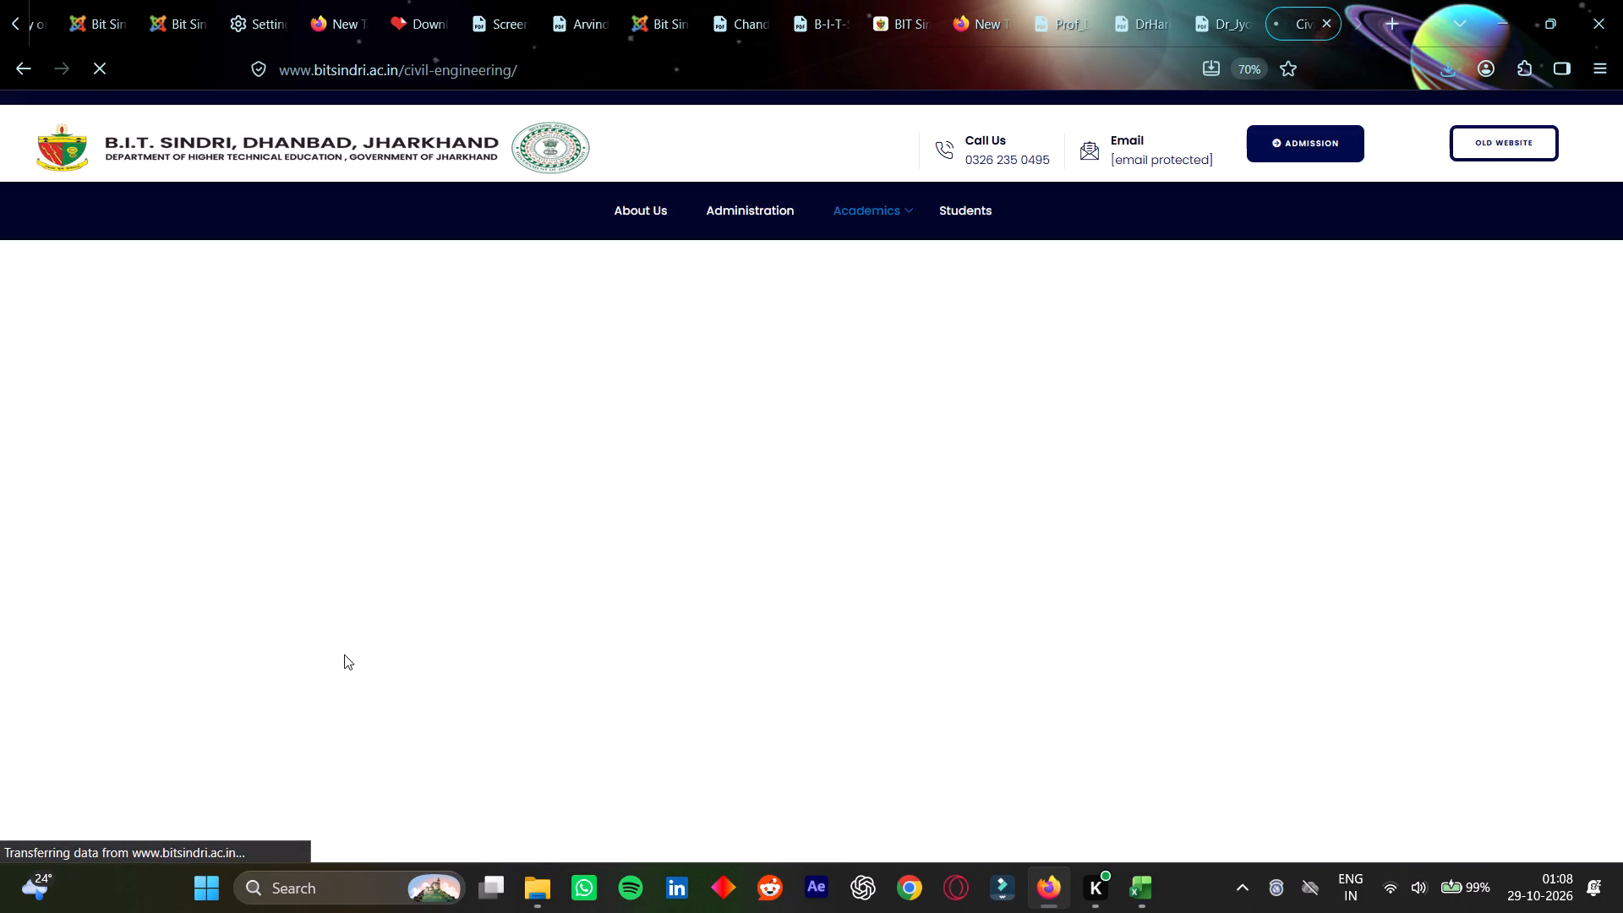
scroll(746, 749, "down", 5)
scroll(746, 749, "up", 5)
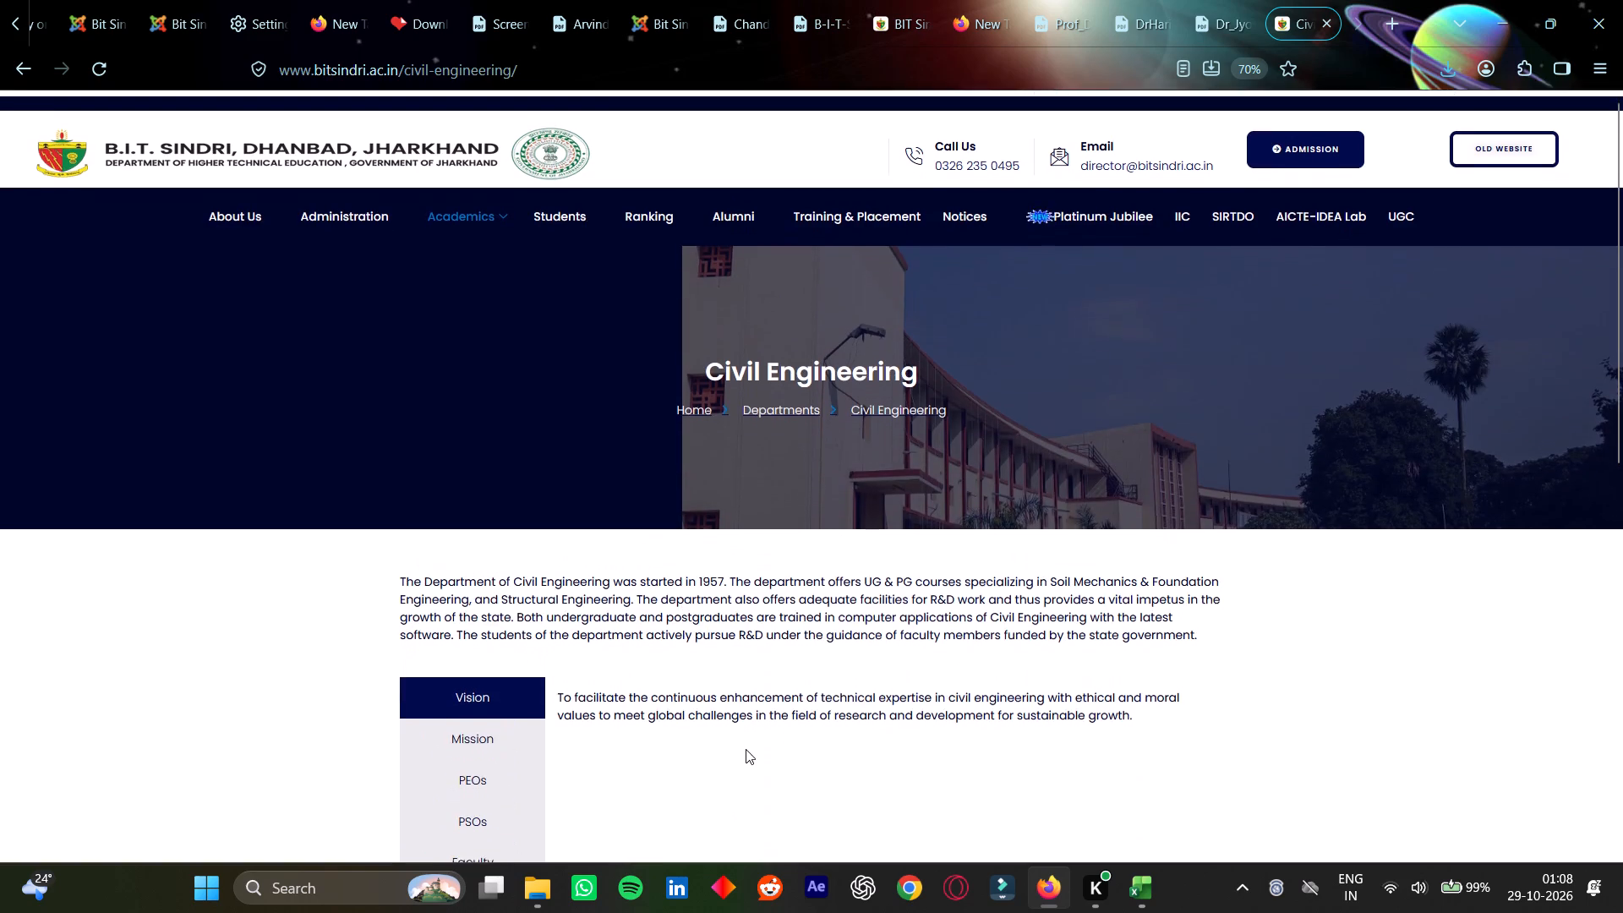
left_click(33, 81)
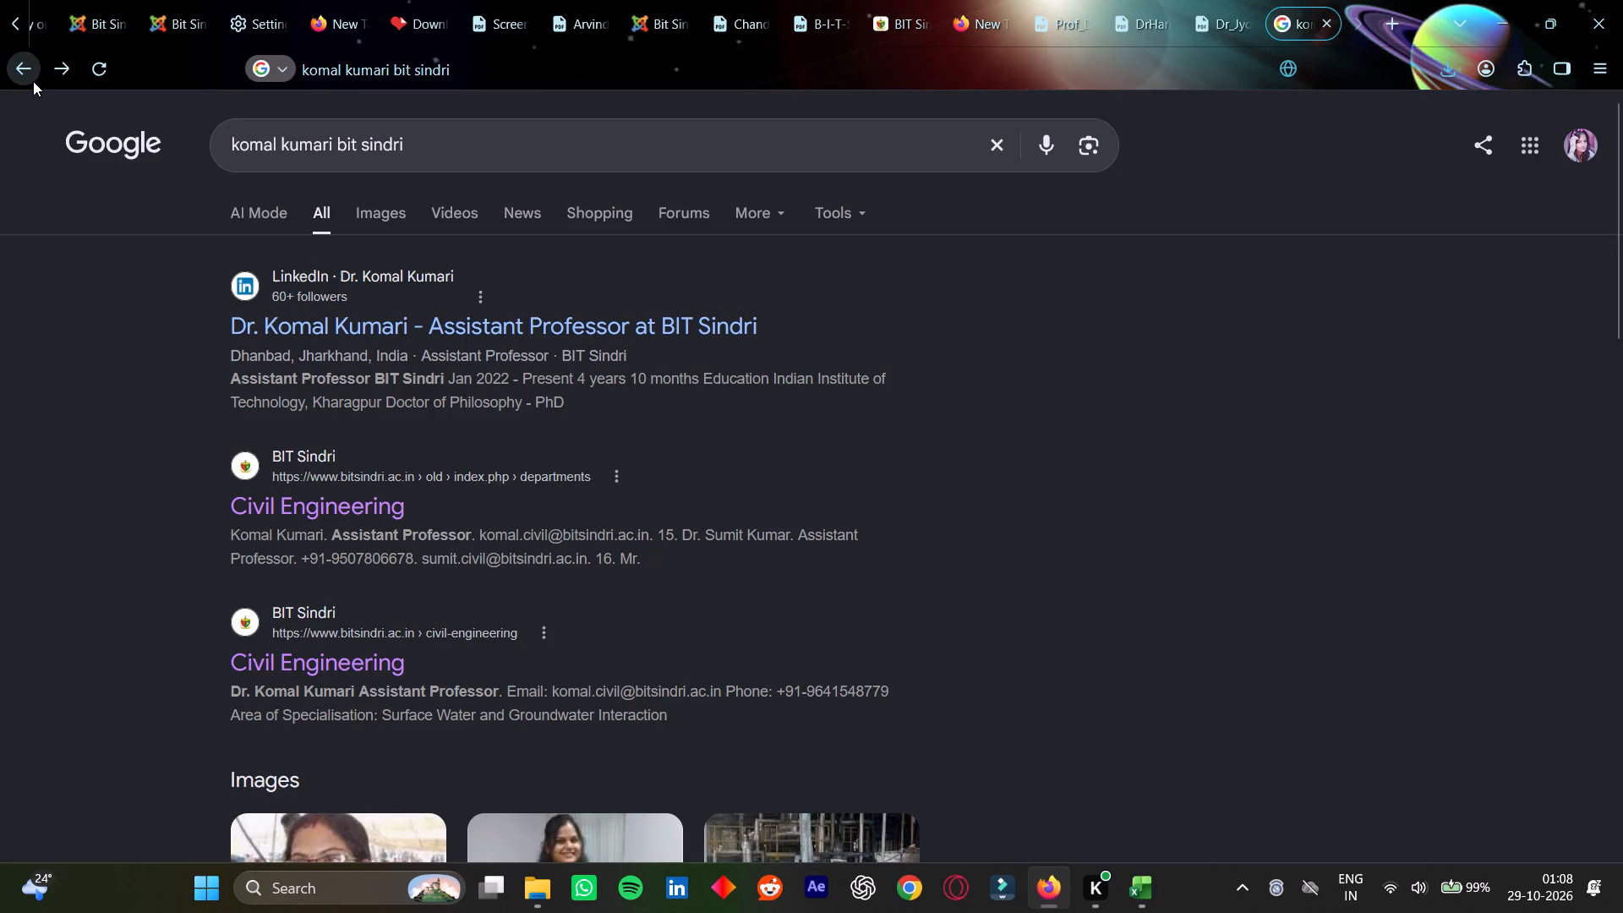
Look through the rest of the search results for a BIT Sindri profile or CV of the row 10 faculty member.
scroll(326, 418, "down", 4)
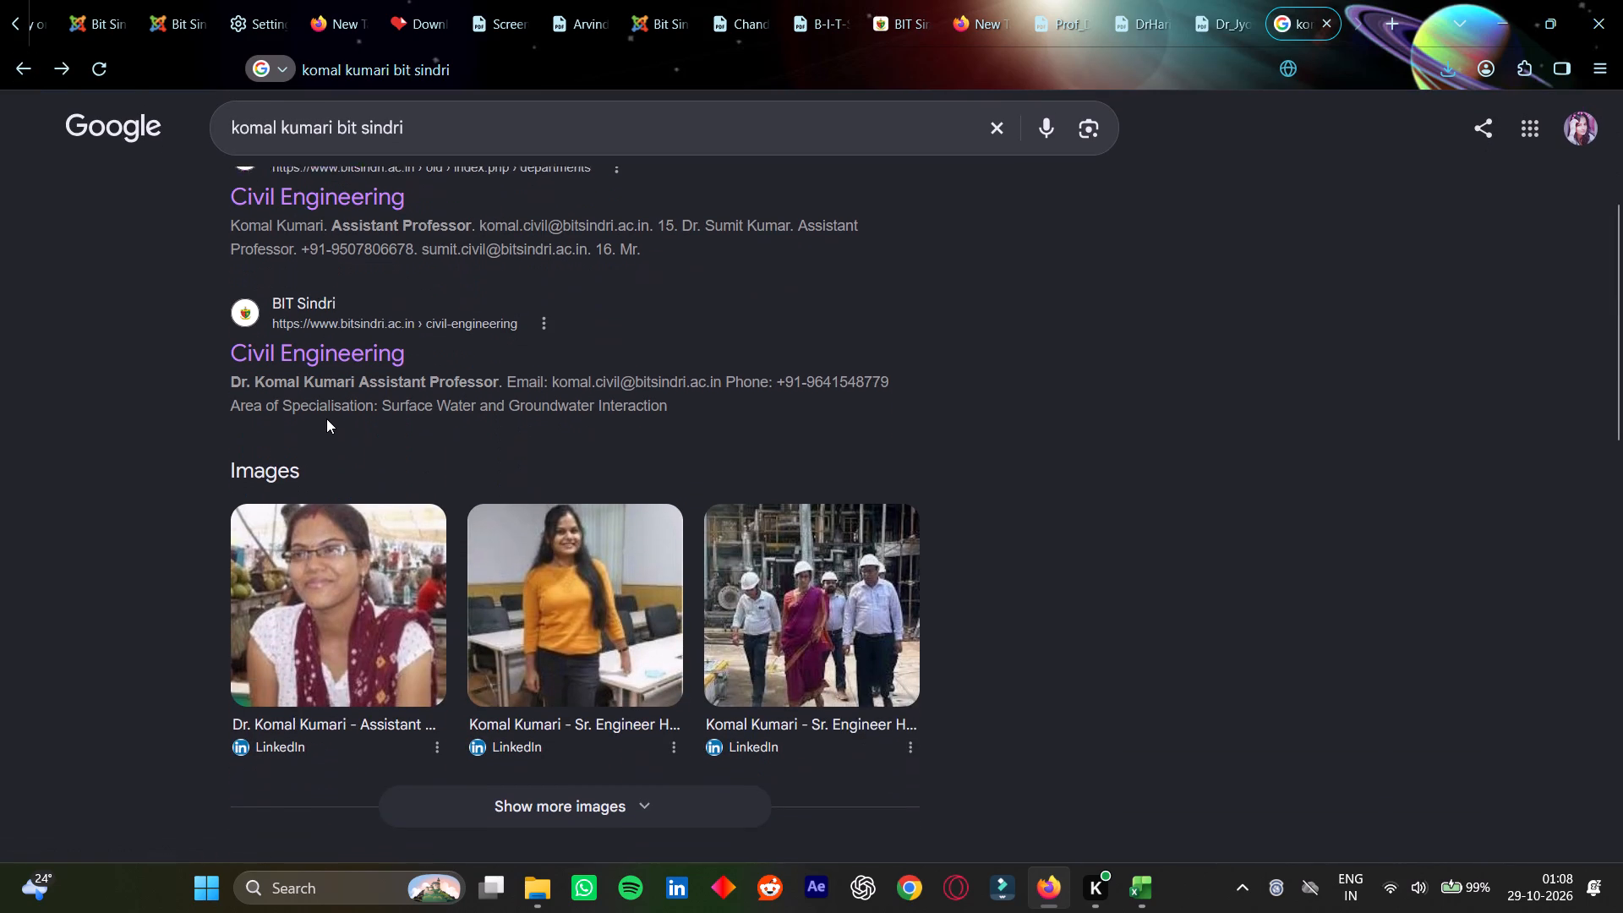
scroll(326, 418, "down", 5)
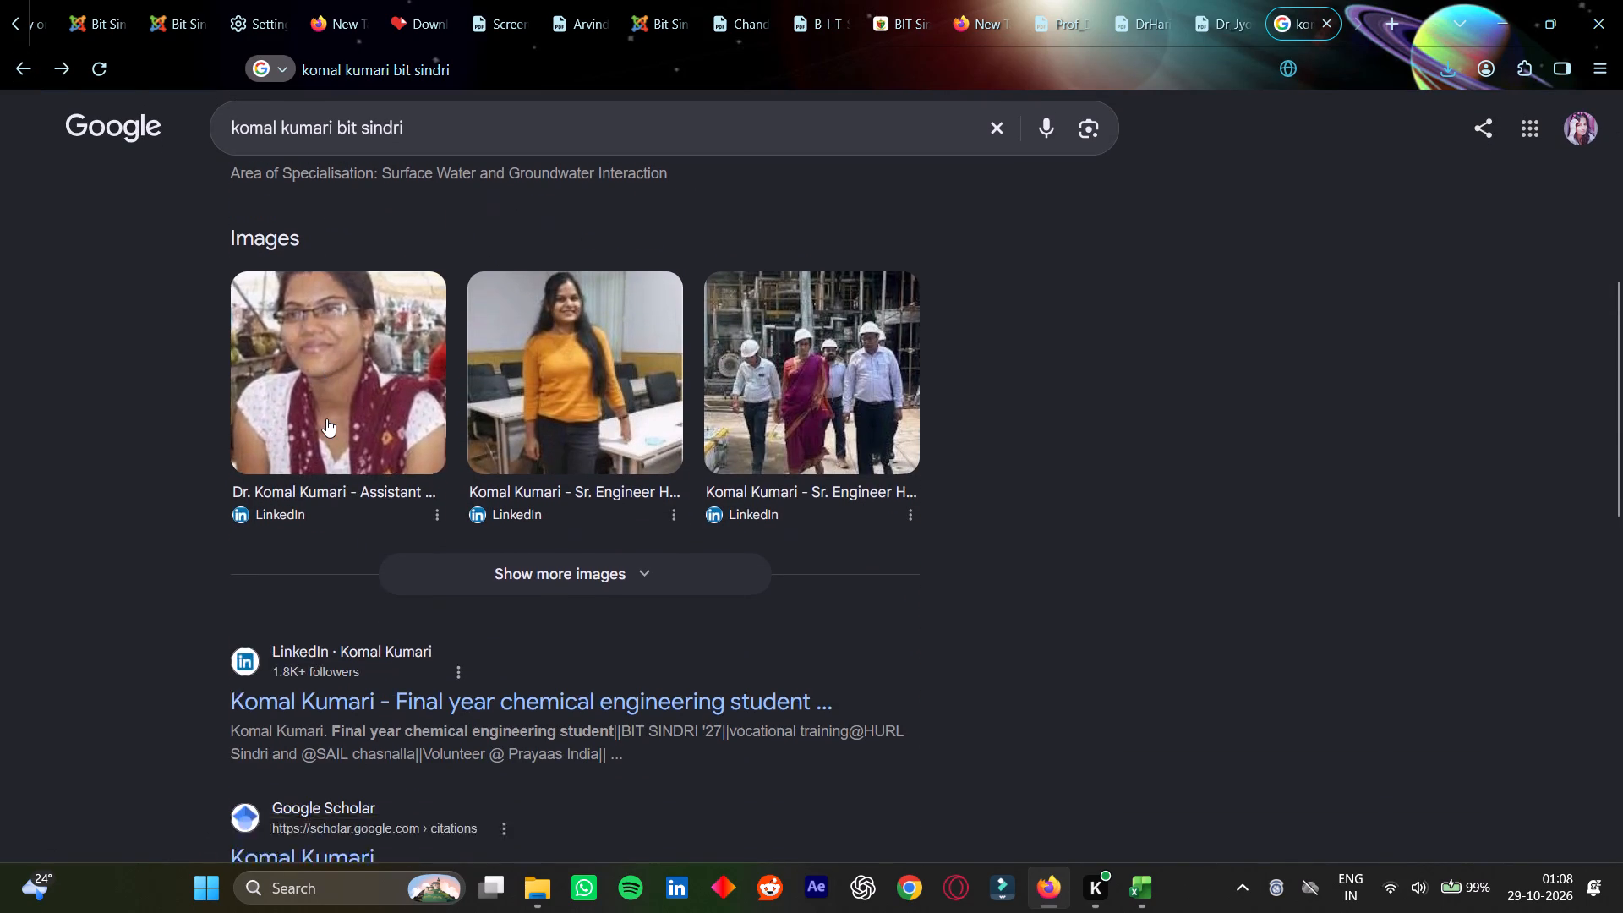
scroll(326, 418, "down", 3)
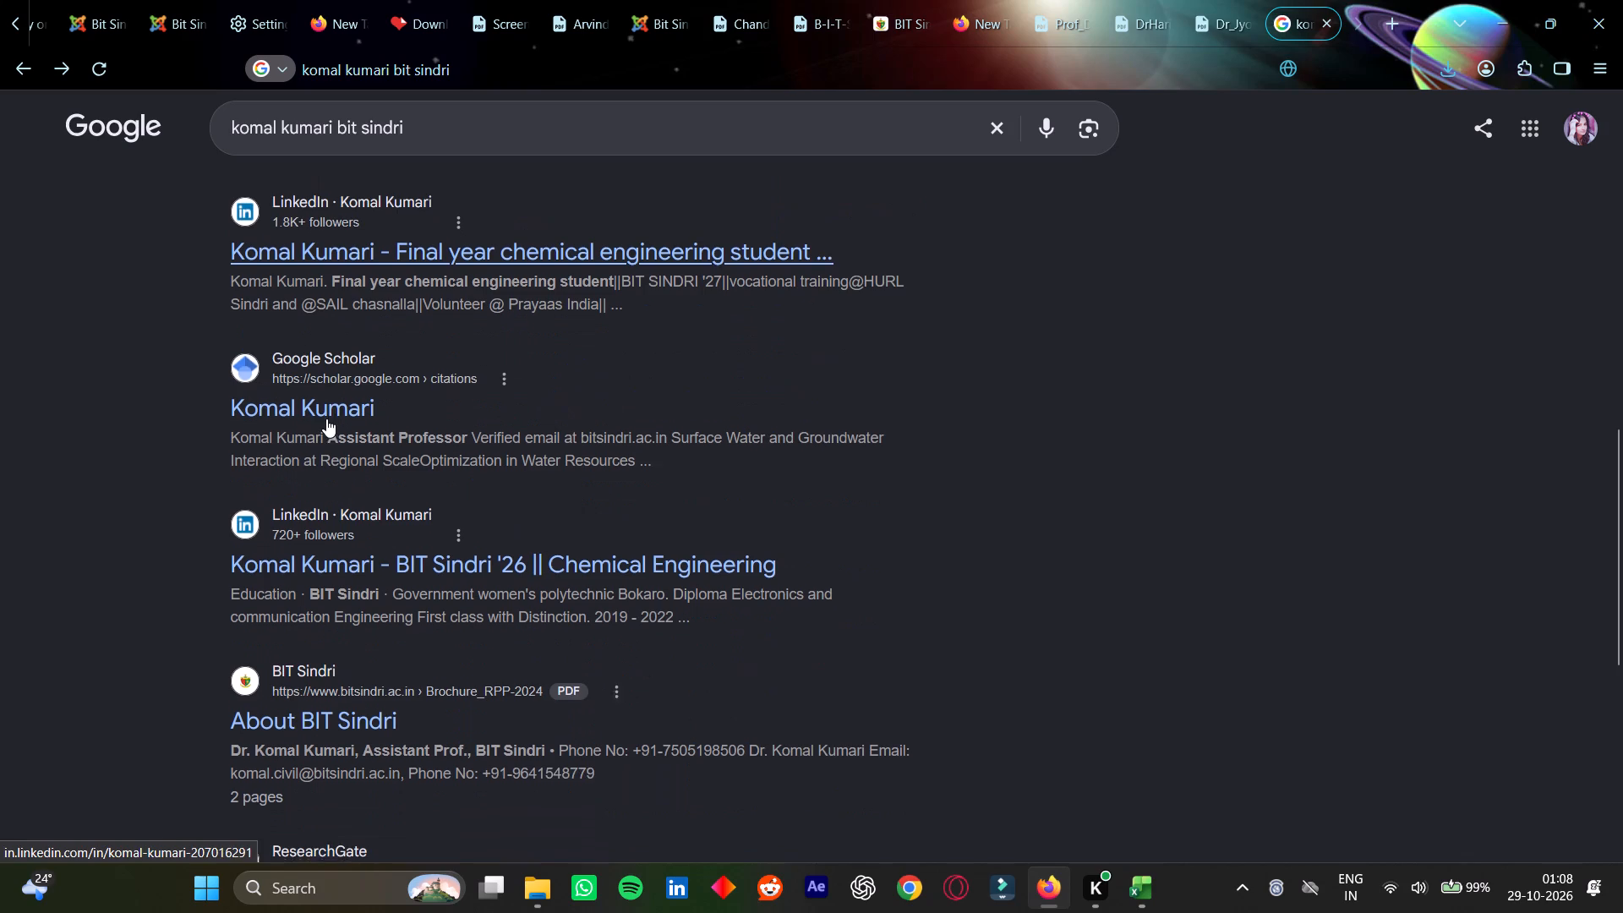
scroll(326, 418, "down", 2)
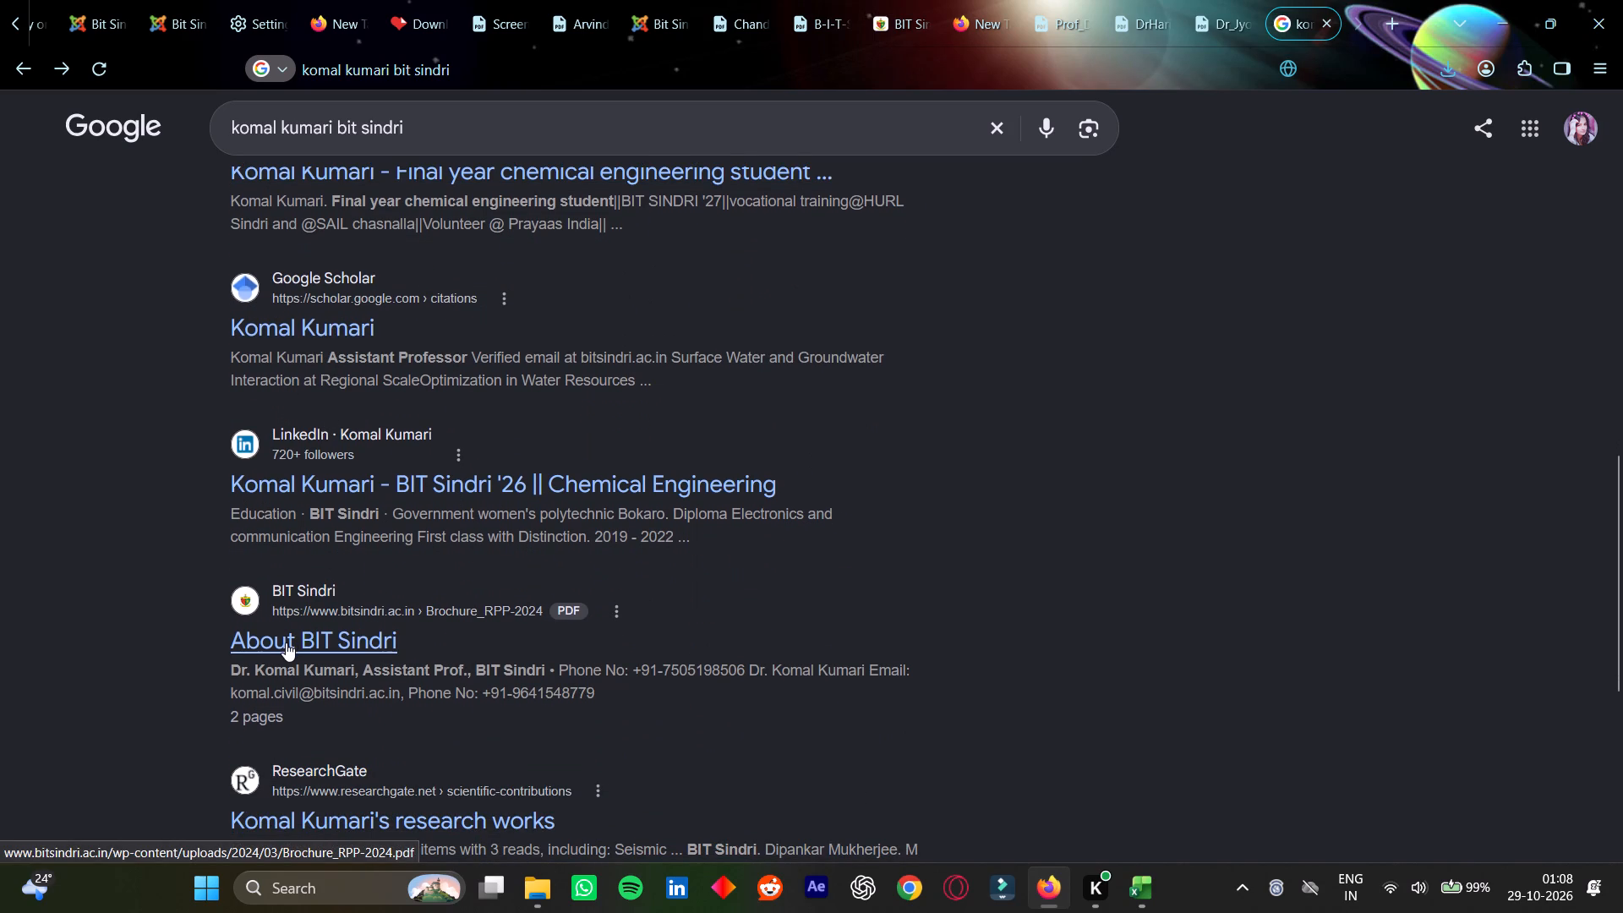
scroll(286, 642, "down", 4)
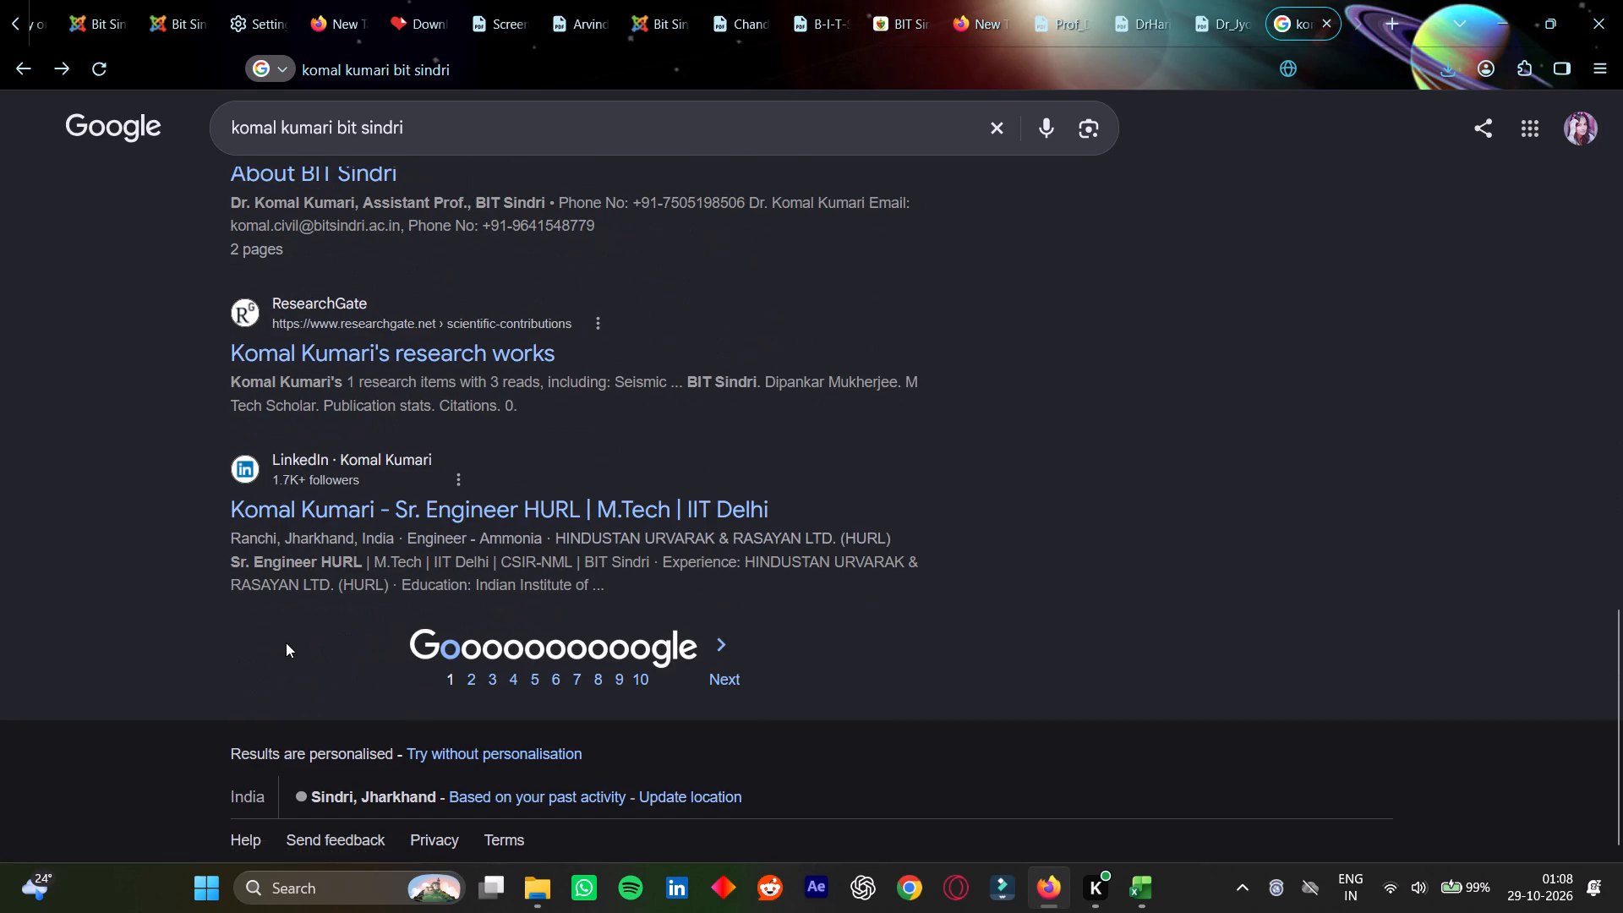
scroll(286, 642, "up", 9)
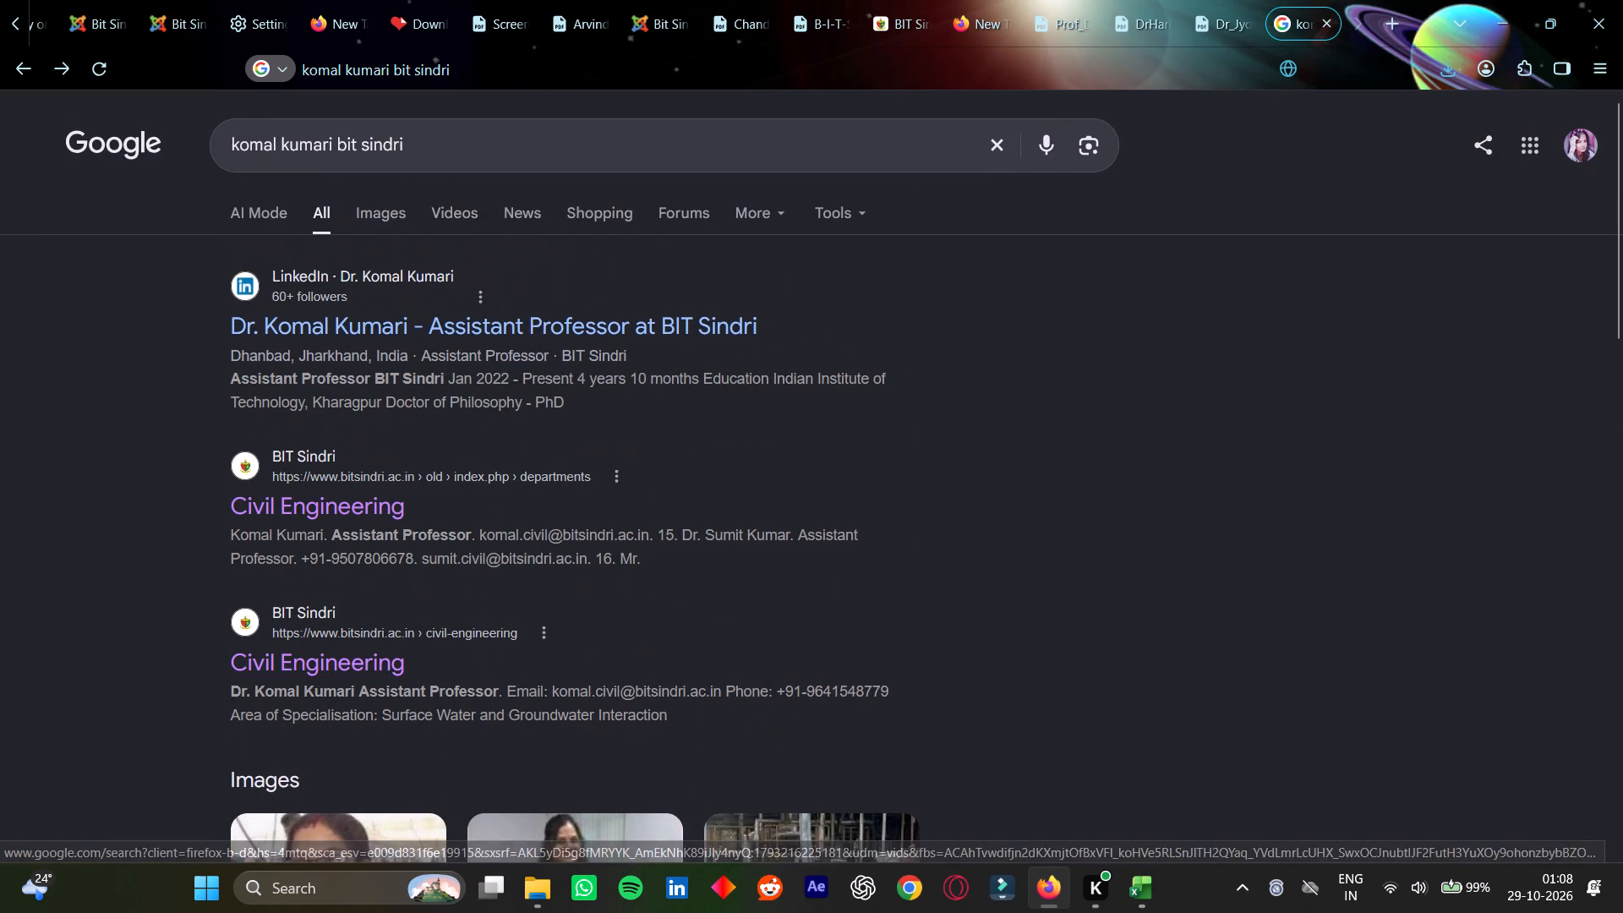
Add "biodata" to the Google search for the row 10 faculty member and look through the results for a profile.
left_click(439, 126)
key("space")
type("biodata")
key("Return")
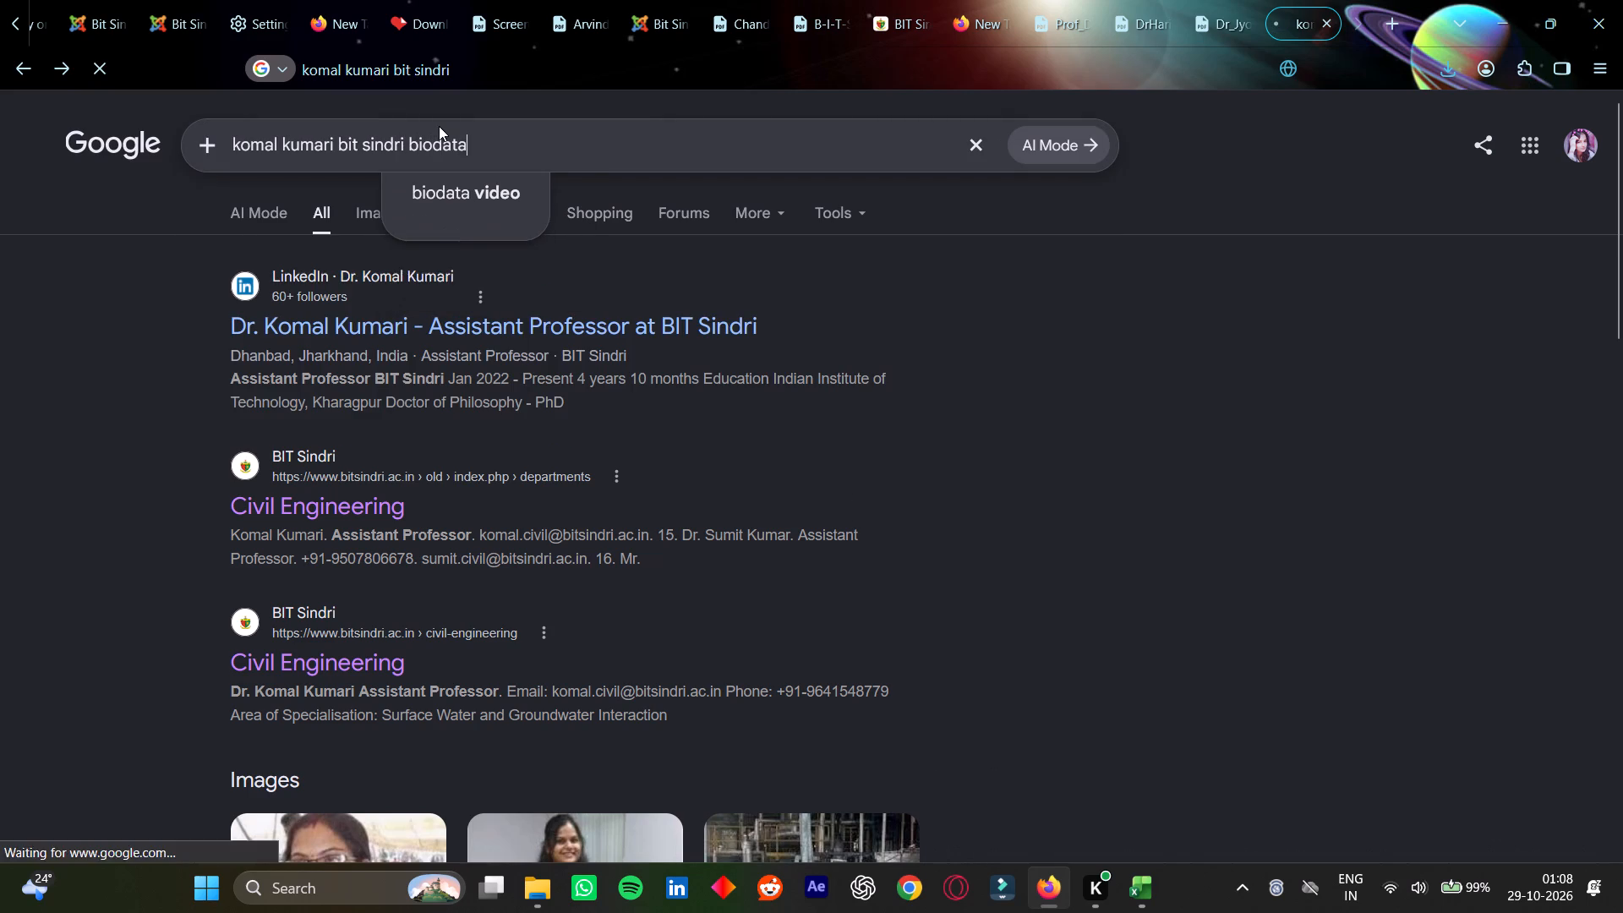
scroll(626, 532, "down", 4)
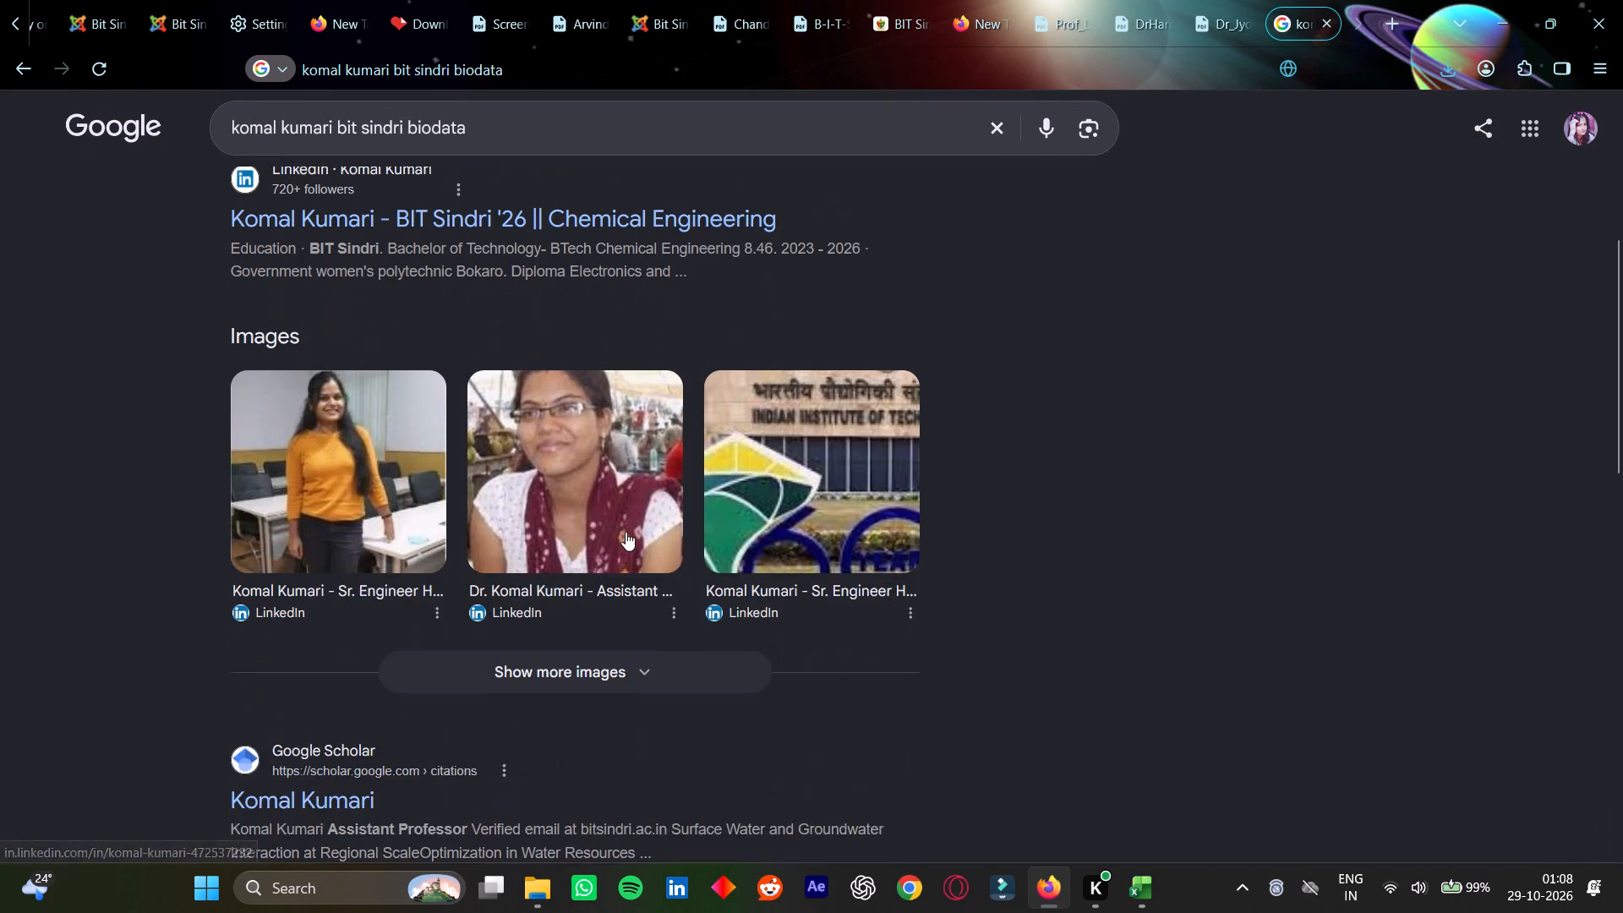
scroll(626, 532, "down", 2)
Switch to the UPDATED workbook in Excel and enter Civil as the department in cell K10.
left_click(1129, 899)
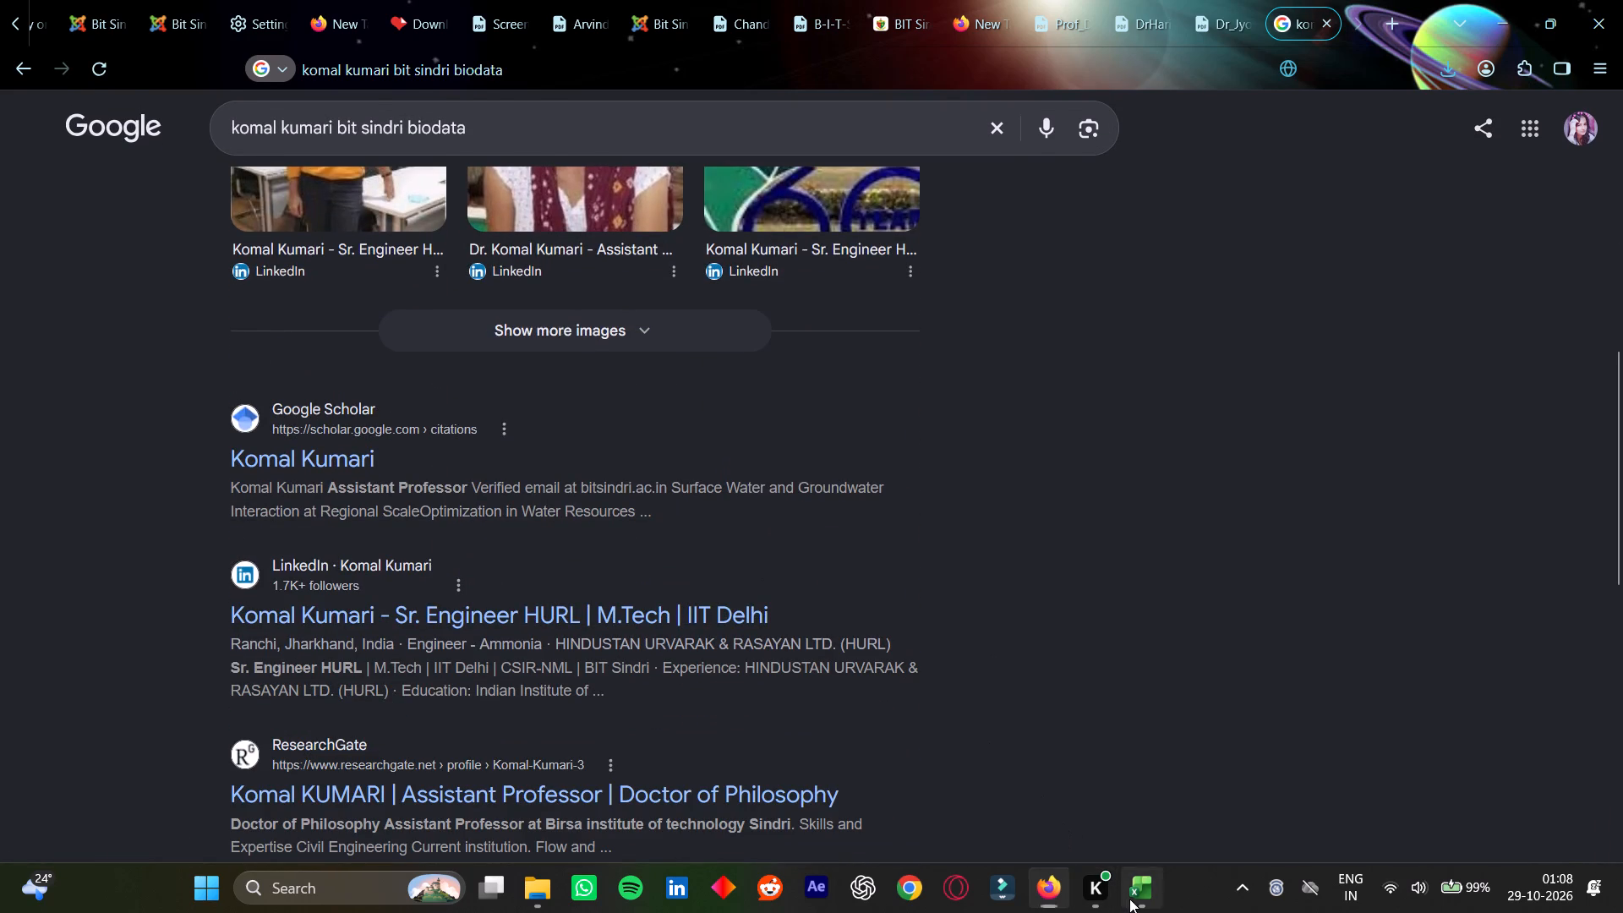
left_click(1401, 424)
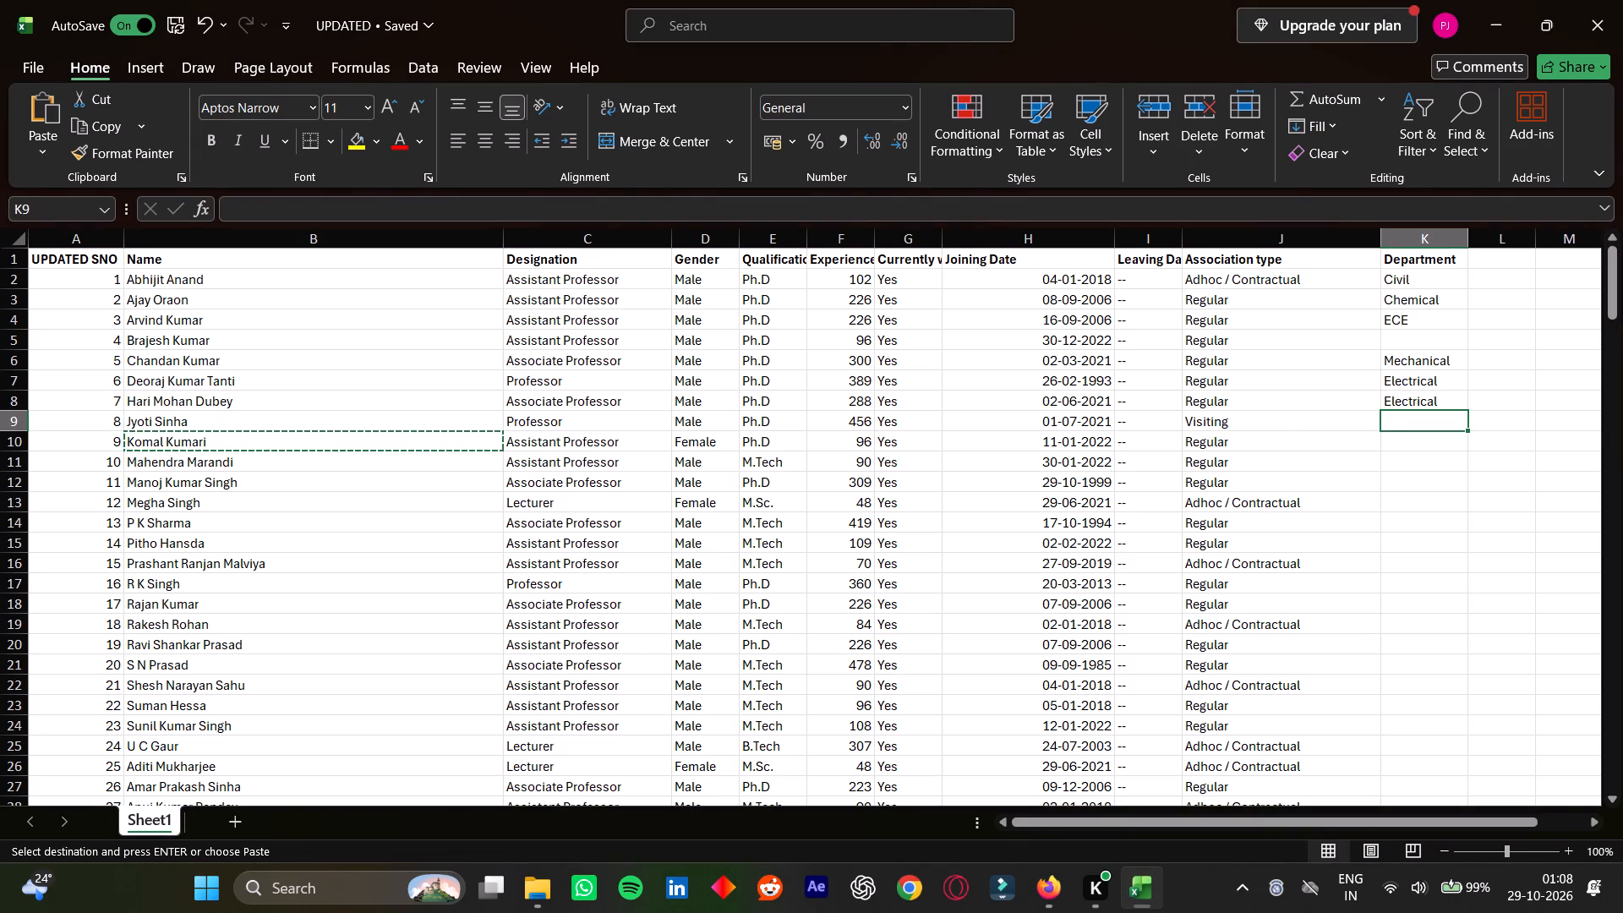
left_click(1400, 448)
left_click(1400, 448)
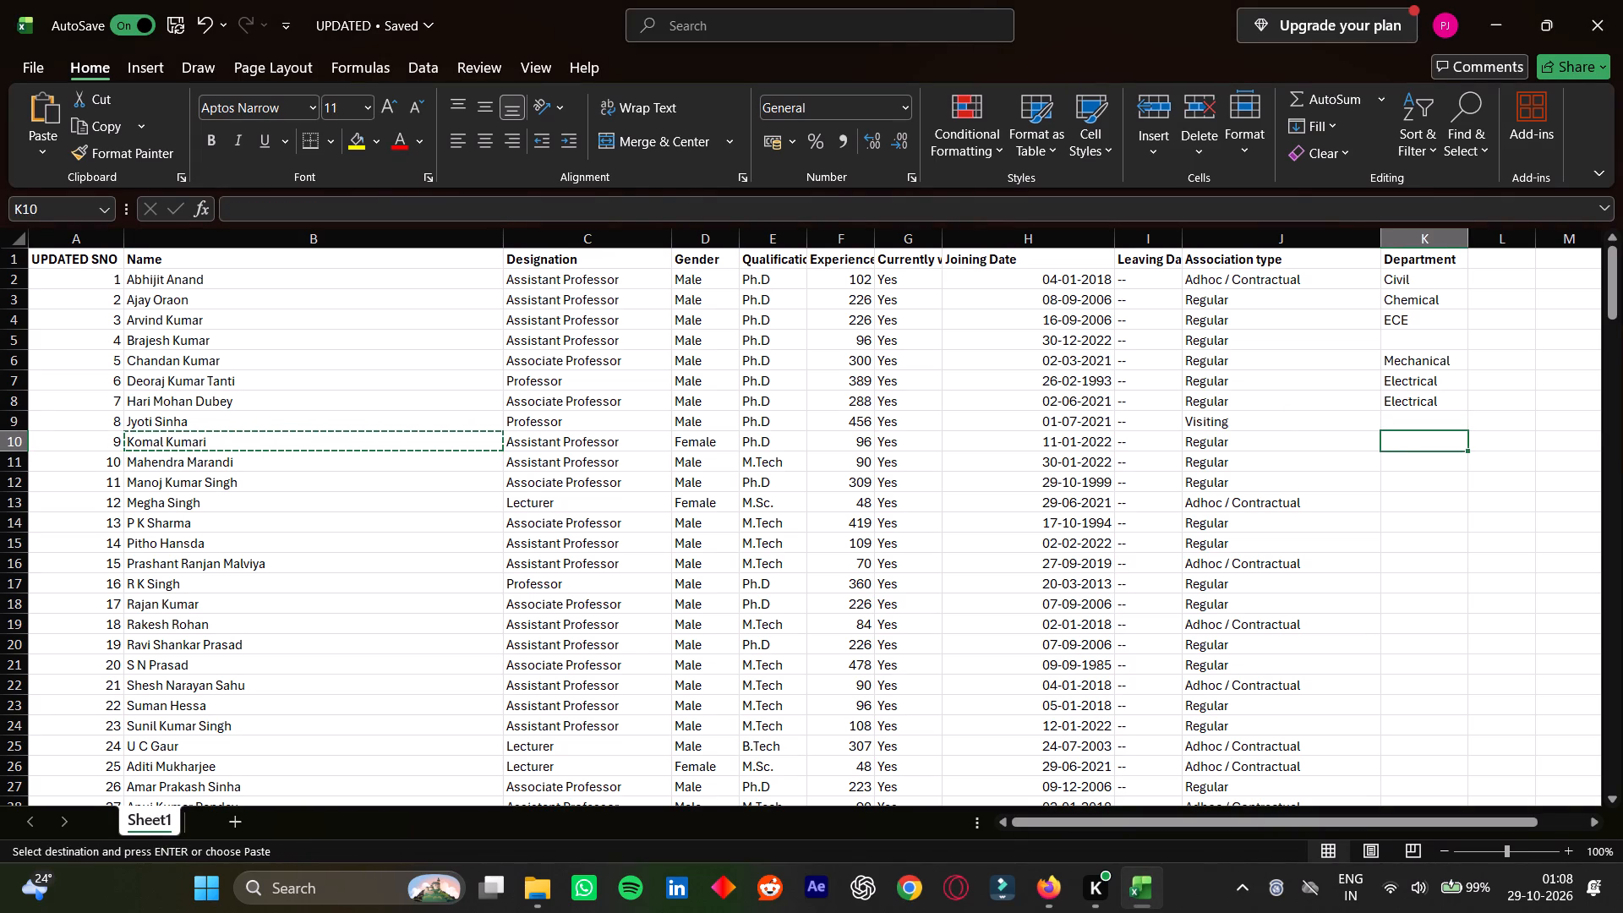
left_click(1402, 448)
left_click(327, 211)
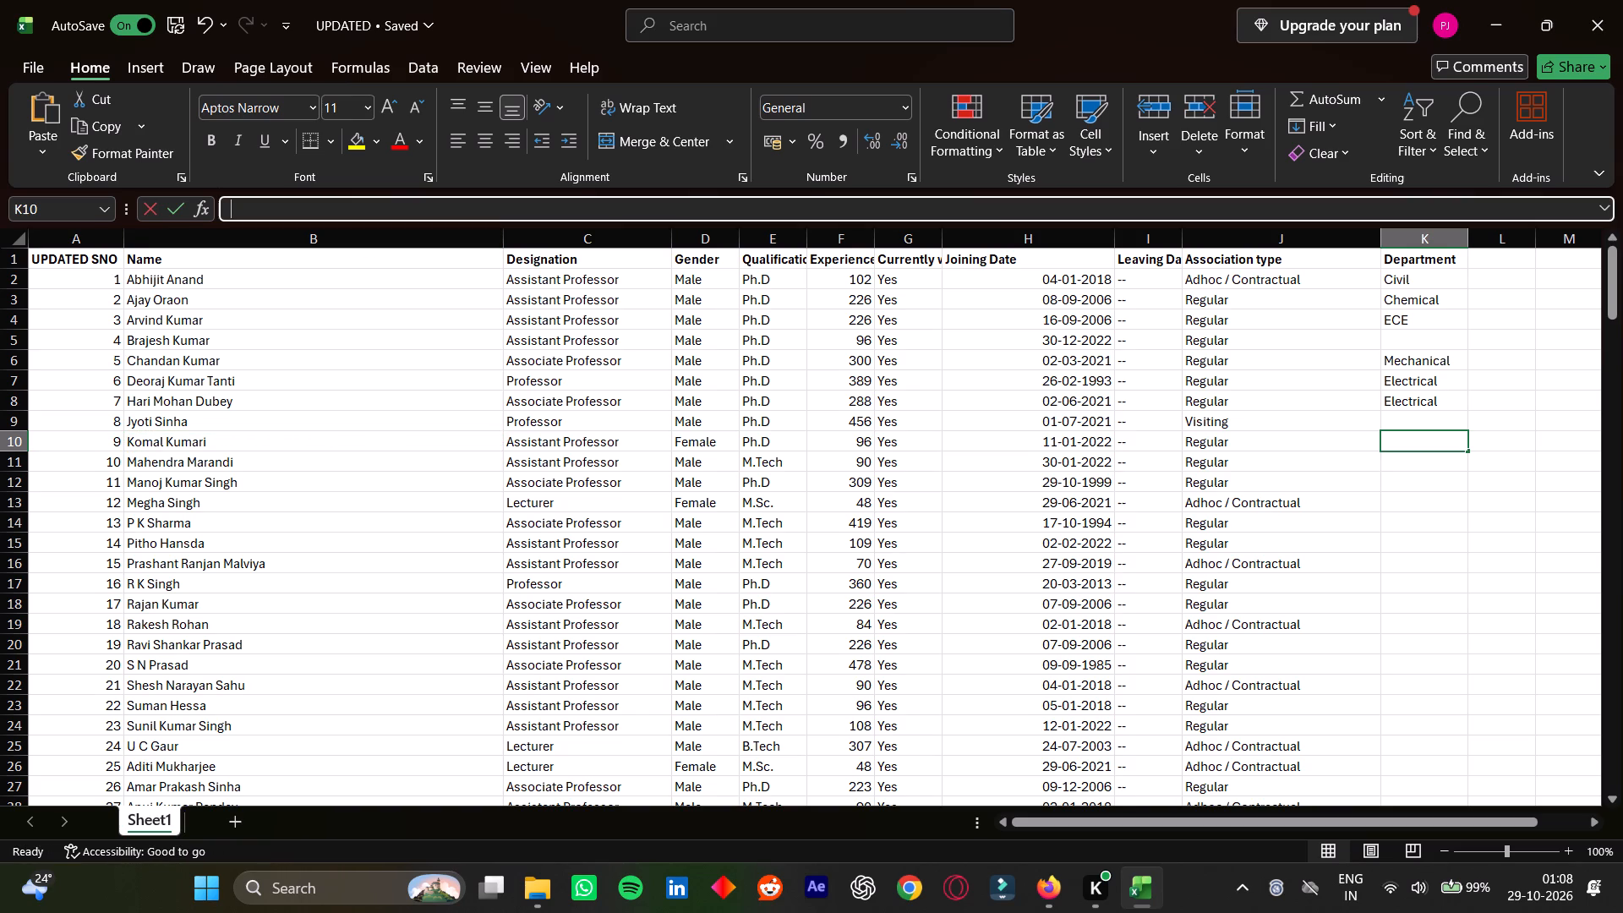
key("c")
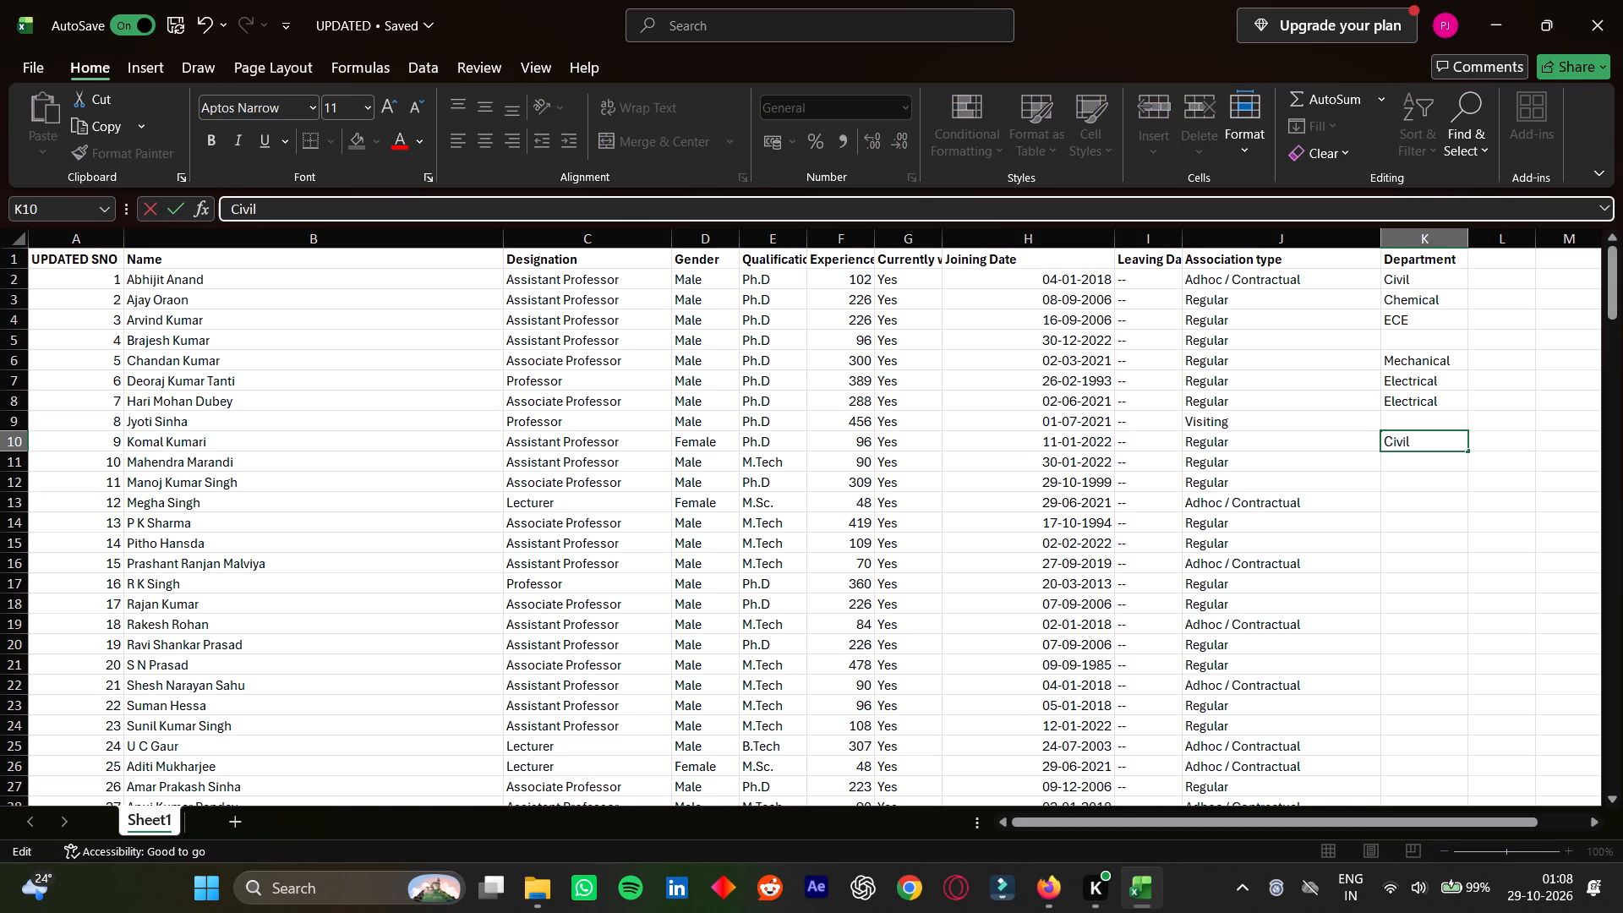
Enter Mechanical as the department in cell K9 for the row 9 faculty member.
double_click(1394, 421)
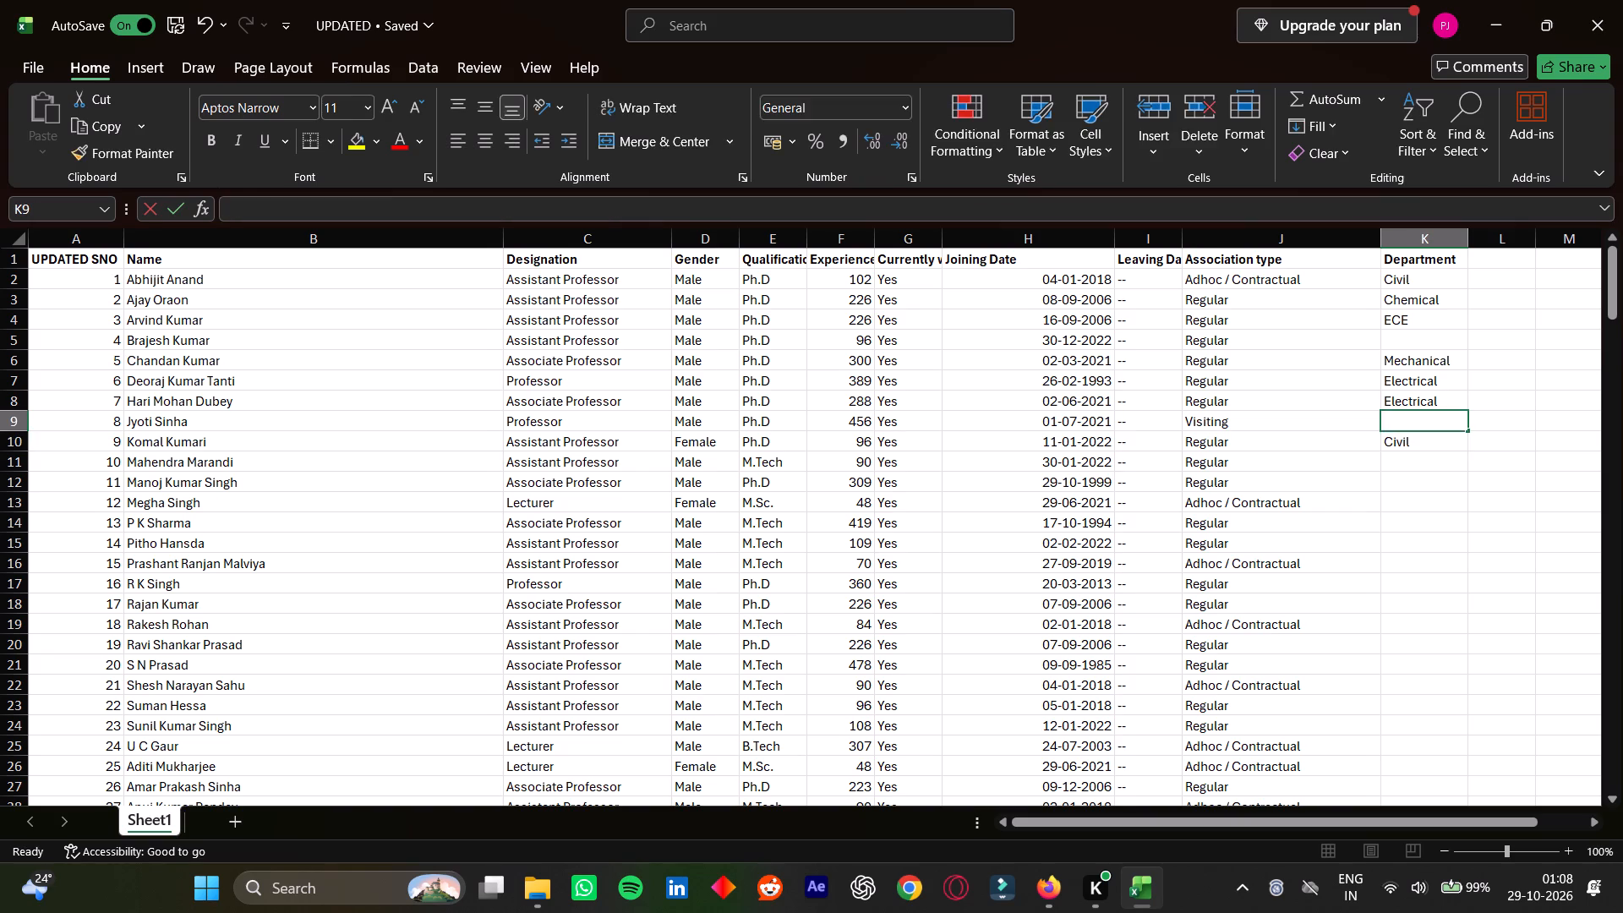
left_click(312, 201)
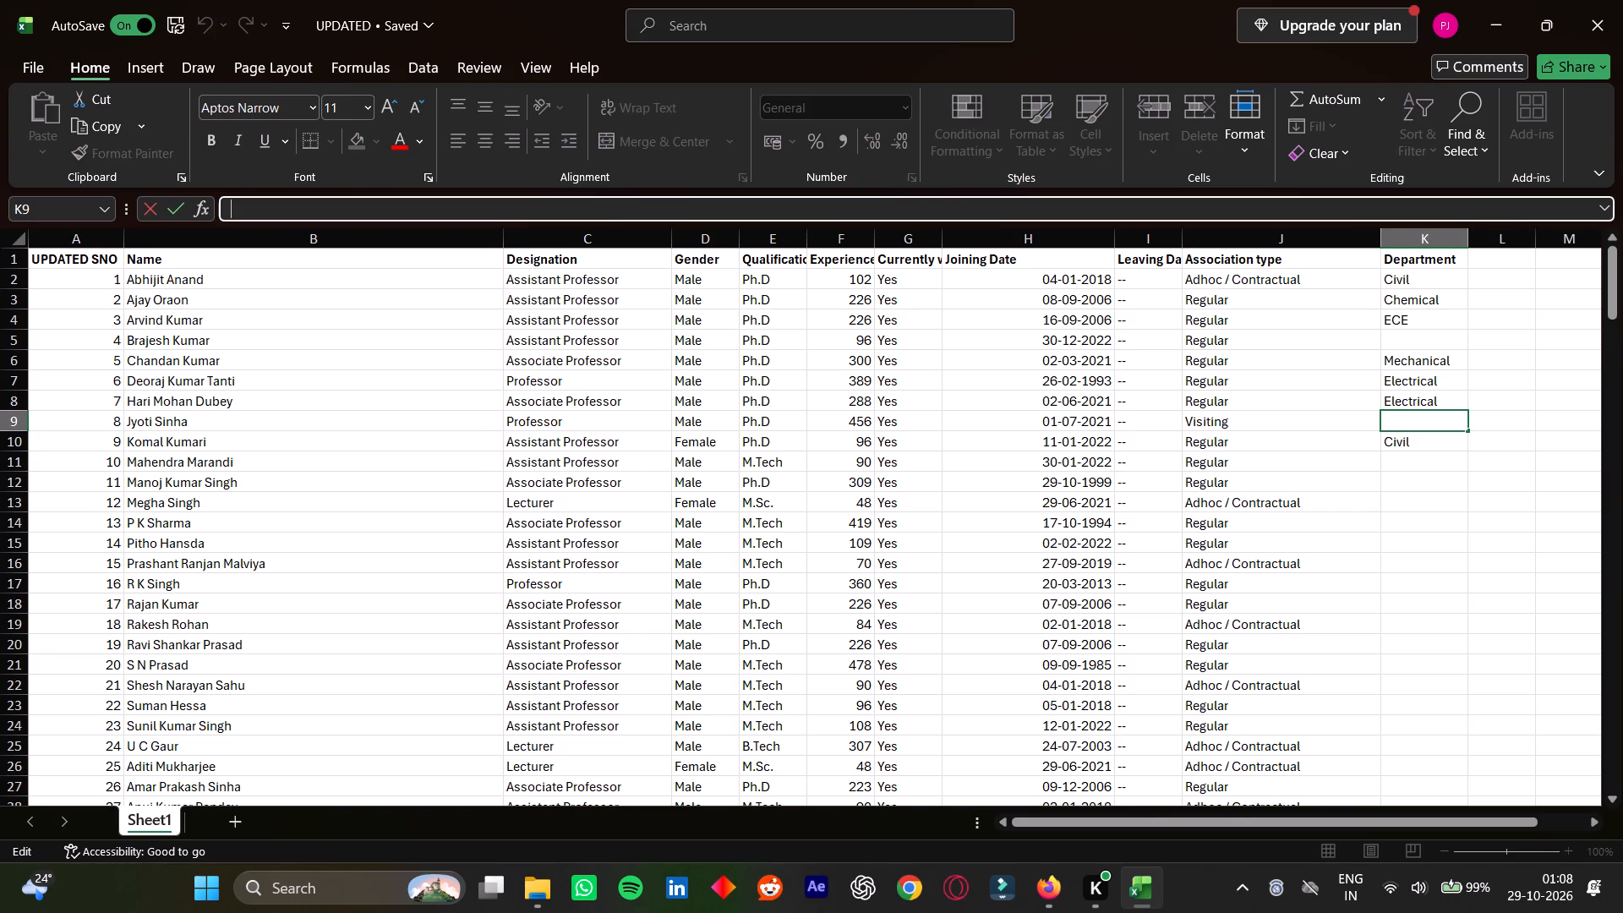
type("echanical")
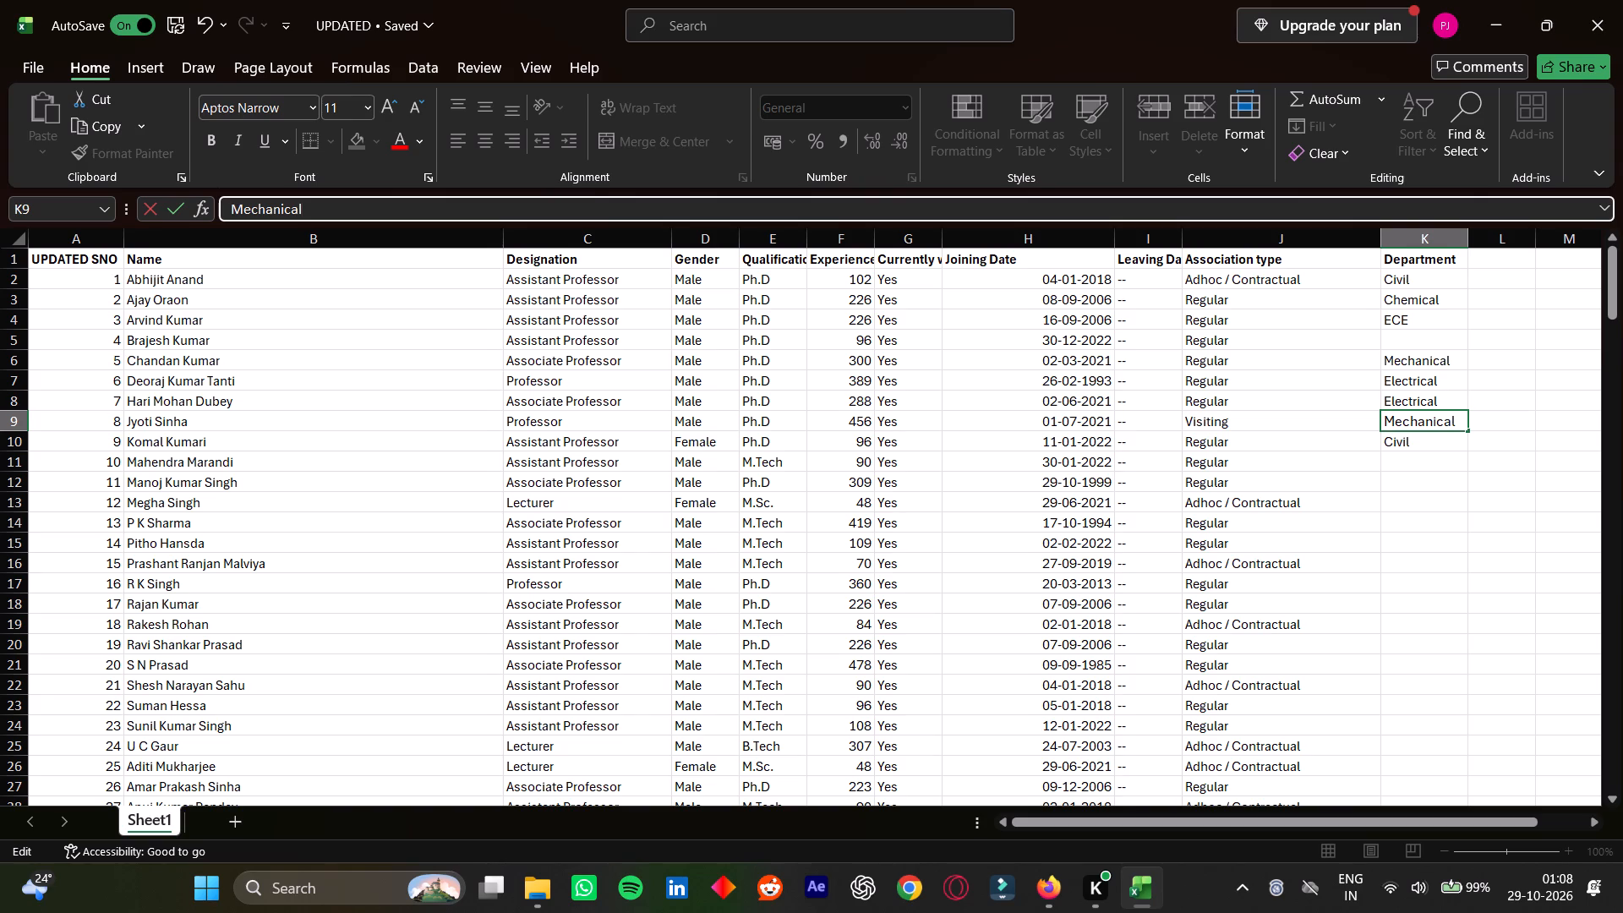
Copy the faculty member's name from row 11 of the UPDATED workbook.
left_click(225, 464)
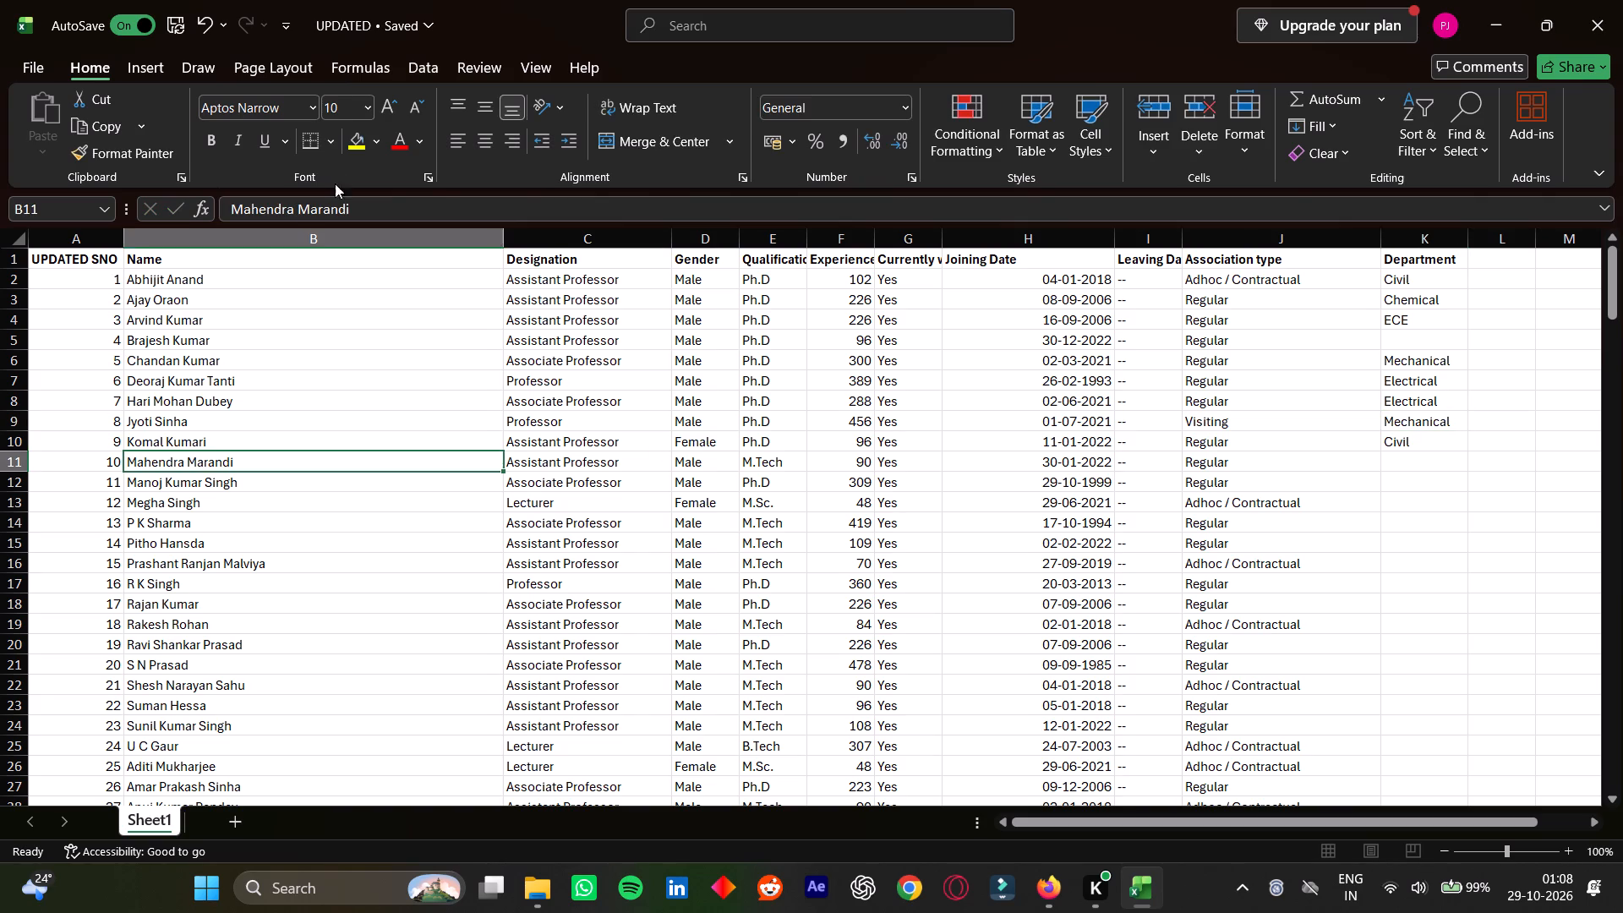
left_click(366, 203)
key("ctrl+a")
key("ctrl+c")
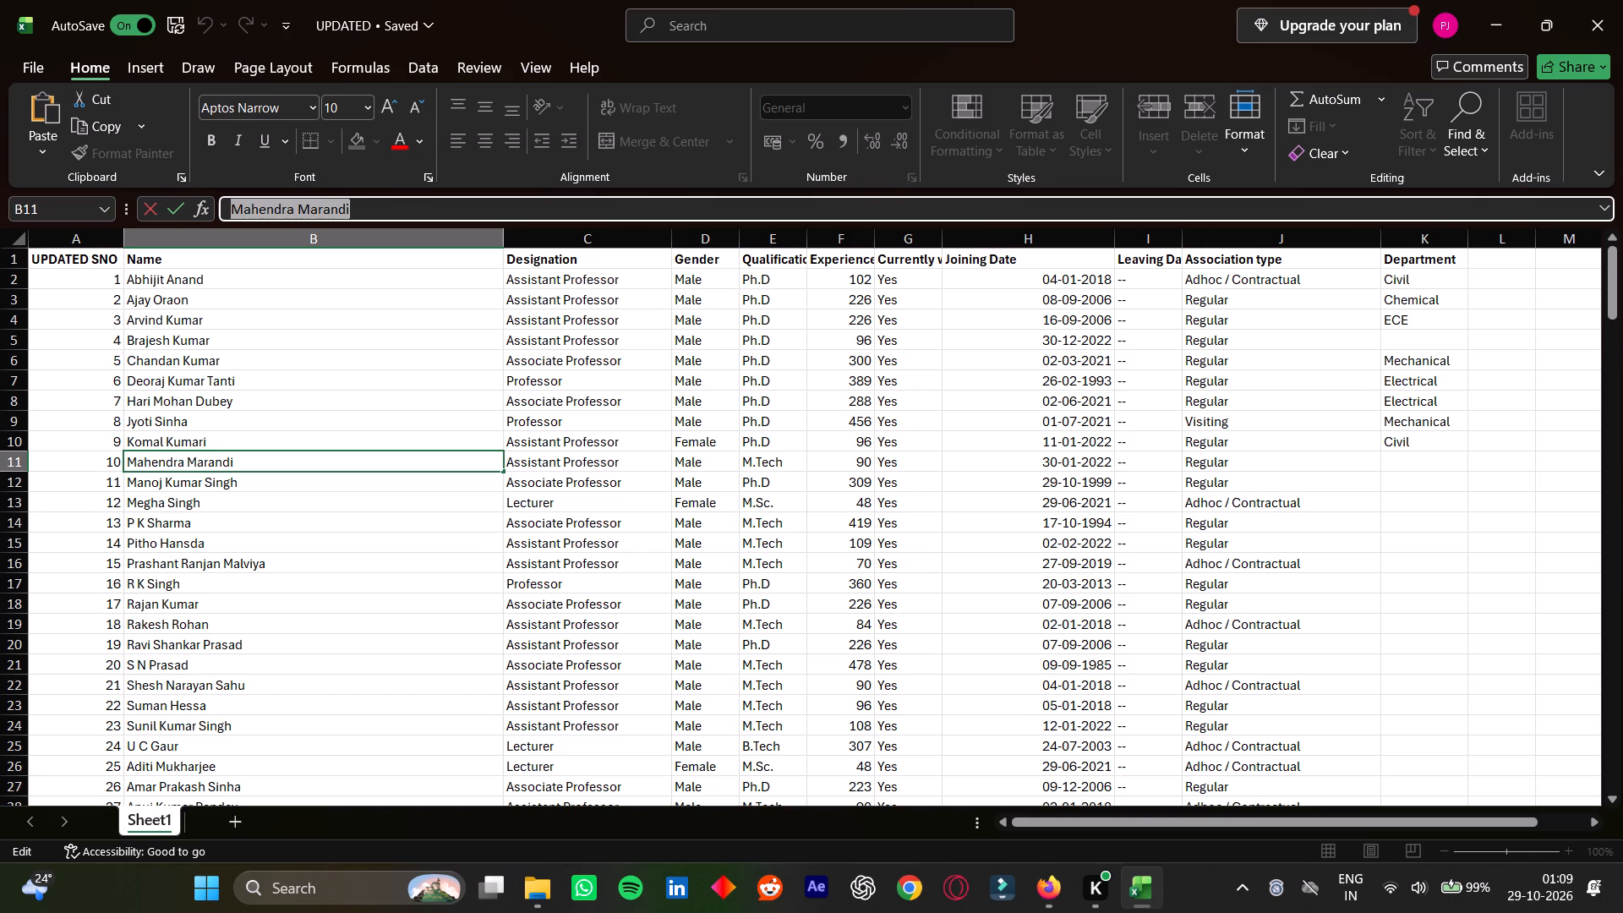
Switch to Firefox, search Google in a new tab for the copied name followed by "bit sindri", and look for the member's profile.
left_click(1037, 901)
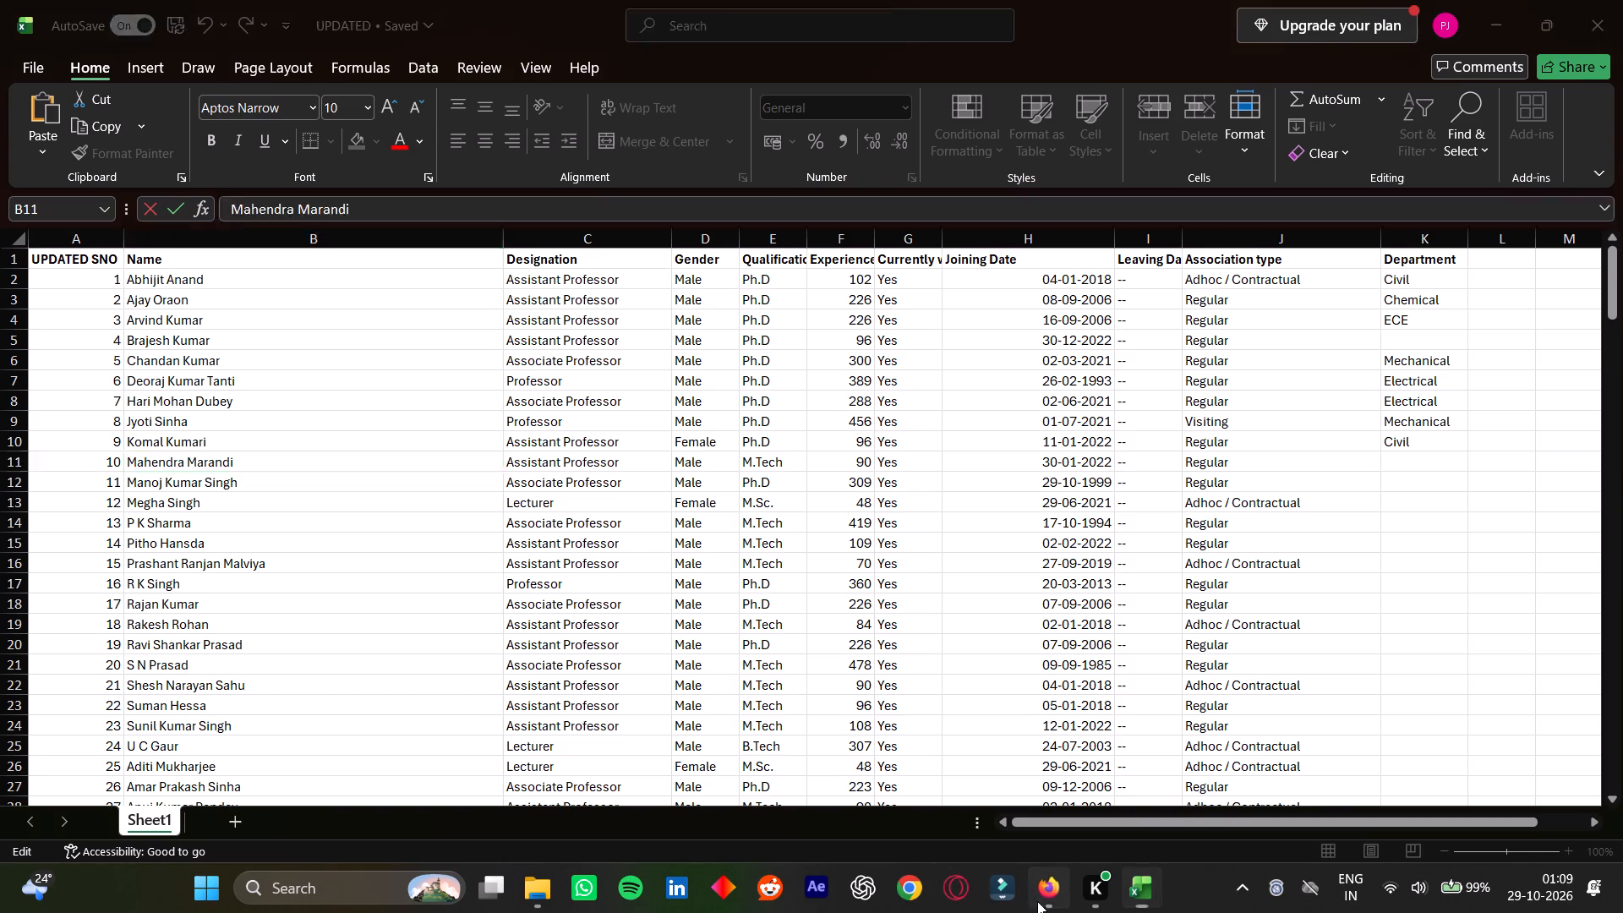
left_click(1390, 25)
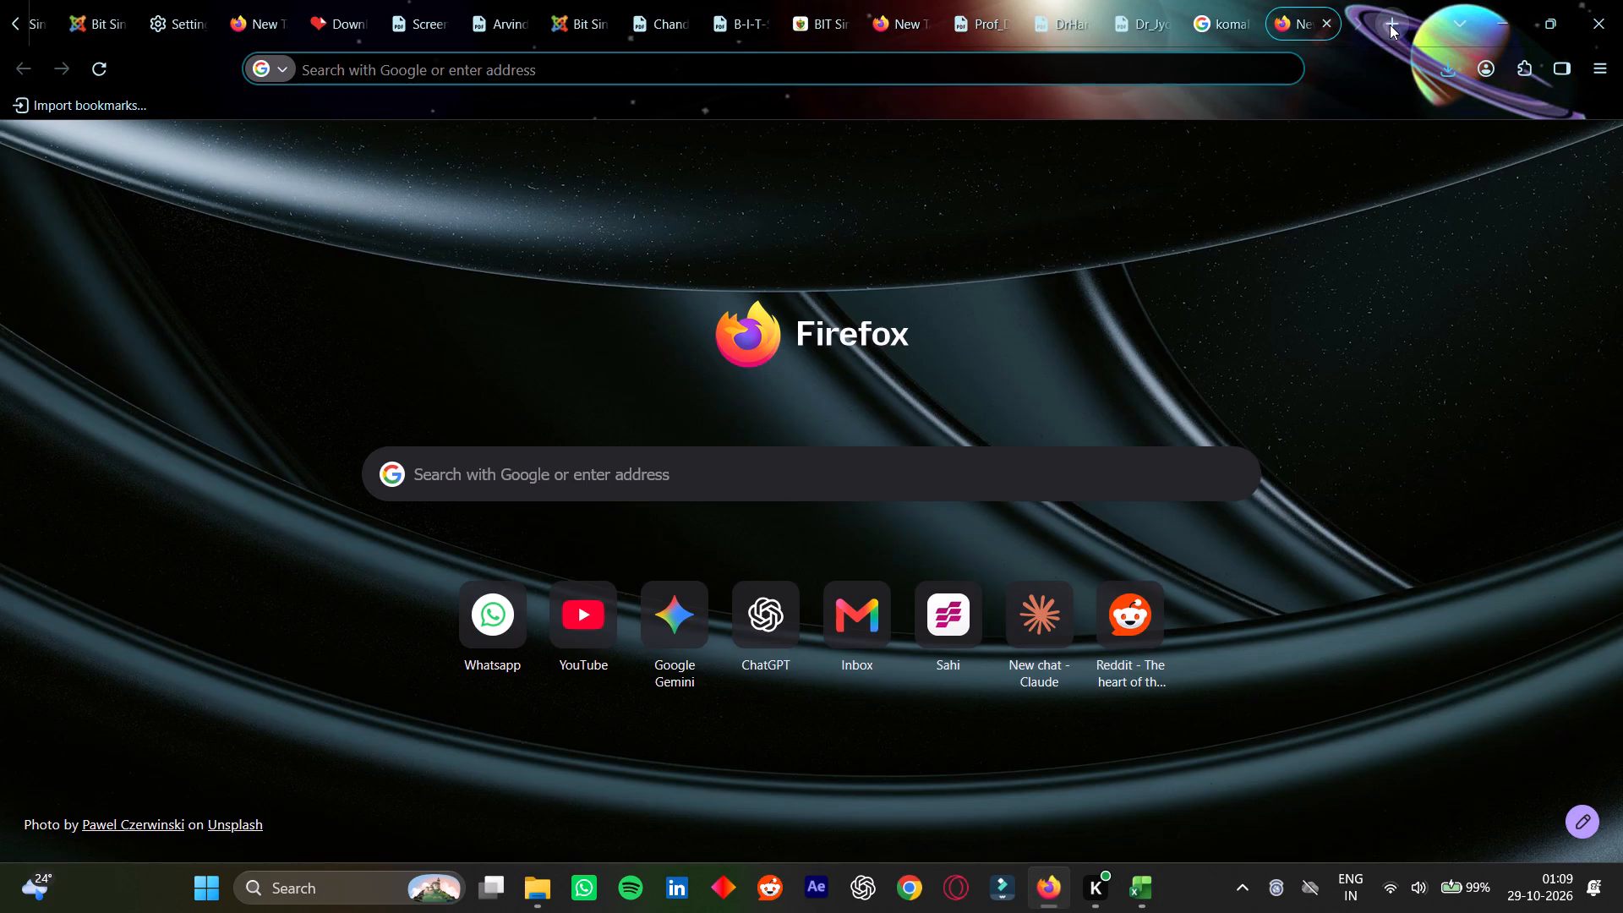
key("ctrl+v")
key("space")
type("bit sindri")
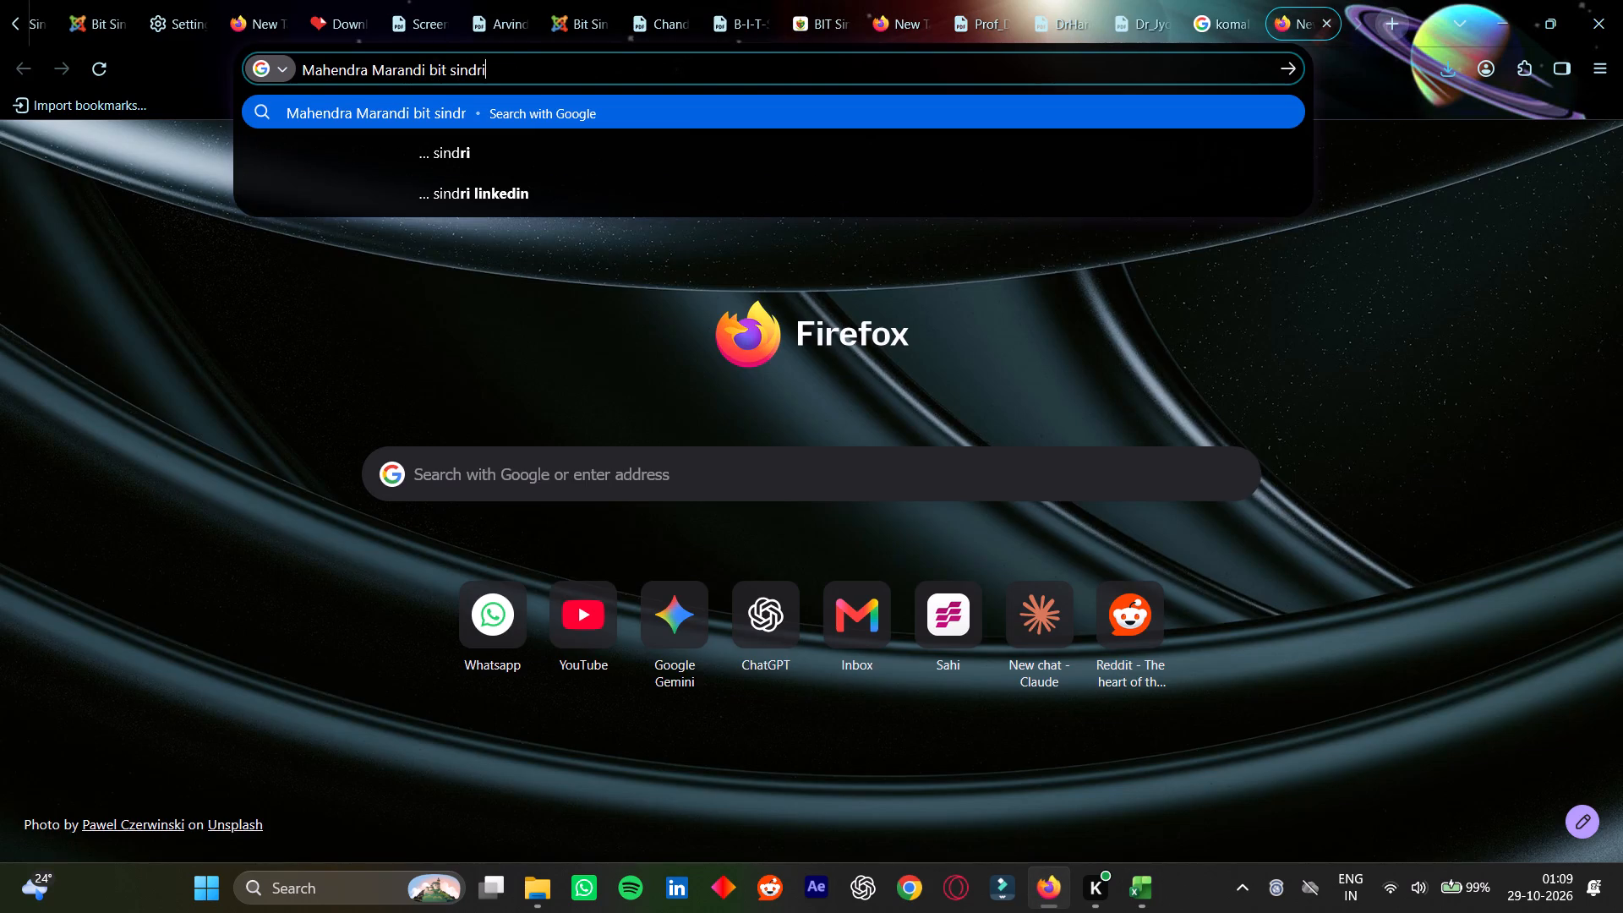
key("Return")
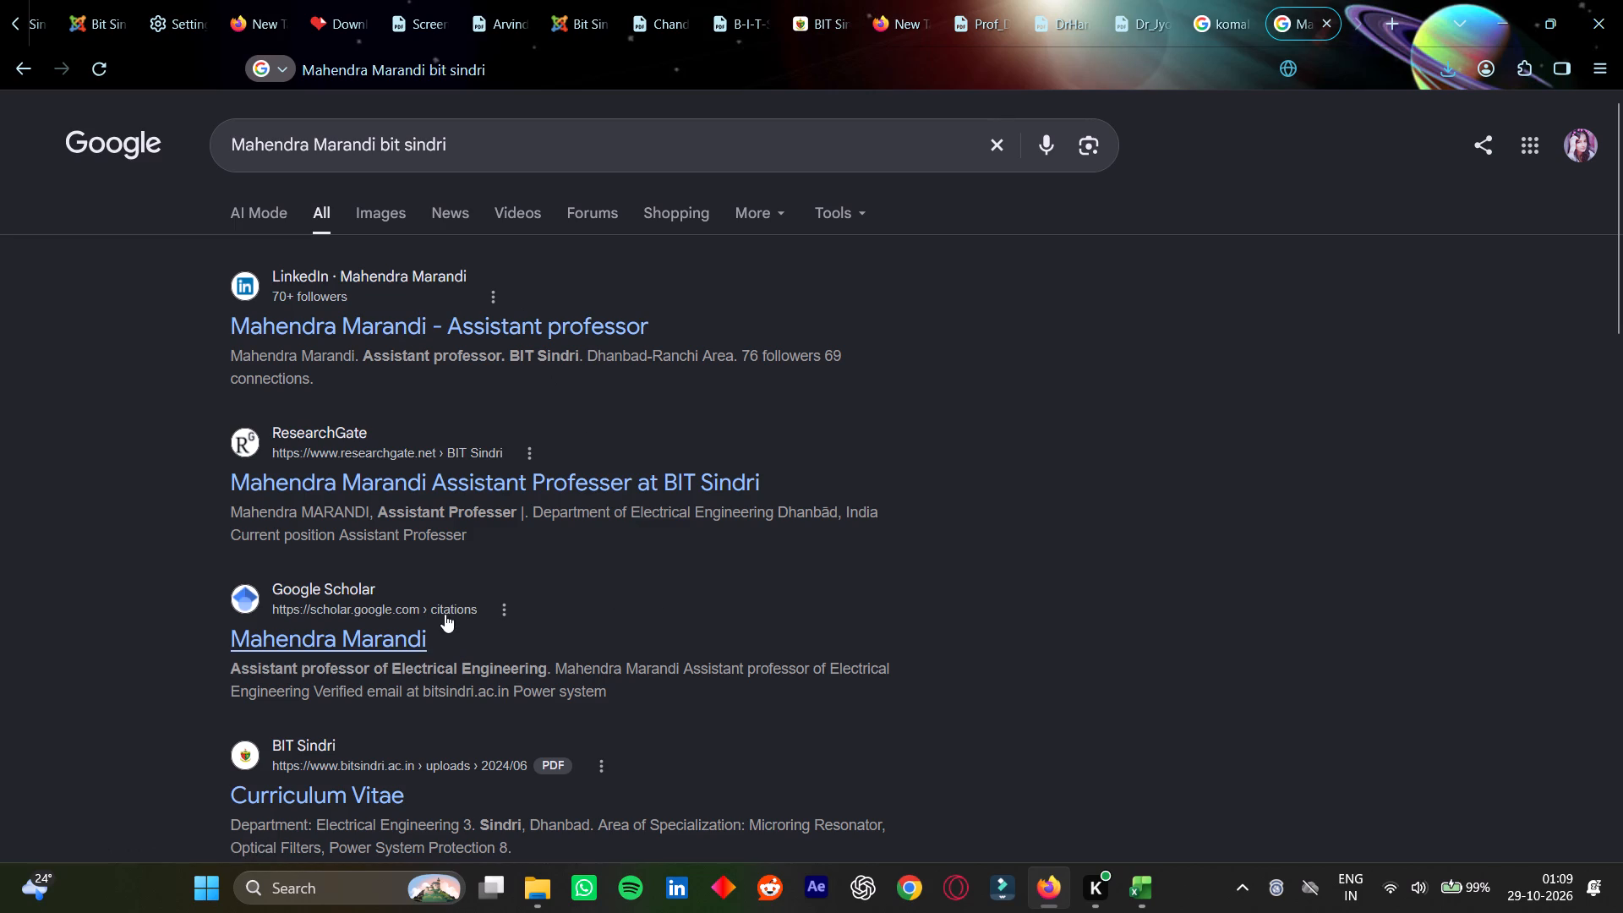
scroll(706, 618, "down", 2)
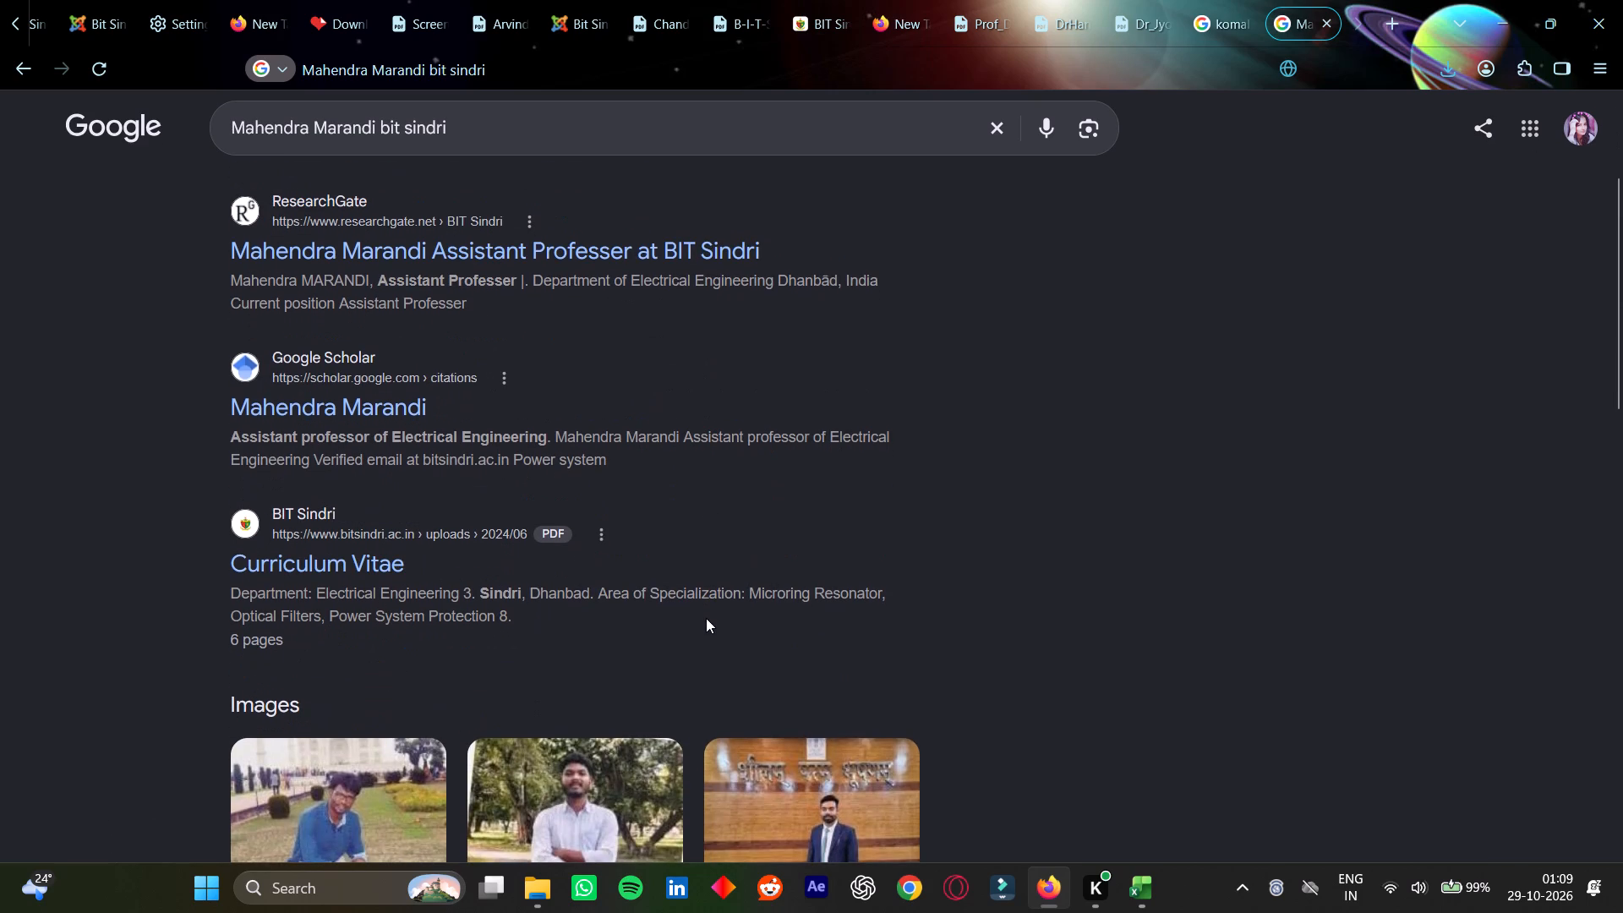
scroll(355, 584, "up", 2)
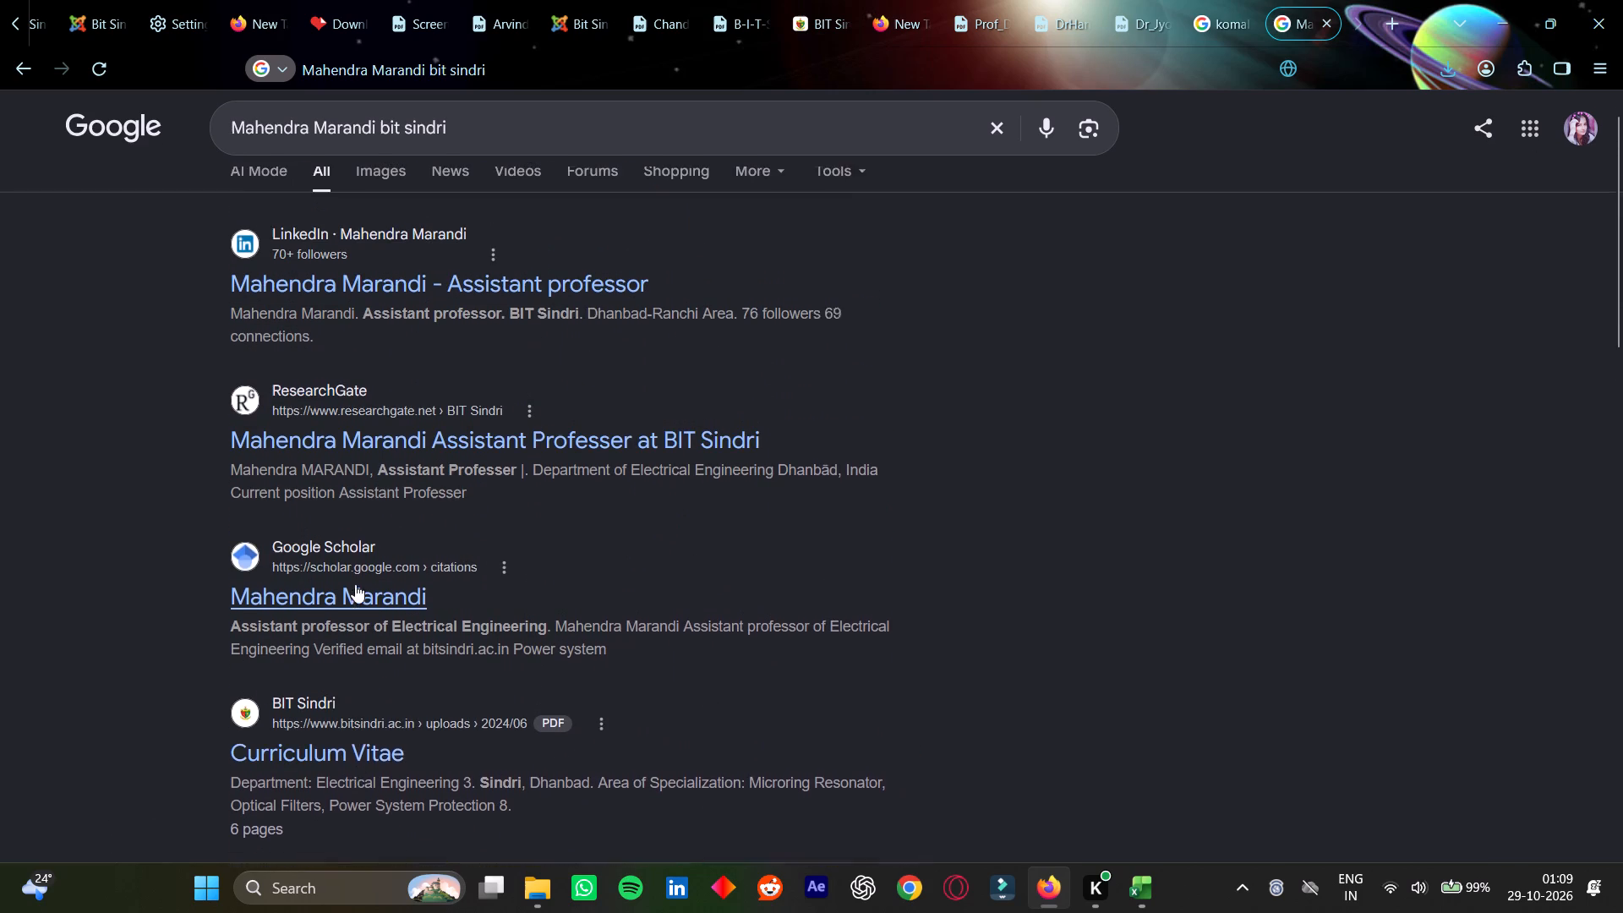
scroll(355, 584, "up", 2)
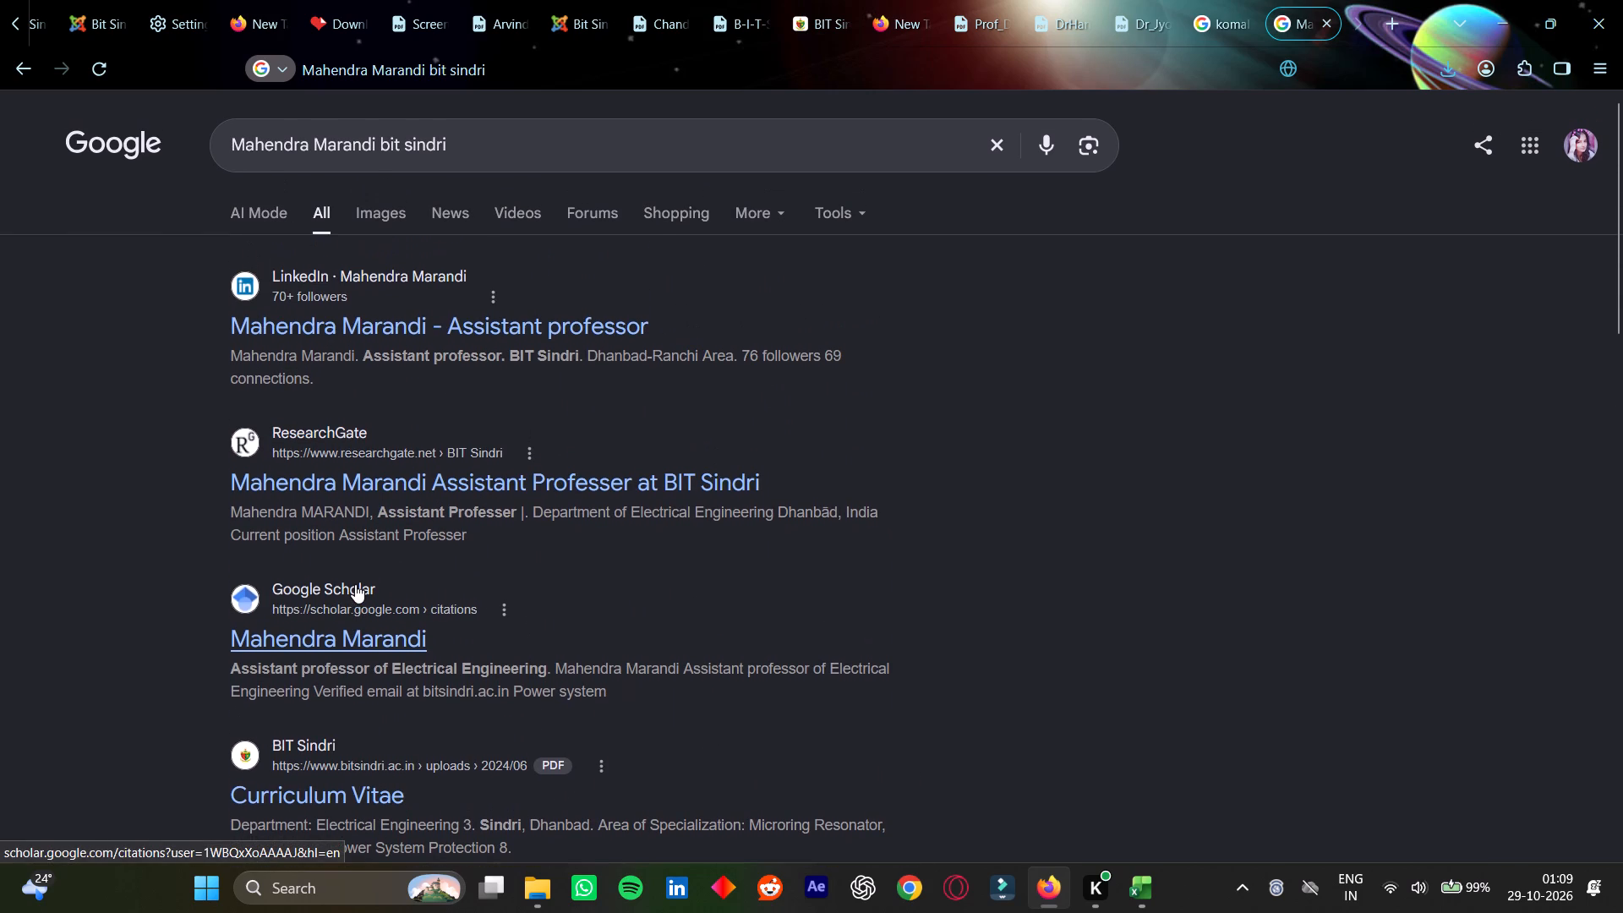
scroll(355, 584, "down", 8)
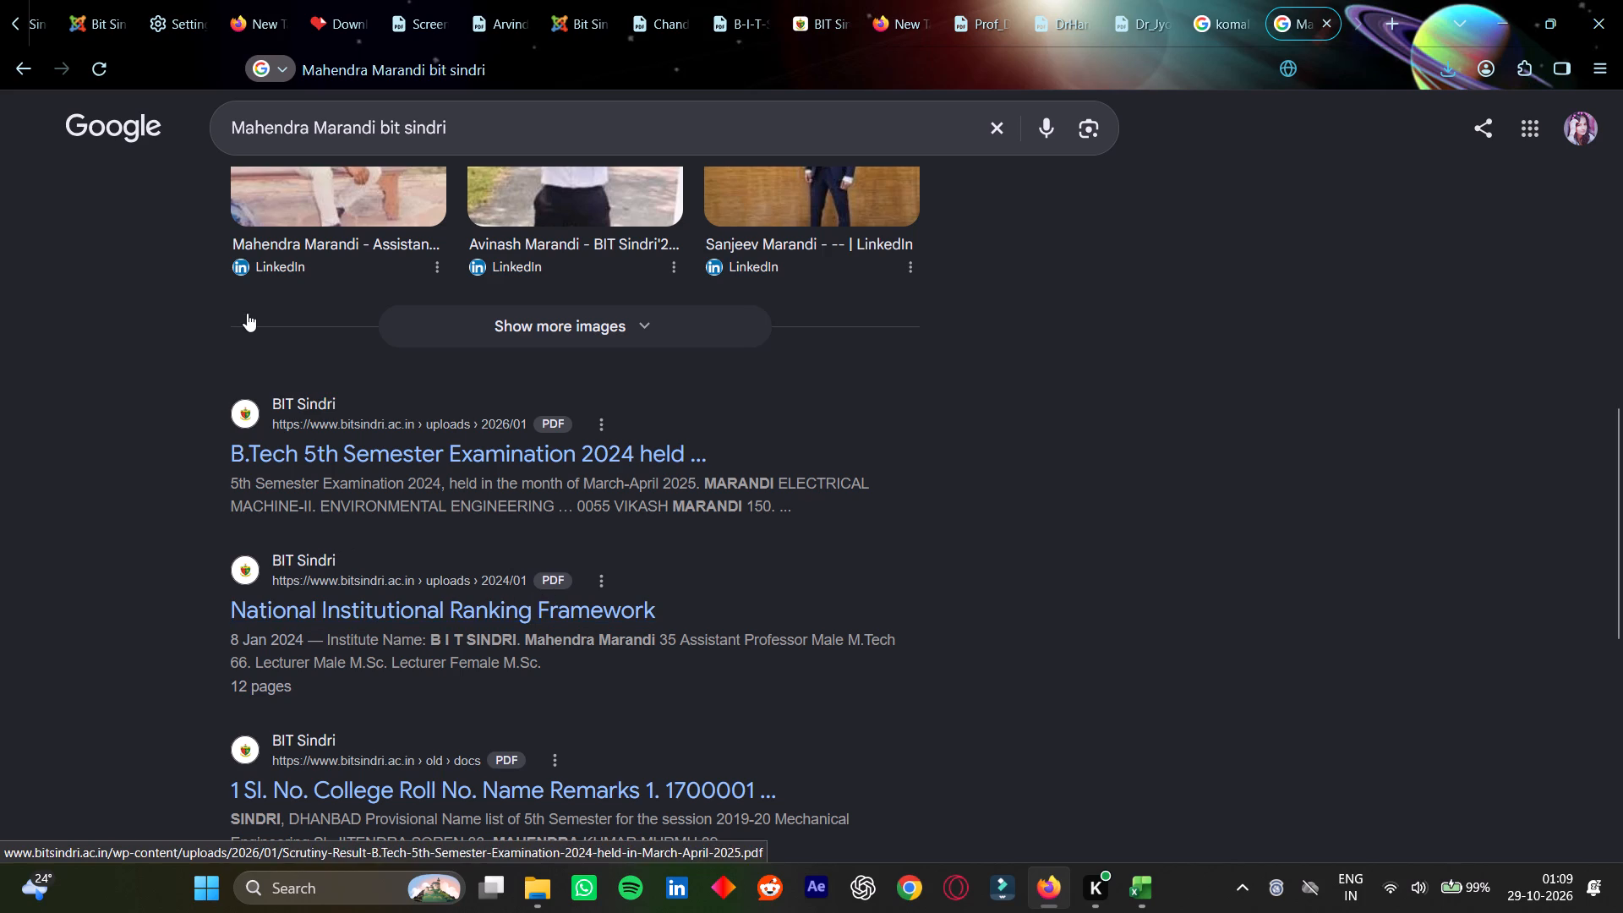
Search Google for "electrical faculty list" and open the Bit Sindri - Electrical department page from the results.
left_click(26, 73)
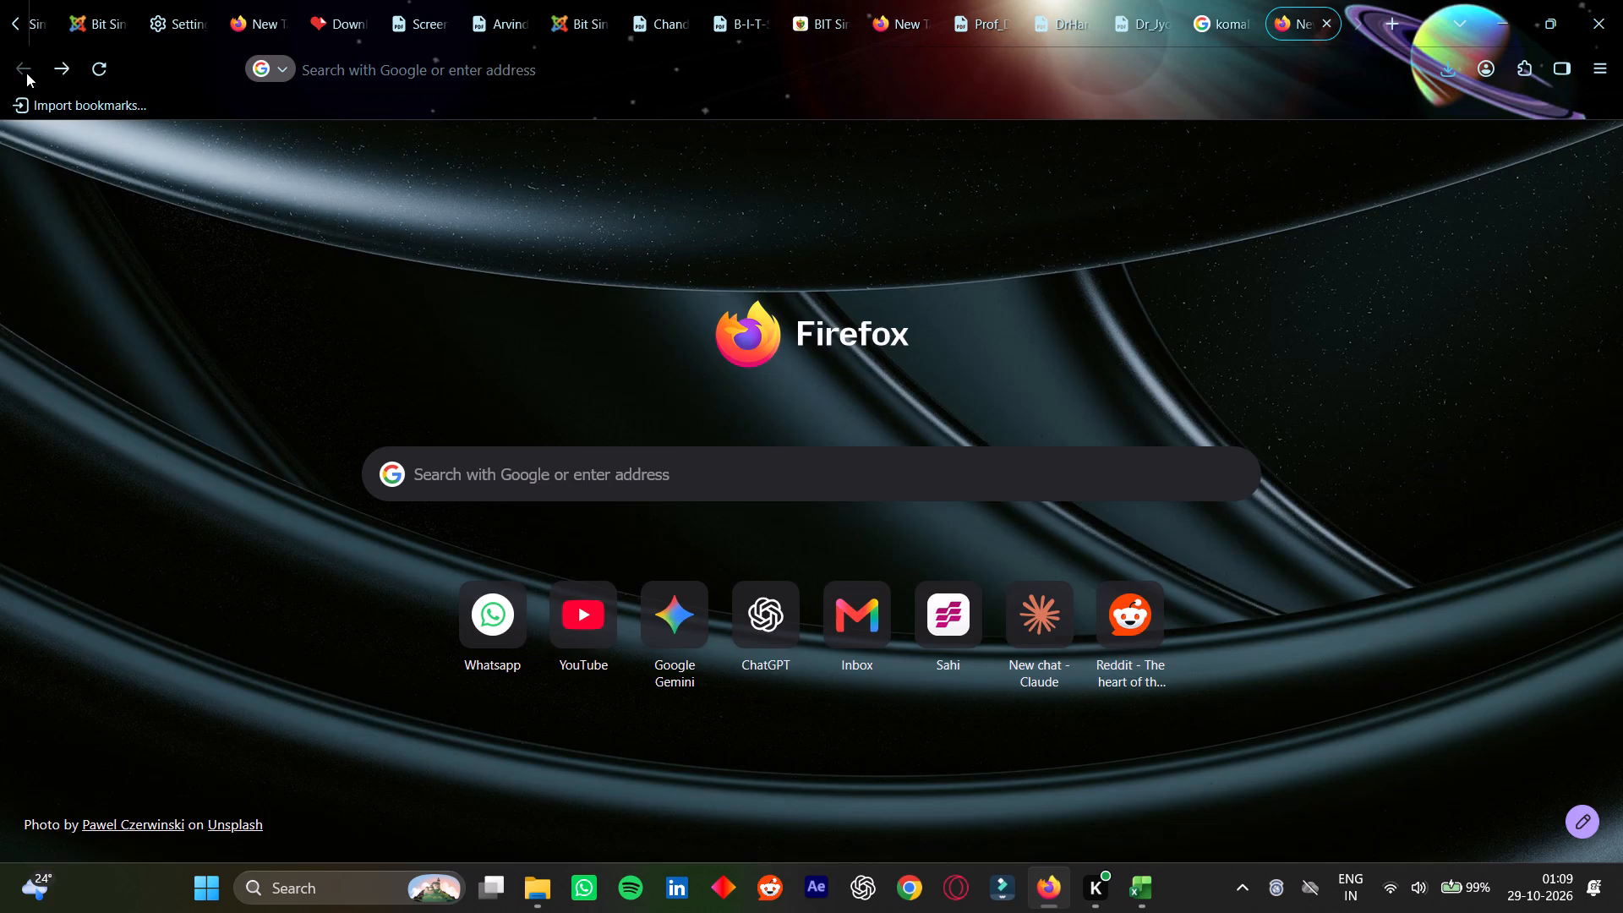
left_click(393, 62)
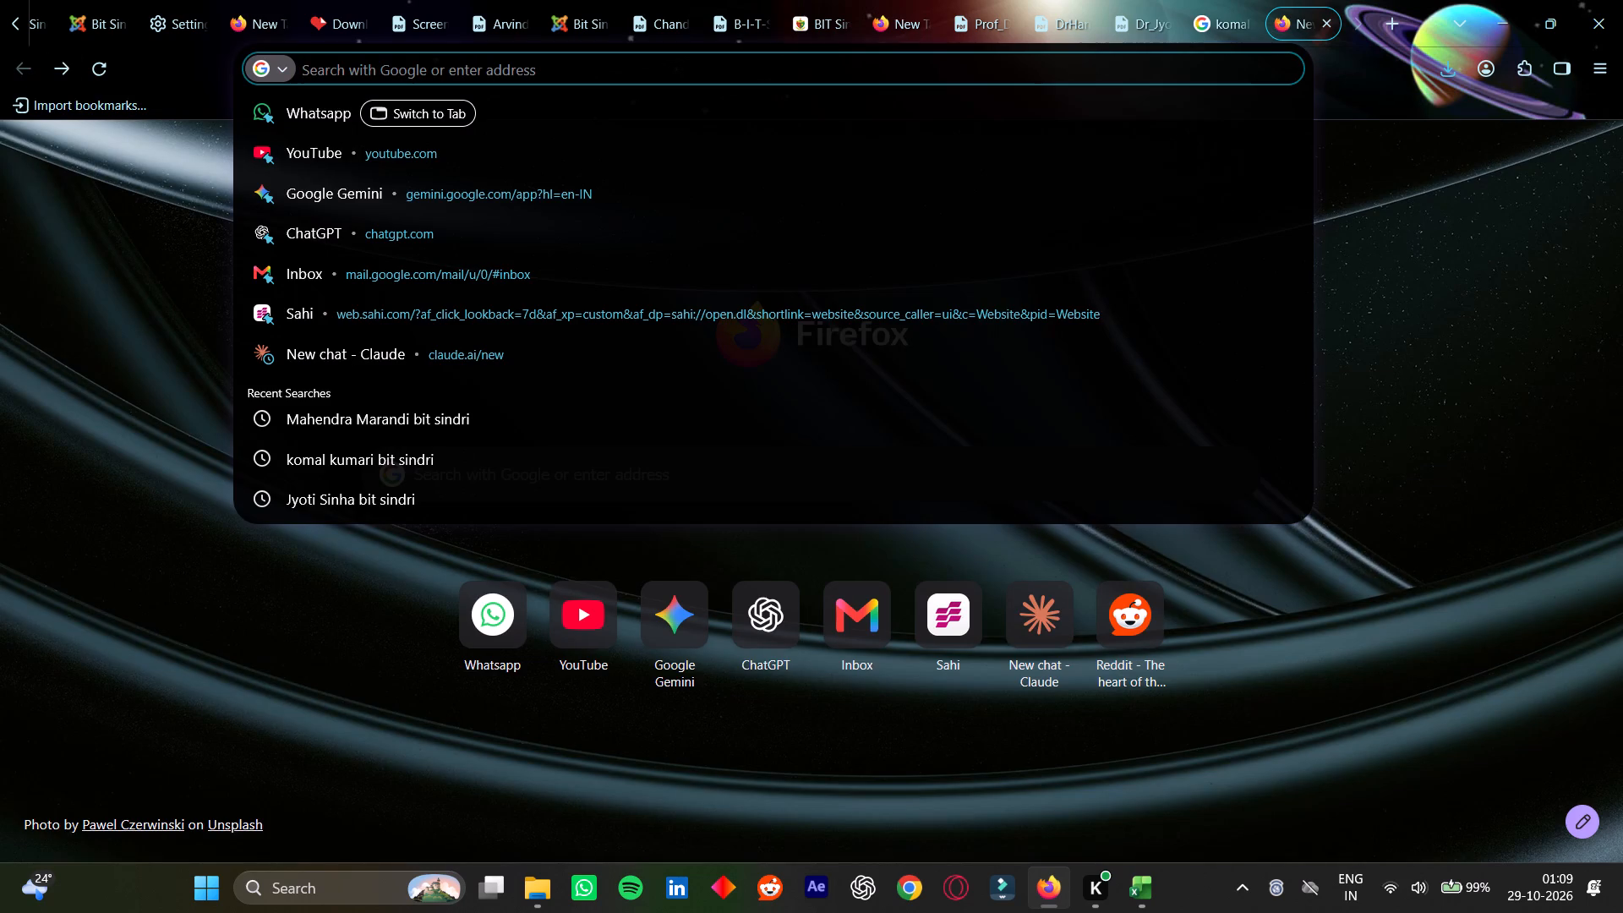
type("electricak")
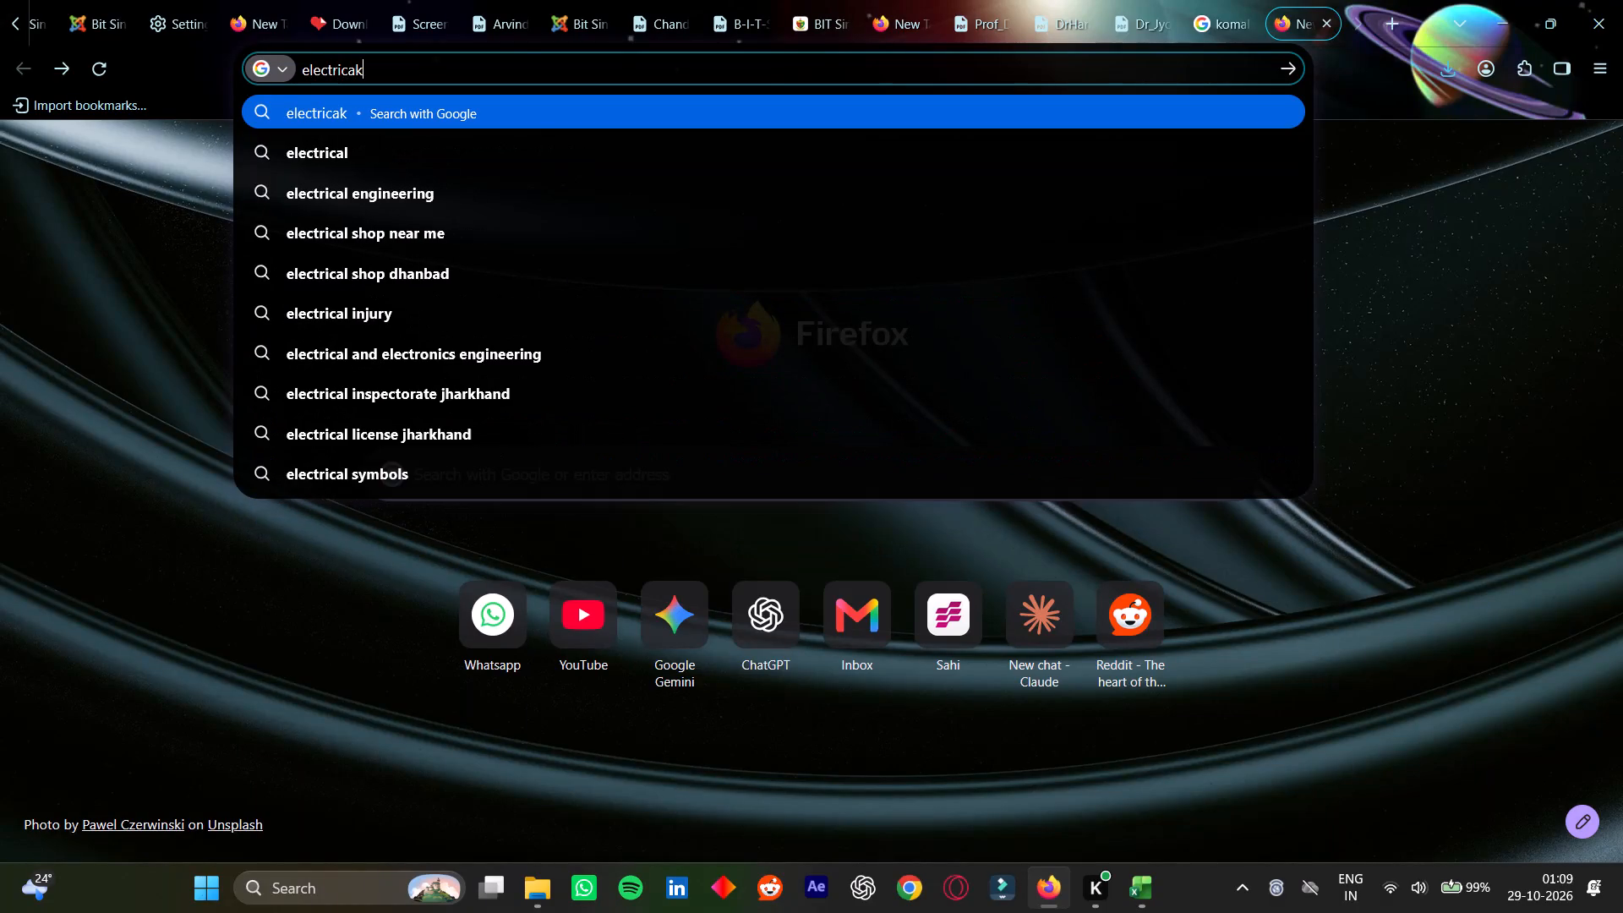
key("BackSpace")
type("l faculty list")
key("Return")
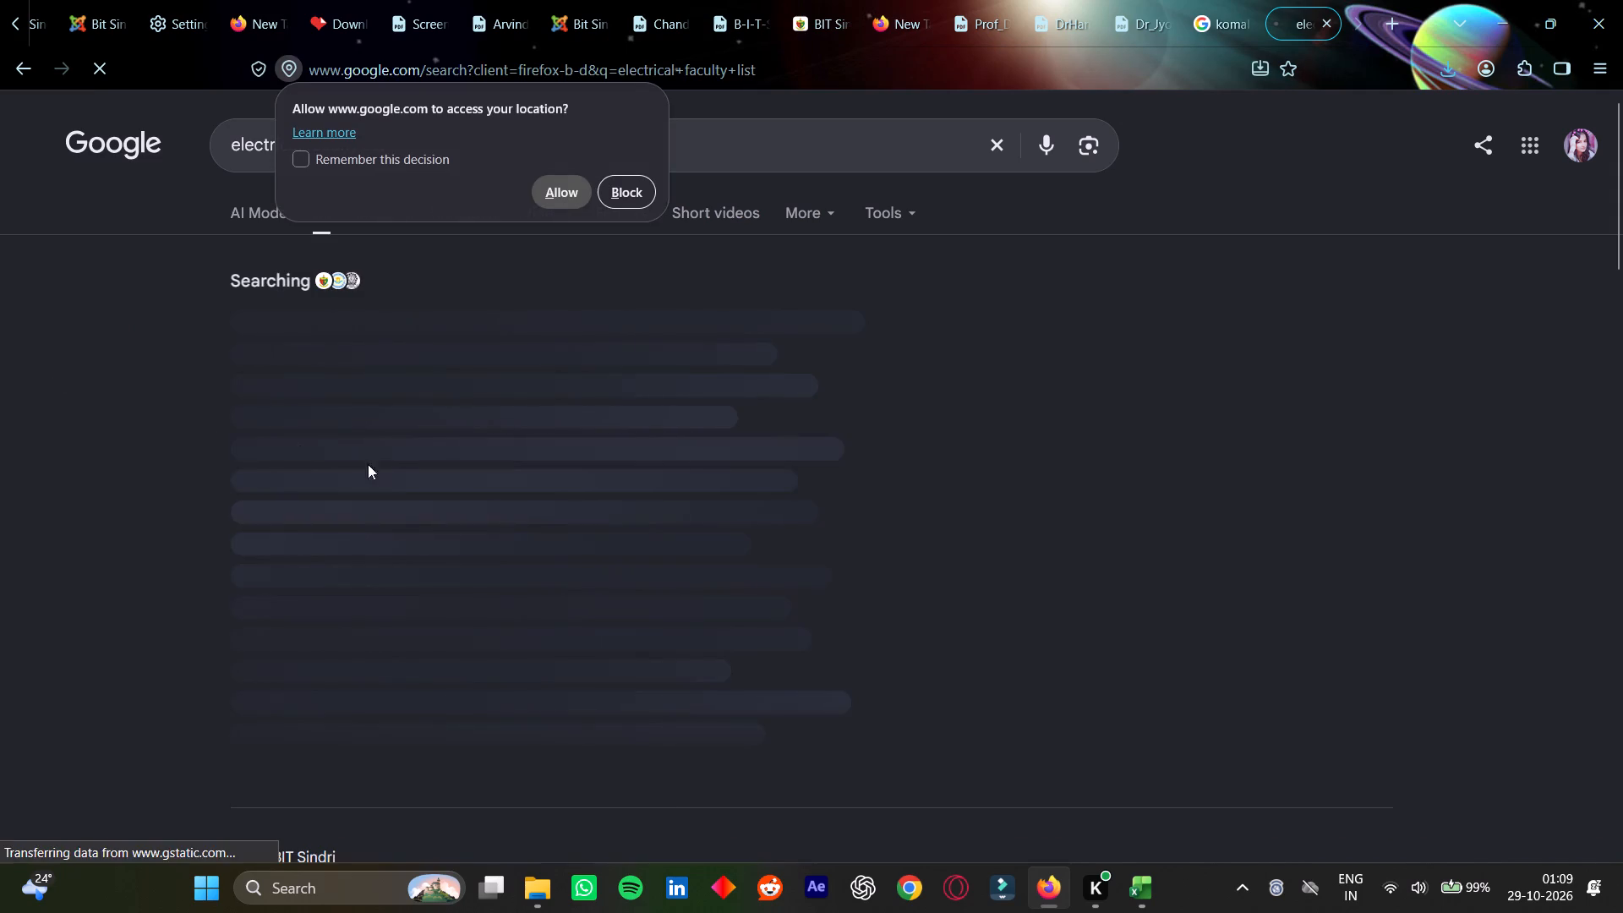
scroll(406, 480, "down", 8)
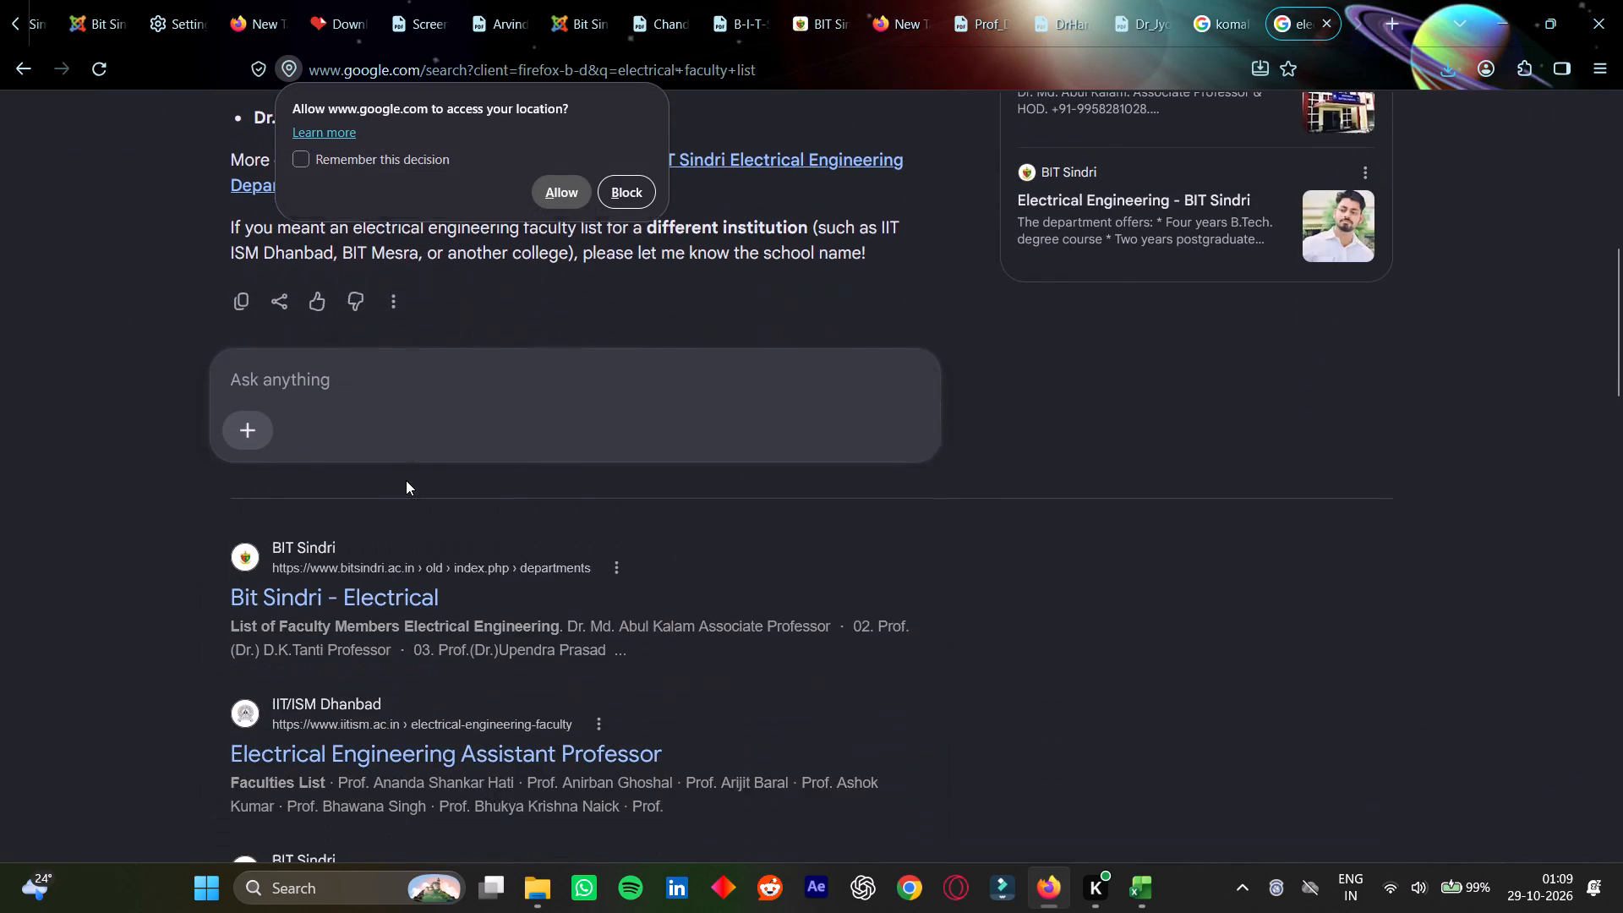
scroll(406, 480, "down", 1)
left_click(309, 556)
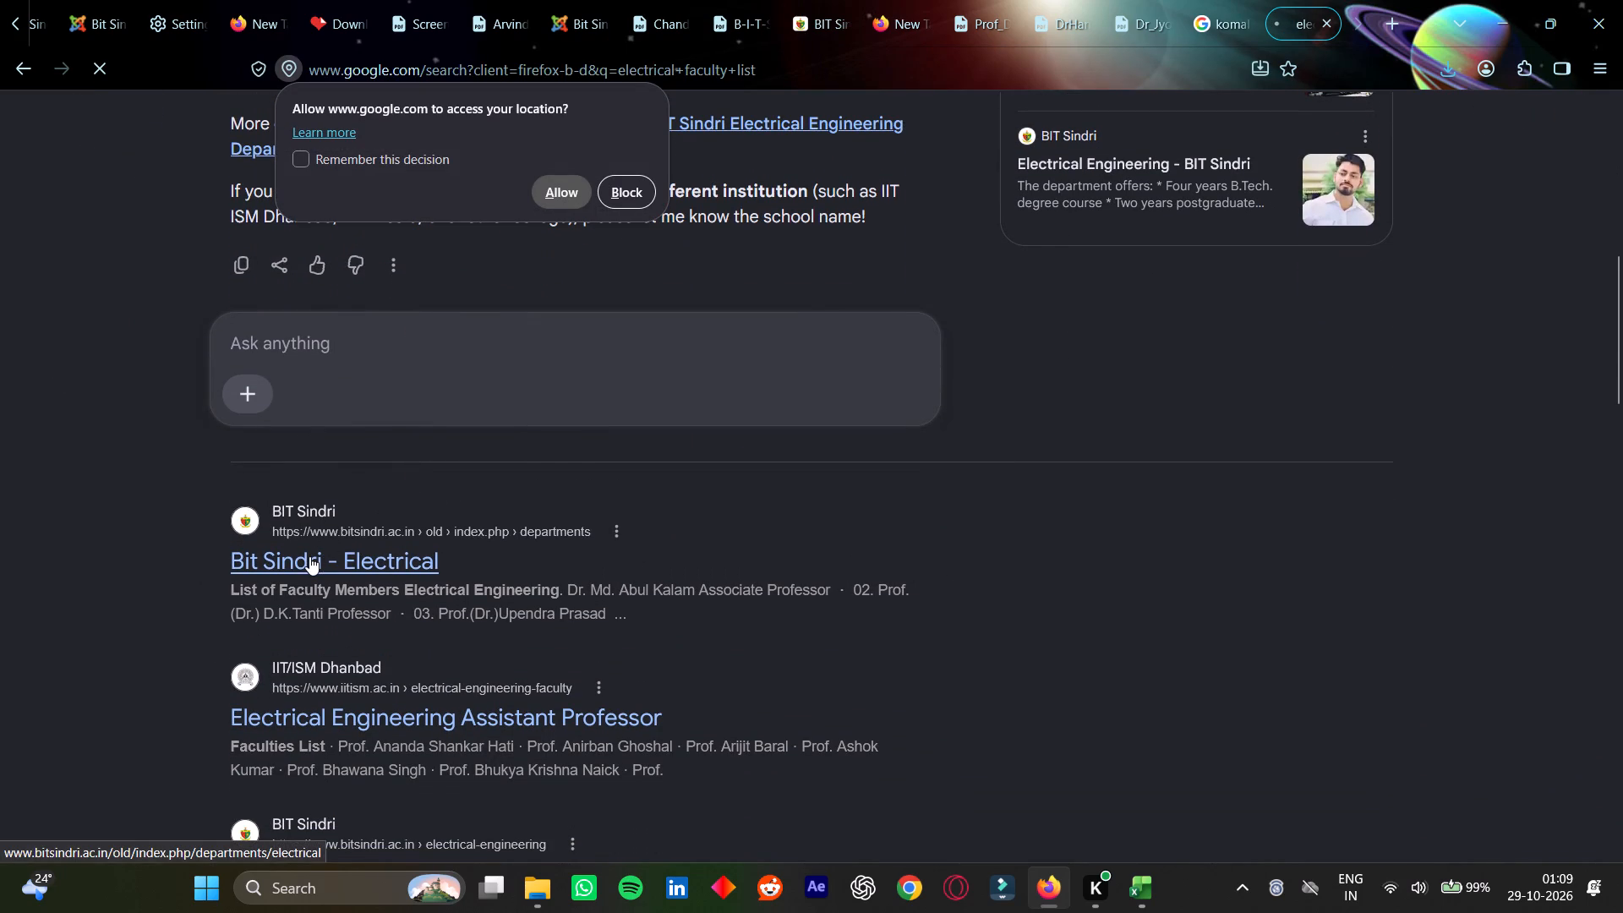
Go to the List of Faculty Members on the Electrical Engineering page, view the row 06 member's profile PDF, and return to the list.
scroll(629, 586, "down", 8)
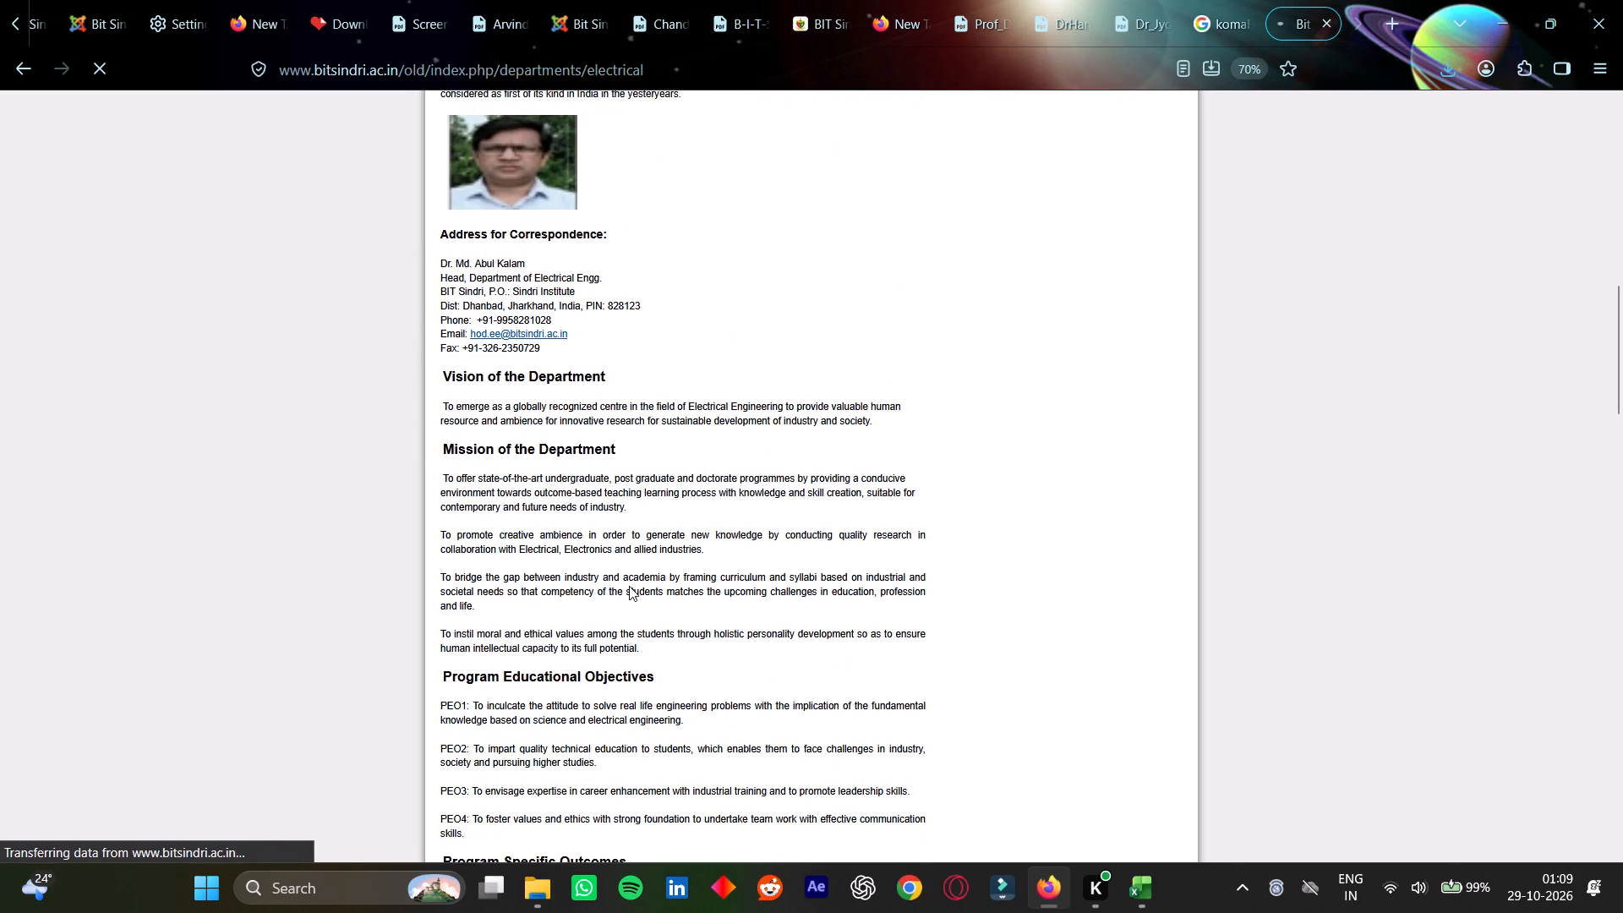
scroll(629, 586, "down", 3)
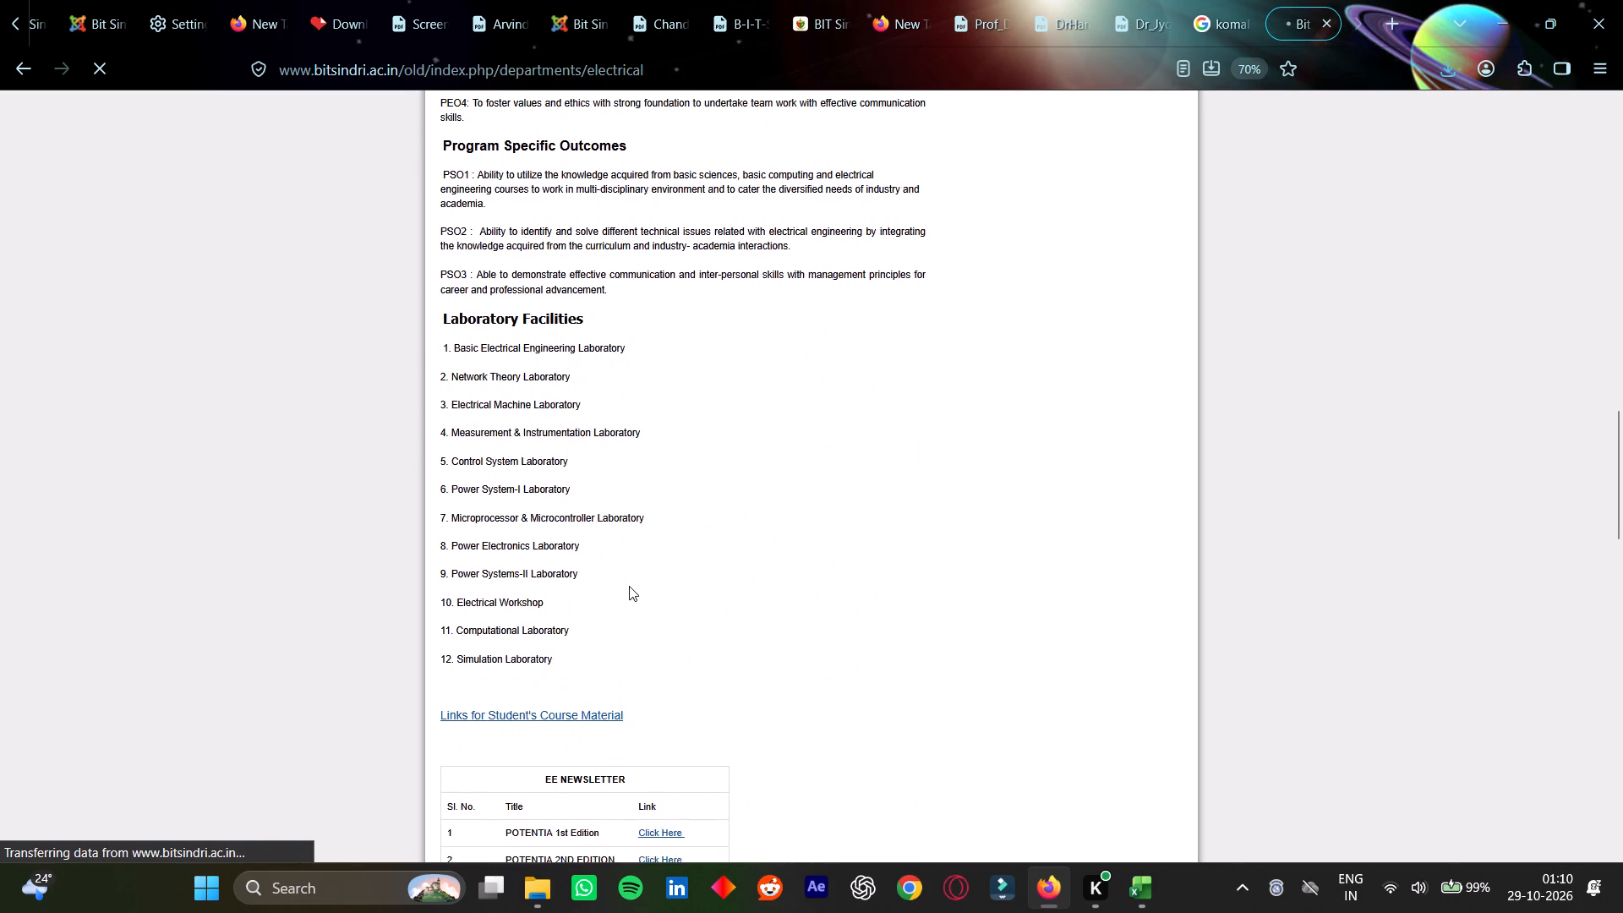
scroll(629, 586, "down", 6)
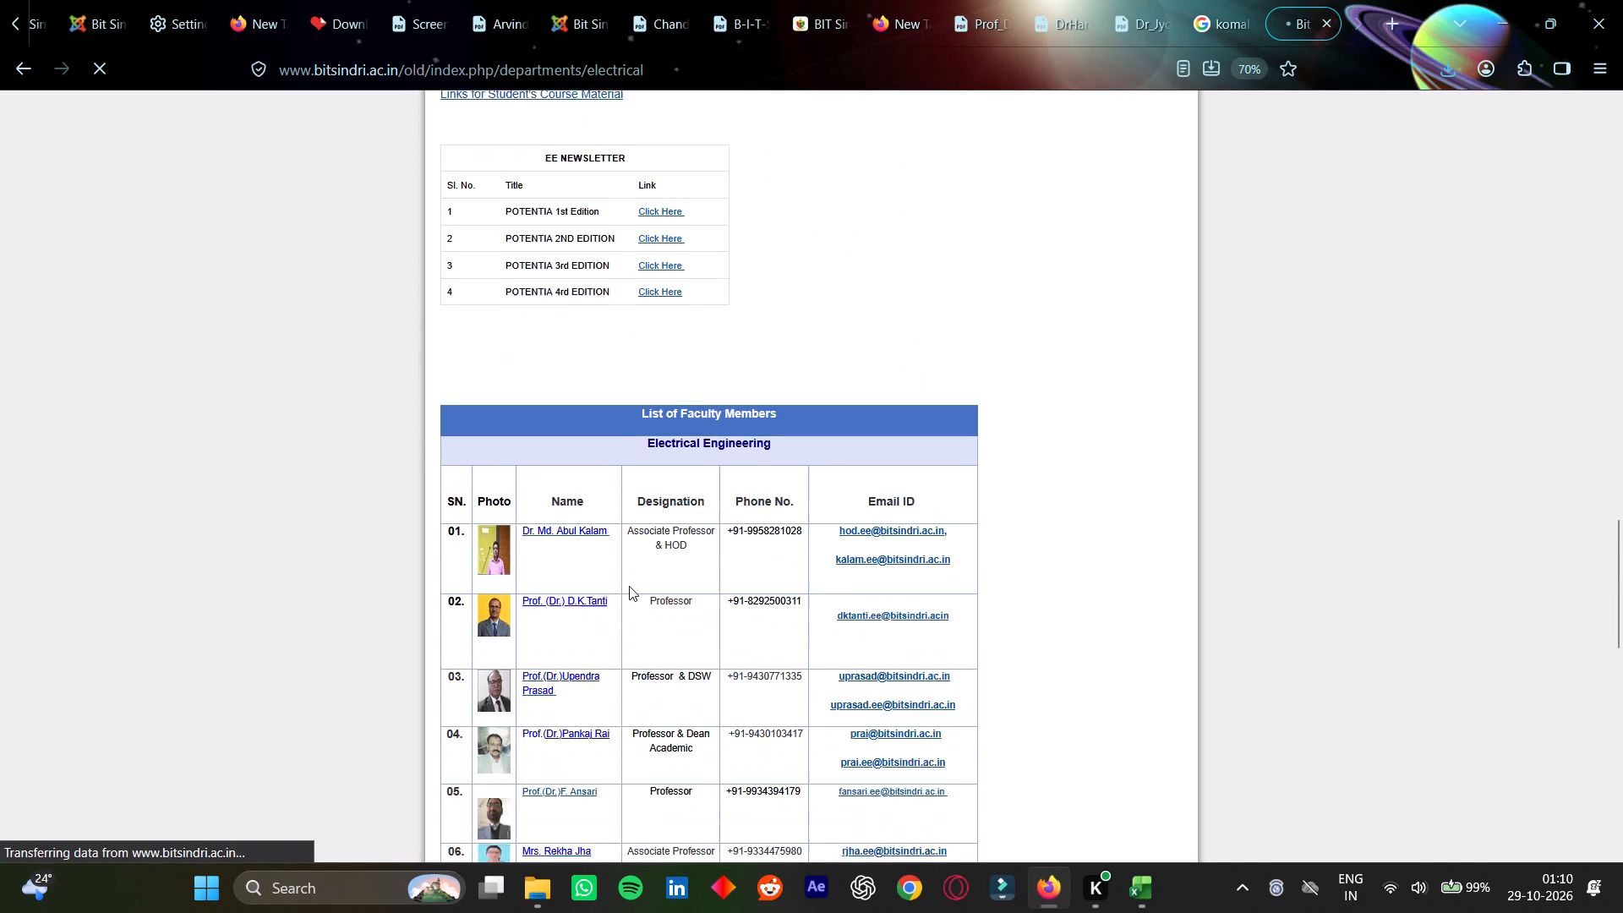
scroll(629, 586, "down", 2)
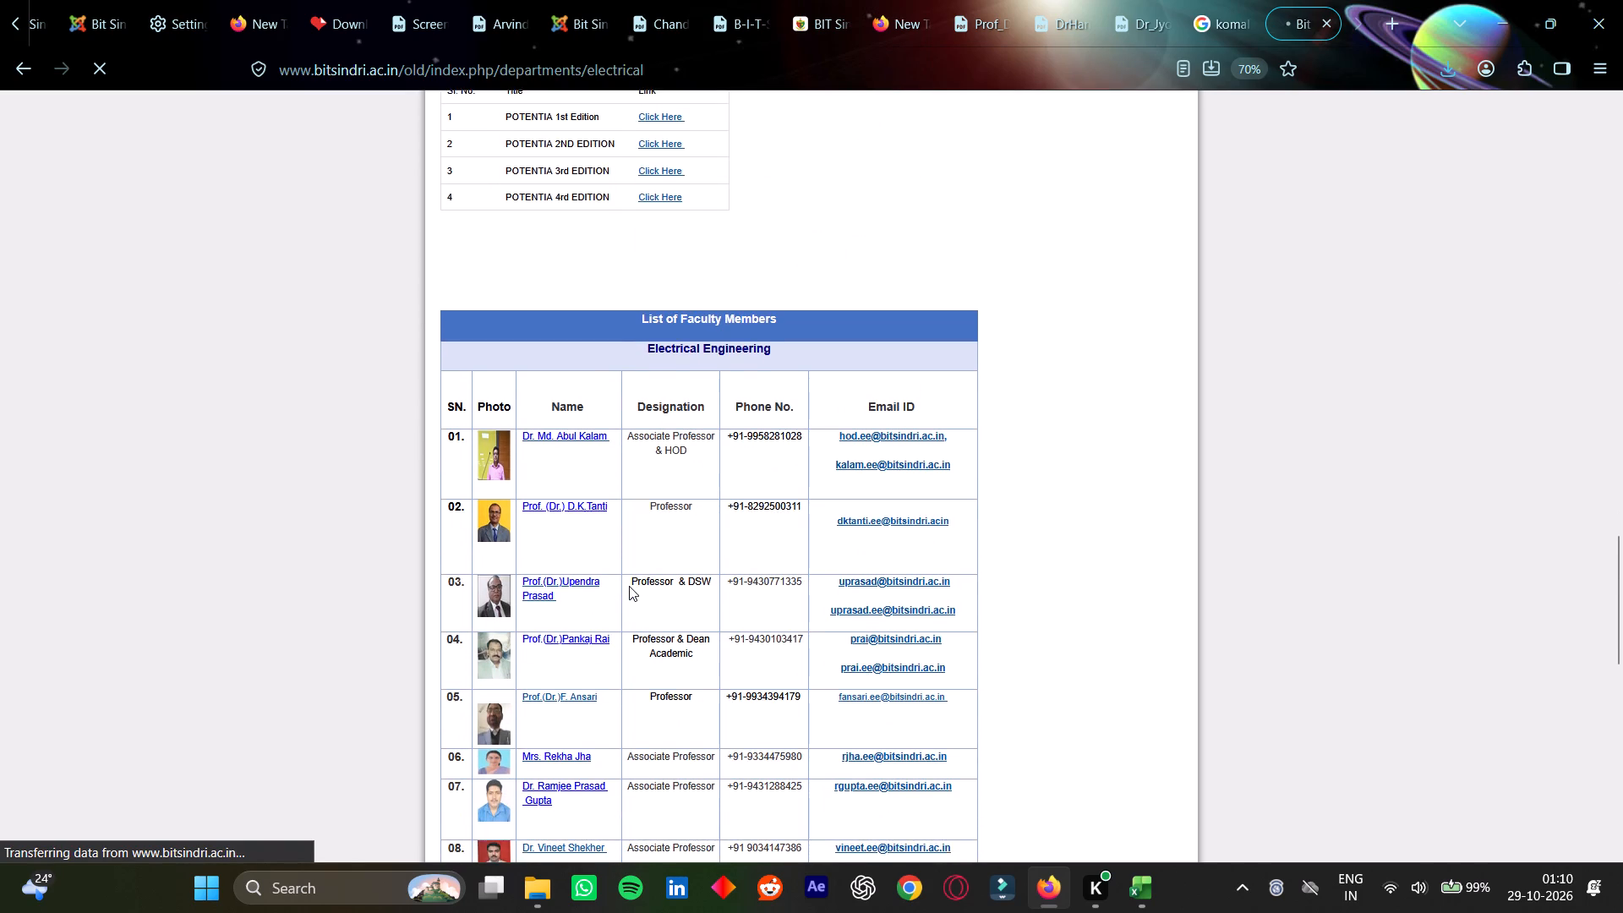
scroll(629, 586, "down", 2)
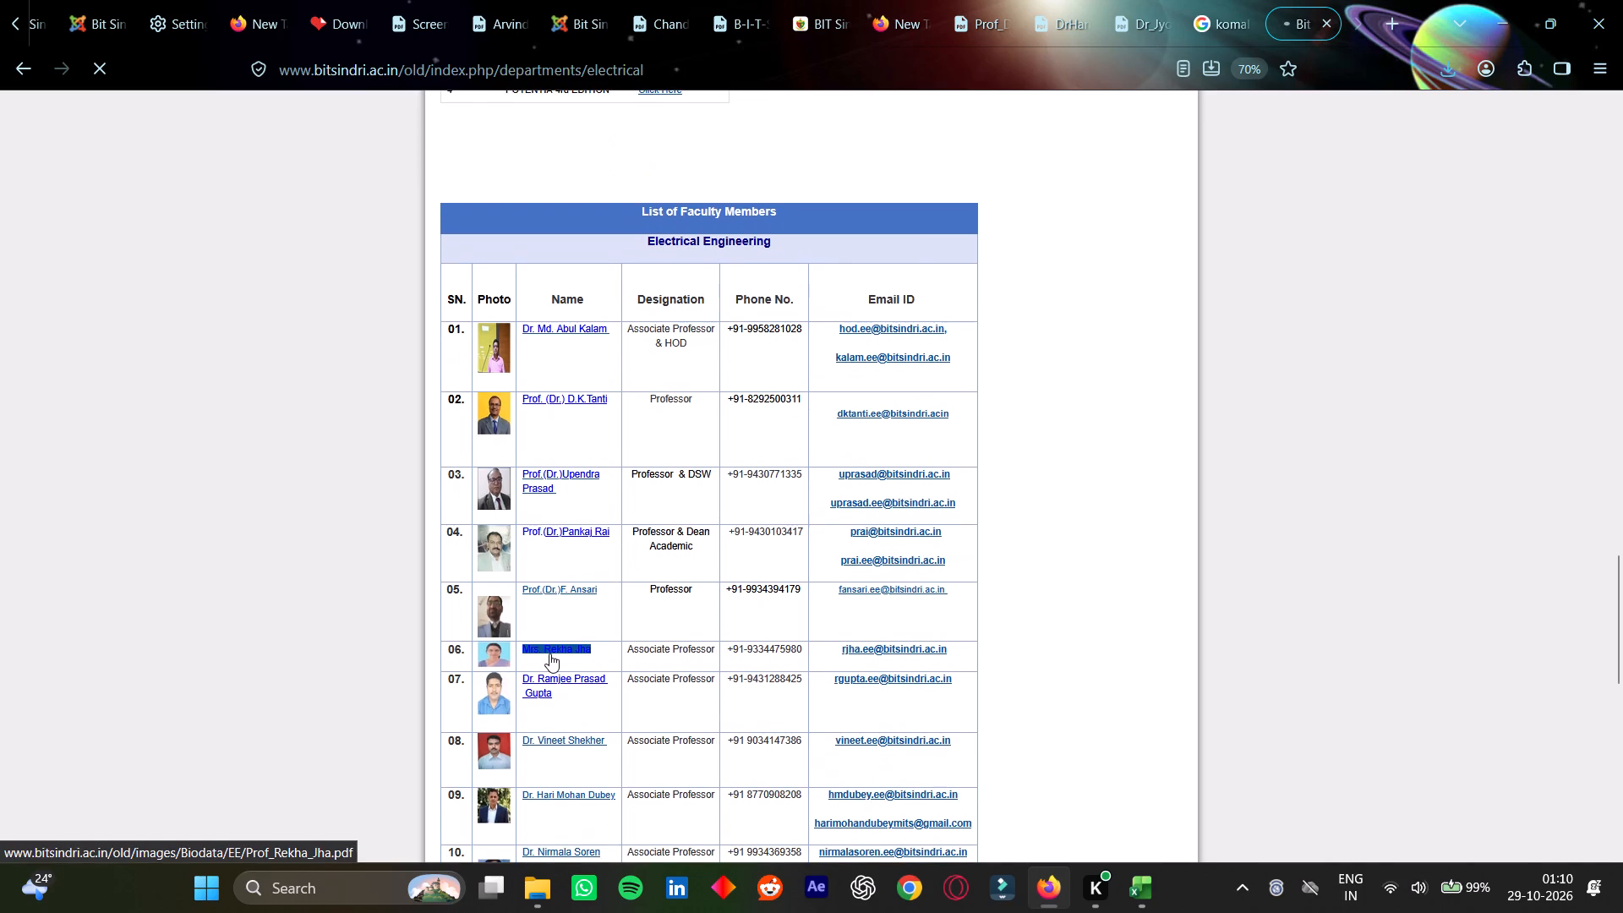
left_click(549, 653)
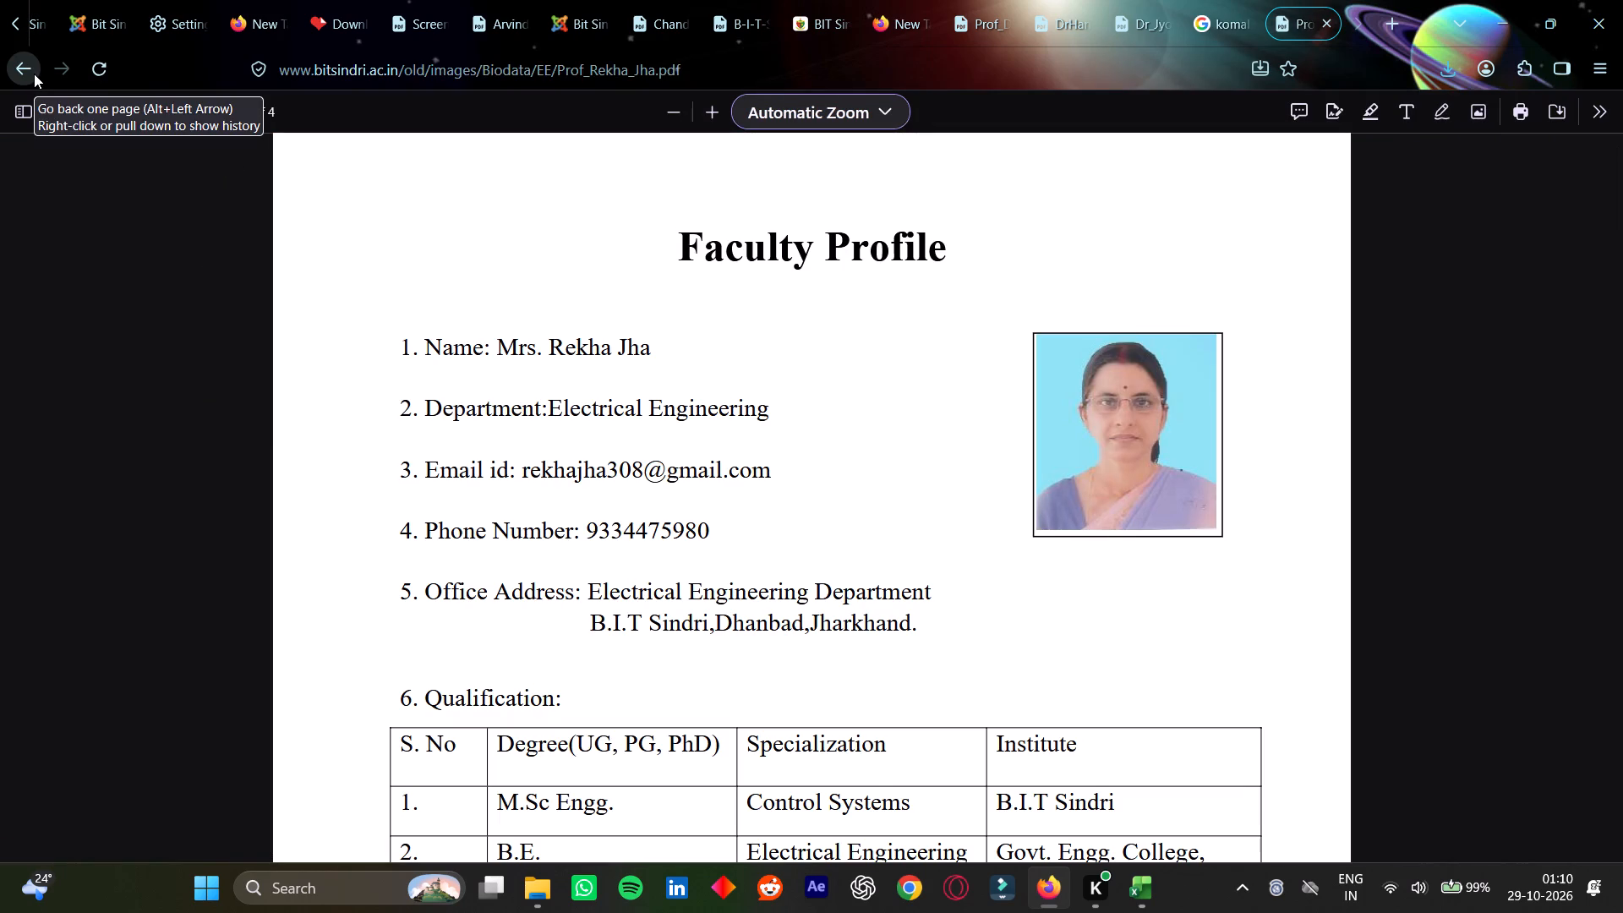
scroll(580, 563, "down", 2)
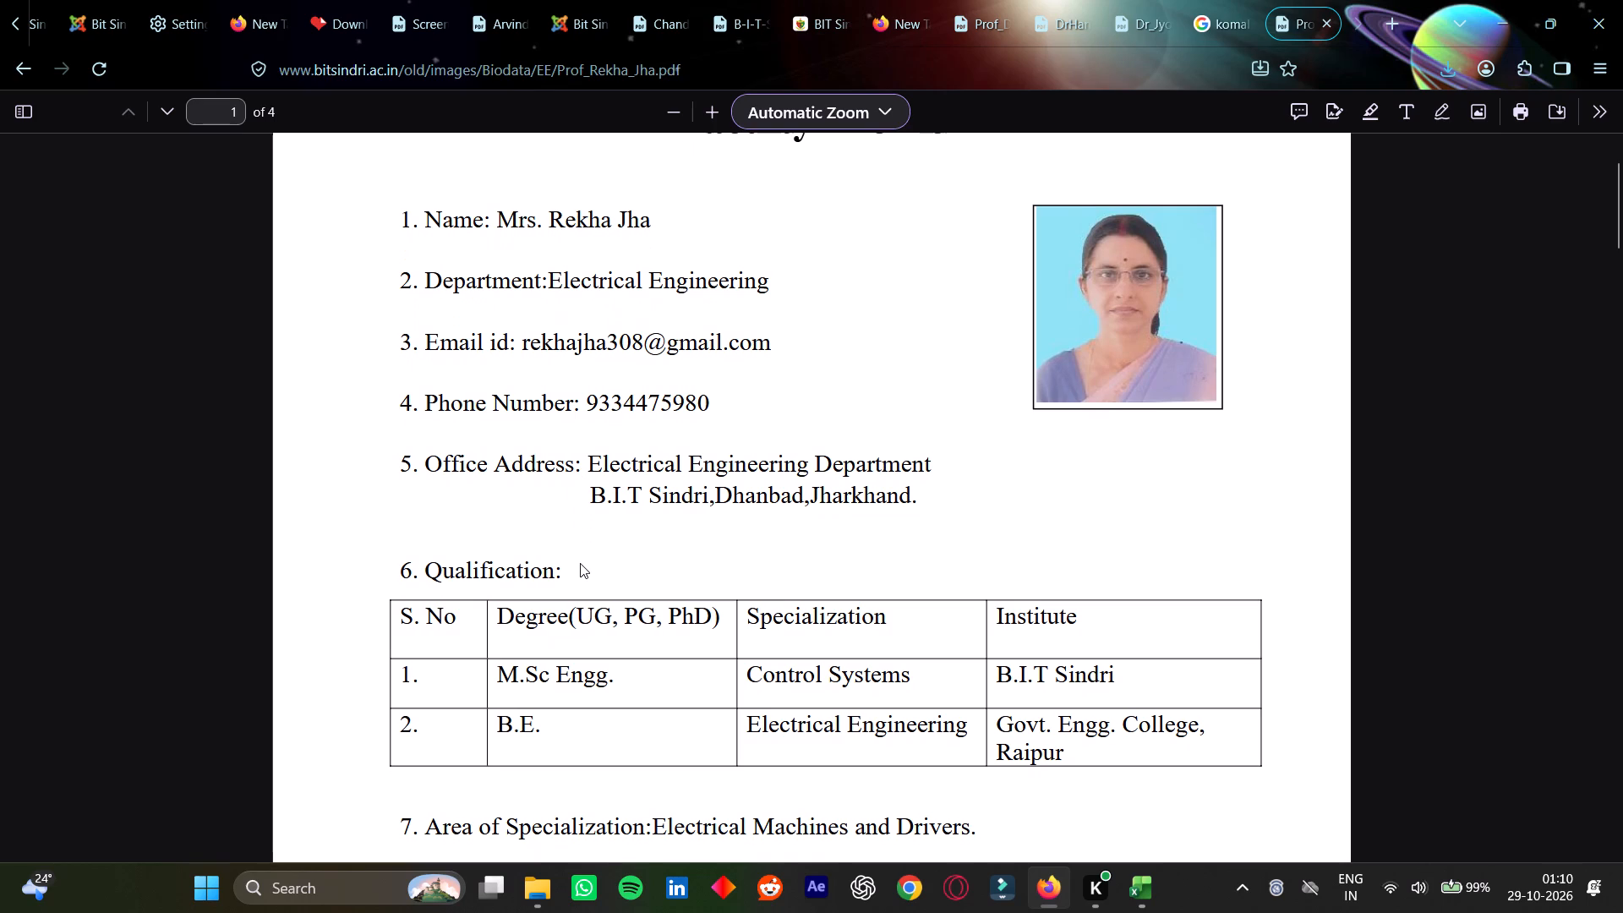
left_click(30, 73)
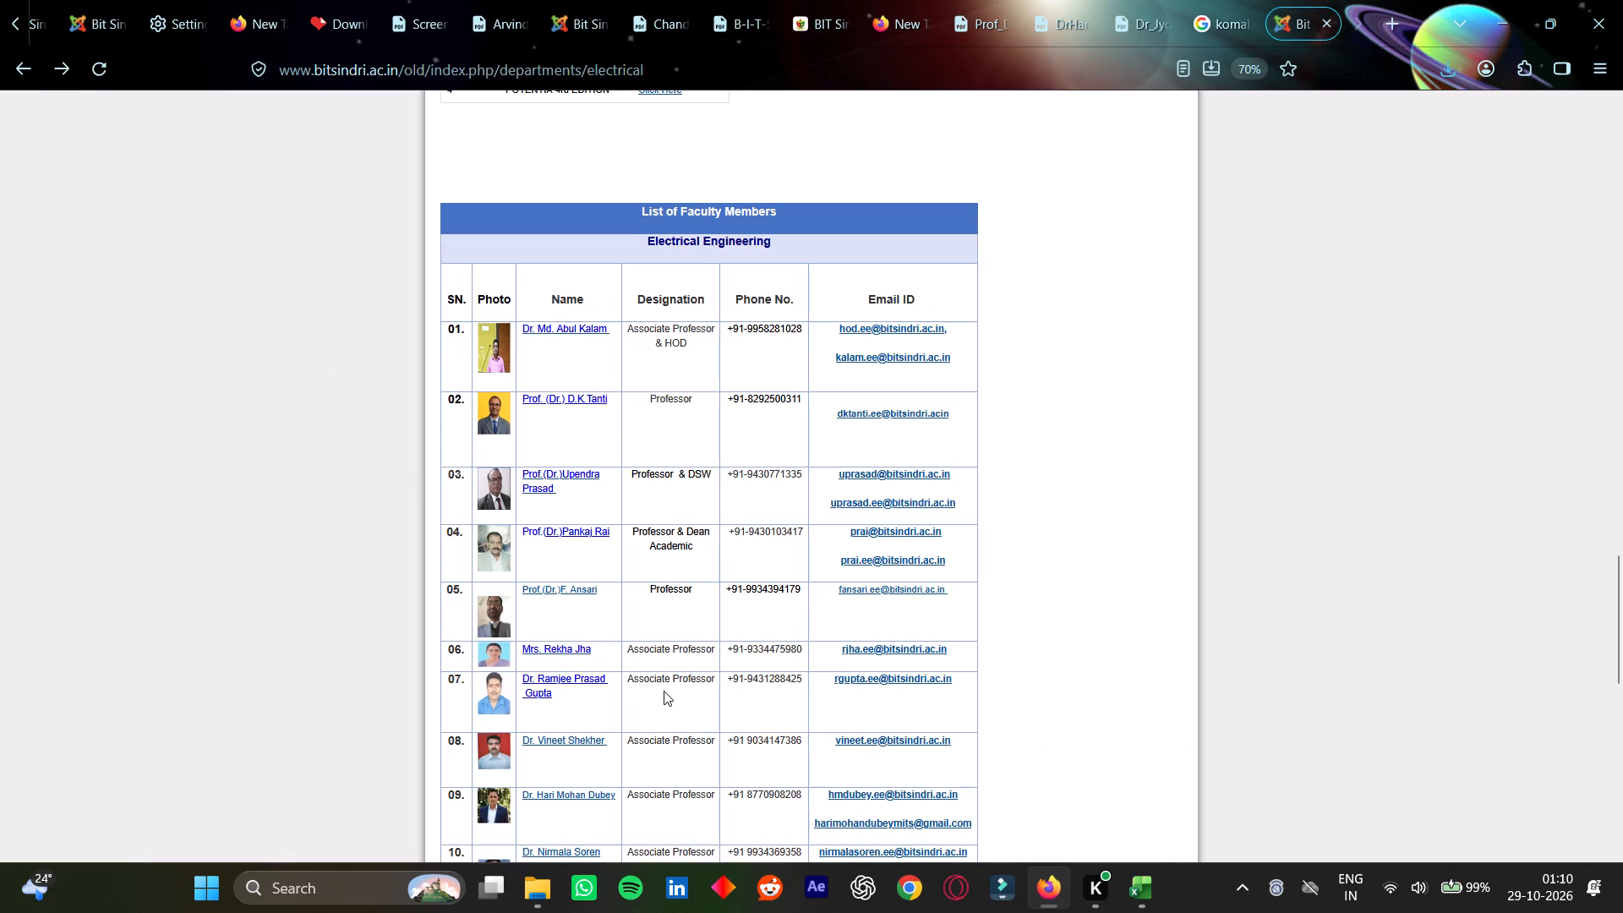
Read the rest of the Electrical faculty list for the row 11 member, referring to the UPDATED workbook in Excel.
scroll(664, 691, "down", 2)
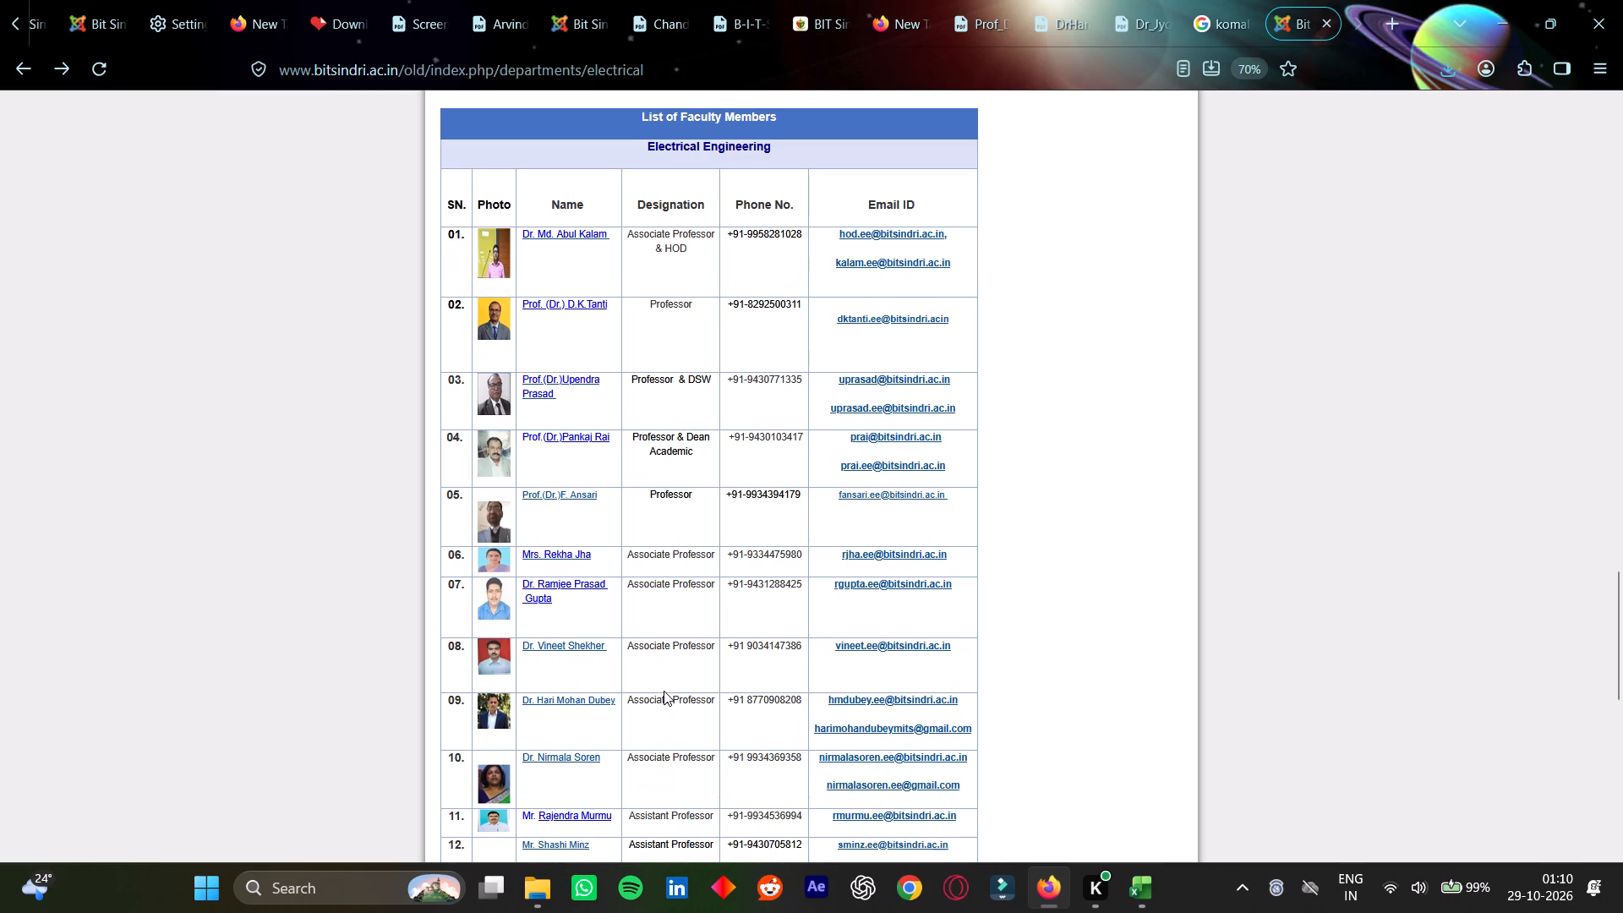
scroll(664, 691, "down", 1)
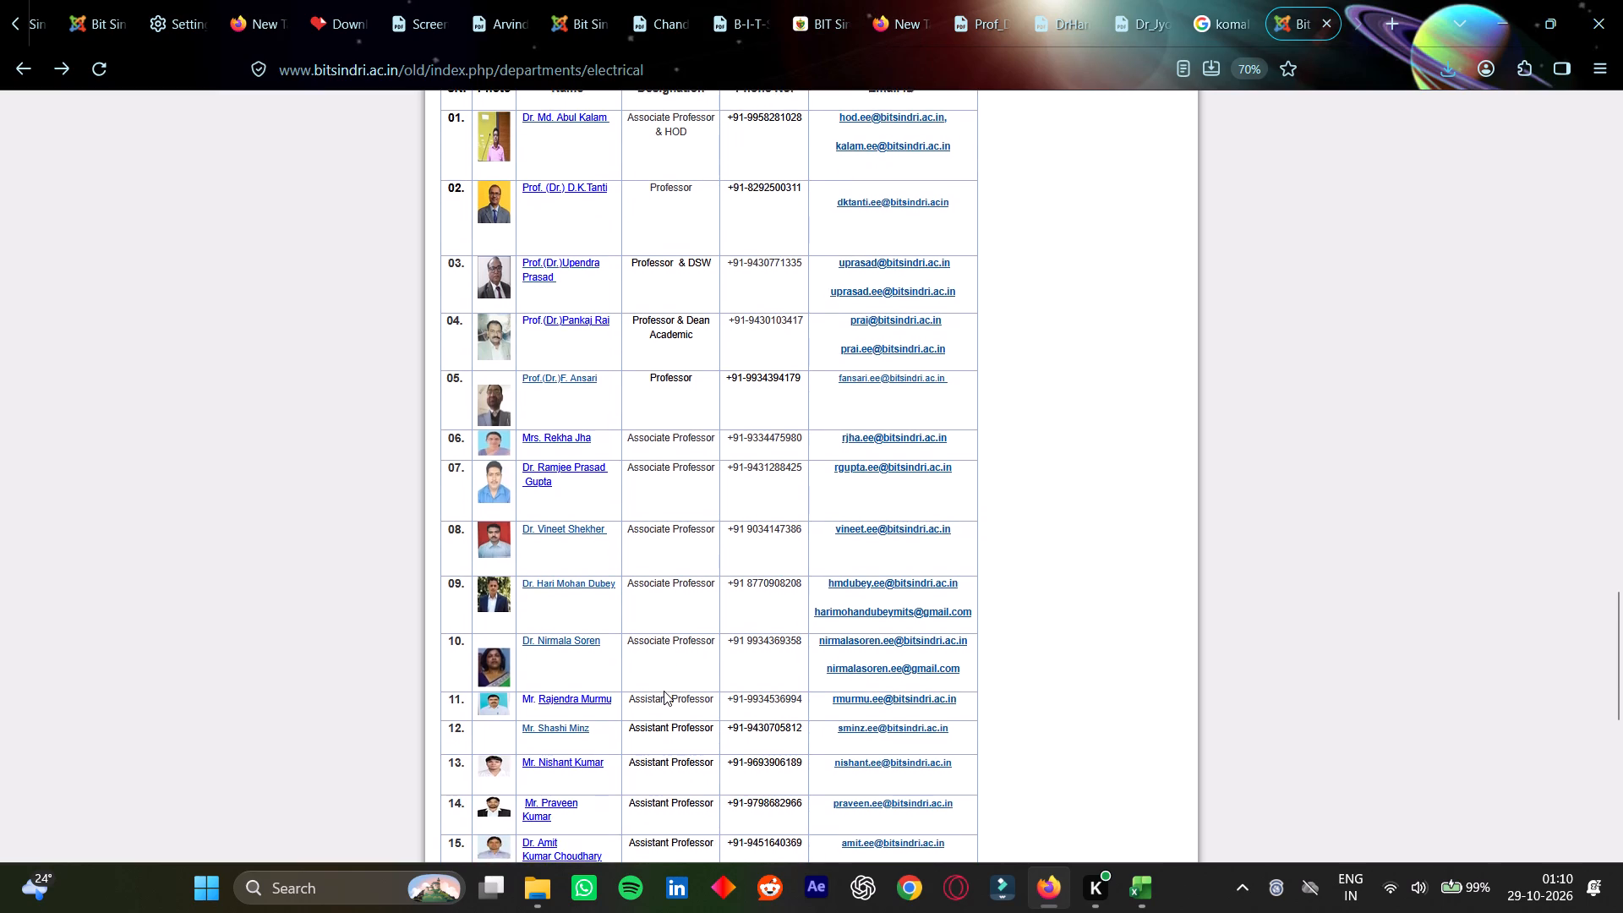
scroll(664, 691, "down", 2)
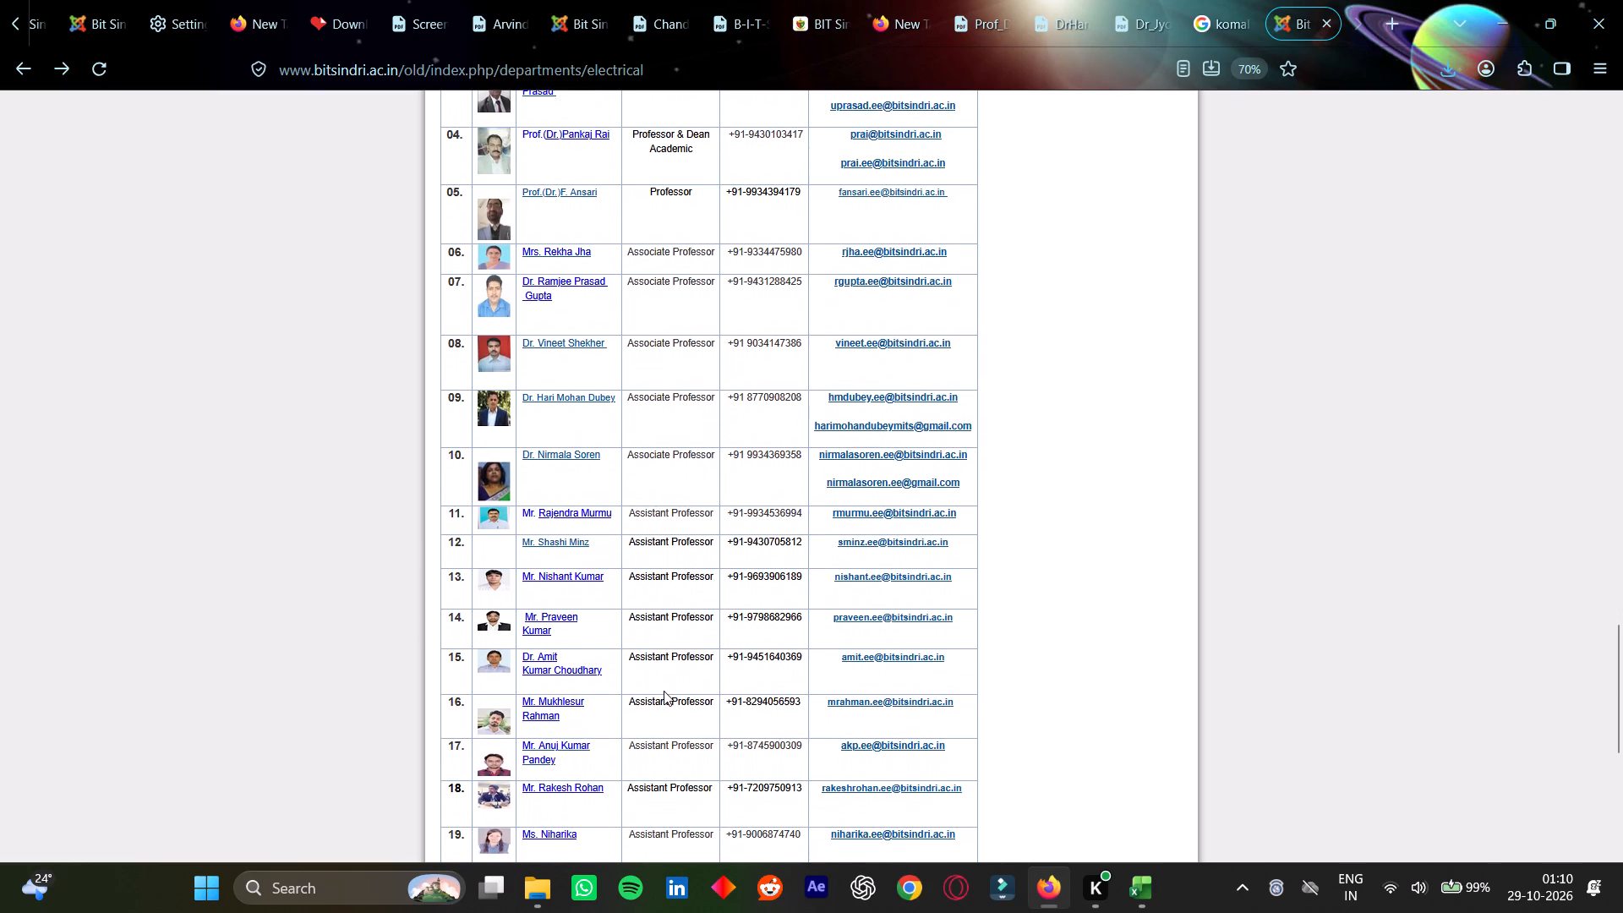
scroll(664, 691, "down", 2)
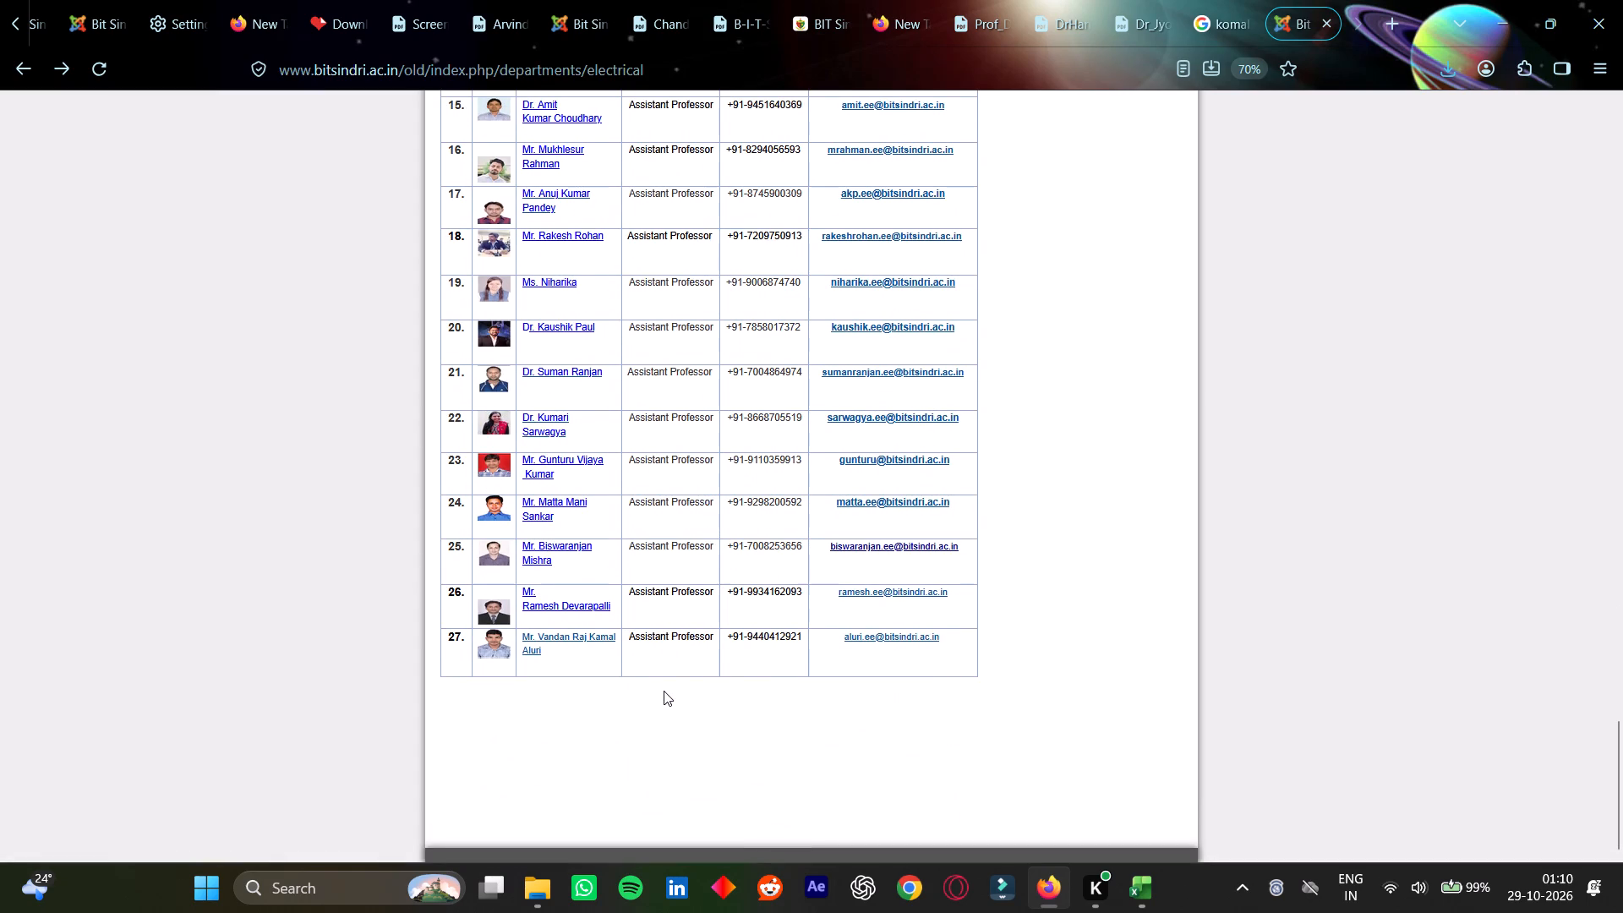
left_click(1139, 892)
left_click(1042, 906)
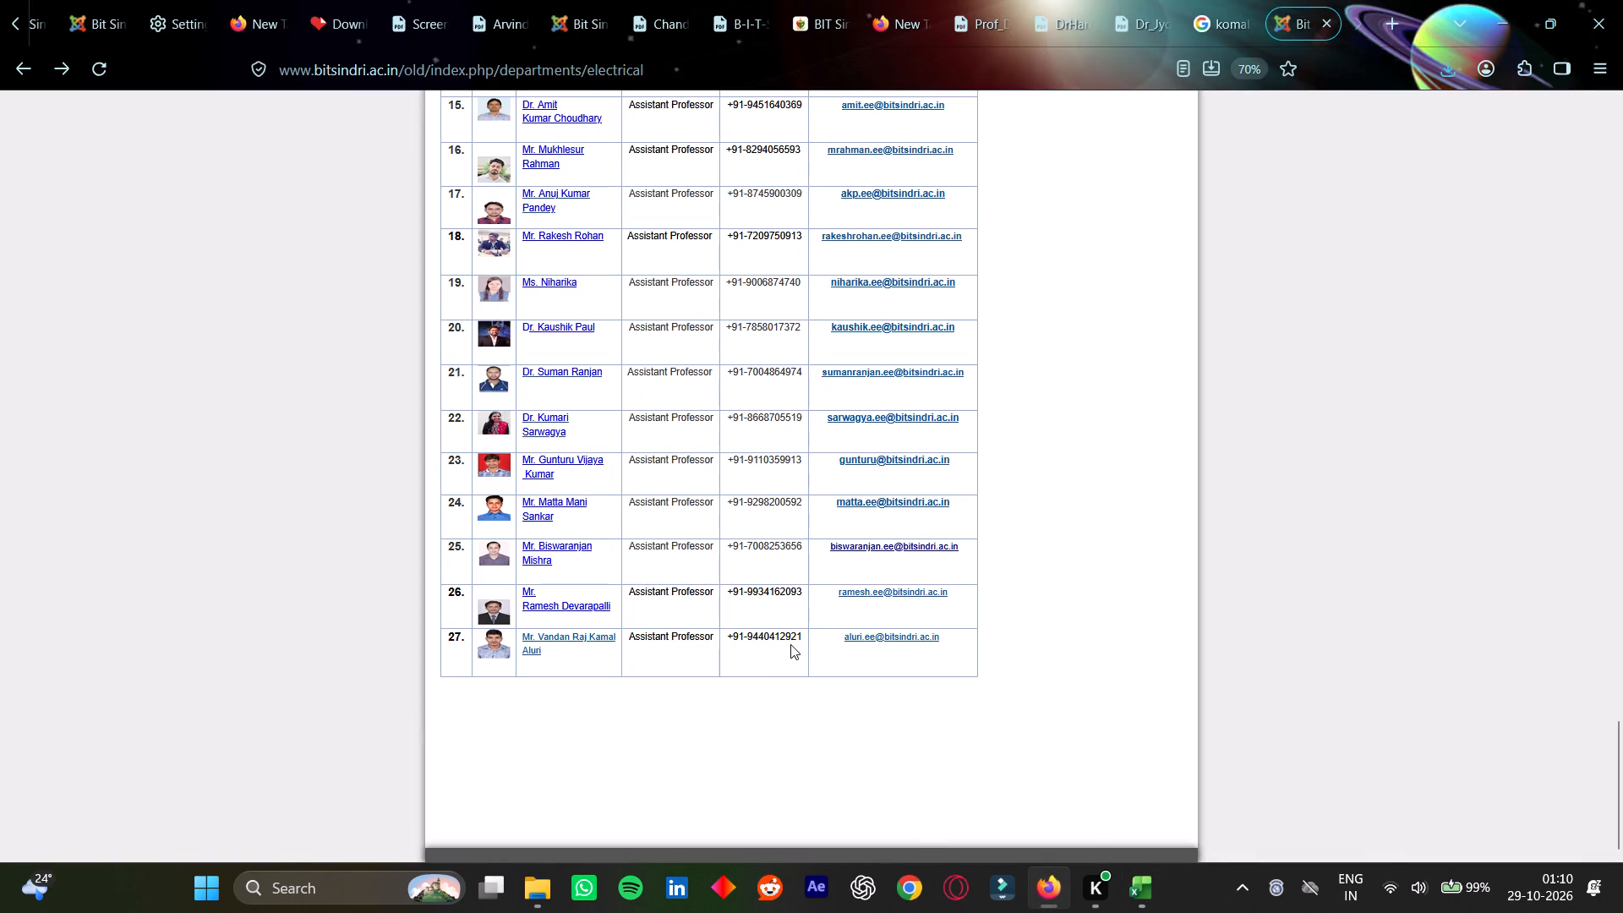
Recheck the Electrical faculty list from its end back to the start, and check the row 11 name in the UPDATED workbook.
scroll(790, 644, "up", 2)
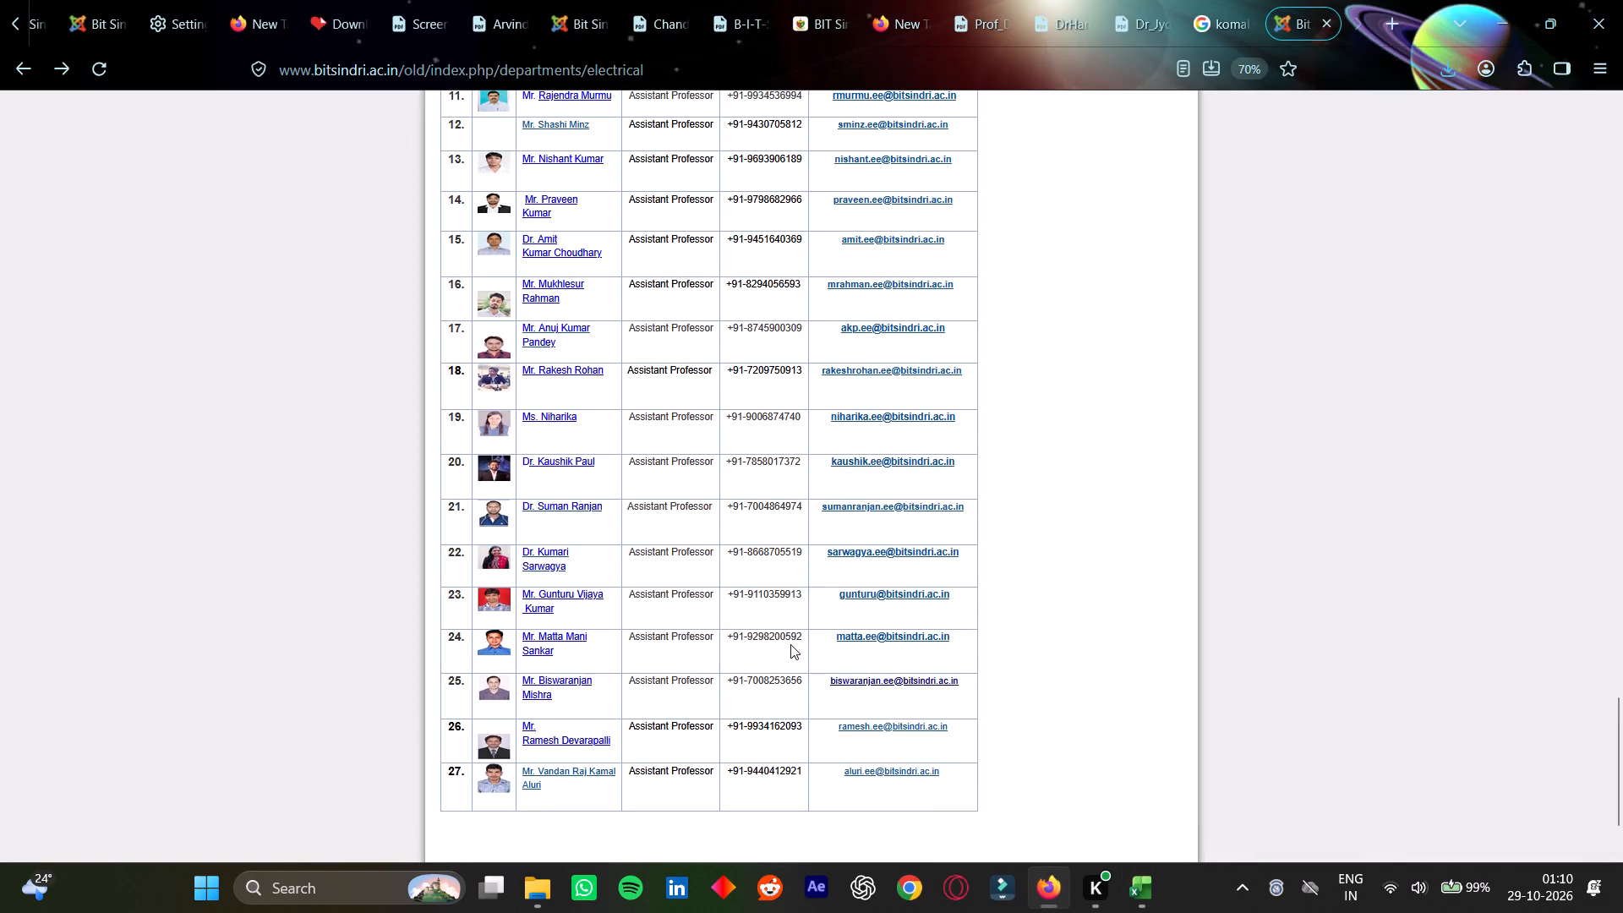
scroll(790, 644, "up", 4)
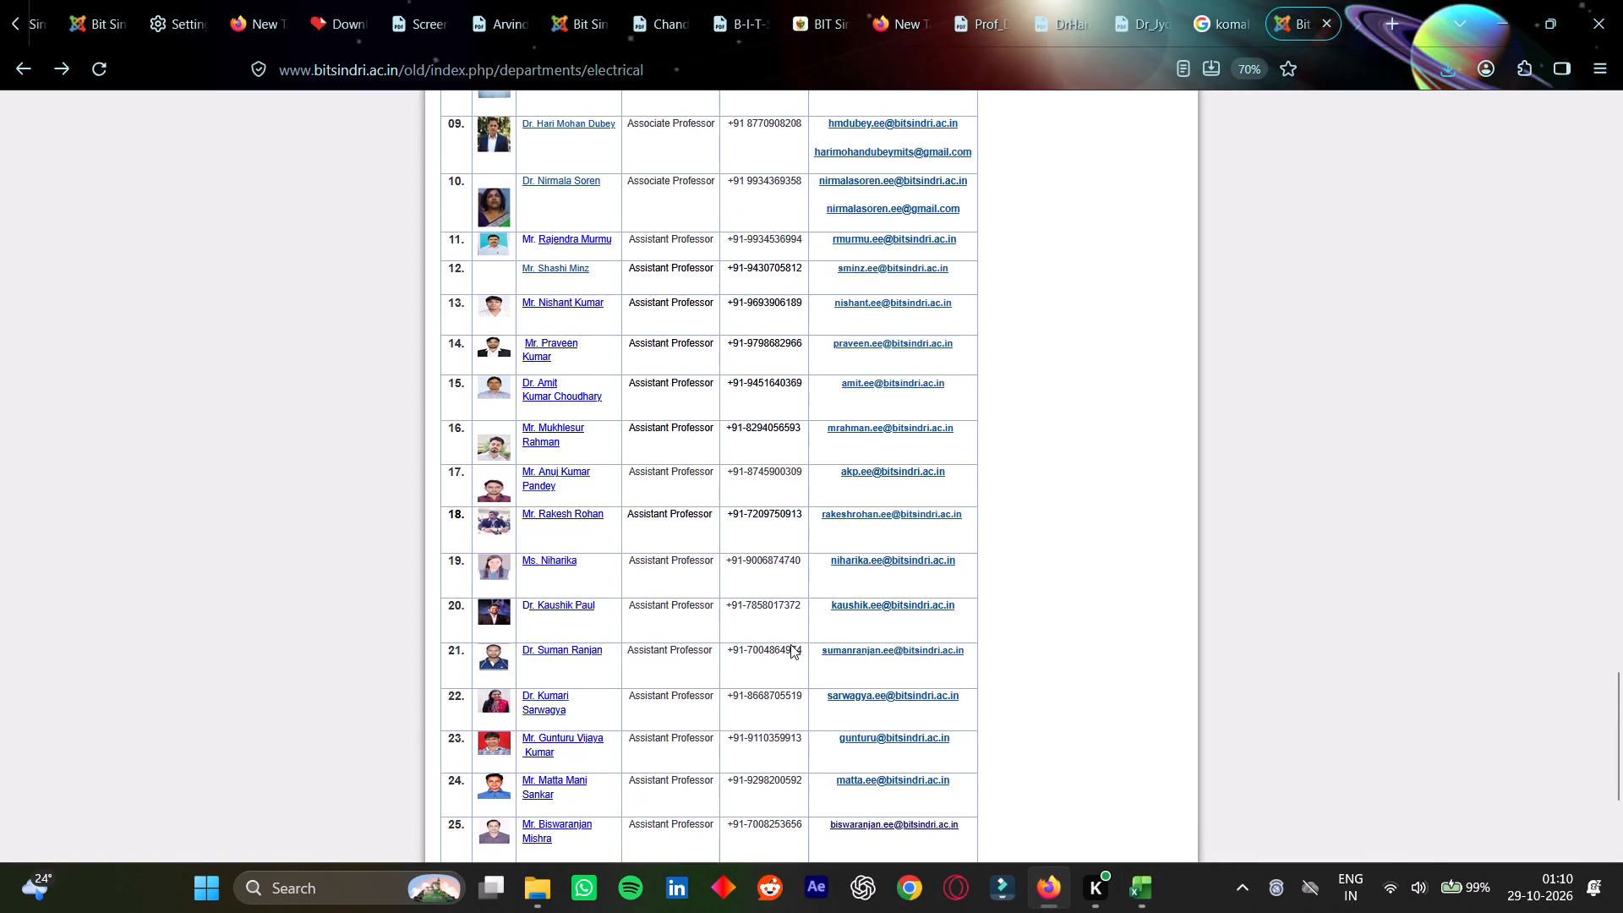
scroll(790, 644, "up", 3)
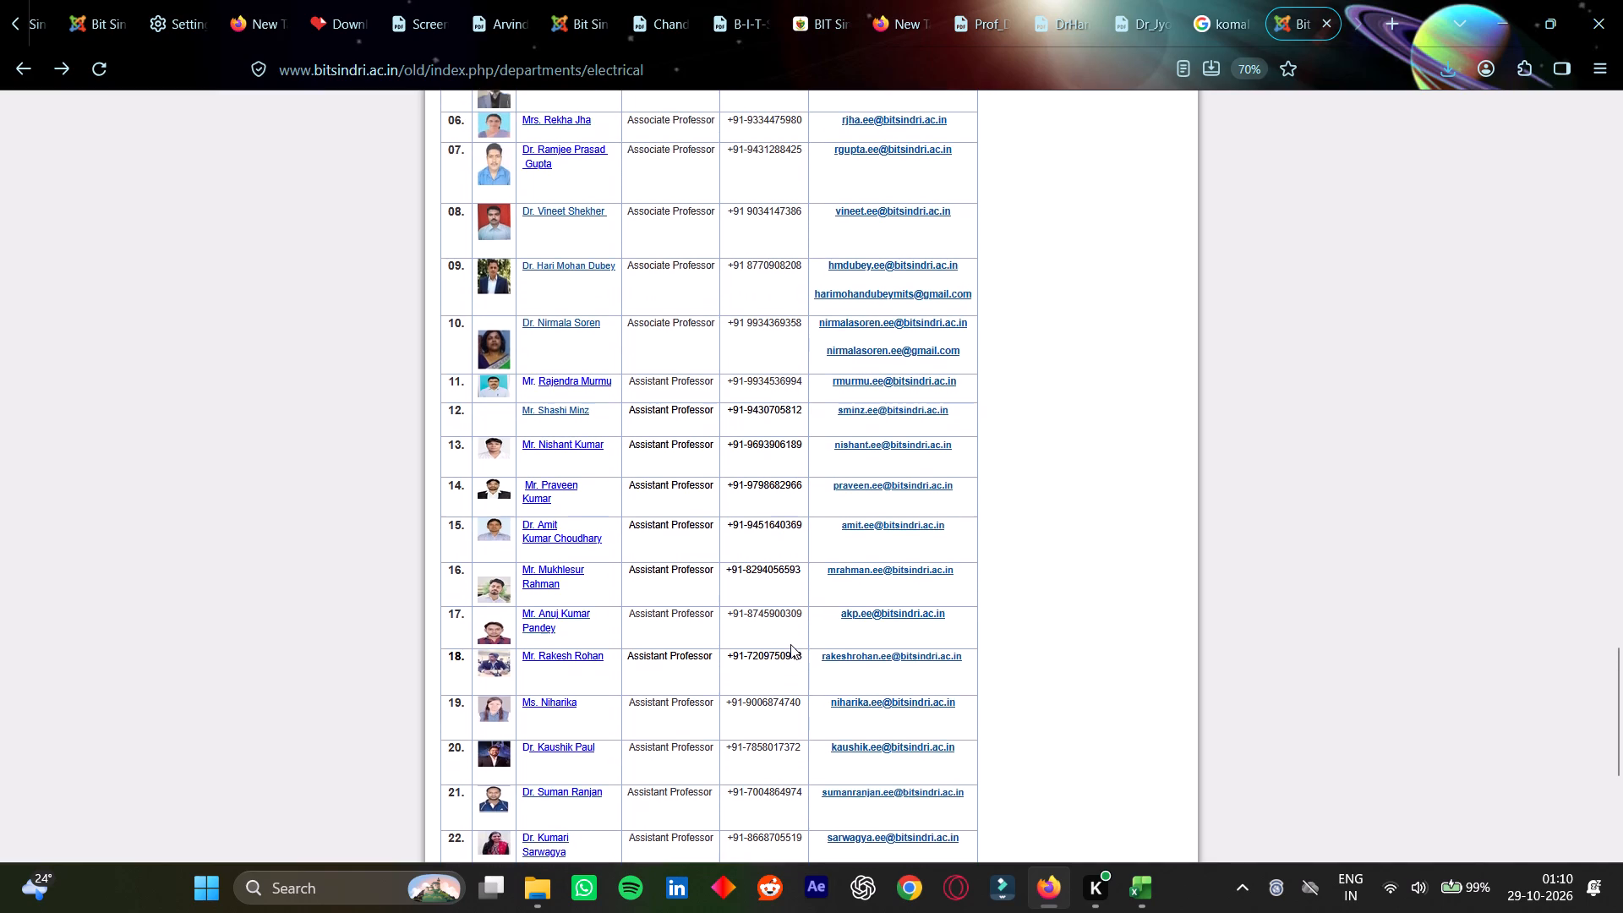
scroll(790, 644, "up", 6)
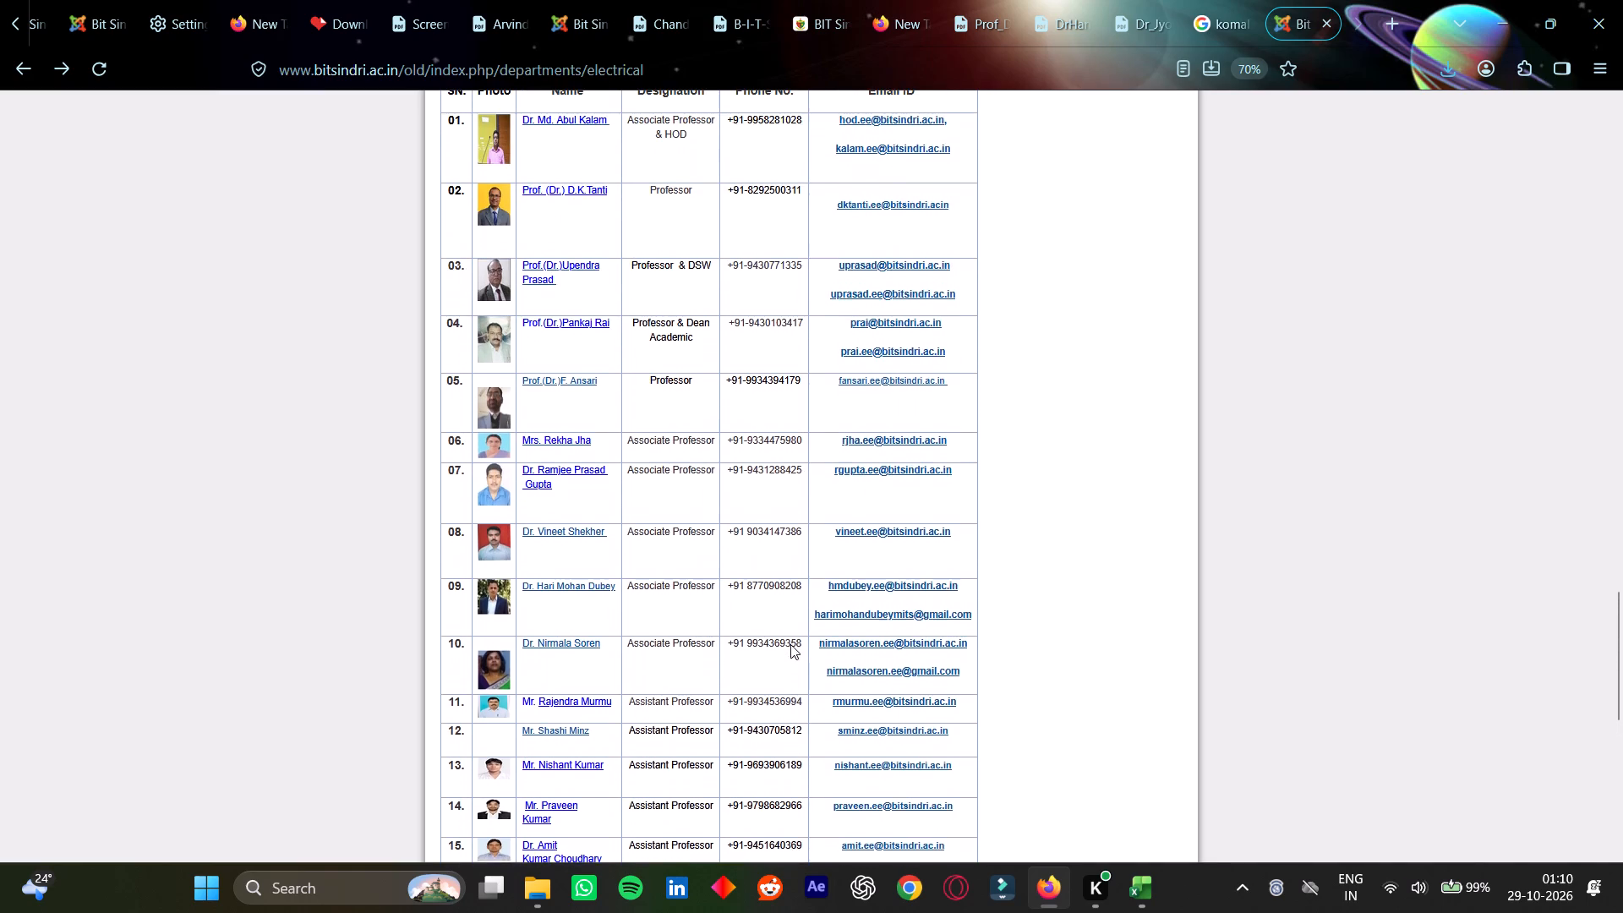
scroll(790, 644, "up", 6)
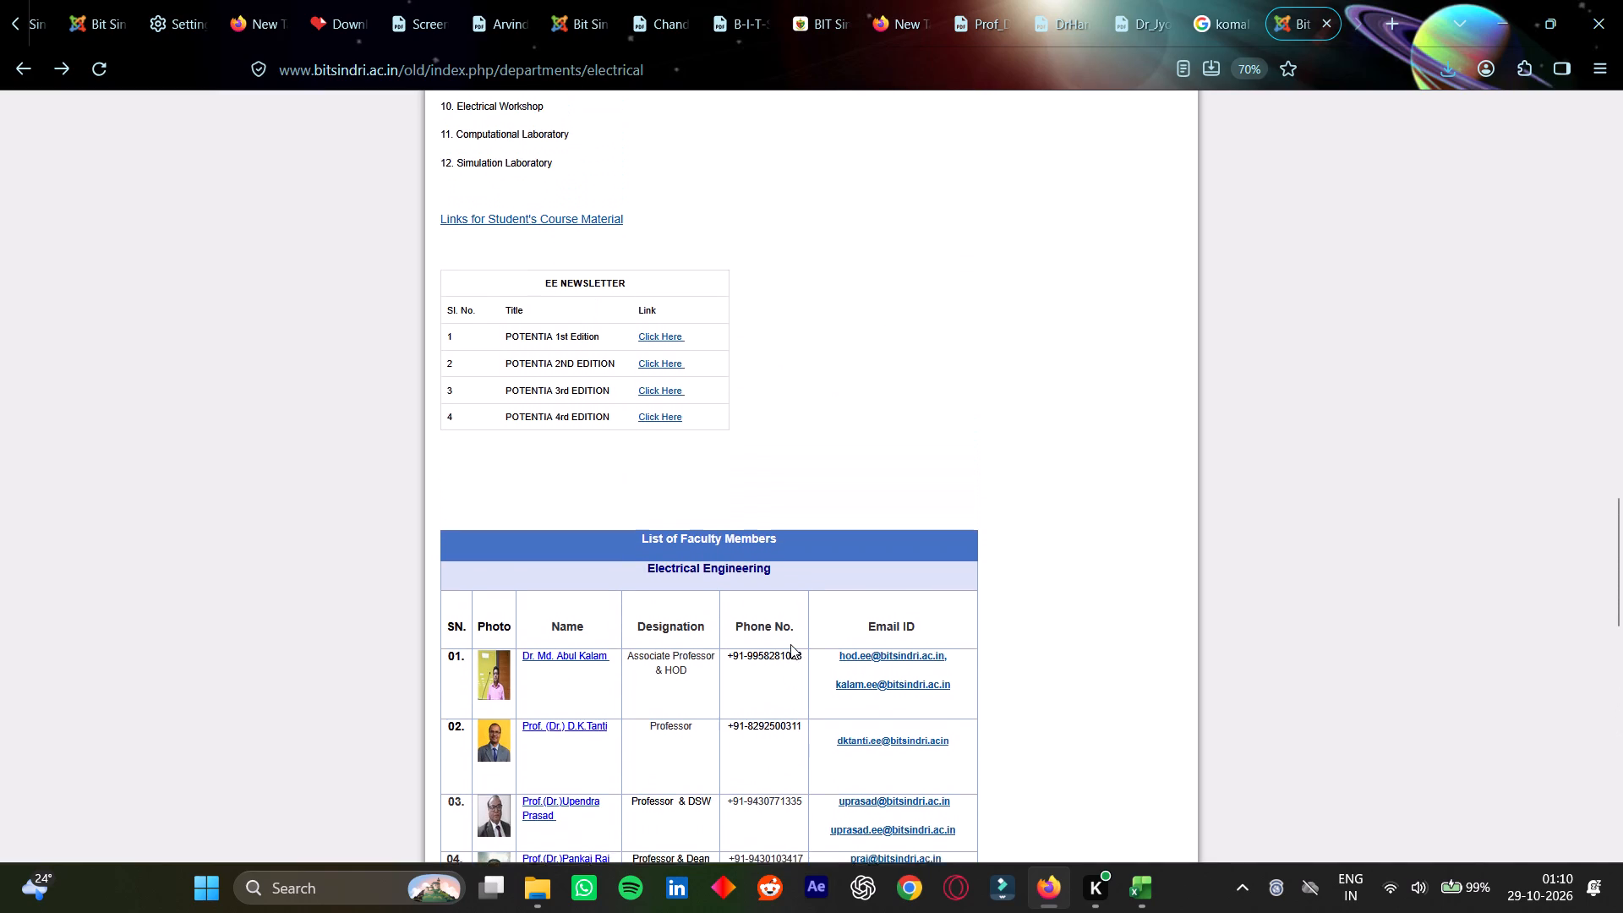
scroll(790, 644, "up", 4)
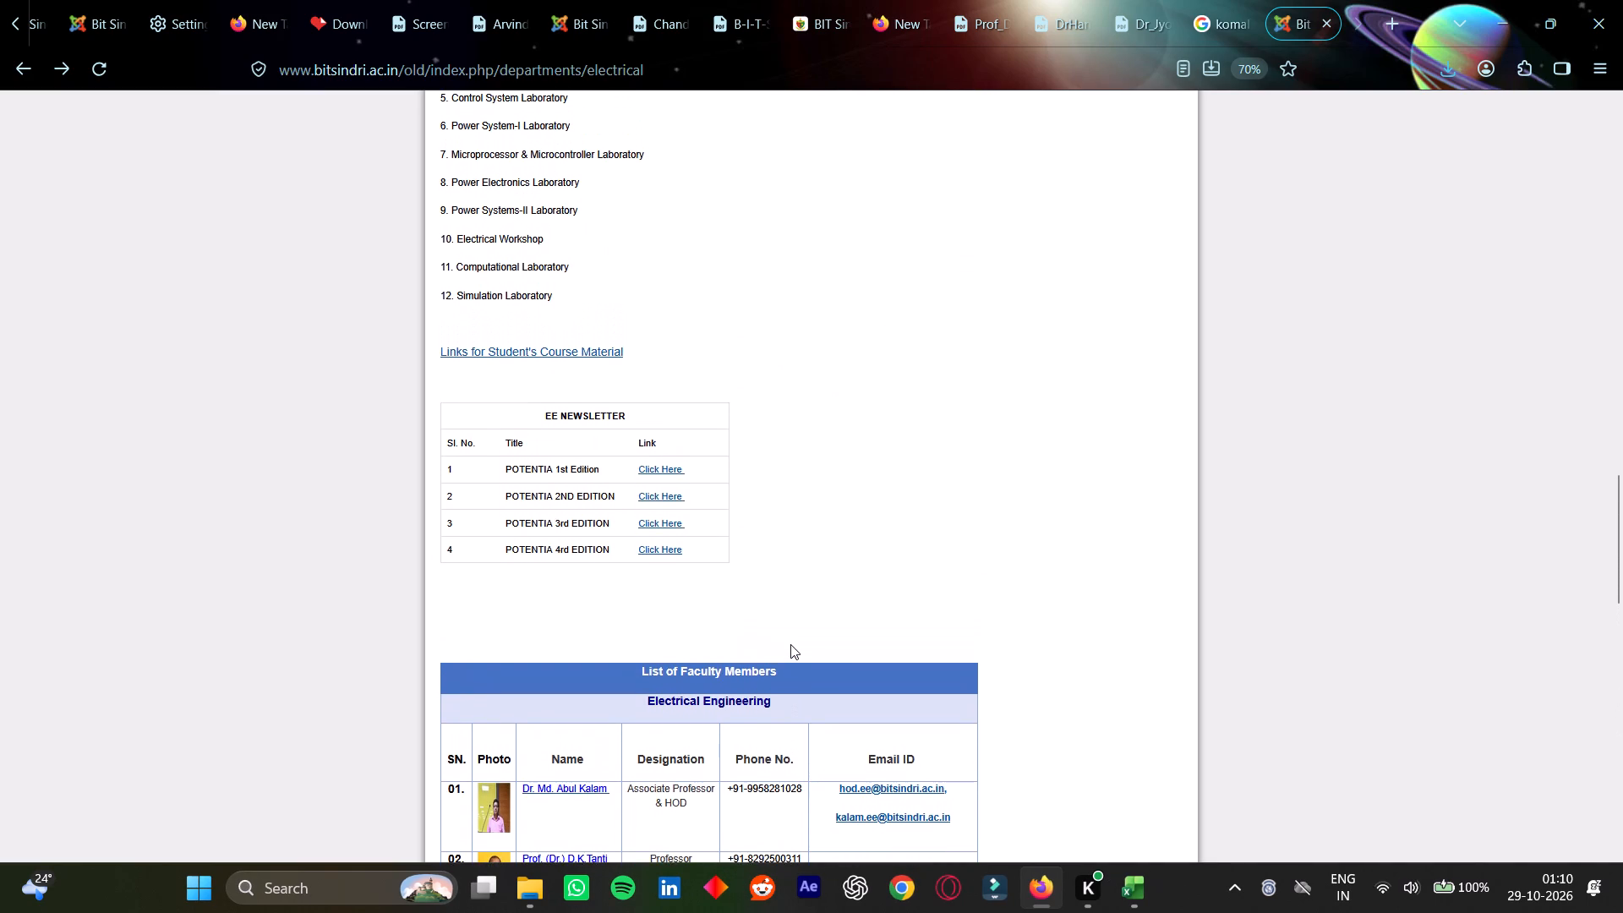
scroll(790, 644, "down", 7)
scroll(790, 644, "up", 6)
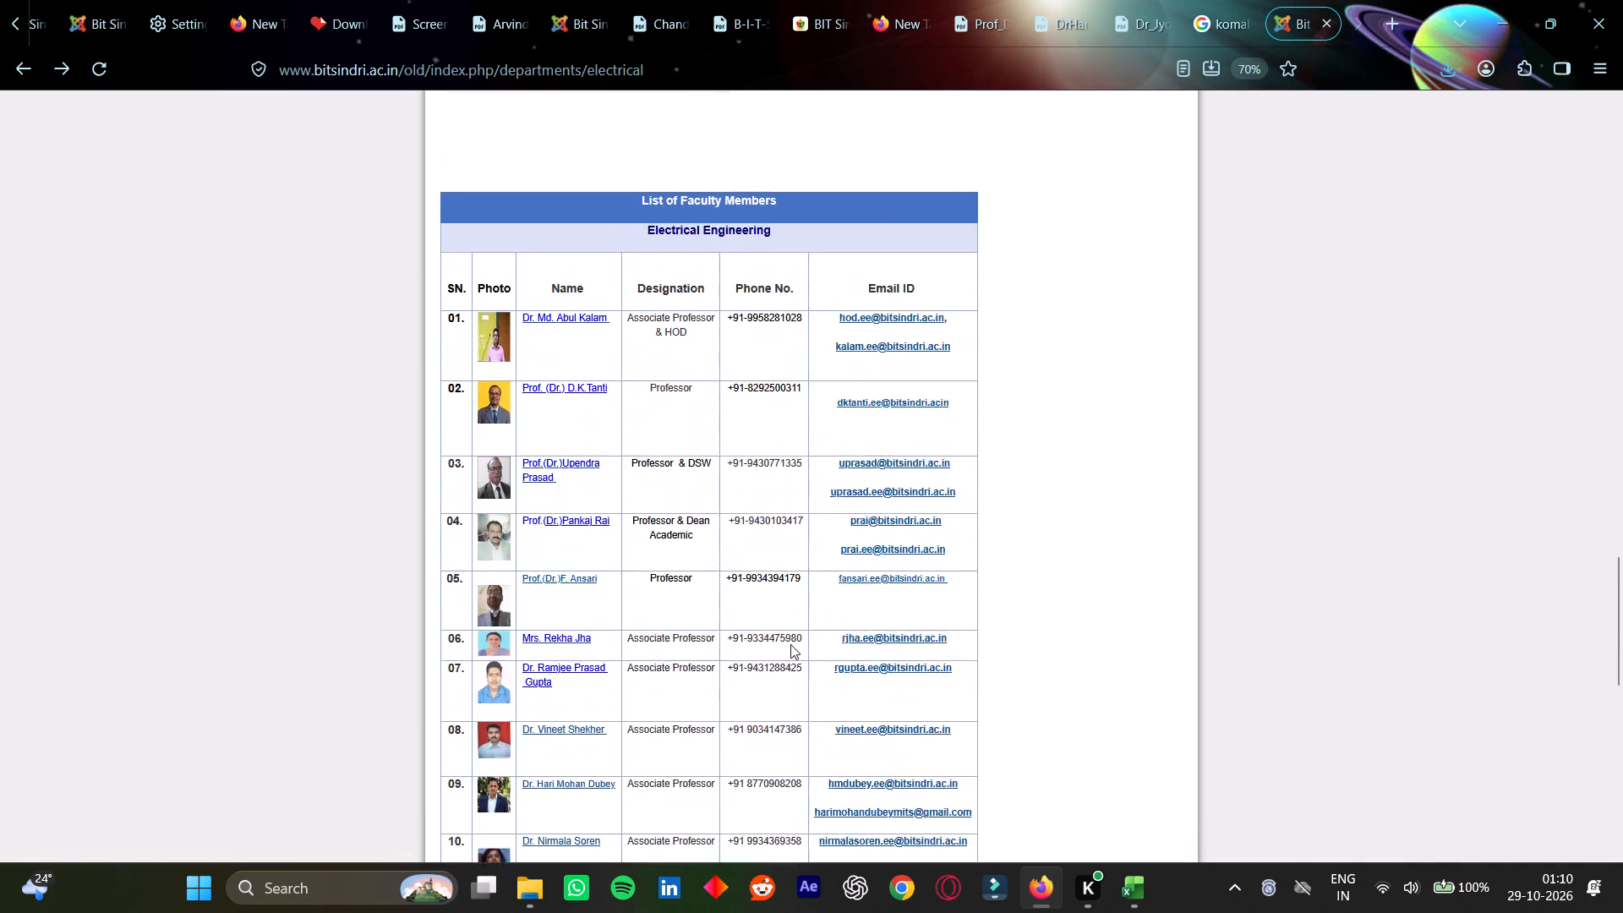
scroll(790, 644, "up", 4)
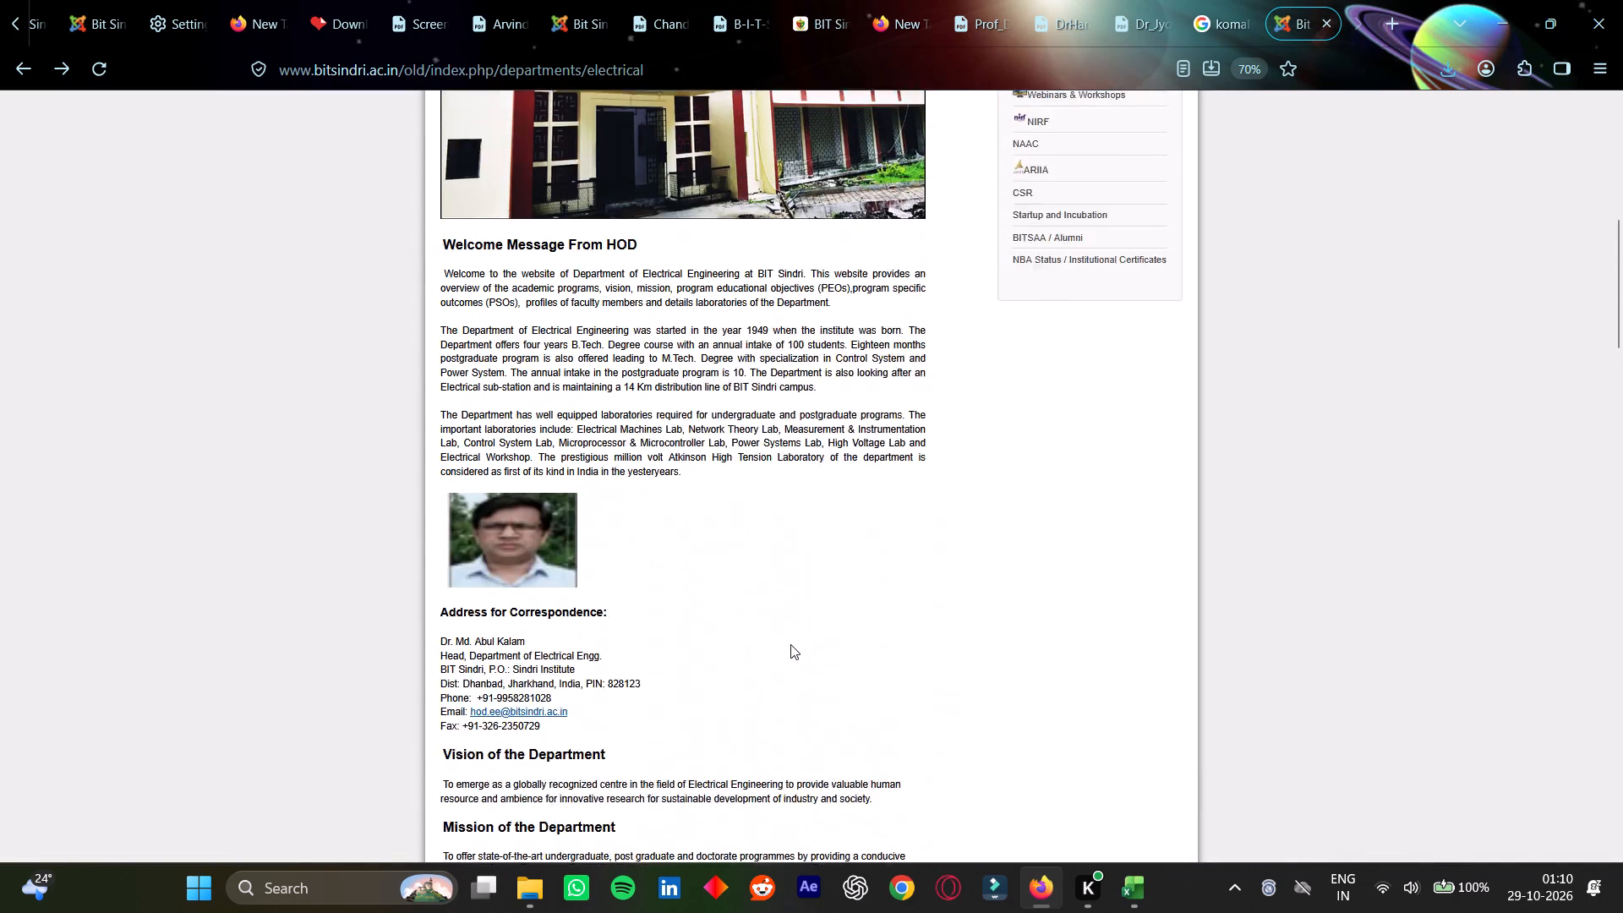
scroll(790, 644, "up", 4)
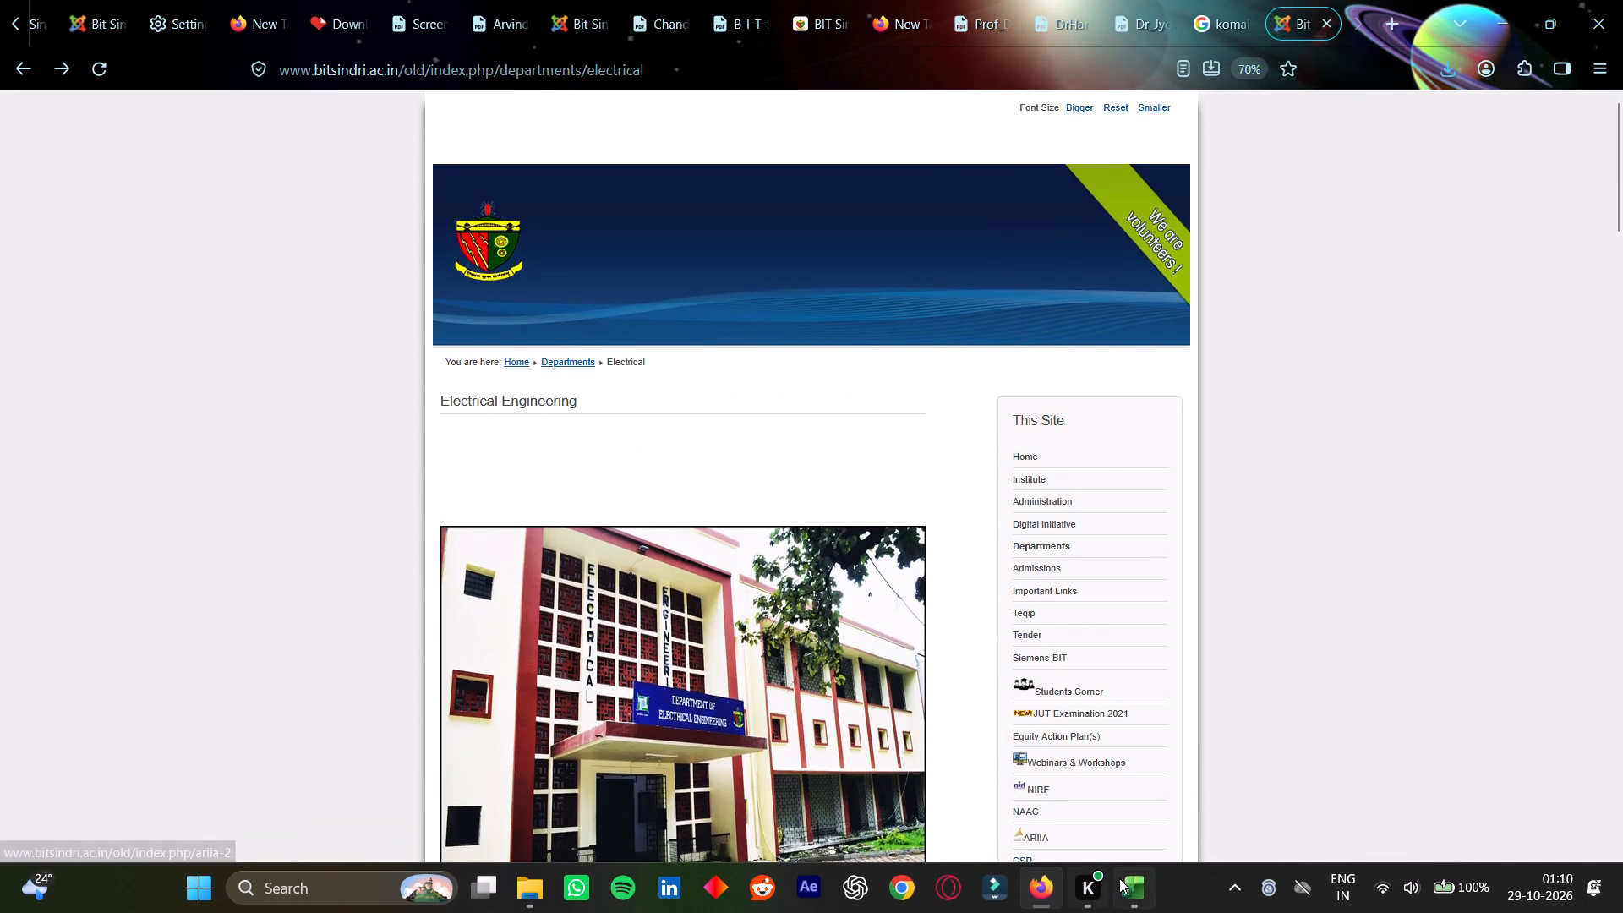
left_click(1126, 883)
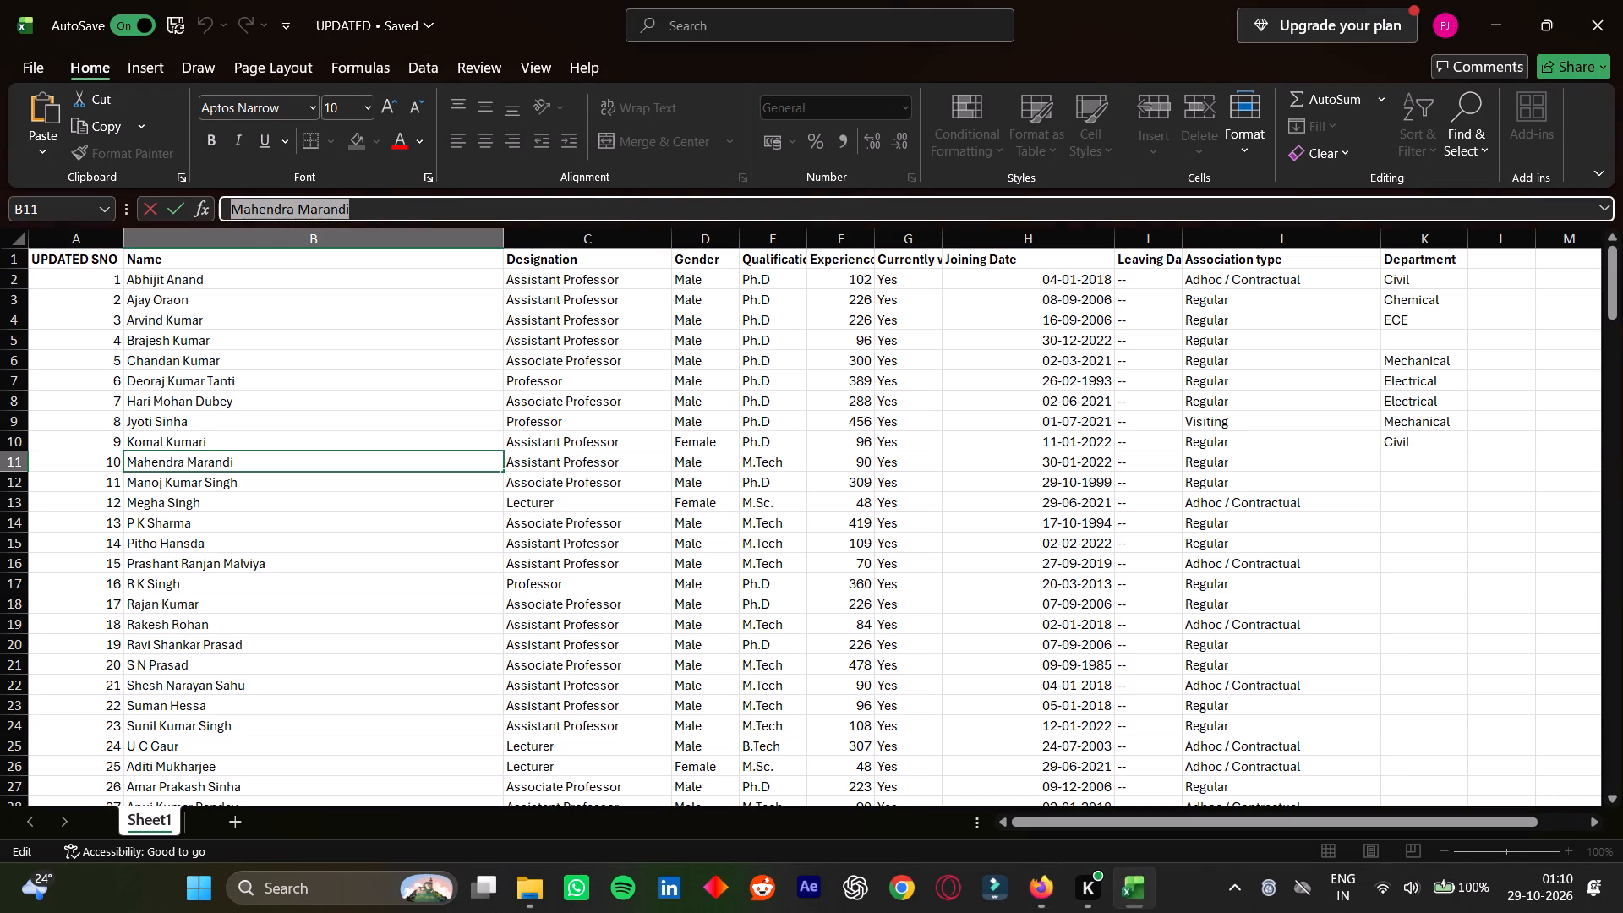
left_click(1045, 886)
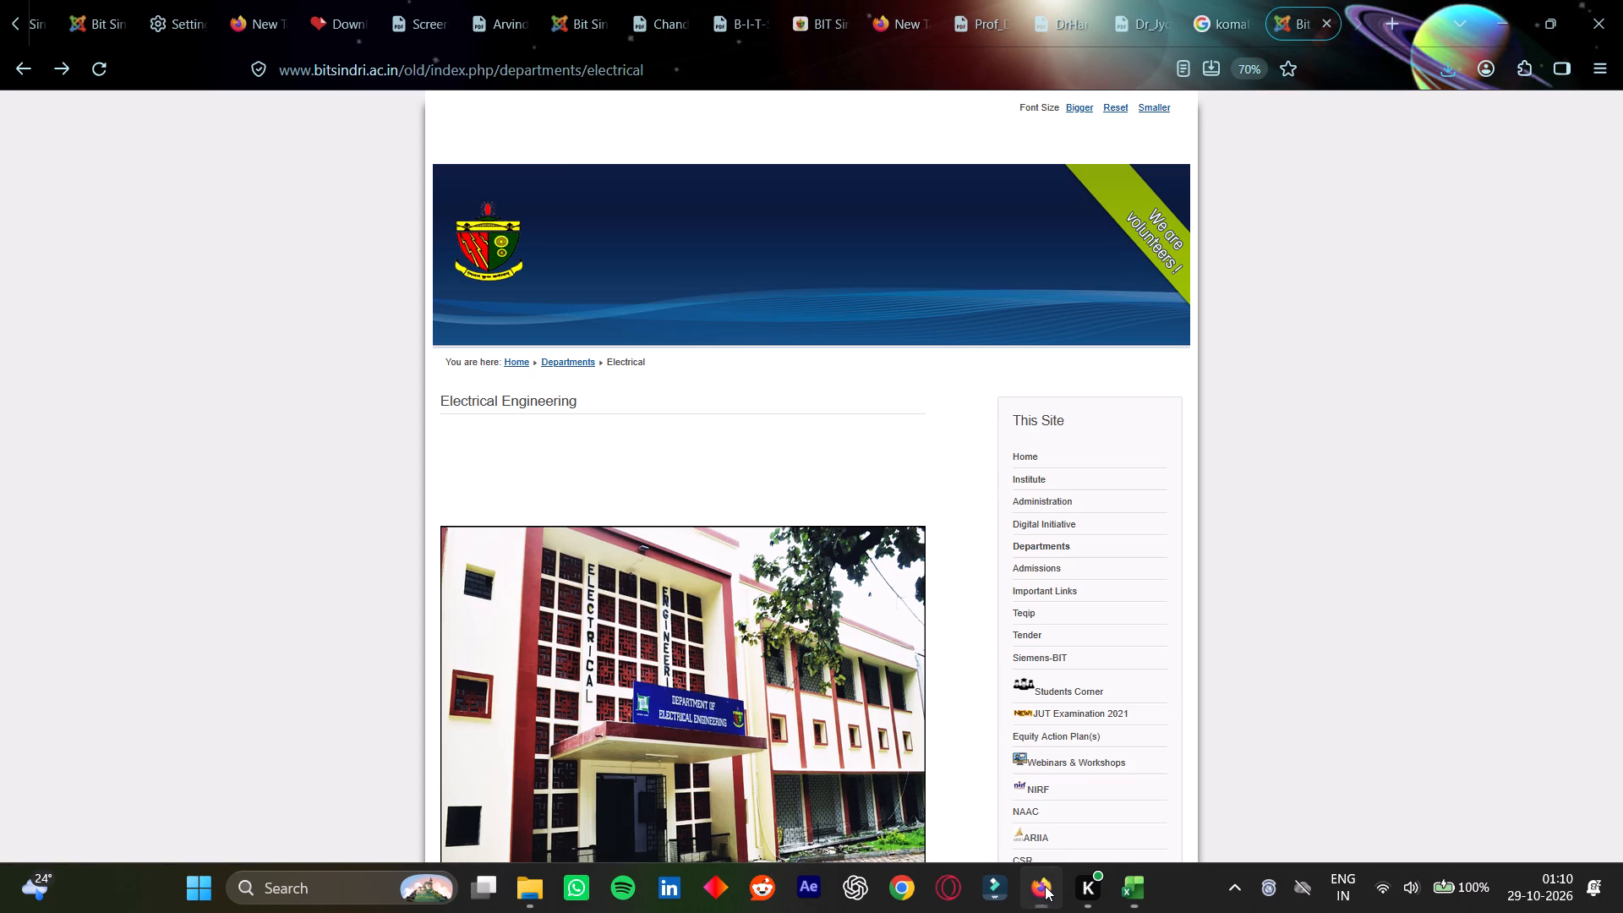
Leave the Electrical department page and rerun the Google search for the row 11 member with "bit sindri".
left_click(24, 76)
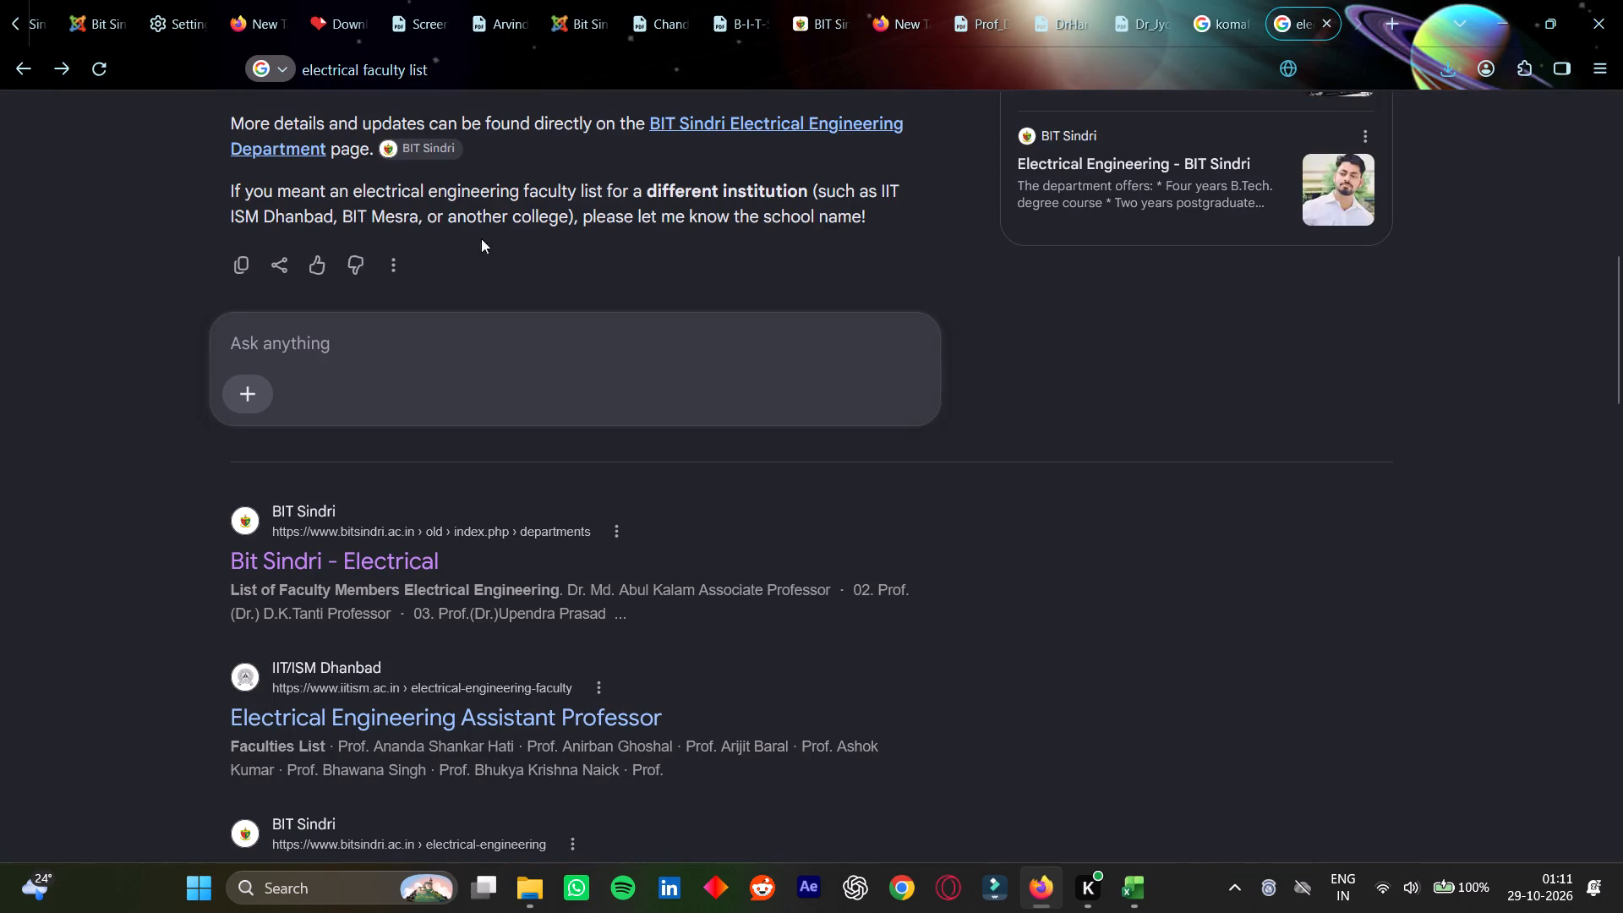
scroll(590, 271, "right", 2)
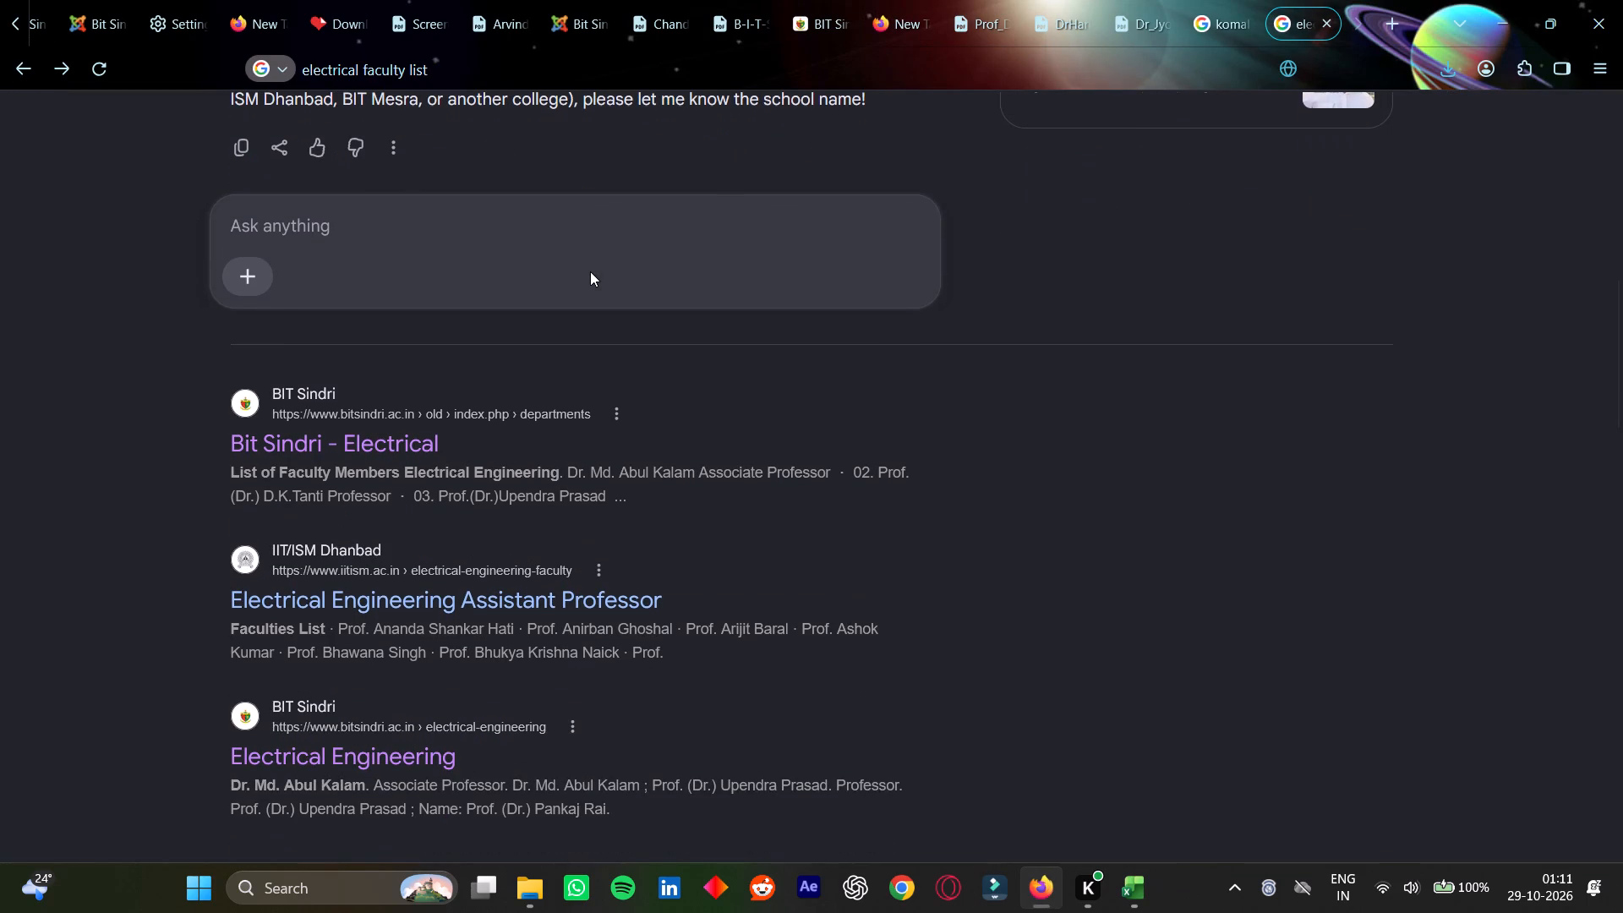
scroll(590, 271, "up", 7)
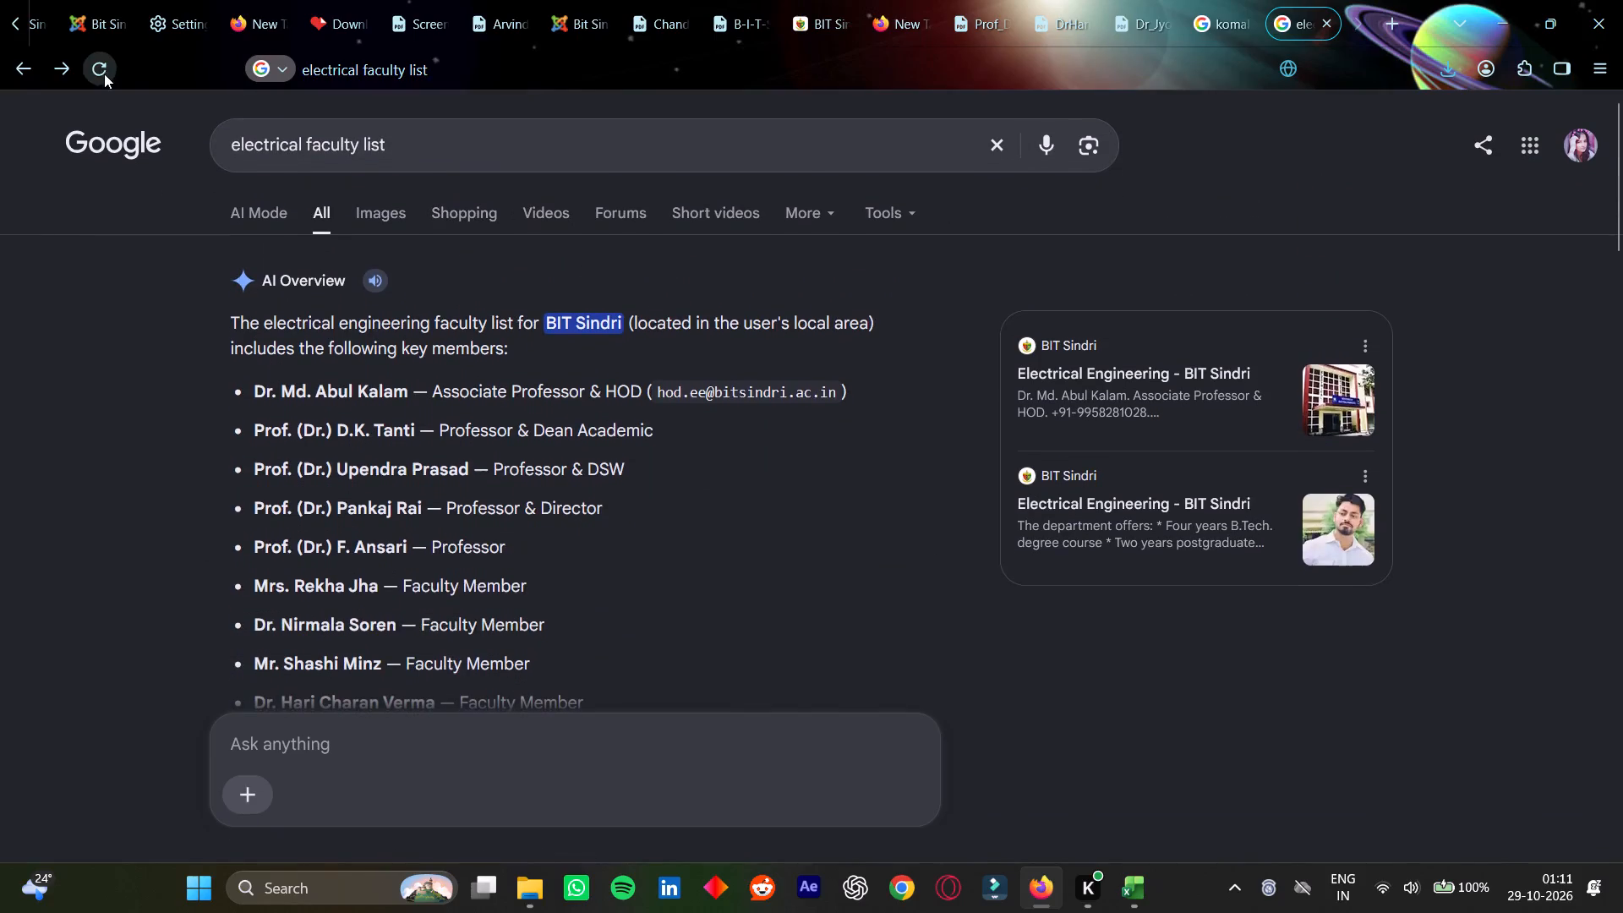
left_click(33, 71)
left_click(397, 83)
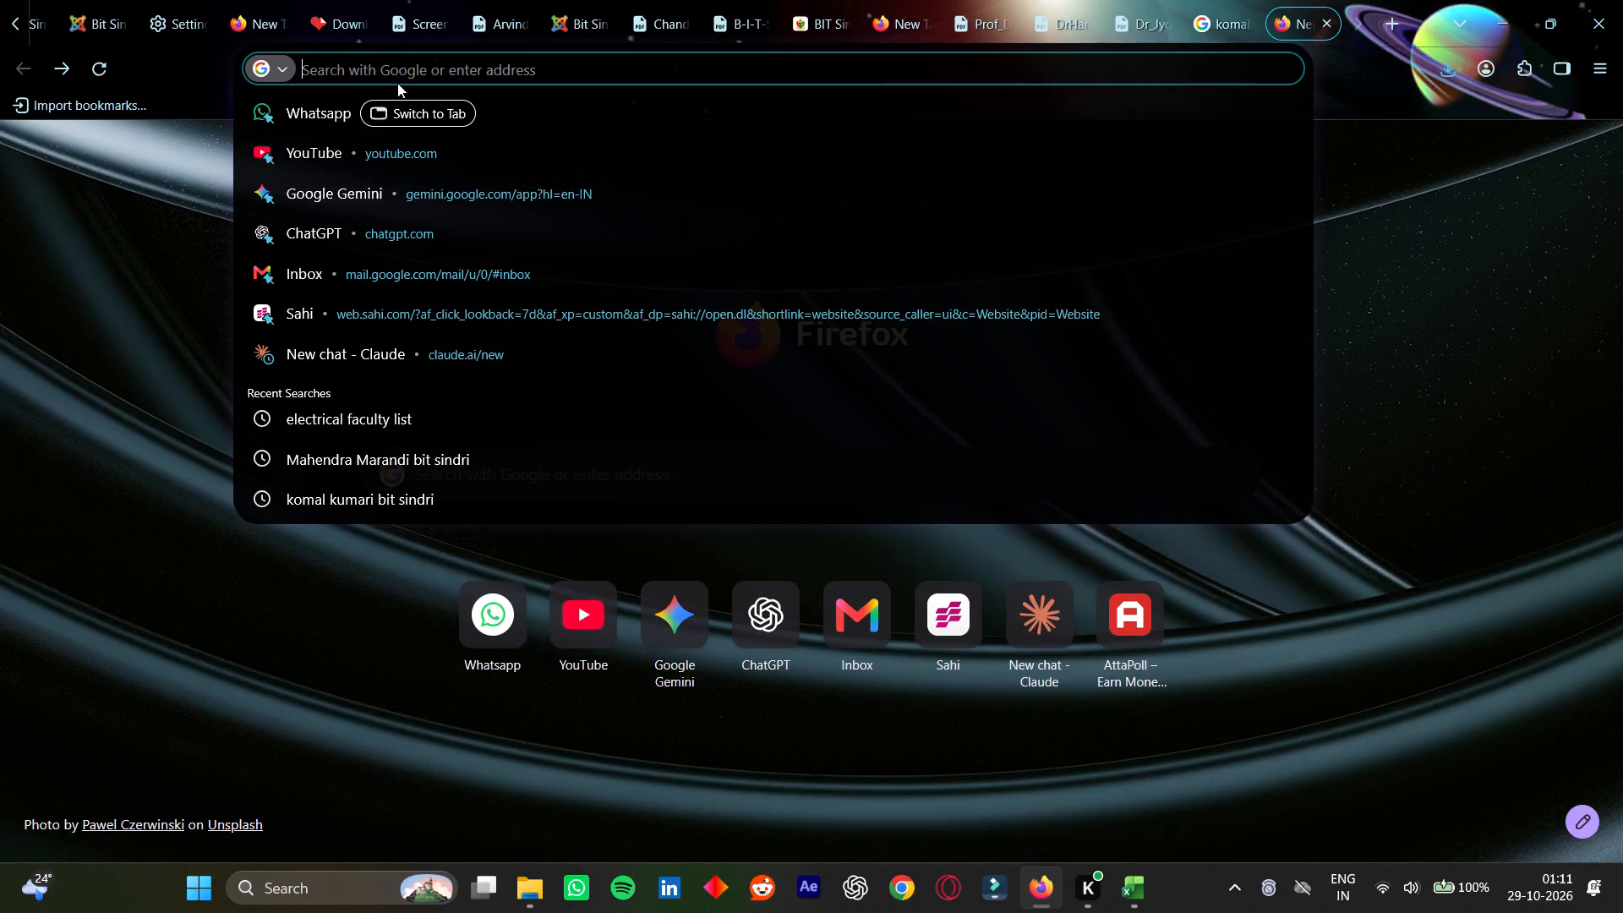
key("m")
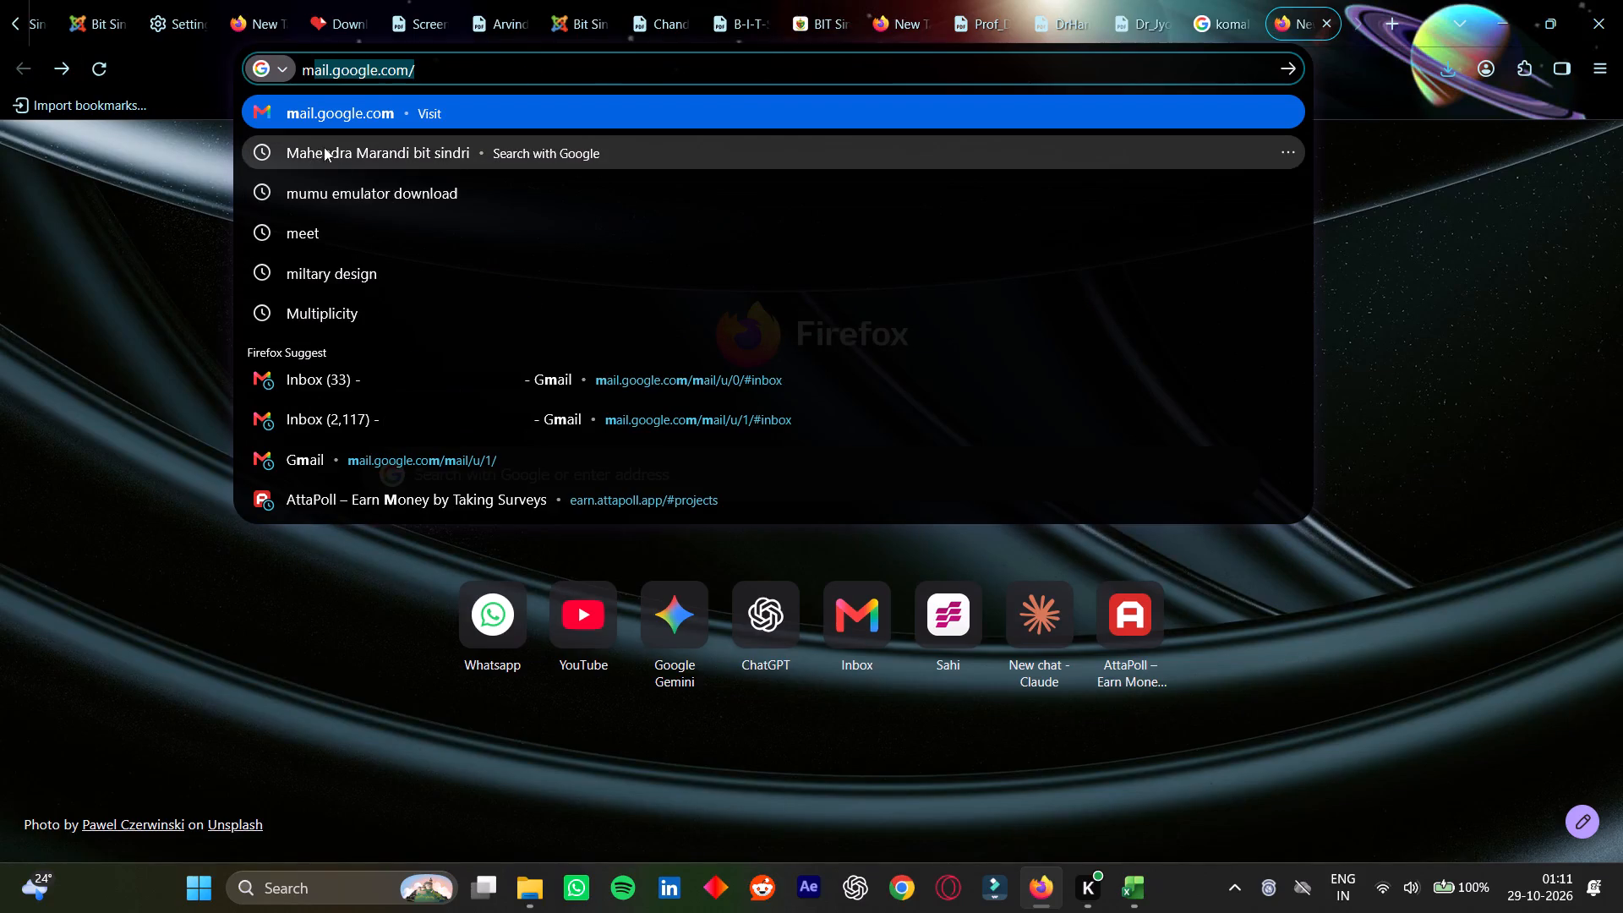
left_click(387, 161)
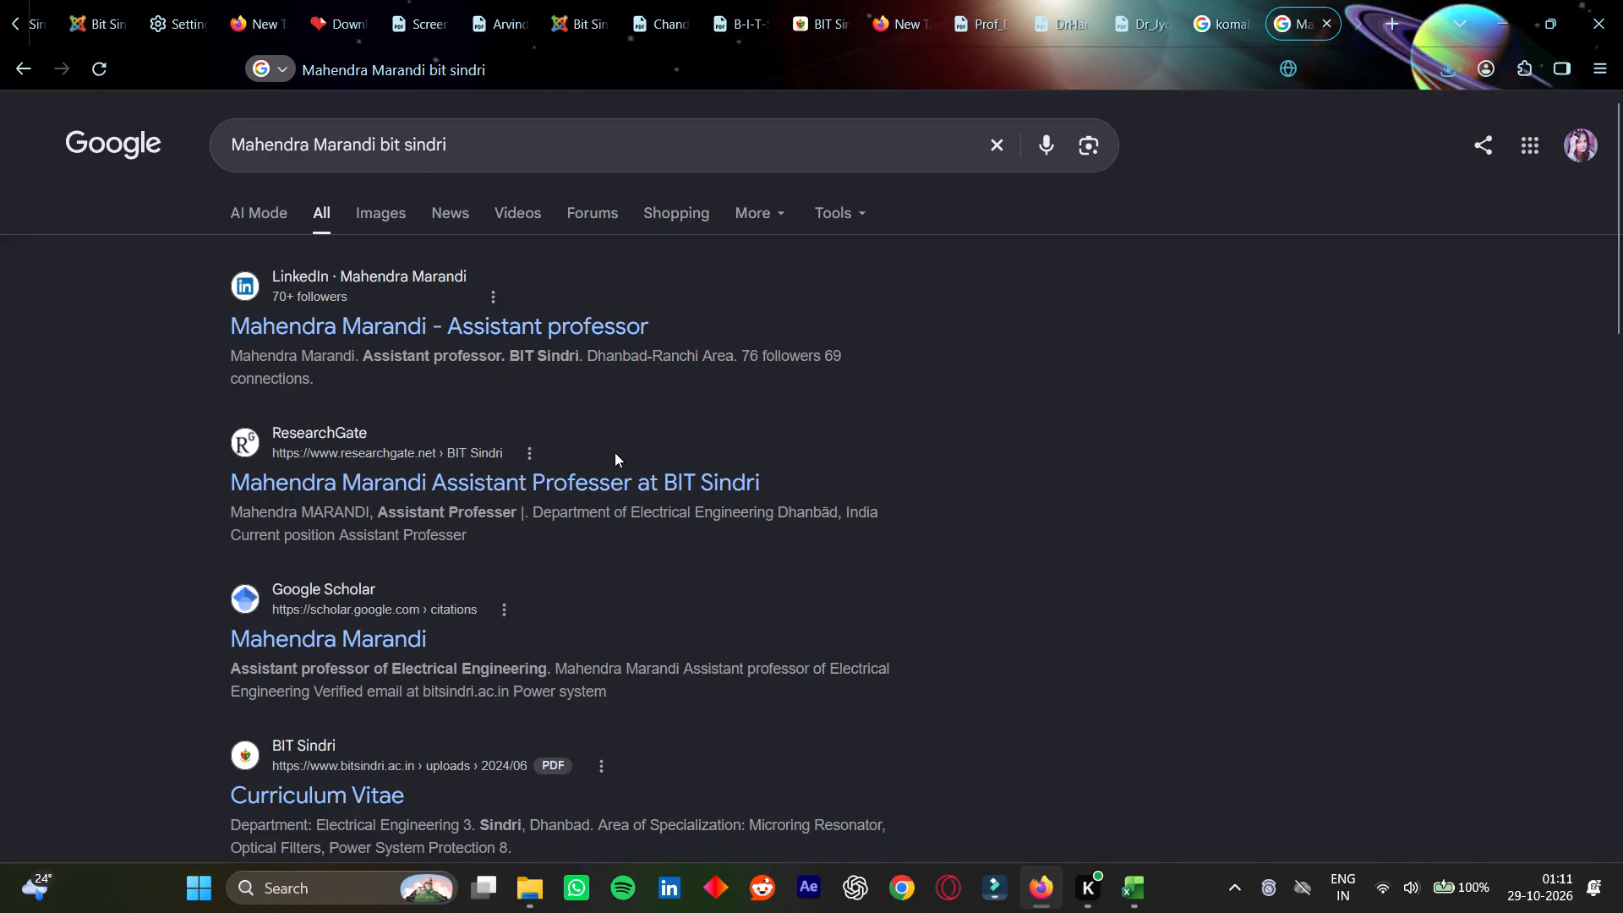
Open the row 11 member's LinkedIn profile from the results, dismiss the sign-in prompt, and look through the profile for the department.
left_click(533, 331)
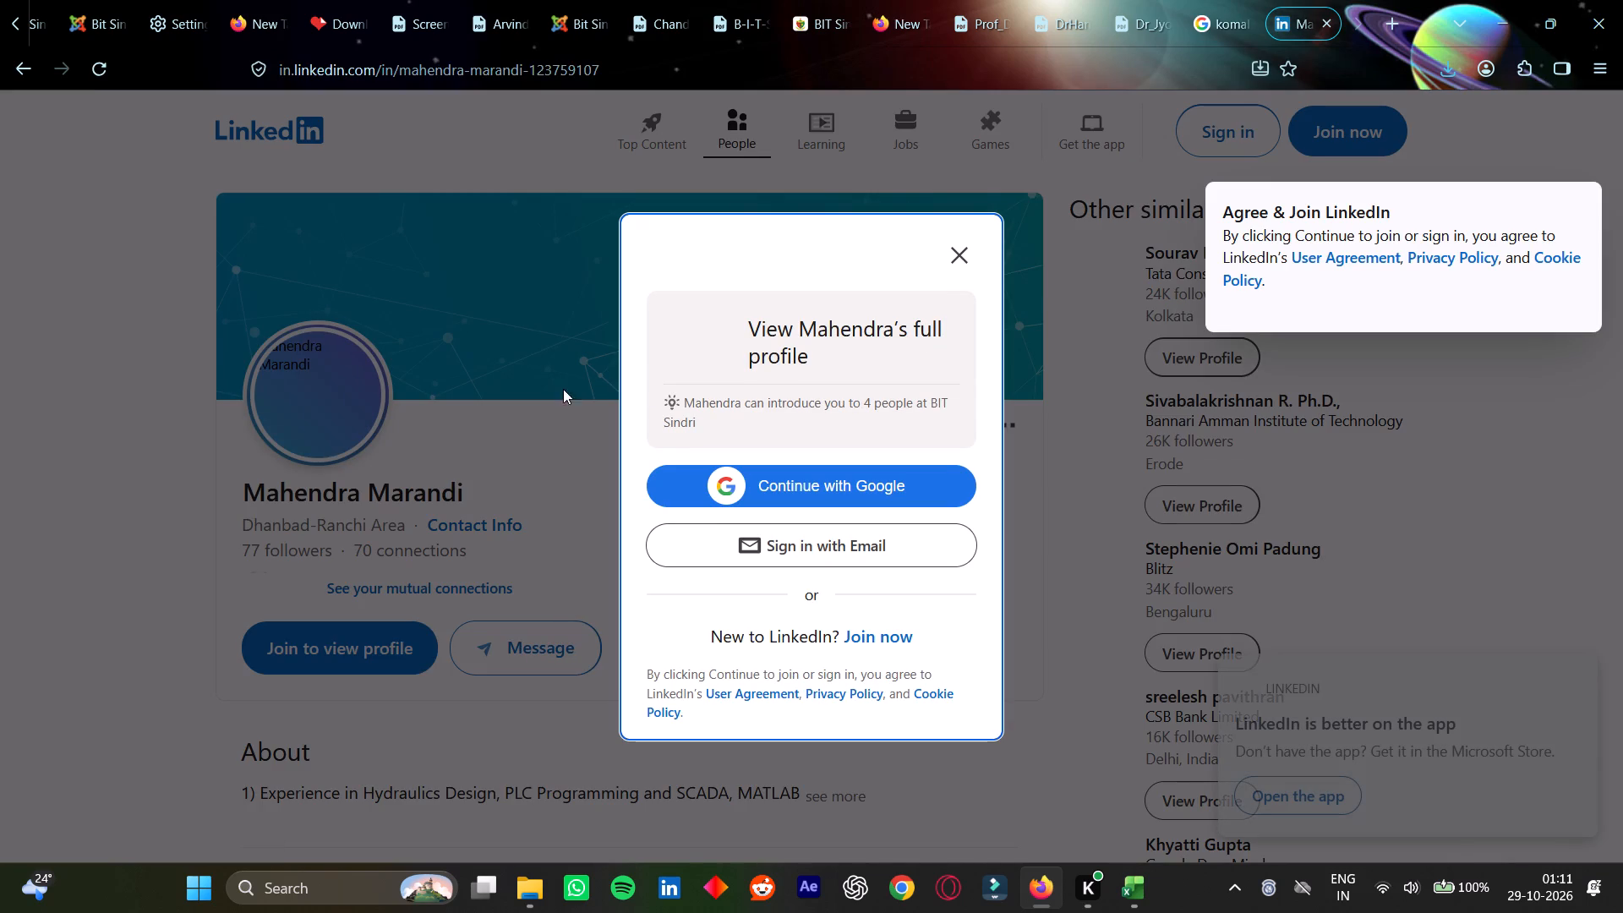
left_click(951, 259)
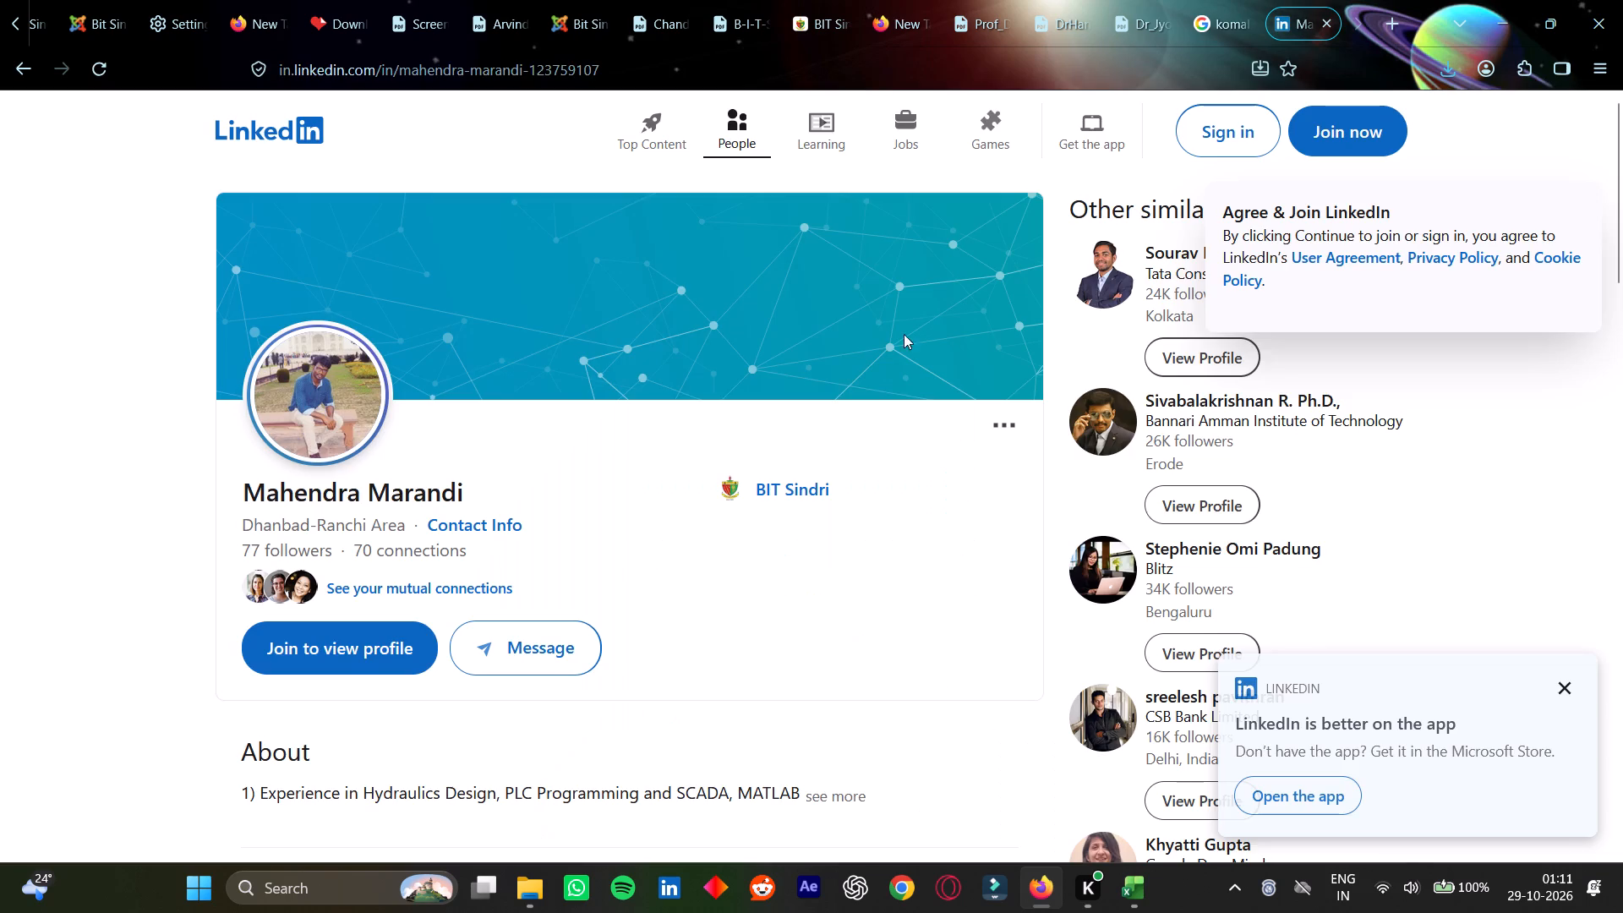
scroll(697, 458, "down", 5)
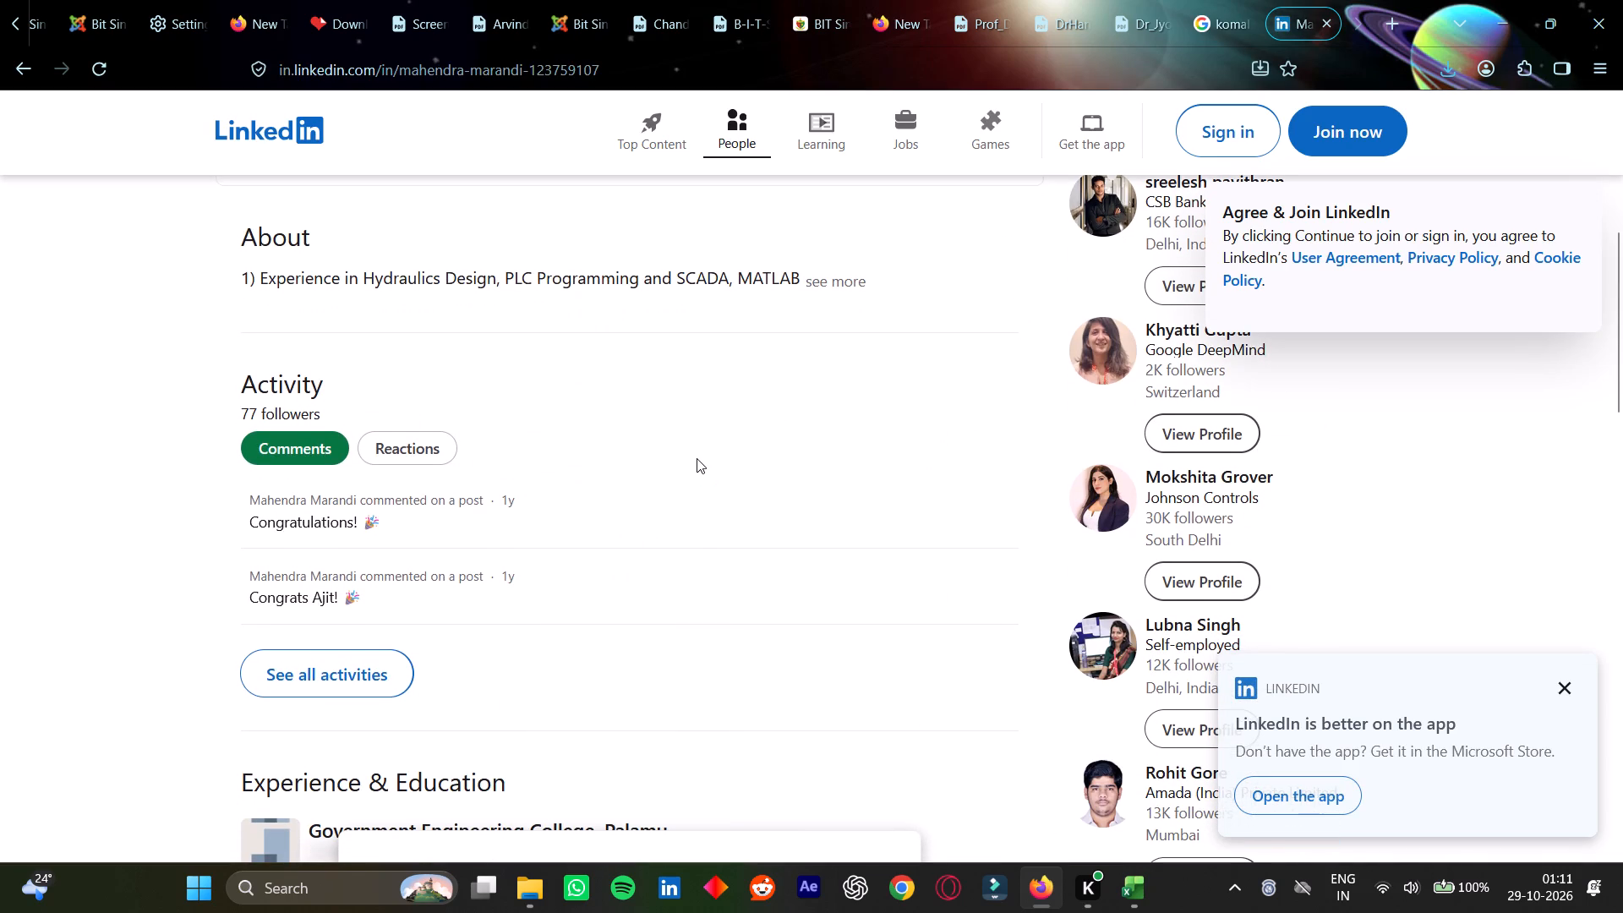
scroll(697, 458, "down", 7)
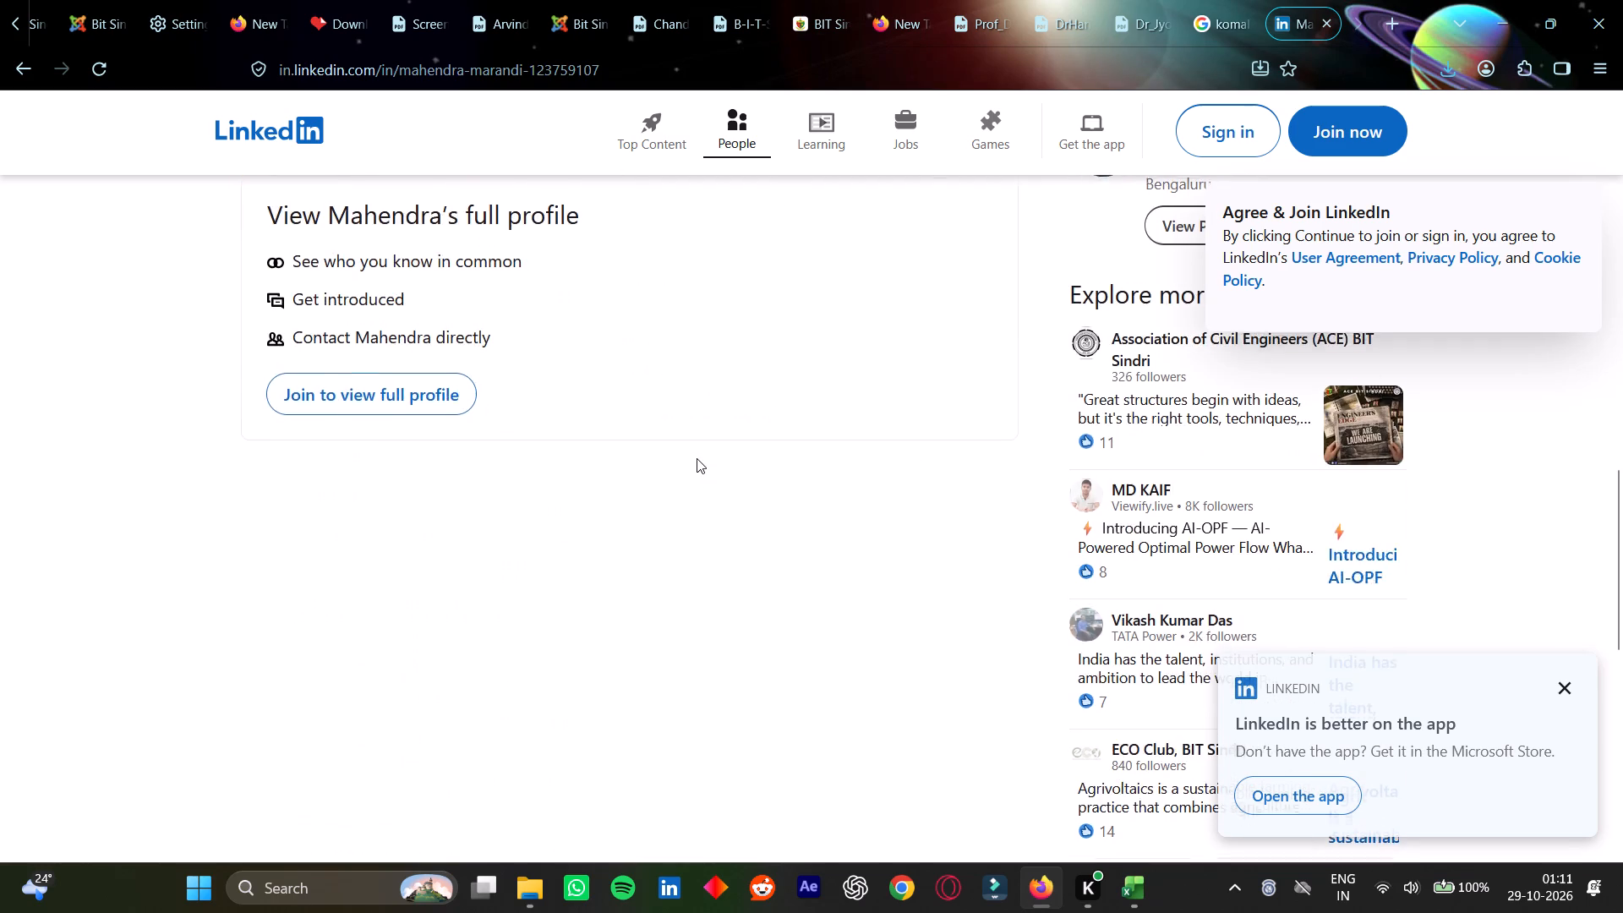
scroll(697, 458, "up", 7)
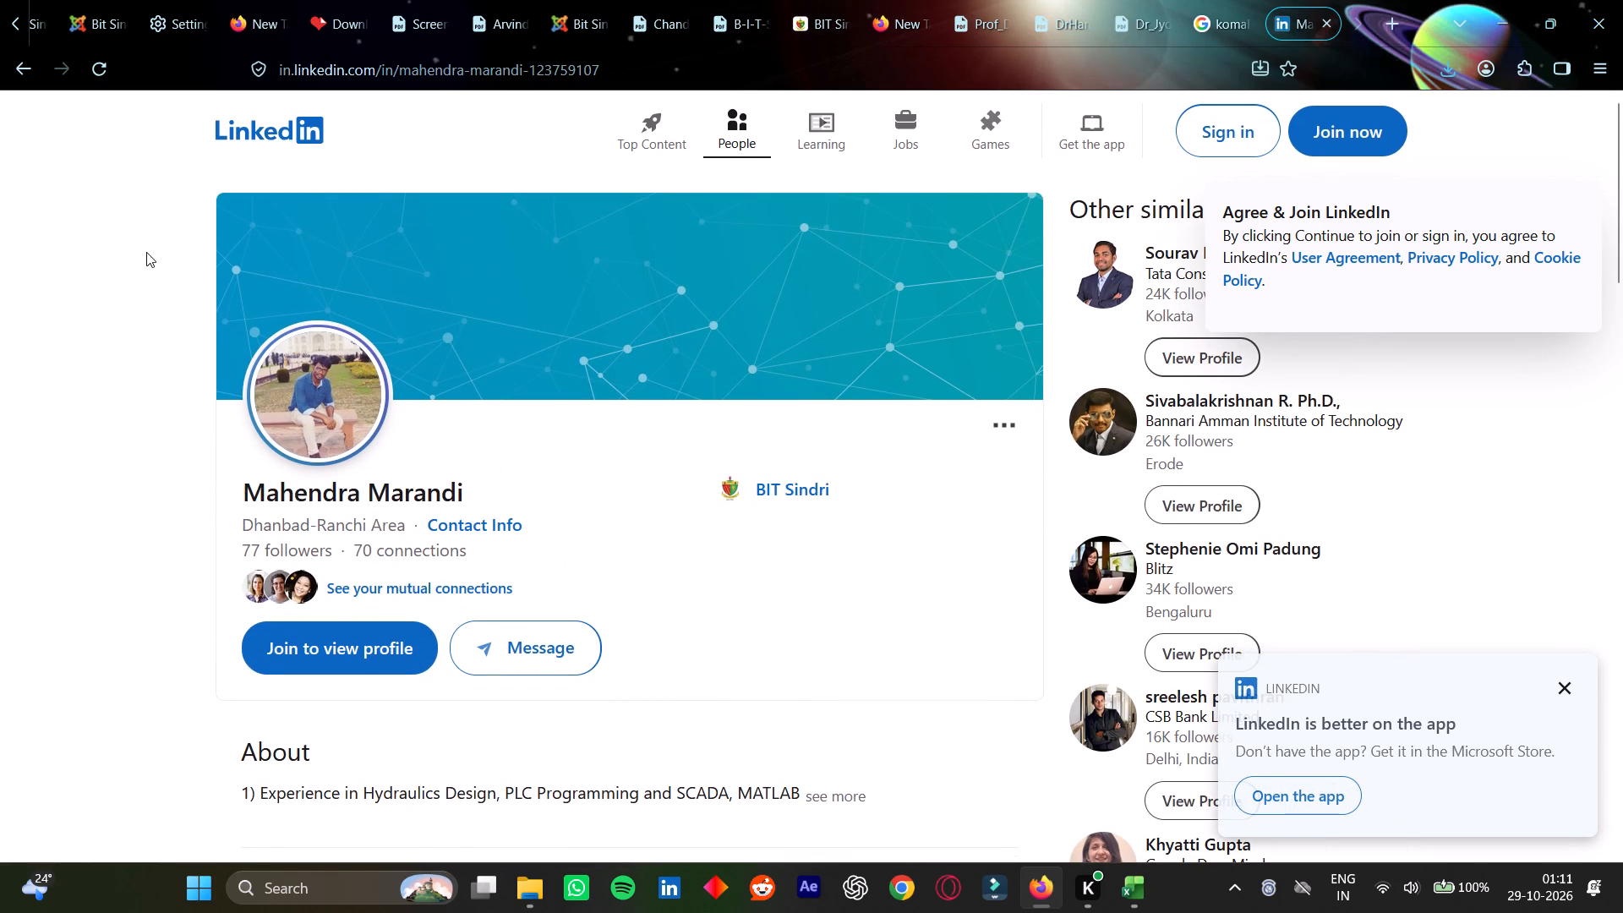
Return to the search results, open the row 11 member's ResearchGate profile, and examine the department and publications.
left_click(26, 64)
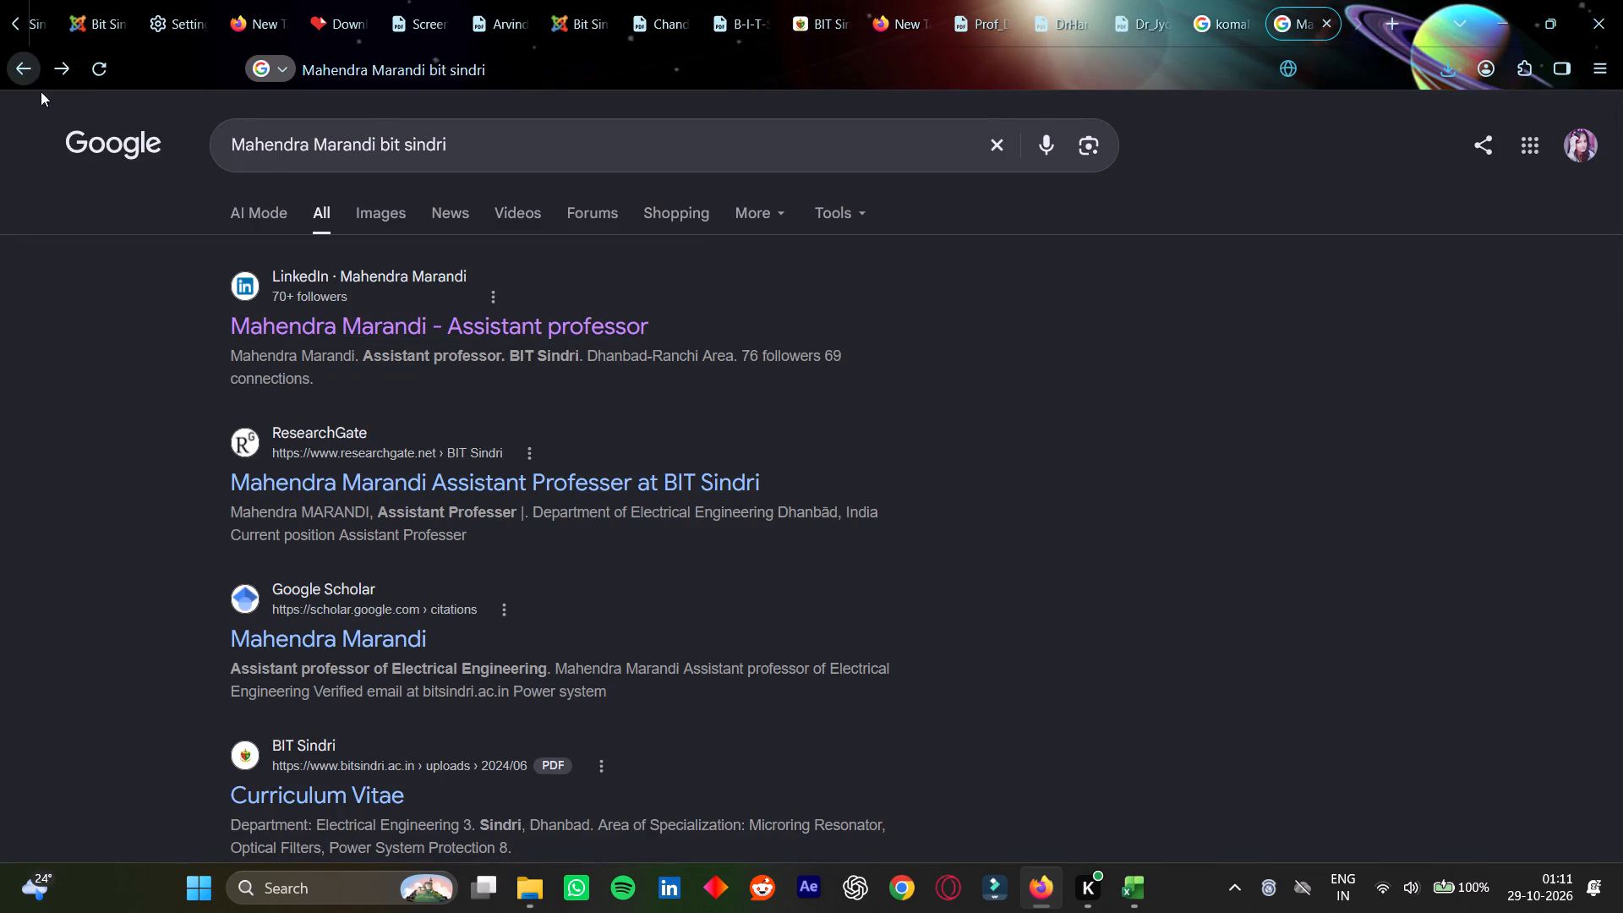
left_click(421, 493)
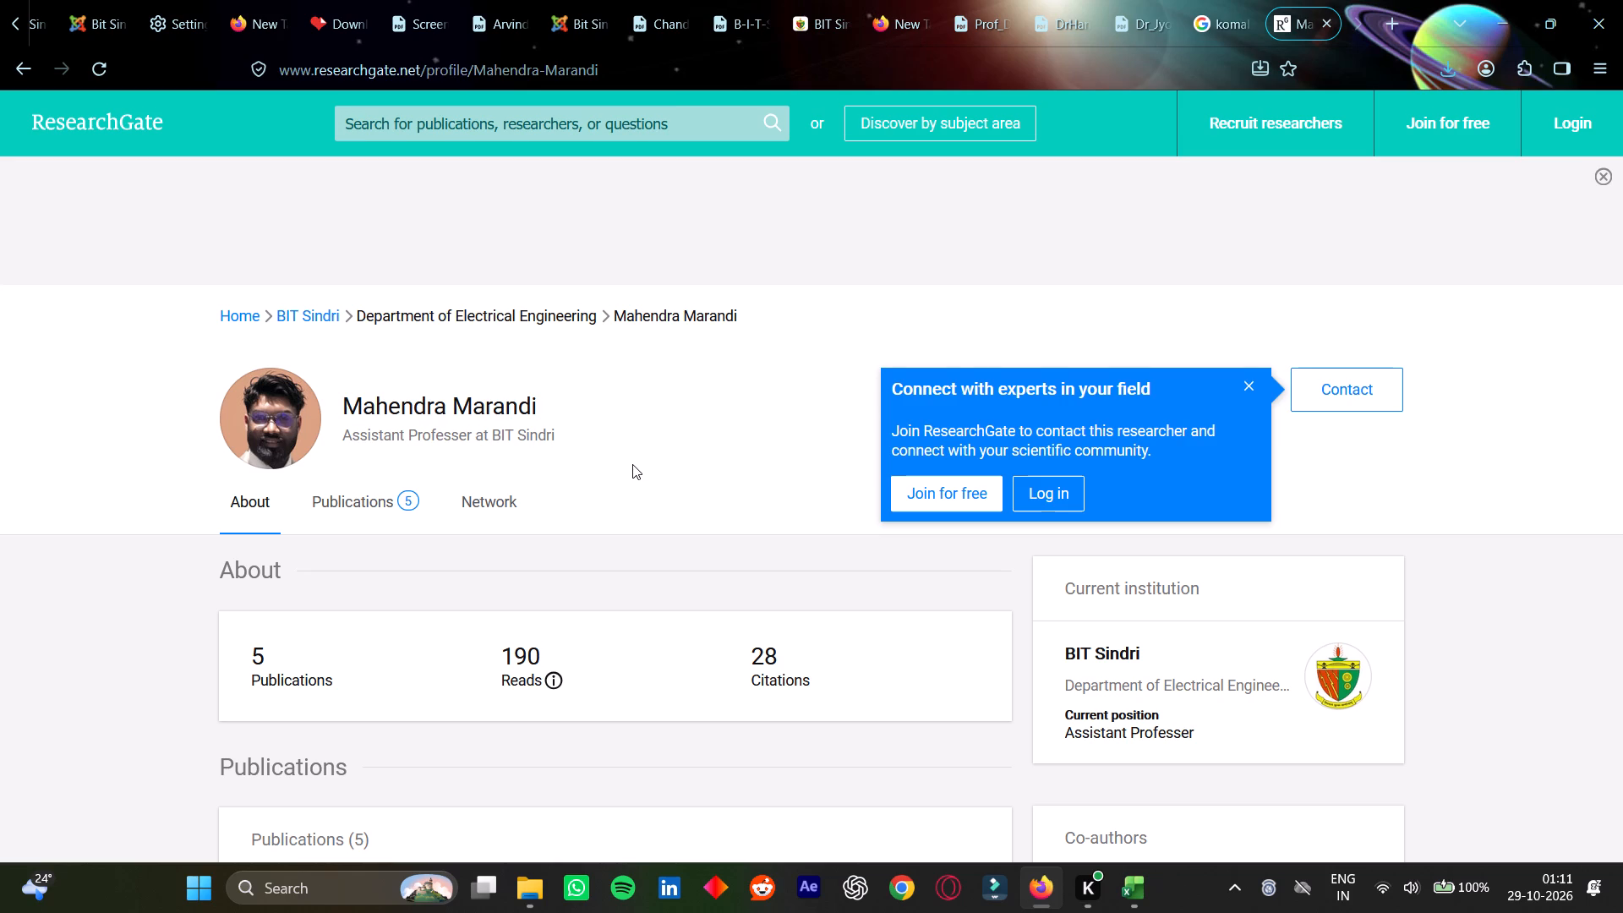
scroll(632, 464, "down", 6)
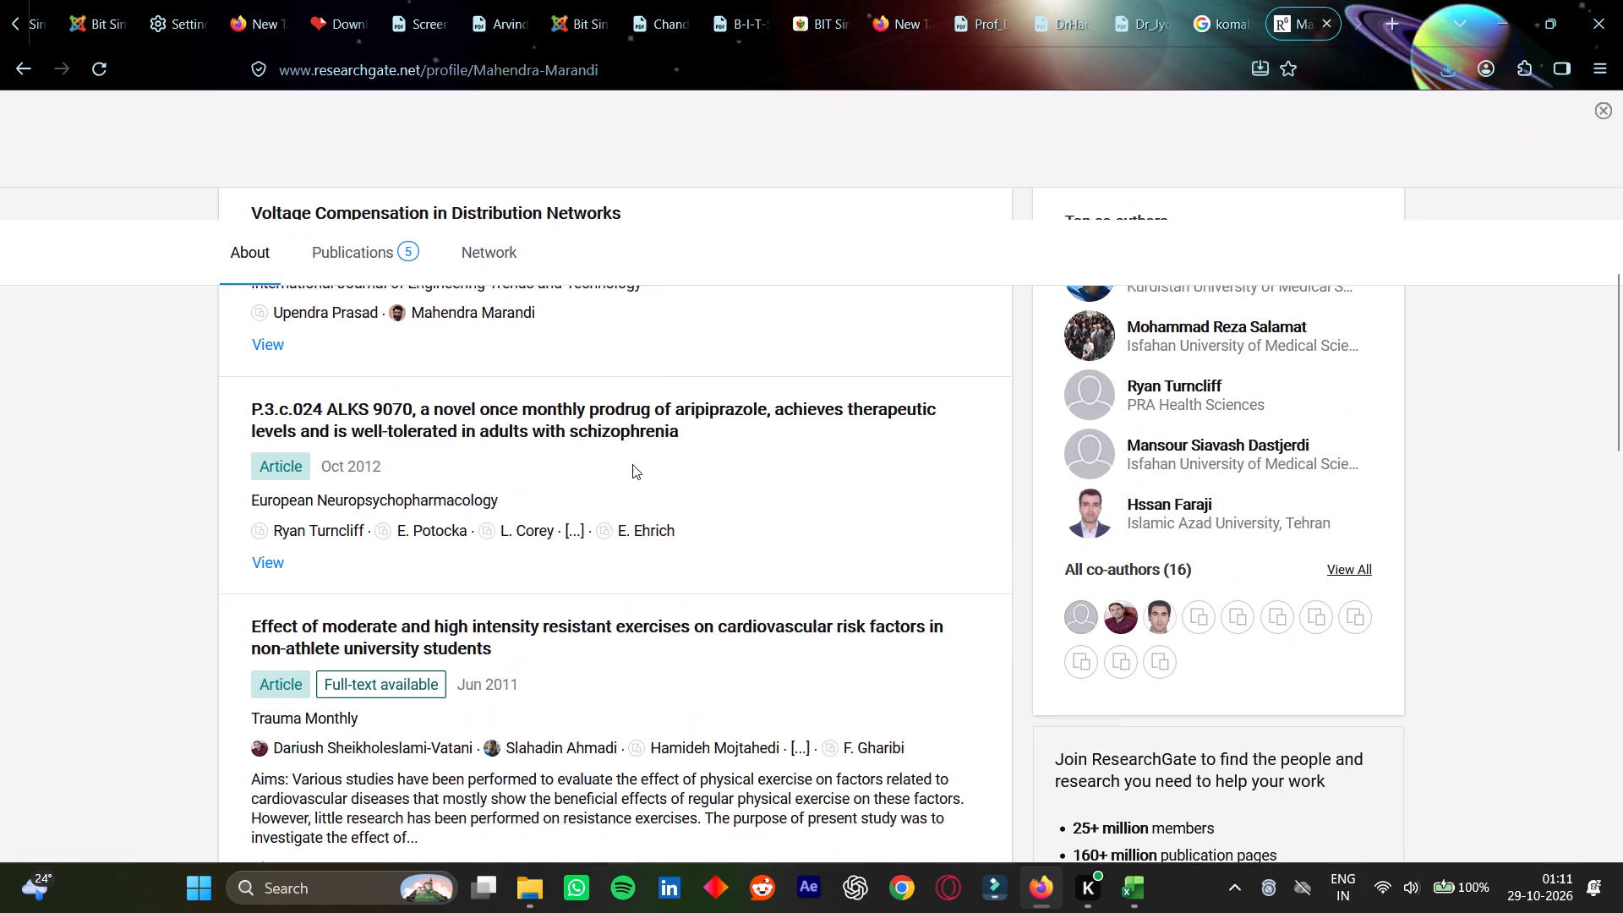
scroll(632, 464, "down", 4)
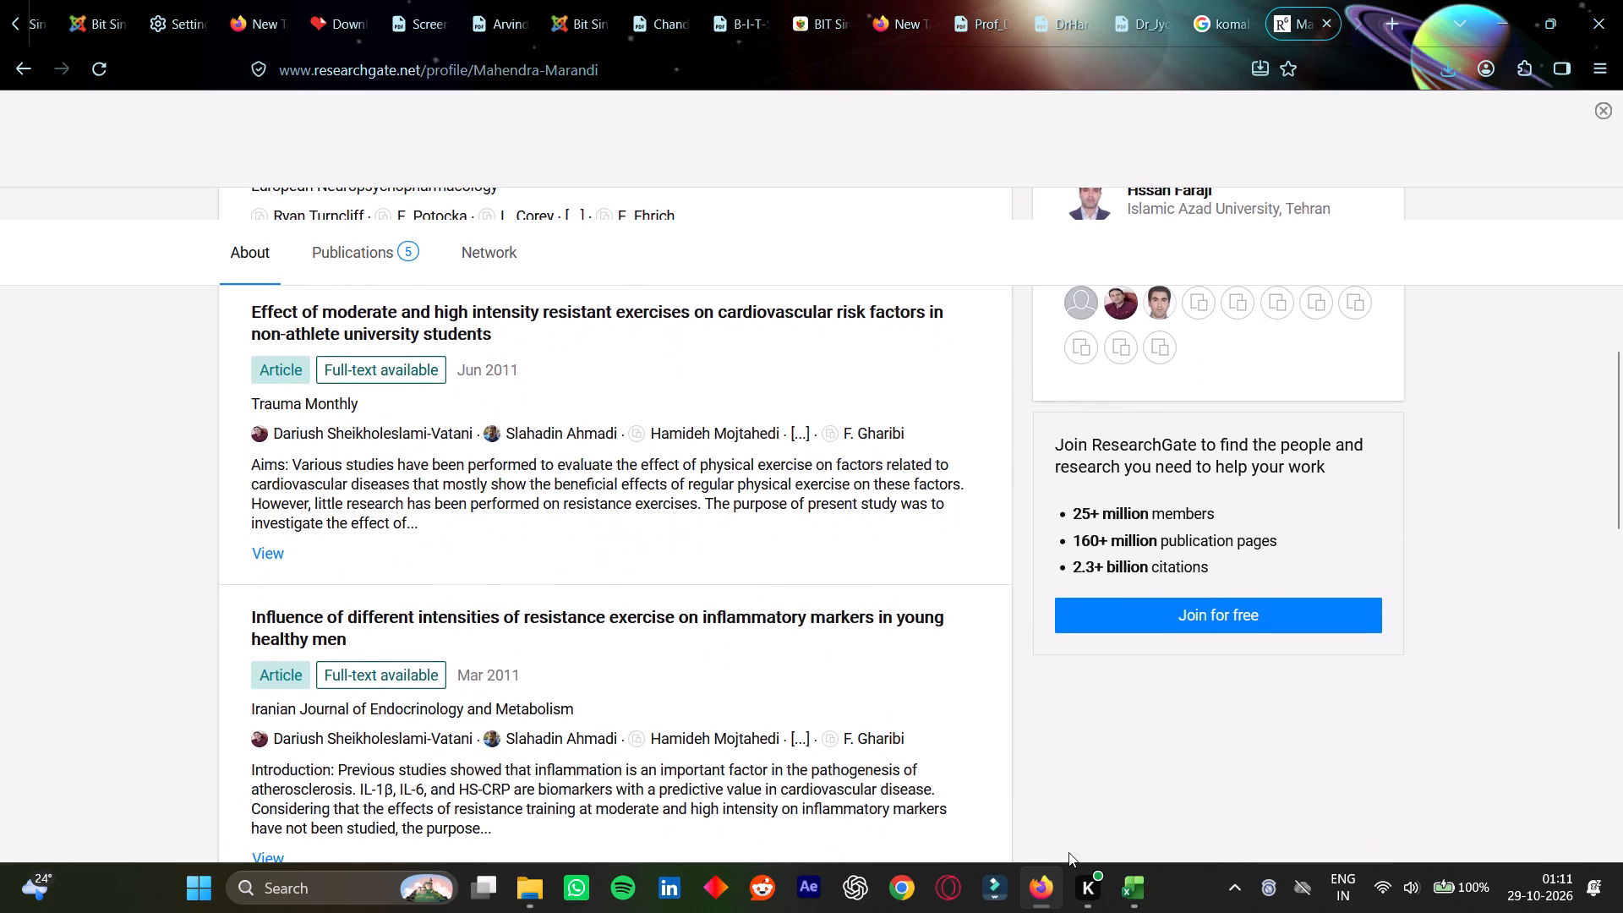
Switch to the UPDATED workbook in Excel and enter Electrical as the department in cell K11.
left_click(1143, 887)
left_click(1392, 463)
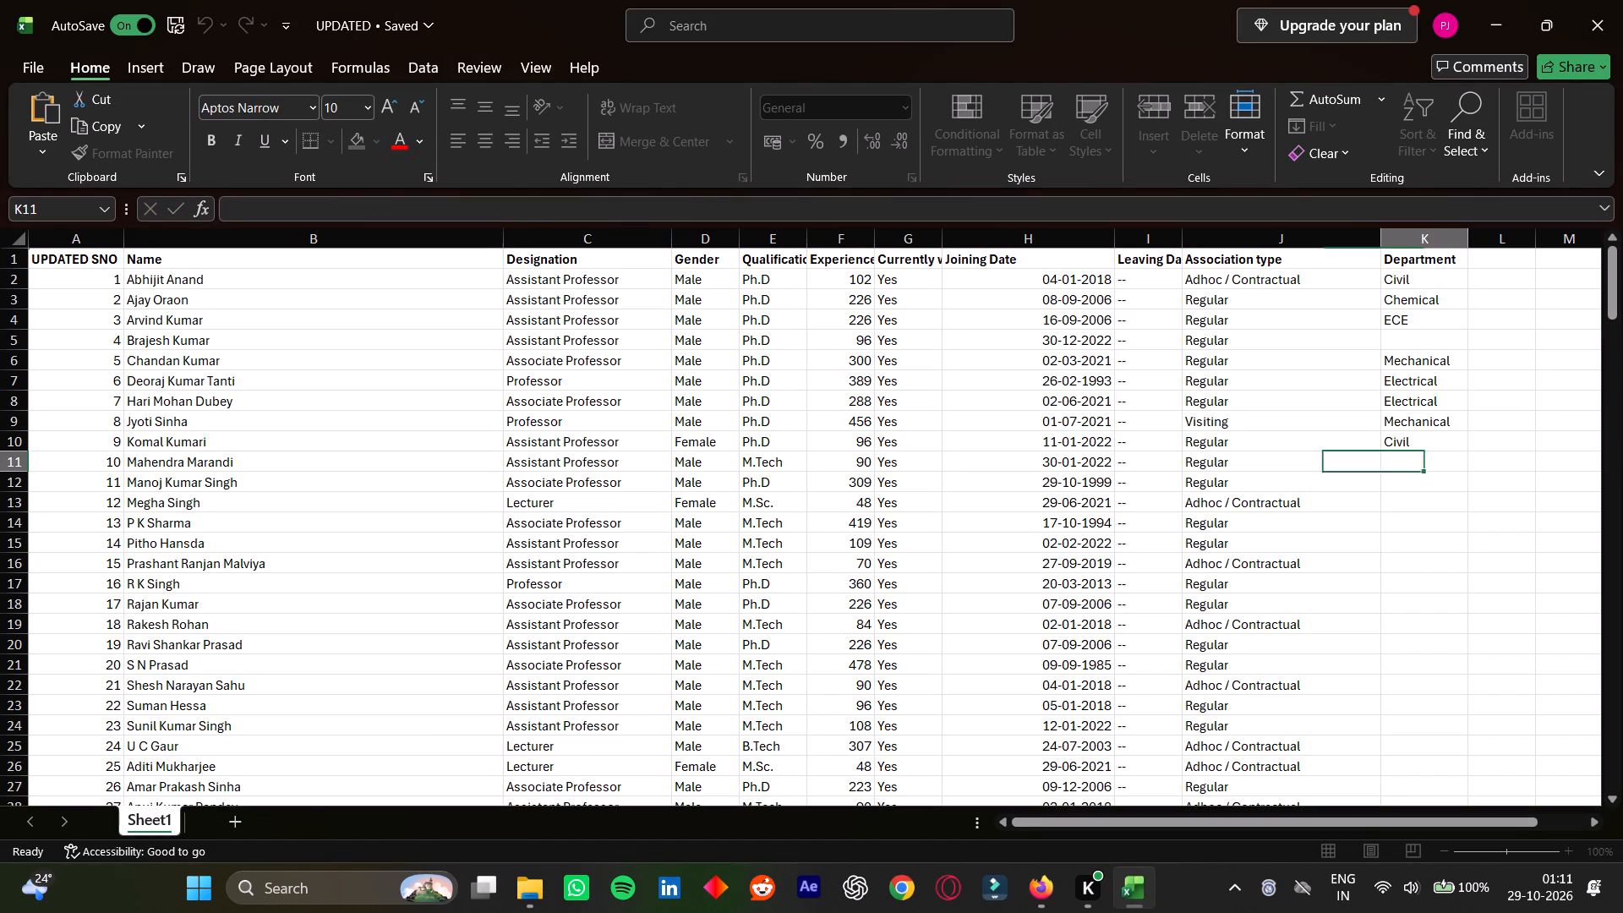
double_click(1392, 463)
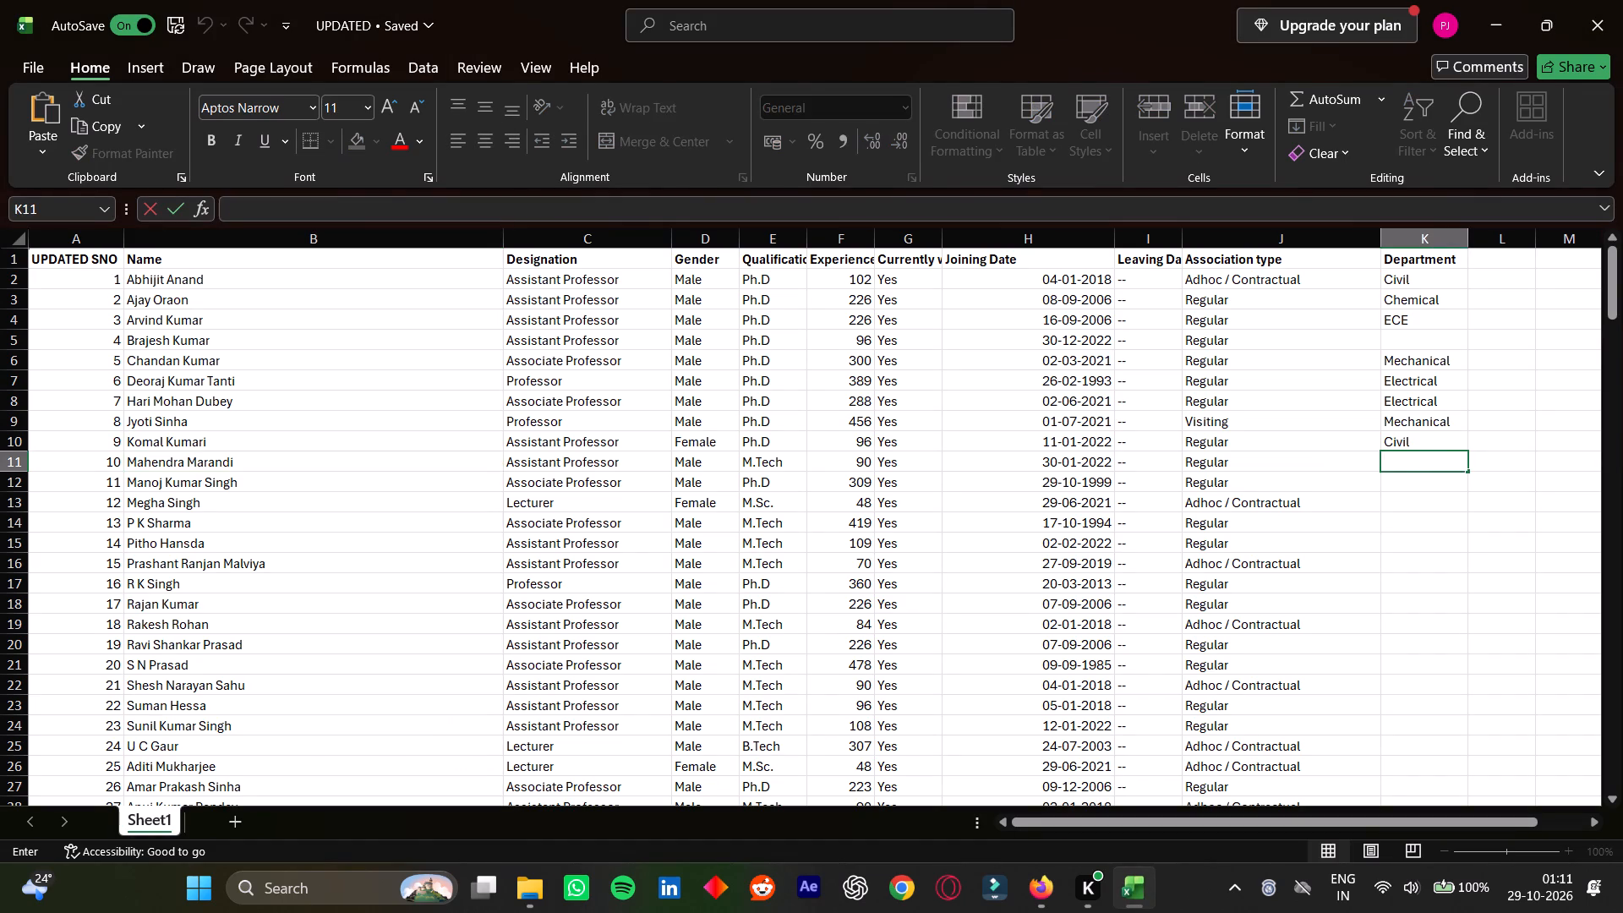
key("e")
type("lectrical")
left_click(1500, 467)
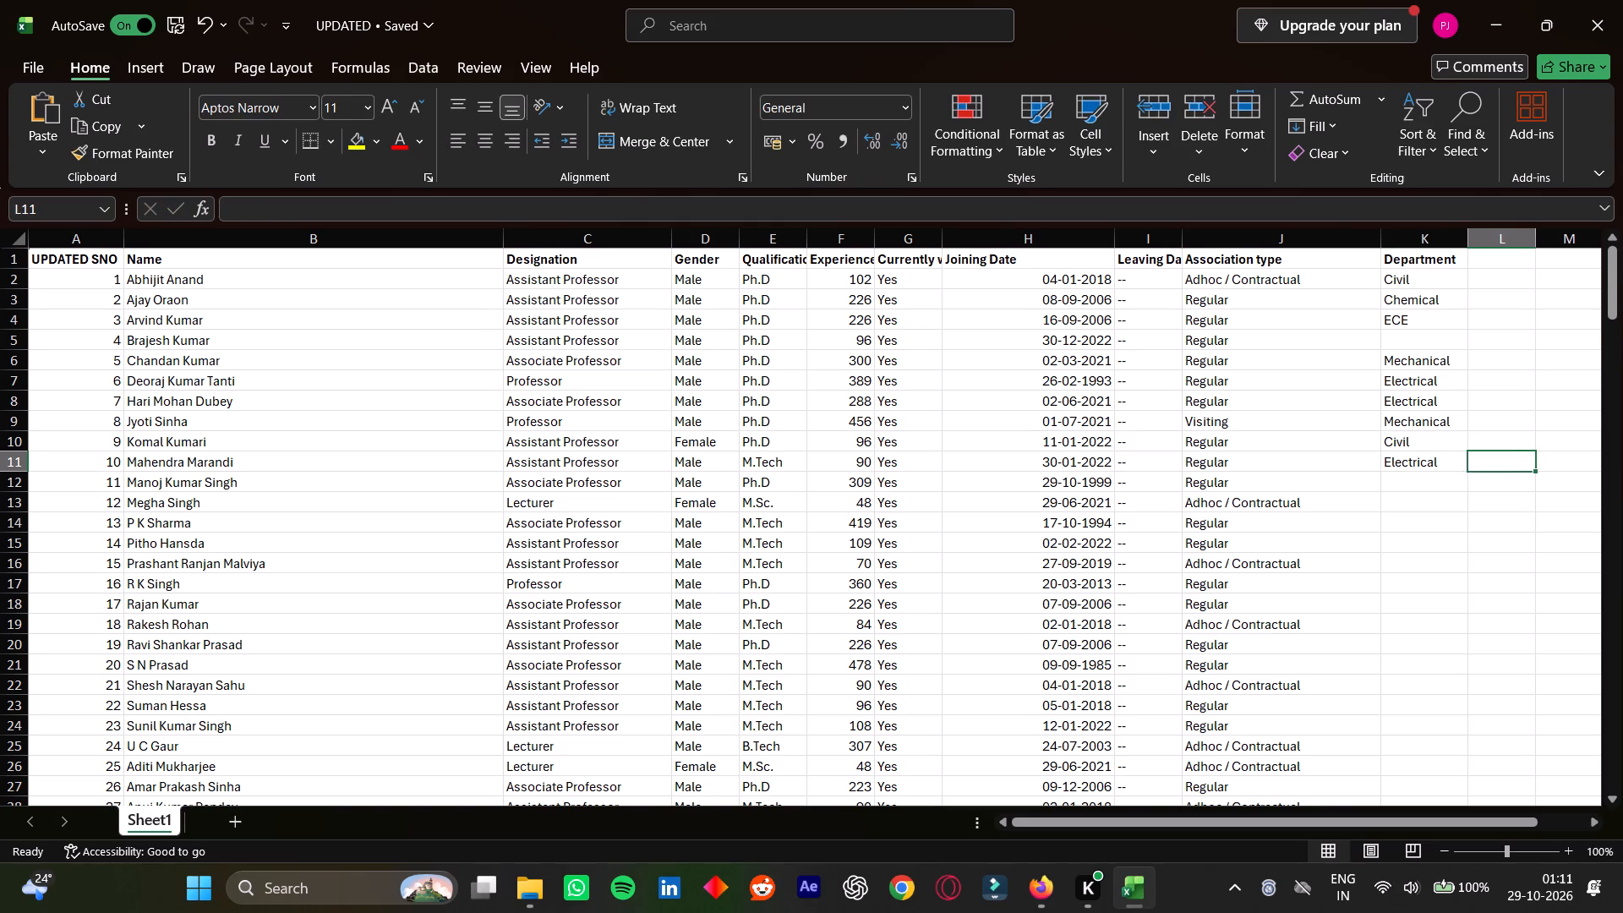
Mark rows 11, 10, 9 and 5 with an X in column L, beside the Department column.
left_click(1500, 467)
left_click(1481, 457)
left_click(254, 205)
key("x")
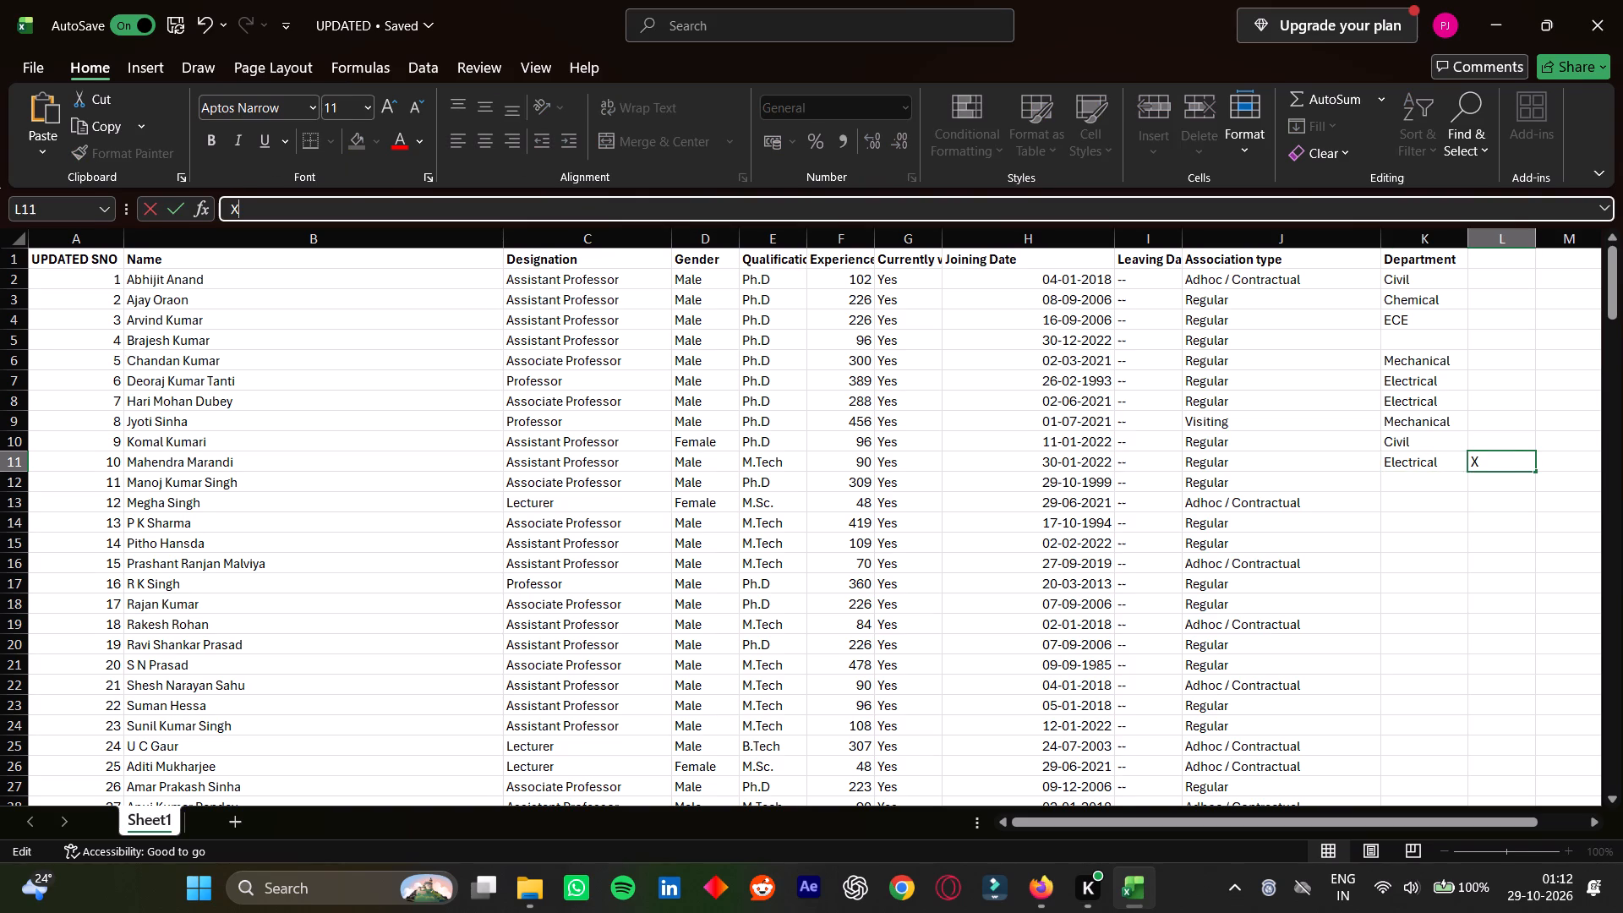
left_click(1484, 443)
double_click(1484, 443)
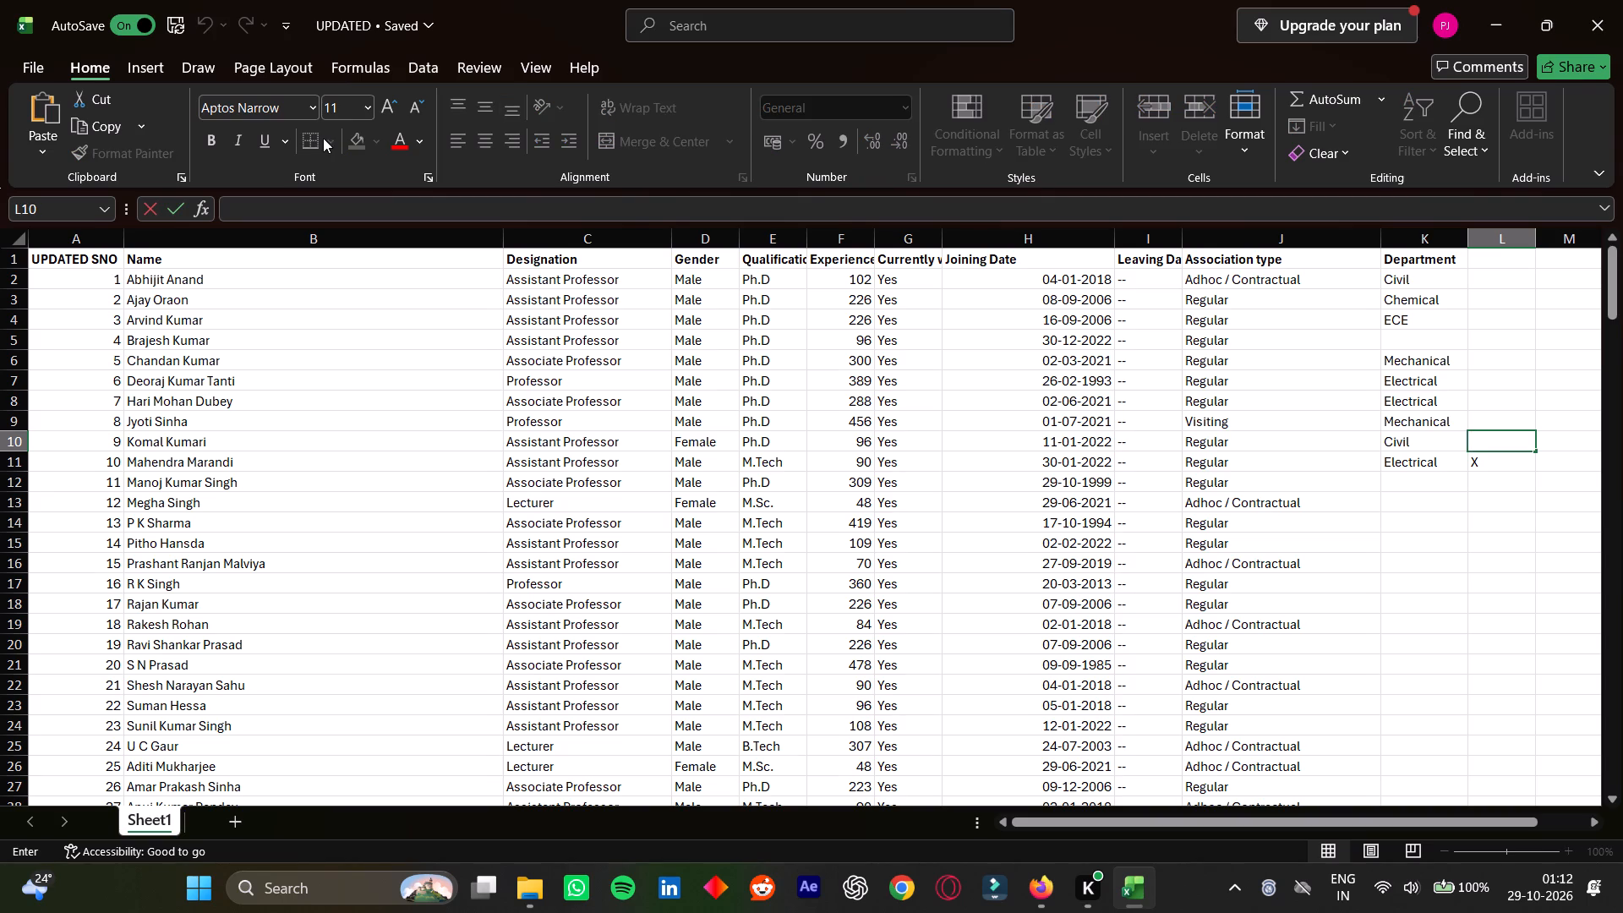
left_click(267, 200)
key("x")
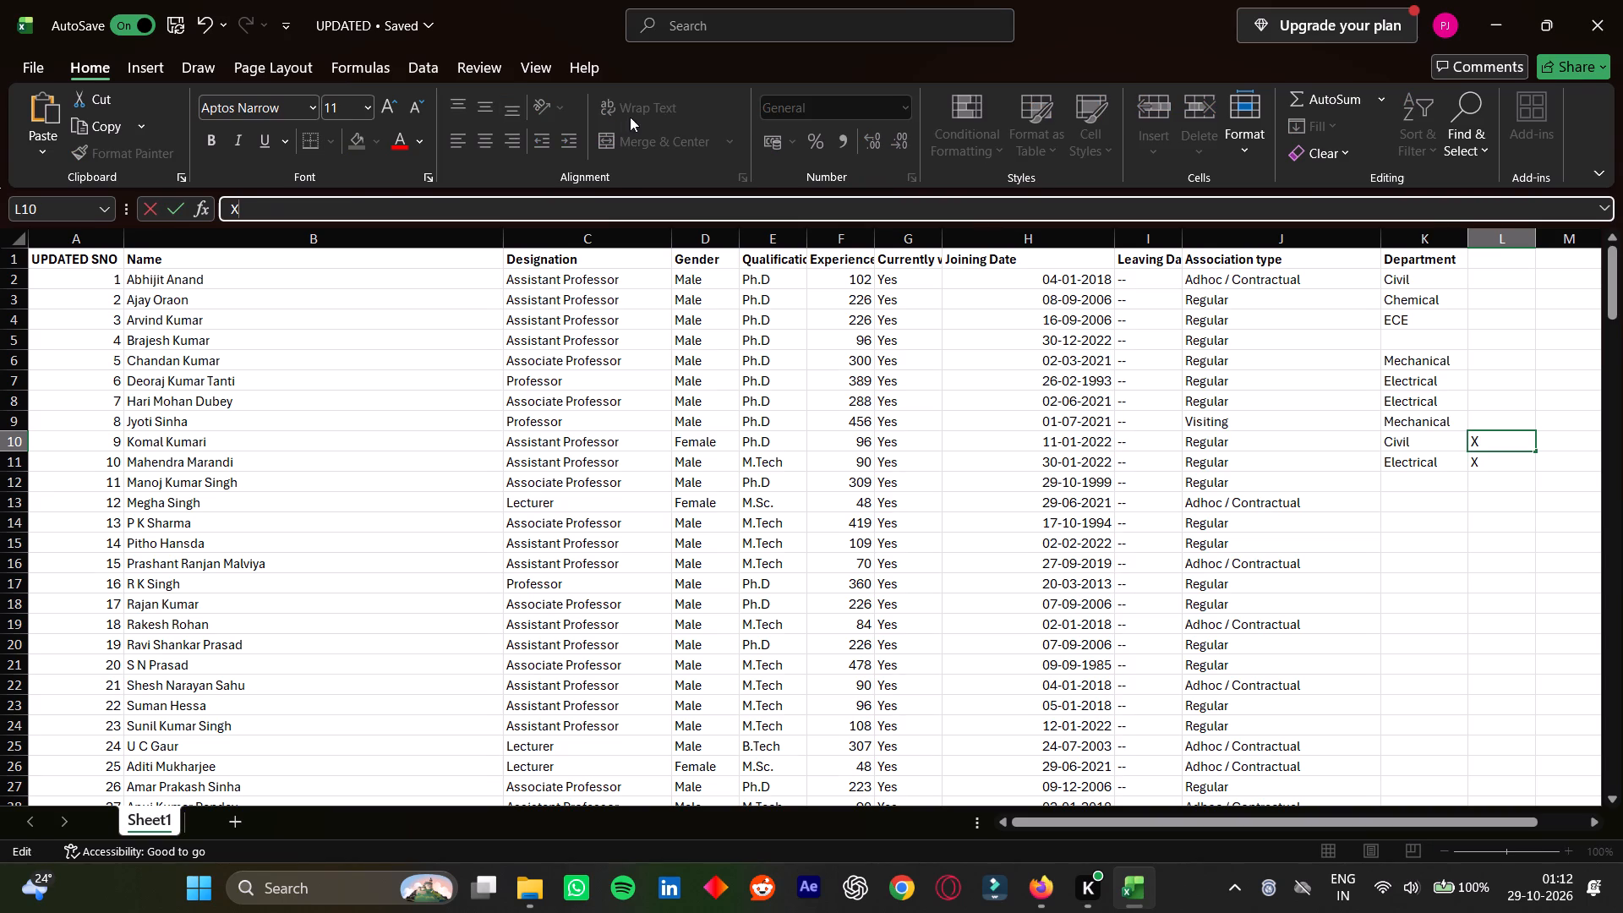
double_click(1478, 426)
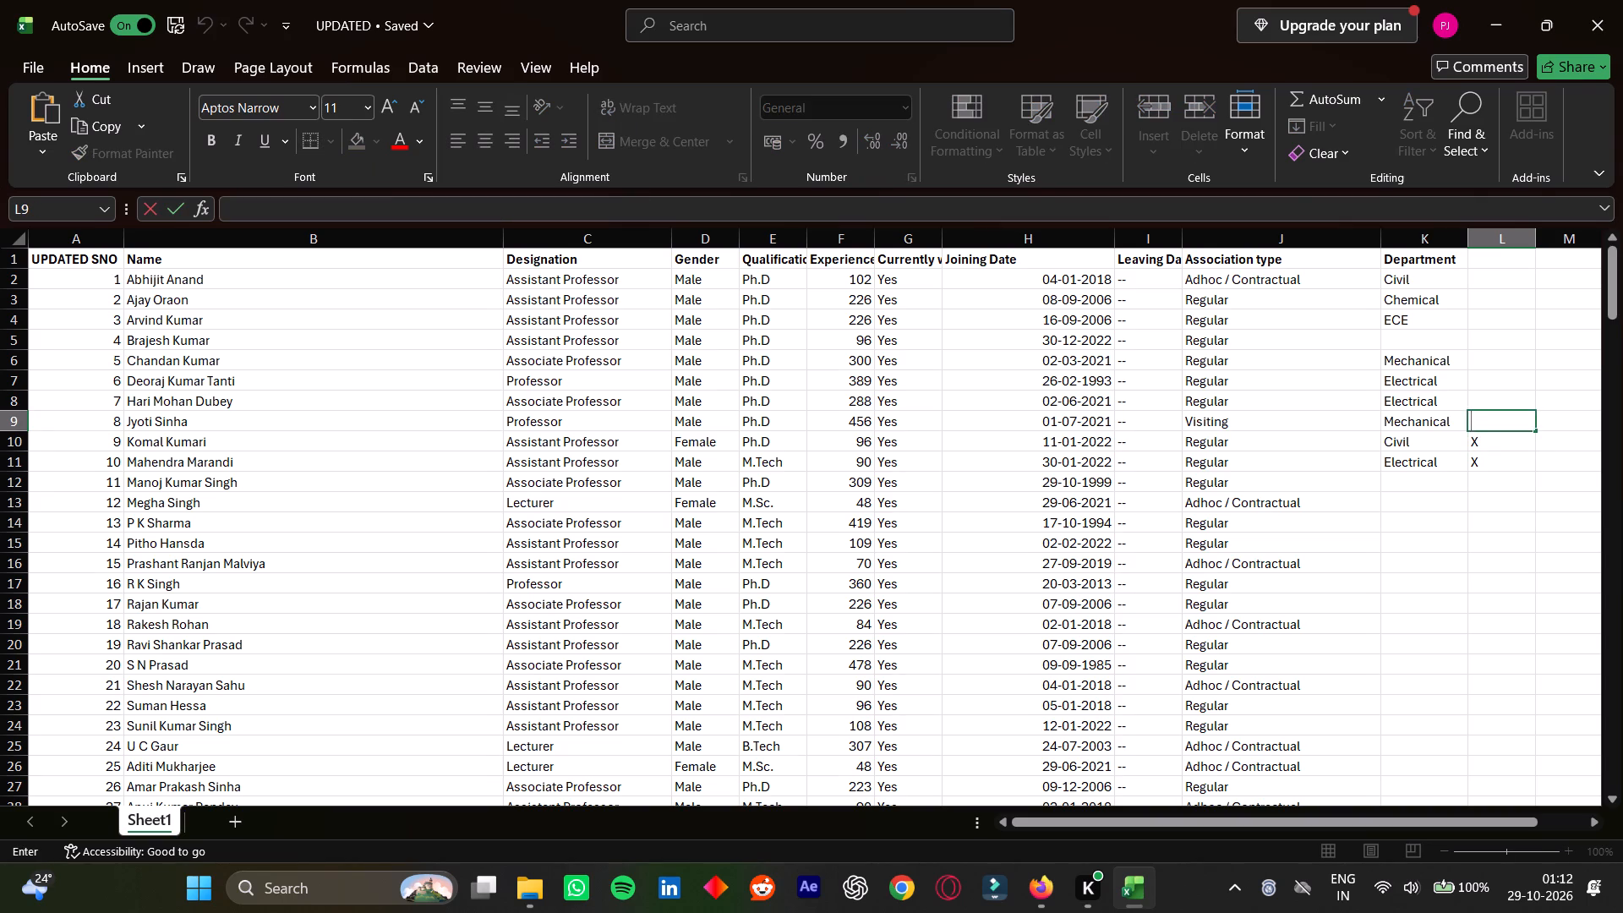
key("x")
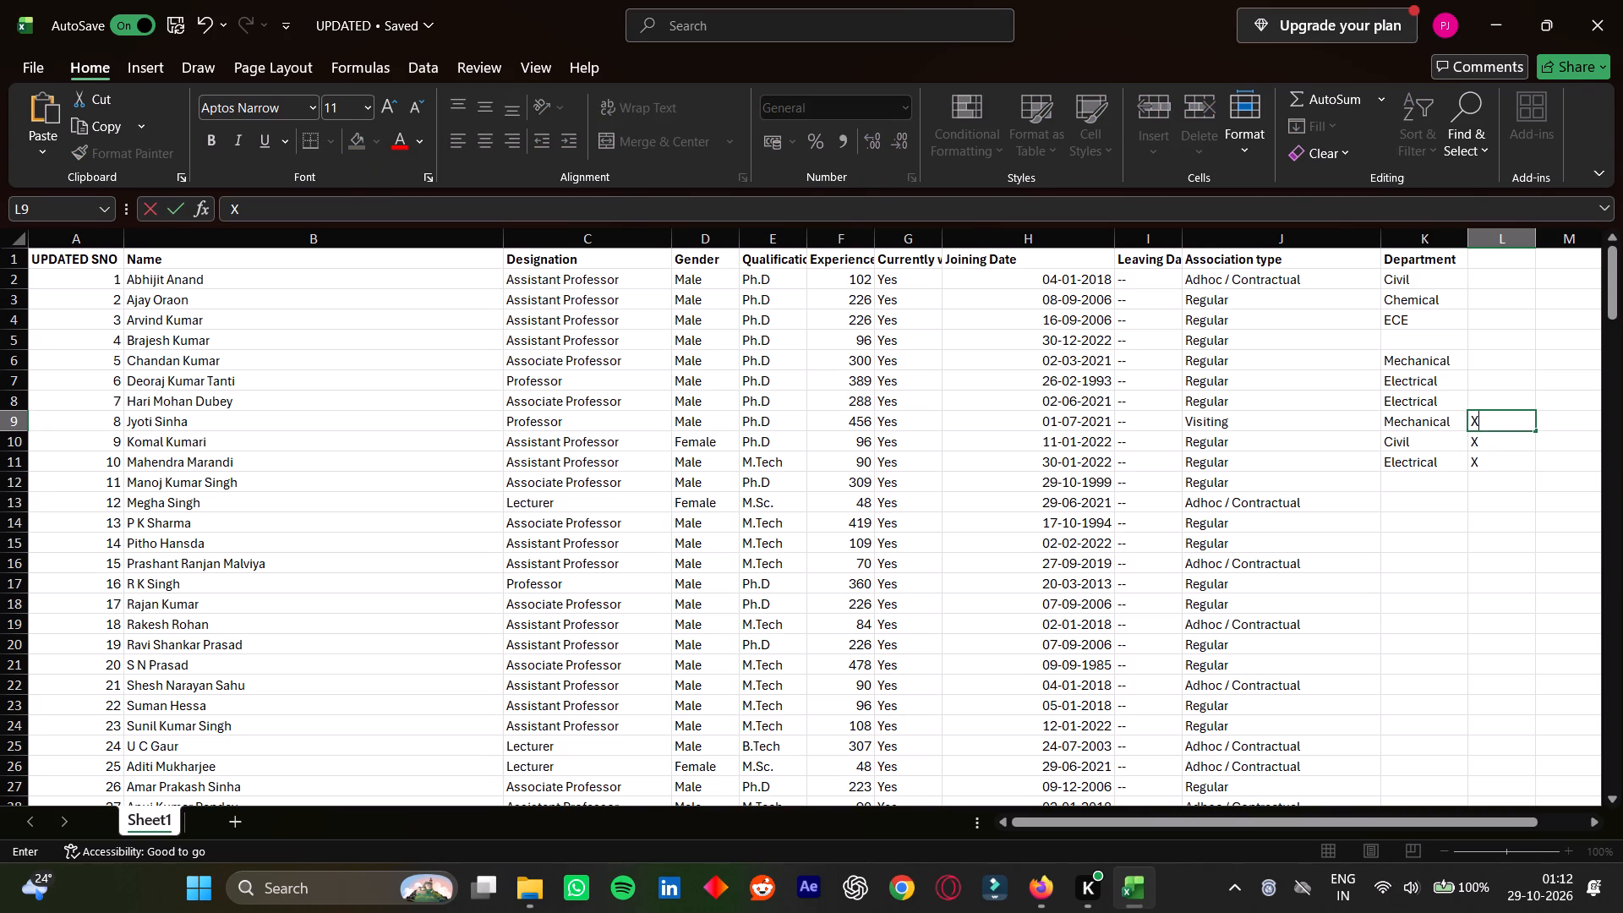
double_click(1480, 337)
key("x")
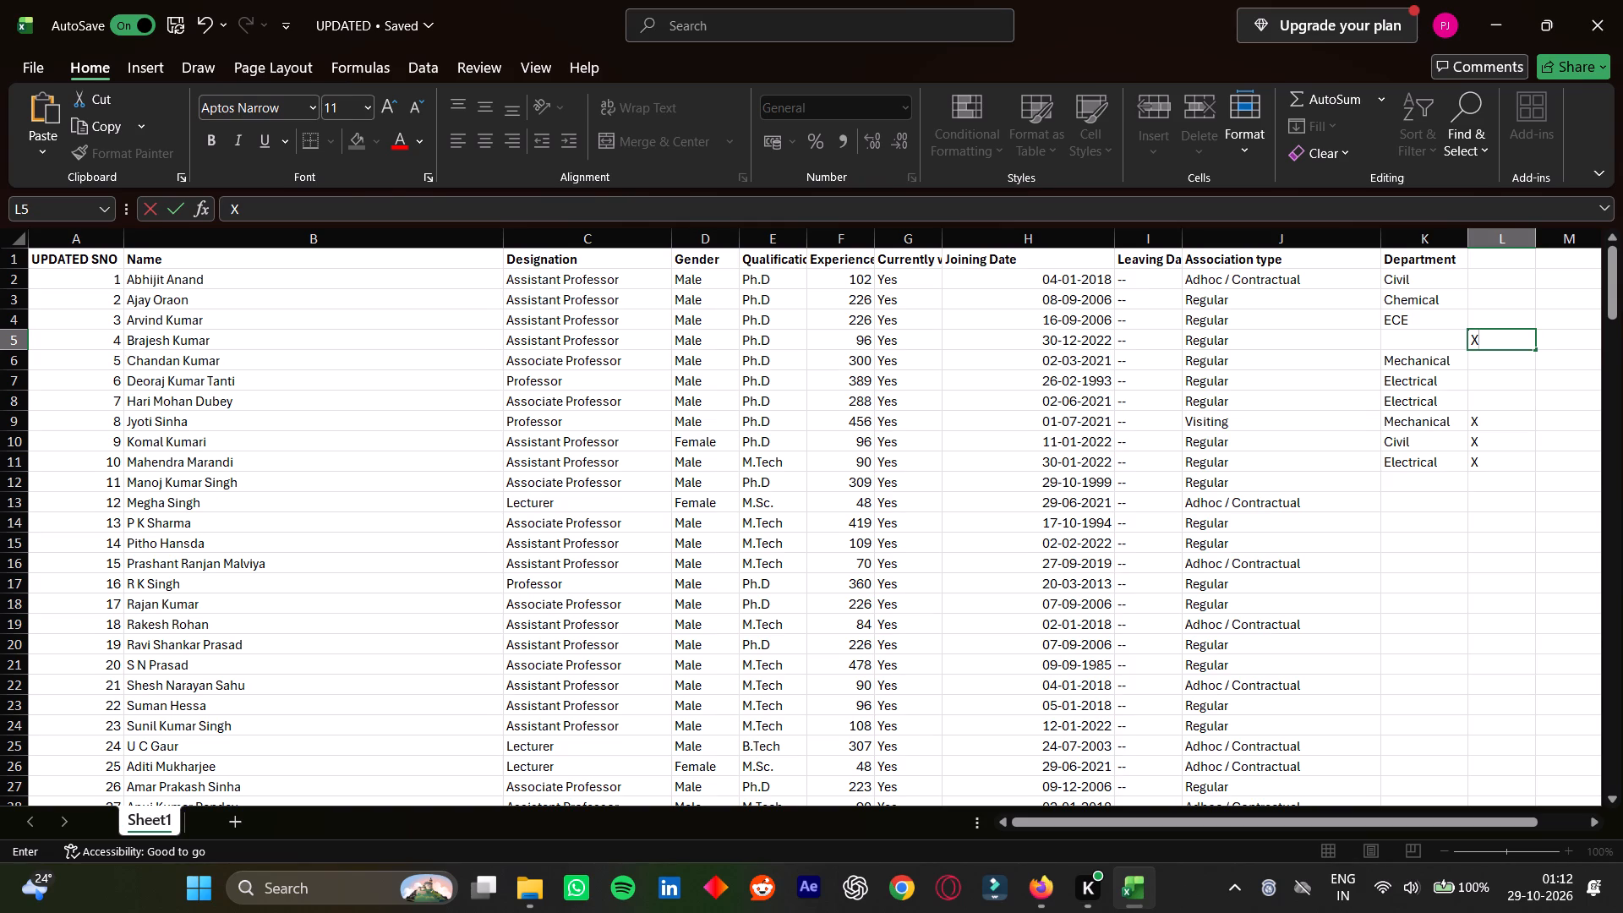
Copy the row 12 name from UPDATED and search Google in Firefox for it followed by "BIT SINDRI".
left_click(187, 487)
right_click(187, 487)
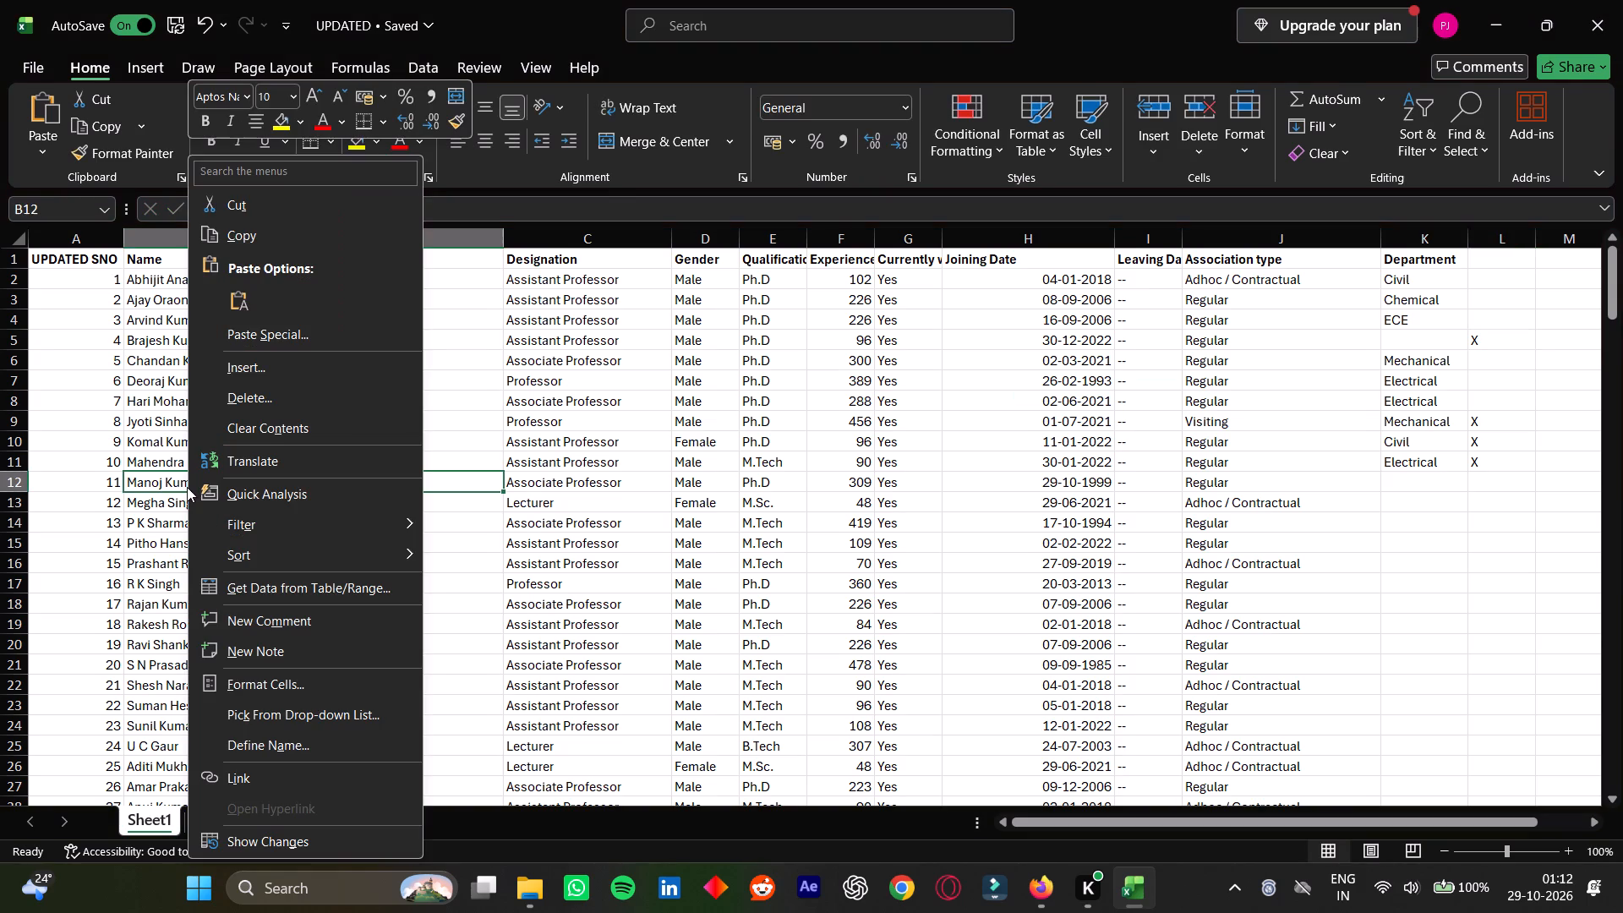
left_click(275, 249)
left_click(1041, 891)
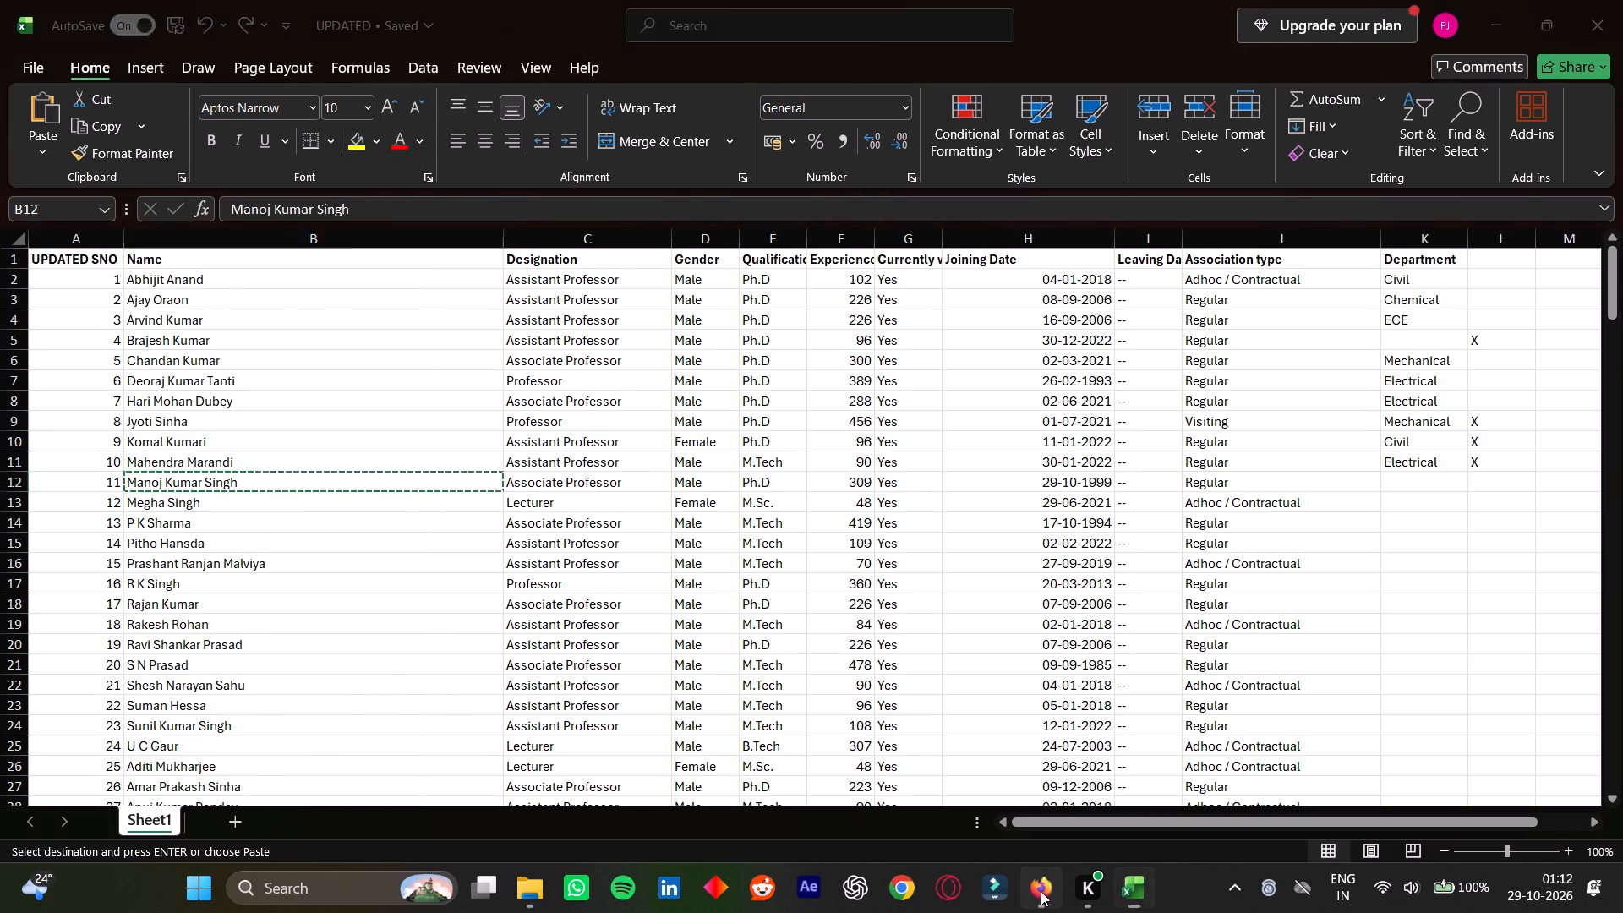
left_click(538, 64)
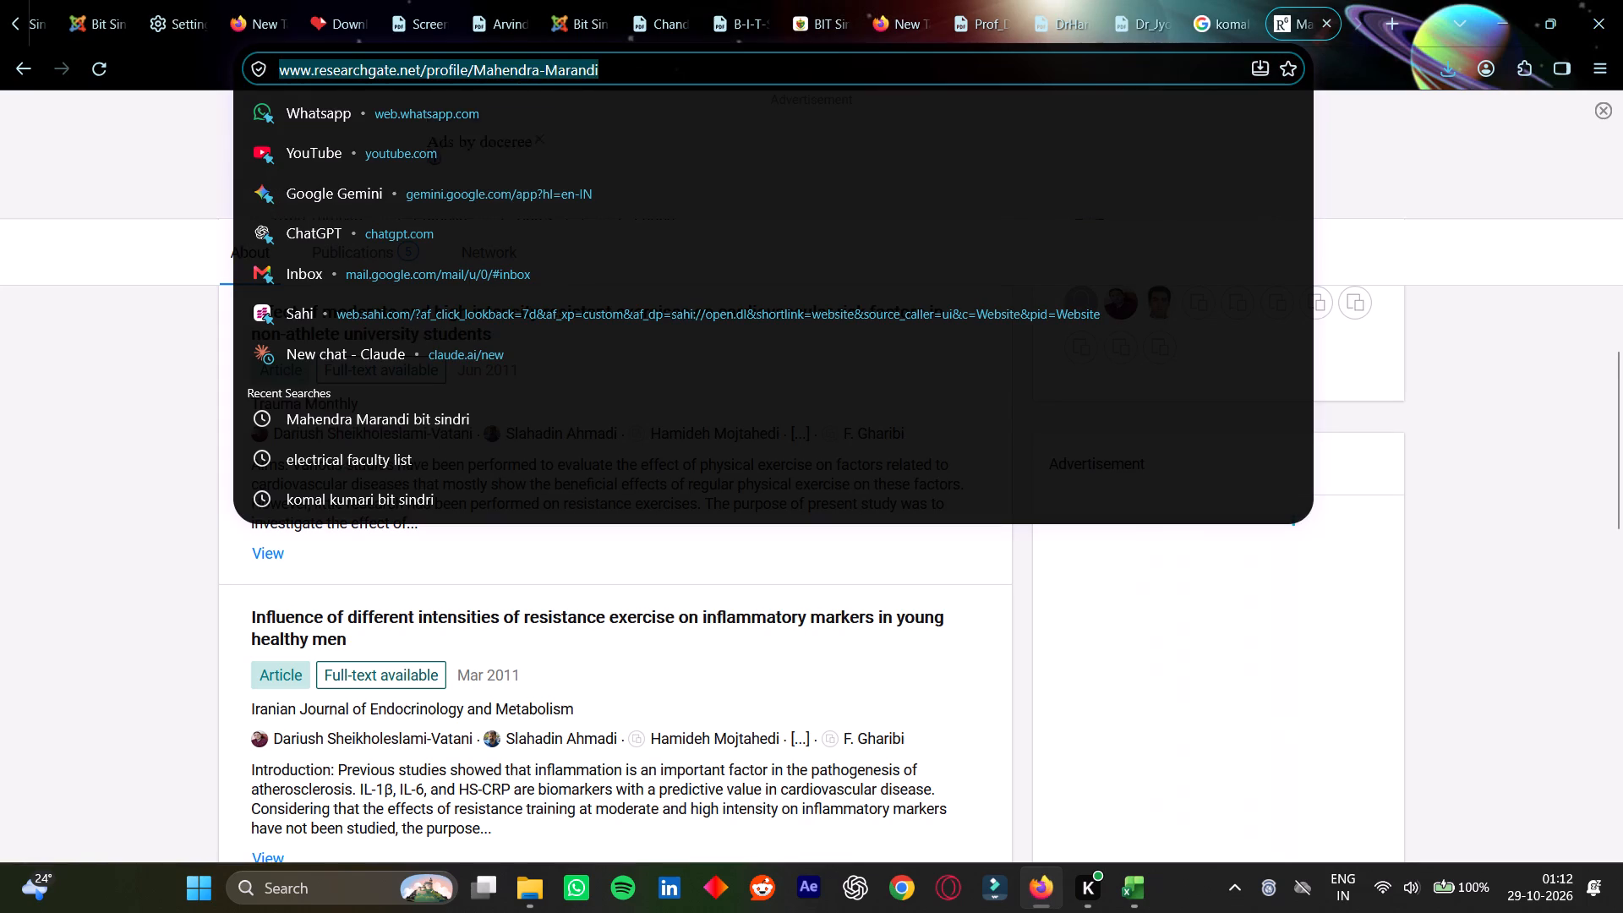
key("ctrl+a")
key("BackSpace")
key("ctrl+v")
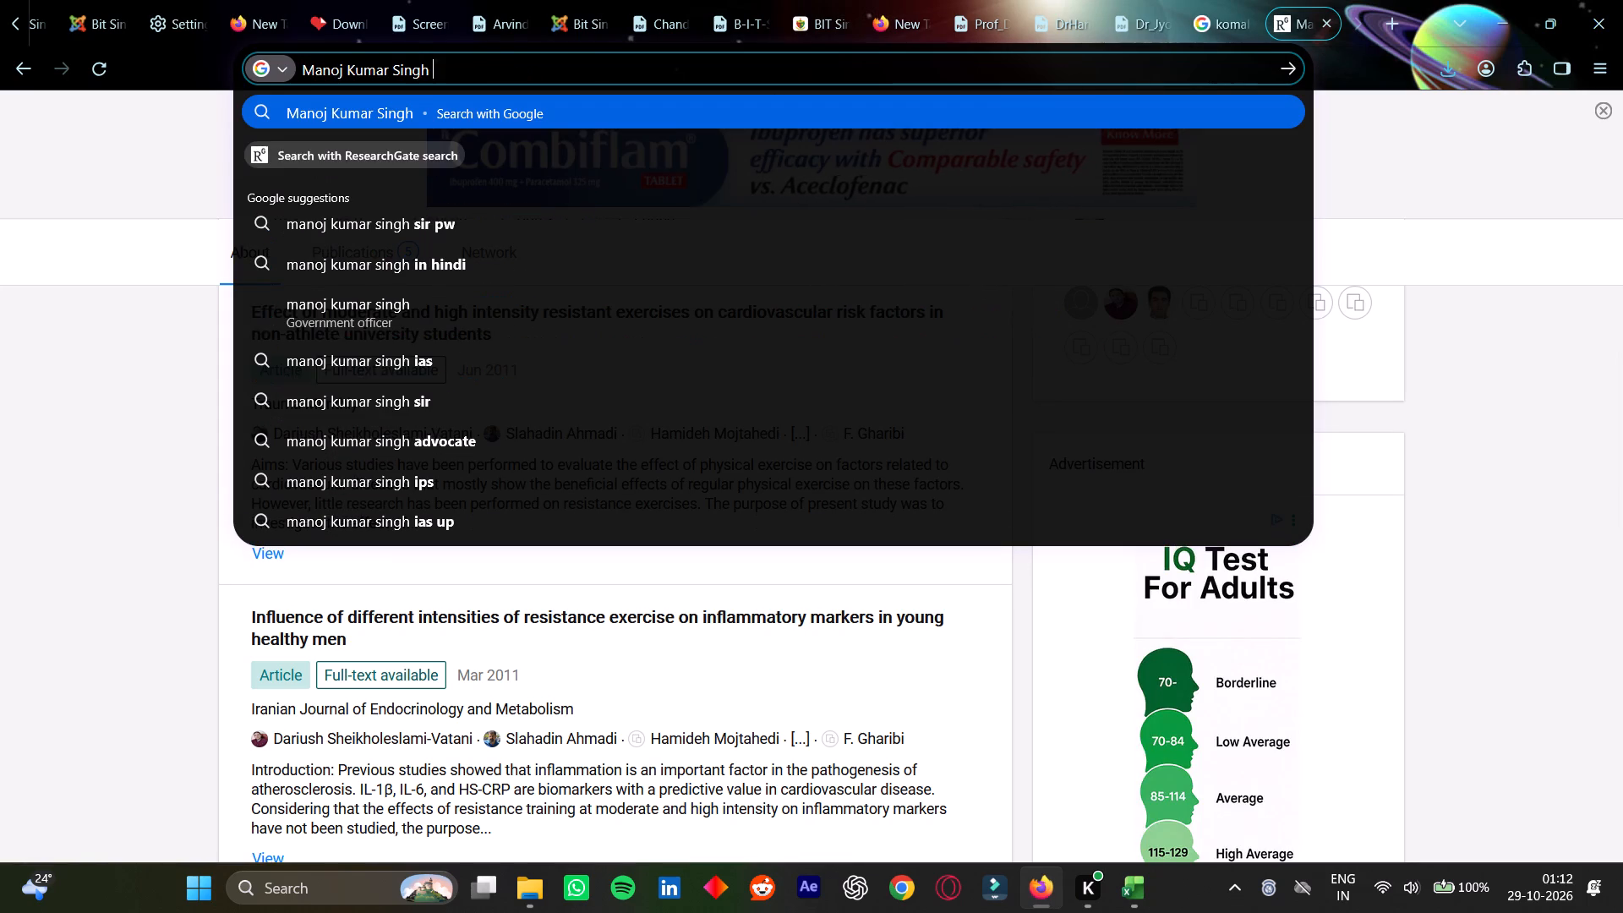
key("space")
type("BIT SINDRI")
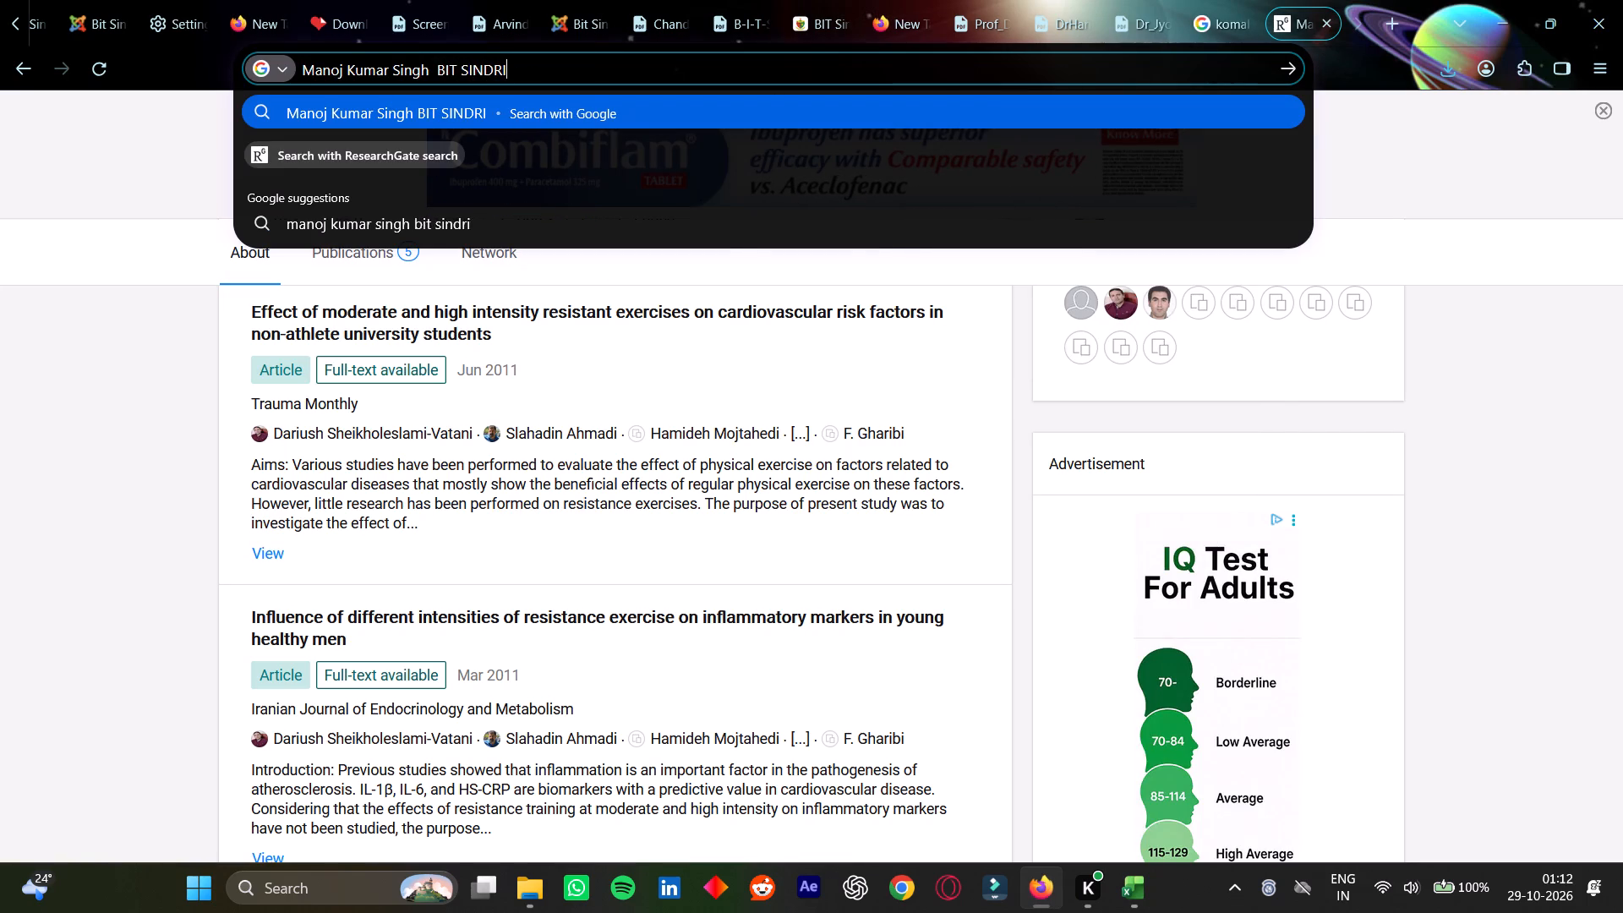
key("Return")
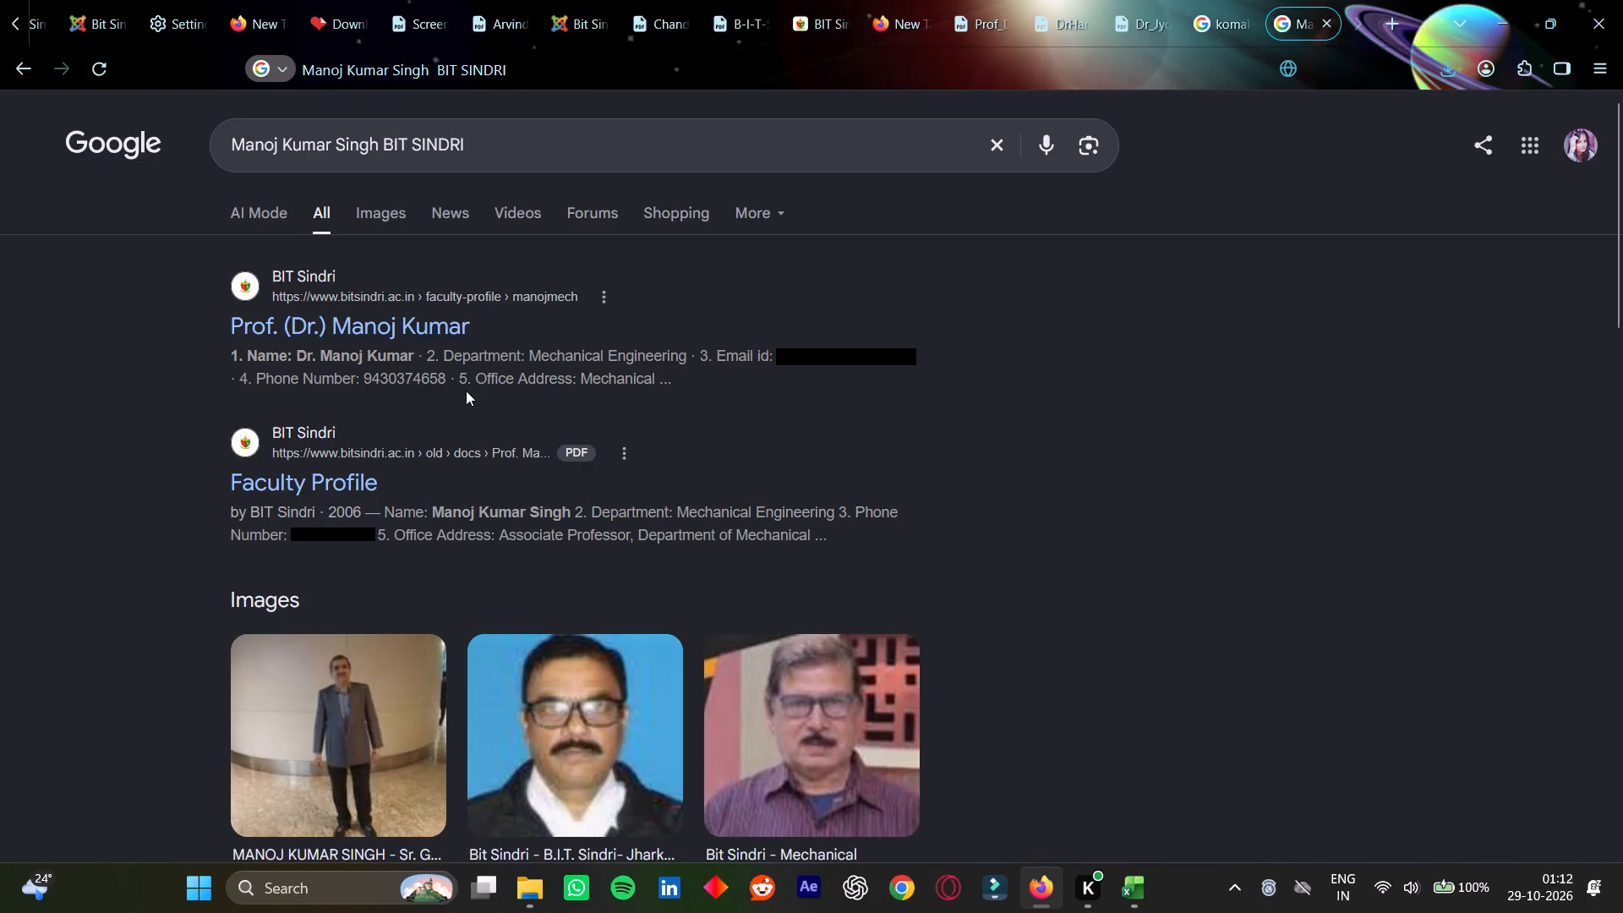
Look through the search results and open the row 12 member's BIT Sindri Faculty Profile PDF.
scroll(555, 547, "down", 1)
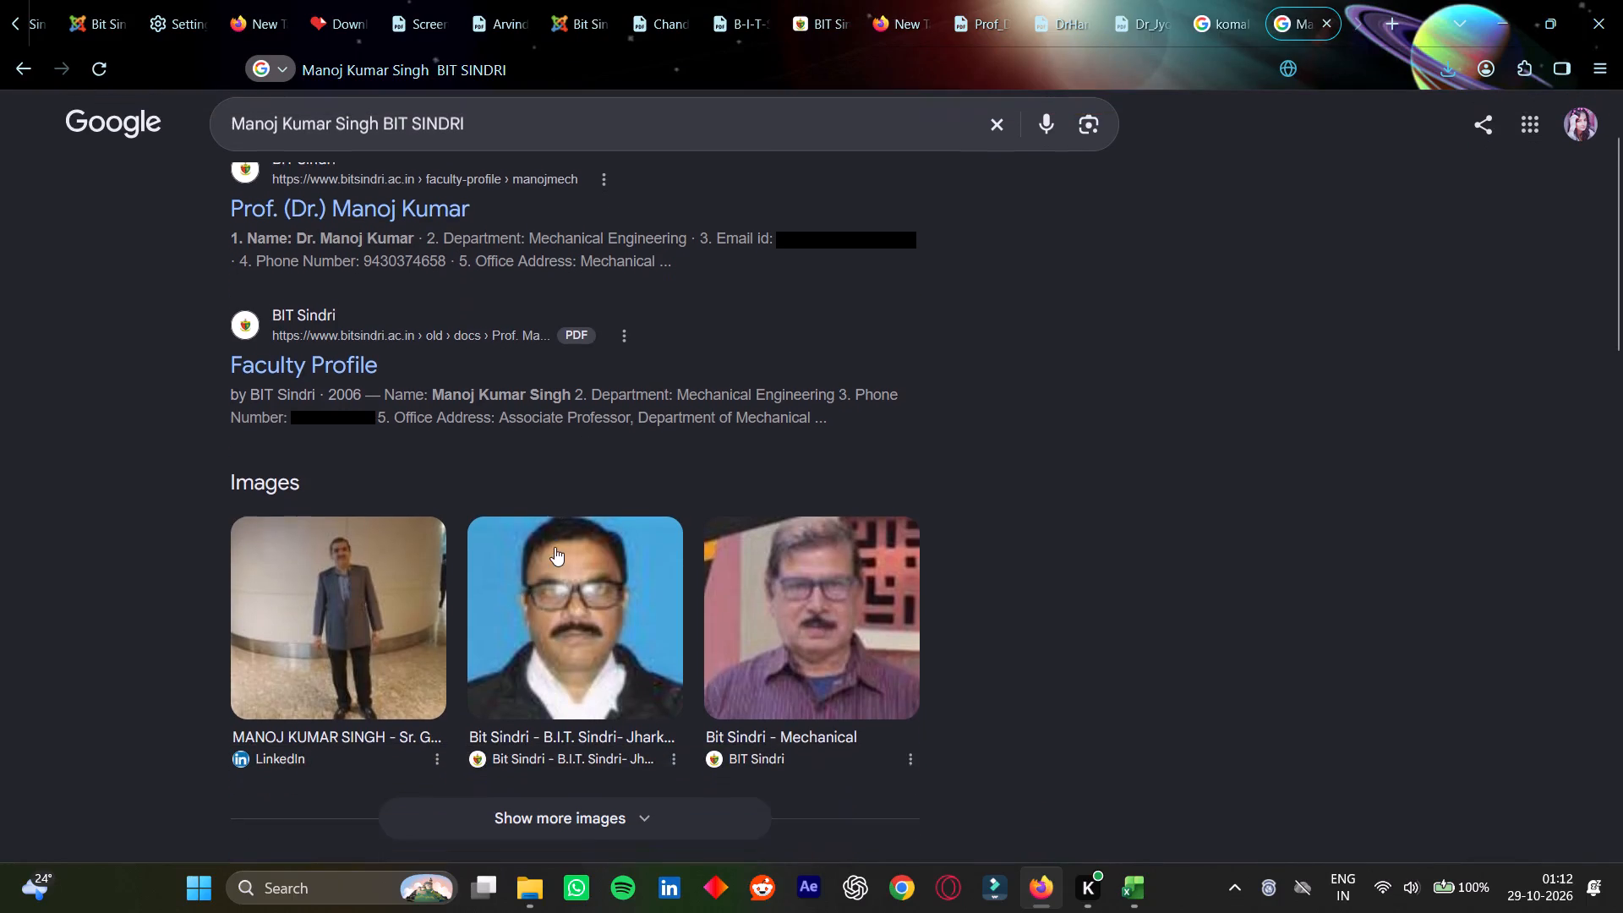
scroll(555, 547, "down", 1)
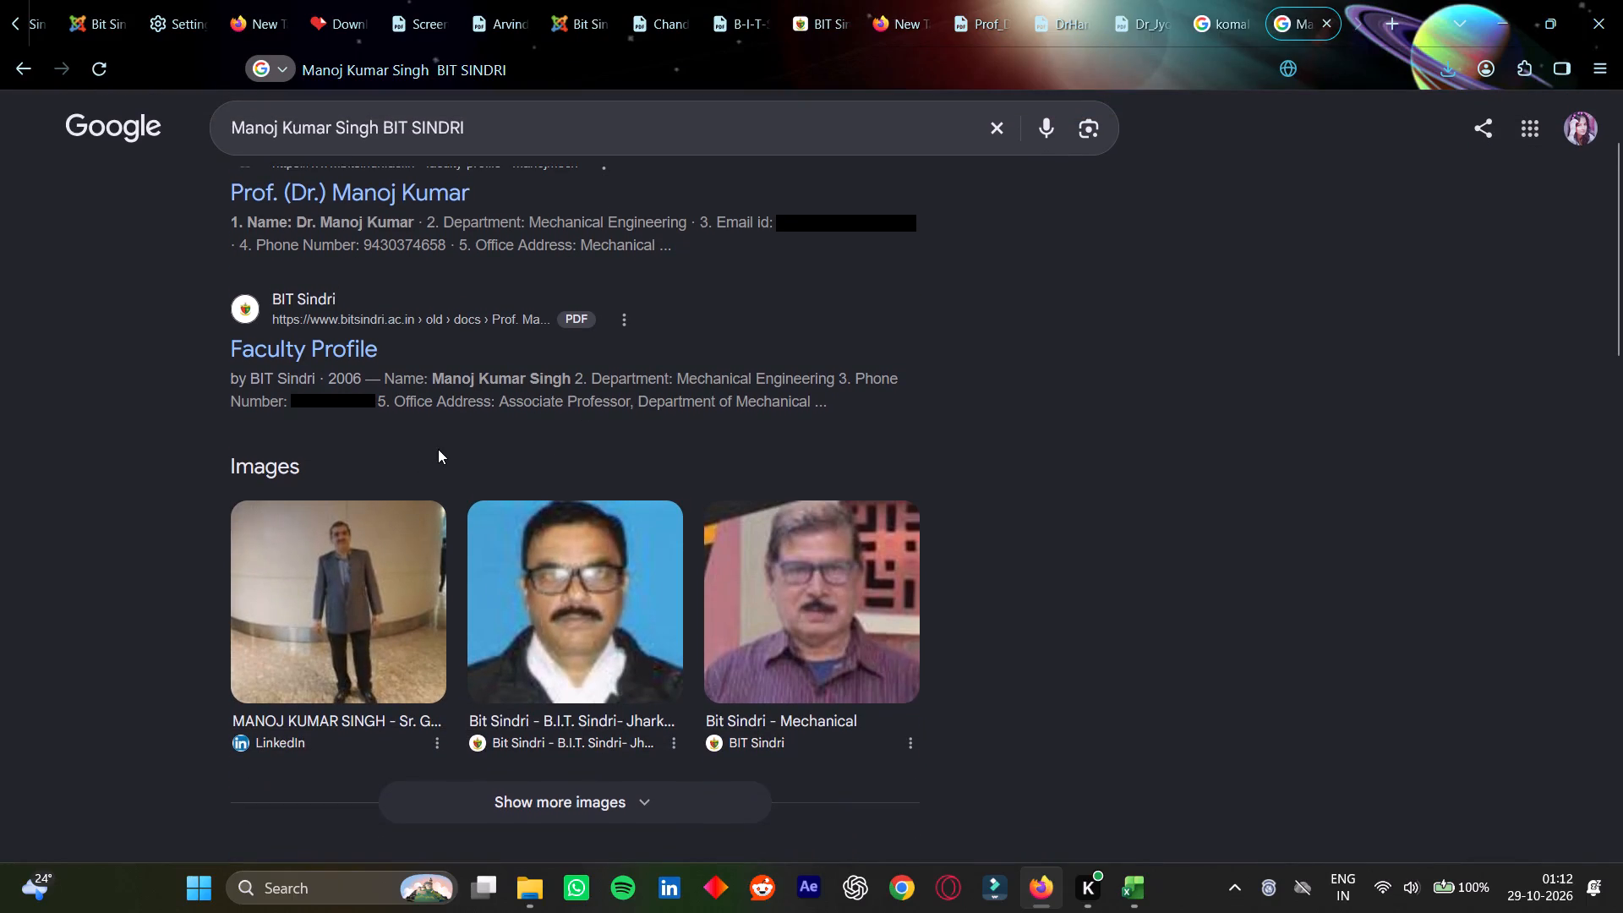
left_click(301, 353)
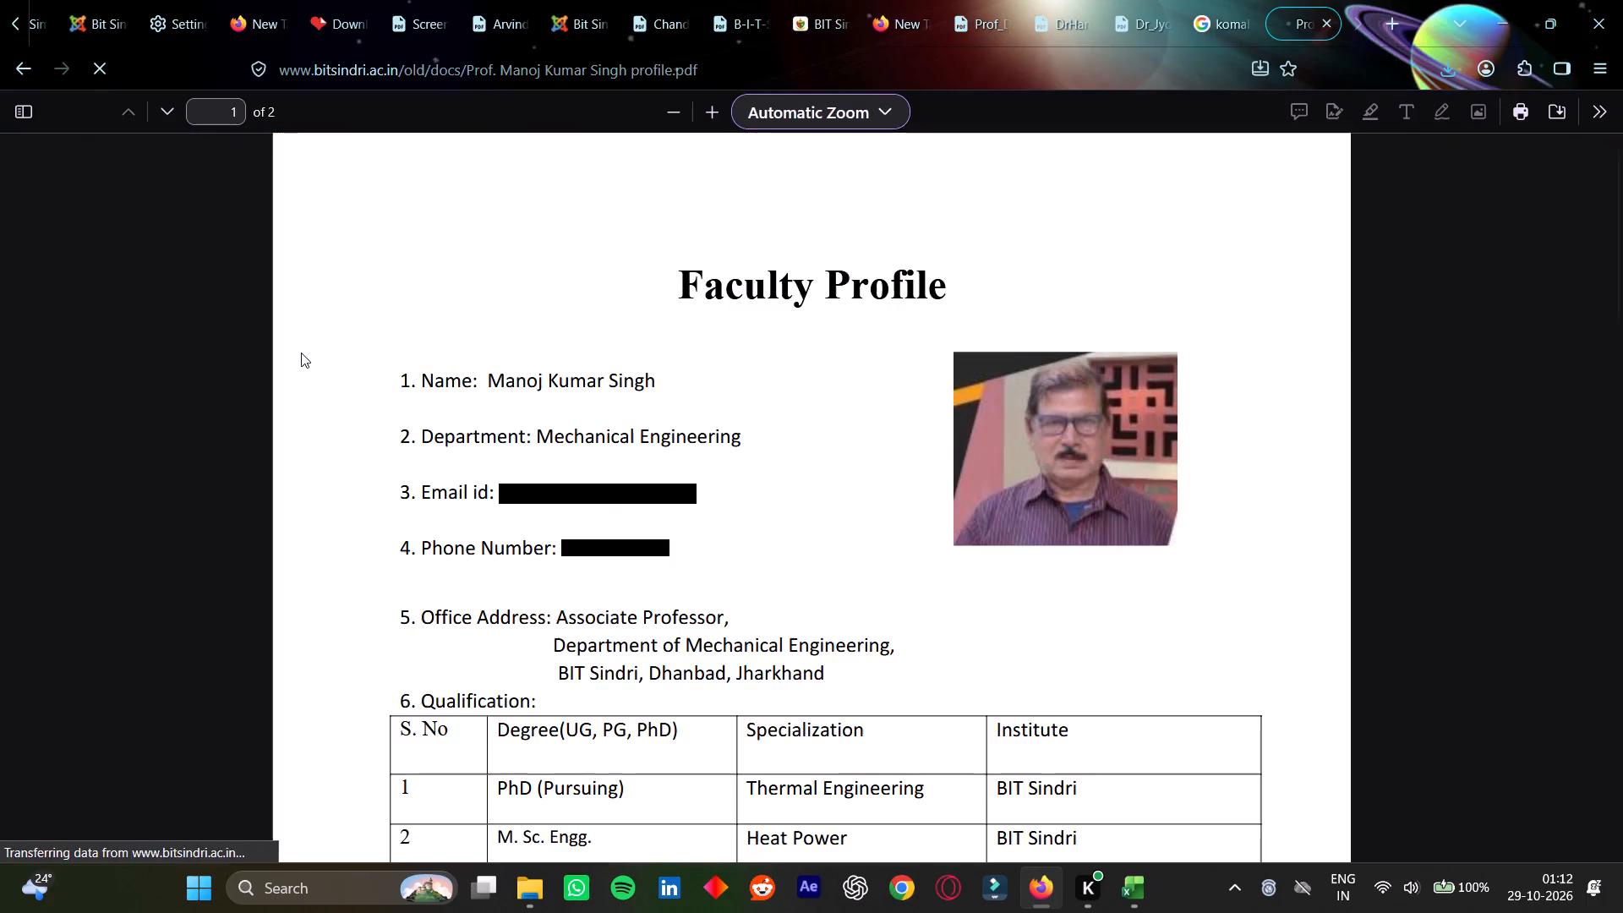
Review the row 12 member's Faculty Profile PDF and save it to Downloads, replacing "profile" in the file name with _MECH.
scroll(622, 505, "down", 1)
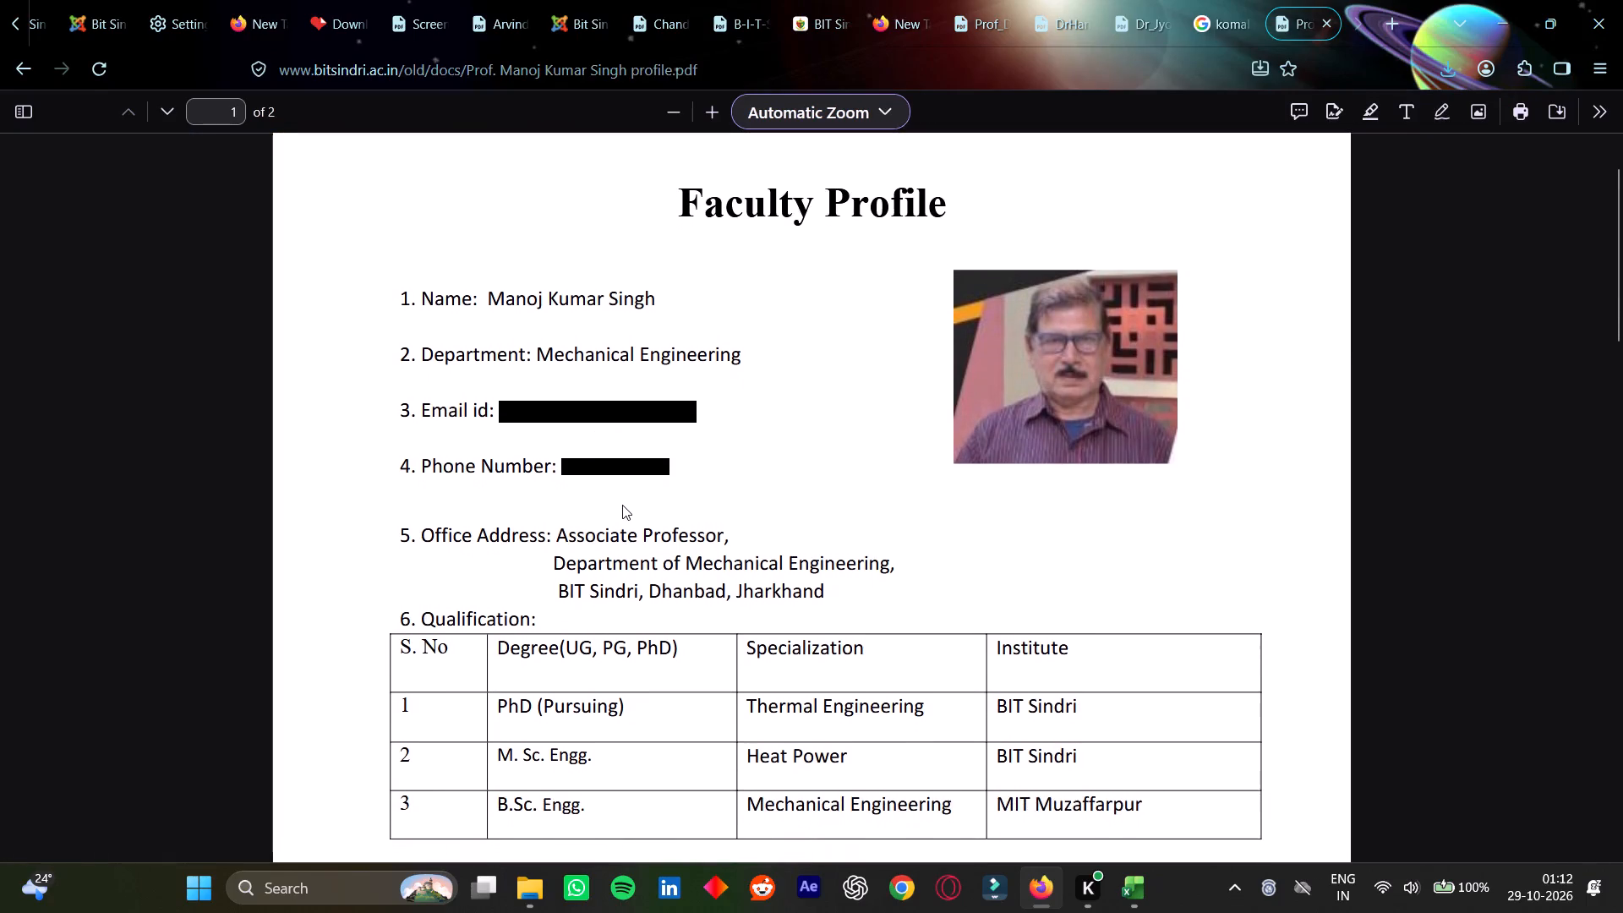
scroll(622, 505, "down", 1)
scroll(670, 356, "down", 1)
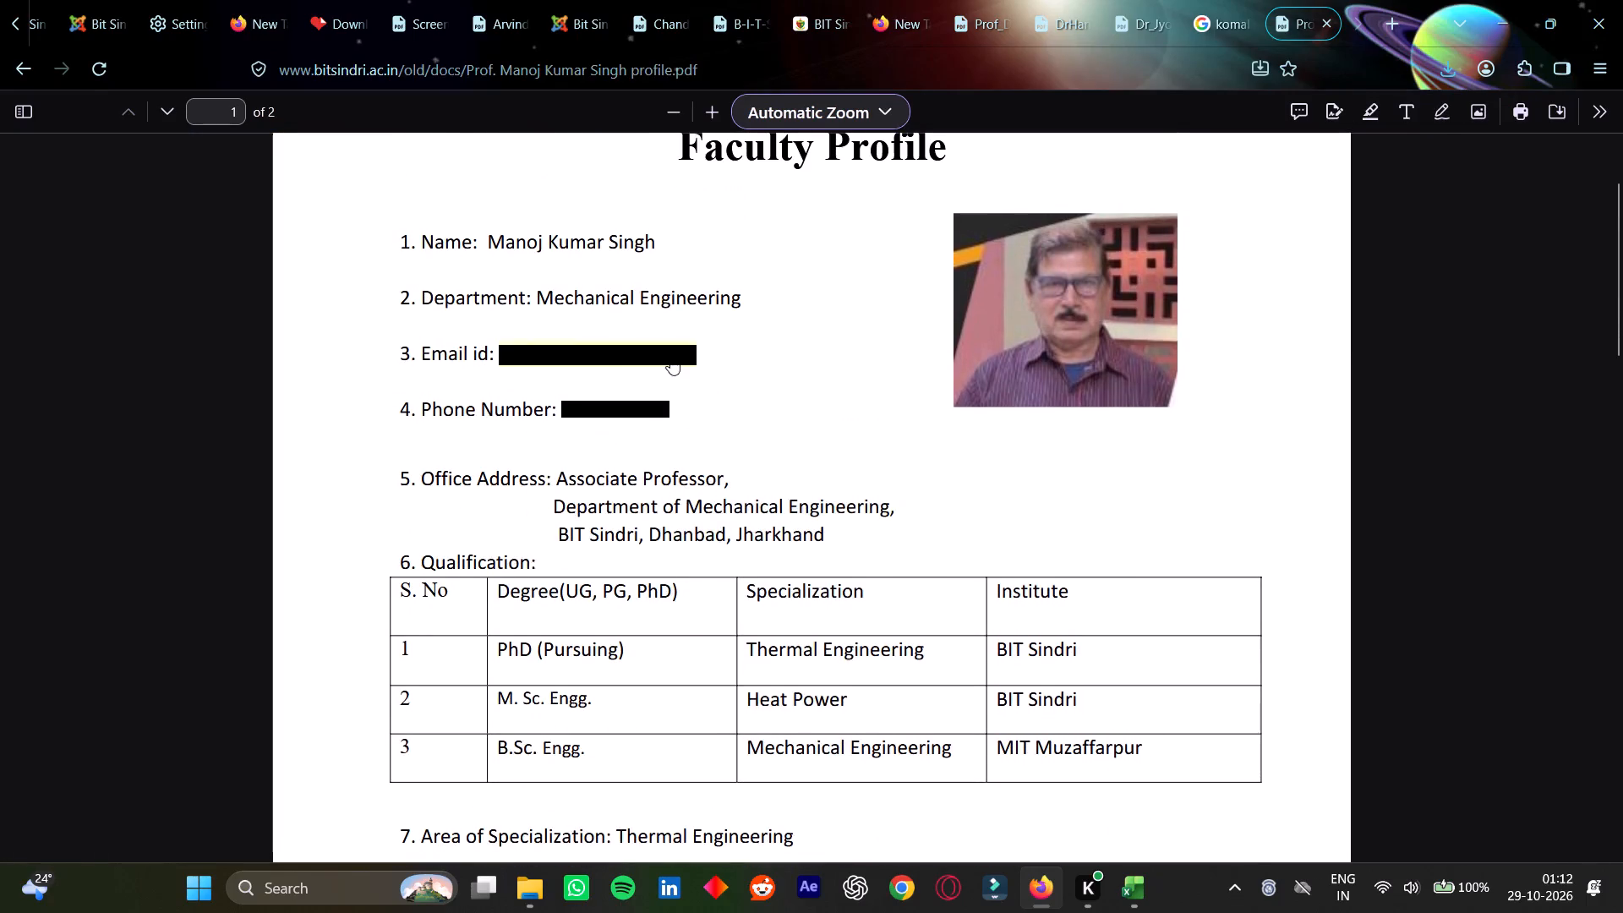
scroll(670, 356, "down", 6)
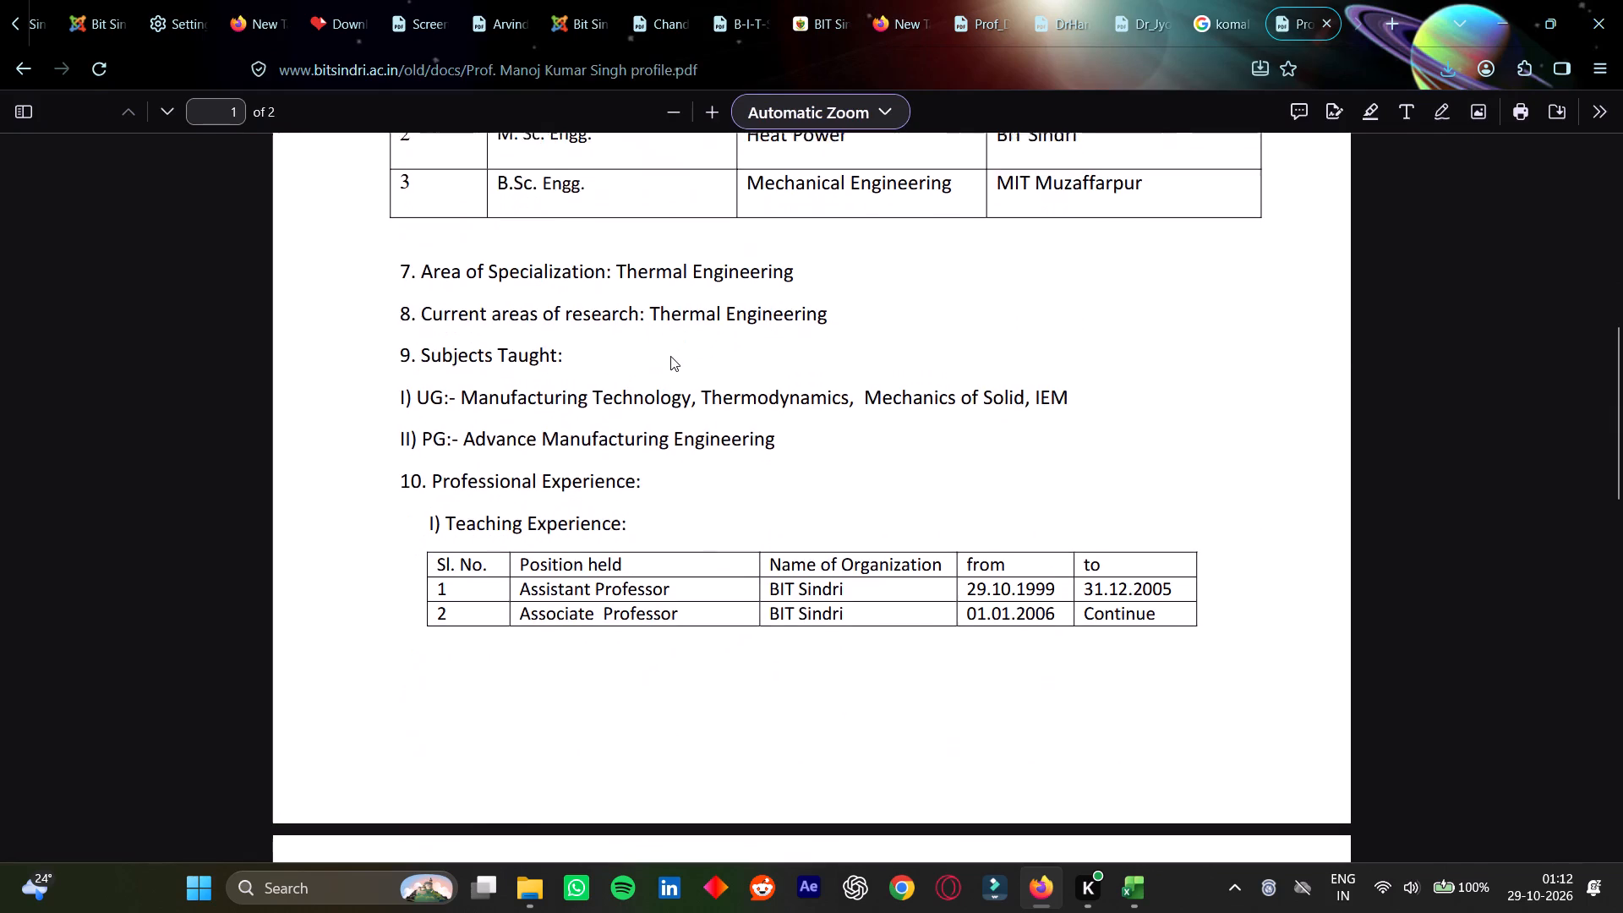
right_click(829, 386)
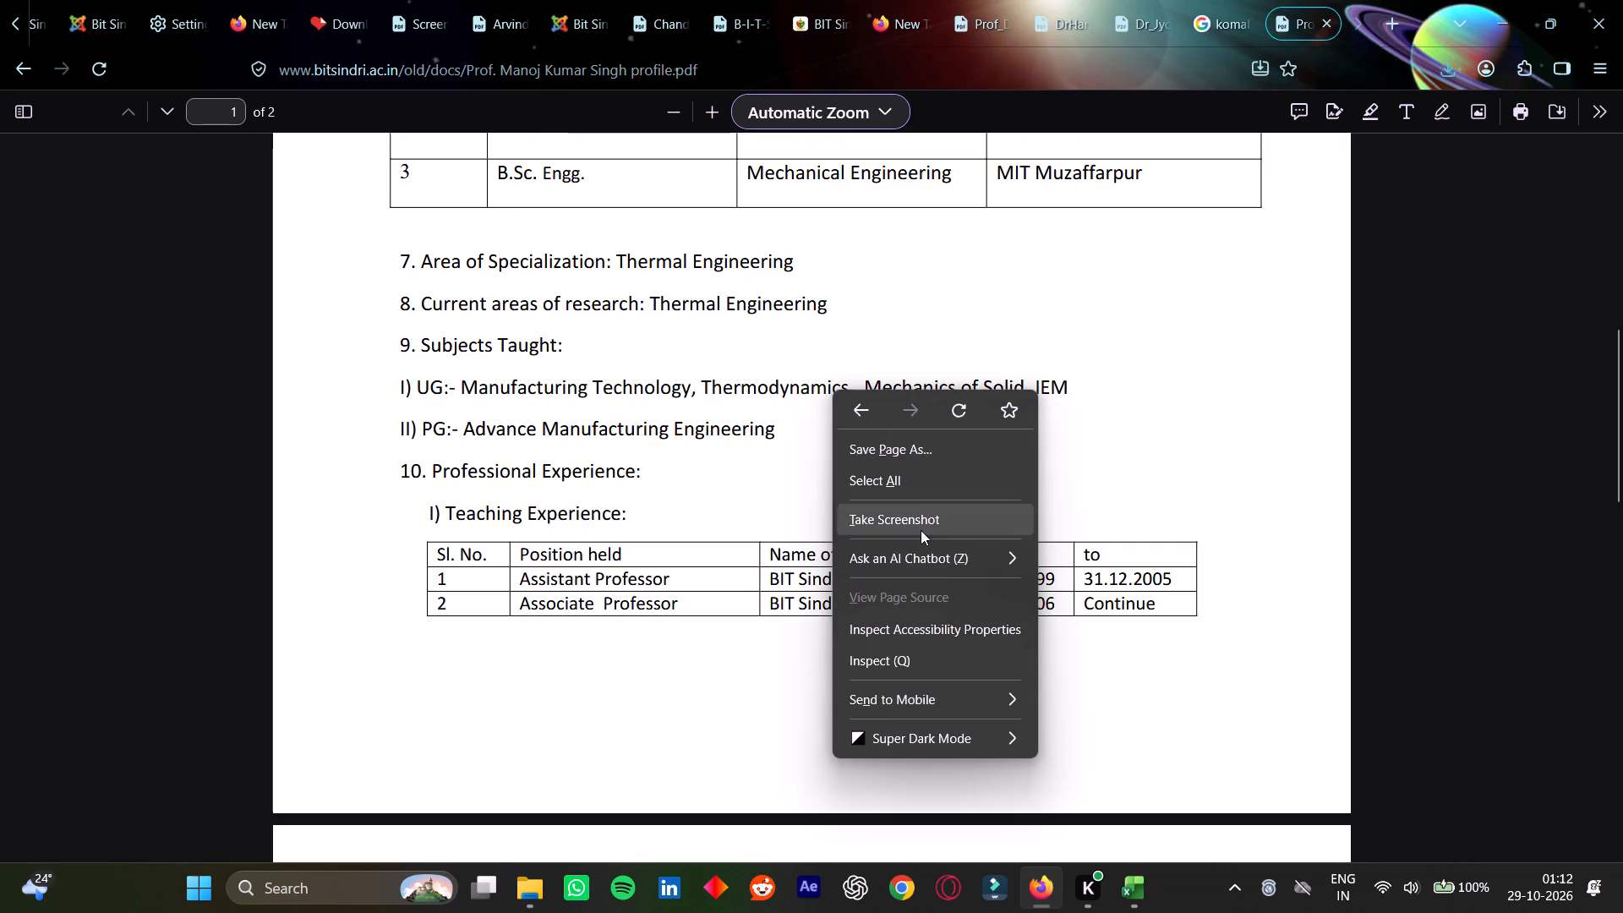
left_click(887, 450)
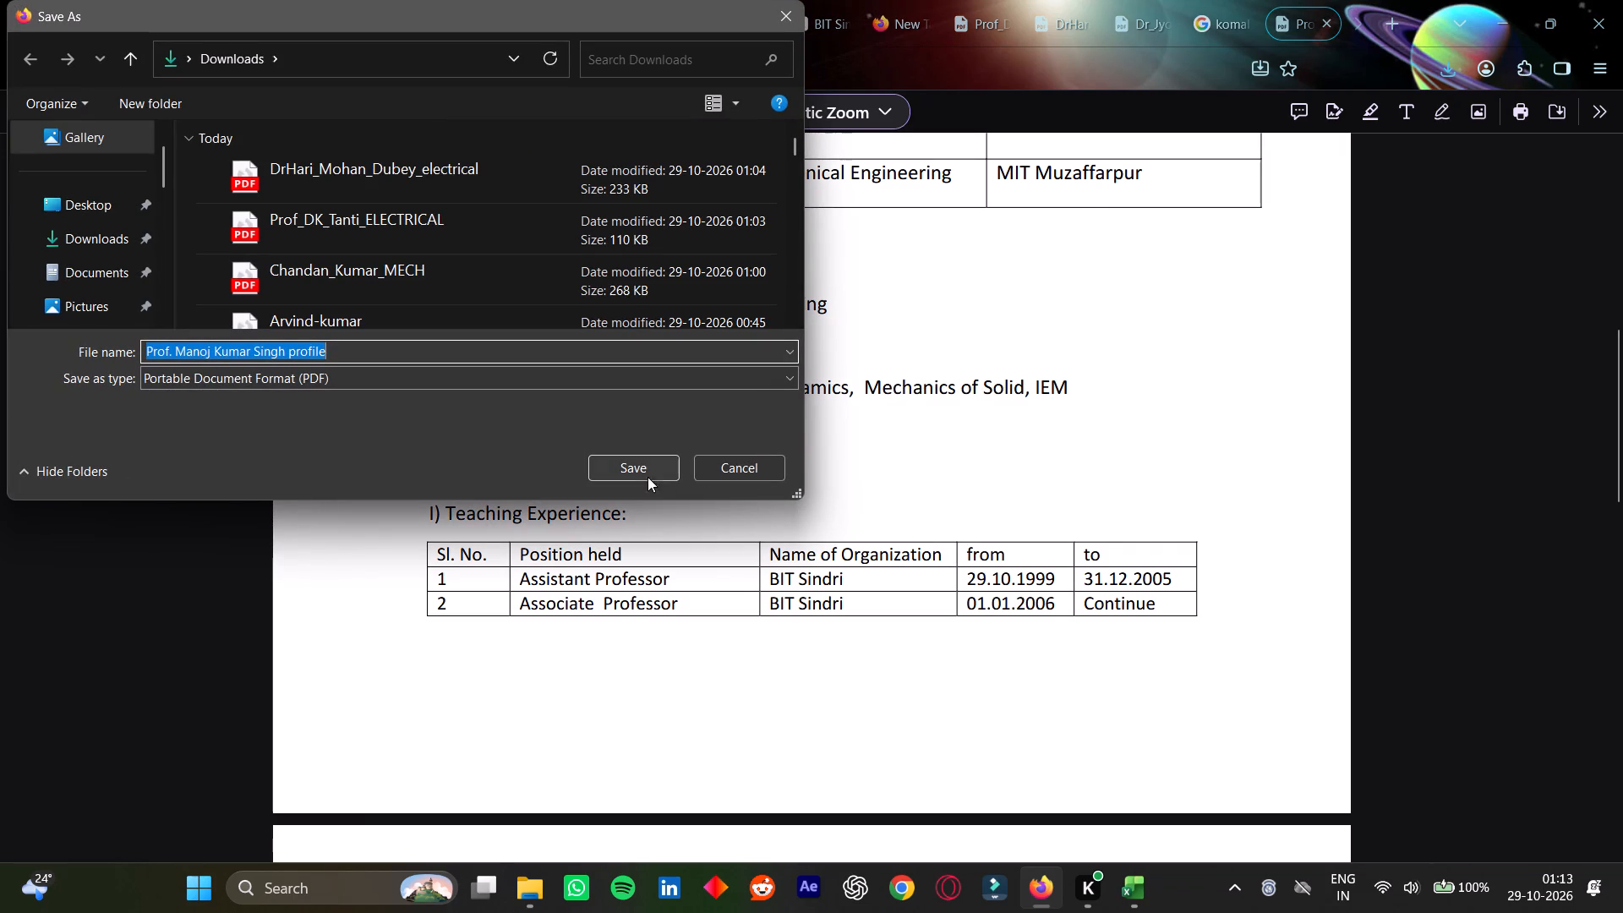
left_click(352, 353)
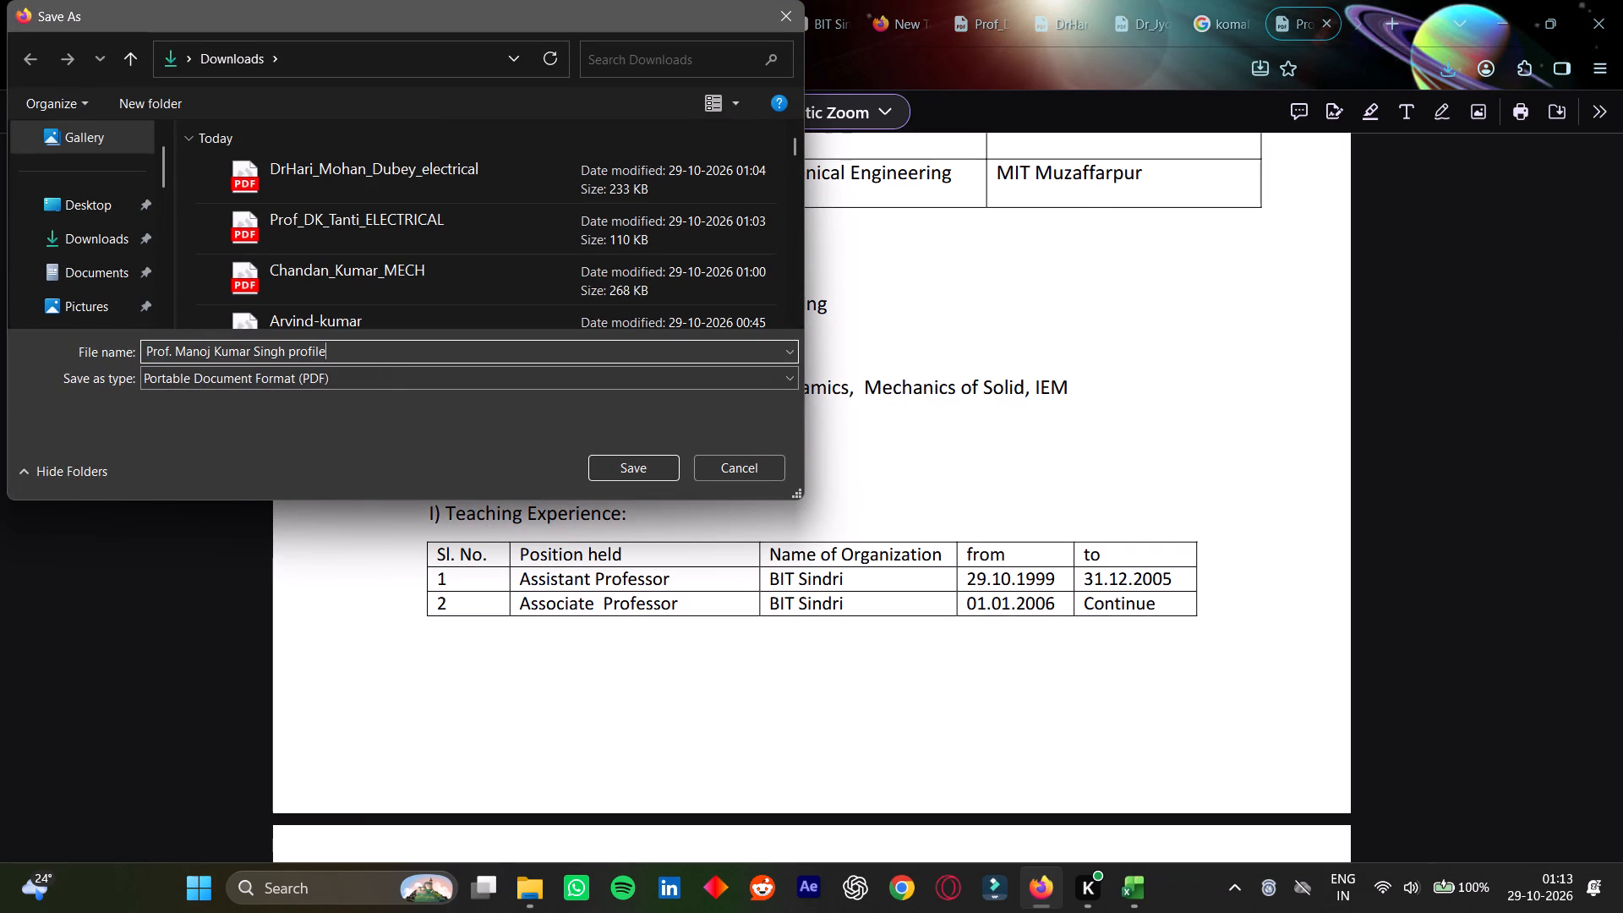
key("BackSpace")
key("BackSpace")
key("BackSpace")
key("BackSpace")
key("BackSpace")
key("BackSpace")
key("BackSpace")
key("BackSpace")
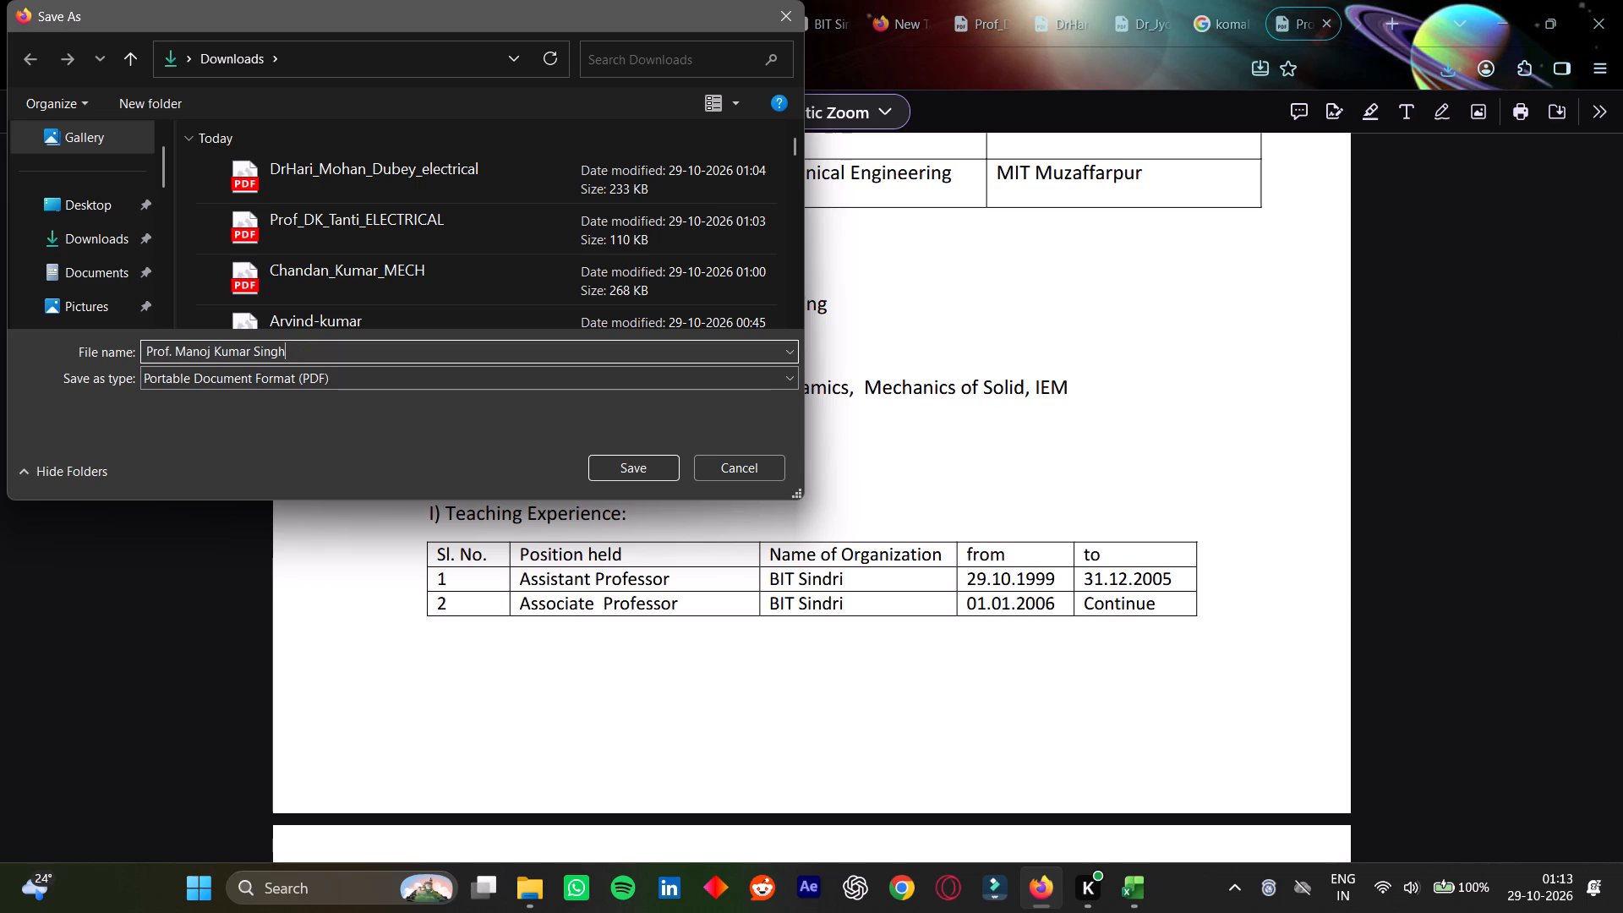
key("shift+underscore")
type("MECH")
left_click(631, 471)
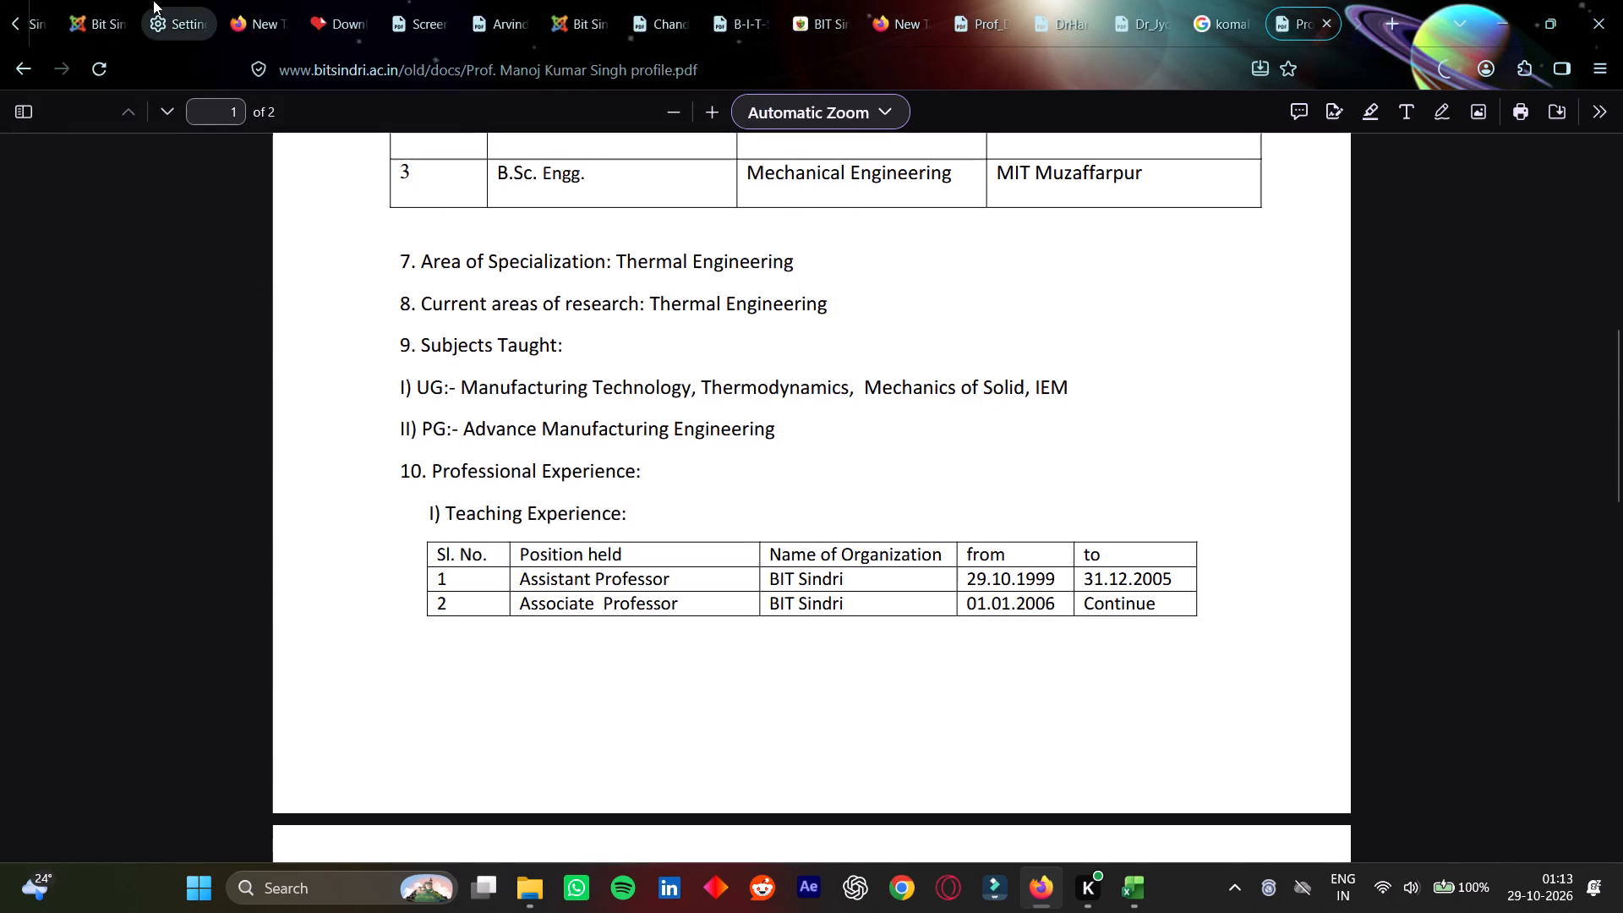
Switch to Google Drive and open the MECHANICAL folder inside CV UPLOADS.
scroll(178, 0, "right", 9)
left_click(313, 13)
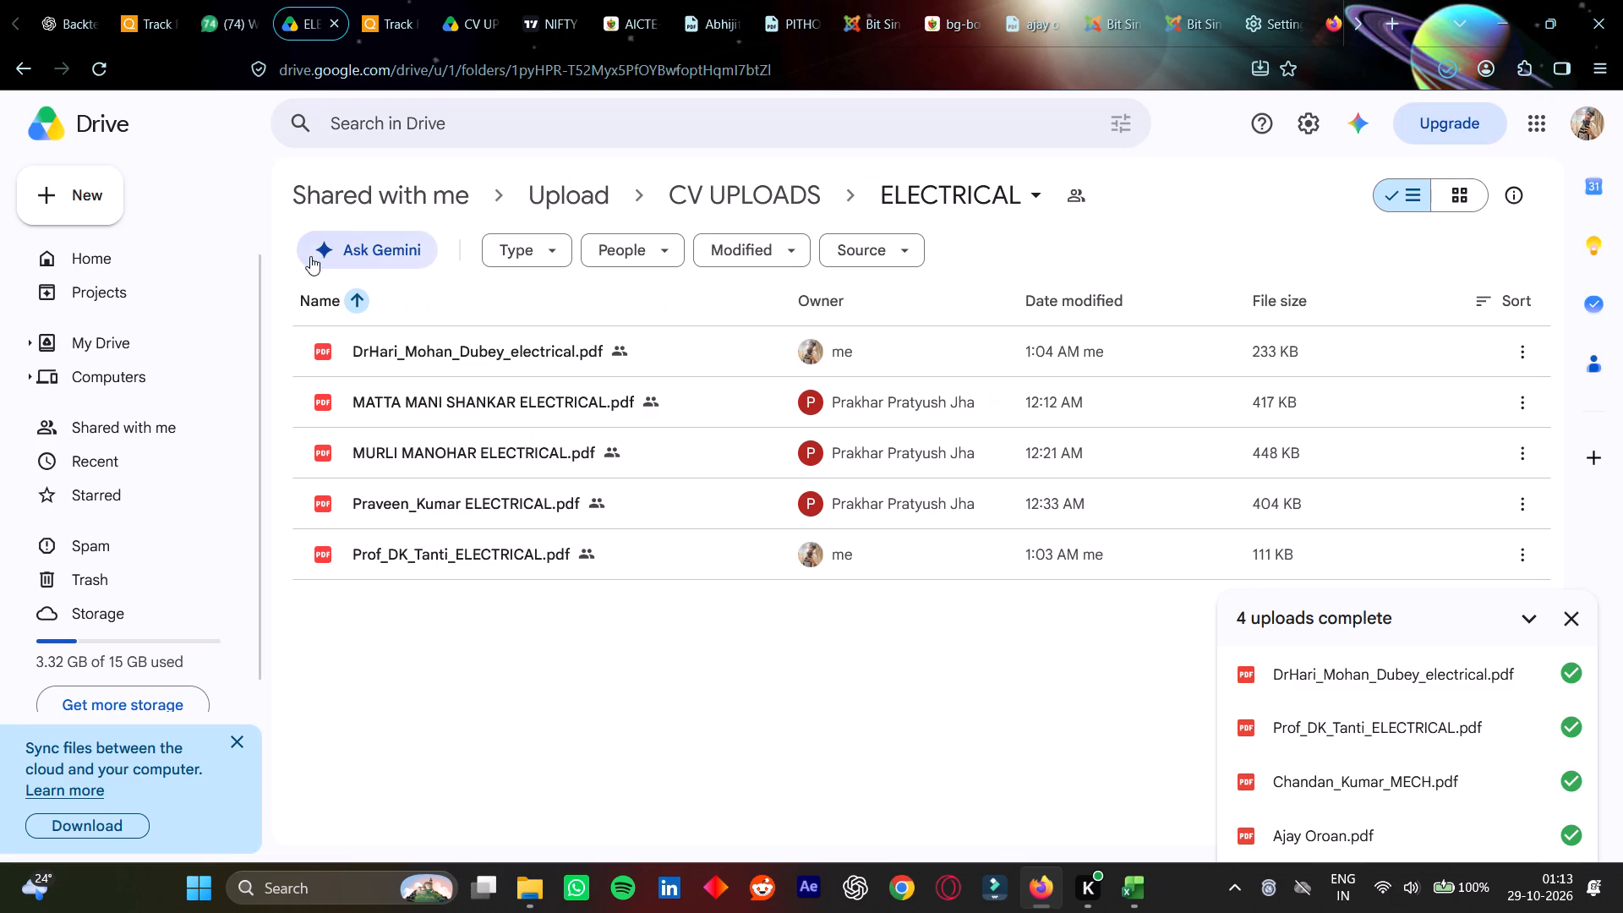
left_click(788, 194)
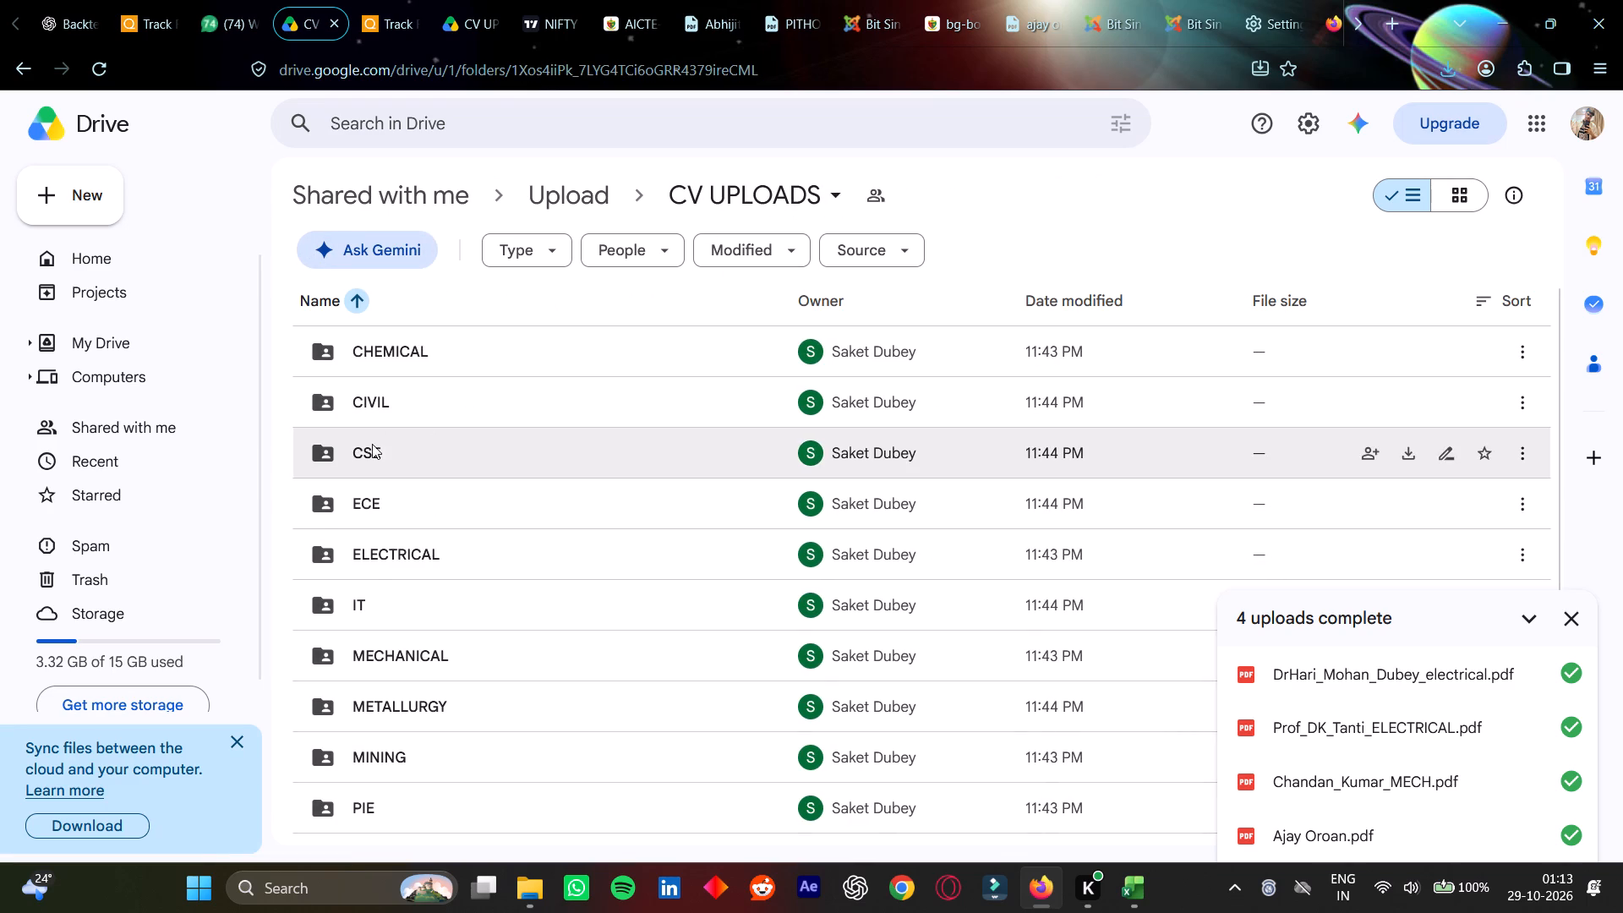
double_click(412, 657)
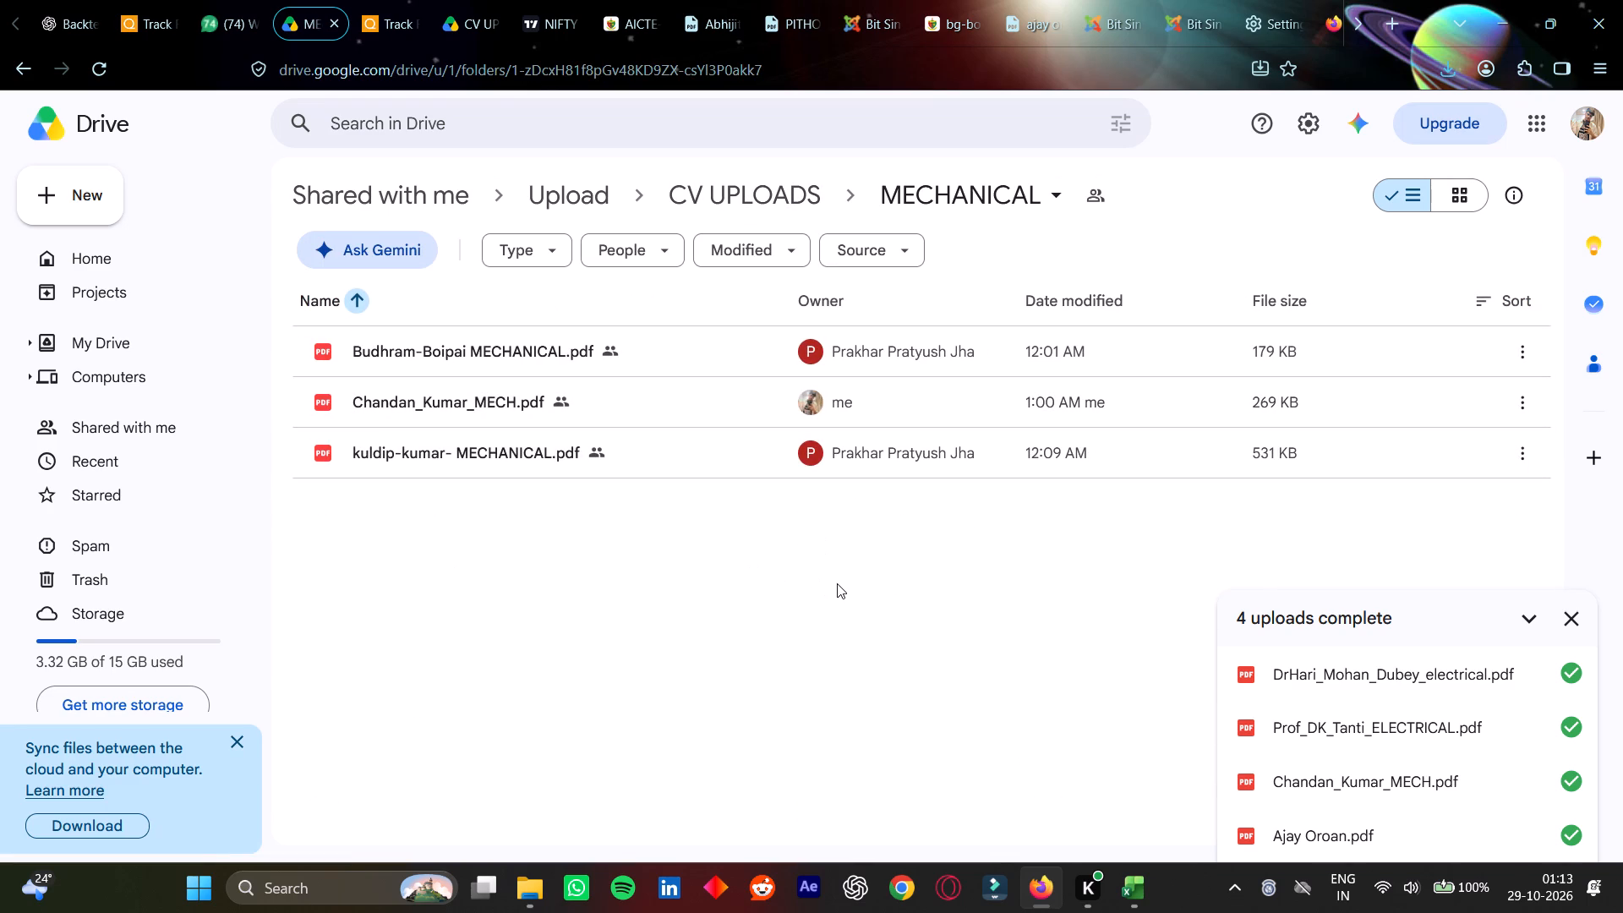
Upload the row 12 member's _MECH PDF from Downloads to the MECHANICAL folder and minimize the Downloads window.
left_click(540, 900)
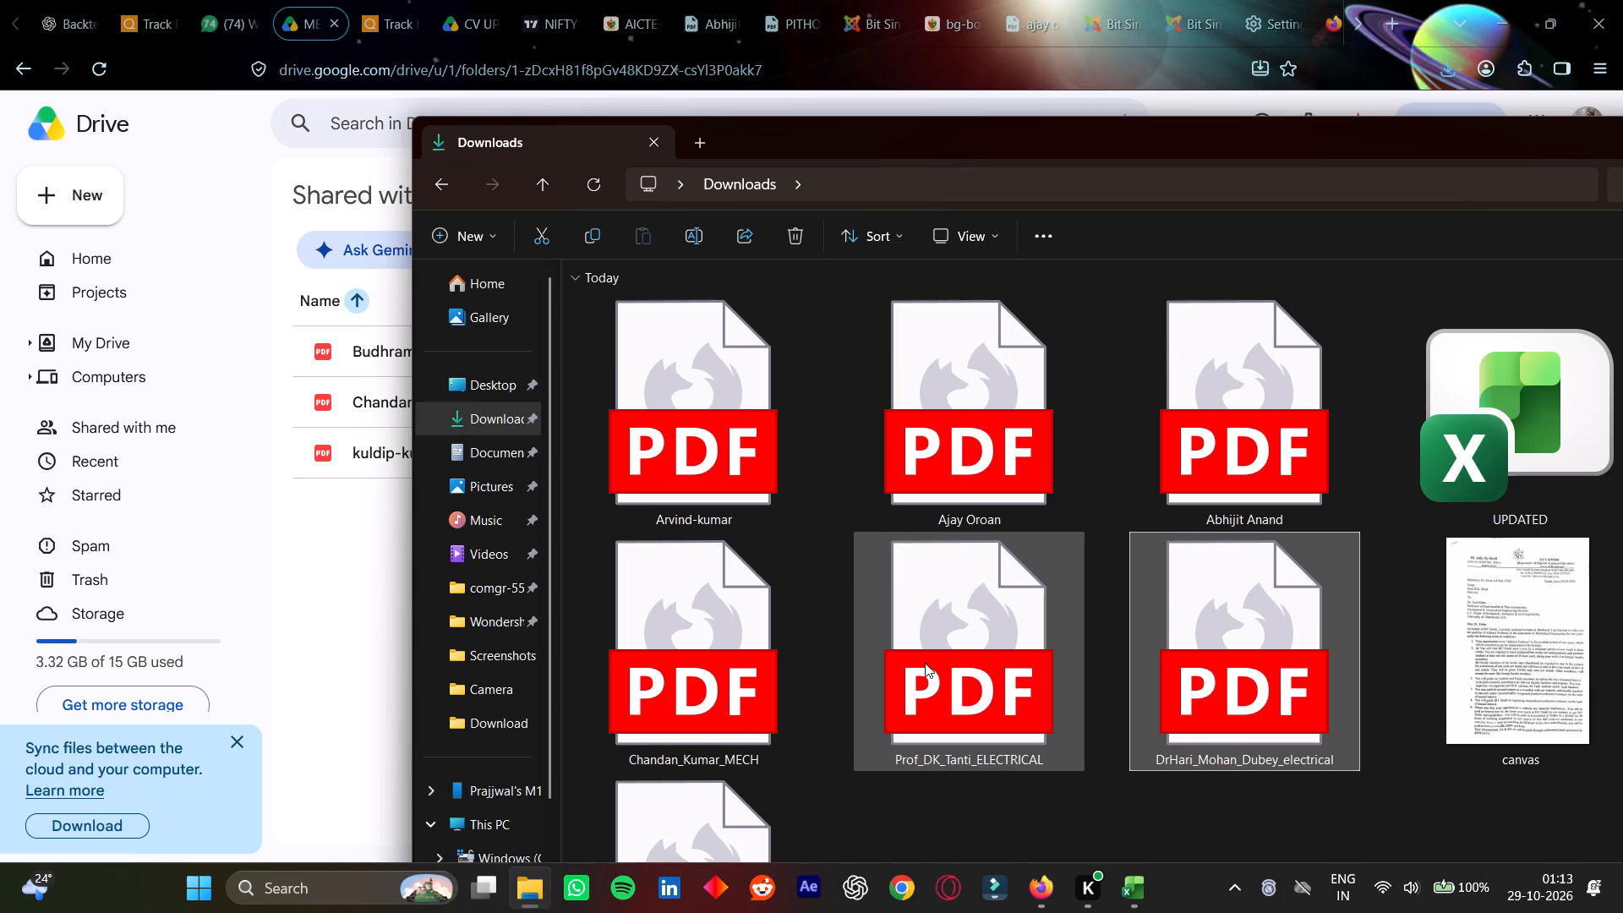
scroll(925, 663, "down", 2)
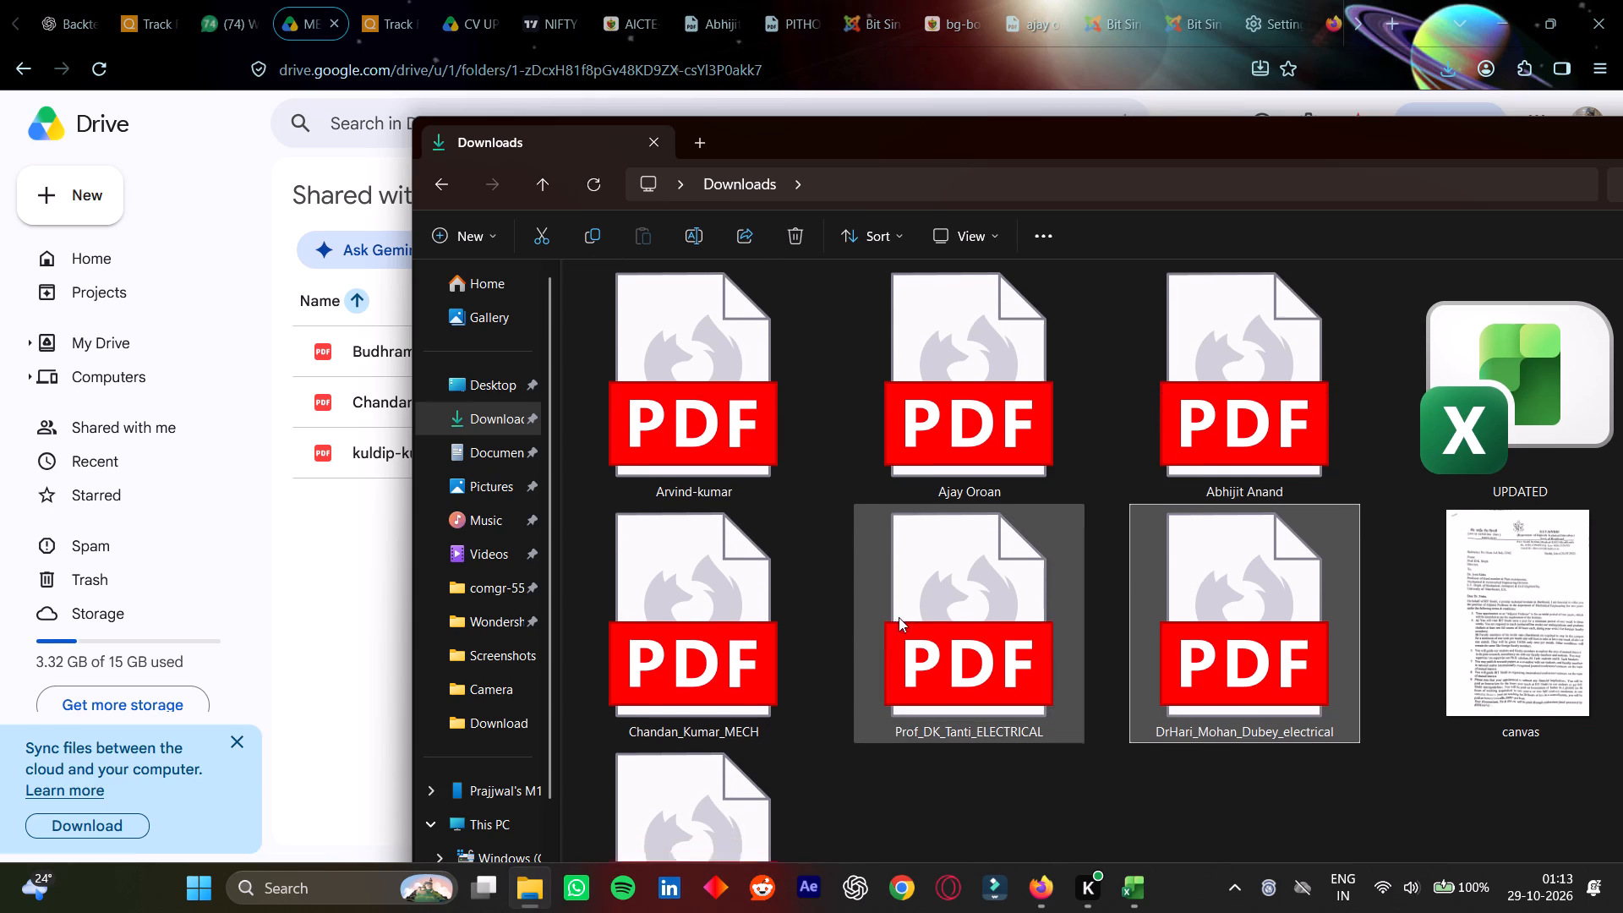
scroll(899, 617, "down", 1)
scroll(885, 731, "up", 10)
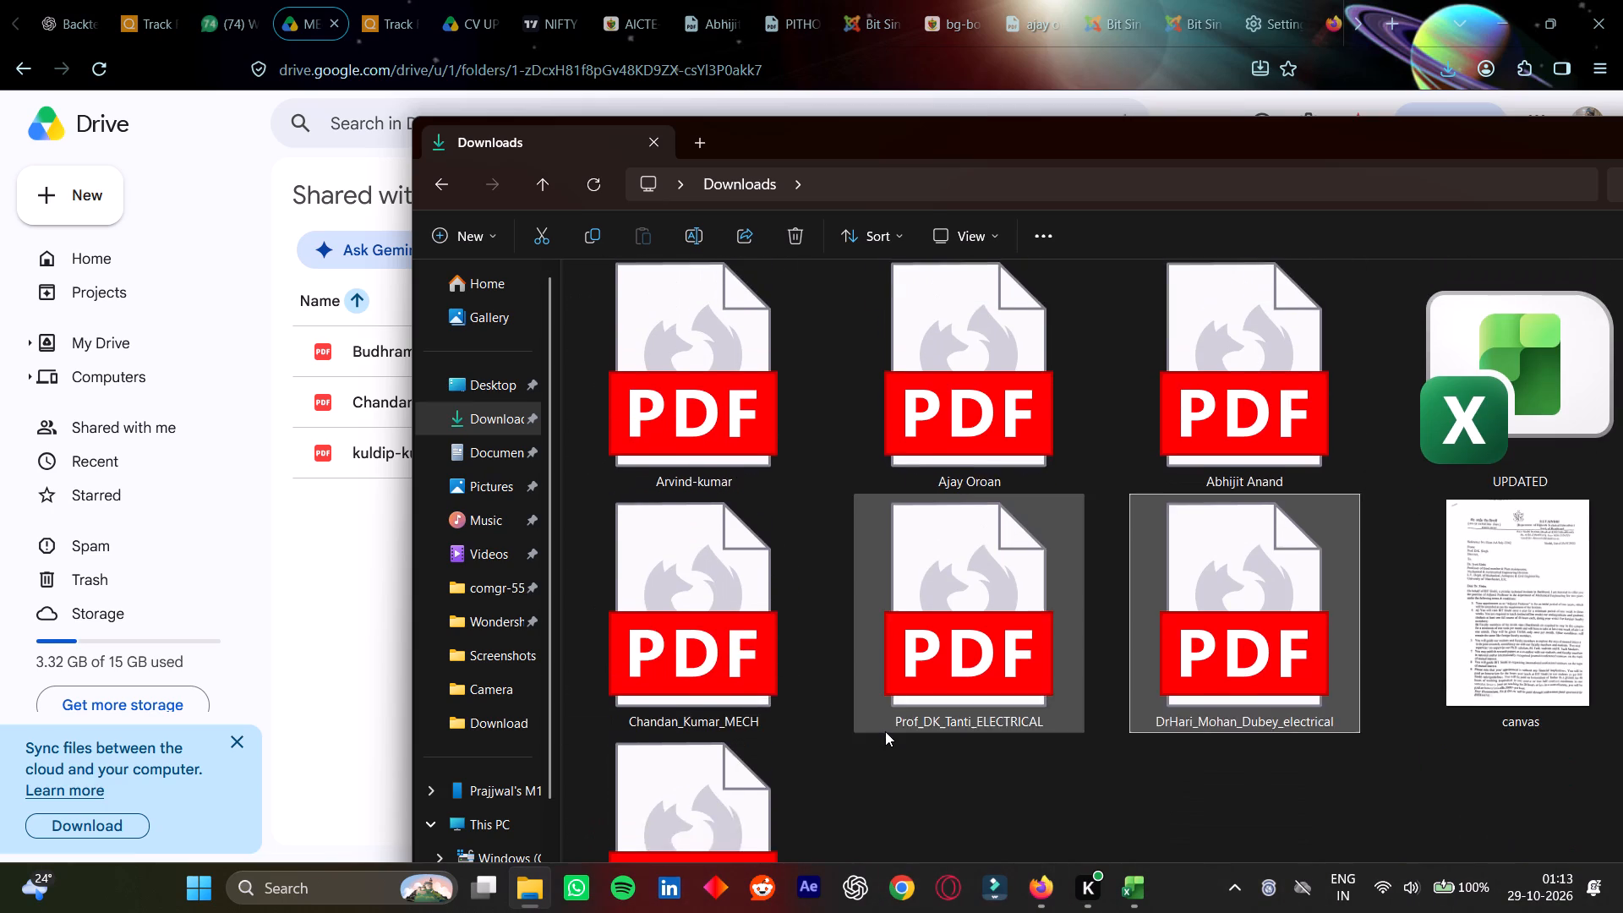
scroll(885, 731, "up", 2)
scroll(885, 731, "down", 1)
left_click_drag(713, 795, 551, 691)
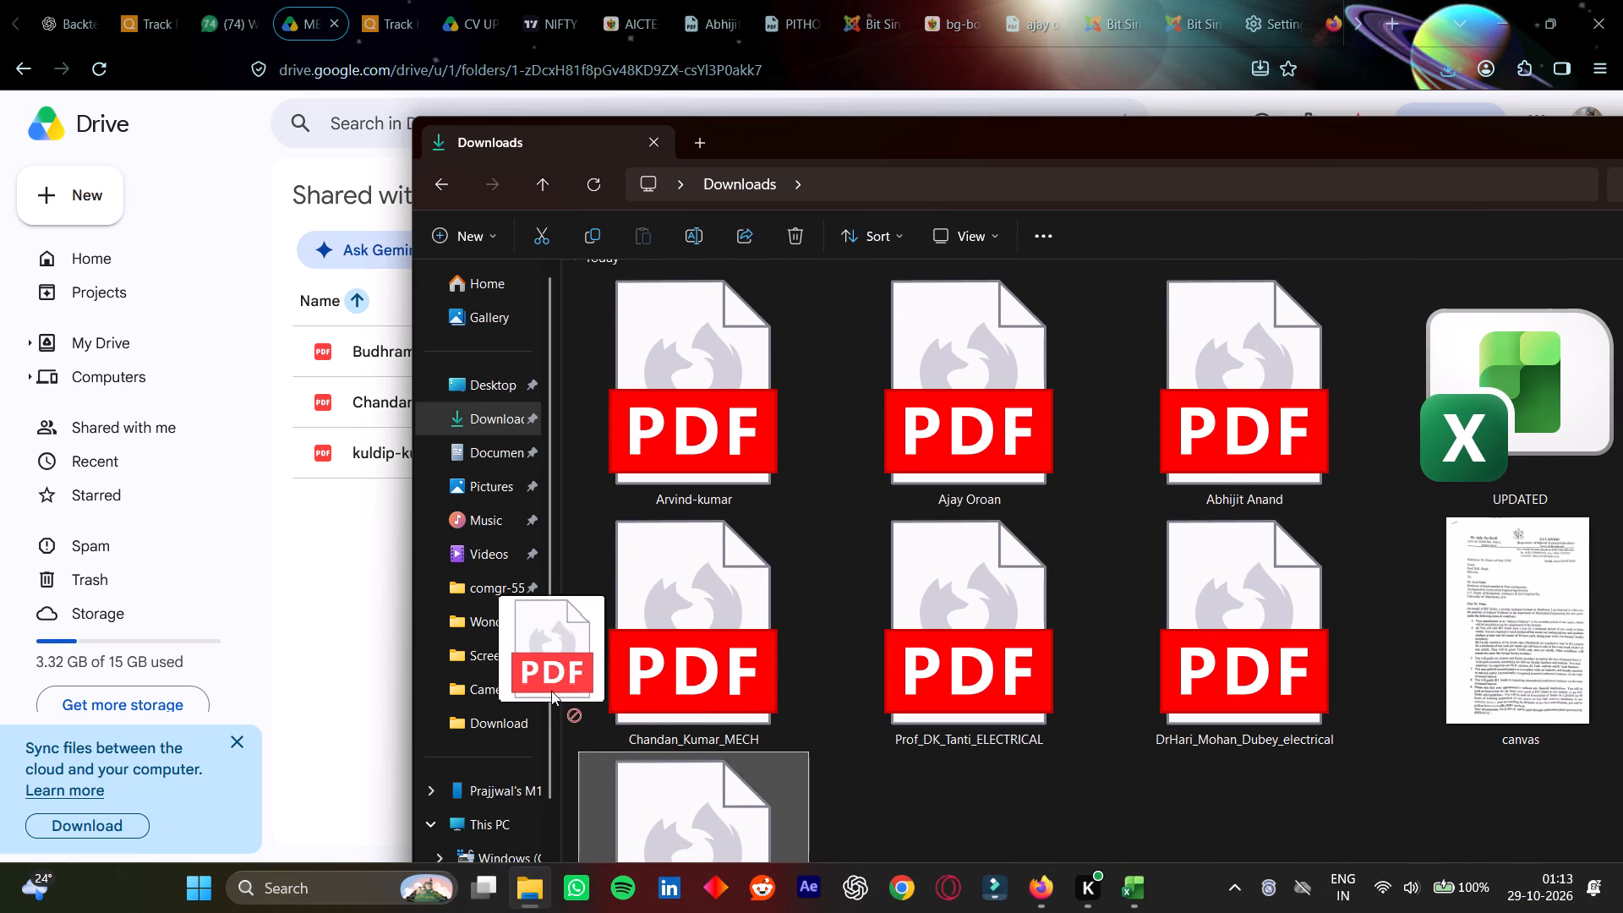
left_click_drag(551, 691, 383, 669)
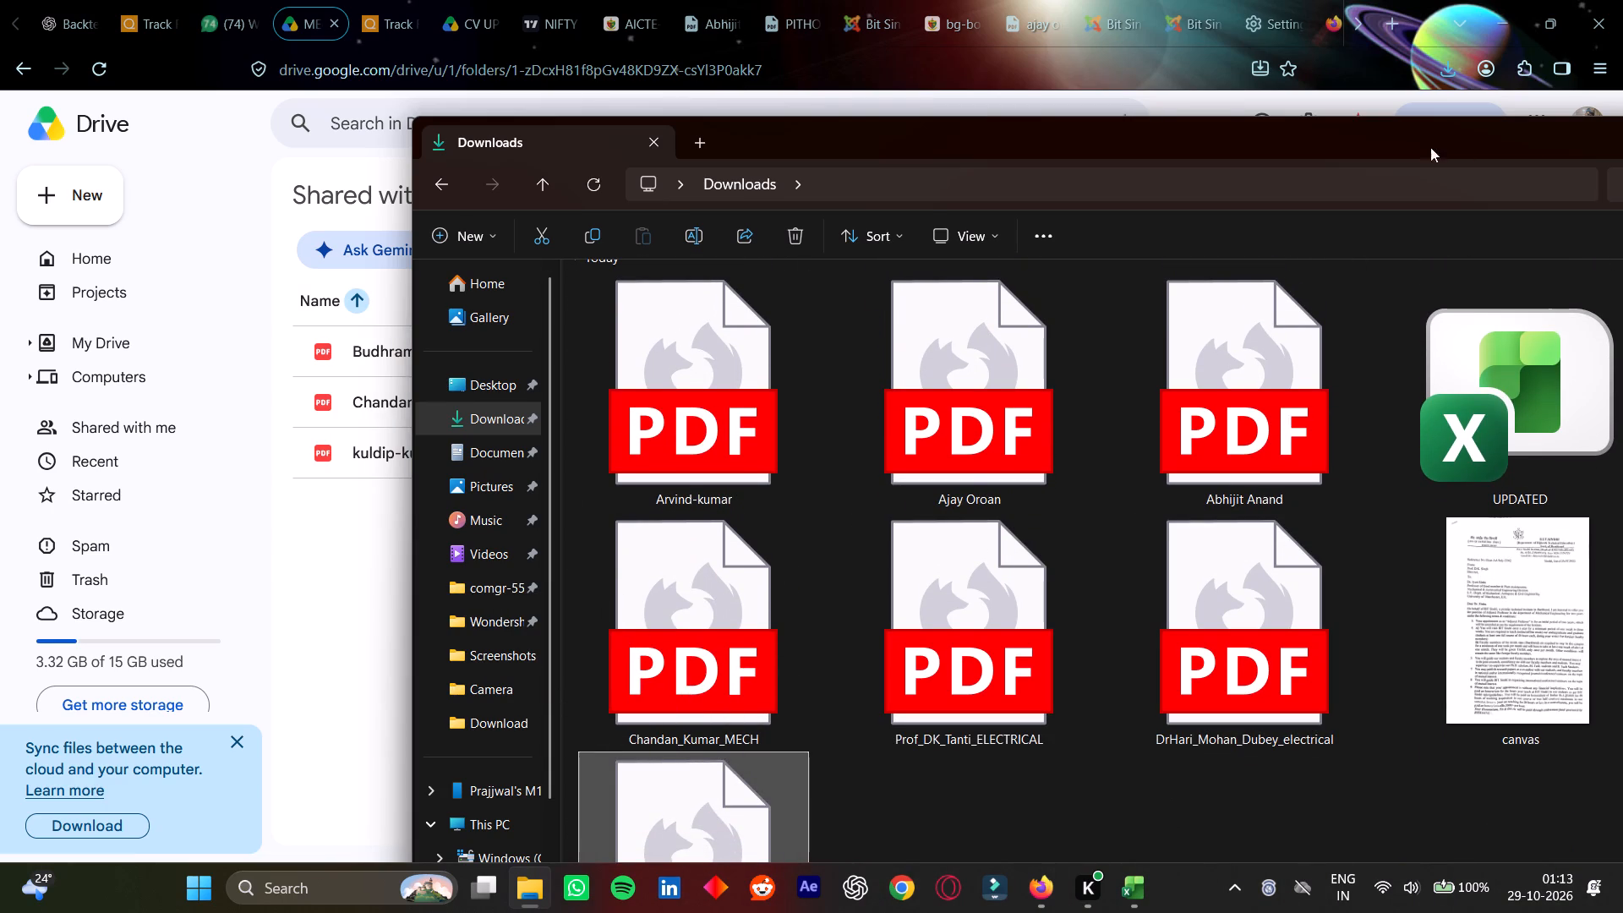
left_click_drag(1418, 143, 1156, 167)
left_click_drag(1326, 159, 941, 125)
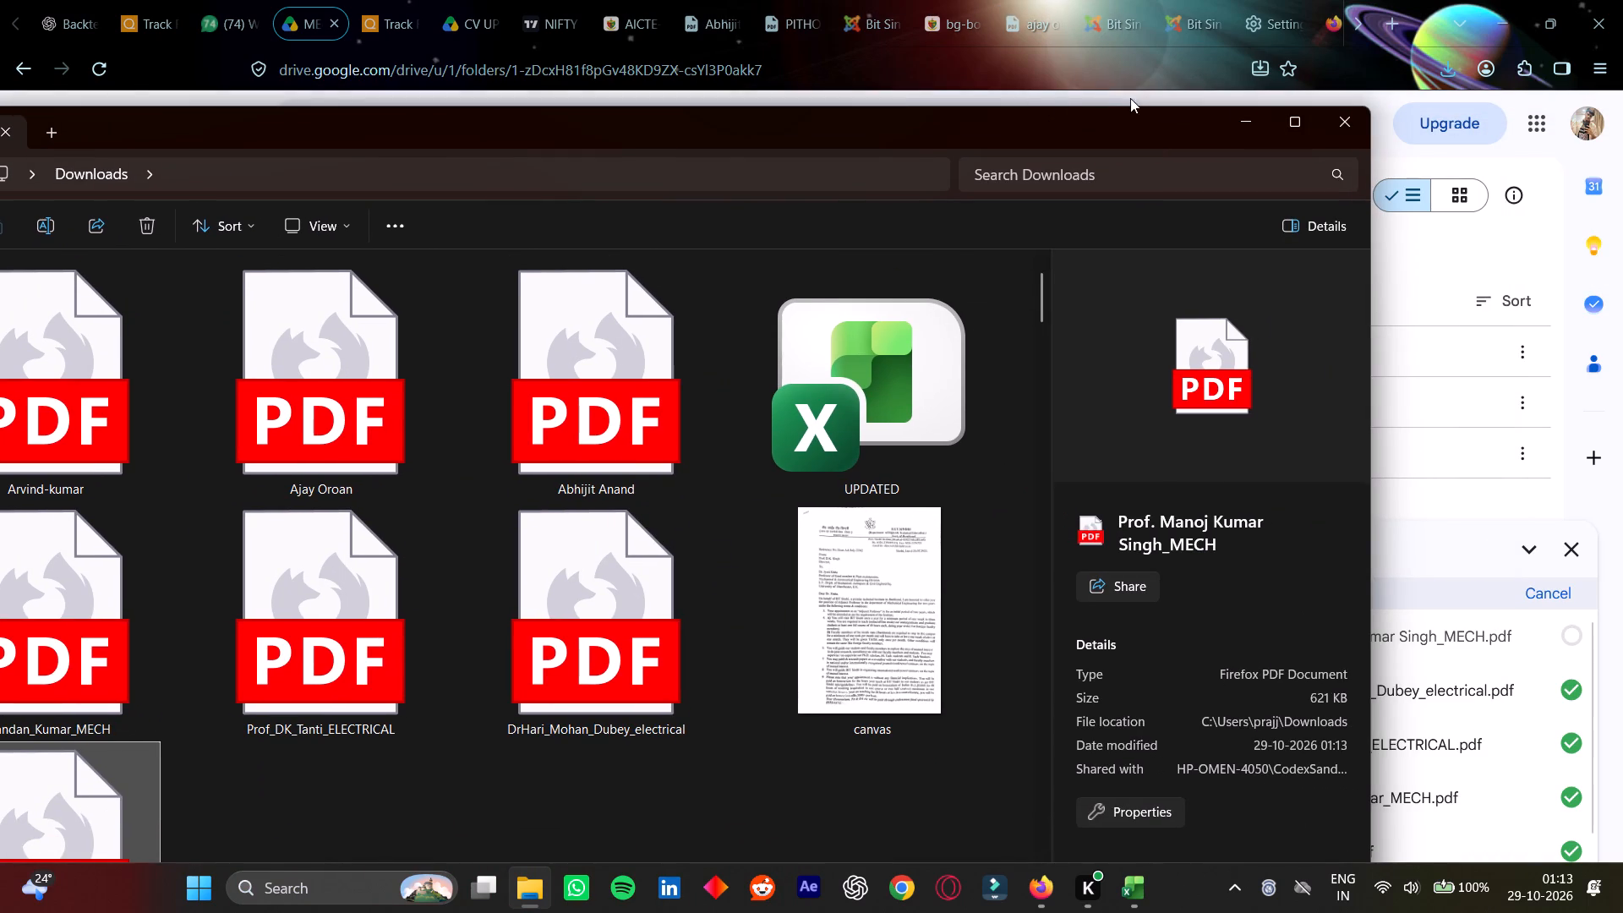
left_click(1255, 121)
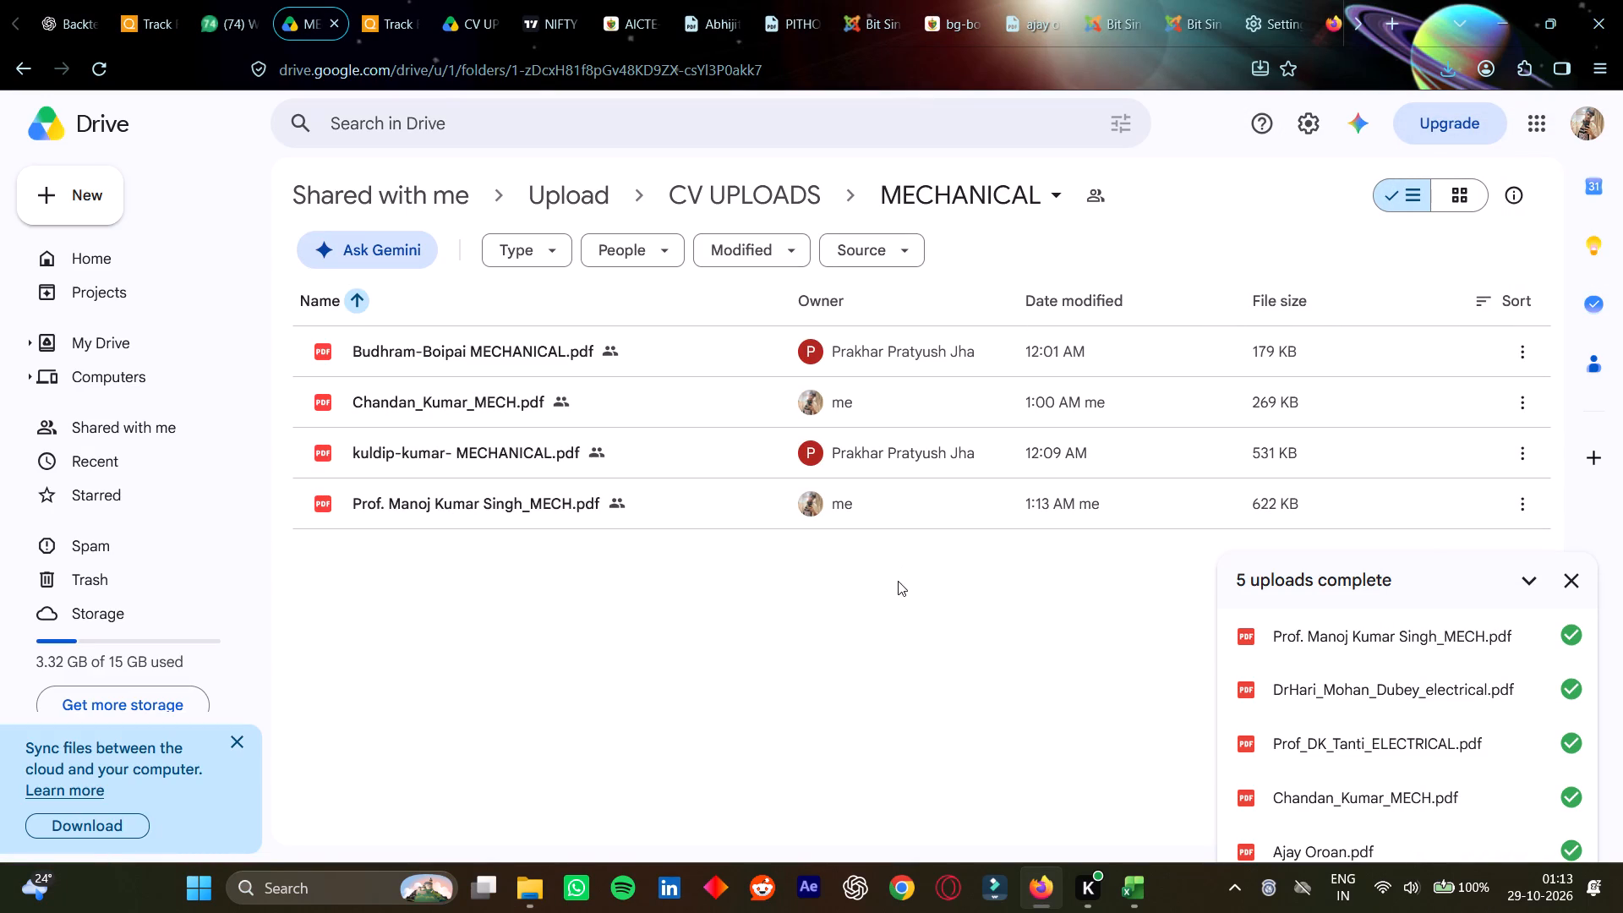
Switch to the UPDATED workbook in Excel and enter Mechanical as the department in cell K12.
left_click(1133, 891)
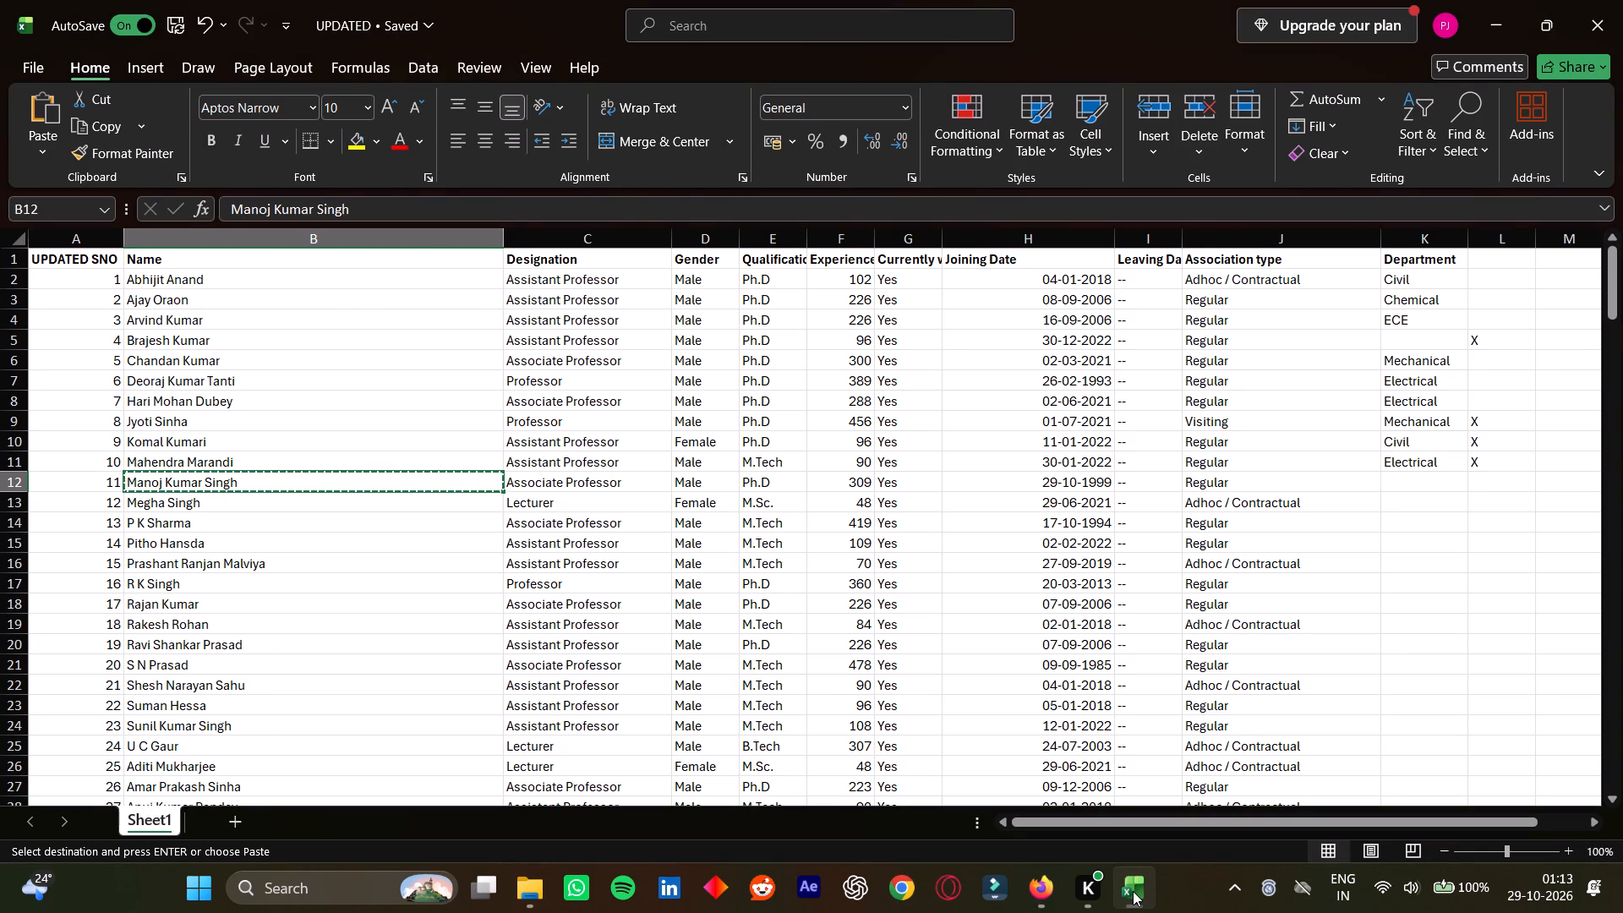
left_click(1423, 489)
left_click(1423, 489)
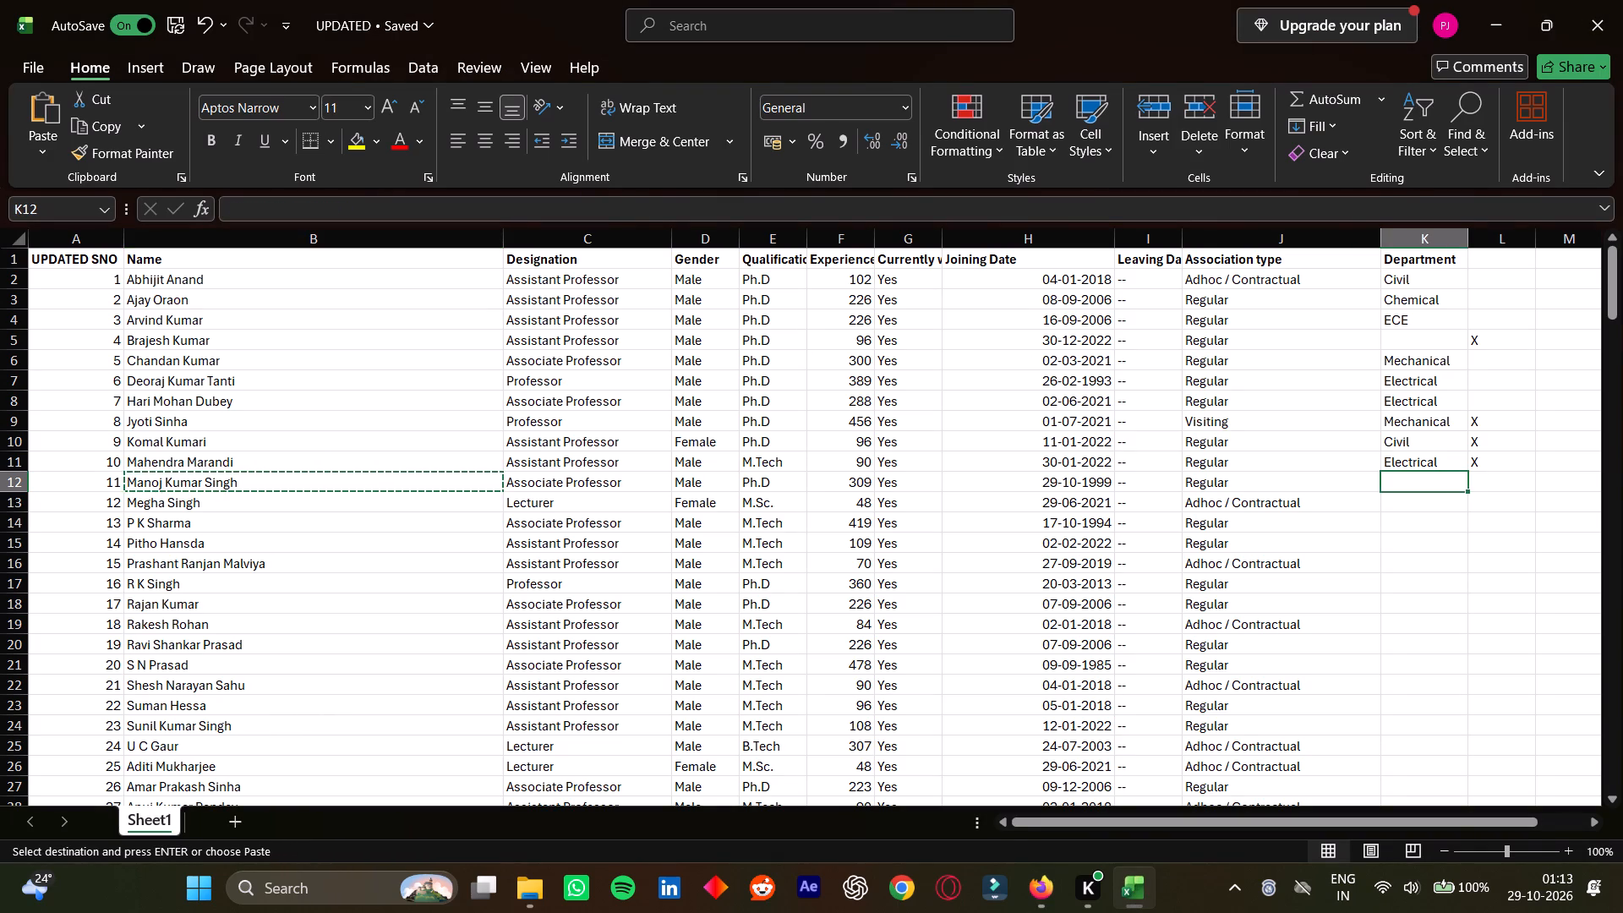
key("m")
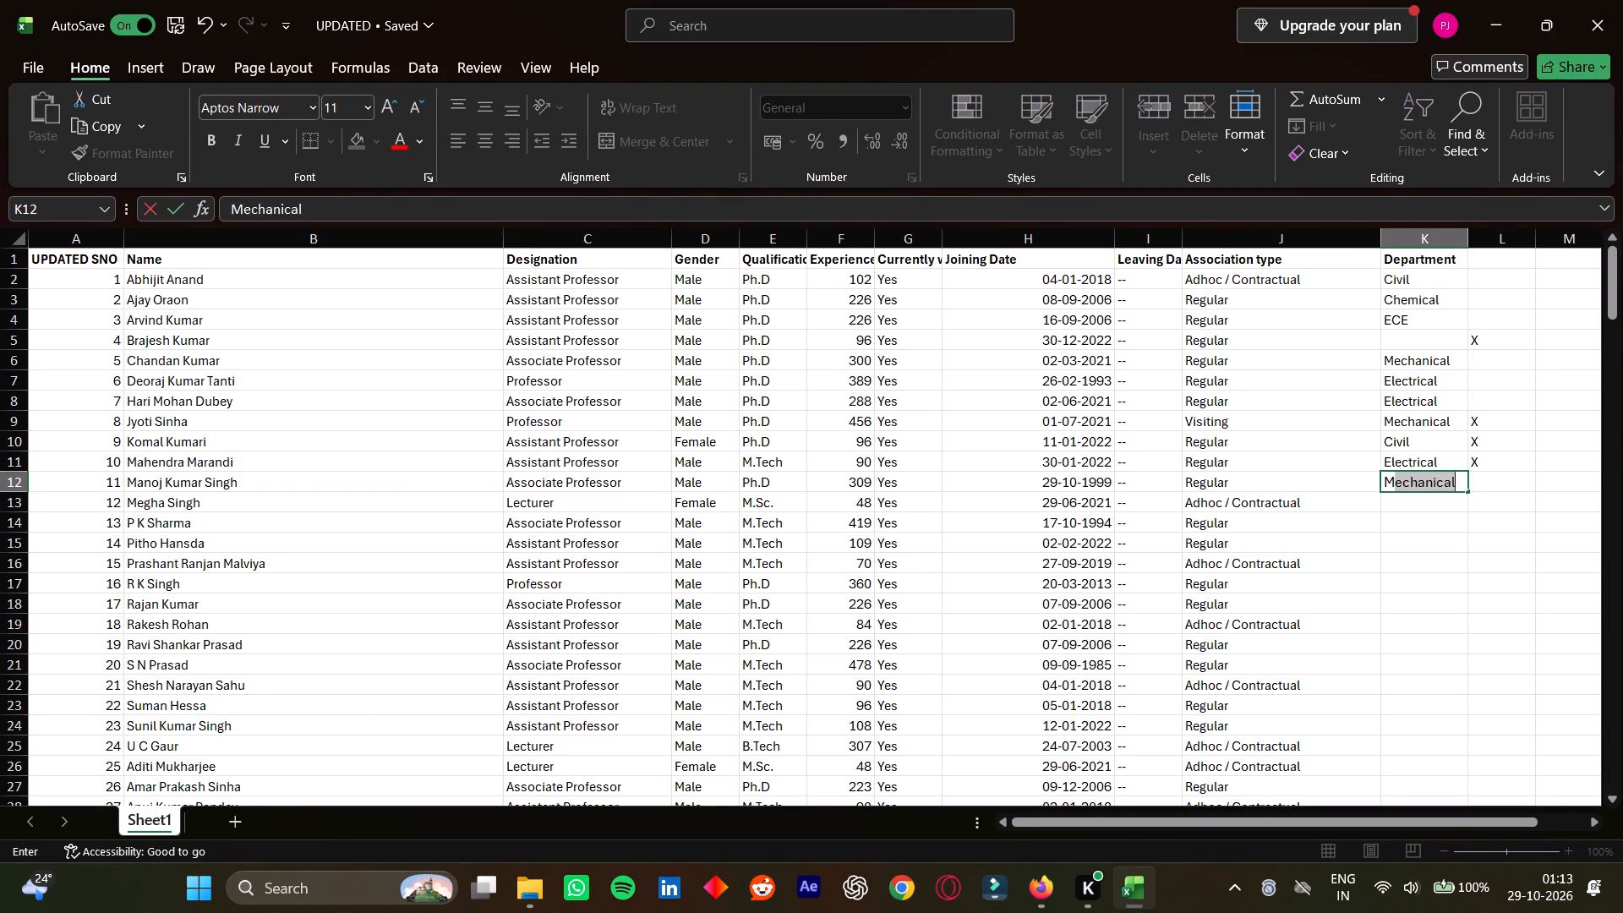
key("Tab")
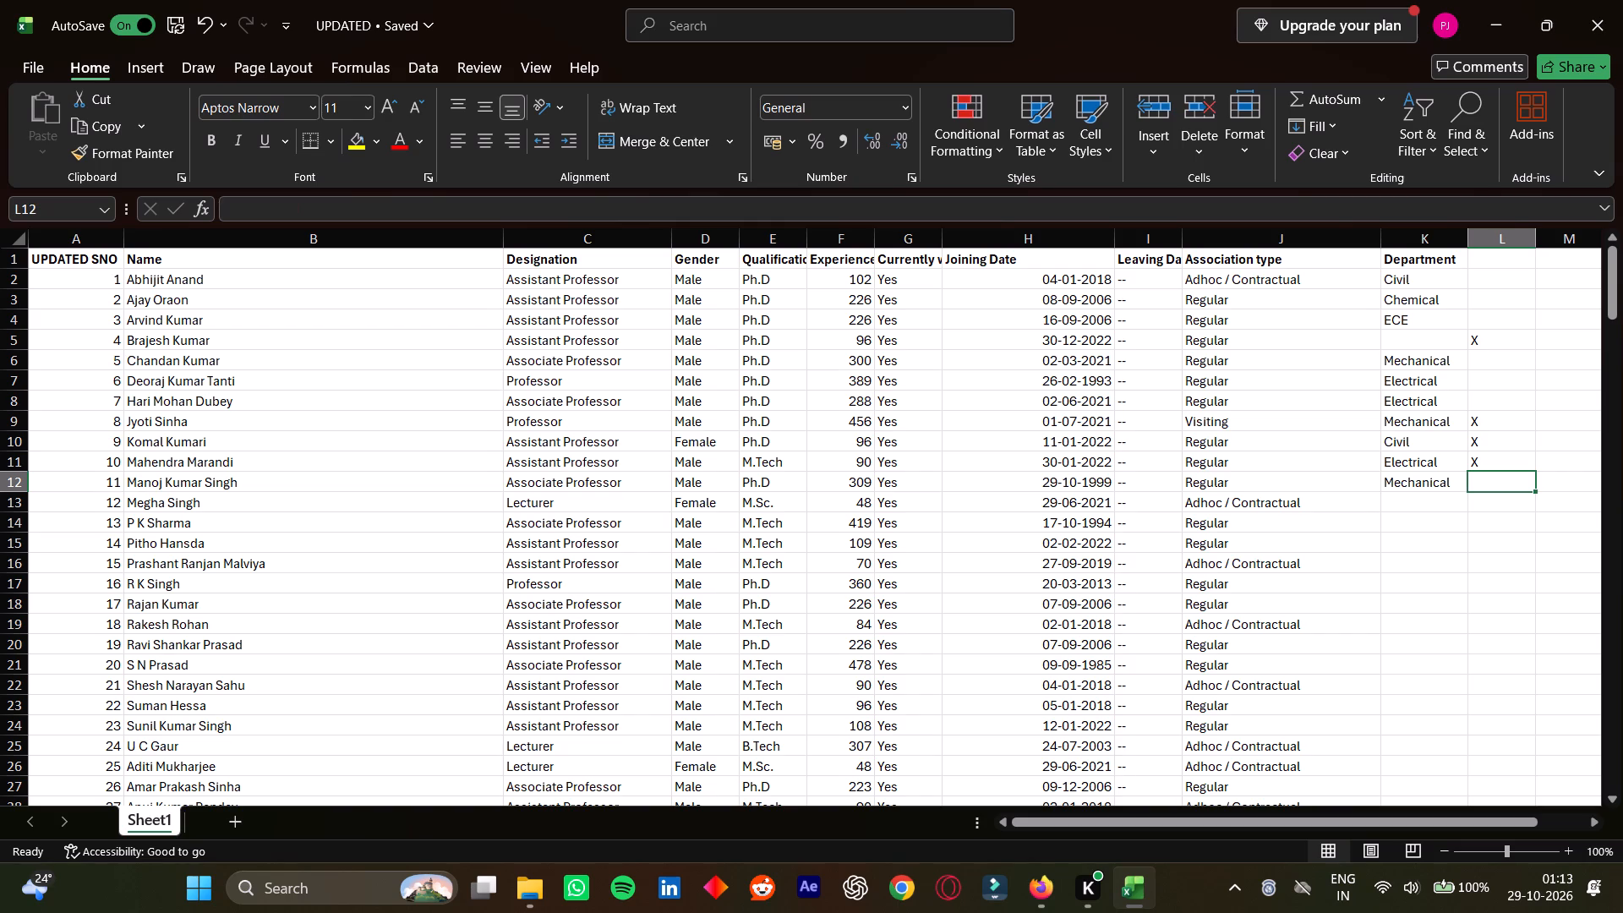
Check the row 13 name in UPDATED and search Google in Firefox for it followed by "bit sindri".
left_click(197, 506)
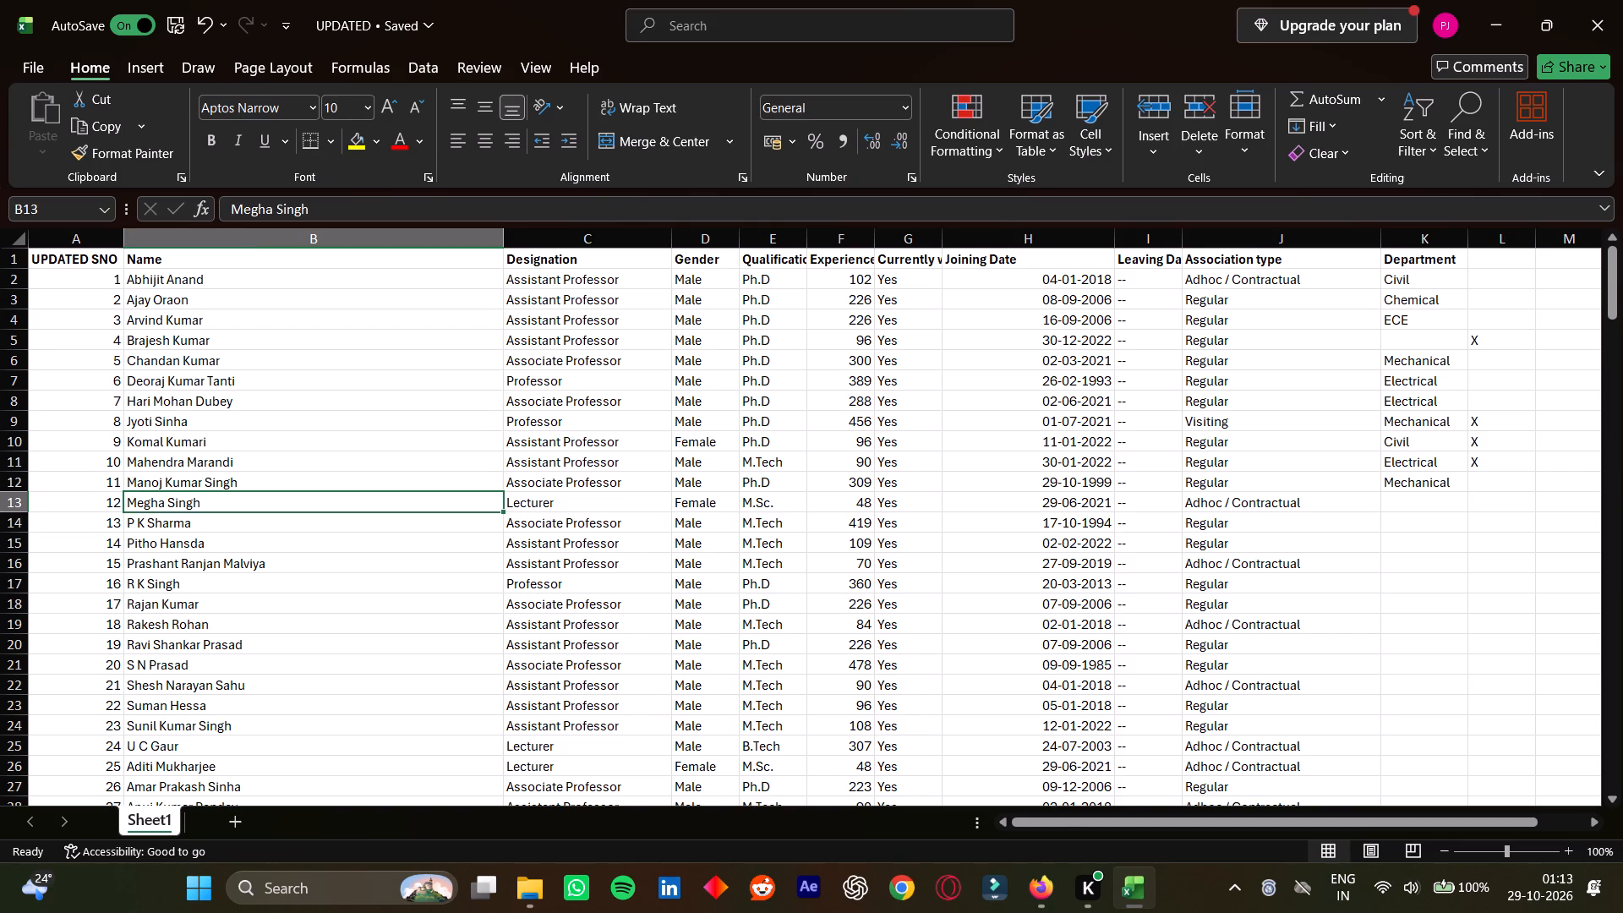
left_click(1042, 898)
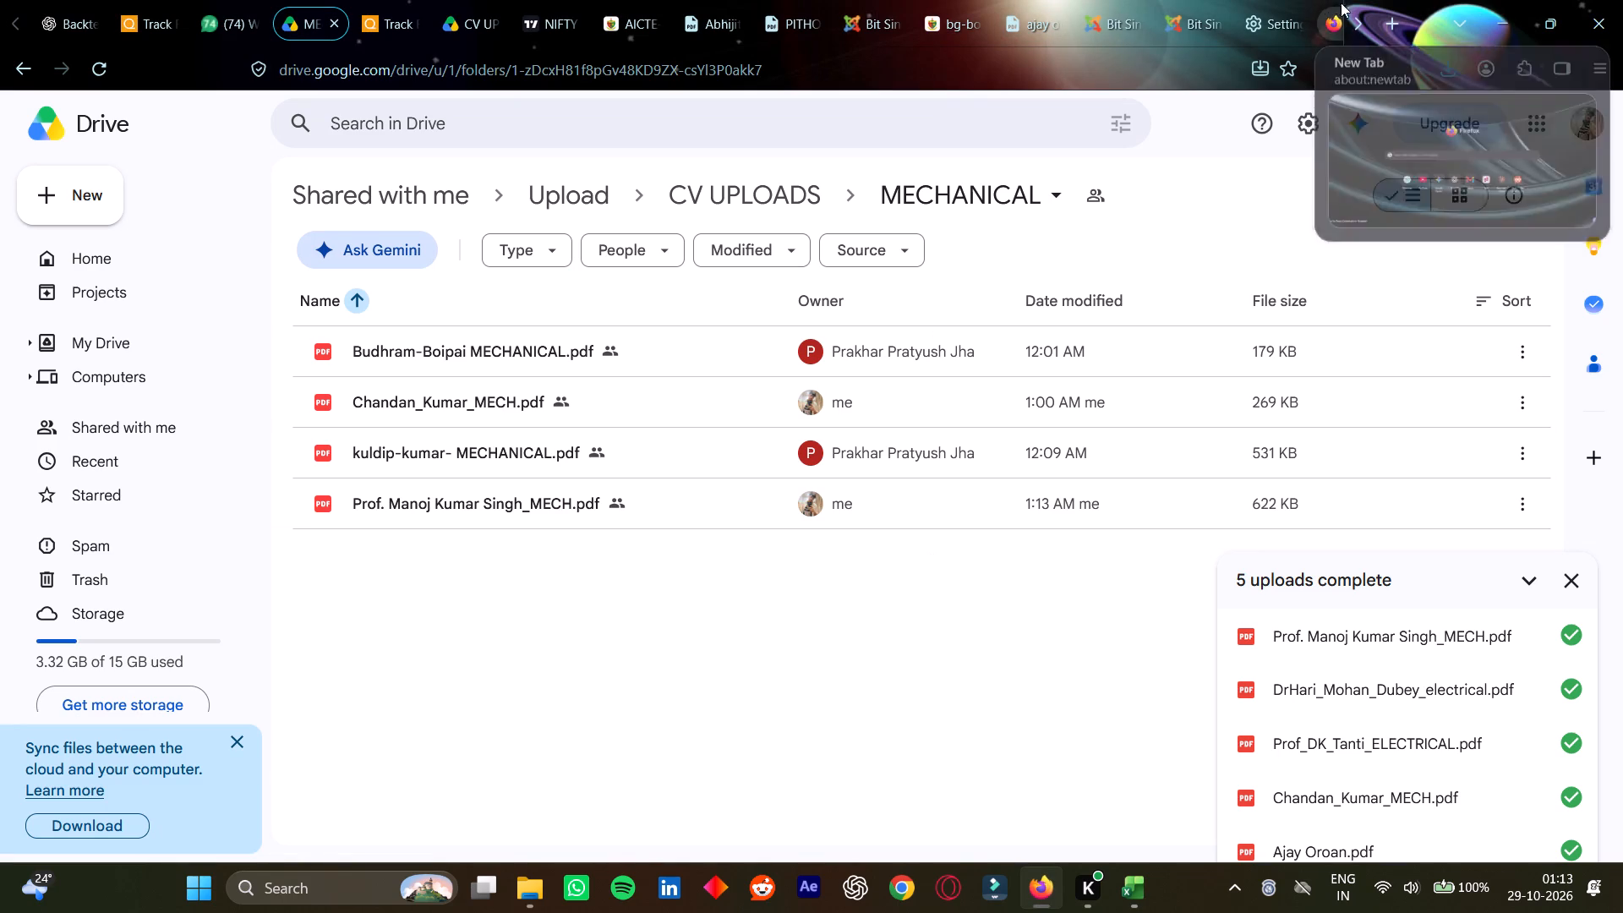
left_click(1330, 21)
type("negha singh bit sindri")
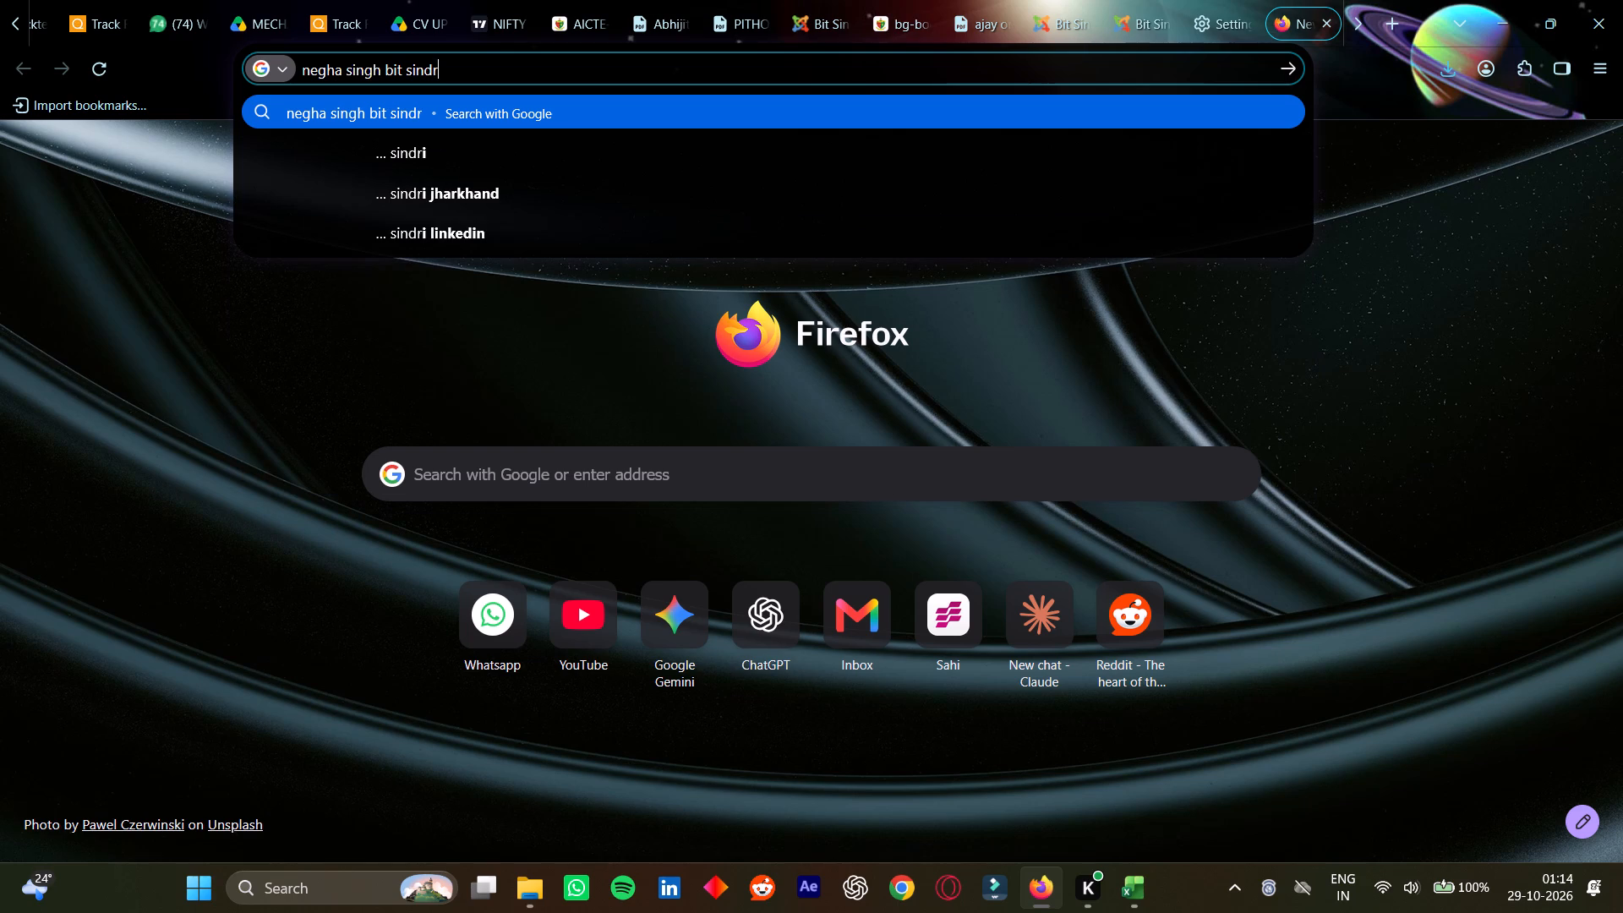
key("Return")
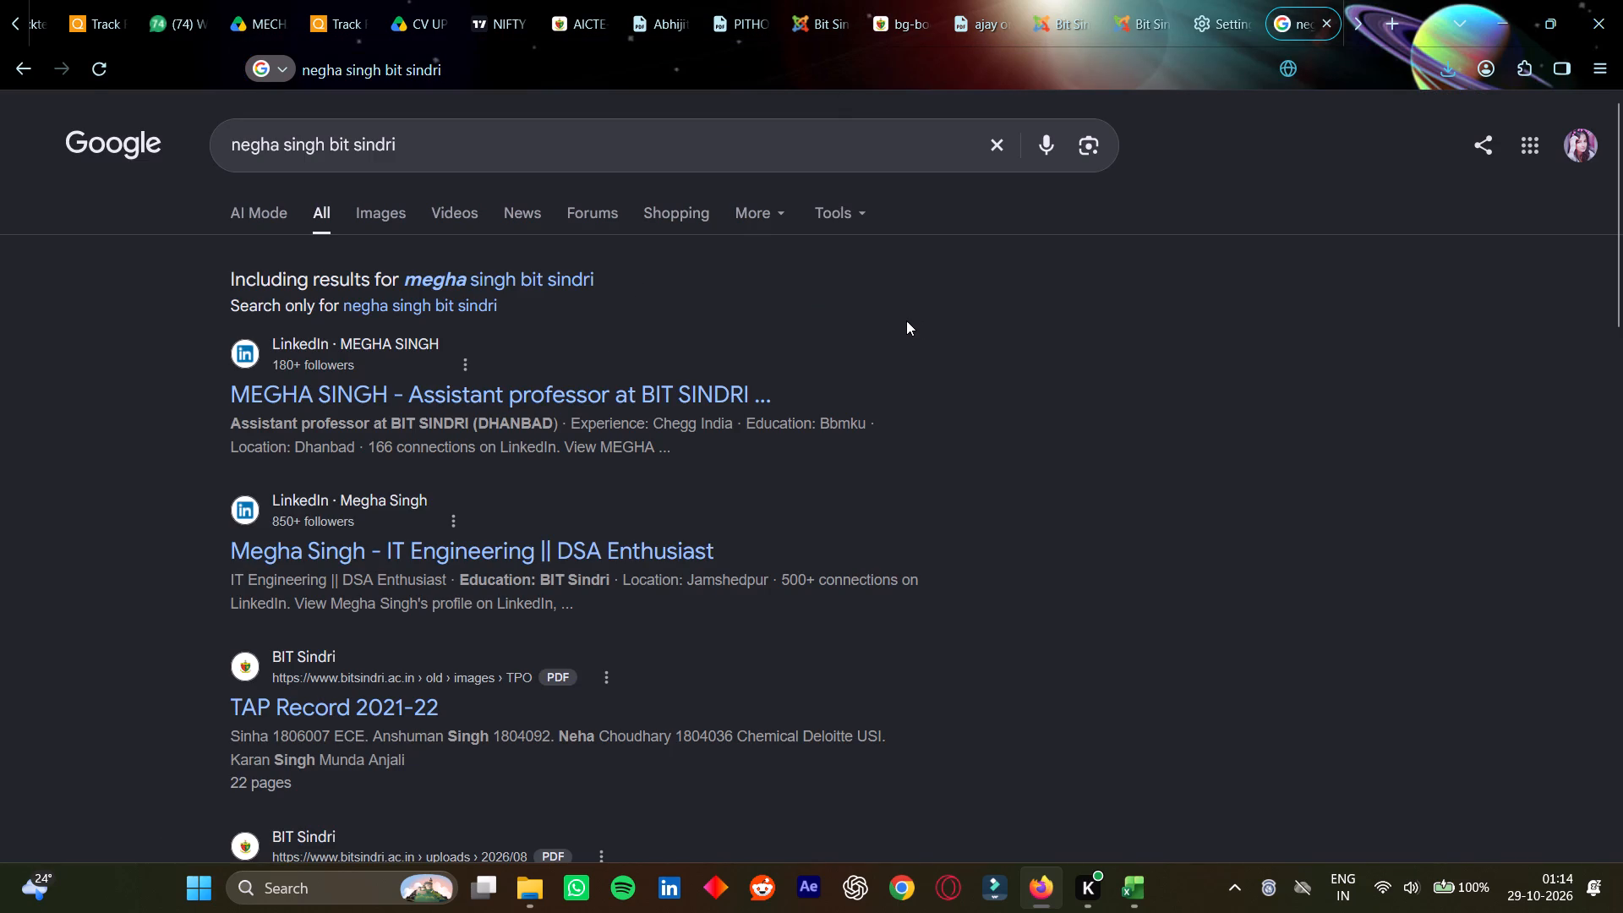
Look through the search results, open the BIT Sindri assistant professor's LinkedIn profile and examine its details and activity.
scroll(541, 464, "down", 2)
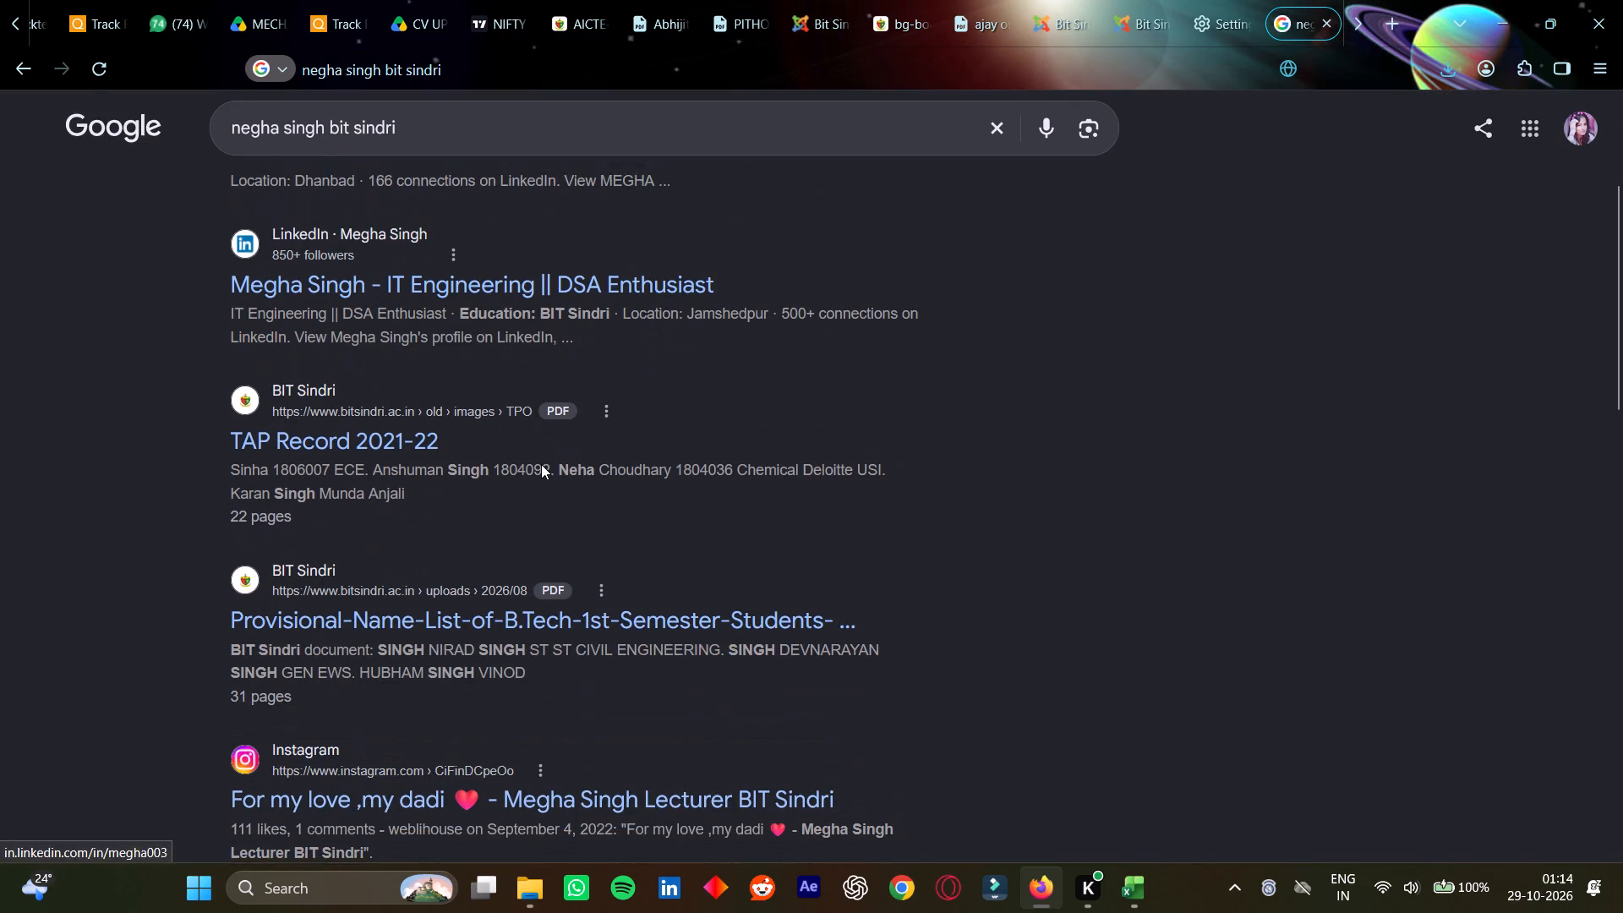
scroll(541, 464, "down", 1)
scroll(541, 464, "up", 3)
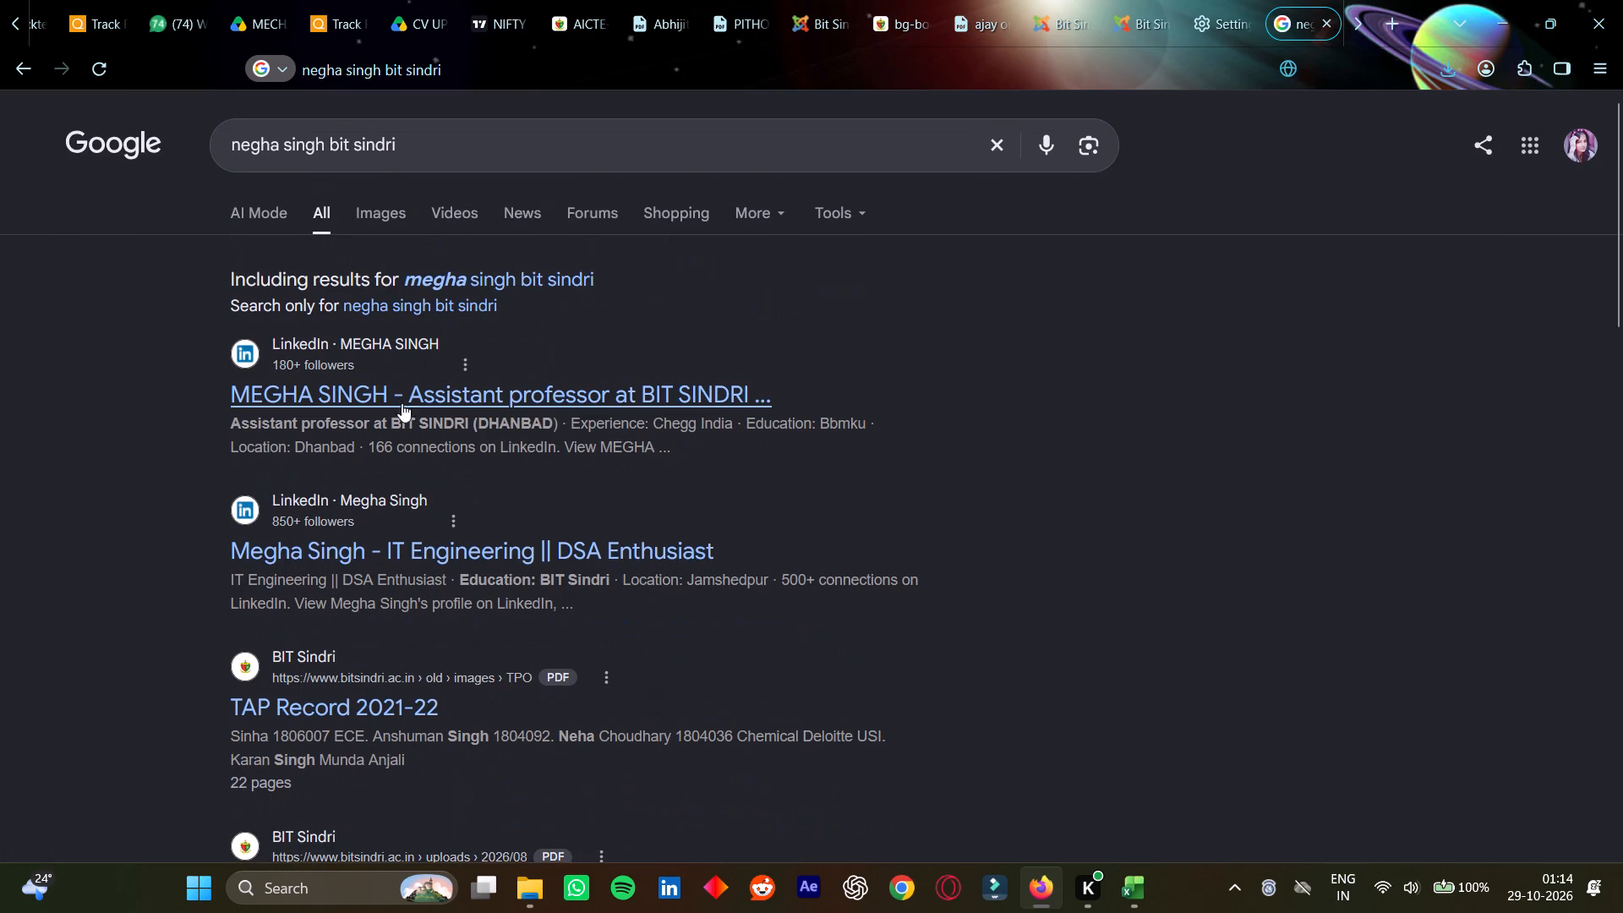
left_click(381, 381)
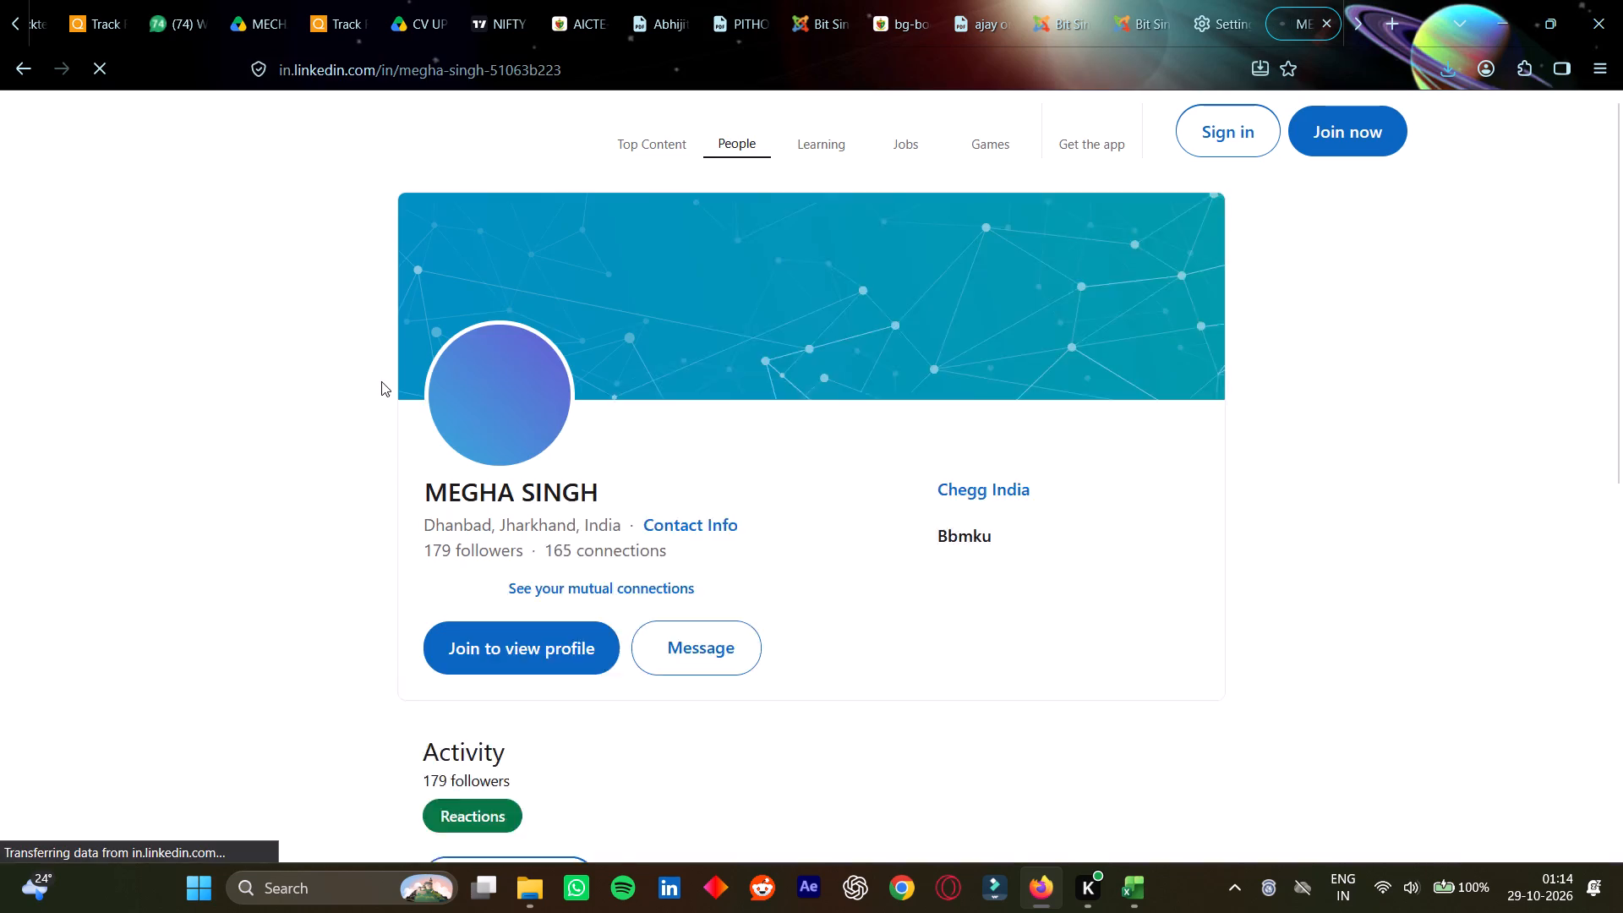
scroll(707, 486, "down", 3)
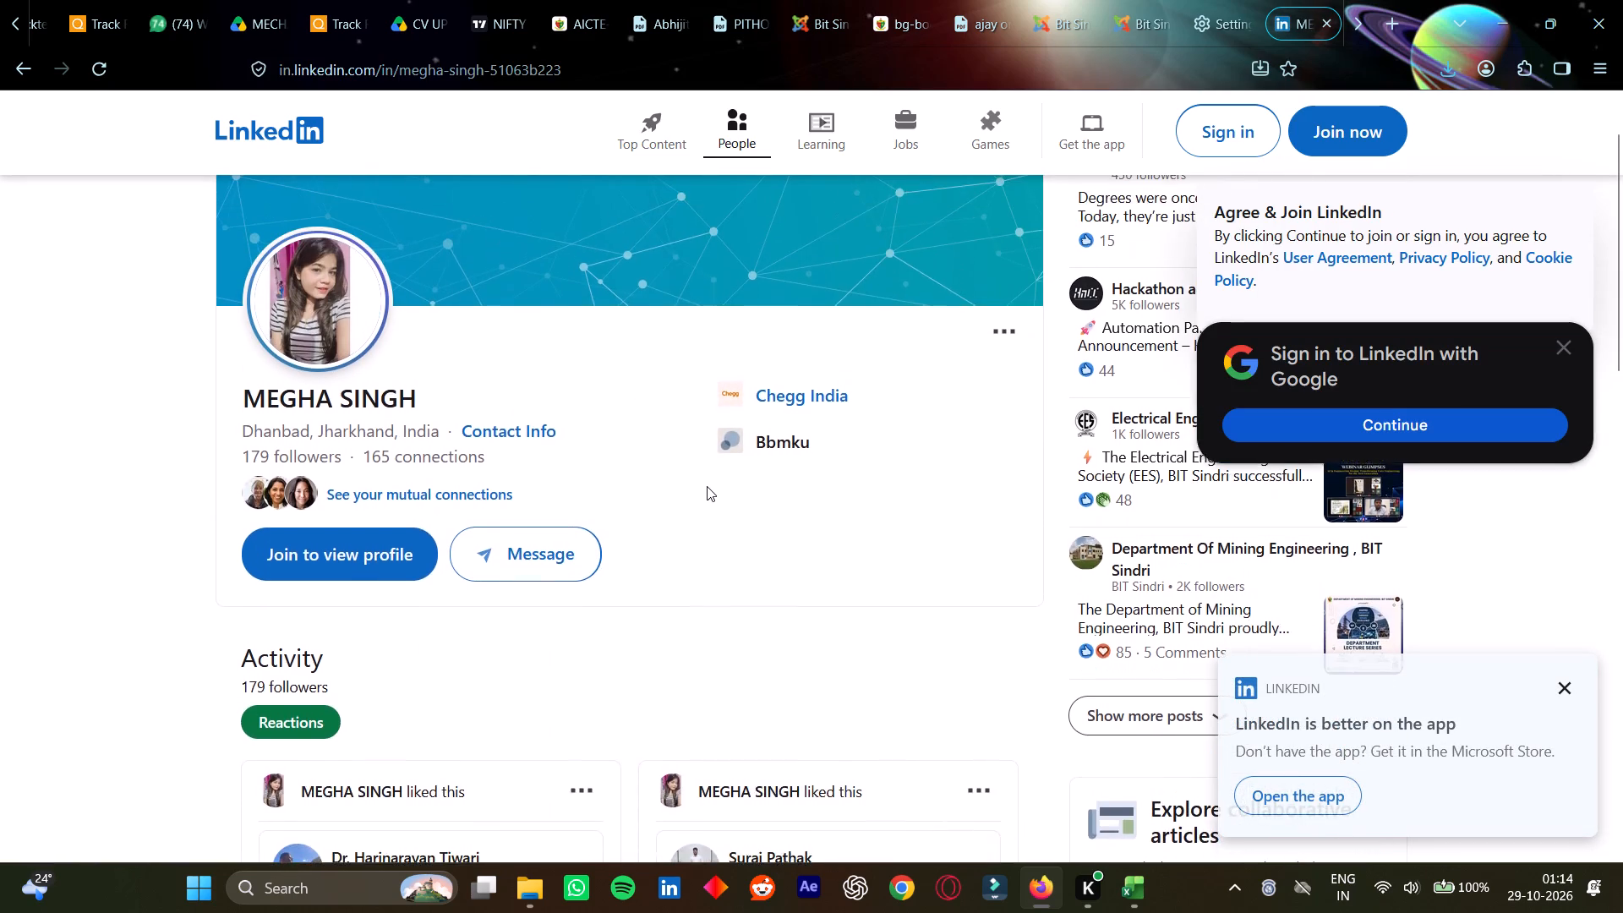
scroll(707, 486, "down", 1)
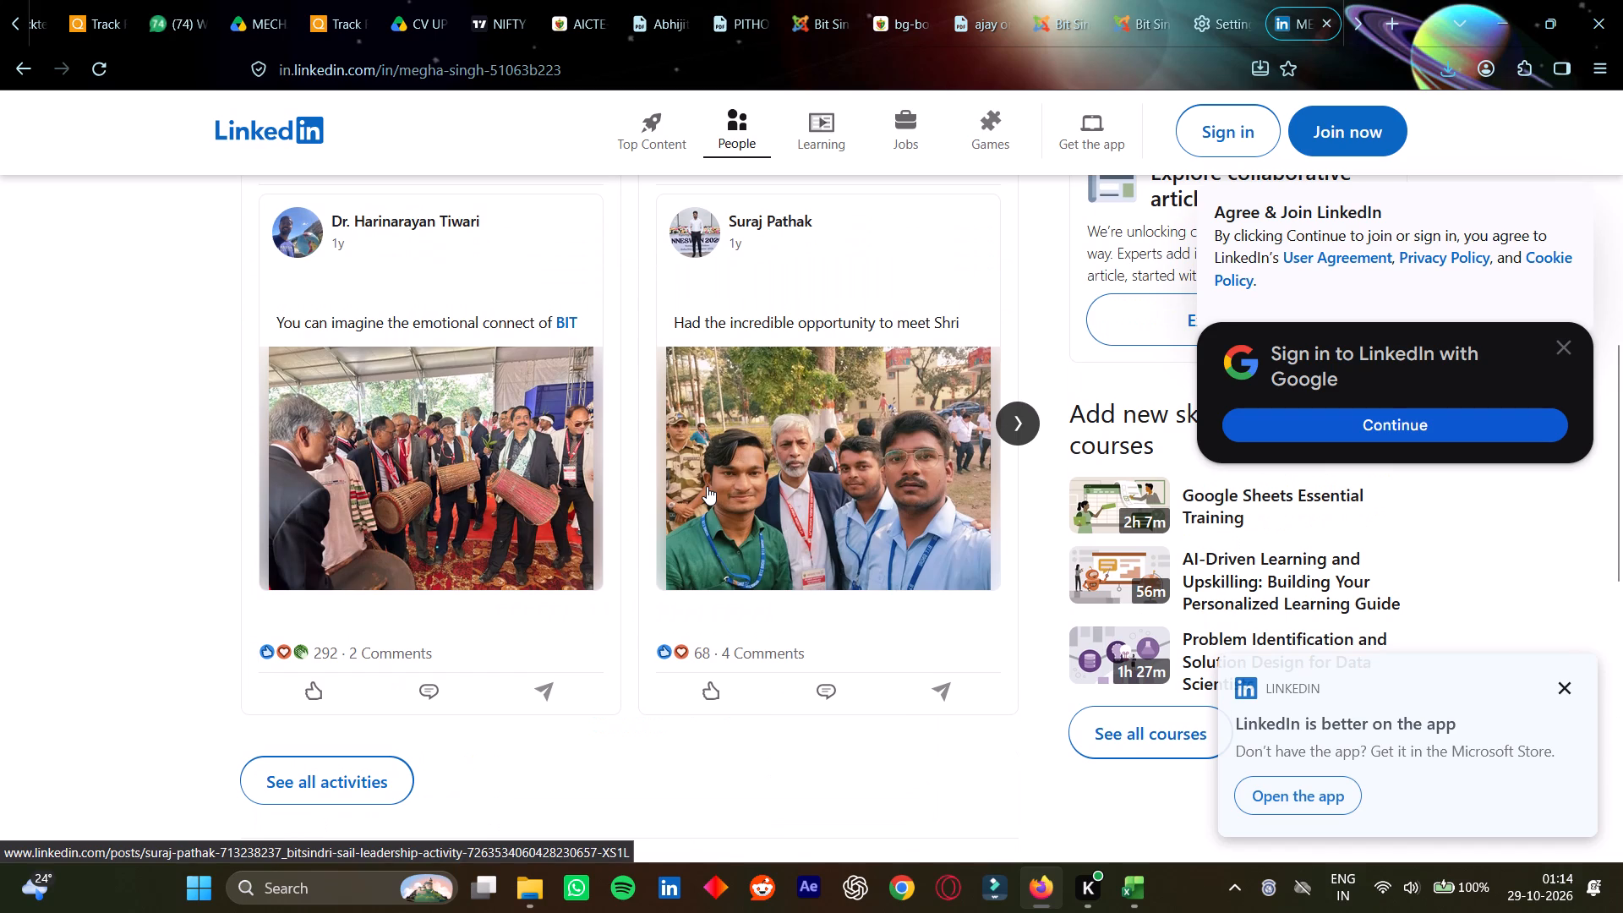
scroll(707, 486, "left", 3)
left_click(1015, 431)
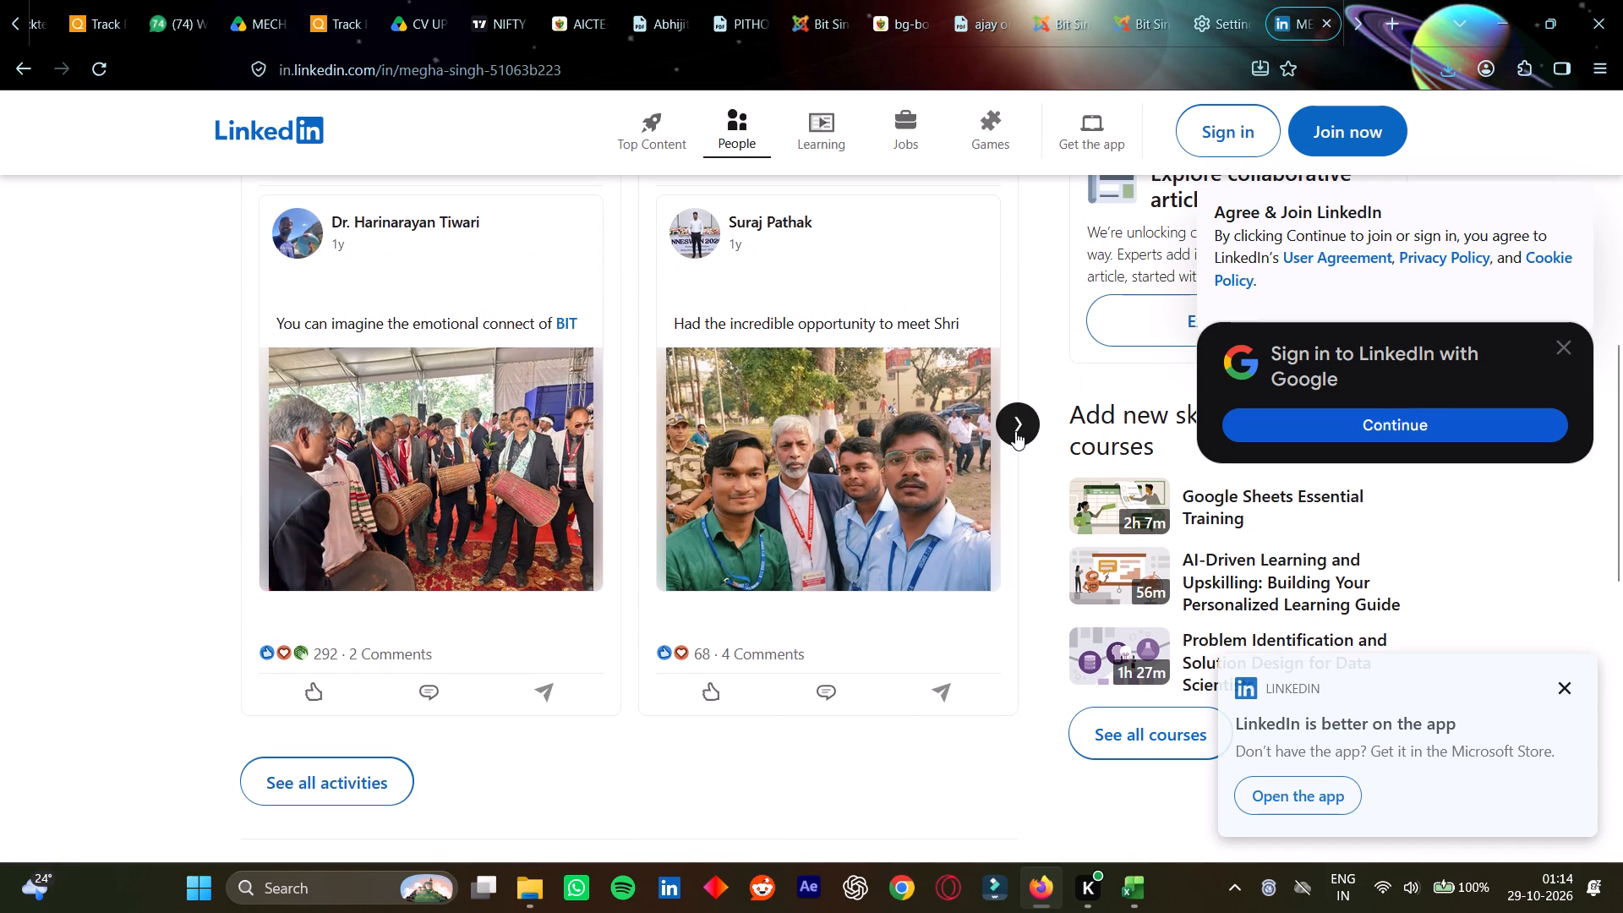
left_click(1011, 440)
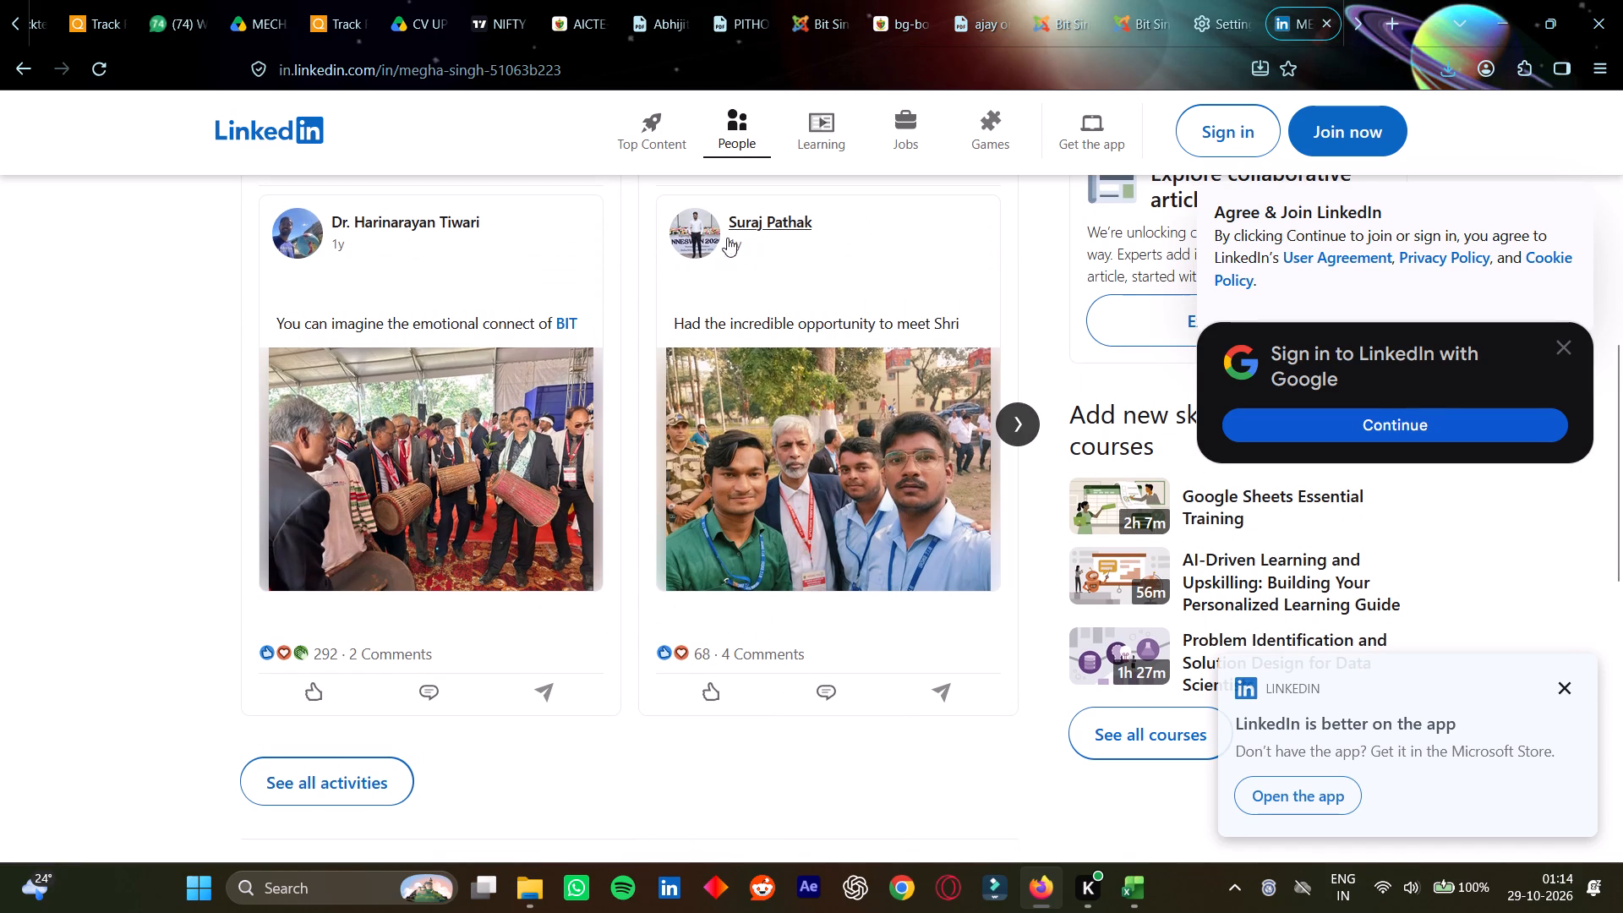
Open the LinkedIn profile of the author of the second activity post and examine its education, experience and activity.
left_click(773, 220)
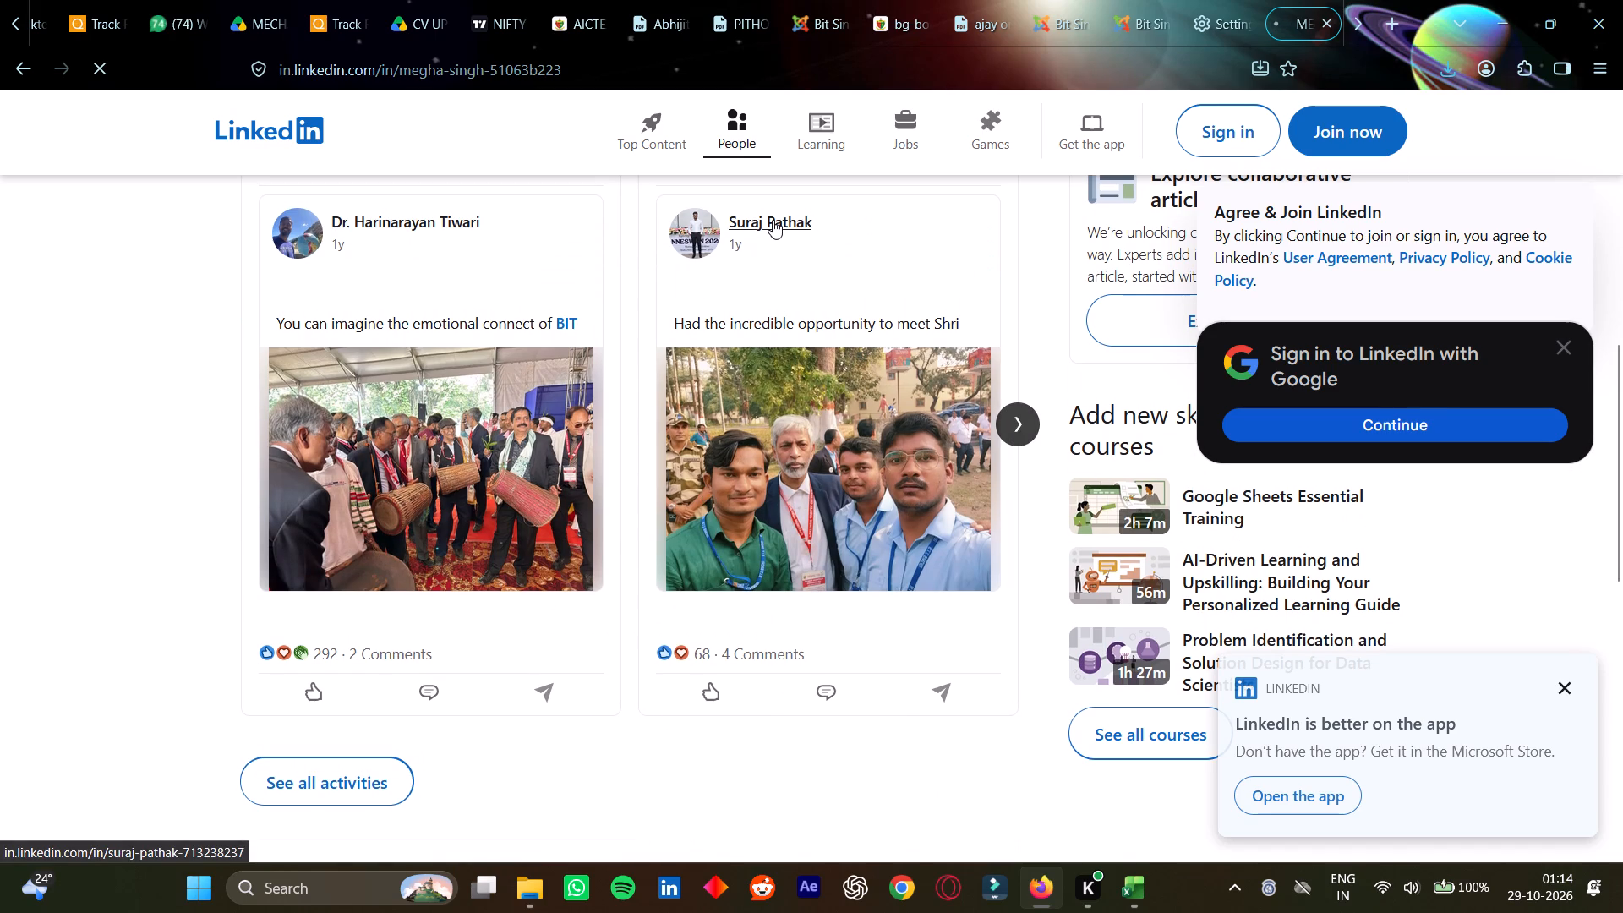
scroll(740, 442, "down", 5)
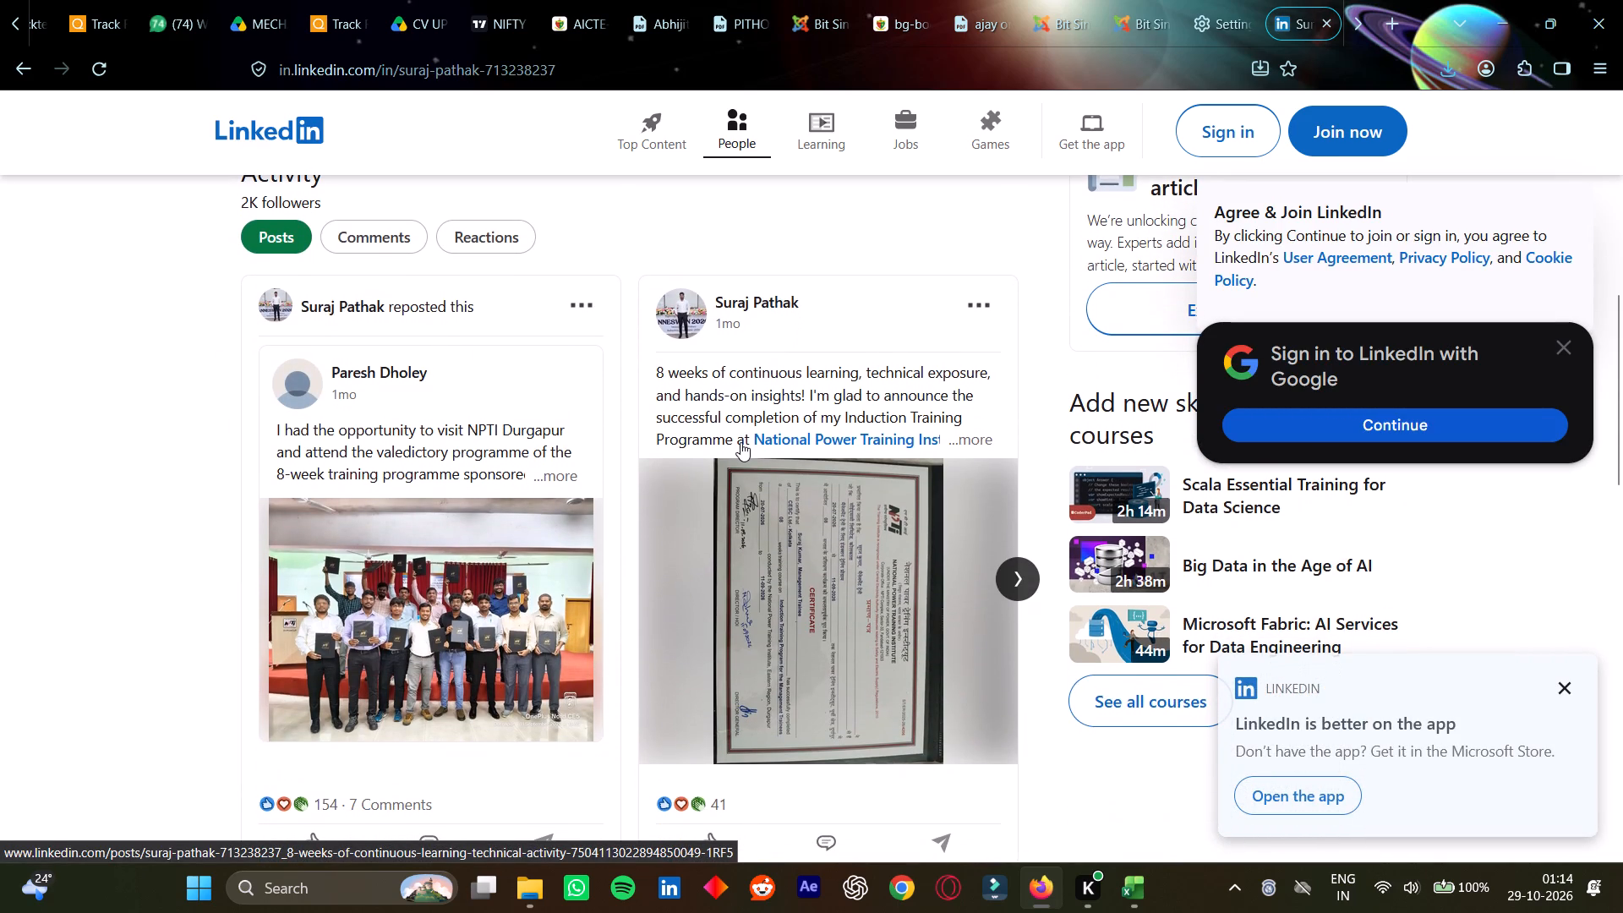
scroll(740, 442, "down", 8)
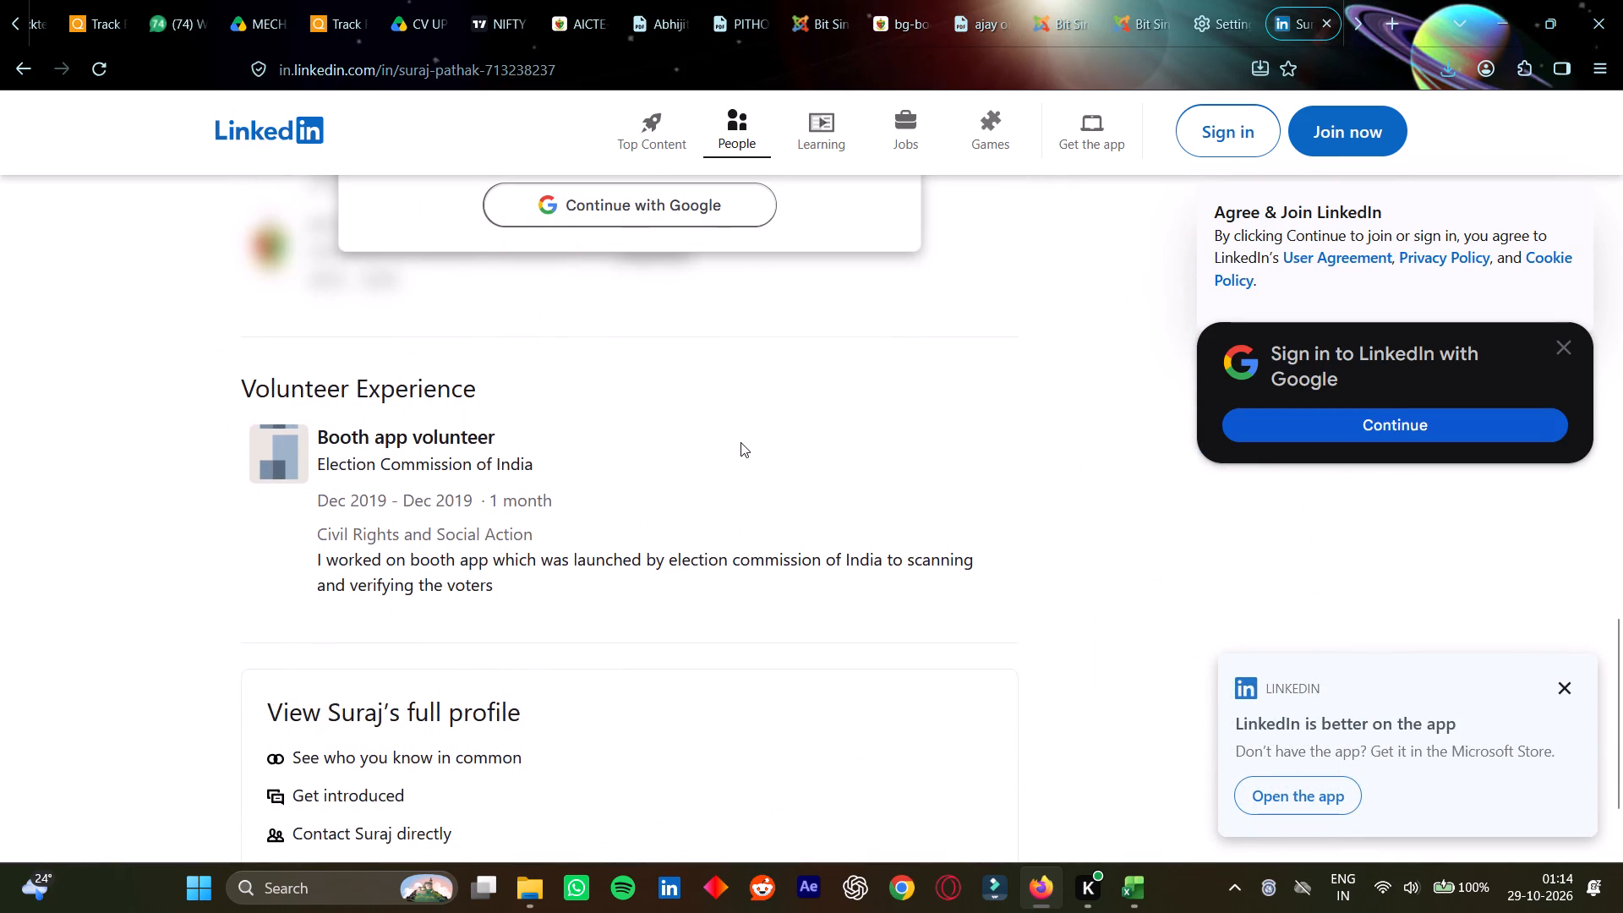
scroll(740, 442, "up", 7)
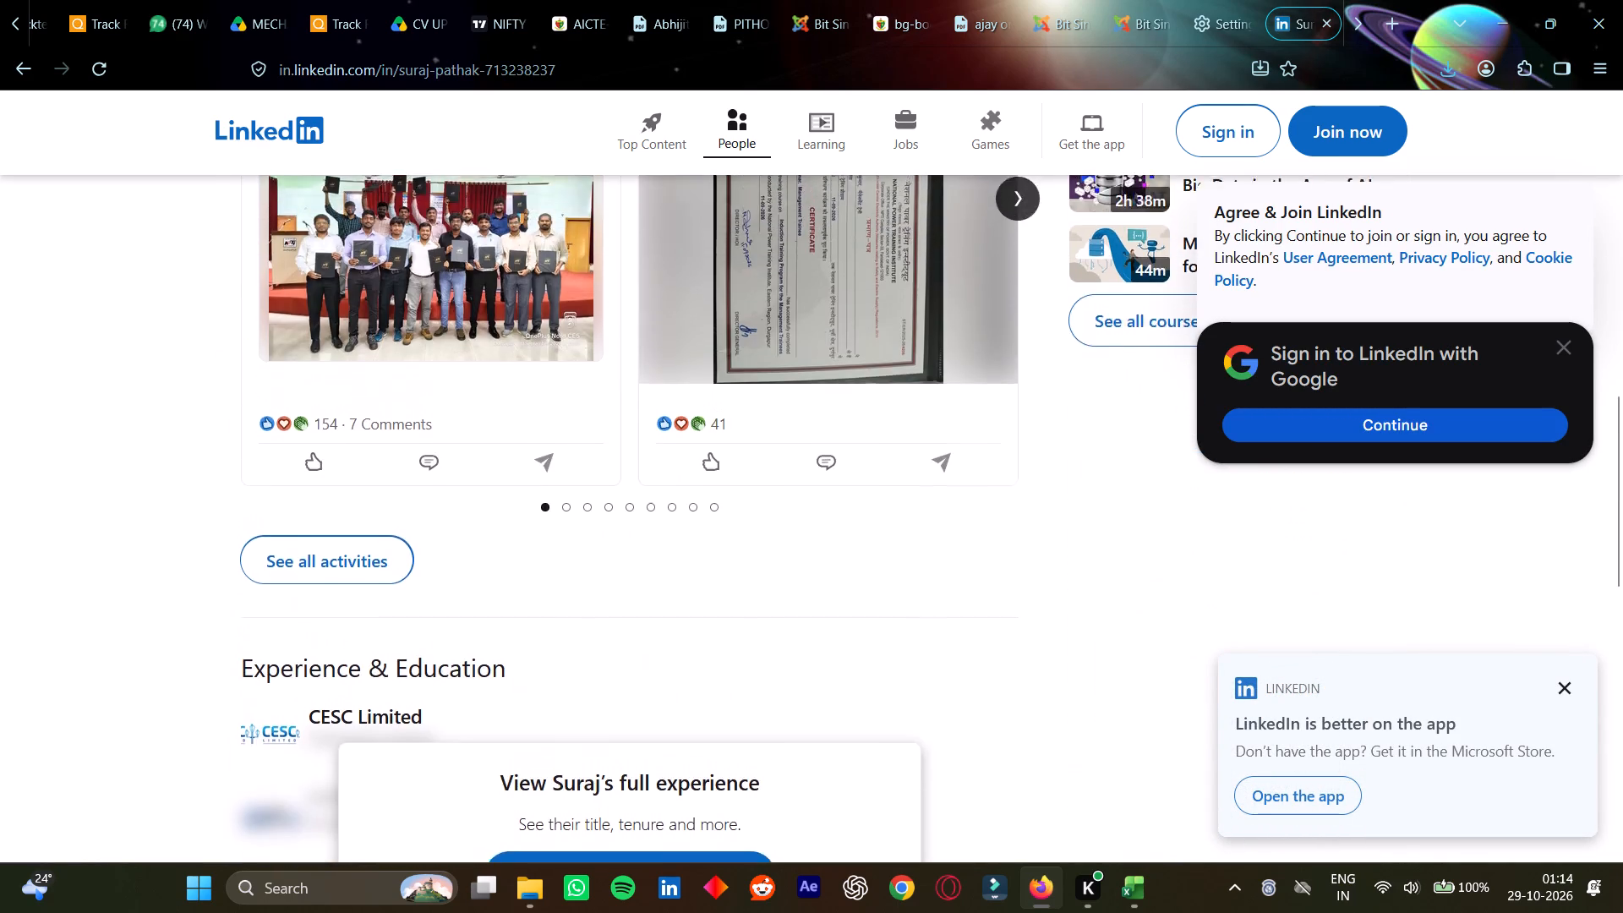
scroll(740, 442, "up", 7)
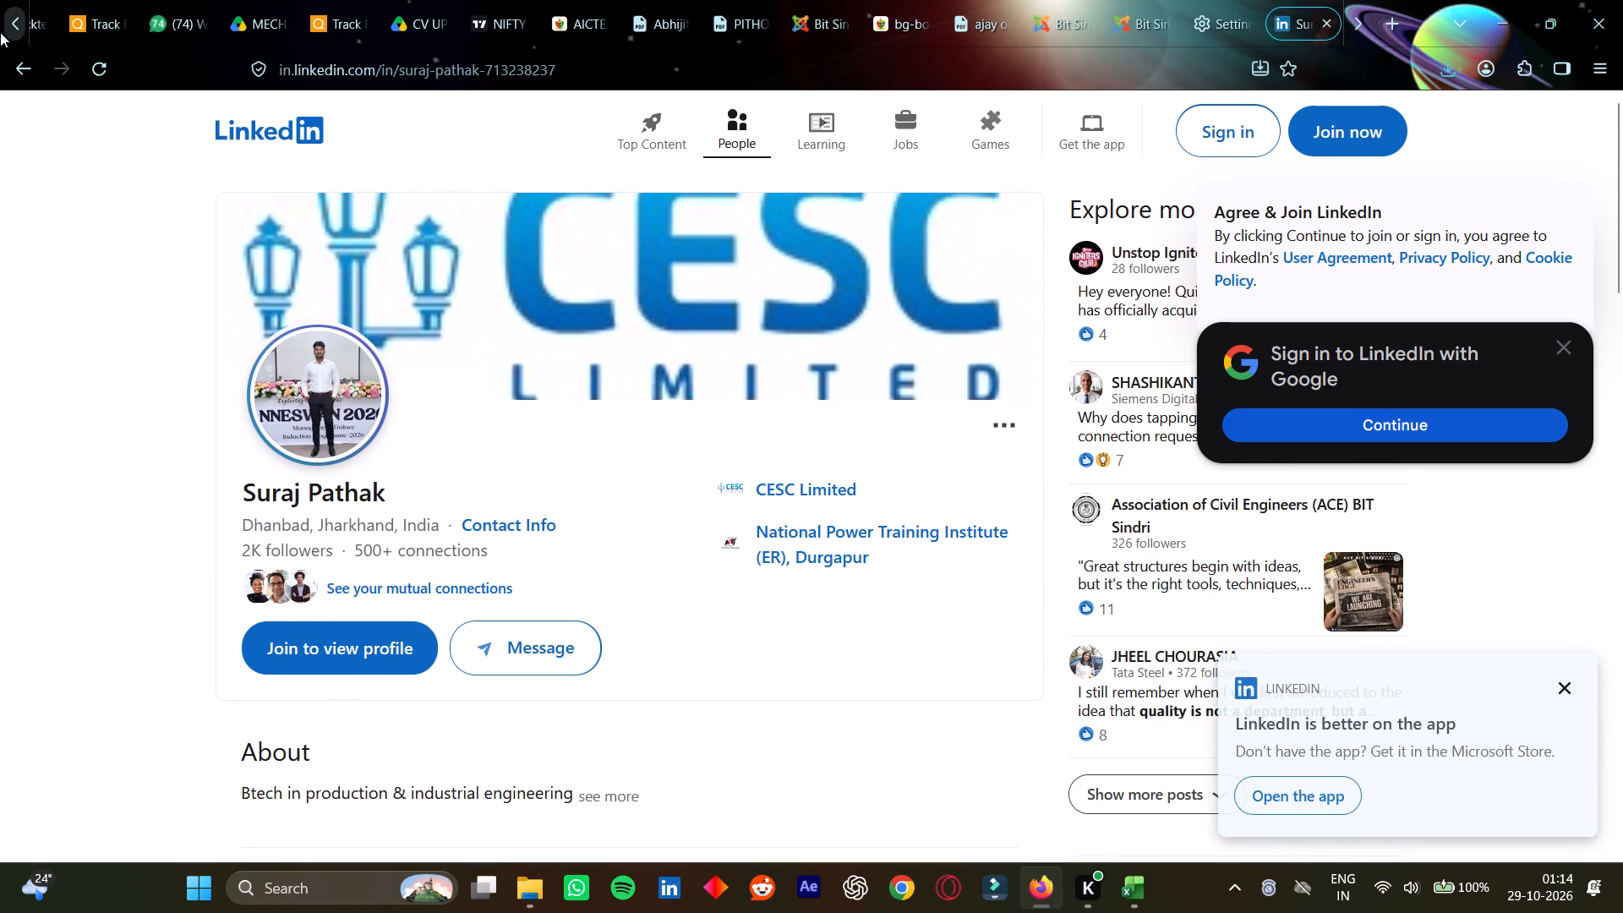
Return to the Google results for the row 13 name and look through them for a BIT Sindri faculty page.
left_click(25, 69)
left_click(25, 69)
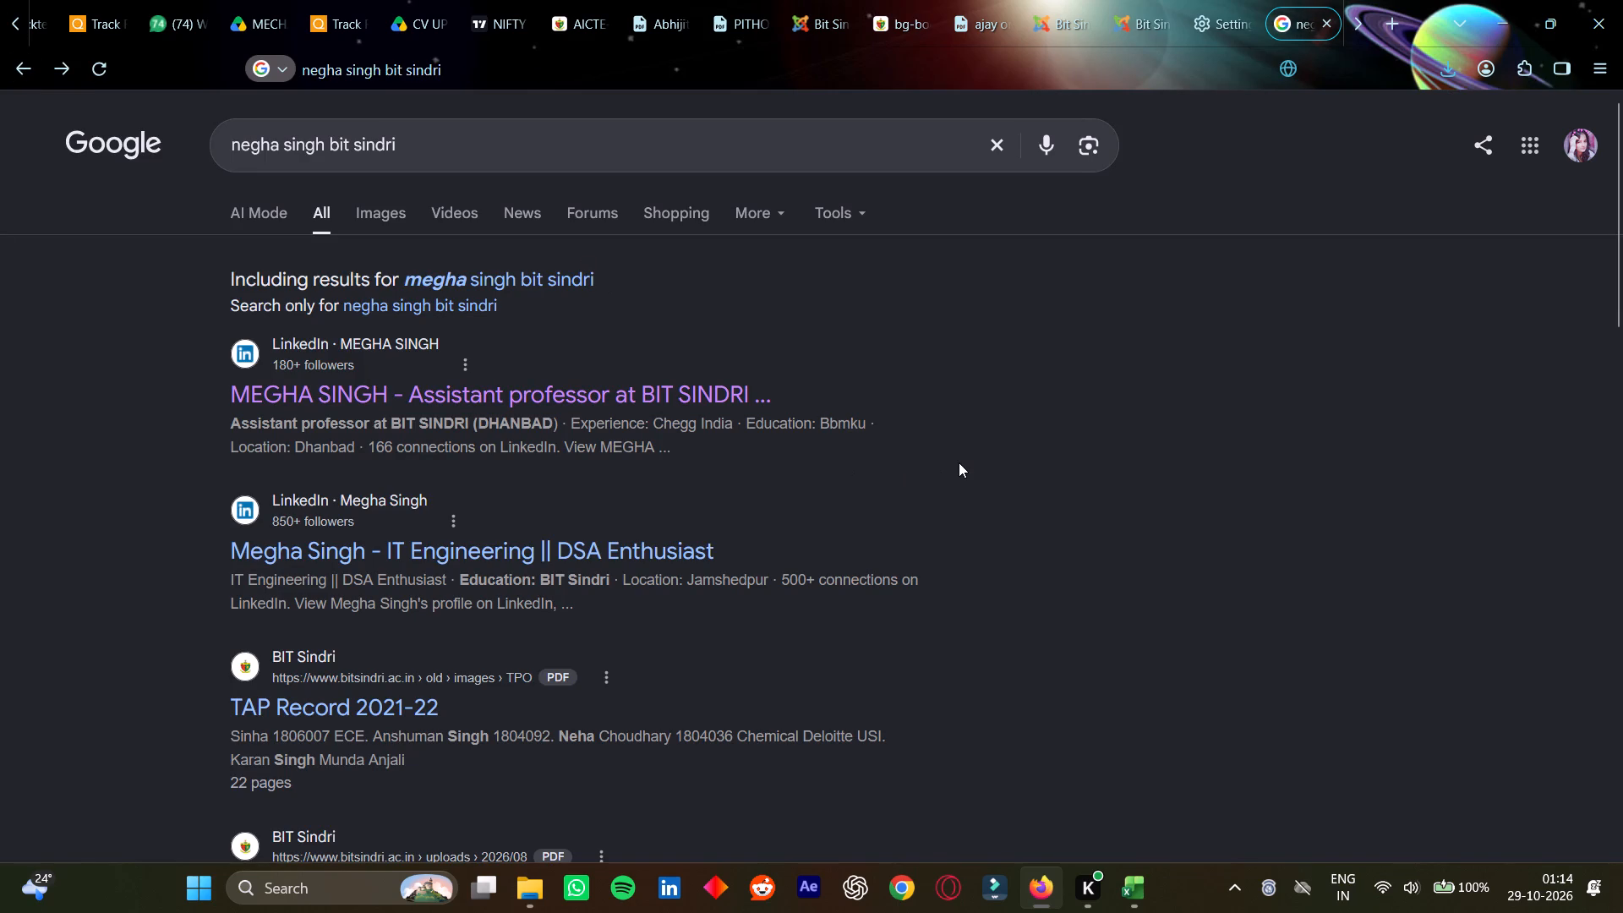
scroll(957, 462, "down", 5)
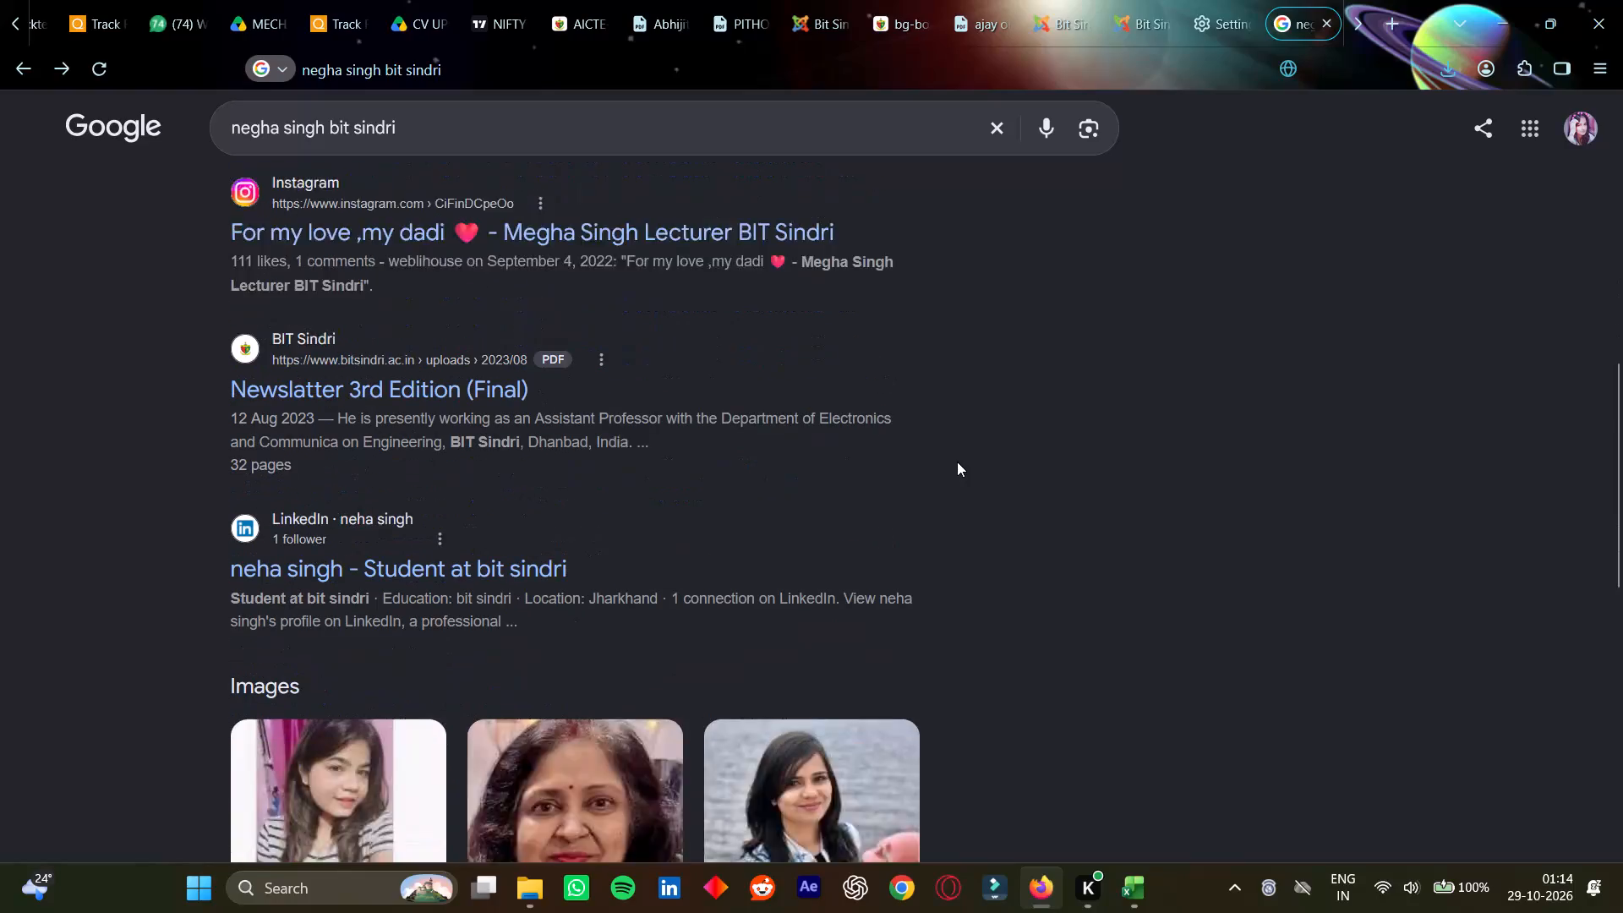
scroll(957, 462, "down", 2)
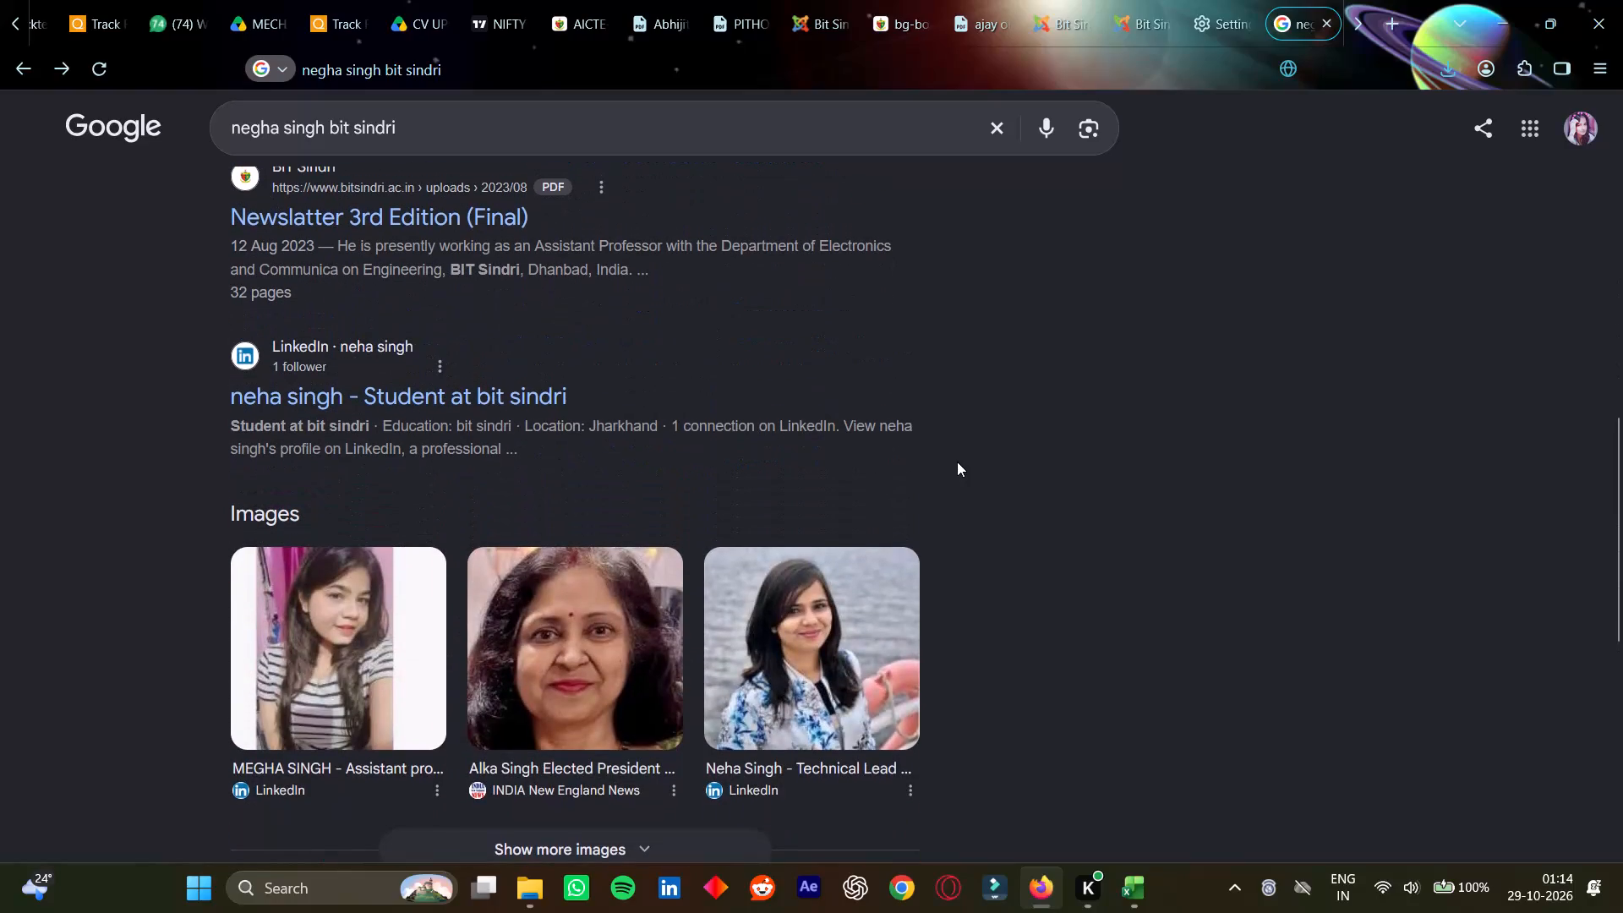
scroll(957, 467, "up", 7)
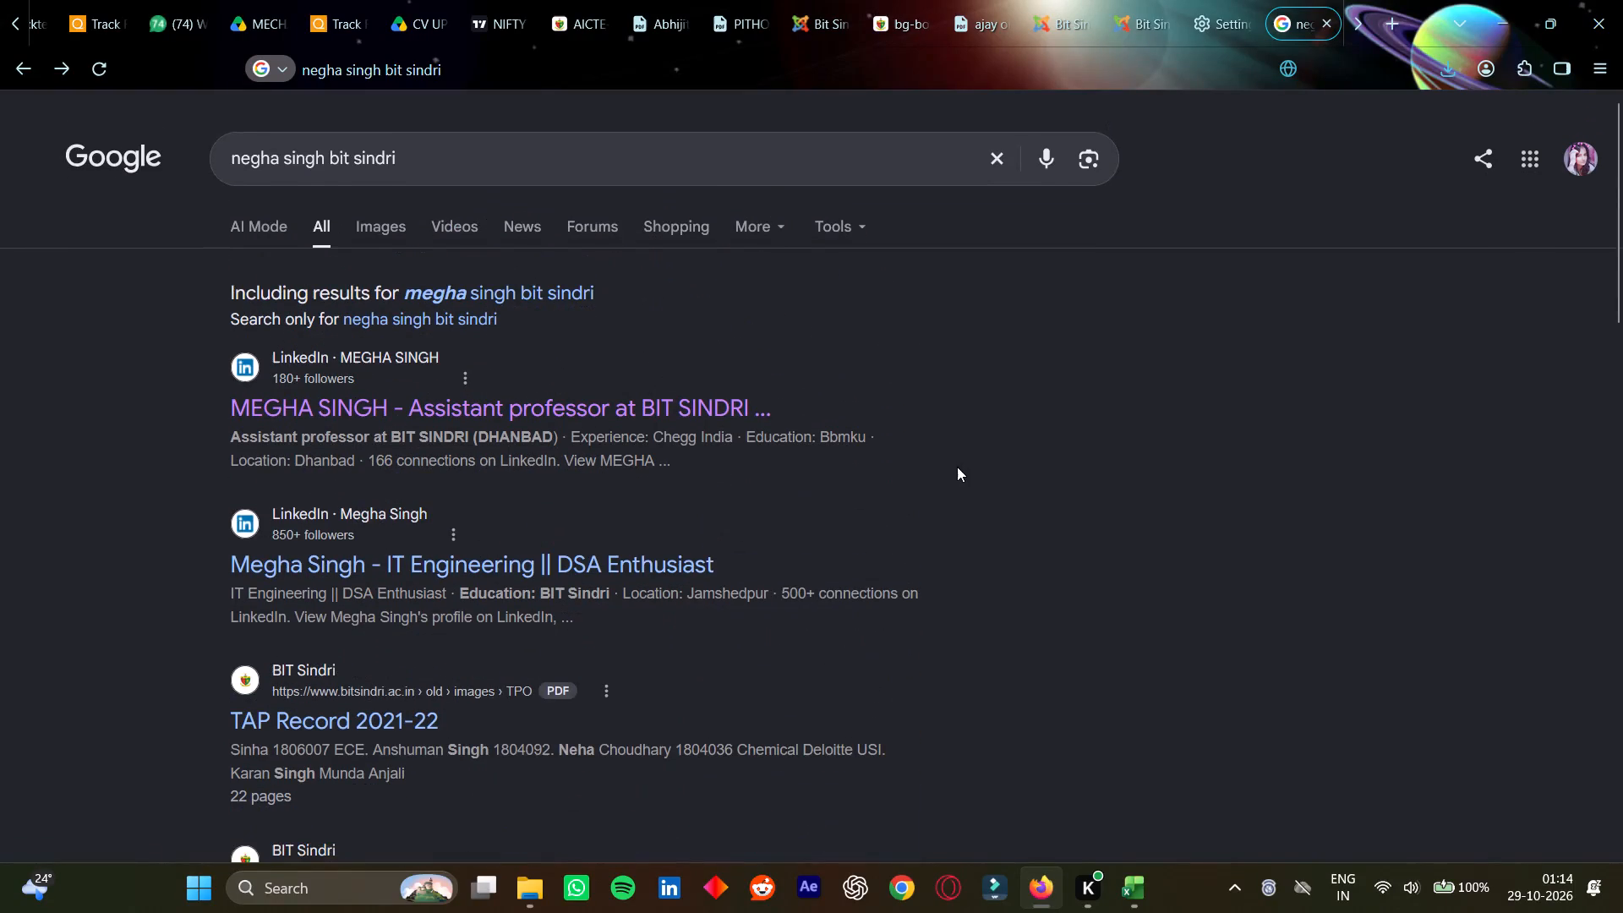
Correct the first letter of the searched first name to m and rerun the "bit sindri" Google search.
left_click(243, 146)
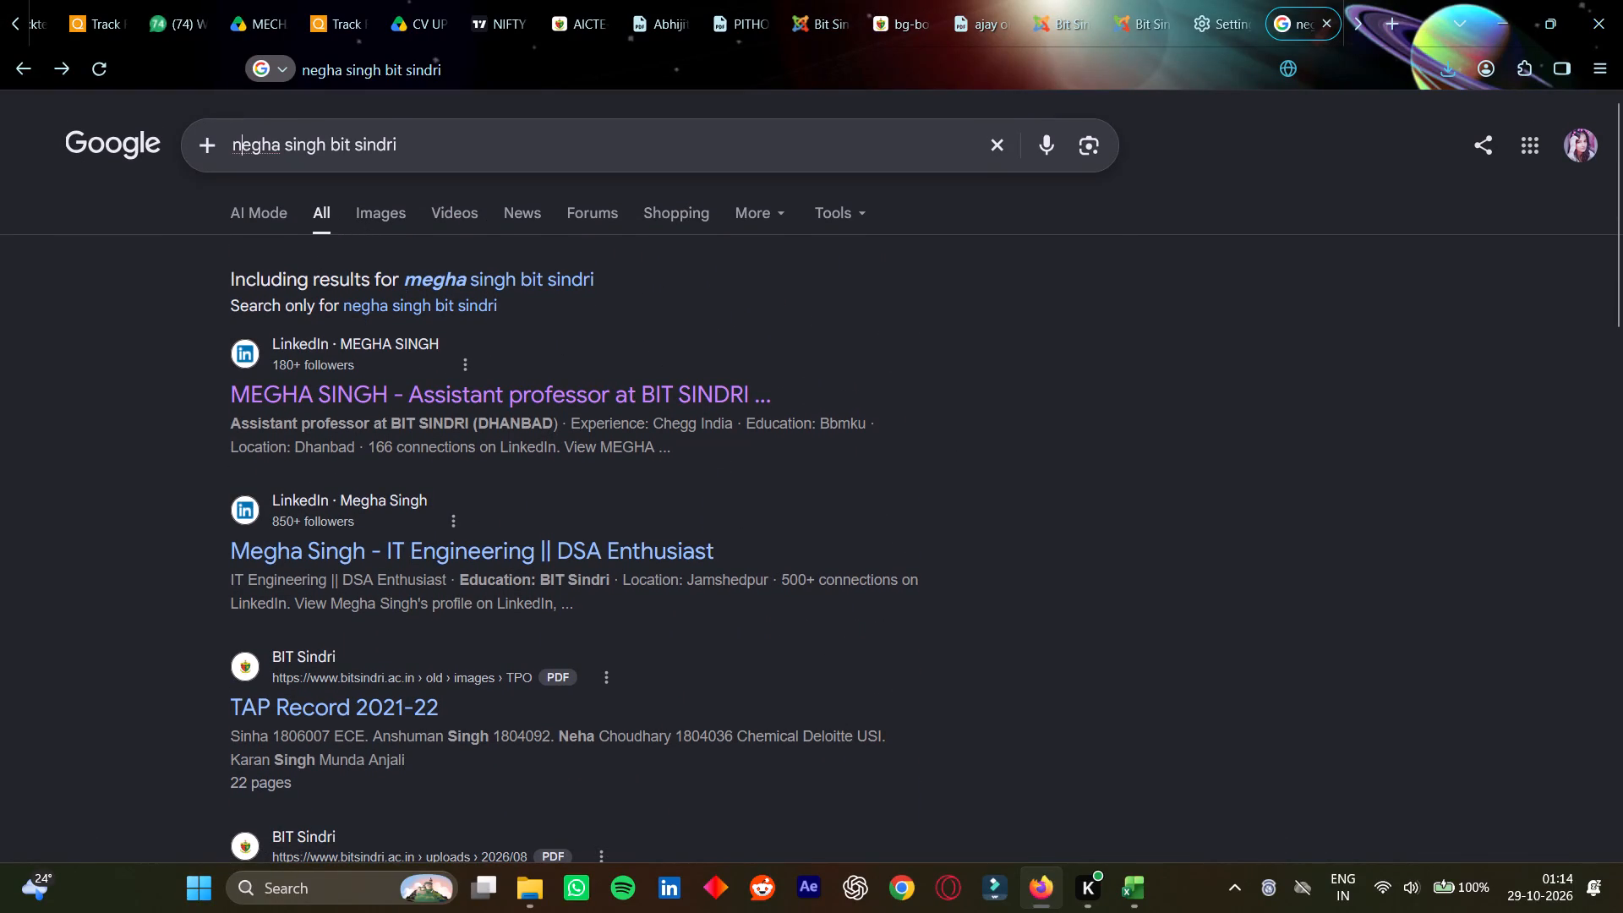
key("BackSpace")
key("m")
key("Return")
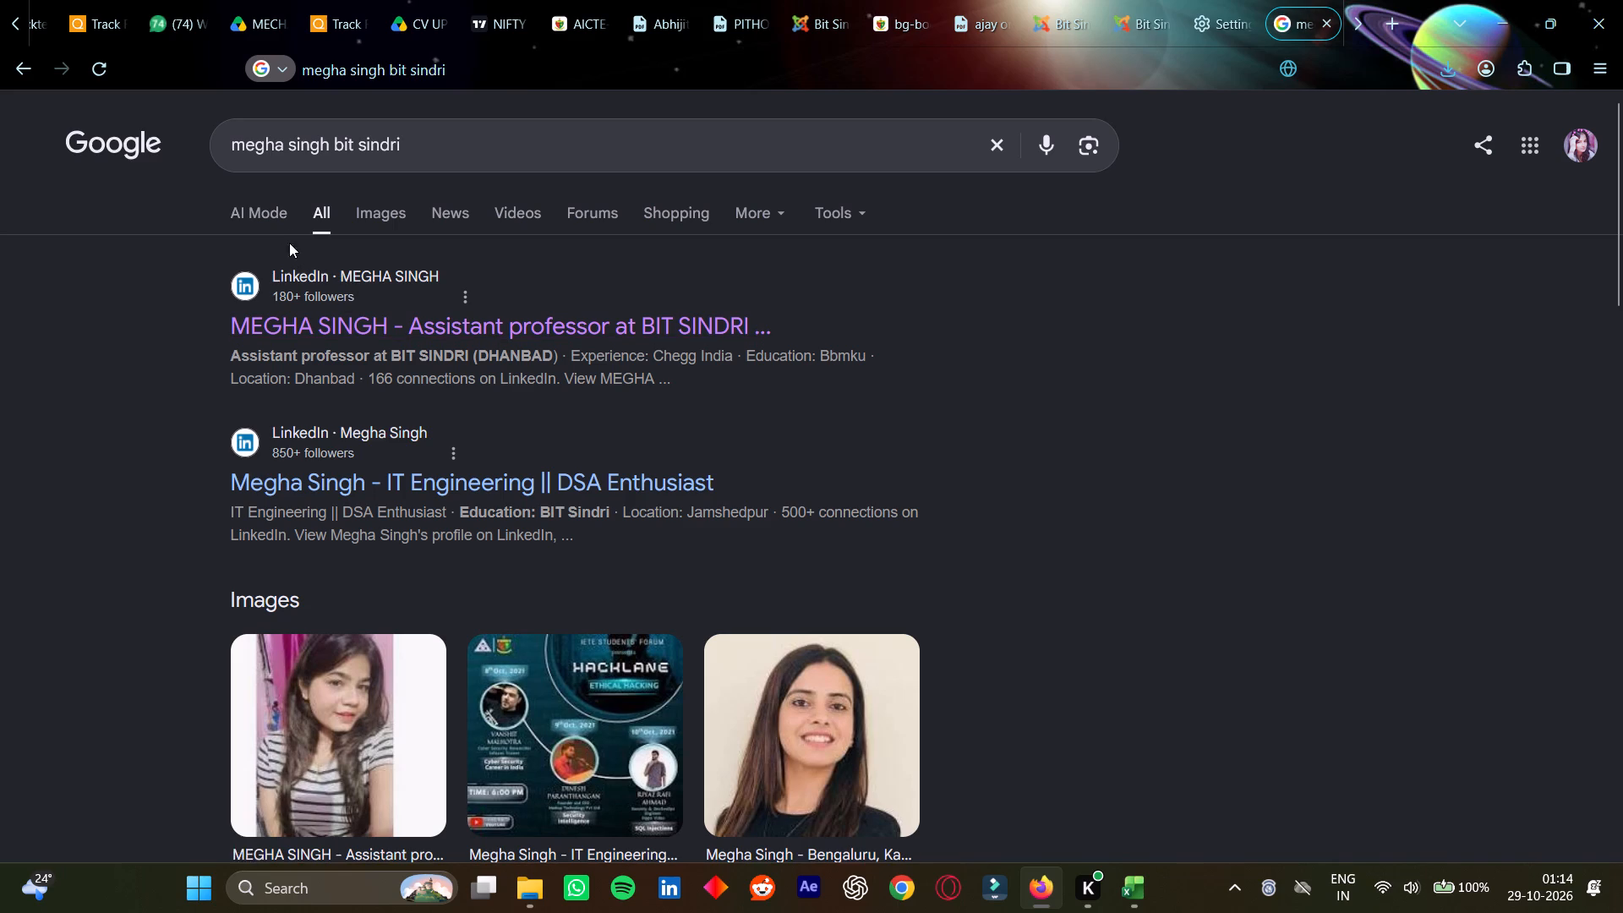
Look through the Google results for the row 13 name and search again with "prof" added before the name.
scroll(623, 284, "down", 2)
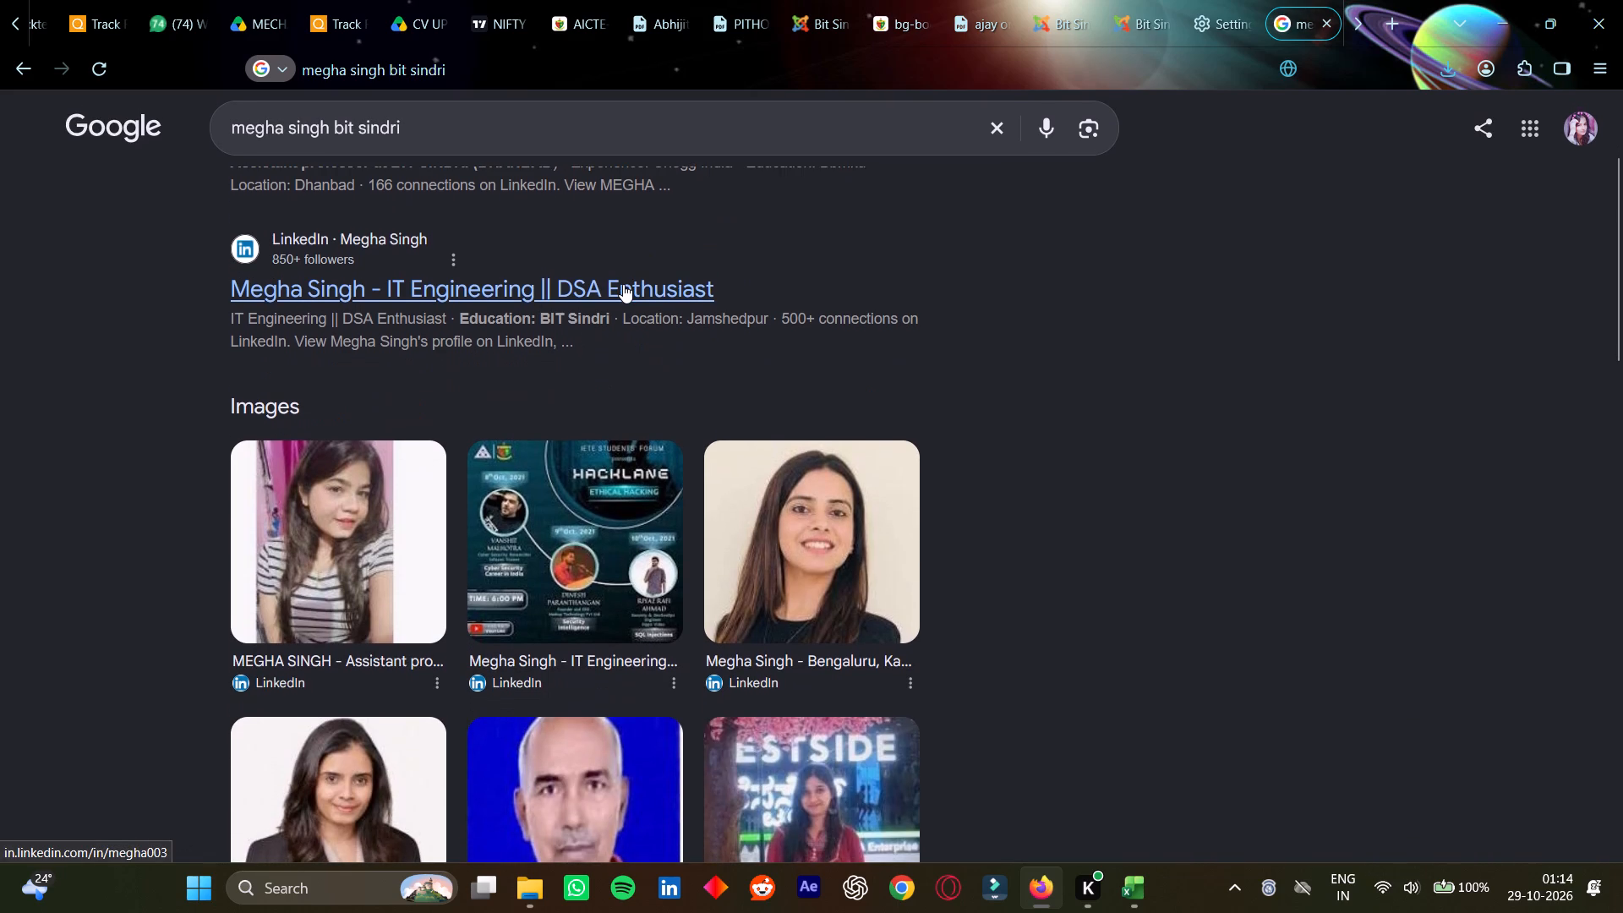
scroll(623, 284, "down", 5)
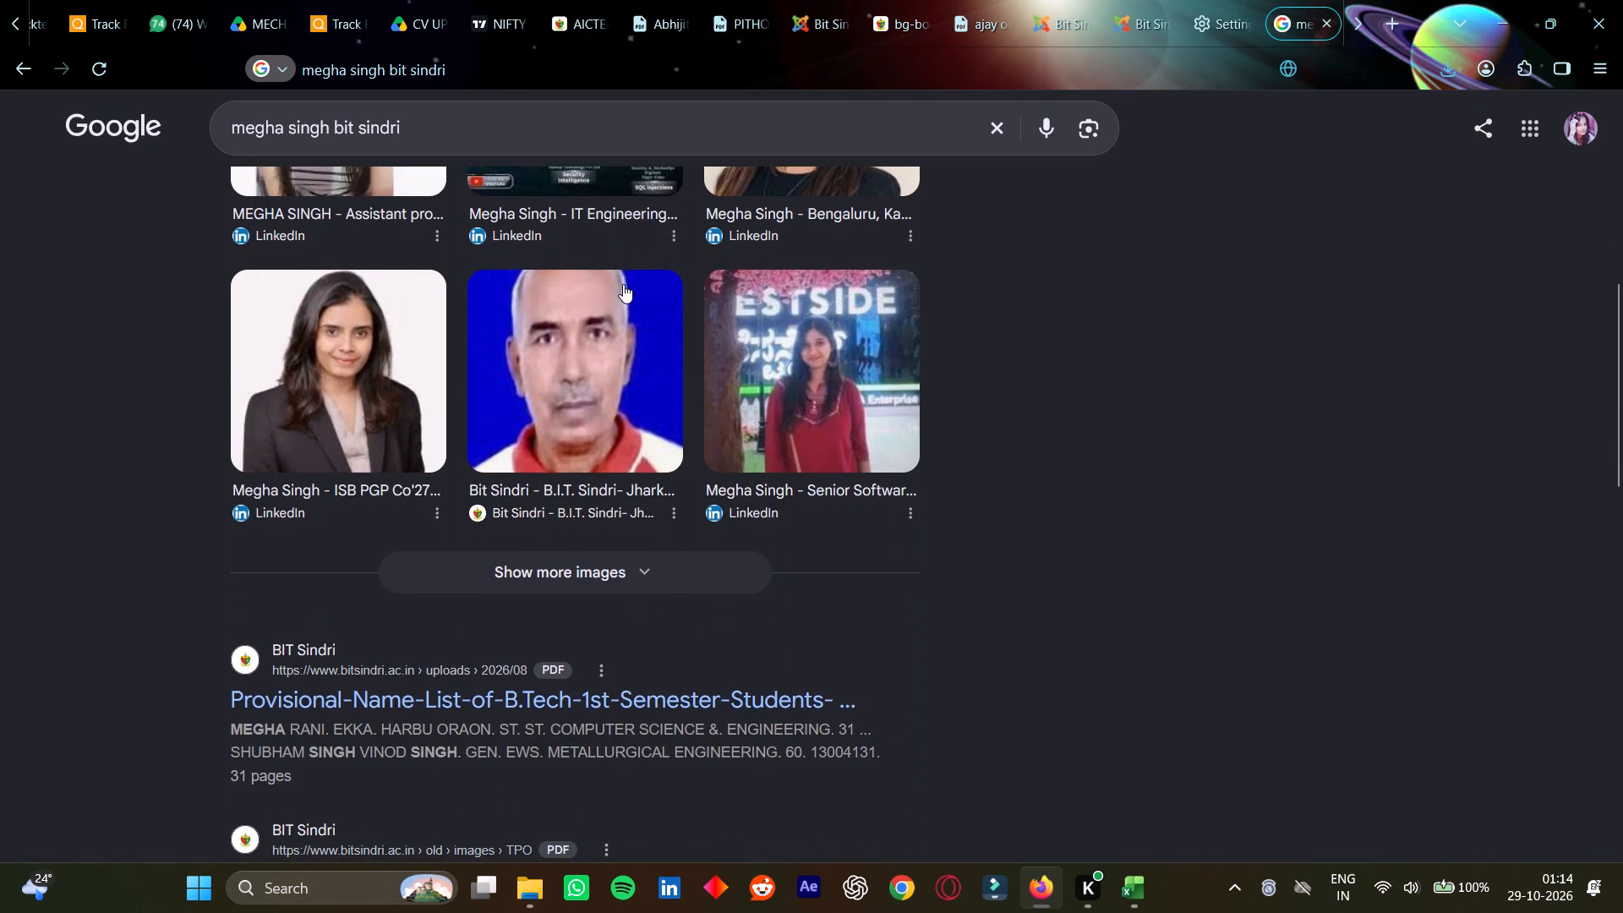
scroll(623, 284, "up", 1)
scroll(623, 284, "down", 6)
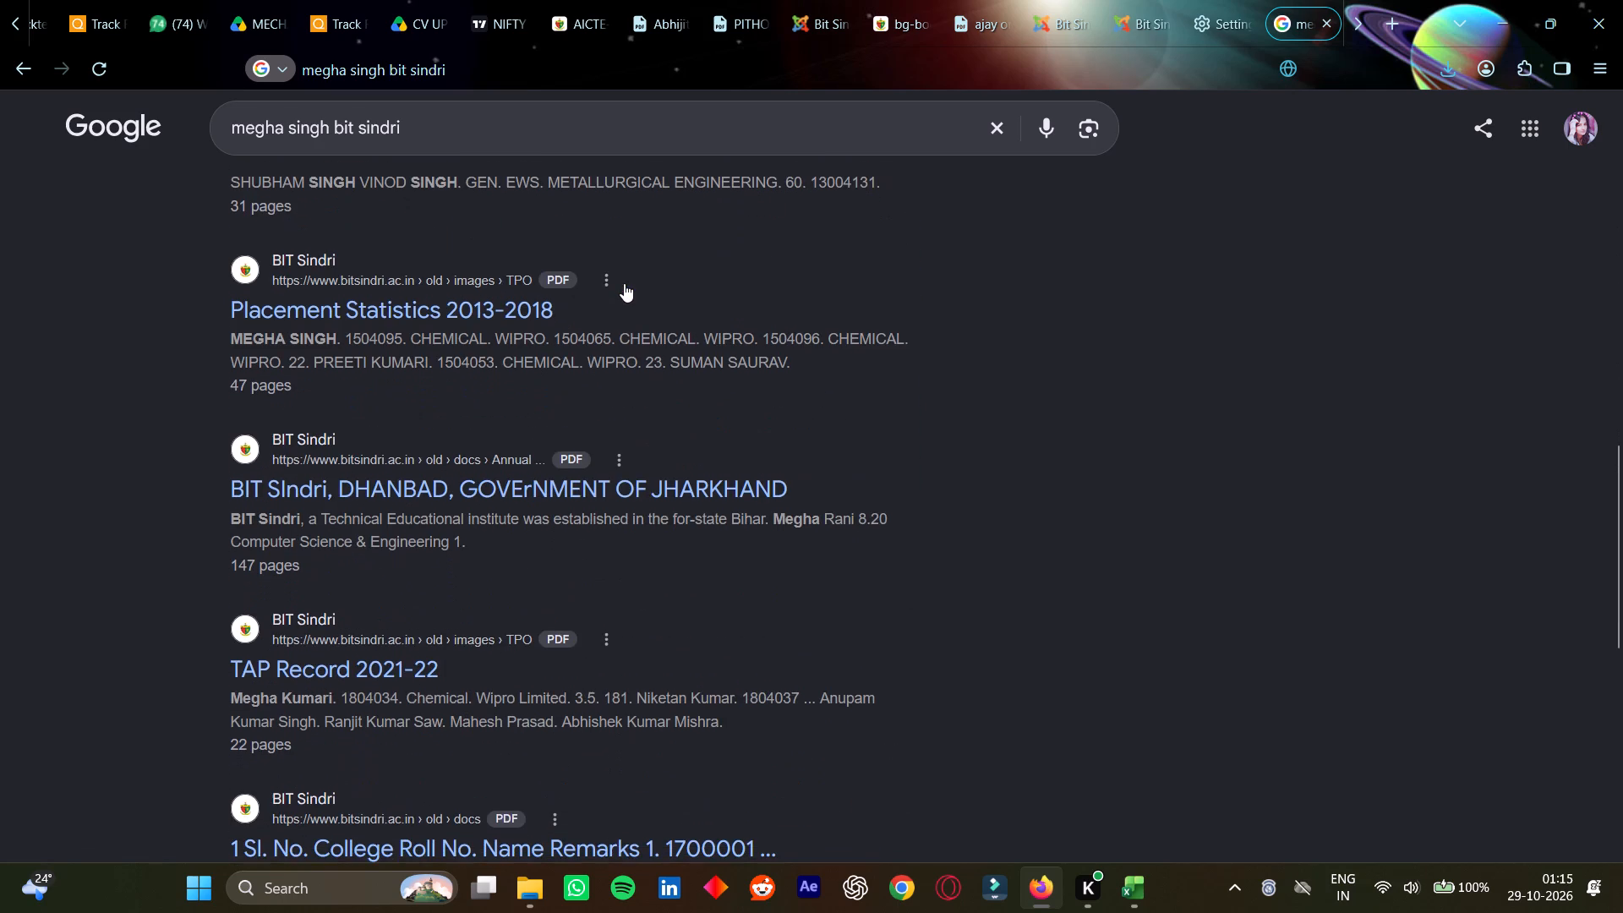
scroll(624, 283, "up", 7)
left_click(233, 133)
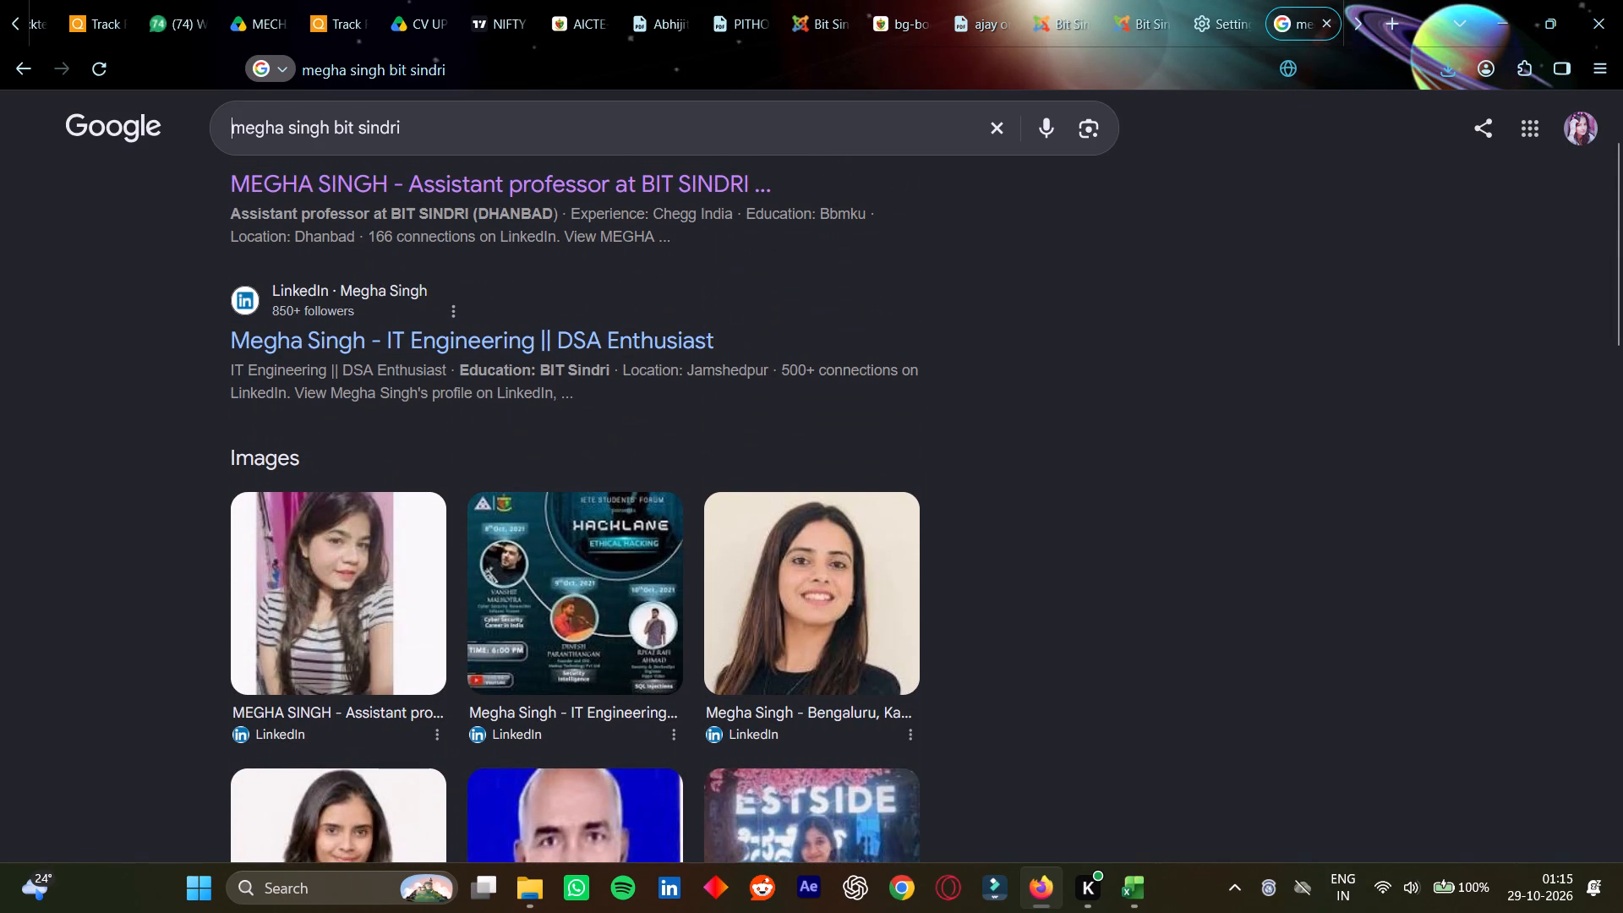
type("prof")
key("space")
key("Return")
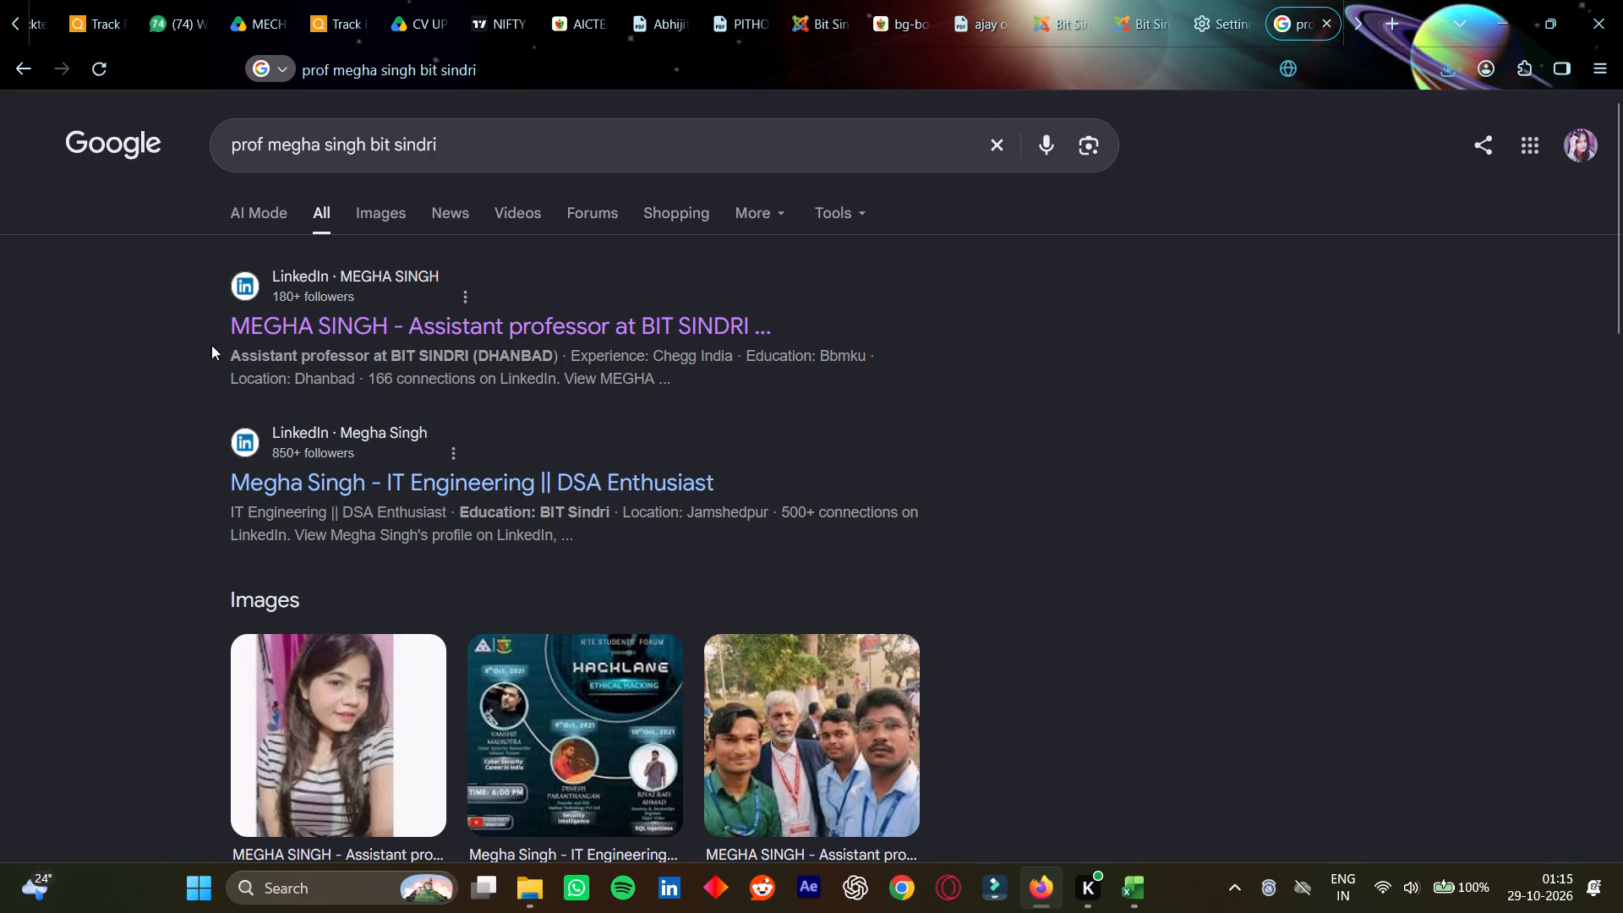
Finish checking the row 13 search results, switch to the UPDATED workbook in Excel and enter X in cell L13.
scroll(754, 485, "down", 6)
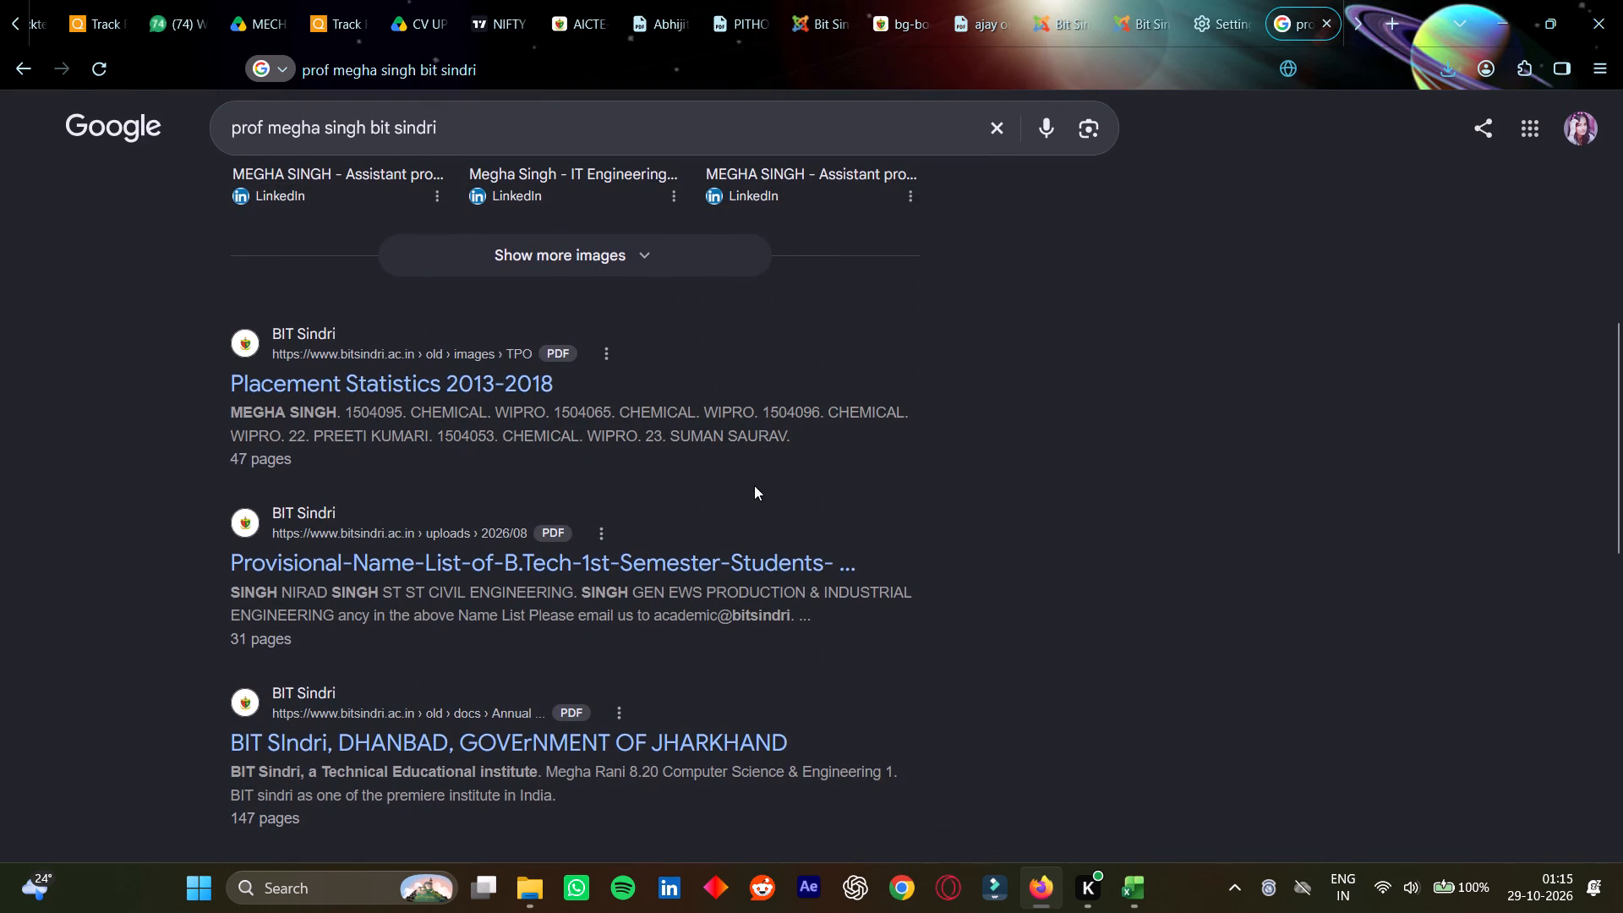
scroll(754, 485, "down", 3)
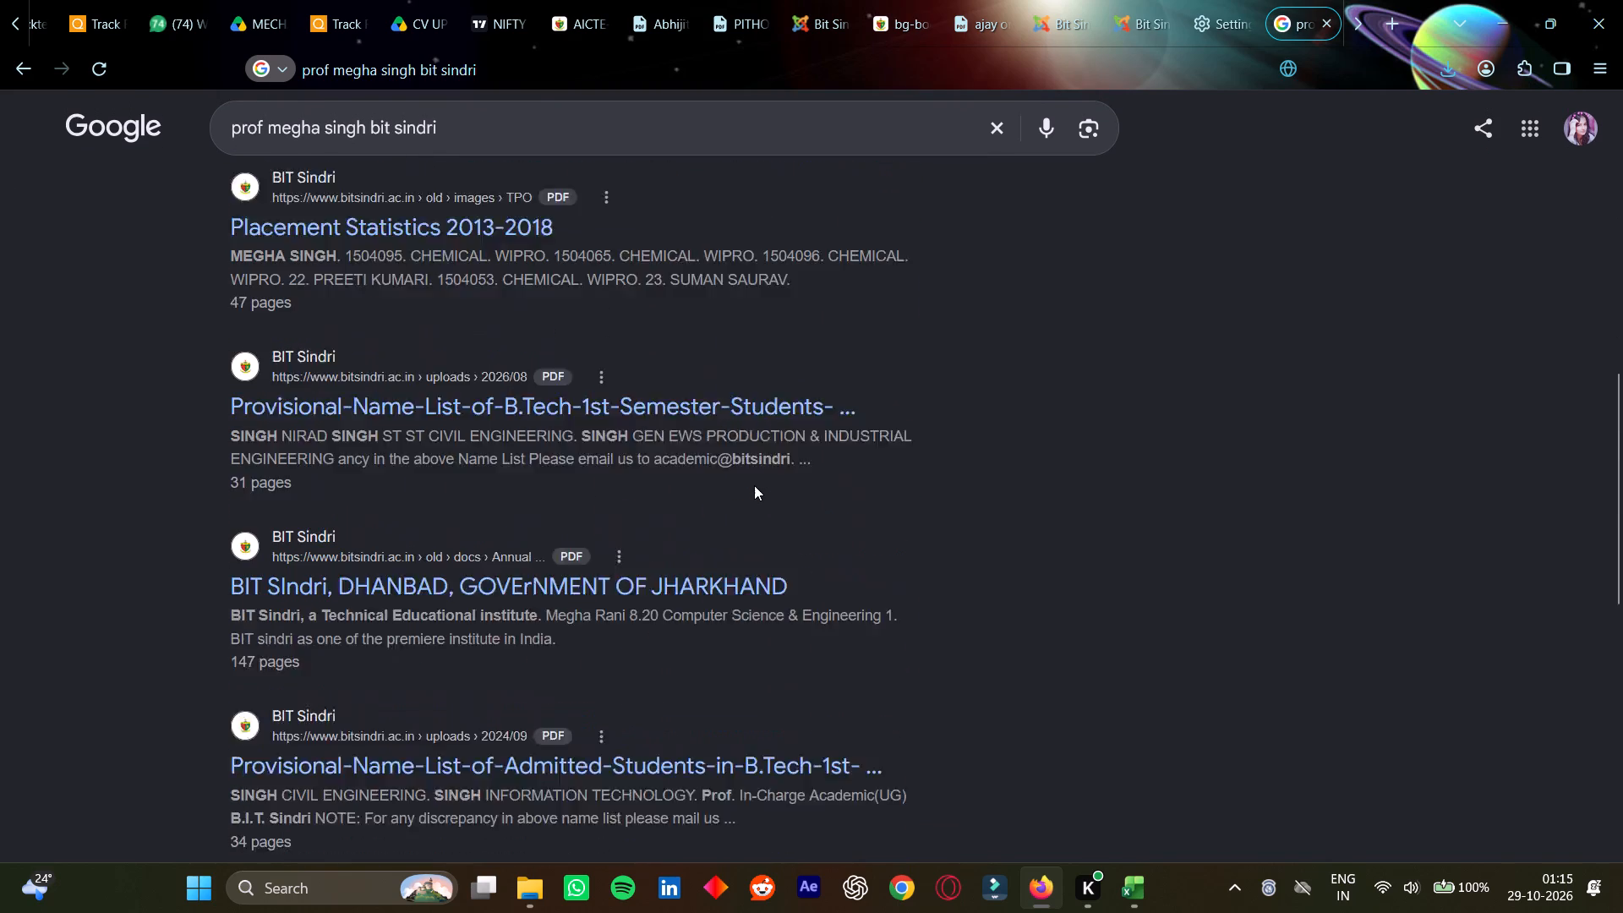
scroll(754, 485, "down", 2)
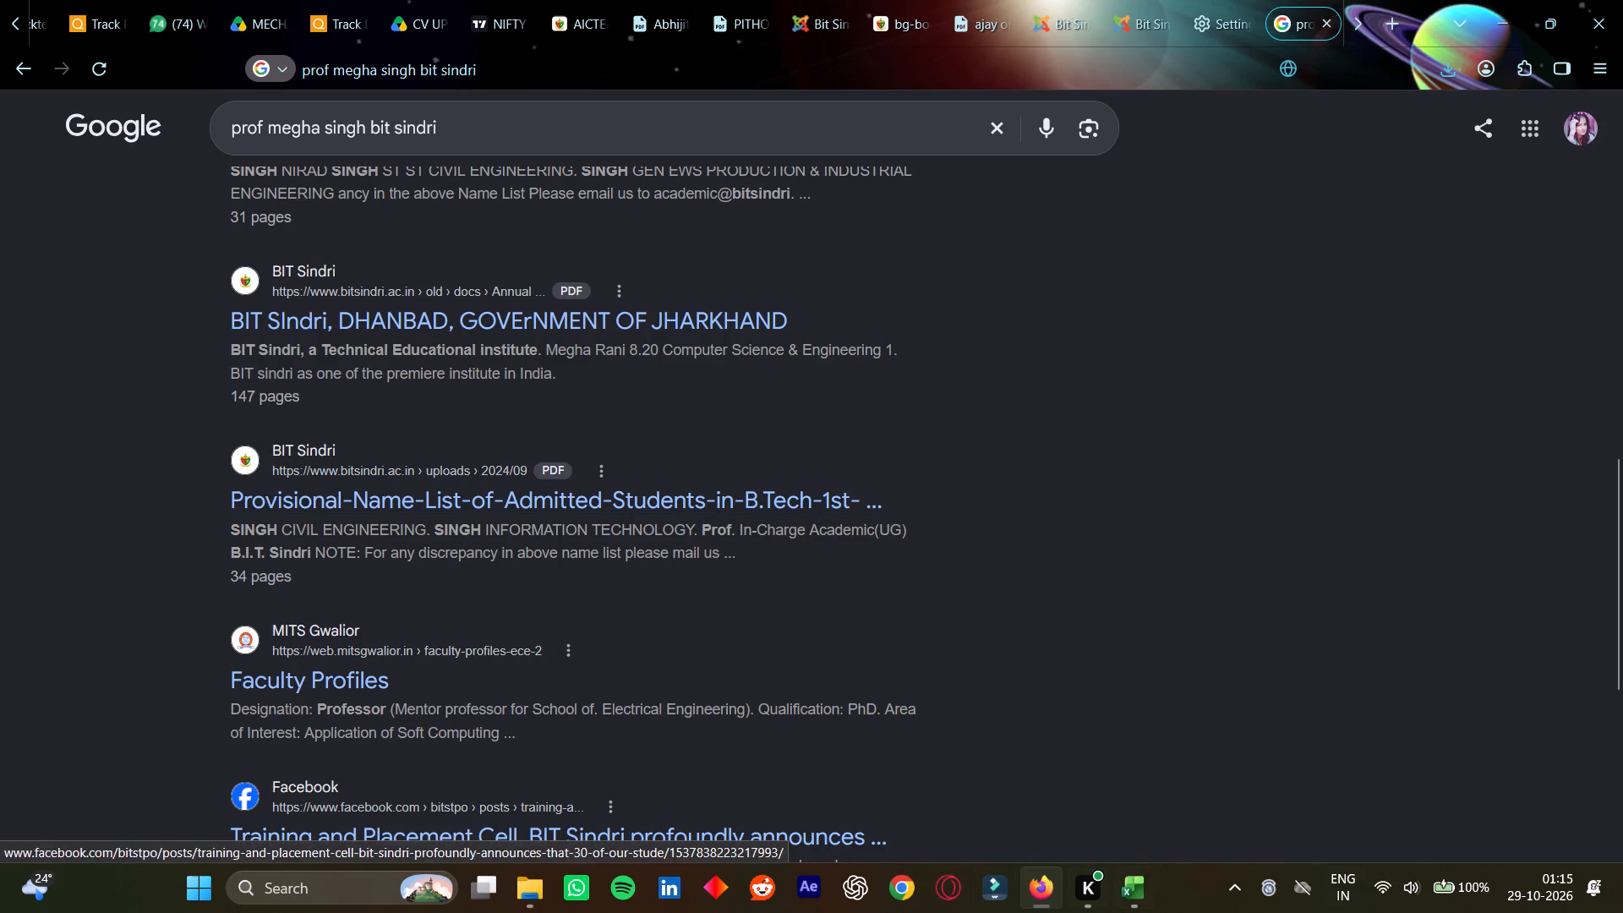
left_click(1136, 895)
left_click(1512, 505)
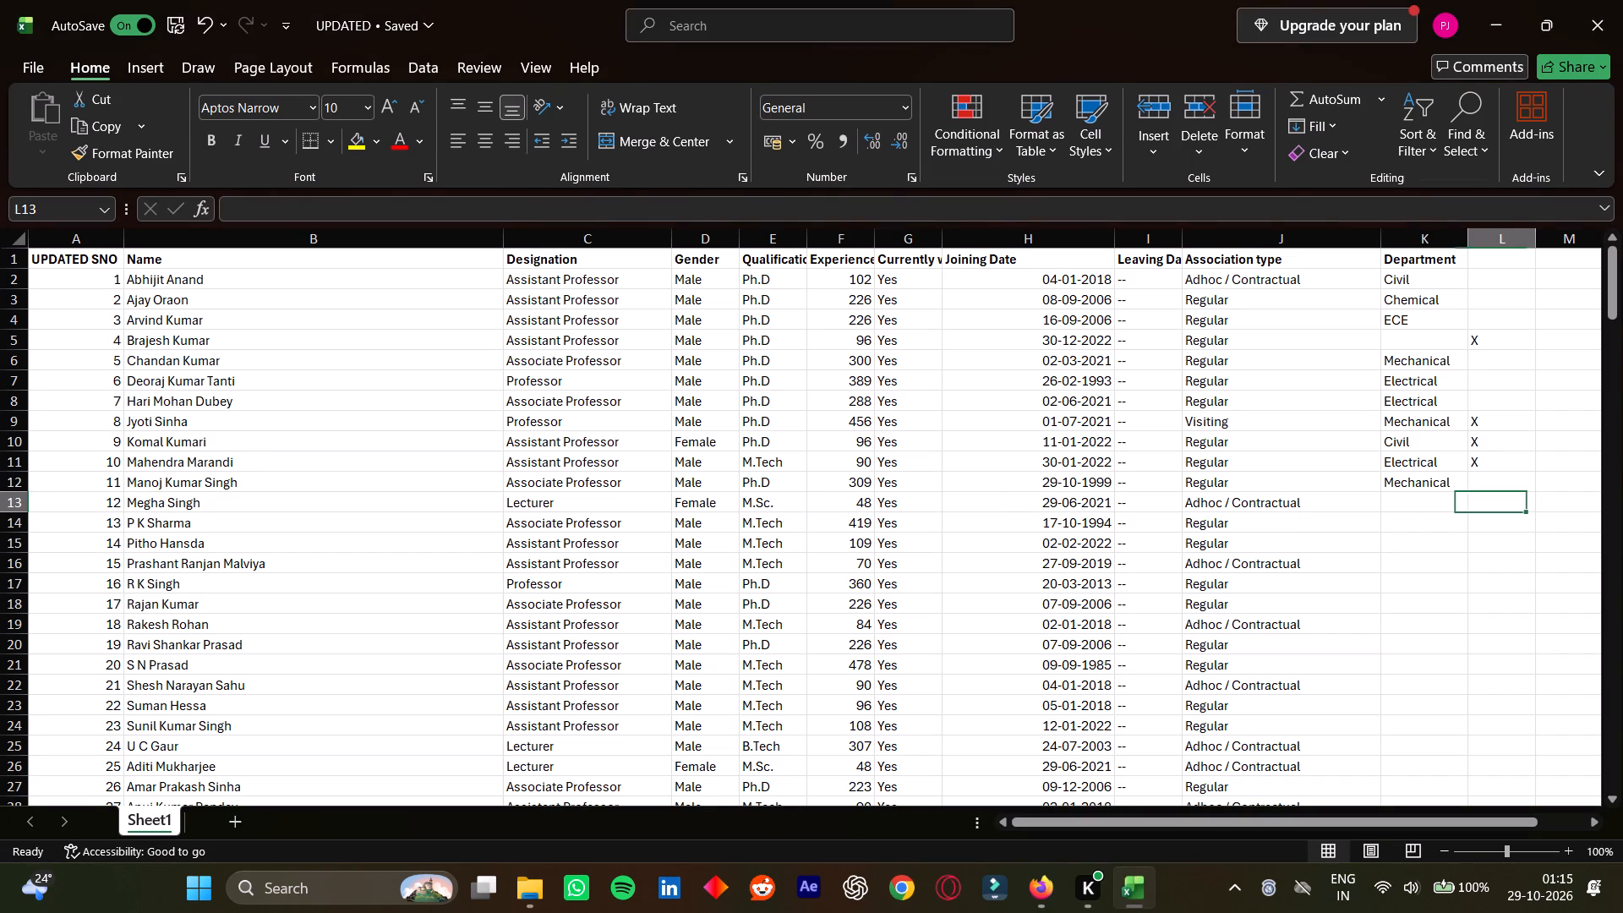
double_click(1512, 505)
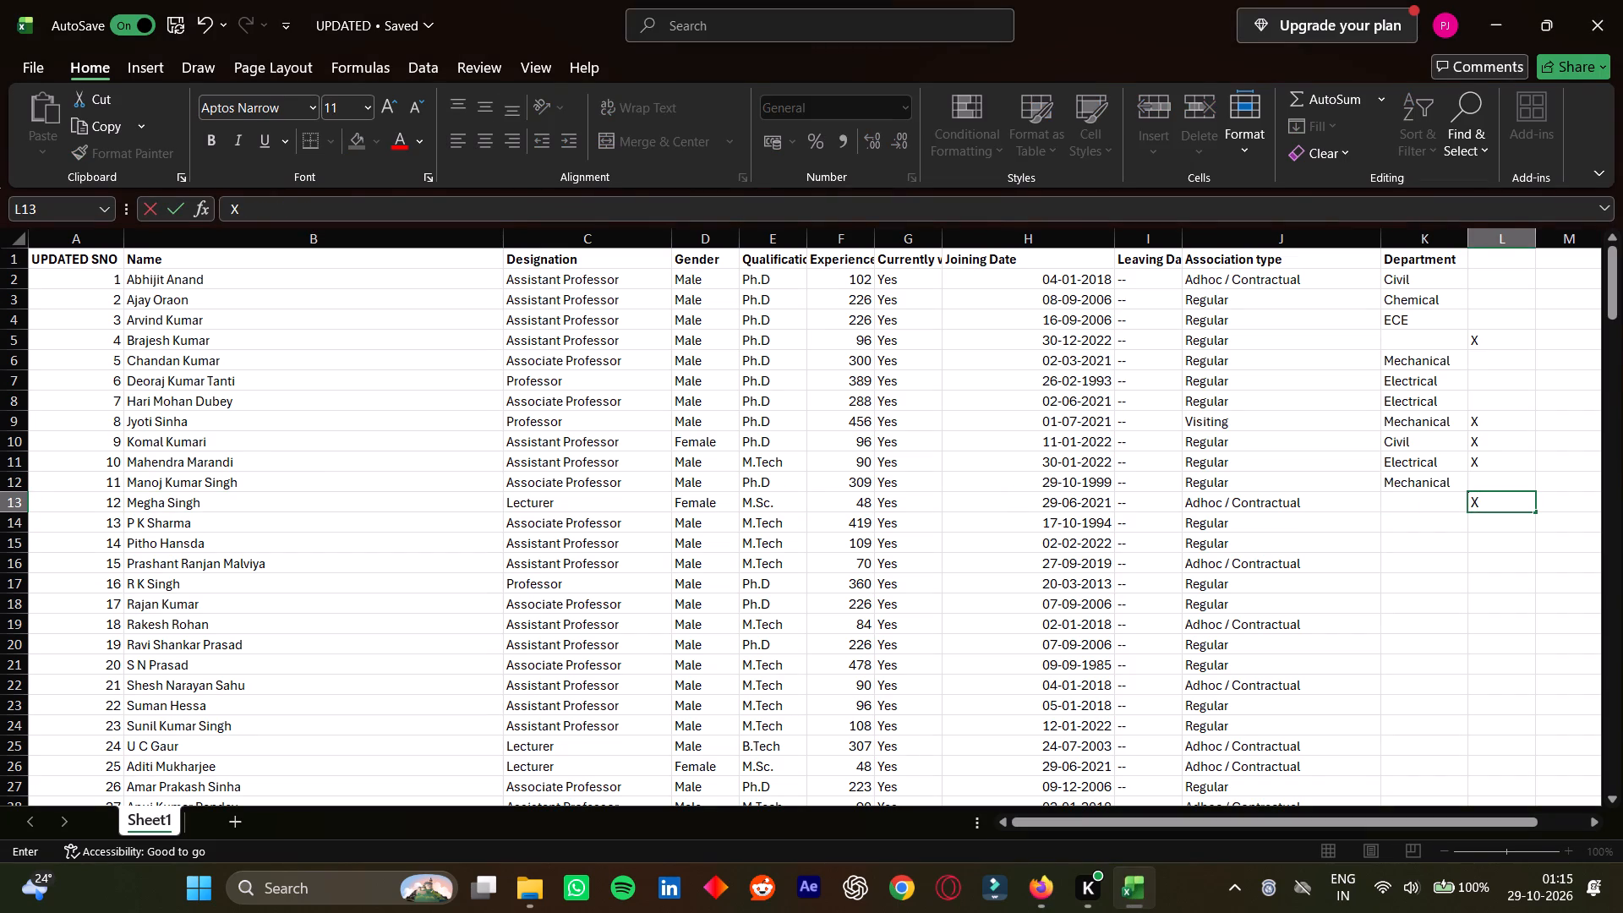
left_click(1392, 530)
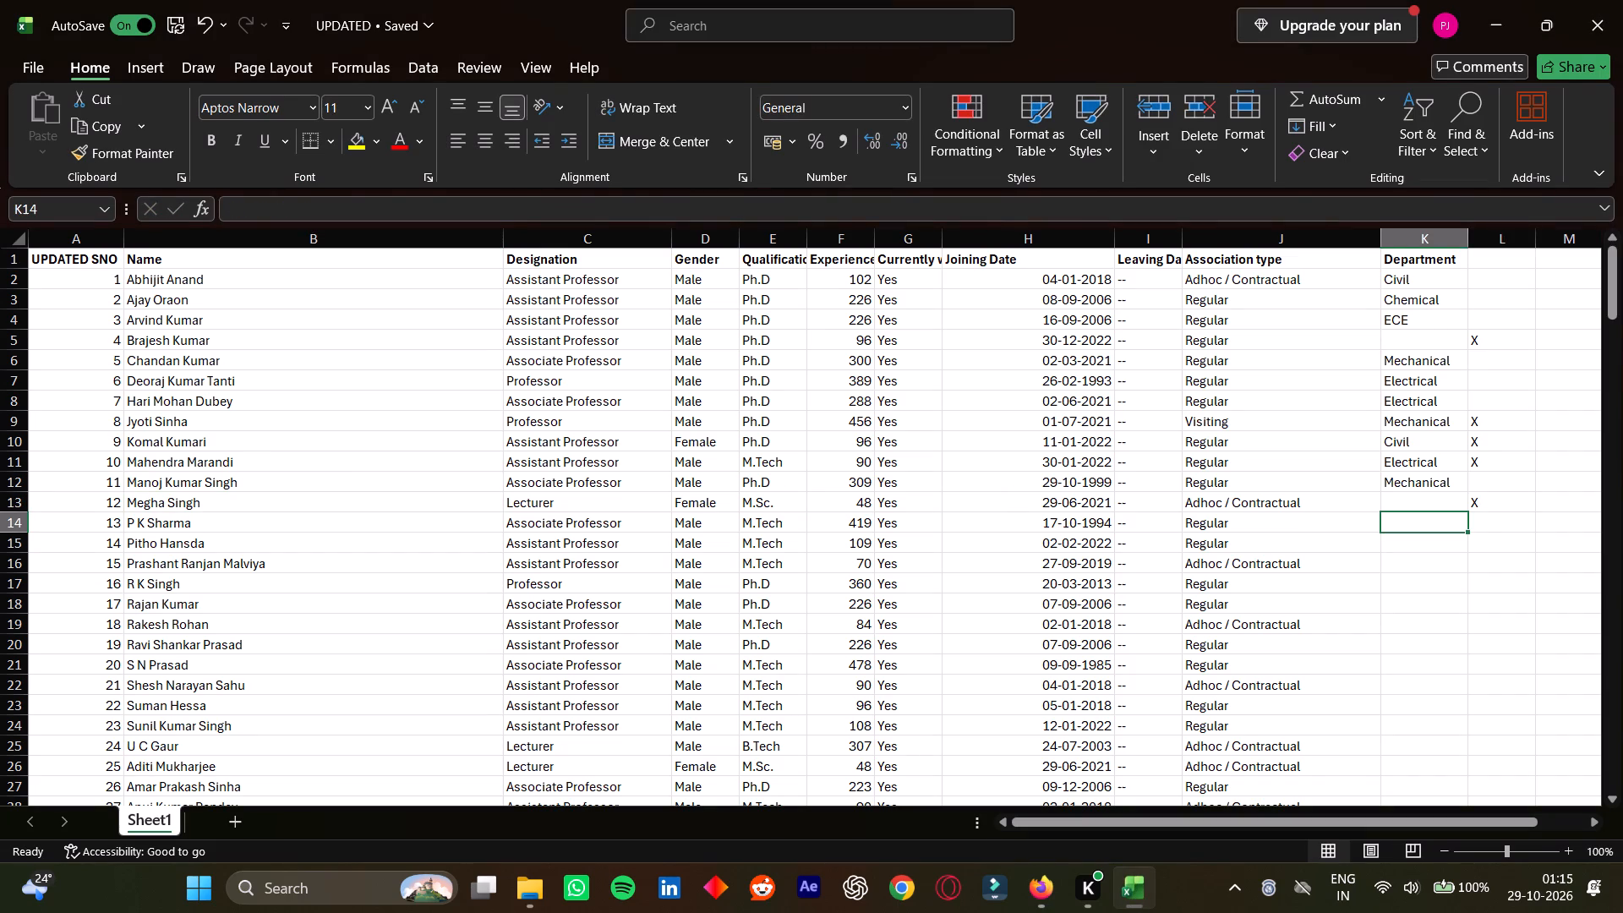
Copy the row 14 name from UPDATED and search Google in Firefox for it followed by "bit sindri".
left_click(156, 523)
double_click(190, 523)
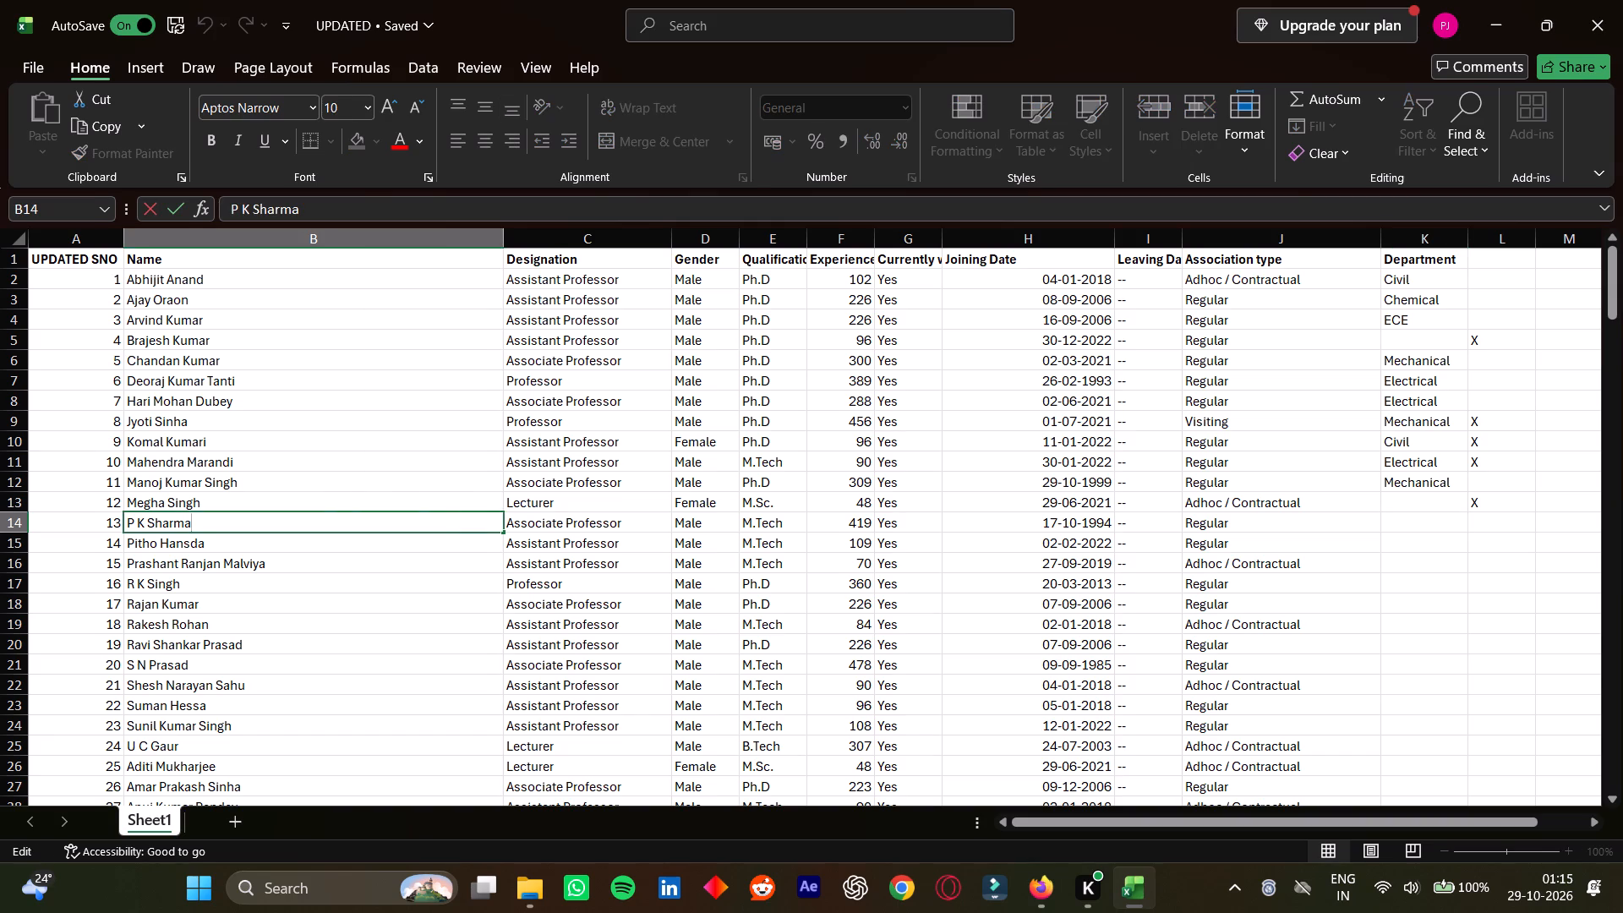
key("ctrl+a")
key("ctrl+c")
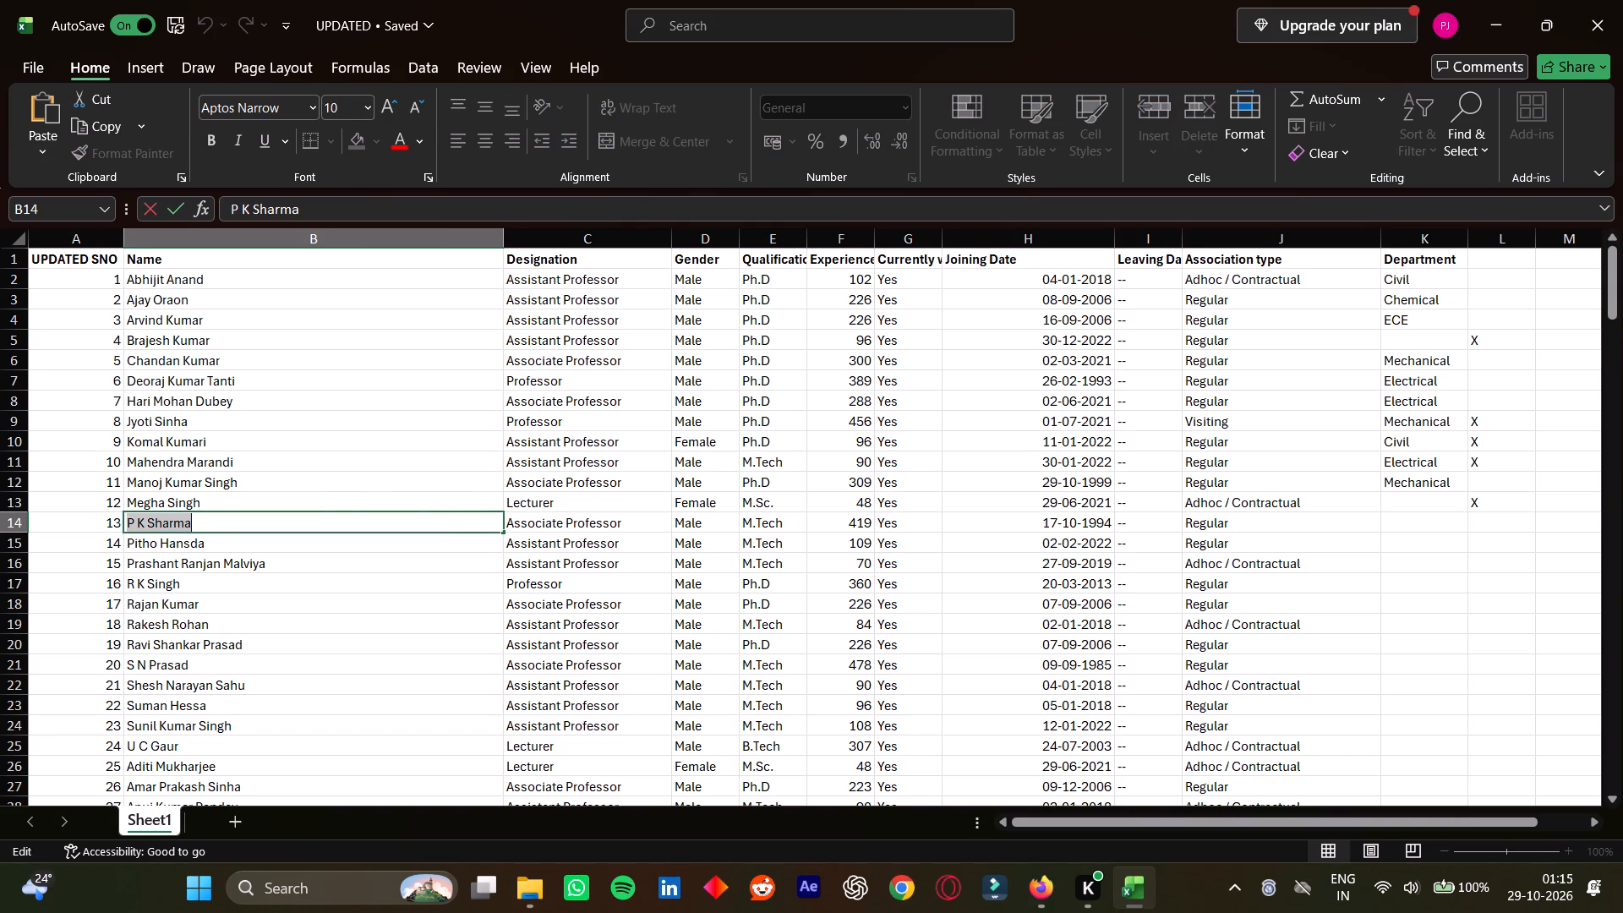
left_click(301, 588)
left_click(1057, 883)
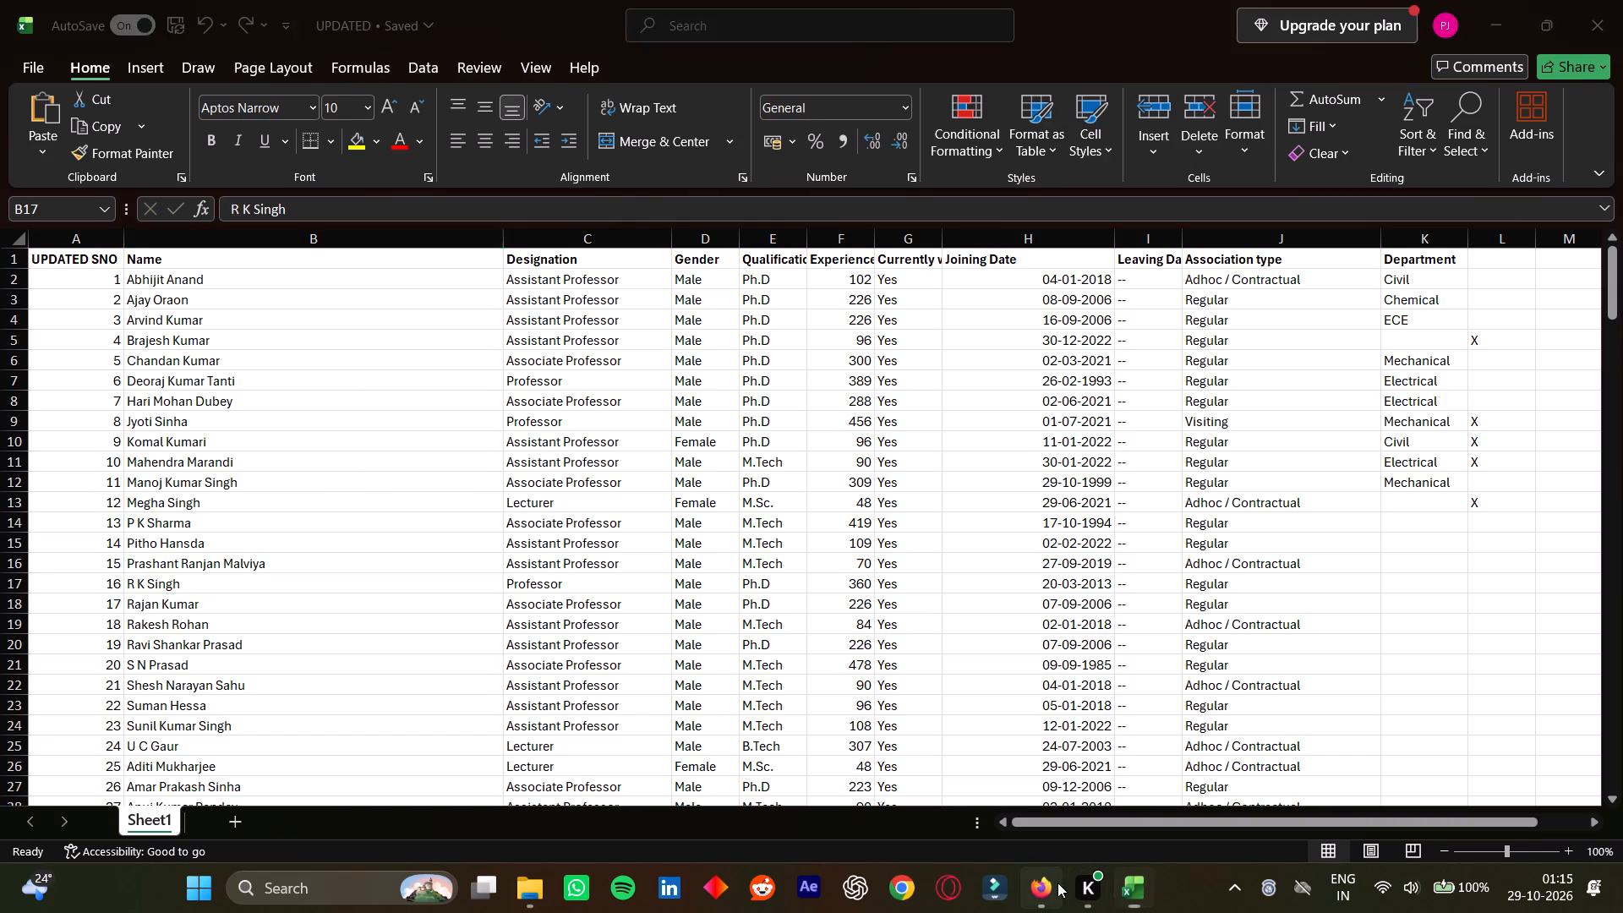
left_click(995, 124)
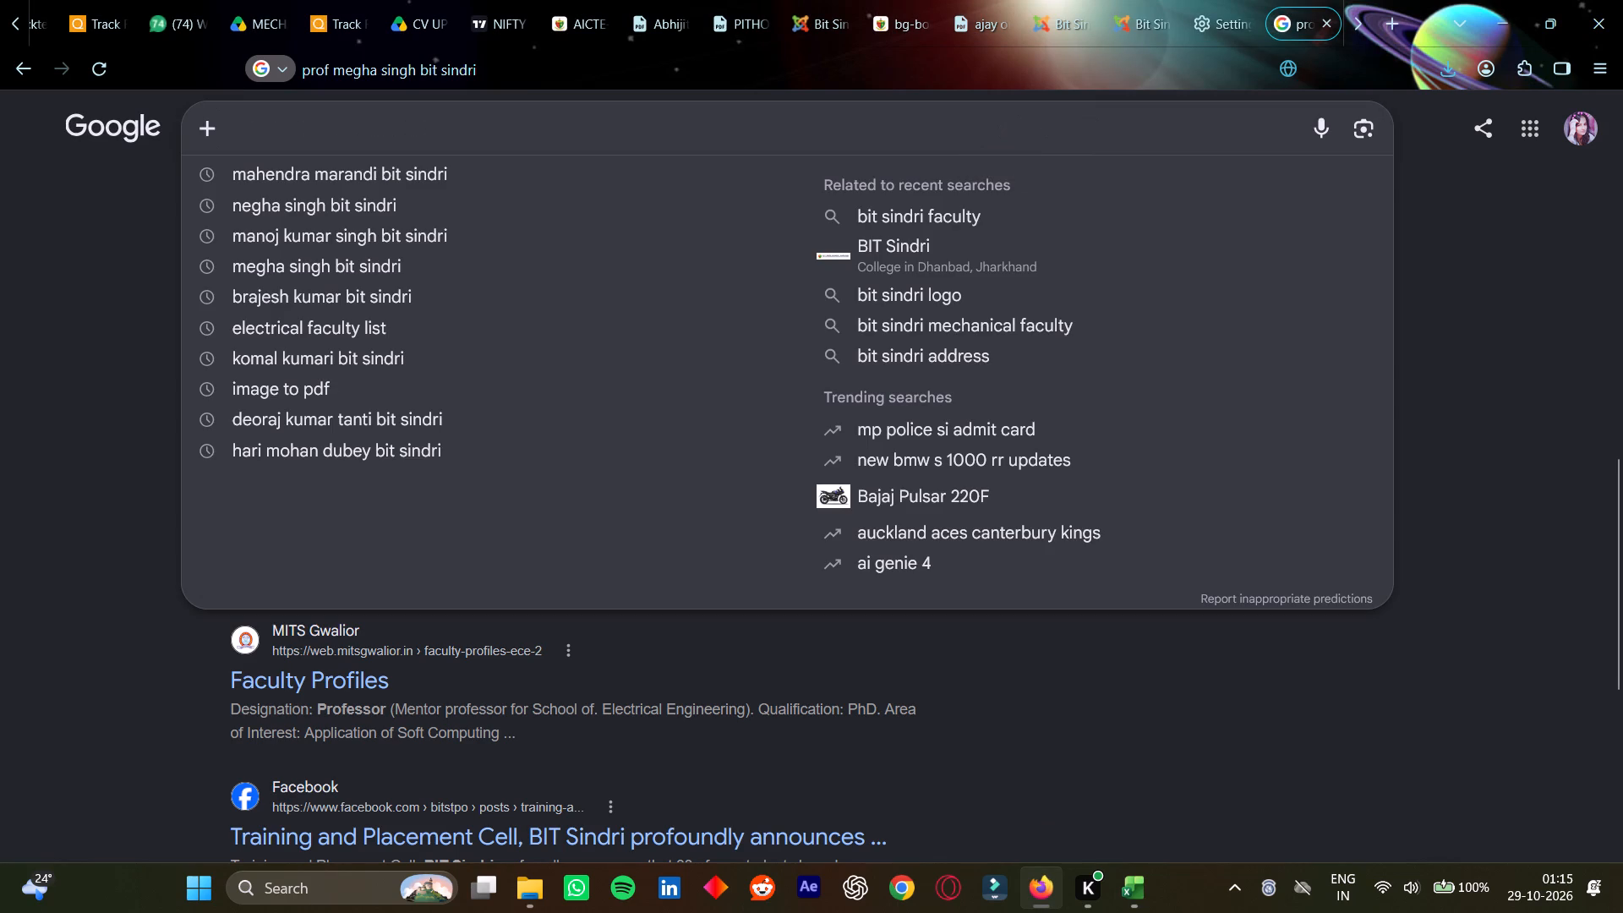
key("ctrl+v")
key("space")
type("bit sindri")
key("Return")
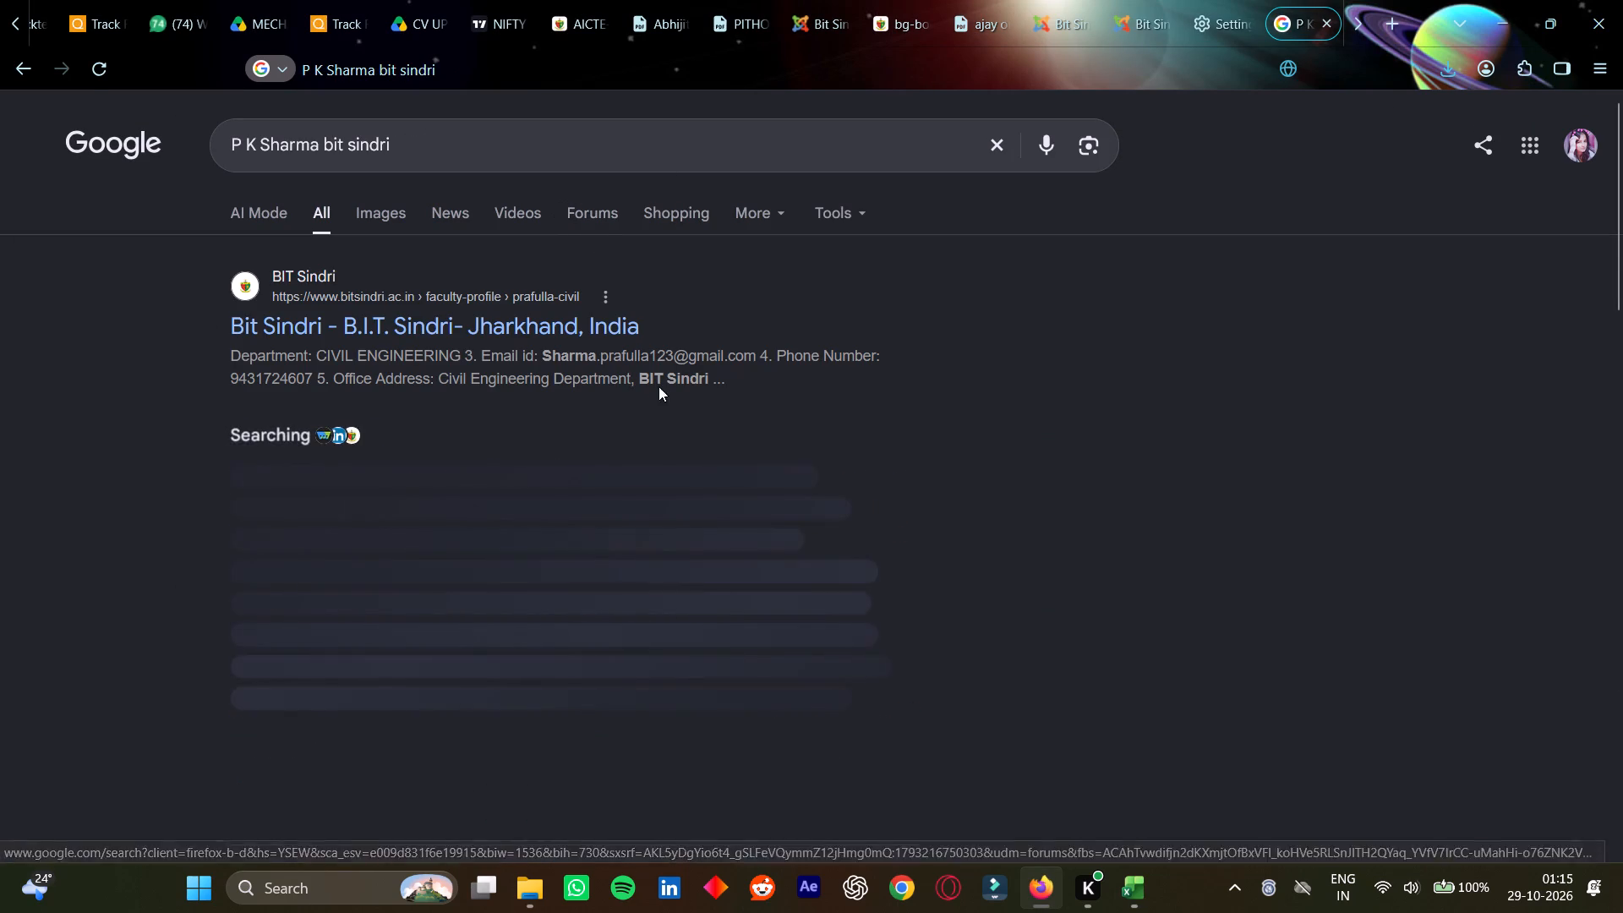
Find the row 14 name in the faculty list on BIT Sindri's old Civil Engineering page and open that faculty profile.
scroll(659, 386, "down", 1)
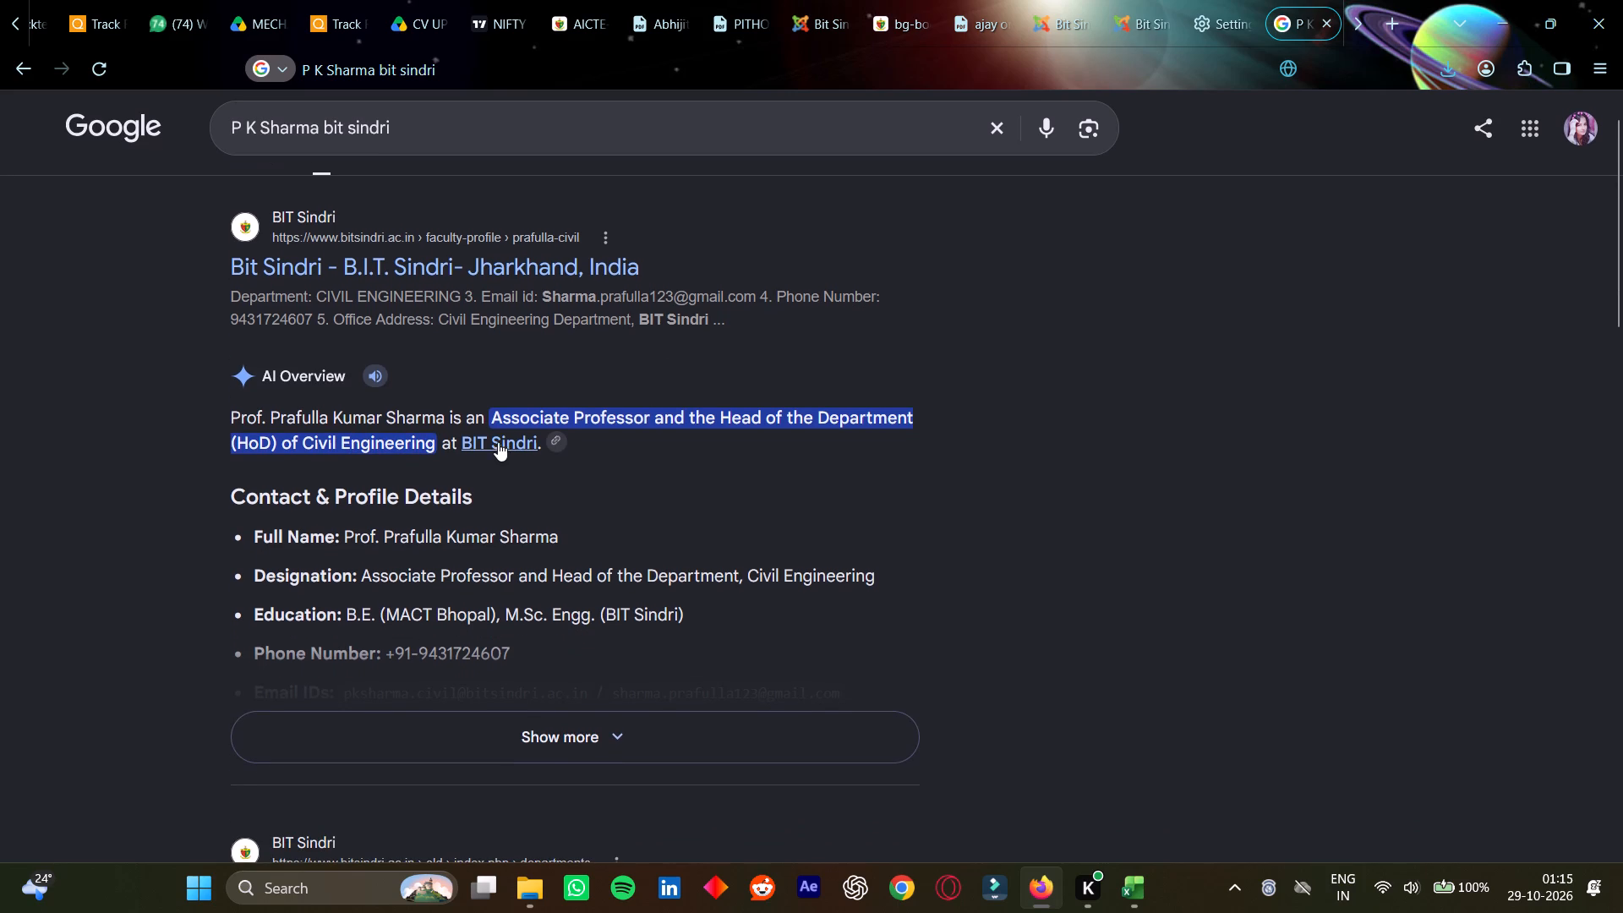
left_click(500, 451)
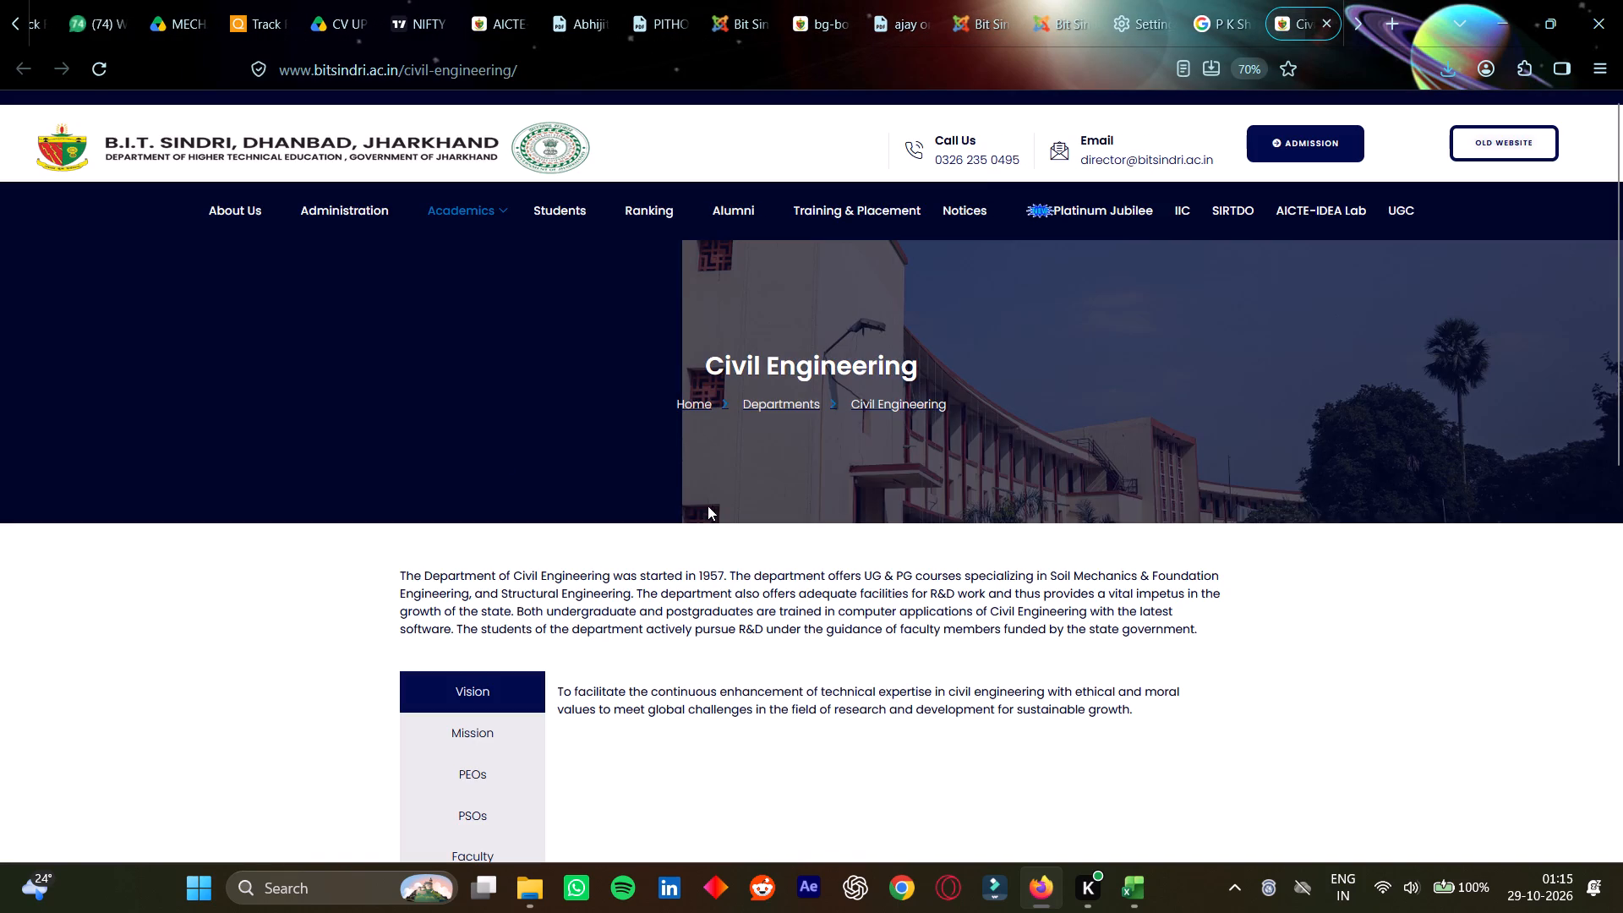
left_click(1223, 22)
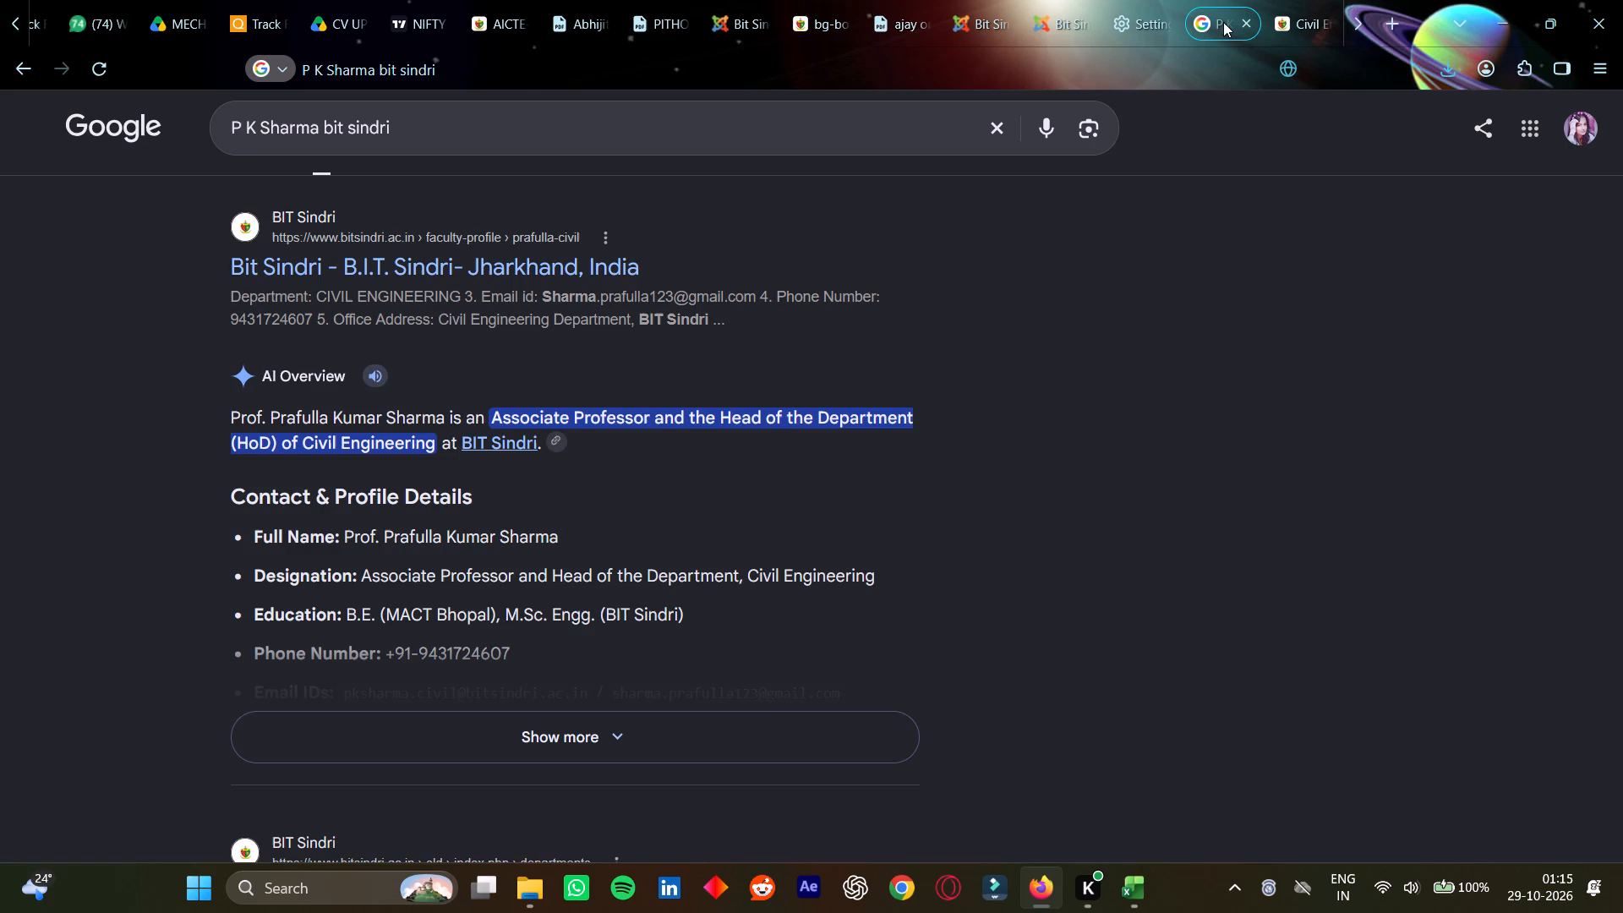
scroll(701, 517, "down", 3)
left_click(303, 574)
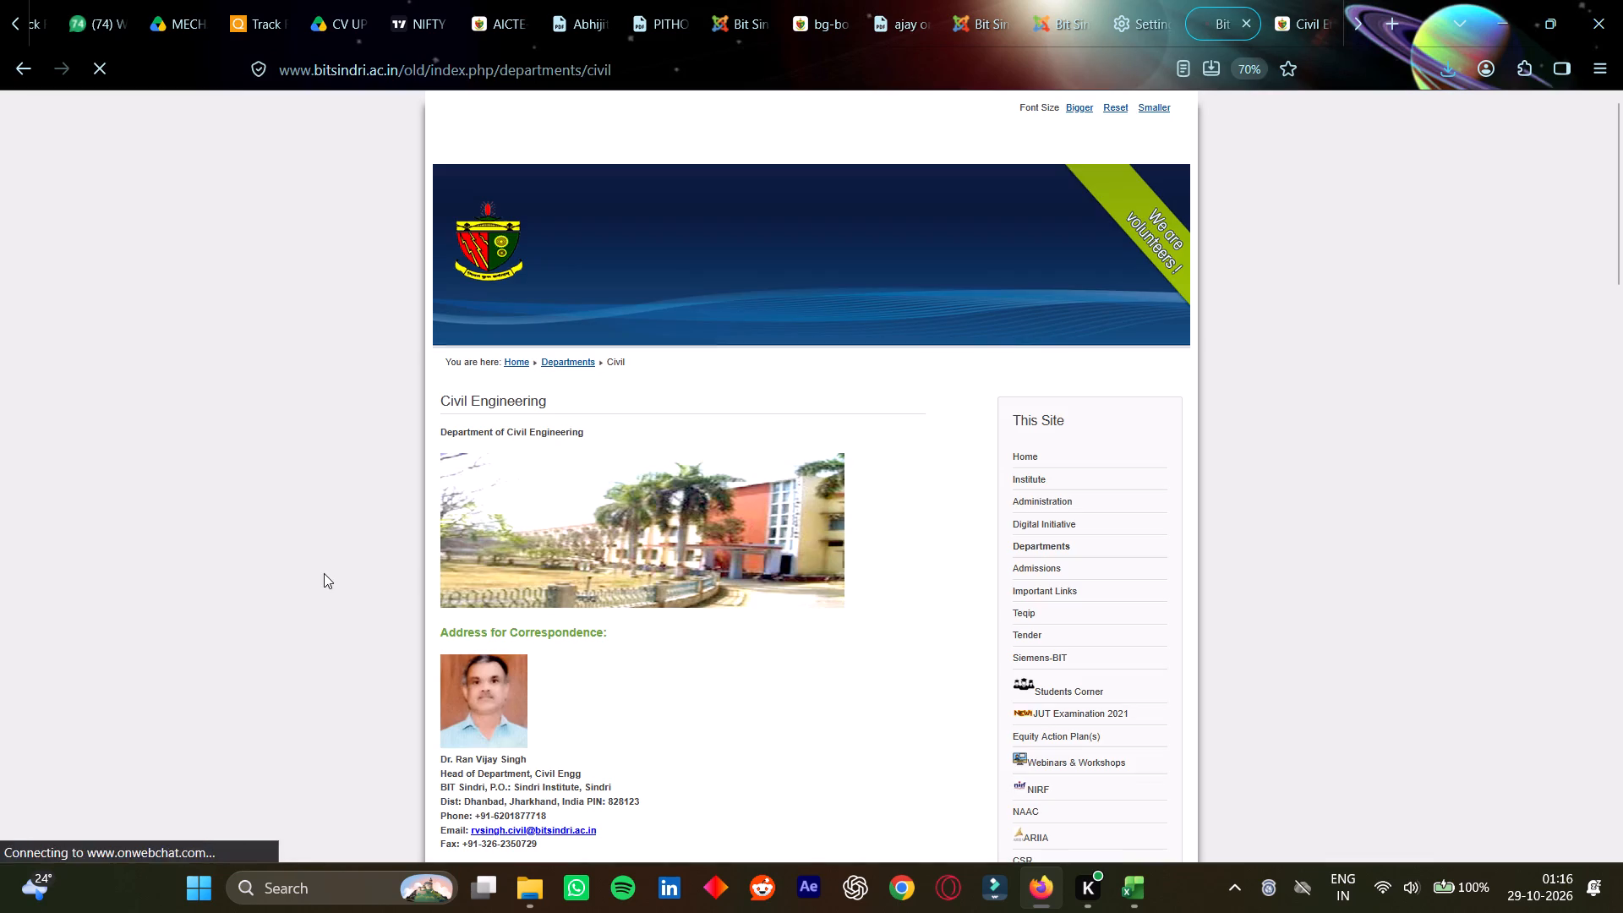
scroll(768, 684, "down", 9)
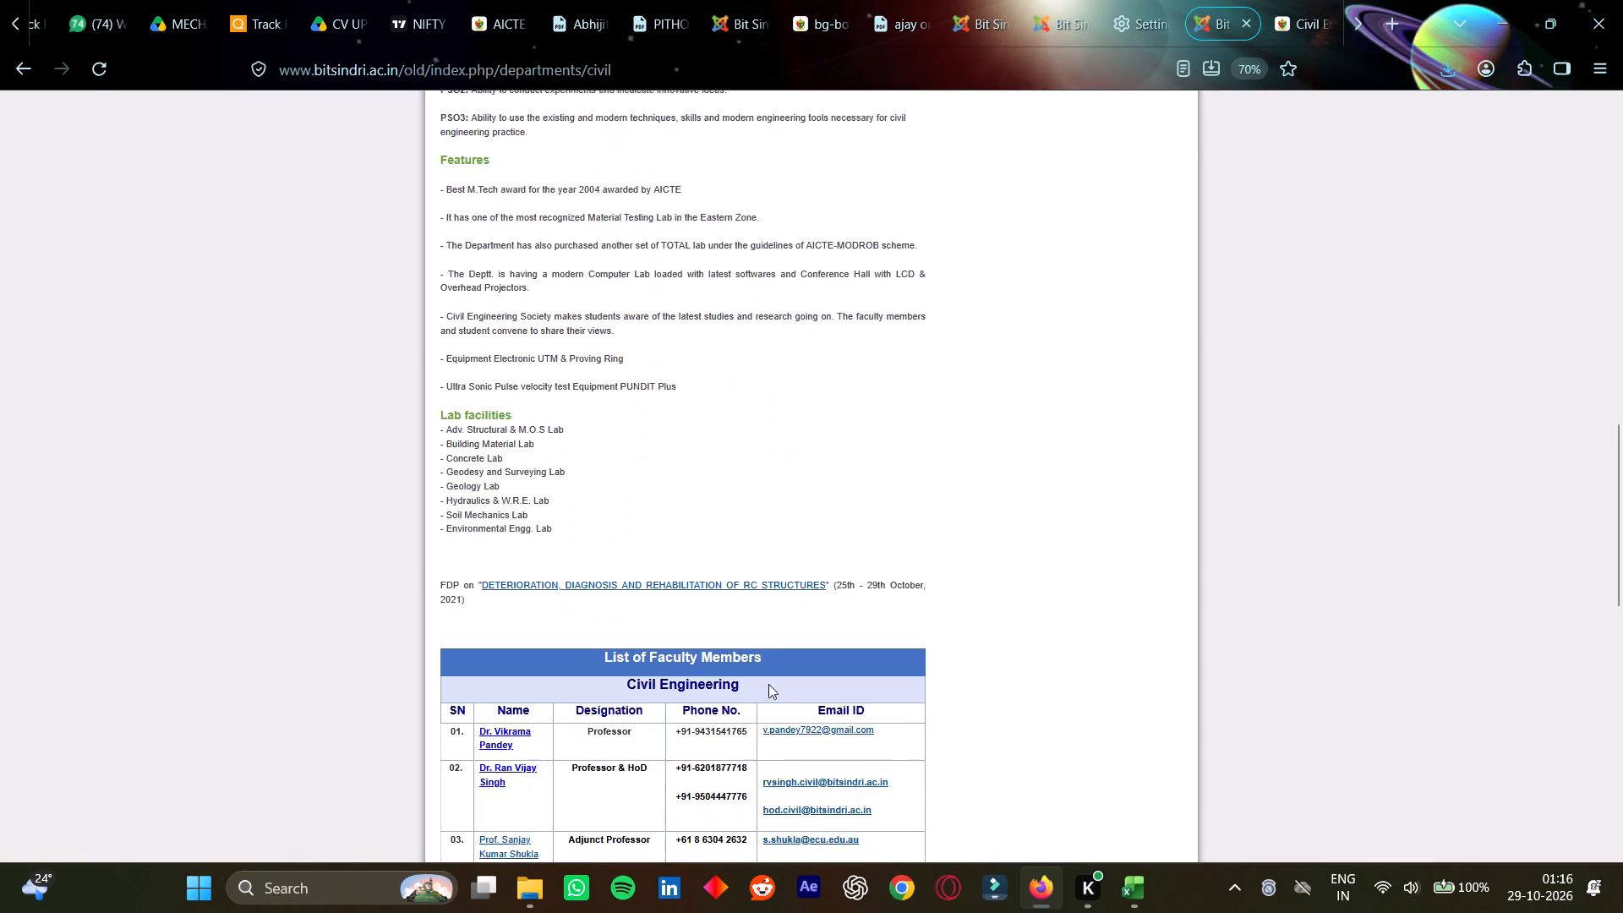
scroll(768, 684, "down", 2)
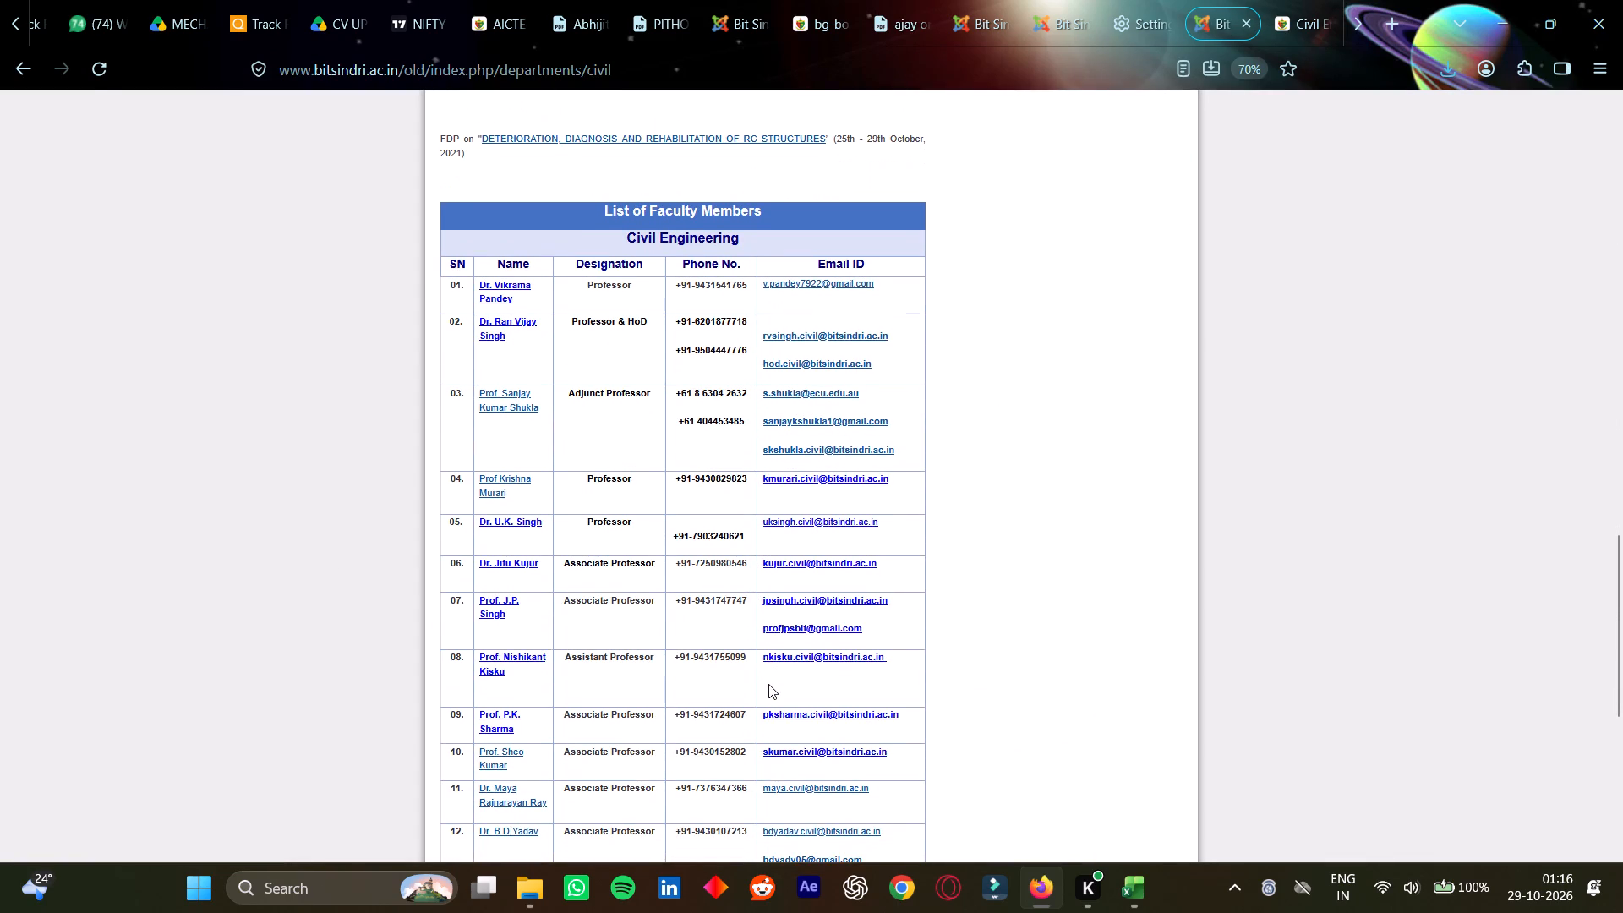
left_click(499, 717)
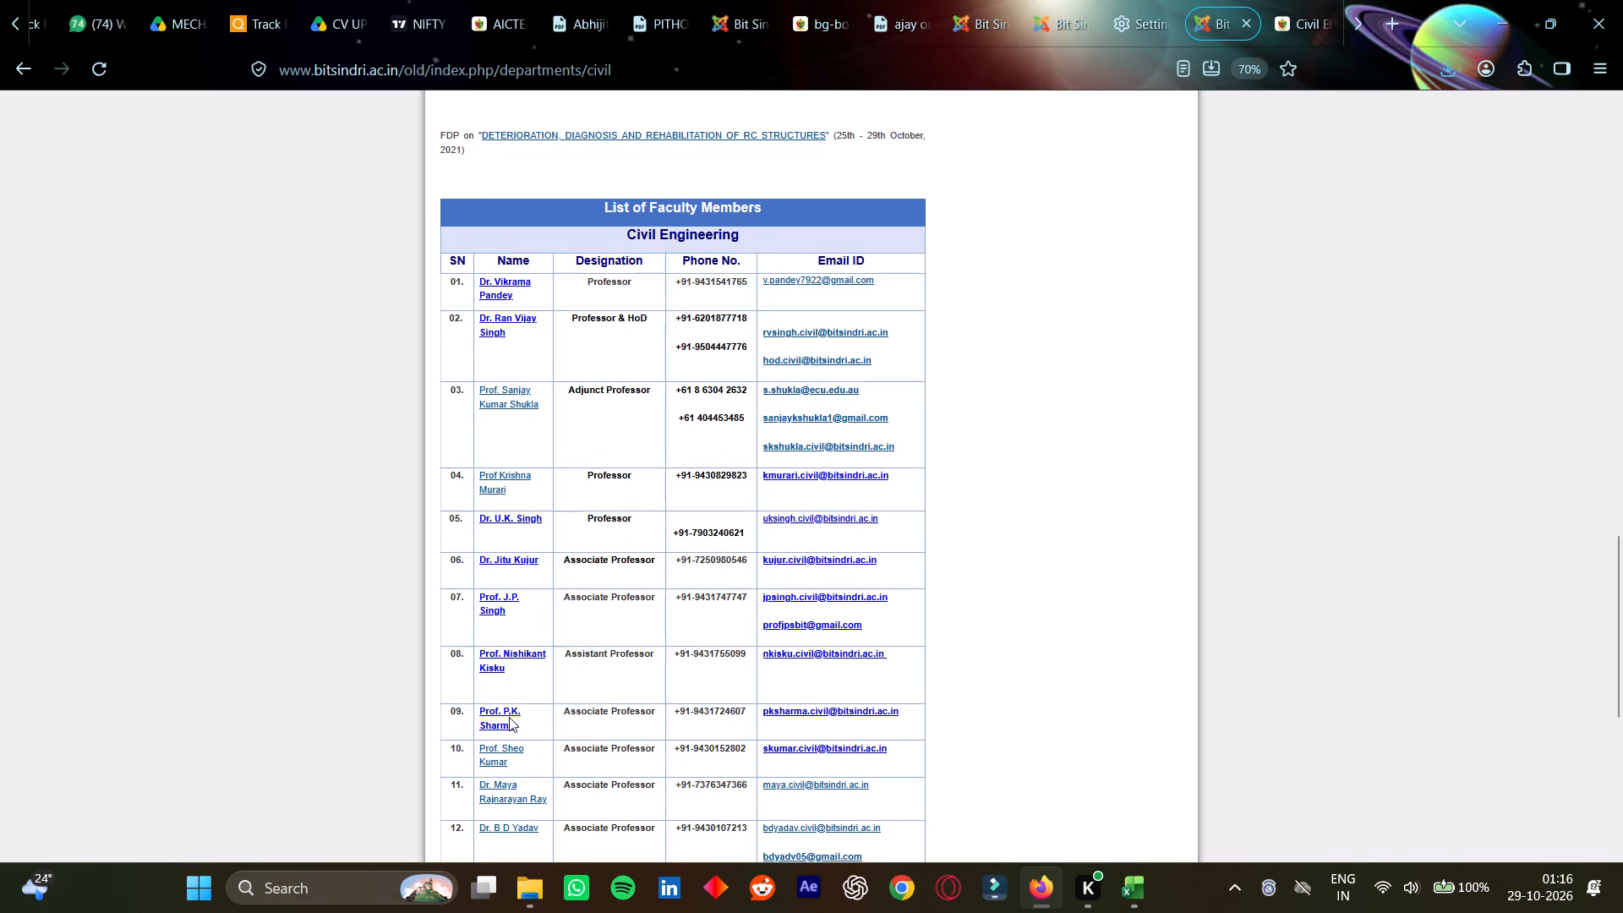
left_click(502, 710)
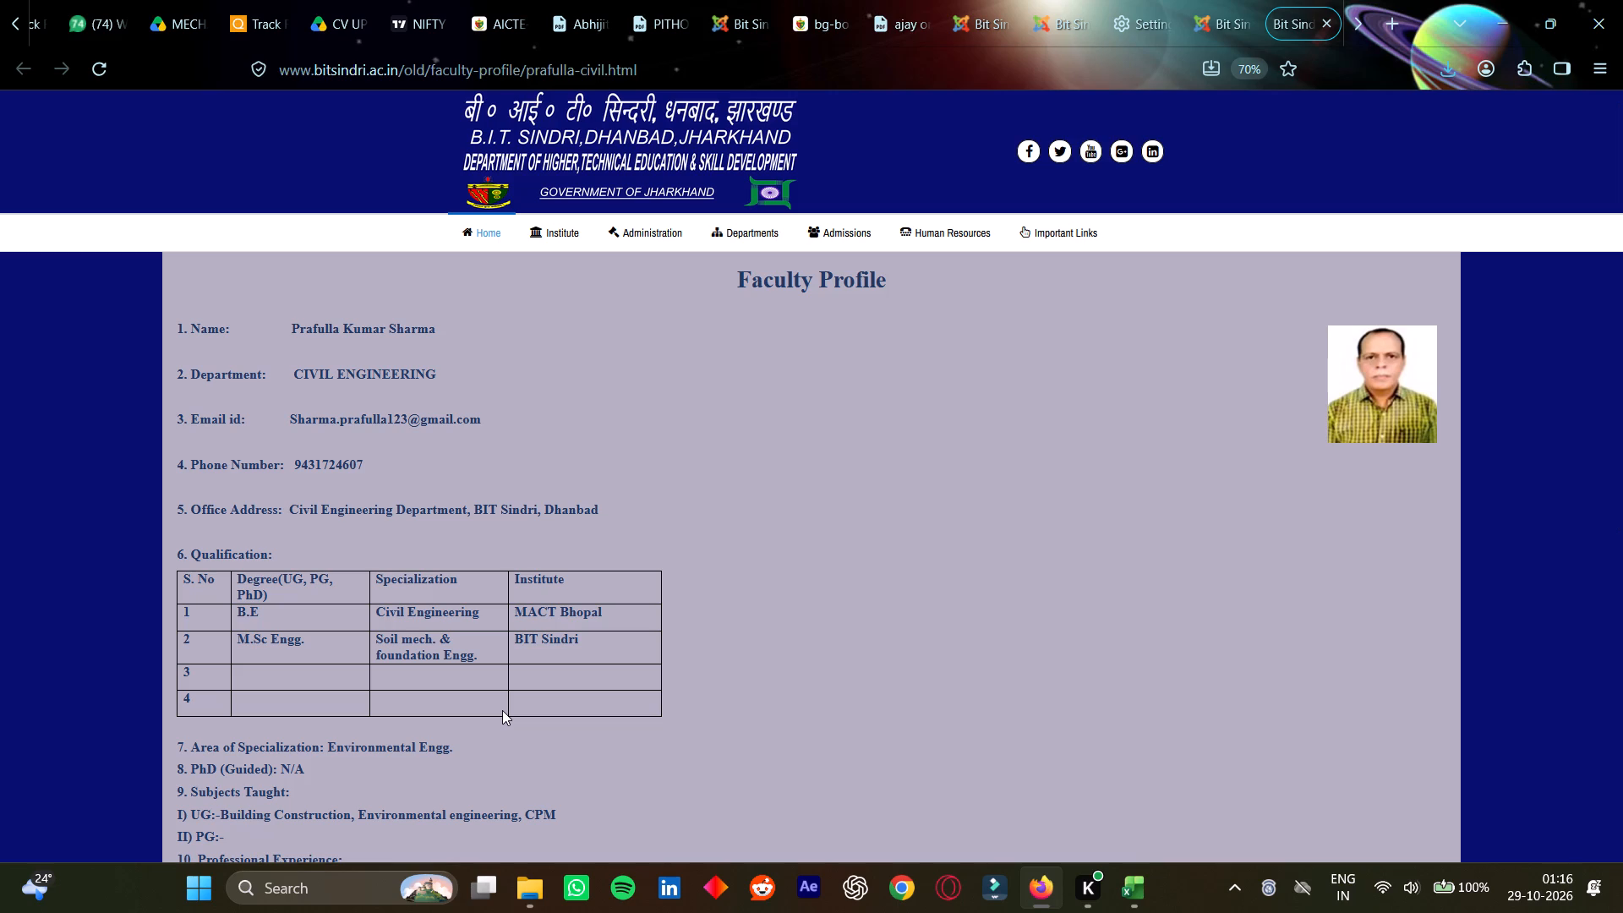
Examine the Civil Engineering faculty profile, trying page zooms of 50%, 60% and 70% to fit its details on screen.
scroll(502, 710, "down", 5)
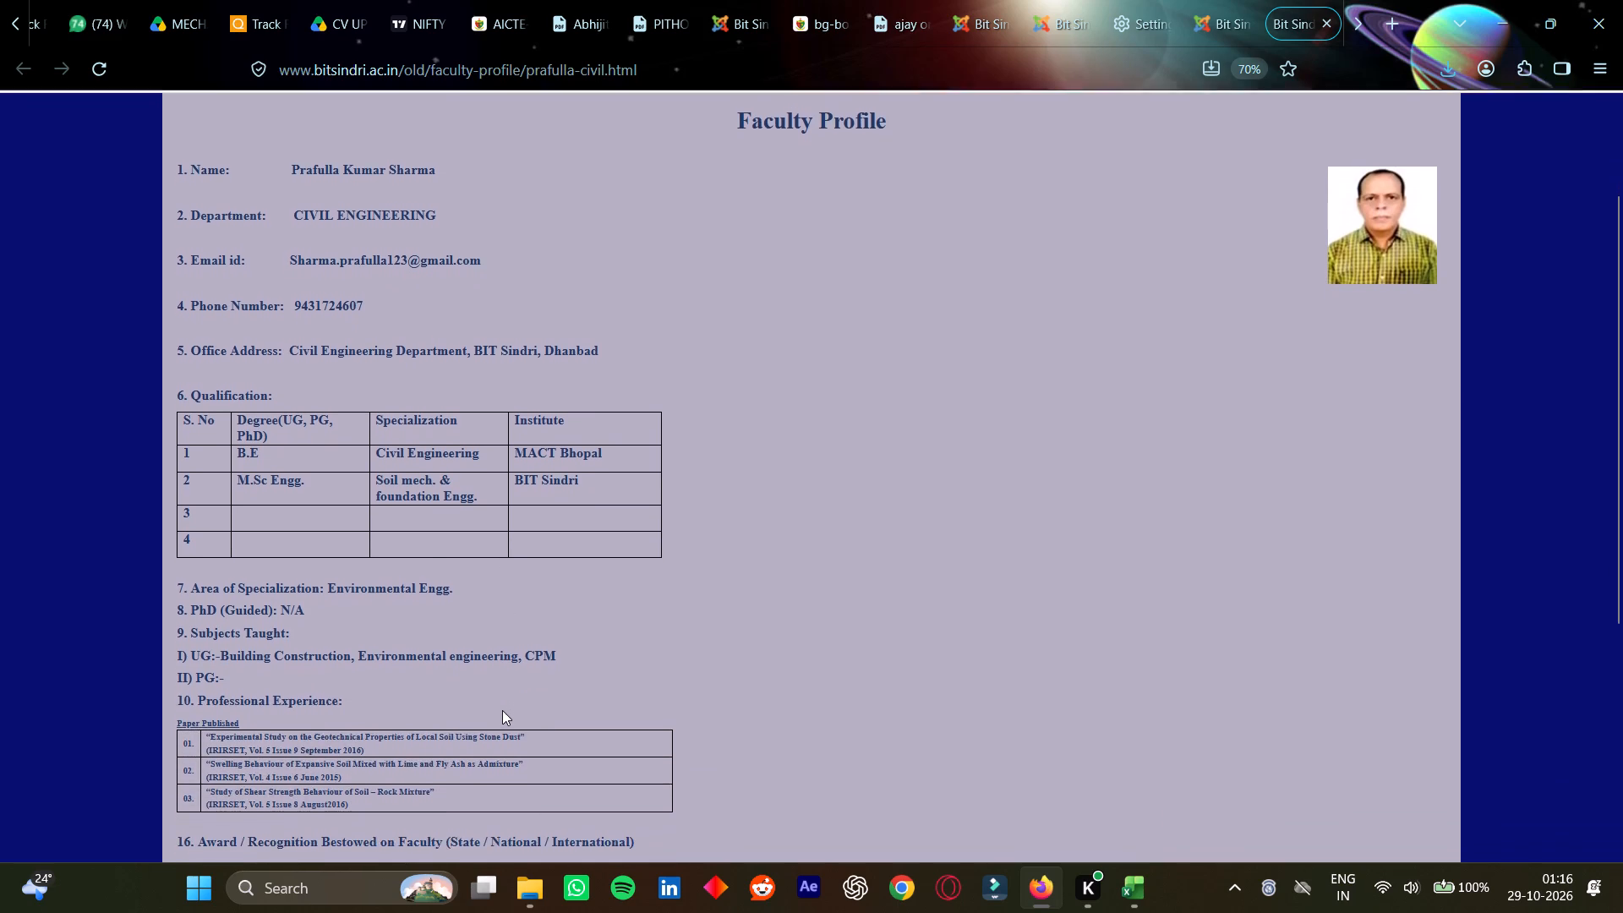
scroll(502, 710, "down", 5)
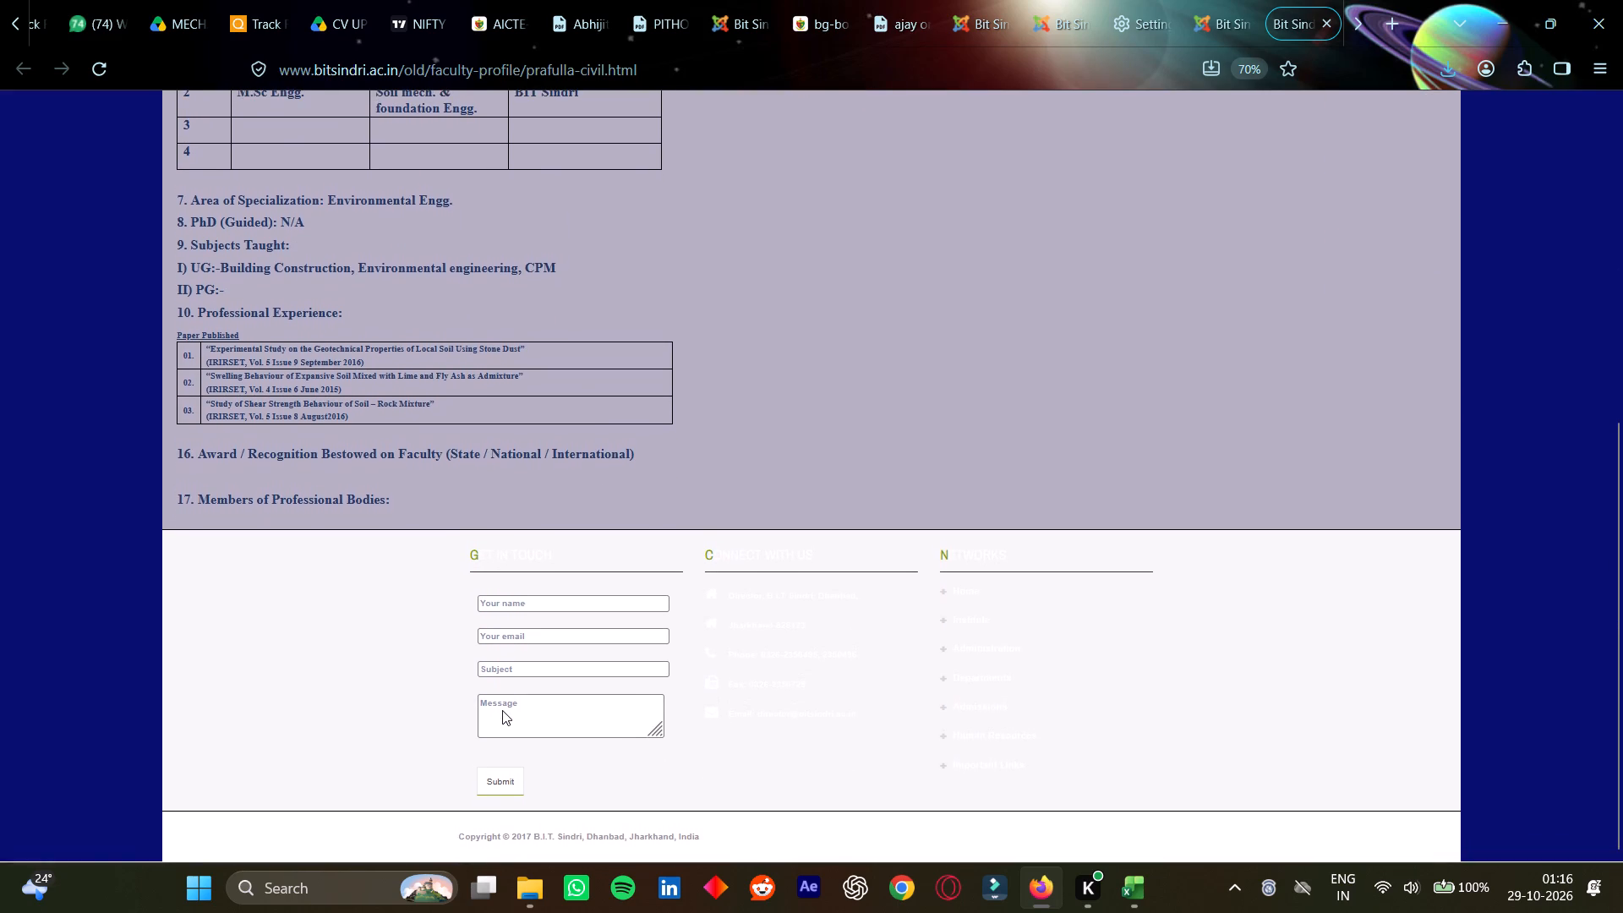
scroll(502, 710, "up", 5)
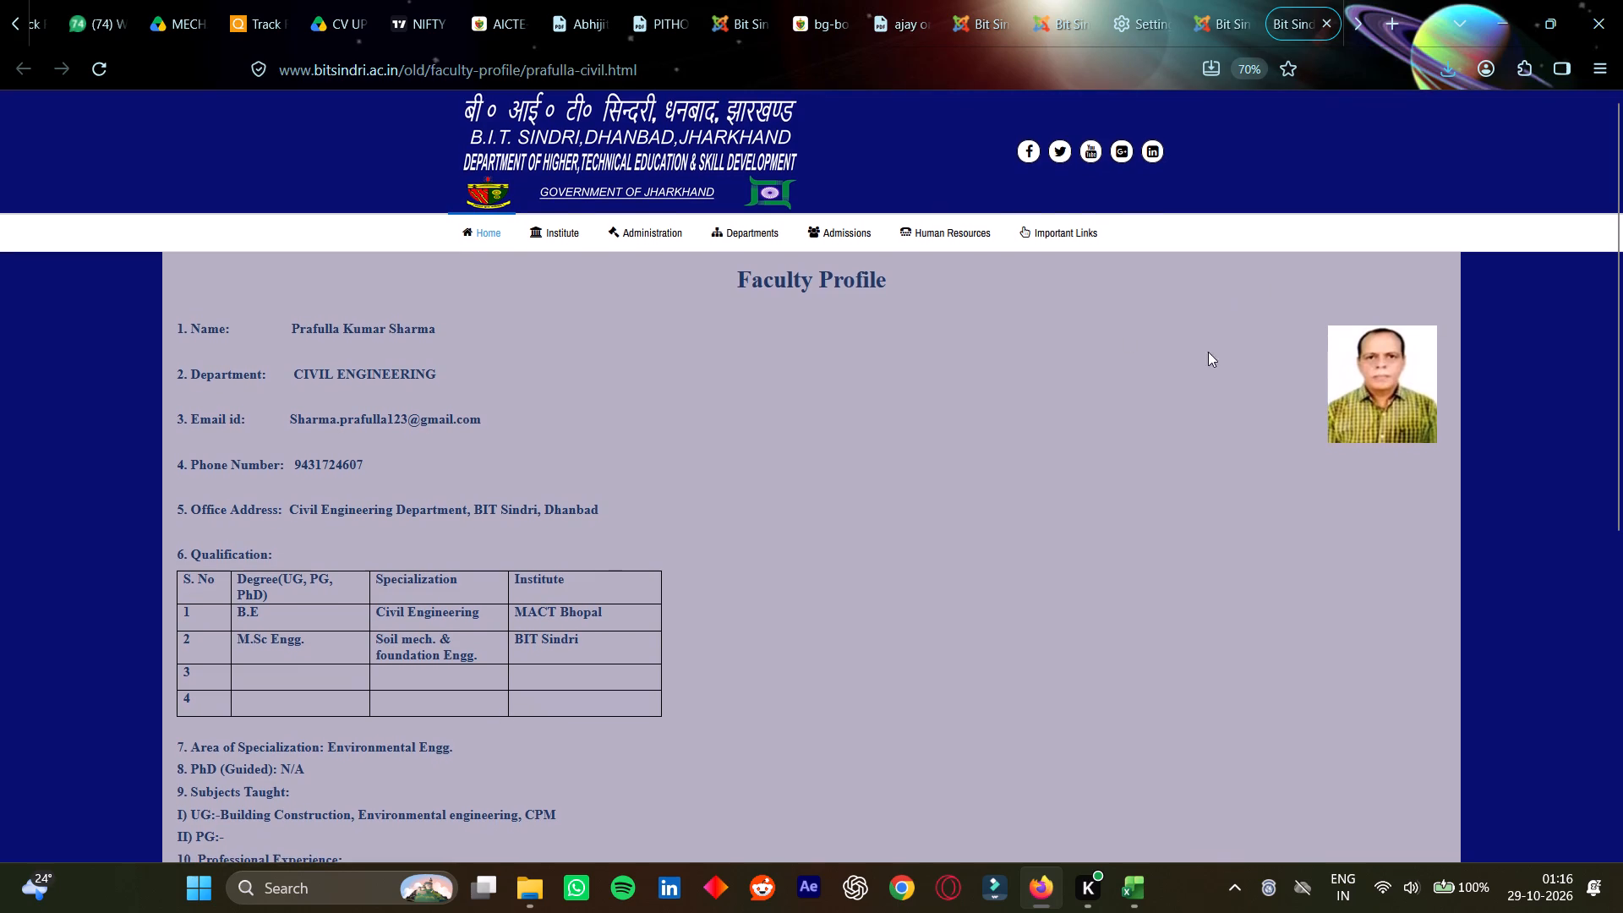
left_click(1603, 68)
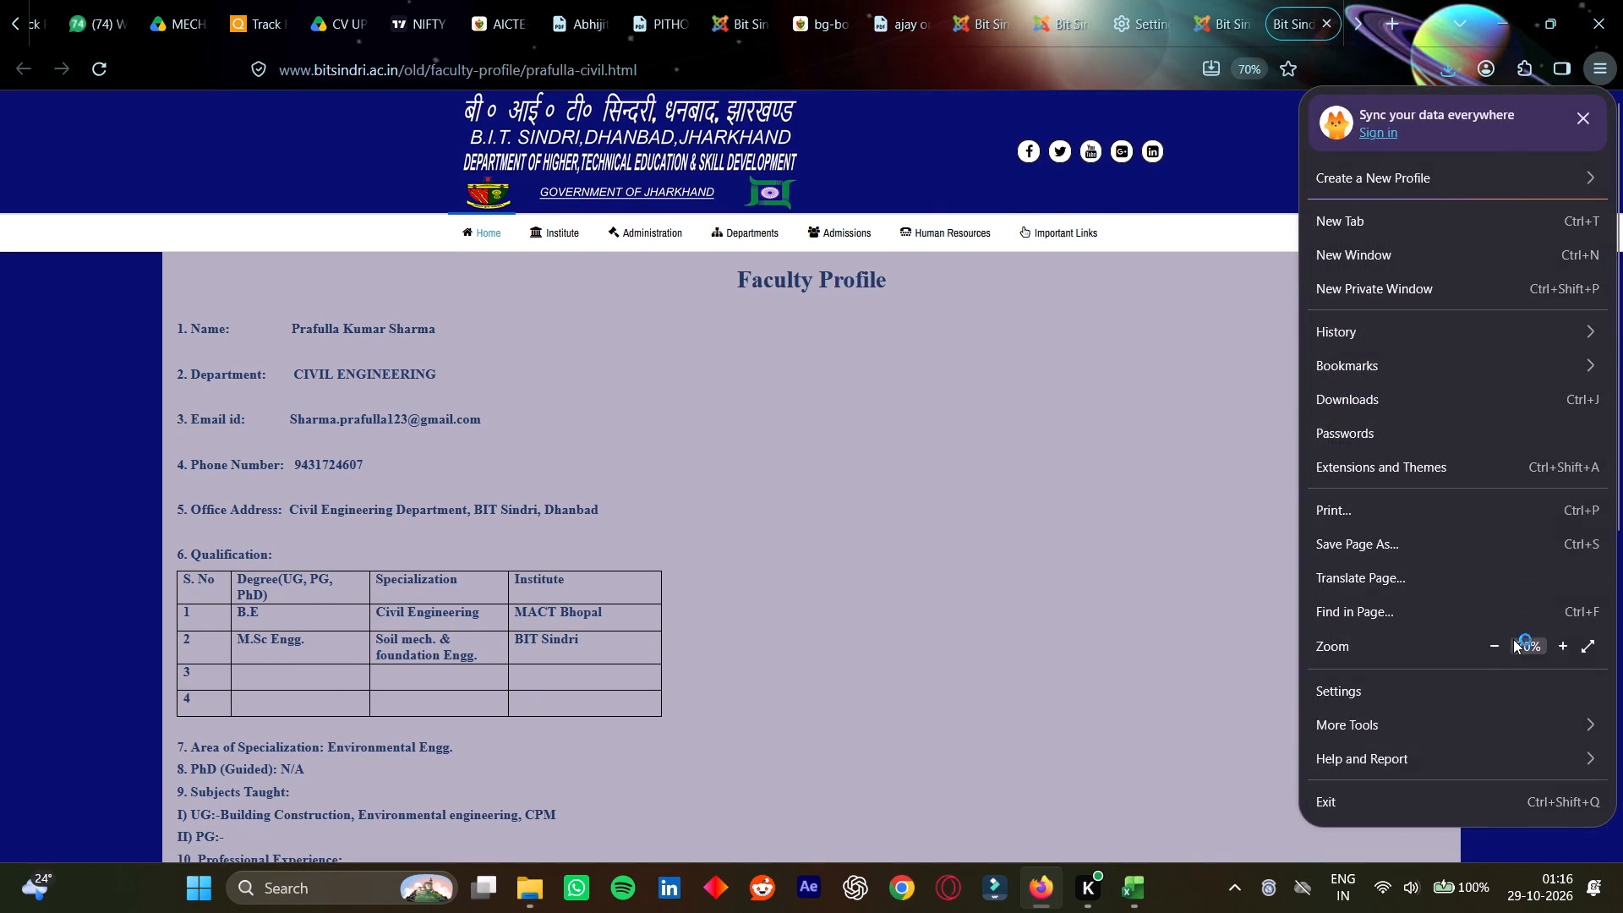
left_click(1496, 649)
left_click(1496, 649)
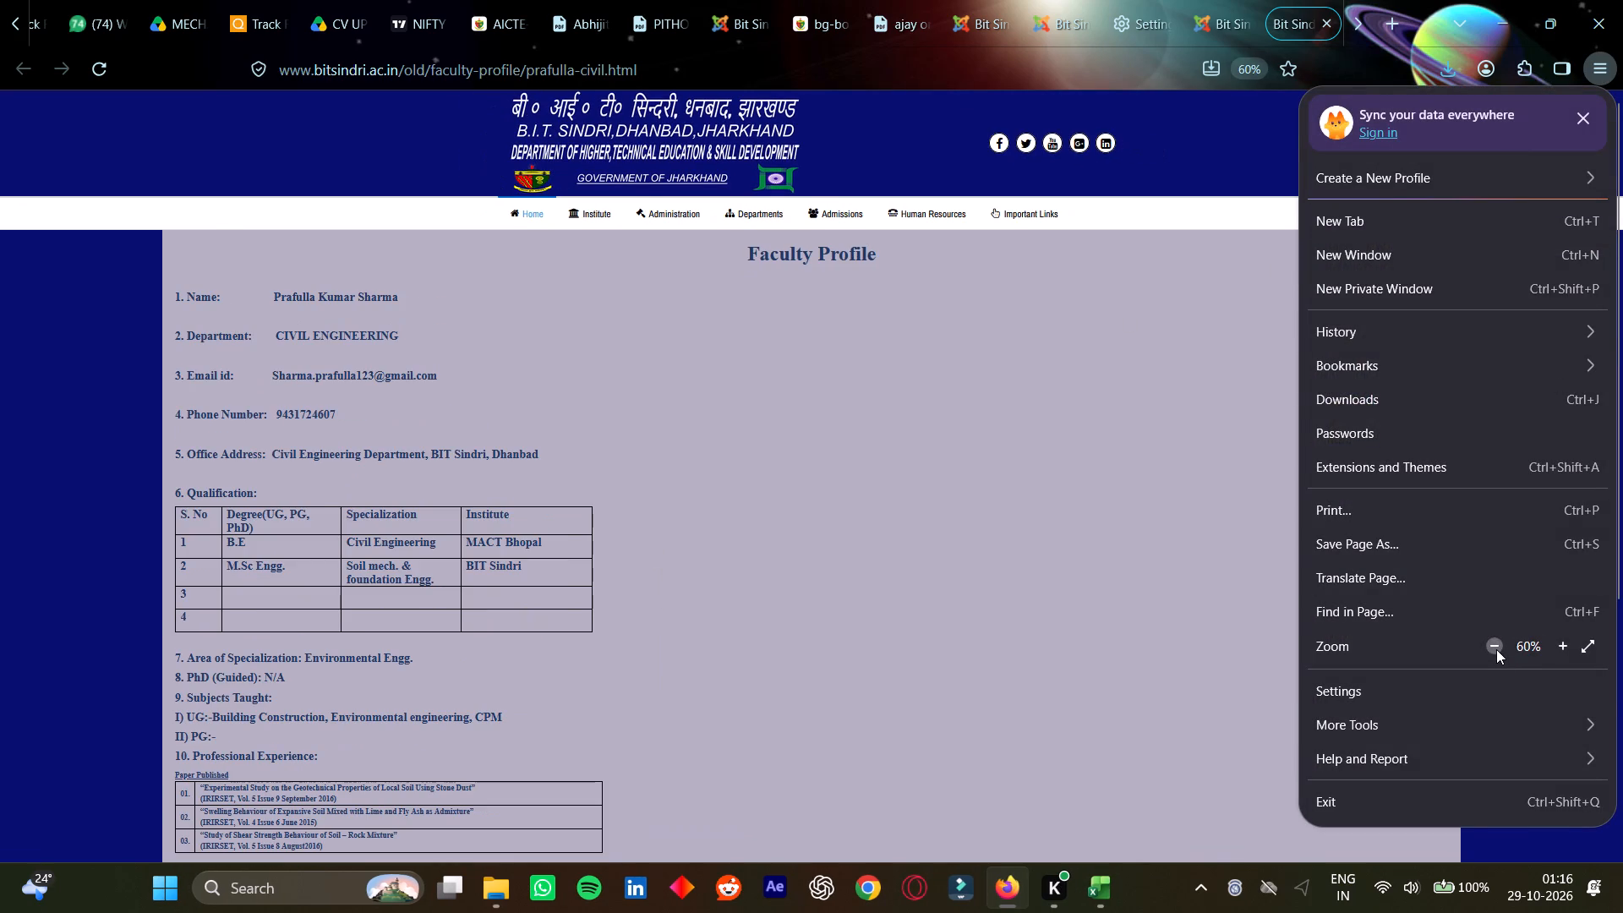
left_click(1063, 705)
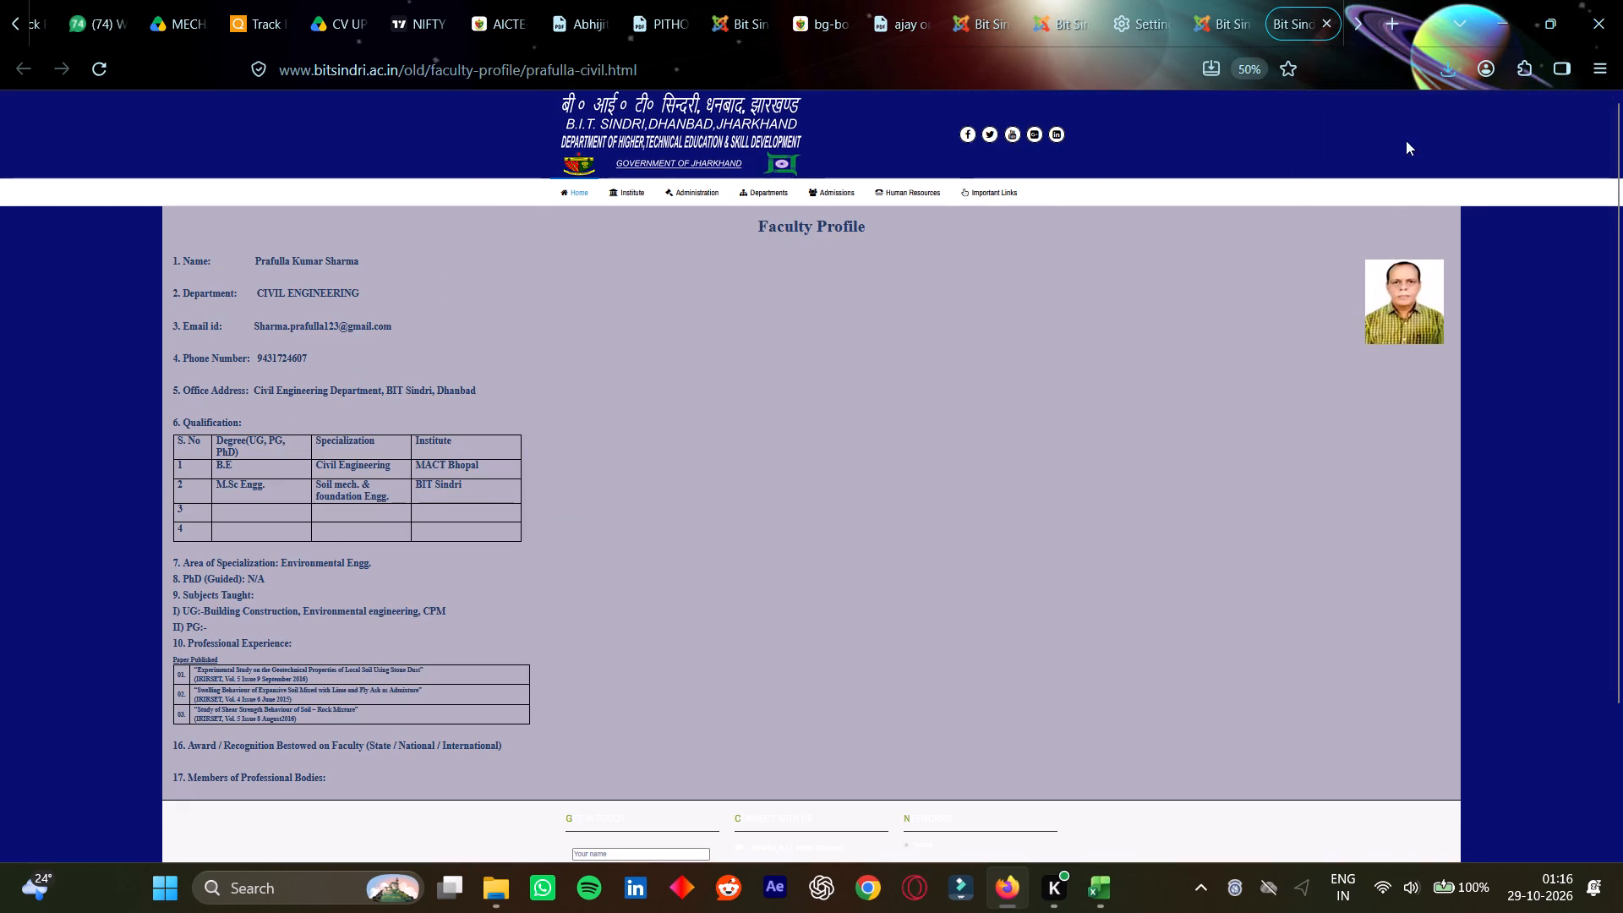
left_click(1609, 63)
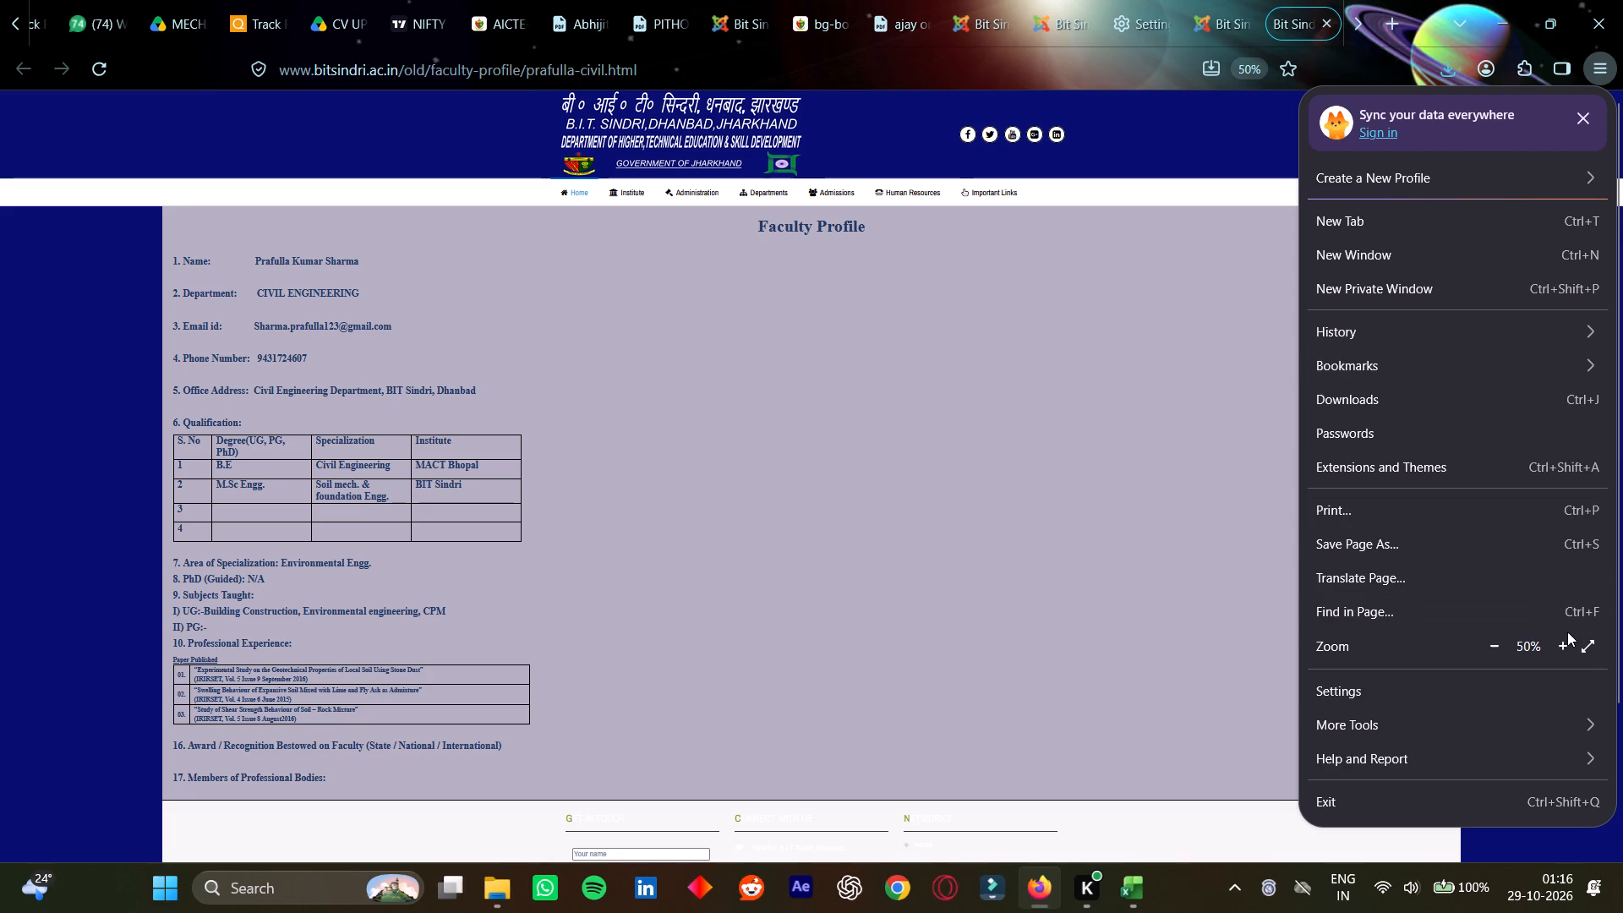
left_click(1567, 637)
scroll(1235, 659, "down", 1)
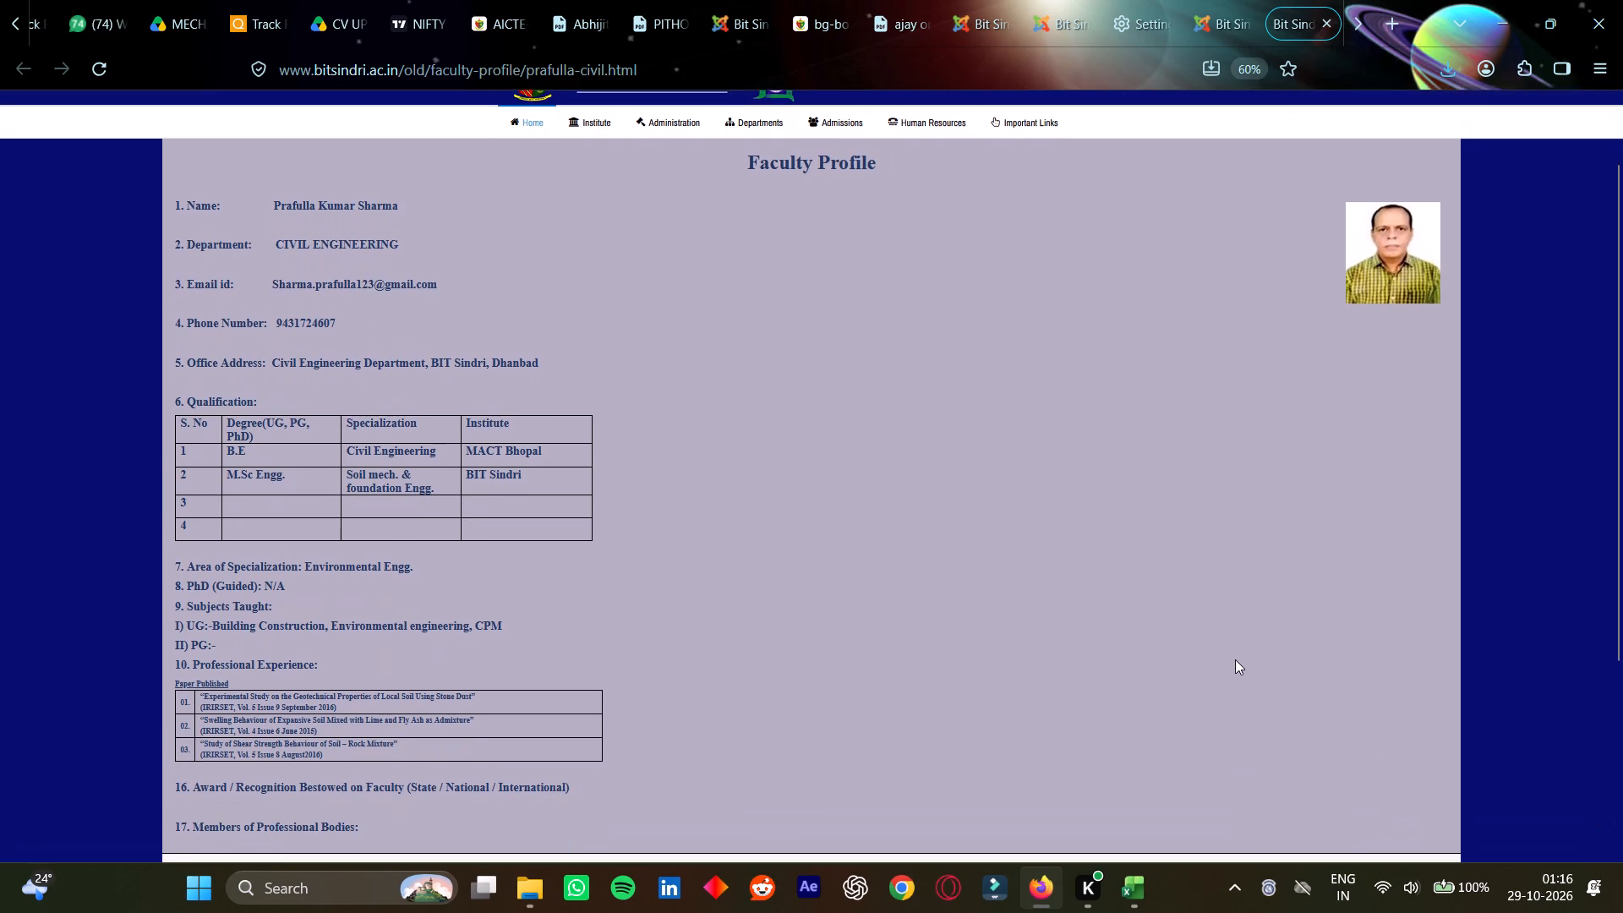
scroll(1235, 659, "down", 2)
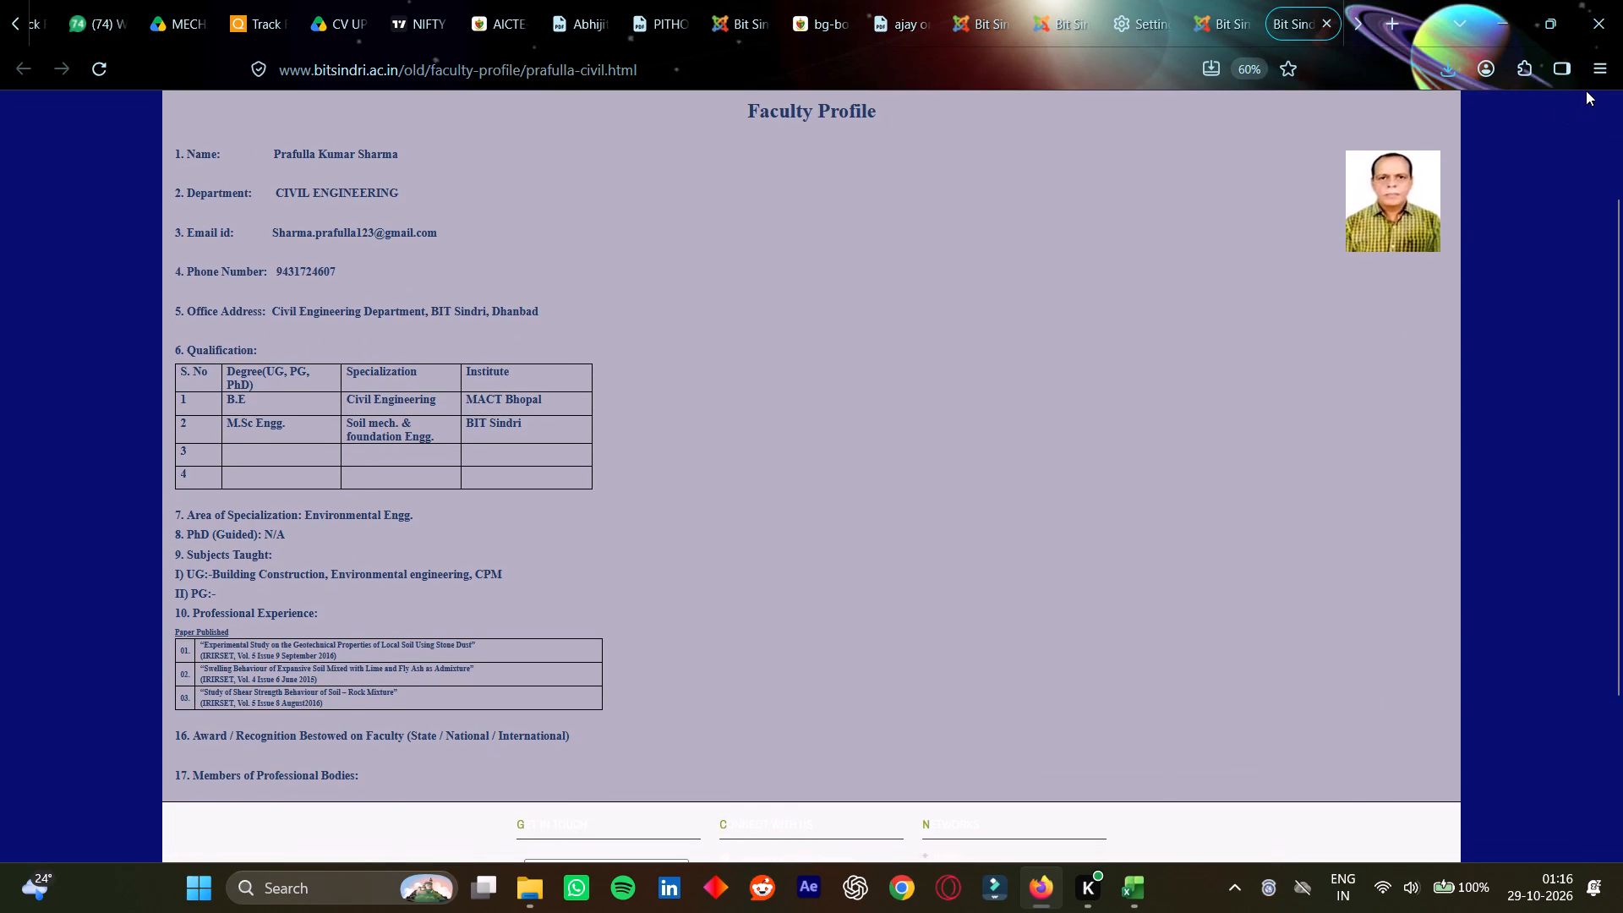
left_click(1583, 79)
left_click(1564, 636)
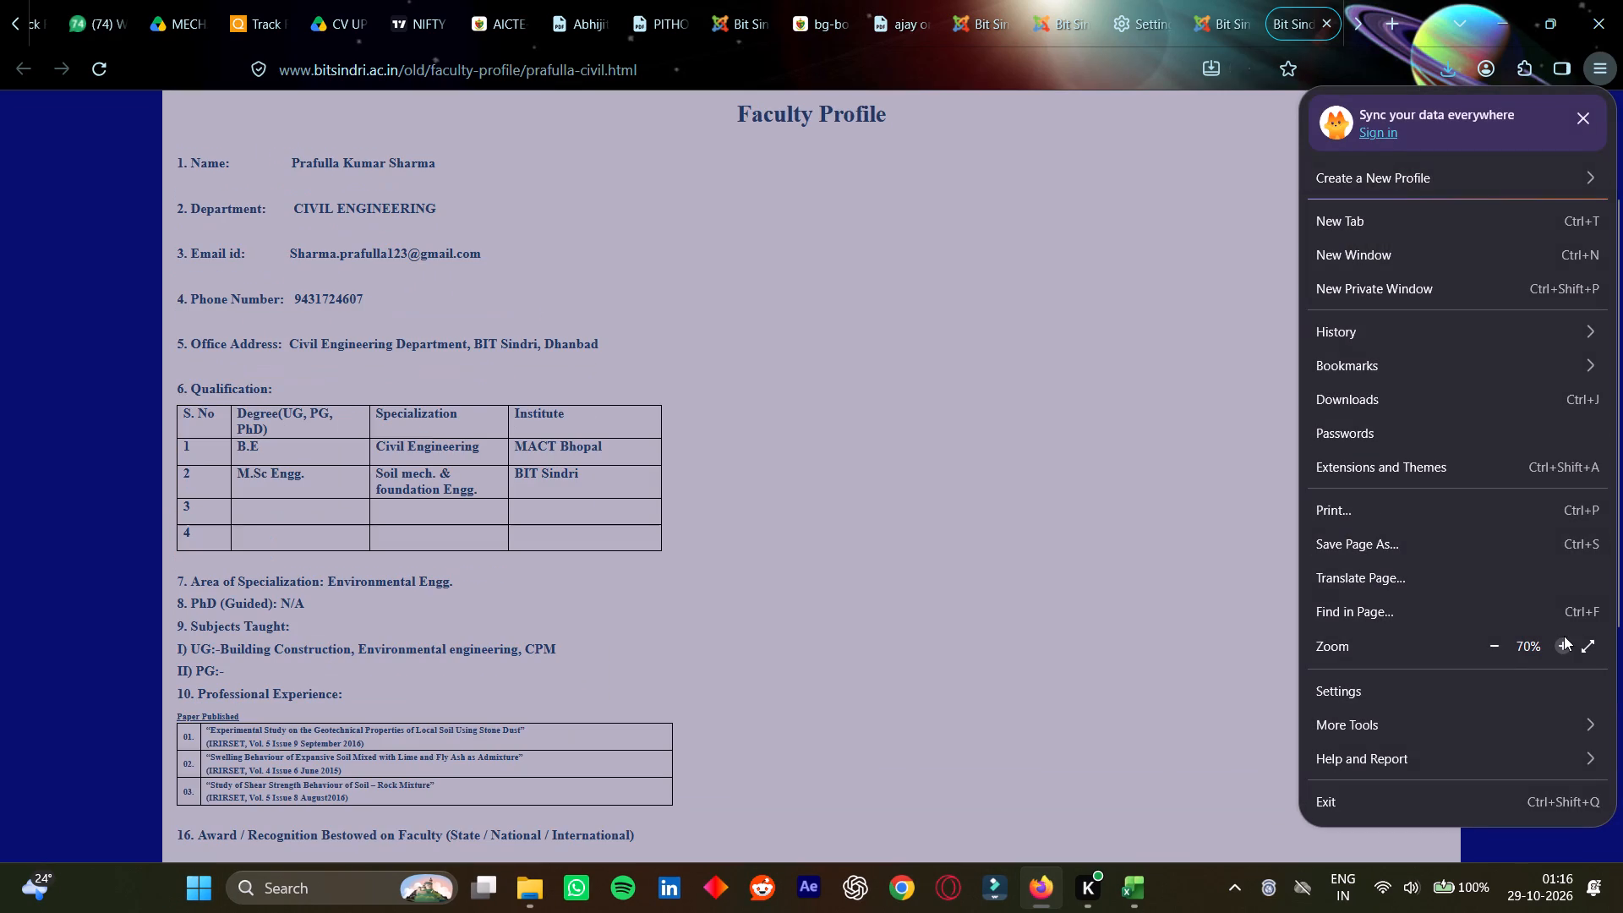
left_click_drag(997, 607, 1008, 577)
scroll(1008, 577, "down", 1)
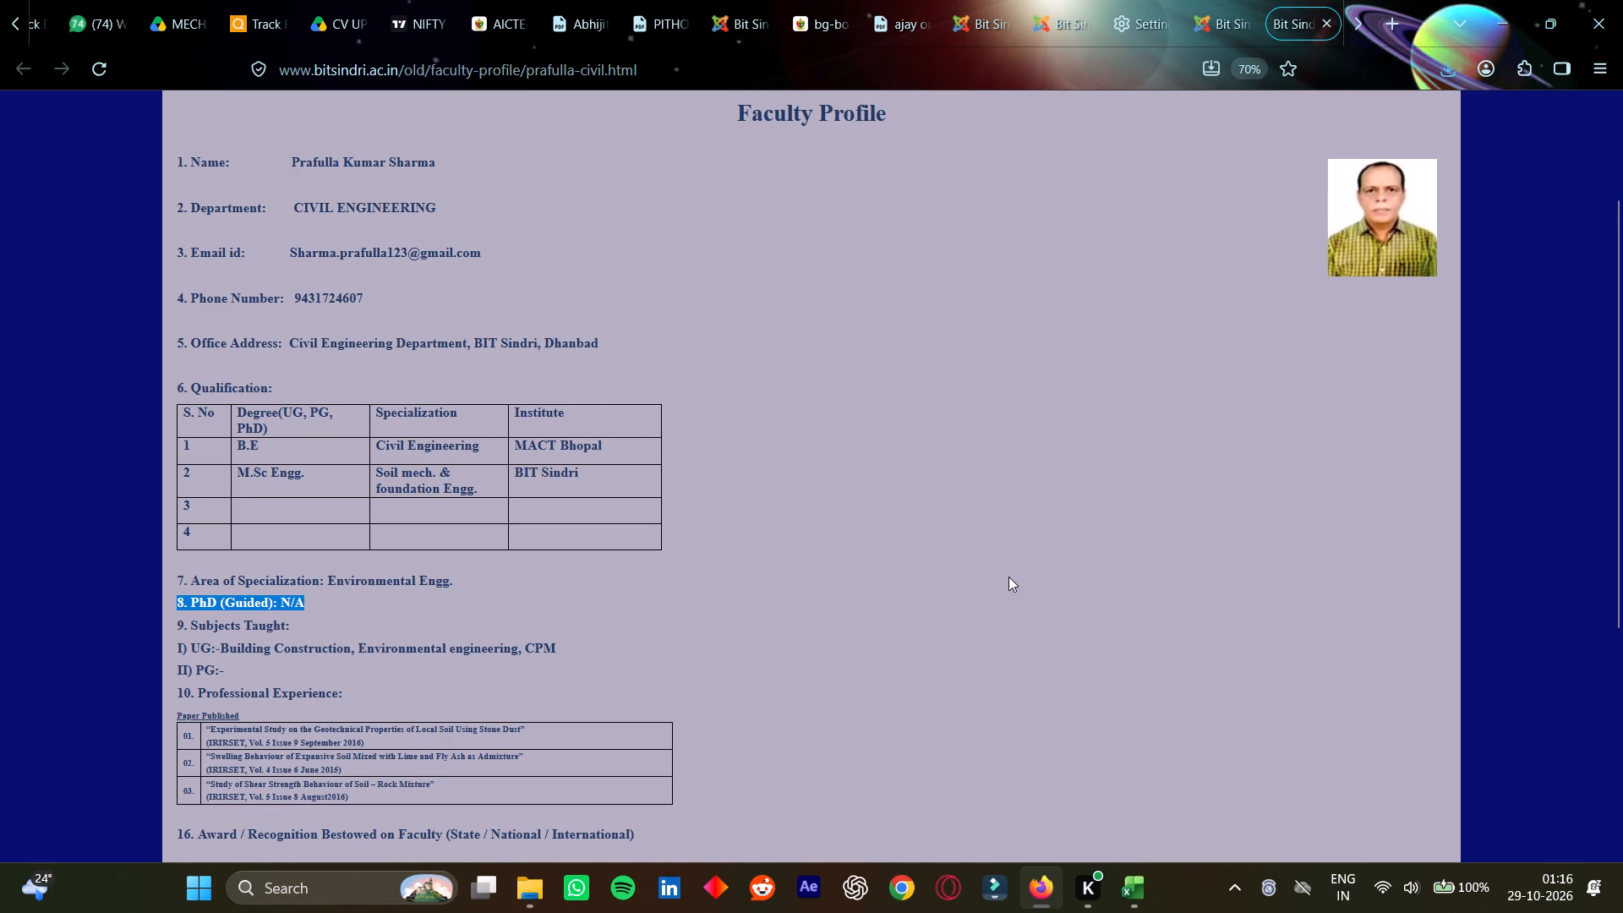
scroll(1008, 577, "down", 1)
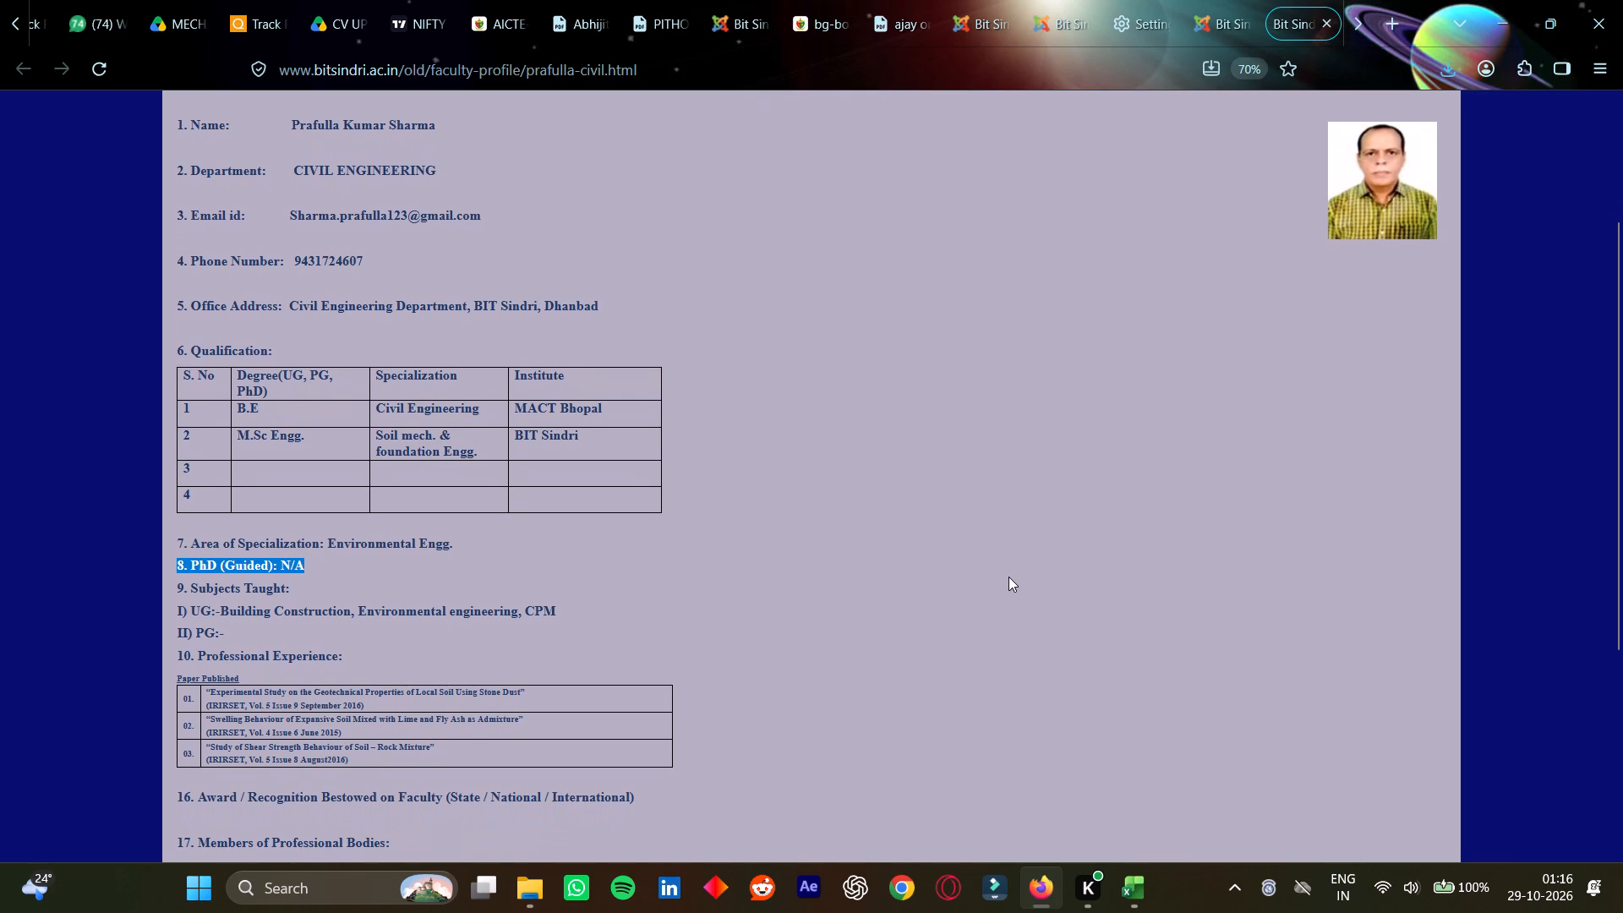
scroll(1008, 577, "down", 1)
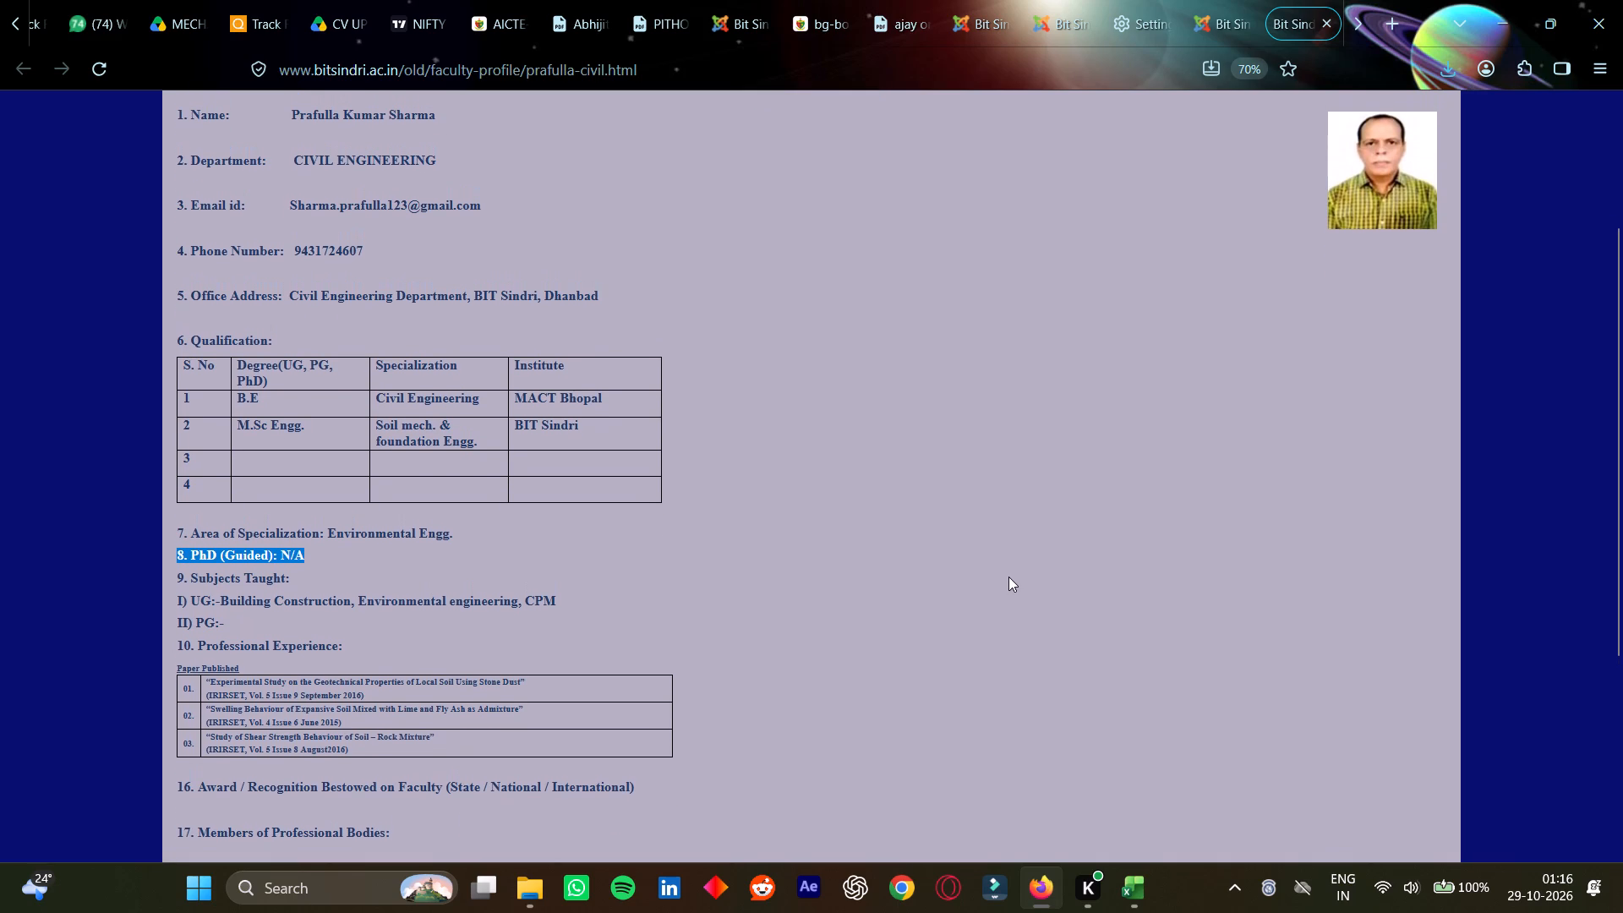
scroll(1008, 577, "down", 1)
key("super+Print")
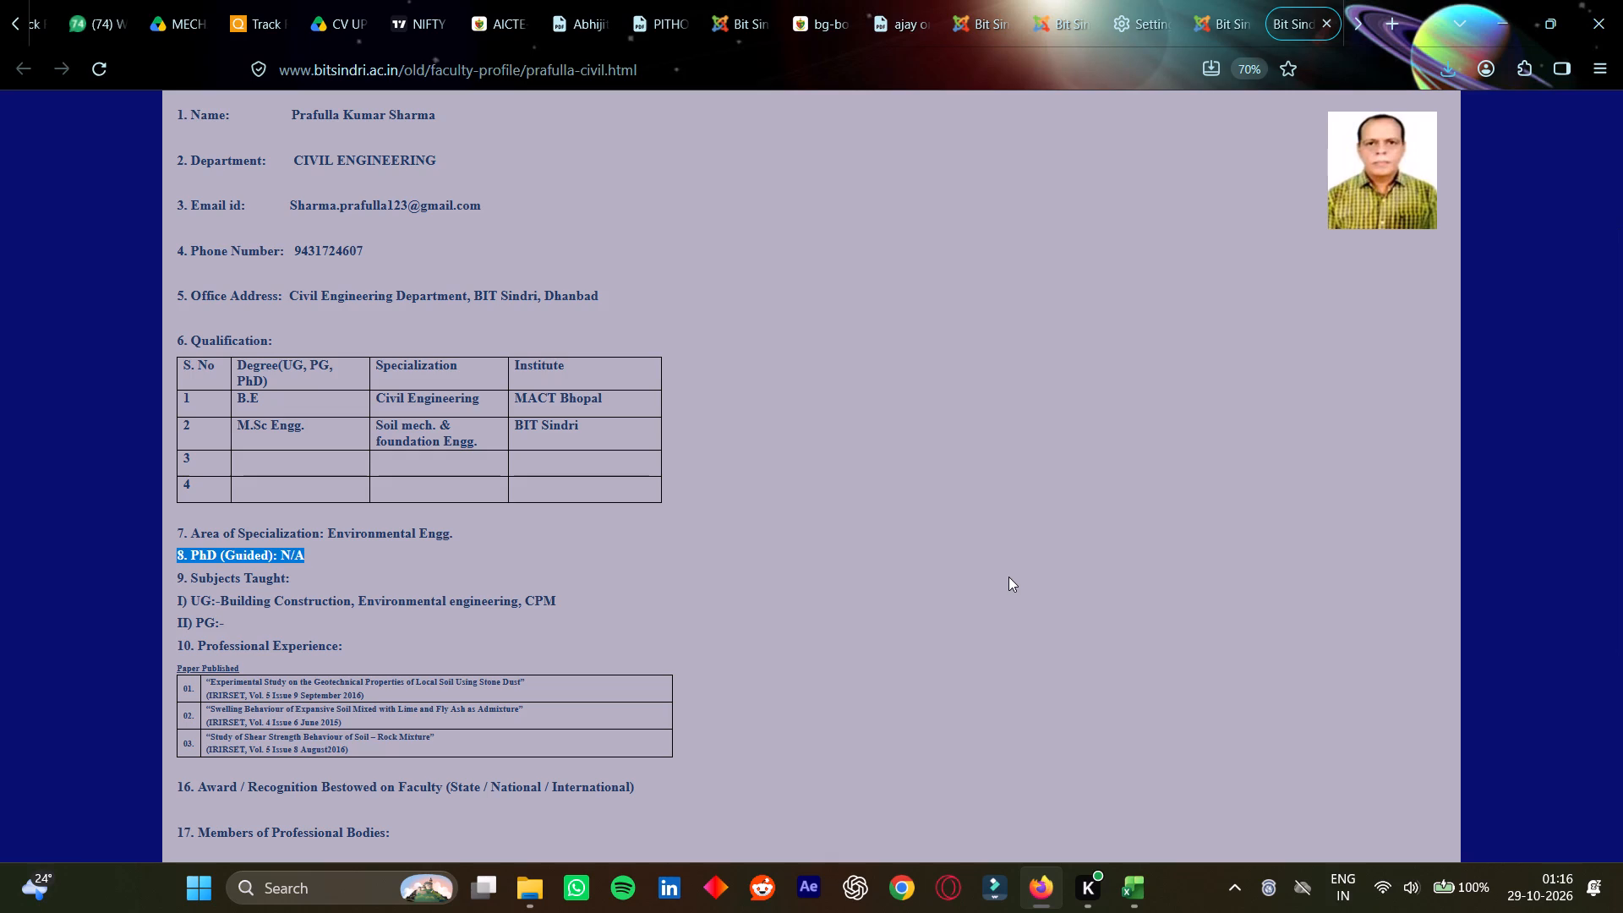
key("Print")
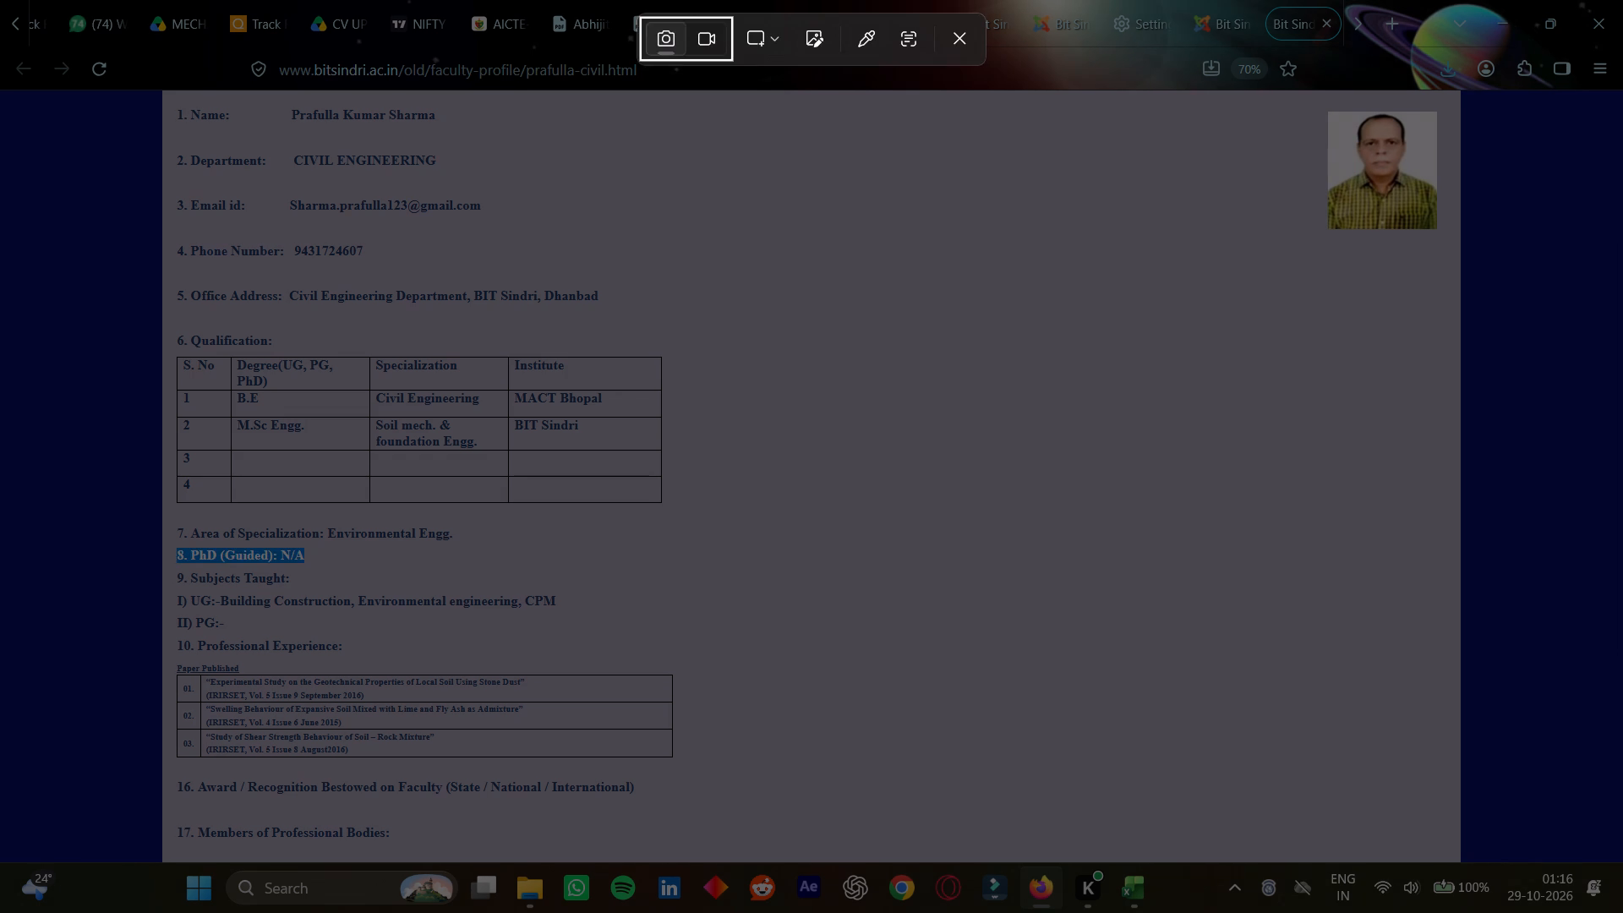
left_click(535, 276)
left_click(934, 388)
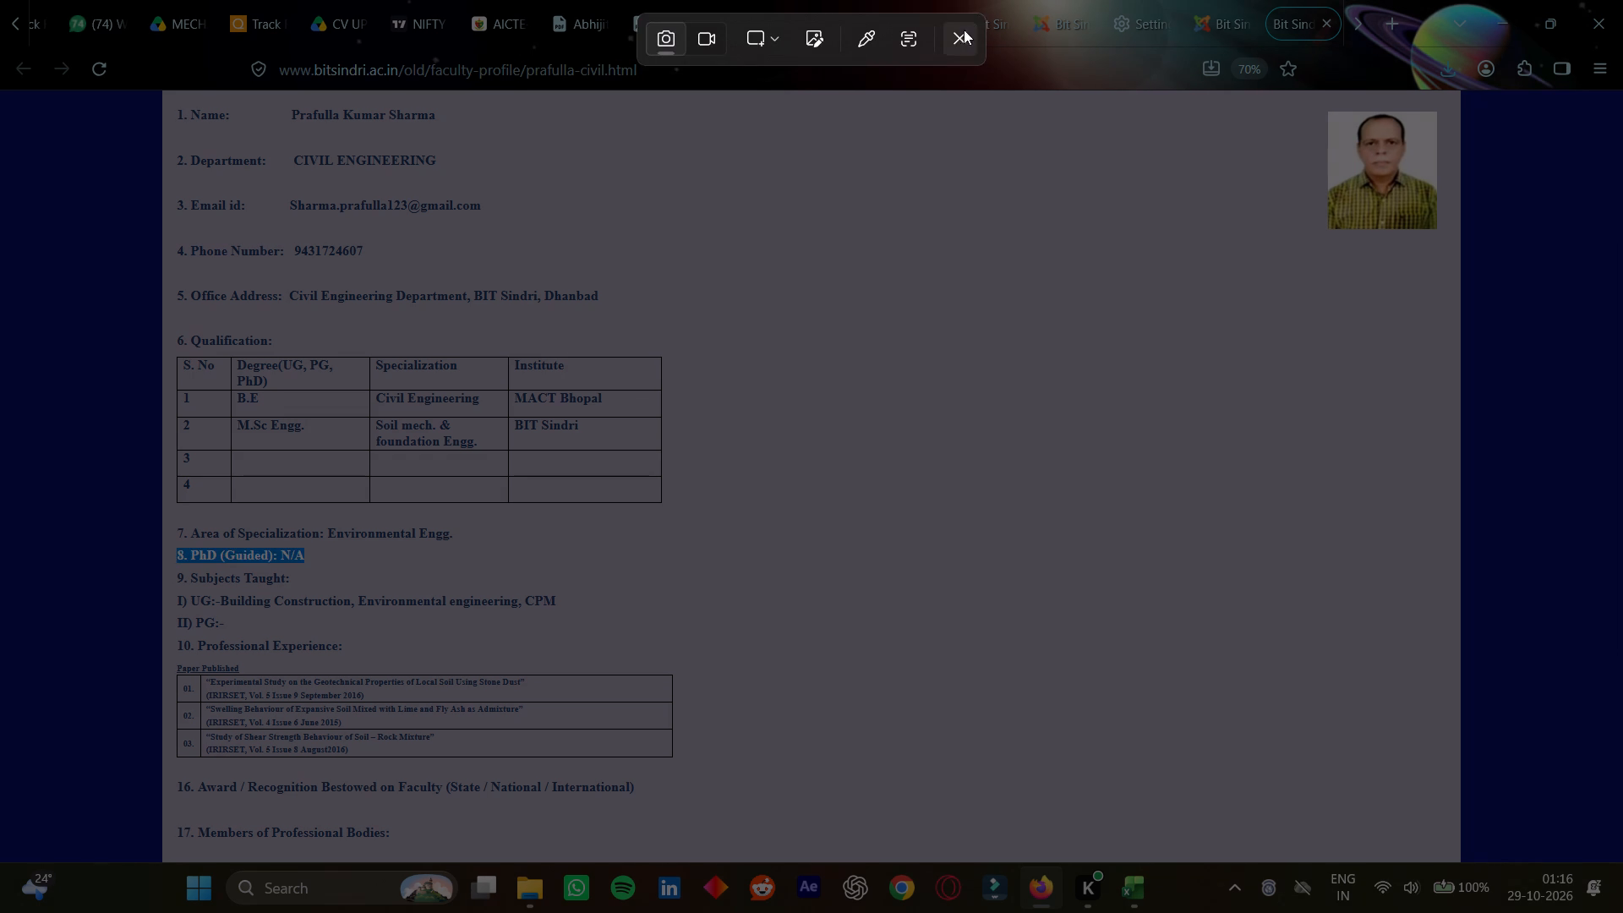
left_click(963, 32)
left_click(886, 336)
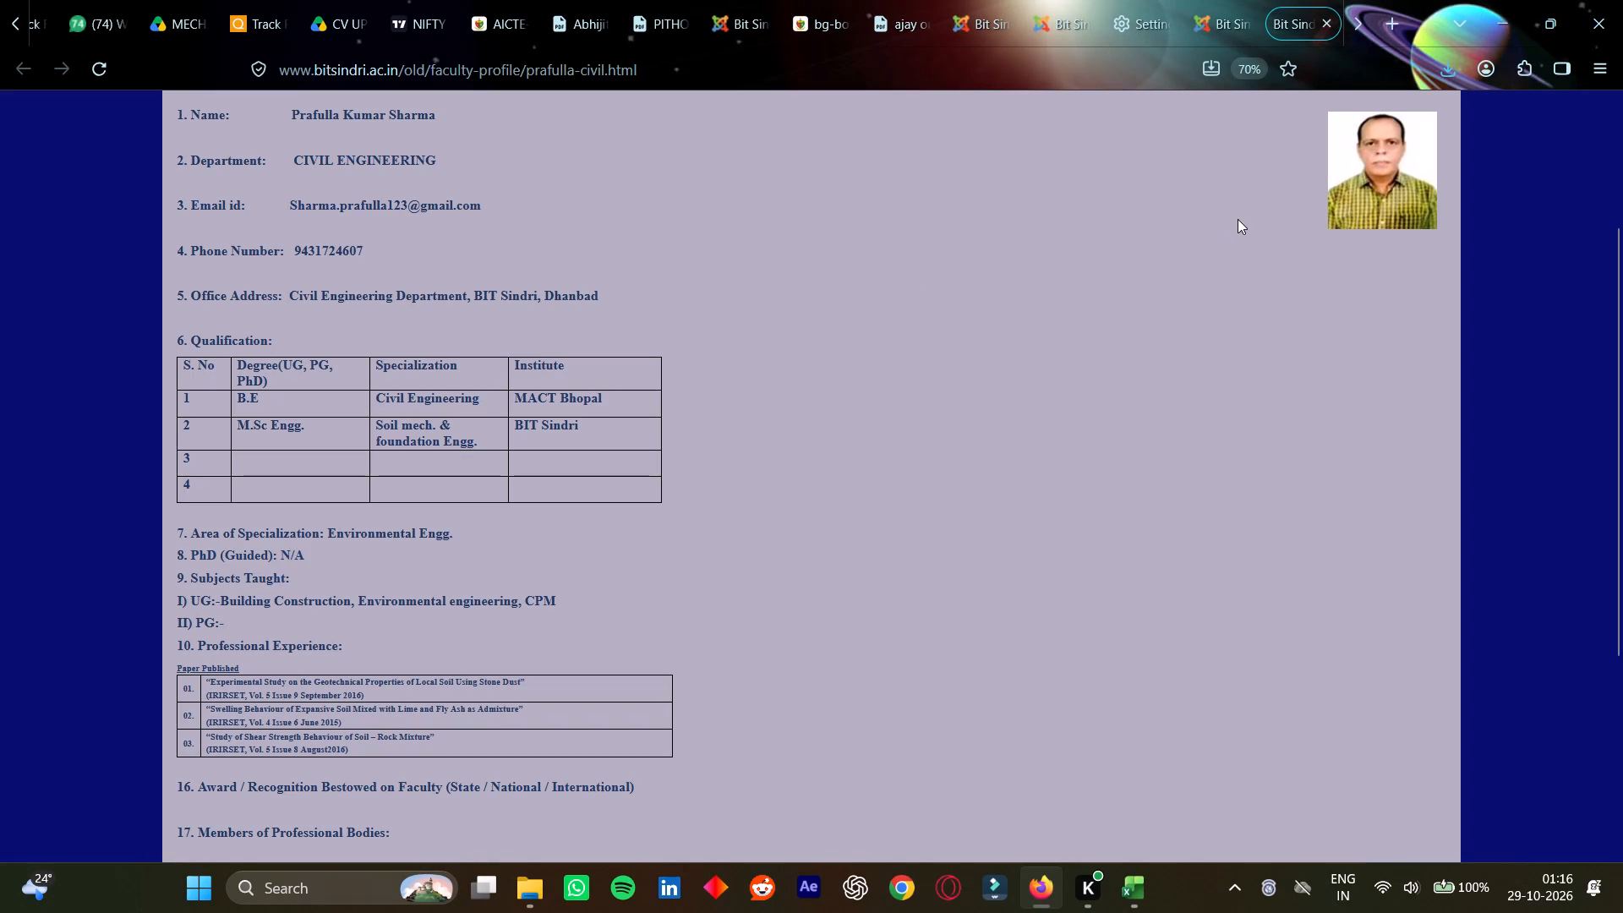
Capture a rectangular screenshot of the Civil Engineering faculty profile, from the name field down to Members of Professional Bodies, including the photo.
key("Print")
left_click_drag(164, 93, 518, 303)
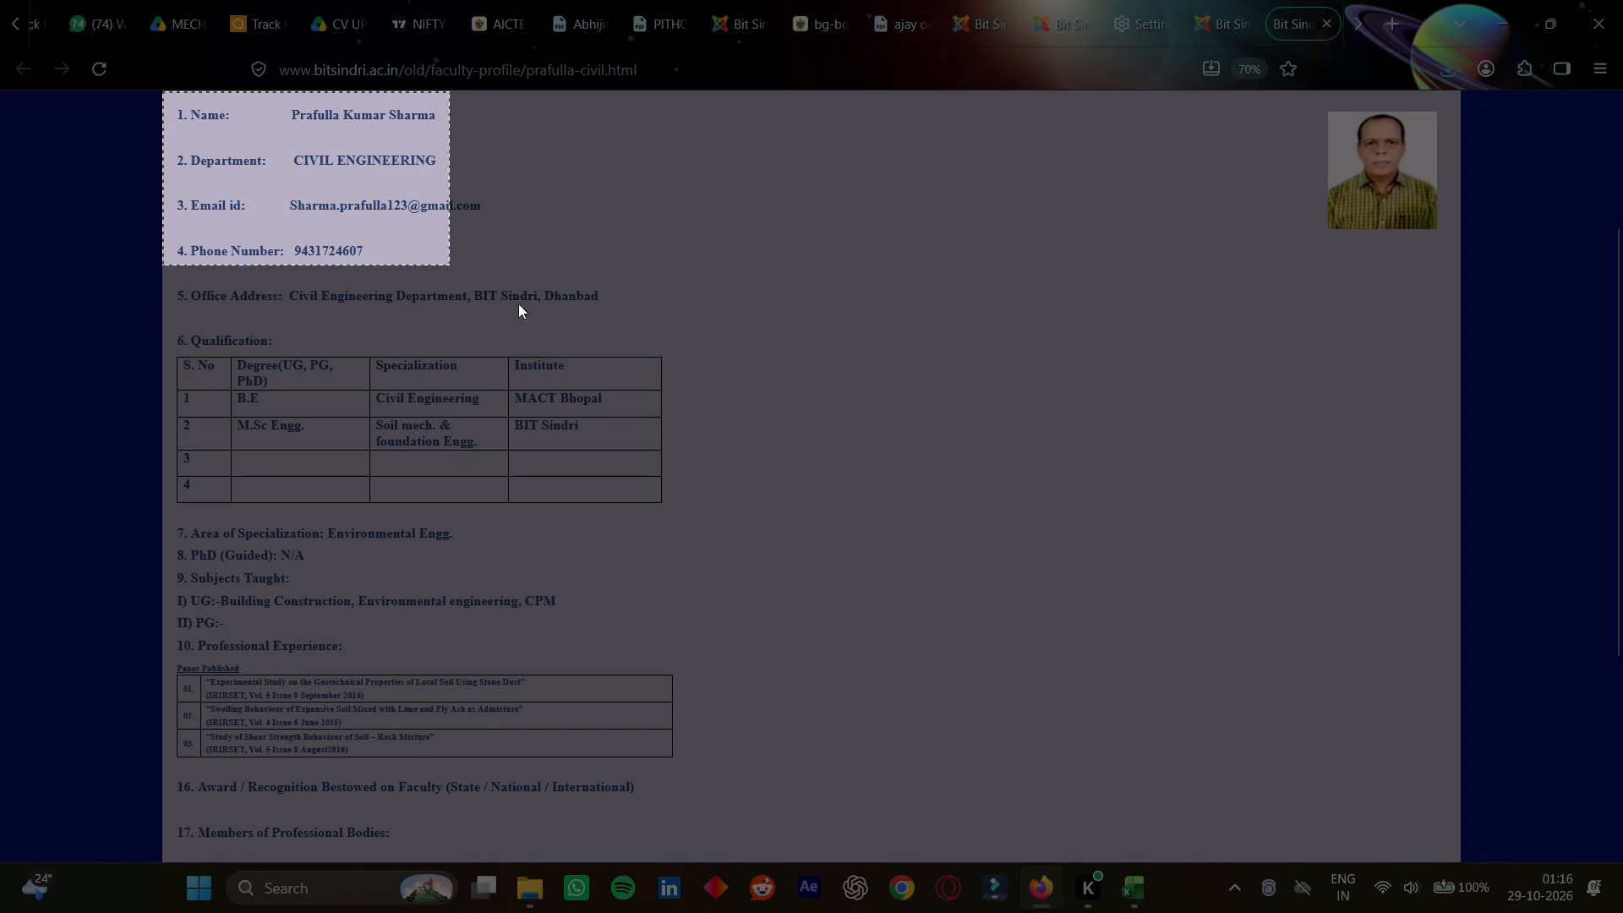
left_click_drag(518, 303, 1452, 856)
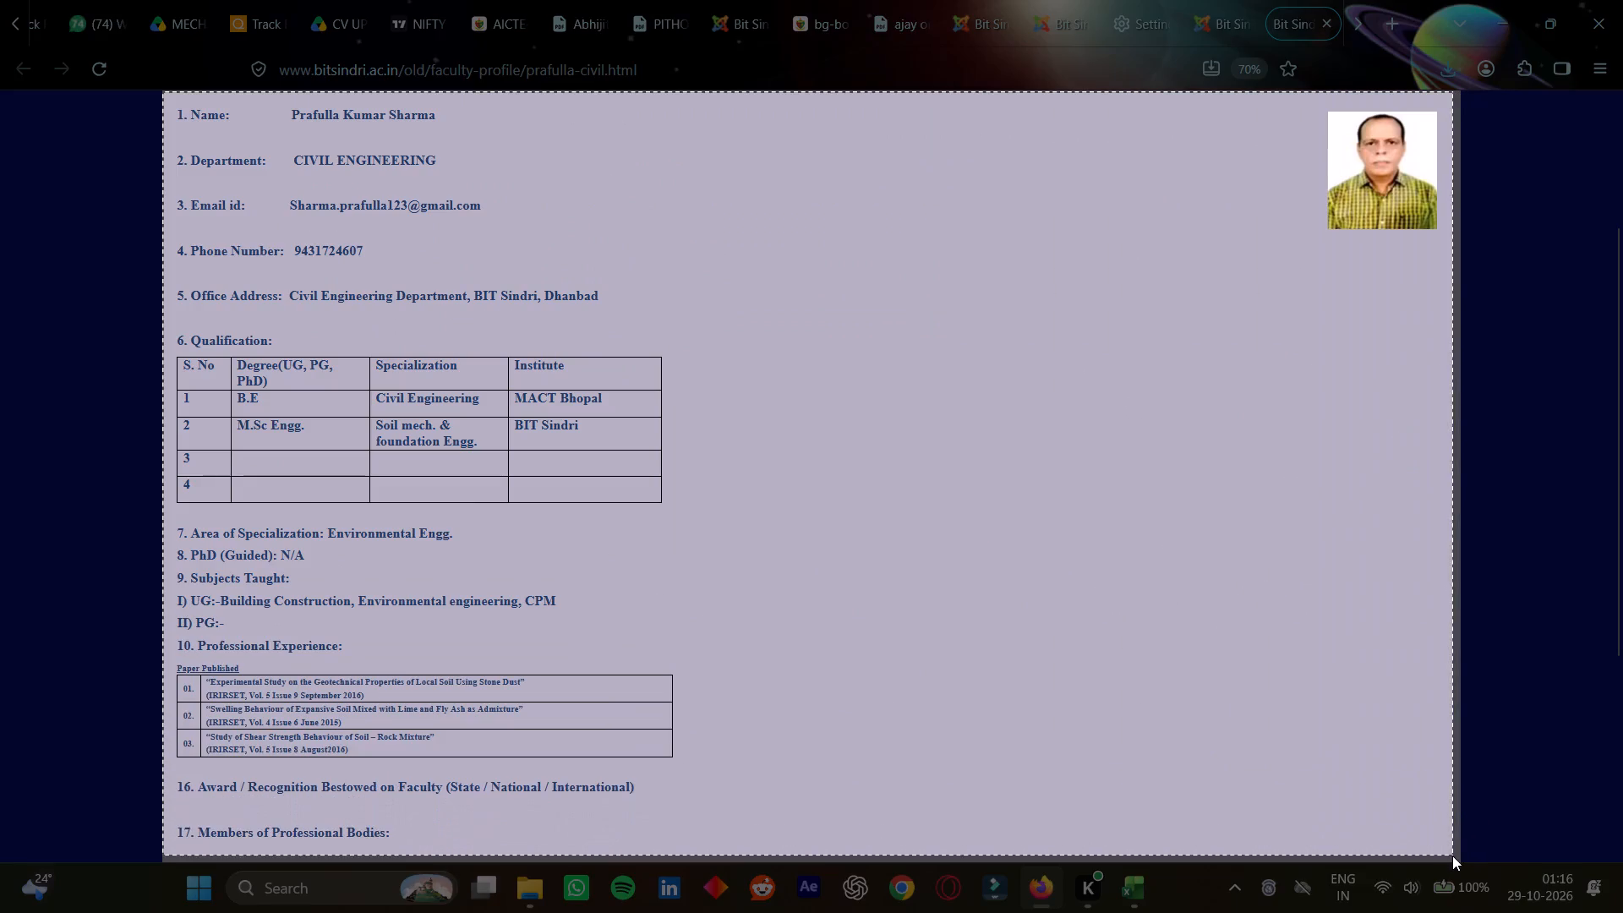
left_click_drag(1452, 856, 1462, 862)
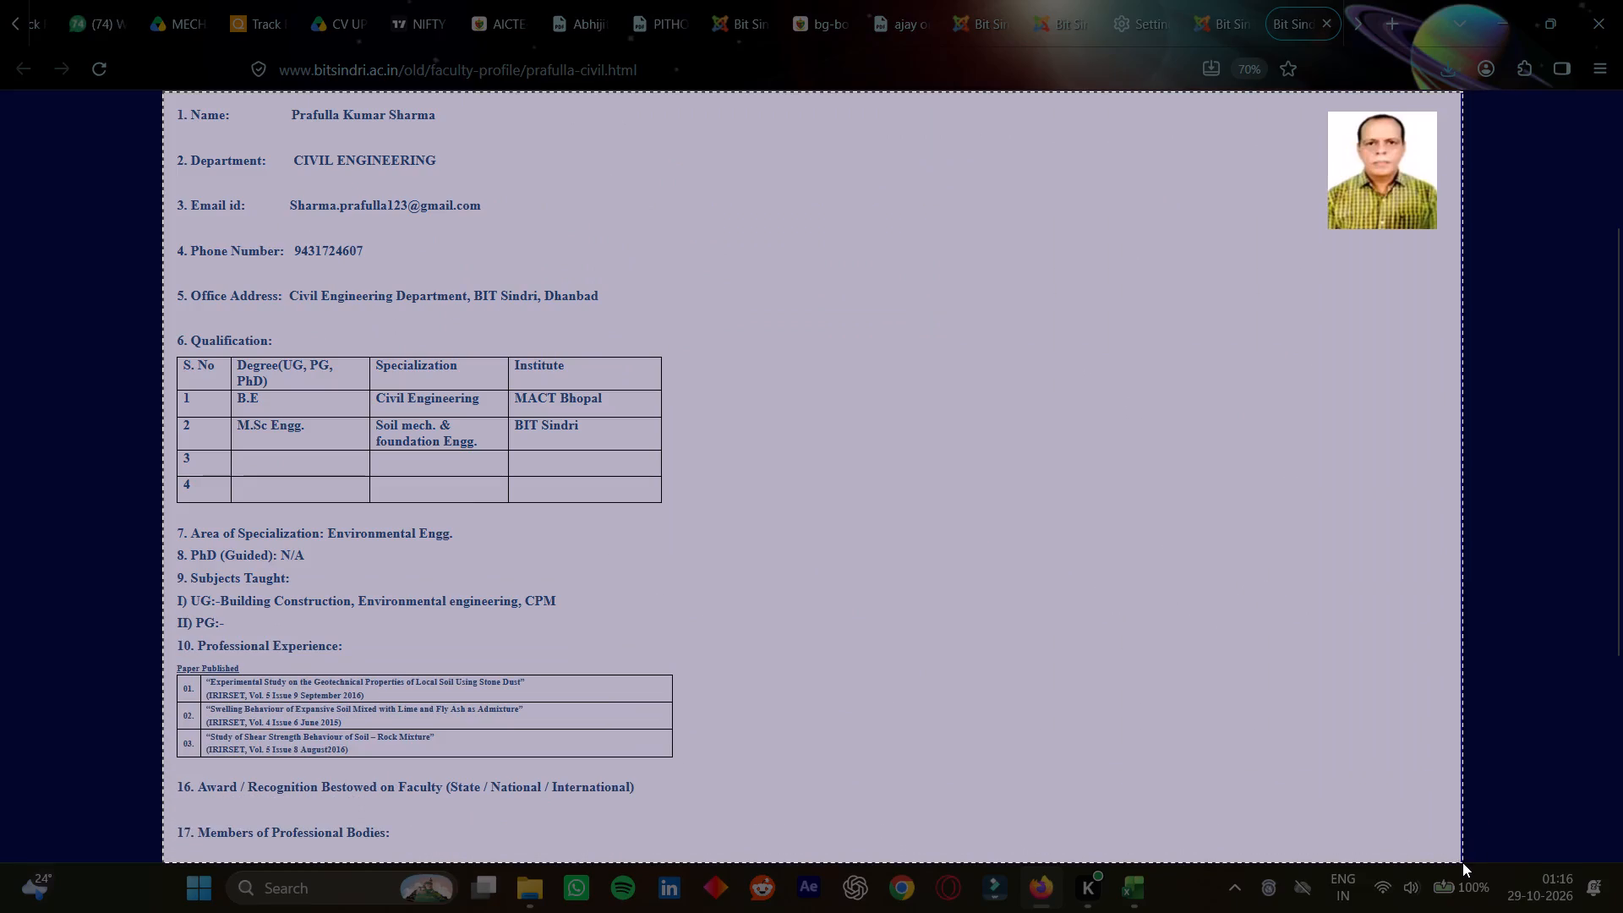
left_click_drag(1462, 862, 1462, 861)
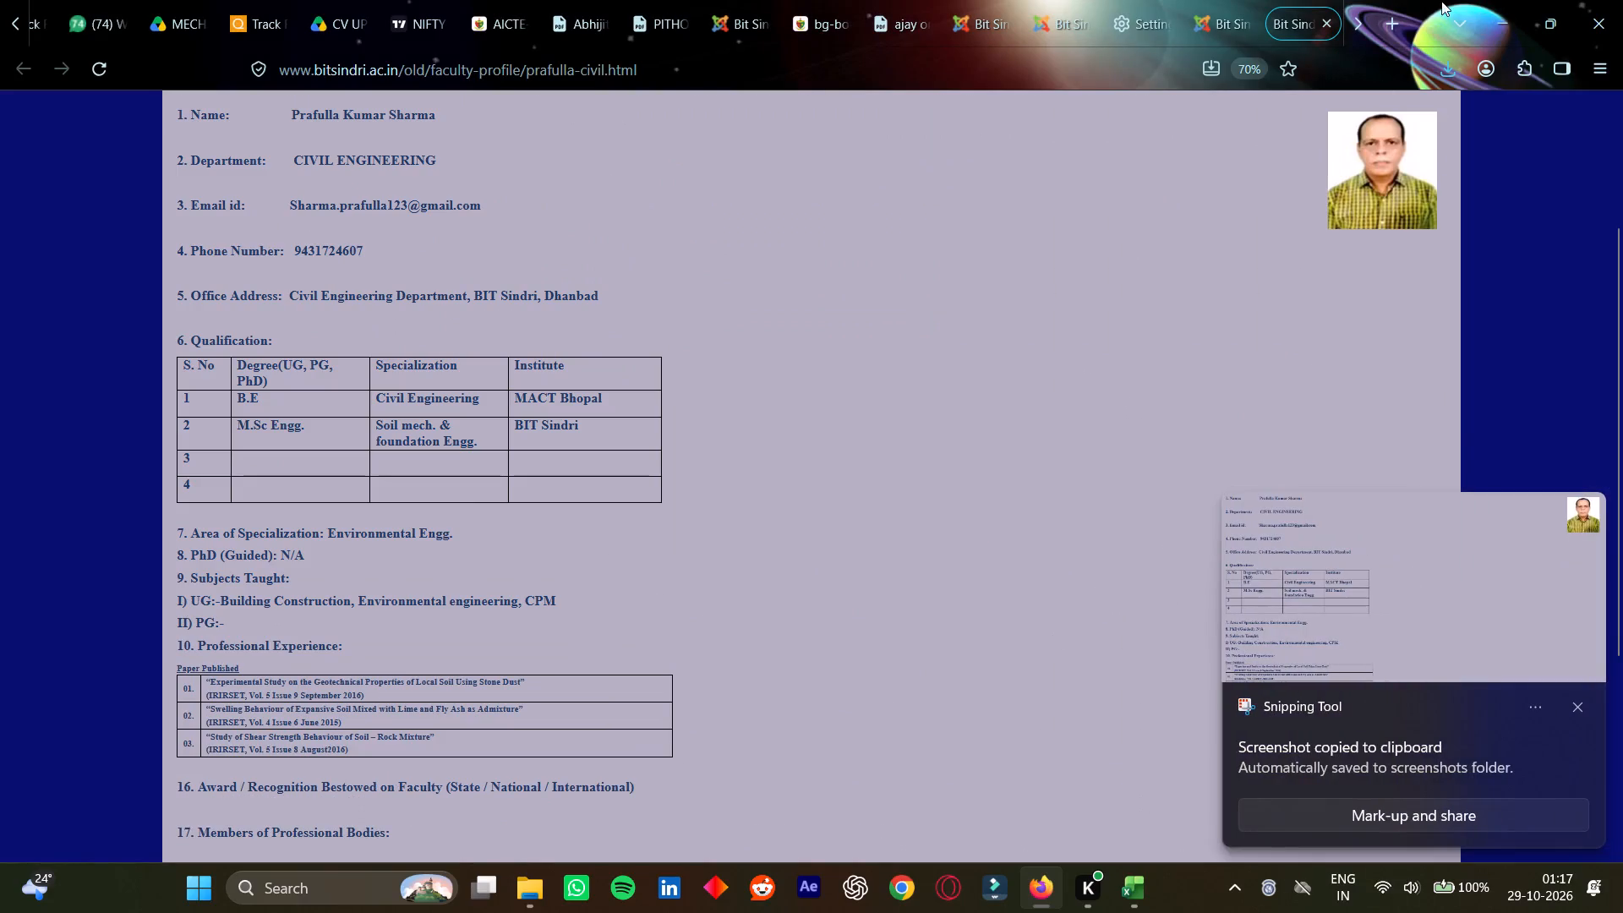
Search for "image to pdf" in a new tab and open iLovePDF's JPG to PDF converter.
left_click(1385, 25)
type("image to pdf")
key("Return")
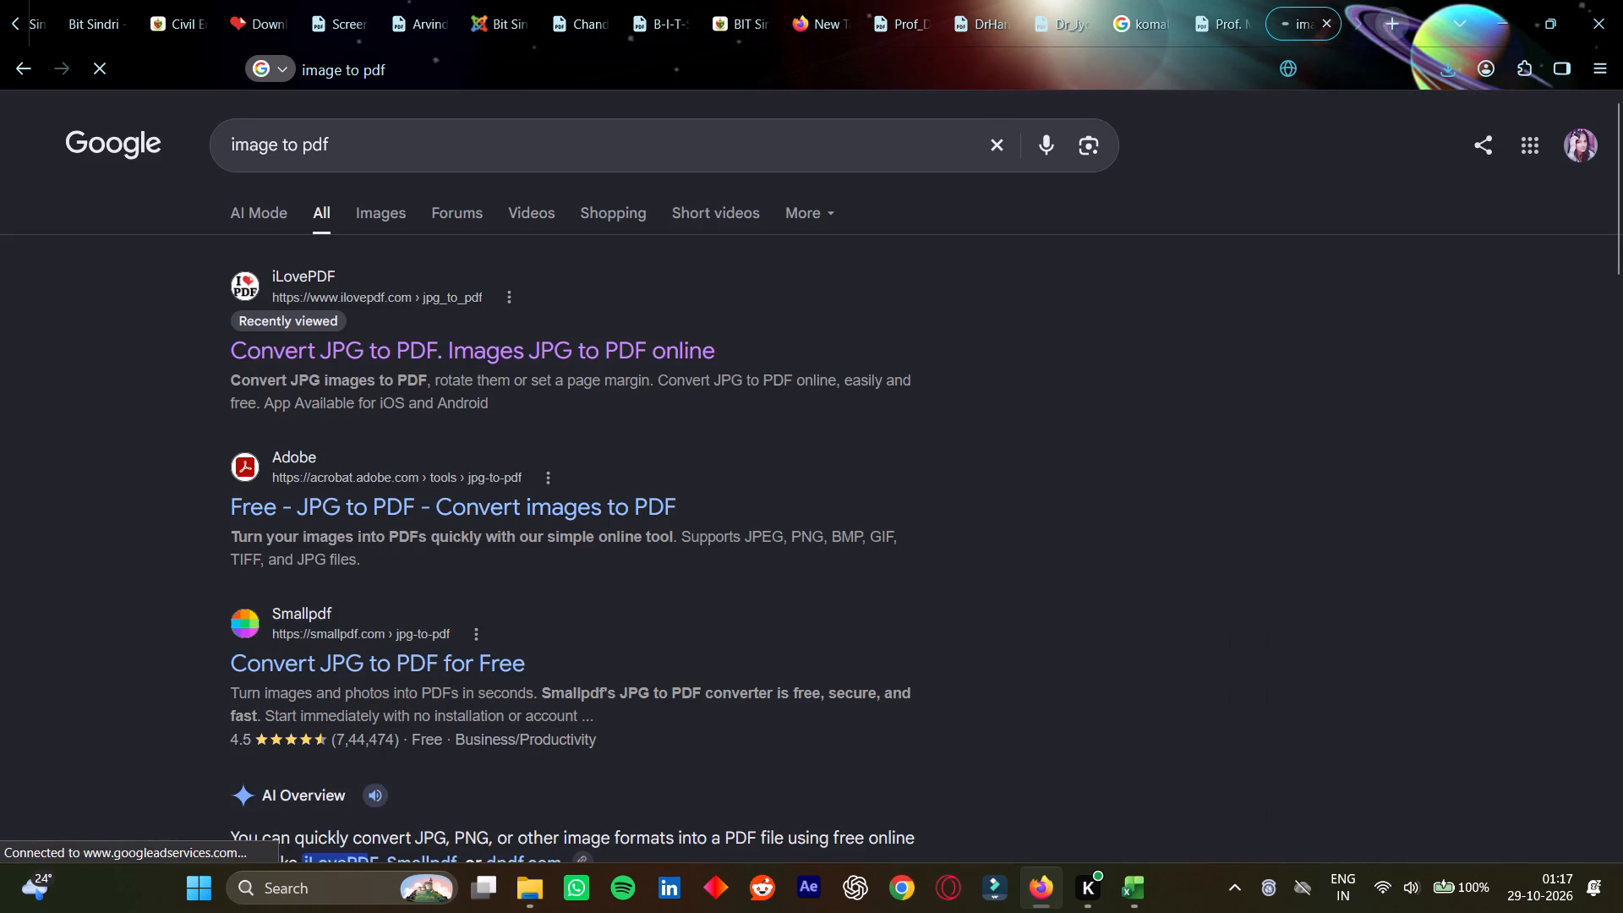
left_click(470, 339)
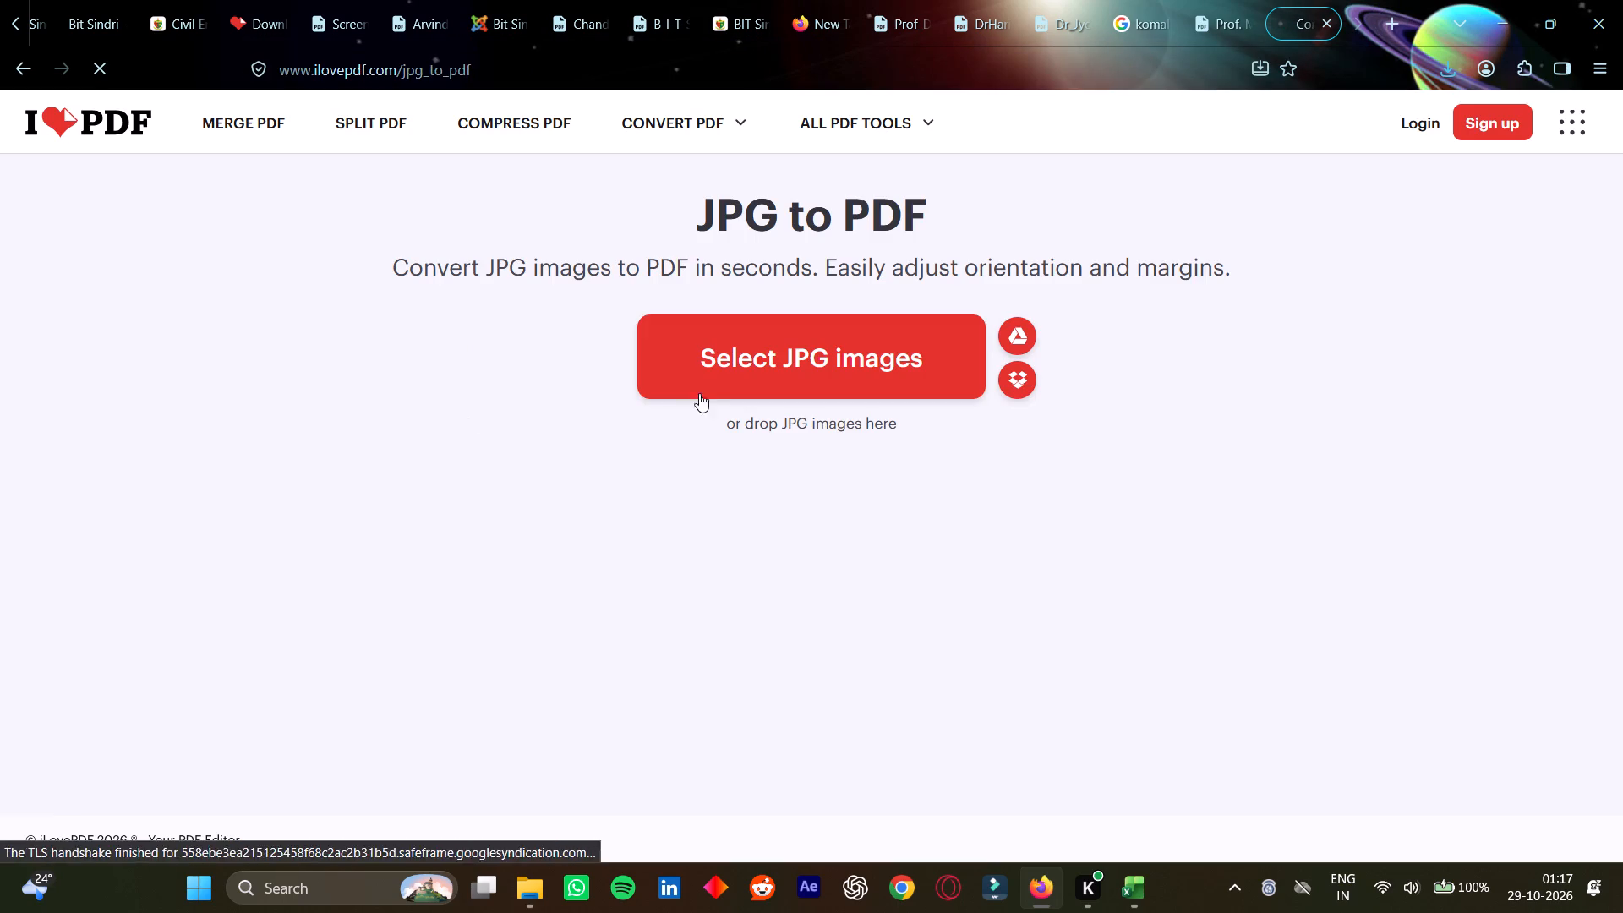
left_click(779, 361)
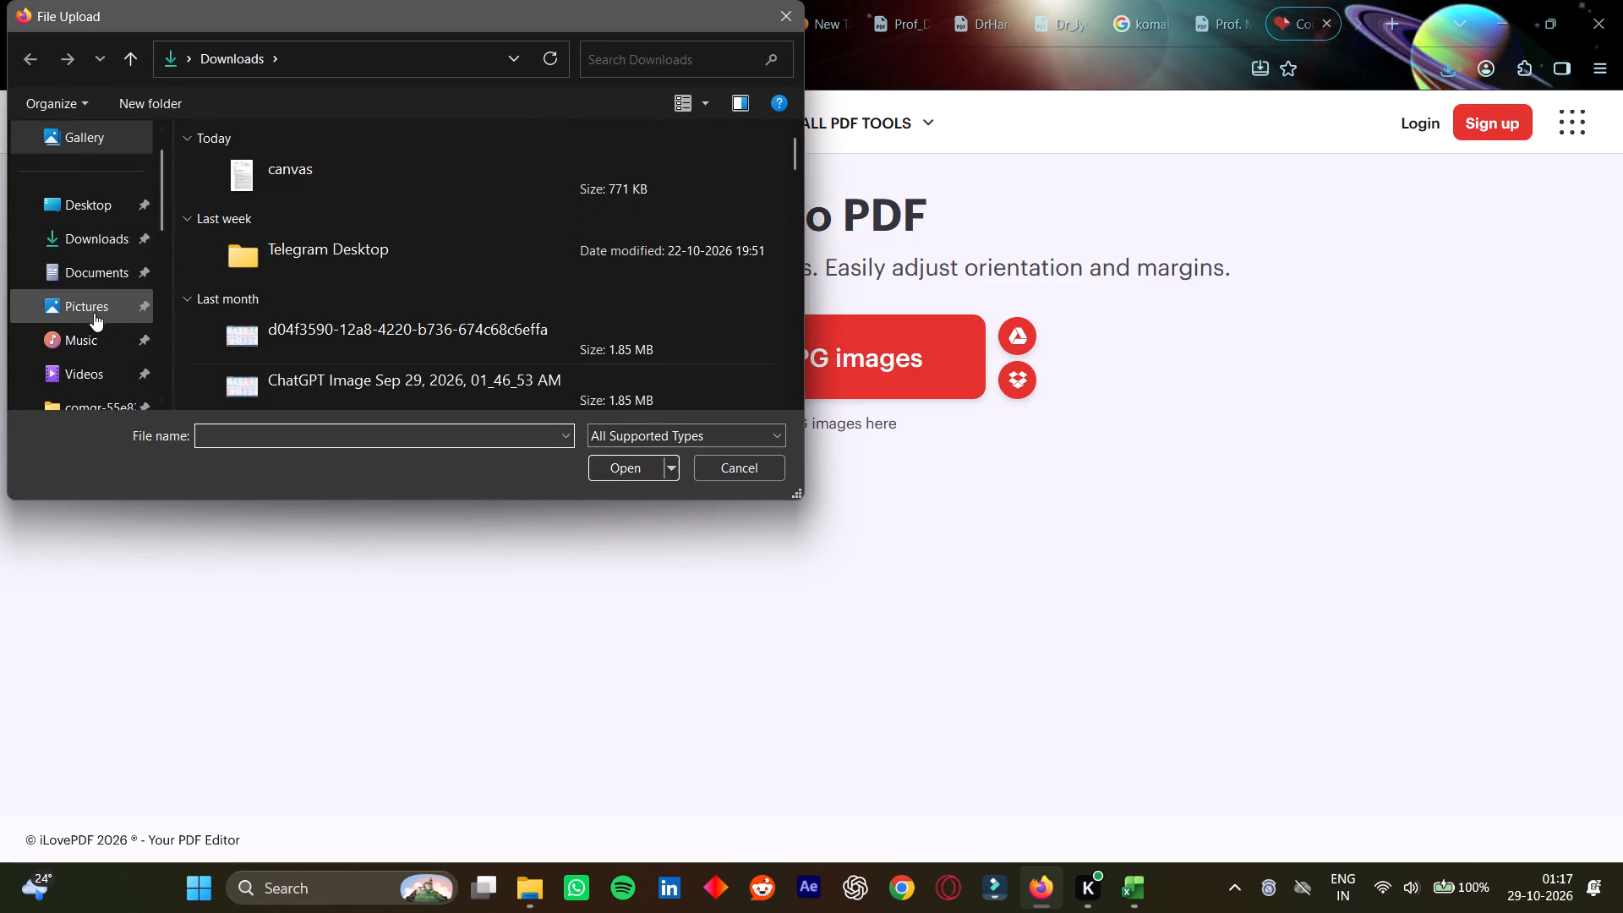
left_click(94, 310)
double_click(387, 183)
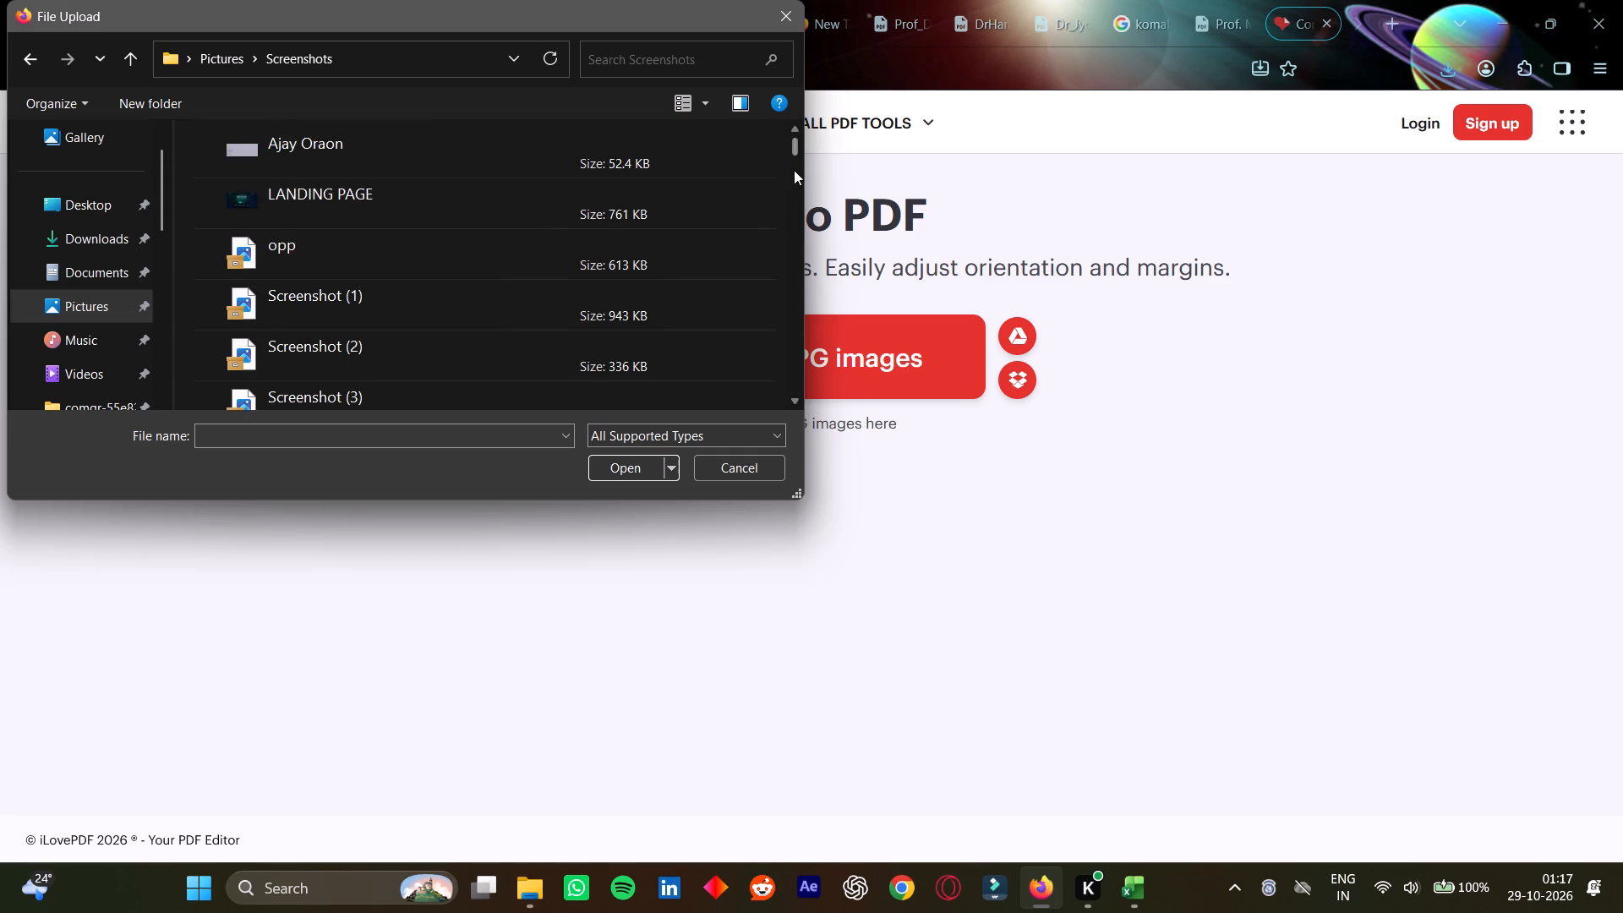
left_click_drag(795, 149, 801, 411)
left_click(381, 387)
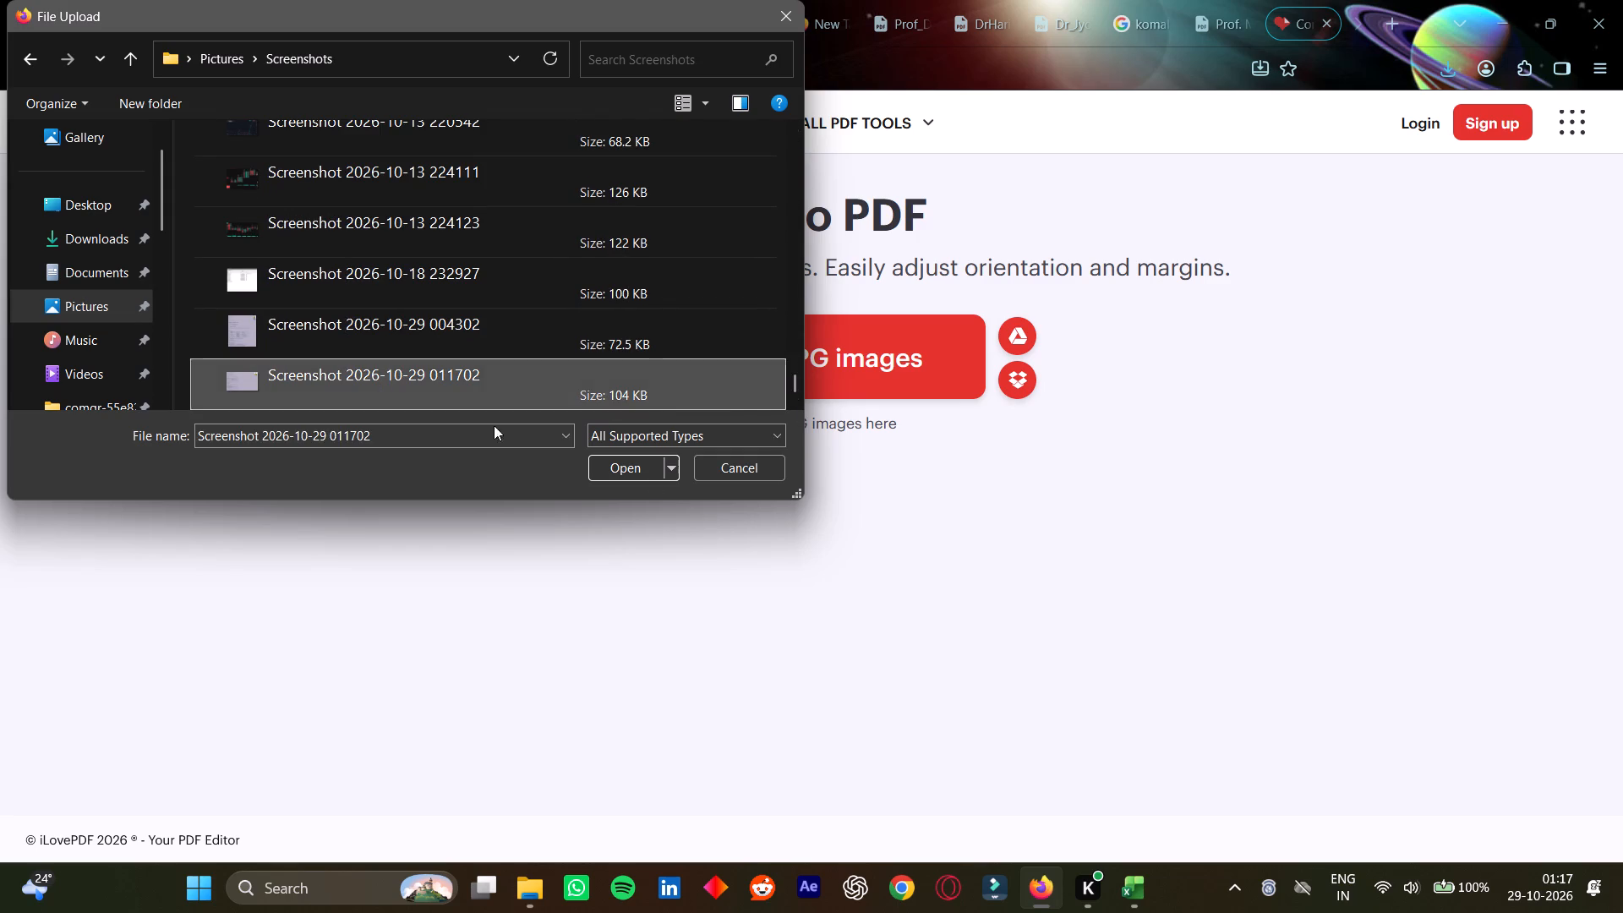
left_click(644, 470)
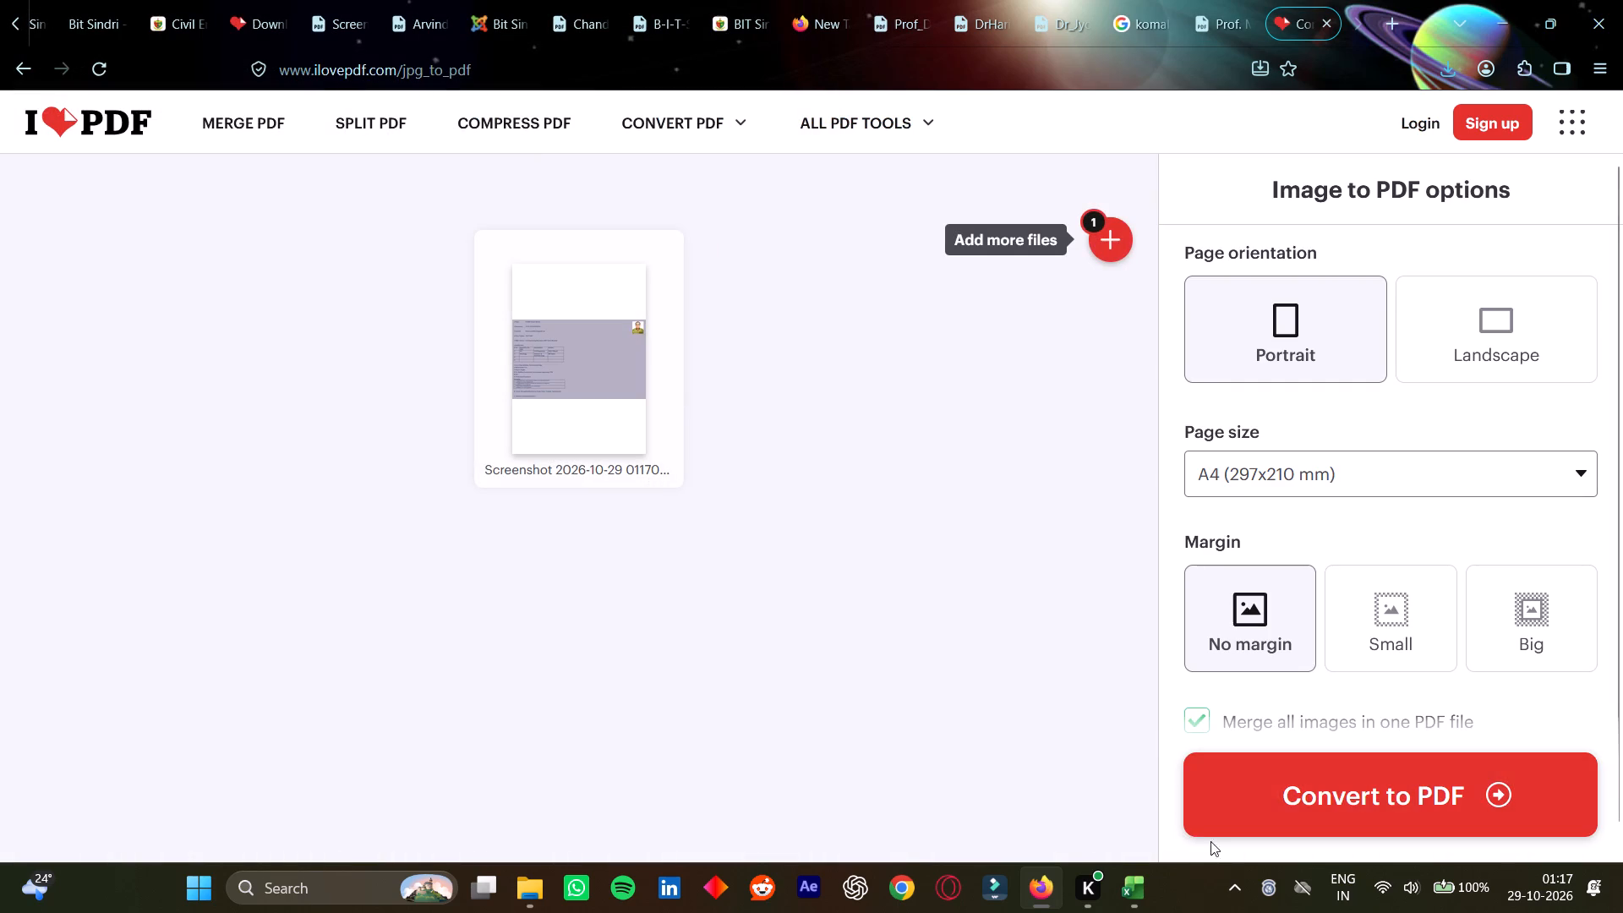
Convert the loaded screenshot to PDF with portrait A4 and no margin, and download the file.
left_click(1281, 812)
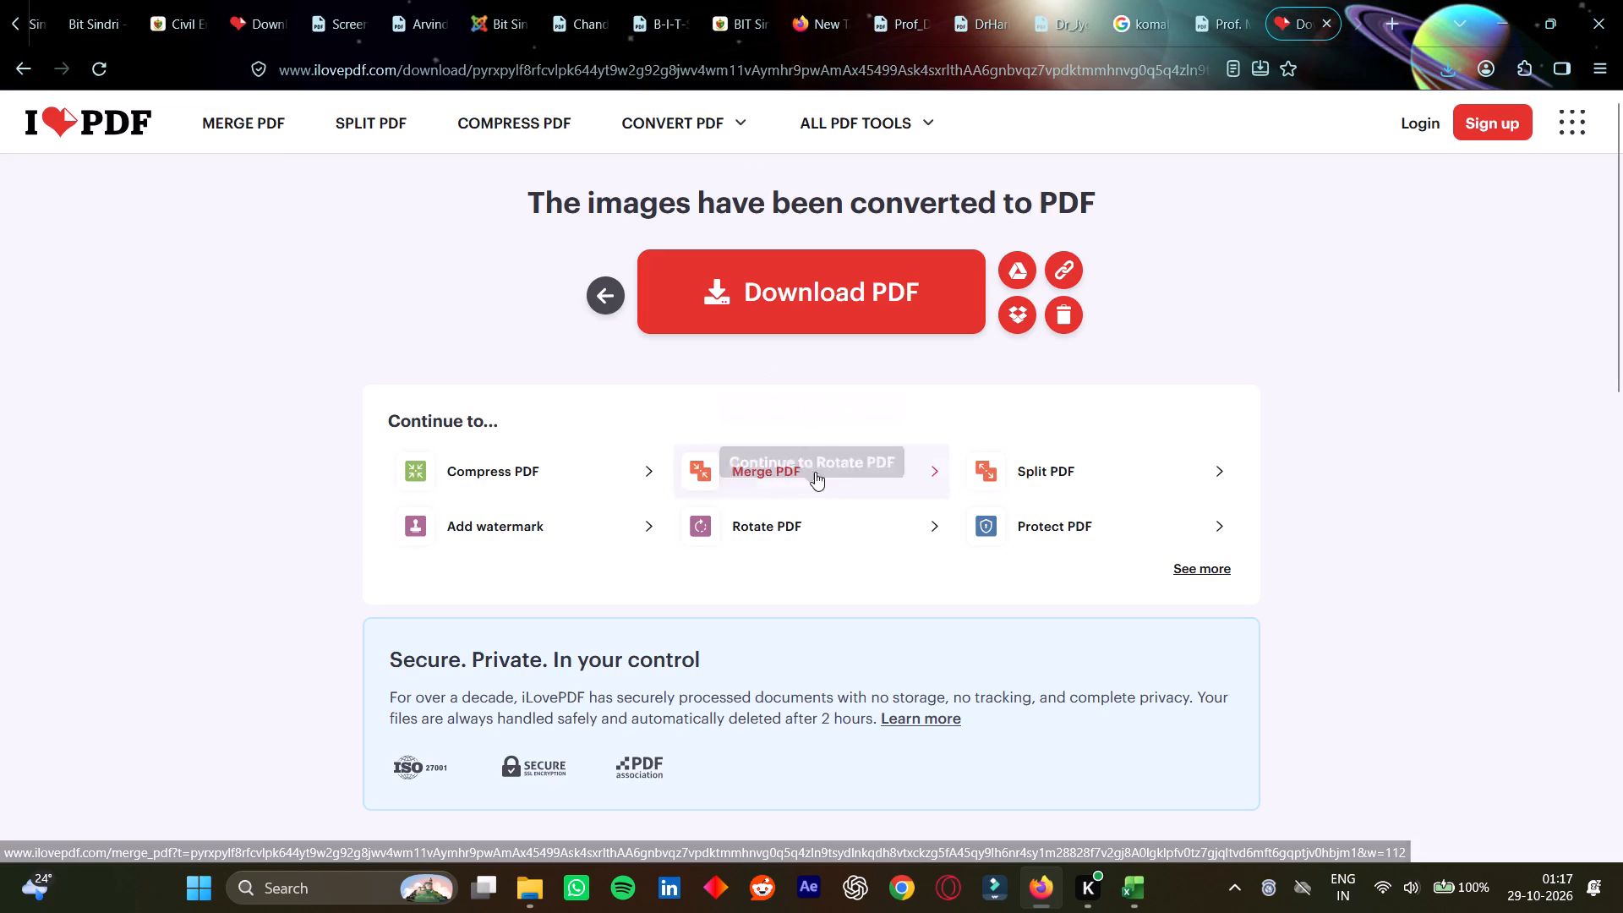
left_click(767, 335)
left_click(748, 309)
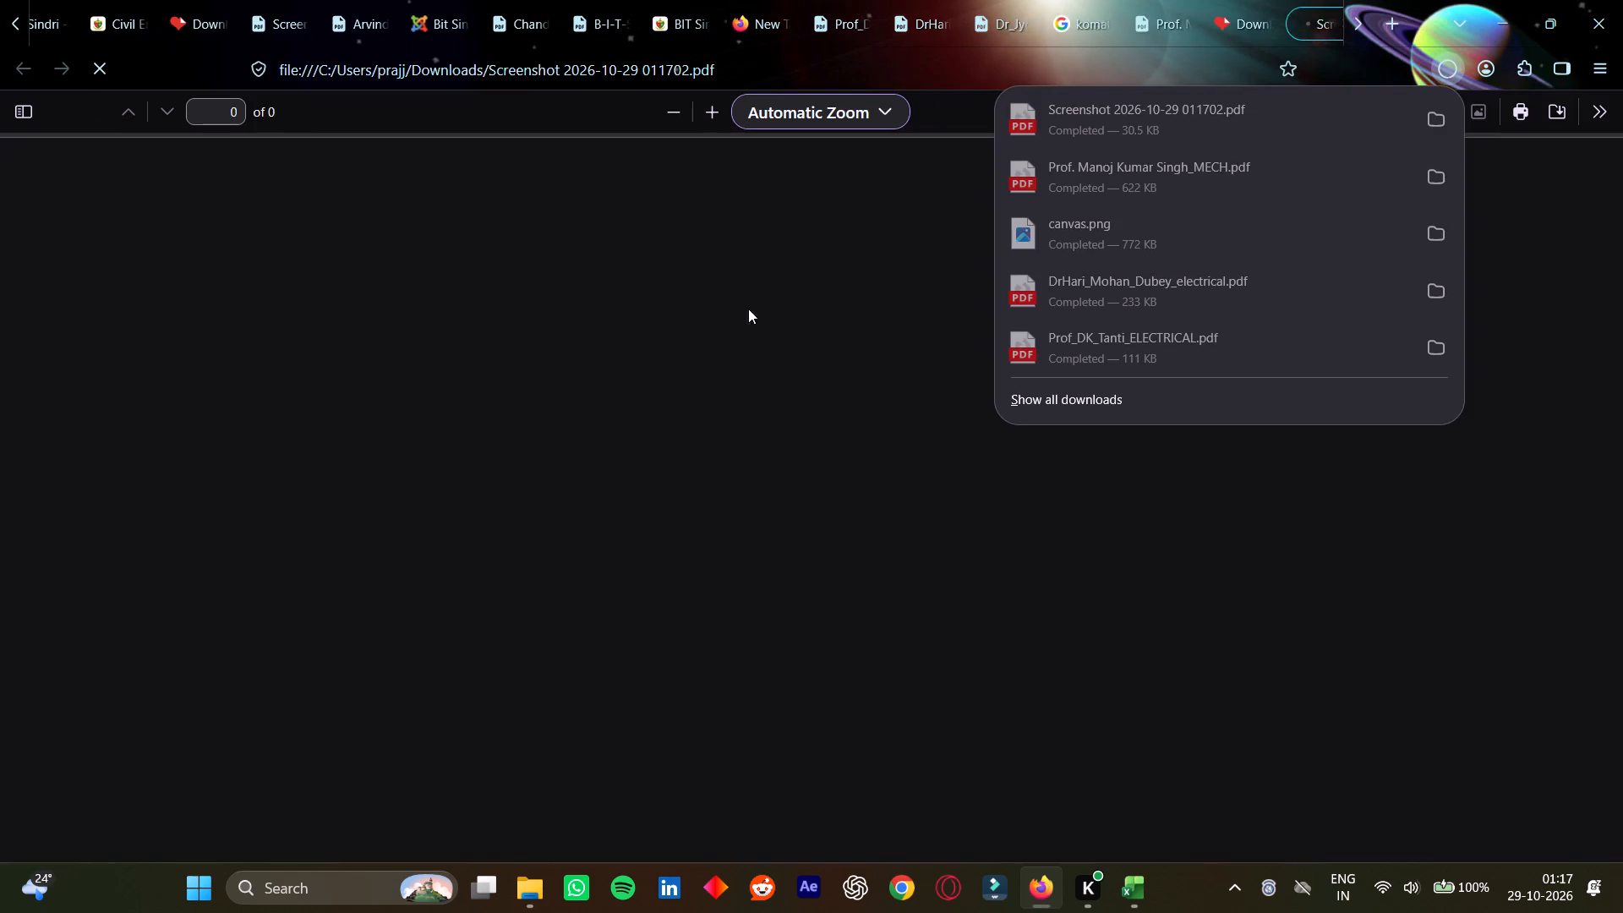
Examine the converted Civil Engineering profile PDF from the name field down to Members of Professional Bodies.
scroll(713, 408, "down", 2)
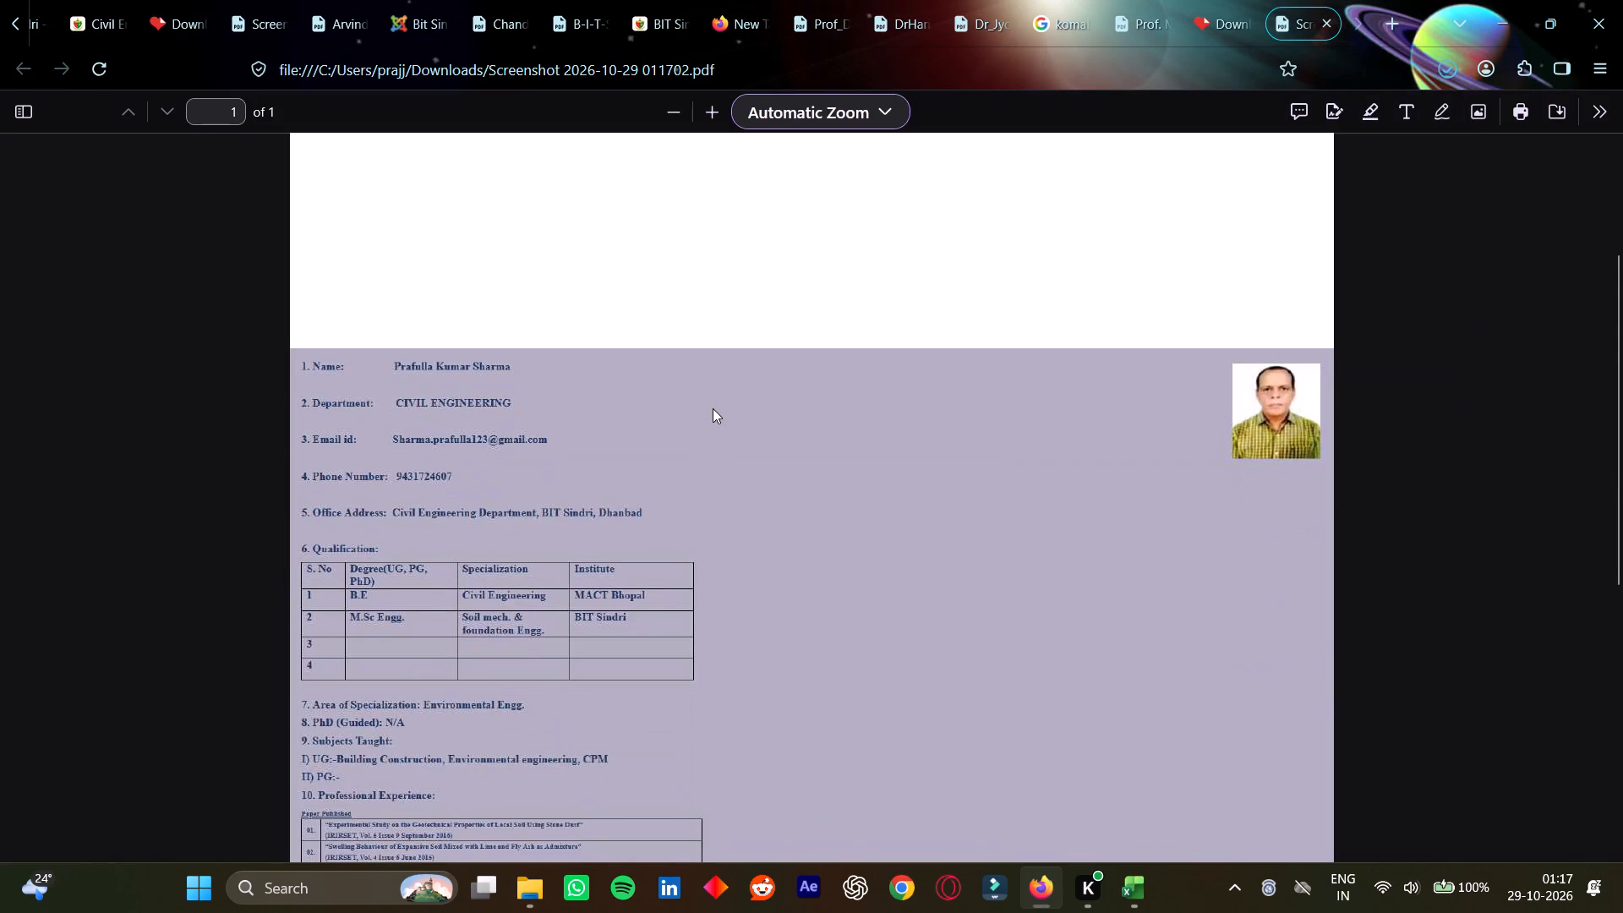
scroll(713, 408, "down", 2)
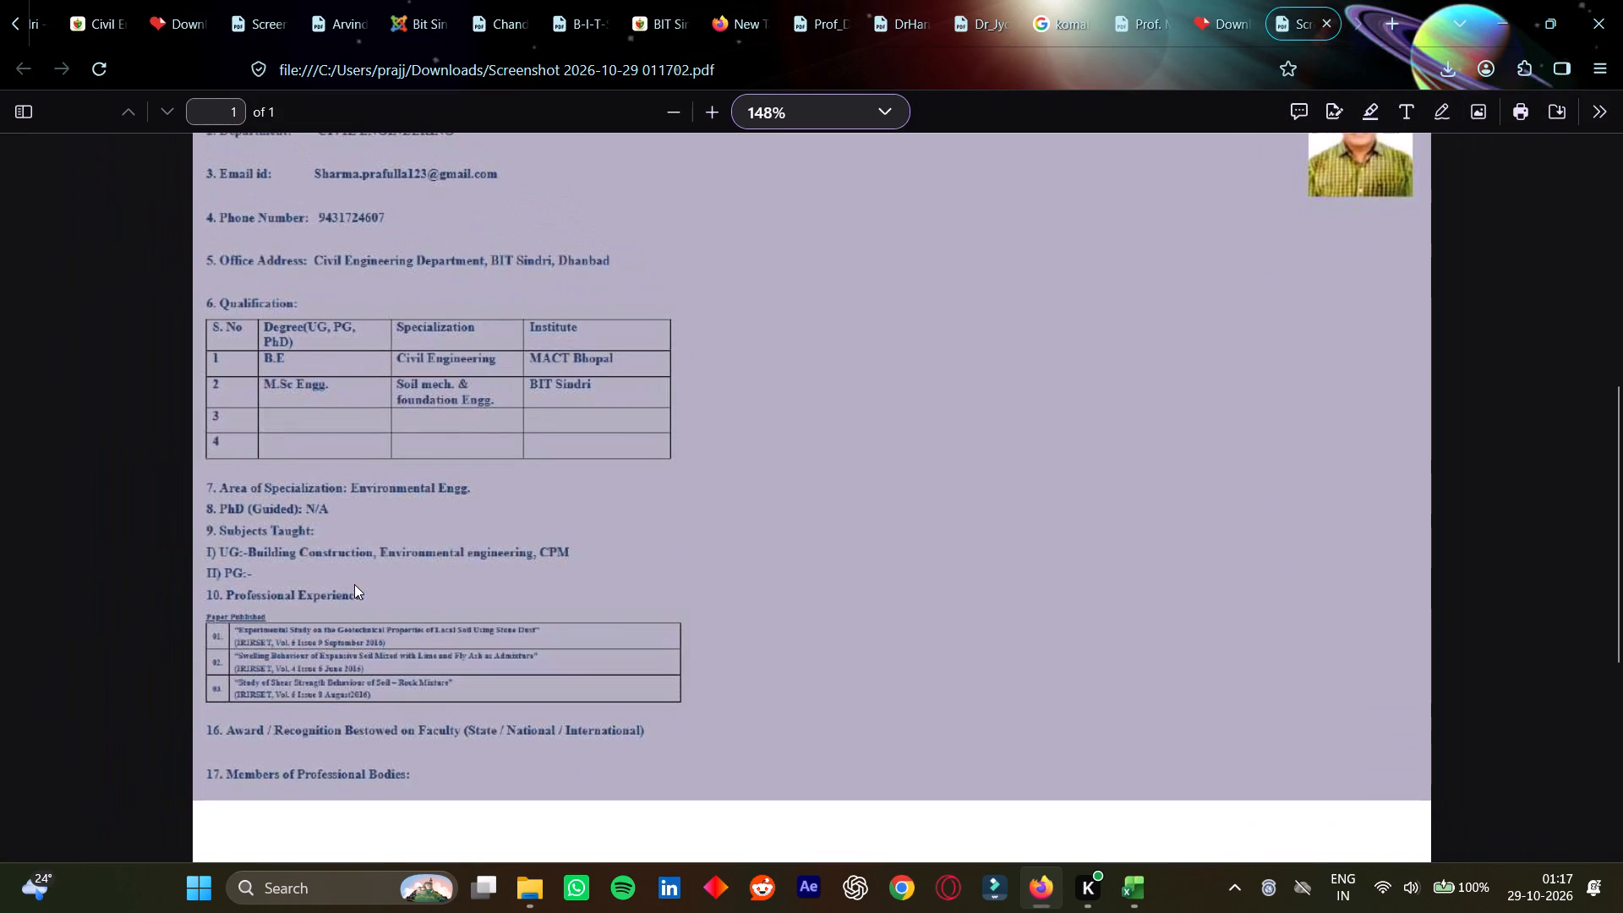
scroll(476, 397, "down", 4)
scroll(476, 397, "up", 7)
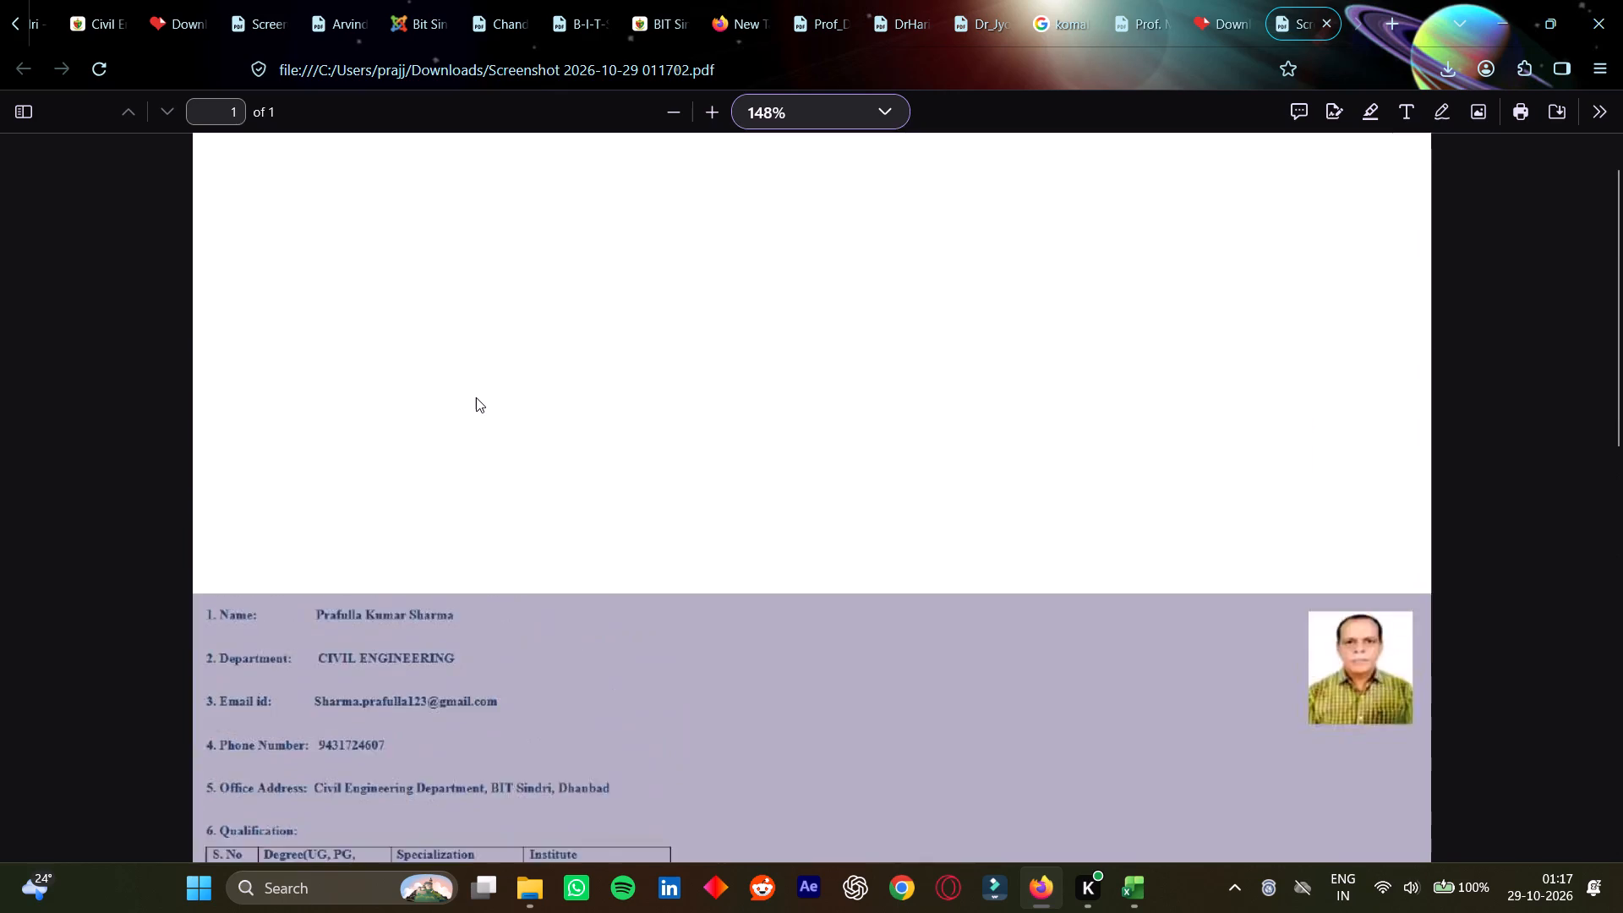
scroll(476, 397, "down", 4)
scroll(476, 397, "up", 2)
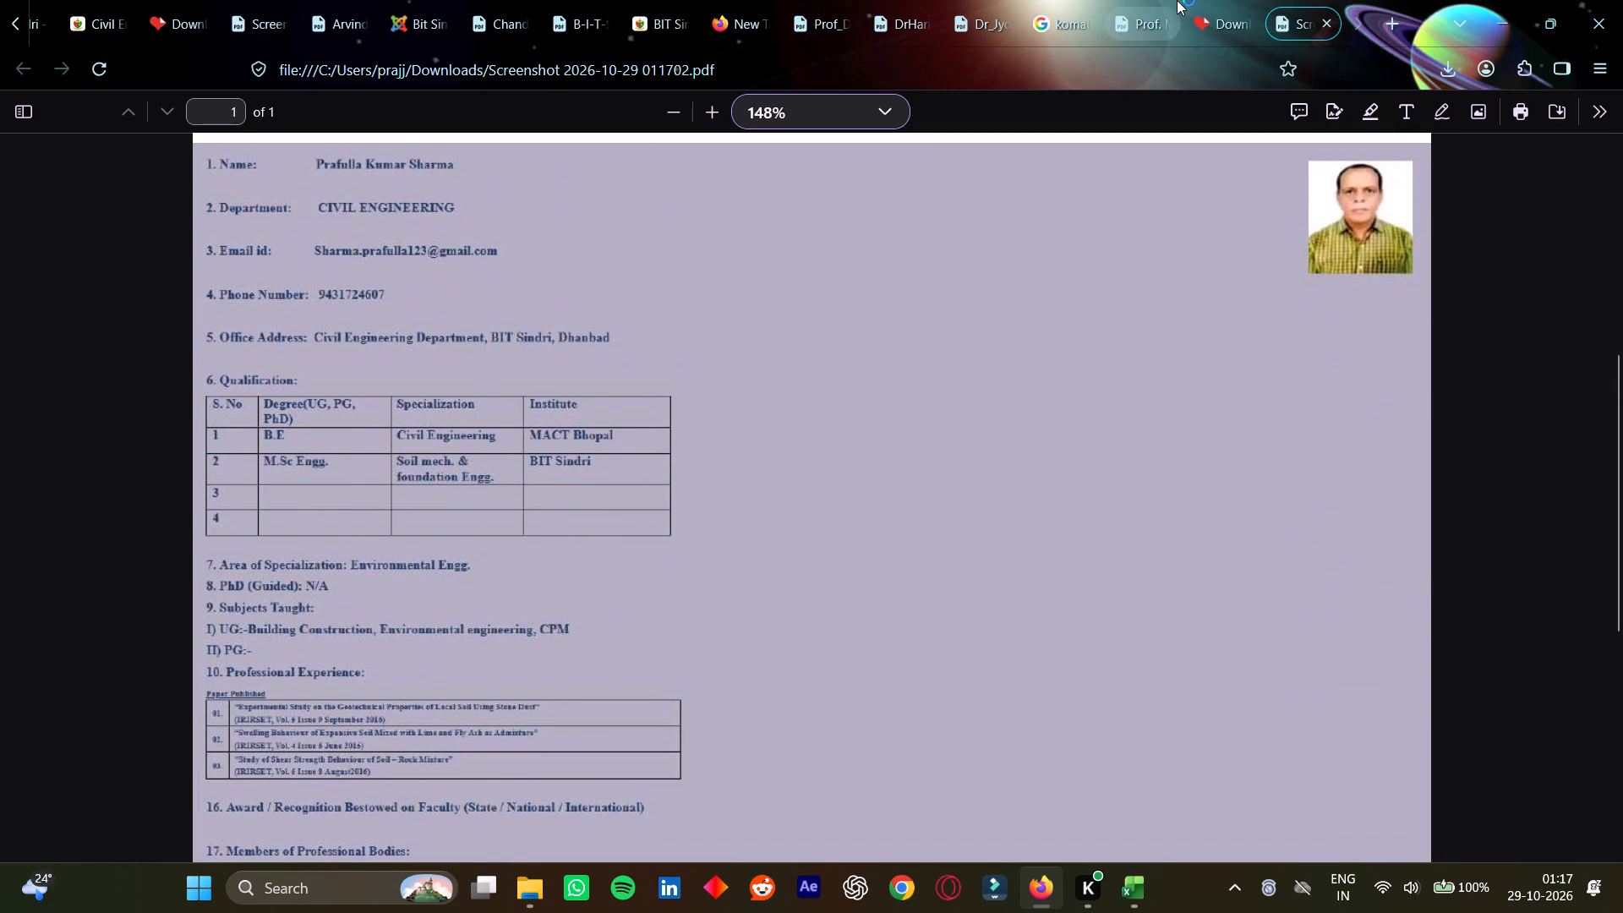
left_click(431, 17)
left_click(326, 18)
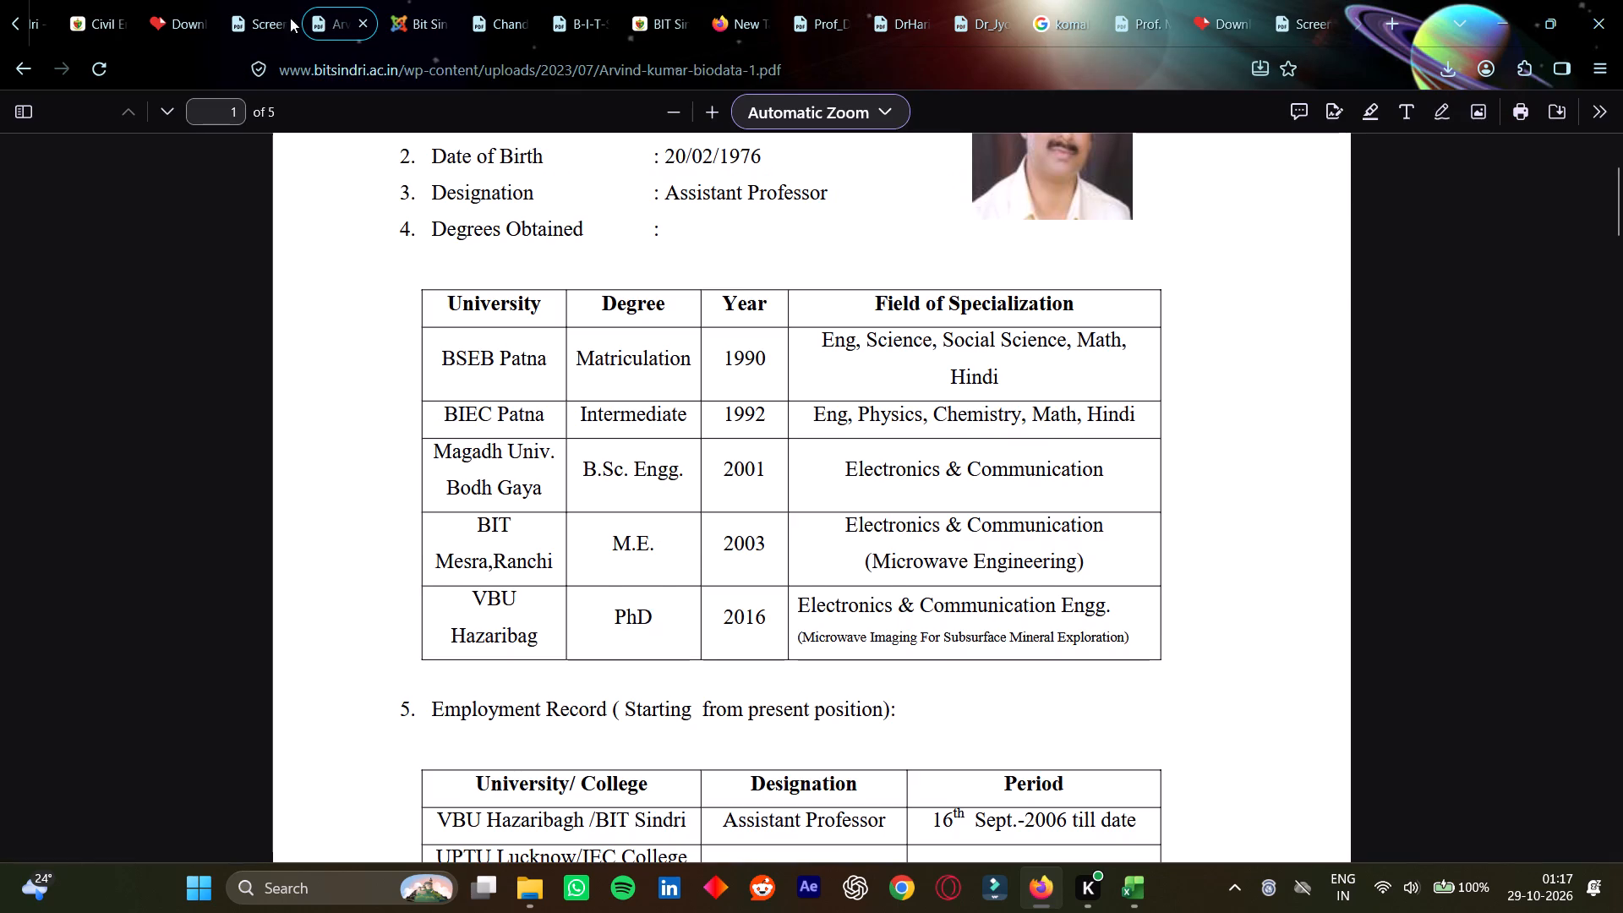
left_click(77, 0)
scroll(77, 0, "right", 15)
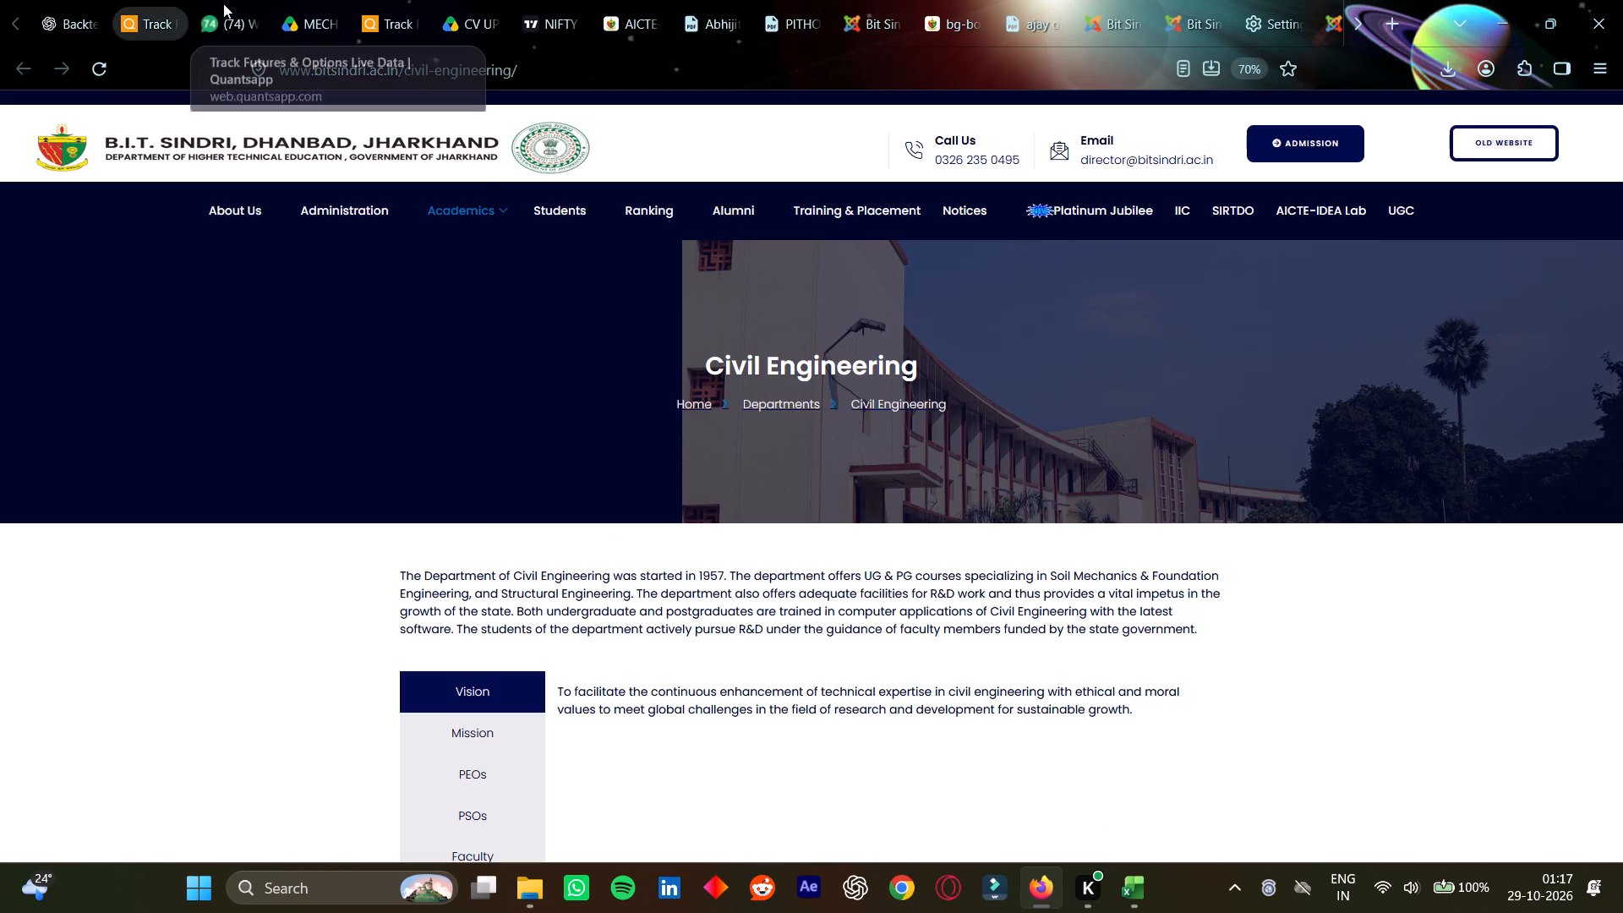
left_click(537, 905)
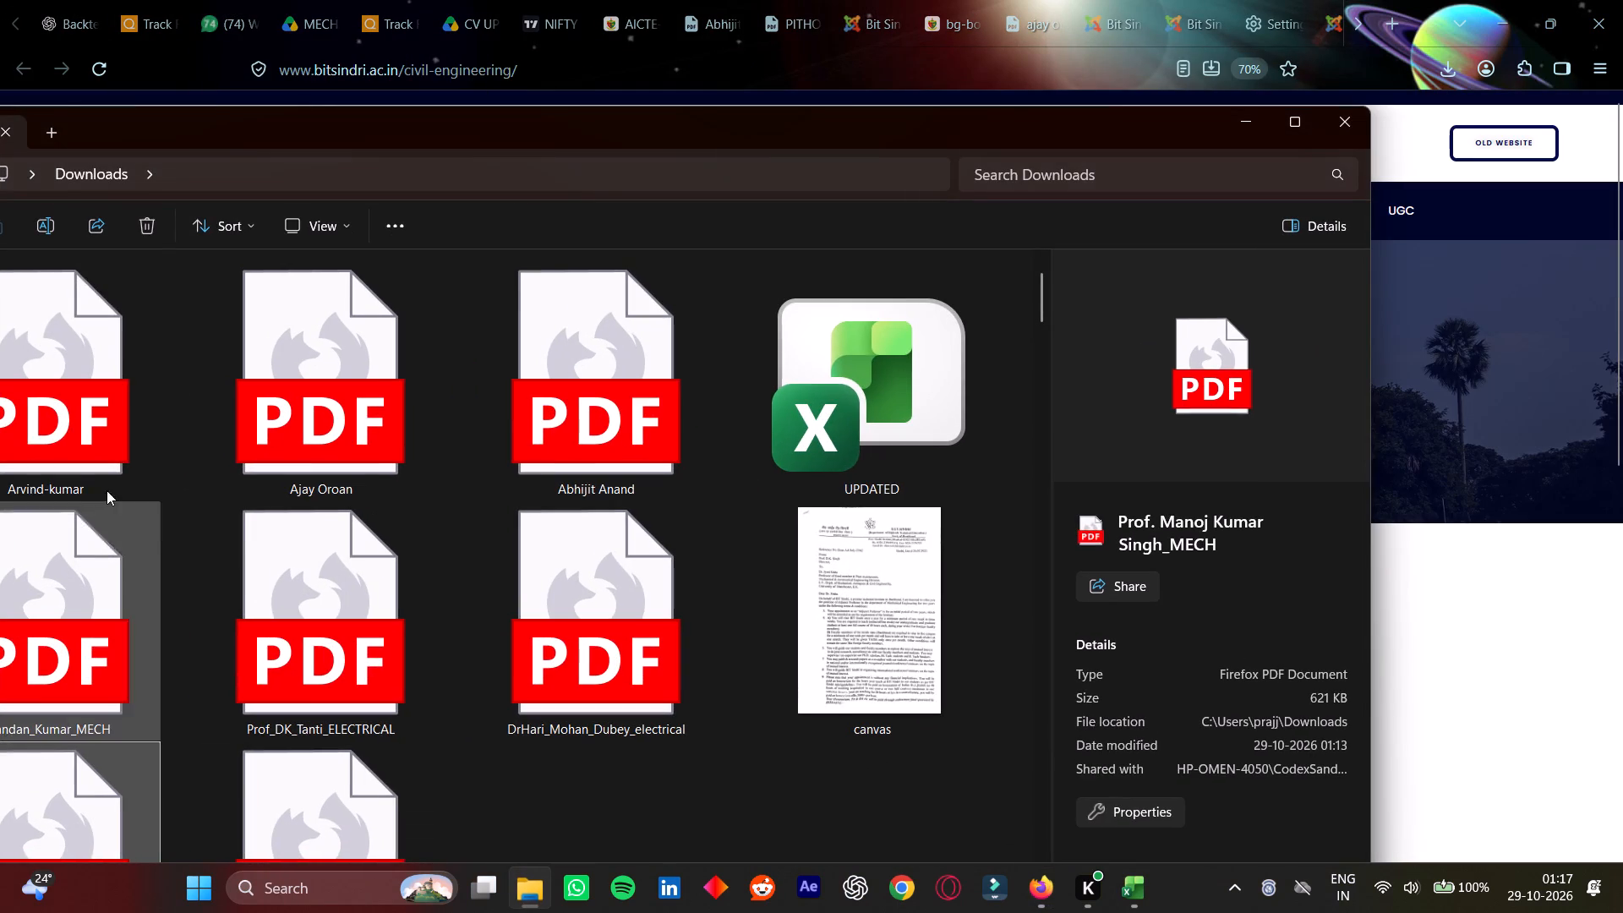
left_click_drag(430, 140, 738, 57)
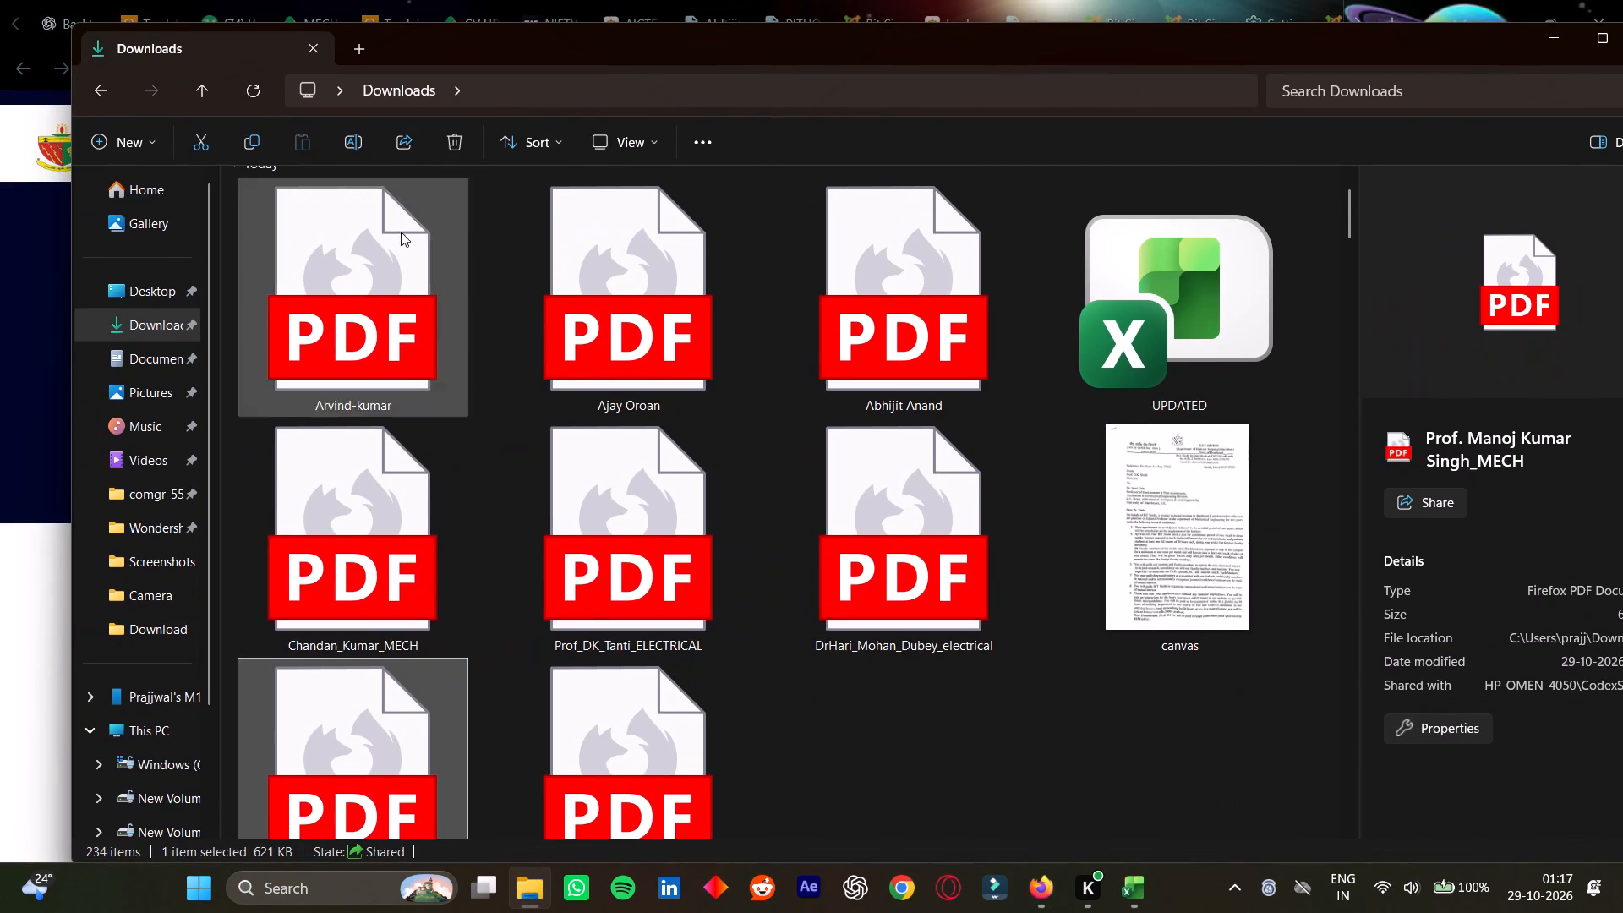
left_click(254, 90)
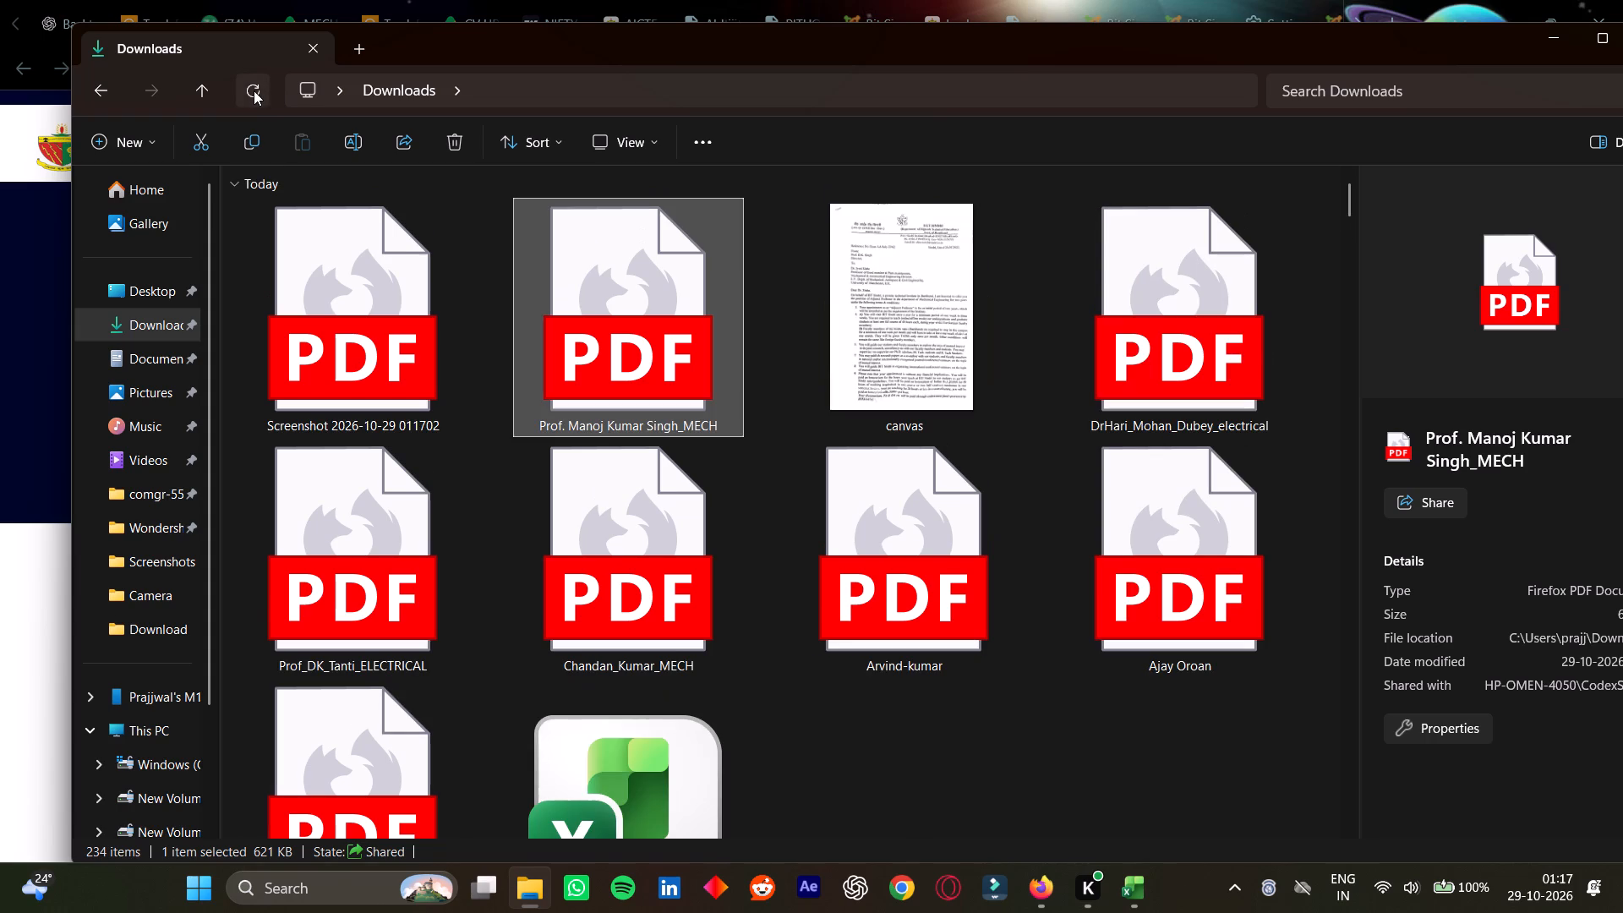
left_click(396, 363)
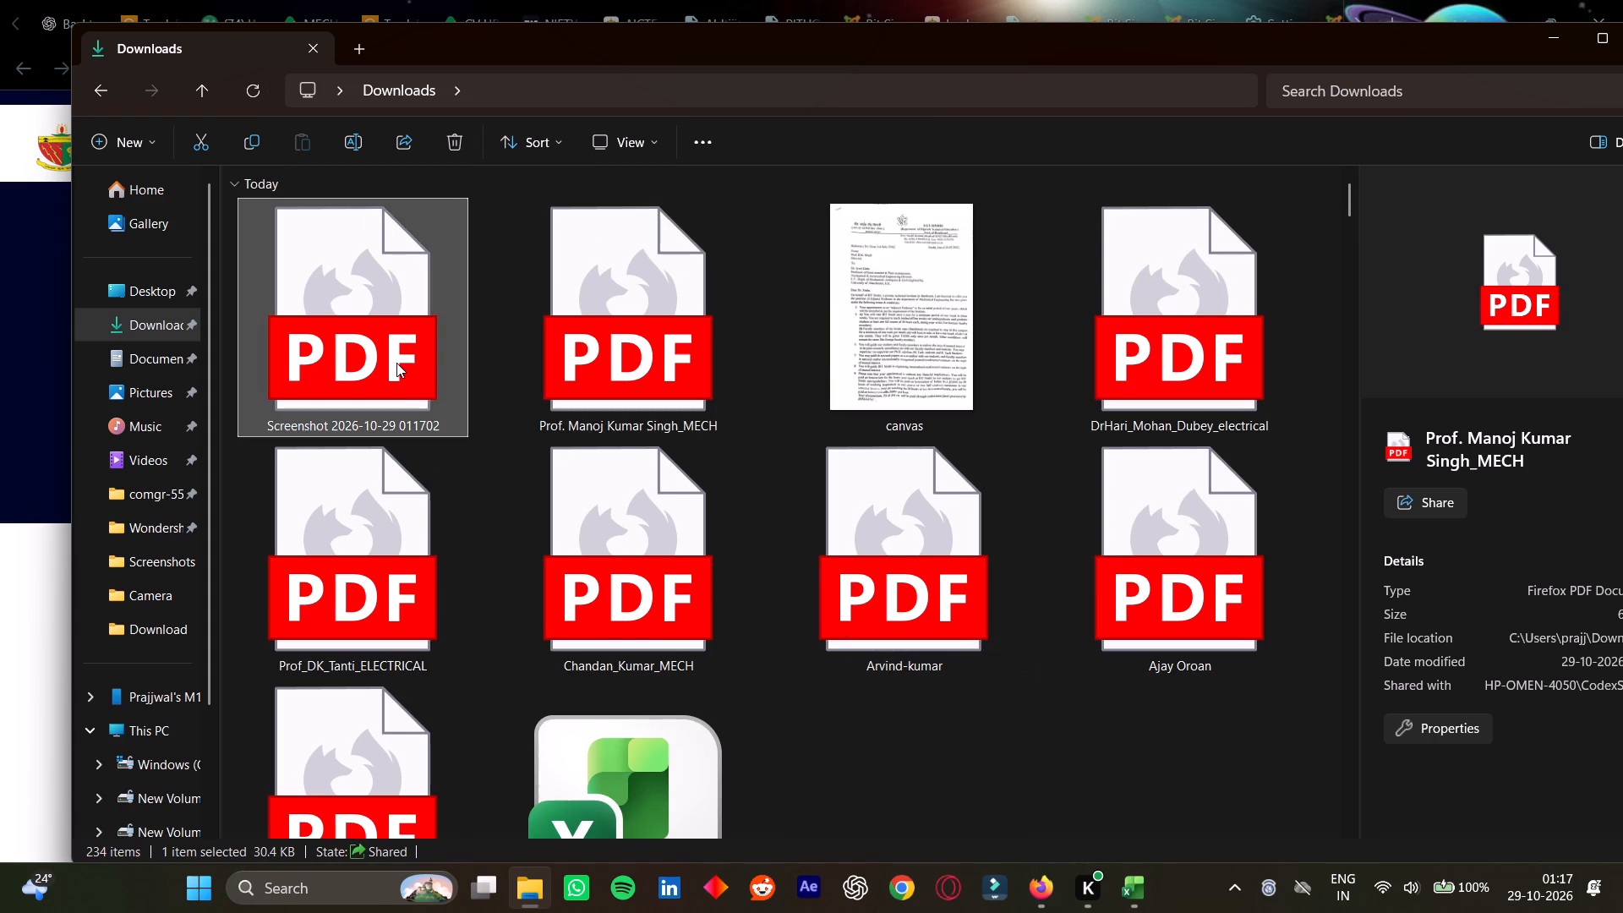
right_click(396, 363)
left_click(568, 212)
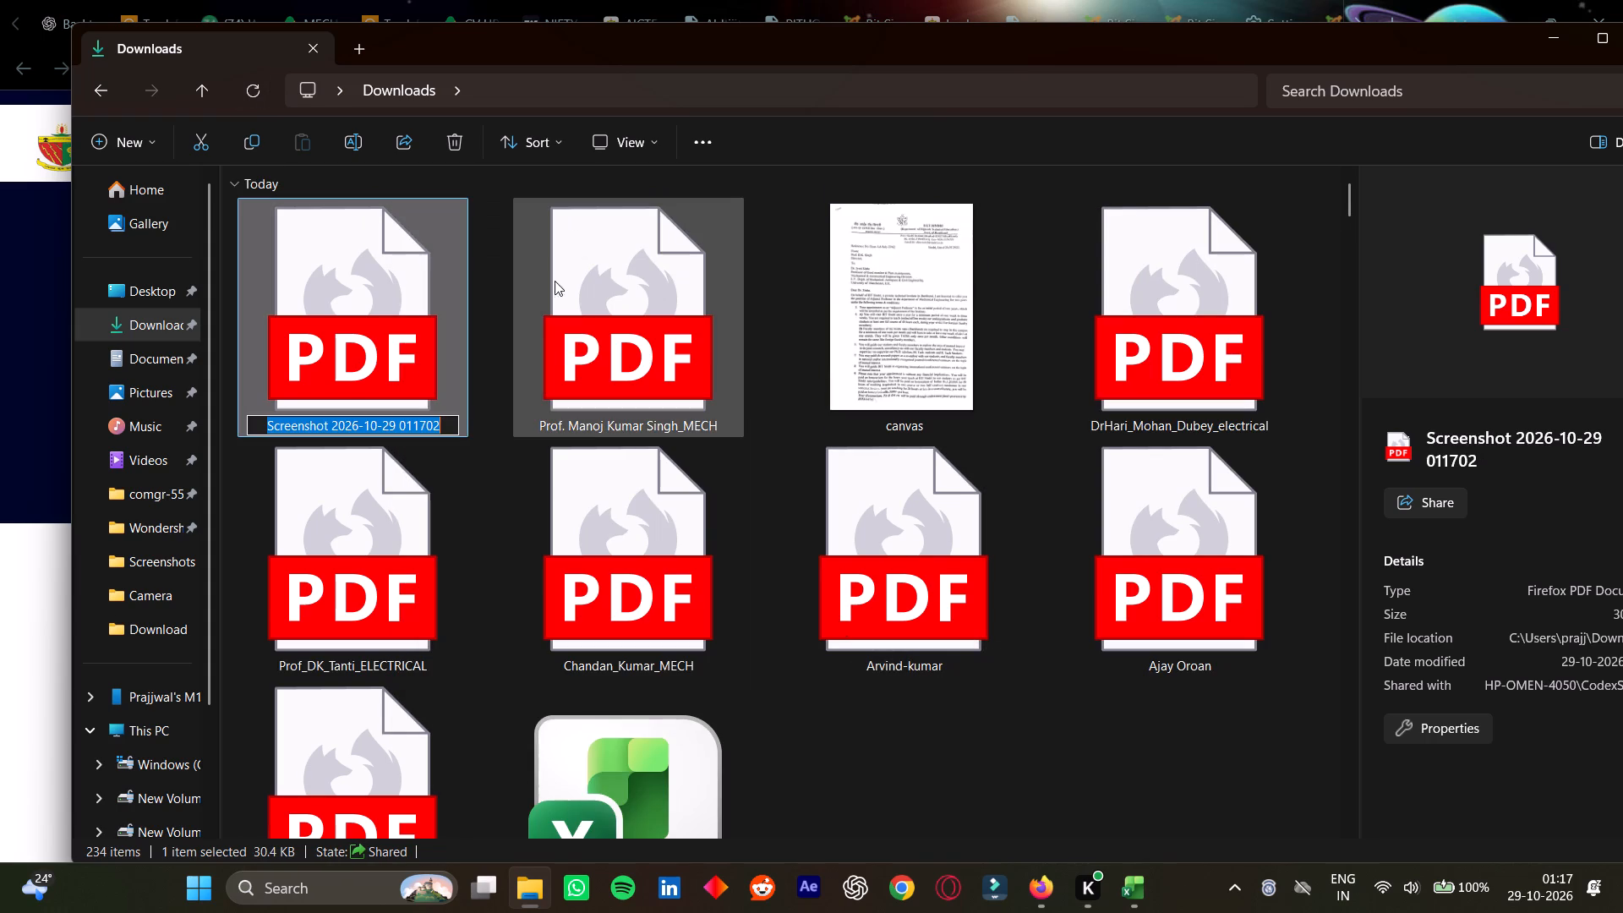
key("BackSpace")
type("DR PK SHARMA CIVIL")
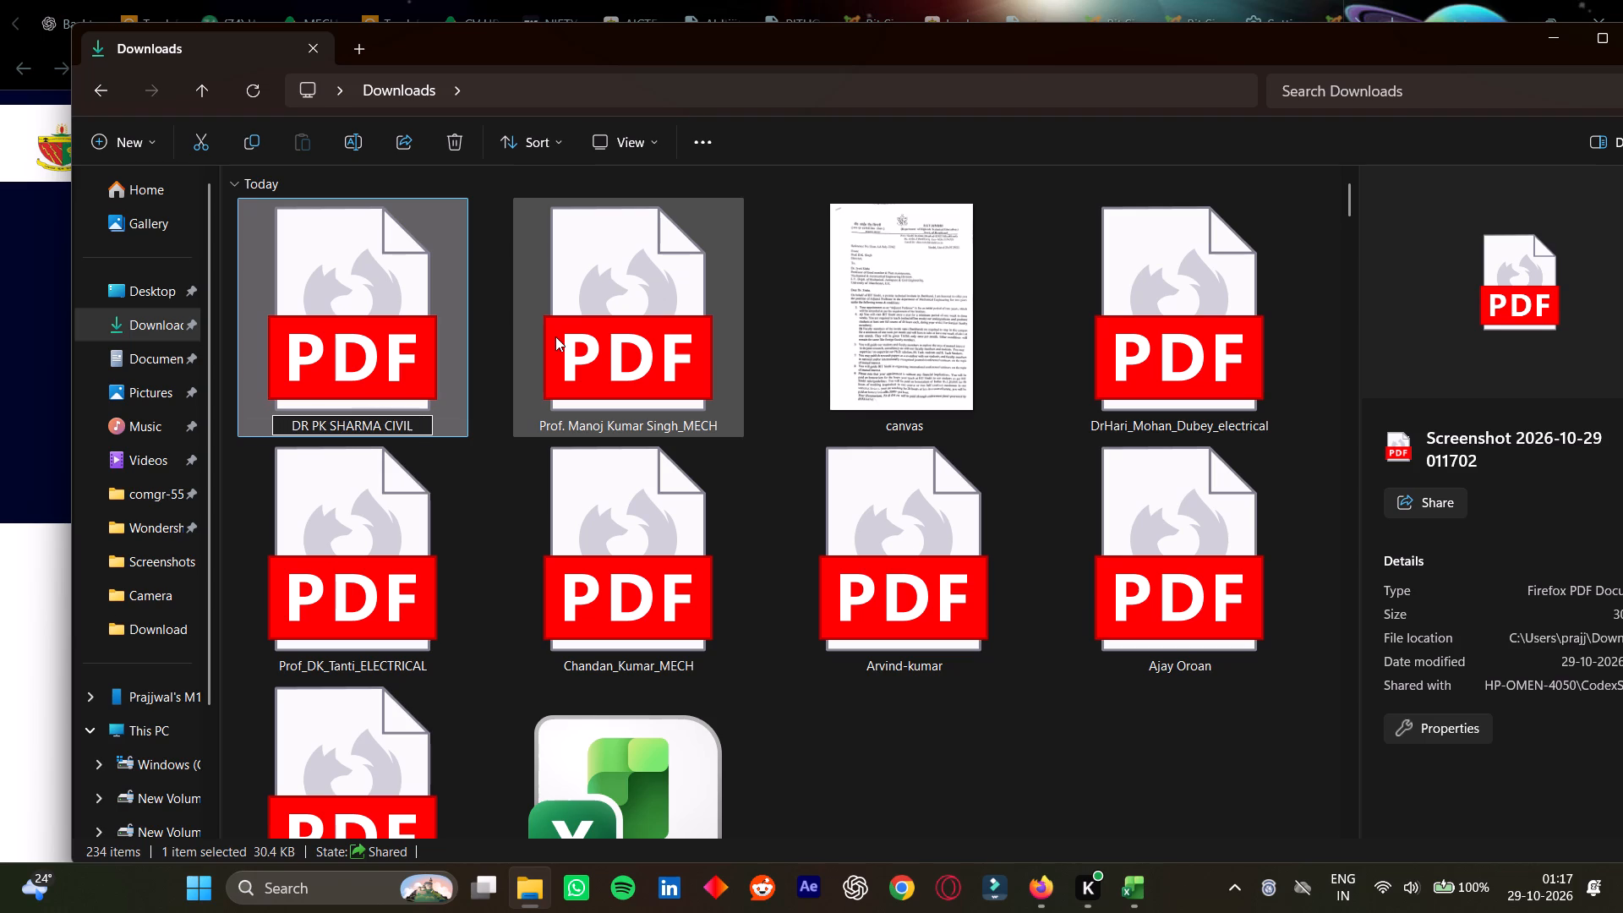
left_click(969, 710)
Upload the renamed Civil faculty PDF from Downloads to the CIVIL folder inside CV UPLOADS on Google Drive.
left_click(1040, 896)
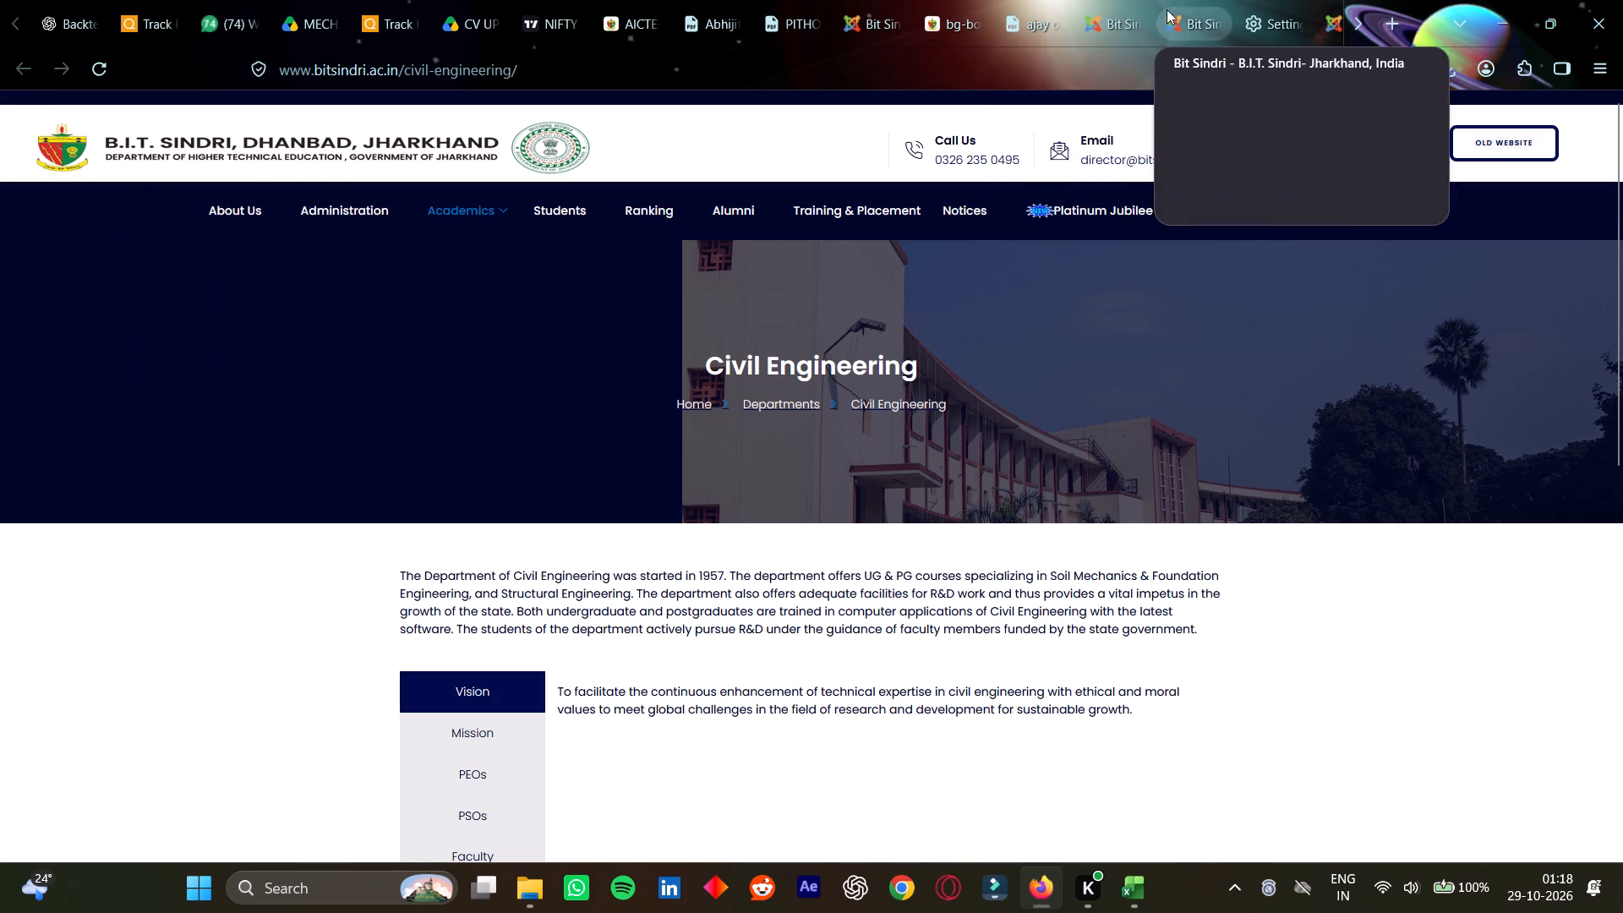
left_click(1203, 12)
left_click(1291, 31)
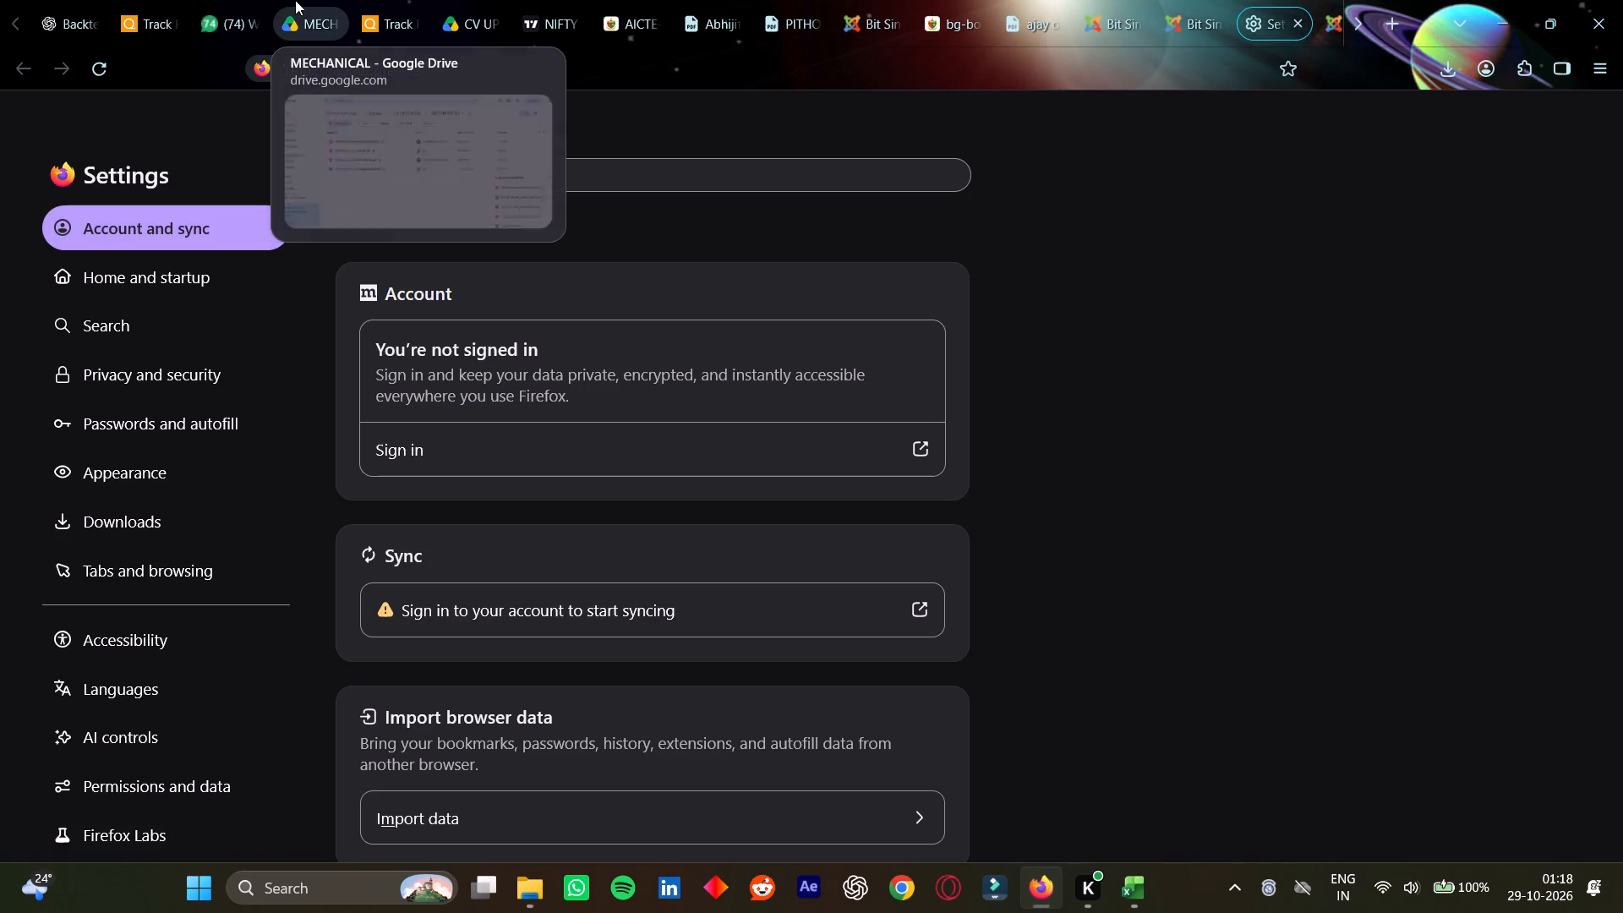
left_click(311, 13)
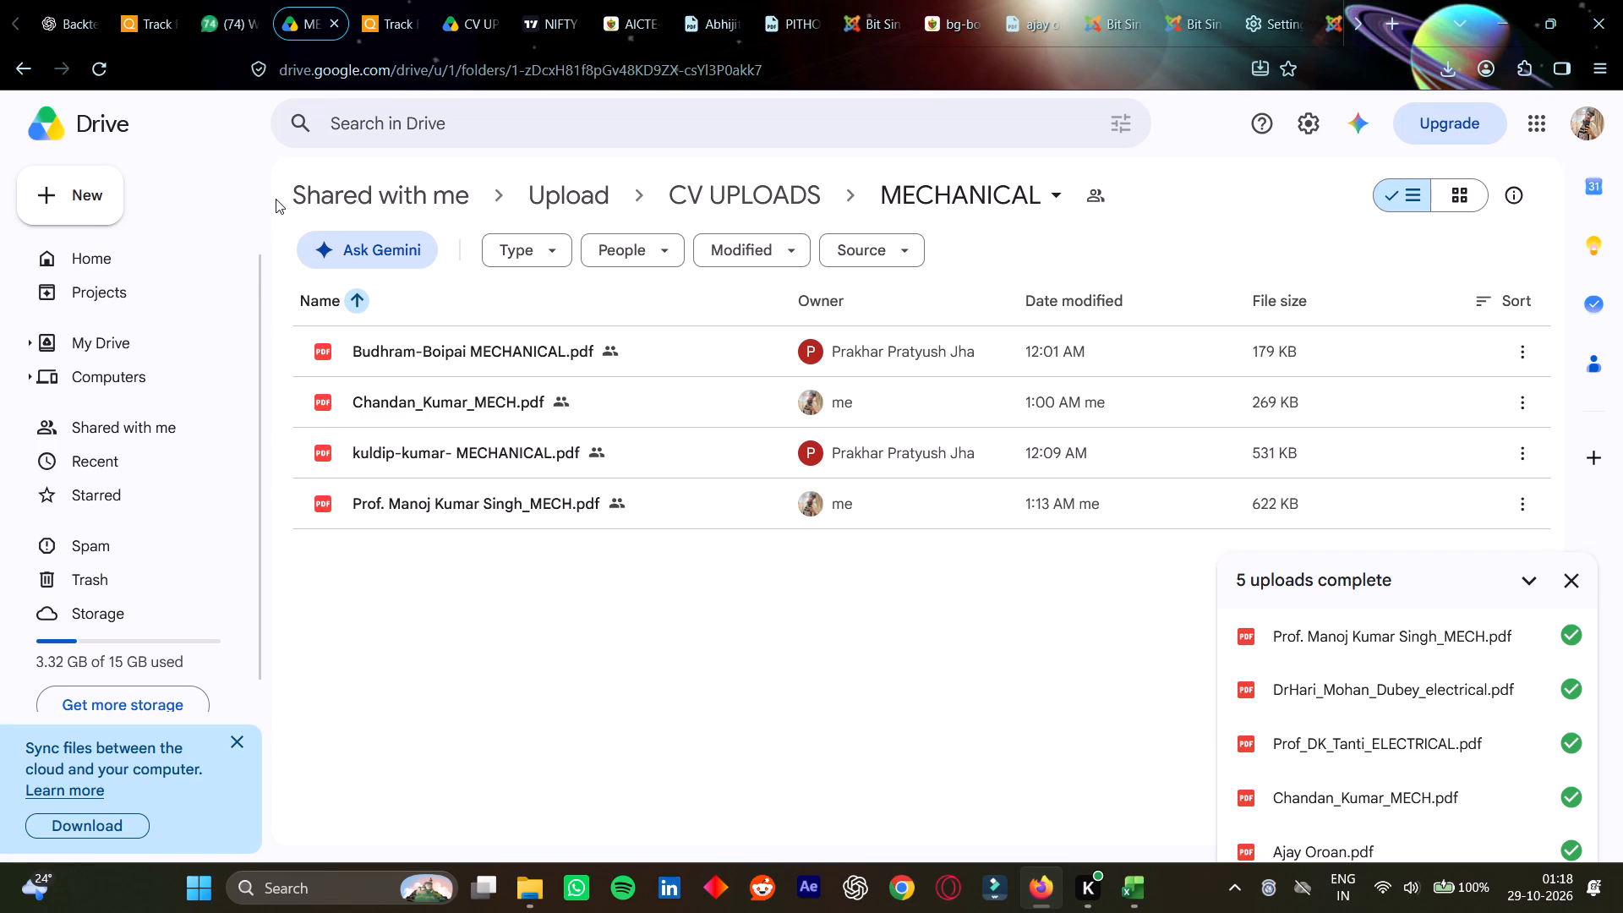
left_click(747, 189)
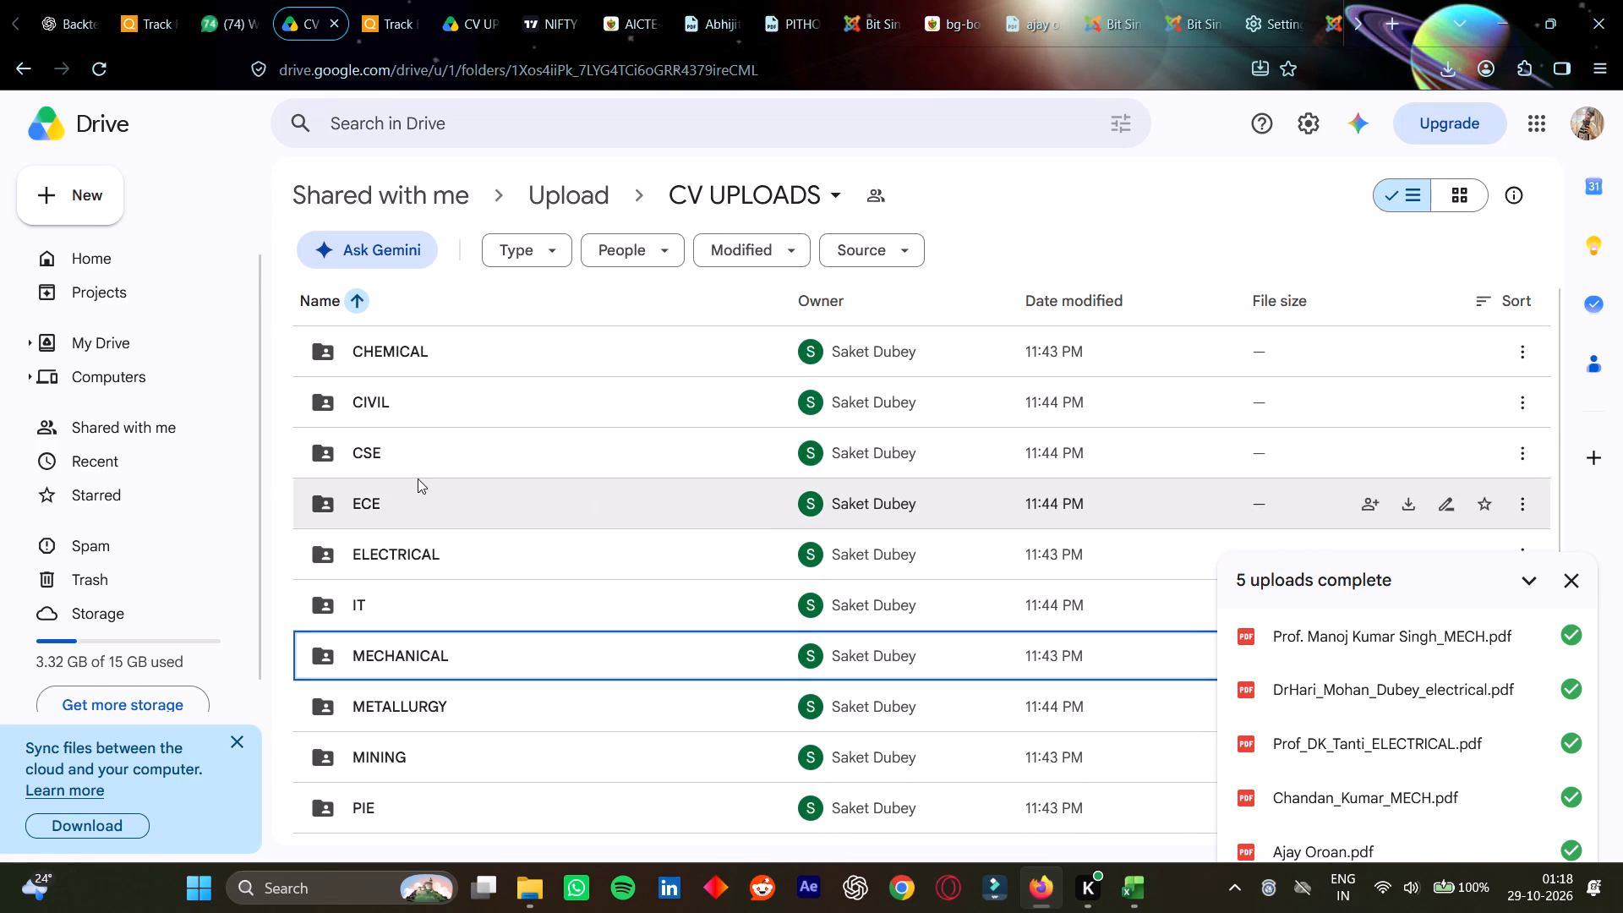
double_click(374, 405)
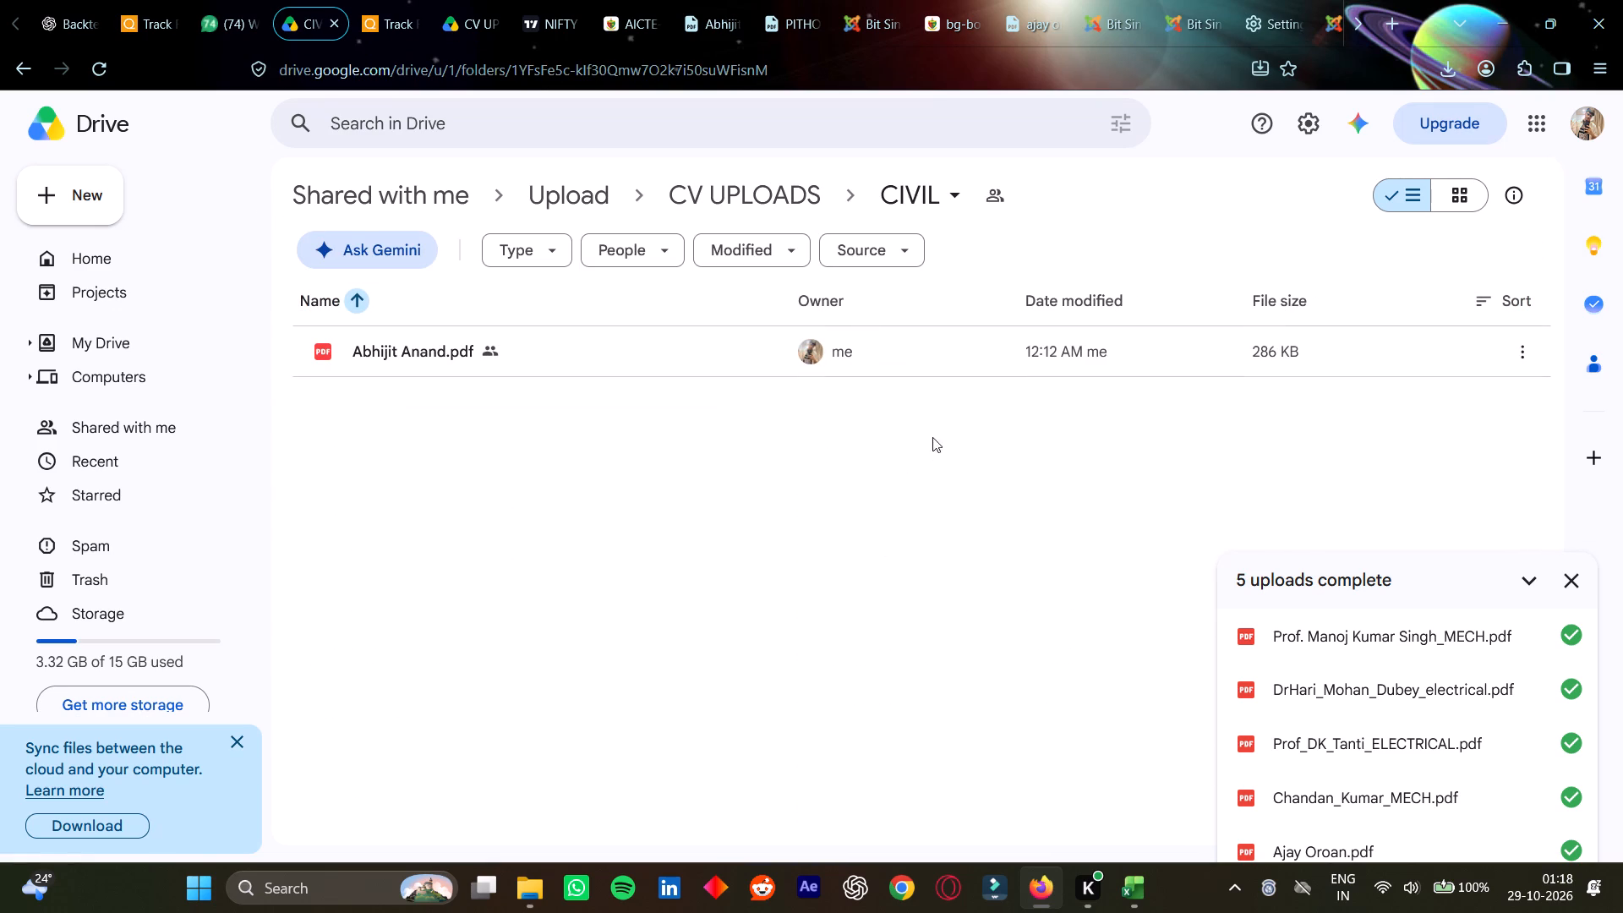
left_click(521, 893)
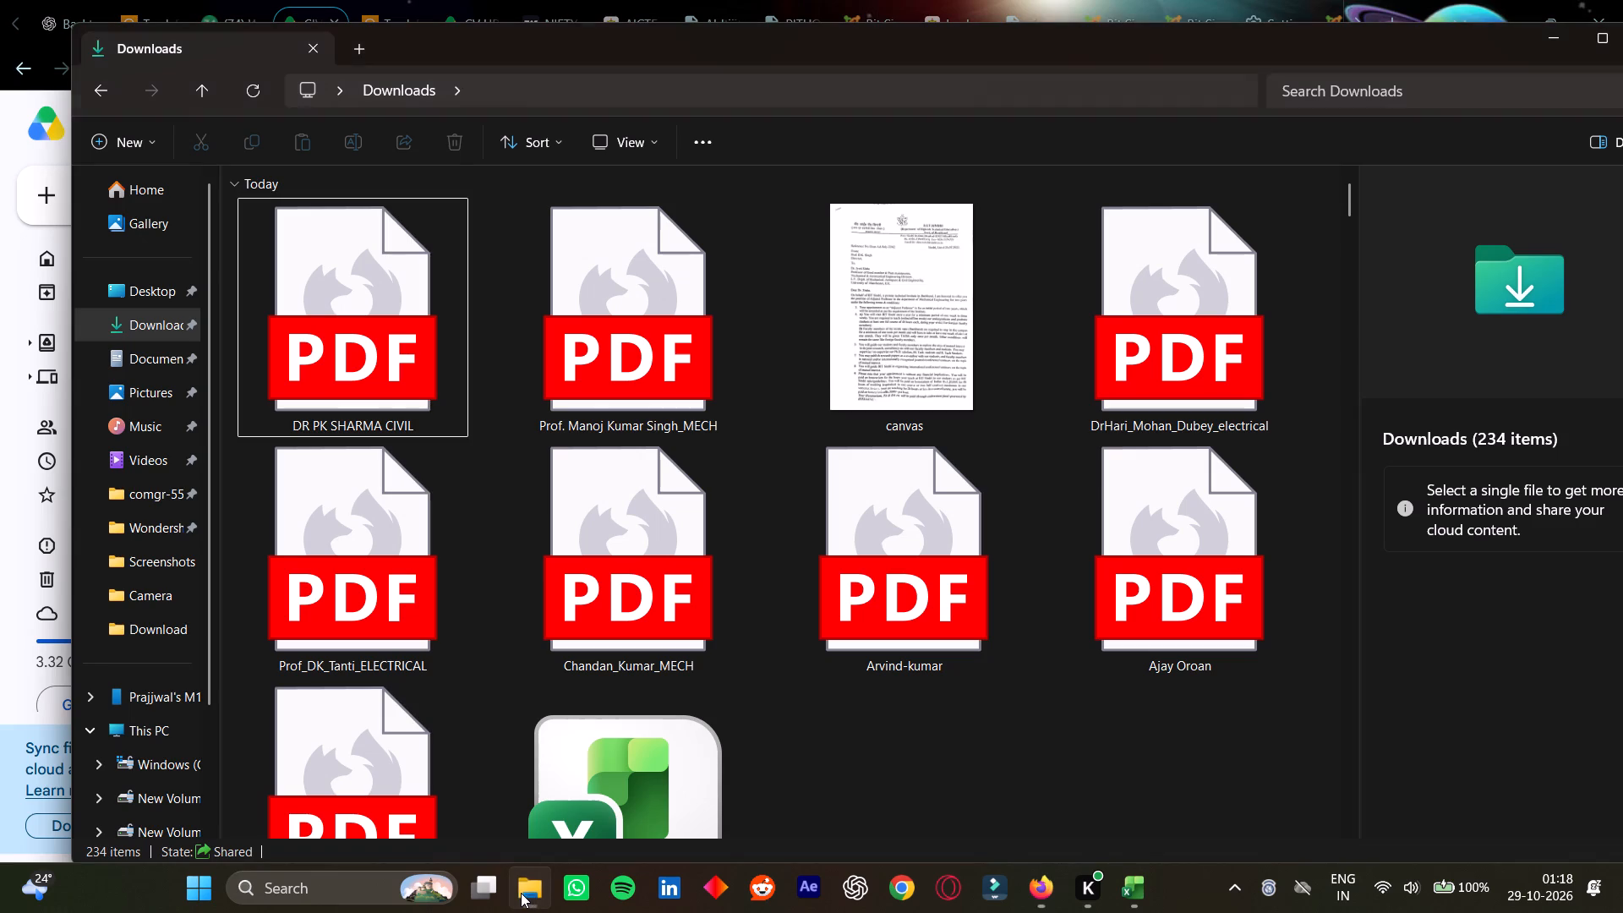
left_click_drag(540, 44, 1162, 141)
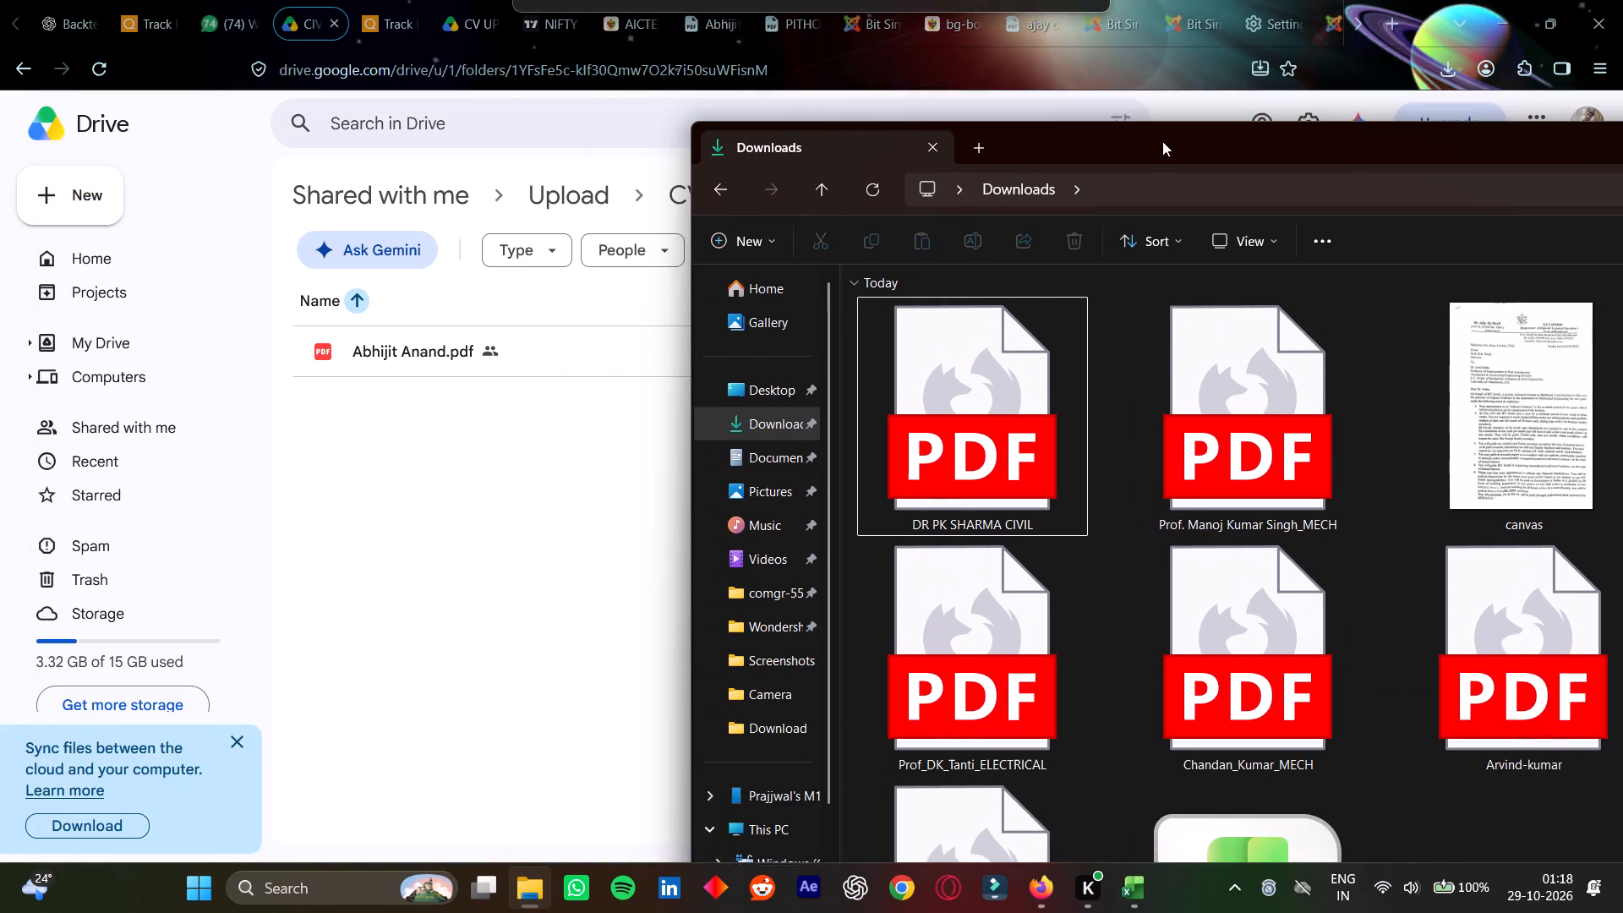
left_click_drag(1162, 141, 1169, 139)
left_click_drag(955, 431, 415, 533)
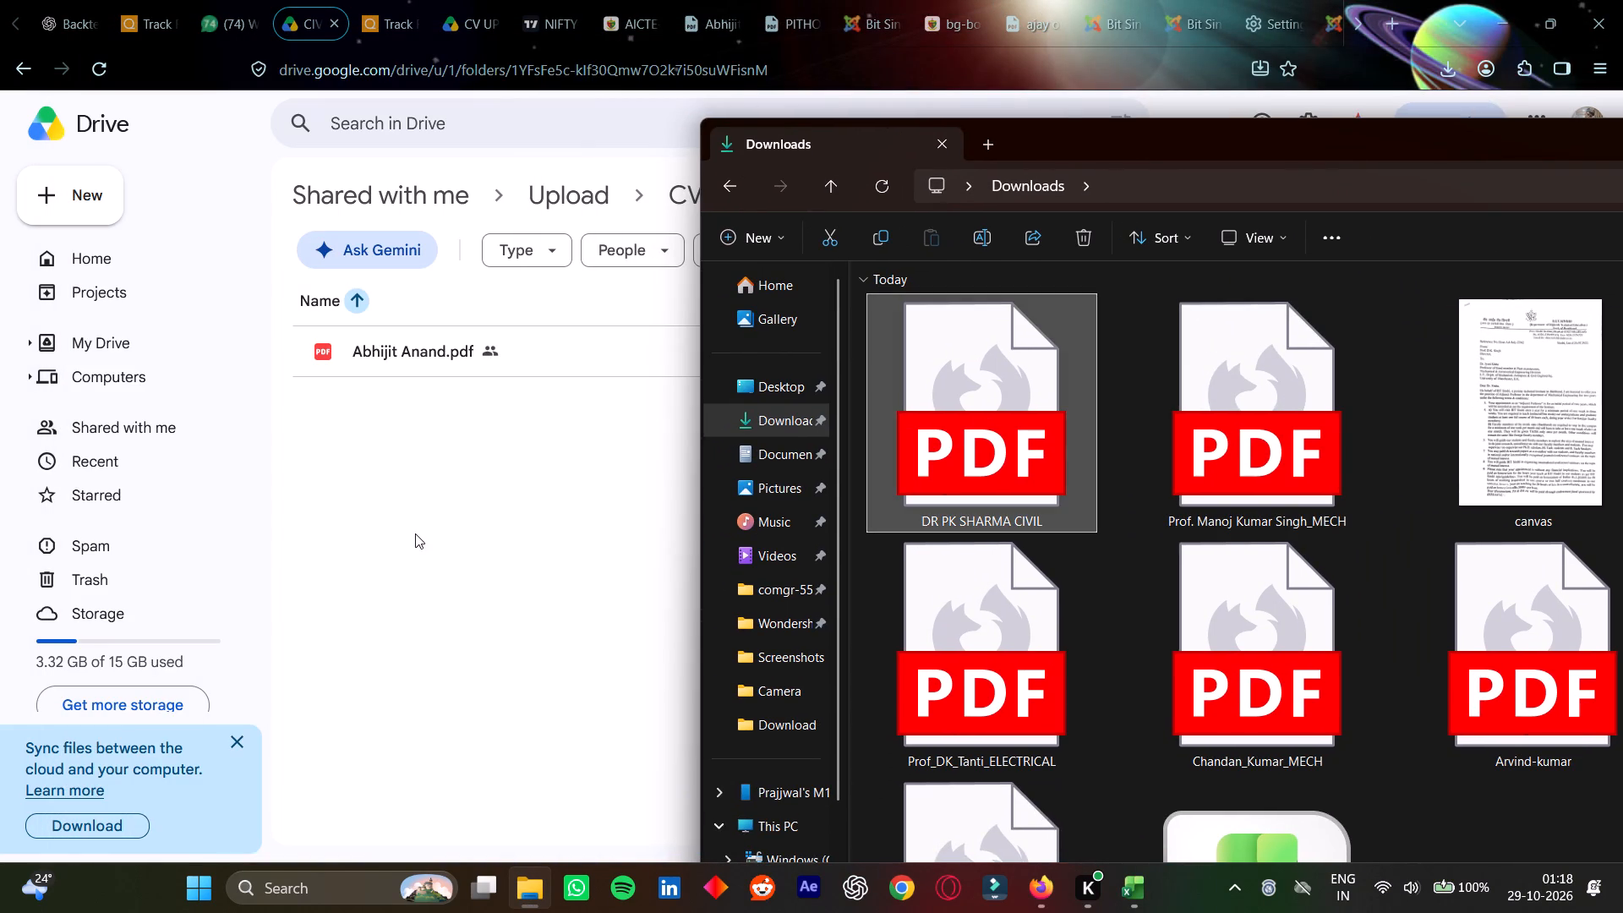
left_click_drag(1062, 155, 653, 169)
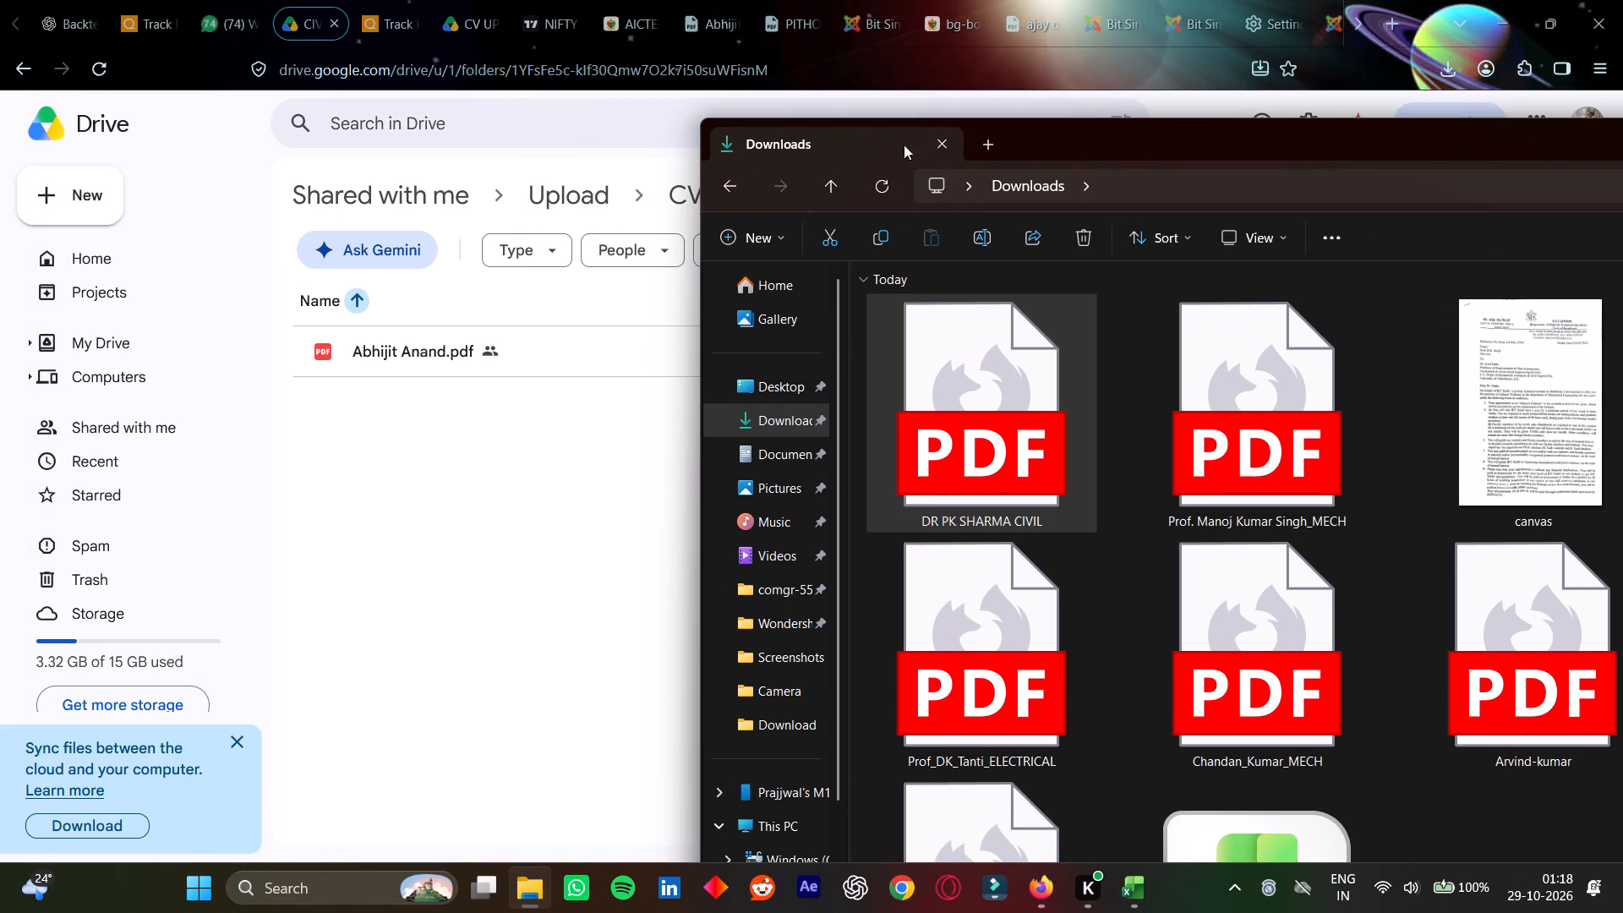
left_click_drag(1065, 148, 370, 171)
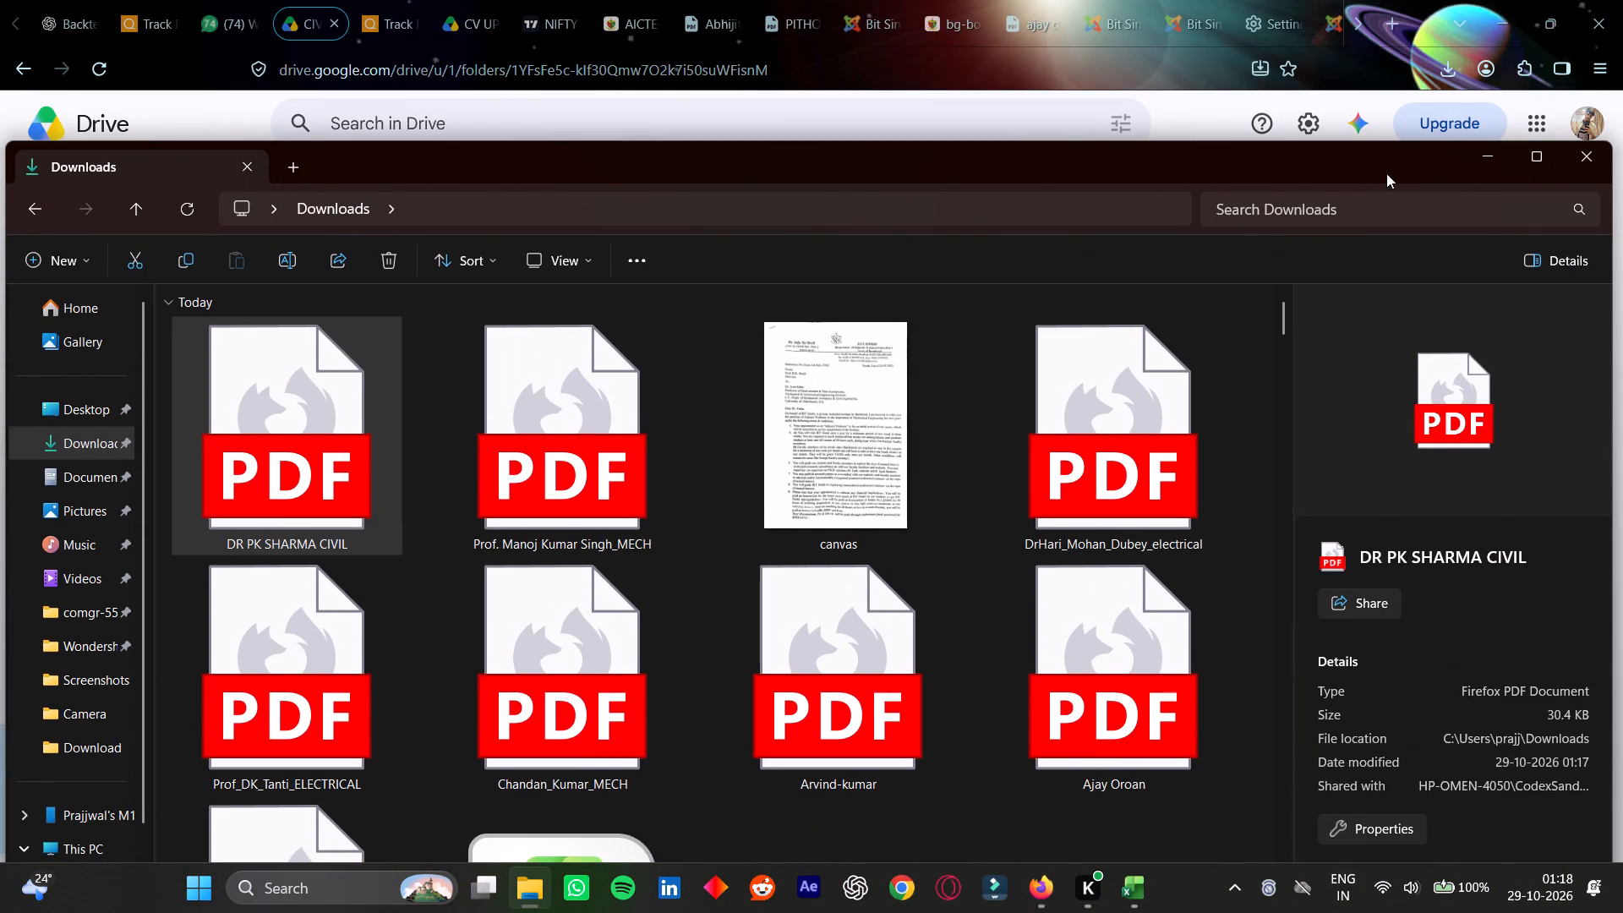
left_click(1030, 889)
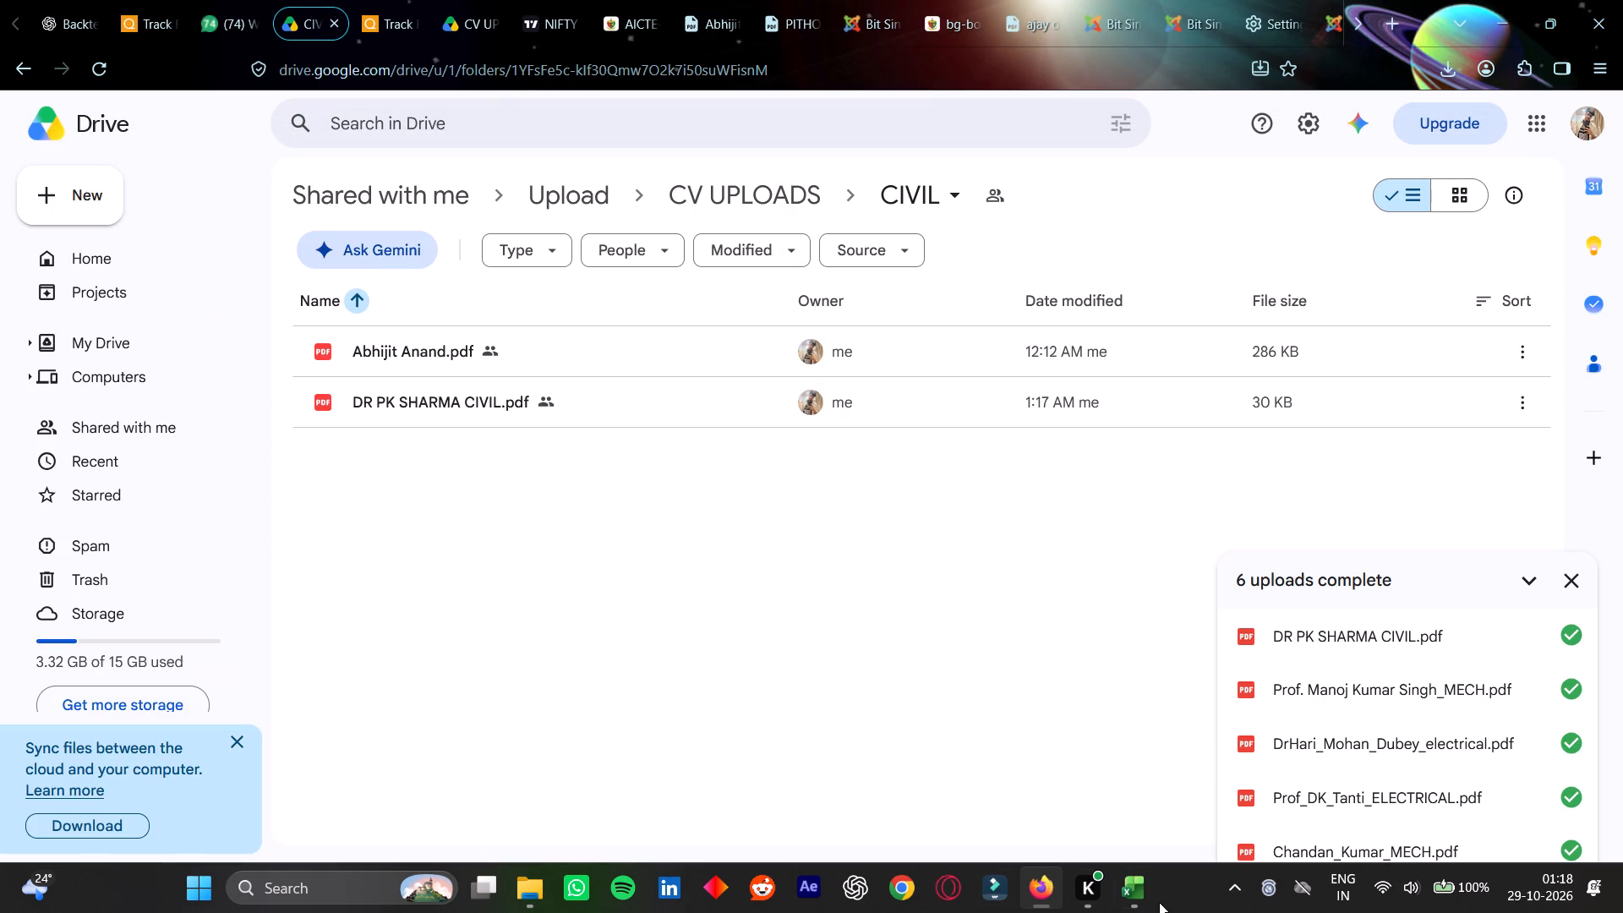
Look up the faculty member numbered 14 in UPDATED and search the web for that name with "bit sindri" in a new tab.
left_click(1135, 899)
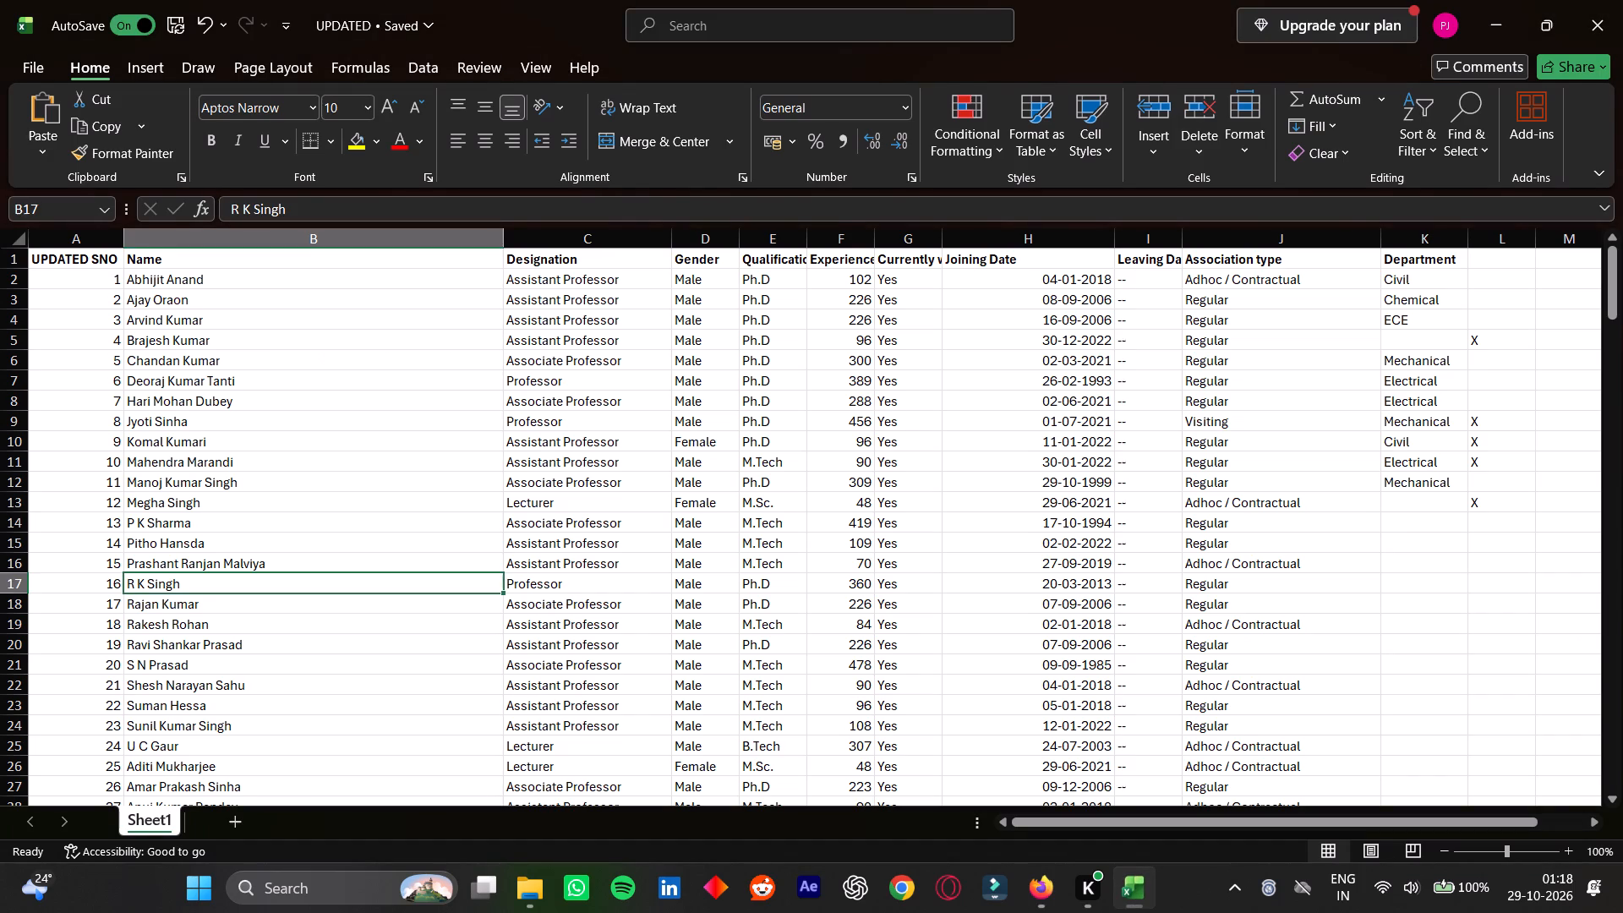
left_click(156, 545)
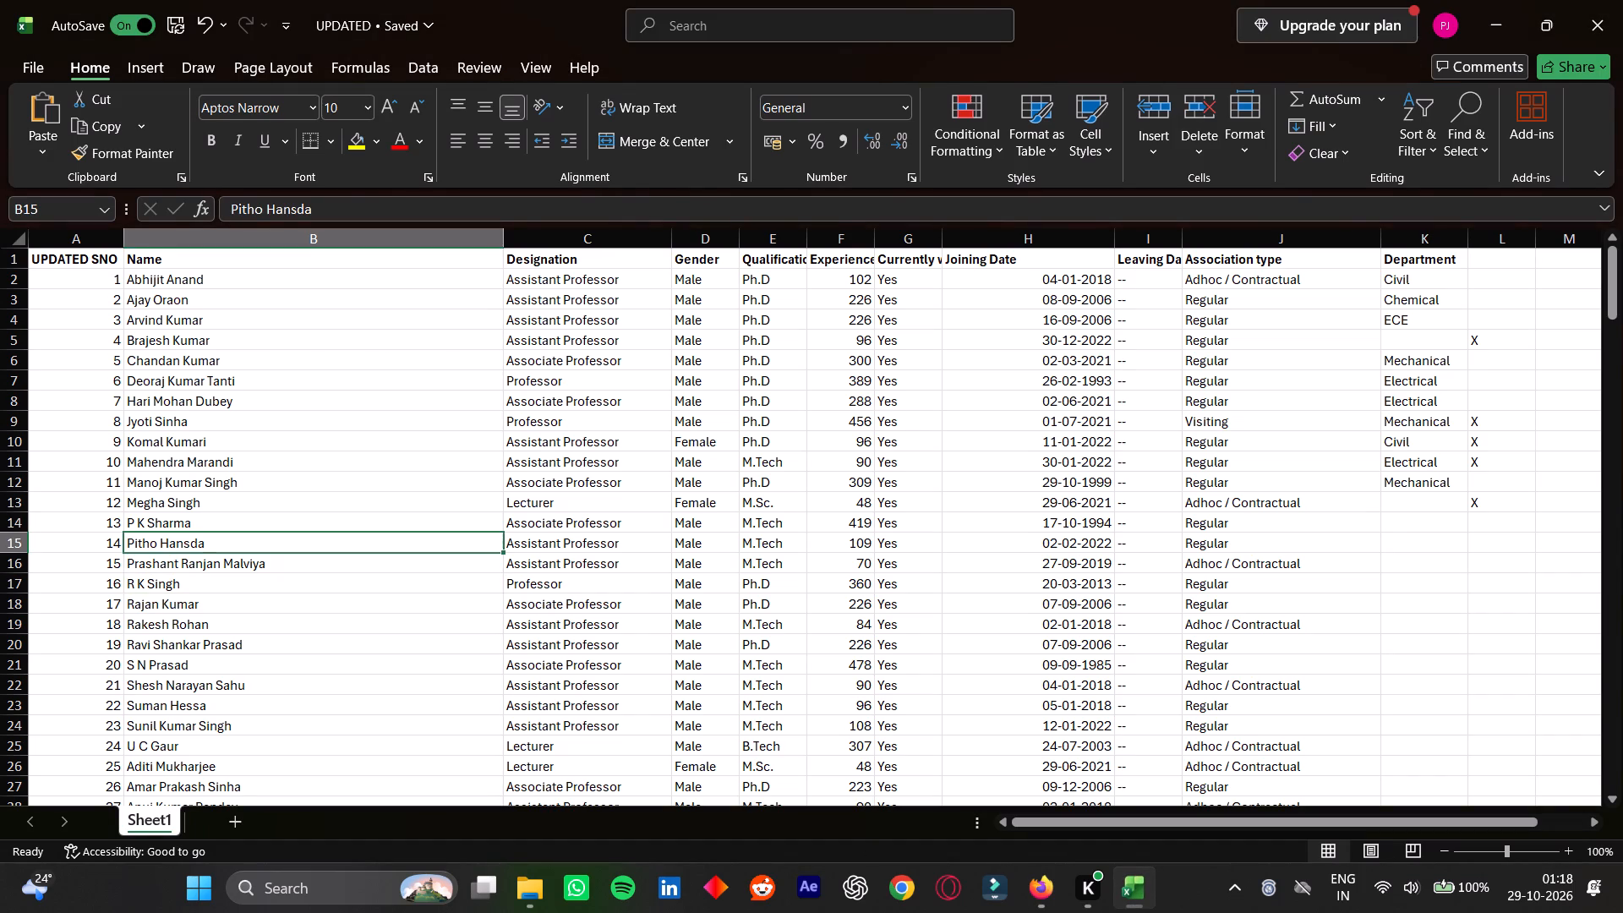
left_click(1048, 892)
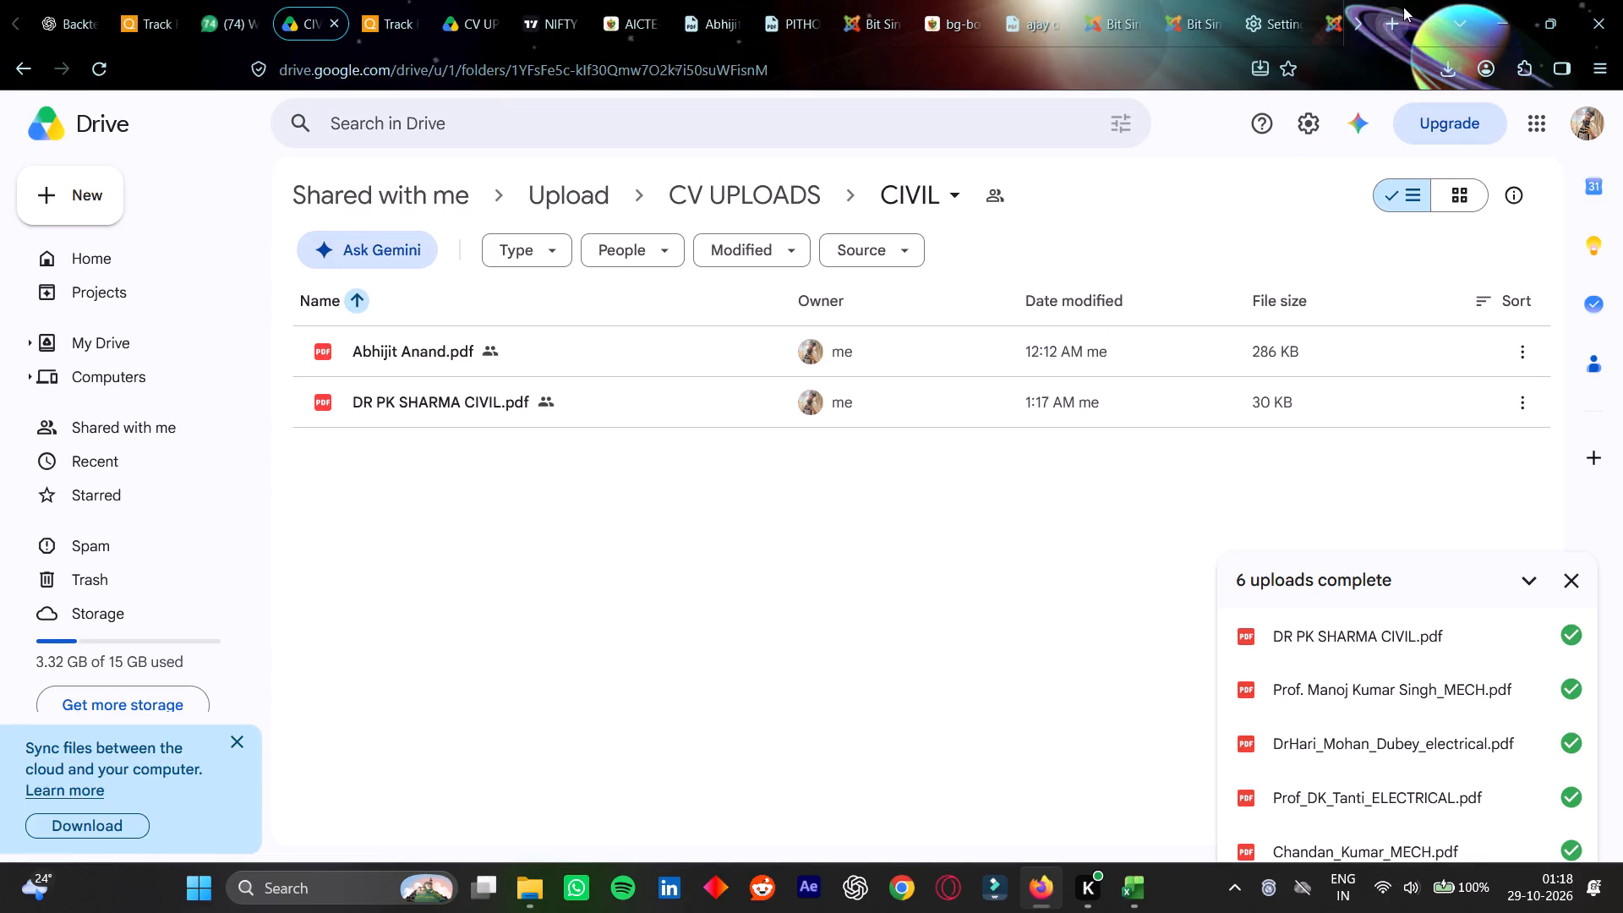
left_click(1397, 14)
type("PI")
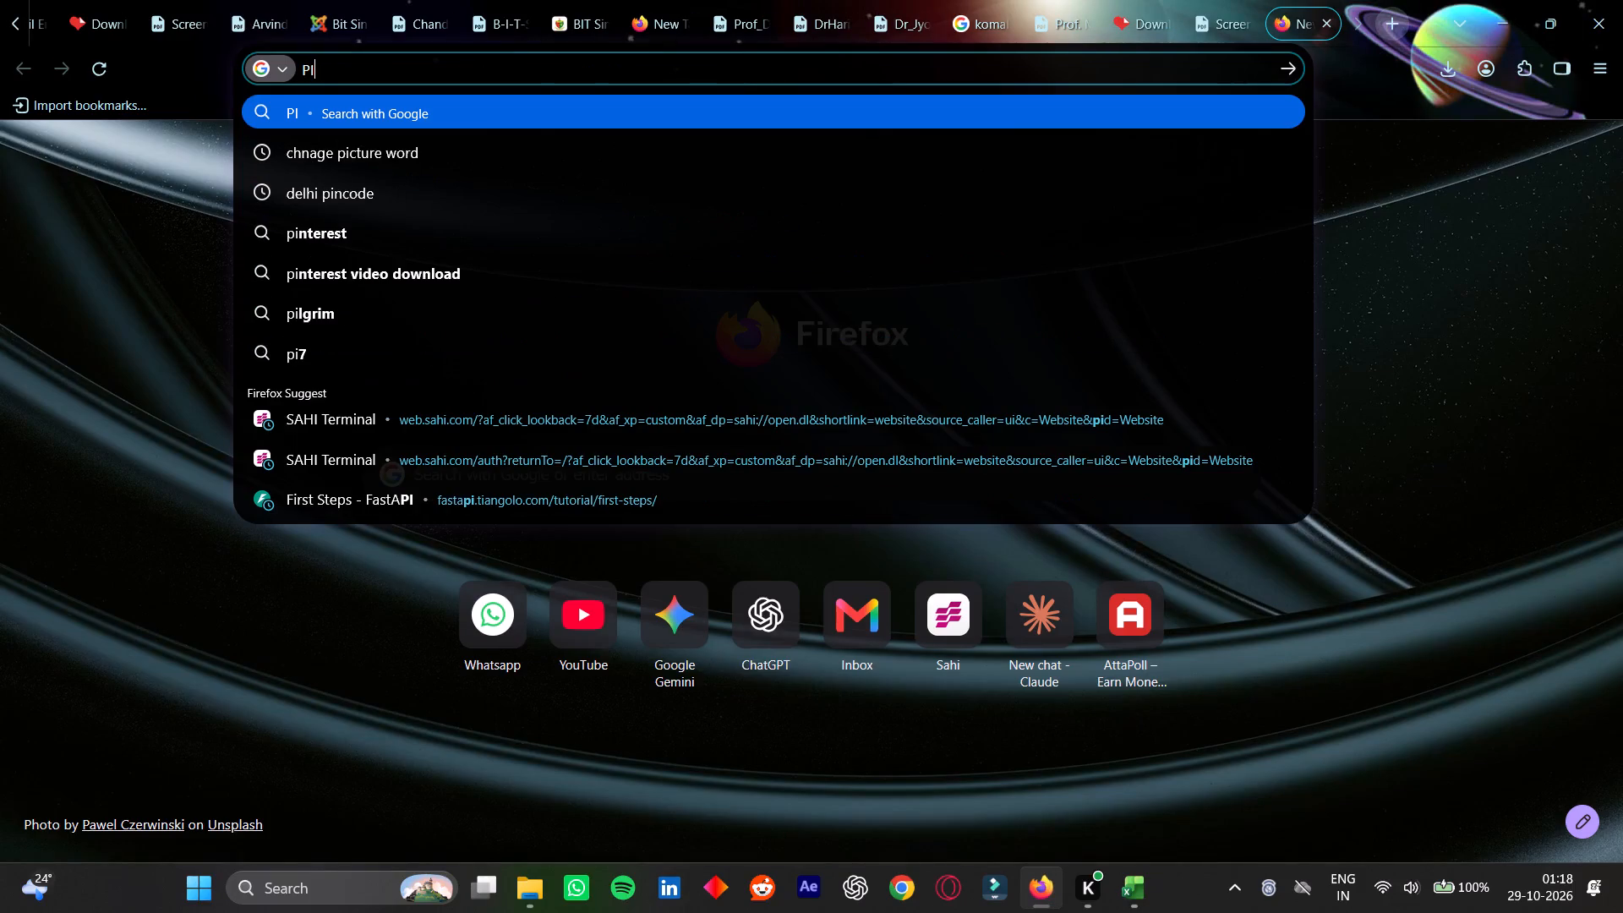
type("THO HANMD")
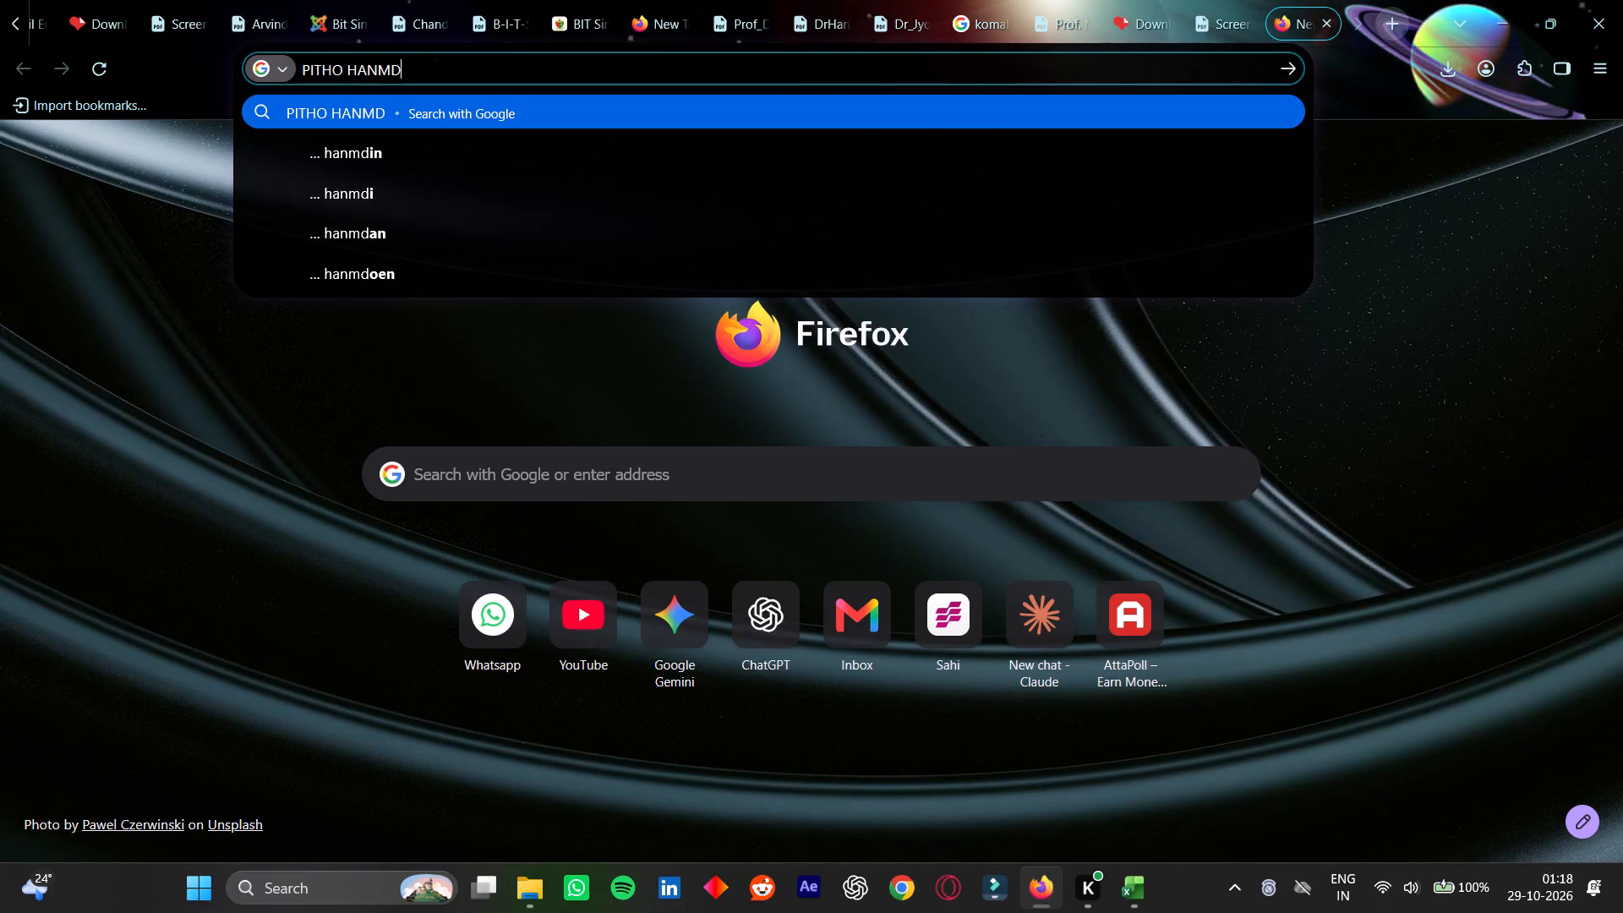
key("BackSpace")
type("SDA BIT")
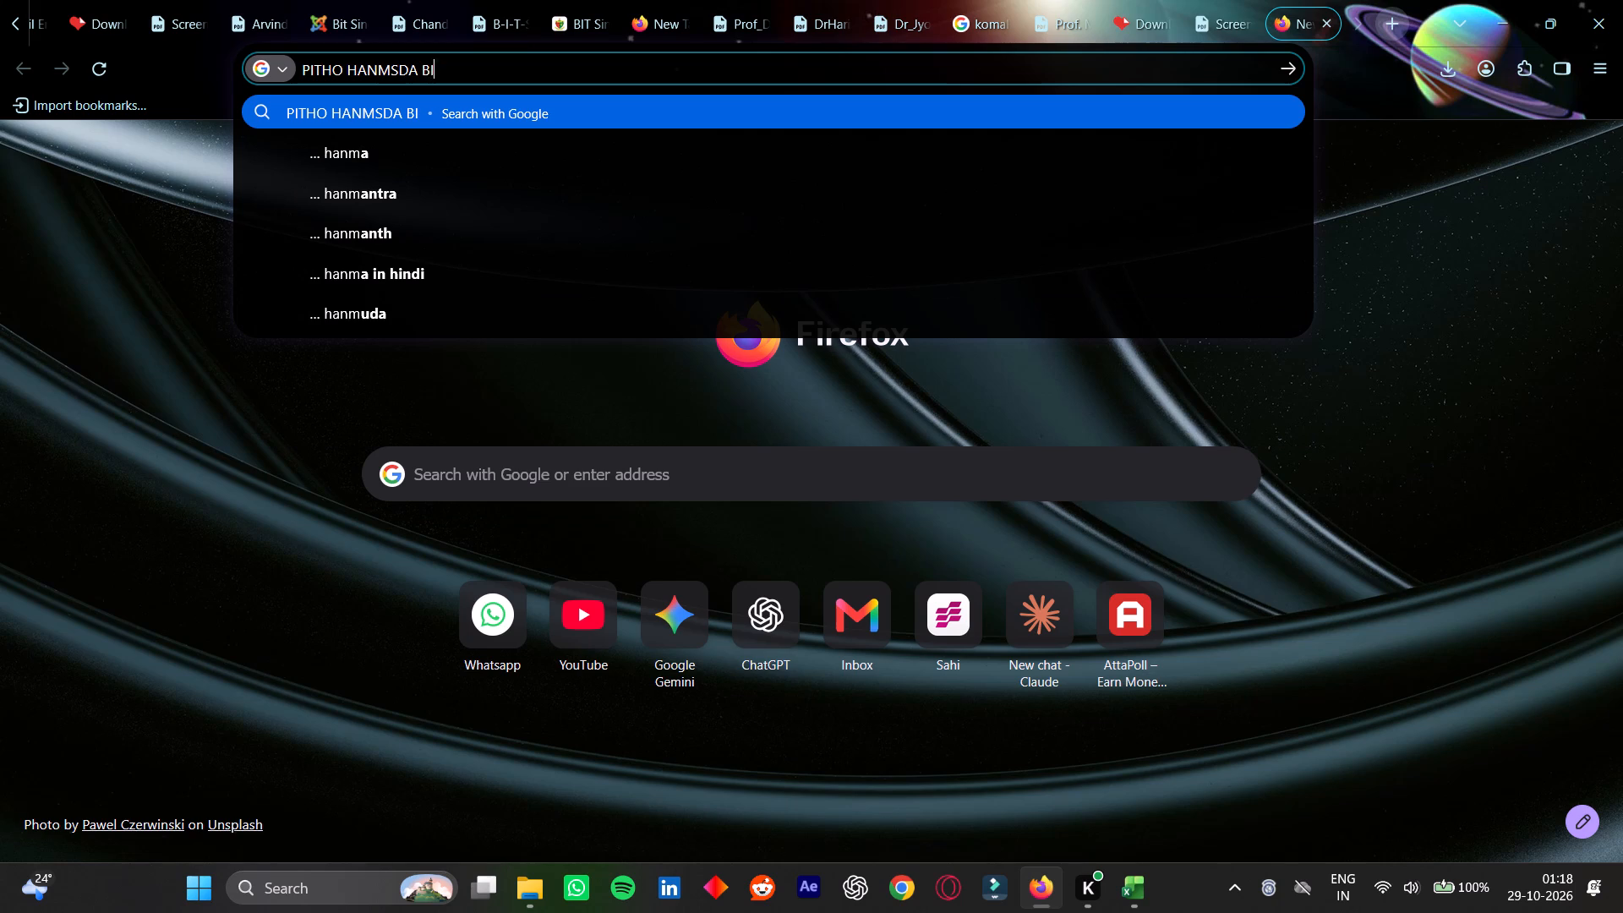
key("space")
left_click(833, 152)
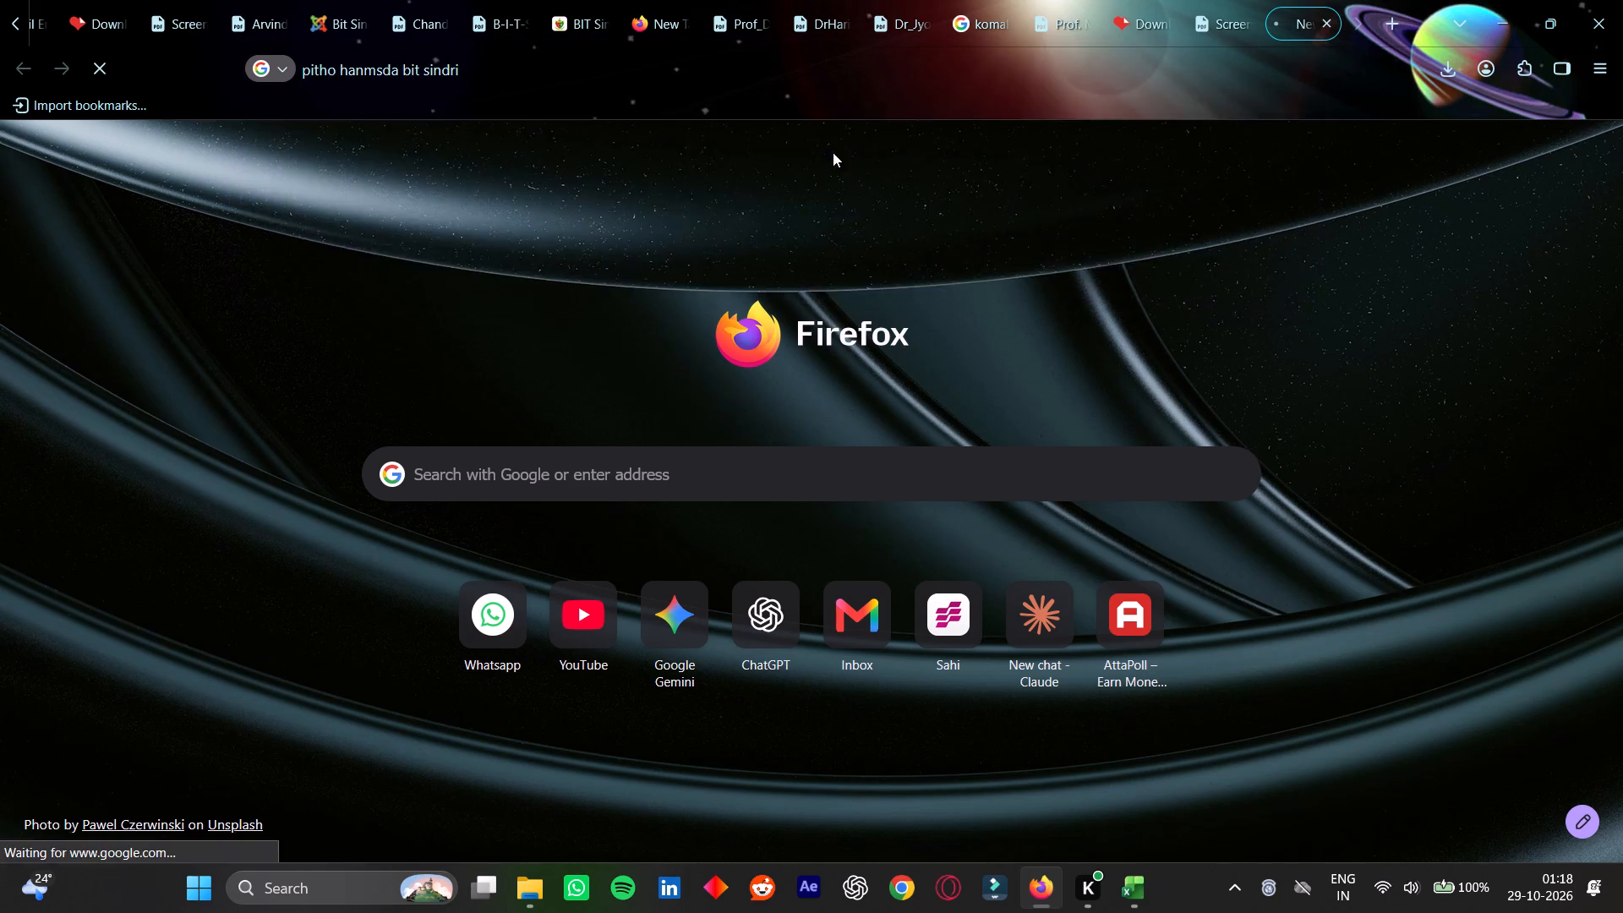
Open the searched faculty member's profile PDF from the faculty list on BIT Sindri's old Chemical Engineering department page.
left_click(304, 391)
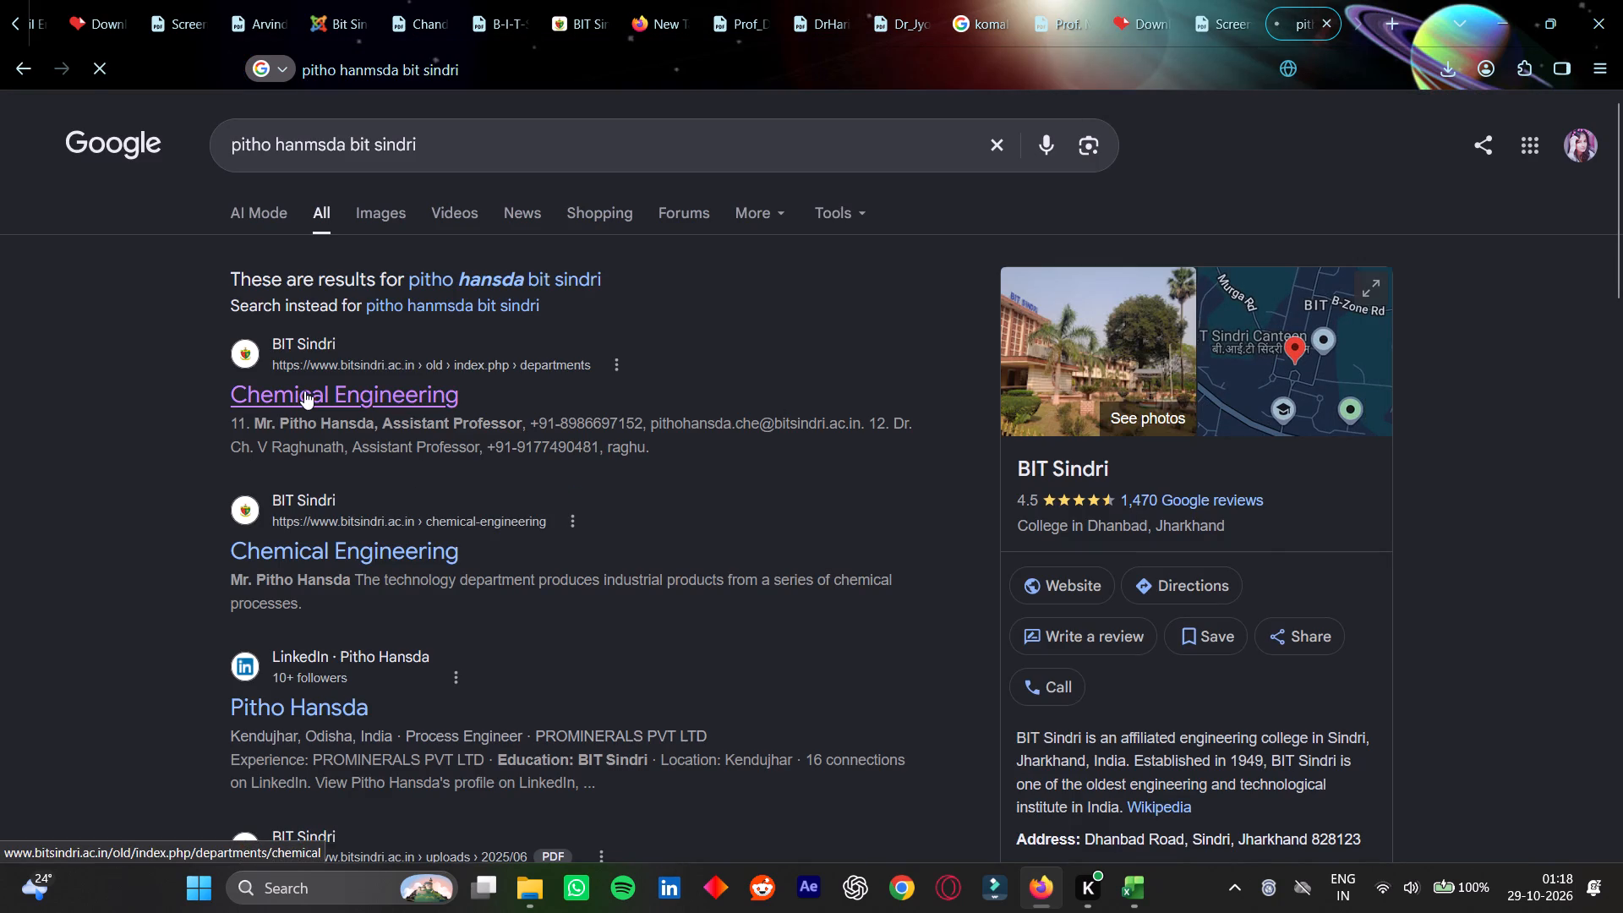
scroll(645, 681, "down", 12)
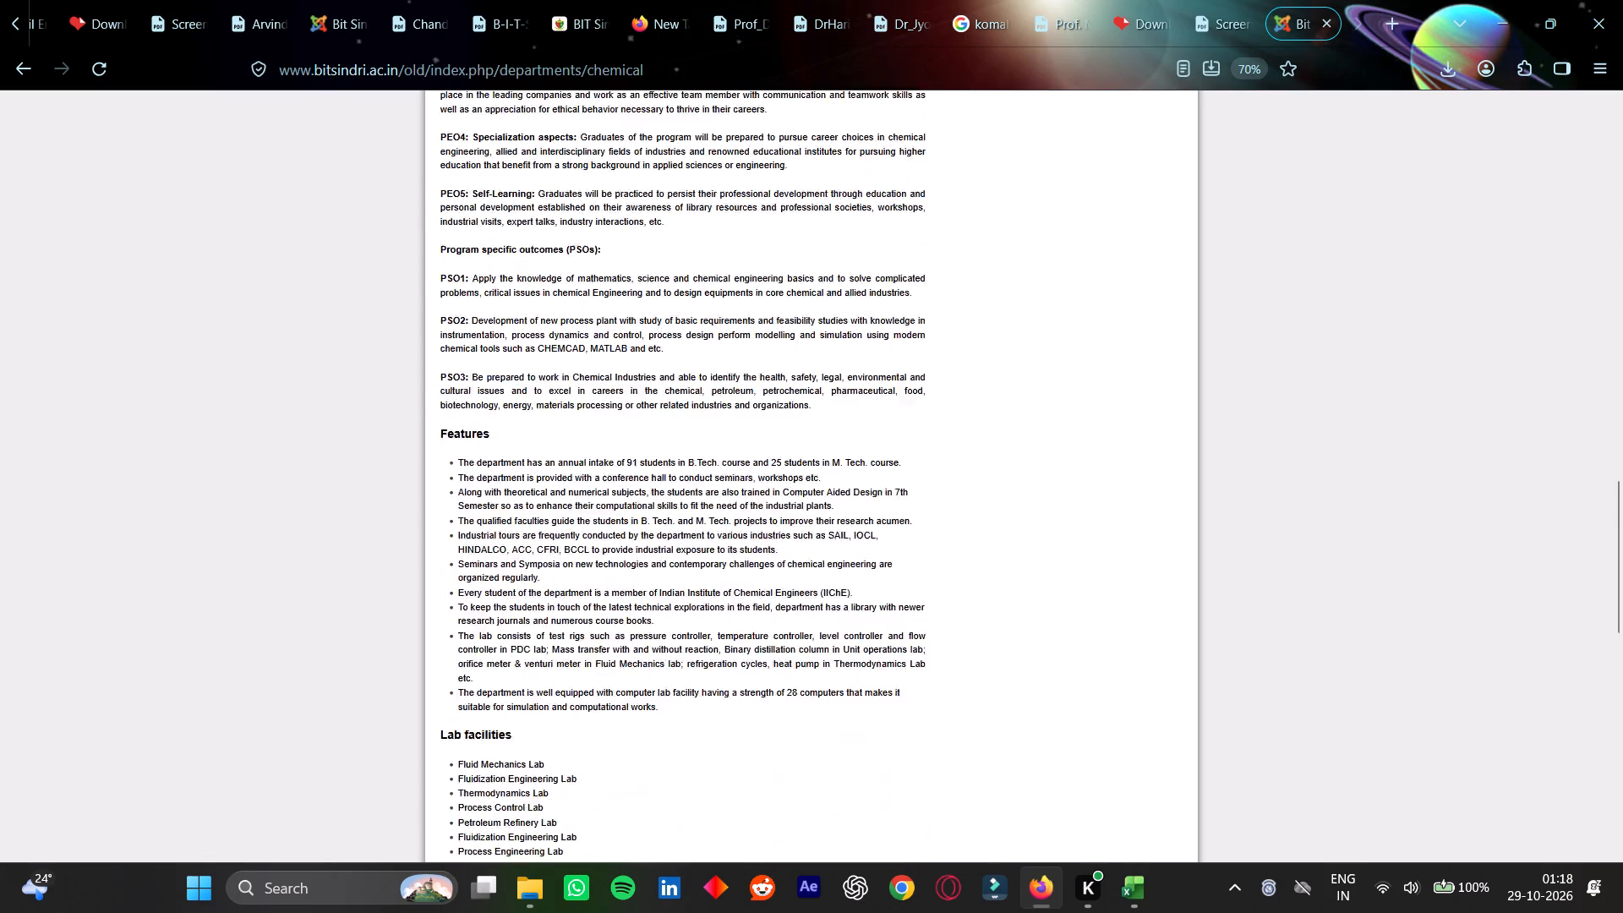
scroll(645, 681, "down", 2)
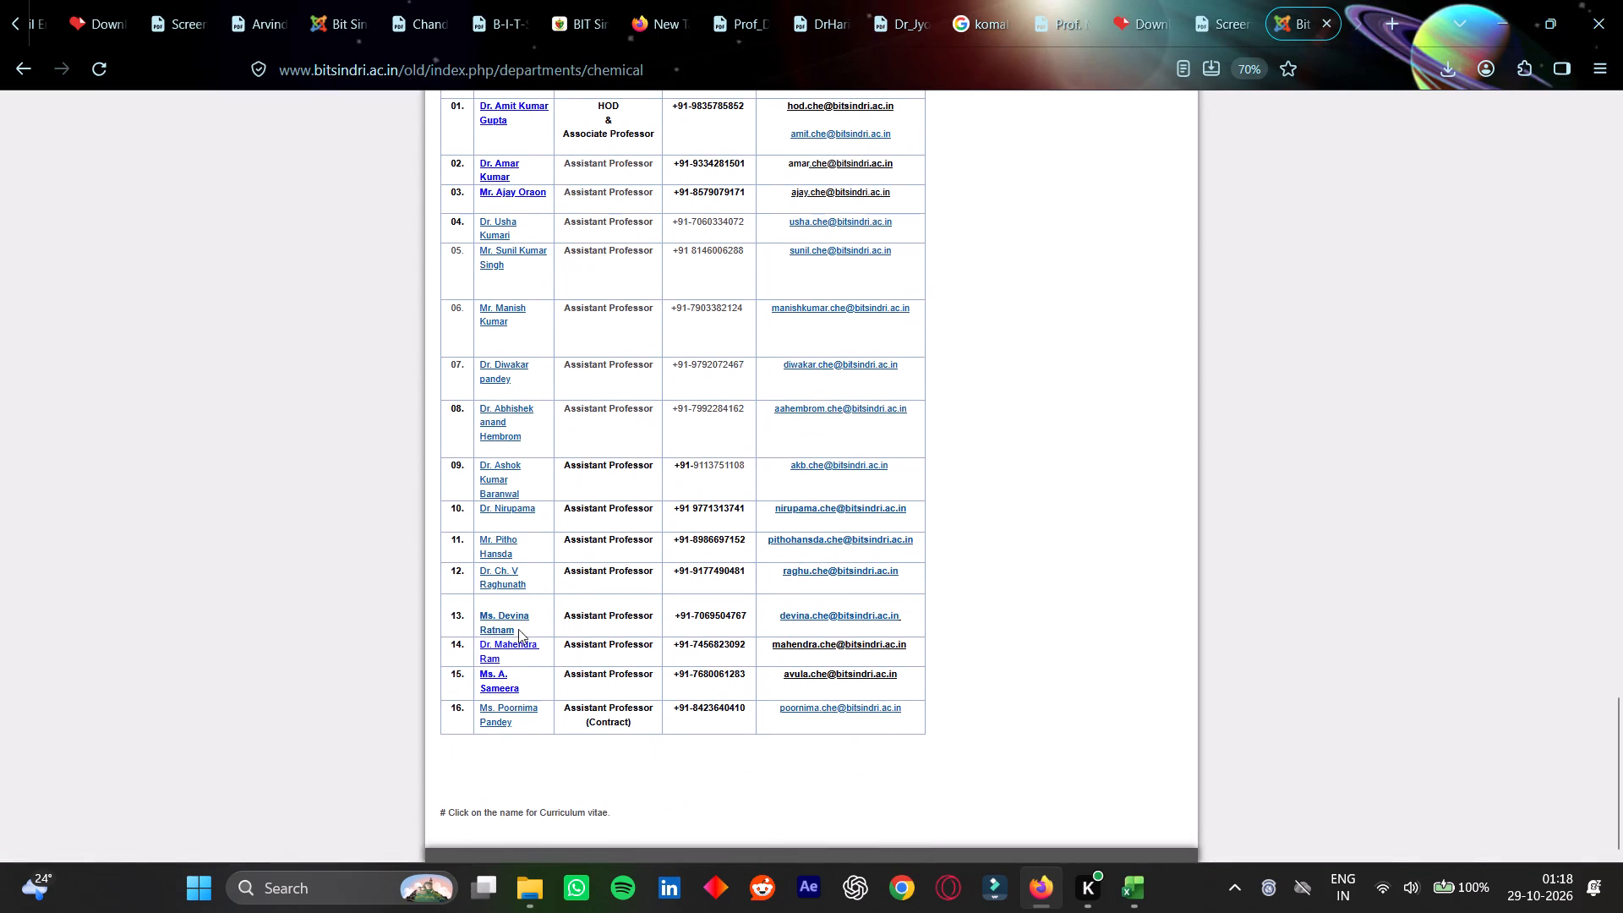
left_click(495, 548)
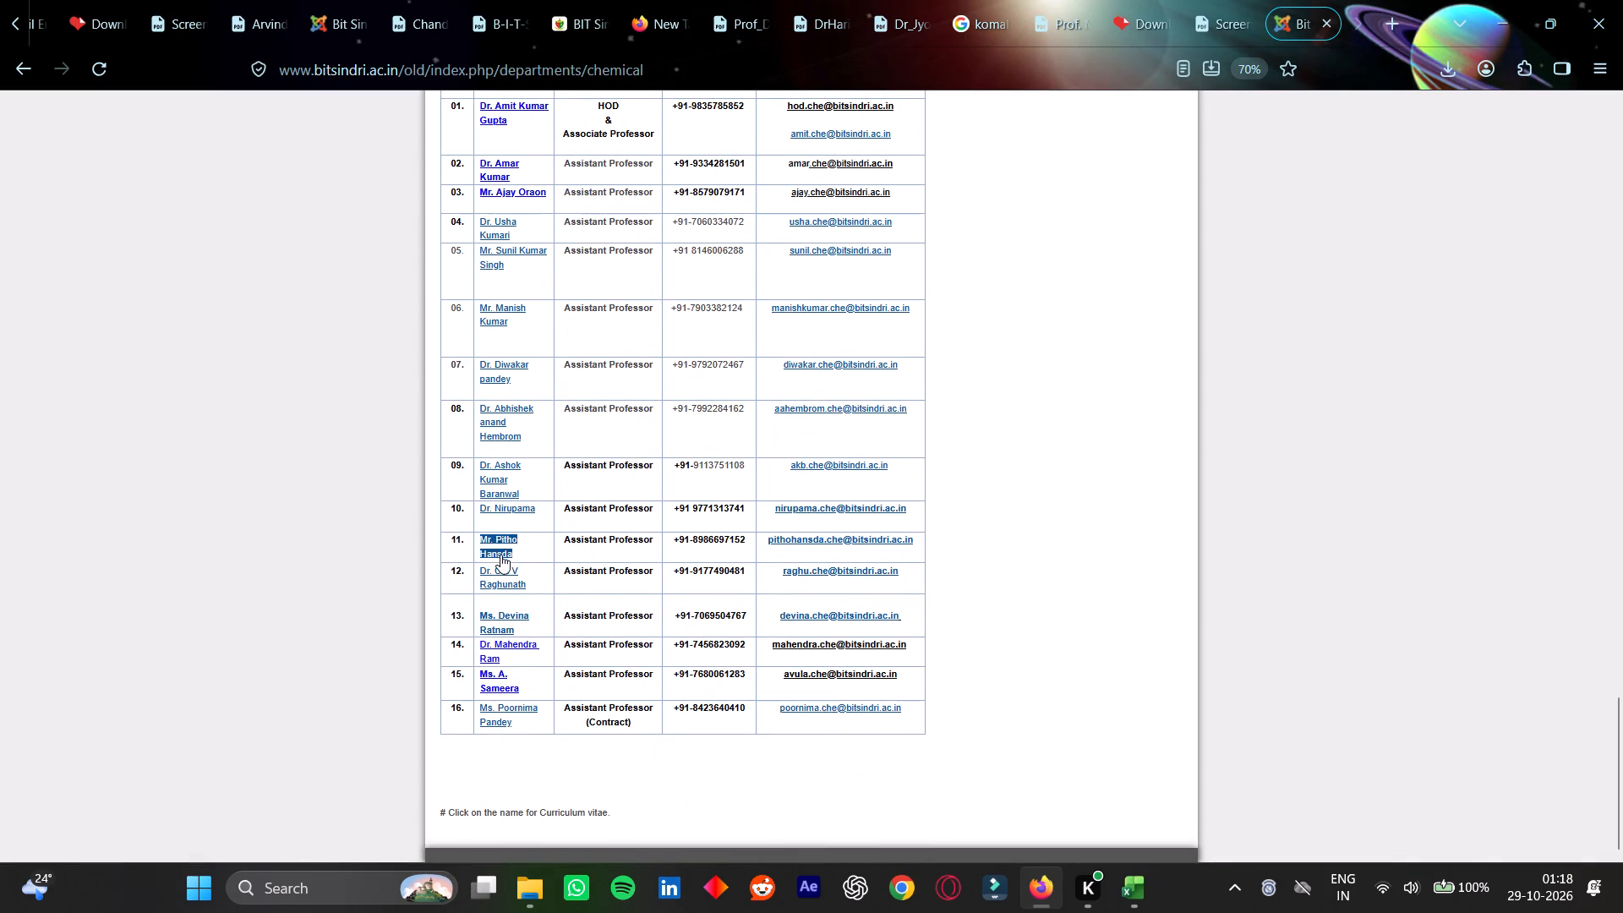
left_click(504, 555)
right_click(679, 519)
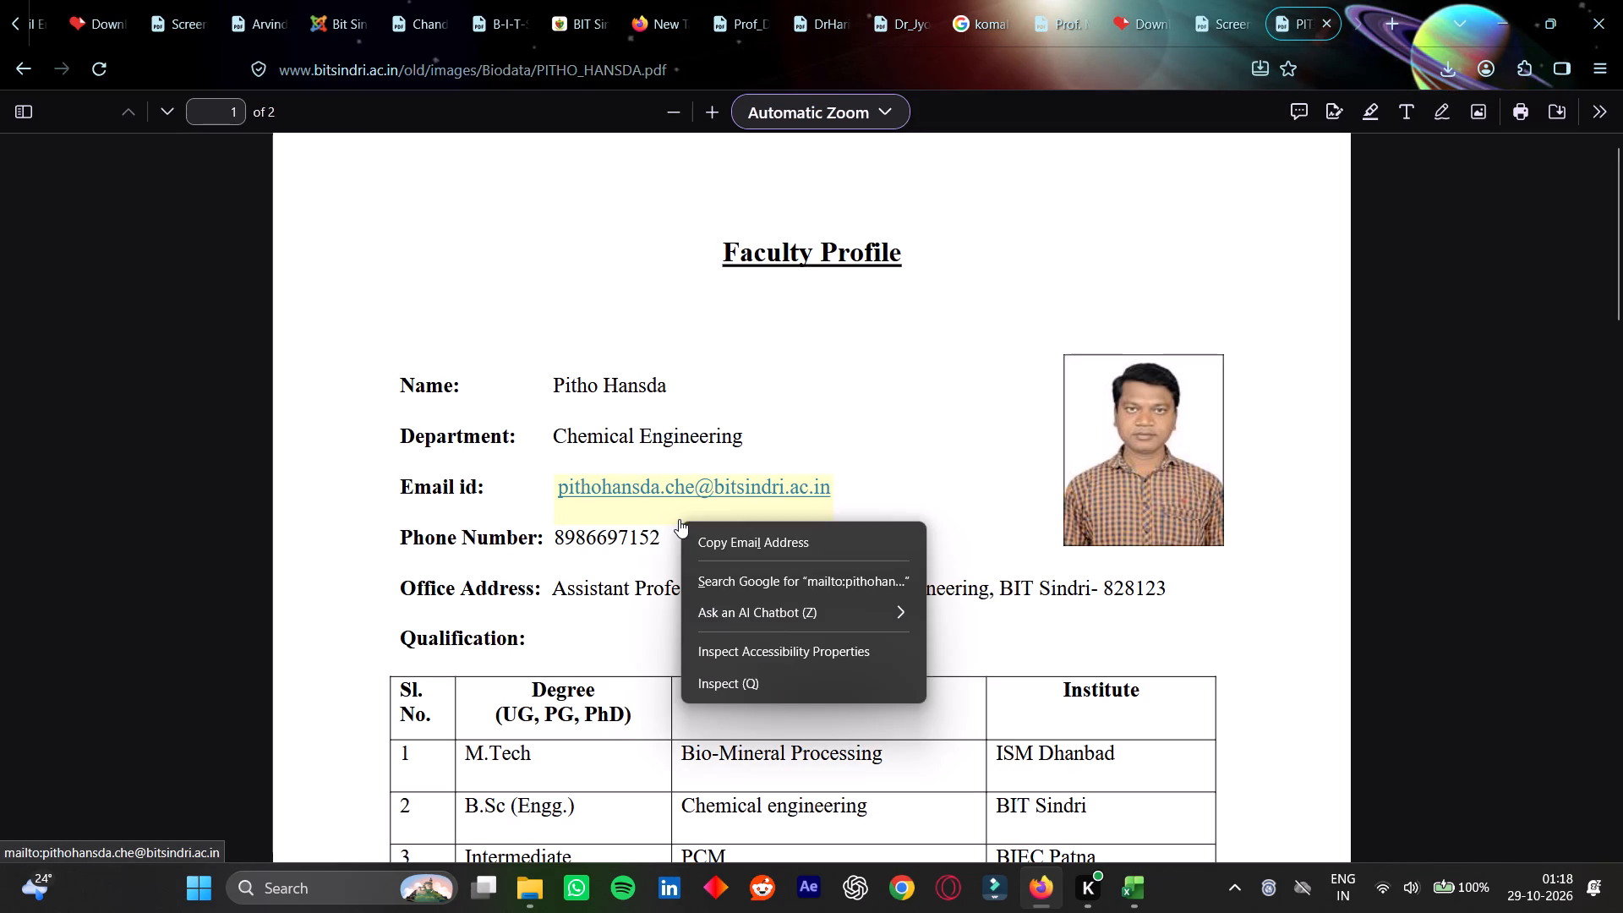
Save the open Chemical Engineering faculty profile PDF to Downloads, appending _CHEMICAL to its file name.
left_click(400, 365)
right_click(400, 365)
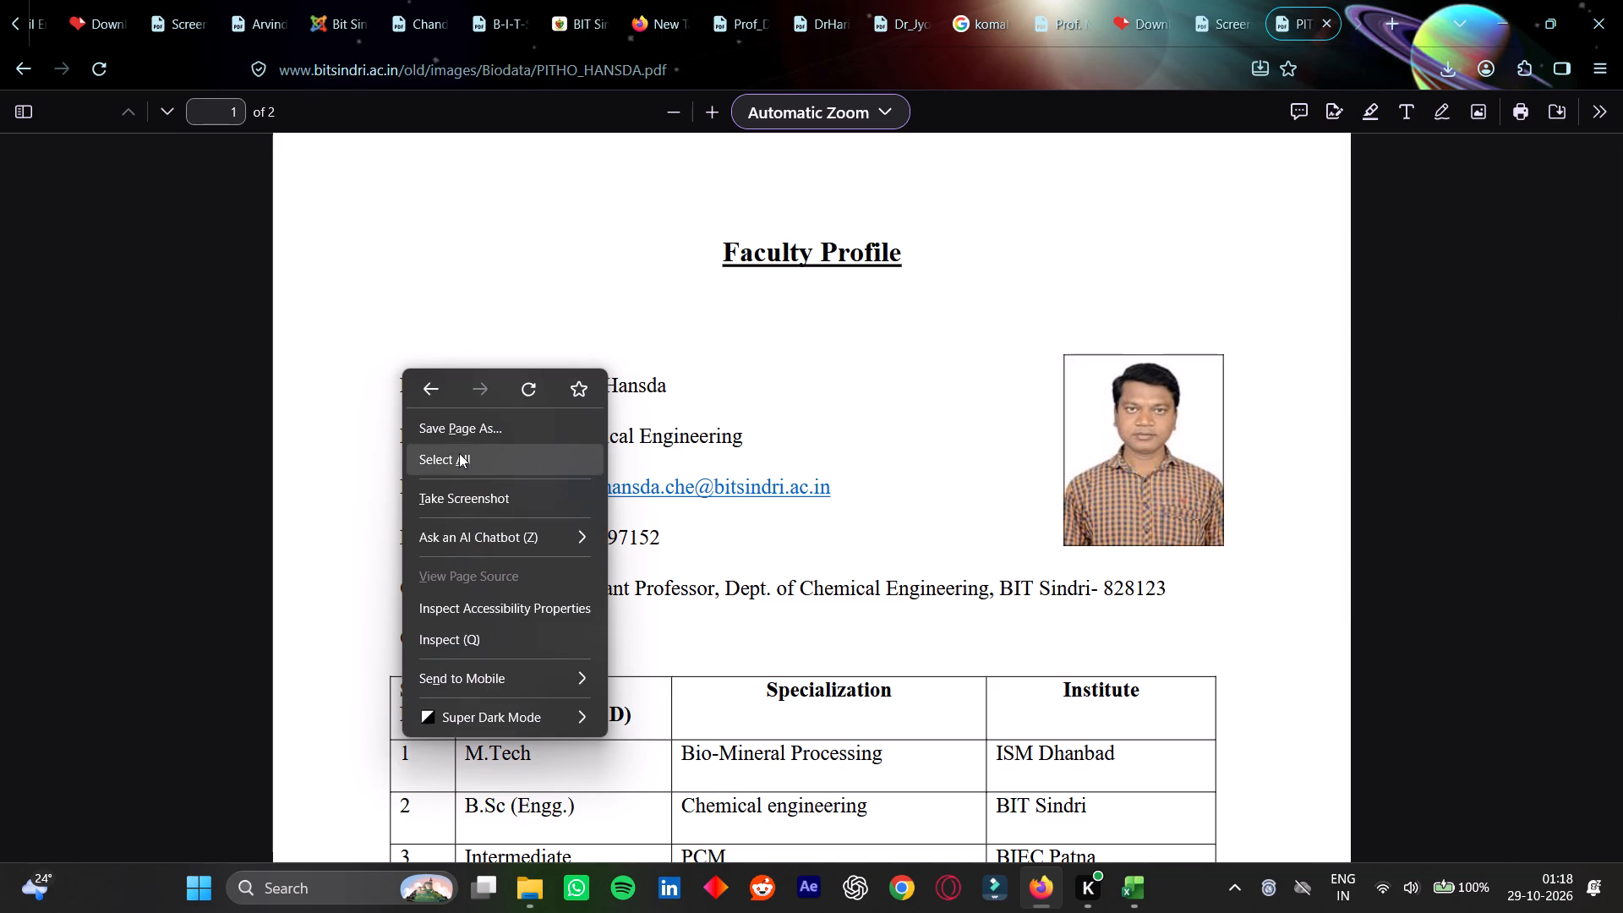
left_click(457, 431)
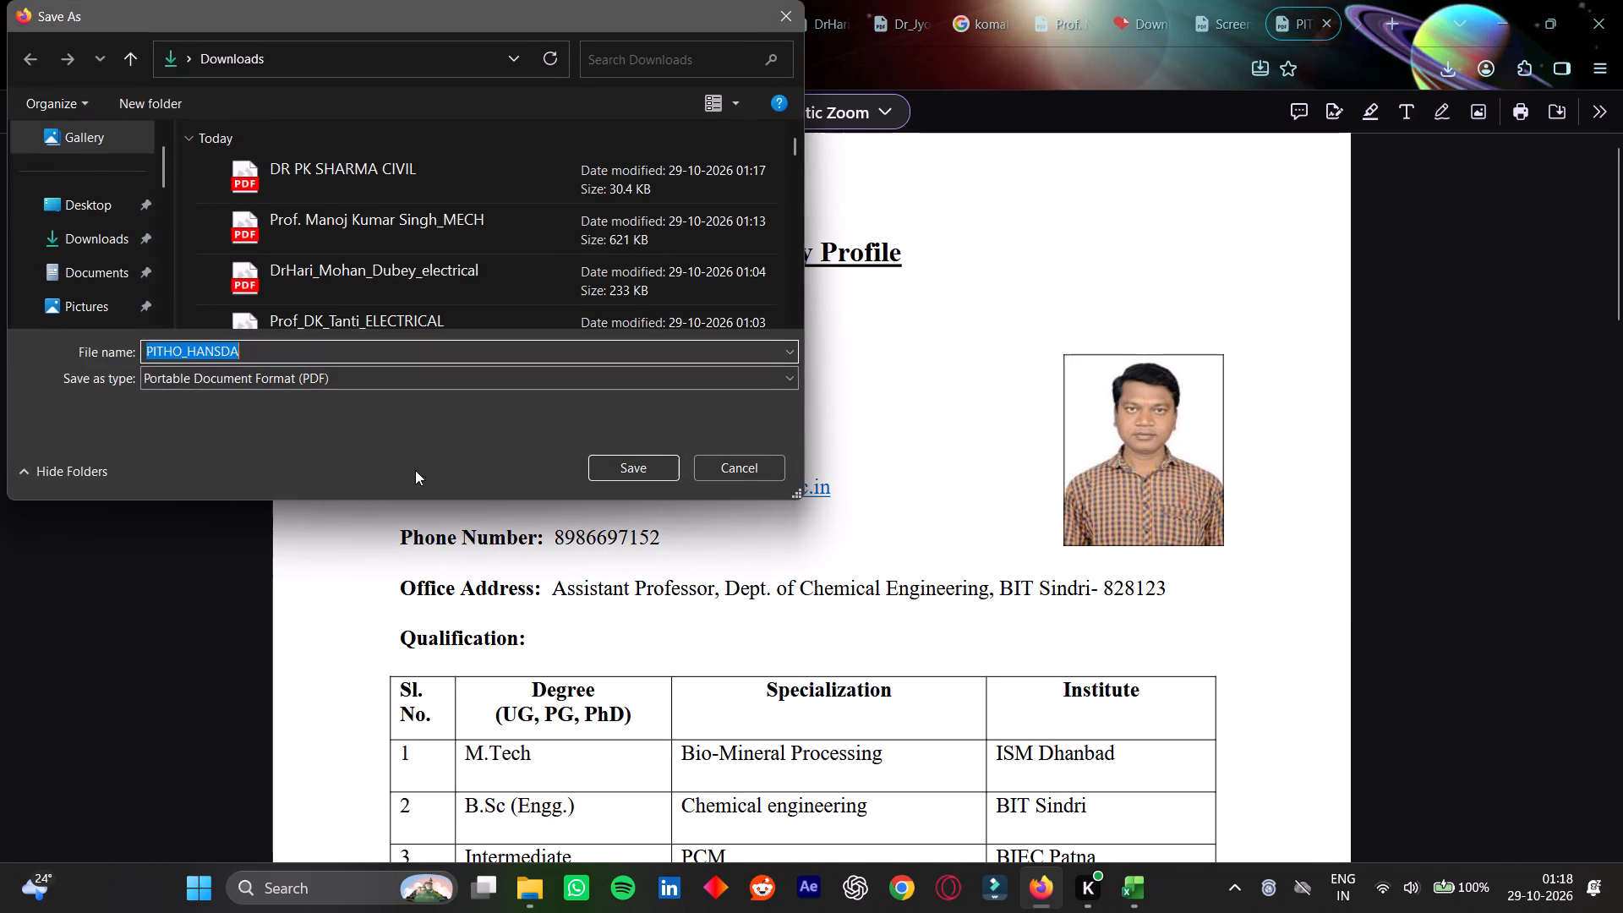
left_click(261, 343)
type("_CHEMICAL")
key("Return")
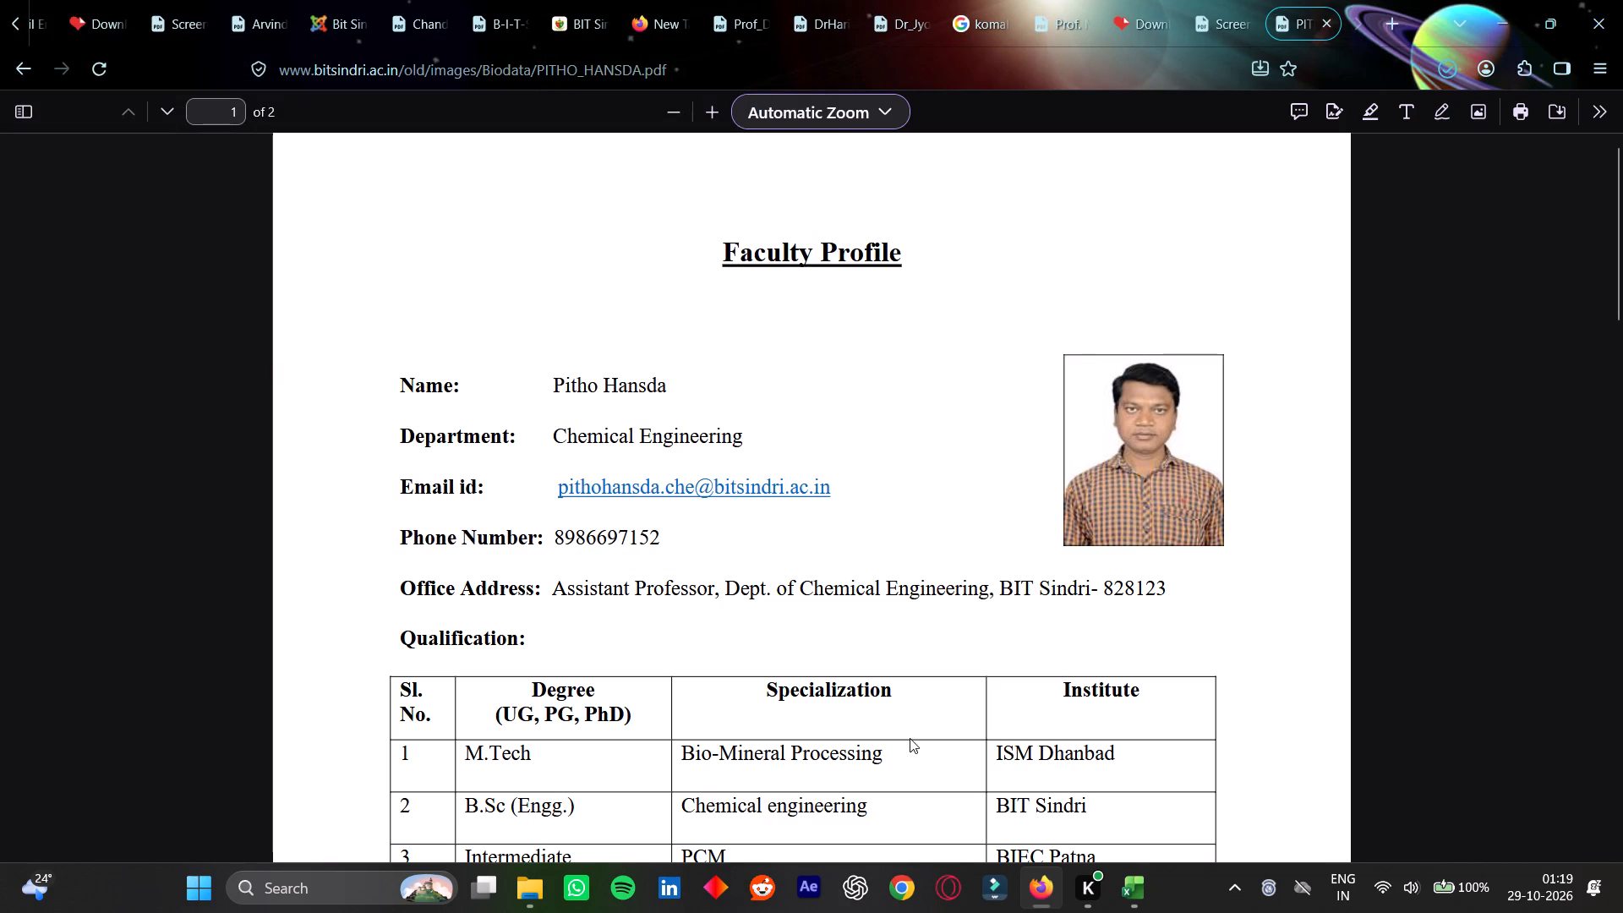
Enter Civil in the Department column of UPDATED for the faculty member numbered 13.
left_click(1136, 899)
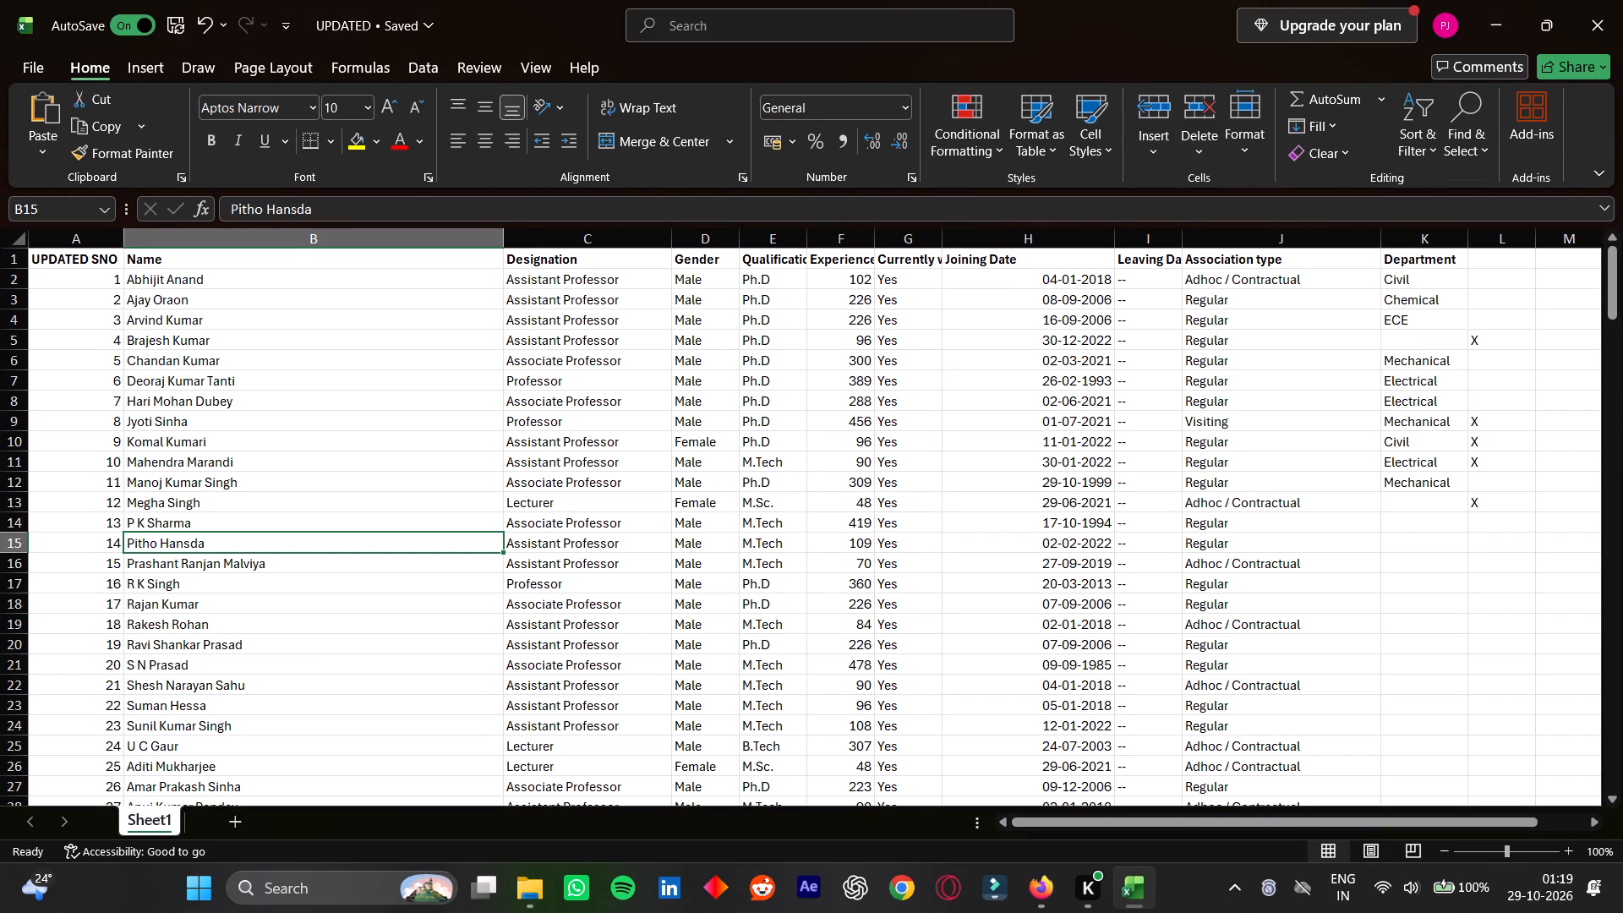
left_click(194, 525)
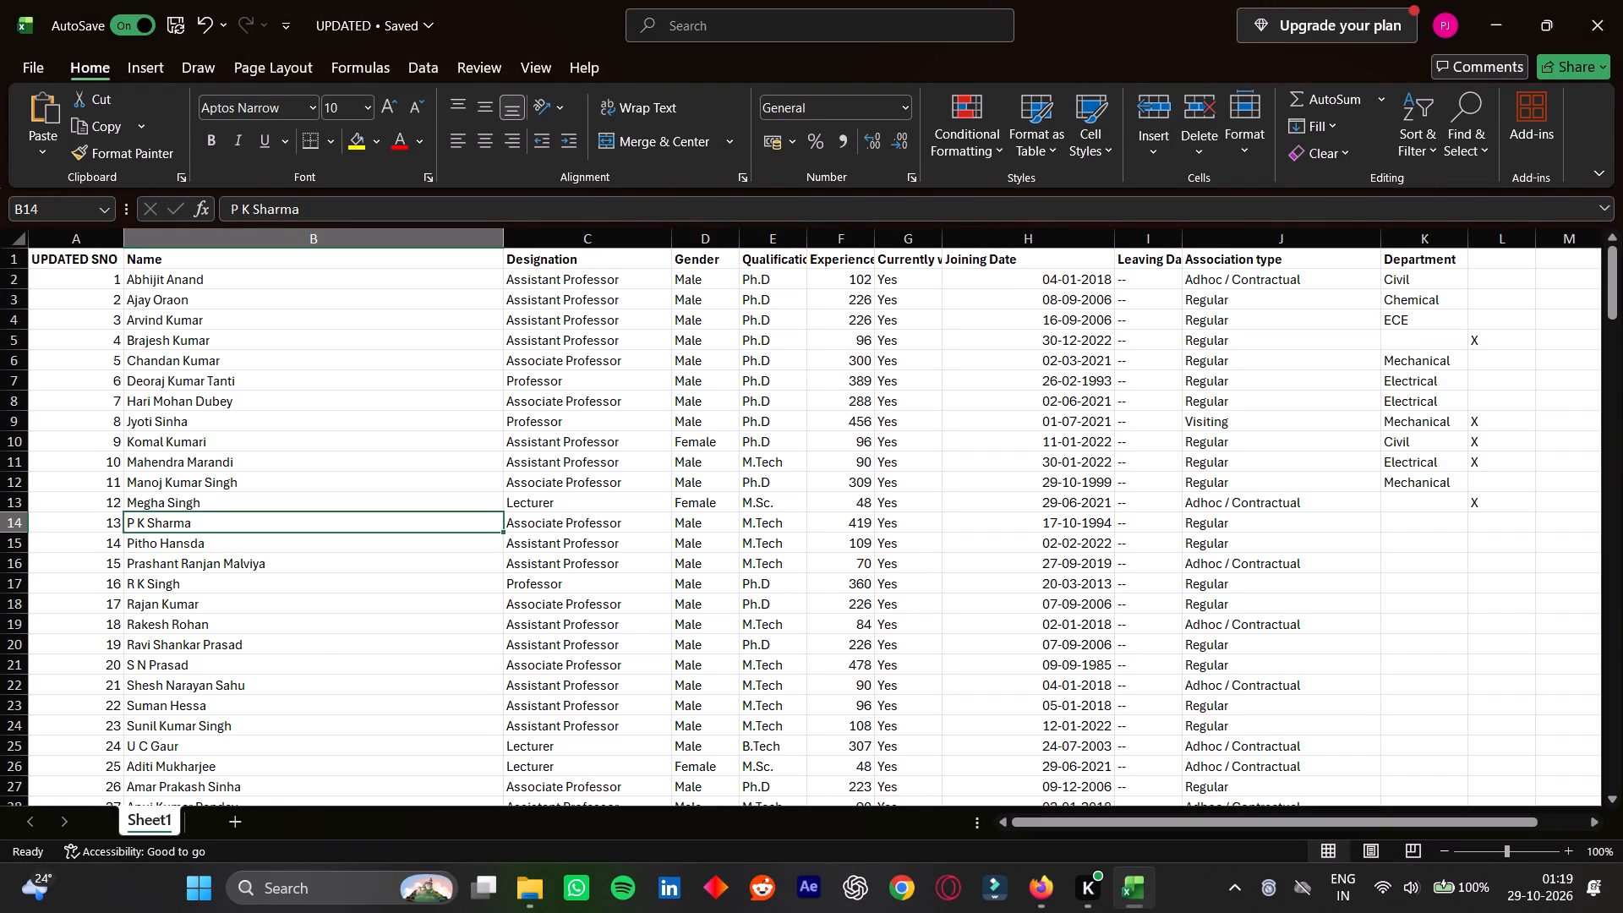
left_click(1399, 527)
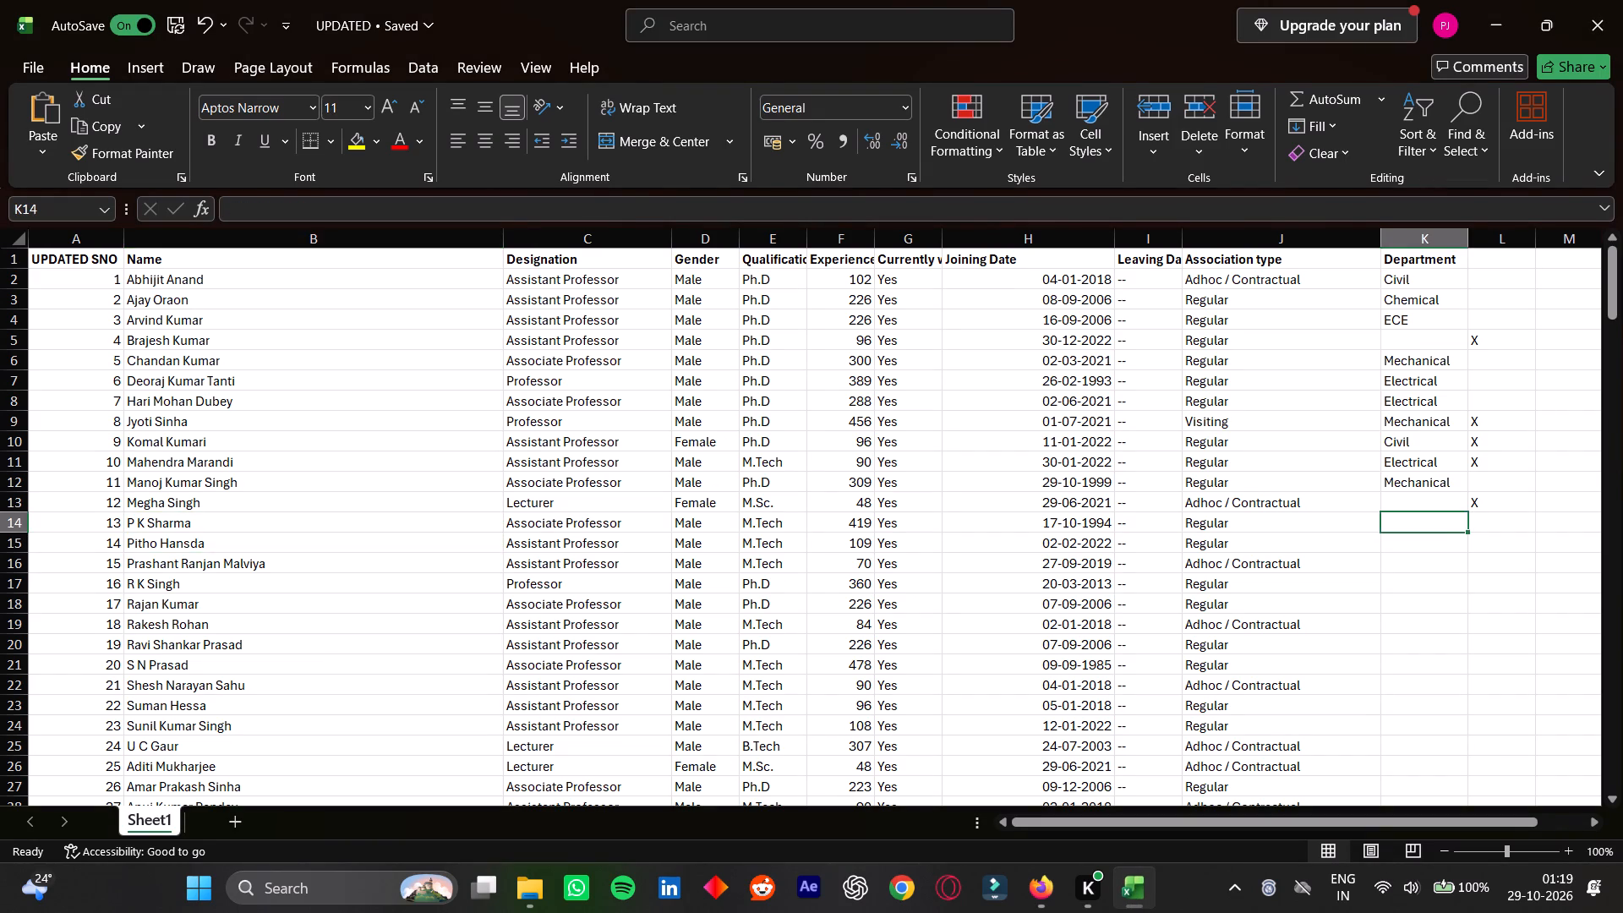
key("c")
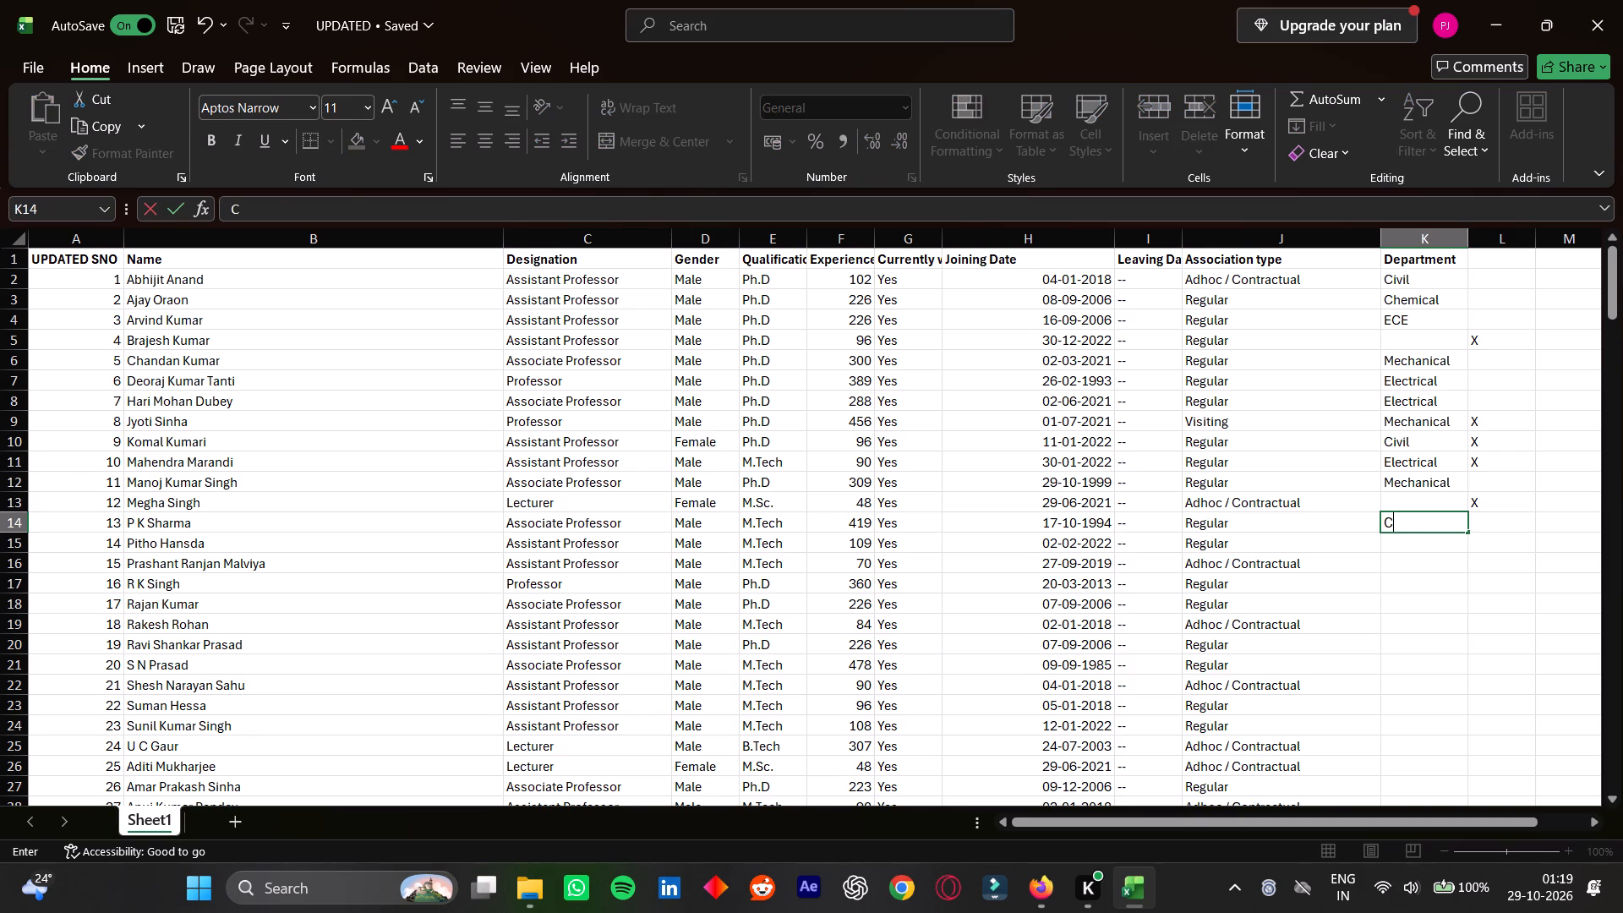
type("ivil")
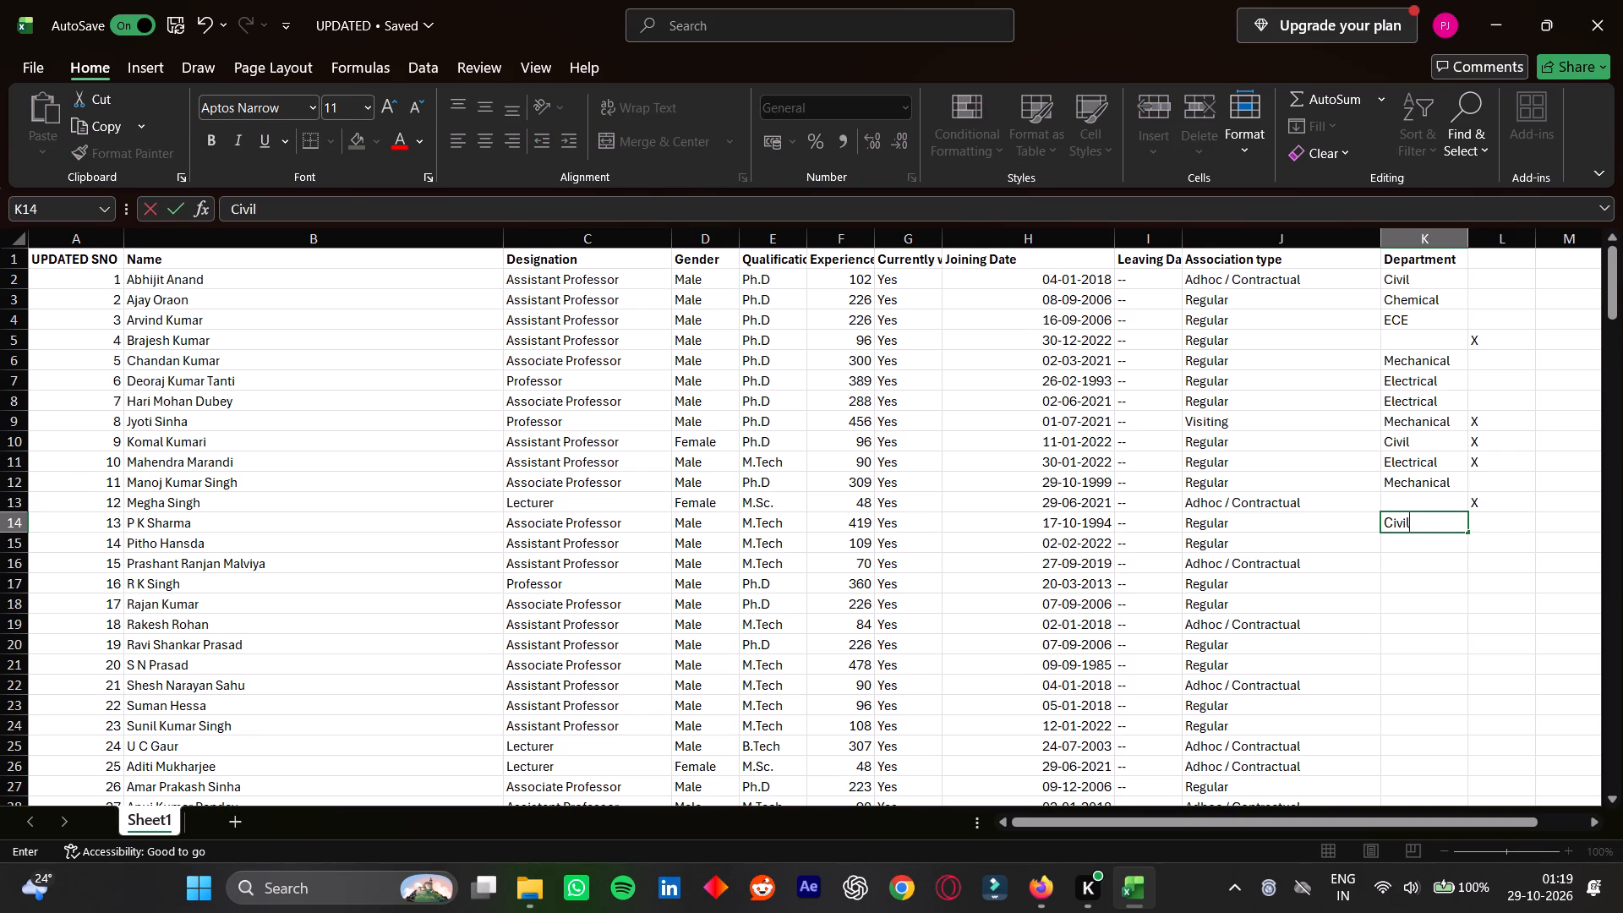
Enter Chemiical in the Department column of UPDATED for the faculty member numbered 14.
left_click(1407, 541)
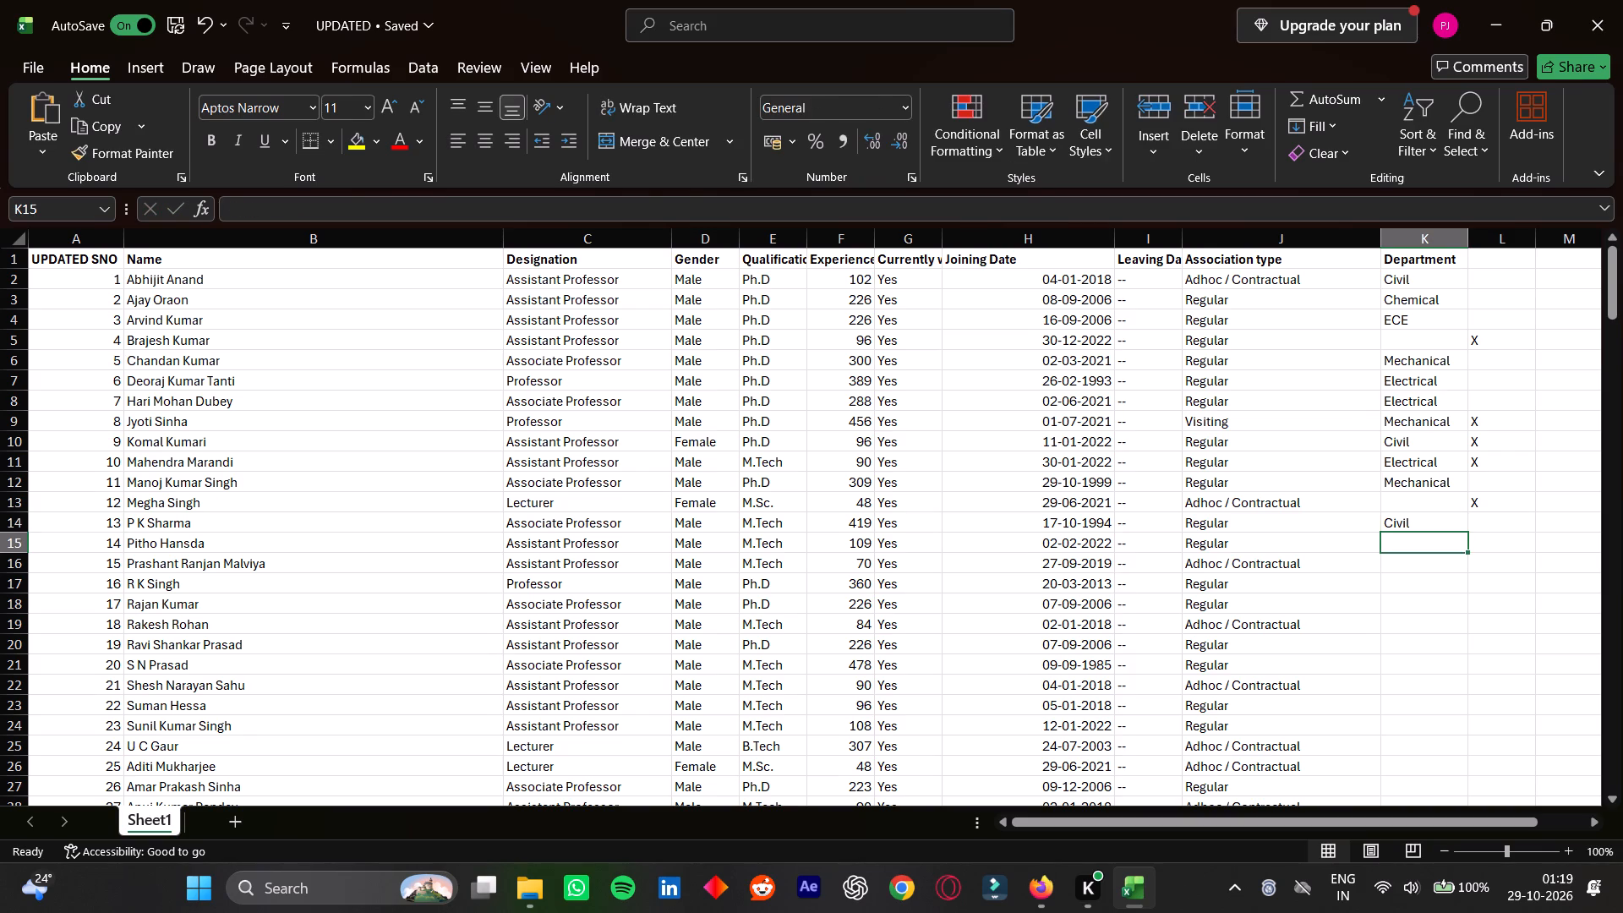
double_click(1407, 541)
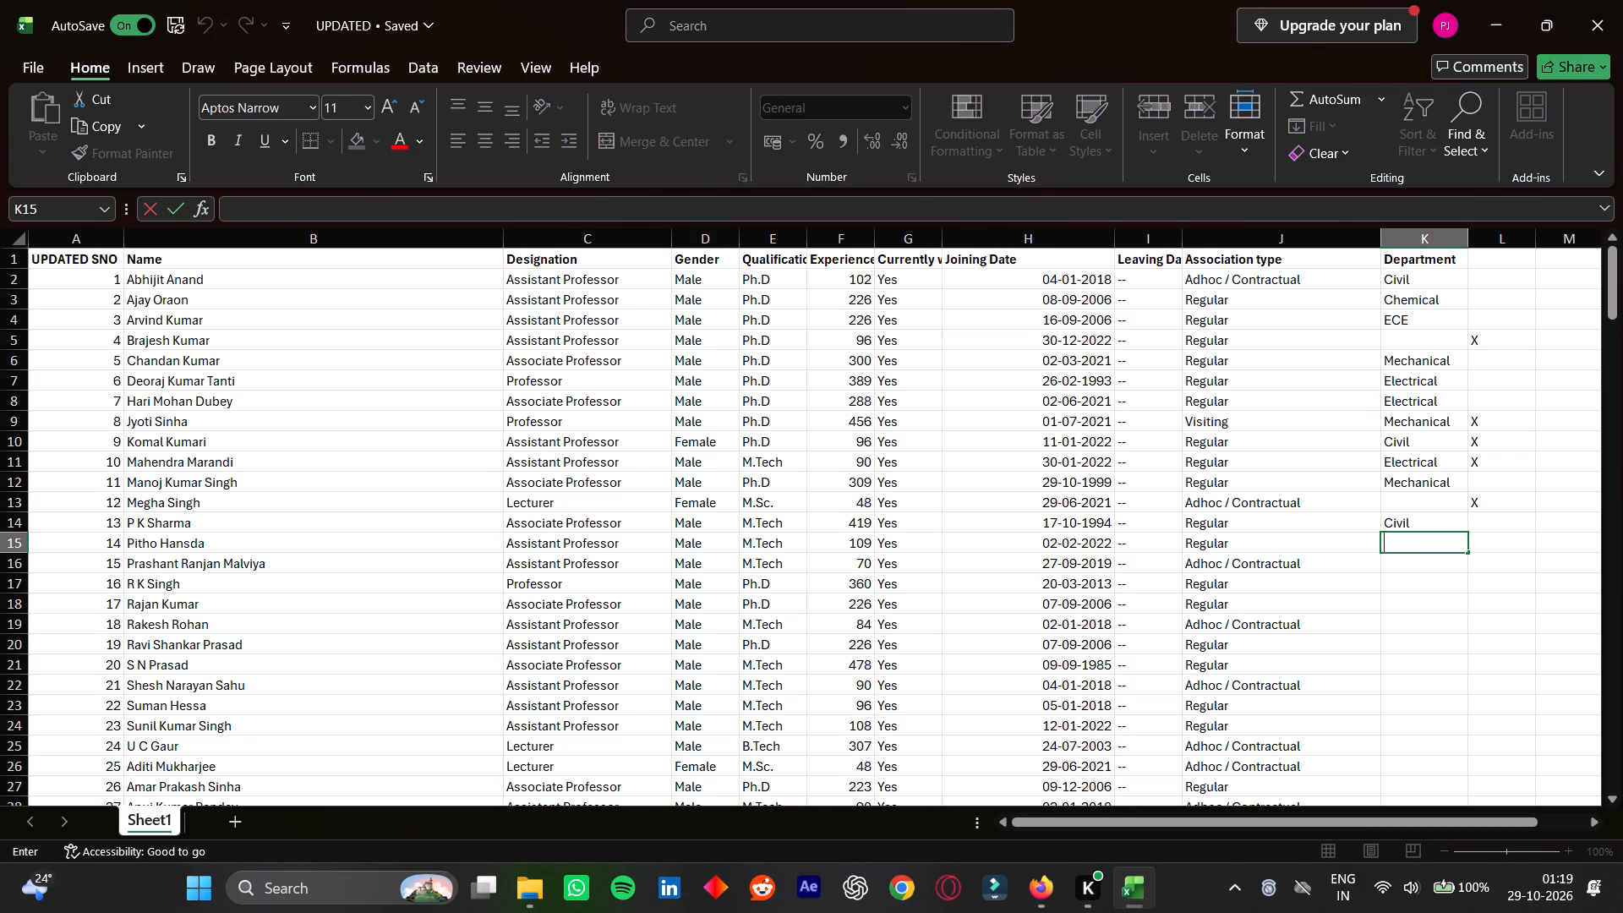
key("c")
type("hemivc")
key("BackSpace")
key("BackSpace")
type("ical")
Copy the name of the faculty member numbered 15 from UPDATED and search the web for it with "bit" in a new tab.
left_click(162, 568)
left_click(170, 573)
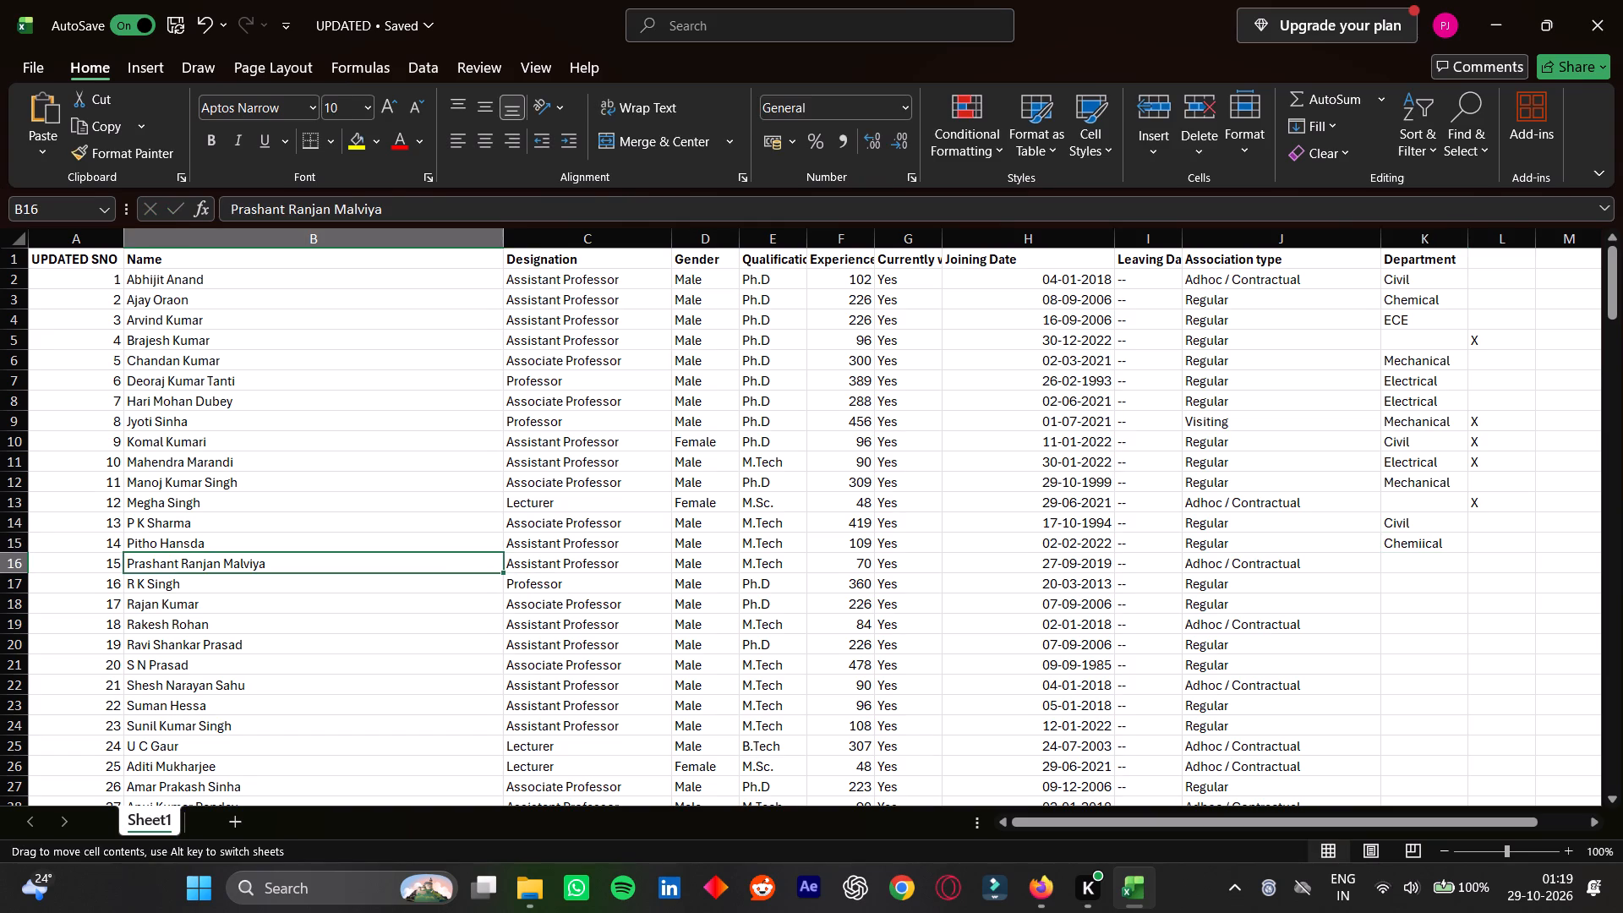
left_click_drag(273, 564, 168, 560)
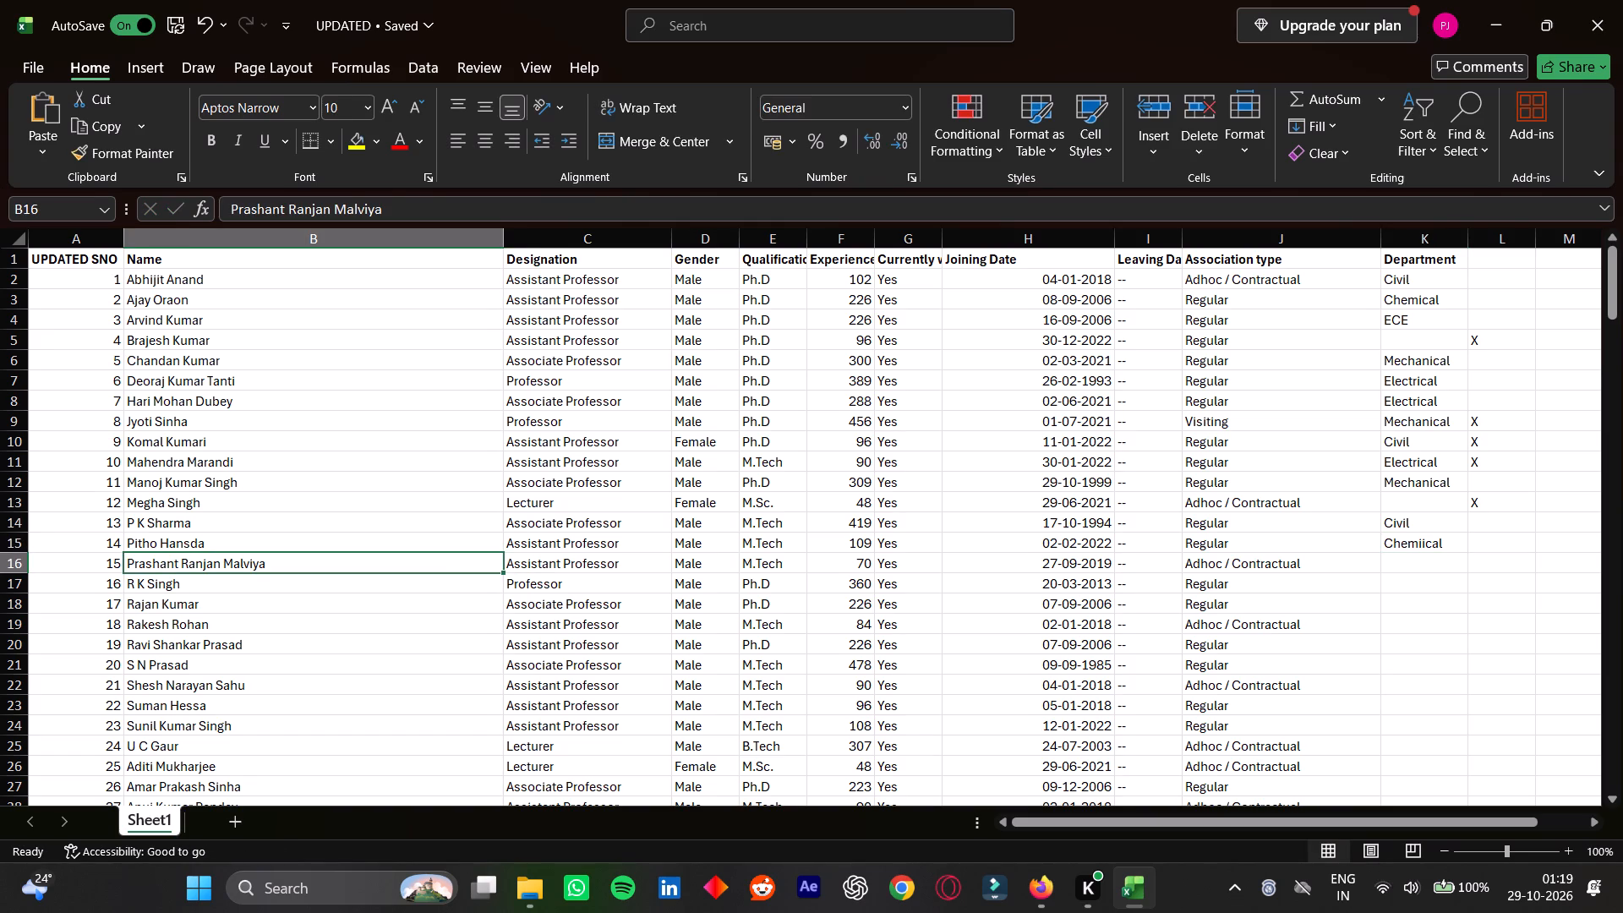
left_click_drag(385, 219, 215, 205)
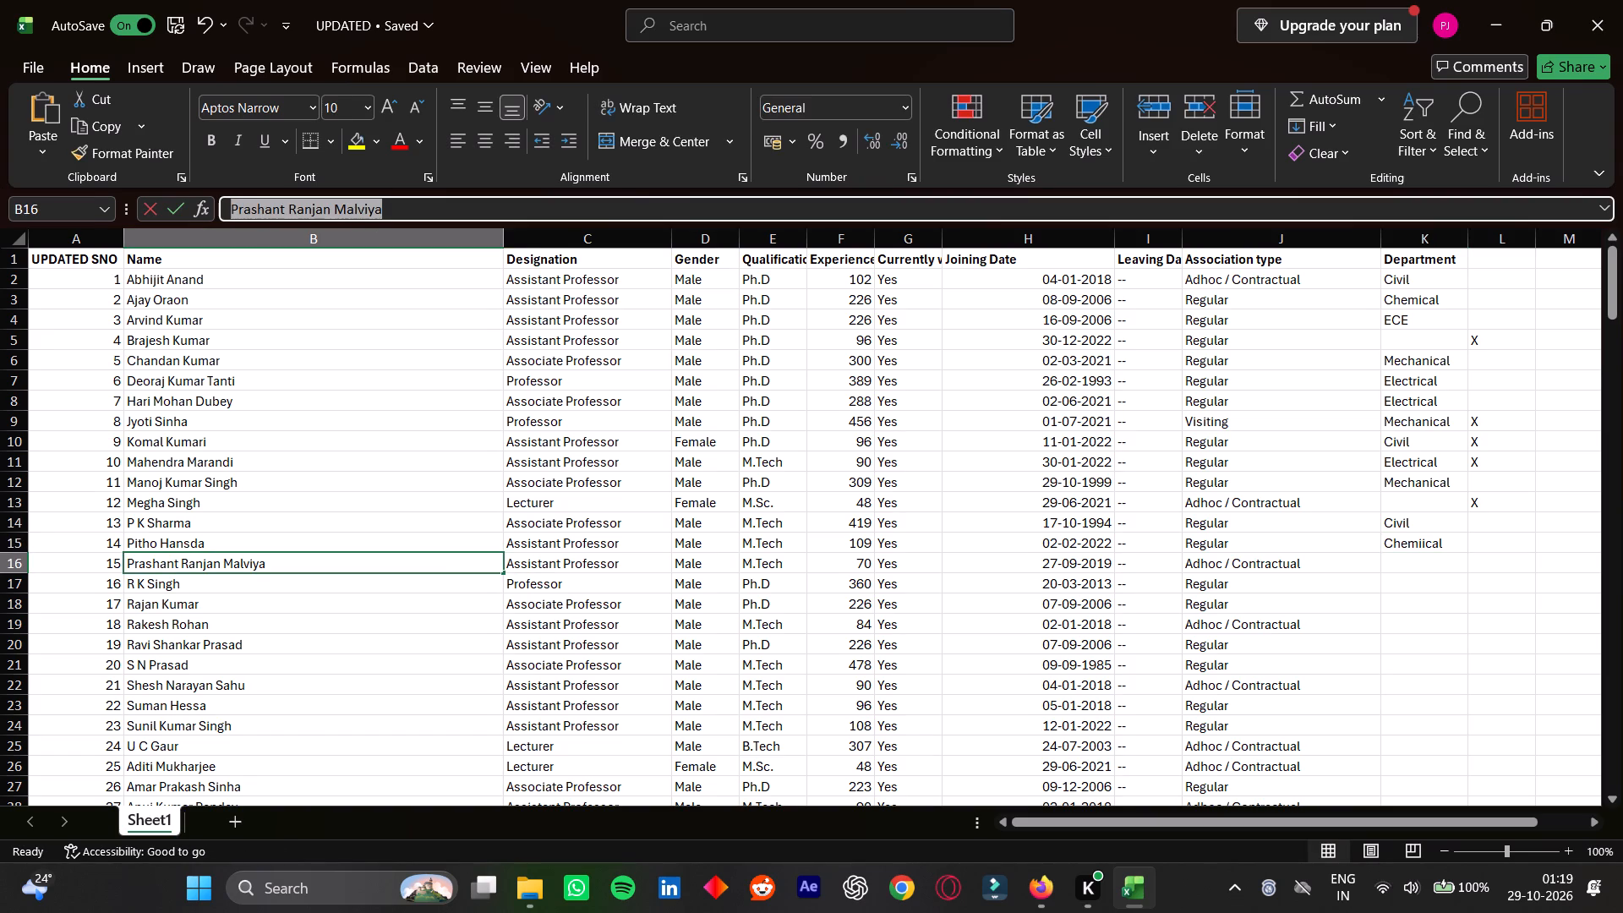
left_click_drag(215, 205, 217, 205)
key("ctrl+c")
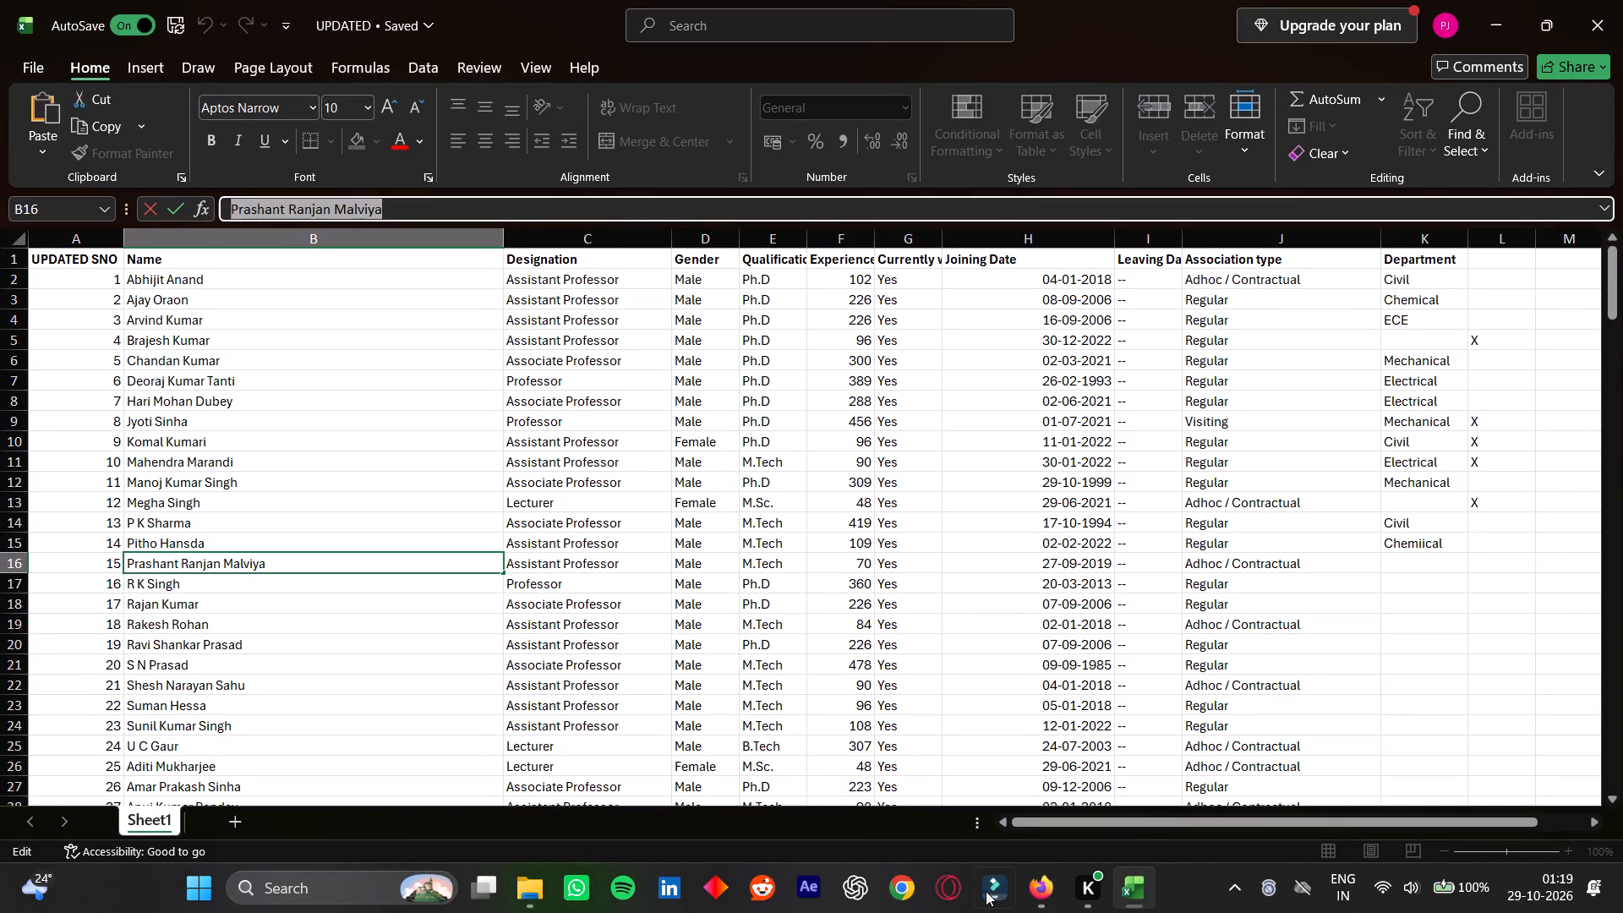
left_click(1026, 897)
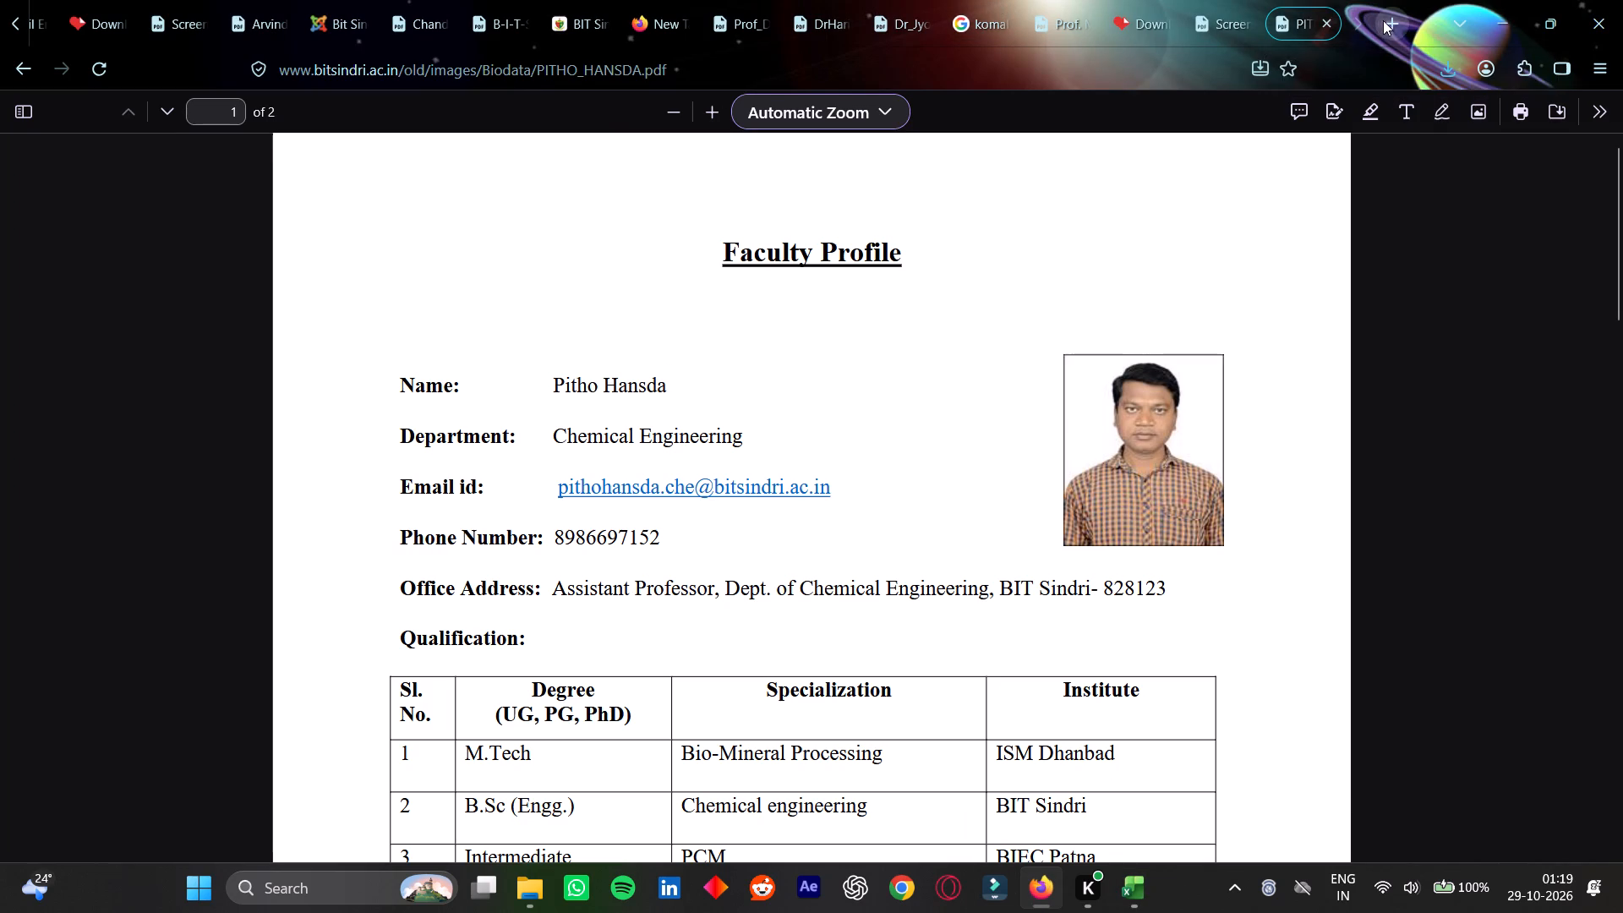
left_click(1387, 25)
key("ctrl+v")
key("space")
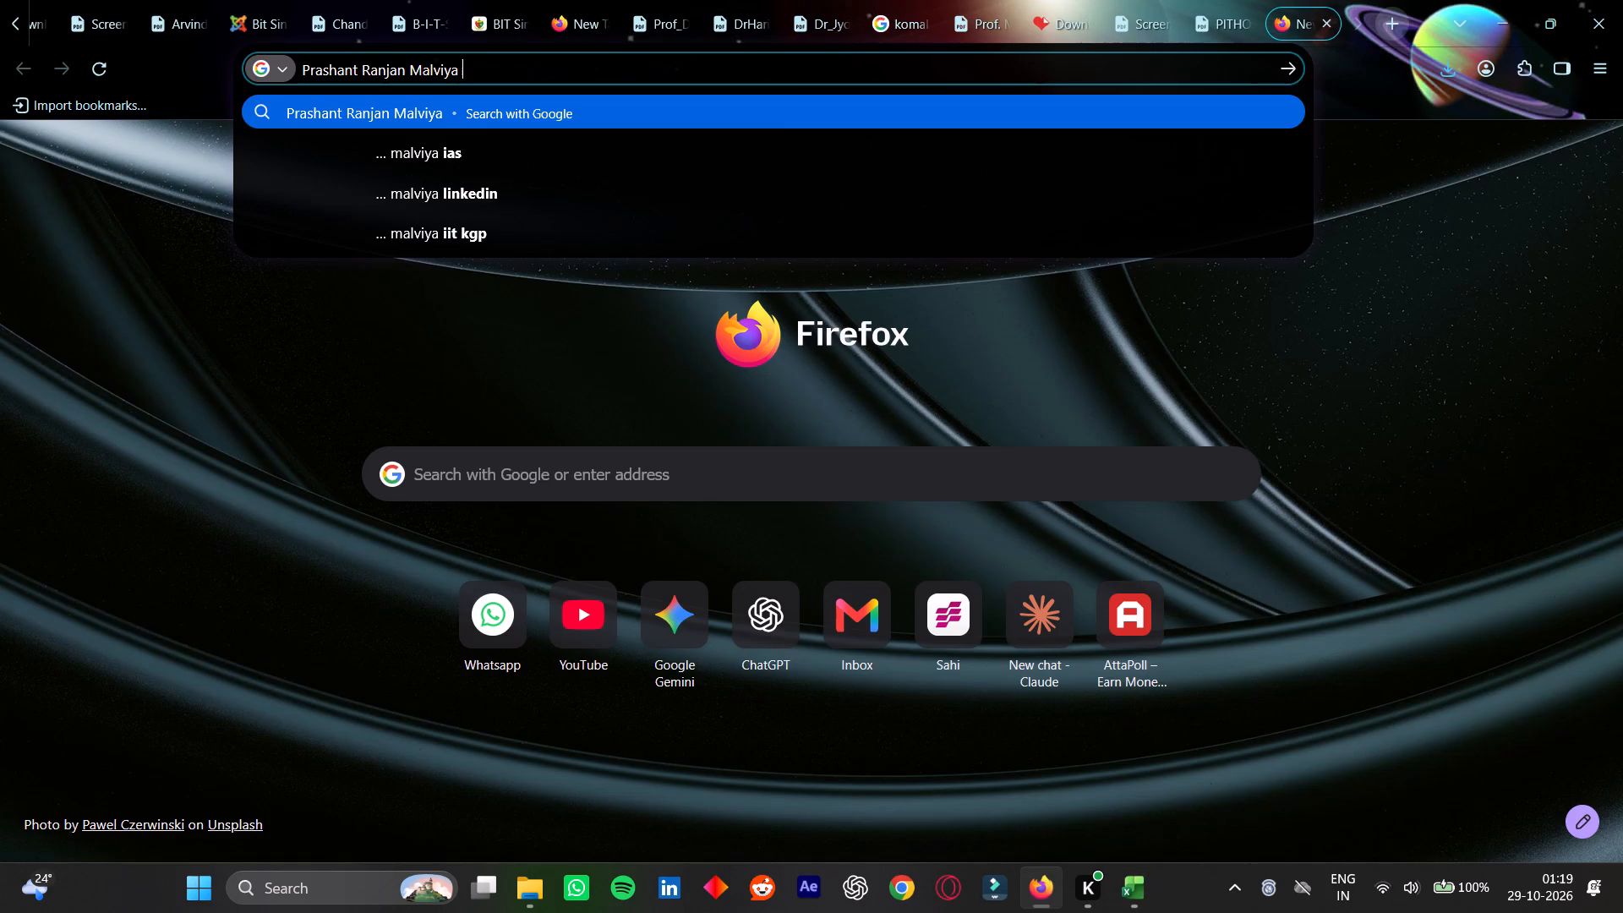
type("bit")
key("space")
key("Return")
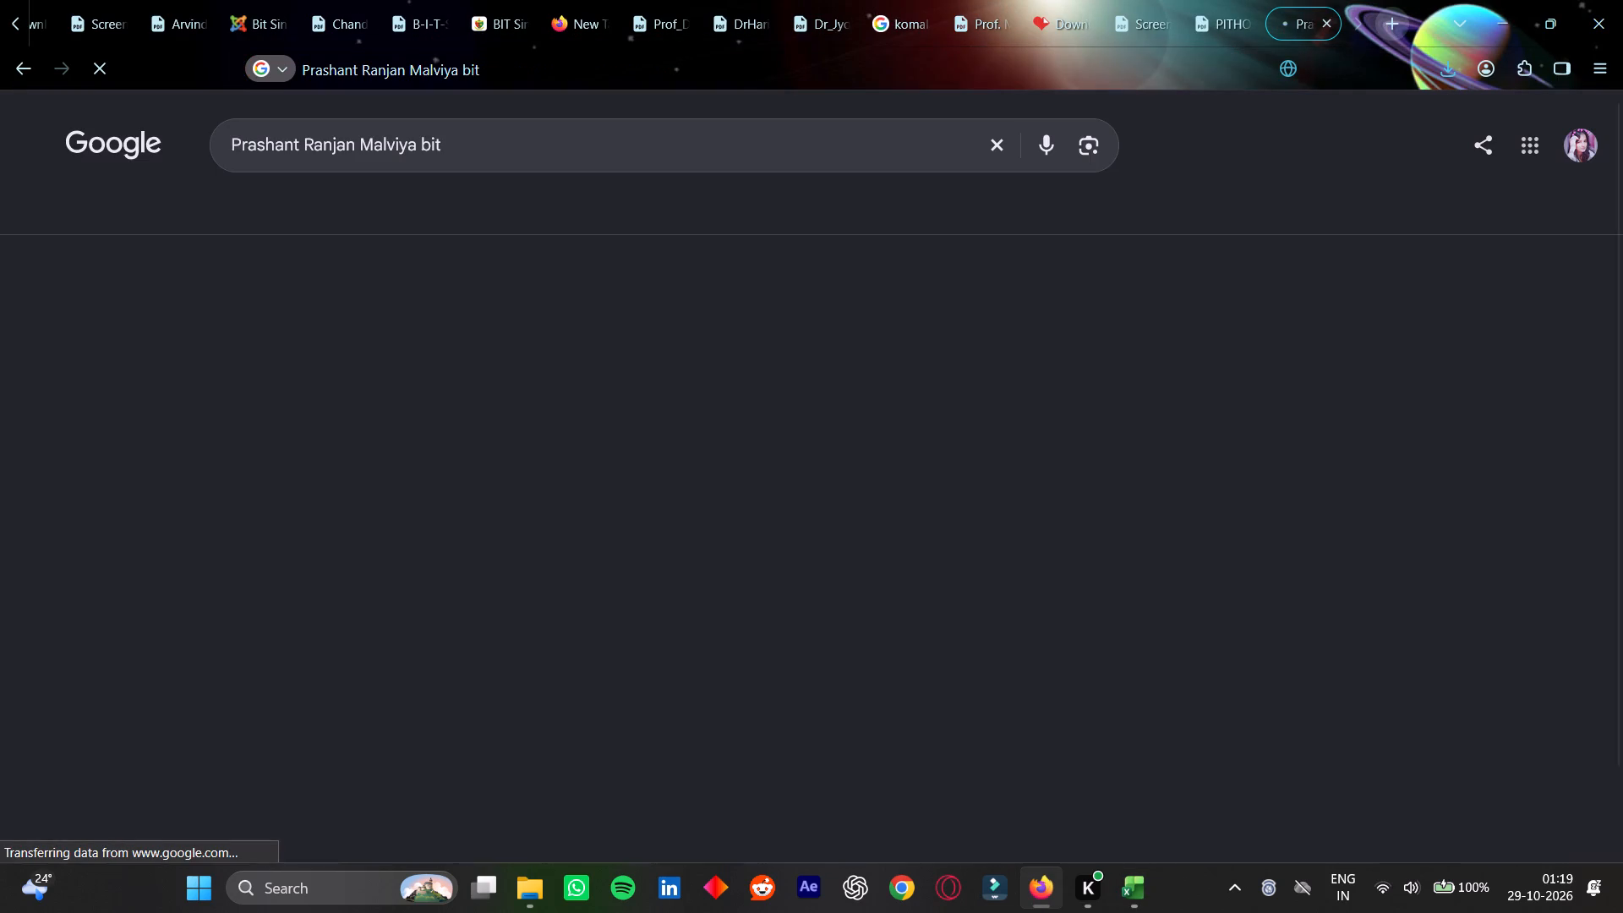
Open the faculty member's BIT Sindri profile page from the search results, look through it, and return to the results.
left_click(528, 314)
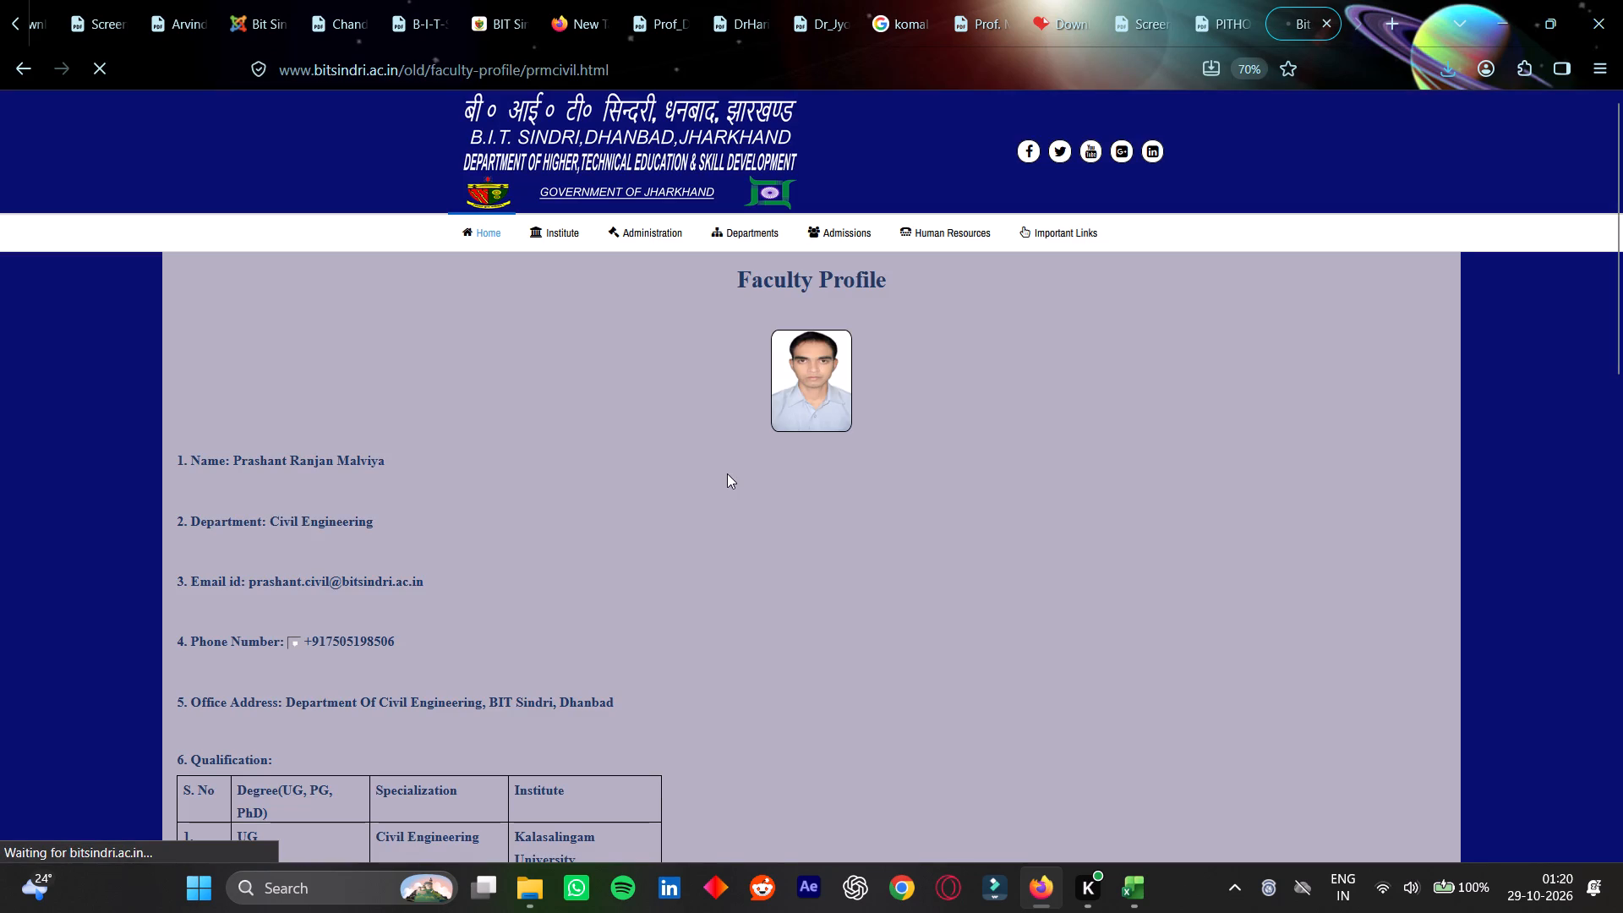
scroll(727, 473, "down", 8)
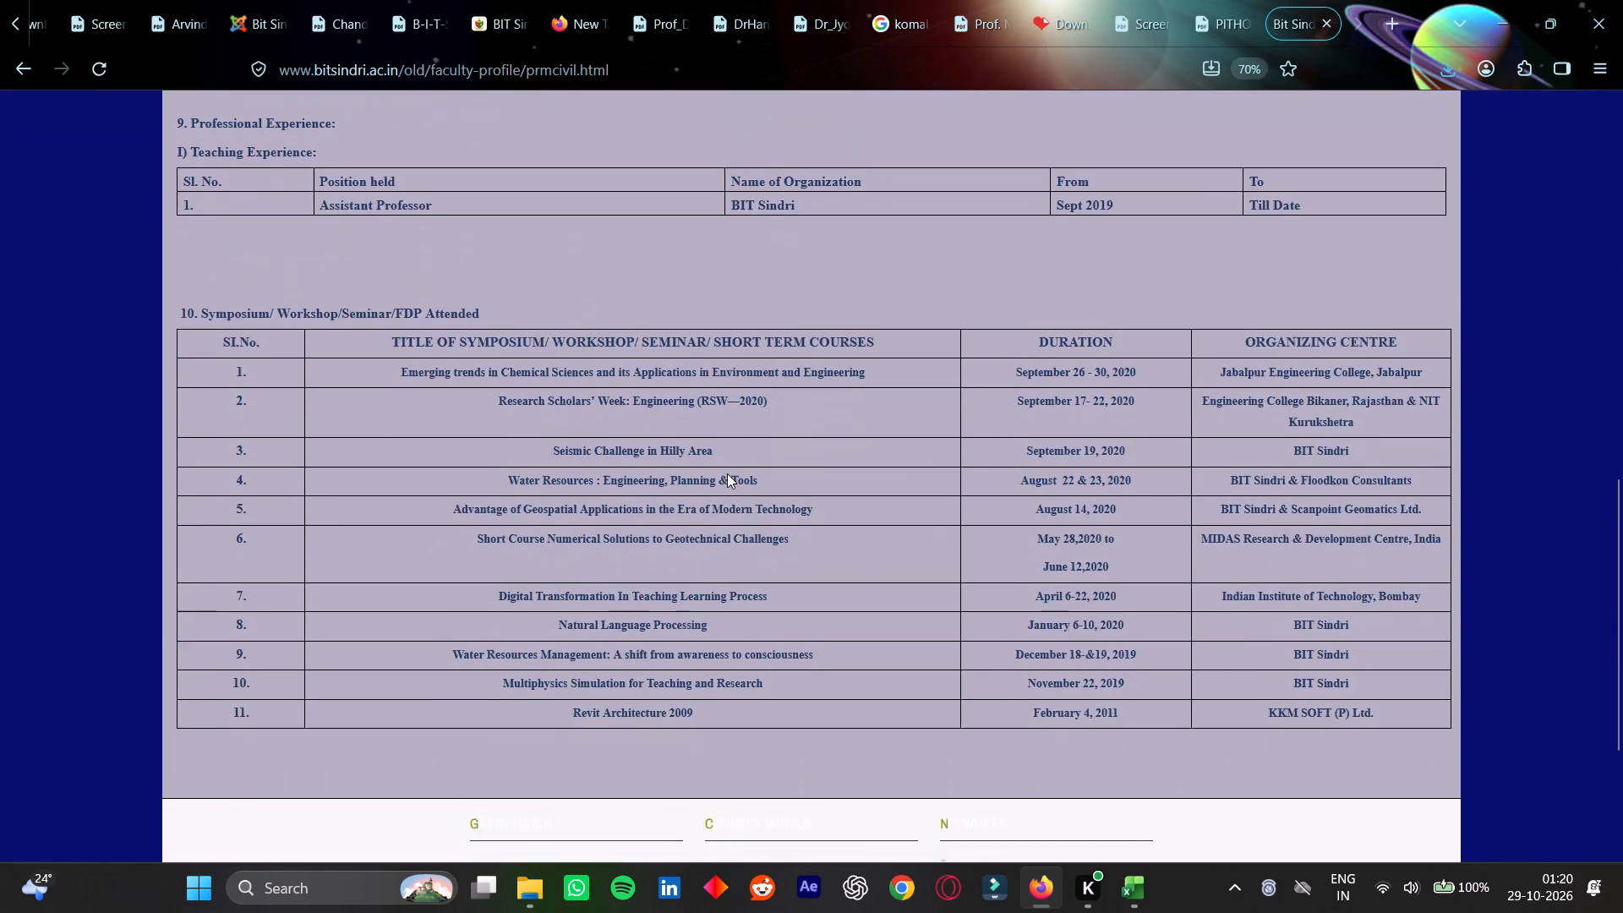
scroll(727, 473, "down", 5)
scroll(727, 473, "up", 8)
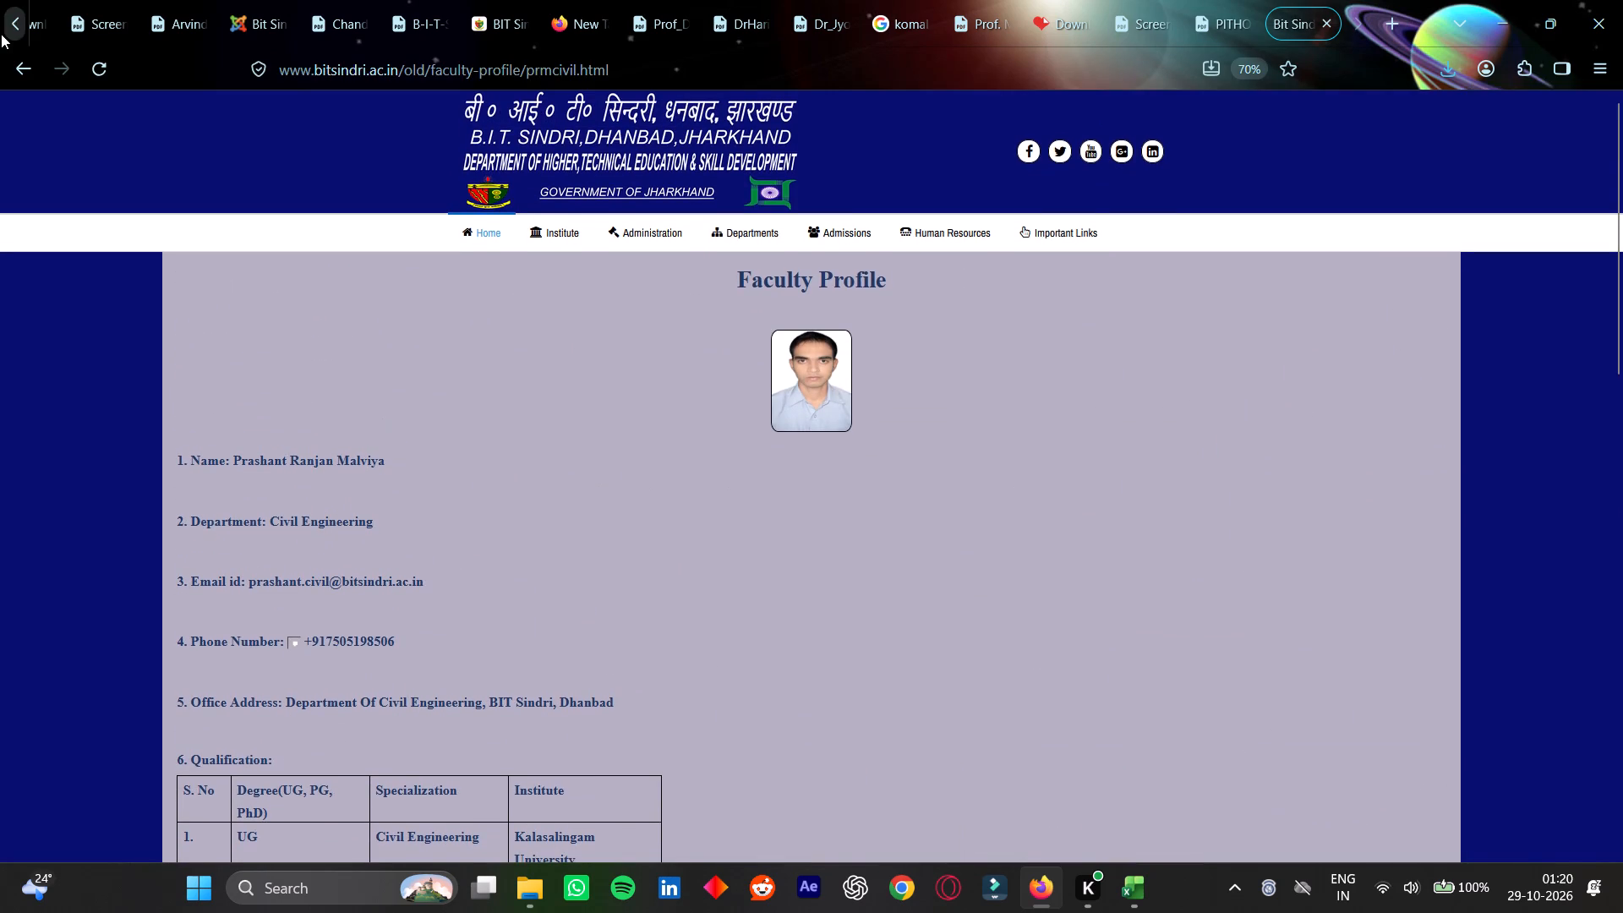
left_click(31, 67)
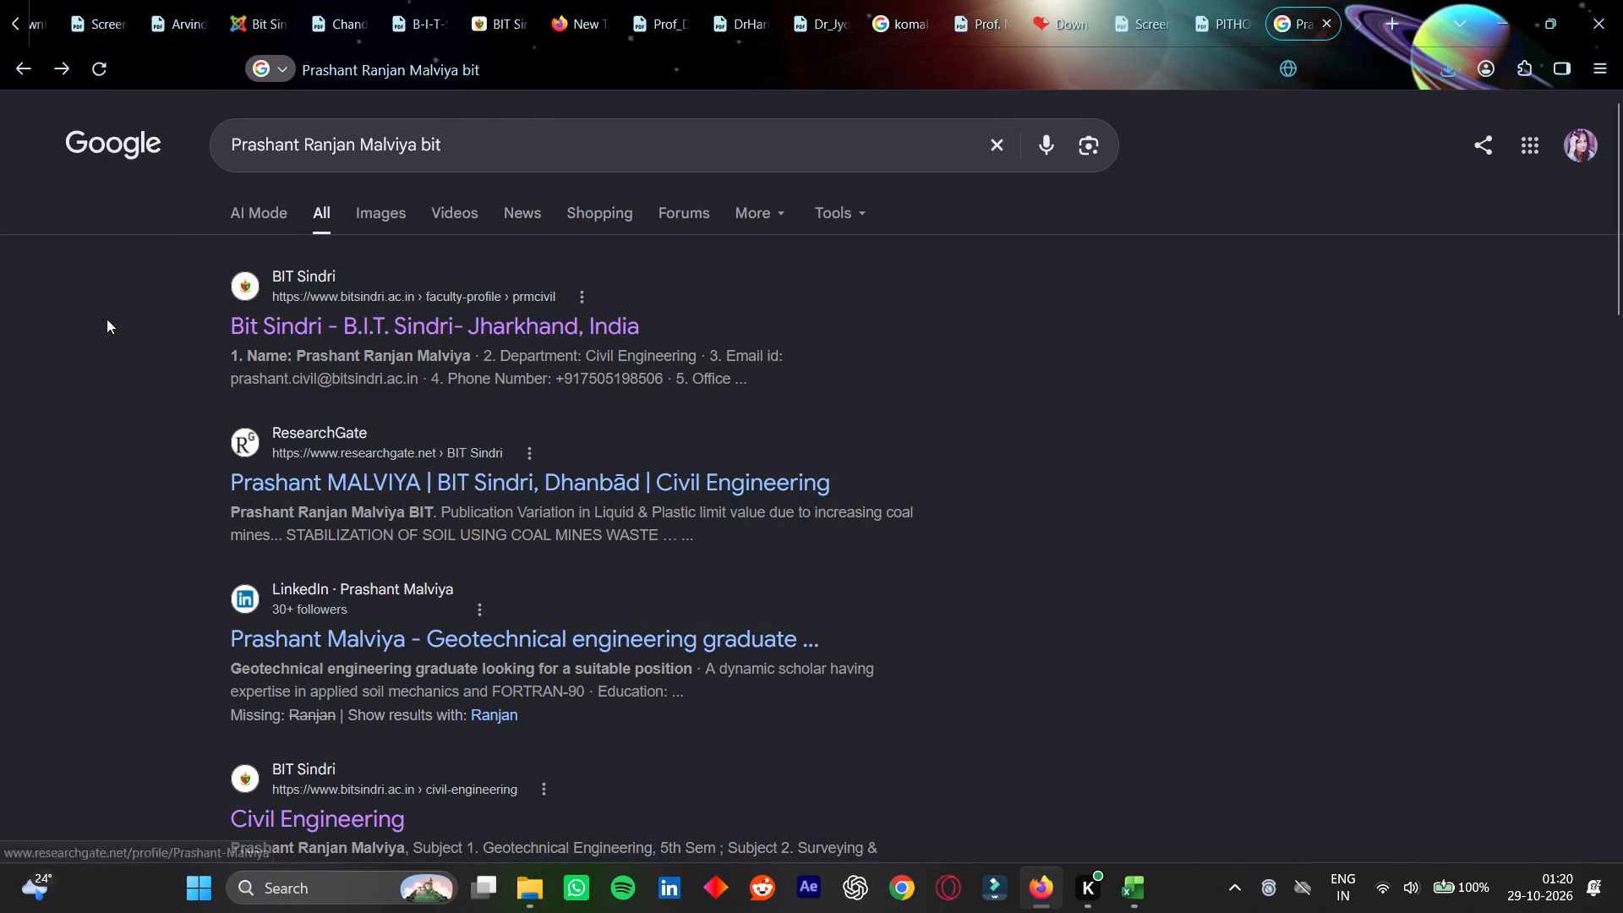
Check BIT Sindri's current Civil Engineering department page from the search results and go back to the blank tab.
left_click(340, 821)
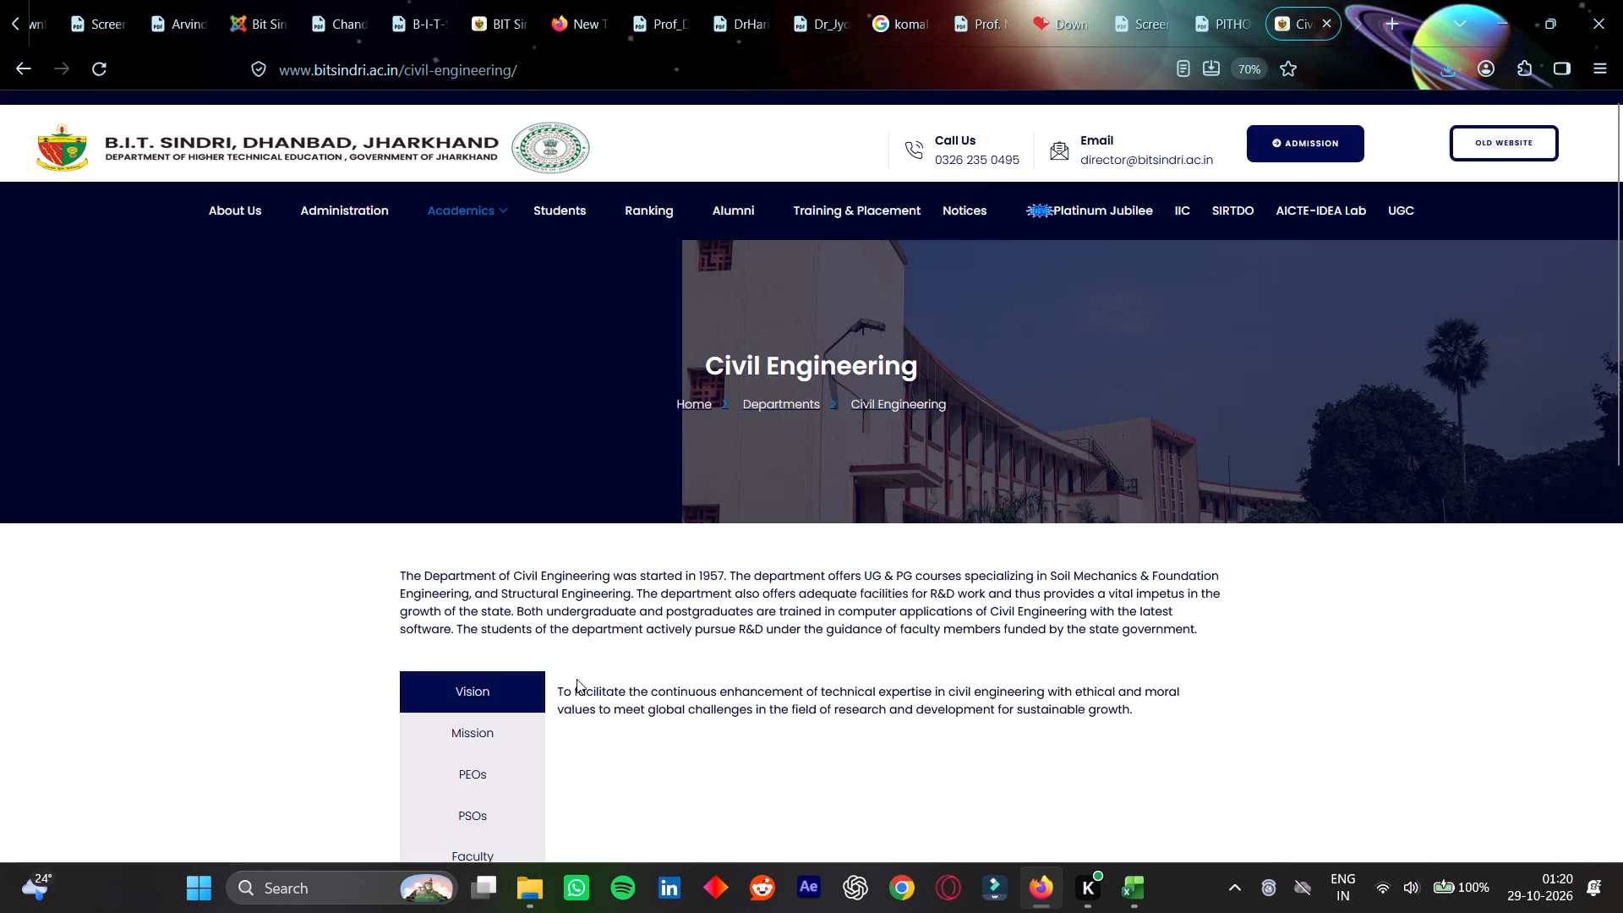
left_click(30, 82)
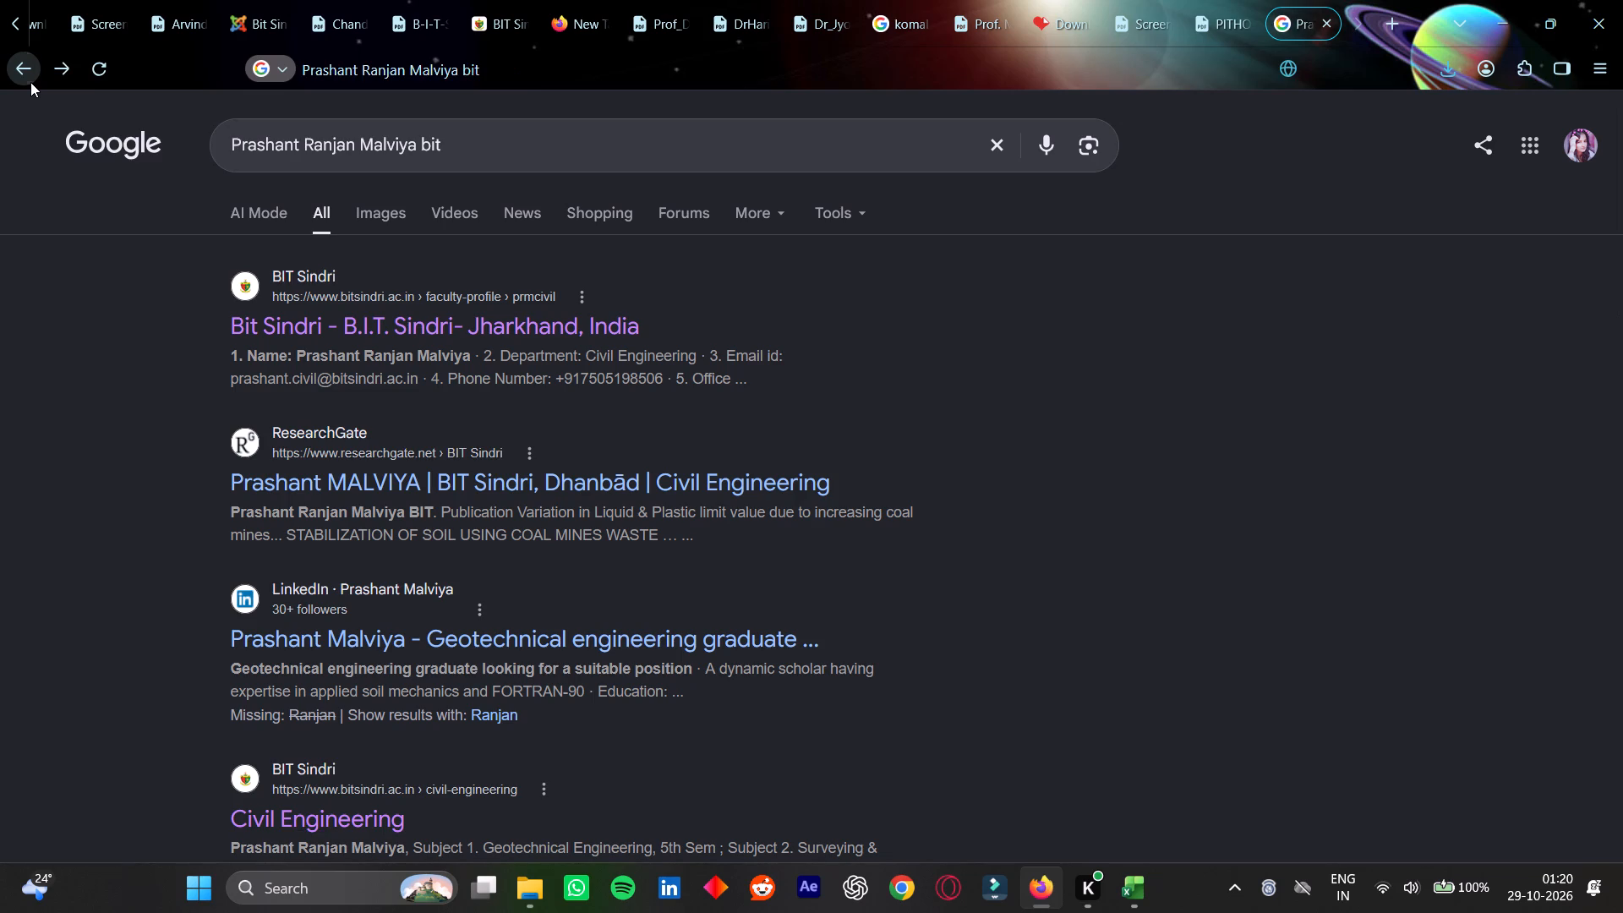
left_click(30, 82)
Search the web for "civil engineering bit" and refine the search to "civil engineering bit faculty".
left_click(456, 78)
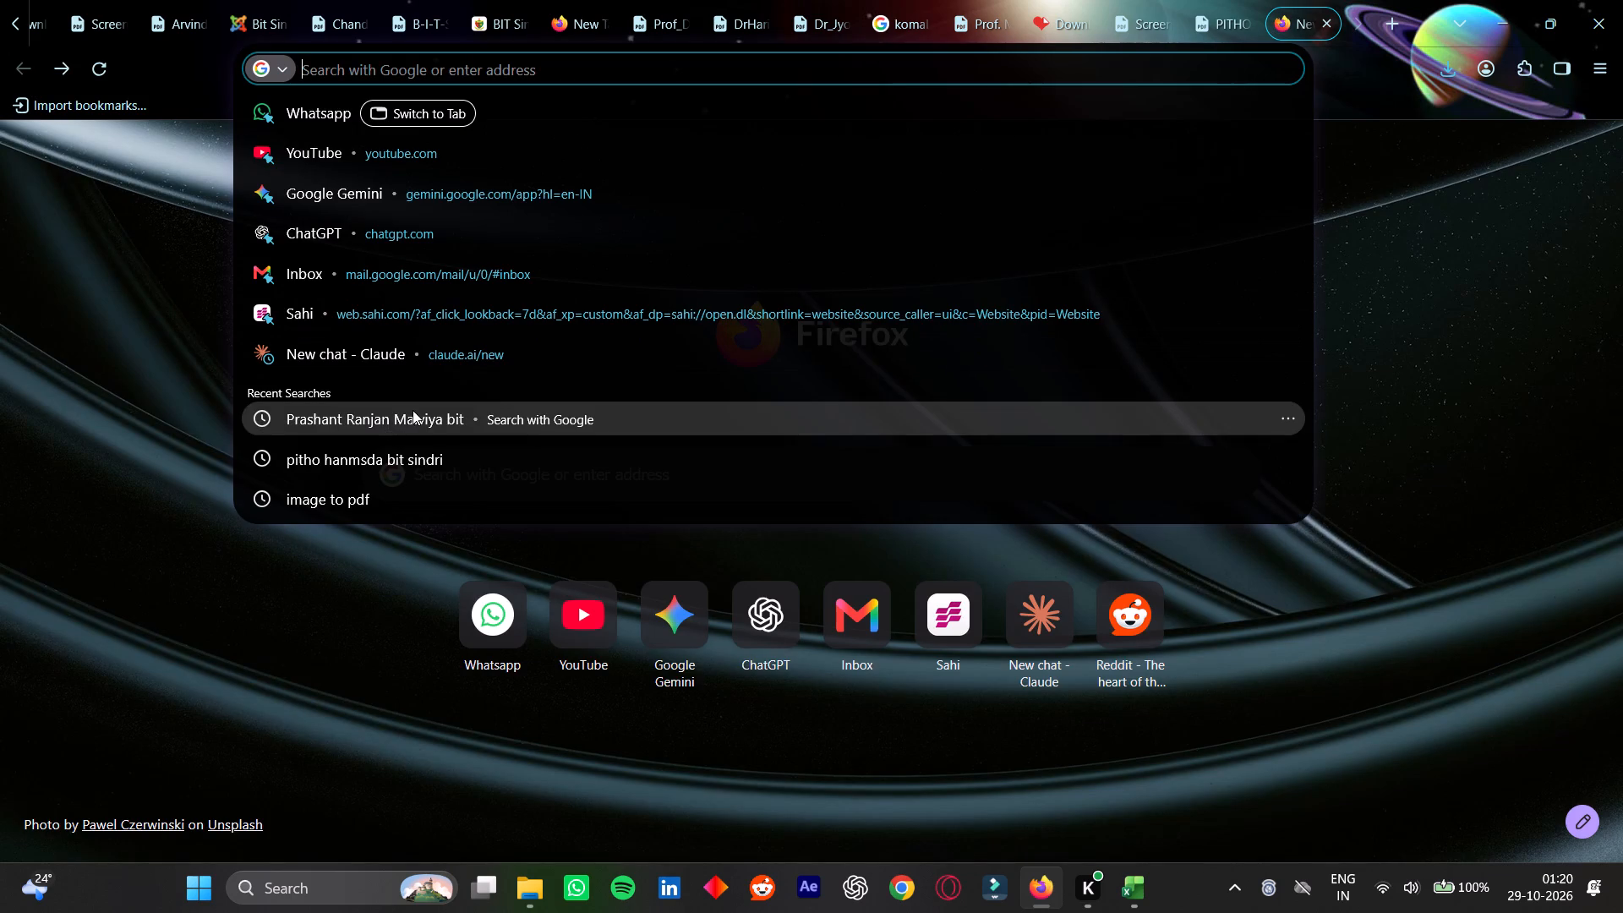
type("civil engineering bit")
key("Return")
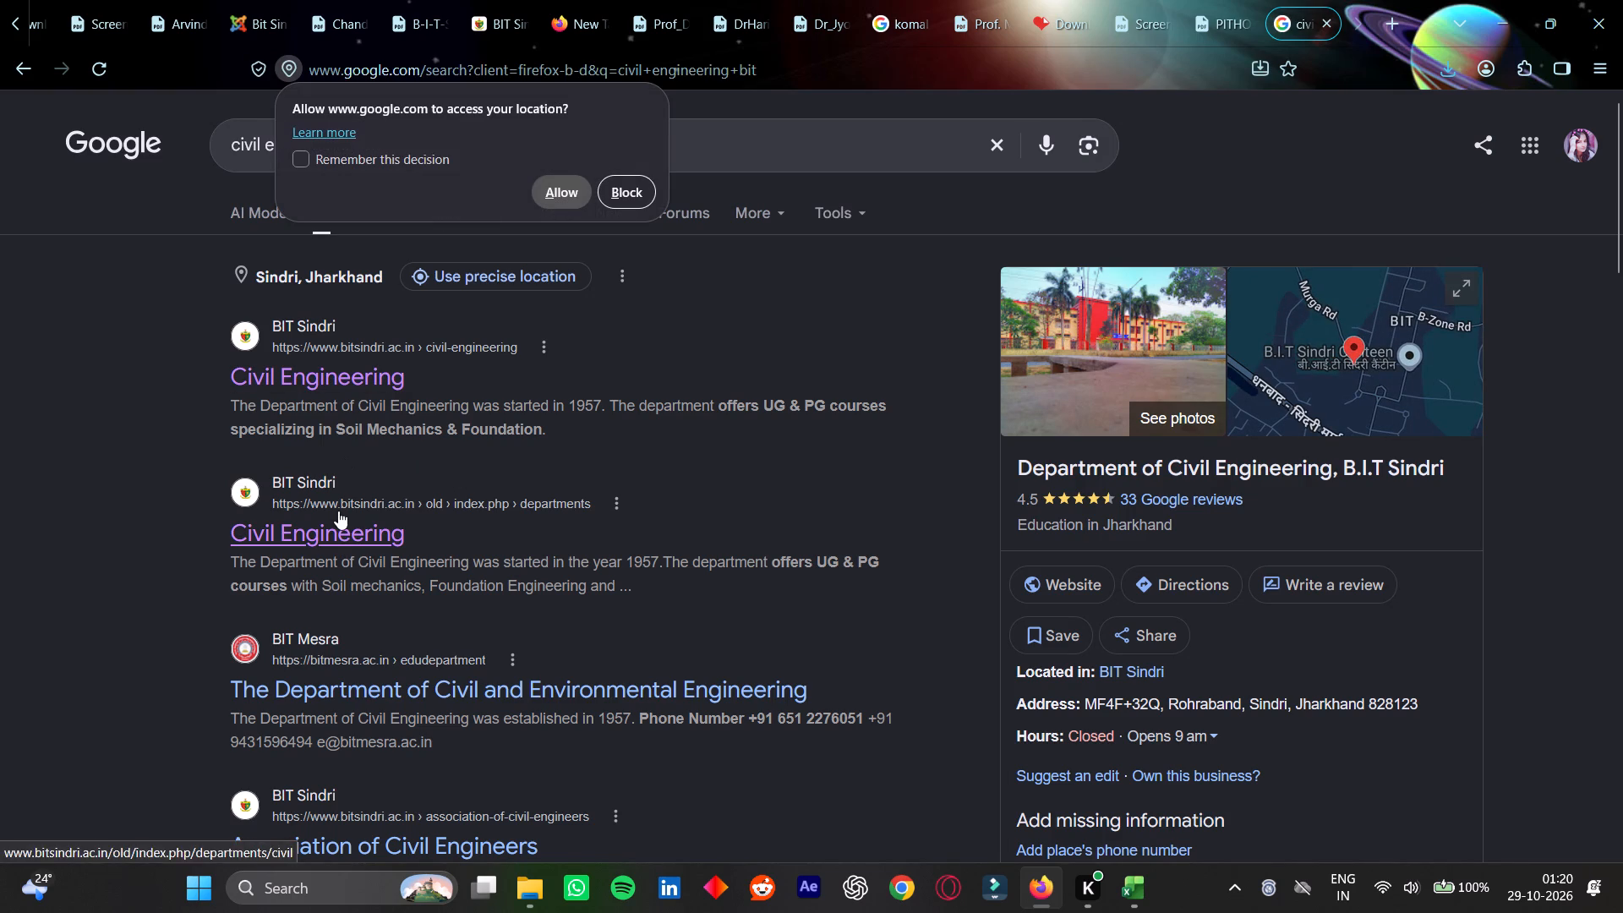
left_click(722, 137)
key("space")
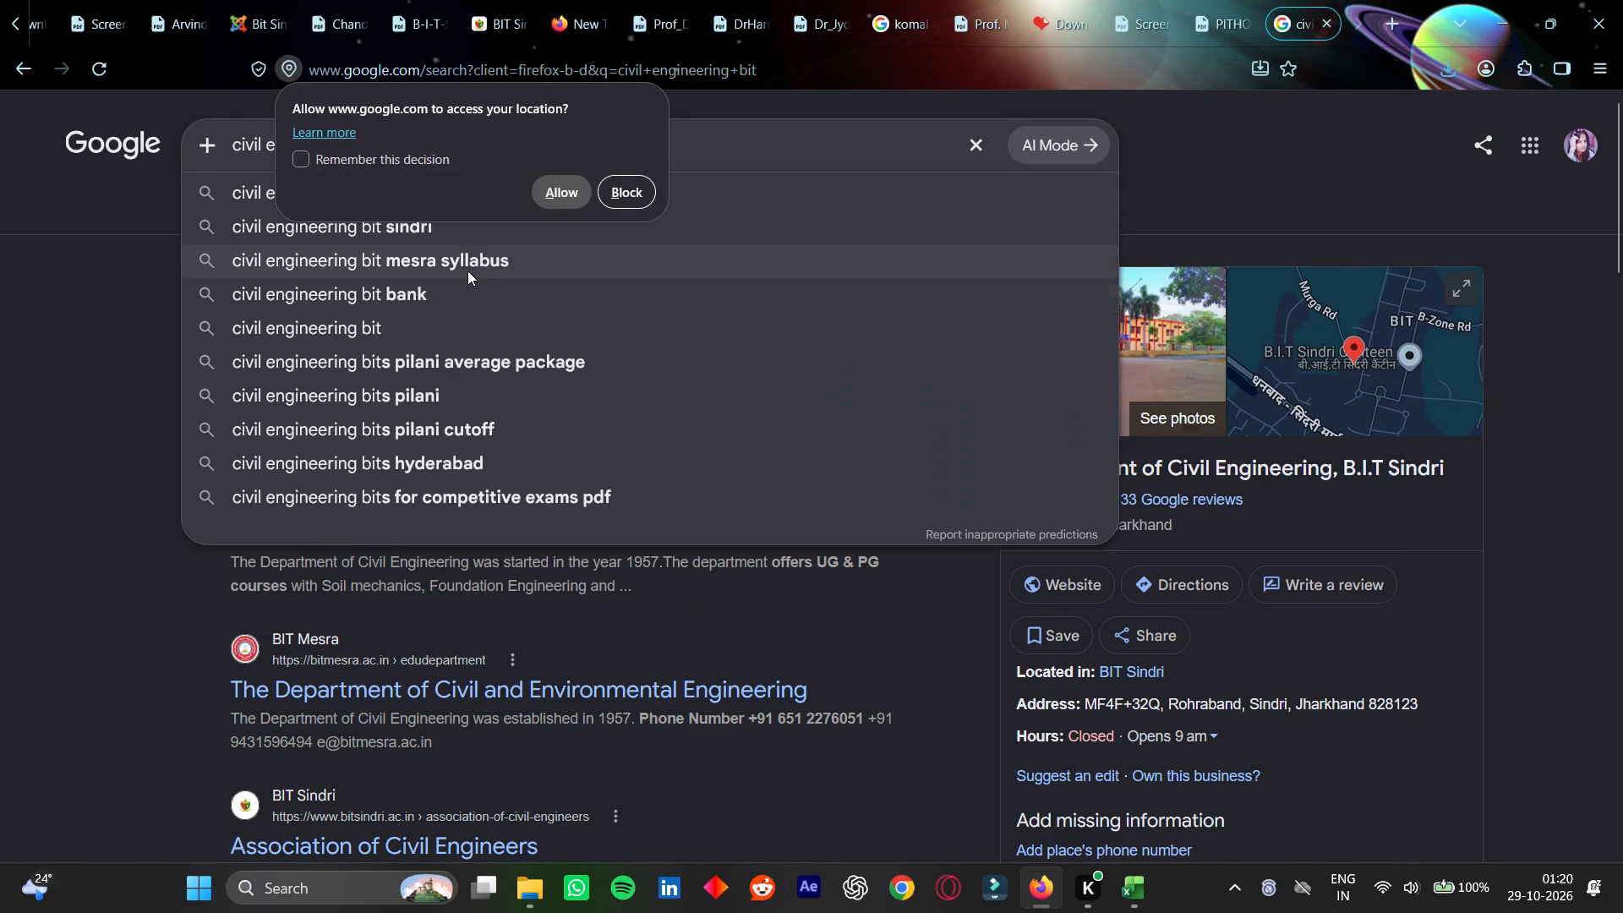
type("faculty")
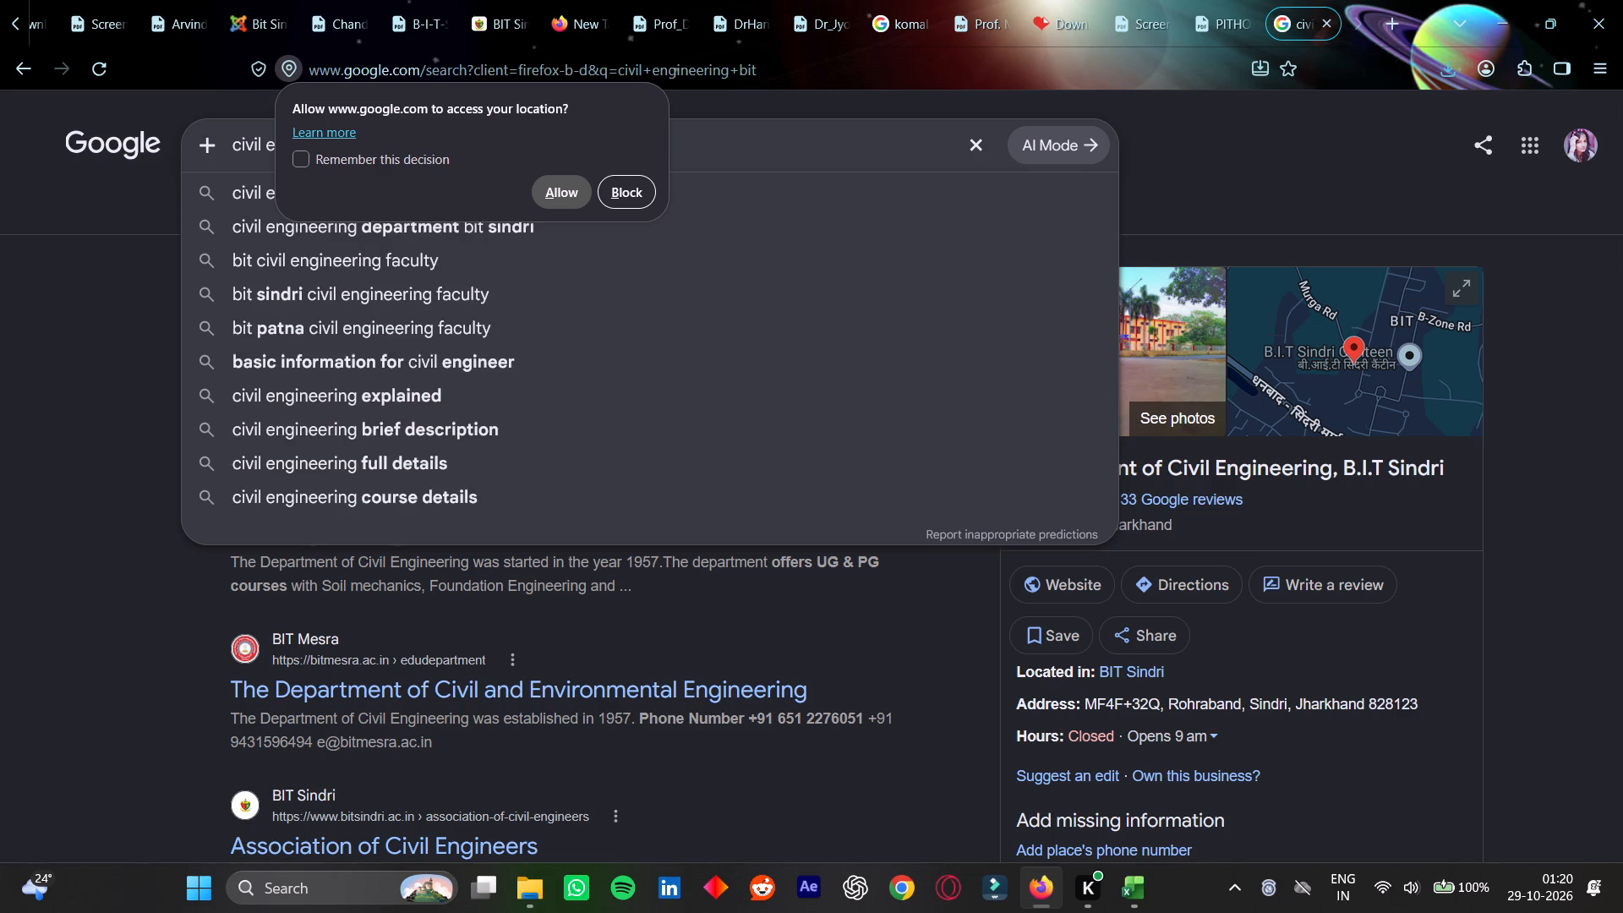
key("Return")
Open BIT Sindri's old Civil Engineering department page from the results and open the profile of faculty member number 20.
left_click(345, 319)
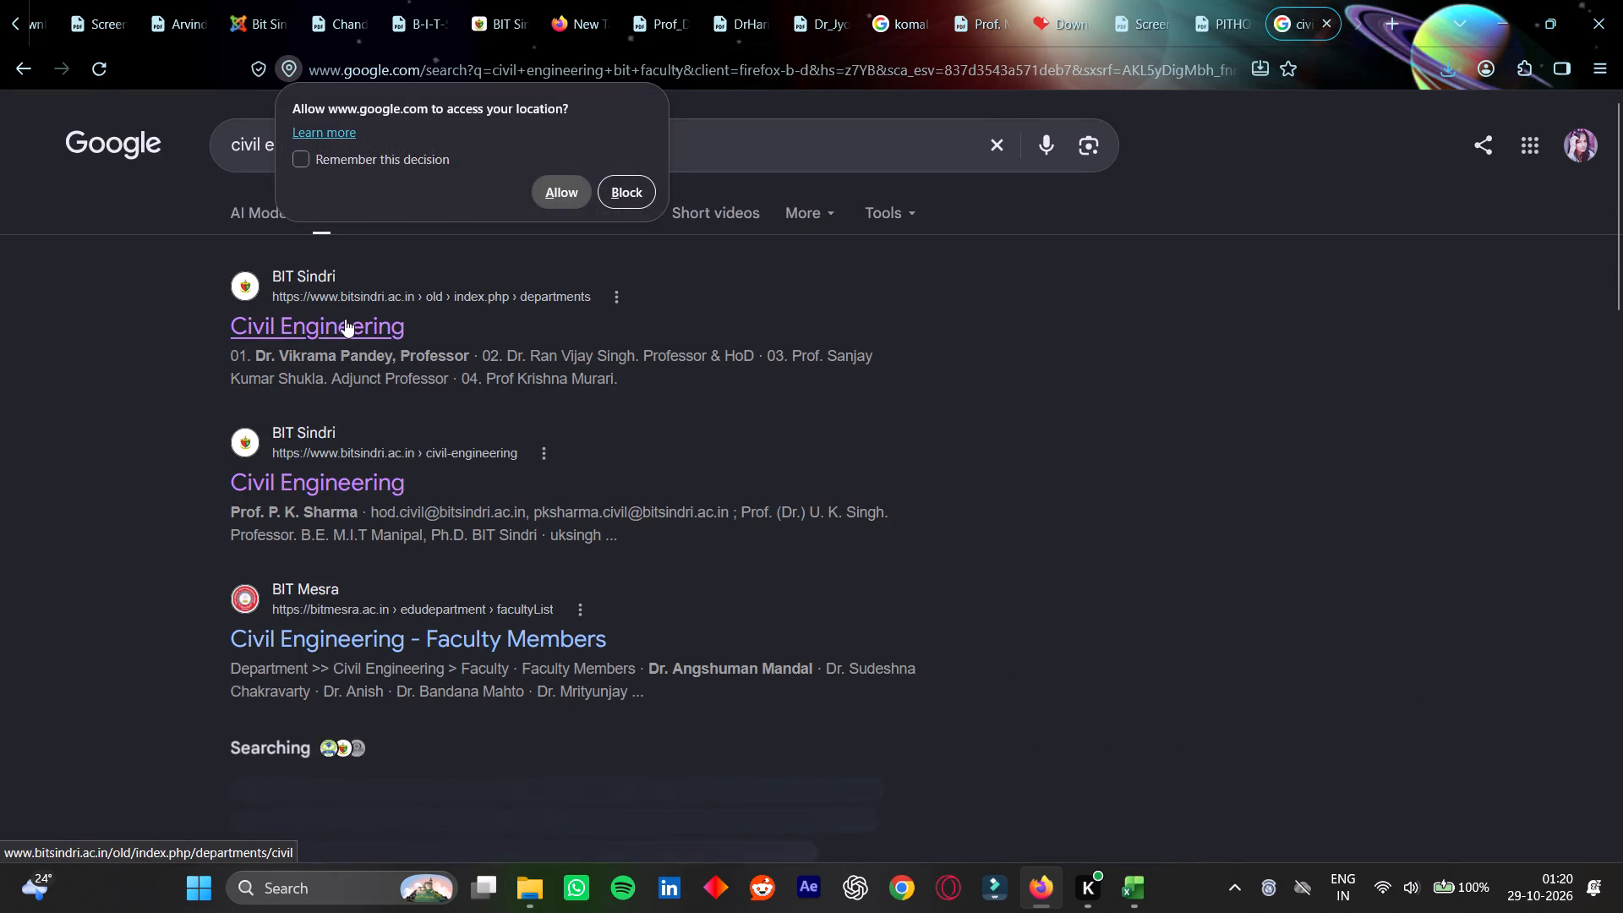
scroll(750, 652, "down", 2)
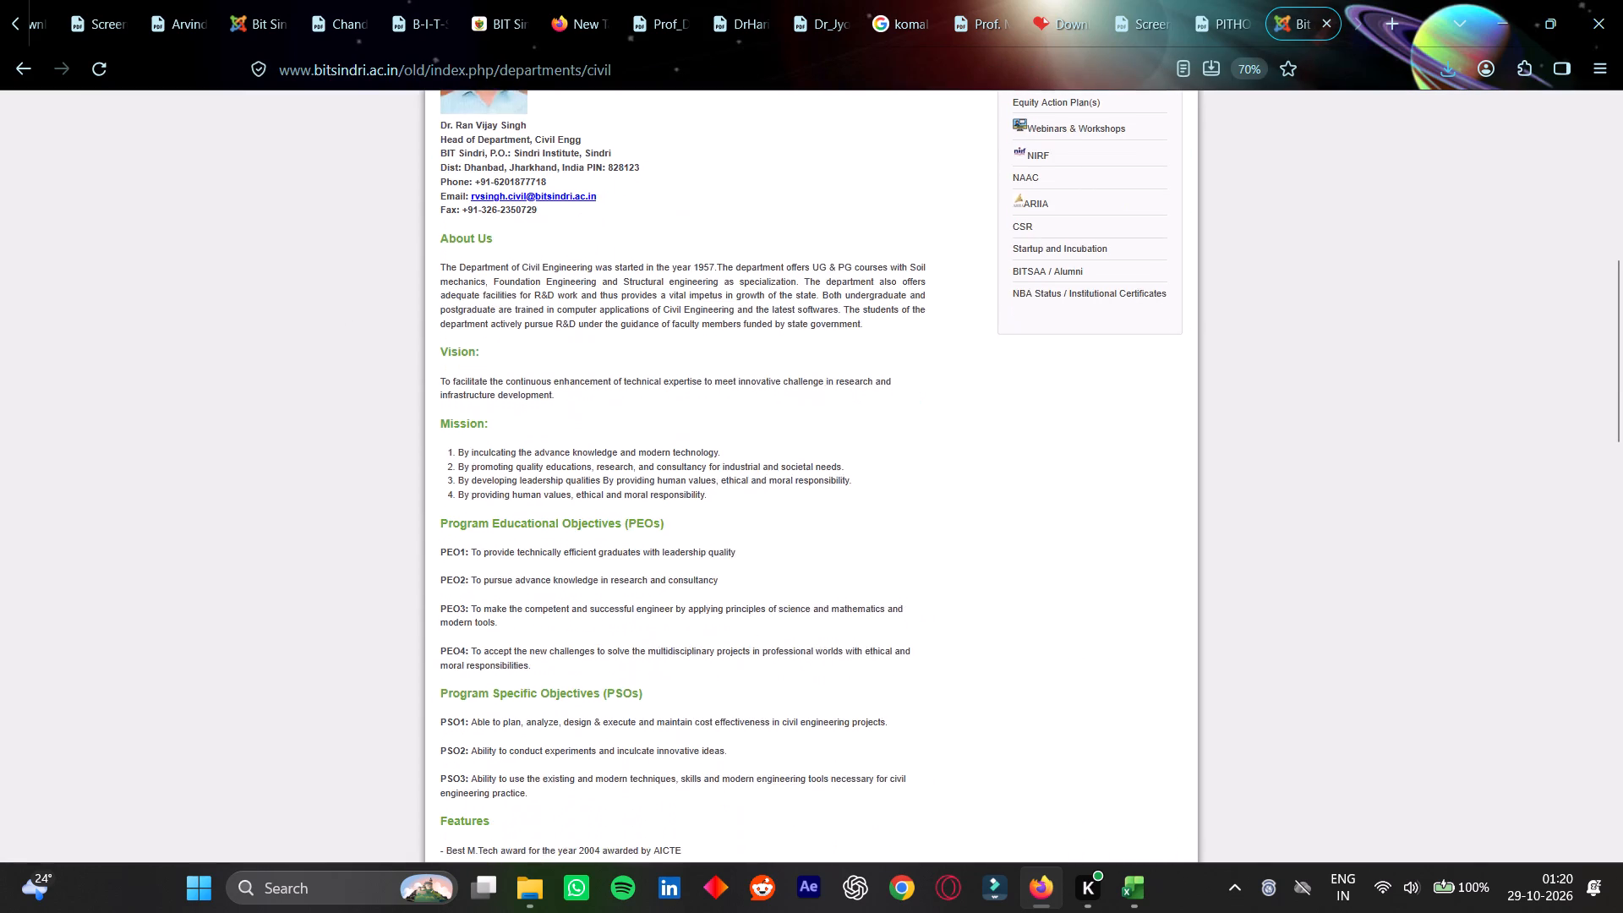
scroll(750, 652, "down", 8)
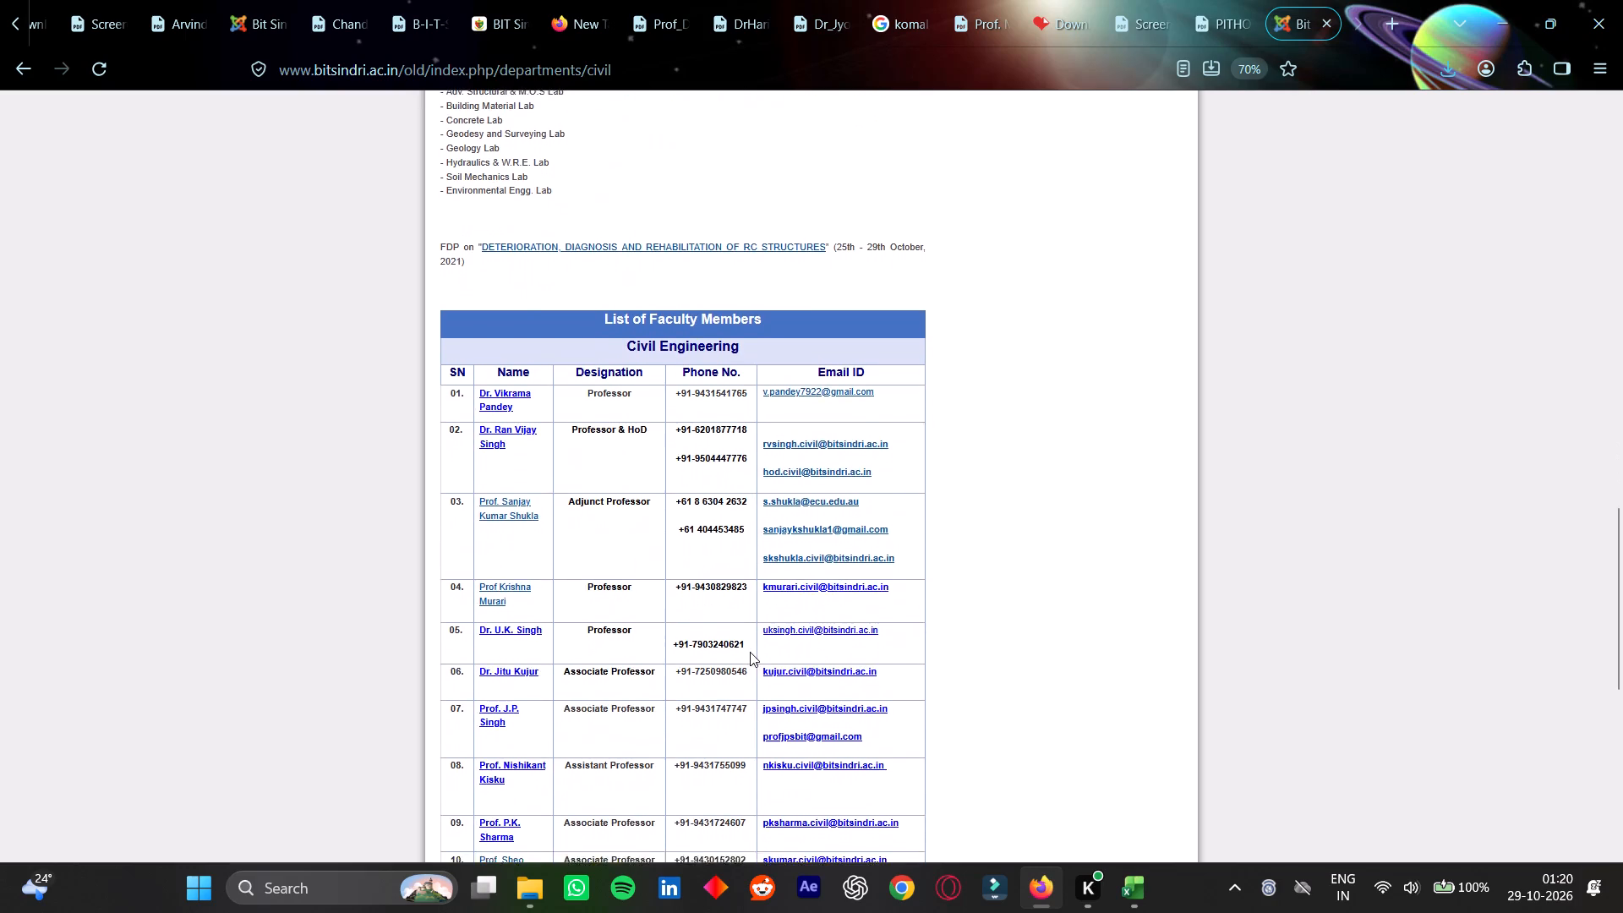
scroll(750, 652, "down", 6)
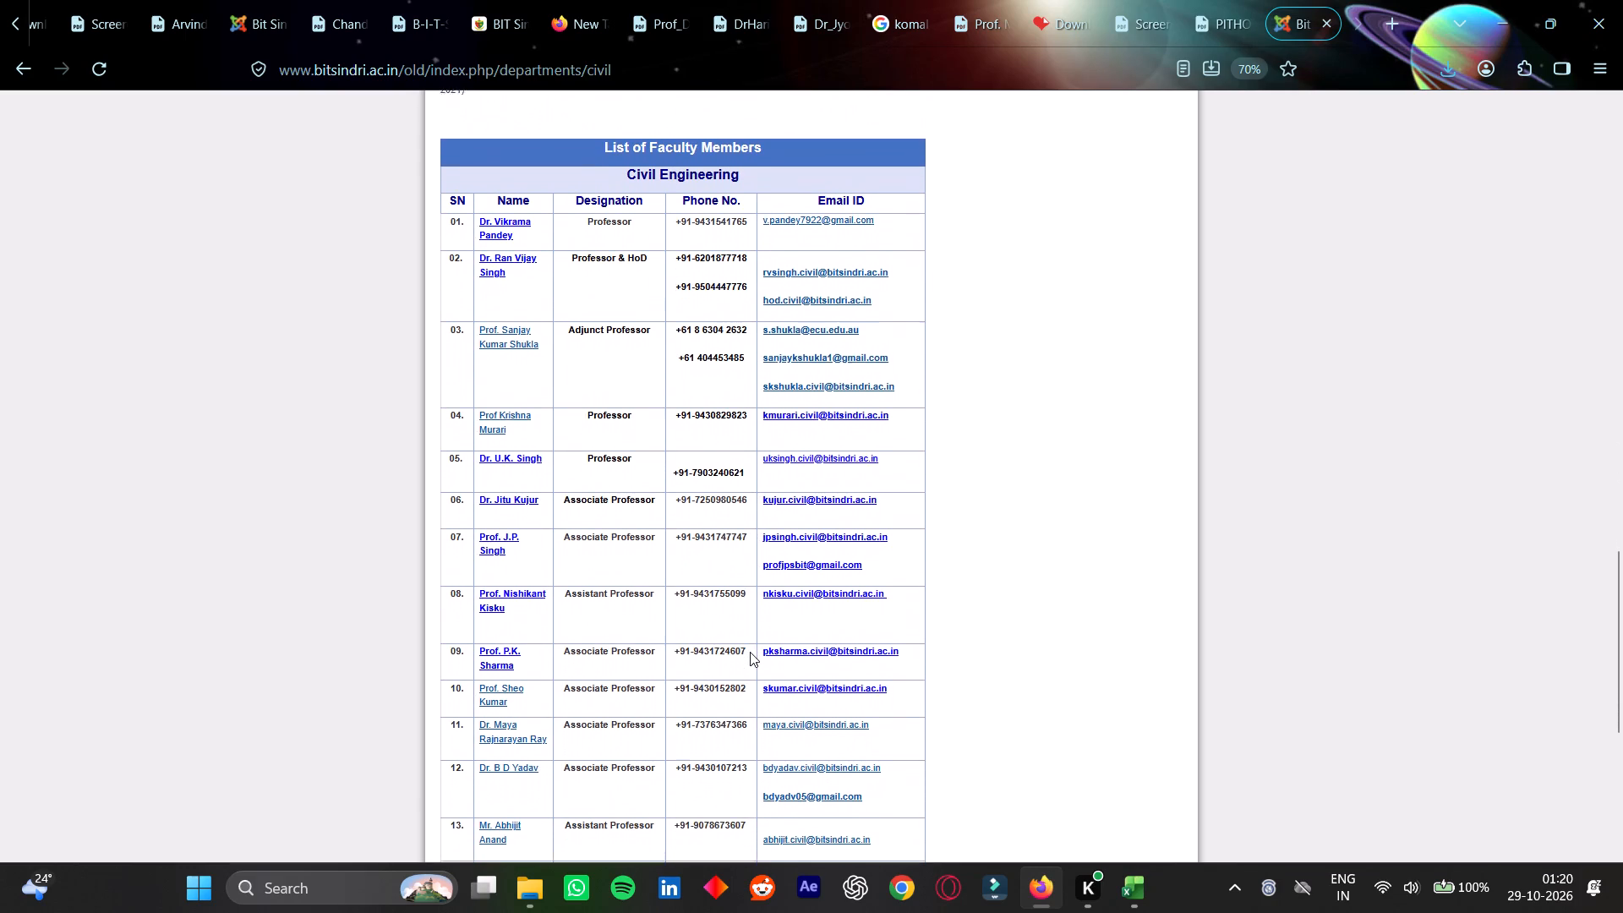
scroll(750, 652, "down", 3)
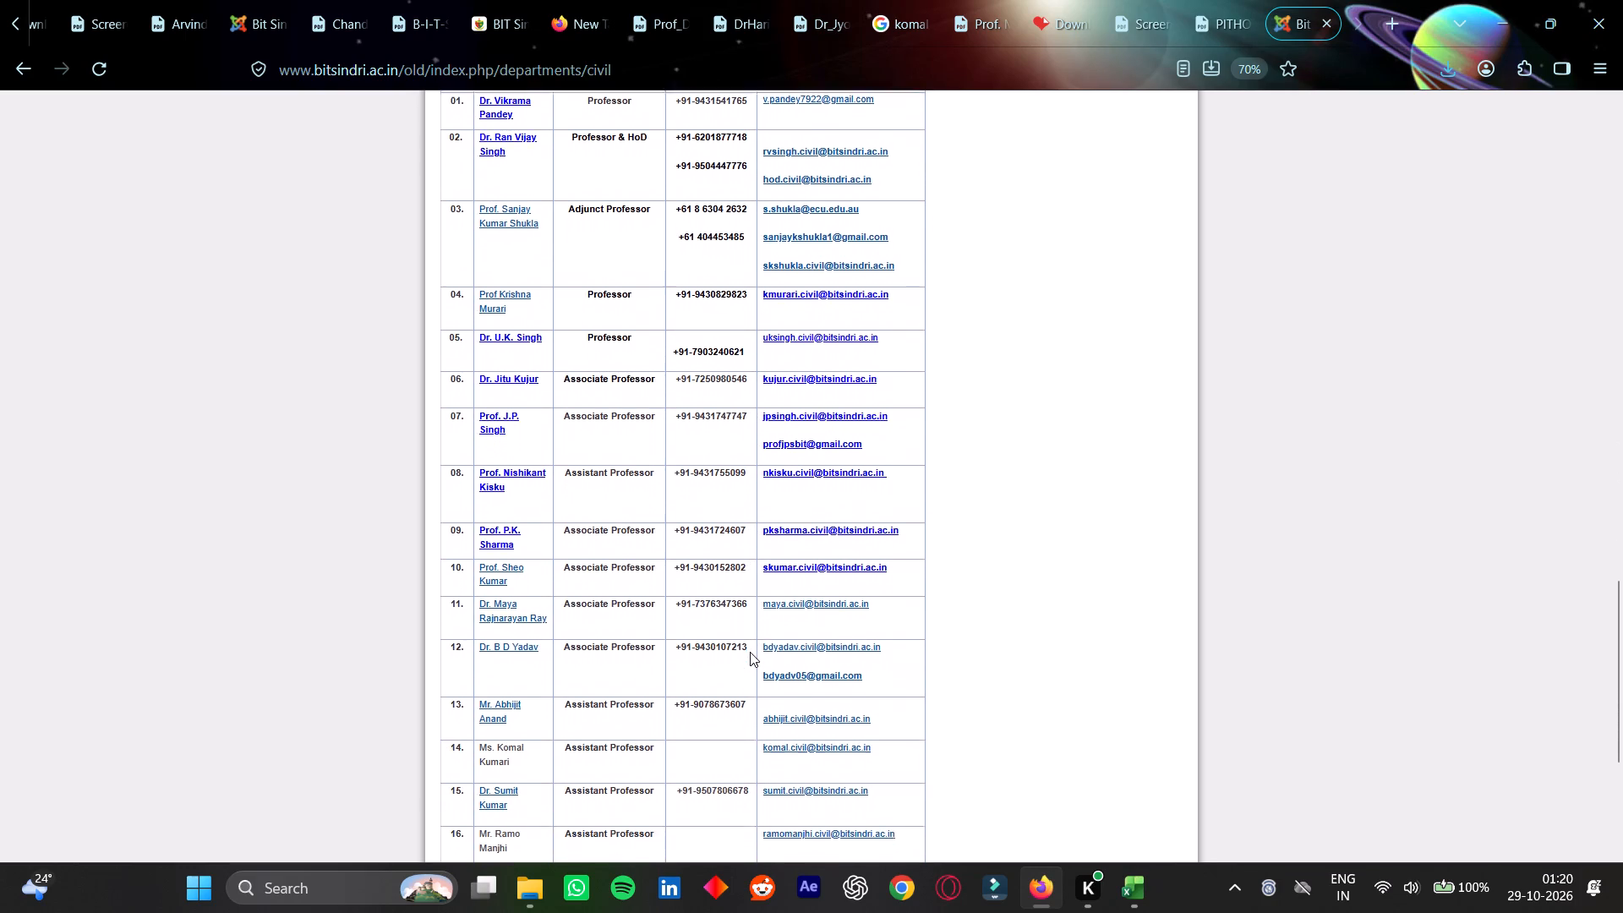
scroll(750, 652, "down", 3)
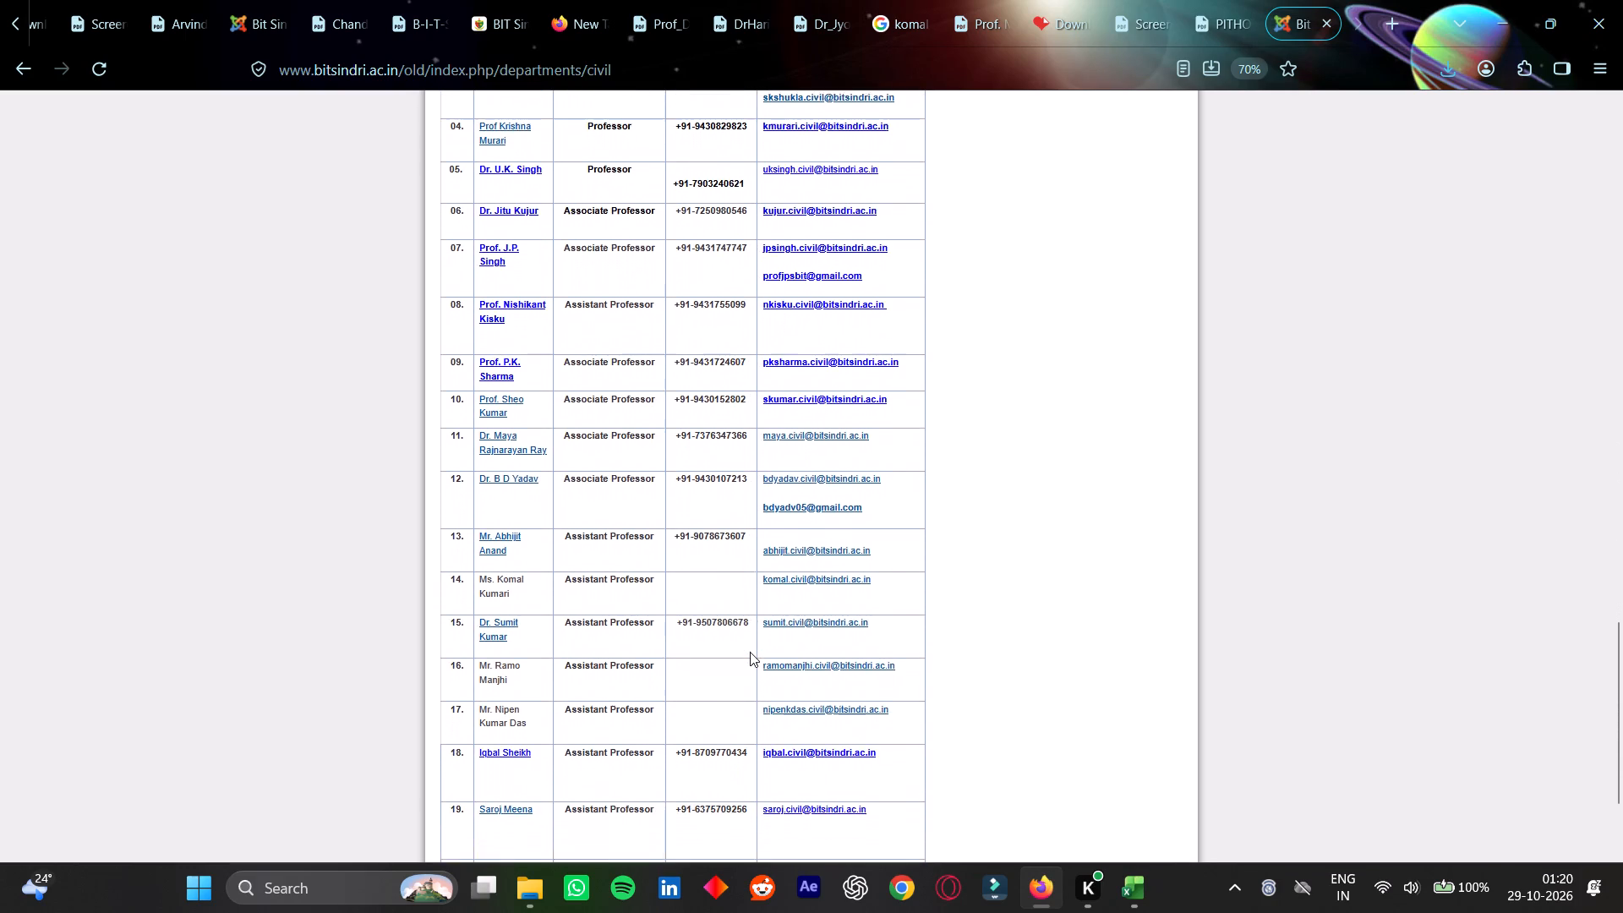
scroll(750, 652, "down", 2)
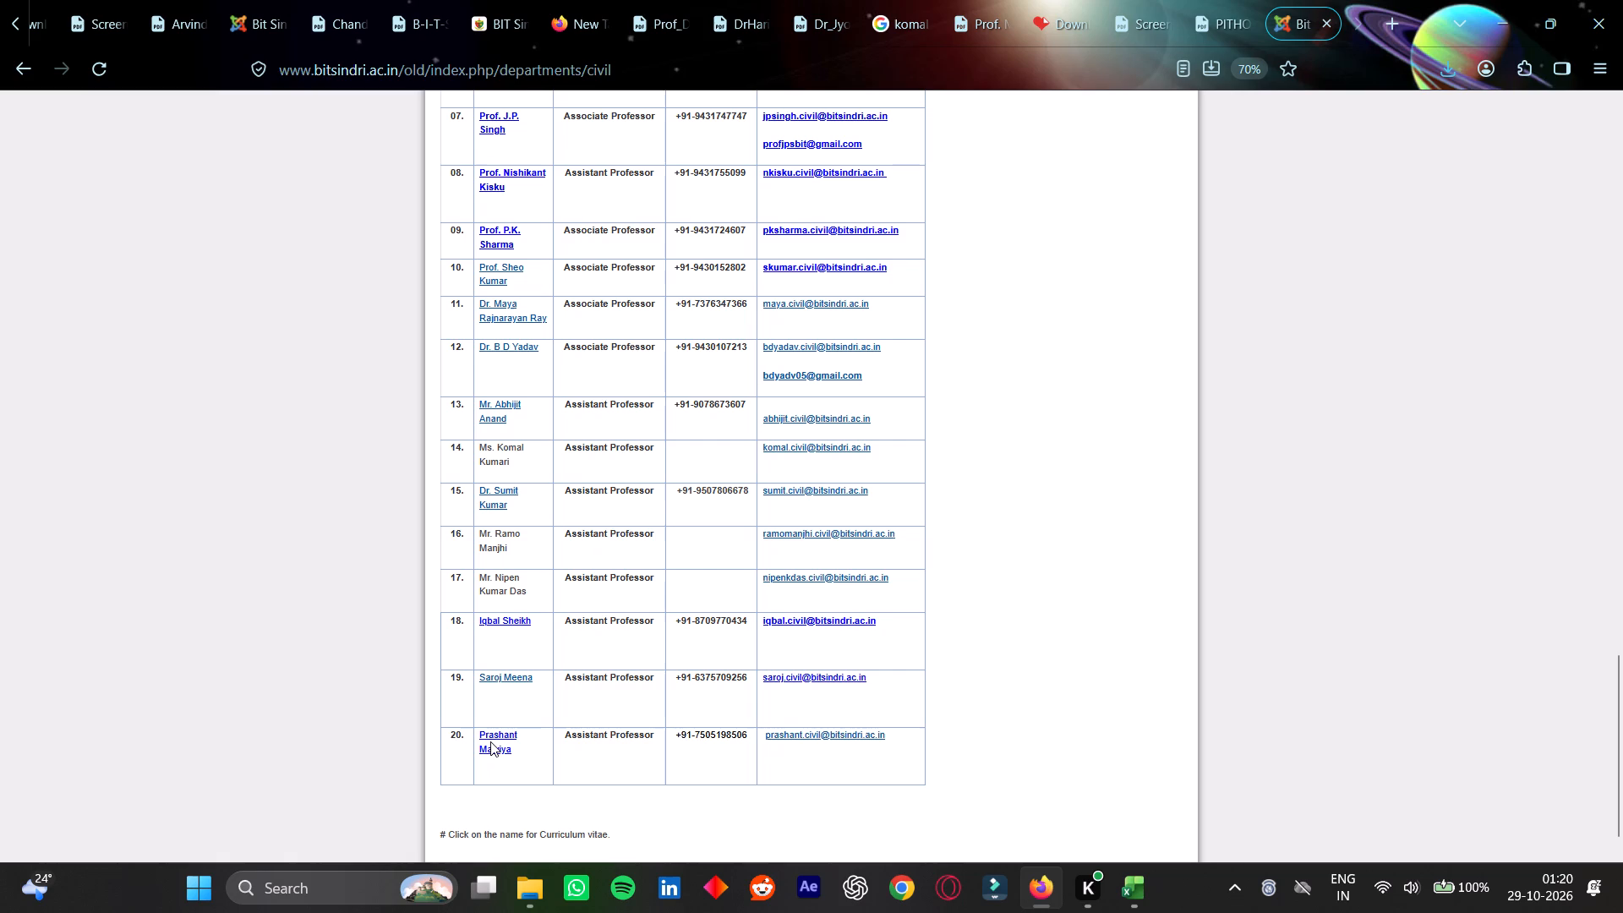
left_click(490, 742)
left_click(500, 747)
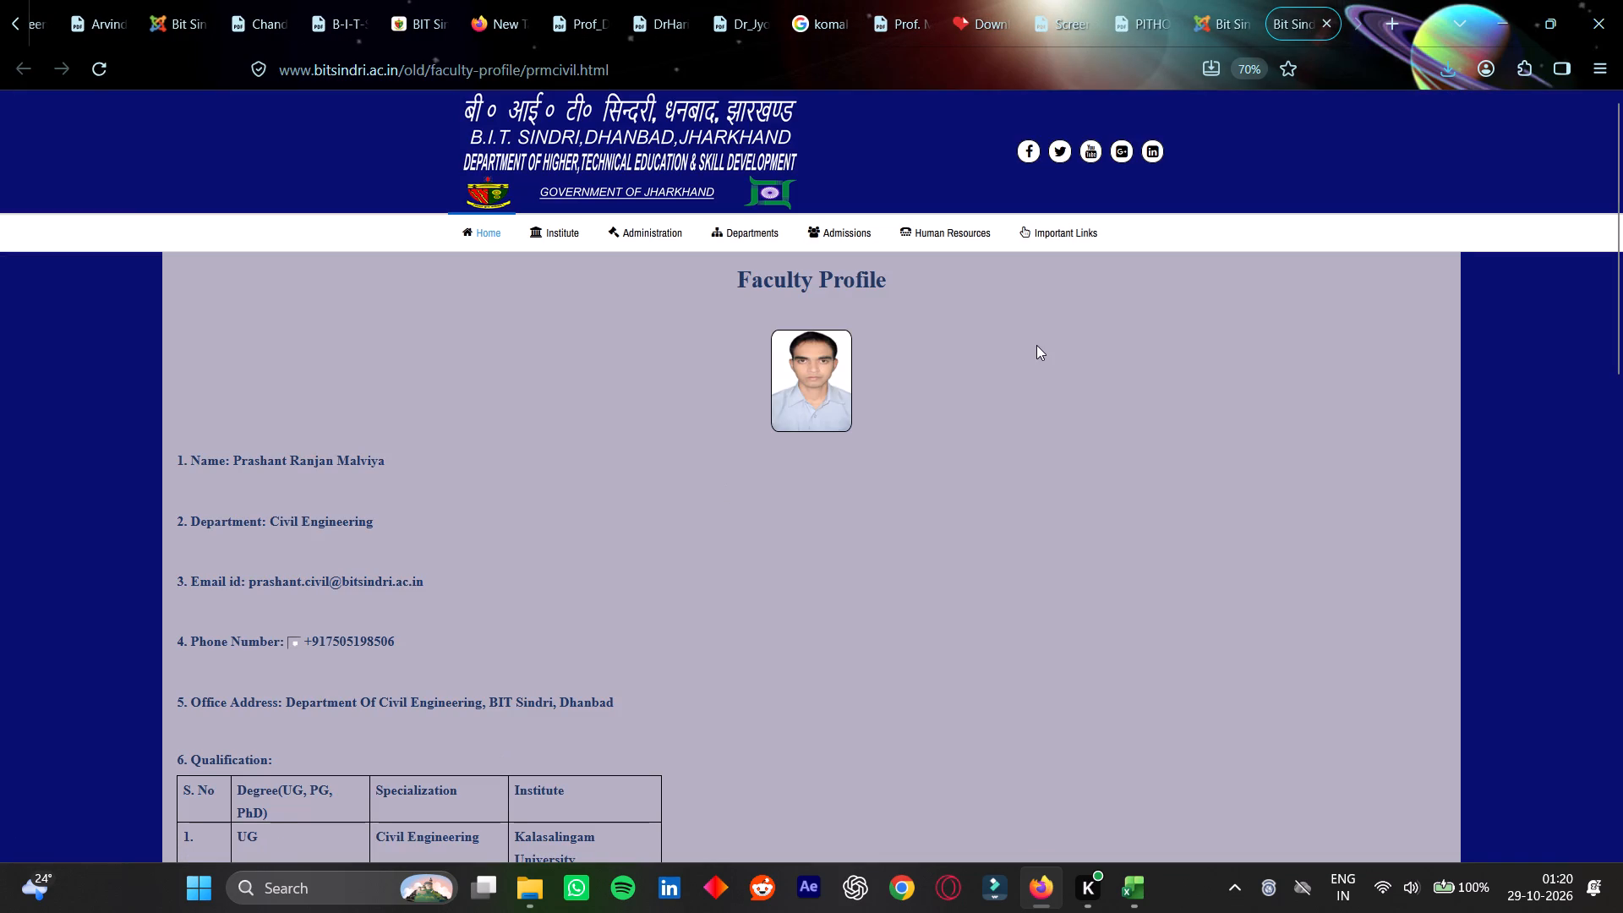
scroll(781, 491, "down", 3)
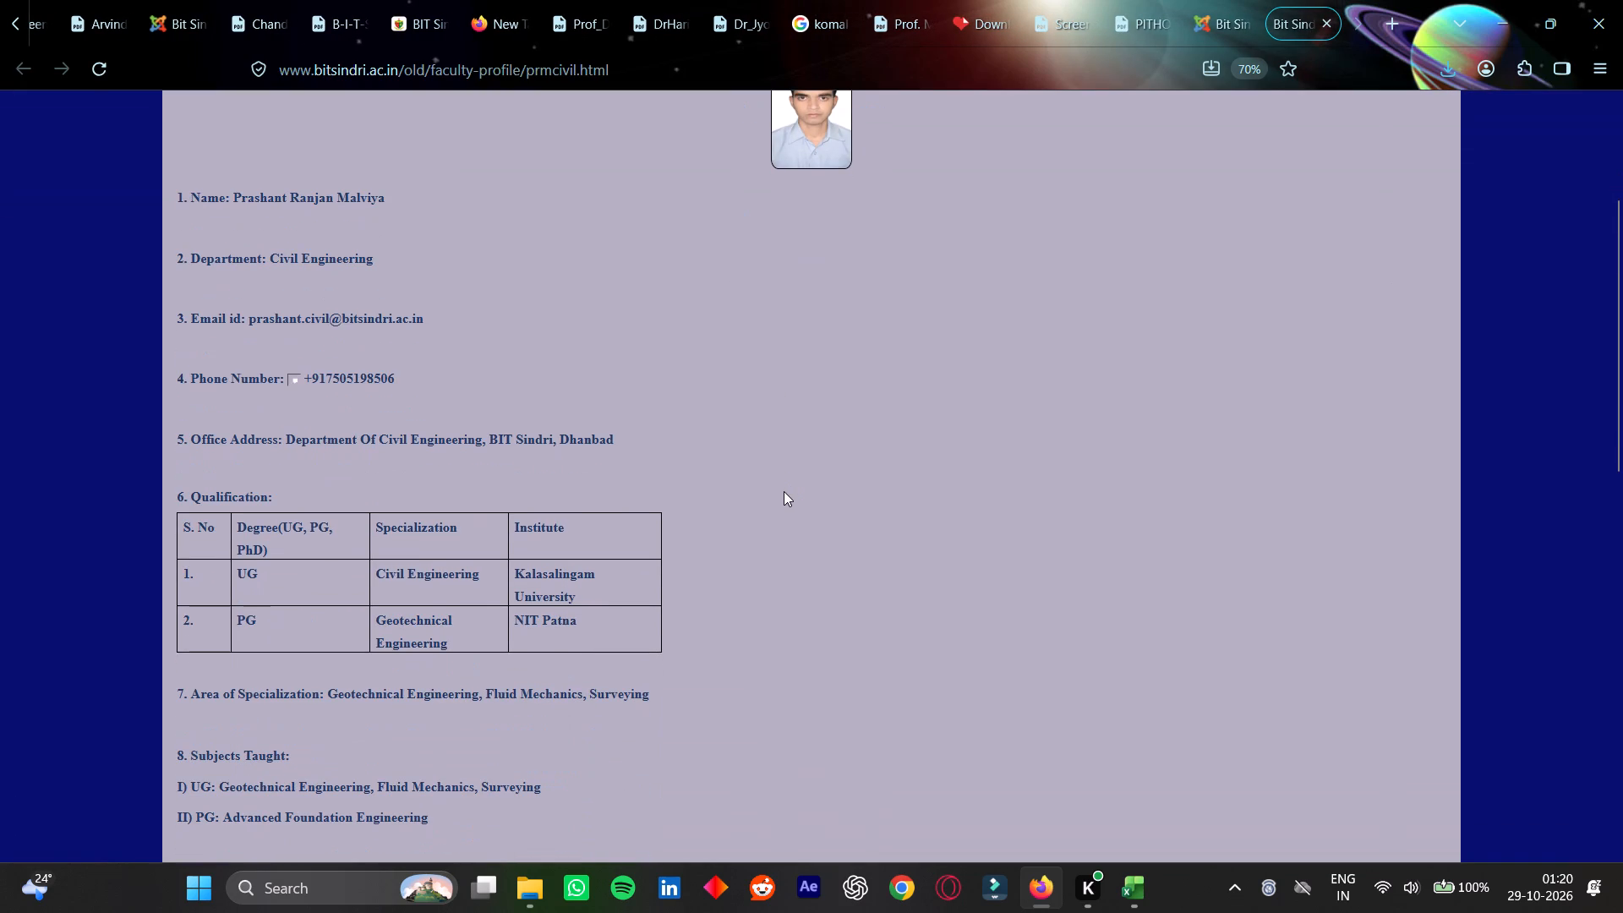
Save the faculty profile page to Downloads as a complete web page named "prashant".
left_click(1601, 64)
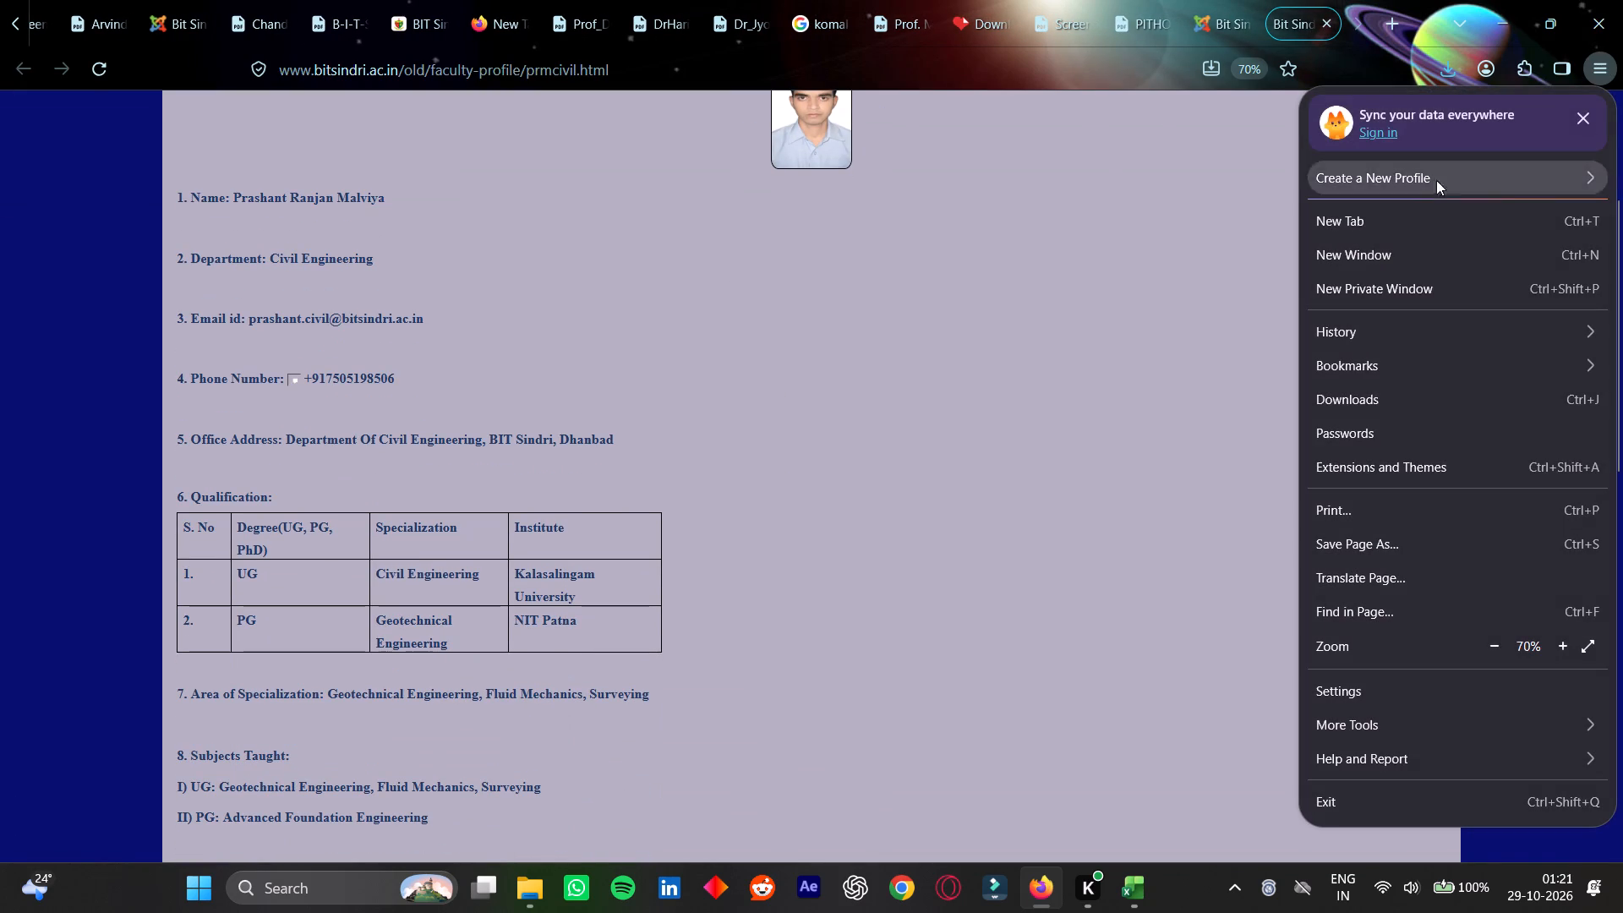
left_click(1194, 223)
scroll(1194, 223, "up", 4)
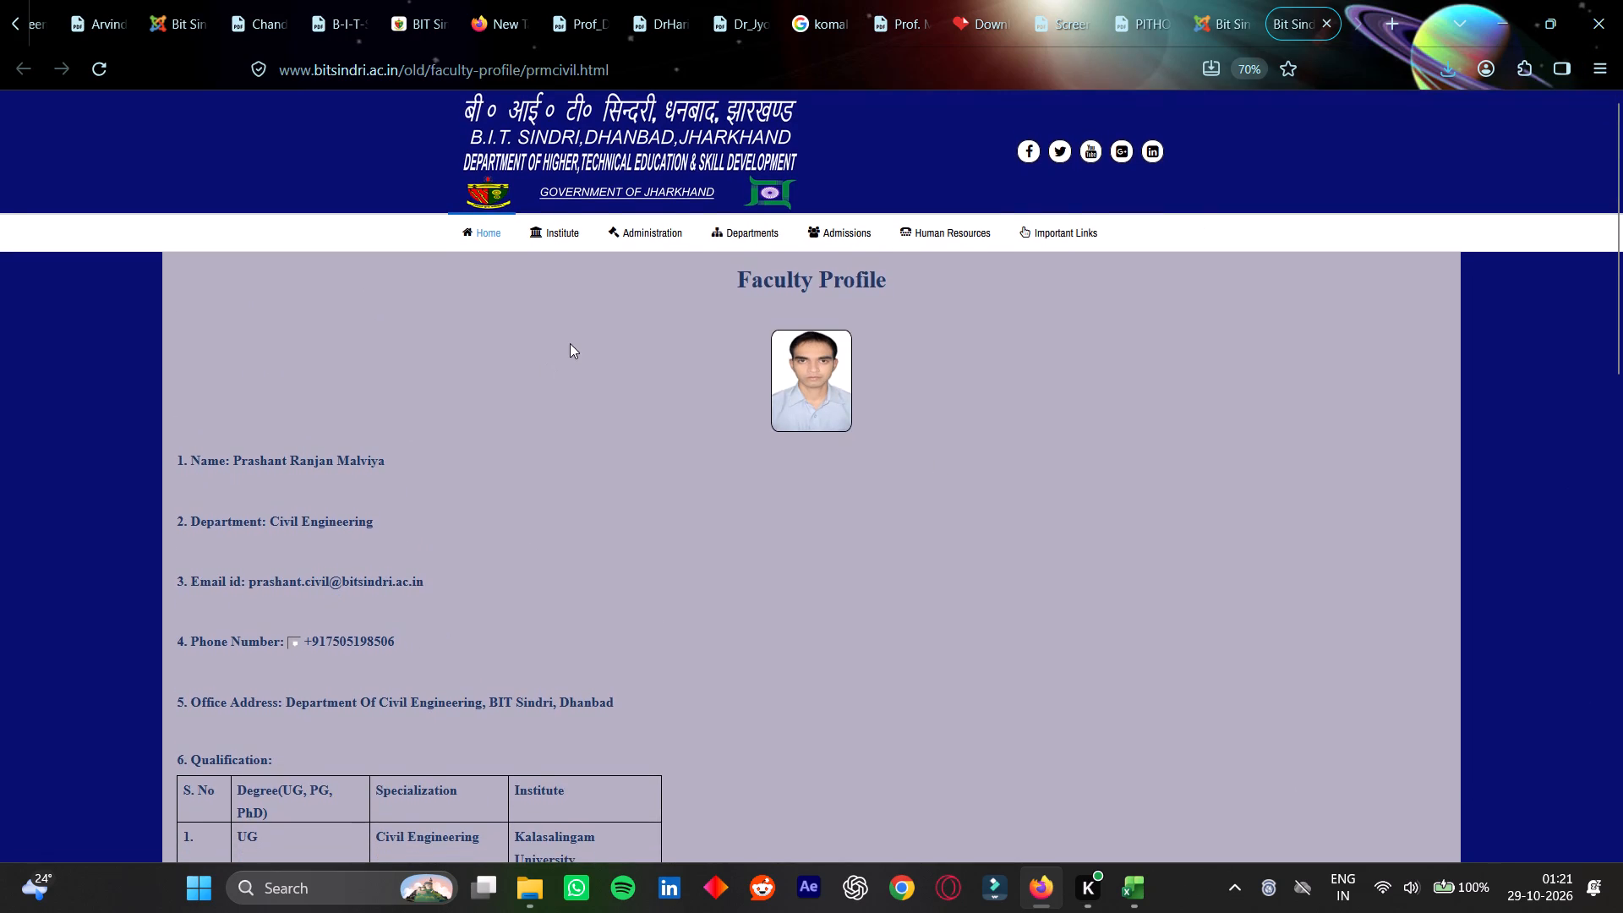
left_click(1600, 71)
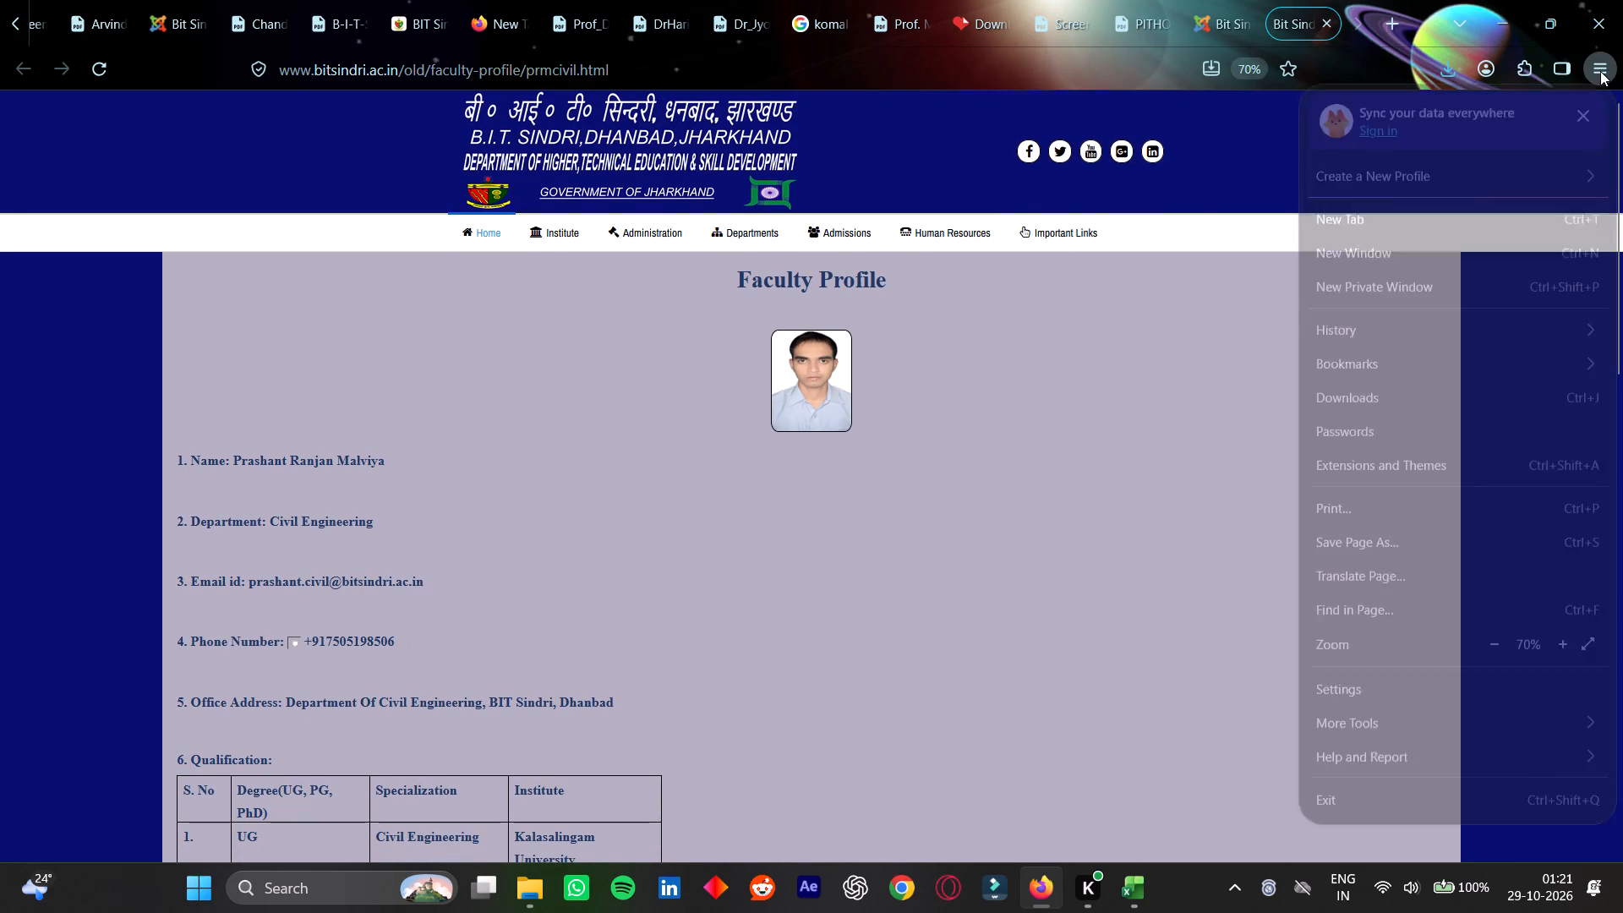
left_click(1498, 643)
double_click(1498, 643)
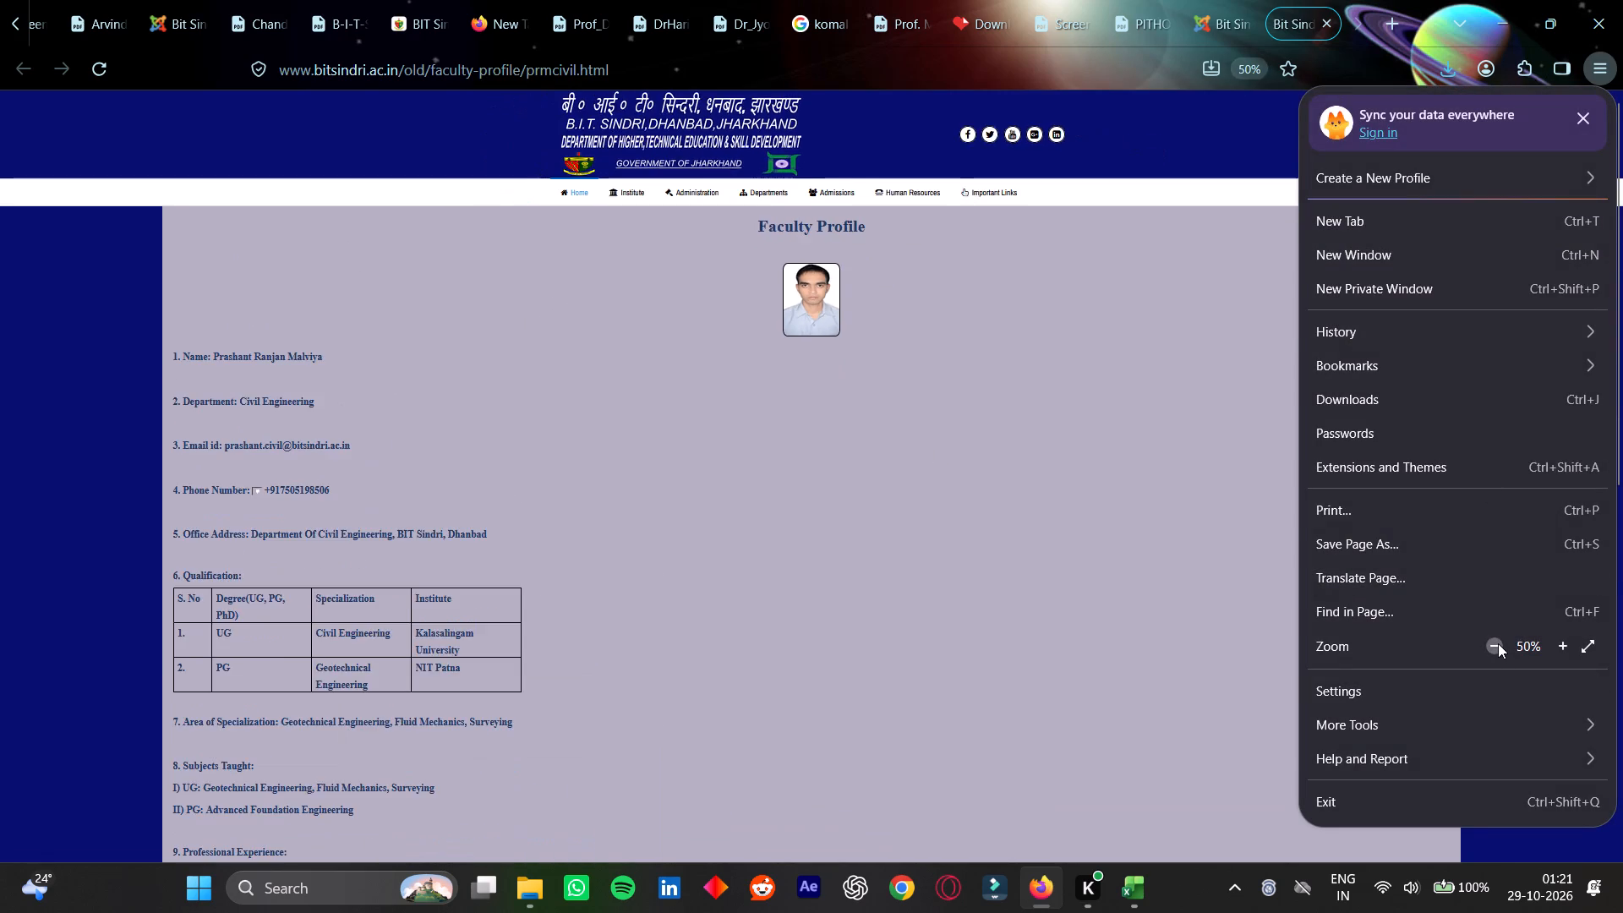
right_click(1498, 643)
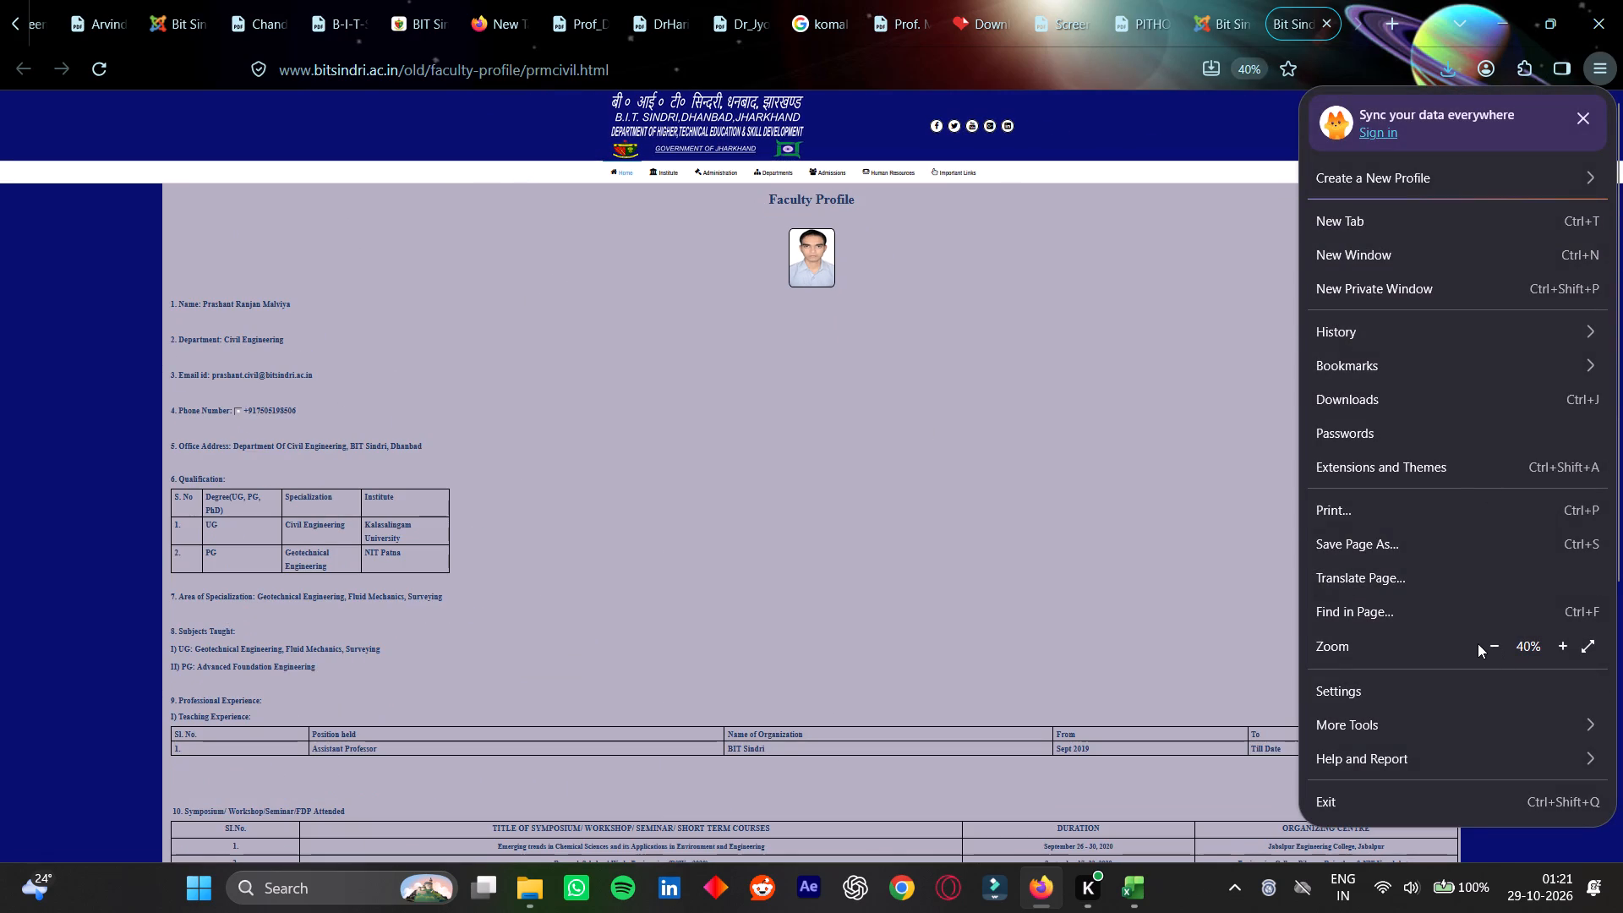
left_click(954, 513)
right_click(954, 513)
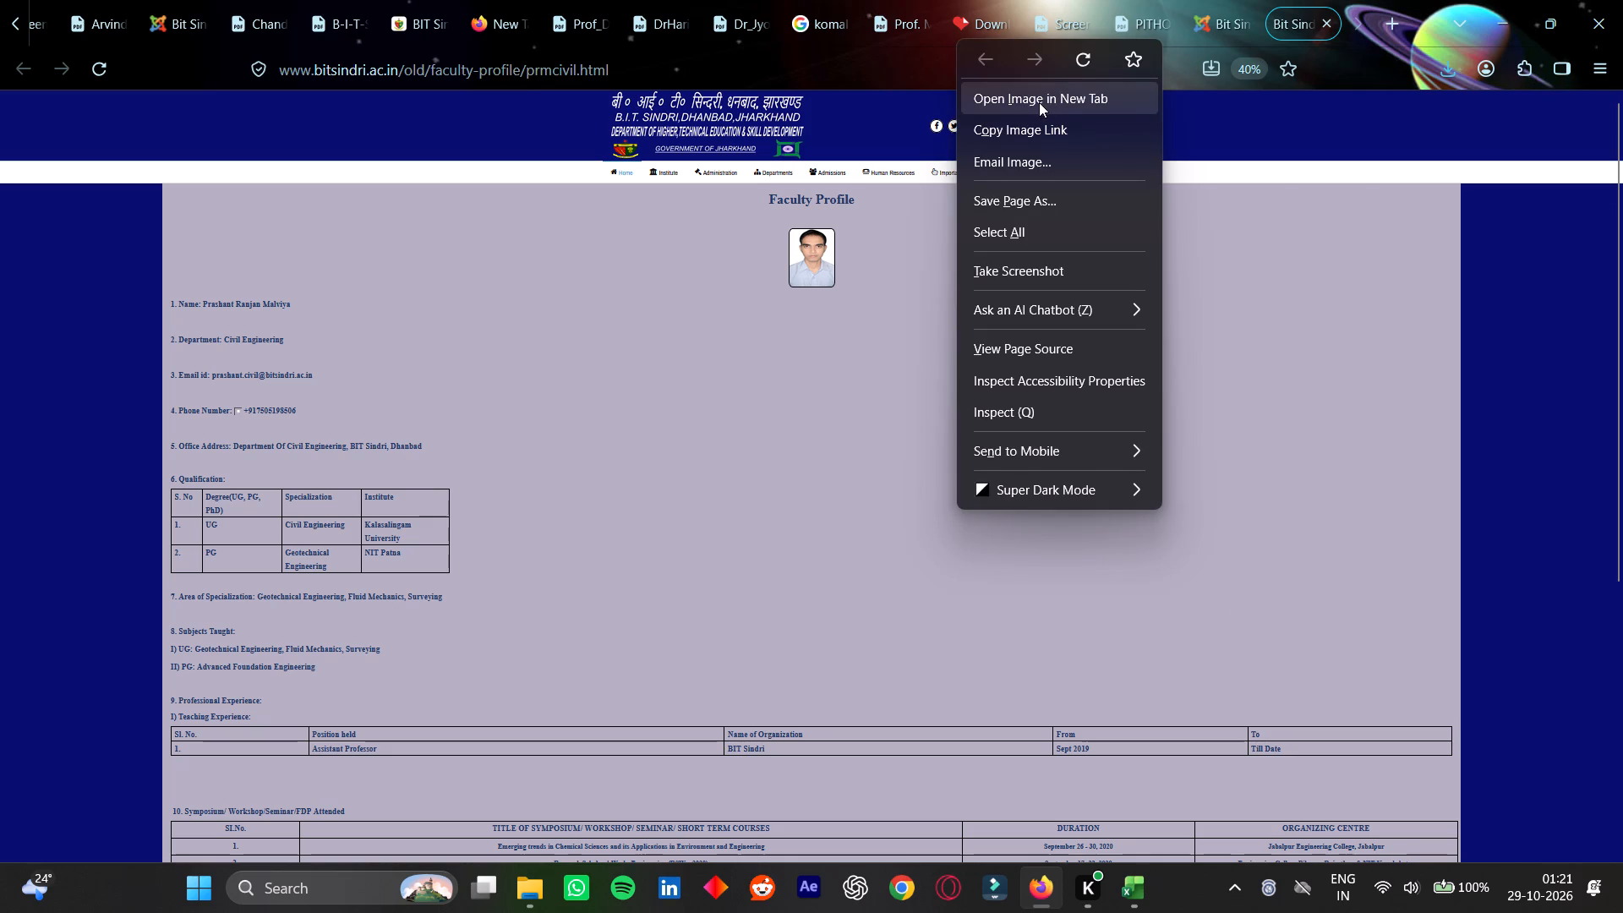
left_click(1022, 209)
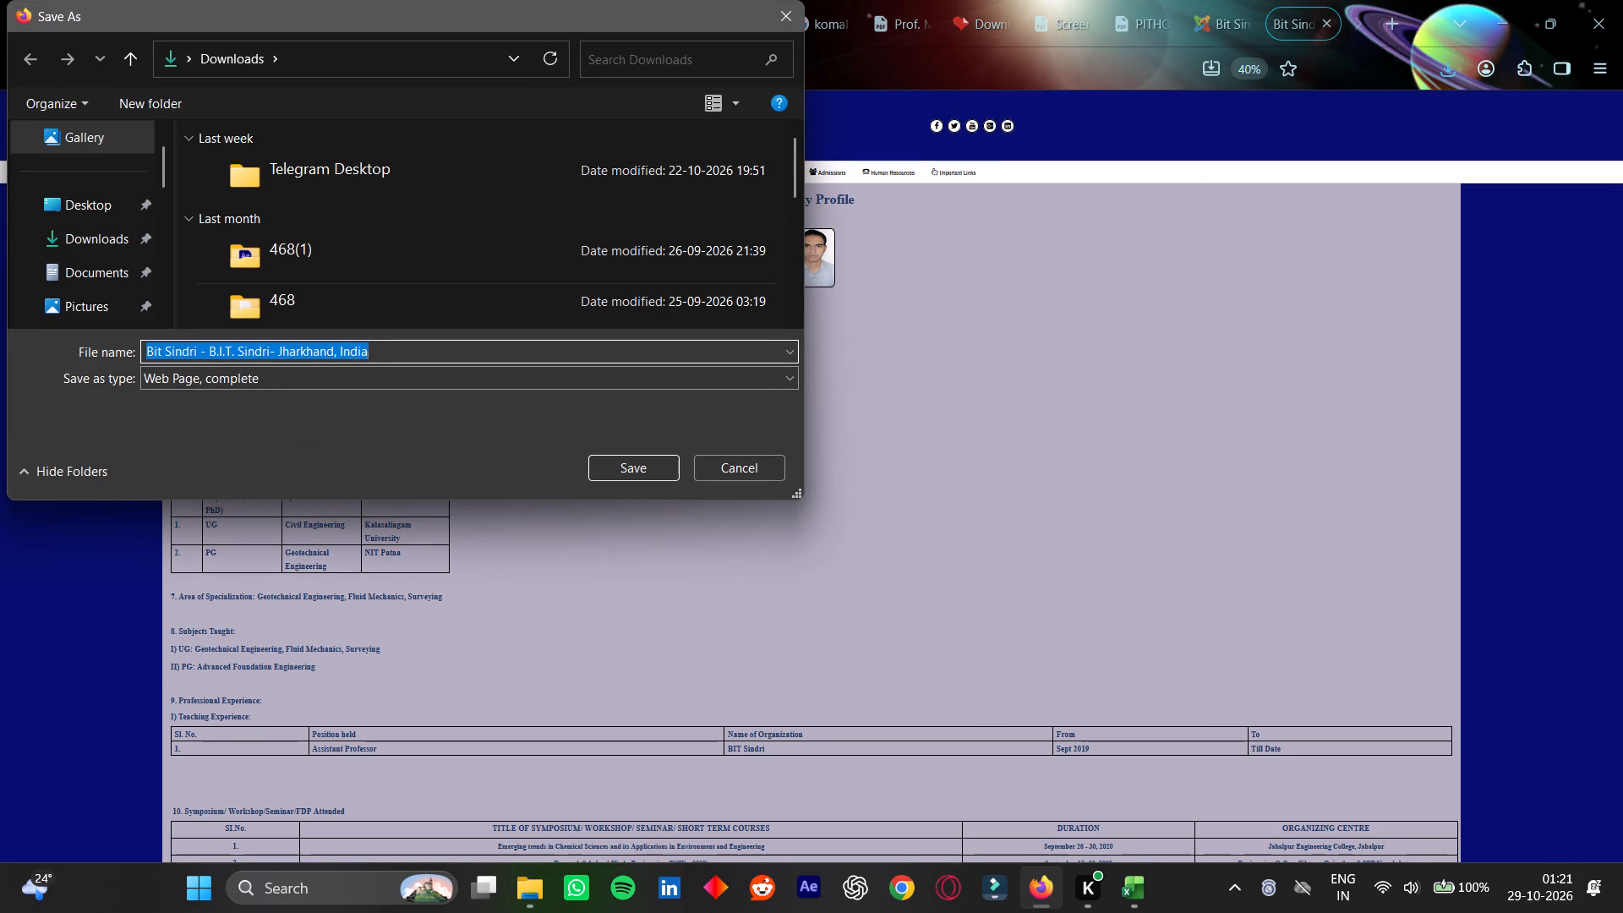
key("BackSpace")
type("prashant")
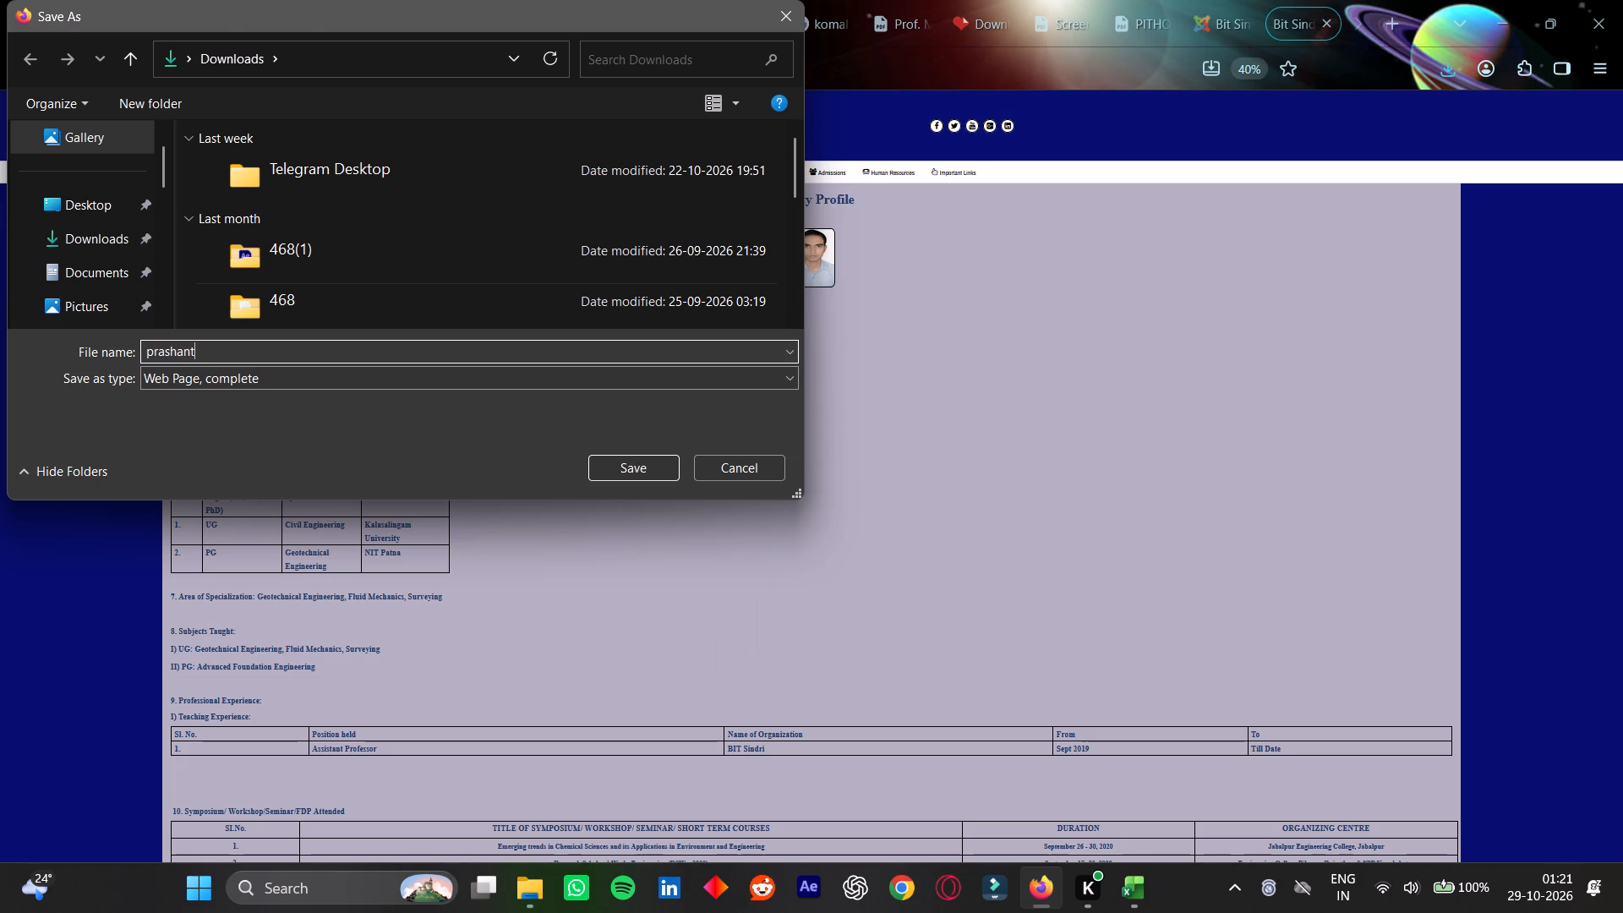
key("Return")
Open the saved "prashant" page from the Downloads folder and check its contents.
left_click(535, 907)
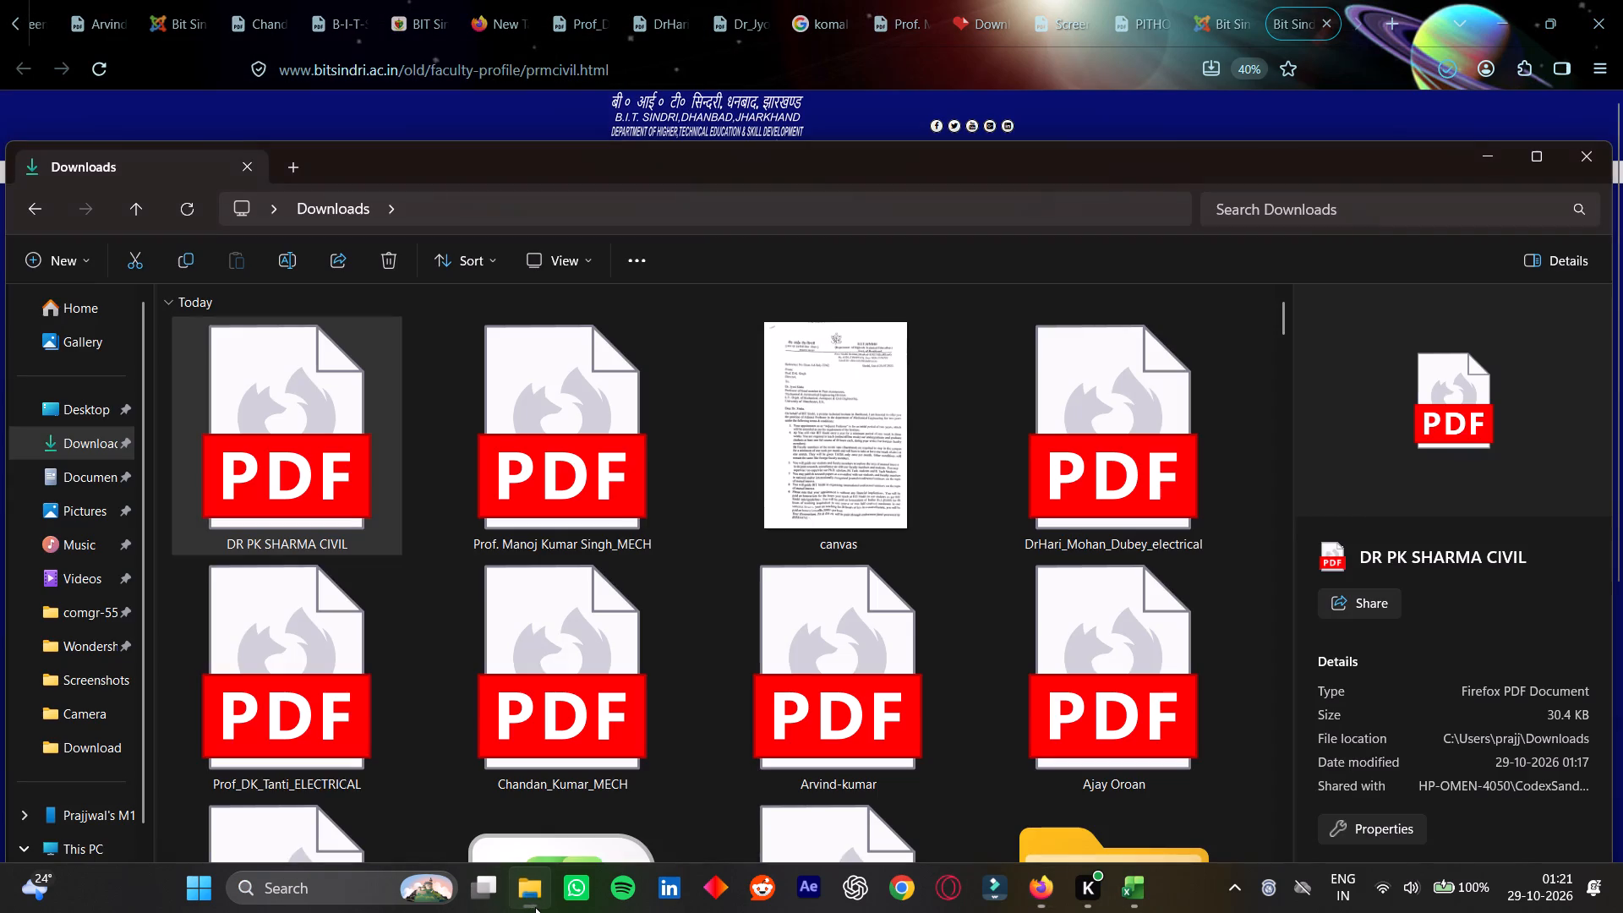
left_click(78, 441)
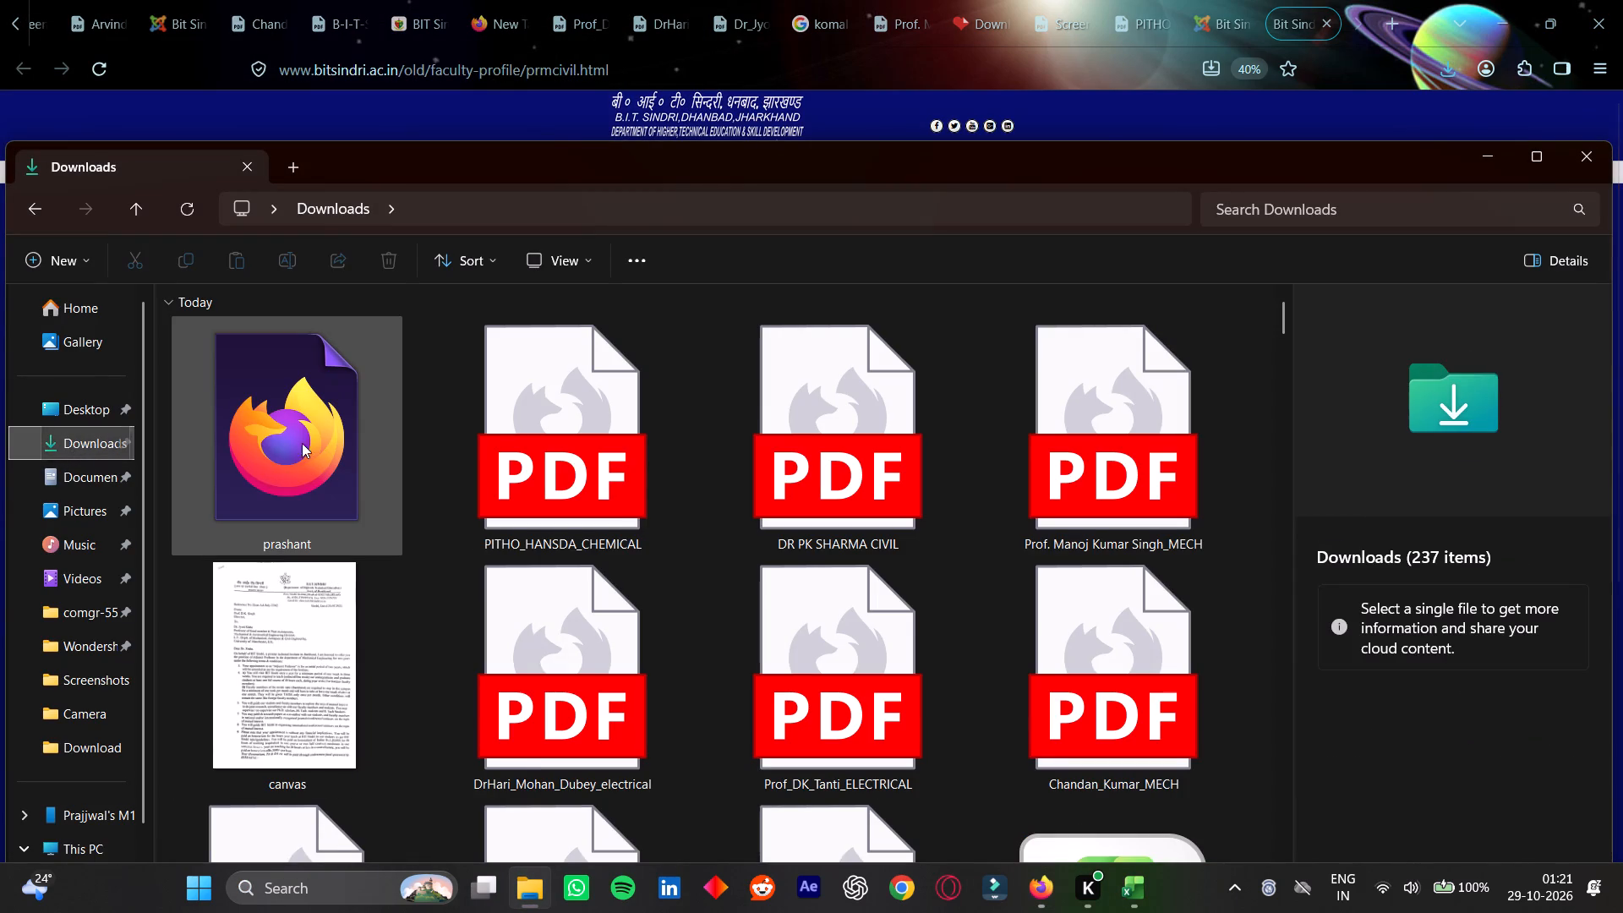
double_click(315, 445)
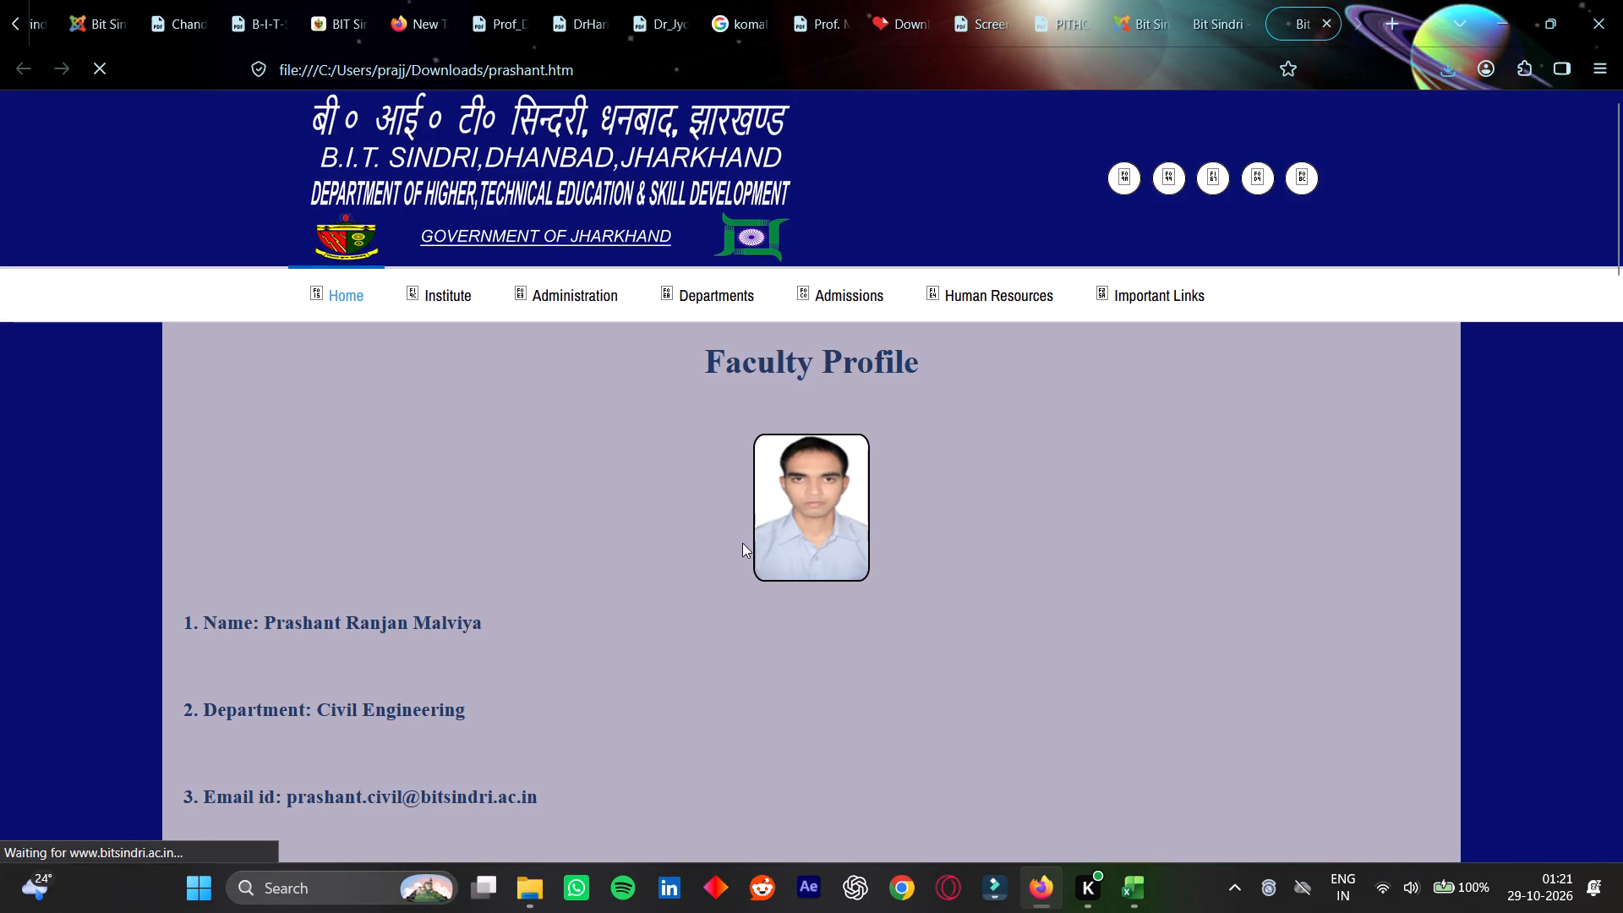
scroll(742, 543, "down", 16)
scroll(742, 543, "up", 9)
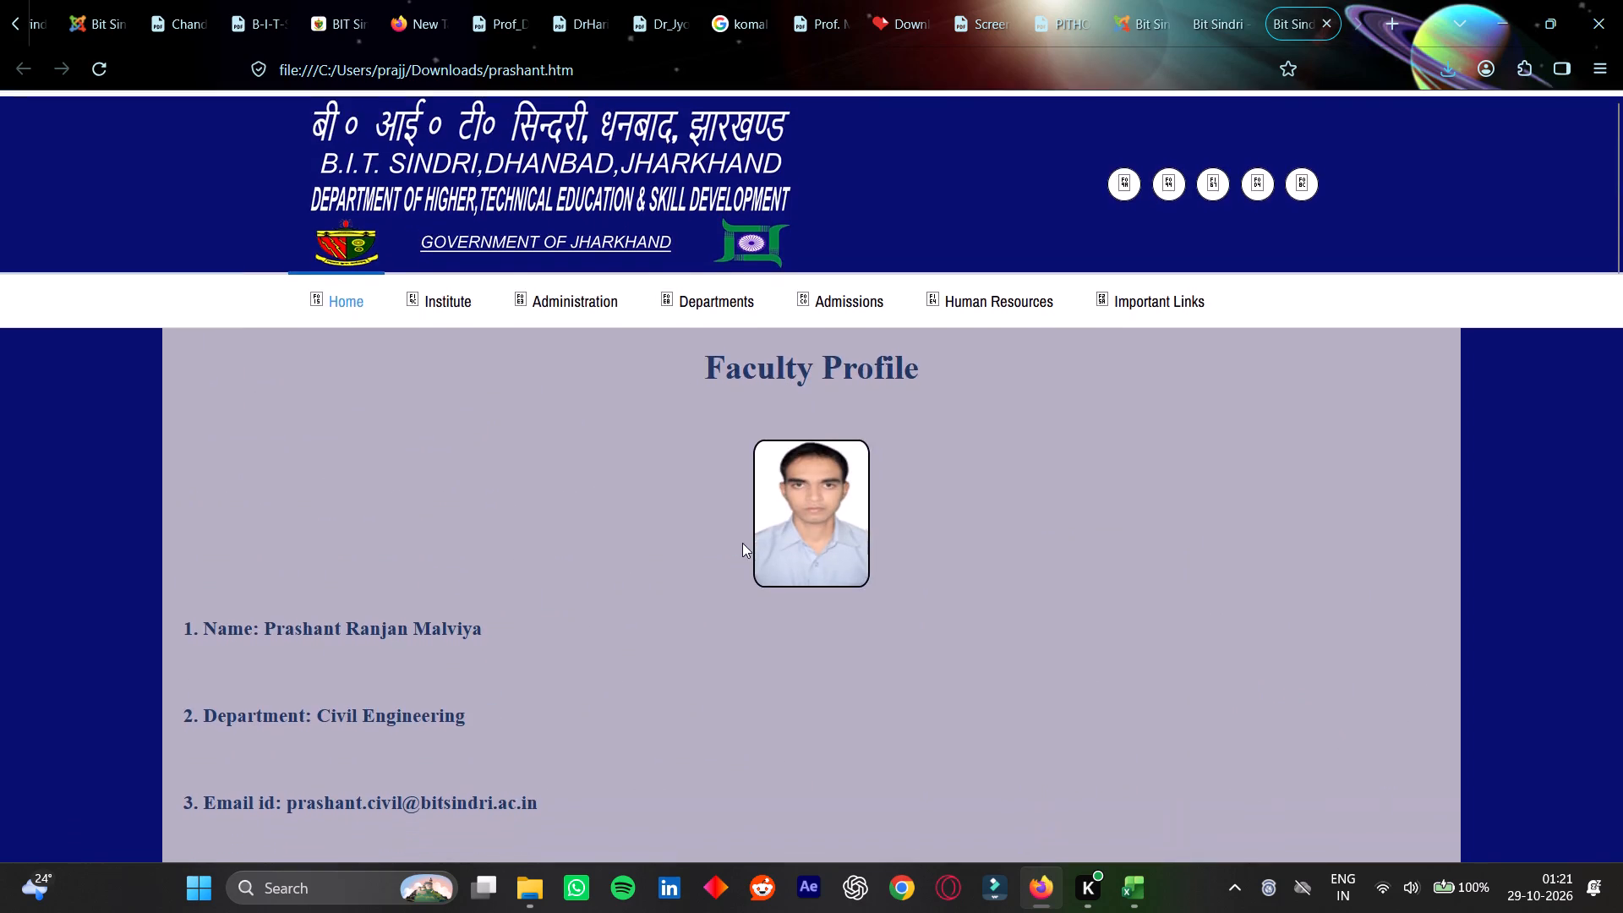
scroll(742, 543, "down", 6)
scroll(742, 543, "up", 6)
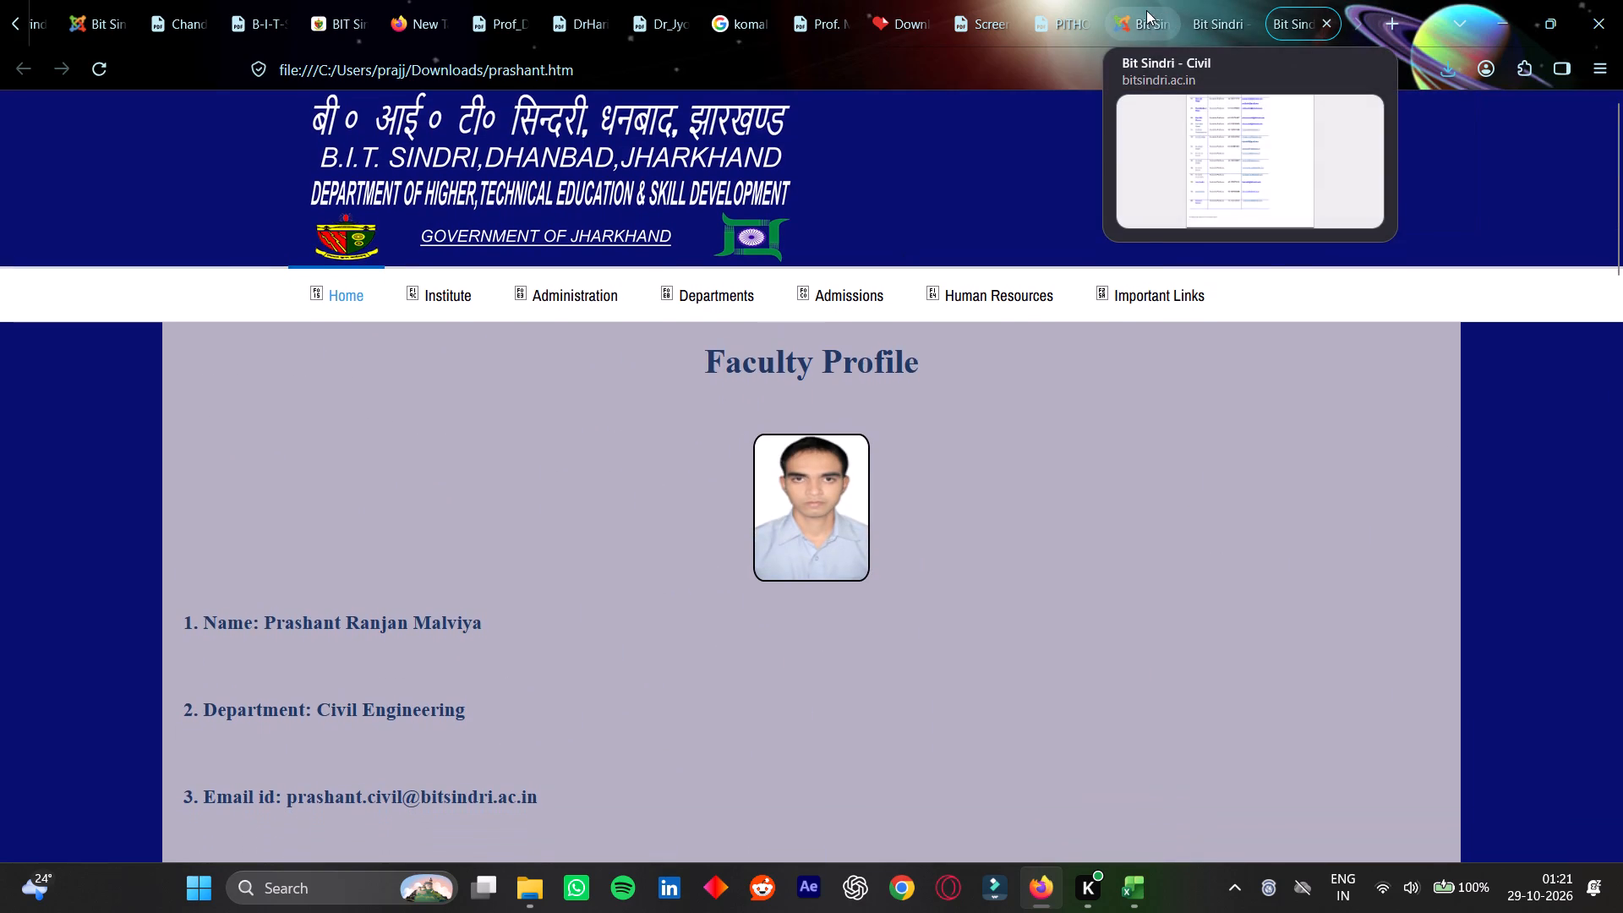
Upload the "prashant" web page from Downloads to the CIVIL folder inside CV UPLOADS in Drive.
scroll(307, 11, "right", 9)
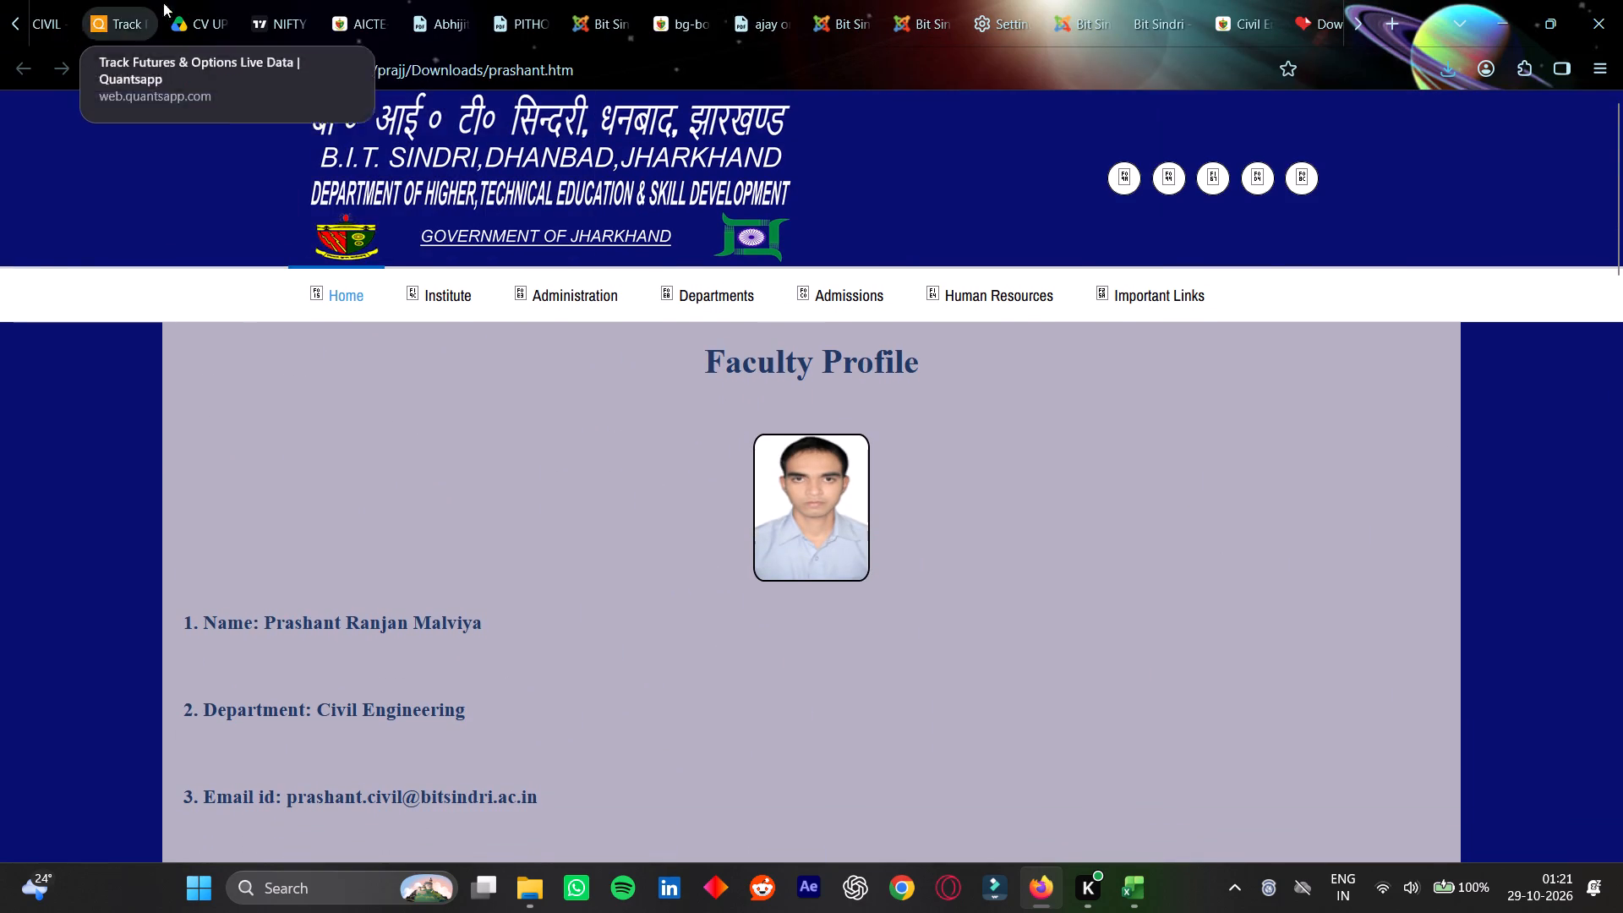
left_click(204, 12)
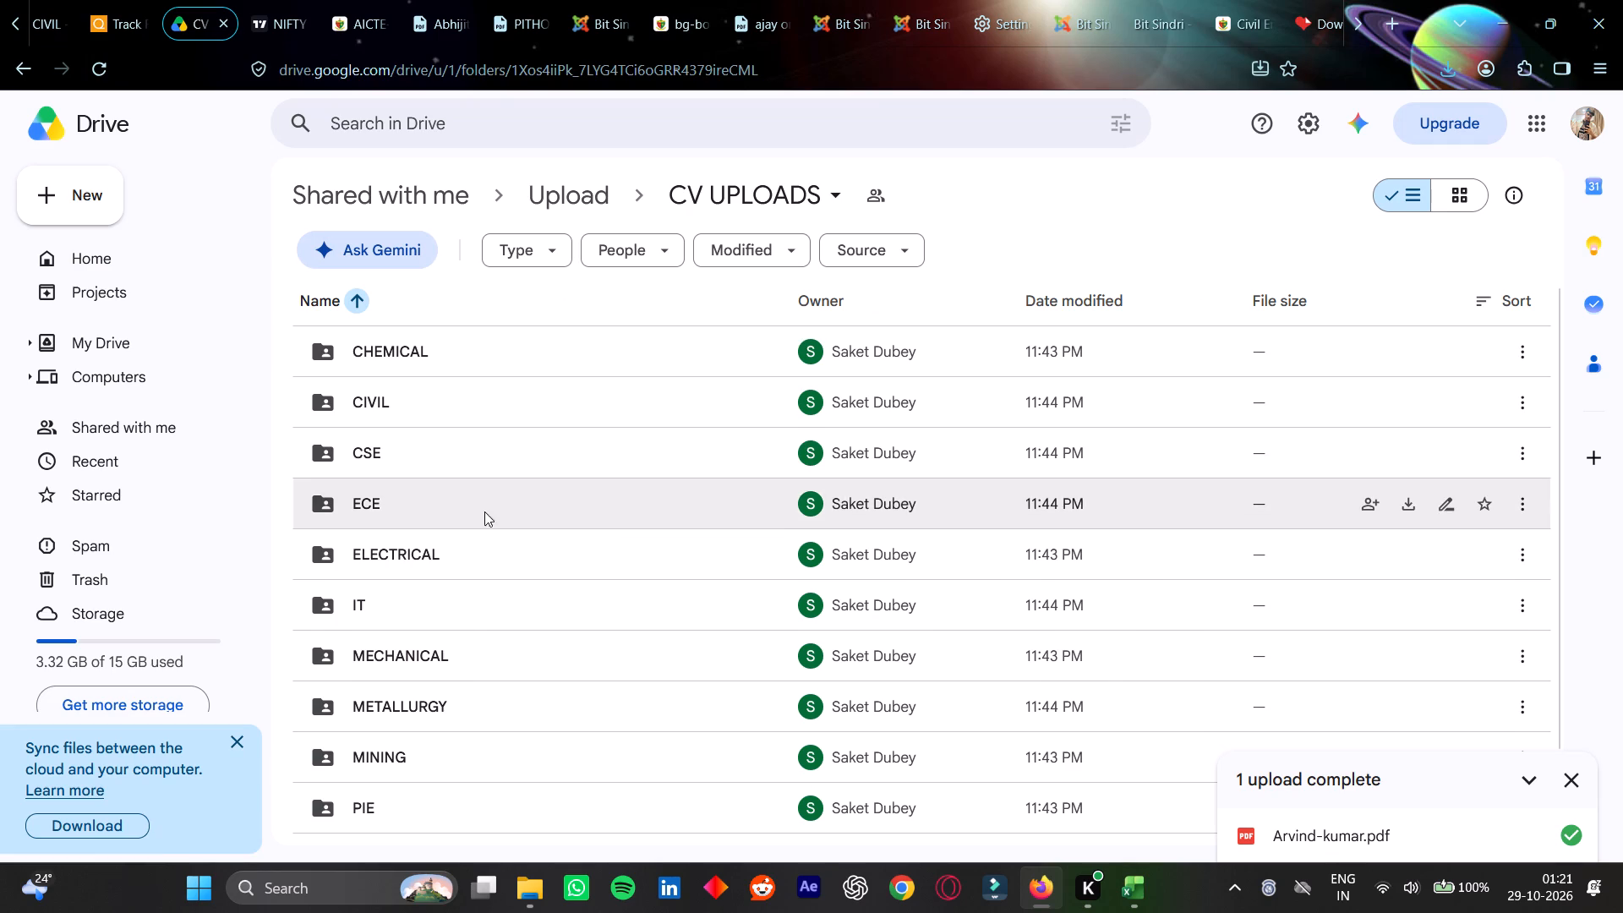
double_click(369, 402)
left_click(588, 543)
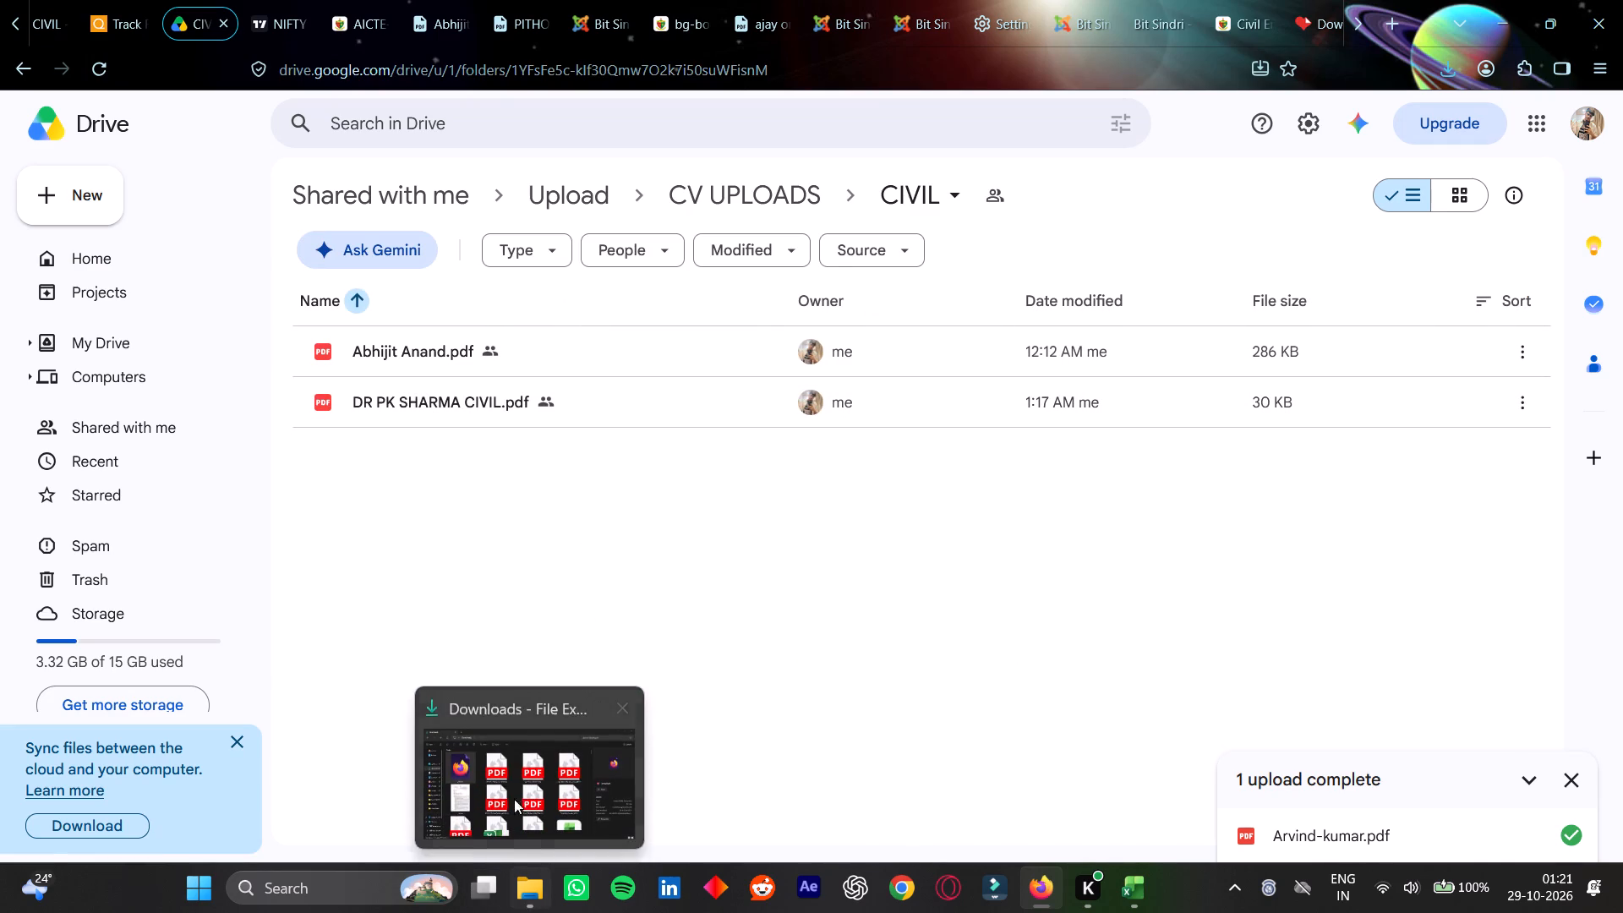
left_click(518, 760)
left_click_drag(273, 456, 117, 698)
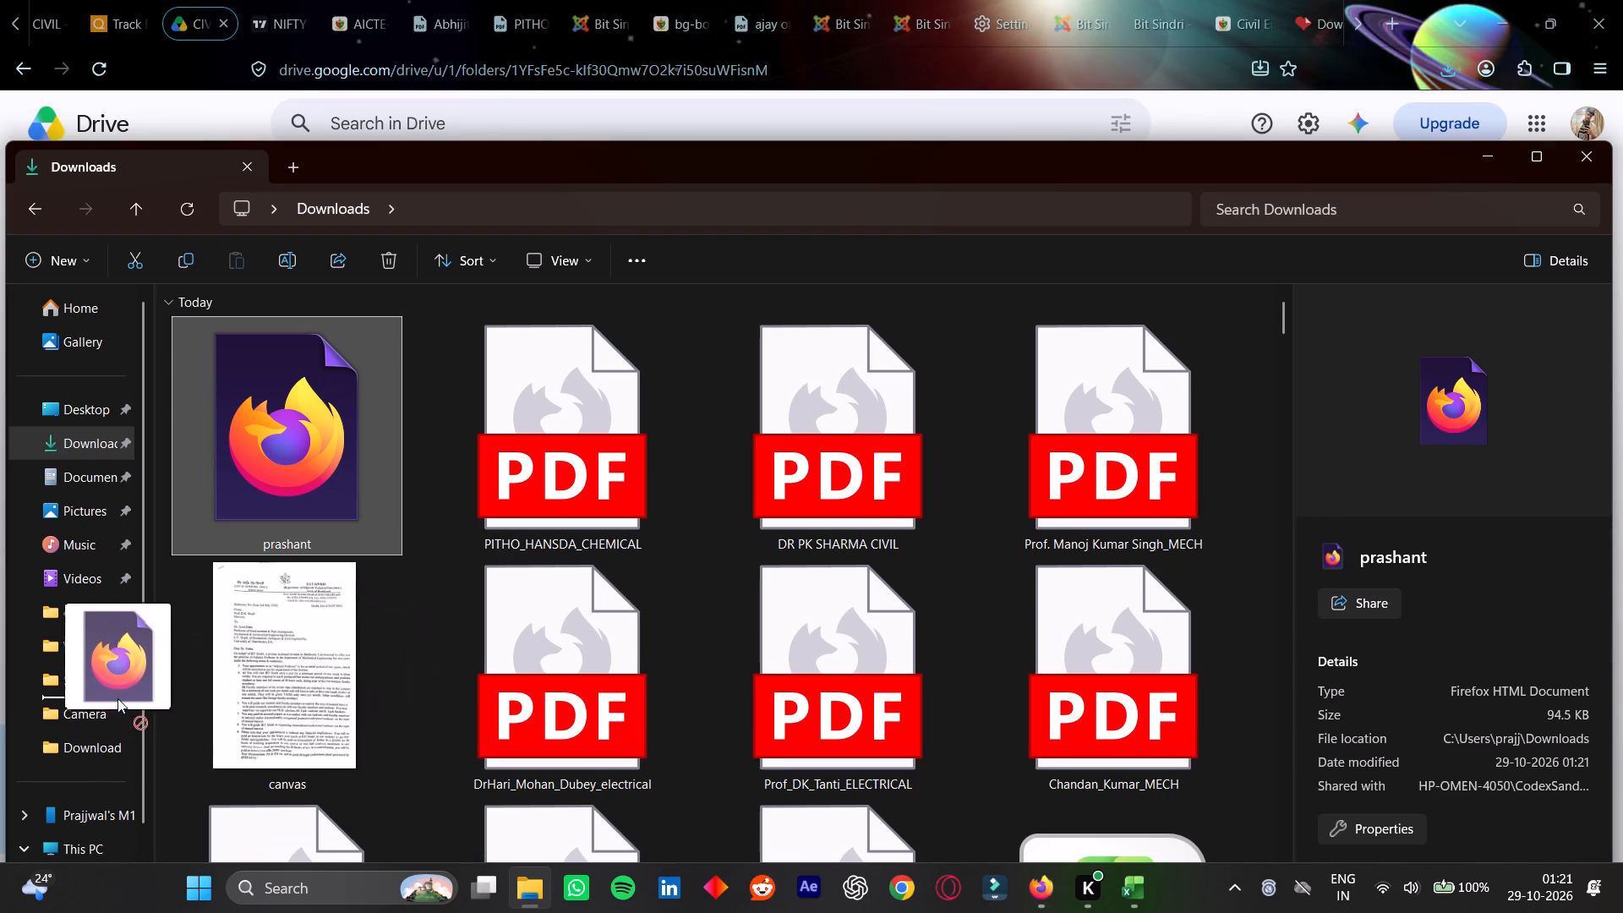
left_click_drag(117, 698, 434, 223)
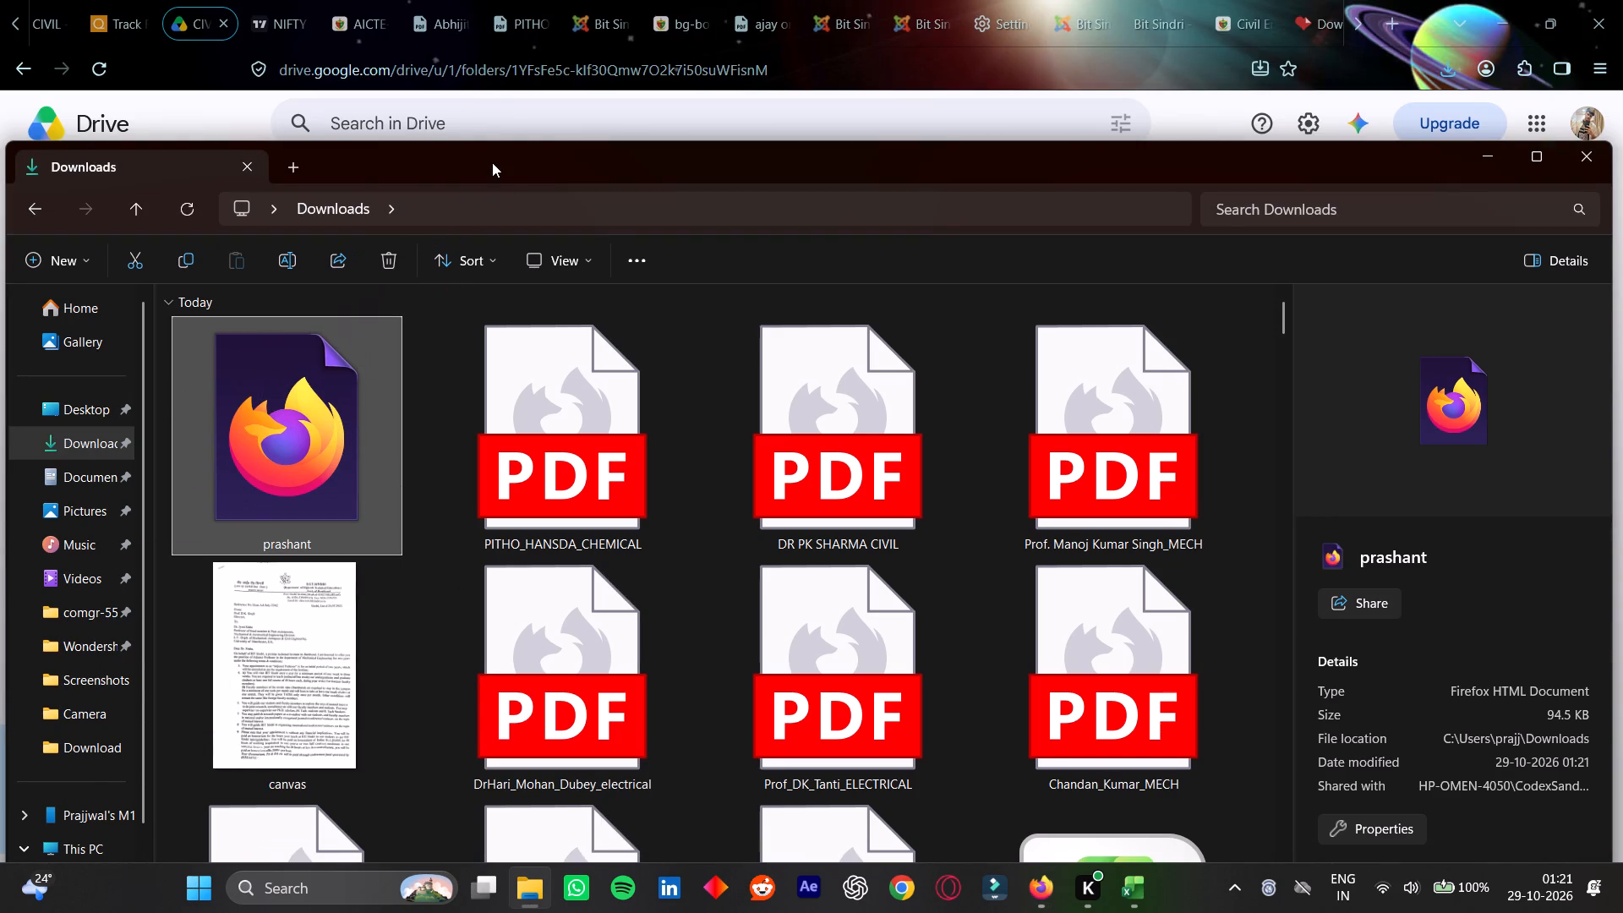
left_click_drag(491, 161, 1139, 194)
left_click_drag(931, 494, 561, 554)
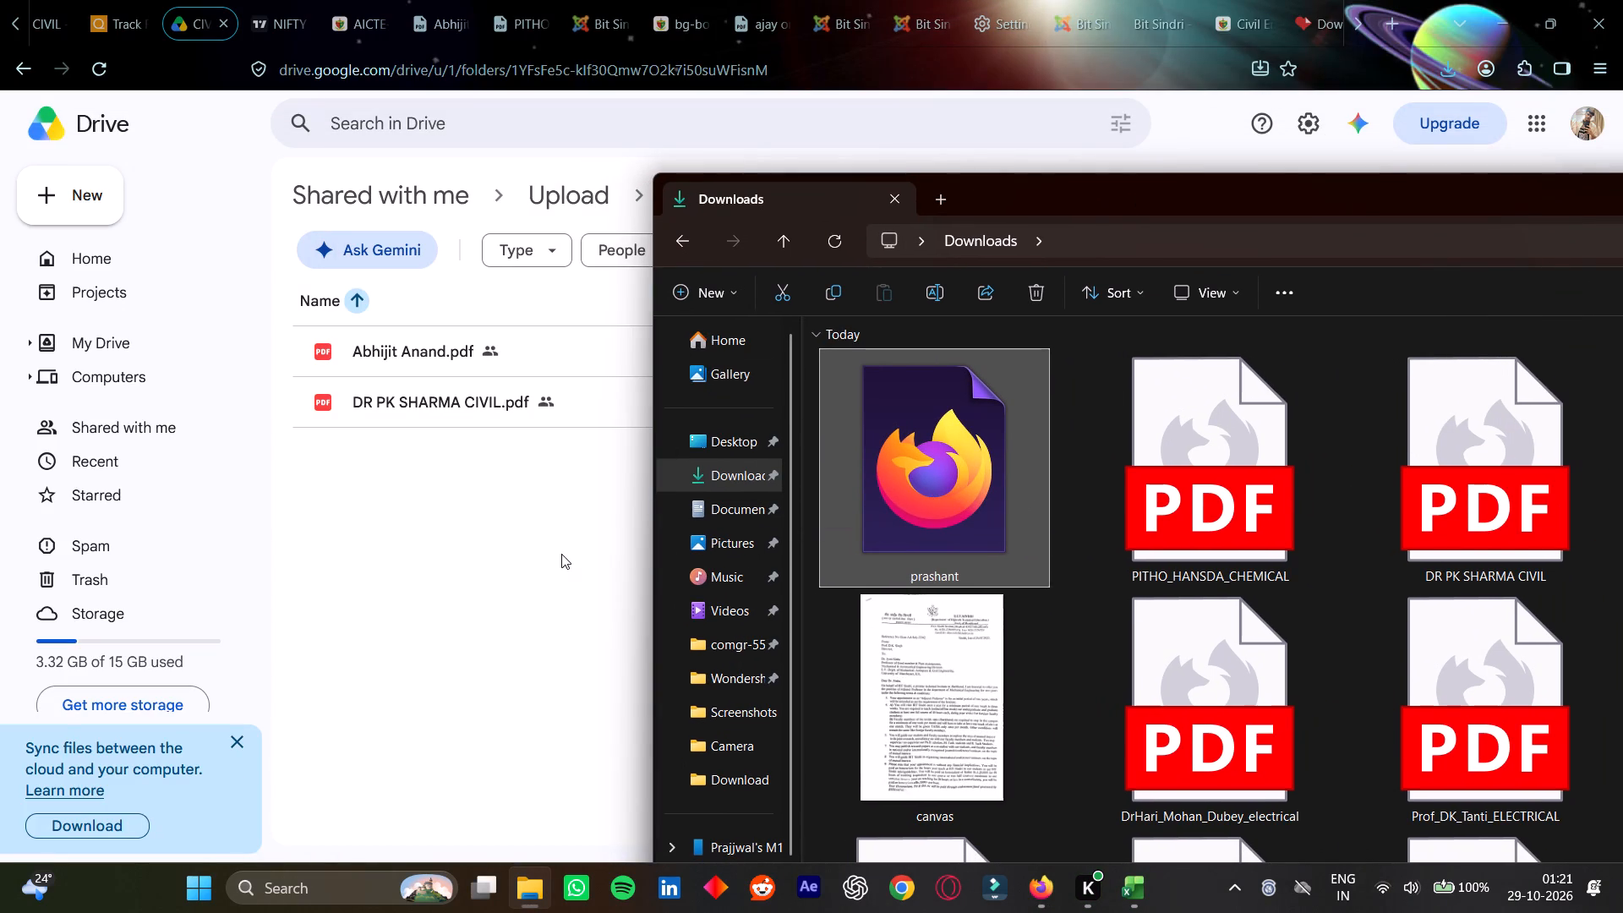
left_click(1146, 150)
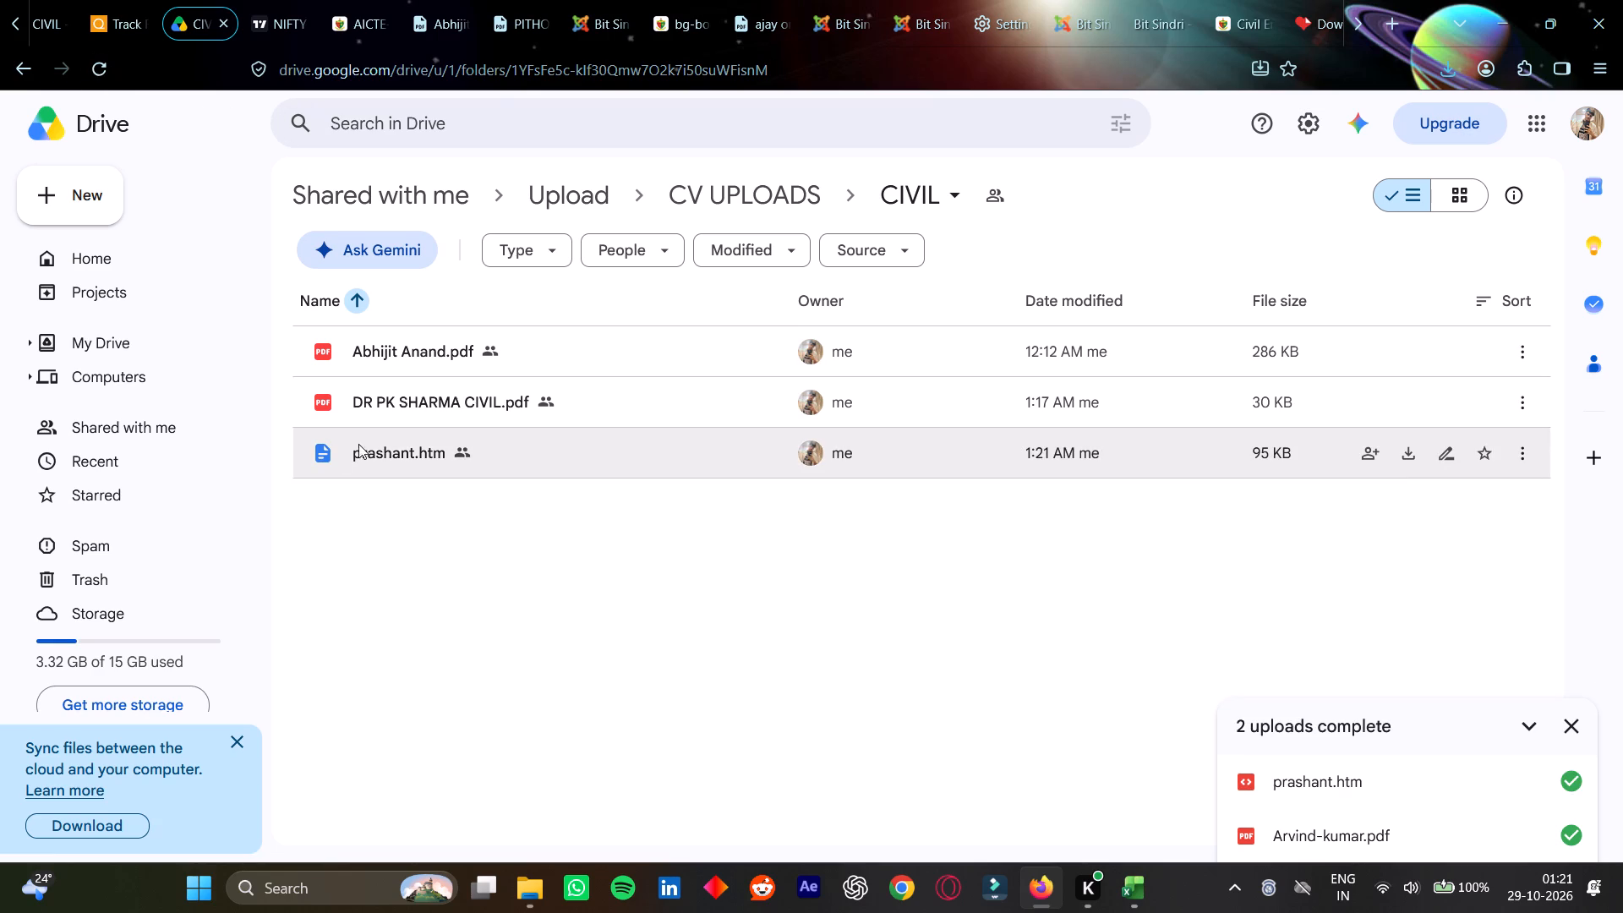
Rename the uploaded prashant.htm in the CIVIL folder as "Prof _Prashant_ Civil.htm".
right_click(357, 455)
left_click(445, 562)
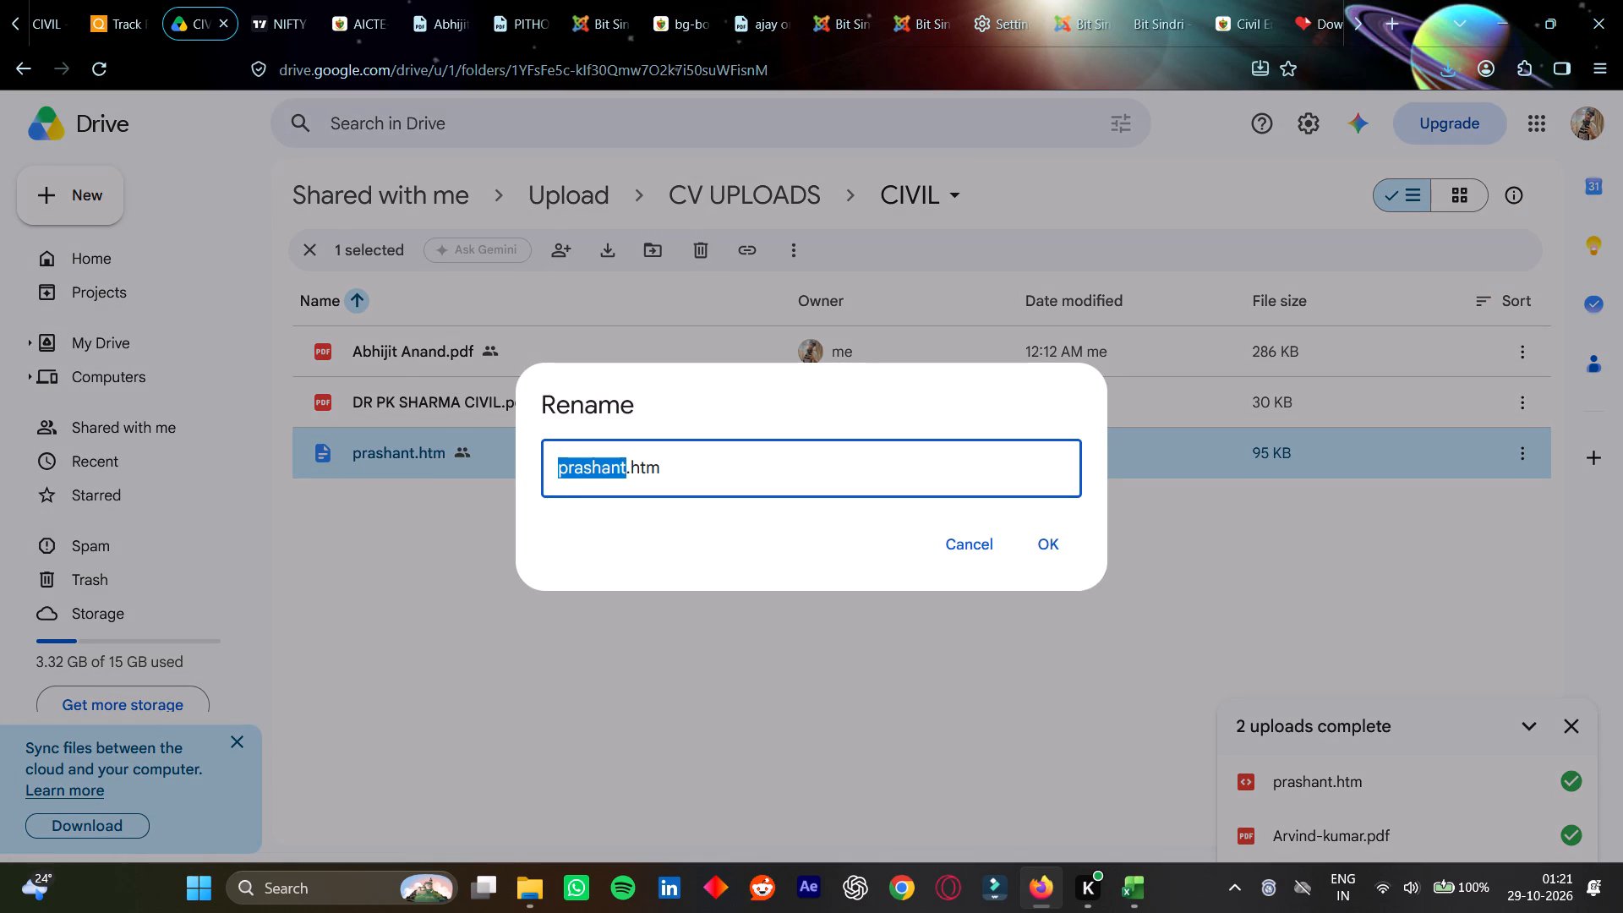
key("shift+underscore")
key("BackSpace")
key("BackSpace")
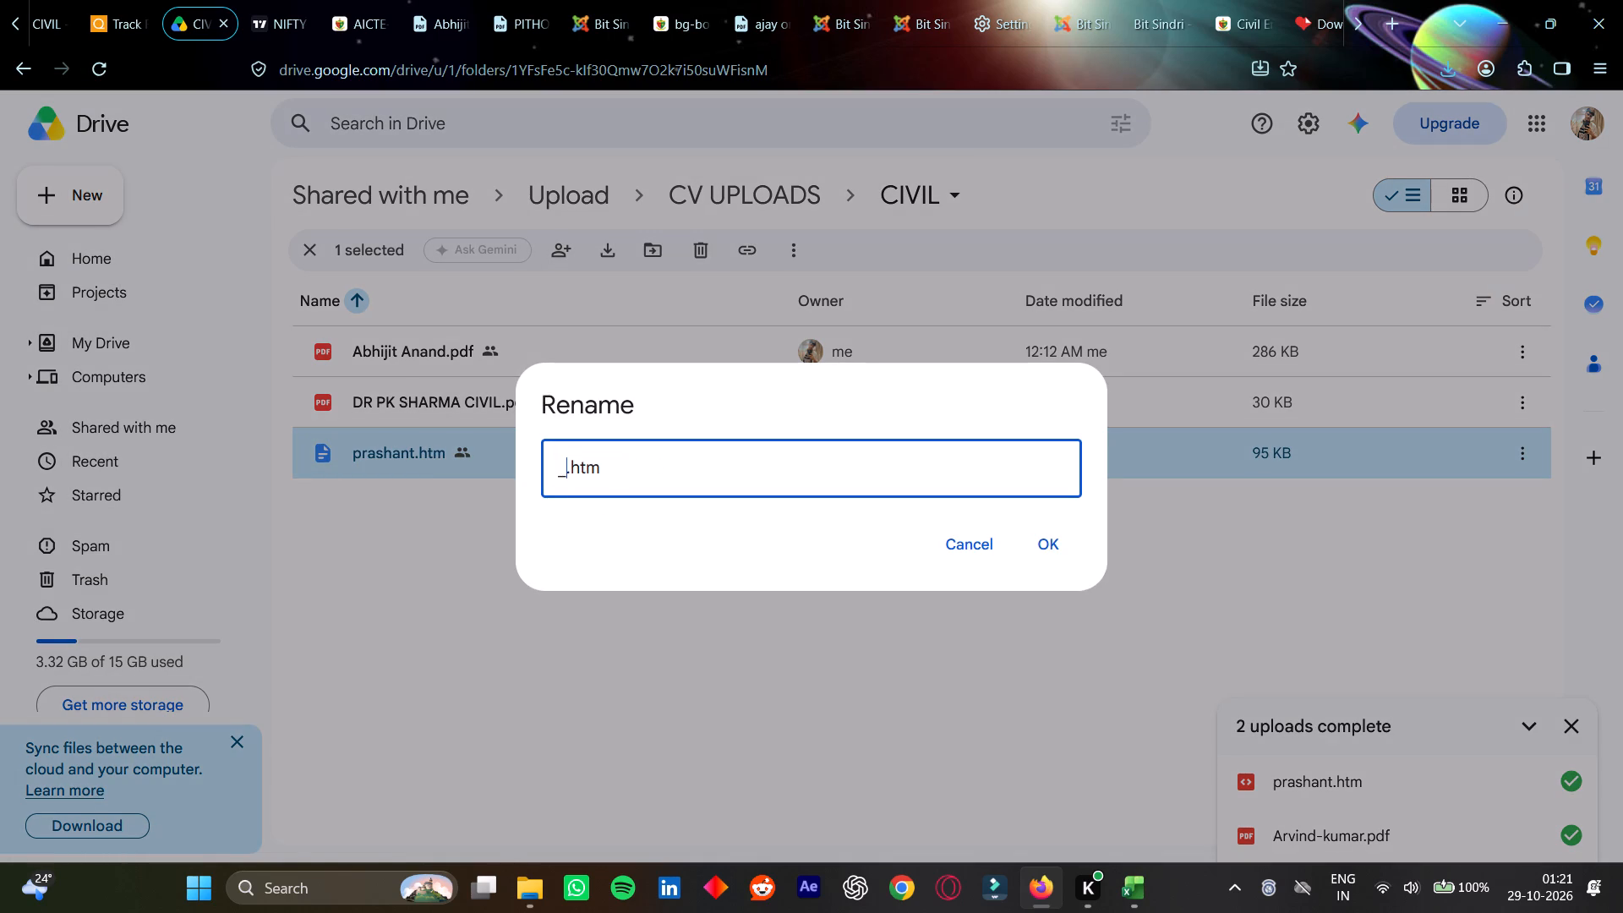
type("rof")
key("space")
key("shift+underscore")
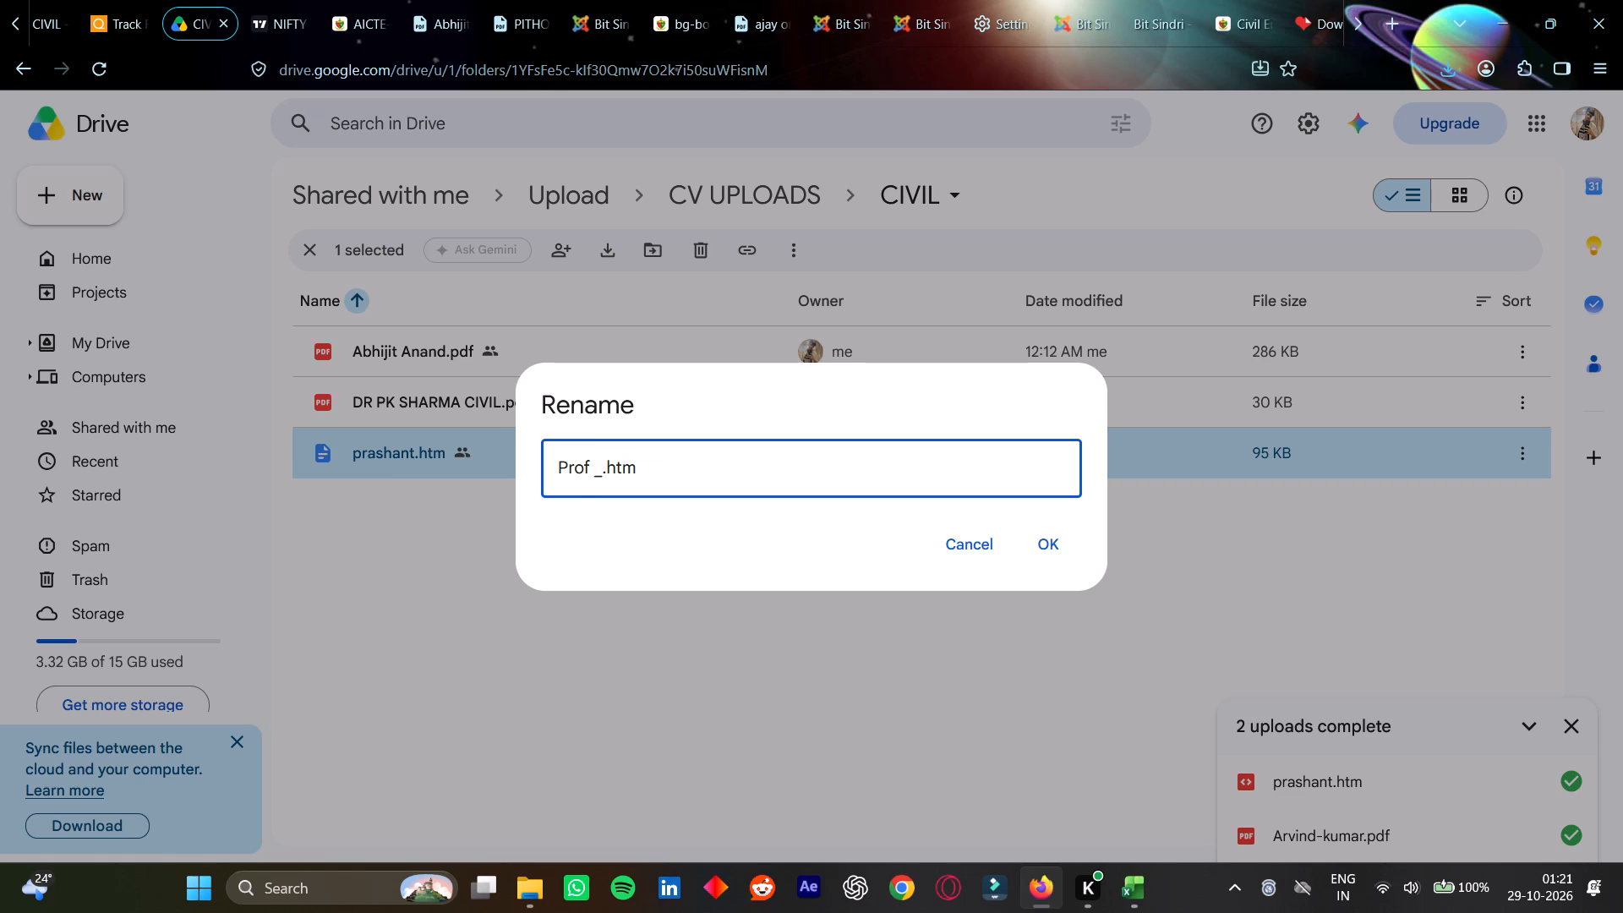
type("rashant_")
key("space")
left_click(1057, 545)
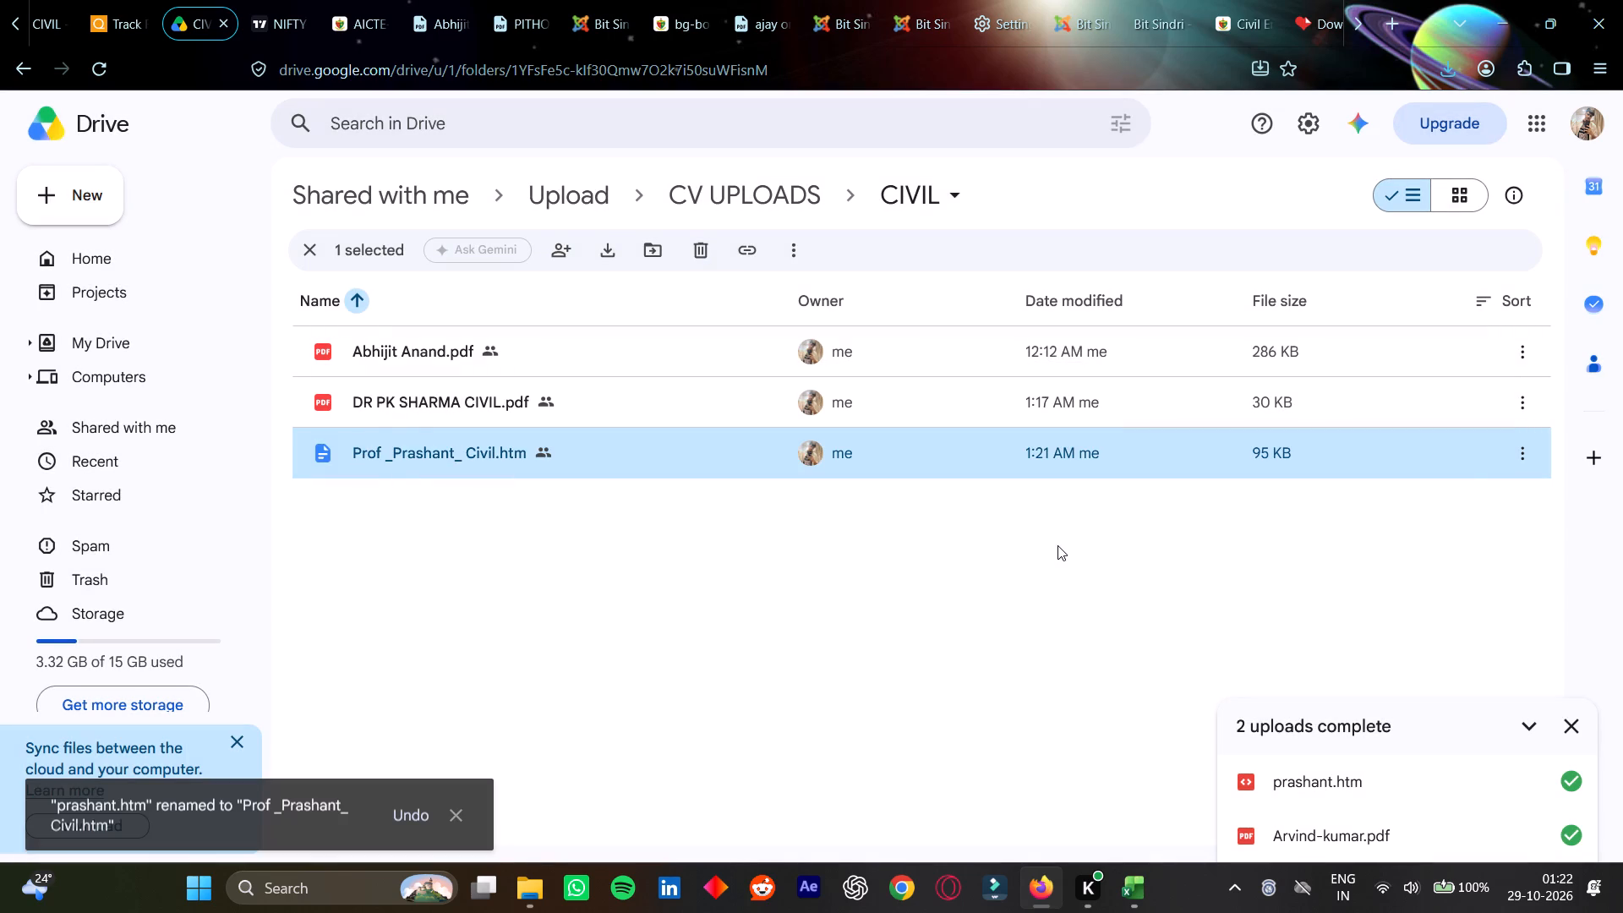
Switch to the UPDATED workbook in Excel and enter Civil as the Department for the faculty member with serial number 15.
left_click(938, 603)
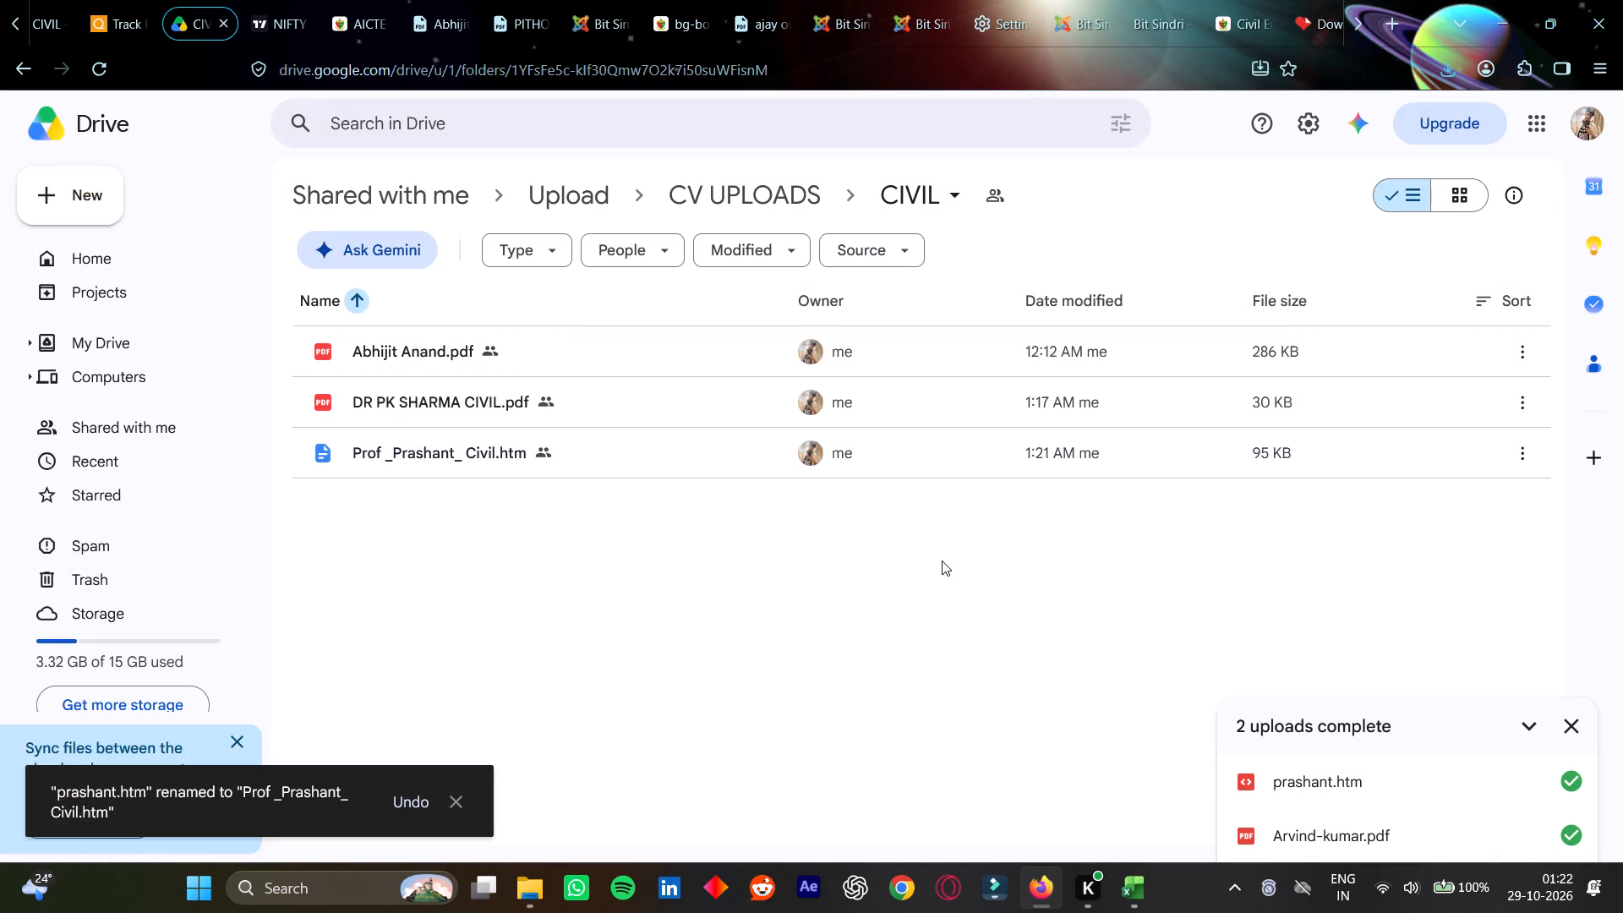
left_click(1131, 890)
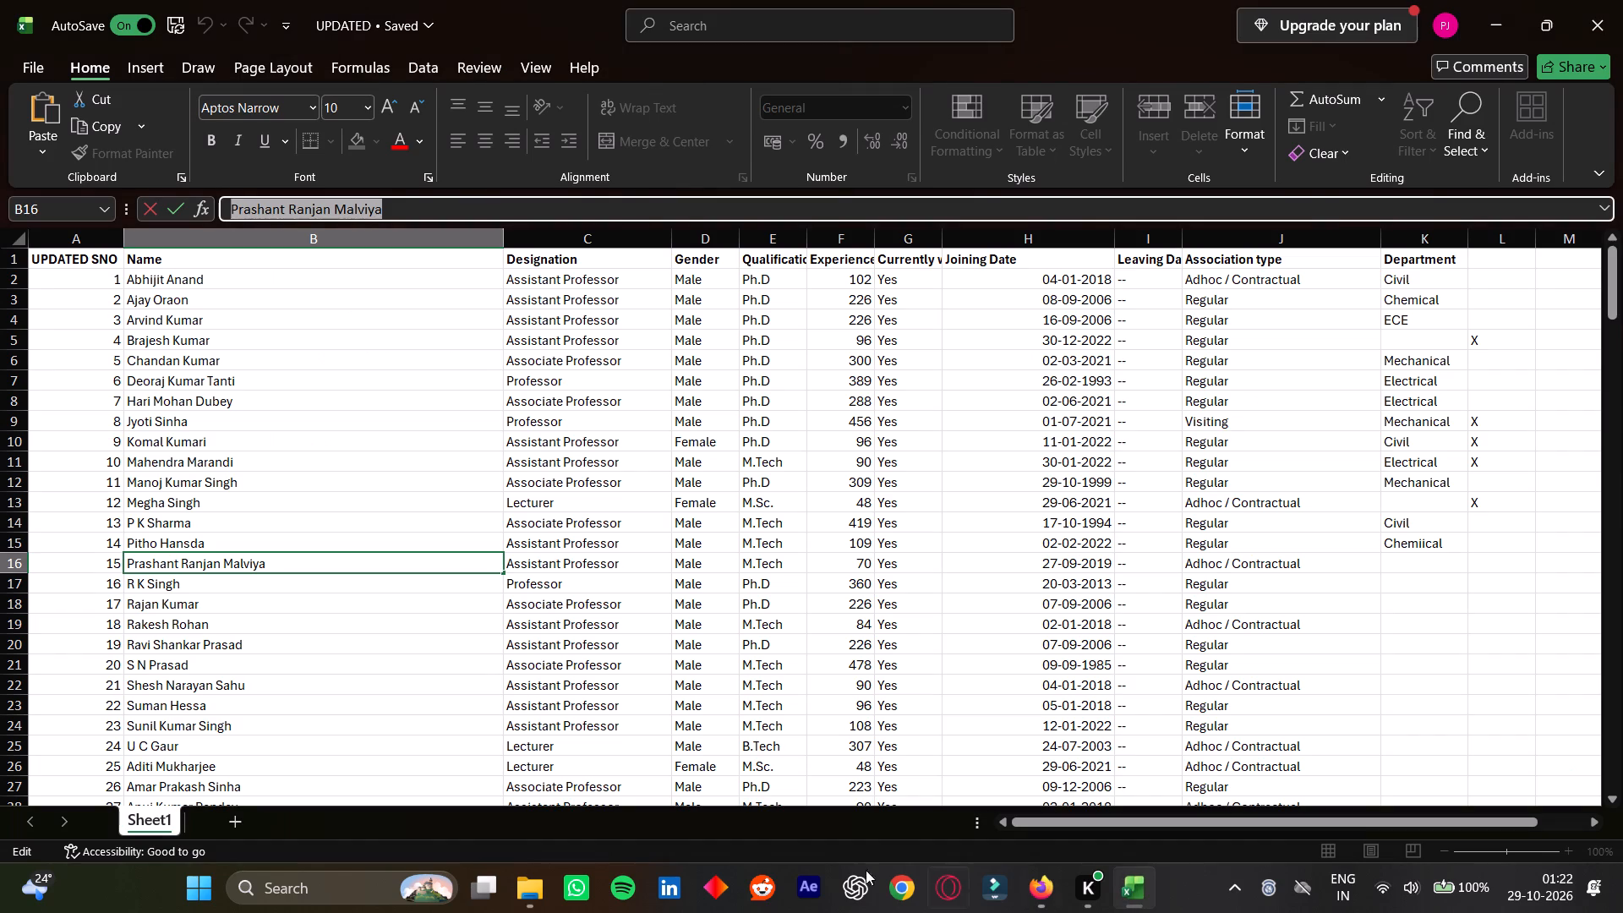
triple_click(1407, 571)
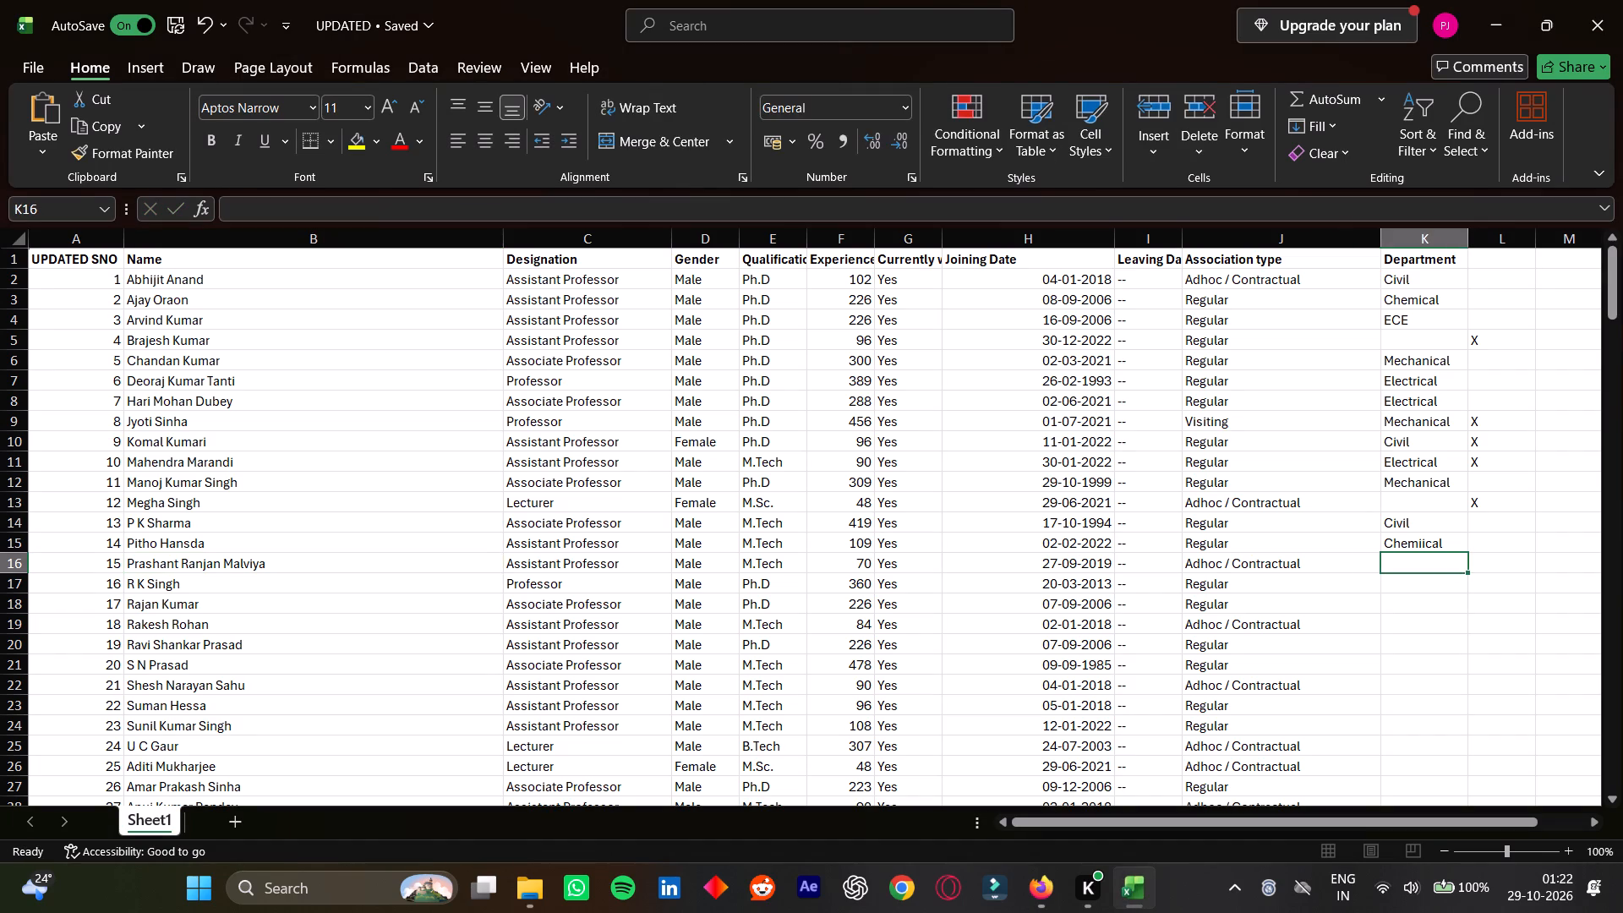
left_click(1389, 557)
left_click(276, 215)
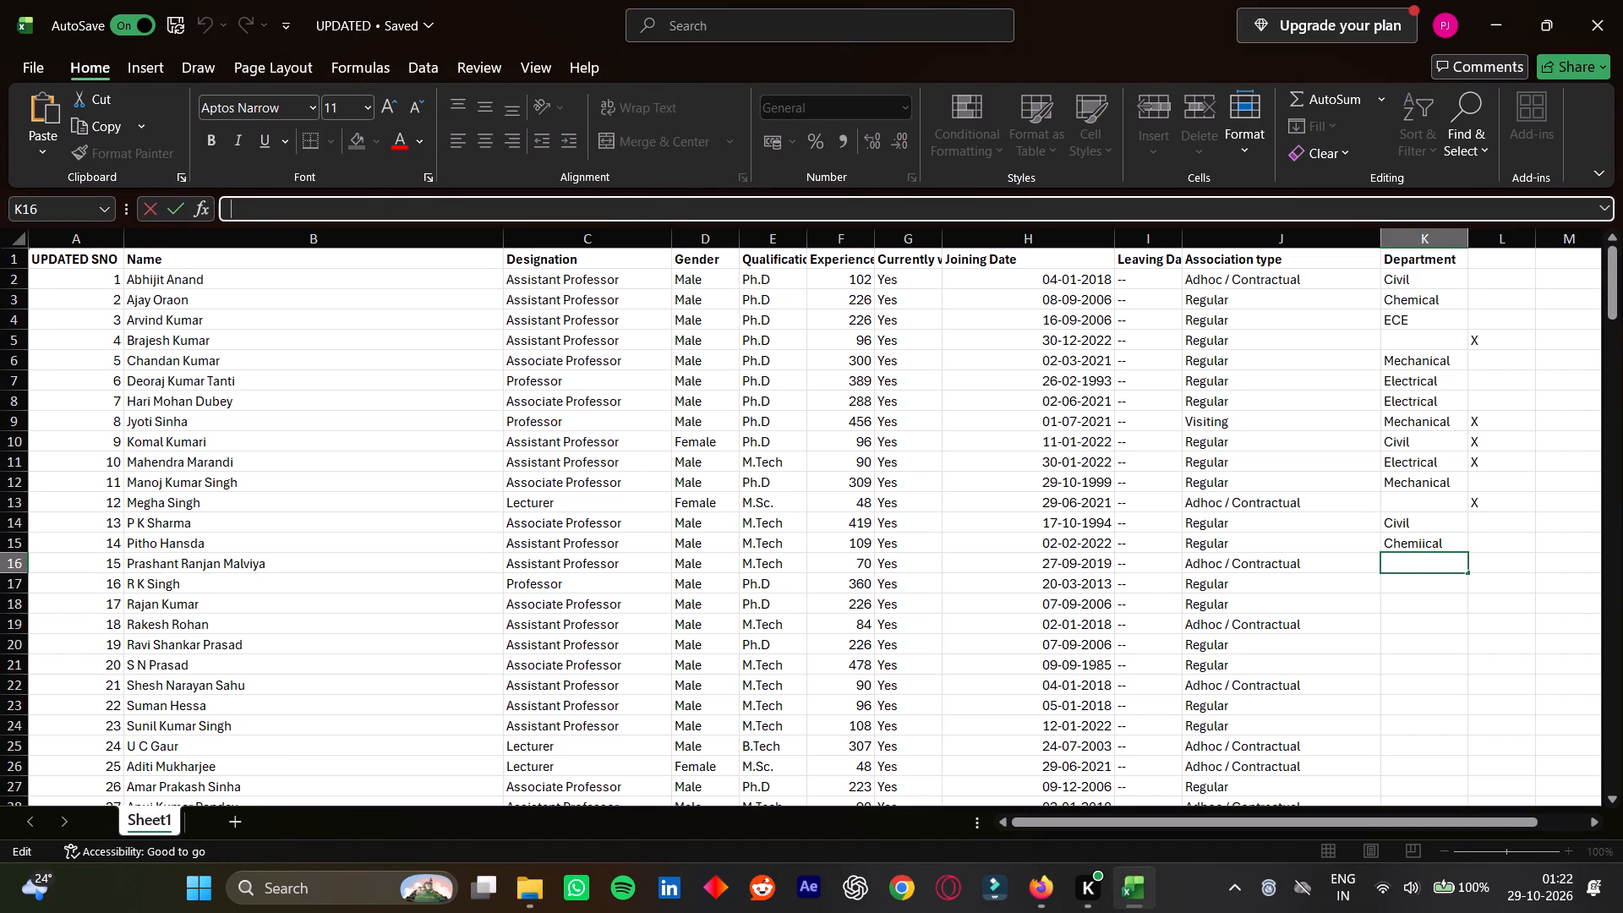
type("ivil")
left_click(449, 355)
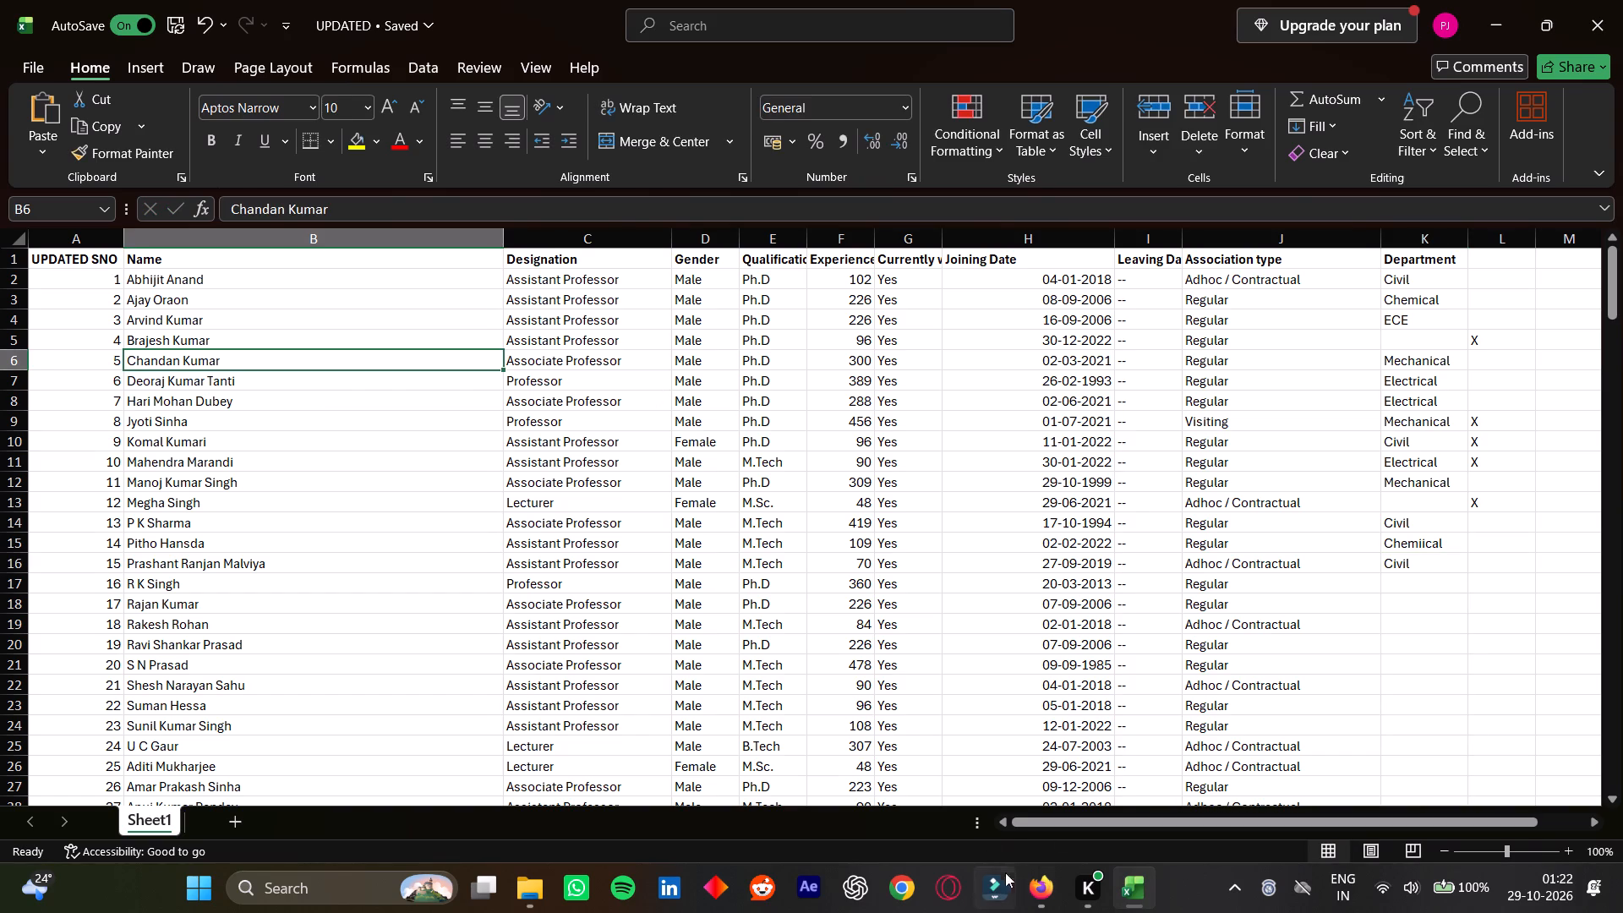
Switch to Firefox and look through the open tabs for the BIT Sindri page needed for the next faculty member.
left_click(1031, 898)
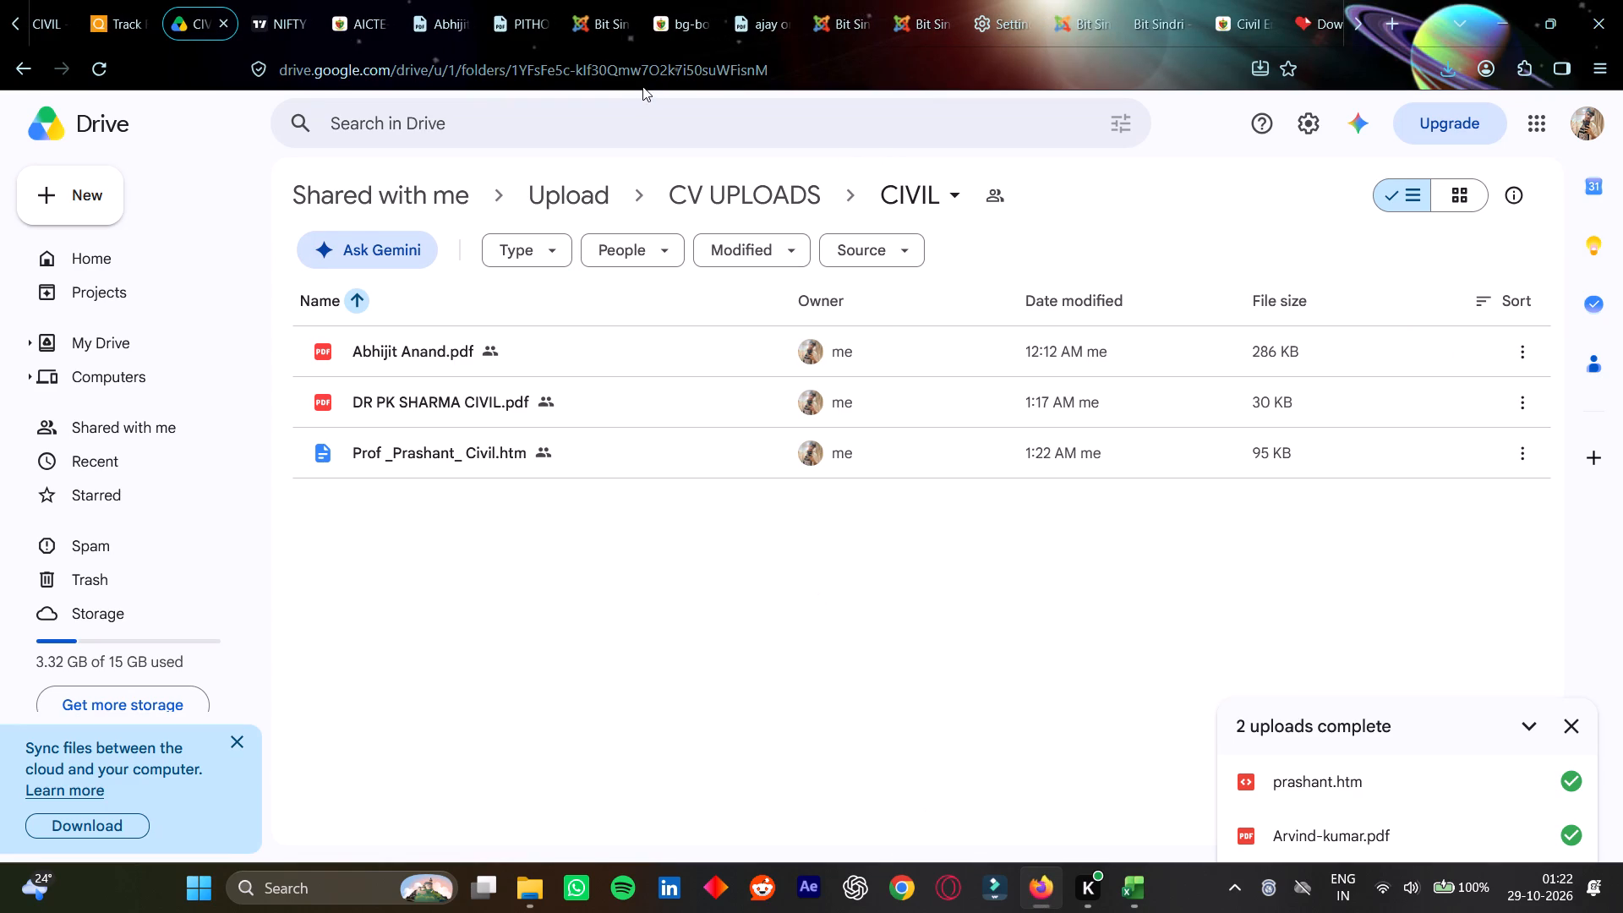
scroll(752, 26, "right", 8)
scroll(753, 14, "left", 3)
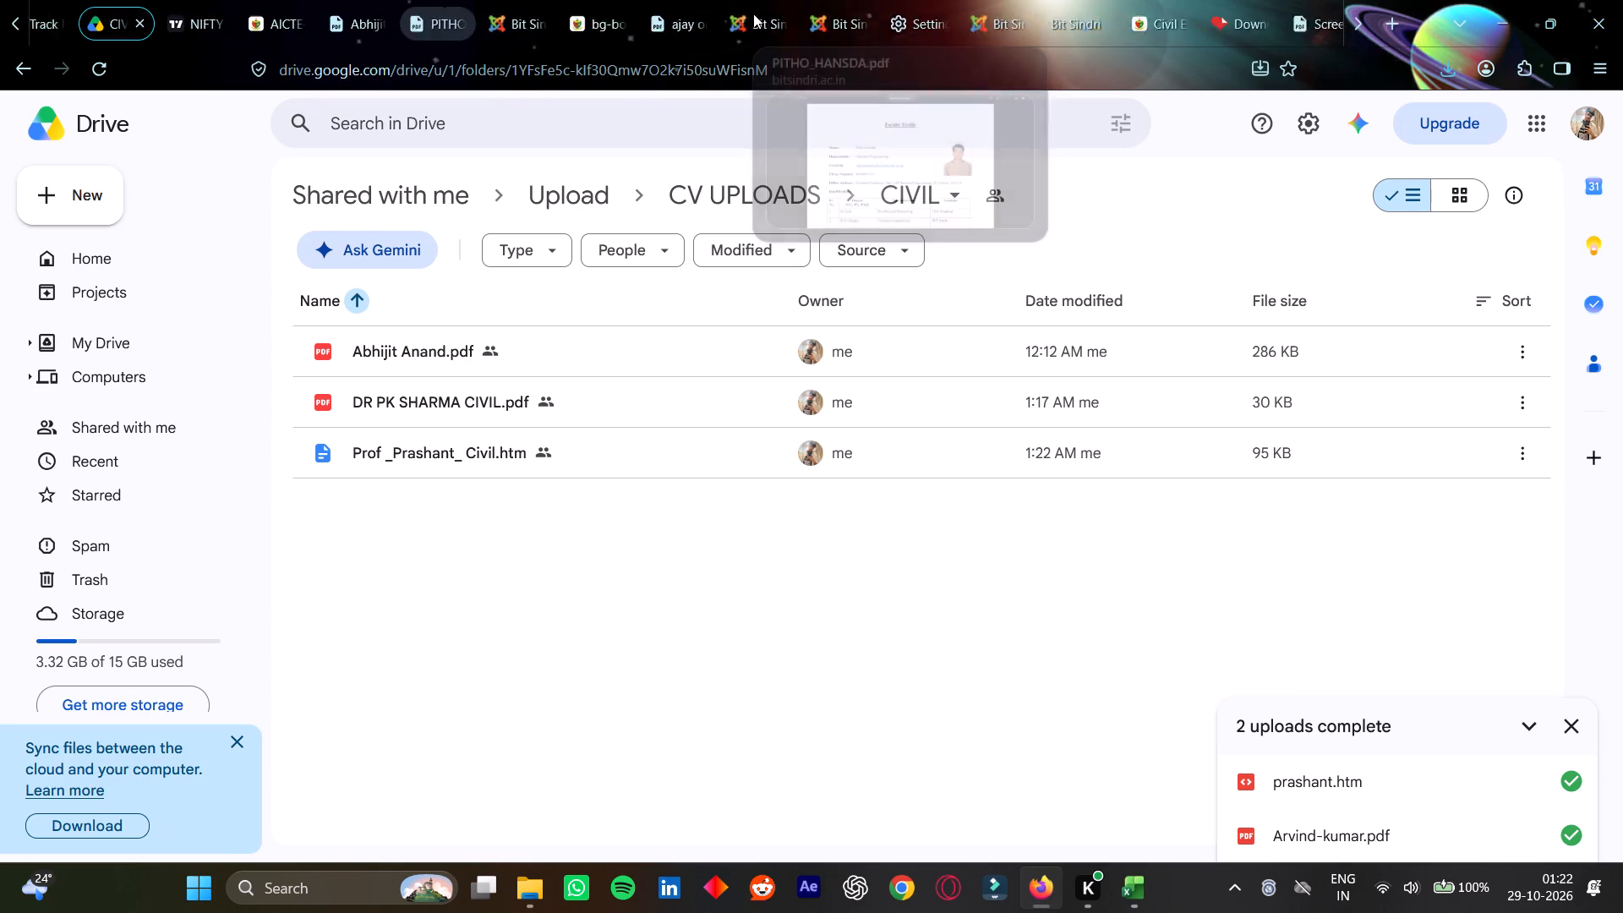
scroll(753, 14, "left", 5)
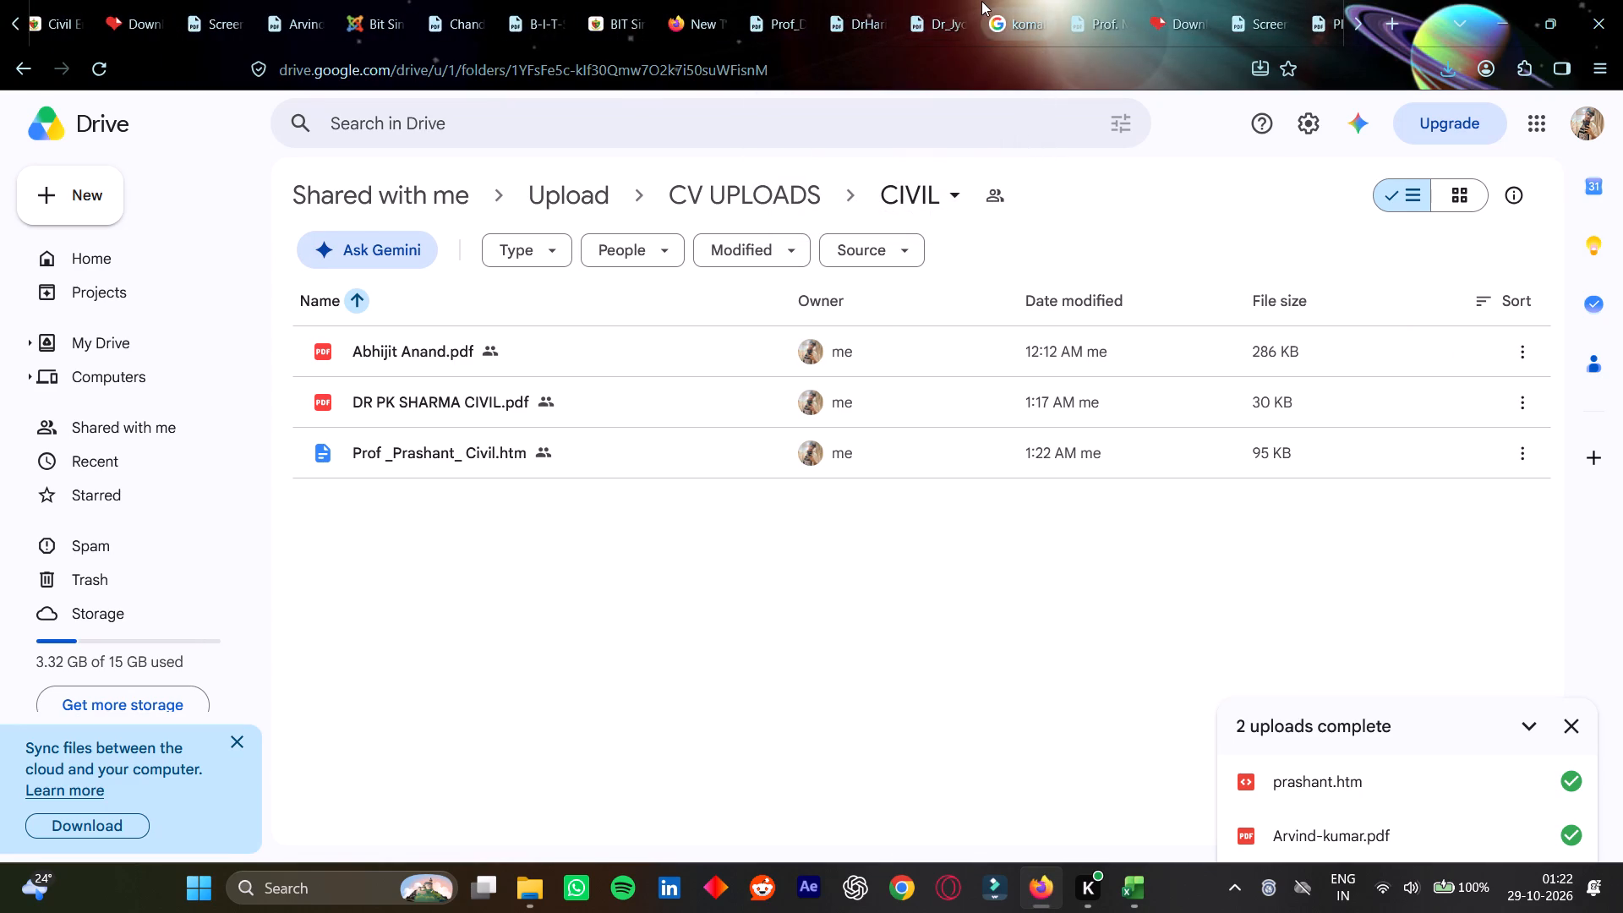
scroll(981, 1, "left", 3)
scroll(981, 1, "right", 7)
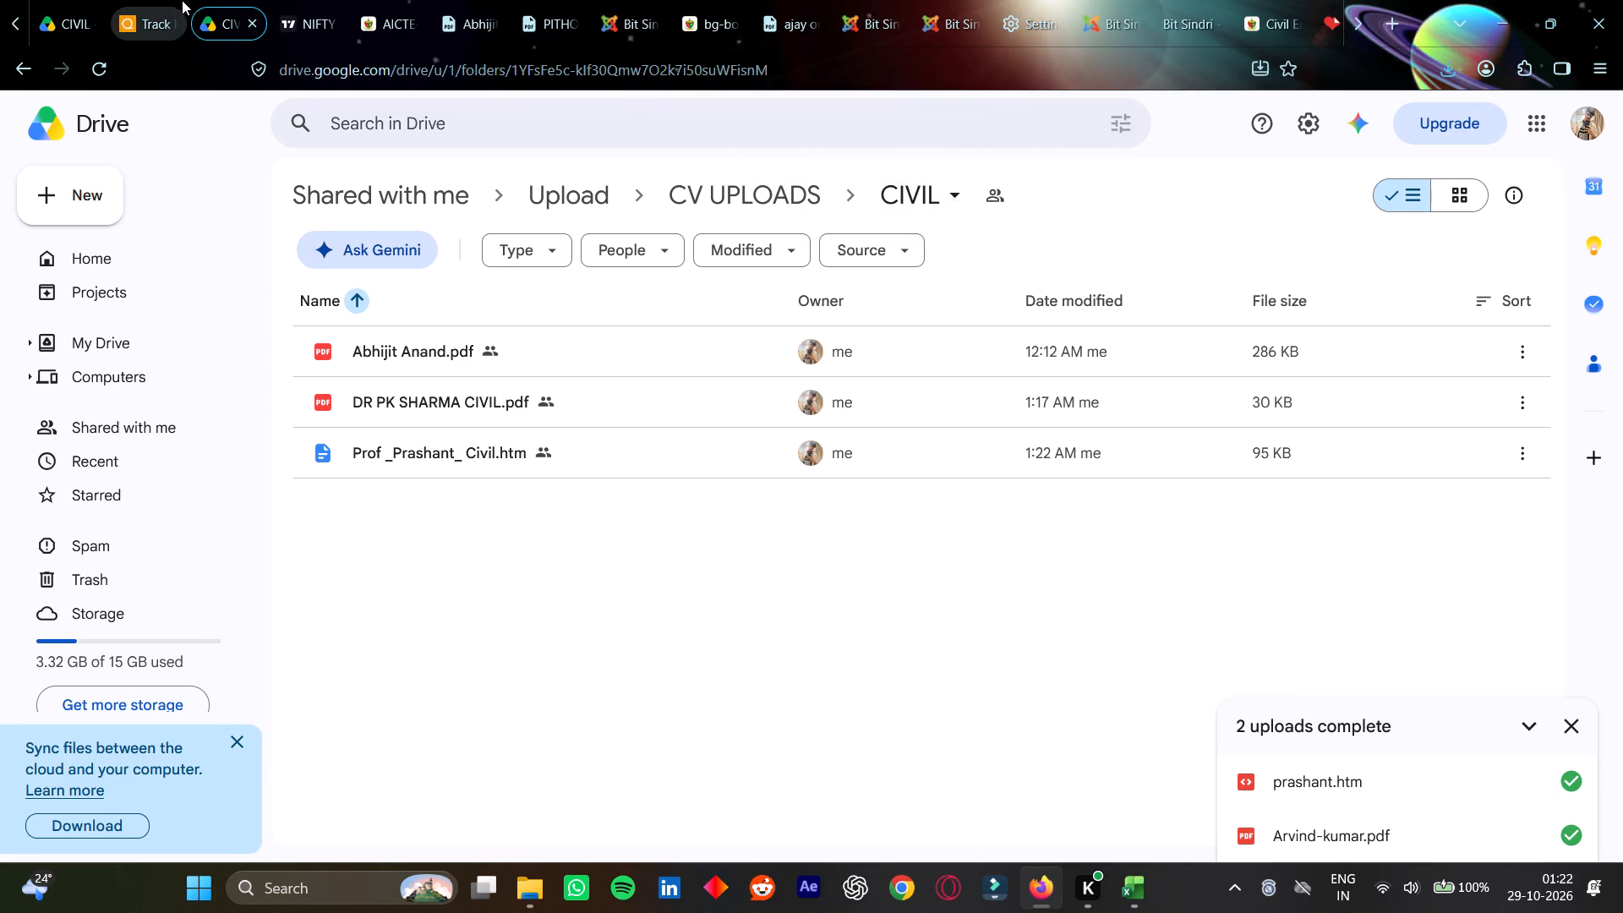
scroll(283, 0, "right", 4)
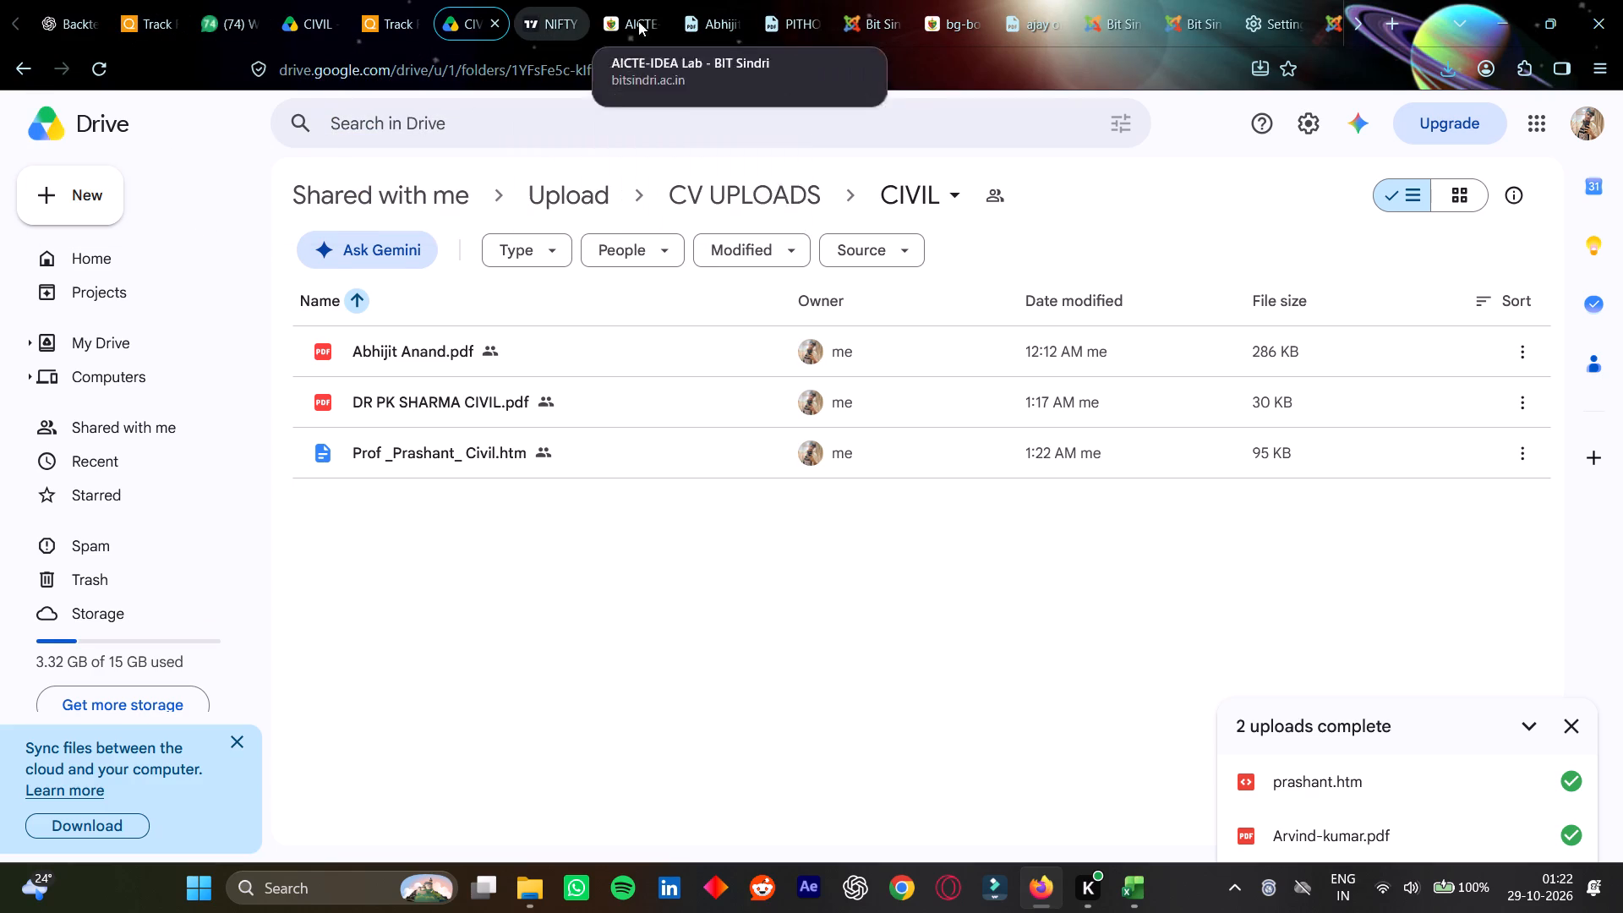
scroll(774, 3, "left", 8)
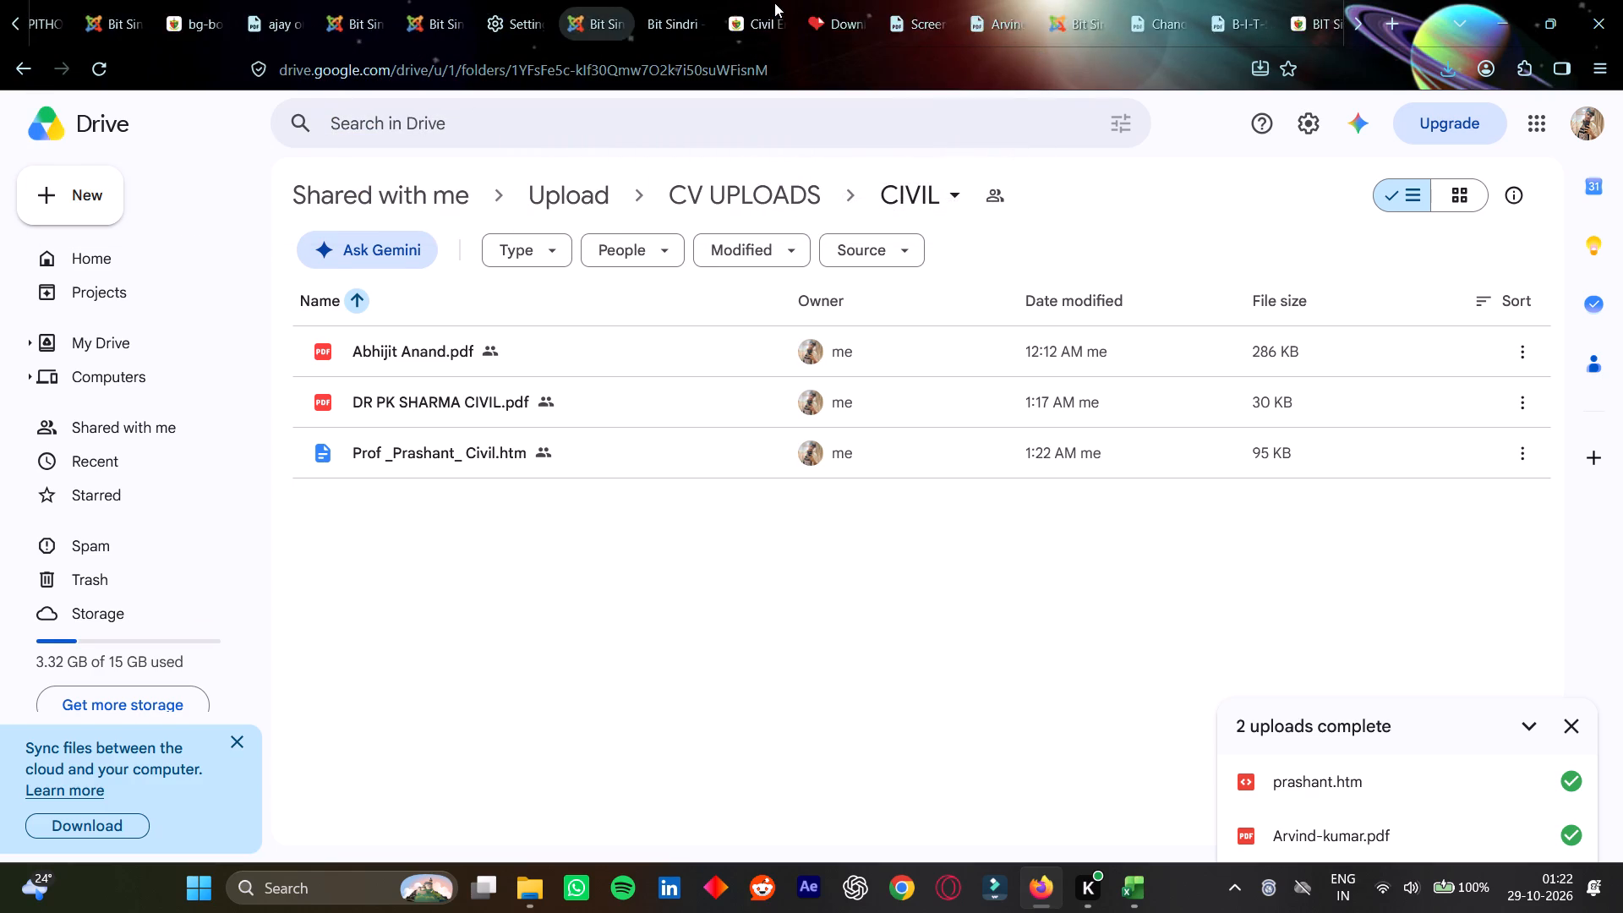
scroll(774, 3, "left", 8)
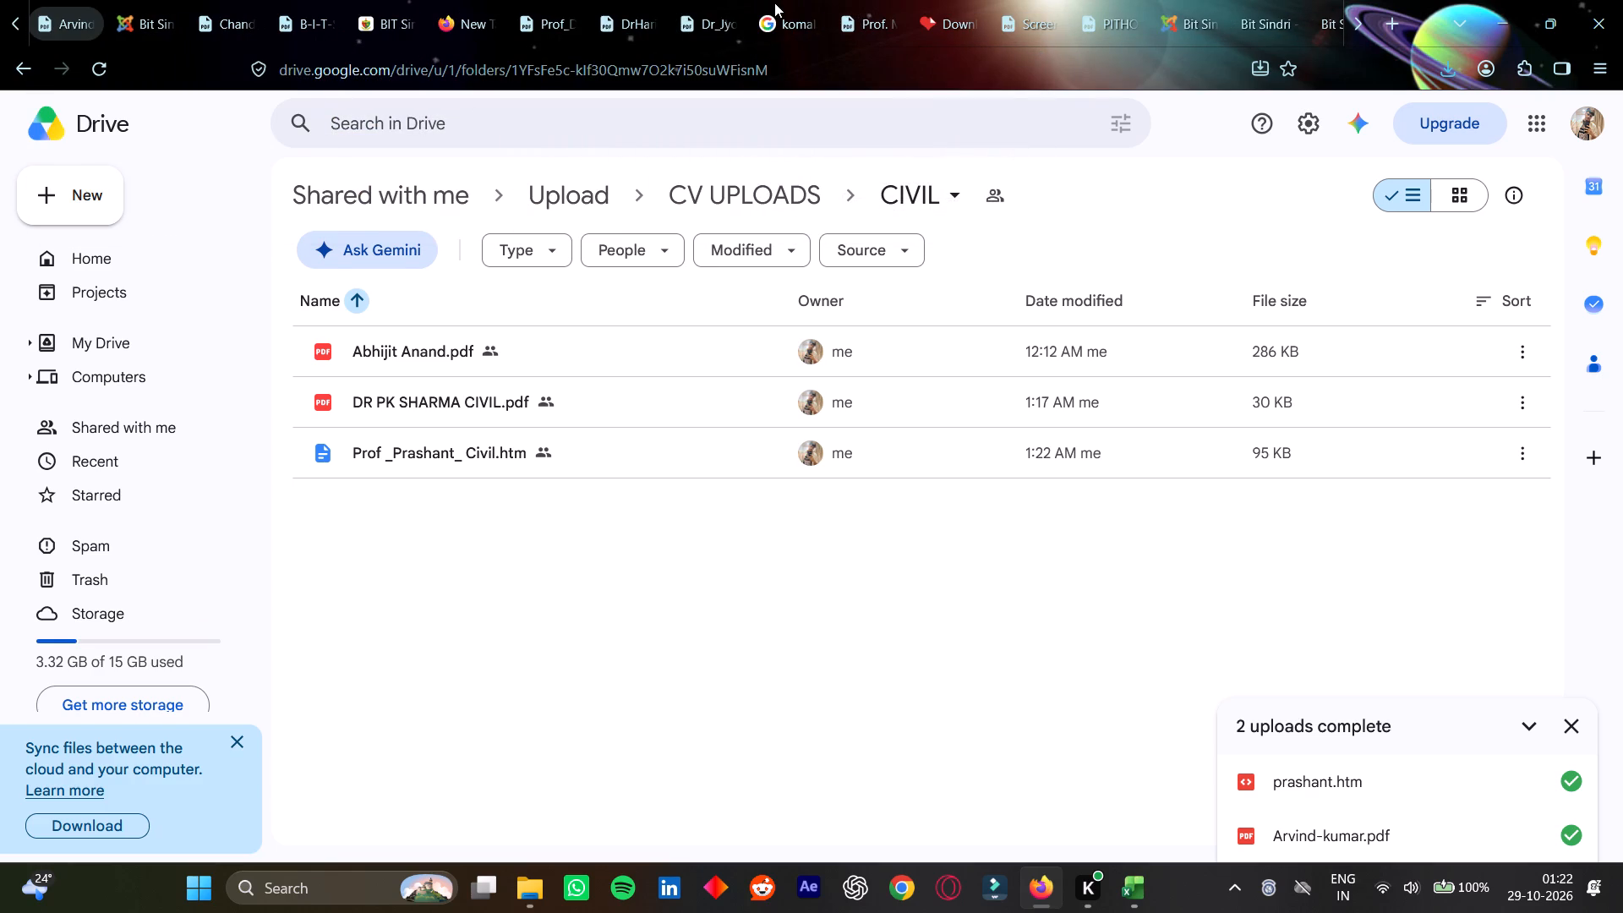
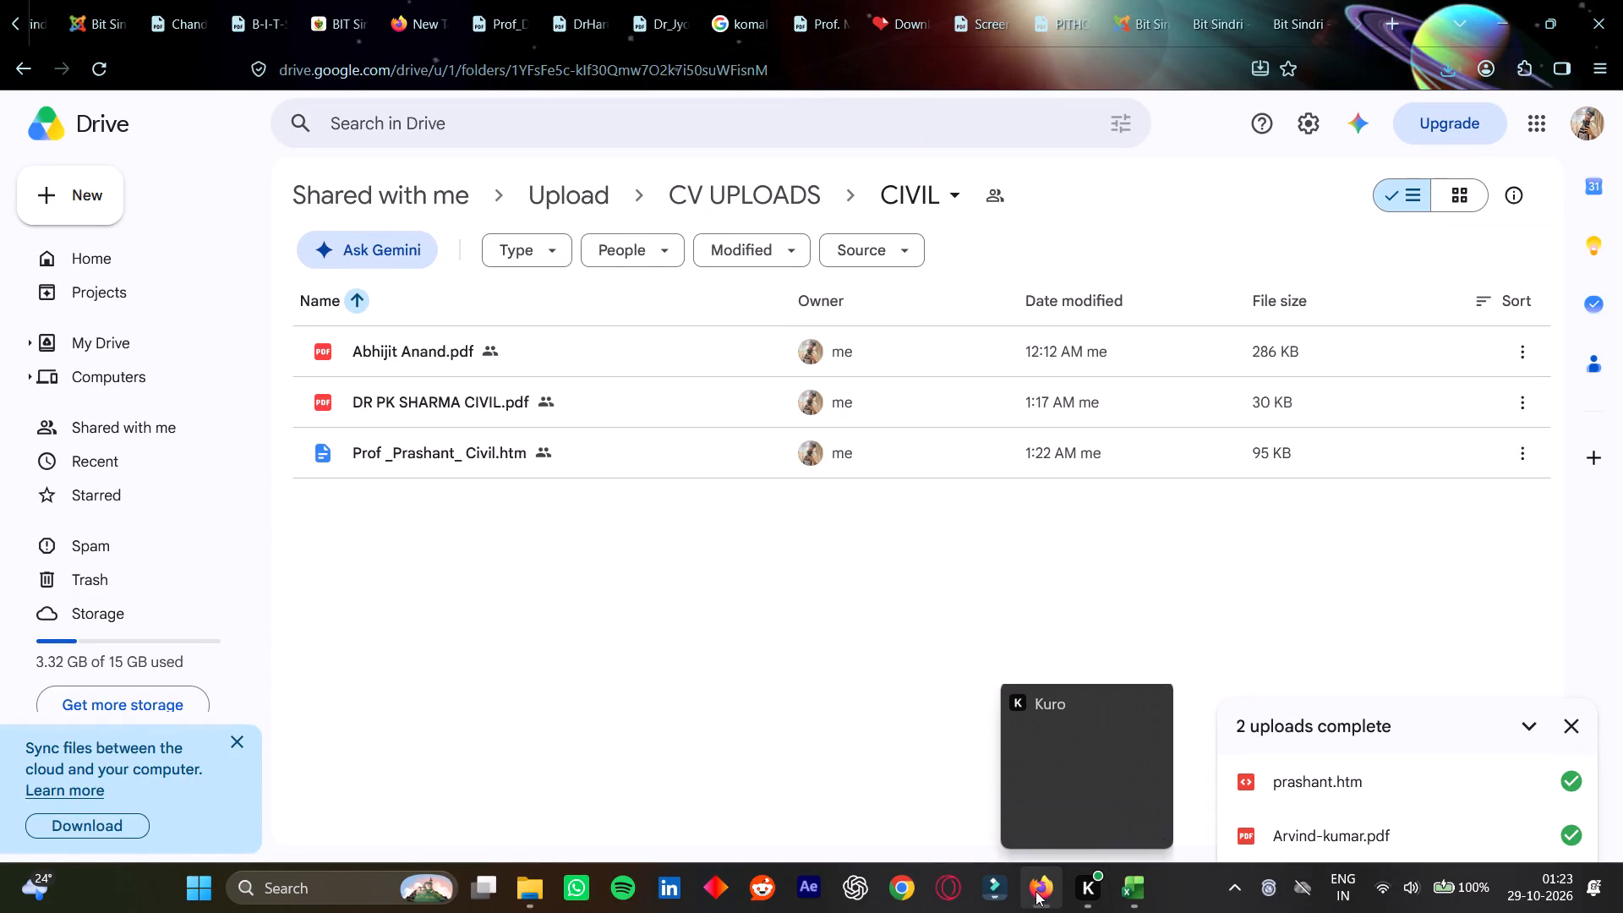
Switch to the UPDATED workbook in Excel and copy the faculty name in cell B17.
left_click(1265, 521)
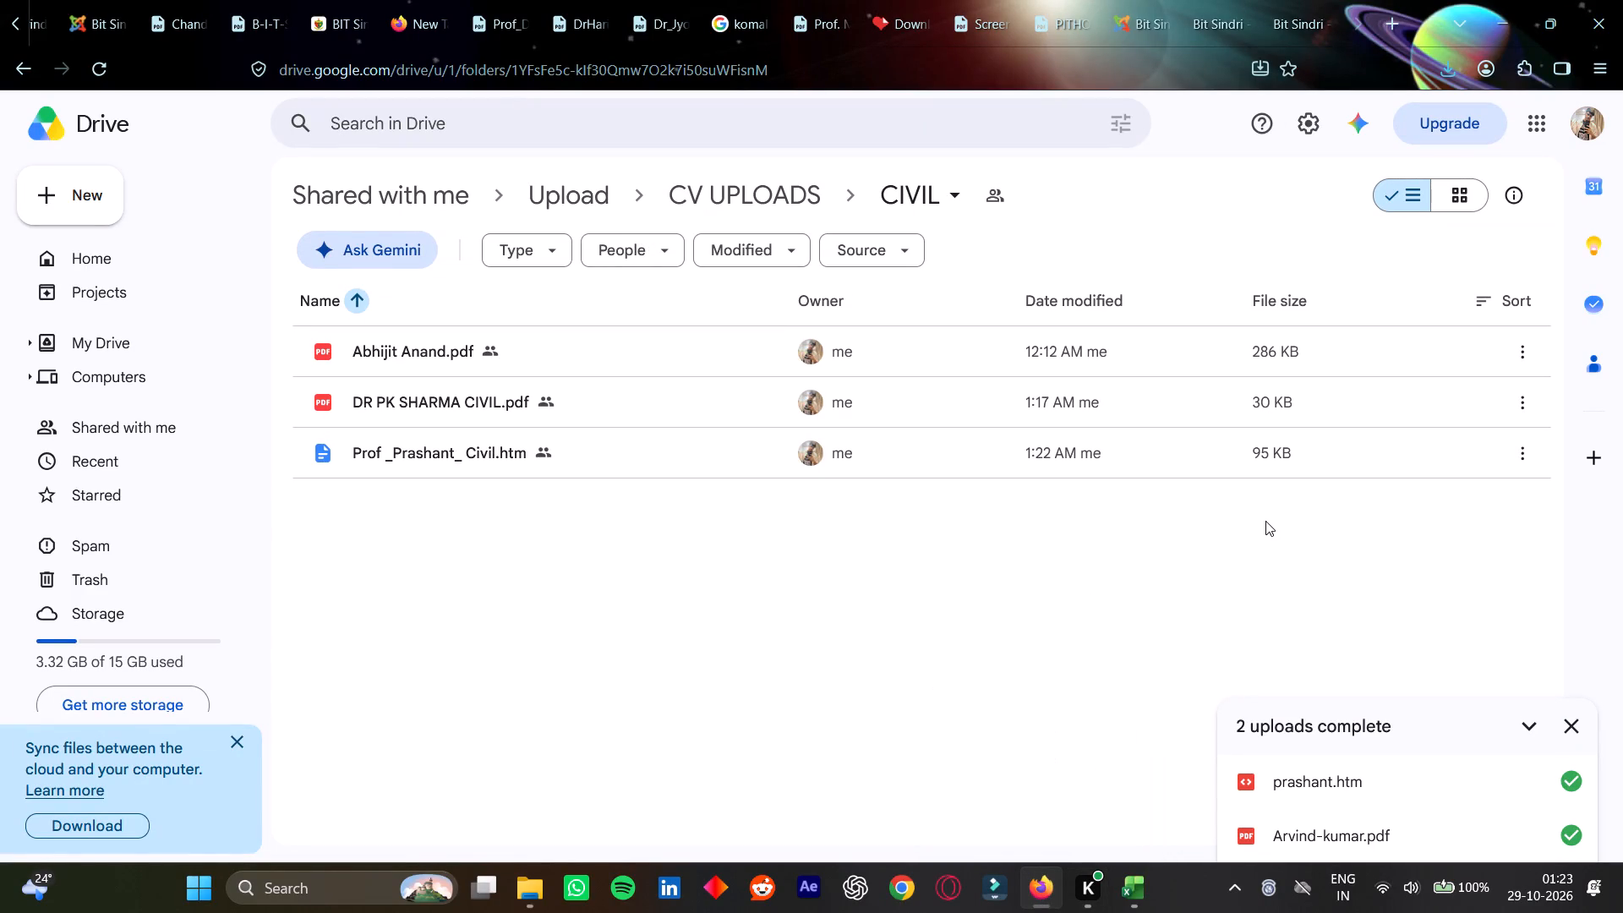
left_click(1130, 900)
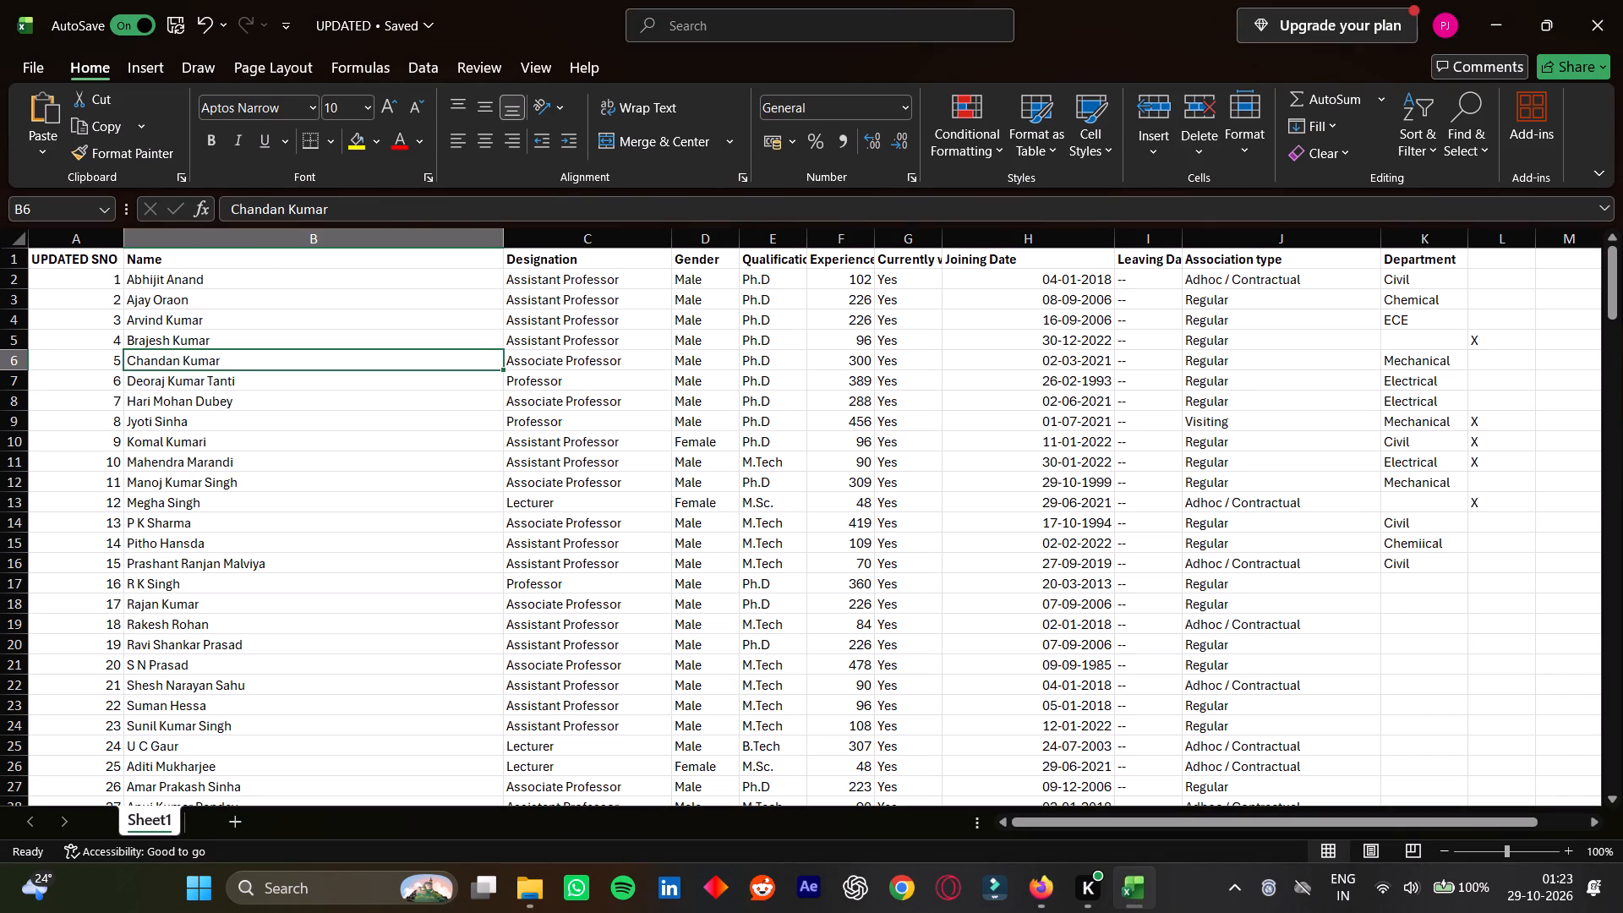
left_click(159, 592)
right_click(159, 592)
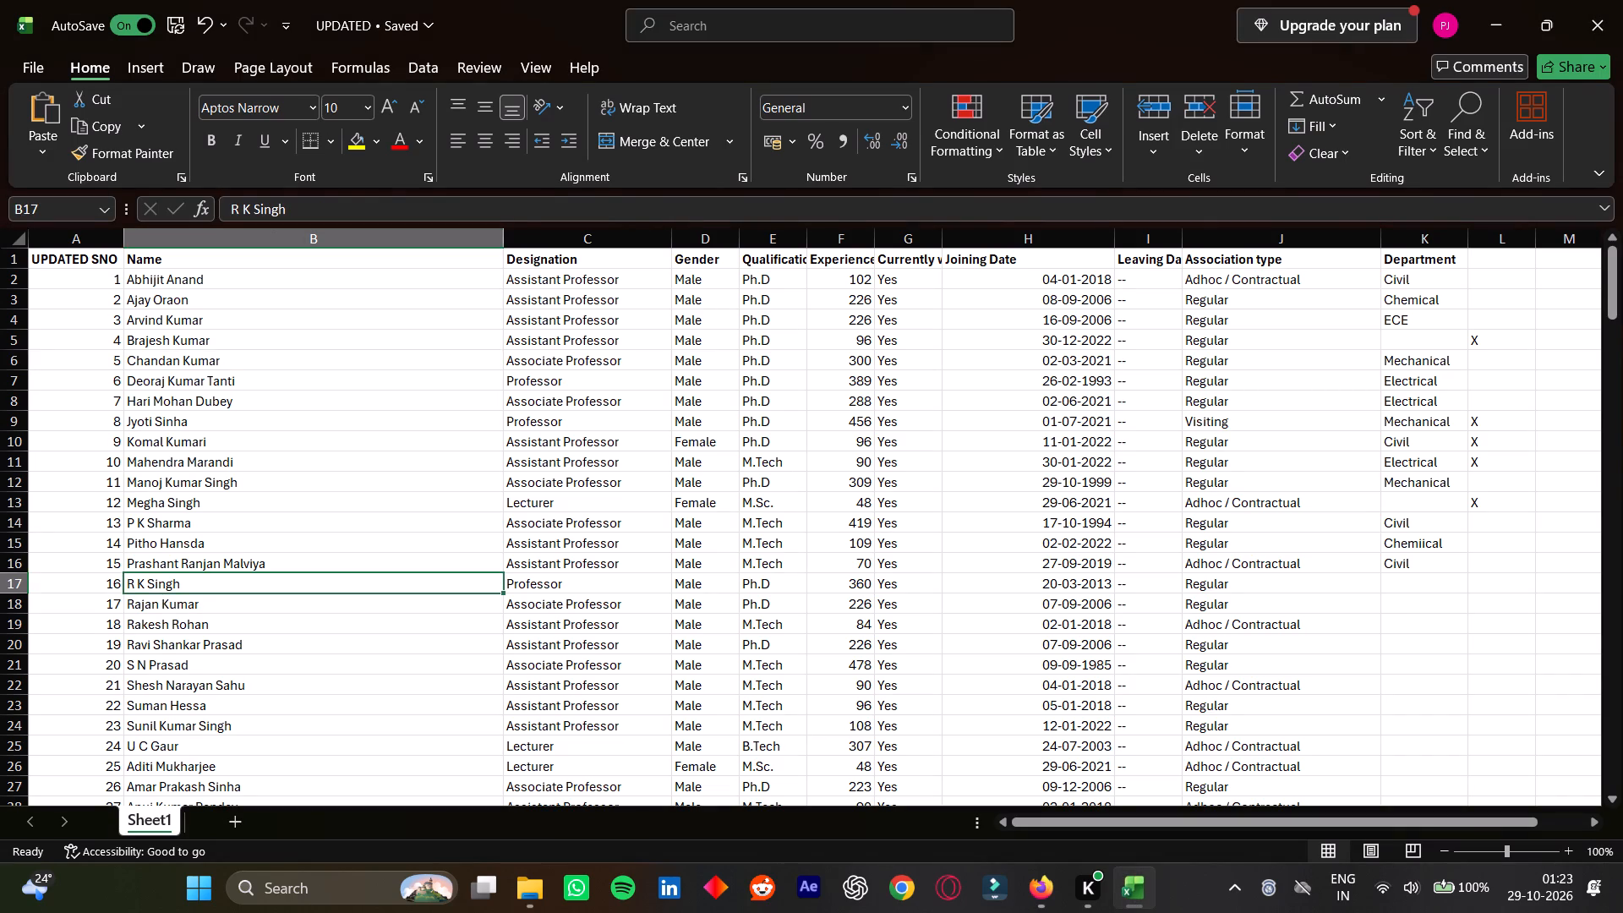
left_click_drag(291, 215, 208, 208)
key("ctrl+c")
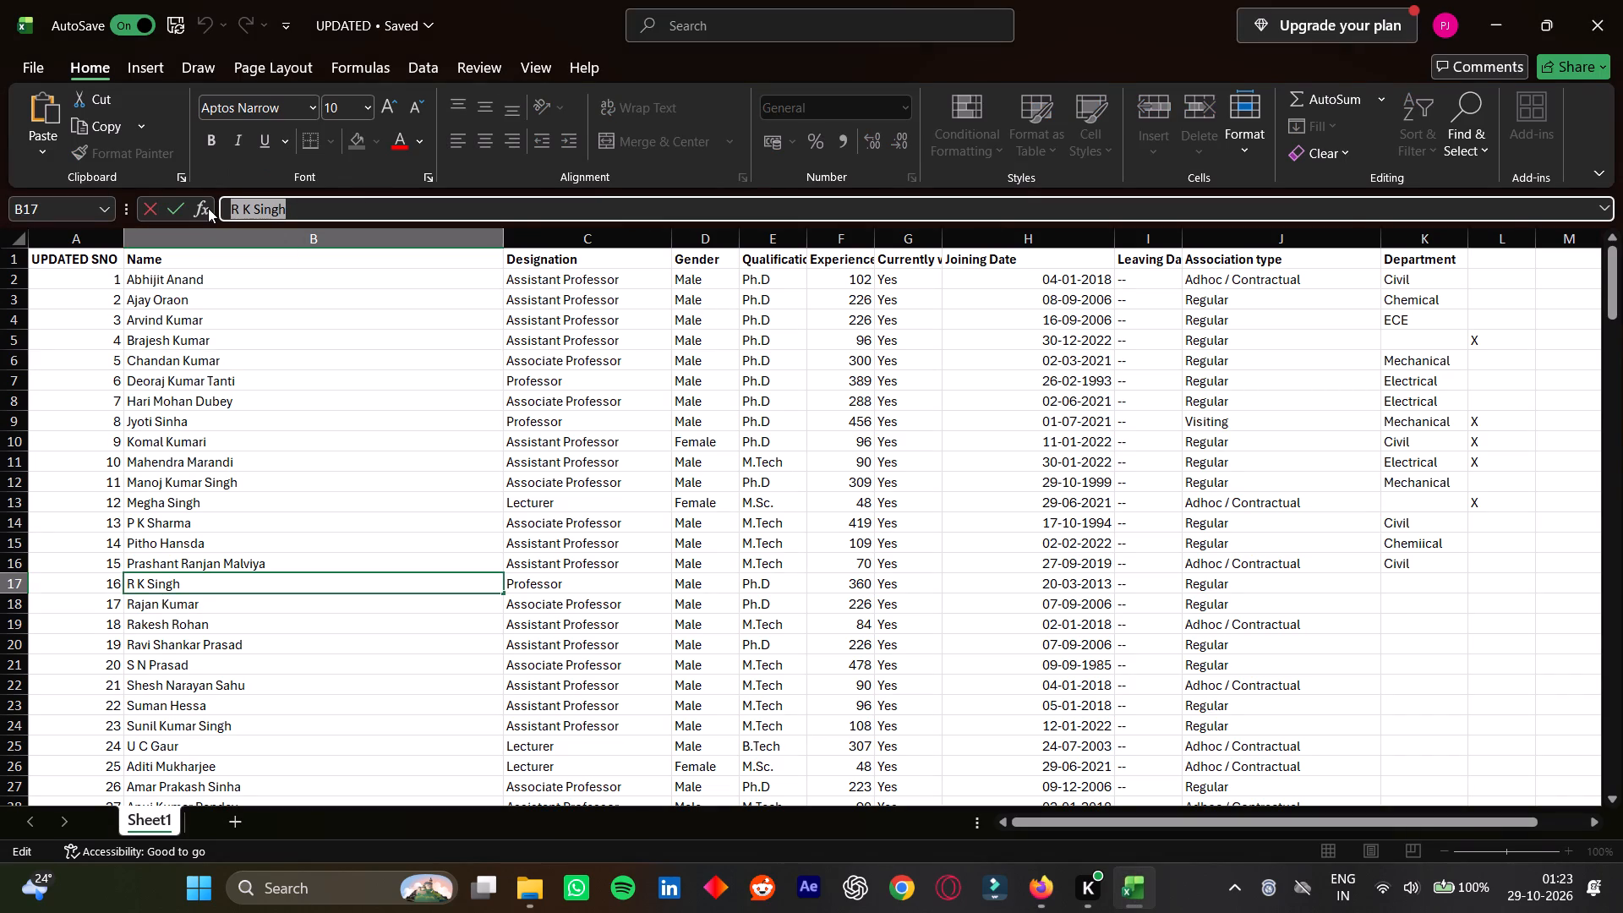
Switch to Firefox and search Google in a new tab for the copied name followed by "bit sindri".
left_click(1042, 885)
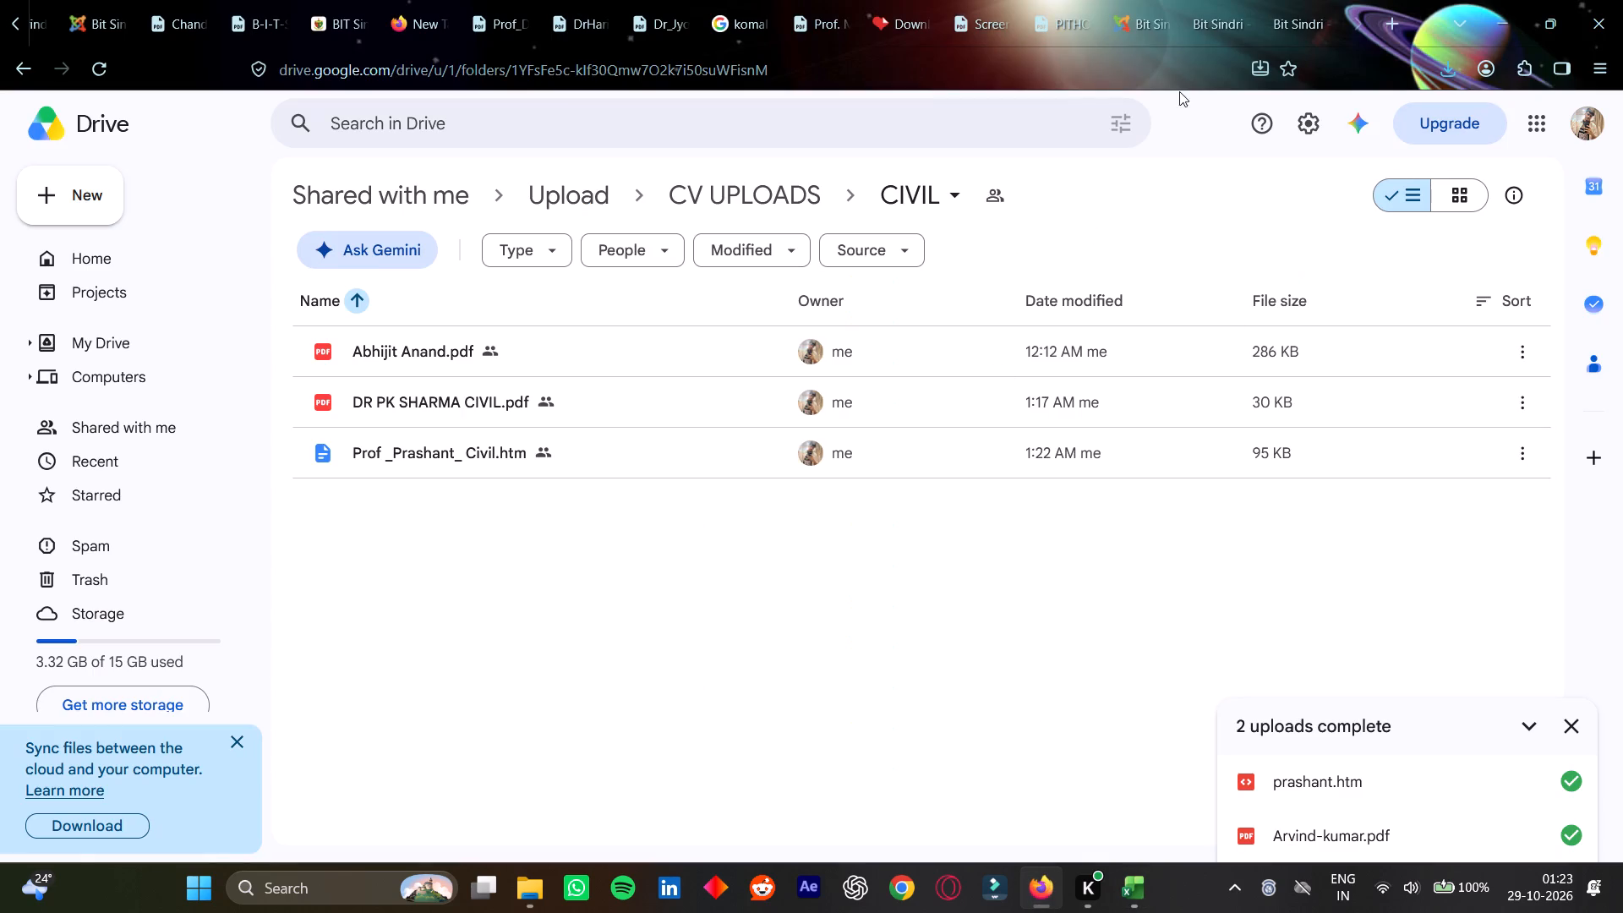
left_click(1374, 4)
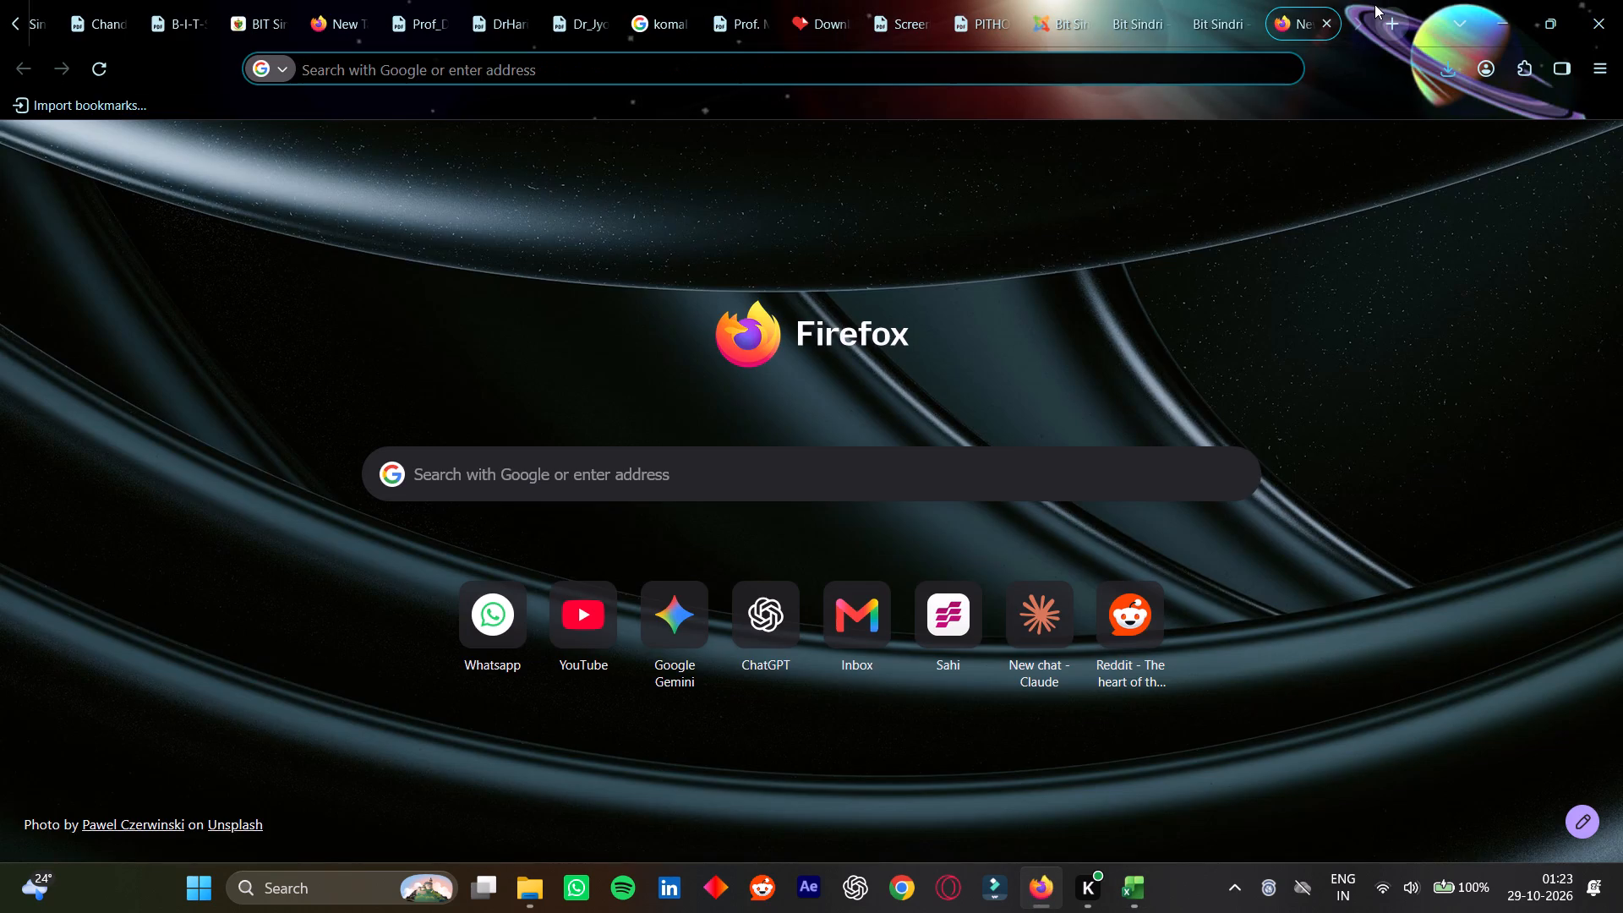
key("ctrl+v")
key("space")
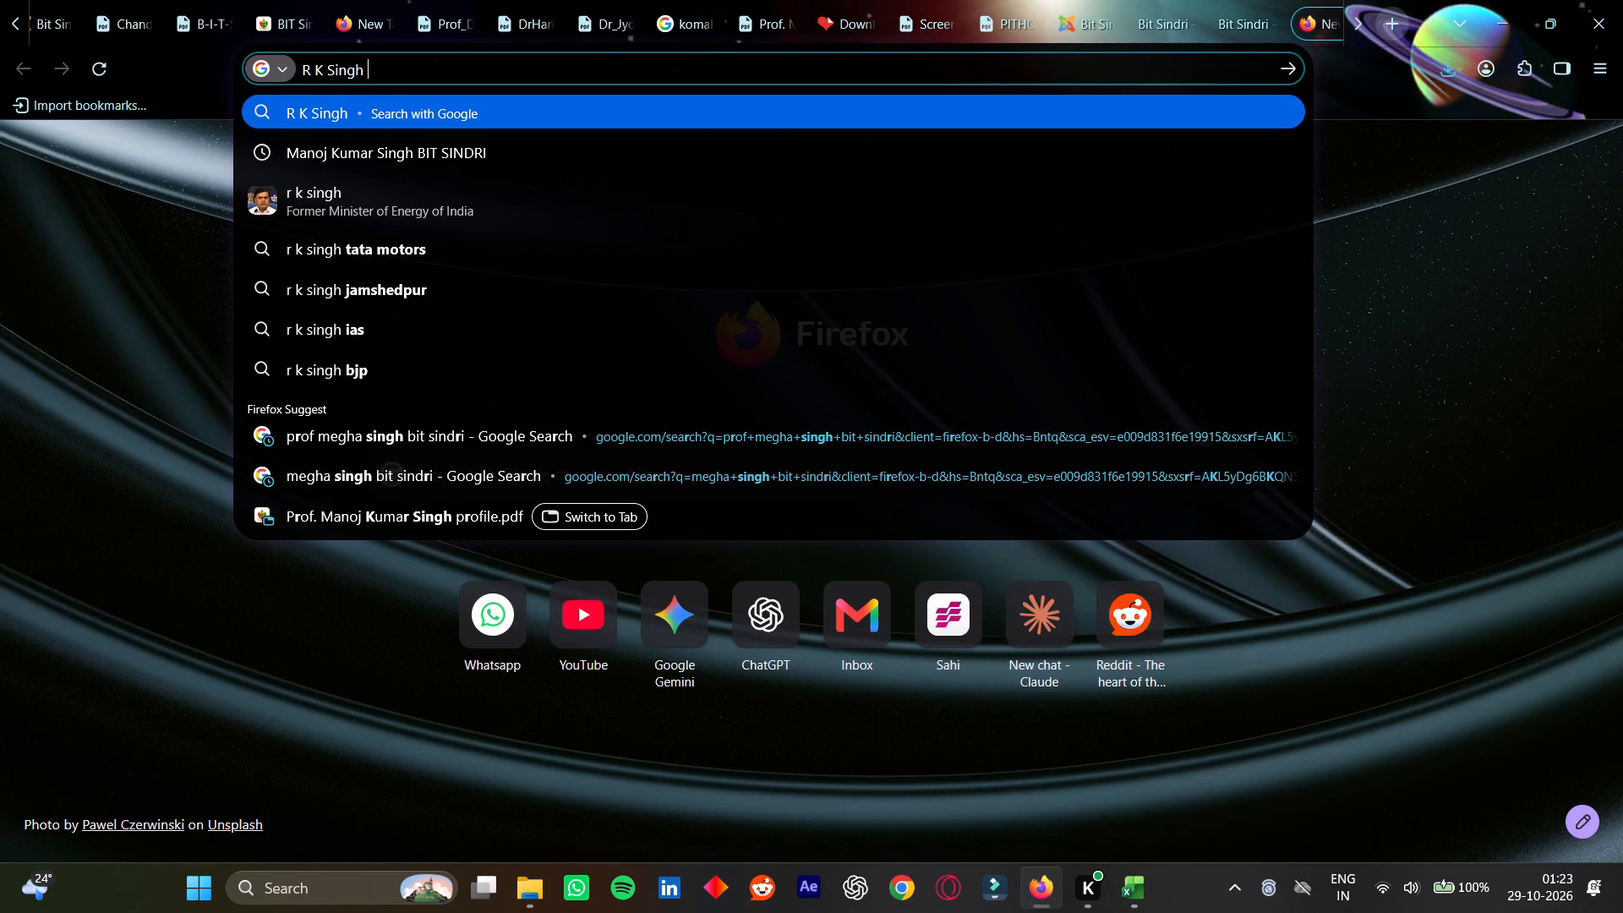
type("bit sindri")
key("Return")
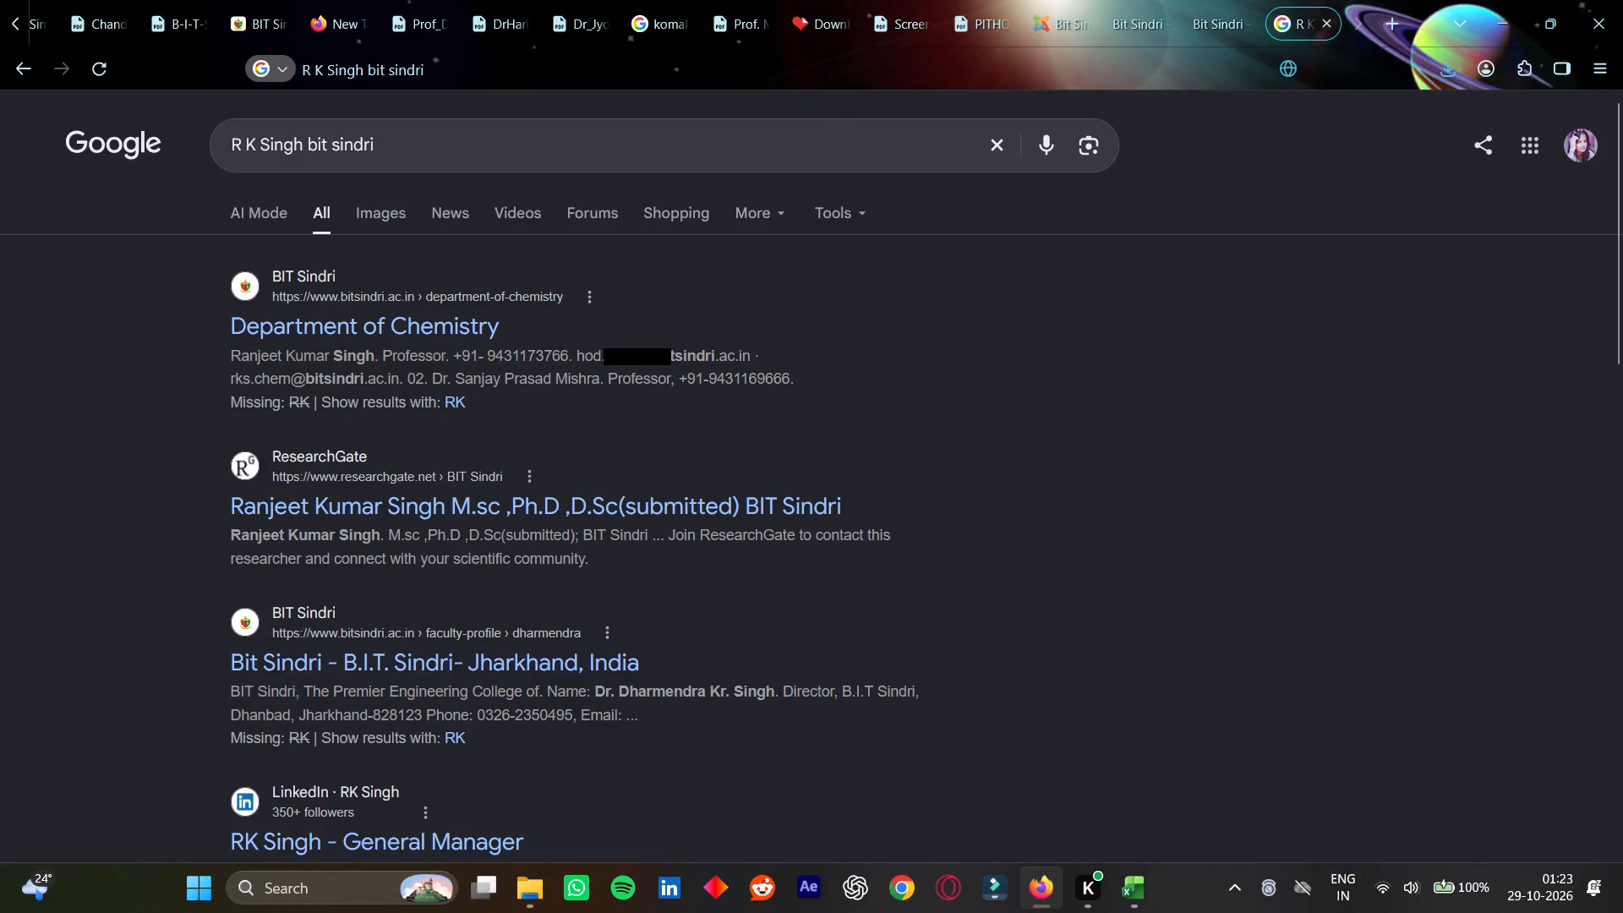
Open the BIT Sindri Department of Chemistry page and the first listed professor's CV from its faculty list.
left_click(368, 328)
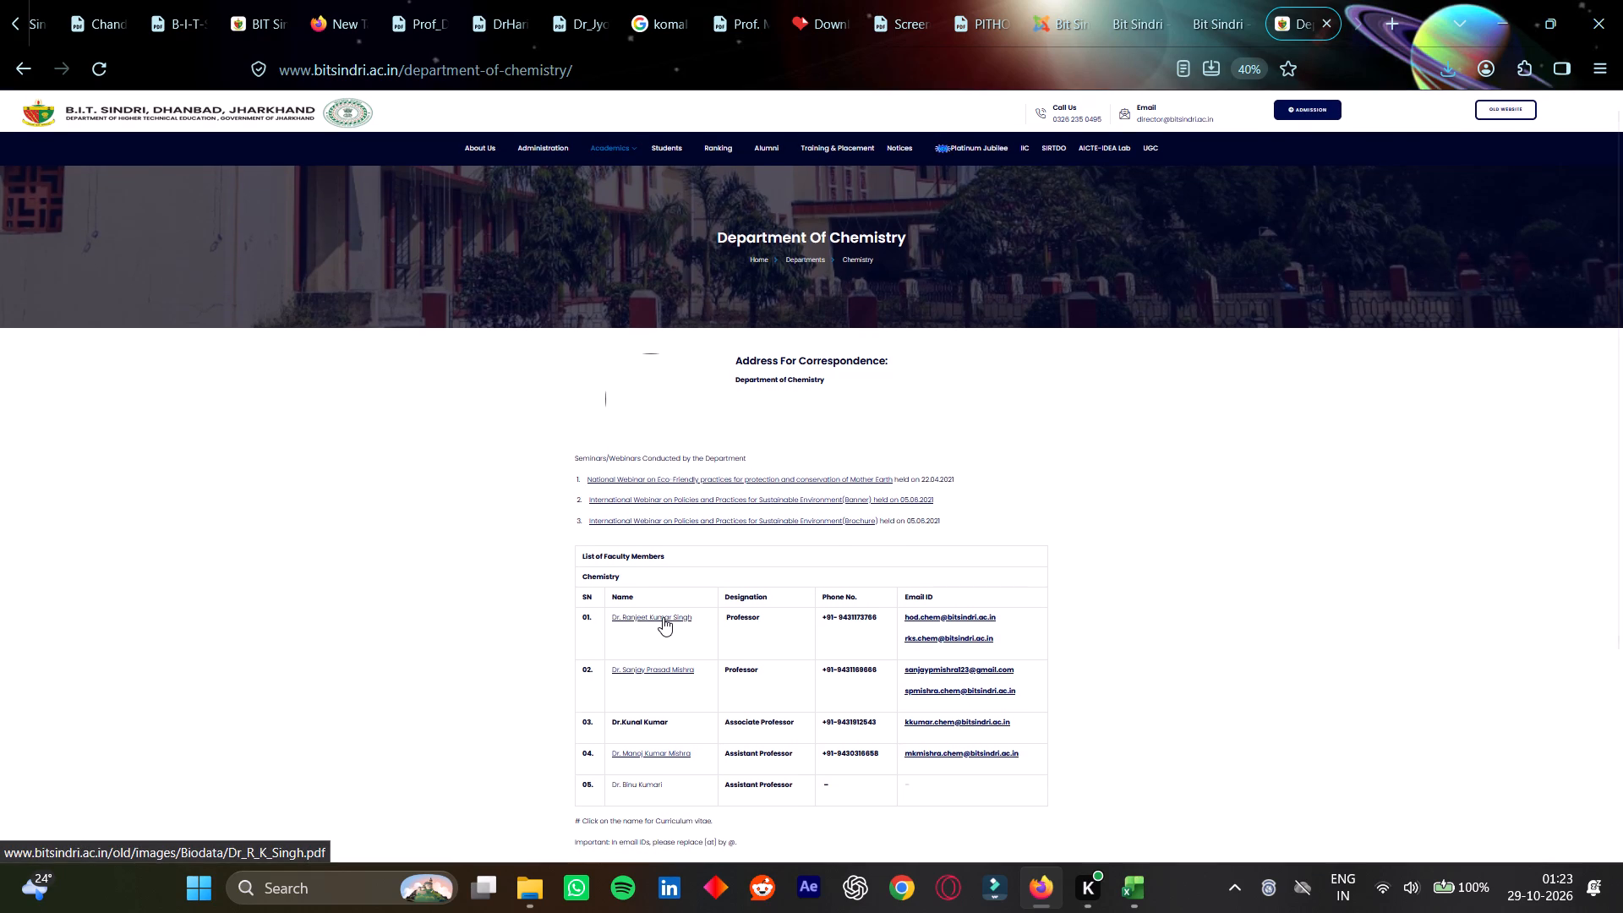
left_click(663, 617)
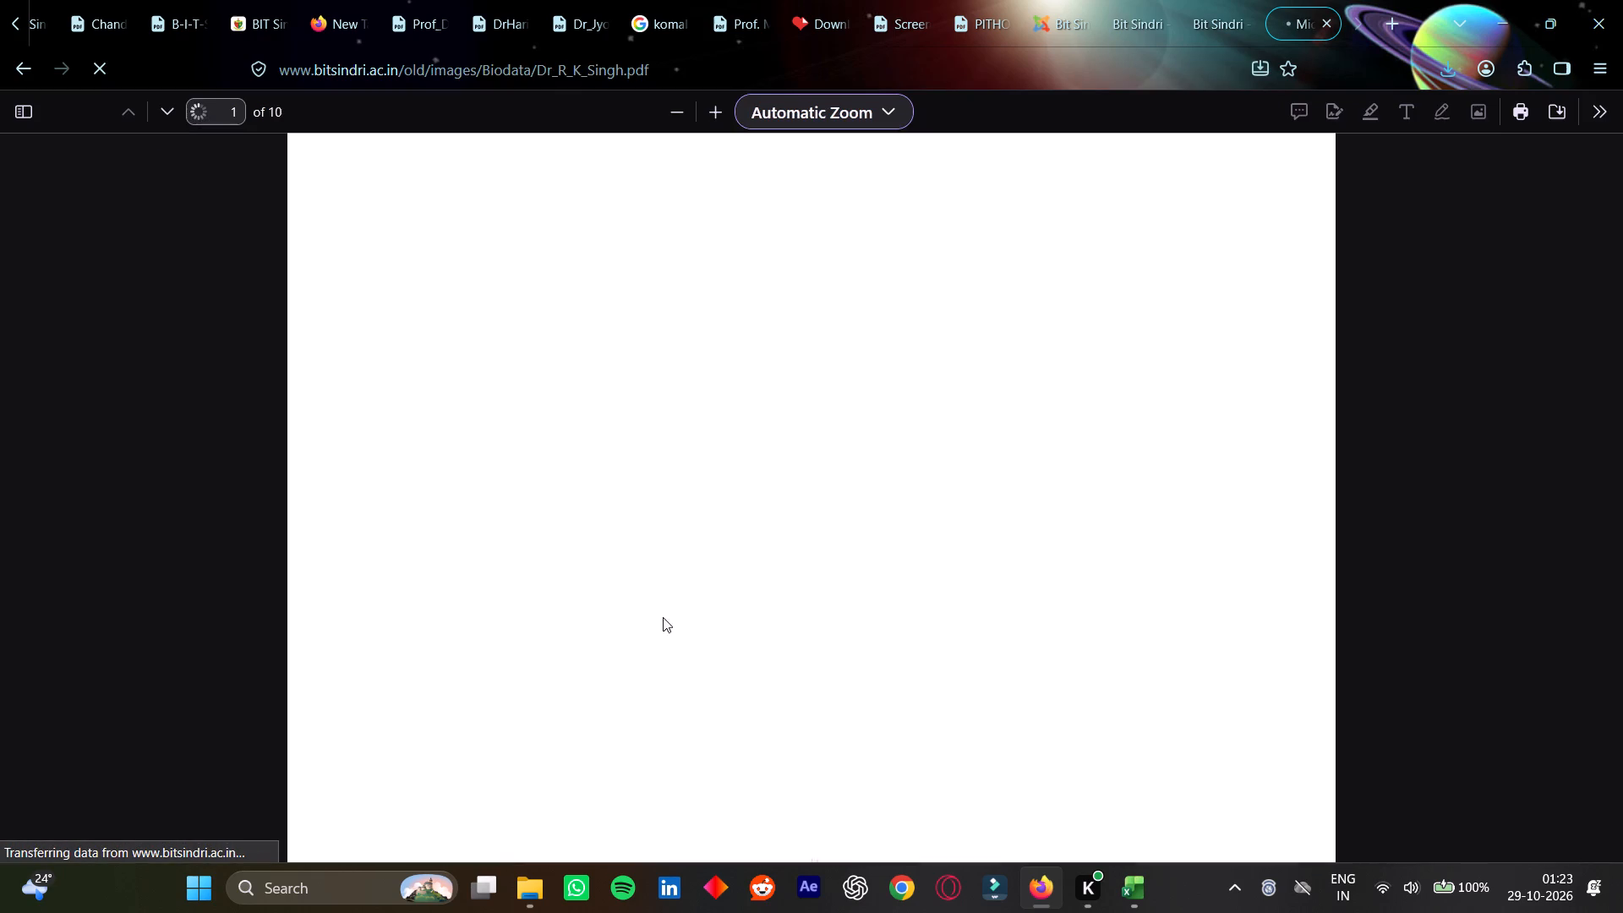
Save the CV as a PDF in Downloads, adding an underscore and the chemistry department to the suggested file name.
right_click(845, 504)
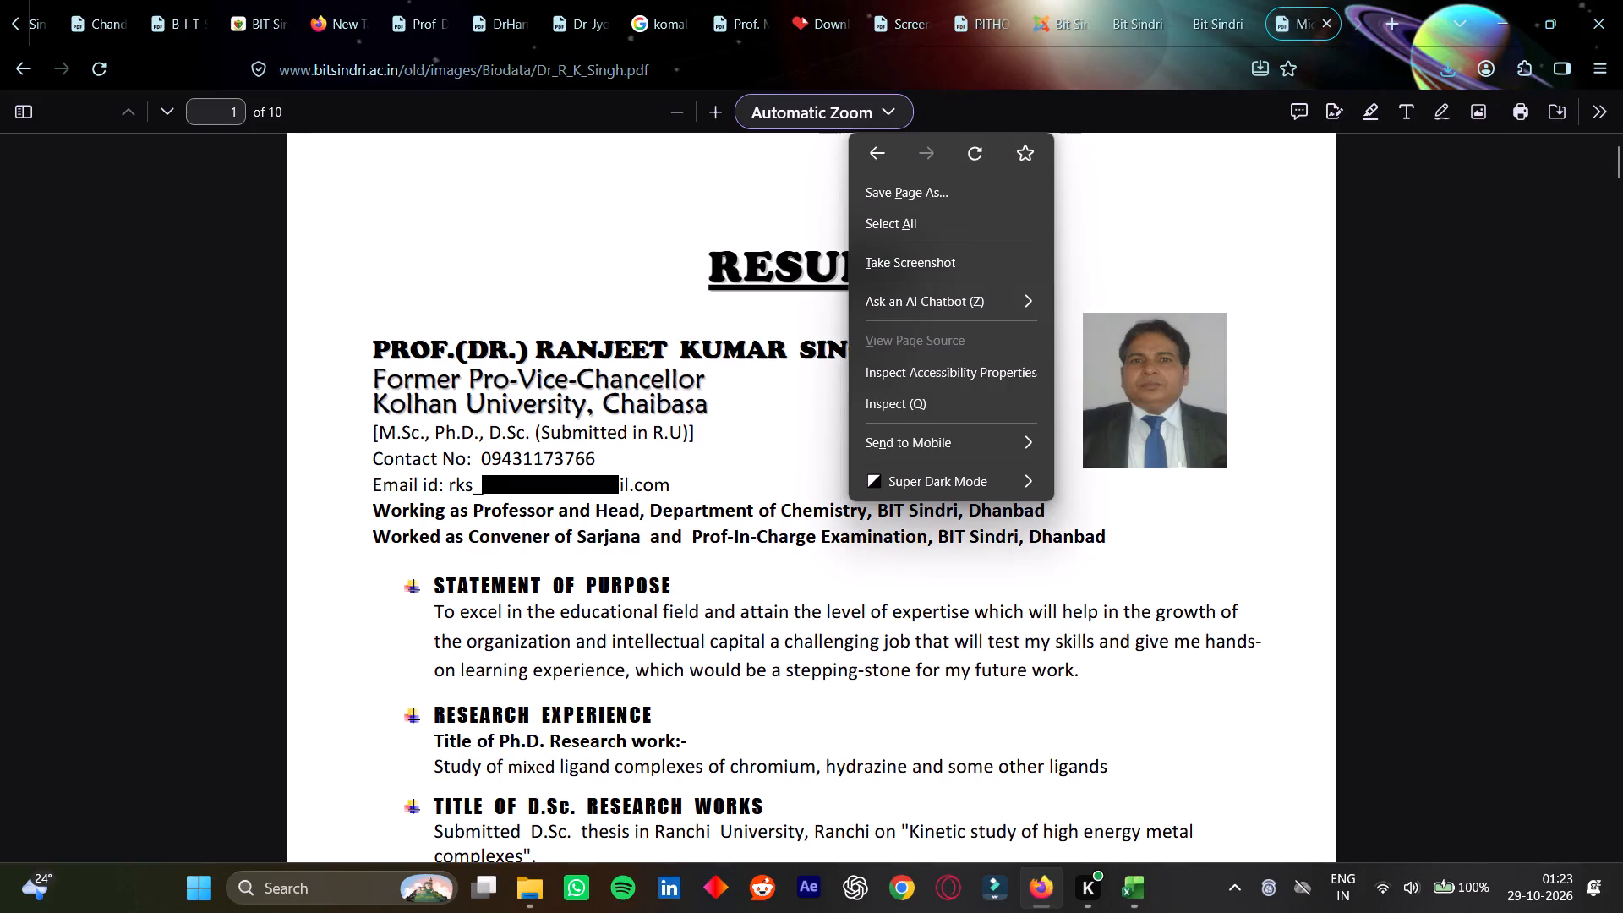
left_click(915, 203)
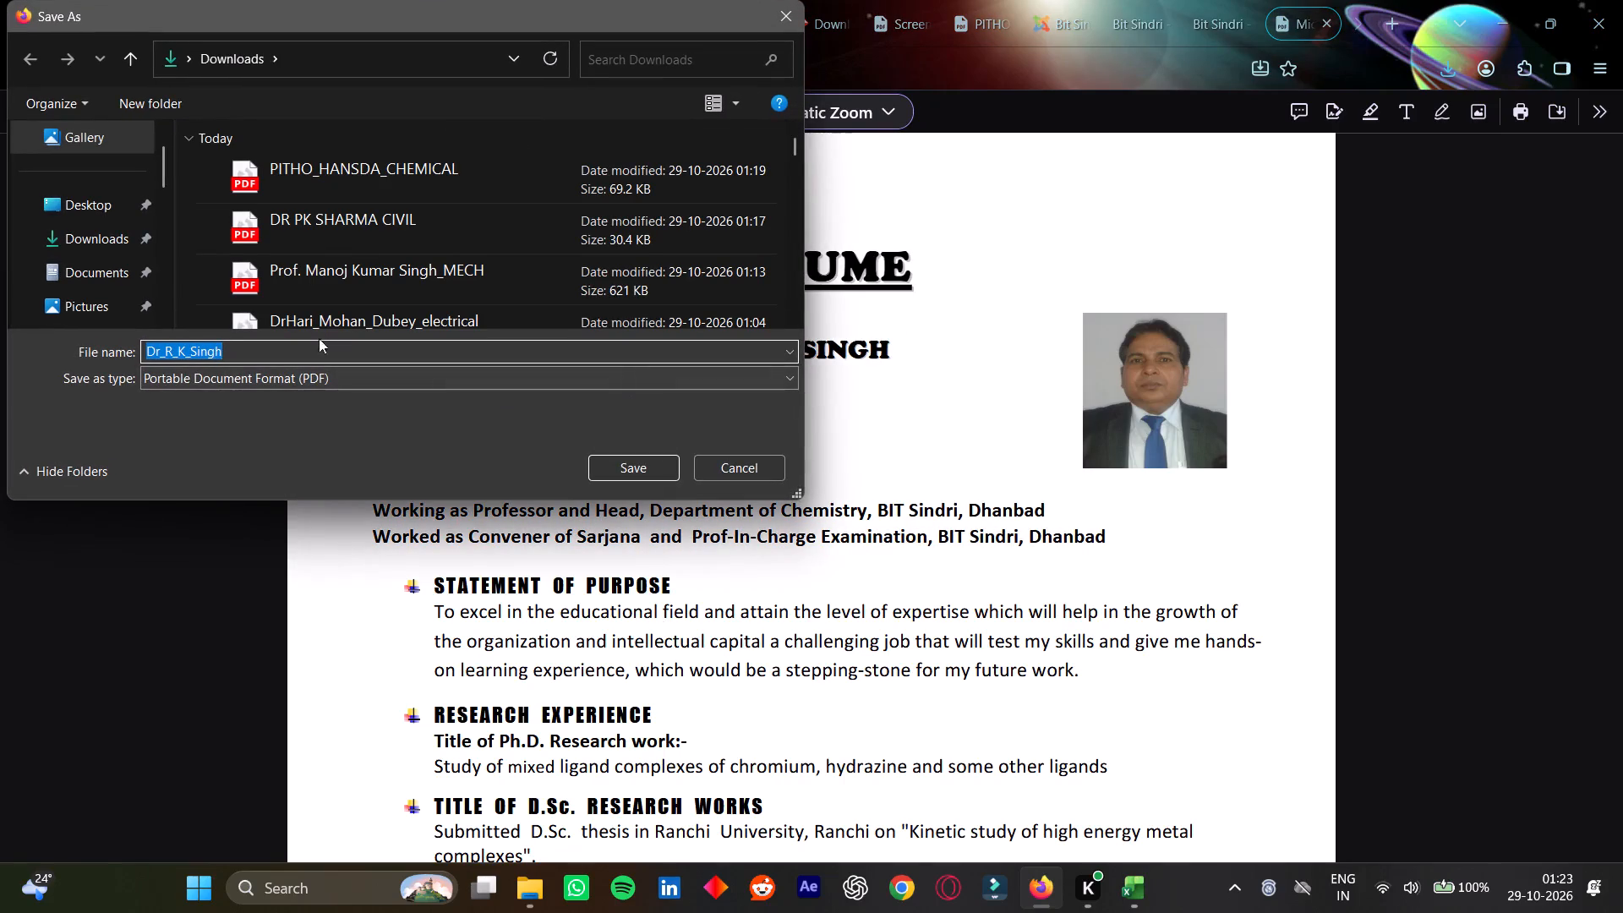
left_click(314, 344)
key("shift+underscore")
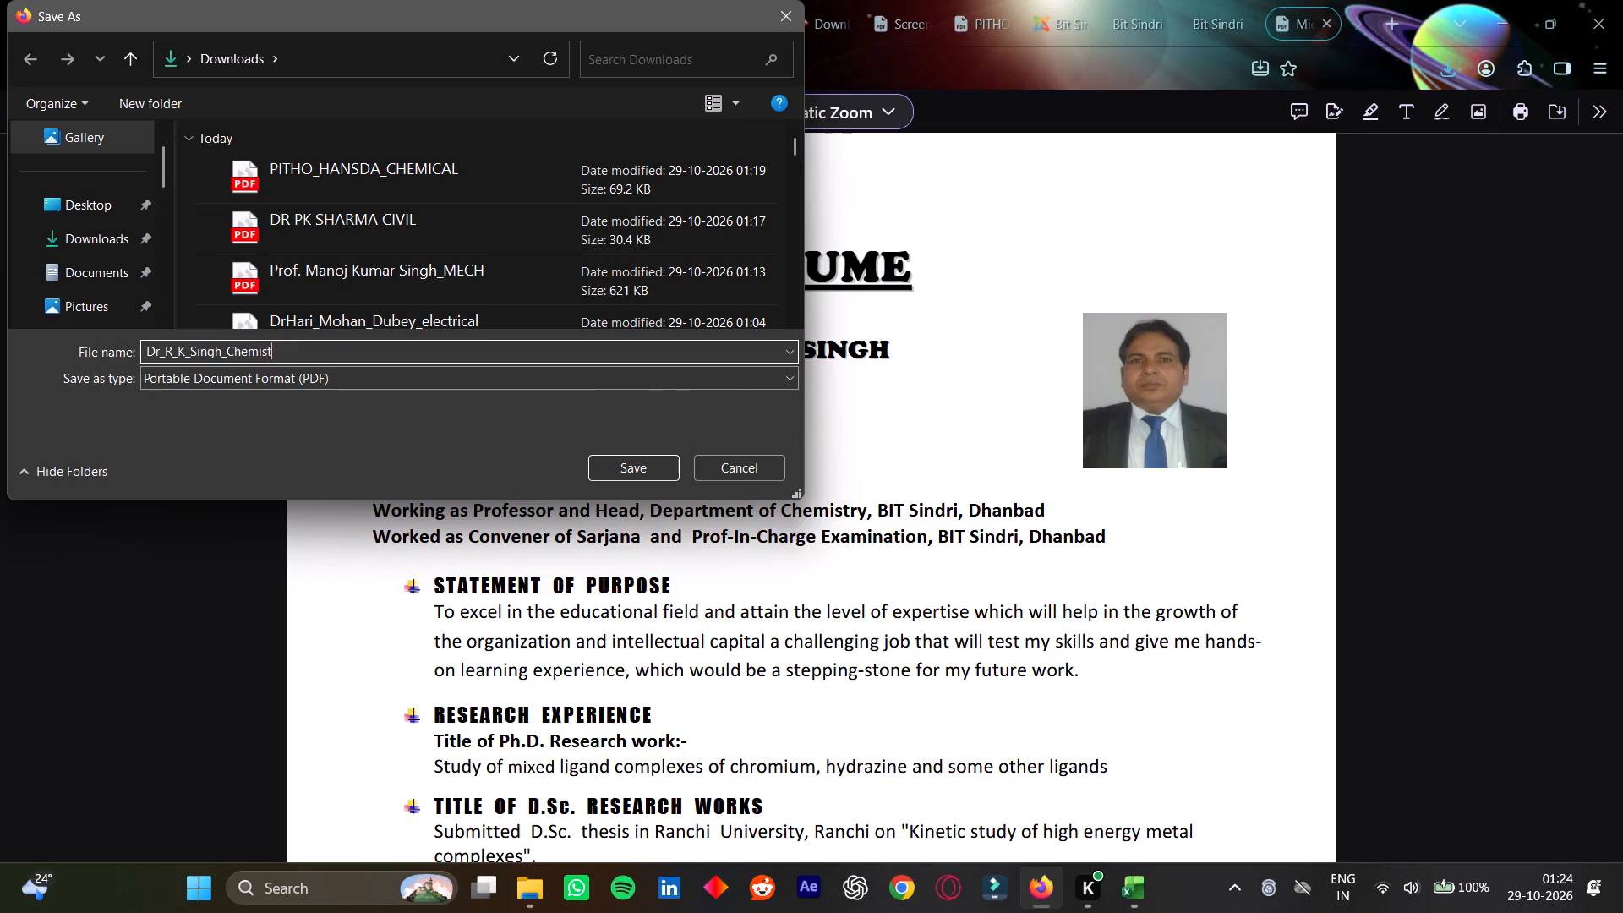
left_click(650, 471)
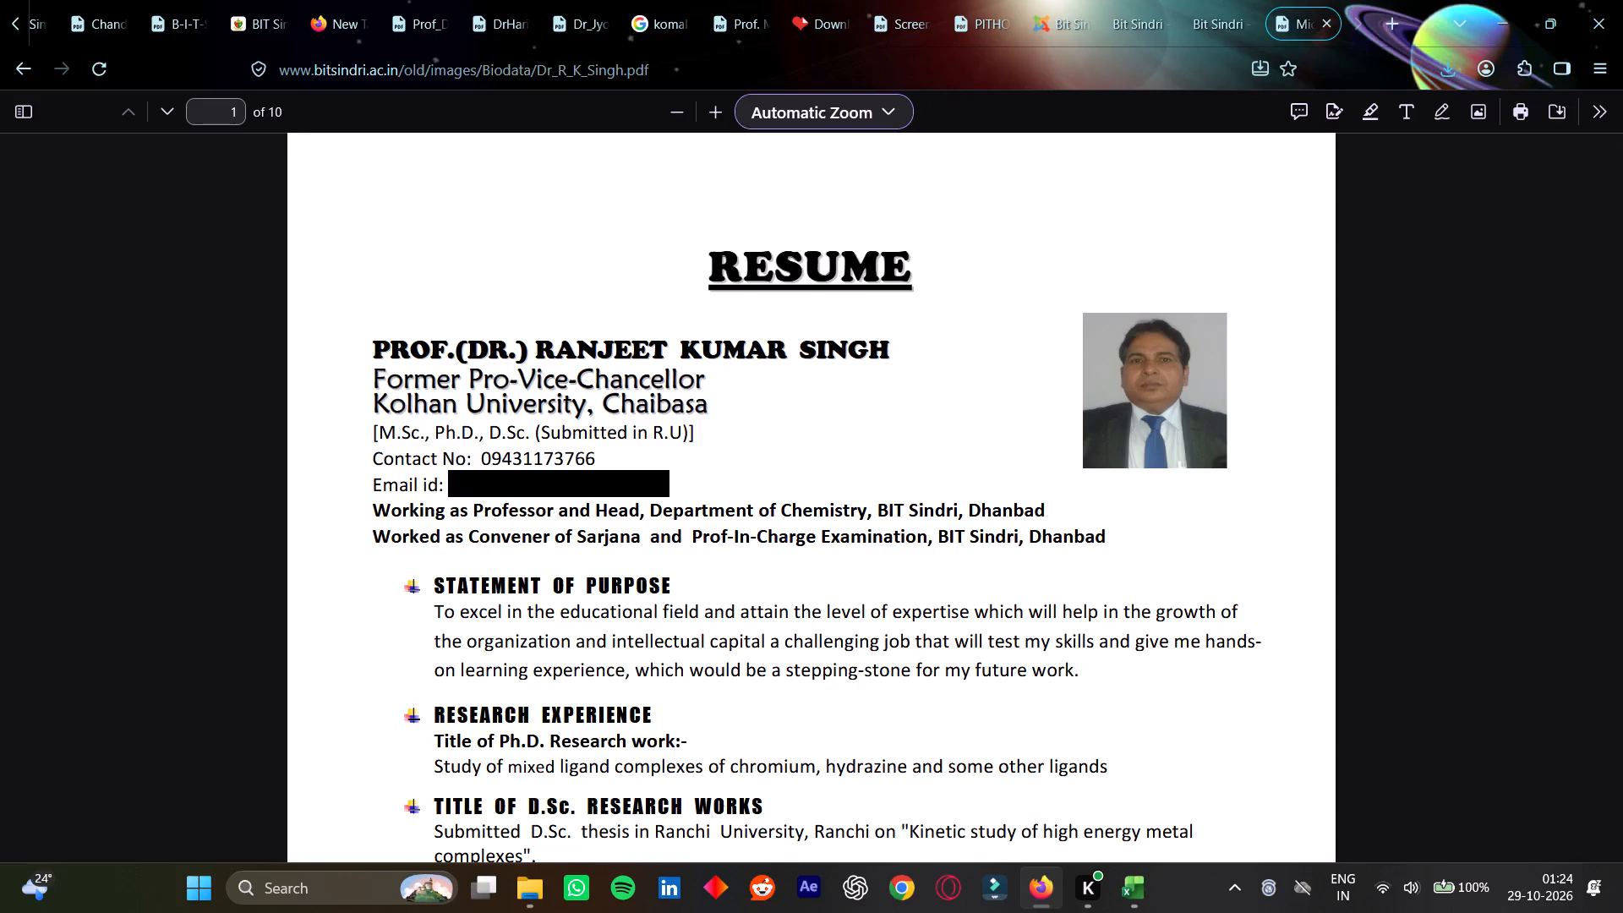
Look through the pages of the professor's CV, from the research experience to the personal details at the end.
scroll(803, 544, "down", 9)
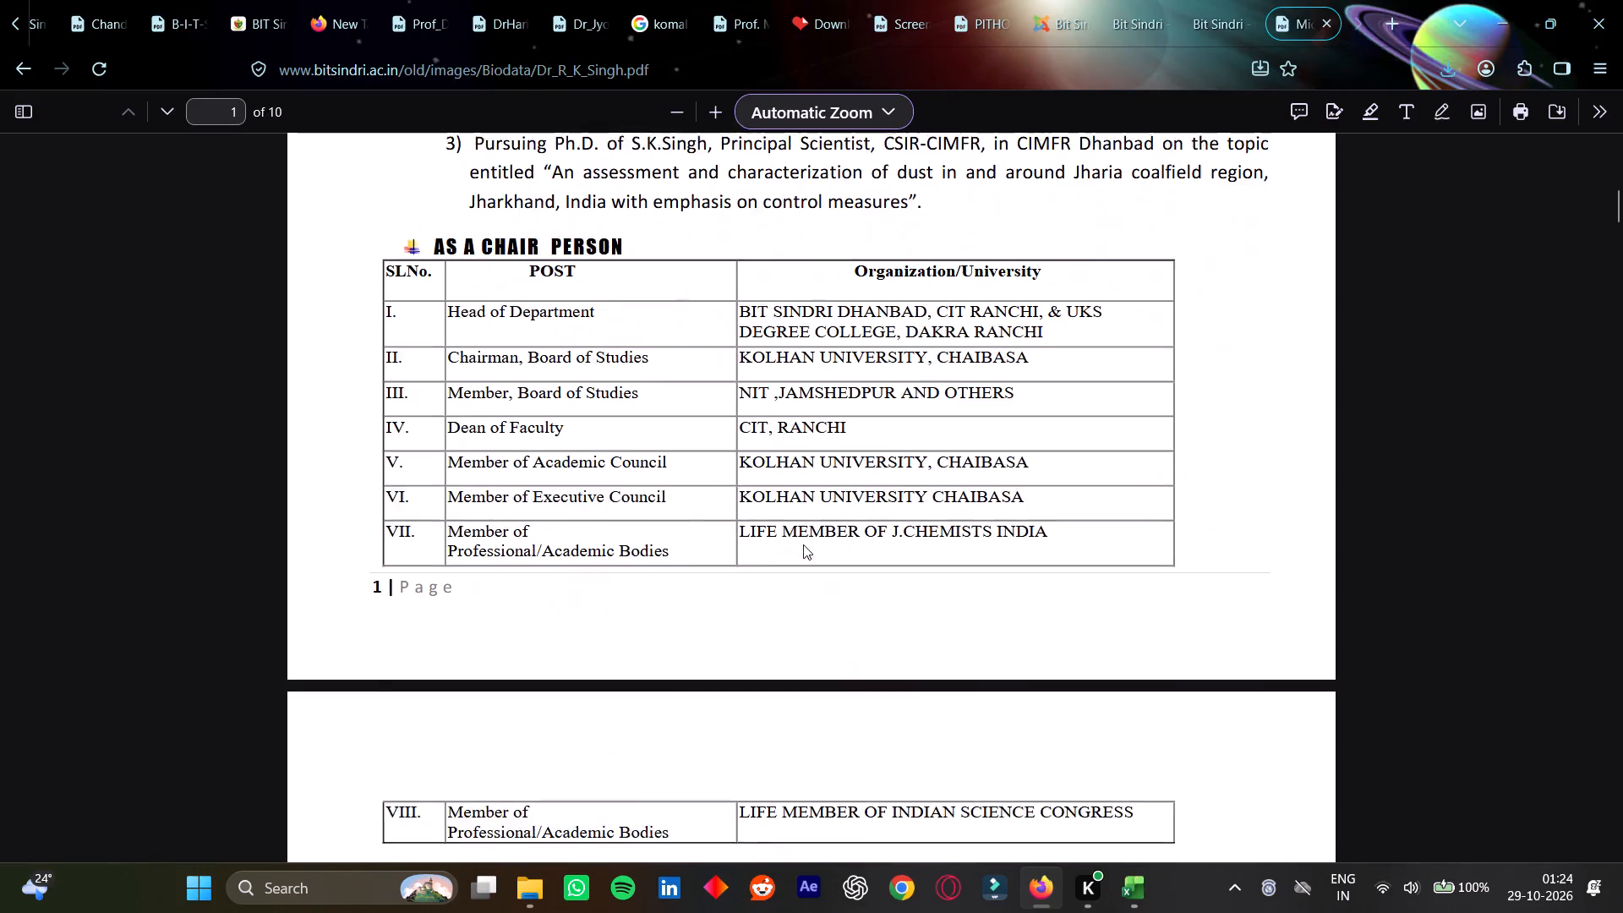
scroll(803, 544, "down", 7)
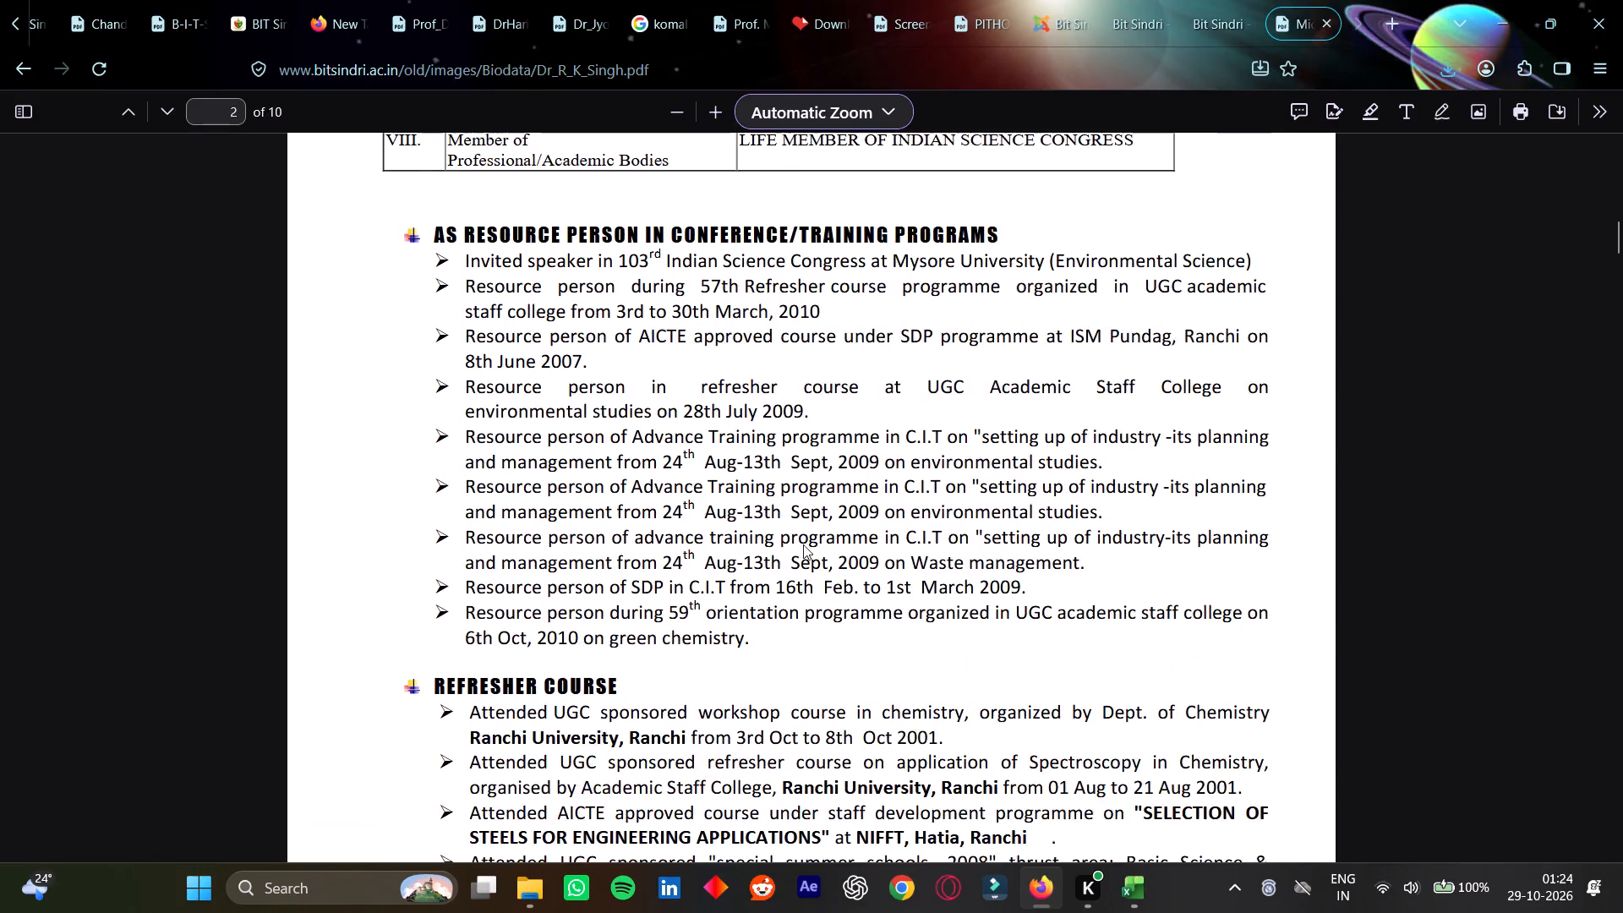
scroll(803, 544, "down", 10)
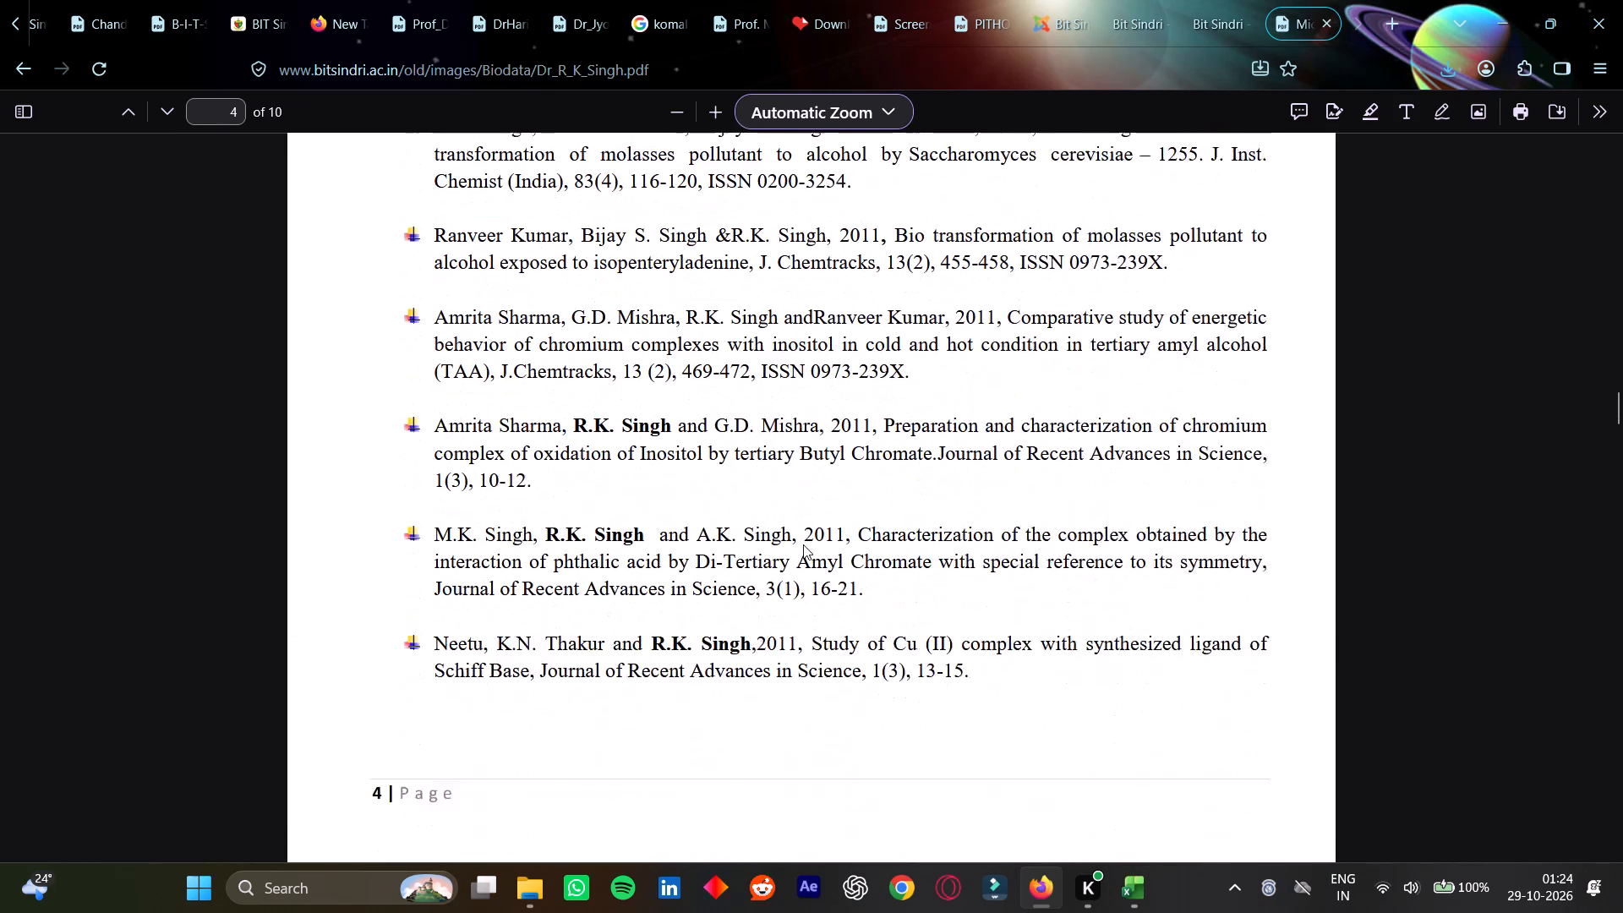
scroll(803, 544, "down", 15)
scroll(803, 544, "down", 7)
scroll(803, 544, "up", 6)
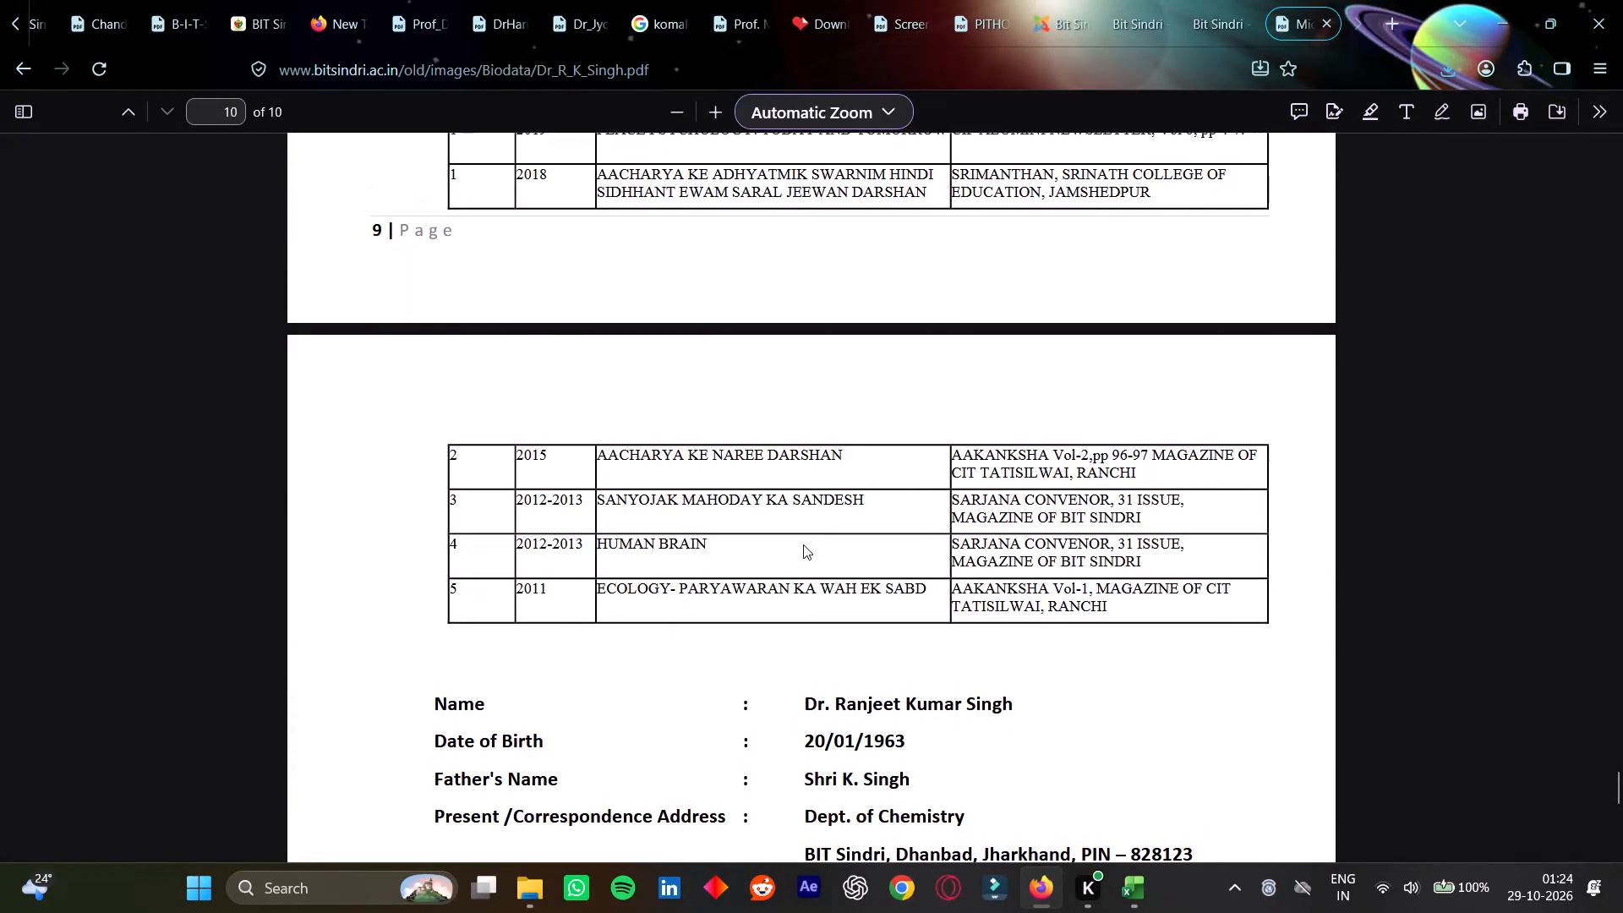
scroll(803, 544, "up", 20)
scroll(792, 604, "up", 9)
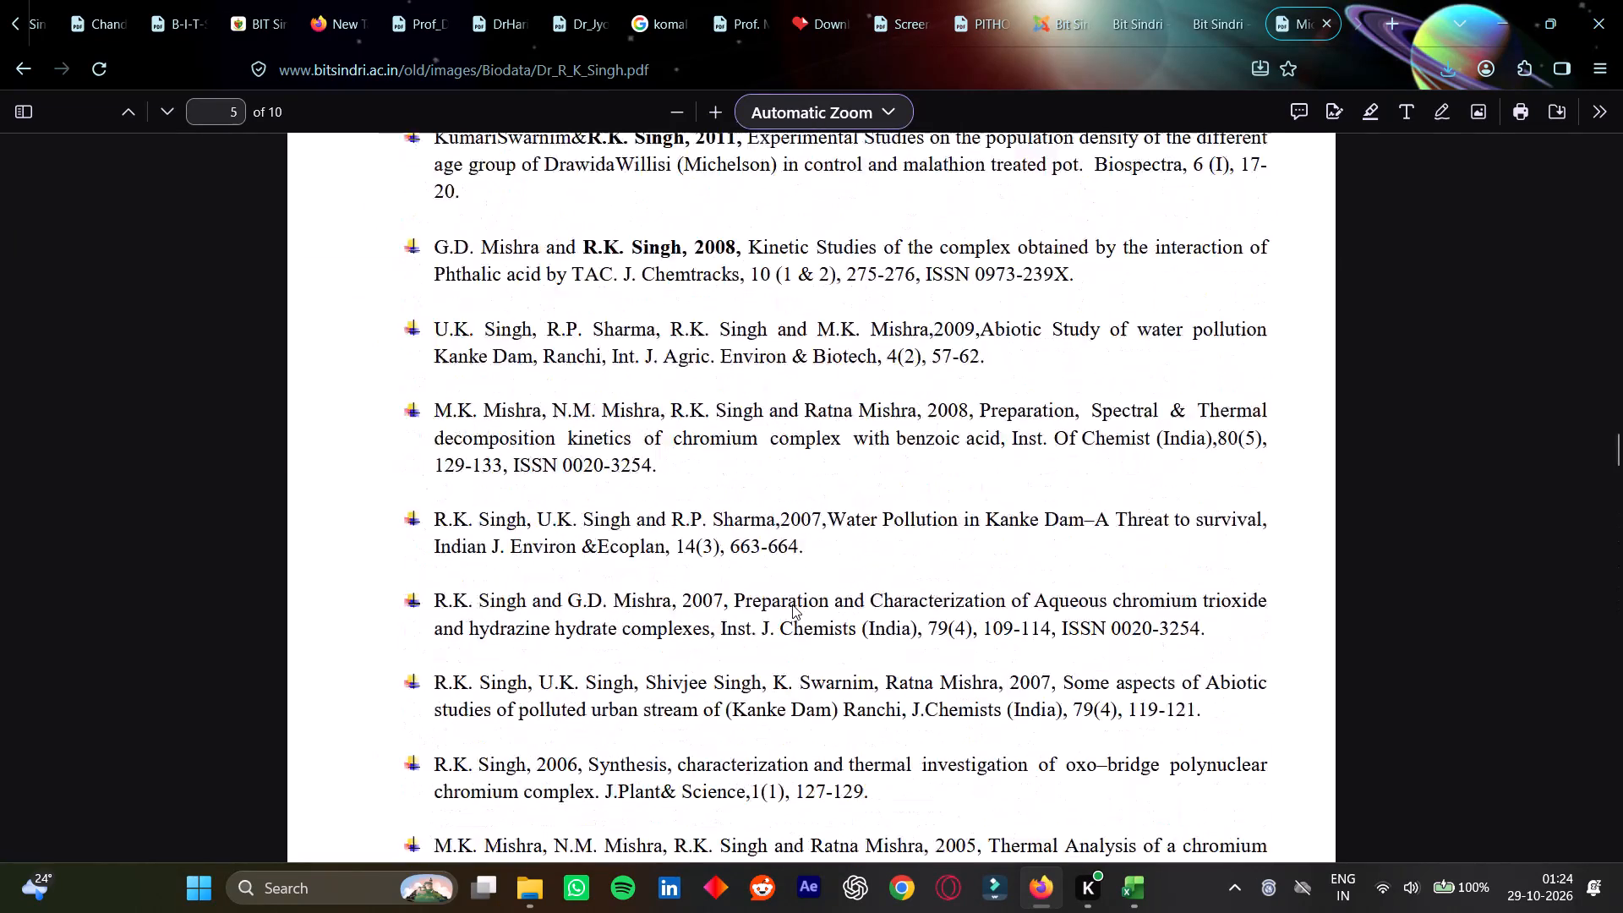
scroll(792, 604, "up", 9)
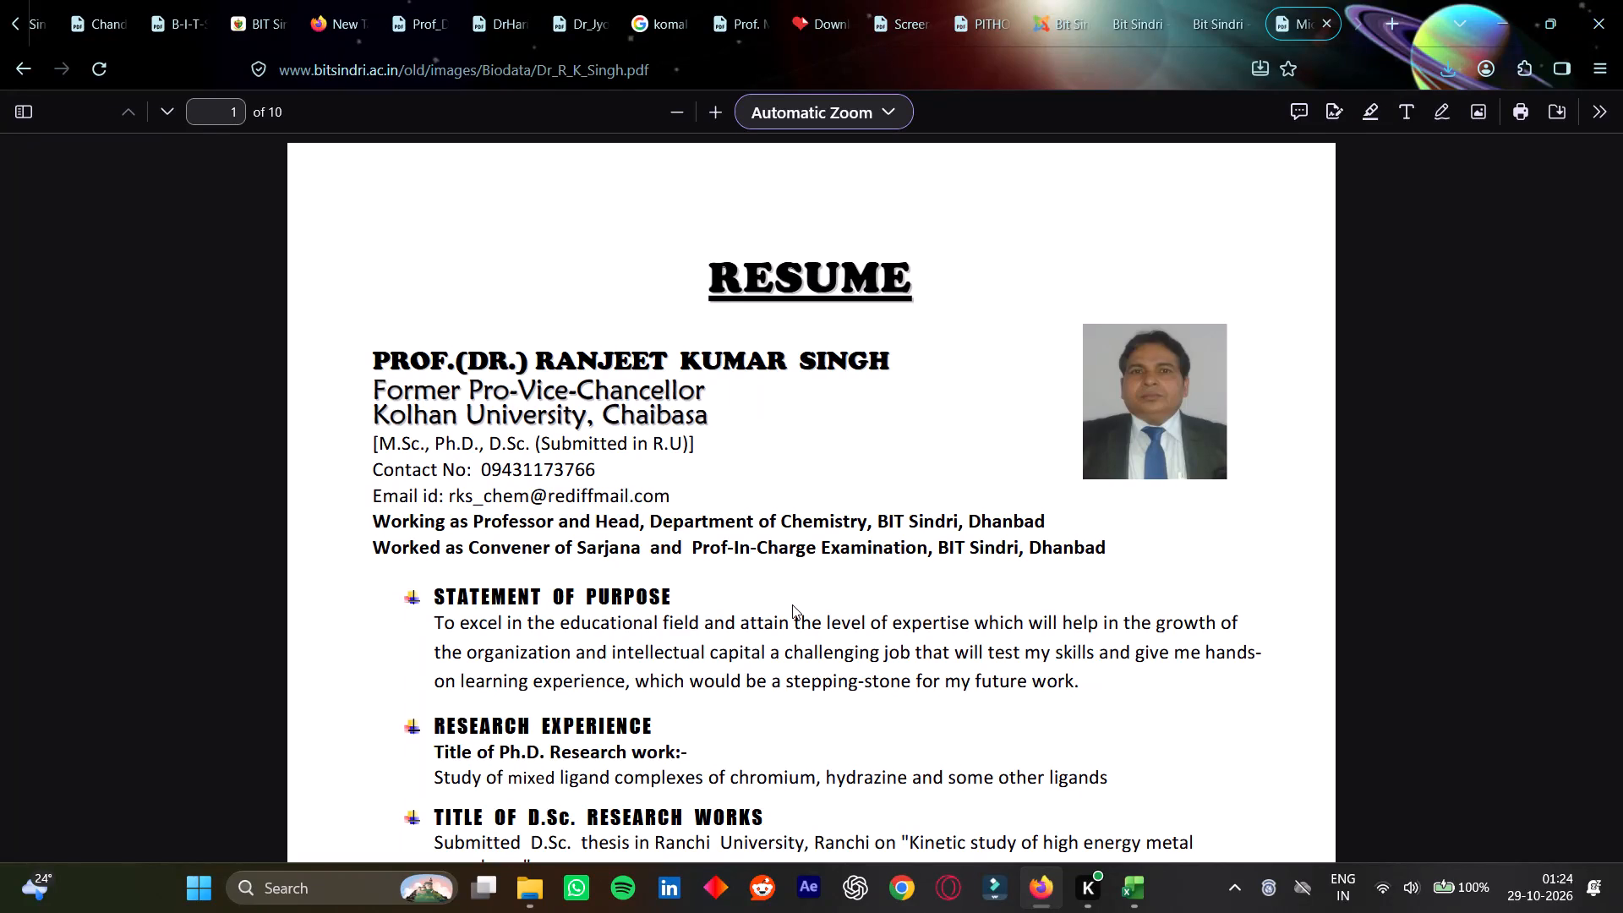
Check the professor's row in the Excel workbook, and re-examine the first pages of the CV in Firefox.
left_click(1120, 889)
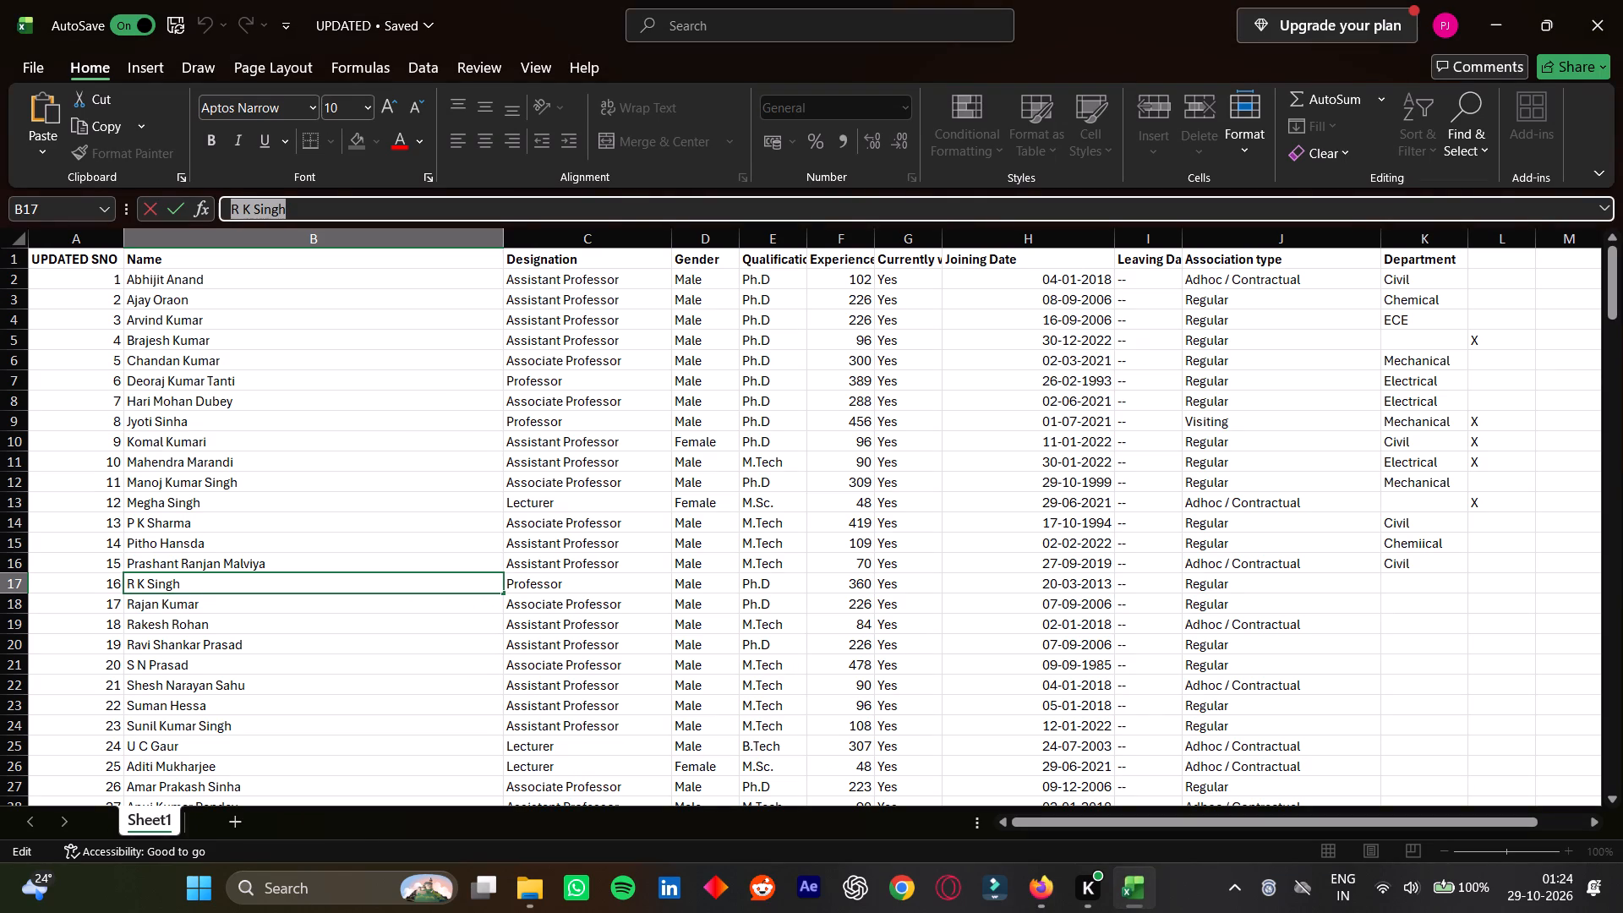
left_click(1030, 901)
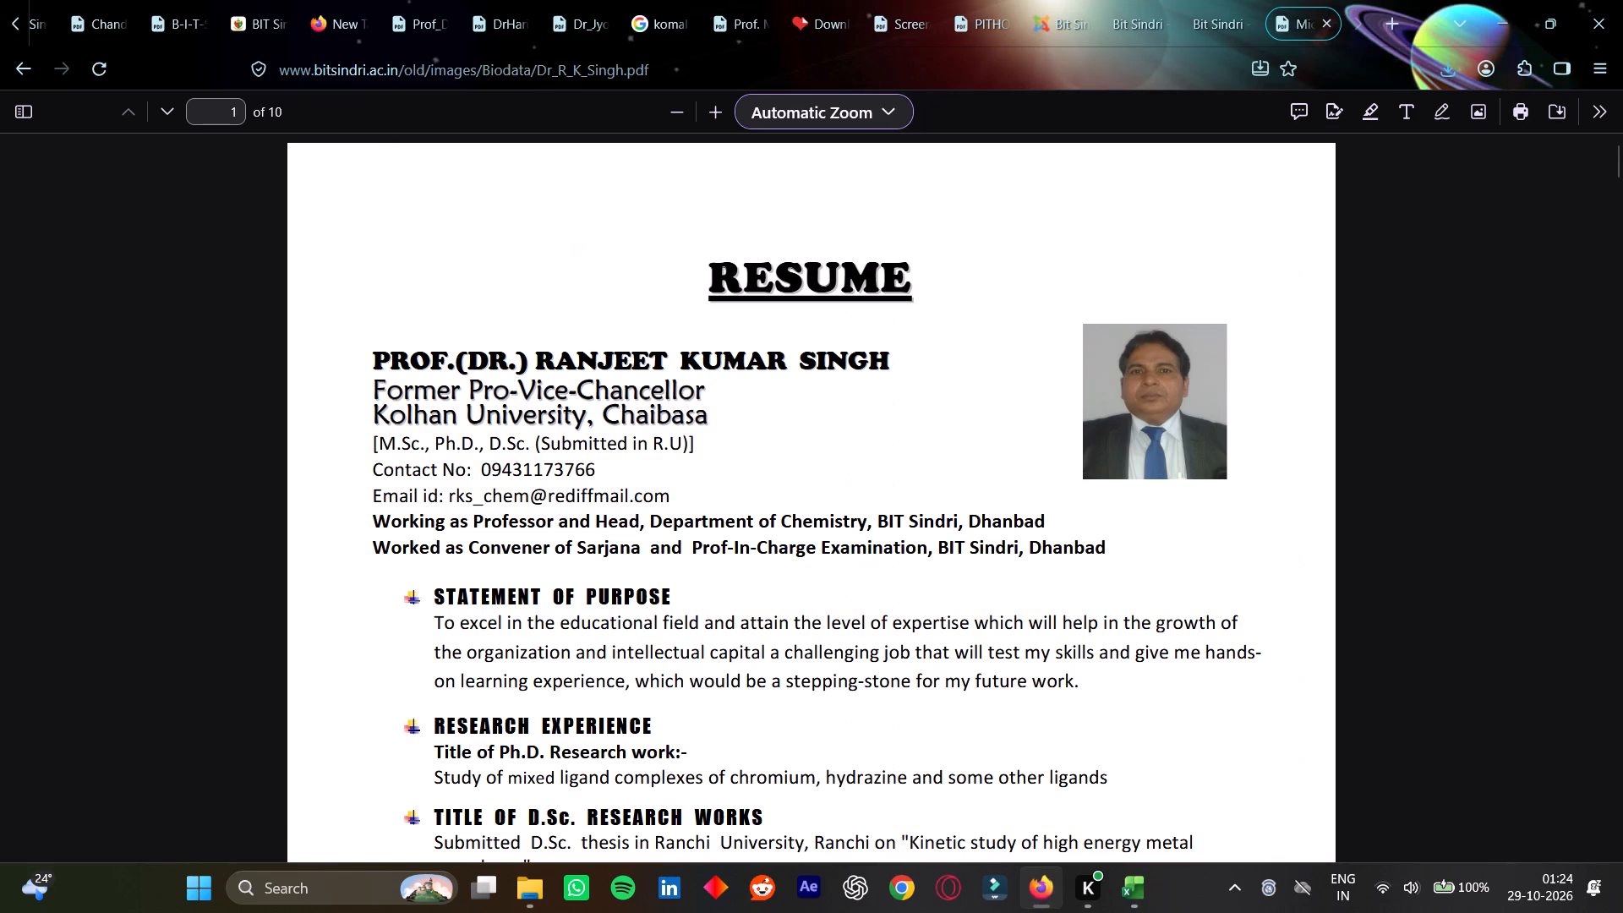
scroll(1093, 631, "down", 13)
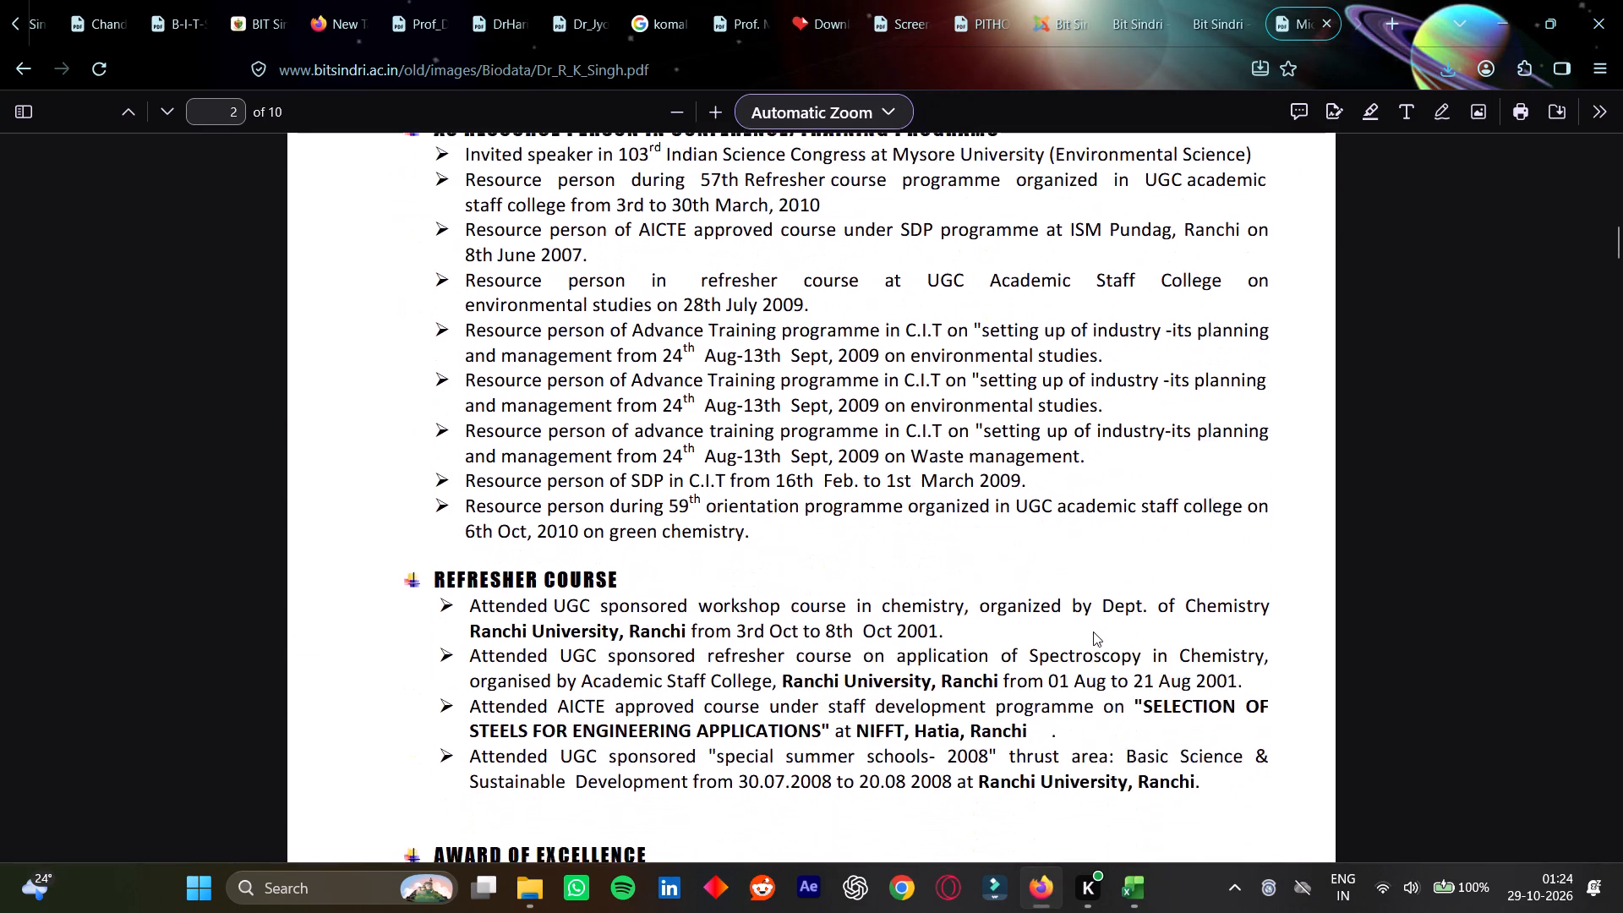
scroll(1093, 631, "down", 1)
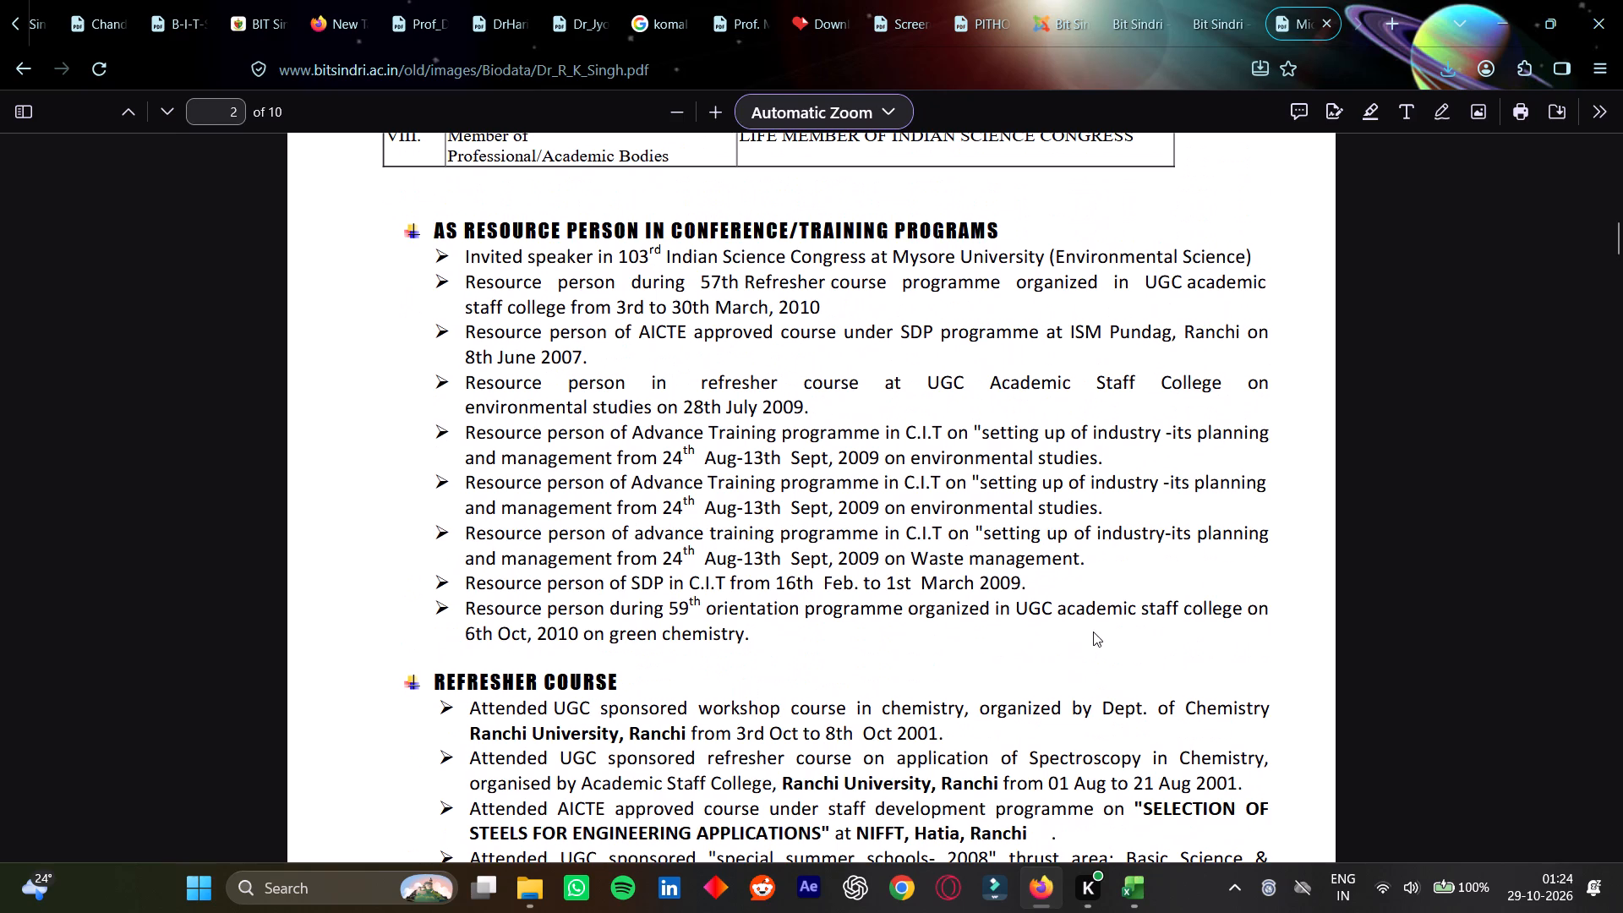
scroll(1093, 631, "down", 10)
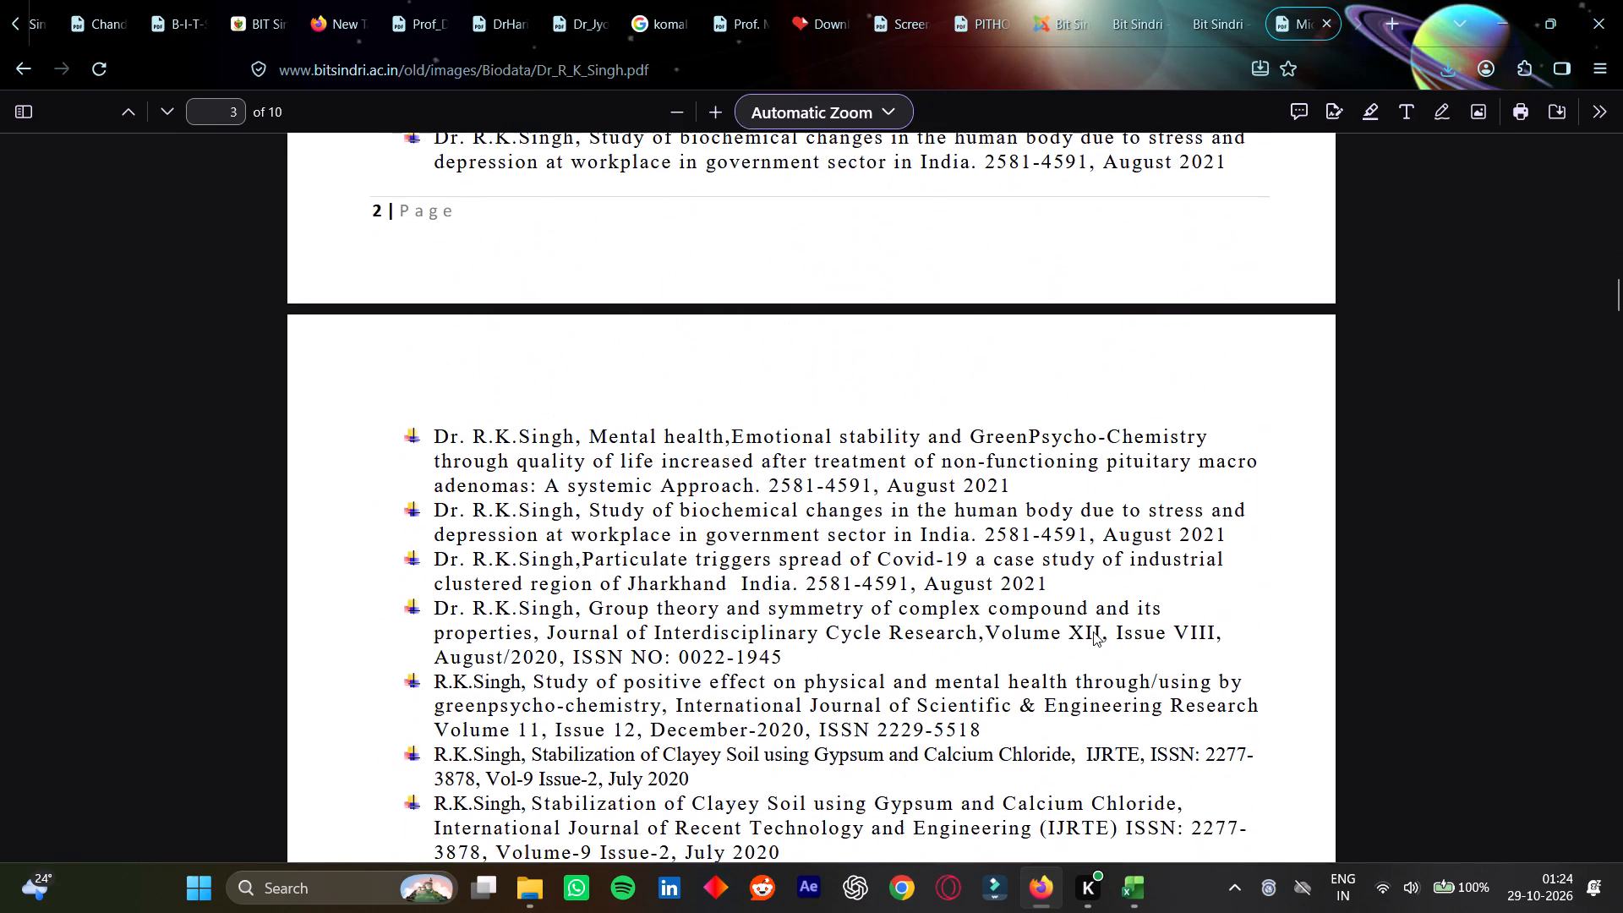
scroll(1093, 631, "up", 9)
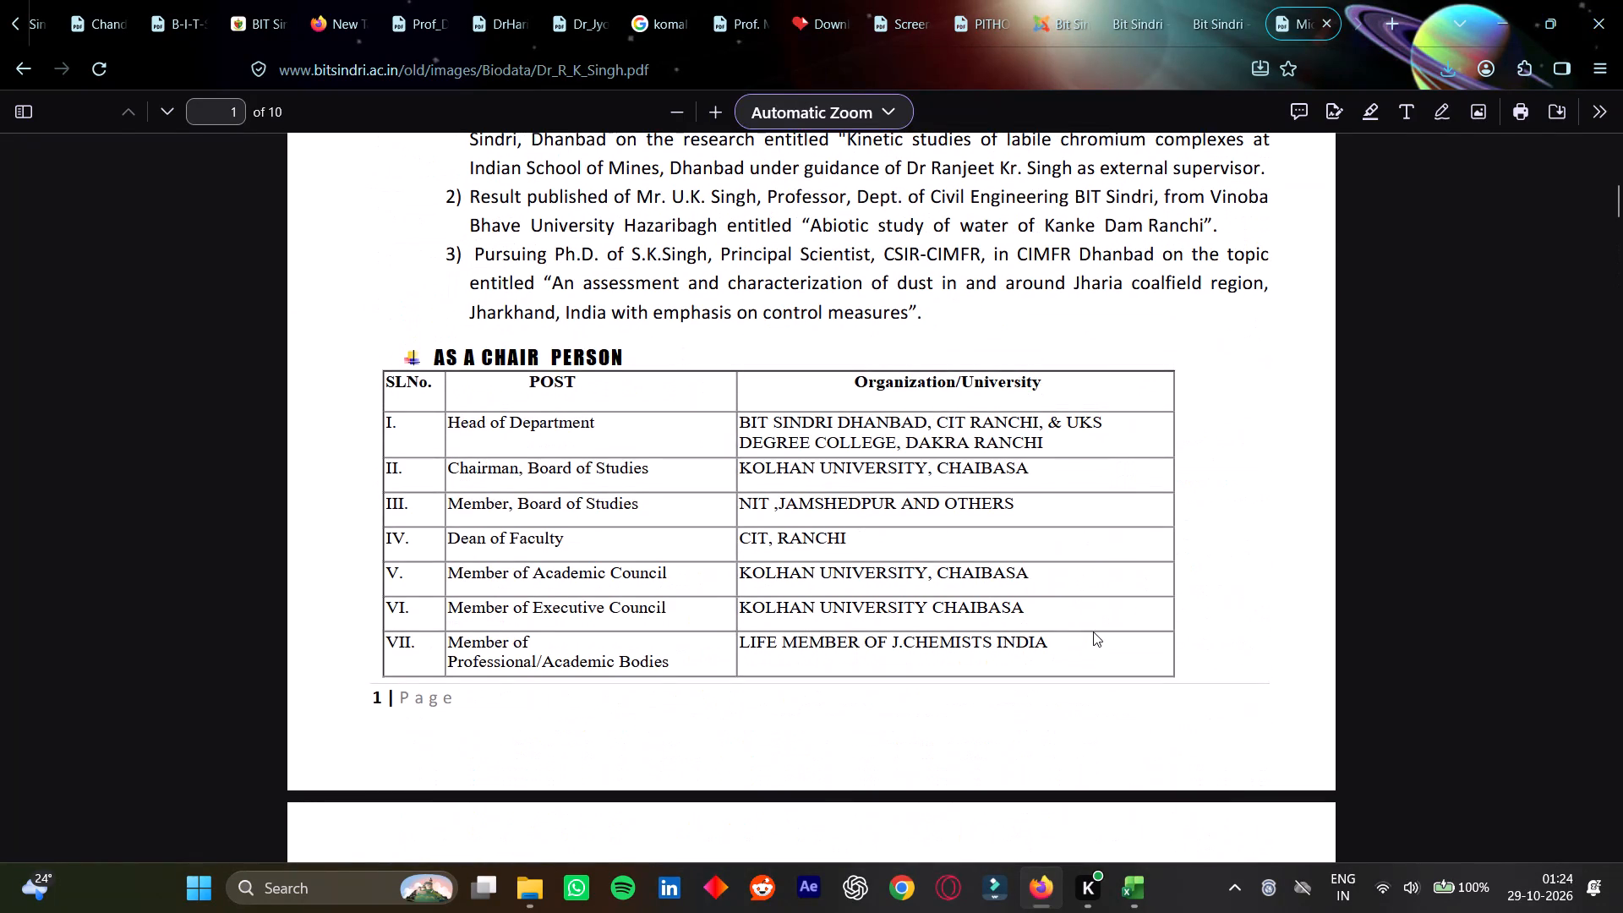
scroll(1093, 631, "up", 1)
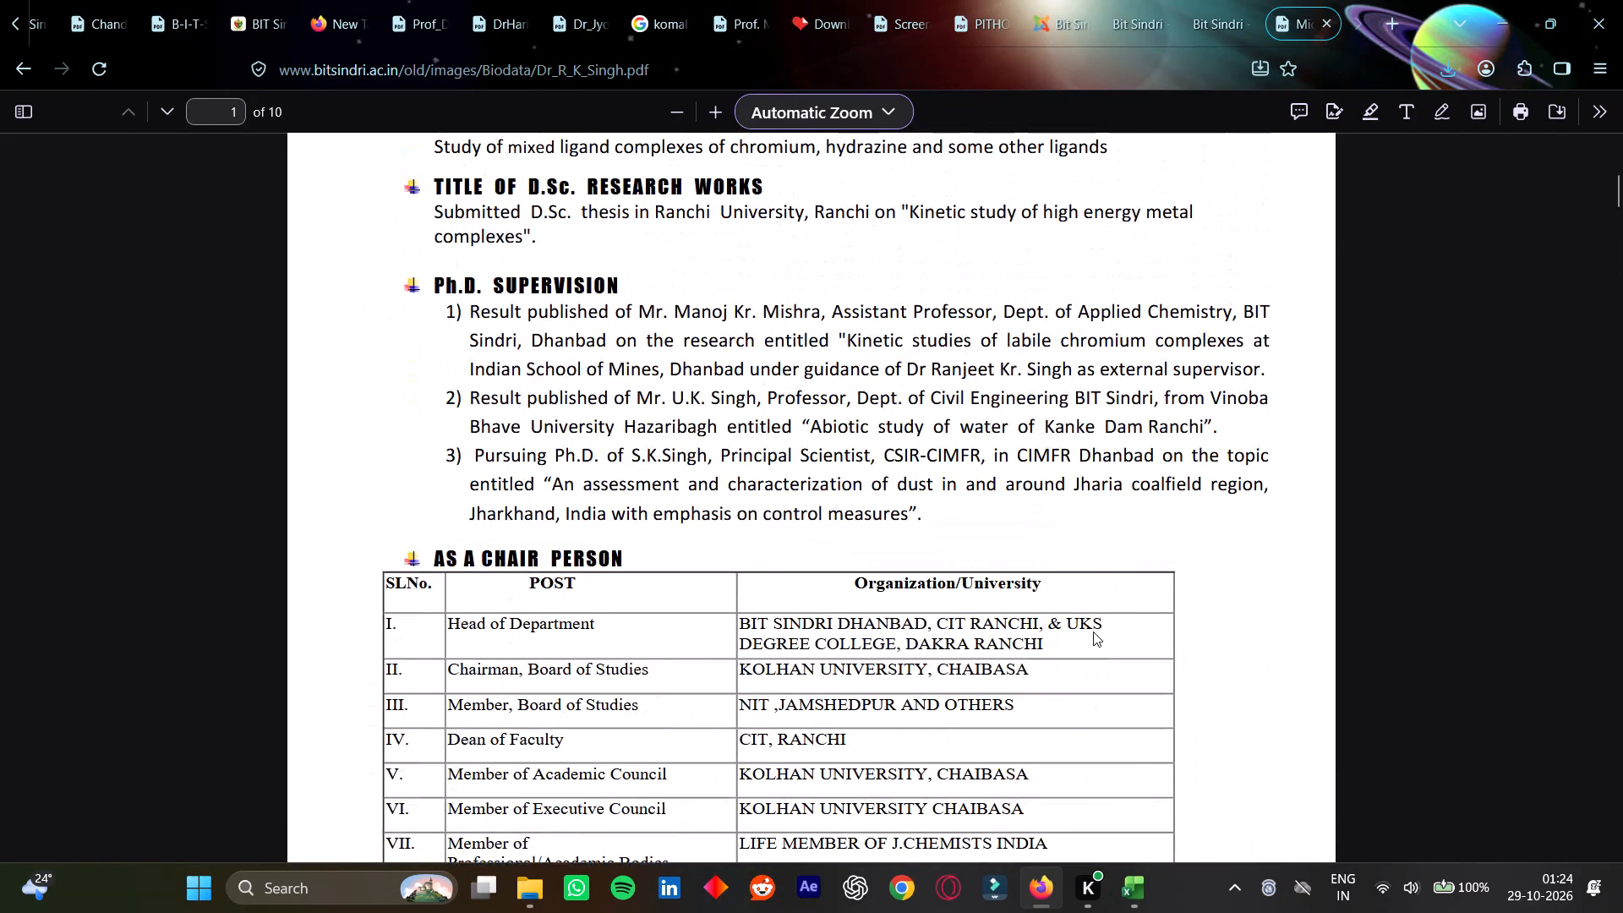
scroll(1093, 631, "up", 4)
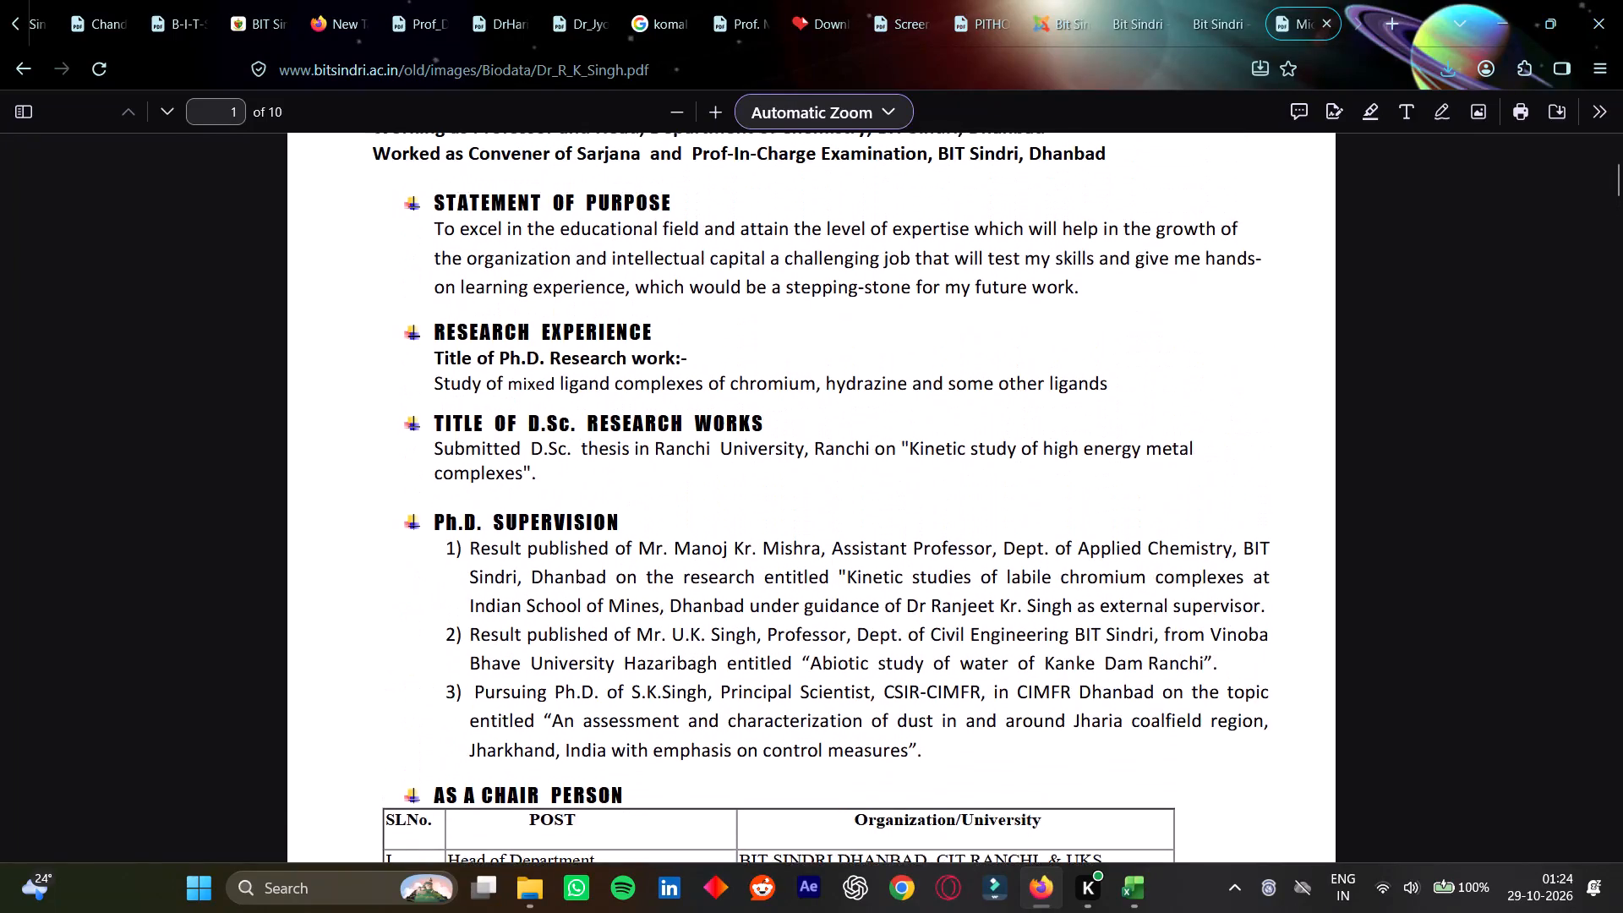
scroll(1093, 631, "up", 5)
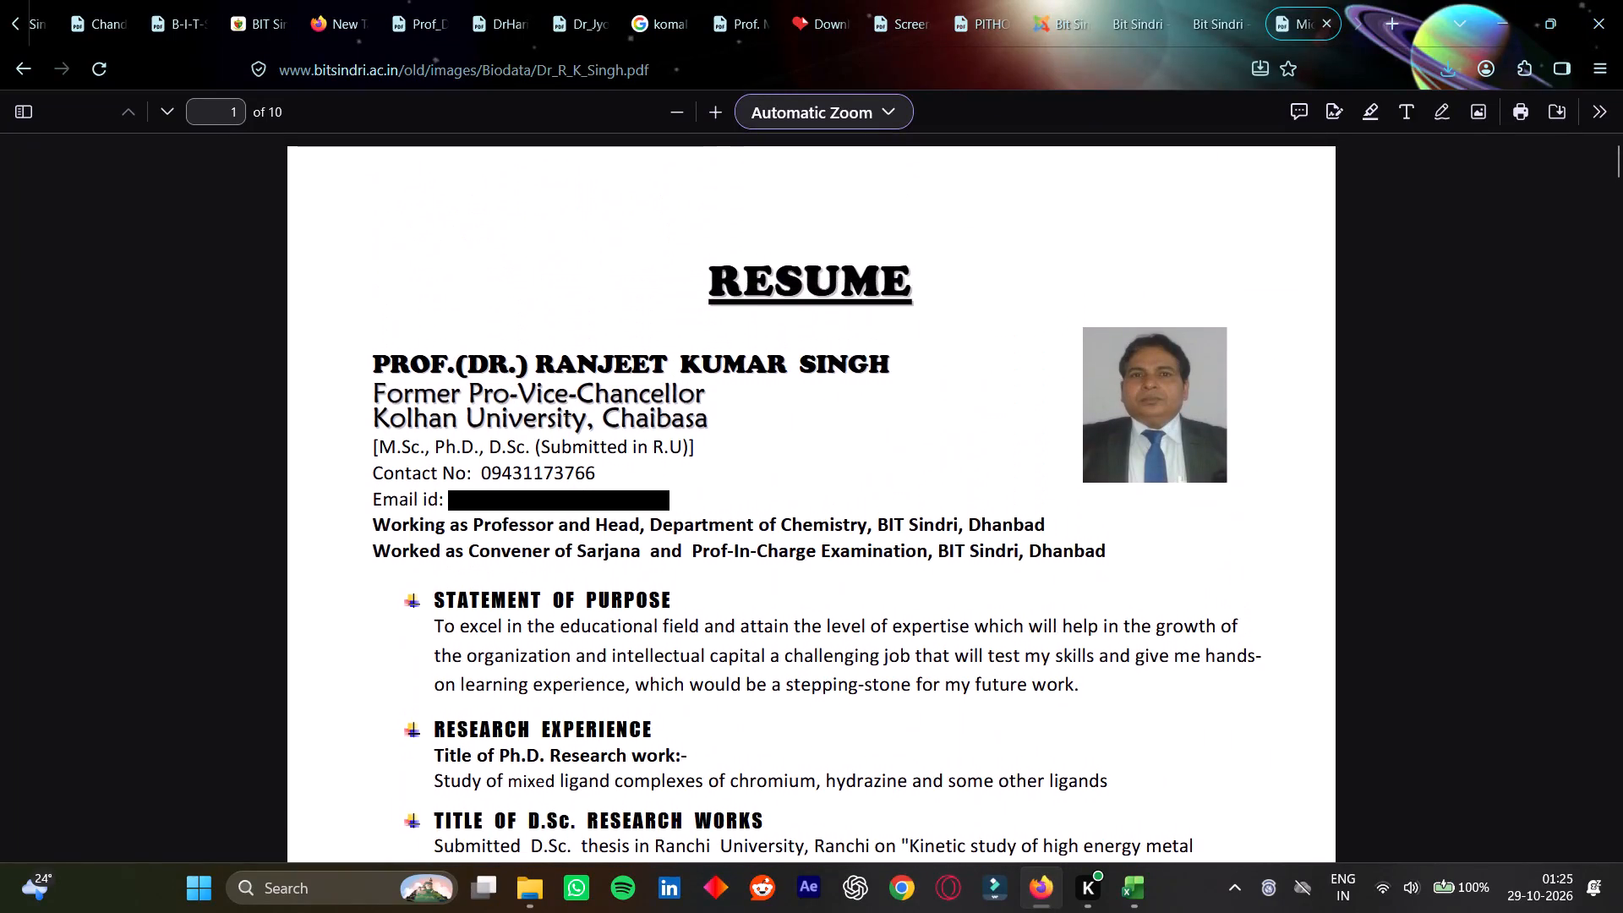
scroll(1093, 631, "up", 1)
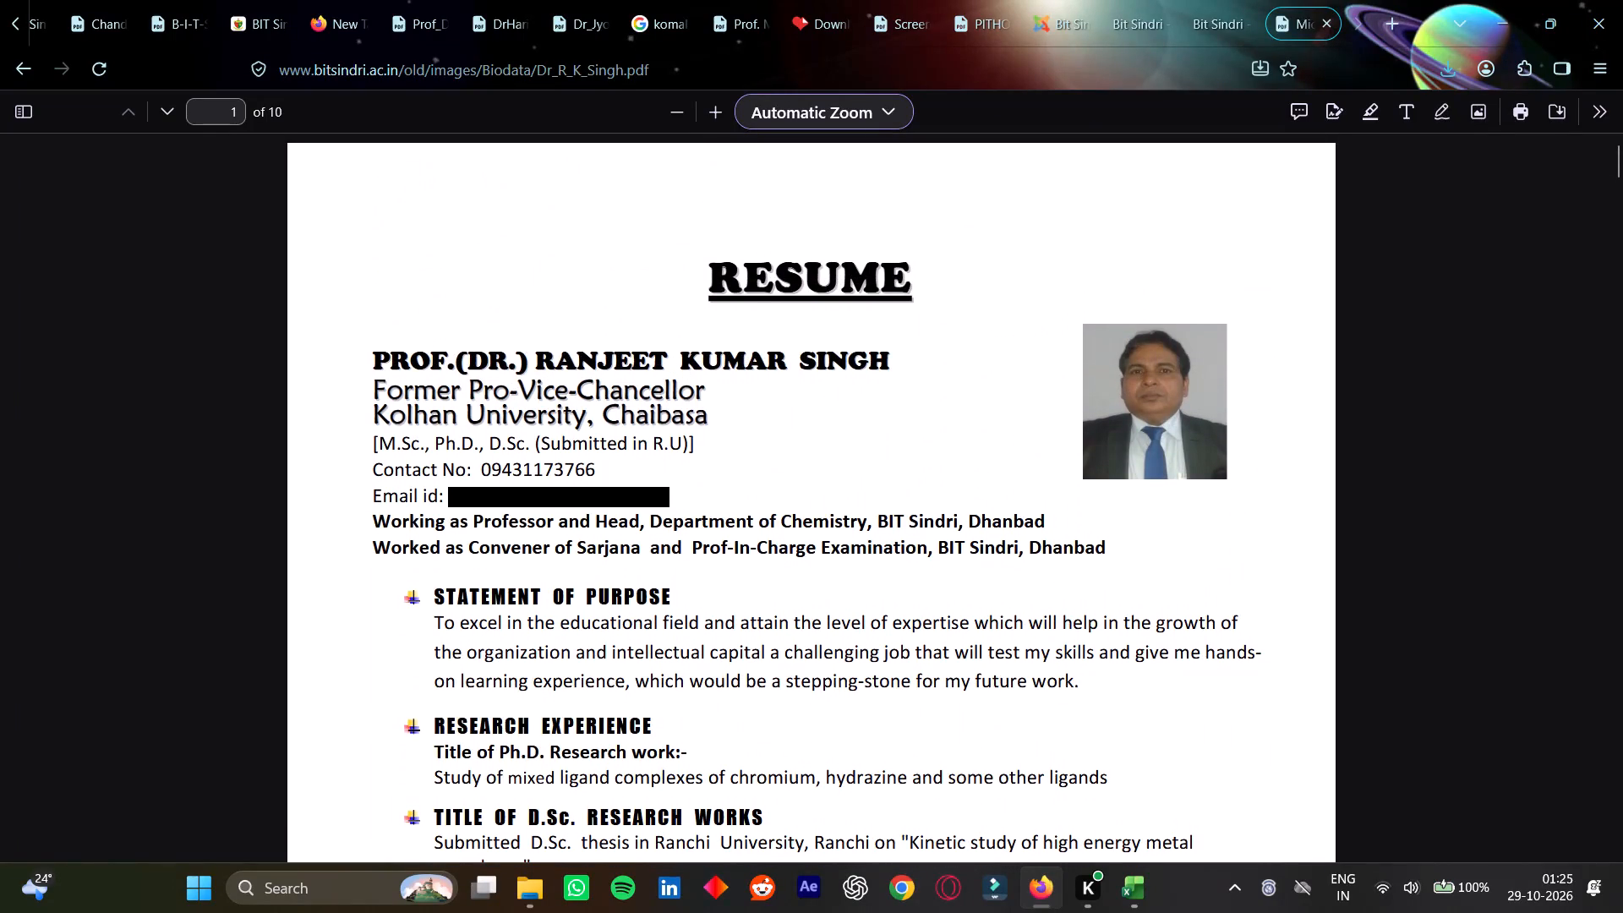
scroll(1093, 631, "down", 16)
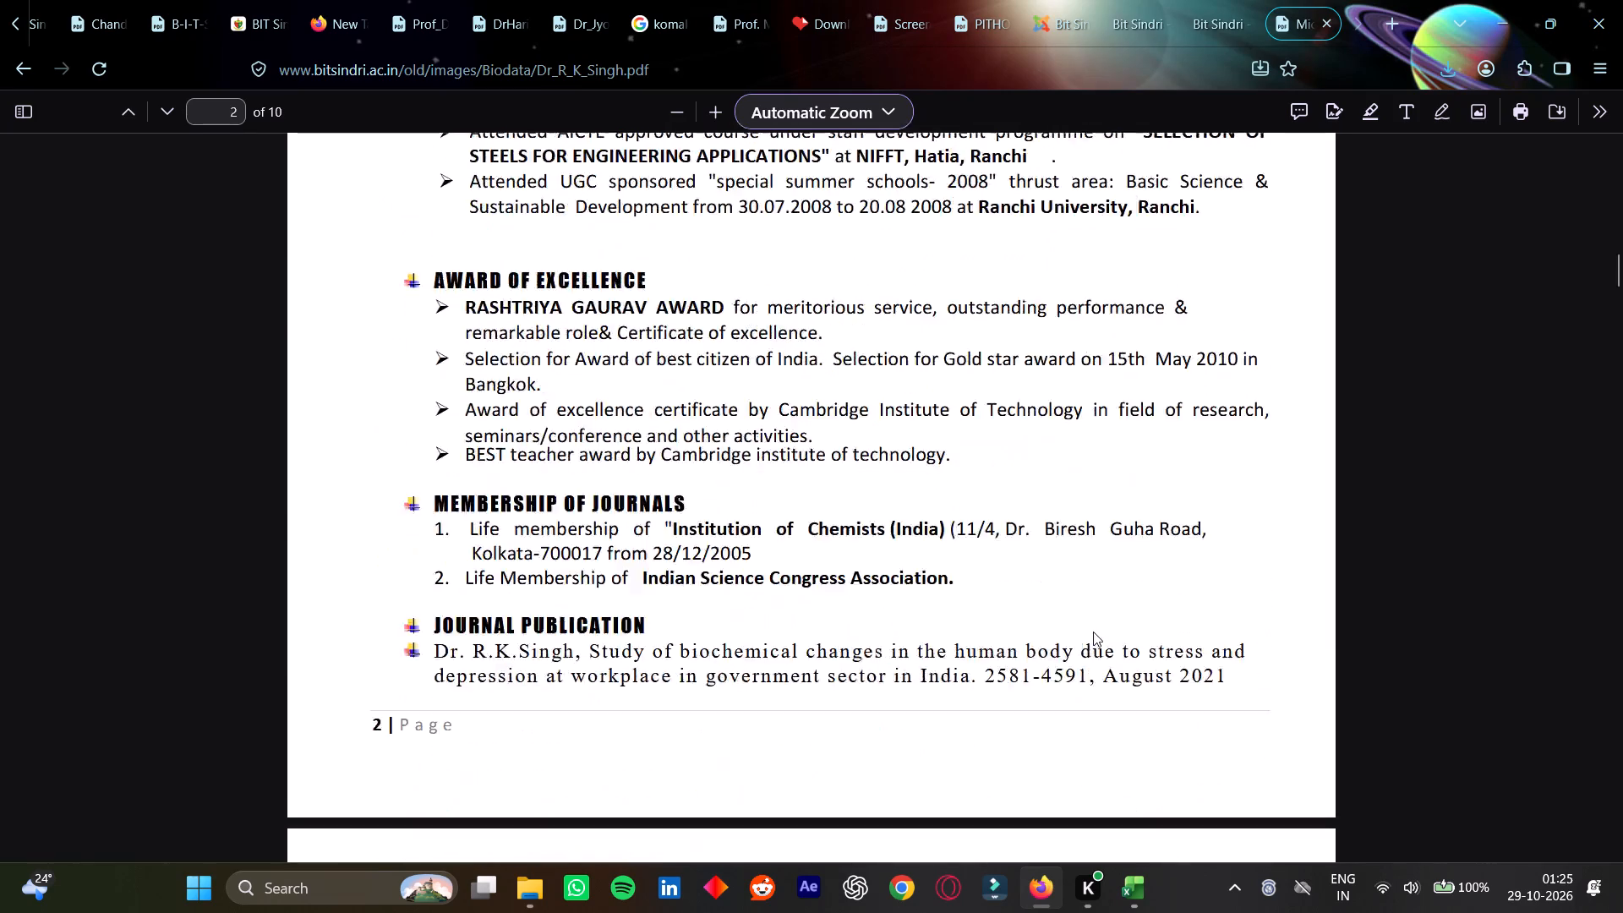
scroll(1093, 631, "down", 12)
scroll(1093, 631, "up", 20)
scroll(1093, 631, "up", 9)
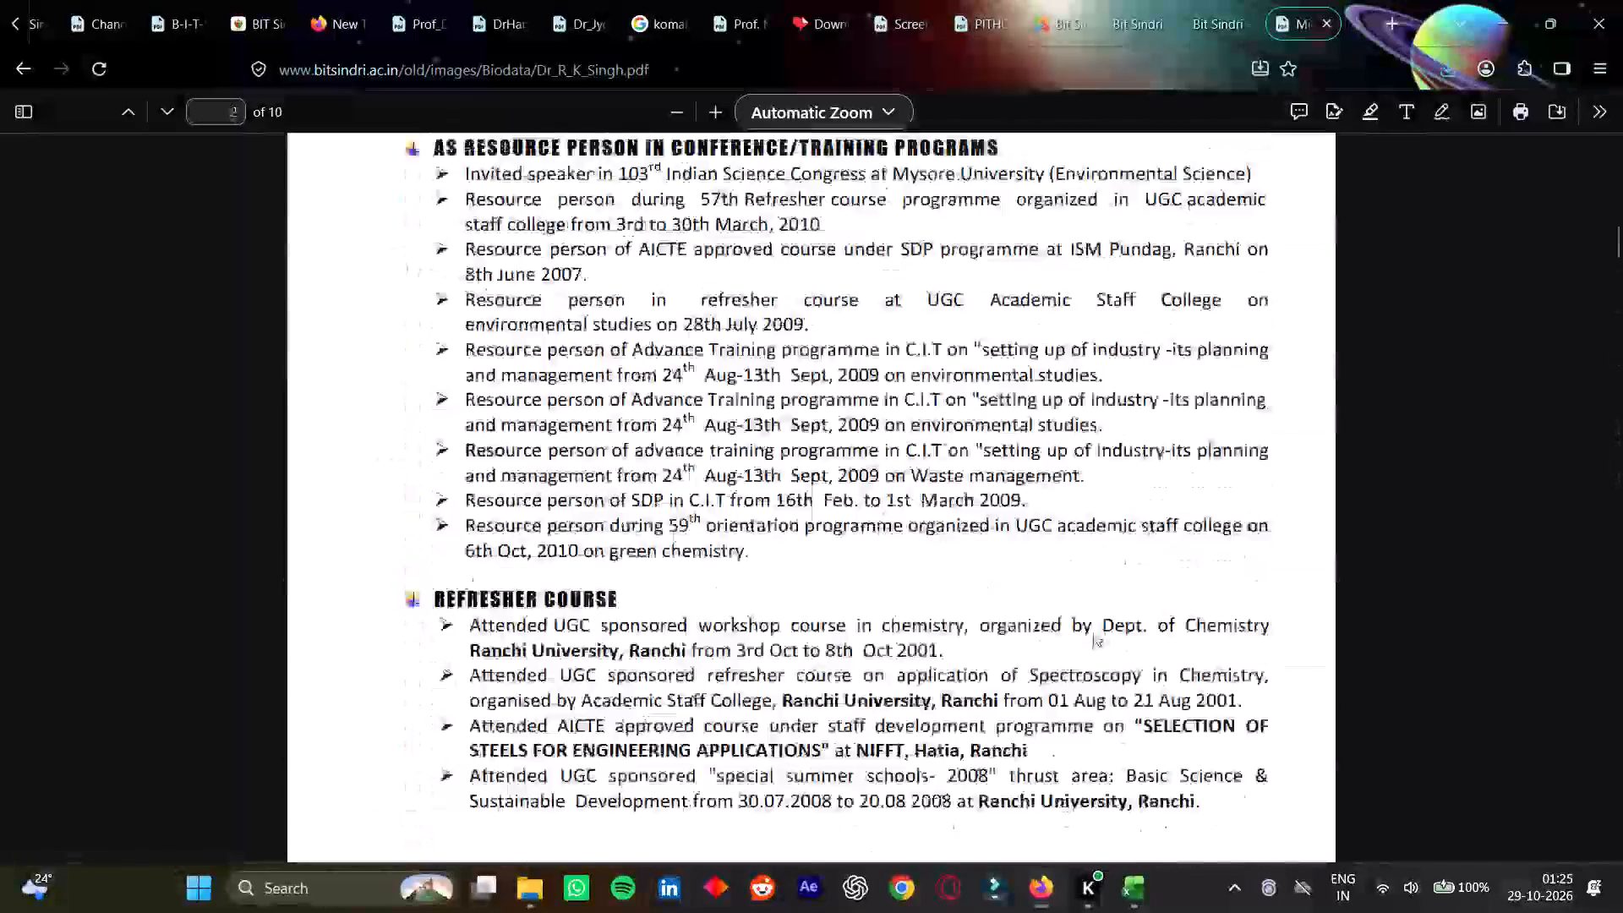
scroll(1093, 631, "up", 10)
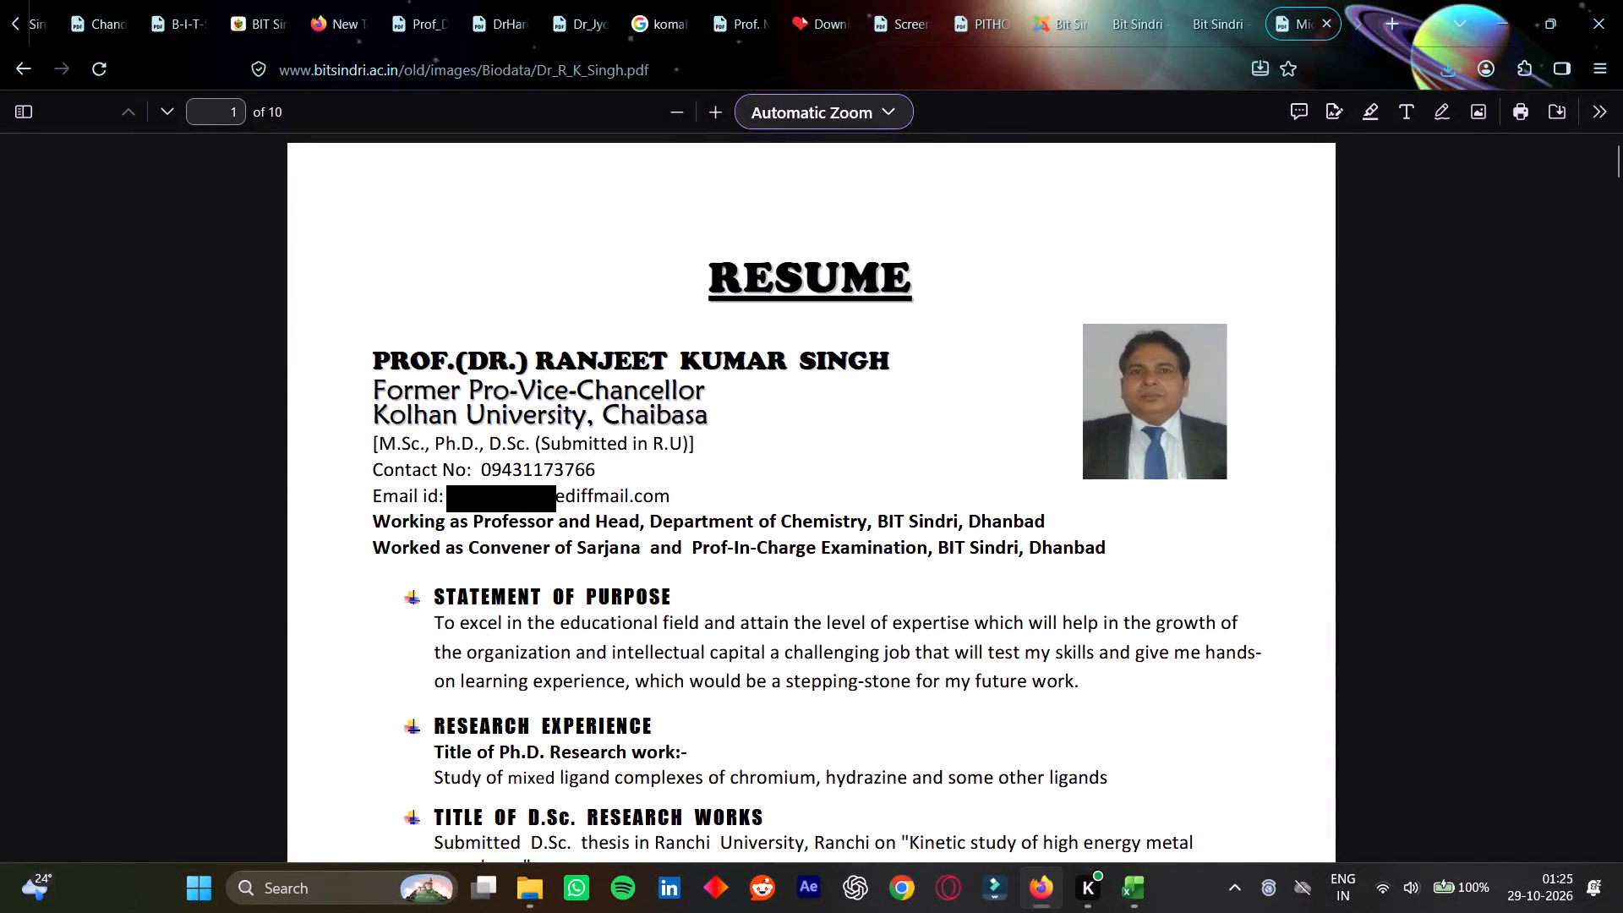
Return to the shared Google Drive tab and open the CV UPLOADS folder, dismissing the finished uploads notice.
left_click(314, 14)
left_click(244, 19)
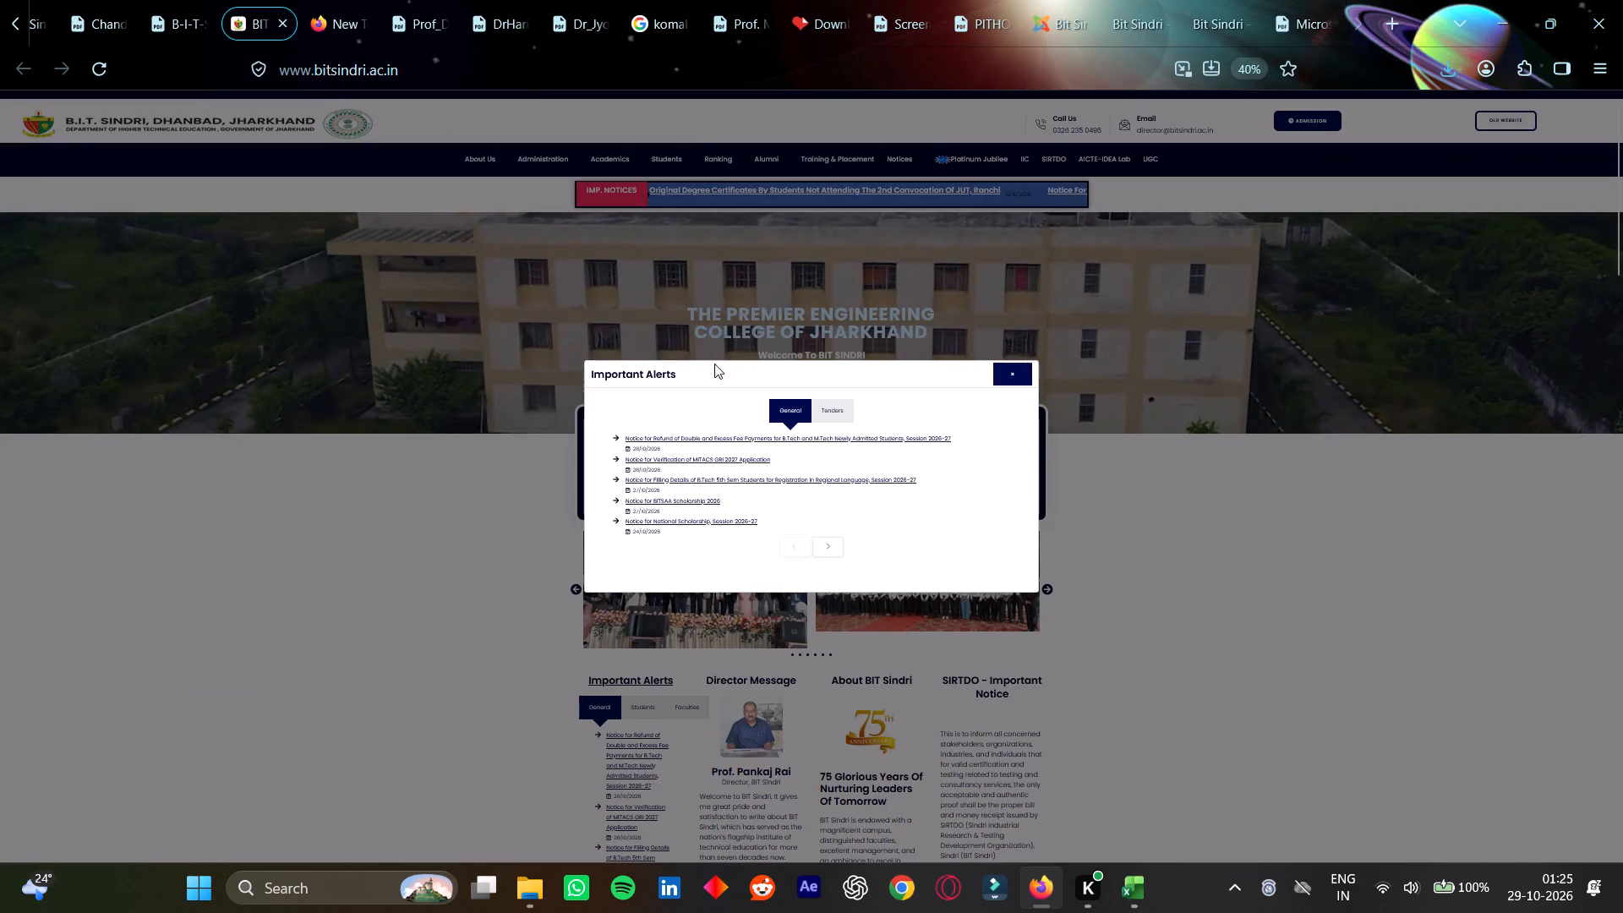
scroll(336, 0, "right", 6)
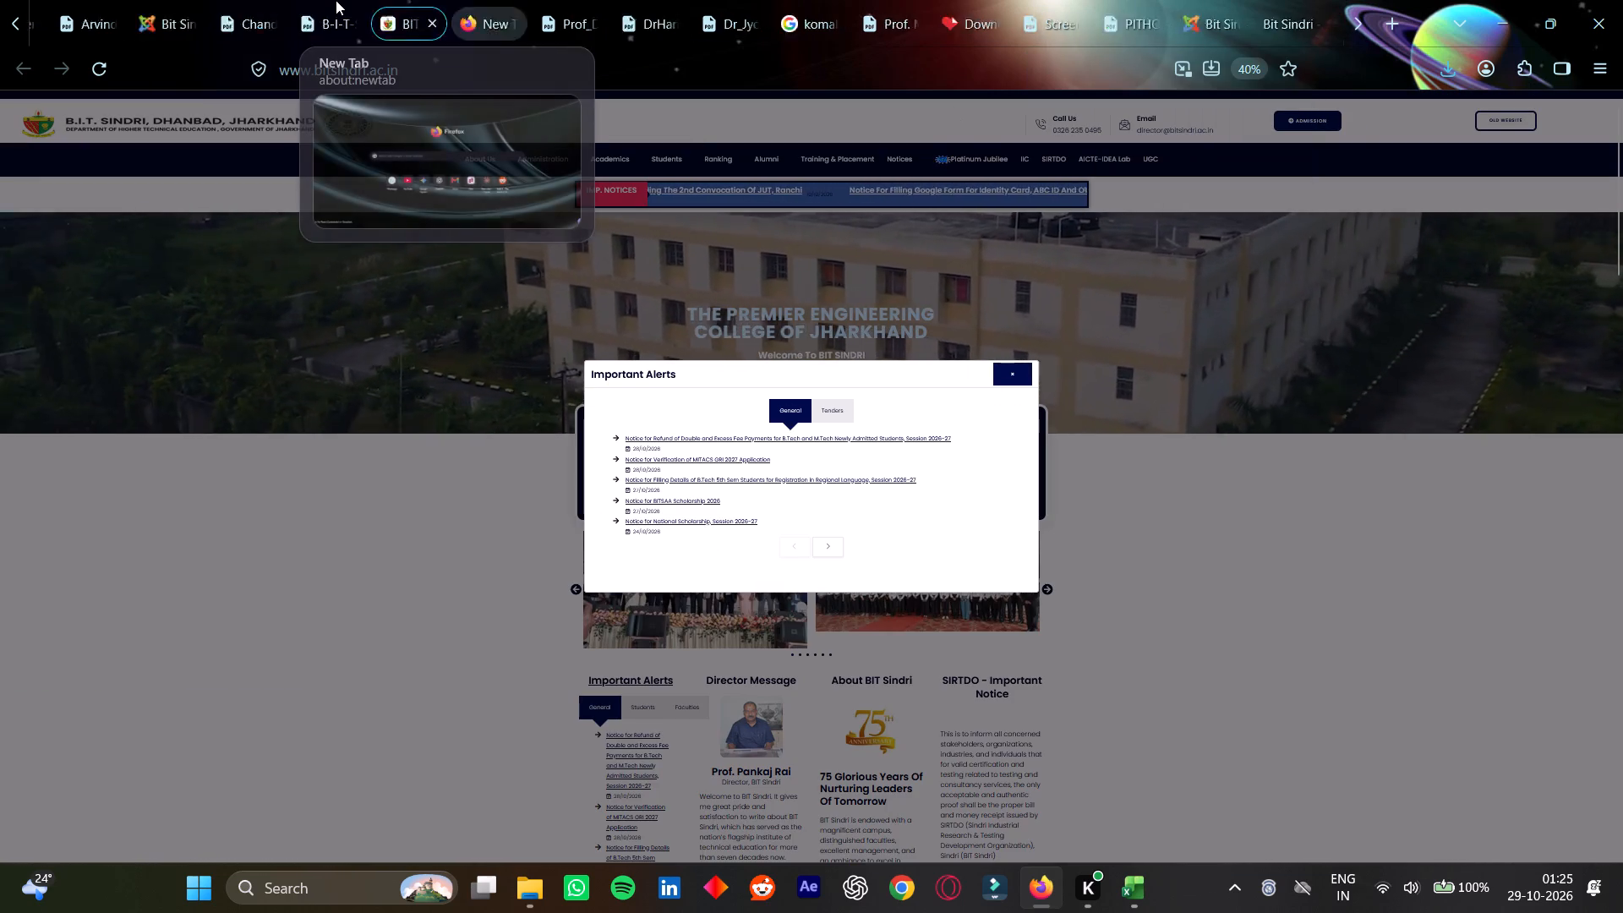
scroll(336, 0, "right", 5)
left_click(303, 17)
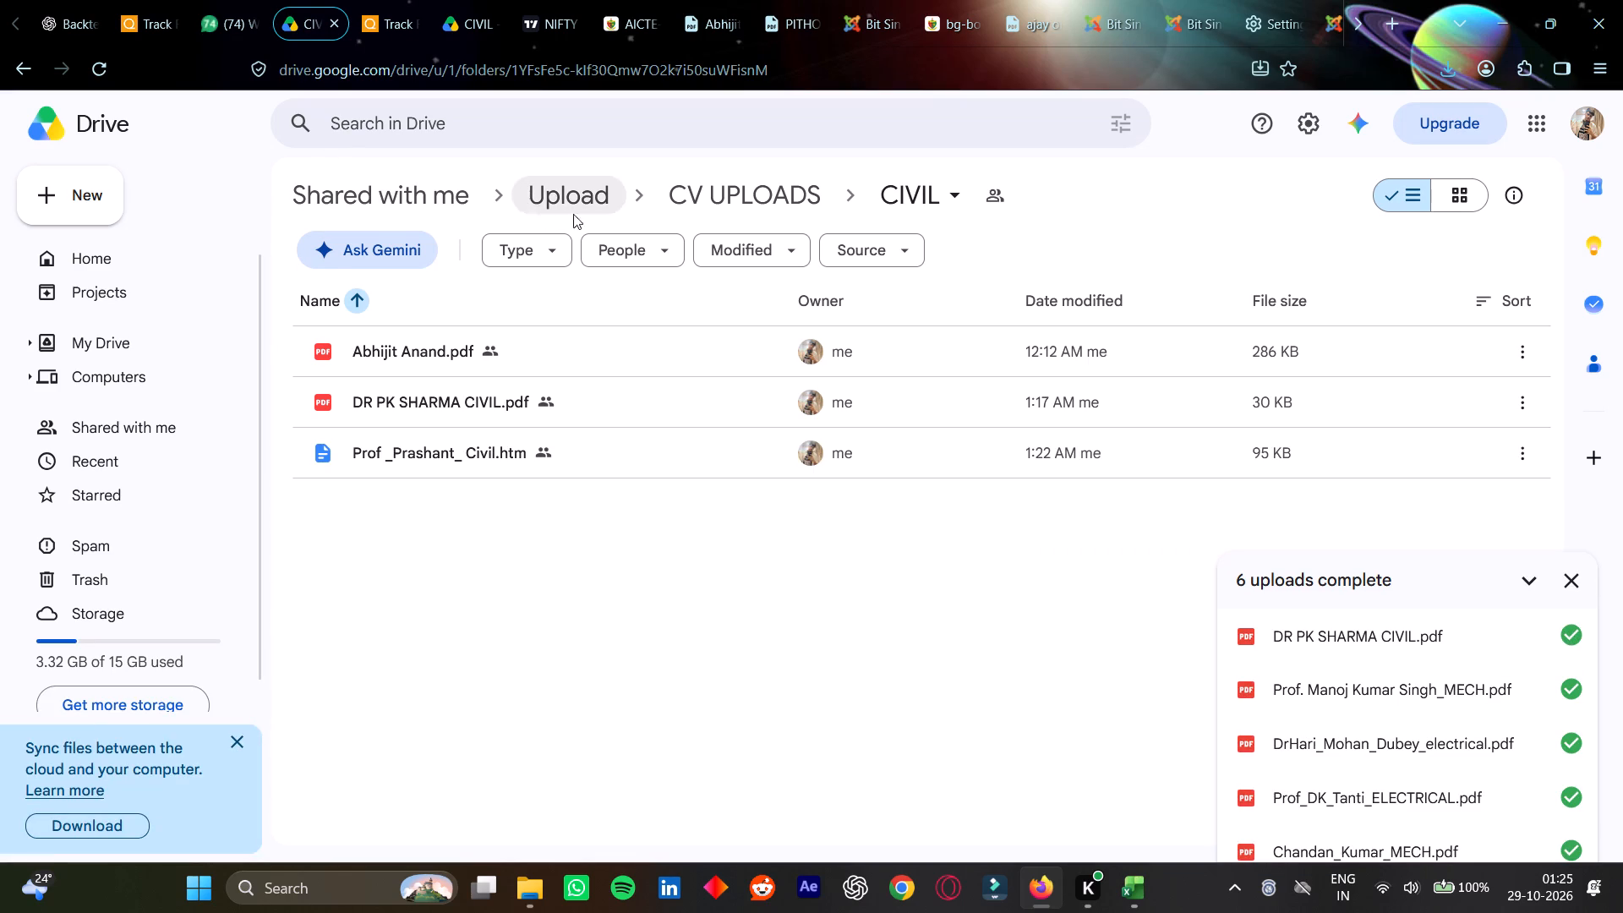
left_click(713, 197)
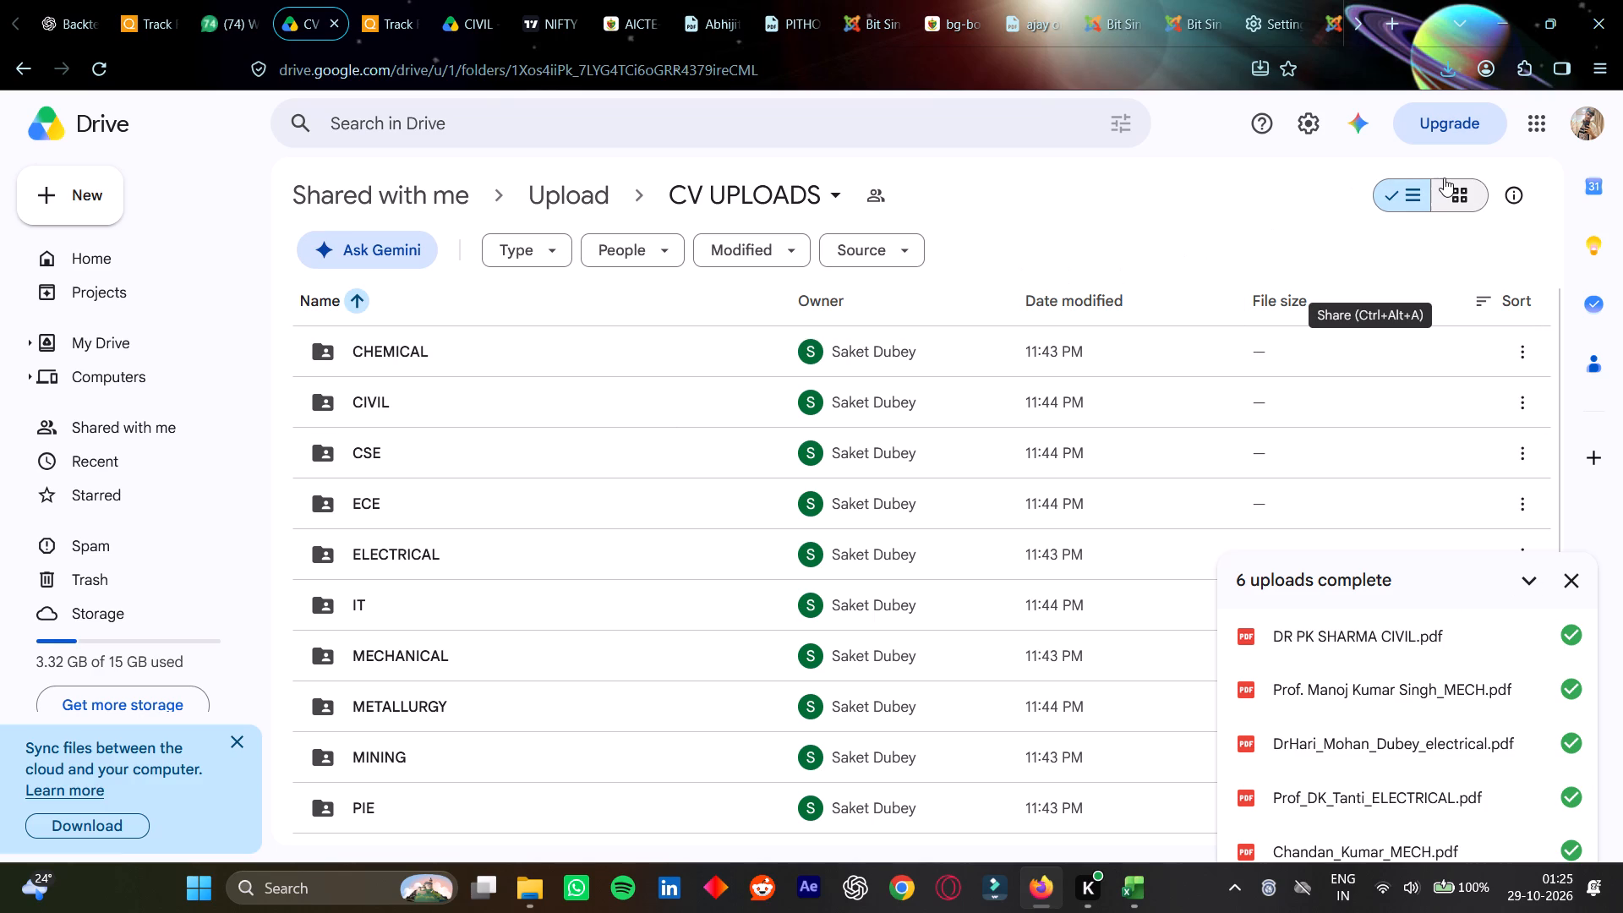
scroll(1126, 295, "down", 2)
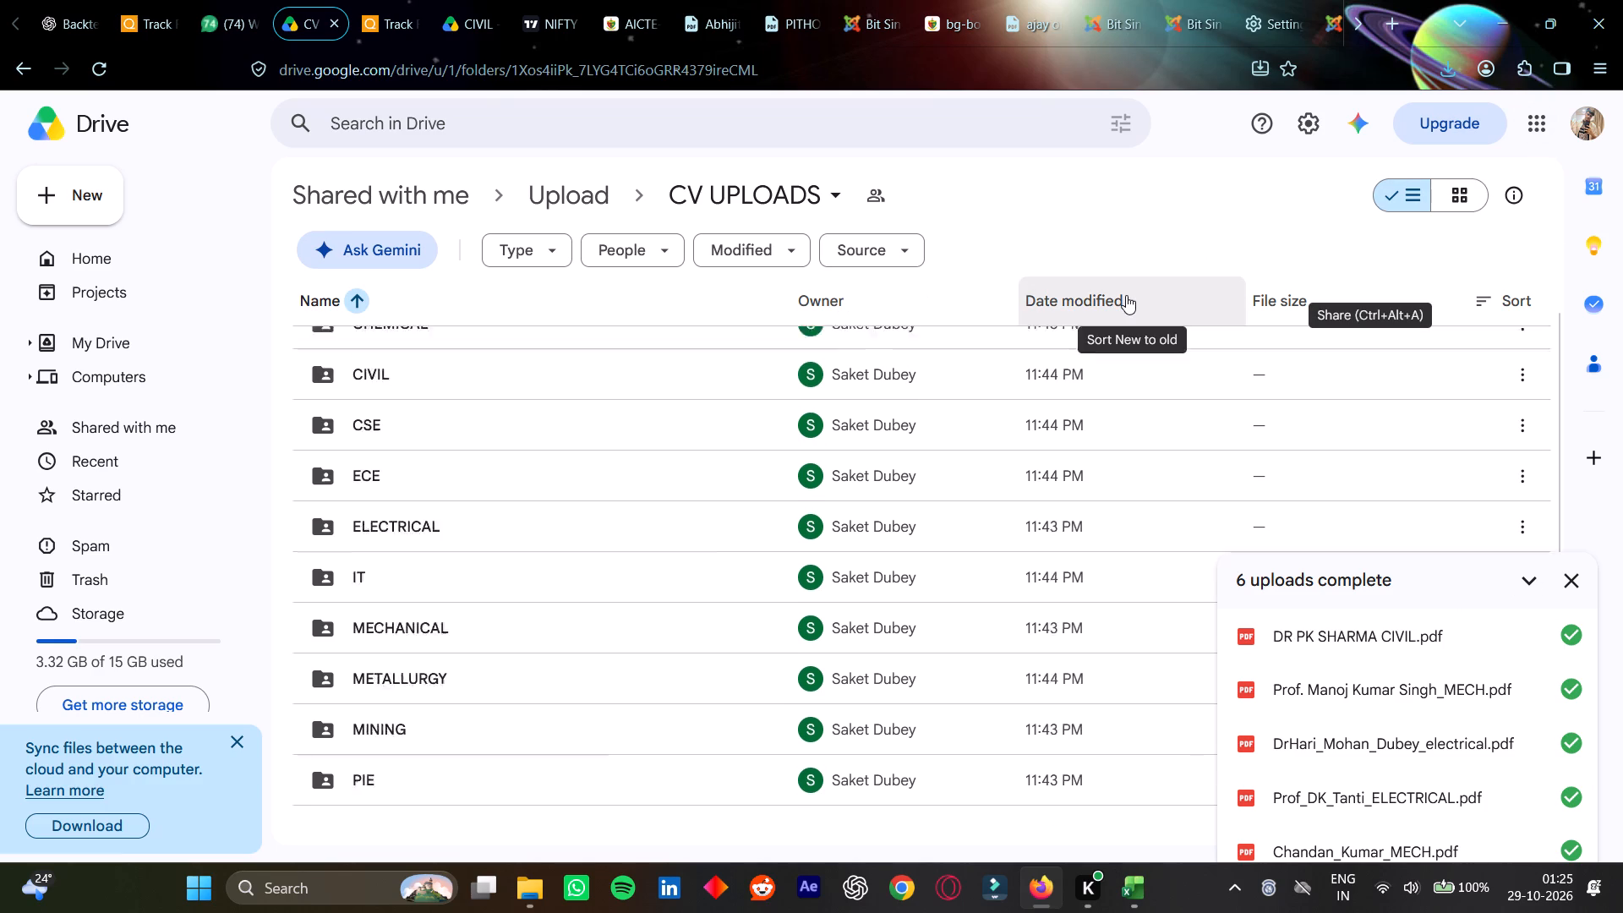
scroll(1126, 295, "down", 5)
left_click(1573, 588)
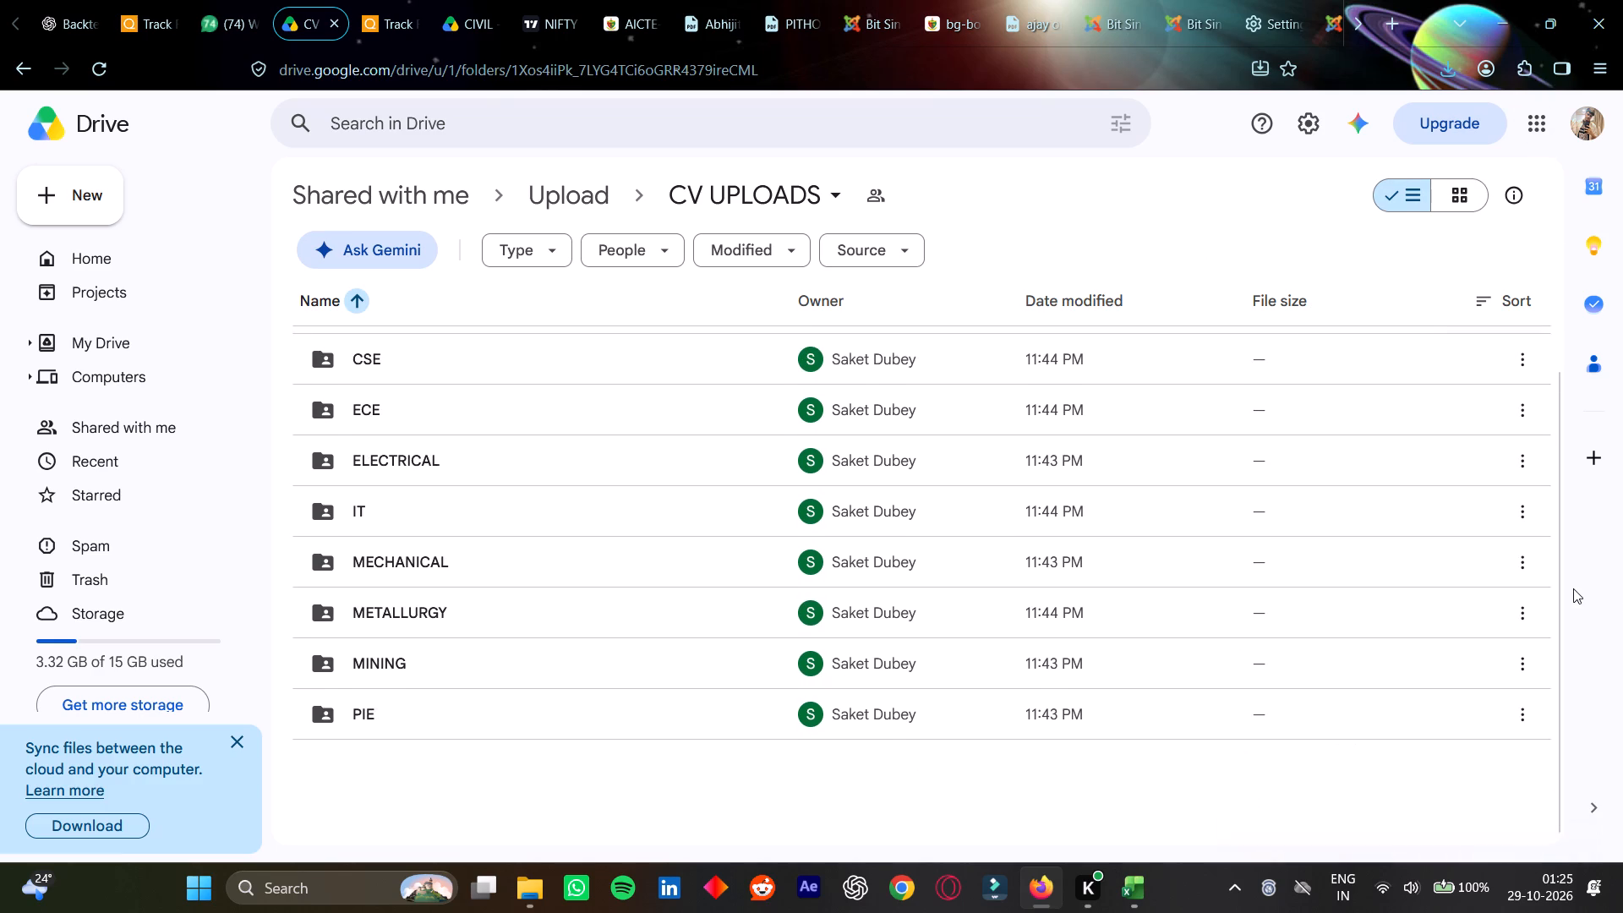
Create a new folder named CHEMISTRY inside CV UPLOADS.
right_click(1194, 776)
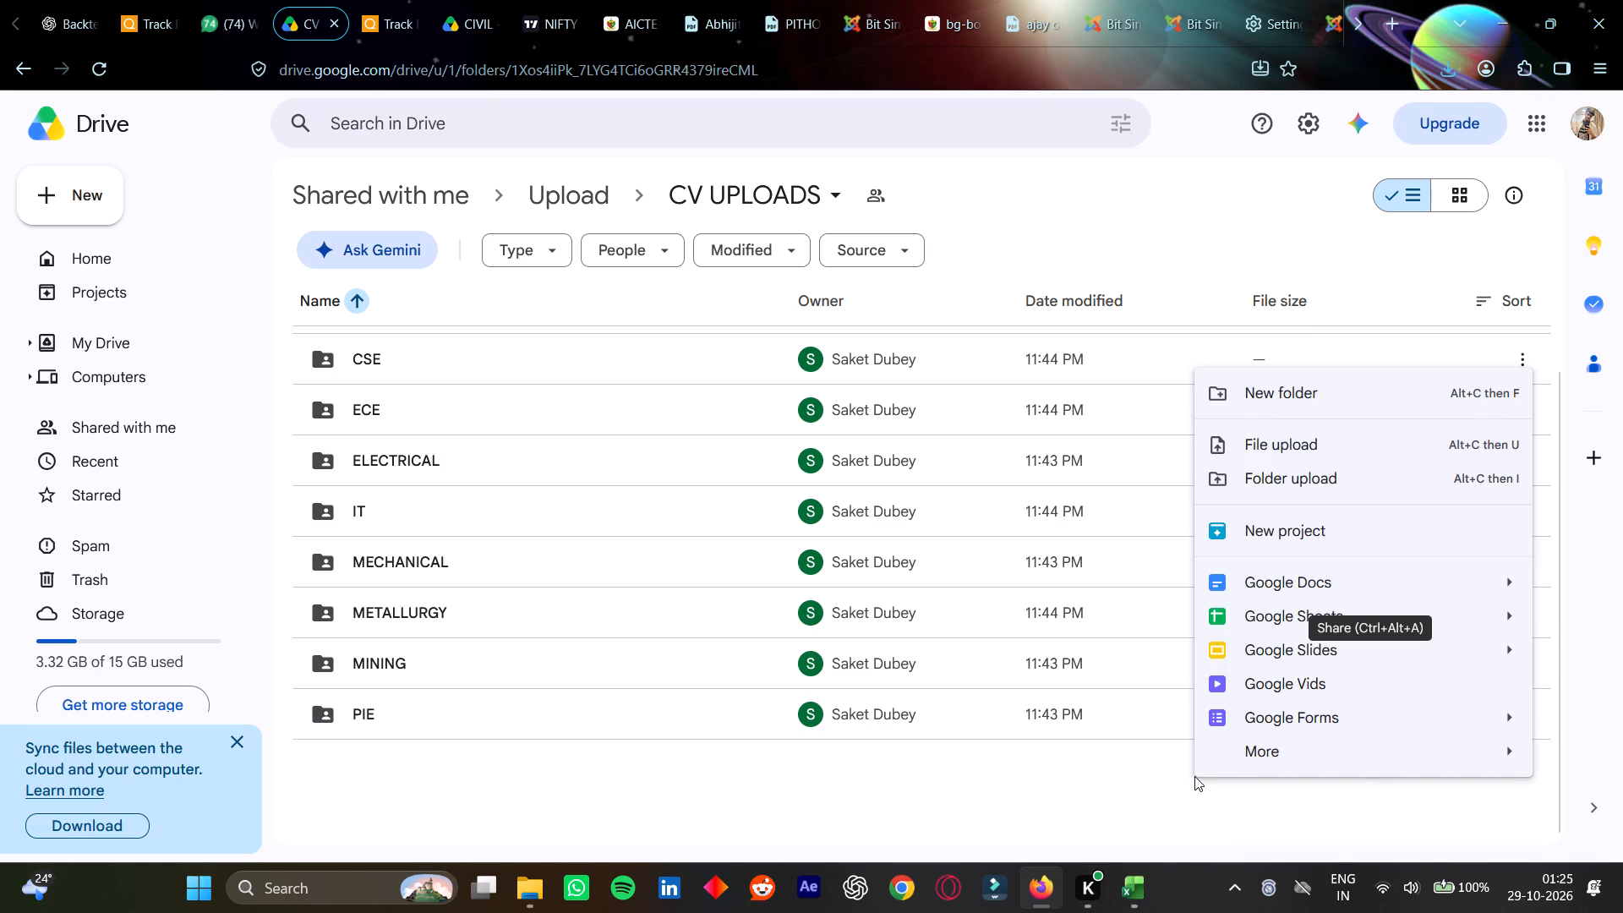
left_click(1286, 387)
key("BackSpace")
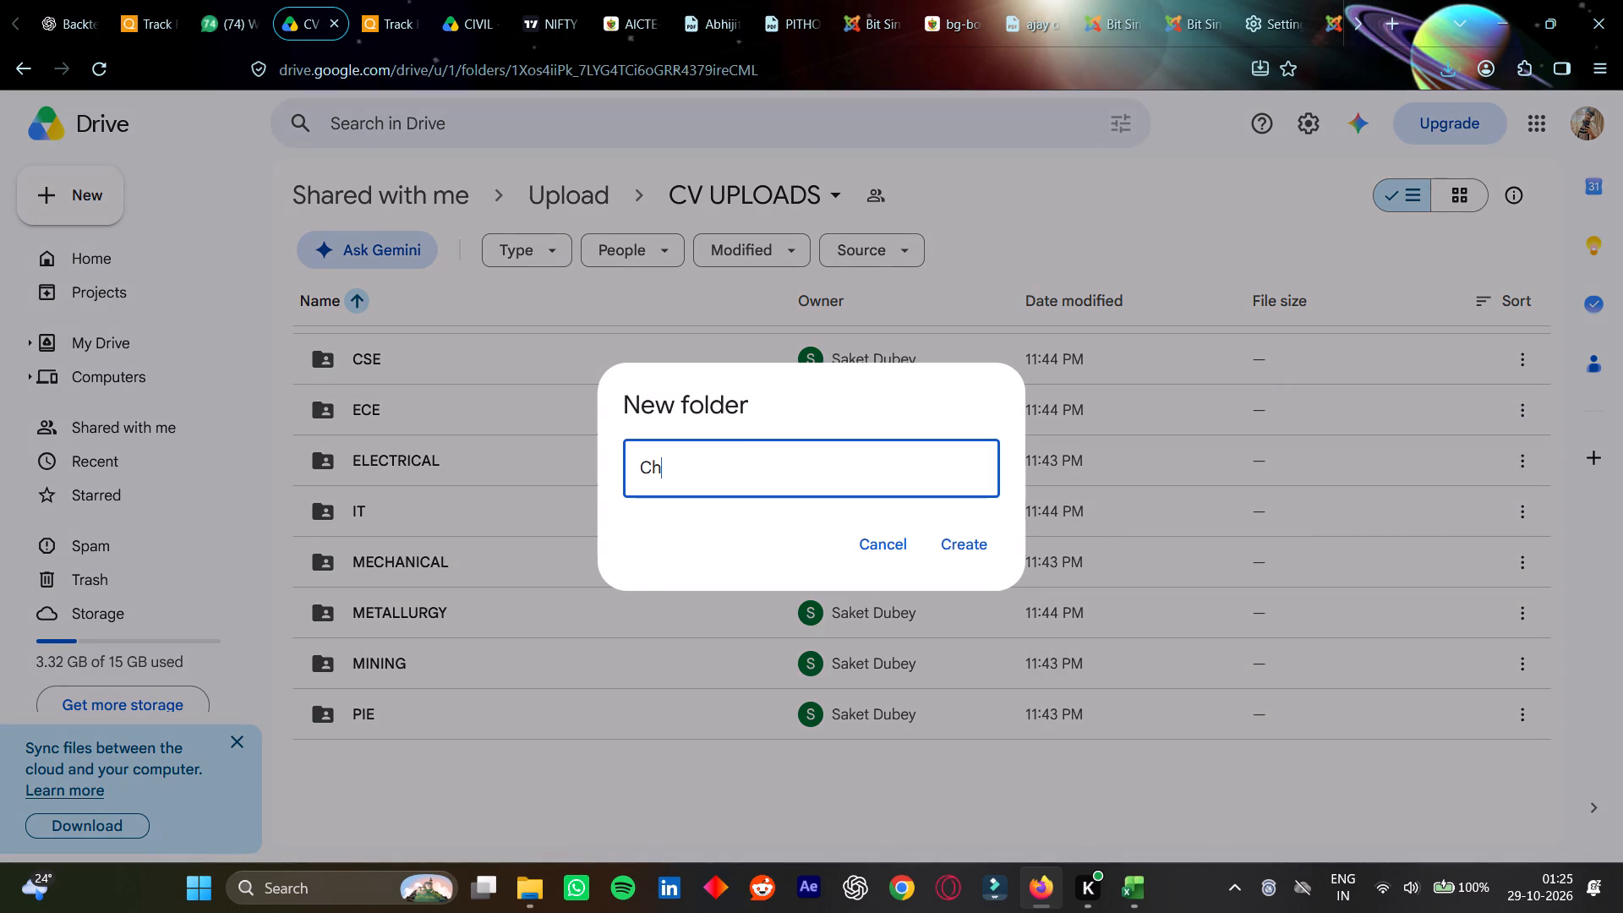
key("BackSpace")
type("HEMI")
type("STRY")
left_click(966, 549)
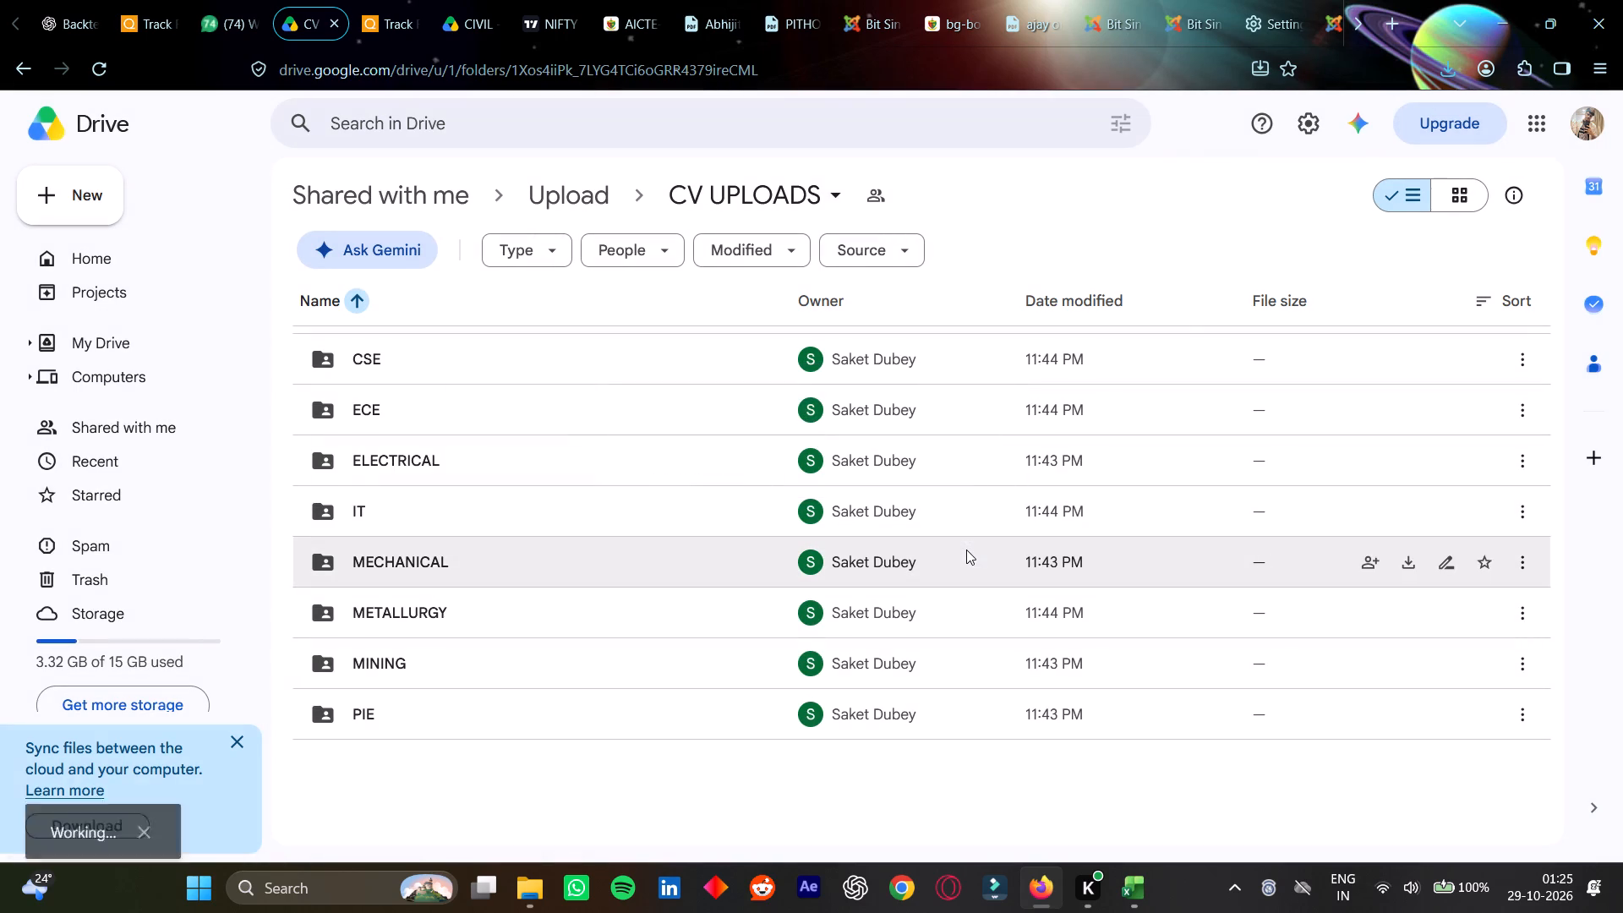
Open the CHEMISTRY folder and upload the chemistry professor's CV PDF to it from the refreshed Downloads folder.
scroll(948, 511, "up", 6)
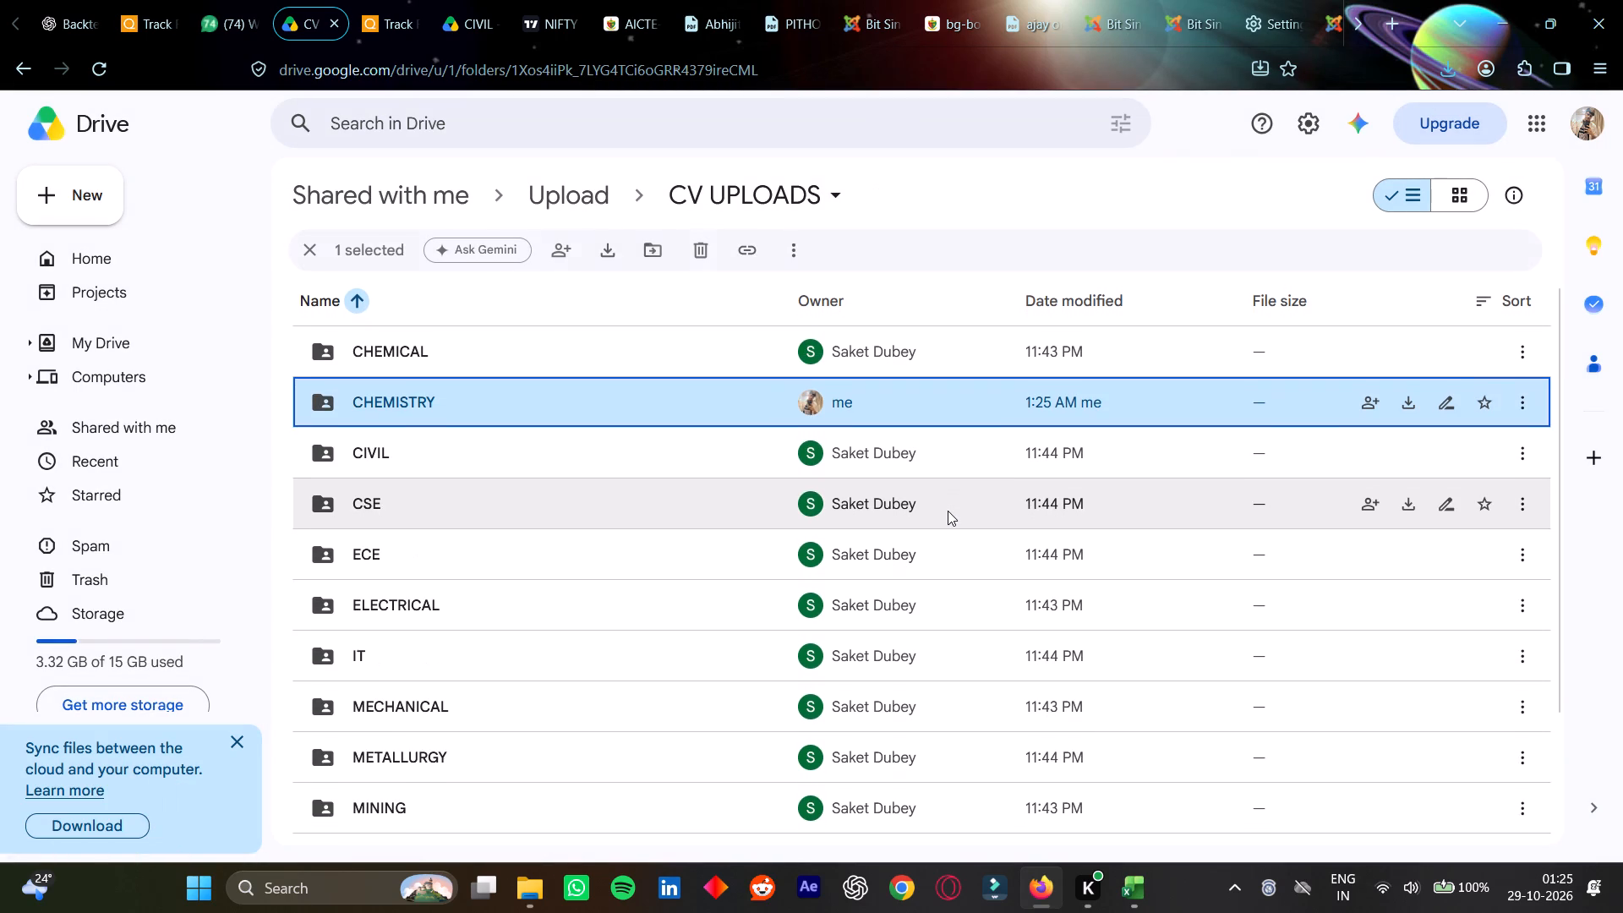
double_click(386, 407)
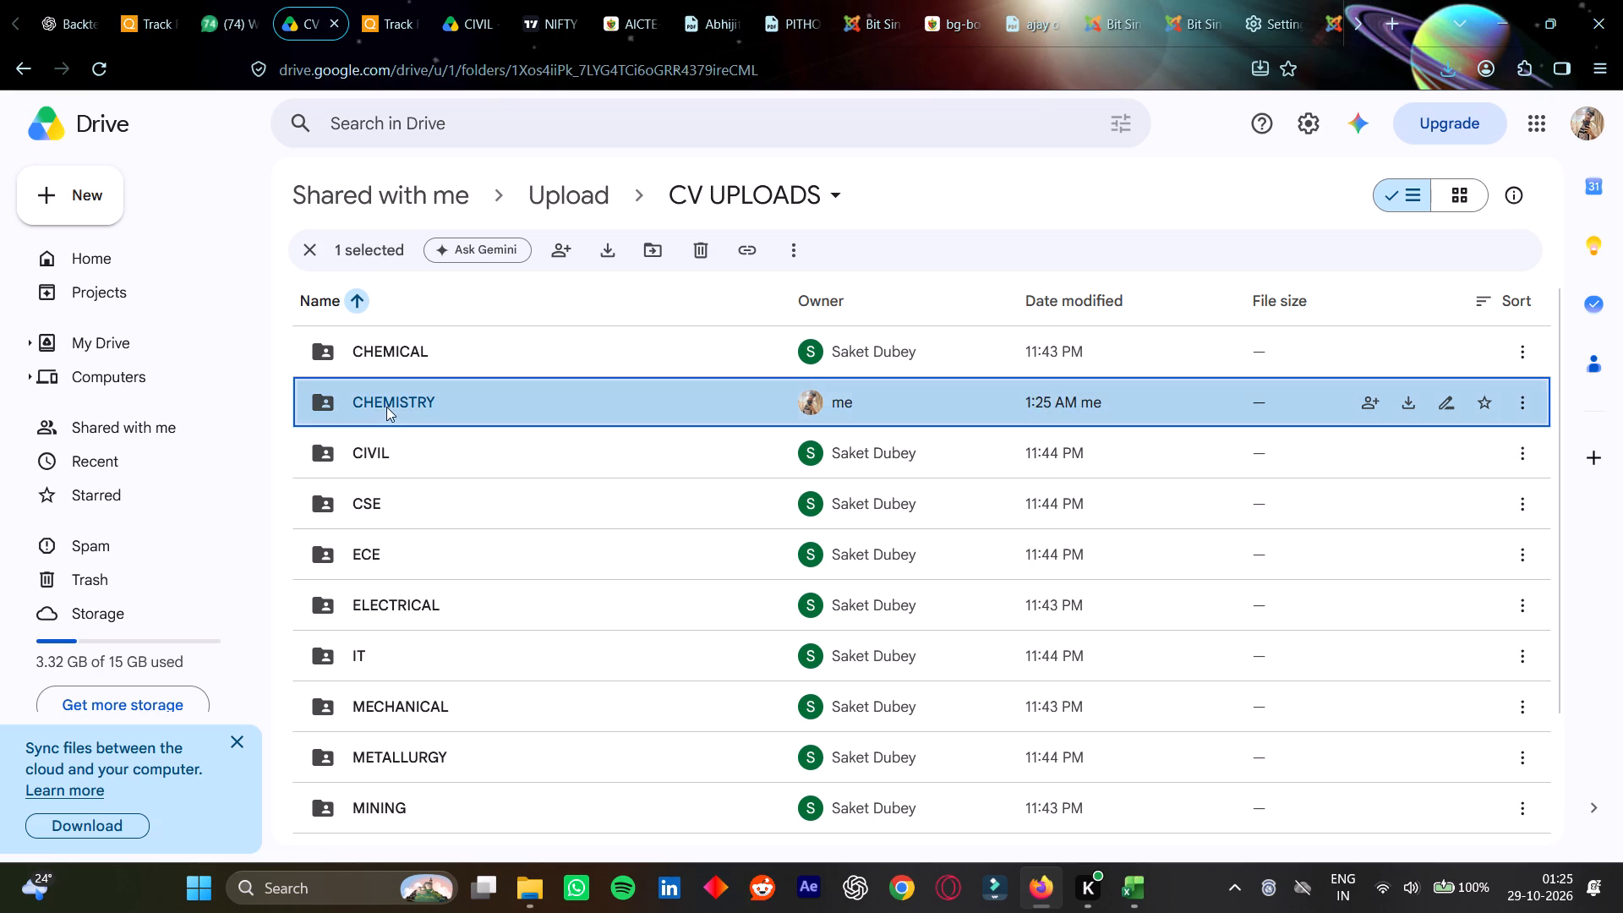
left_click(525, 899)
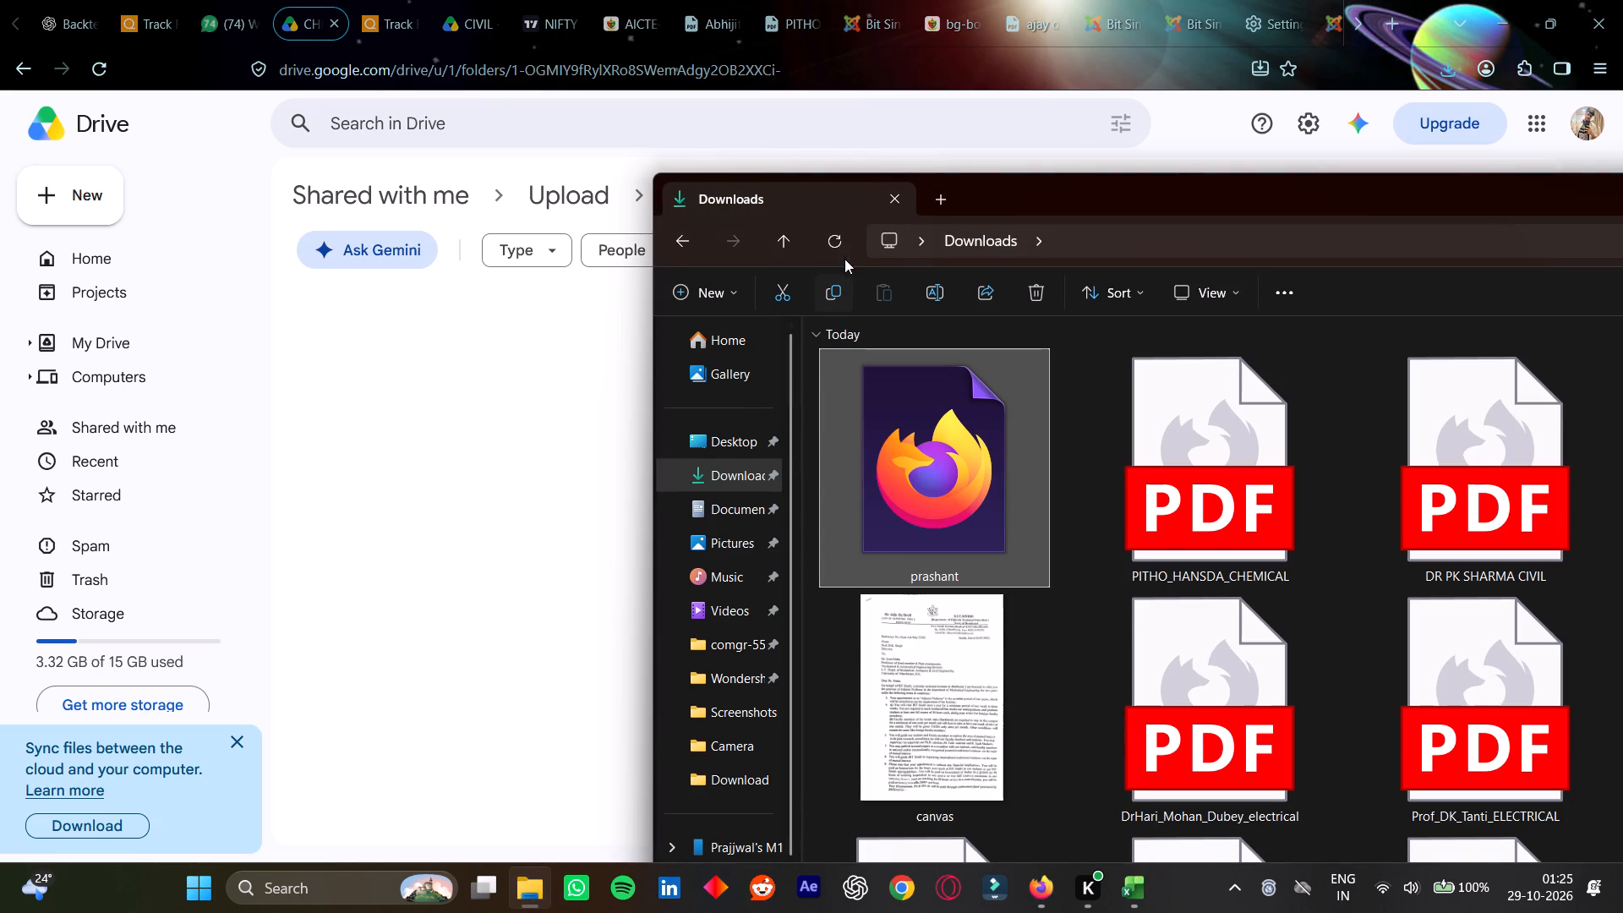
left_click(840, 247)
left_click_drag(970, 534, 680, 544)
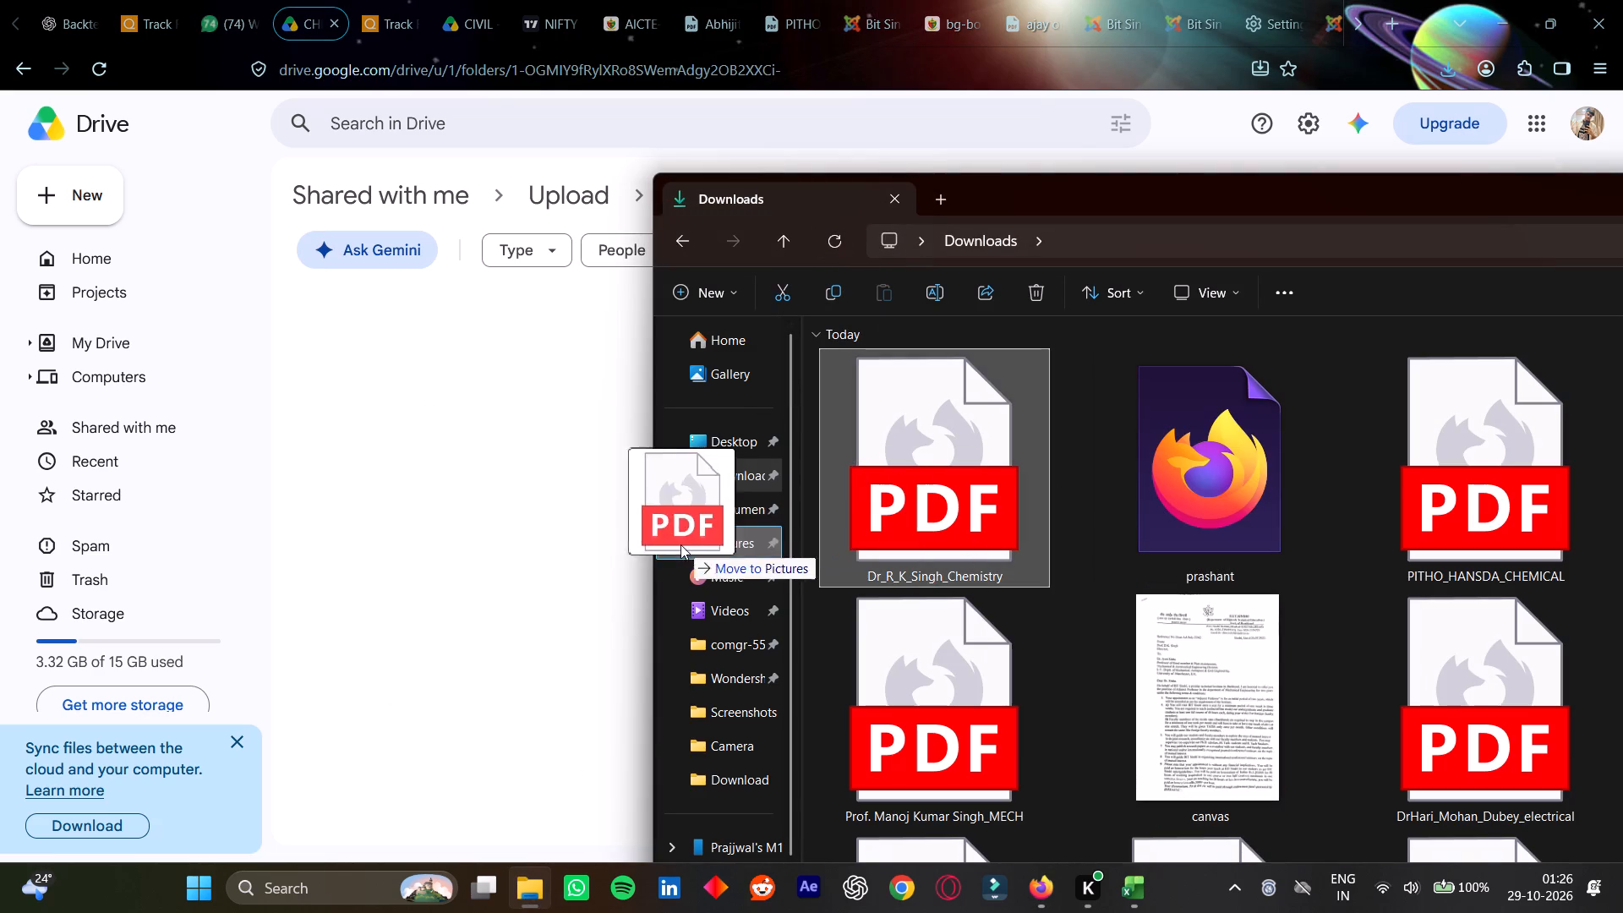
left_click_drag(680, 544, 534, 561)
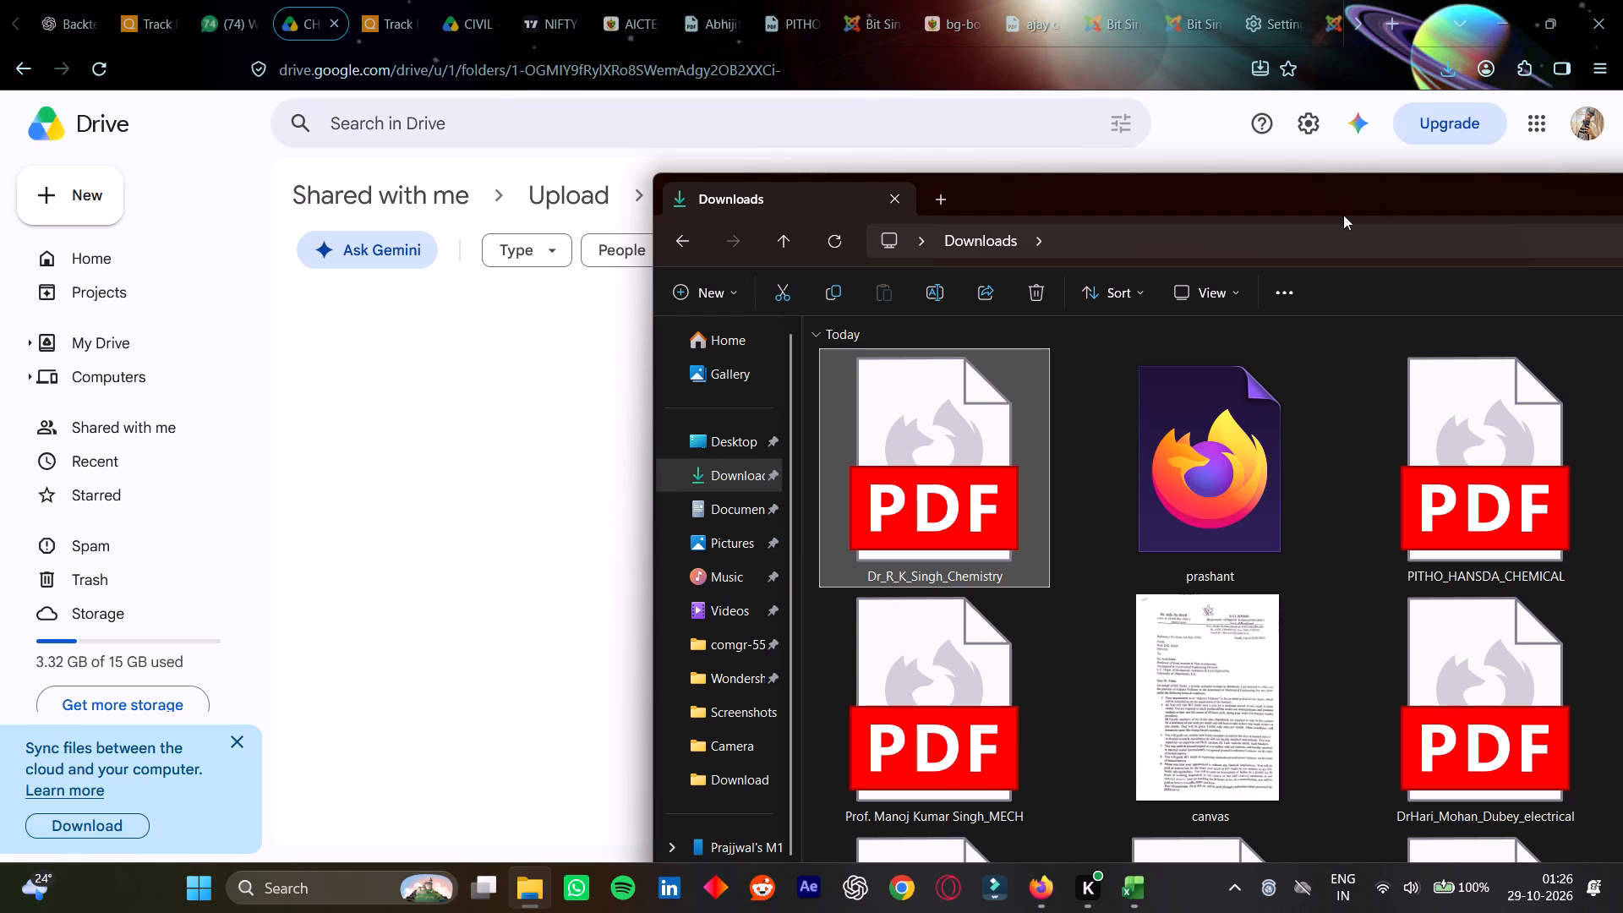
left_click(1349, 144)
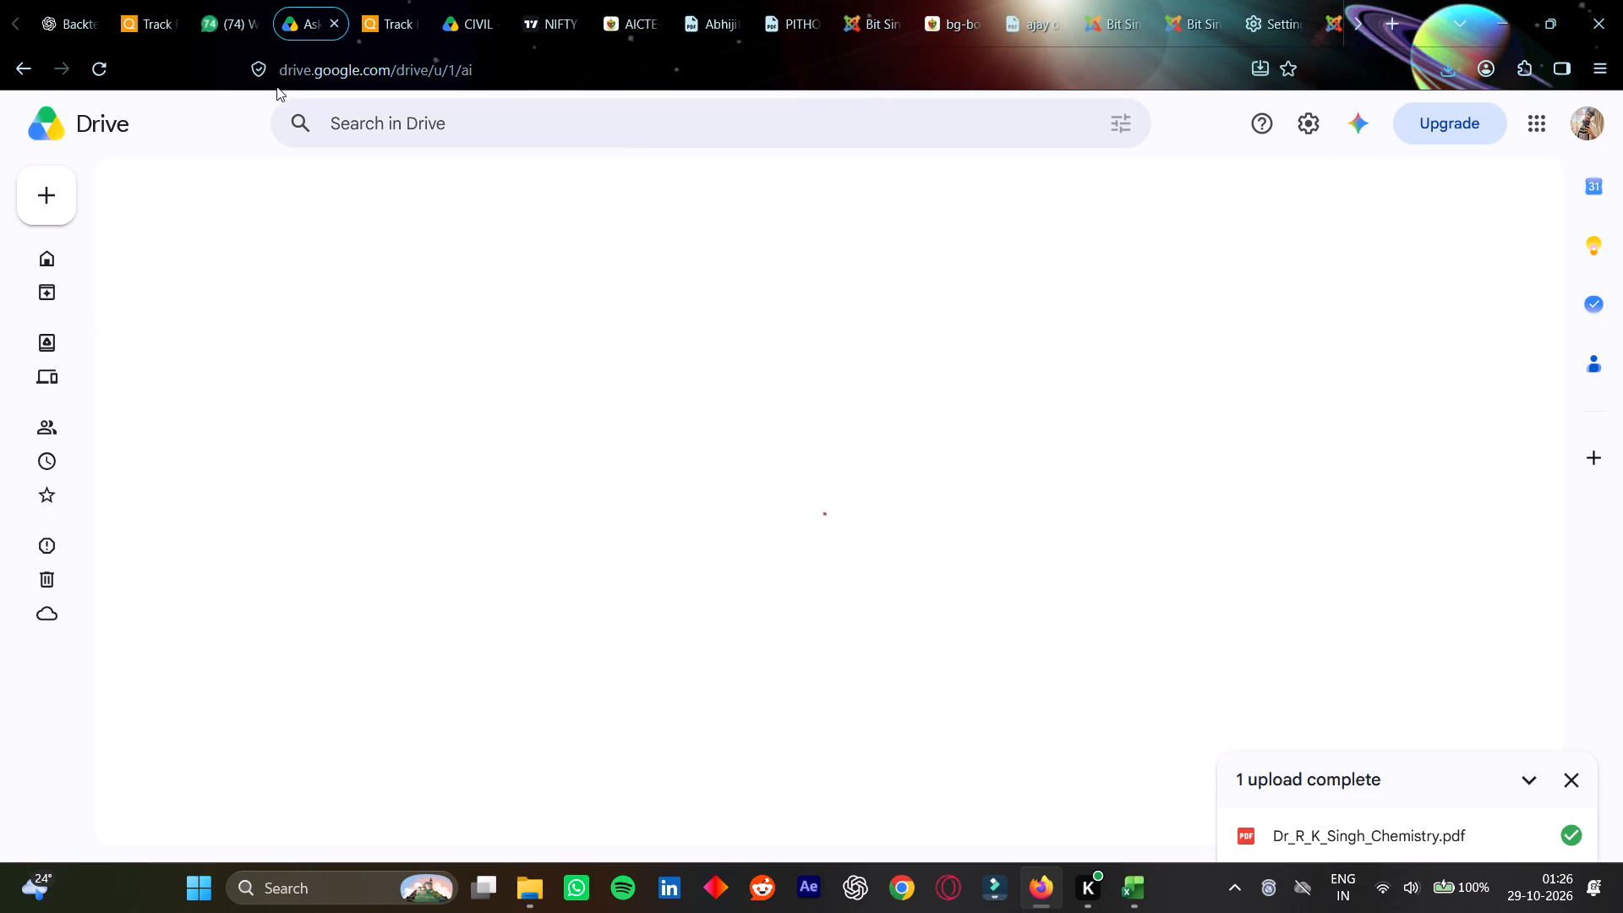
left_click(25, 71)
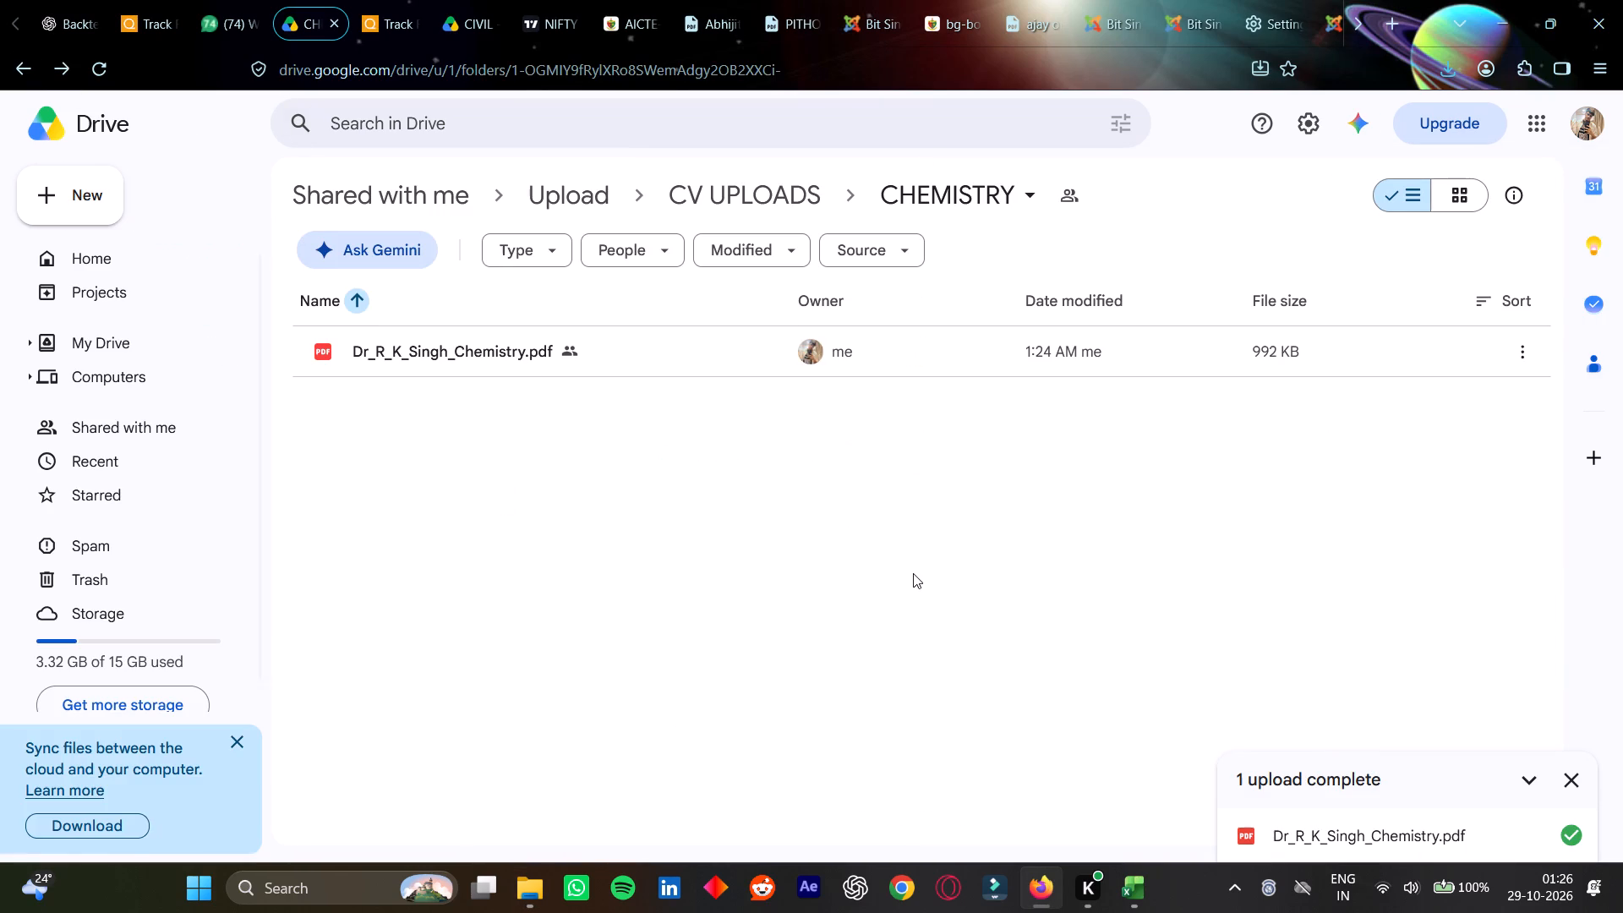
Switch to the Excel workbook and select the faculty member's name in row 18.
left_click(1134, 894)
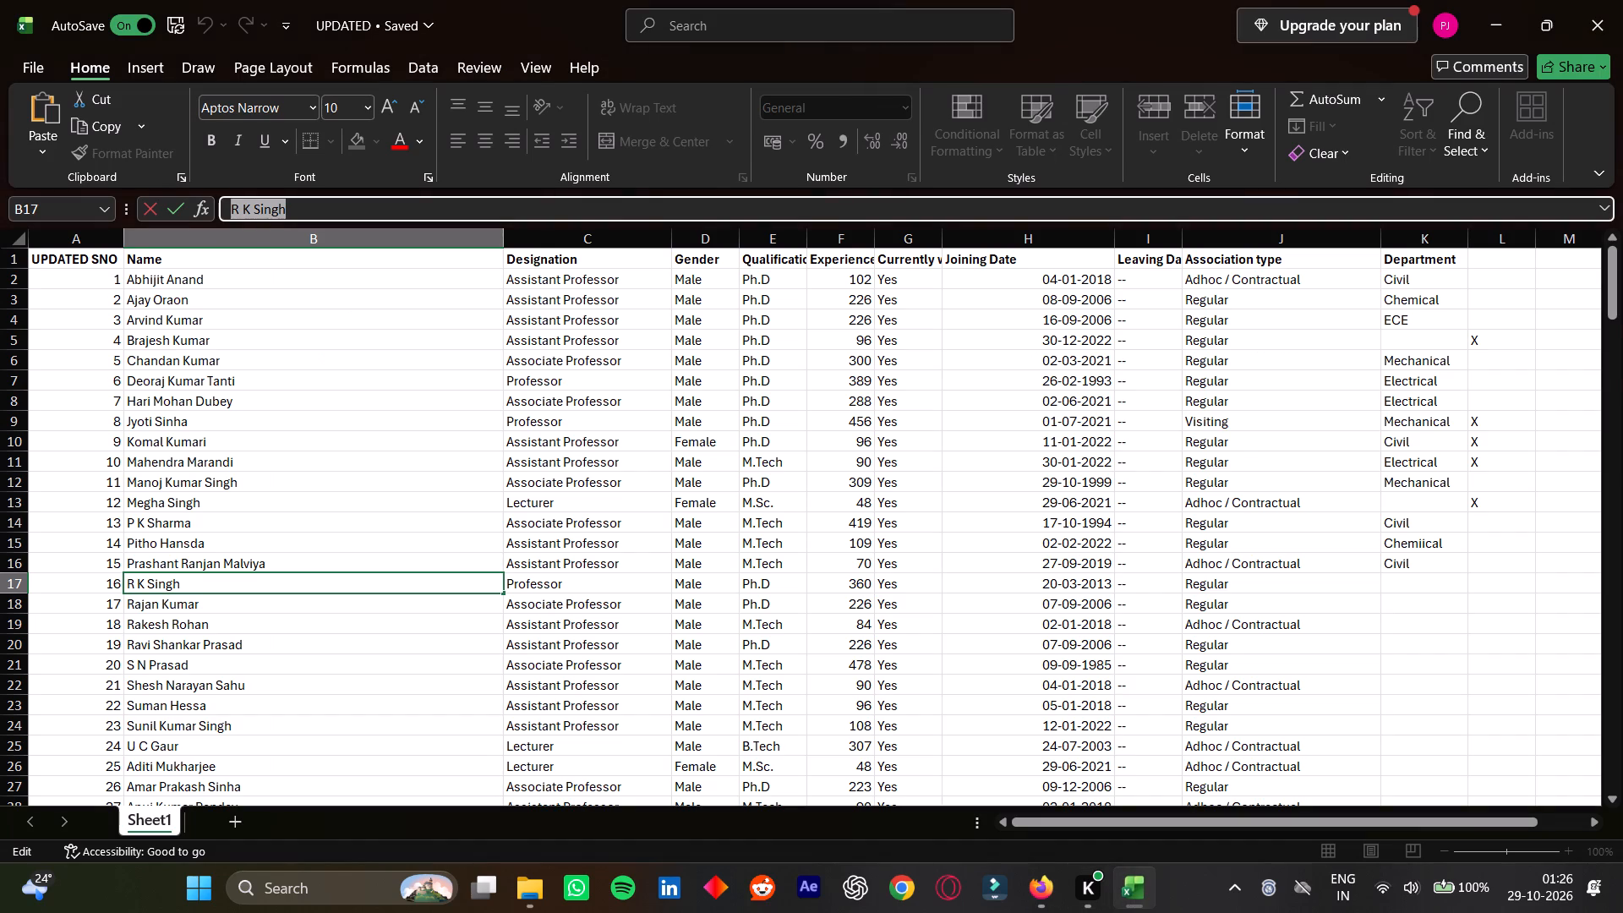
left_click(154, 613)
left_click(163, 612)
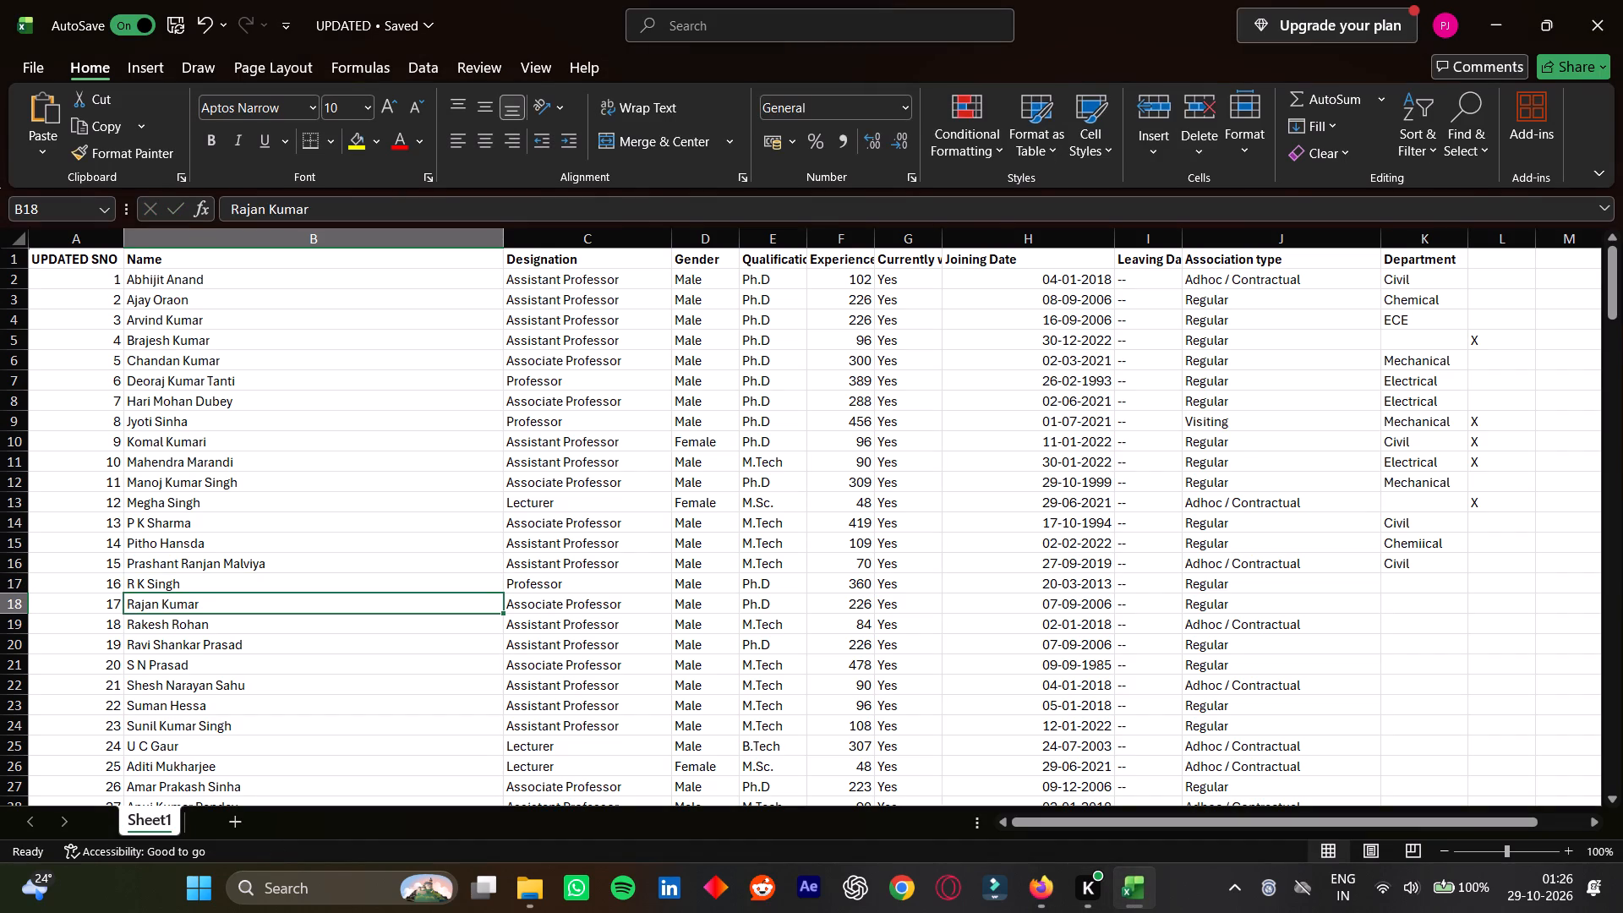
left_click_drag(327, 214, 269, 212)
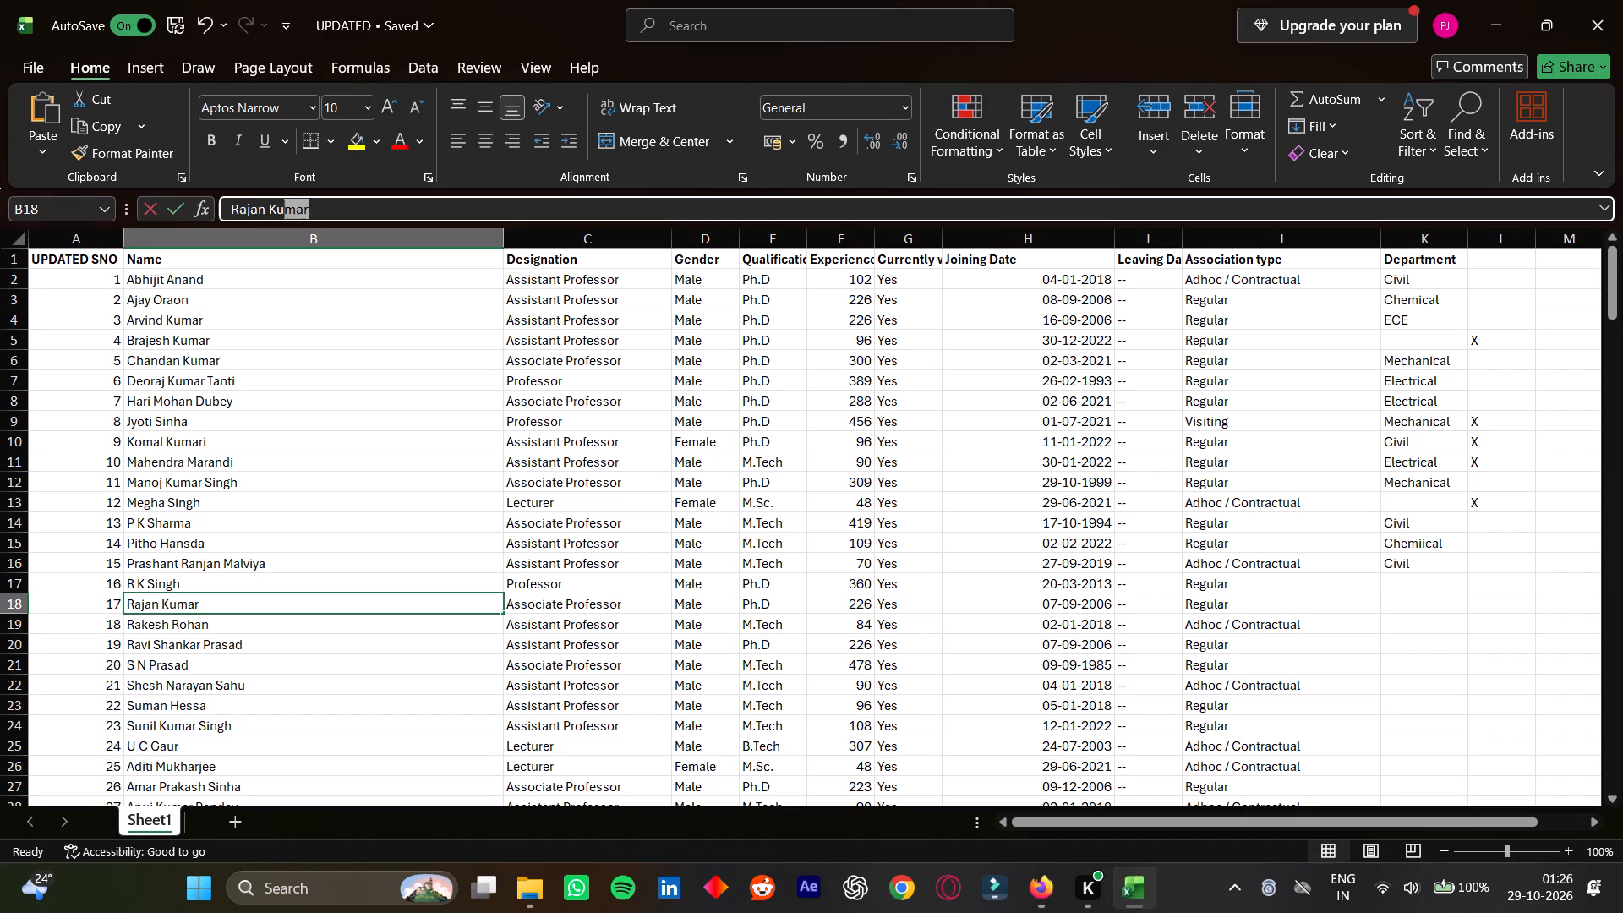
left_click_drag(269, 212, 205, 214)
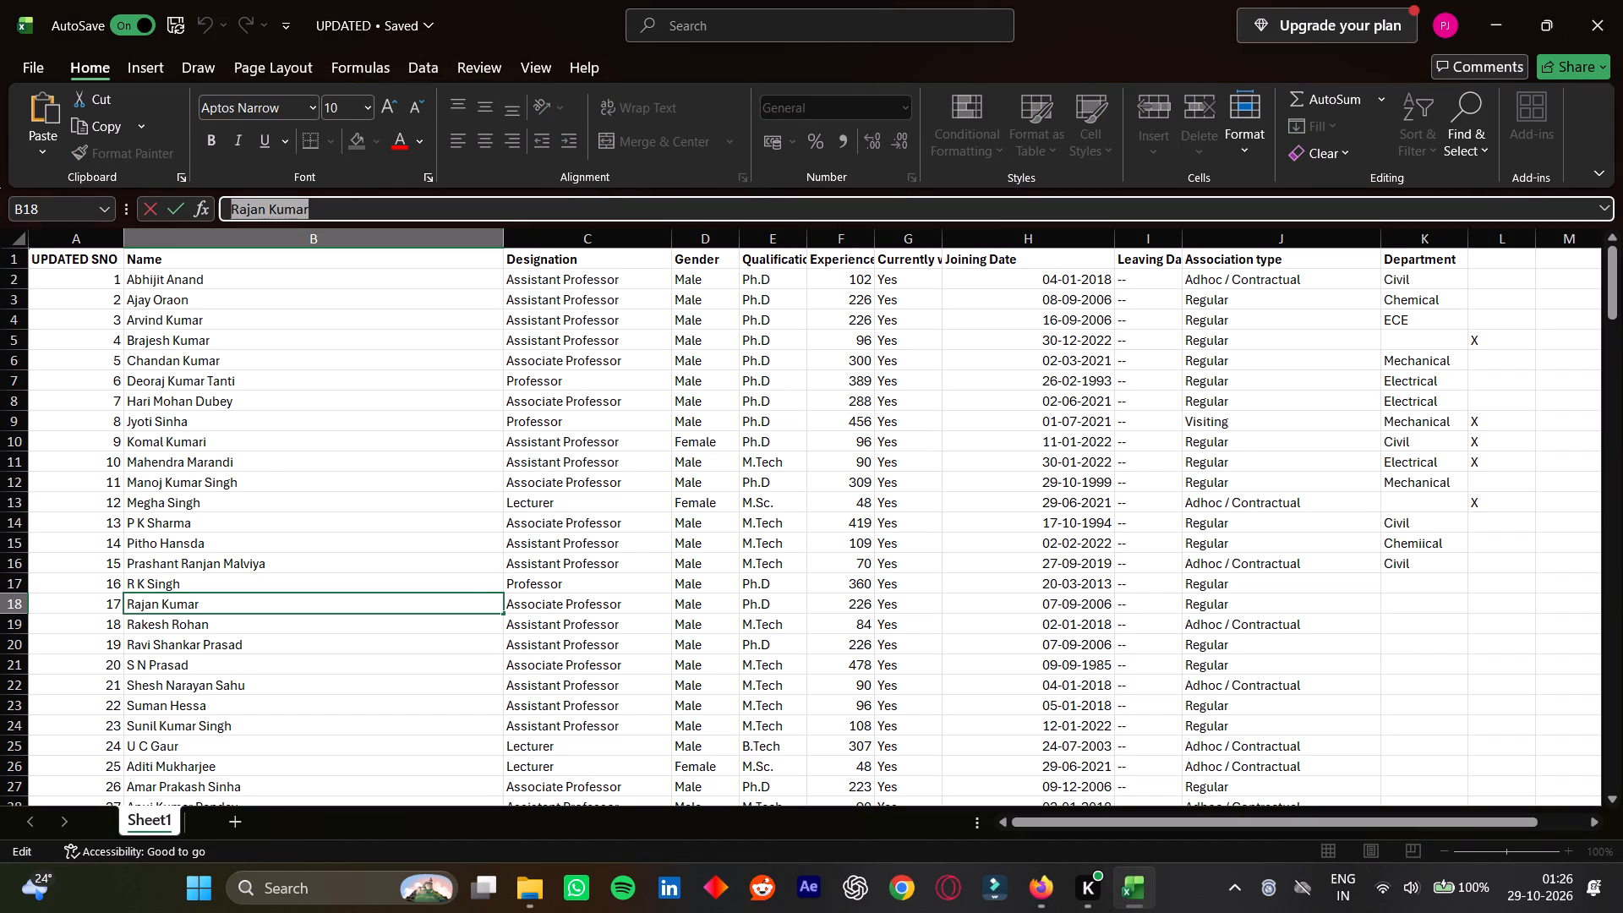
Enter CHEMISTRY in the Department column for the professor in row 17, with every letter in capitals.
left_click(1402, 587)
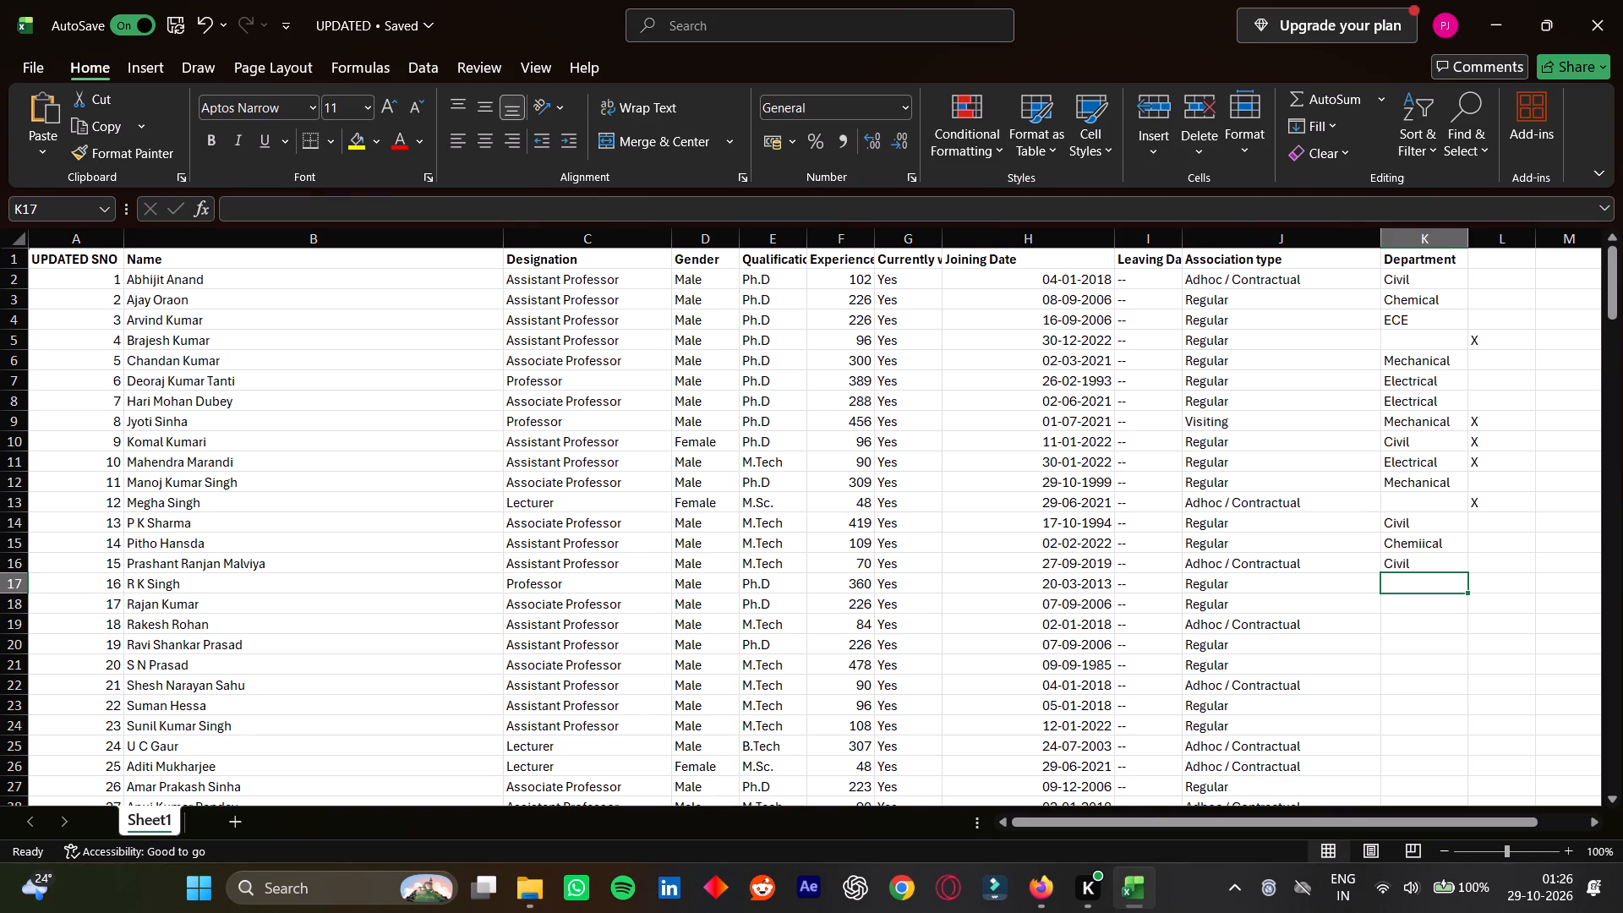
double_click(1402, 587)
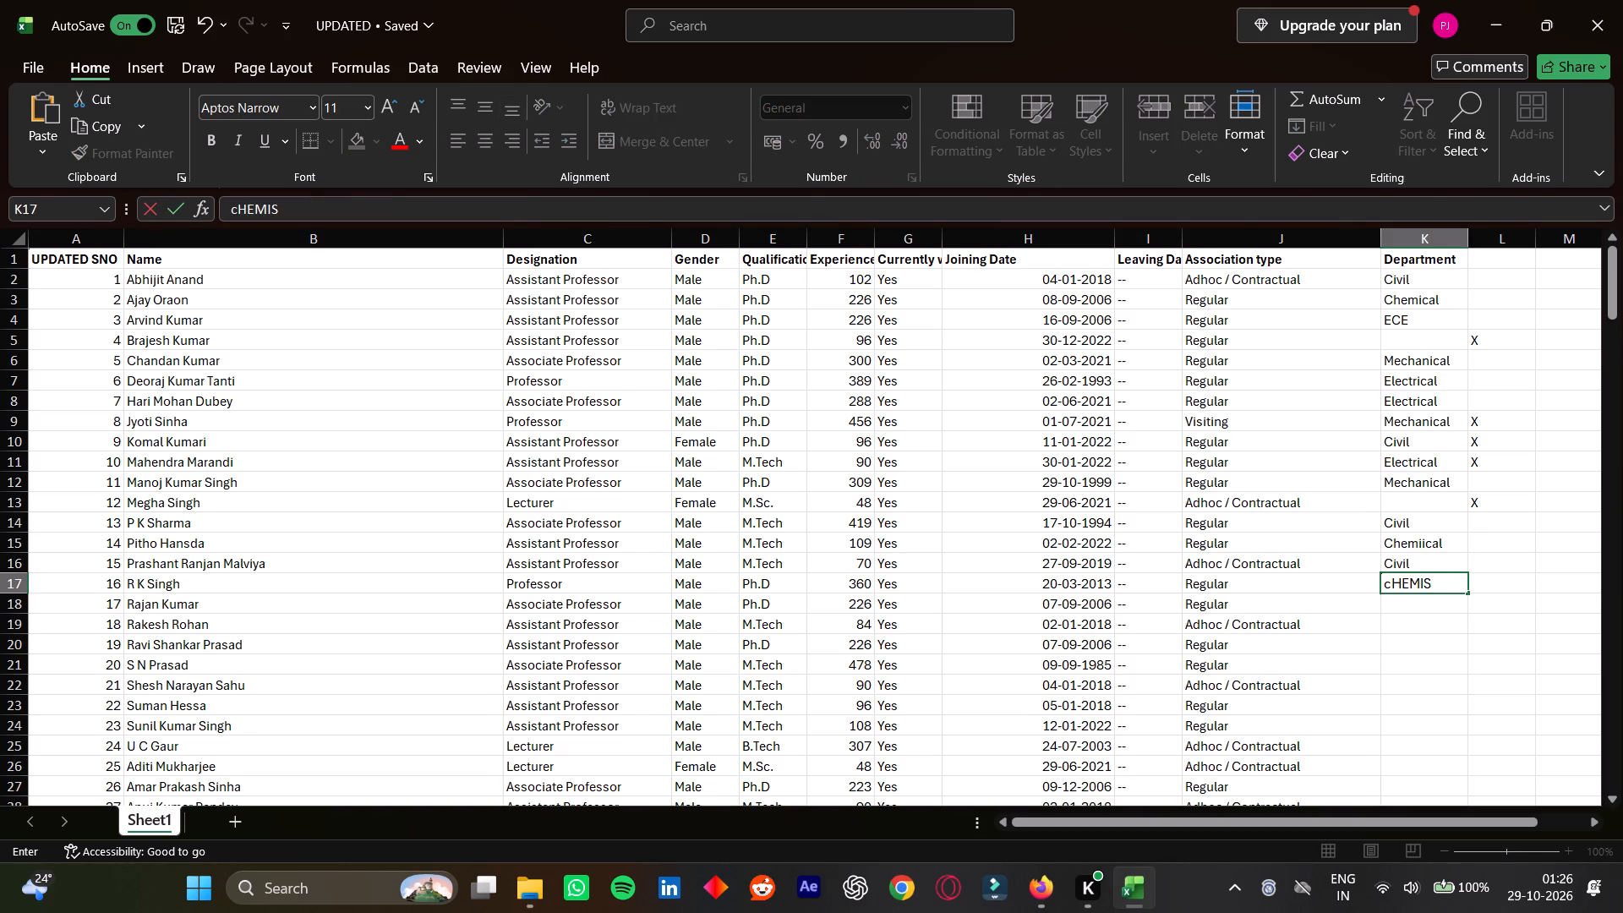
left_click(1442, 666)
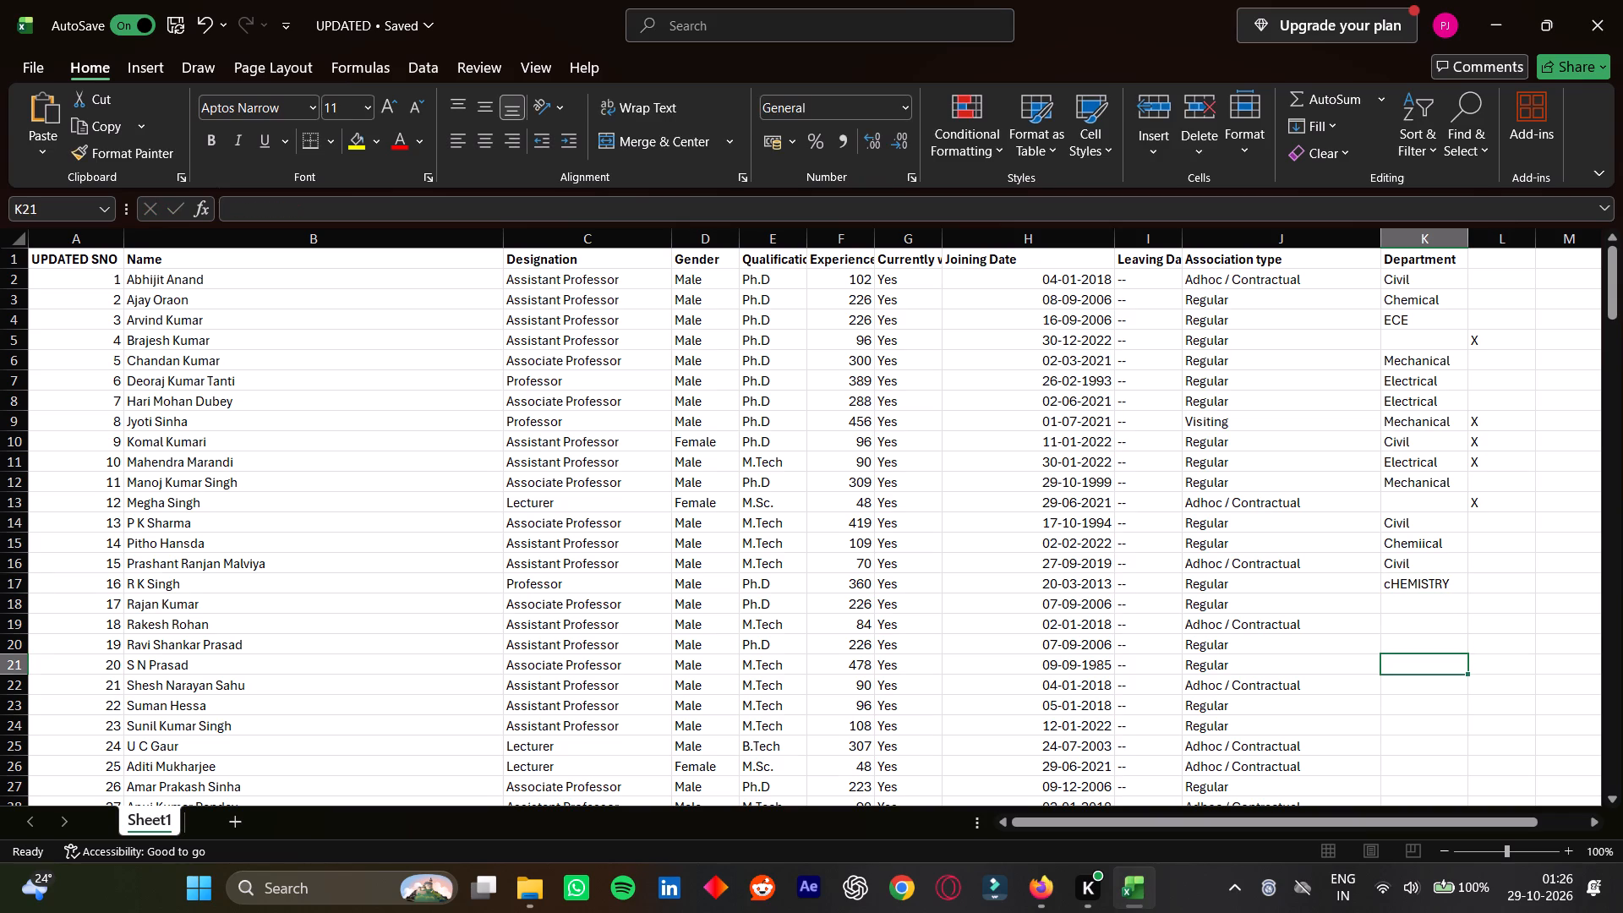
left_click(1398, 590)
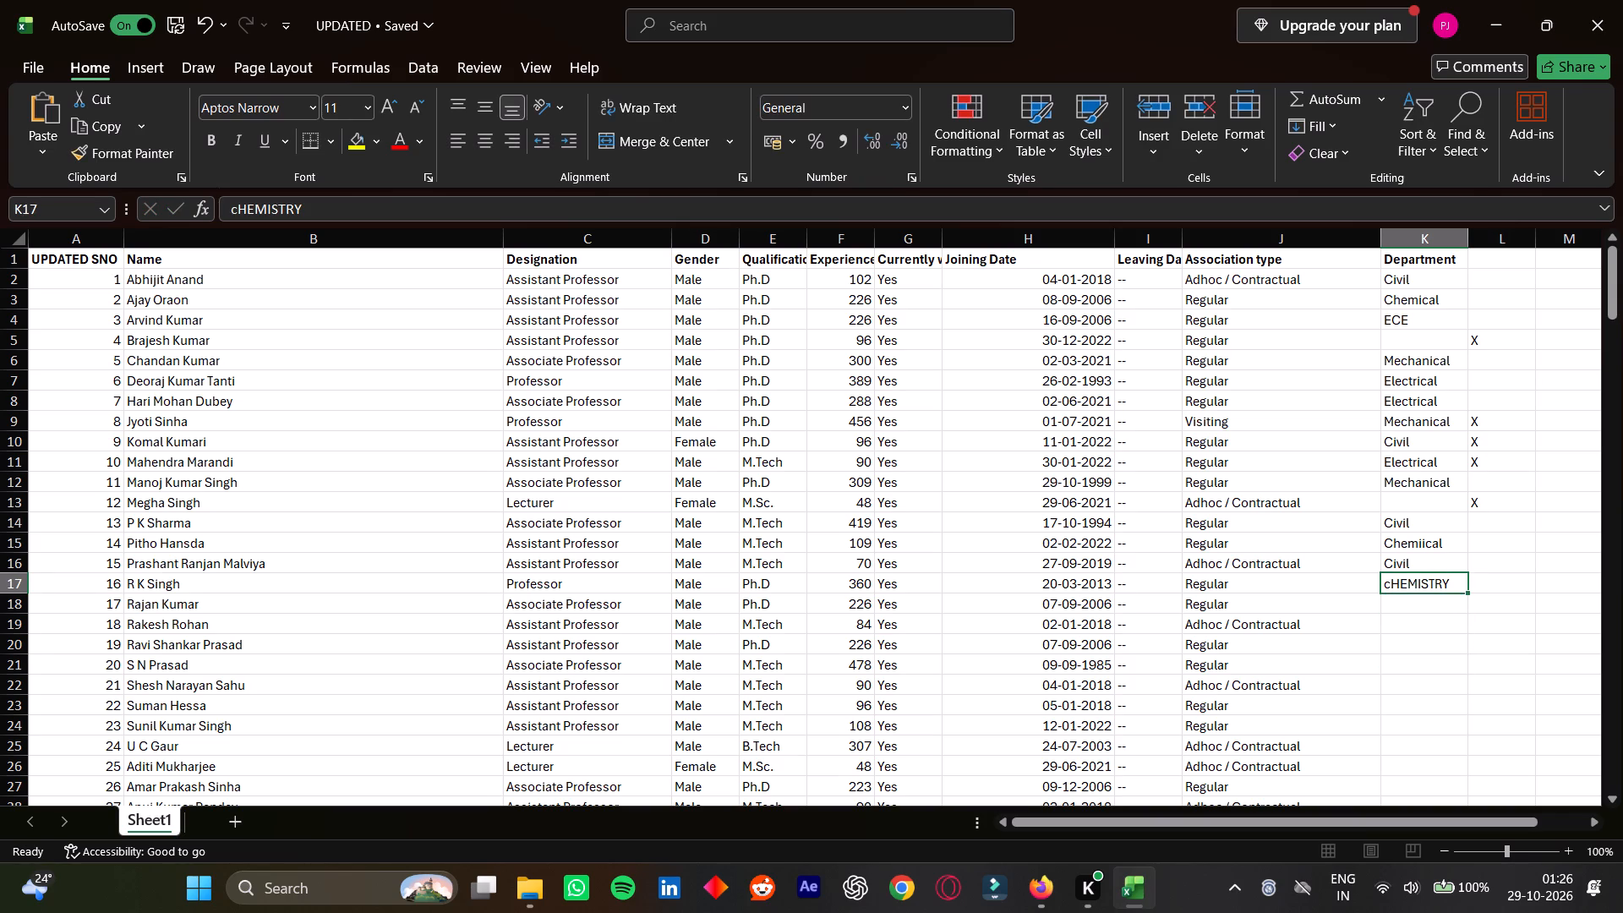
left_click(1394, 588)
left_click(1394, 588)
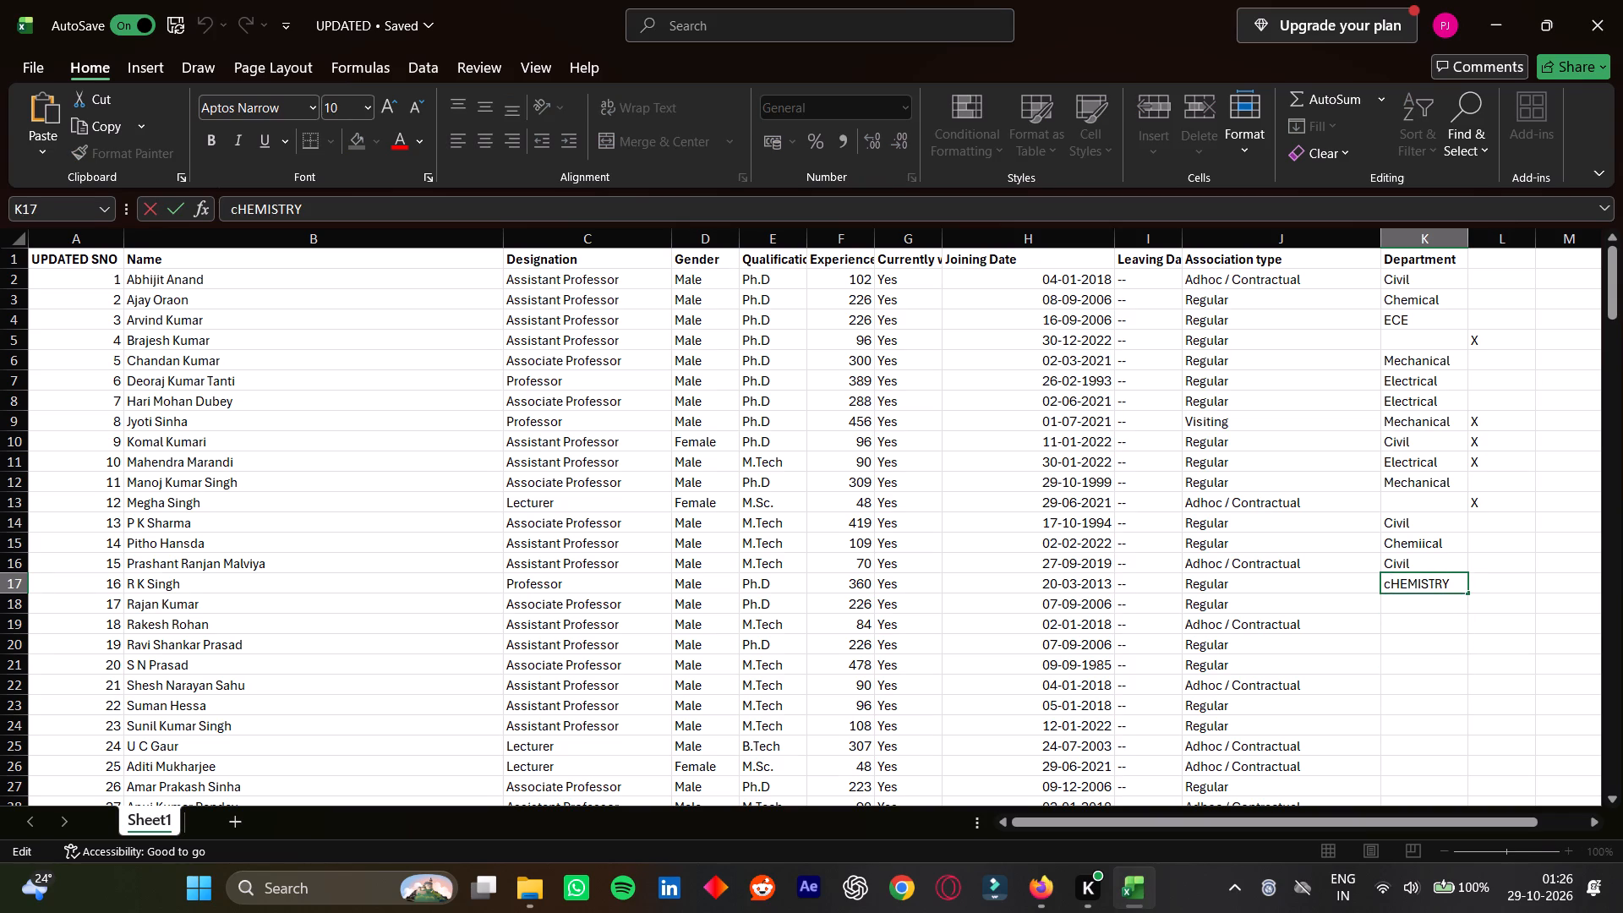
key("BackSpace")
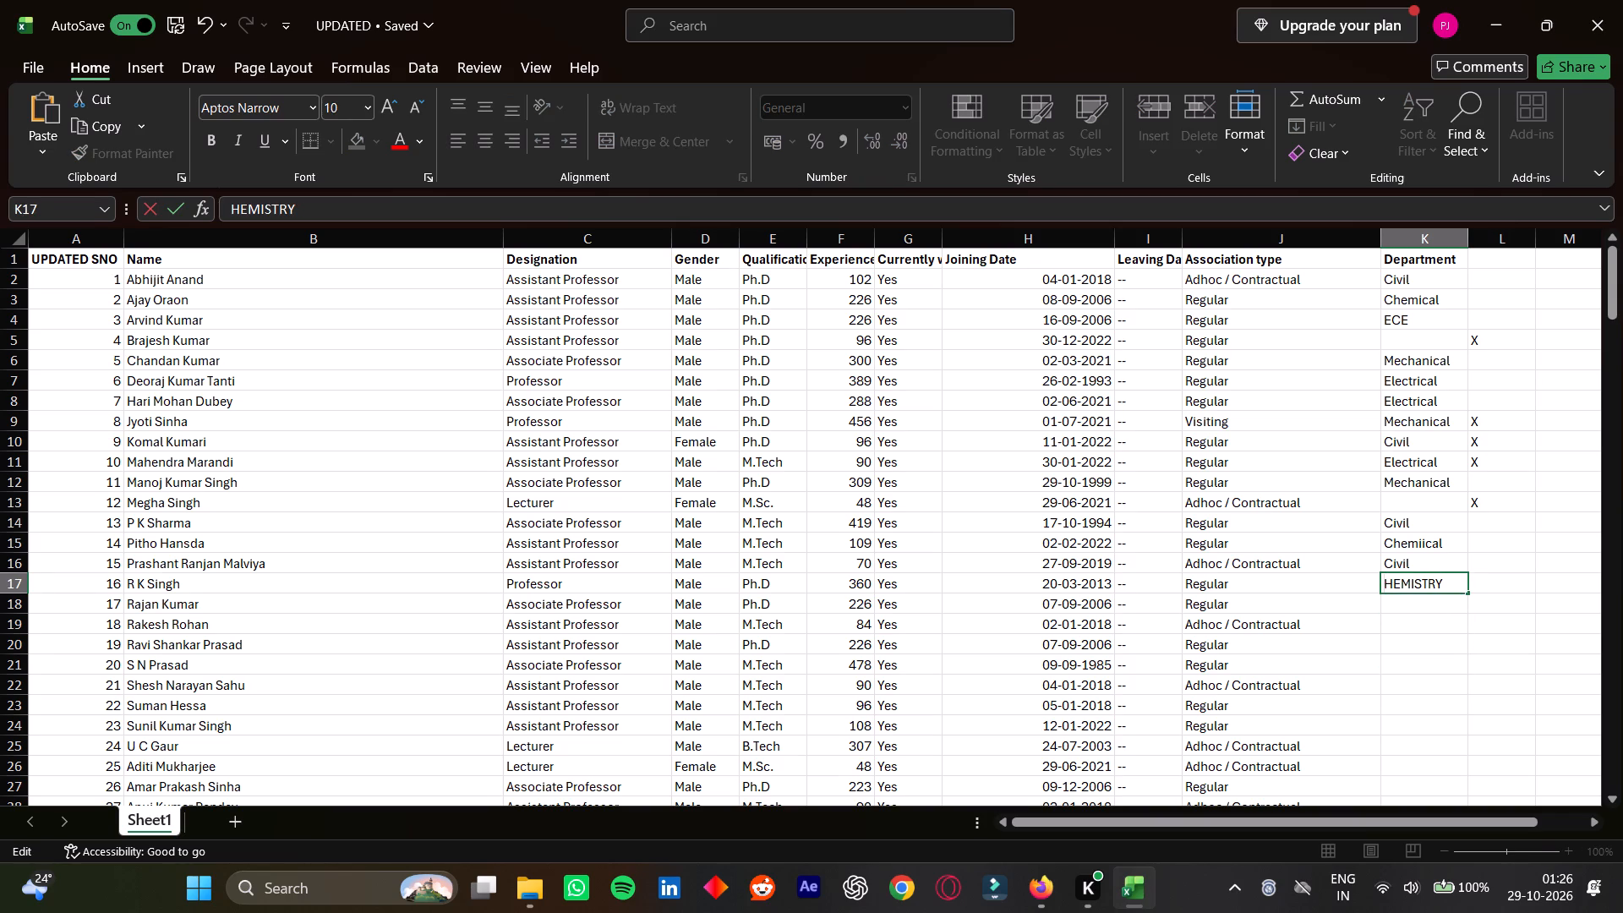
key("BackSpace")
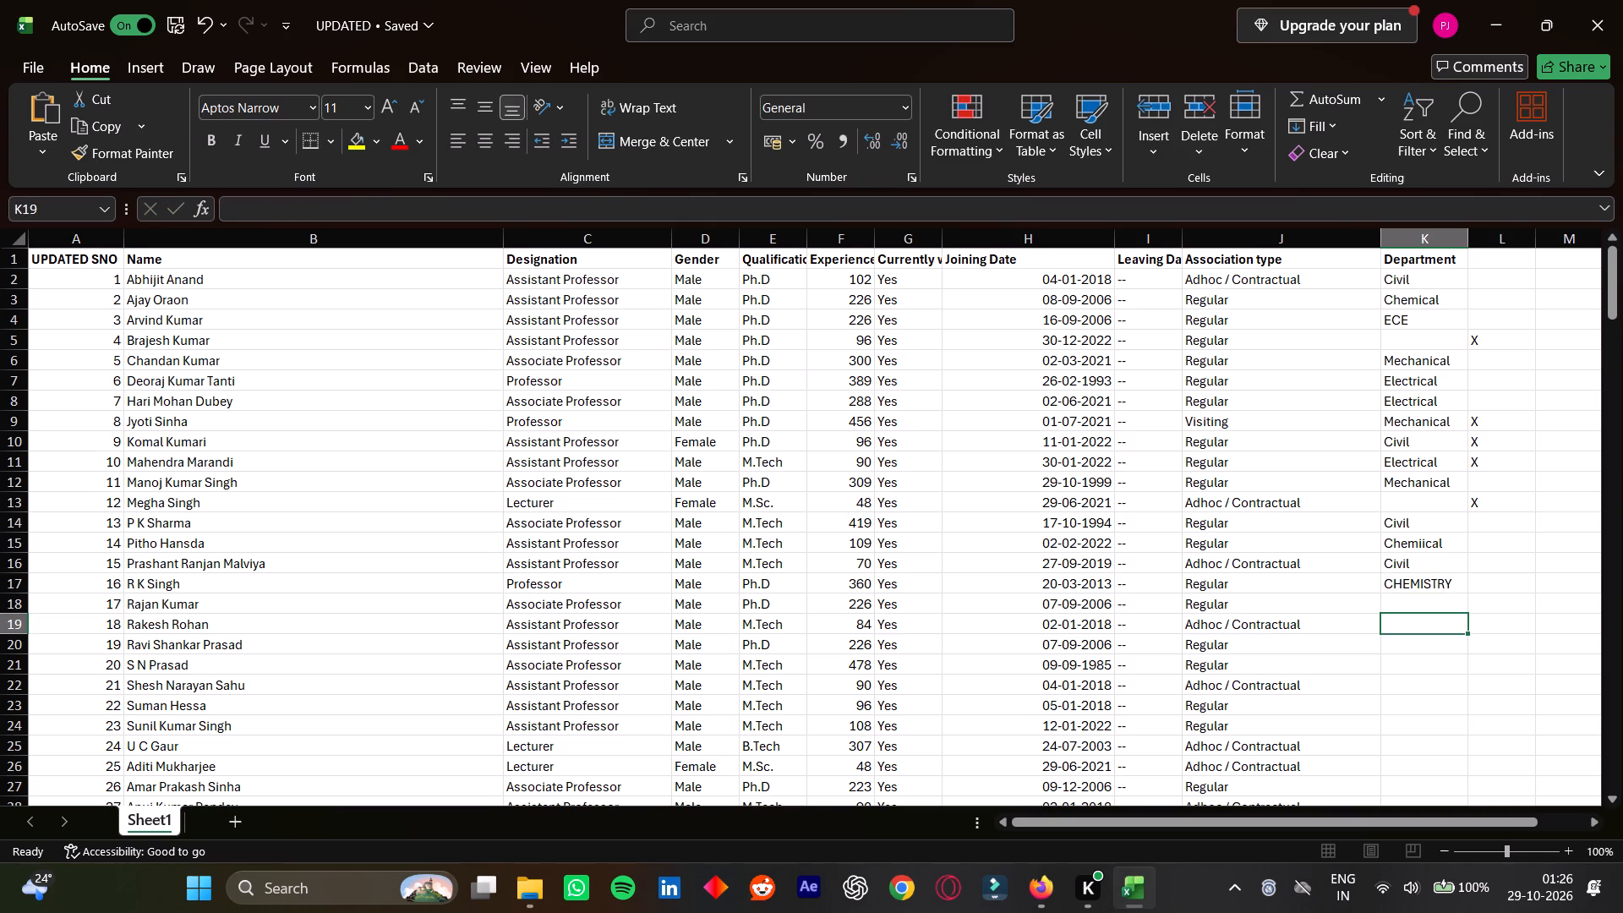
left_click(1403, 599)
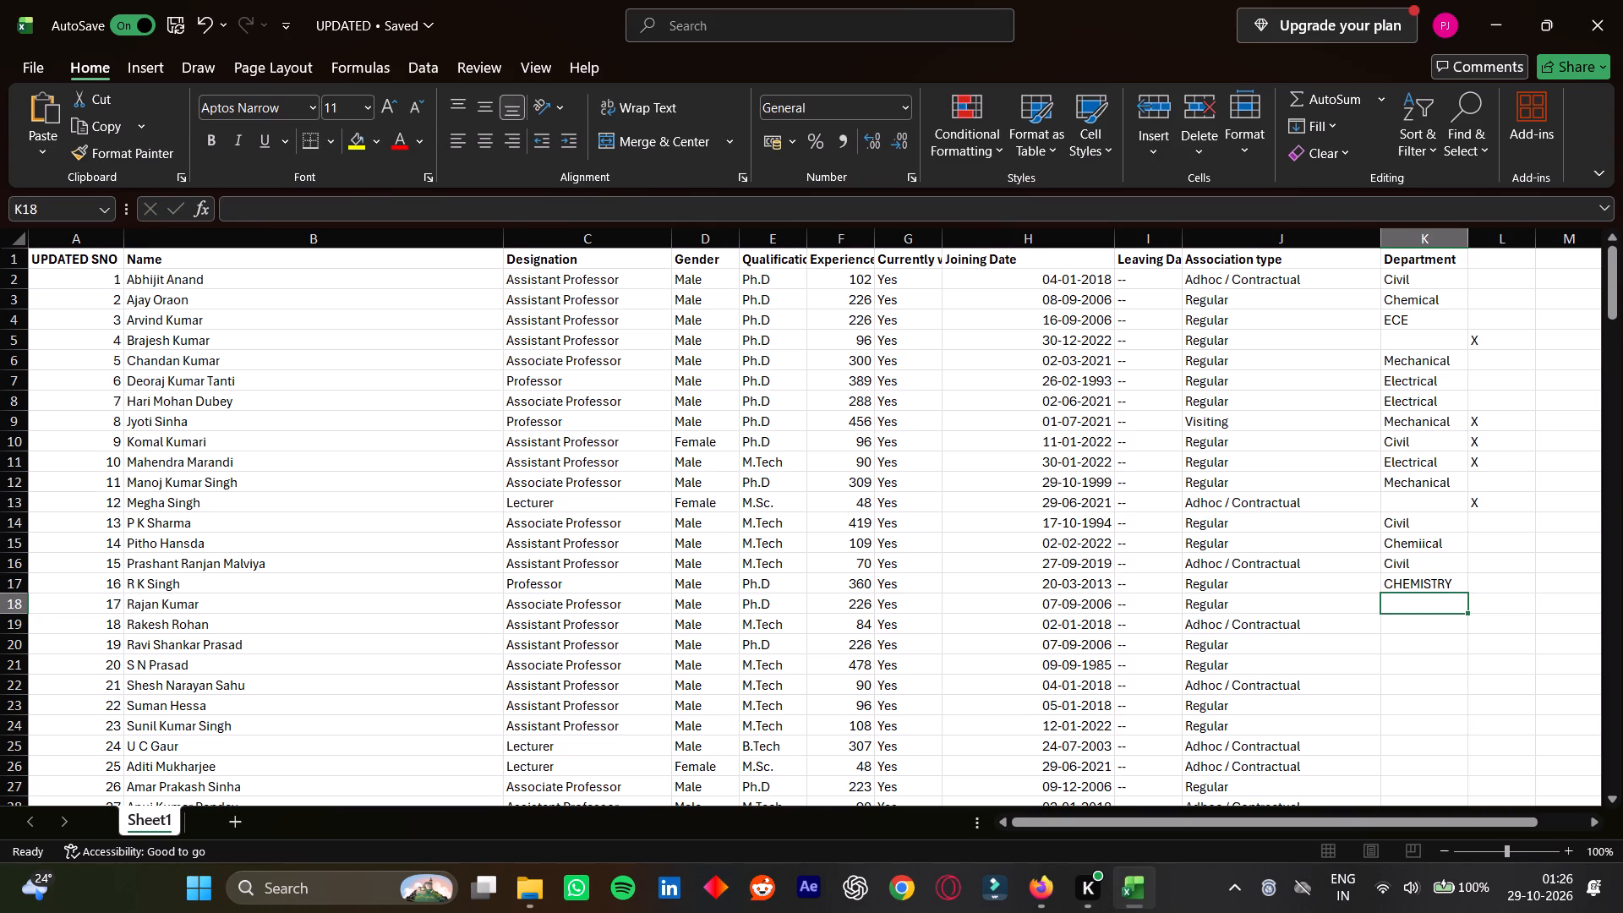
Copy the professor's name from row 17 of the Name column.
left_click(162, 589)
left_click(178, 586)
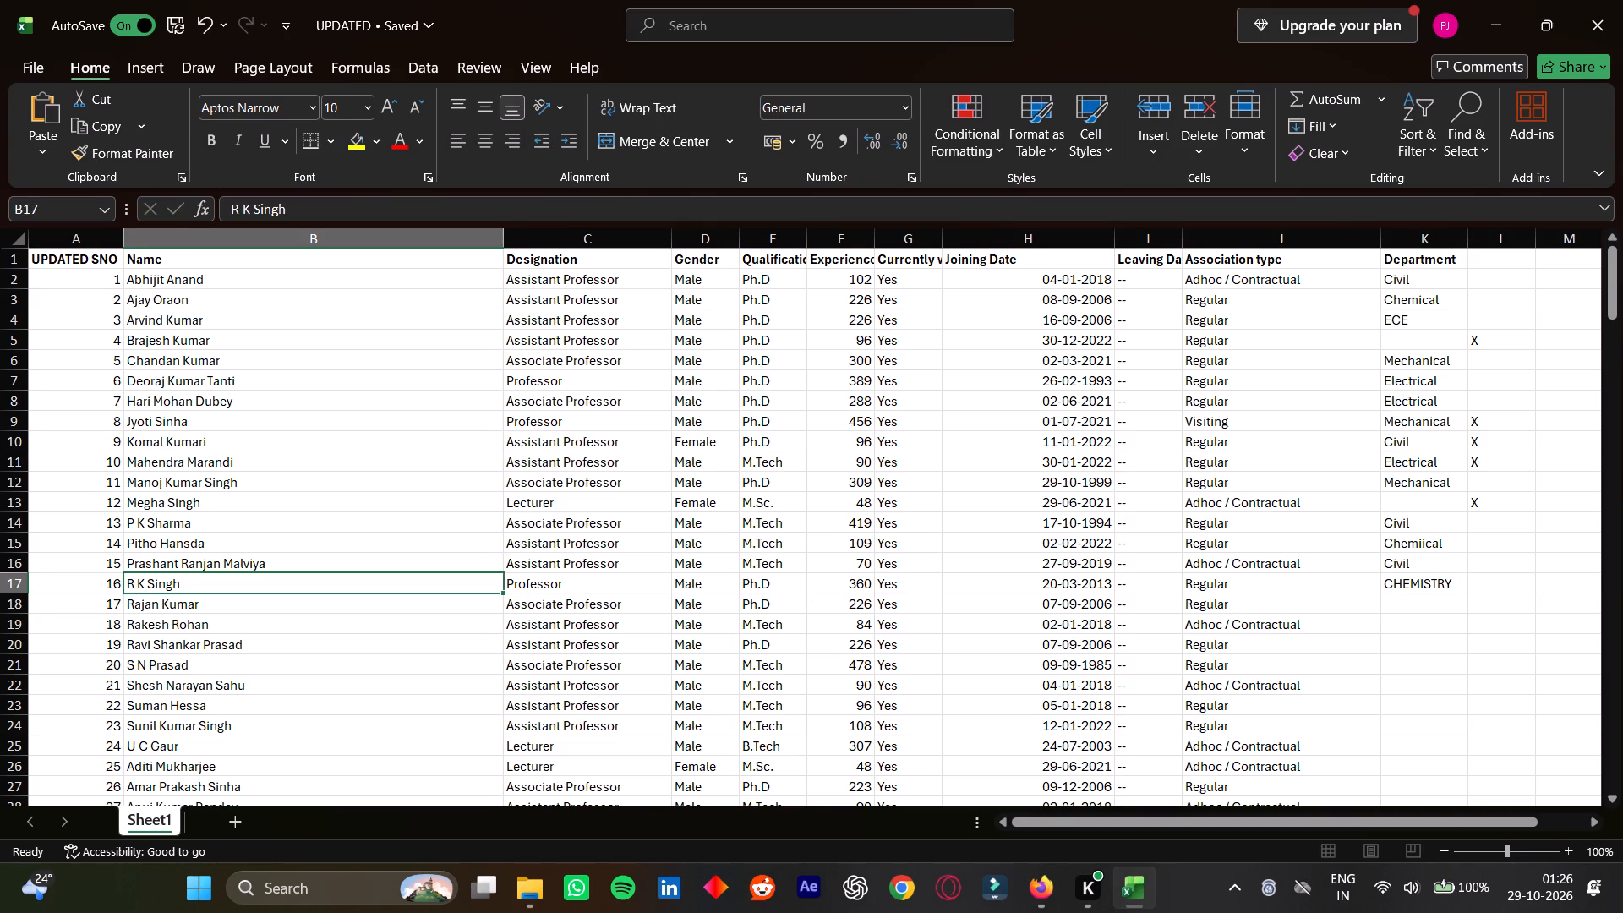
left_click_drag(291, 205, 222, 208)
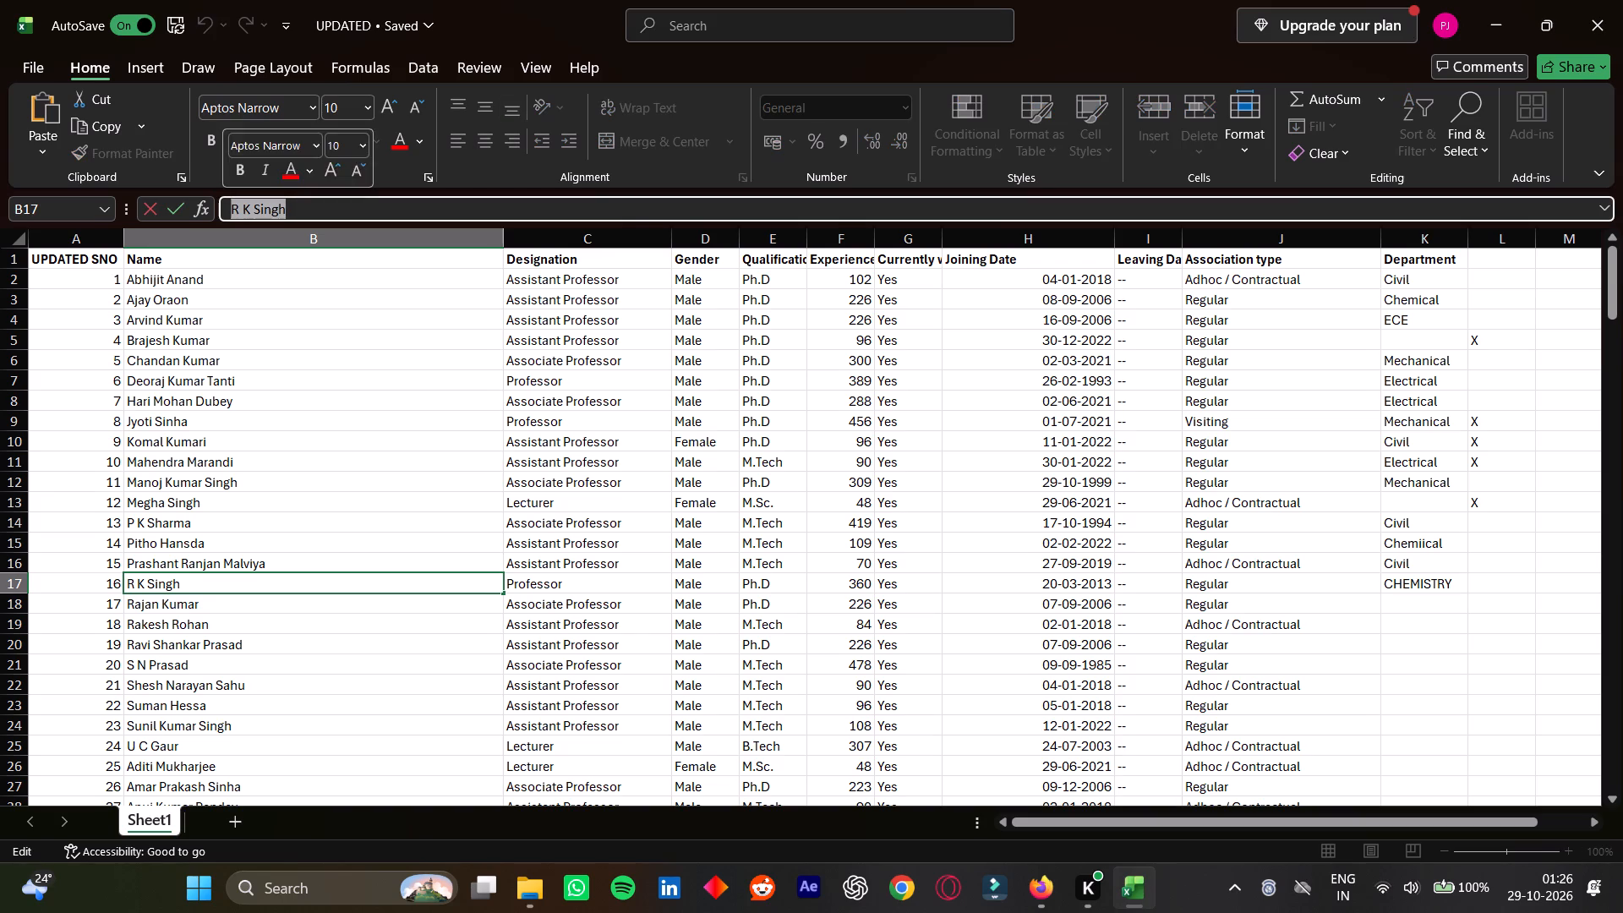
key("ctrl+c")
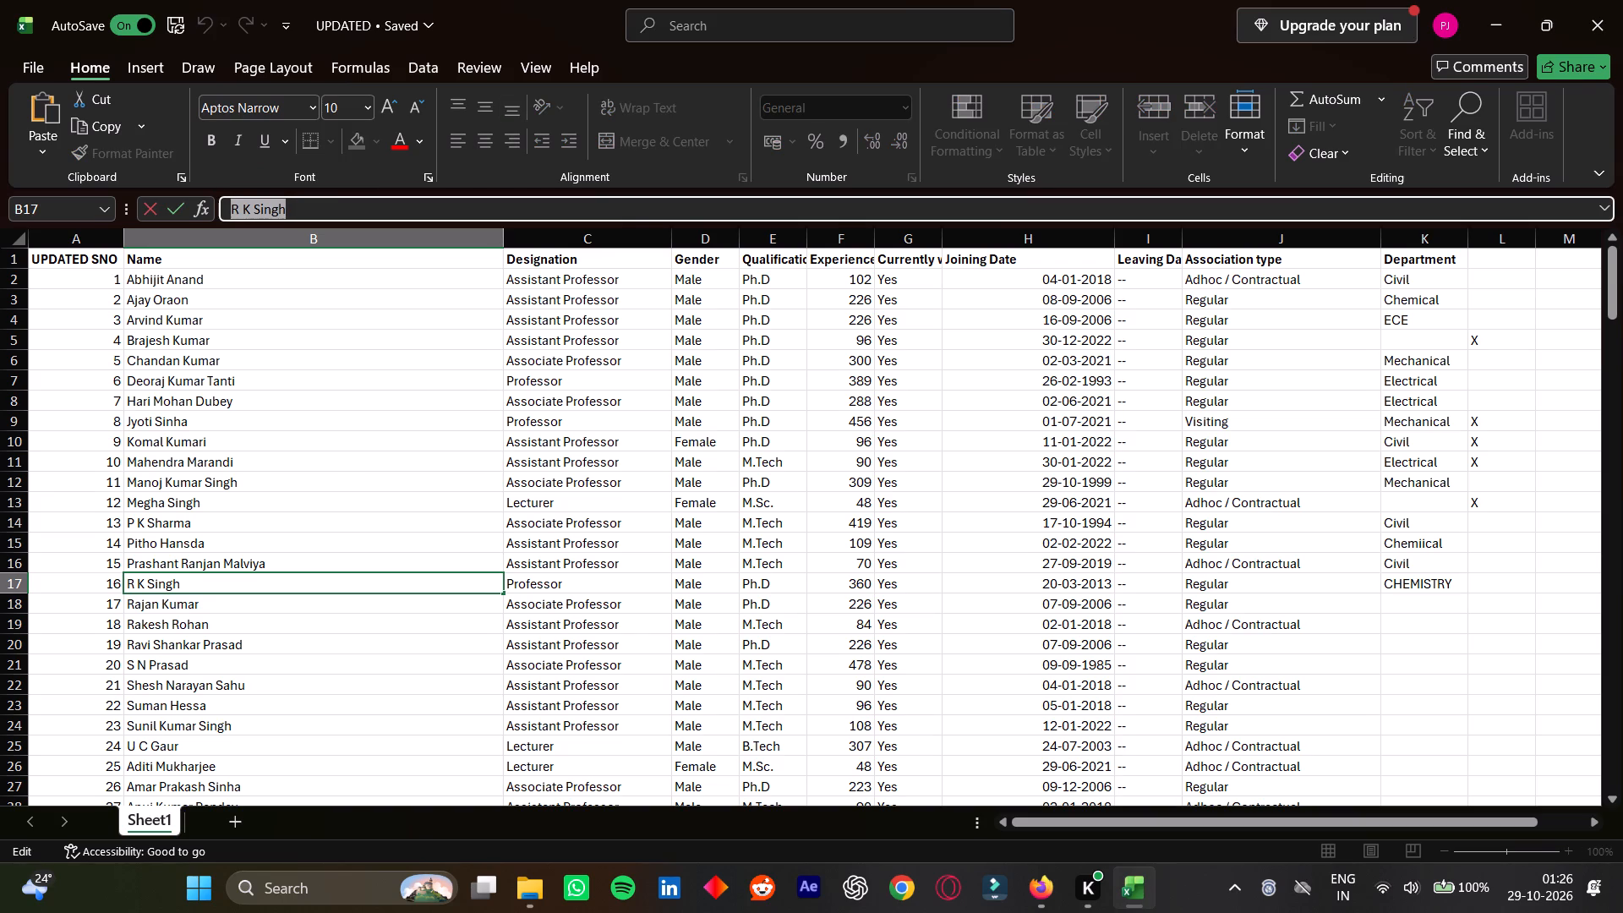
Copy the faculty member's name from row 18 and search the web in a new Firefox tab for it followed by "bit sindri".
double_click(194, 597)
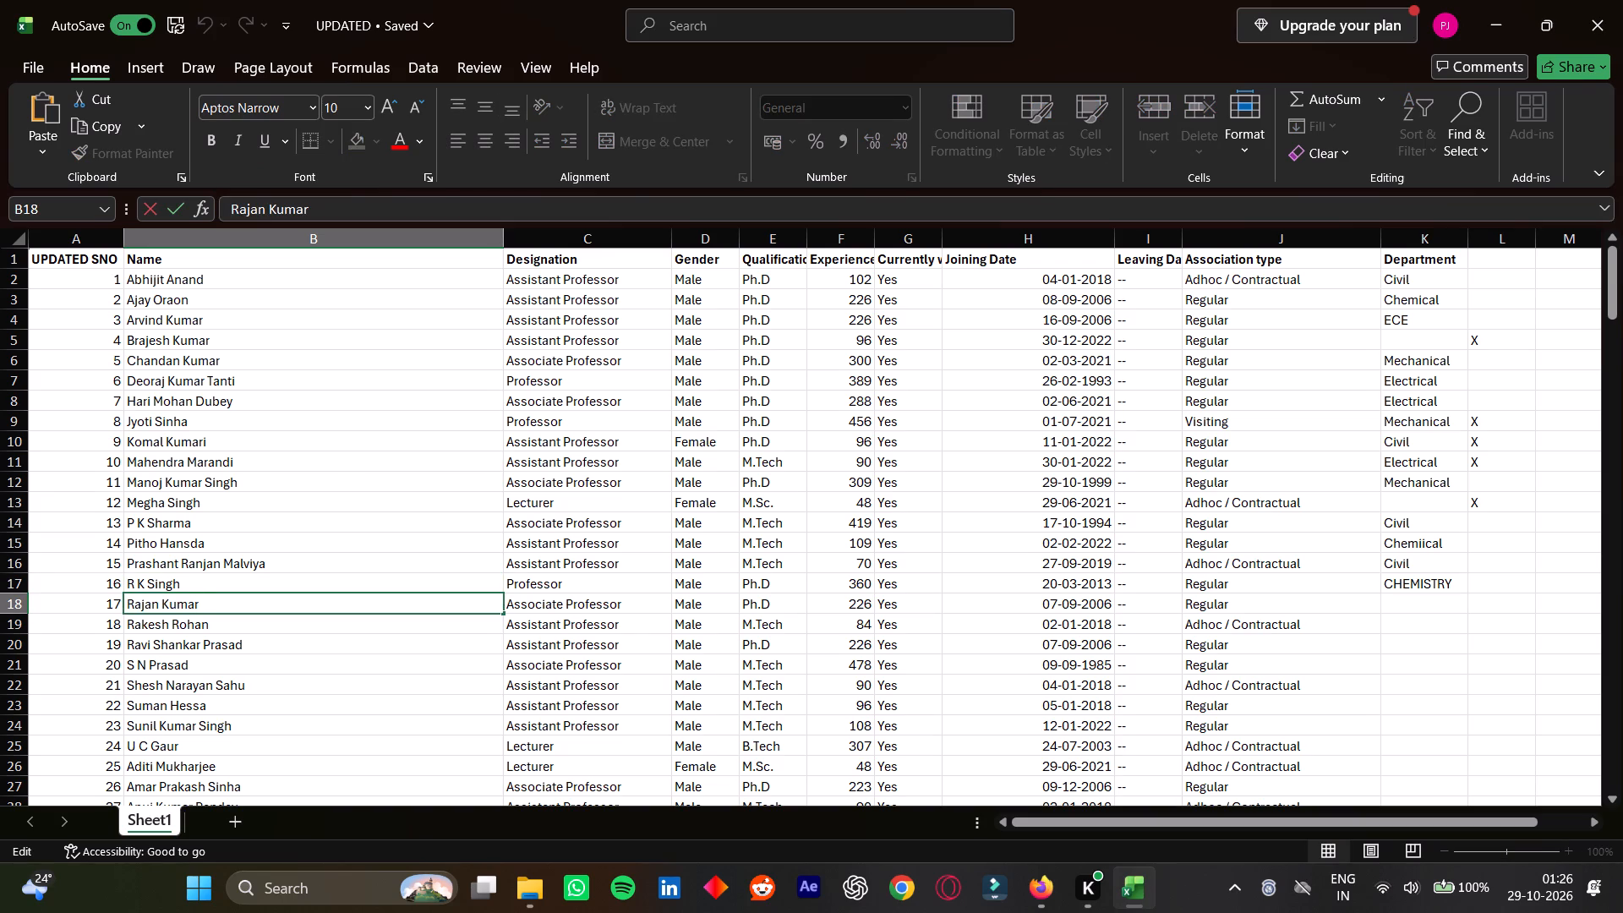
left_click_drag(210, 597, 104, 597)
key("ctrl+c")
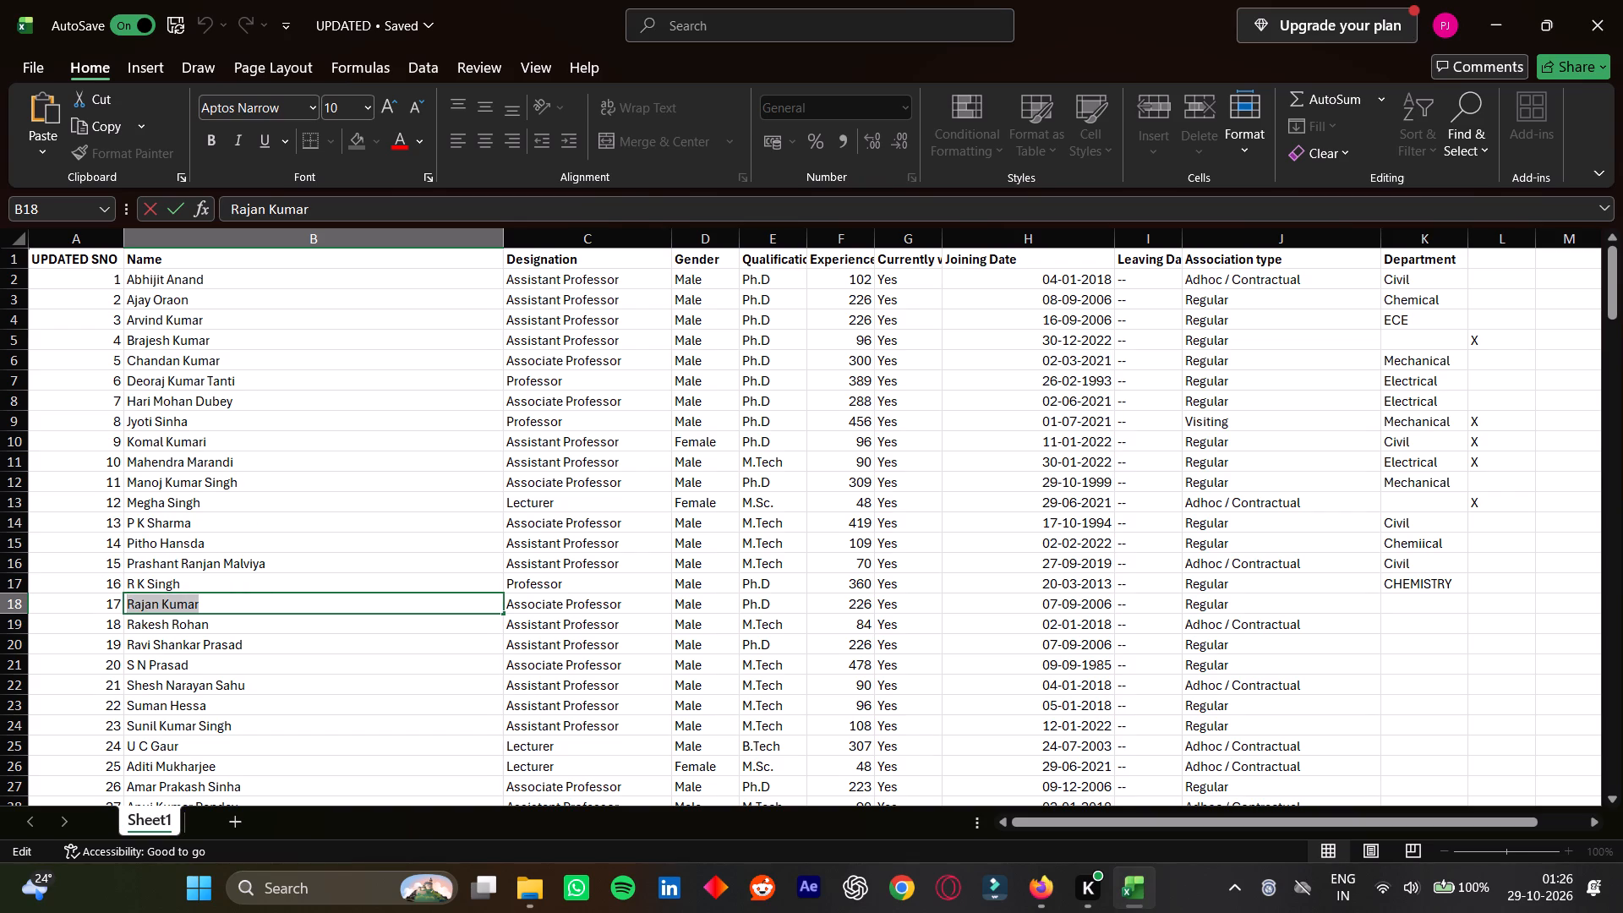
left_click(1041, 901)
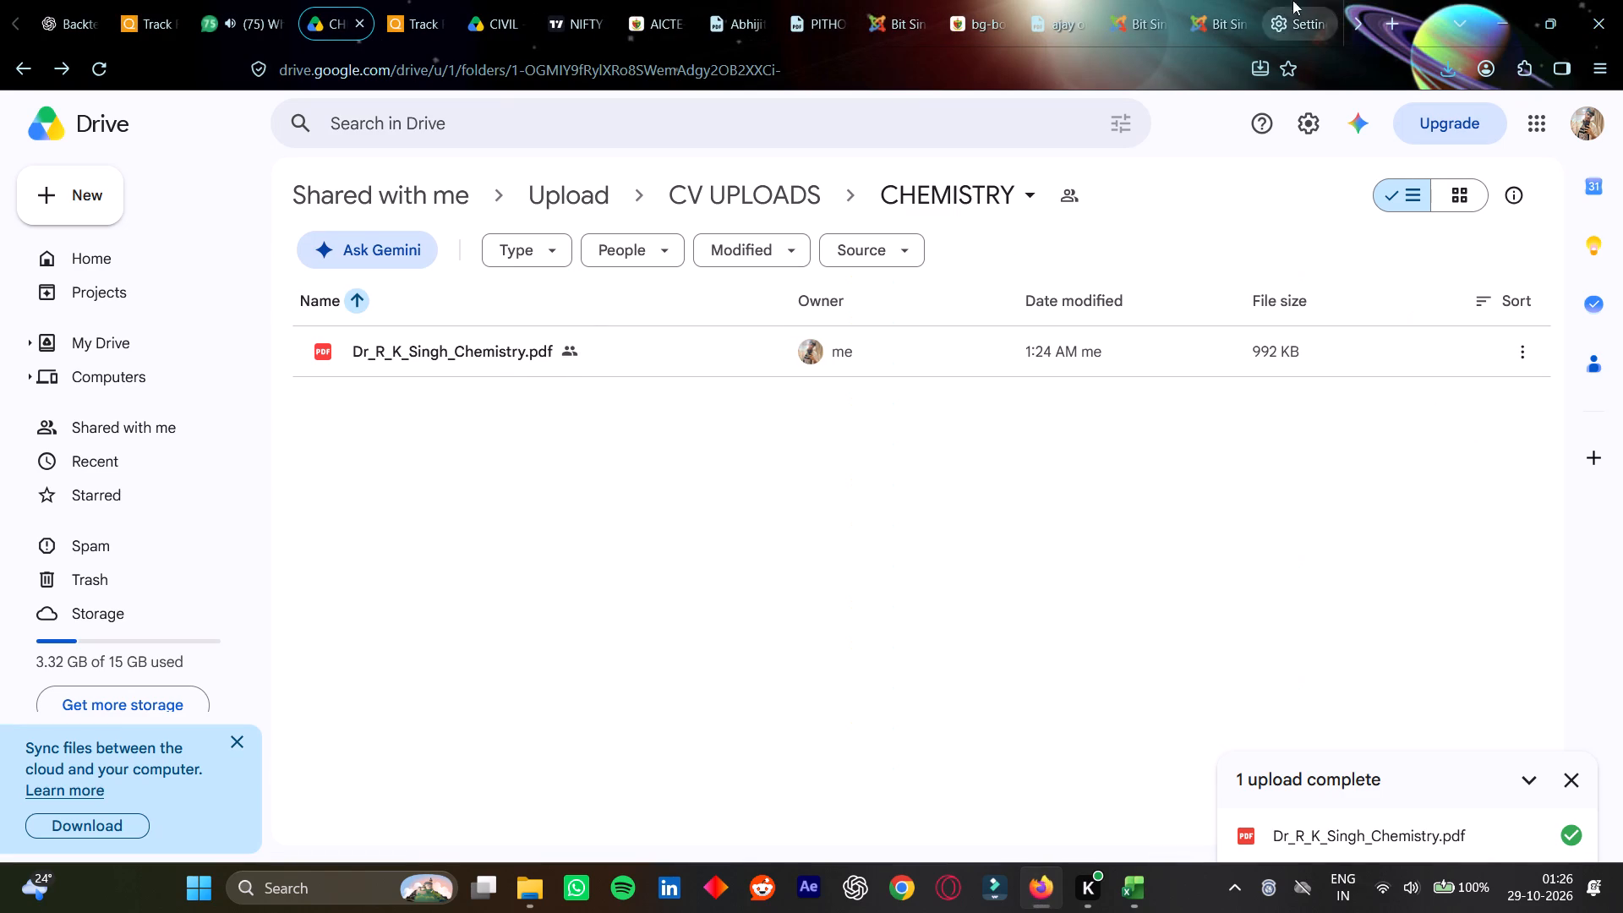
left_click(1394, 15)
key("ctrl+v")
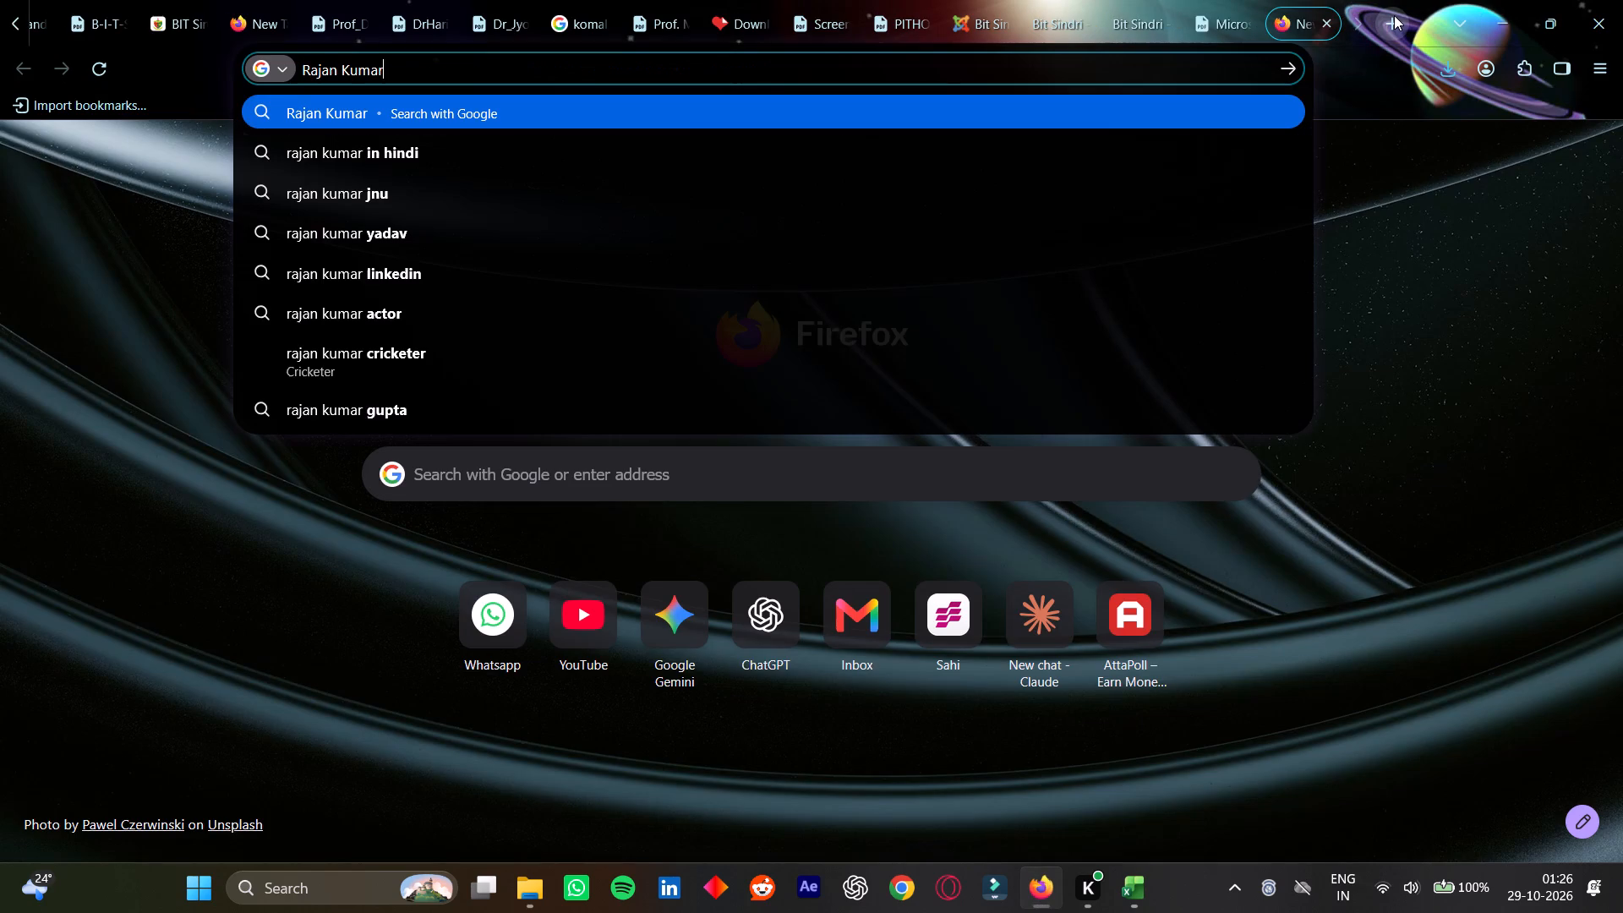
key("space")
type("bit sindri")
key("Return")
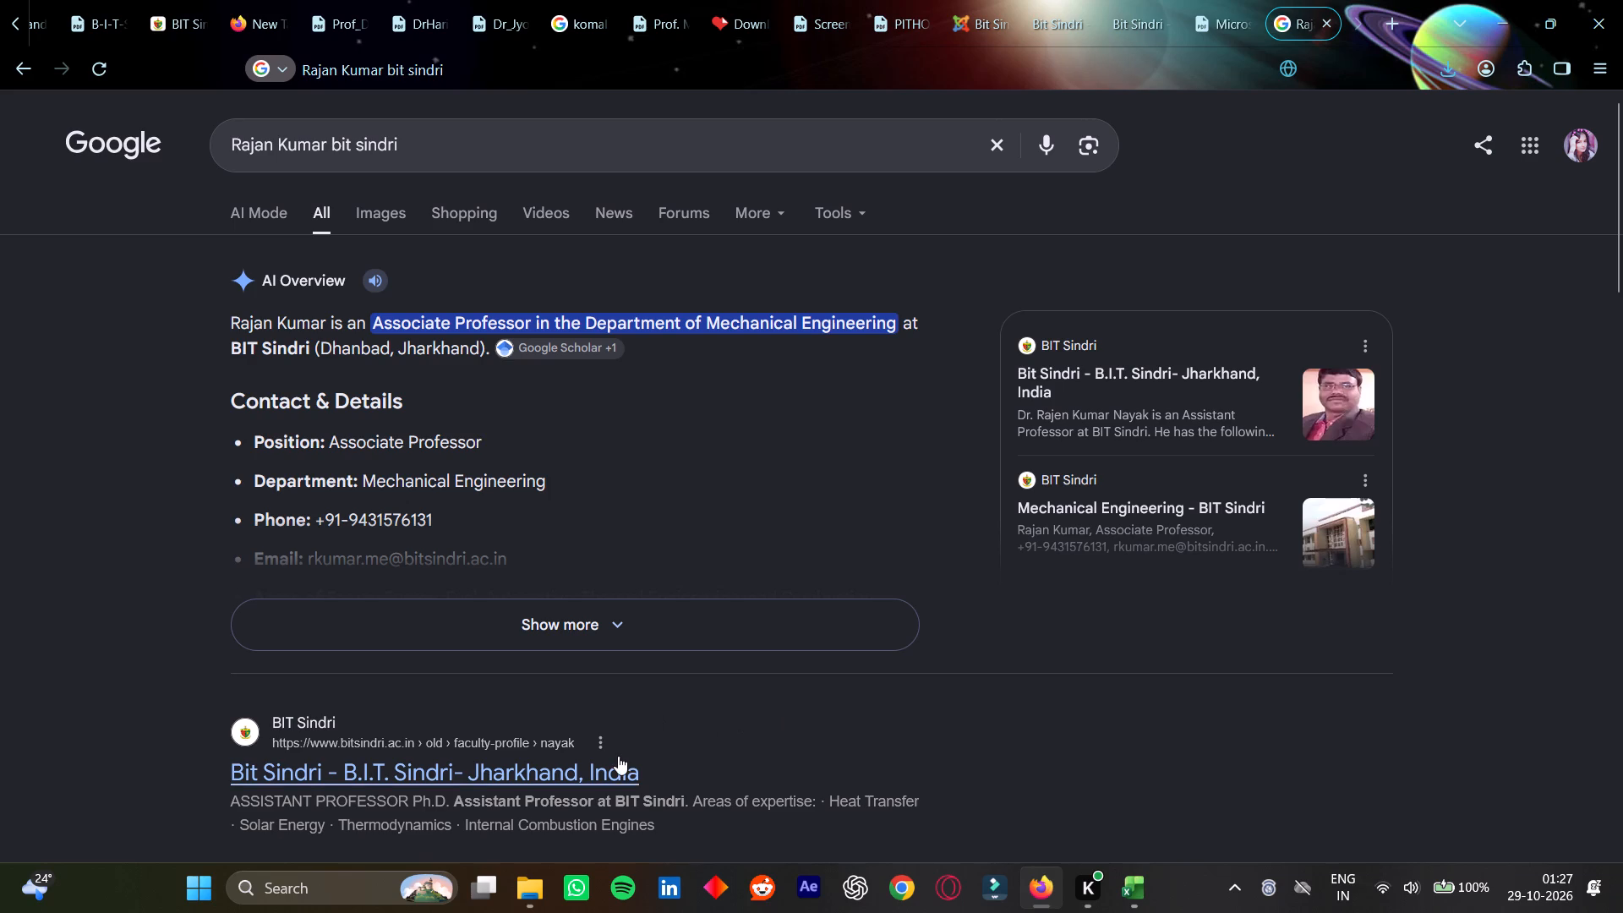
Open the first BIT Sindri faculty profile result and compare its name and designation with row 18 of the Excel workbook.
left_click(462, 771)
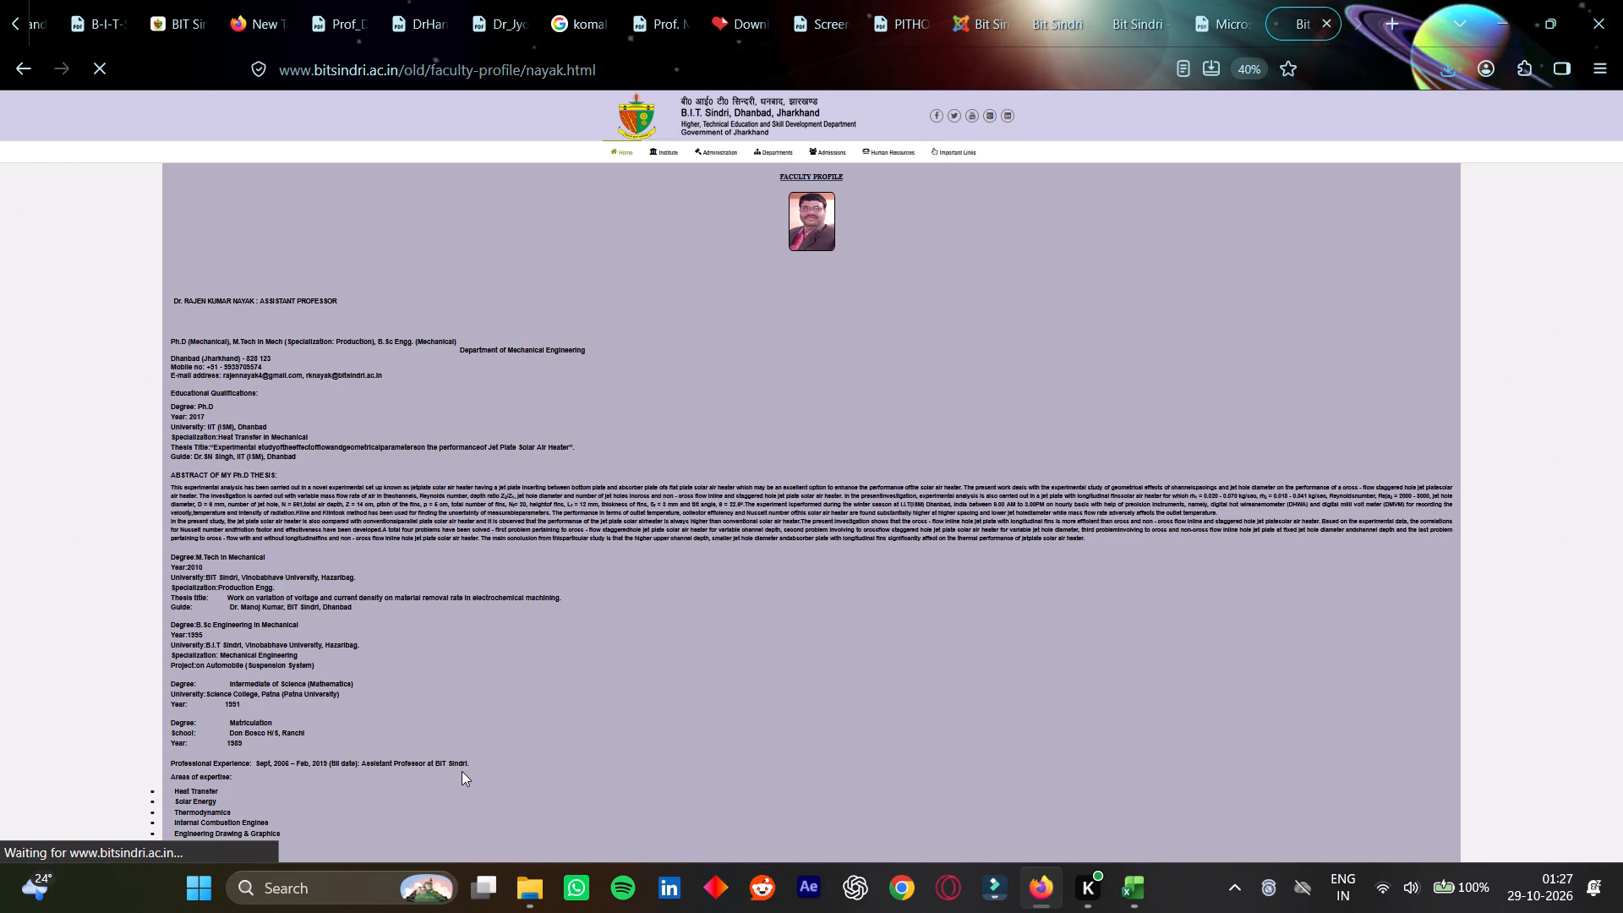
scroll(462, 771, "down", 2)
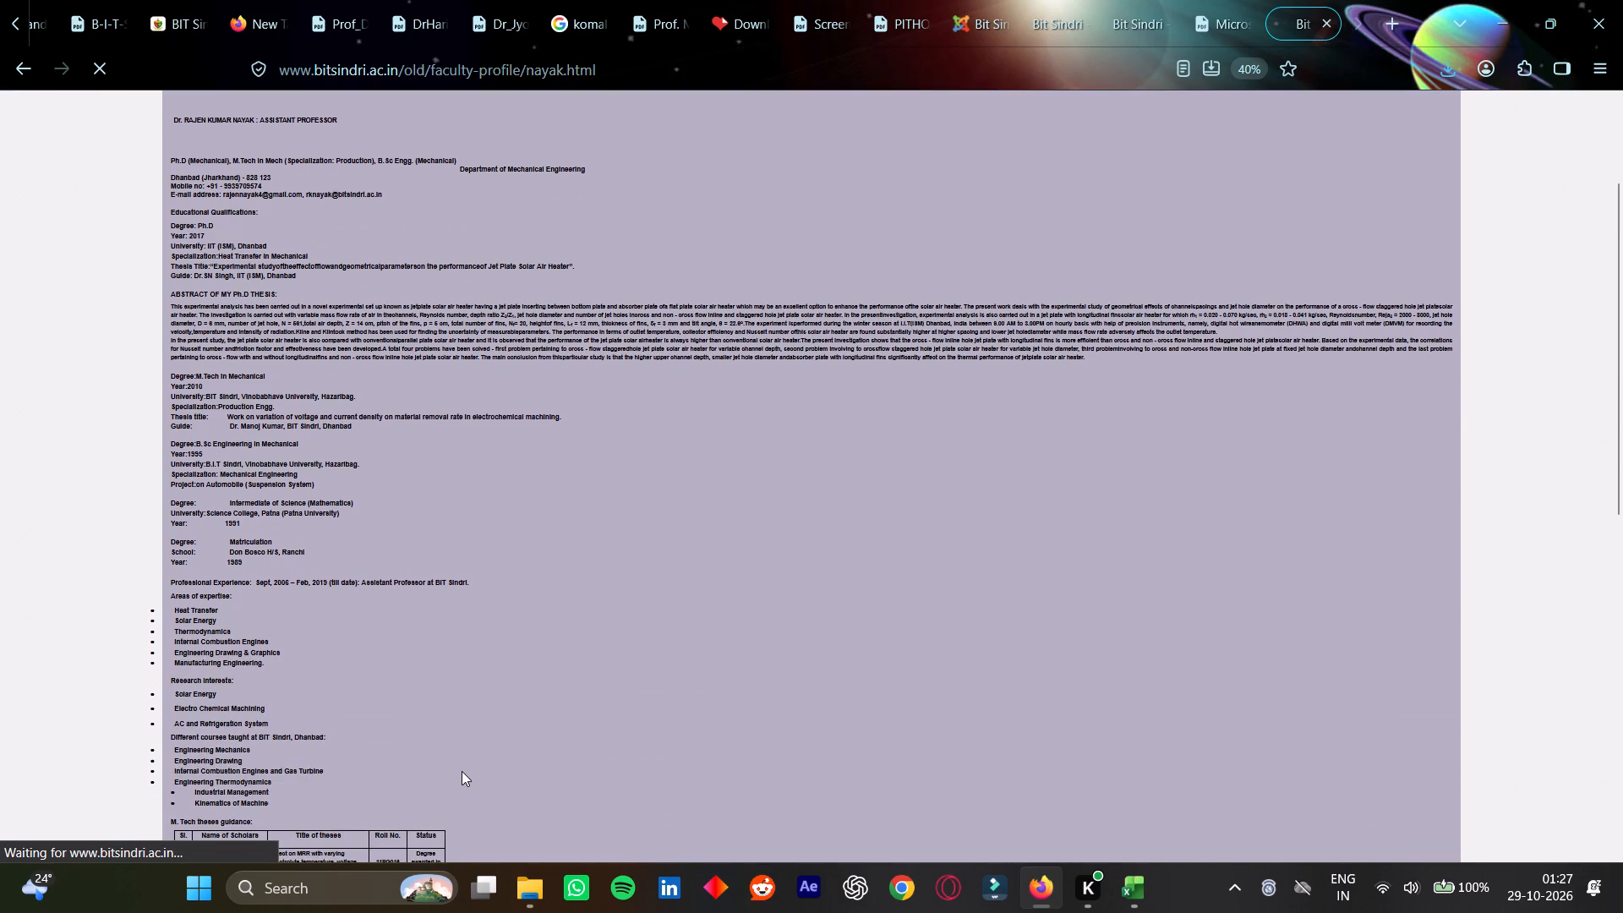
scroll(462, 771, "down", 2)
scroll(462, 771, "up", 2)
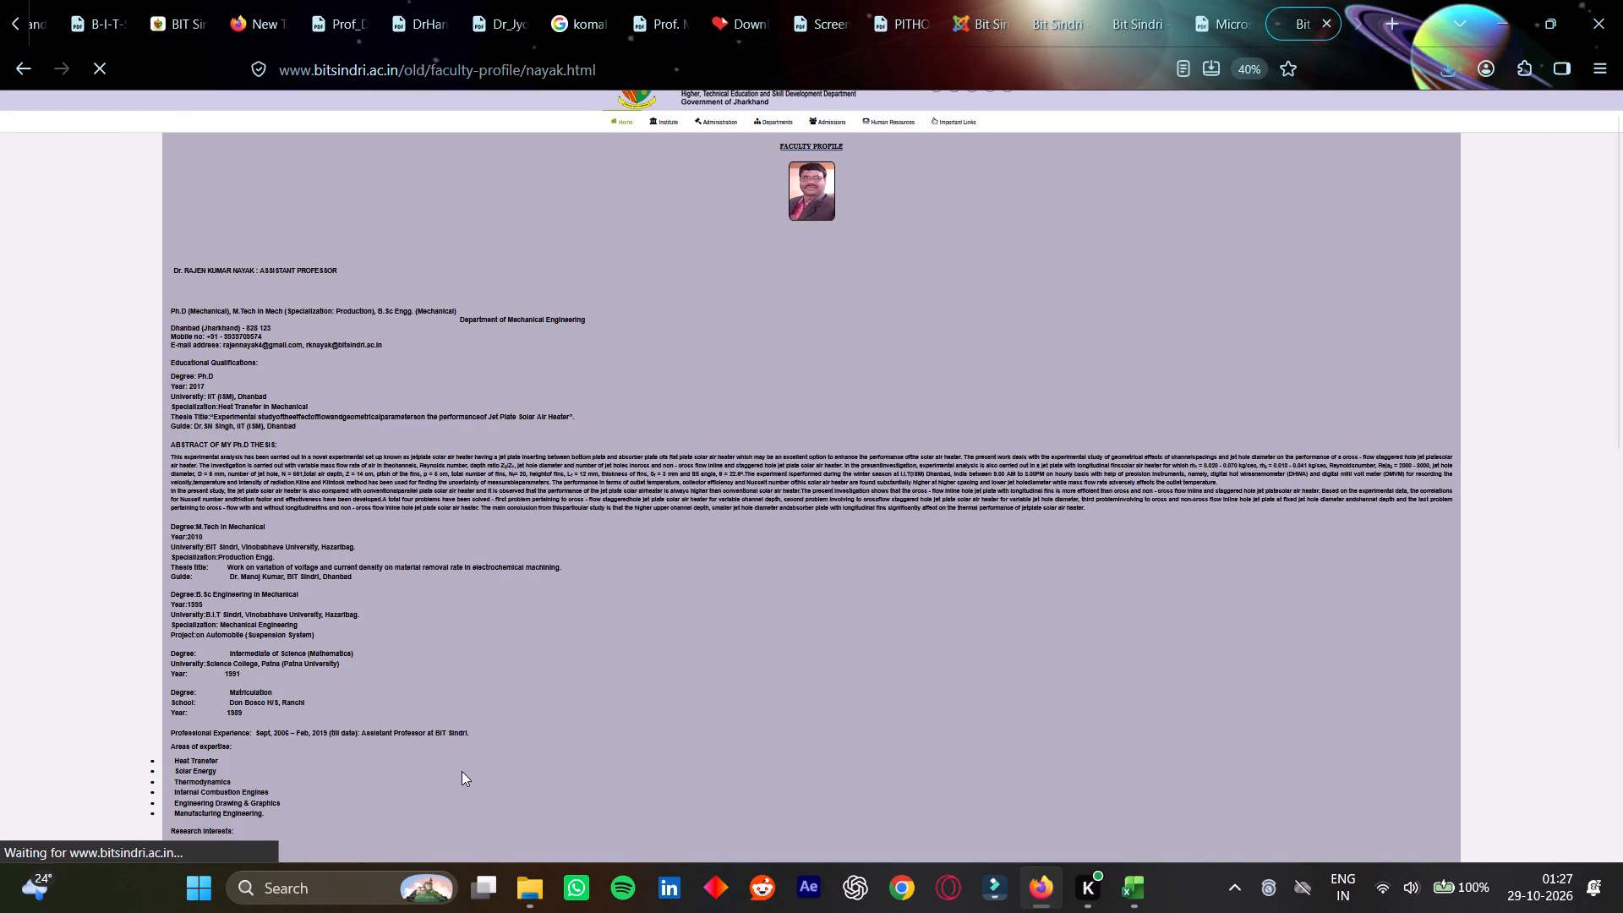
left_click(1132, 892)
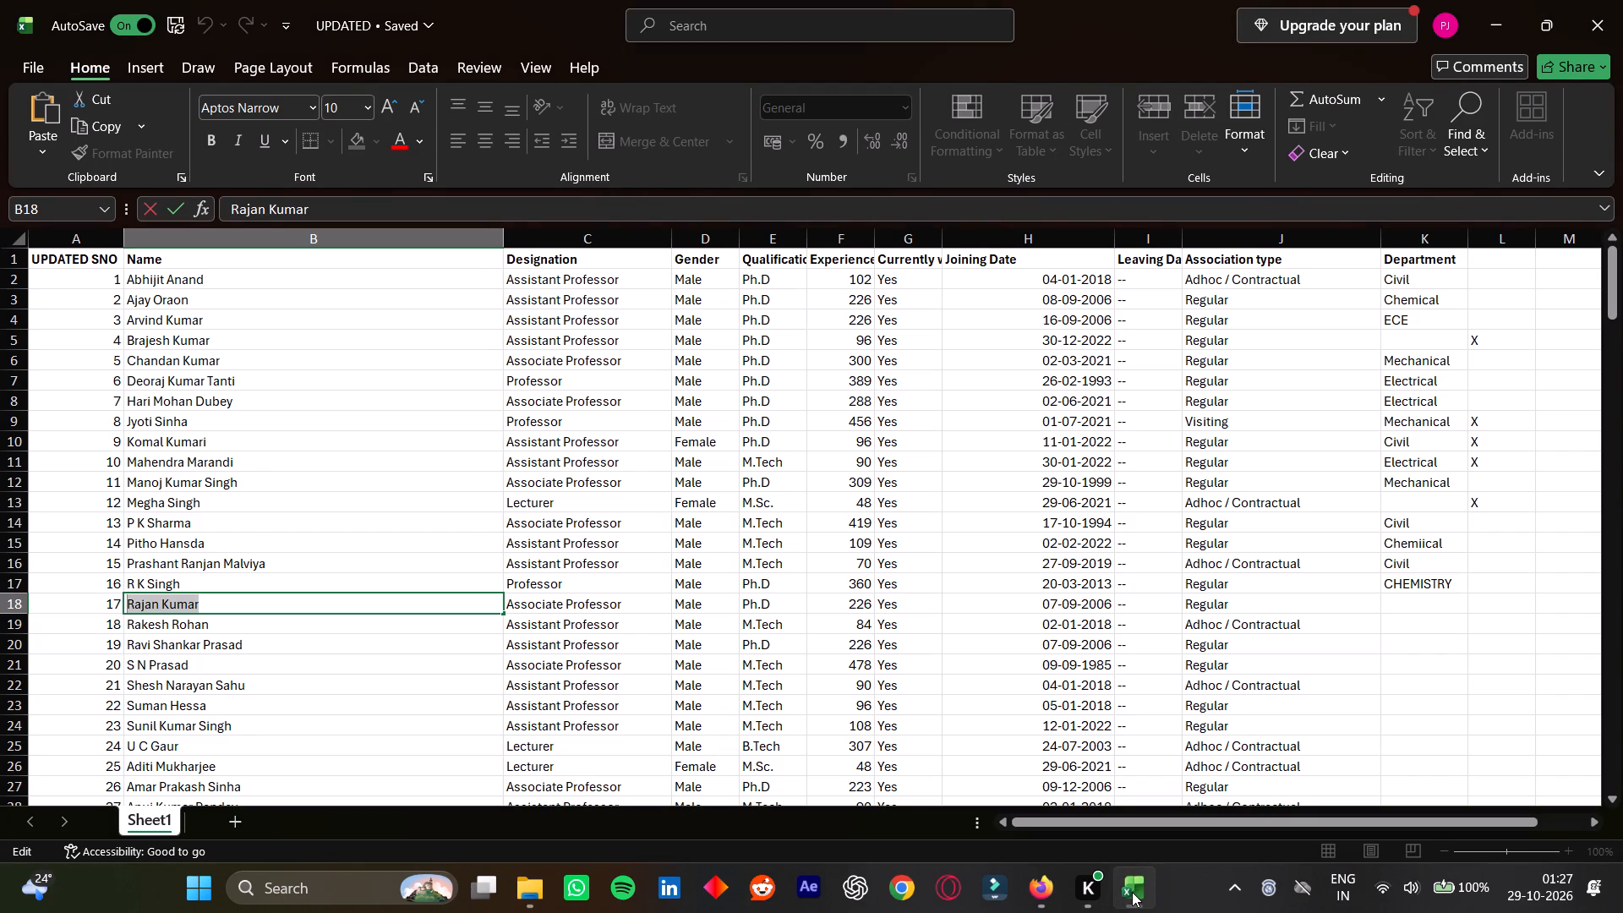
left_click(1041, 891)
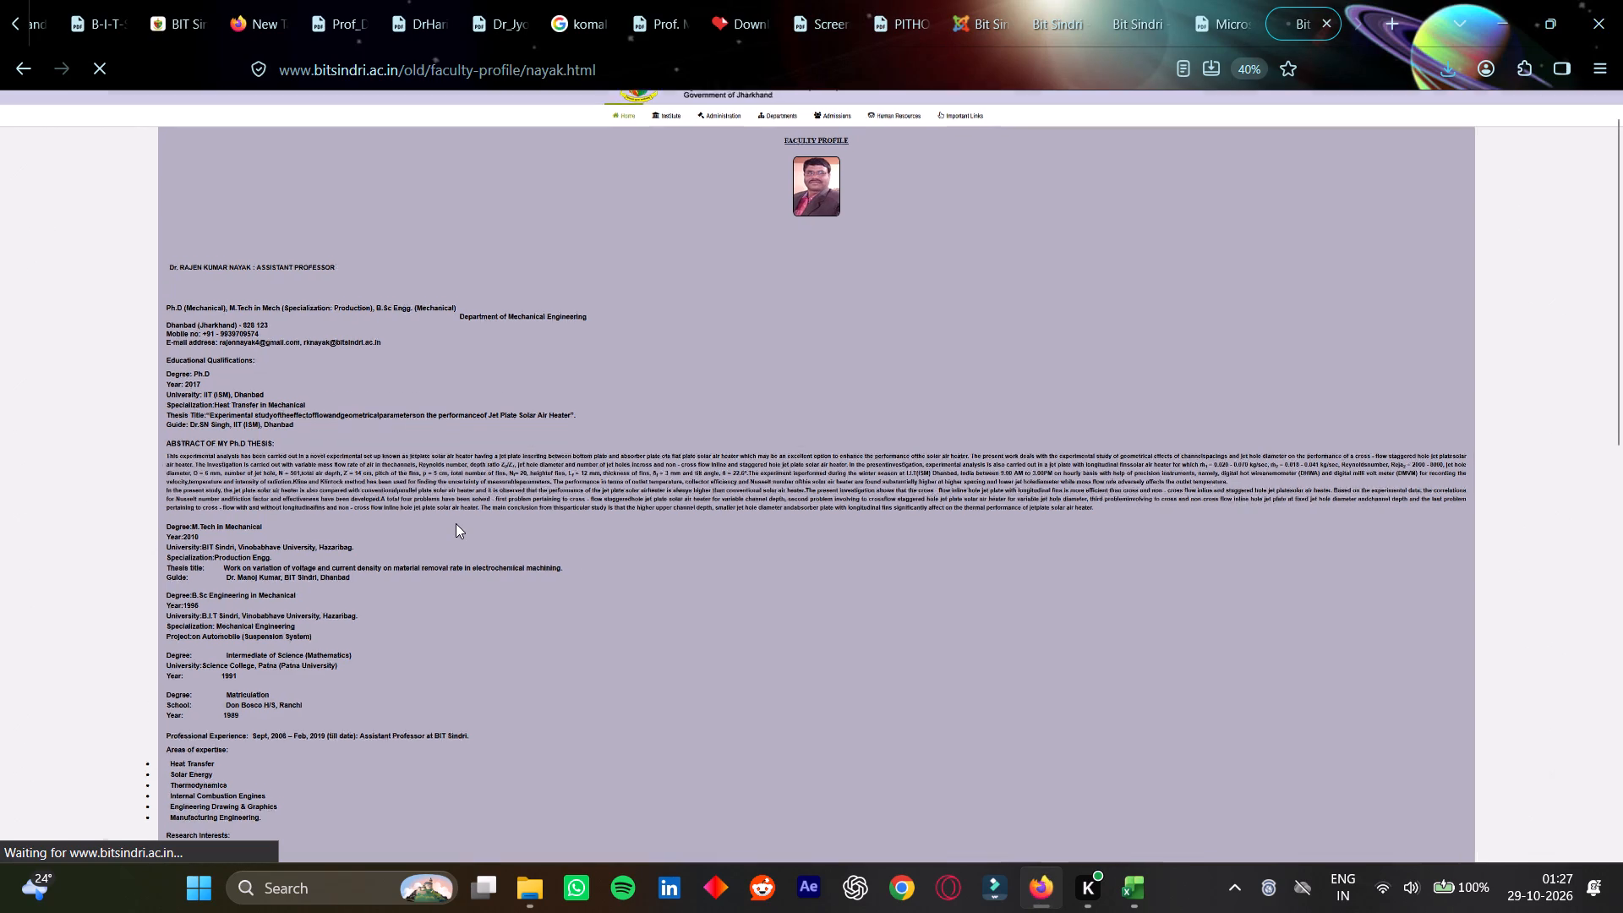
Examine the profile's qualifications, experience, theses and publications, and check them against the faculty member's details in row 18 of the workbook.
scroll(456, 523, "right", 3)
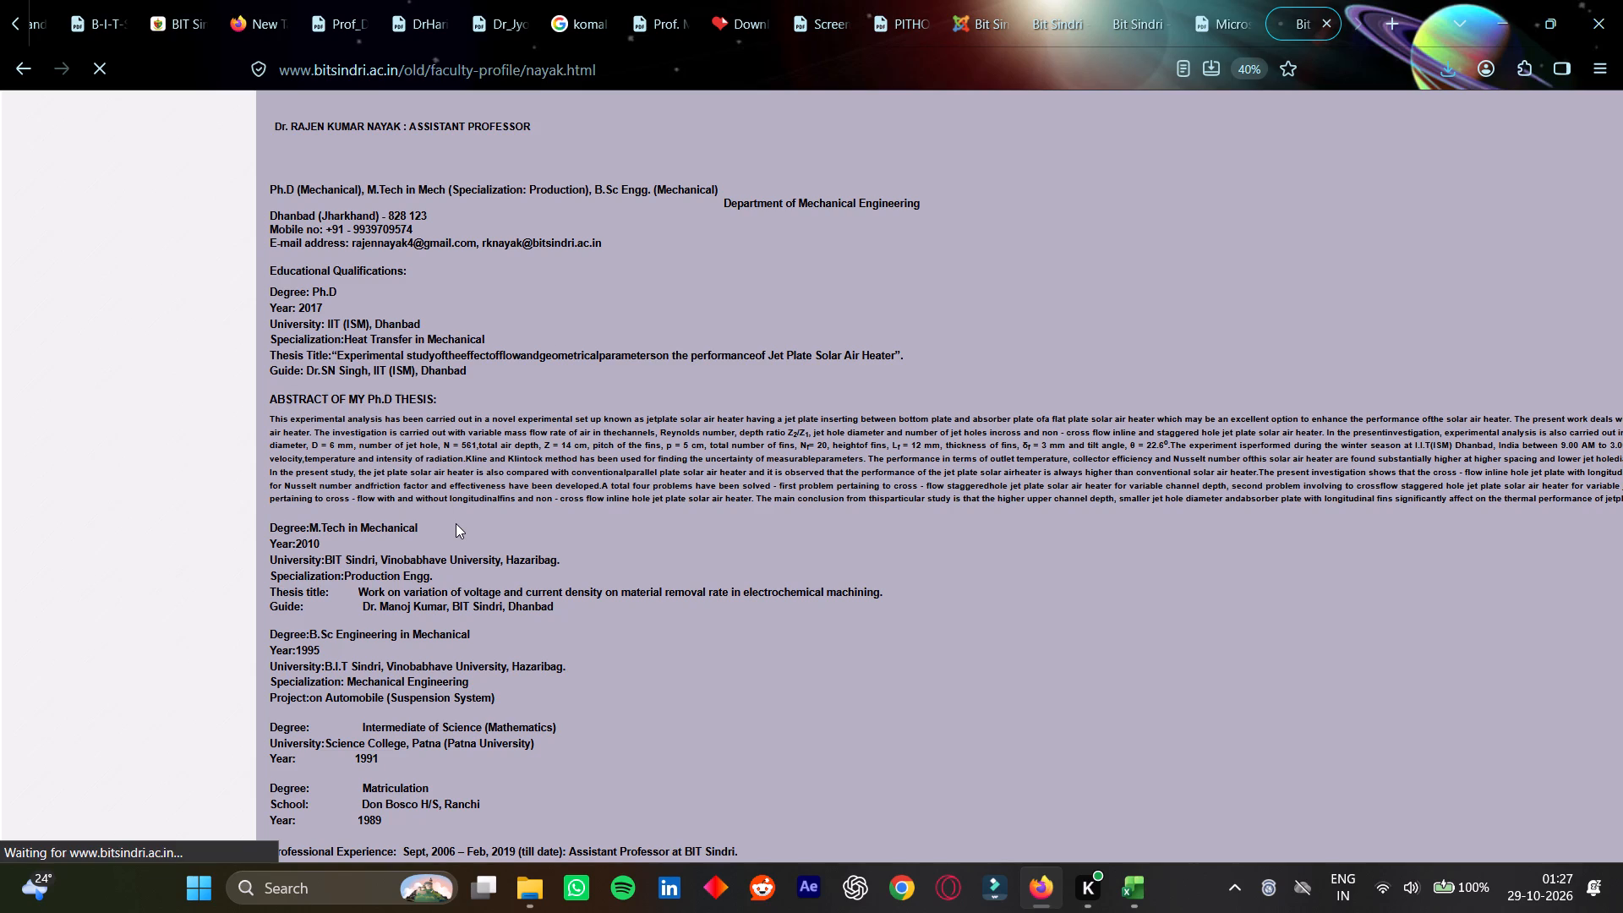
scroll(456, 523, "down", 3)
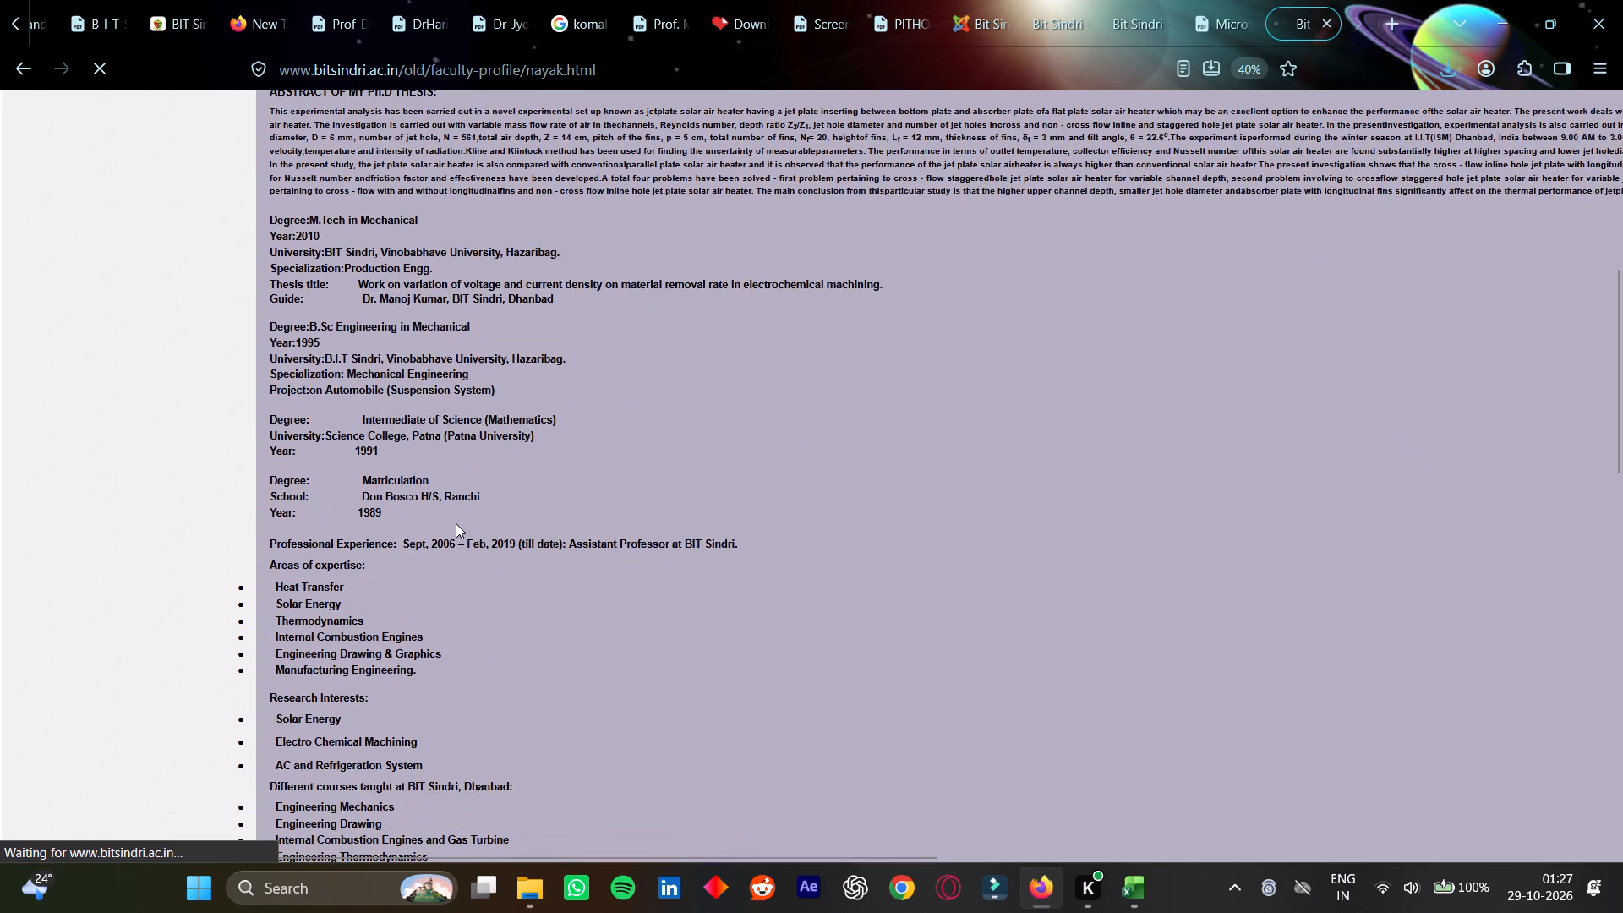
scroll(456, 523, "down", 11)
scroll(456, 523, "up", 1)
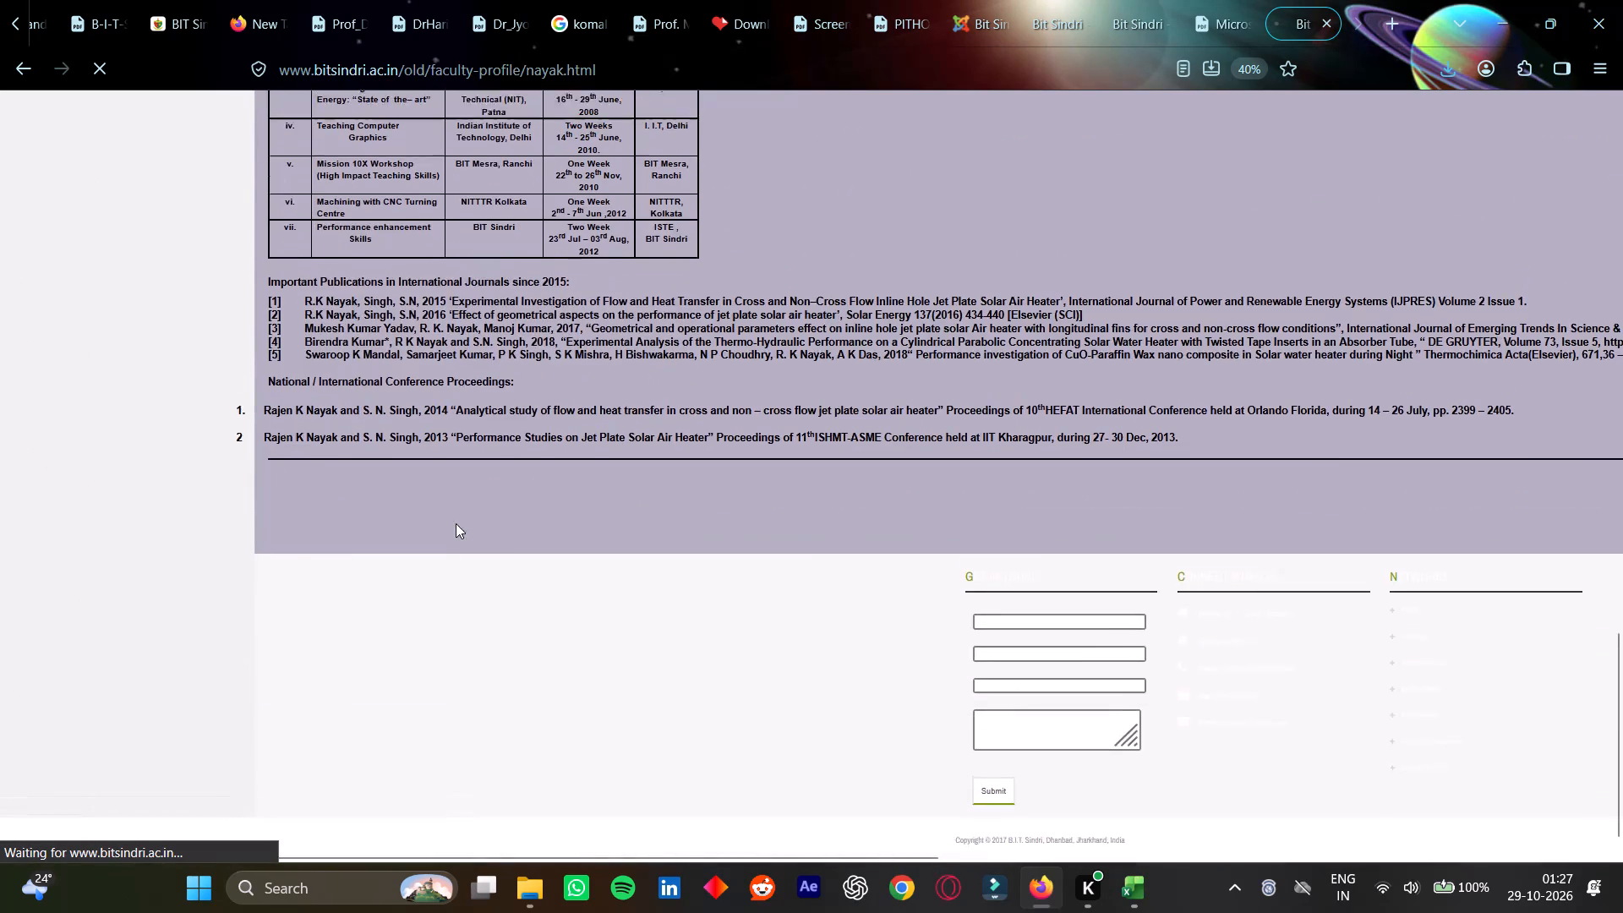
scroll(456, 523, "up", 3)
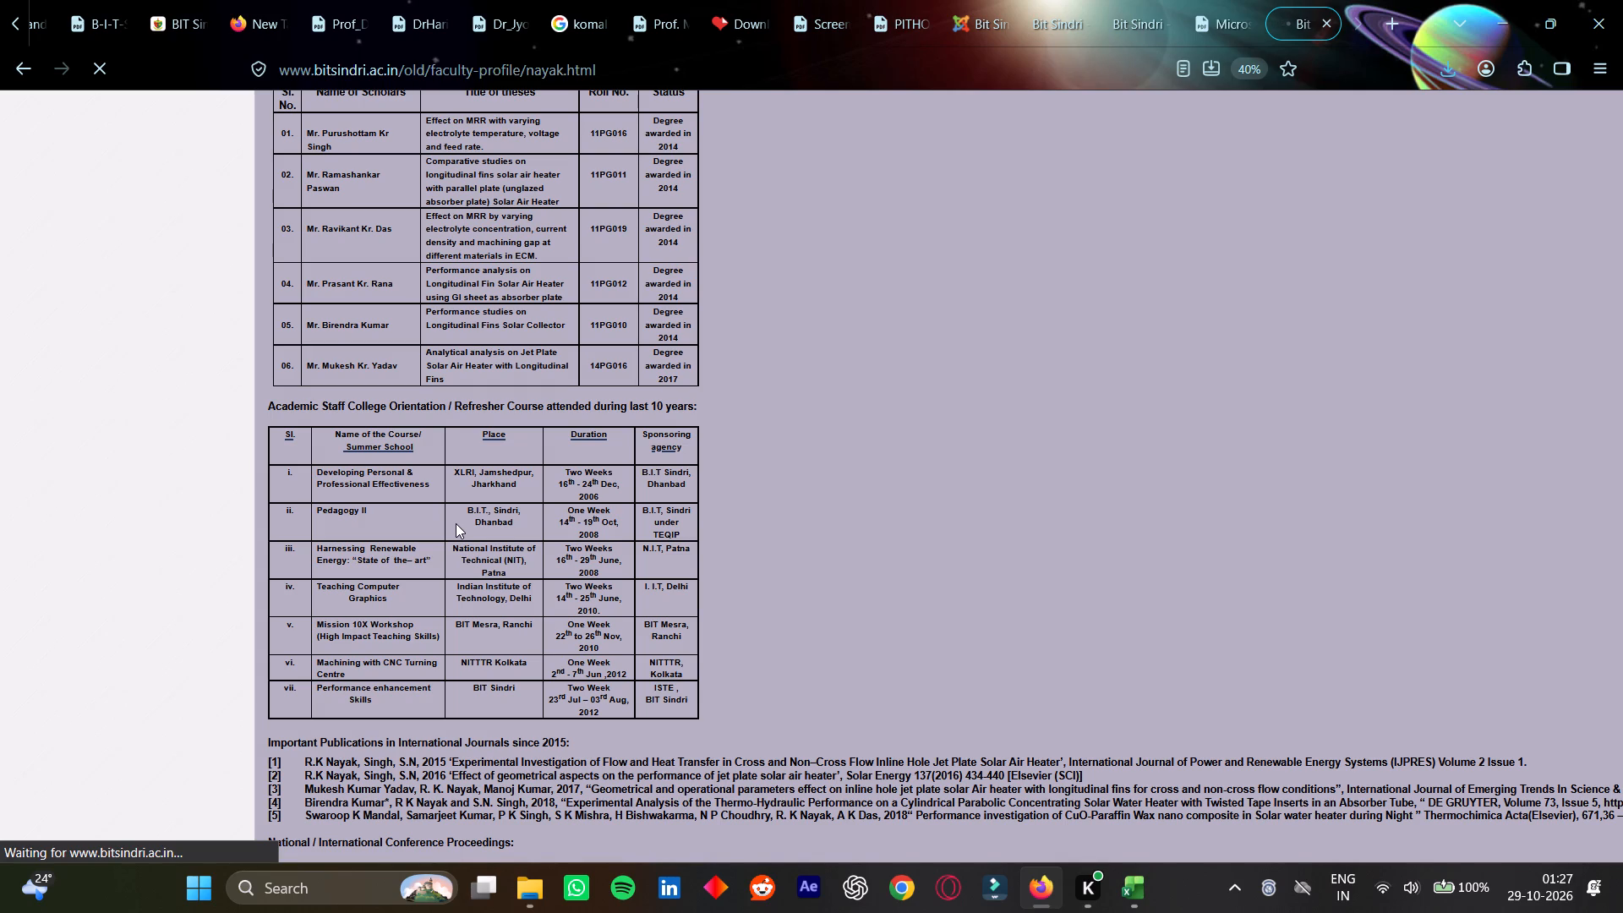
scroll(456, 523, "up", 3)
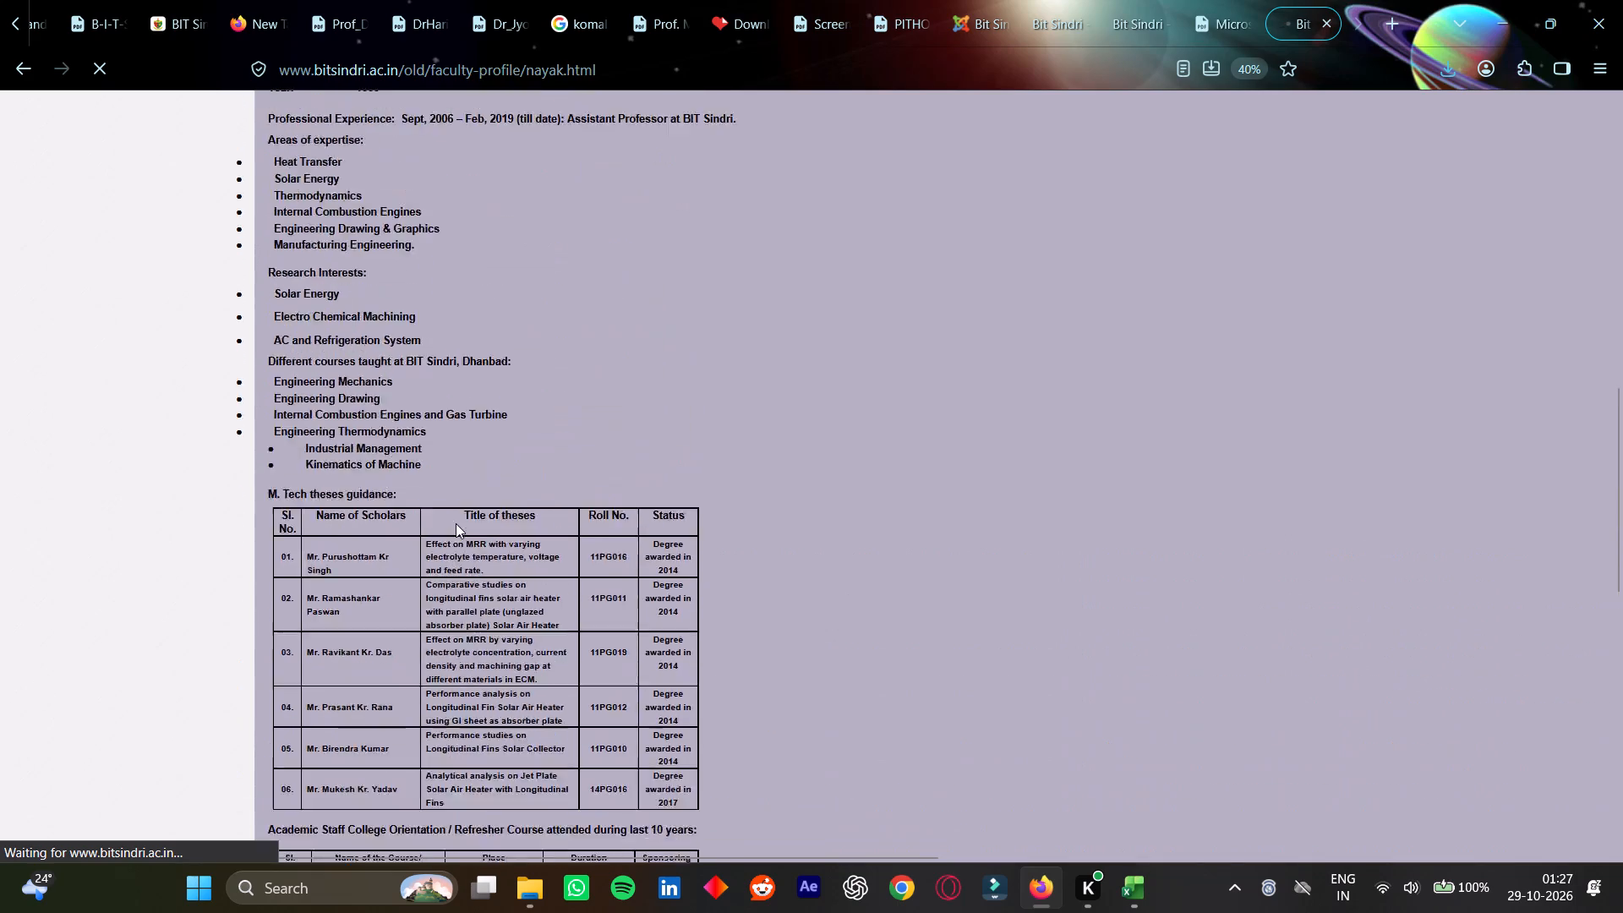
scroll(456, 523, "up", 3)
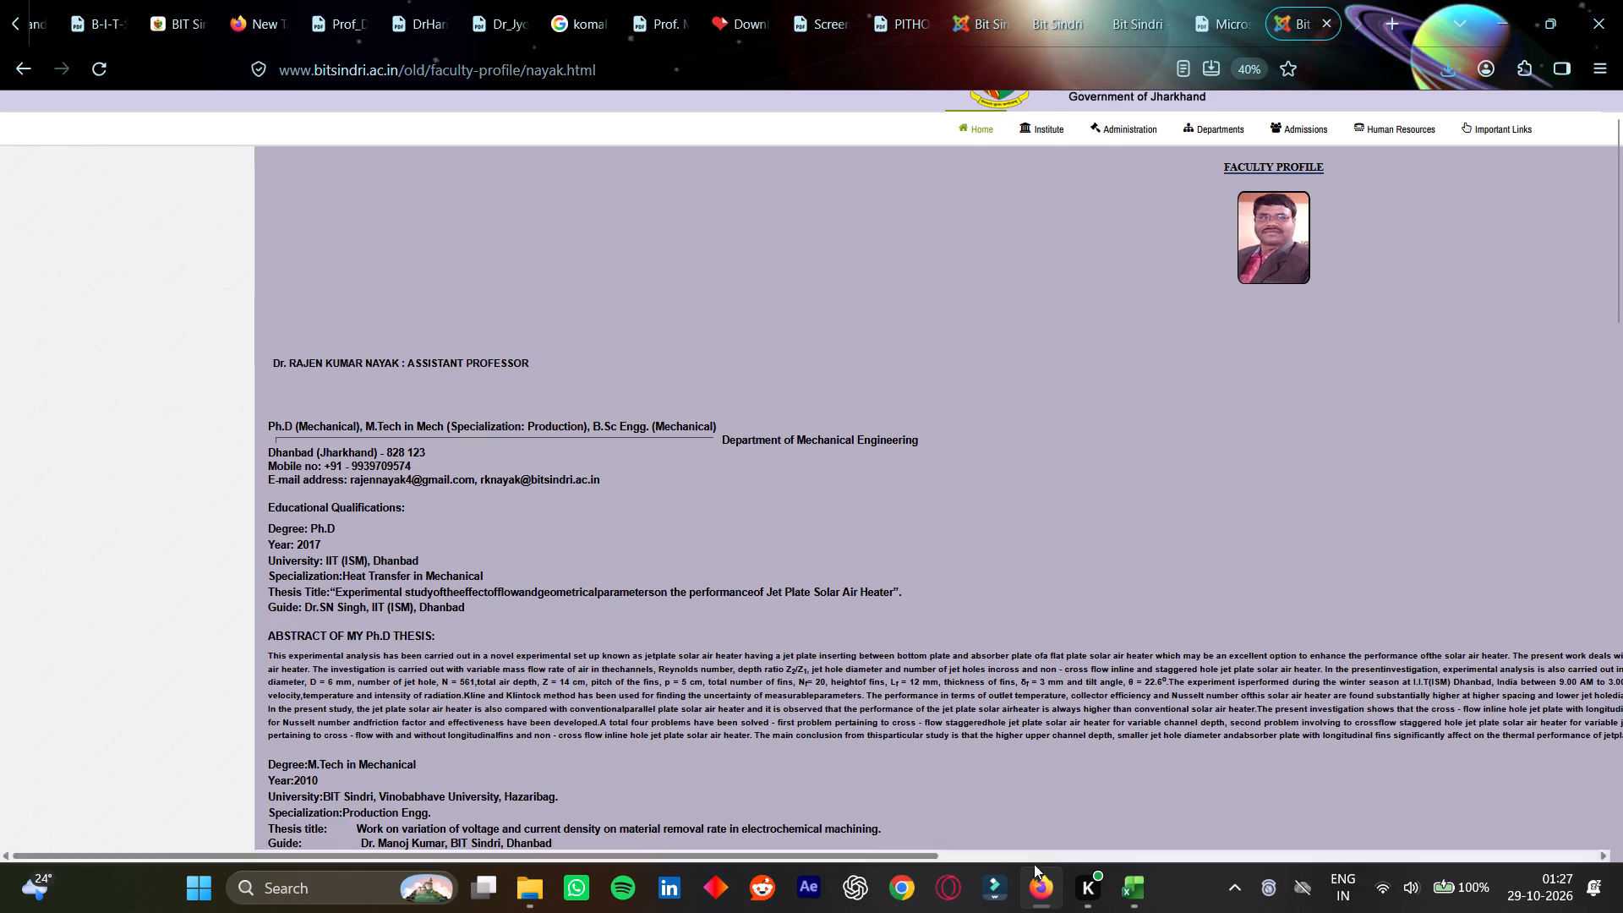
left_click(1120, 897)
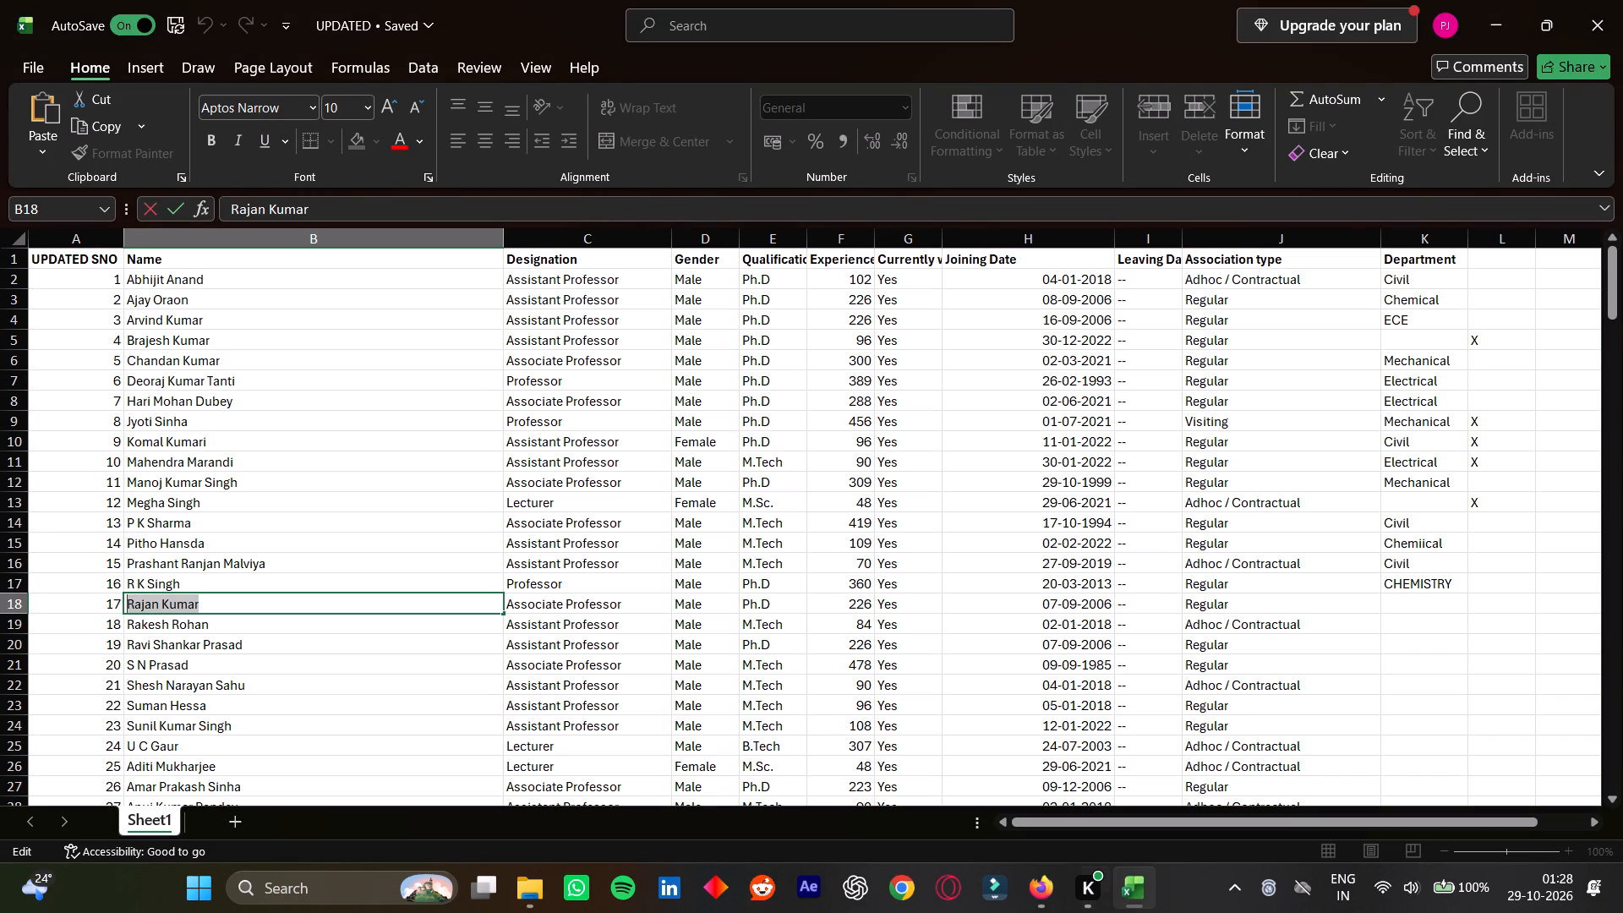
left_click(1041, 894)
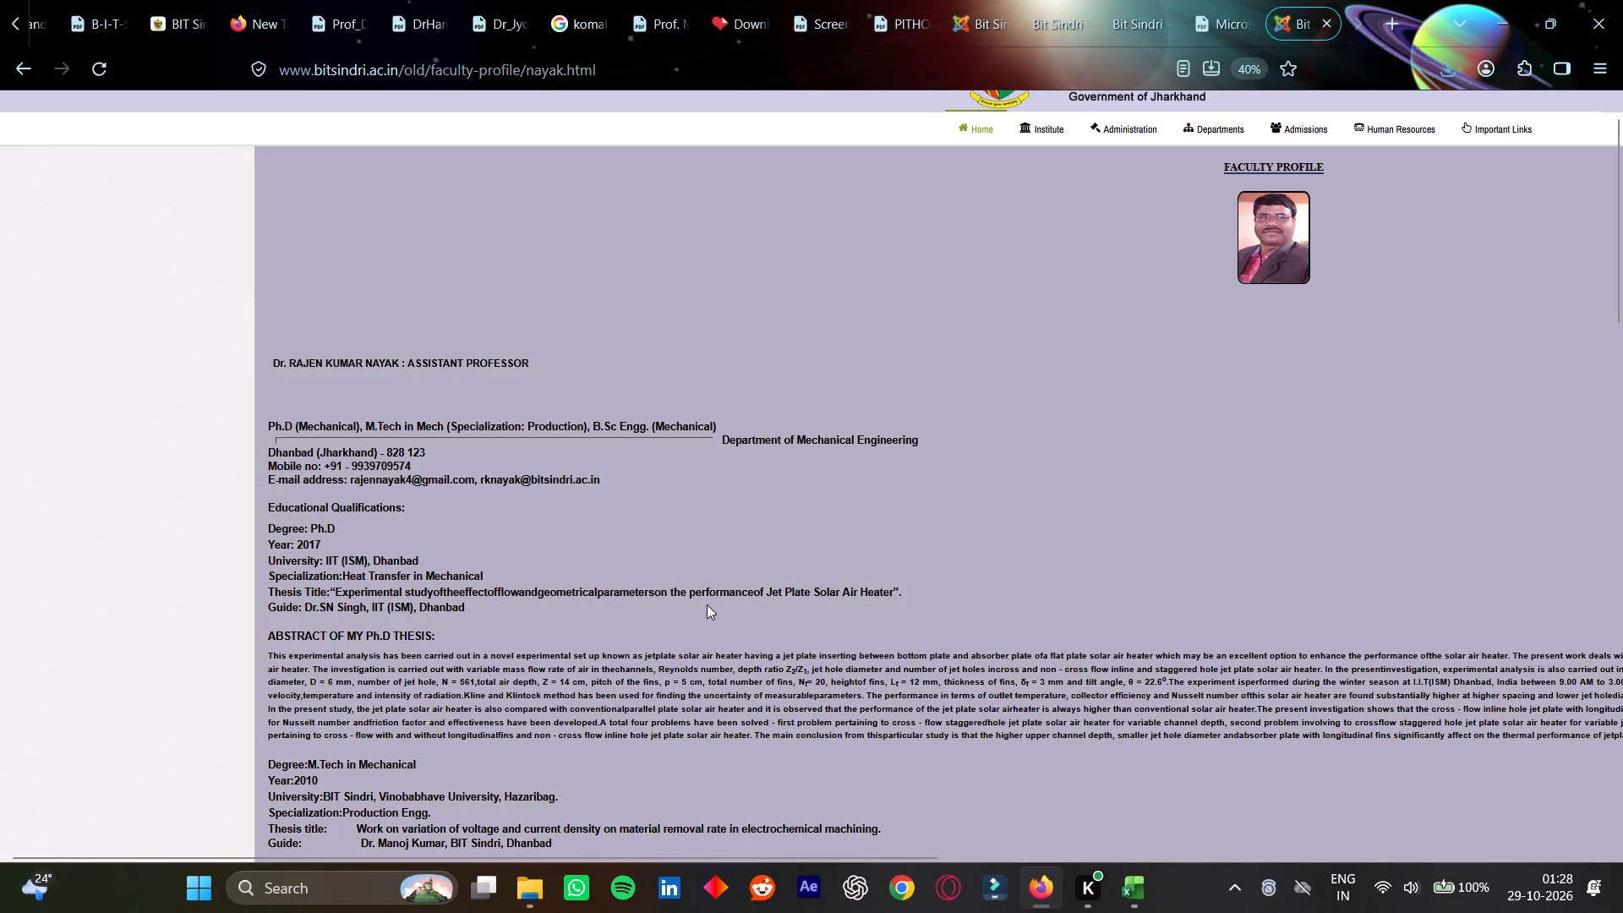
Read through the faculty profile page, from qualifications and theses guidance down to the publications.
left_click(707, 604)
scroll(707, 604, "down", 7)
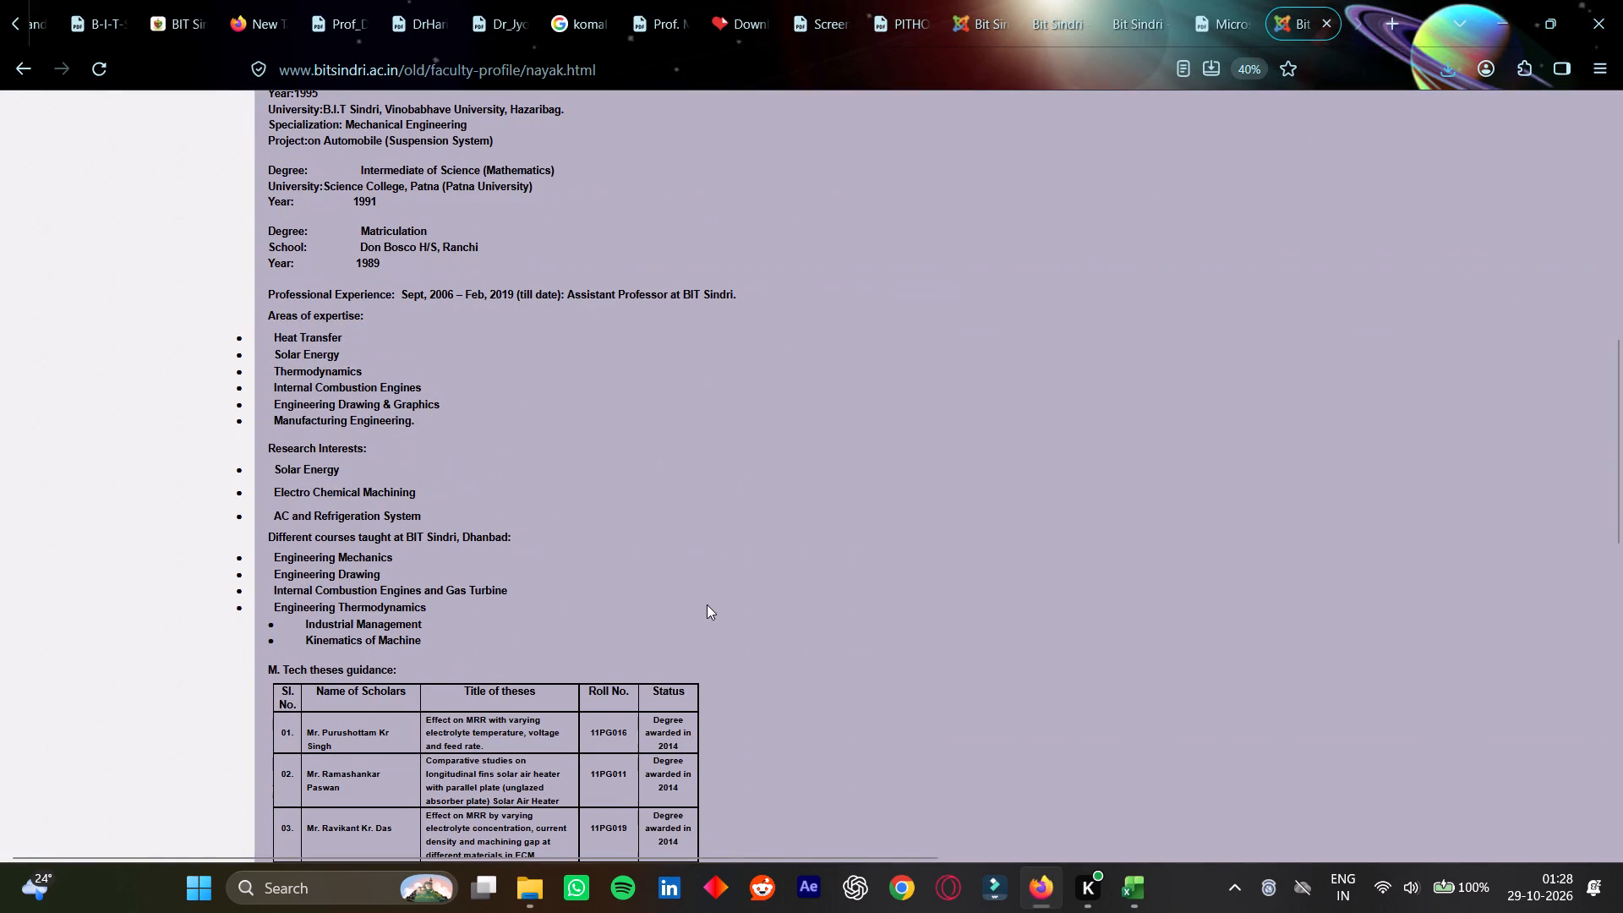
scroll(707, 604, "down", 4)
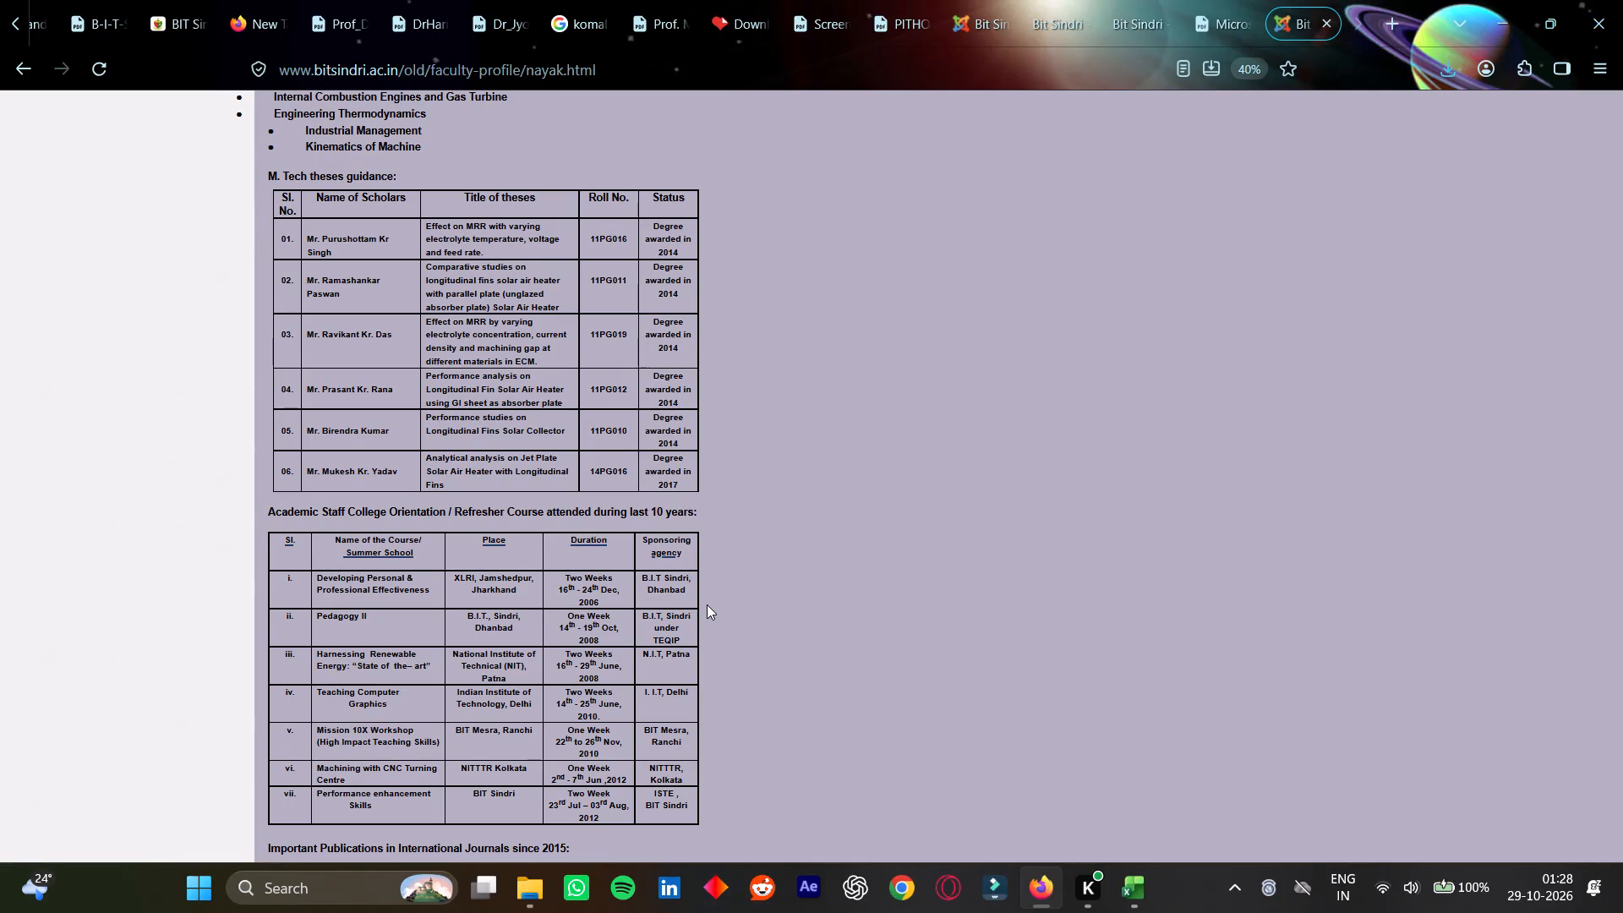
scroll(707, 604, "down", 4)
scroll(707, 604, "up", 1)
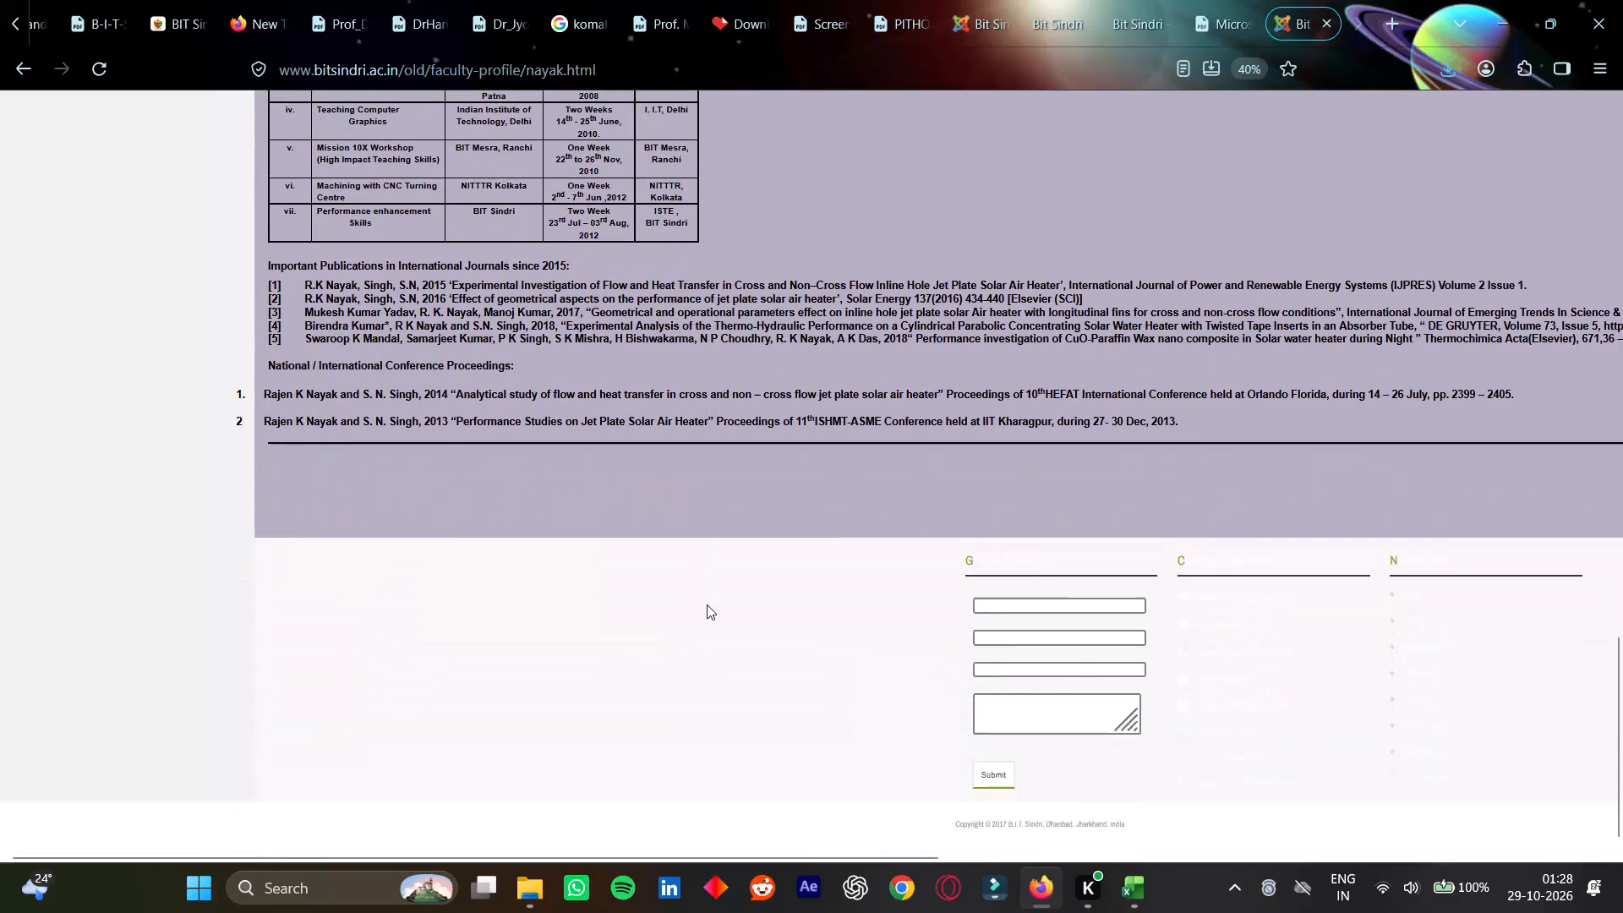
scroll(707, 604, "up", 1)
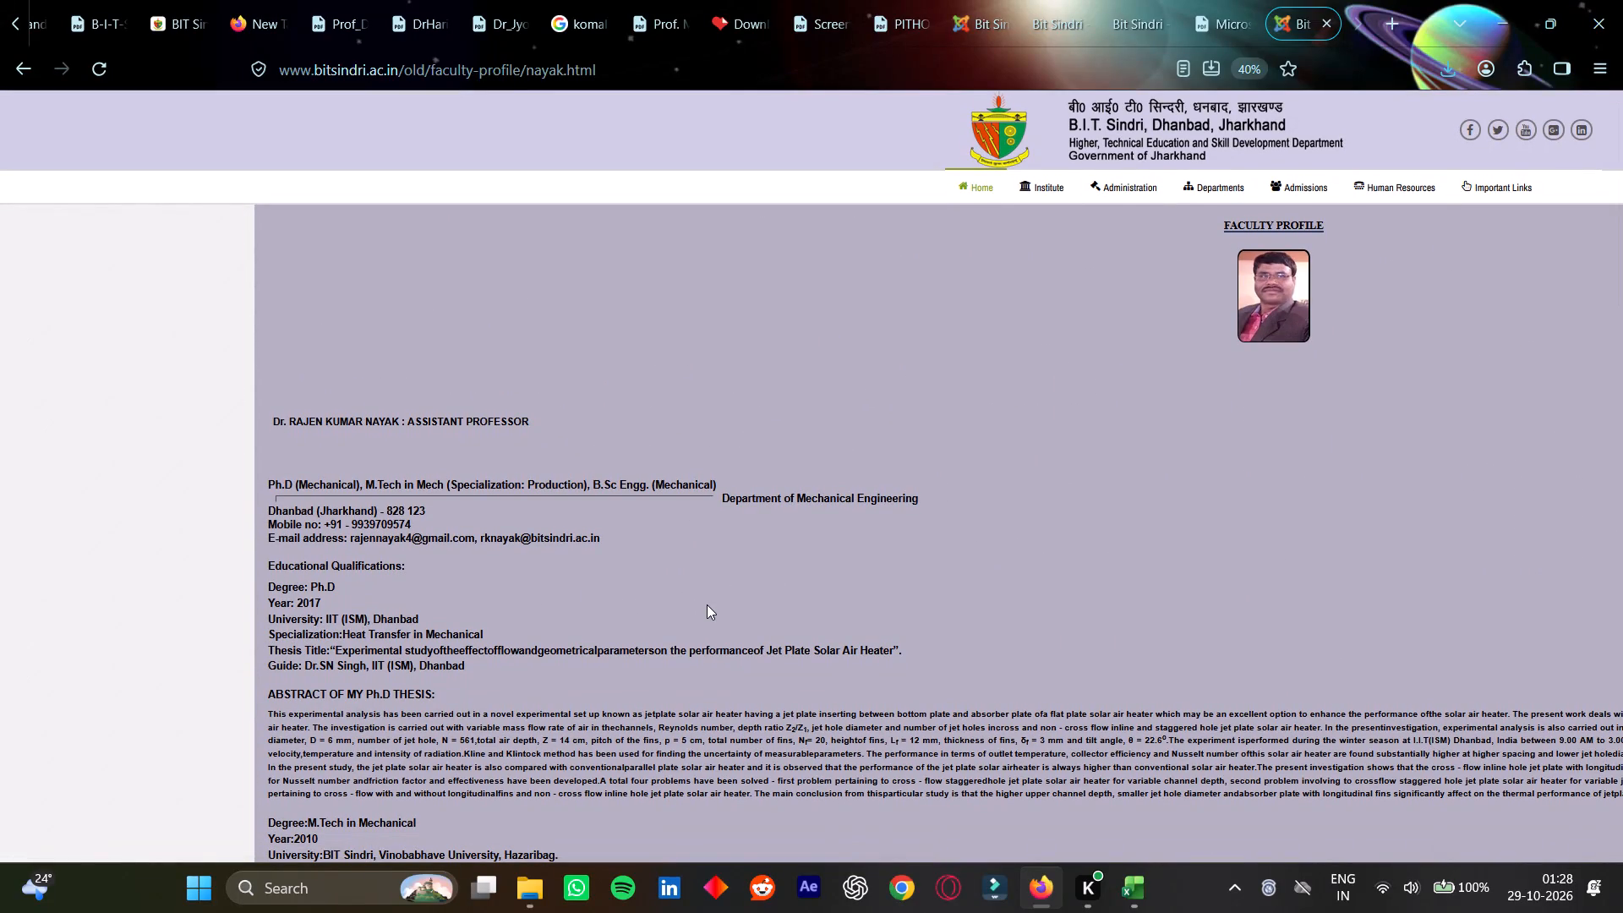
Save the profile as a complete web page in Downloads, named with the faculty member's first two names as on the profile plus "mech".
right_click(712, 607)
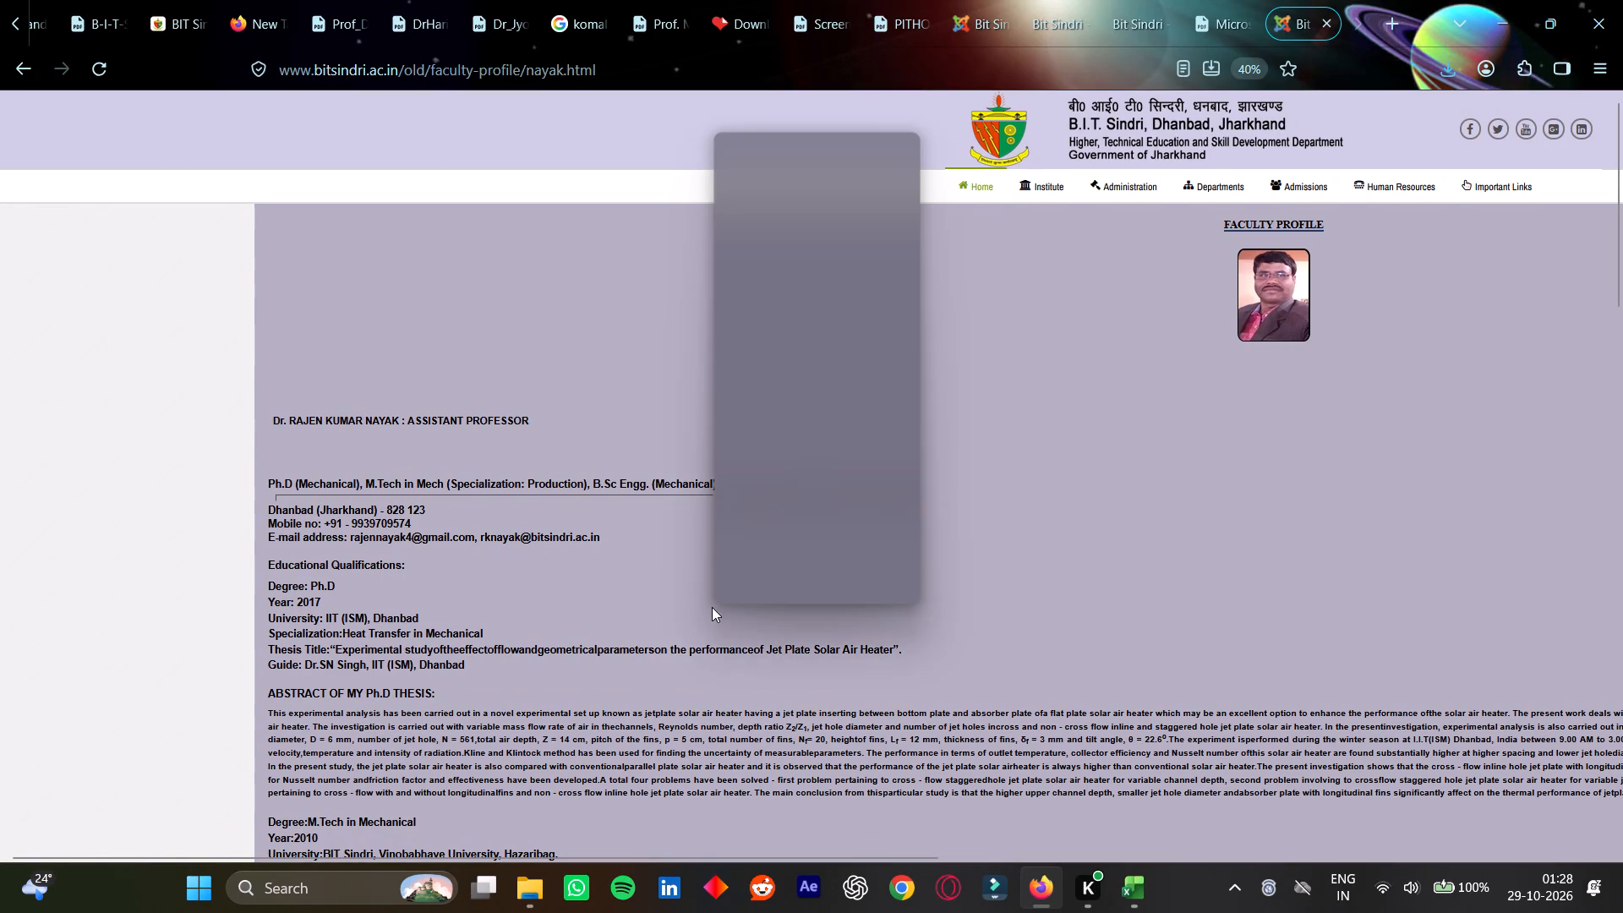
left_click(782, 286)
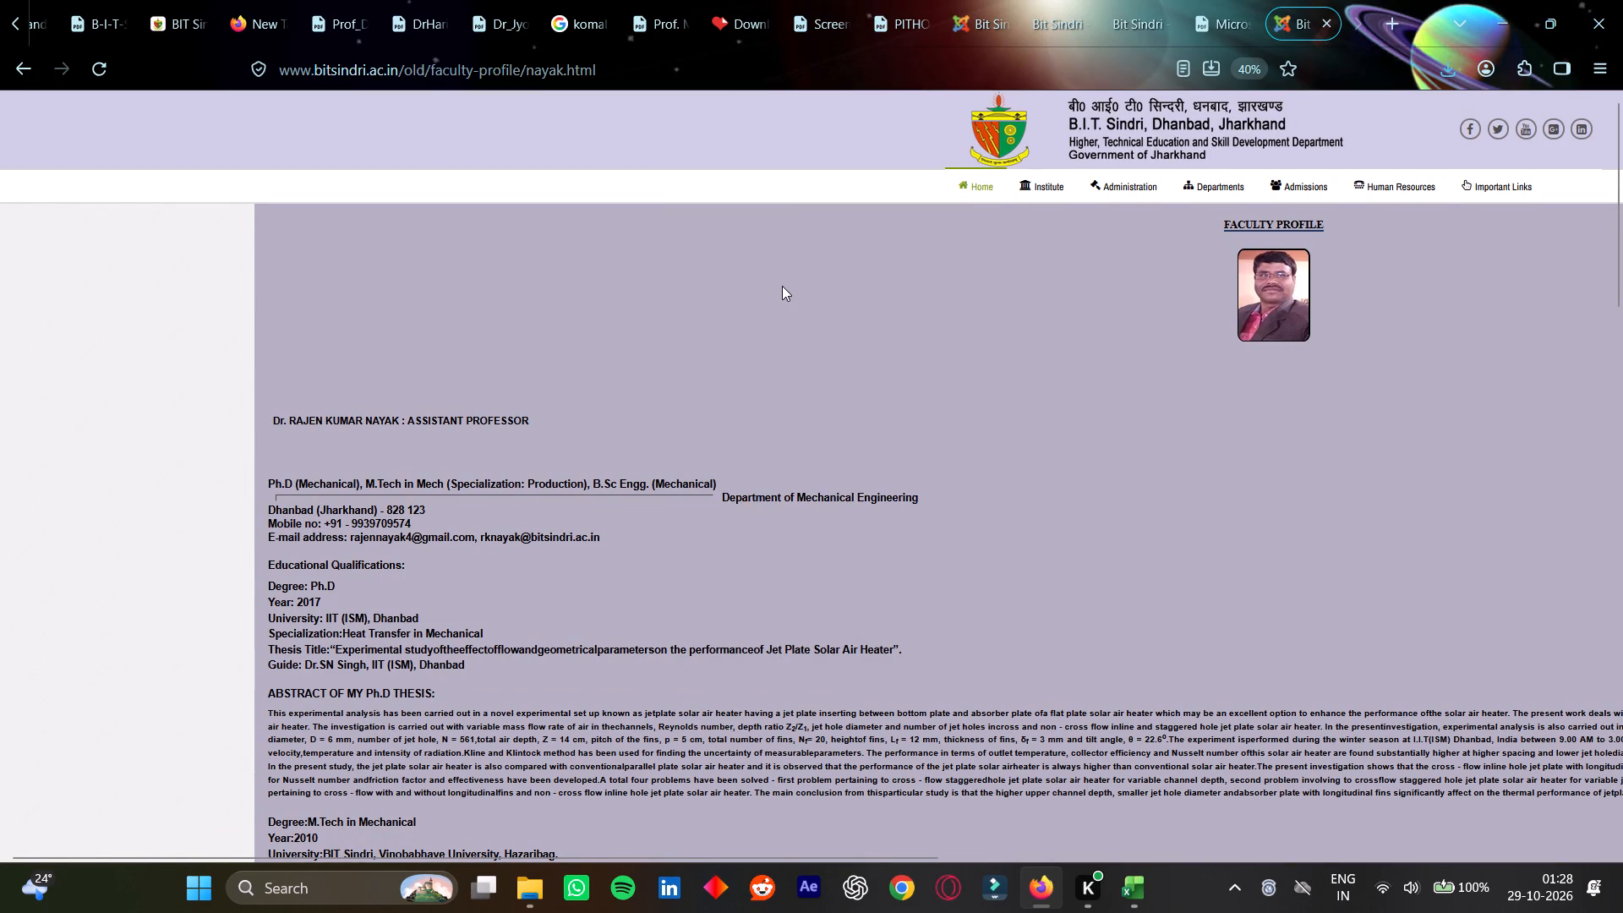
key("BackSpace")
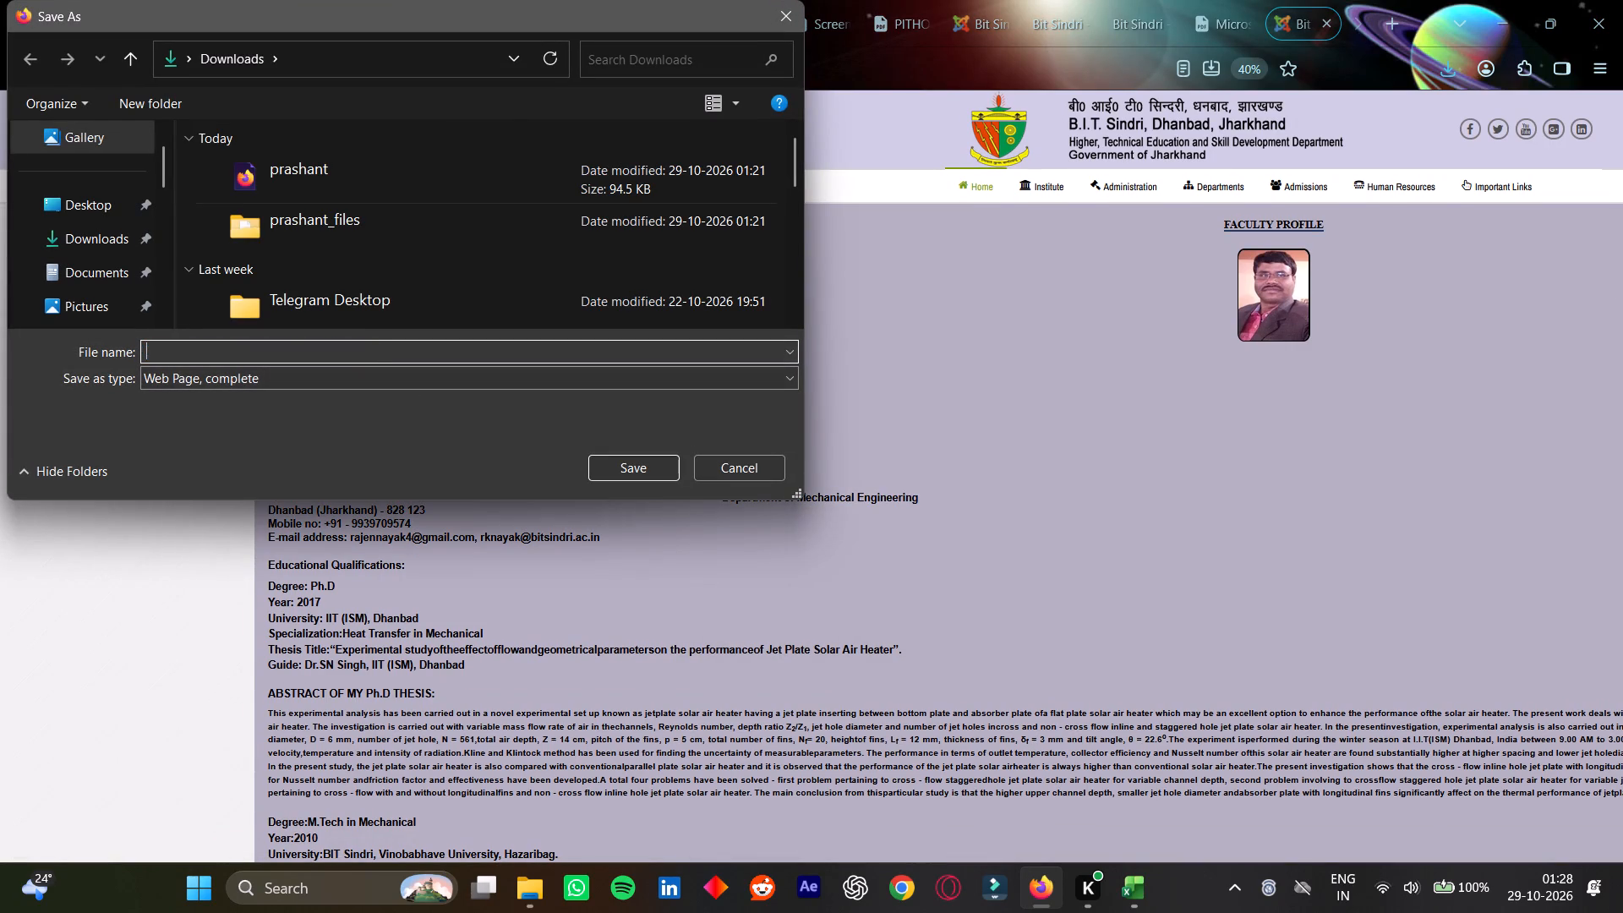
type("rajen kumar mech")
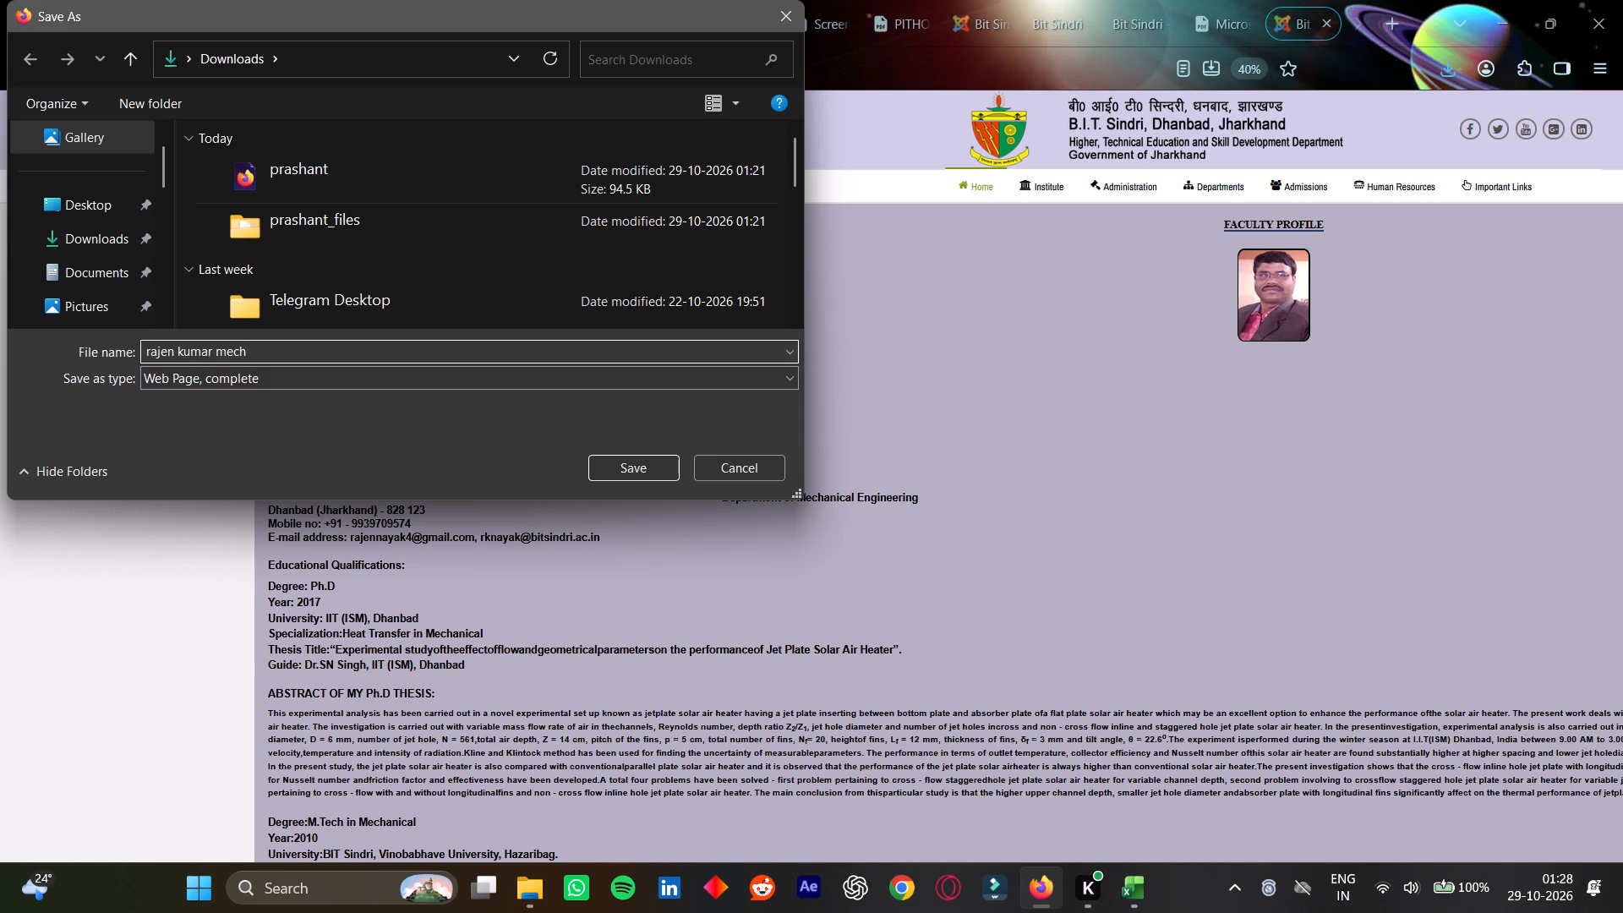
left_click(648, 458)
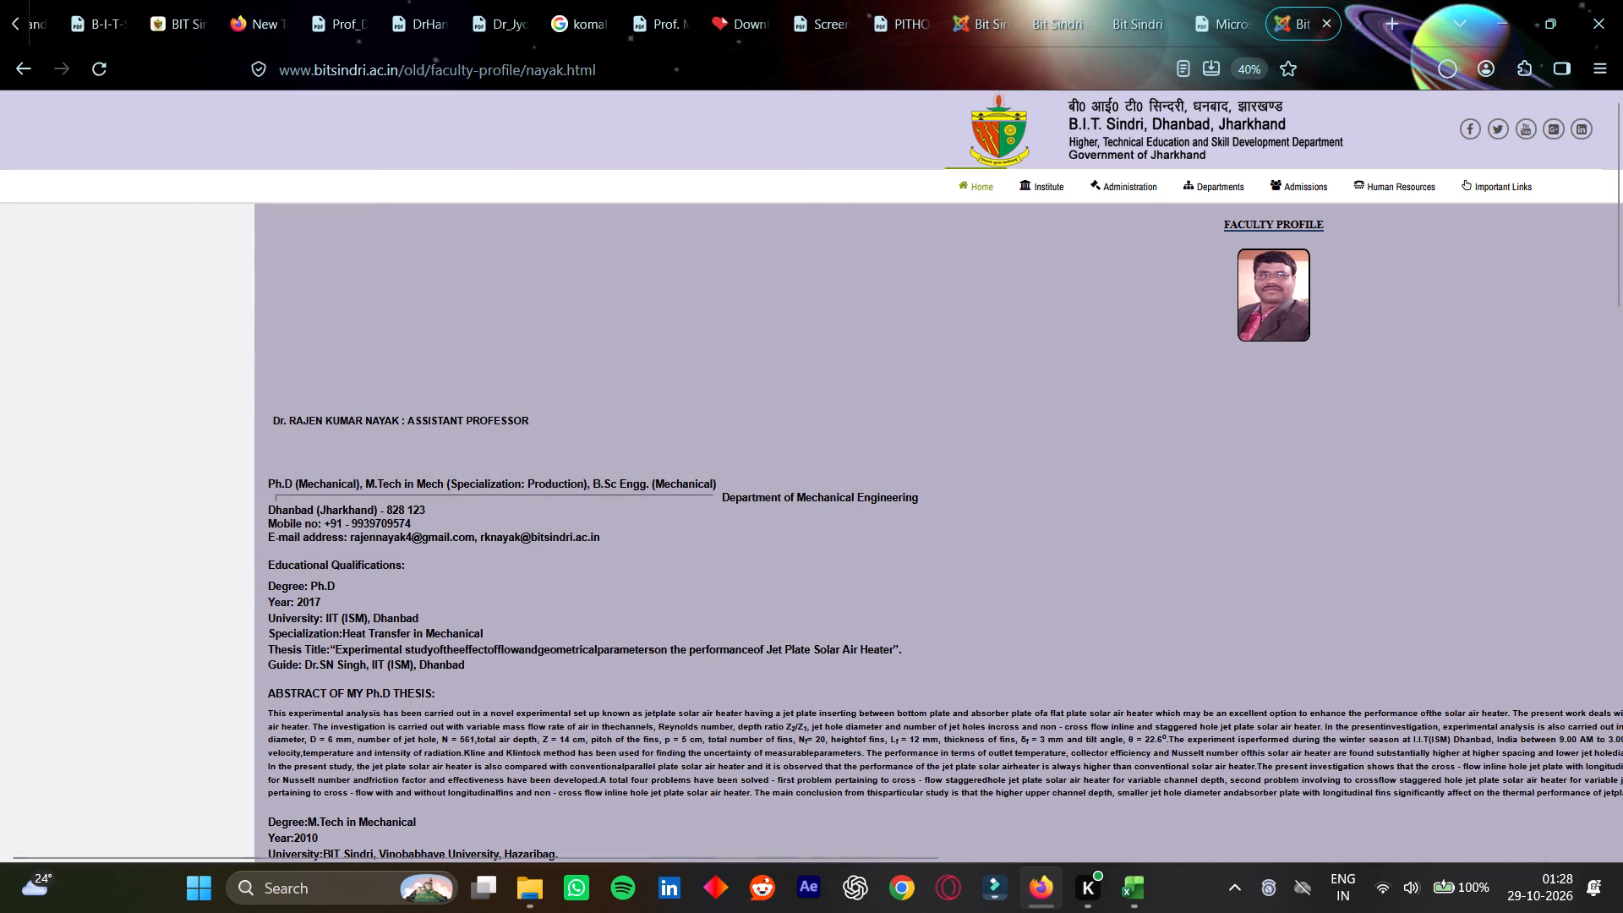
Switch to the Excel workbook and enter Mechanical in the Department column for the faculty member in row 18.
left_click(1136, 905)
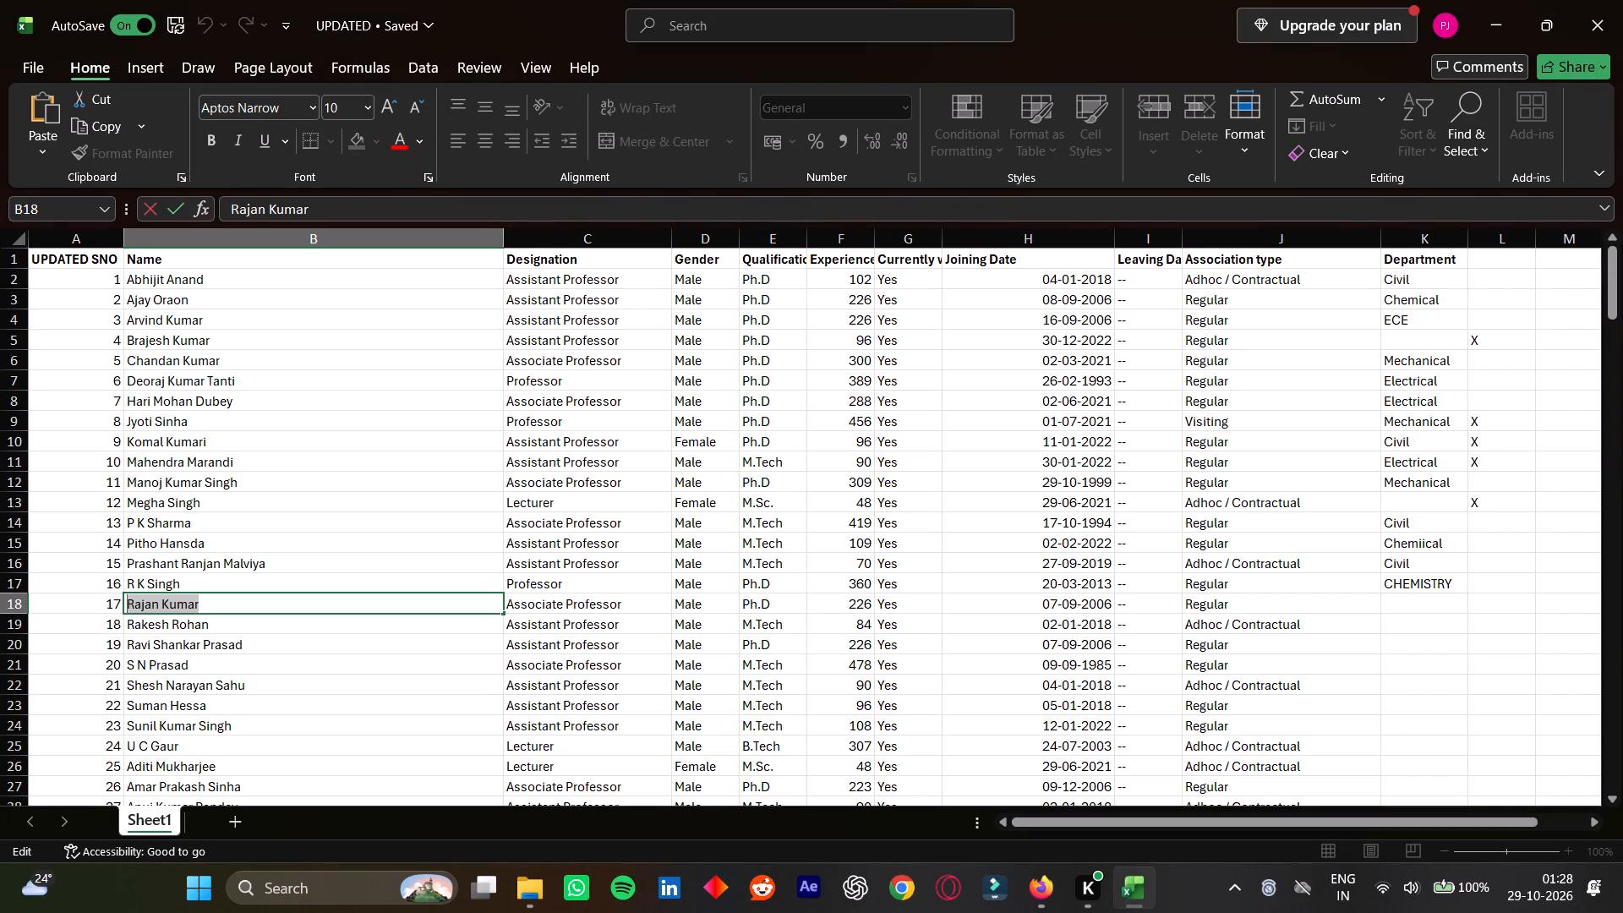
triple_click(1398, 615)
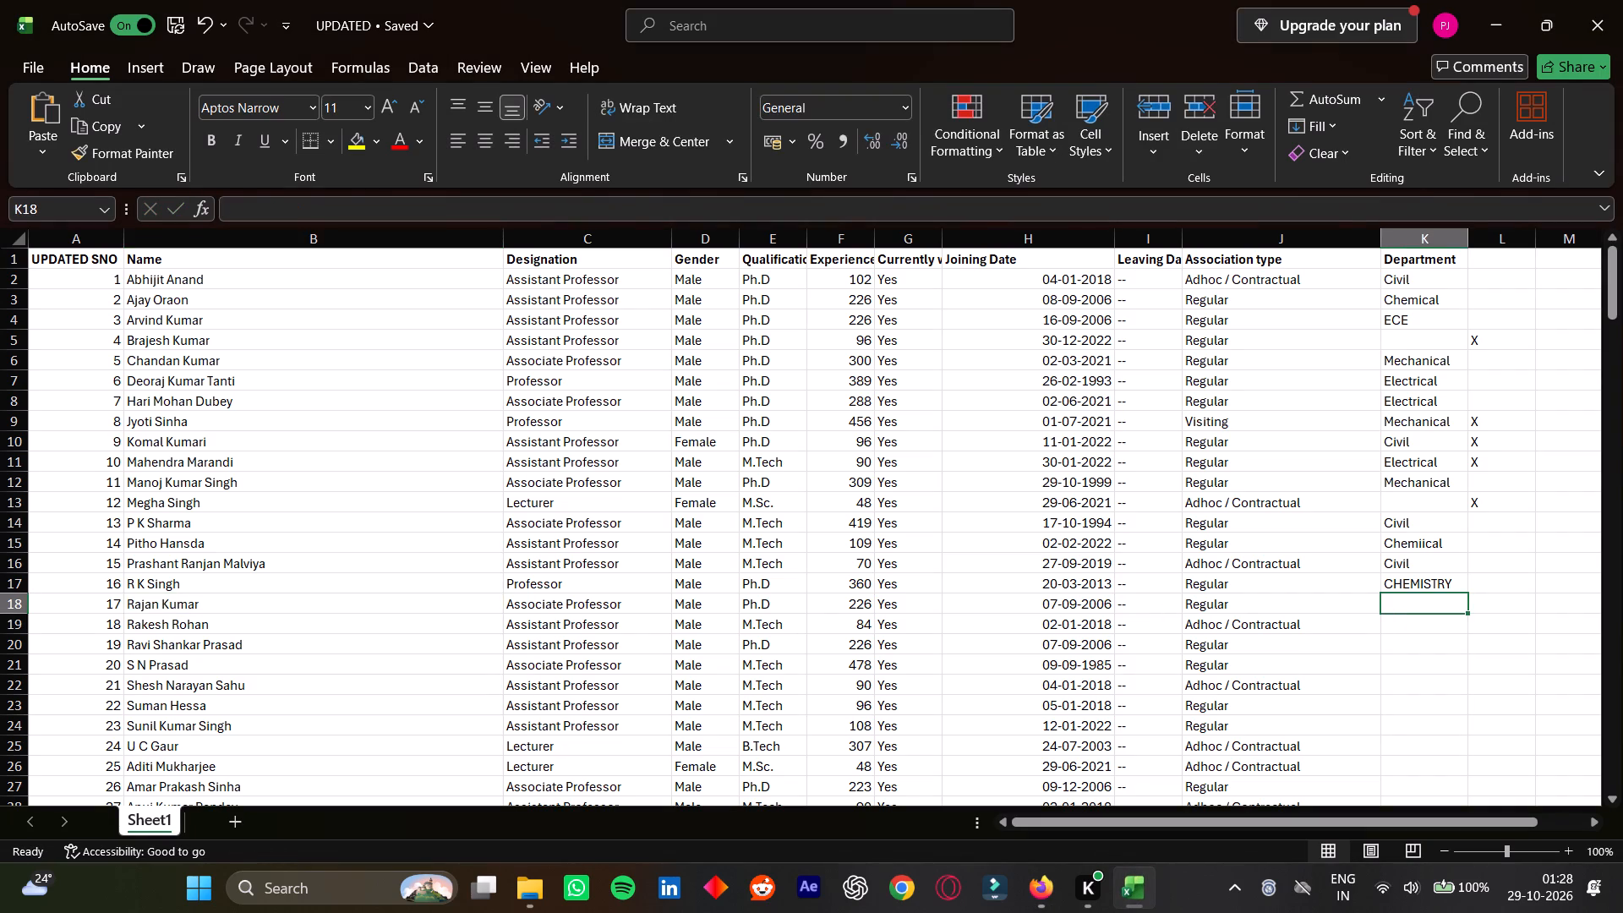
left_click(1390, 602)
left_click(1390, 602)
left_click(306, 217)
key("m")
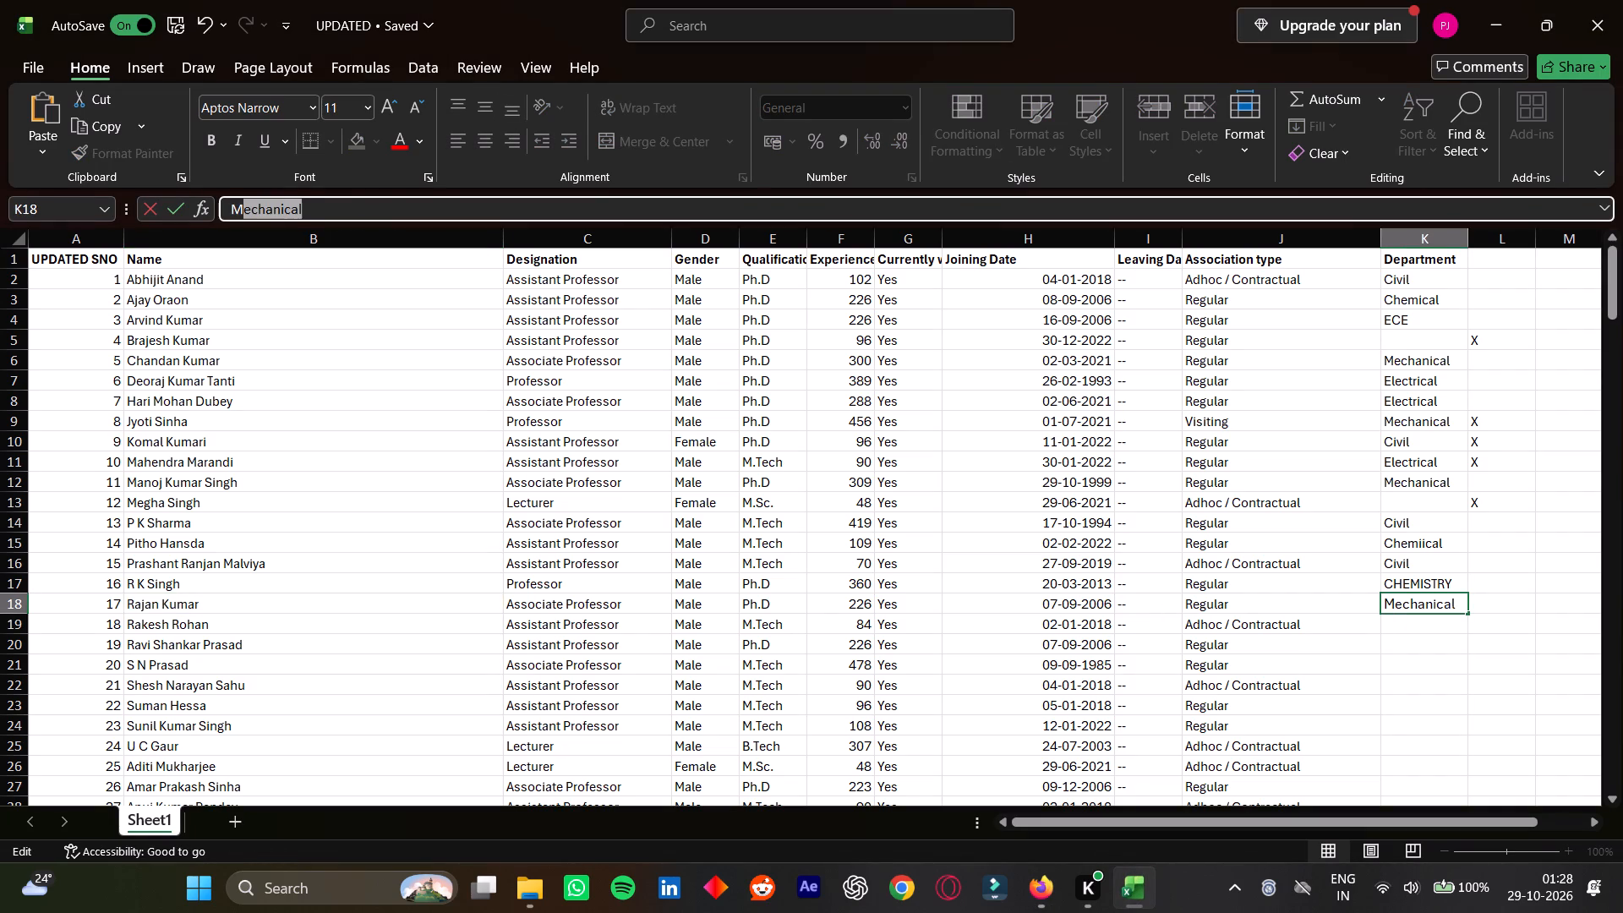
key("Tab")
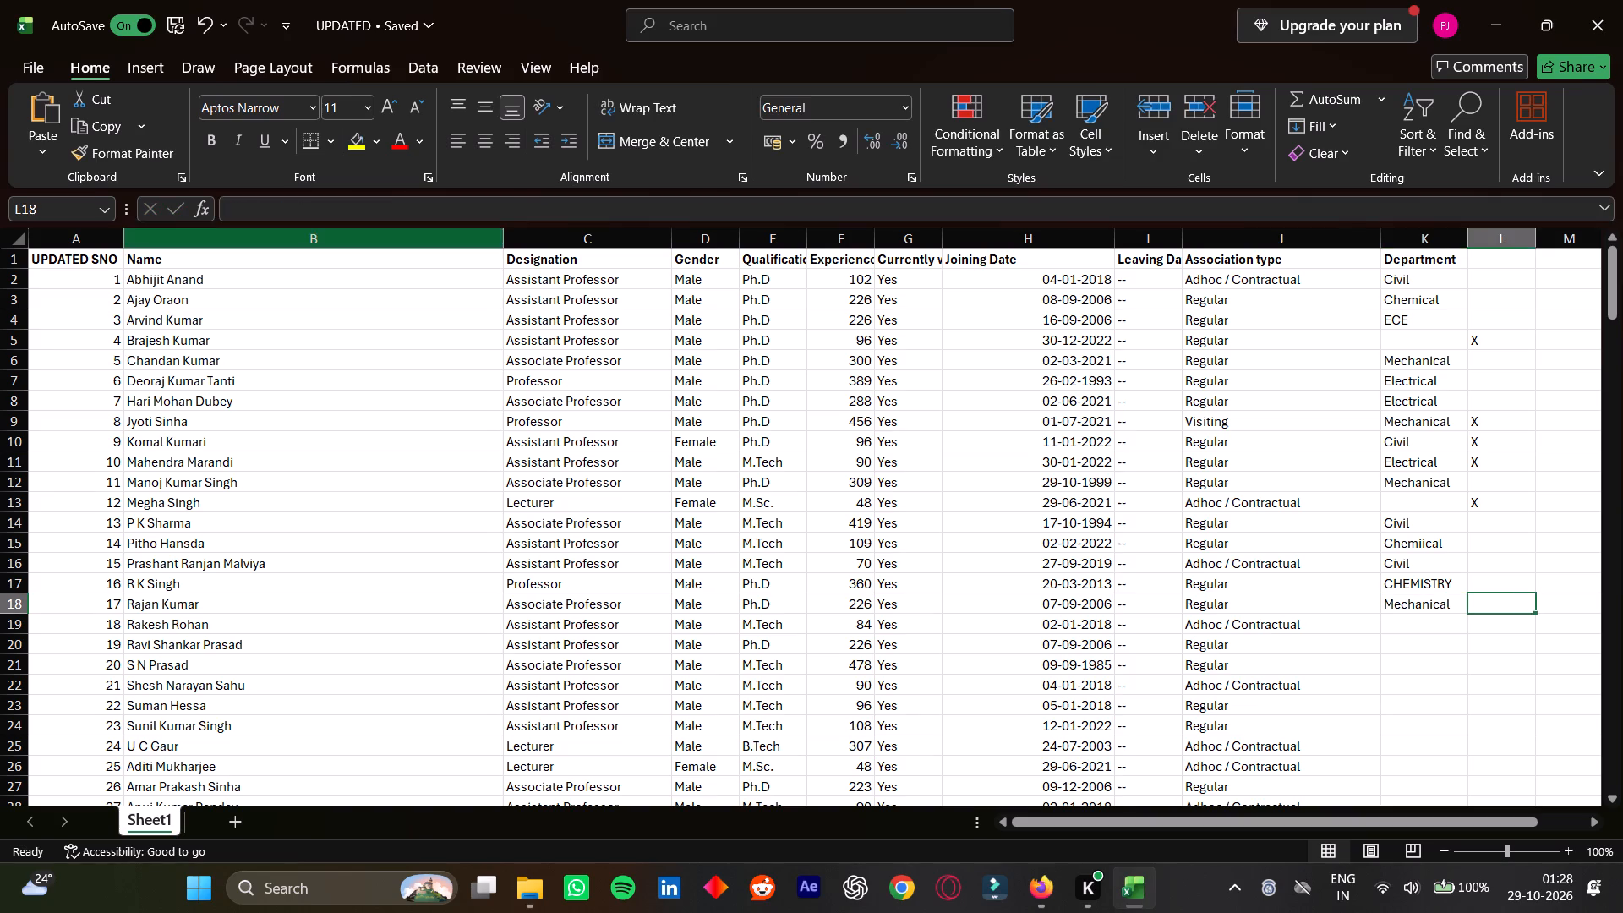
Open the MECHANICAL folder under CV UPLOADS in Google Drive and upload the saved profile web page from the refreshed Downloads folder.
left_click(1050, 902)
scroll(213, 0, "right", 14)
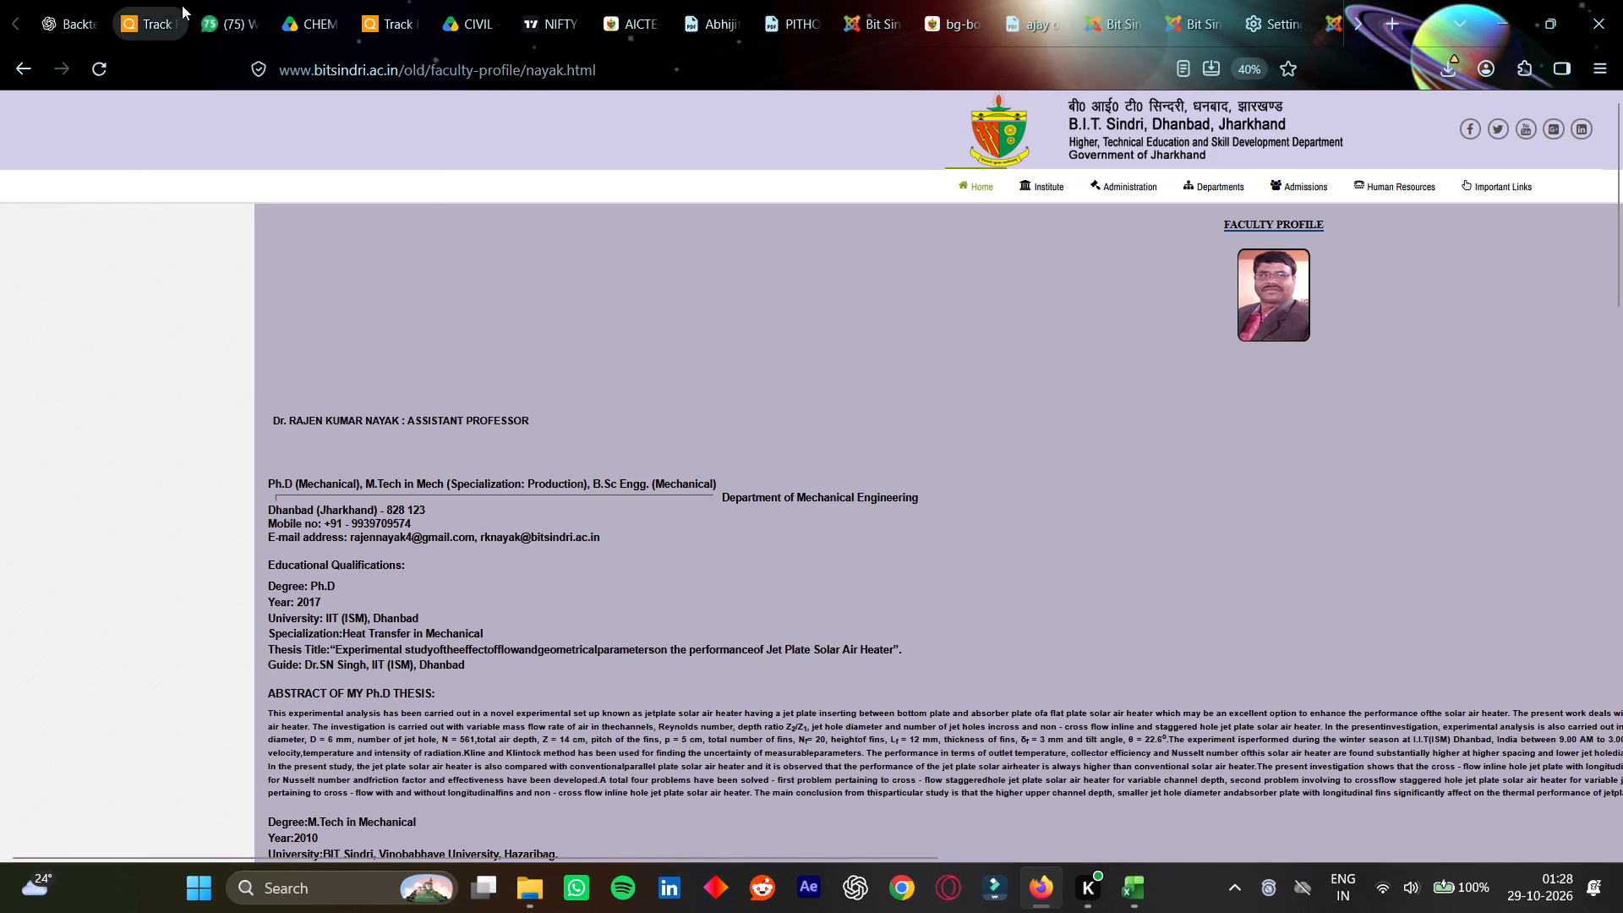
left_click(310, 14)
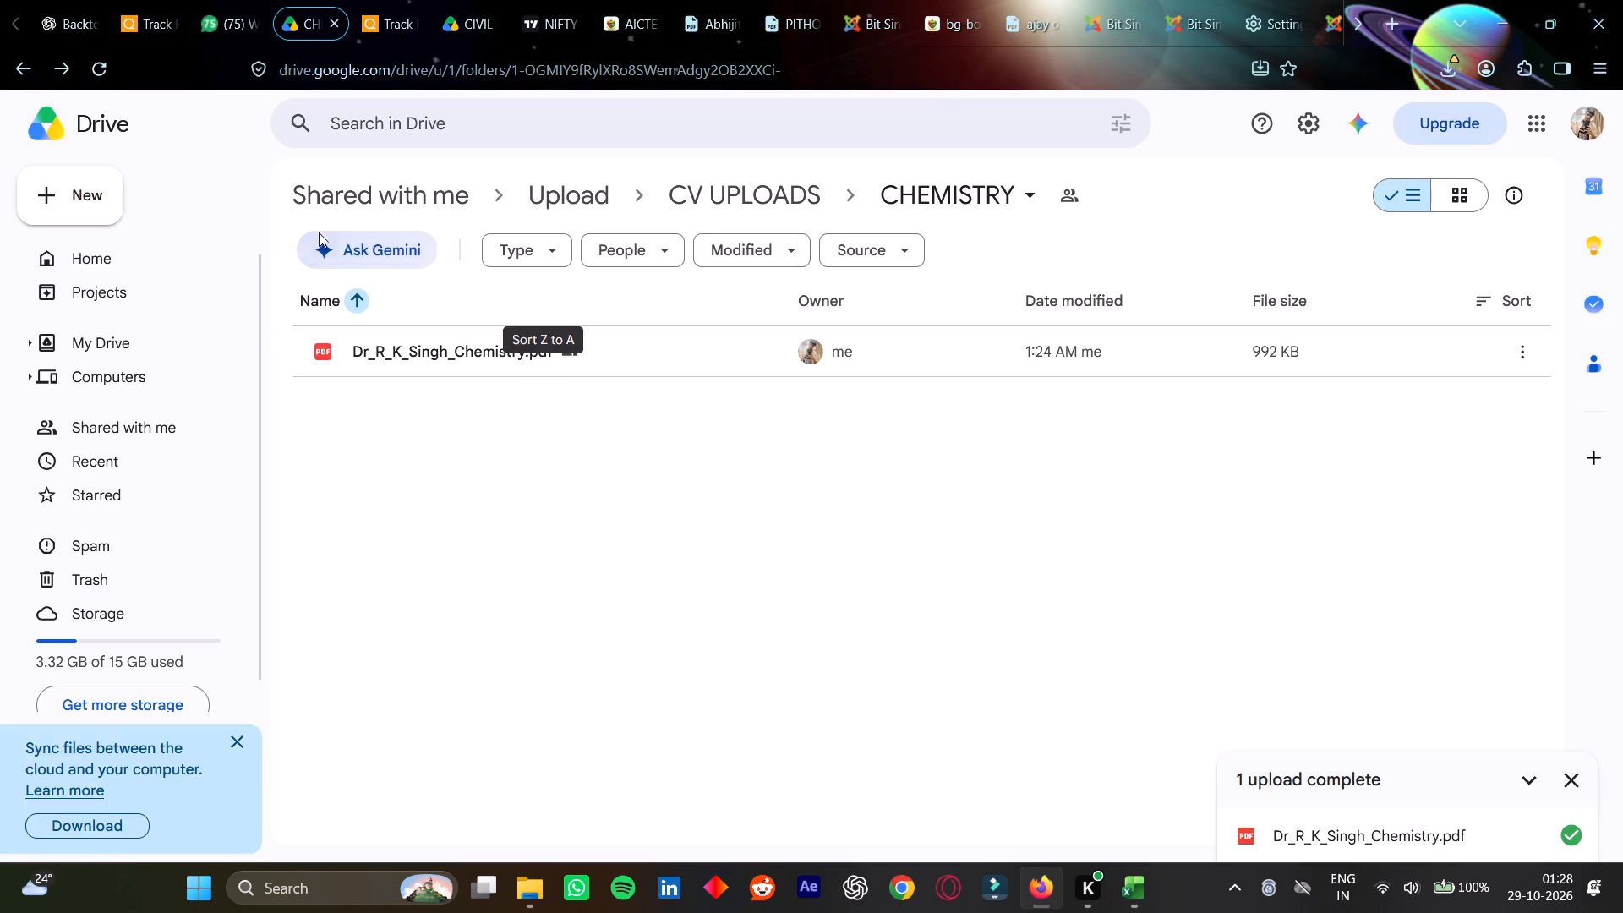
left_click(774, 190)
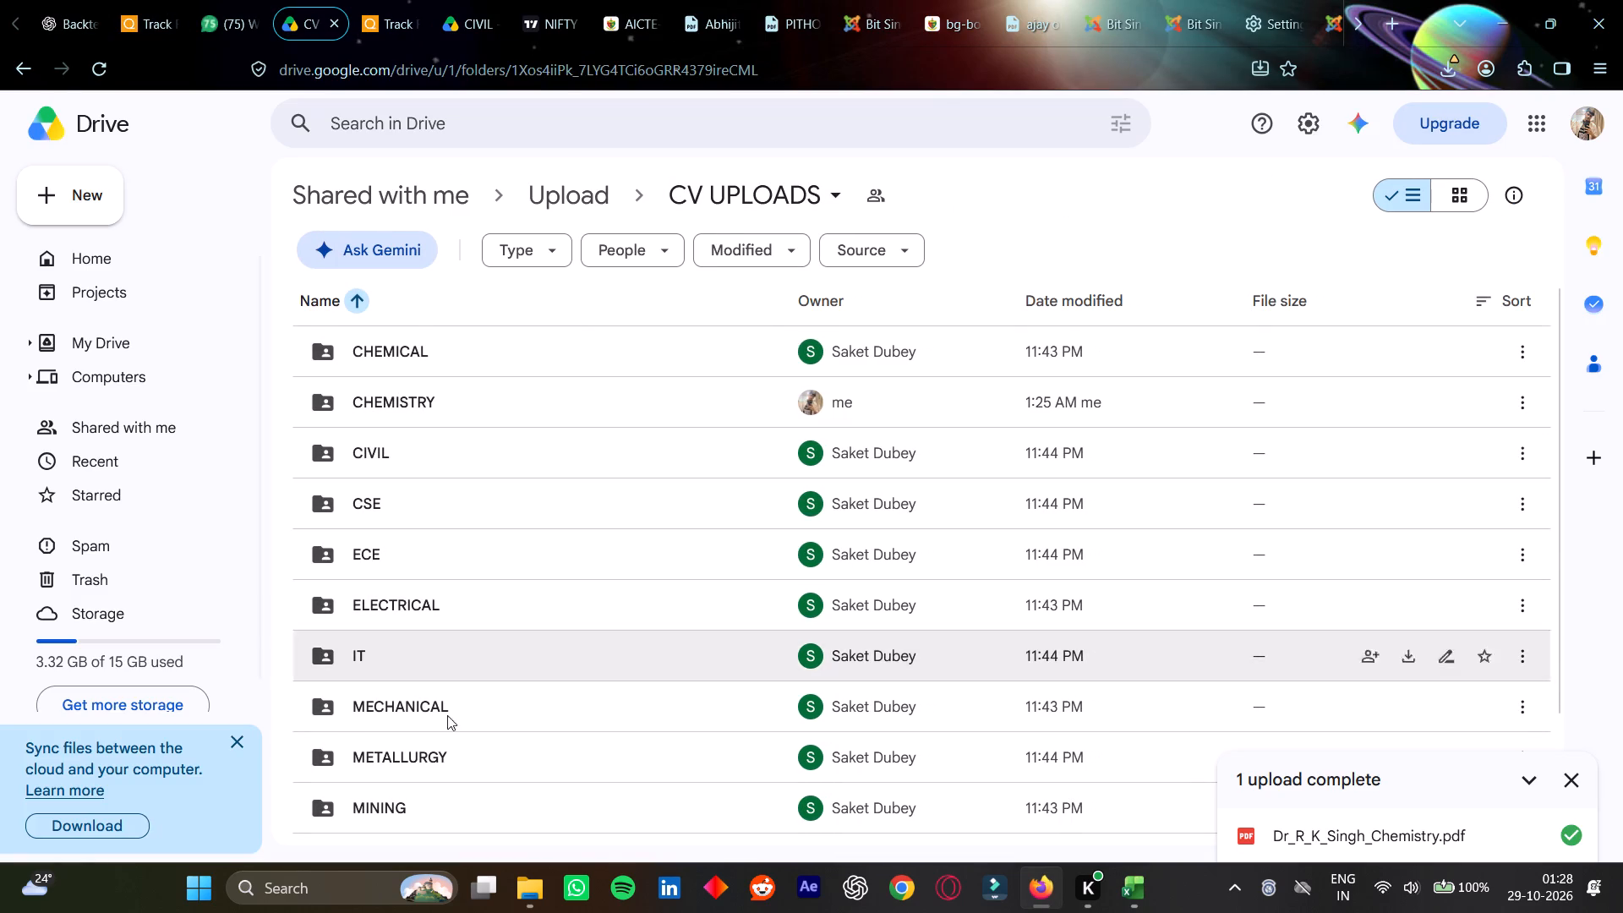
double_click(418, 709)
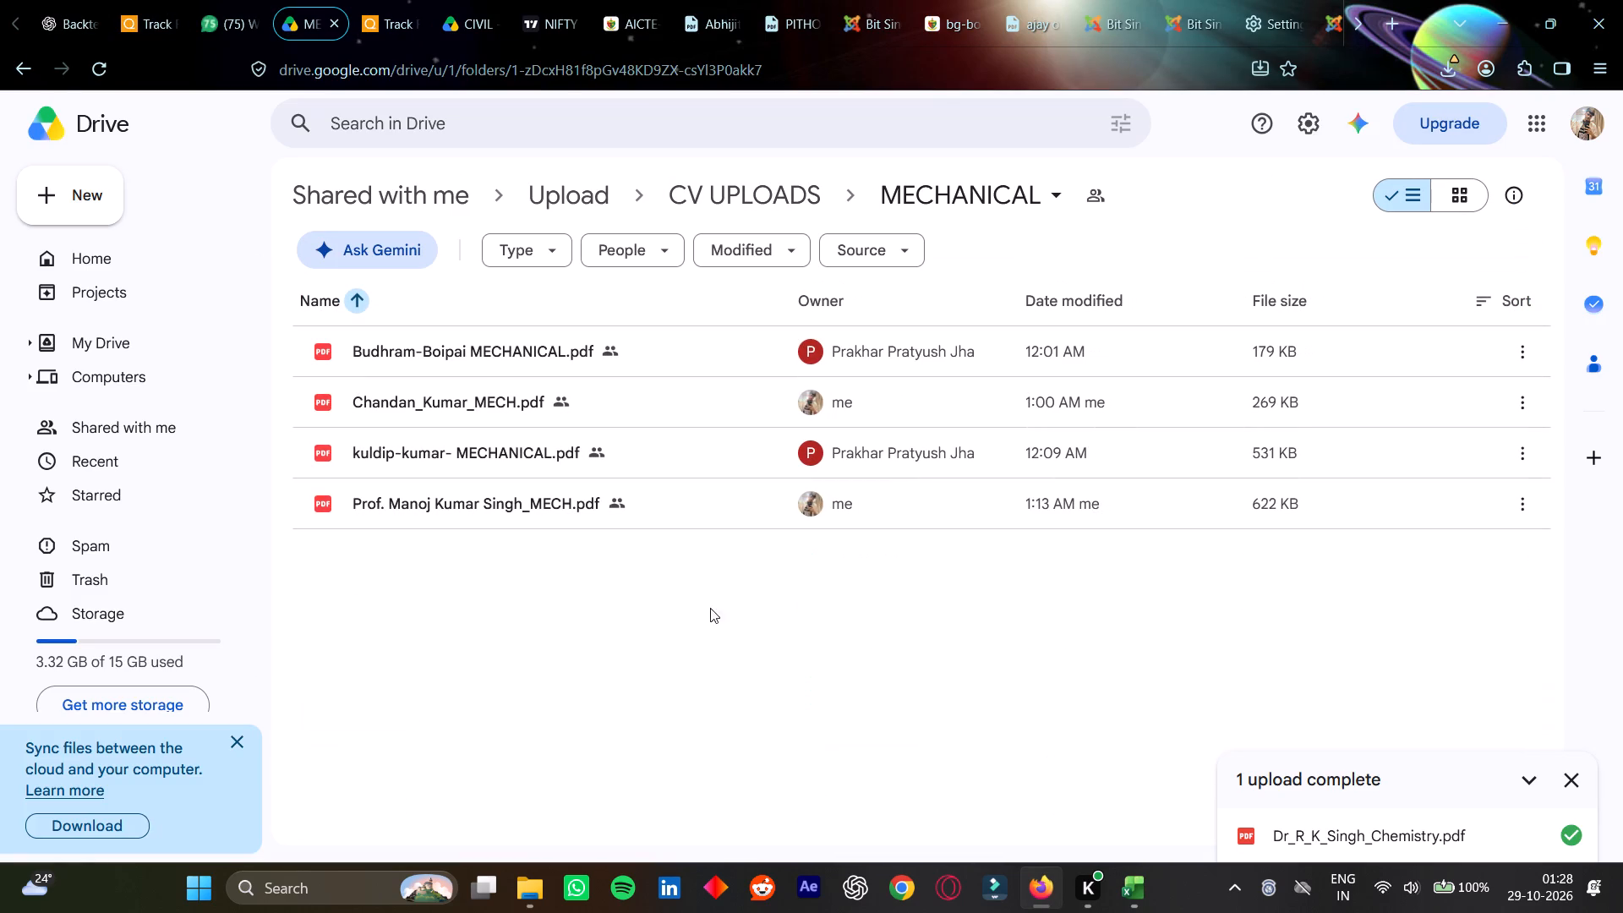
left_click(518, 894)
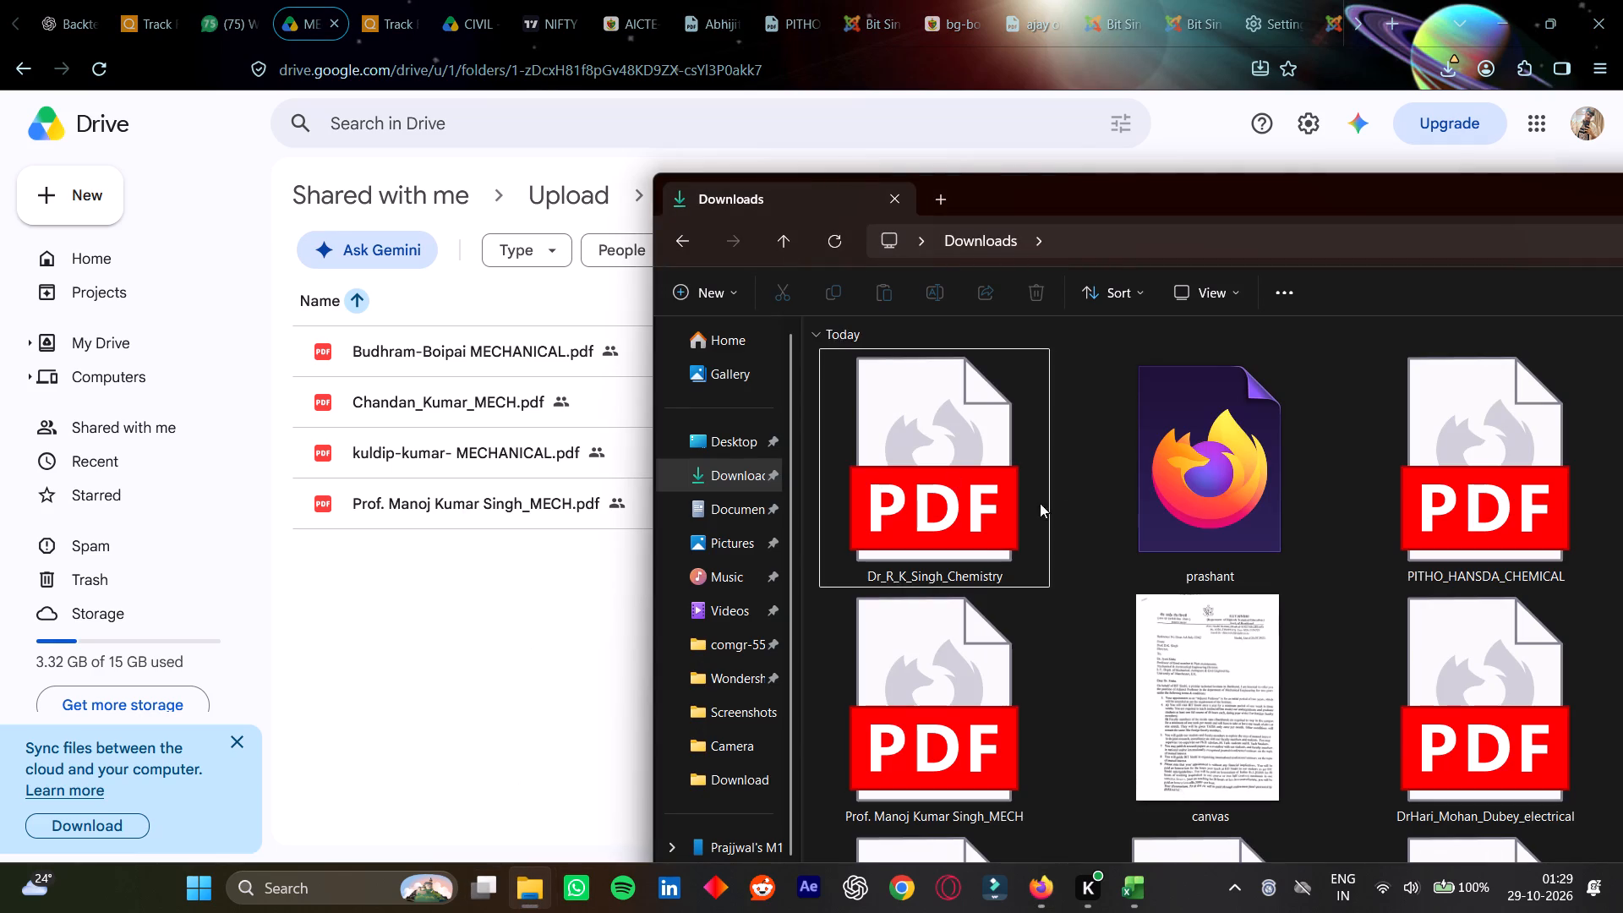
left_click(833, 246)
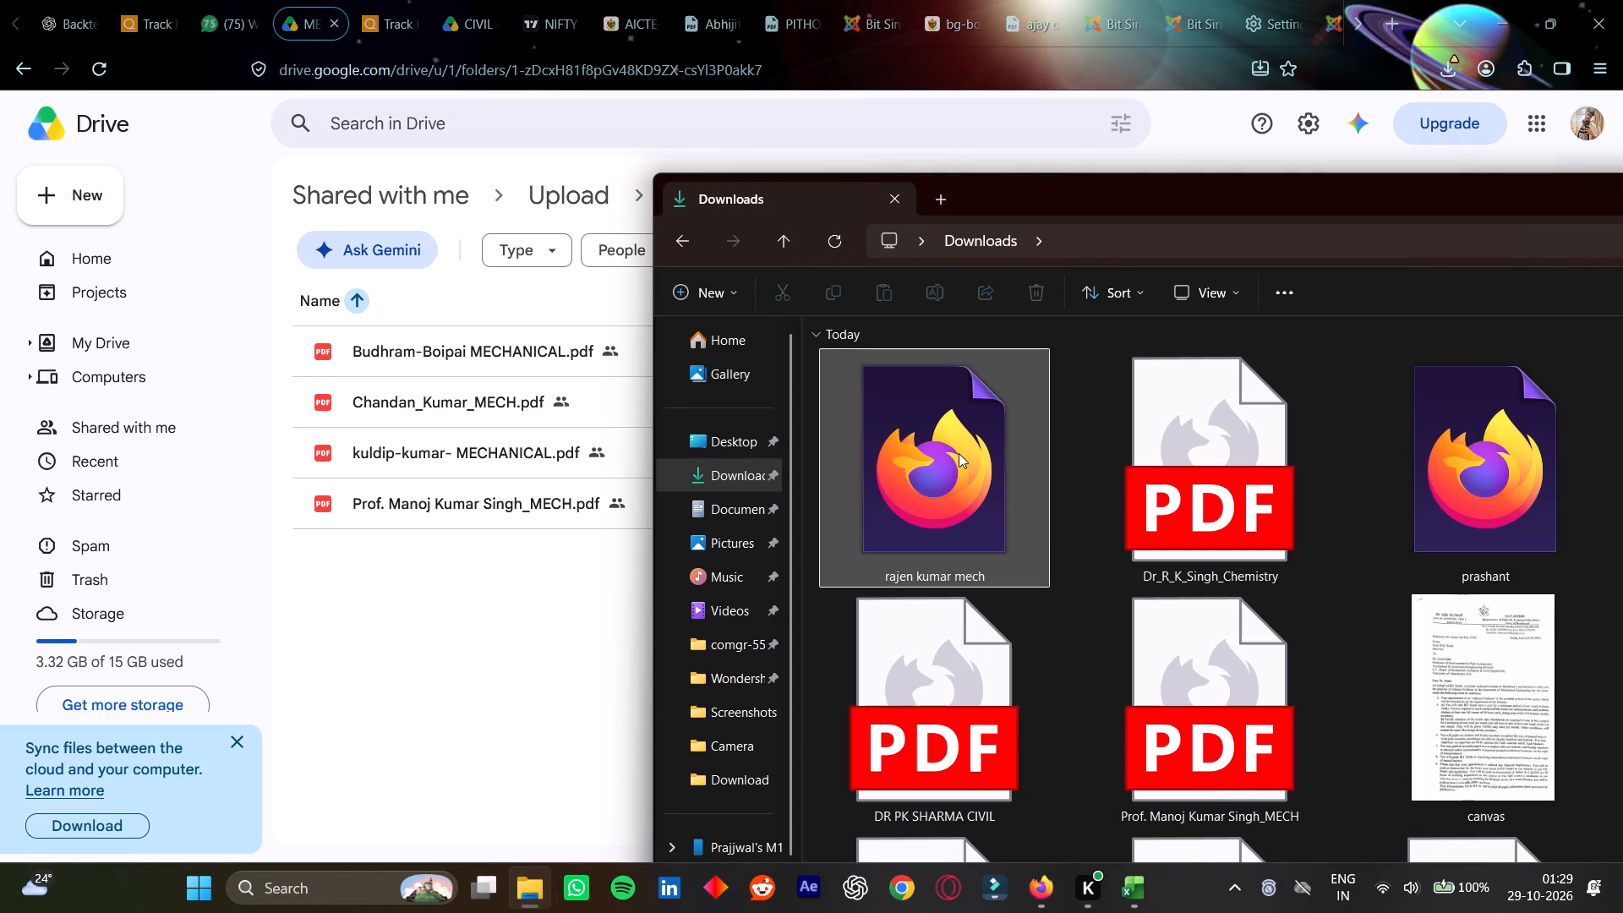
left_click_drag(959, 481, 525, 641)
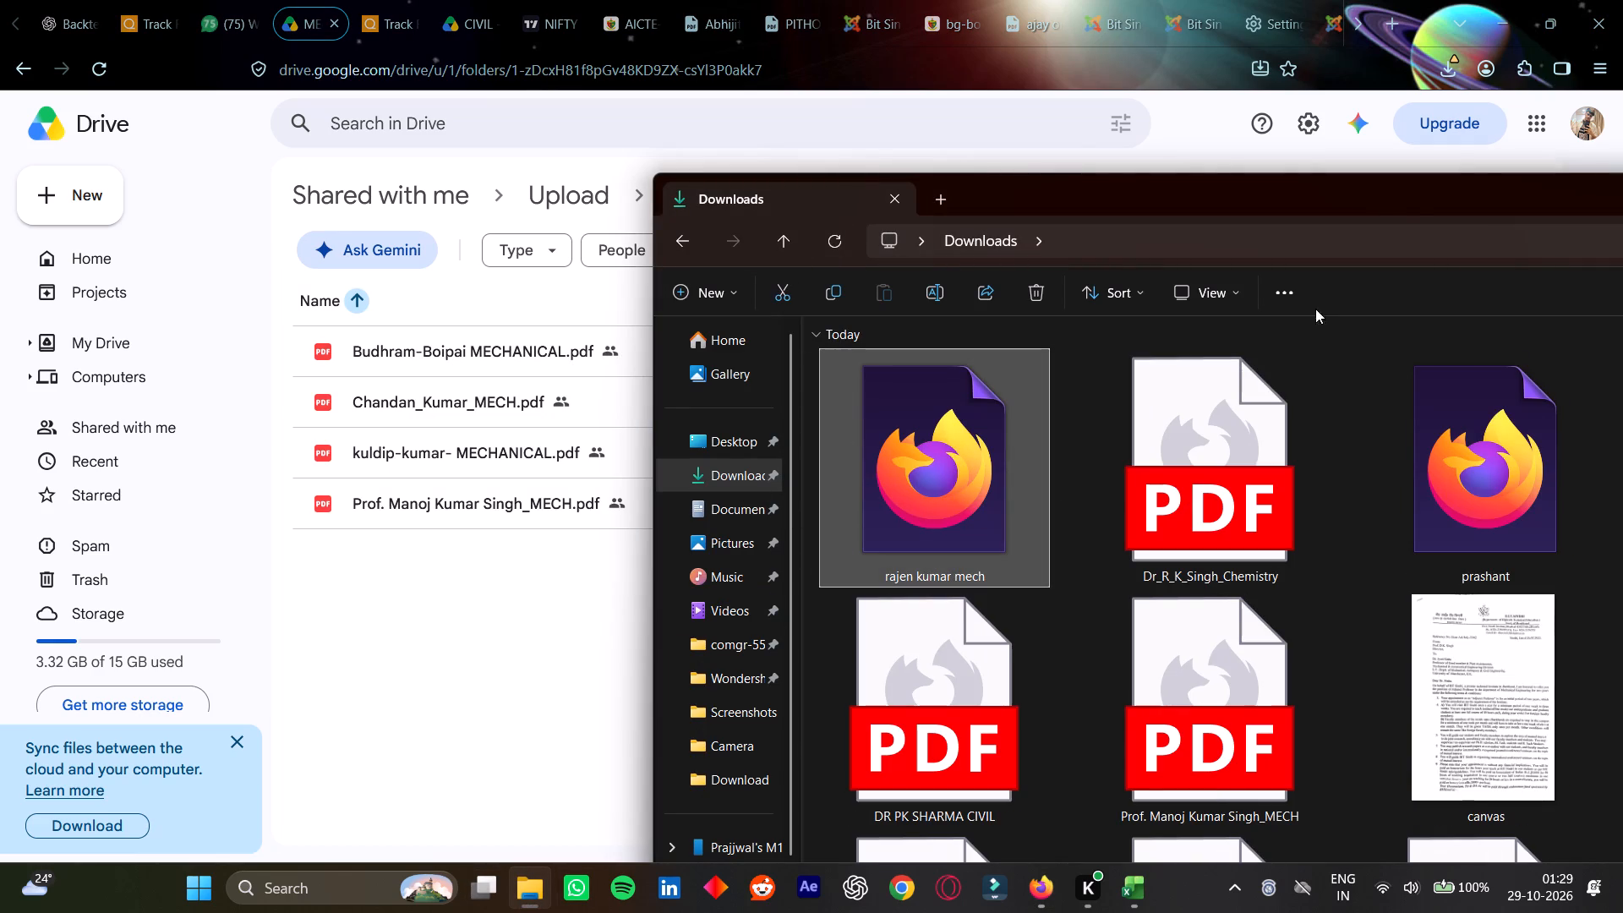
left_click(1410, 198)
left_click(1382, 171)
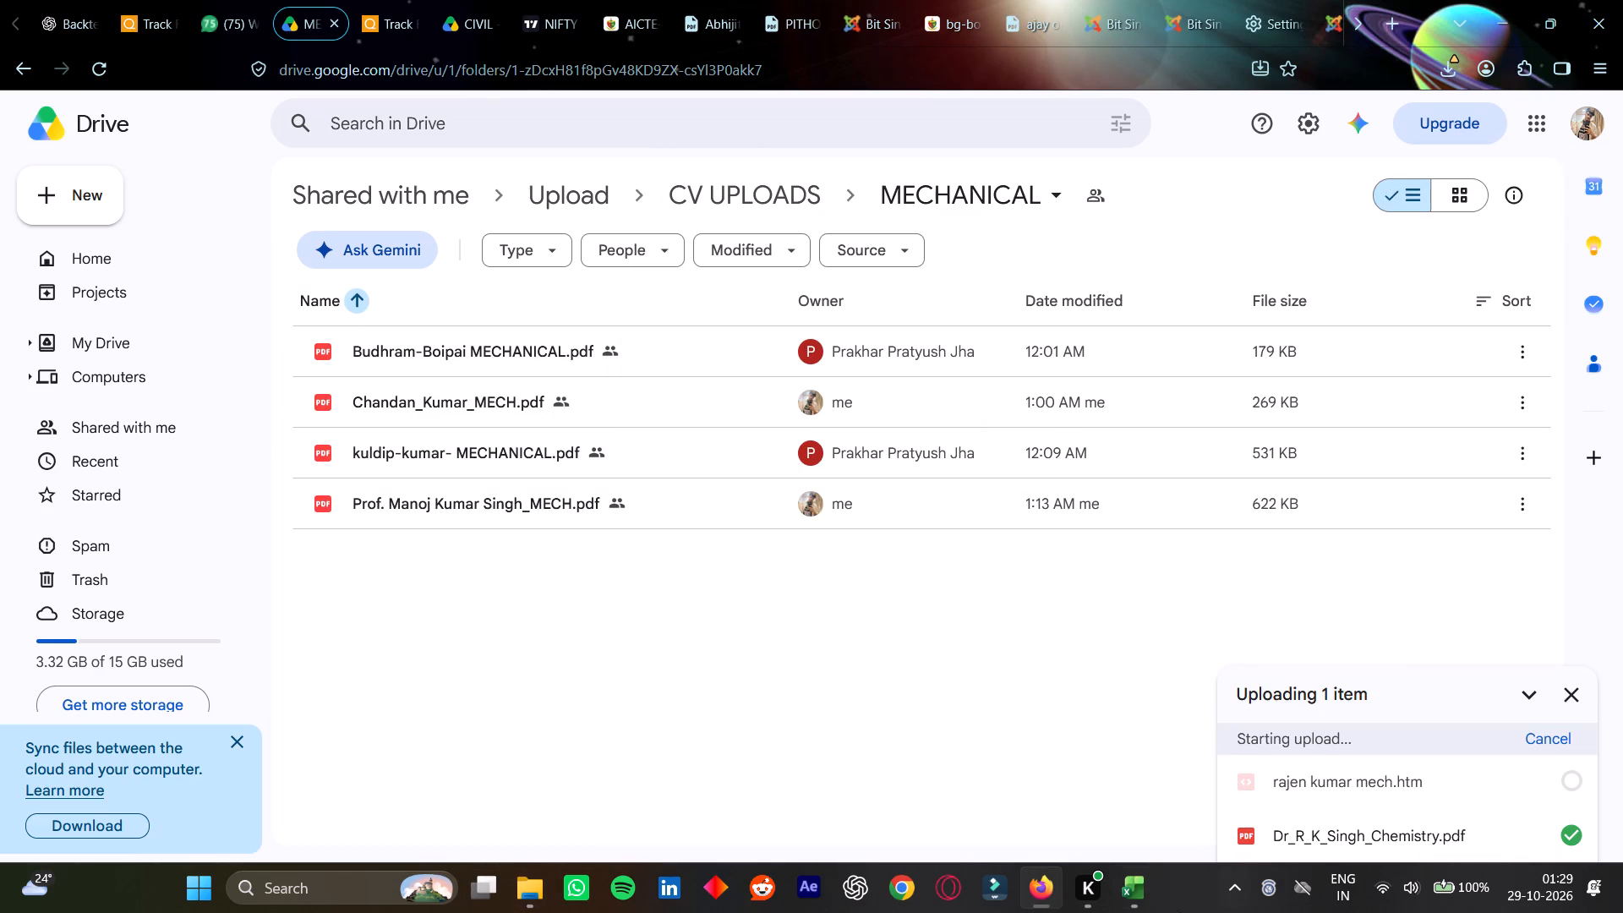
Check the faculty member in row 19 of the Excel workbook, then search the web in Firefox for their name plus "bit sindri".
left_click(1134, 891)
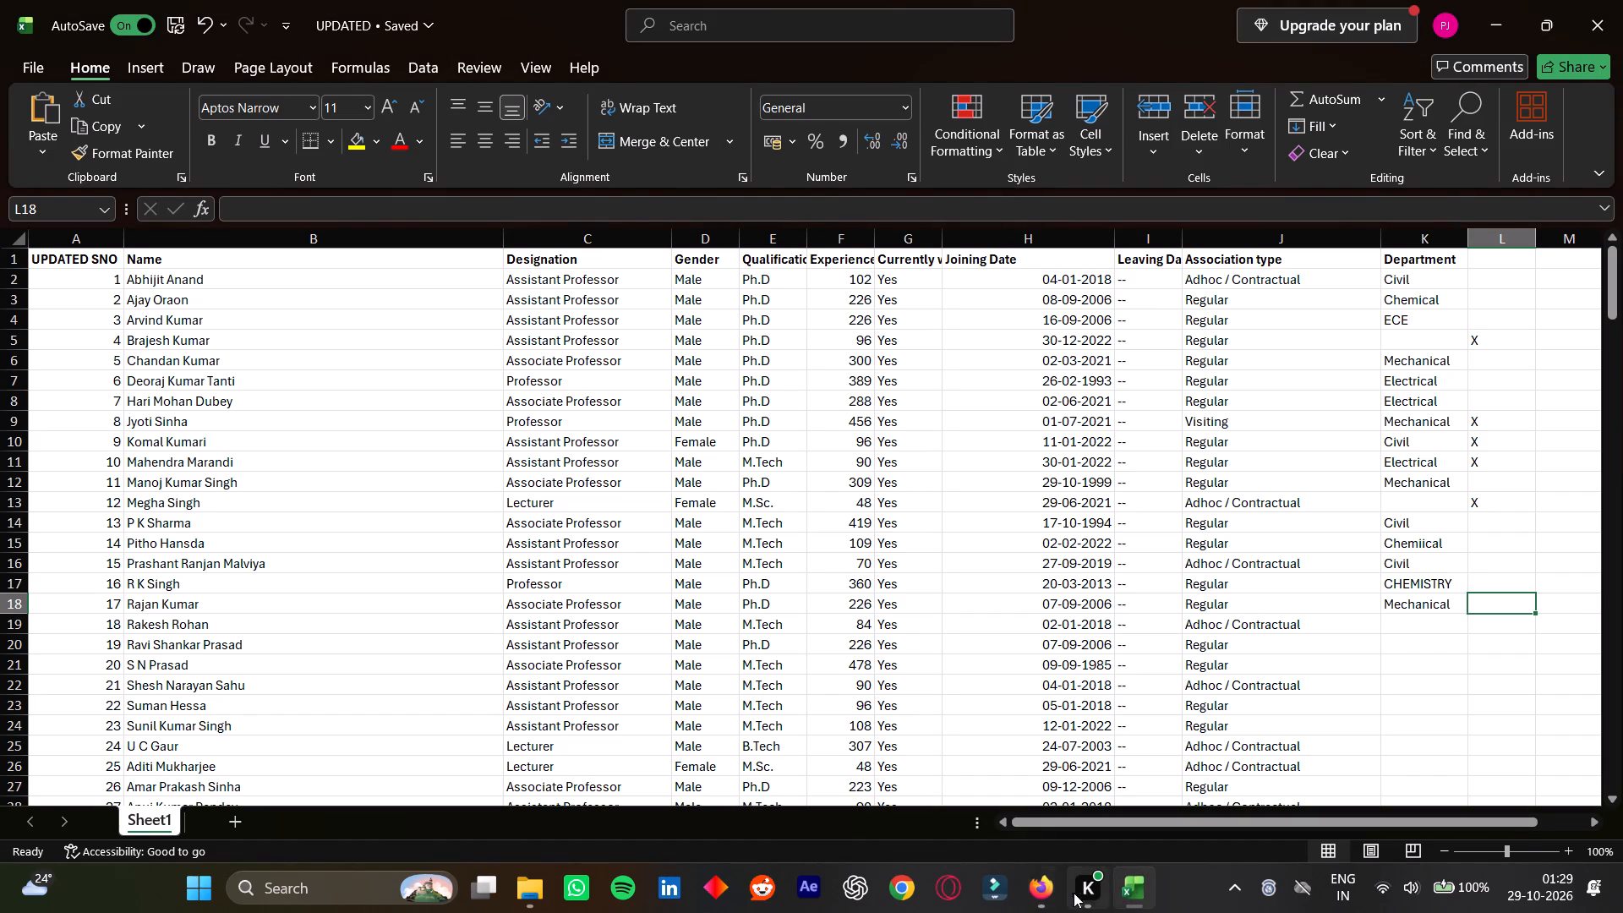
left_click(1034, 893)
left_click(1402, 9)
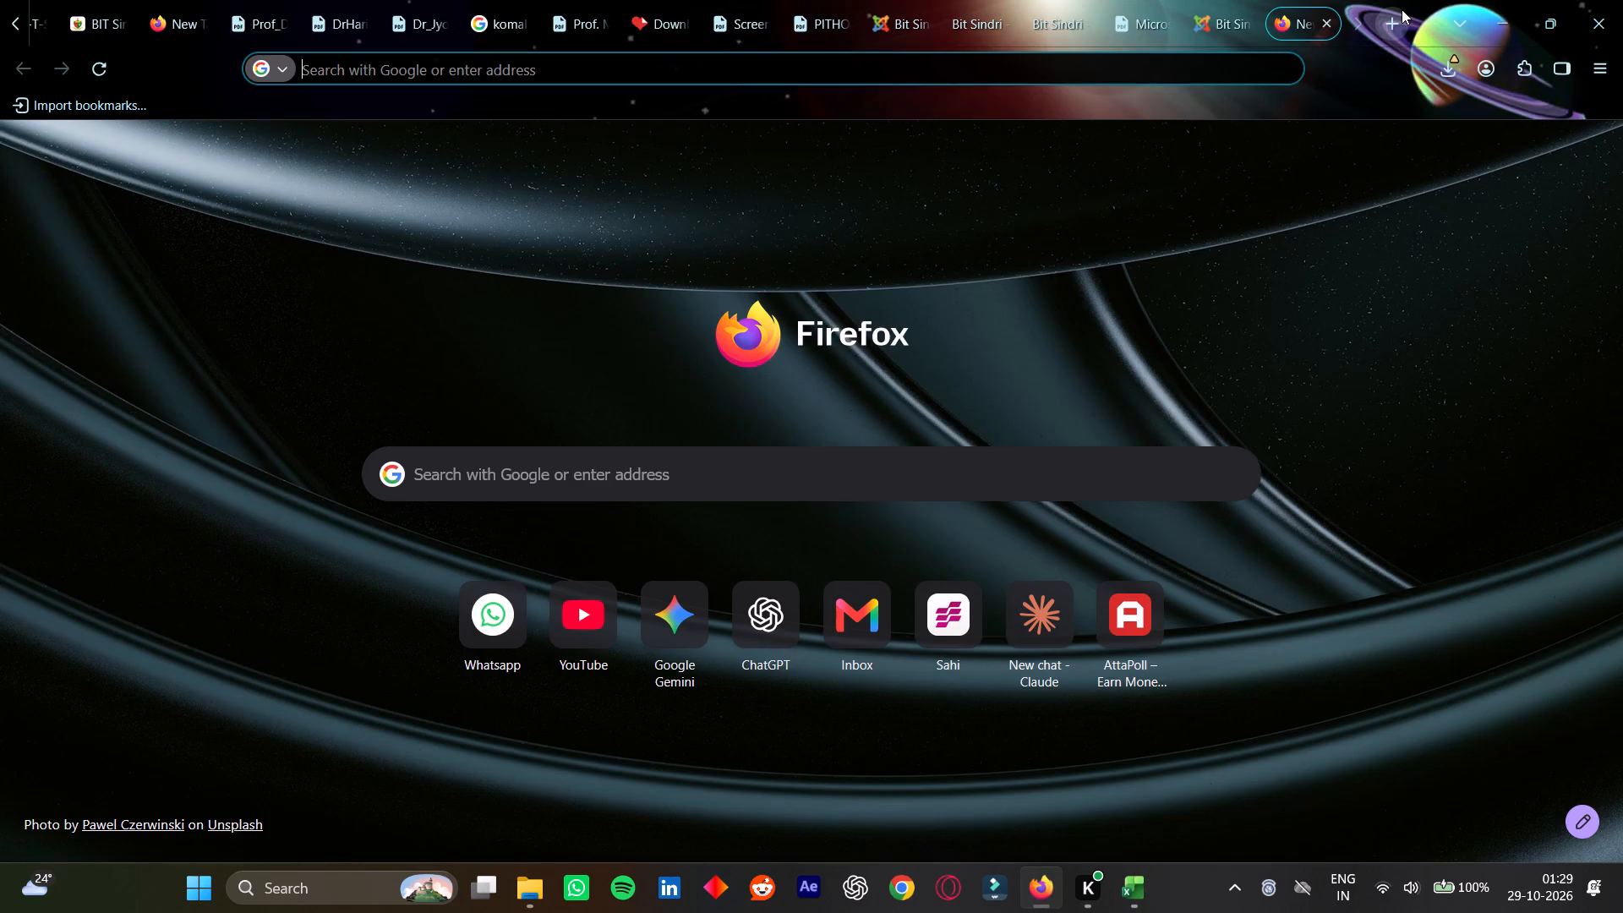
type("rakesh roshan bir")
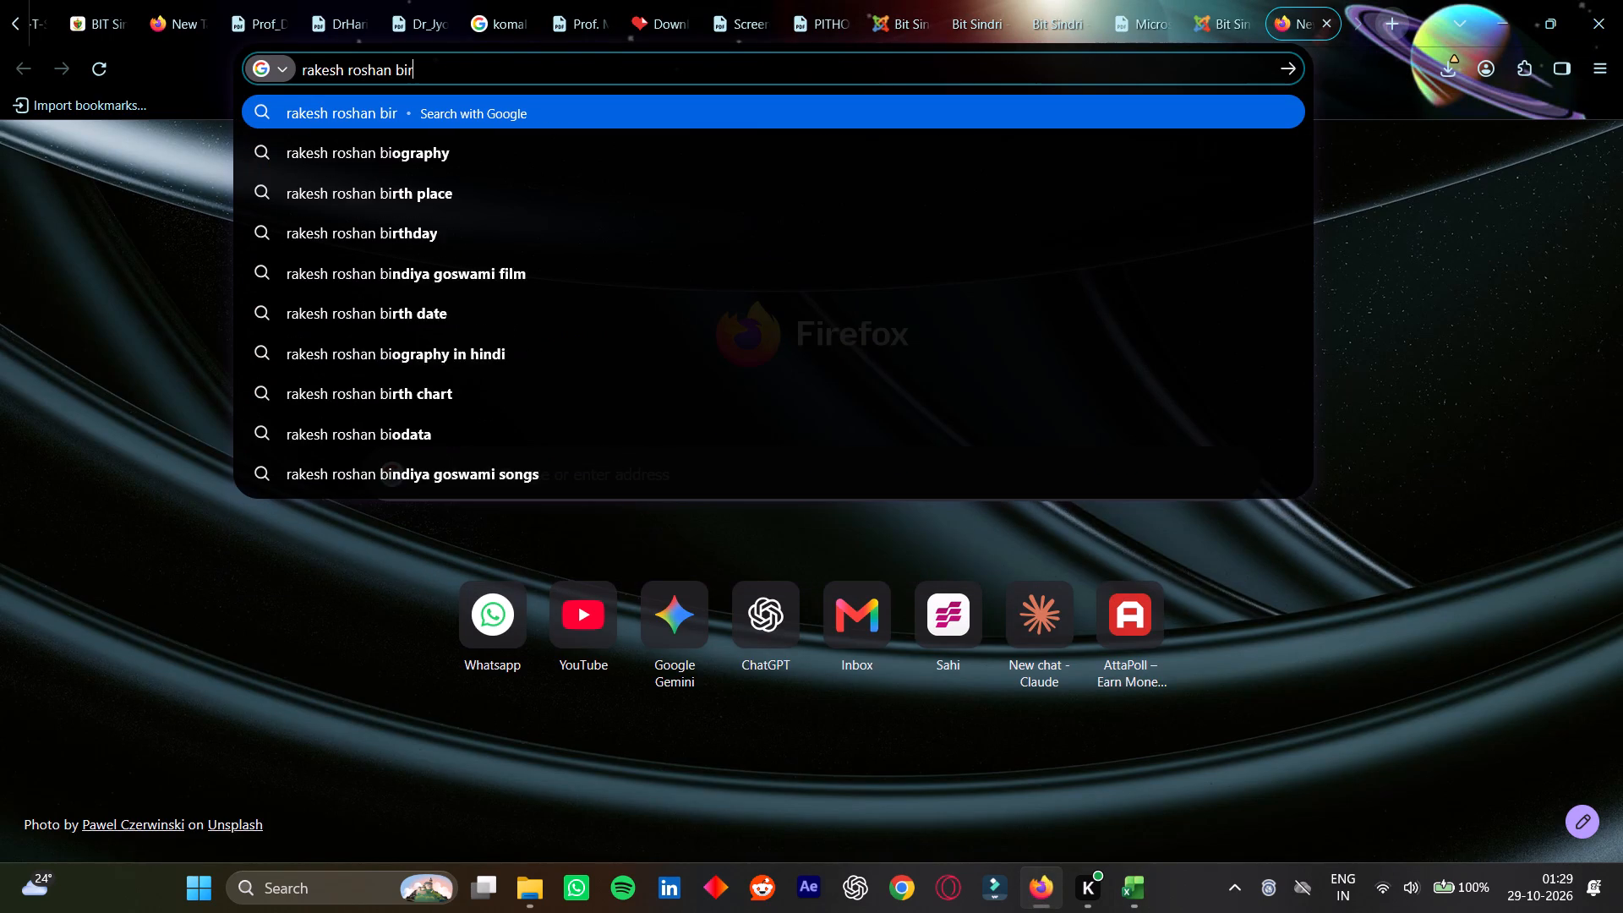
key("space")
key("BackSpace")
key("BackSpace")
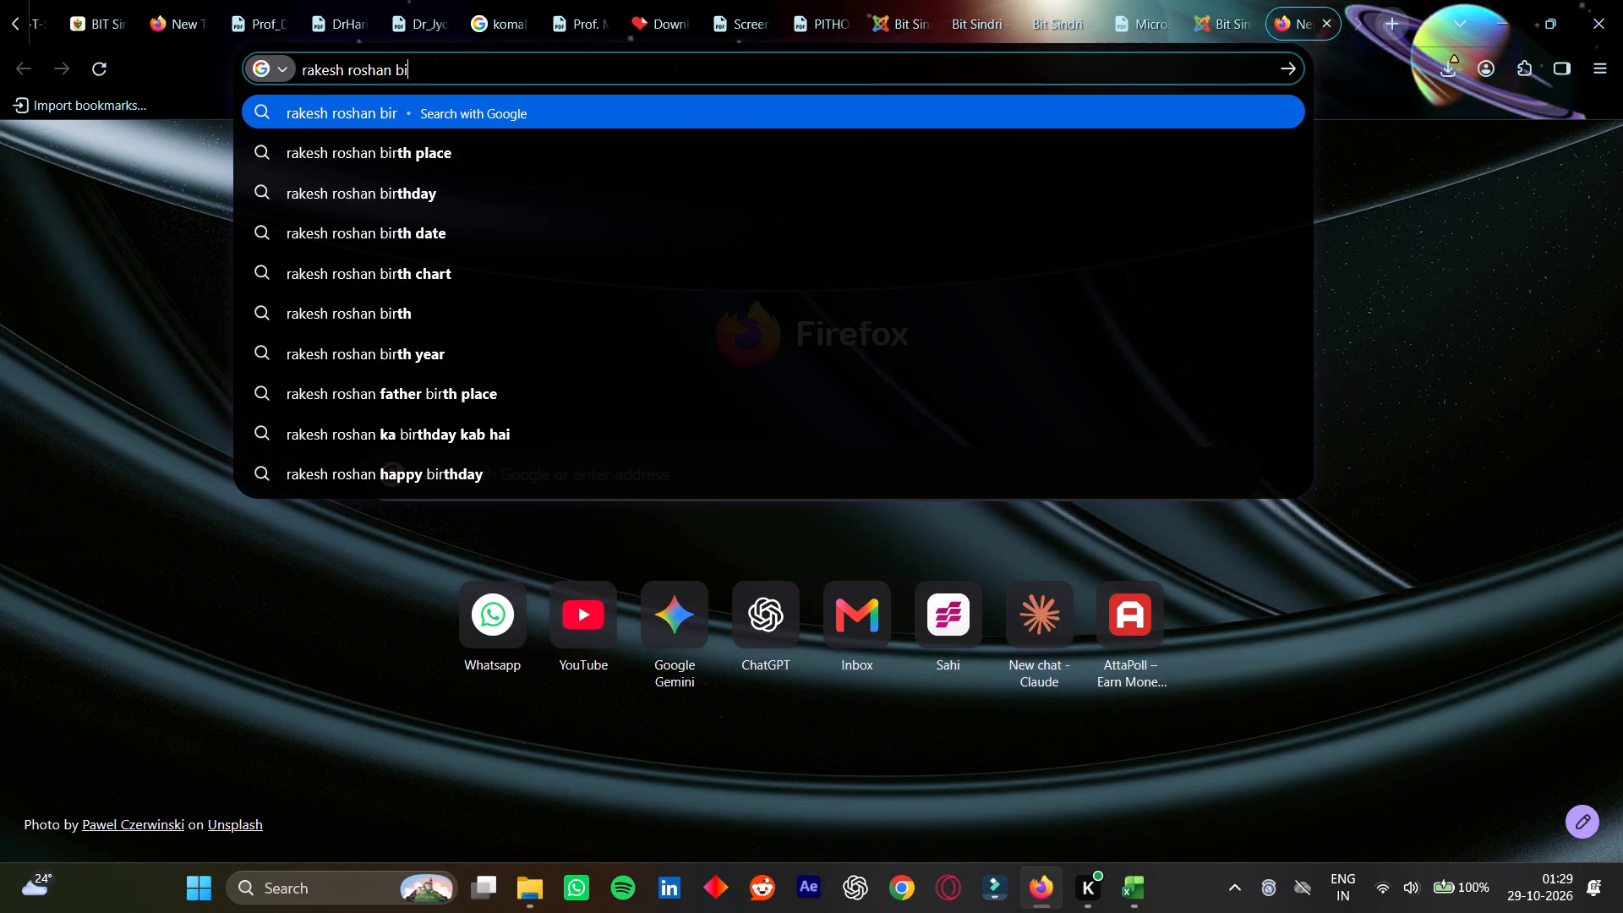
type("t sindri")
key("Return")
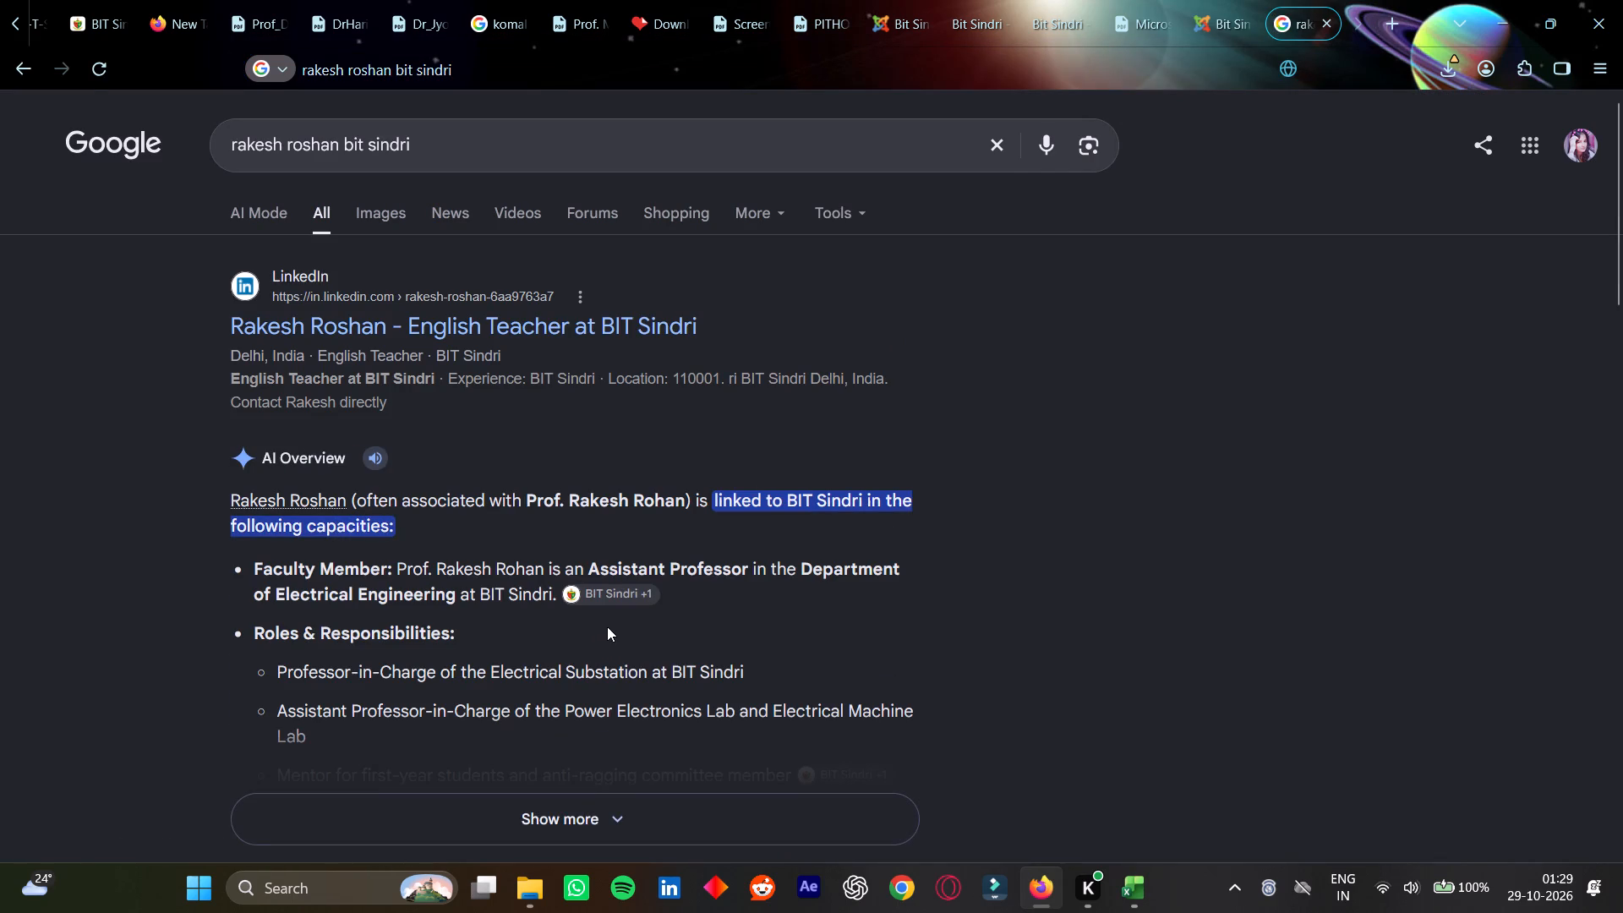
Look through the search results and open the BIT Sindri faculty profile PDF cited for the Electrical Engineering assistant professor.
scroll(607, 626, "down", 4)
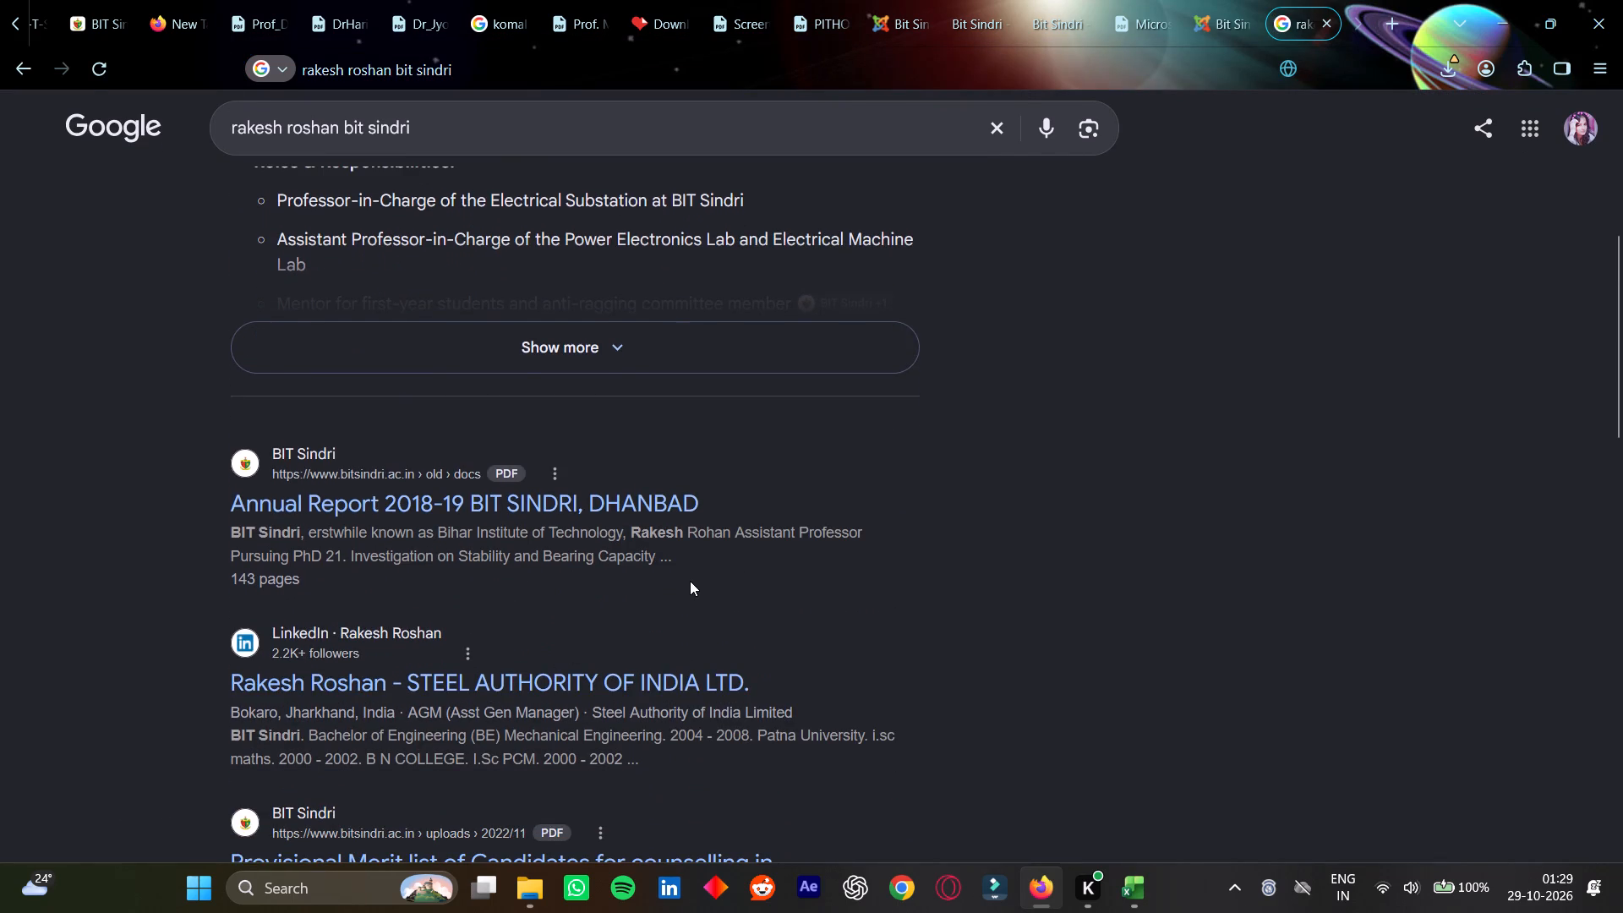
scroll(690, 581, "up", 2)
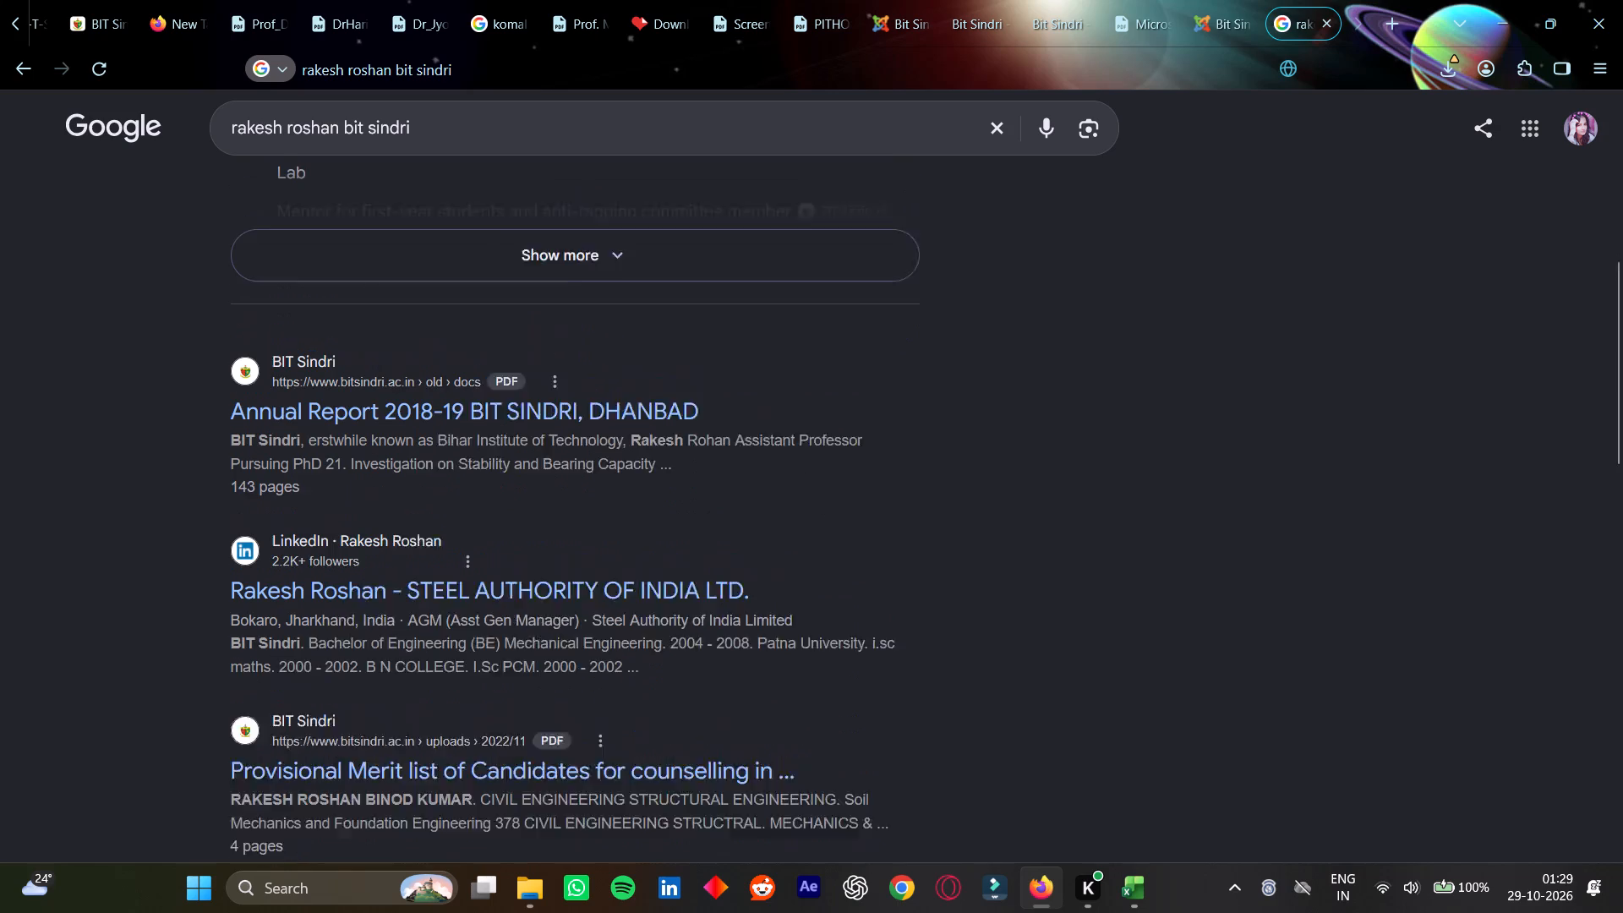
scroll(690, 581, "up", 1)
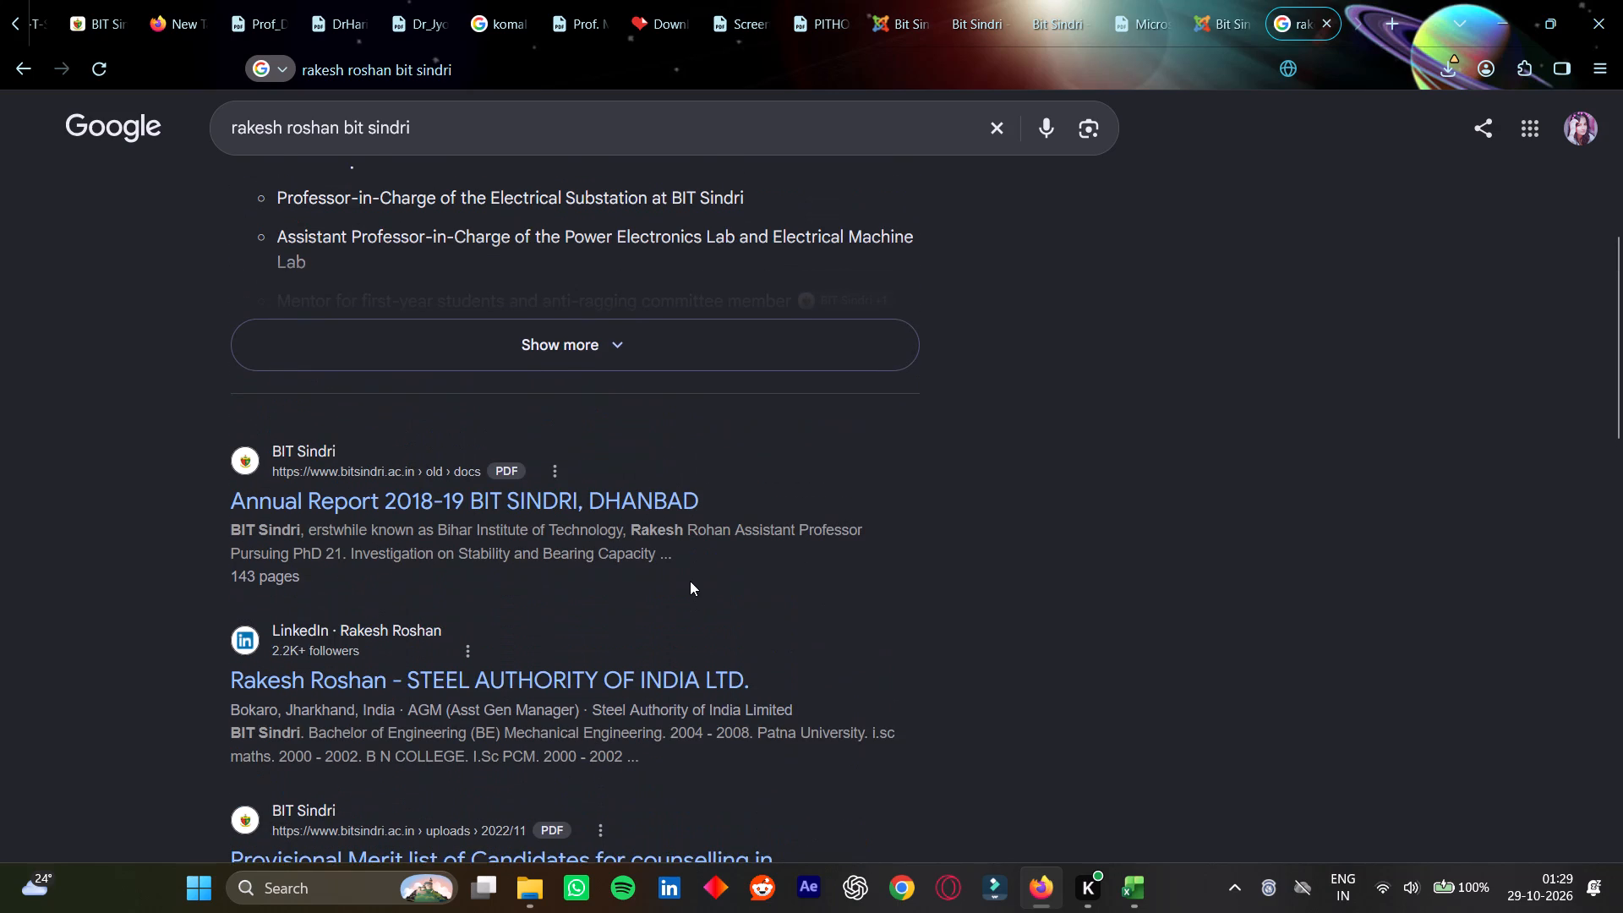
scroll(690, 581, "up", 1)
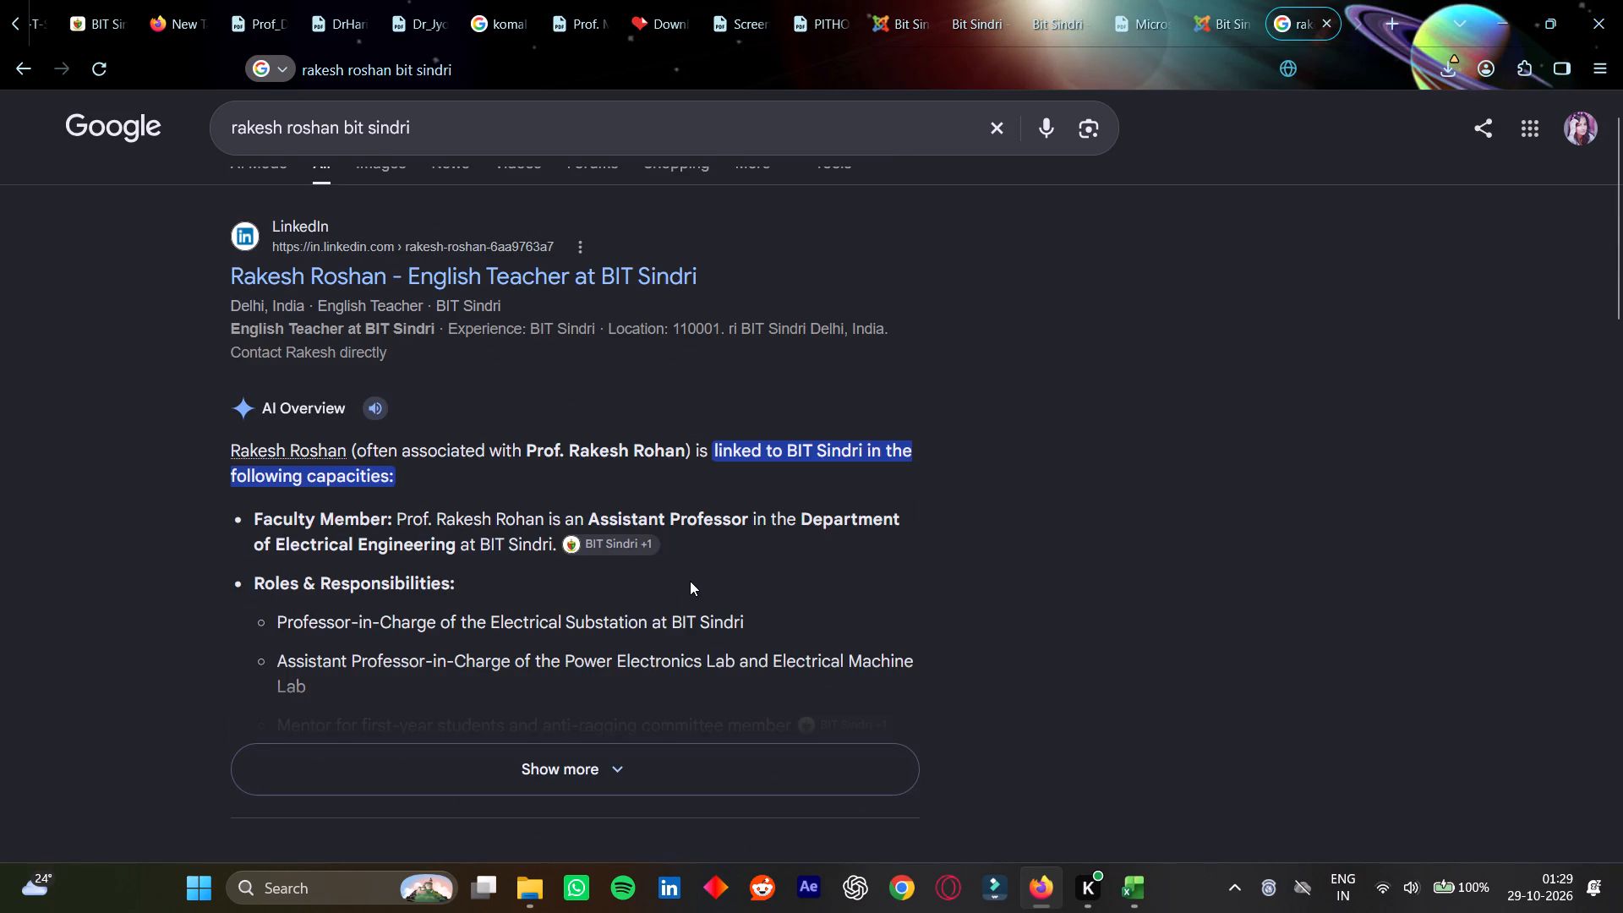
left_click(600, 547)
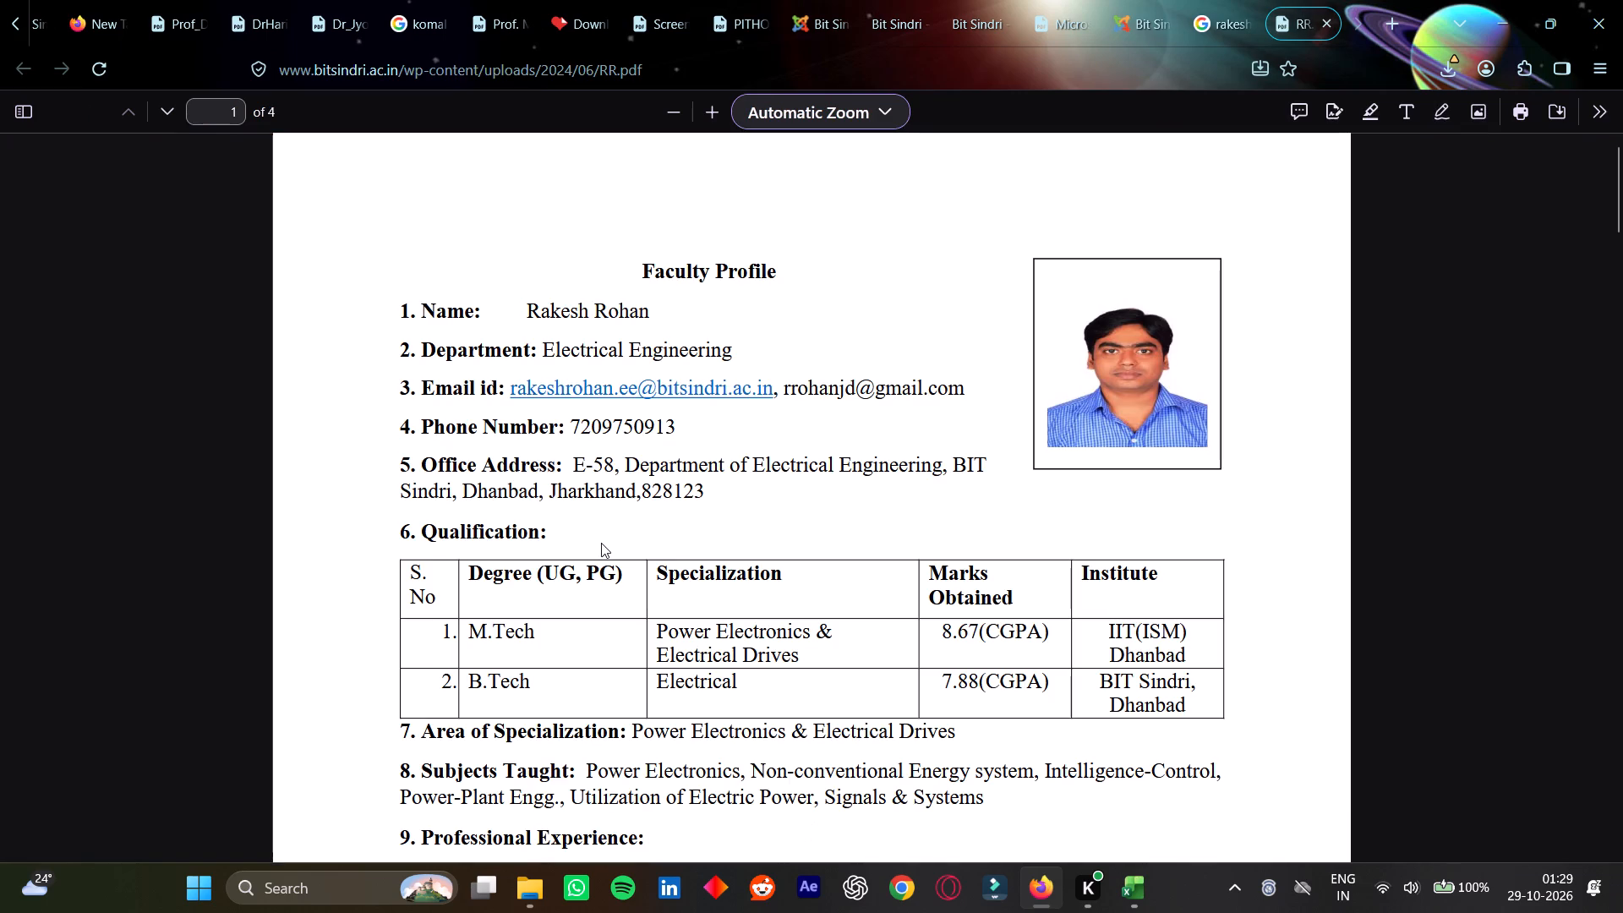
Save the profile PDF in Downloads, named with the faculty member's name as used in the web search plus "Elec".
right_click(678, 344)
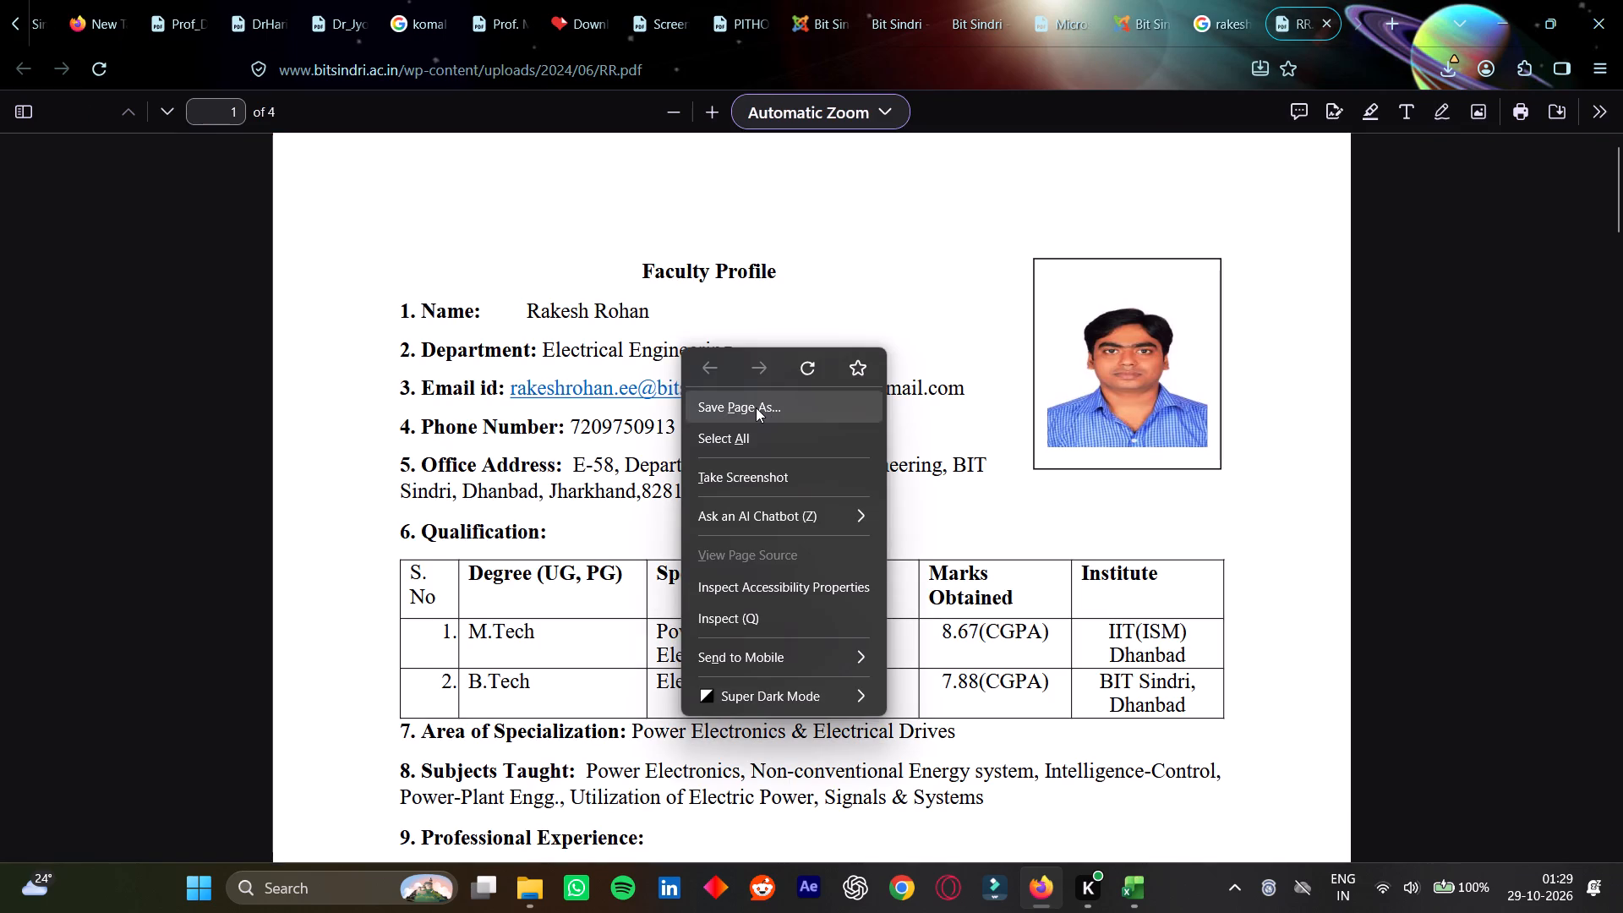
left_click(756, 407)
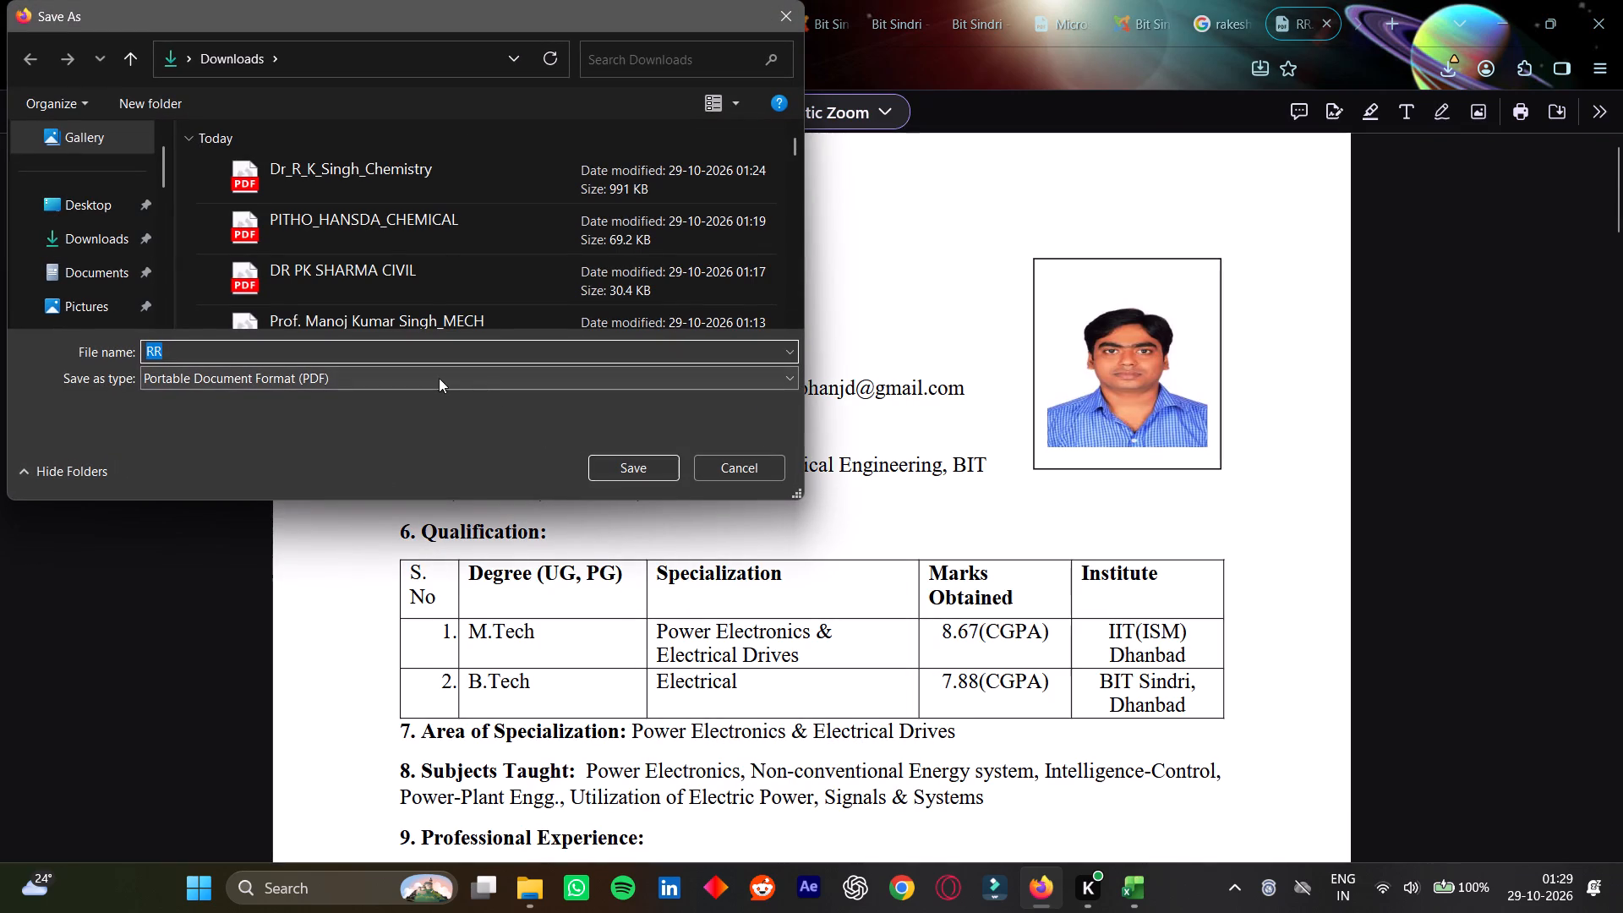
left_click(313, 351)
key("BackSpace")
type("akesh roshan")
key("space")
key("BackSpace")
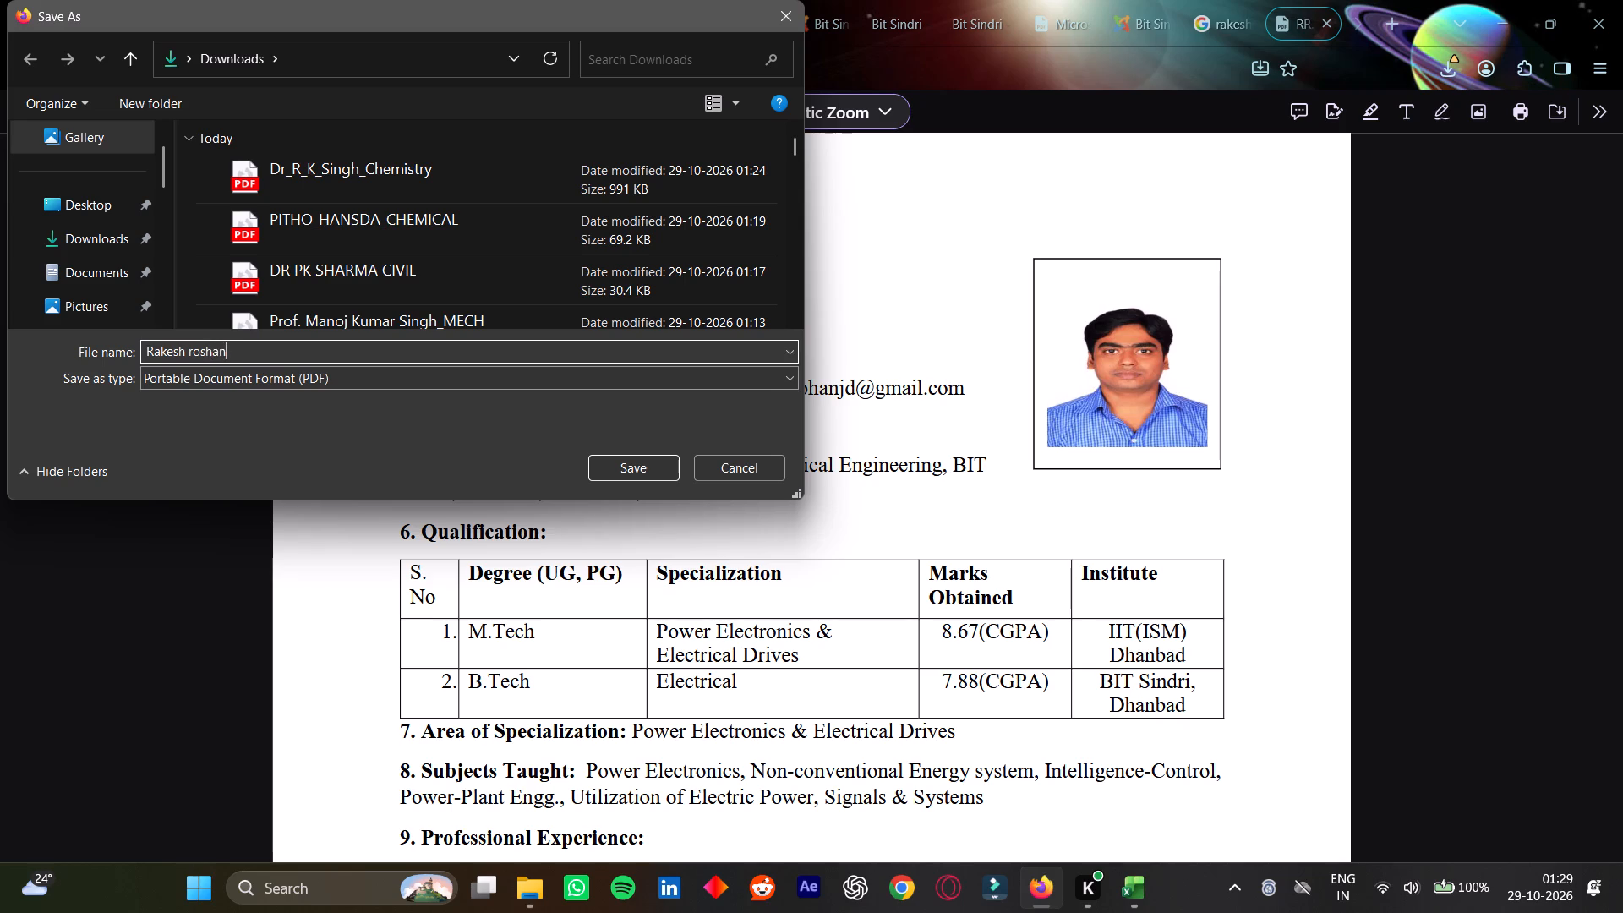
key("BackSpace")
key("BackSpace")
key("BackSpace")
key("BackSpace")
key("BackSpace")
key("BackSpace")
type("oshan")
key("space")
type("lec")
left_click(612, 463)
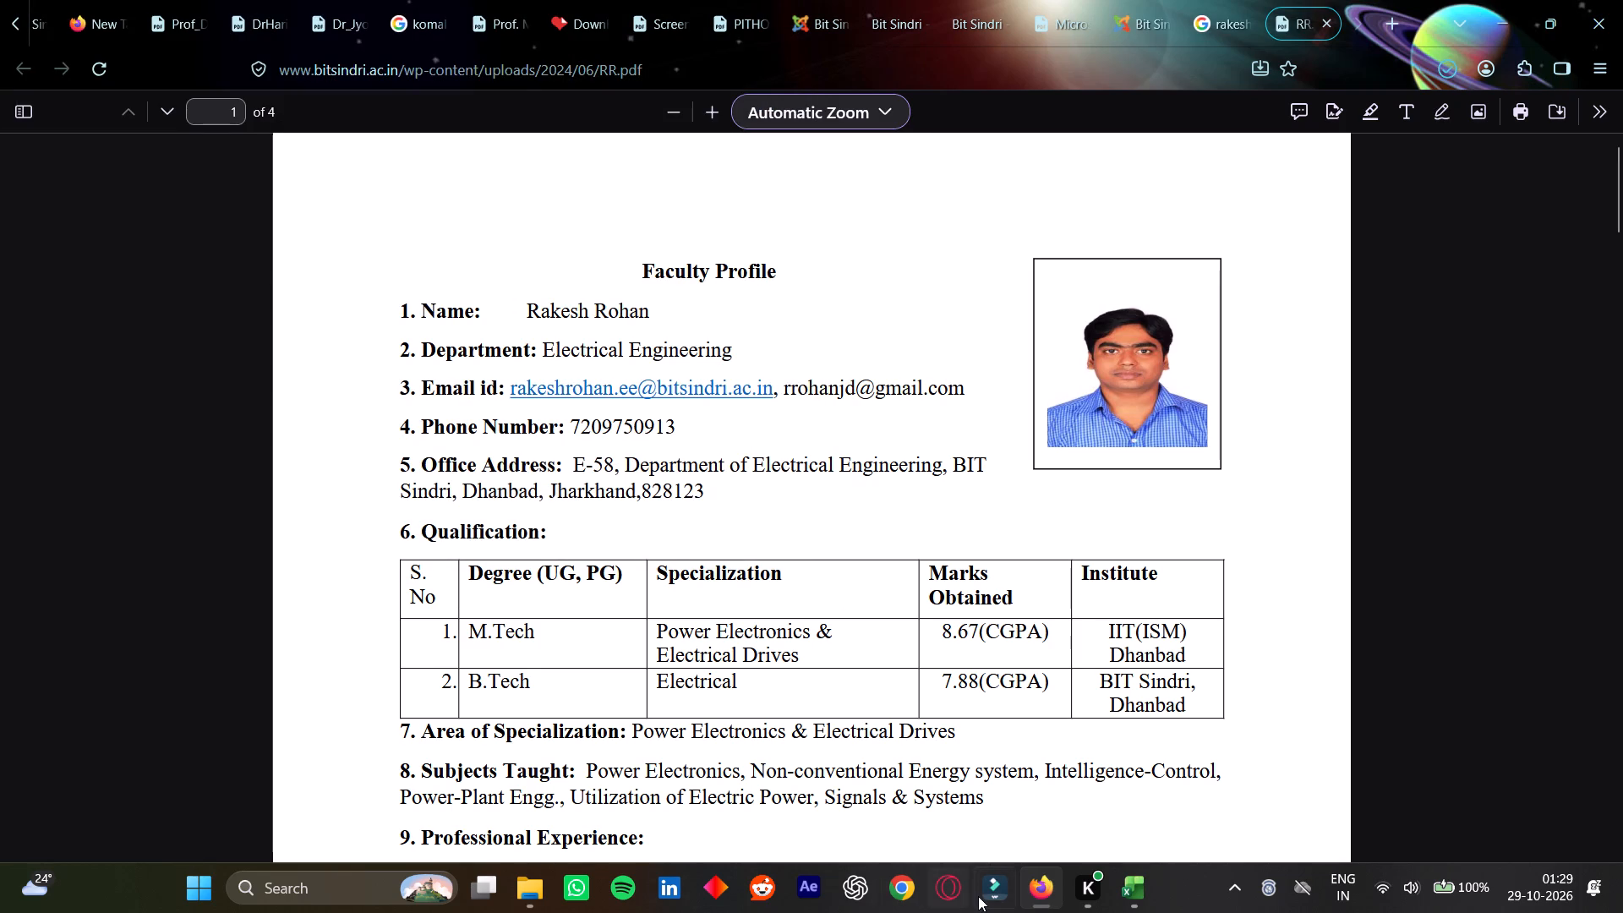
Open the ELECTRICAL folder under CV UPLOADS in Google Drive and upload the saved profile PDF from the refreshed Downloads folder.
scroll(323, 0, "right", 11)
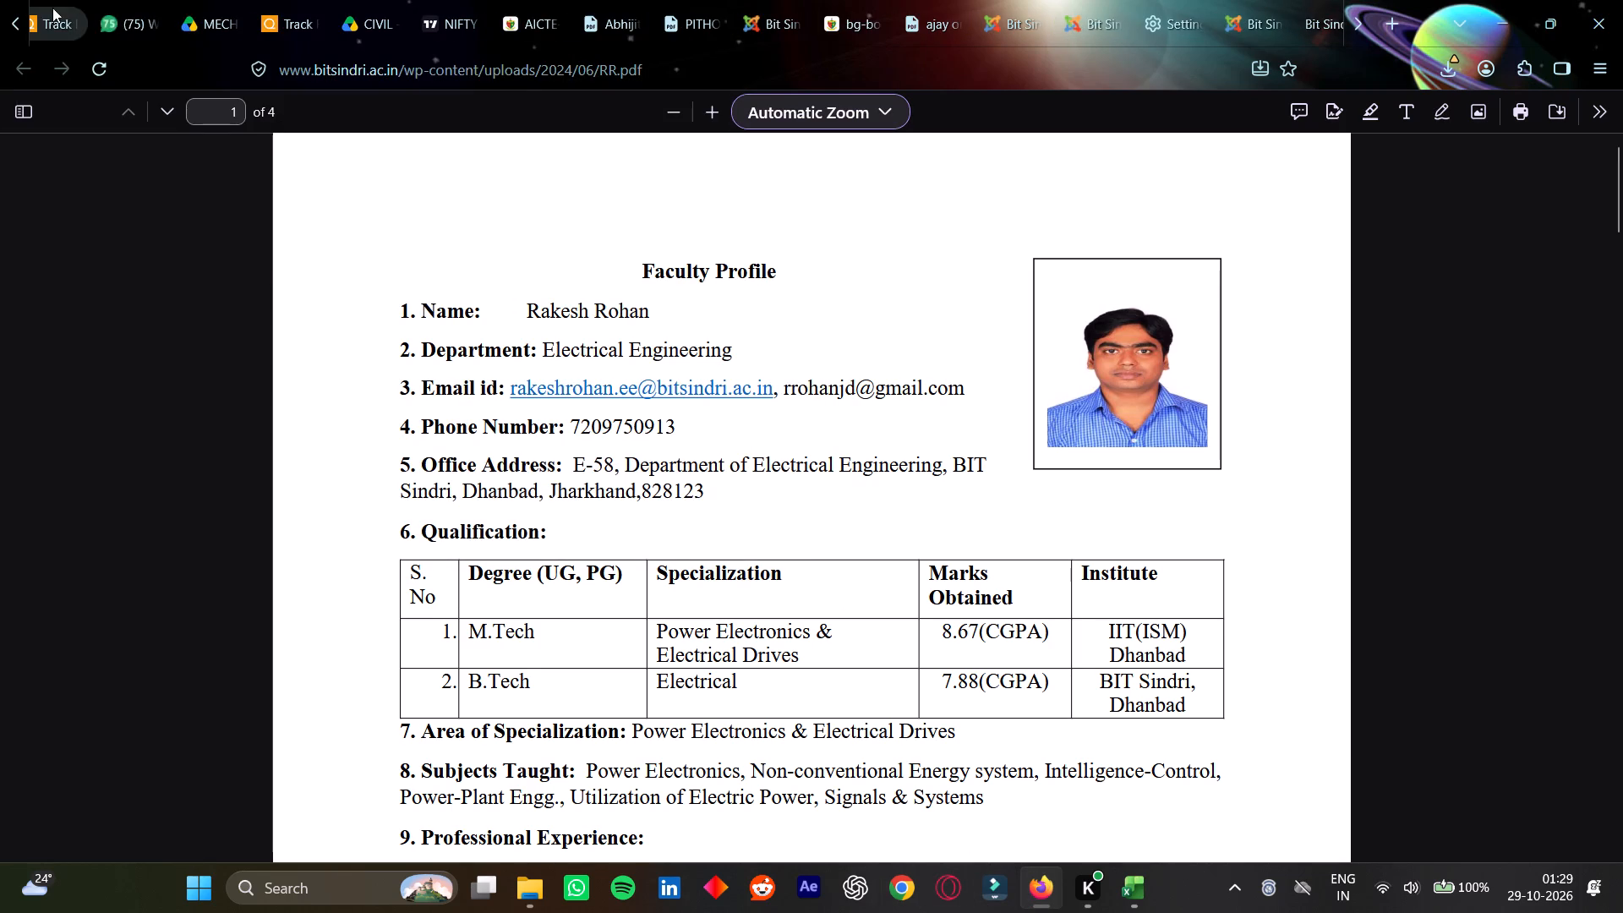
left_click(209, 8)
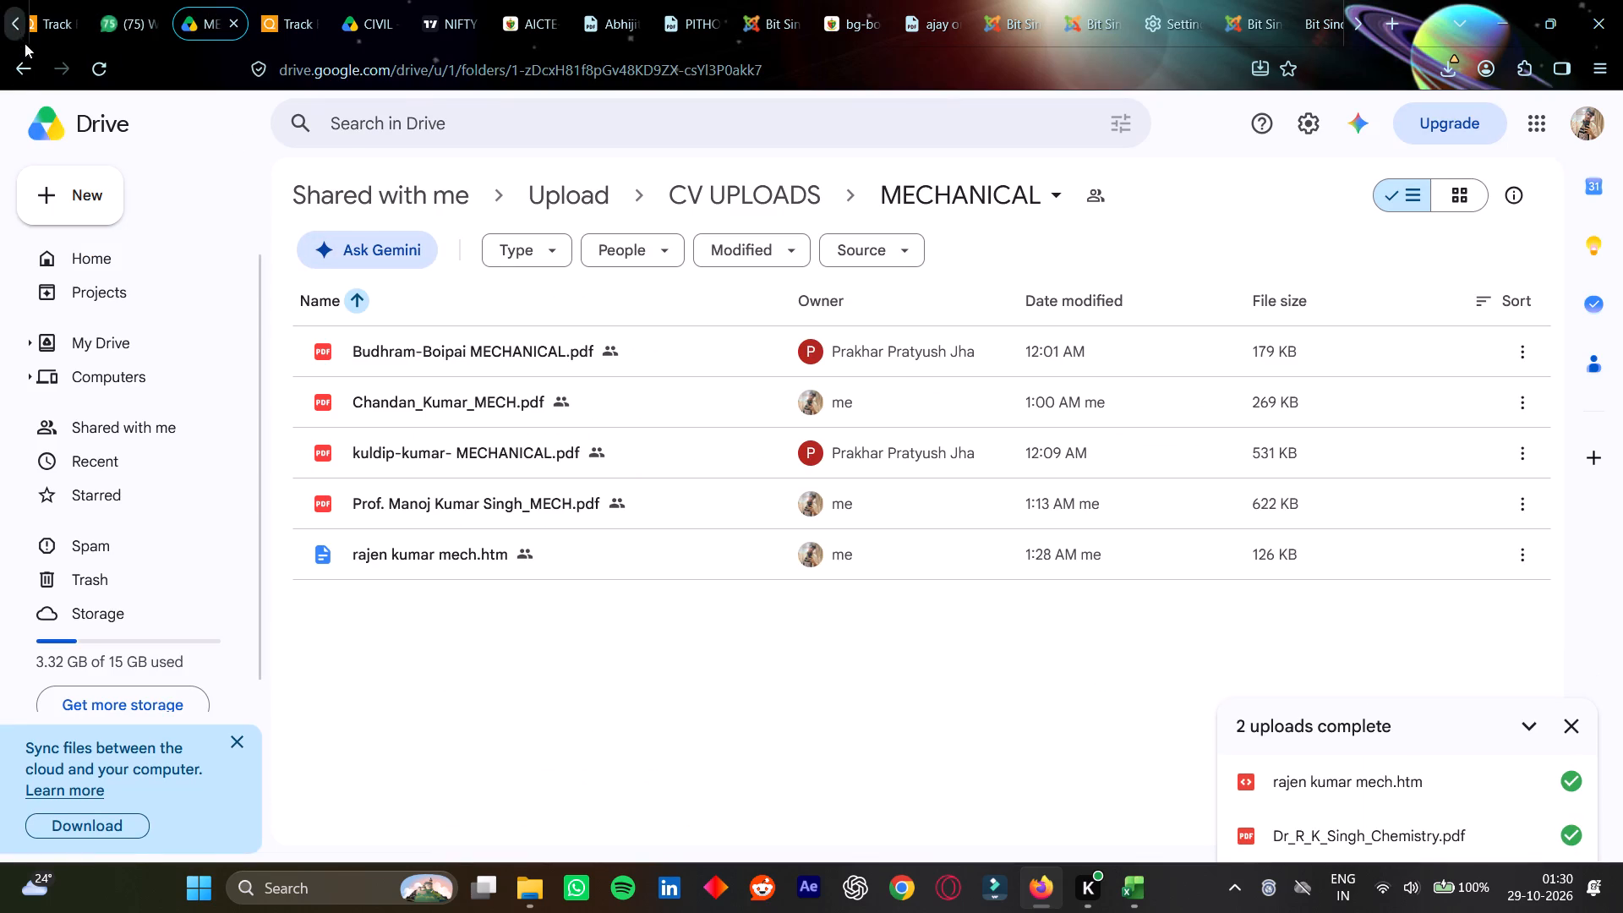
left_click(19, 60)
double_click(385, 604)
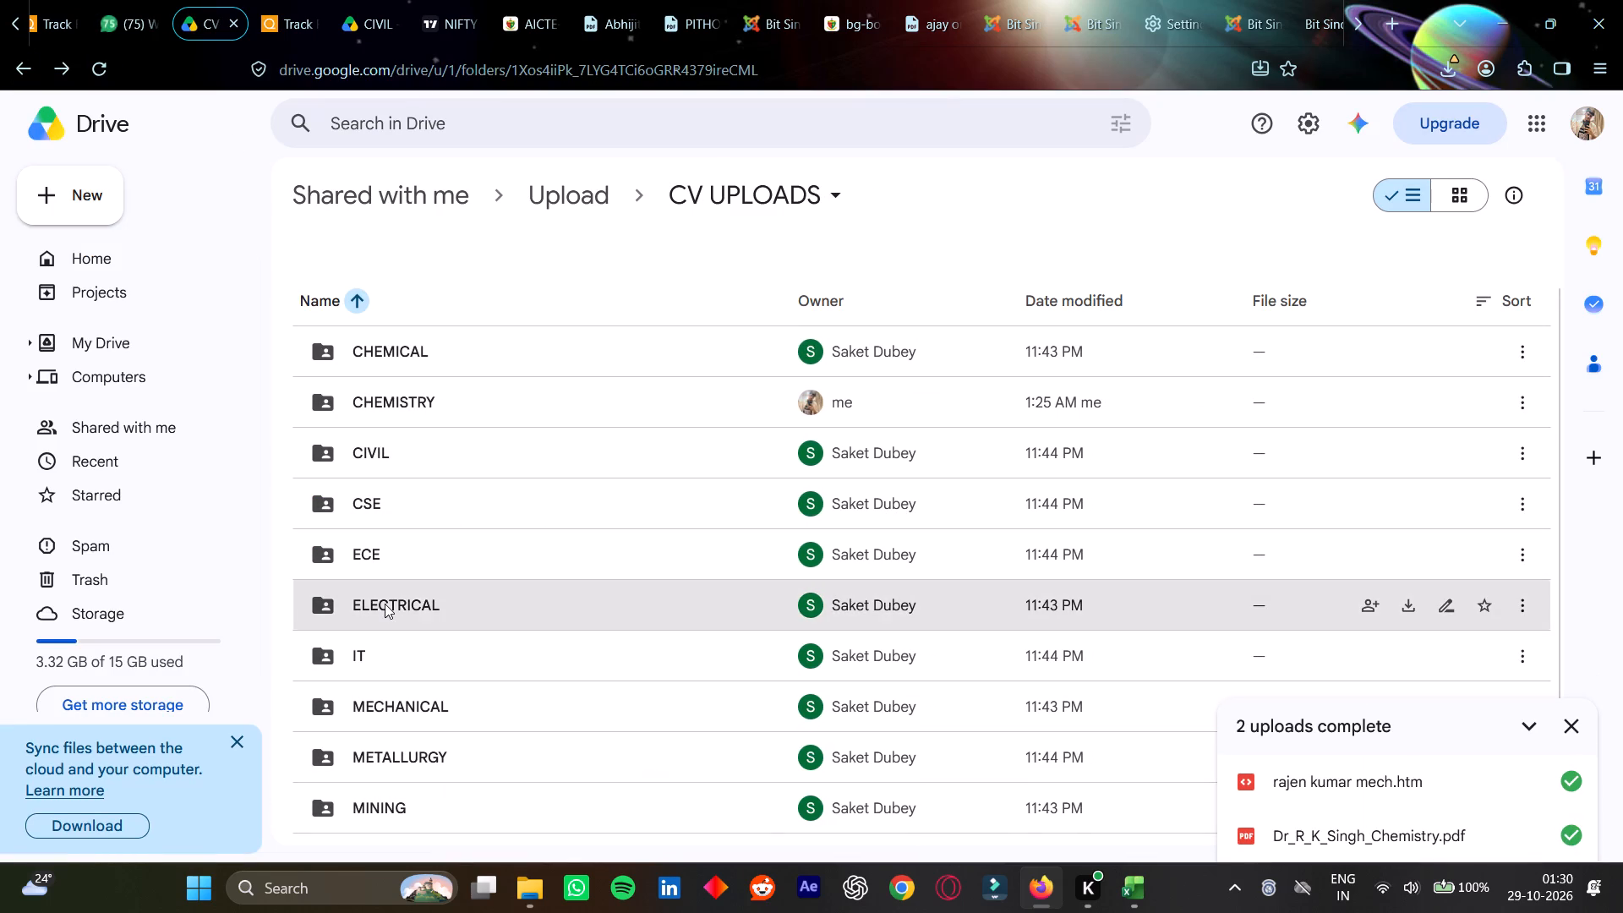
left_click(523, 893)
left_click(844, 245)
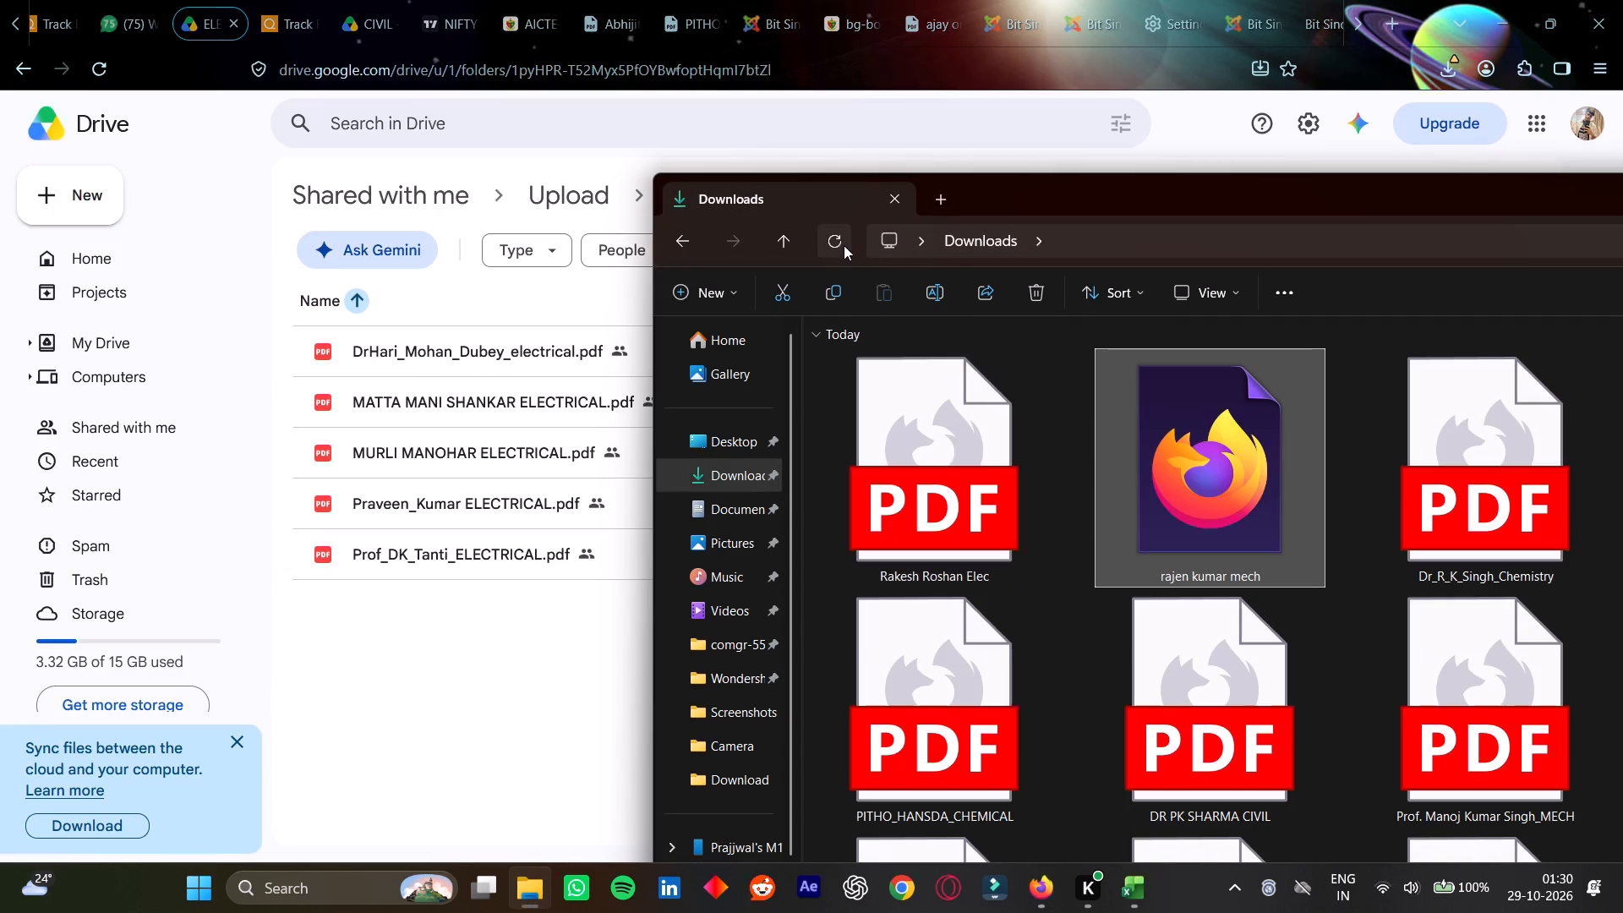
left_click_drag(975, 483, 537, 646)
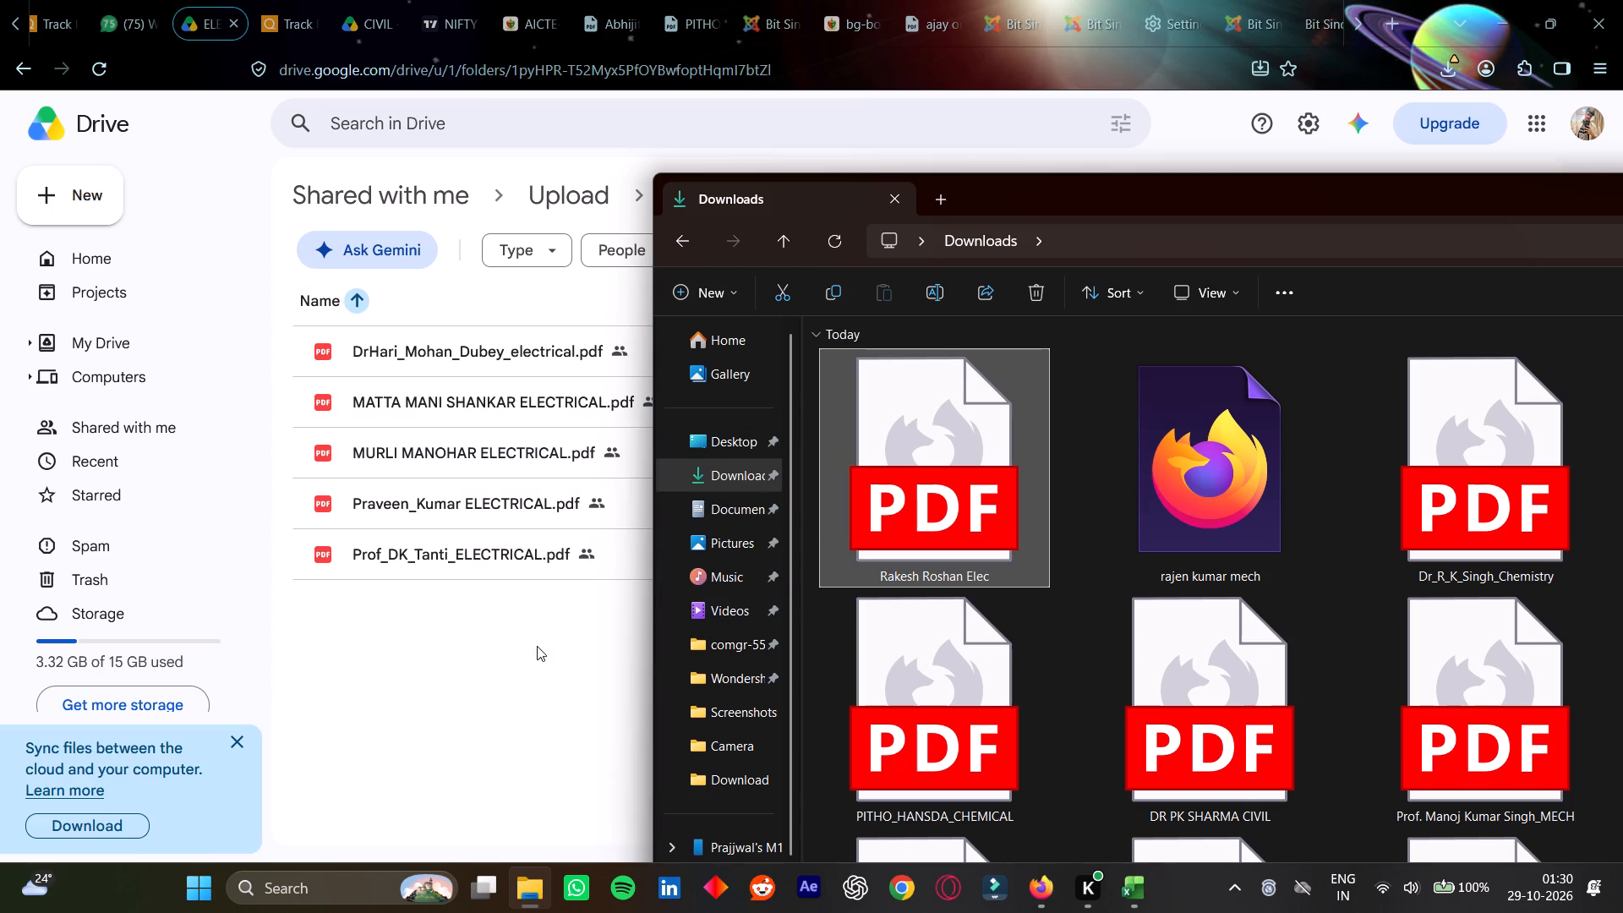
left_click(504, 696)
Switch to the Excel workbook and enter Electrical in the Department column for the faculty member in row 19.
left_click(1134, 881)
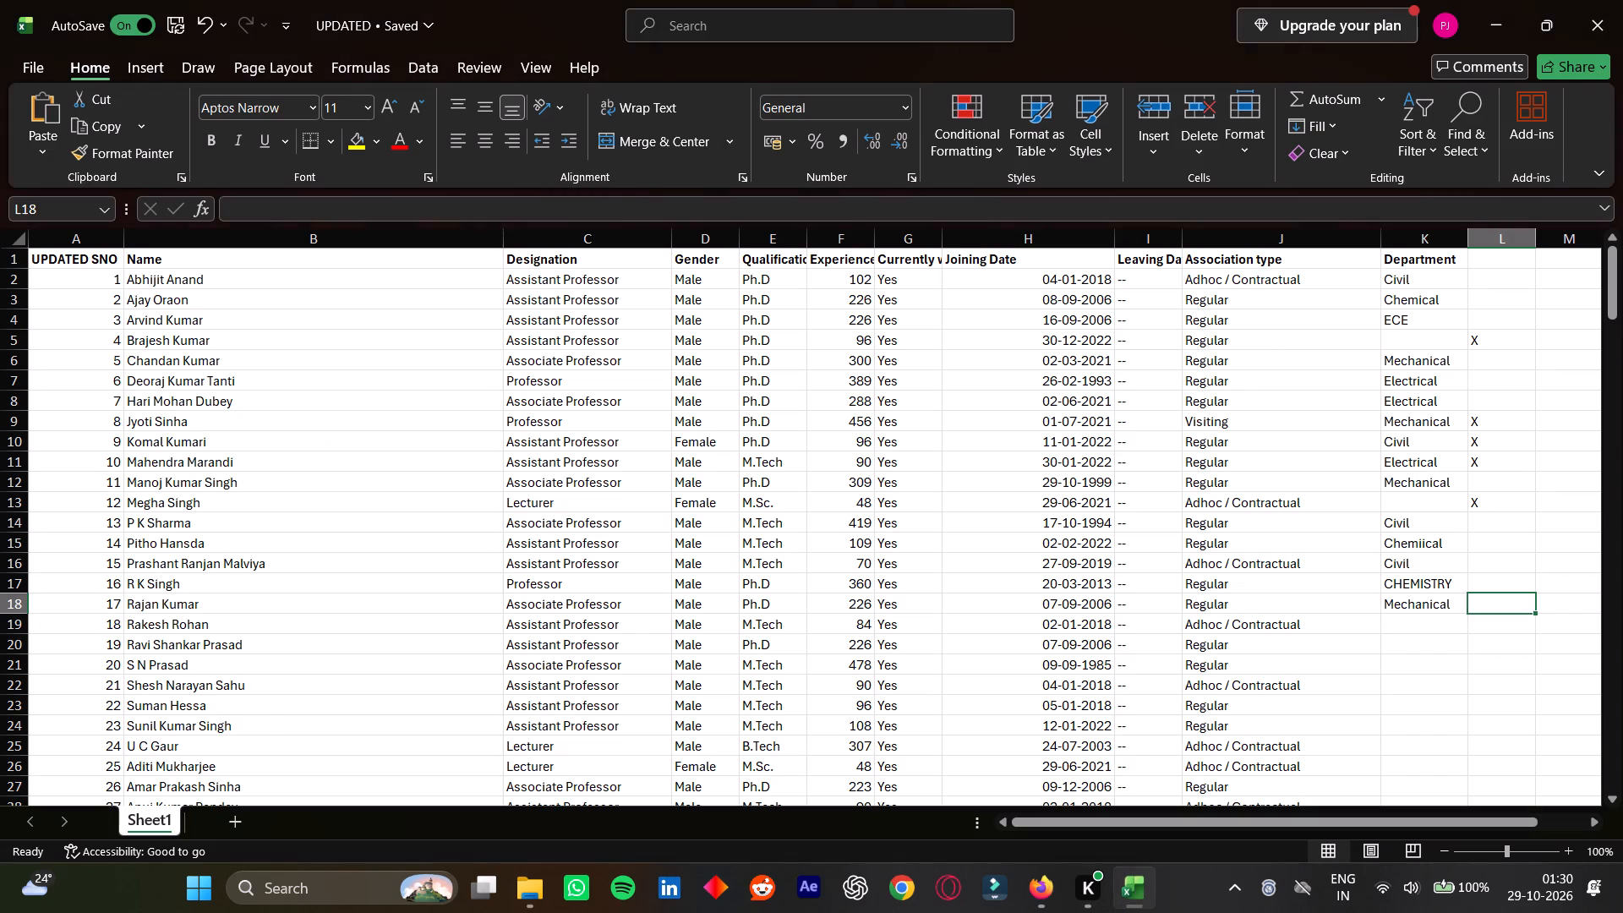
left_click(1389, 627)
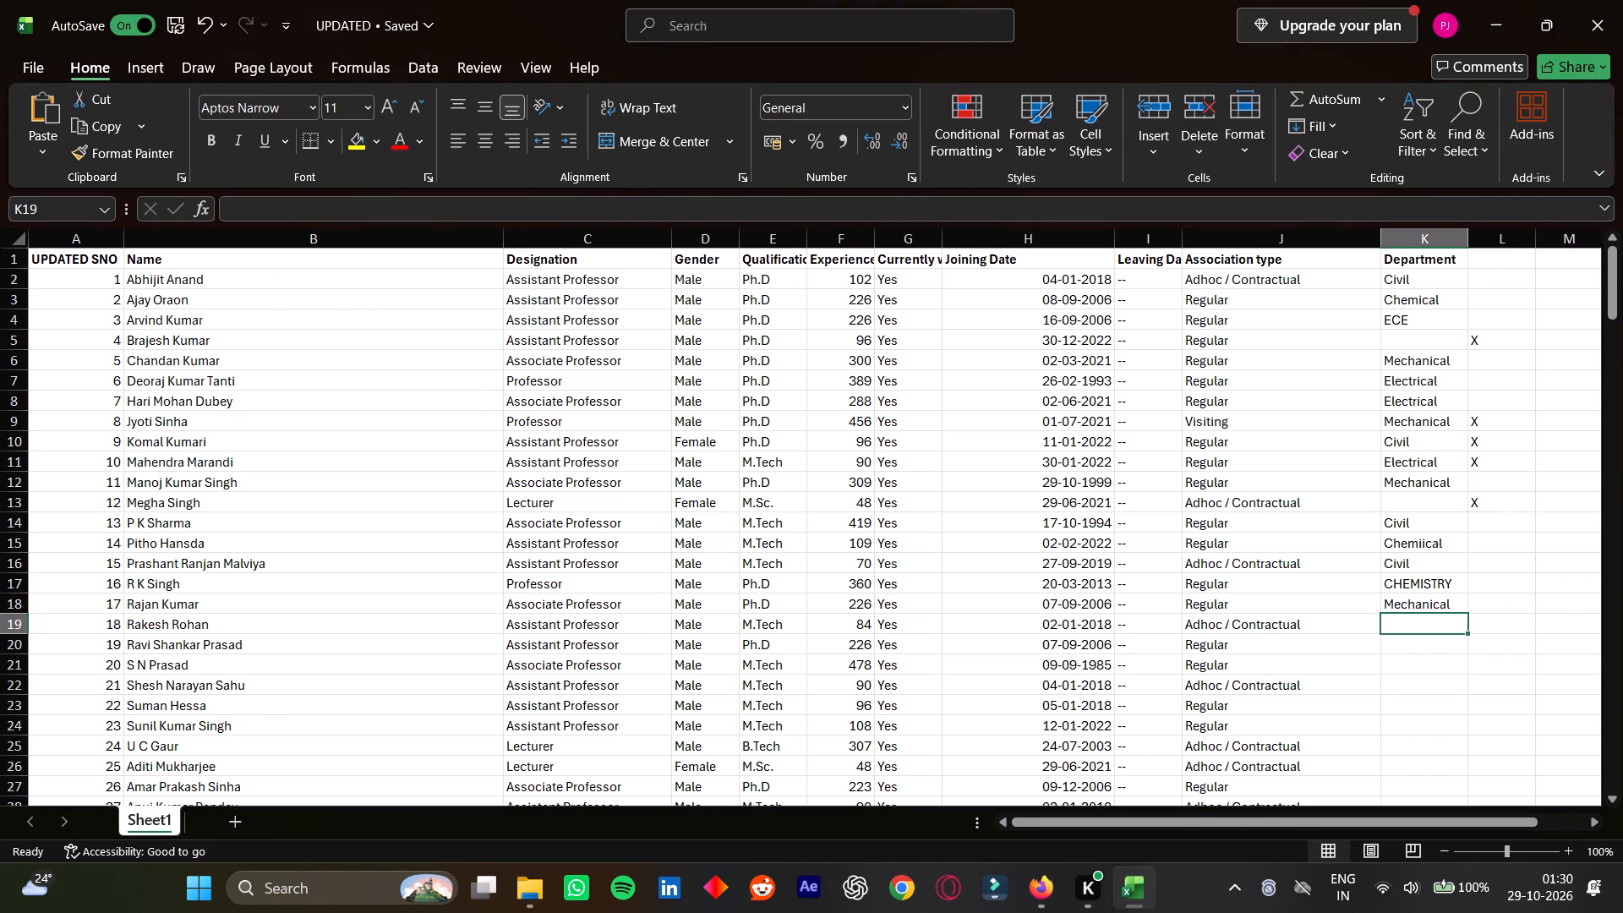
double_click(1396, 625)
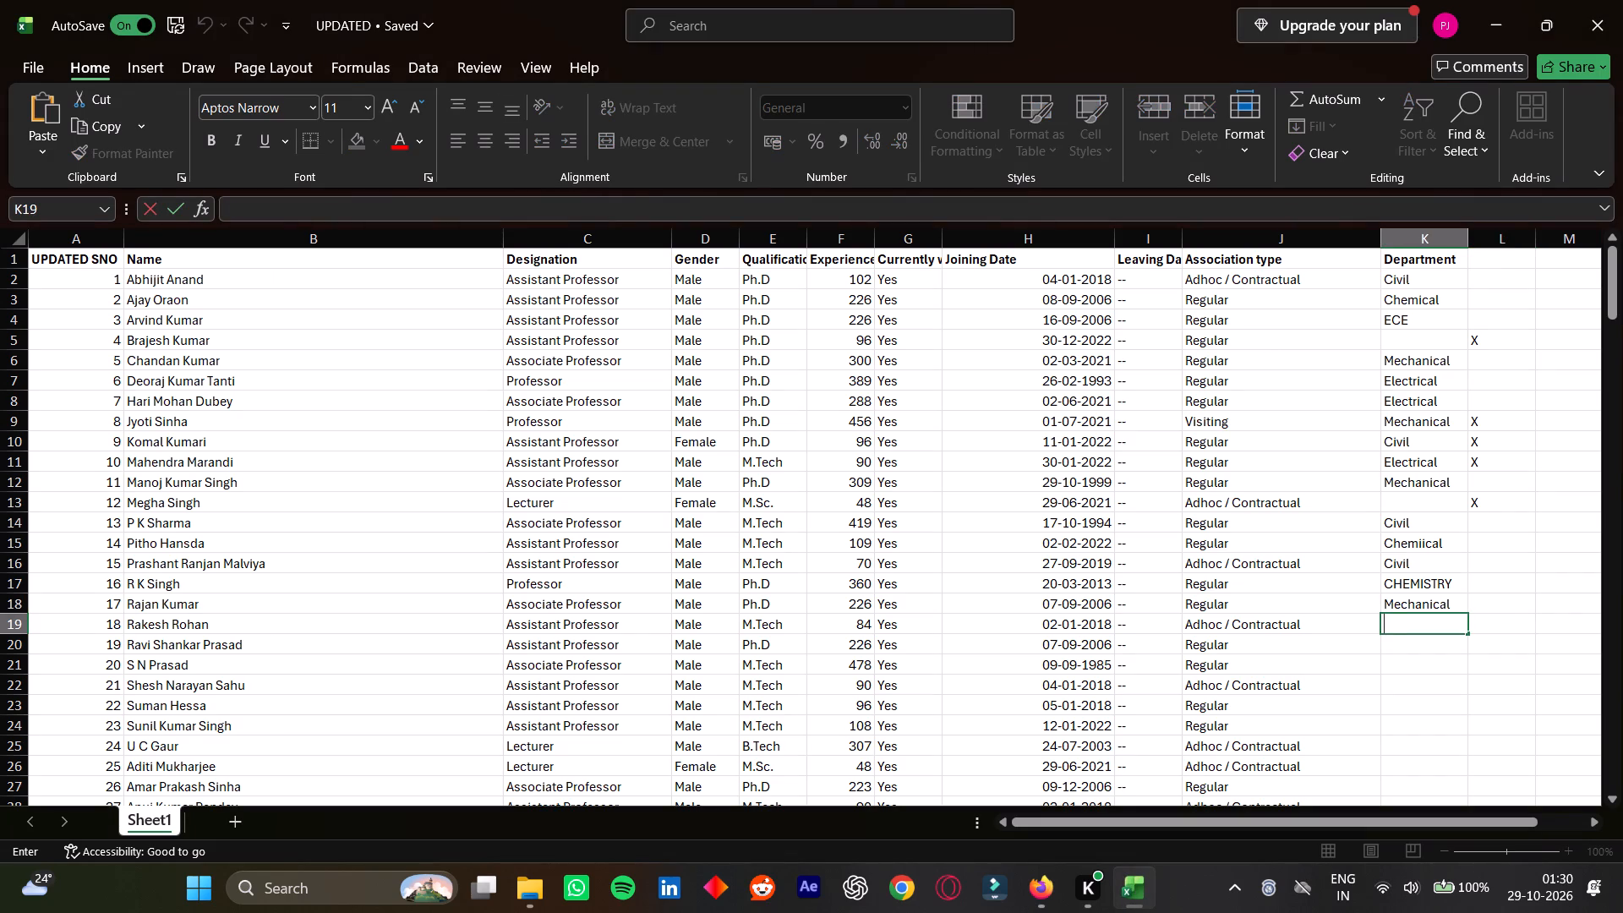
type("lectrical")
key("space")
left_click(1526, 560)
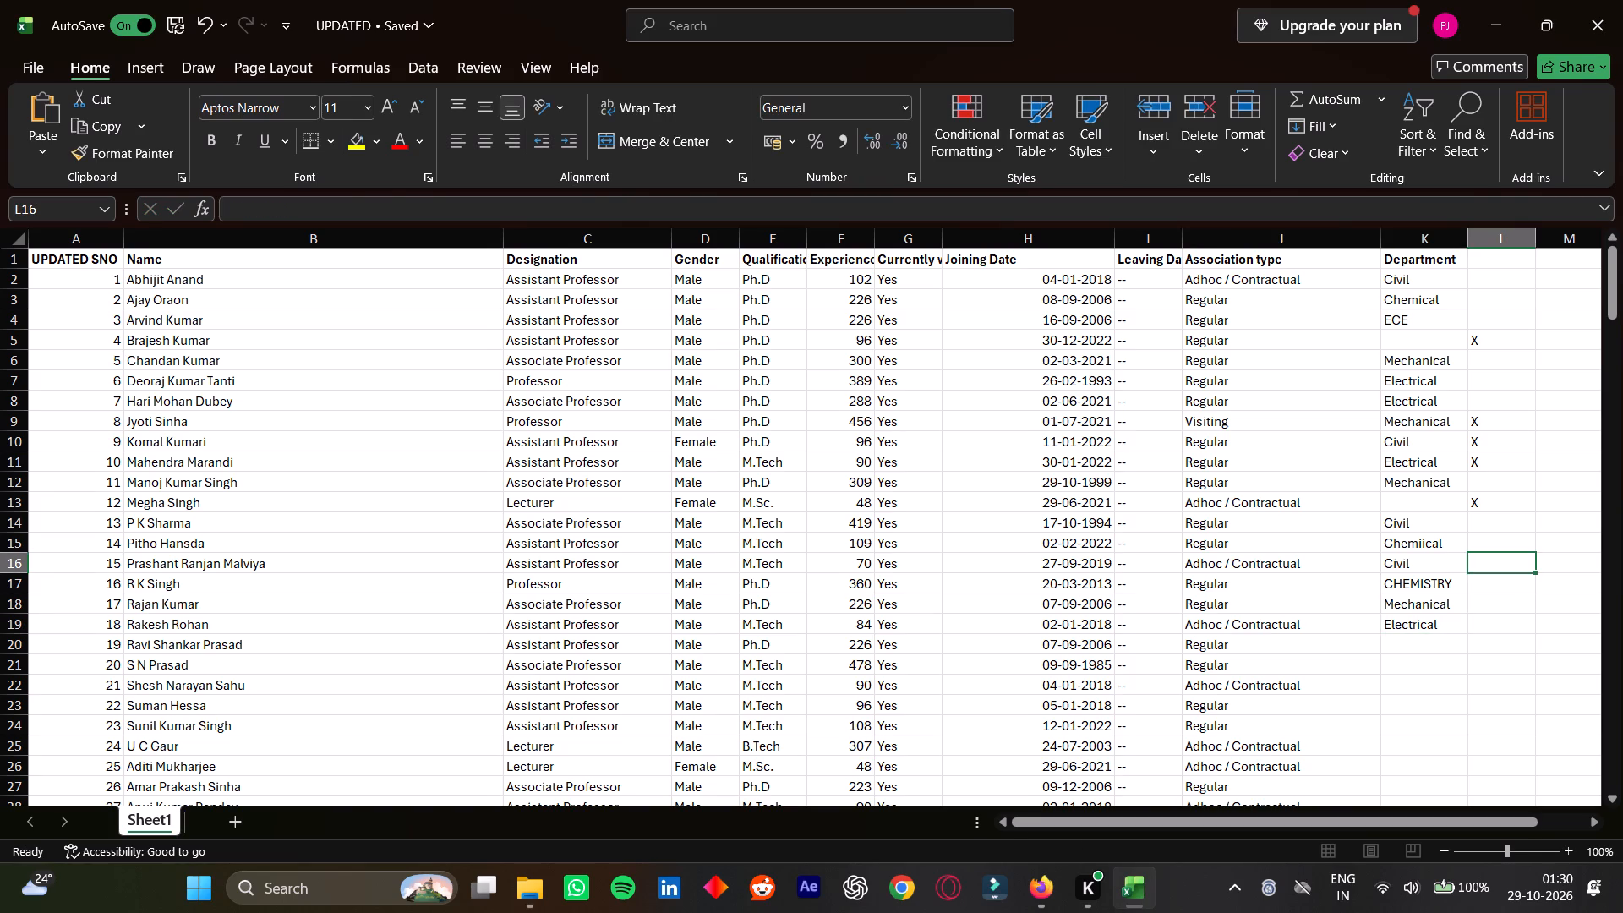
left_click(1586, 622)
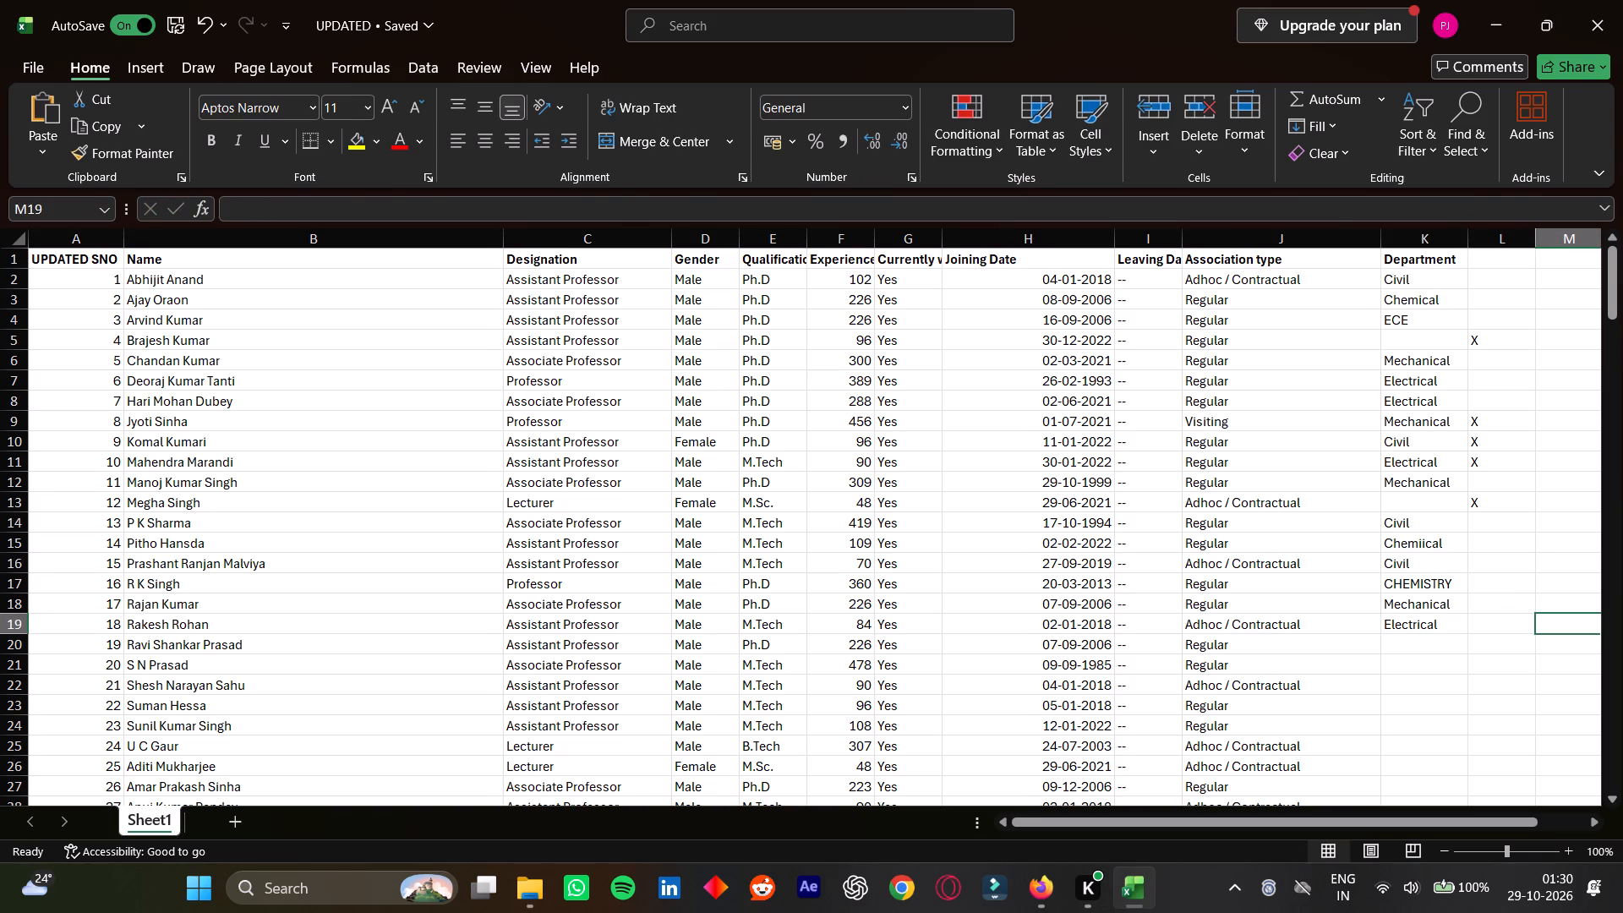
Capture a screenshot of the Excel faculty table from the header row through row 19, including the Department column and X marks.
key("super+Print")
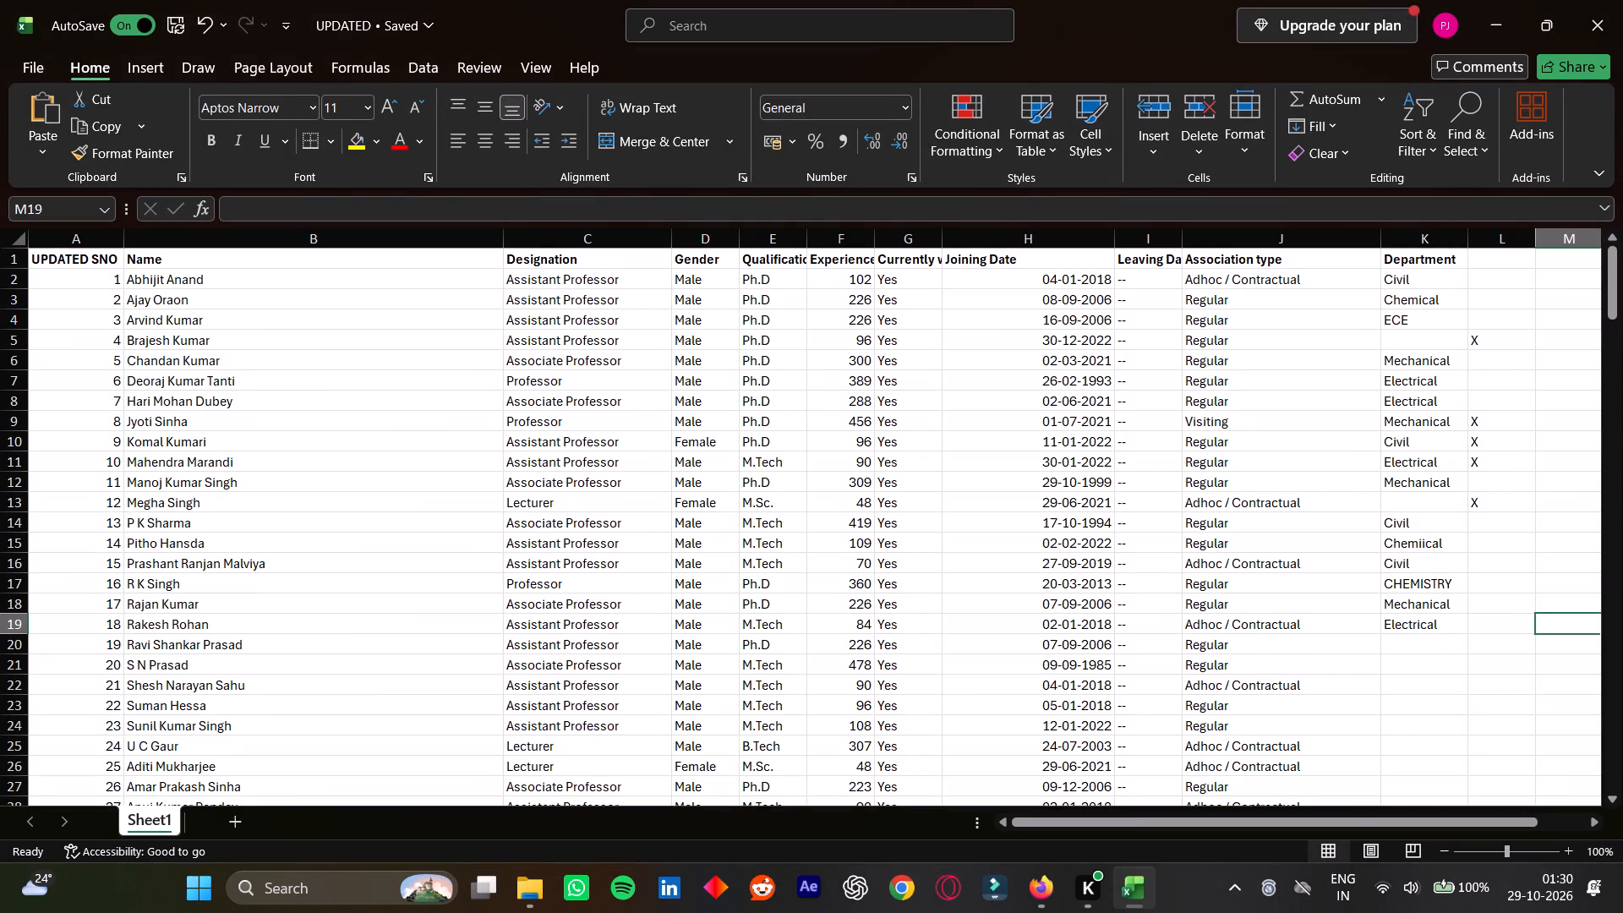
left_click(1045, 885)
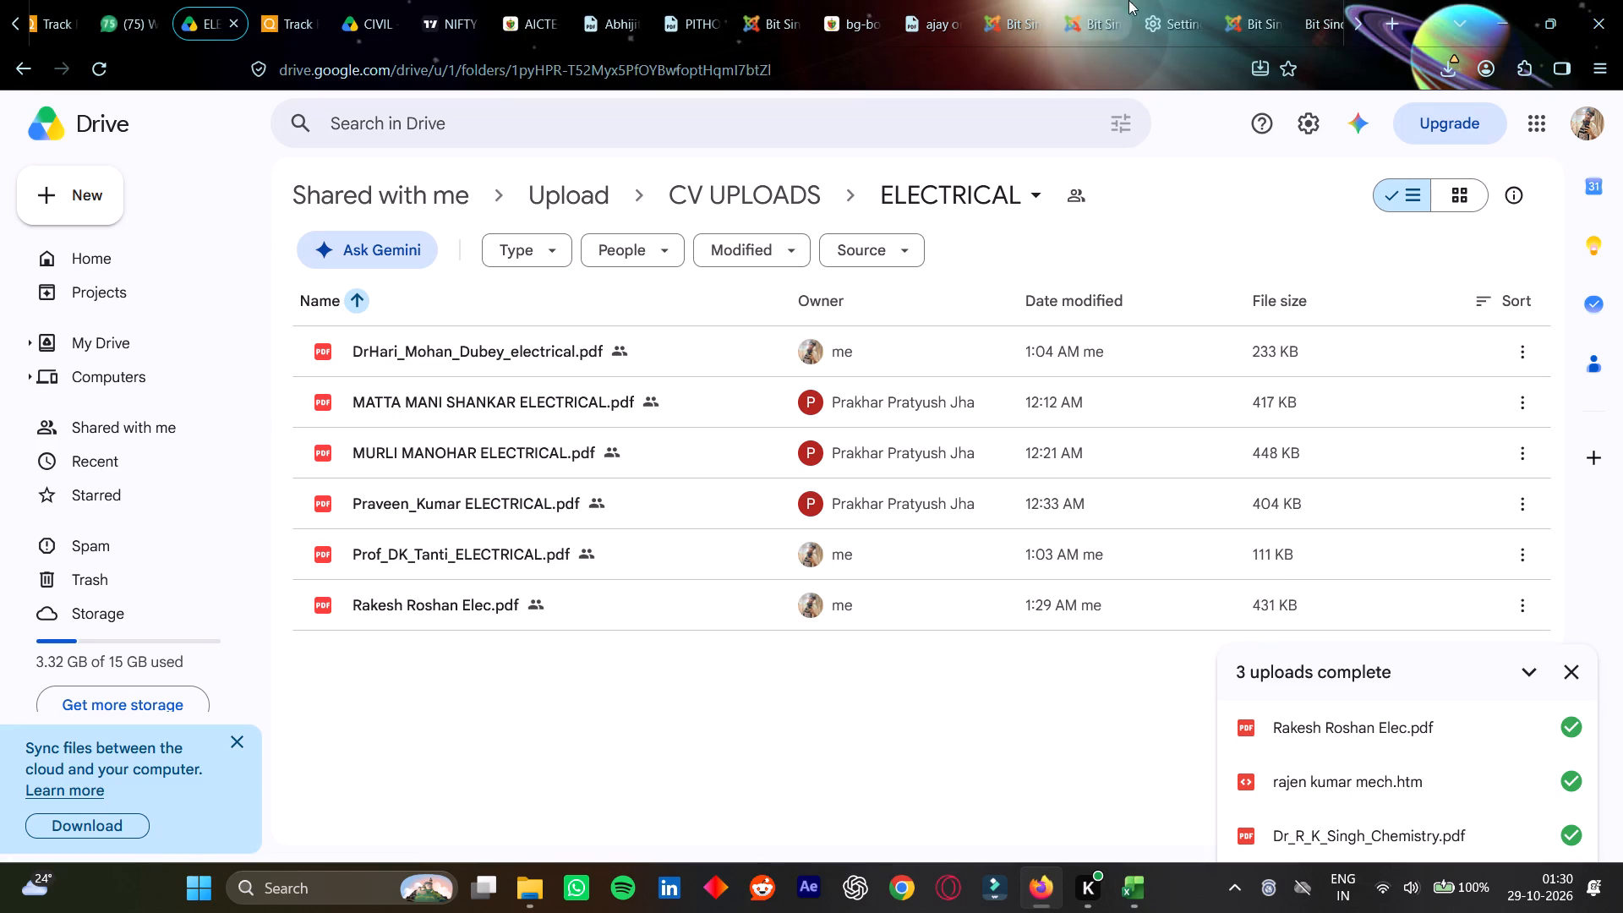
scroll(1348, 0, "left", 5)
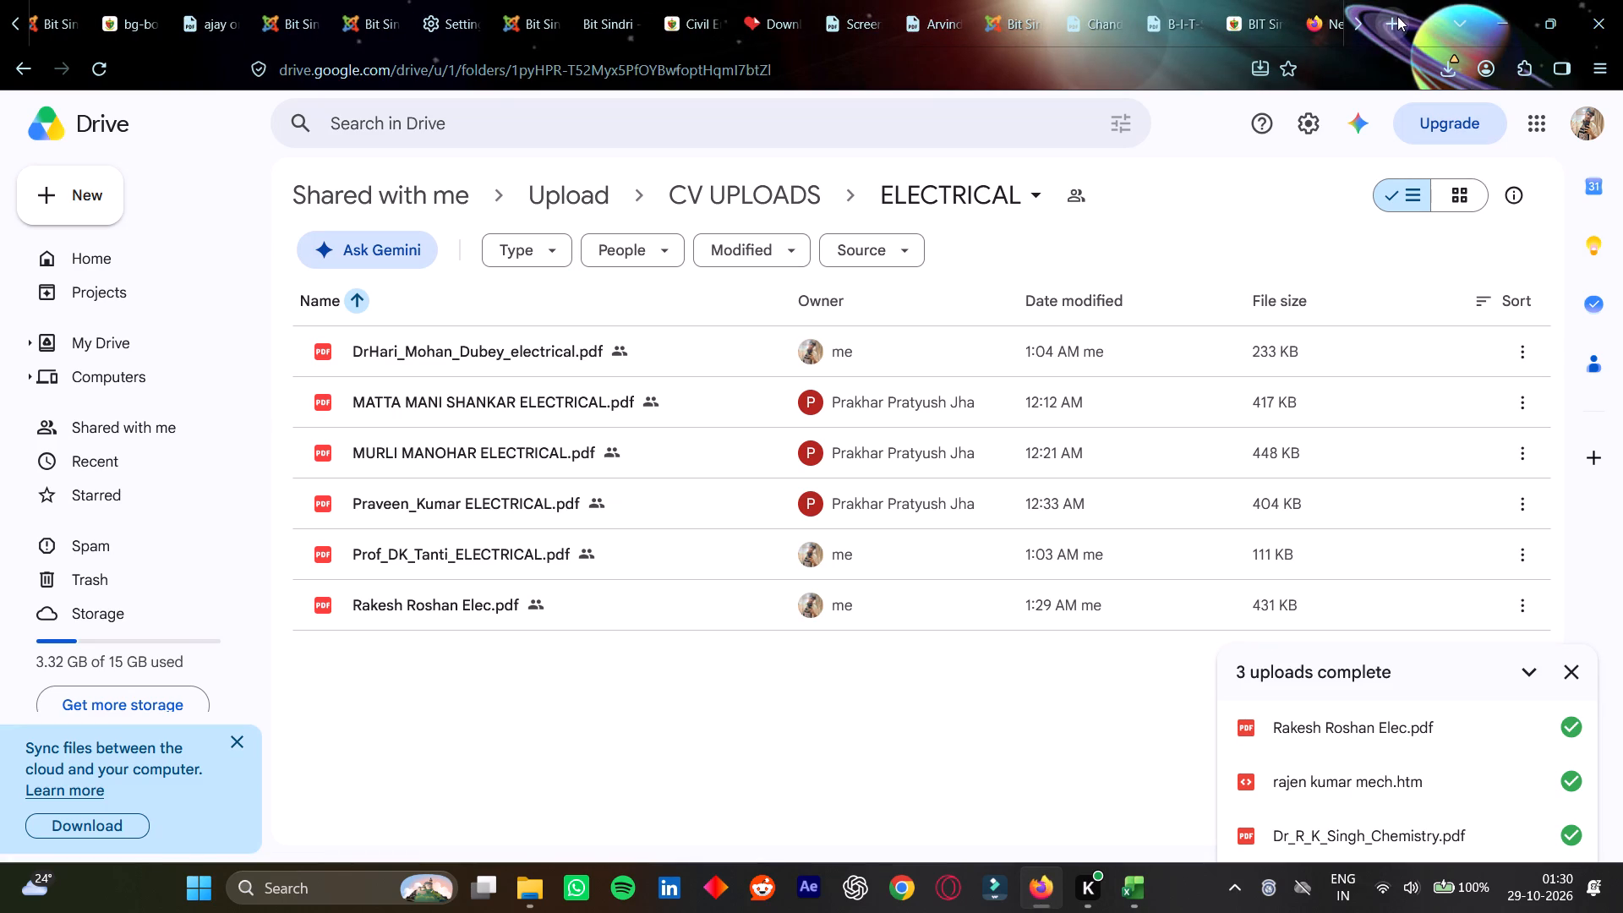
left_click(1140, 894)
key("Print")
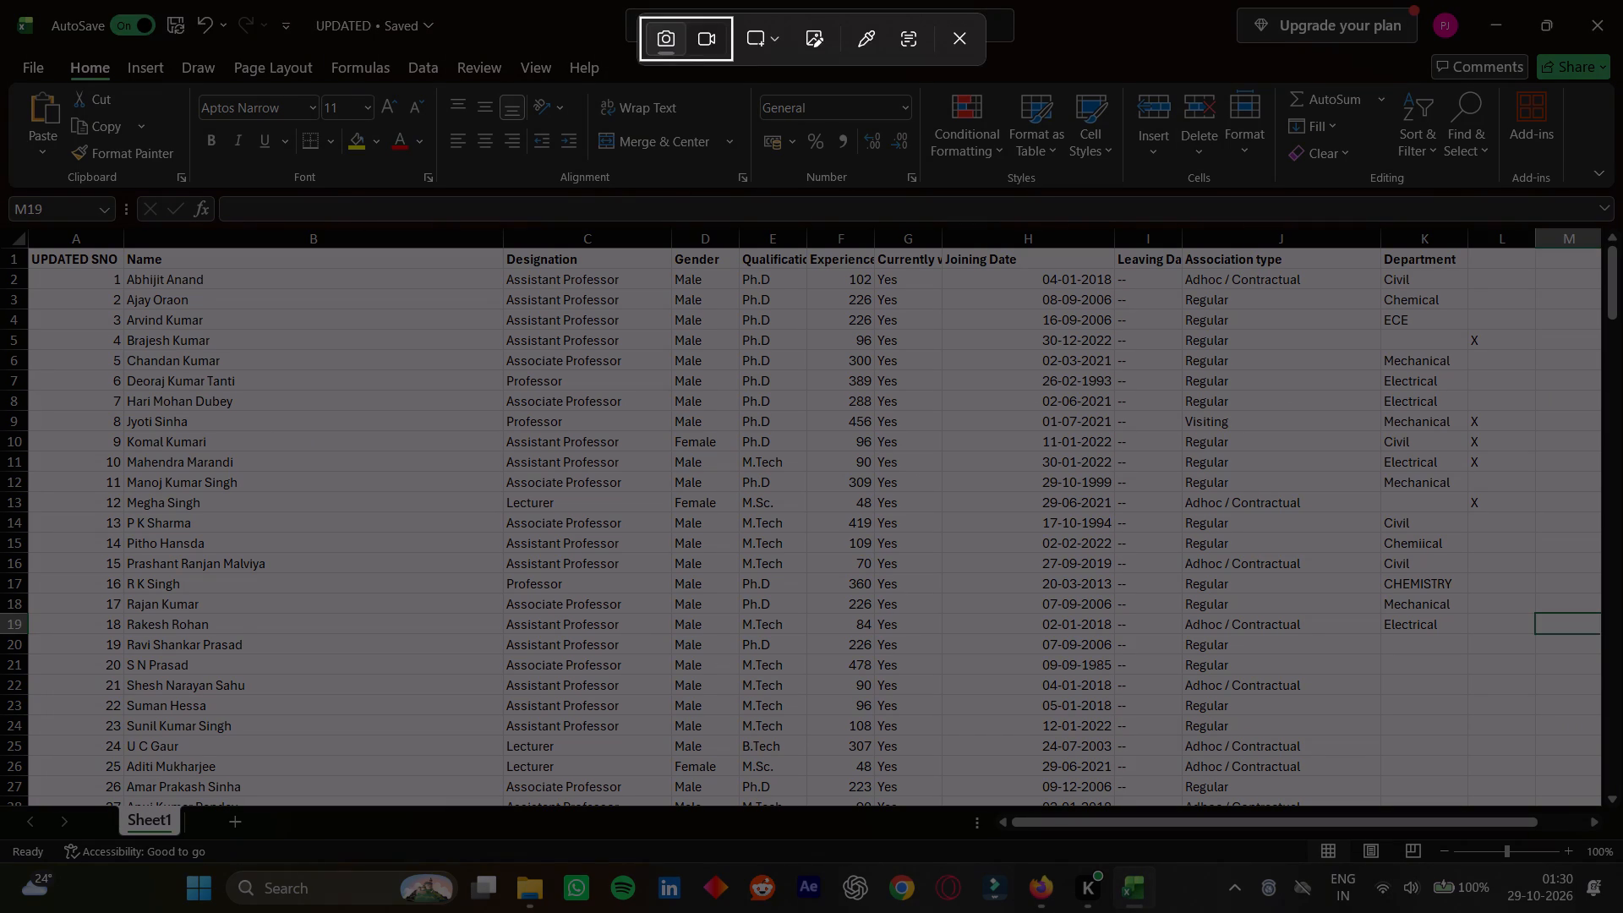
left_click_drag(13, 190, 1504, 804)
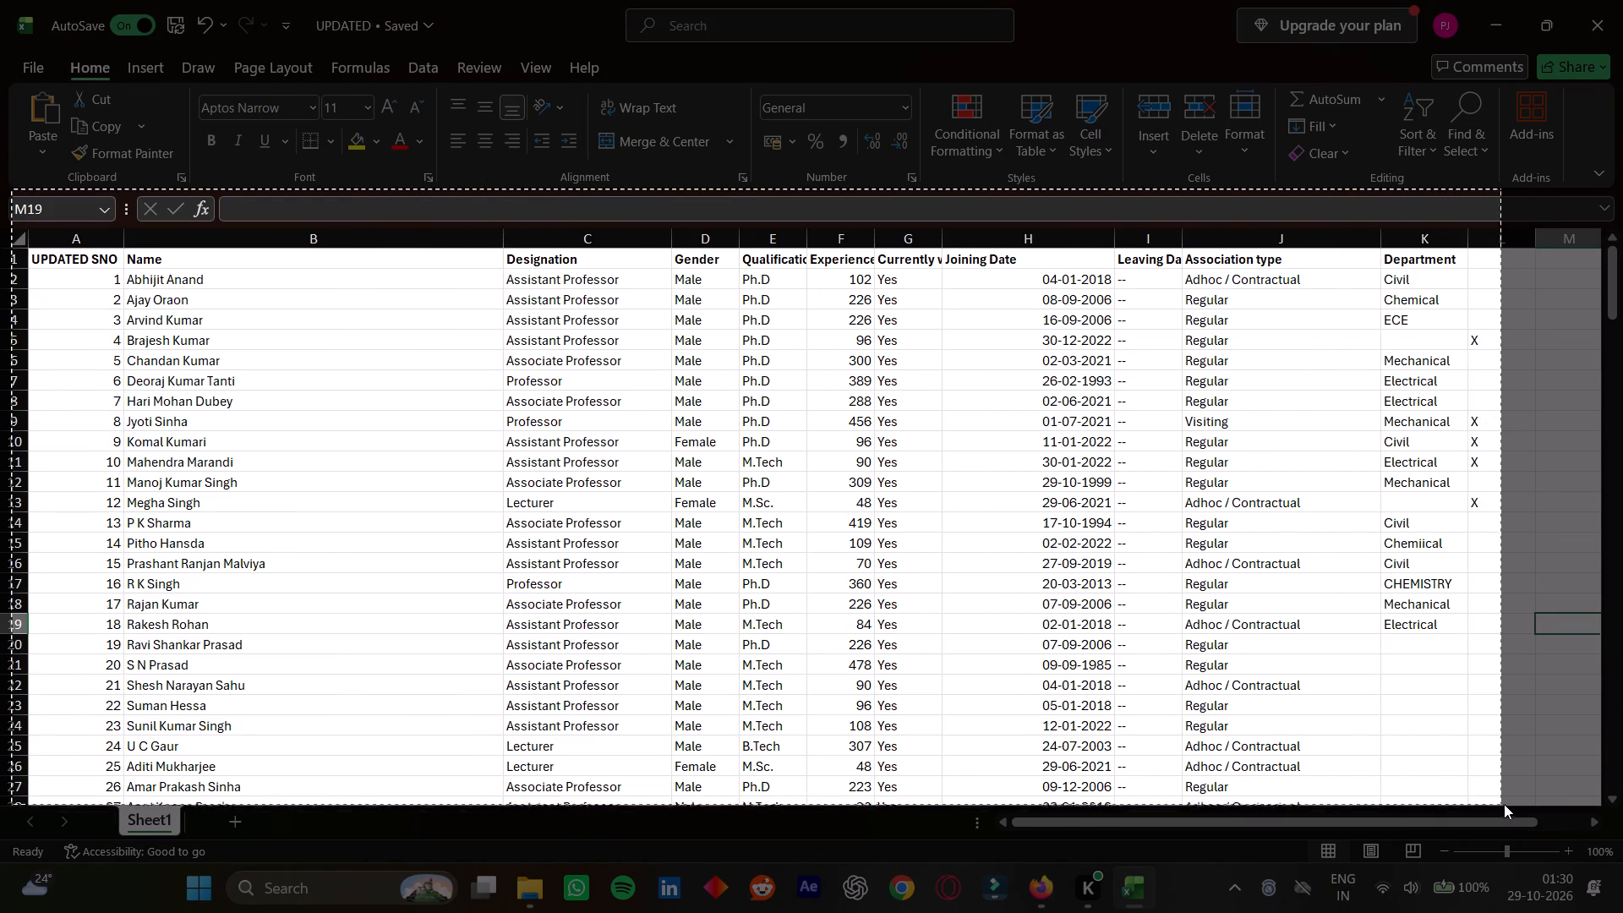
left_click_drag(1504, 804, 1533, 765)
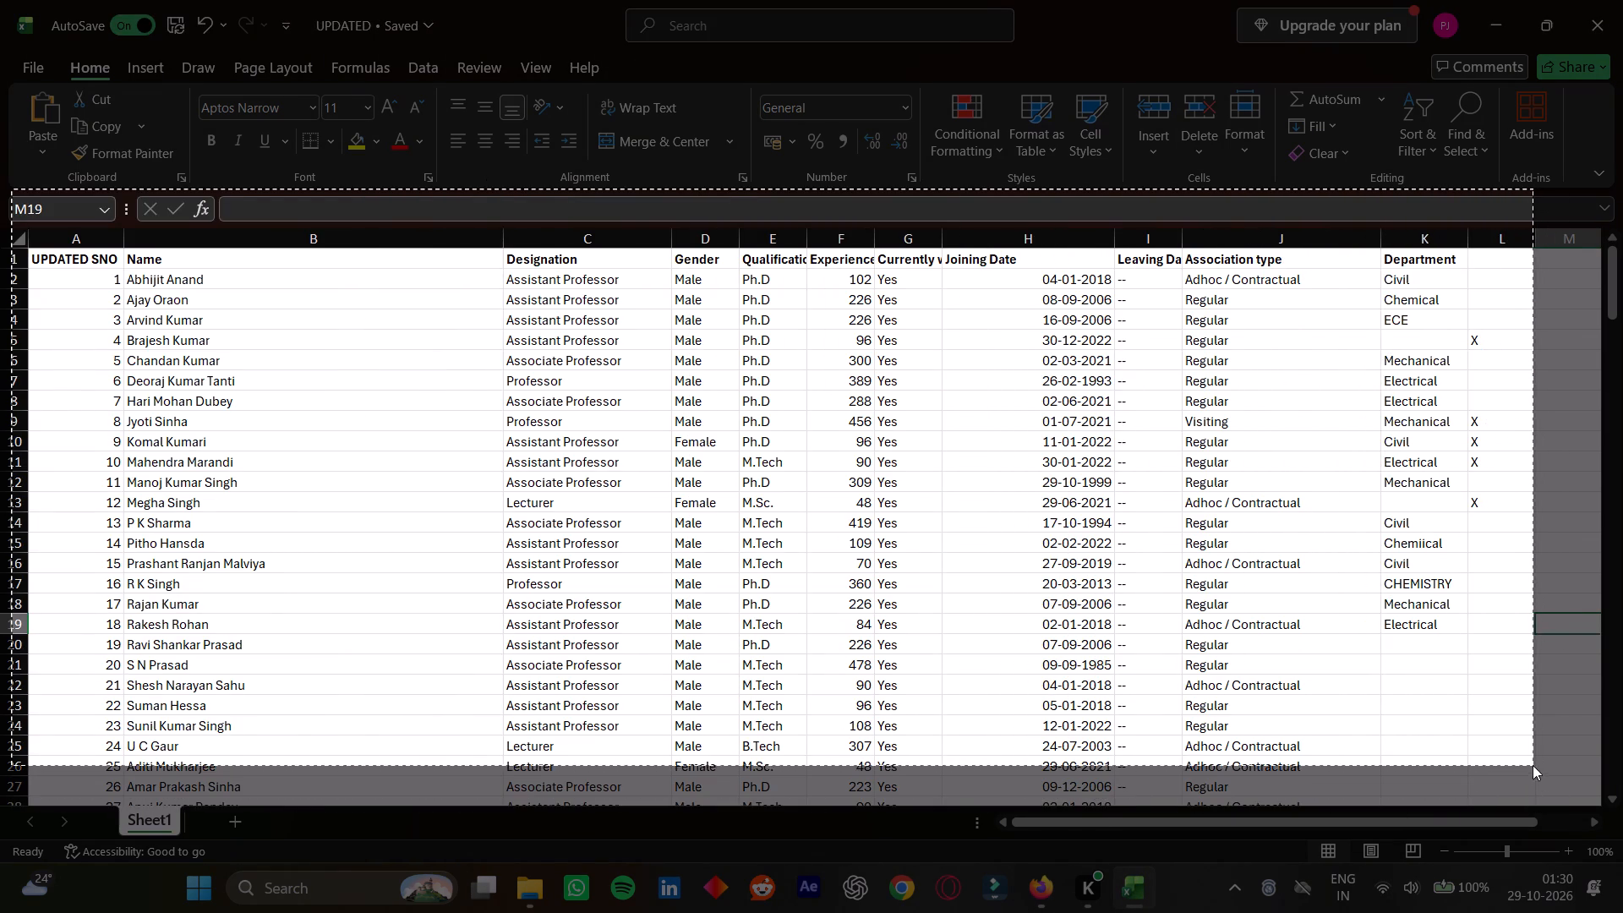
left_click_drag(1533, 765, 1513, 631)
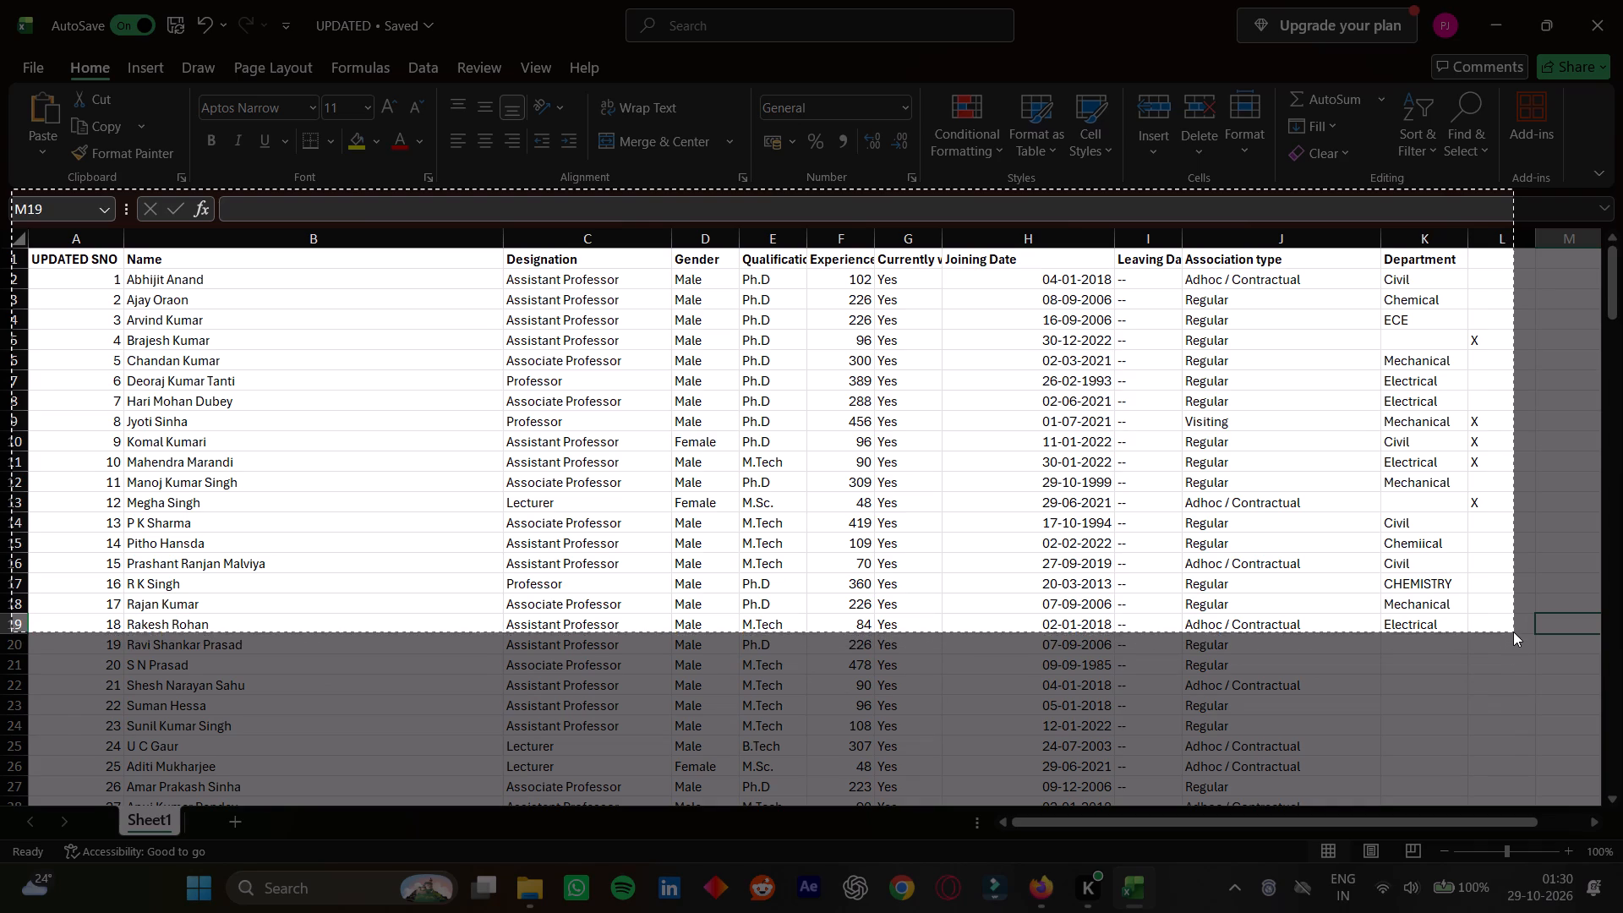
left_click_drag(1513, 631, 1516, 631)
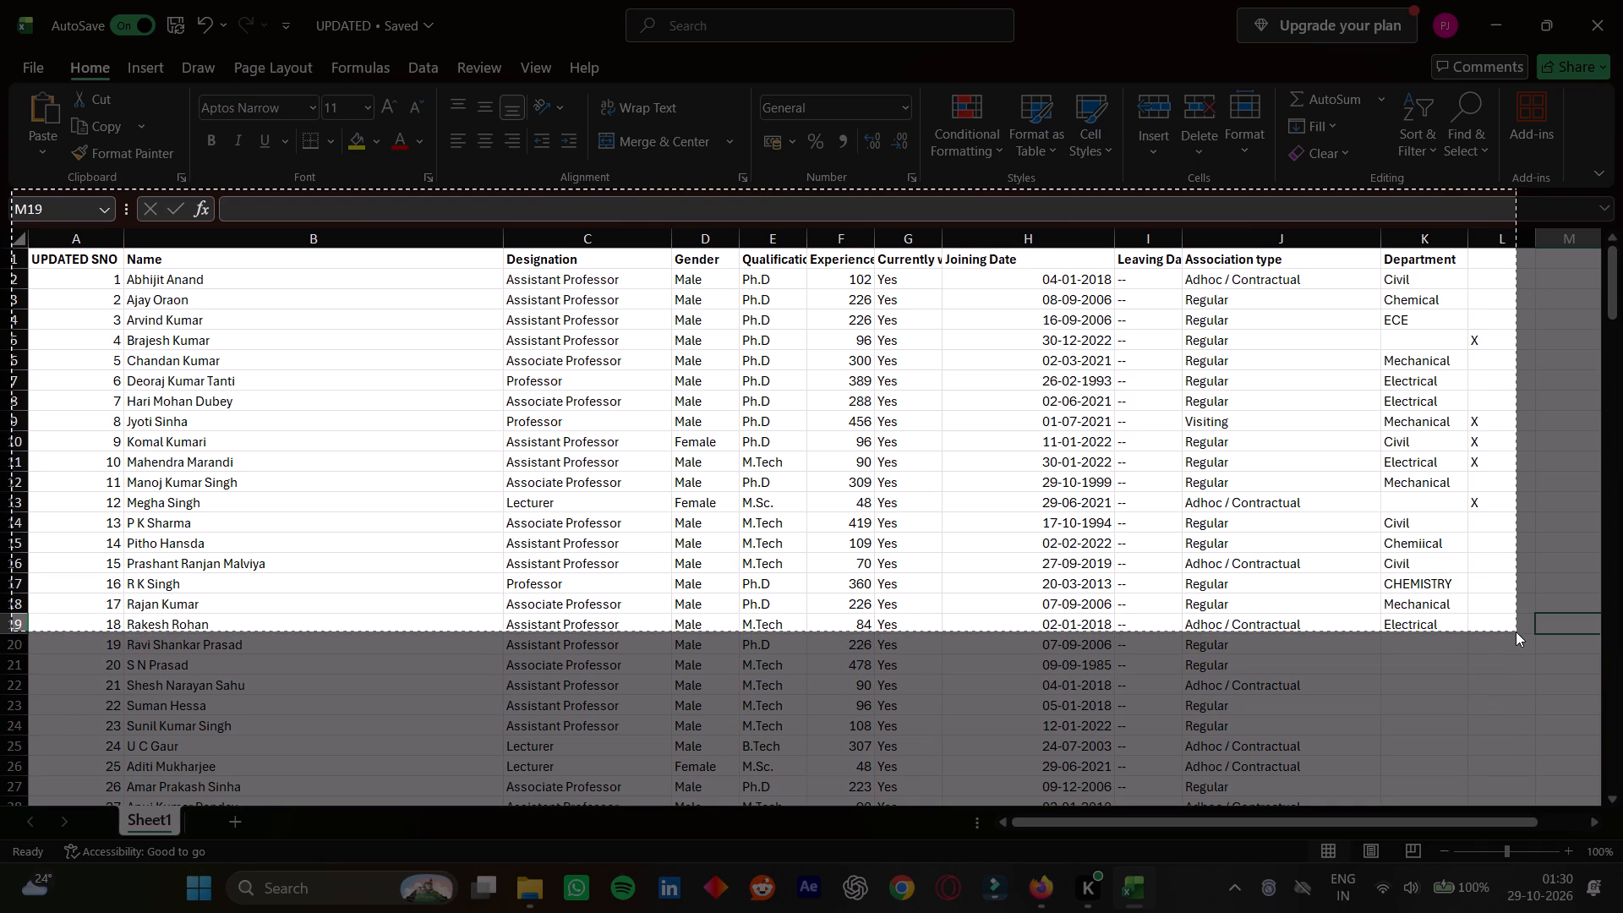
left_click_drag(1516, 631, 1533, 631)
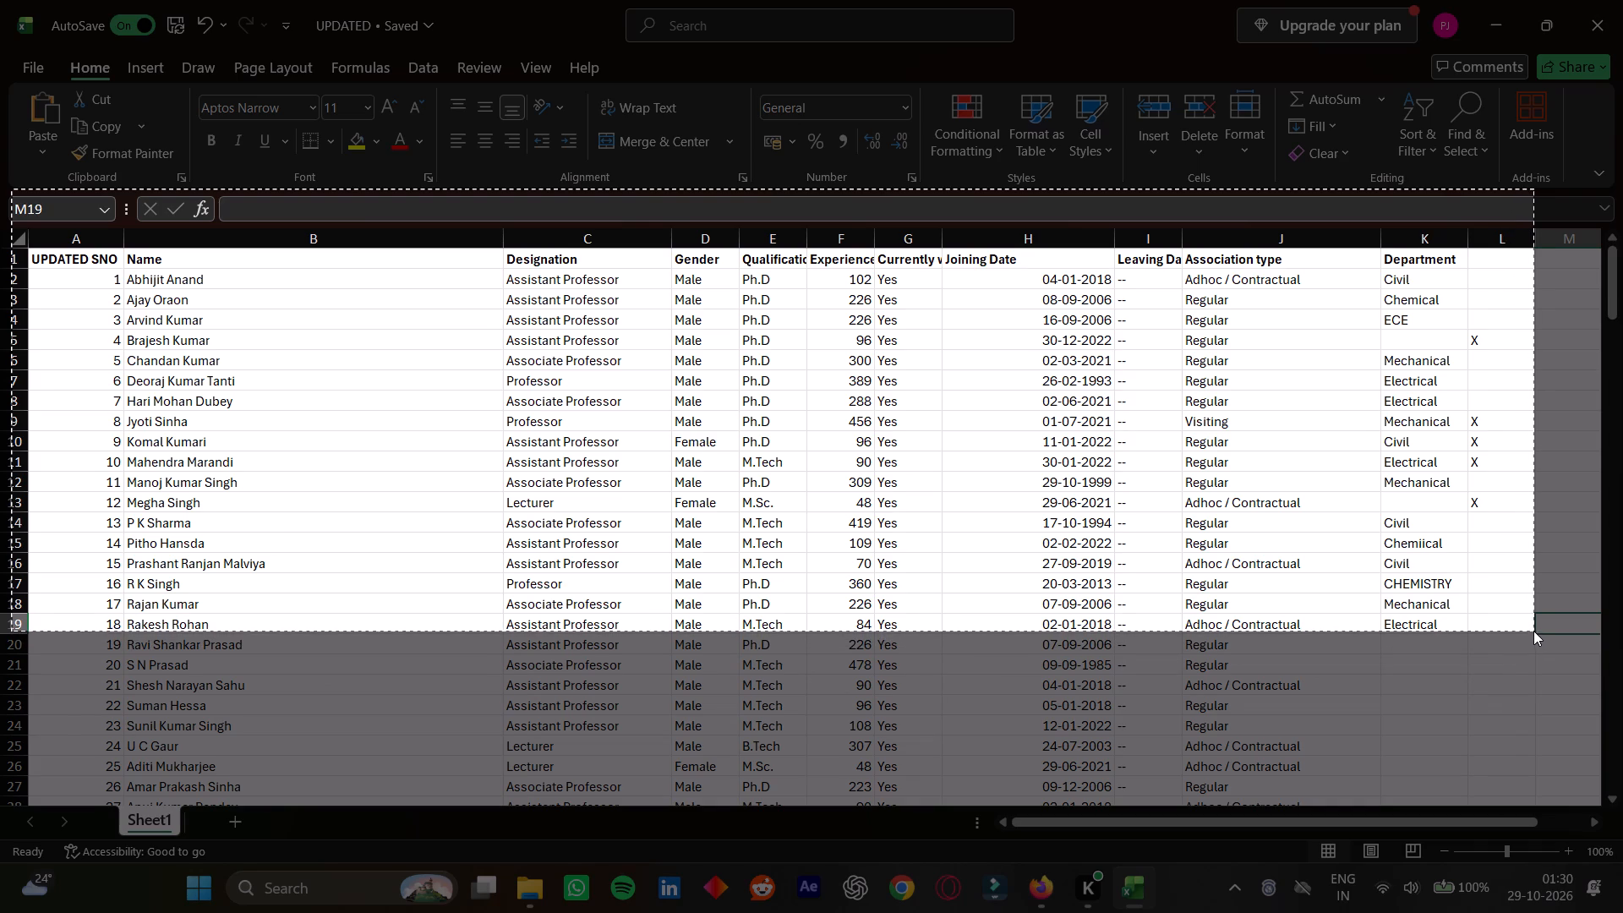
left_click_drag(1533, 631, 1533, 632)
left_click(1481, 412)
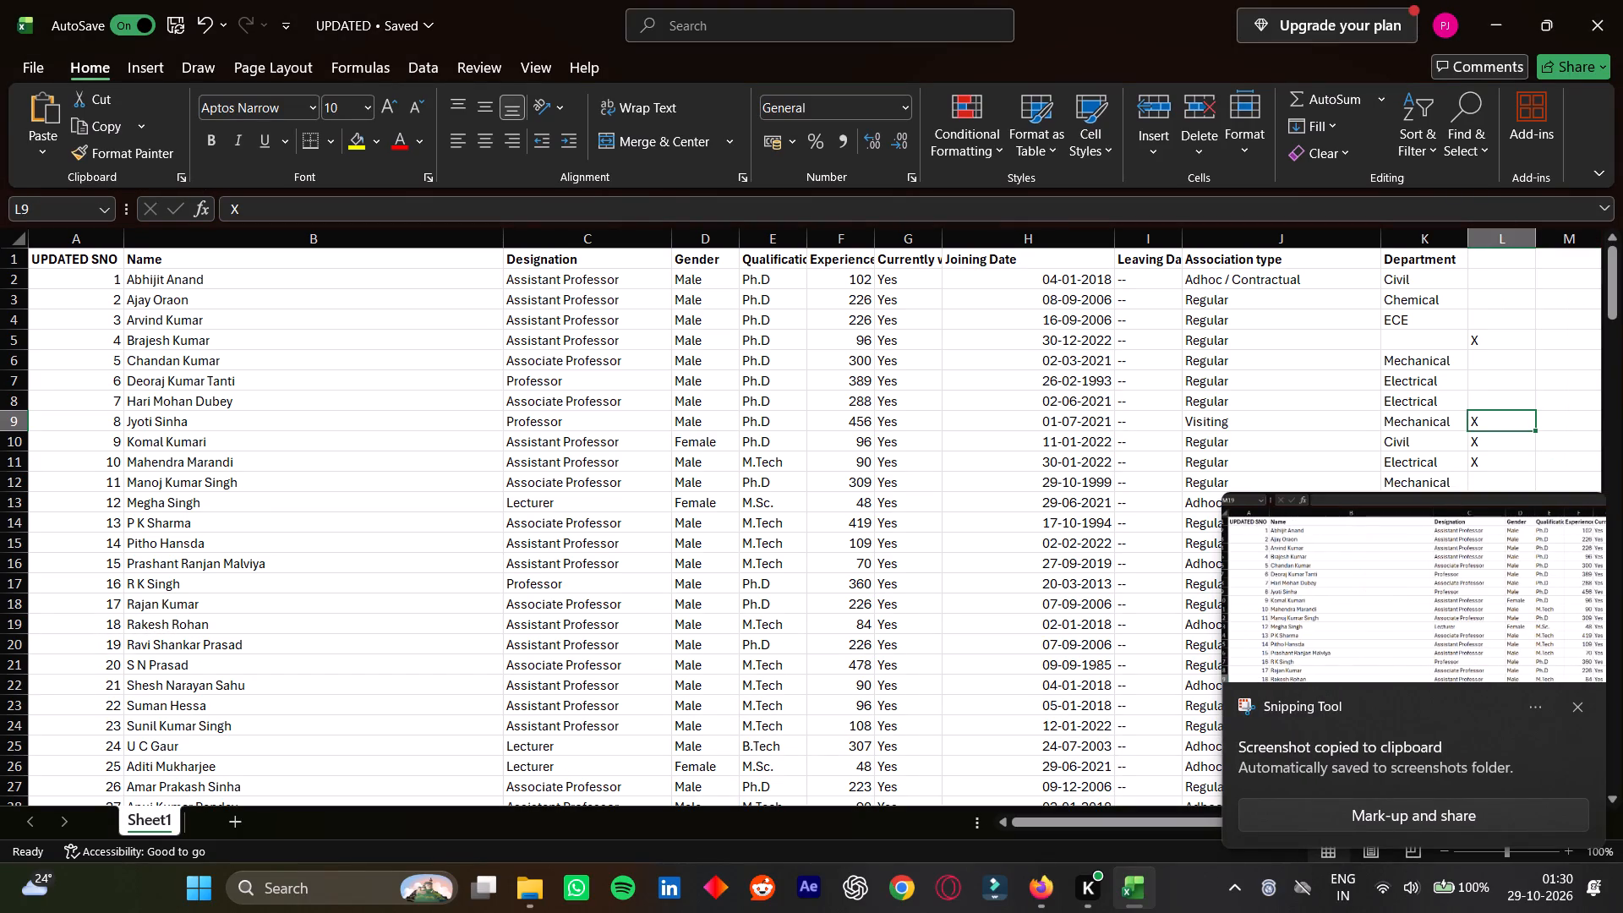
left_click(1540, 429)
left_click(1572, 701)
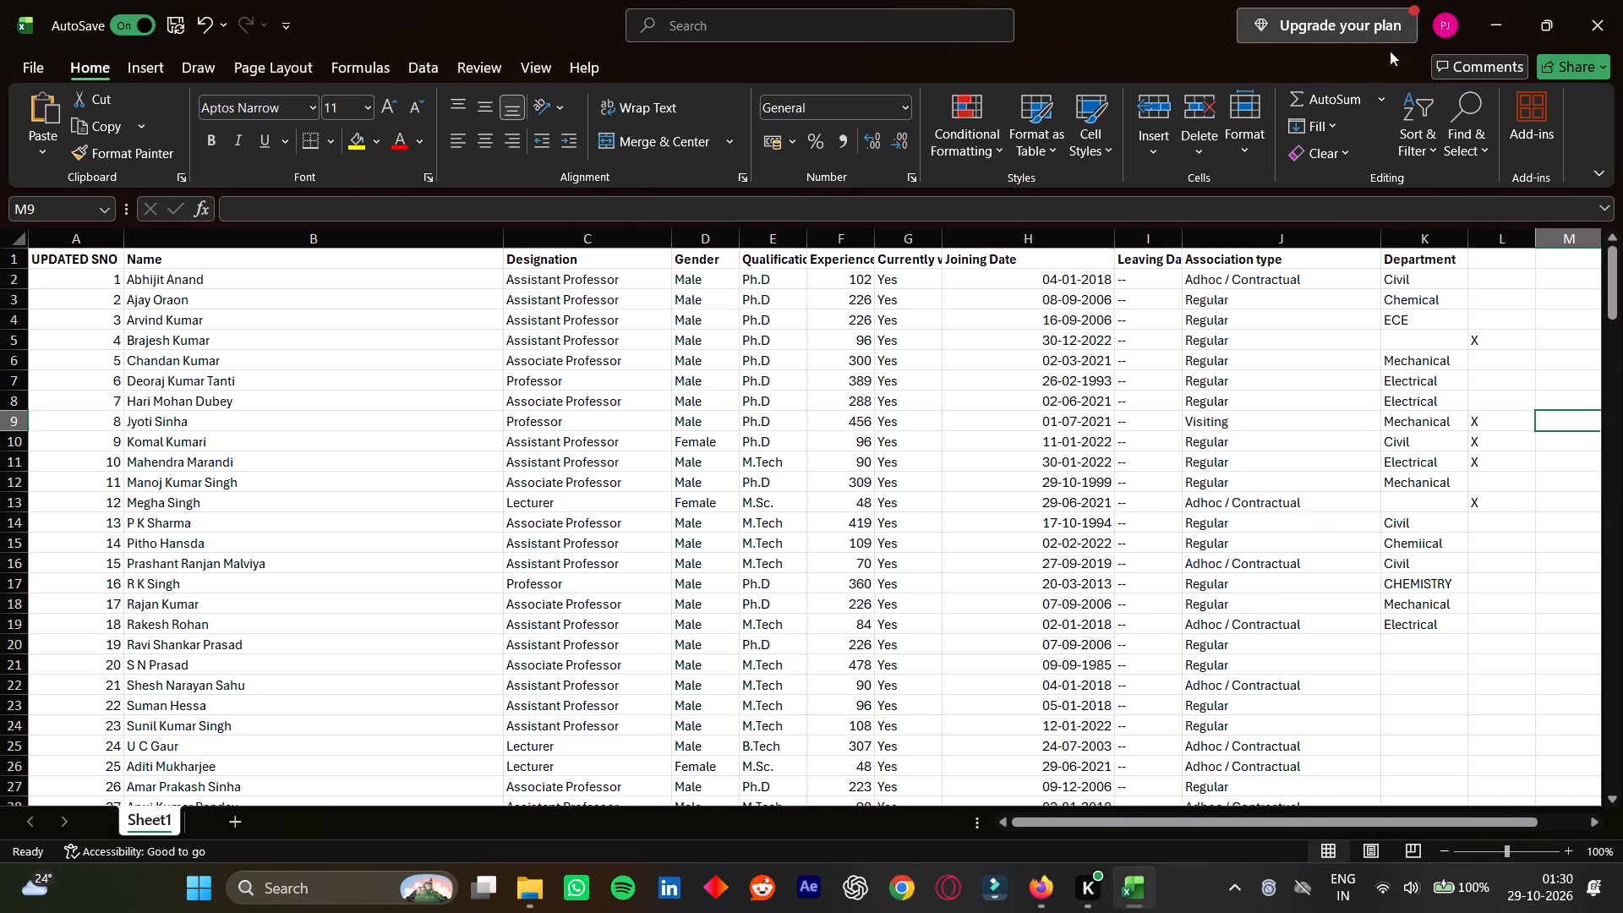
Switch back to Firefox.
left_click(1027, 912)
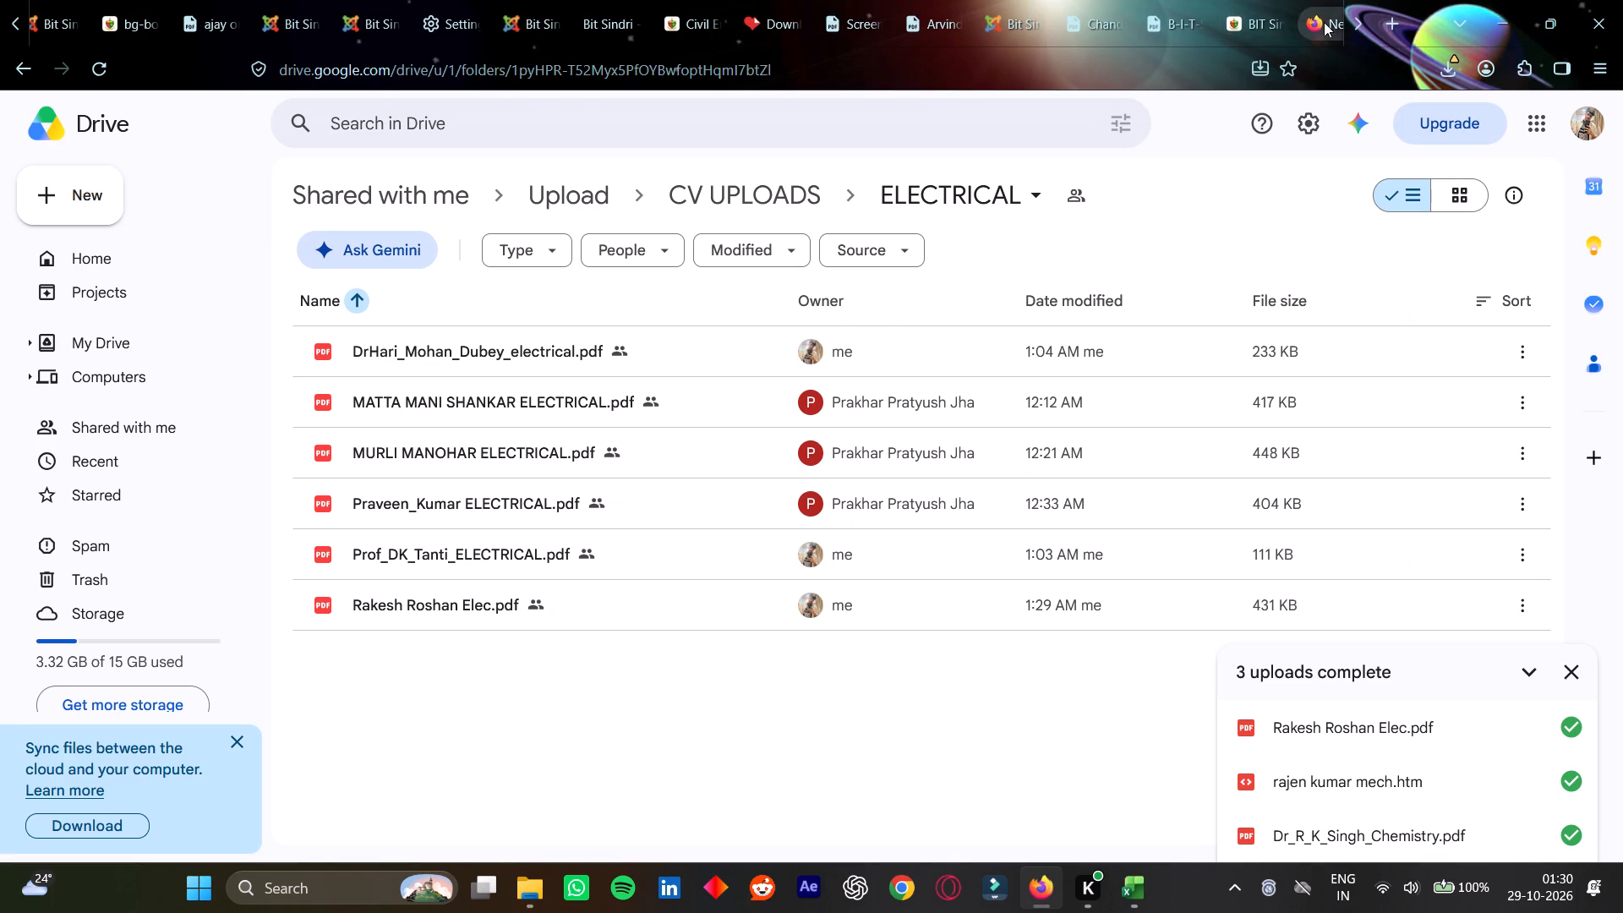